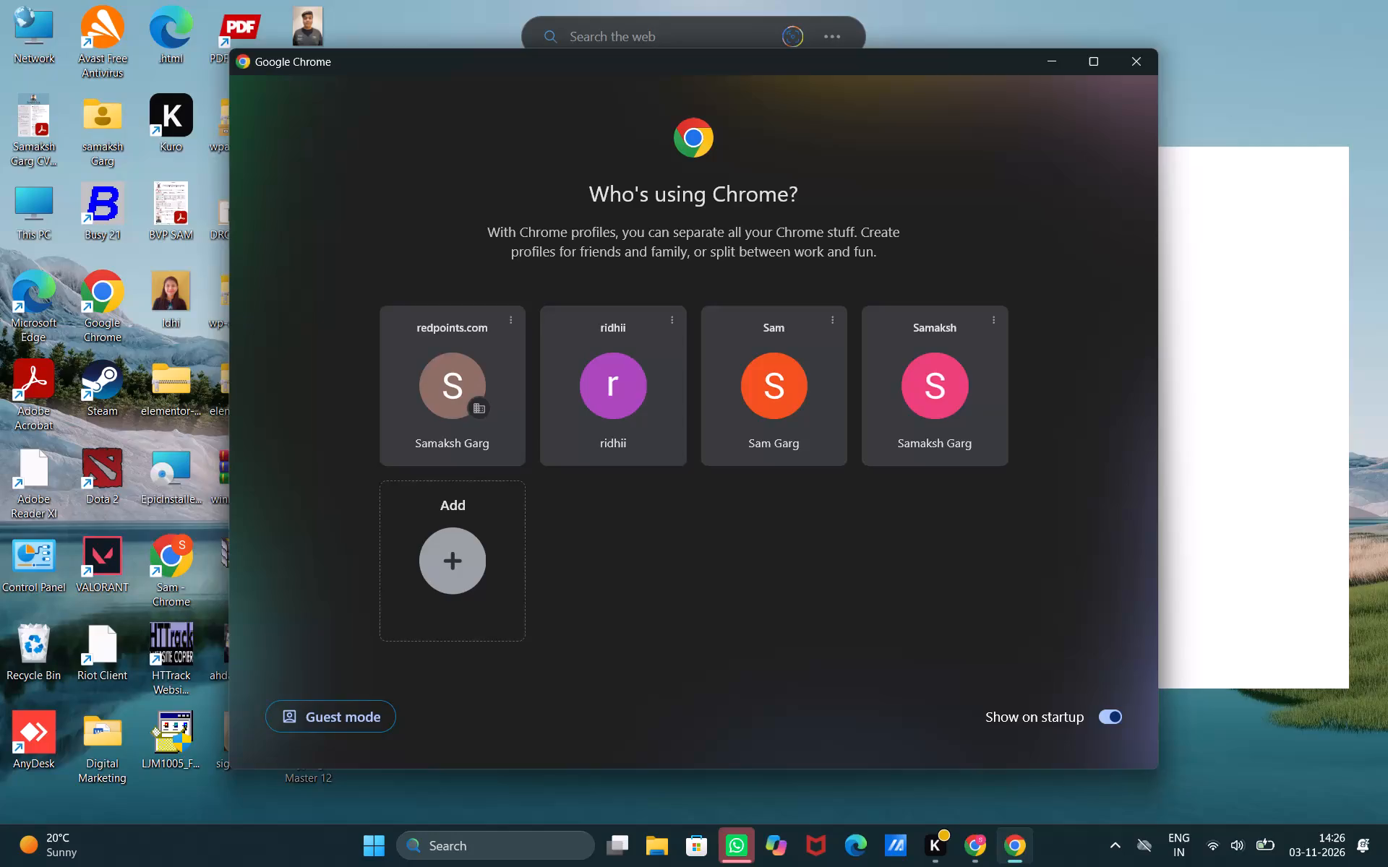
Open a Chrome window with the redpoints.com work profile.
left_click(460, 405)
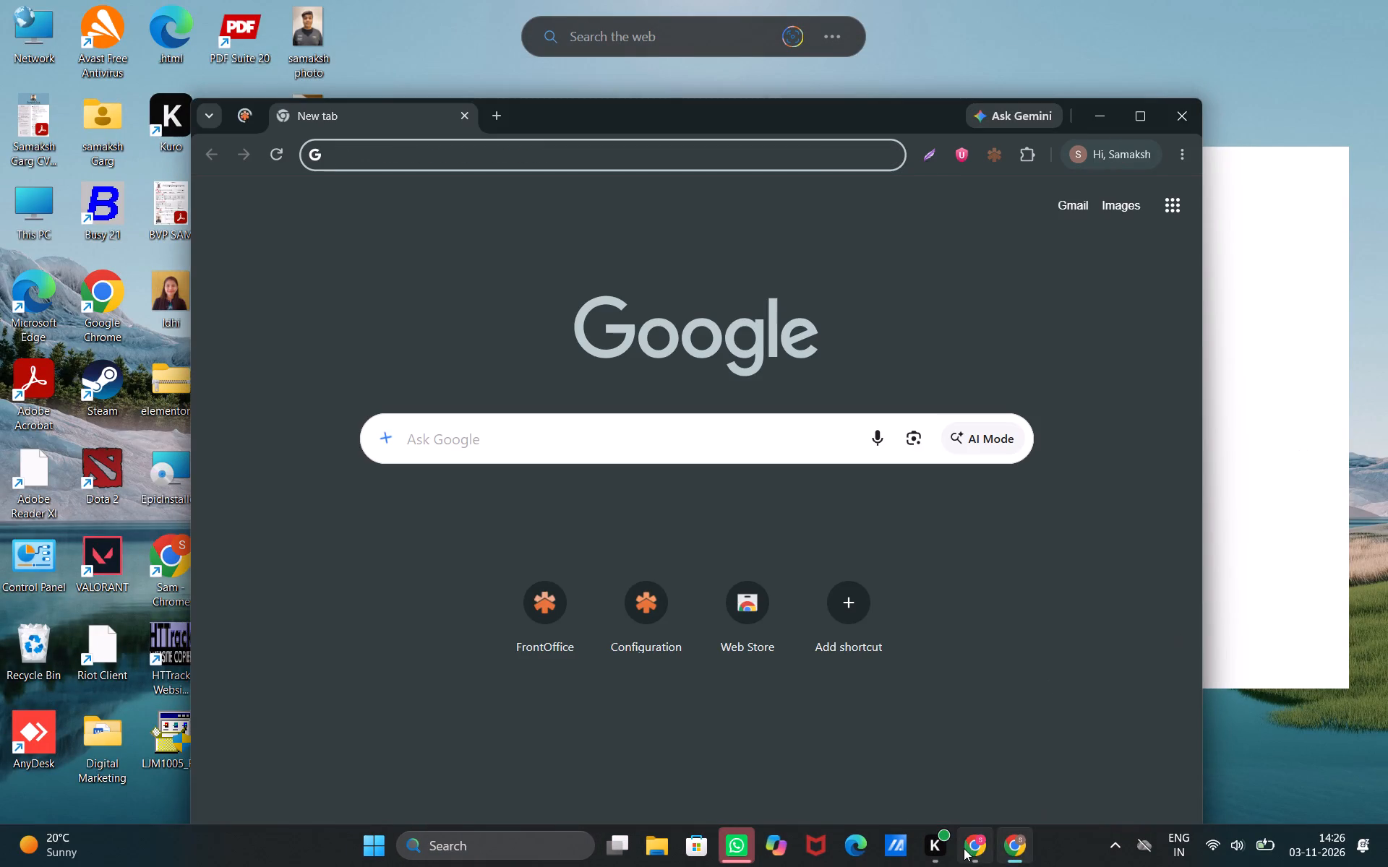
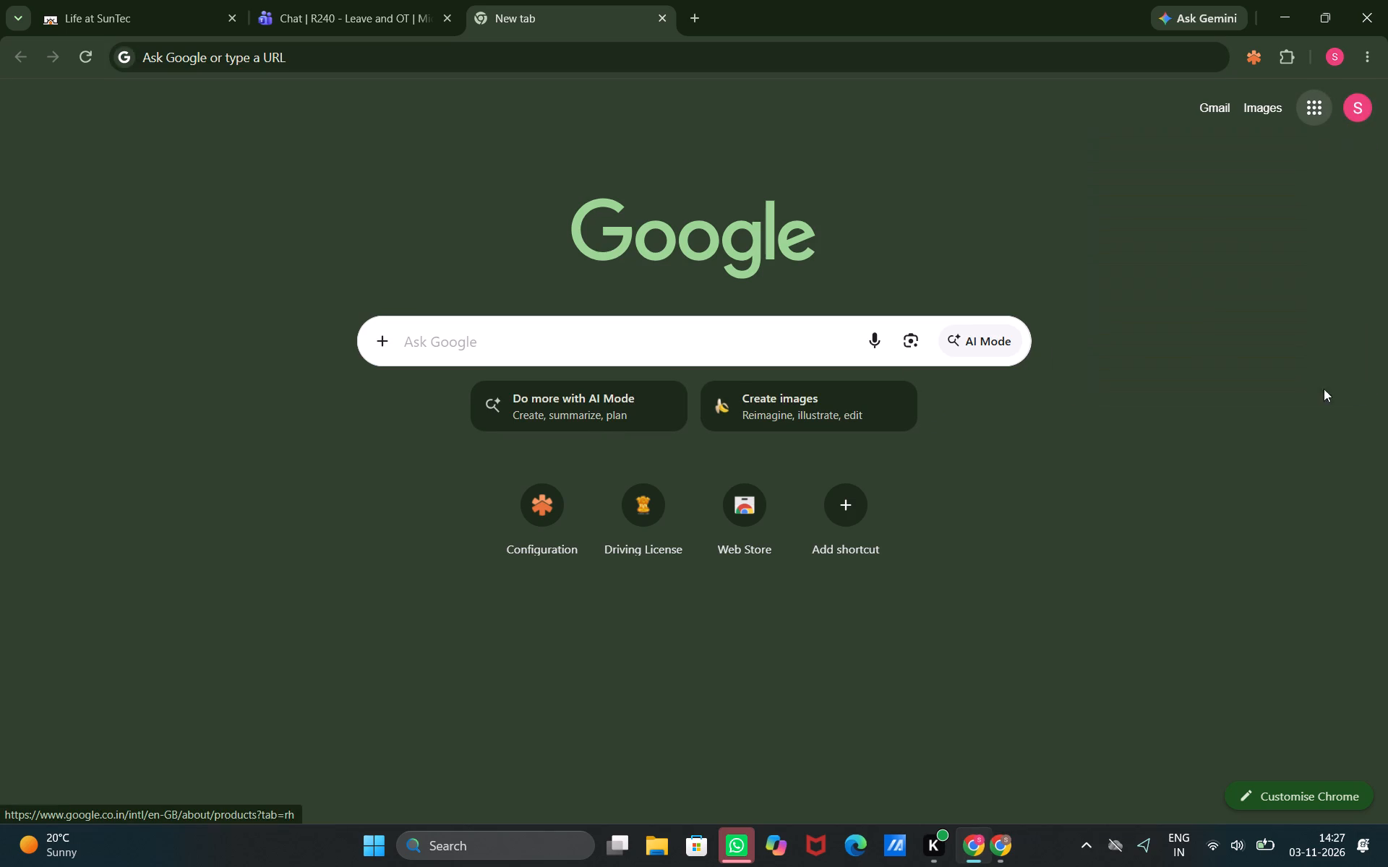
Open Google Sheets, open the spreadsheet last opened yesterday, and switch to The Walt Disney sheet.
left_click(1223, 582)
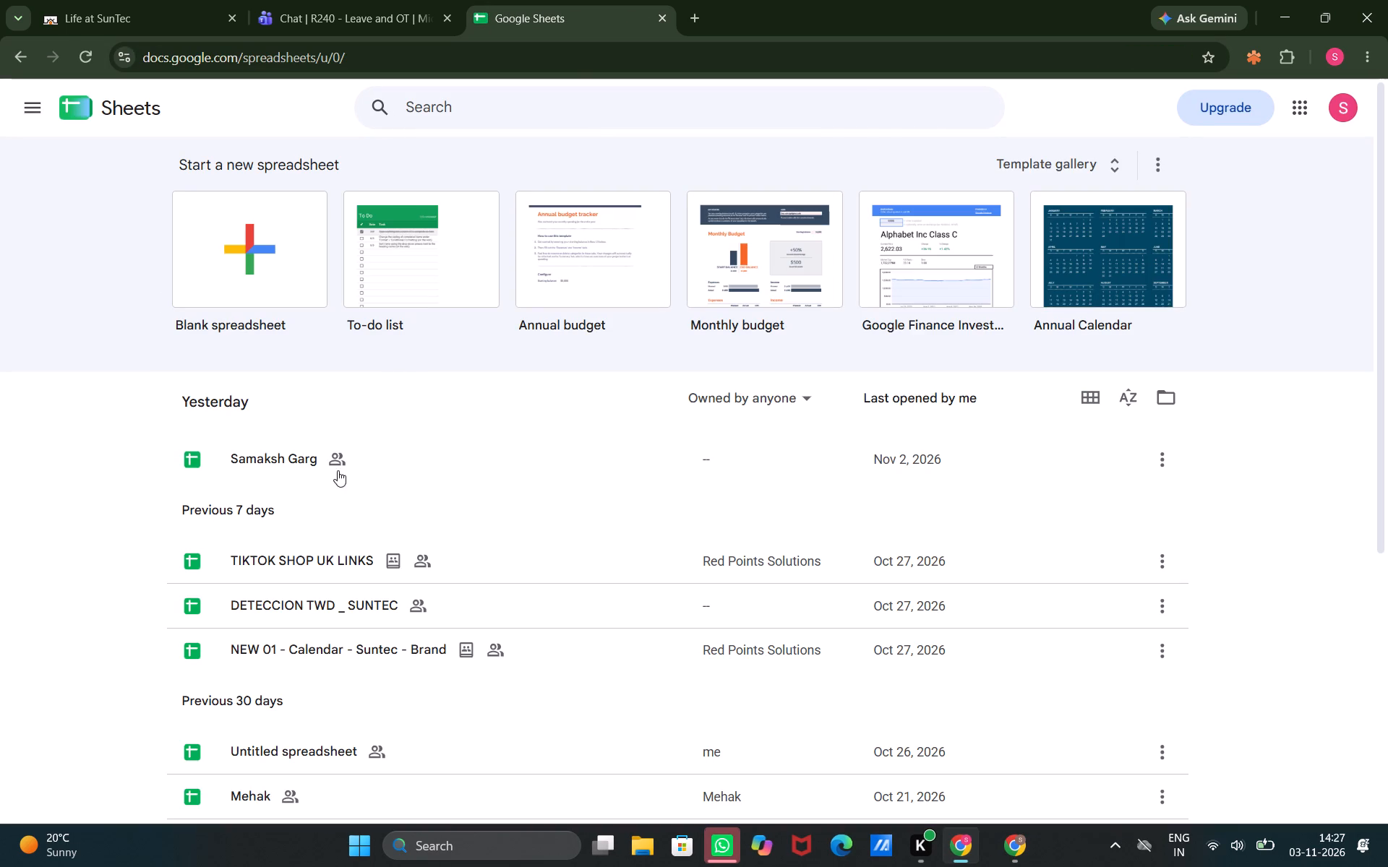
left_click(325, 445)
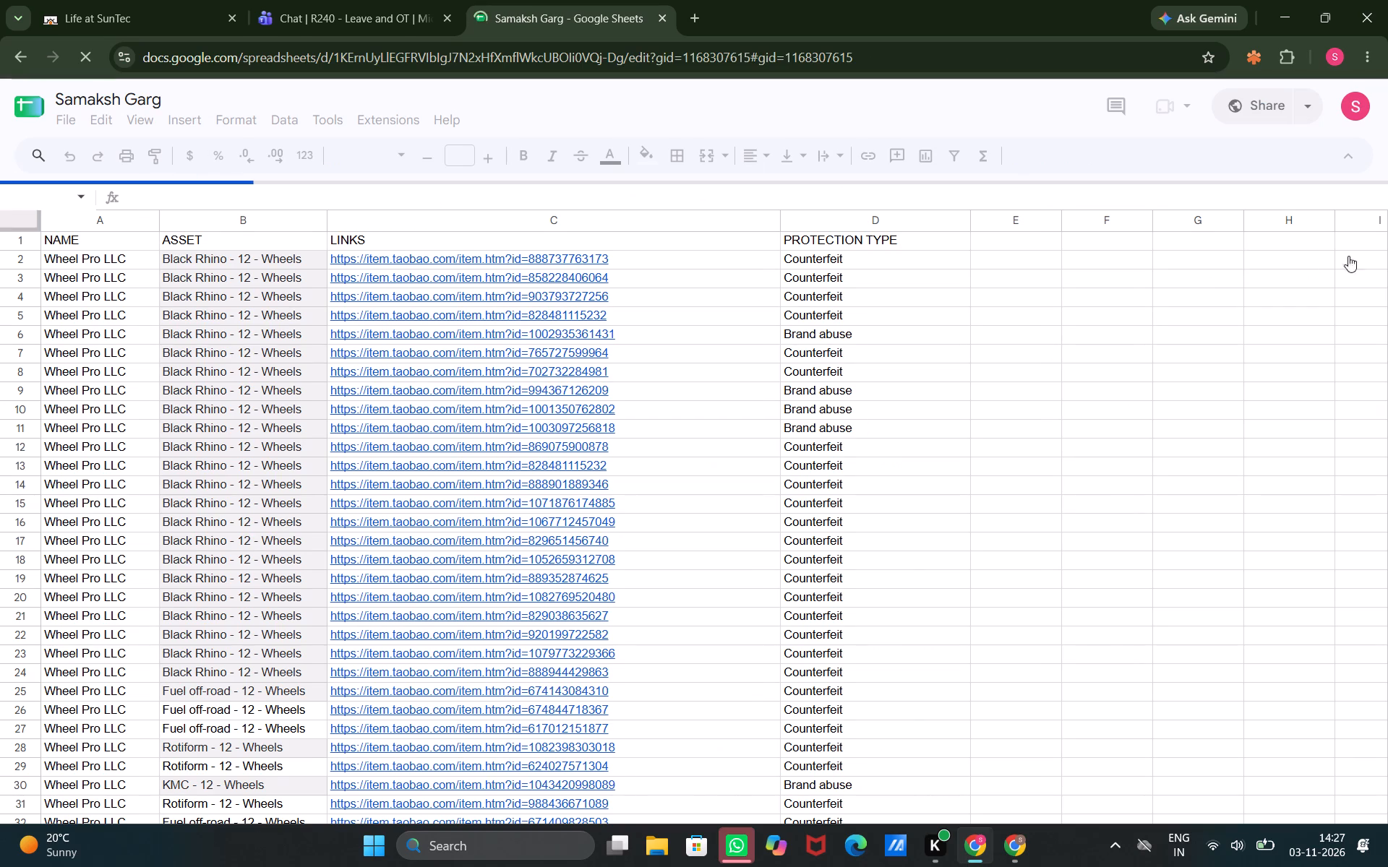
left_click(1383, 229)
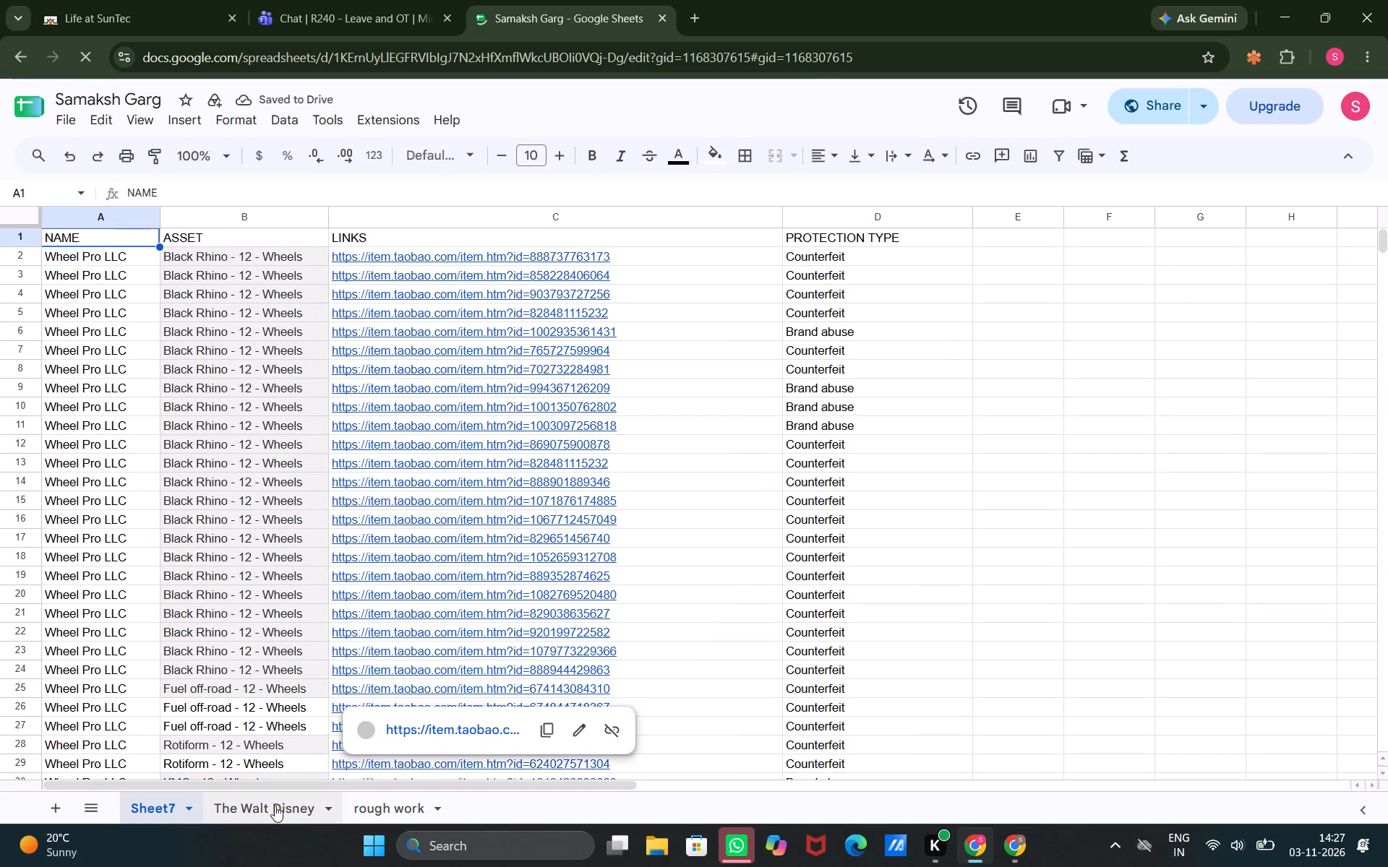
left_click(275, 806)
Fill the first empty Links cell below the last entry, C21470, with dark purple as a separator.
left_click(173, 605)
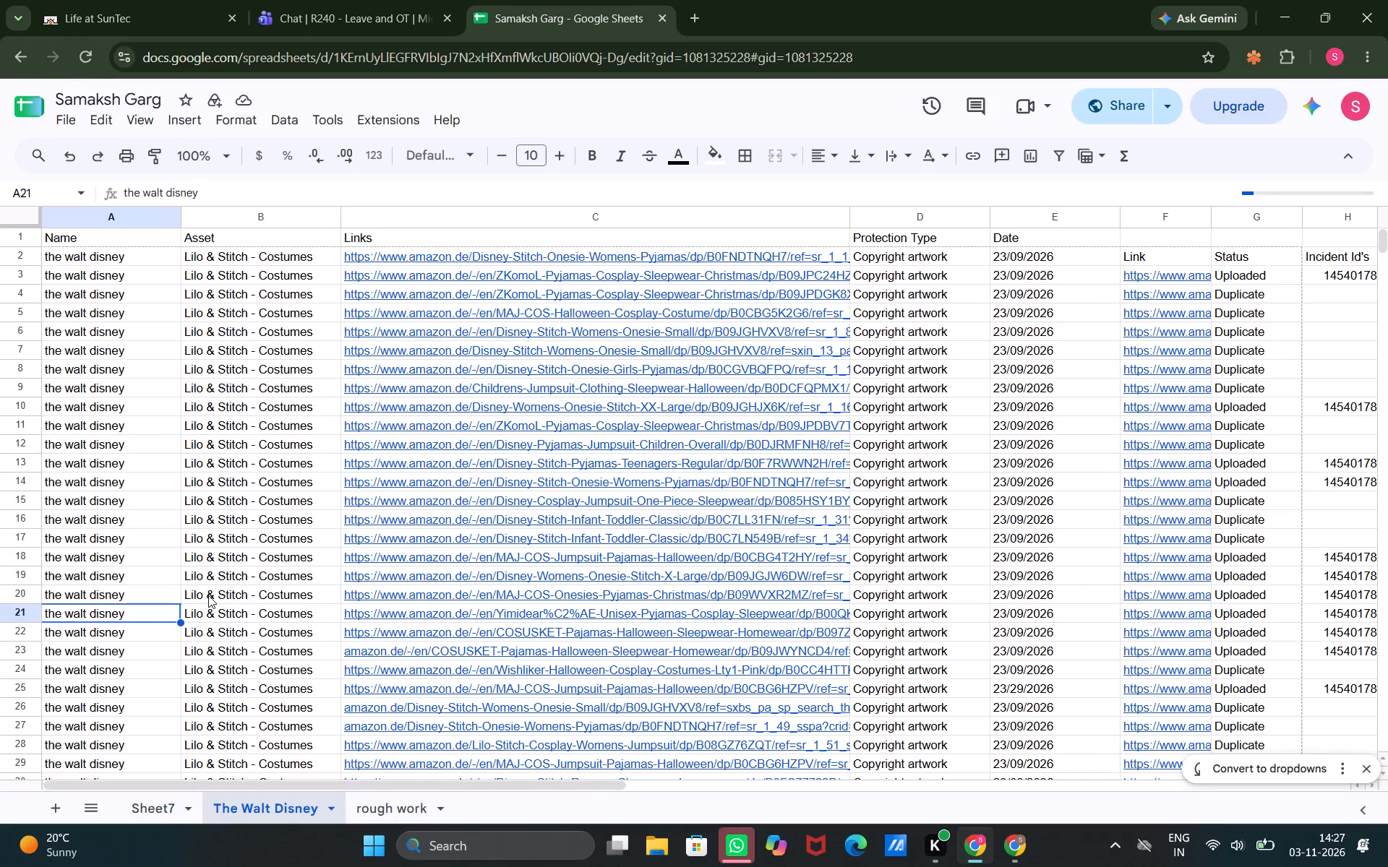
key("ctrl+Down")
key("ctrl+Down")
key("ctrl+Down")
key("ctrl+Down")
key("ctrl+Down")
key("ctrl+Down")
key("ctrl+Down")
key("ctrl+Down")
key("ctrl+Down")
key("ctrl+Down")
key("ctrl+Down")
key("ctrl+Down")
key("ctrl+Down")
key("ctrl+Down")
key("ctrl+Down")
key("ctrl+Down")
key("ctrl+Down")
key("ctrl+Down")
key("ctrl+Down")
key("ctrl+Down")
key("ctrl+Down")
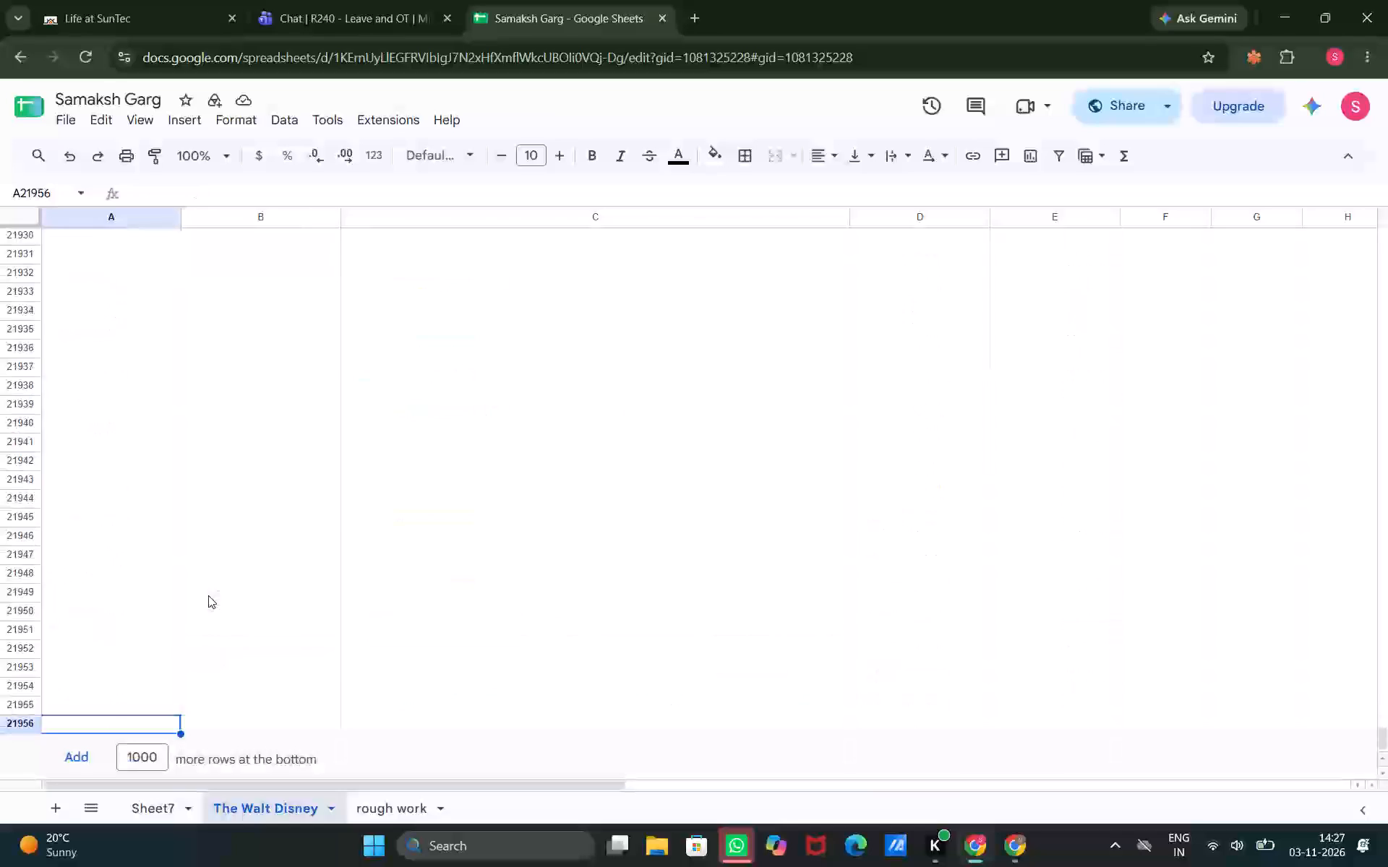
key("ctrl+Up")
key("Down")
key("Right")
key("Right")
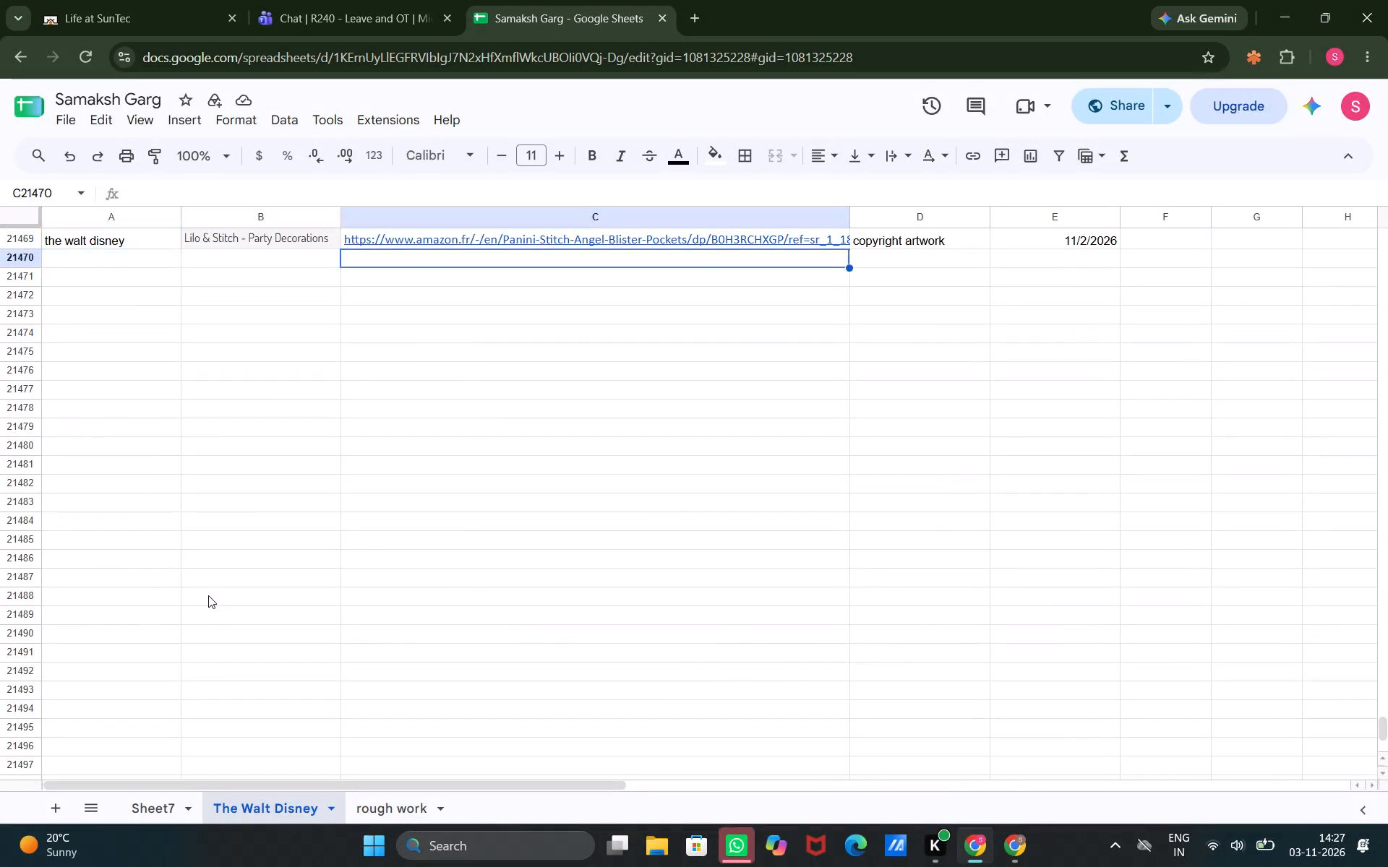
left_click(711, 149)
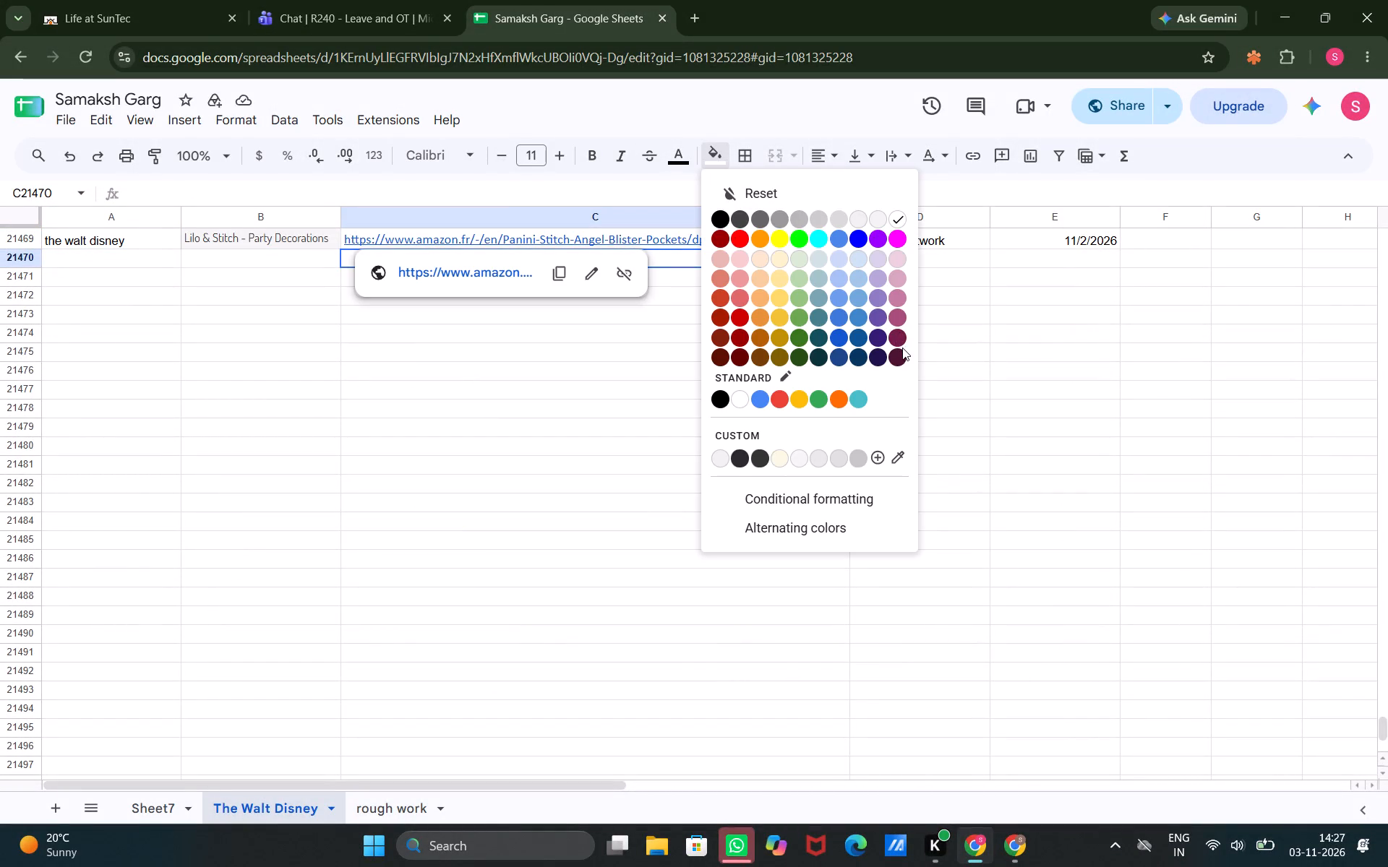
left_click(876, 311)
key("Return")
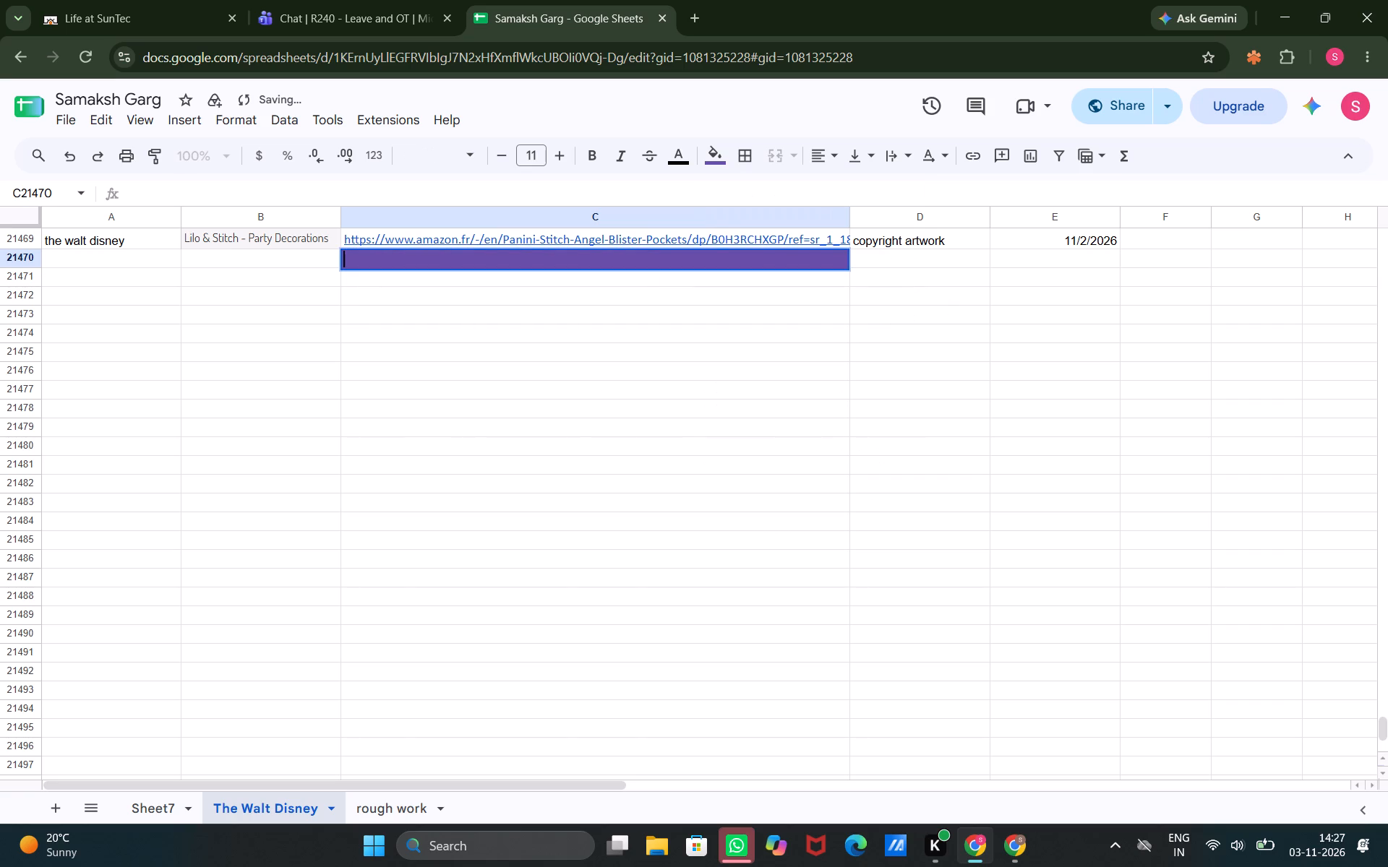
key("Down")
key("Down")
key("Down")
key("Return")
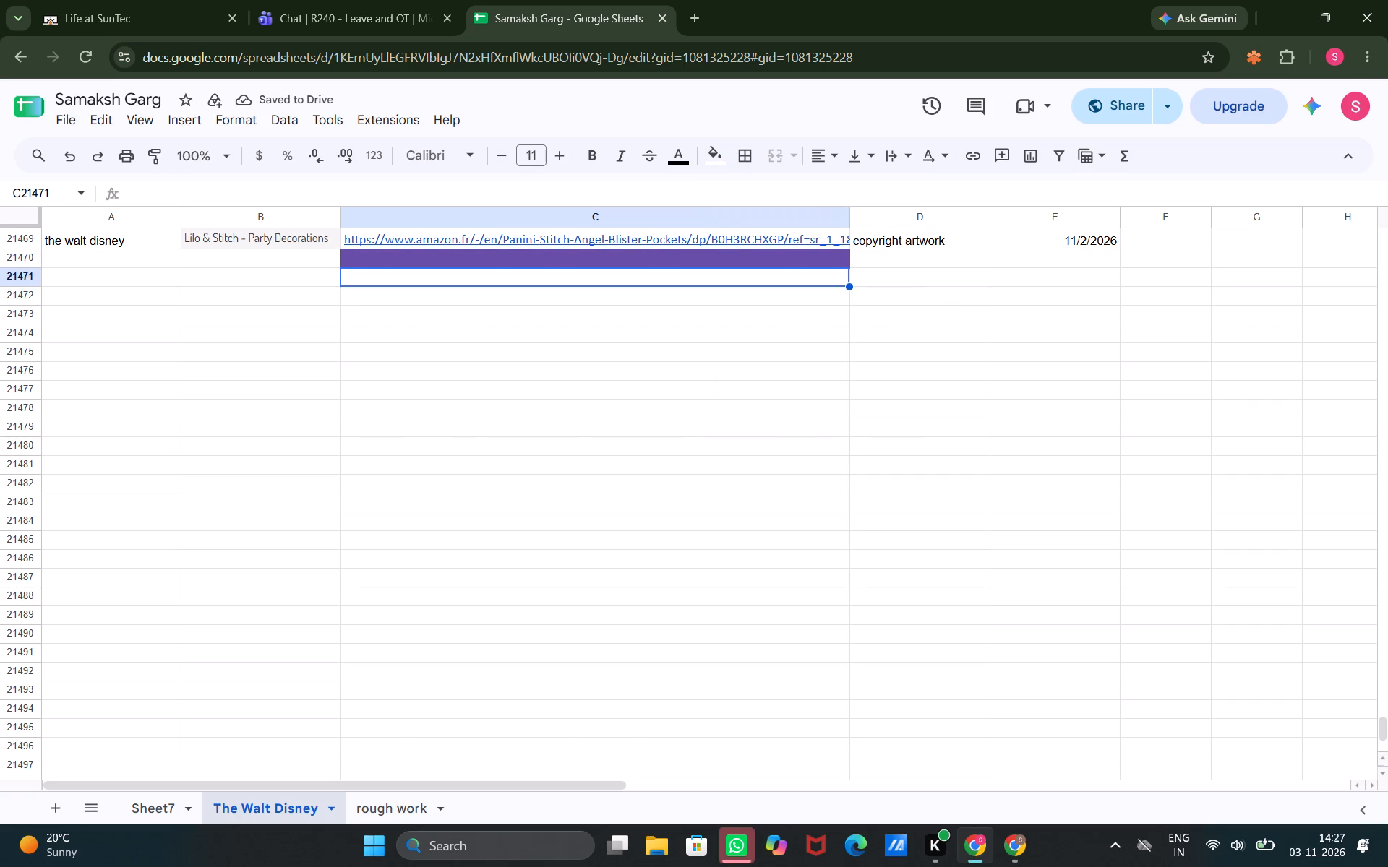
Enter the current date, 11/3/2026, in column E of row 21471, just below the purple cell's row.
key("Left")
key("Left")
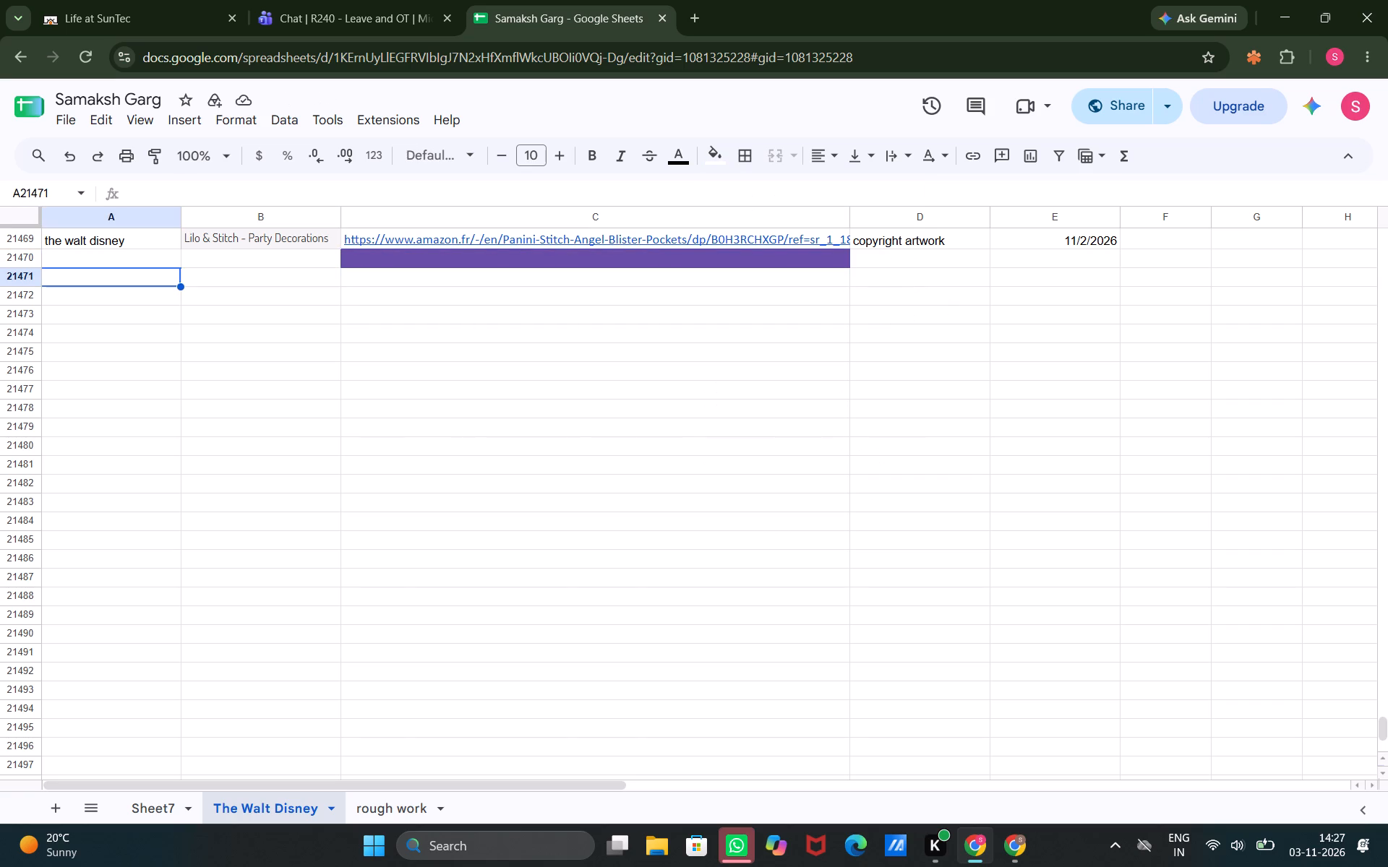
key("Right")
key("Right")
key("Right")
key("Right")
key("ctrl+semicolon")
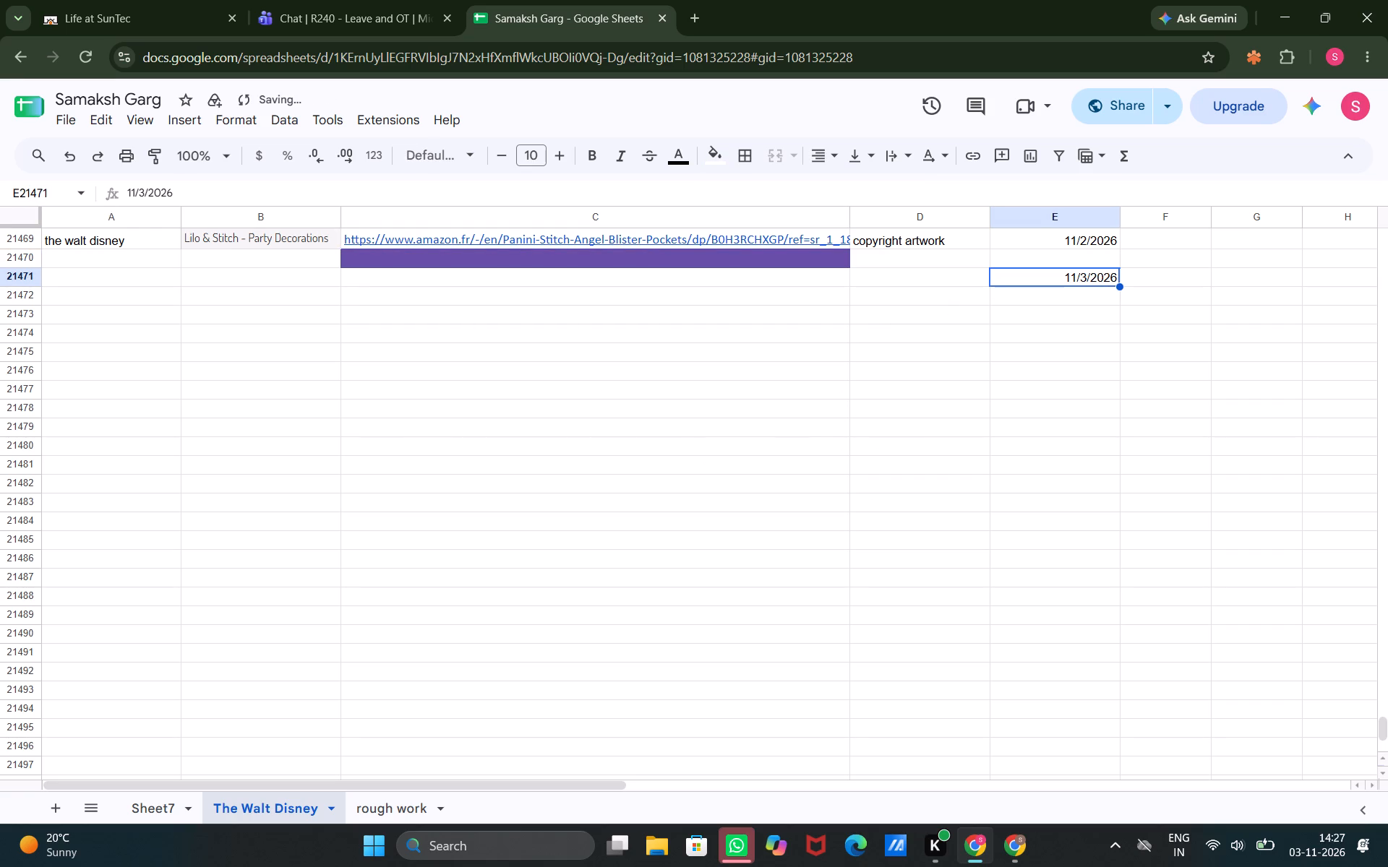
Copy the name "the walt disney" from A21469 into A21471.
key("Left")
key("Left")
key("Left")
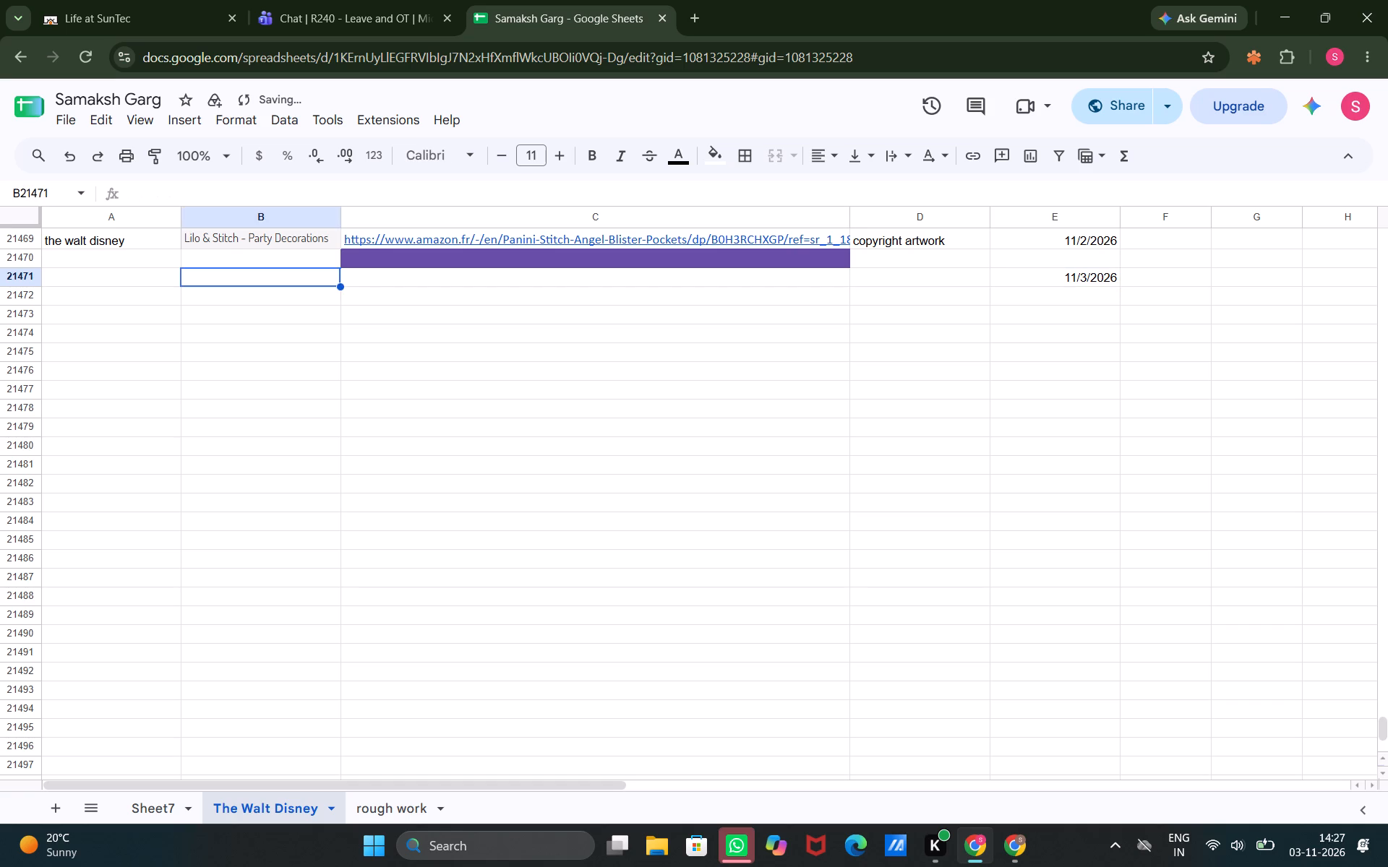
key("Left")
key("Up")
key("Up")
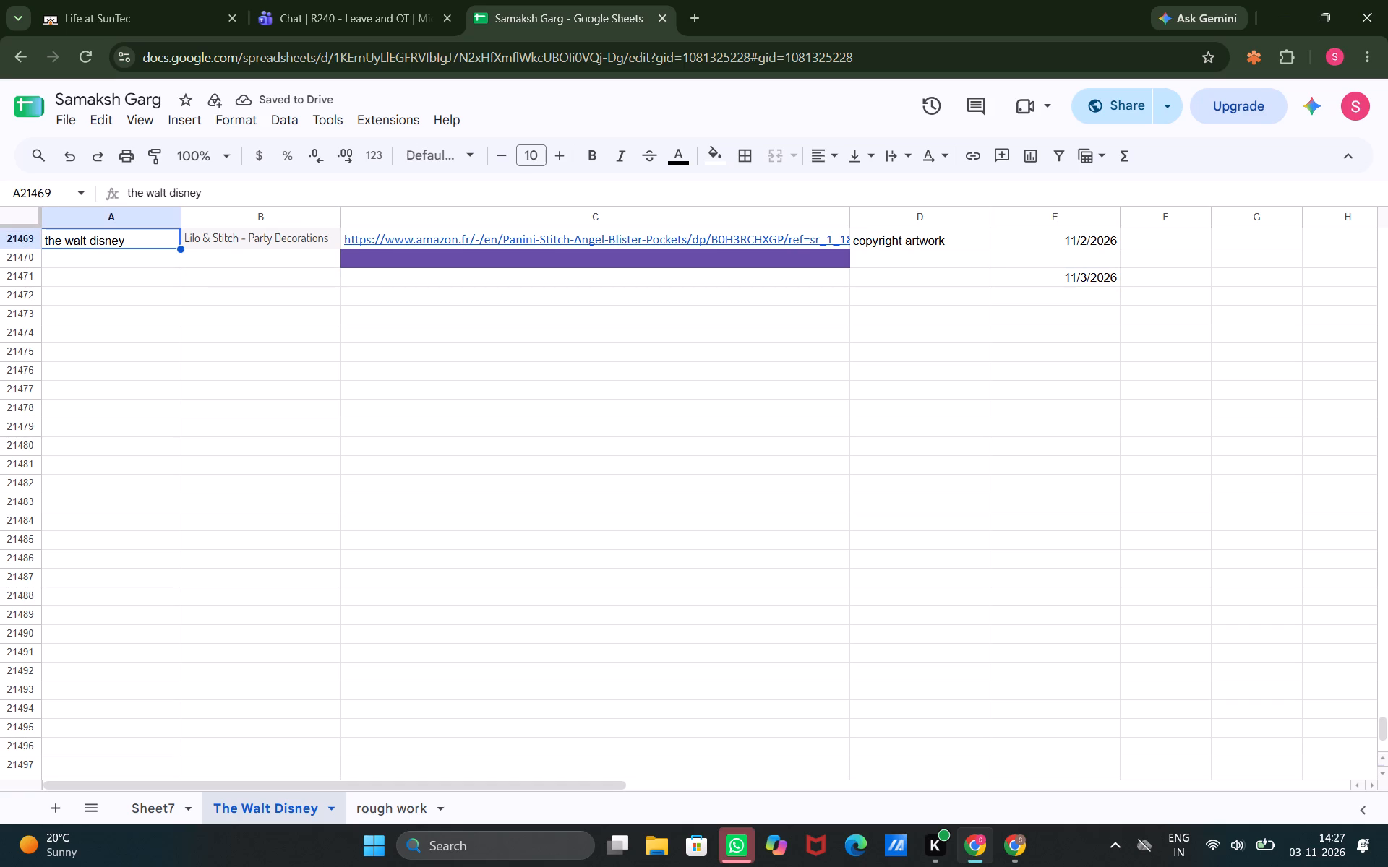
key("ctrl+c")
key("Down")
key("Down")
key("Down")
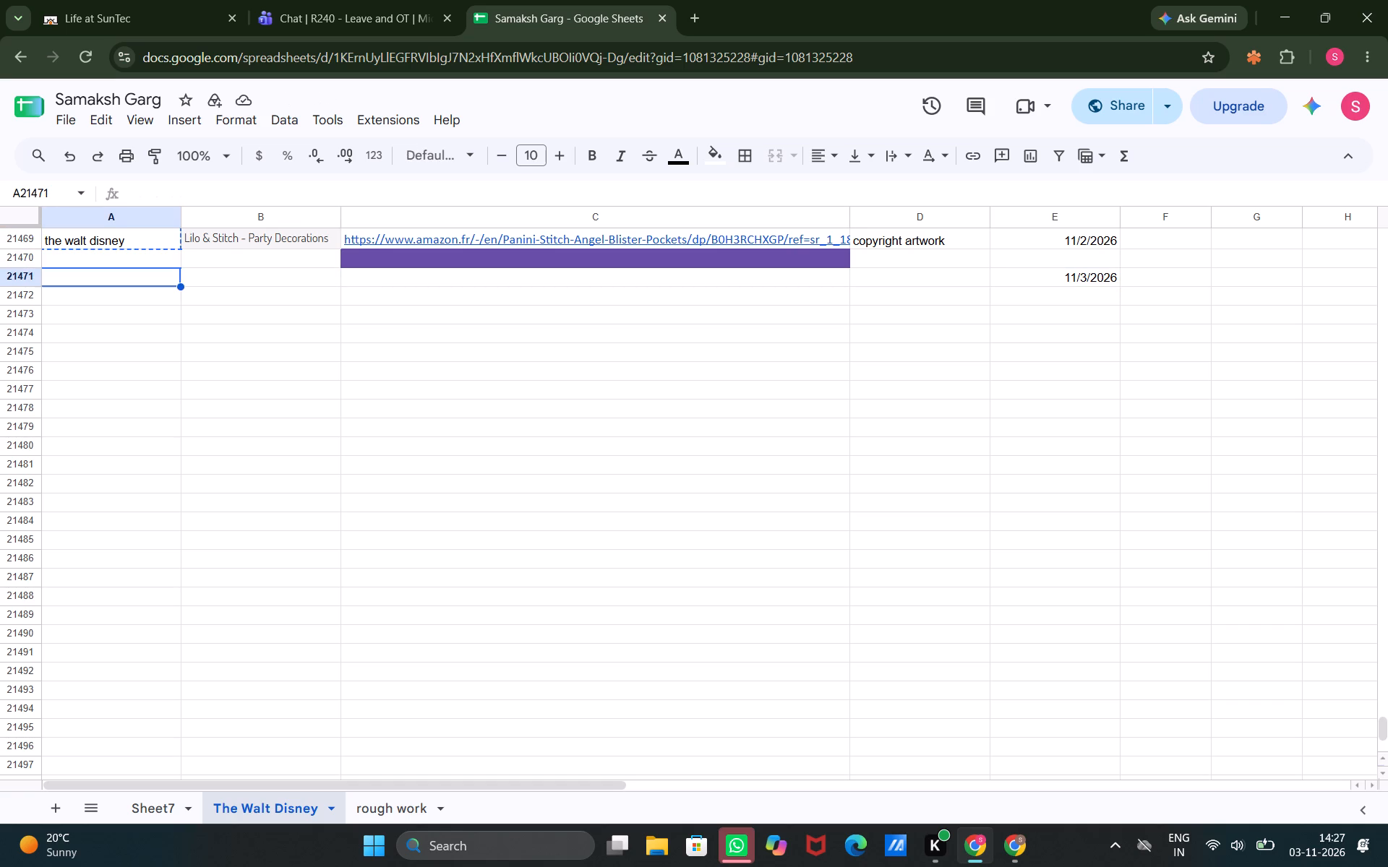
key("Up")
key("ctrl+v")
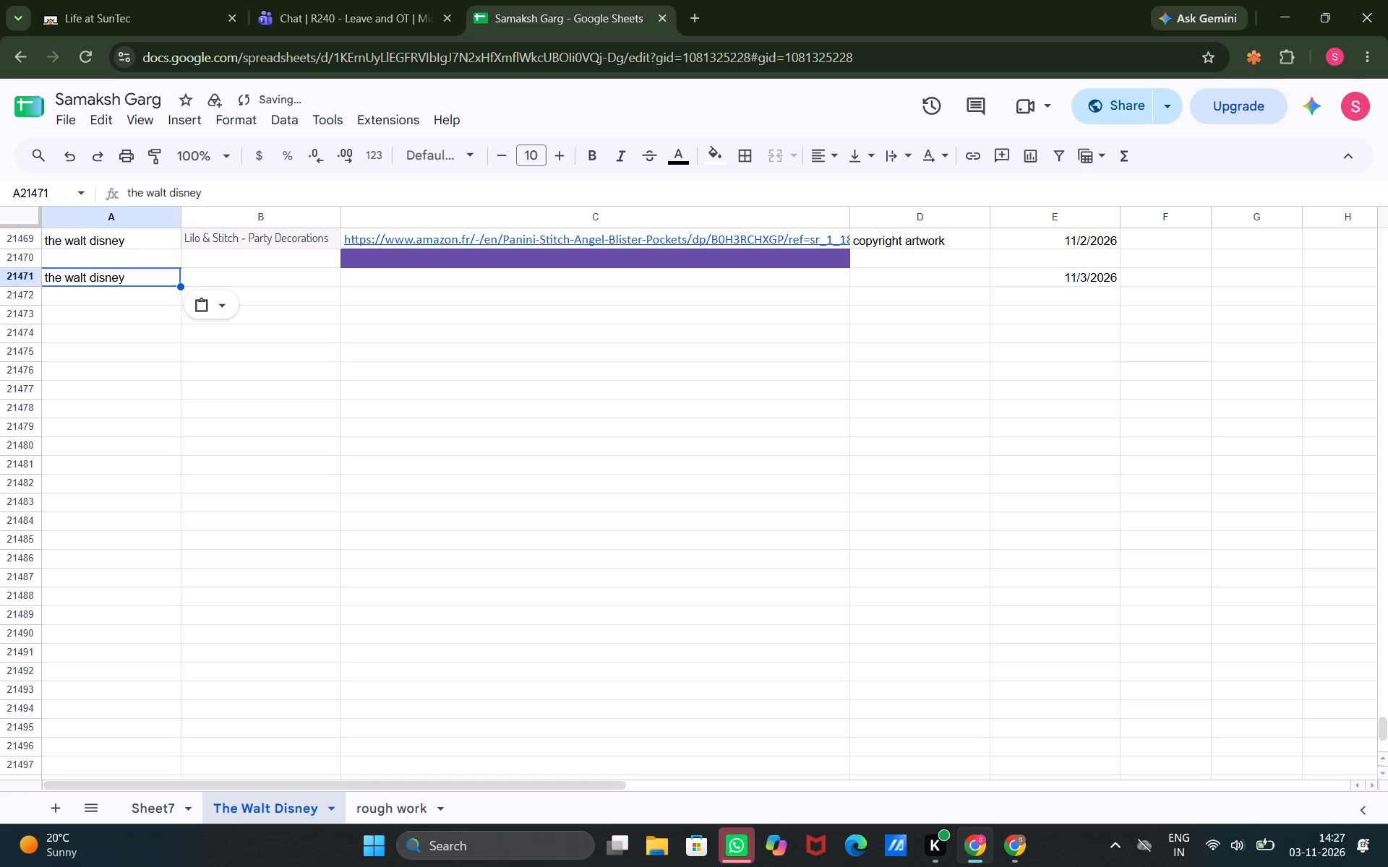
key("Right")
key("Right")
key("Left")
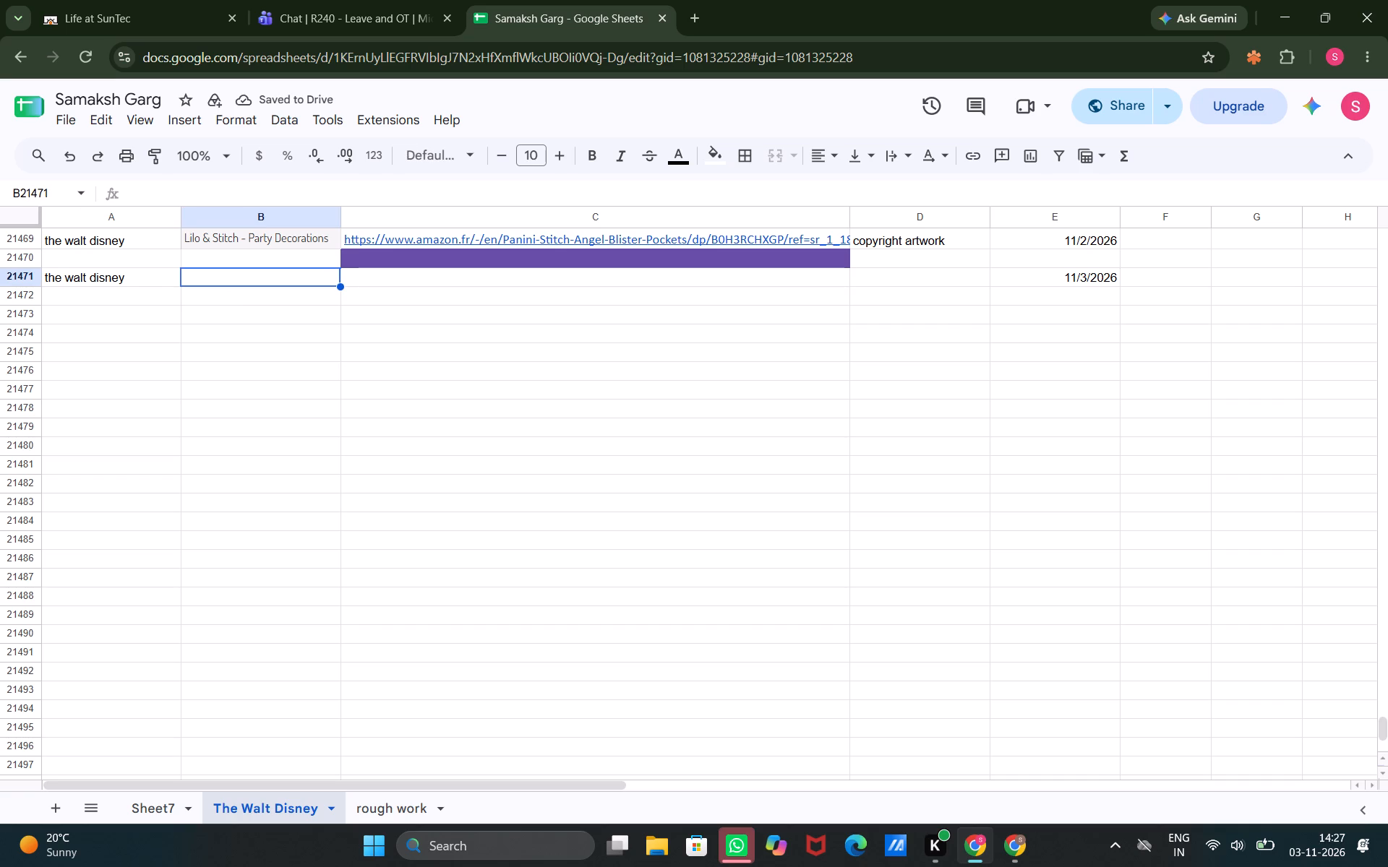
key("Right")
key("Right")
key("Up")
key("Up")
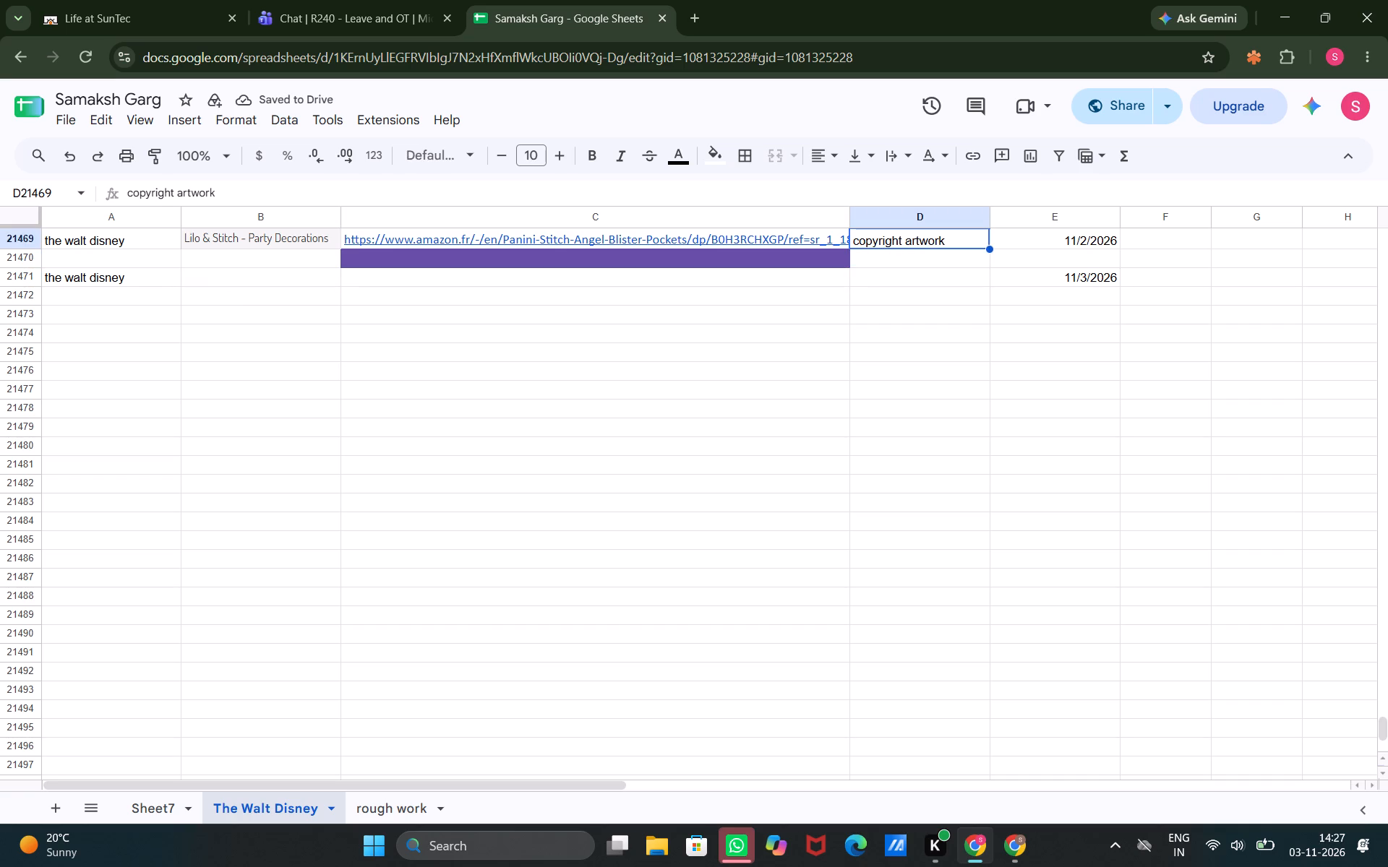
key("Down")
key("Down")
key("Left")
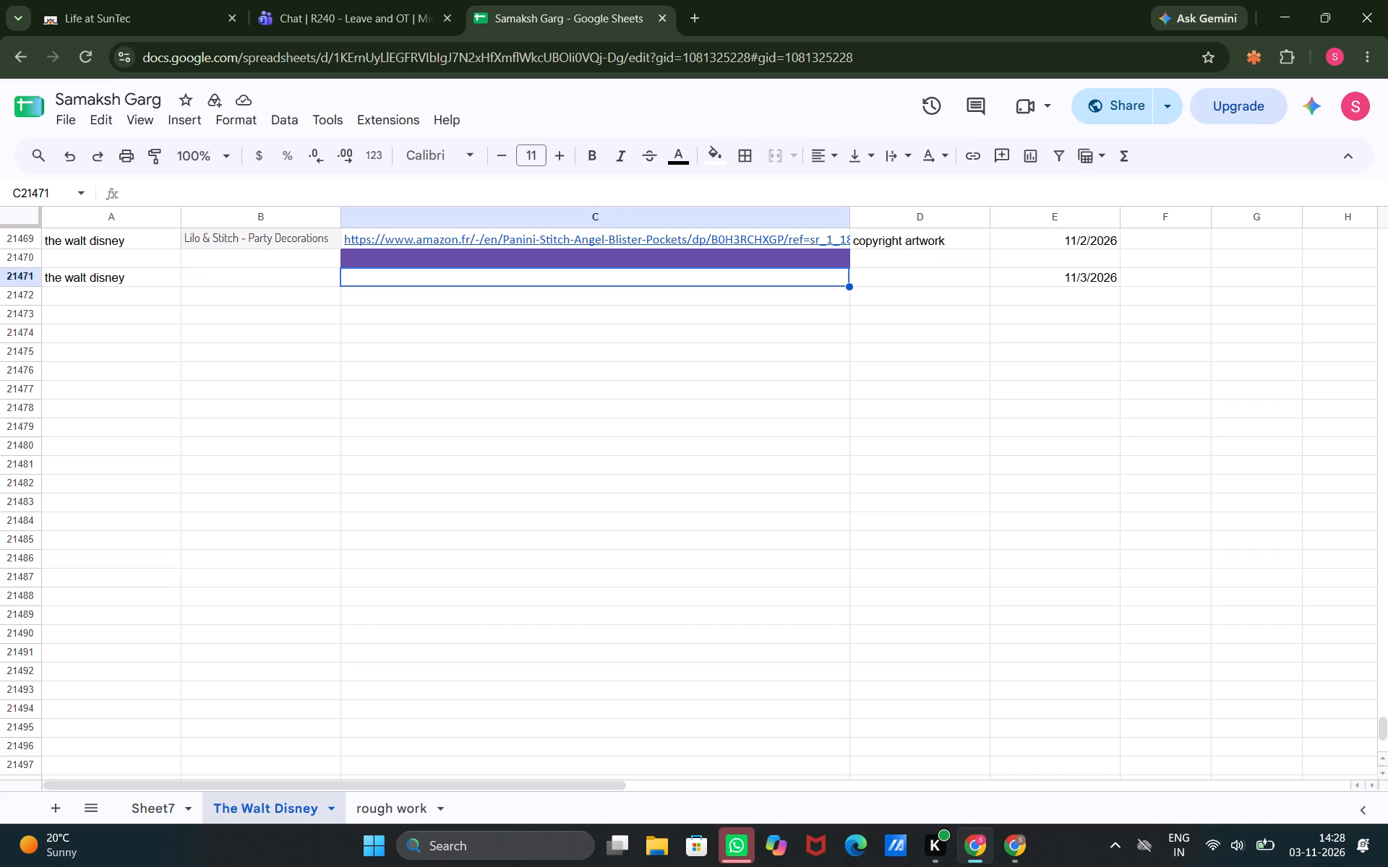
Pin the spreadsheet's browser tab.
right_click(537, 20)
left_click(606, 213)
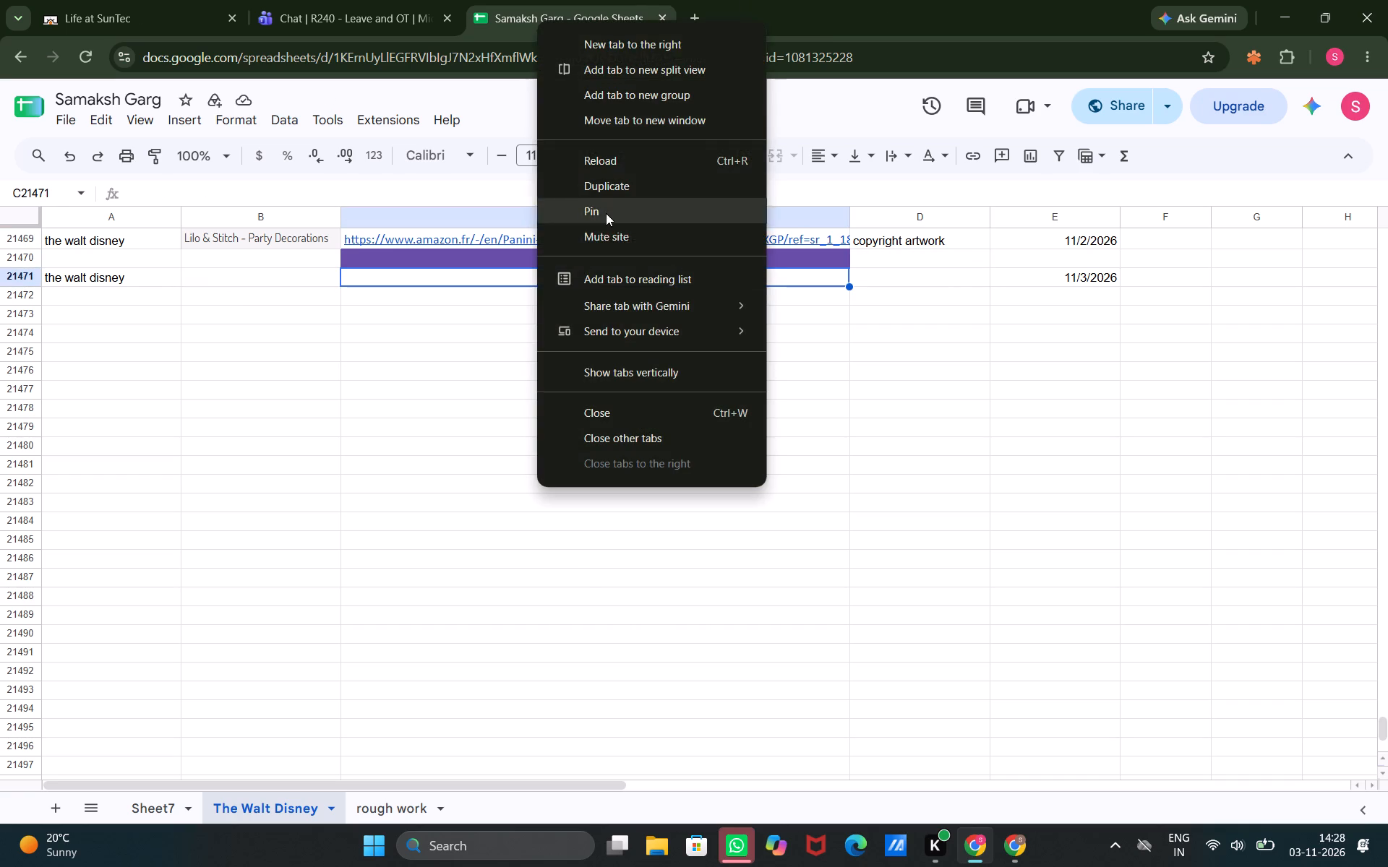
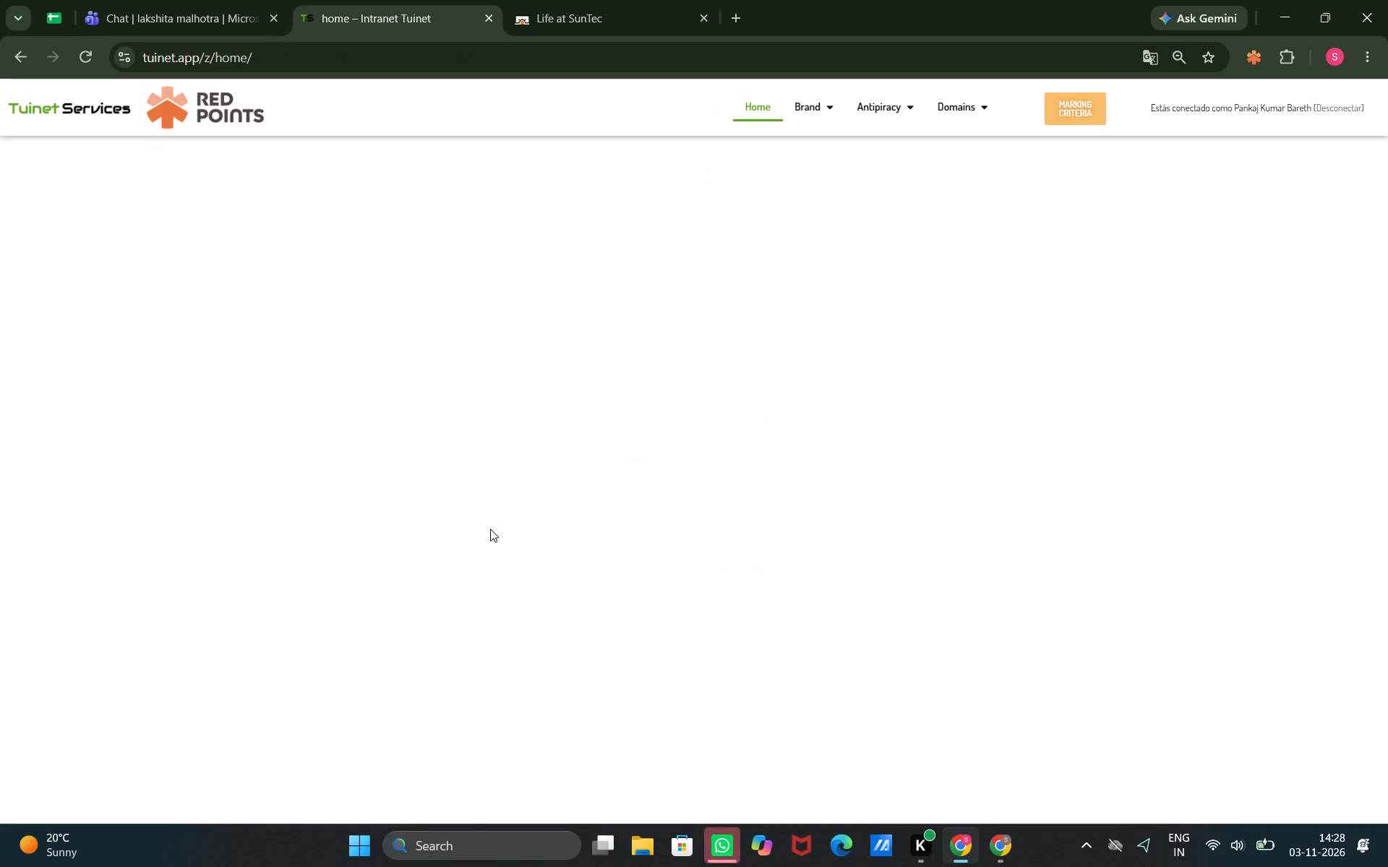
Open the Disney marketplace SNT page from the Brand section of the Tuinet intranet.
left_click(816, 138)
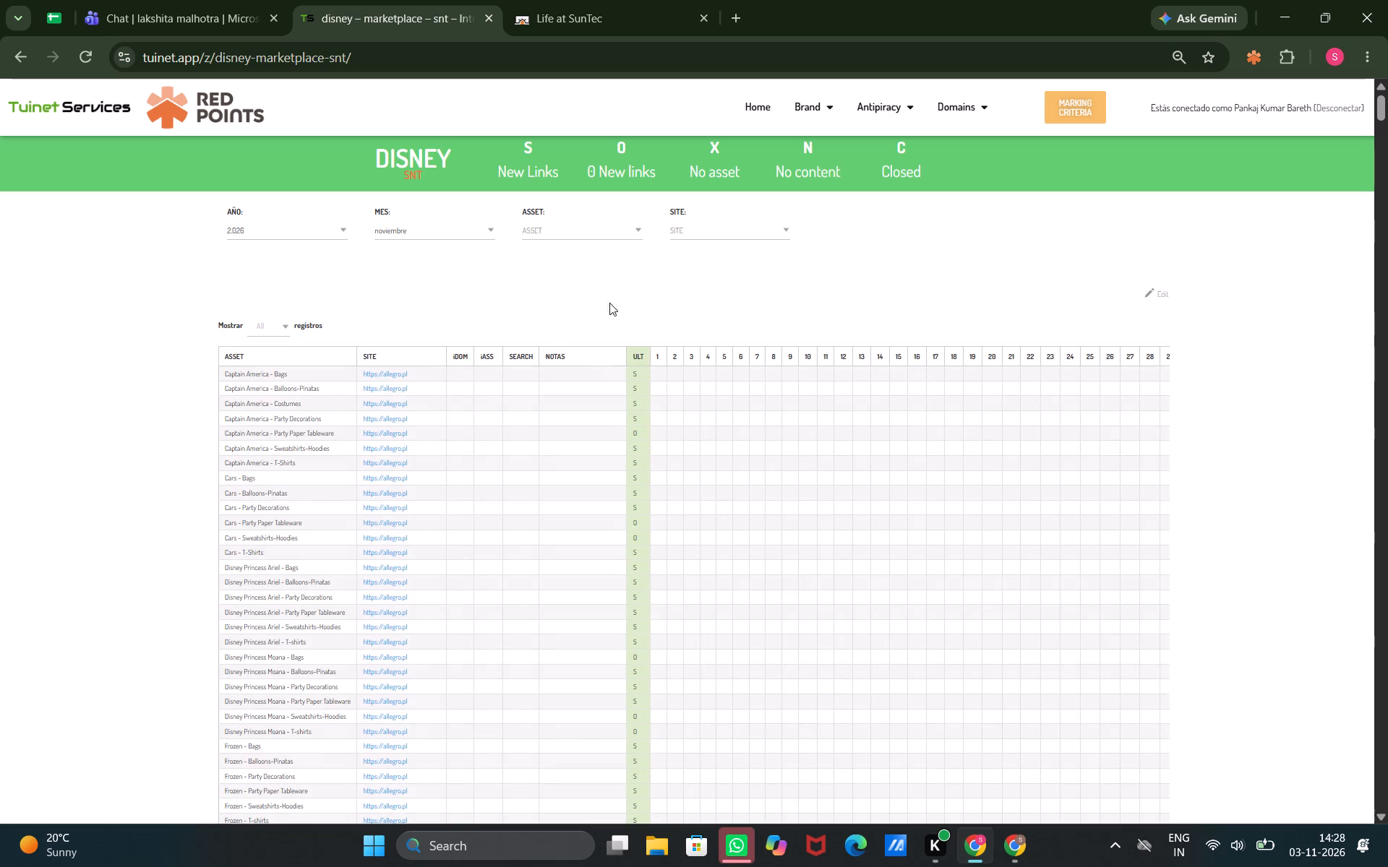
Look through the November 2026 Disney asset table, examining the assets, sites, last status and daily marks.
scroll(556, 342, "down", 9)
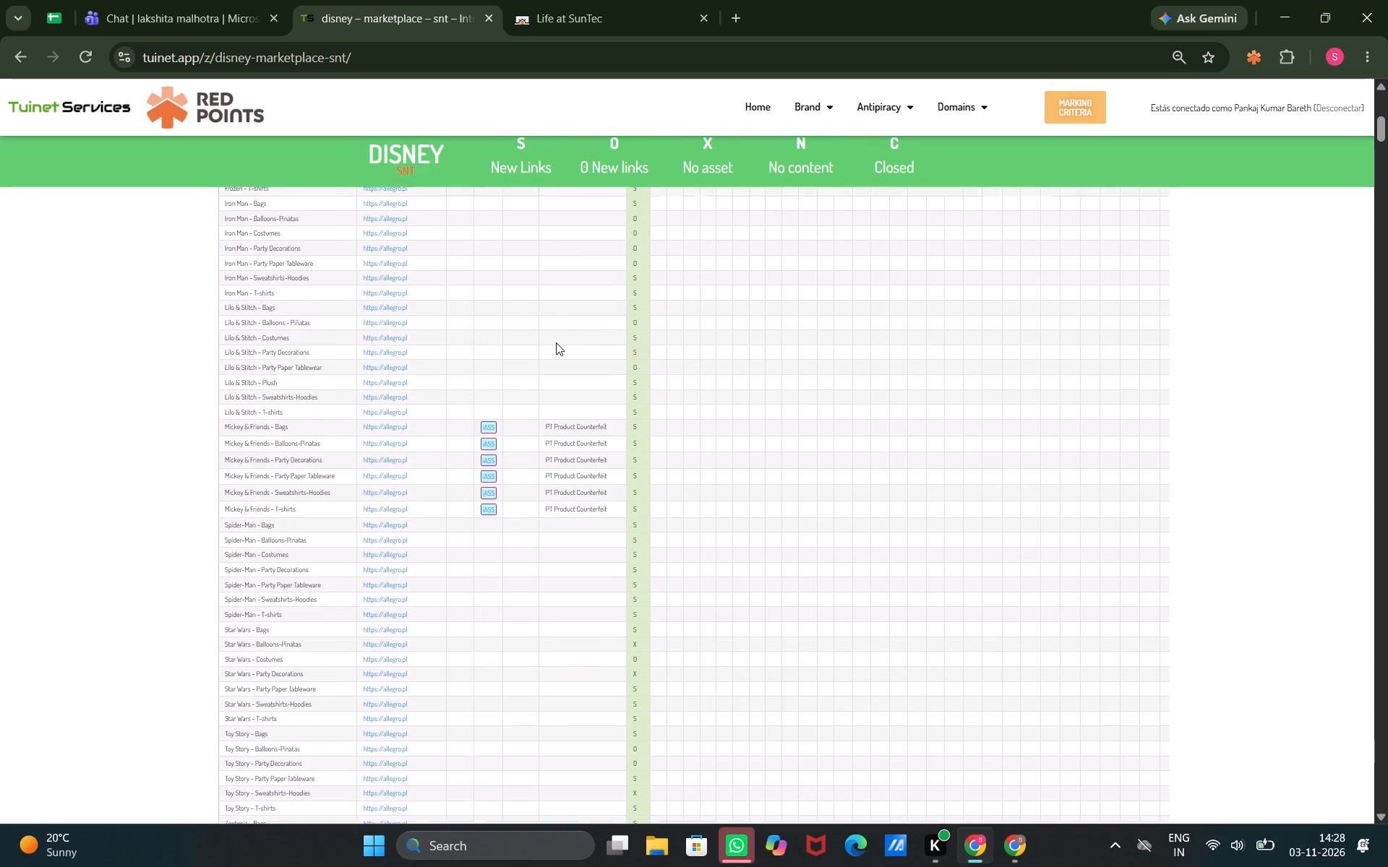
scroll(556, 342, "down", 10)
scroll(556, 342, "up", 2)
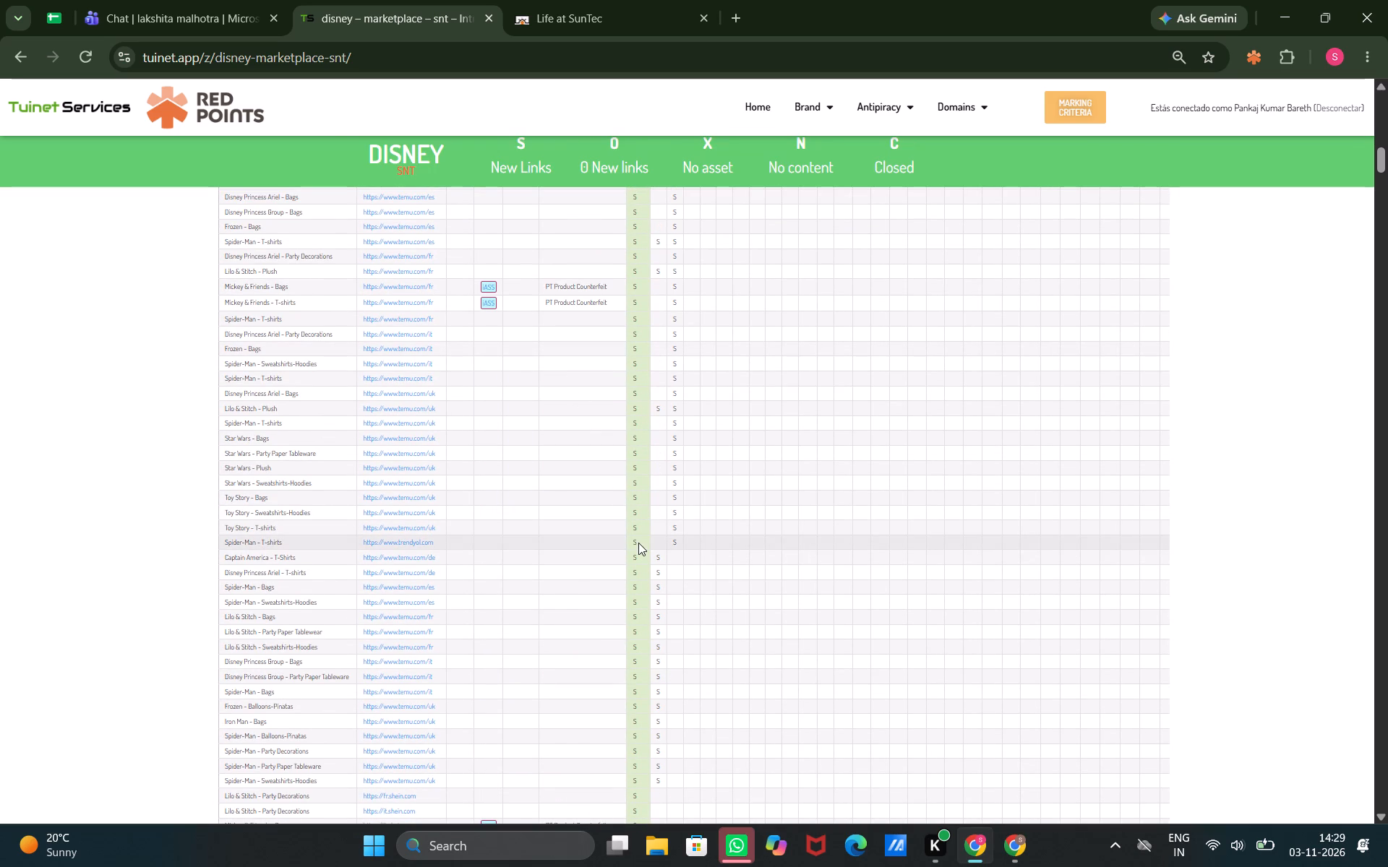
scroll(632, 543, "up", 12)
scroll(272, 394, "up", 5)
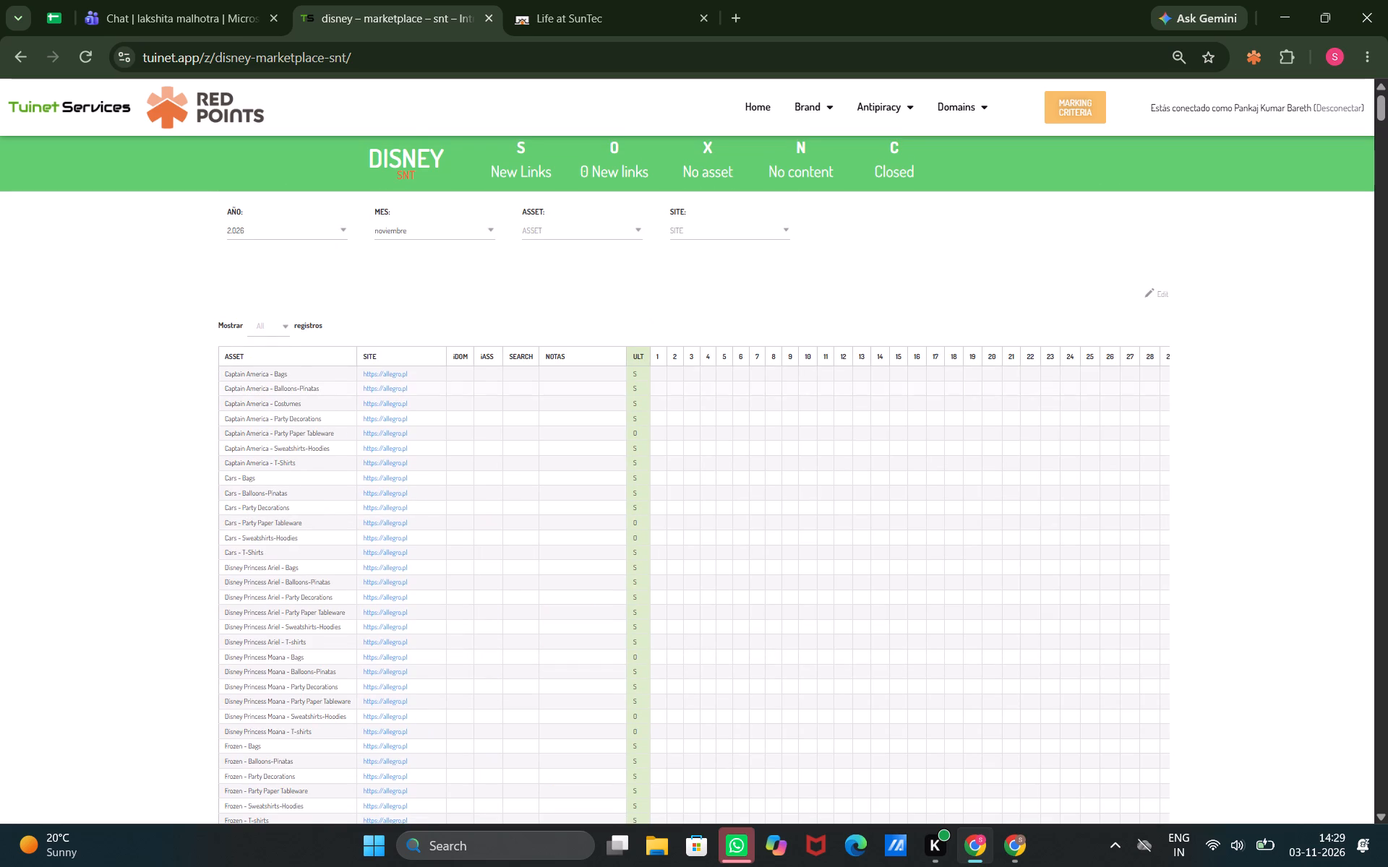
scroll(312, 368, "down", 16)
scroll(322, 367, "up", 1)
scroll(325, 362, "down", 11)
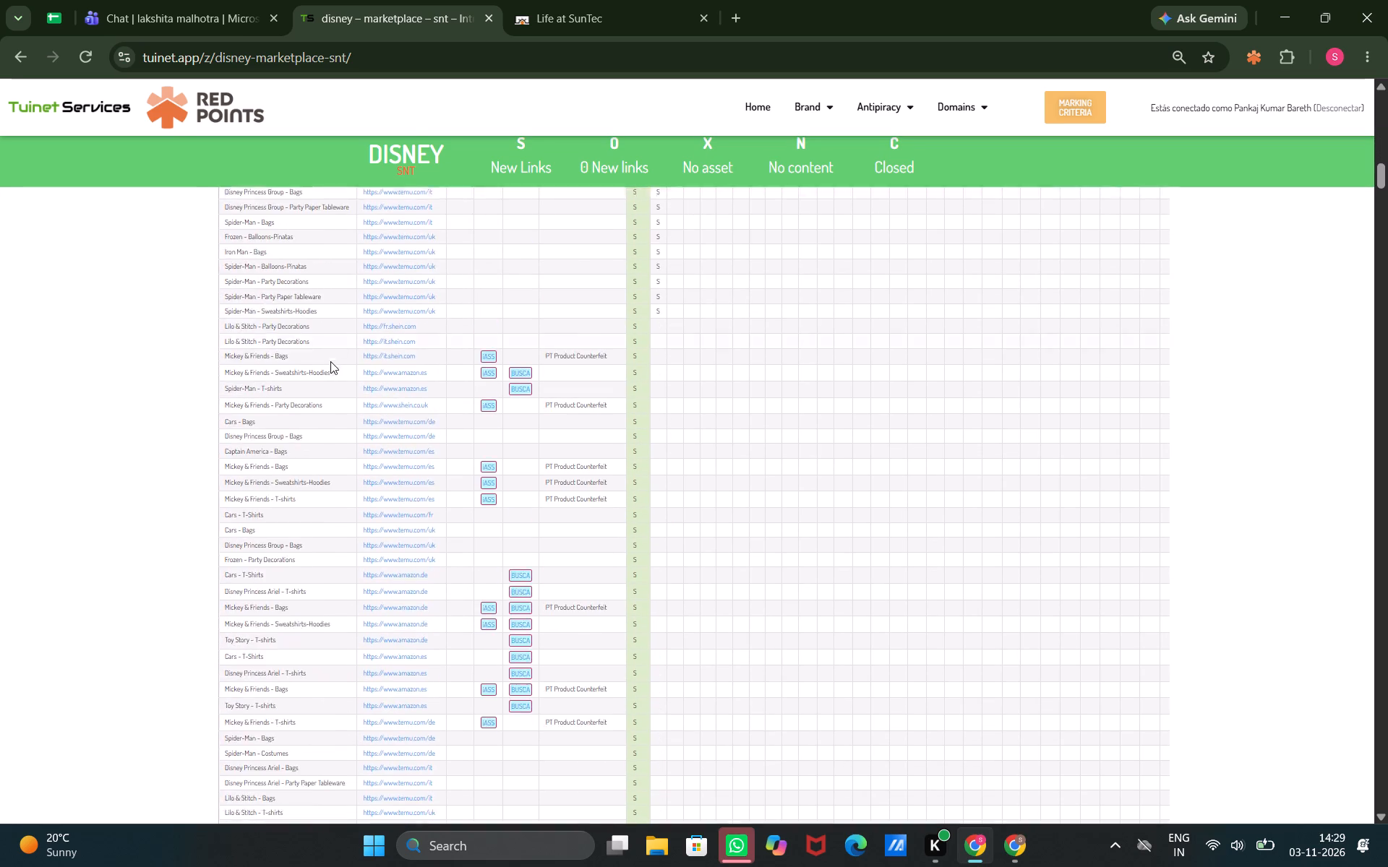
scroll(330, 361, "down", 20)
scroll(330, 361, "down", 8)
scroll(341, 360, "up", 2)
scroll(347, 358, "down", 20)
scroll(347, 358, "down", 5)
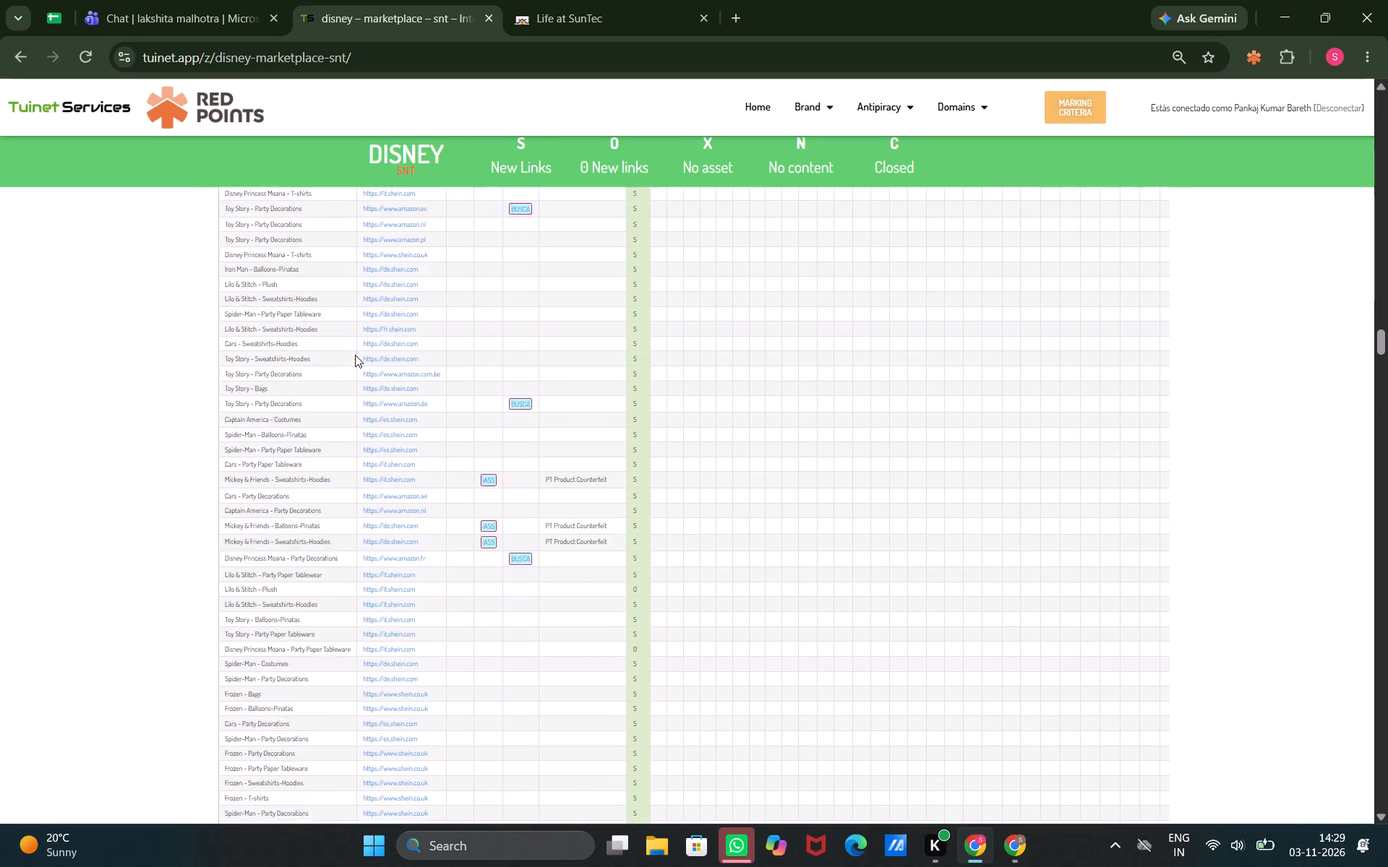
scroll(355, 355, "down", 20)
scroll(355, 355, "down", 18)
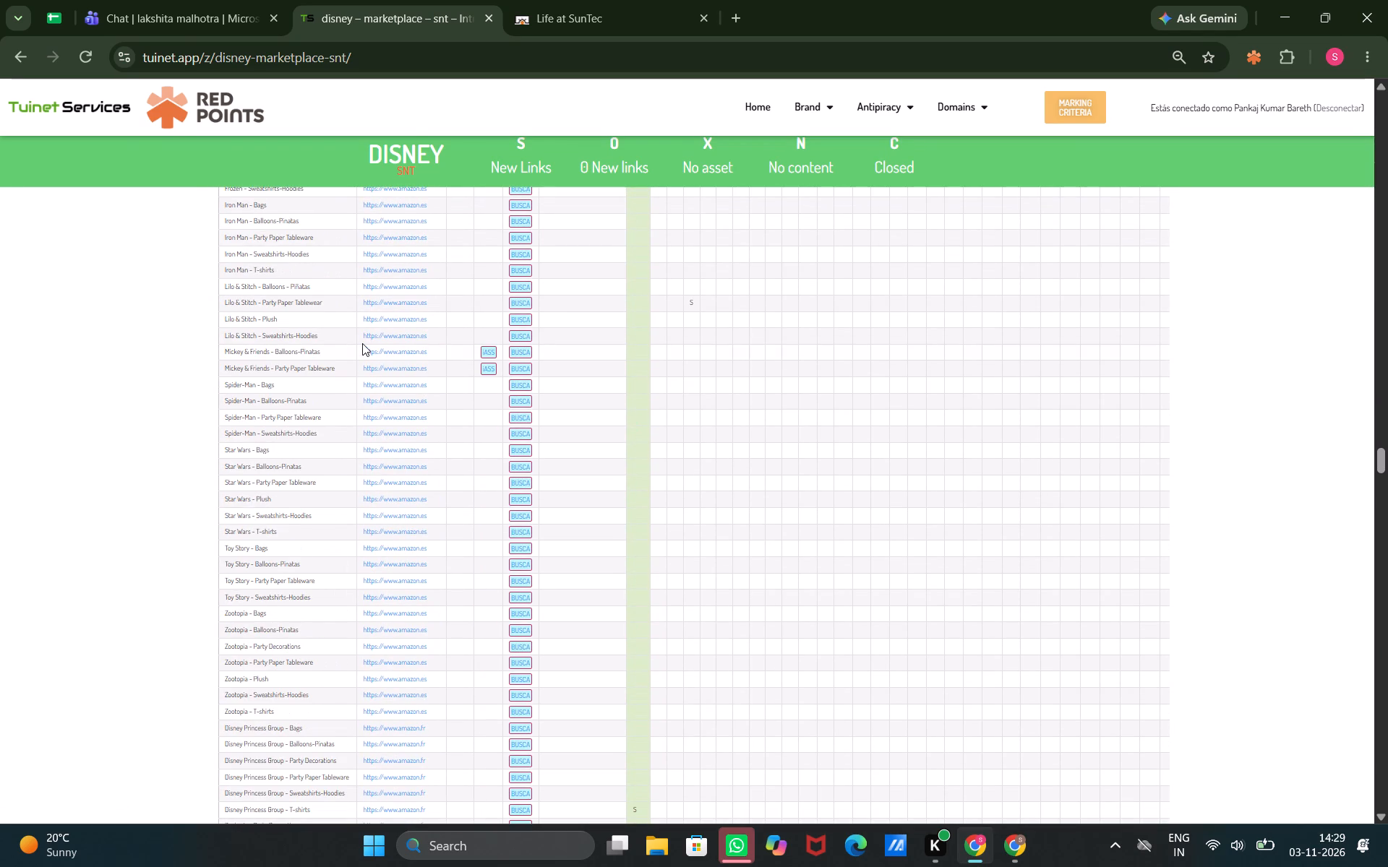
scroll(362, 343, "down", 20)
scroll(362, 343, "down", 7)
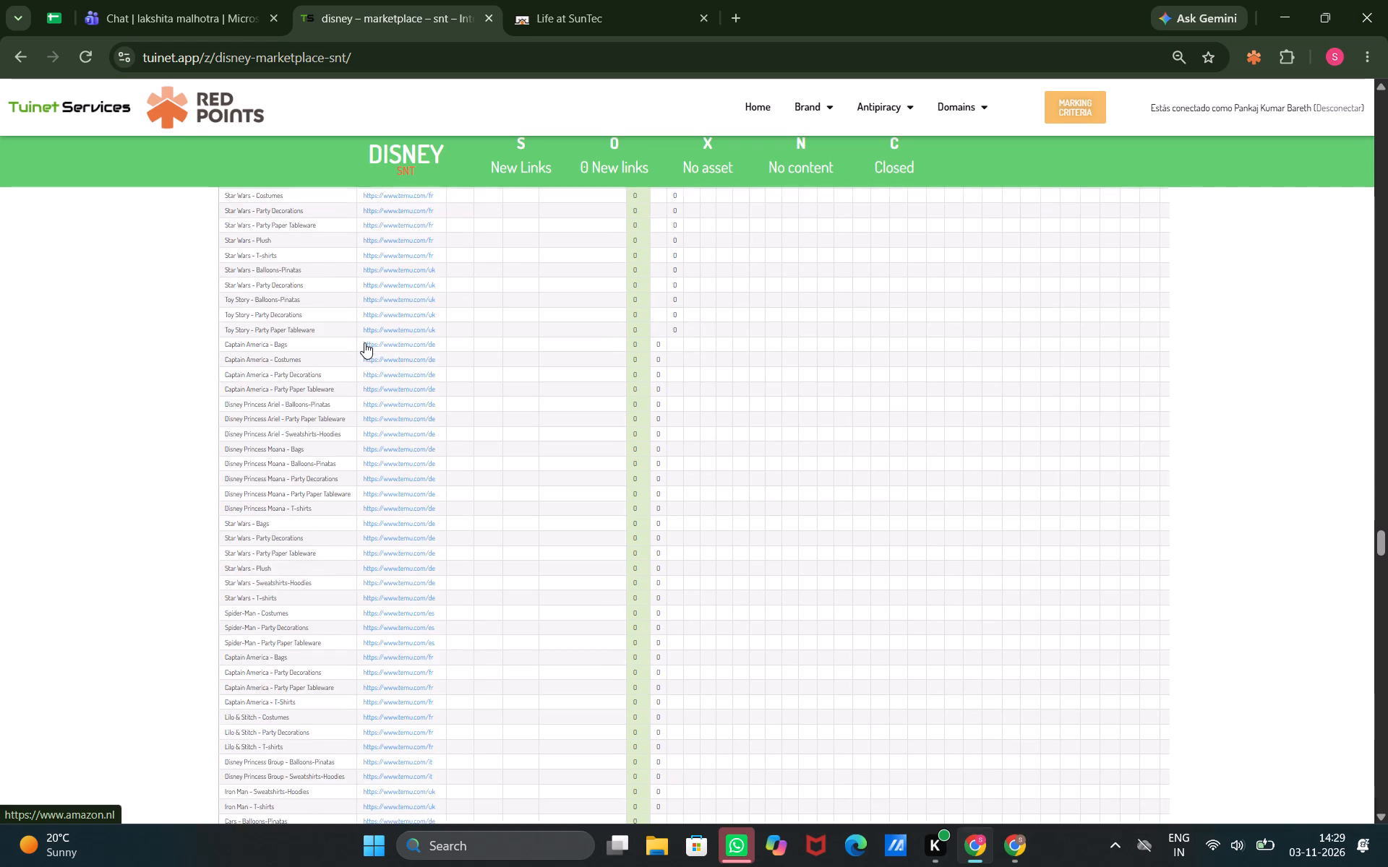
scroll(364, 342, "down", 1)
scroll(364, 342, "down", 20)
scroll(364, 342, "down", 1)
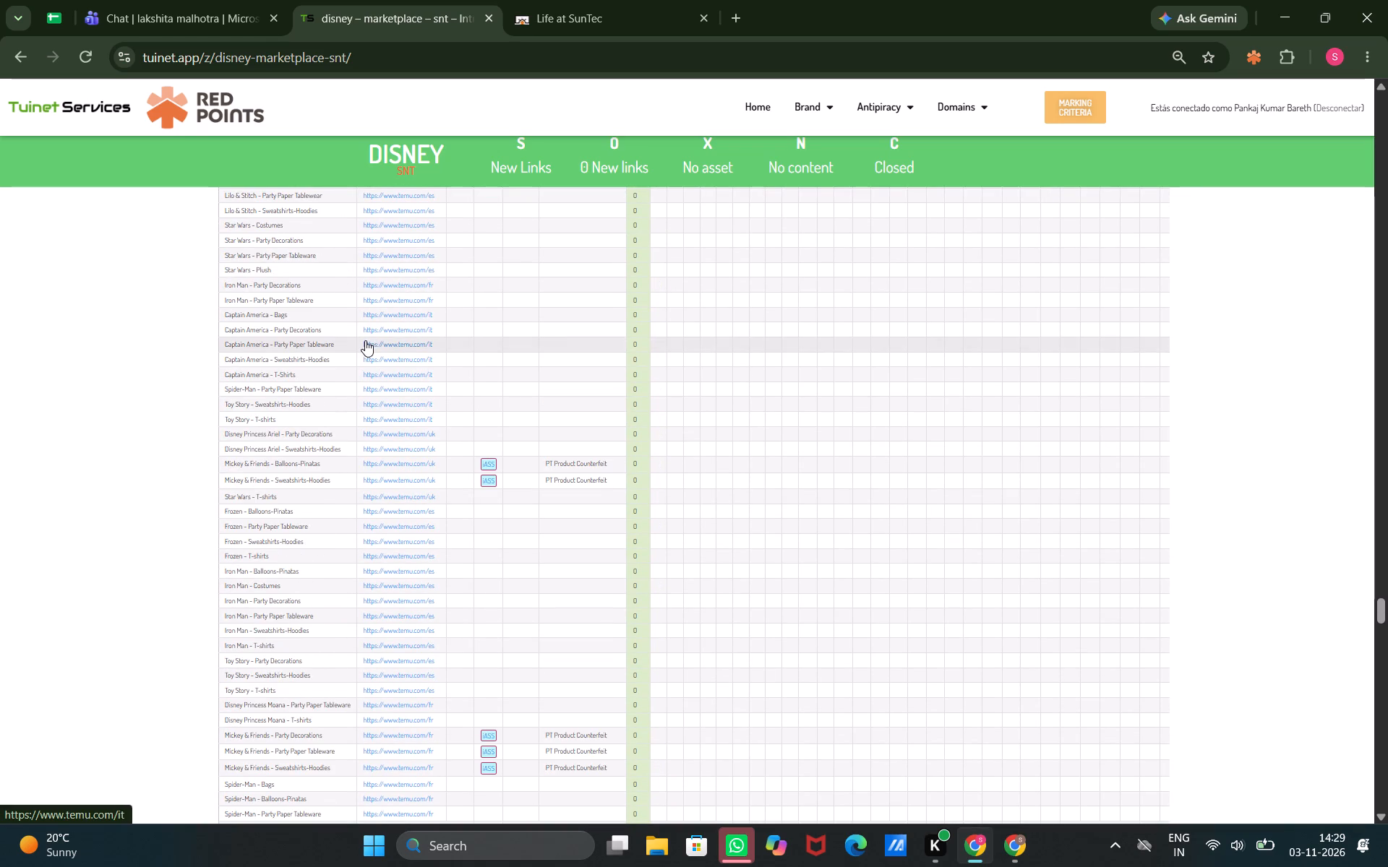
scroll(365, 340, "down", 14)
scroll(365, 340, "down", 20)
scroll(365, 340, "down", 11)
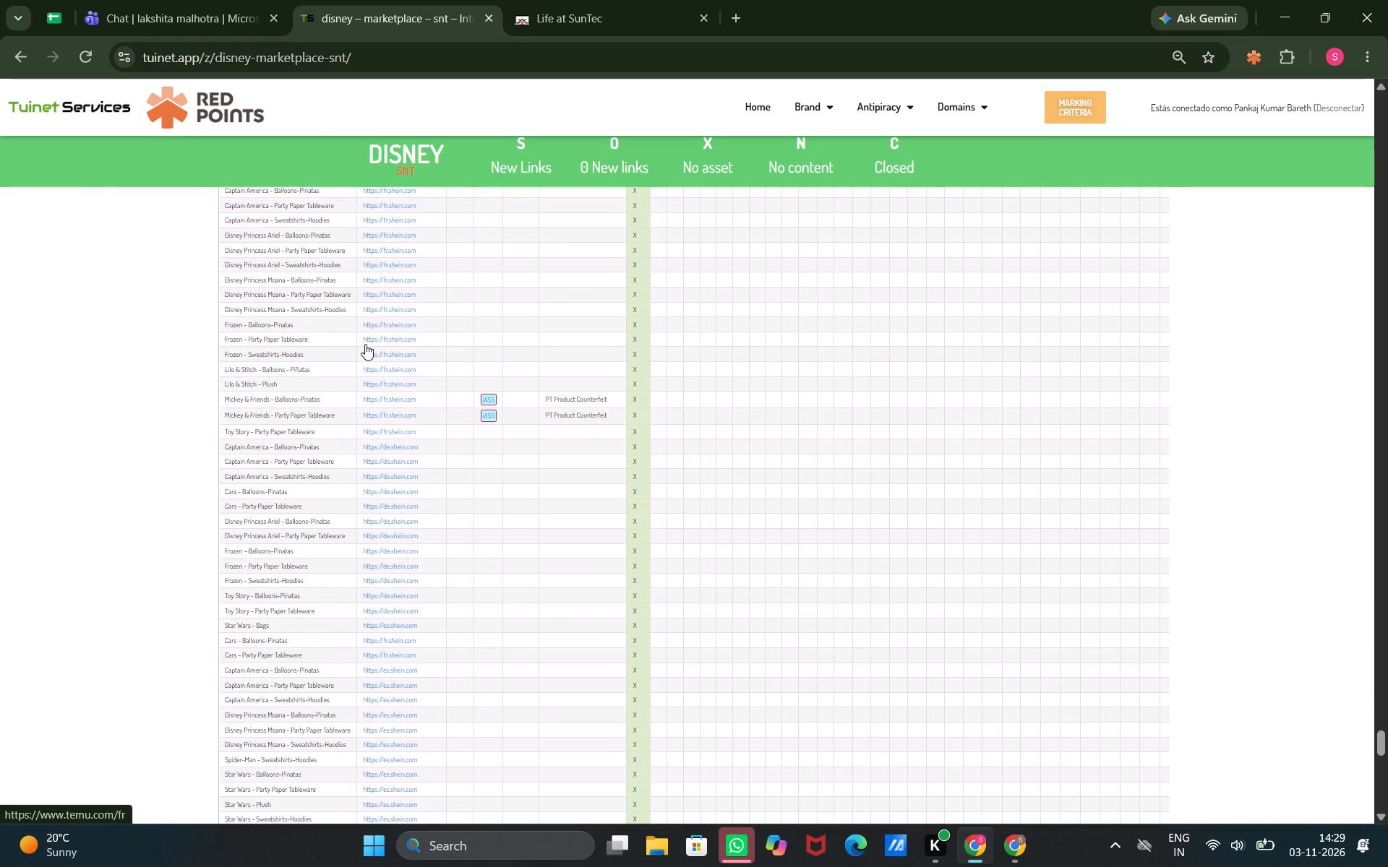
scroll(365, 344, "down", 20)
scroll(365, 344, "down", 7)
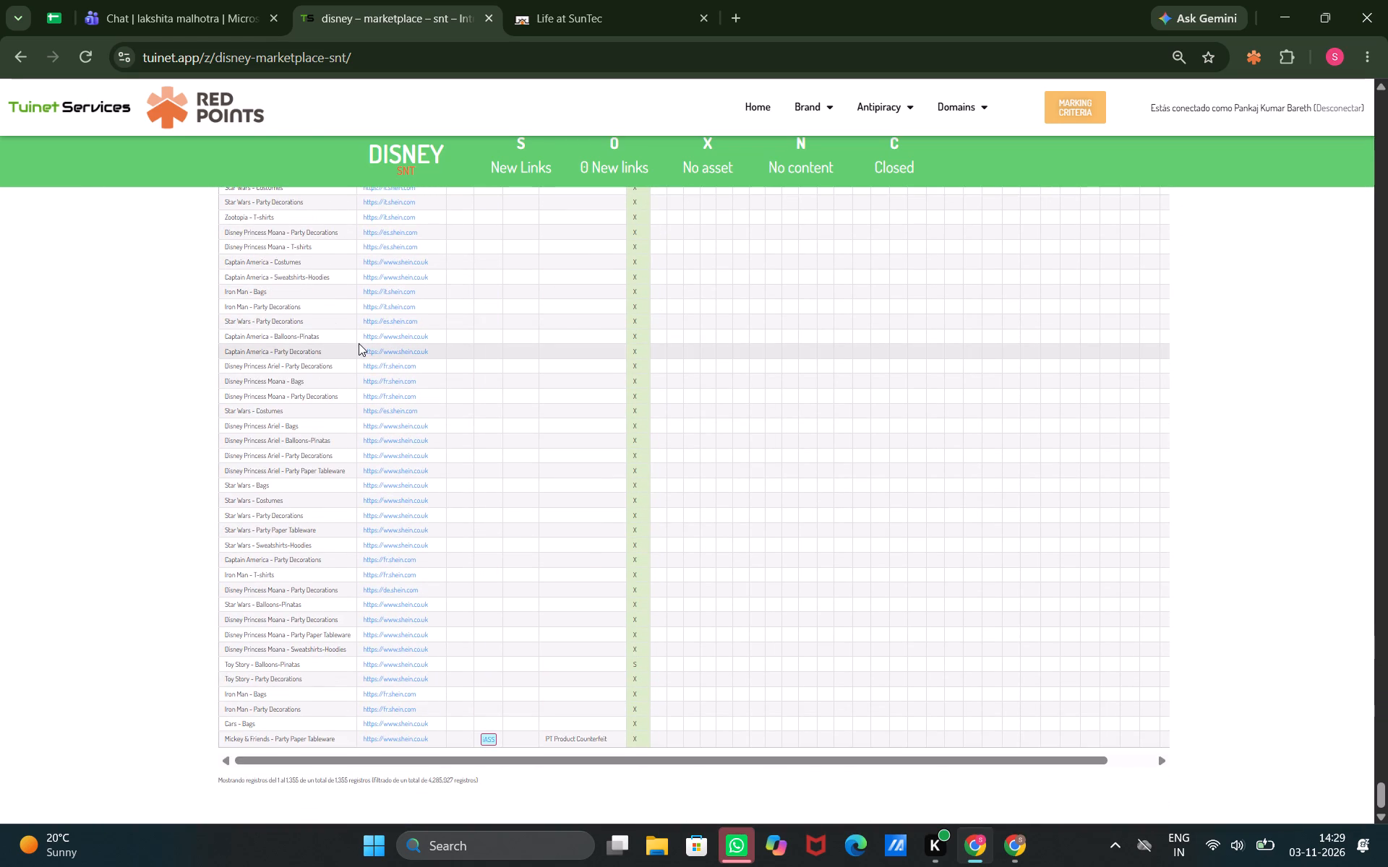
scroll(359, 343, "up", 5)
scroll(359, 343, "down", 7)
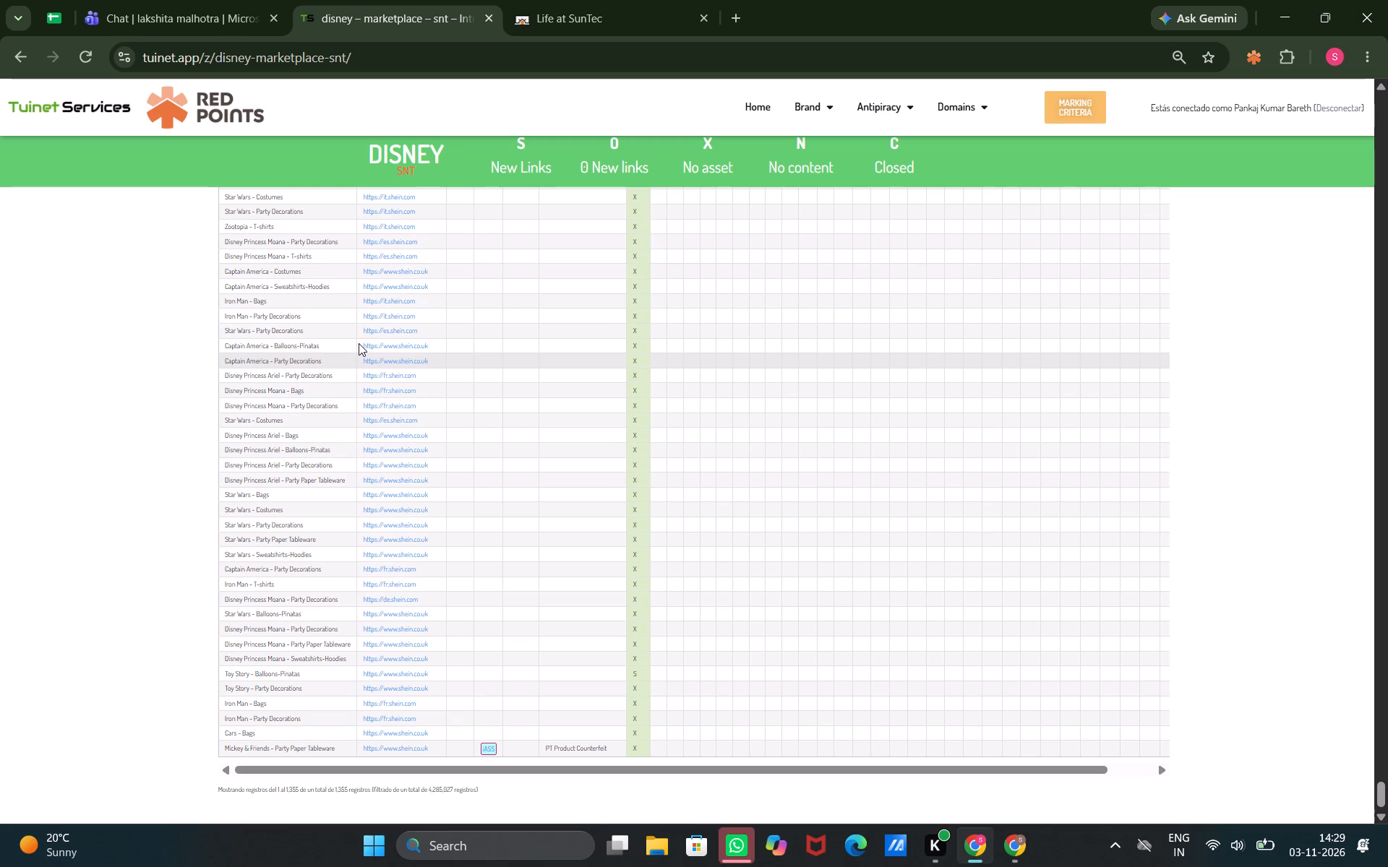
scroll(359, 343, "up", 13)
scroll(359, 343, "down", 16)
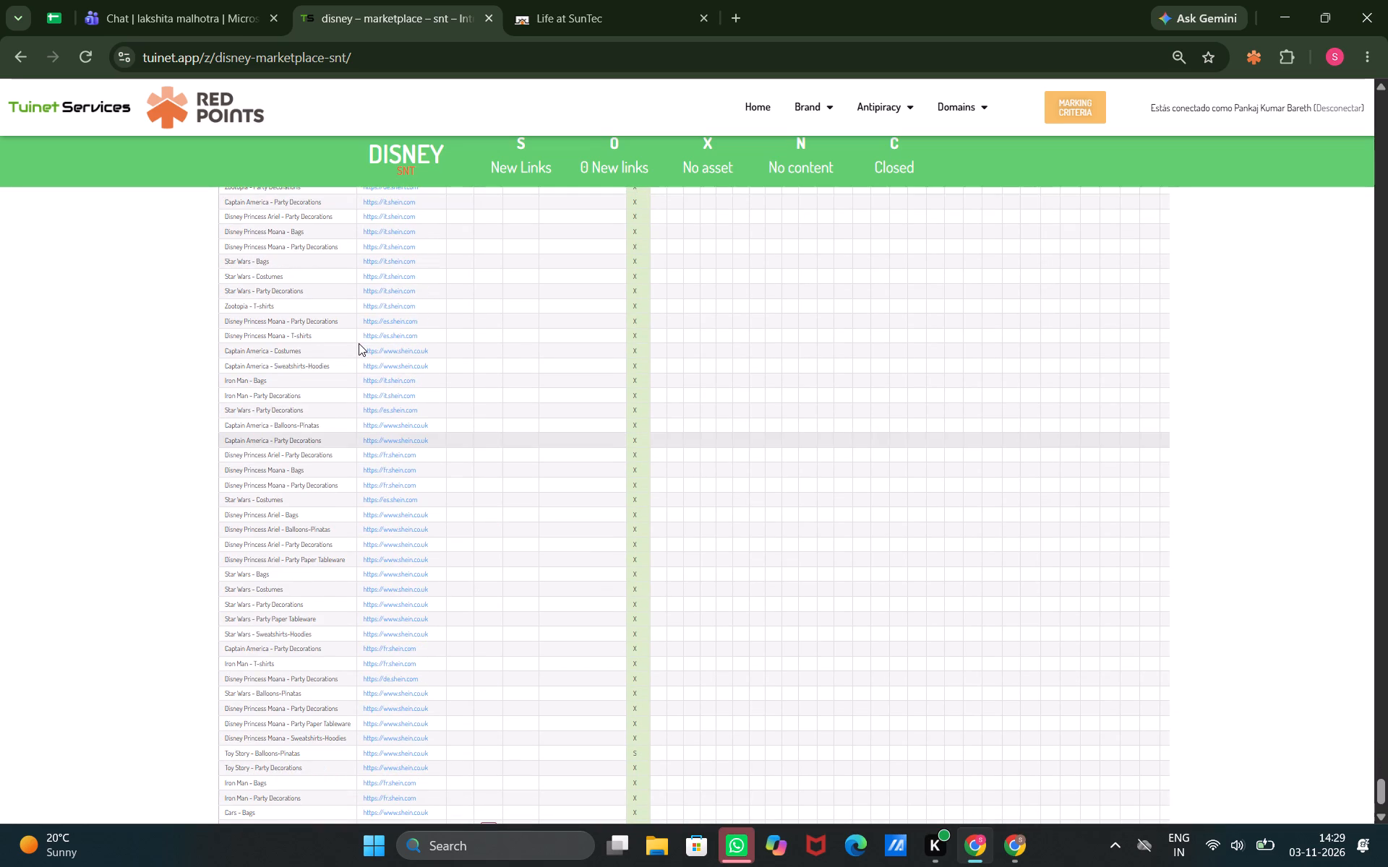
scroll(359, 343, "up", 20)
scroll(359, 343, "up", 13)
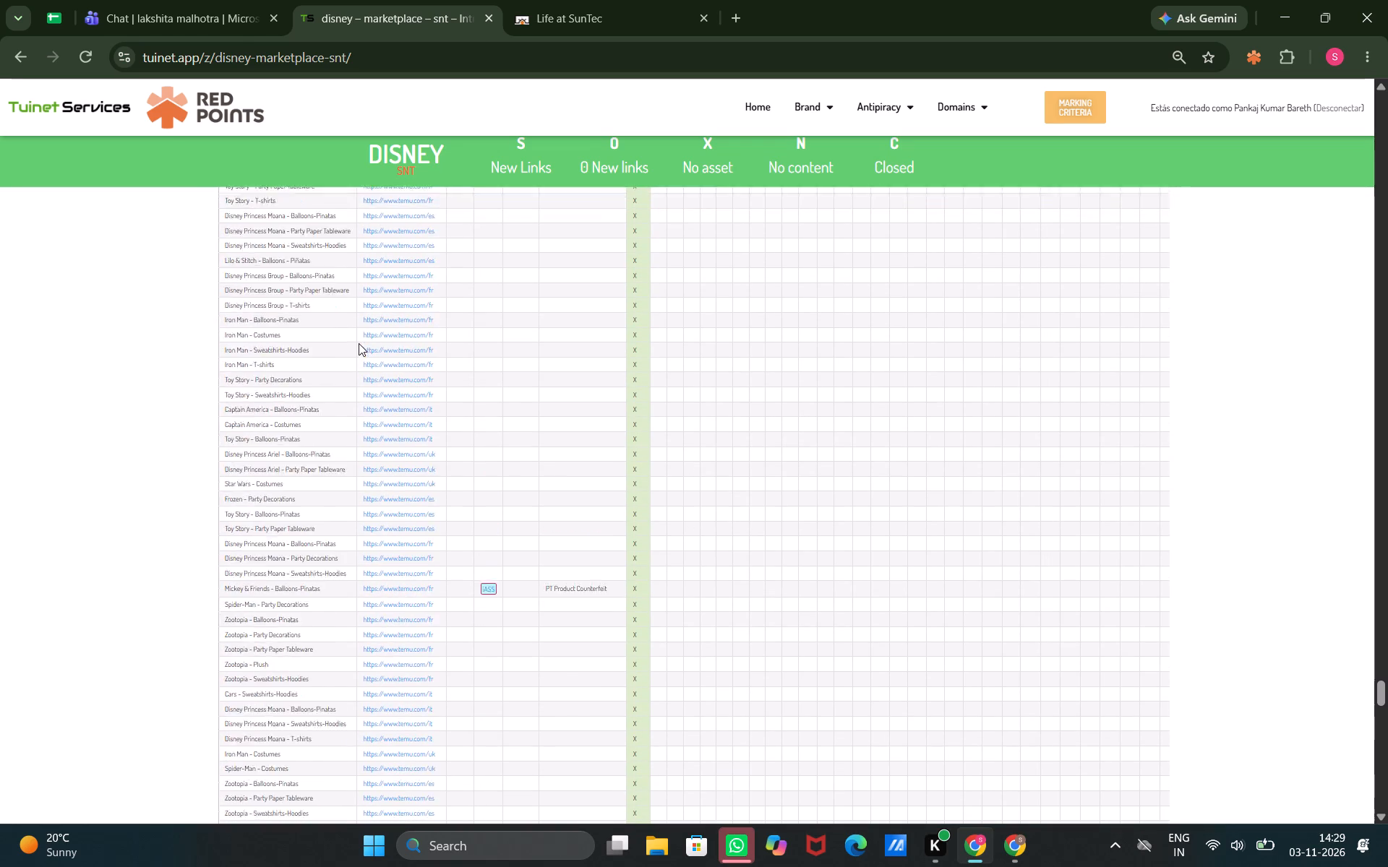
scroll(359, 343, "up", 20)
scroll(359, 343, "up", 20)
scroll(359, 343, "up", 9)
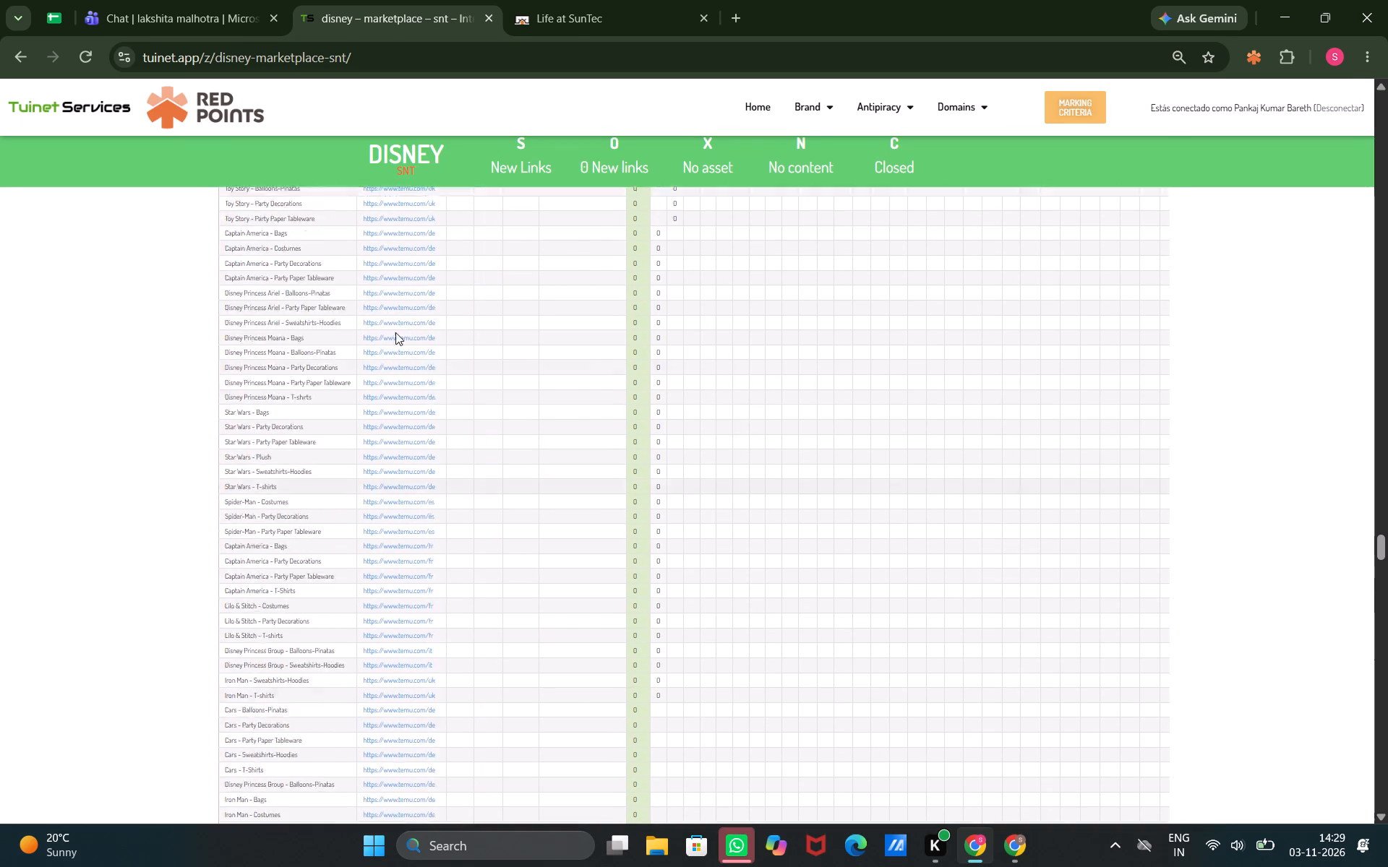
scroll(395, 332, "up", 20)
scroll(395, 332, "up", 20)
scroll(395, 332, "up", 9)
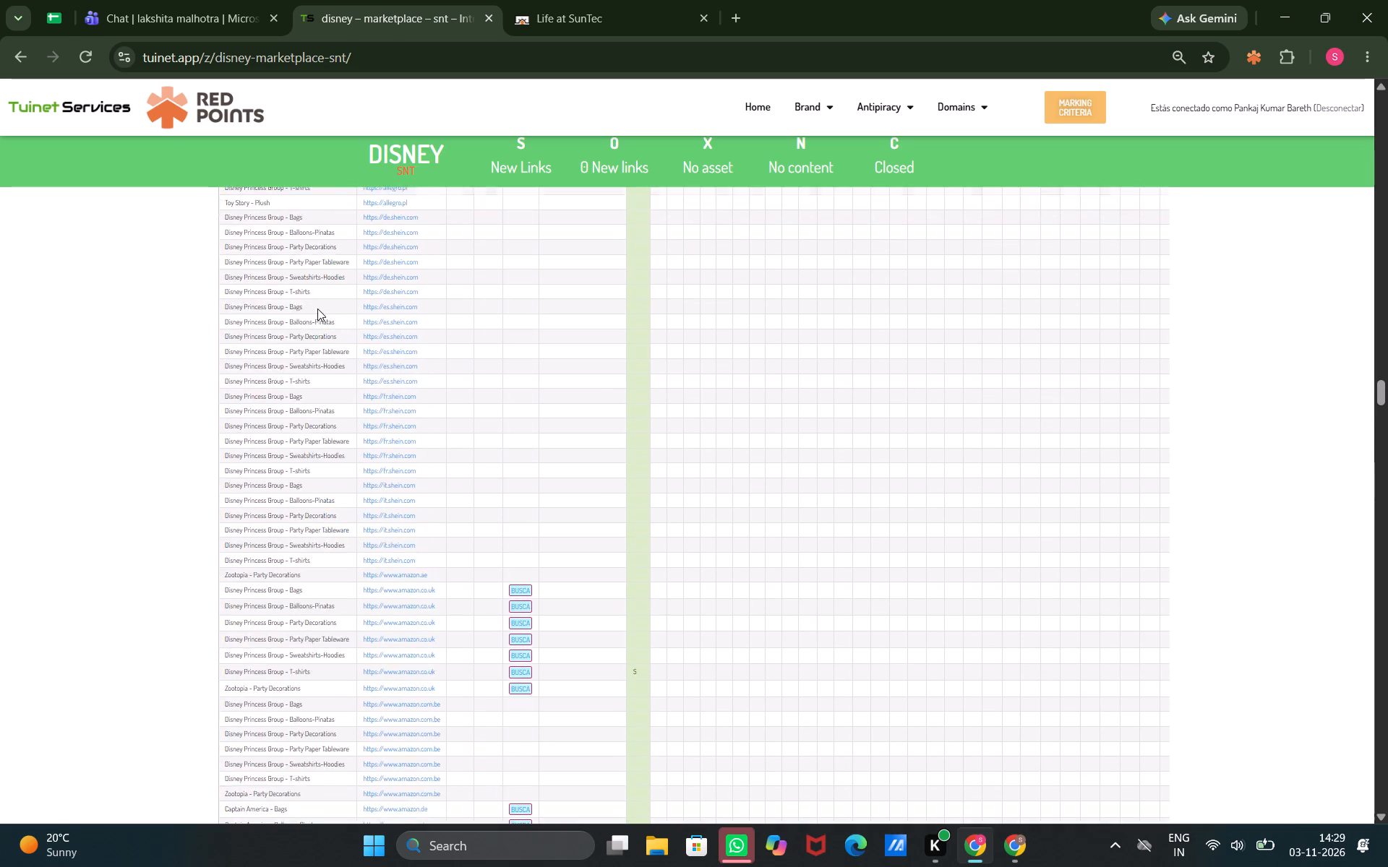
scroll(317, 309, "up", 20)
scroll(317, 309, "up", 20)
scroll(317, 309, "up", 9)
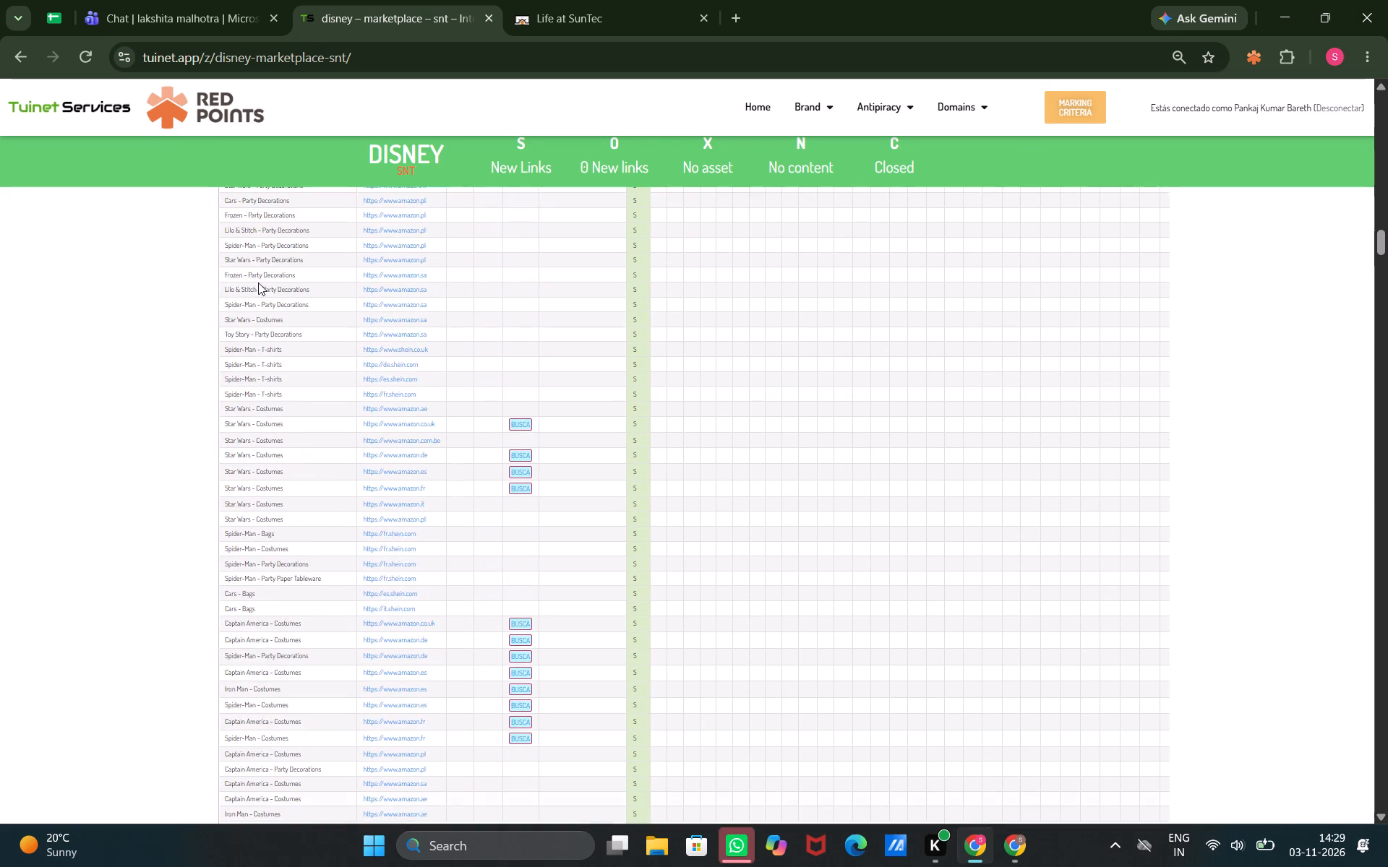
scroll(258, 282, "up", 20)
scroll(258, 282, "up", 20)
scroll(258, 282, "up", 9)
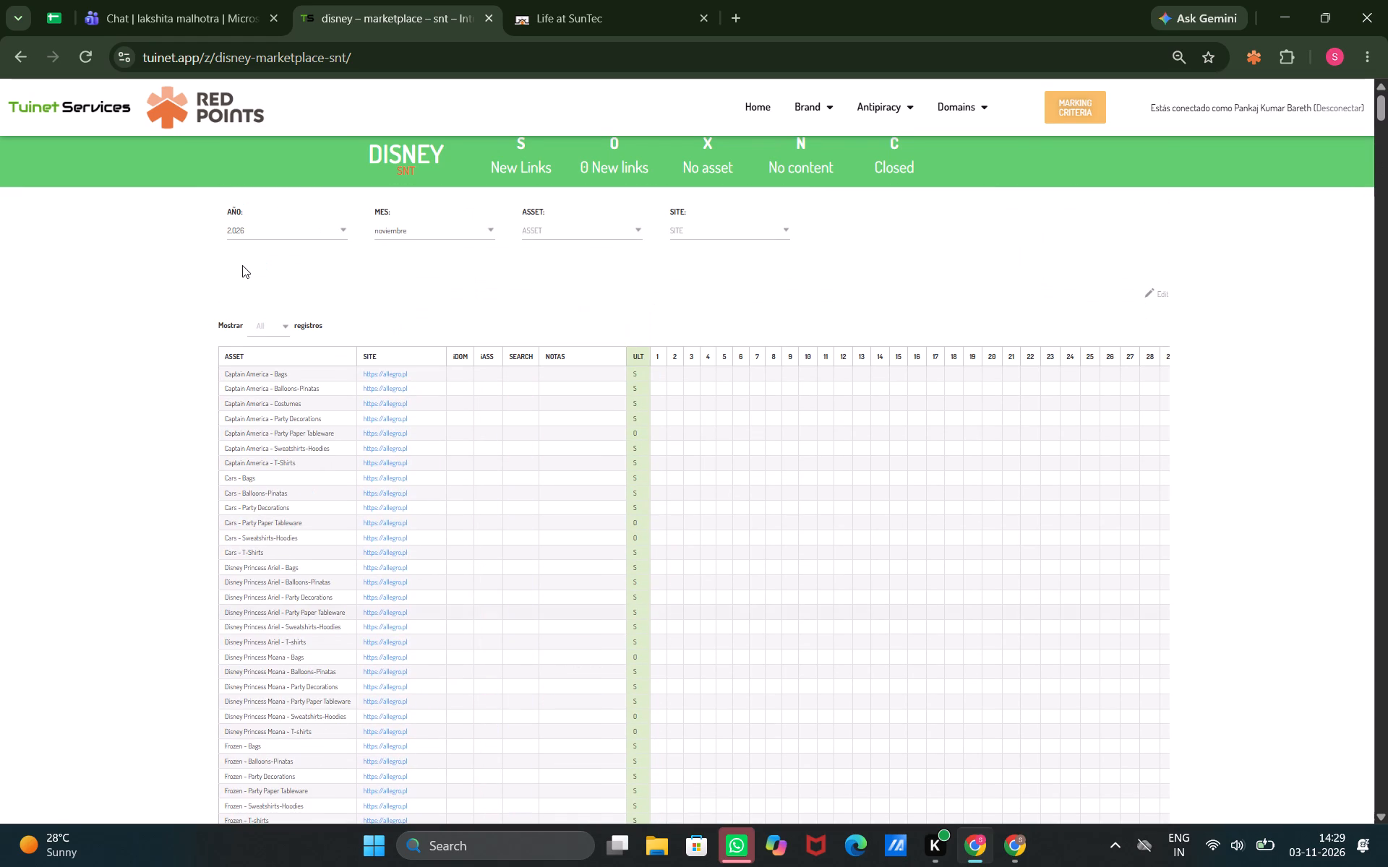
scroll(242, 265, "up", 4)
Filter the Disney marketplace table by the asset Toy Story - Bags.
left_click(560, 237)
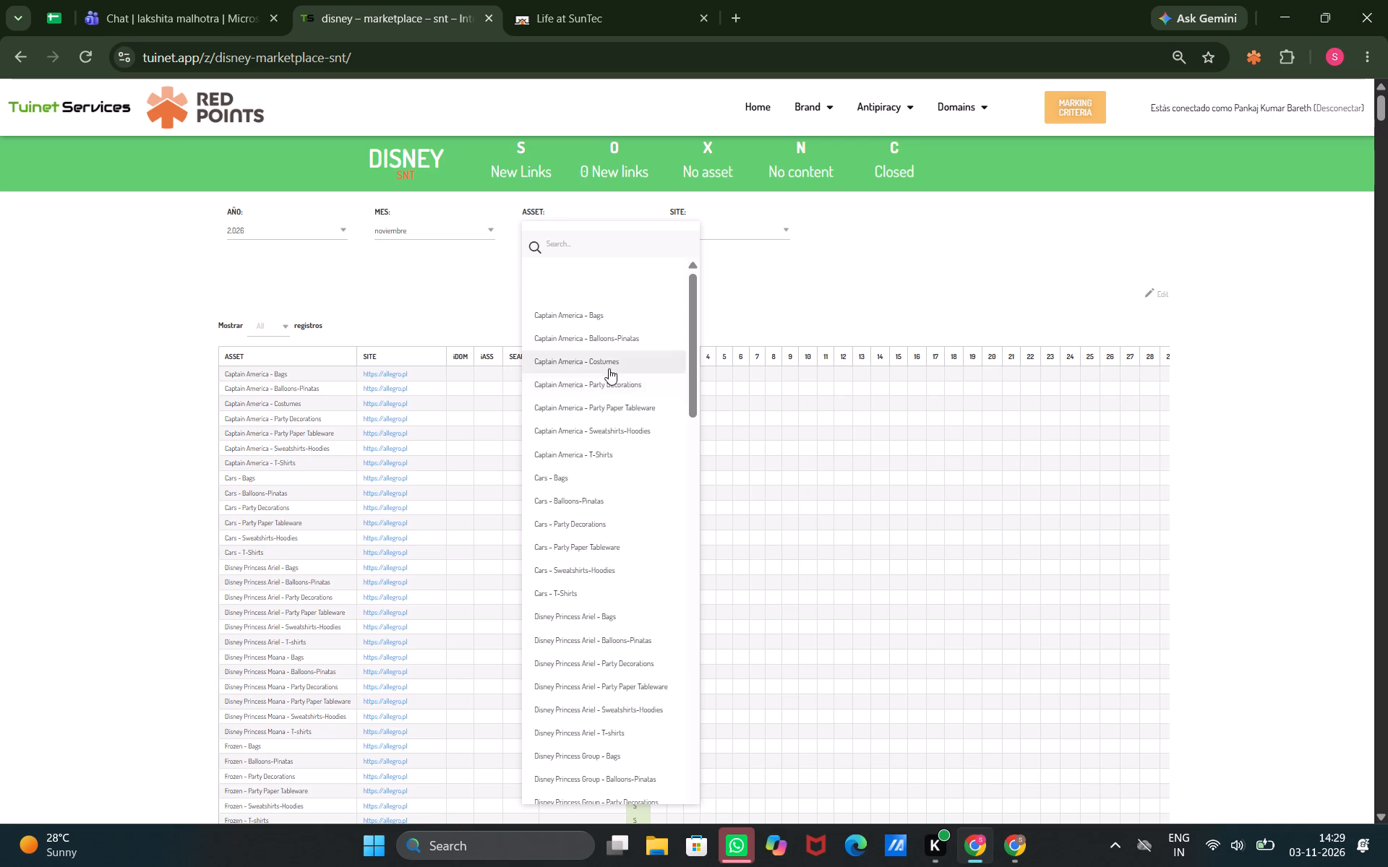
scroll(609, 421, "down", 4)
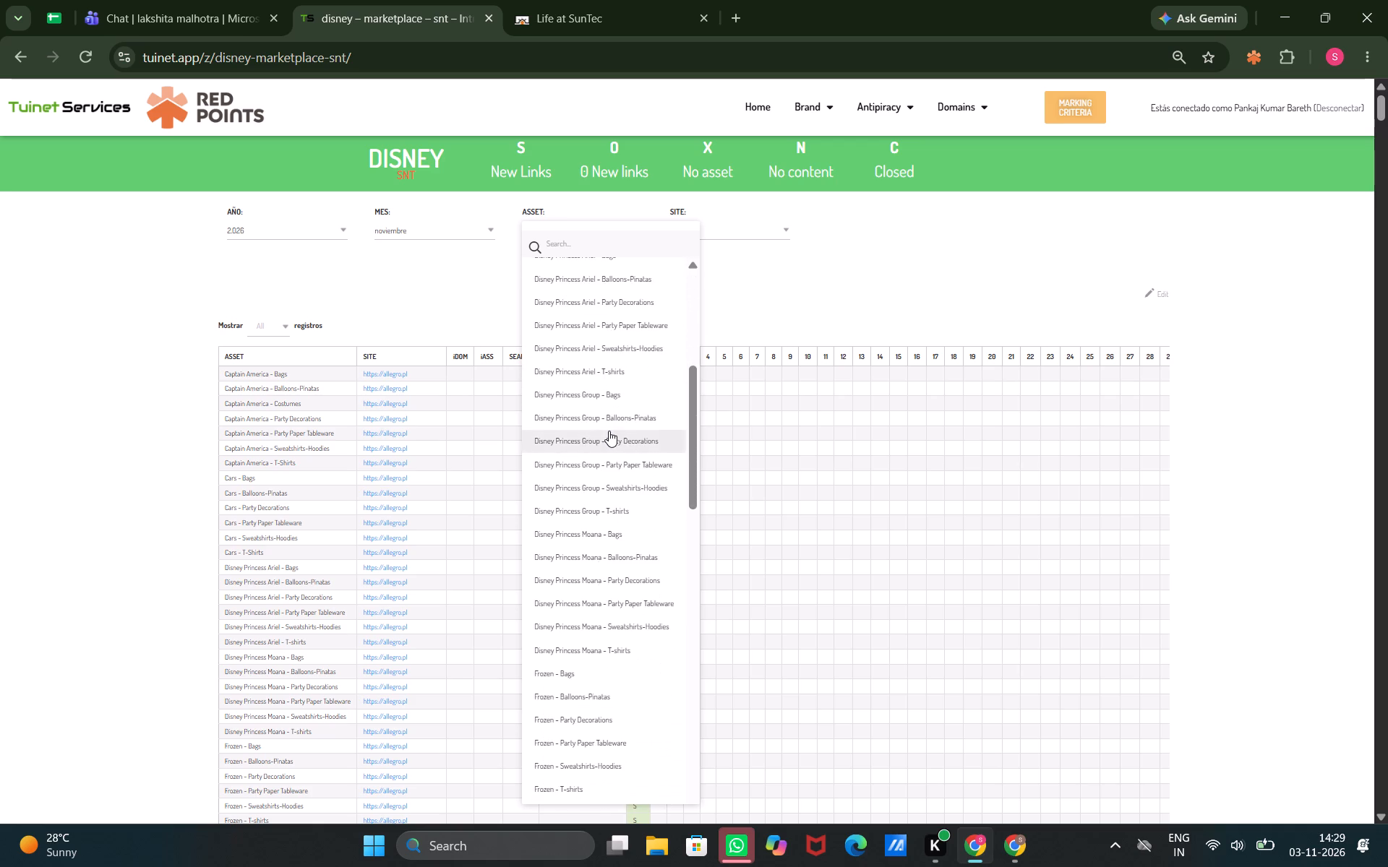
scroll(609, 431, "down", 1)
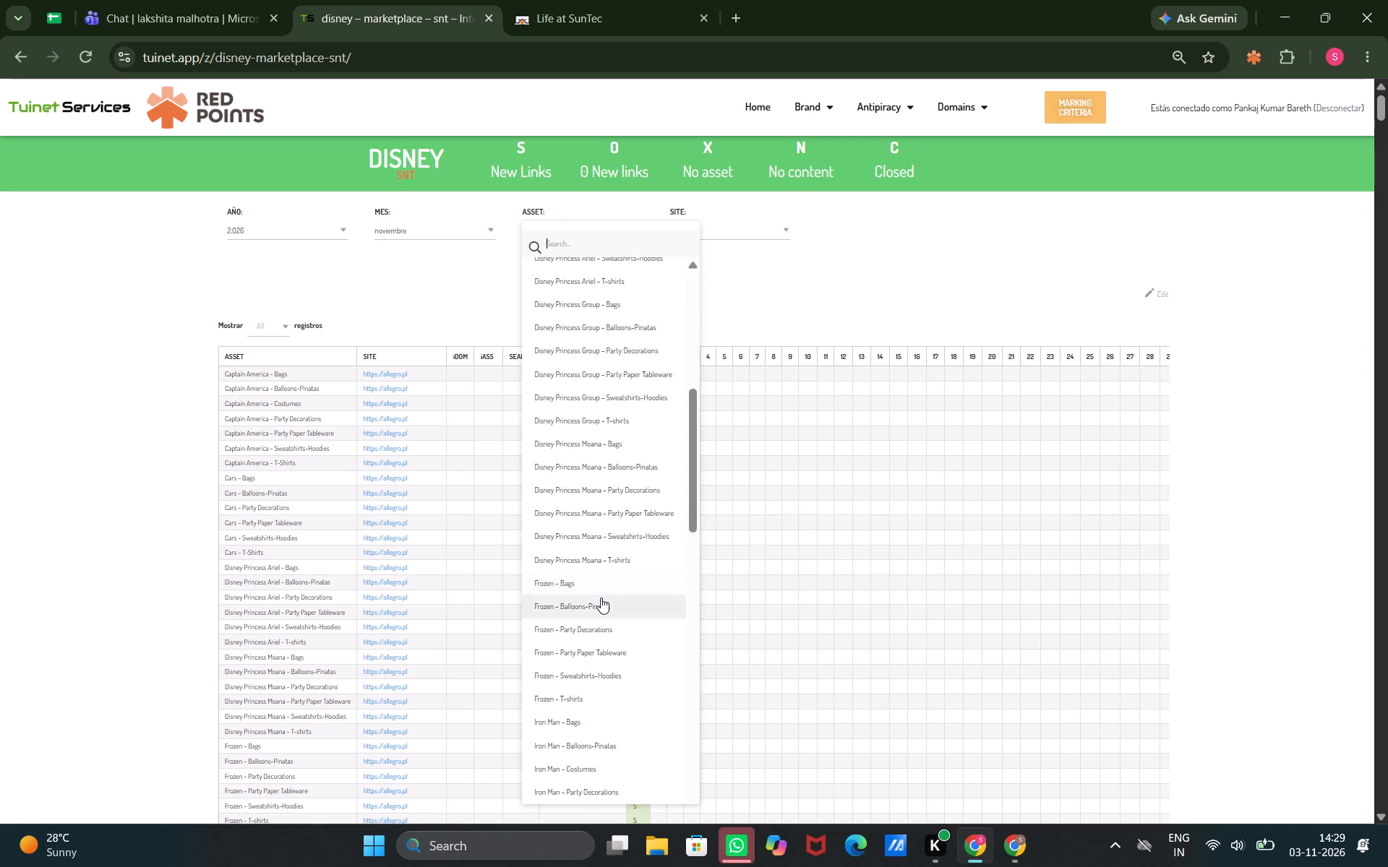
scroll(601, 598, "down", 4)
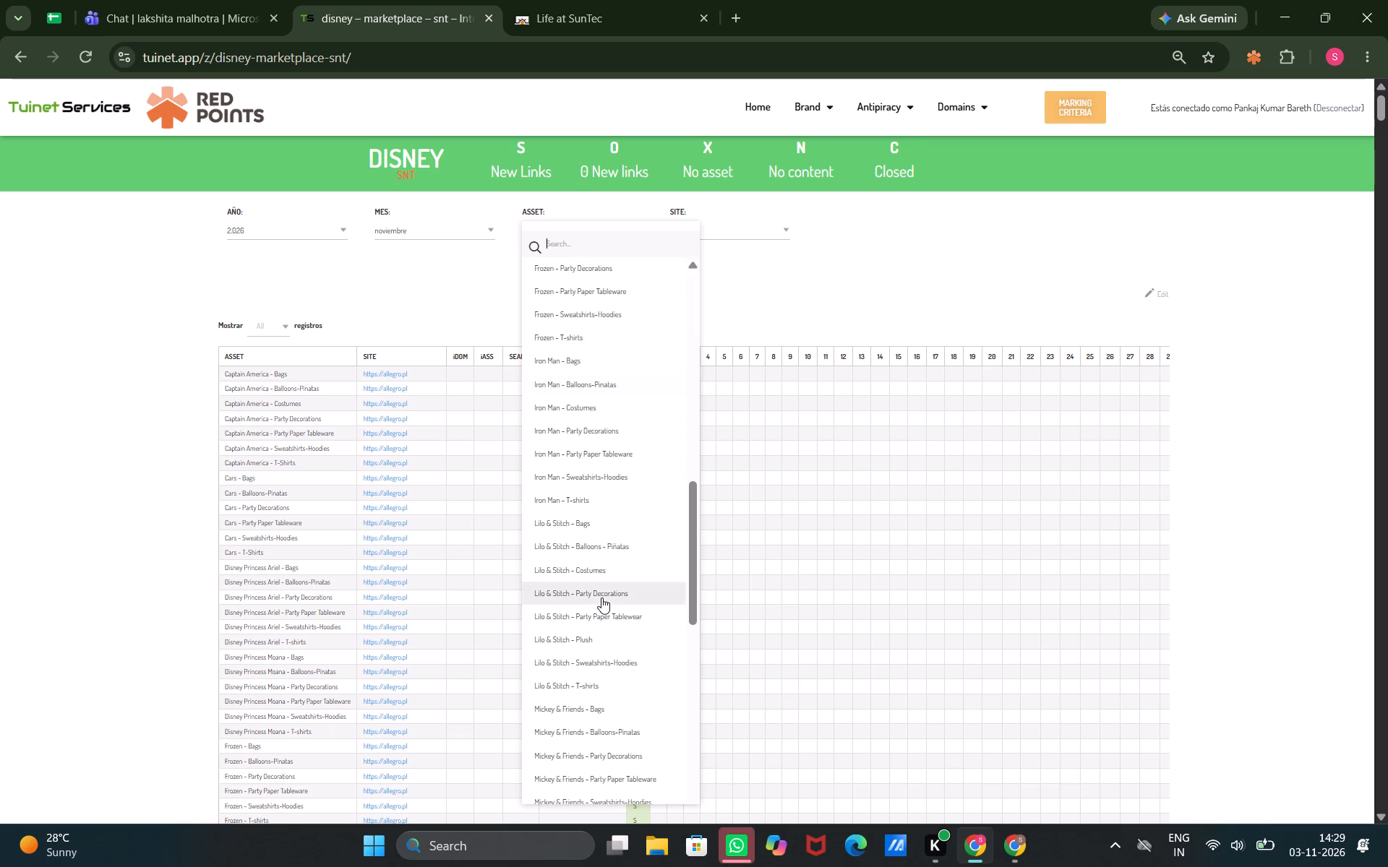
scroll(603, 645, "down", 1)
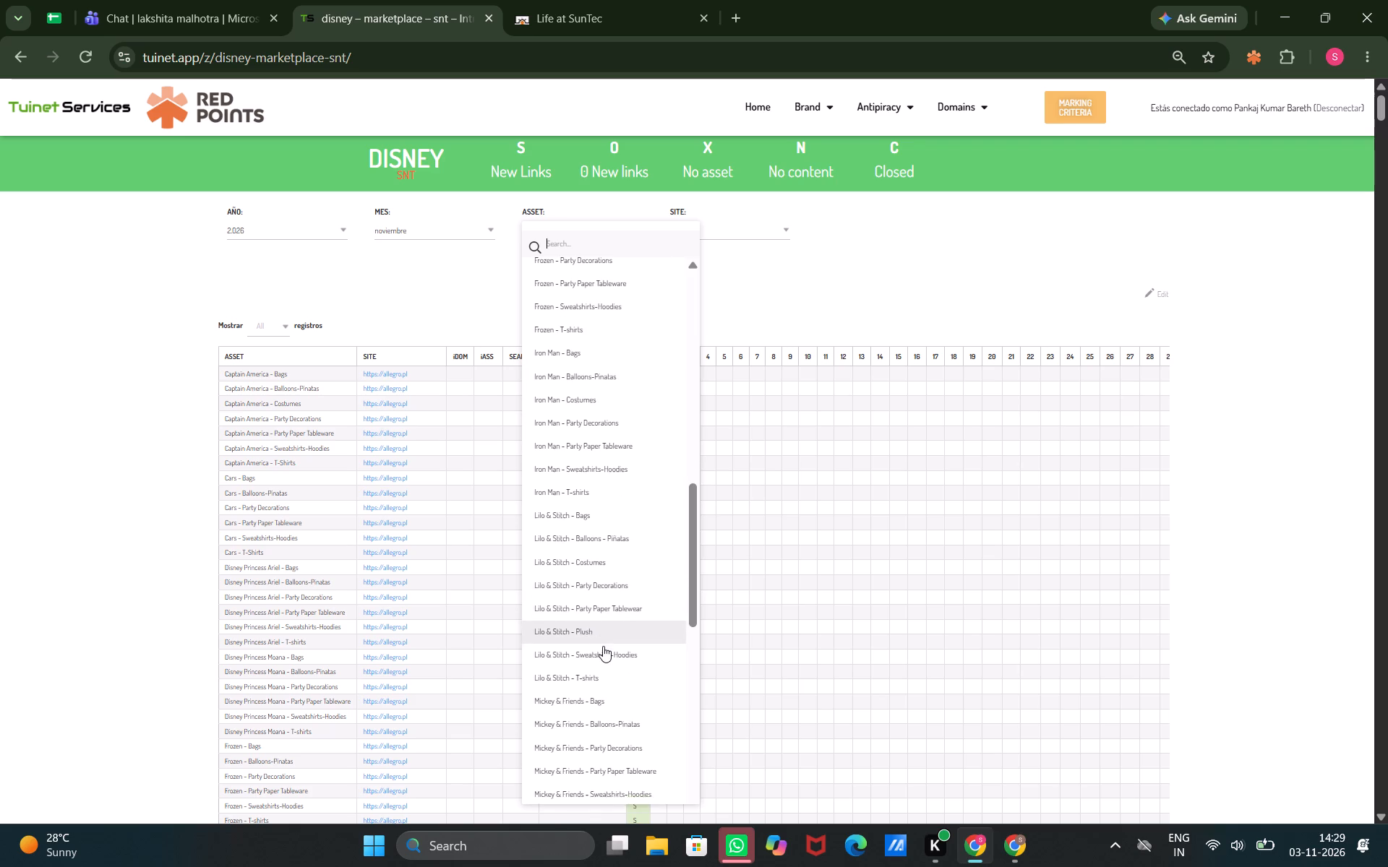
scroll(603, 646, "down", 1)
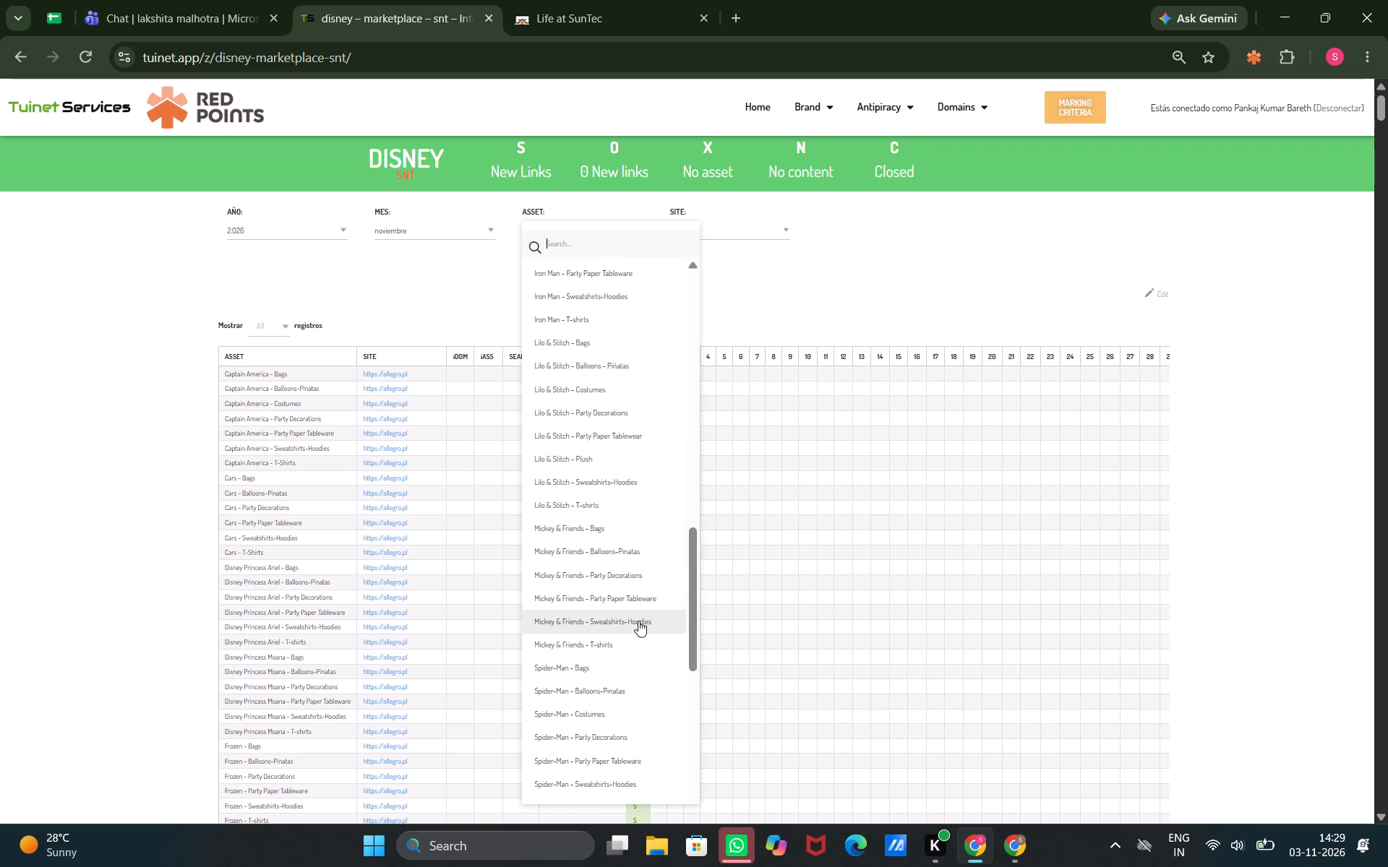
scroll(638, 621, "down", 2)
scroll(624, 551, "down", 2)
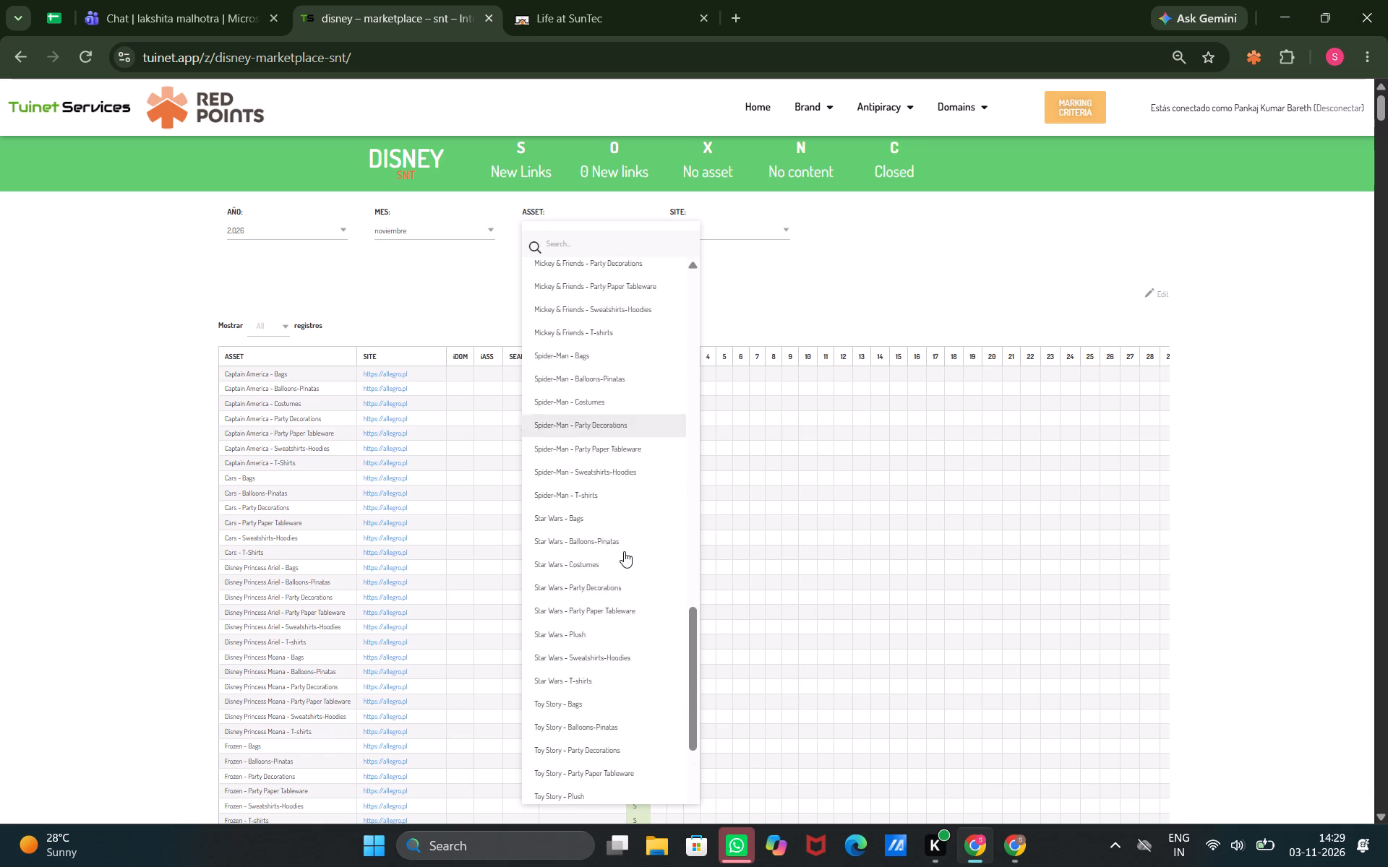
scroll(624, 551, "down", 1)
scroll(624, 551, "up", 3)
scroll(624, 551, "down", 5)
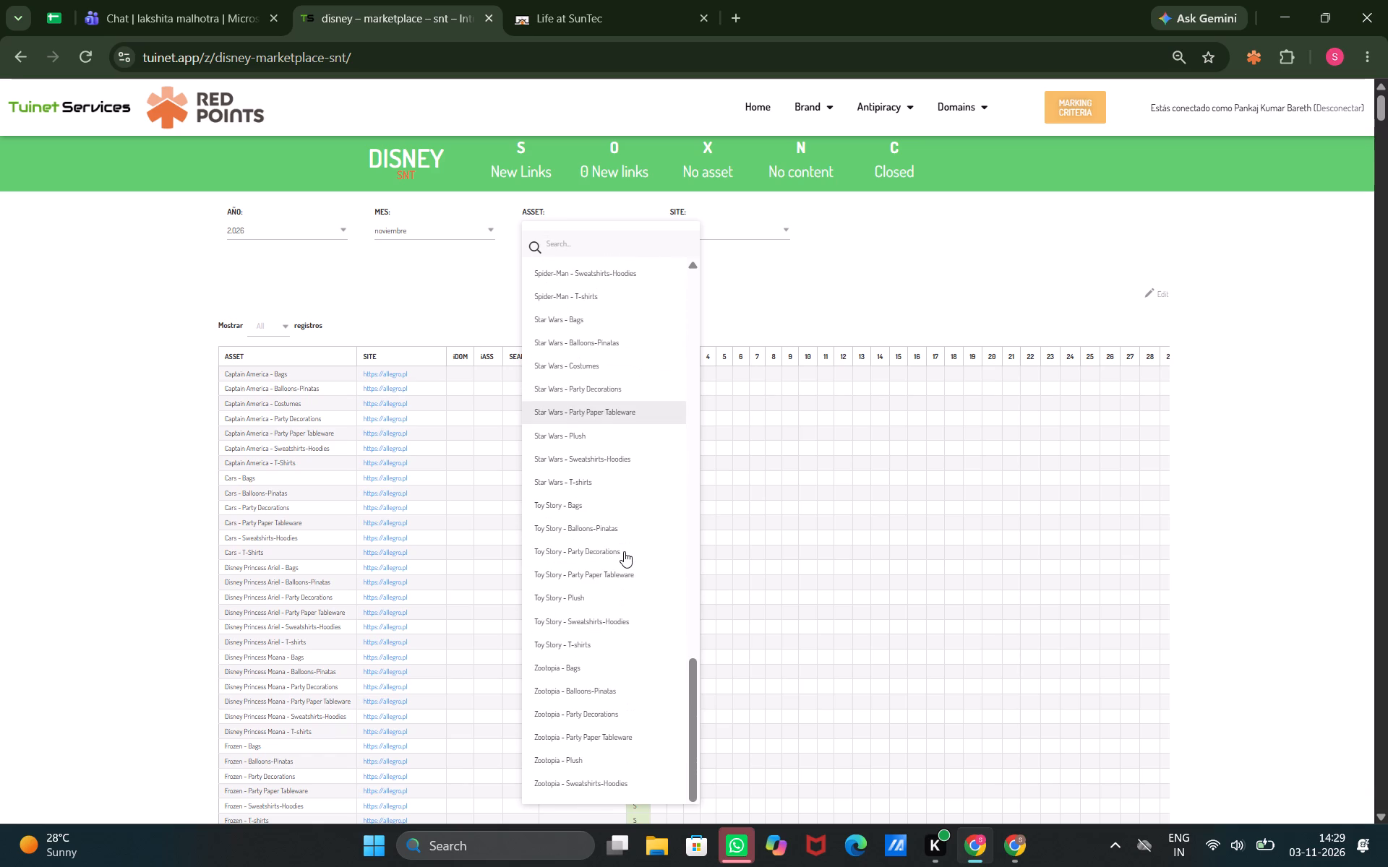
scroll(624, 551, "down", 2)
left_click(604, 504)
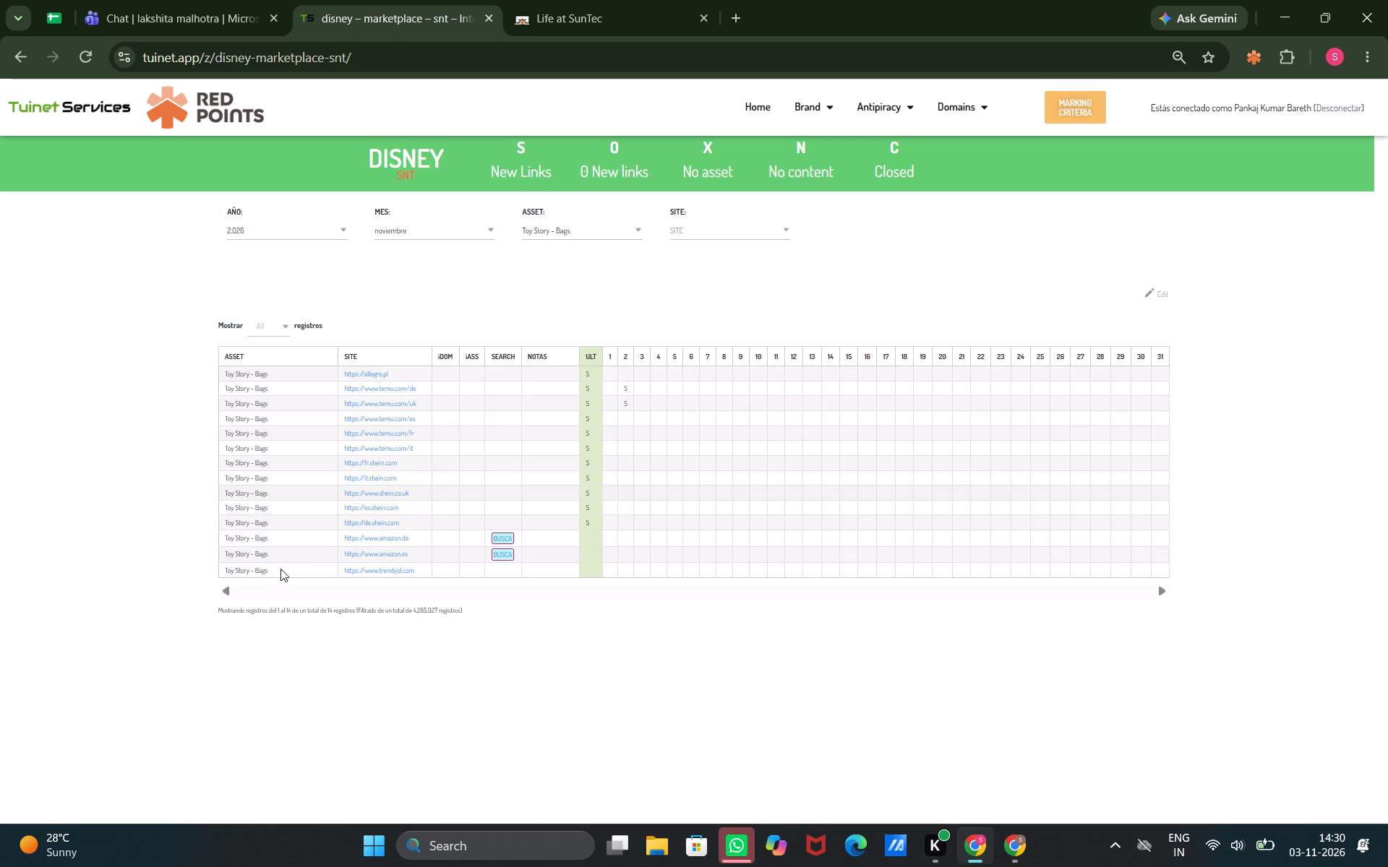
Copy the asset name "Toy Story - Bags" from the trendyol.com row of the filtered table.
left_click_drag(225, 571, 275, 567)
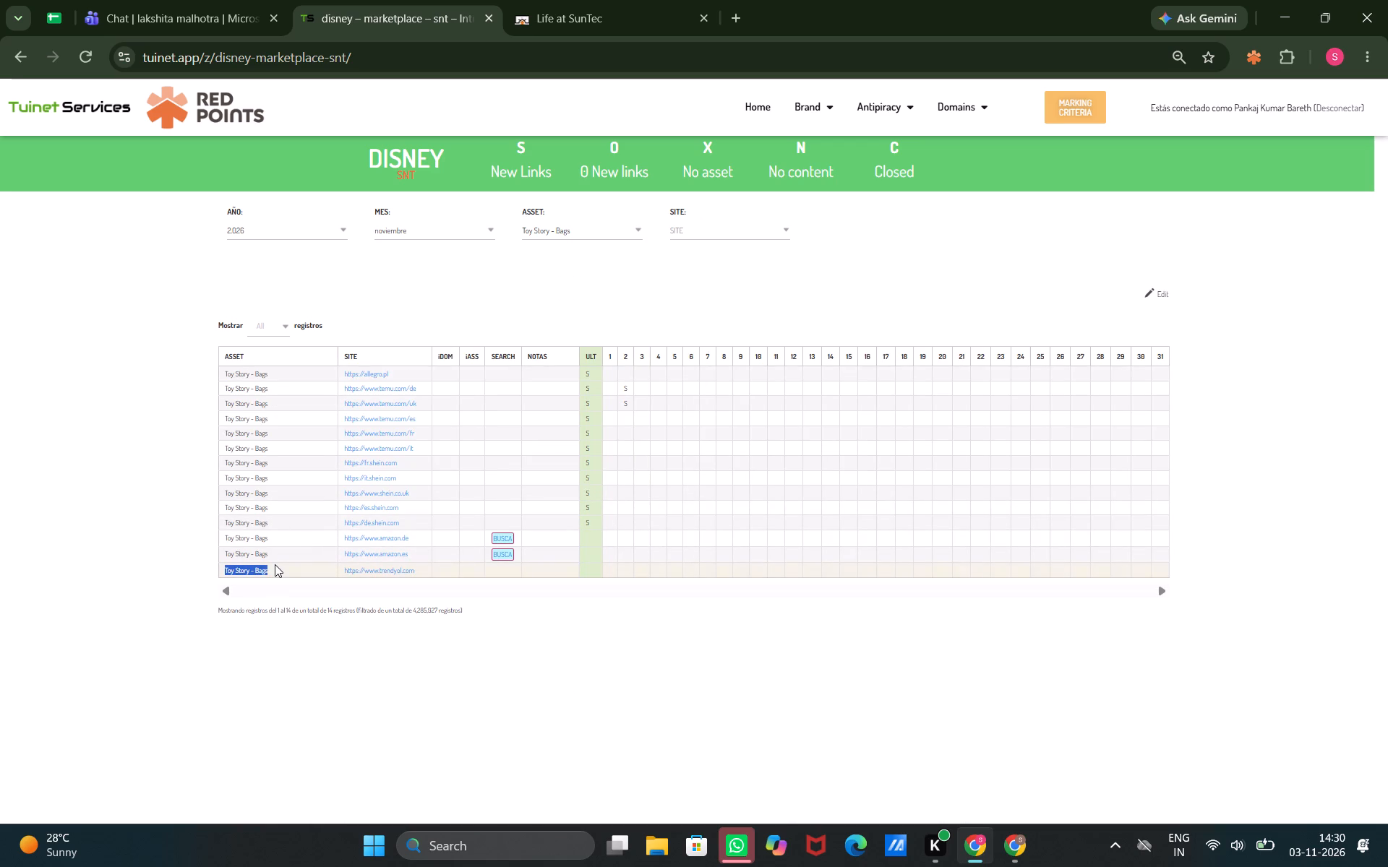
key("ctrl+c")
left_click(510, 553)
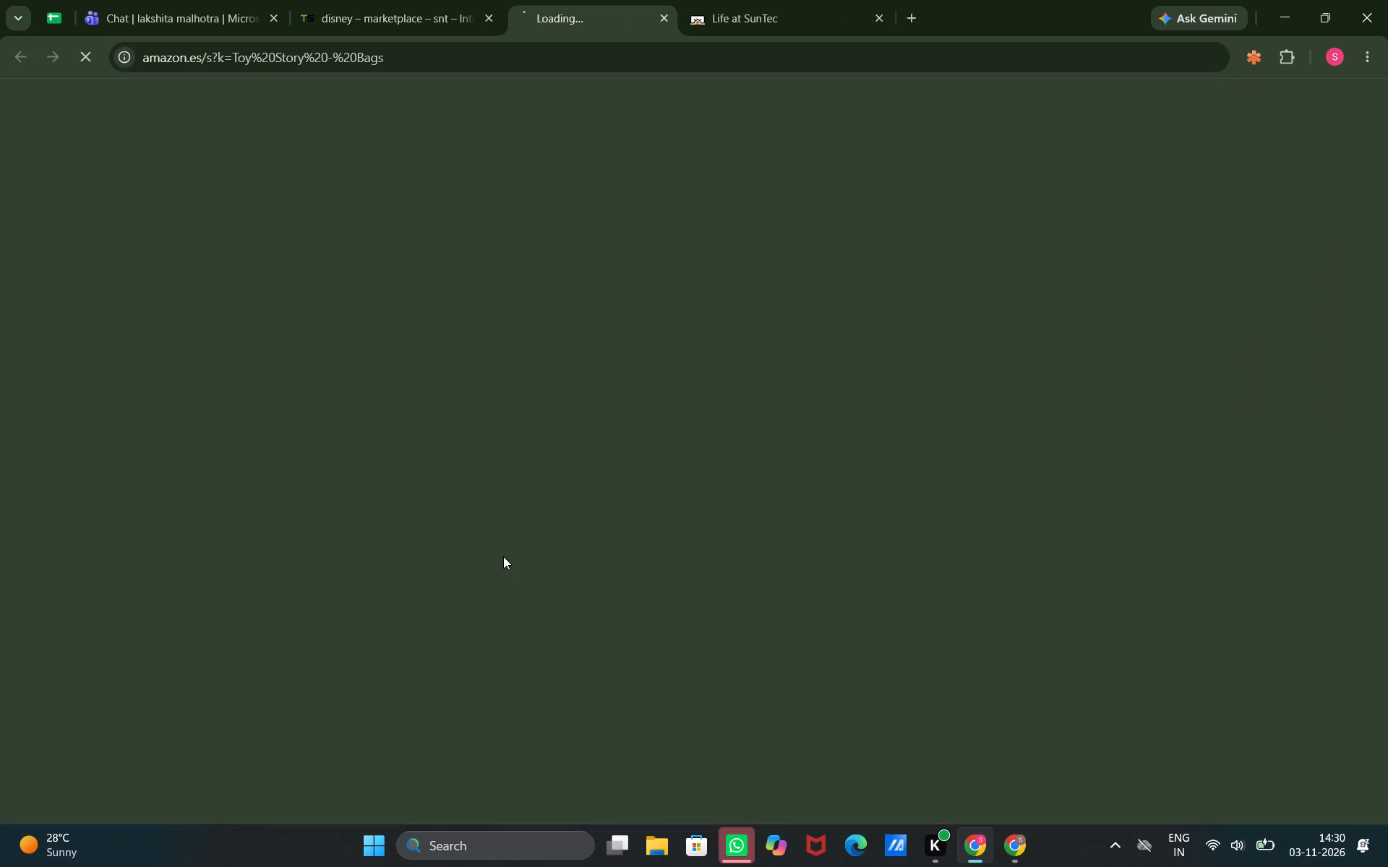
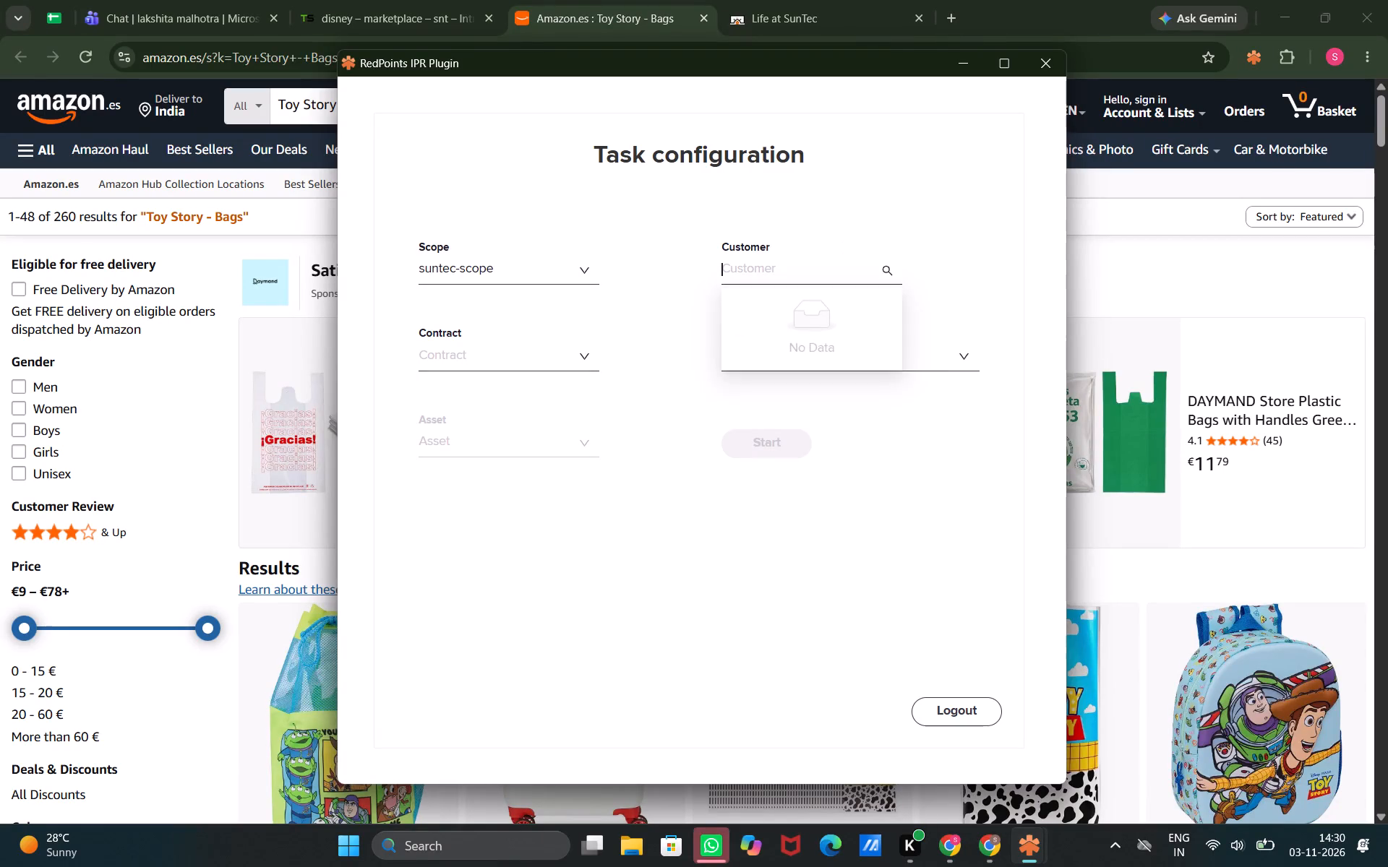
Set the RedPoints task's customer to The Walt Disney.
left_click(876, 220)
left_click(852, 269)
left_click(883, 218)
left_click(848, 279)
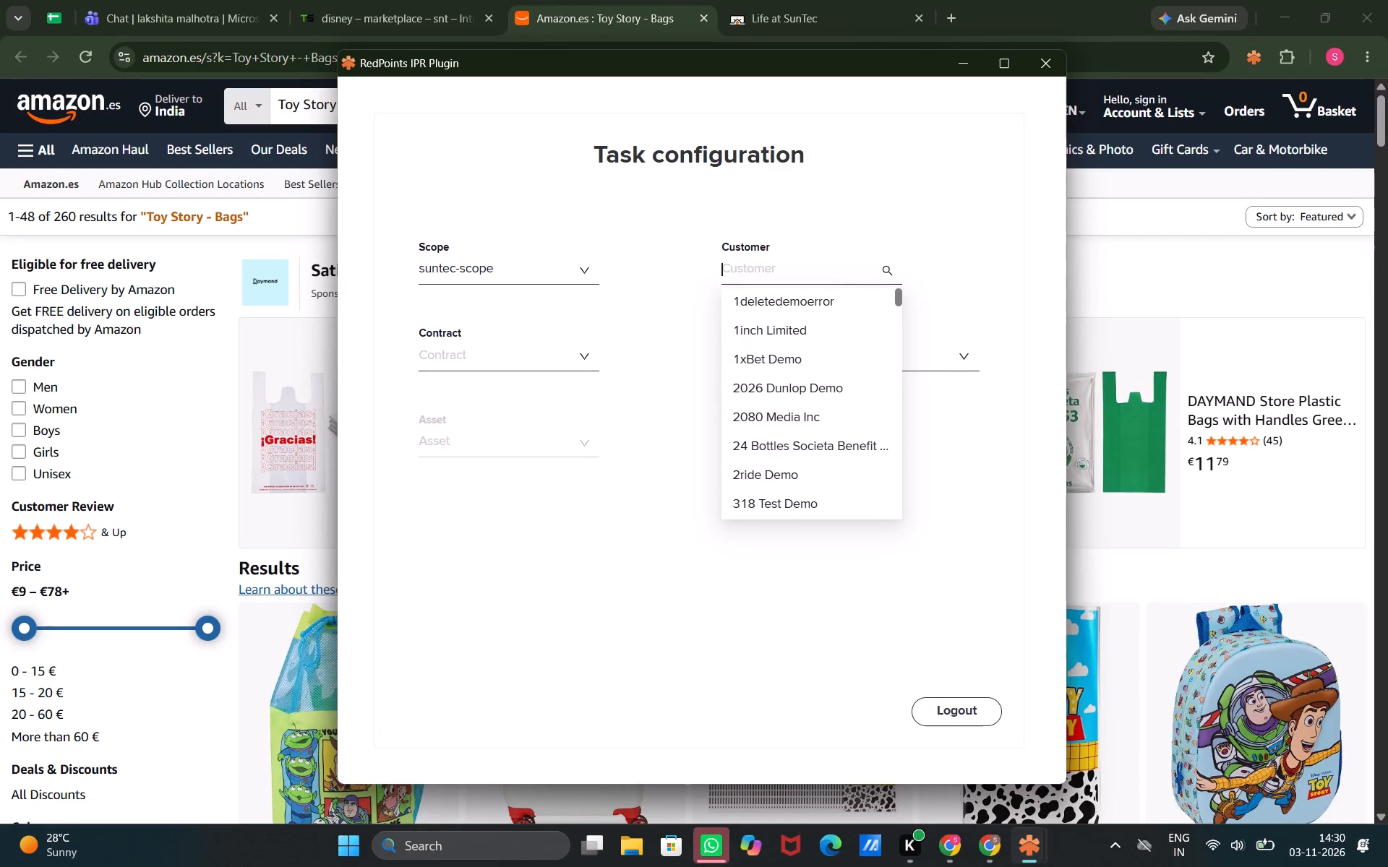
type("thw")
key("space")
key("BackSpace")
key("BackSpace")
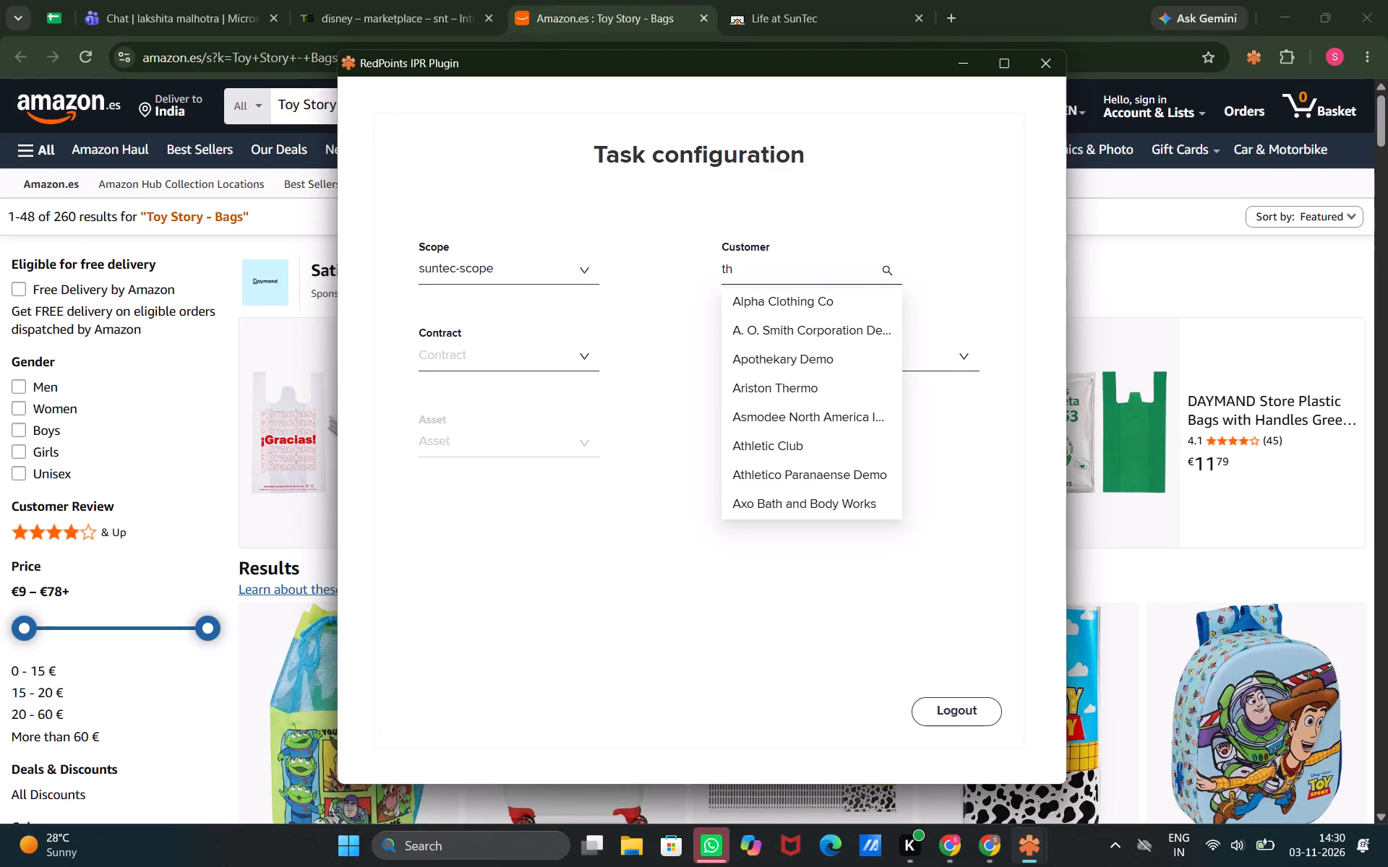
type("e walt")
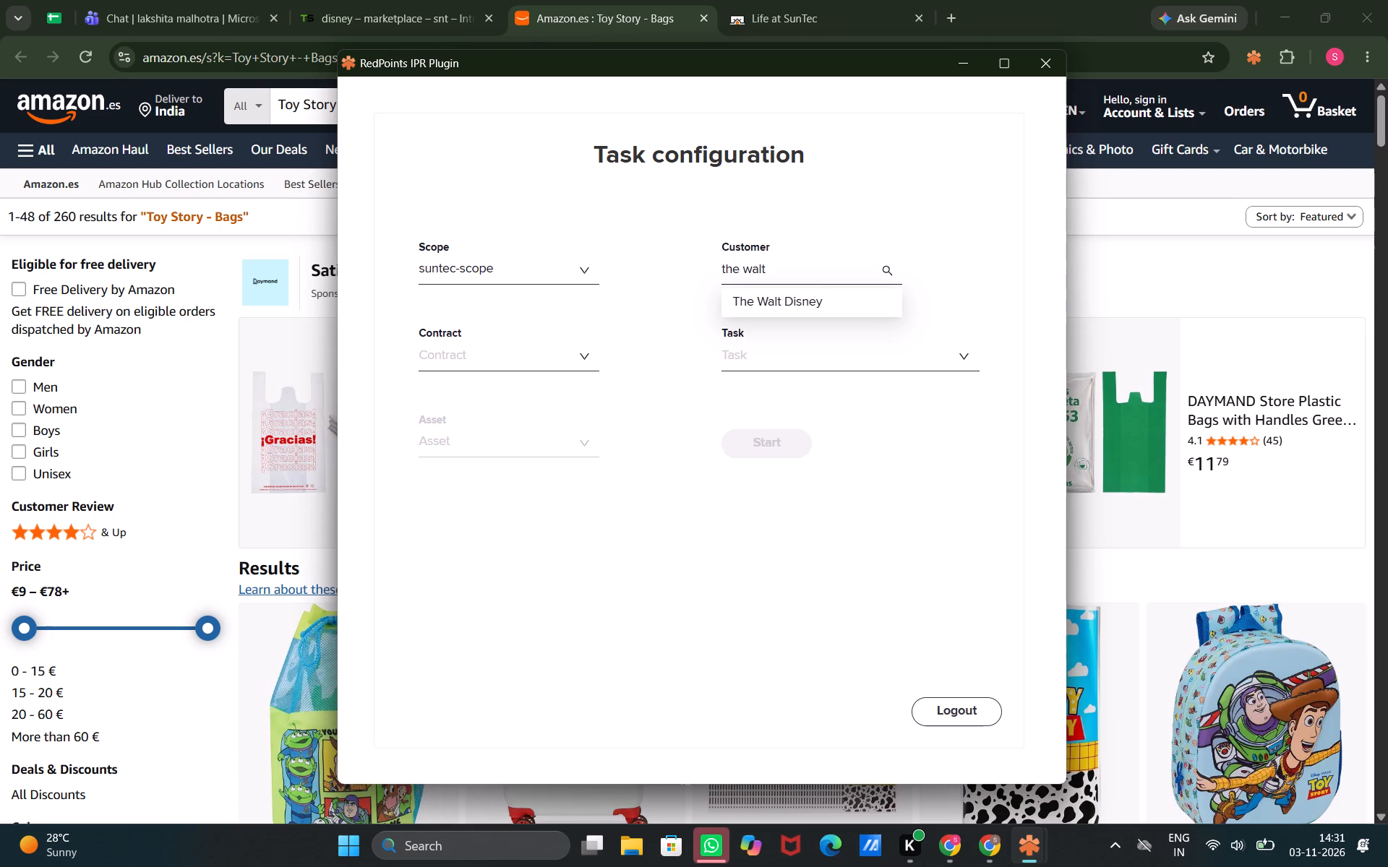
left_click(812, 298)
Choose the IPR Brand Protection contract and the Detection task in the task configuration.
left_click(532, 350)
left_click(528, 386)
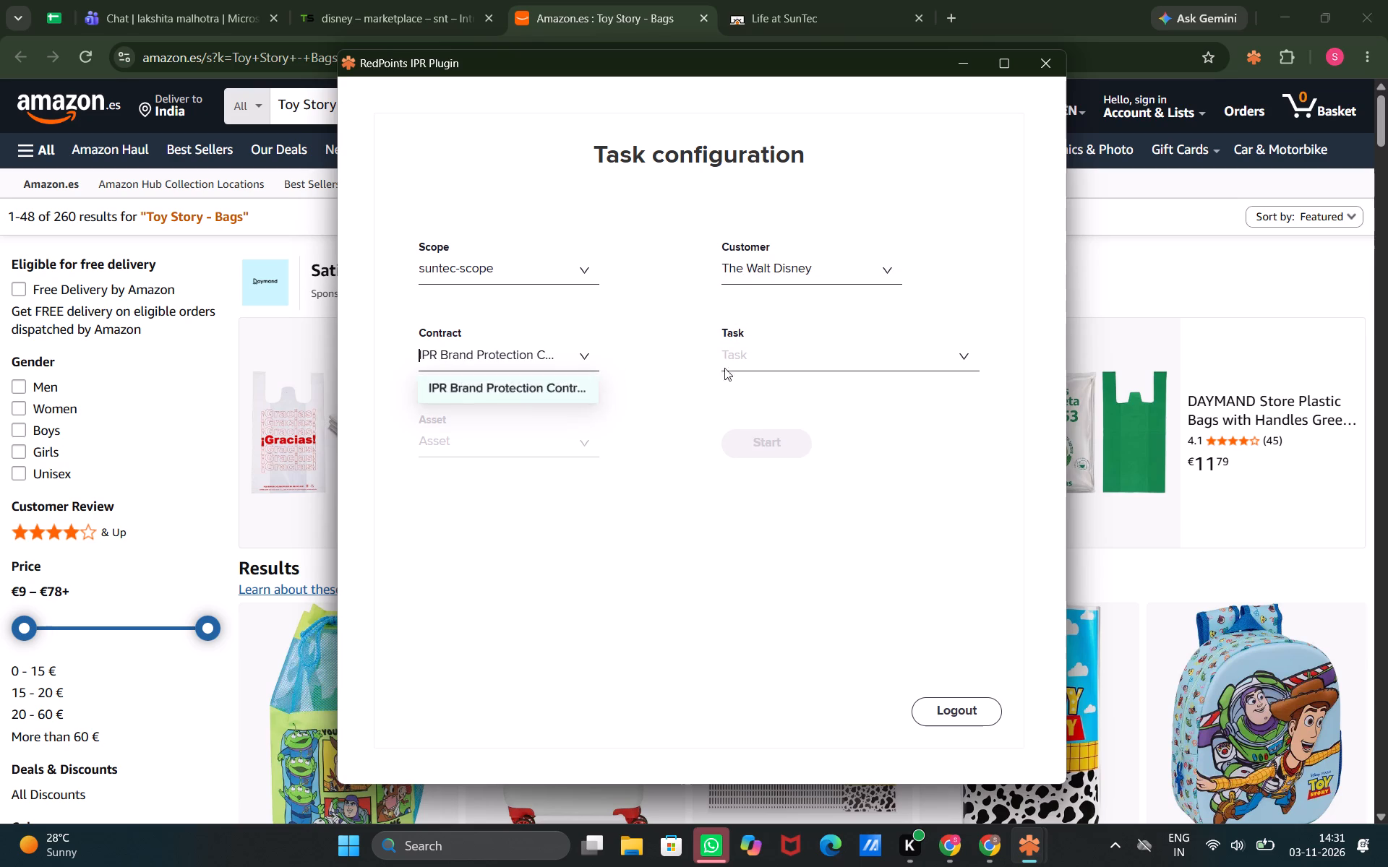
left_click(773, 349)
left_click(784, 415)
Set the task's asset to Toy Story - Bags - 18 and start the detection task.
left_click(562, 442)
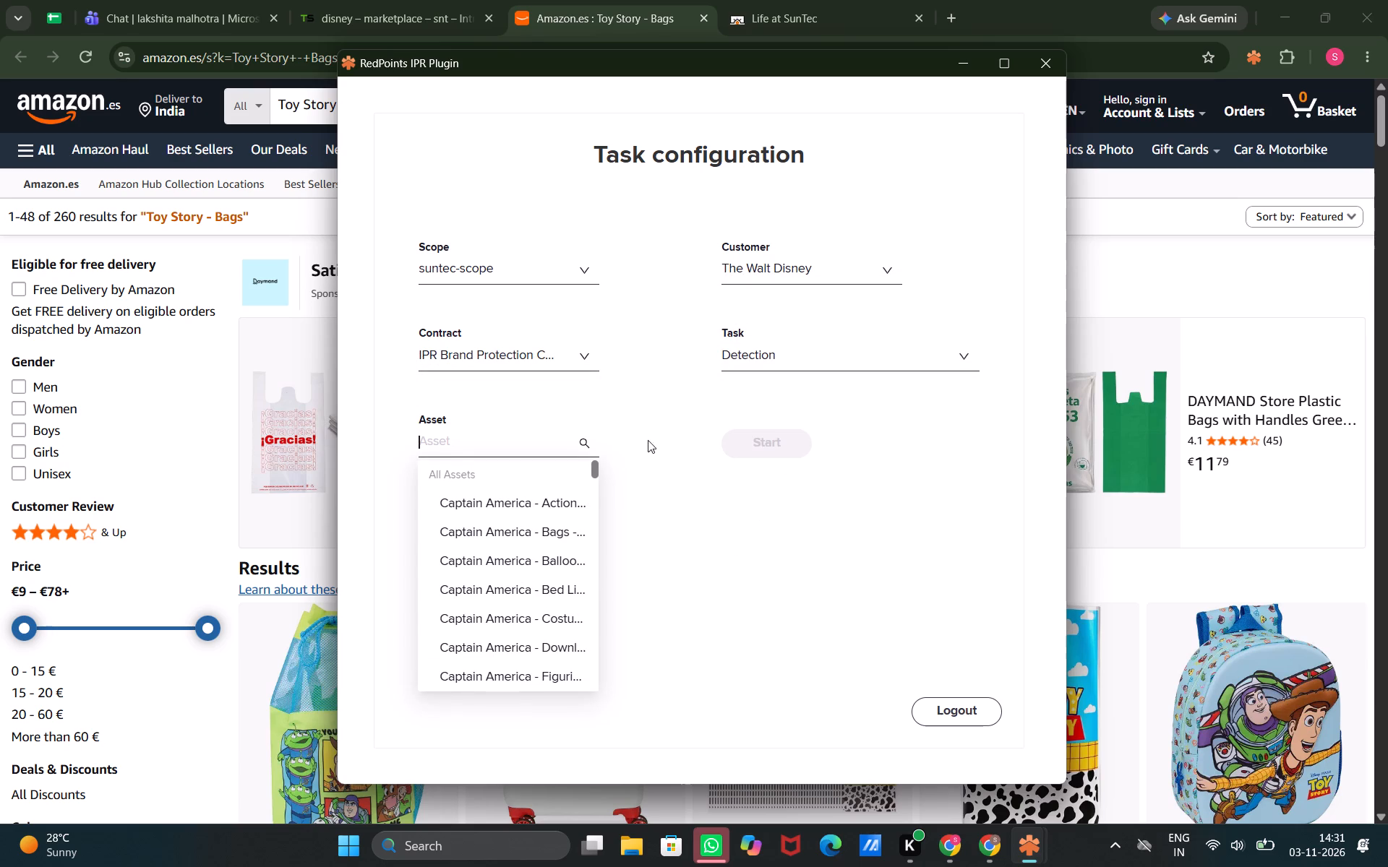
key("ctrl+v")
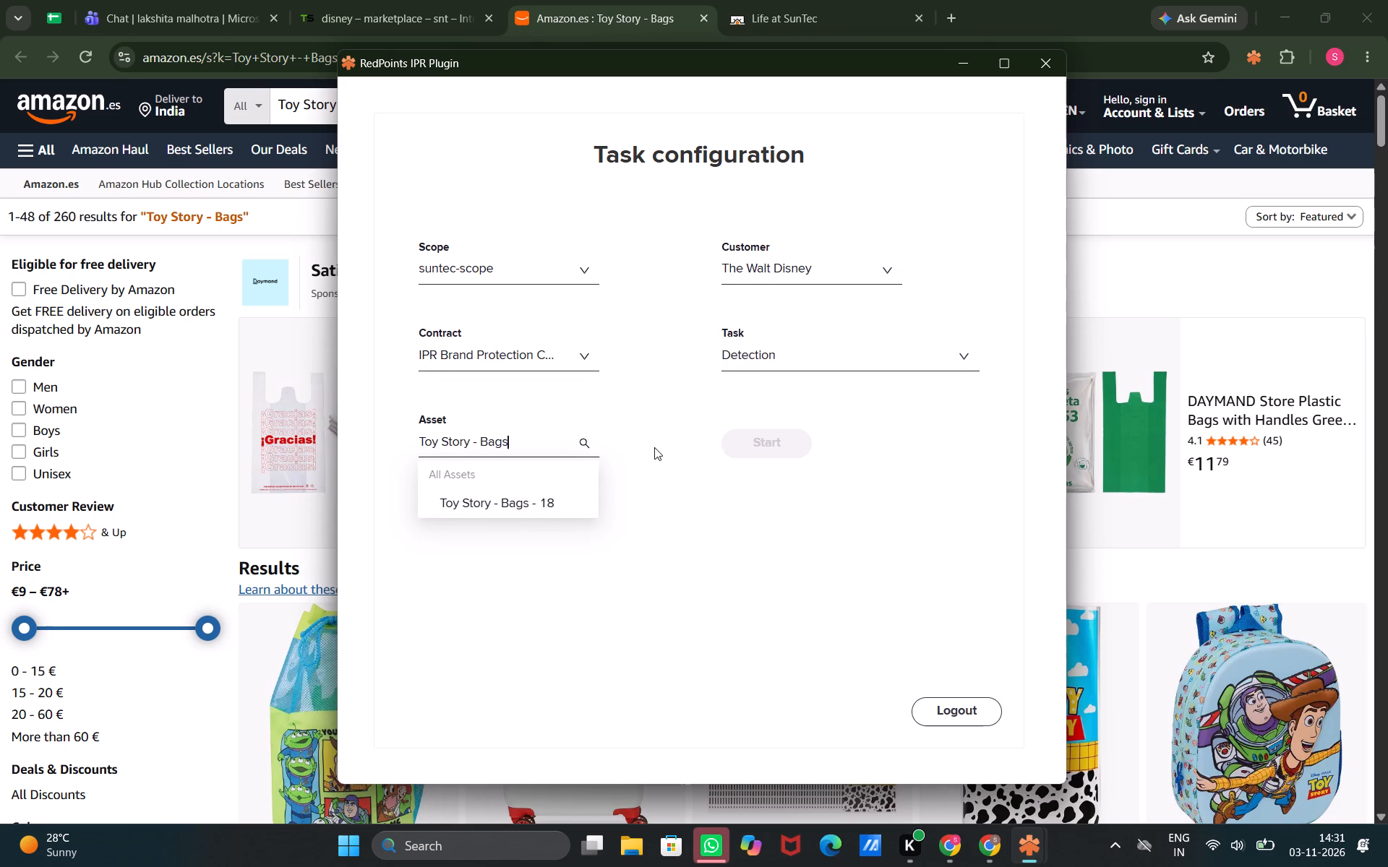
key("Return")
left_click(734, 451)
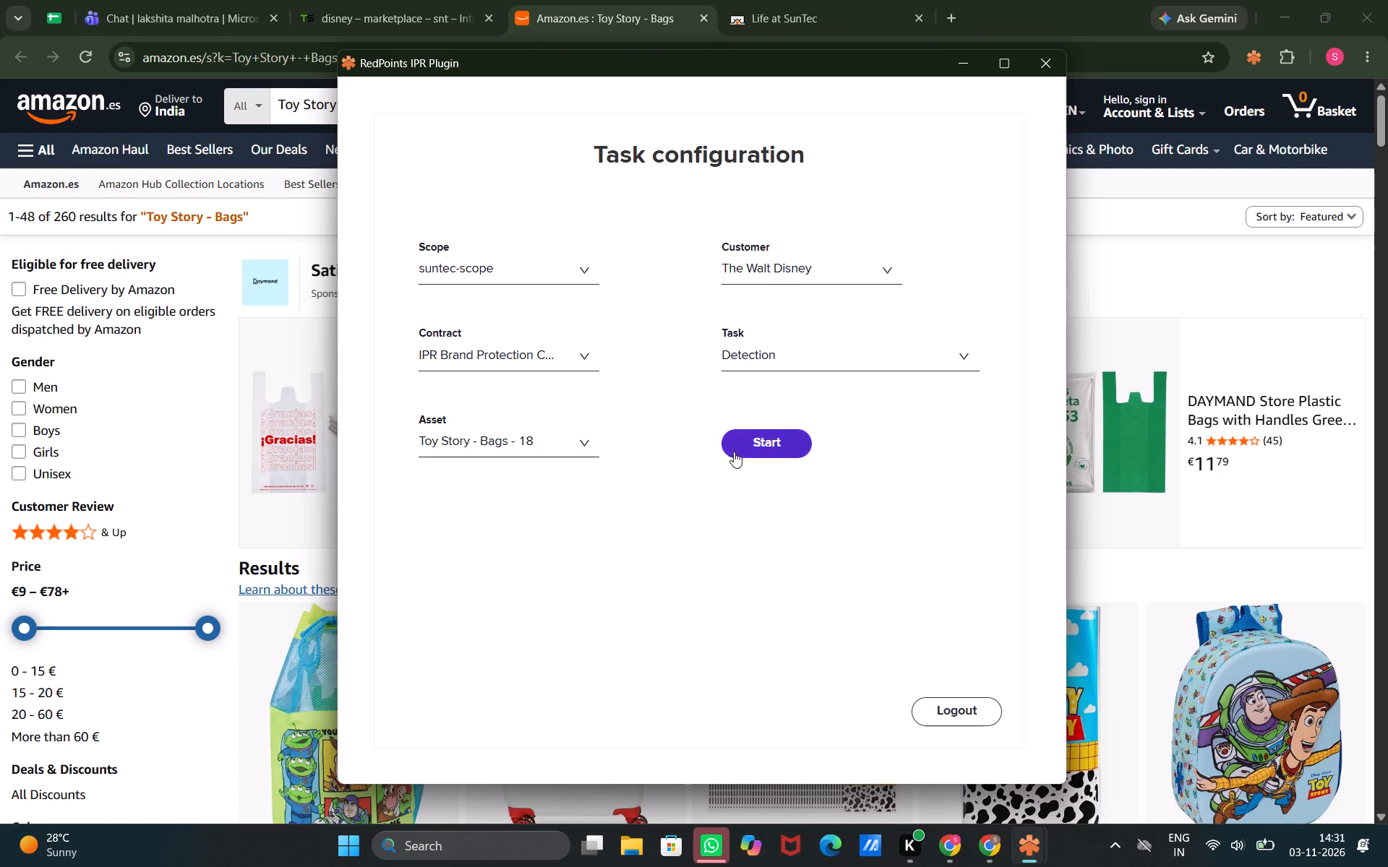
Switch to the The Walt Disney tracking sheet and paste the asset name "Toy Story - Bags" into cell B21471.
scroll(872, 470, "down", 4)
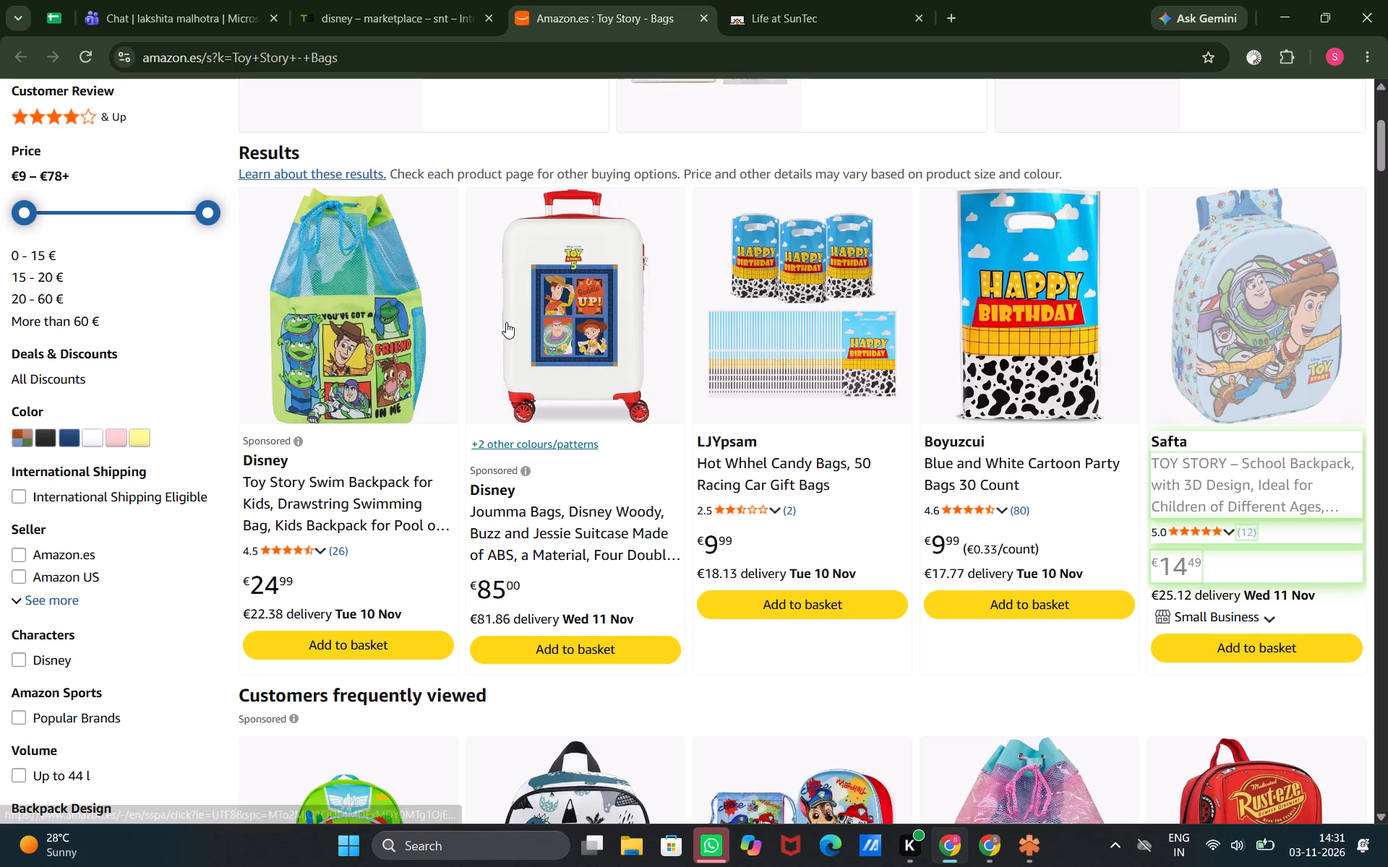
left_click(64, 5)
key("Left")
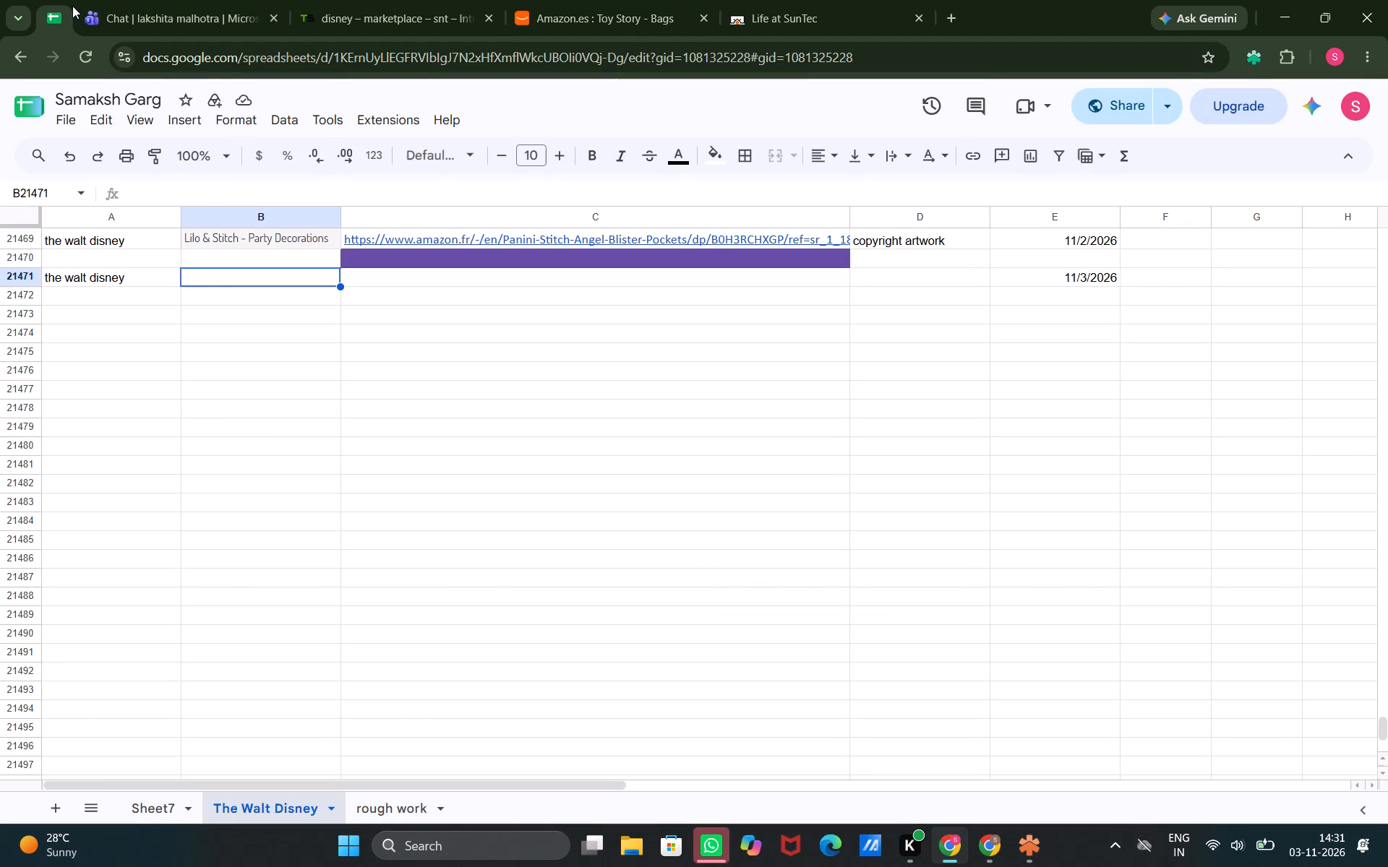
key("ctrl+v")
Copy the infringement label "copyright artwork" from cell D21469 to cell D21471 in the 11/3/2026 row.
key("Right")
key("Right")
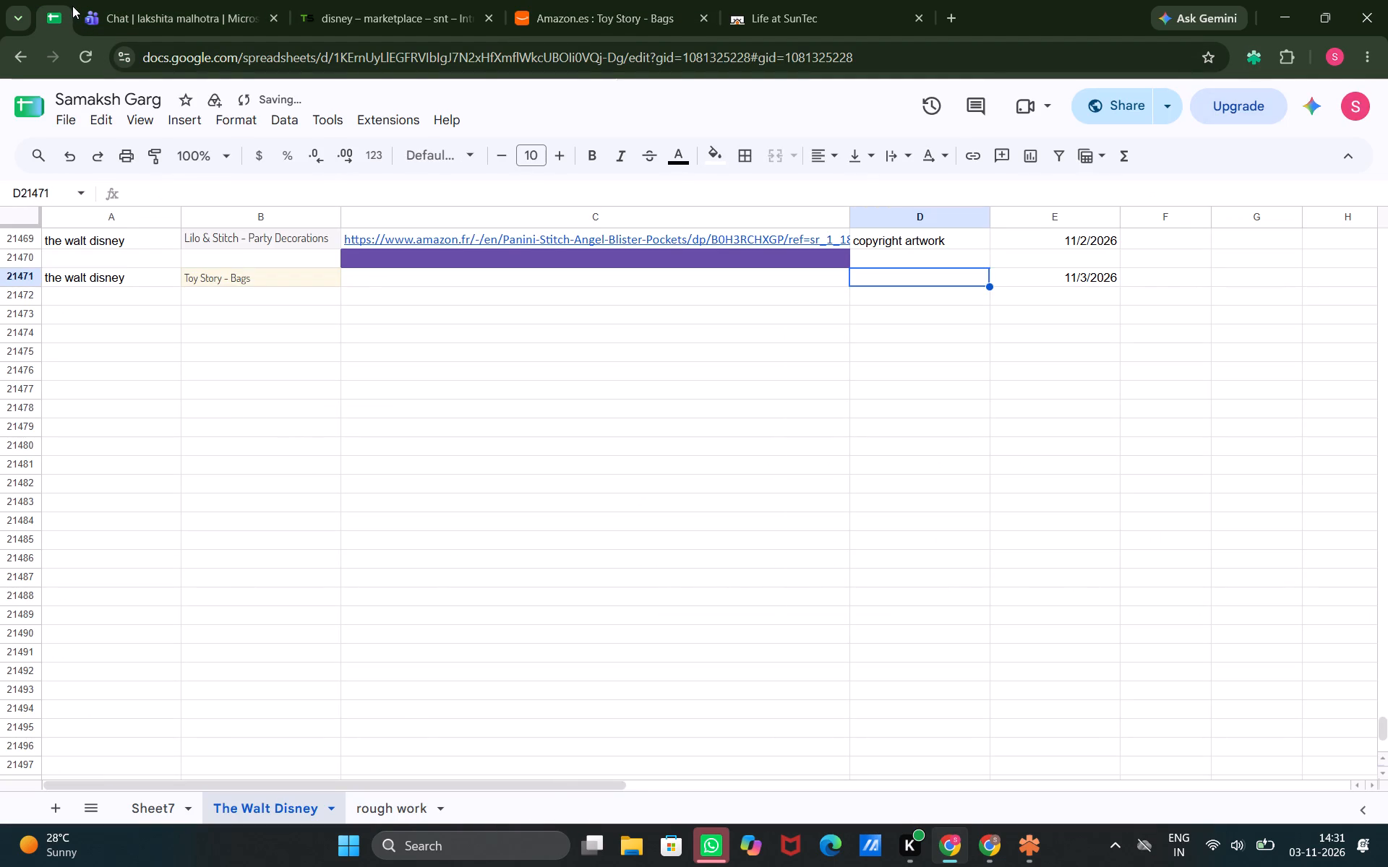
key("Up")
key("Up")
key("ctrl+c")
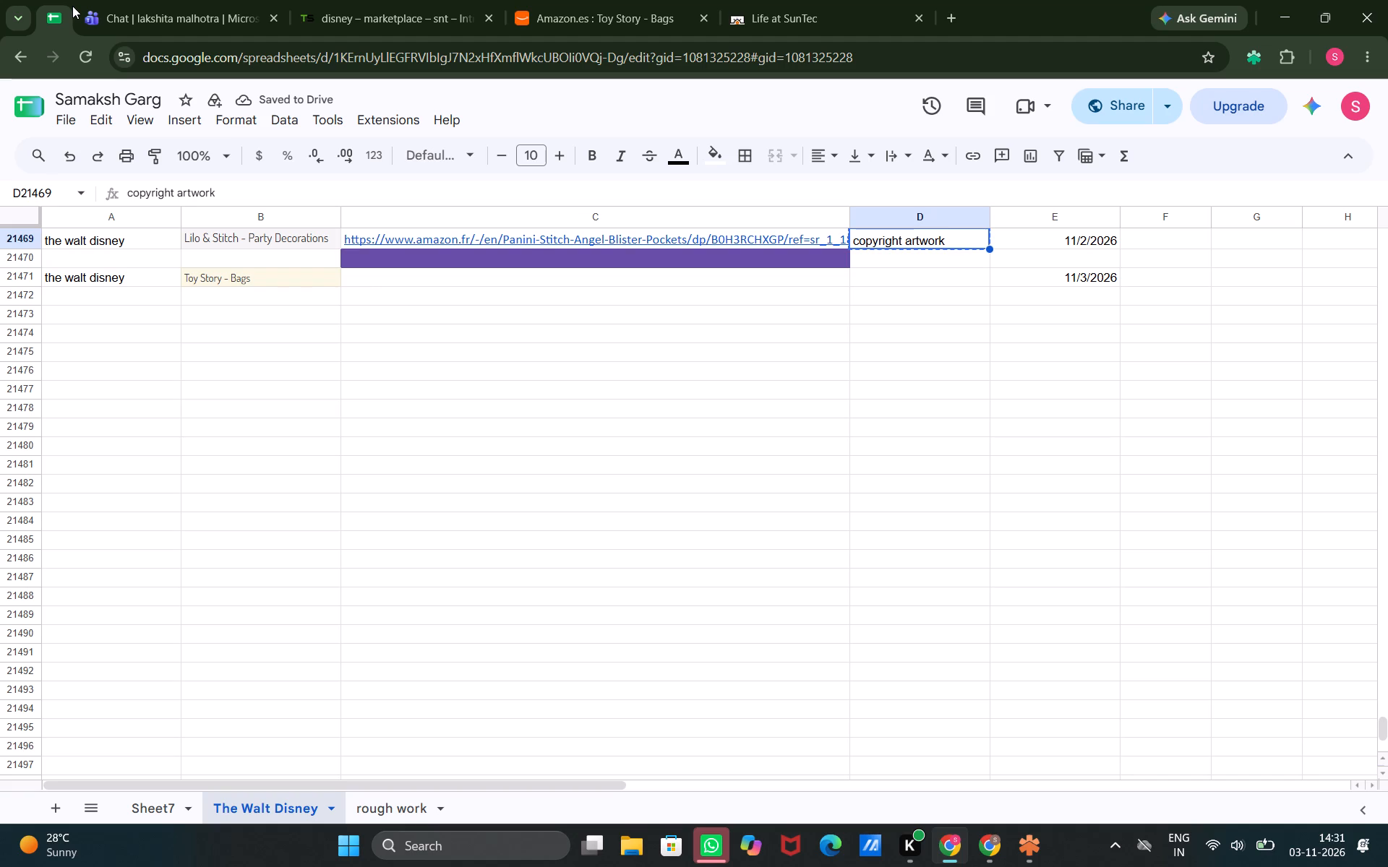
key("Down")
key("Down")
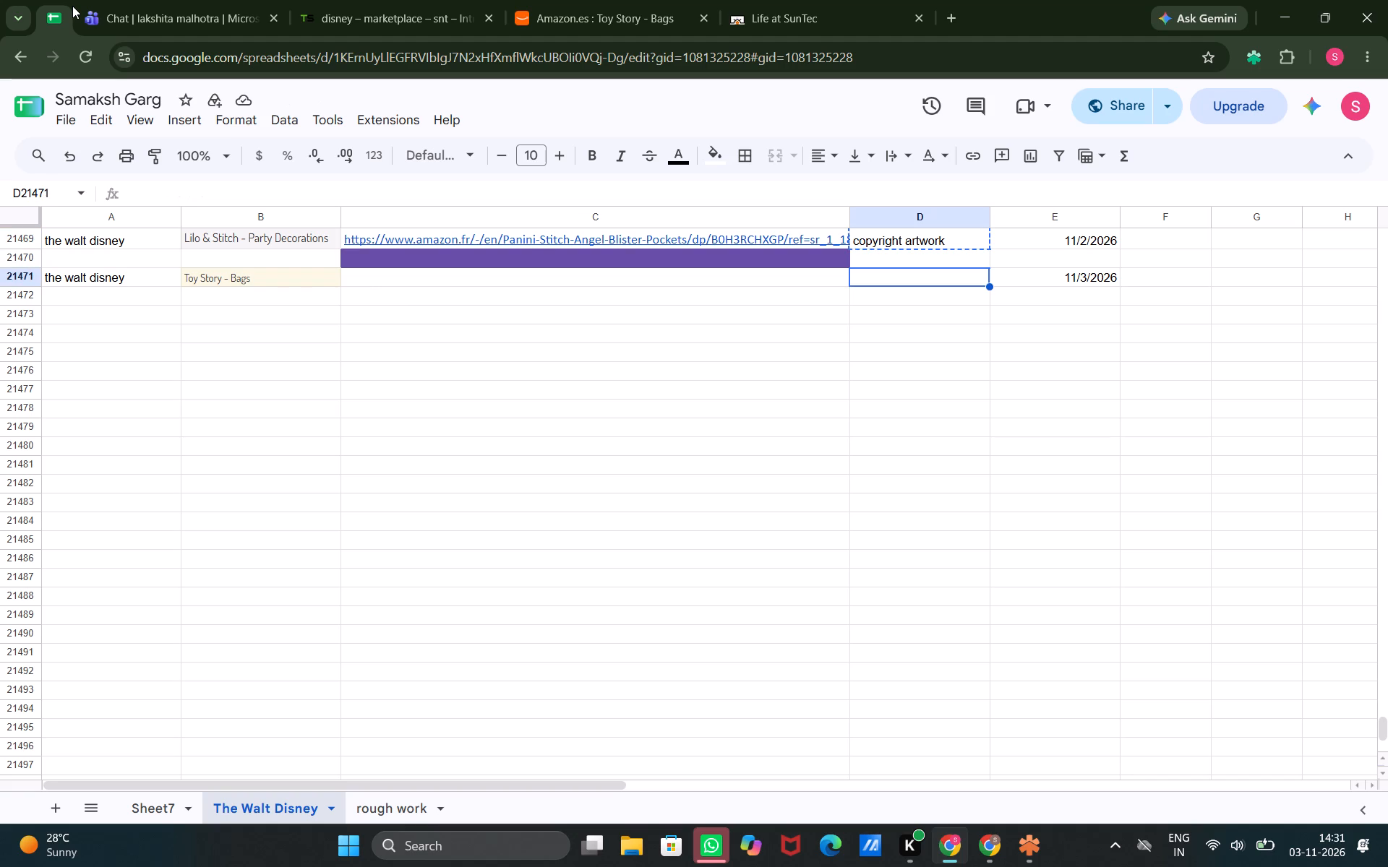
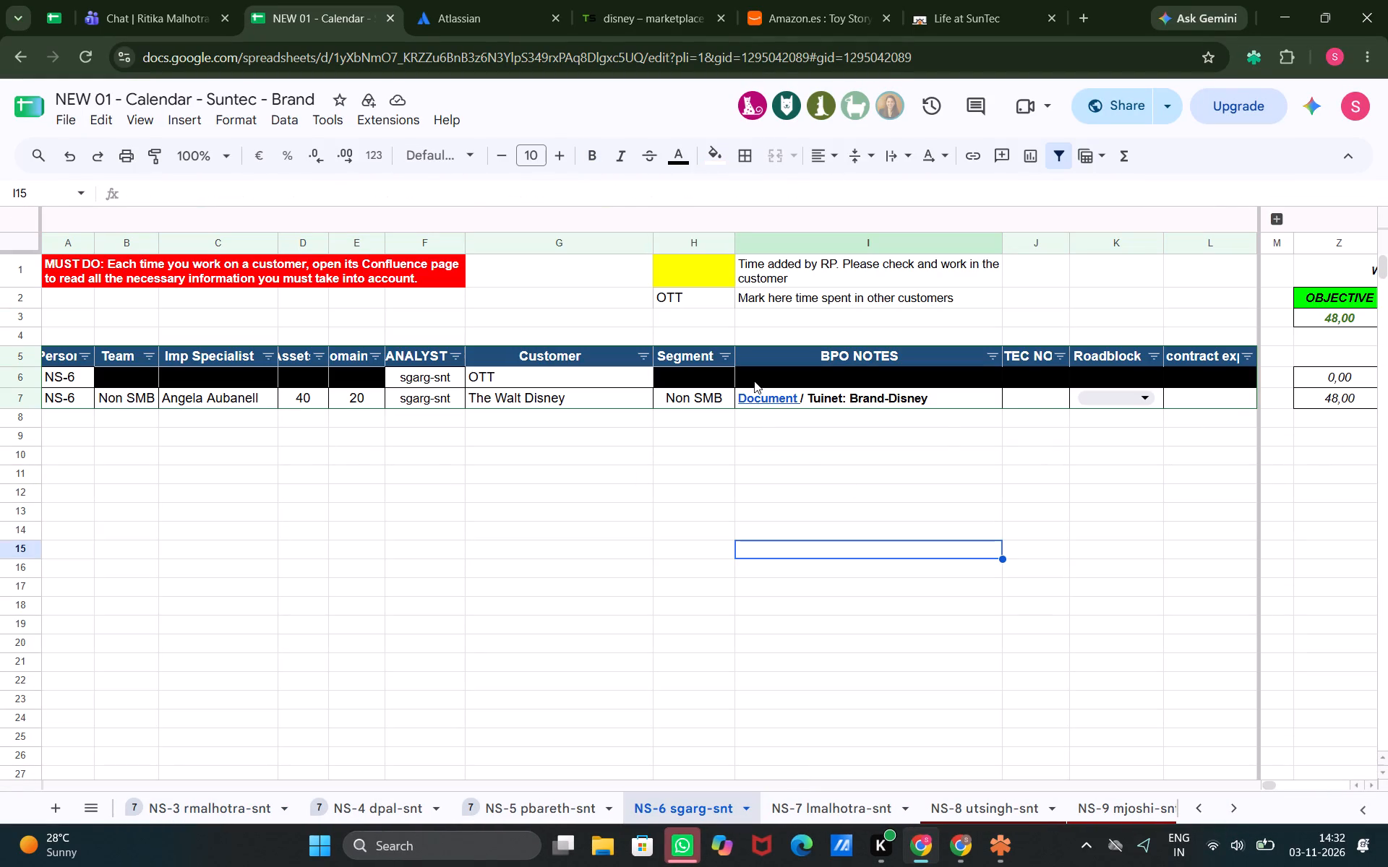
Open the document linked in the BPO notes of The Walt Disney row and dismiss the antivirus pop-up.
left_click(768, 402)
left_click(824, 428)
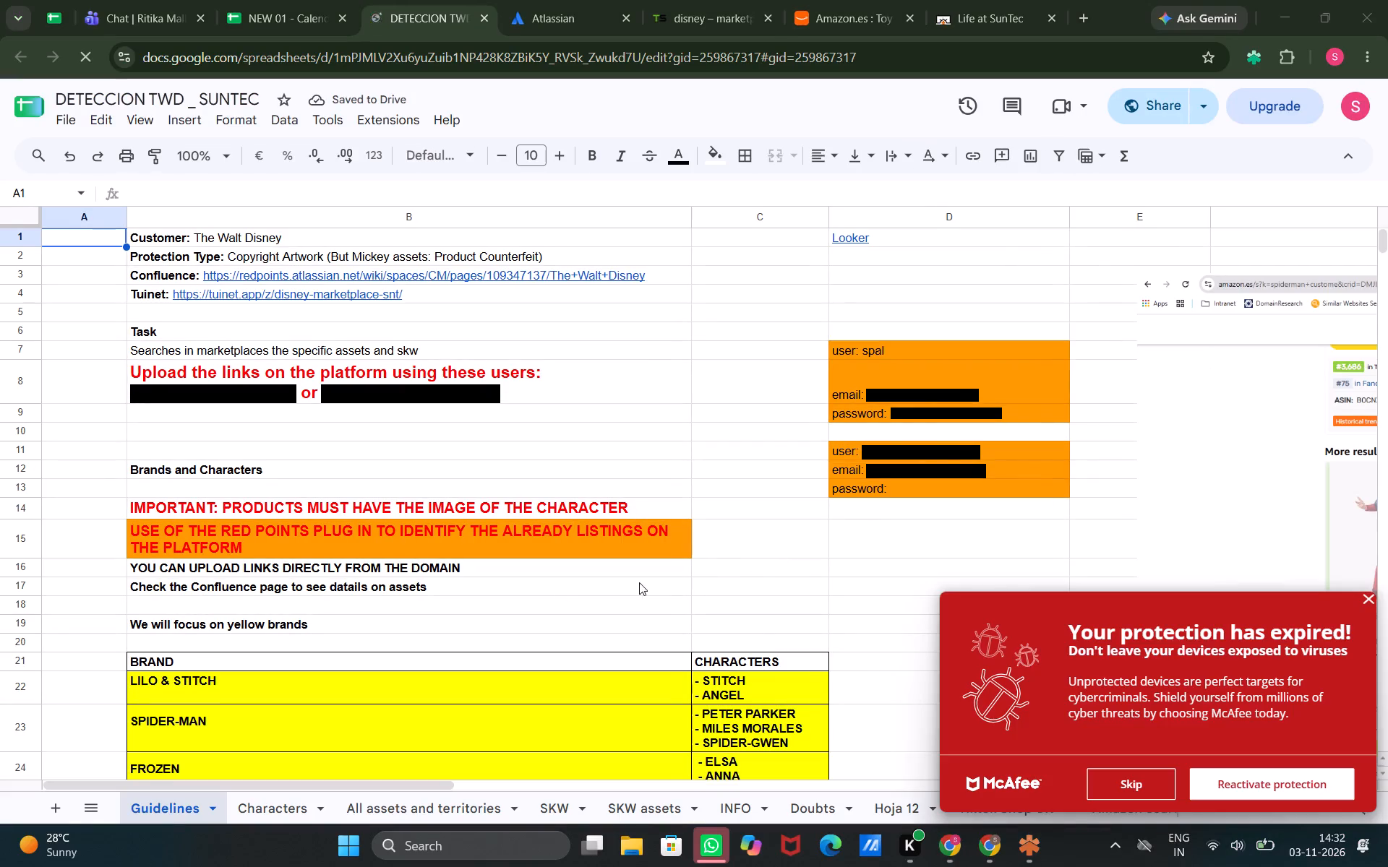
scroll(557, 596, "up", 2)
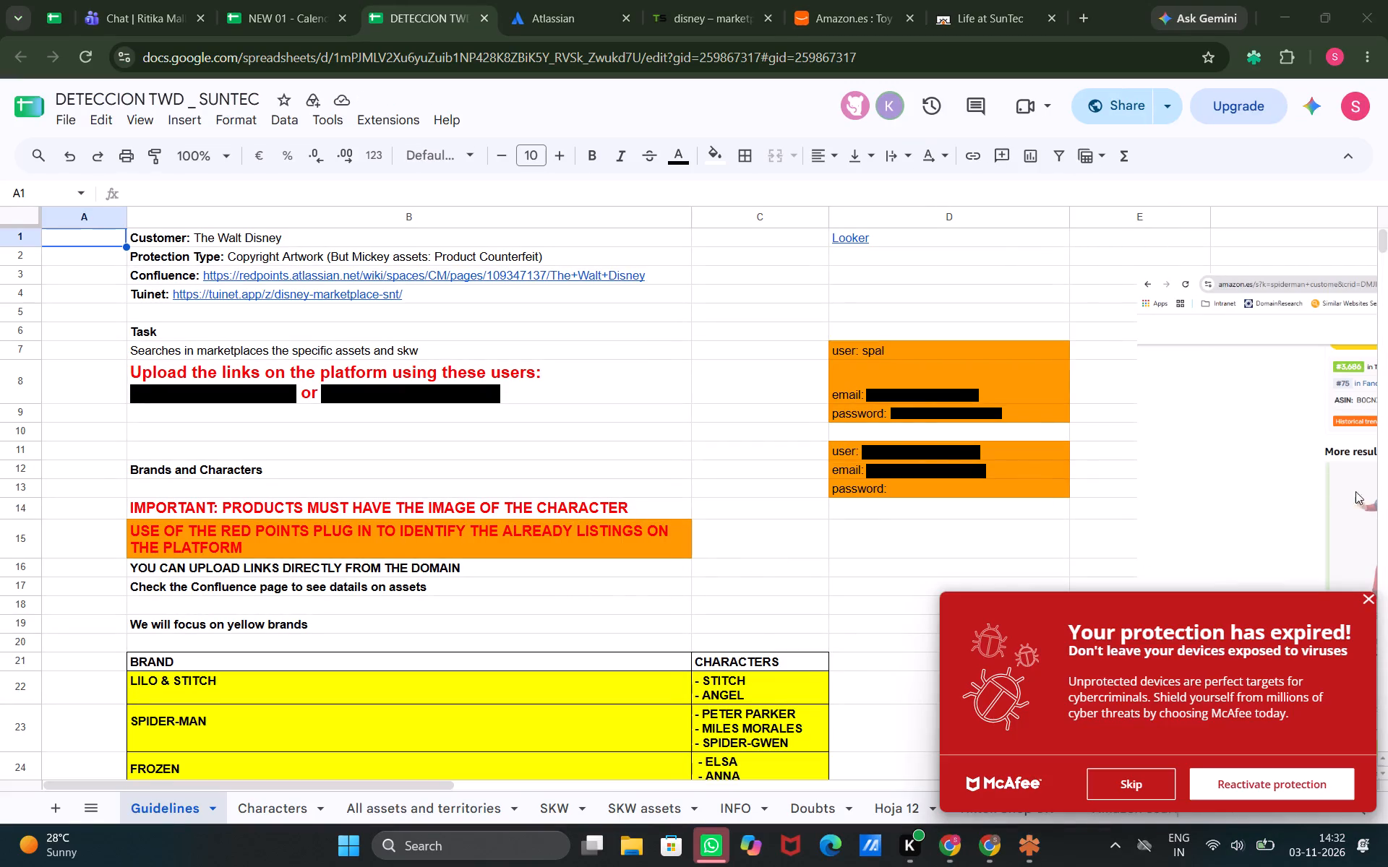
left_click(1366, 598)
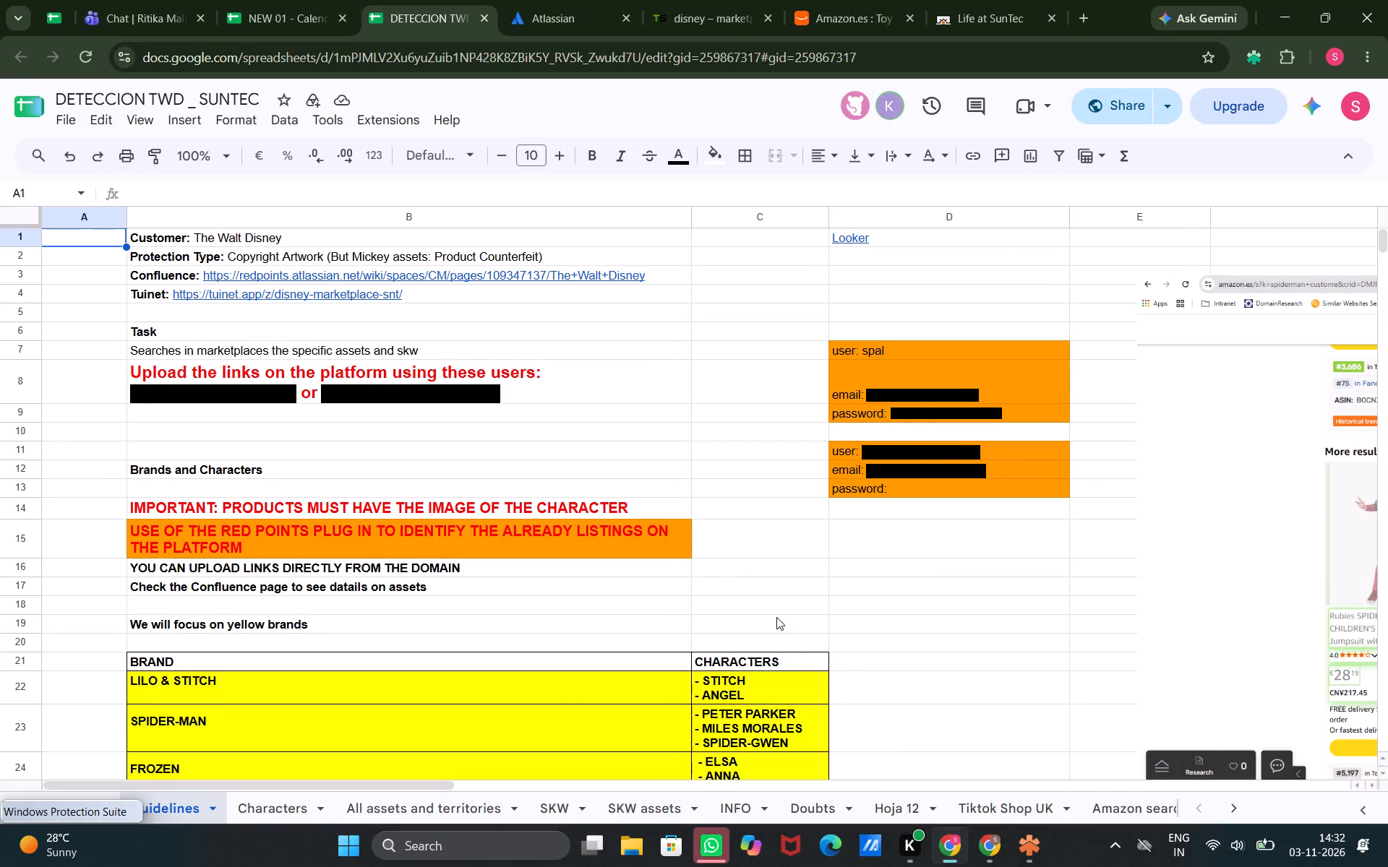
Read the Guidelines sheet's brands and characters table and its marketplaces with their assigned assets.
scroll(776, 617, "down", 3)
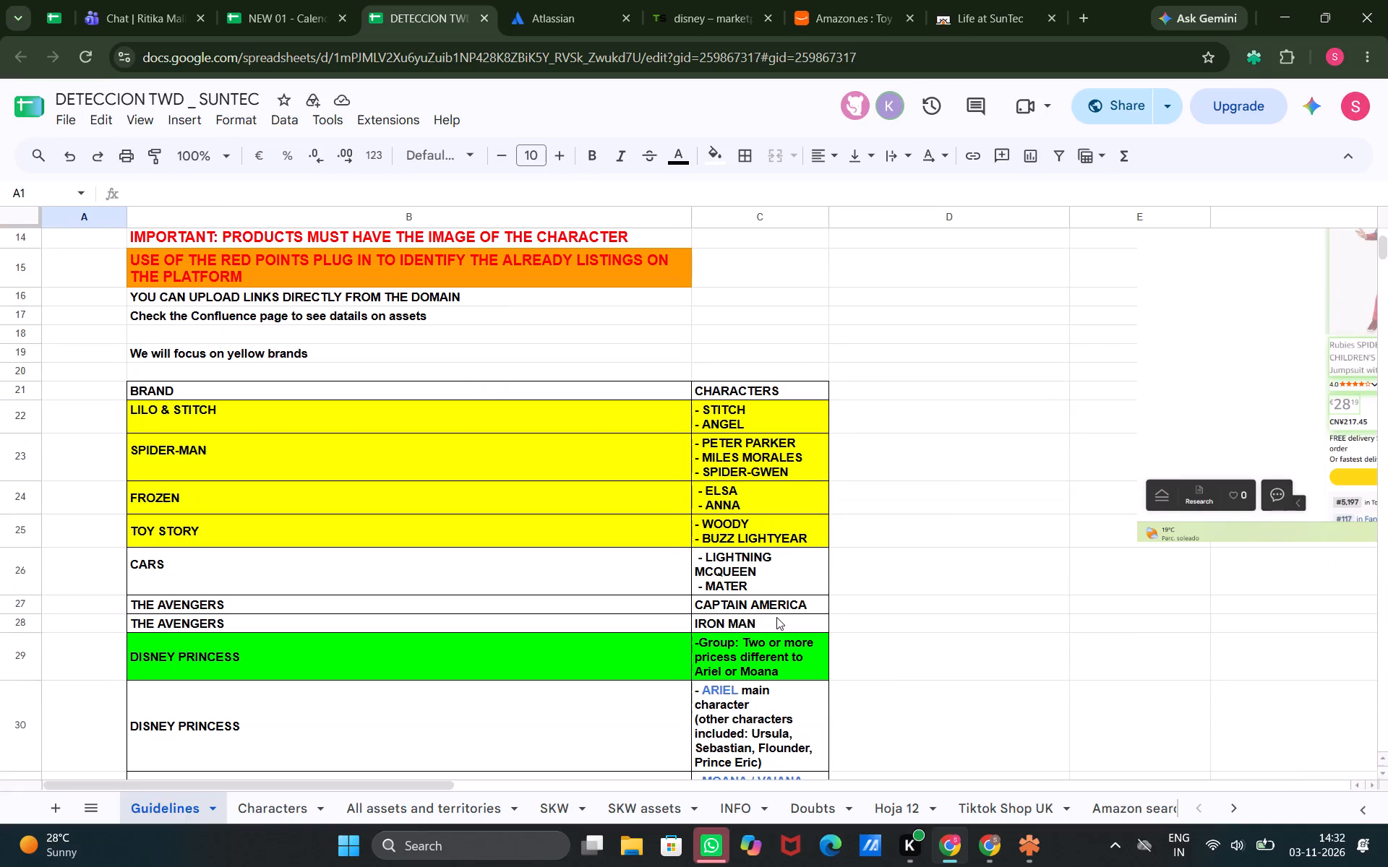
scroll(412, 487, "down", 4)
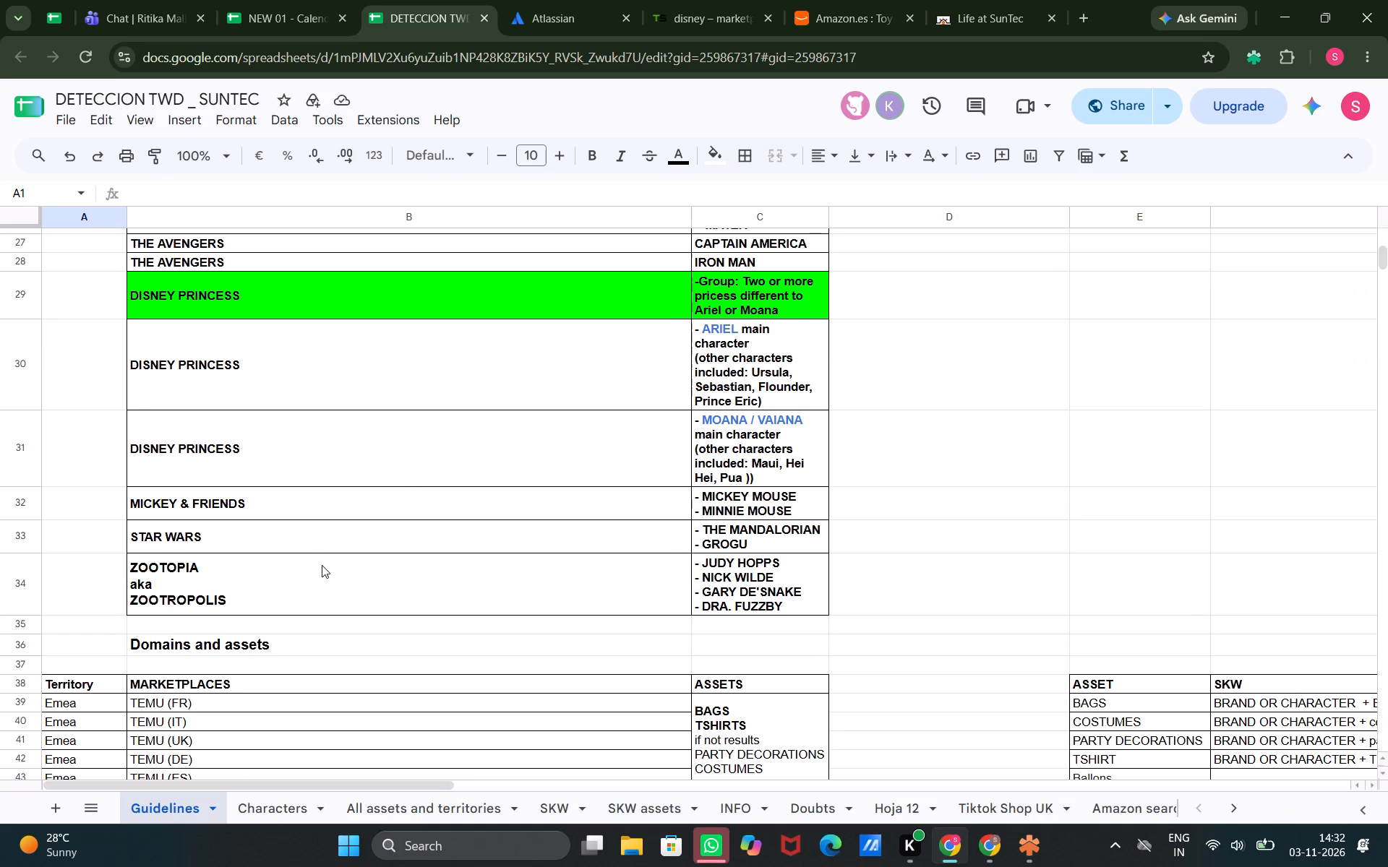
scroll(321, 571, "down", 4)
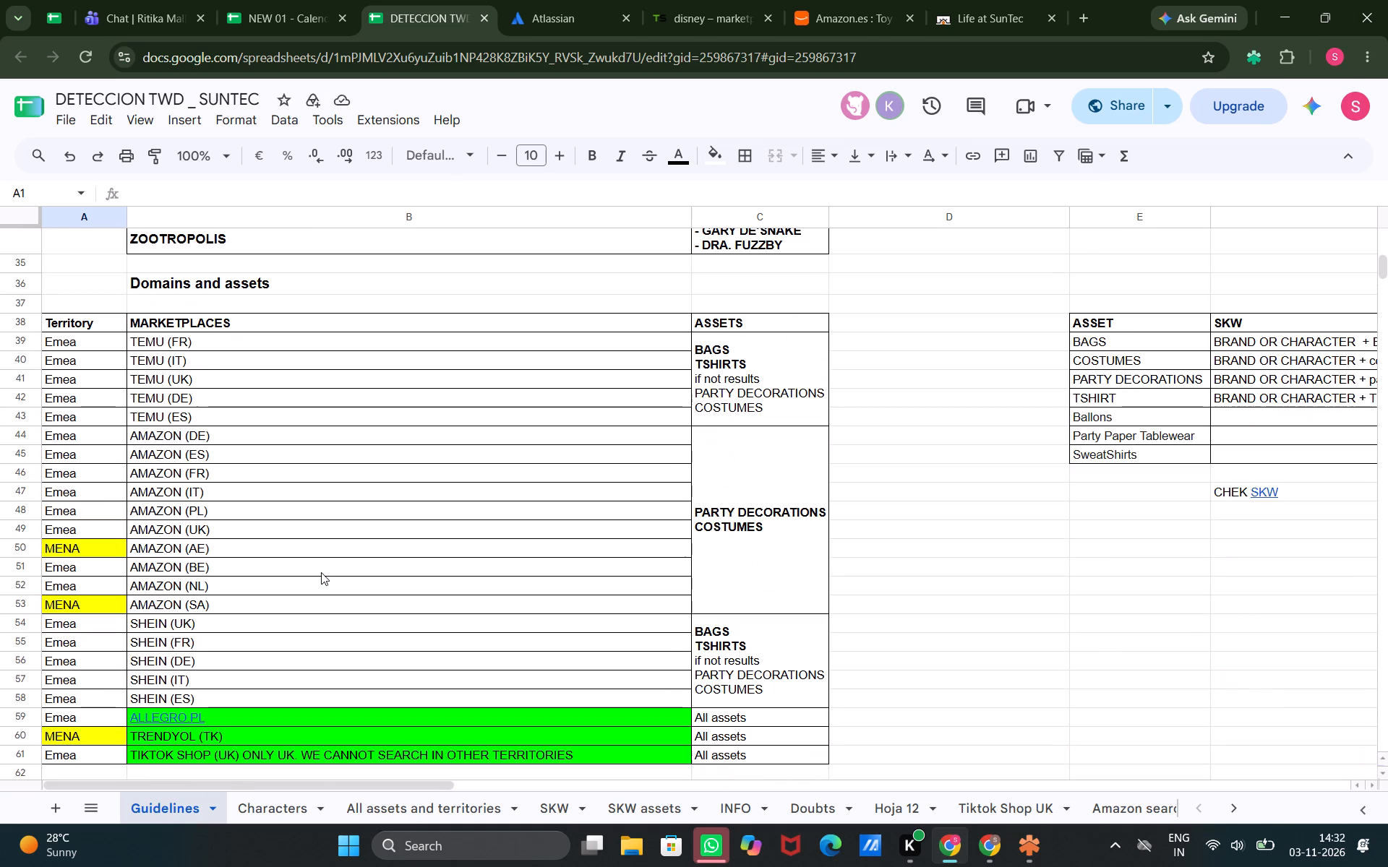
scroll(321, 572, "down", 2)
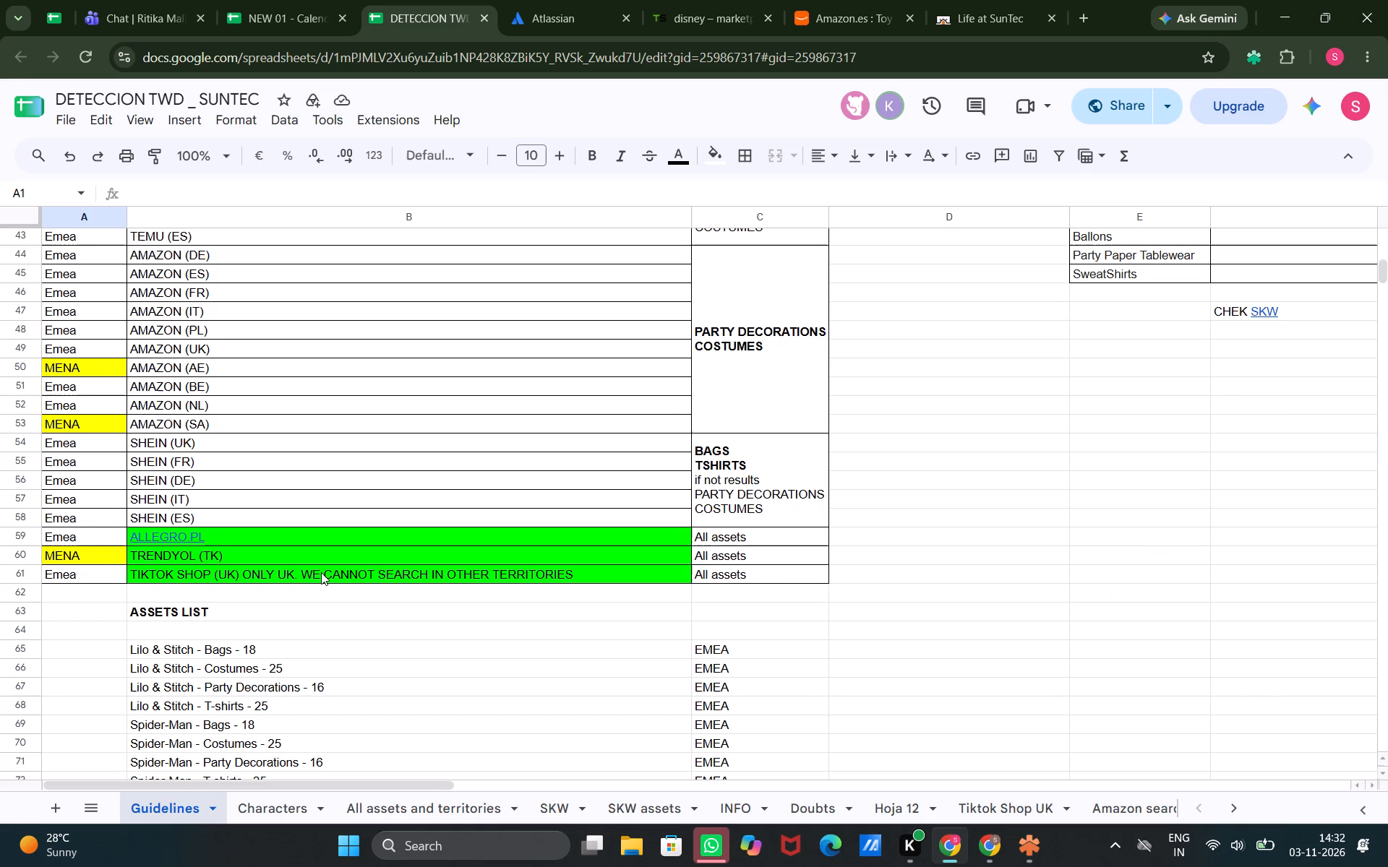
scroll(321, 572, "up", 1)
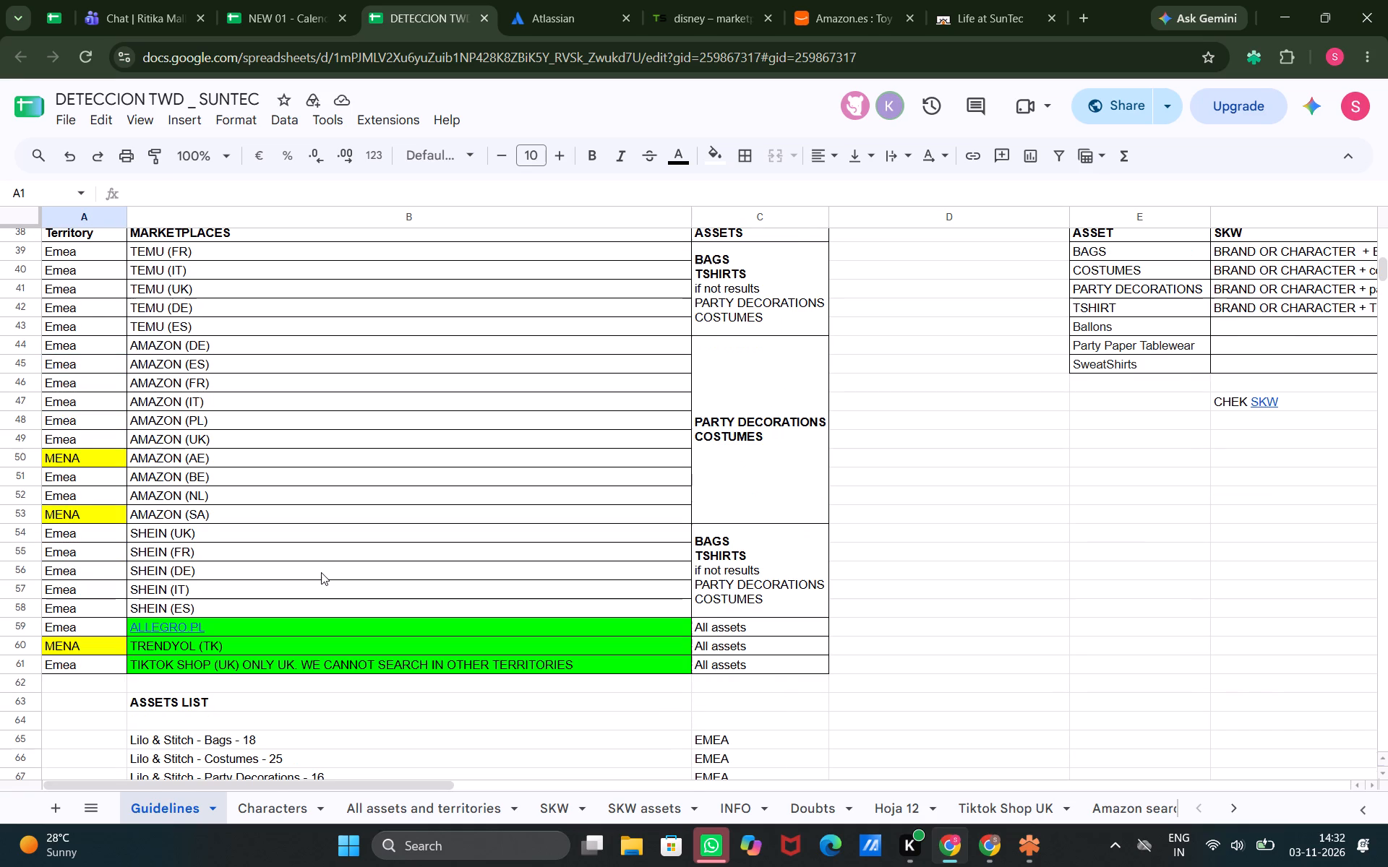
scroll(321, 572, "up", 1)
scroll(321, 572, "down", 1)
scroll(321, 572, "up", 2)
scroll(321, 572, "down", 1)
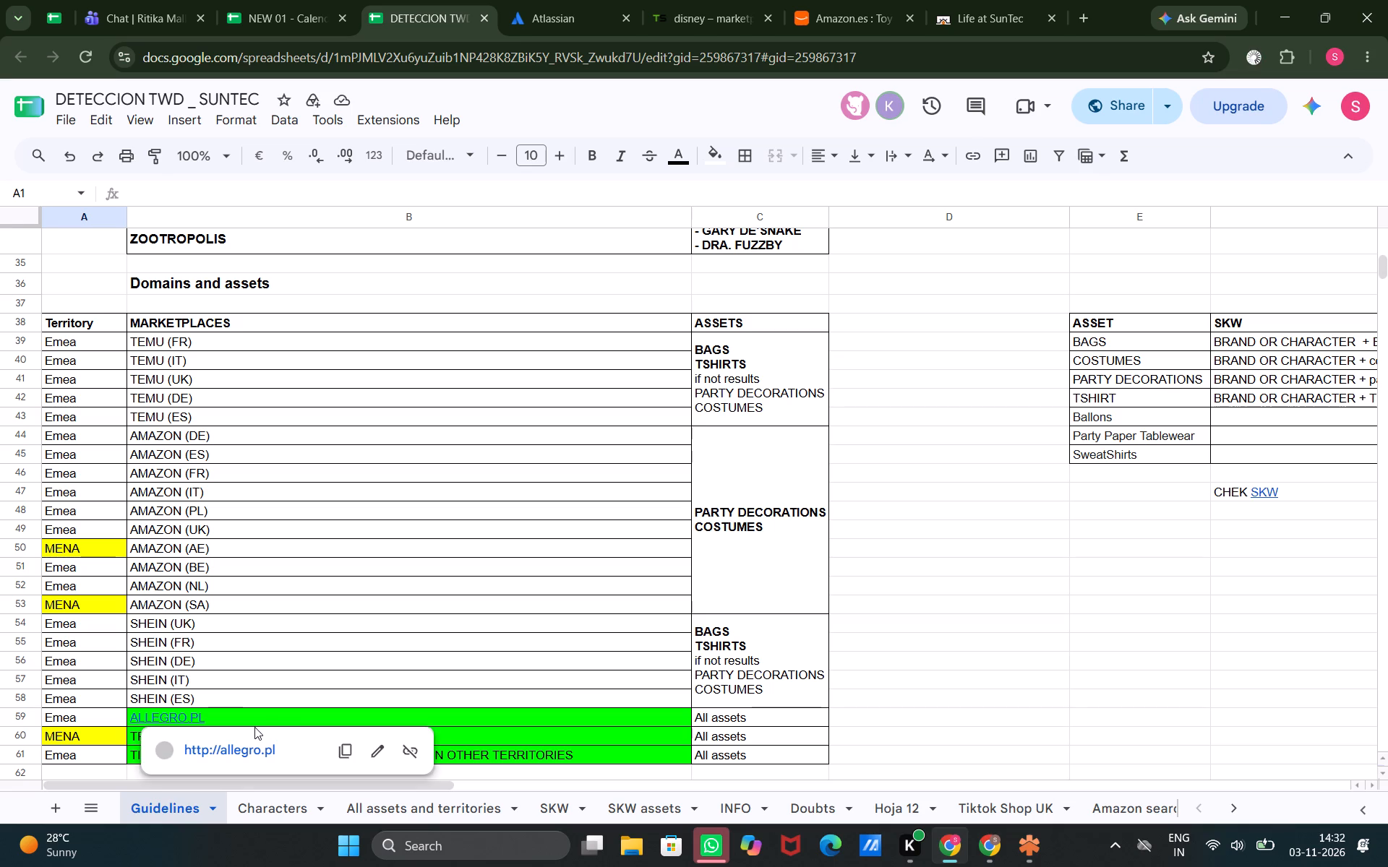
Examine the assets list below the marketplaces table in the Guidelines sheet.
scroll(607, 635, "down", 2)
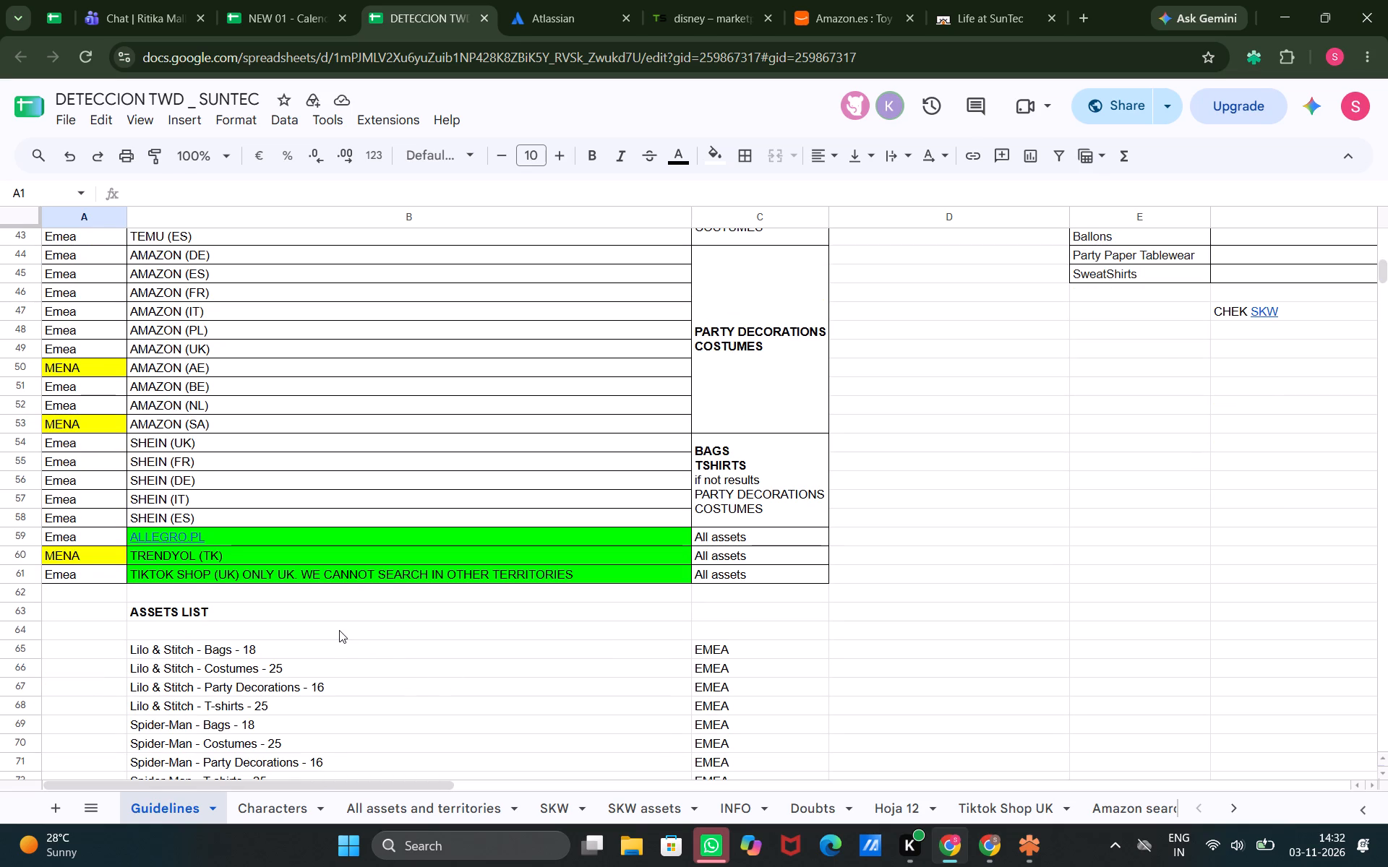
scroll(390, 618, "down", 1)
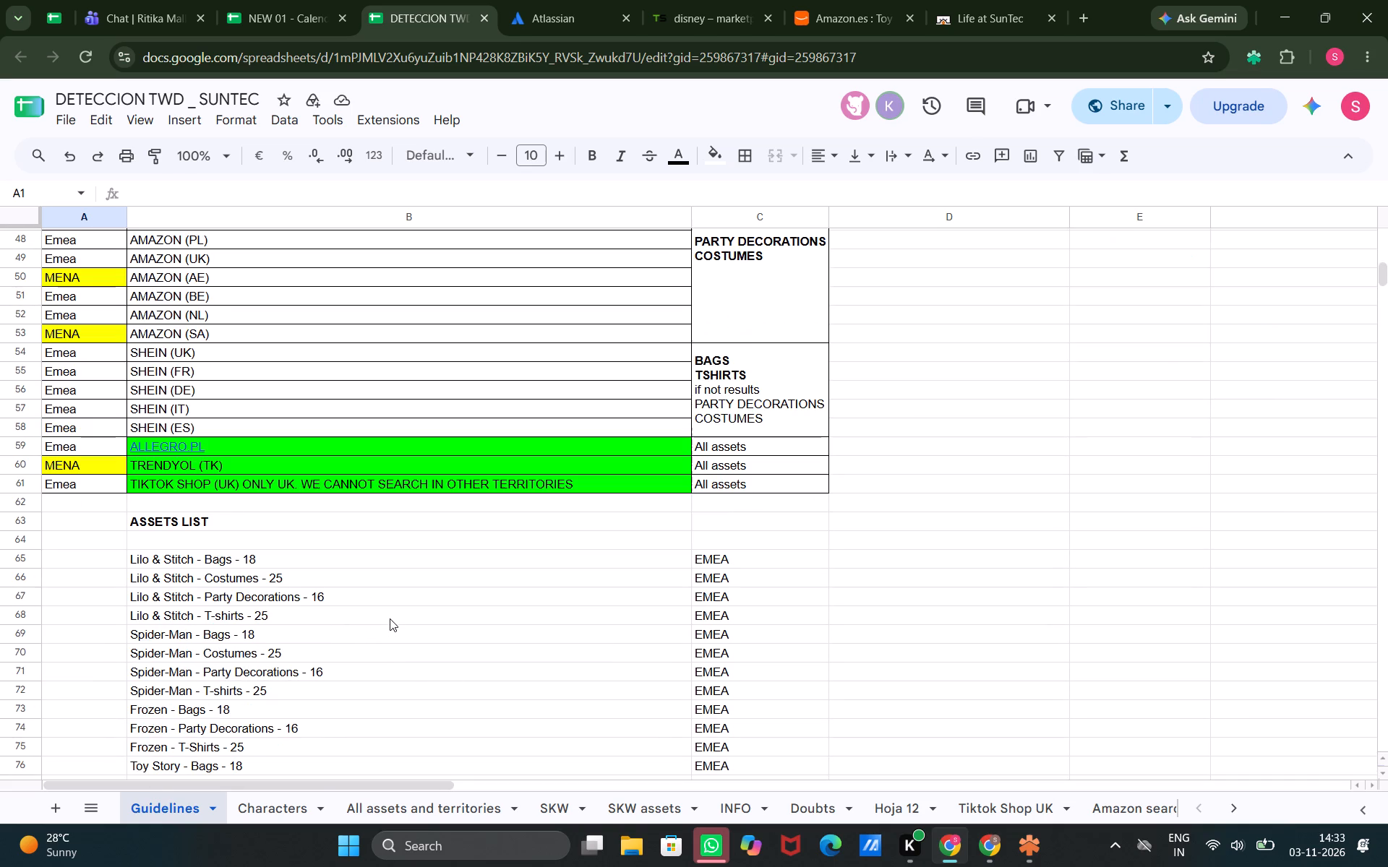
scroll(390, 618, "down", 8)
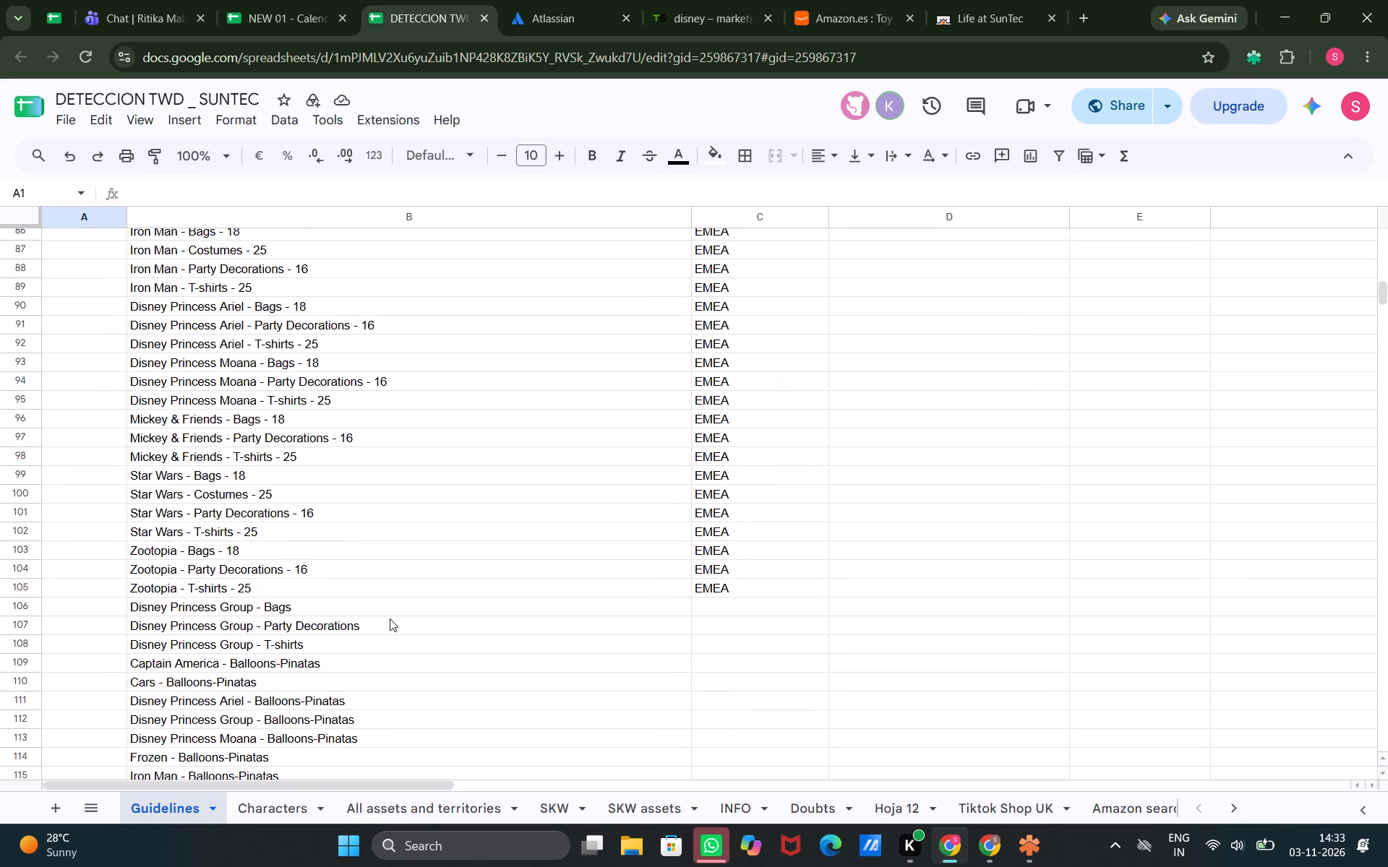
scroll(390, 618, "down", 5)
scroll(390, 618, "up", 19)
scroll(390, 618, "down", 2)
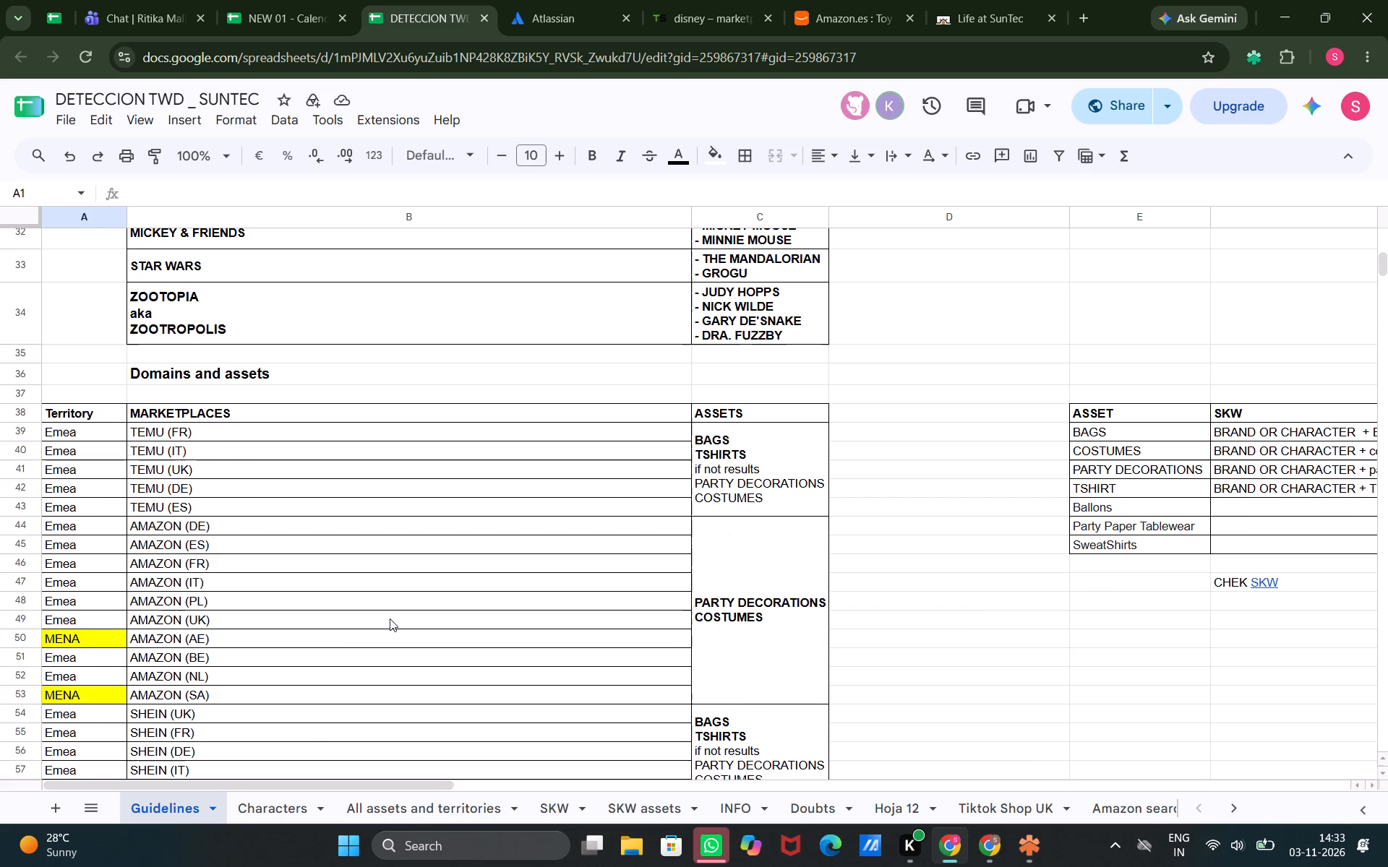
scroll(390, 618, "up", 1)
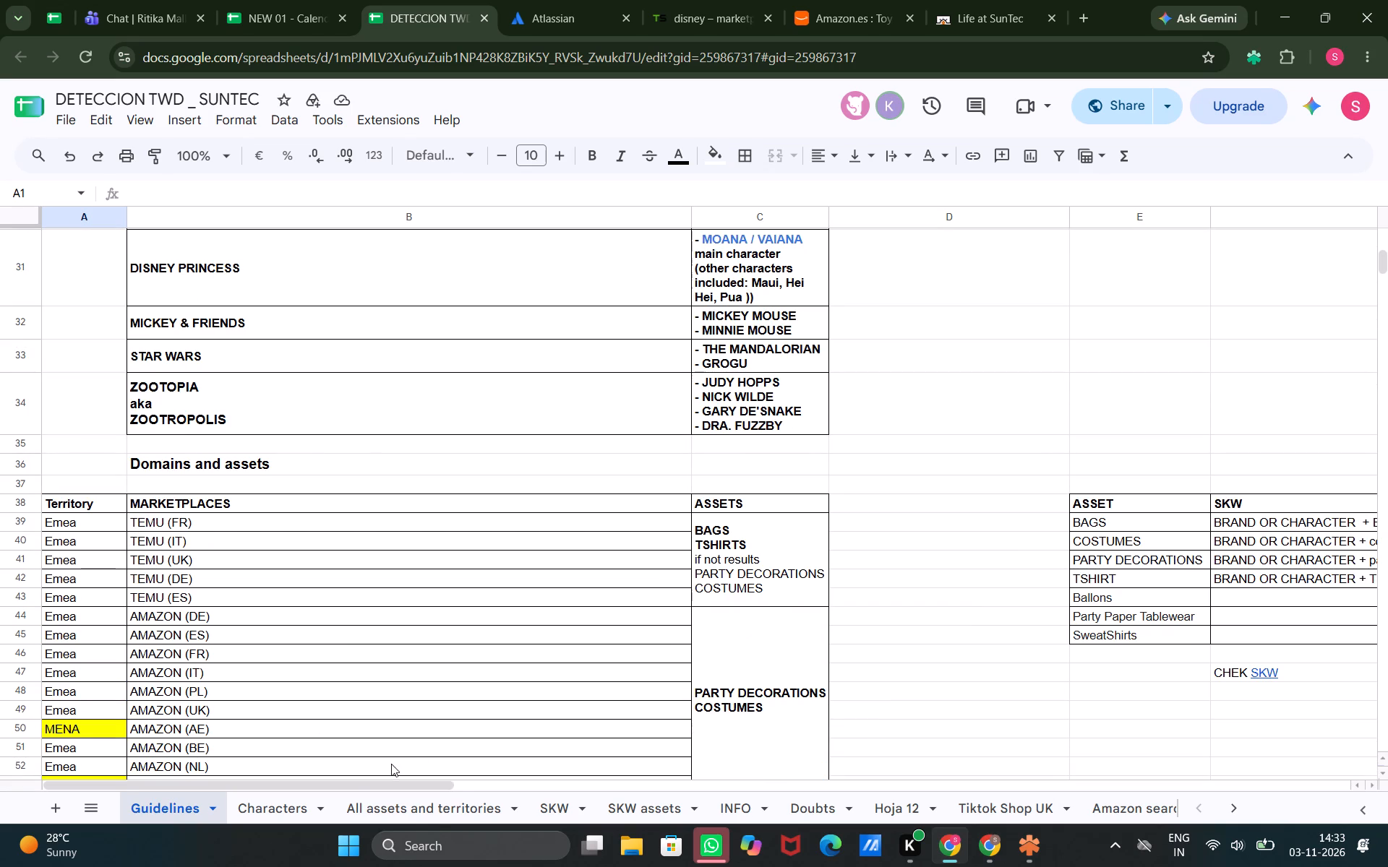
Review the All assets and territories sheet for the territories assigned to each asset.
left_click(397, 802)
scroll(567, 647, "down", 13)
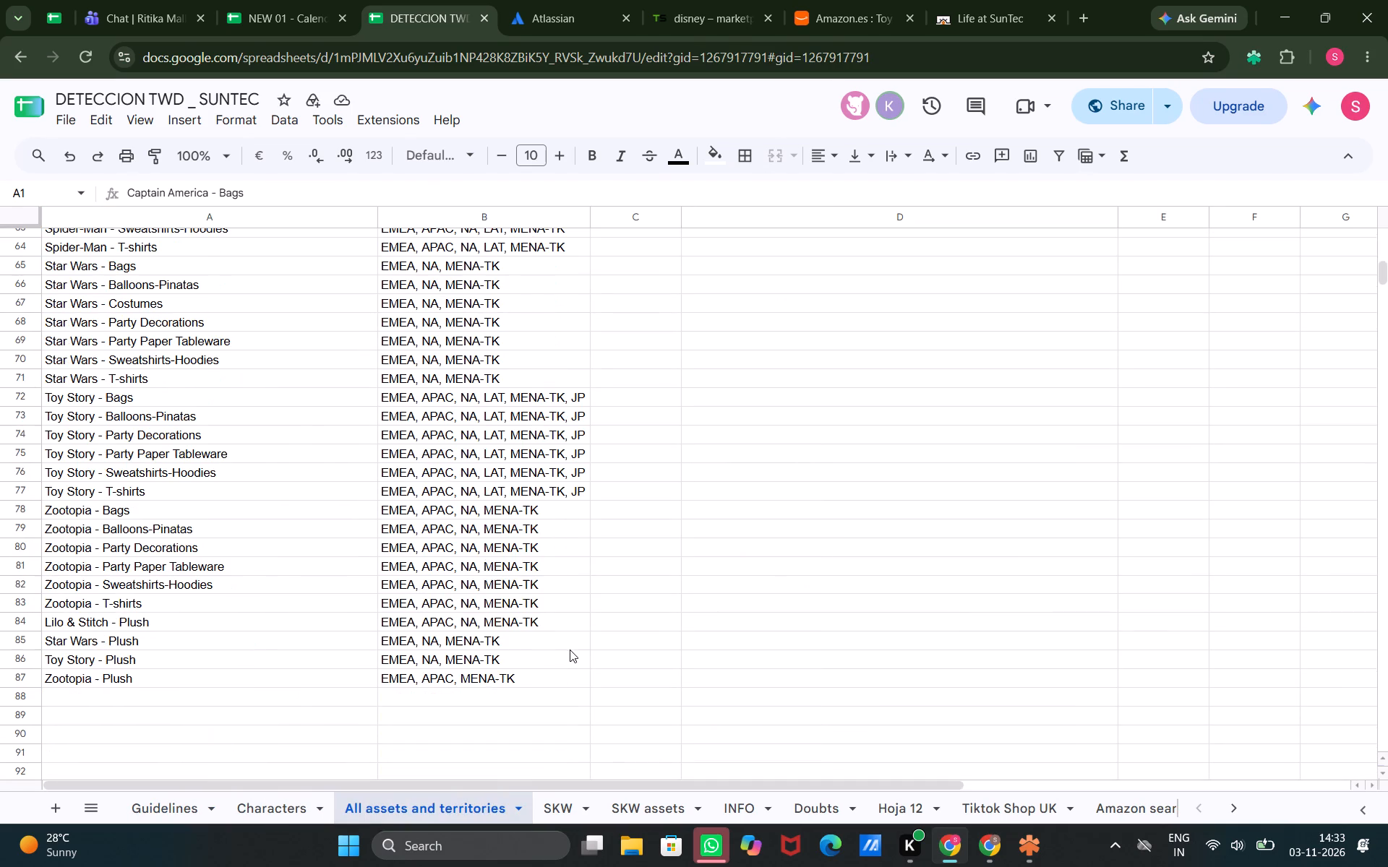
scroll(570, 650, "down", 2)
Examine the Characters sheet's valid character images and upload notes, down to the Star Wars and Zootopia rows.
left_click(249, 807)
scroll(446, 640, "down", 7)
scroll(446, 640, "up", 8)
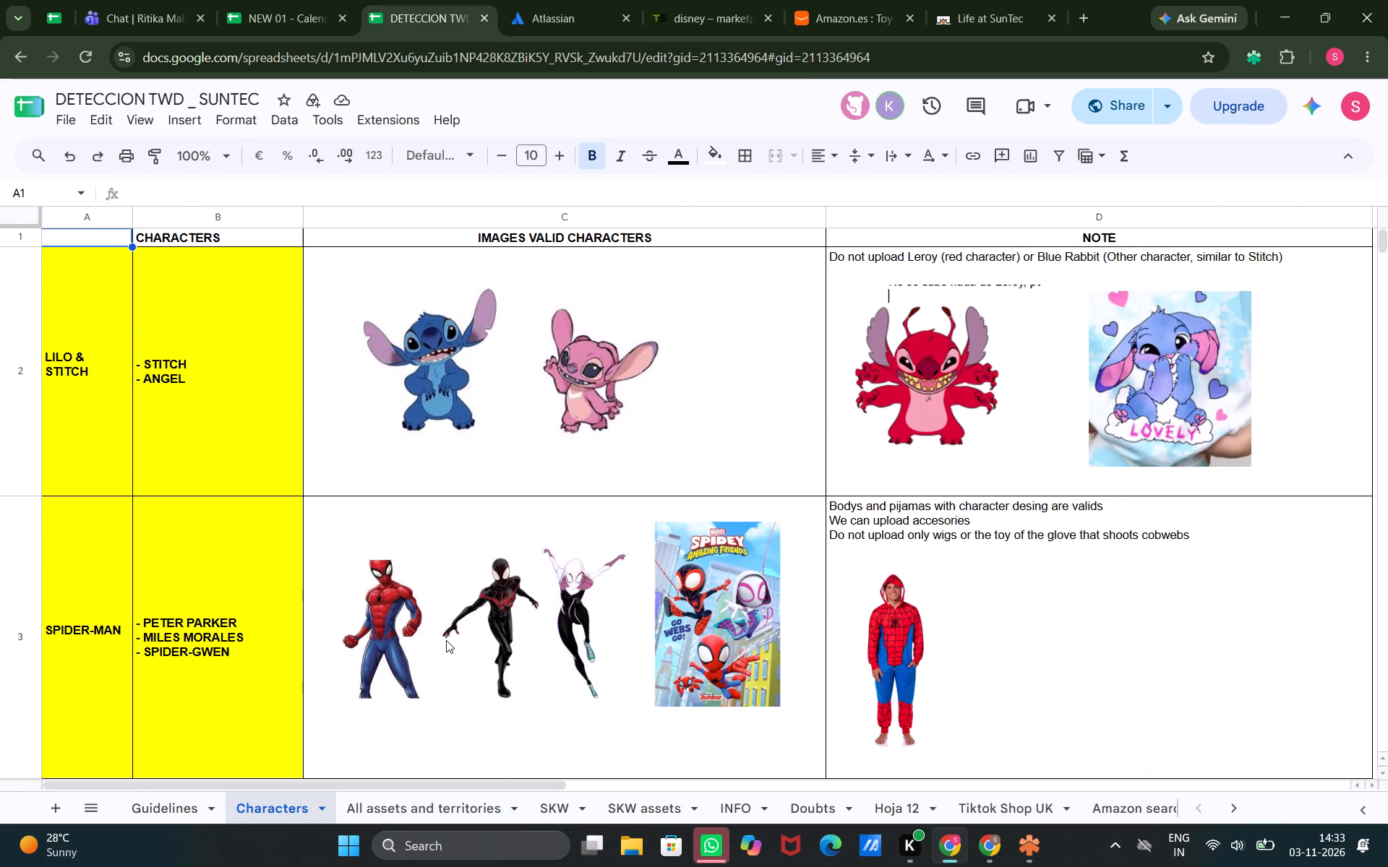
scroll(446, 640, "up", 3)
scroll(446, 640, "down", 18)
scroll(446, 640, "up", 6)
scroll(446, 640, "down", 20)
scroll(447, 639, "down", 18)
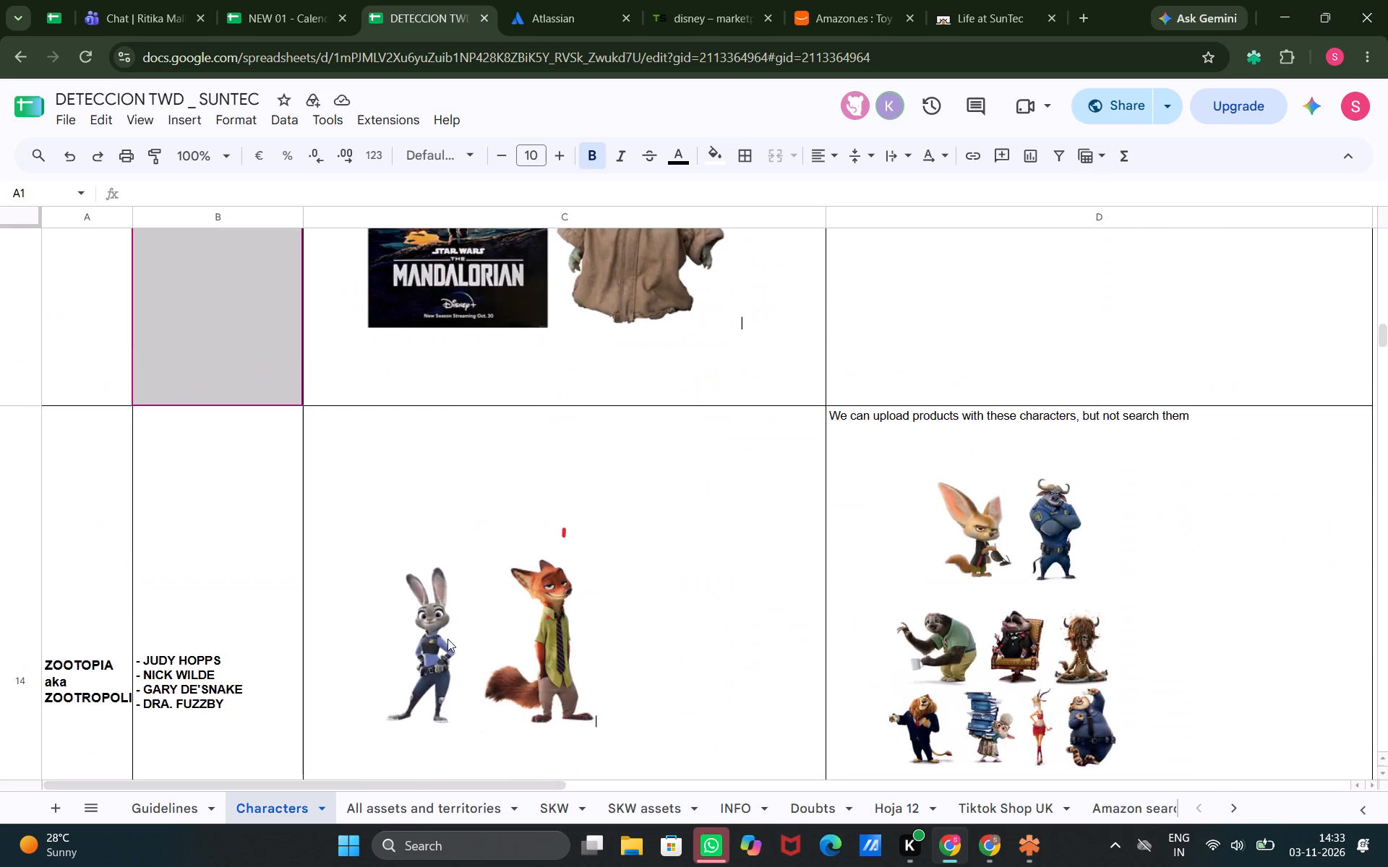
scroll(447, 639, "up", 11)
scroll(447, 639, "down", 6)
scroll(447, 639, "up", 1)
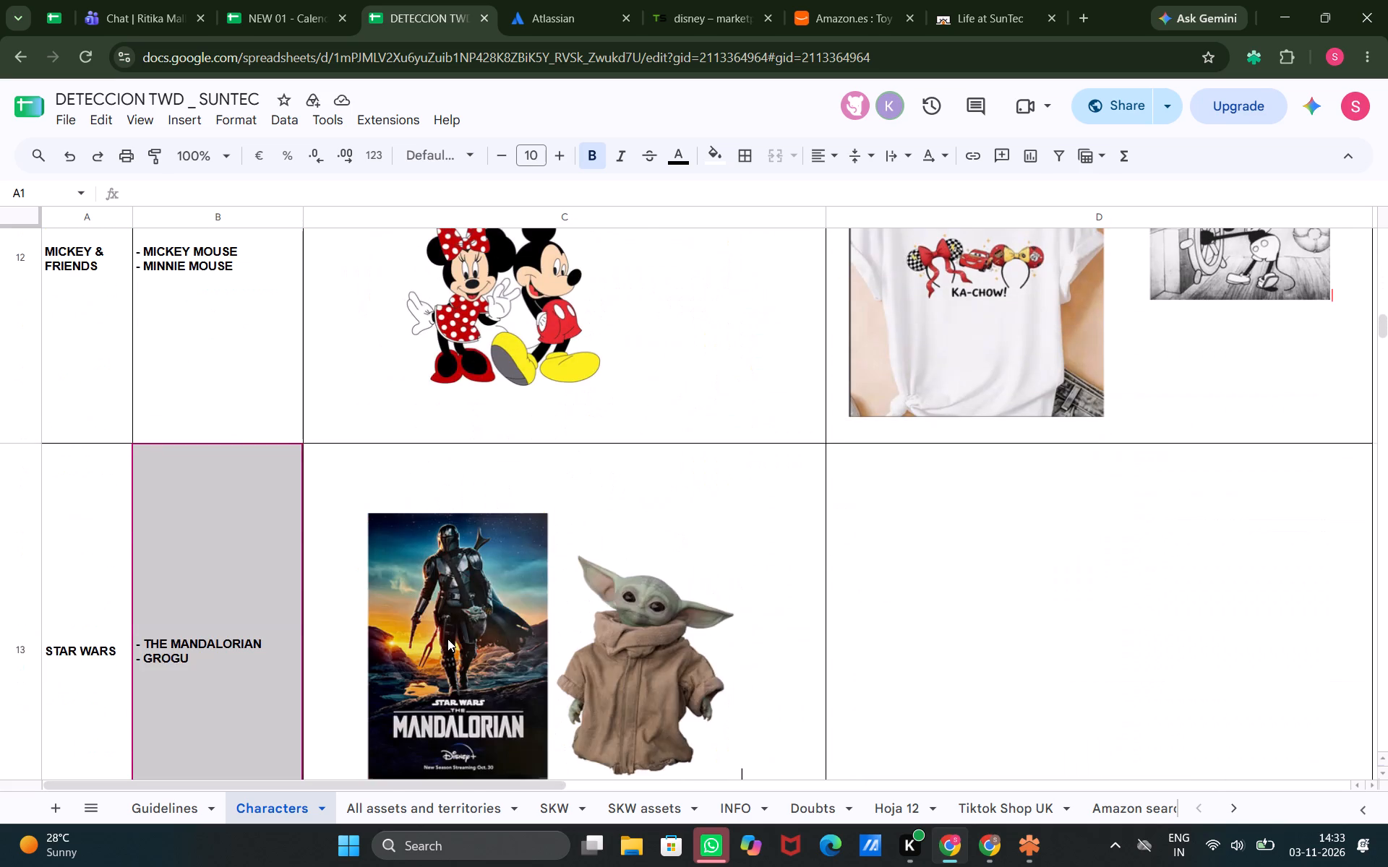
scroll(447, 639, "up", 2)
scroll(447, 639, "down", 7)
scroll(447, 639, "up", 1)
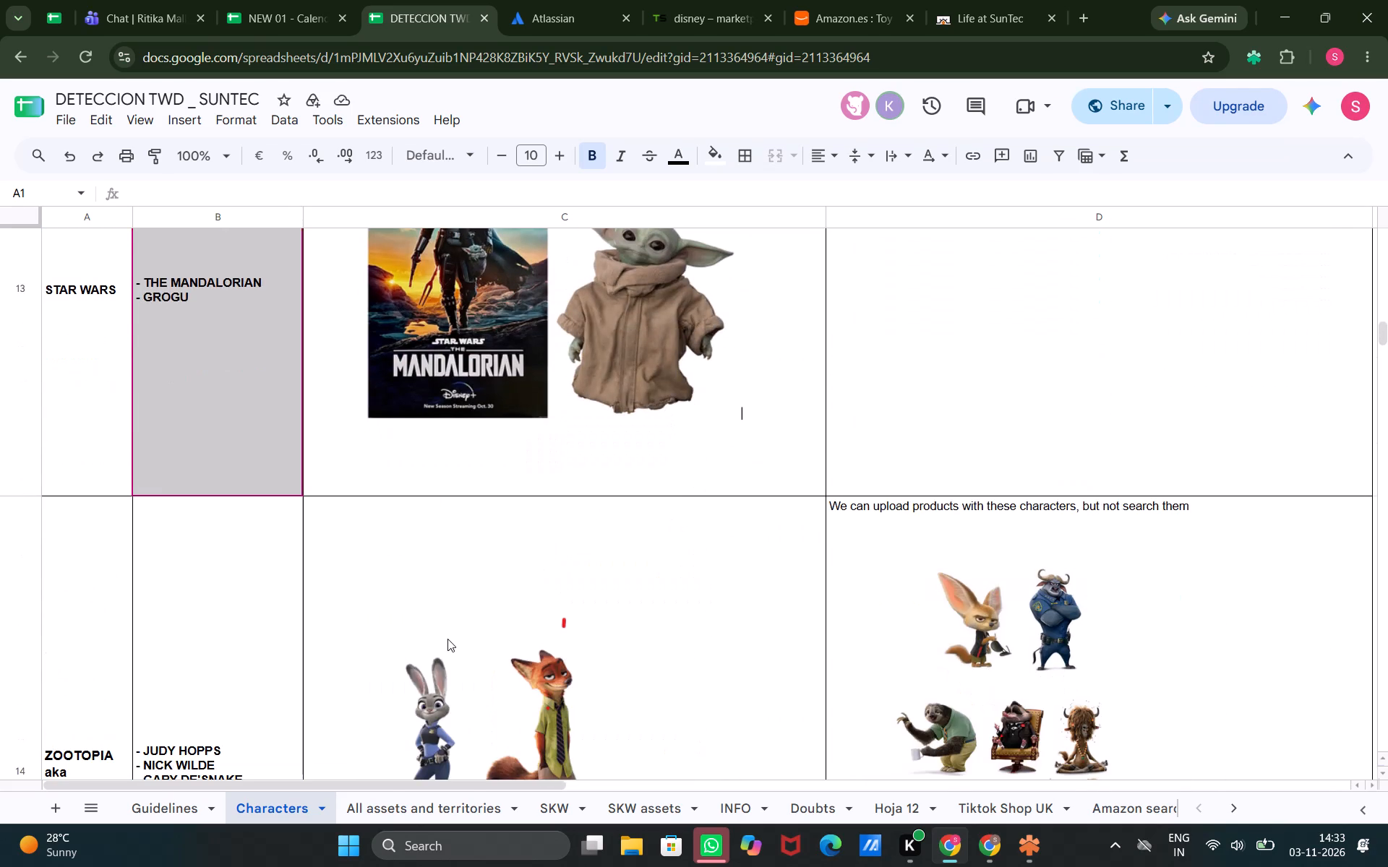
scroll(447, 639, "down", 17)
scroll(447, 639, "up", 20)
scroll(447, 639, "up", 3)
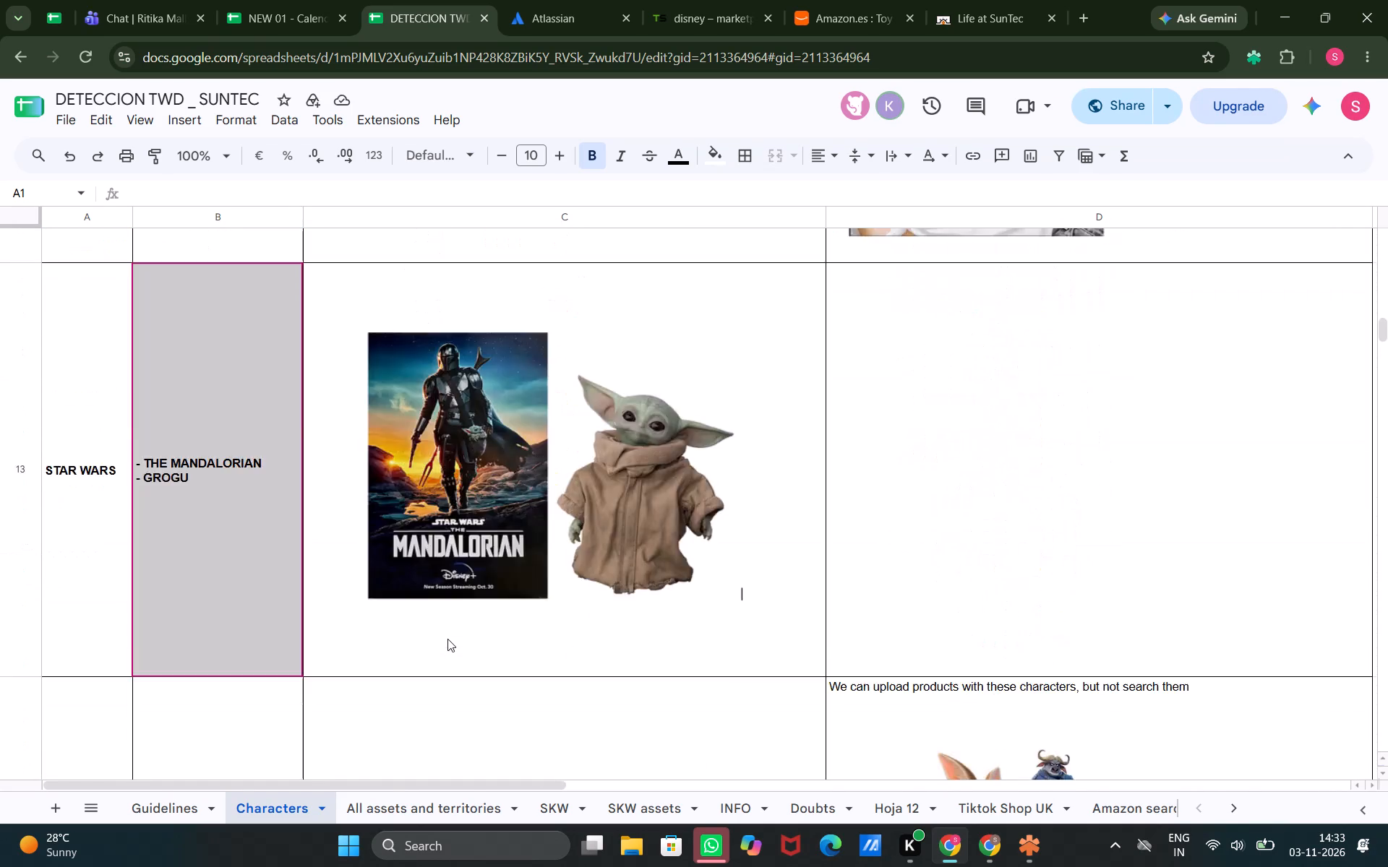
Review the Frozen, Spider-Man and Lilo & Stitch rows of the Characters sheet again for valid images and notes.
scroll(447, 639, "up", 18)
scroll(447, 639, "up", 20)
scroll(447, 639, "up", 2)
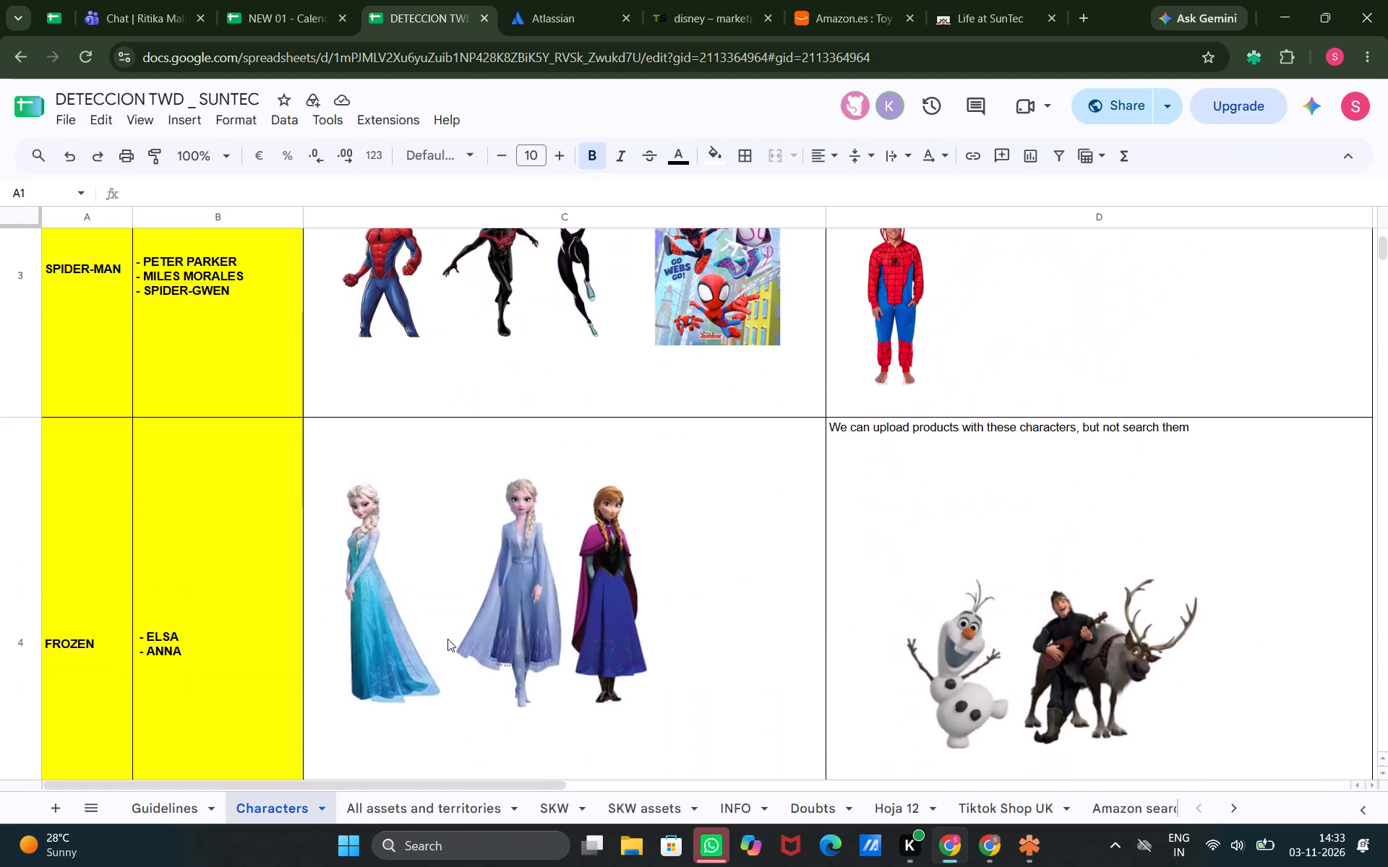
scroll(447, 639, "up", 8)
scroll(447, 639, "down", 6)
scroll(447, 639, "up", 1)
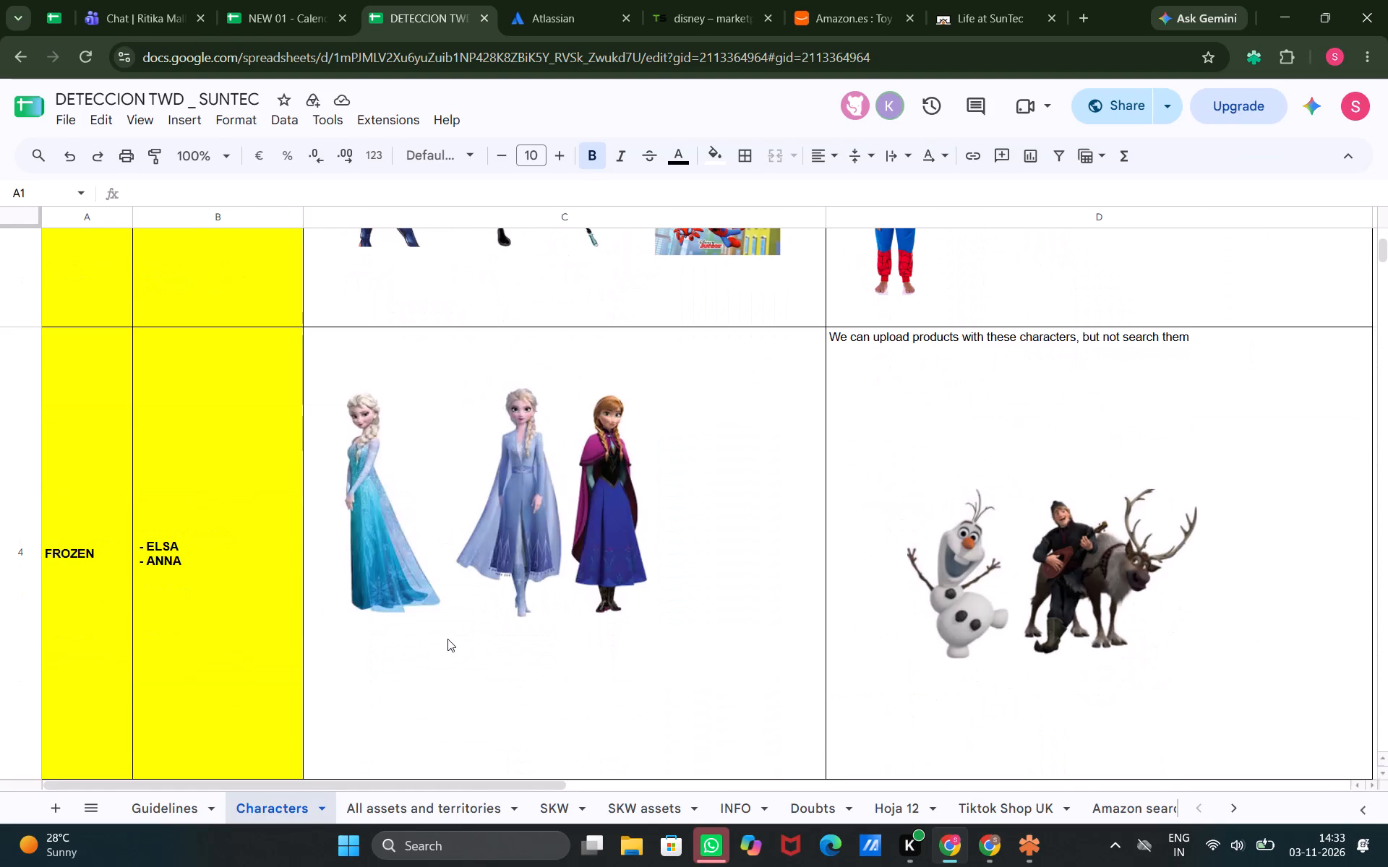
scroll(447, 639, "down", 6)
scroll(447, 639, "up", 15)
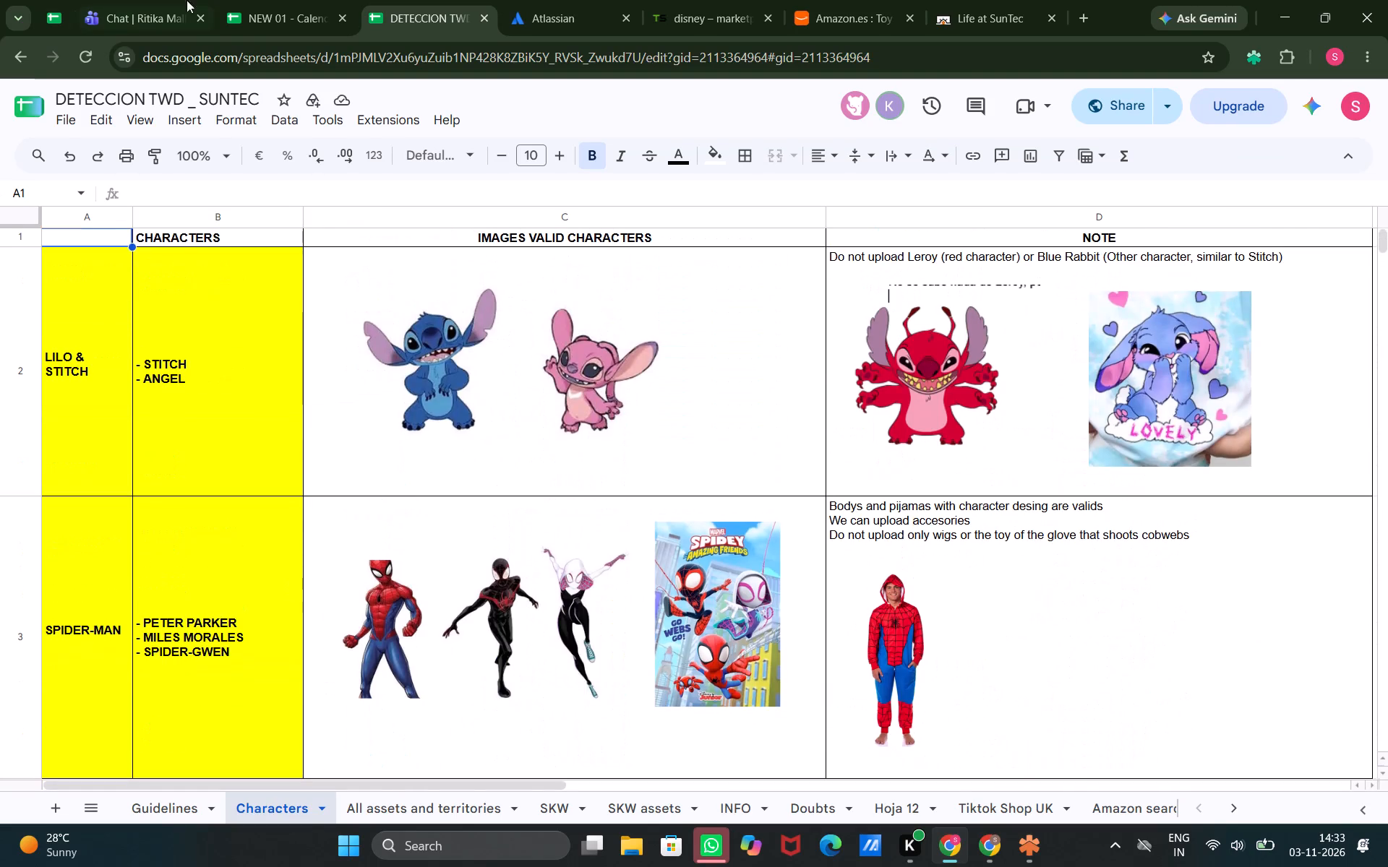
Return to the NEW 01 - Calendar - Suntec - Brand spreadsheet.
left_click(295, 23)
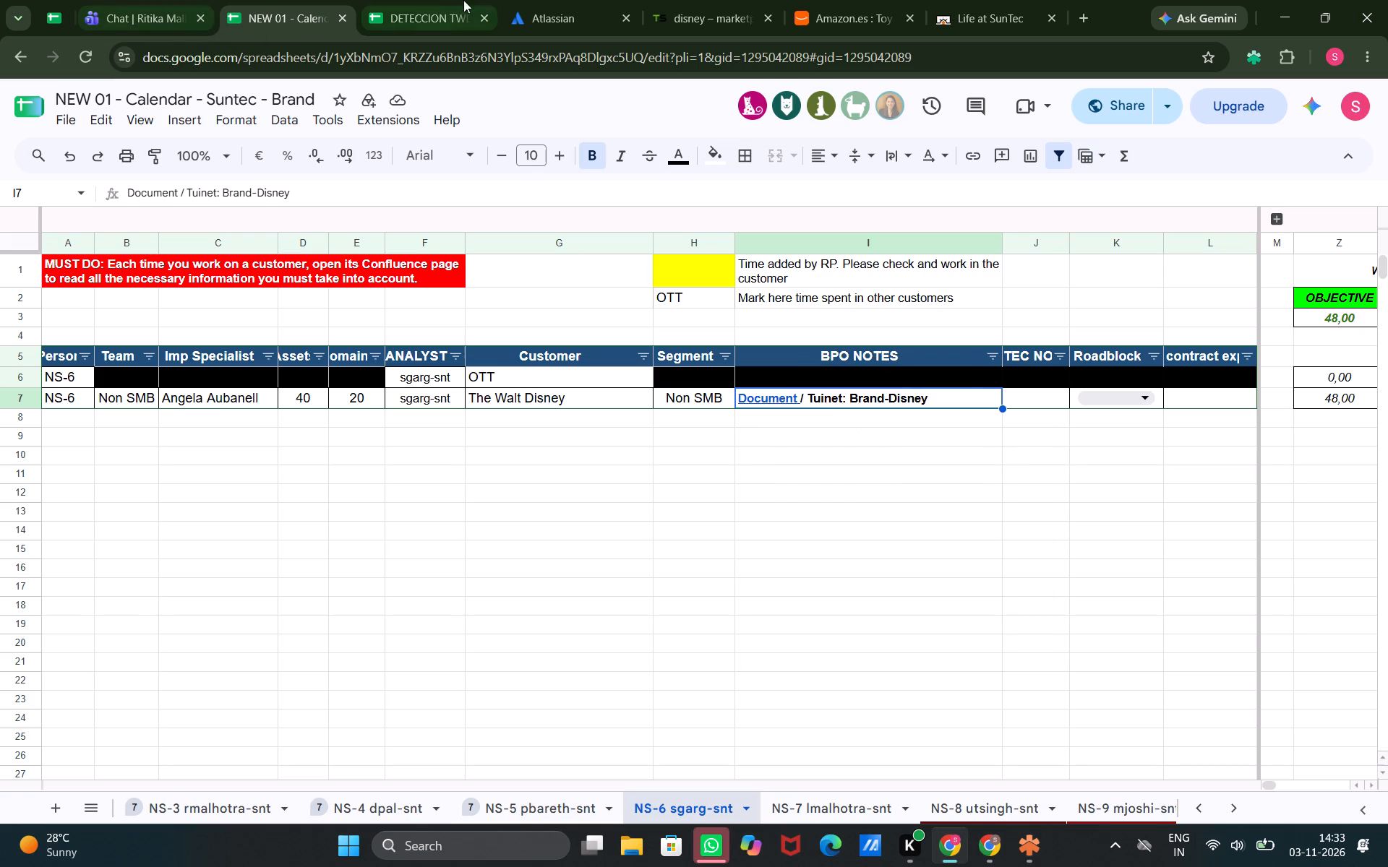
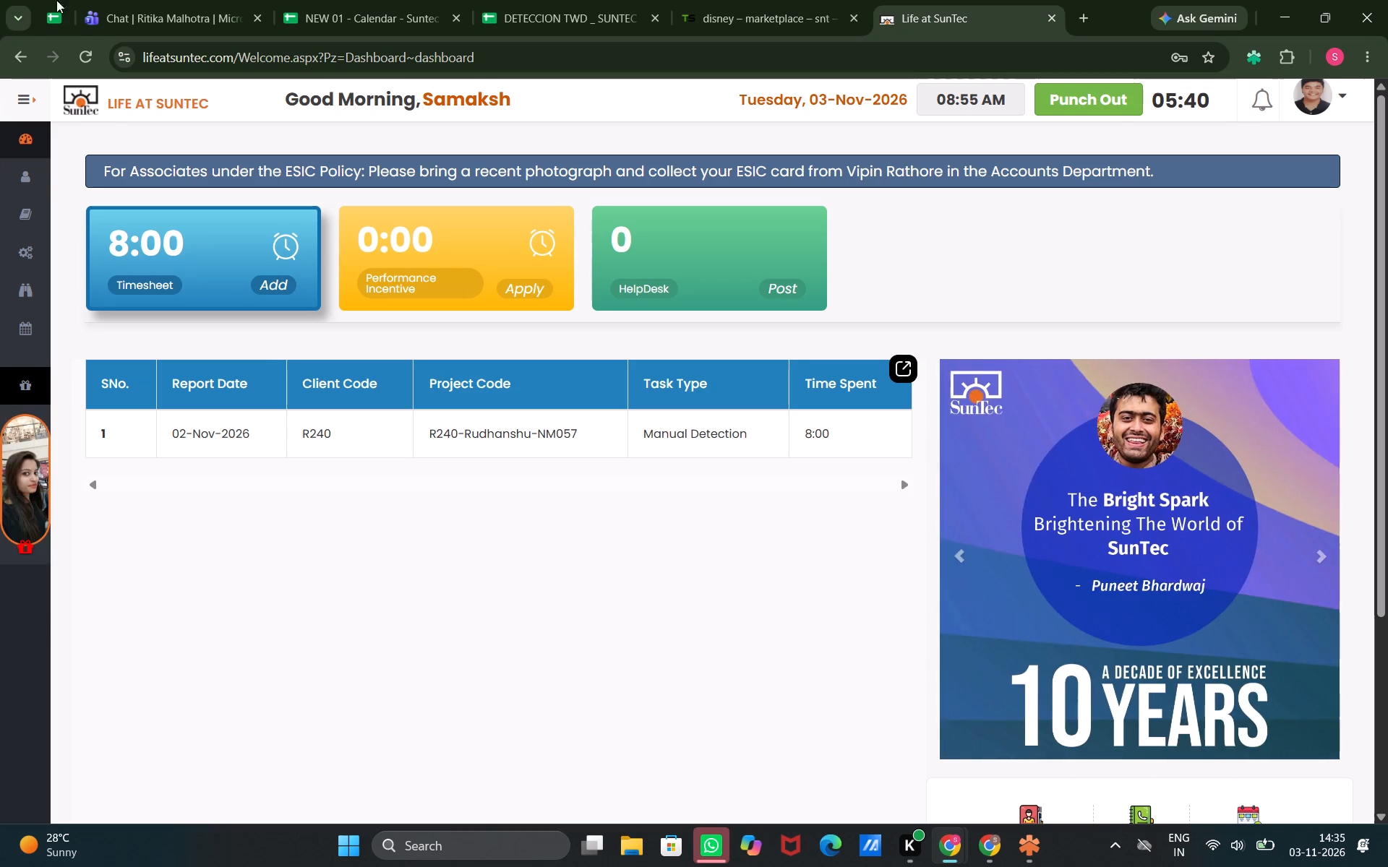
Log the Amazon.es link of the Disney Toy Story Swim Backpack for Kids in cell C21471 of The Walt Disney sheet.
left_click(69, 0)
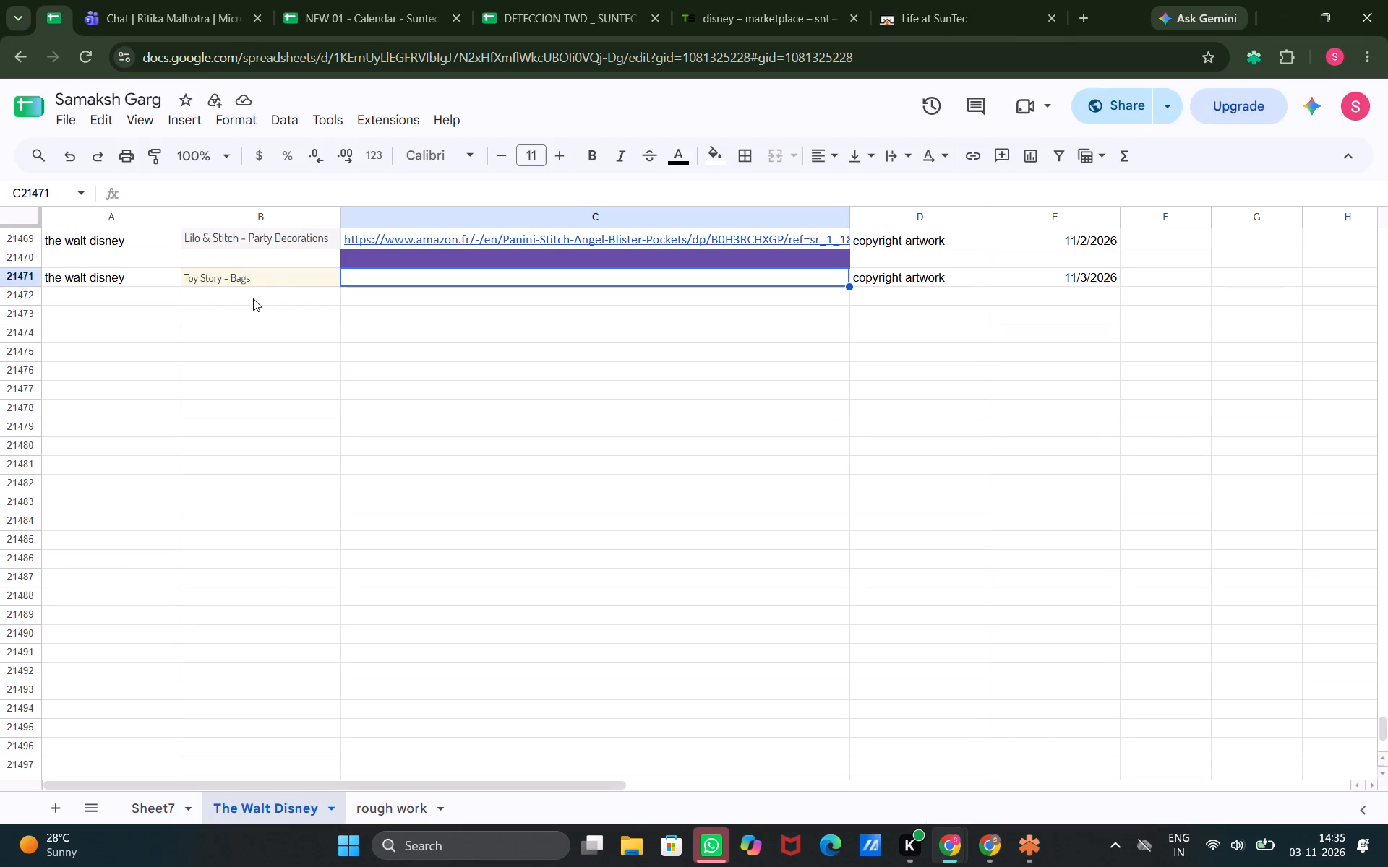
key("alt+Tab")
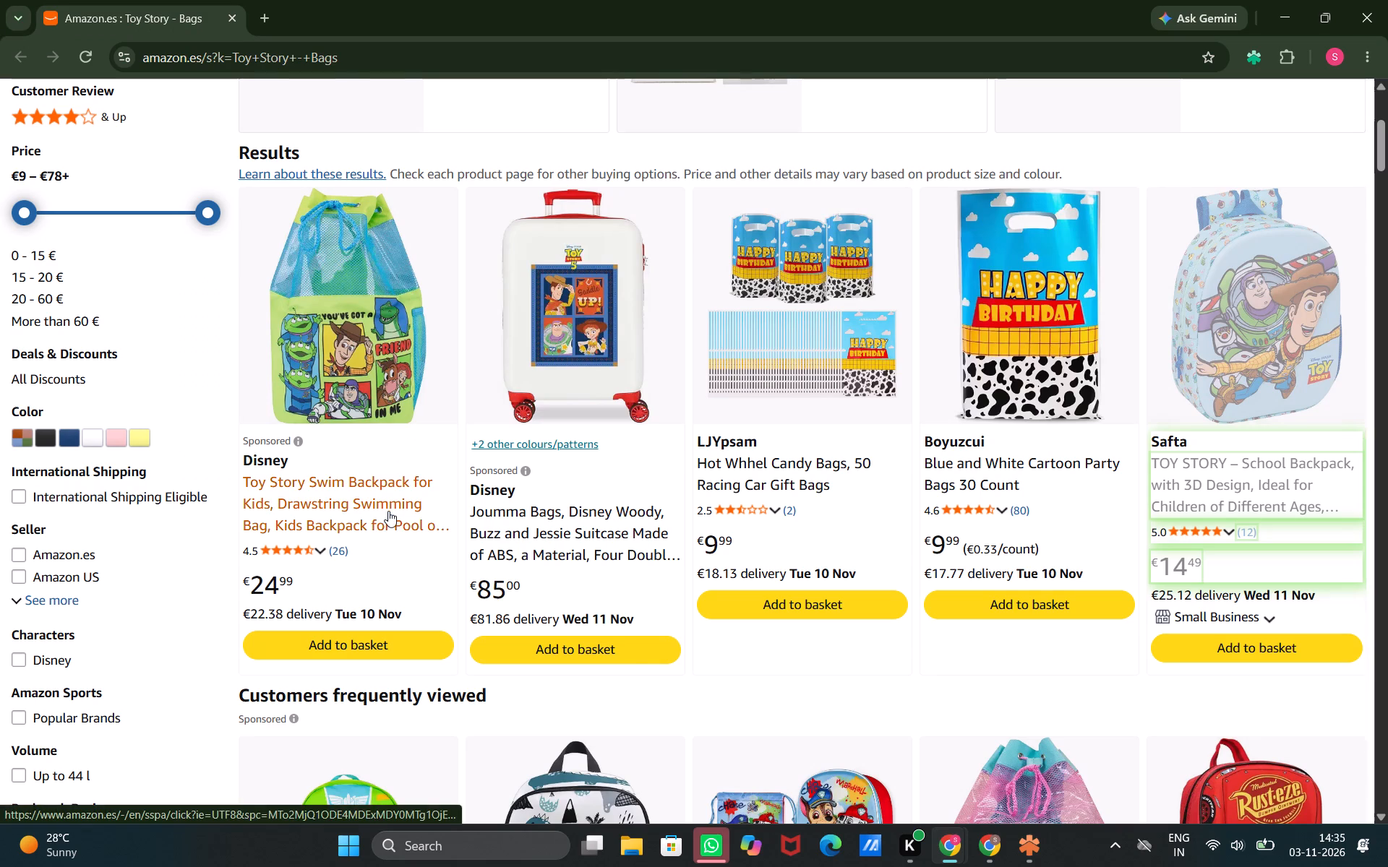
right_click(388, 511)
left_click(490, 699)
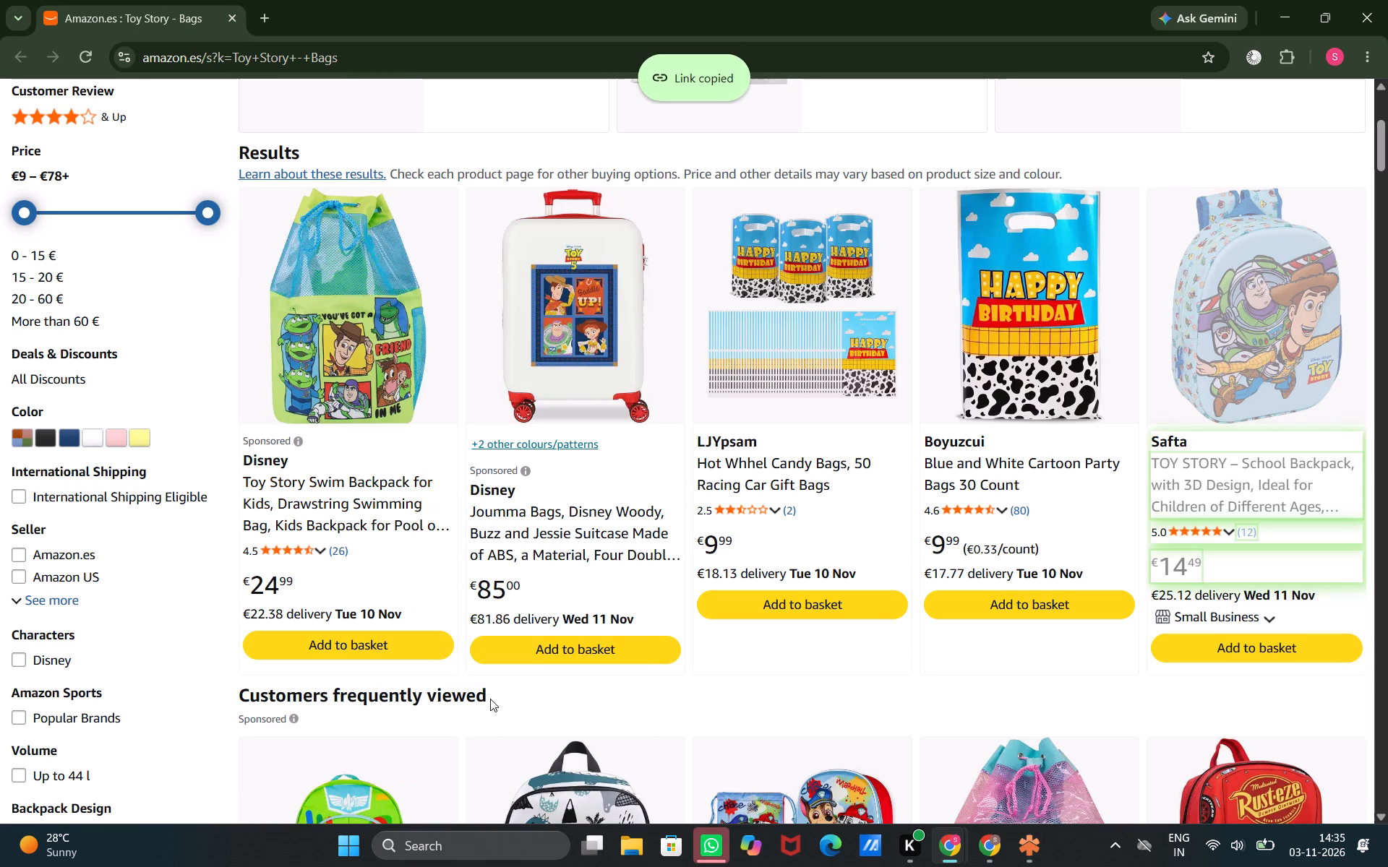
key("alt+Tab")
key("ctrl+v")
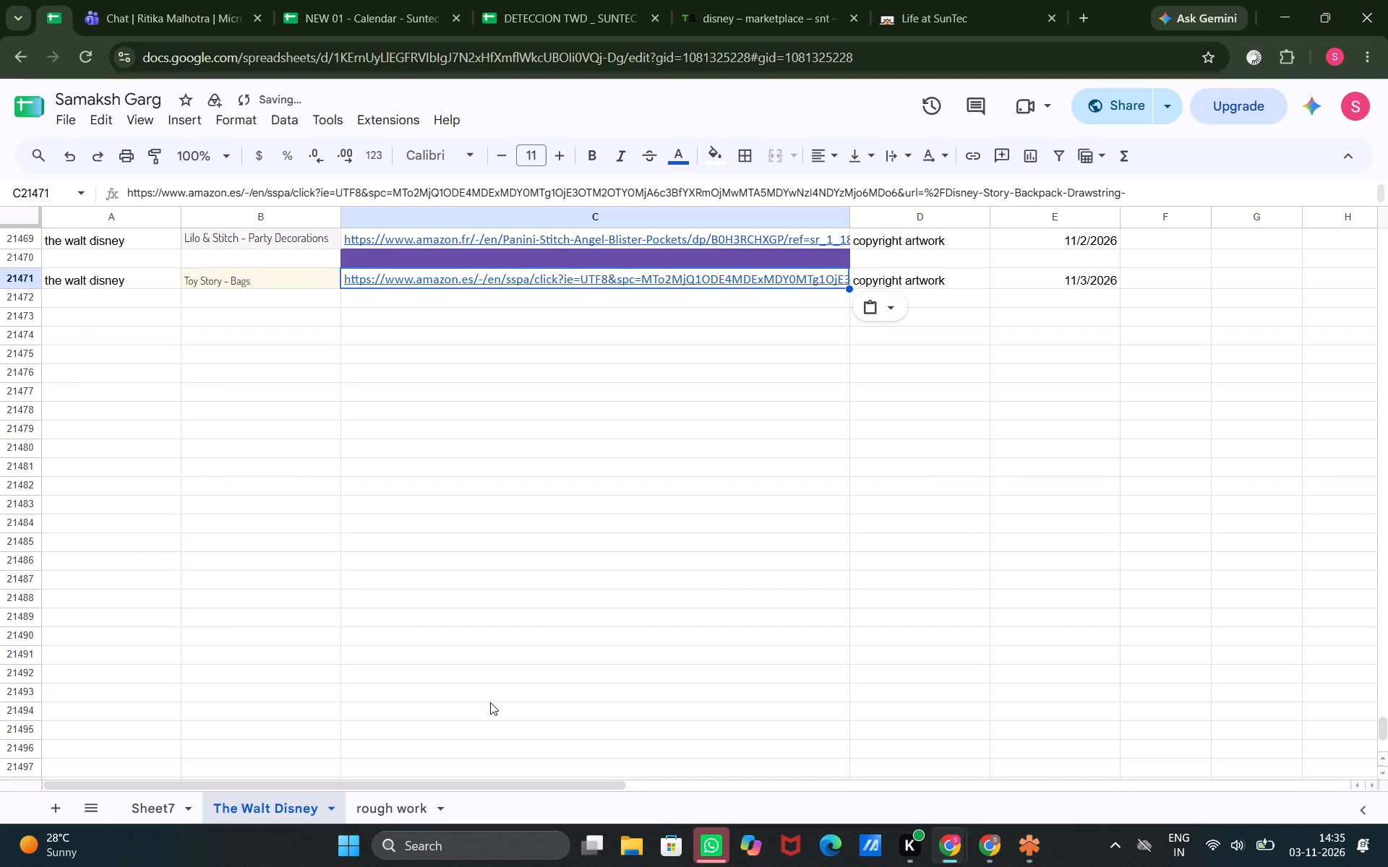
key("Return")
key("Return")
Log the link of the Joumma Bags Disney Woody, Buzz and Jessie ABS suitcase in cell C21472.
key("alt+Tab")
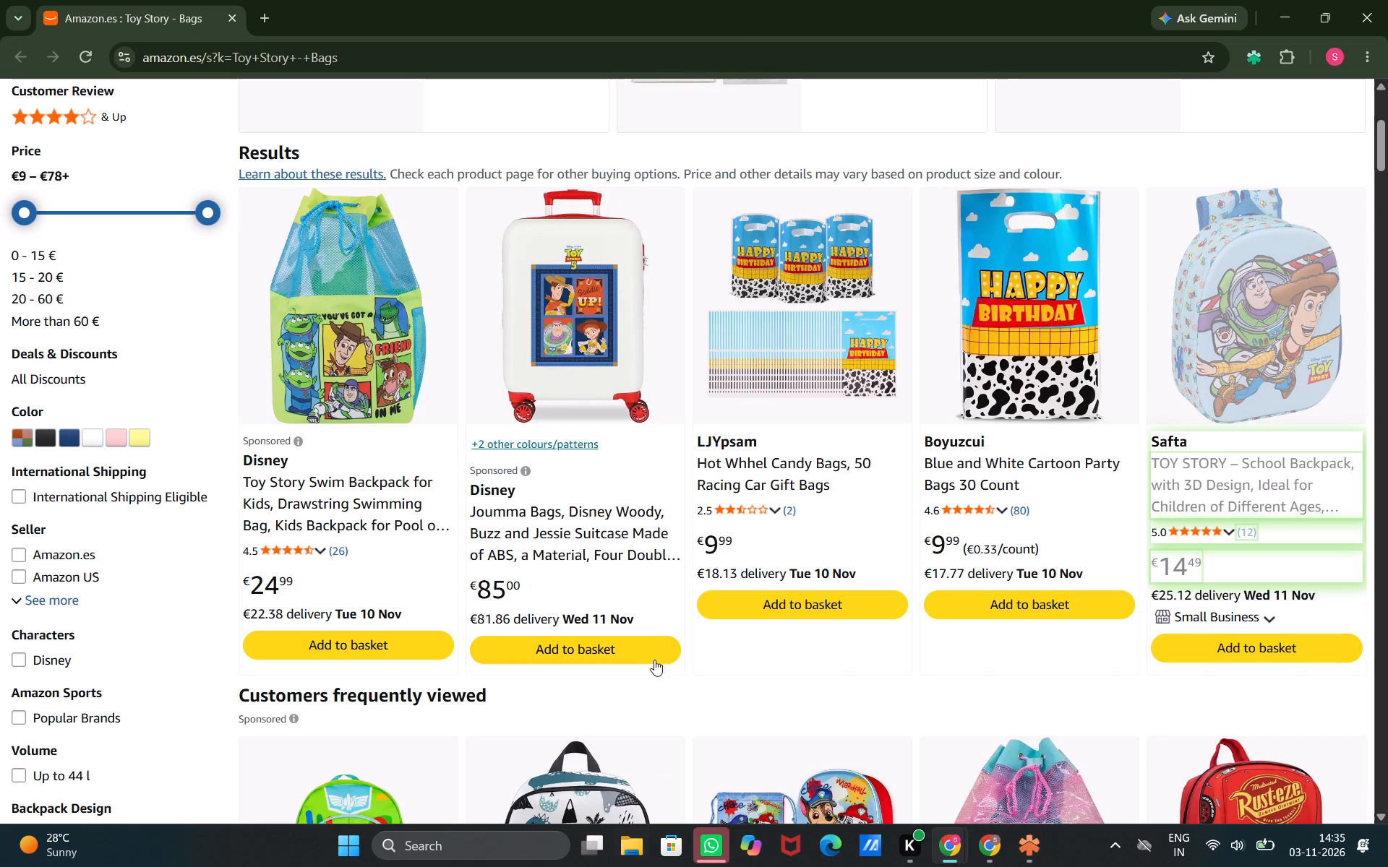
right_click(629, 551)
left_click(793, 450)
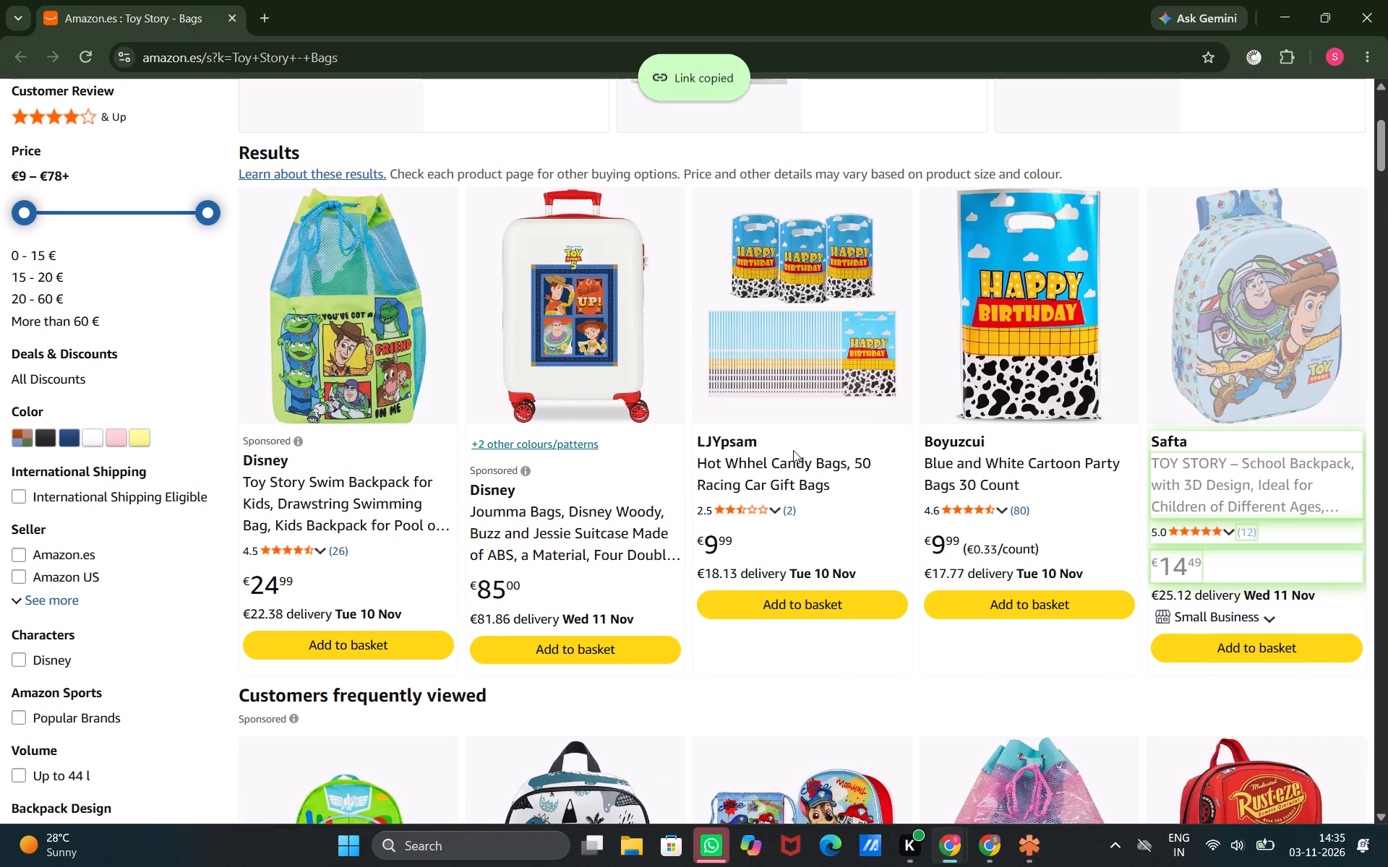
key("alt+Tab")
key("ctrl+v")
key("Return")
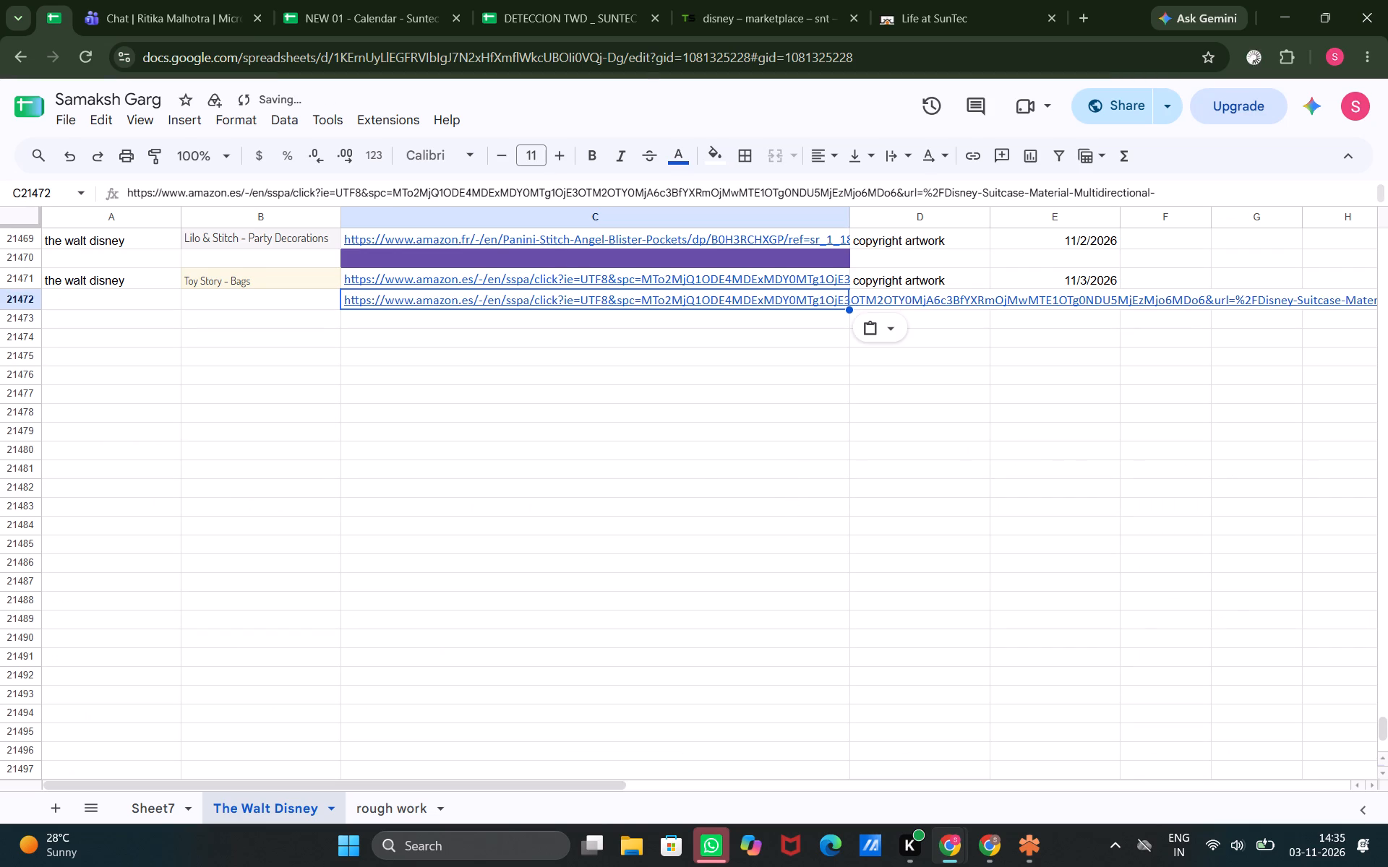
key("Return")
Find the CERDÁ Disney Shopping Bag among the unmarked results and log its link in cell C21473.
key("alt+Tab")
scroll(1216, 308, "down", 5)
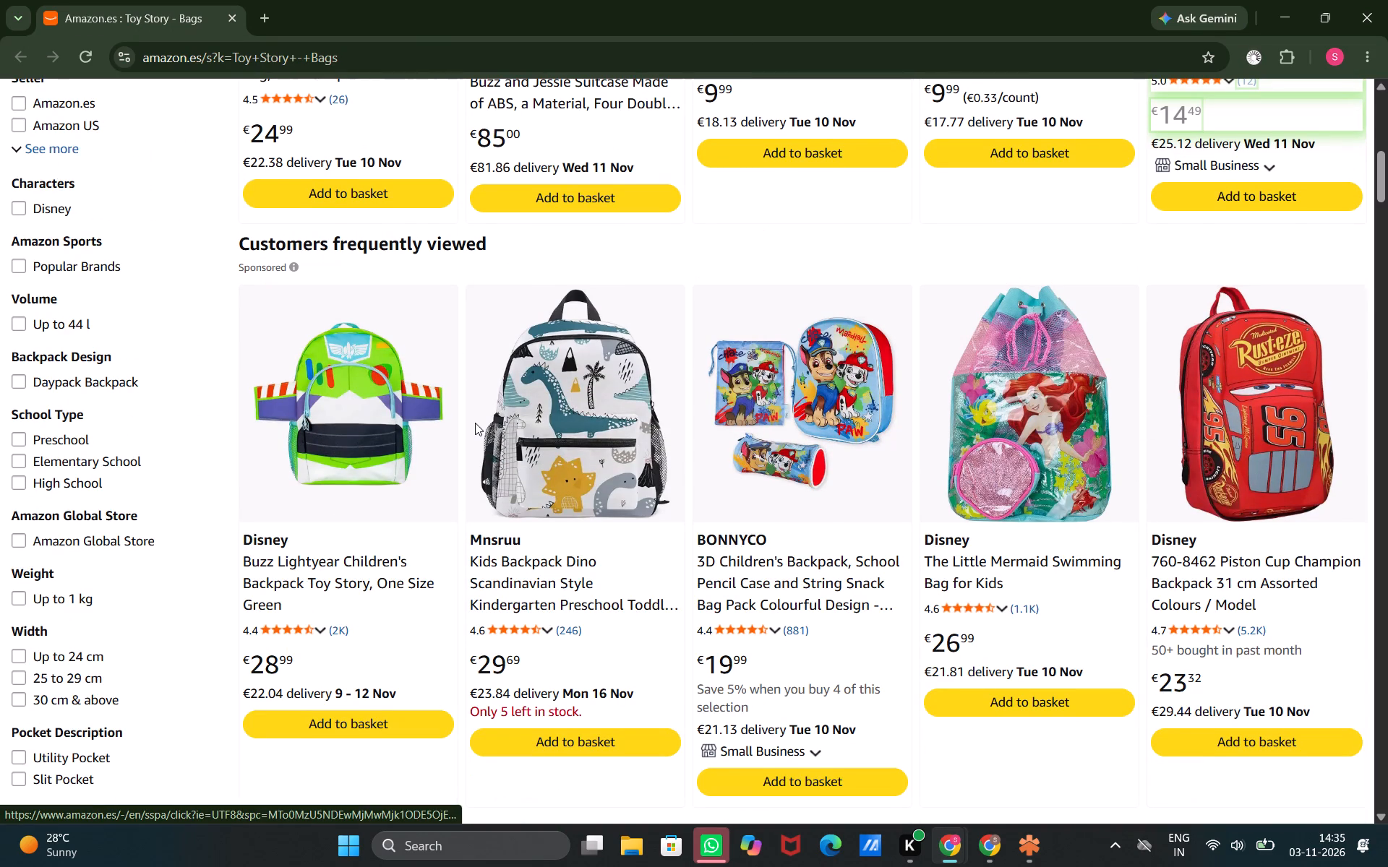
scroll(475, 423, "down", 11)
scroll(1144, 358, "down", 5)
scroll(402, 382, "down", 5)
scroll(1016, 400, "down", 4)
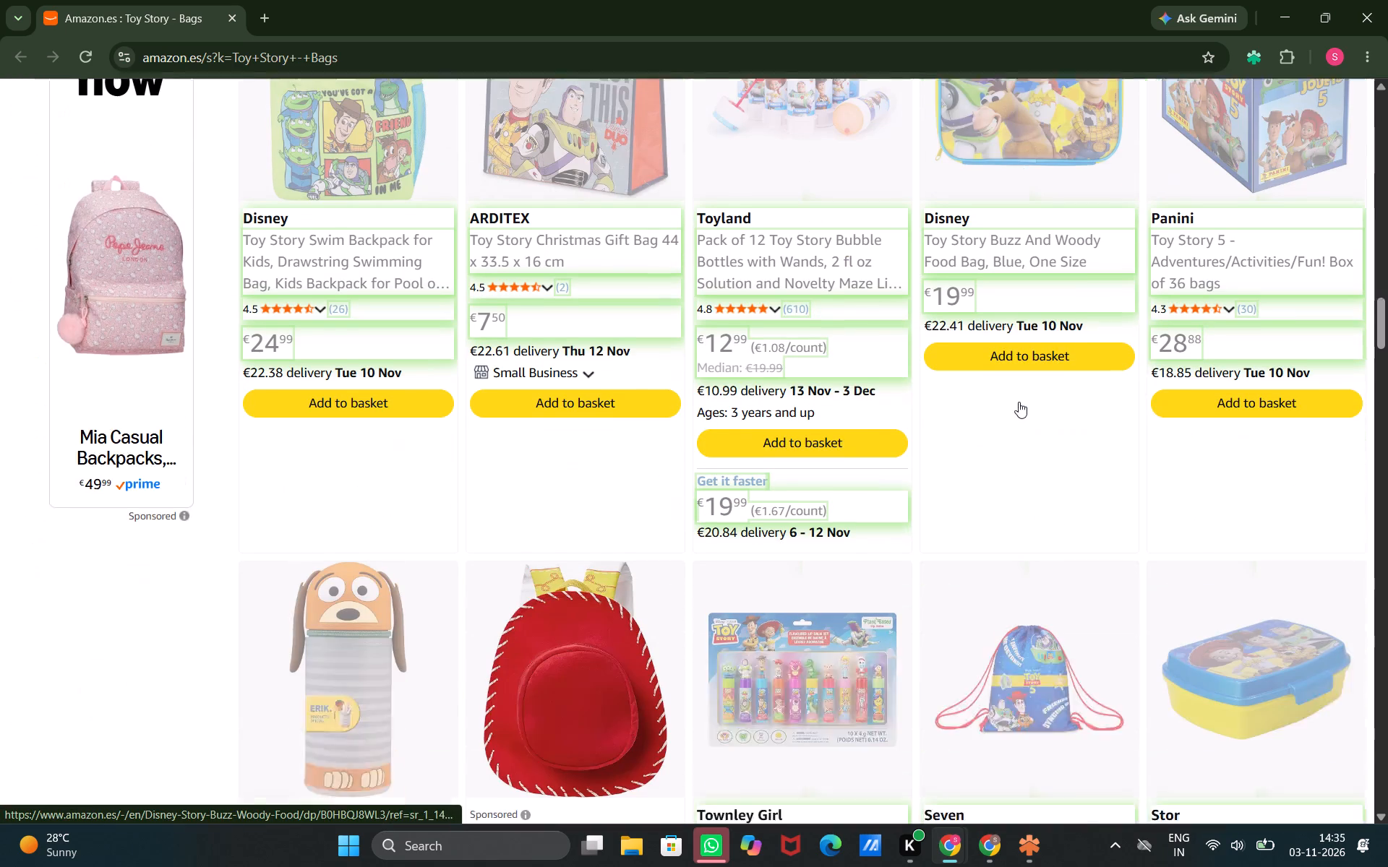
scroll(1001, 421, "down", 8)
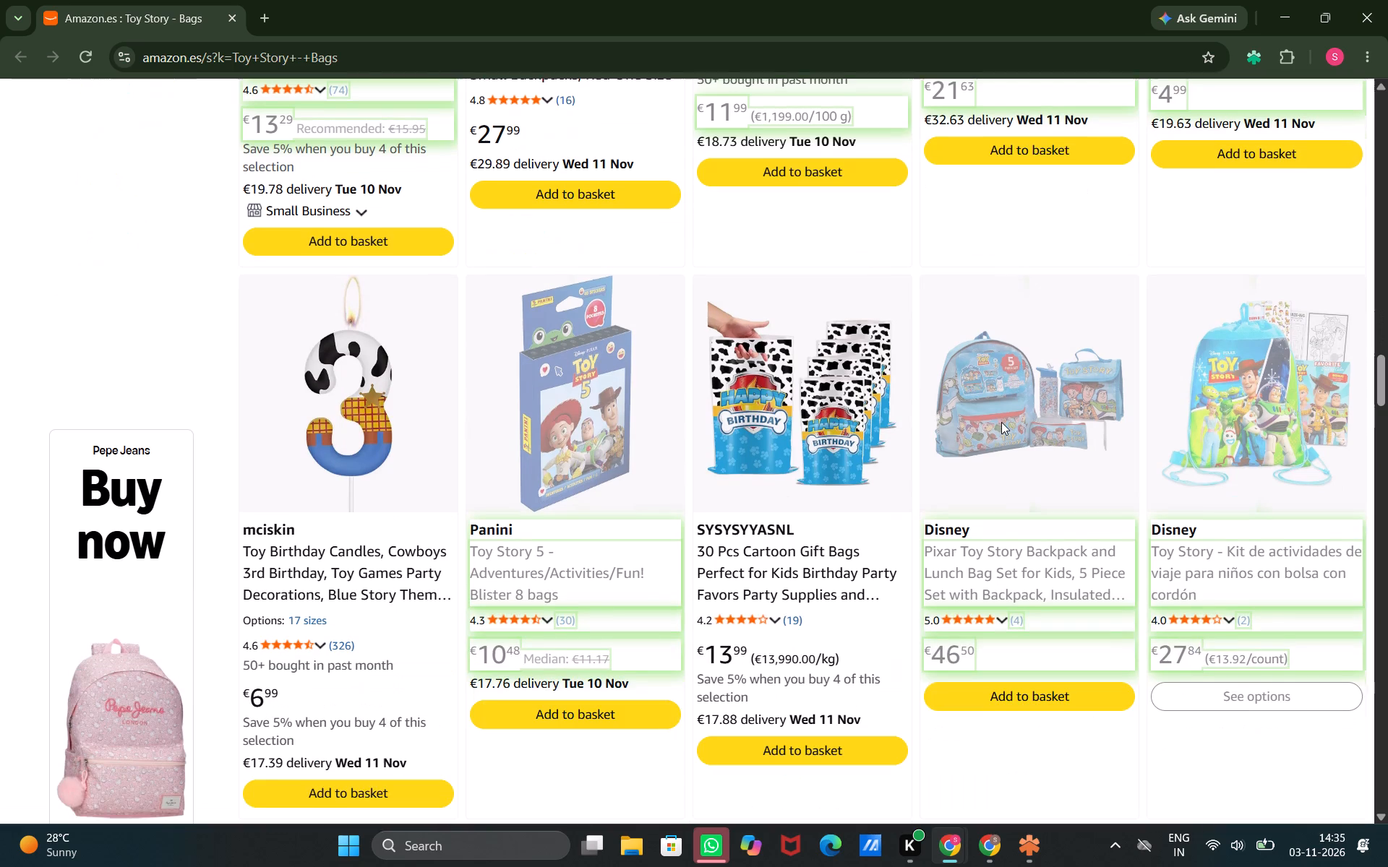
scroll(1285, 319, "down", 7)
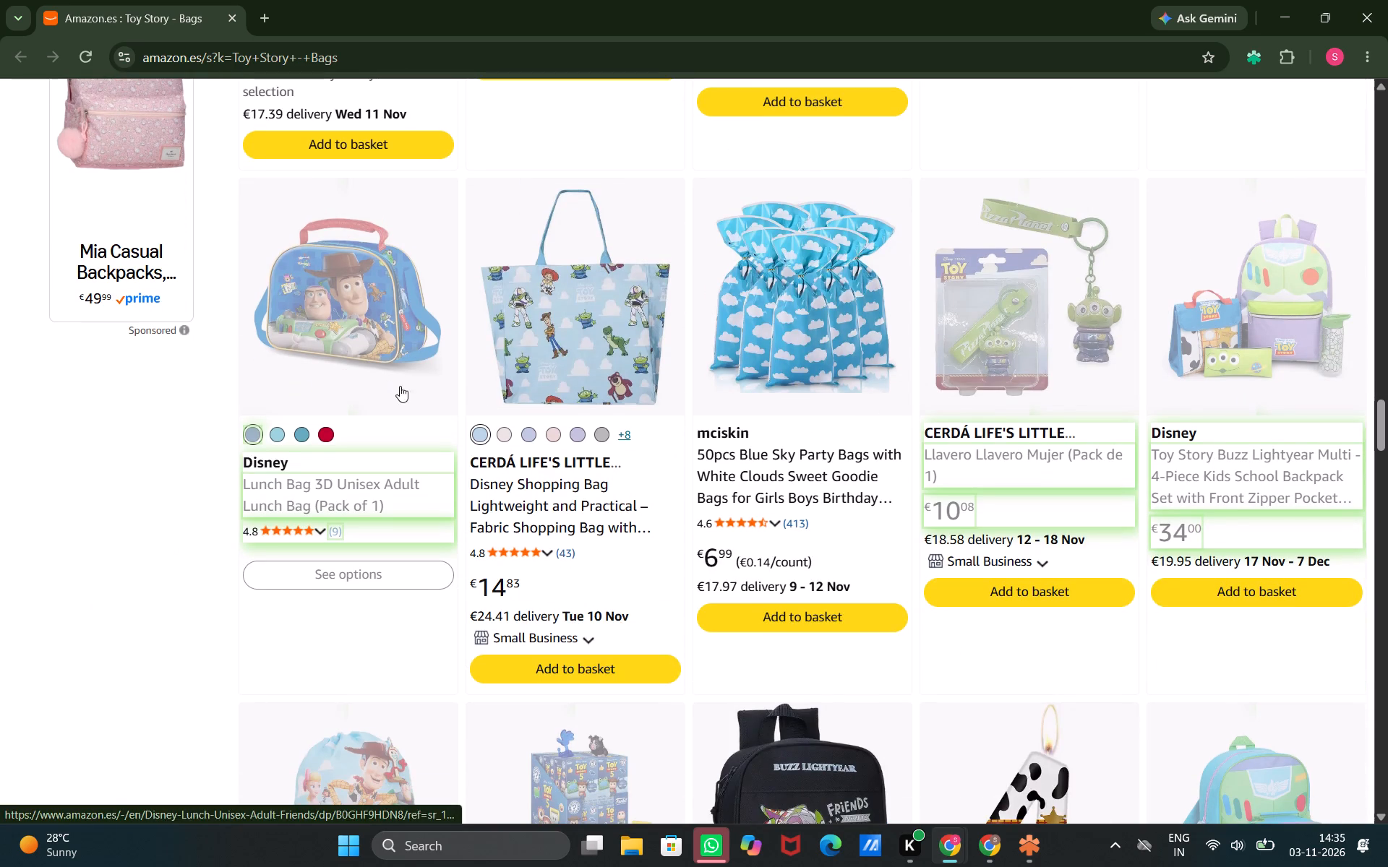
right_click(538, 496)
left_click(660, 686)
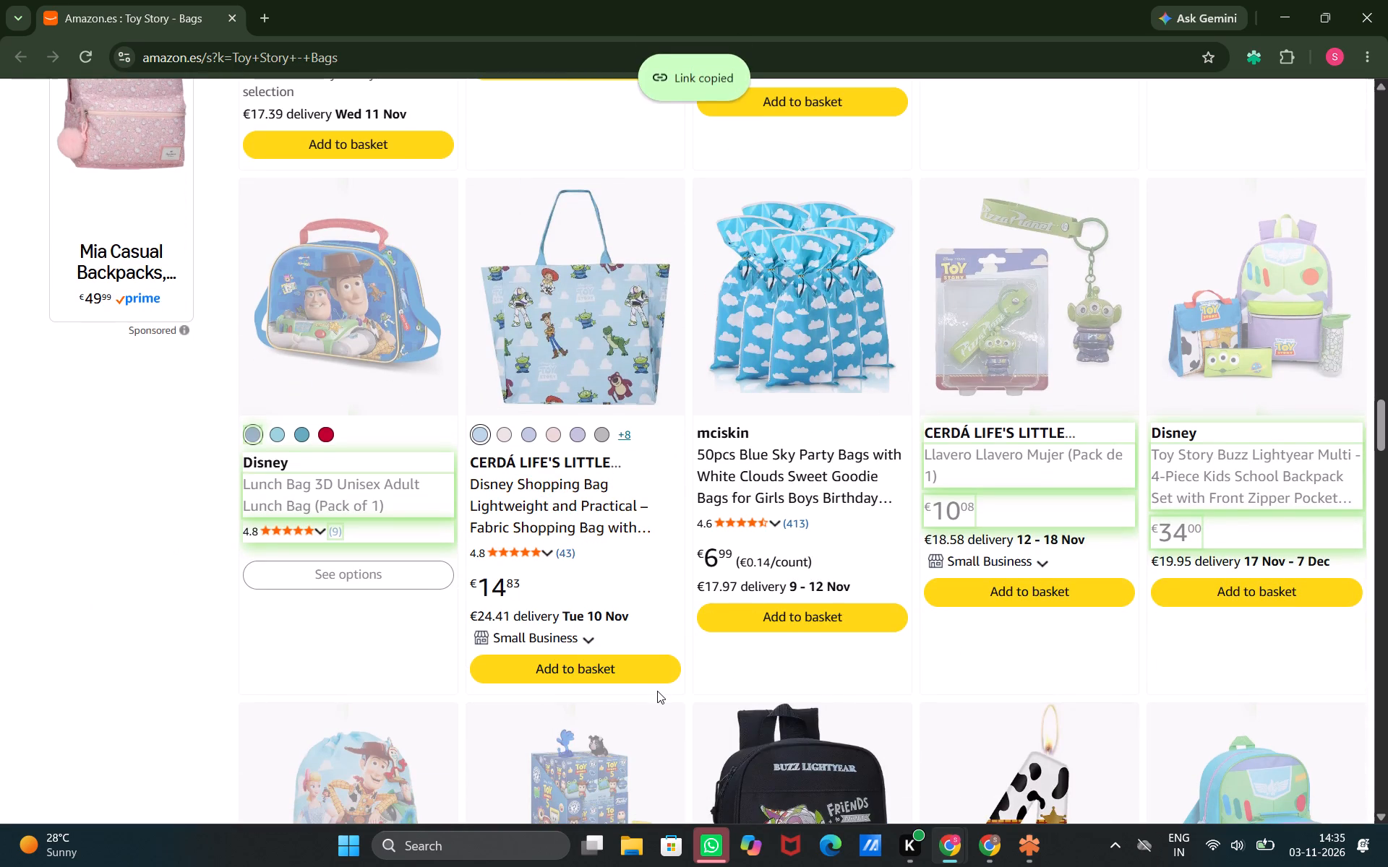
key("alt+Tab")
key("ctrl+v")
key("Return")
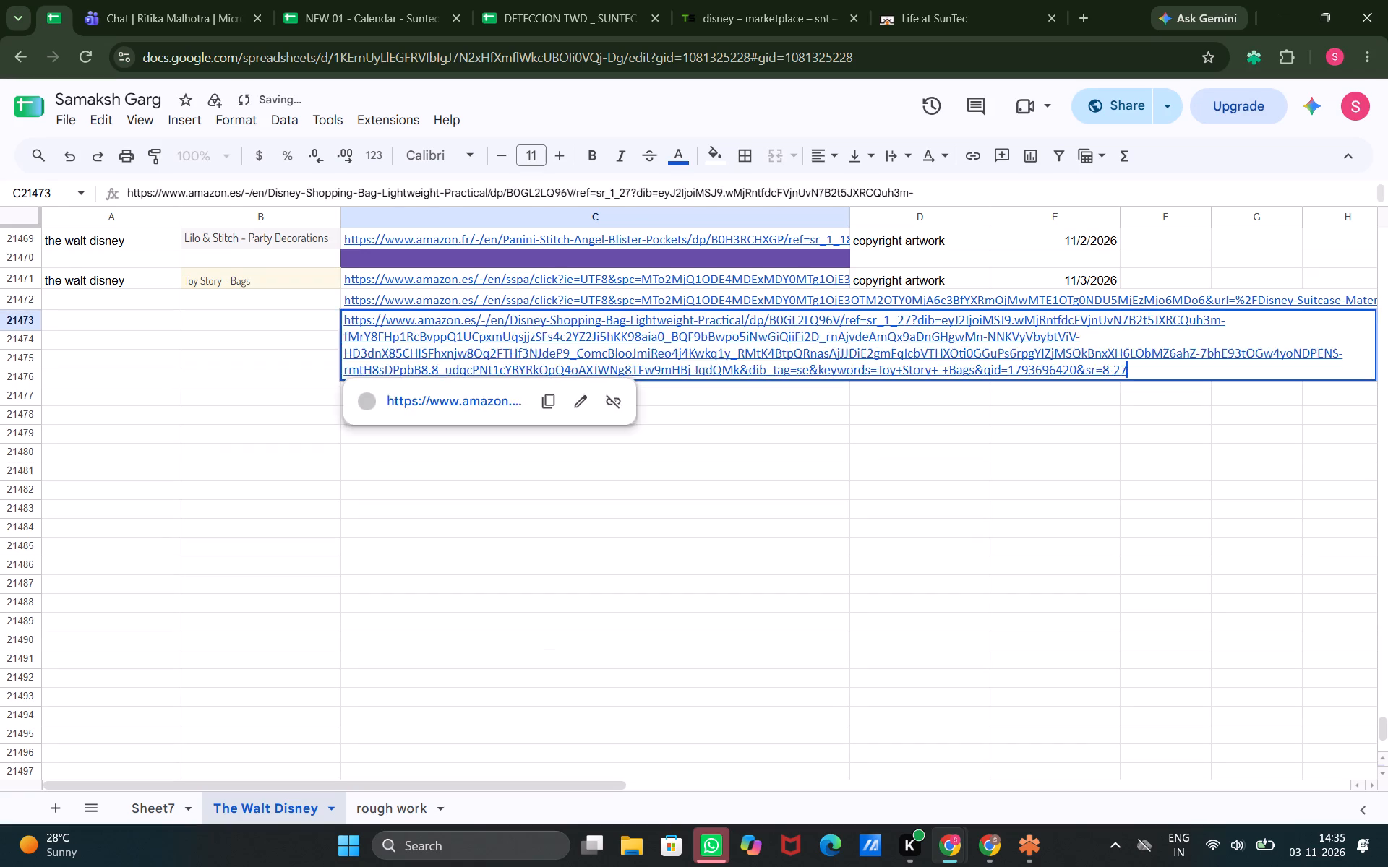
key("Return")
Log the link of the black Disney Buzz Lightyear children's backpack (Mochila infantil) in cell C21474.
key("alt+Tab")
scroll(748, 634, "down", 4)
scroll(873, 584, "down", 1)
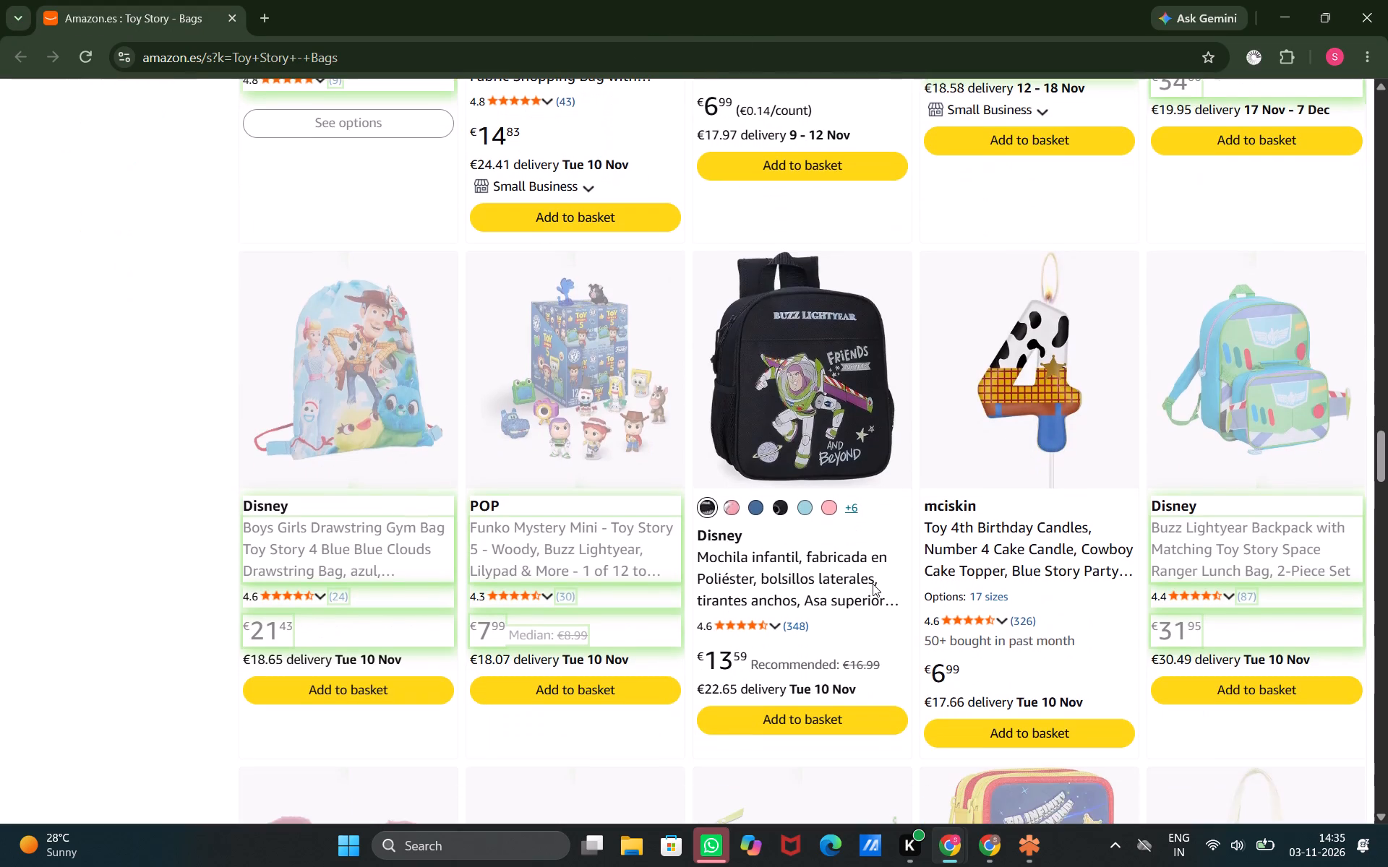
right_click(851, 567)
left_click(946, 462)
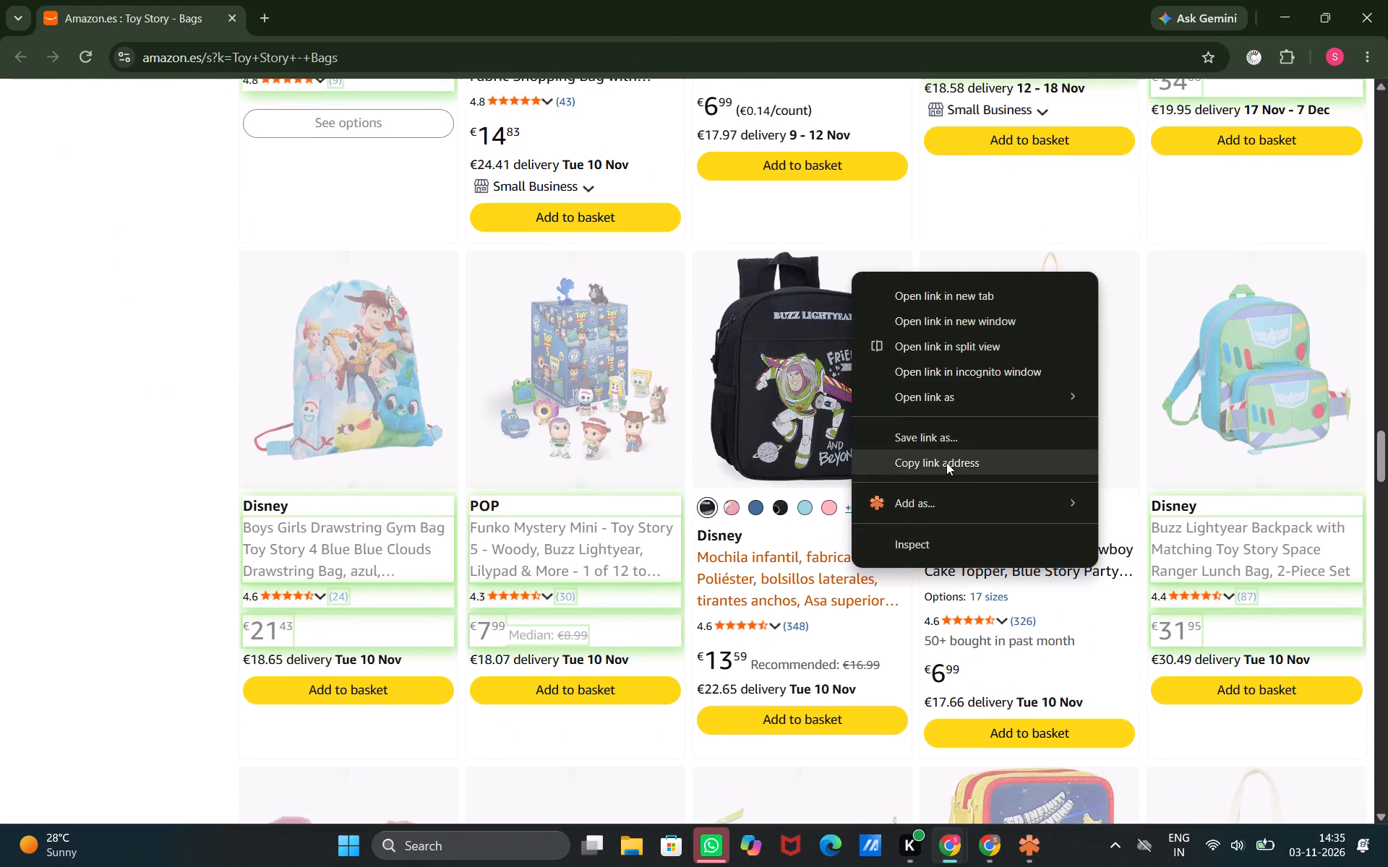
key("alt+Tab")
key("ctrl+v")
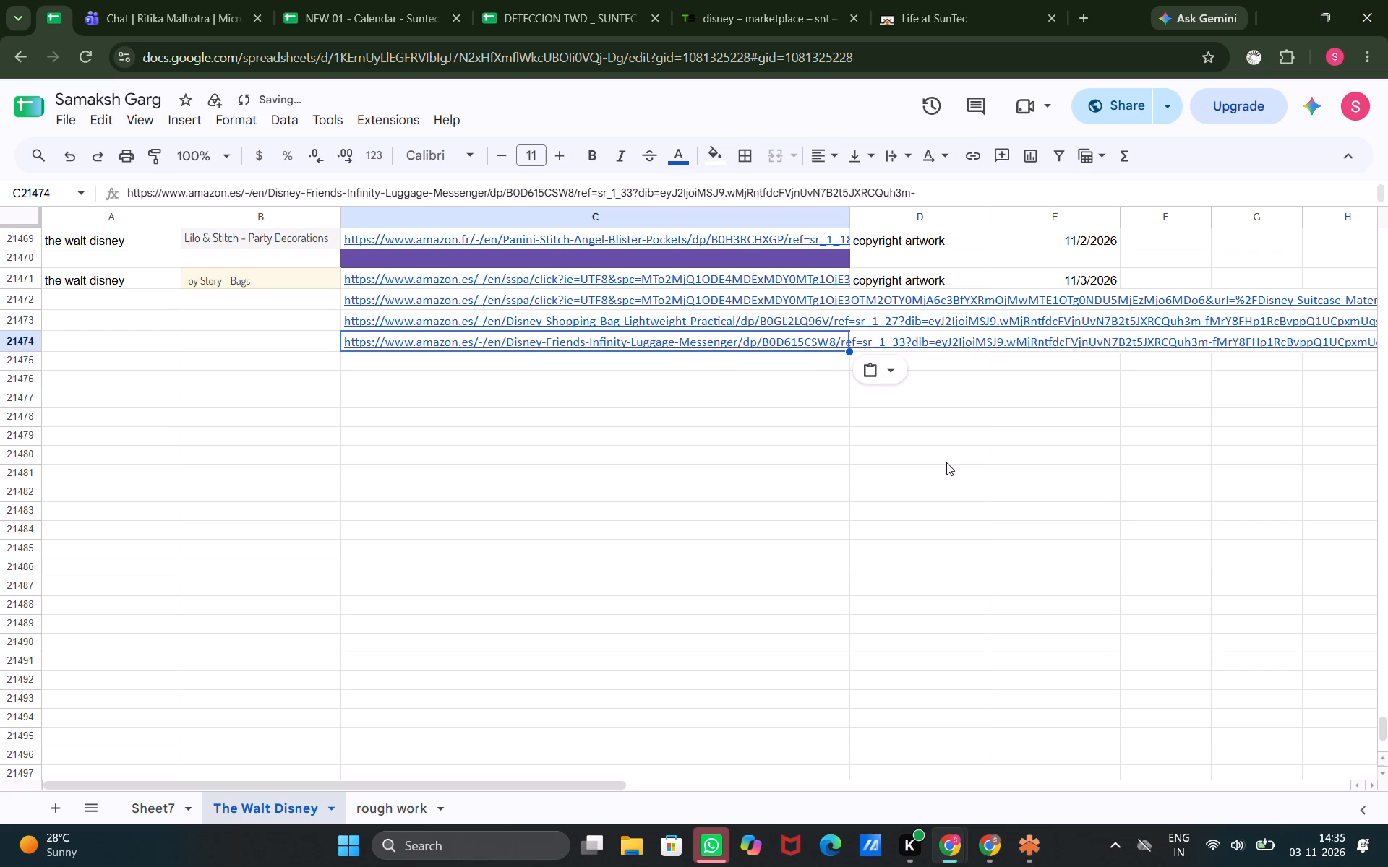
key("Return")
key("Return")
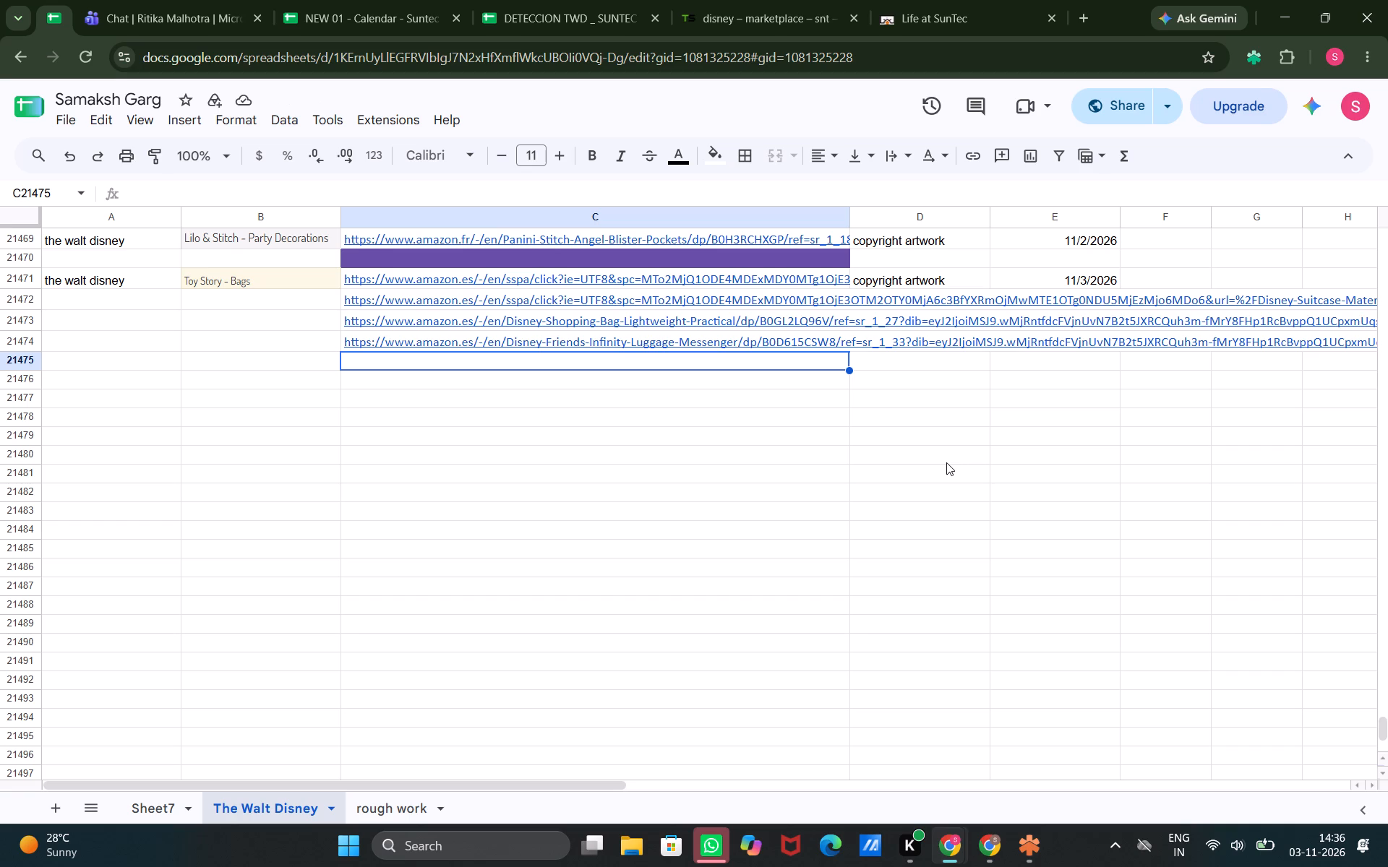
Find the sponsored Disney Toy Story School Backpack Buzz Lightyear 4-Piece School Set and log its link in cell C21475.
key("alt+Tab")
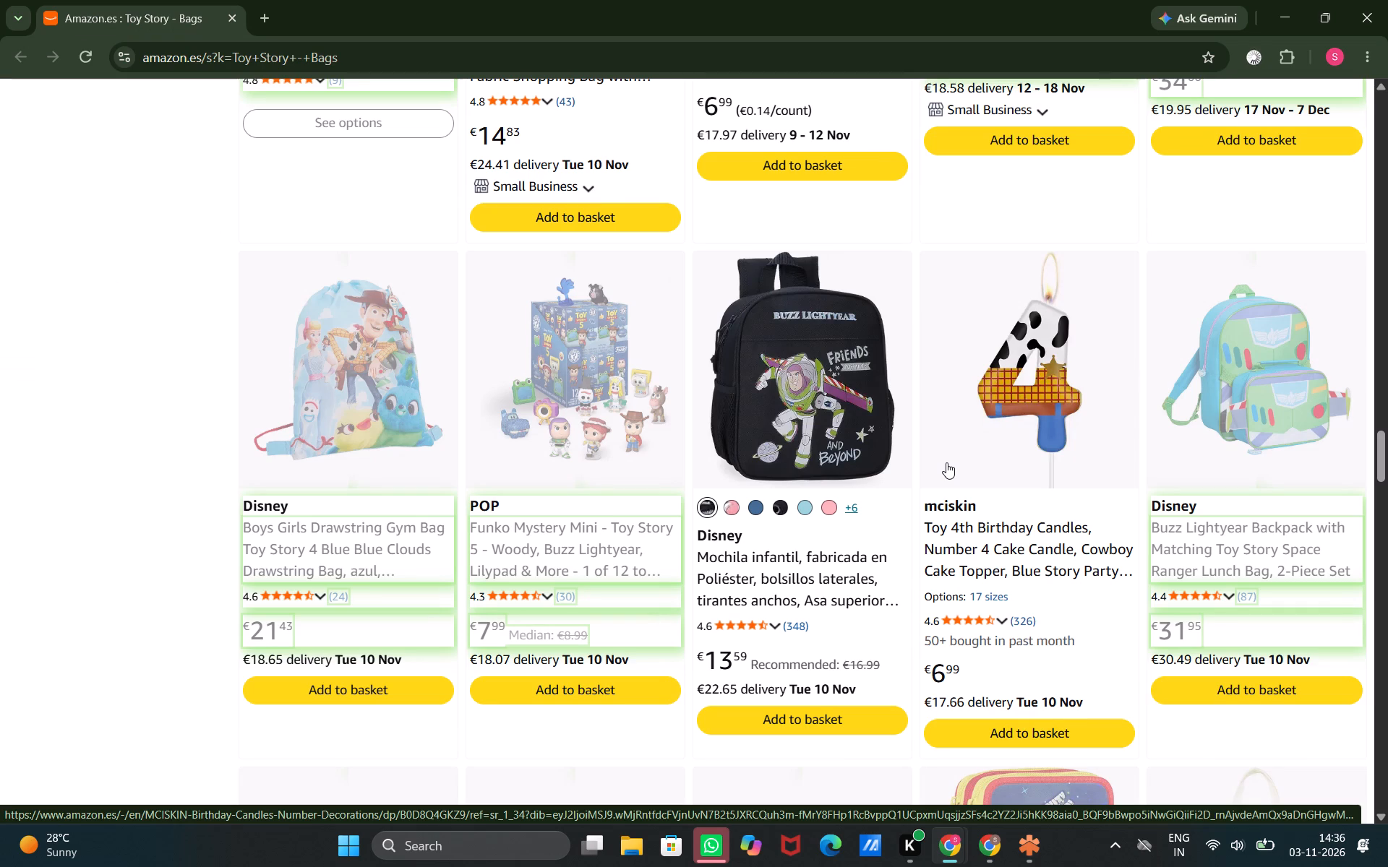
scroll(1023, 473, "down", 3)
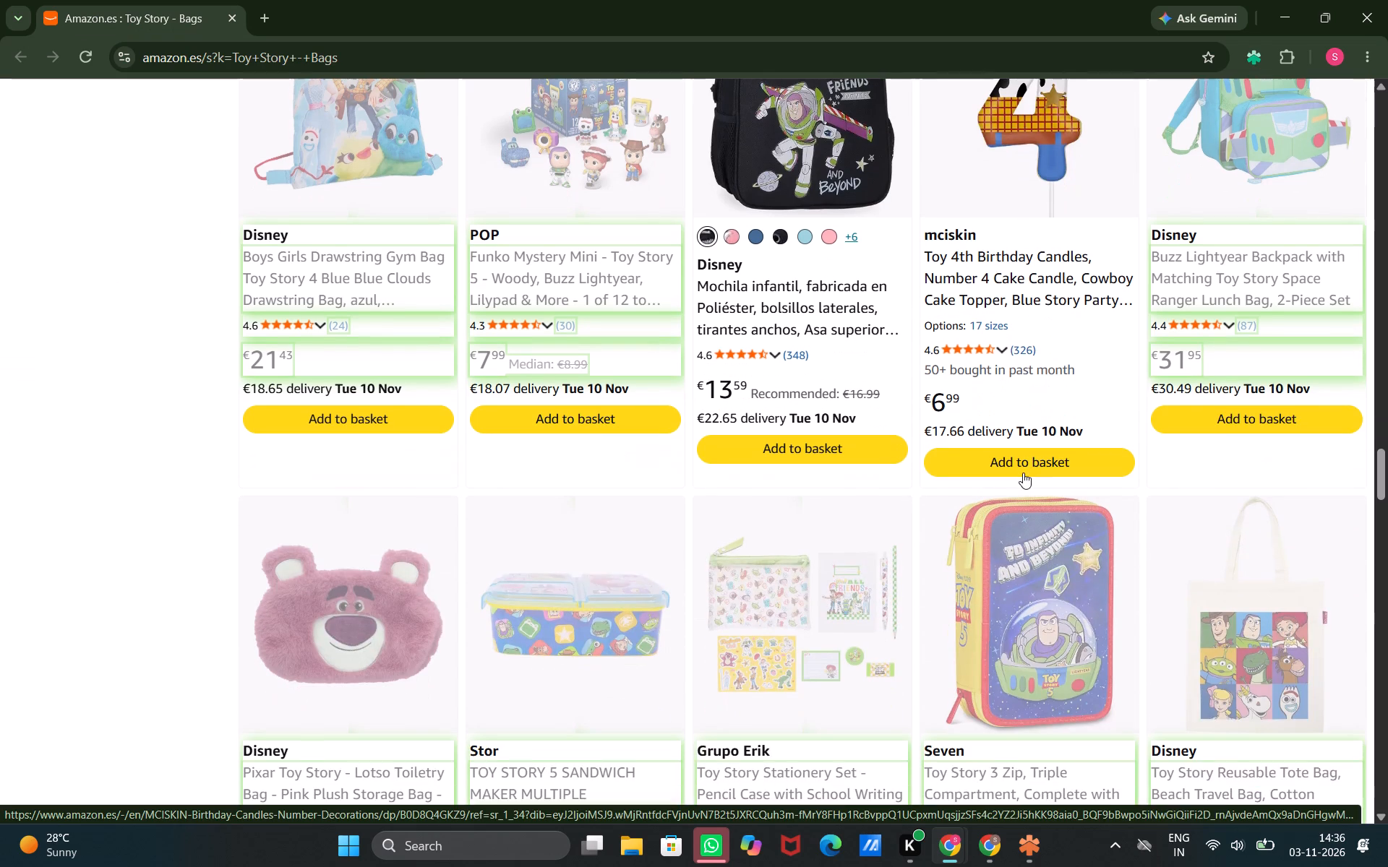
scroll(1023, 473, "down", 2)
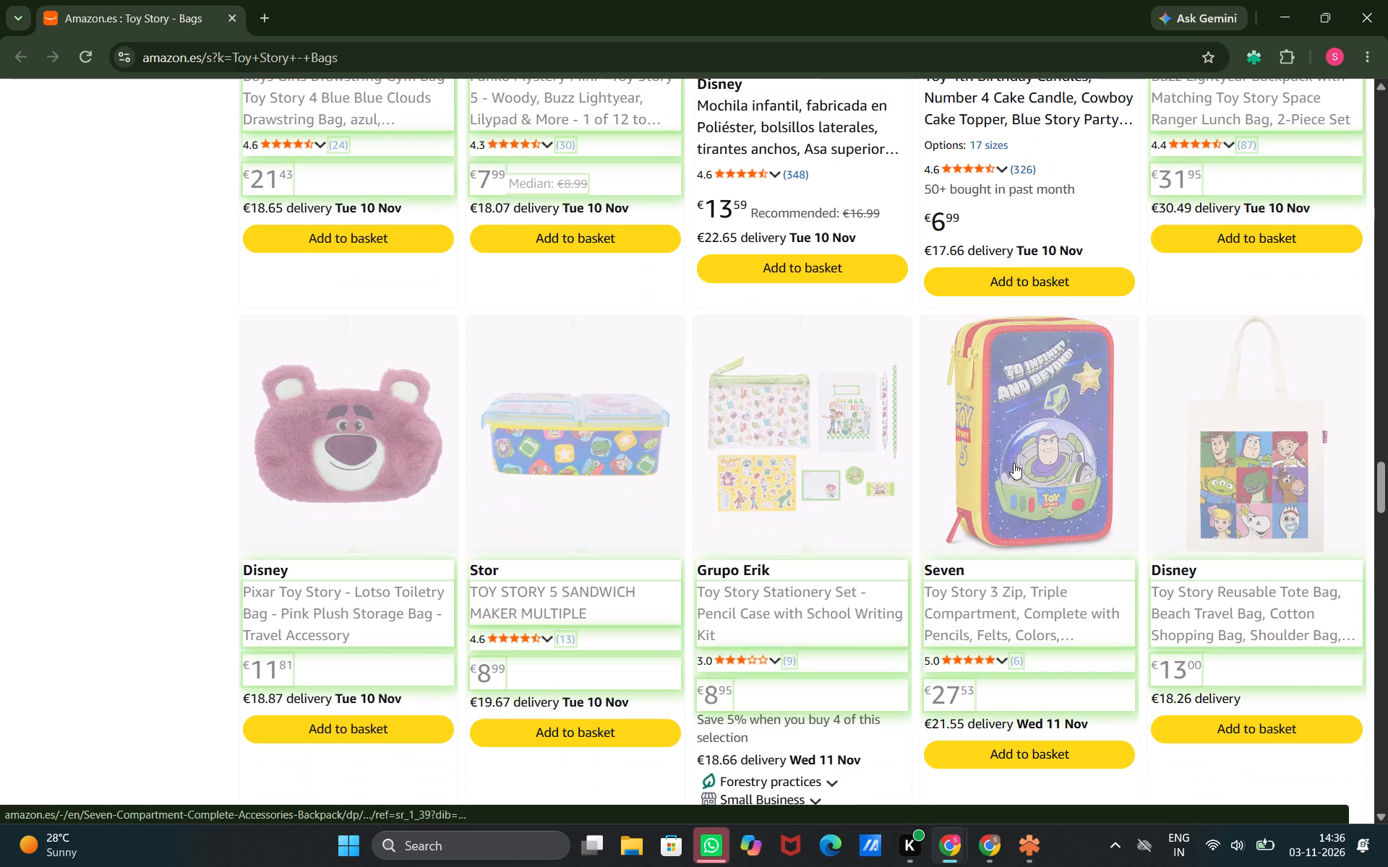
scroll(1048, 453, "up", 5)
scroll(1048, 453, "down", 13)
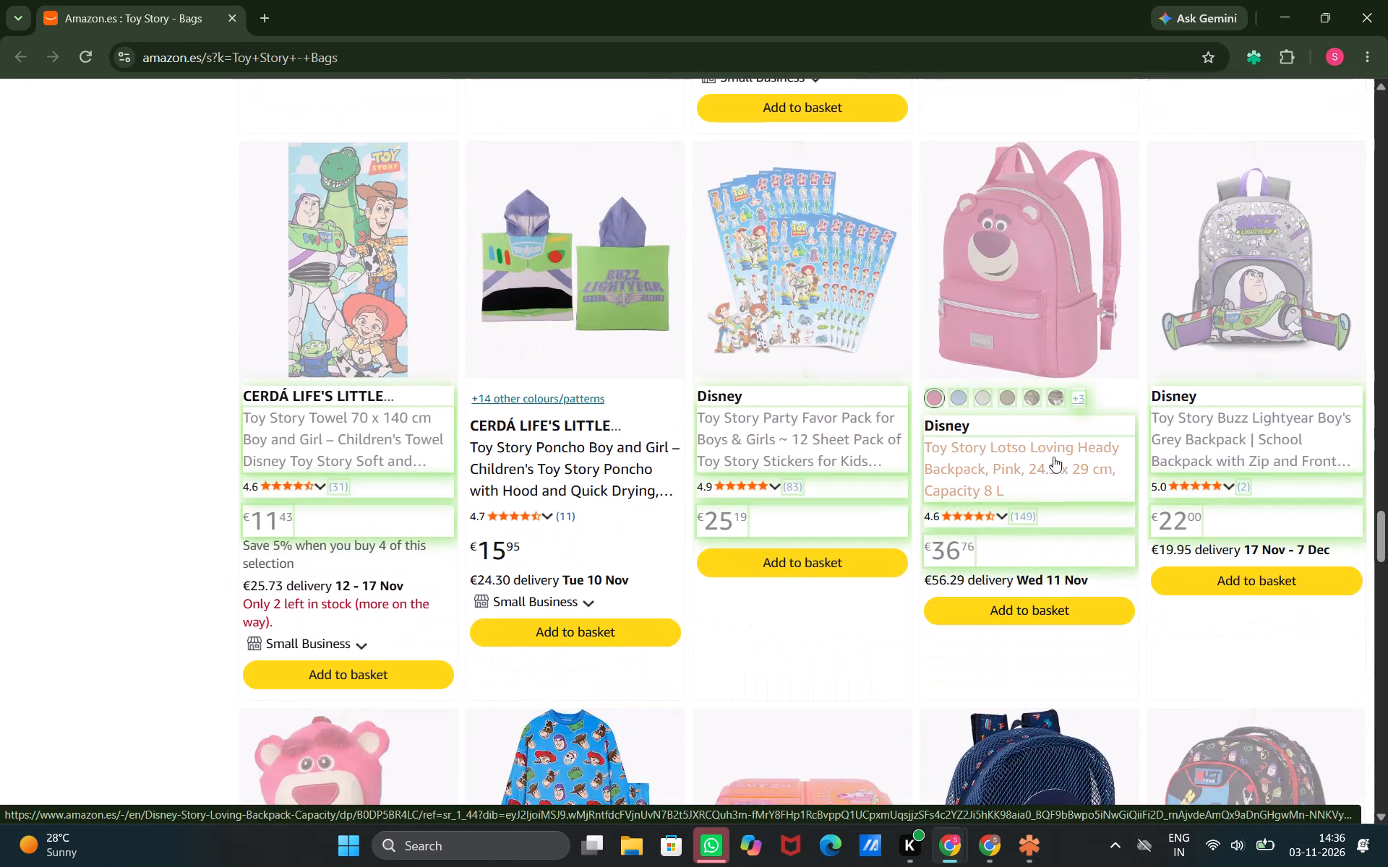
scroll(1074, 328, "down", 6)
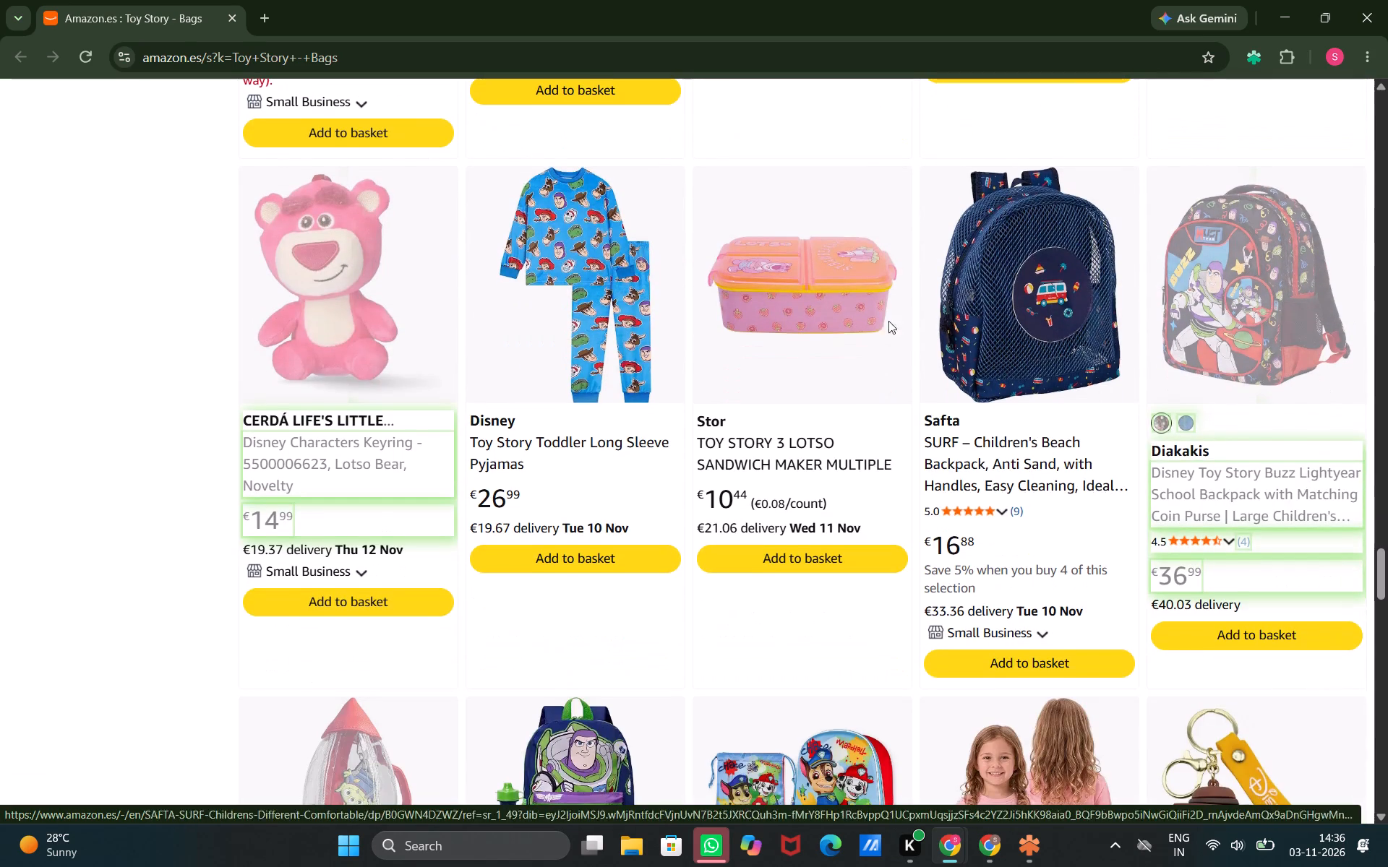
scroll(378, 308, "down", 5)
right_click(579, 559)
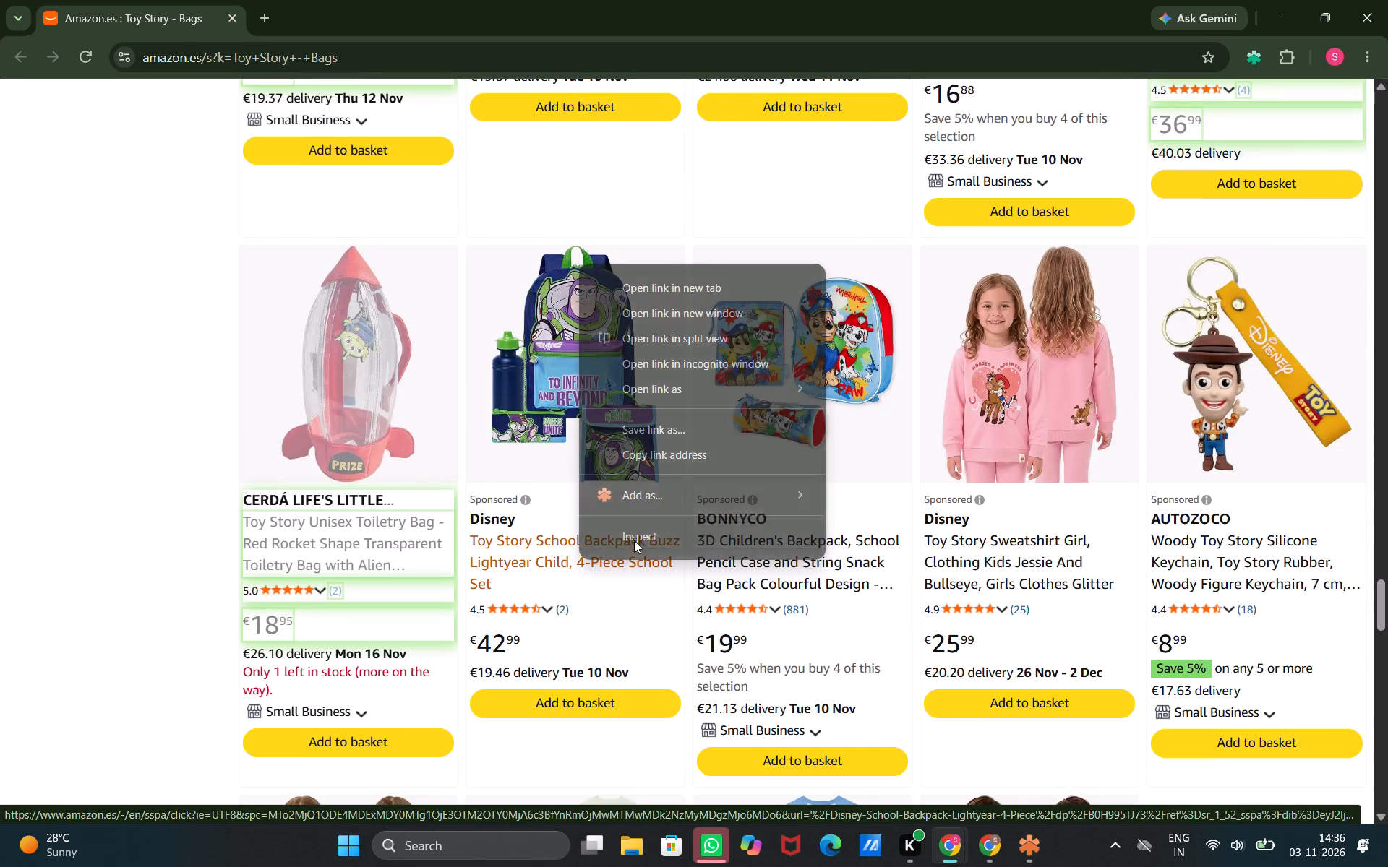
left_click(680, 449)
key("alt+Tab")
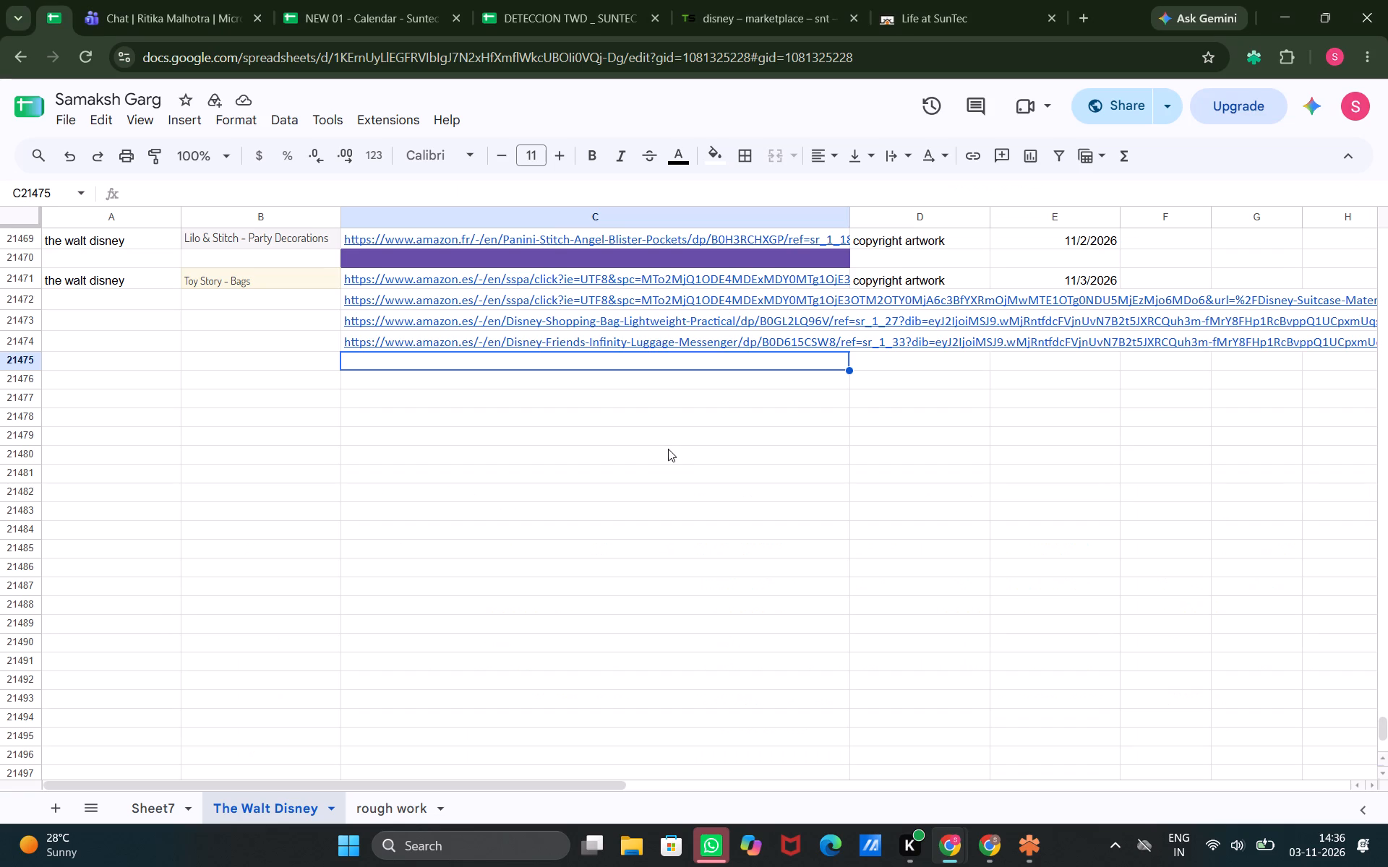
key("ctrl+v")
key("Return")
key("Return")
Check the remaining products on the first results page and open page 2 of the Toy Story - Bags results.
key("alt+Tab")
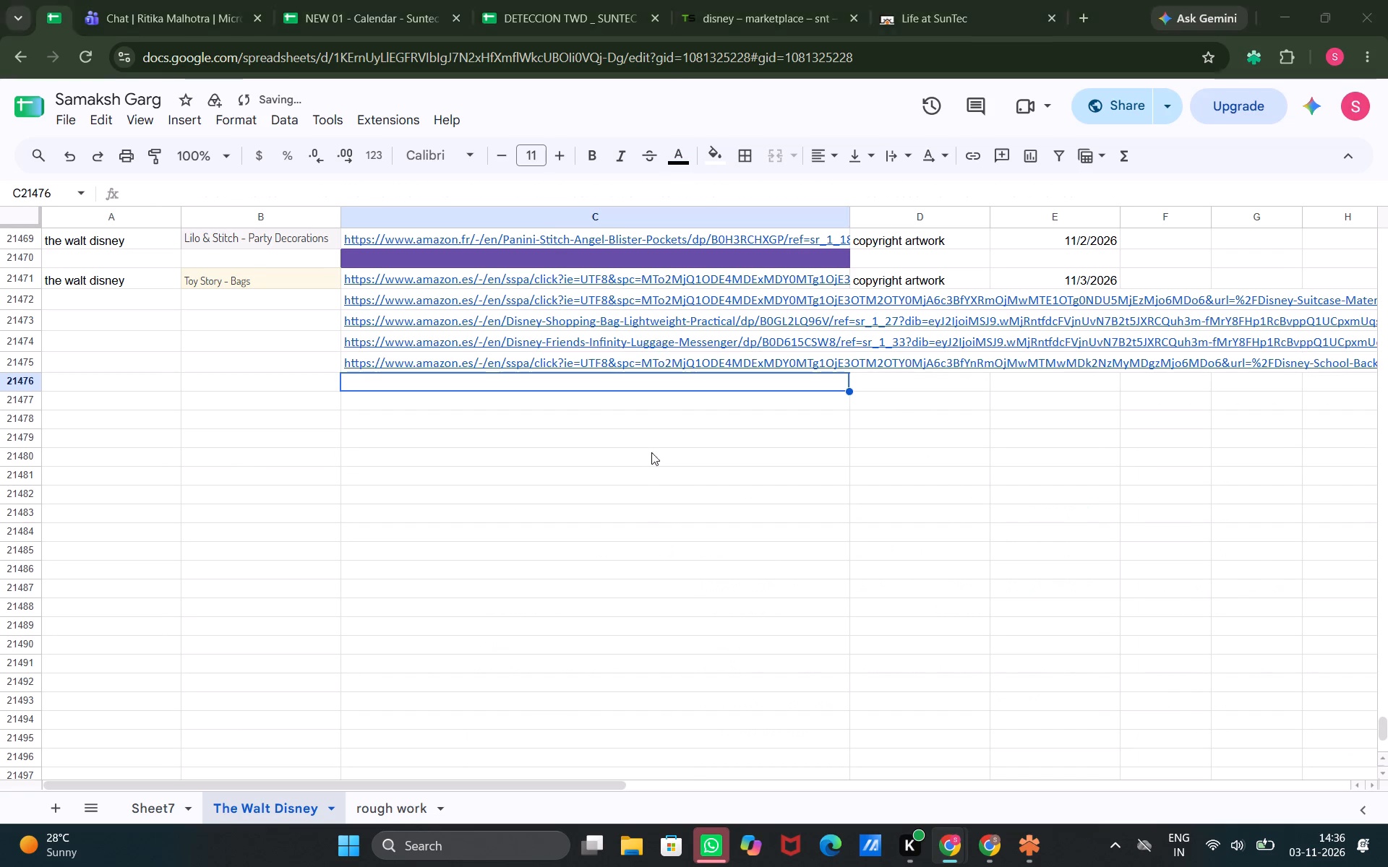
scroll(711, 382, "down", 8)
scroll(810, 340, "up", 2)
scroll(1321, 304, "down", 5)
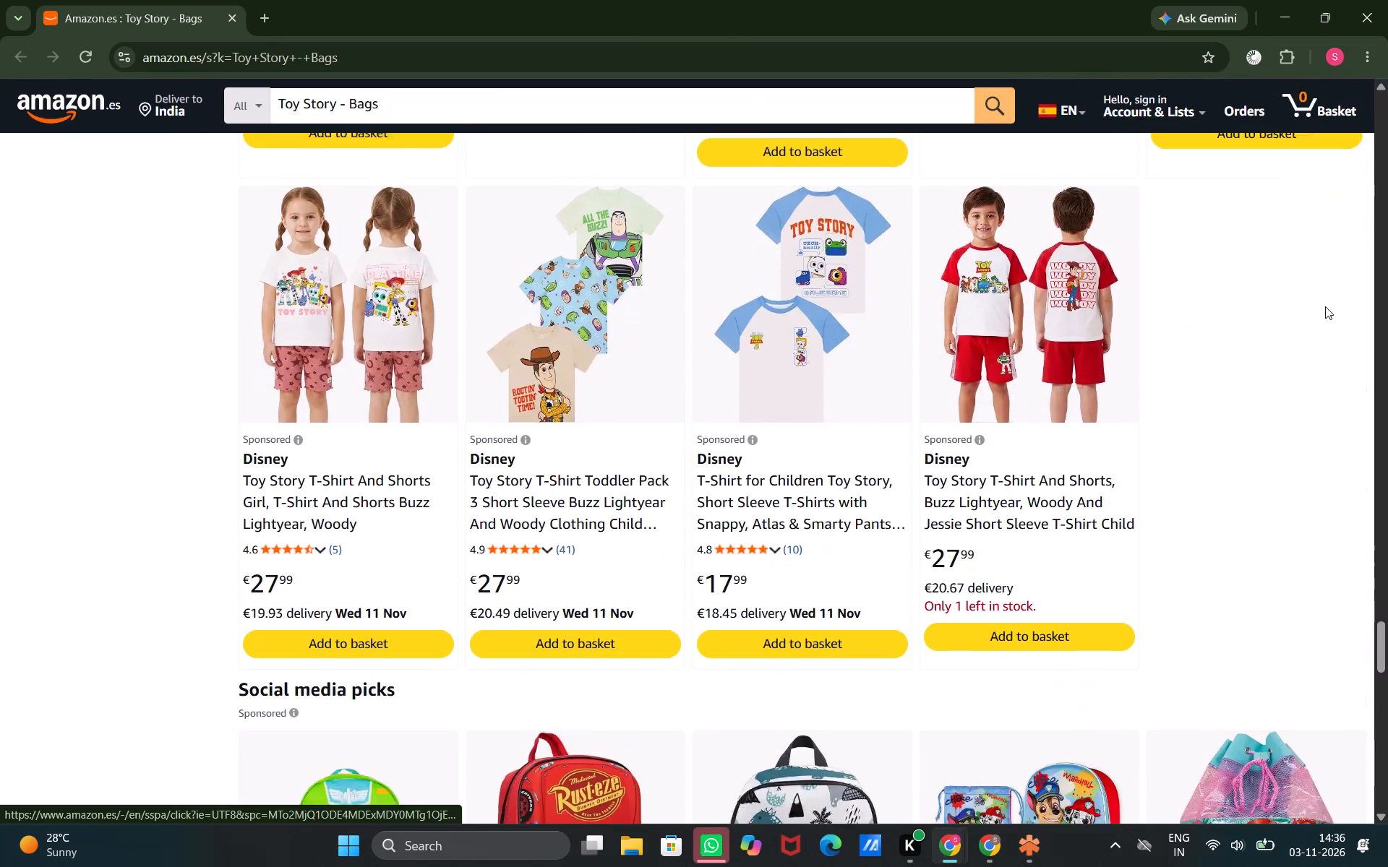
scroll(1325, 306, "down", 1)
scroll(286, 442, "down", 5)
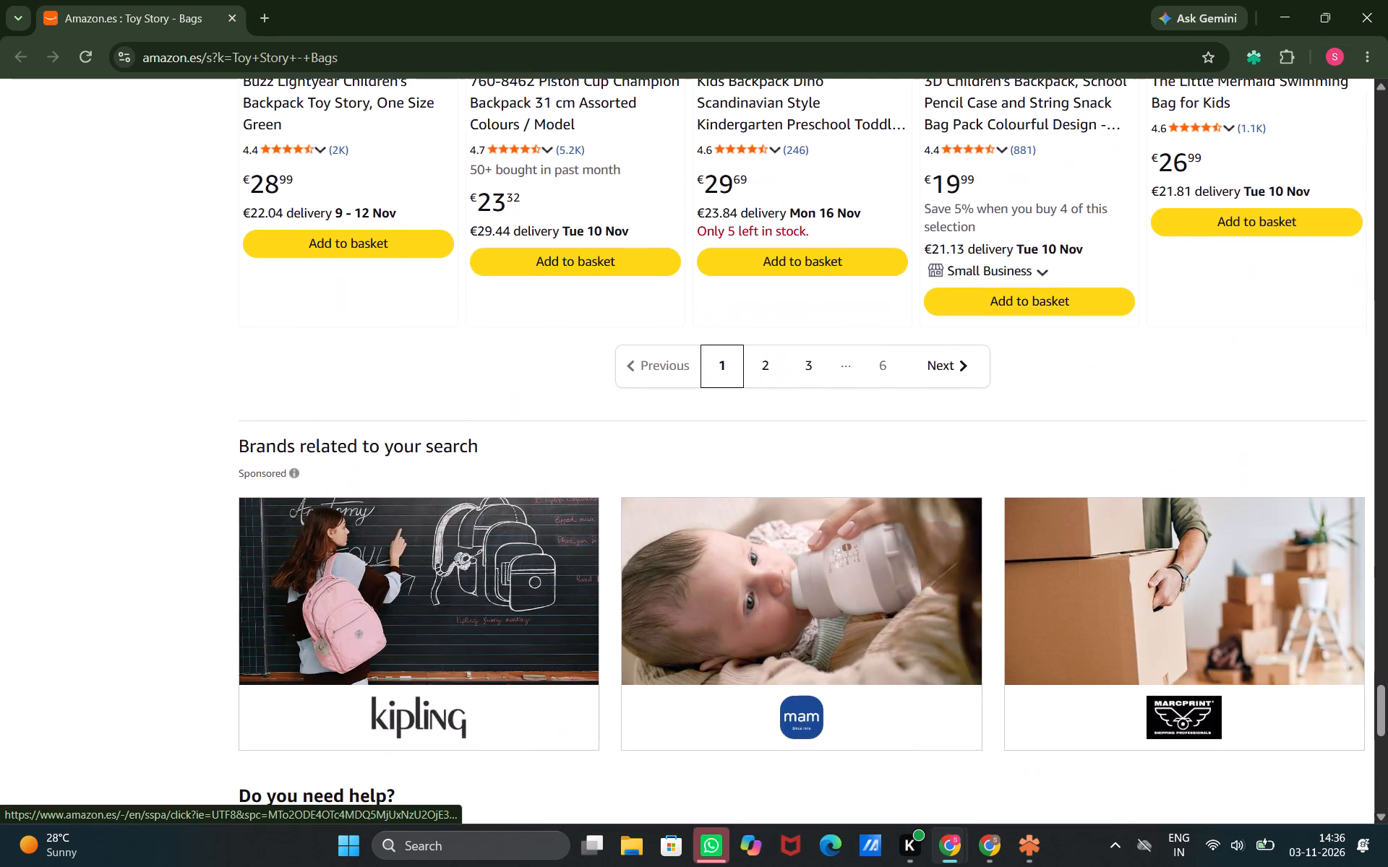
scroll(325, 441, "down", 3)
scroll(430, 419, "up", 4)
left_click(779, 470)
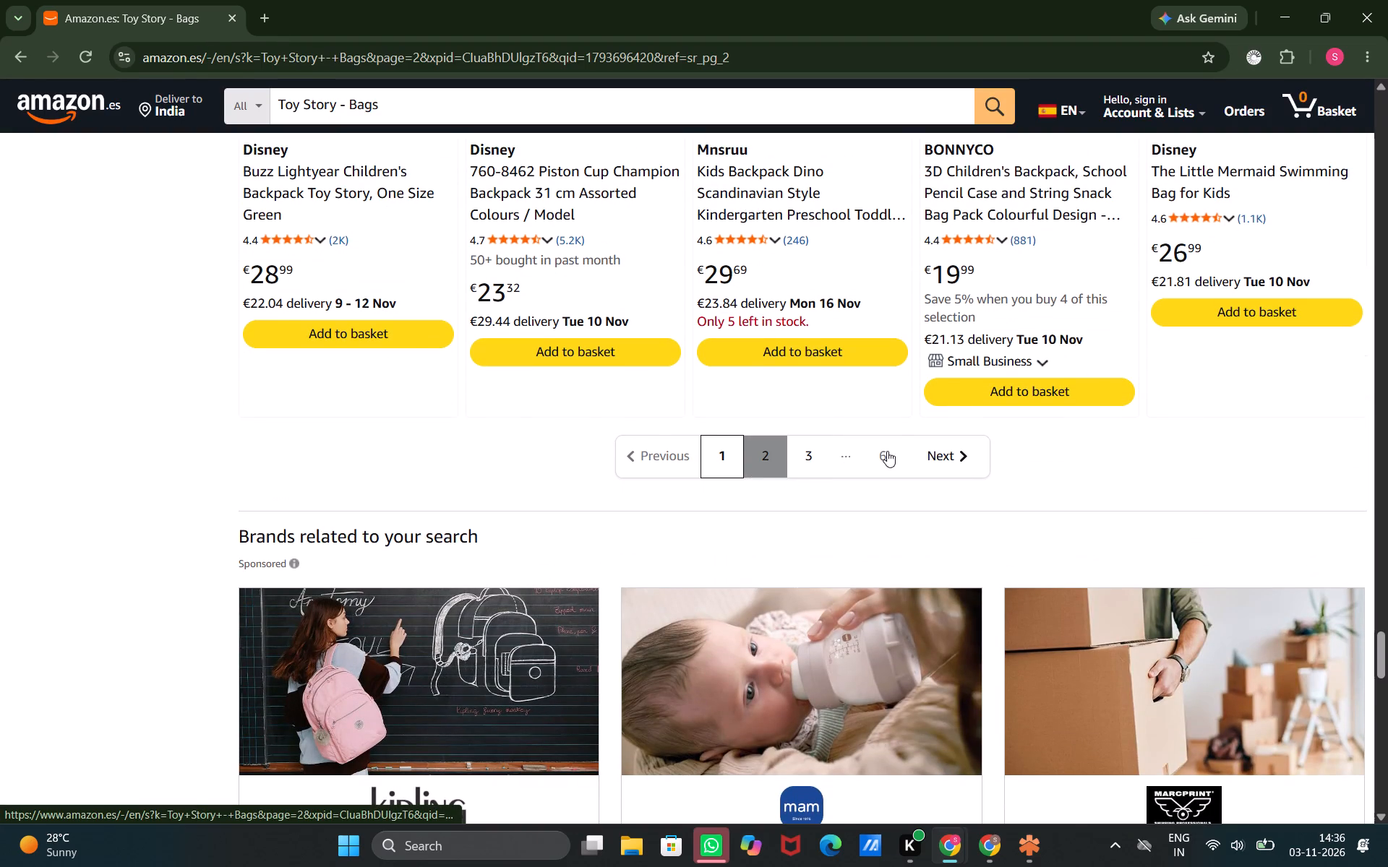
scroll(921, 450, "down", 5)
scroll(921, 450, "up", 1)
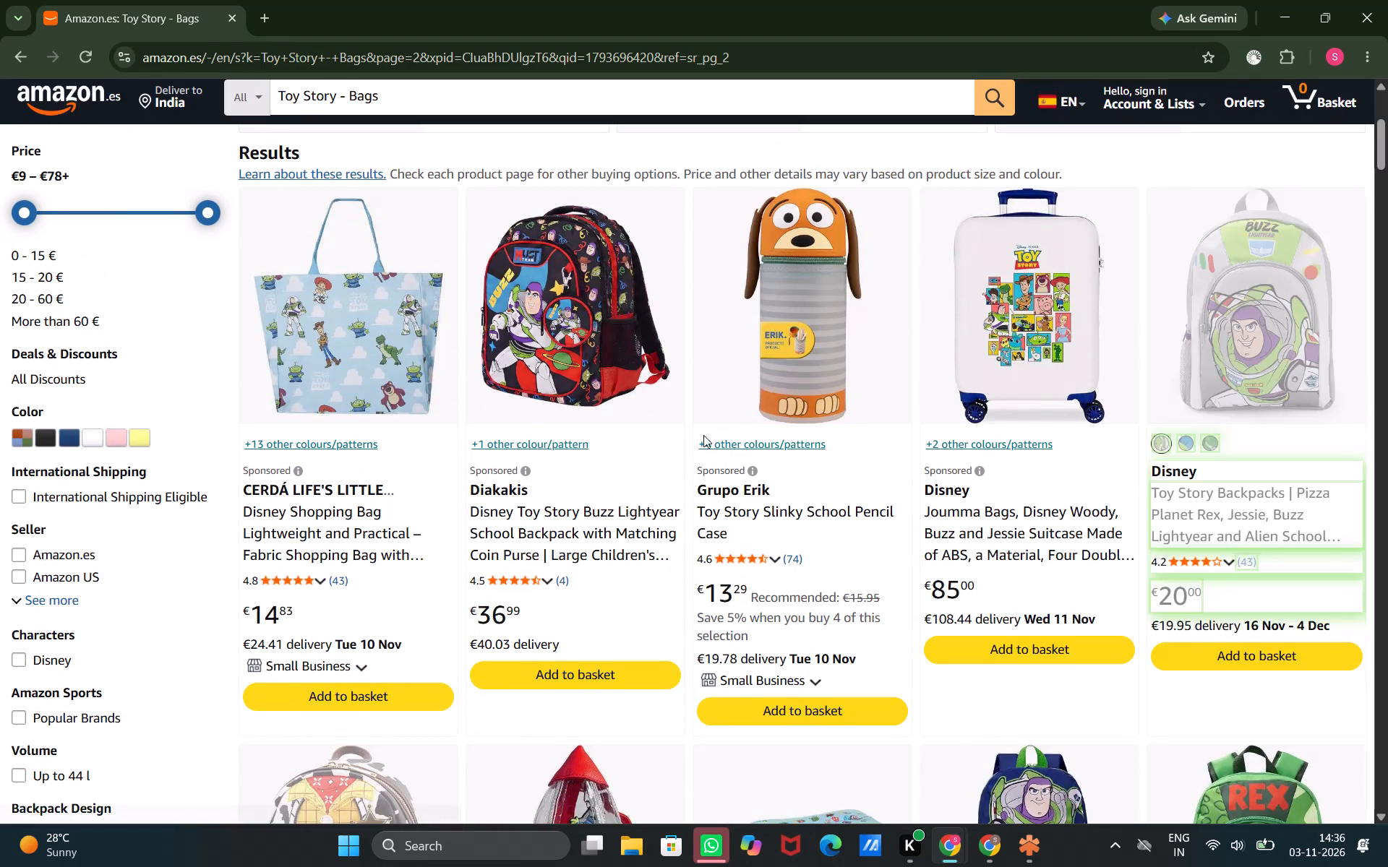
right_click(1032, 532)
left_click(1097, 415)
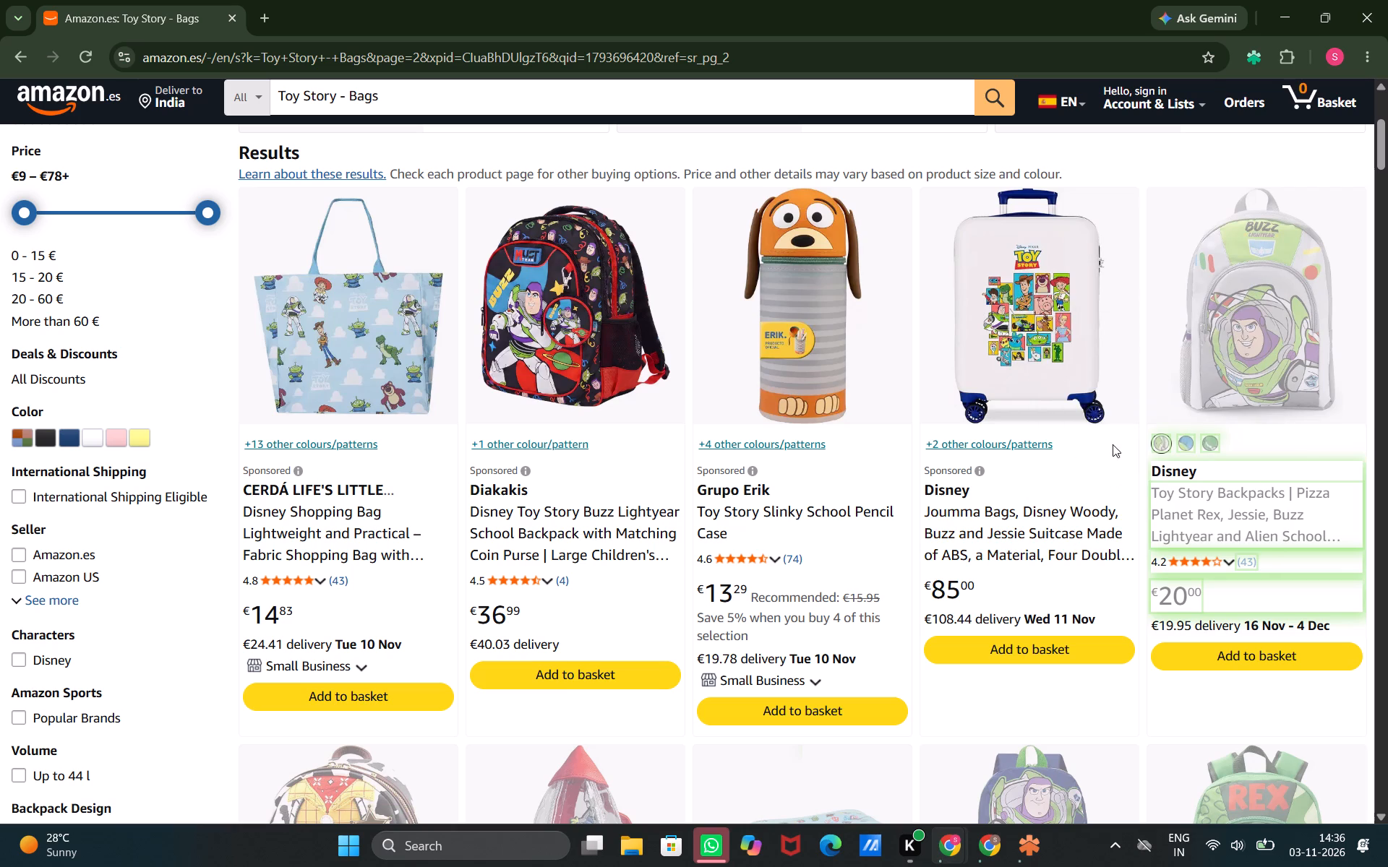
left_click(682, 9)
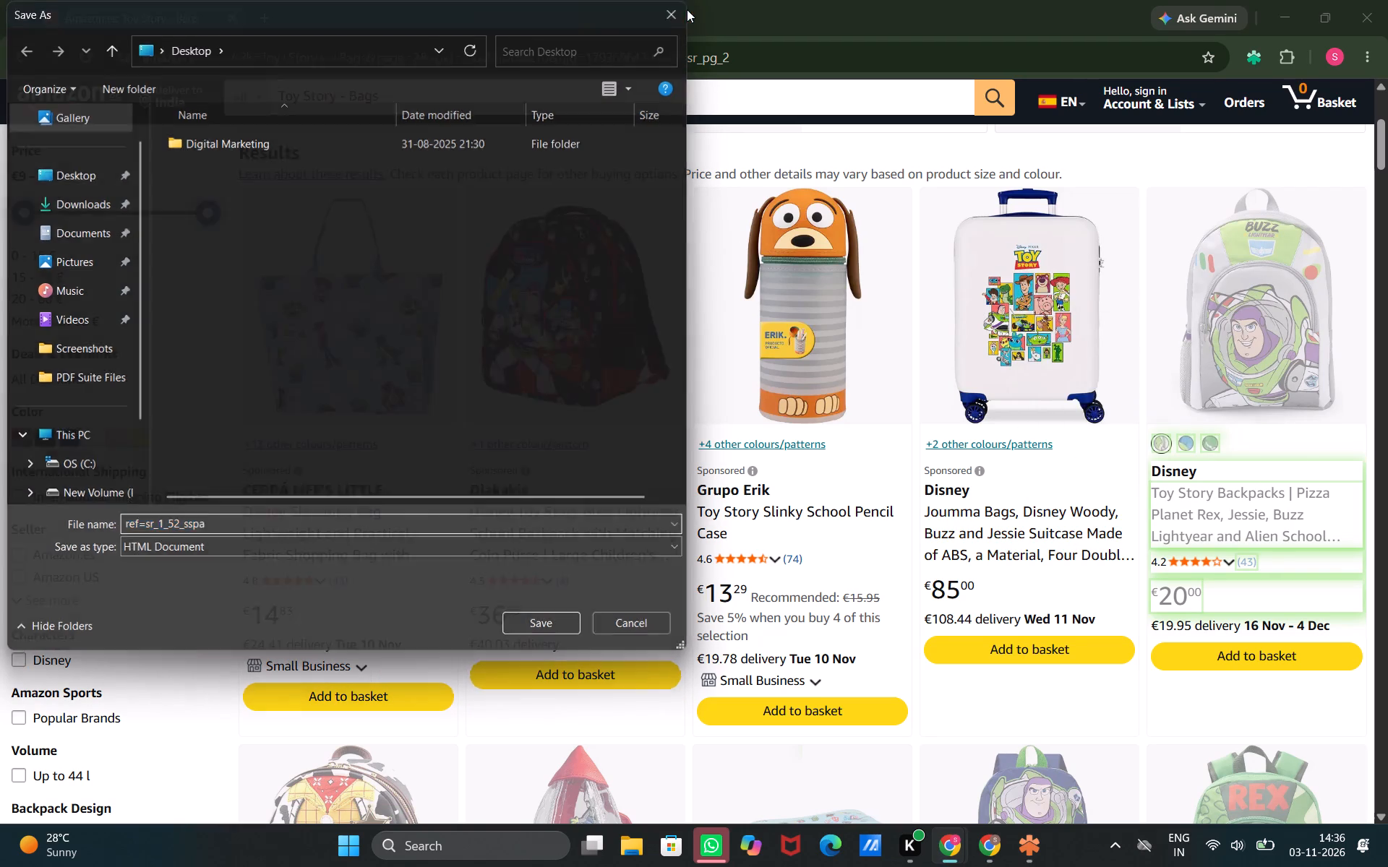
Log the link of the Joumma Bags Woody, Buzz and Jessie suitcase from results page 2 in cell C21476.
right_click(1084, 512)
left_click(1138, 696)
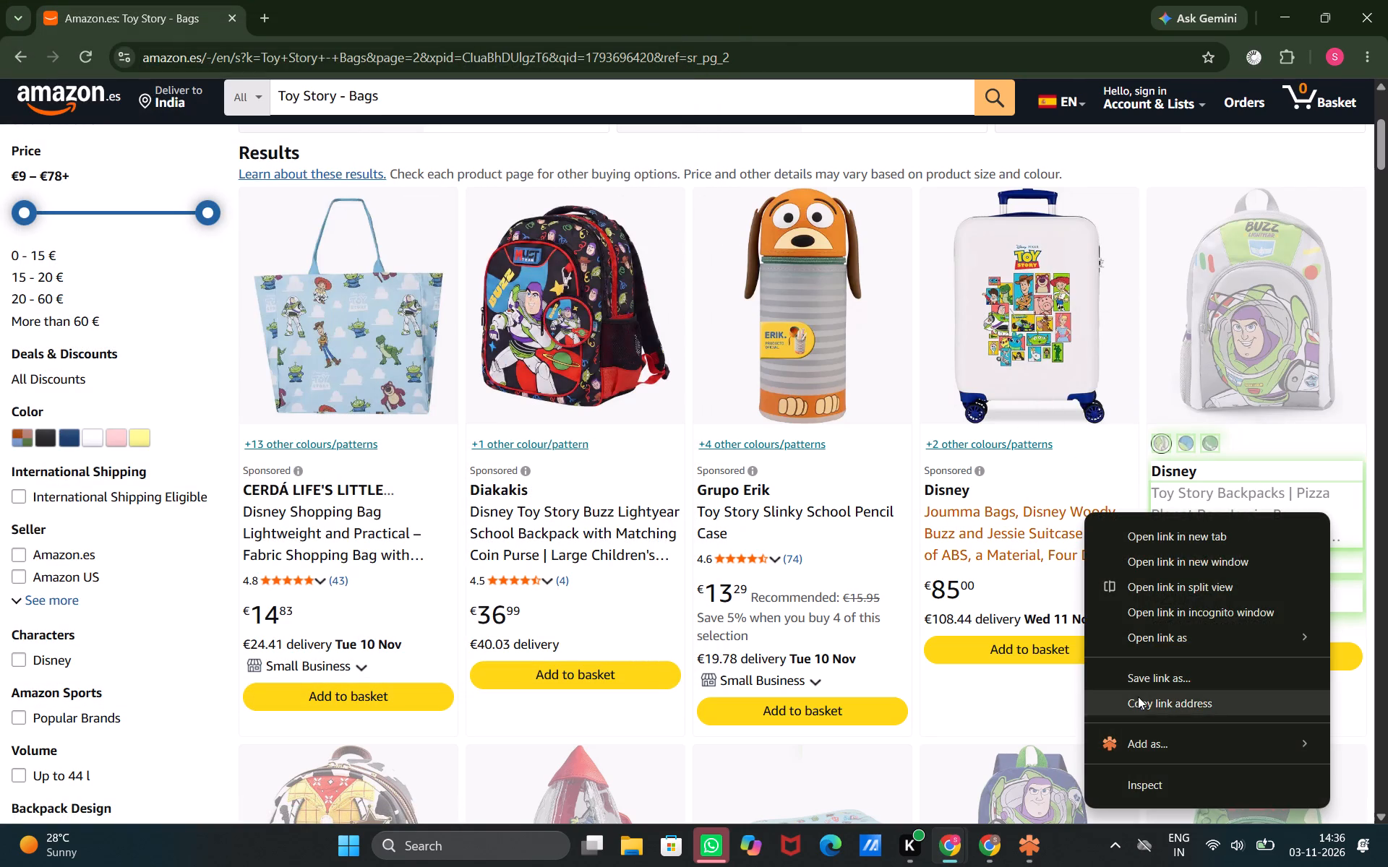
key("alt+Tab")
key("ctrl+v")
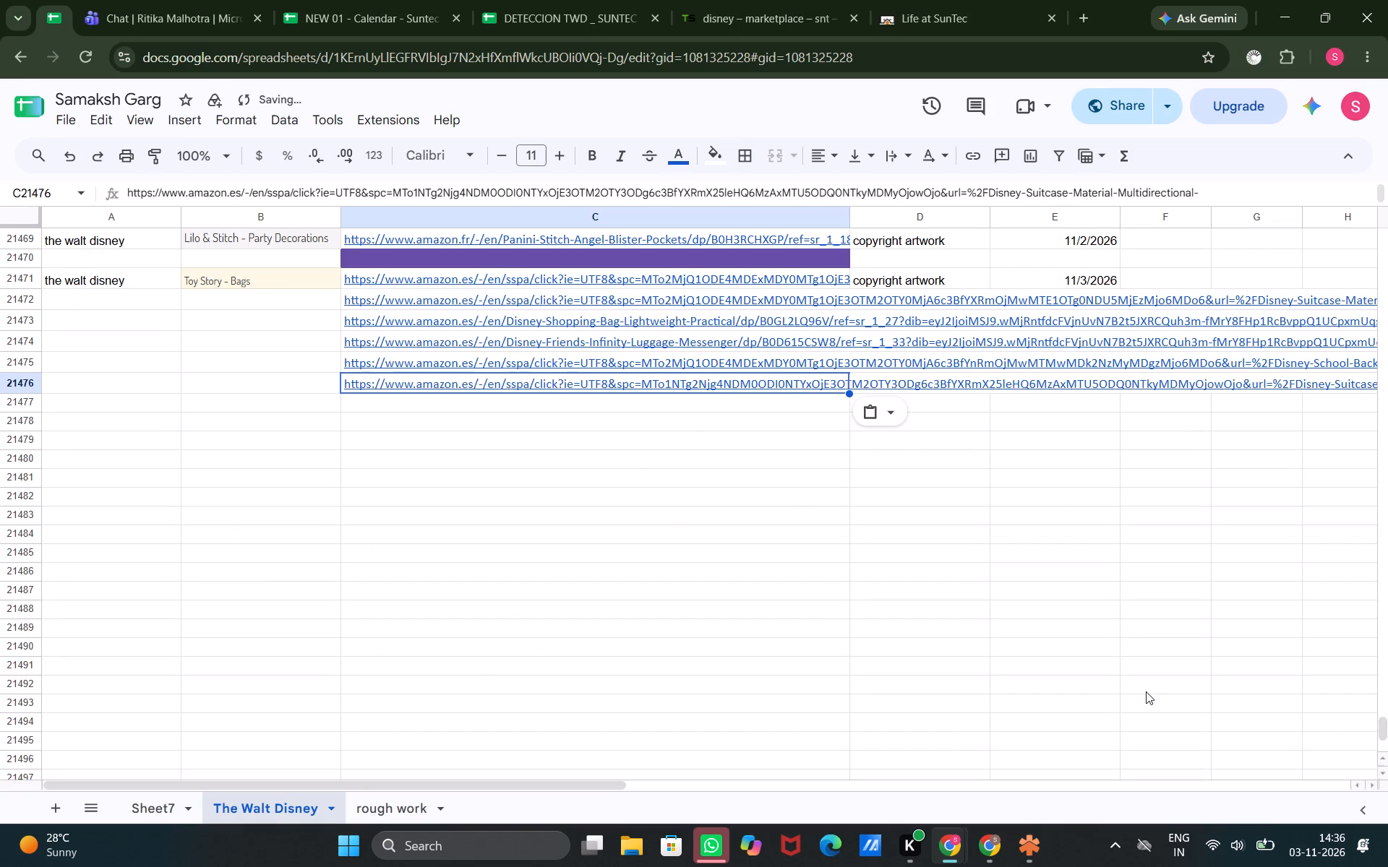
key("Return")
key("Return")
Log the link of the sponsored Diakakis Buzz Lightyear School Backpack with Matching Coin Purse in cell C21477.
key("alt+Tab")
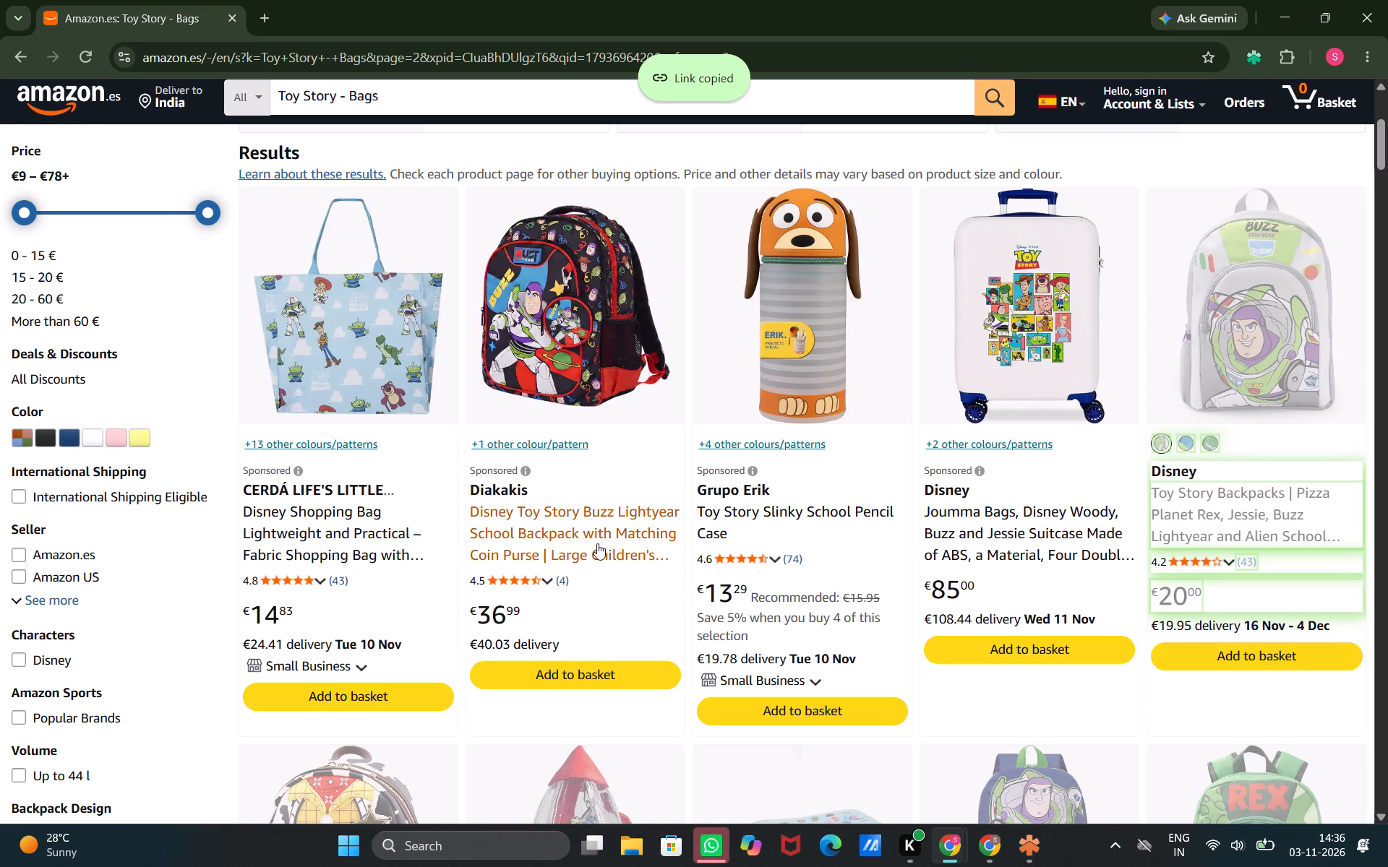
right_click(597, 543)
left_click(714, 440)
key("alt+Tab")
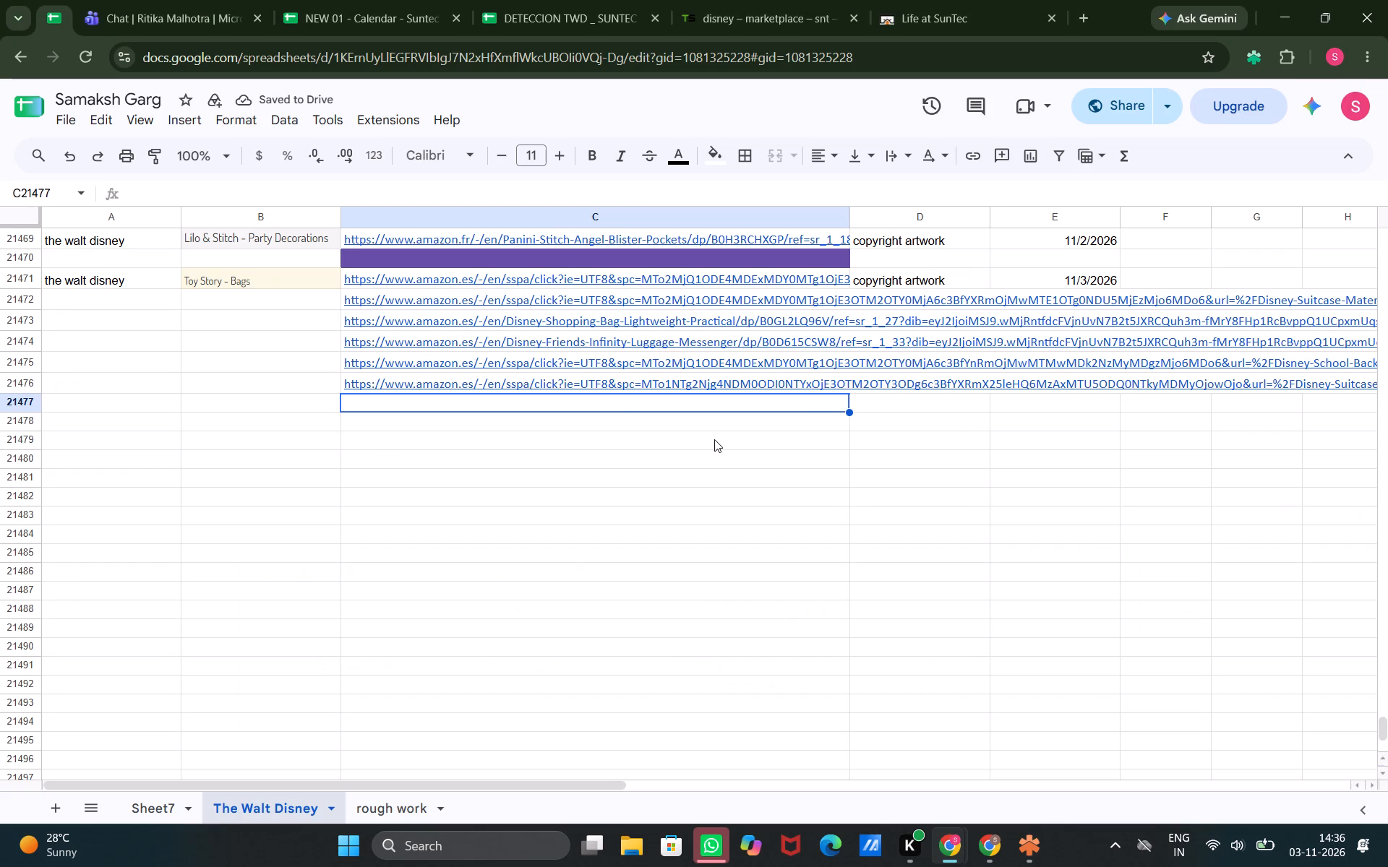
key("ctrl+v")
key("Return")
key("Return")
Log the link of the sponsored CERDÁ Disney Shopping Bag Lightweight and Practical in cell C21478.
key("alt+Tab")
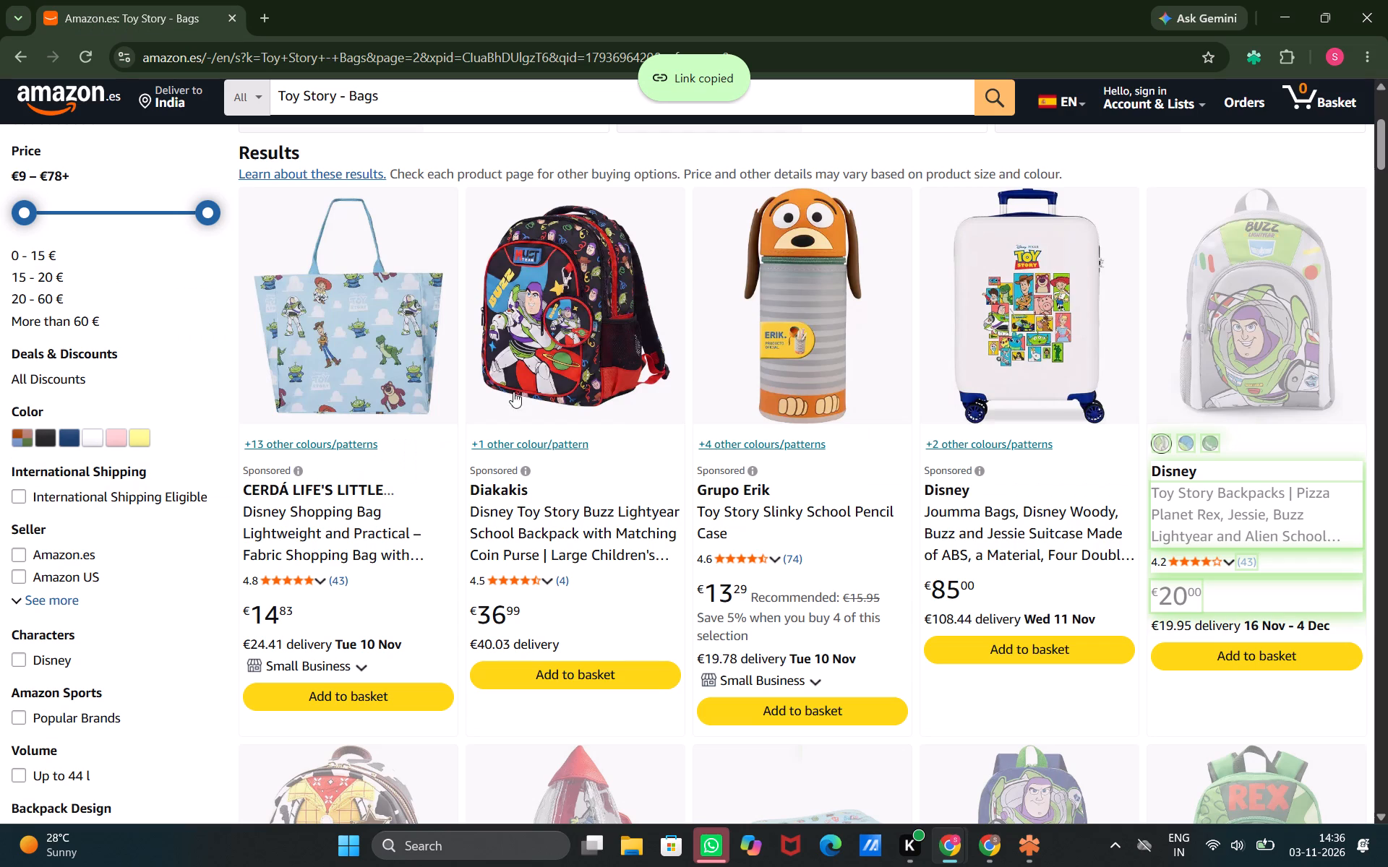
right_click(262, 511)
left_click(355, 705)
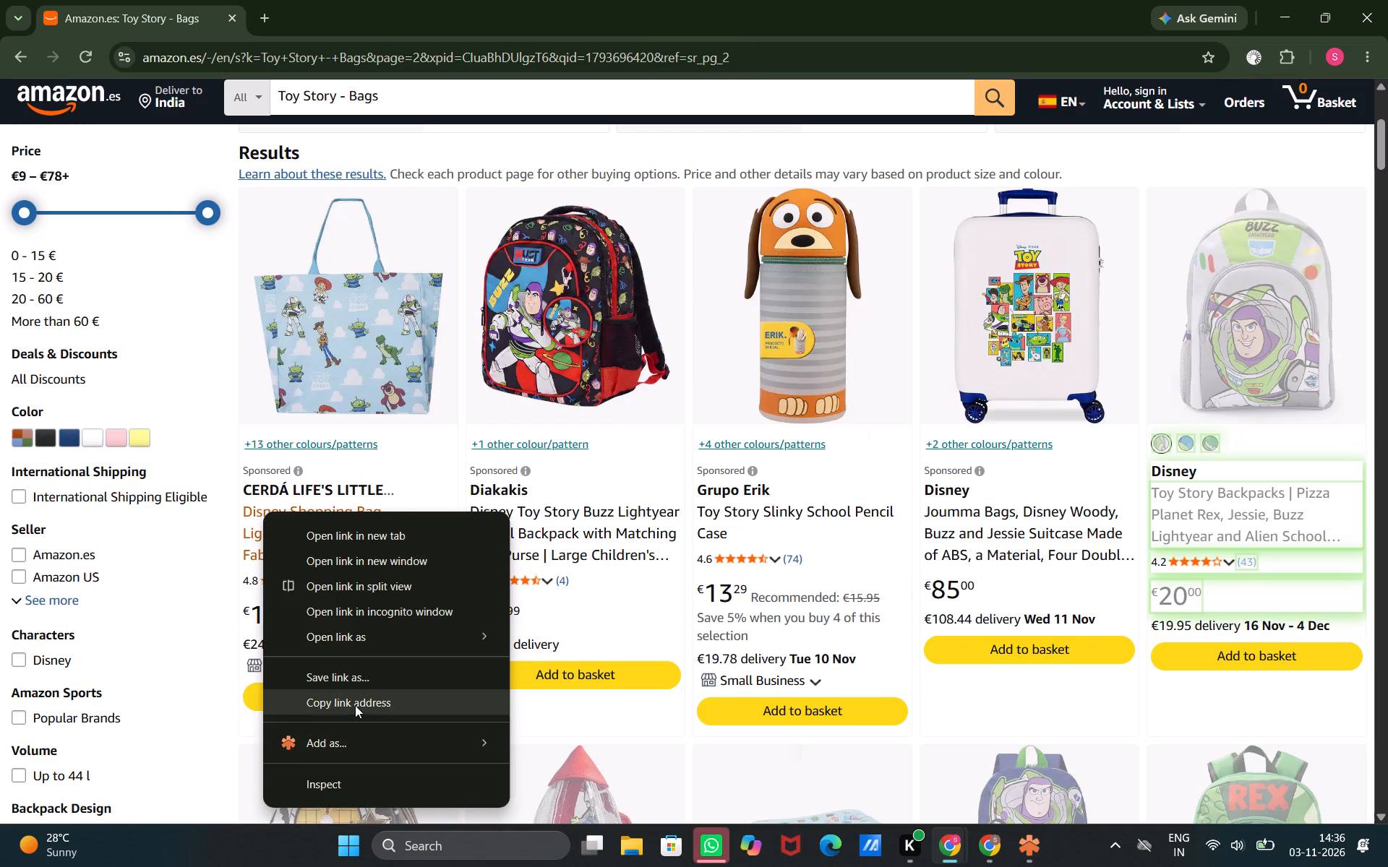
key("alt+Tab")
key("ctrl+v")
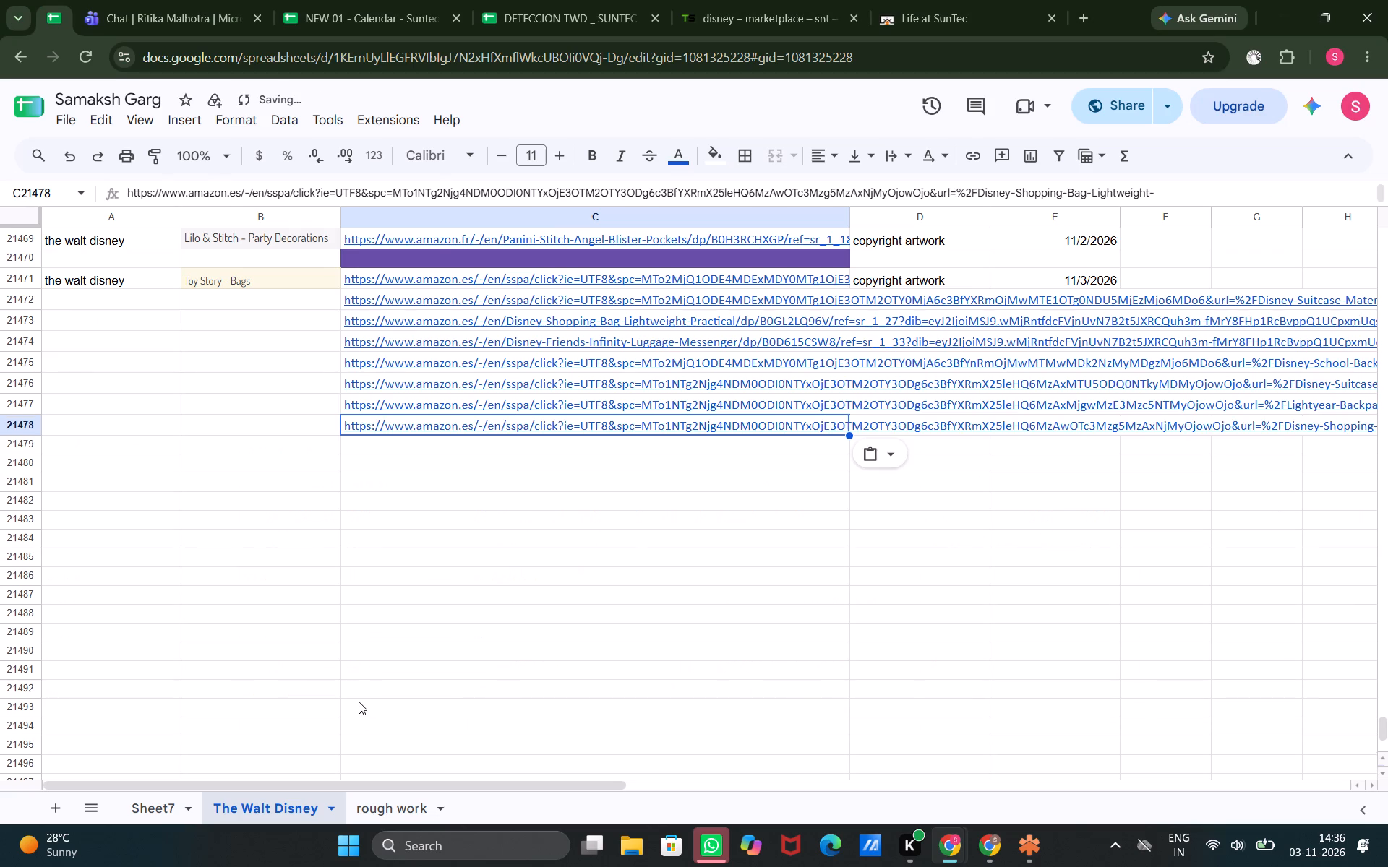
key("Return")
key("Return")
Find the sponsored white Disney Woody and Buzz suitcase titled "disney" on results page 2 and log its link in cell C21479.
key("alt+Tab")
scroll(633, 613, "down", 6)
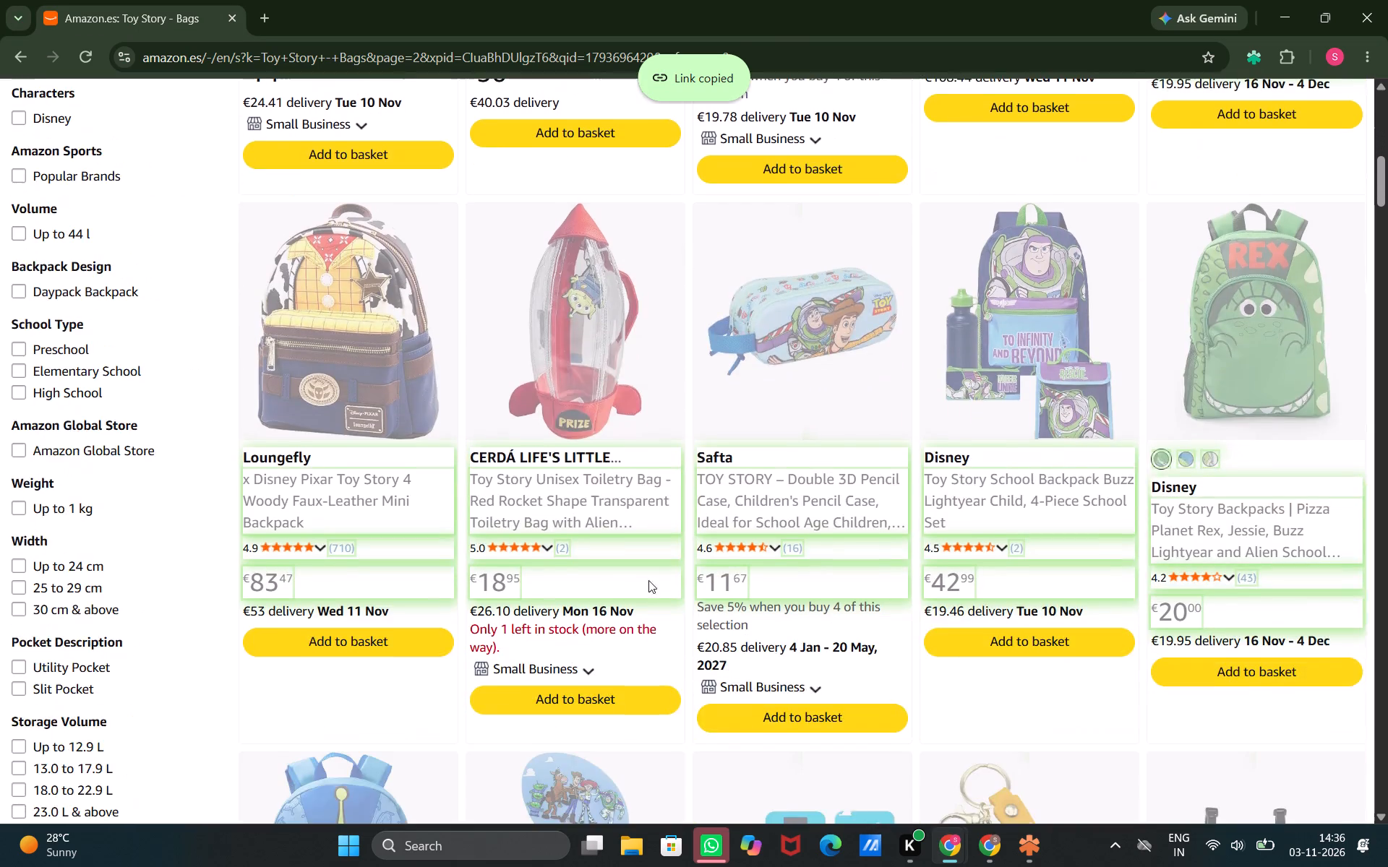
scroll(658, 576, "down", 13)
scroll(680, 569, "up", 1)
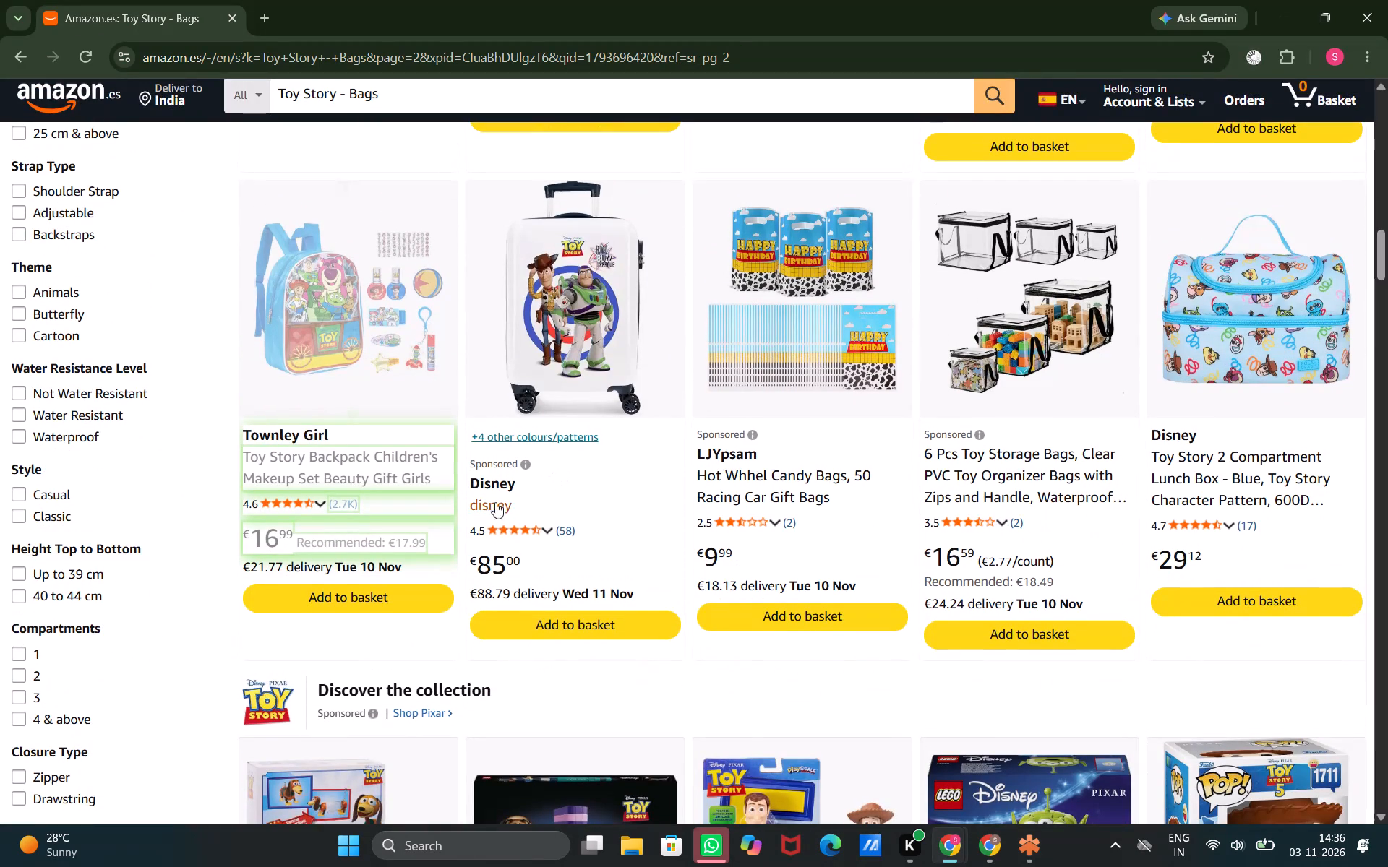
right_click(495, 506)
left_click(606, 694)
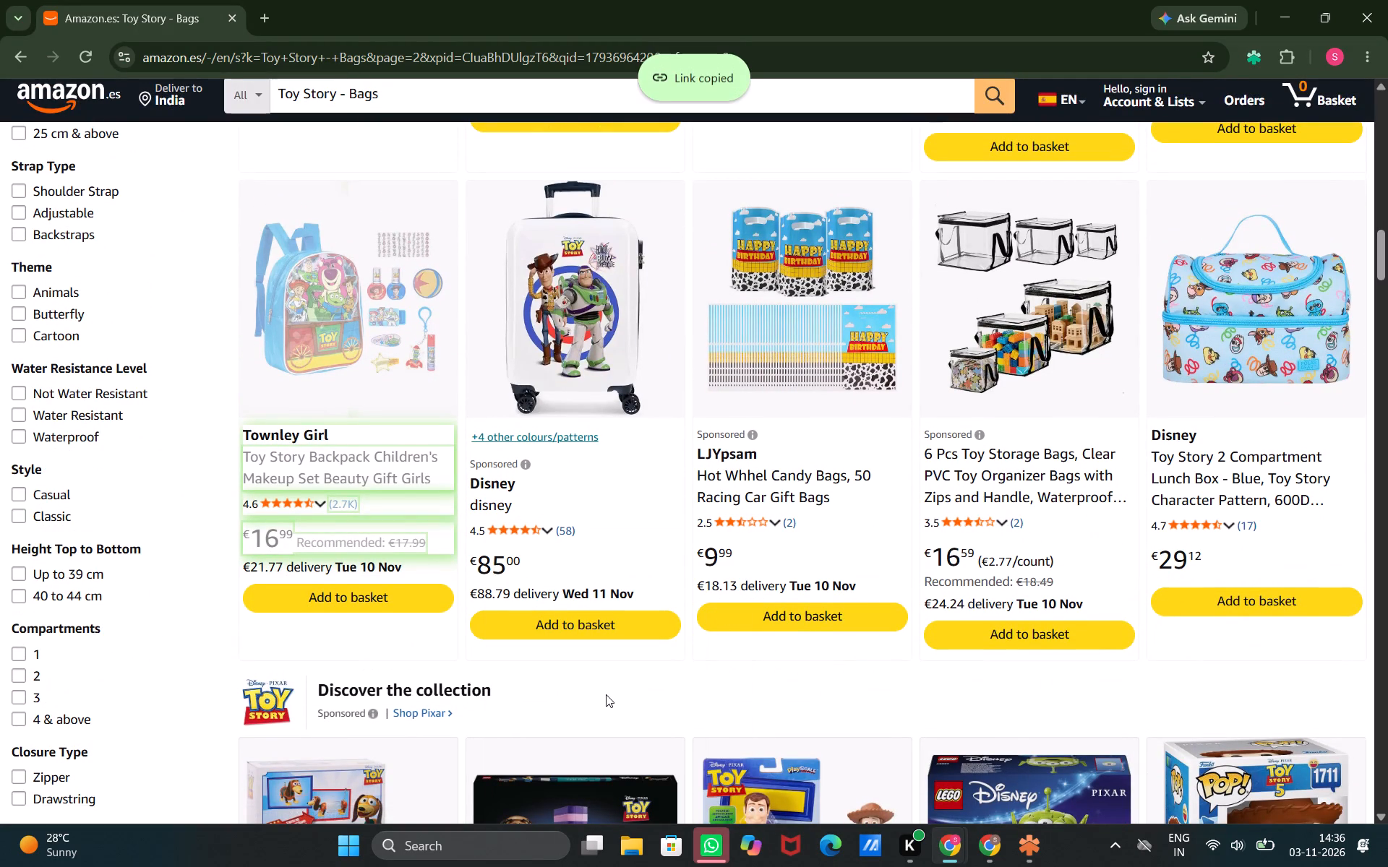
key("alt+Tab")
key("ctrl+v")
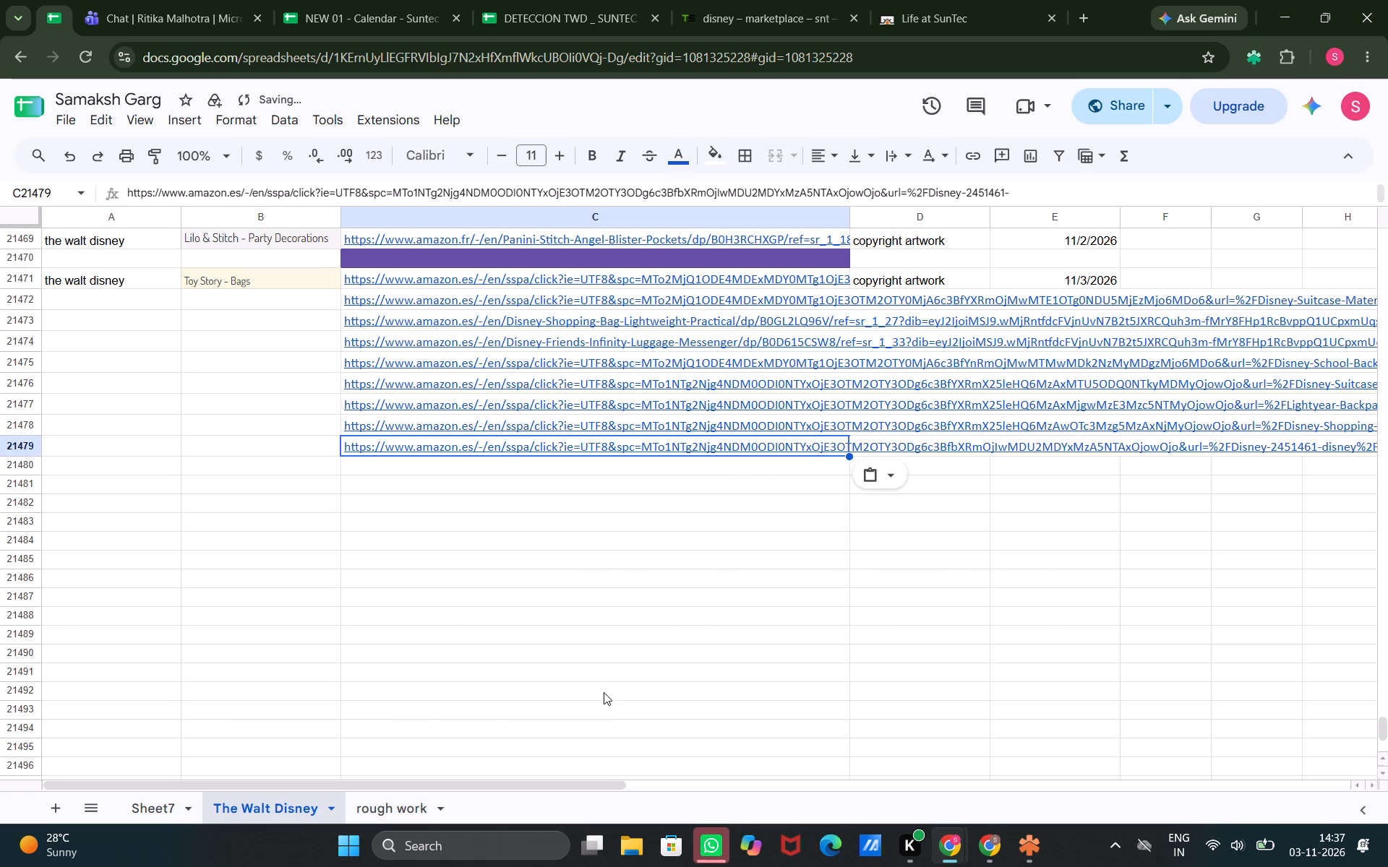
key("Return")
key("Return")
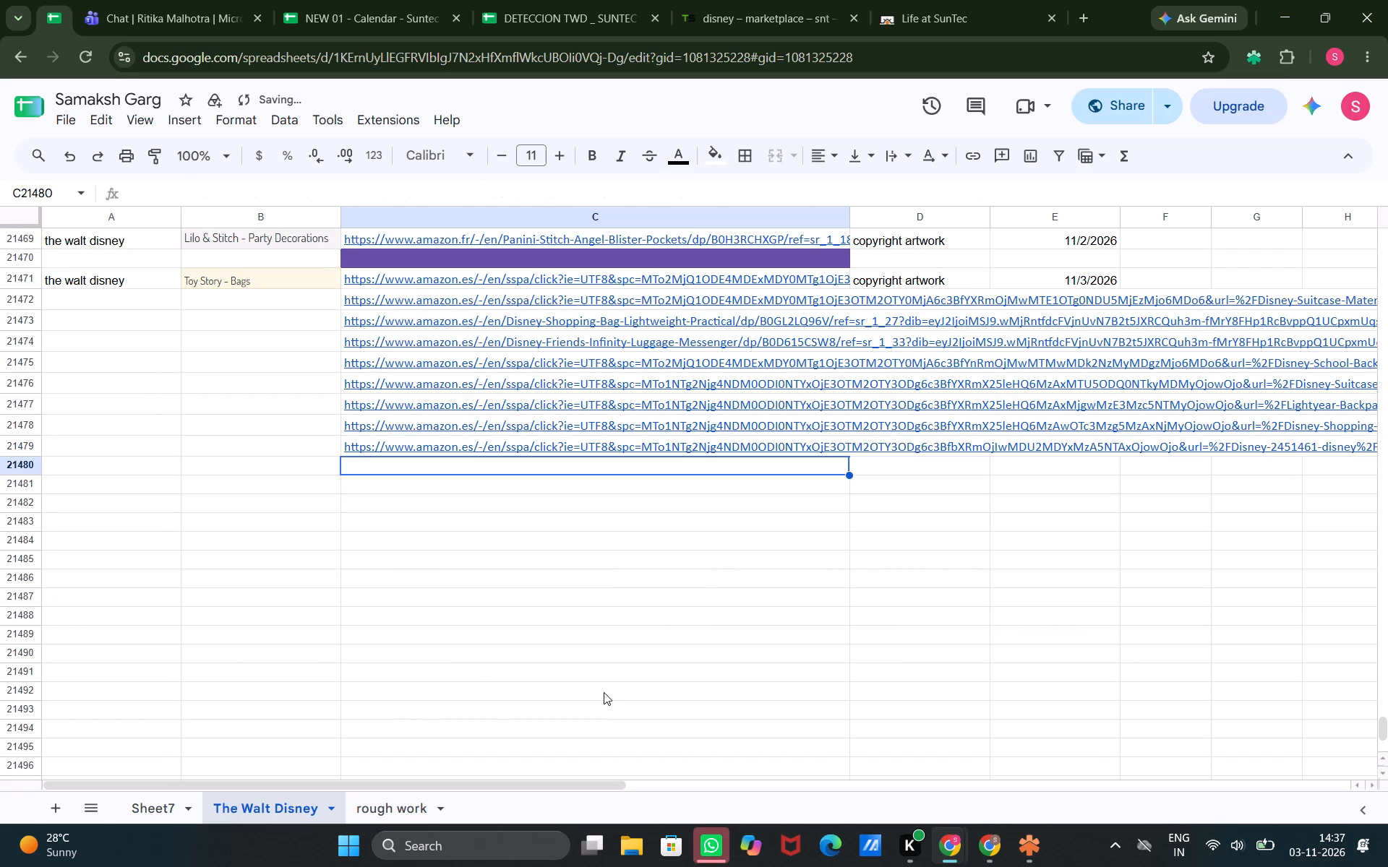
Log the link of the blue Disney Toy Story 2 Compartment Lunch Box in cell C21480.
key("alt+Tab")
scroll(877, 547, "down", 2)
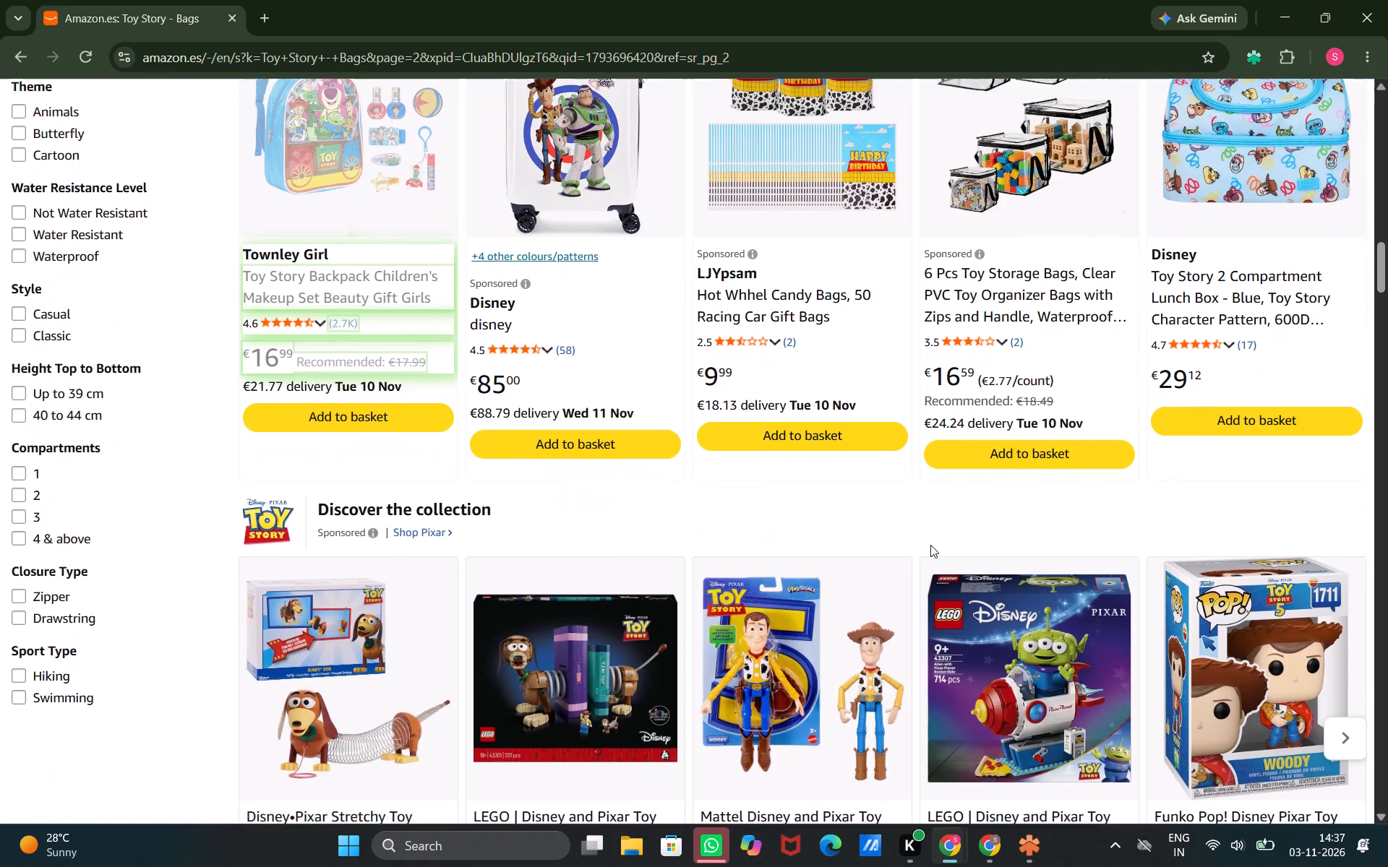
scroll(930, 545, "up", 2)
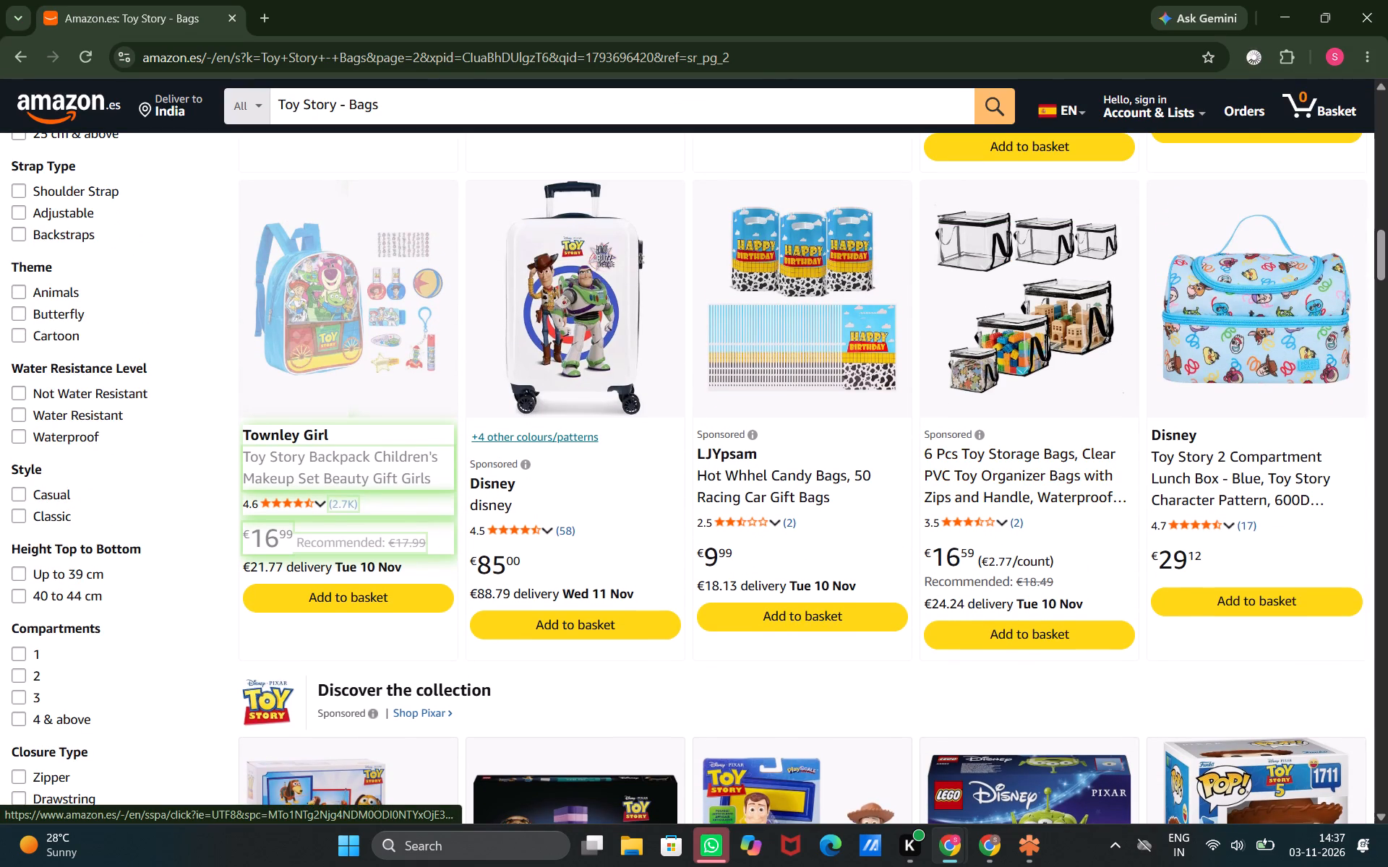
right_click(1209, 488)
left_click(1130, 690)
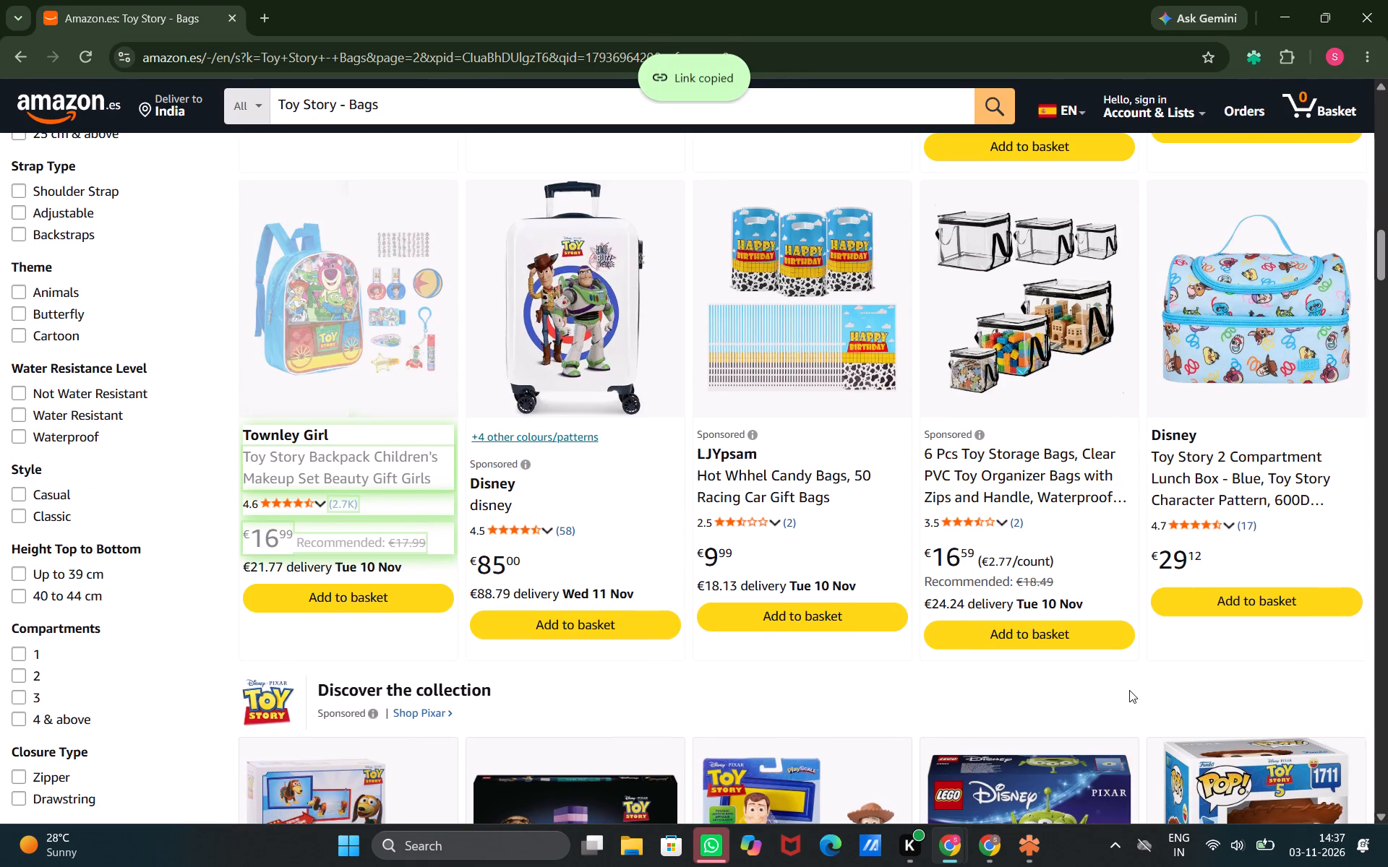
key("alt+Tab")
key("ctrl+v")
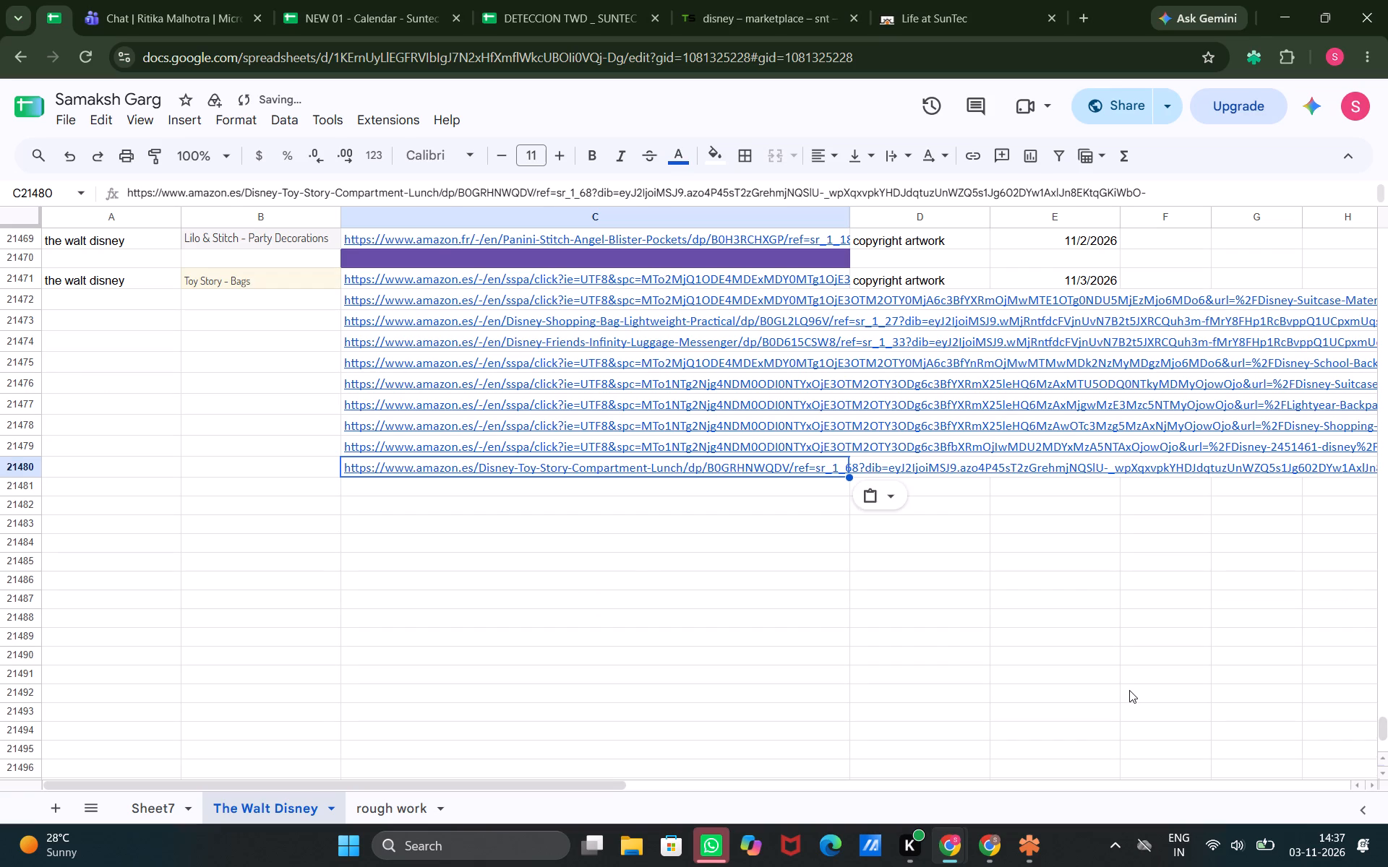
key("Return")
key("Return")
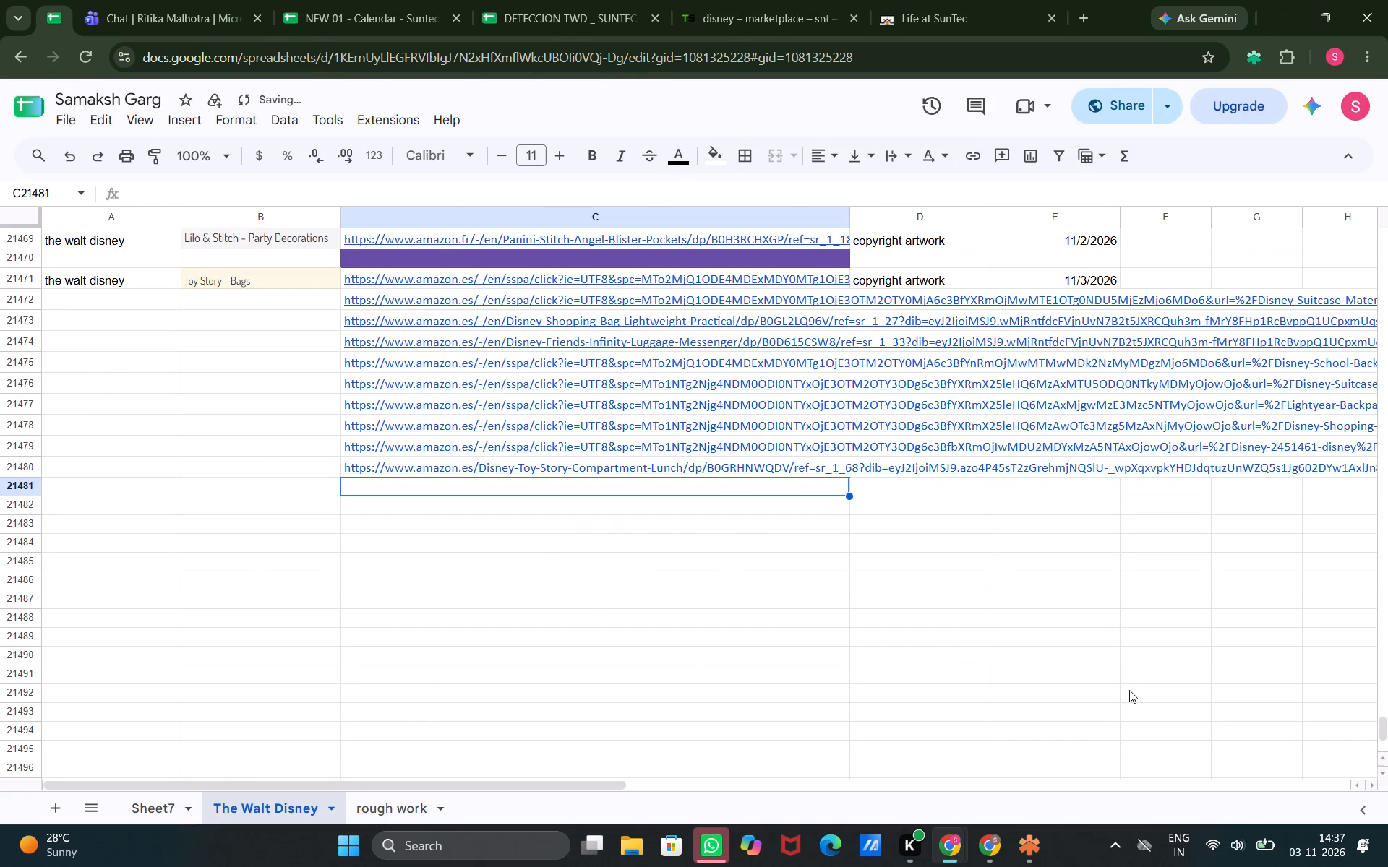
Find the CERDÁ tote bags titled Masters of the Universe Stationery Set under More results and log their link in cell C21481.
key("alt+Tab")
scroll(1129, 690, "down", 4)
scroll(1376, 524, "down", 5)
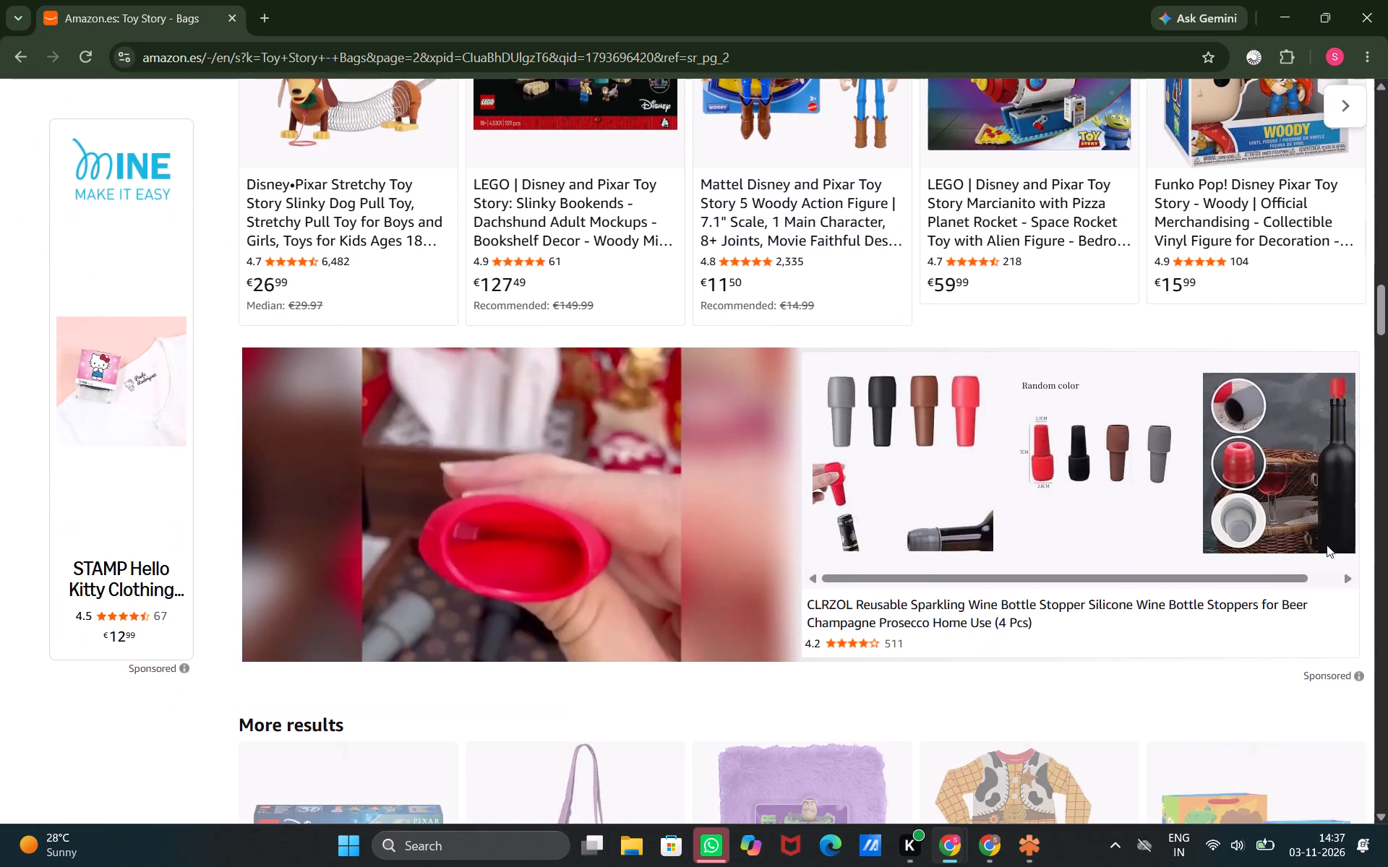
scroll(1000, 650, "down", 4)
scroll(1164, 509, "down", 6)
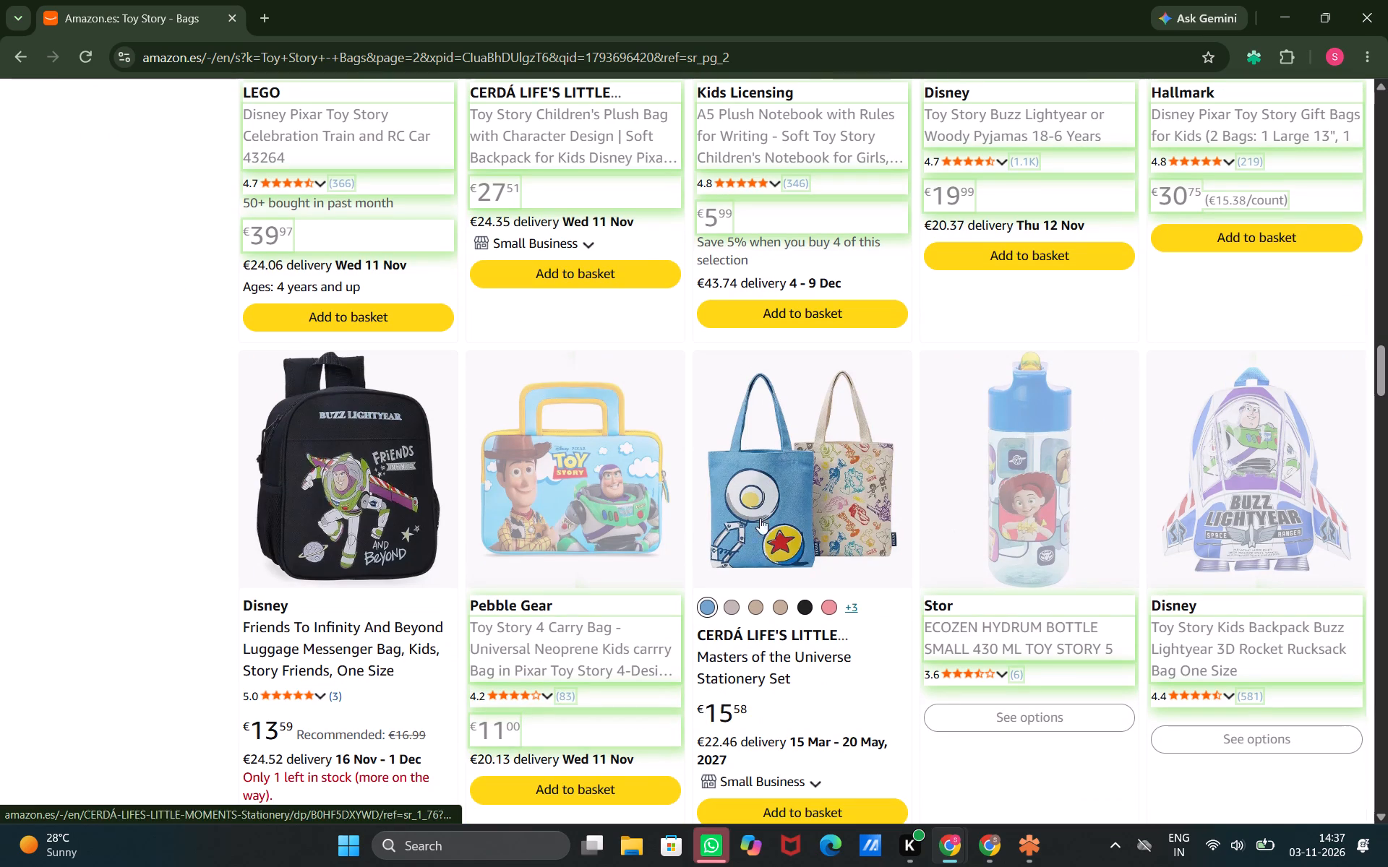
right_click(761, 665)
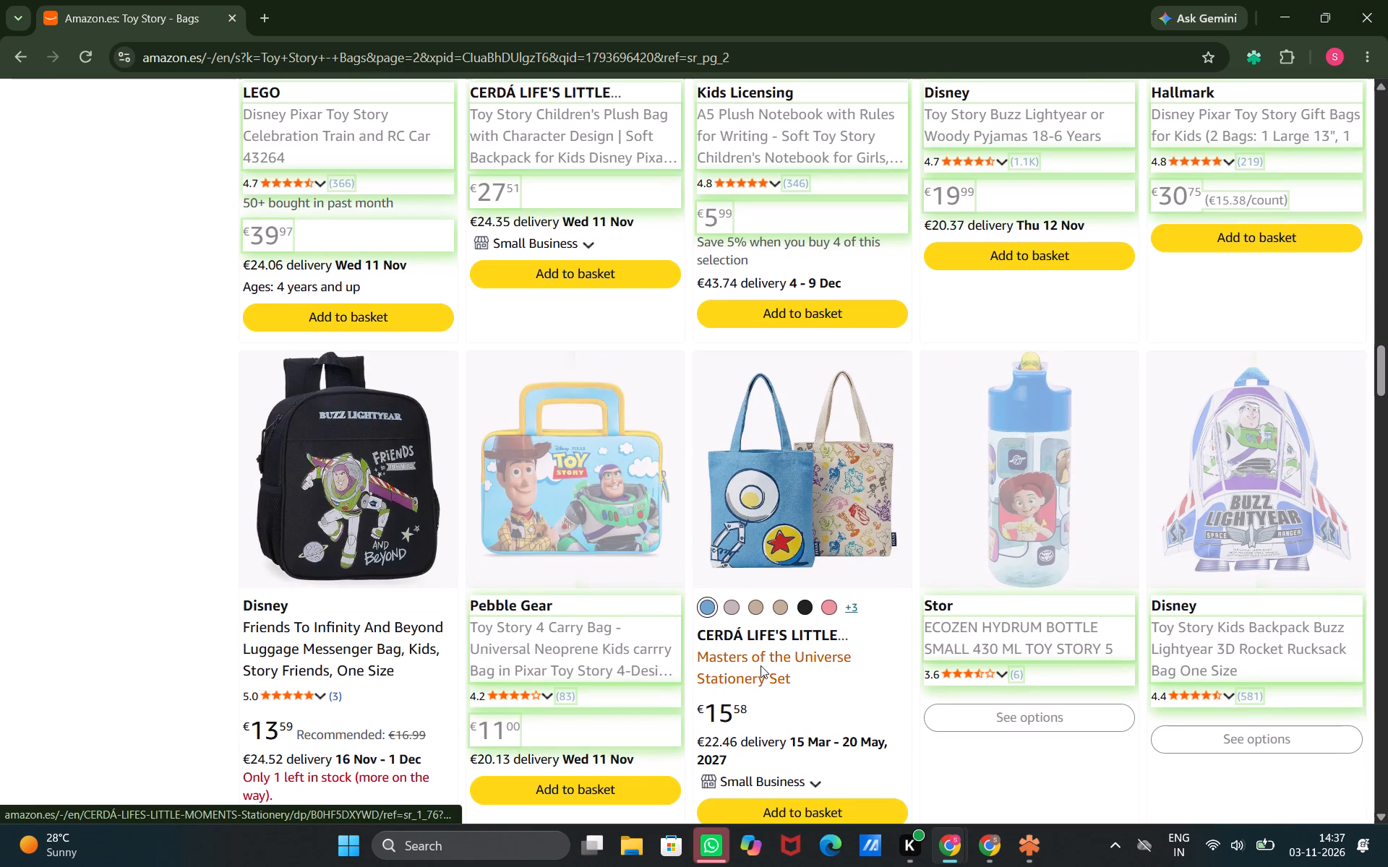
left_click(857, 571)
key("alt+Tab")
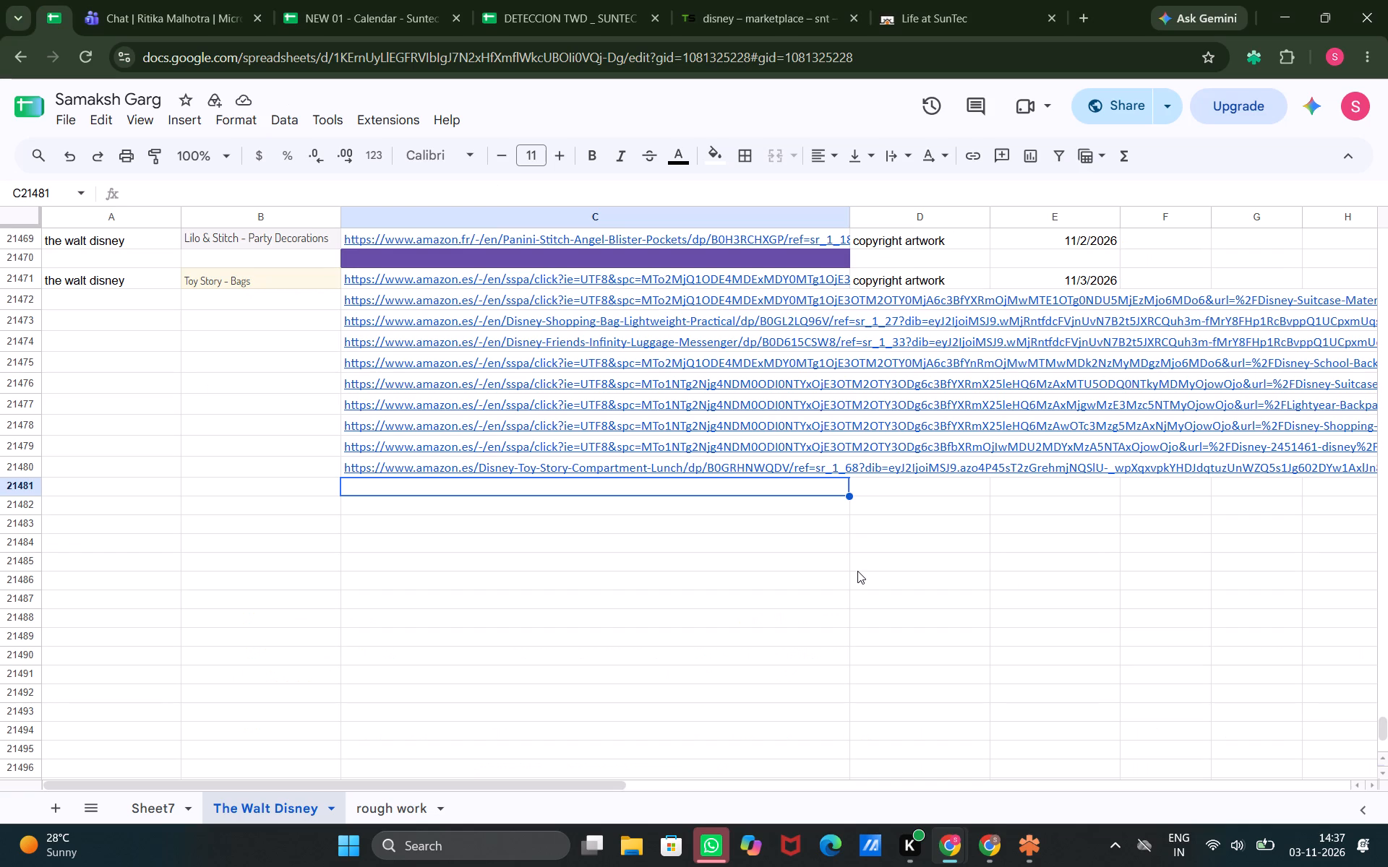
key("ctrl+v")
key("Return")
key("Return")
Log the link of the black Disney Friends To Infinity And Beyond Luggage Messenger Bag in cell C21482.
key("alt+Tab")
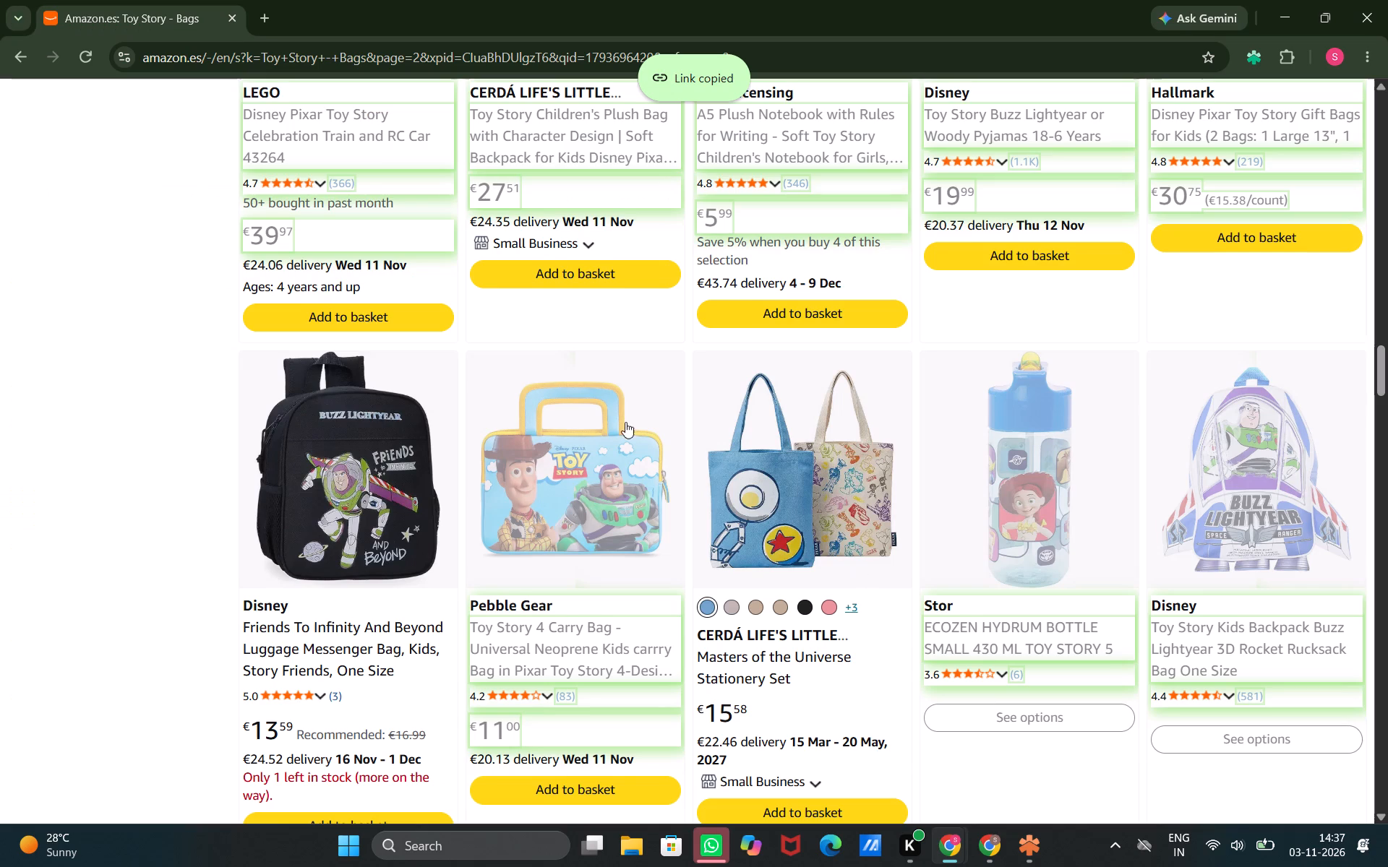
scroll(481, 454, "down", 2)
right_click(325, 470)
left_click(479, 652)
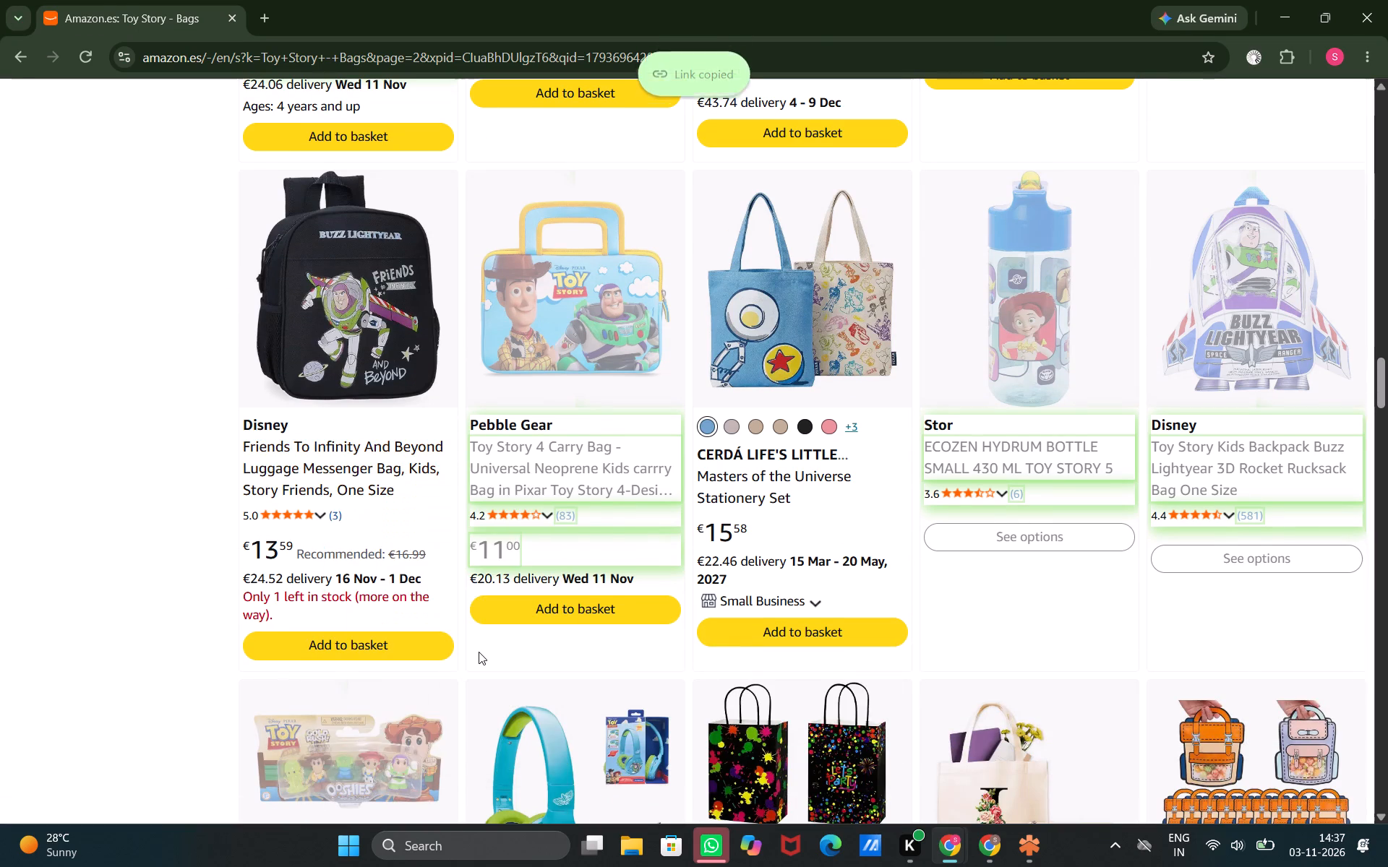
key("alt+Tab")
key("ctrl+v")
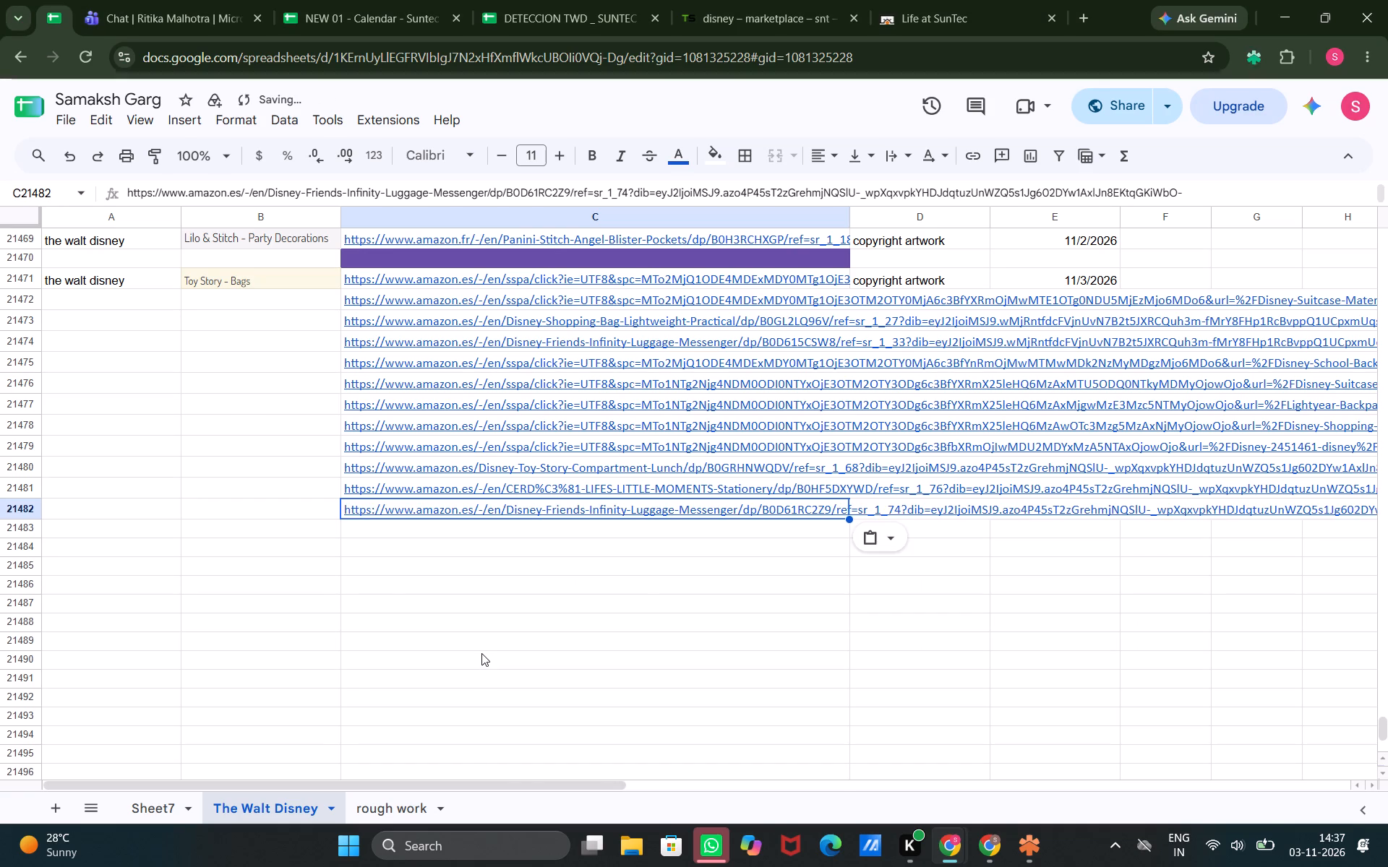
key("Return")
key("Return")
Check the remaining products on results page 2 and open page 3 of the Toy Story - Bags results.
key("alt+Tab")
scroll(601, 598, "down", 6)
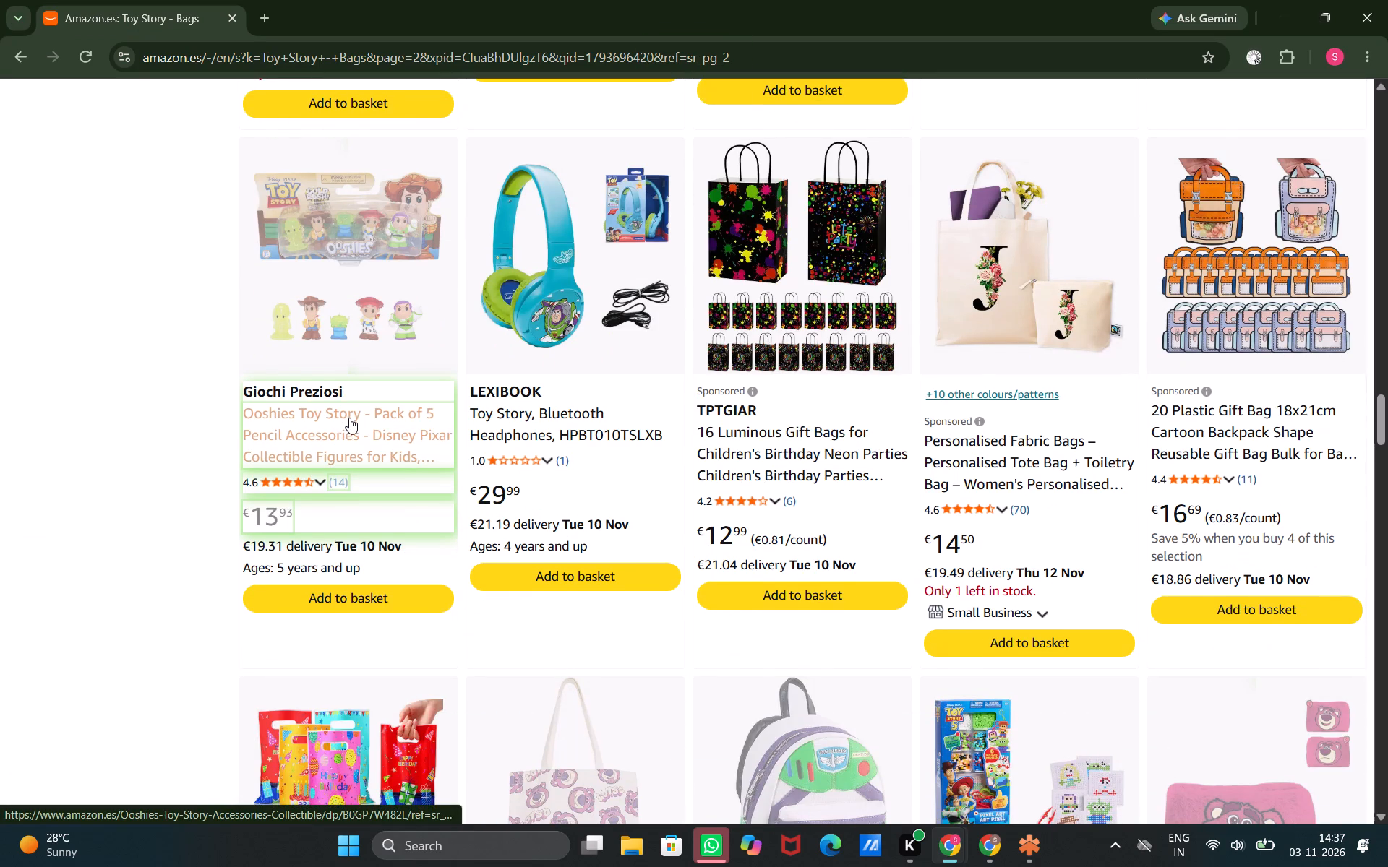
scroll(1175, 324, "down", 6)
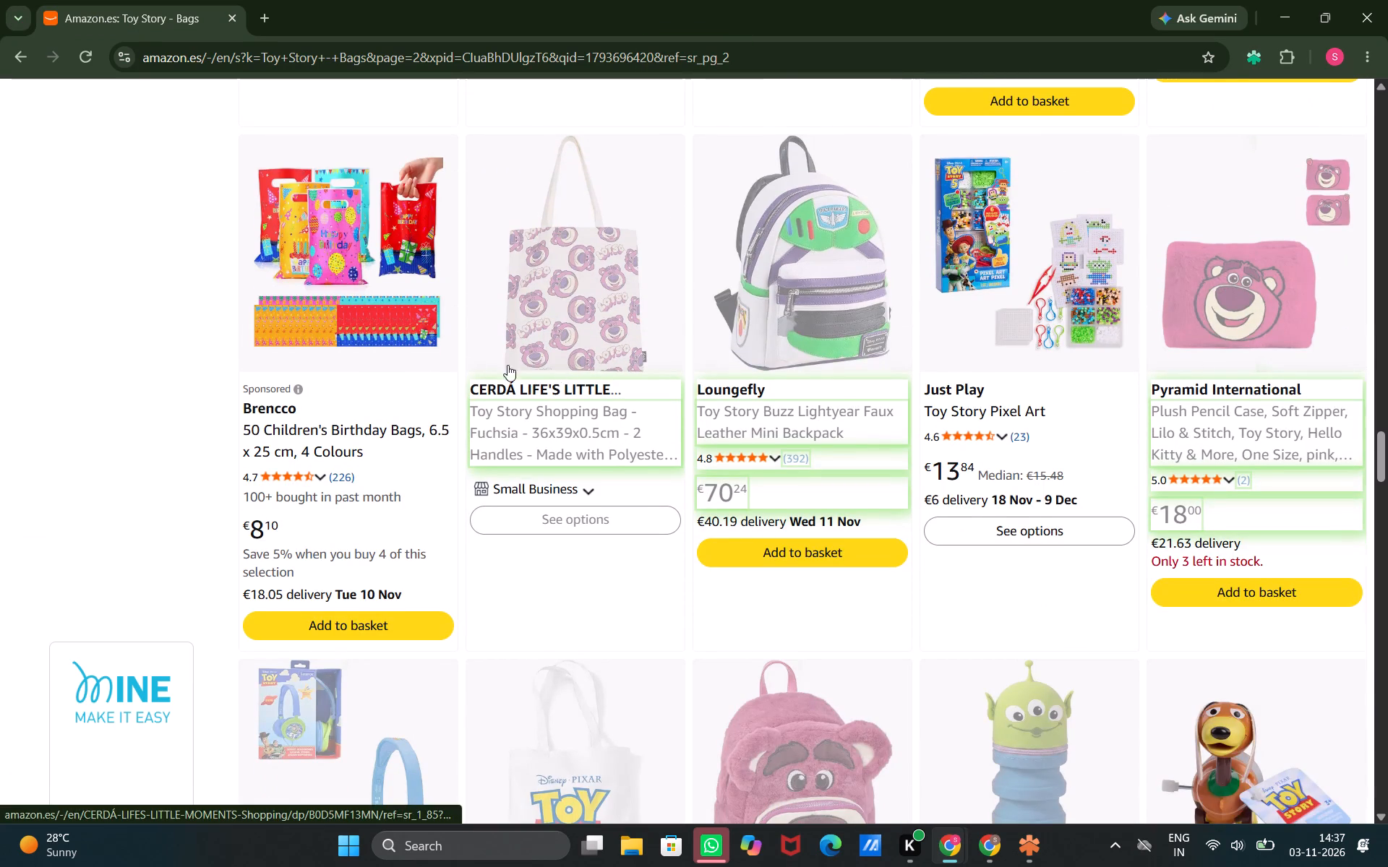
scroll(502, 364, "down", 4)
scroll(1385, 378, "down", 7)
scroll(371, 376, "down", 5)
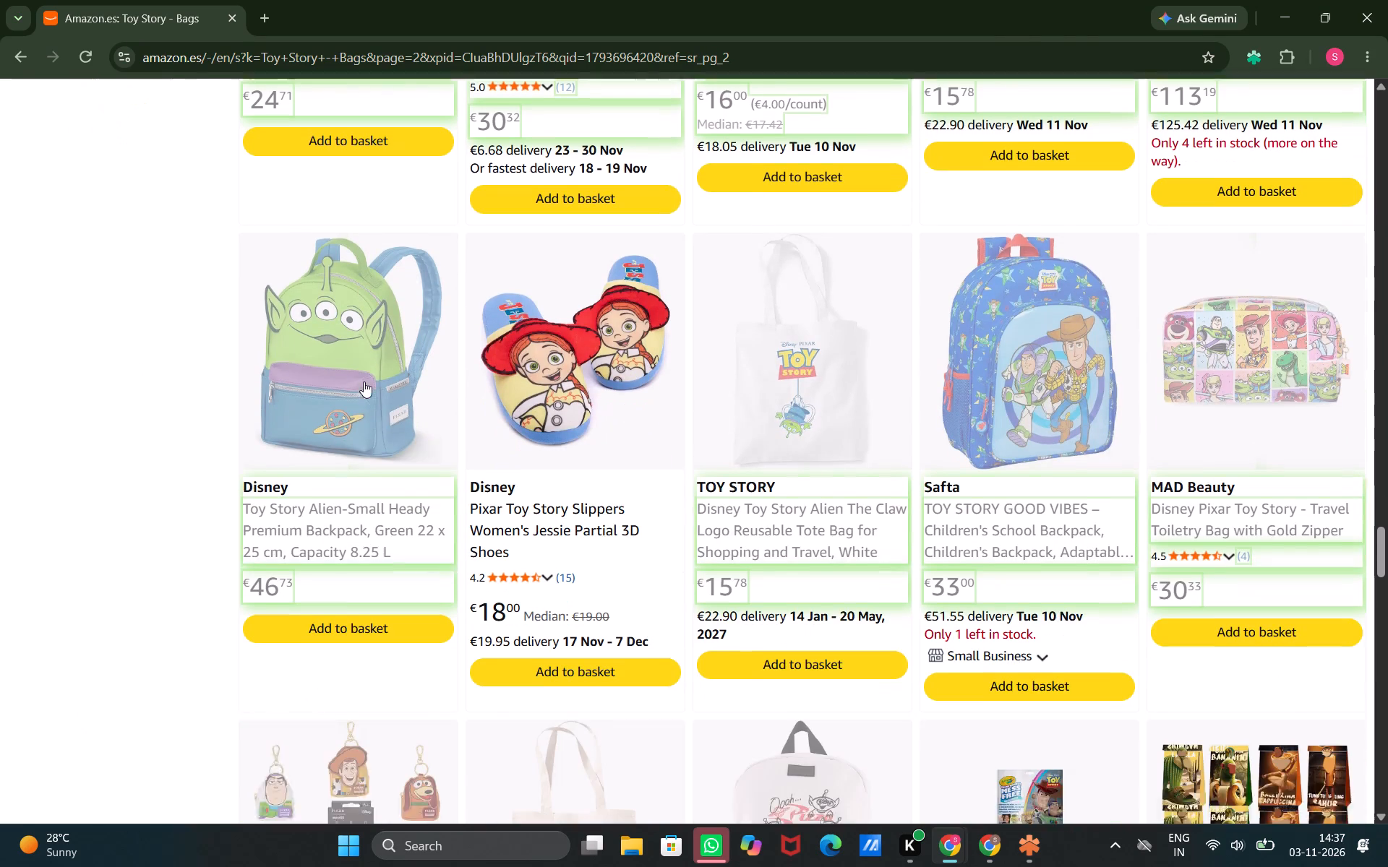
scroll(1244, 355, "down", 6)
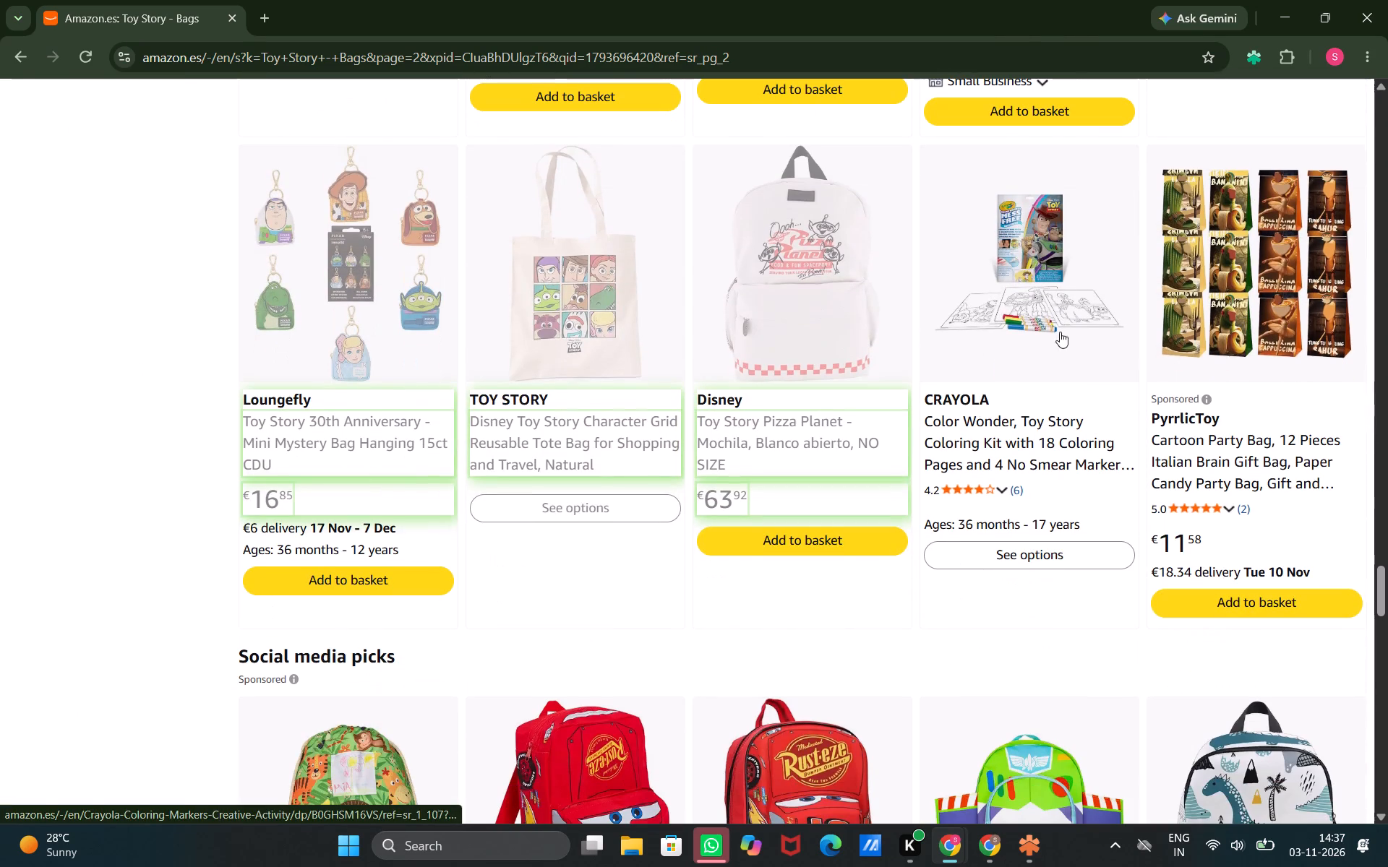
scroll(401, 371, "down", 5)
scroll(1235, 392, "down", 4)
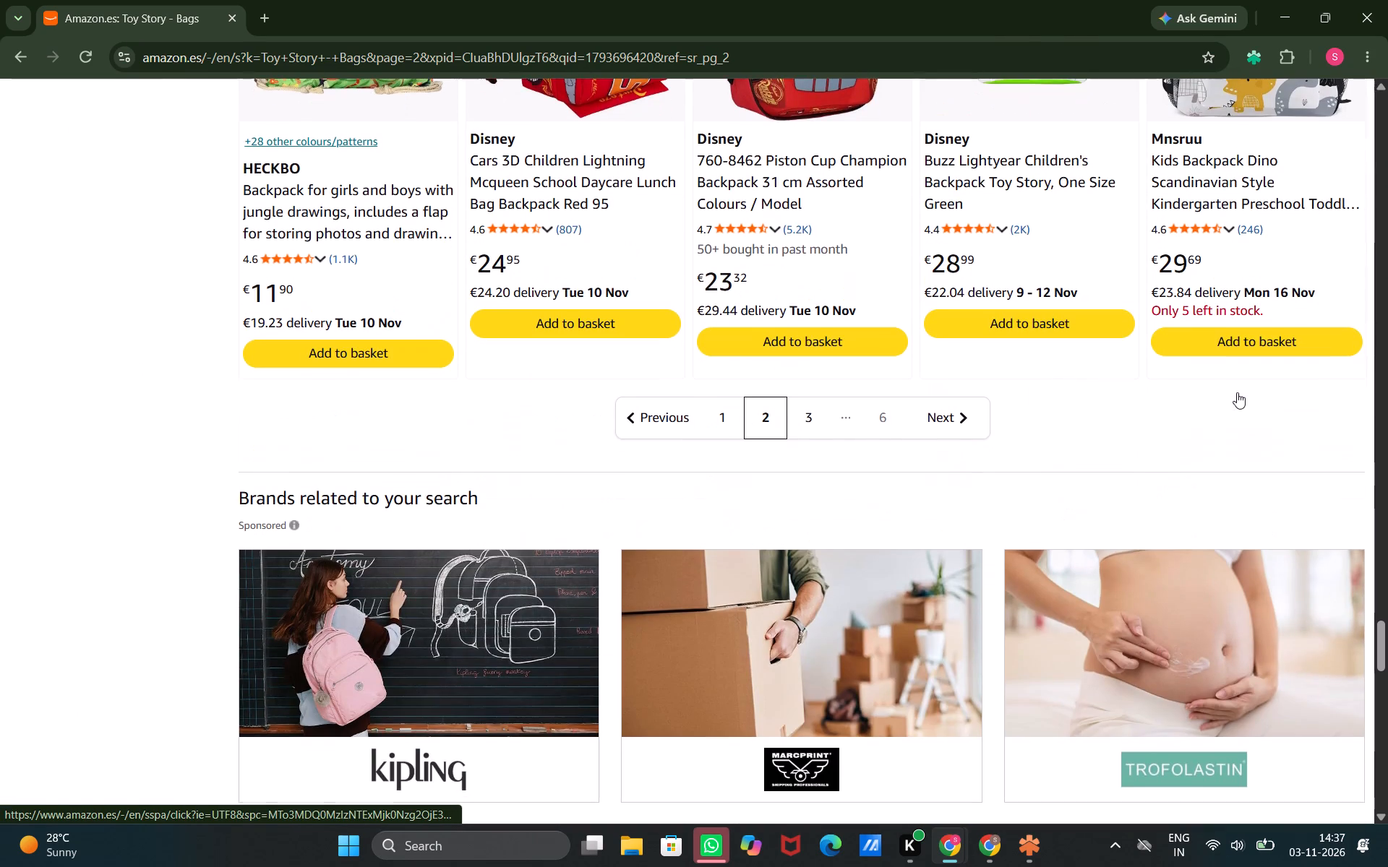
left_click(804, 426)
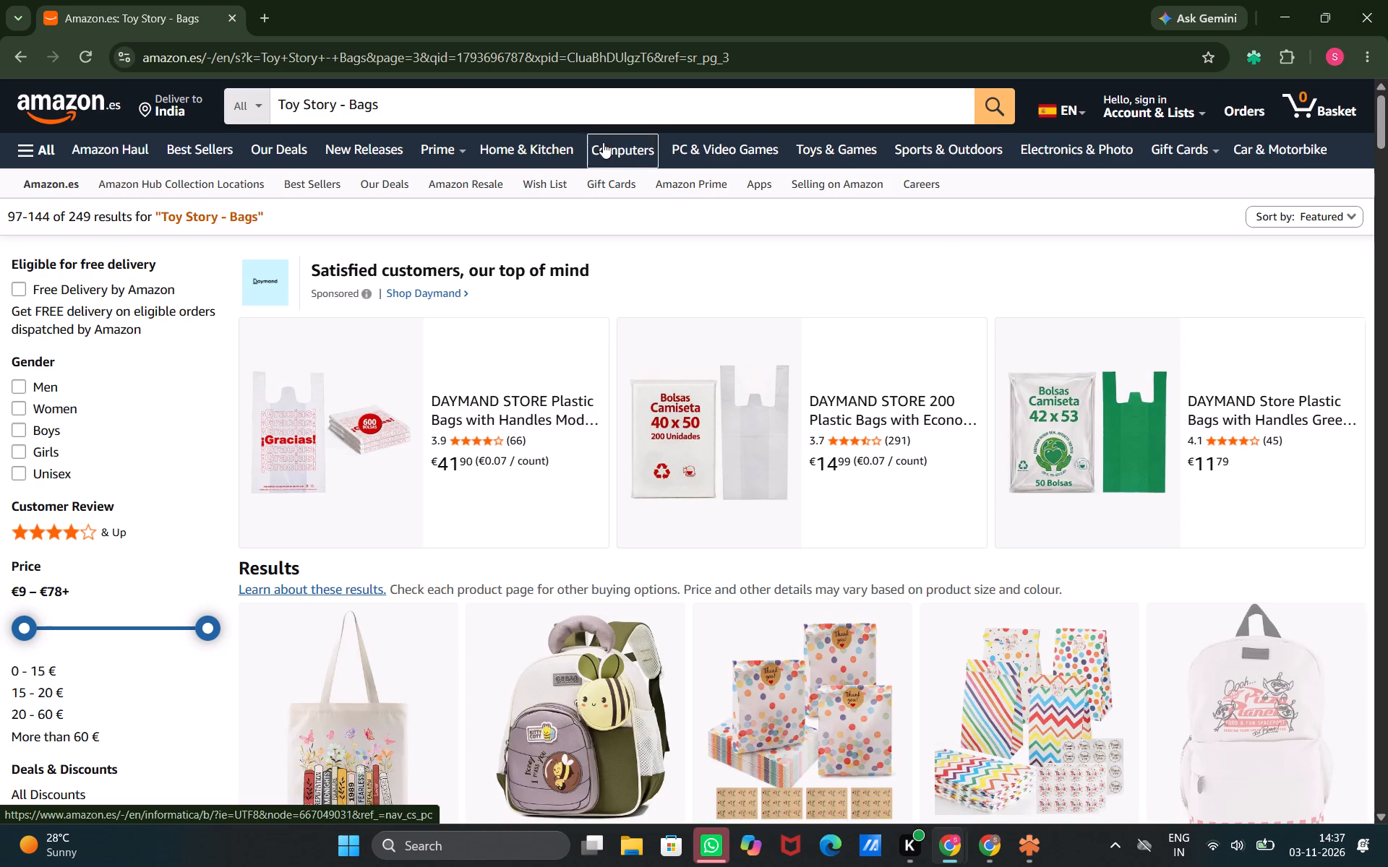
Check the products on results page 3 for unlogged Disney Toy Story bags and open page 4 of the results.
scroll(689, 288, "down", 5)
scroll(1079, 222, "down", 4)
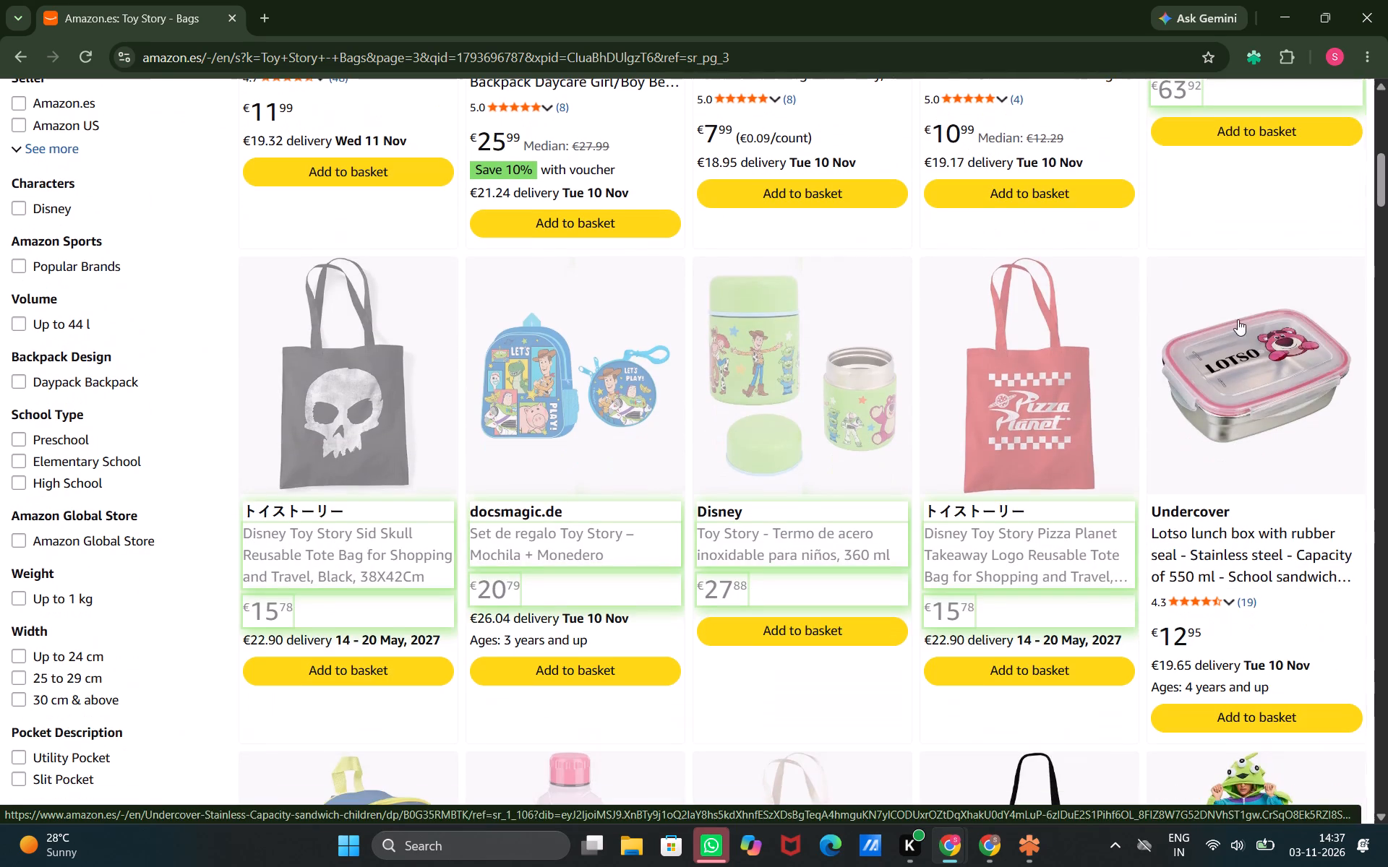
scroll(433, 355, "down", 6)
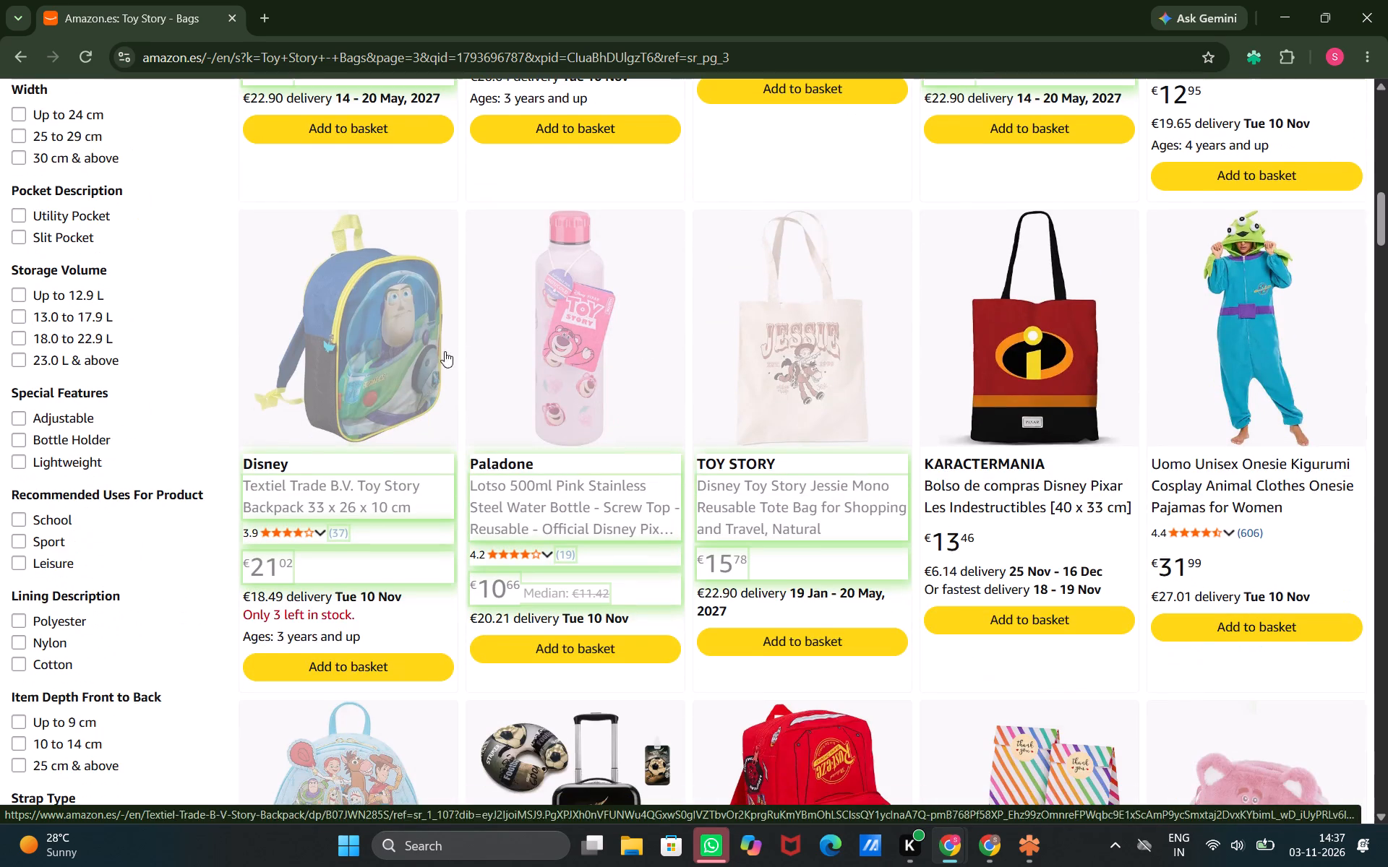
scroll(1283, 293, "down", 6)
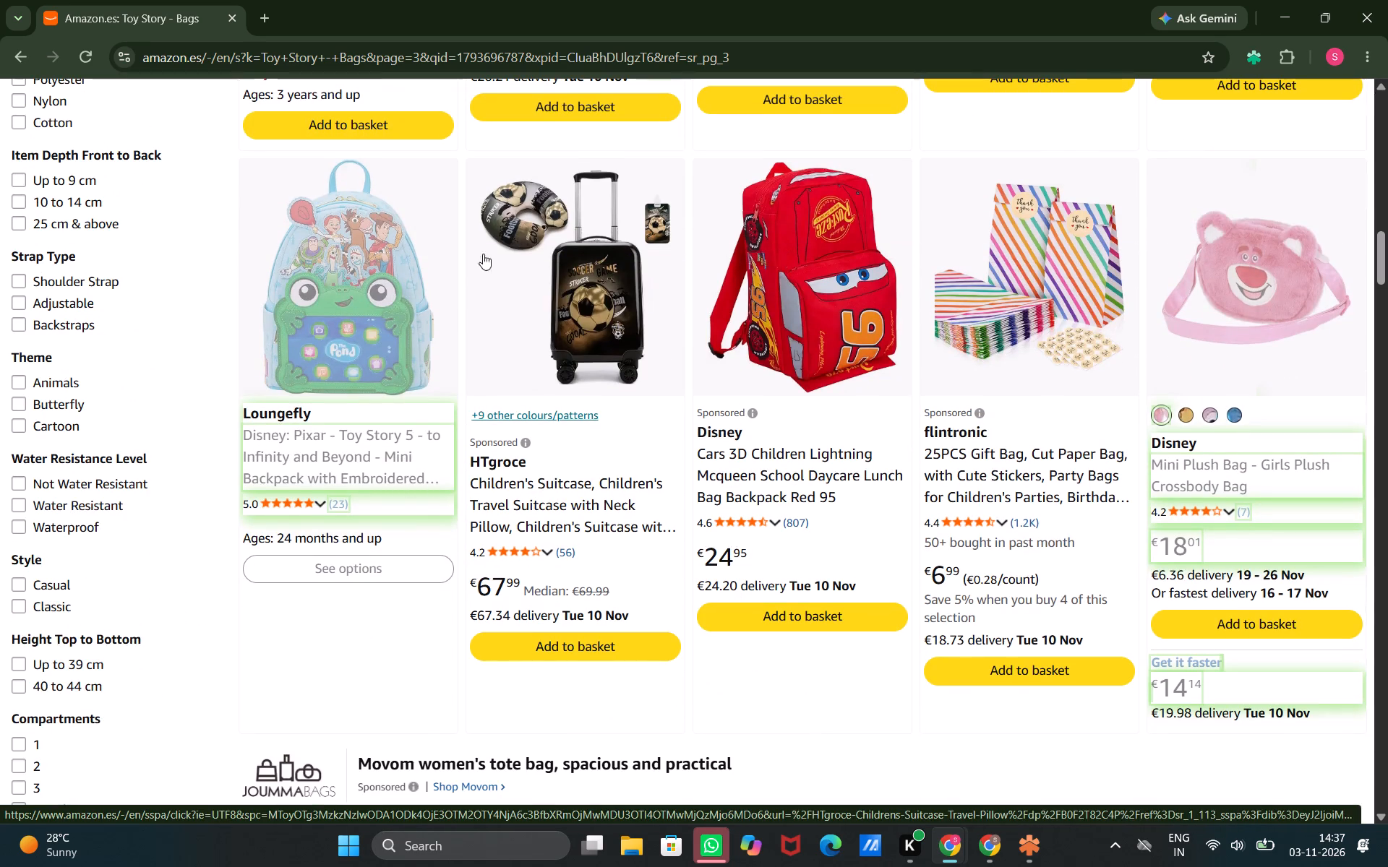
scroll(448, 255, "down", 16)
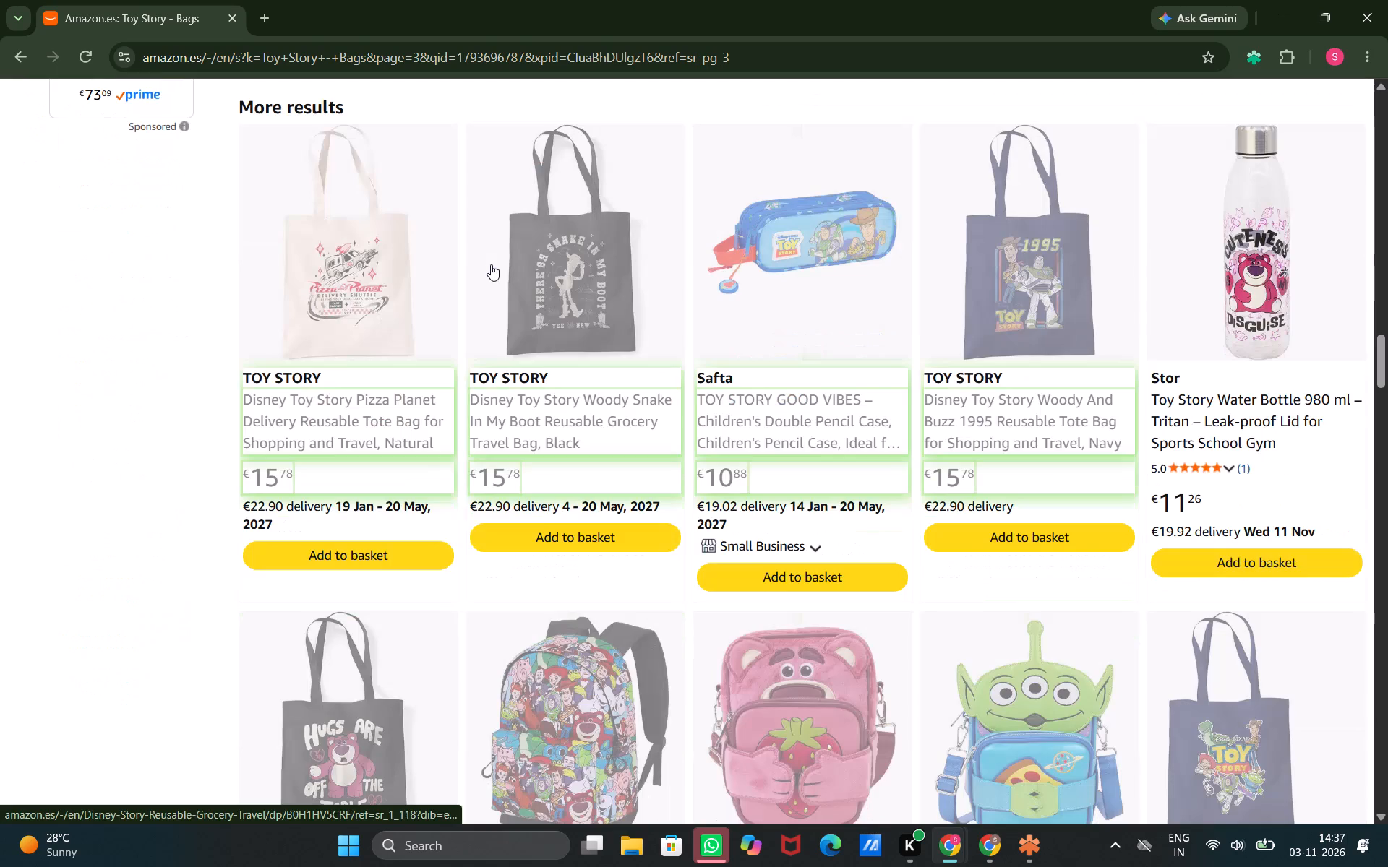
scroll(1376, 193, "down", 6)
scroll(408, 206, "down", 3)
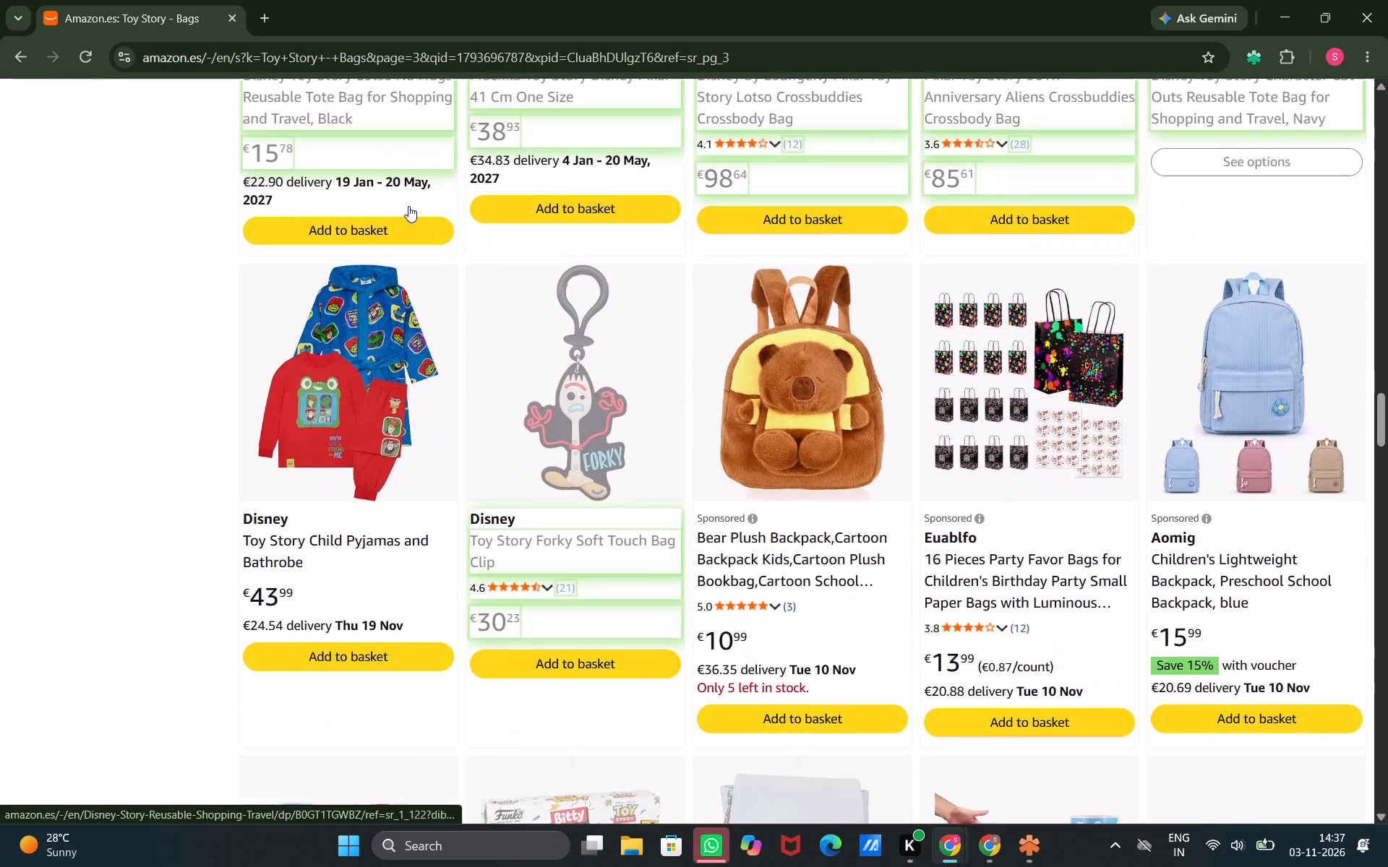
scroll(1256, 264, "down", 5)
scroll(1265, 275, "up", 5)
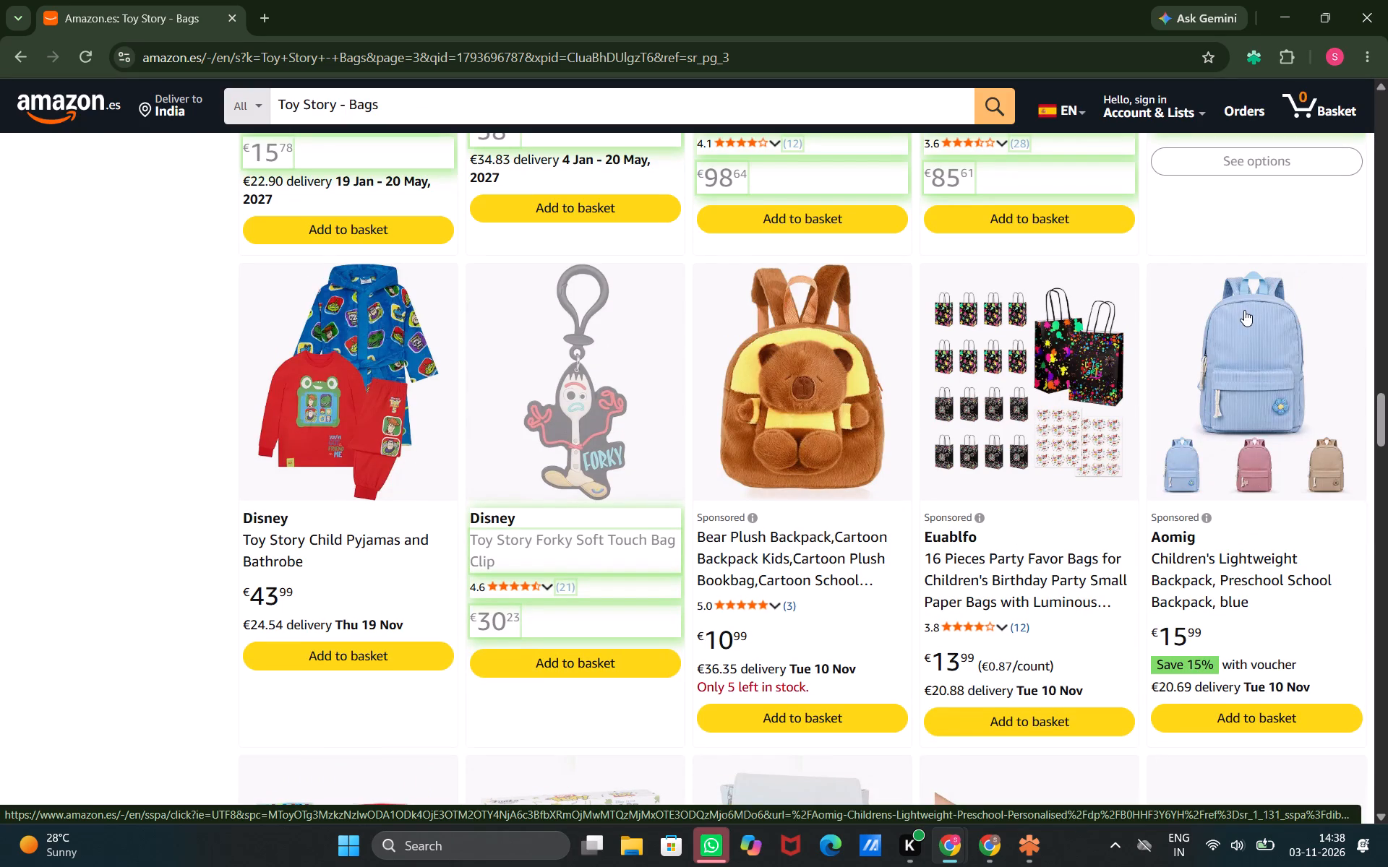
scroll(1244, 310, "down", 7)
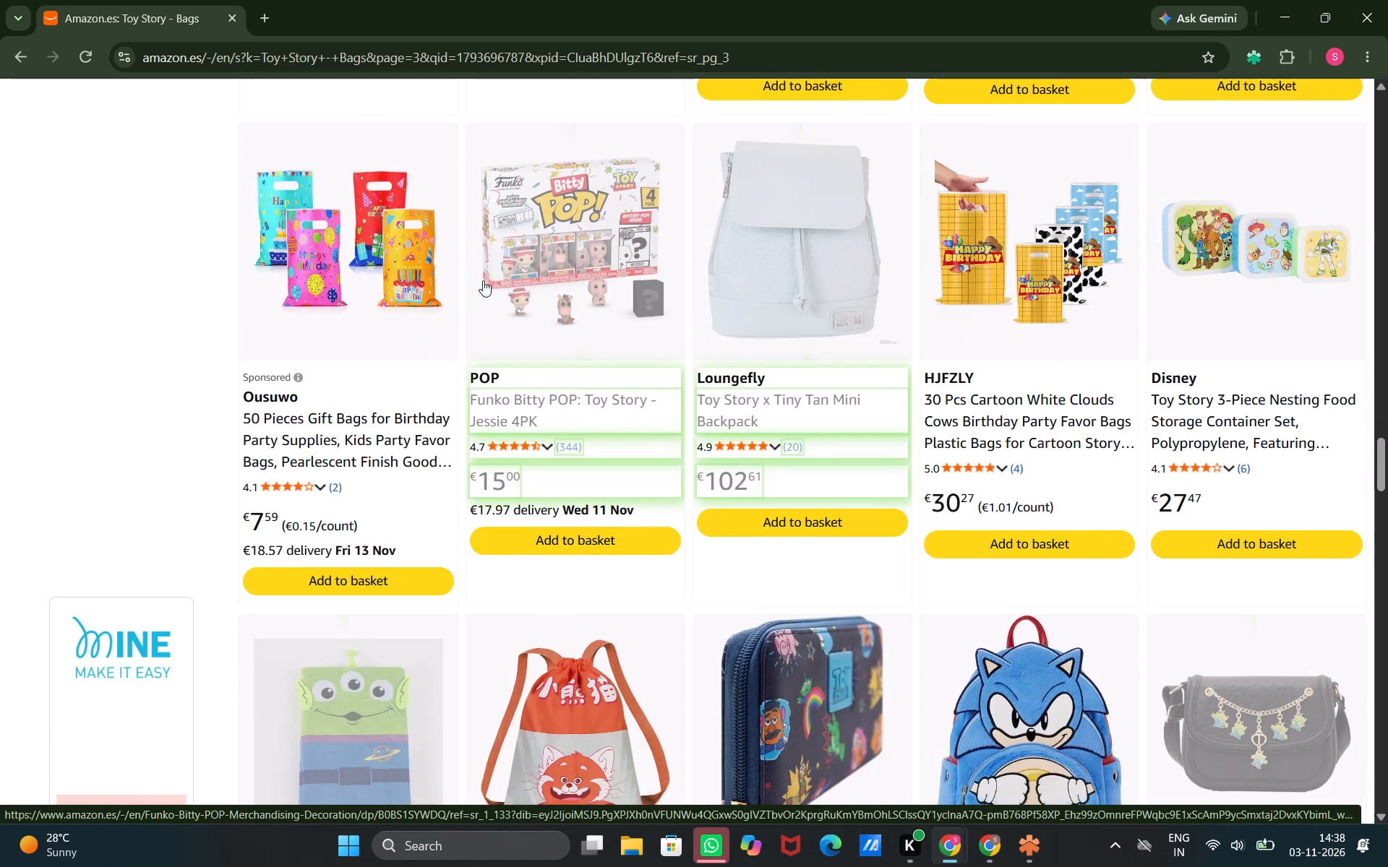
scroll(350, 298, "down", 6)
scroll(846, 151, "down", 5)
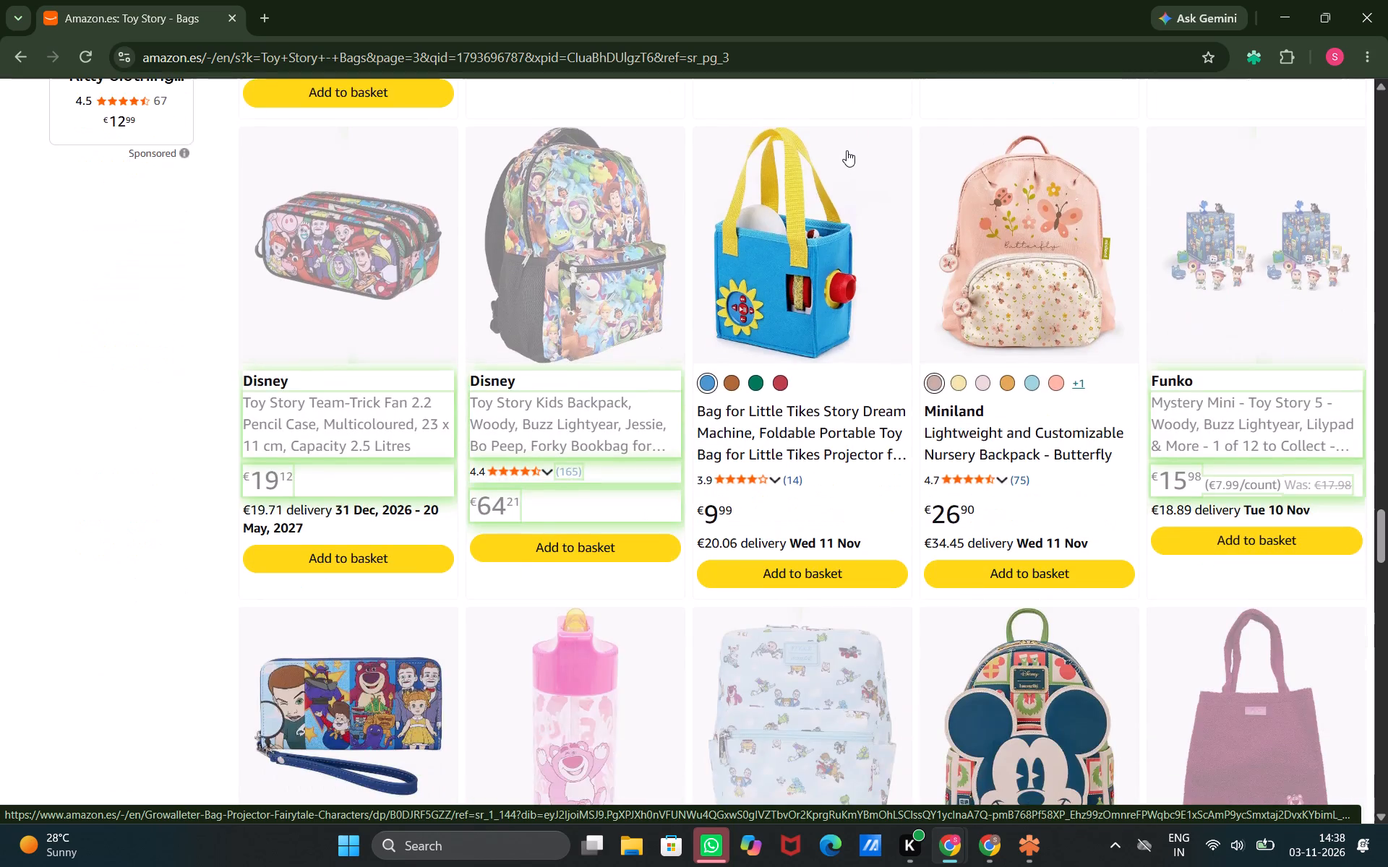
scroll(847, 151, "down", 11)
scroll(835, 163, "up", 4)
scroll(835, 163, "down", 7)
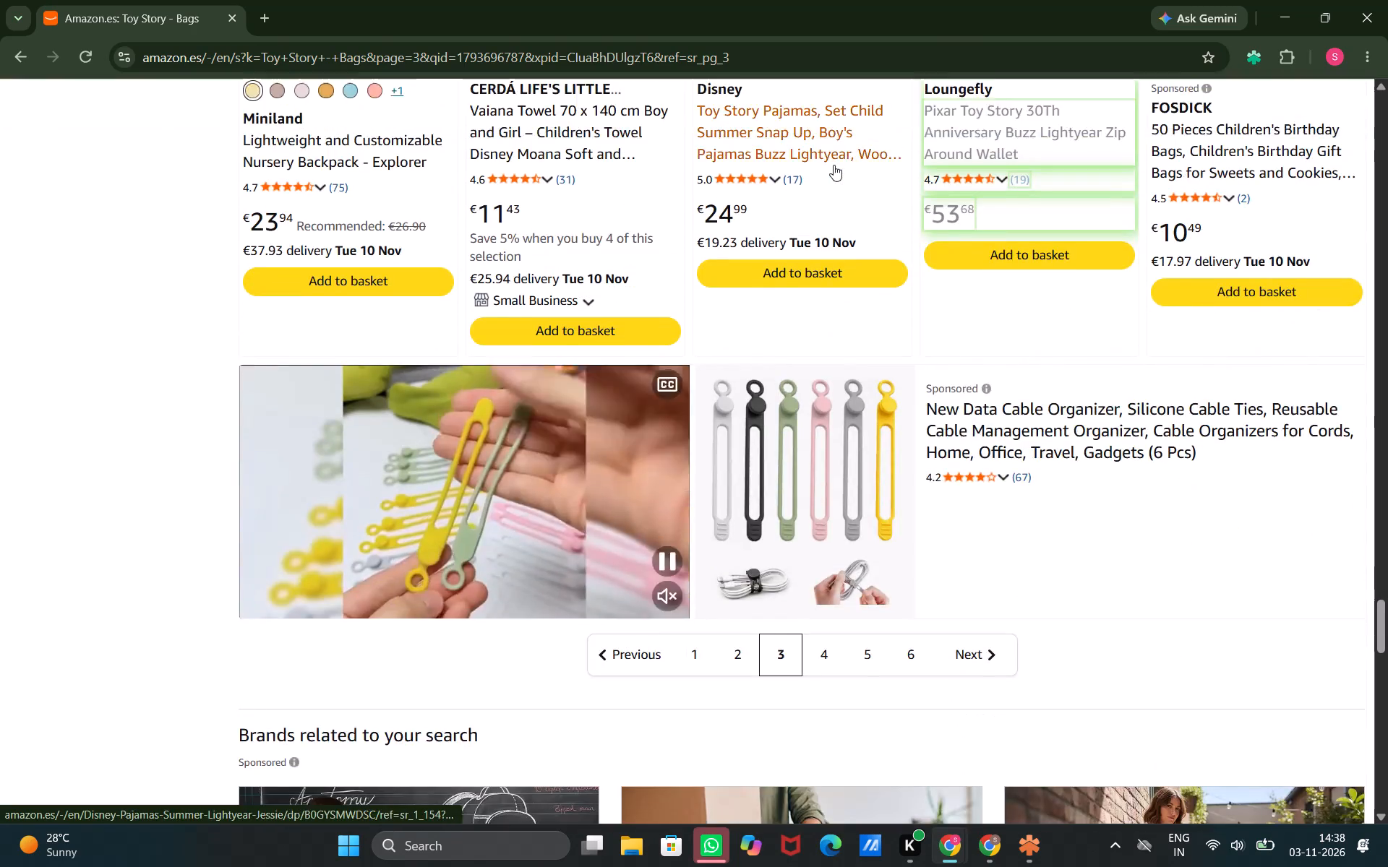
scroll(834, 165, "down", 5)
left_click(821, 195)
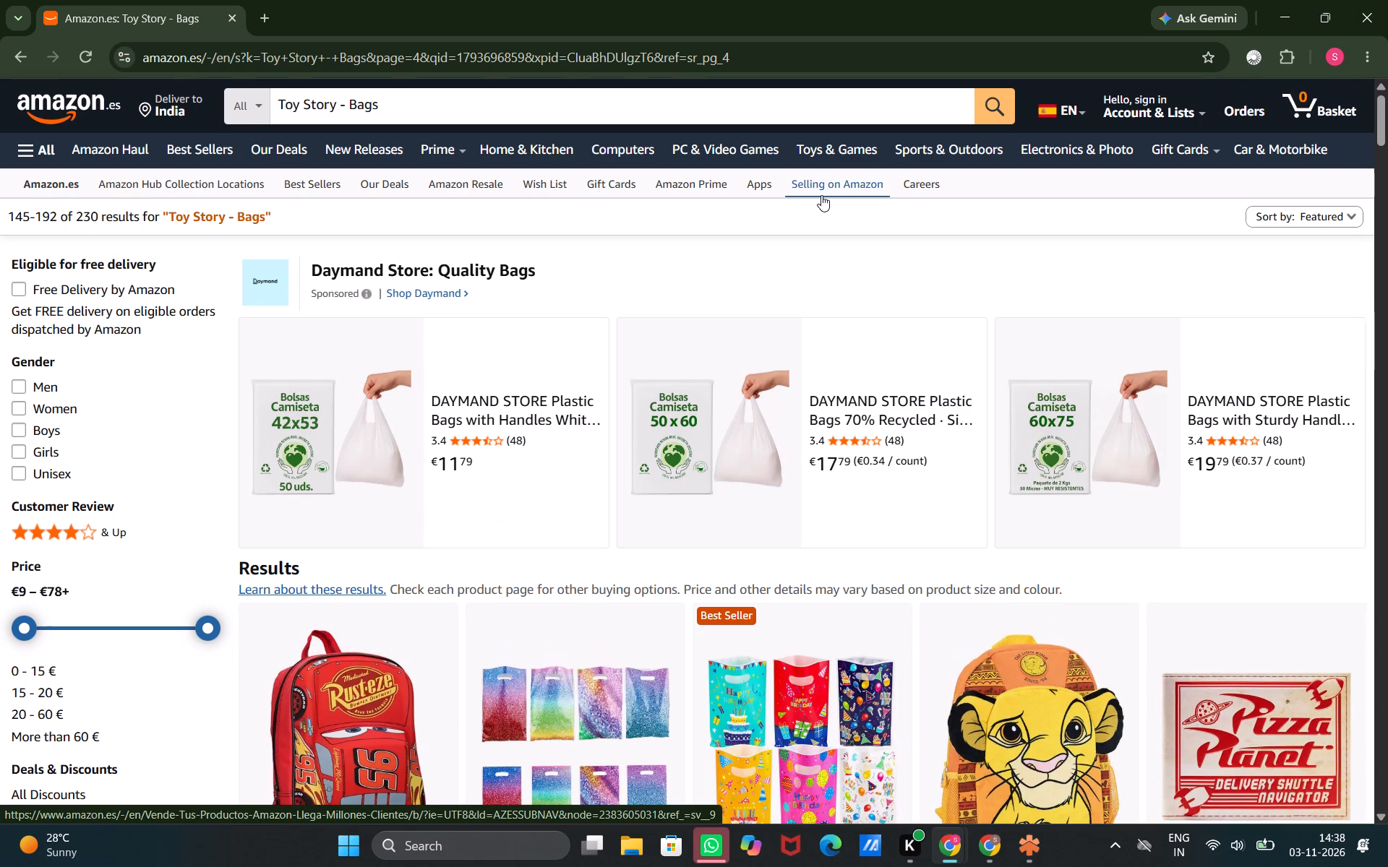
Check the products above More results on results page 4 for unlogged Disney Toy Story bags.
scroll(818, 197, "down", 11)
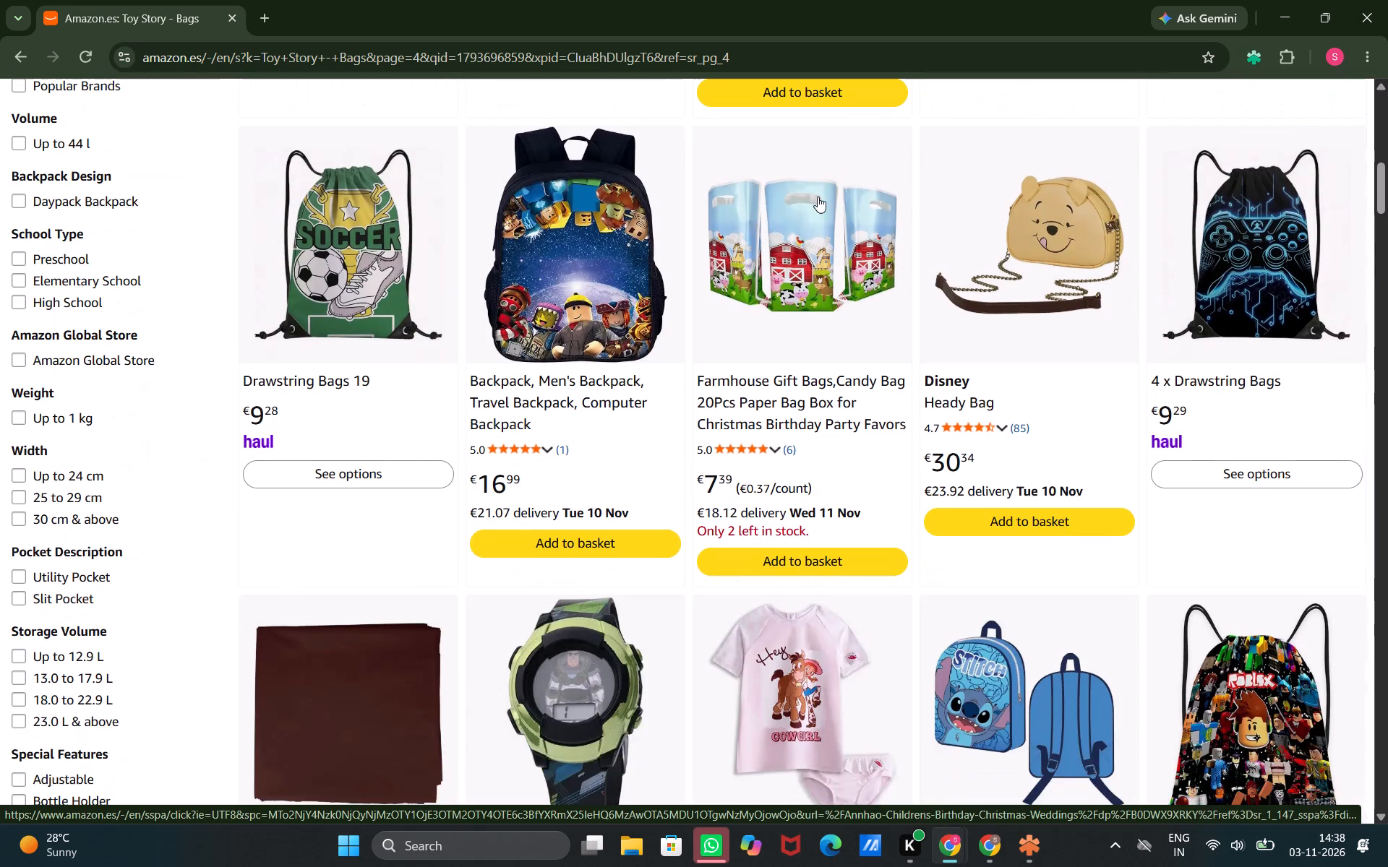
scroll(811, 203, "down", 7)
scroll(797, 202, "up", 1)
scroll(796, 203, "down", 8)
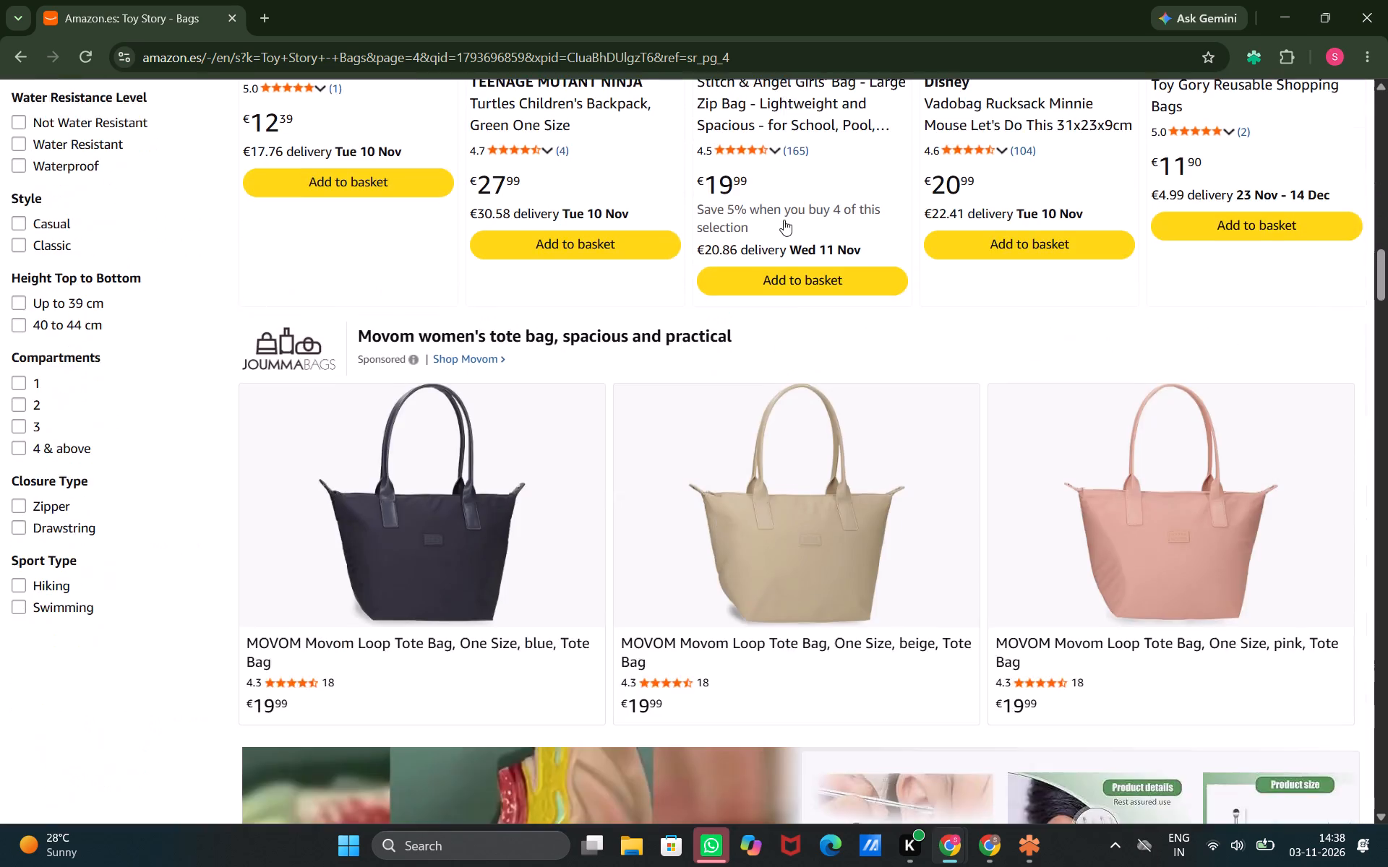
scroll(784, 220, "up", 9)
scroll(784, 220, "down", 9)
scroll(784, 220, "up", 8)
scroll(784, 220, "down", 15)
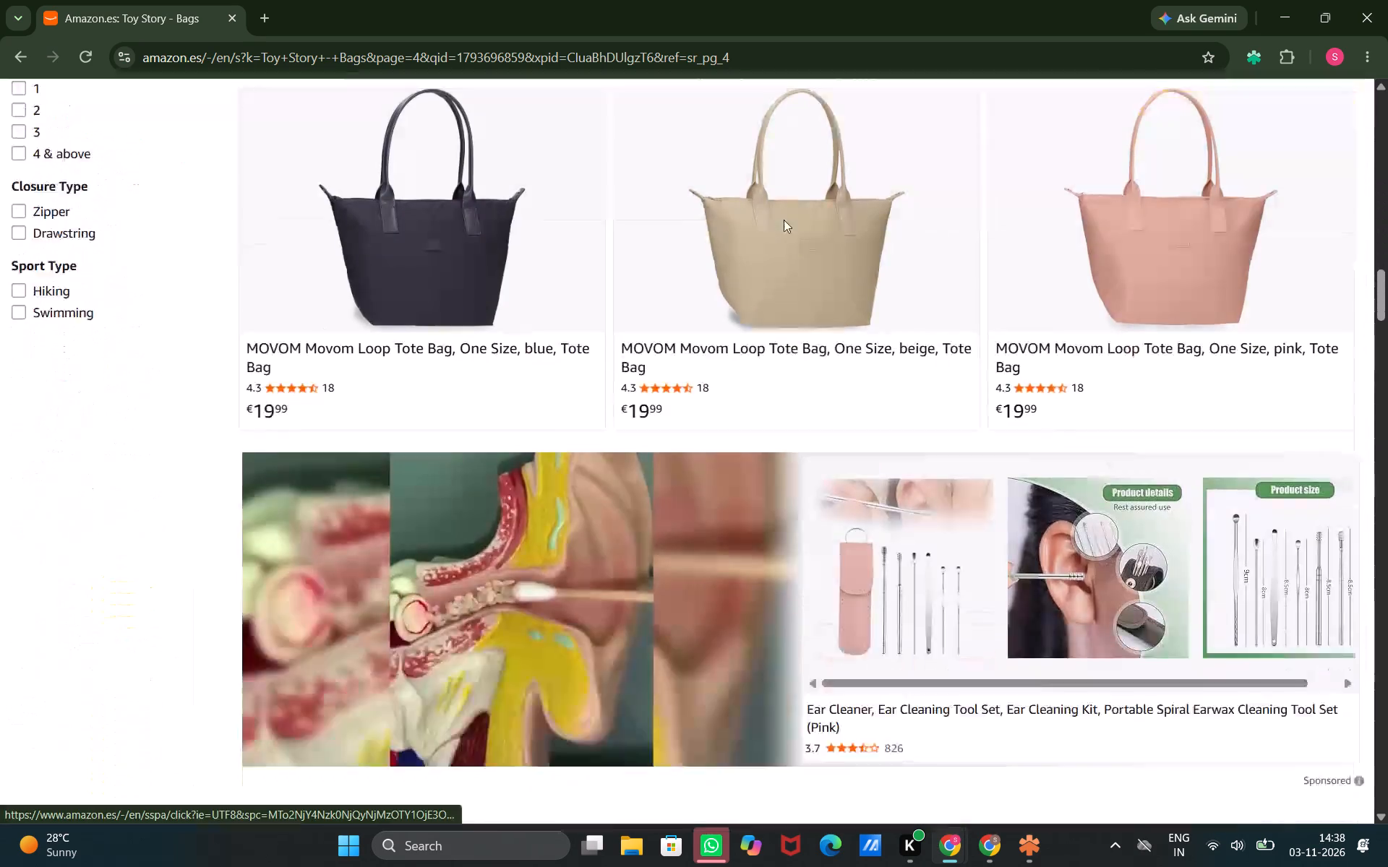
Find the JNIAP Toy Movie Crossbody Bag under More results on page 4 and log its link in cell C21483.
scroll(784, 220, "down", 6)
scroll(784, 220, "up", 2)
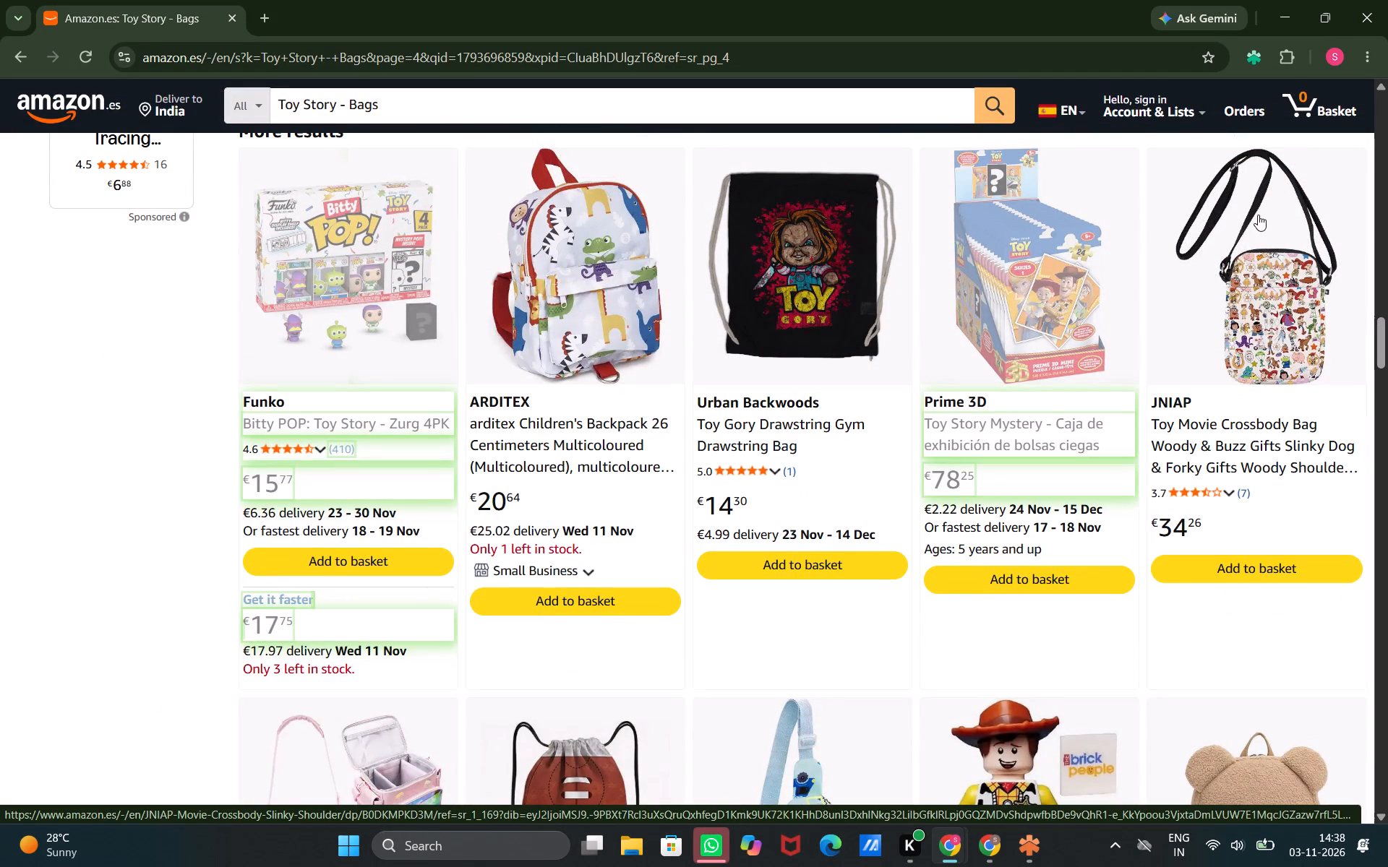
right_click(1304, 424)
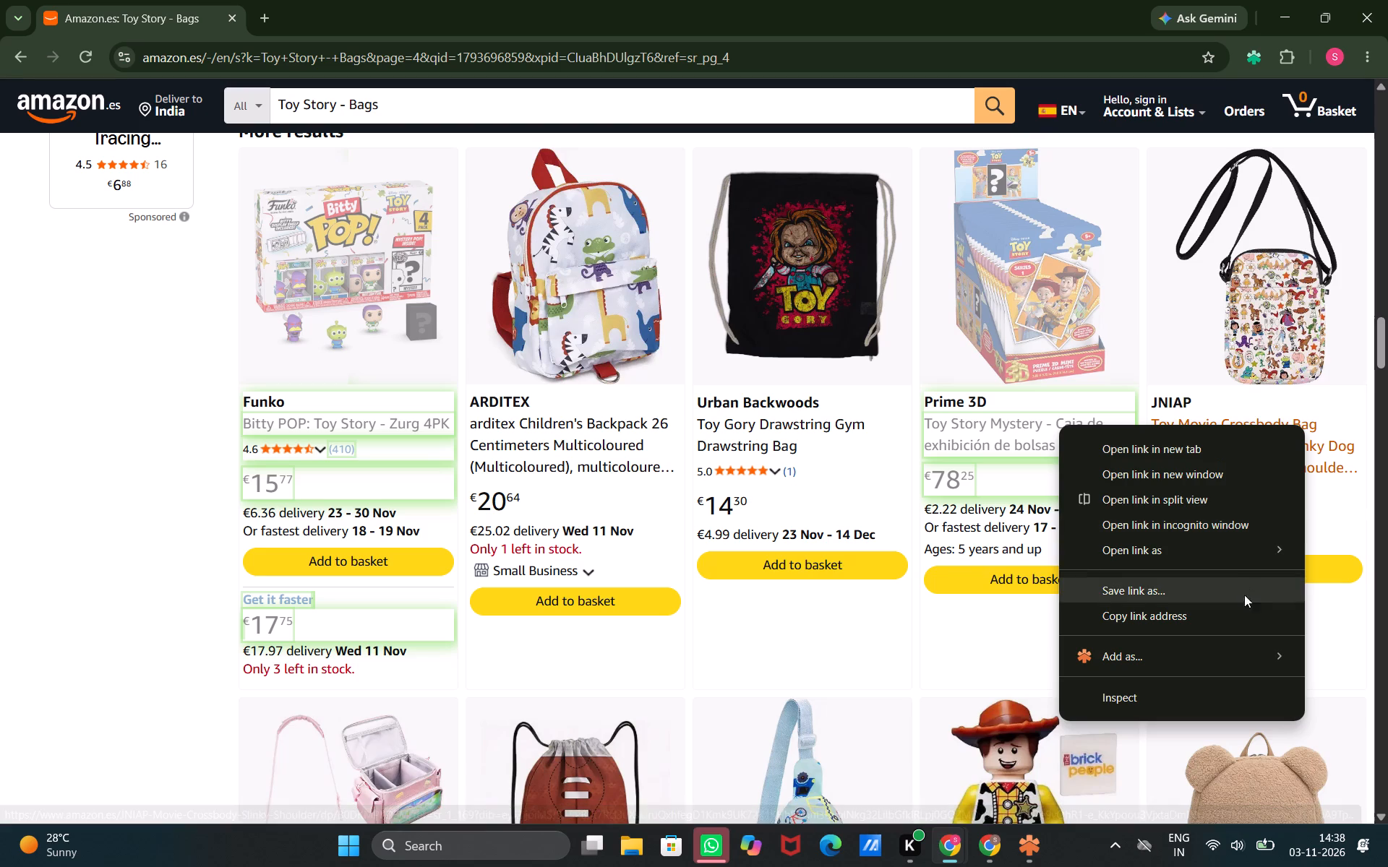
left_click(1241, 613)
key("alt+Tab")
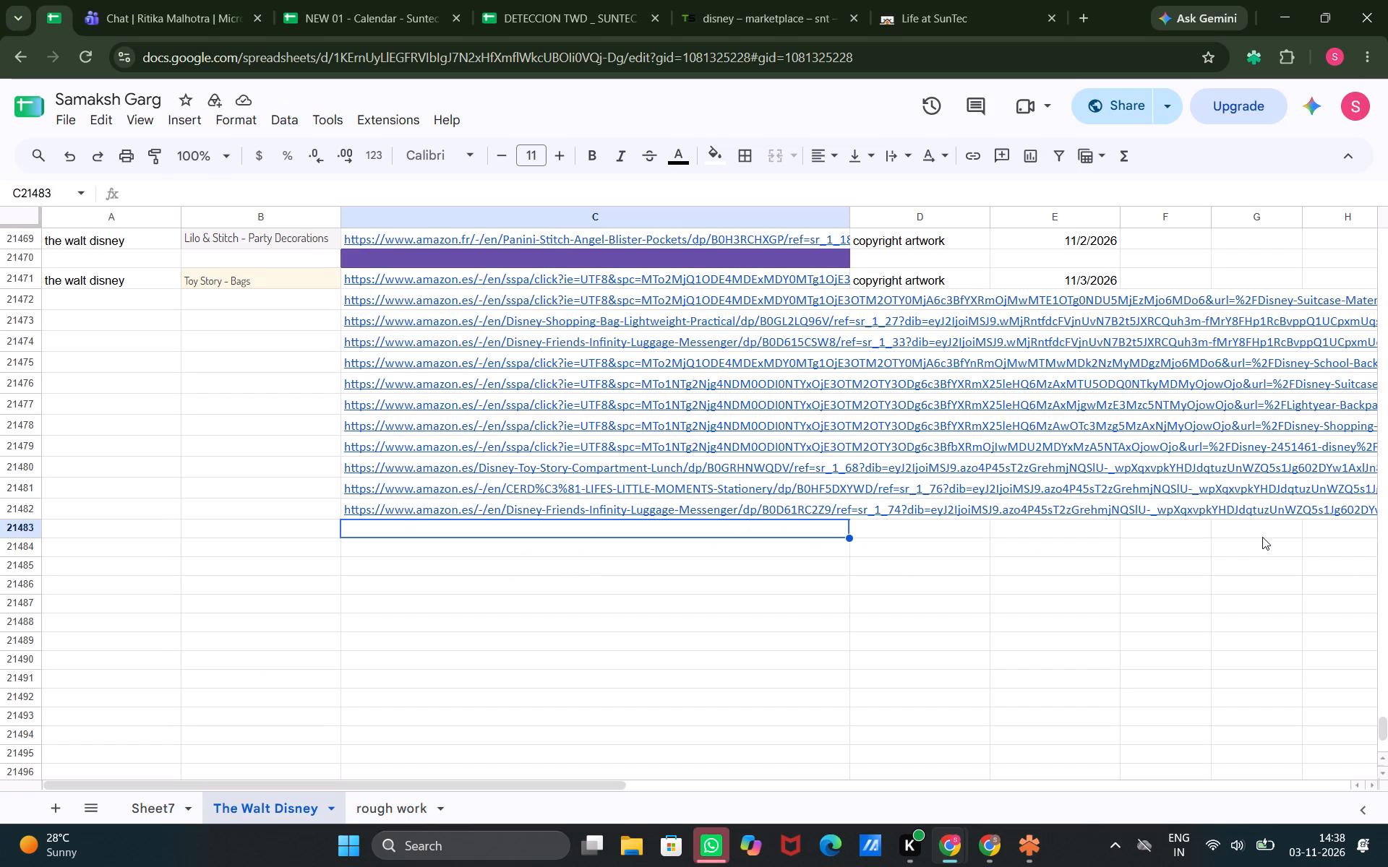
key("ctrl+v")
key("Return")
key("Return")
key("alt+Tab")
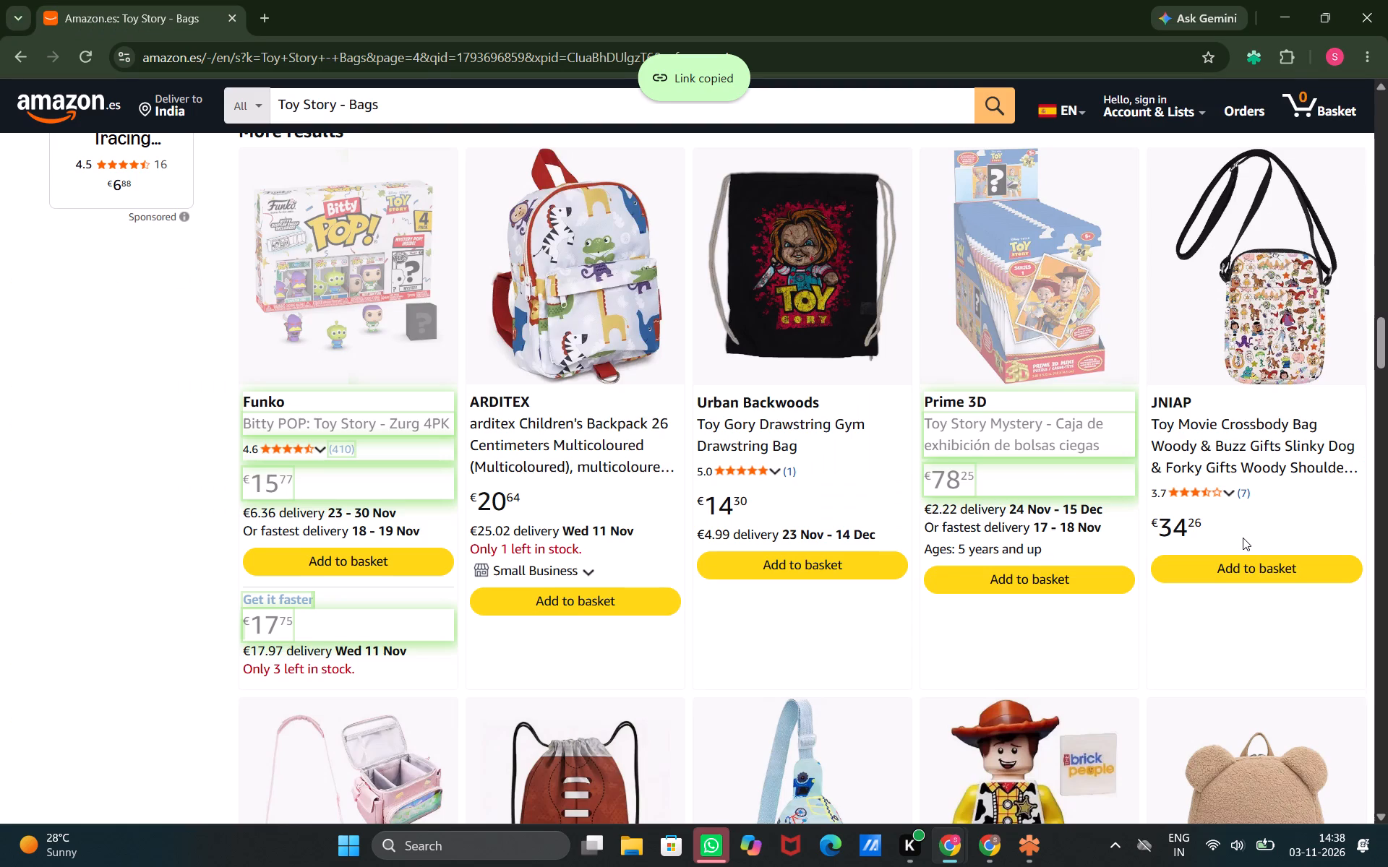
Check the remaining products on results page 4 and open page 5 of the Toy Story - Bags results.
scroll(1162, 501, "down", 5)
scroll(1115, 328, "down", 8)
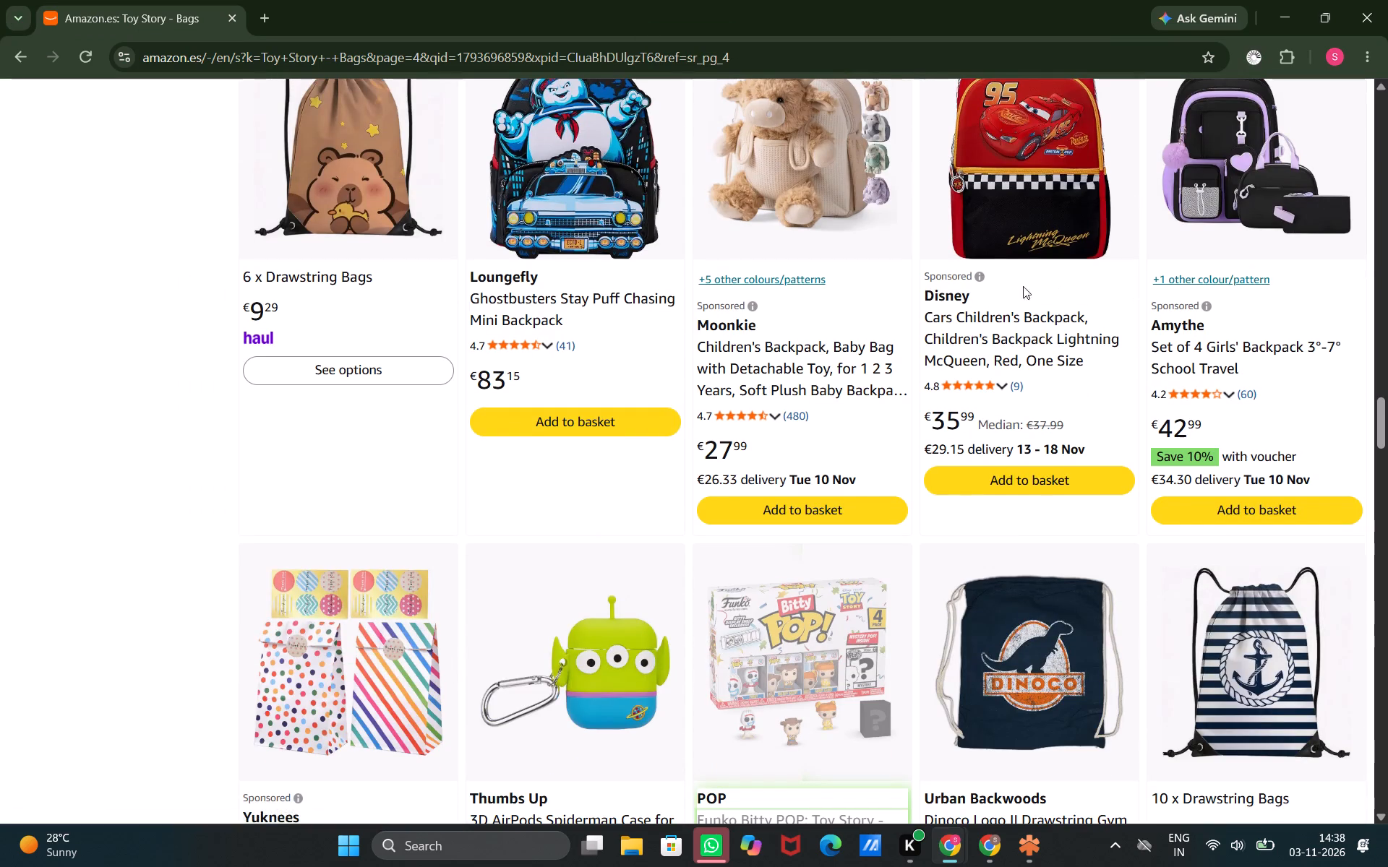
scroll(466, 382, "down", 5)
scroll(458, 384, "up", 6)
scroll(458, 384, "down", 7)
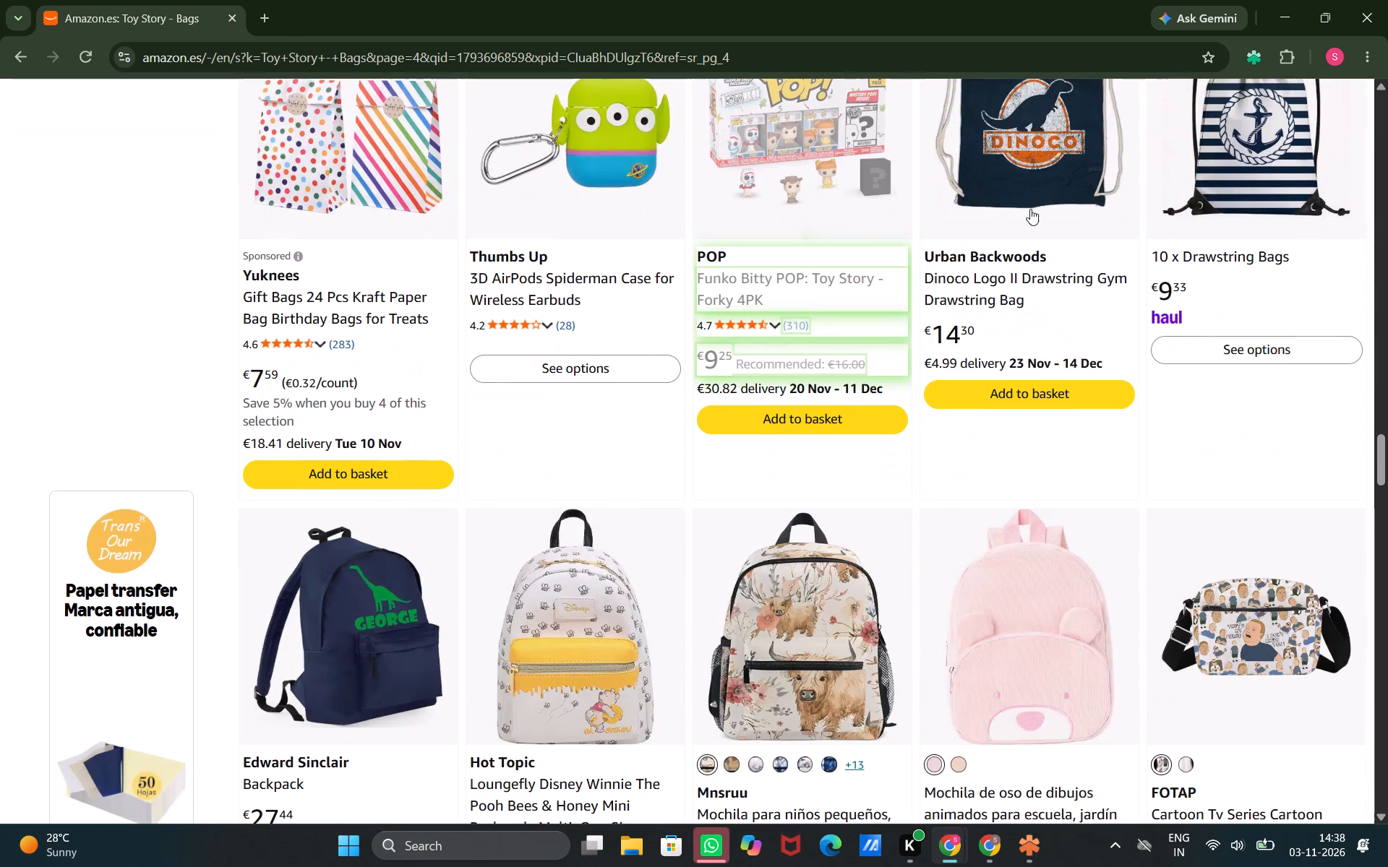
scroll(1359, 142, "down", 5)
scroll(289, 288, "down", 2)
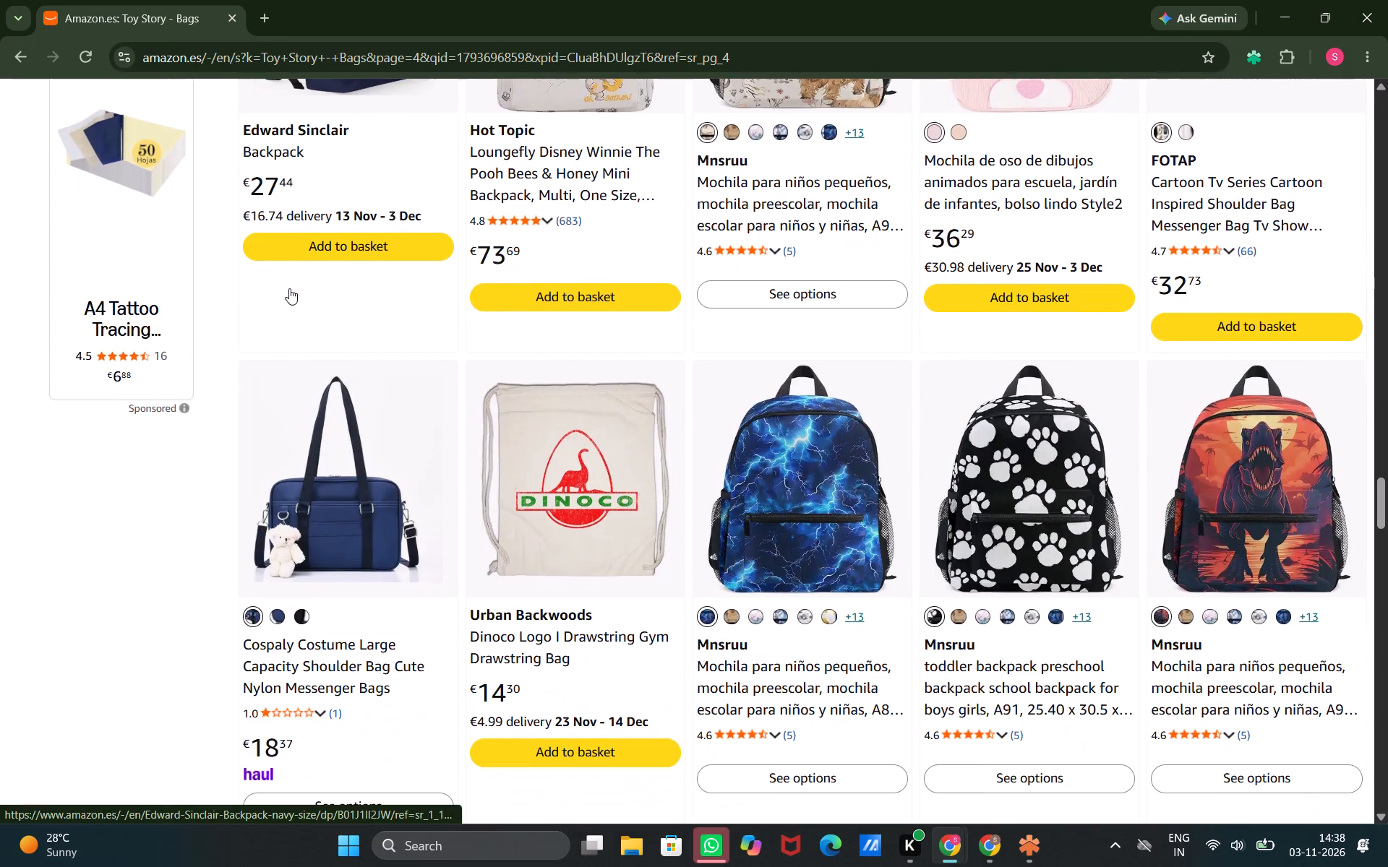
scroll(333, 282, "down", 3)
scroll(1366, 134, "down", 5)
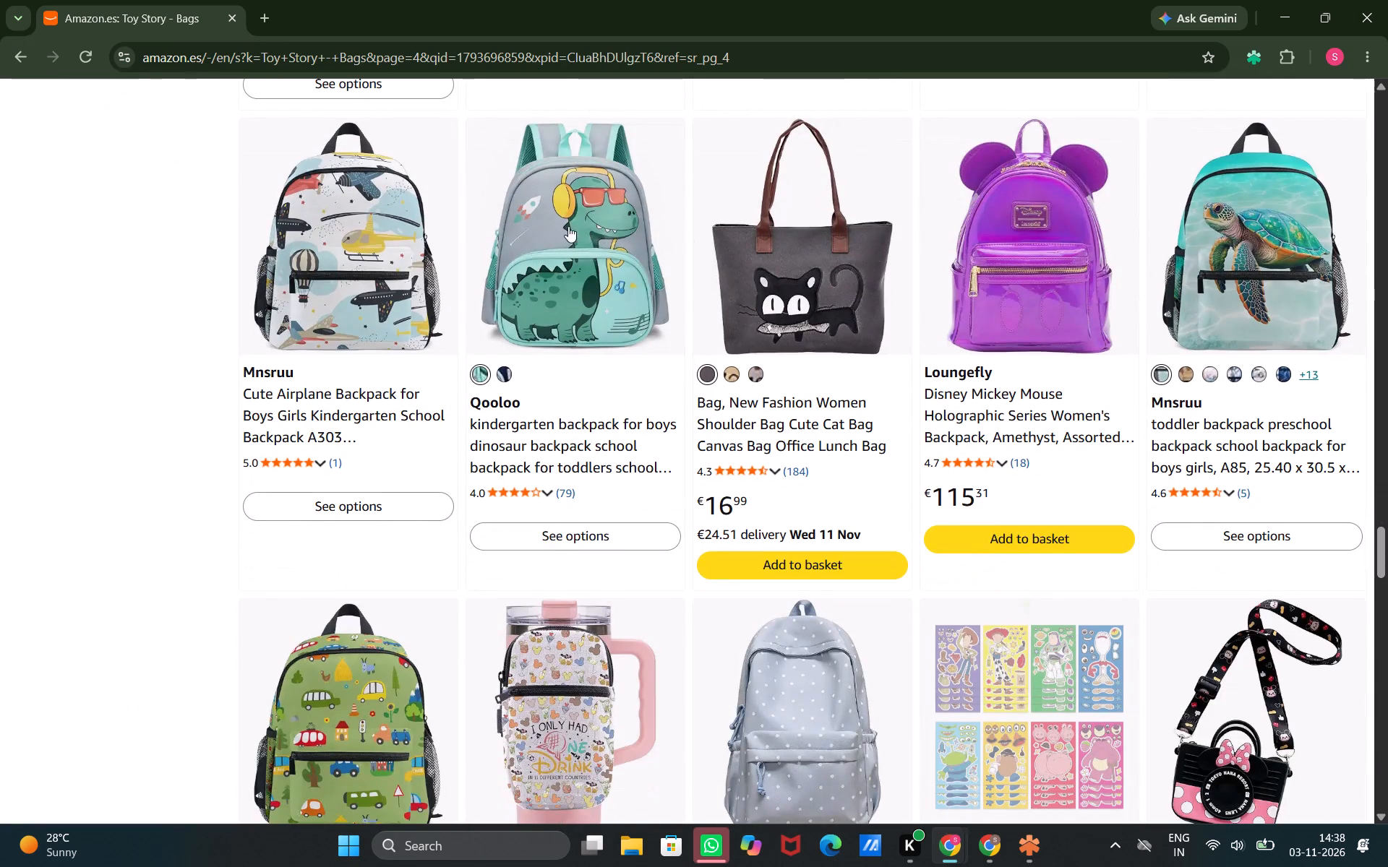
scroll(450, 268, "down", 6)
scroll(1142, 147, "down", 3)
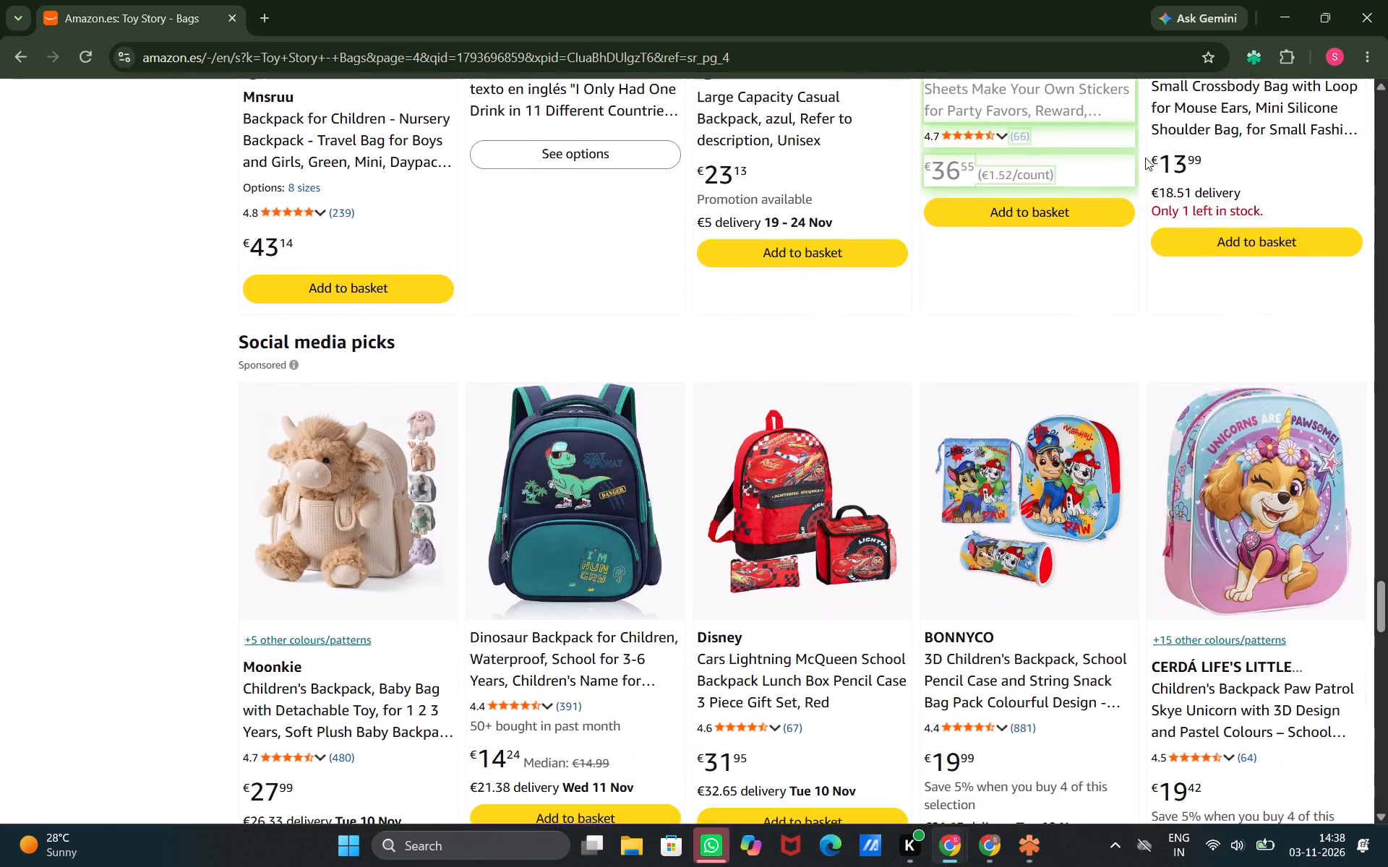
scroll(328, 403, "down", 7)
left_click(881, 324)
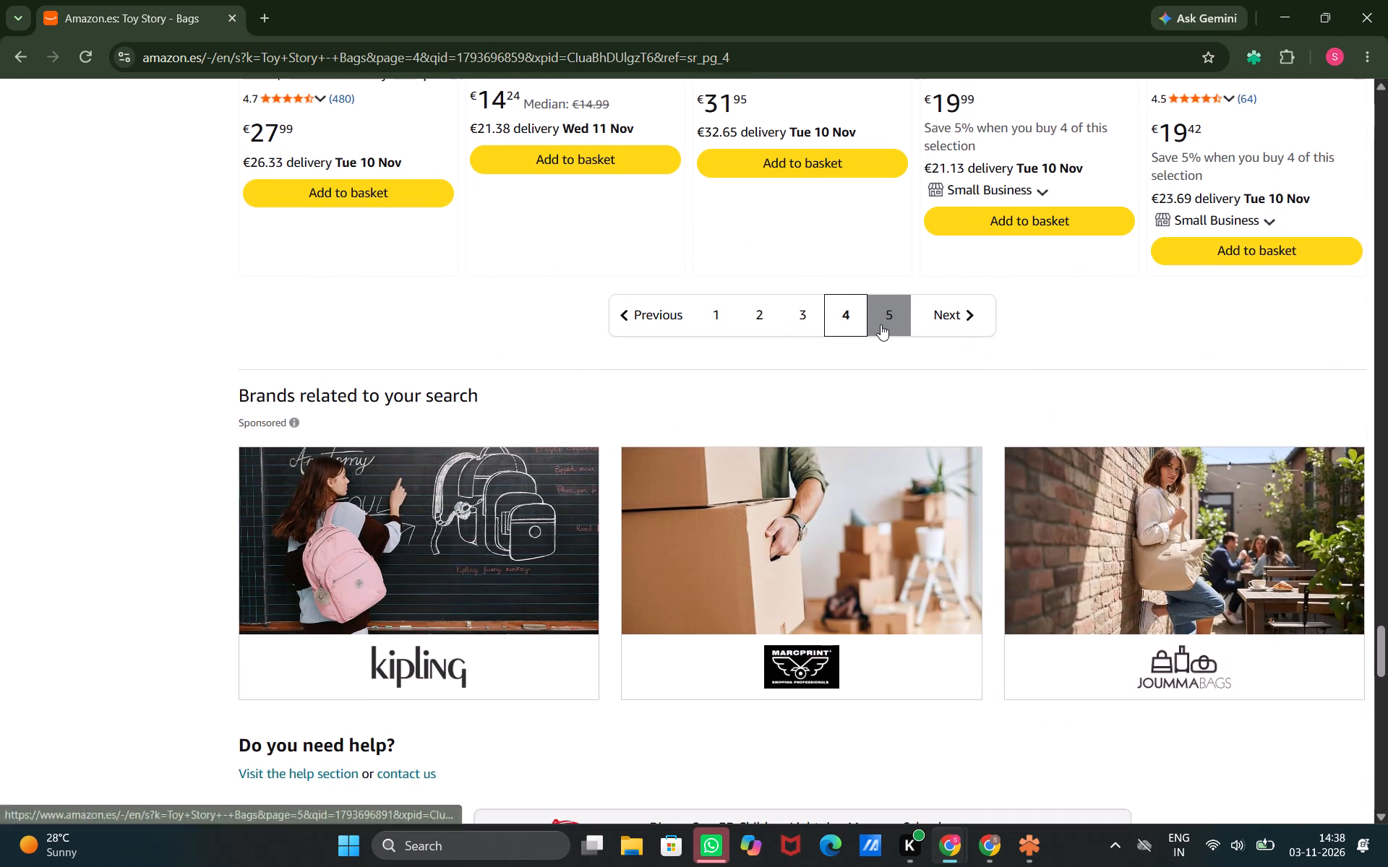
Check the products on results page 5, through to the end of the page, for unlogged Disney Toy Story bags.
scroll(795, 369, "down", 4)
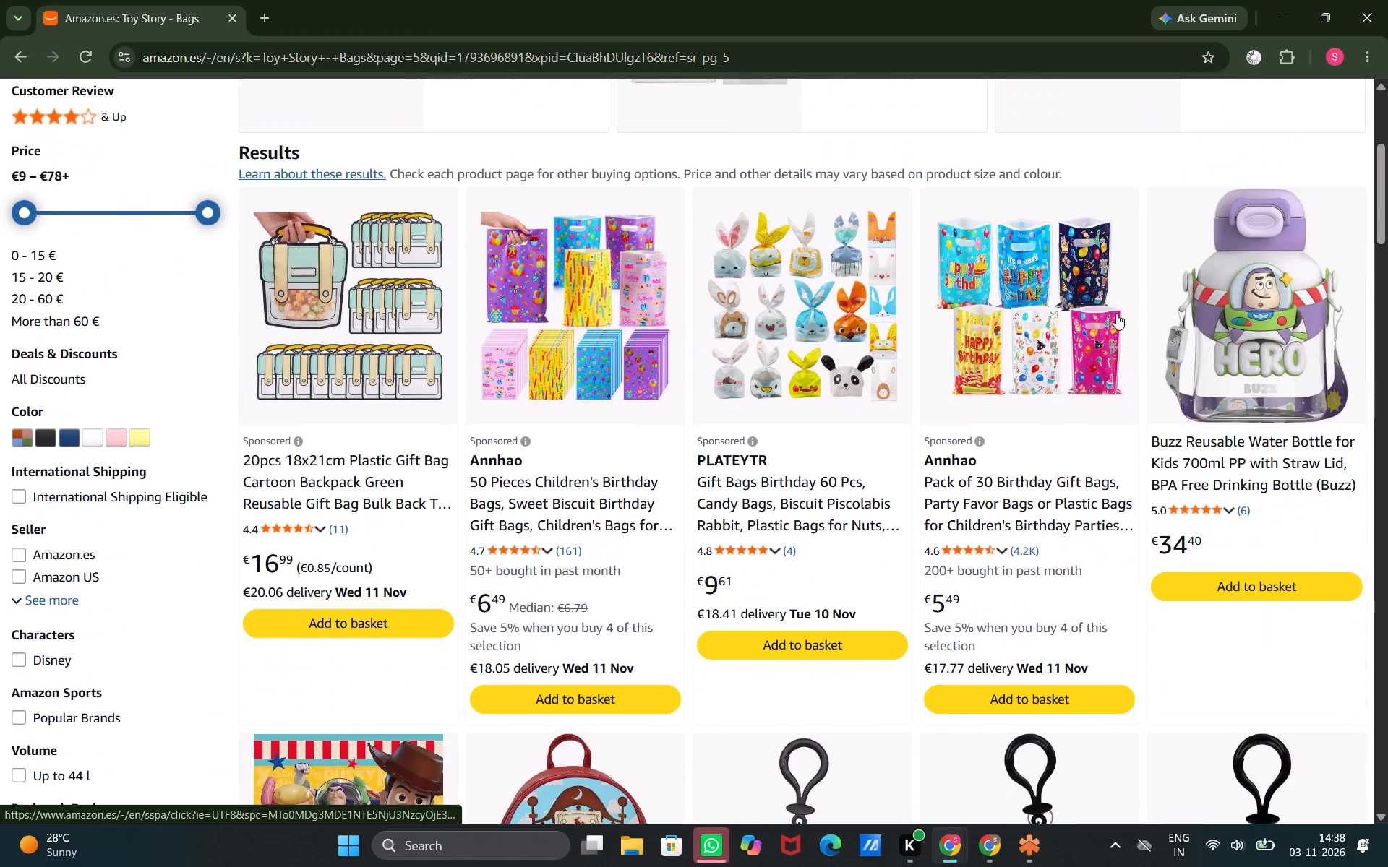
scroll(1137, 308, "down", 6)
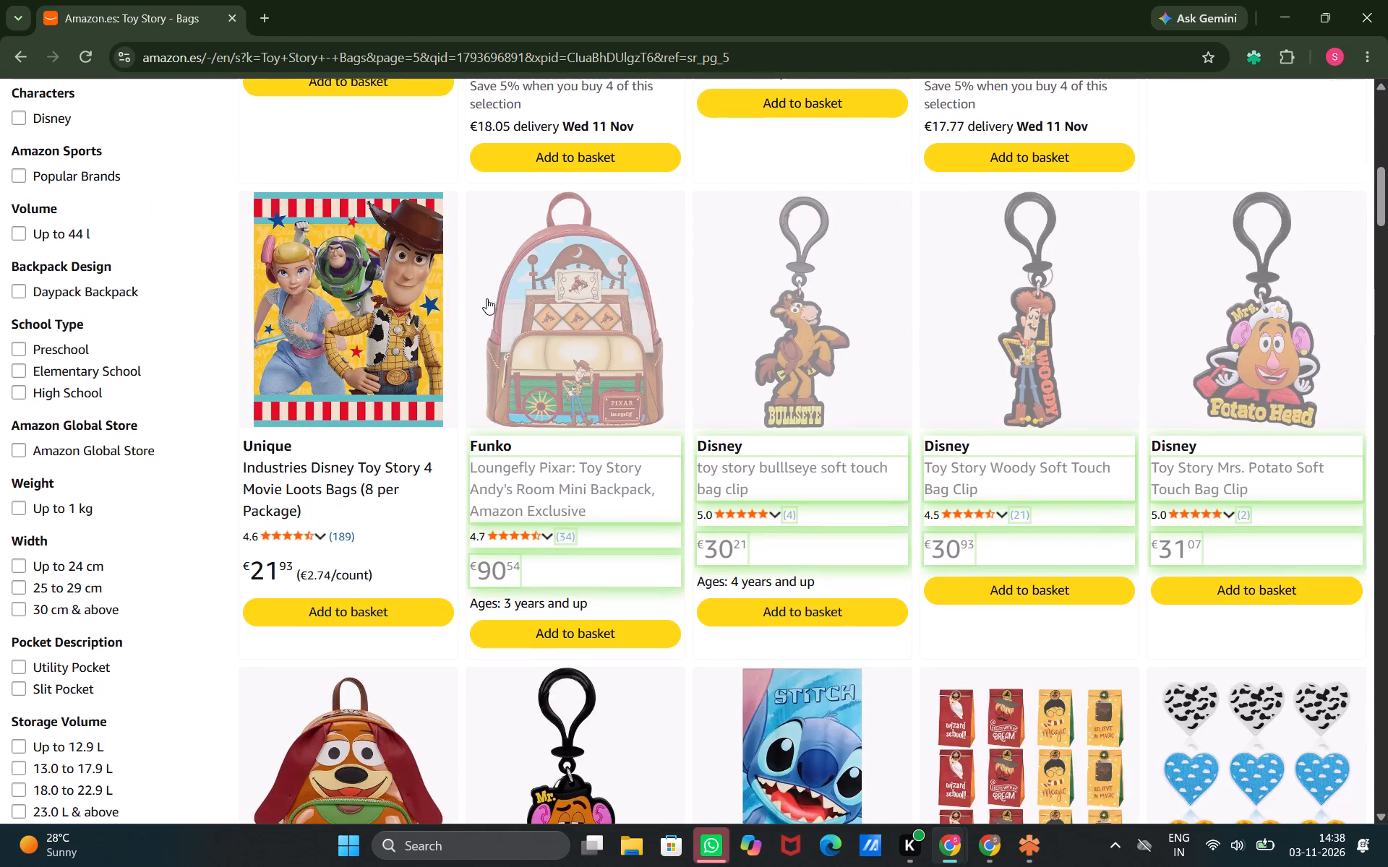
scroll(283, 322, "down", 6)
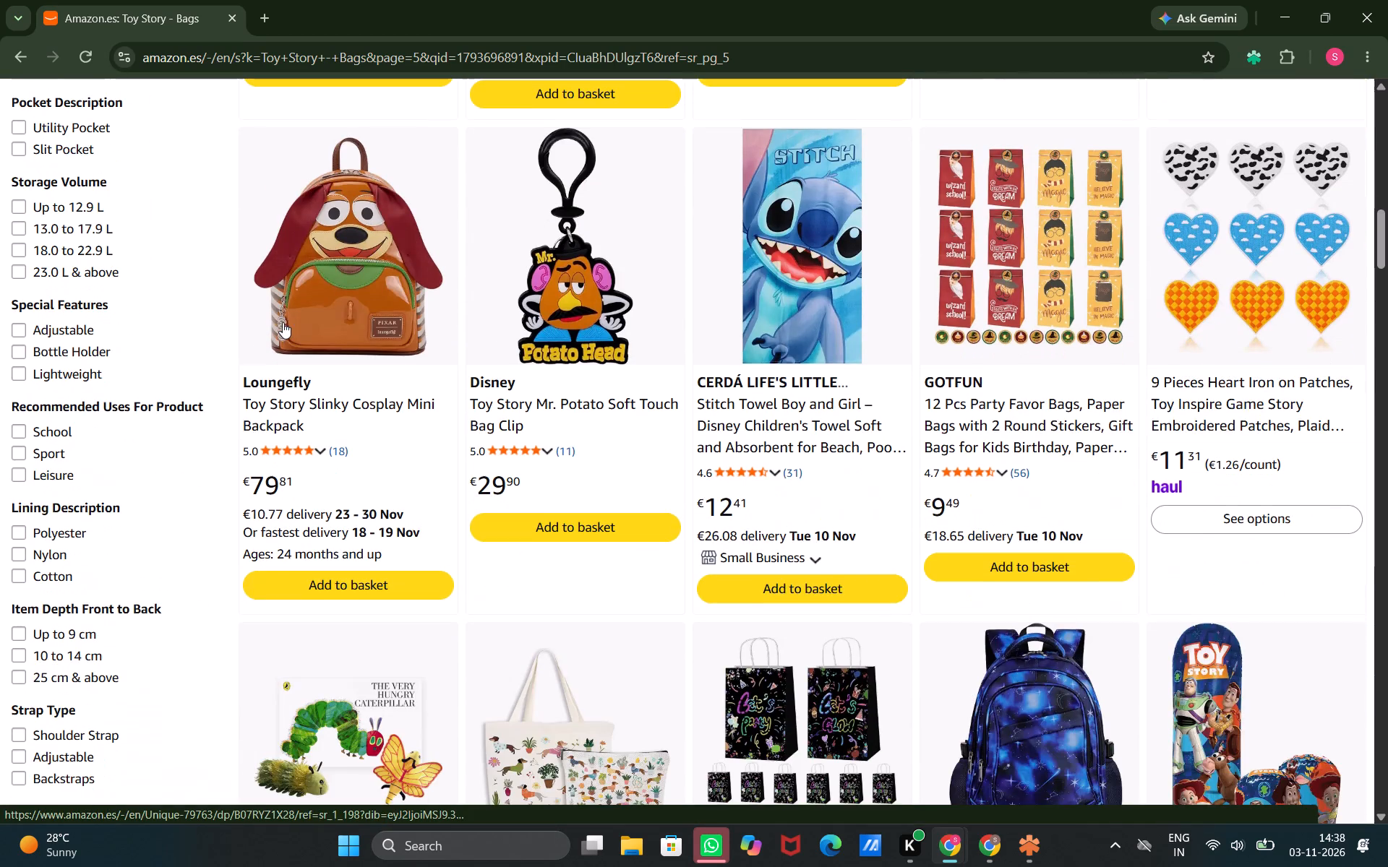
scroll(1232, 182, "down", 3)
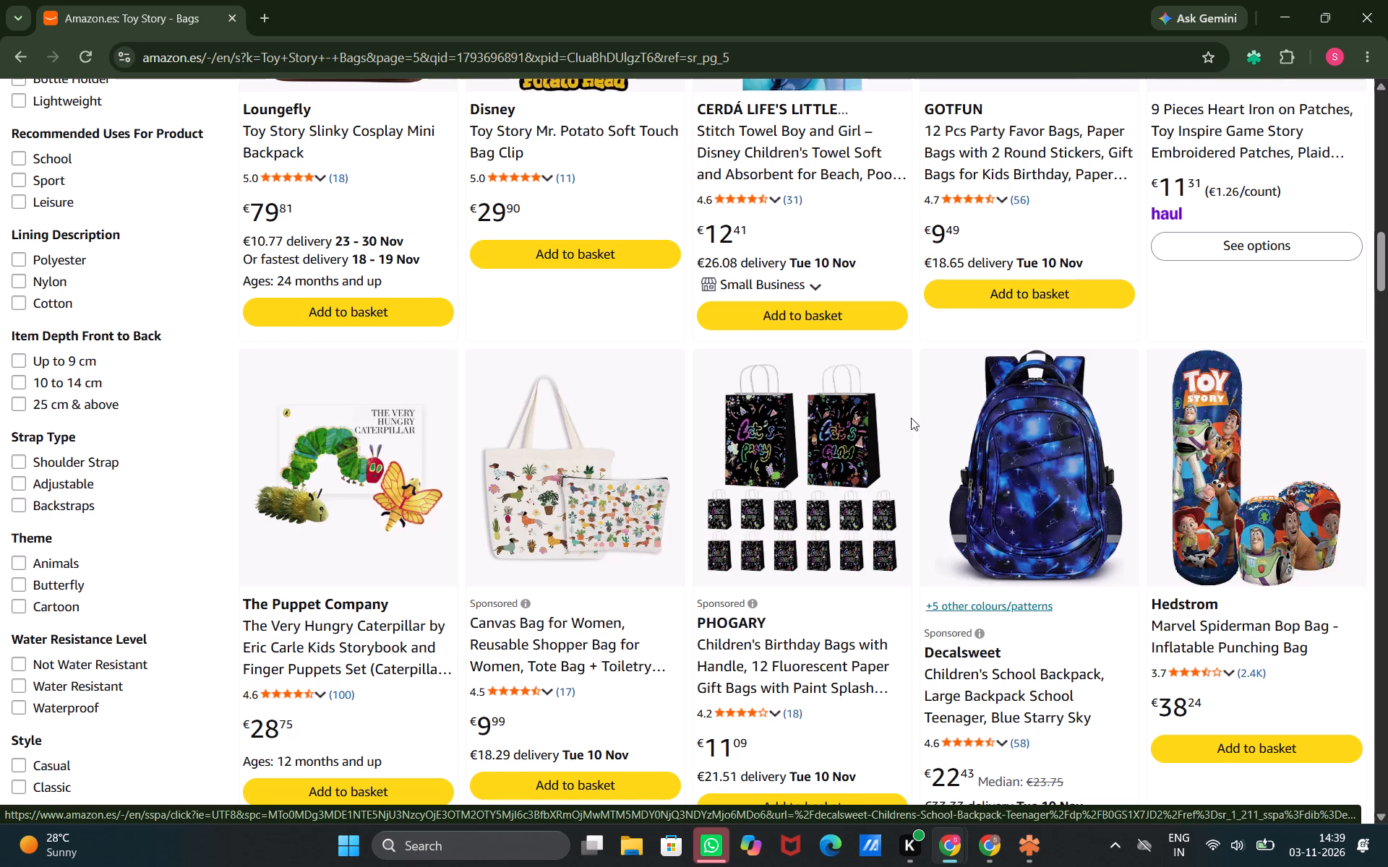
scroll(874, 437, "down", 8)
scroll(862, 323, "down", 7)
scroll(774, 439, "down", 2)
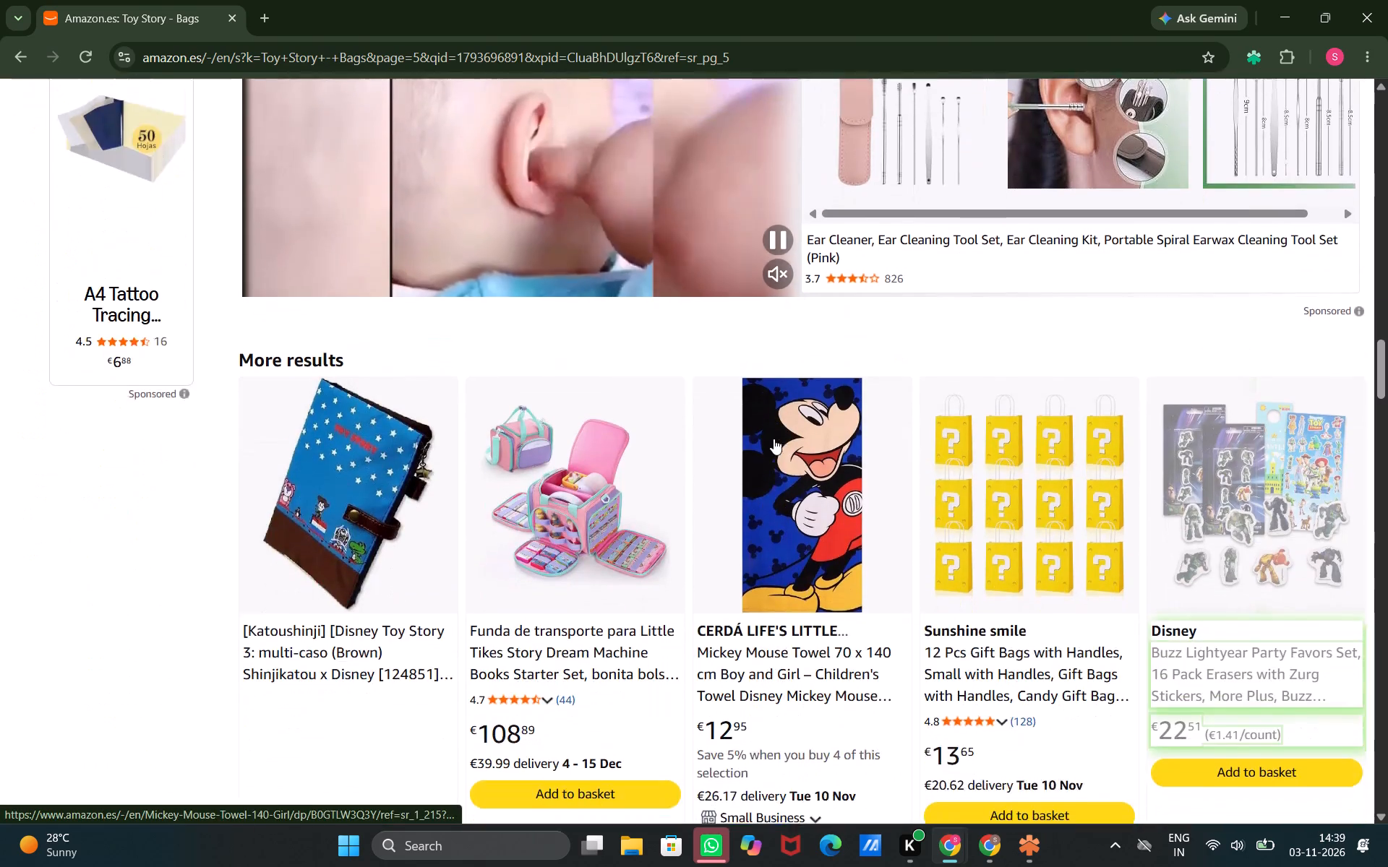
scroll(774, 439, "down", 12)
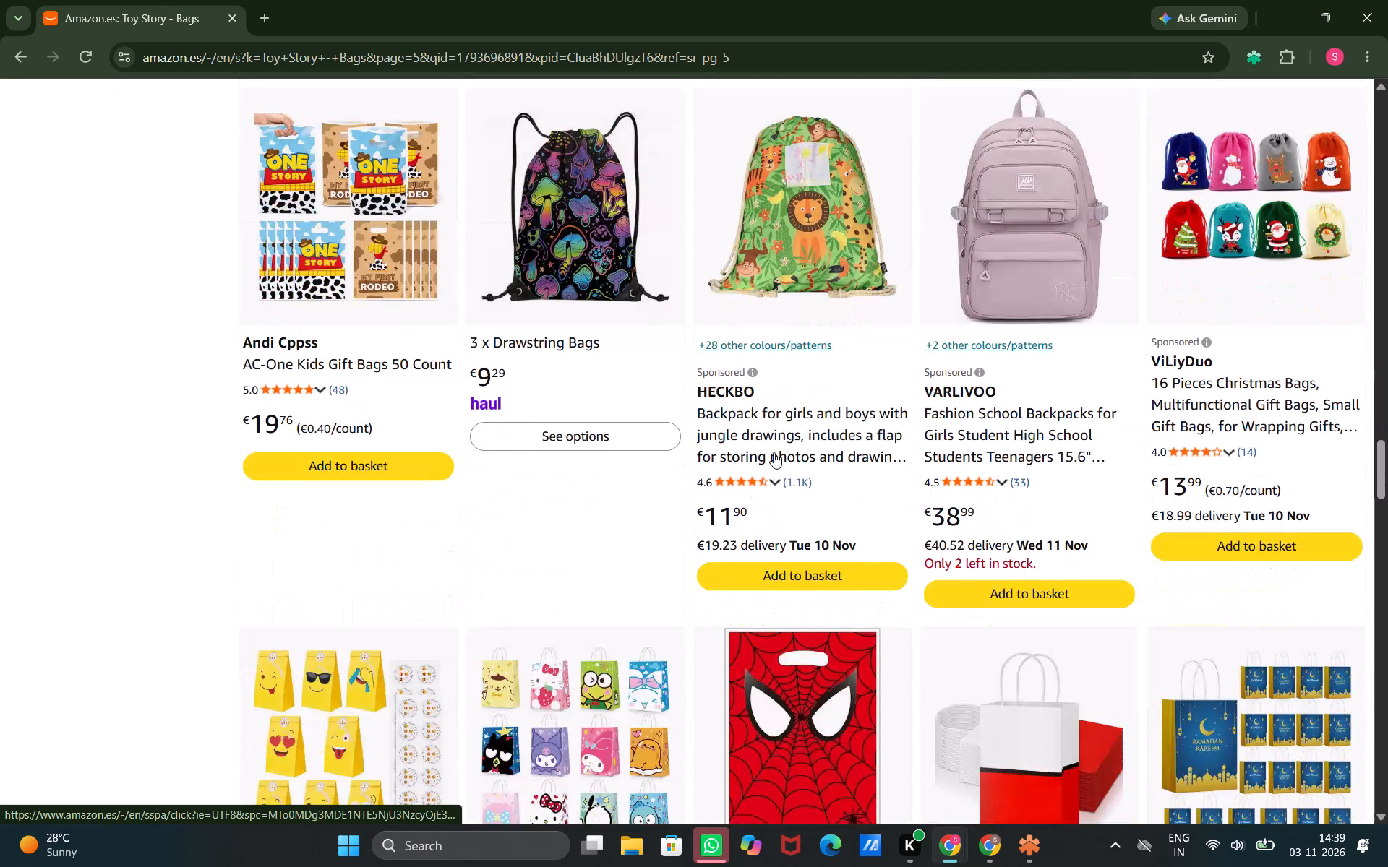
scroll(817, 456, "down", 10)
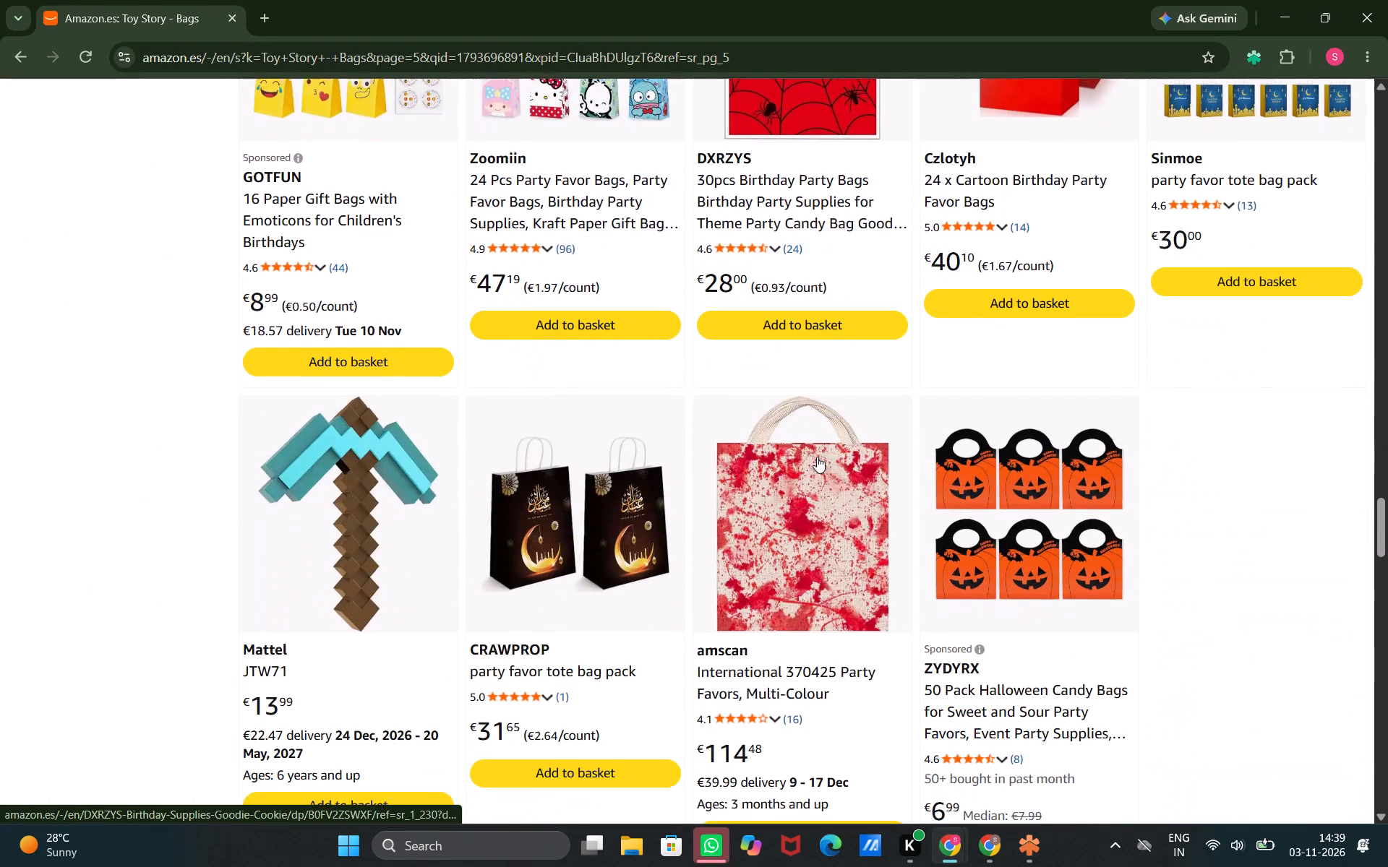
scroll(817, 457, "down", 7)
scroll(909, 620, "up", 2)
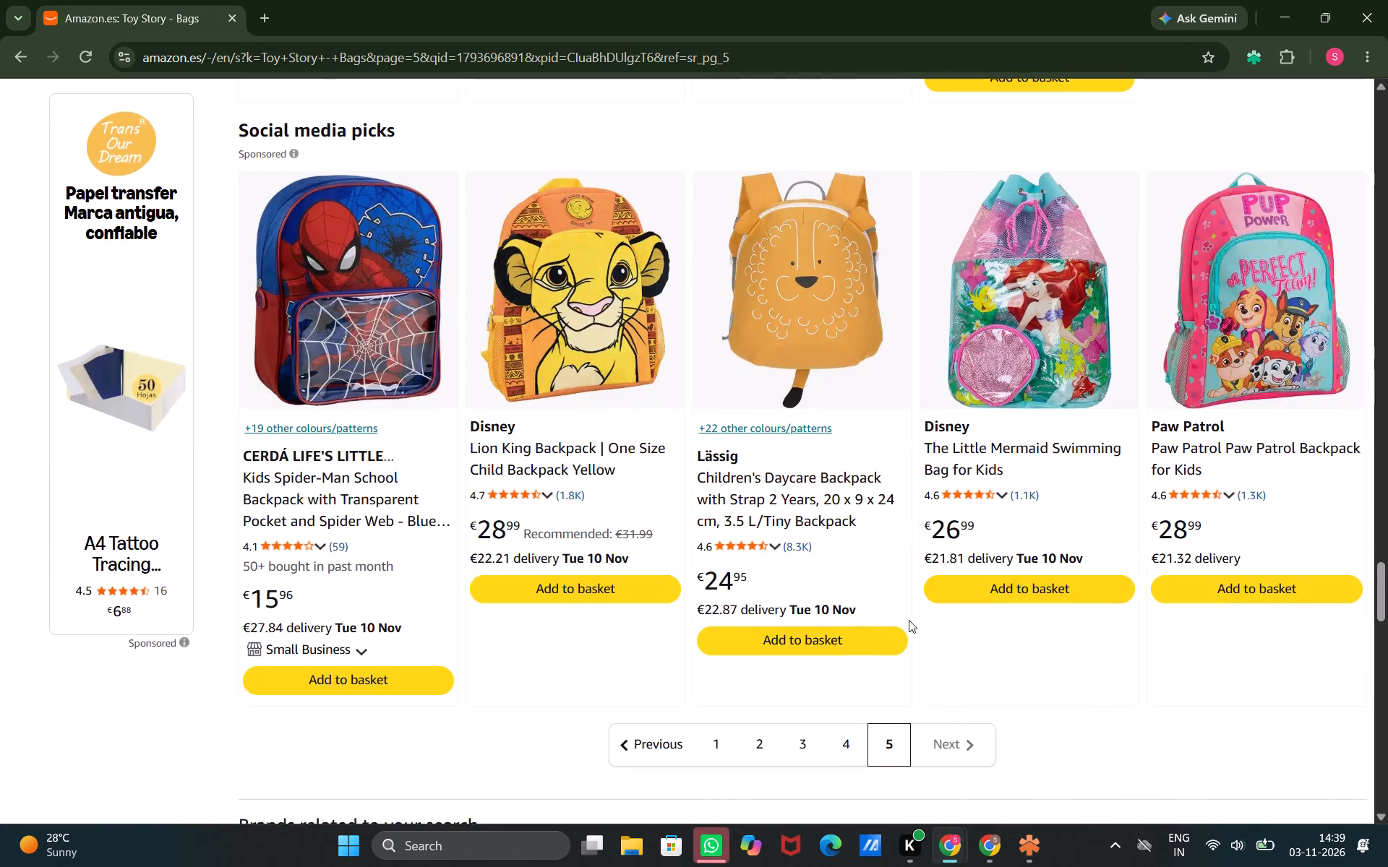
Change the search wording to Toy Story Bag and run it on Amazon.es.
scroll(909, 620, "up", 17)
left_click(396, 110)
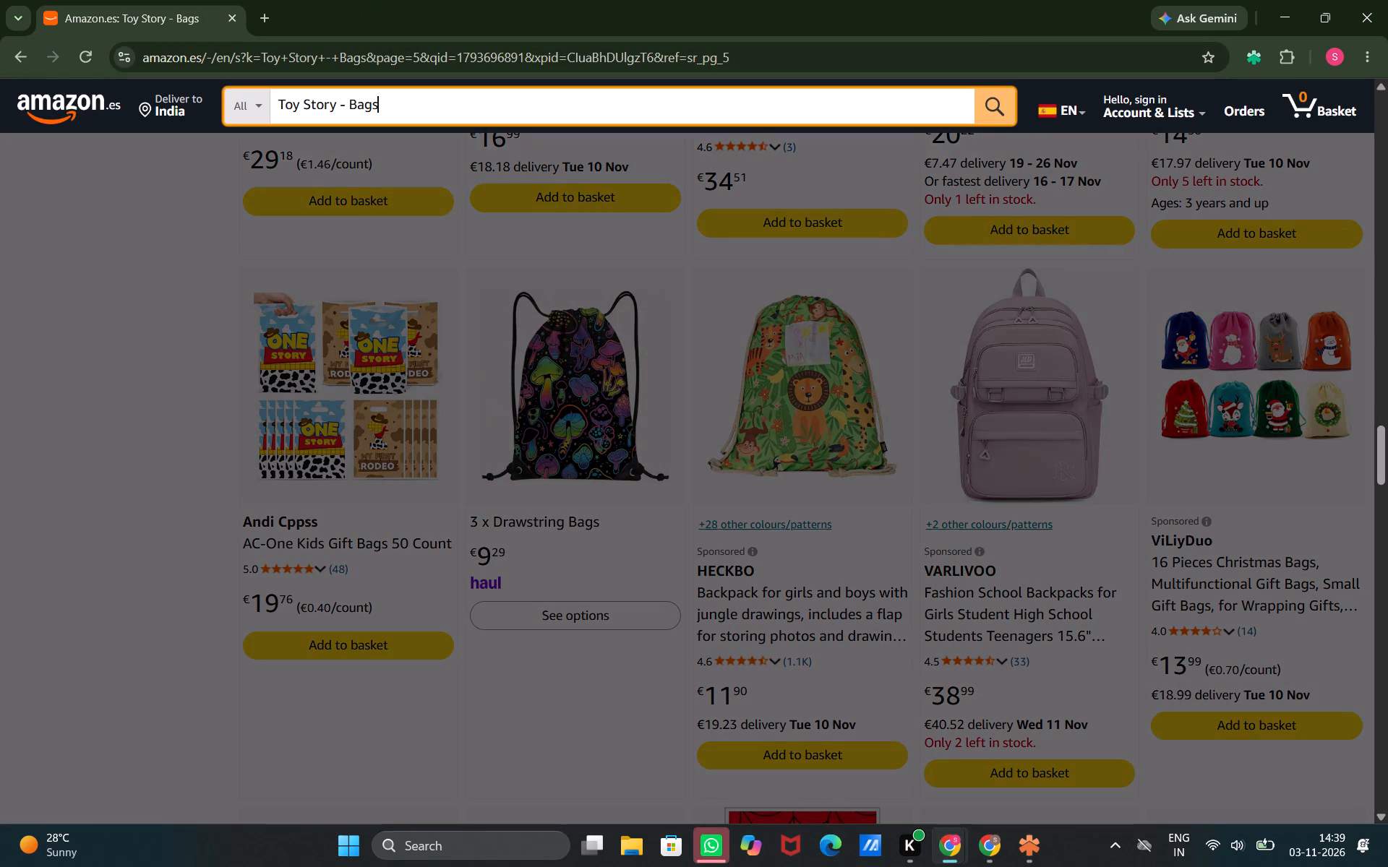
key("Left")
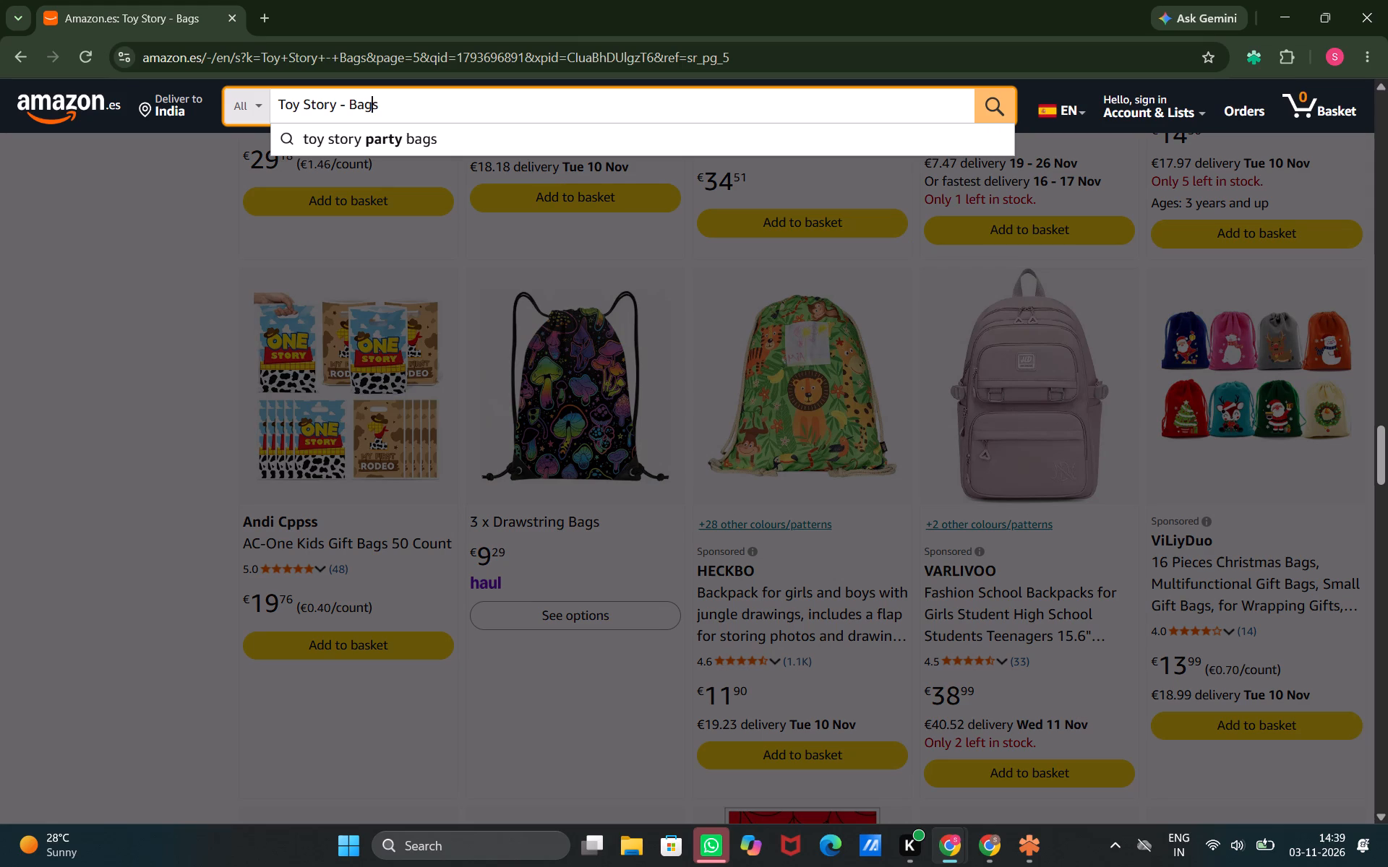
key("Right")
key("BackSpace")
key("Left")
key("Left")
key("Left")
key("Left")
key("BackSpace")
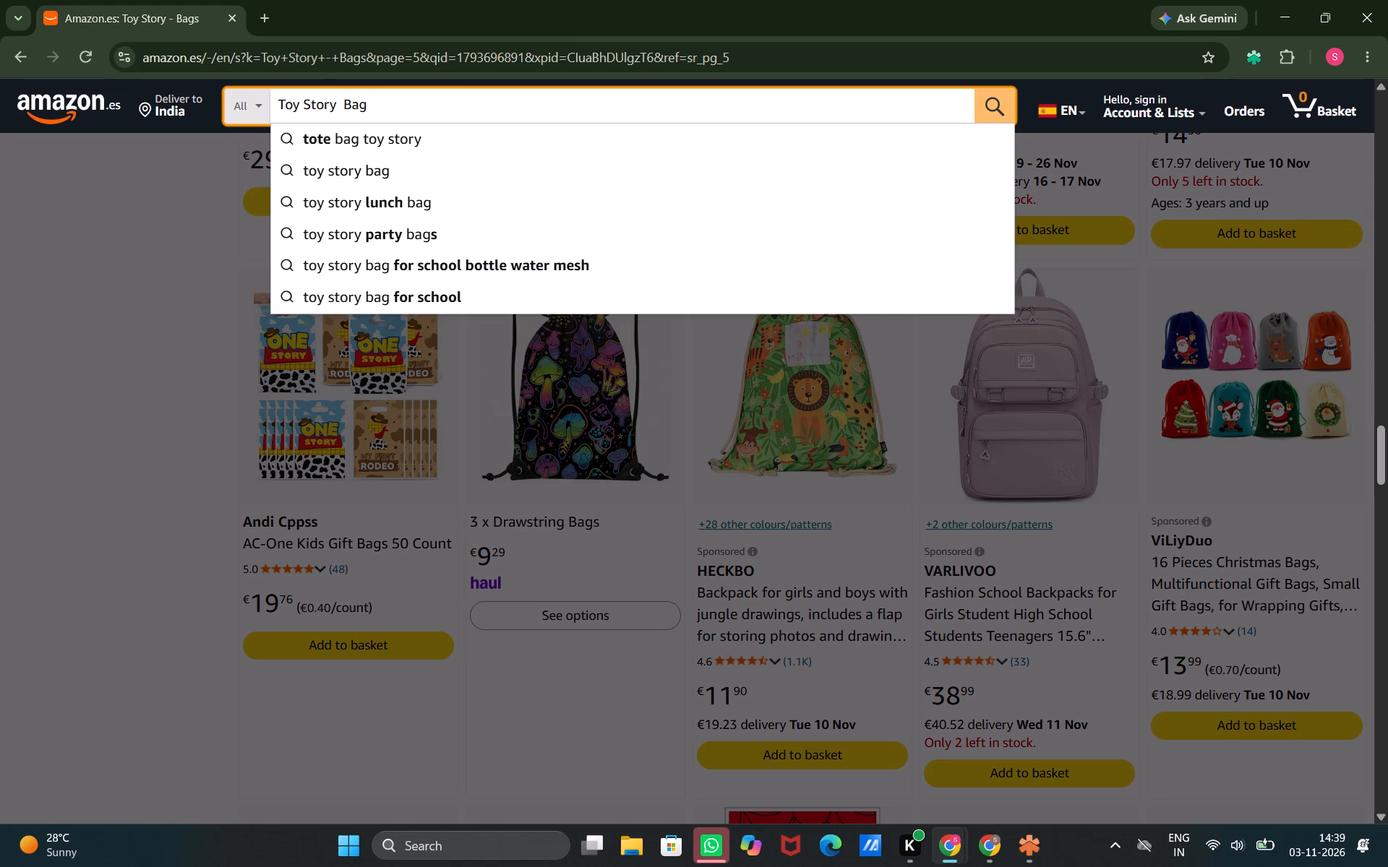
key("BackSpace")
key("Return")
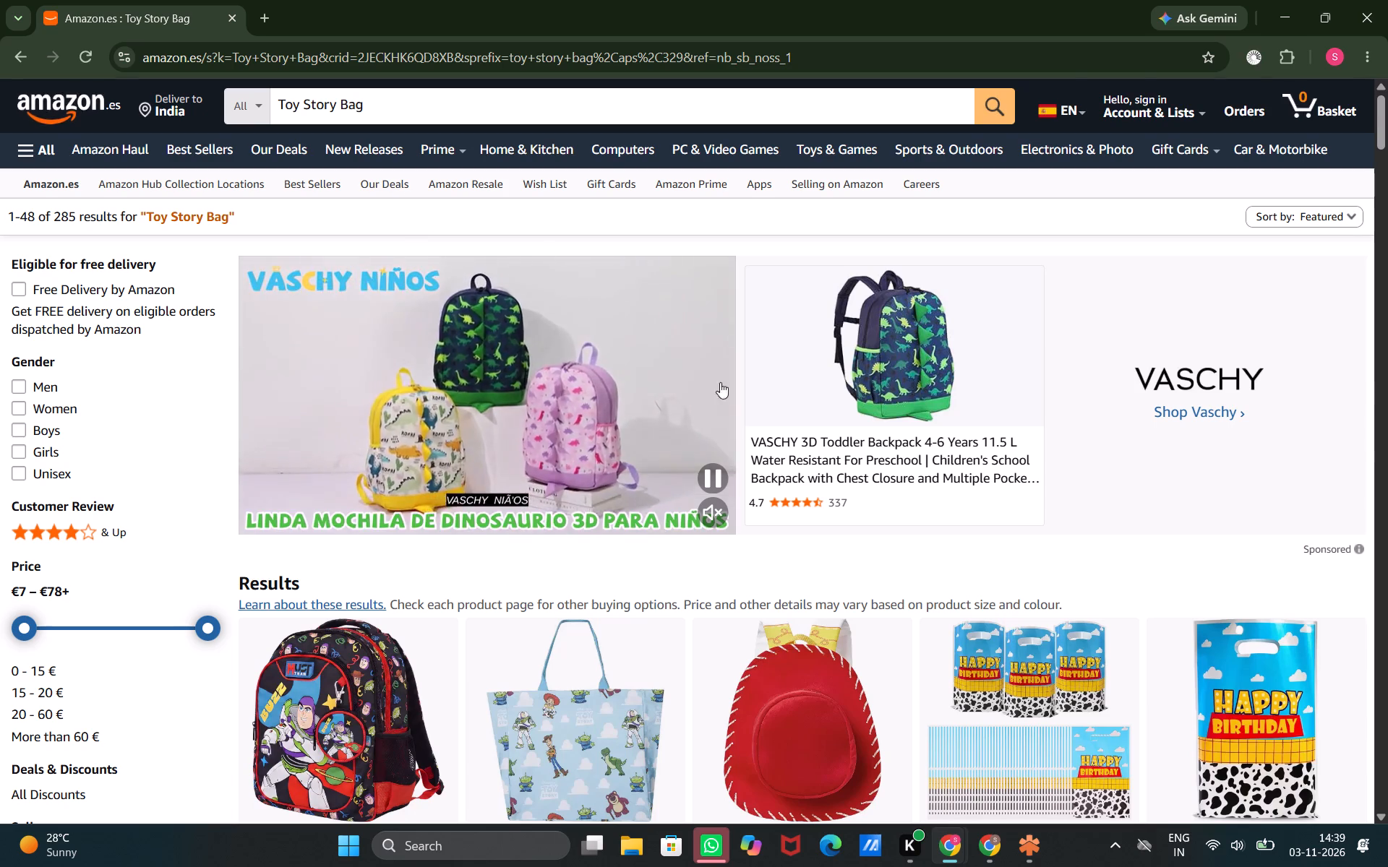
Log the link of the sponsored Disney Toy Story Buzz Lightyear School Backpack with Matching Coin Purse in cell C21484.
scroll(728, 389, "down", 4)
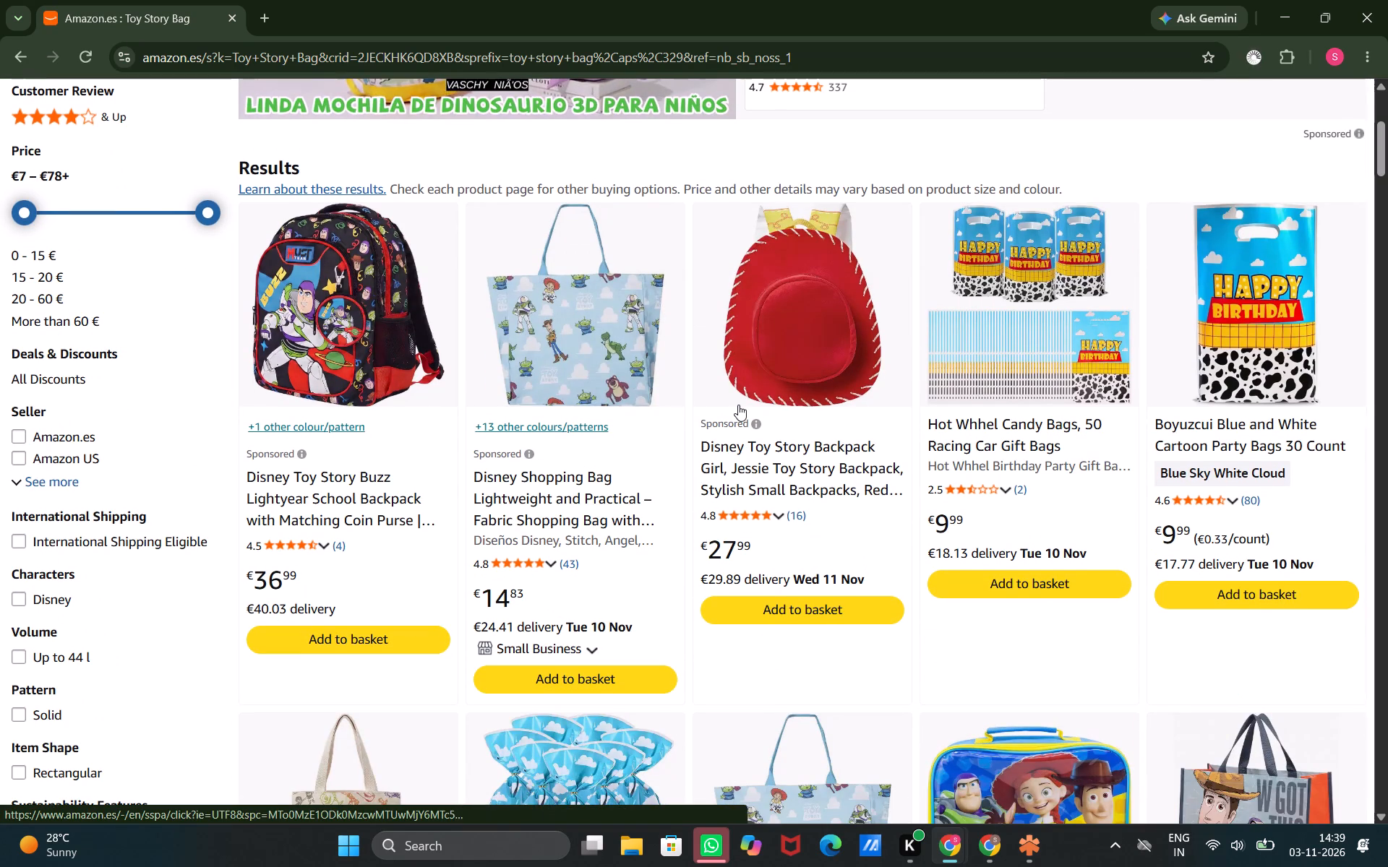
scroll(738, 405, "down", 5)
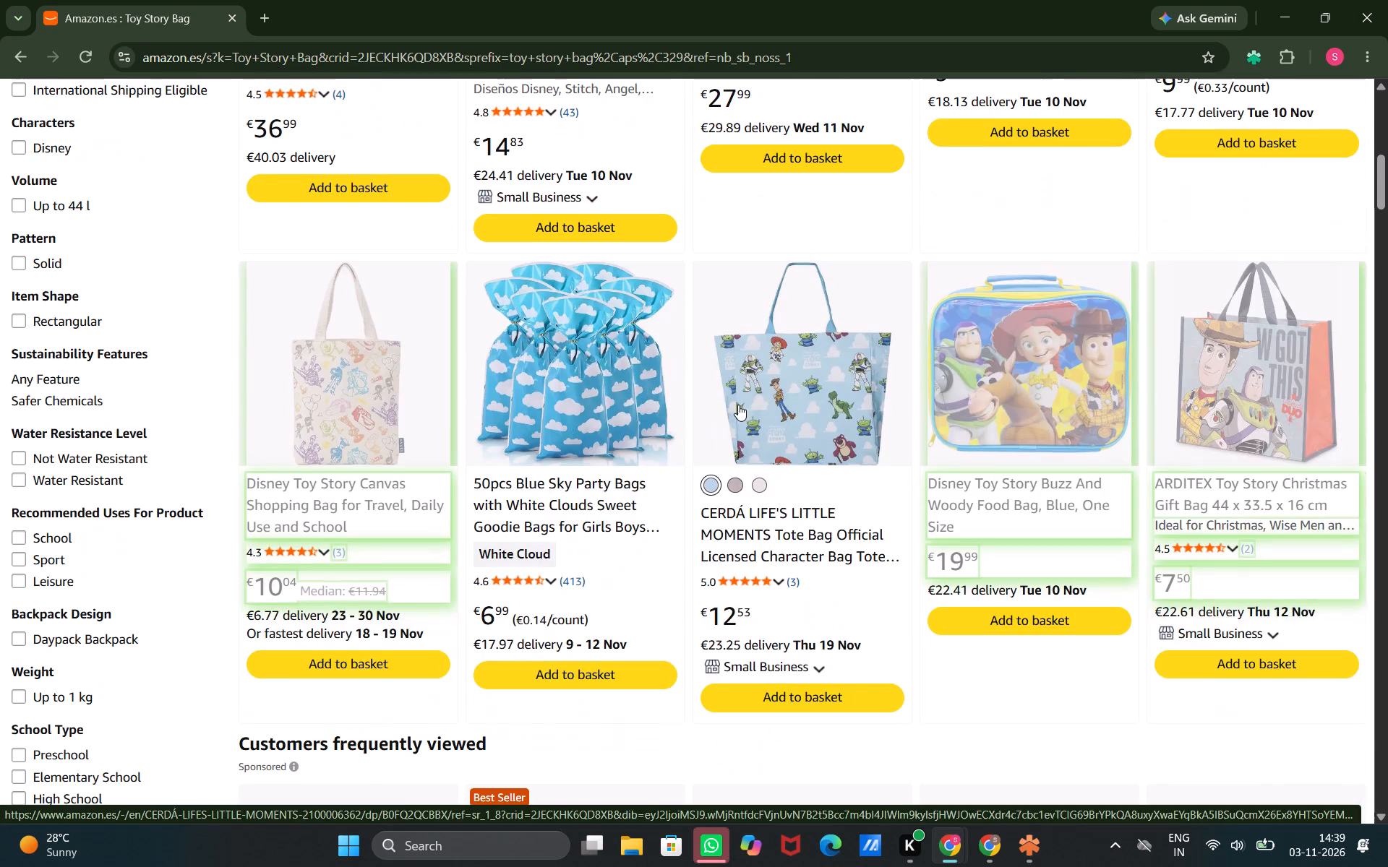
scroll(738, 405, "up", 8)
scroll(738, 405, "down", 9)
scroll(736, 407, "up", 8)
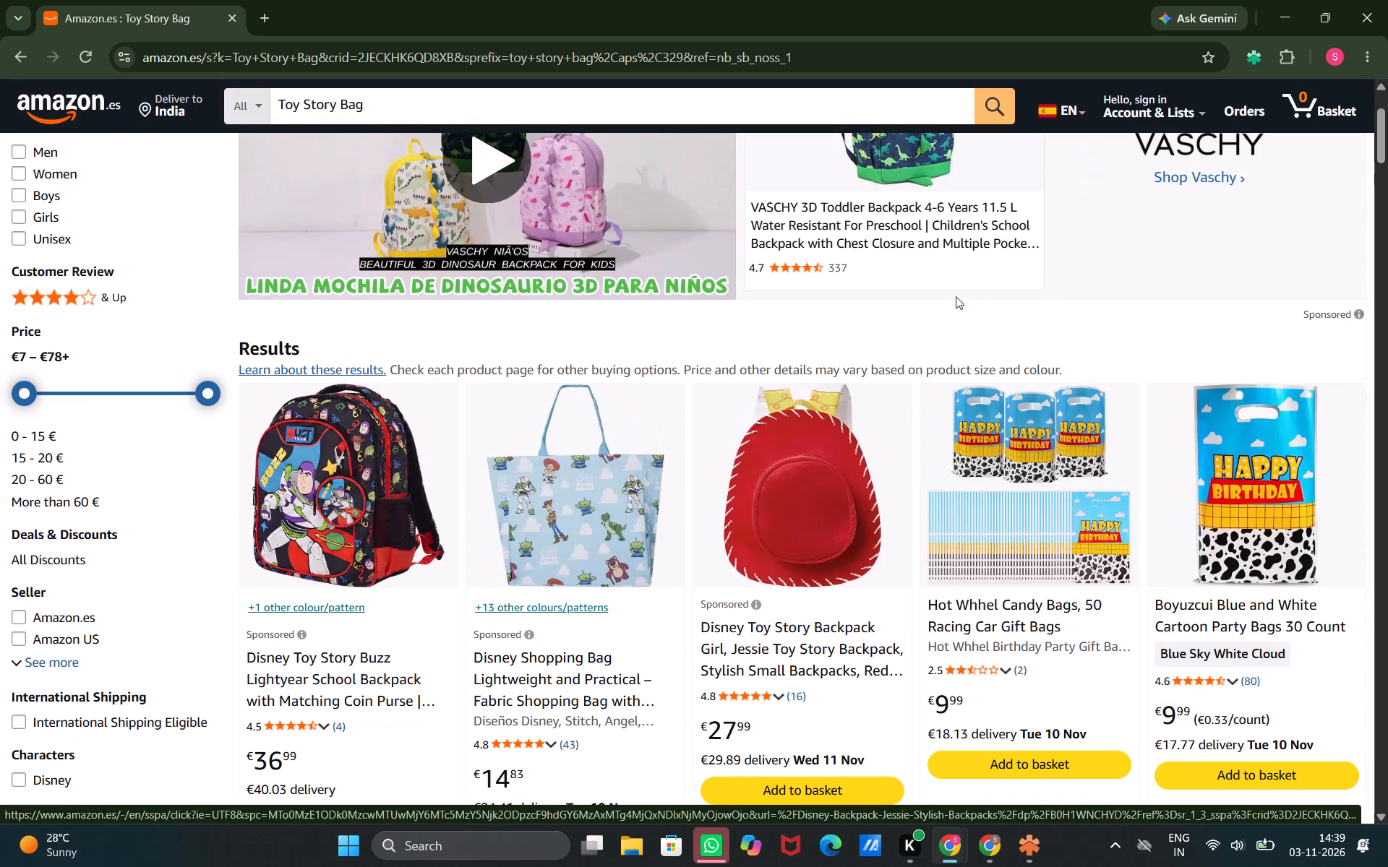
scroll(607, 298, "down", 3)
right_click(340, 404)
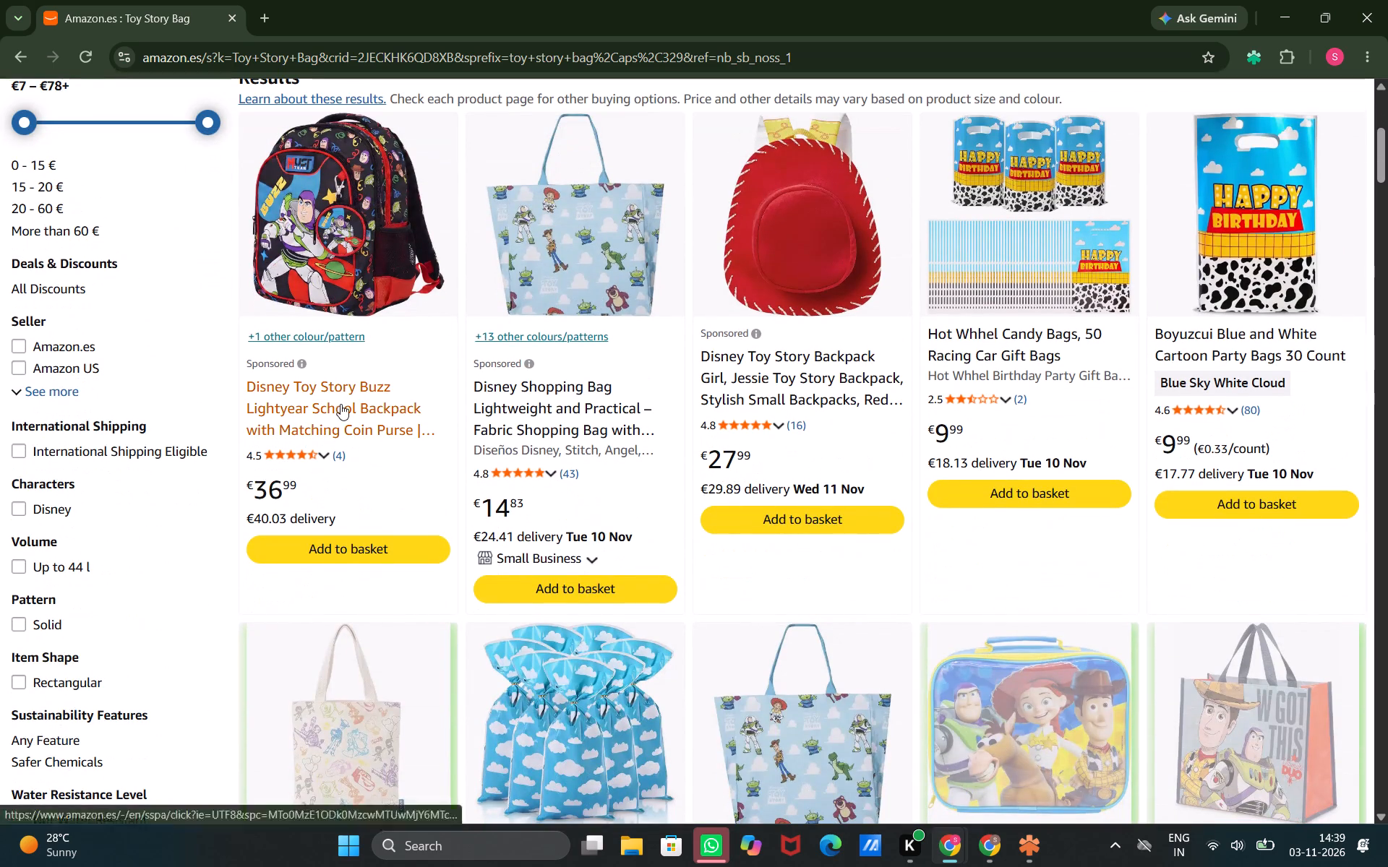
left_click(437, 600)
key("alt+Tab")
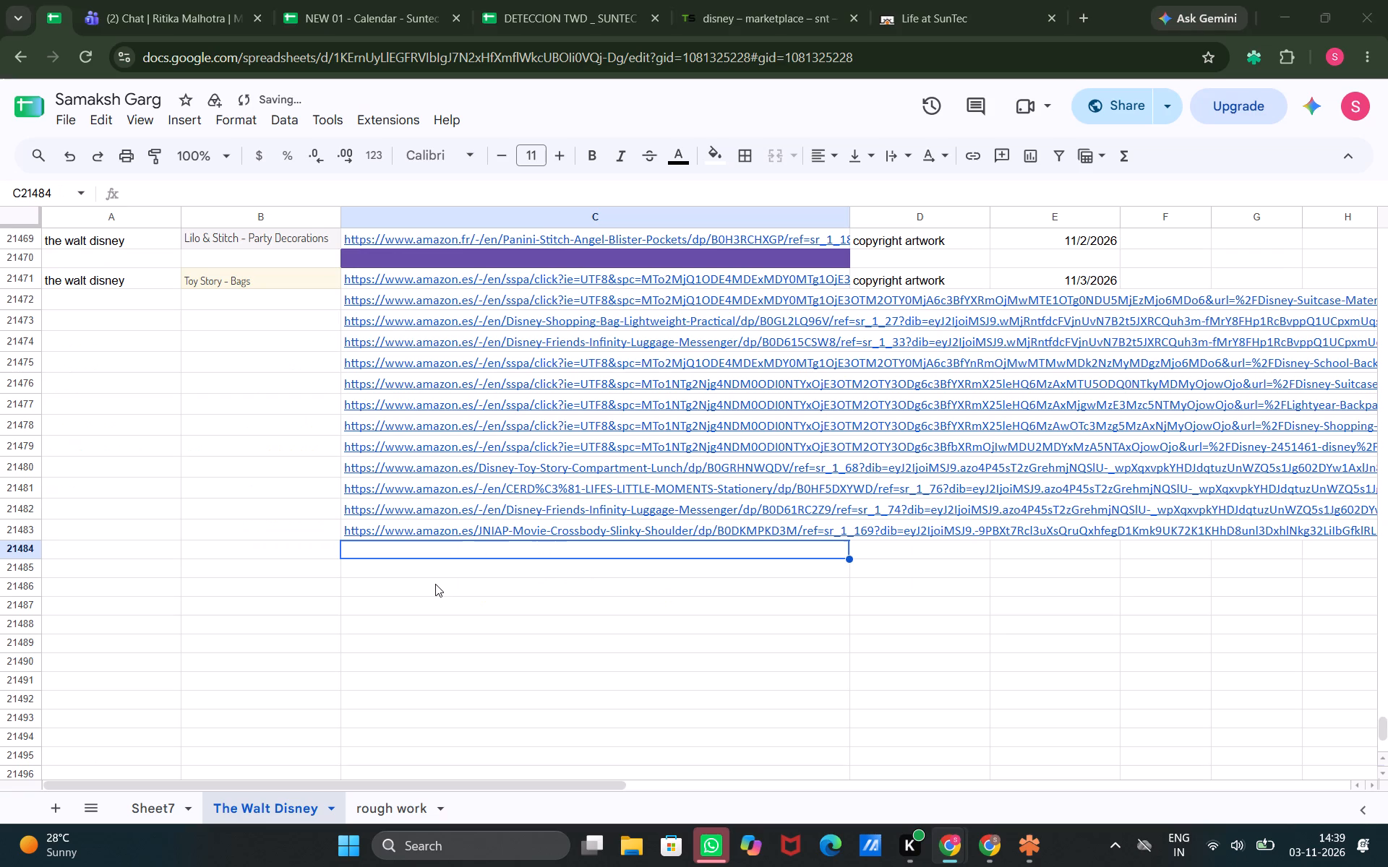
key("ctrl+v")
key("Return")
key("Return")
key("alt+Tab")
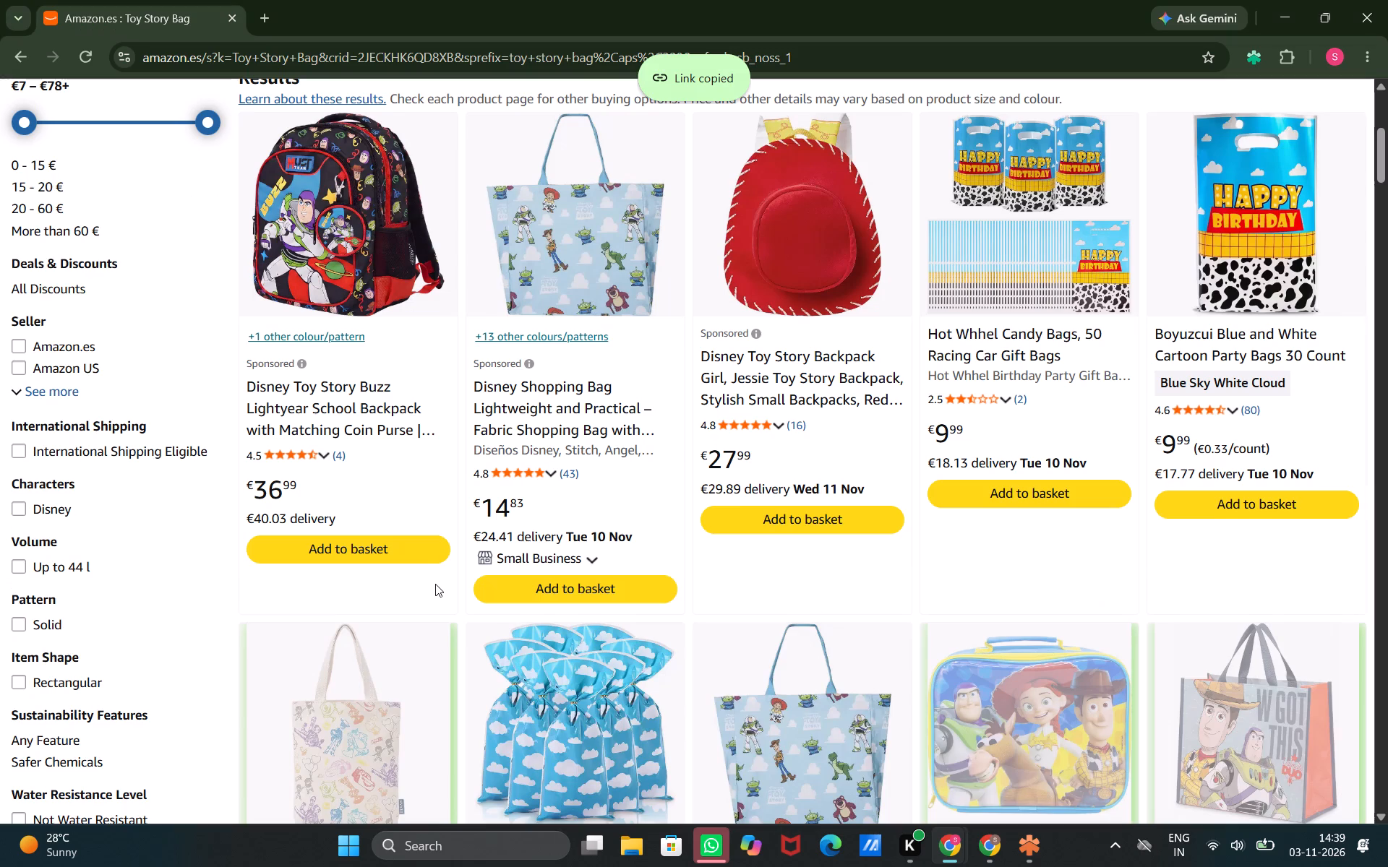
Log the link of the sponsored Disney Shopping Bag with the Toy Story print, in the first results row, in cell C21485.
scroll(435, 584, "up", 1)
right_click(591, 501)
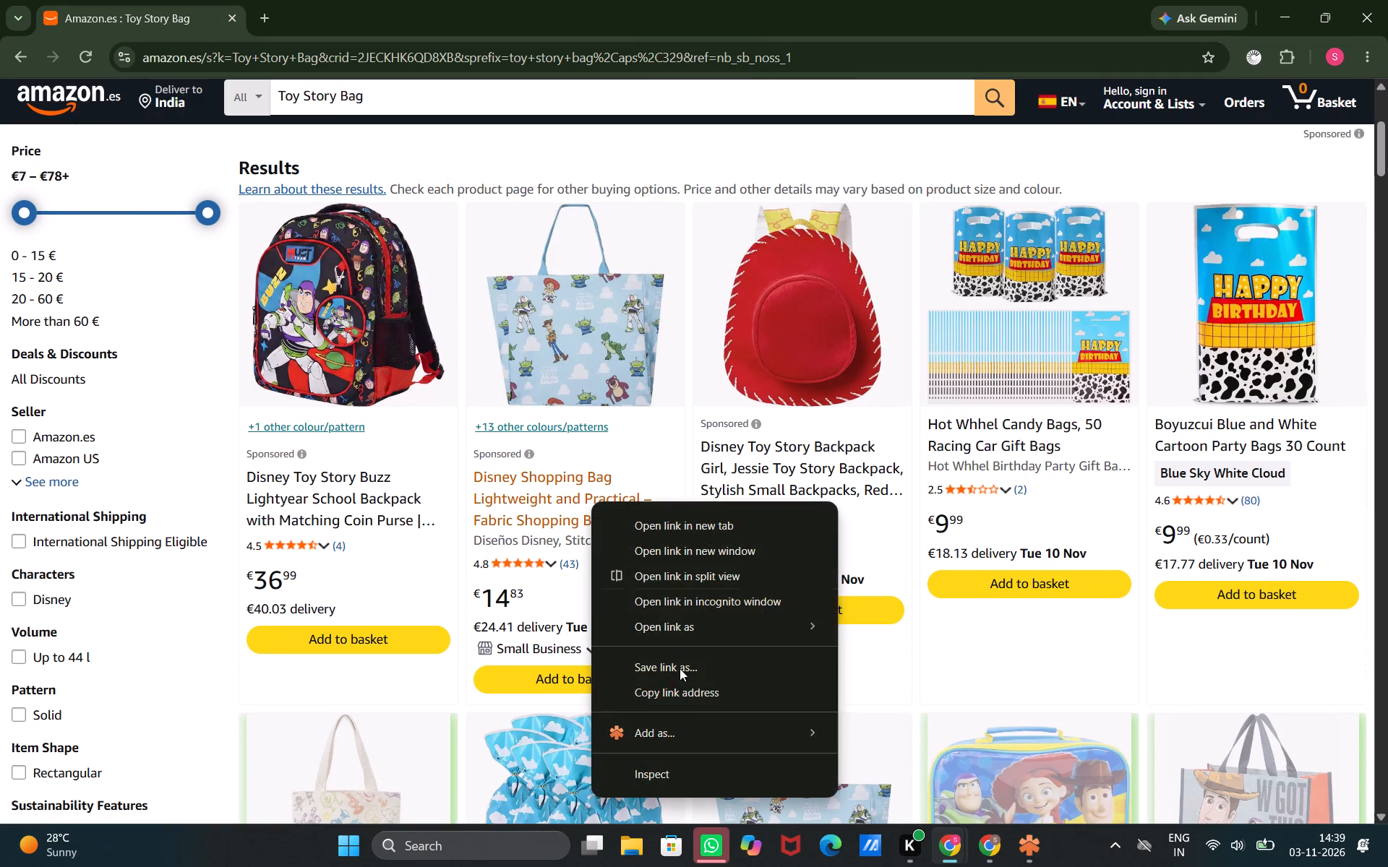
left_click(681, 696)
key("alt+Tab")
key("ctrl+v")
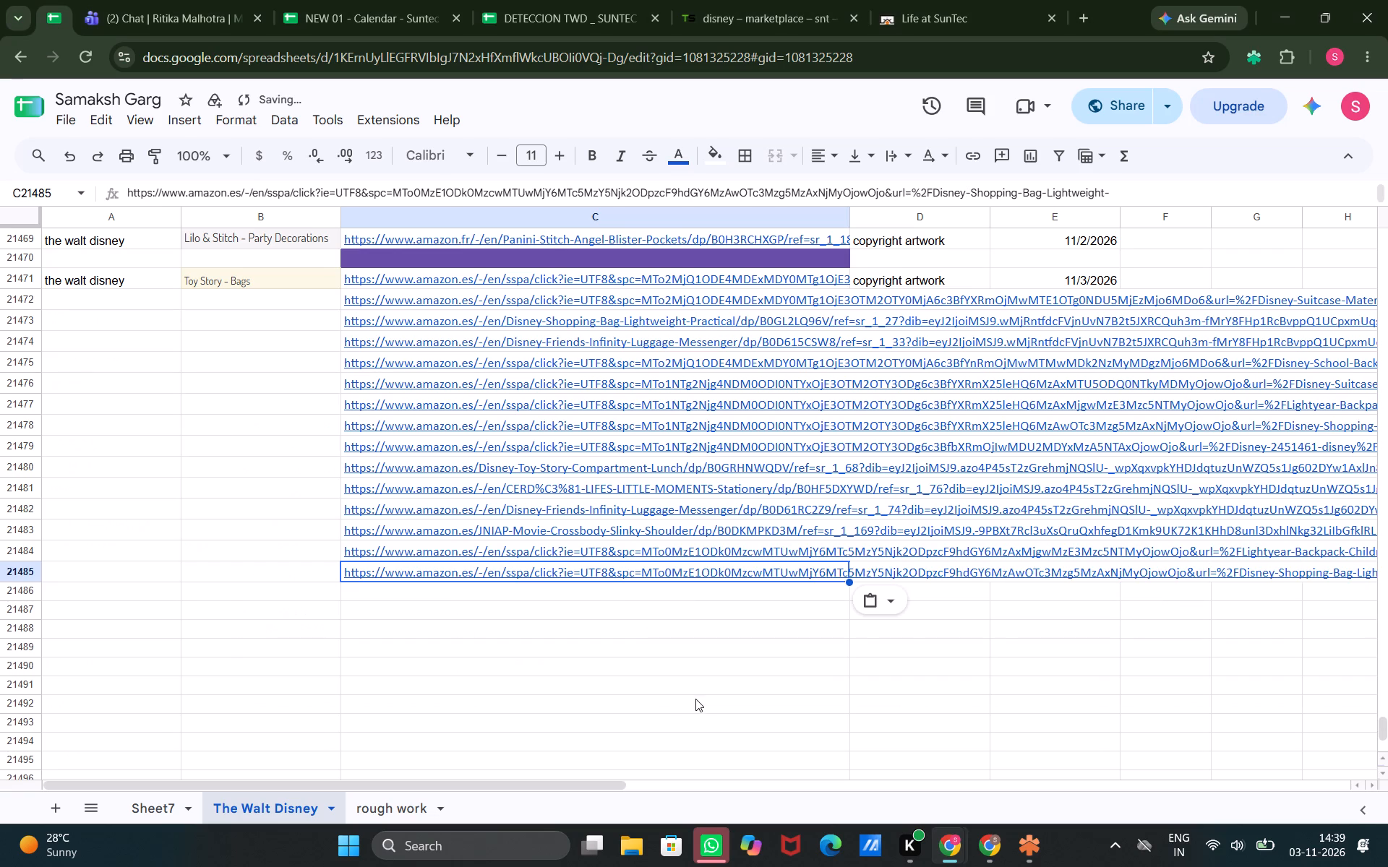
key("Return")
key("Return")
key("alt+Tab")
Log the link of the CERDÁ LIFE'S LITTLE MOMENTS Toy Story Tote Bag in cell C21486.
scroll(702, 688, "down", 6)
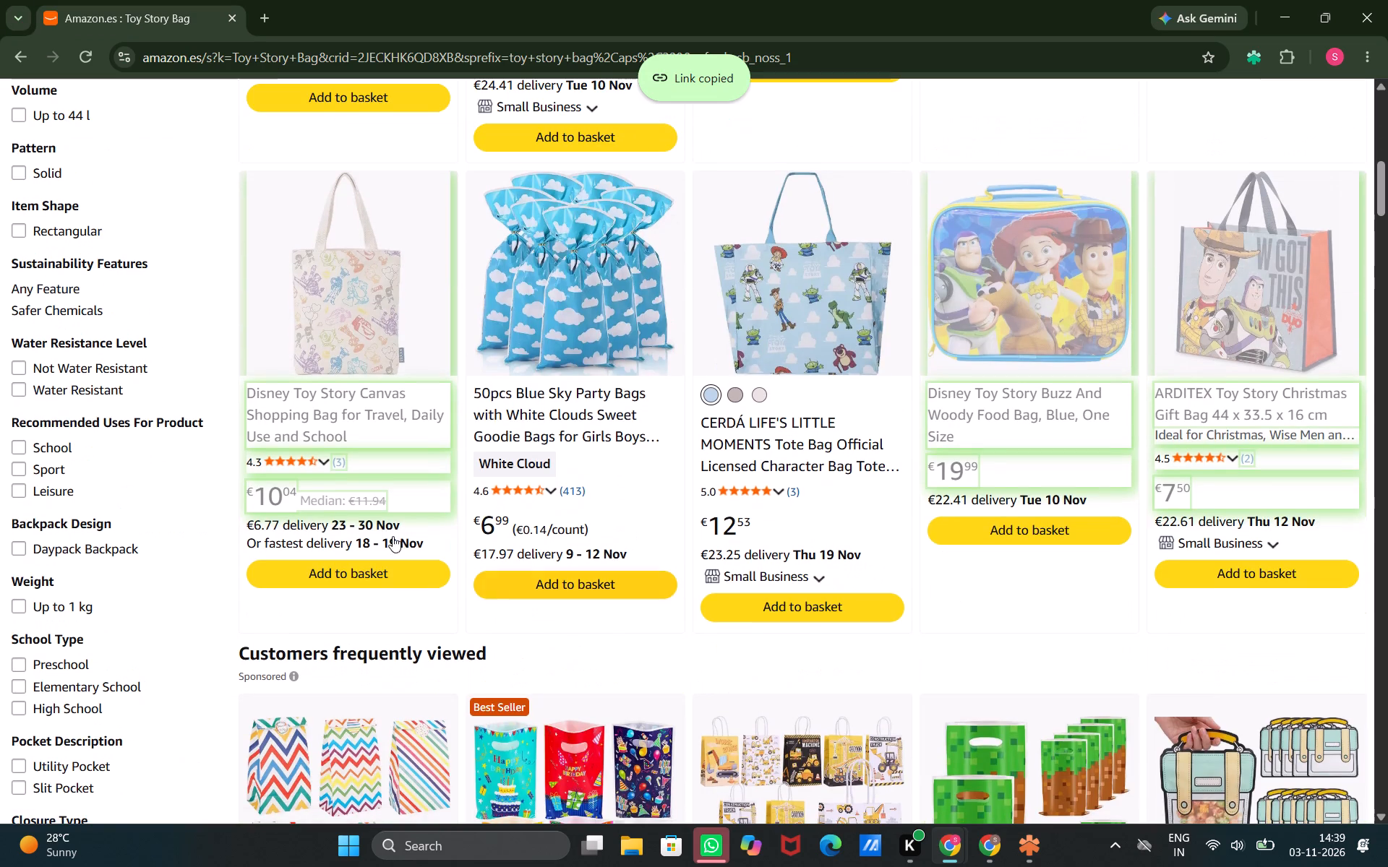
right_click(839, 431)
left_click(933, 625)
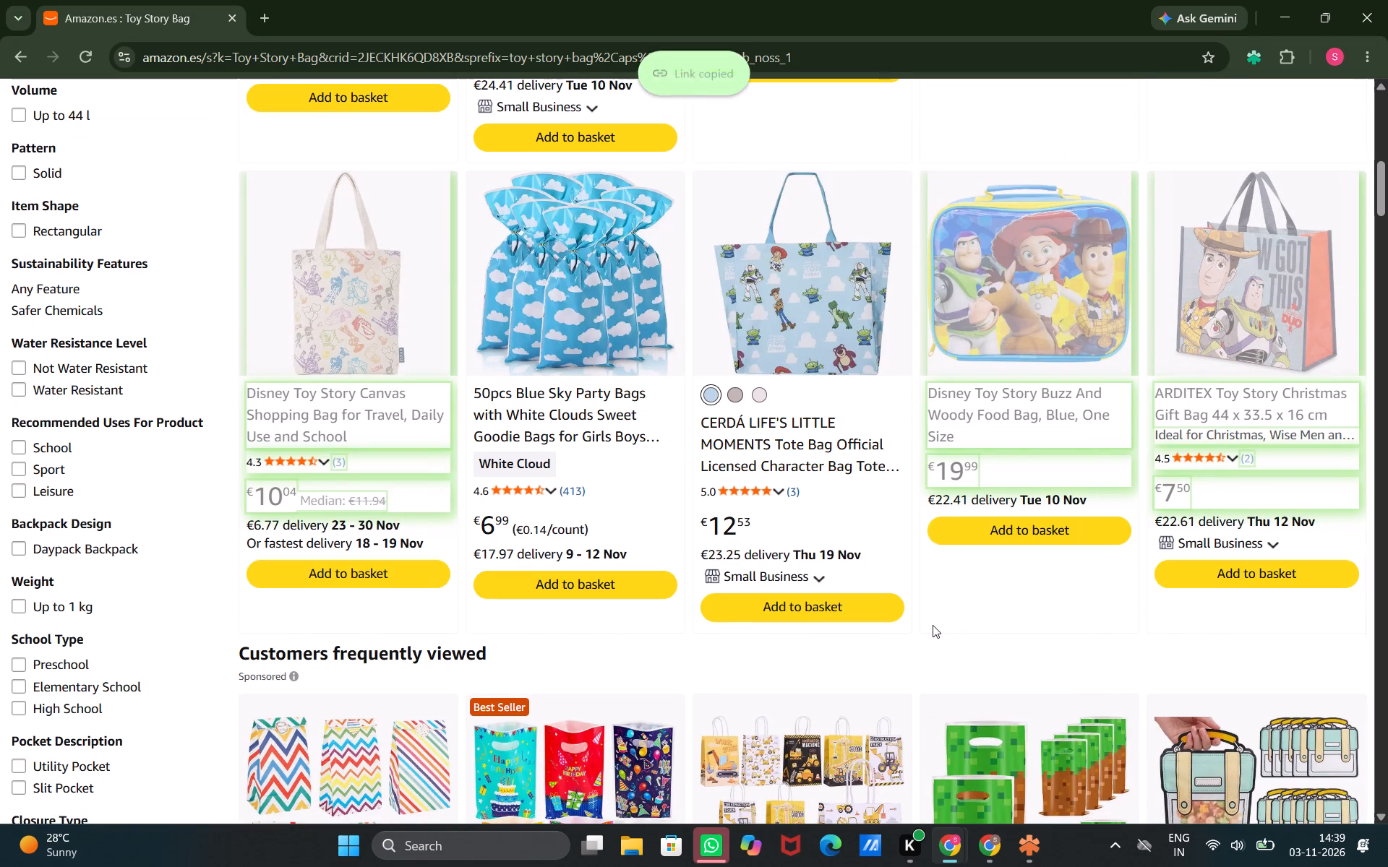
key("alt+x")
key("alt+Tab")
key("ctrl+v")
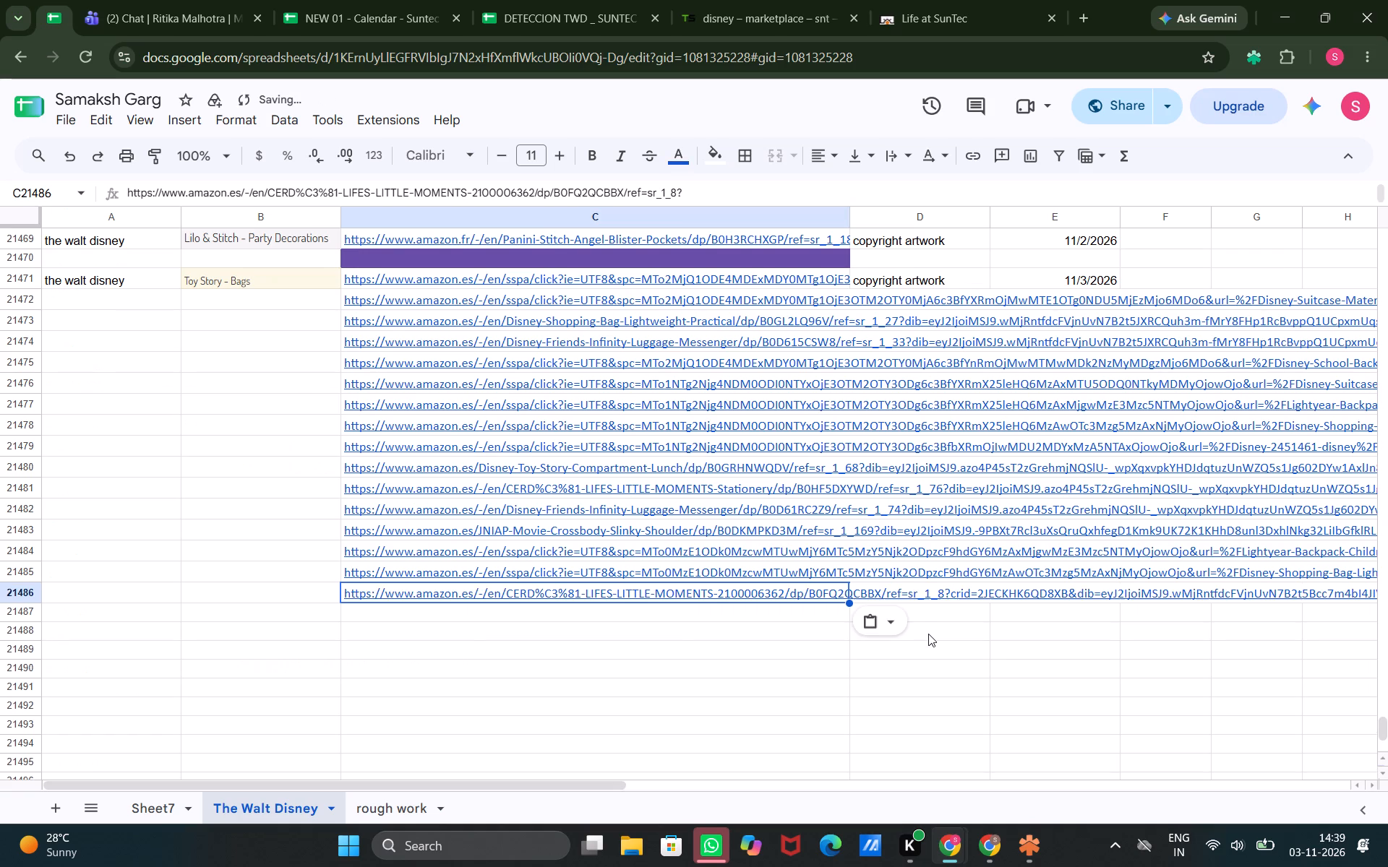
key("Return")
key("Return")
key("alt+Tab")
Find the Disney Shopping Bag with the Toy Story print under More results and log its link in cell C21487.
scroll(1080, 564, "down", 6)
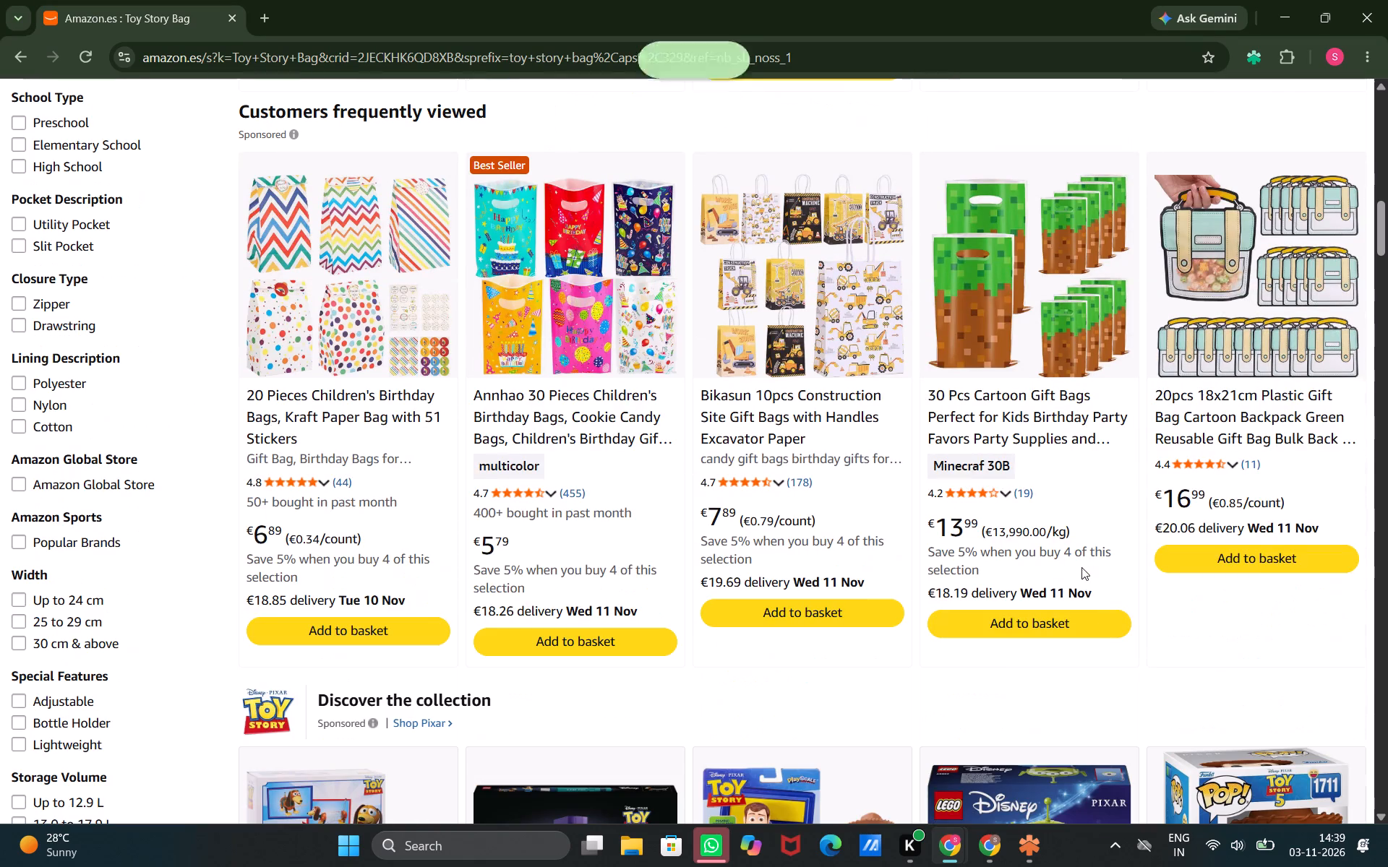
scroll(985, 244, "down", 8)
scroll(1067, 238, "up", 1)
scroll(1067, 238, "down", 6)
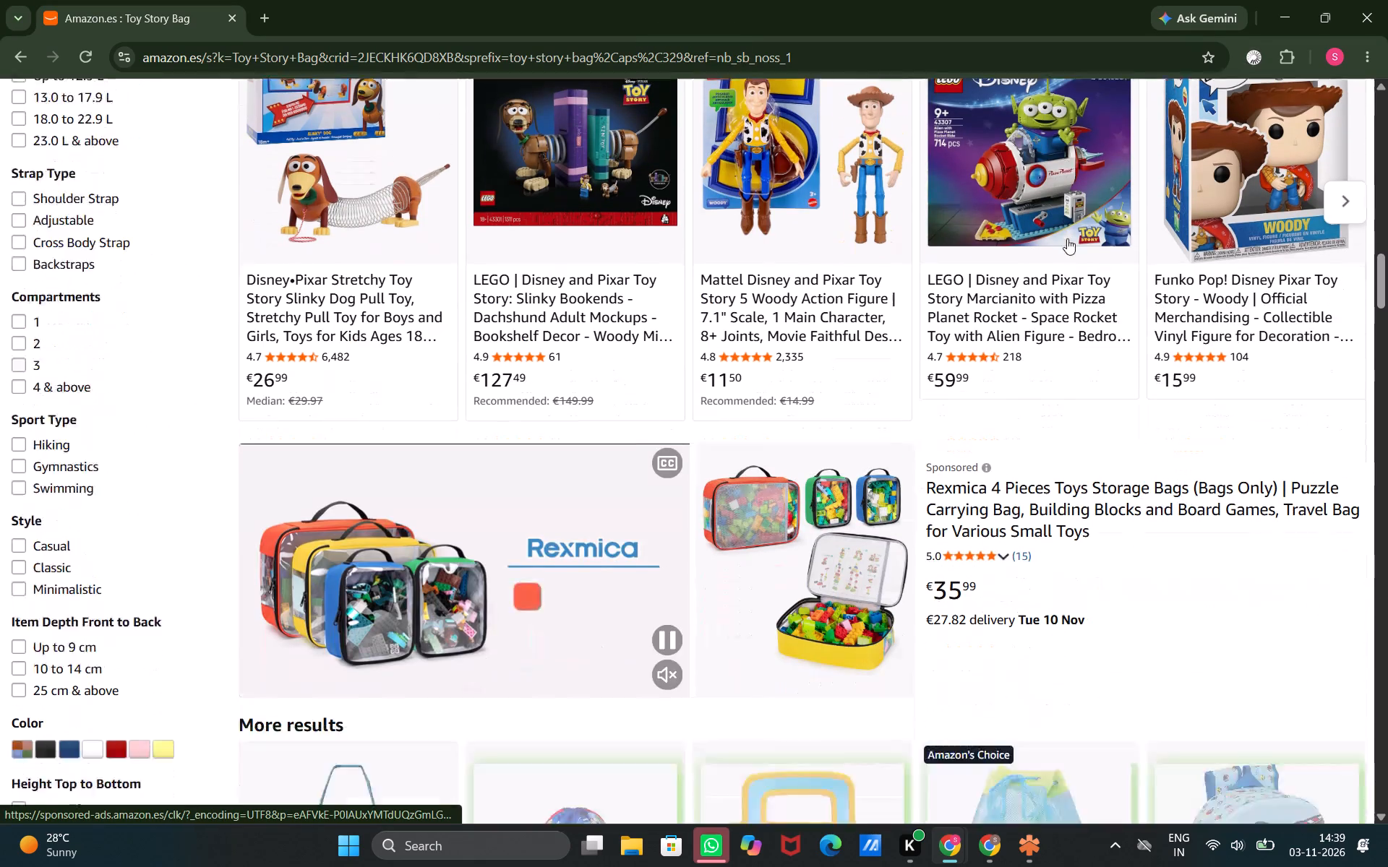
scroll(1073, 257, "down", 6)
scroll(1073, 288, "up", 6)
right_click(372, 590)
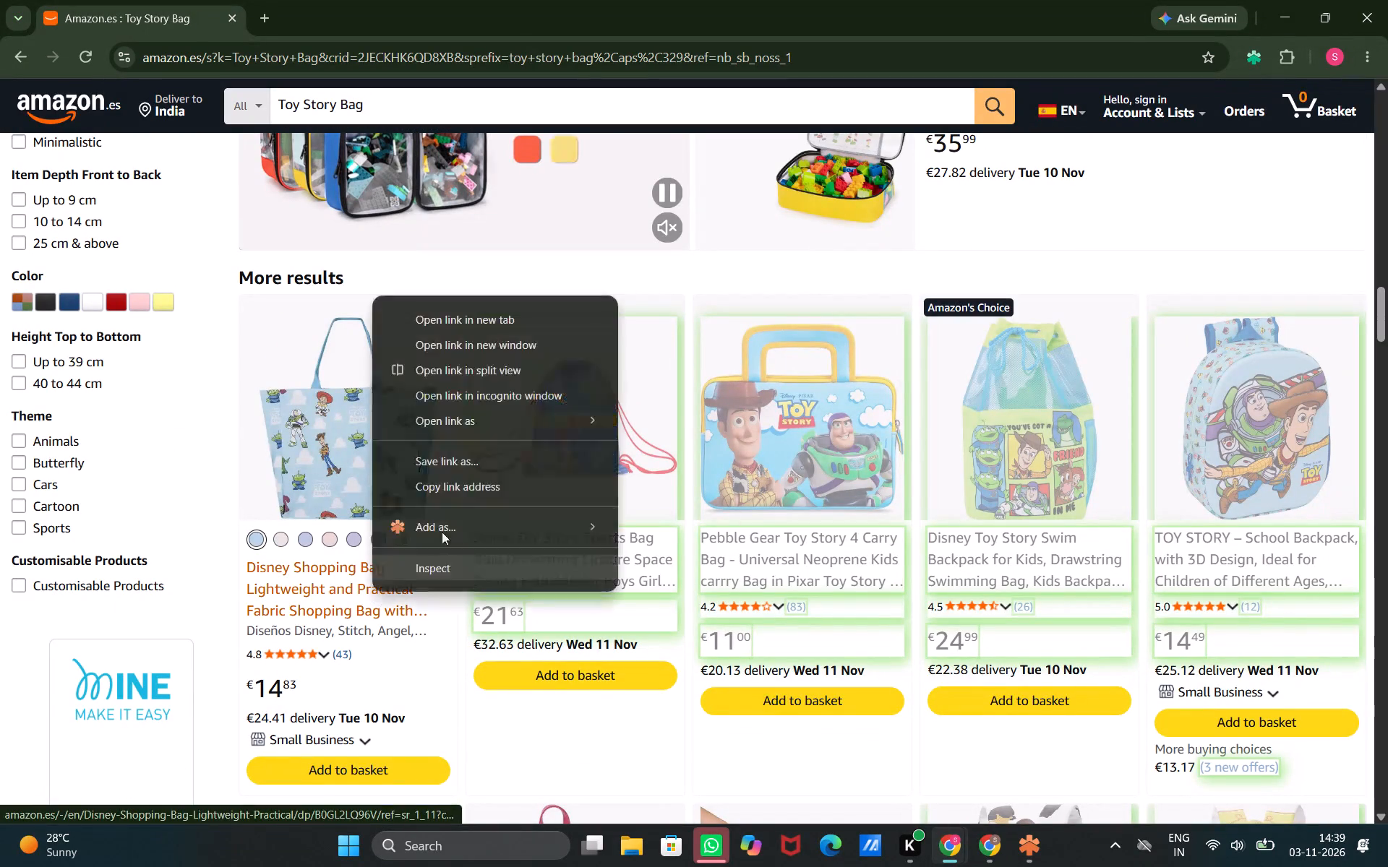
left_click(447, 488)
key("alt+Tab")
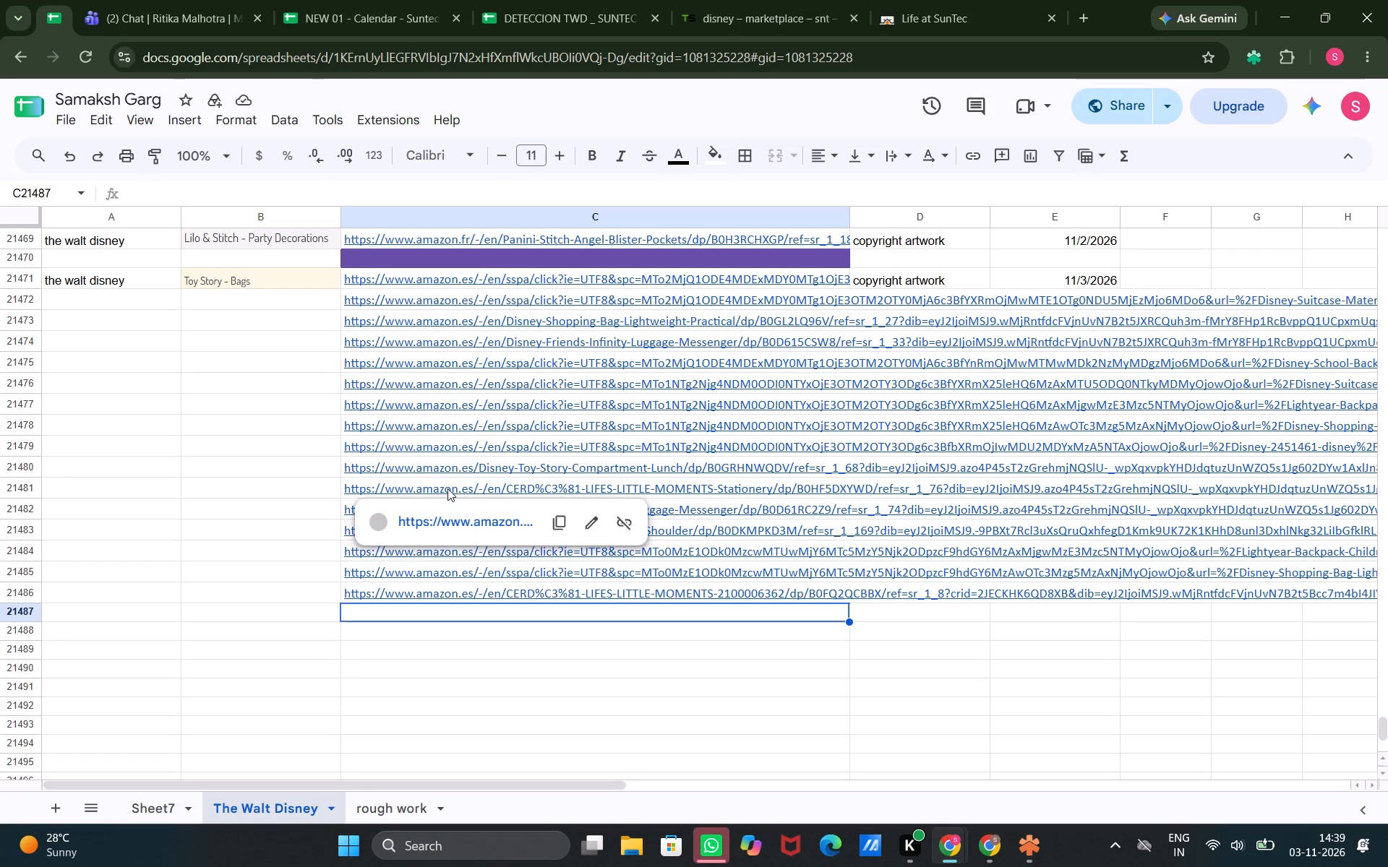
key("ctrl+v")
key("Return")
key("Return")
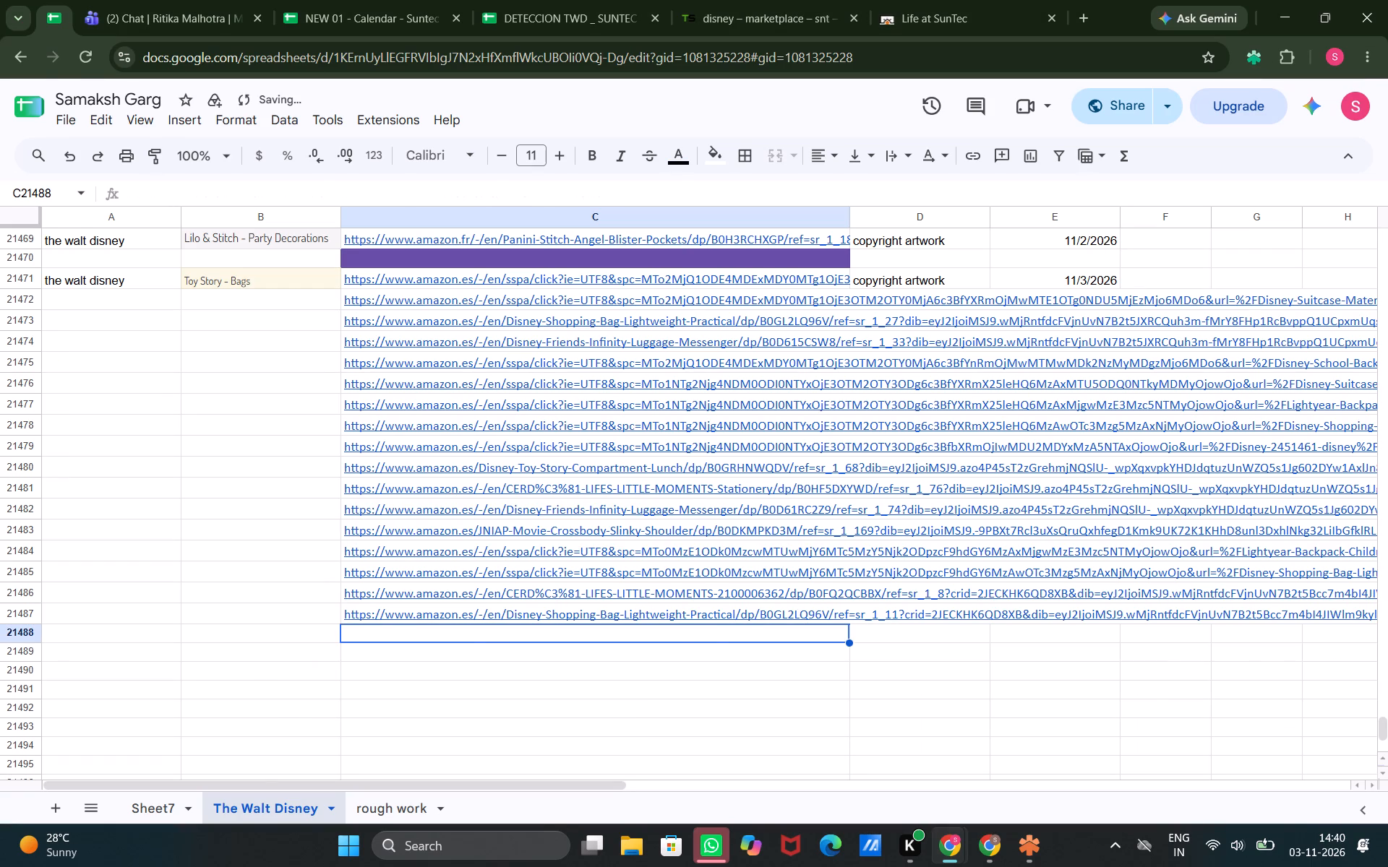
key("alt+Tab")
Log the link of the sponsored CERDÁ LIFE'S LITTLE MOMENTS pink bear Toy Story backpack in cell C21488.
scroll(471, 500, "down", 5)
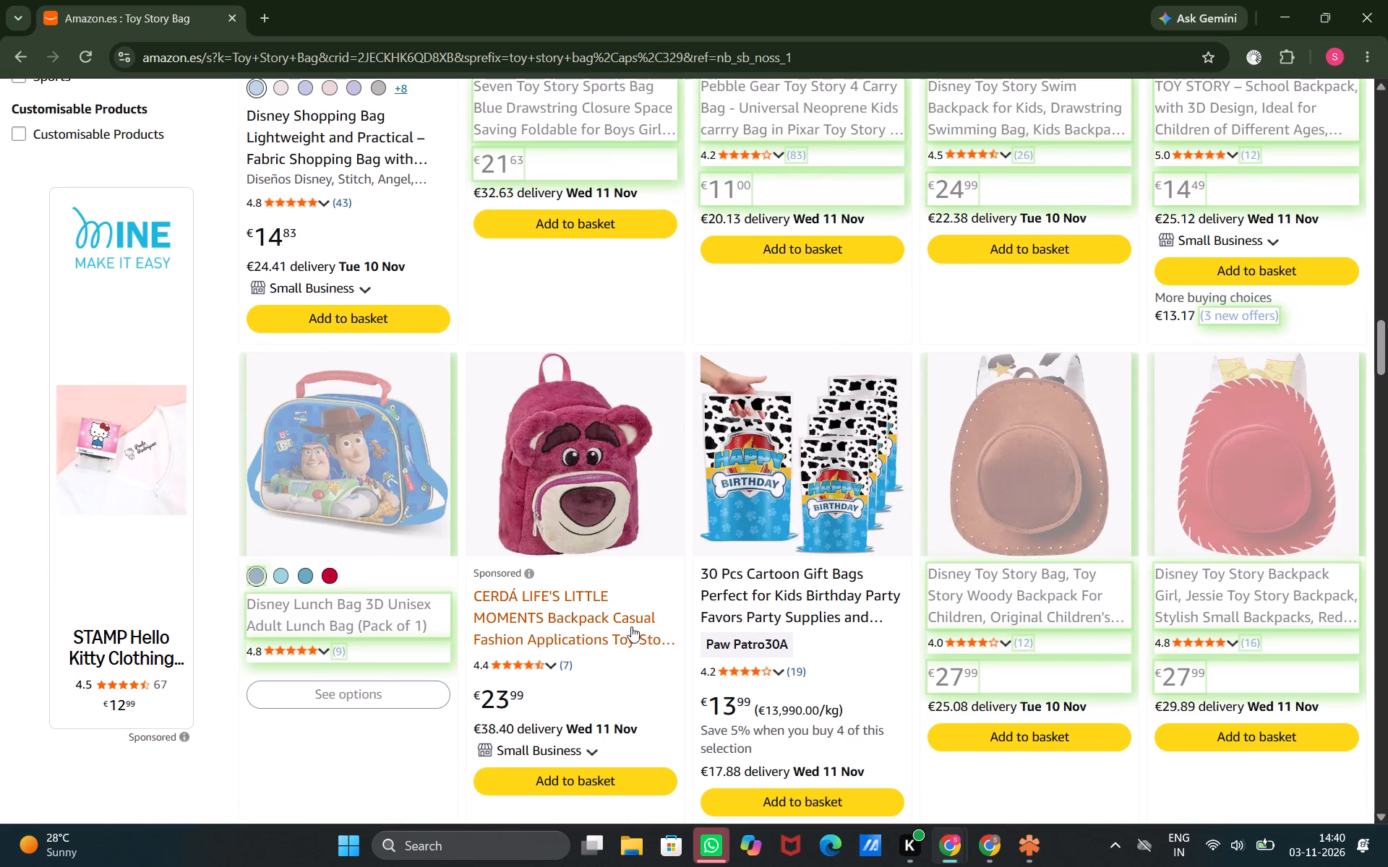
right_click(631, 626)
left_click(724, 524)
key("alt+Tab")
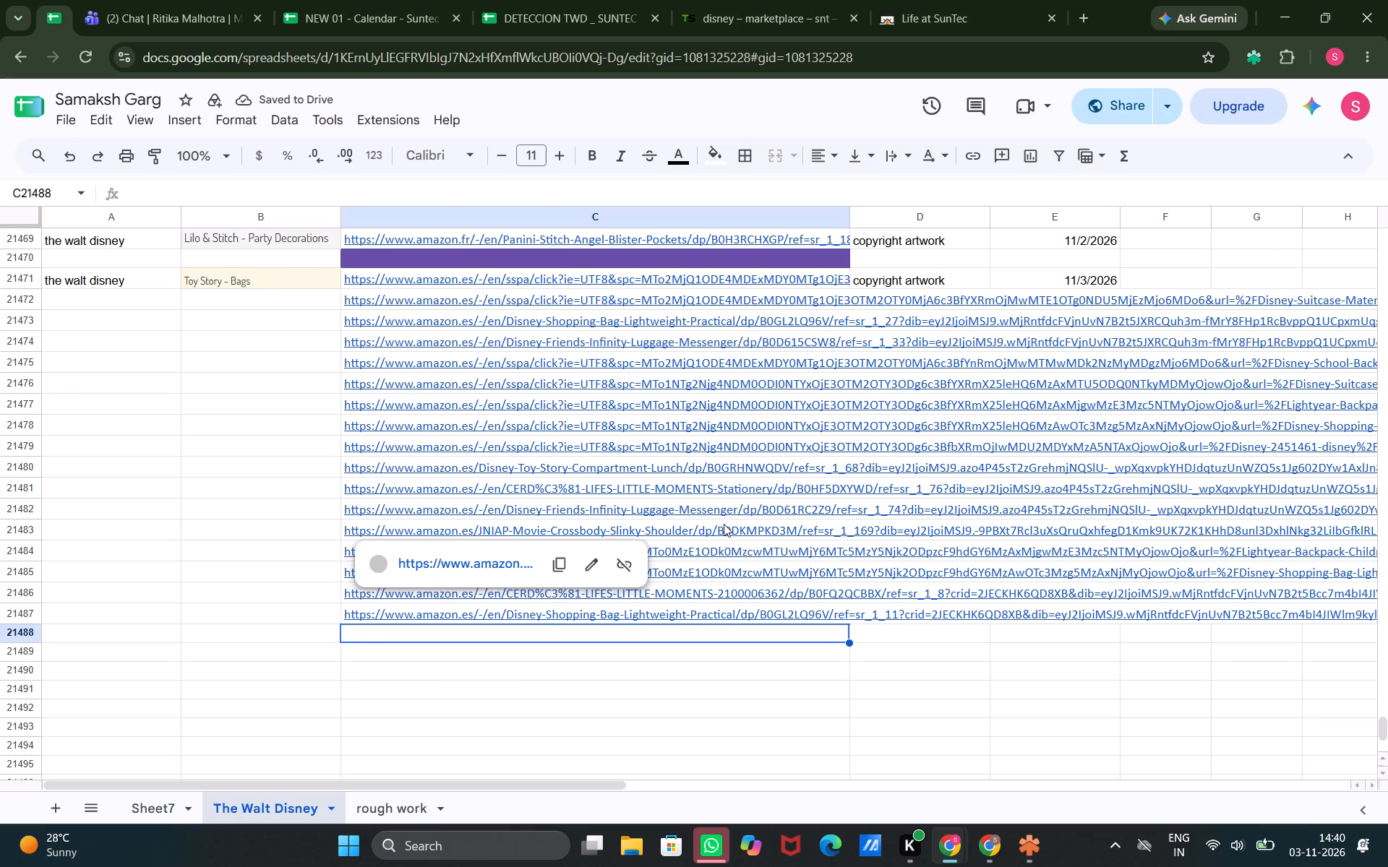
key("ctrl+v")
key("Return")
key("Return")
key("alt+Tab")
Find the sponsored Disney Toy Story Buzz Lightyear 4-Piece School Set further down the results and log its link in cell C21489.
scroll(732, 519, "down", 5)
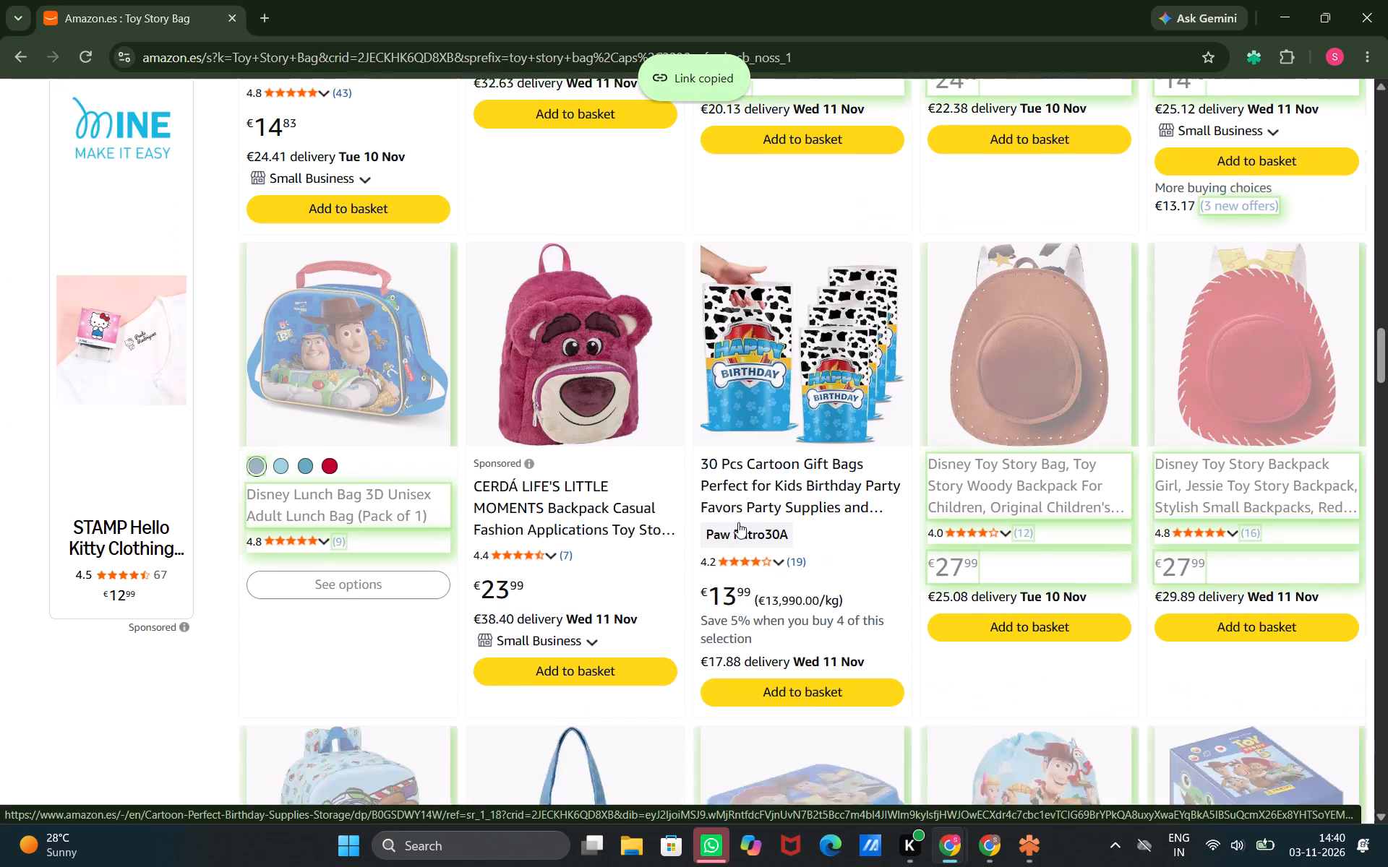
scroll(1315, 480, "down", 7)
scroll(424, 511, "down", 3)
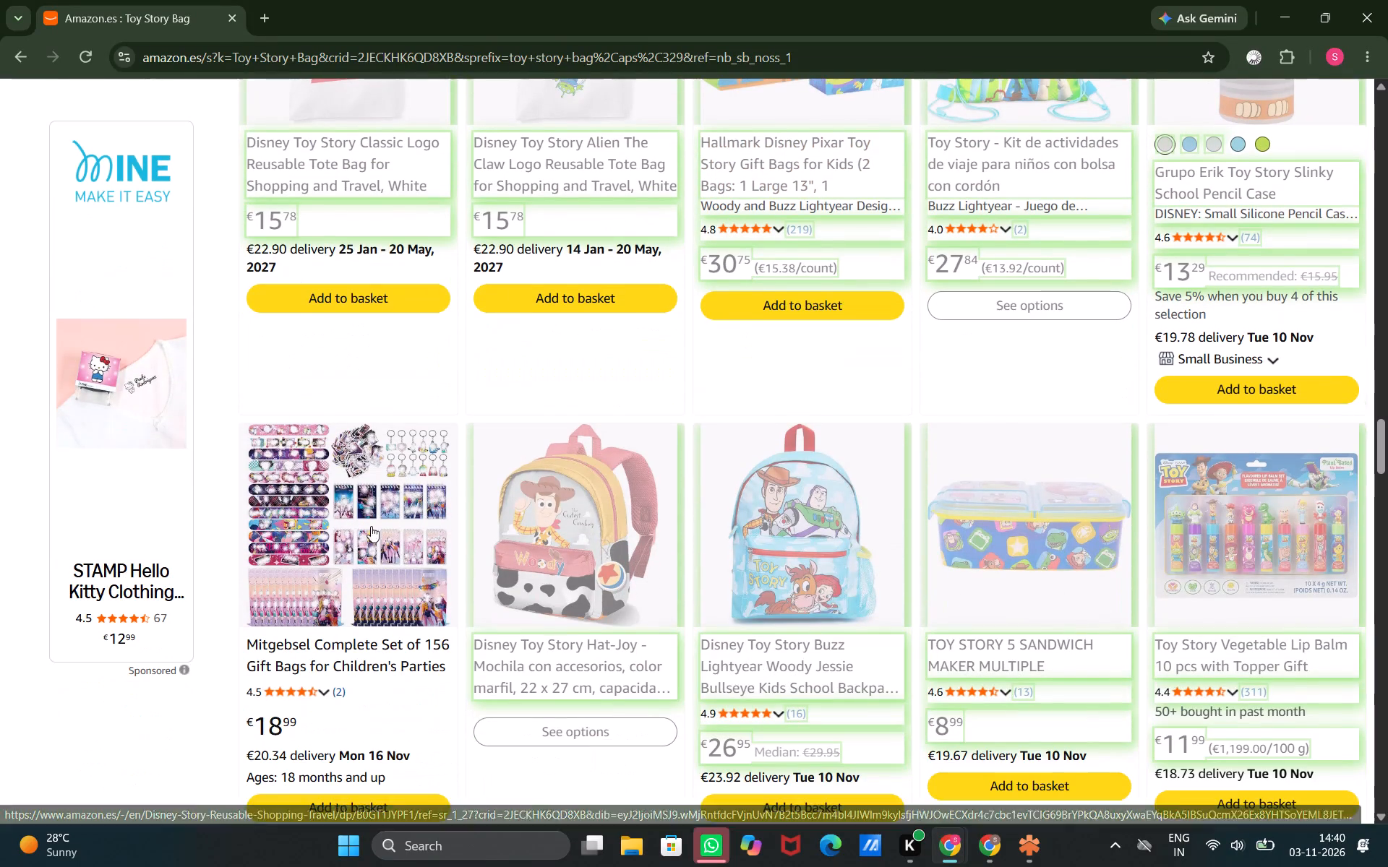
scroll(960, 543, "down", 8)
scroll(1148, 447, "down", 1)
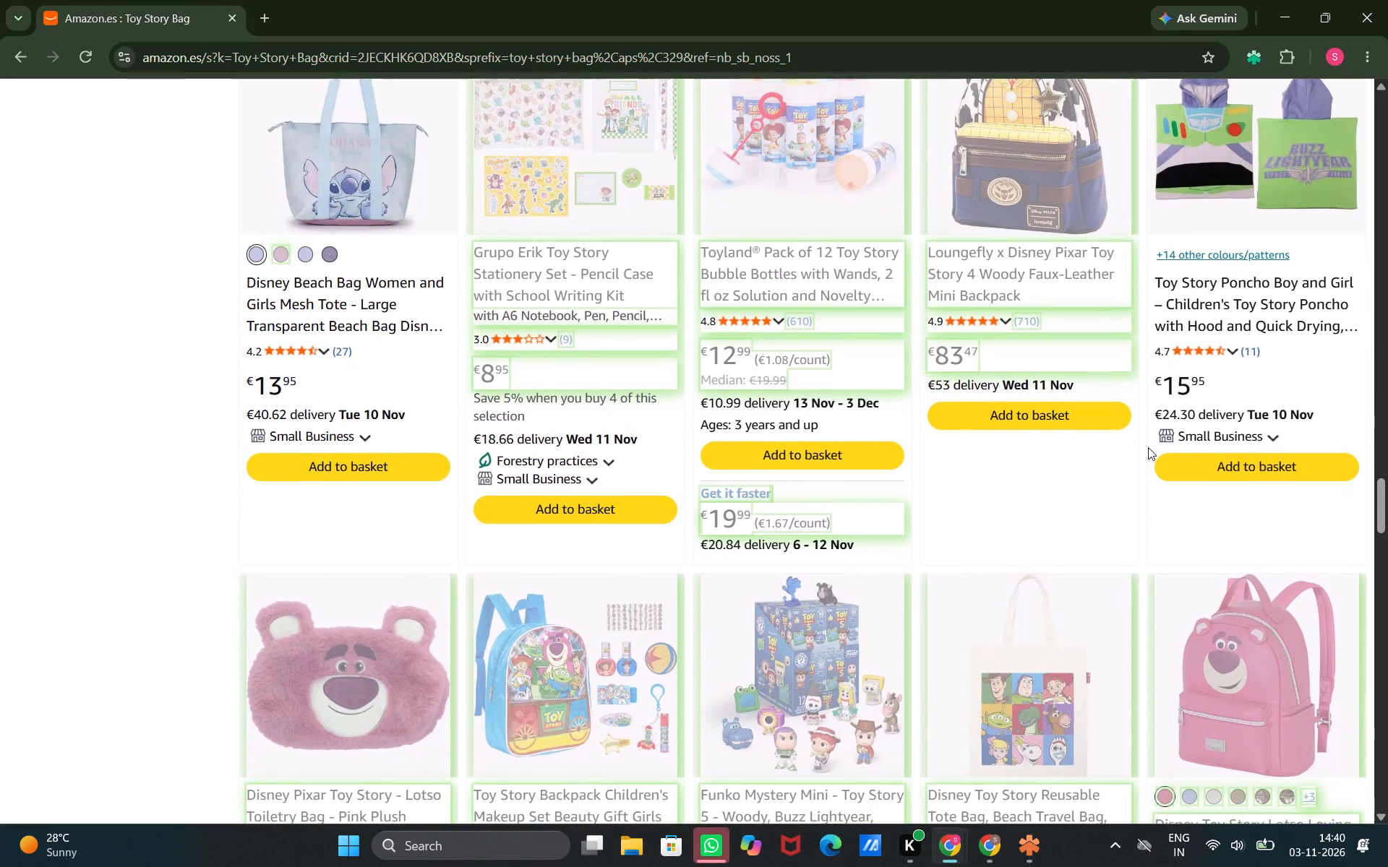
scroll(1148, 454, "down", 5)
scroll(618, 488, "down", 5)
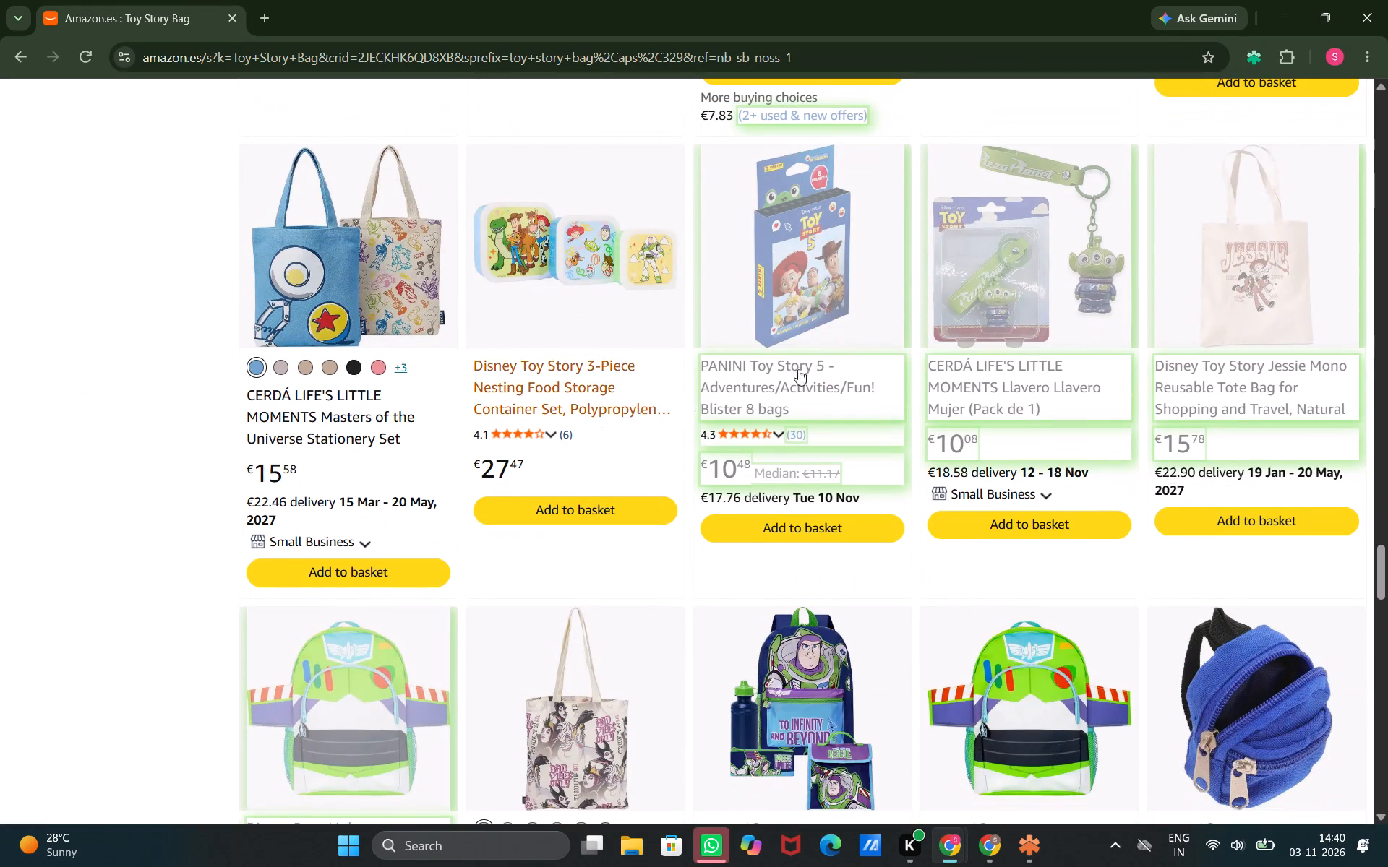
scroll(1147, 331, "down", 5)
right_click(834, 405)
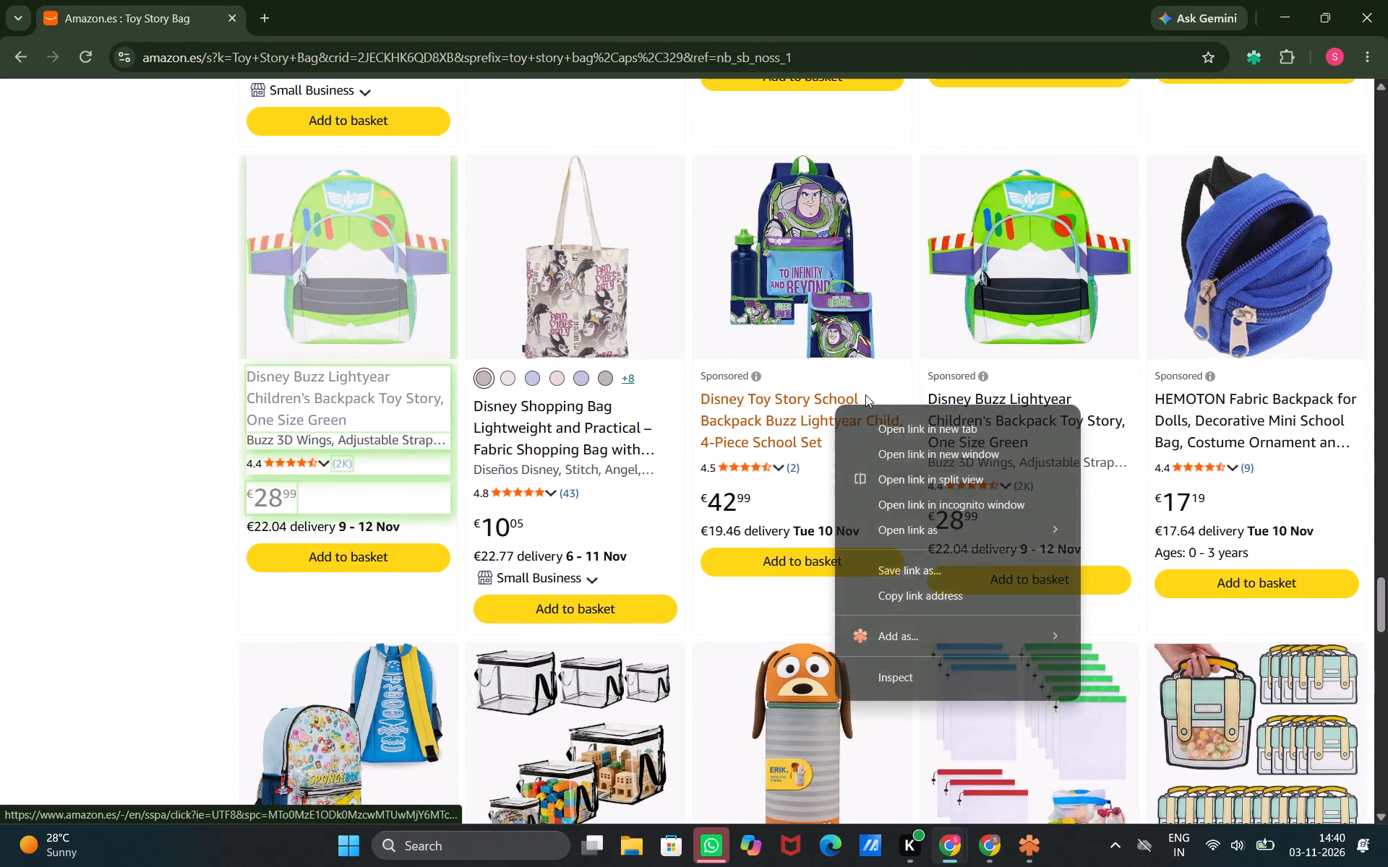
left_click(956, 588)
key("alt+Tab")
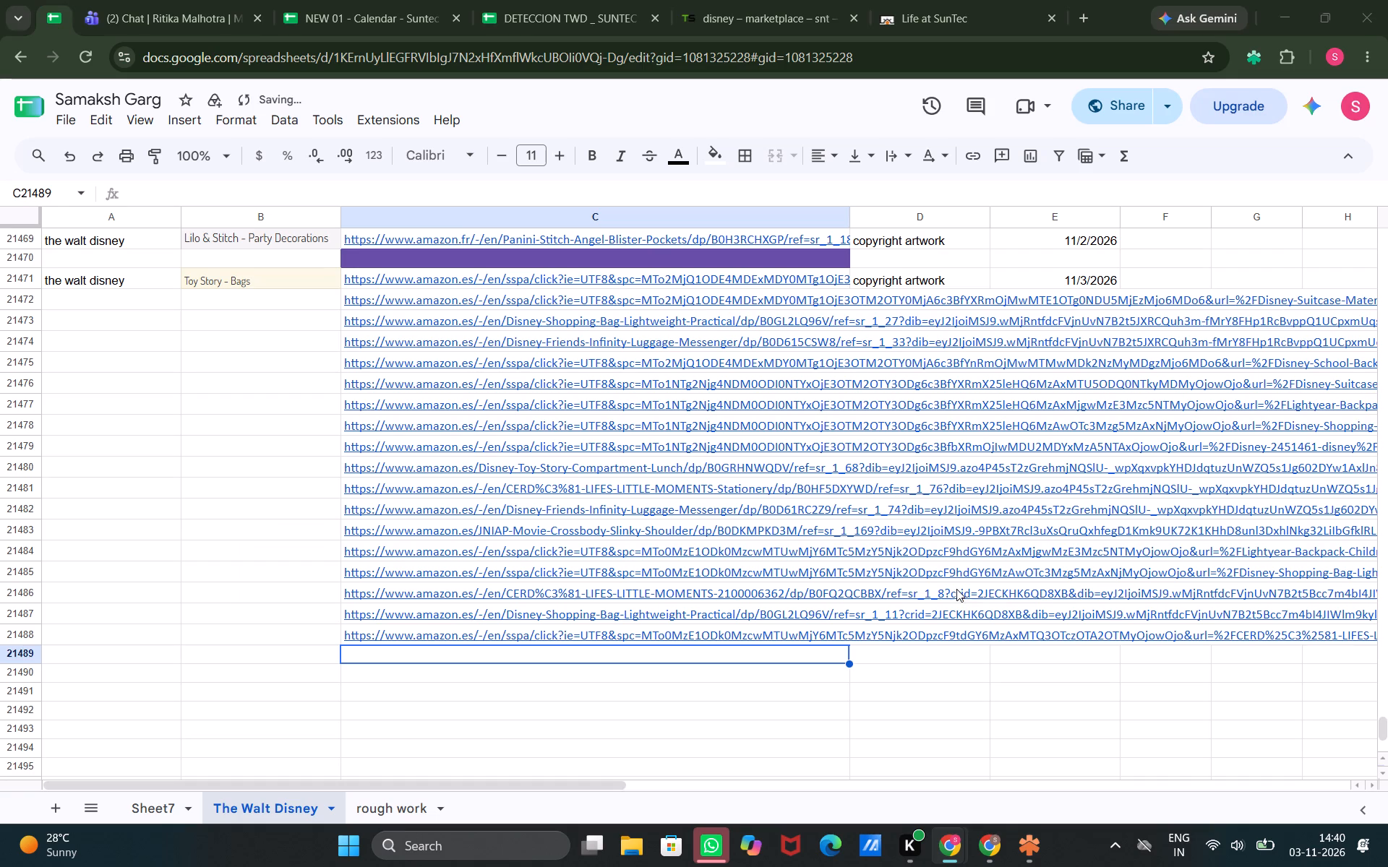
key("ctrl+v")
key("Return")
key("Return")
key("alt+Tab")
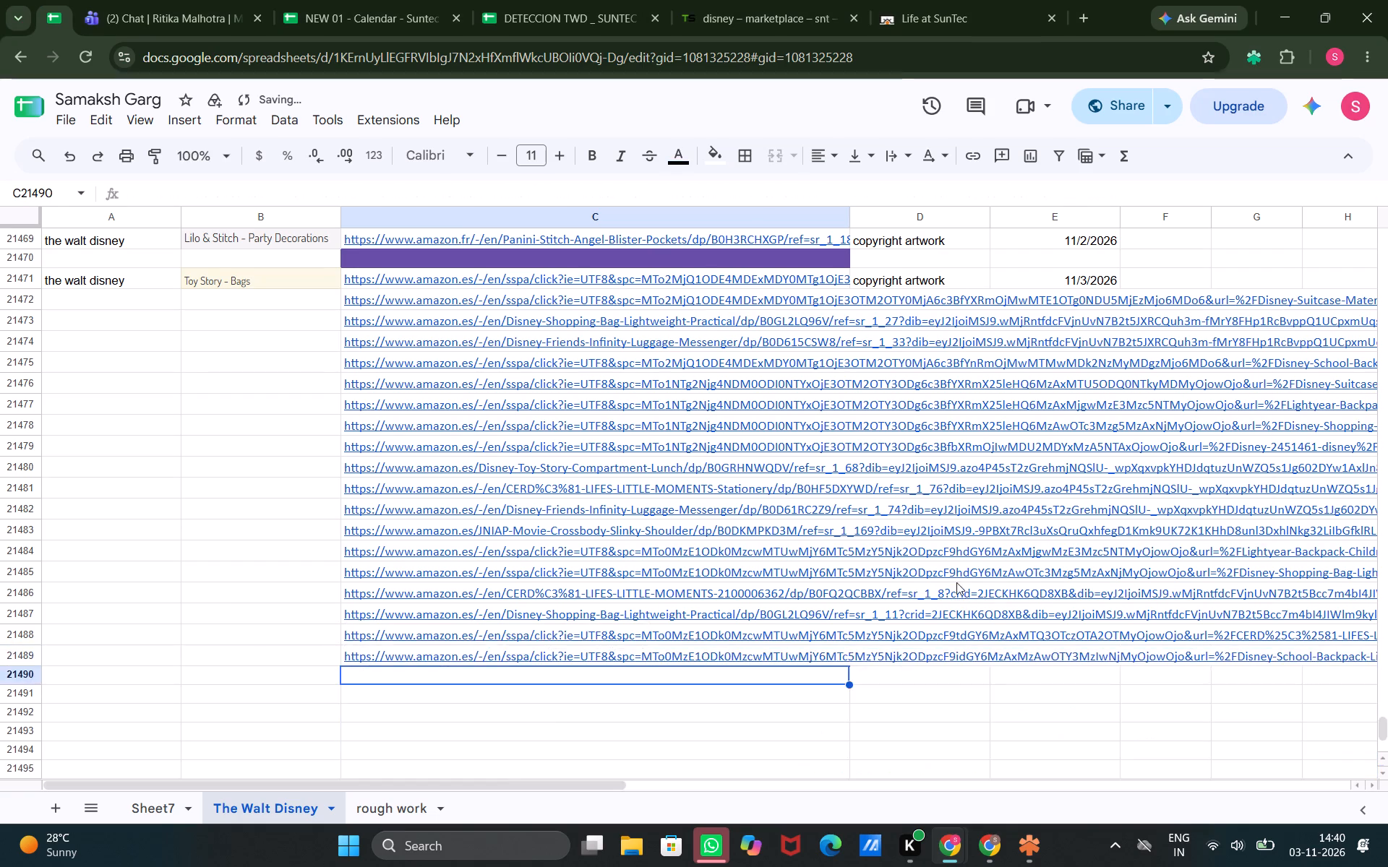
Check the remaining products on results page 1 and open page 2 of the Toy Story Bag results.
scroll(956, 582, "down", 5)
scroll(1141, 353, "down", 7)
scroll(912, 433, "down", 4)
left_click(775, 288)
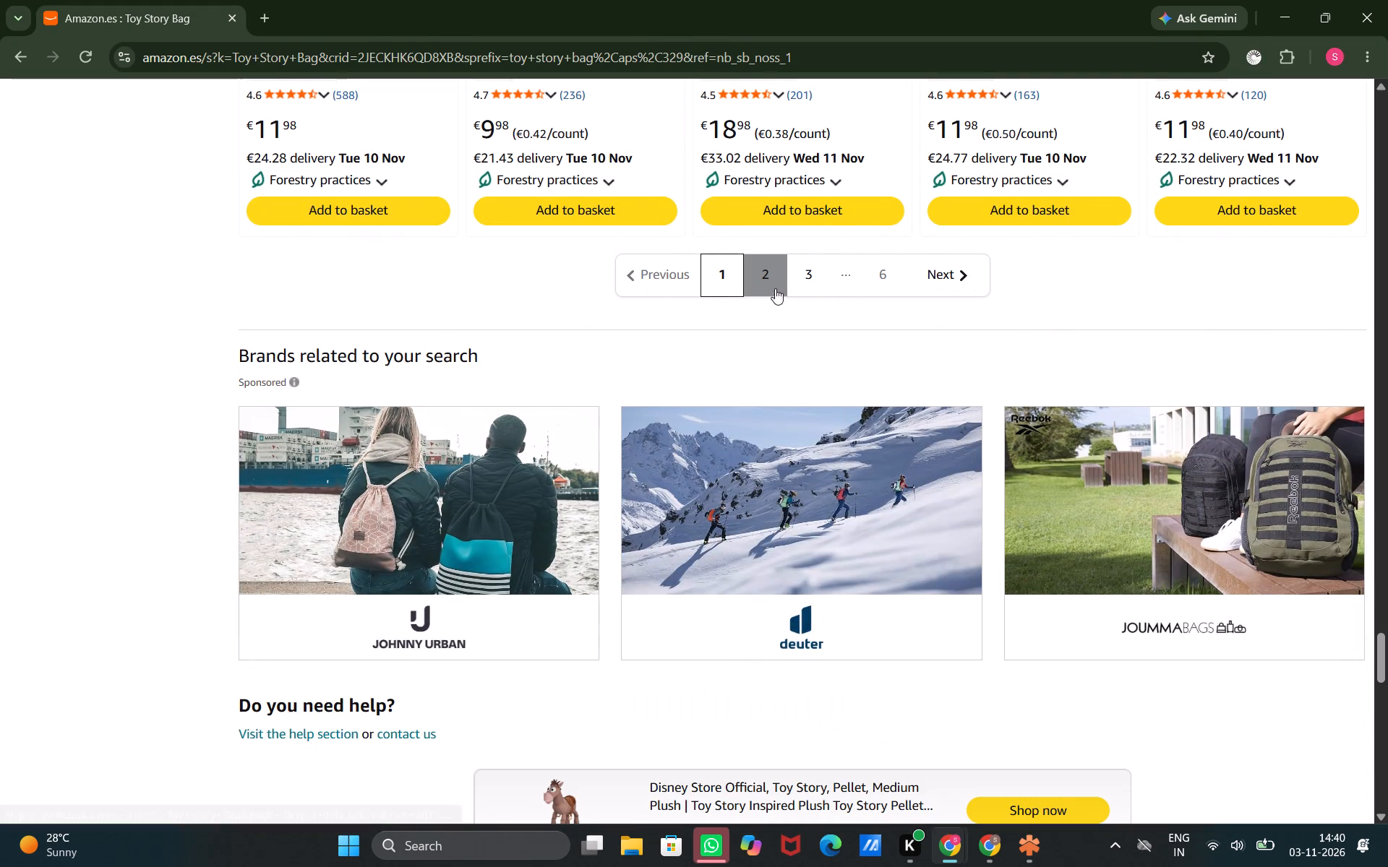
Log the link of the black Buzz Lightyear Disney Mochila infantil backpack from results page 2 in cell C21490.
scroll(1266, 420, "down", 6)
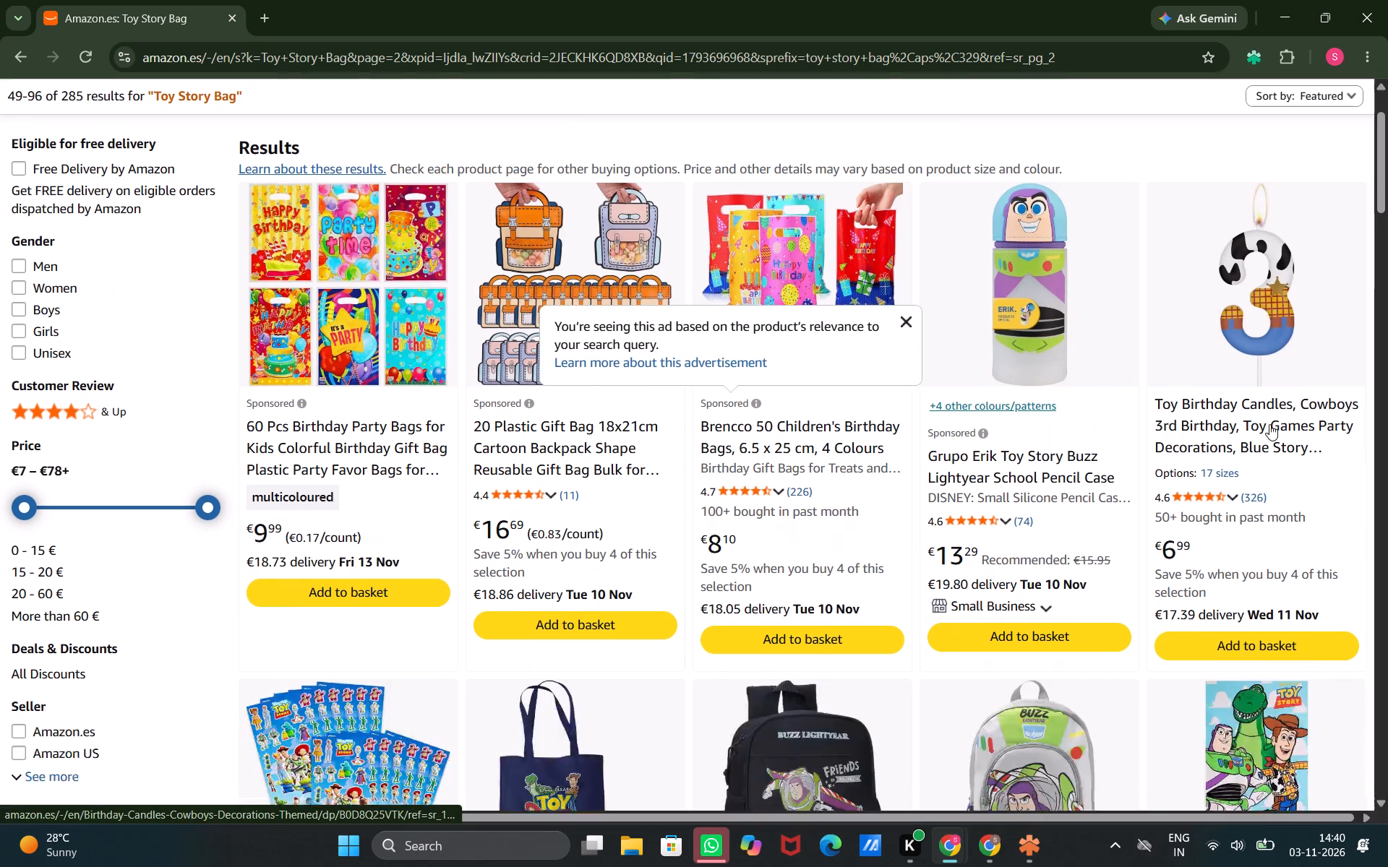
right_click(774, 493)
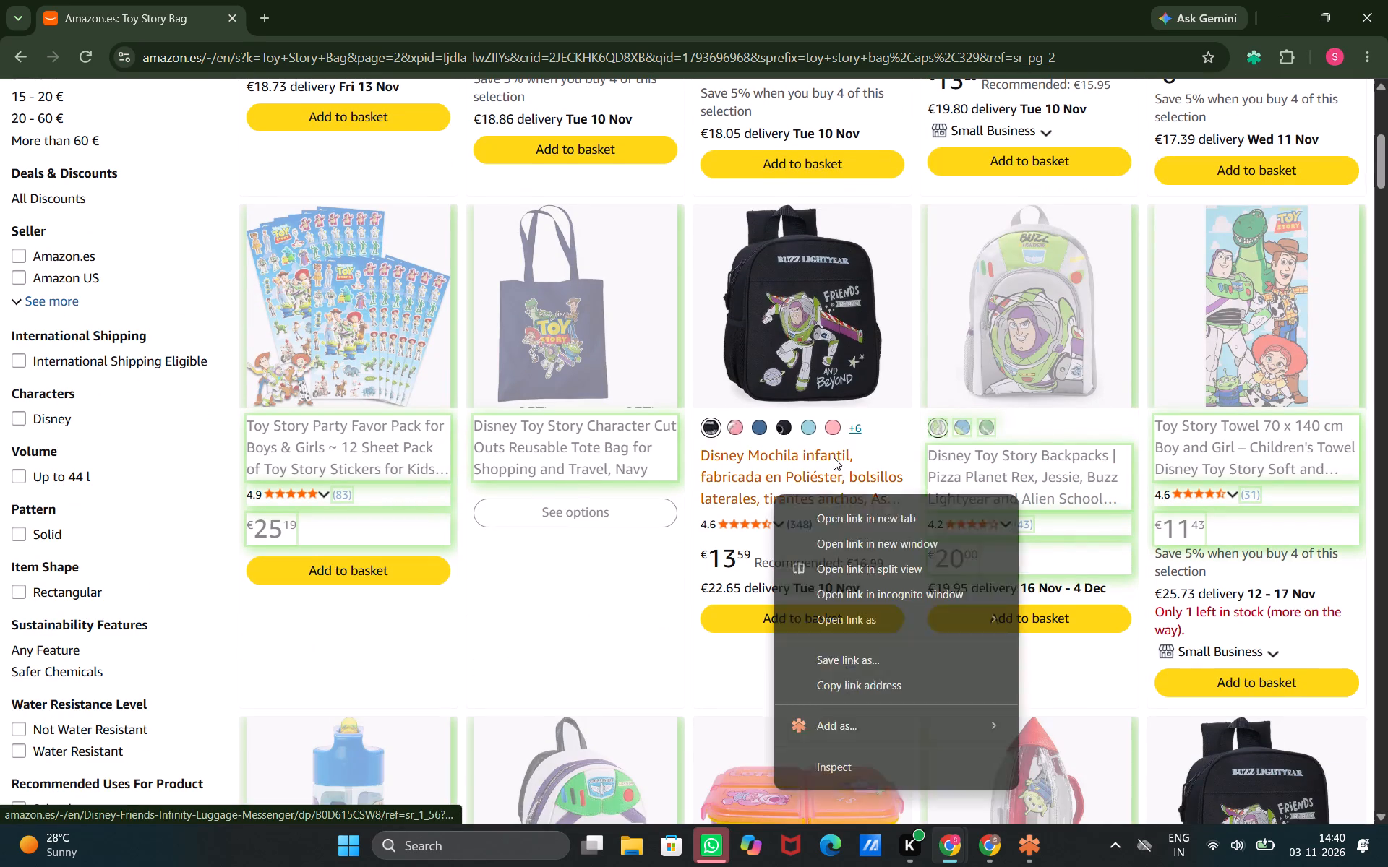
left_click(854, 694)
key("alt+Tab")
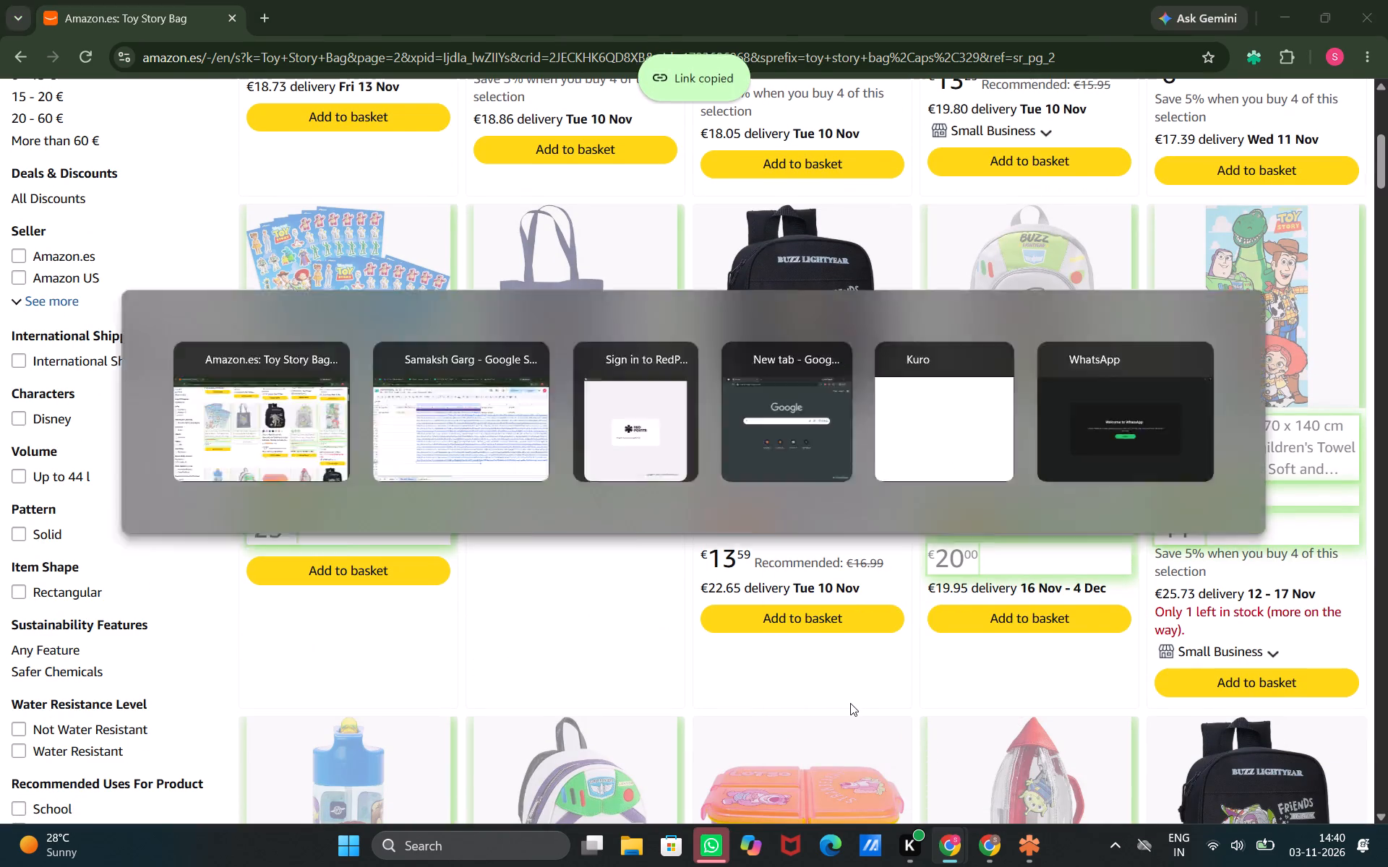
key("ctrl+v")
key("Return")
key("Return")
key("alt+Tab")
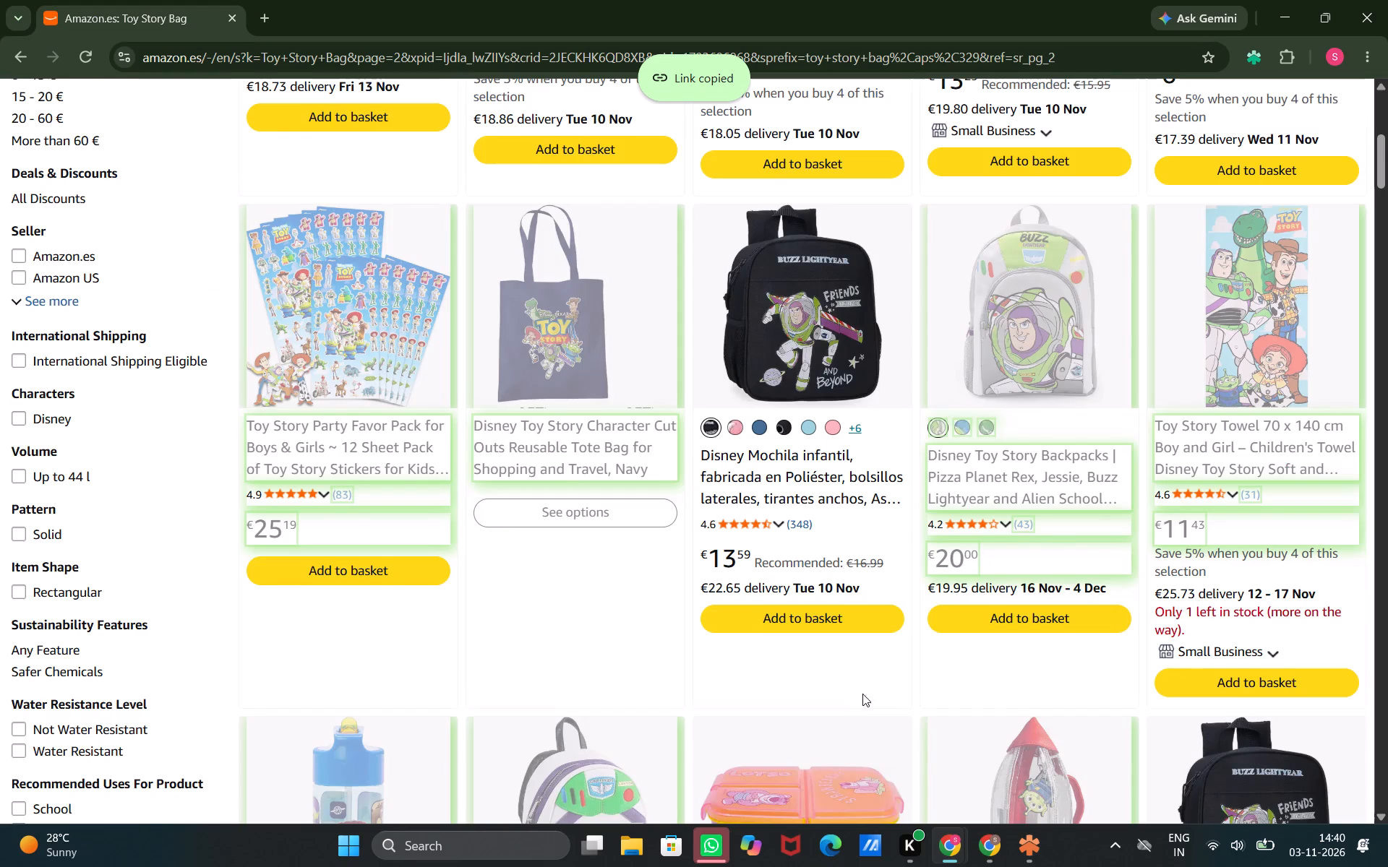
Log the link of the black Disney Friends To Infinity And Beyond Buzz Lightyear backpack from results page 2 in cell C21491.
scroll(889, 672, "down", 7)
right_click(1249, 308)
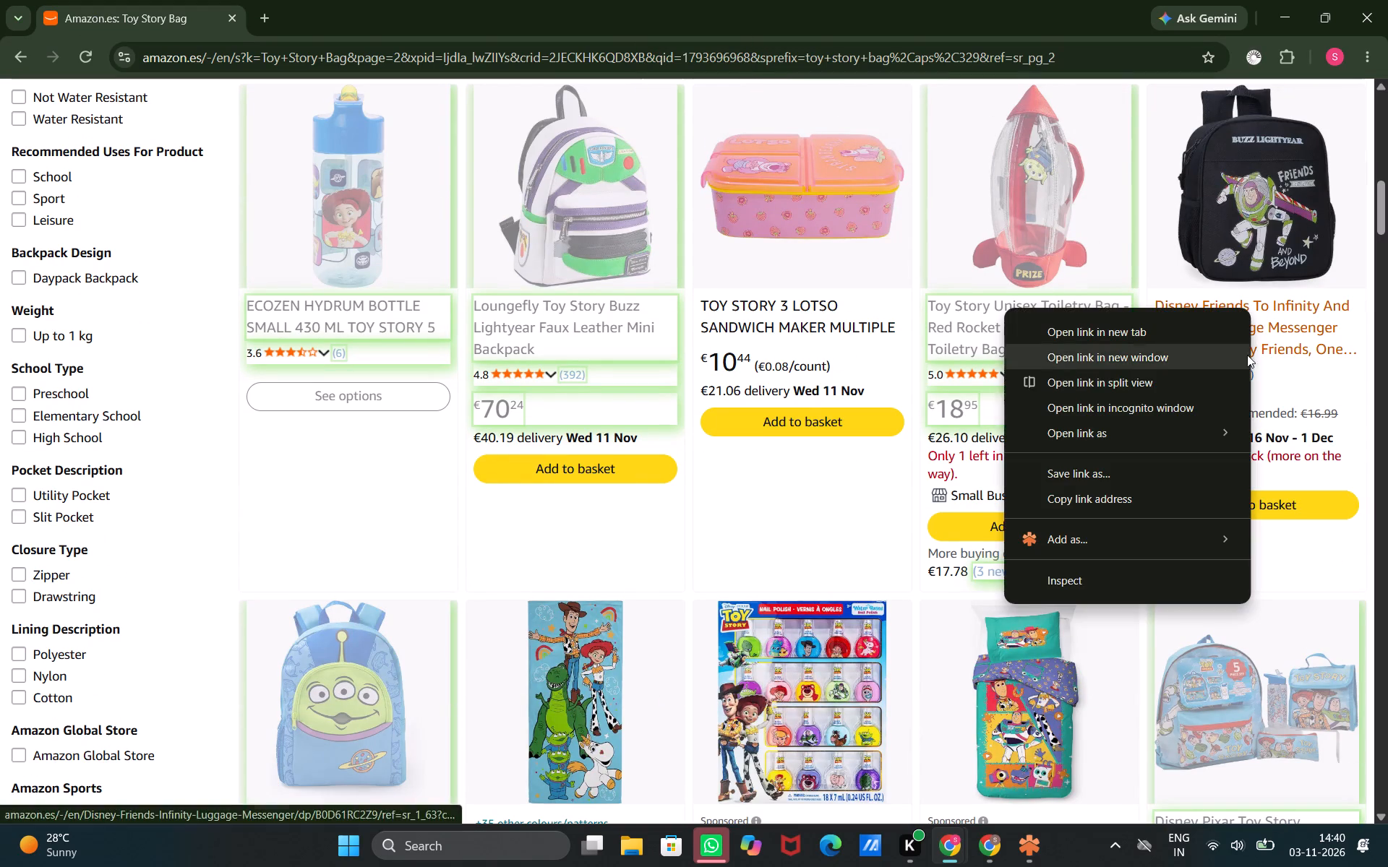
left_click(1181, 501)
key("alt+Tab")
key("ctrl+v")
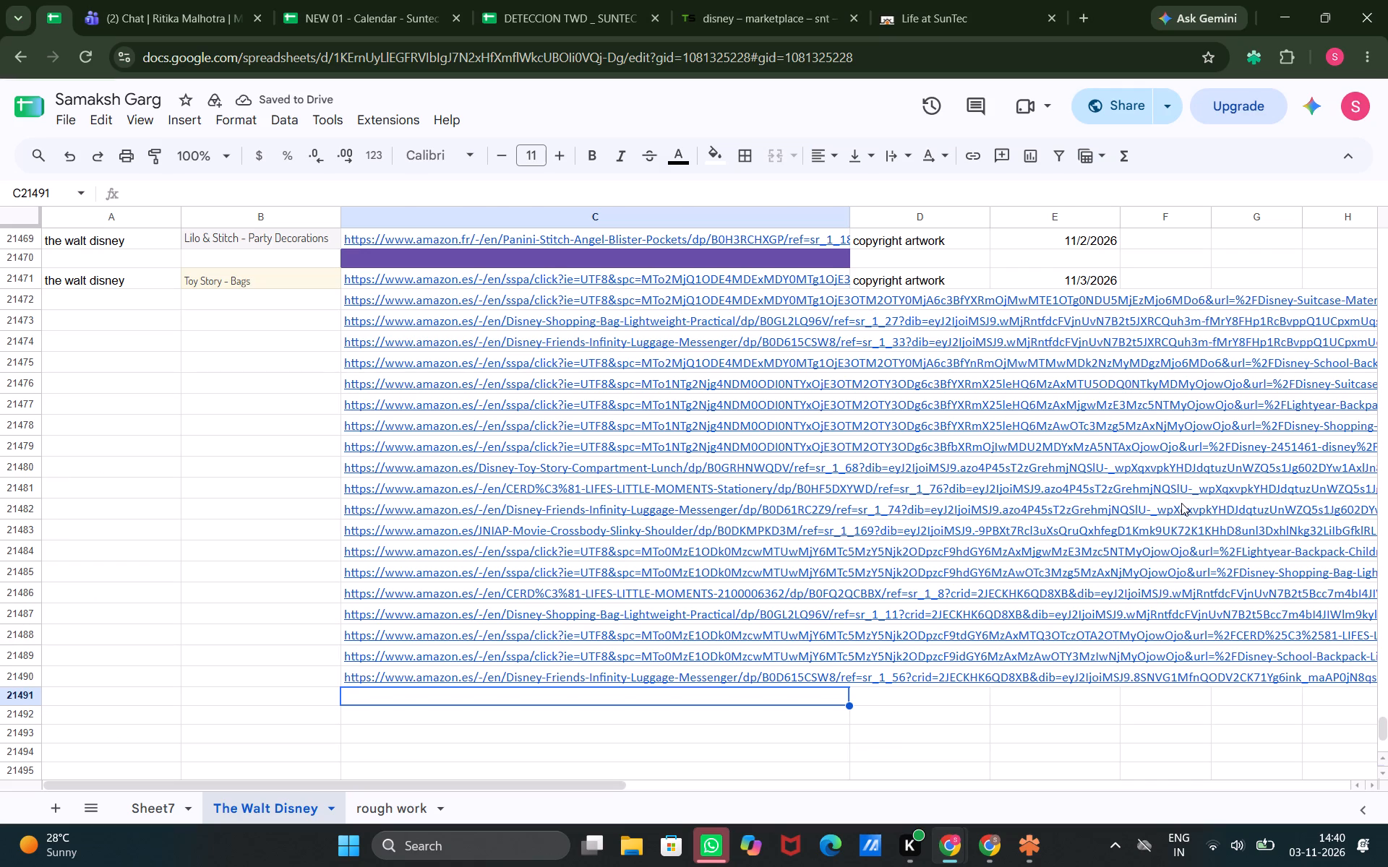
key("Return")
key("Return")
Find the white Disney Toy Story suitcase with Woody and Buzz further down page 2 and log its link in cell C21492.
key("alt+Tab")
scroll(1183, 459, "down", 4)
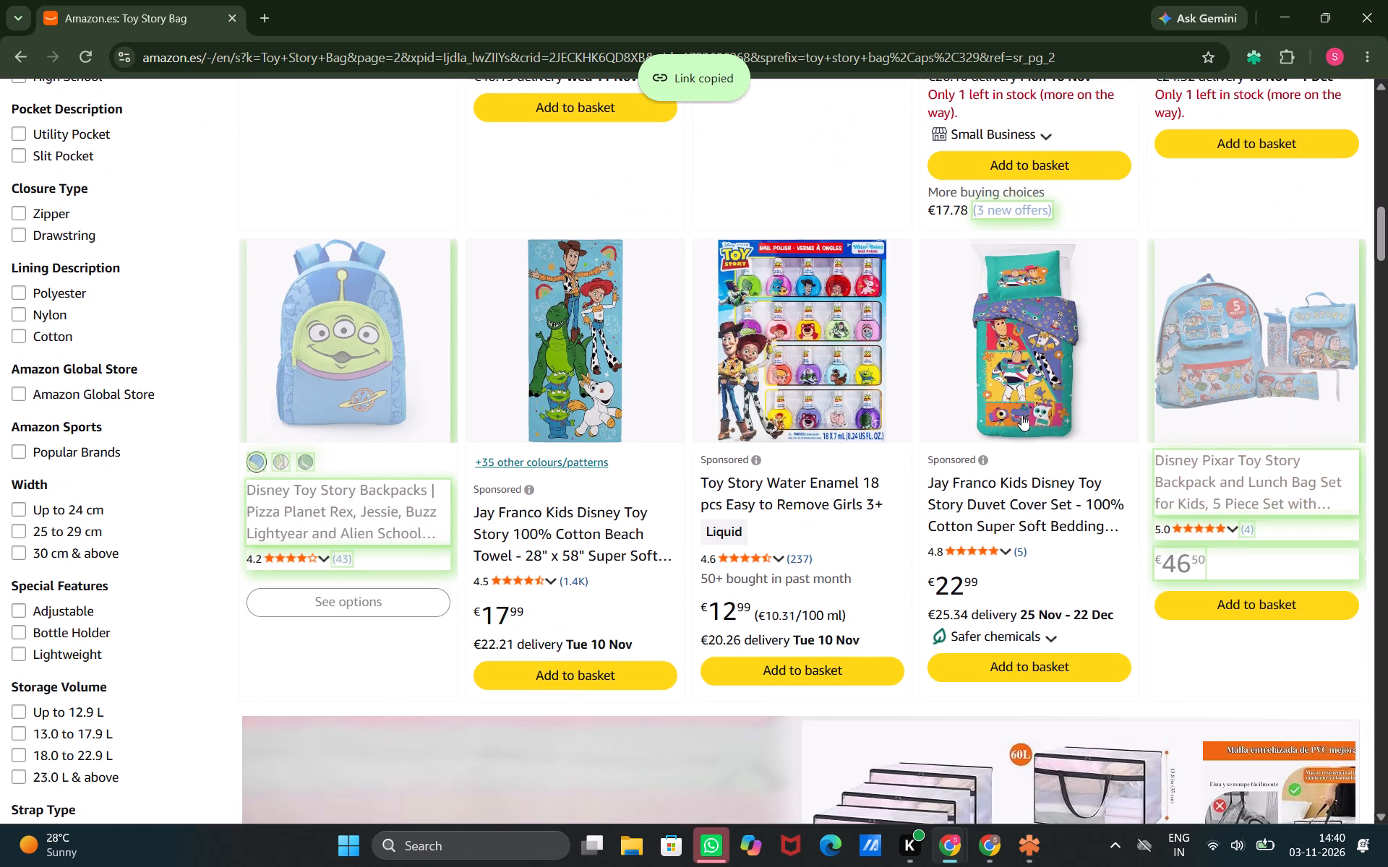
scroll(437, 372, "down", 9)
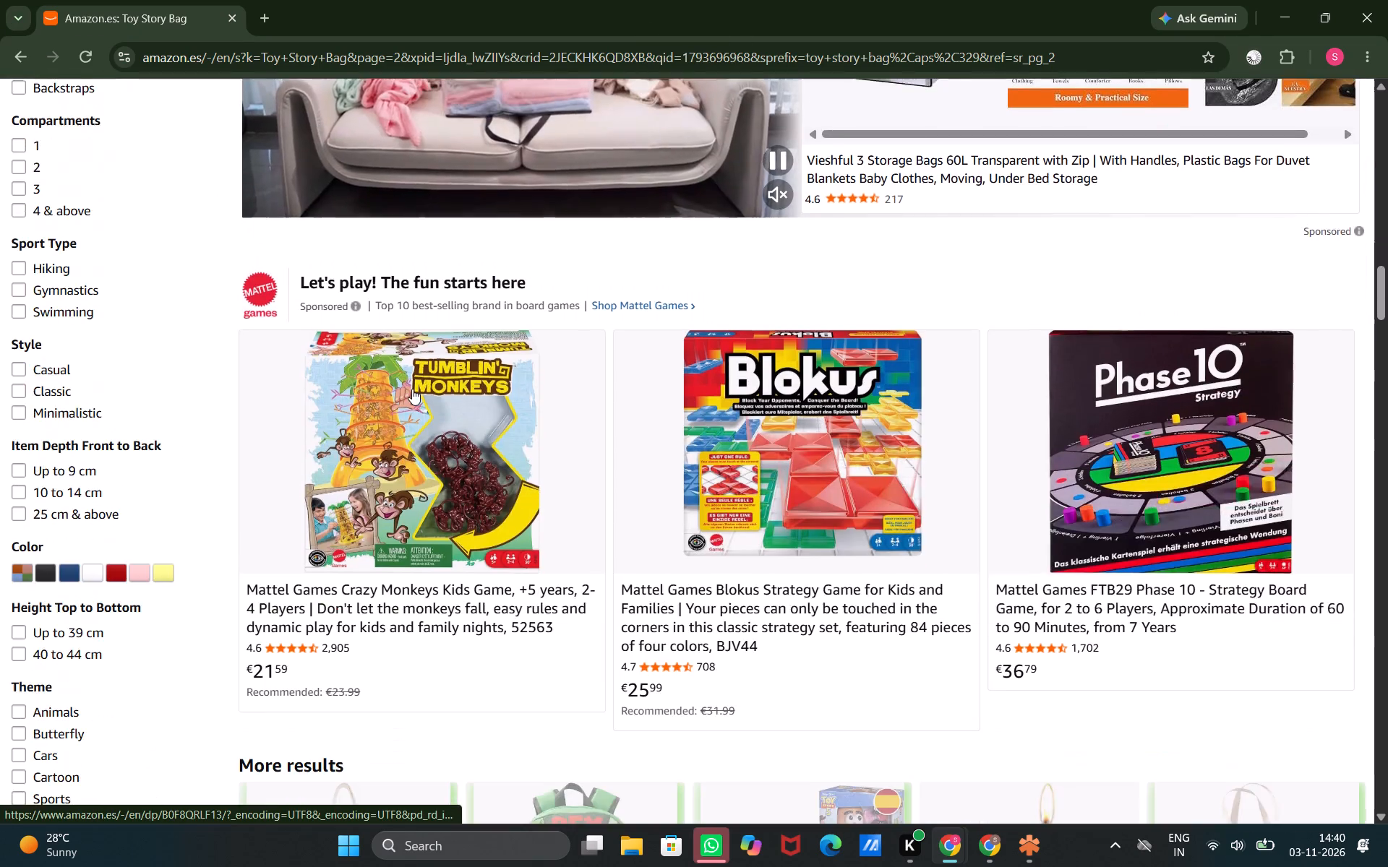
scroll(412, 389, "down", 8)
scroll(1089, 315, "down", 4)
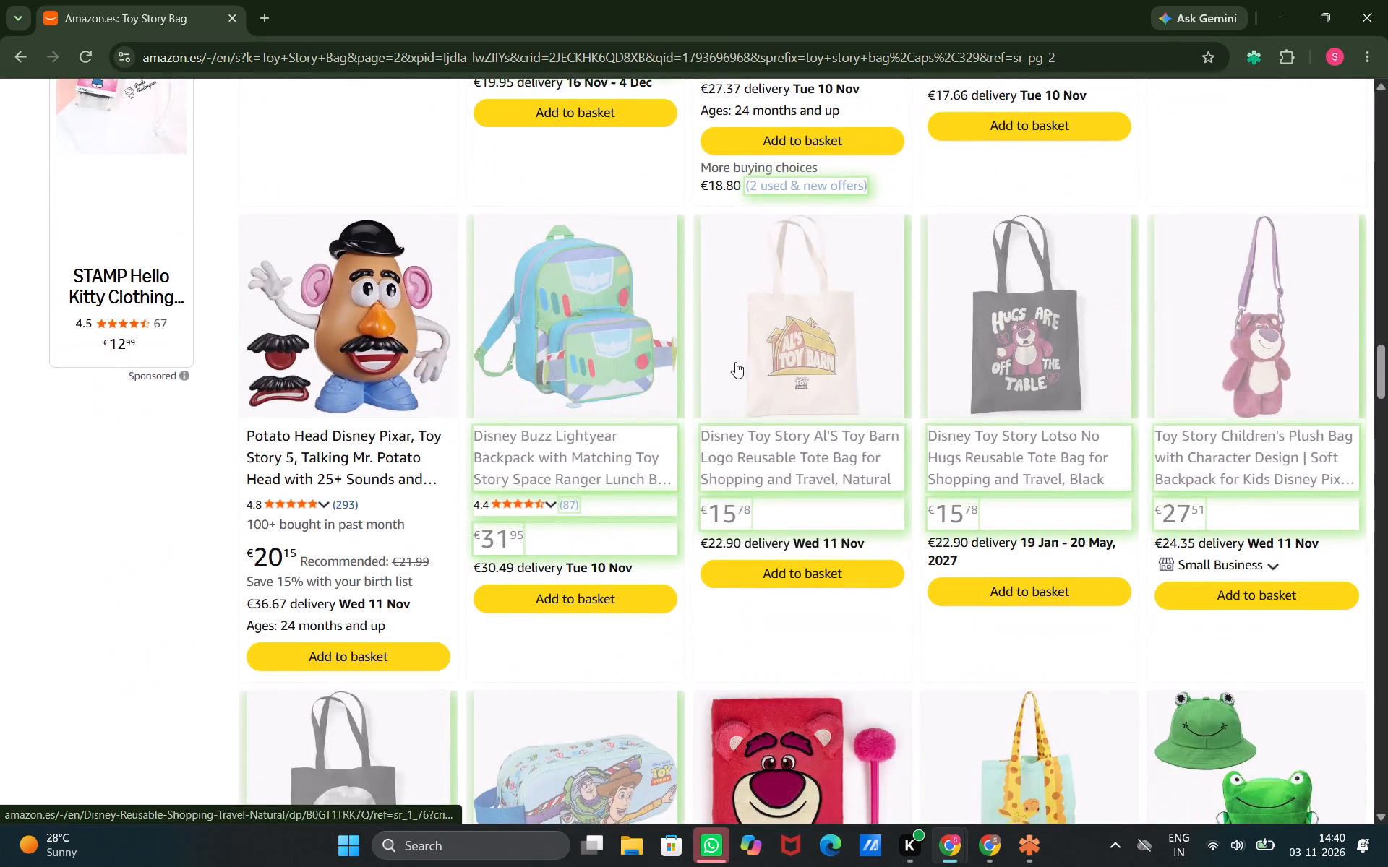
scroll(458, 378, "down", 5)
scroll(1162, 330, "down", 6)
scroll(1162, 330, "up", 6)
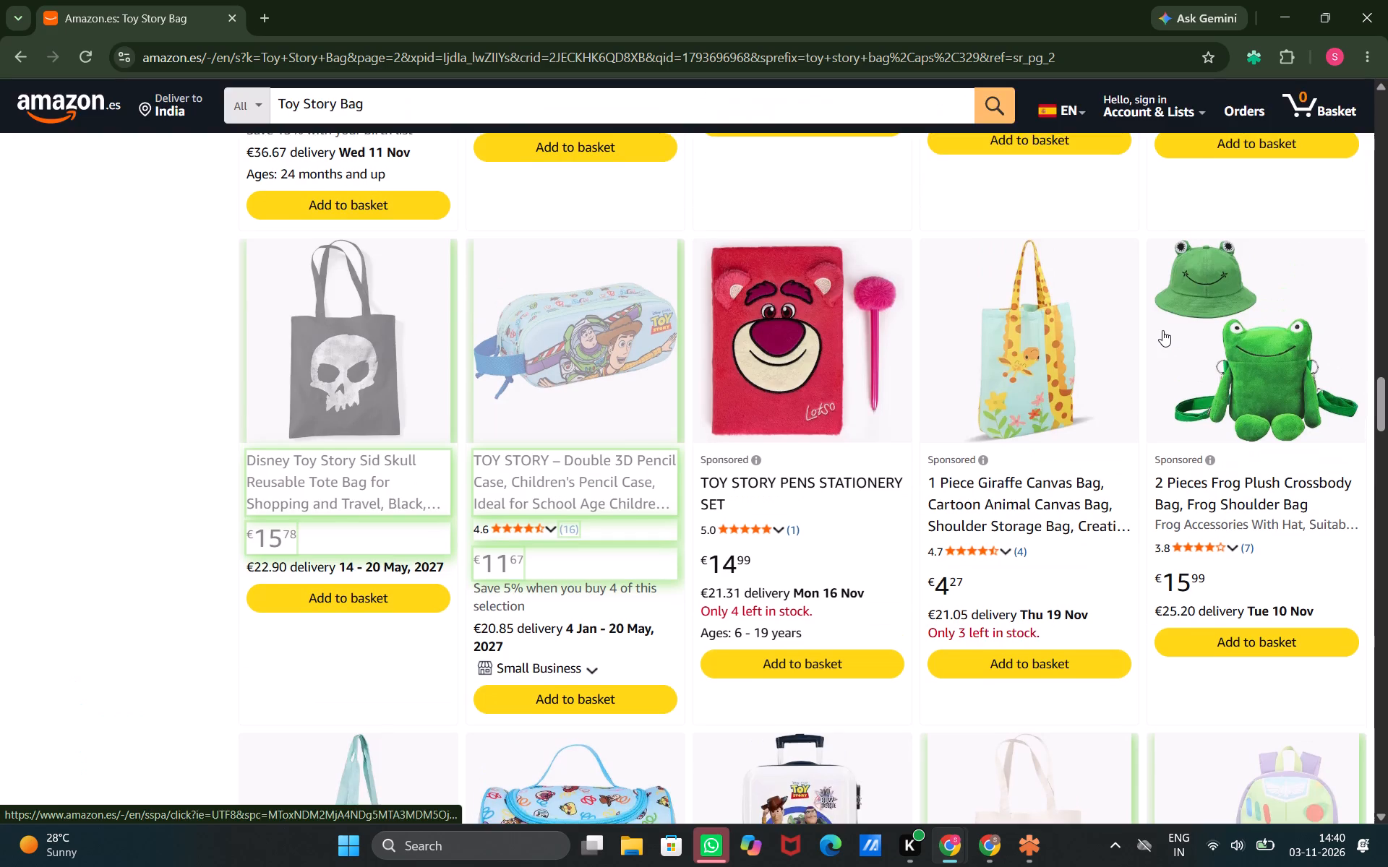
scroll(1162, 330, "down", 8)
scroll(1168, 326, "up", 2)
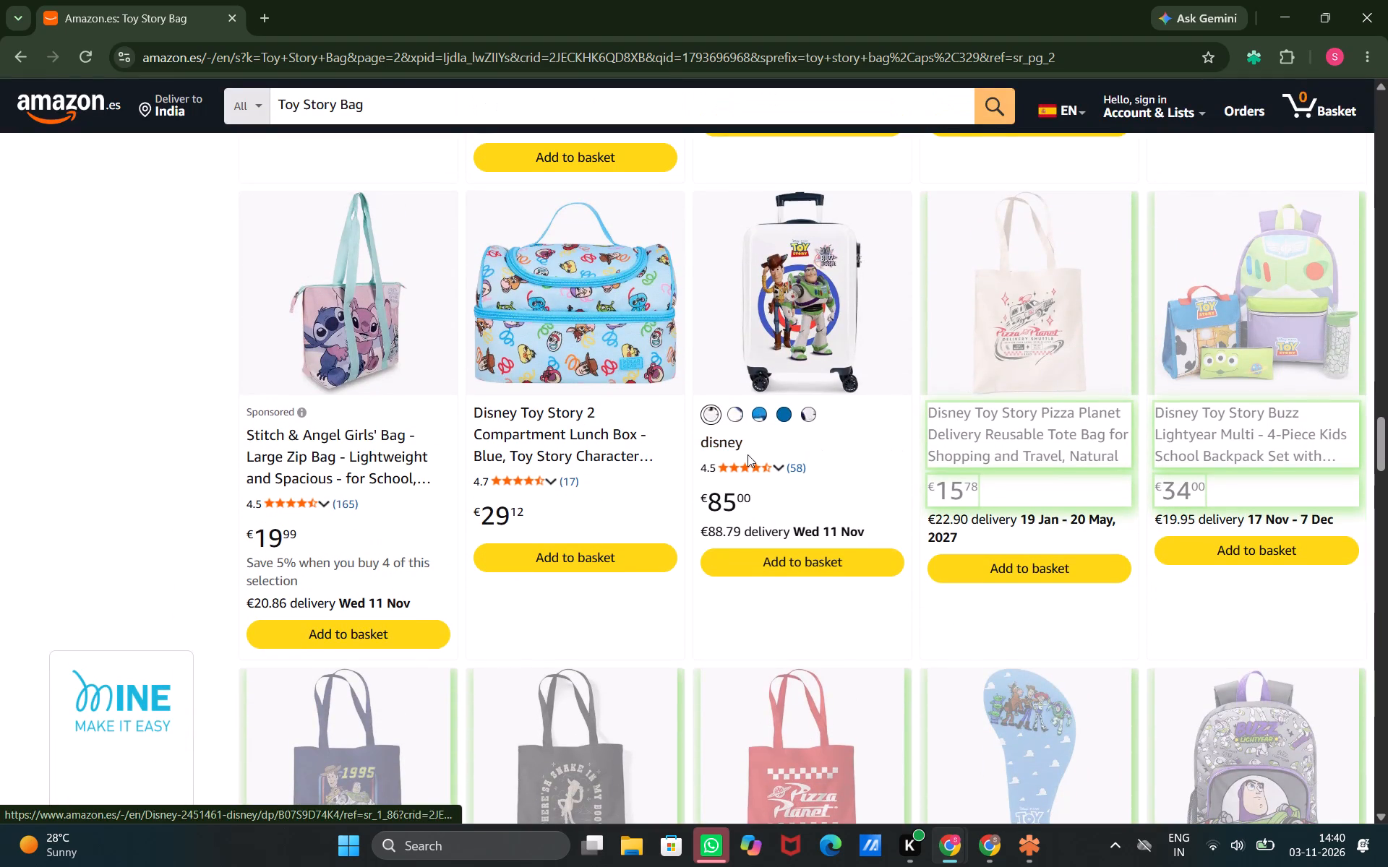
right_click(729, 443)
left_click(804, 642)
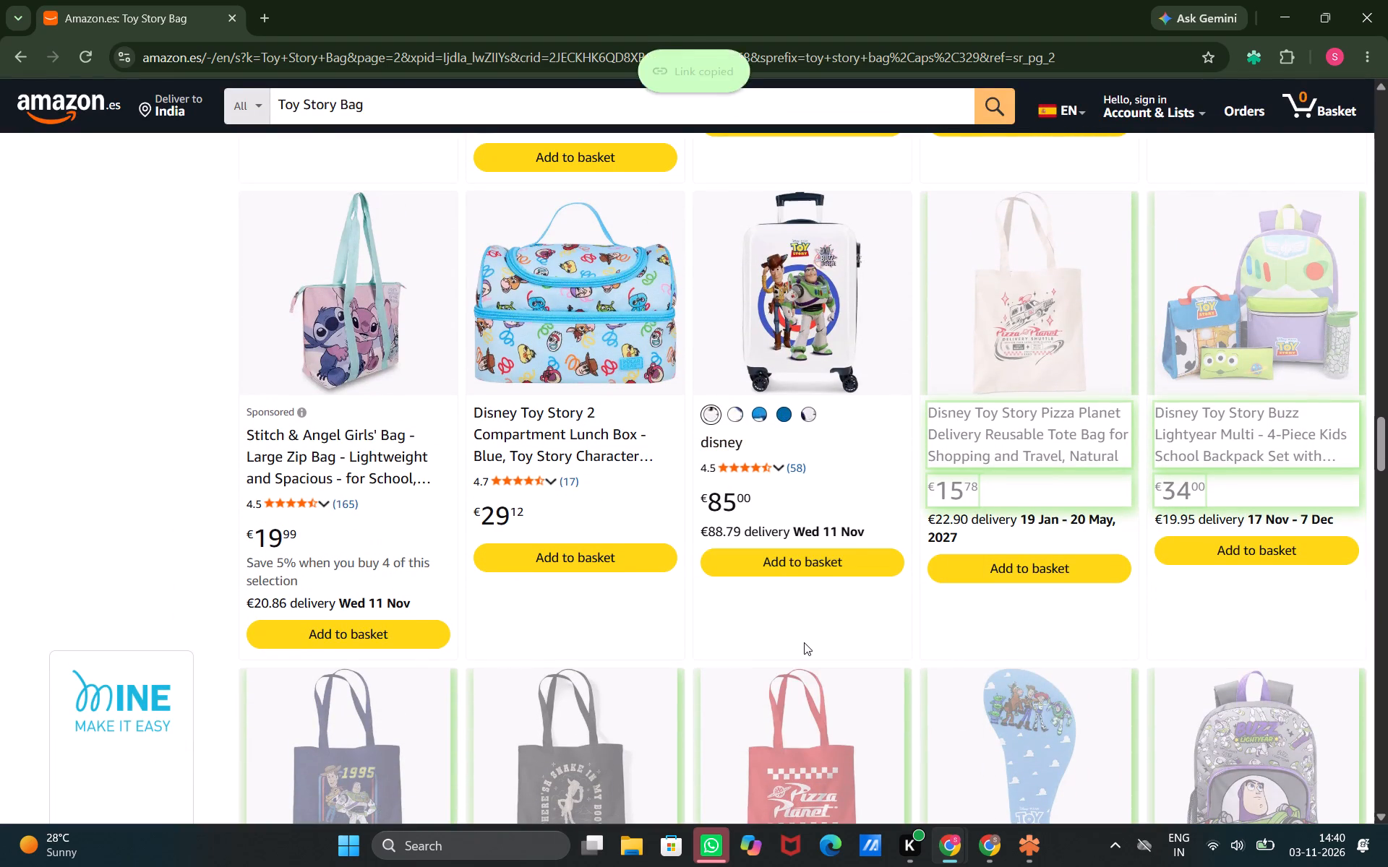
key("alt+Tab")
key("ctrl+v")
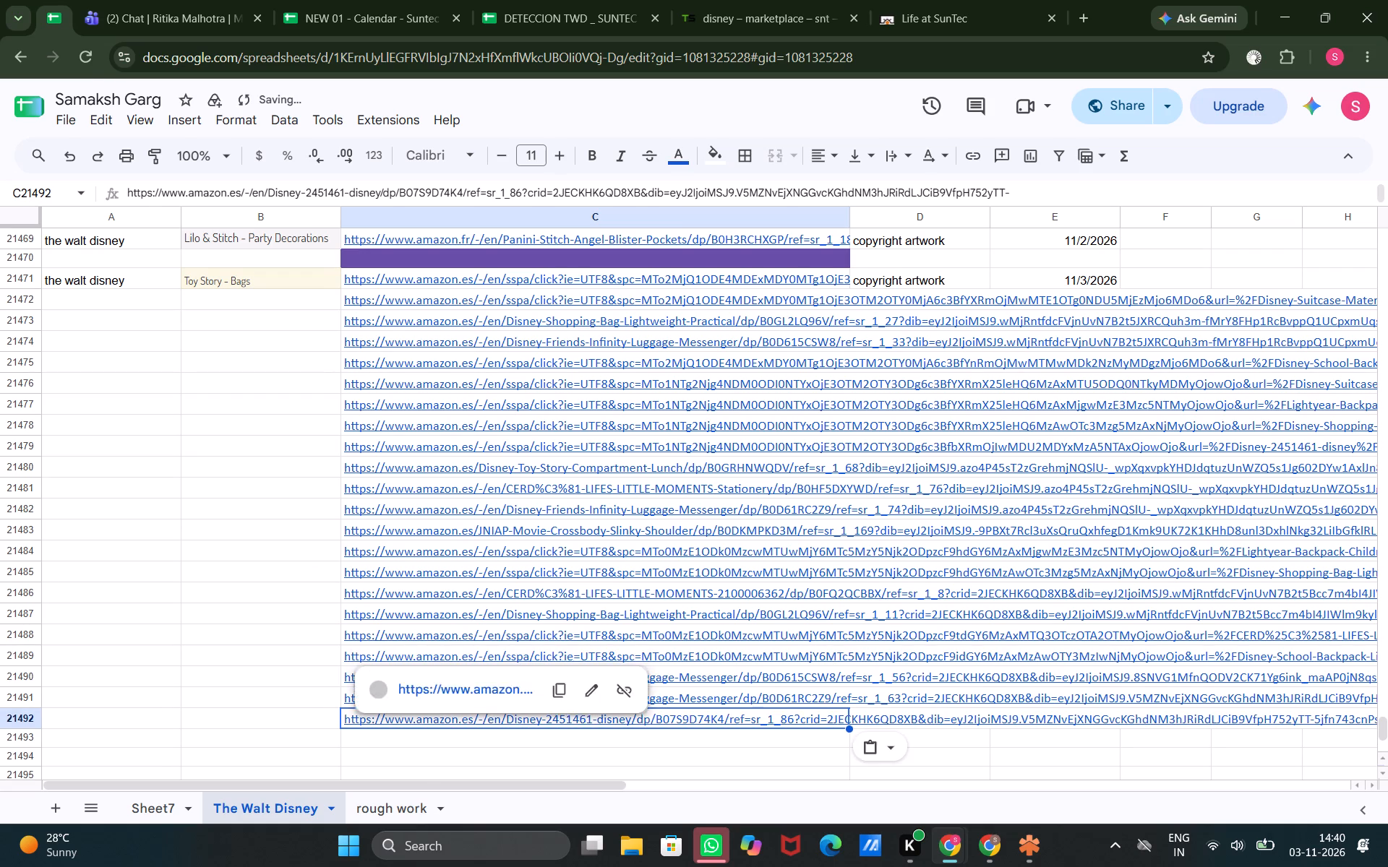
key("Return")
key("Return")
Log the link of the blue Disney Toy Story 2 Compartment Lunch Box in cell C21493.
key("alt+Tab")
right_click(574, 400)
right_click(547, 431)
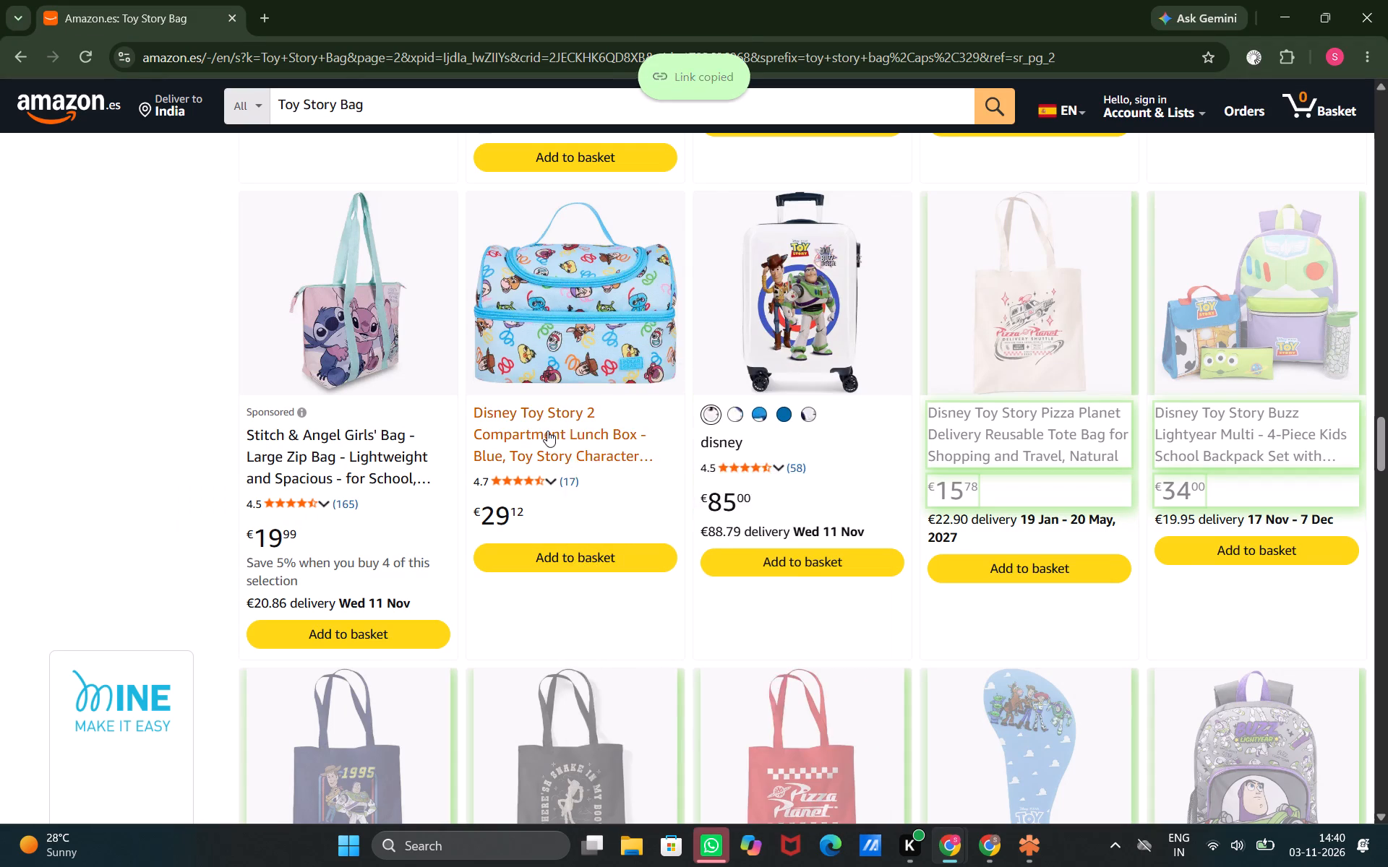
left_click(671, 634)
key("alt+Tab")
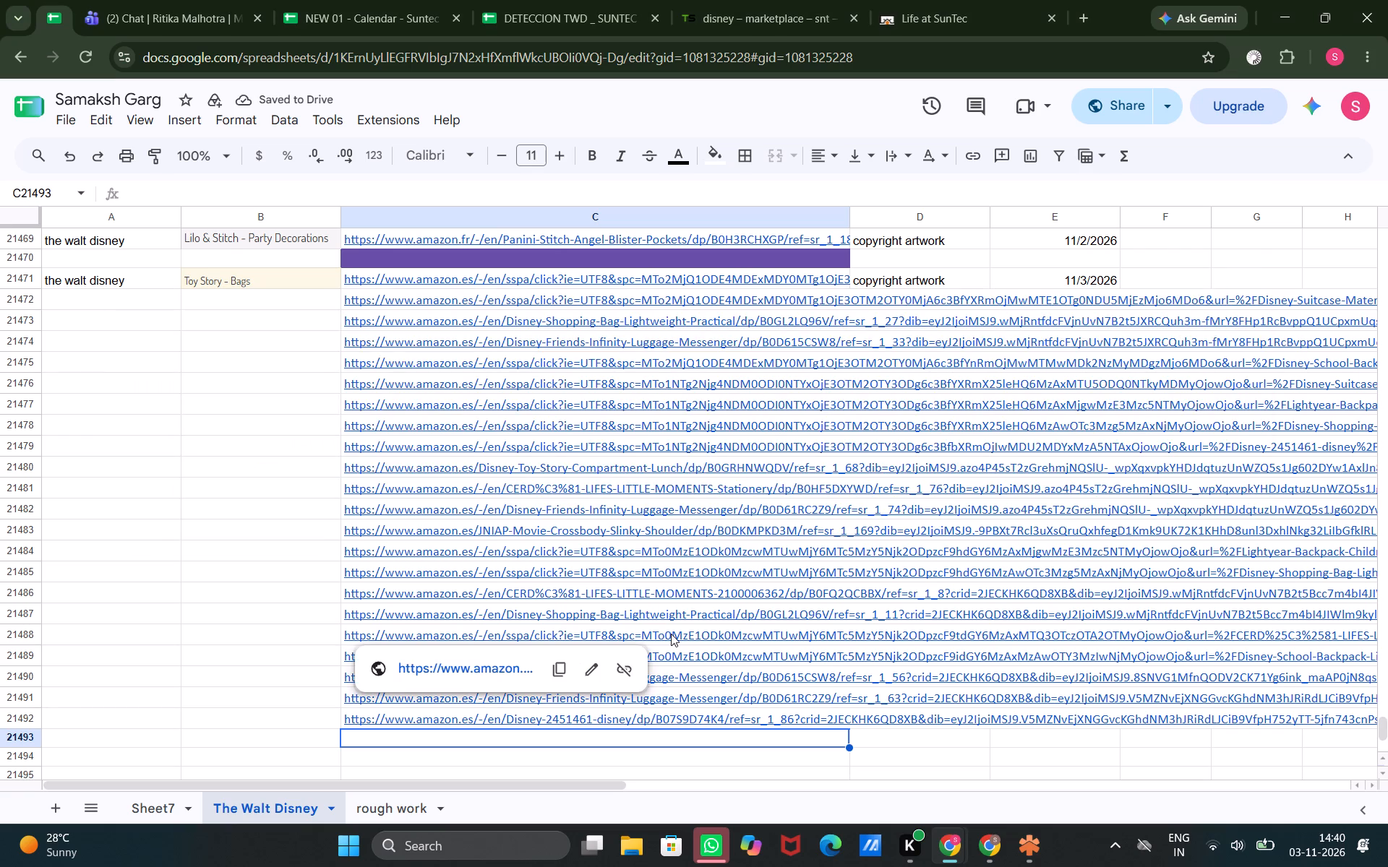
key("ctrl+v")
key("Return")
key("Return")
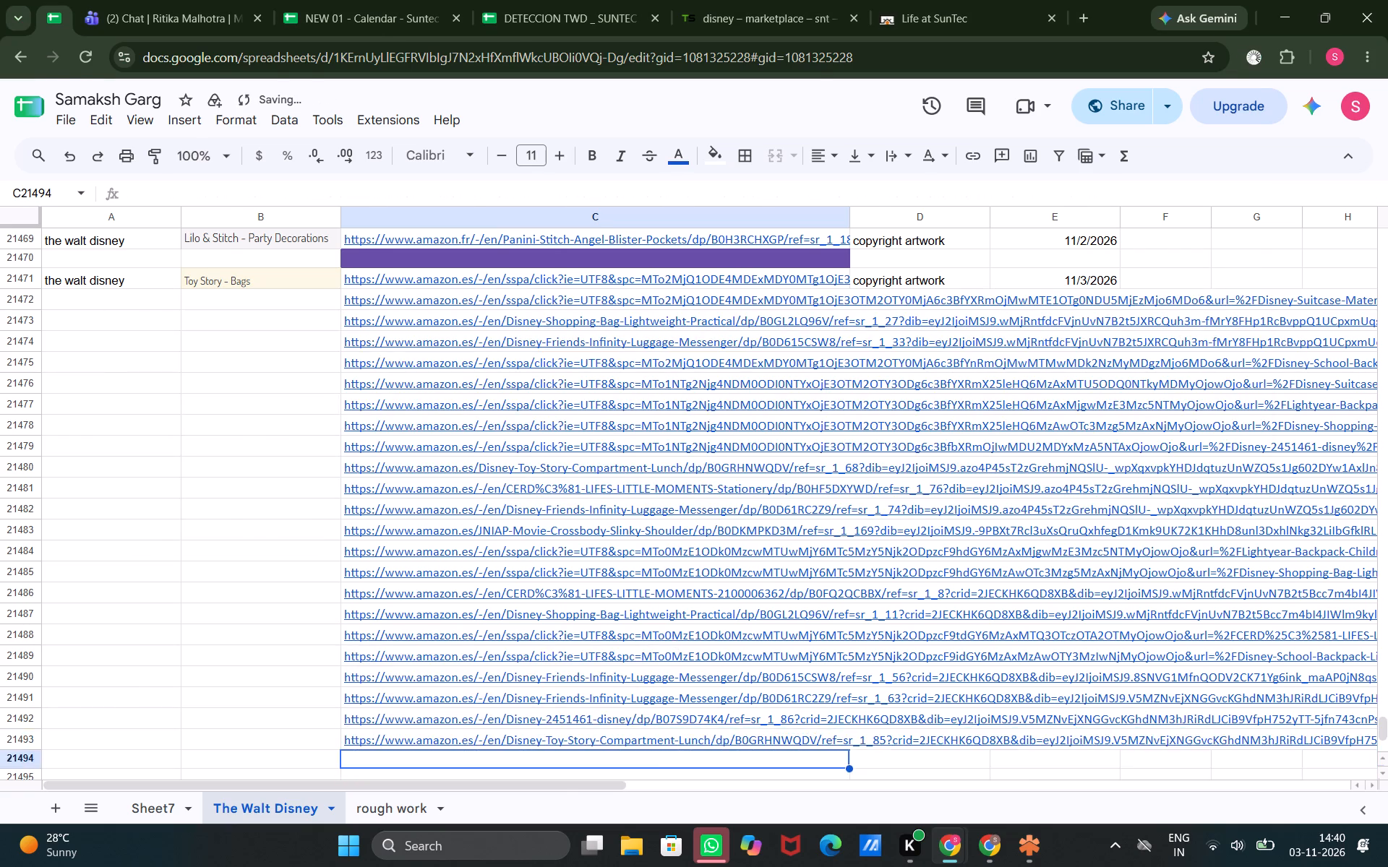
Check the remaining products on results page 2 and open page 3 of the Toy Story Bag results.
key("alt+Tab")
scroll(1036, 487, "down", 5)
scroll(558, 454, "down", 5)
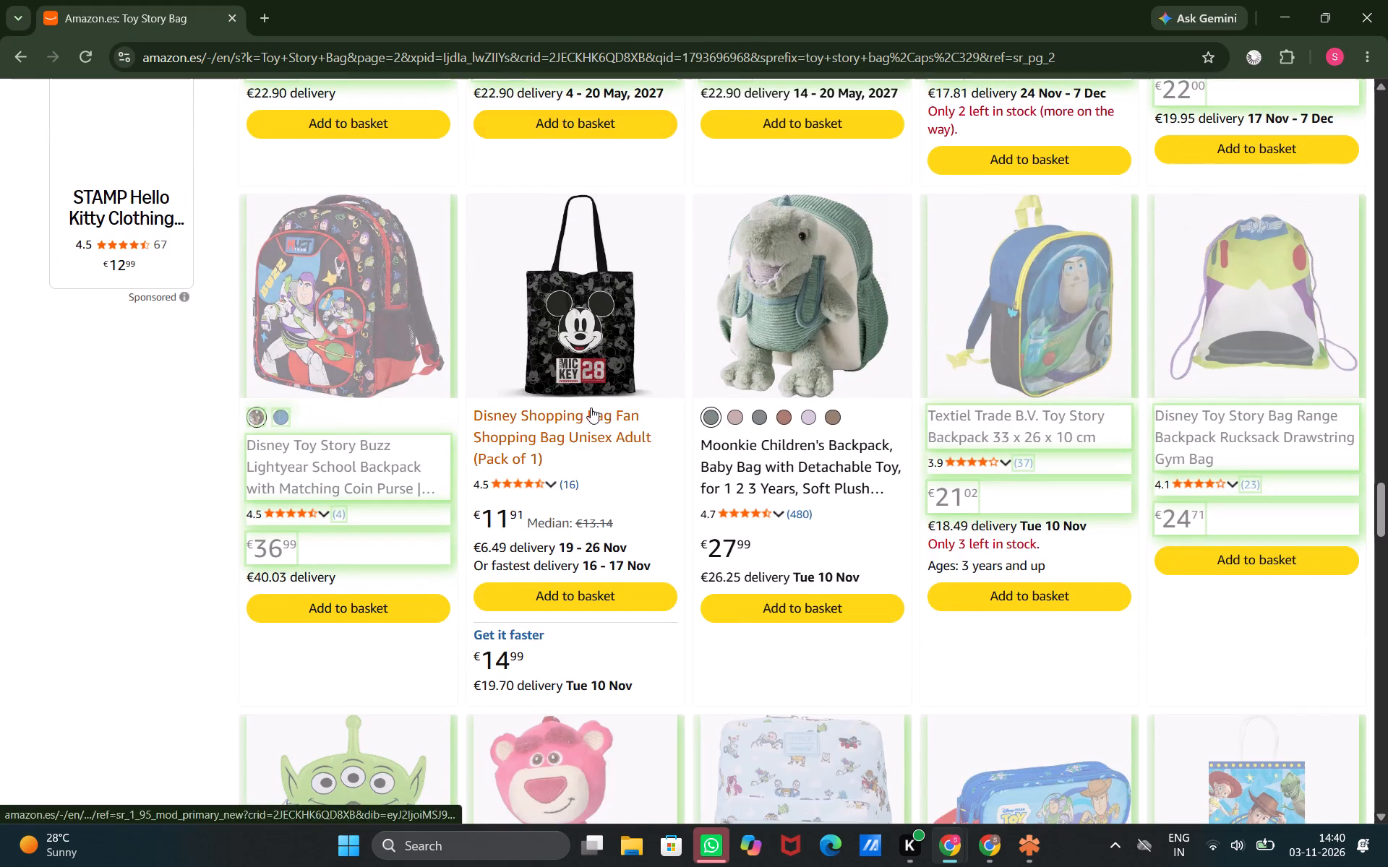
scroll(1162, 363, "down", 5)
scroll(304, 426, "down", 6)
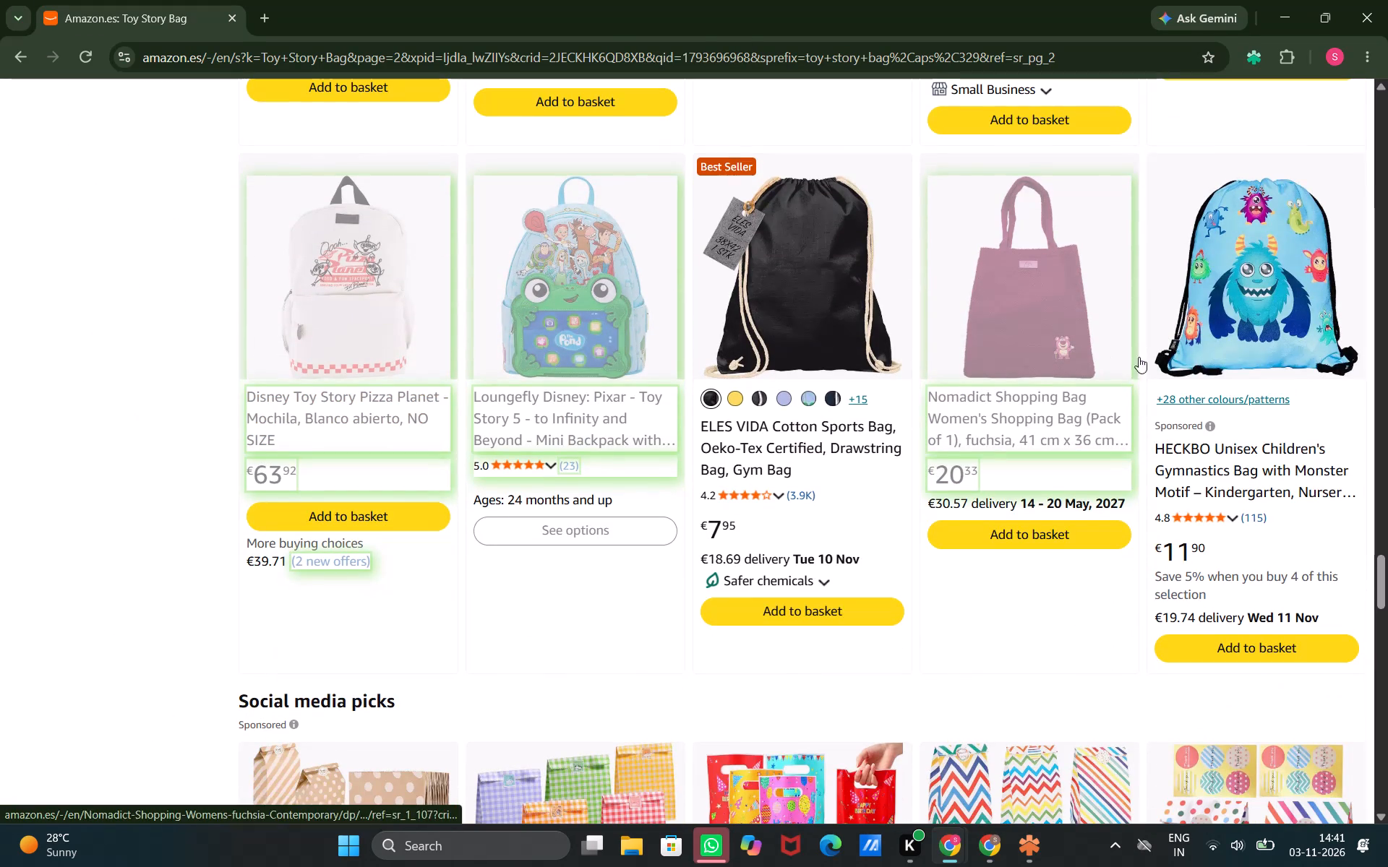
scroll(1229, 358, "down", 6)
left_click(818, 719)
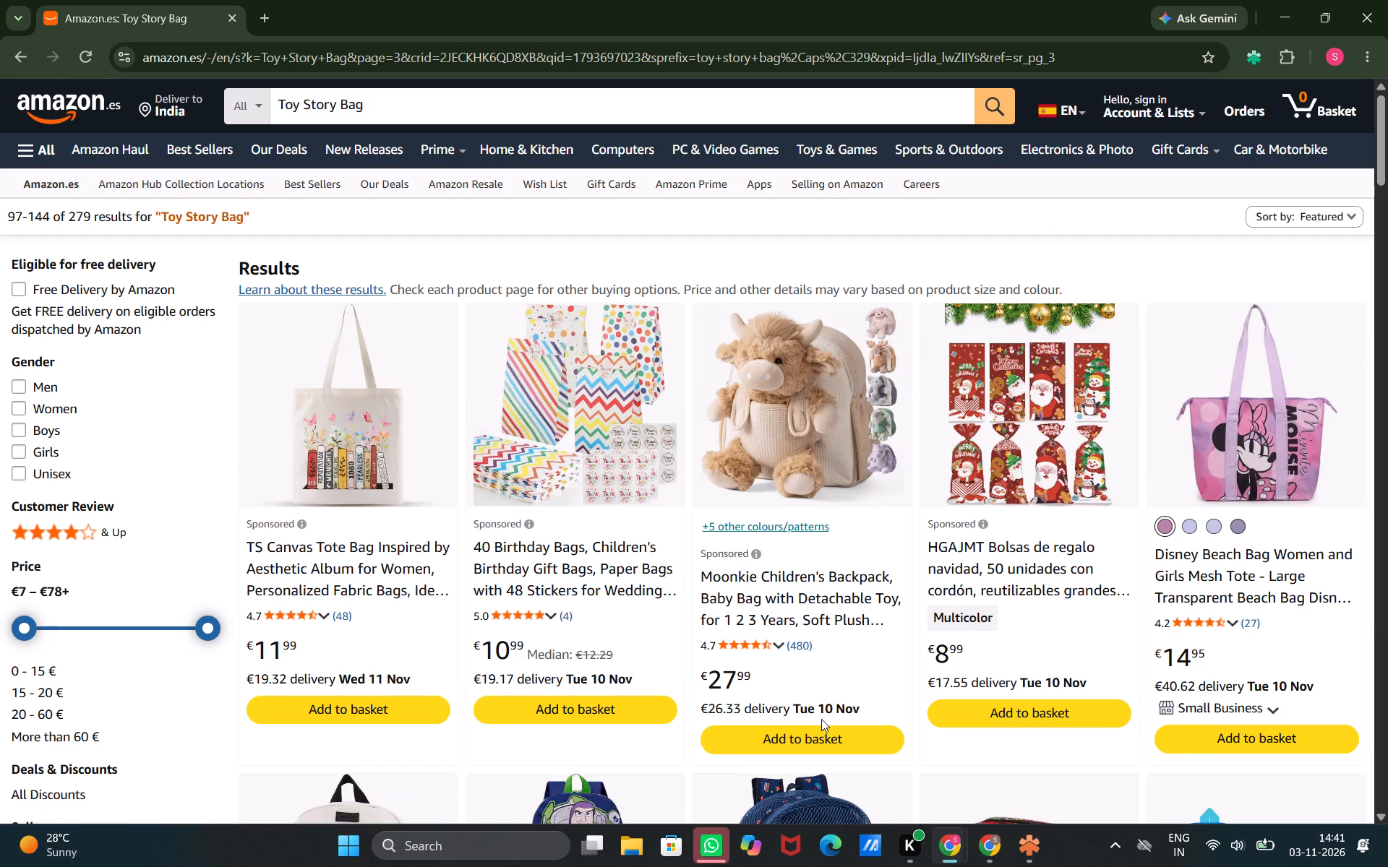
Find the Disney, Toy Story, Cabin suitcase 50 on results page 3 and log its link in cell C21494.
scroll(844, 674, "down", 7)
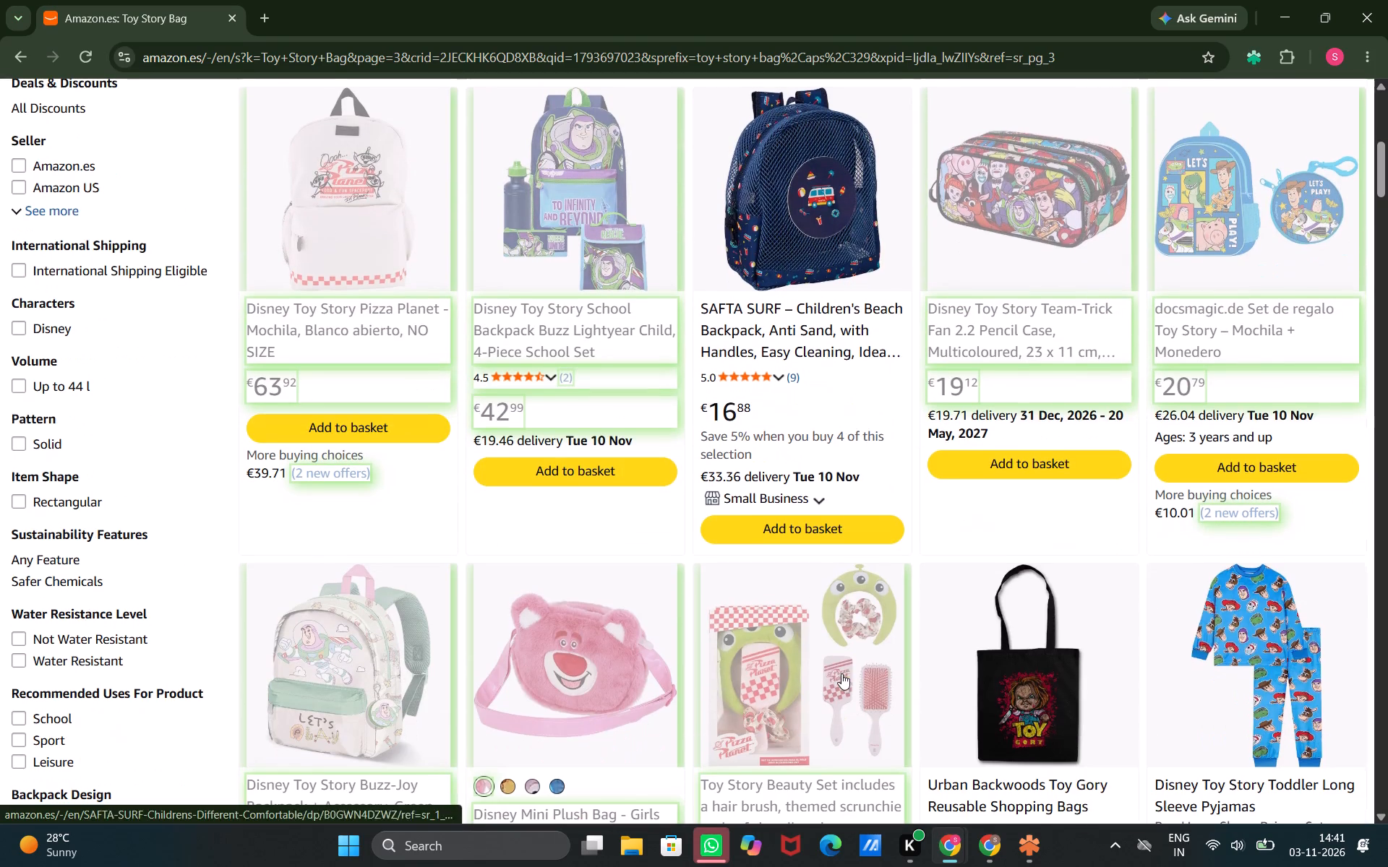
scroll(857, 655, "down", 2)
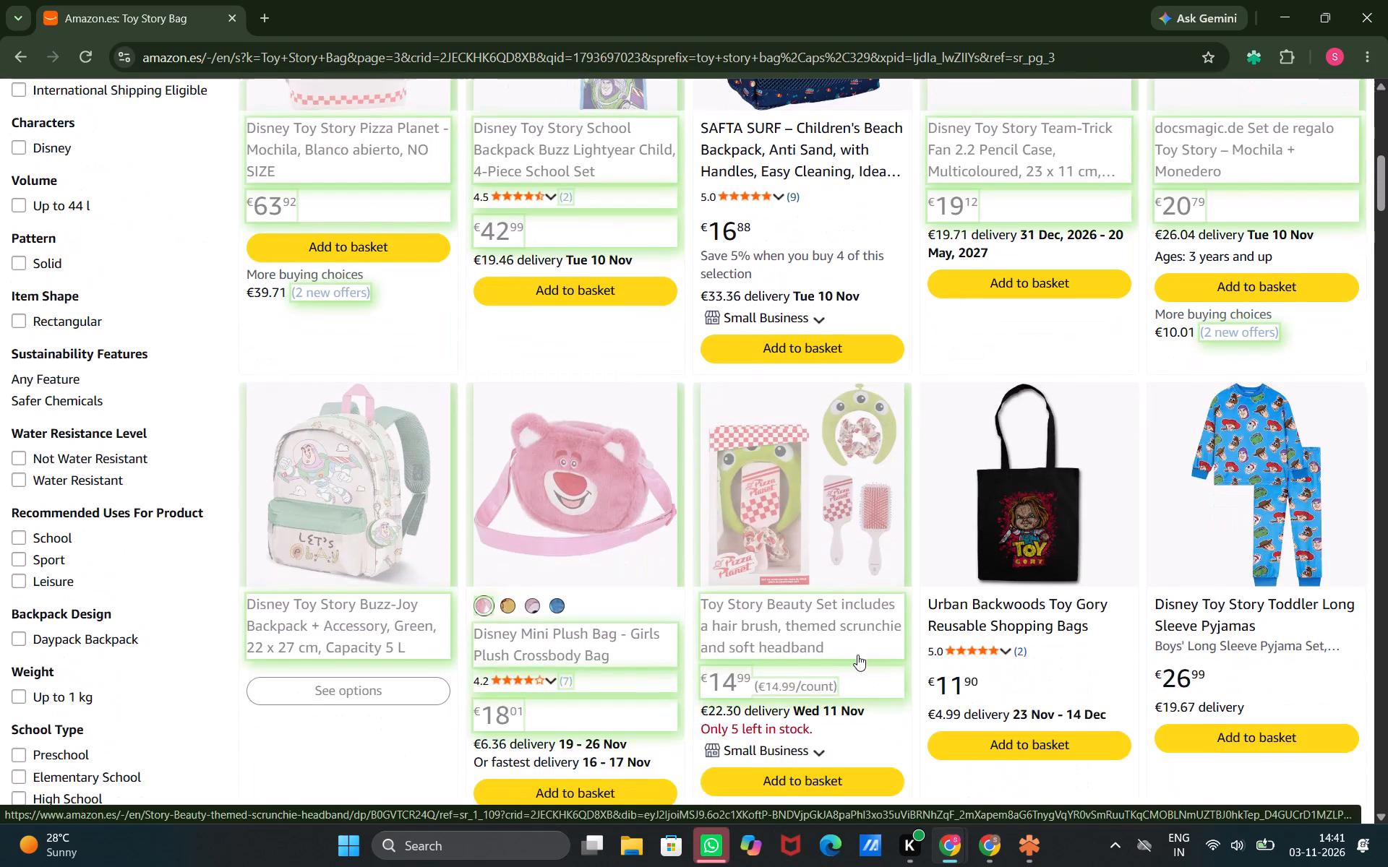
scroll(839, 616, "down", 6)
scroll(1229, 426, "down", 6)
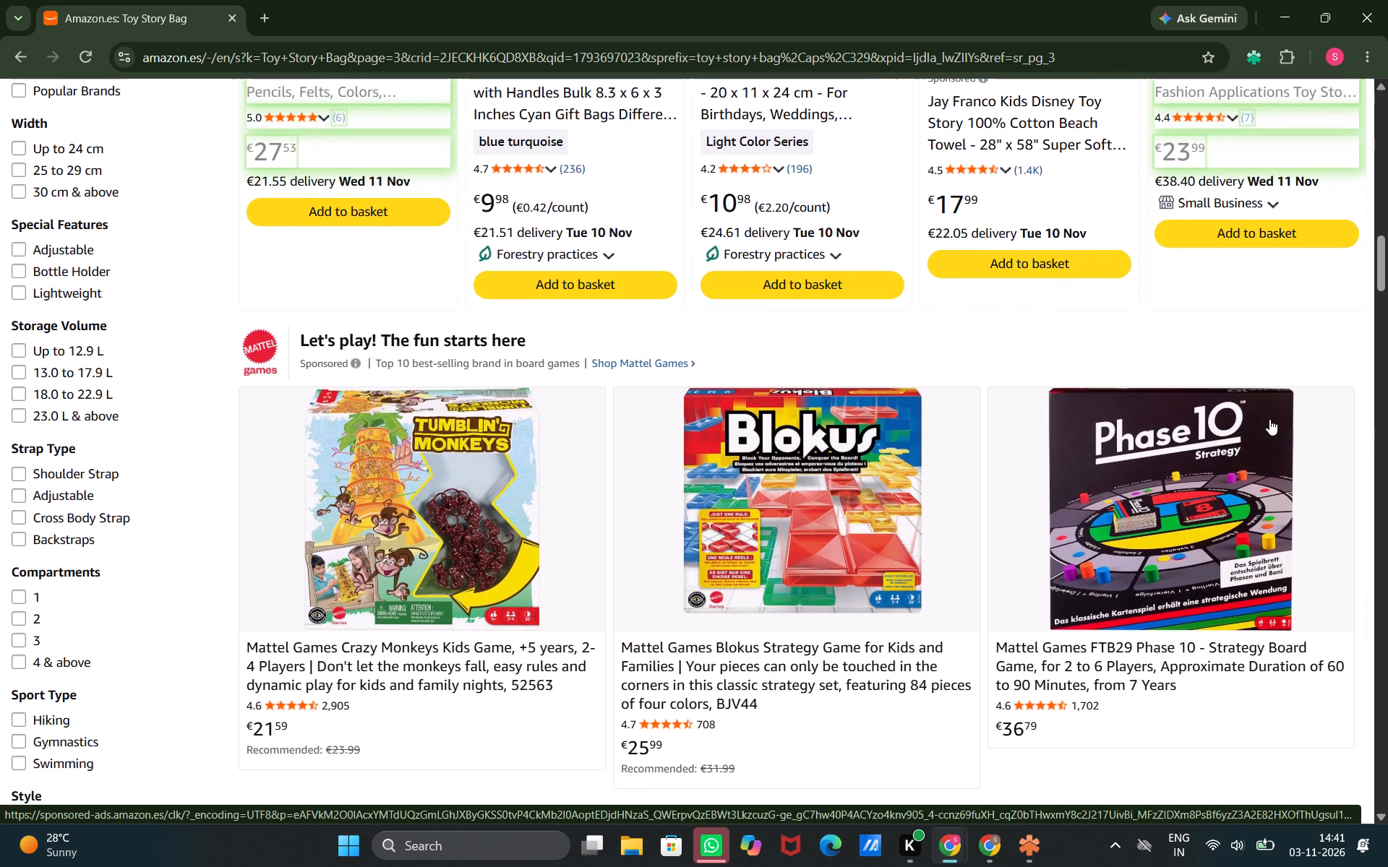
scroll(406, 494, "down", 6)
scroll(607, 475, "down", 4)
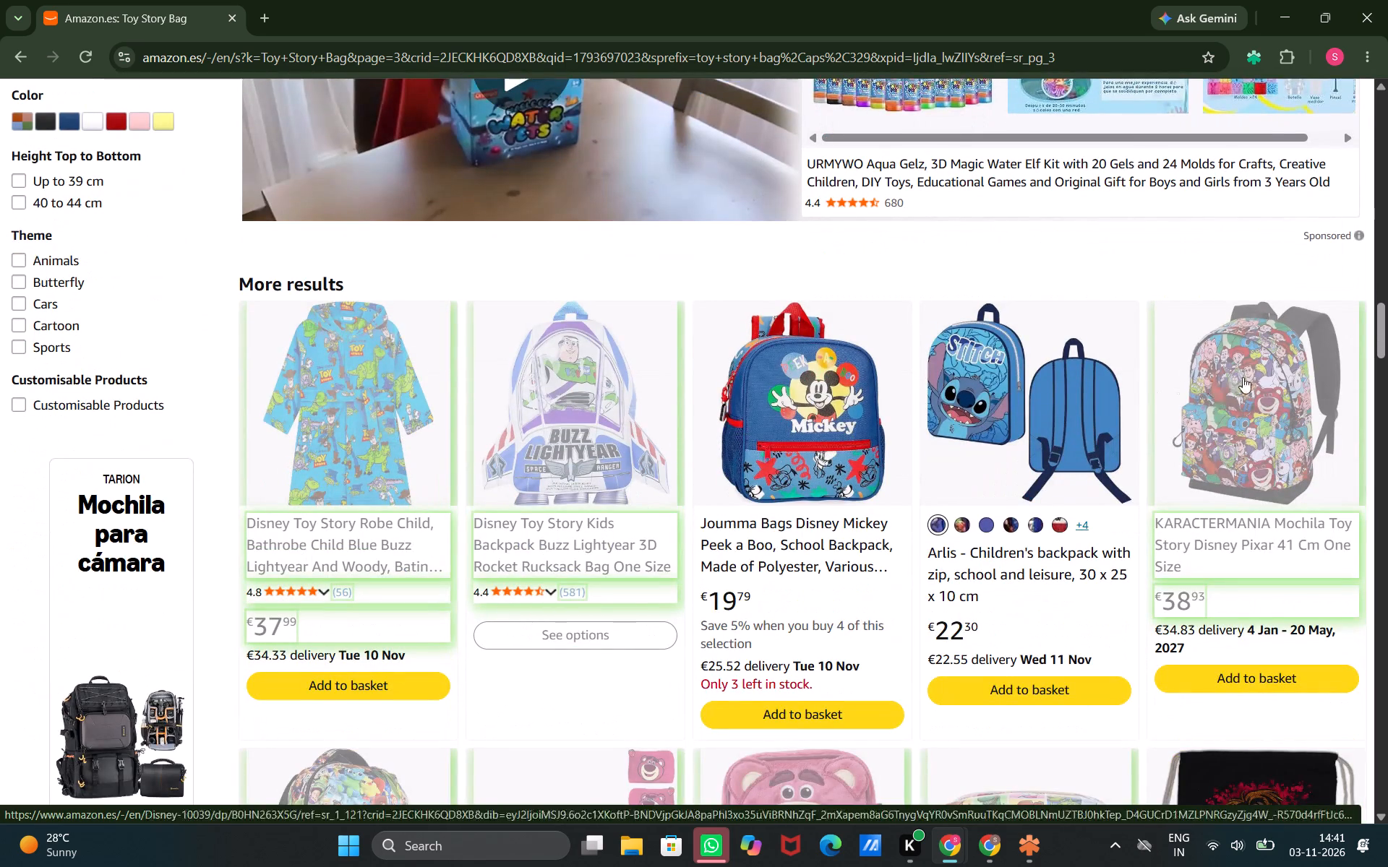
scroll(1243, 377, "down", 9)
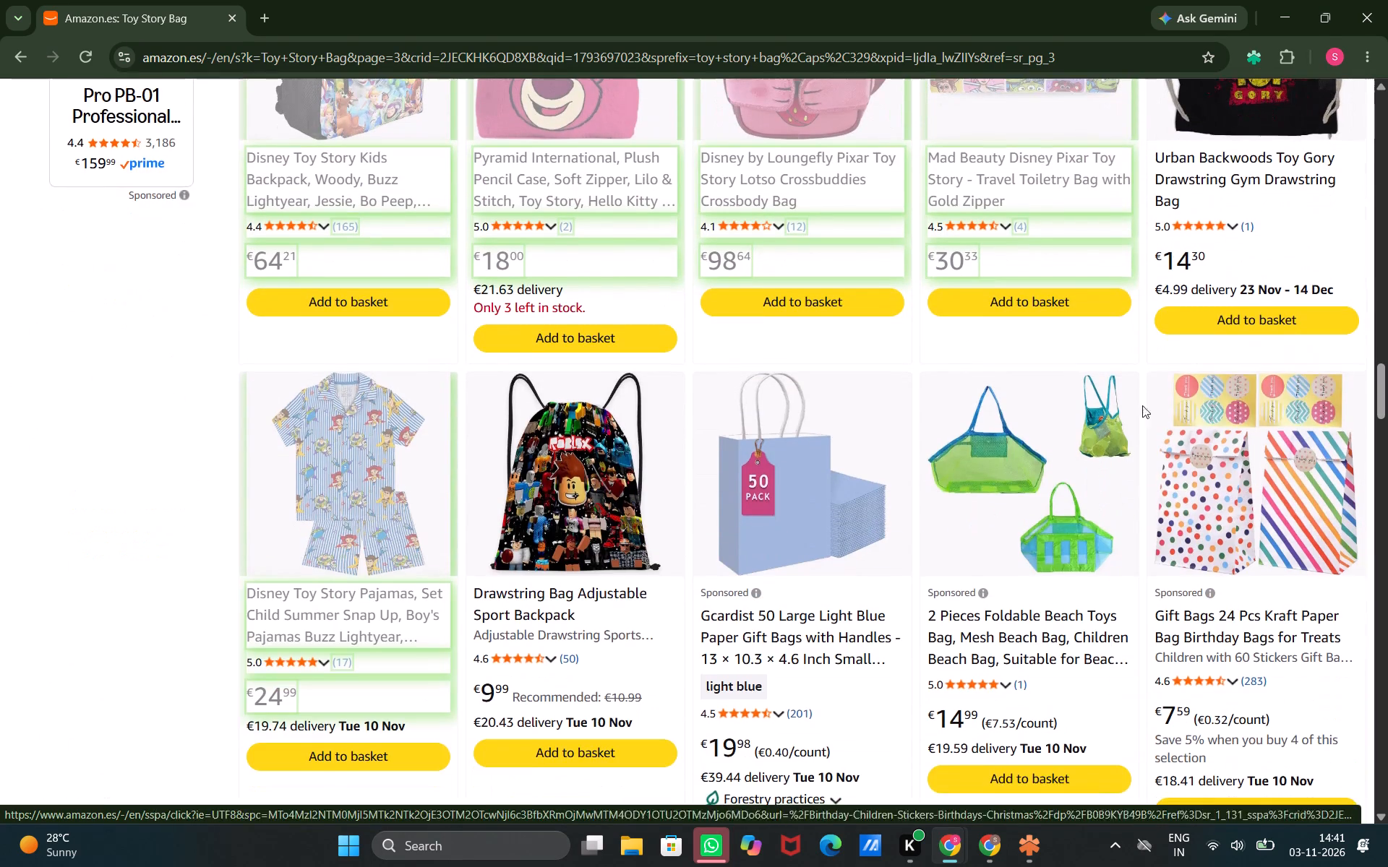
scroll(562, 497, "down", 7)
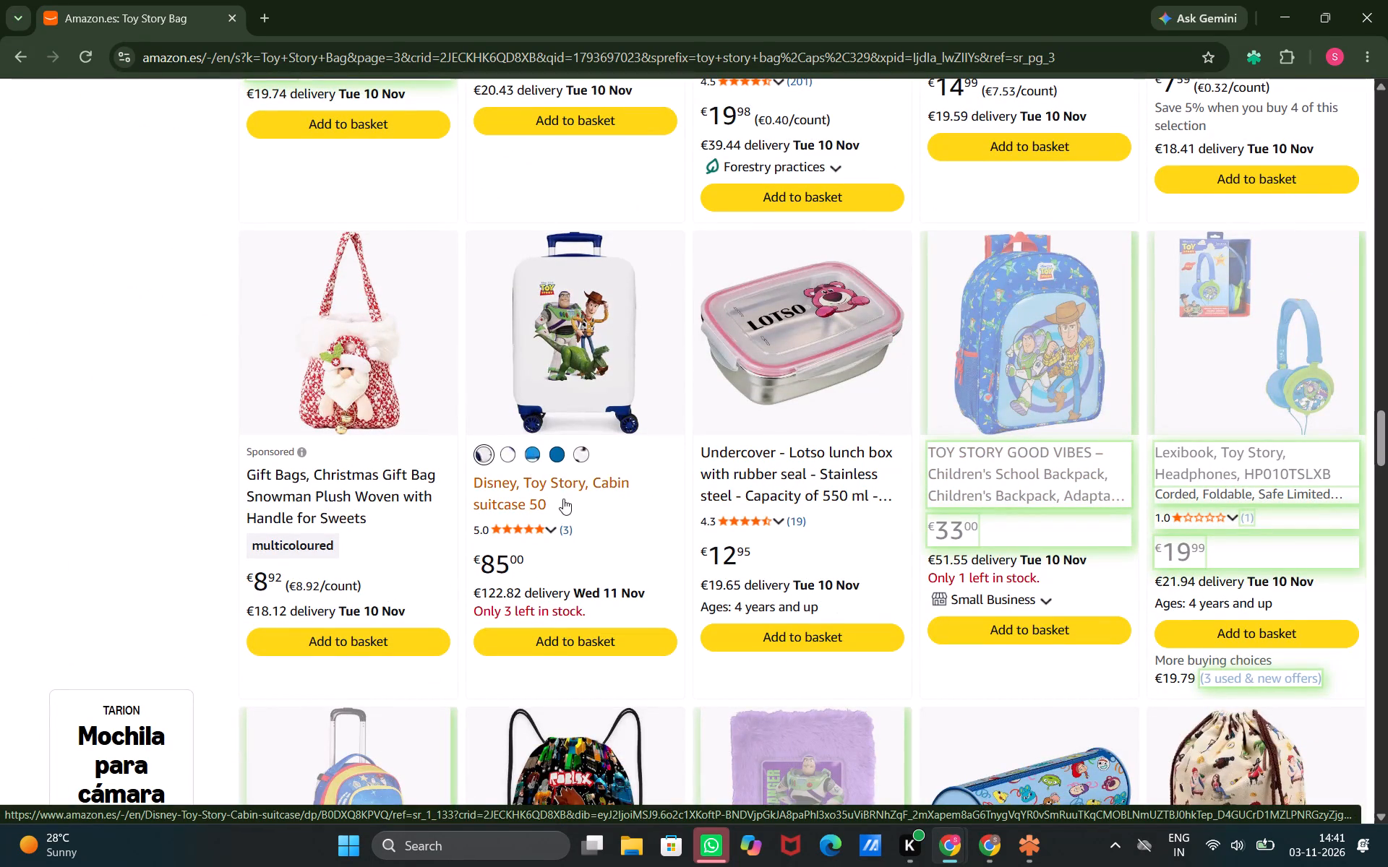
right_click(563, 493)
left_click(714, 682)
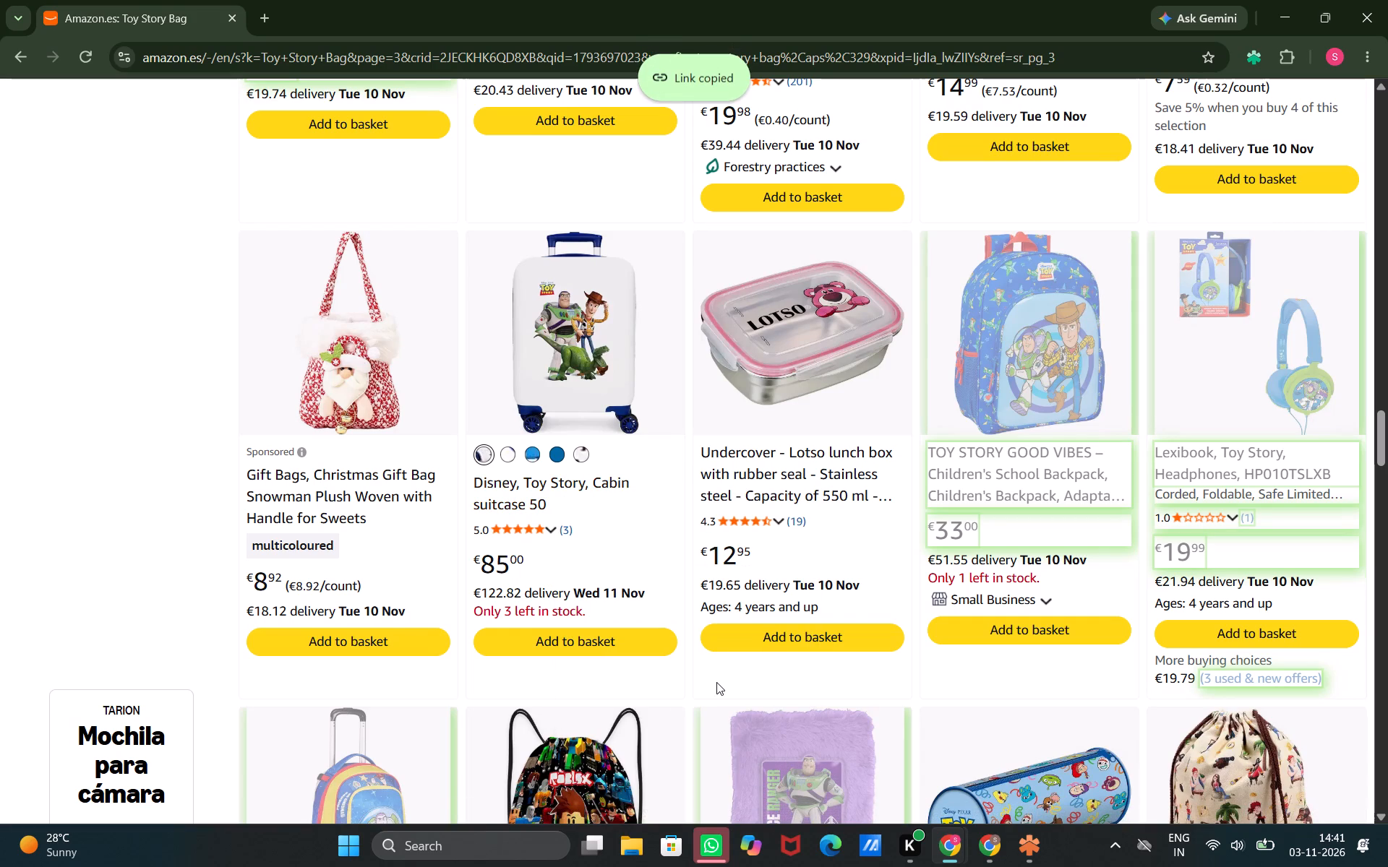
key("alt+Tab")
key("ctrl+v")
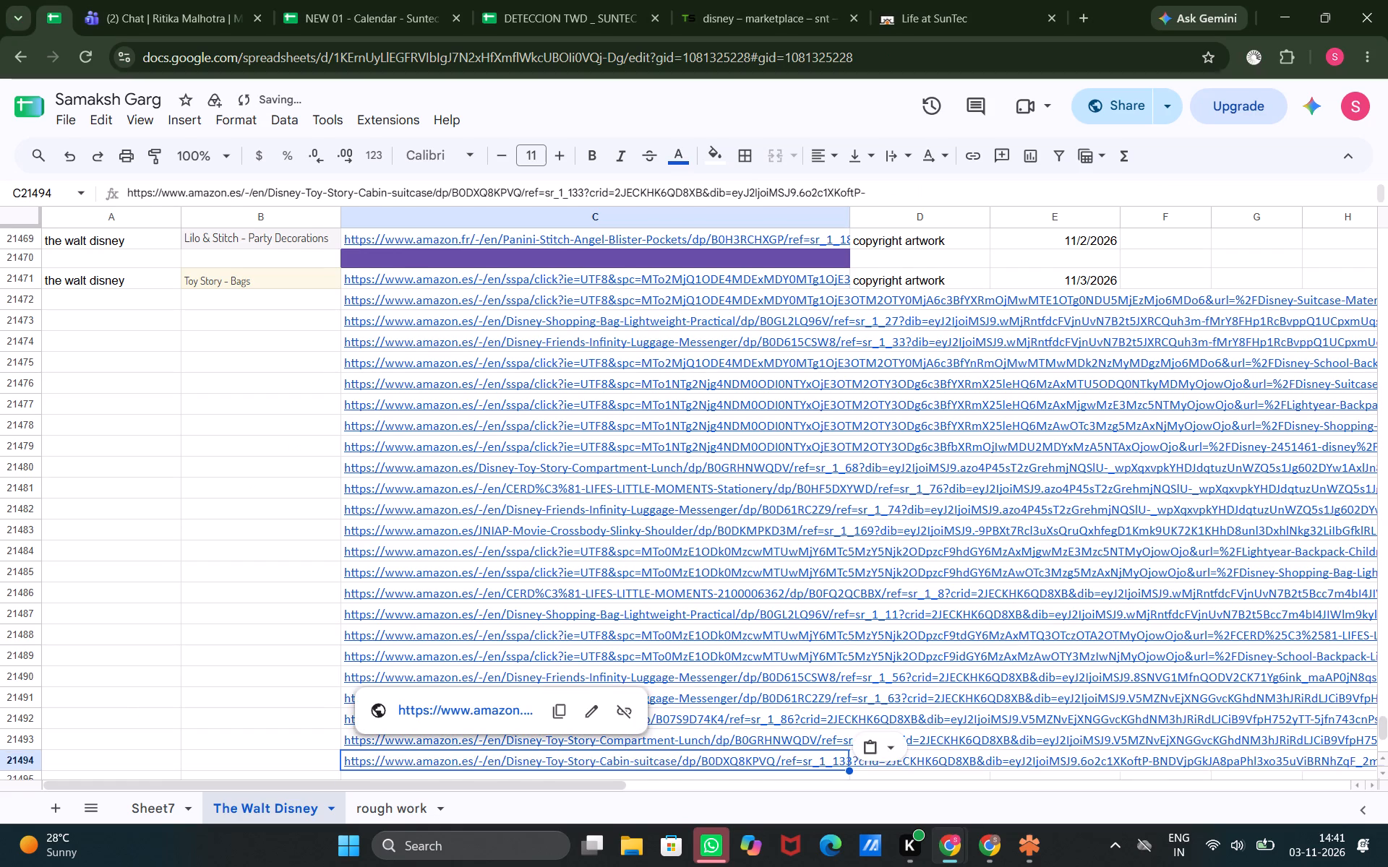
key("Return")
key("Return")
Check the remaining products on results page 3 for unlogged Toy Story bags and open page 4.
key("alt+Tab")
scroll(702, 670, "down", 6)
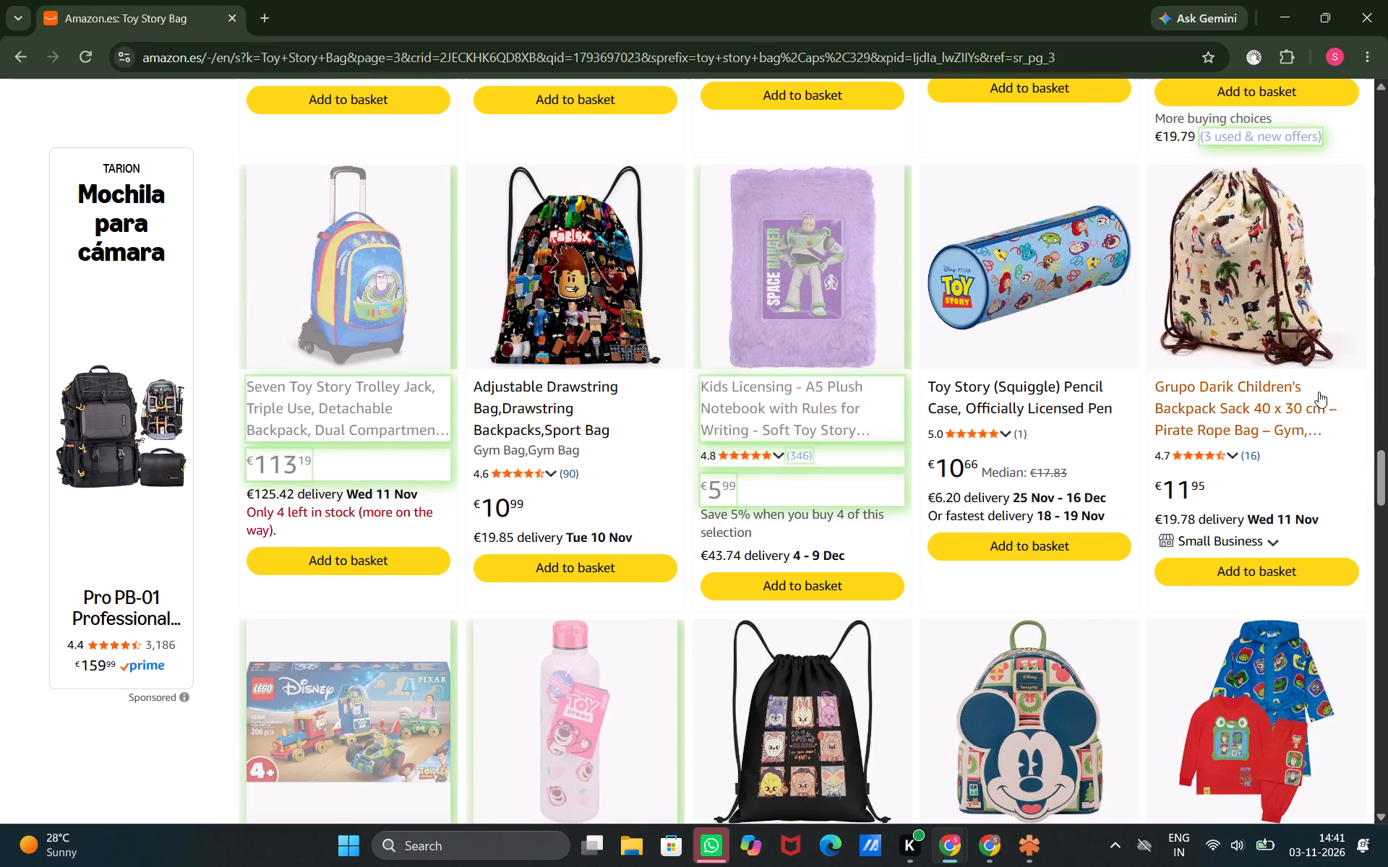
scroll(1264, 397, "down", 4)
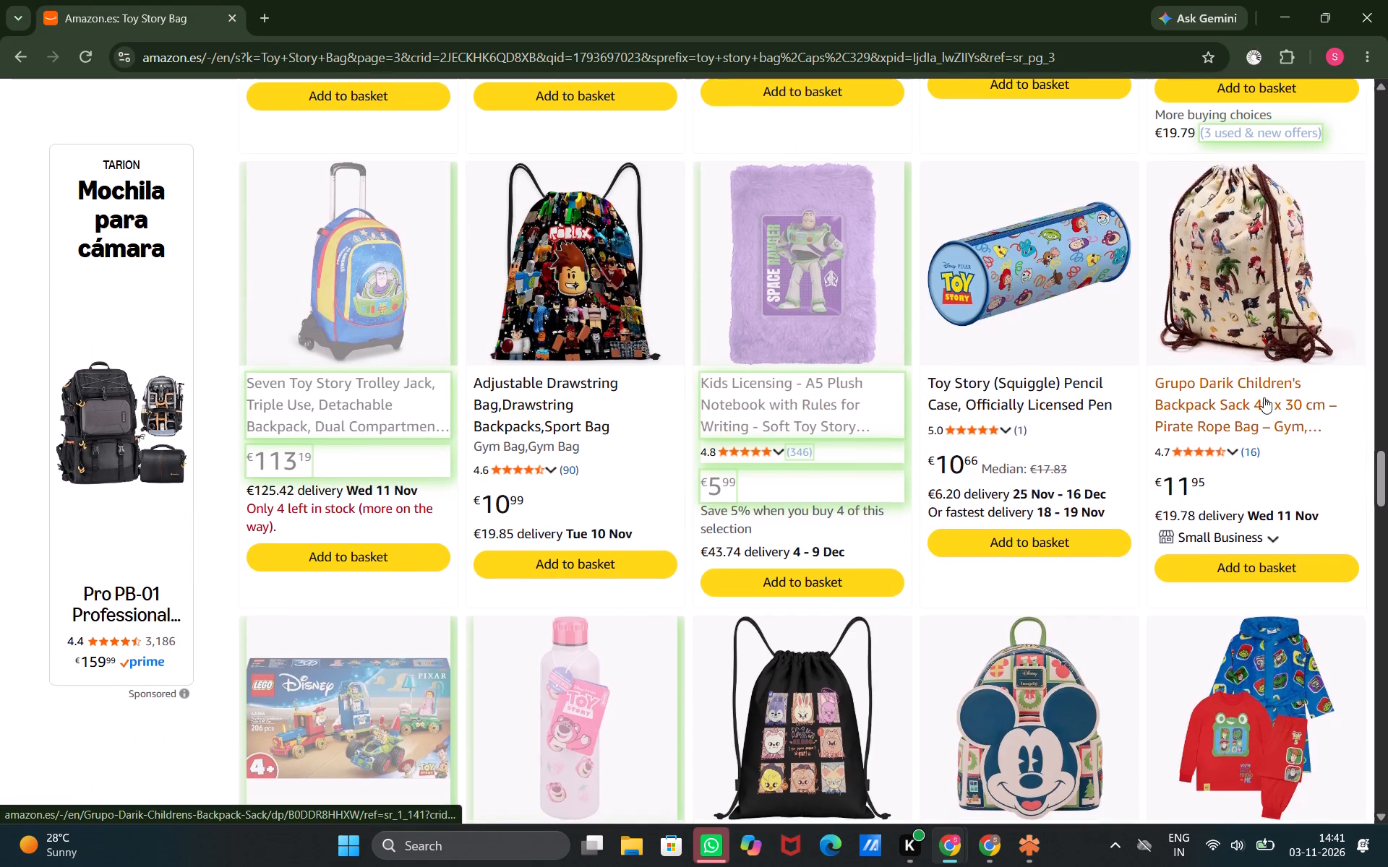
scroll(1264, 397, "down", 1)
scroll(156, 283, "down", 6)
scroll(157, 315, "up", 6)
scroll(157, 315, "down", 7)
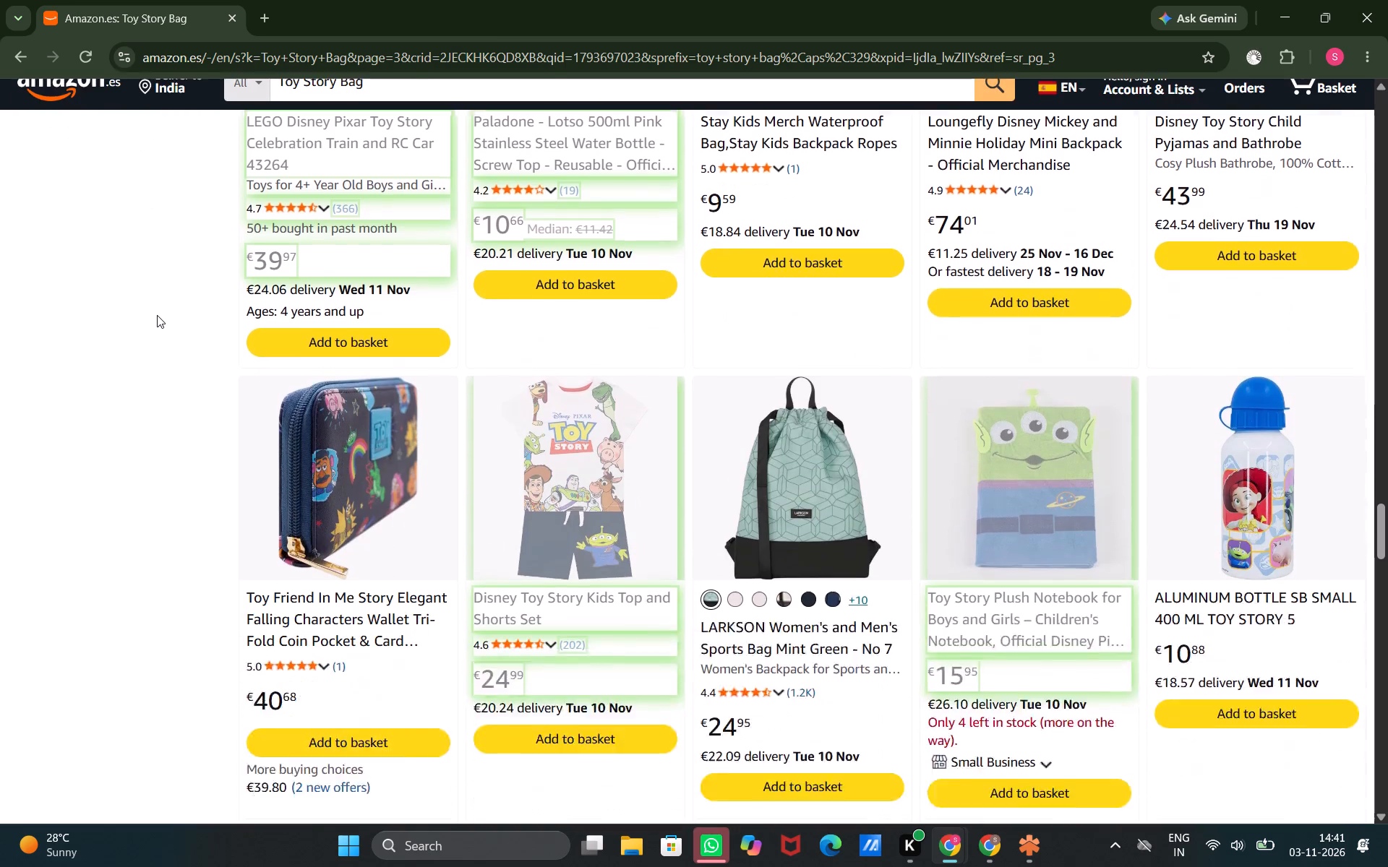
scroll(690, 404, "down", 14)
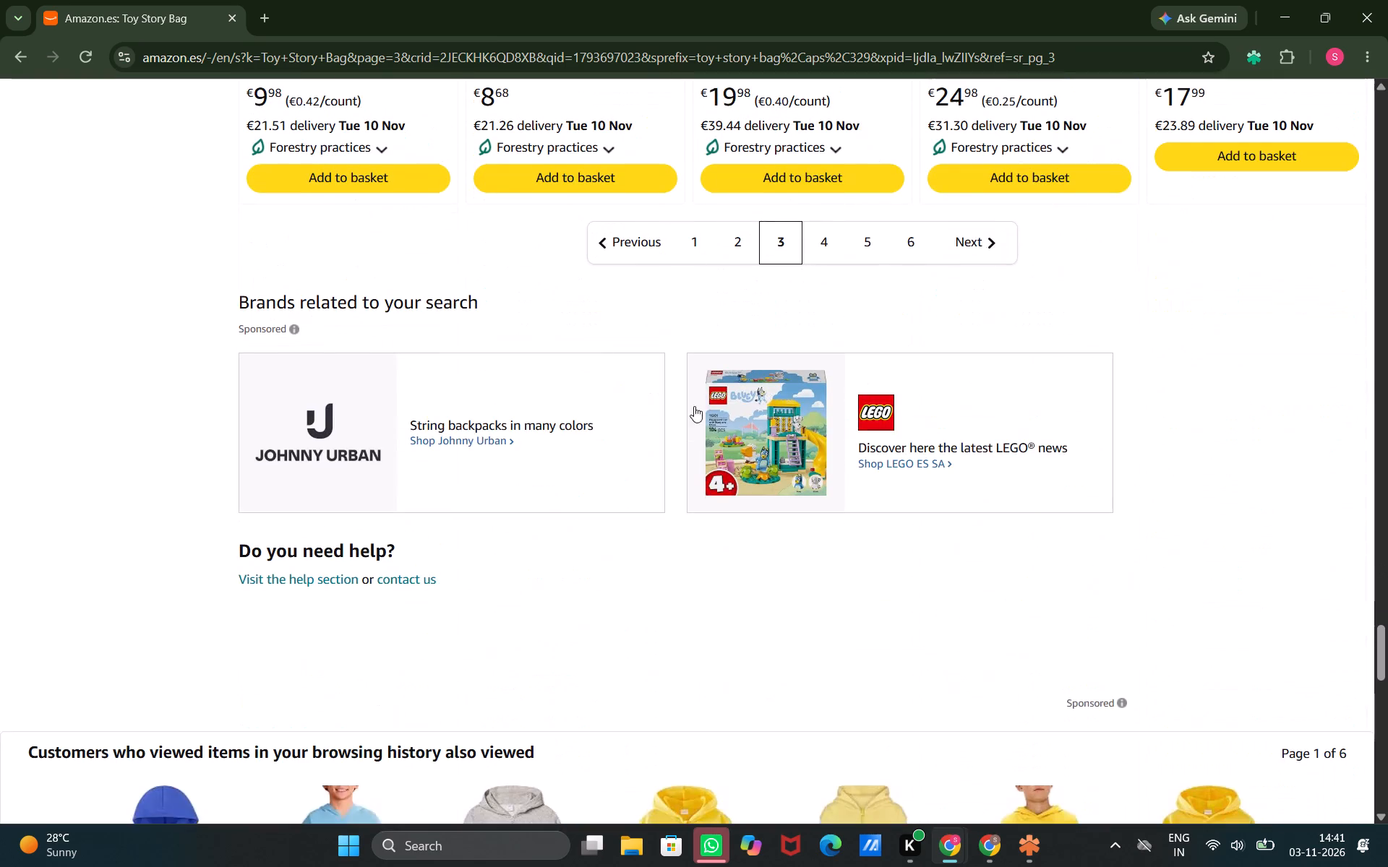
left_click(823, 254)
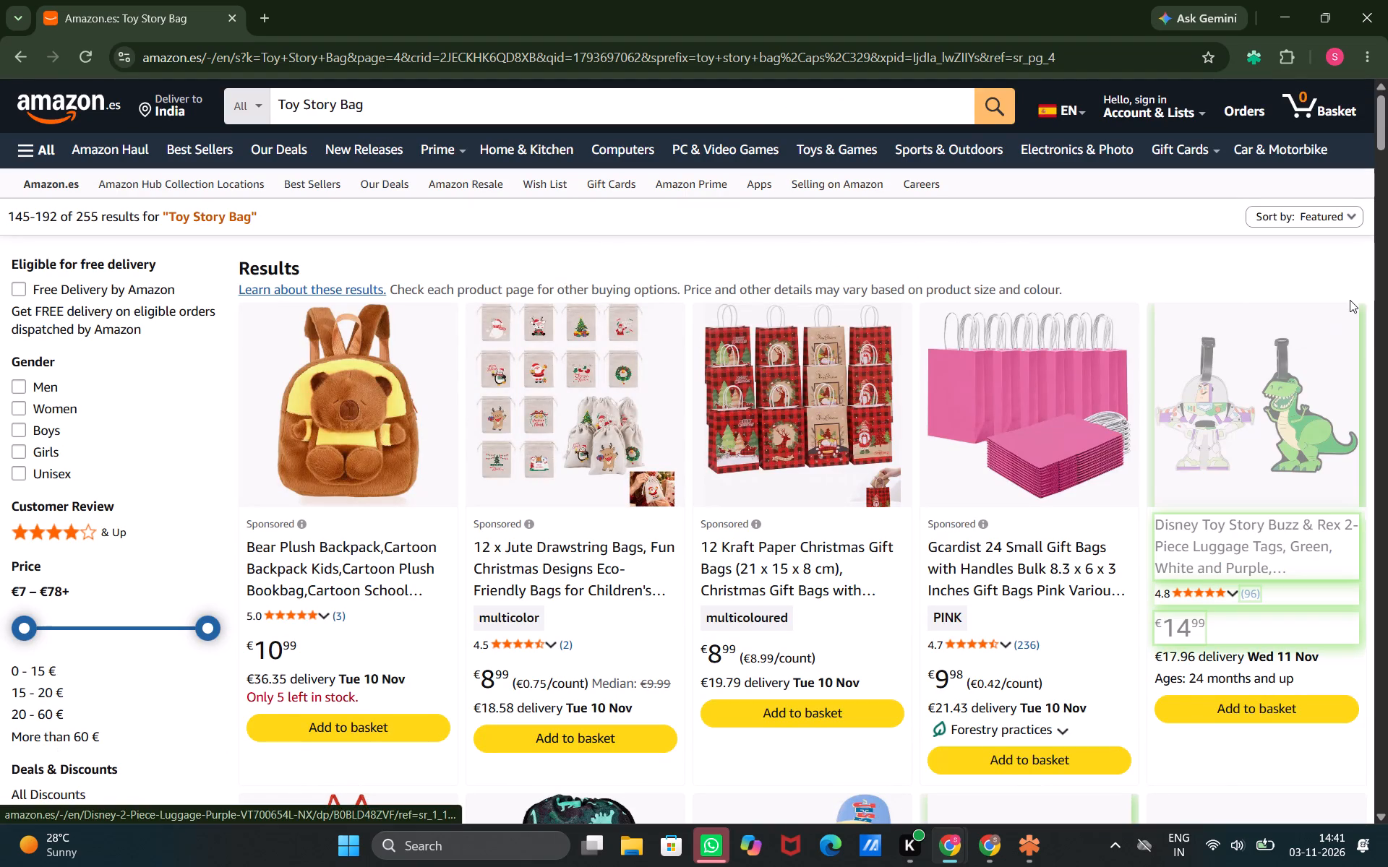
Check the products on results page 4 for unlogged Toy Story bags and open page 5.
scroll(1348, 306, "down", 5)
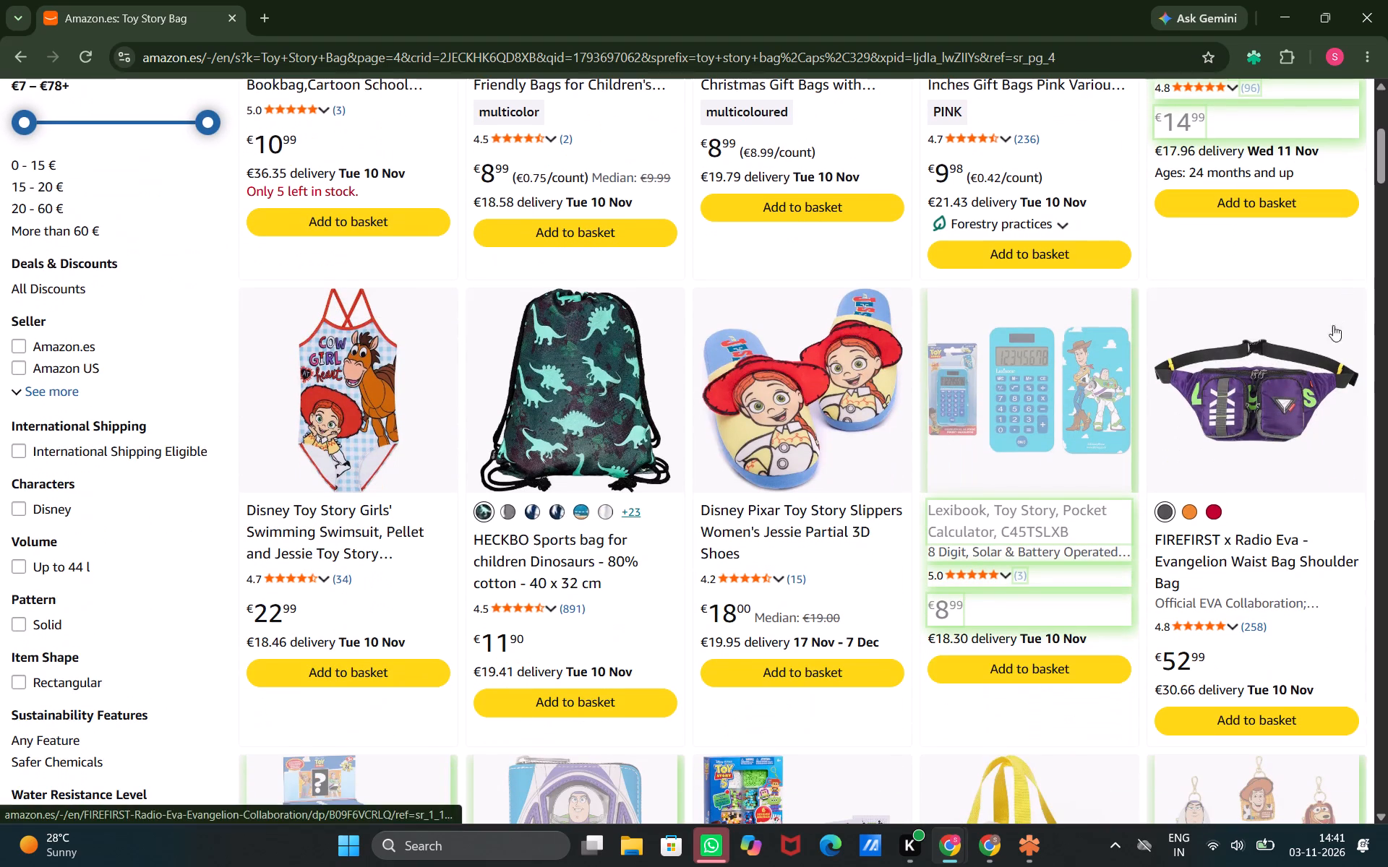
scroll(387, 453, "down", 6)
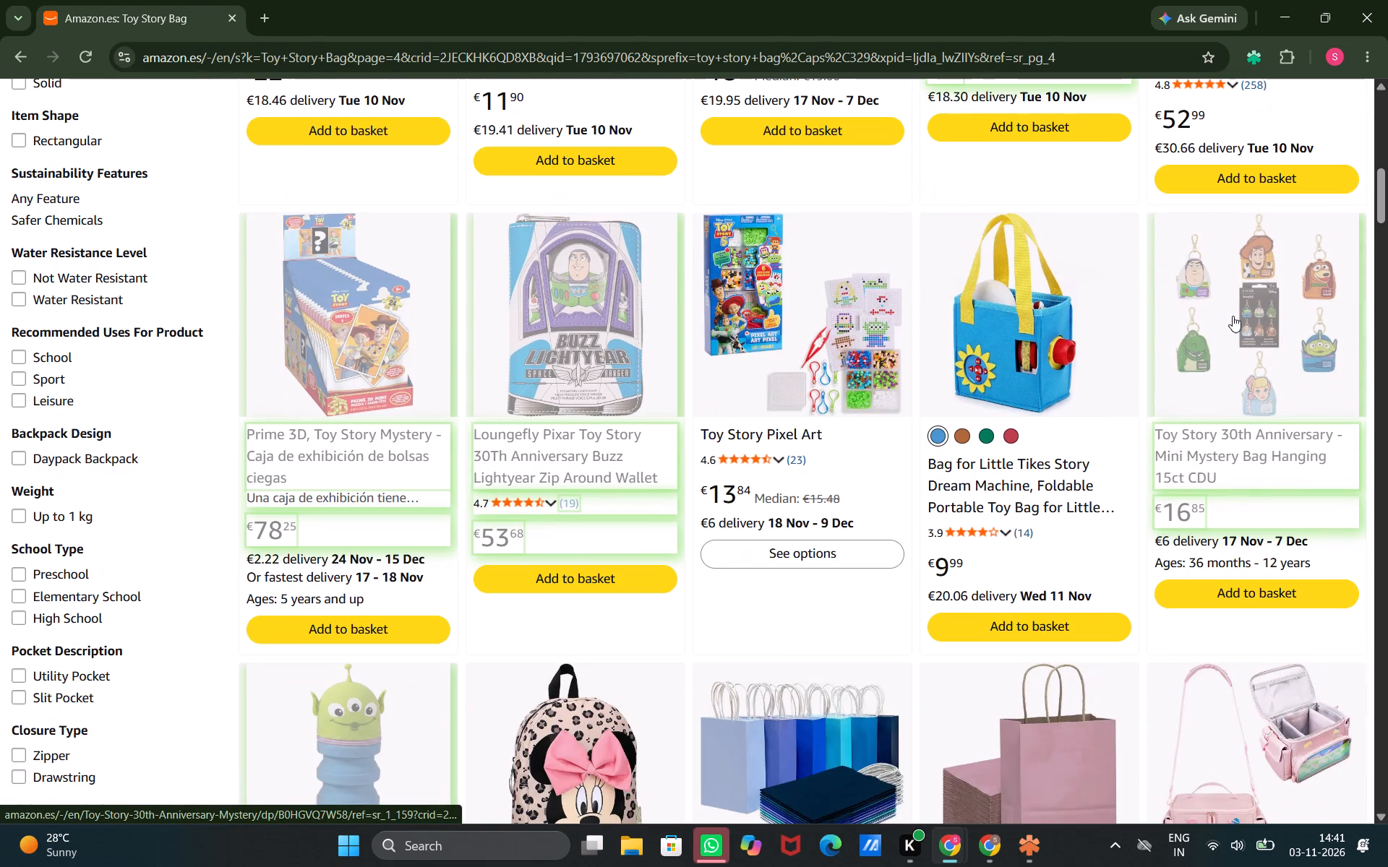
scroll(1232, 316, "down", 11)
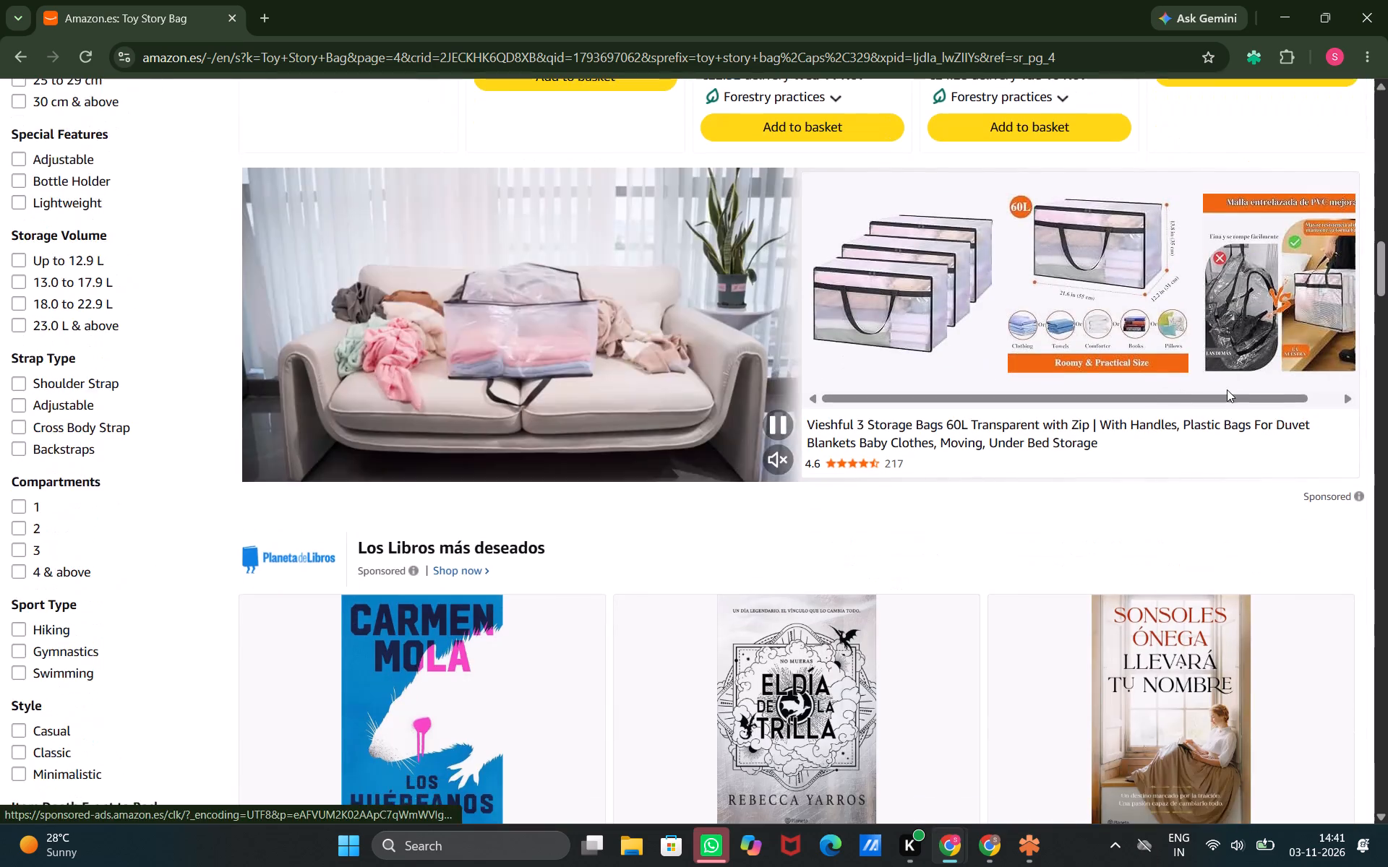
scroll(1144, 398, "down", 13)
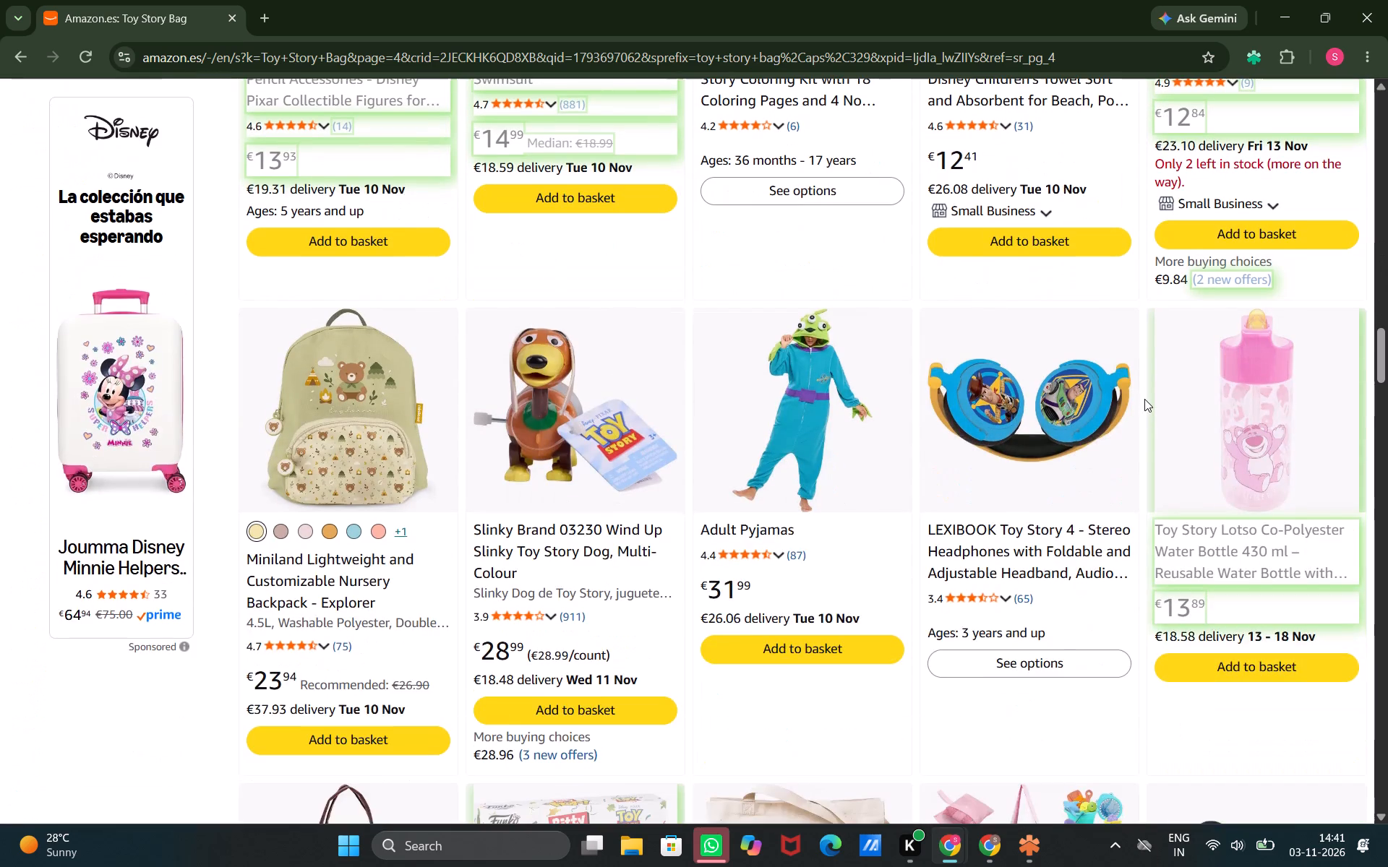
scroll(1144, 399, "down", 6)
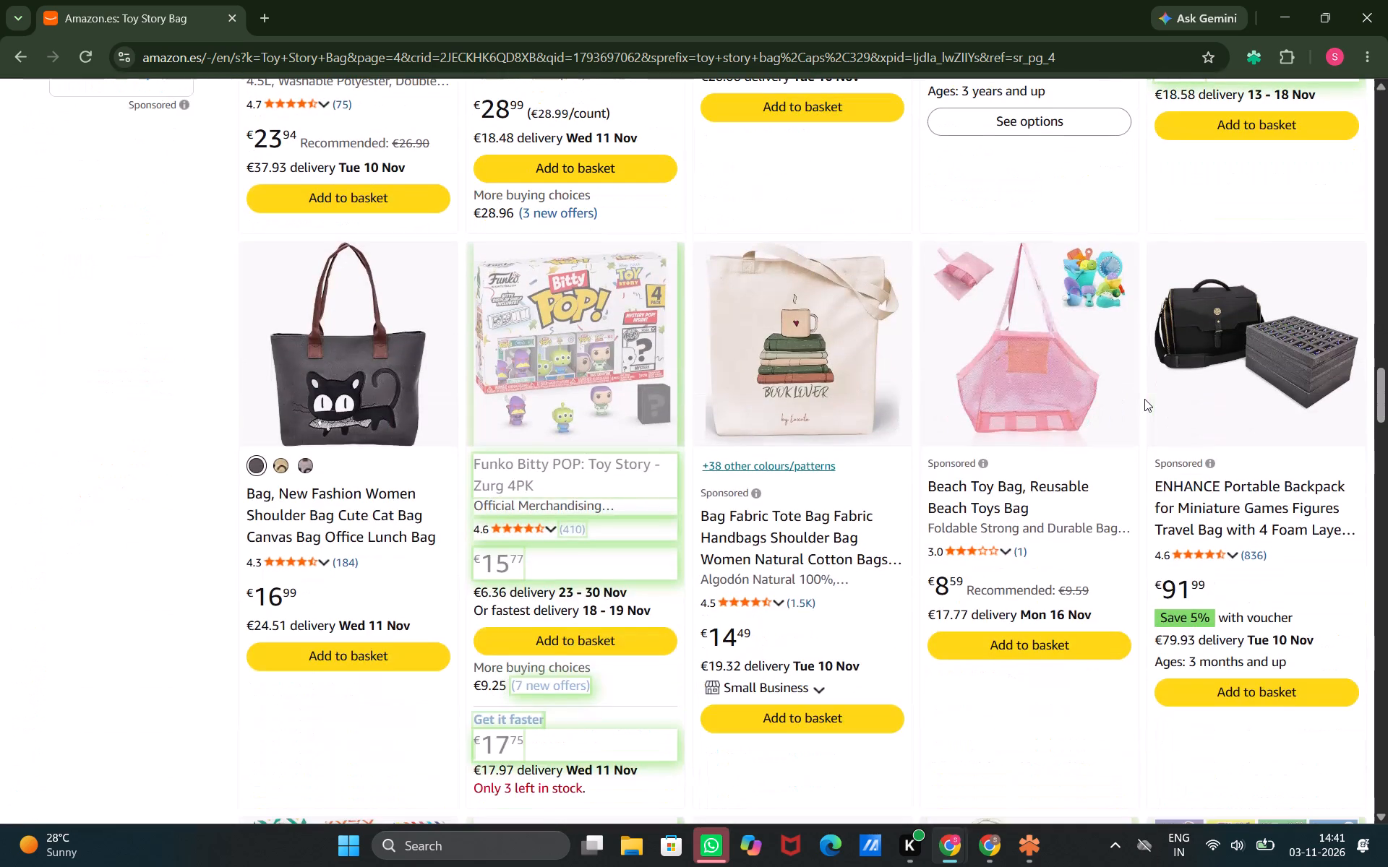
scroll(1144, 399, "down", 4)
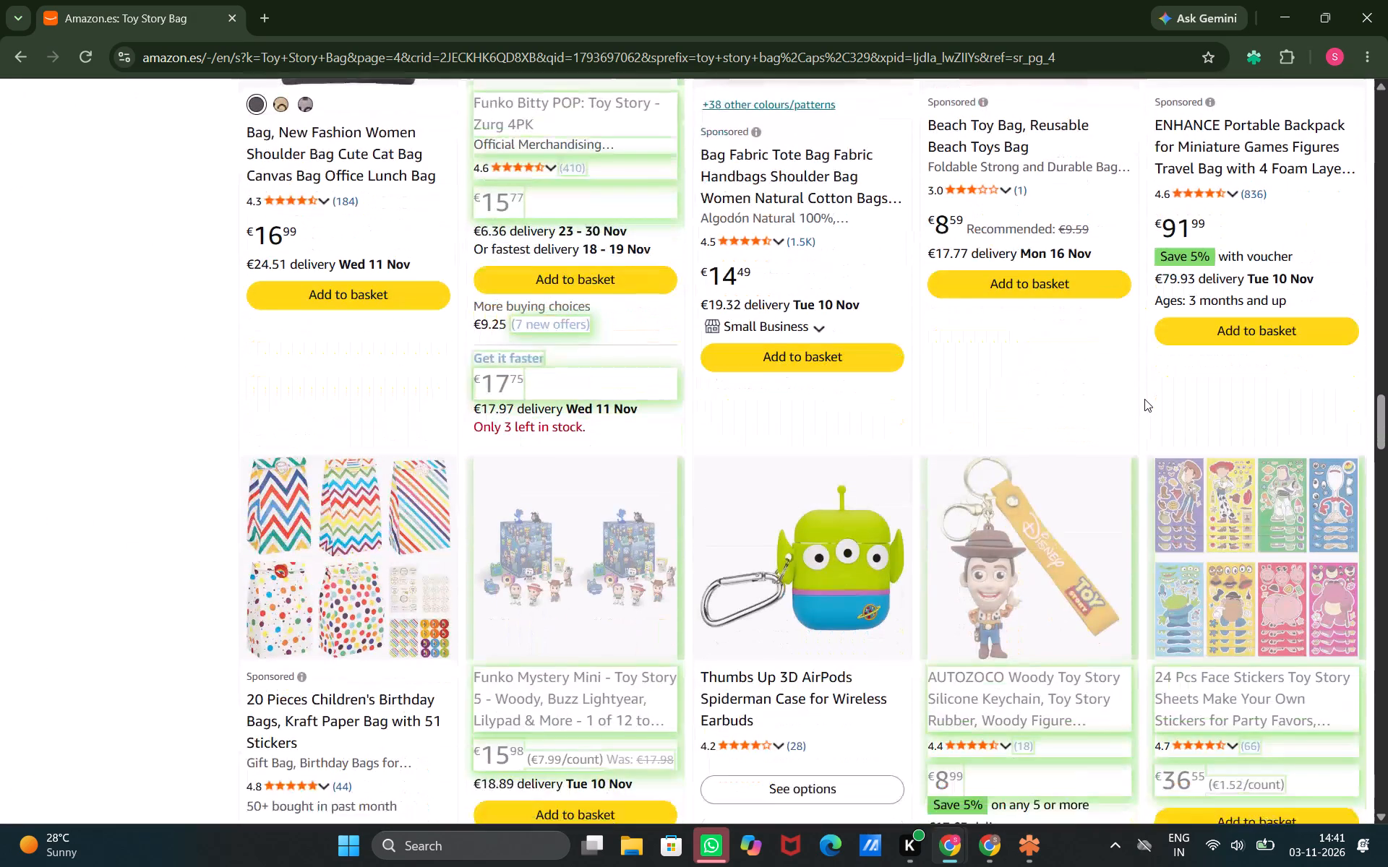
scroll(1144, 399, "down", 8)
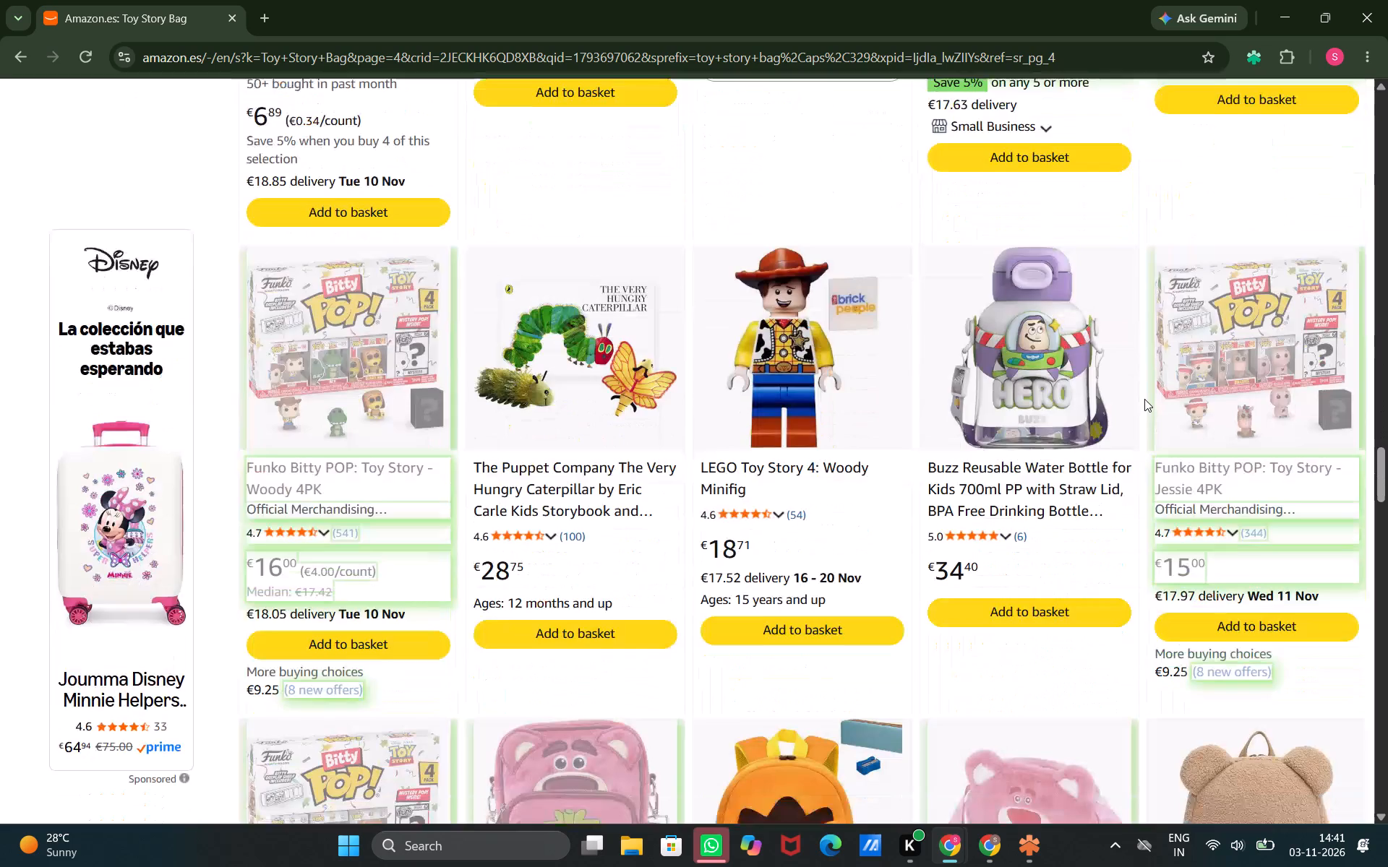
scroll(1144, 399, "down", 13)
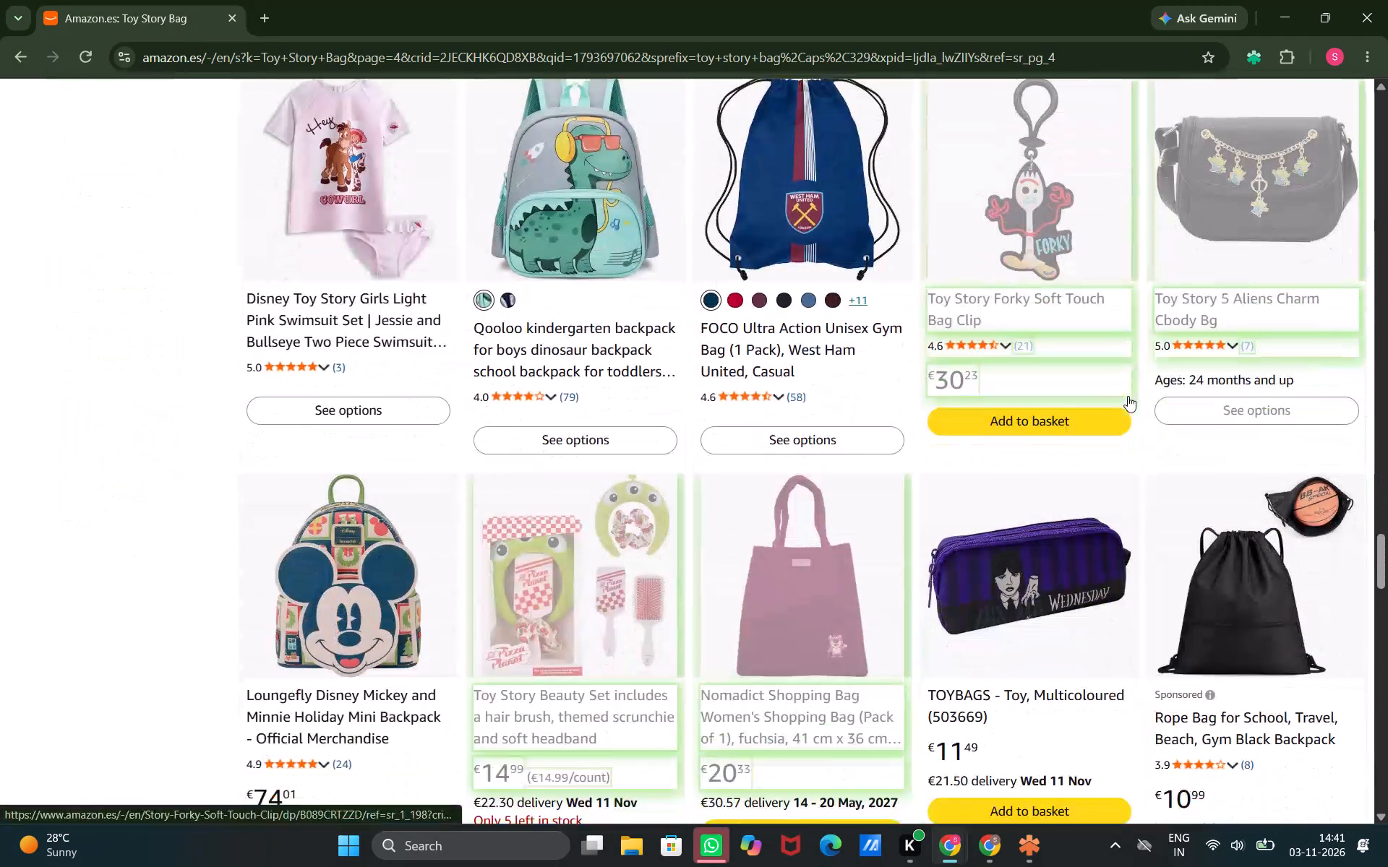
scroll(1130, 385, "up", 1)
scroll(1128, 387, "down", 10)
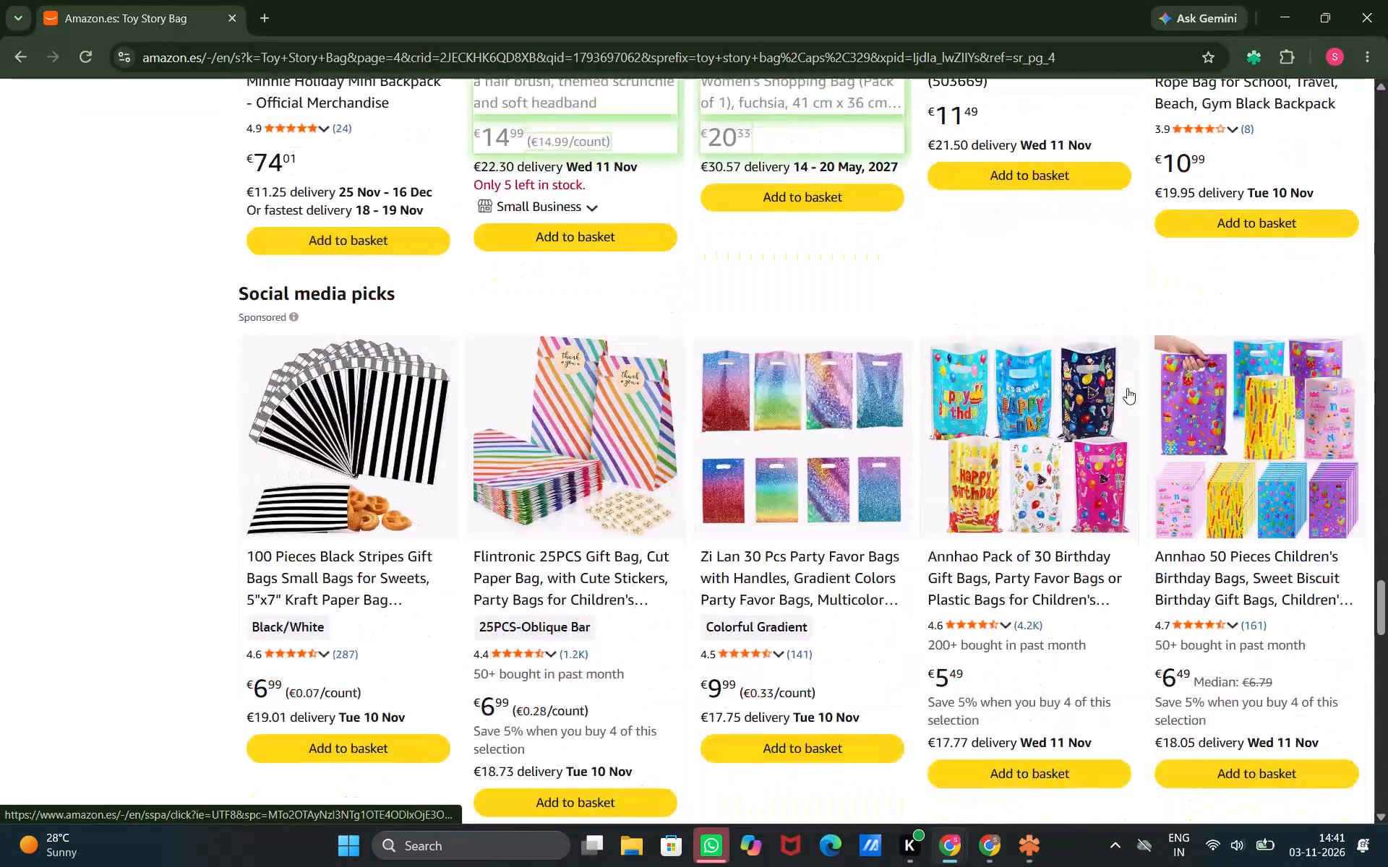
scroll(1127, 388, "down", 3)
left_click(884, 435)
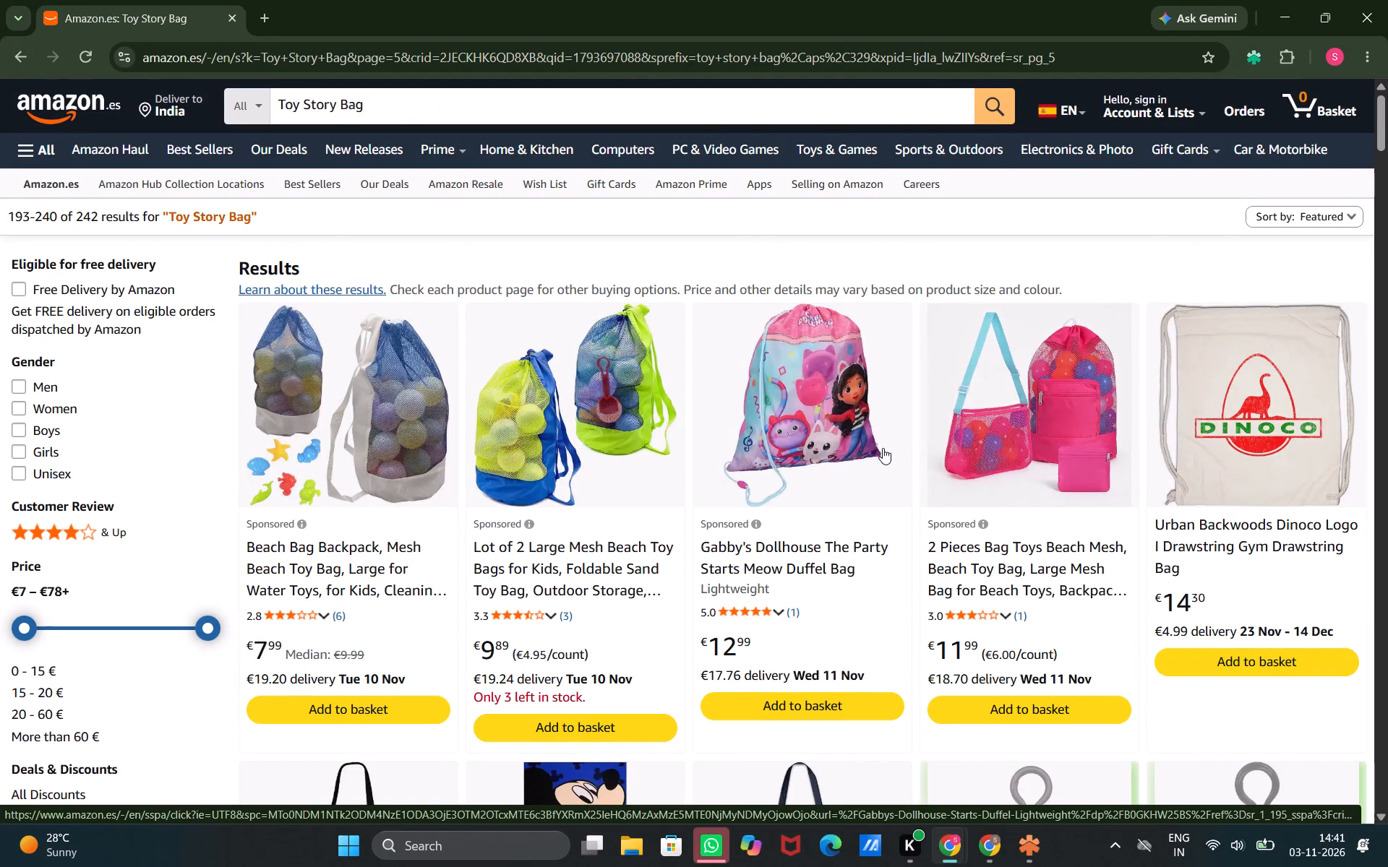
Find the JNIAP Toy Movie Crossbody Bag on results page 5 and log its link in cell C21495 of The Walt Disney sheet.
scroll(880, 488, "down", 11)
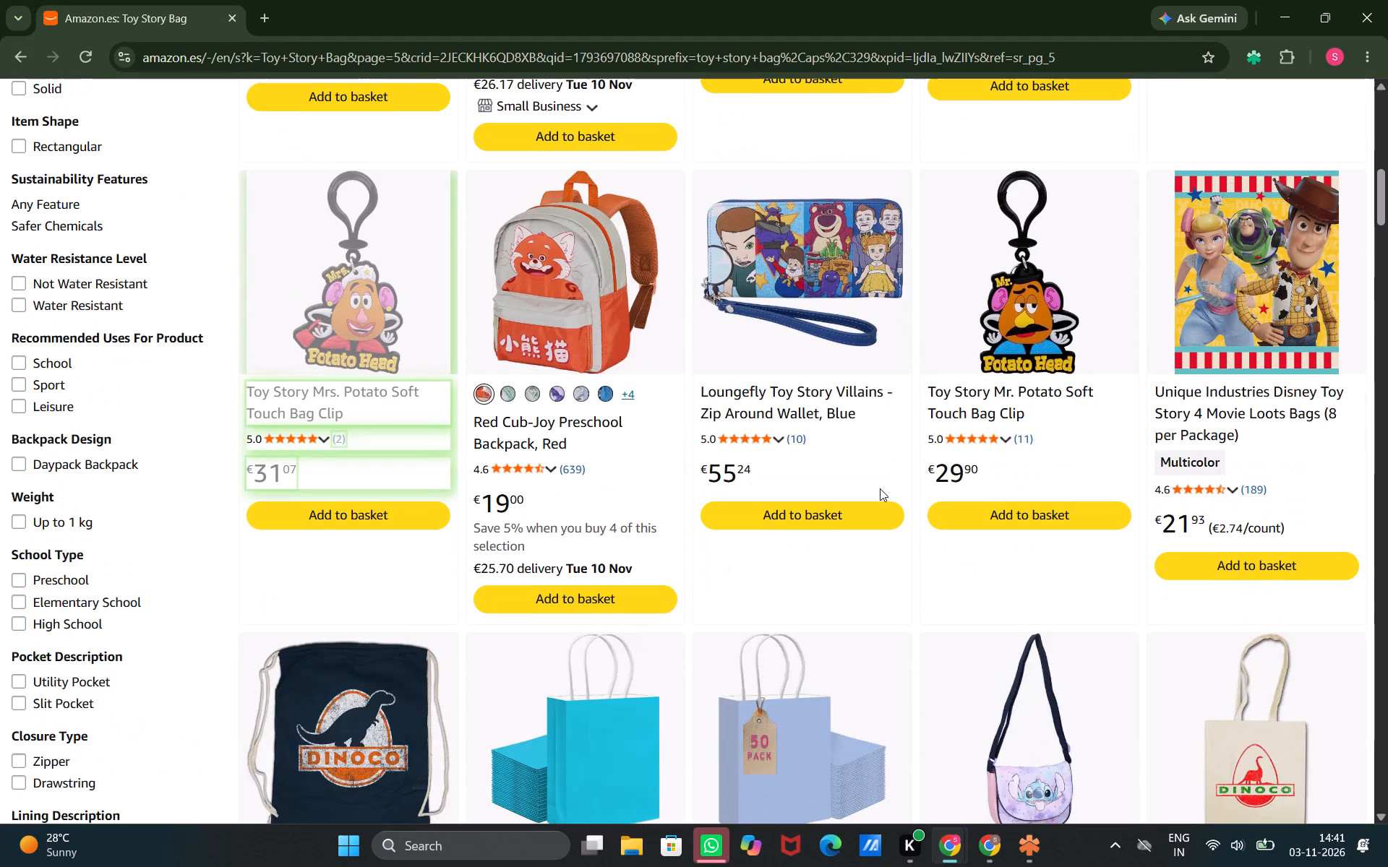
scroll(880, 488, "down", 10)
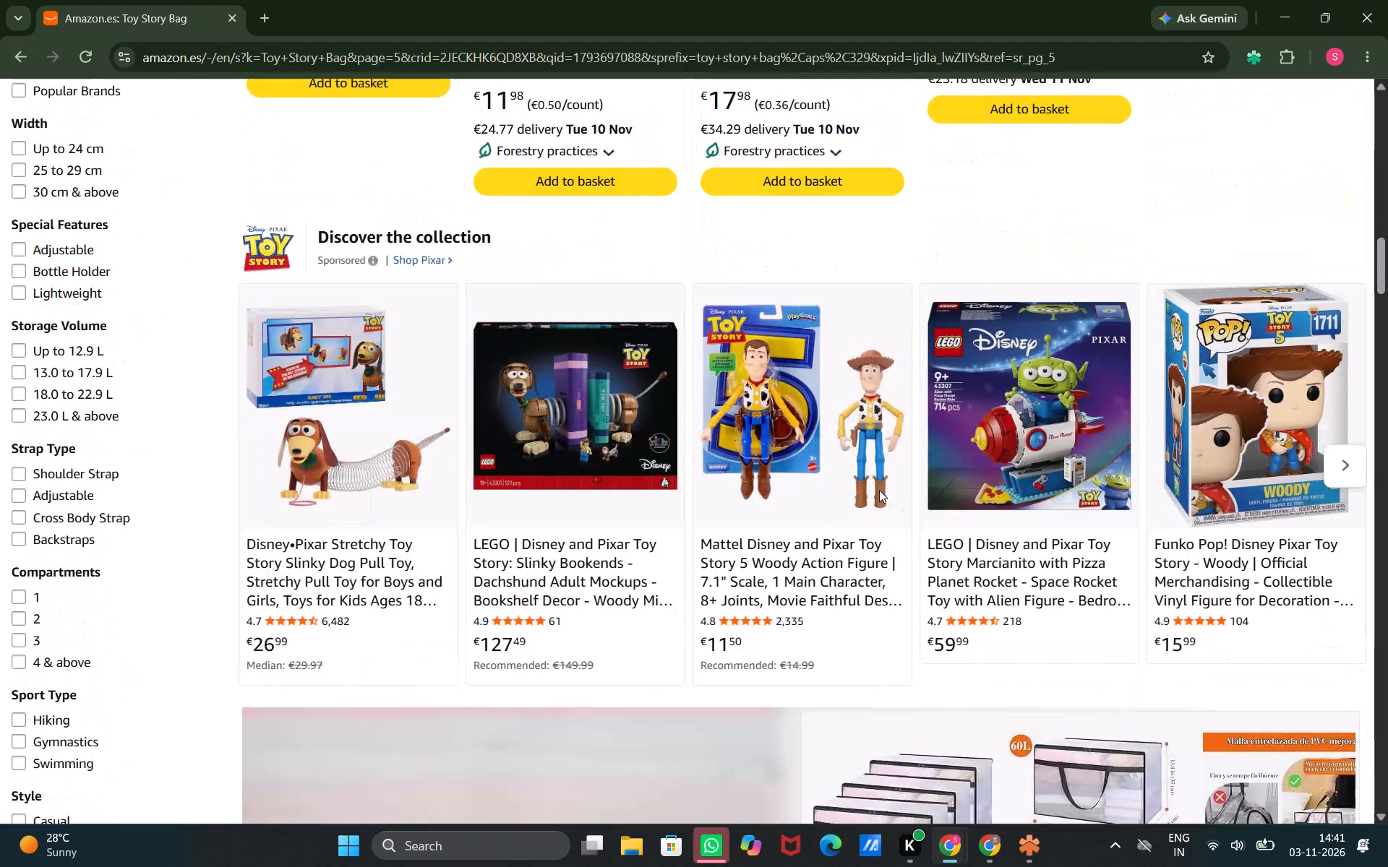
scroll(879, 490, "down", 17)
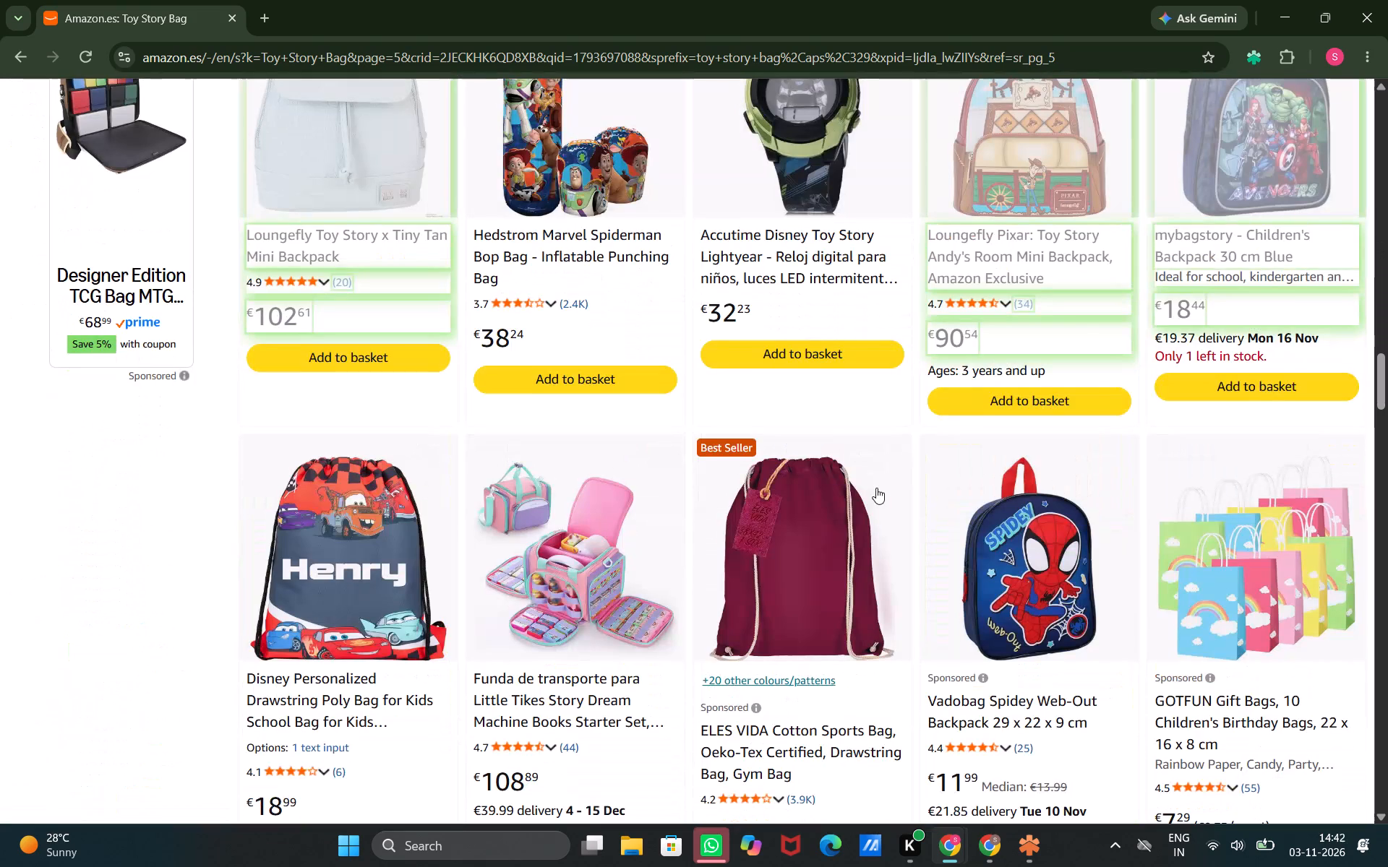
scroll(876, 488, "down", 12)
scroll(876, 488, "up", 4)
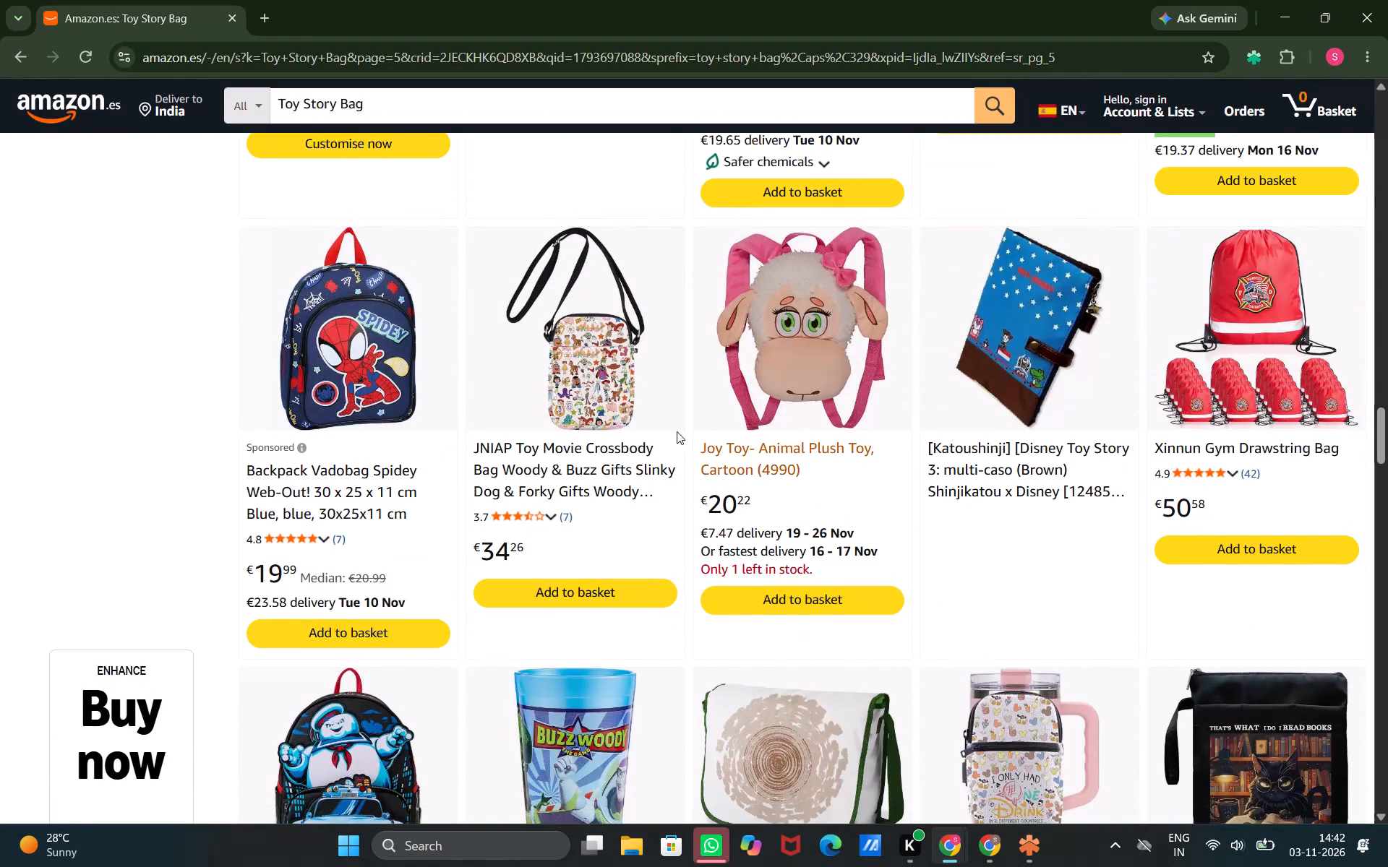
right_click(588, 448)
left_click(667, 637)
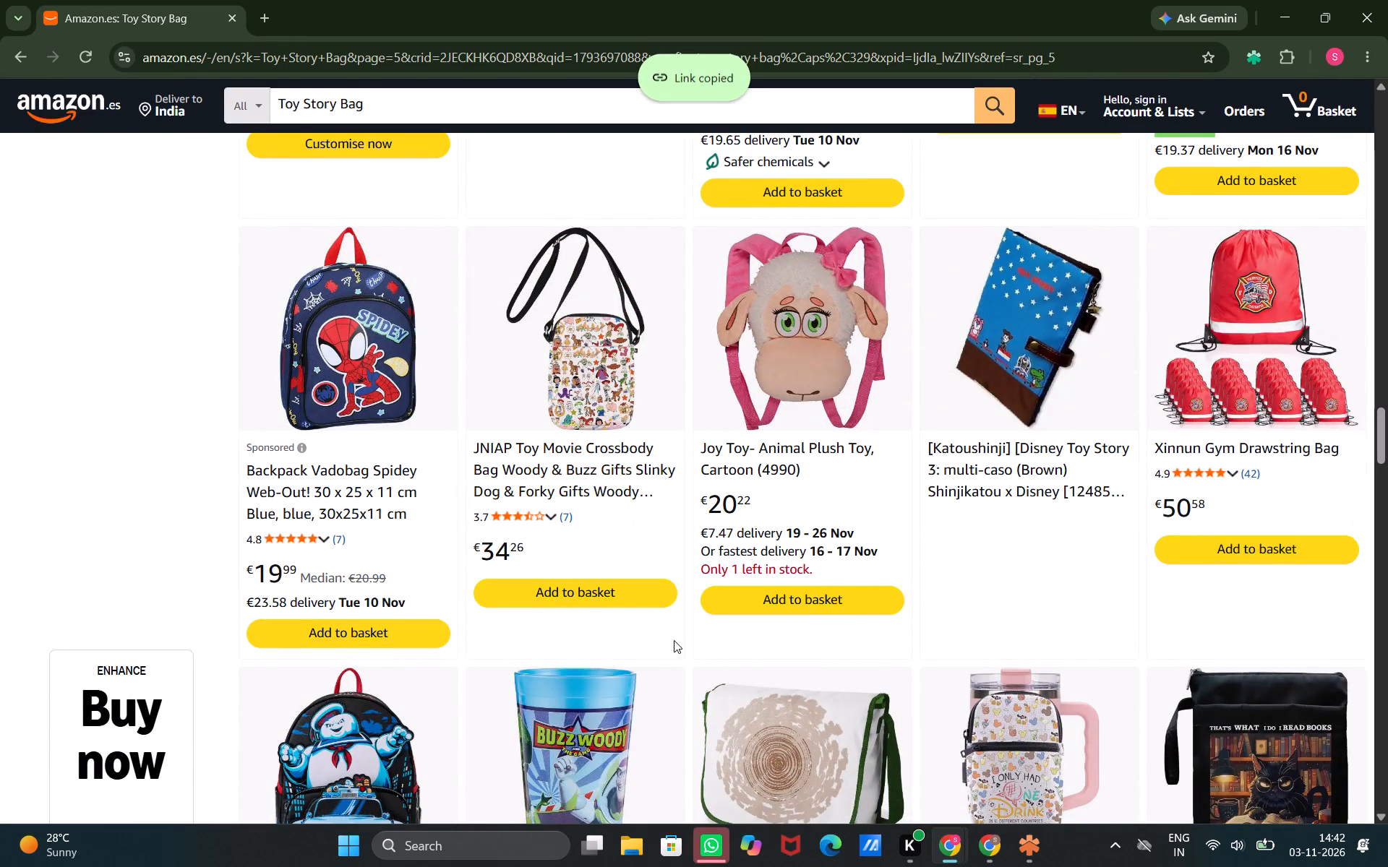
key("alt+Tab")
key("ctrl+v")
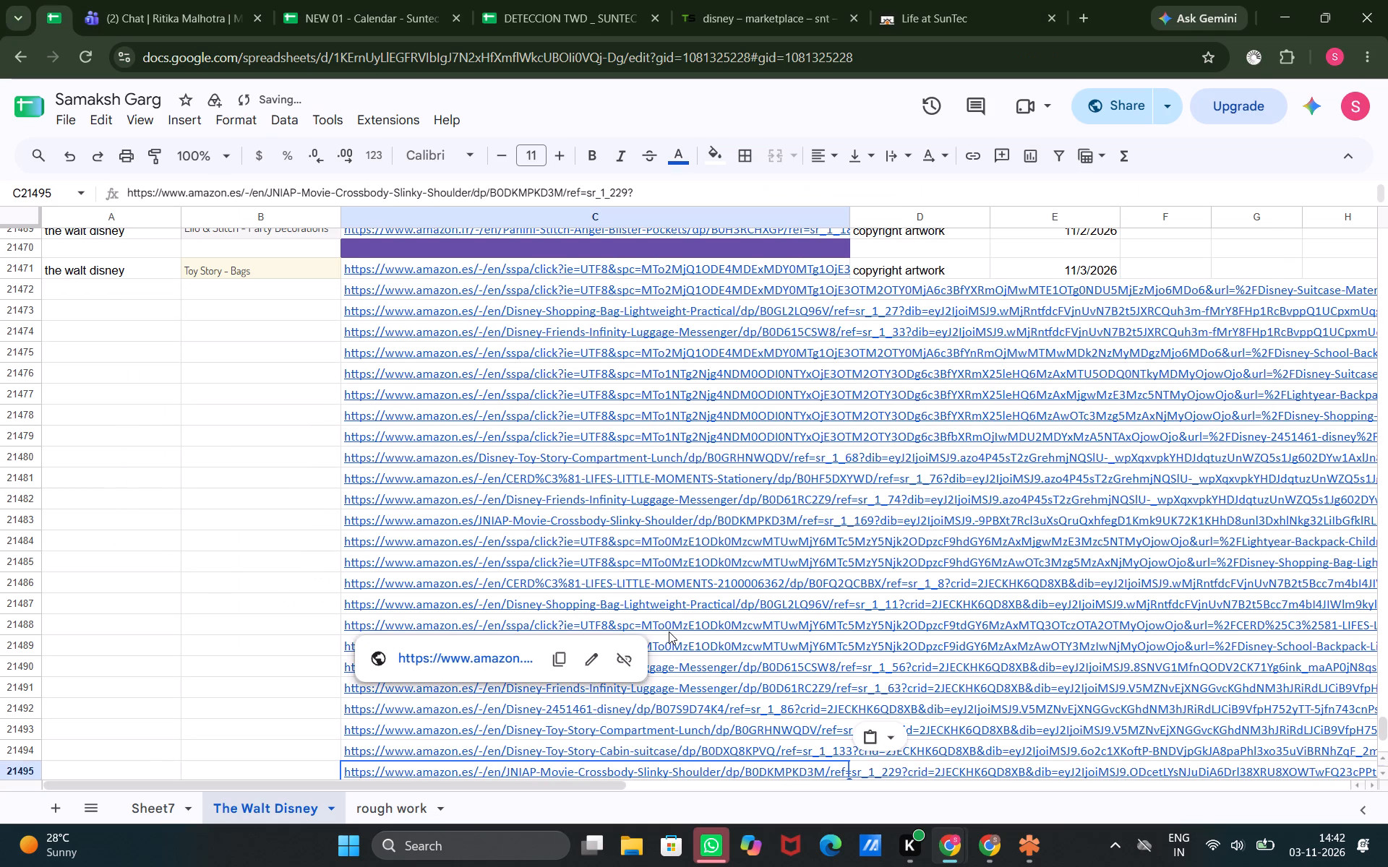
key("Return")
key("Return")
key("alt+Tab")
Check the remaining products on results page 5 for unlogged Toy Story bags and open page 6.
scroll(1363, 316, "down", 5)
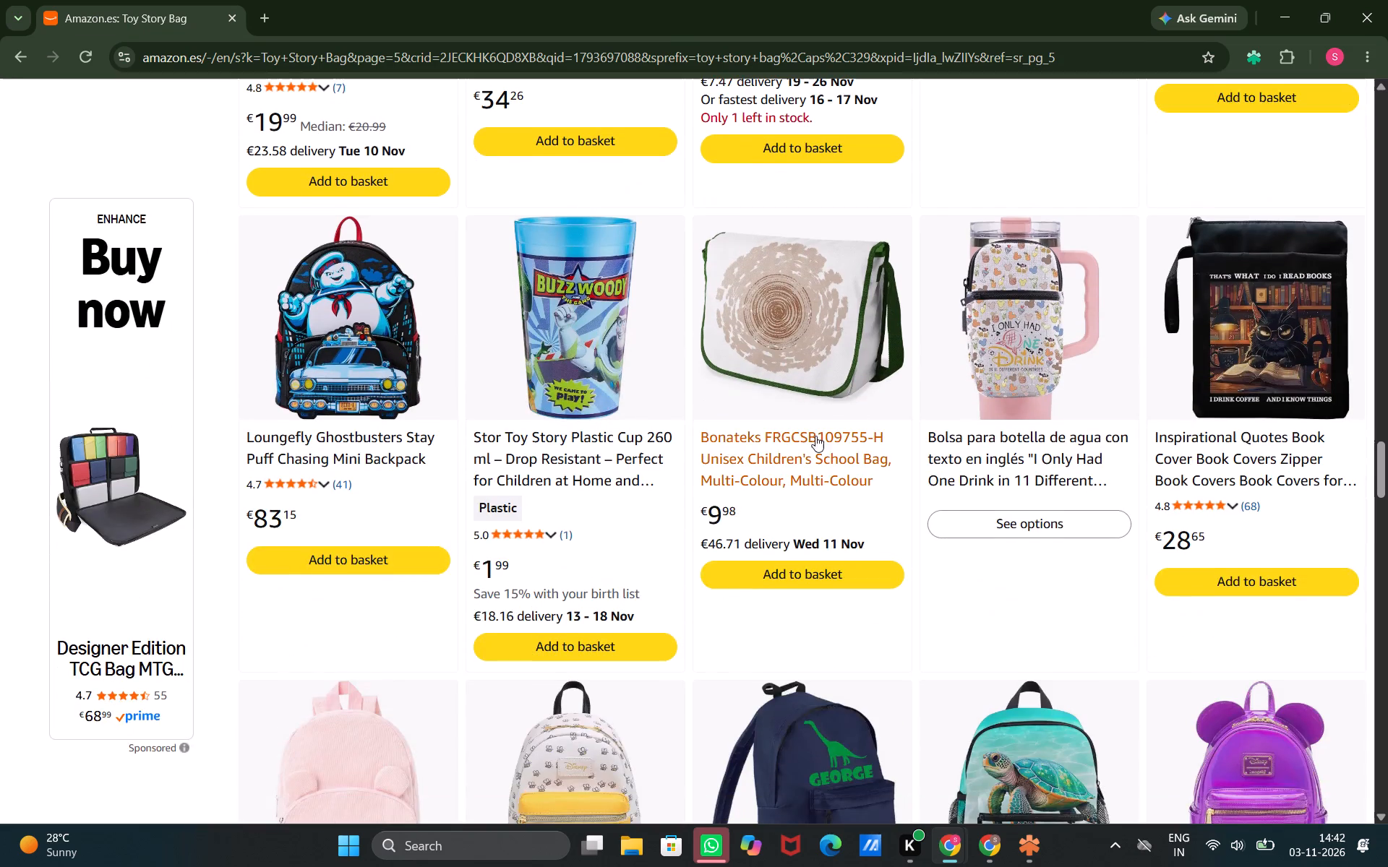
scroll(226, 389, "down", 7)
scroll(231, 389, "up", 5)
scroll(231, 389, "down", 8)
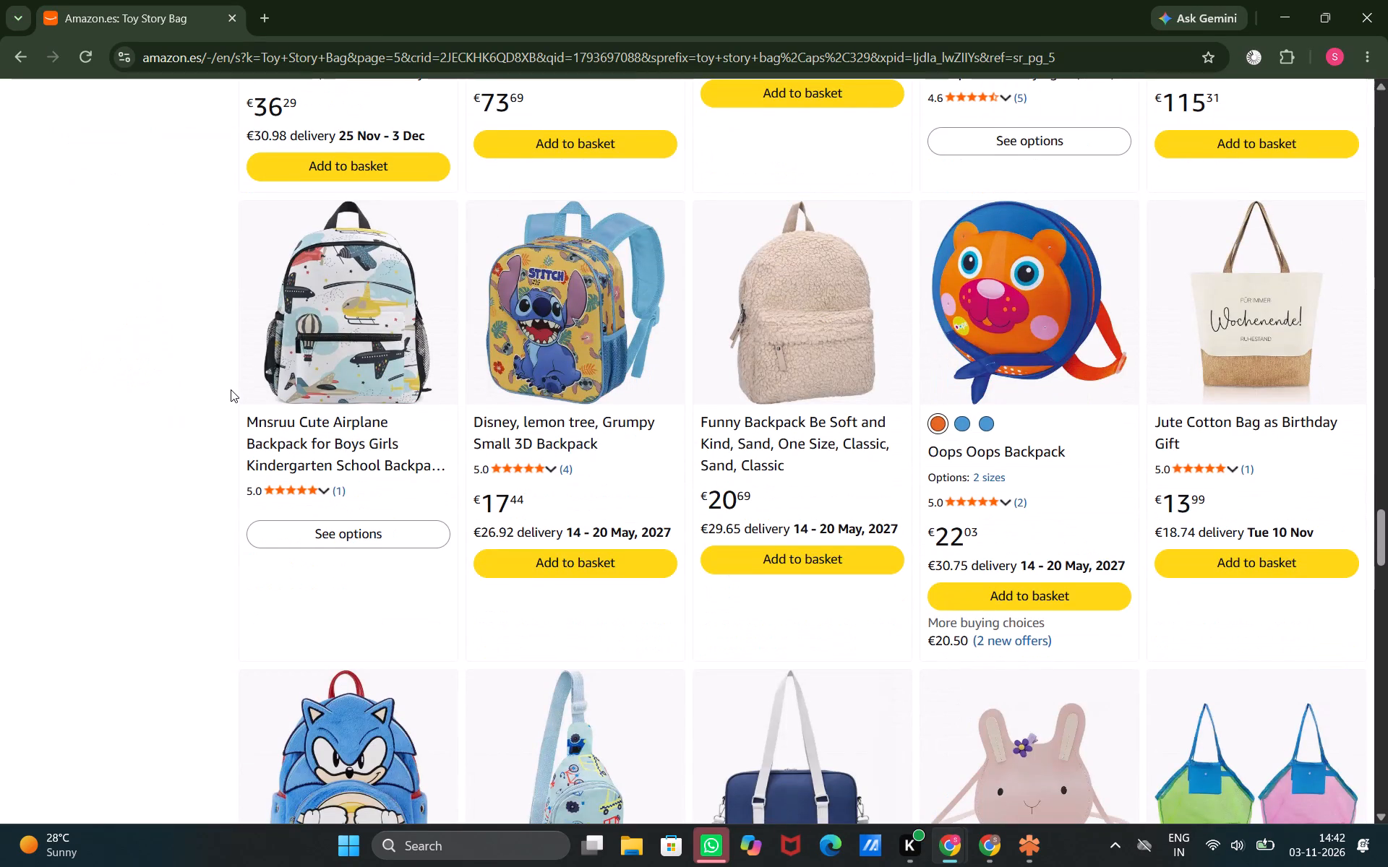
scroll(231, 389, "down", 12)
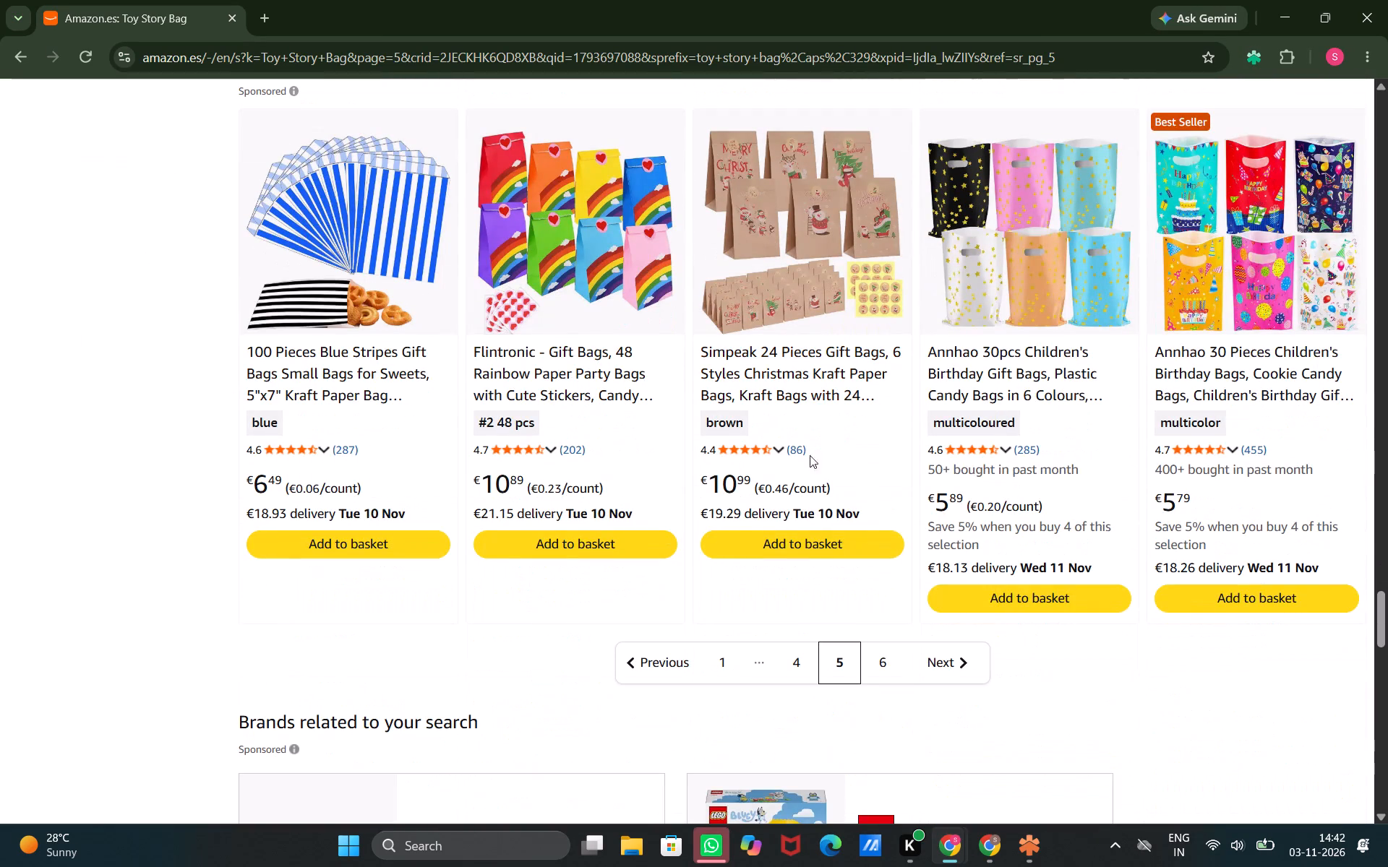
left_click(882, 665)
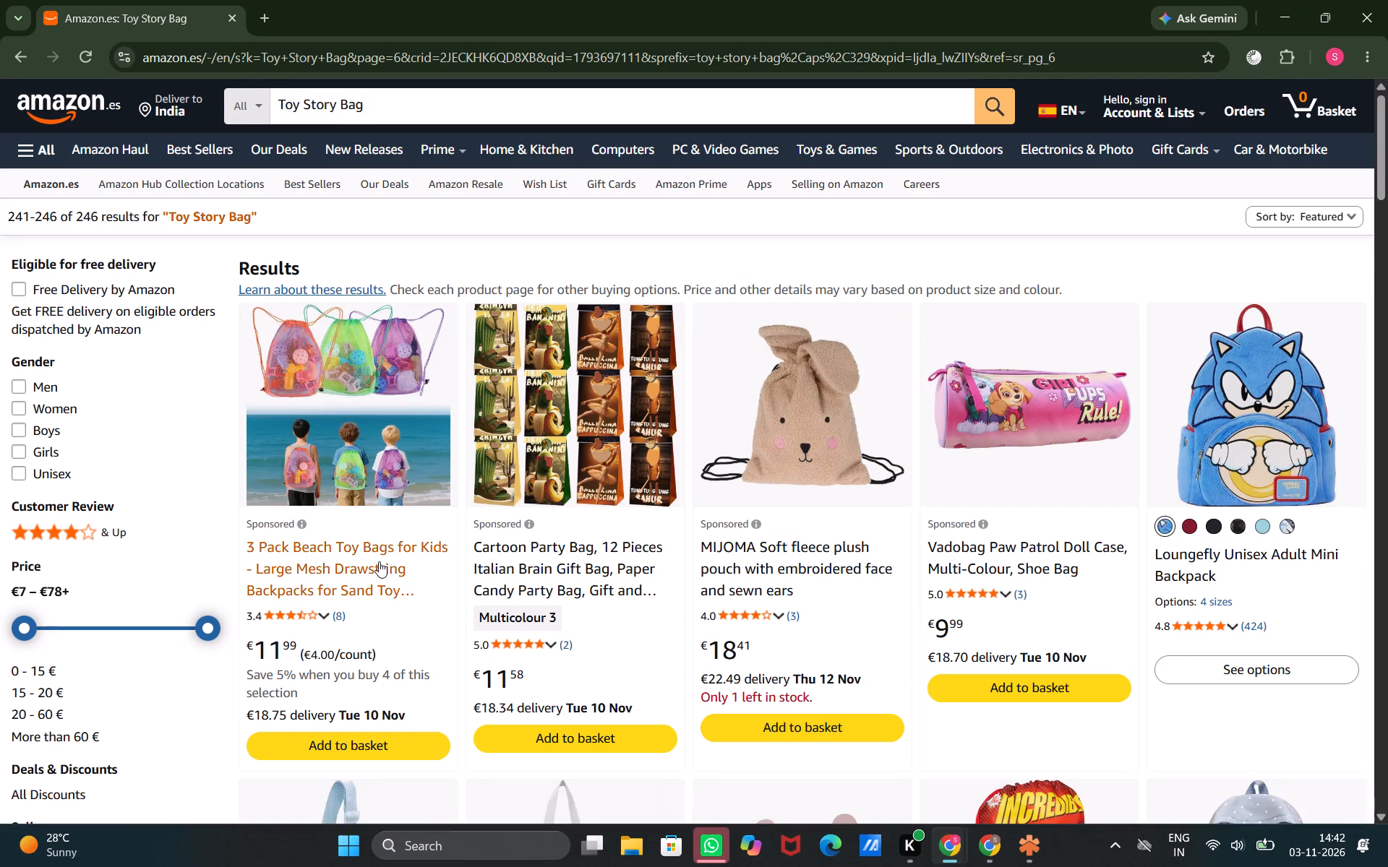
Check the products on results page 6, the last Toy Story Bag results page, for unlogged Toy Story bags.
scroll(1281, 383, "down", 6)
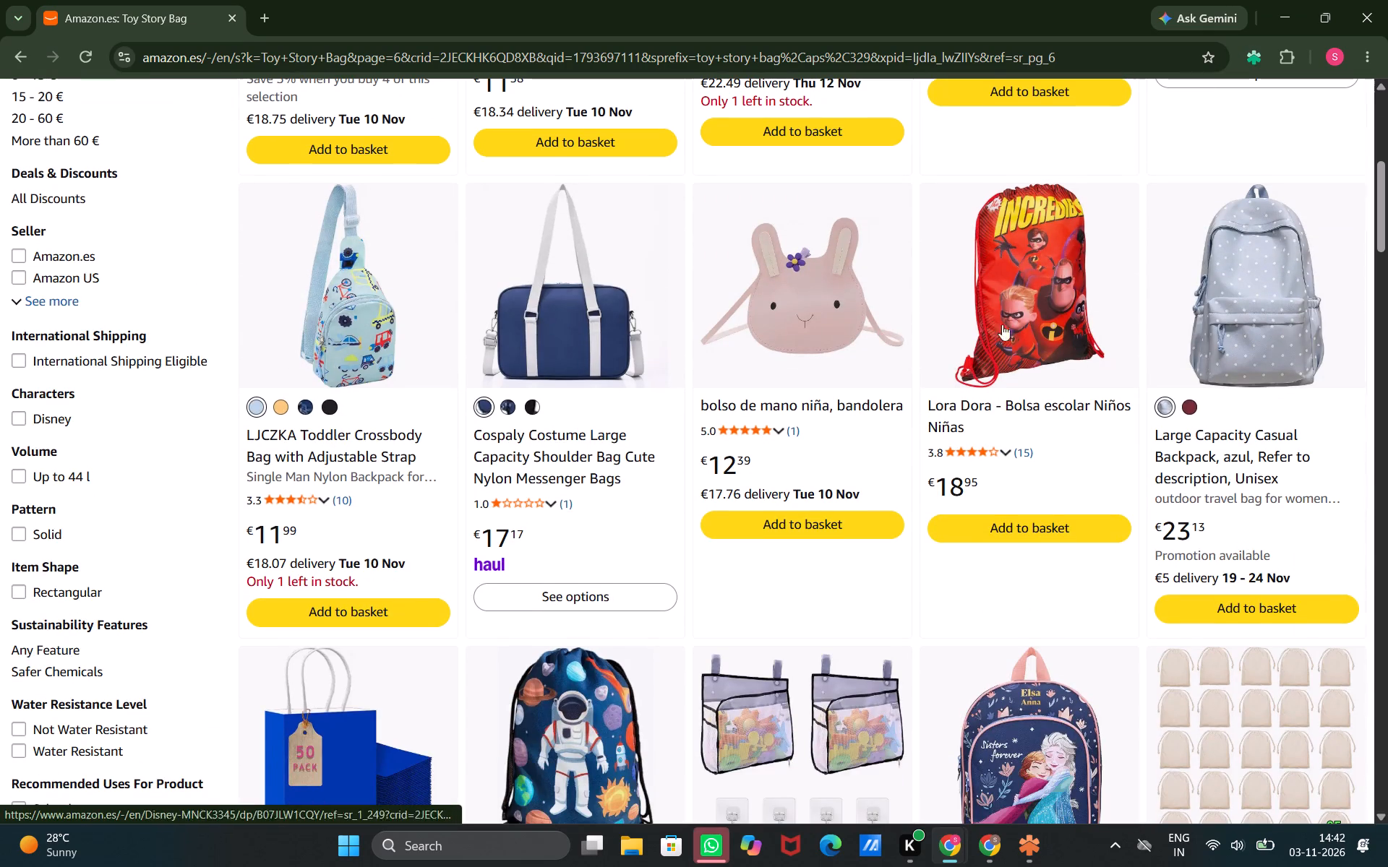
scroll(393, 324, "down", 5)
scroll(1264, 314, "down", 5)
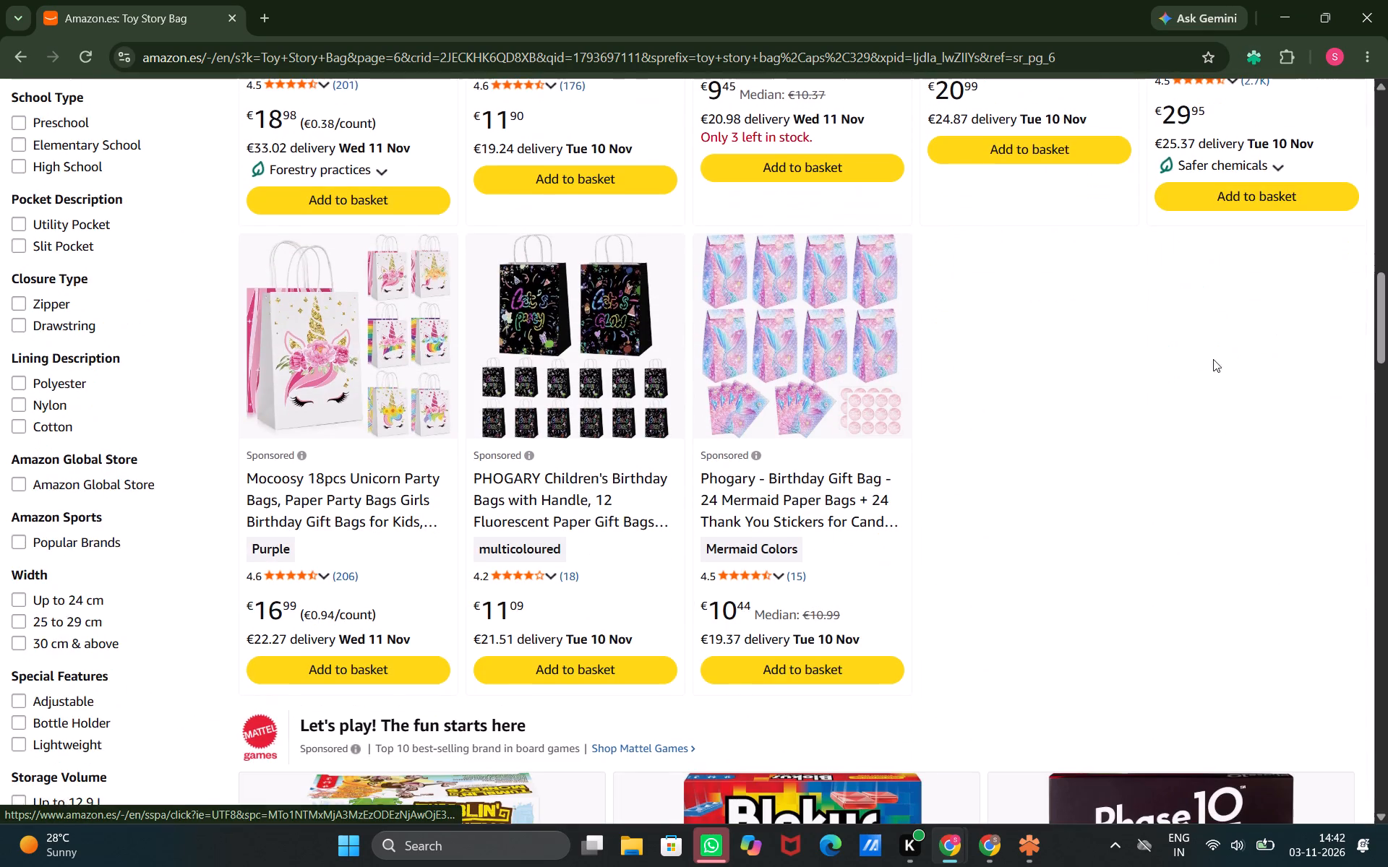
scroll(226, 361, "down", 7)
scroll(998, 317, "down", 11)
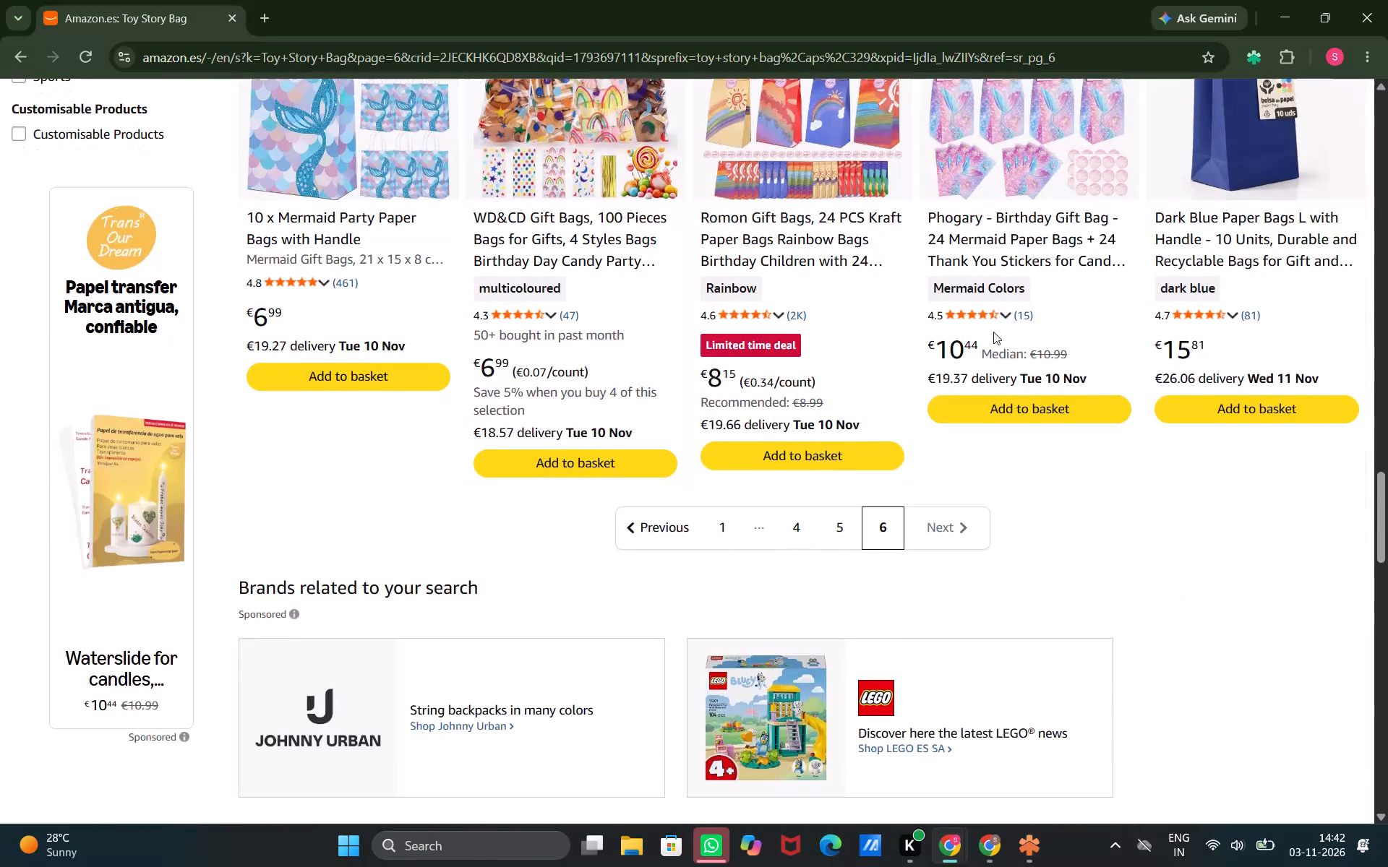
key("alt+Tab")
key("alt+Tab")
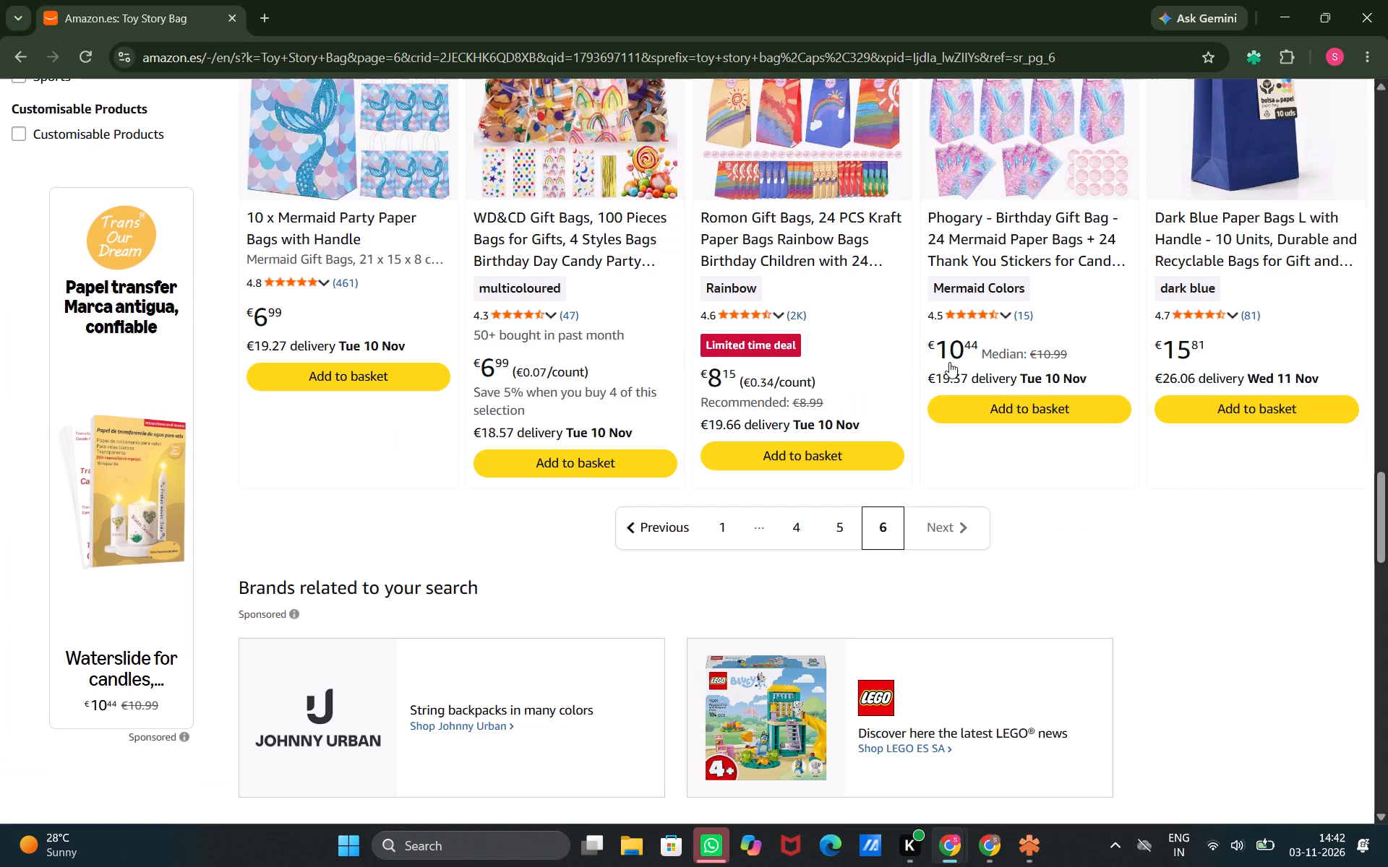
Search Amazon.es for Toy Story Bag Woody.
scroll(829, 253, "up", 6)
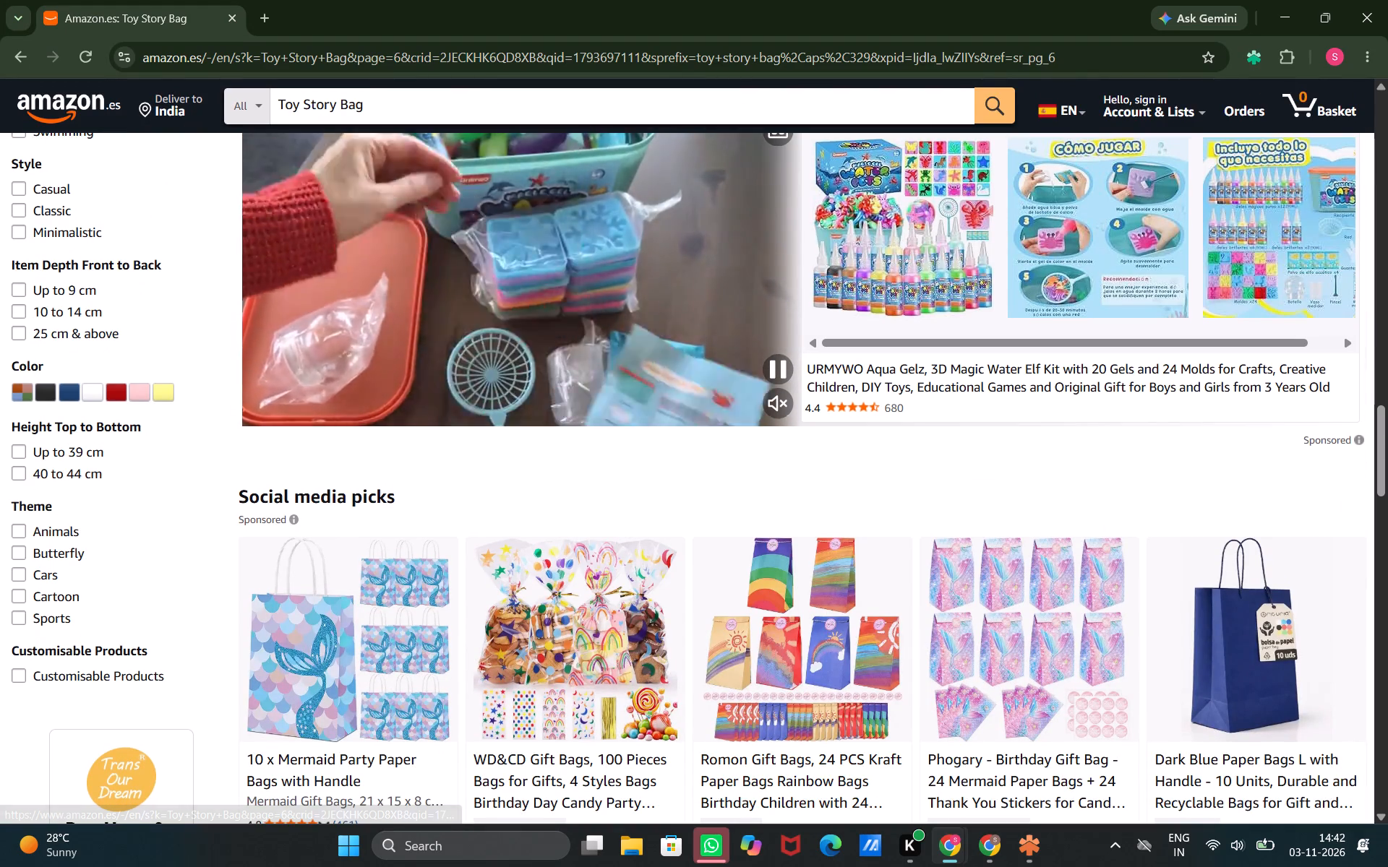
left_click(408, 89)
key("space")
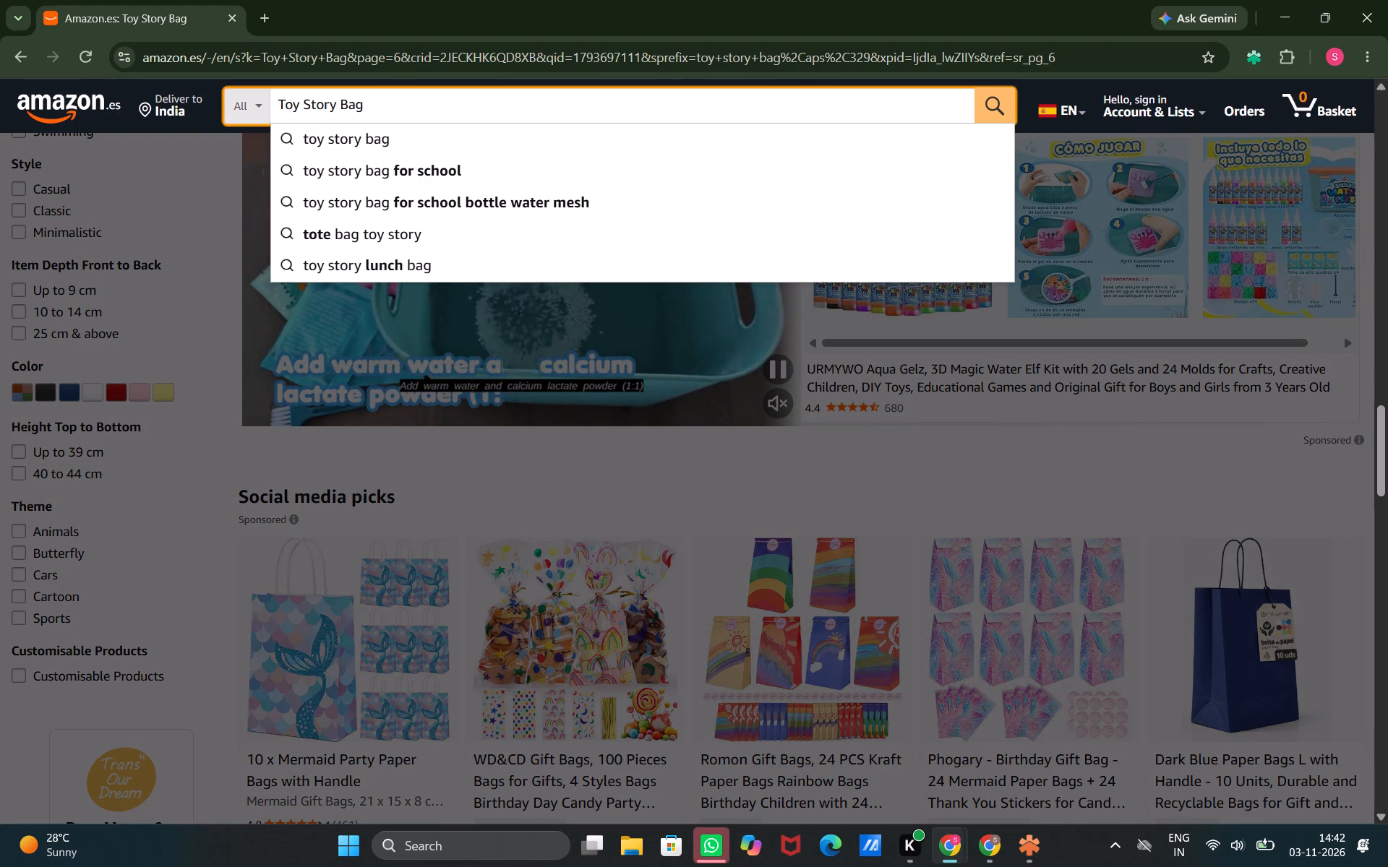
type("Woo")
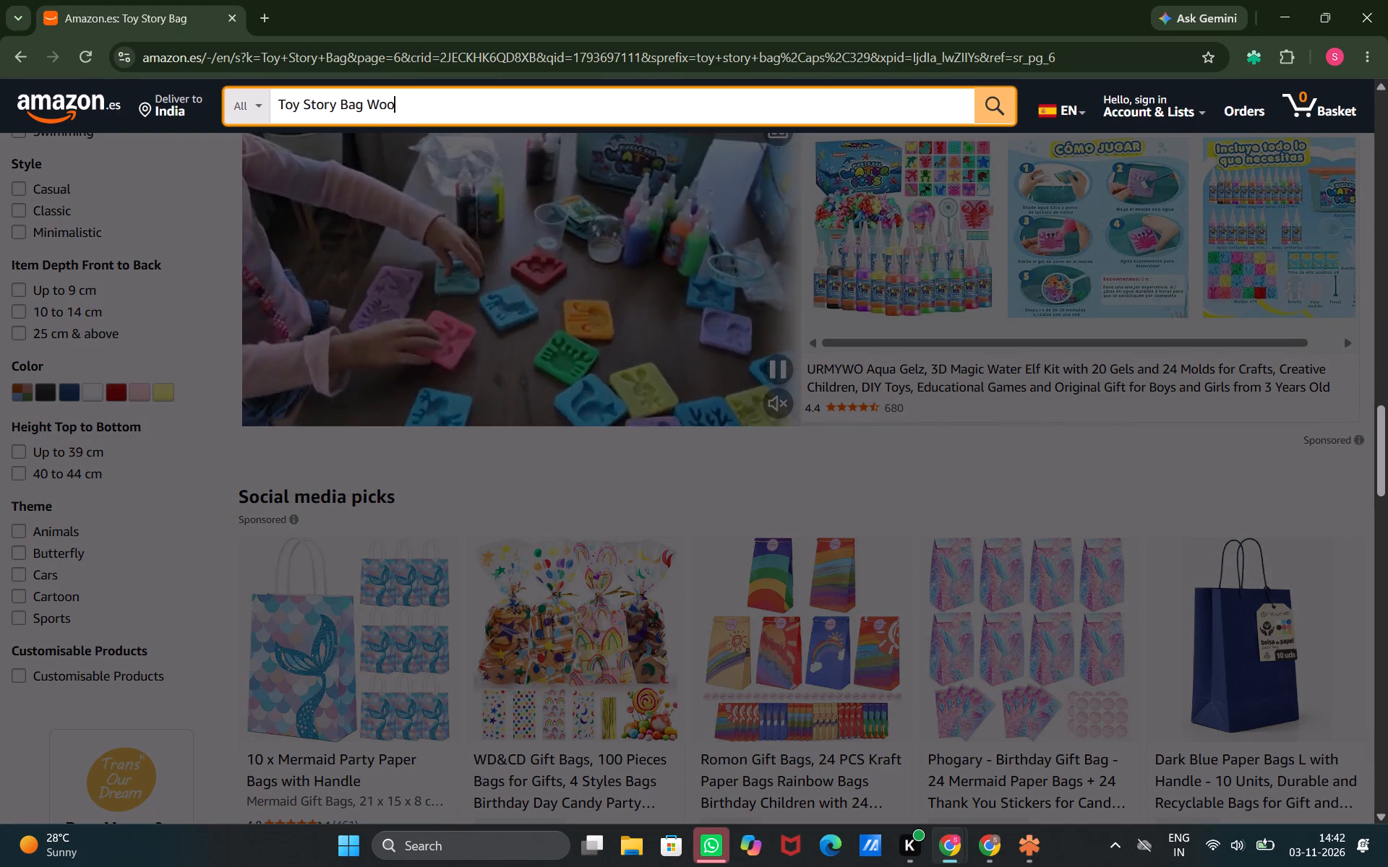
key("d")
key("y")
key("Return")
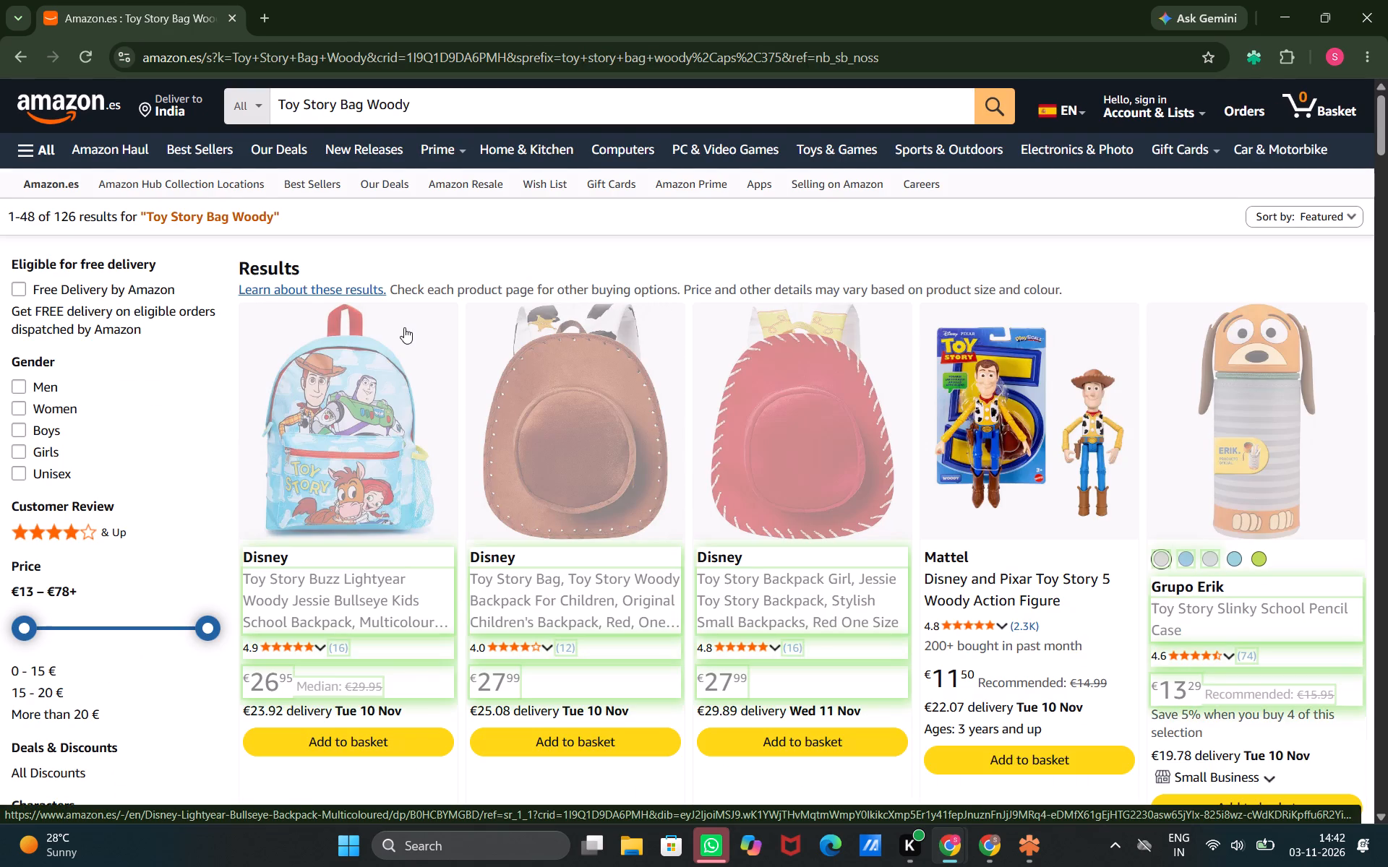
Find the CERDÁ Masters of the Universe Stationery Set tote bags on results page 1 and log their link in cell C21496 of The Walt Disney sheet.
scroll(404, 327, "down", 16)
scroll(413, 340, "down", 10)
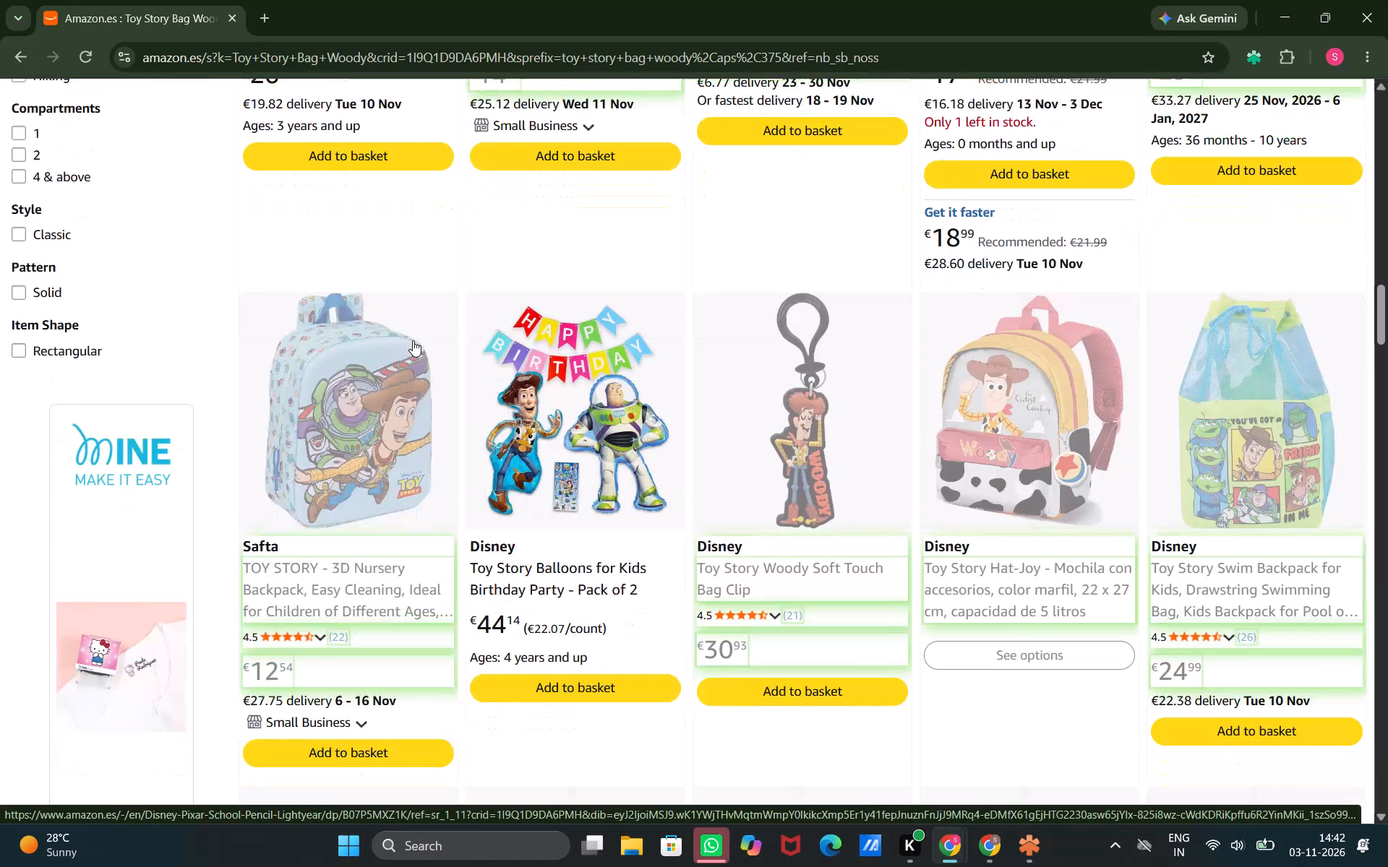
scroll(413, 340, "down", 6)
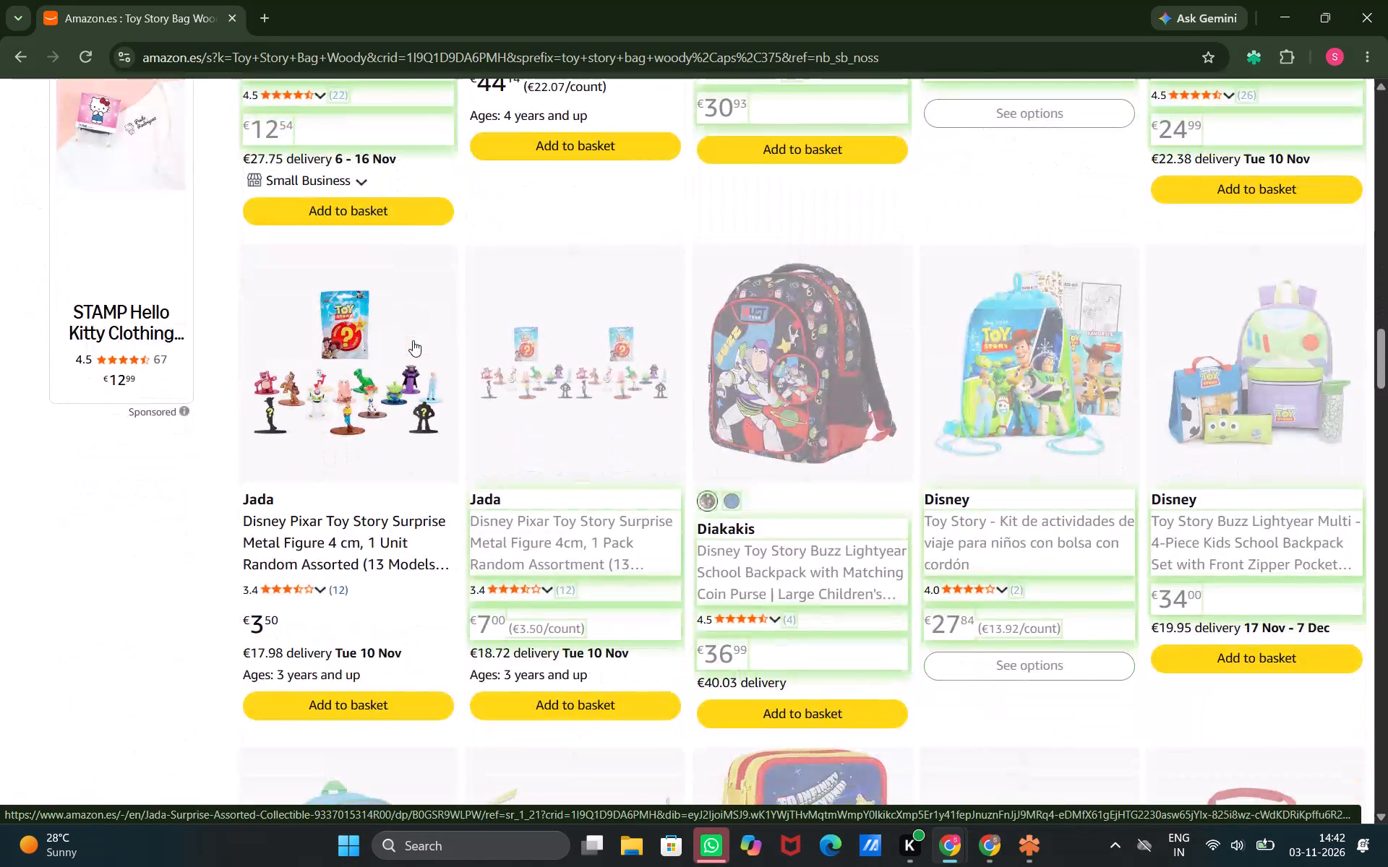
scroll(413, 340, "down", 14)
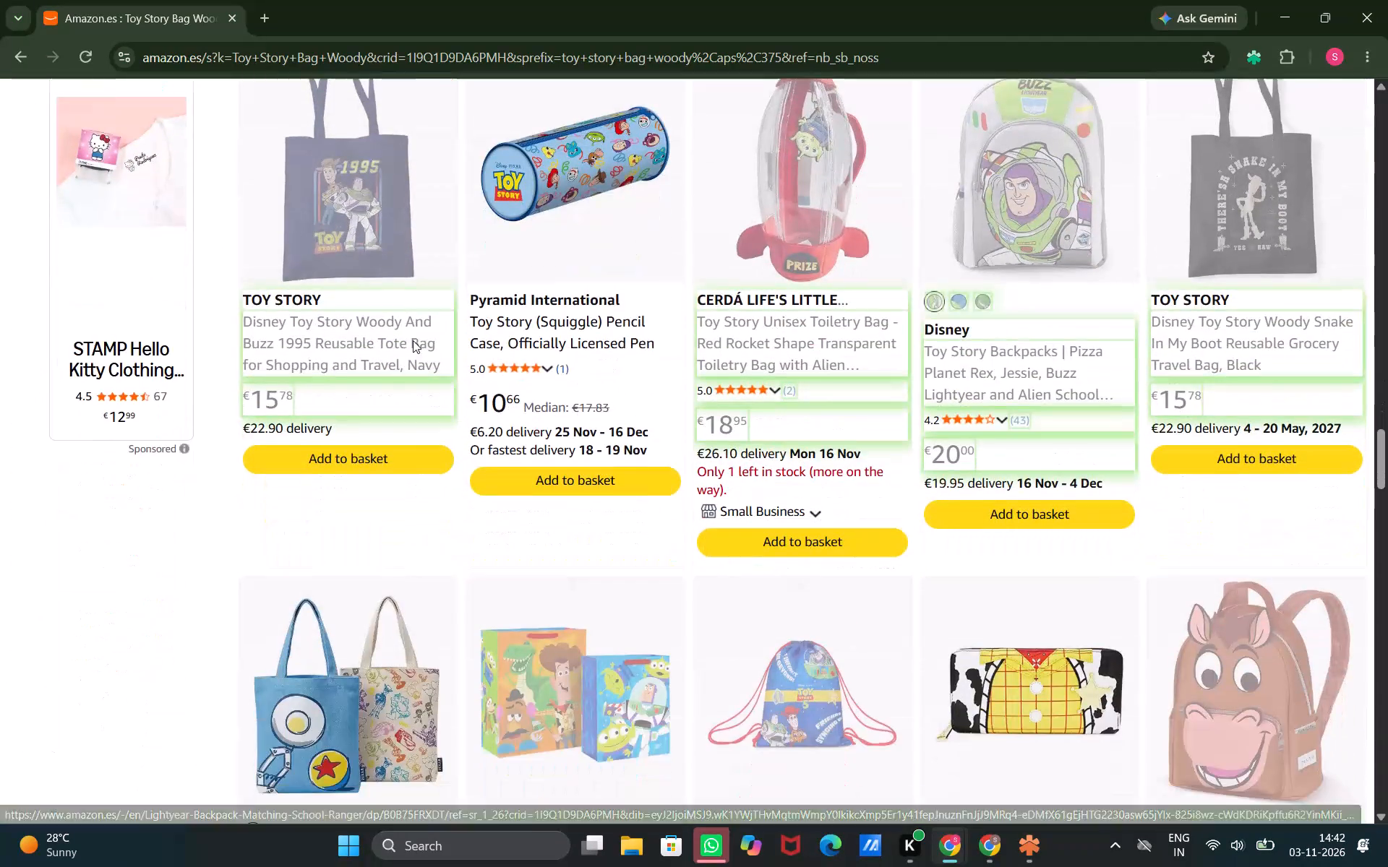
scroll(413, 340, "down", 6)
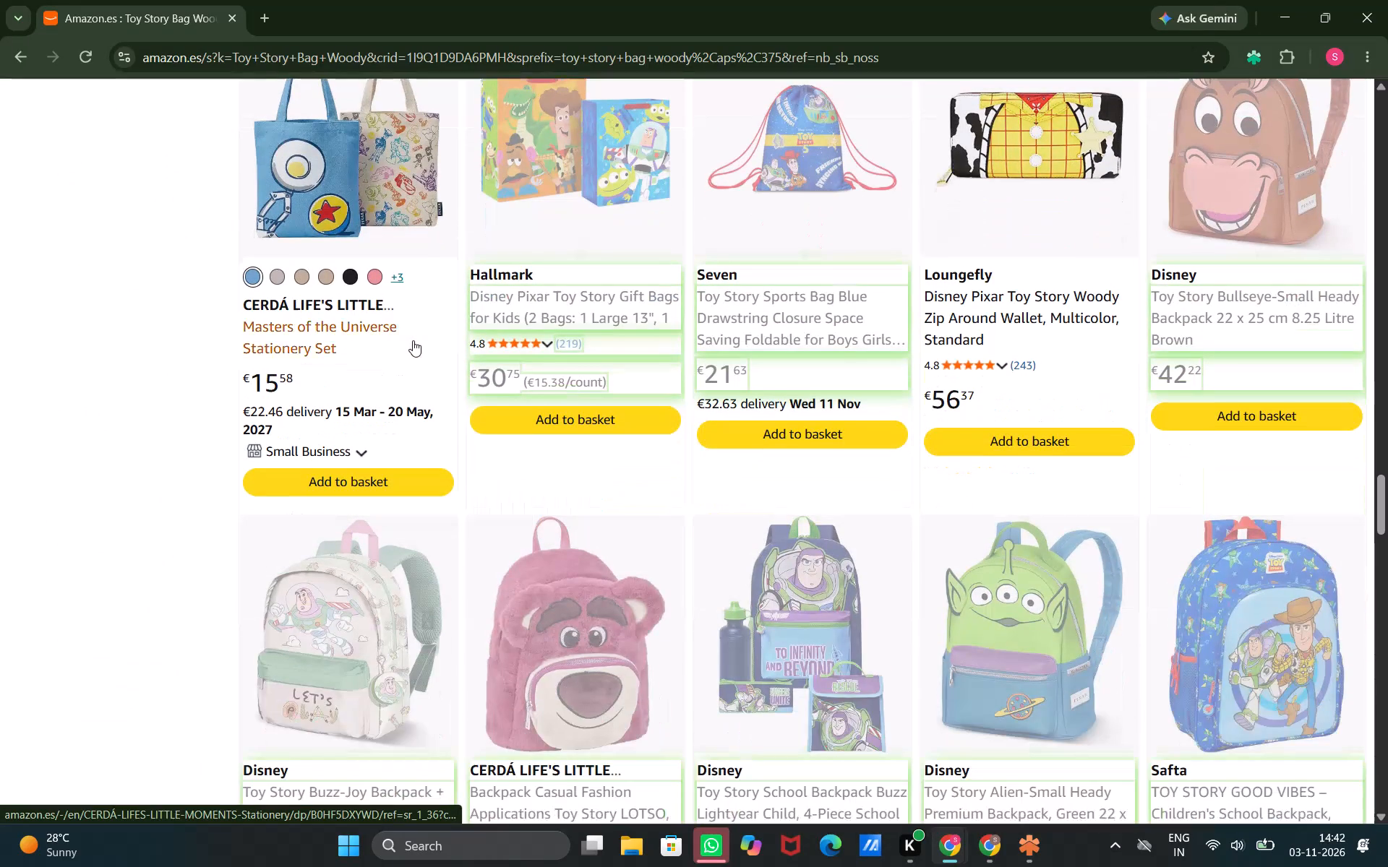
scroll(413, 340, "down", 1)
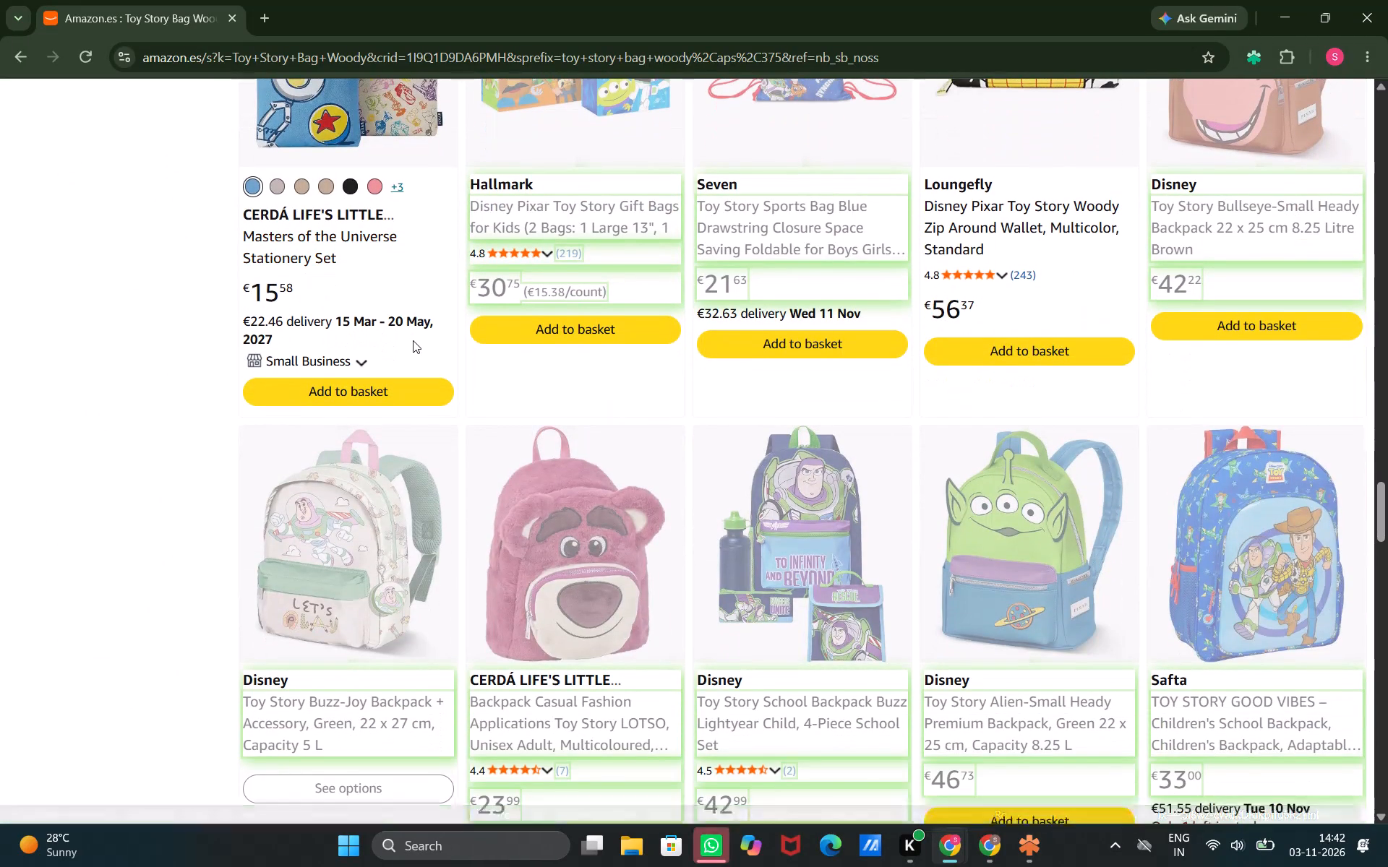
scroll(413, 340, "up", 3)
right_click(340, 517)
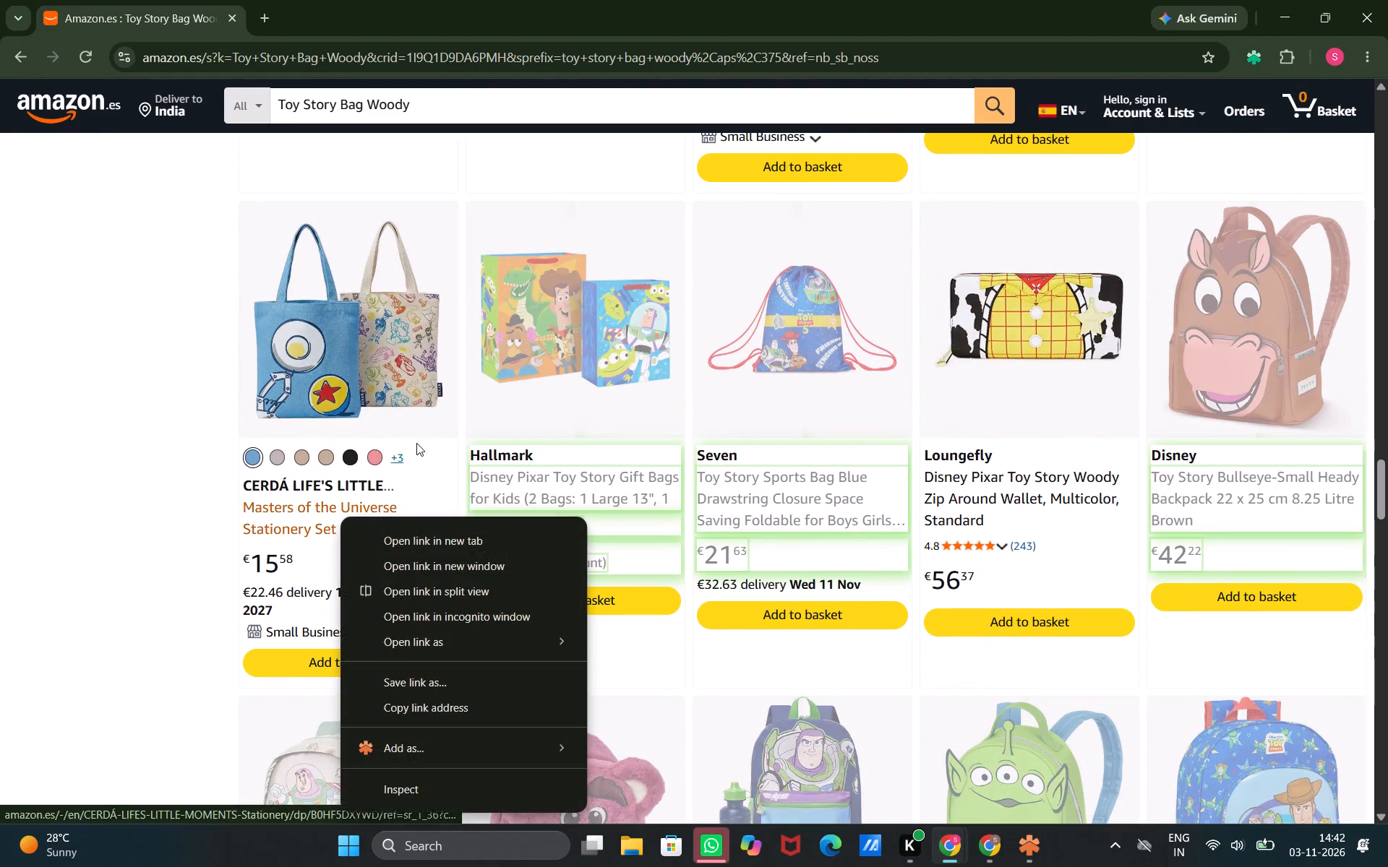
left_click(424, 709)
key("alt+Tab")
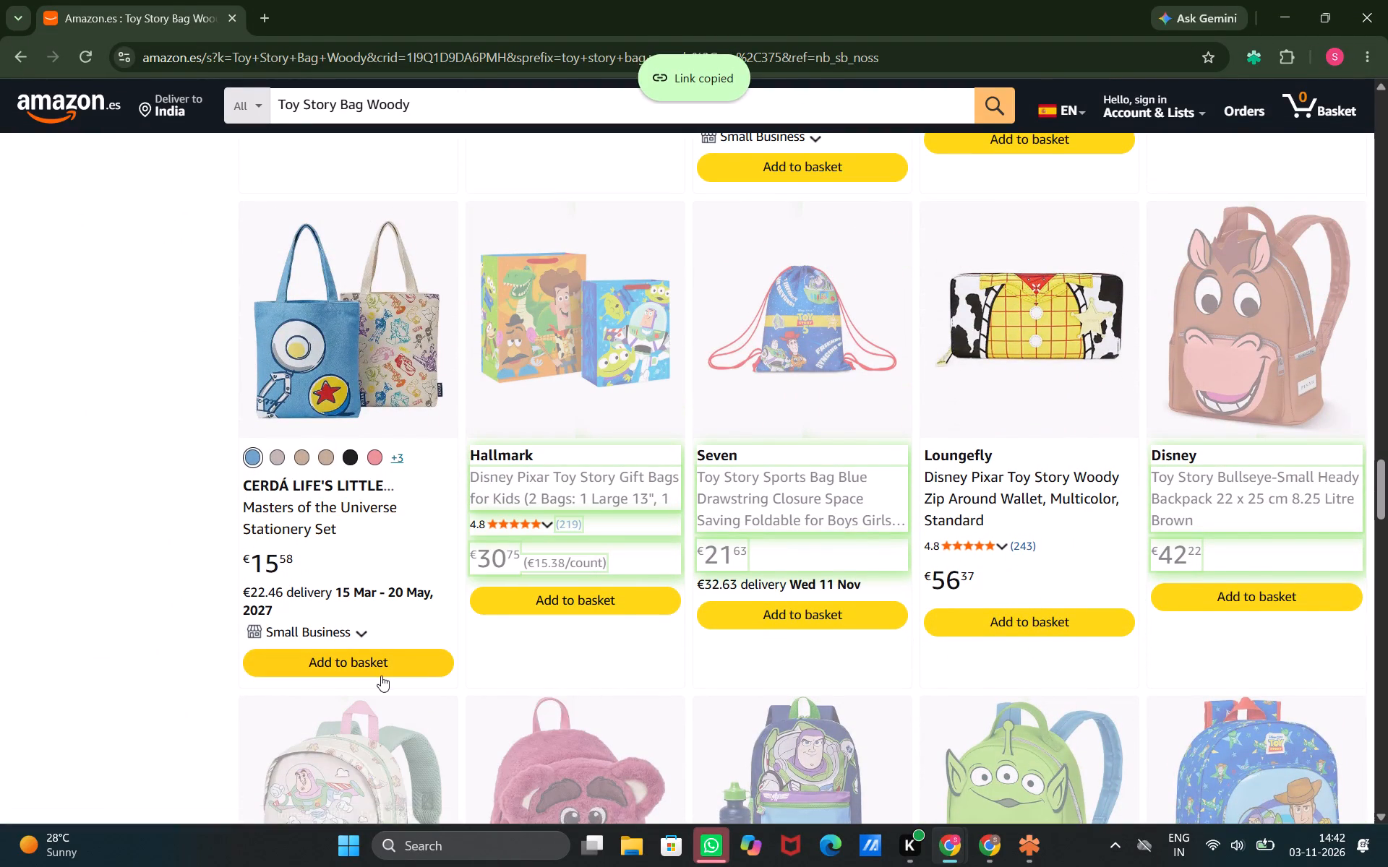
key("ctrl+v")
key("Return")
key("Return")
key("alt+Tab")
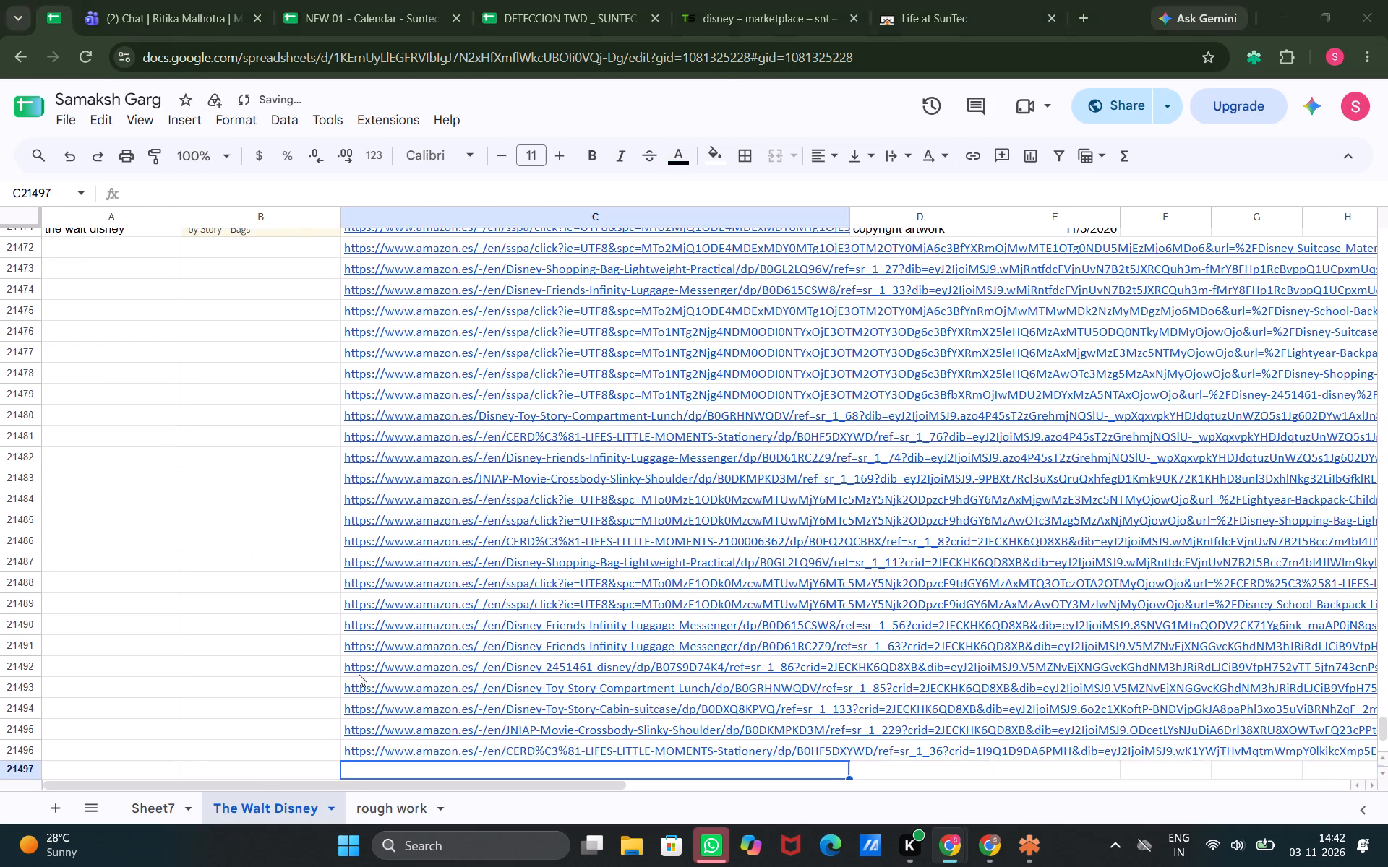
Check the remaining products on the Toy Story Bag Woody results page 1 for unlogged Toy Story bags and open page 2.
scroll(1082, 509, "down", 11)
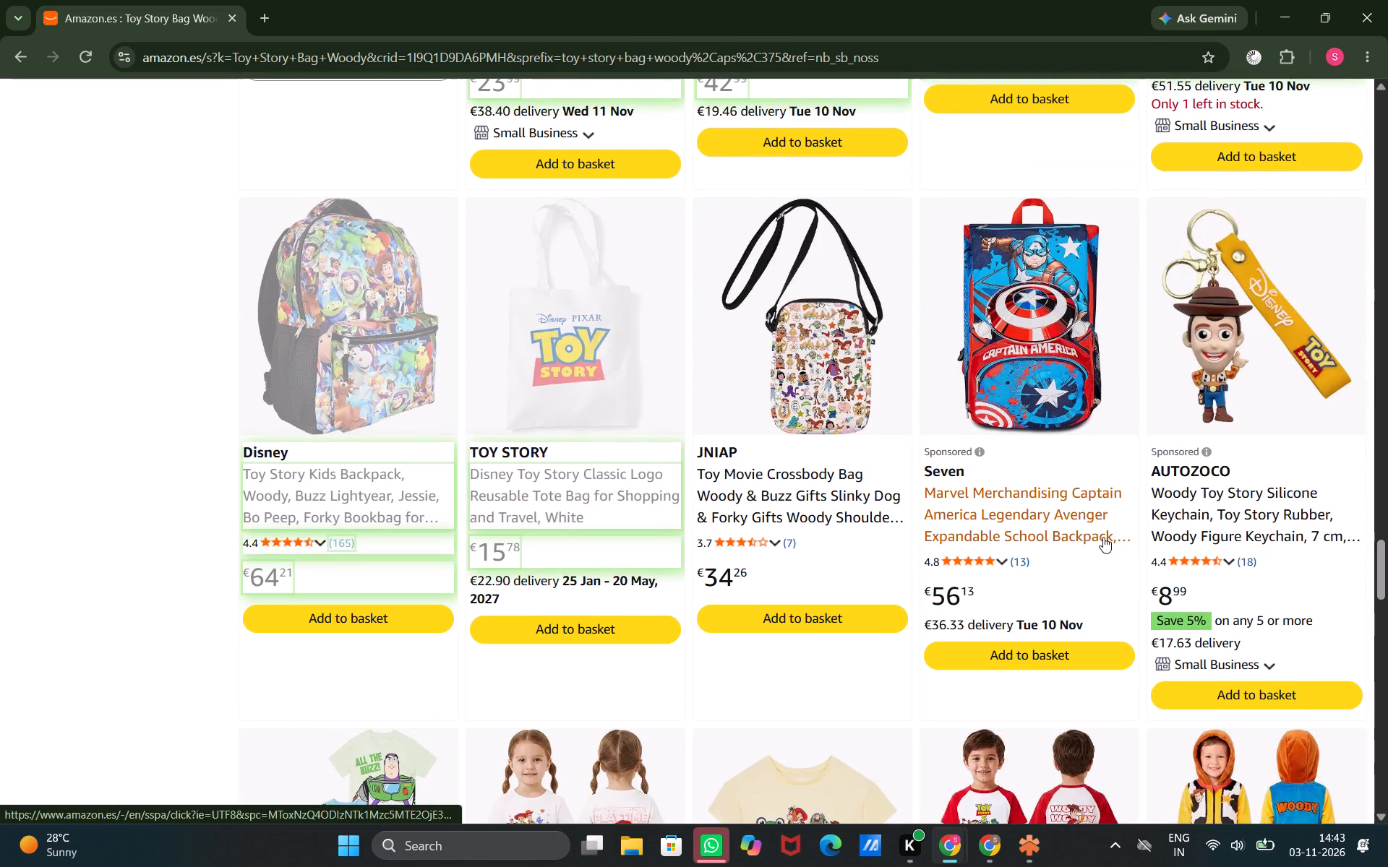
scroll(625, 556, "down", 19)
left_click(800, 285)
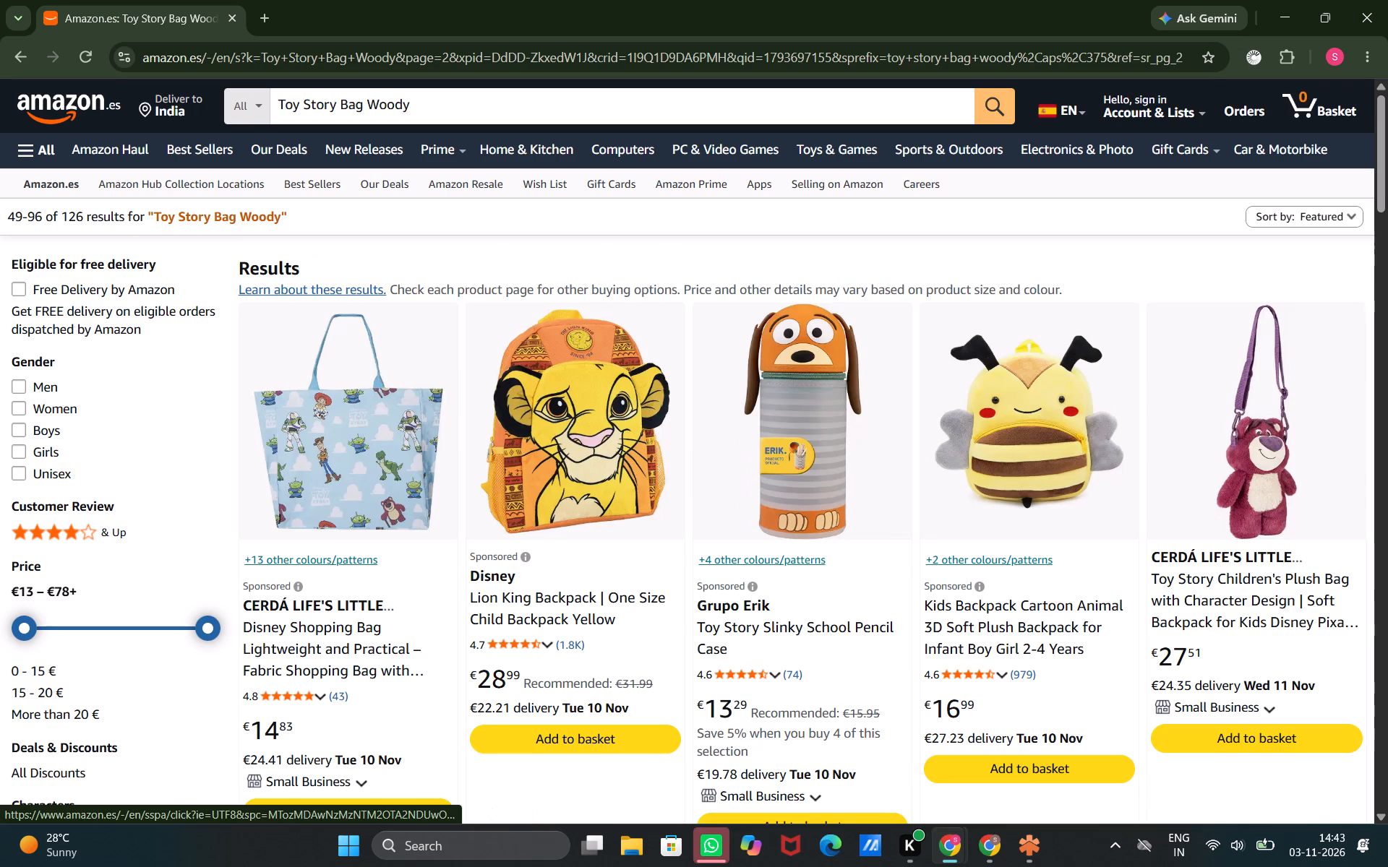
Check the products on Toy Story Bag Woody results page 2 for unlogged Toy Story bags, and close the Amazon.es window.
scroll(626, 499, "down", 13)
scroll(642, 500, "up", 3)
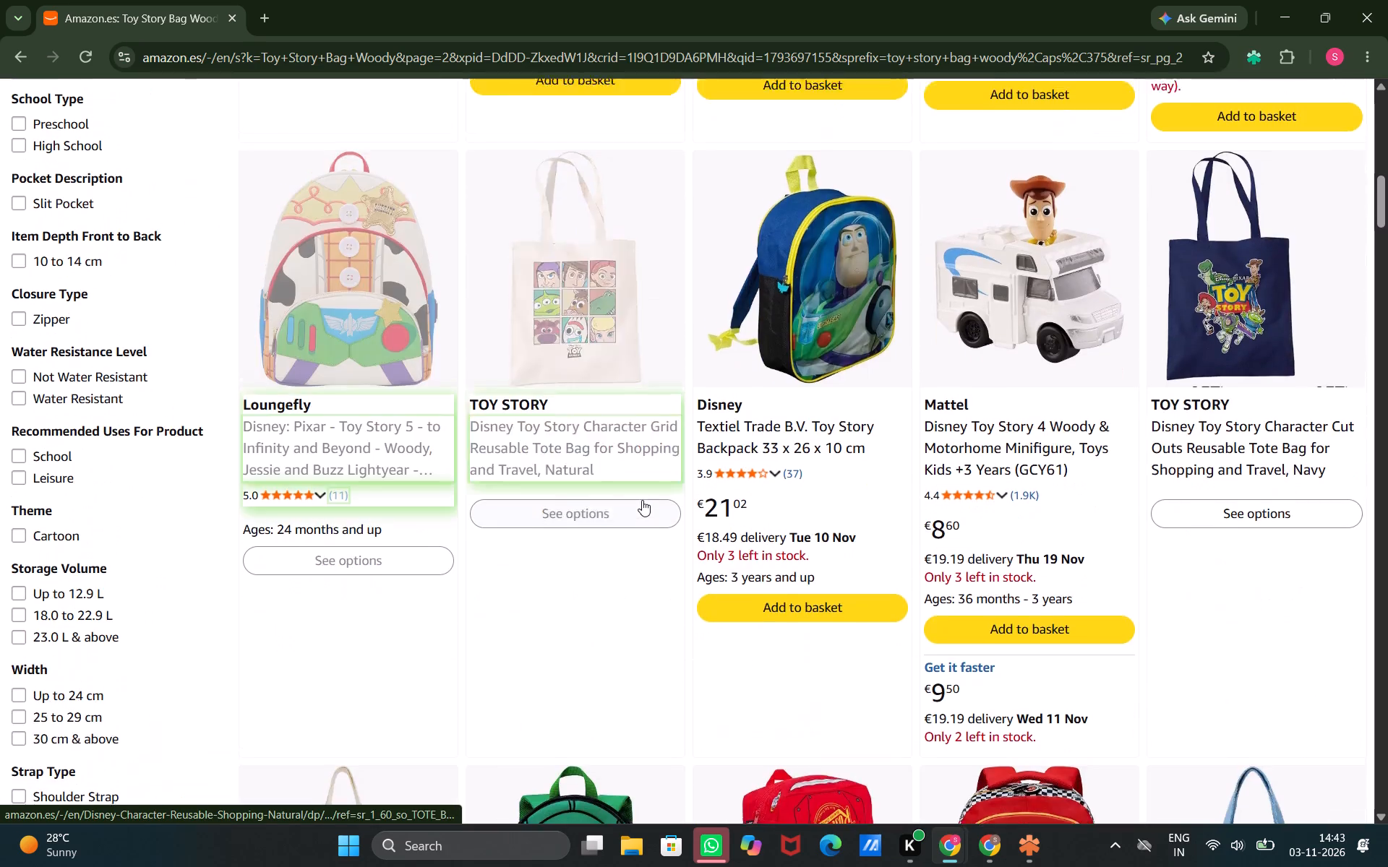
scroll(642, 500, "up", 3)
scroll(642, 500, "down", 11)
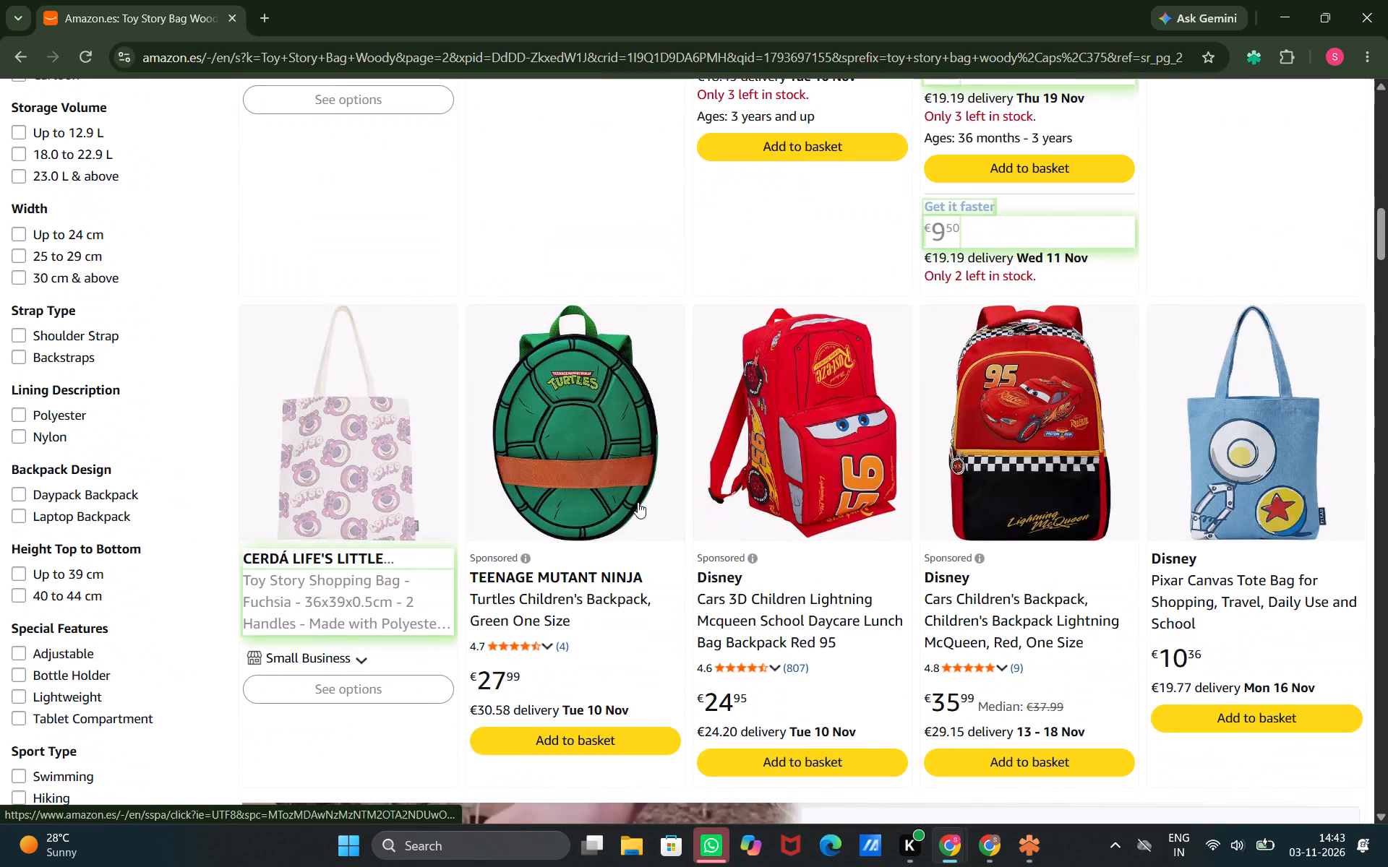
key("alt+Tab")
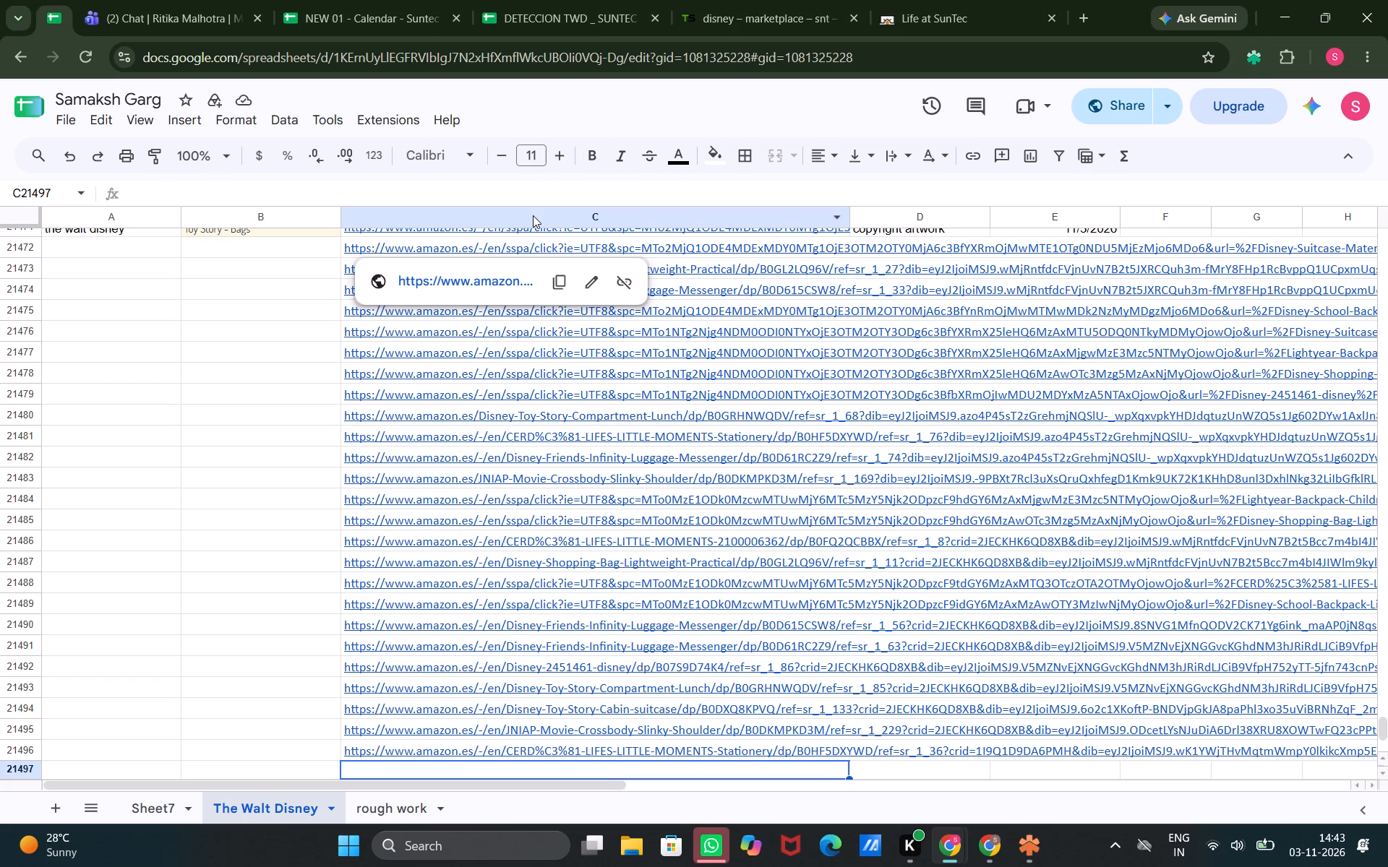
key("alt+Tab")
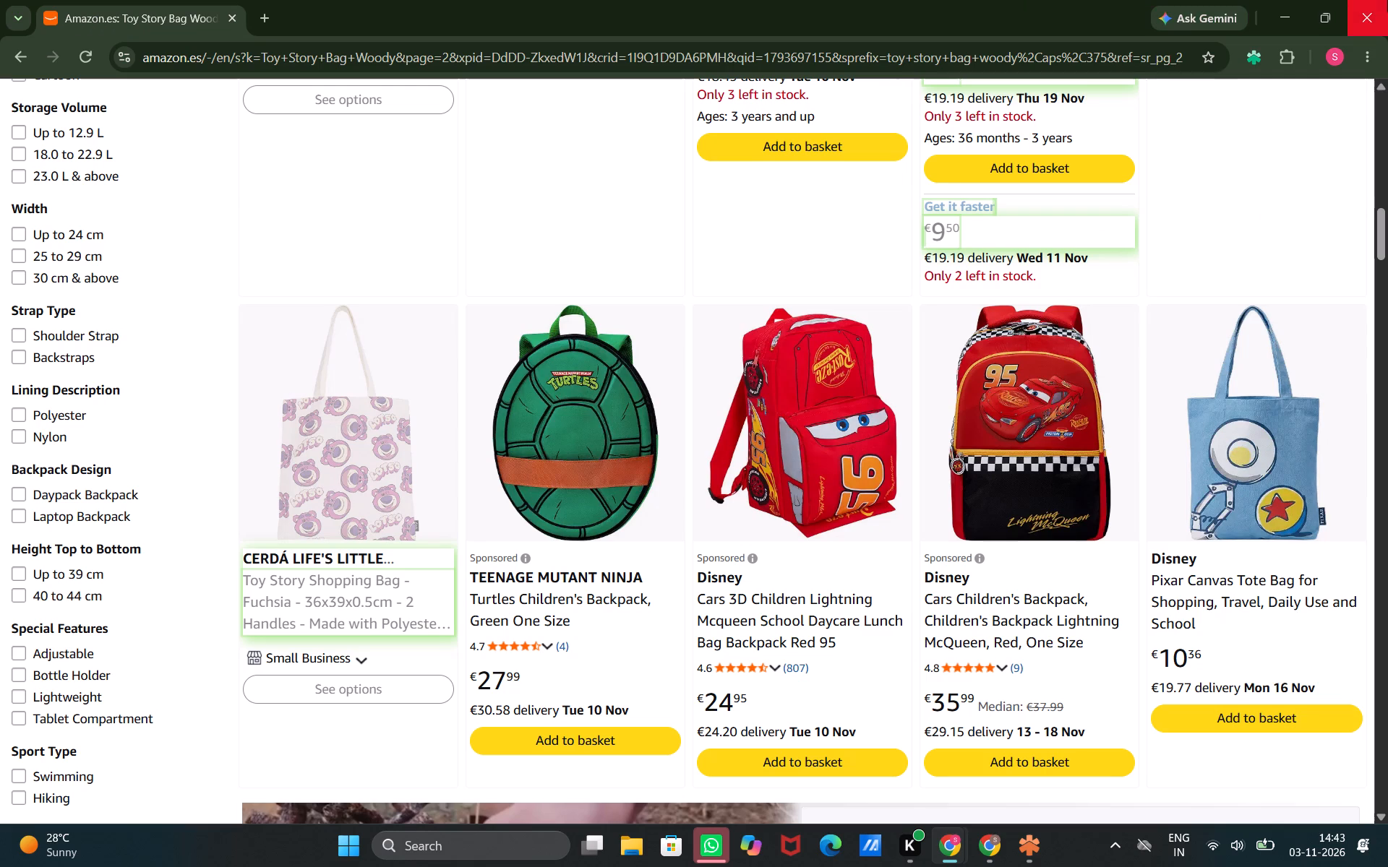
left_click(1387, 0)
Open the Amazon.de search for the Toy Story - Bags asset from the Disney marketplace tracker.
left_click(805, 4)
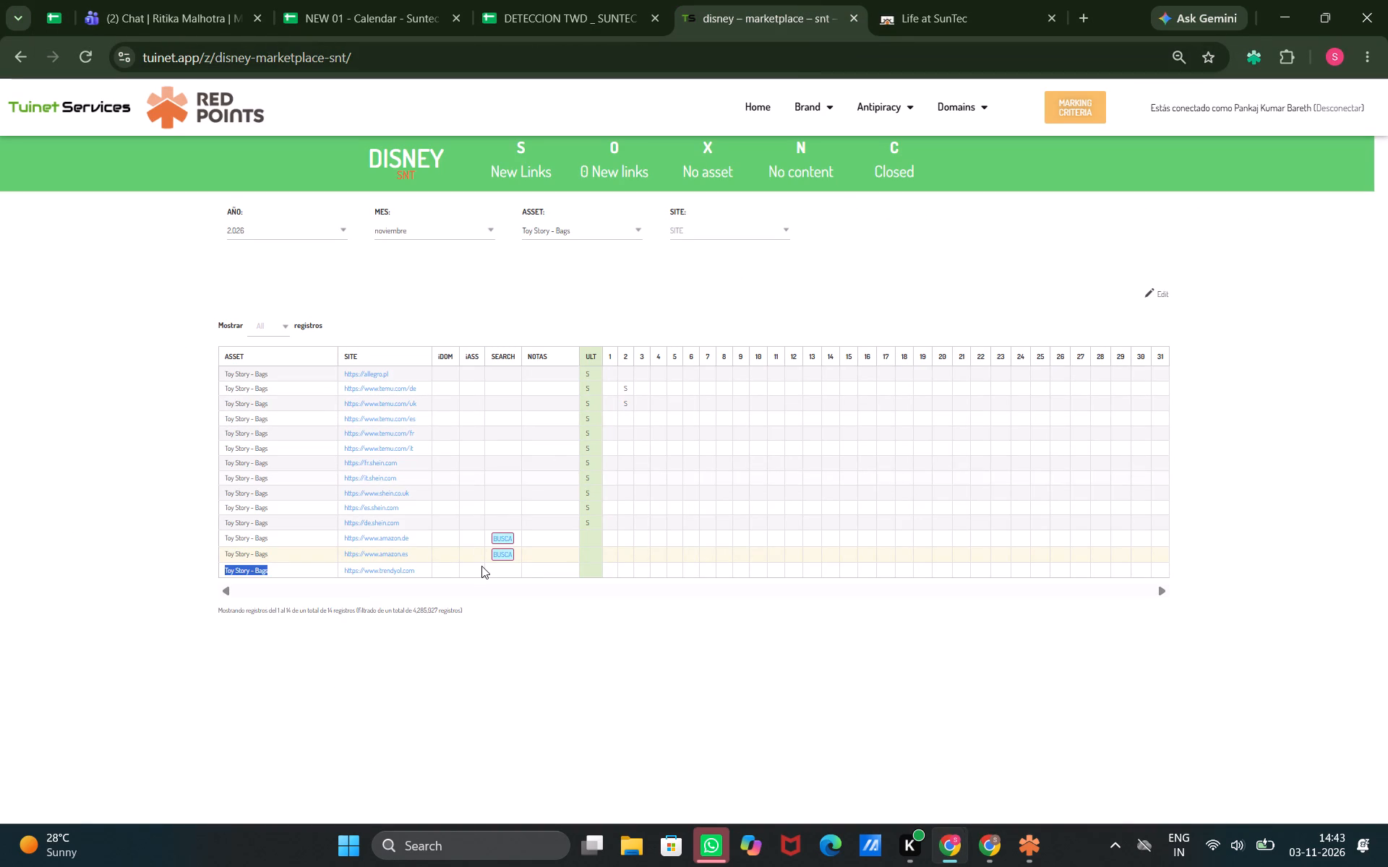
left_click(504, 532)
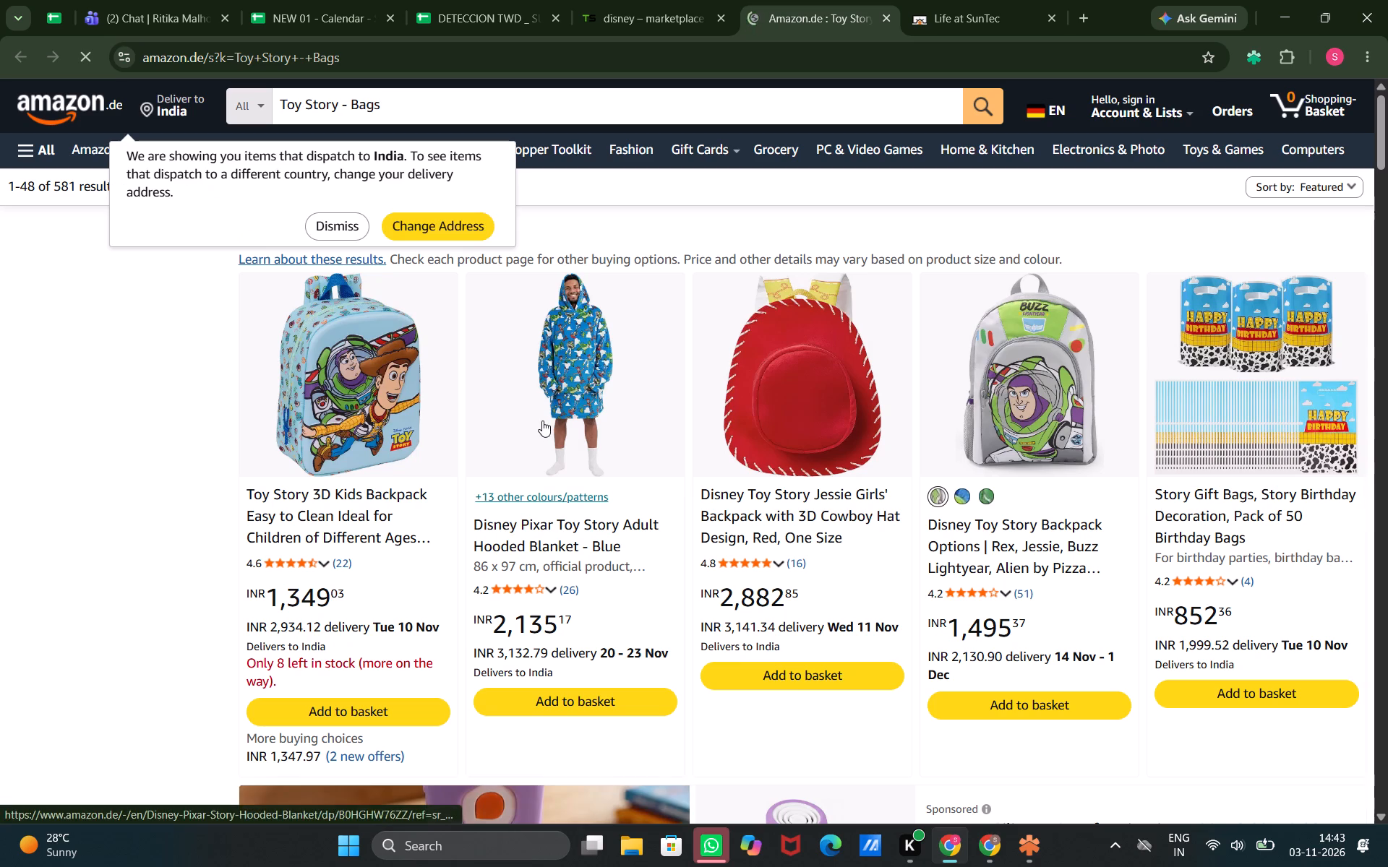
Search Amazon.de for Toy Story Bag and dismiss the delivery address notice.
left_click(564, 111)
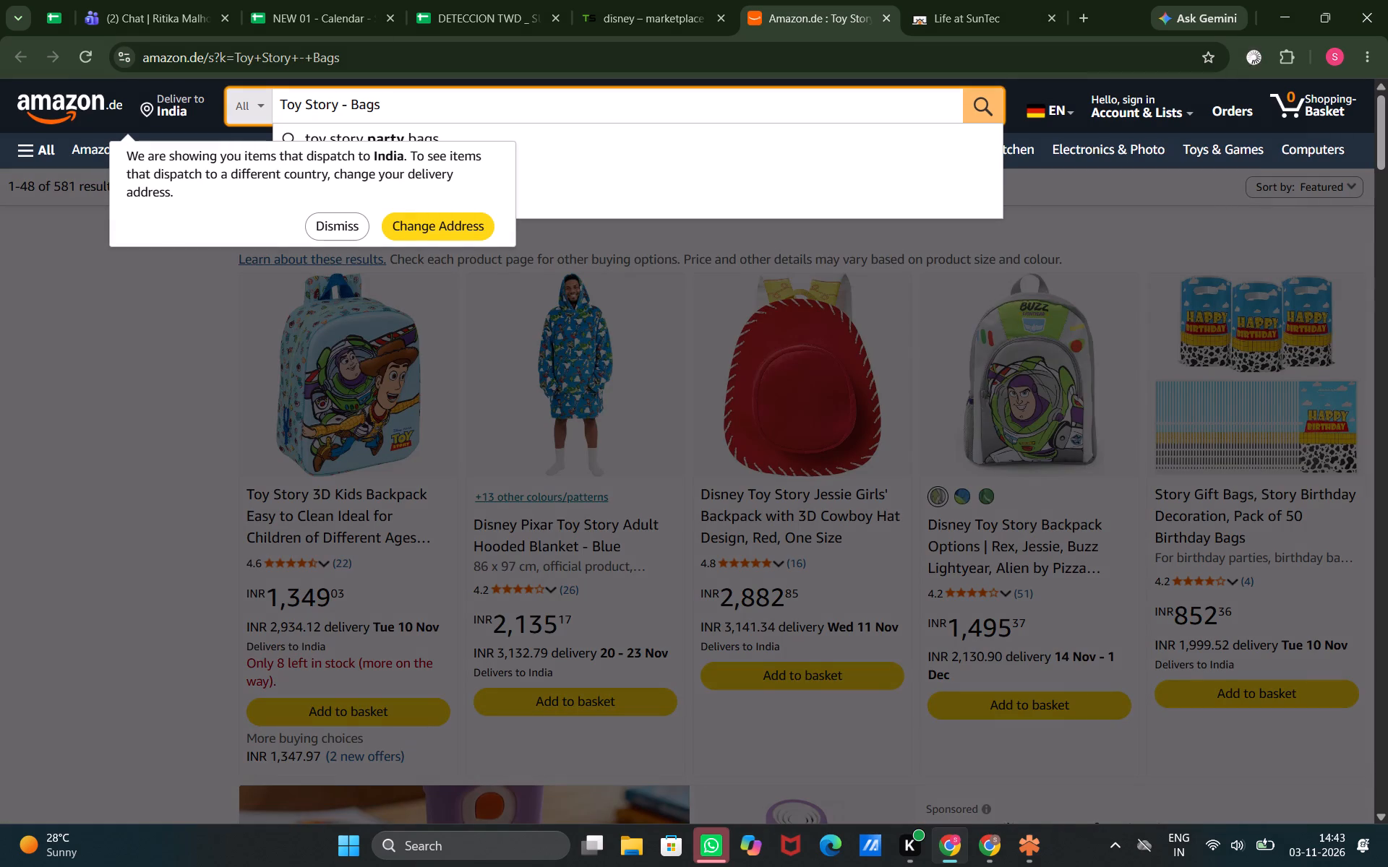
key("BackSpace")
key("Left")
key("Left")
key("Left")
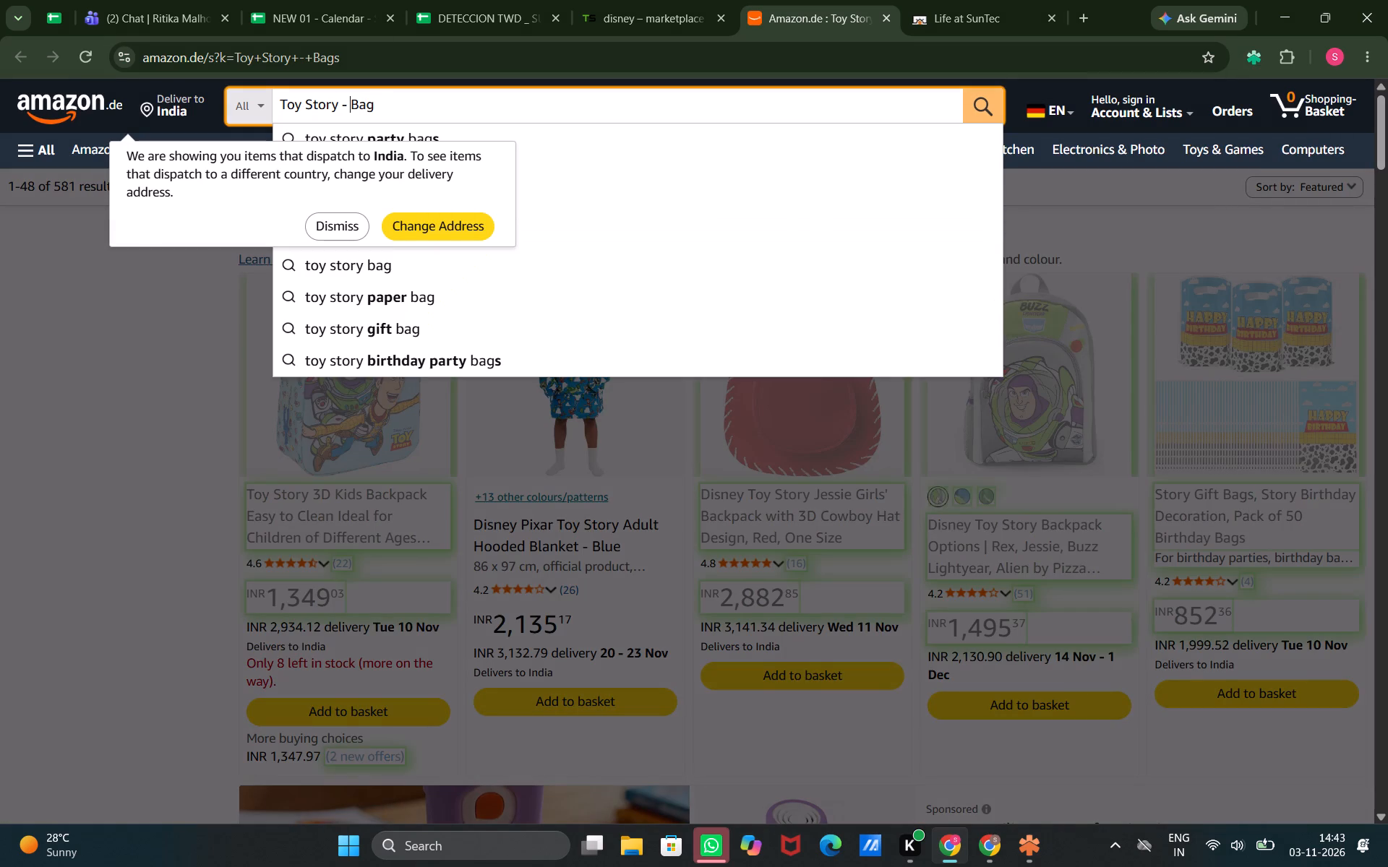
key("Left")
key("BackSpace")
key("BackSpace")
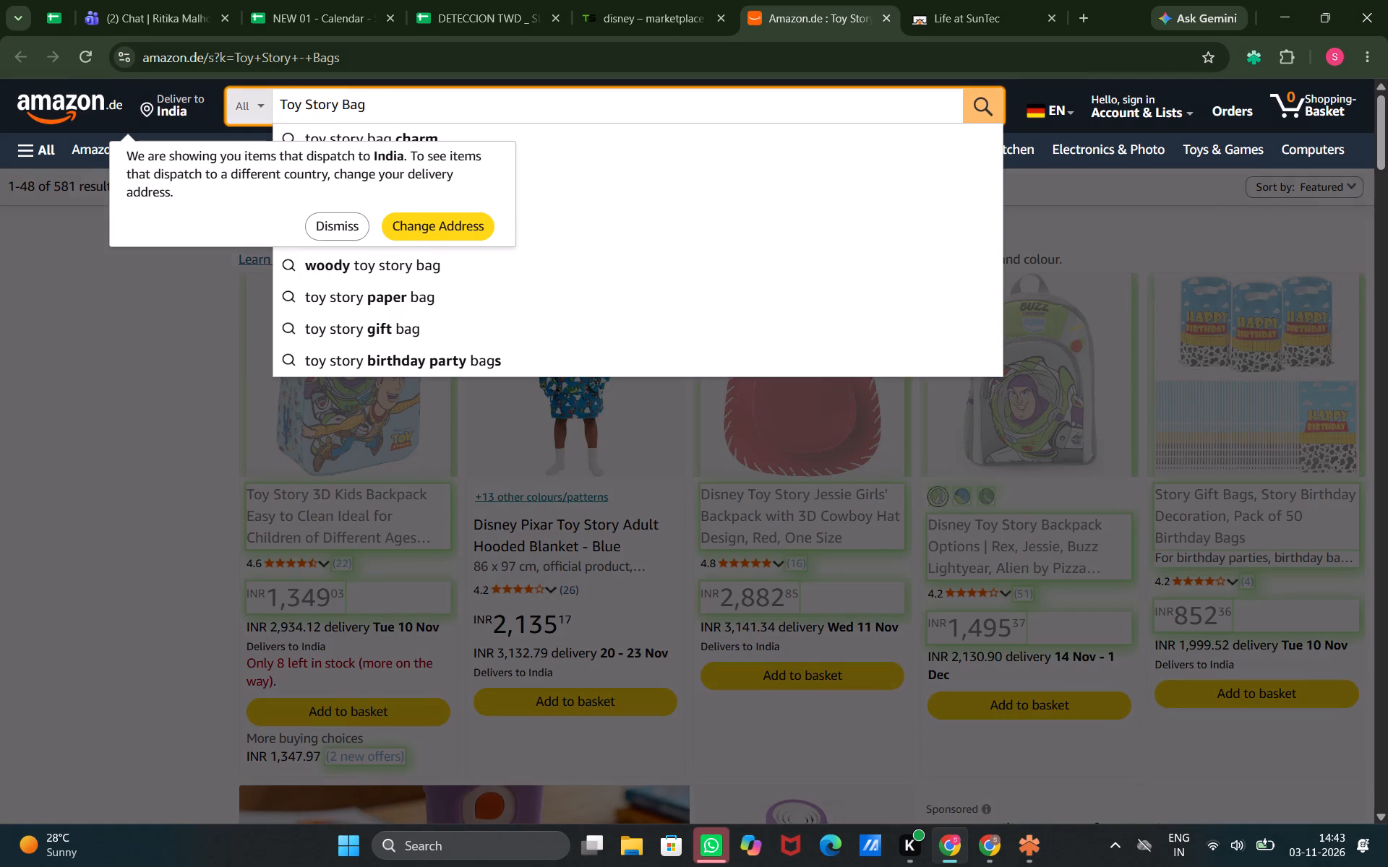
key("Return")
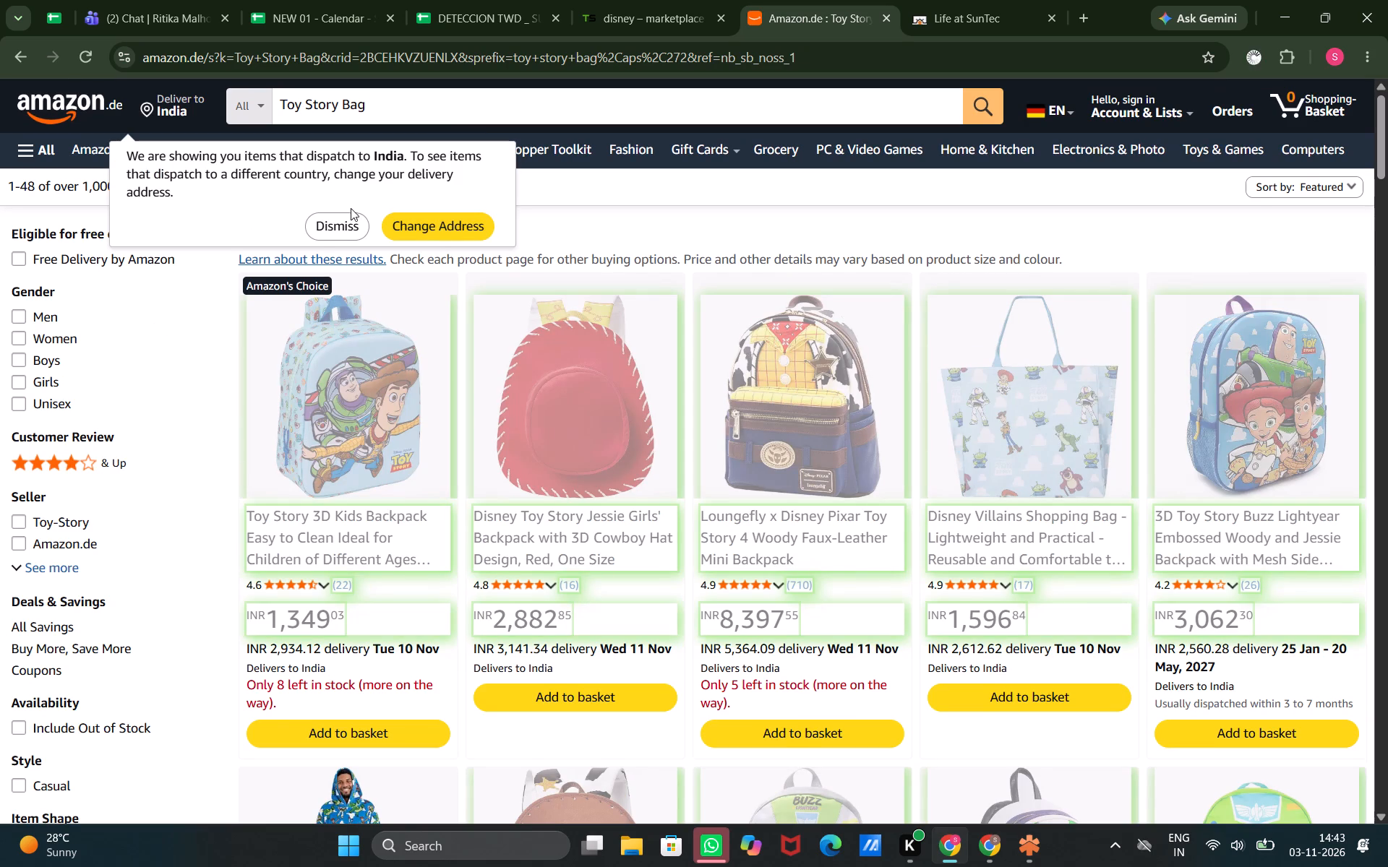
left_click(349, 220)
Log the Disney Plush Mini Shoulder Bag's link in cell C21497 of The Walt Disney sheet, moving the Amazon.de results to their own window.
scroll(645, 285, "down", 5)
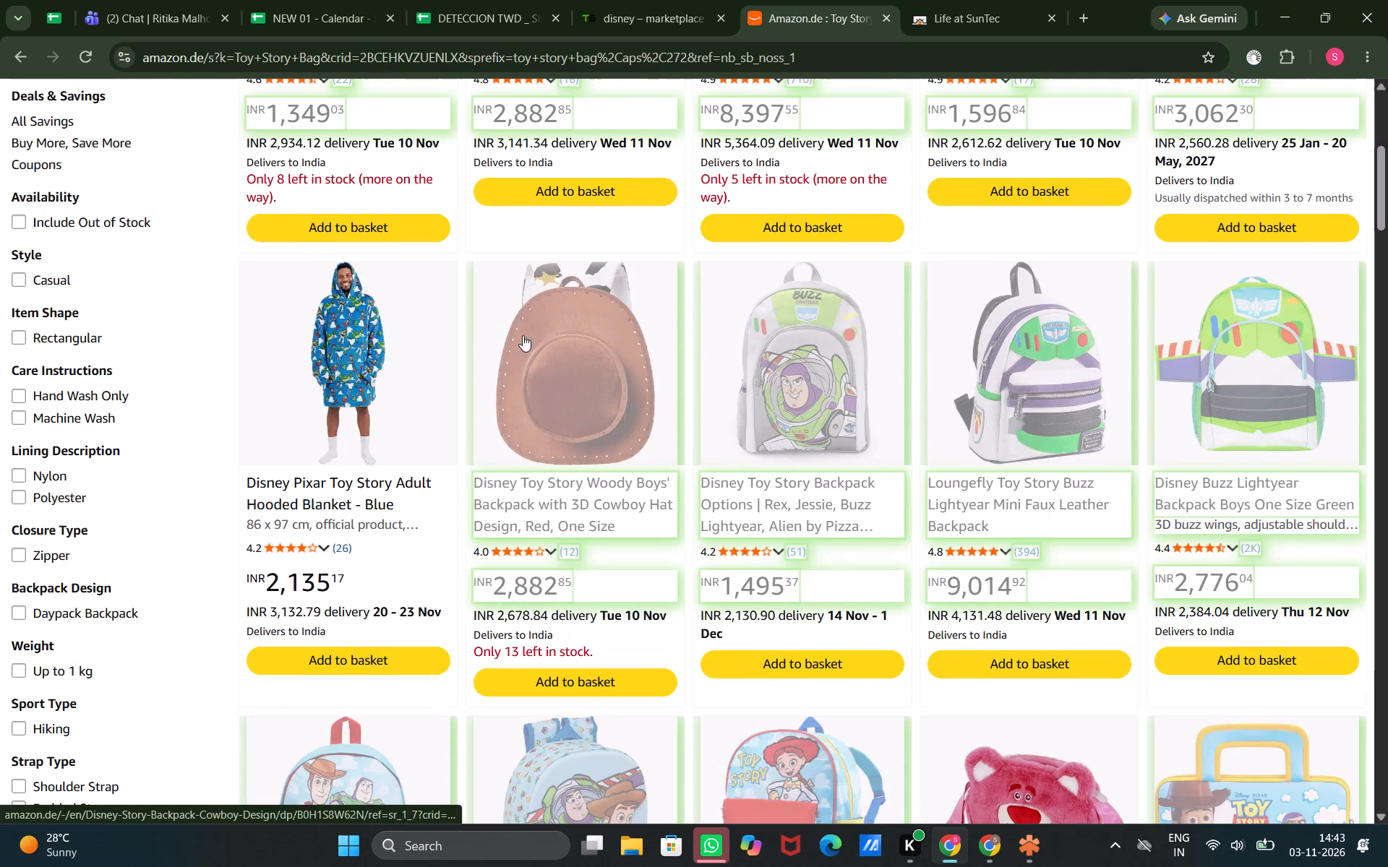
scroll(498, 345, "down", 4)
scroll(1011, 350, "down", 3)
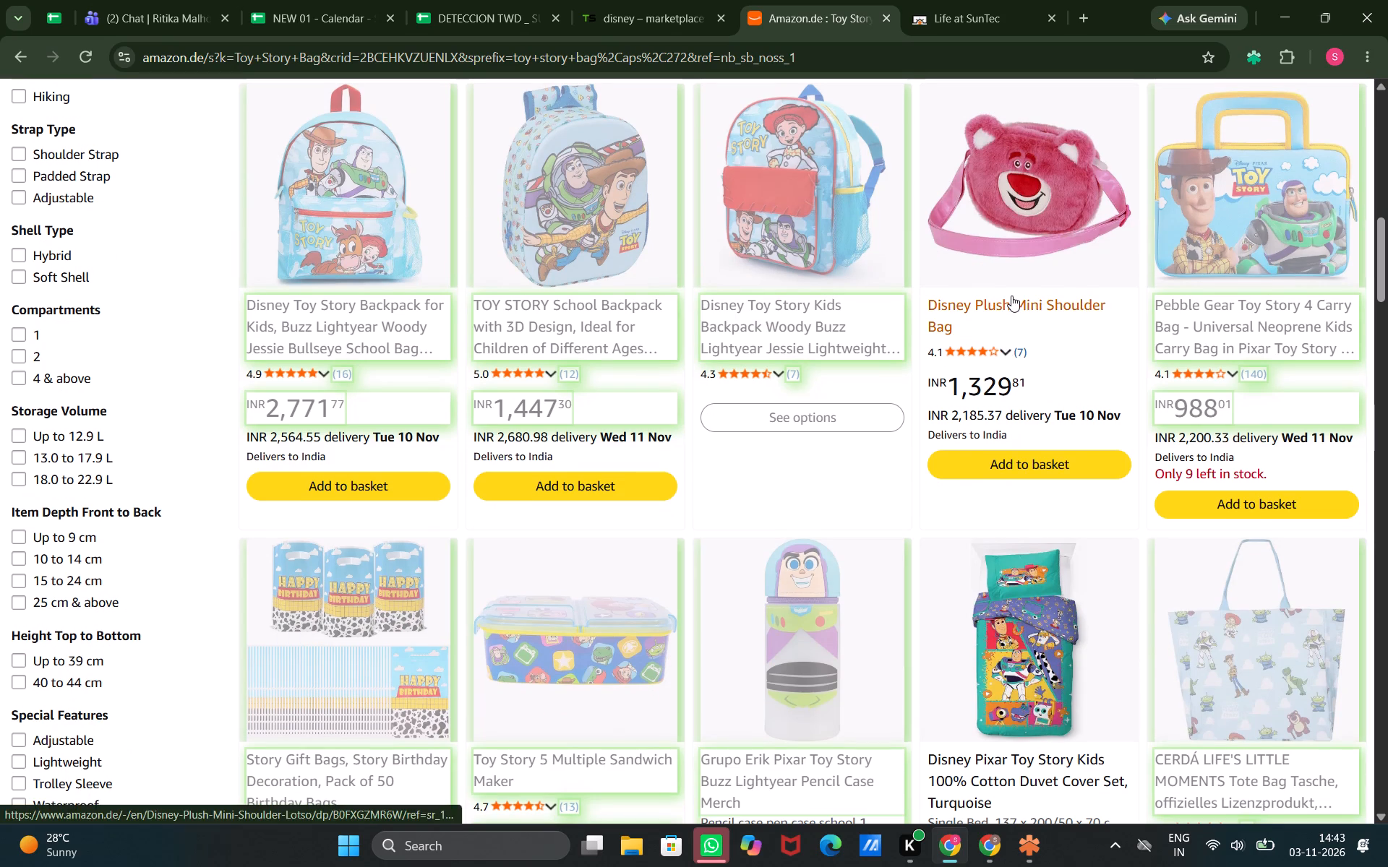
right_click(1011, 296)
left_click(1071, 493)
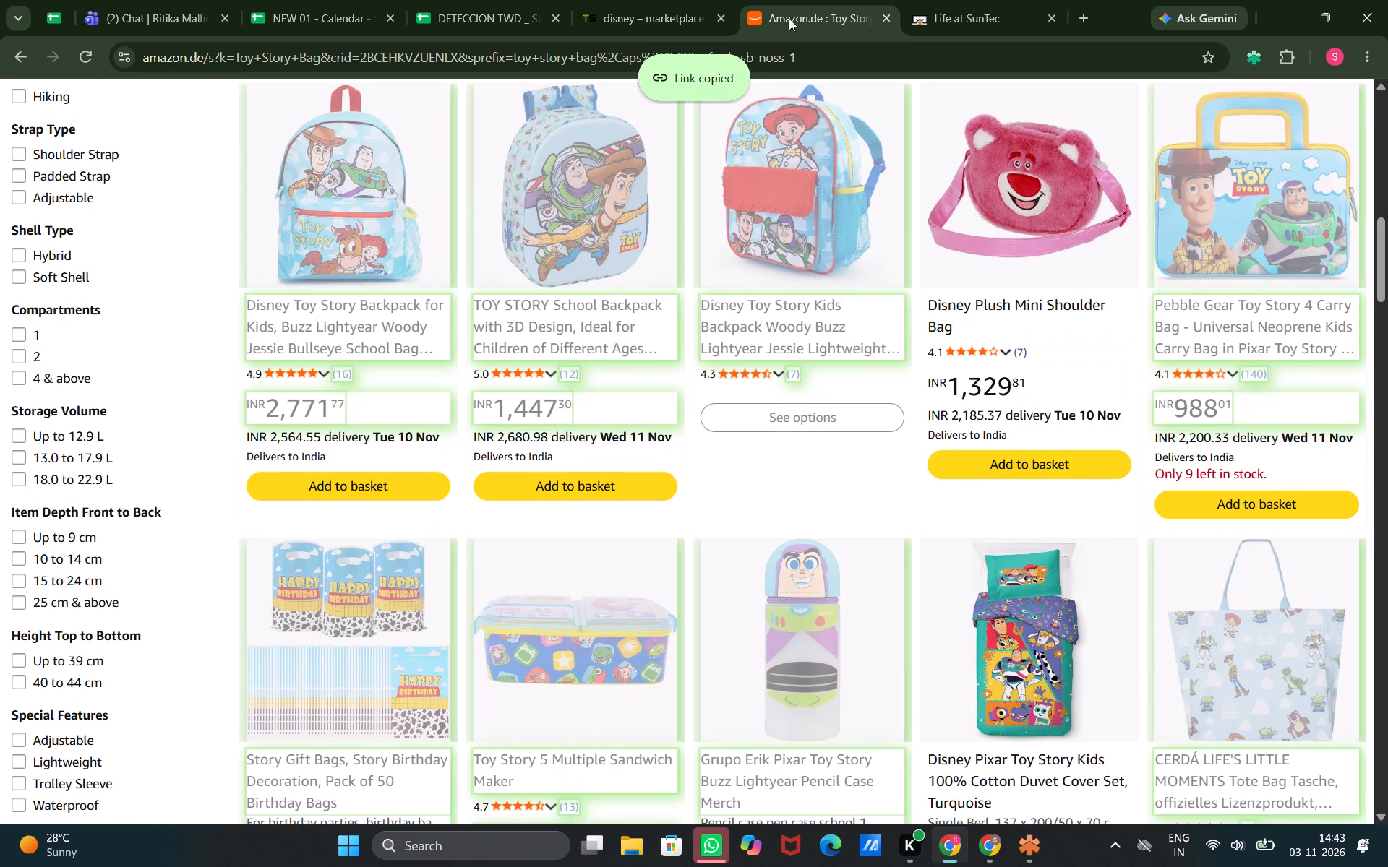
left_click_drag(834, 20, 835, 62)
left_click(1217, 51)
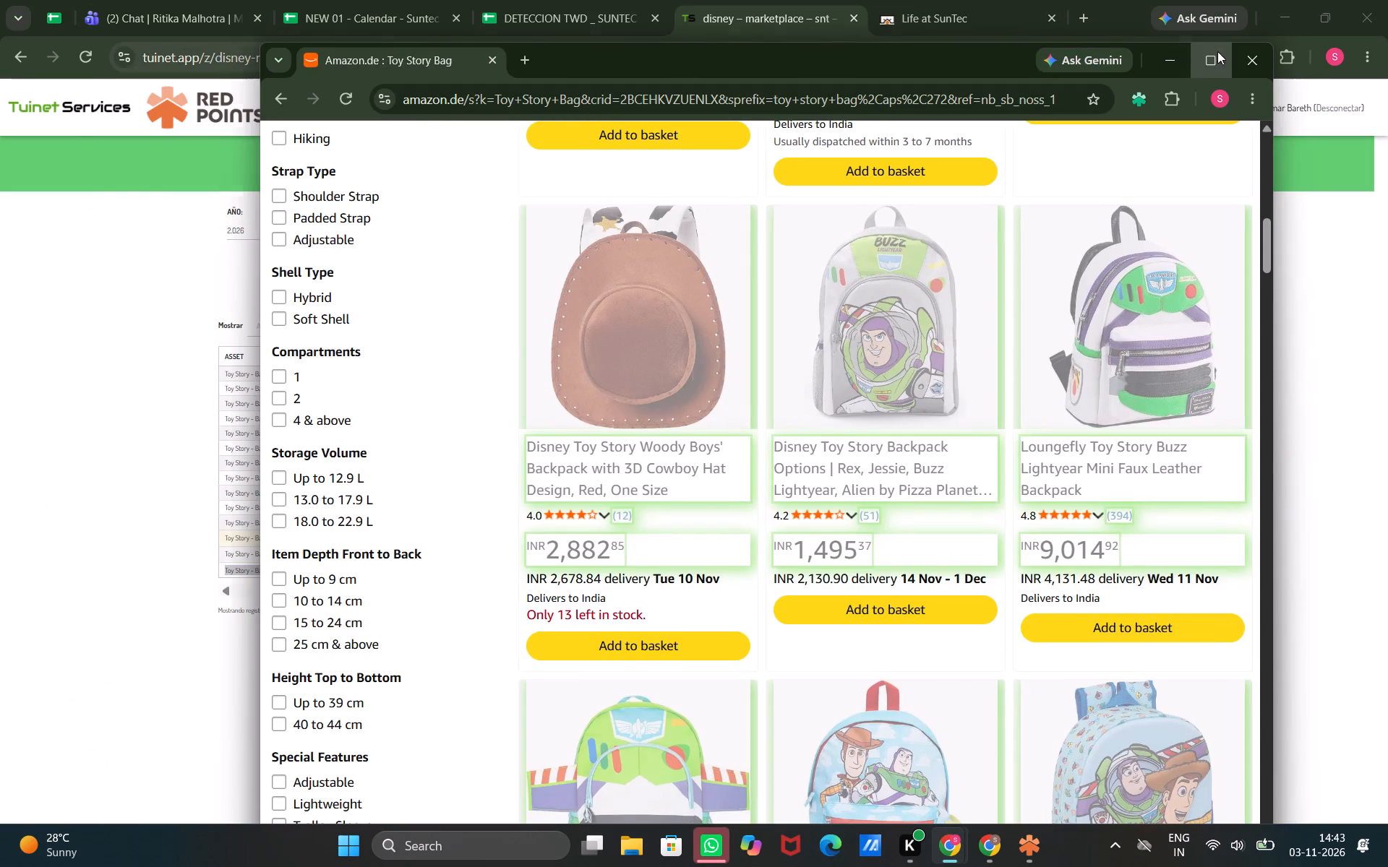
key("alt+Tab")
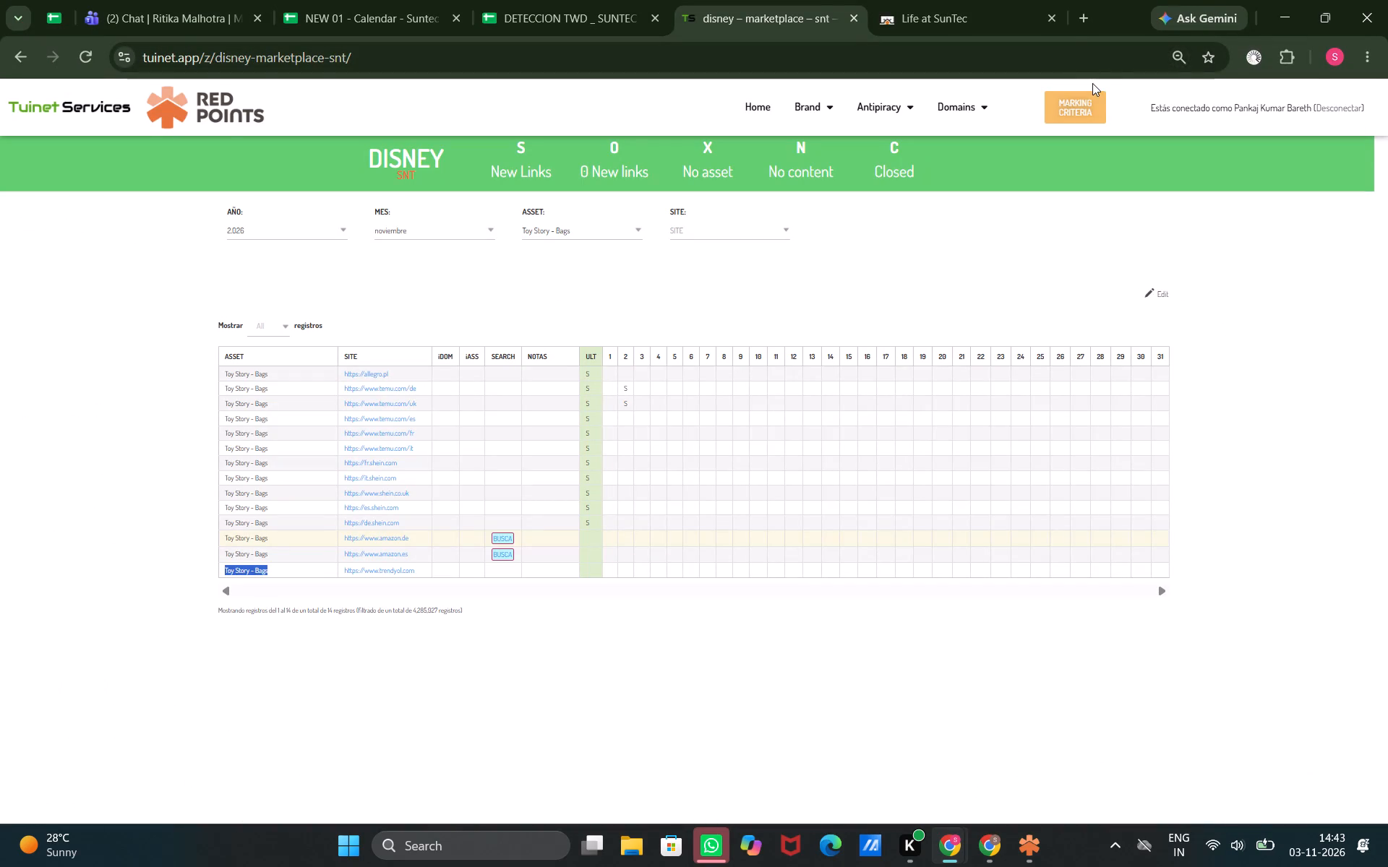
key("ctrl+Tab")
key("ctrl+Tab")
key("ctrl+v")
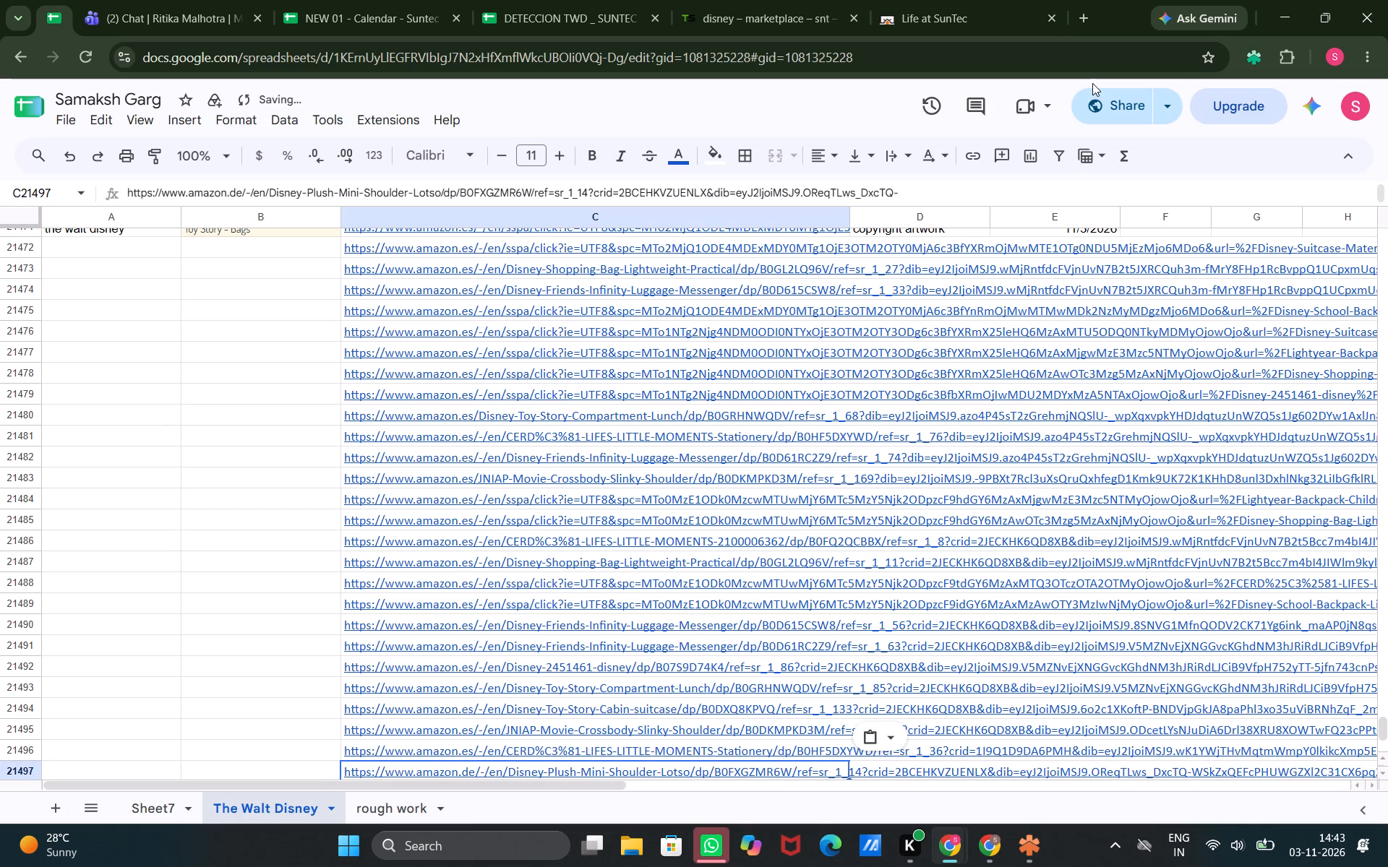
key("Return")
key("Return")
key("alt+Tab")
Find the ARDITEX Toy Story Christmas Gift Bag on Amazon.de results page 1 and log its link in cell C21498 of The Walt Disney sheet.
scroll(1180, 212, "down", 1)
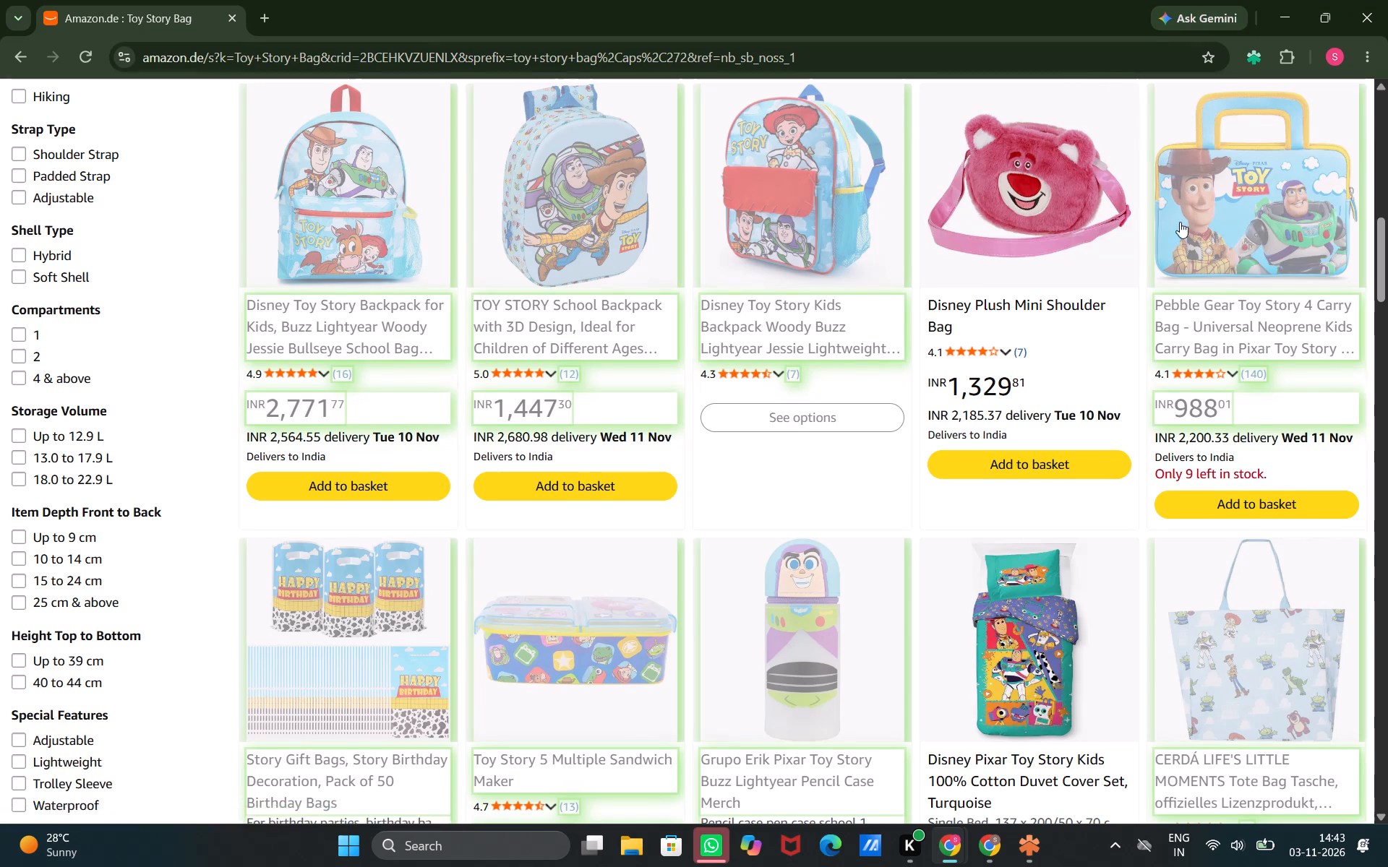
scroll(1180, 222, "down", 2)
scroll(1014, 284, "down", 6)
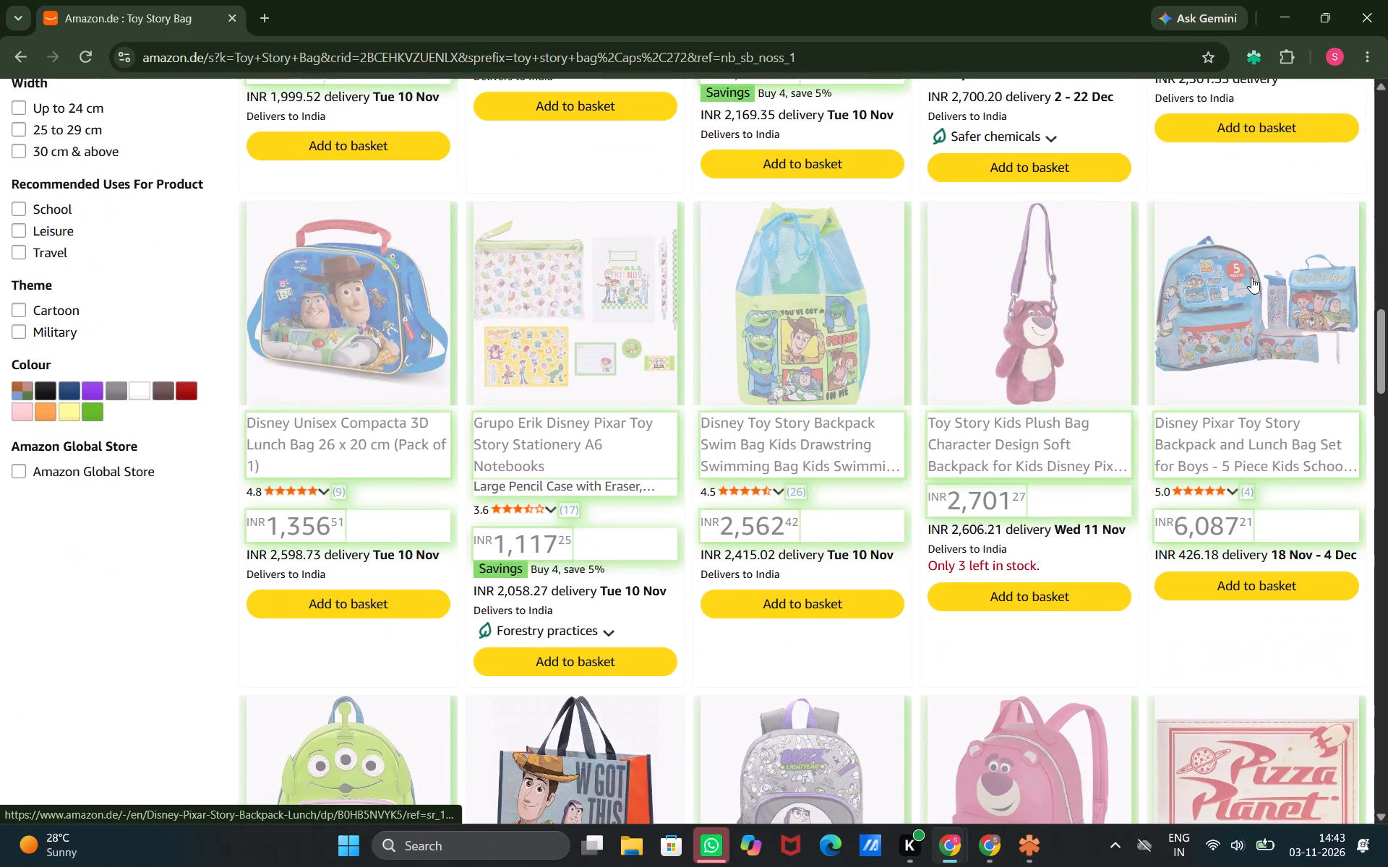
scroll(364, 324, "down", 5)
right_click(592, 490)
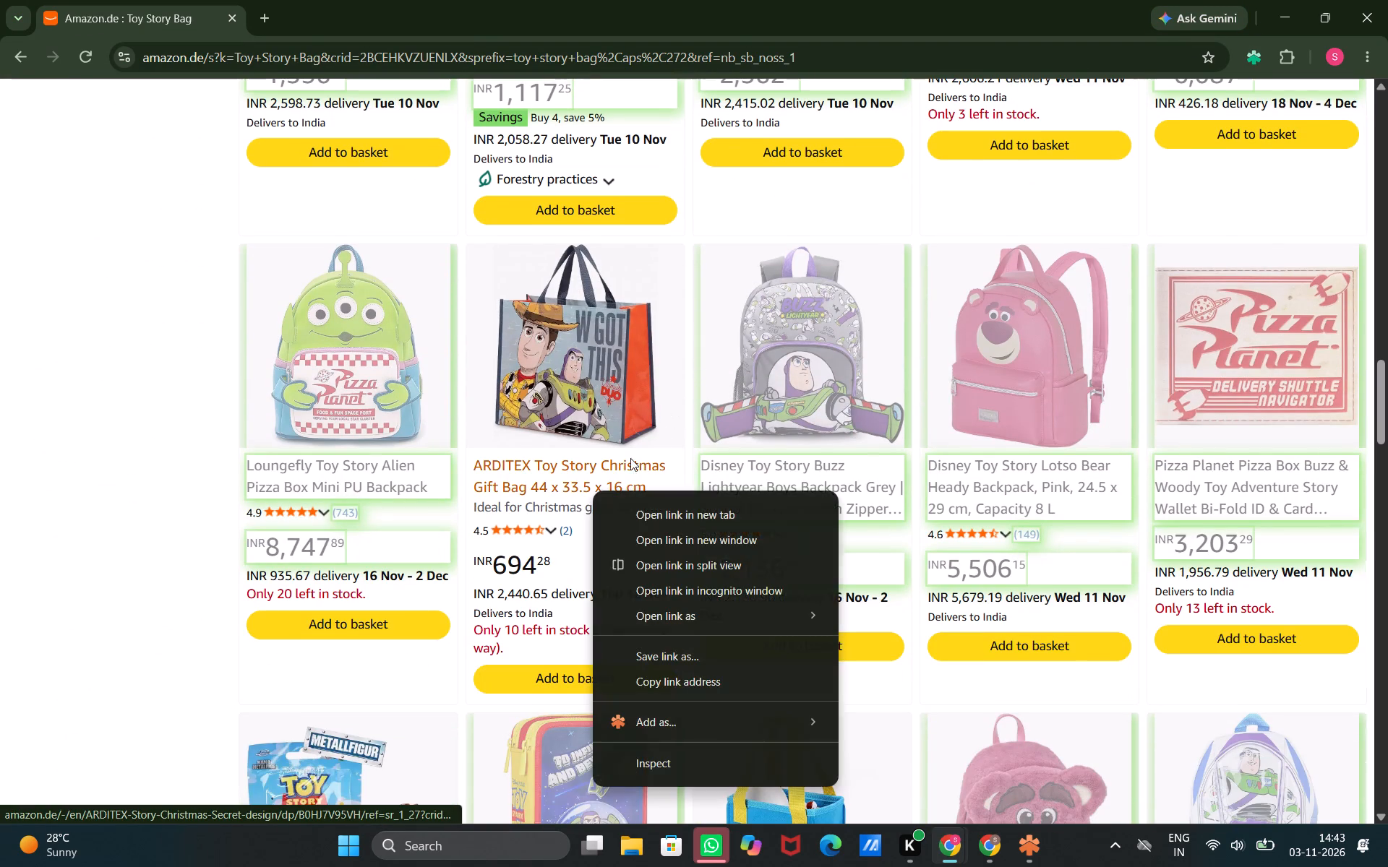
left_click(674, 681)
key("alt+Tab")
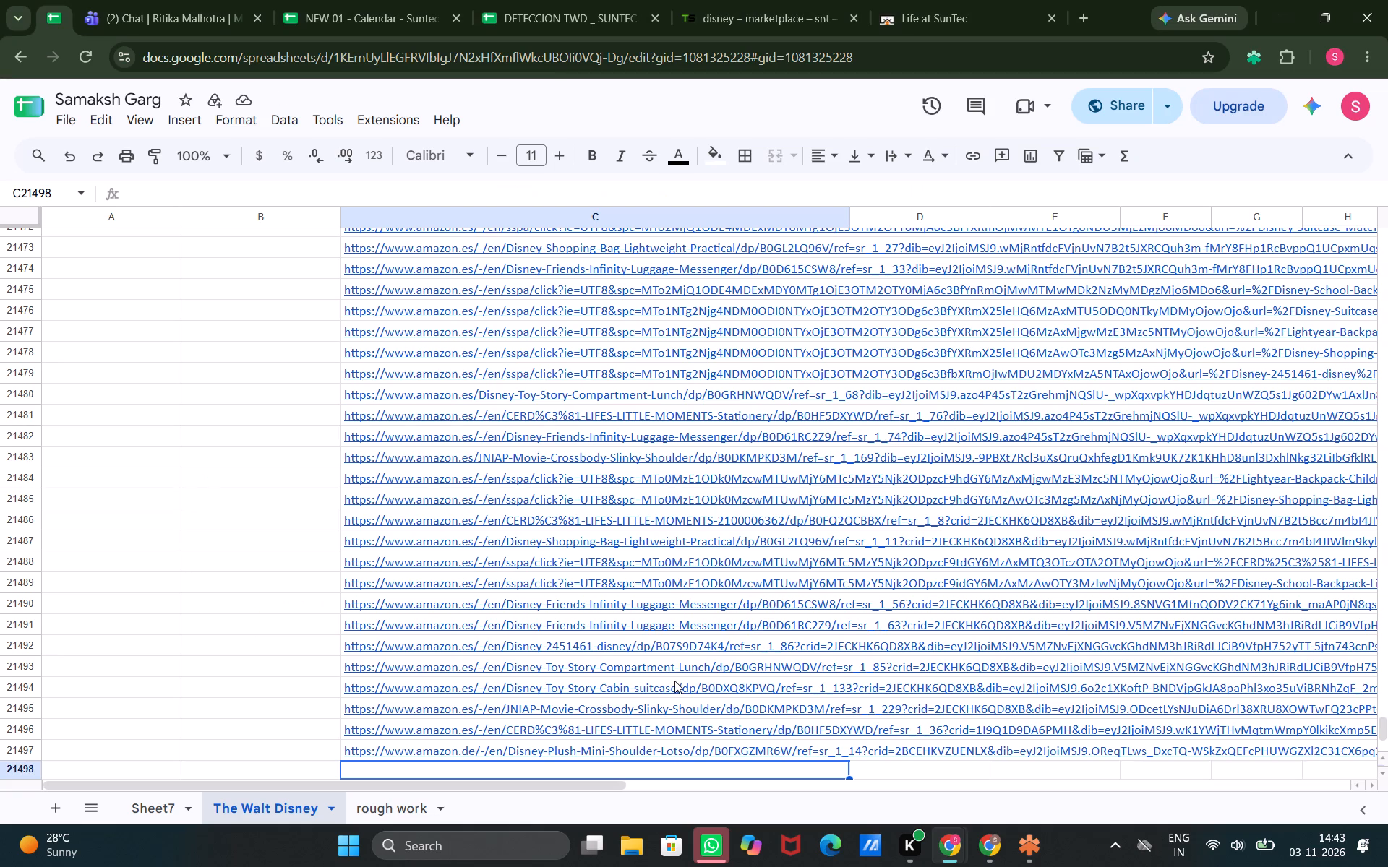
key("ctrl+v")
key("Return")
key("Return")
key("alt+Tab")
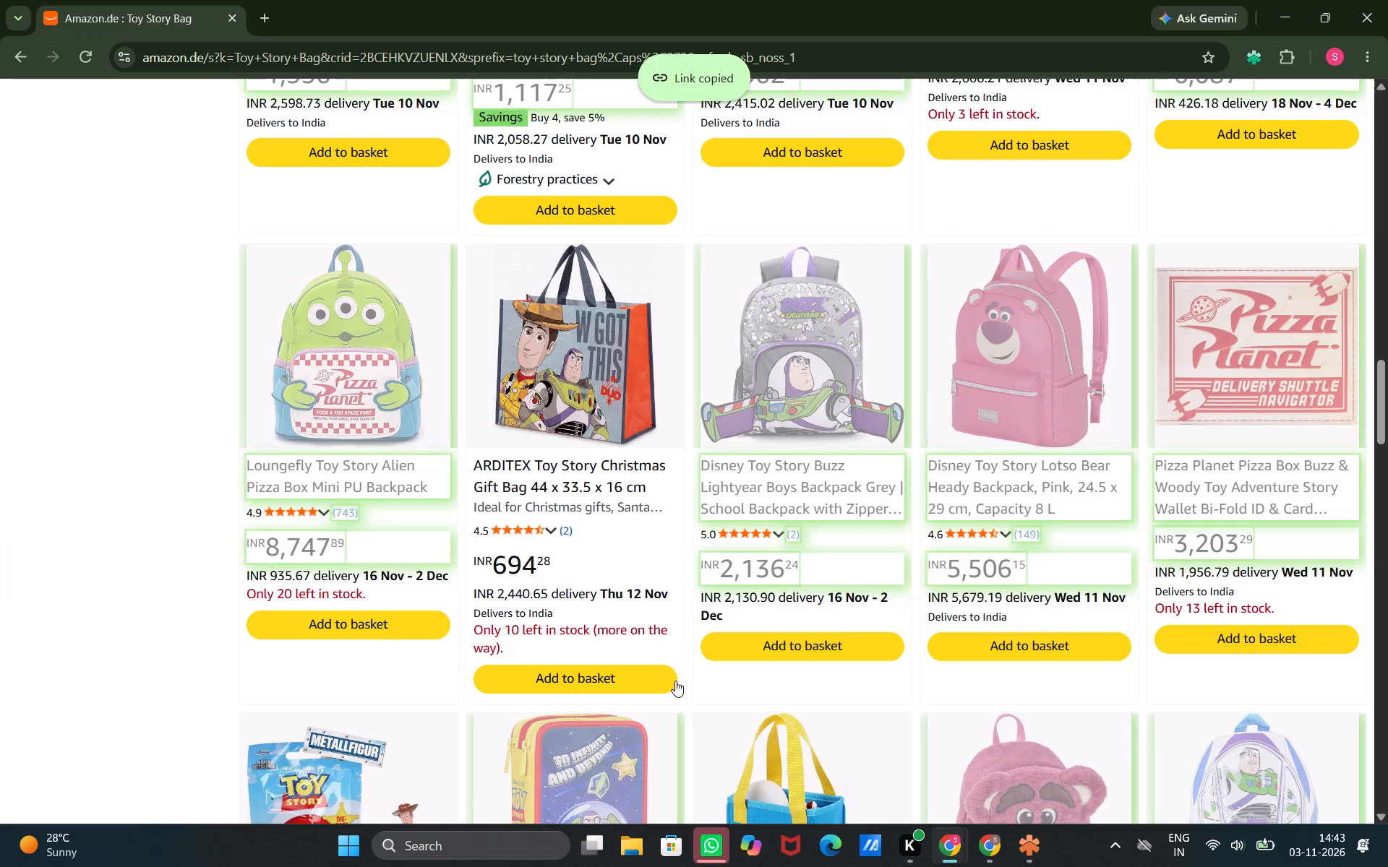
Find the American Tourister Disney Buzz Lightyear trolley on Amazon.de results page 1 and log its link in cell C21499 of The Walt Disney sheet.
scroll(873, 565, "down", 7)
scroll(808, 510, "up", 3)
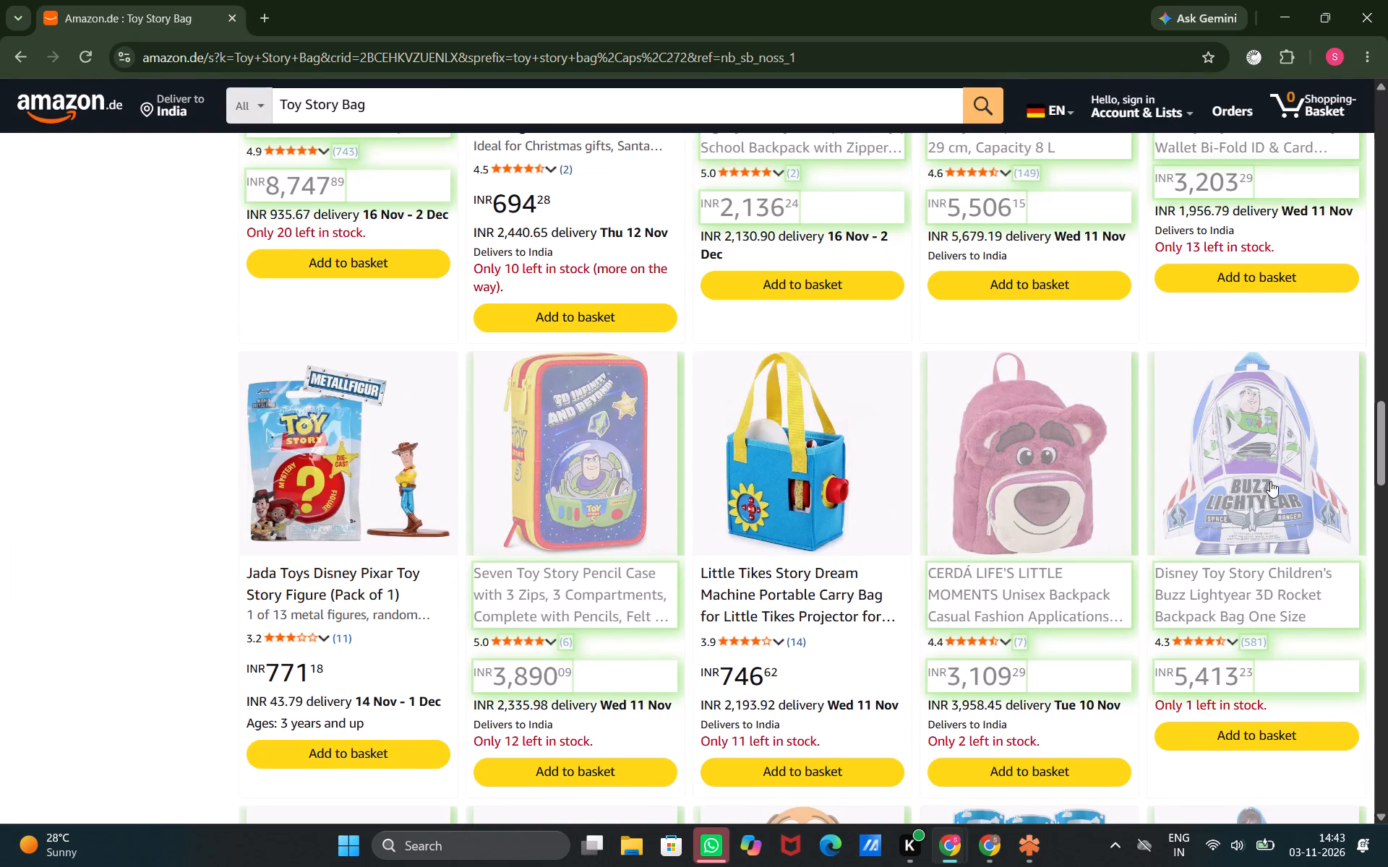
scroll(1270, 481, "down", 5)
scroll(1265, 407, "down", 4)
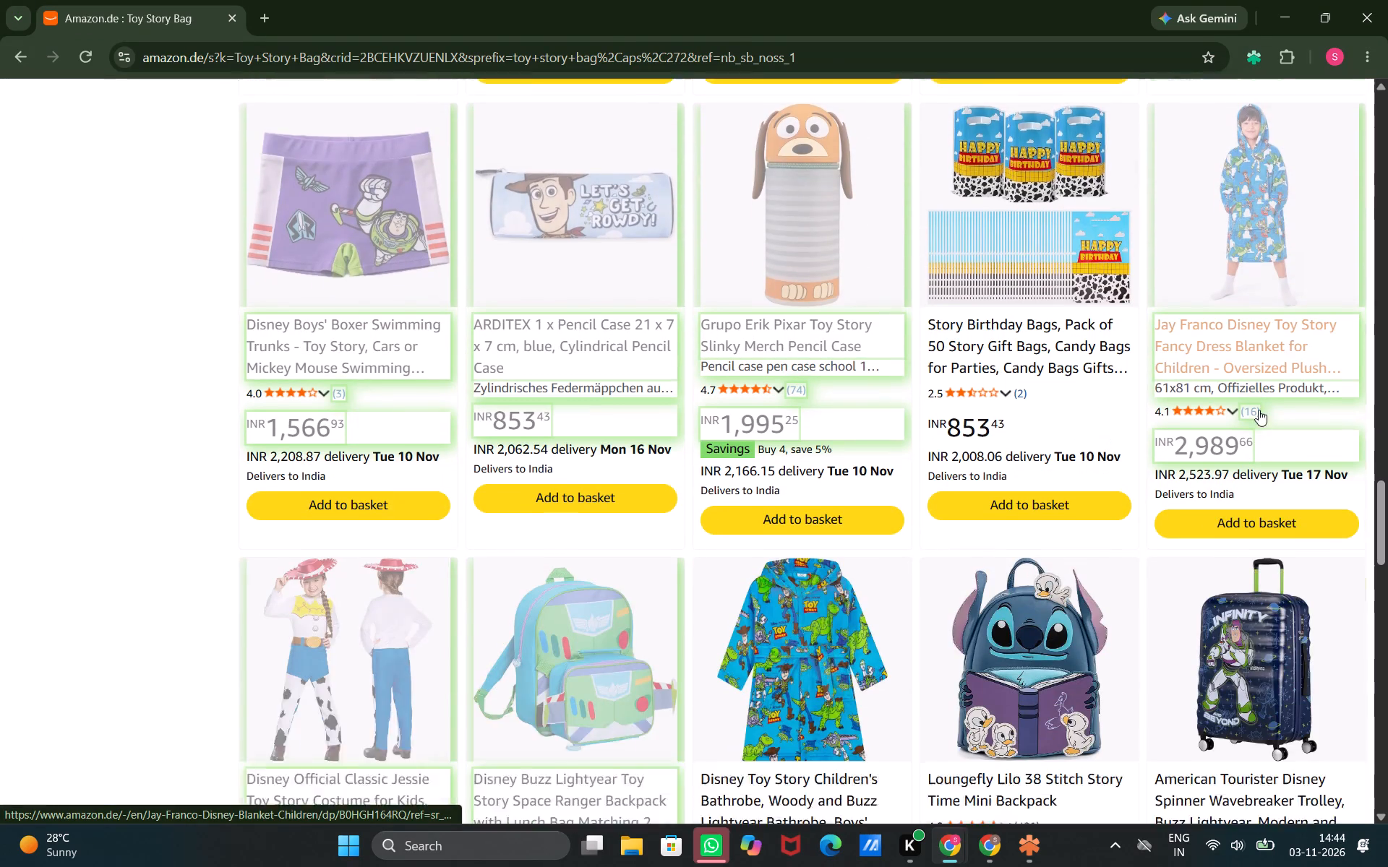
scroll(1259, 410, "down", 1)
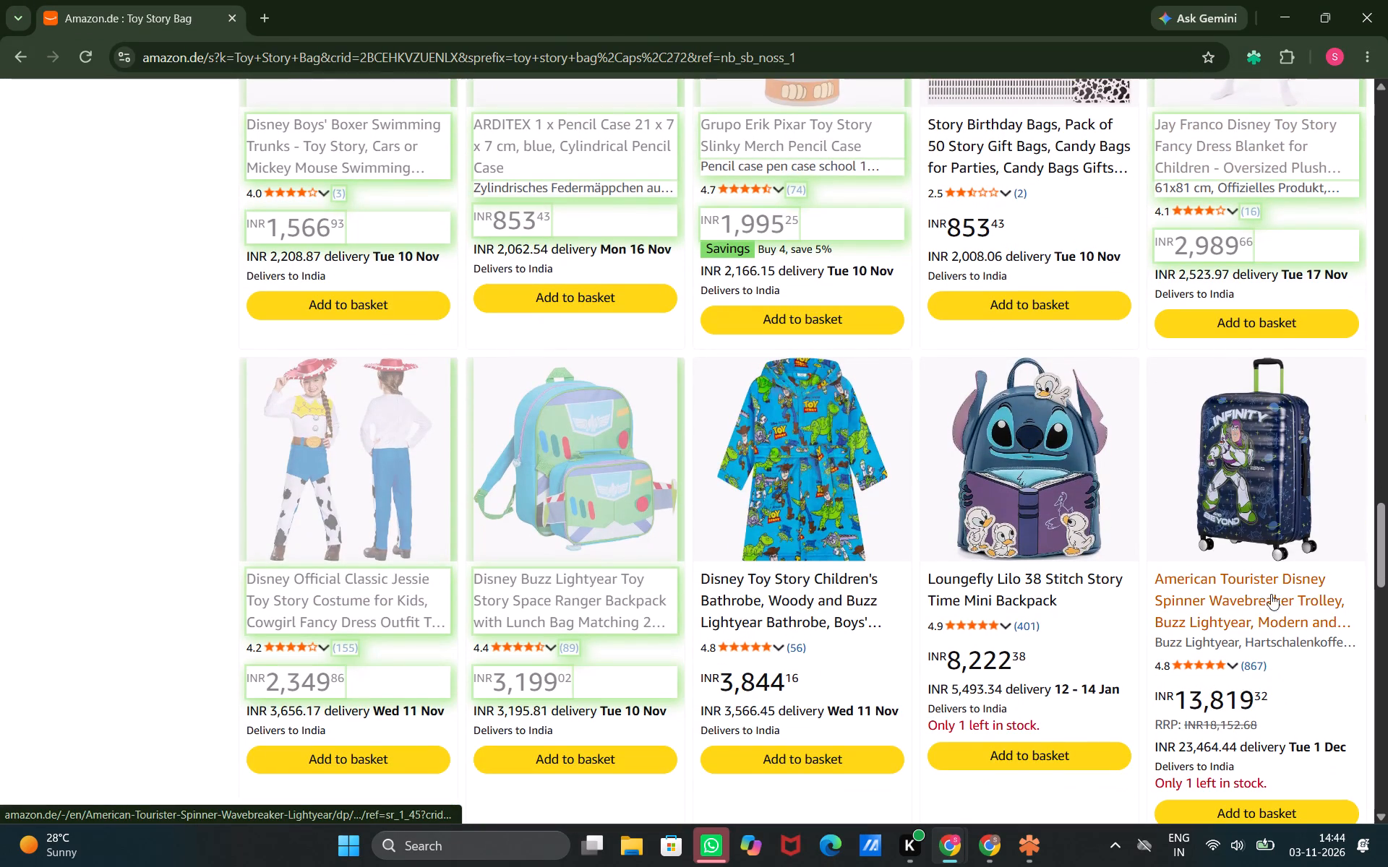
right_click(1282, 622)
left_click(1219, 525)
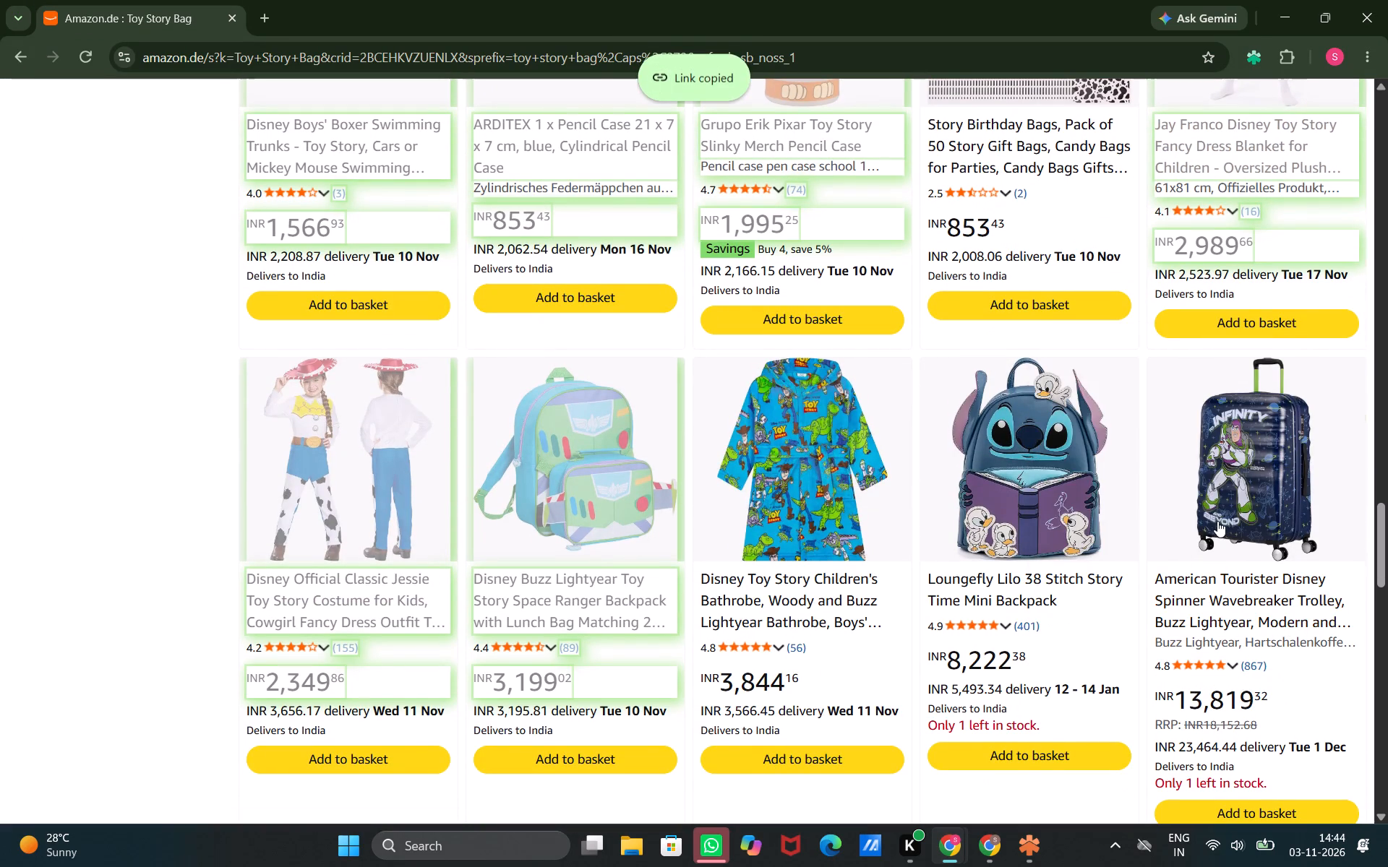
key("alt+Tab")
key("ctrl+v")
key("Return")
key("Return")
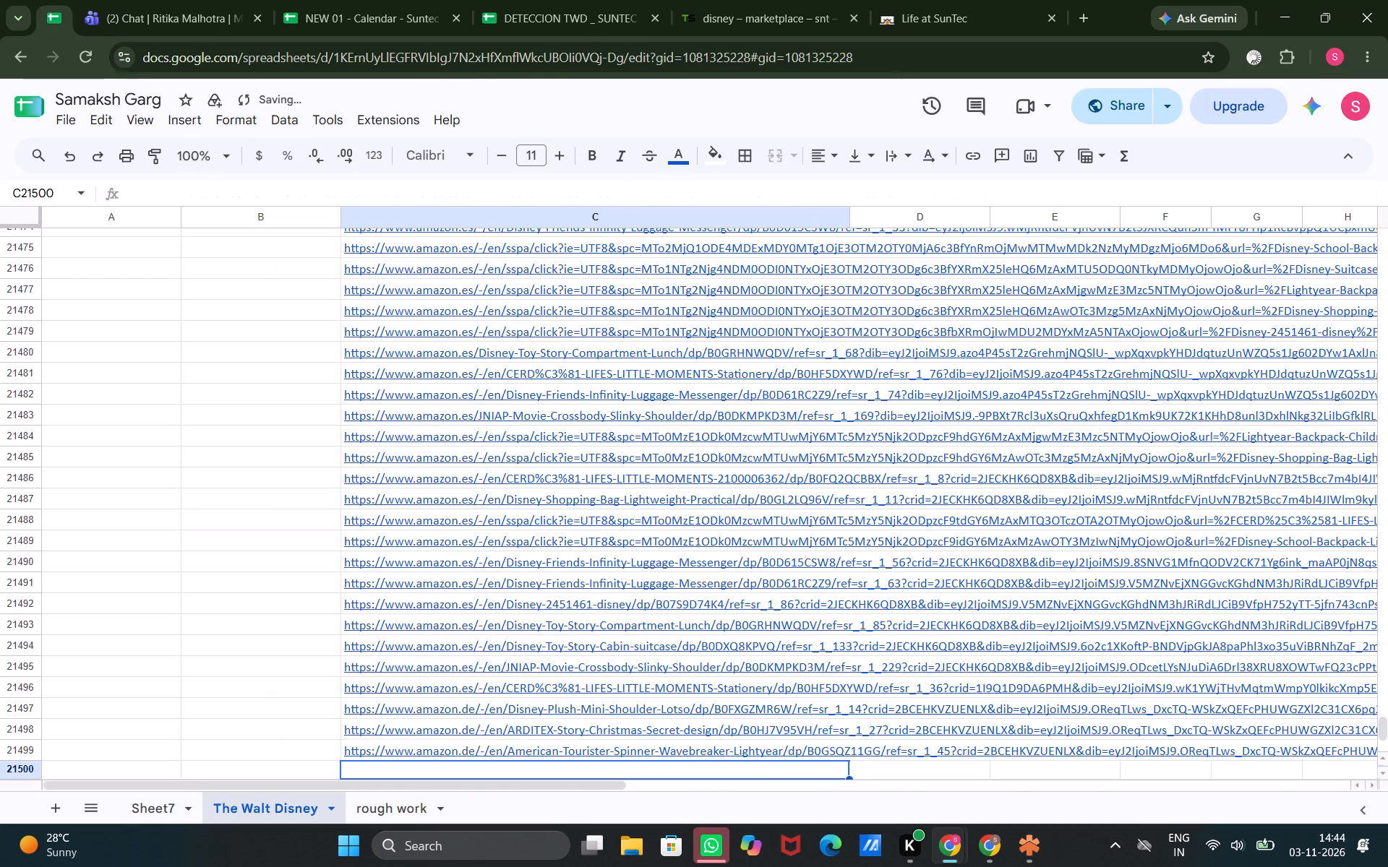
Go to Amazon.de results page 2 and log the blue Disney Woody, Buzz & Jessie ABS Suitcase's link in cell C21500 of The Walt Disney sheet.
key("alt+Tab")
scroll(1251, 472, "down", 13)
scroll(1240, 447, "up", 4)
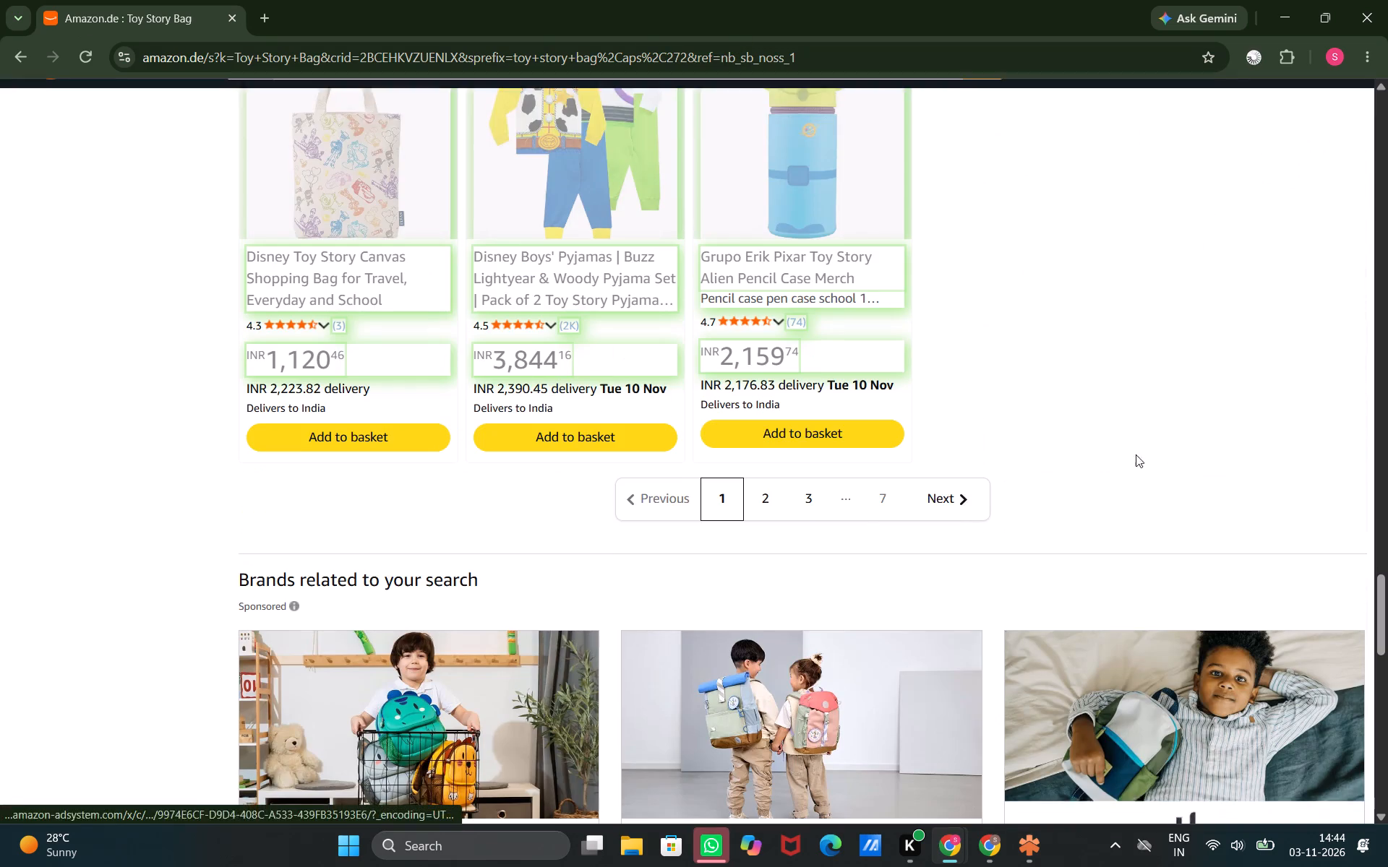
left_click(769, 512)
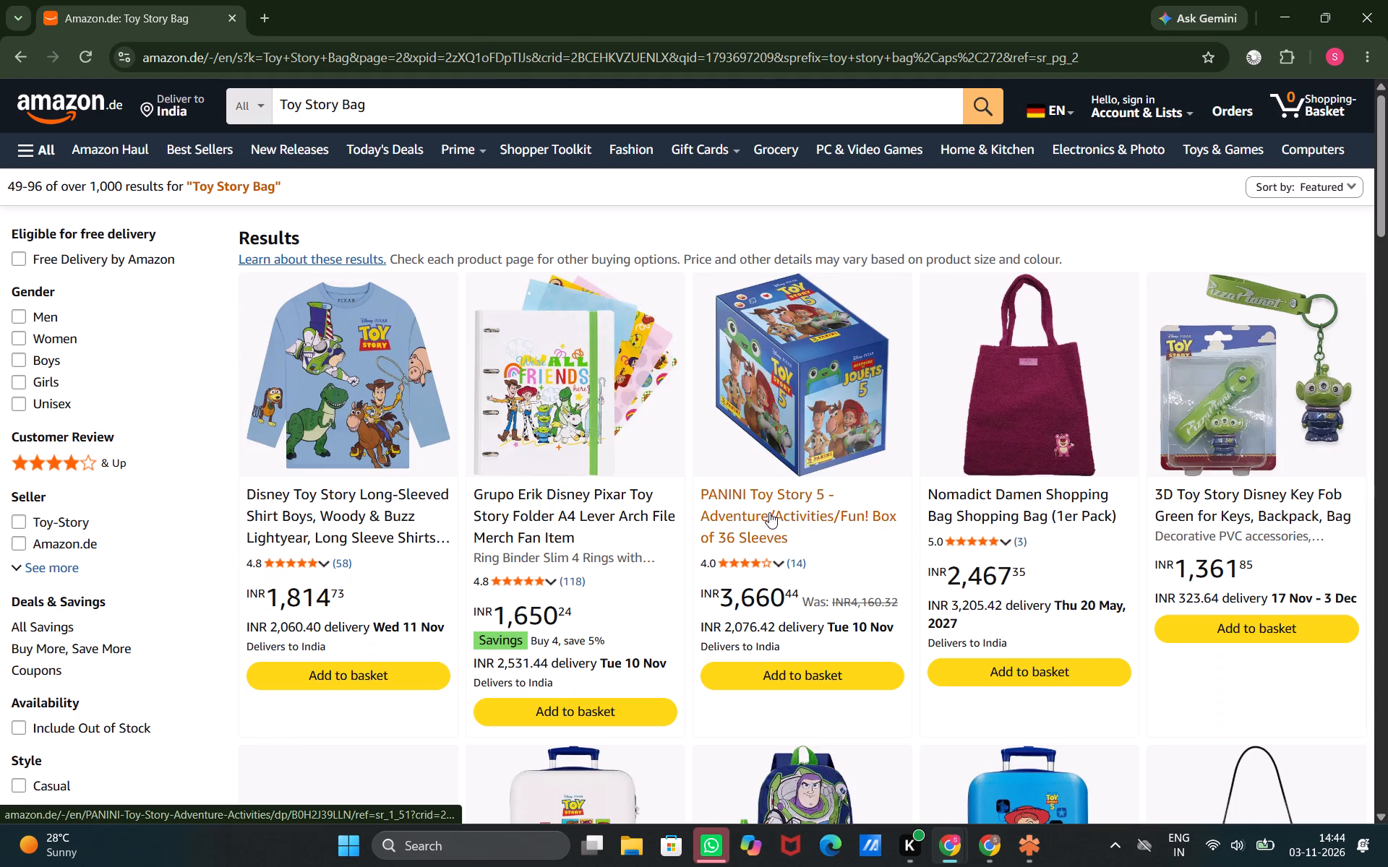
scroll(1088, 394, "down", 6)
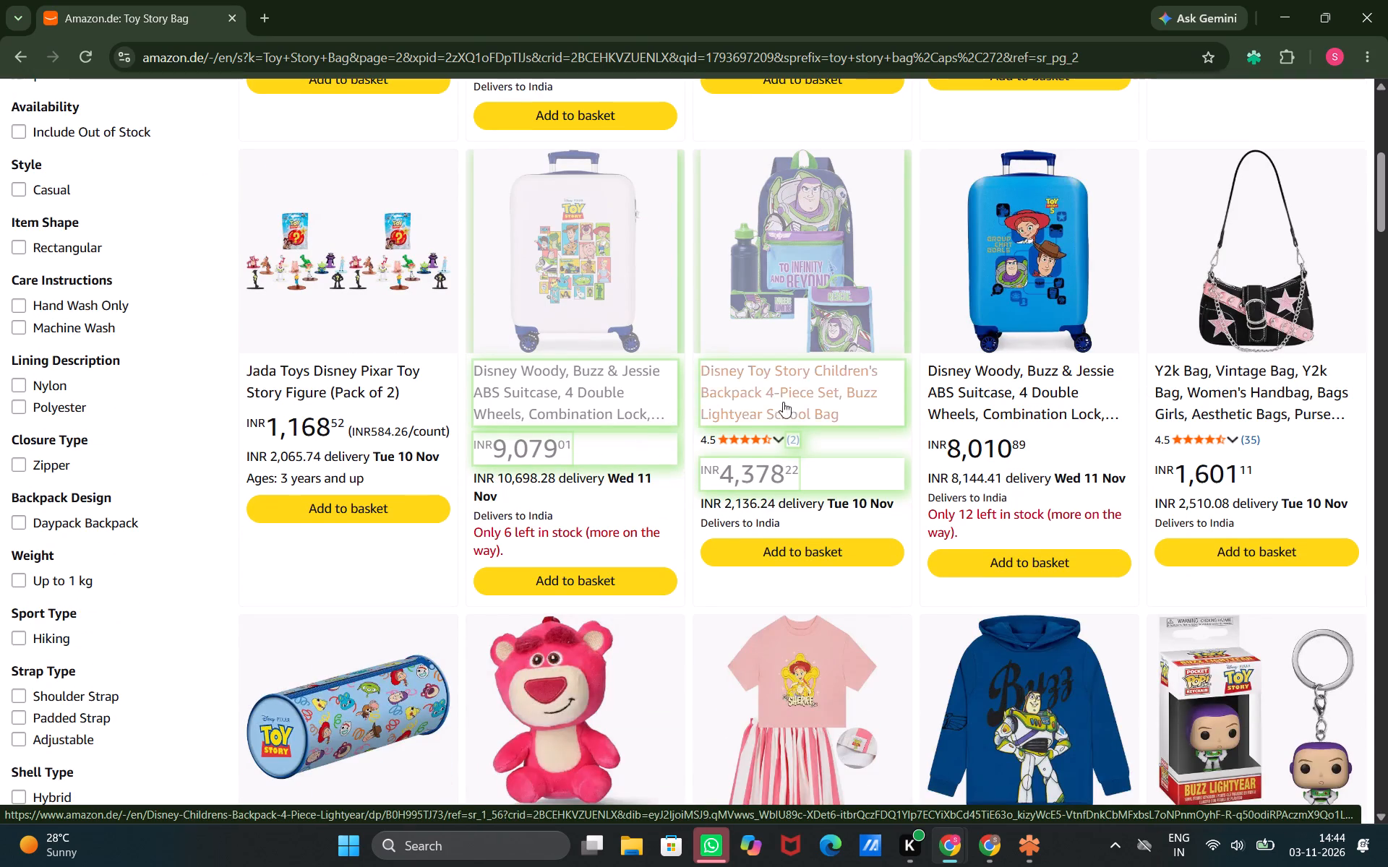
right_click(978, 406)
left_click(1021, 603)
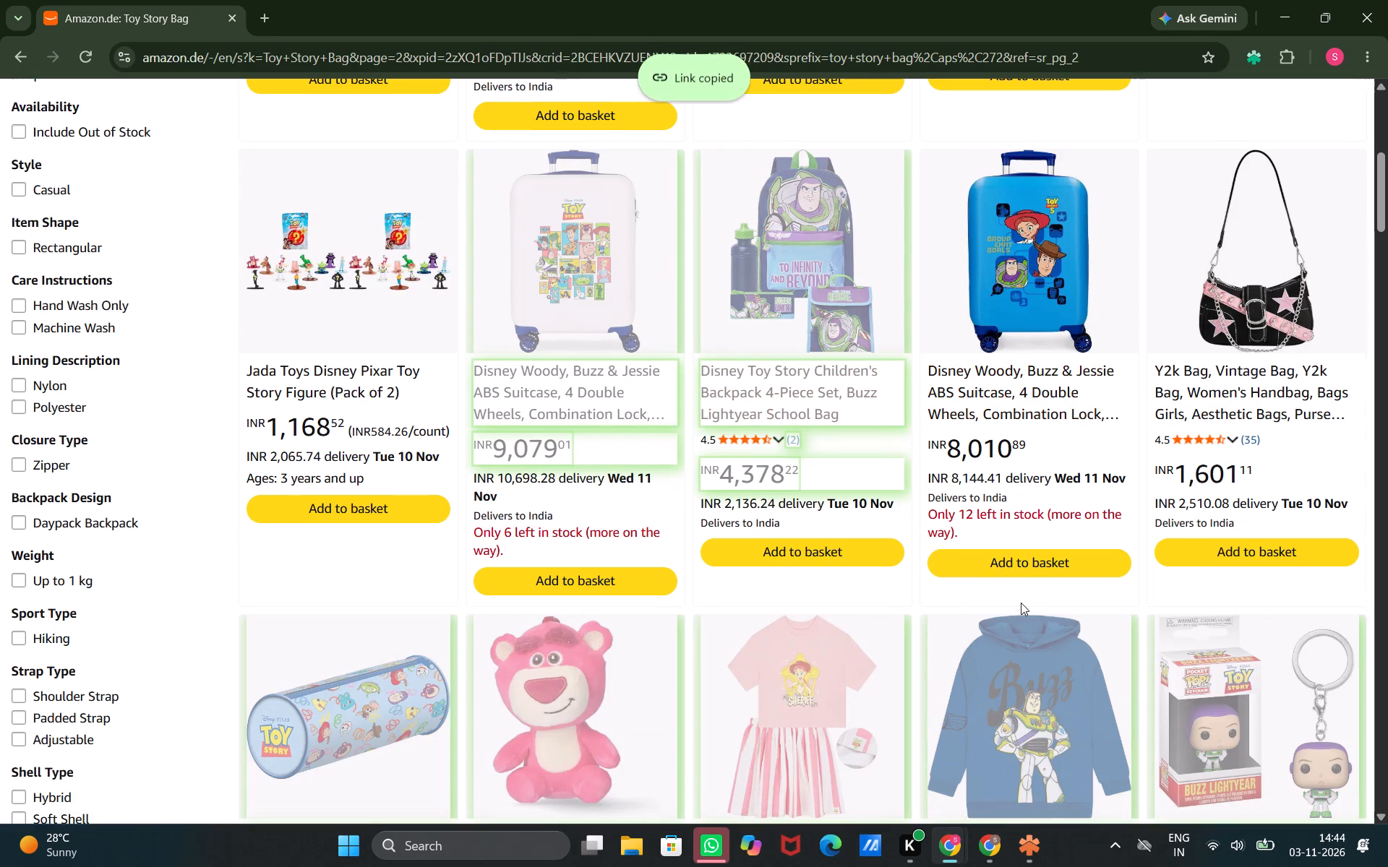
key("alt+Tab")
key("ctrl+v")
key("Return")
key("Return")
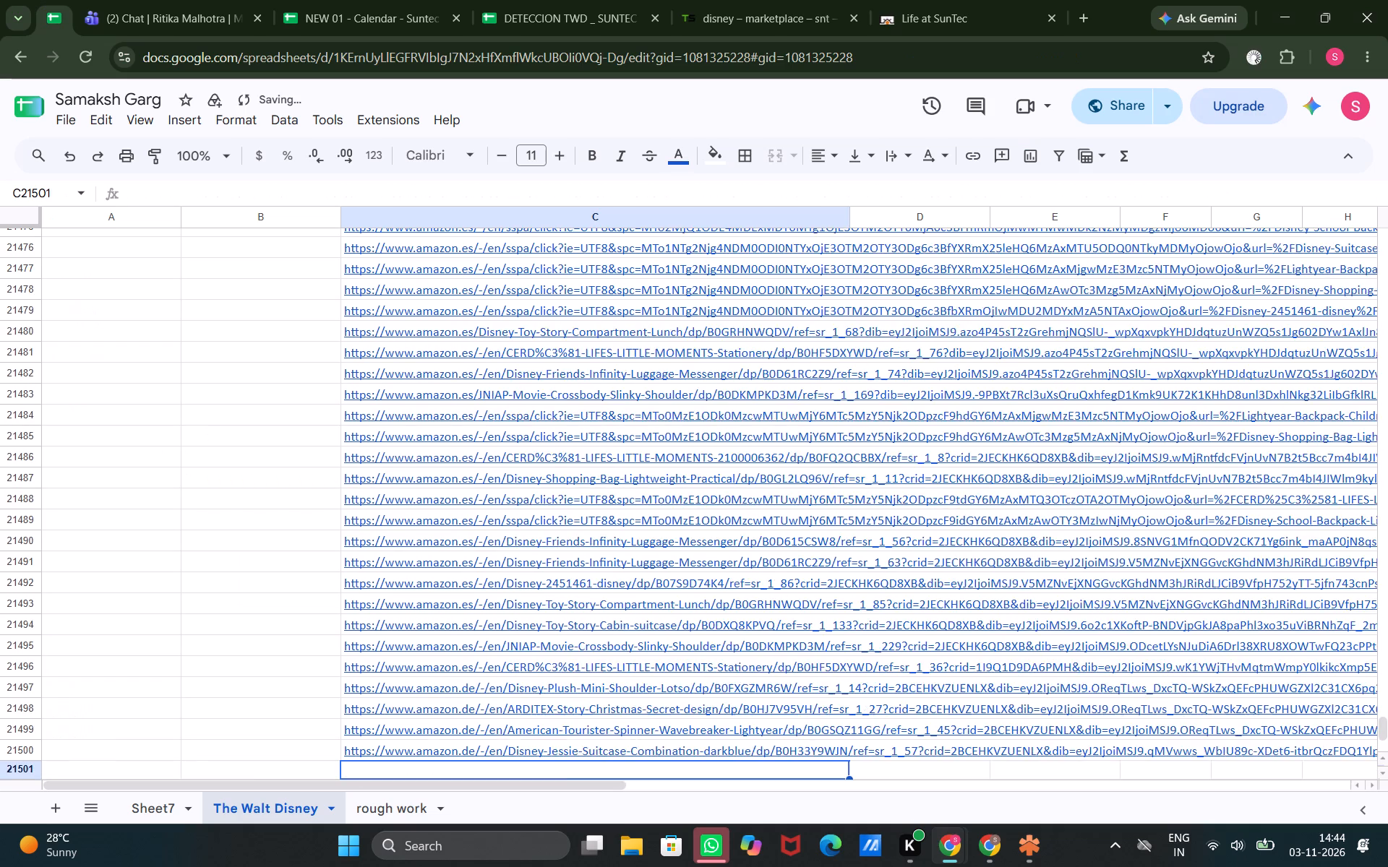
Find the white Disney Toy Story Cabin Case on Amazon.de results page 2 and log its link in cell C21501 of The Walt Disney sheet.
key("alt+Tab")
scroll(1079, 501, "down", 6)
scroll(1157, 495, "up", 2)
scroll(327, 499, "down", 4)
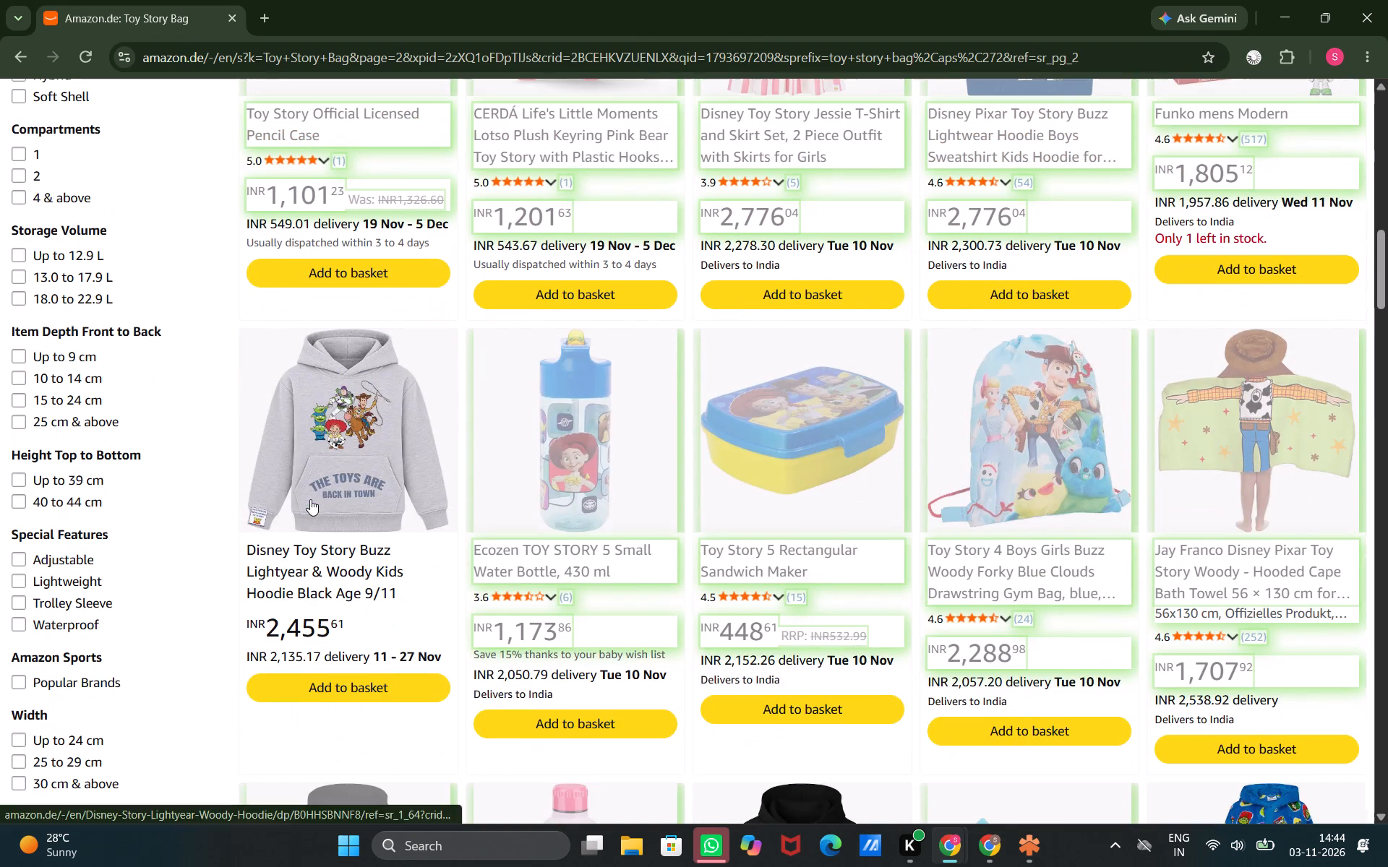
scroll(1115, 429, "down", 3)
scroll(1214, 433, "down", 3)
scroll(189, 453, "down", 5)
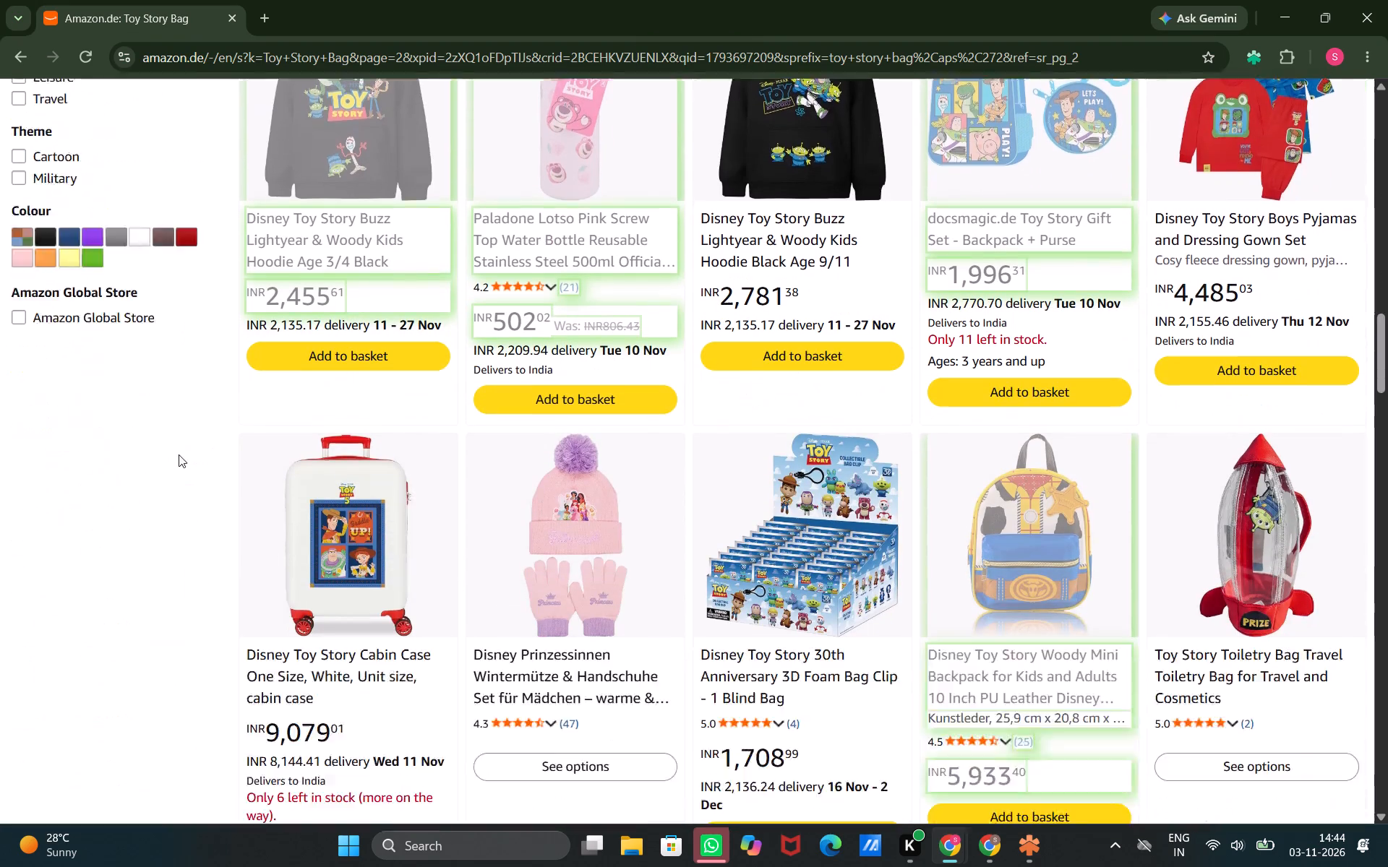
right_click(291, 484)
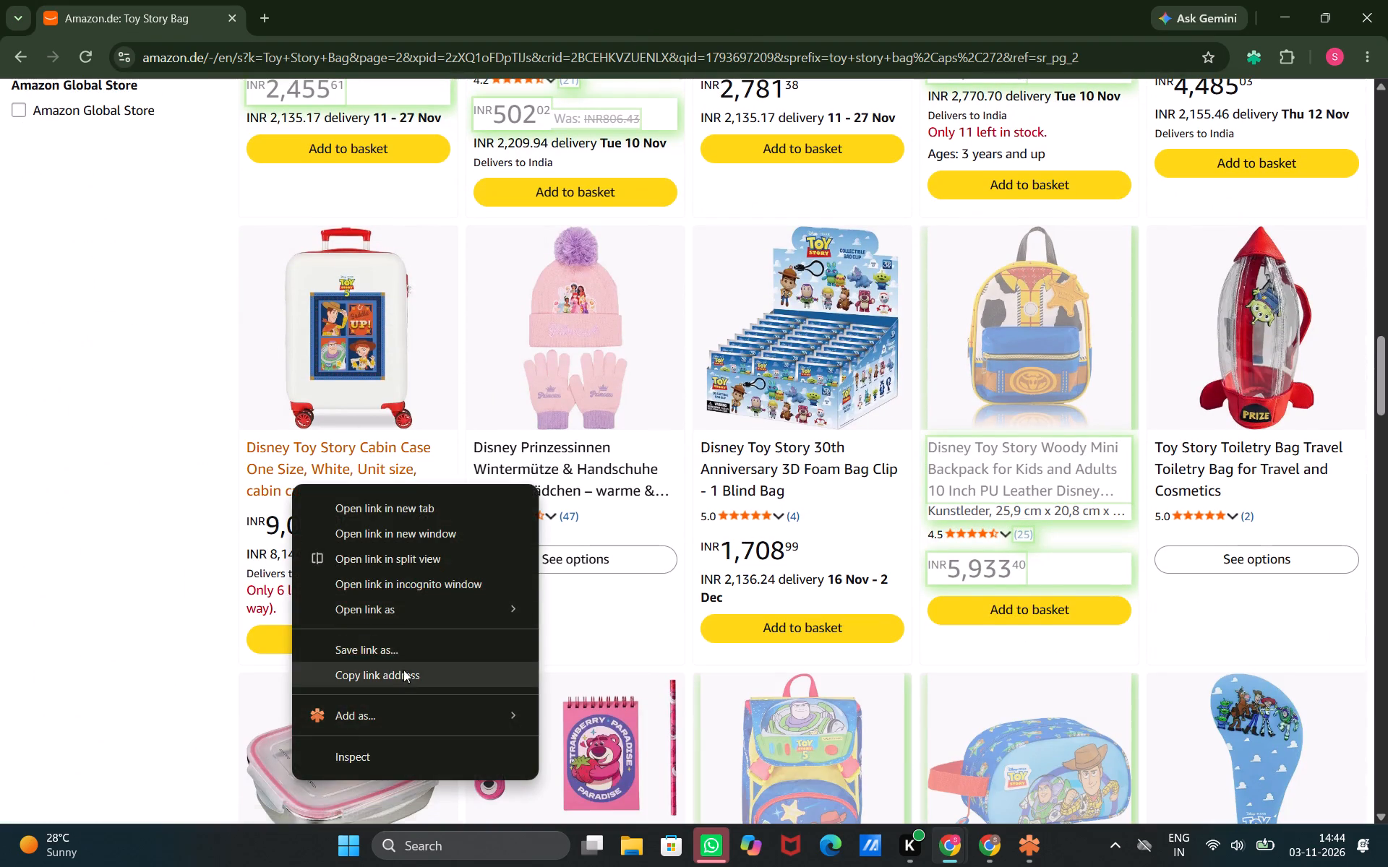
left_click(403, 673)
key("alt+Tab")
key("ctrl+v")
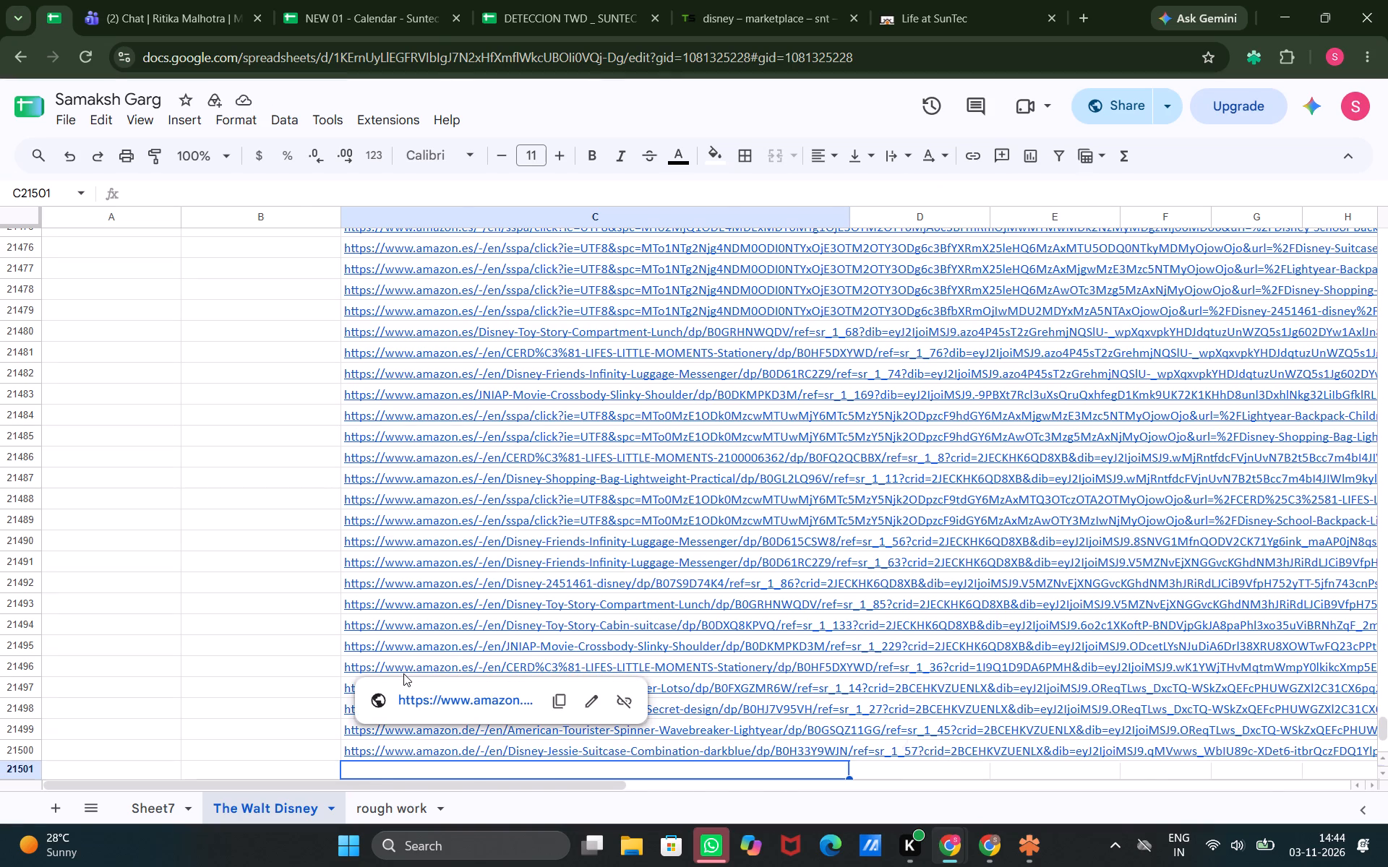
key("Return")
key("Return")
Find the Disney Cabin Suitcase, Friend, on Amazon.de results page 2 and log its link in cell C21502 of The Walt Disney sheet.
key("alt+Tab")
scroll(1247, 419, "down", 3)
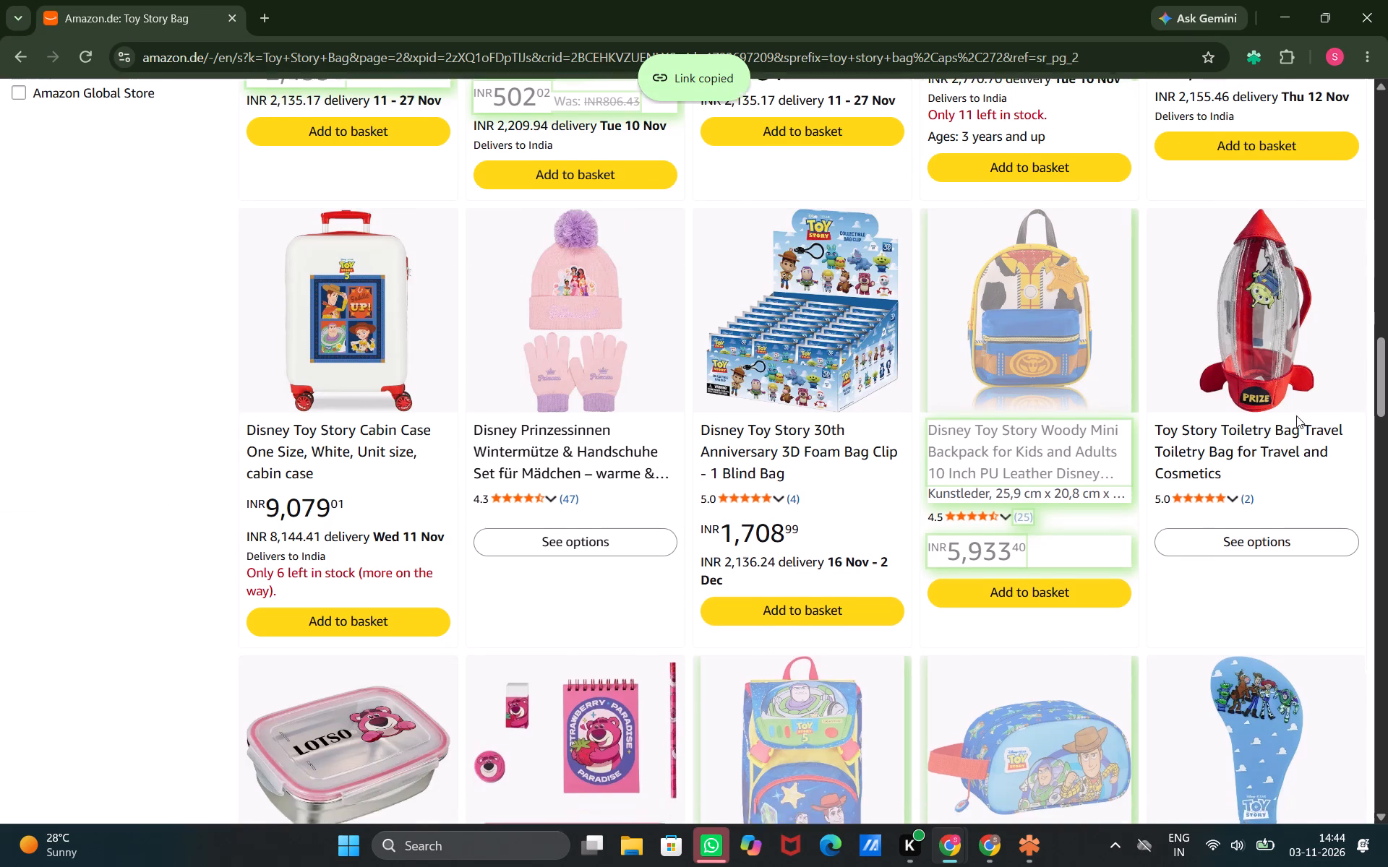
scroll(1296, 415, "down", 3)
scroll(501, 350, "down", 3)
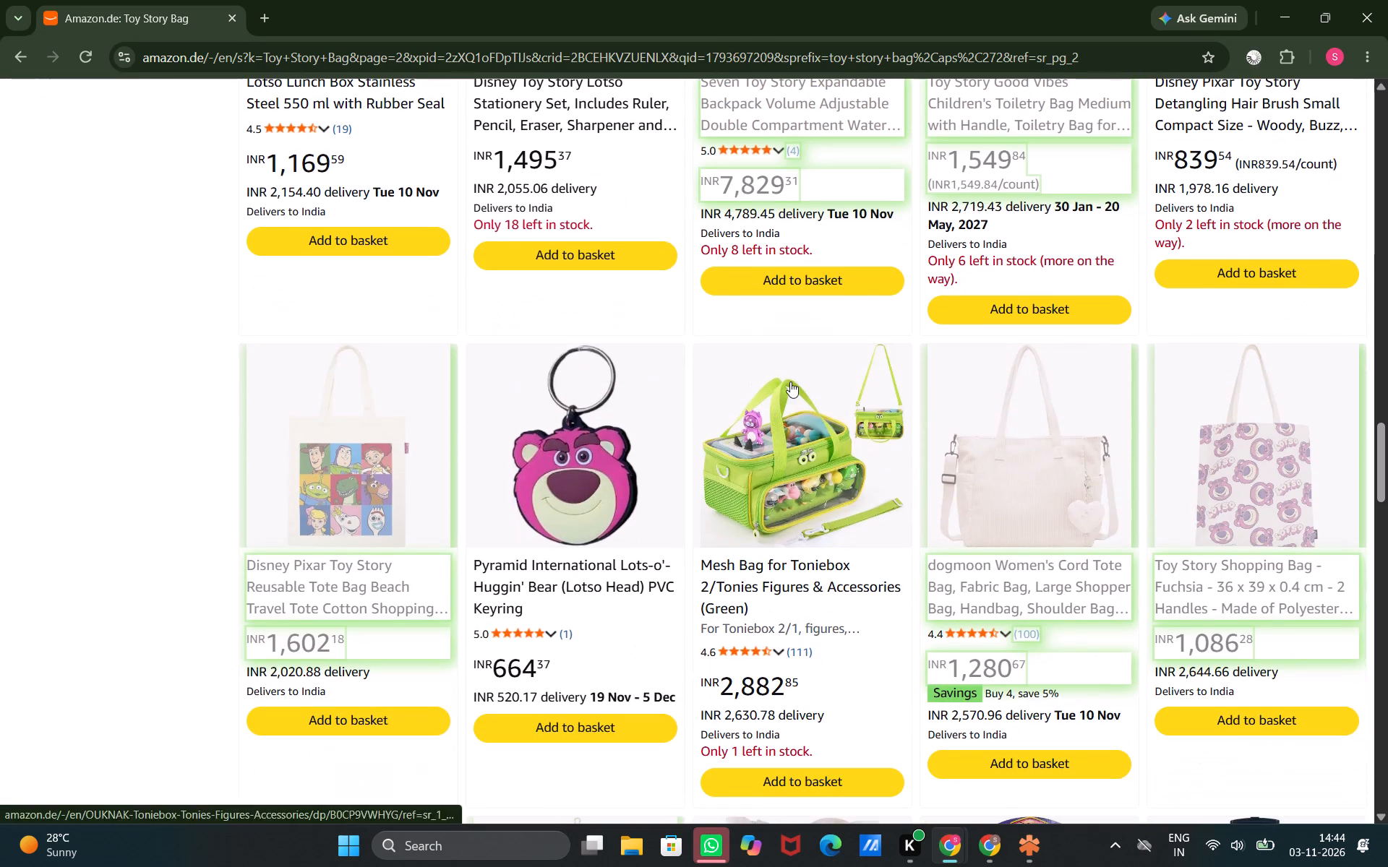
scroll(1319, 414, "down", 6)
right_click(1261, 529)
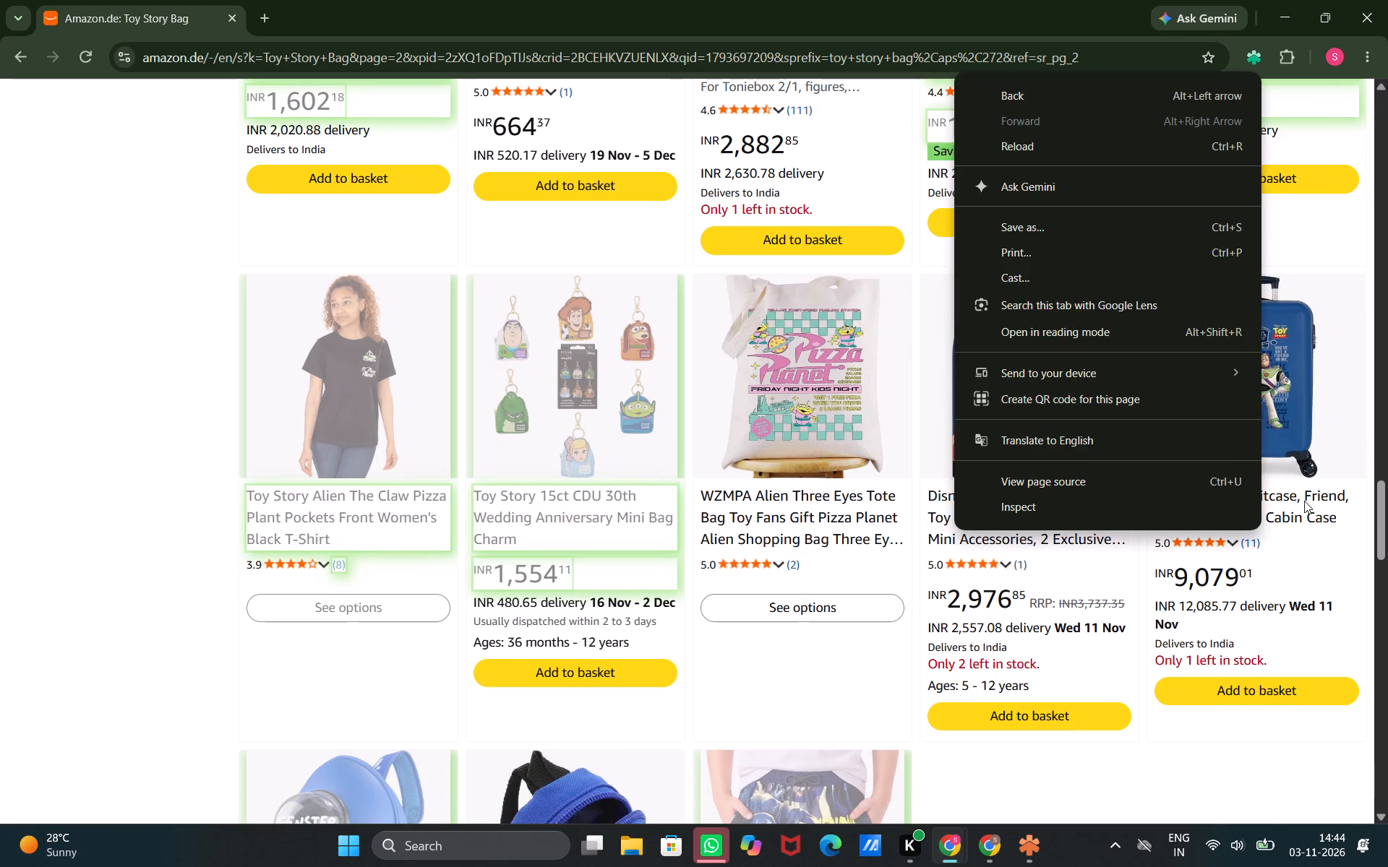
right_click(1304, 501)
left_click(1208, 680)
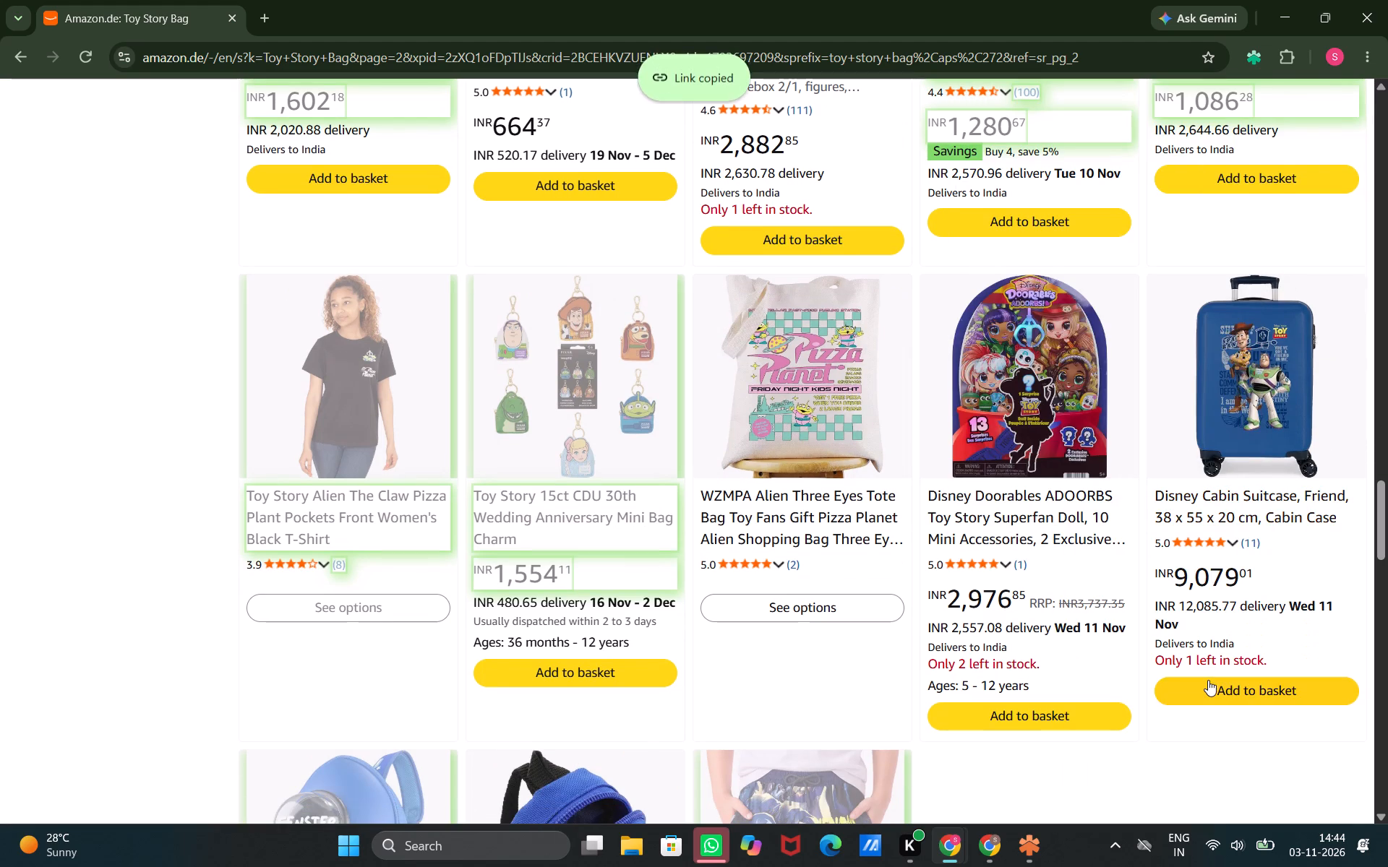
key("alt+Tab")
key("ctrl+v")
key("Return")
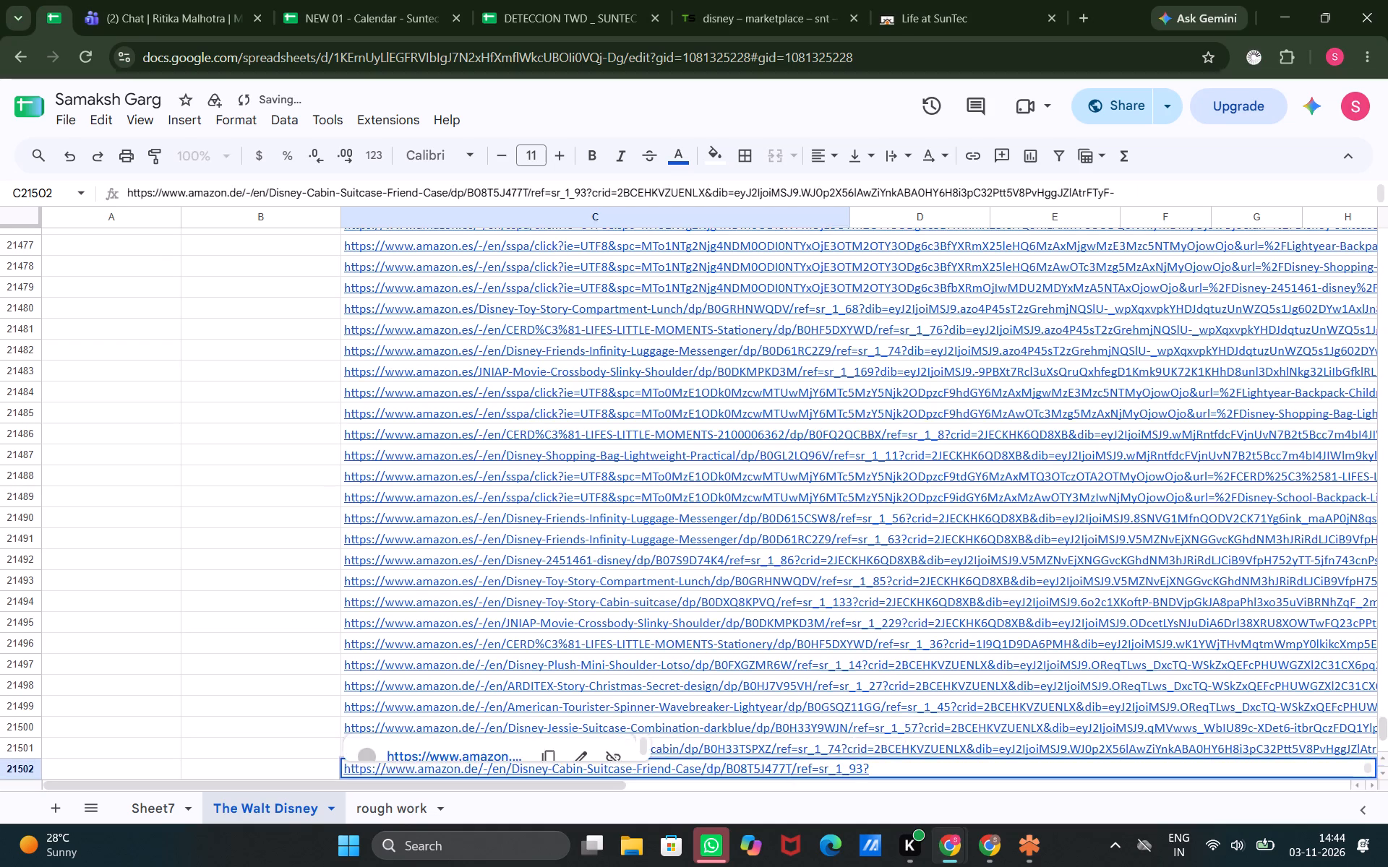
key("Return")
Go to Amazon.de results page 3 and log the WZMPA Funny Lotso Bear Crossbody Bag's link in cell C21503 of The Walt Disney sheet.
key("alt+Tab")
scroll(389, 428, "down", 10)
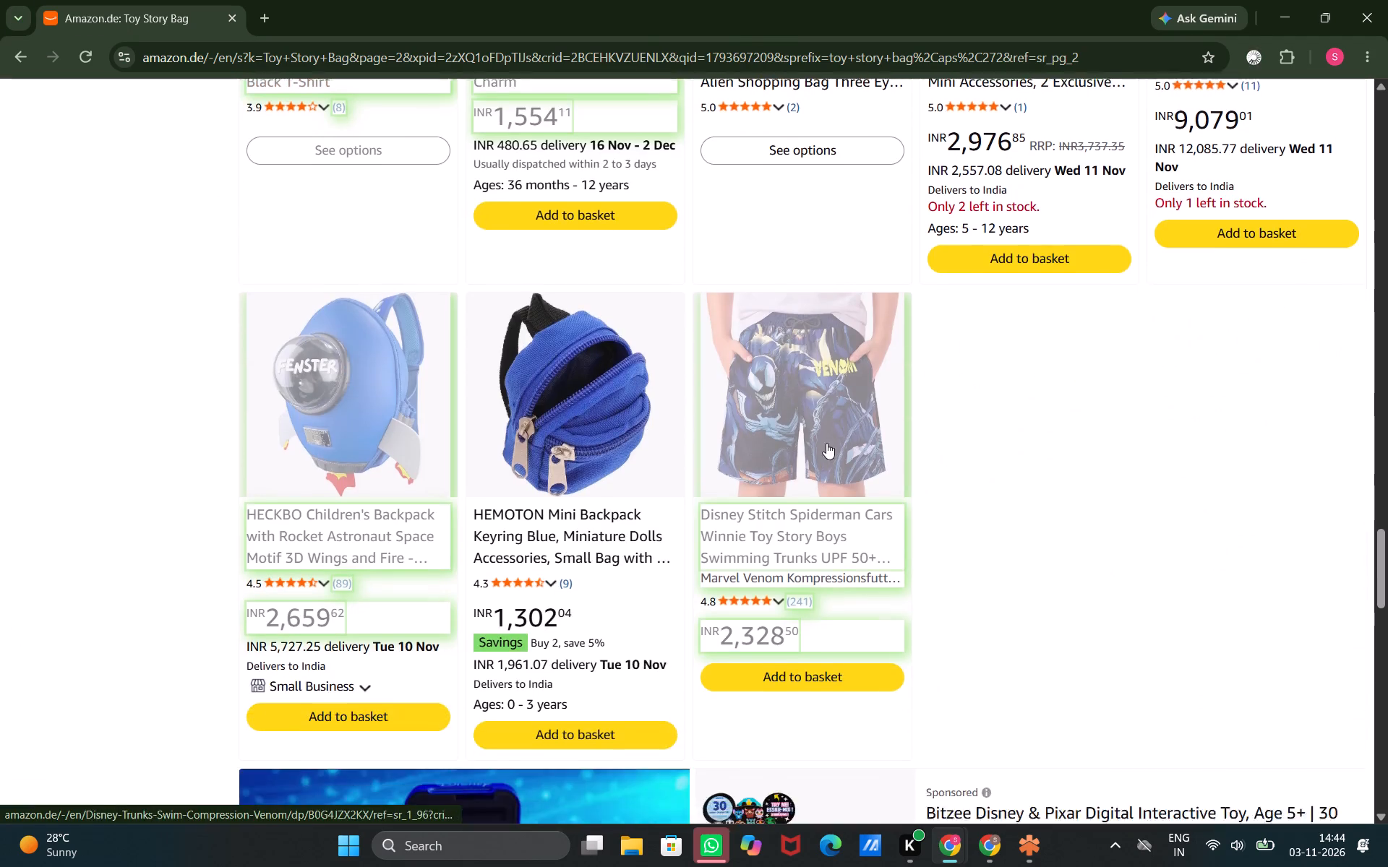
scroll(826, 443, "down", 2)
left_click(818, 430)
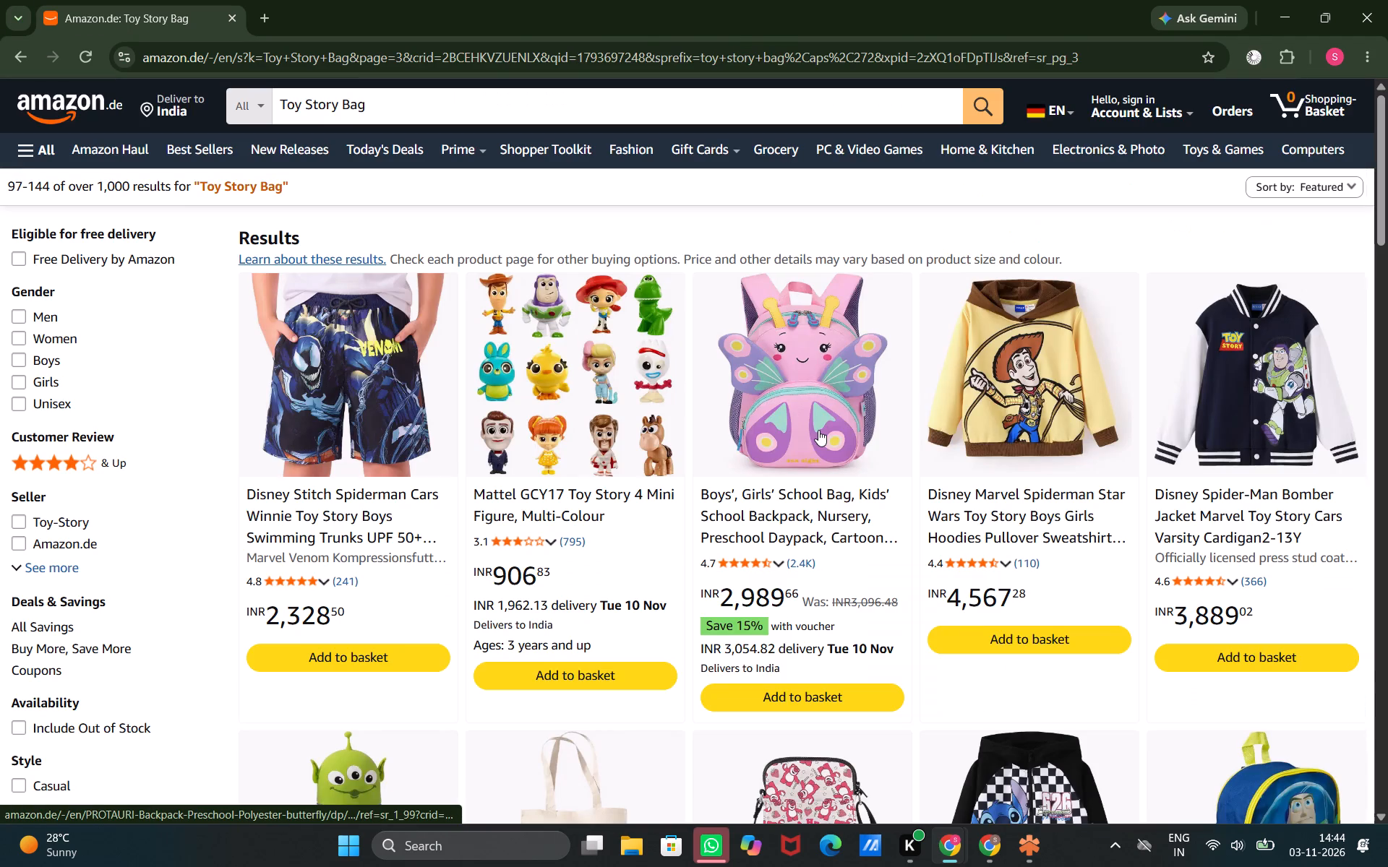
scroll(1083, 368, "down", 4)
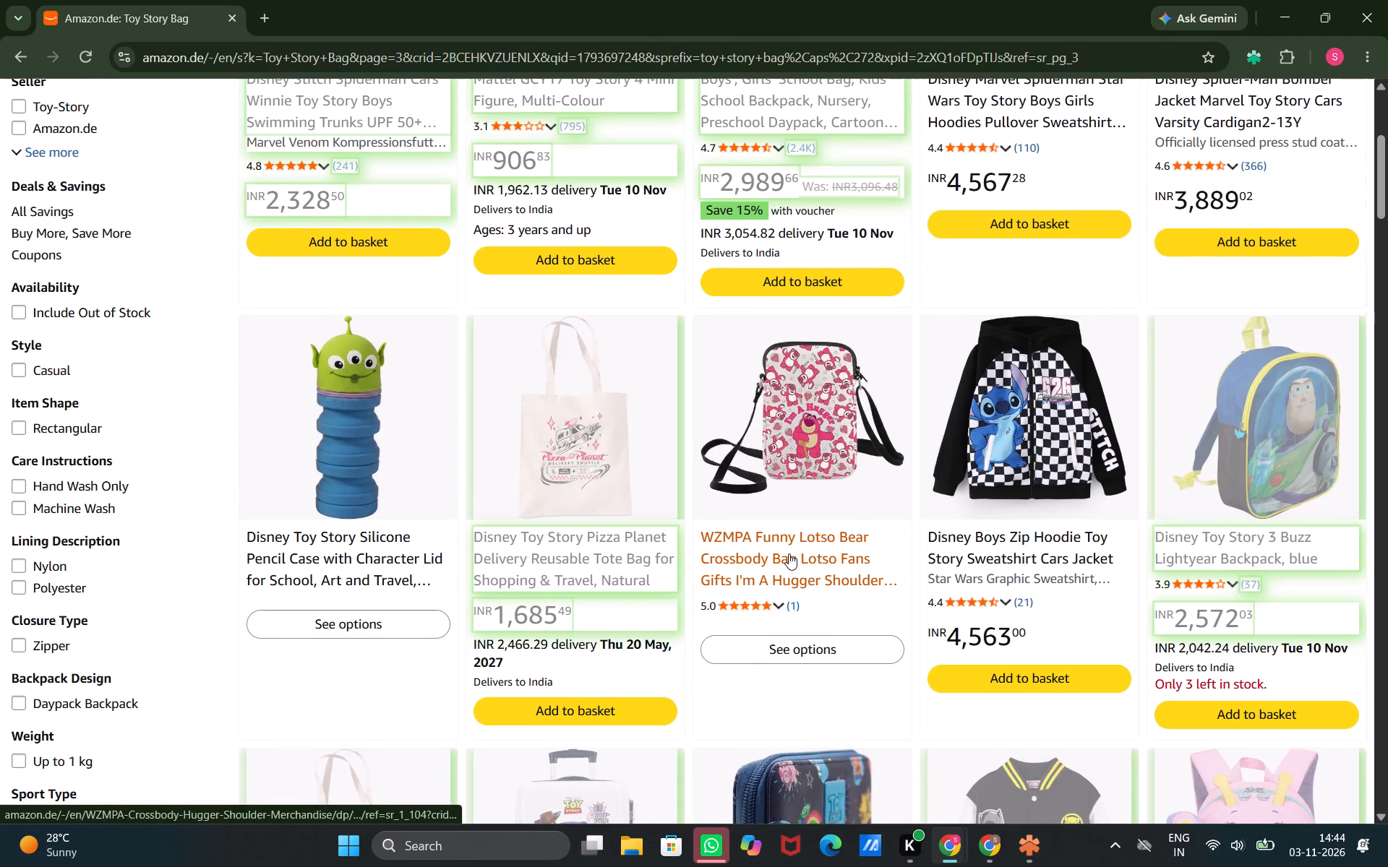
right_click(791, 558)
left_click(909, 464)
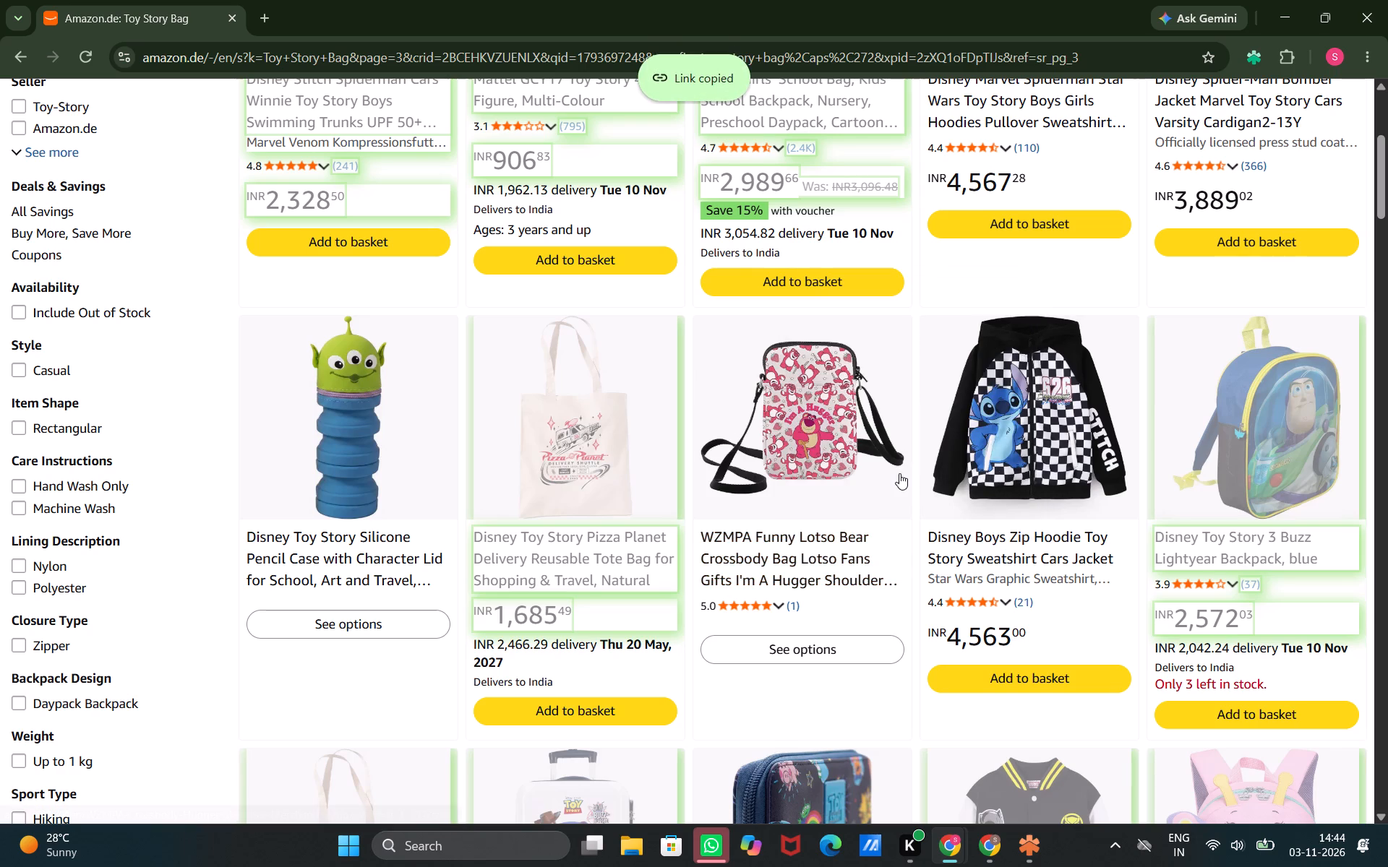
key("alt+Tab")
key("ctrl+v")
key("Return")
key("Return")
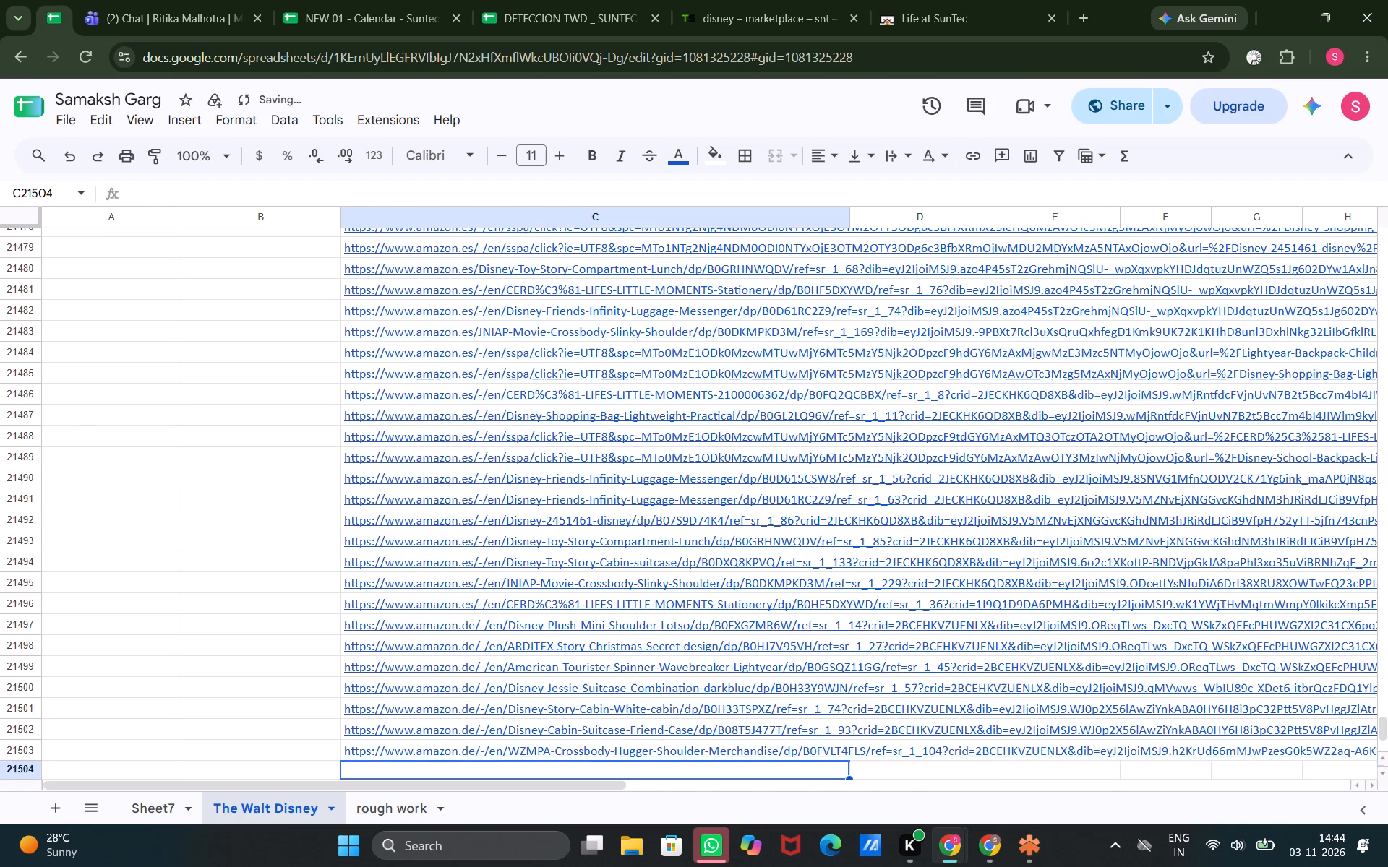
Find the Ruz Licensed Kids 16" Backpack on Amazon.de results page 3 and log its link in cell C21504 of The Walt Disney sheet.
key("alt+Tab")
scroll(888, 445, "down", 5)
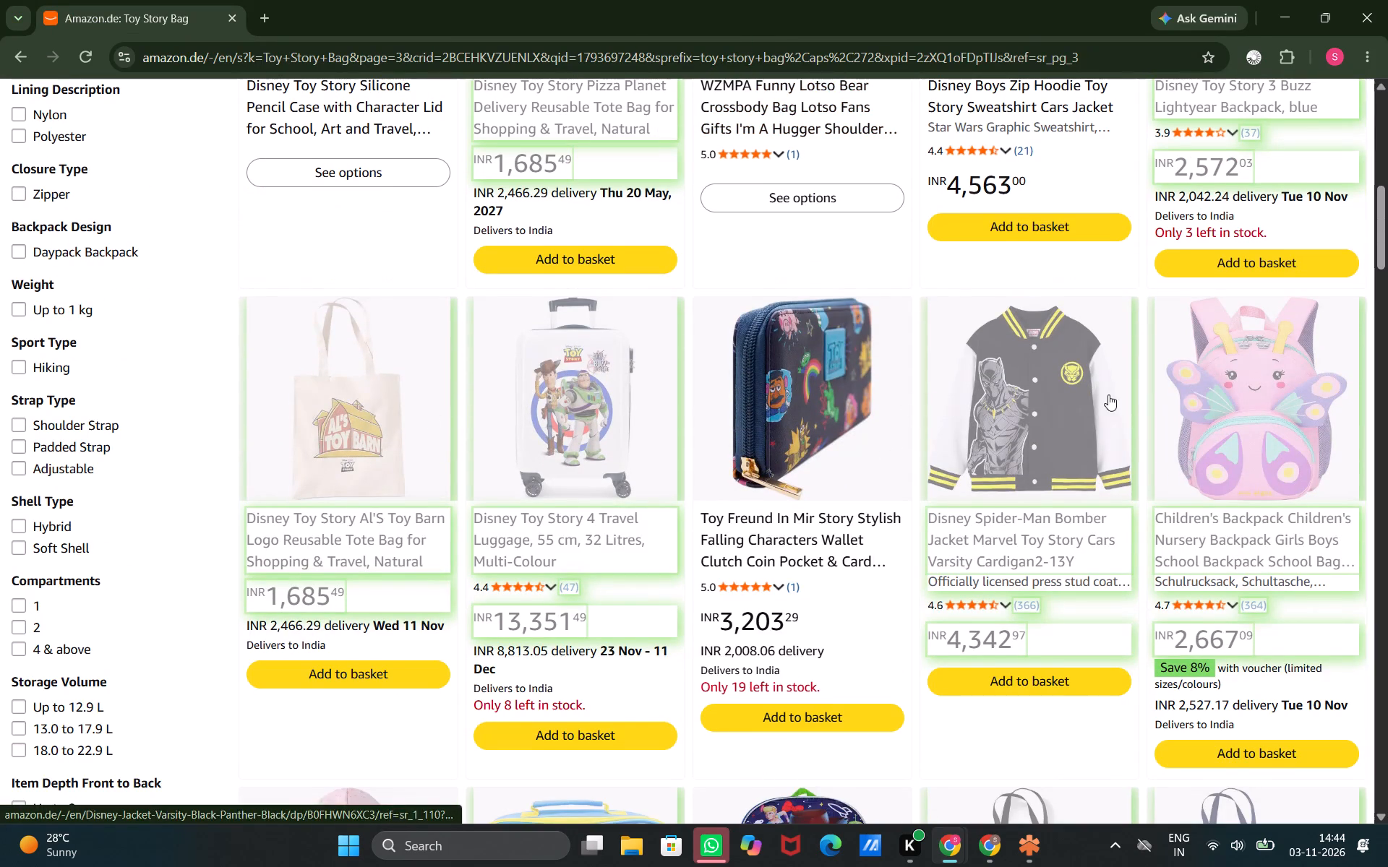
scroll(1199, 388, "down", 5)
right_click(801, 598)
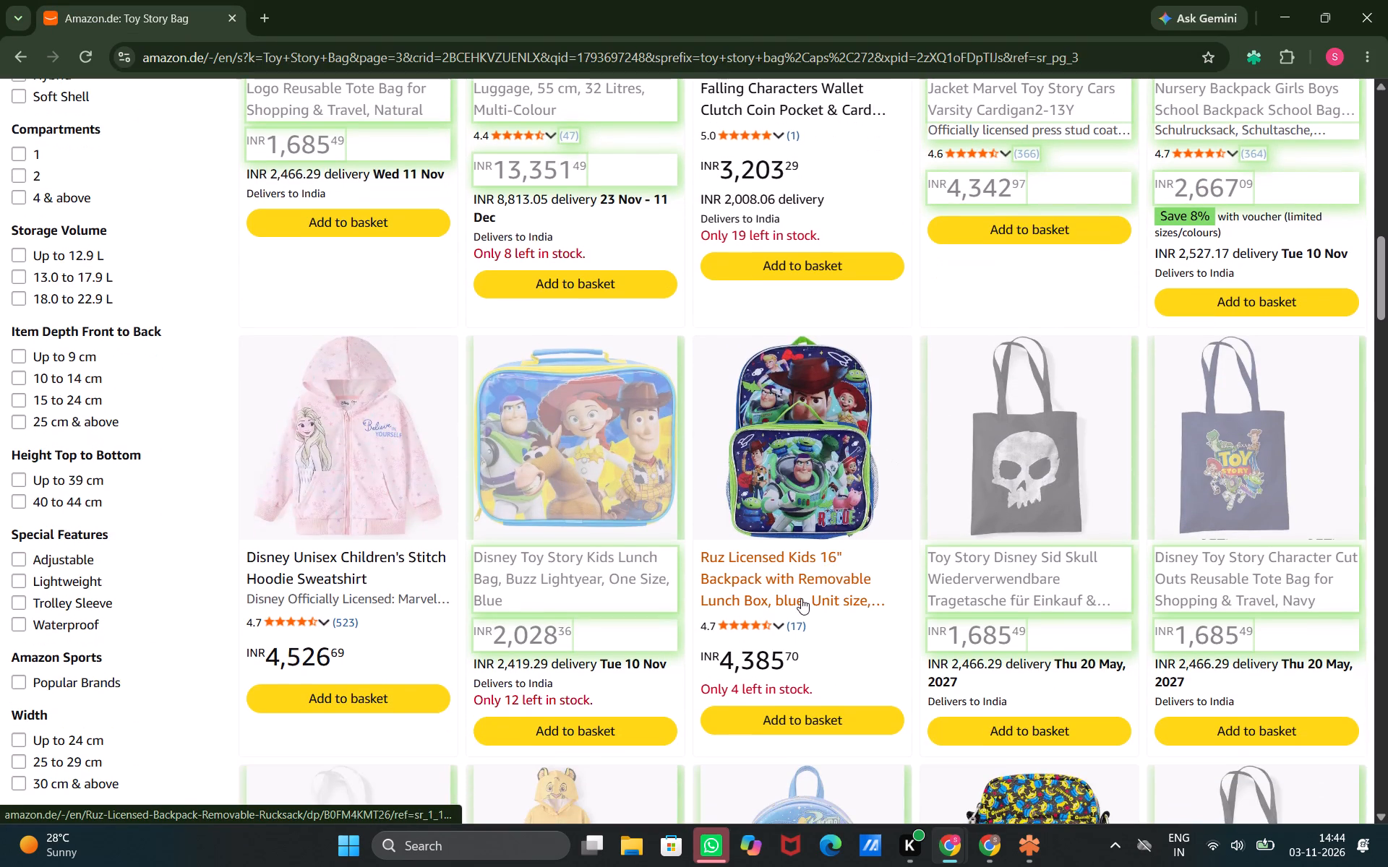
left_click(917, 483)
key("alt+Tab")
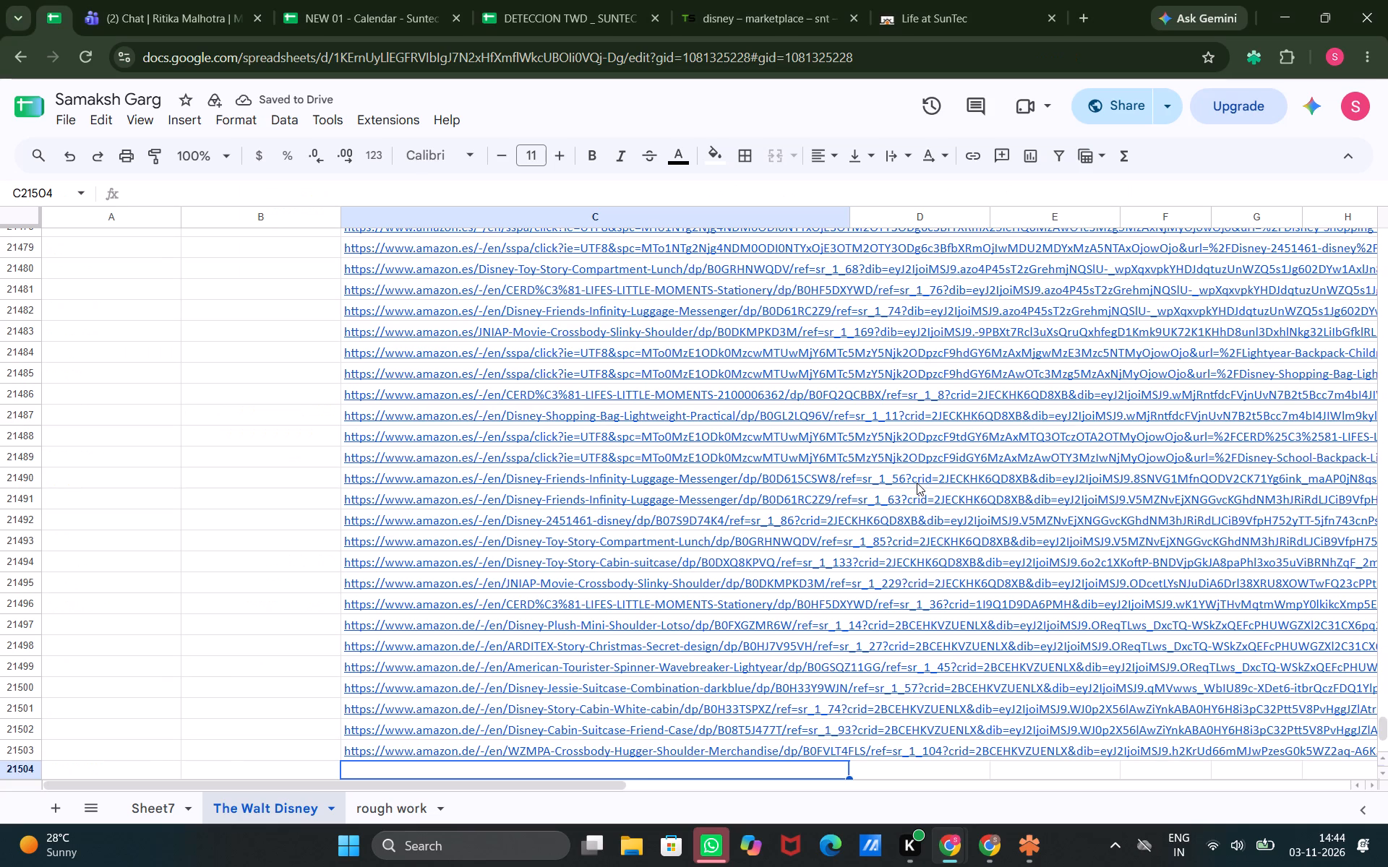
key("ctrl+v")
key("Return")
key("Return")
Find the Ruz Disney Kids School Backpack with Lunch Box Set on results page 3 and log its link in cell C21505 of The Walt Disney sheet.
key("alt+Tab")
scroll(892, 478, "down", 5)
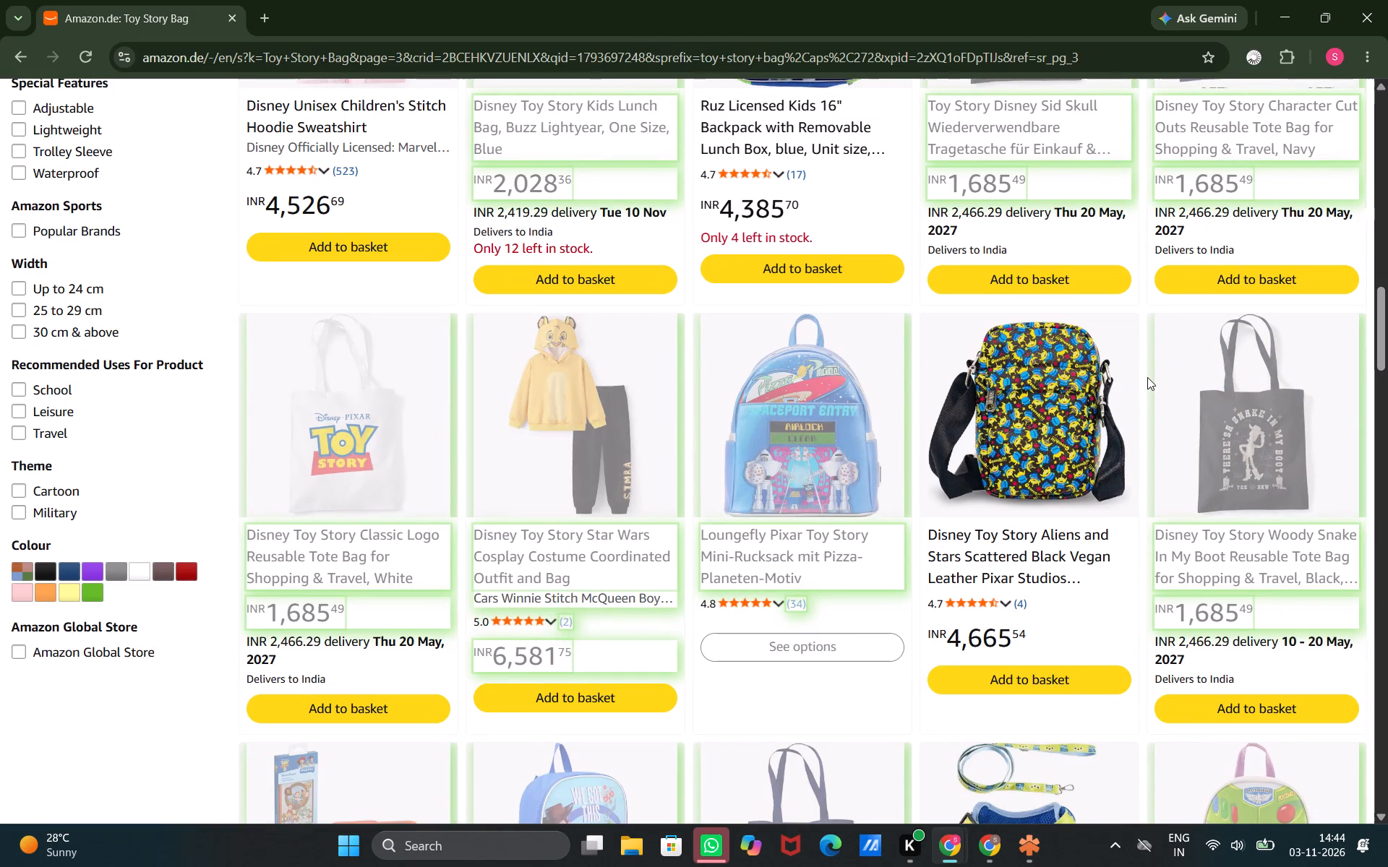
scroll(1147, 377, "down", 5)
scroll(280, 384, "down", 6)
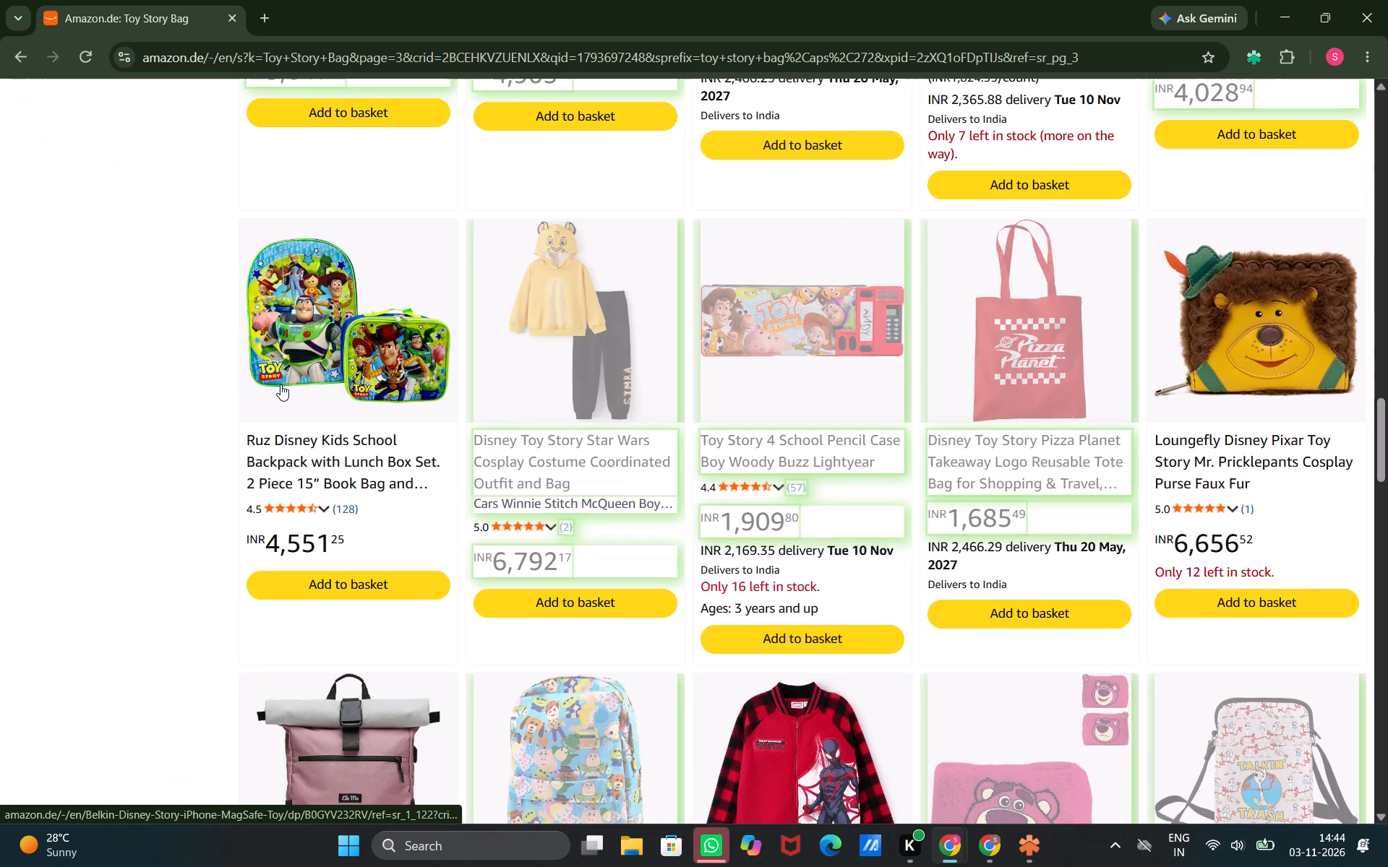
right_click(403, 445)
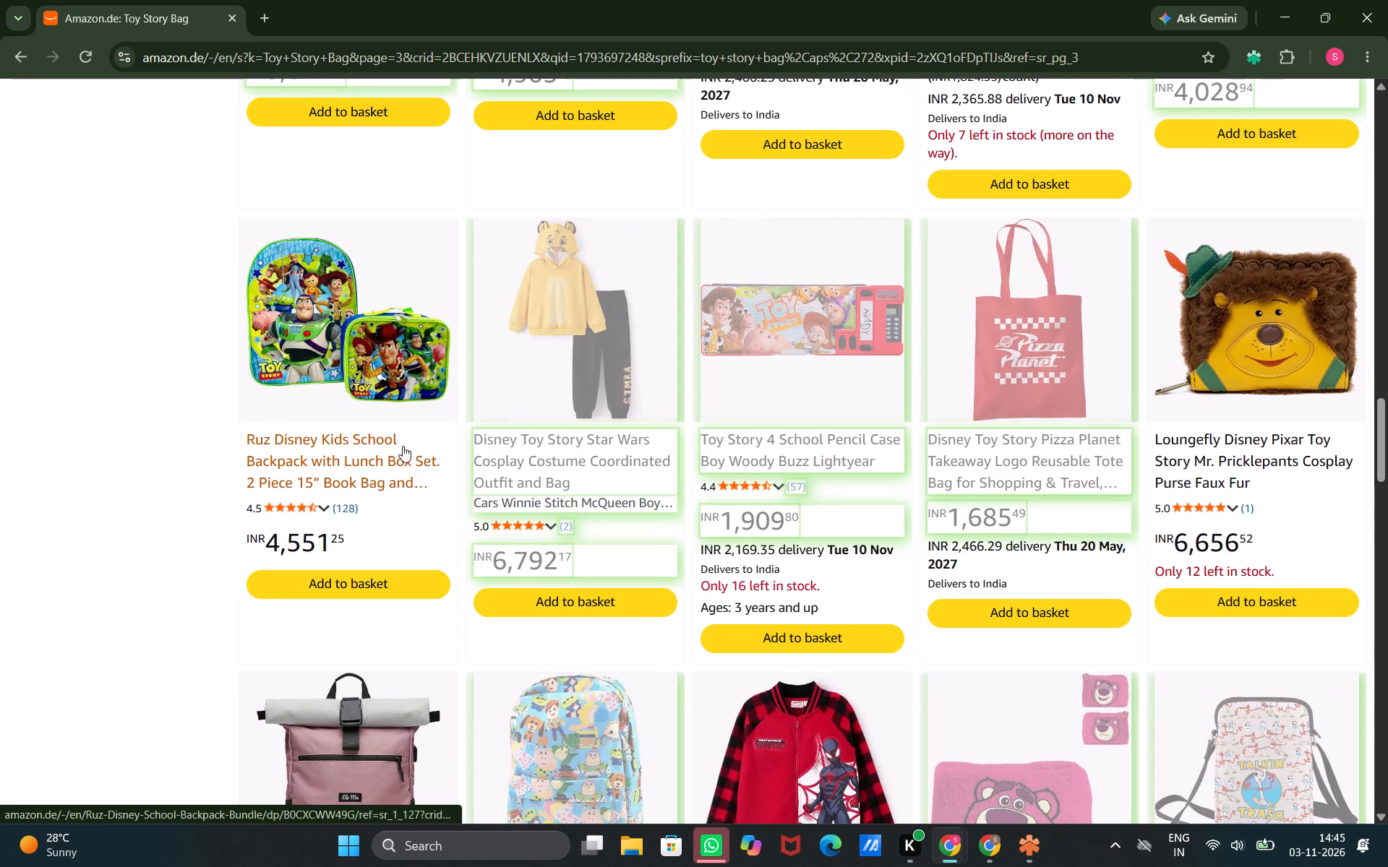
left_click(526, 629)
key("alt+Tab")
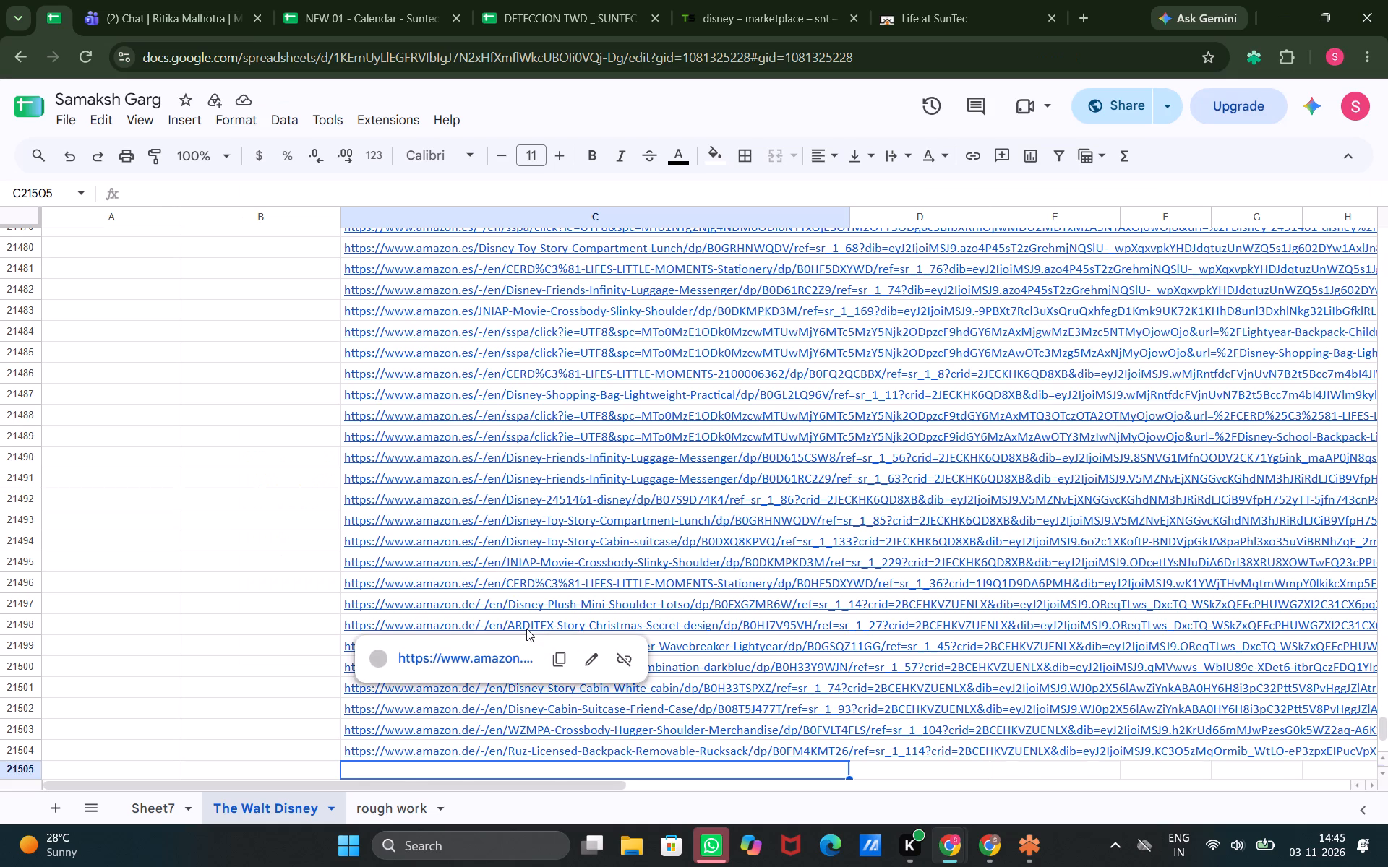
key("ctrl+v")
key("Return")
key("Return")
Go to Amazon.de results page 4 and log the Disney Villains Shopping Bag's link in cell C21506 of The Walt Disney sheet.
key("alt+Tab")
scroll(588, 556, "down", 6)
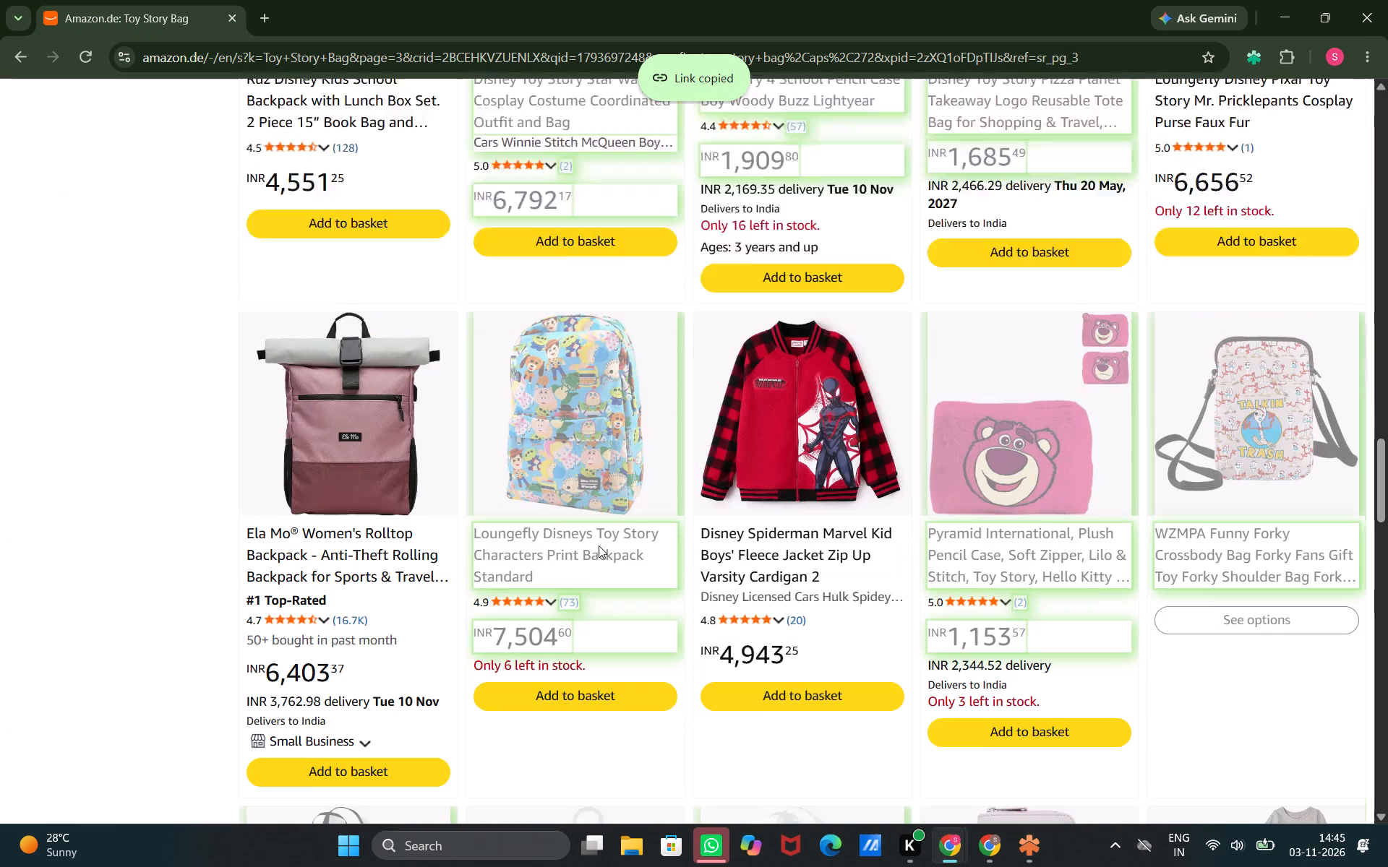
scroll(1215, 336, "down", 5)
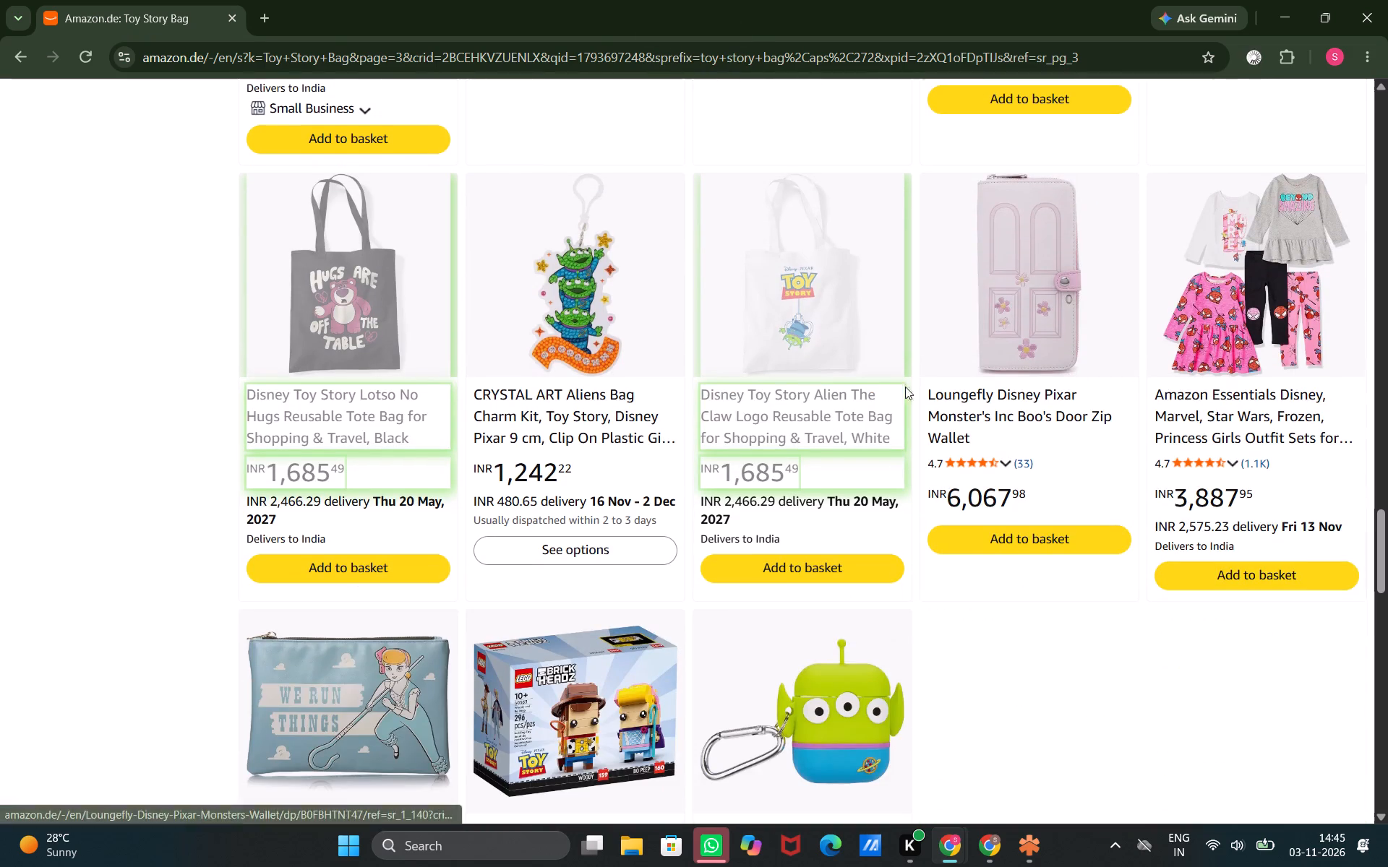
scroll(384, 371, "down", 5)
scroll(798, 327, "down", 1)
left_click(833, 555)
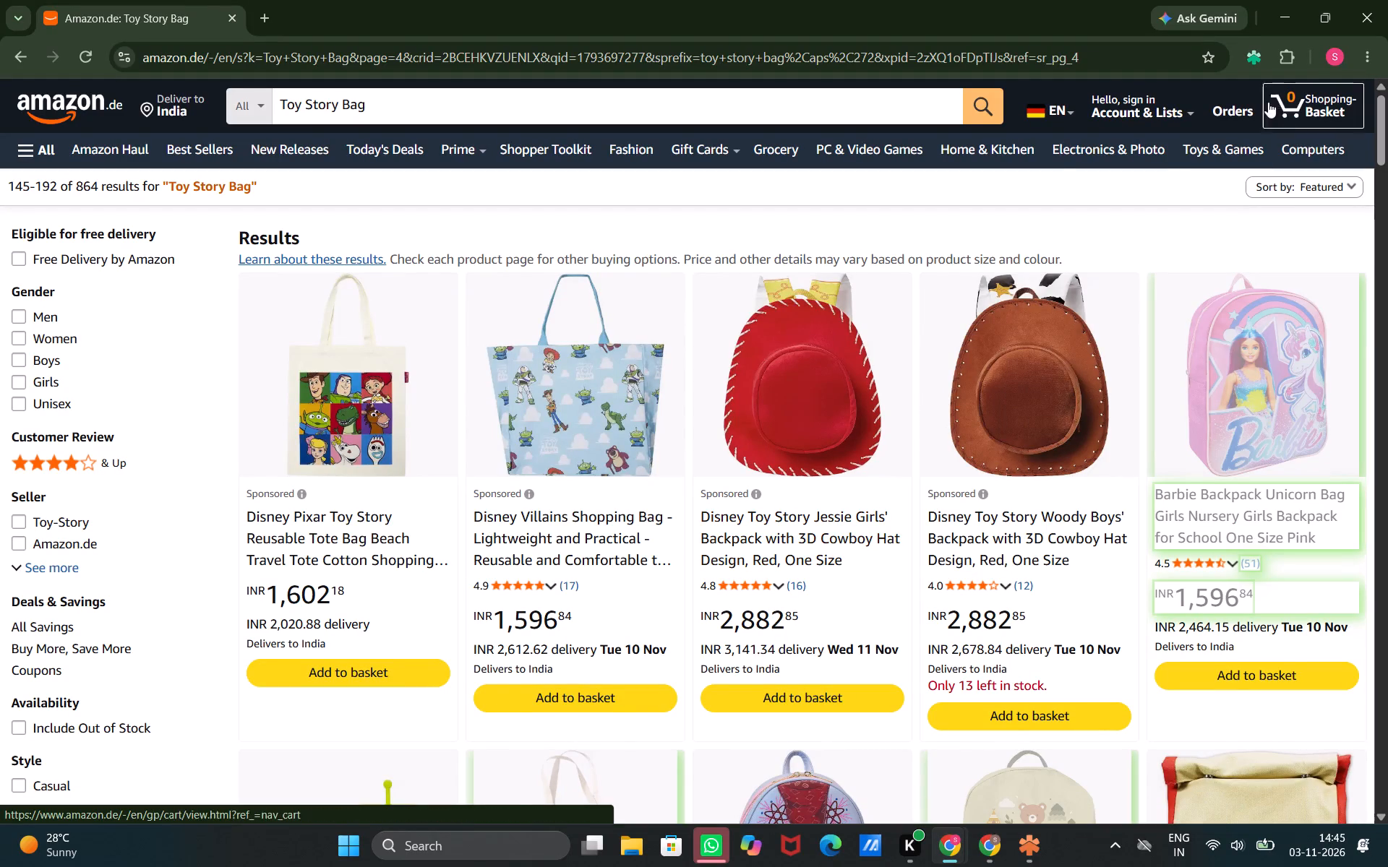
right_click(627, 551)
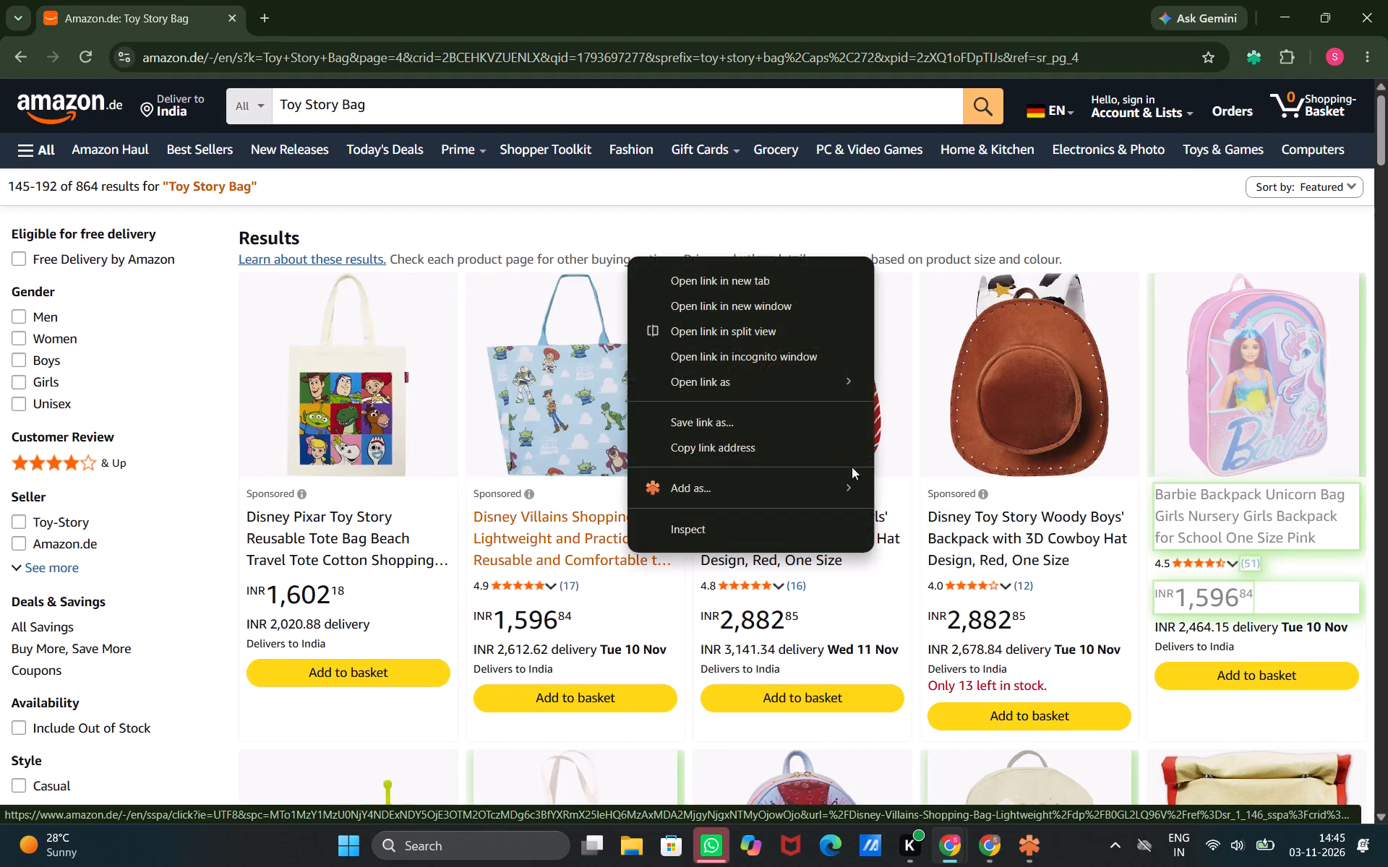
left_click(852, 453)
key("alt+Tab")
key("ctrl+v")
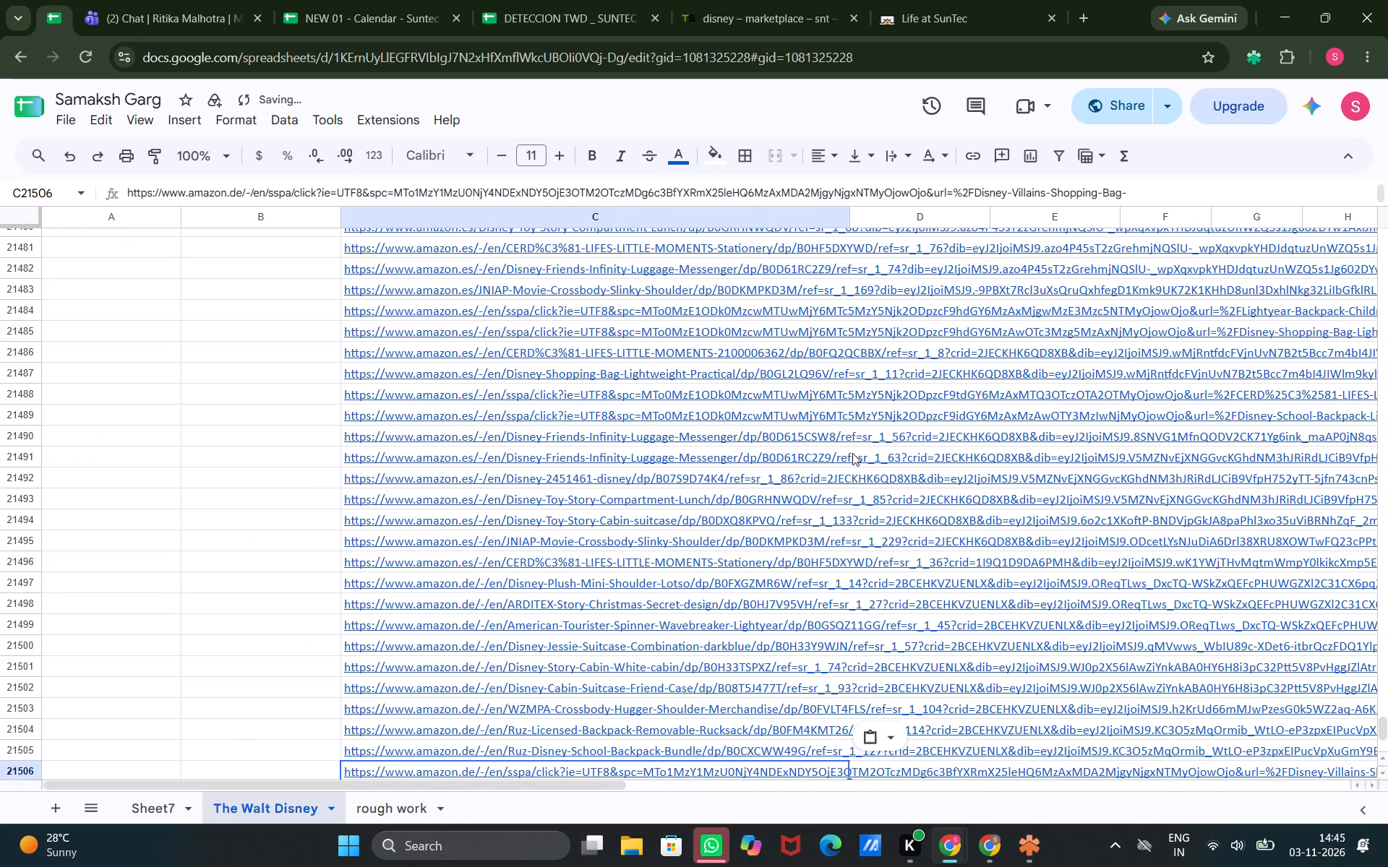
key("Return")
key("Return")
Log the link of the Disney Pixar Toy Story Reusable Tote Bag from results page 4 in cell C21507.
key("alt+Tab")
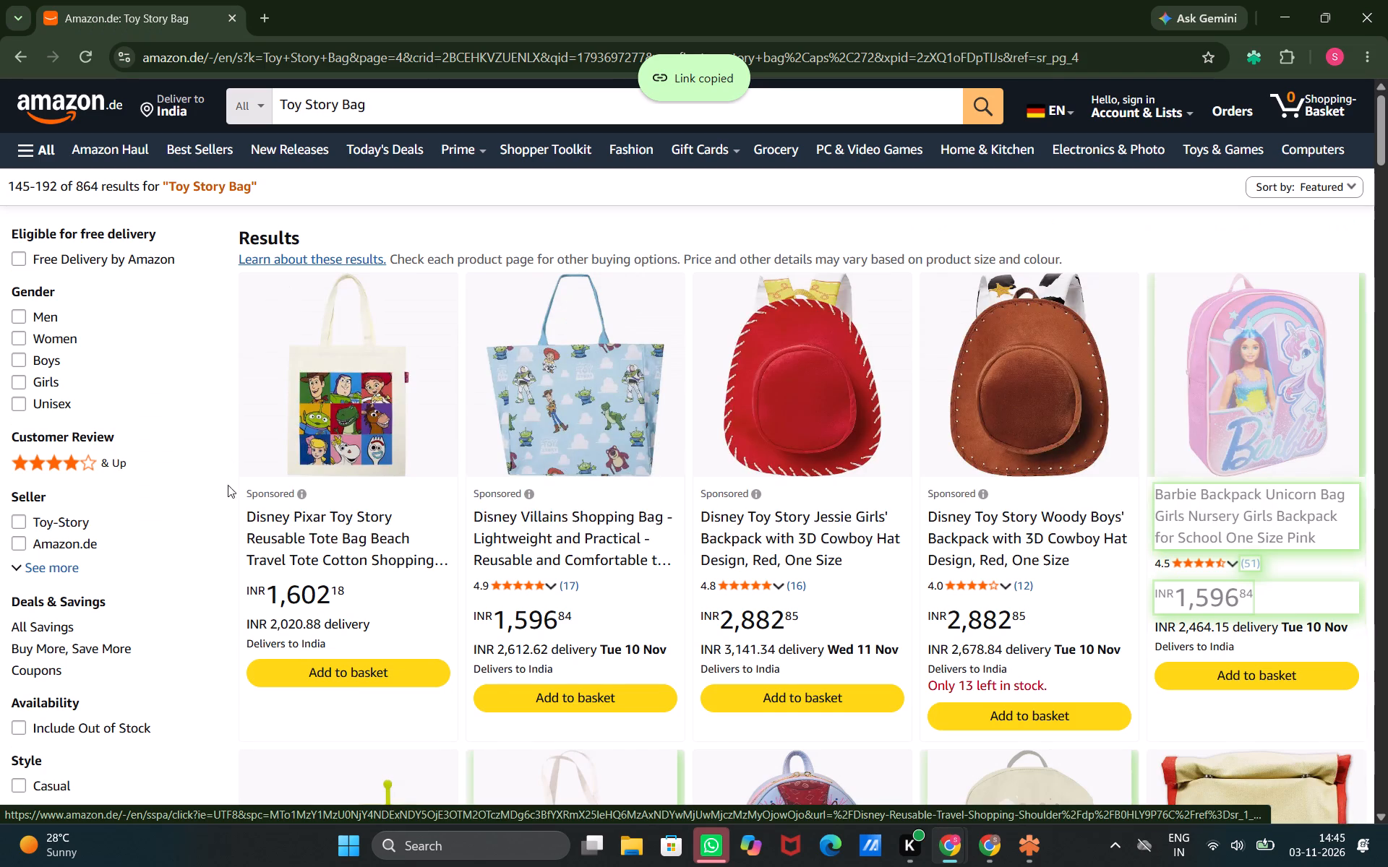
right_click(283, 516)
left_click(361, 713)
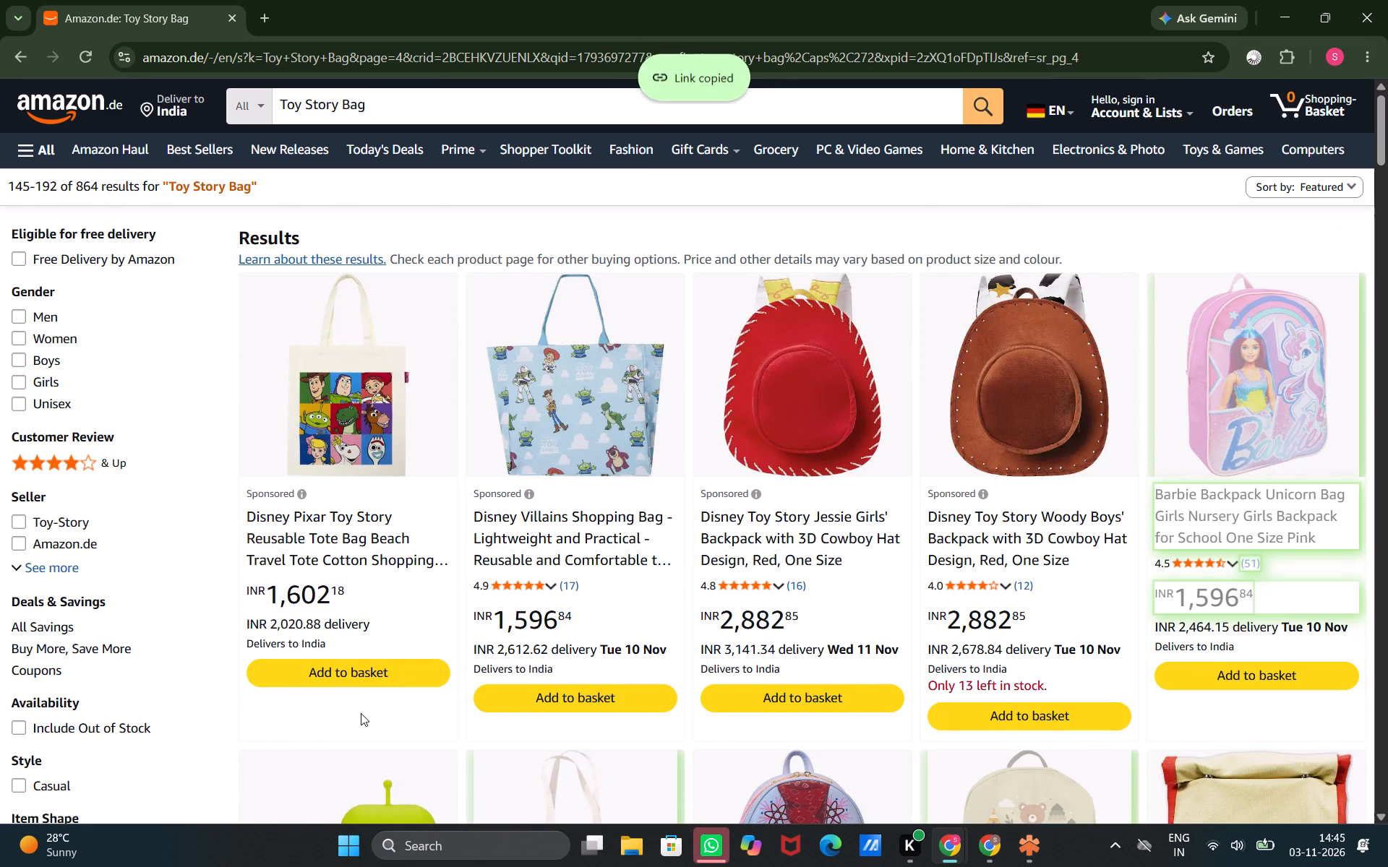
key("alt+Tab")
key("ctrl+v")
key("Return")
key("Return")
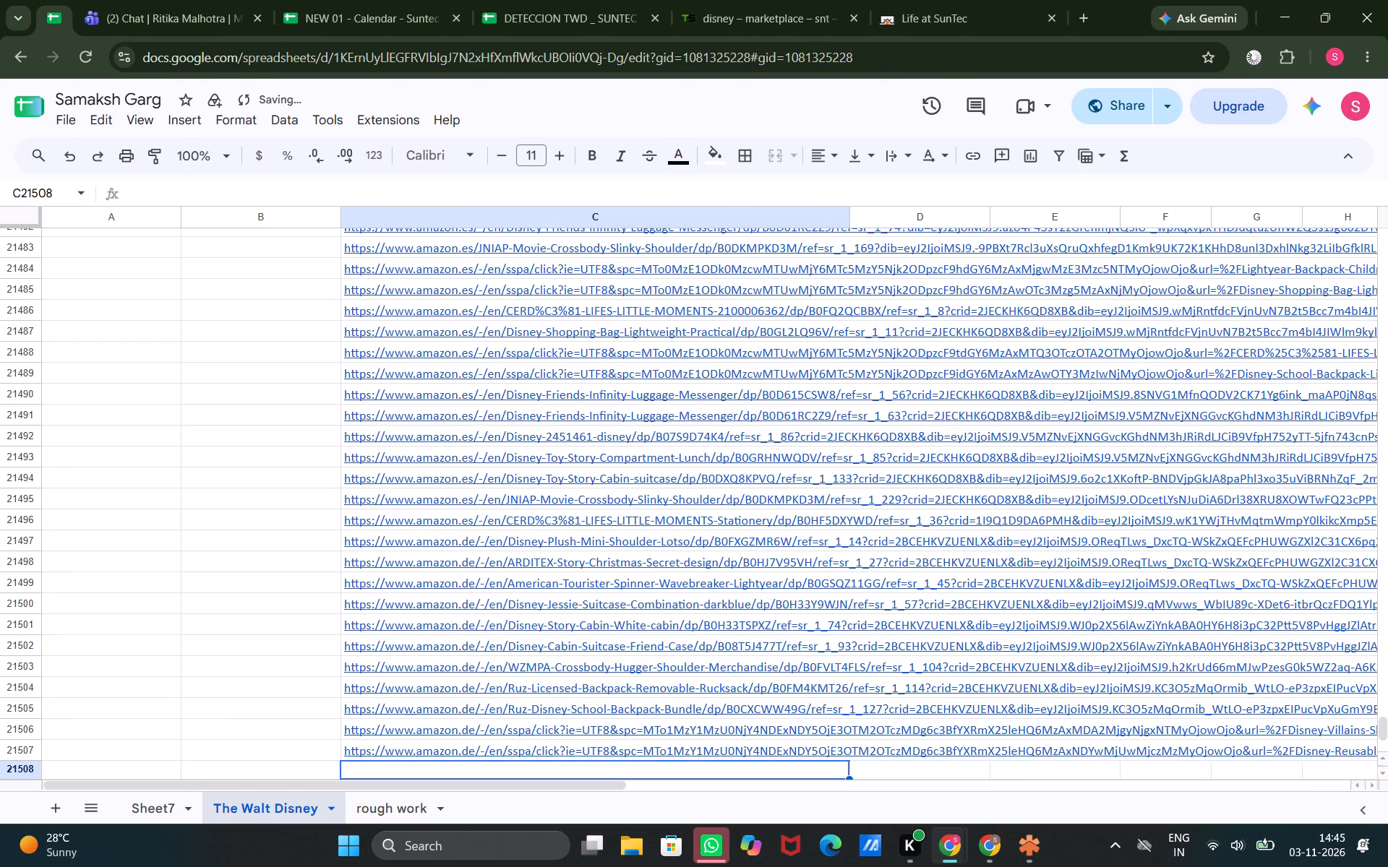
Find the Disney Toy Story Children's Backpack 4-Piece Set on results page 4 and log its link in cell C21508.
key("alt+Tab")
scroll(435, 612, "down", 7)
scroll(507, 372, "up", 2)
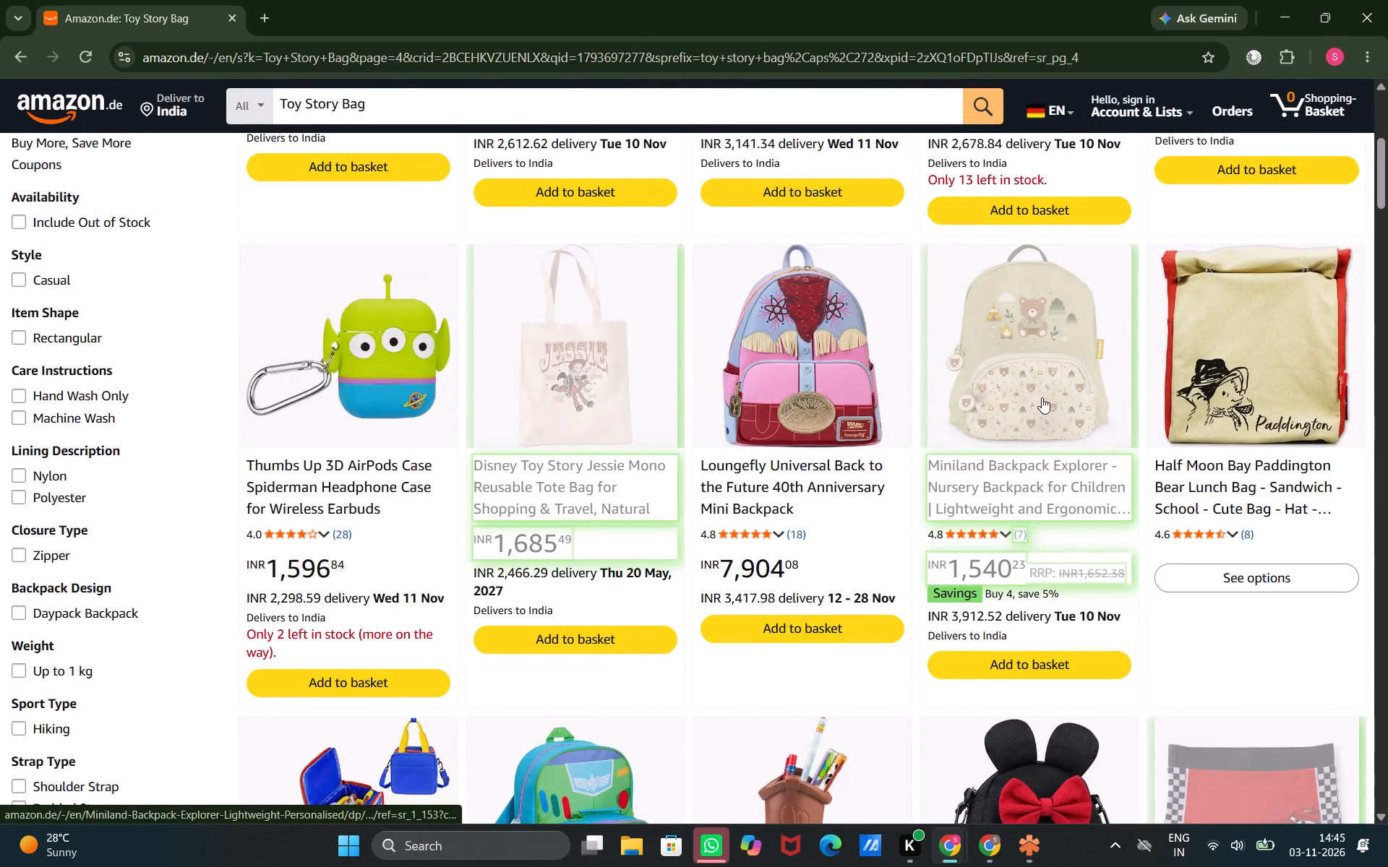
scroll(1187, 398, "down", 5)
scroll(494, 400, "down", 5)
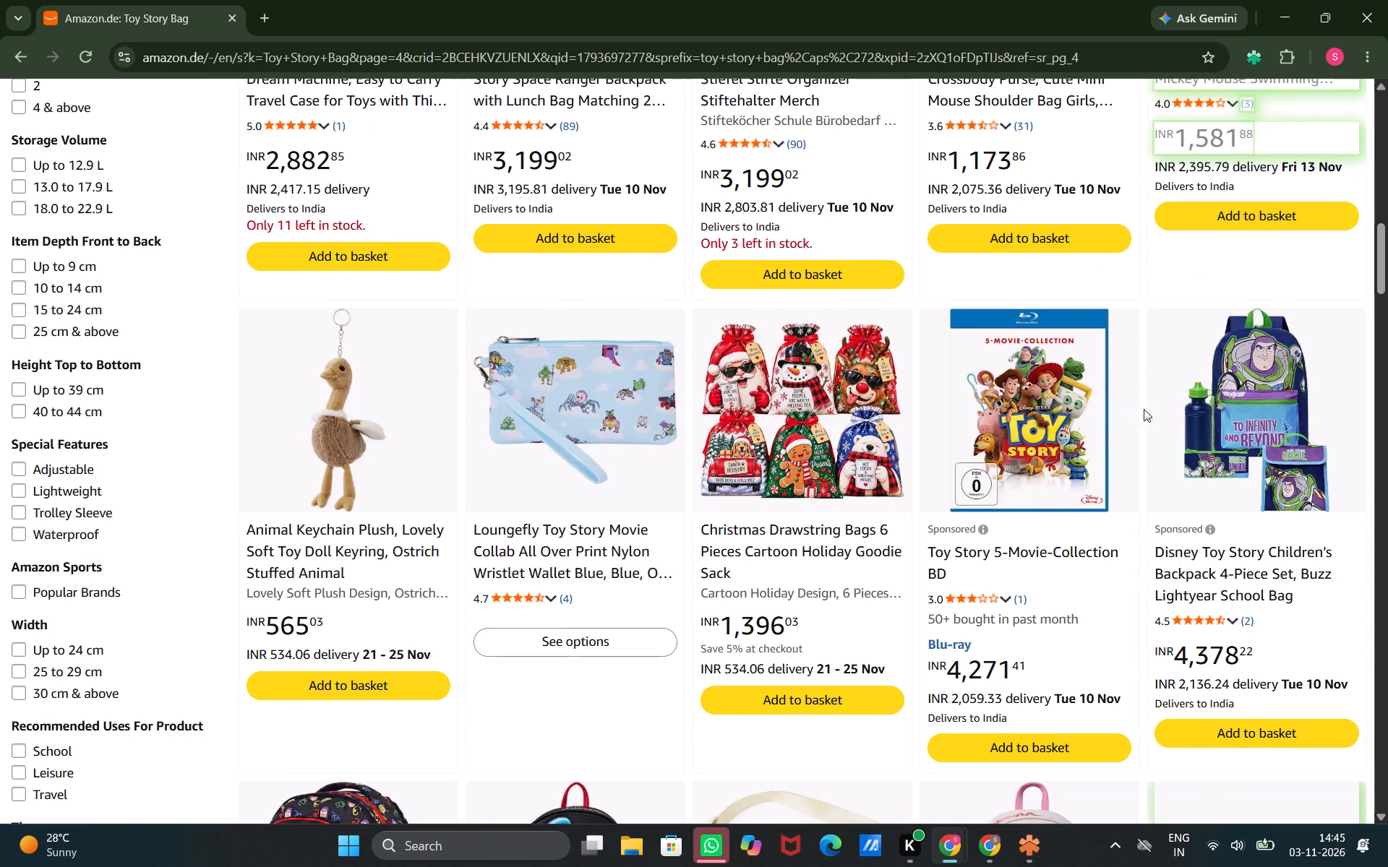
right_click(1238, 585)
left_click(1131, 478)
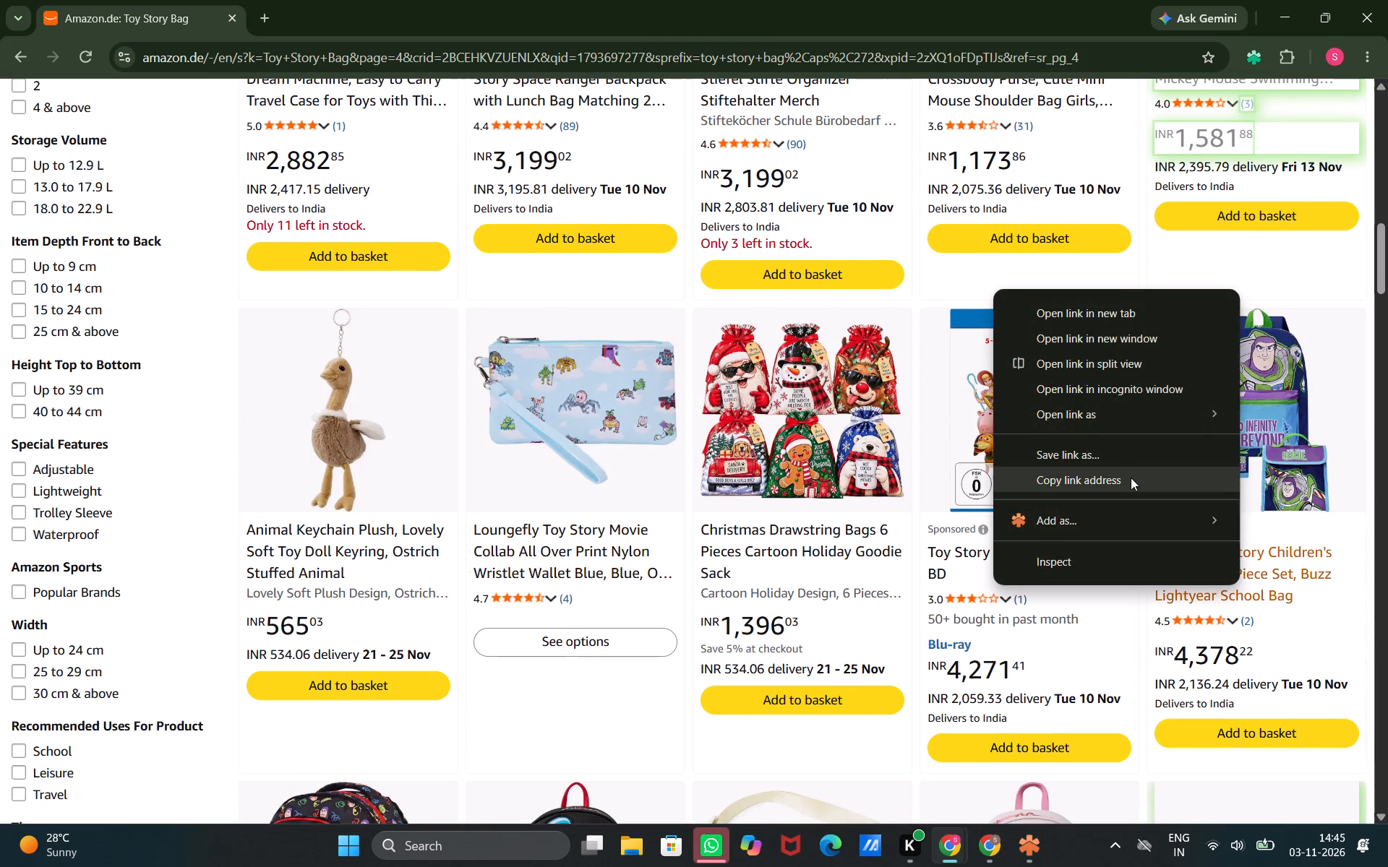
key("alt+q")
key("alt+Tab")
key("ctrl+v")
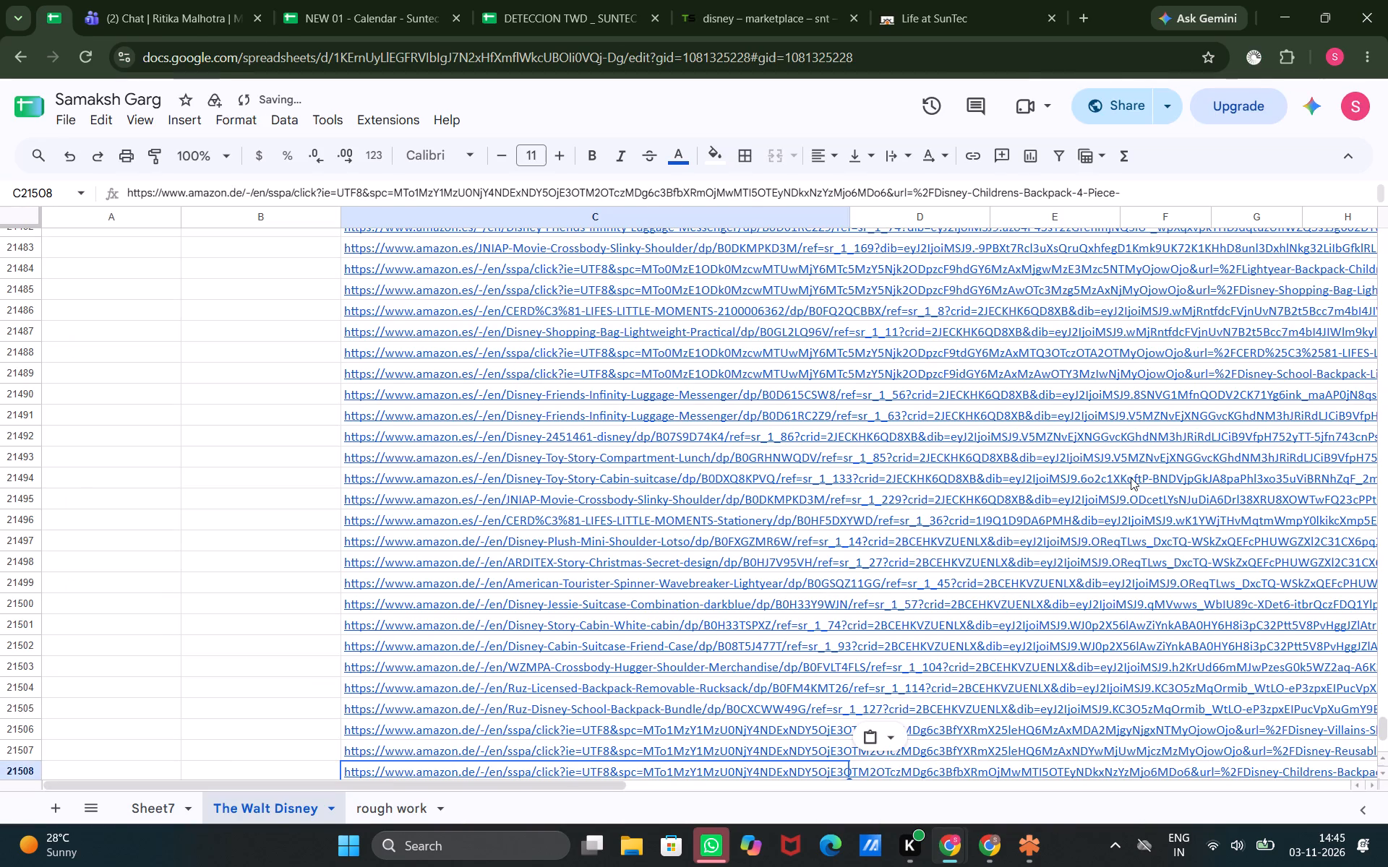
key("Return")
key("Return")
Find the Disney Toy Story Buzz Lightyear School Backpack with Matching Purse on results page 4 and log its link in cell C21509.
key("alt+Tab")
scroll(1068, 457, "down", 5)
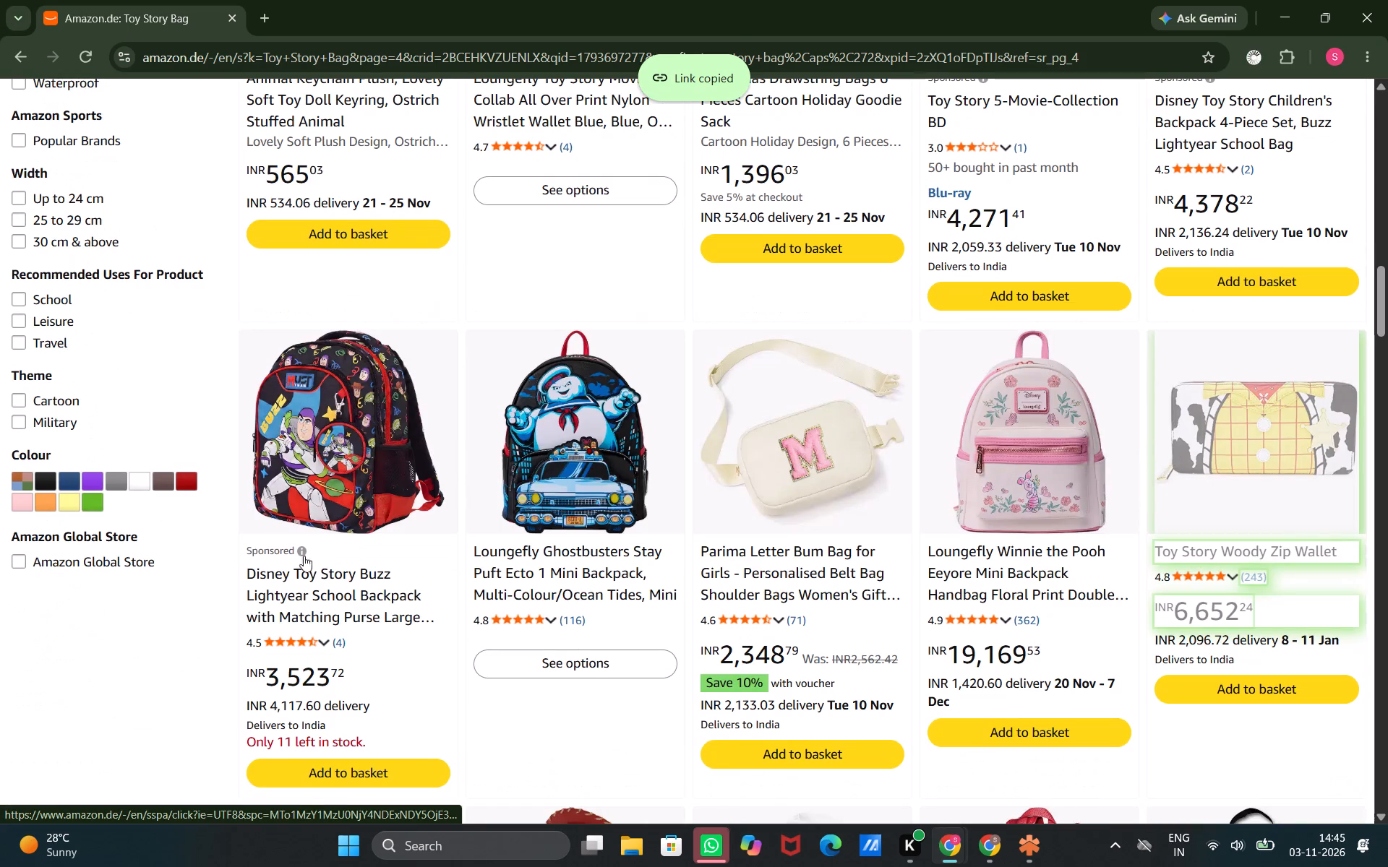
right_click(340, 618)
left_click(396, 519)
key("alt+Tab")
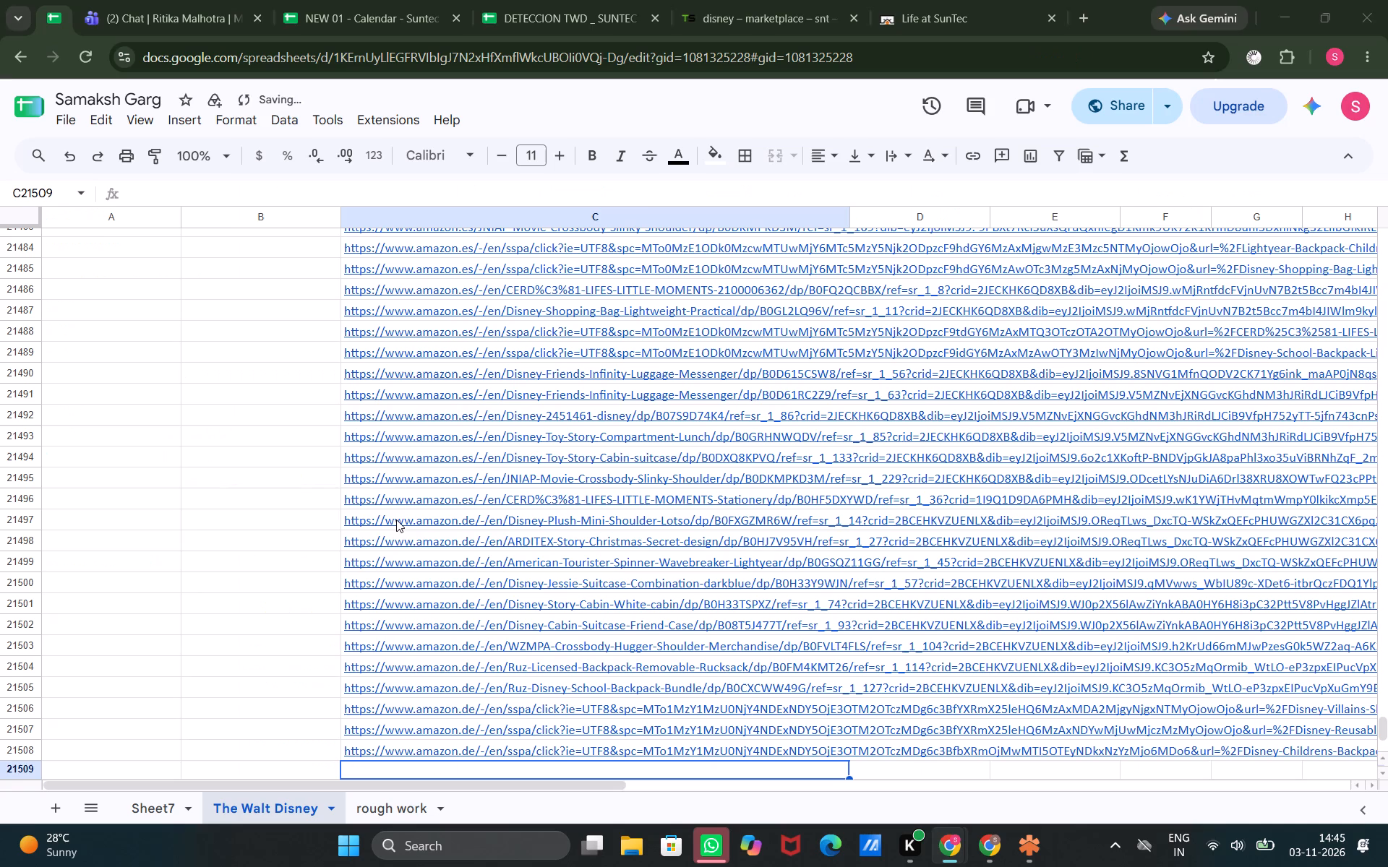
key("ctrl+v")
key("Return")
key("Return")
Examine the remaining products on Amazon.de results page 4 for unlogged Disney Toy Story bags.
key("alt+Tab")
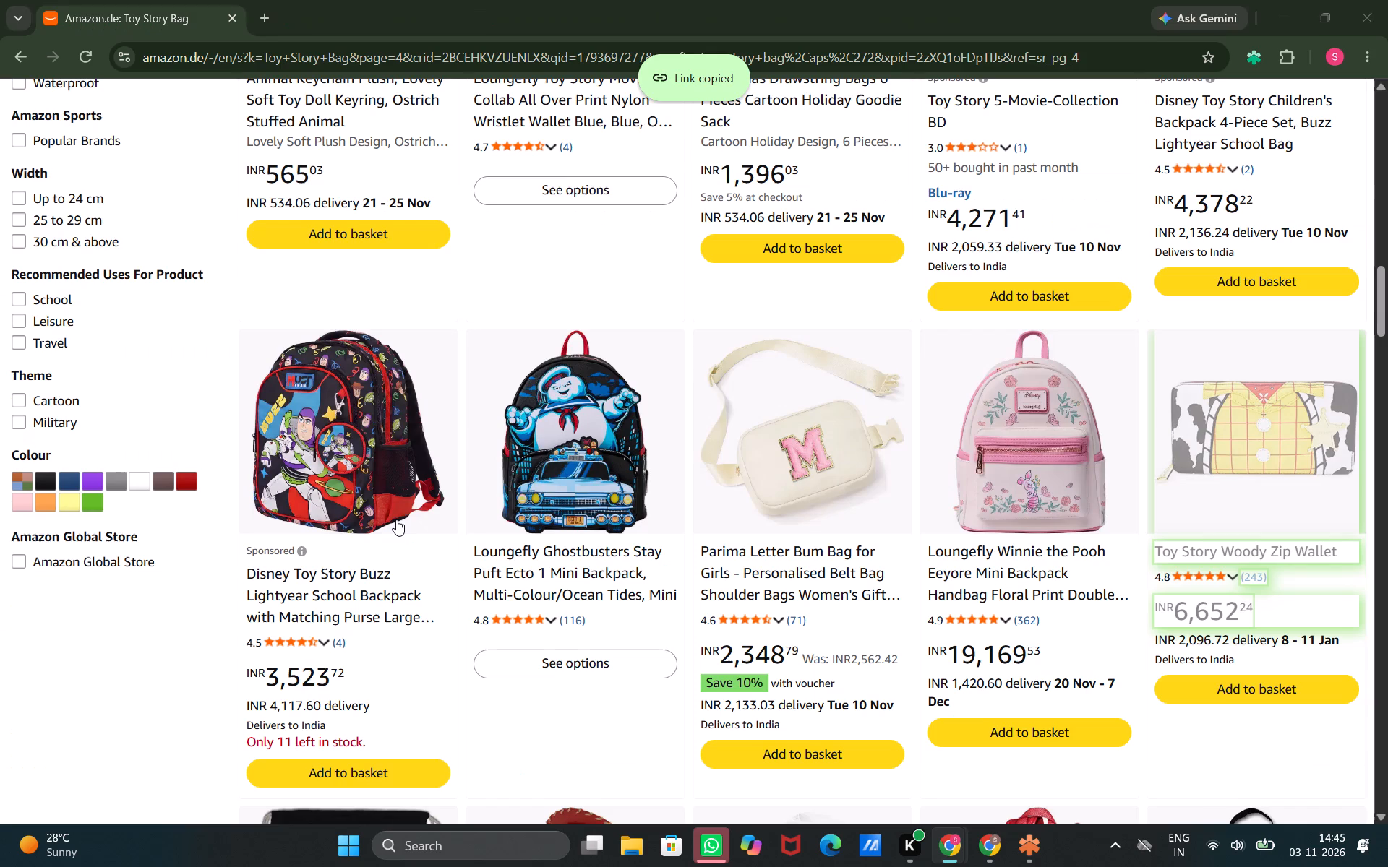
scroll(583, 419, "down", 6)
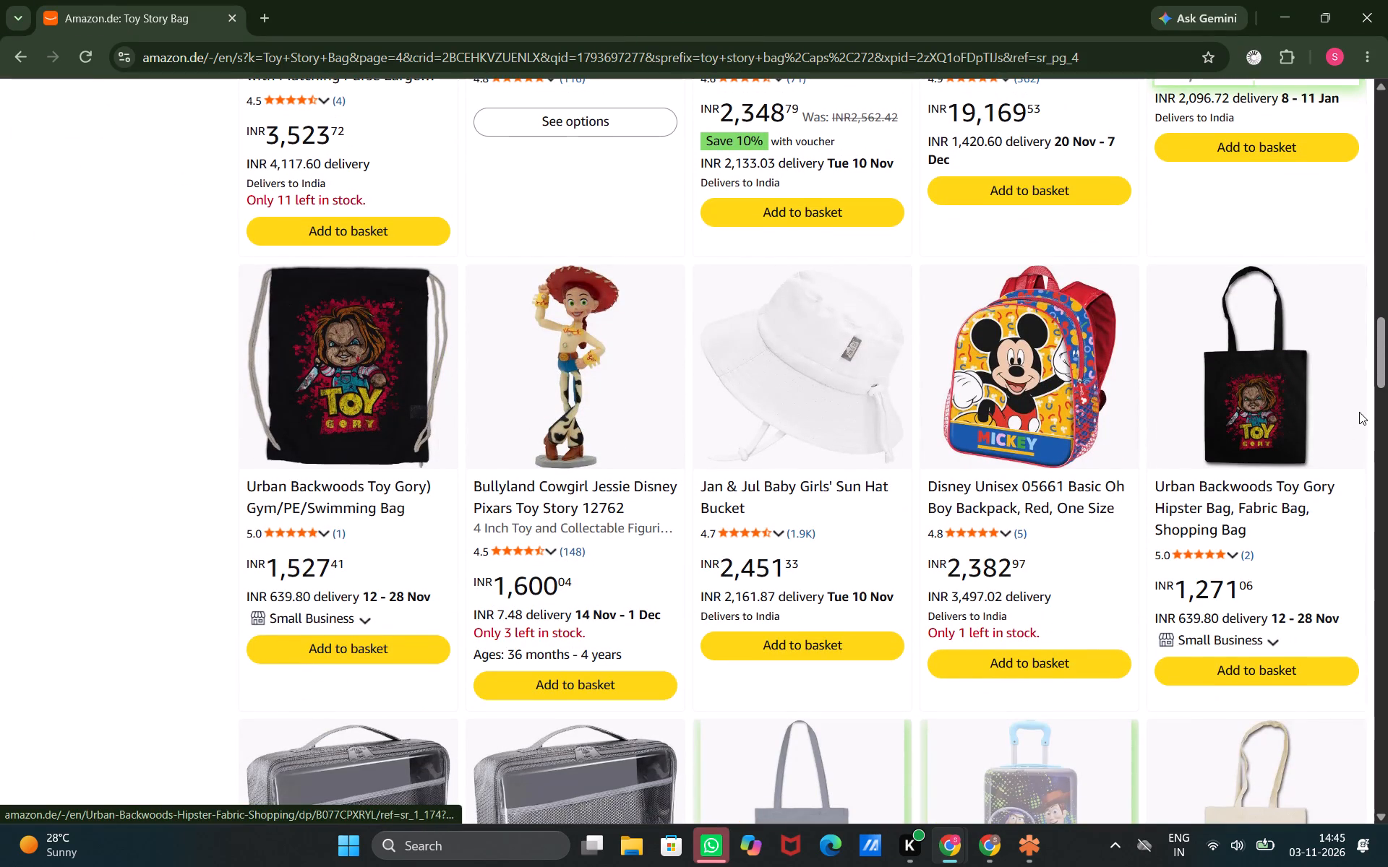
scroll(1360, 411, "down", 5)
scroll(133, 327, "down", 6)
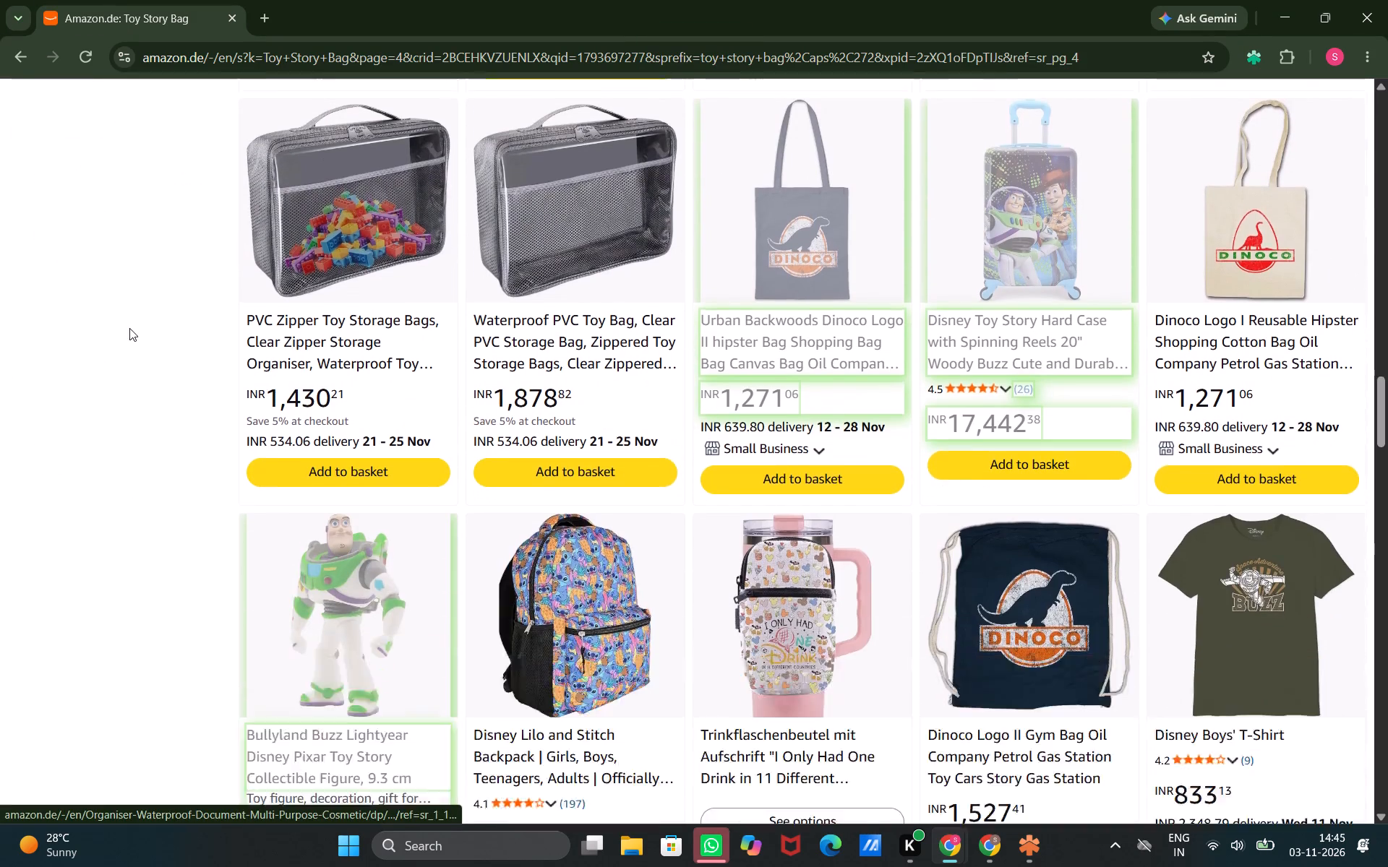
scroll(1099, 307, "down", 5)
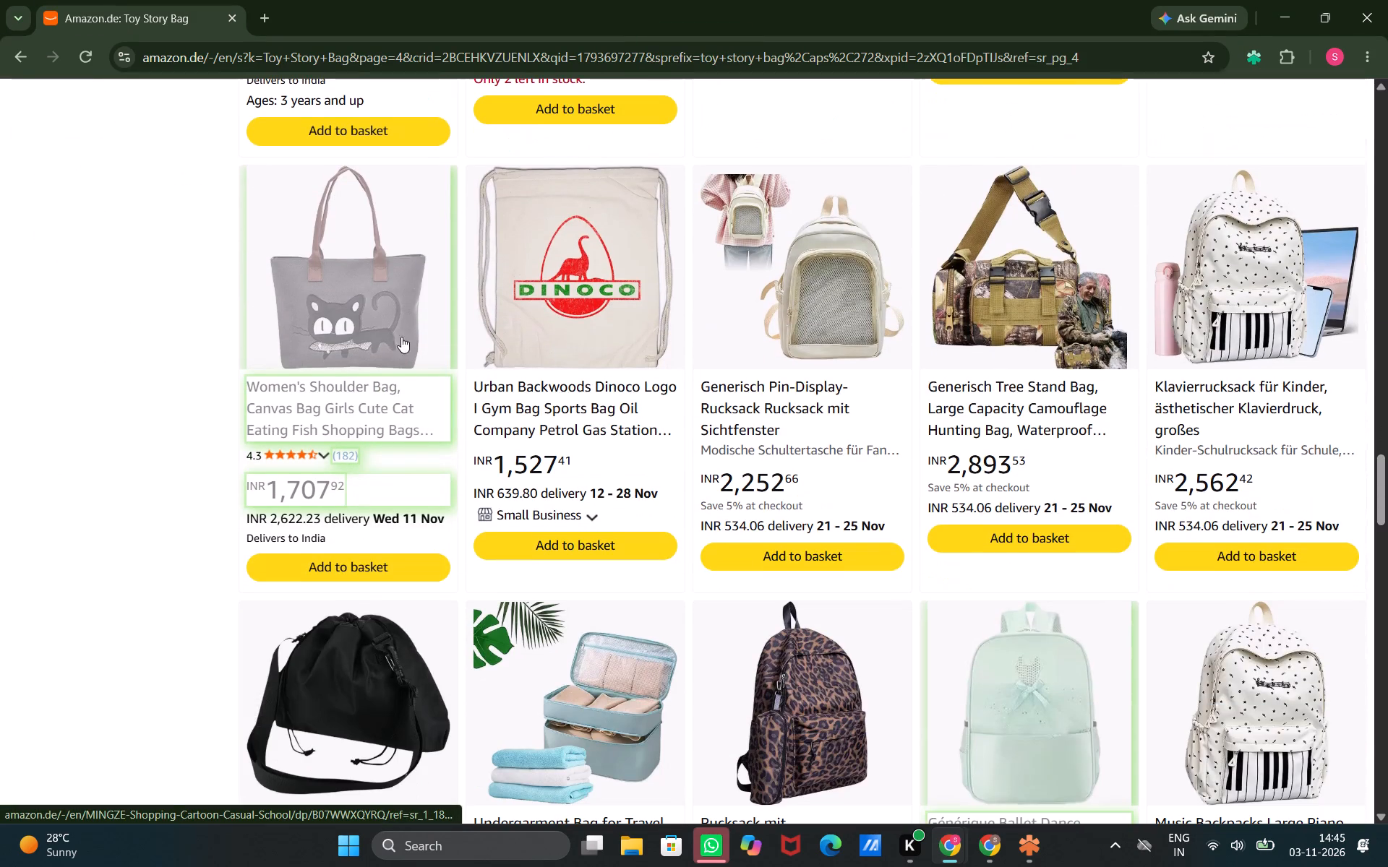
scroll(383, 329, "down", 6)
scroll(1208, 260, "down", 10)
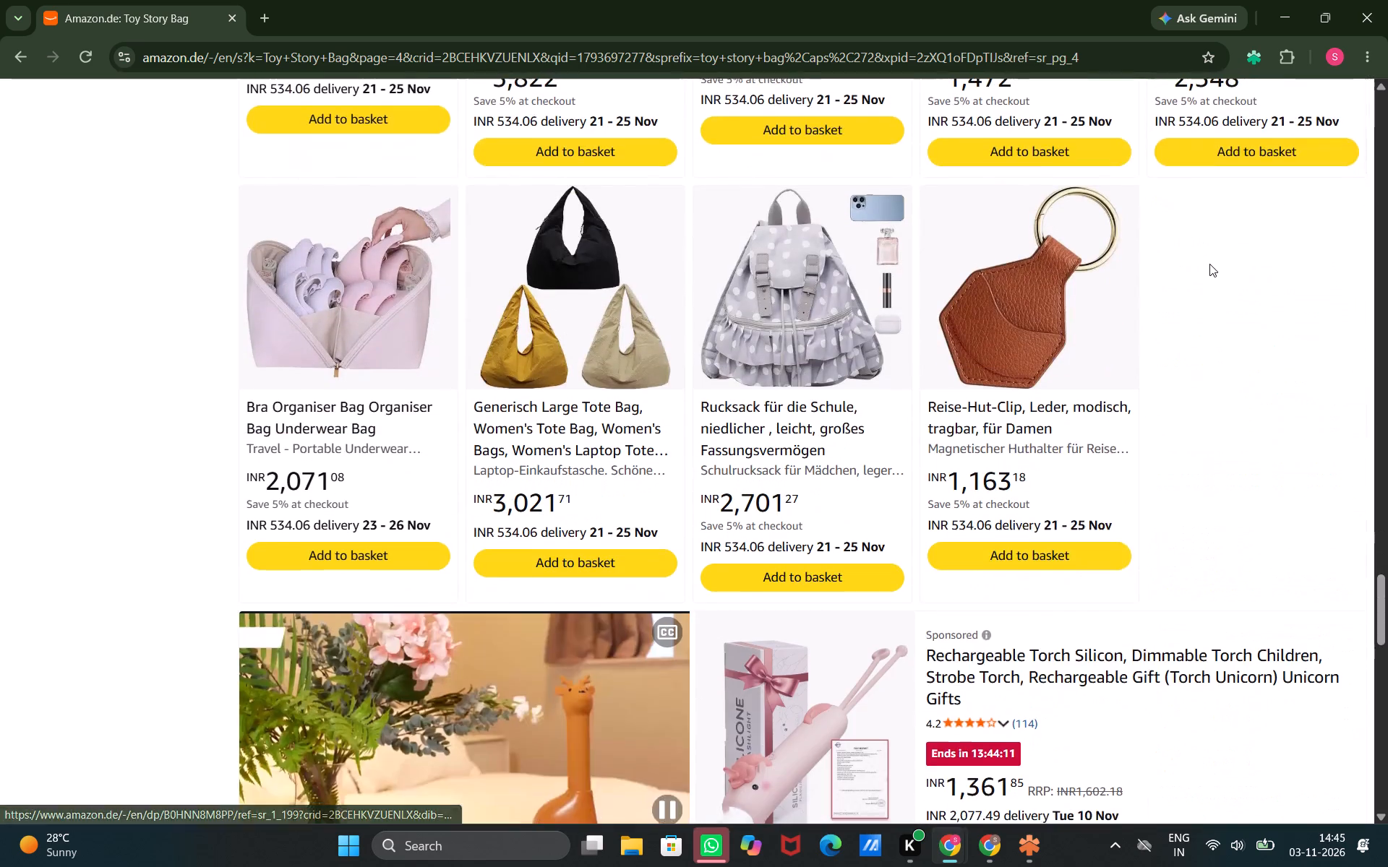
scroll(1209, 264, "down", 2)
Examine Amazon.de results pages 5 and 6 for unlogged Disney Toy Story bags.
left_click(834, 528)
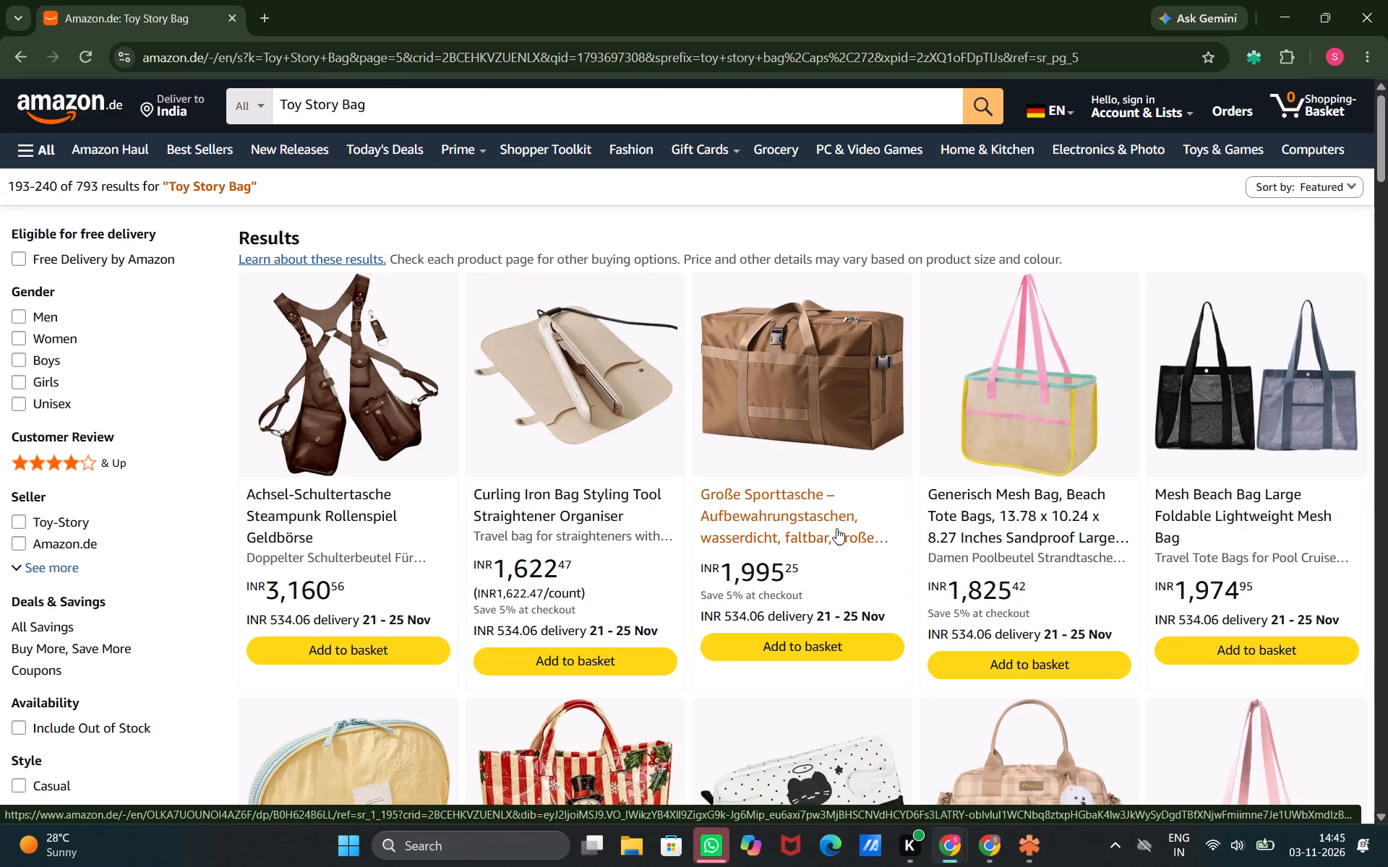
scroll(1111, 431, "down", 9)
scroll(738, 423, "down", 5)
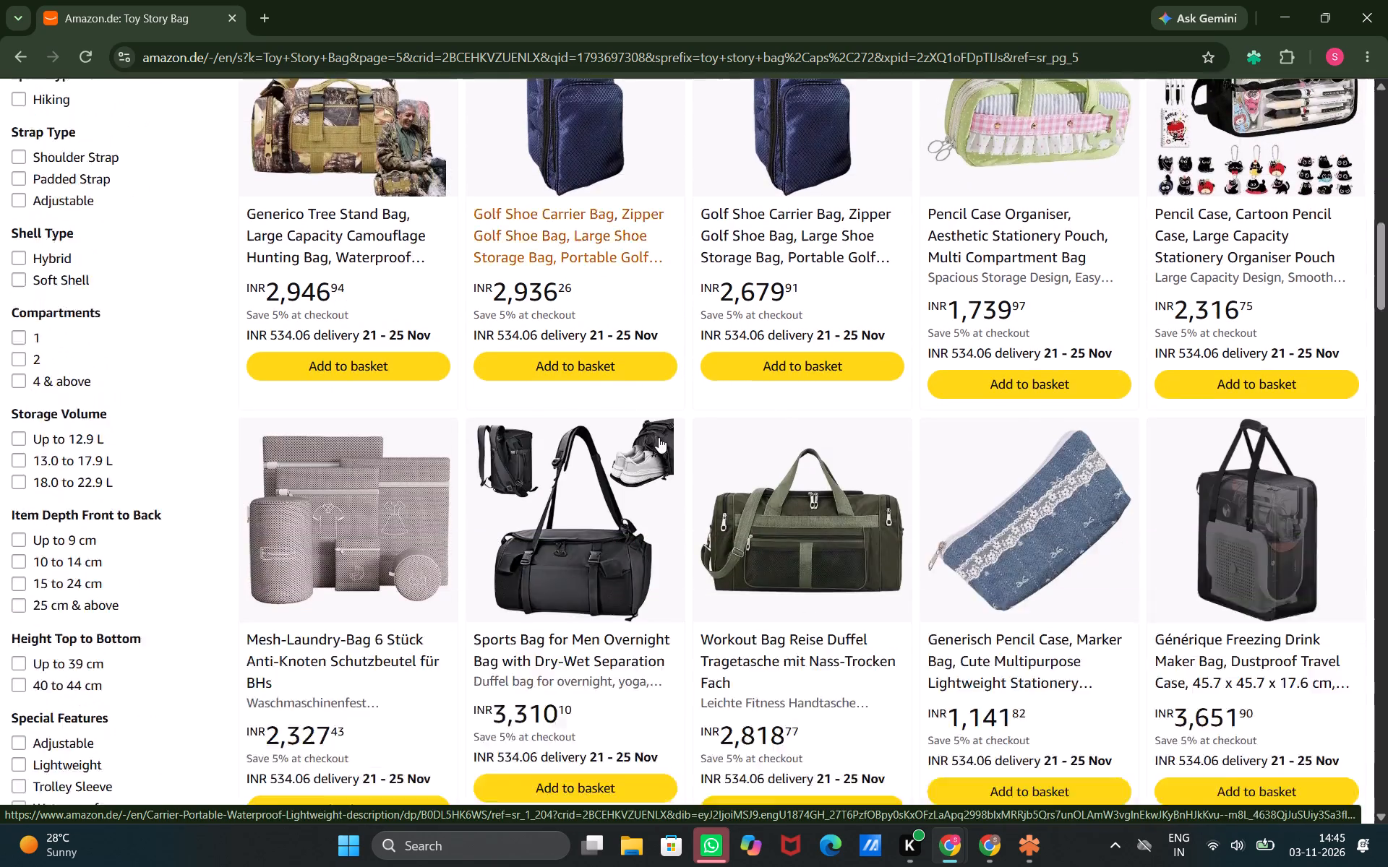
scroll(602, 441, "down", 15)
scroll(588, 444, "down", 9)
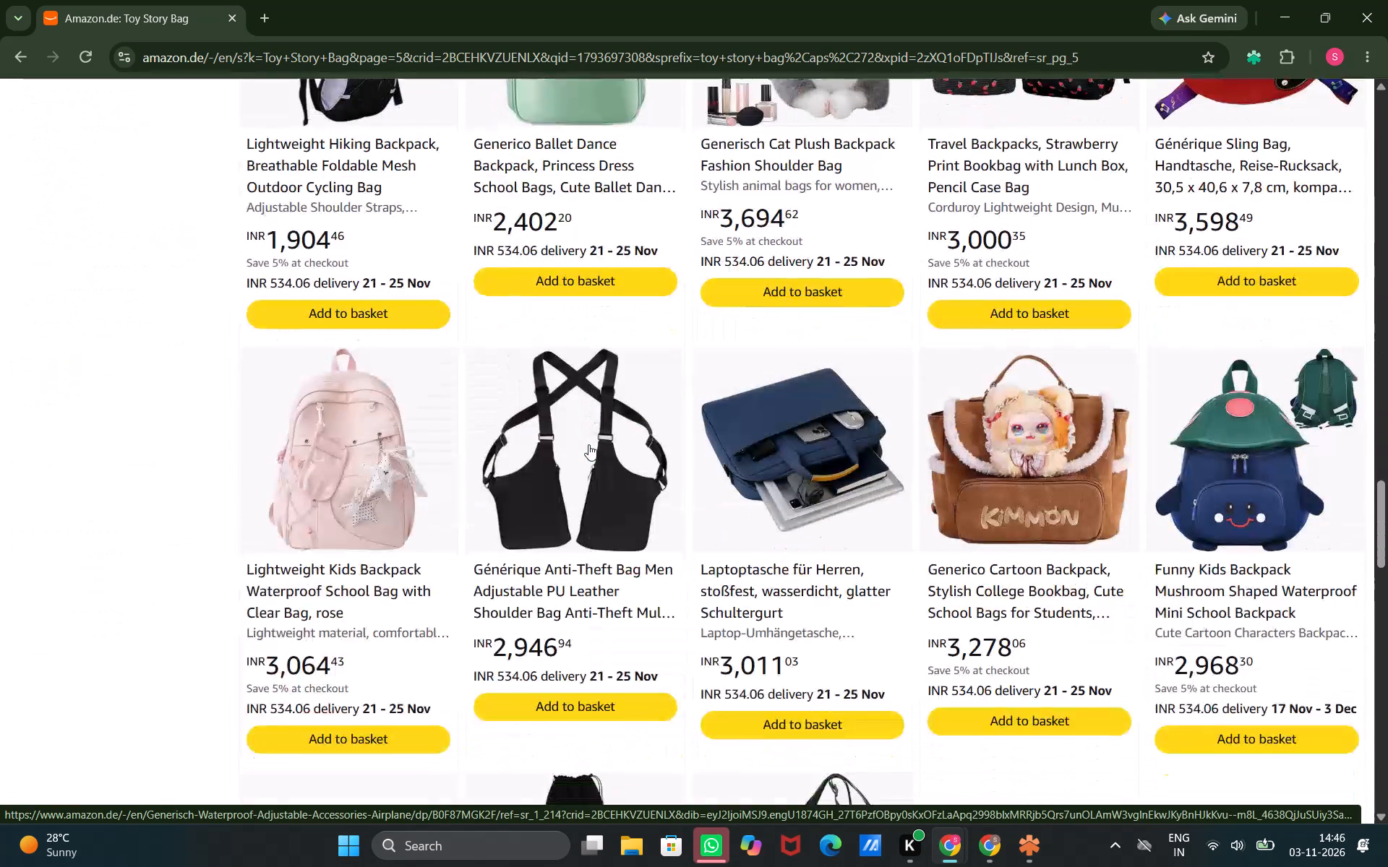
scroll(588, 444, "down", 5)
left_click(871, 611)
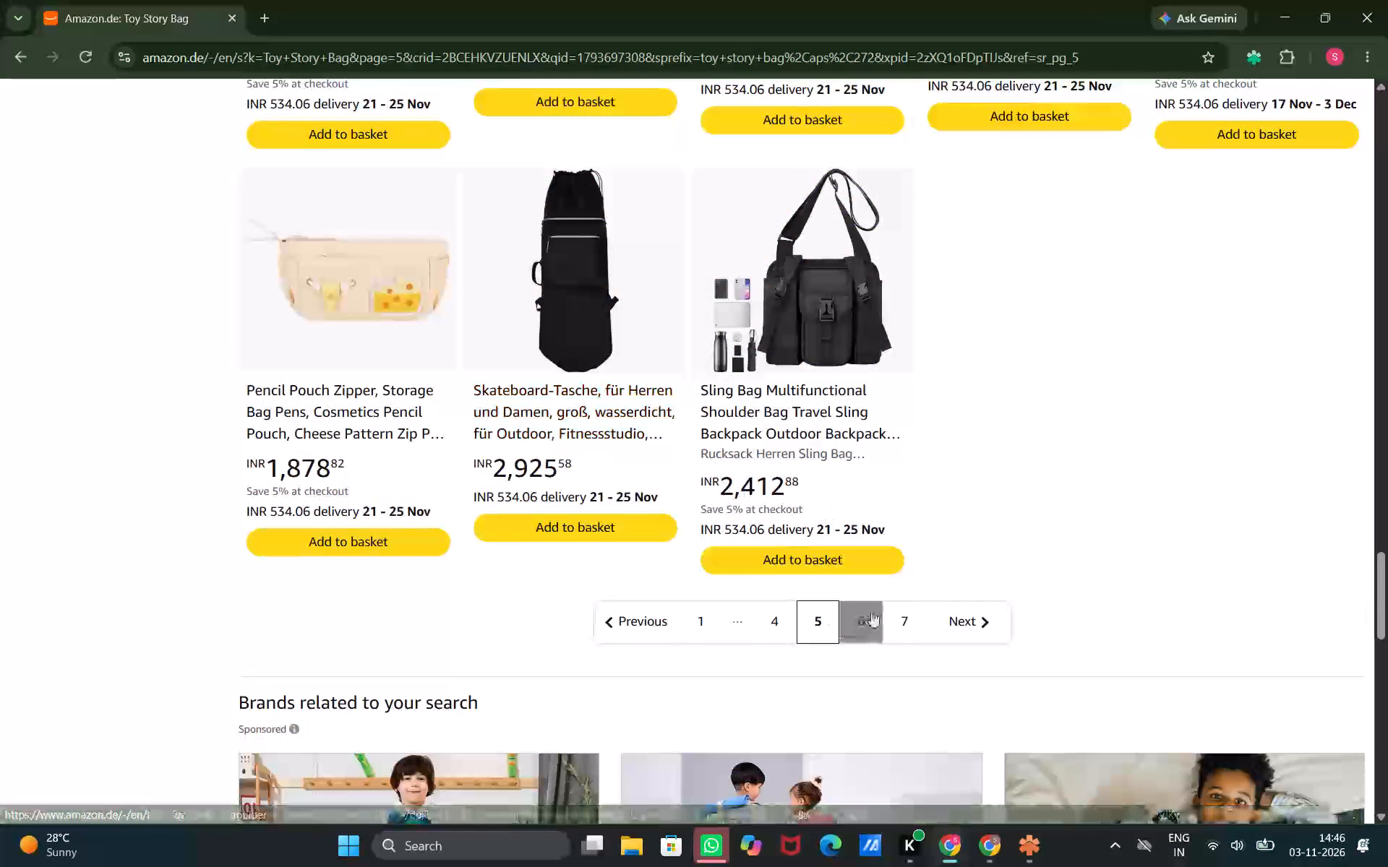
scroll(1014, 444, "down", 10)
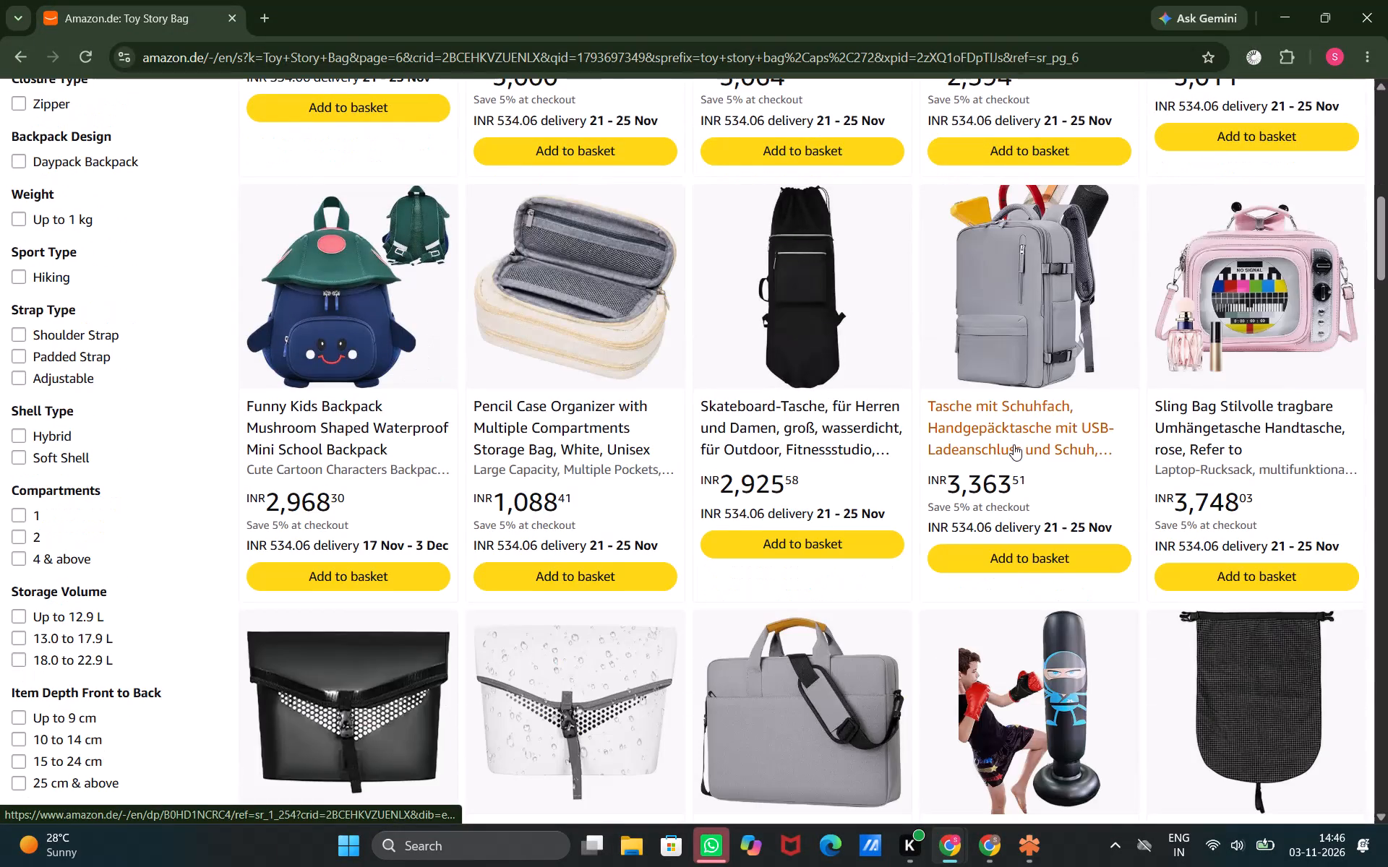
scroll(1014, 444, "down", 20)
scroll(1014, 444, "down", 17)
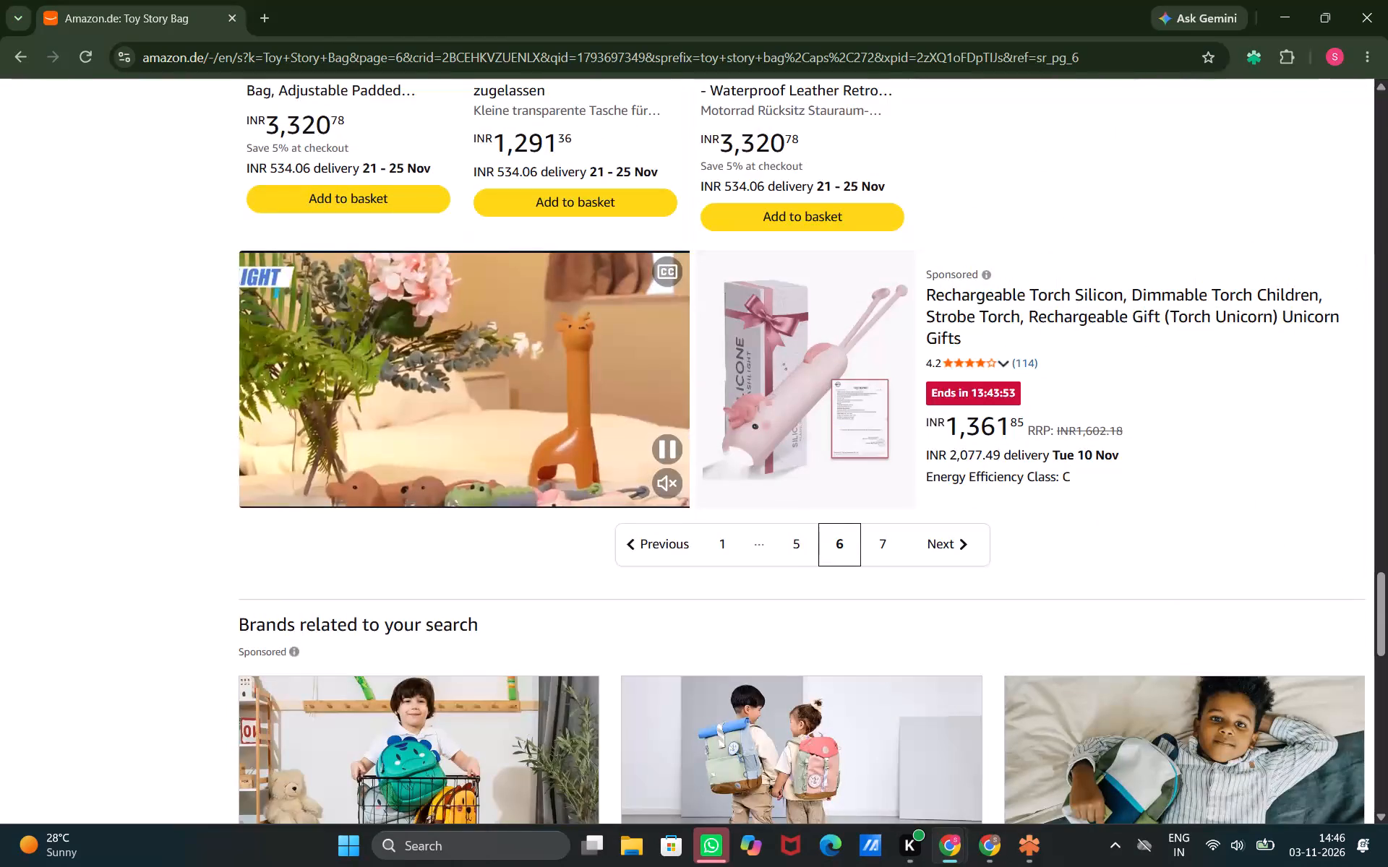
From the Disney marketplace tracker, copy the asset name Toy Story - Bags and open its trendyol.com site translated into English.
left_click(1387, 0)
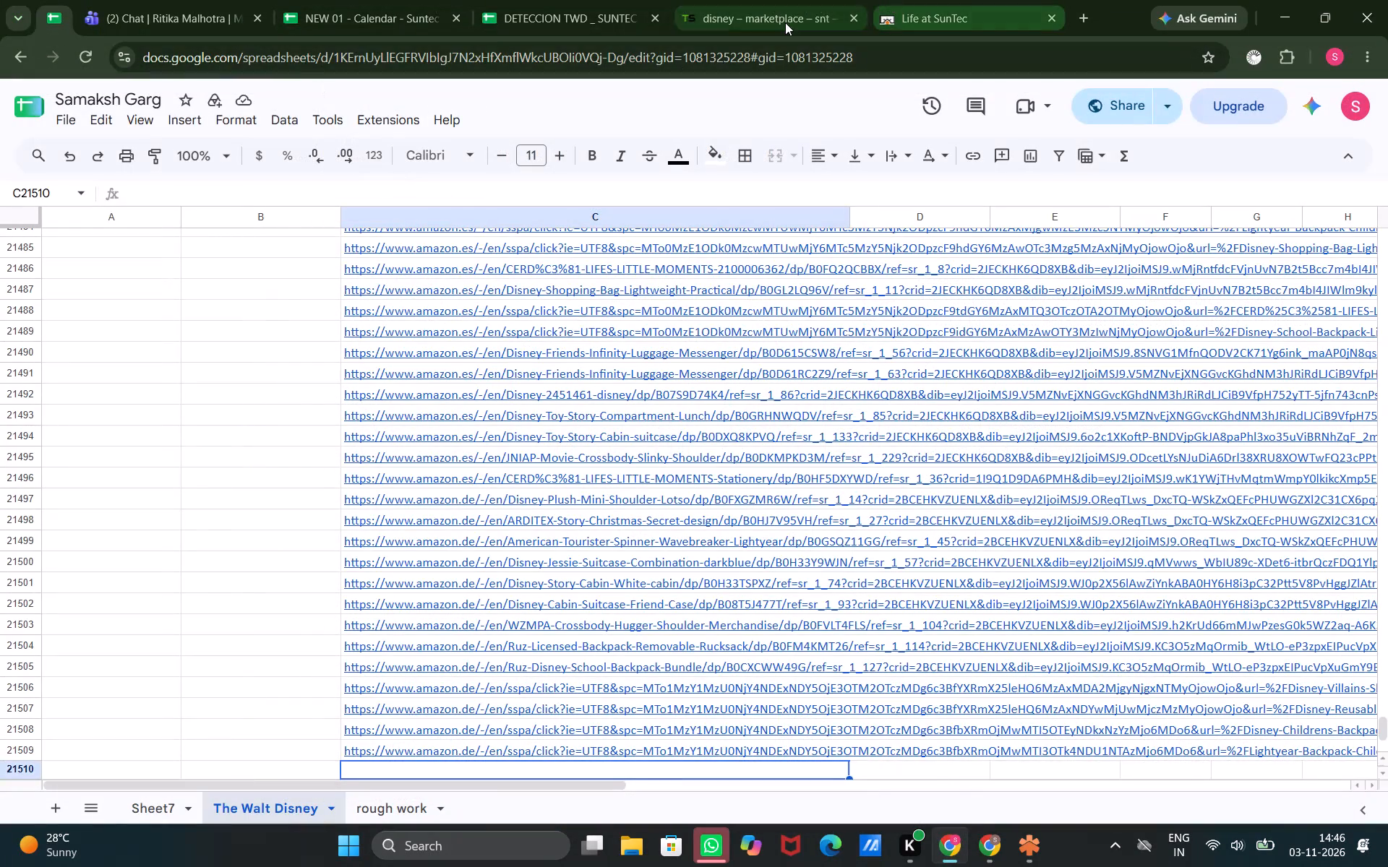
left_click(782, 24)
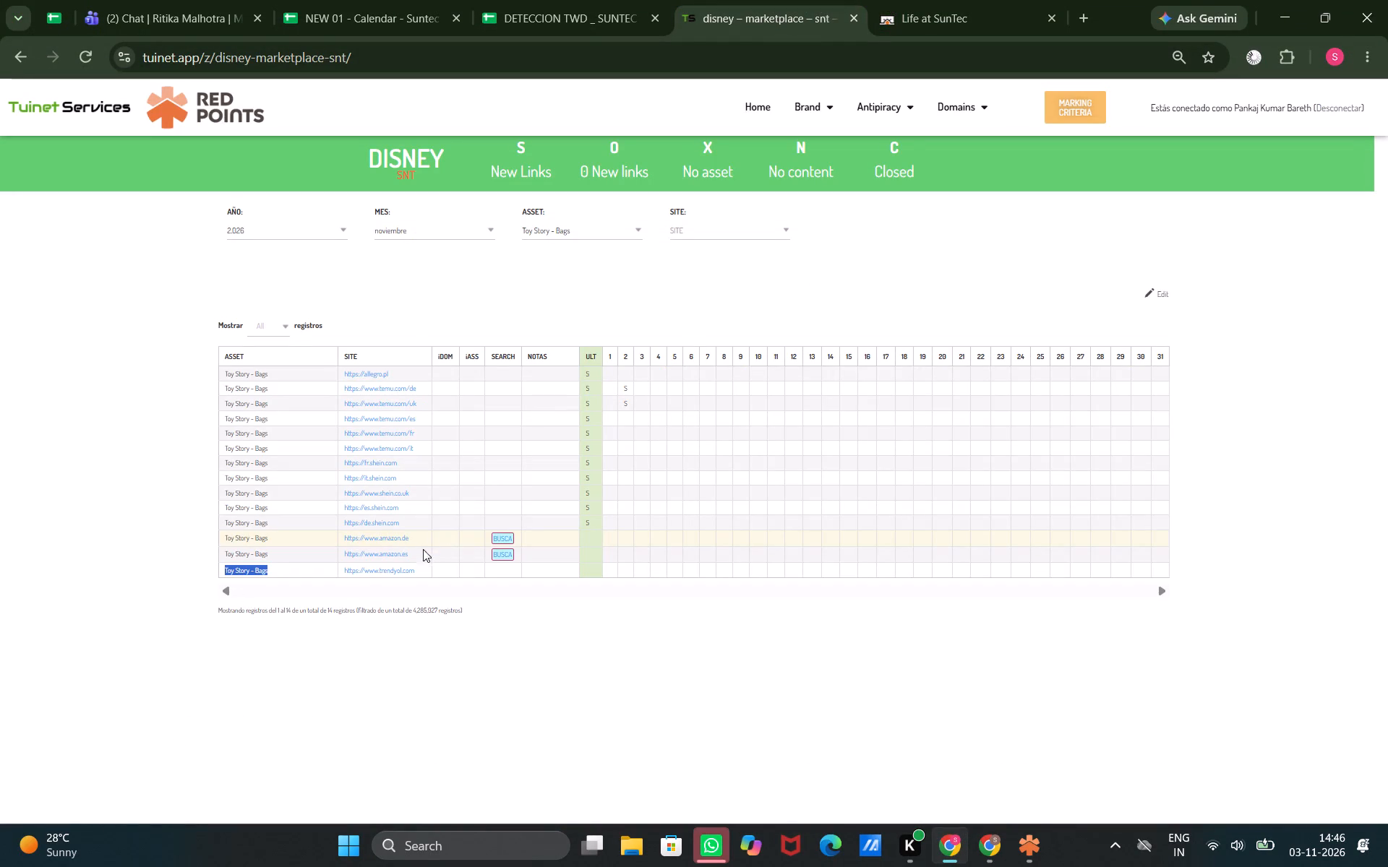
key("ctrl+c")
left_click(380, 567)
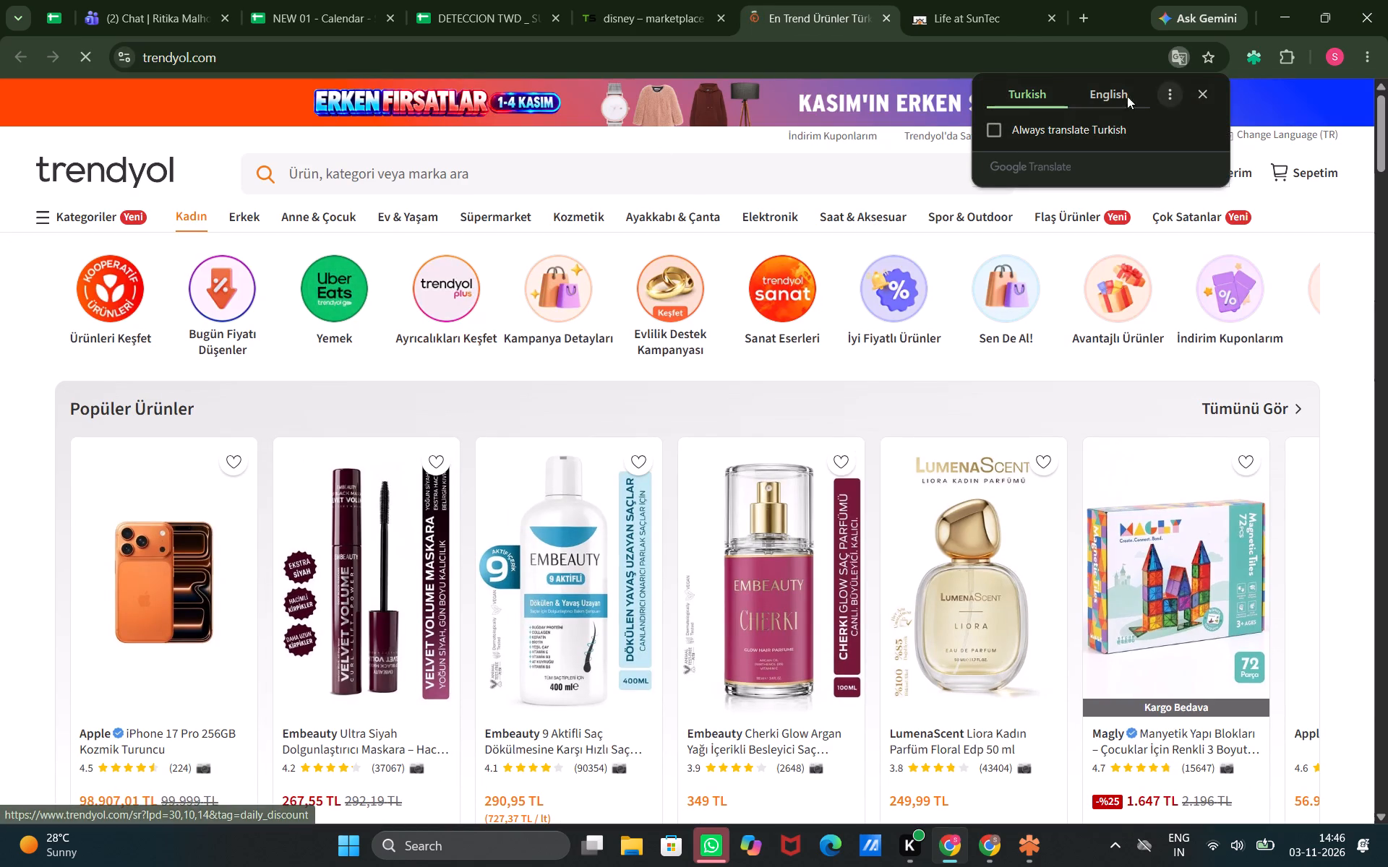
left_click(1108, 101)
Search Trendyol for "Toy Story - Bags".
left_click(431, 183)
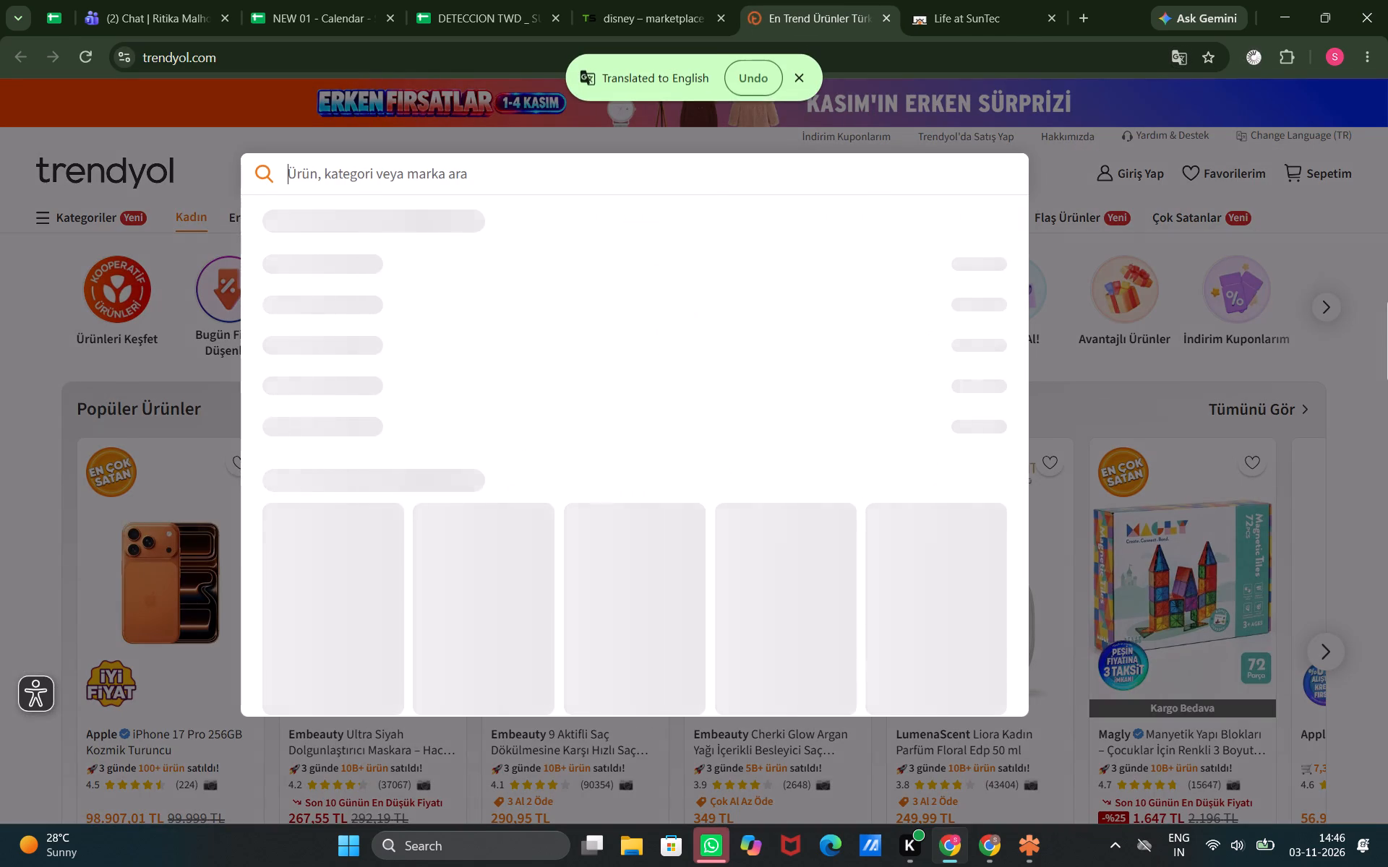
key("ctrl+v")
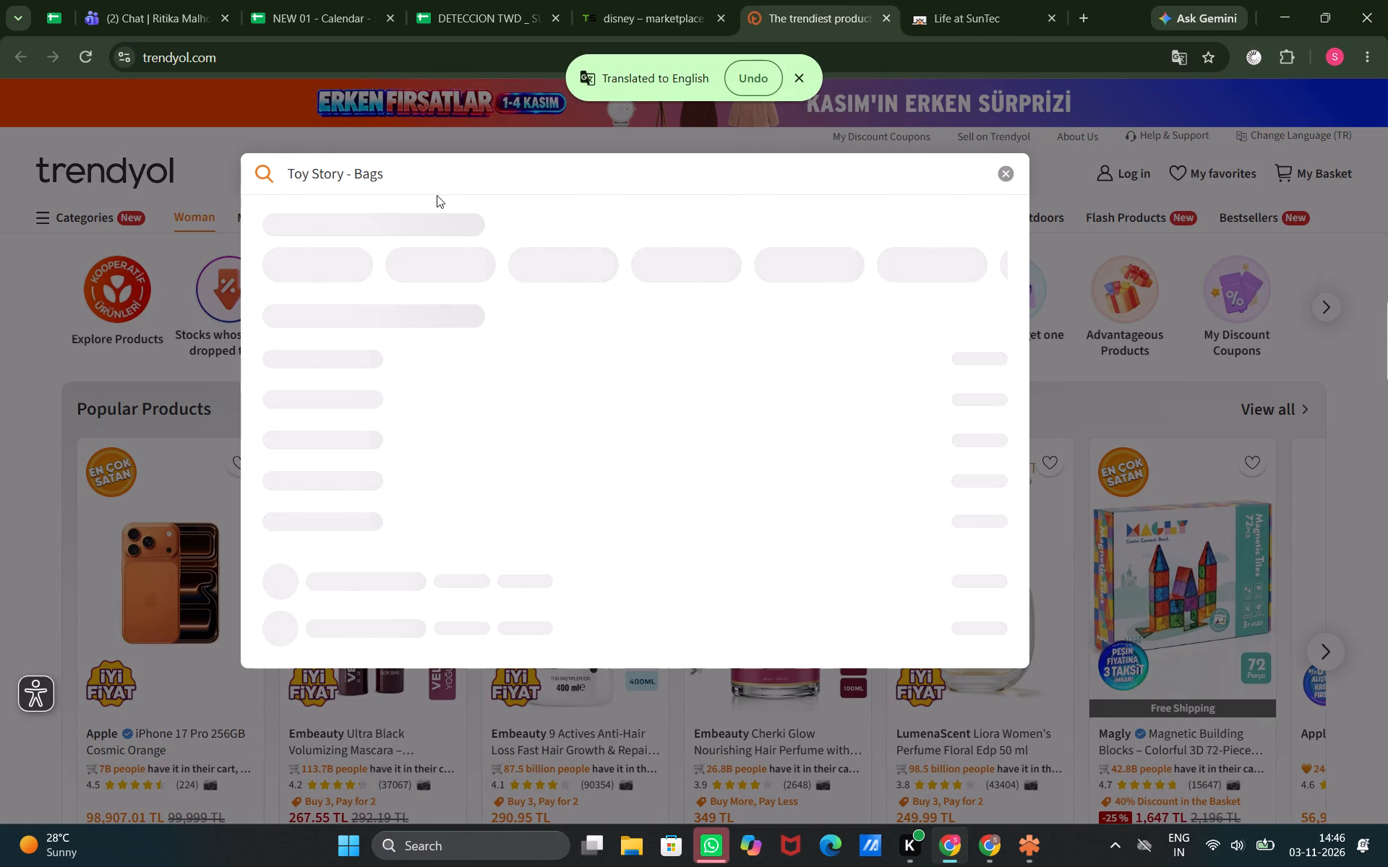
key("Return")
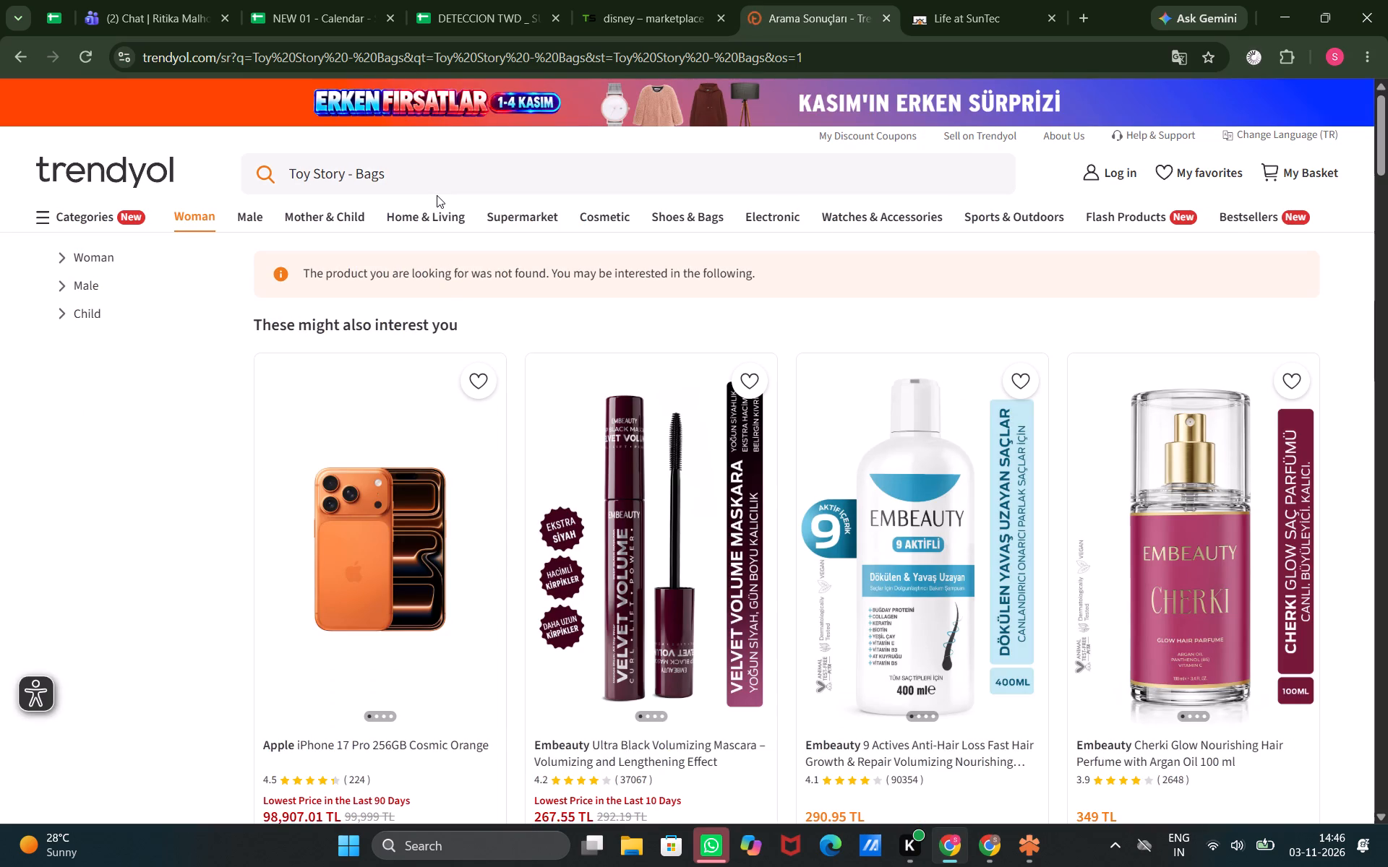
left_click(508, 168)
key("Return")
Skim the suggested products and search Trendyol for "Toy Story Bag Woody".
scroll(703, 241, "down", 20)
scroll(703, 241, "down", 20)
scroll(703, 241, "down", 5)
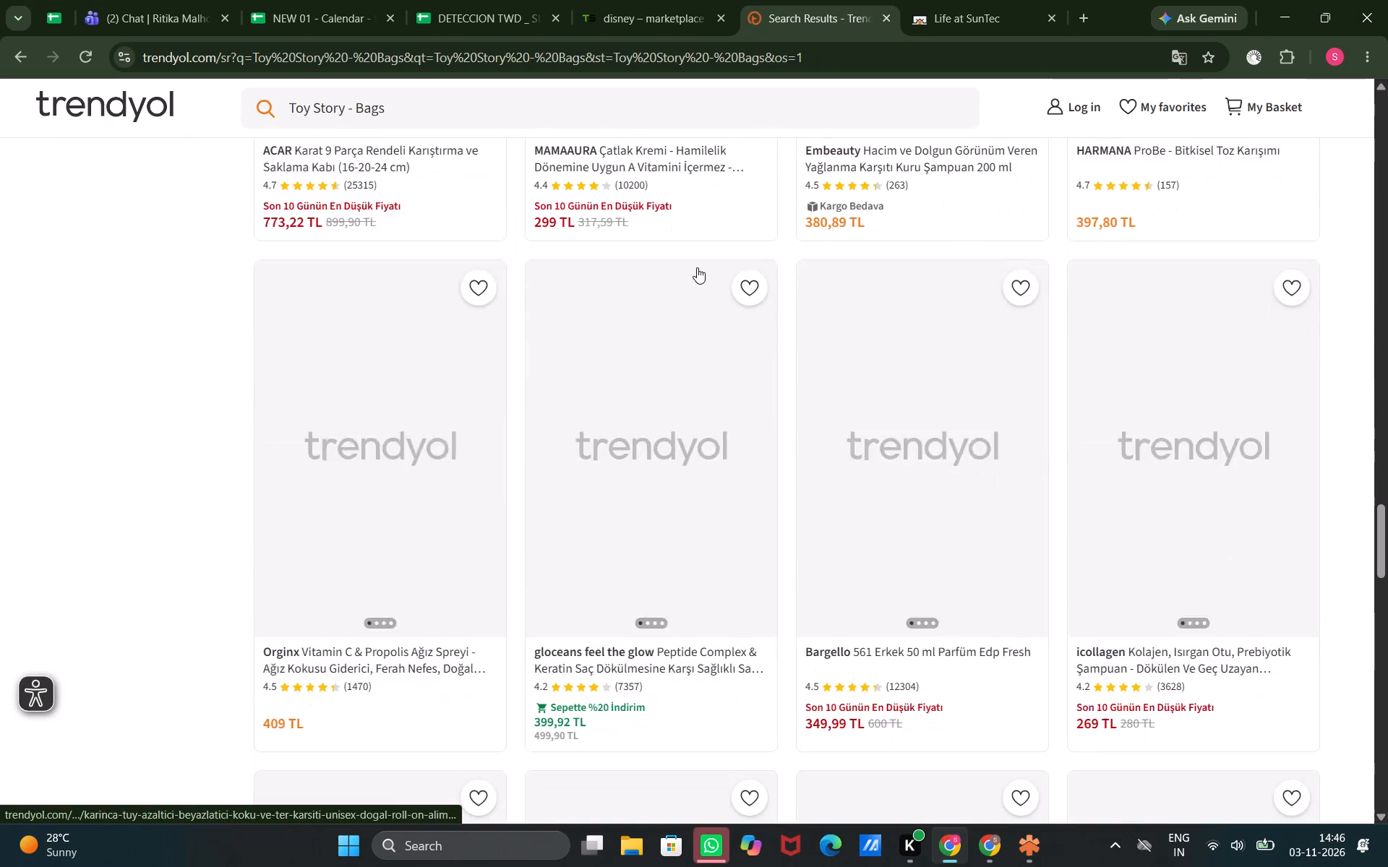
scroll(697, 267, "up", 20)
scroll(697, 267, "up", 11)
scroll(346, 348, "up", 6)
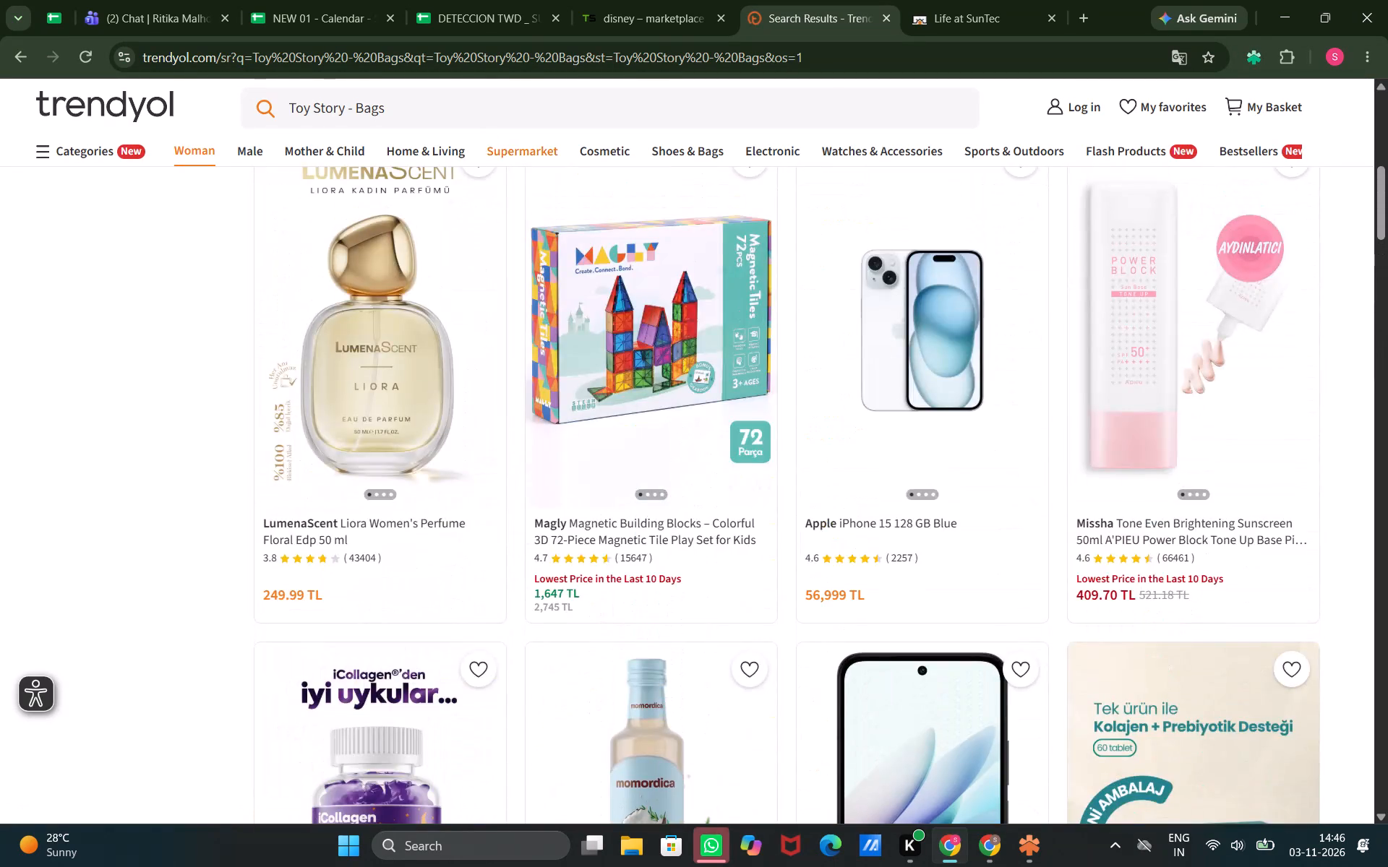
left_click(478, 105)
key("space")
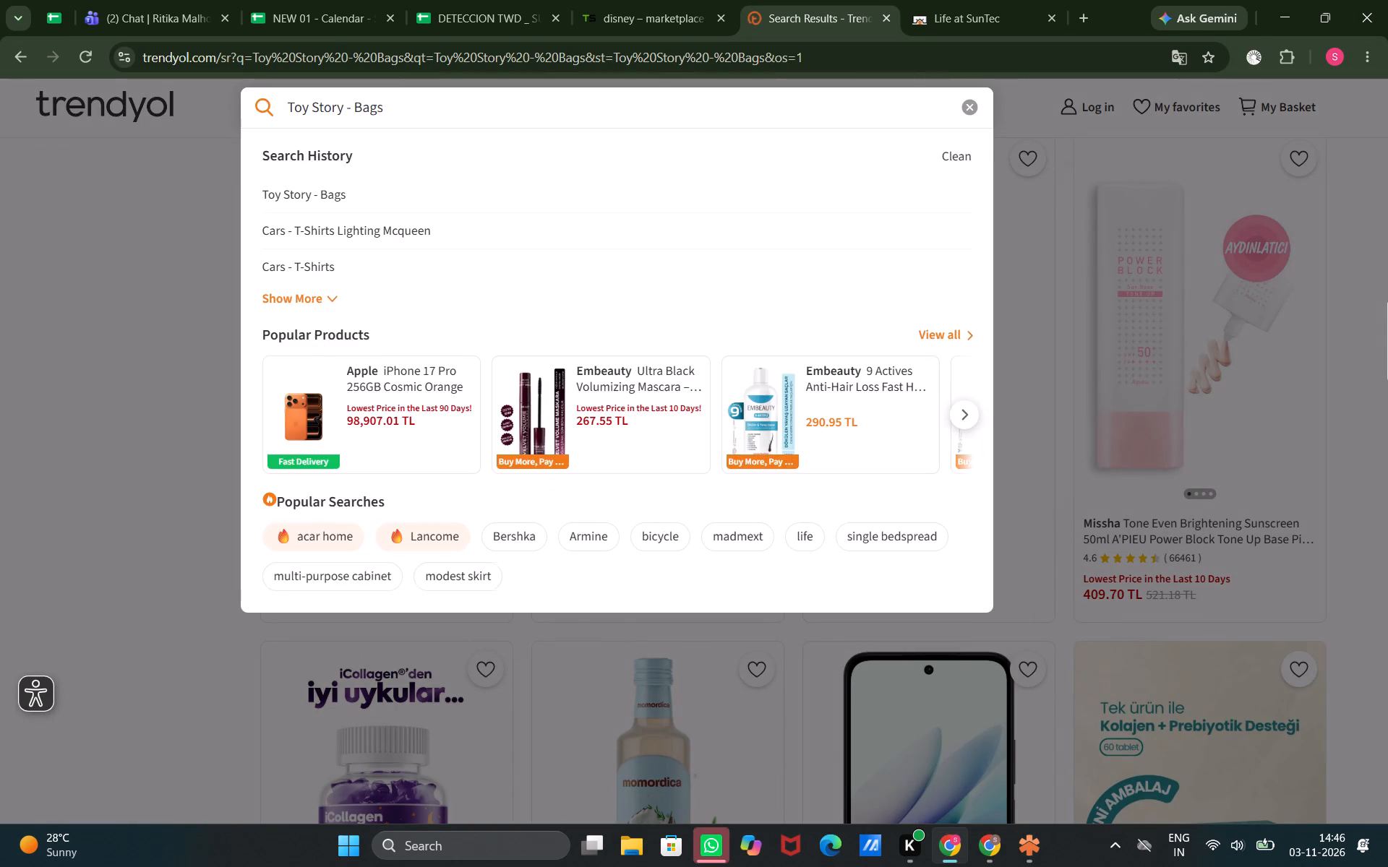
key("shift+w")
type("oody")
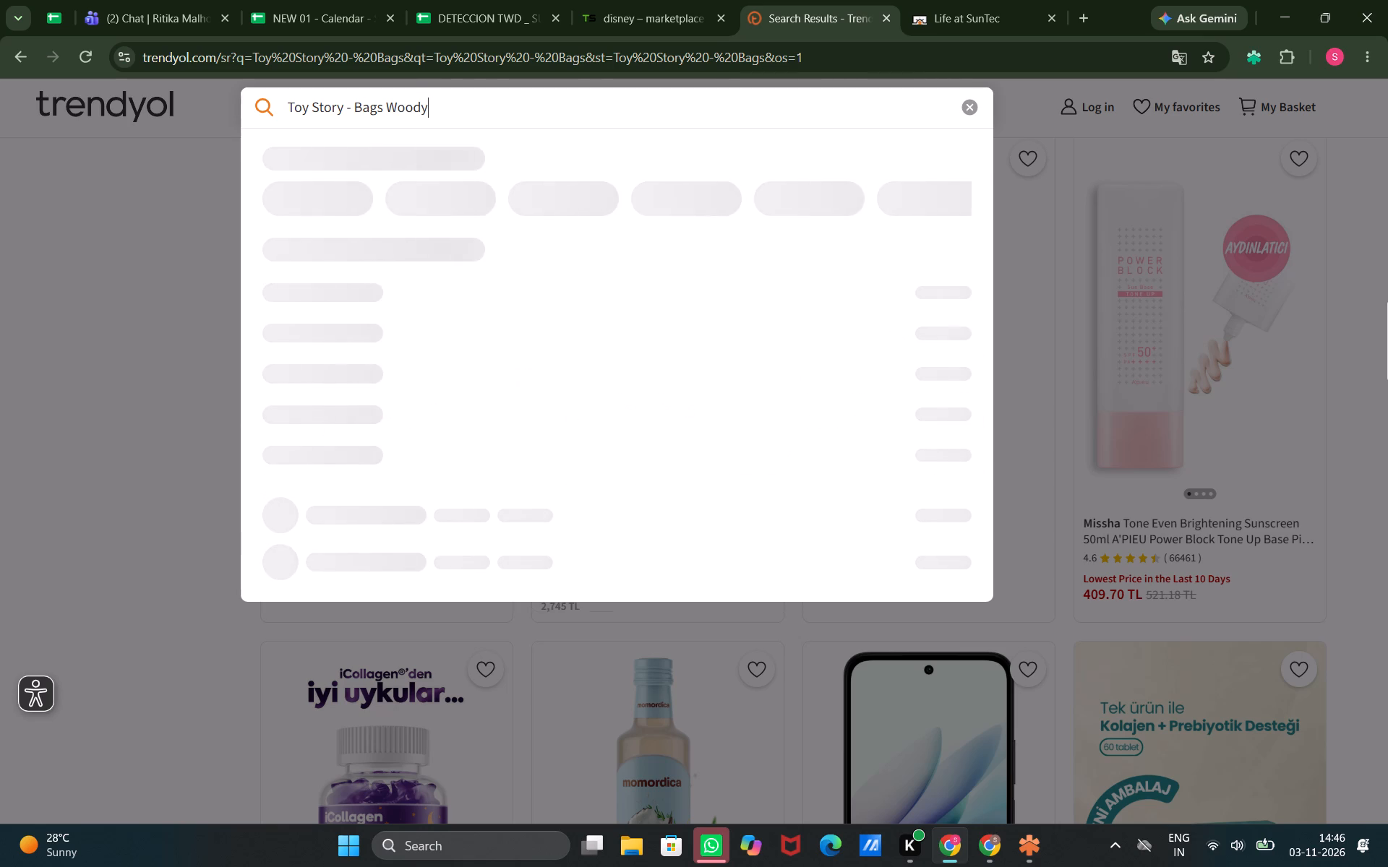
key("Left")
key("Left")
key("Left")
key("Left")
key("Left")
key("Left")
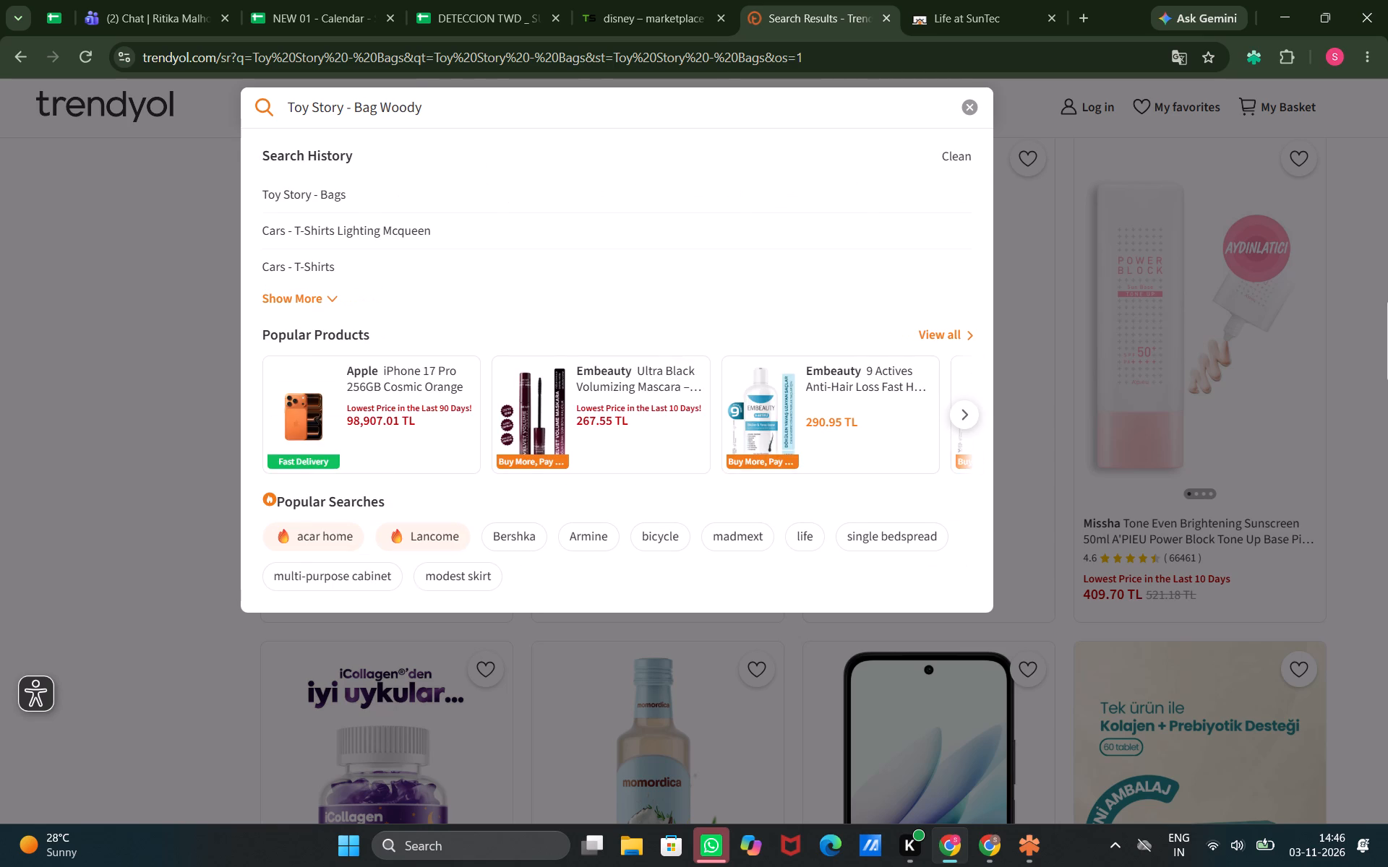
key("BackSpace")
key("Left")
key("Left")
key("Left")
key("Left")
key("Left")
key("Right")
key("BackSpace")
key("BackSpace")
key("Return")
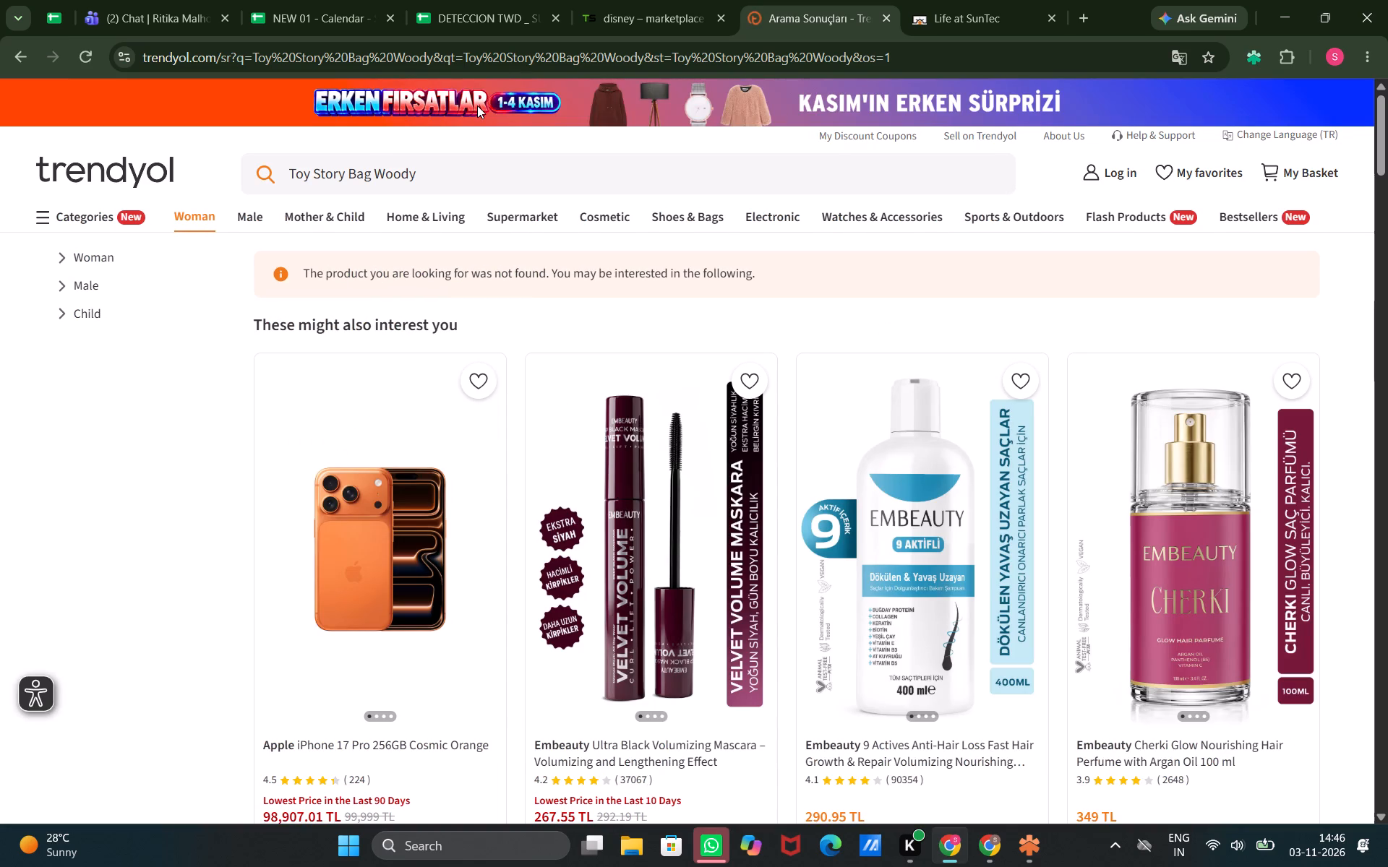
Examine the Trendyol results for "Toy Story Bag Woody" and run the same search again.
scroll(494, 165, "down", 7)
scroll(482, 336, "down", 19)
scroll(526, 355, "up", 16)
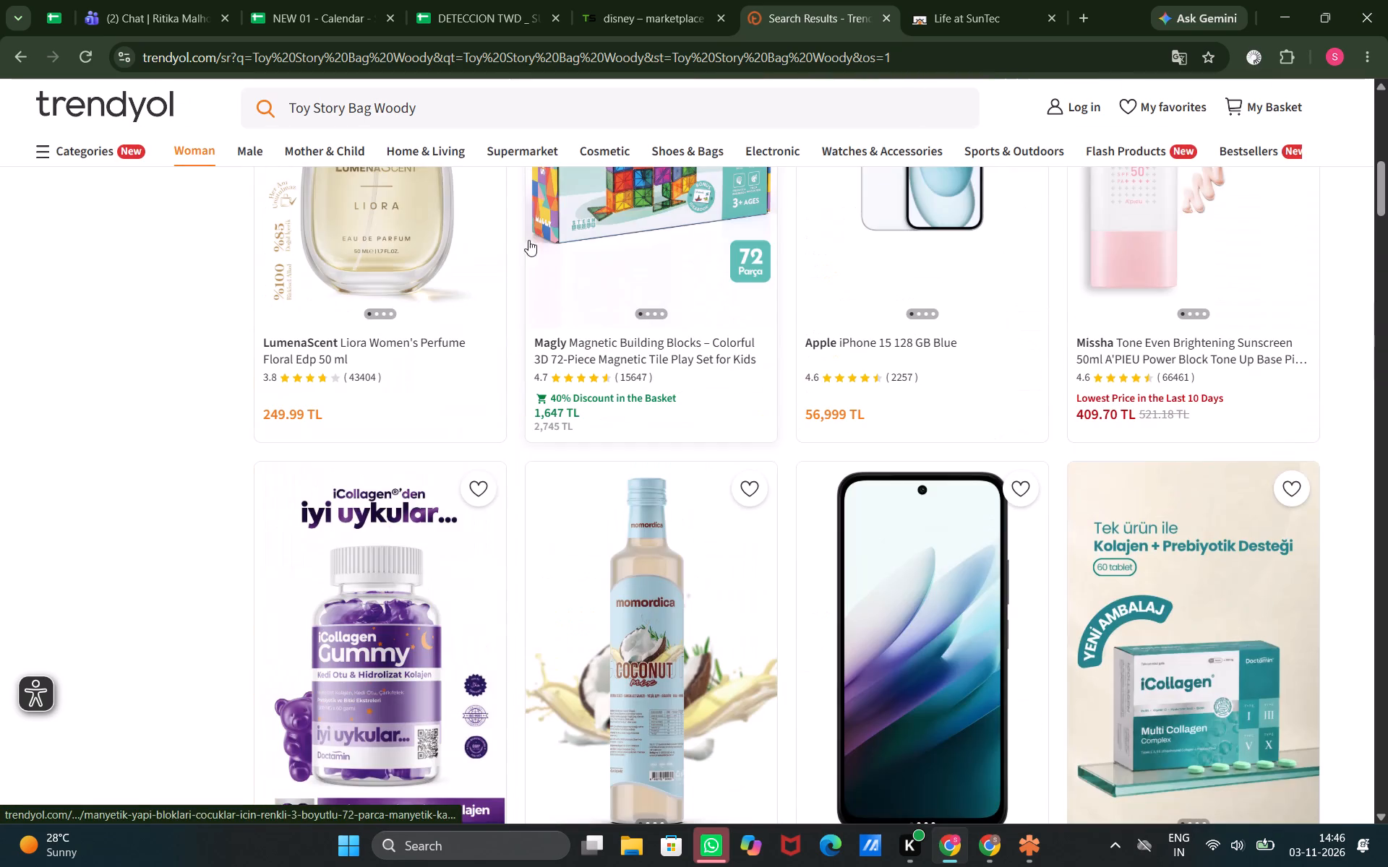
scroll(466, 158, "up", 5)
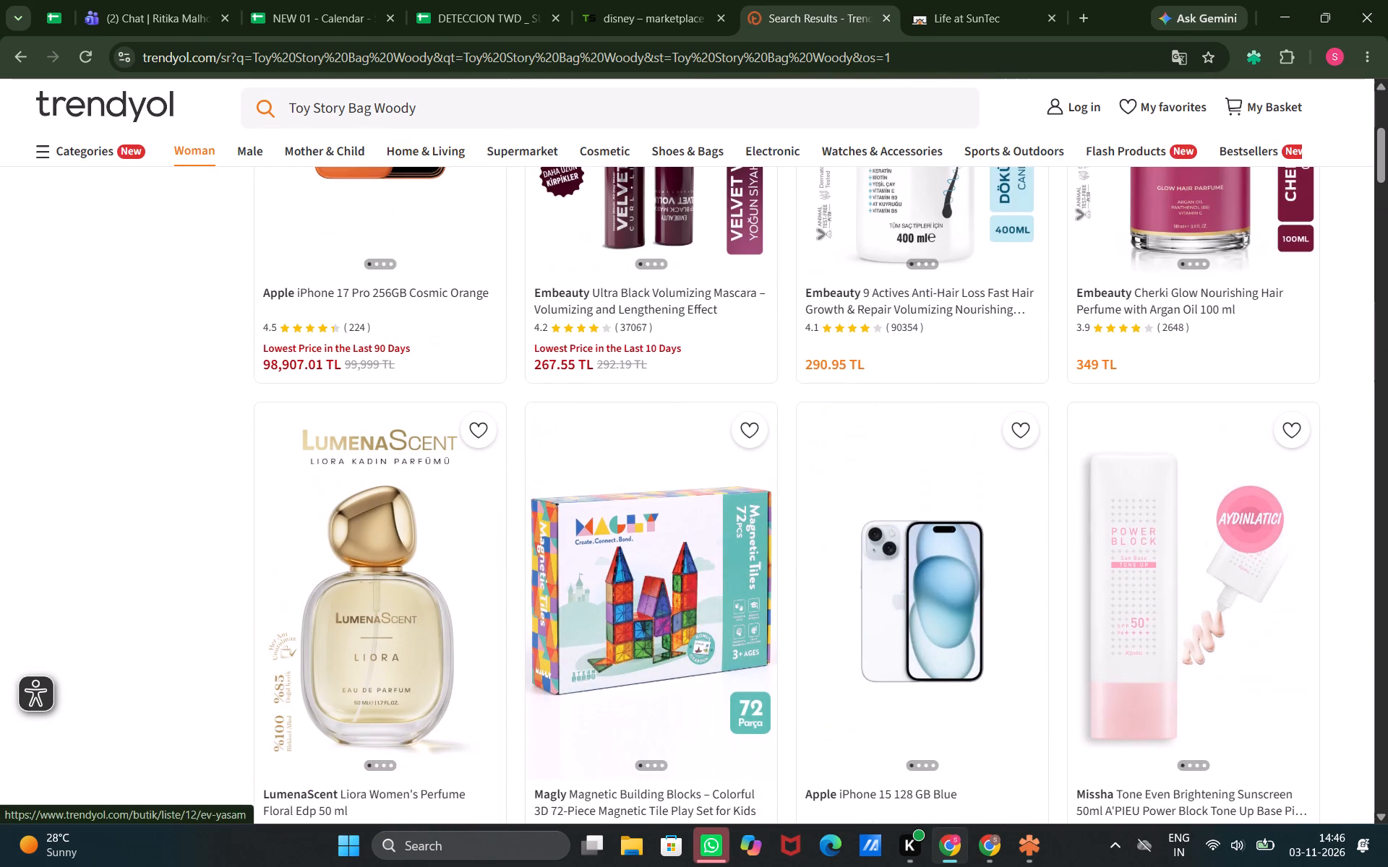
left_click(455, 114)
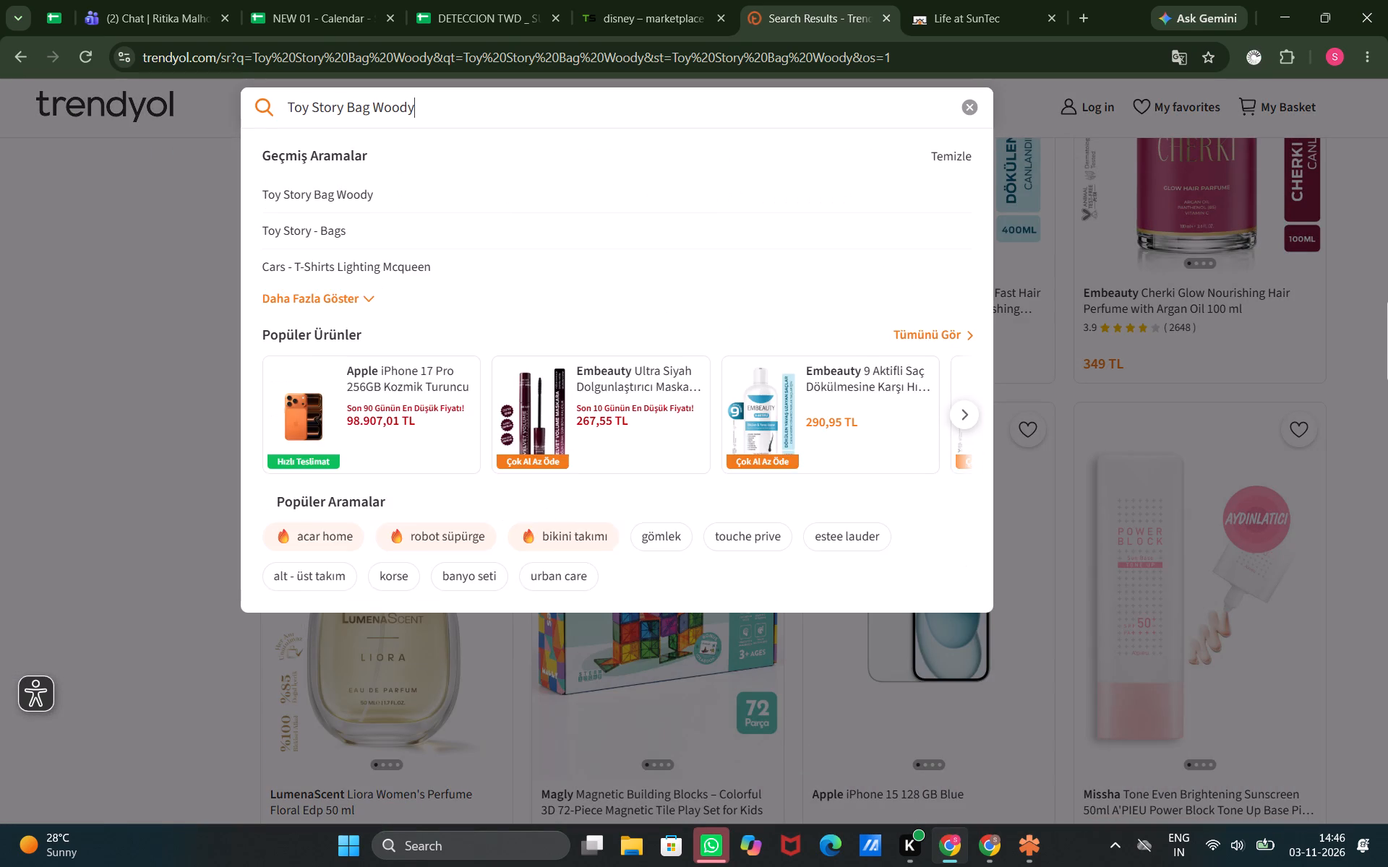
left_click(456, 114)
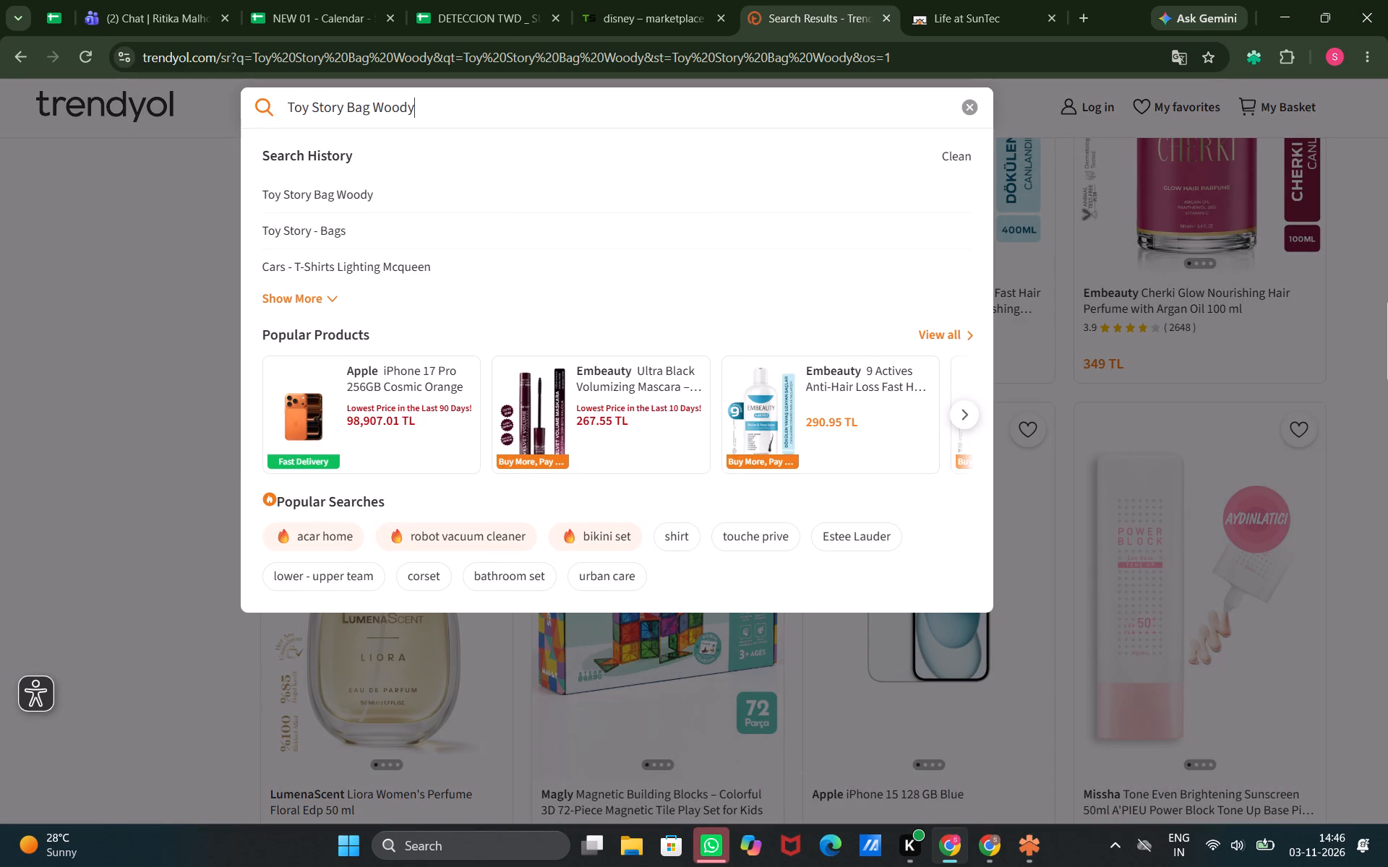
key("Return")
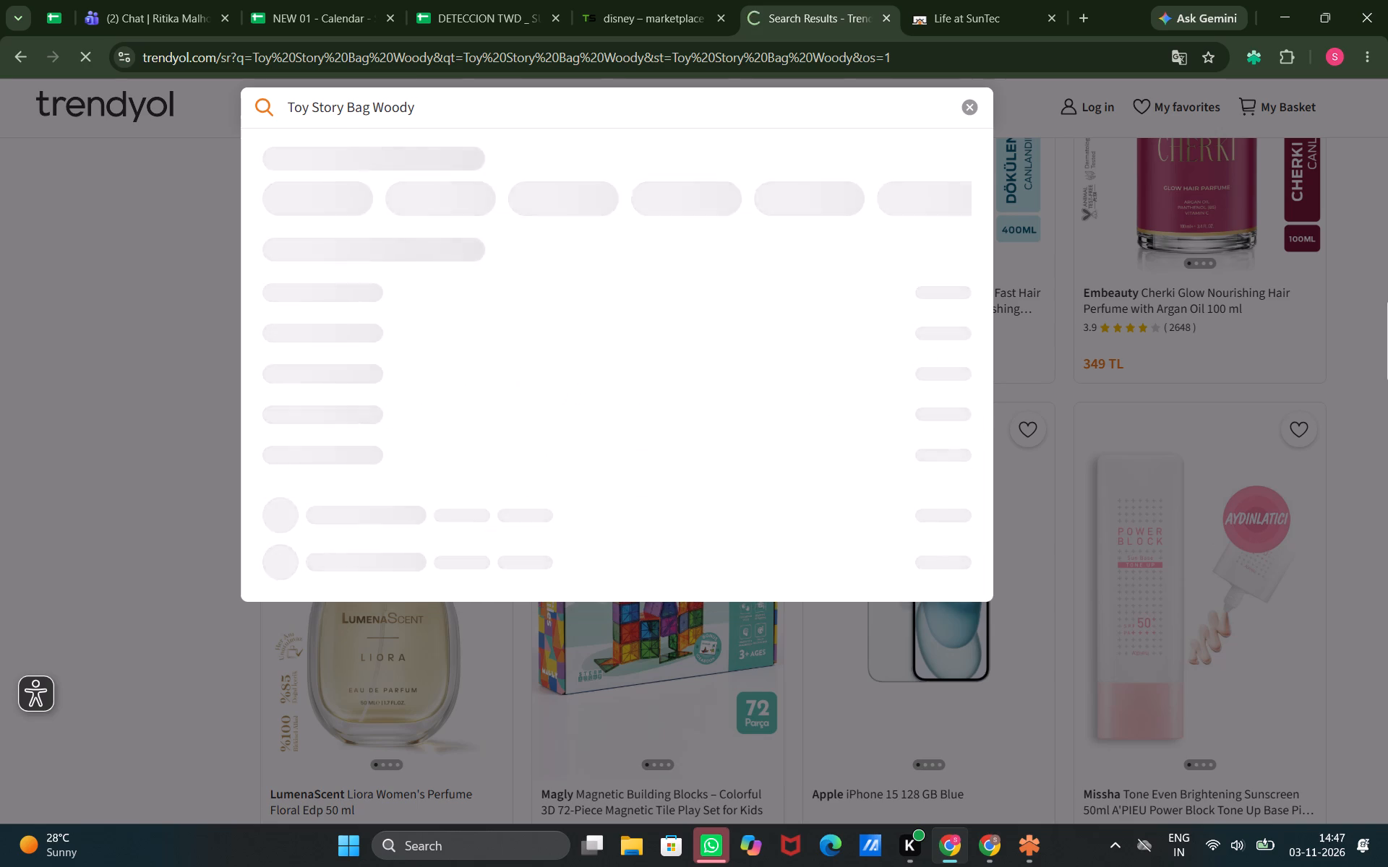
scroll(607, 254, "down", 11)
scroll(674, 334, "down", 4)
scroll(674, 334, "up", 7)
Replace the Trendyol search text and search for "Spider man t shirt".
left_click(466, 105)
key("BackSpace")
key("BackSpace")
key("BackSpace")
key("BackSpace")
key("BackSpace")
key("BackSpace")
key("BackSpace")
key("BackSpace")
key("BackSpace")
key("BackSpace")
key("BackSpace")
key("BackSpace")
key("BackSpace")
key("BackSpace")
key("BackSpace")
key("BackSpace")
key("BackSpace")
key("BackSpace")
key("BackSpace")
key("BackSpace")
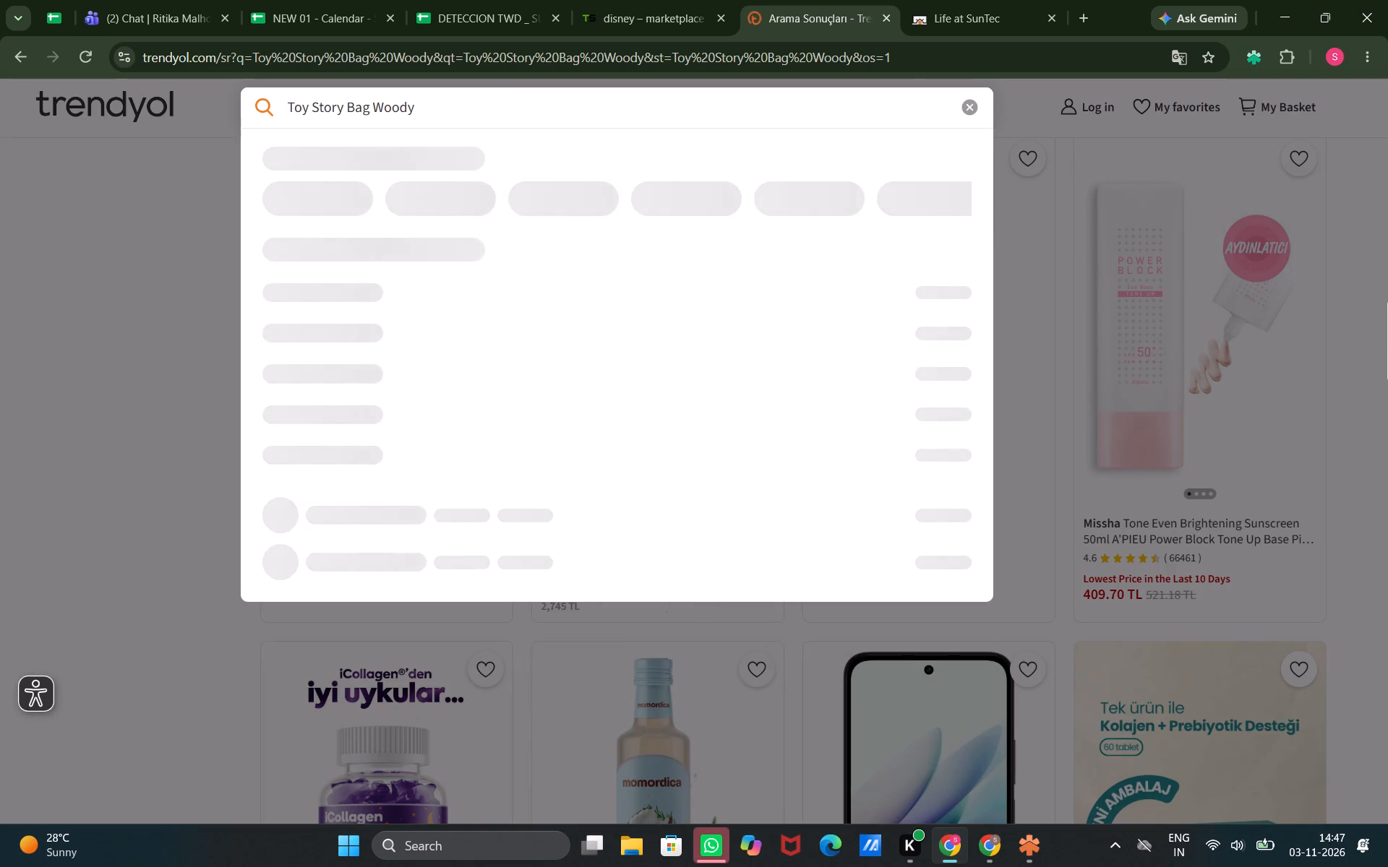
key("shift+s")
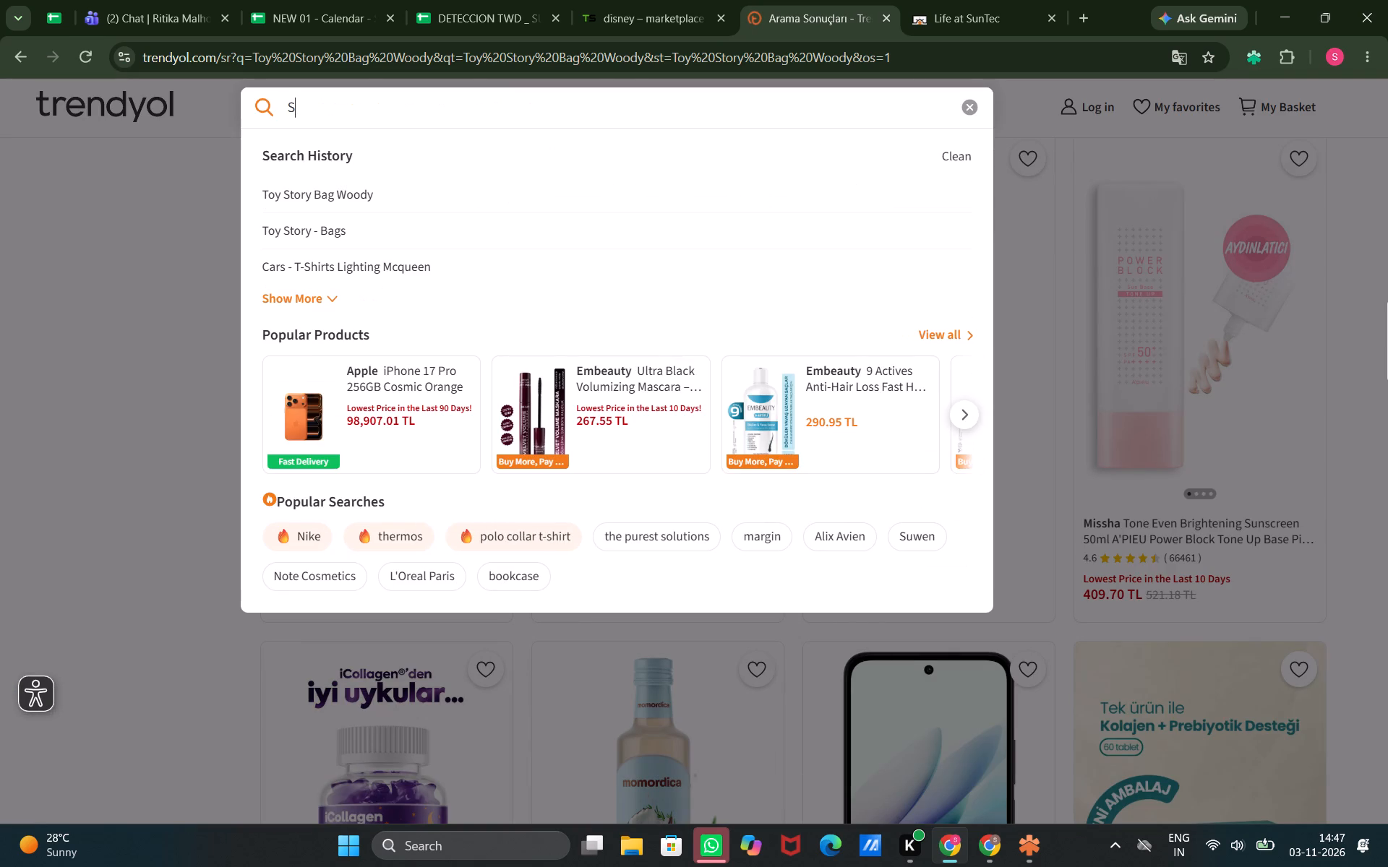
type("pider")
key("space")
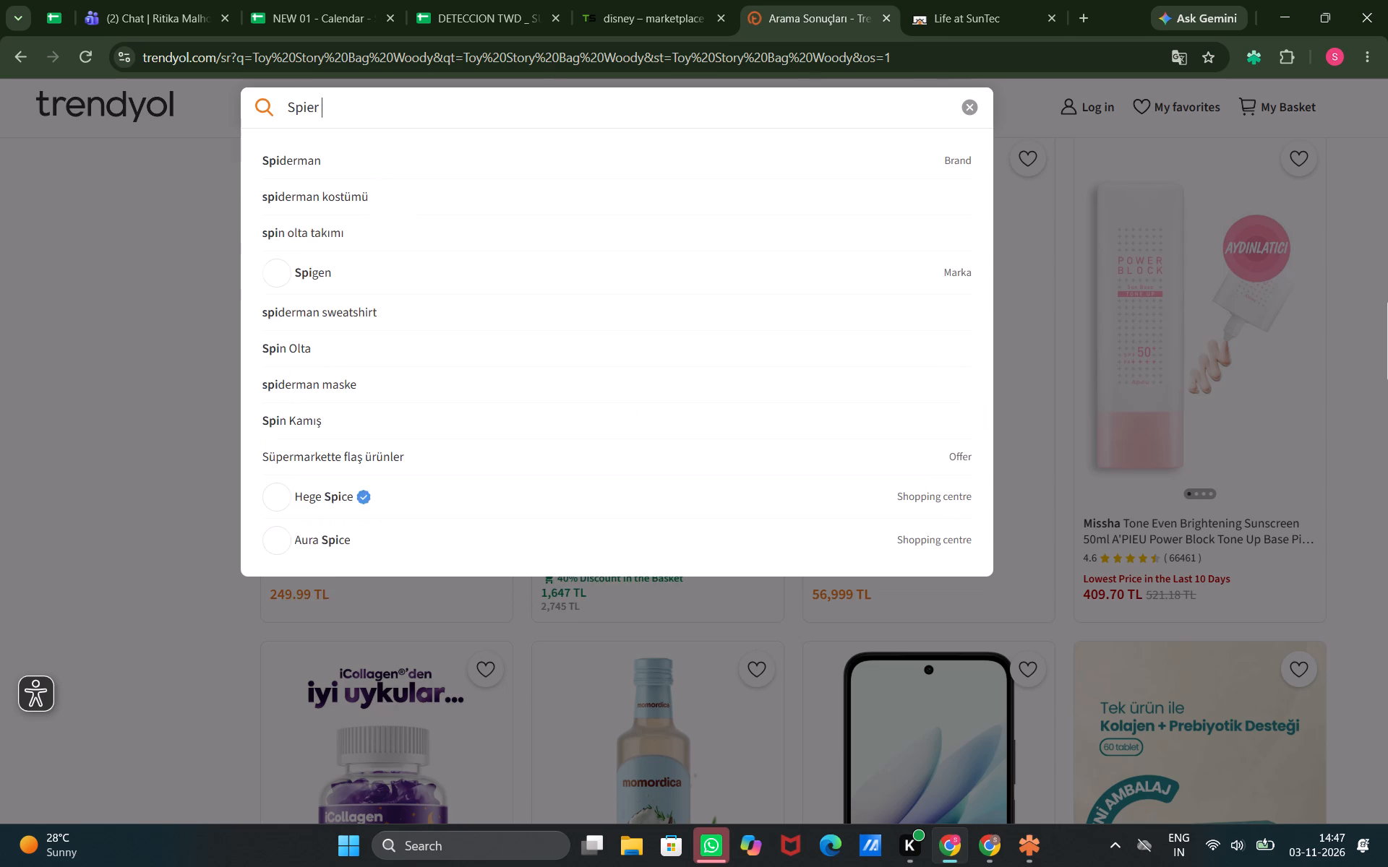
type("man")
key("space")
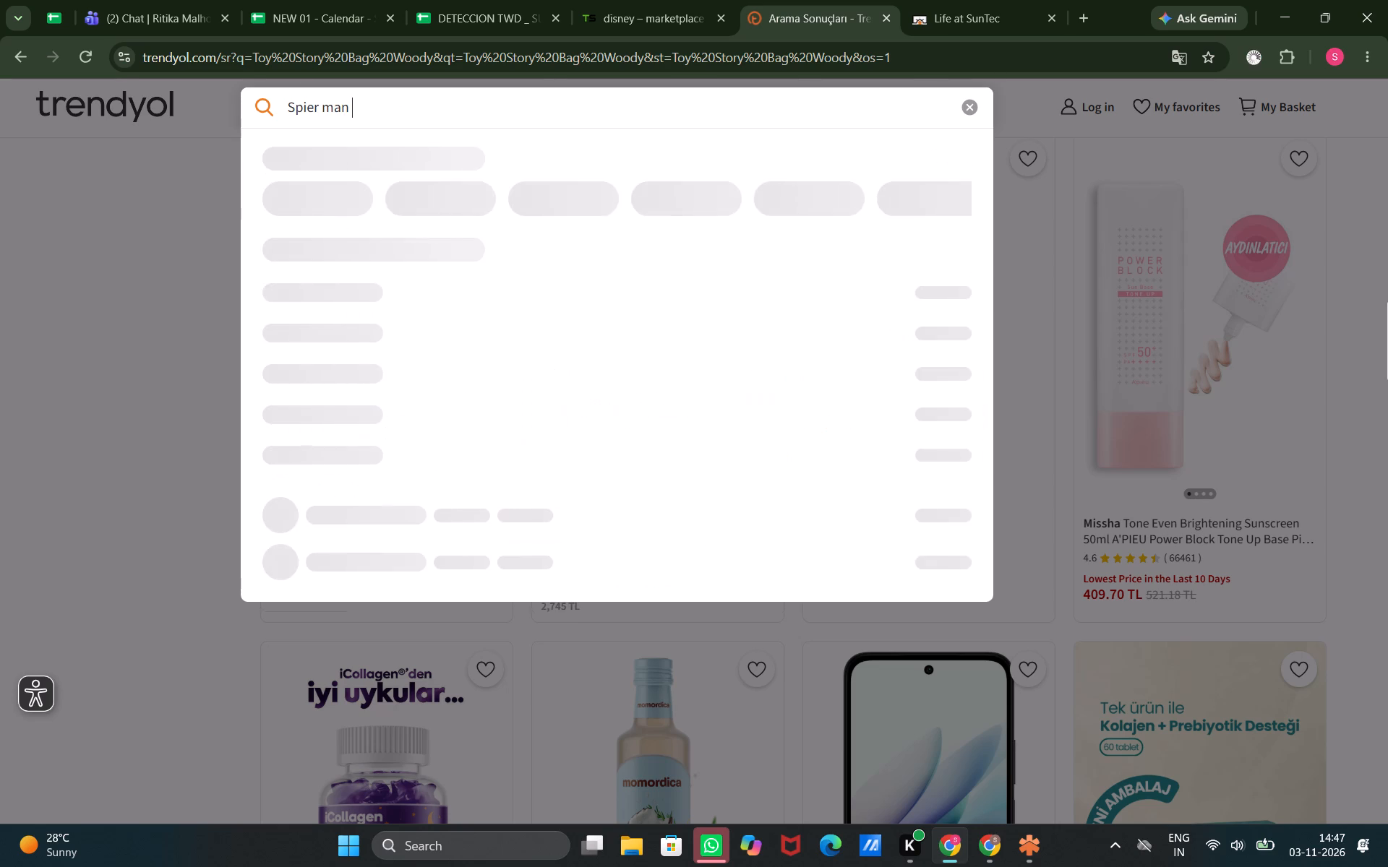
type("t shirt")
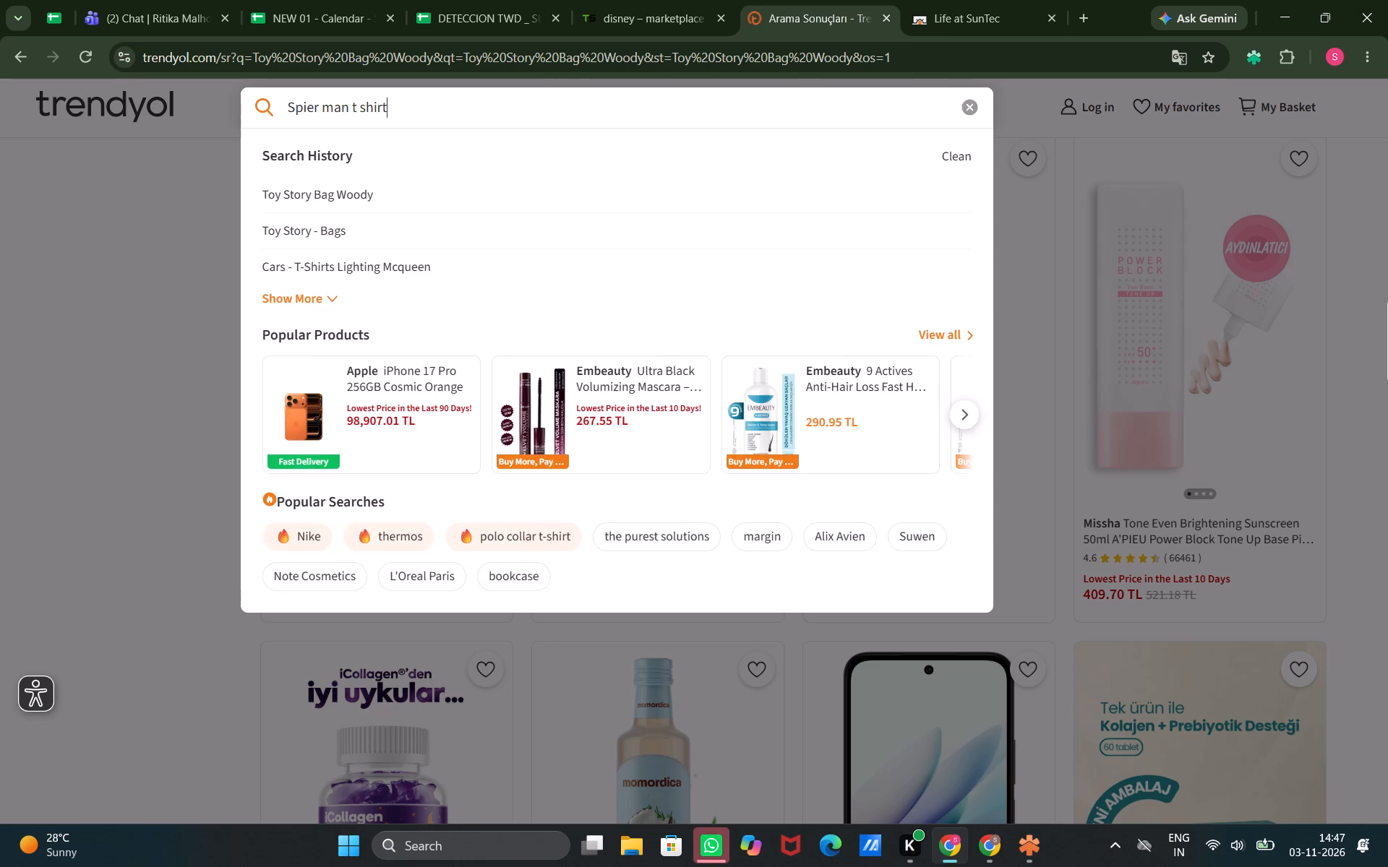
key("space")
key("Return")
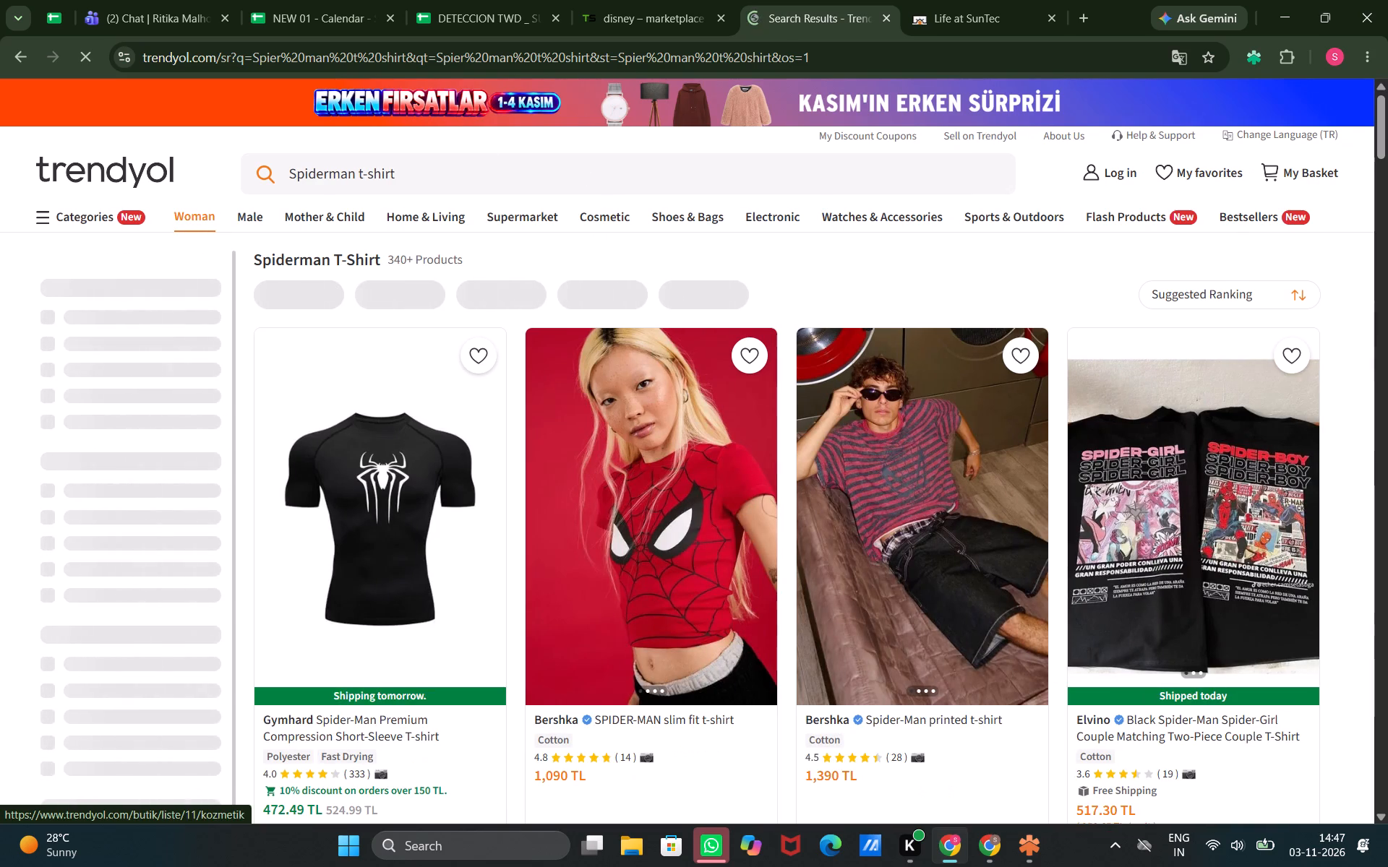
Replace the Trendyol search text and search for "Toy story Bag".
left_click(441, 177)
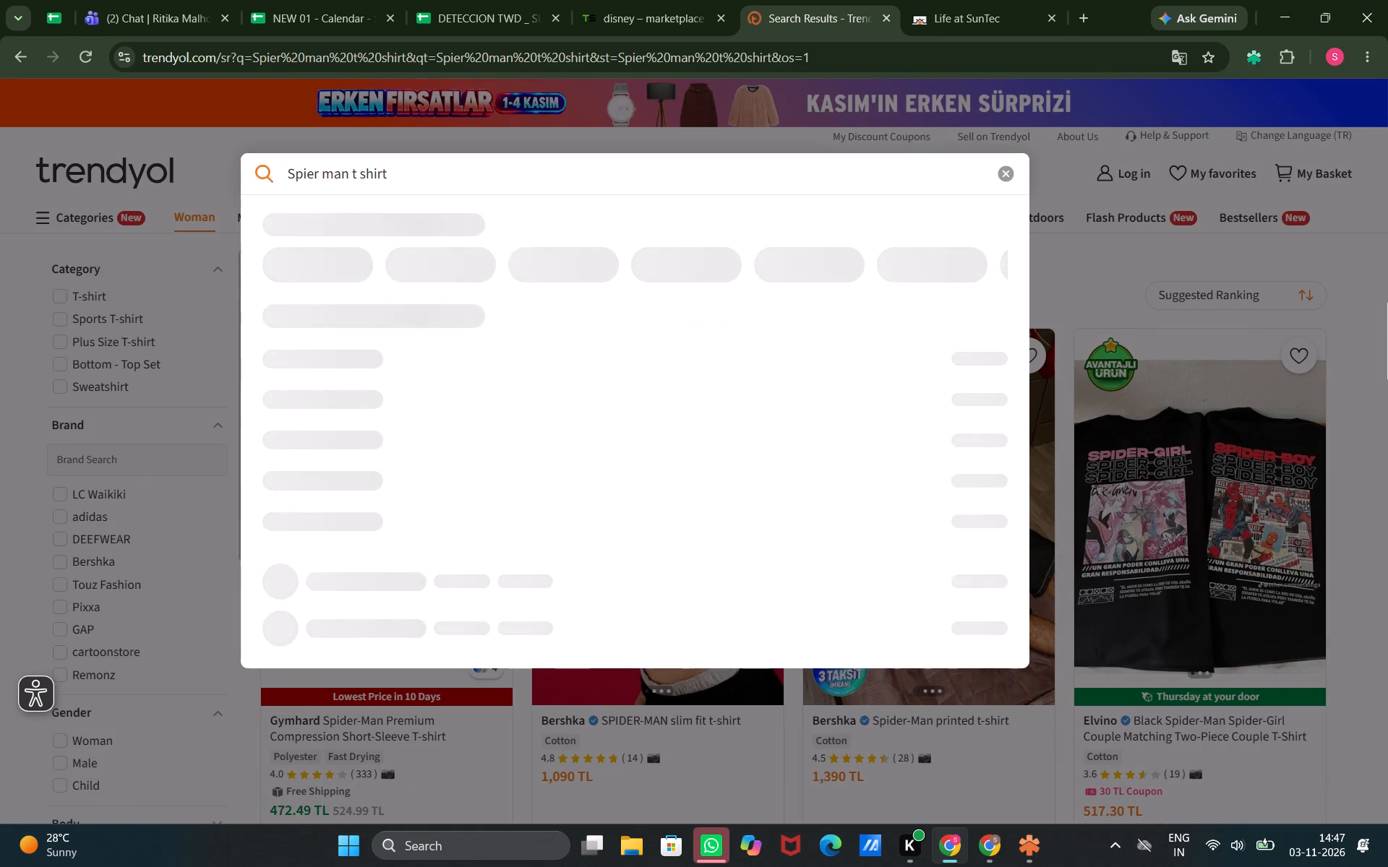
key("BackSpace")
key("BackSpace")
key("BackSpace")
key("BackSpace")
key("BackSpace")
key("BackSpace")
key("BackSpace")
key("BackSpace")
key("BackSpace")
key("BackSpace")
key("BackSpace")
key("BackSpace")
key("BackSpace")
key("BackSpace")
key("BackSpace")
key("BackSpace")
key("BackSpace")
key("BackSpace")
key("BackSpace")
key("BackSpace")
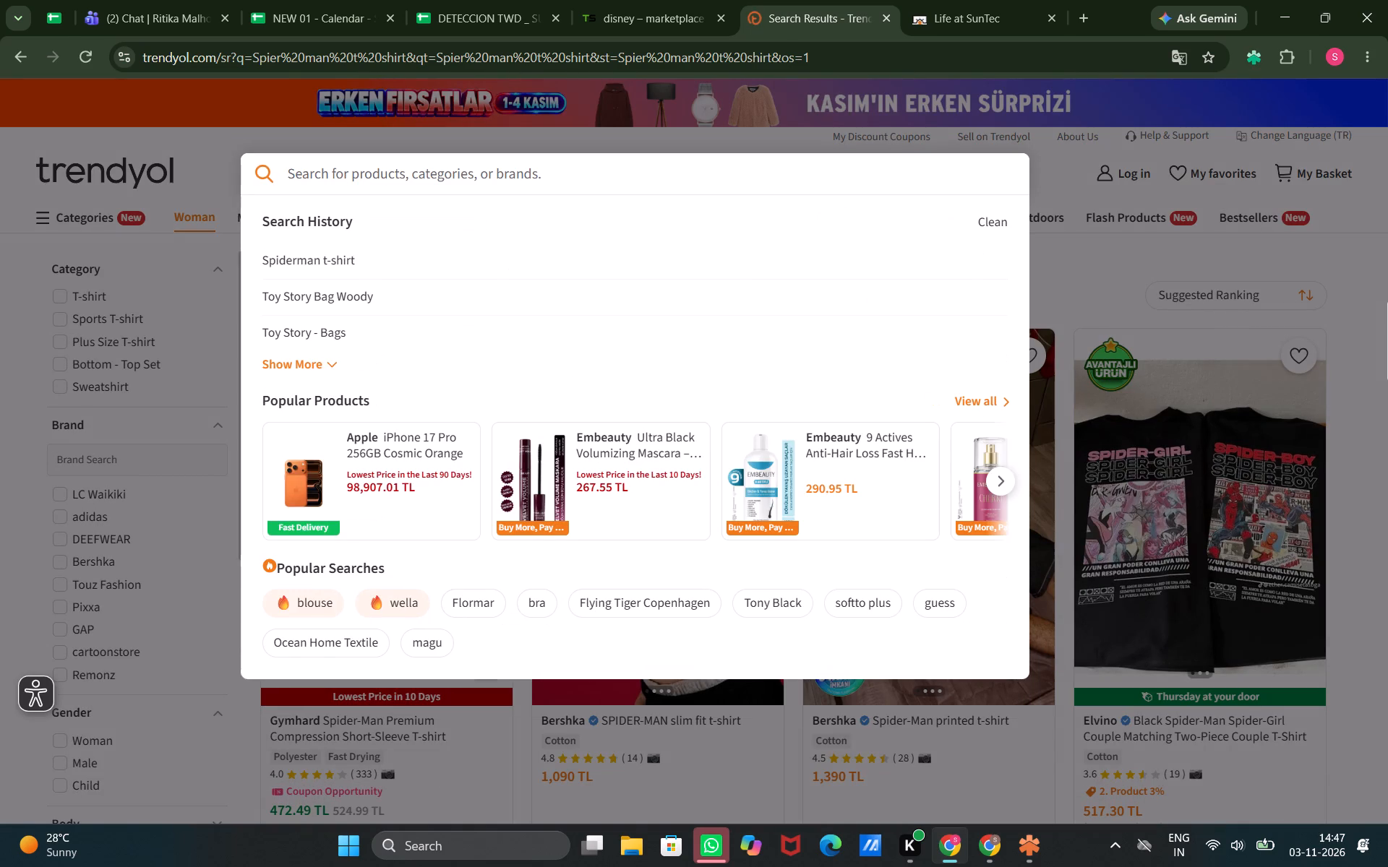
type("Toy story")
key("space")
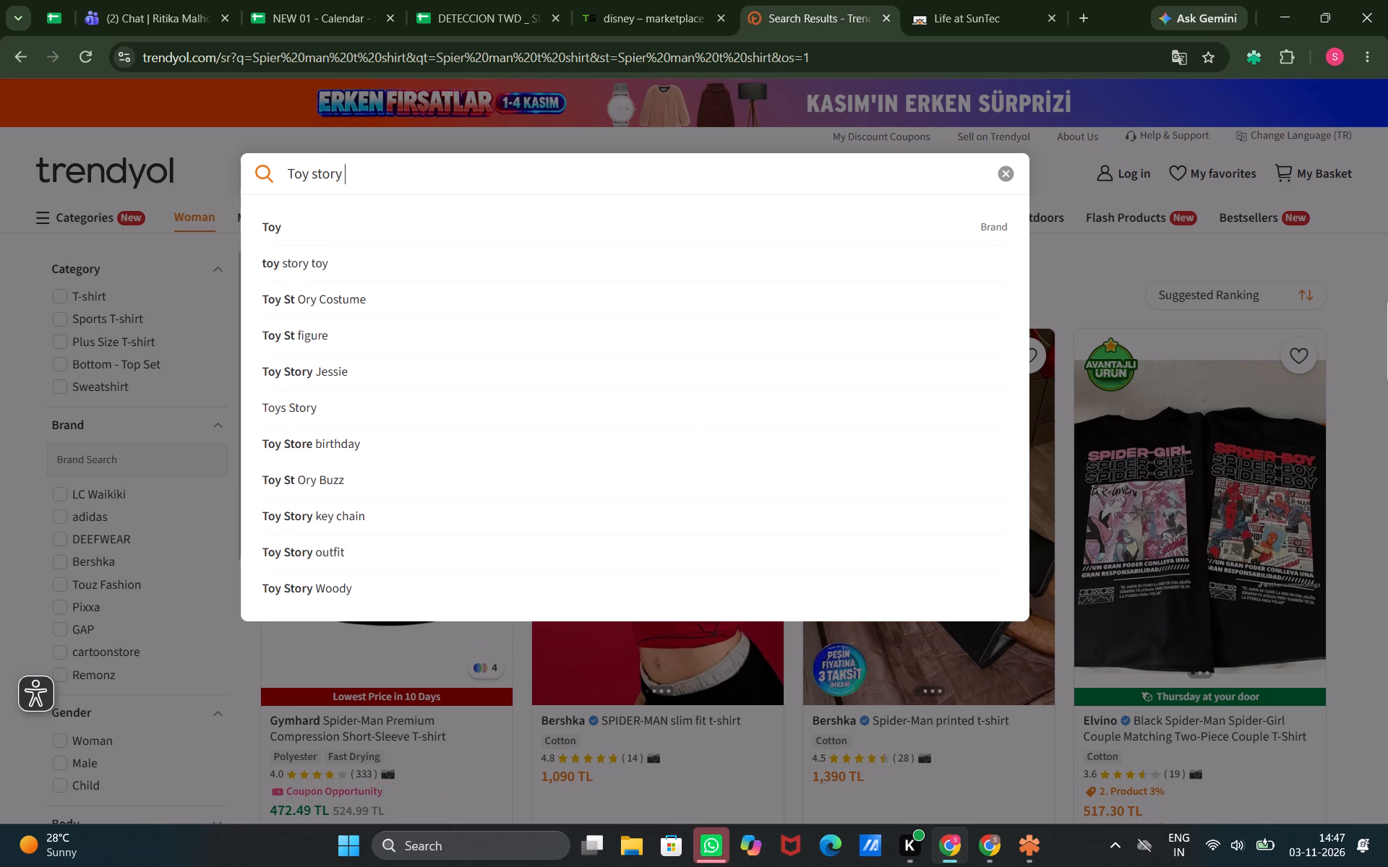
key("shift+b")
type("ag")
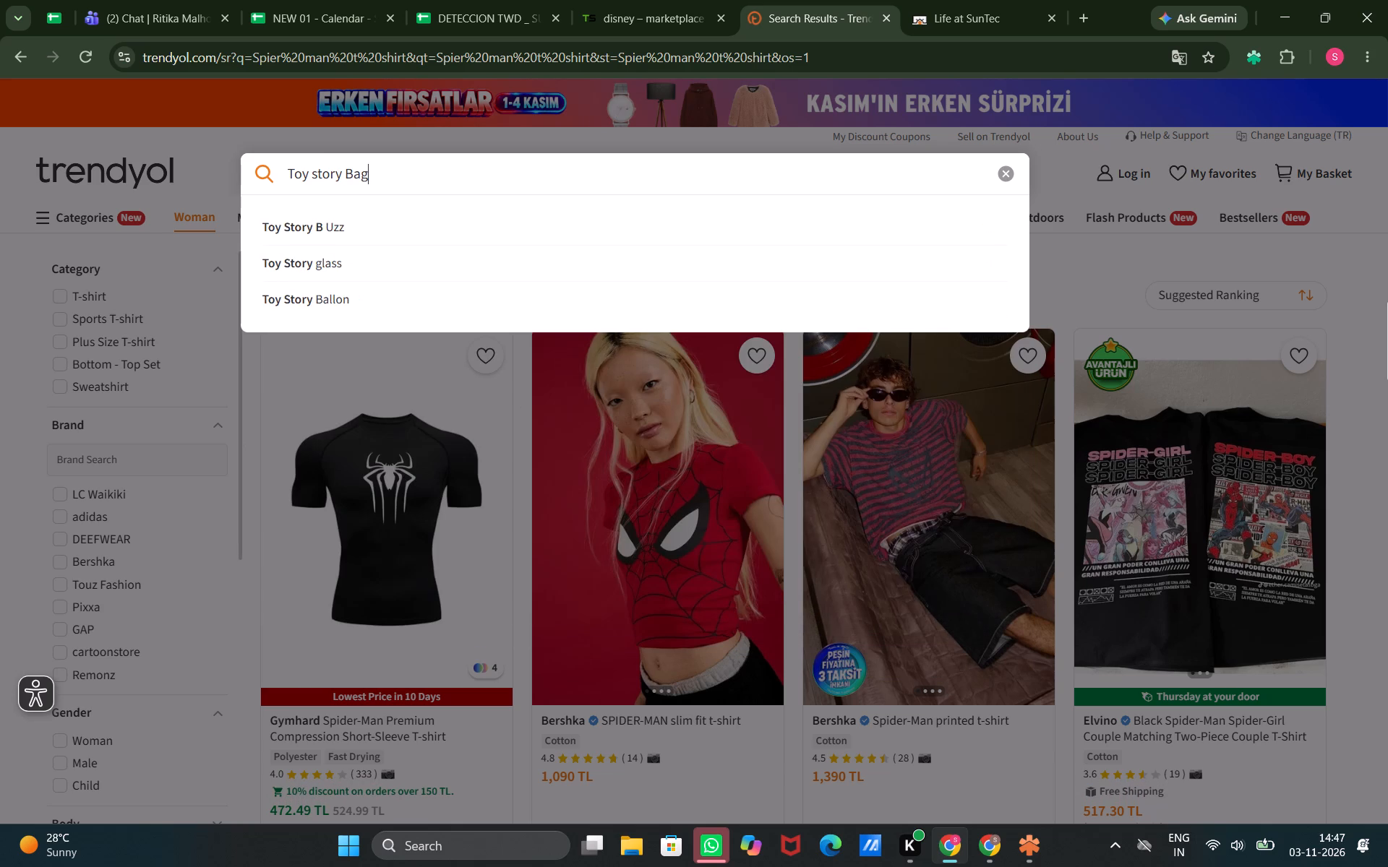
key("space")
key("Return")
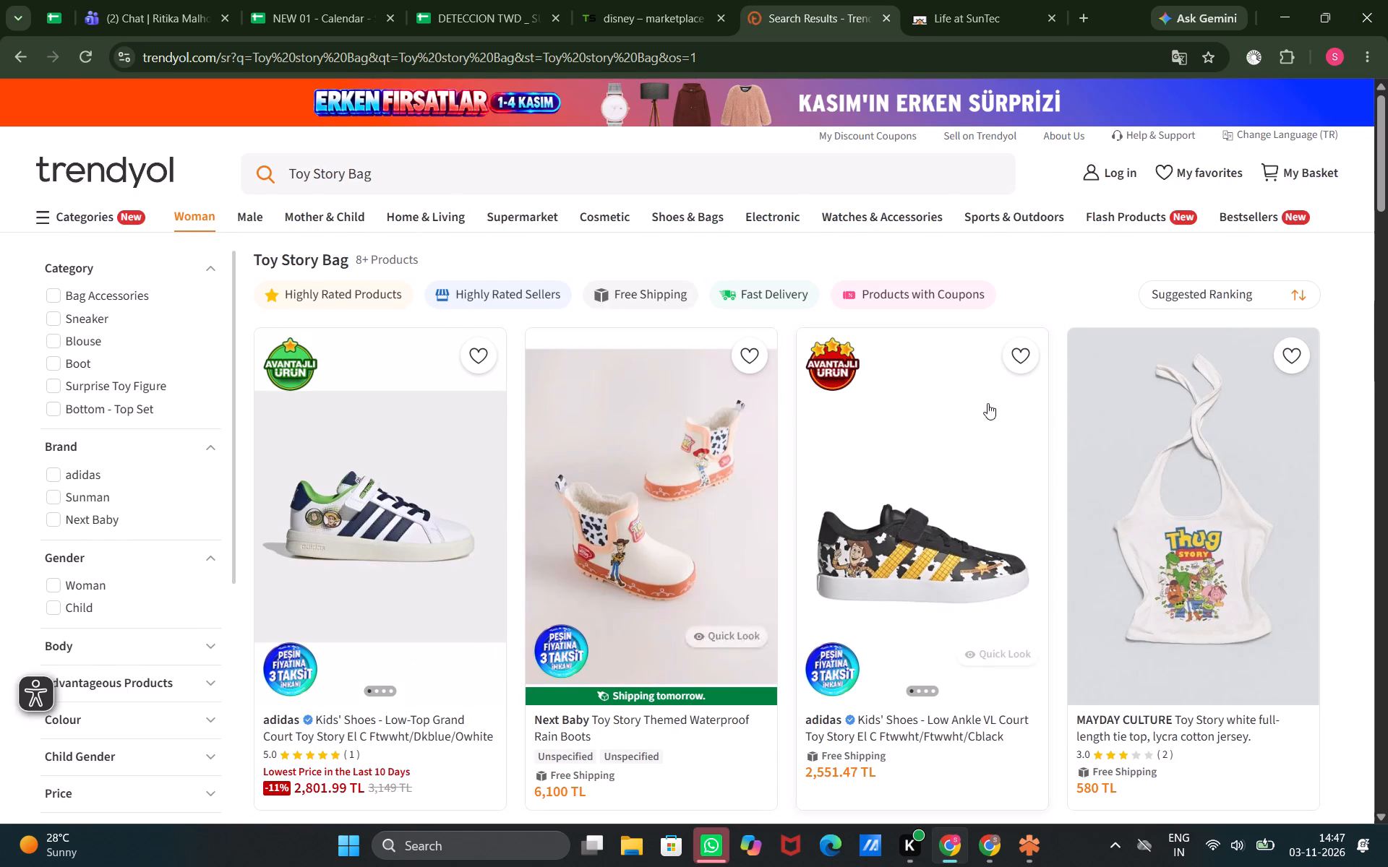
Examine the Trendyol results for "Toy story Bag" for Disney Toy Story bag products.
scroll(1116, 410, "down", 5)
scroll(1114, 417, "up", 3)
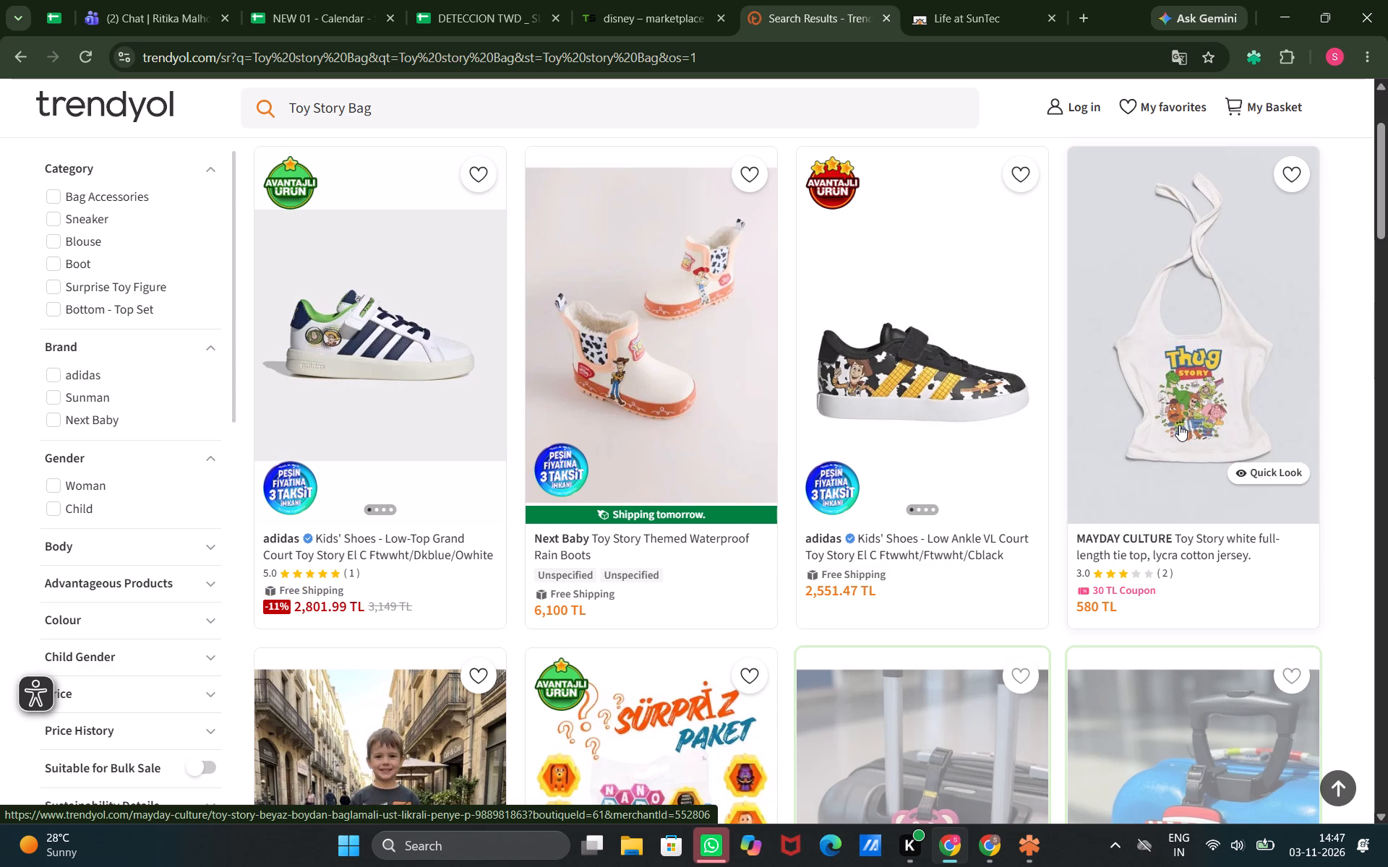
scroll(1179, 425, "down", 4)
scroll(1085, 462, "down", 10)
scroll(1108, 478, "up", 18)
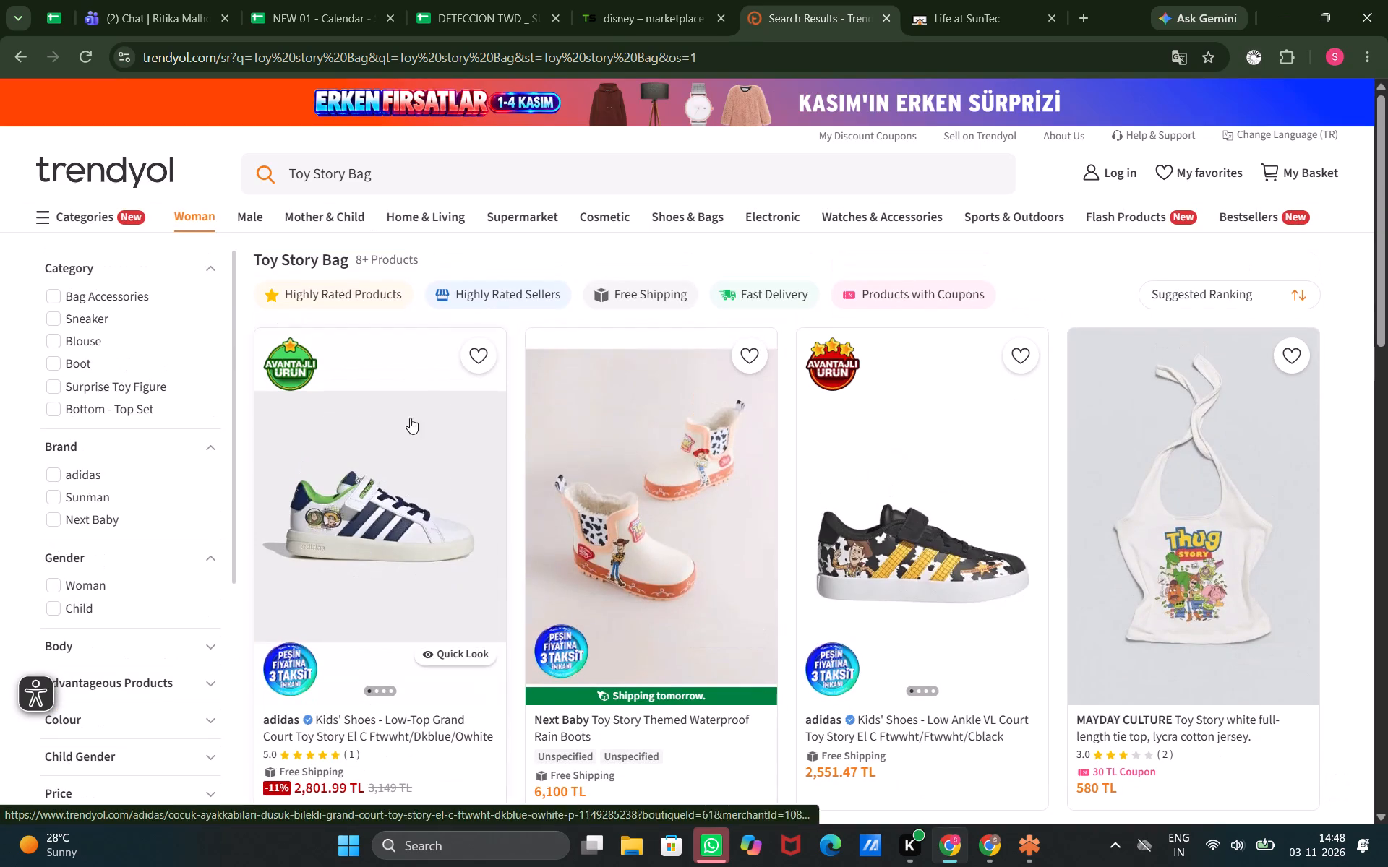
Change the product word in the Trendyol query and search for "Toy story T shirt".
left_click(404, 184)
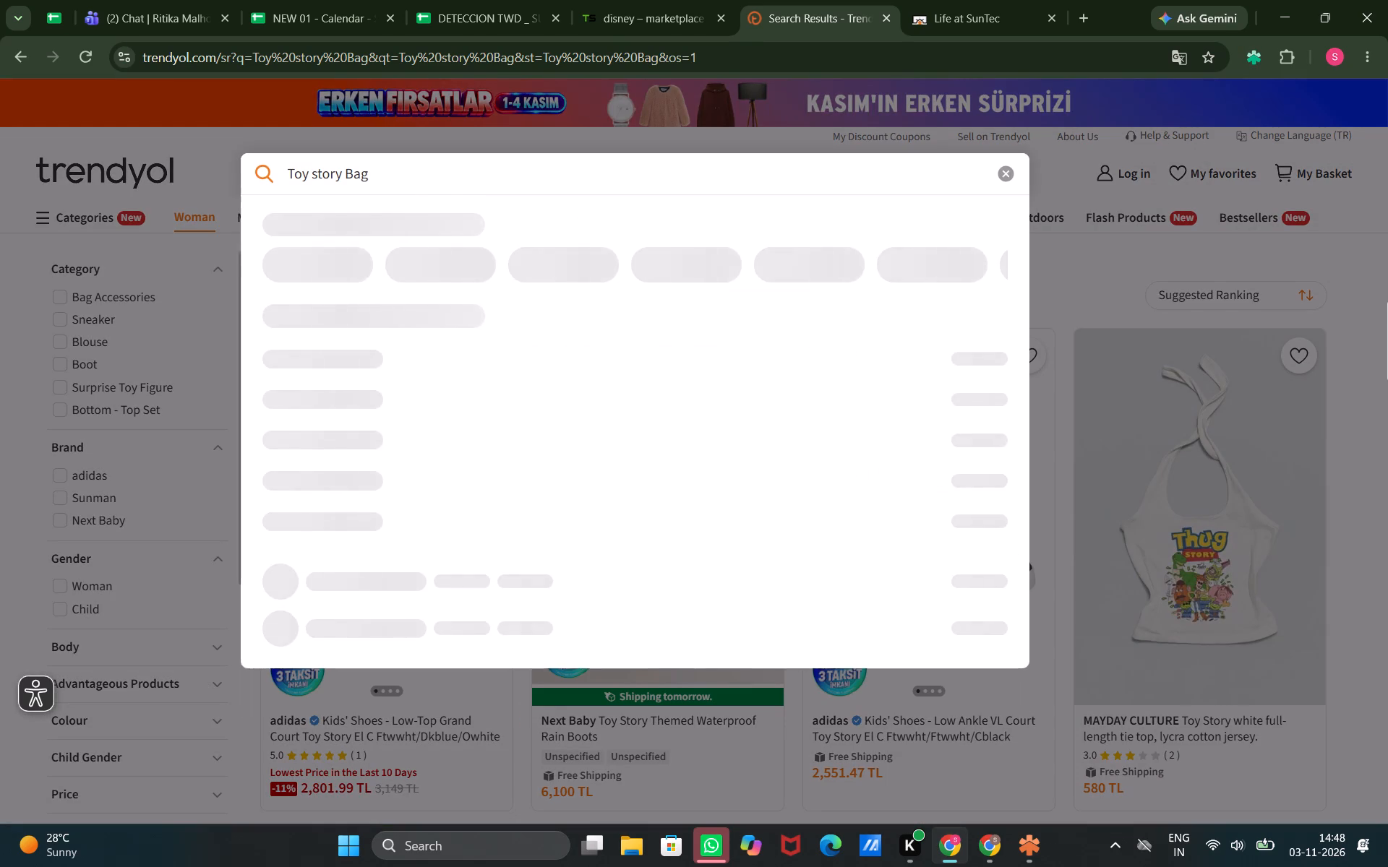
key("BackSpace")
key("BackSpace")
key("BackSpace")
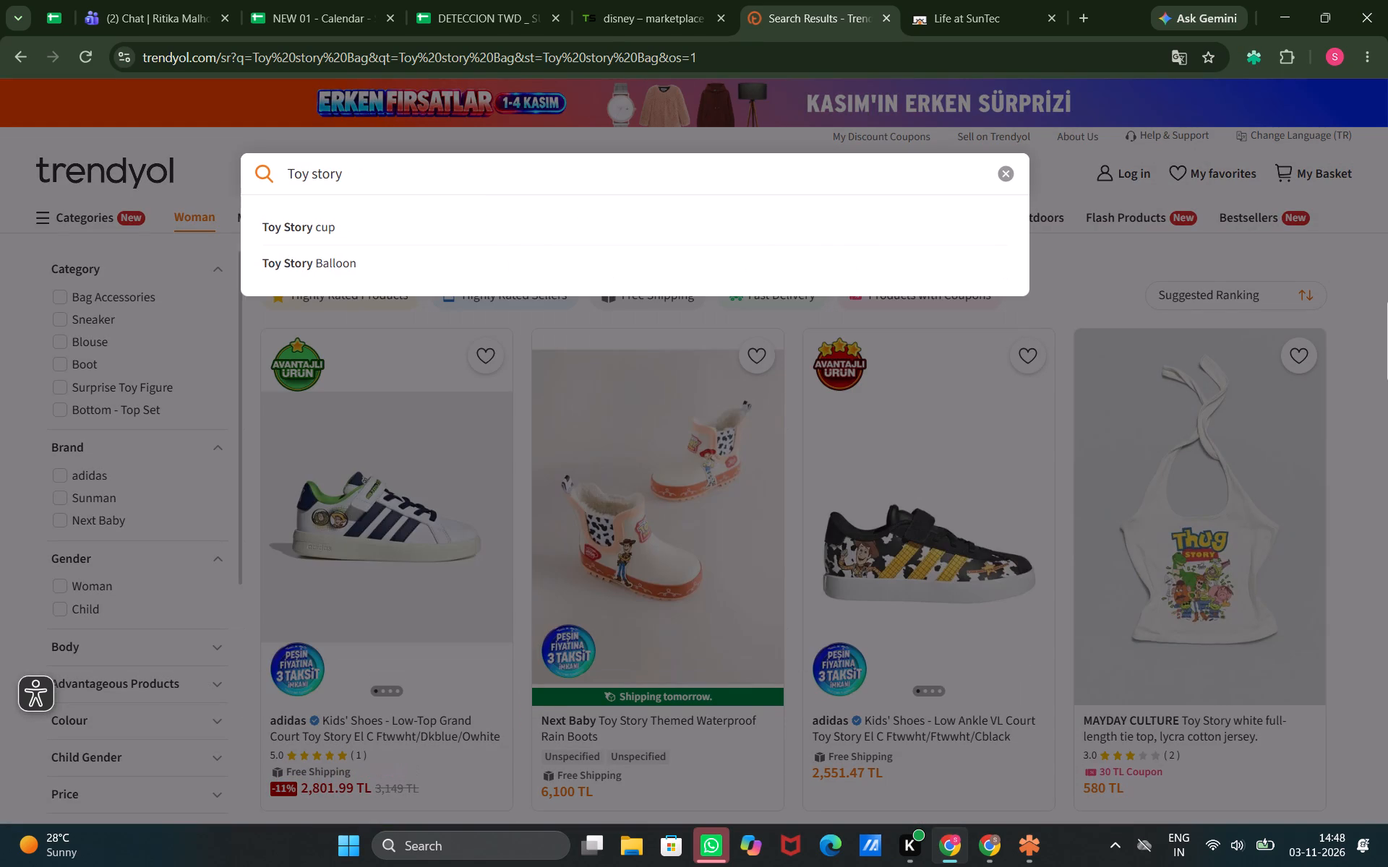
type("T shirtb")
key("BackSpace")
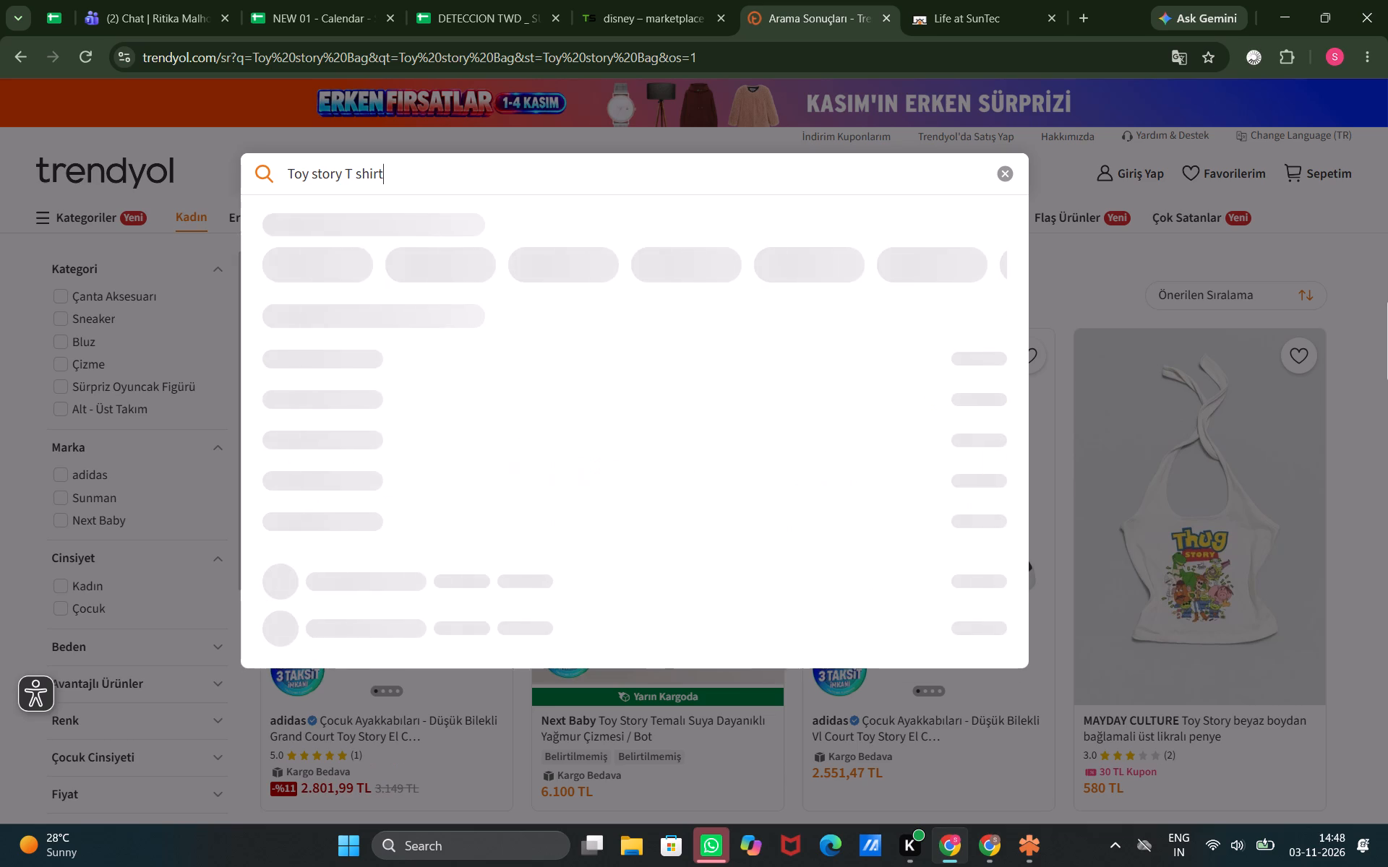
key("Return")
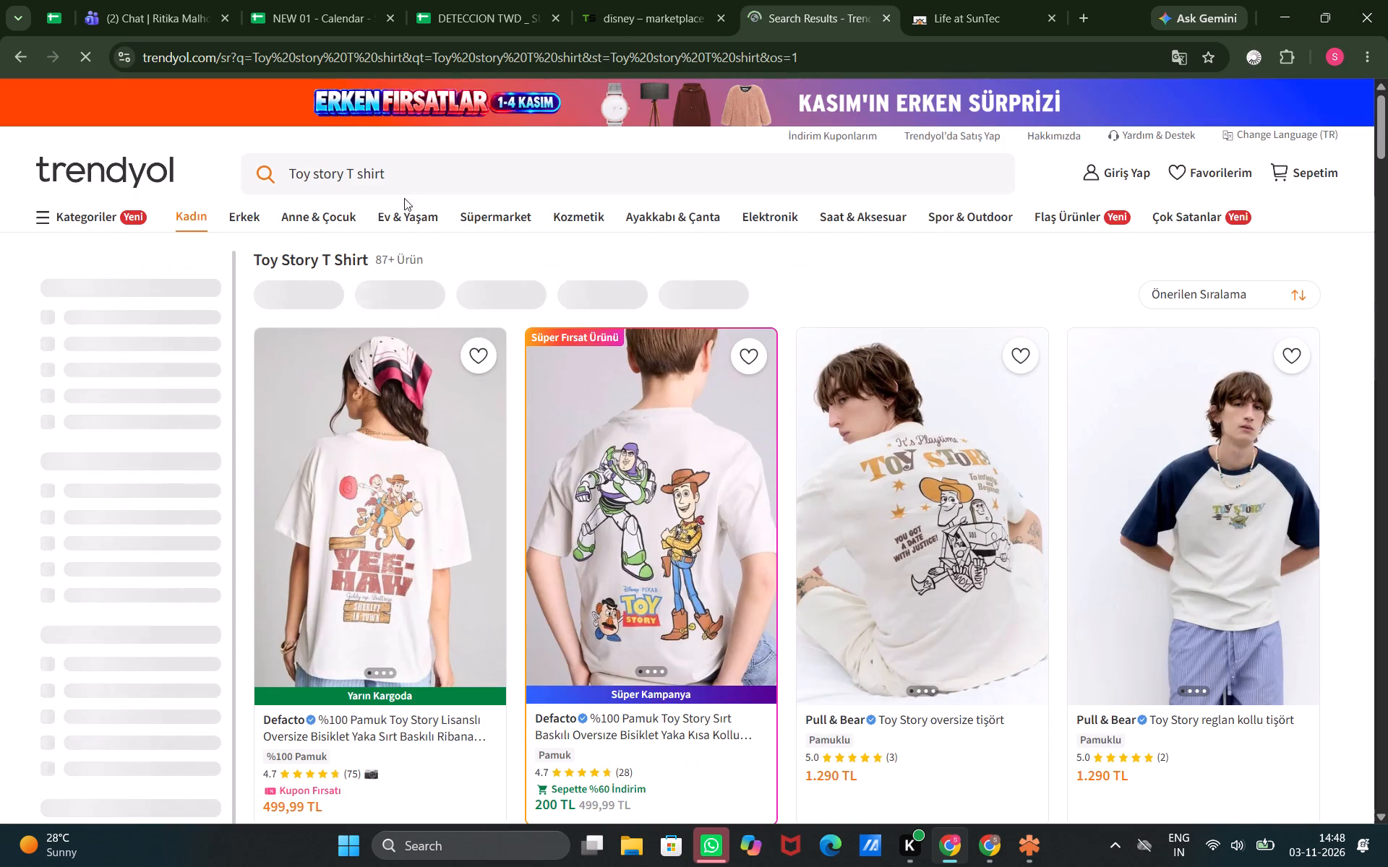
Examine the Trendyol results for "Toy story T shirt" for products with Toy Story designs.
scroll(1092, 449, "down", 7)
scroll(762, 370, "down", 7)
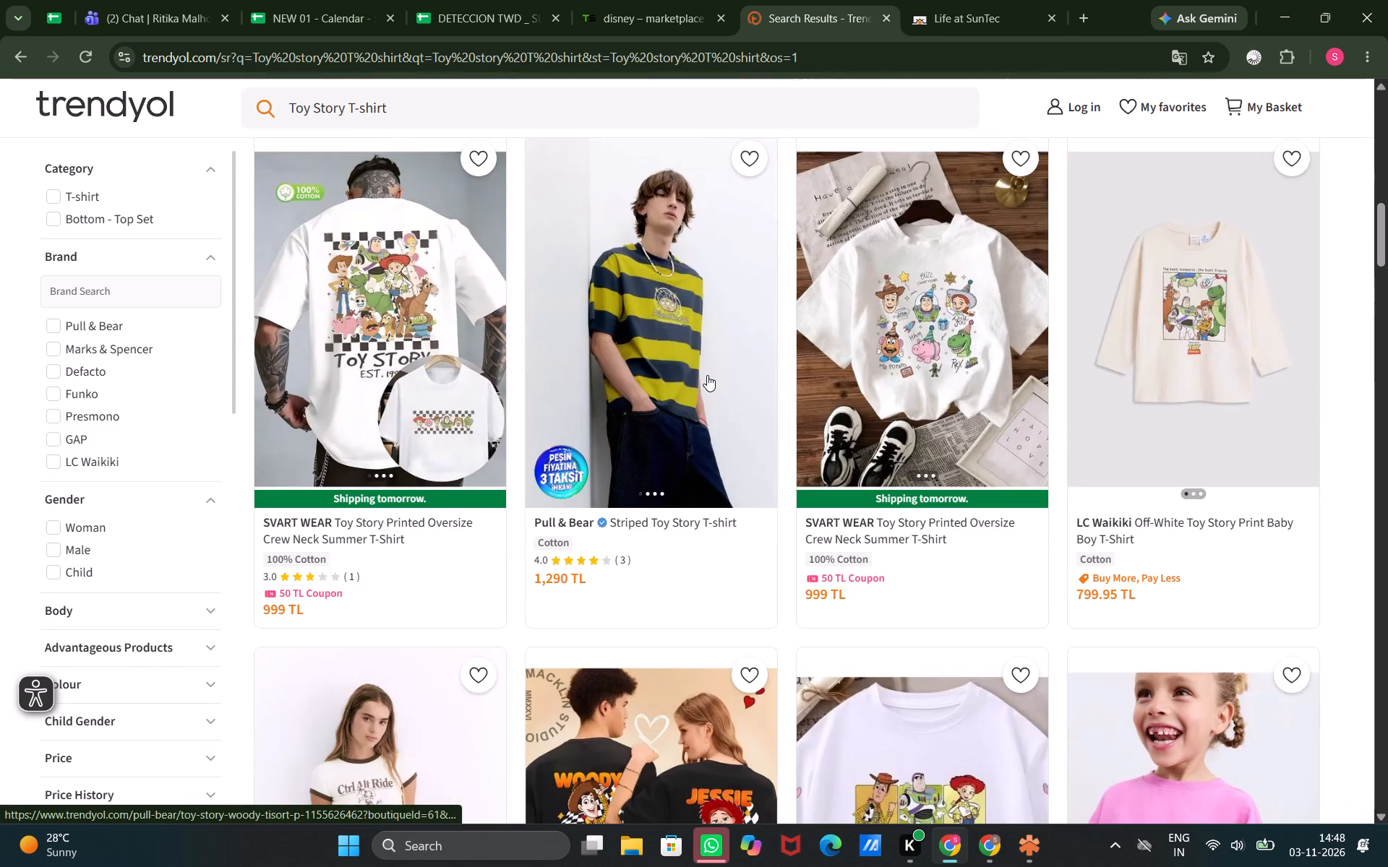
scroll(703, 372, "down", 20)
scroll(703, 372, "down", 12)
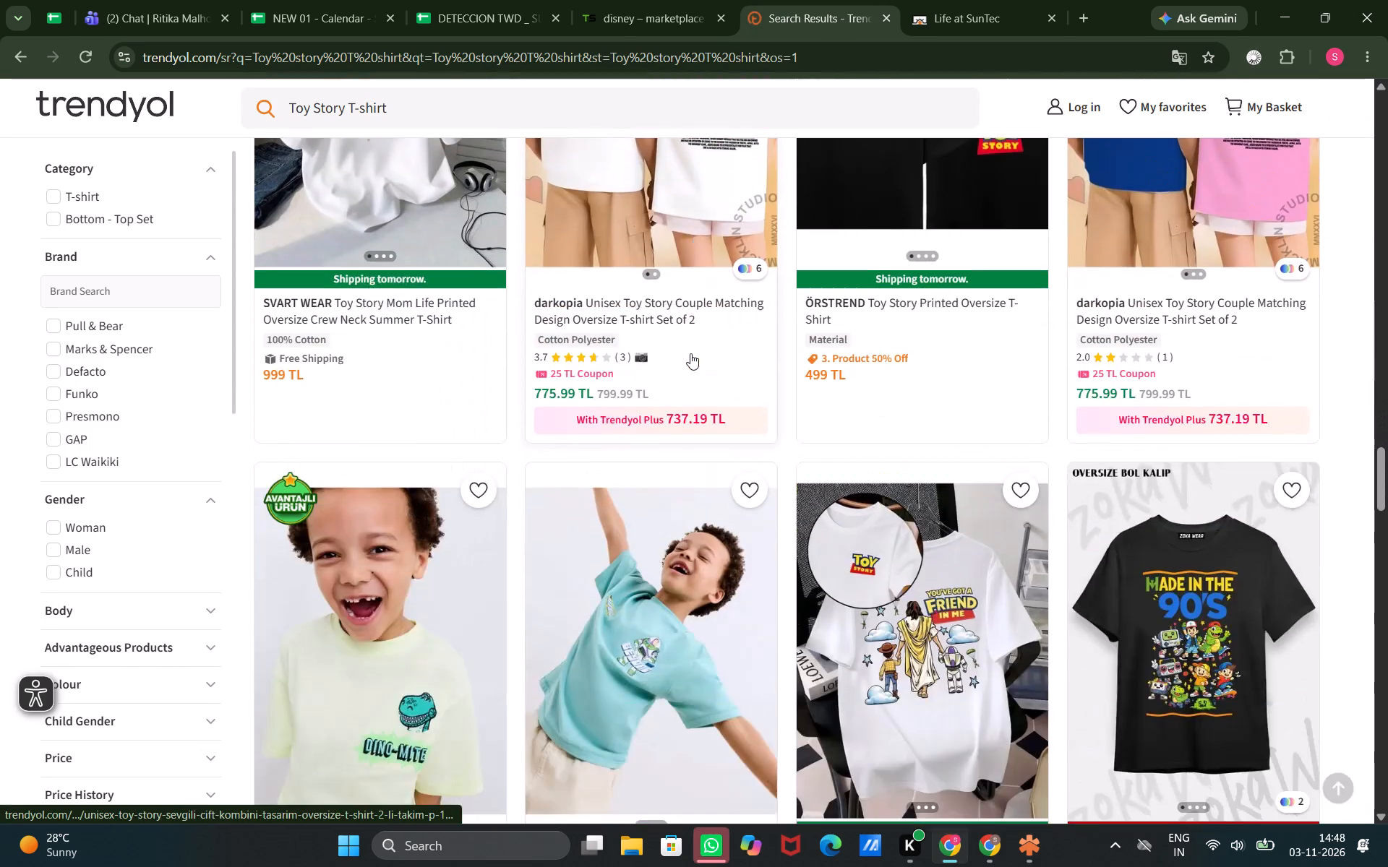
scroll(690, 353, "down", 20)
scroll(690, 353, "down", 7)
scroll(676, 337, "up", 8)
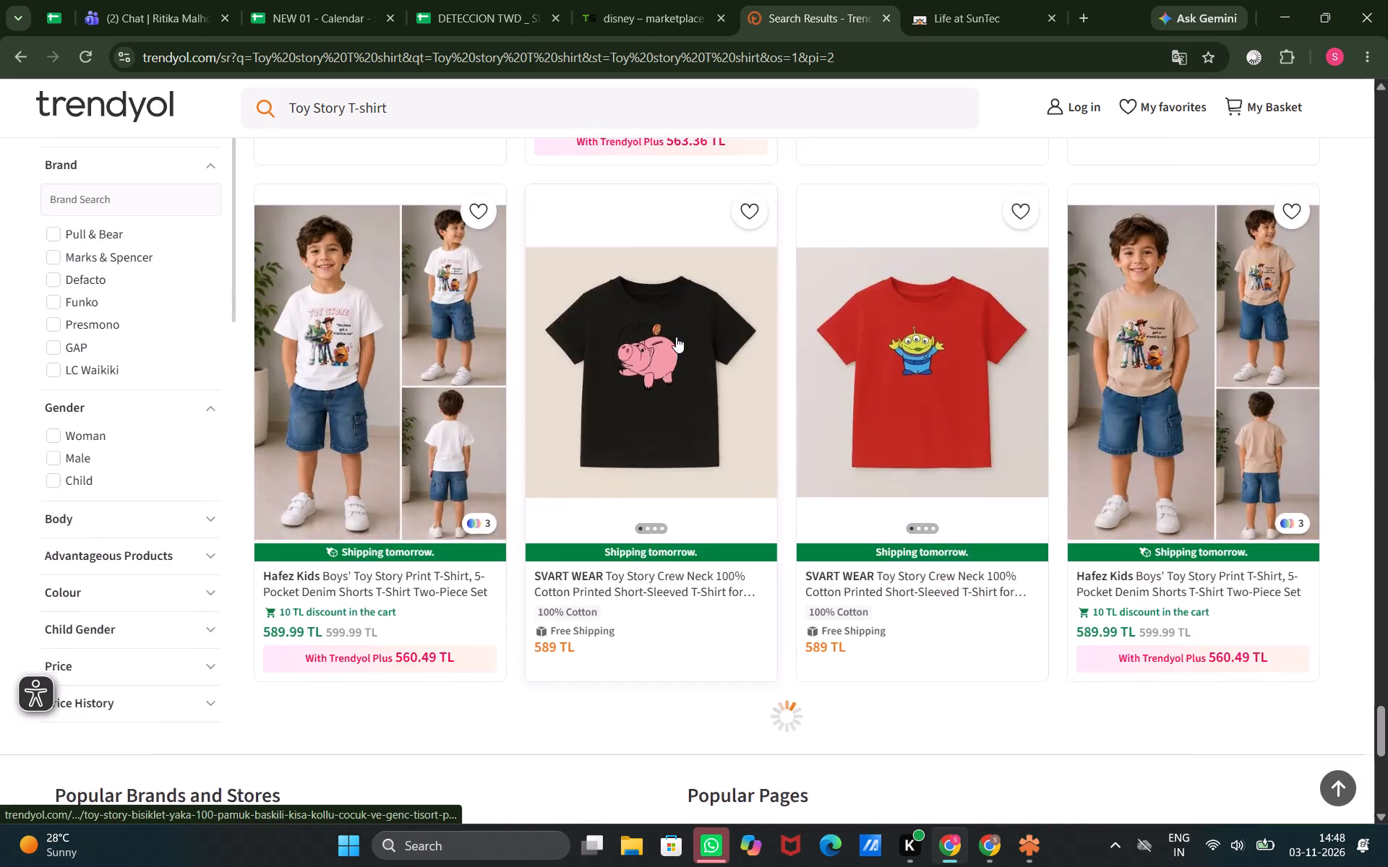
scroll(676, 337, "up", 7)
scroll(676, 337, "down", 14)
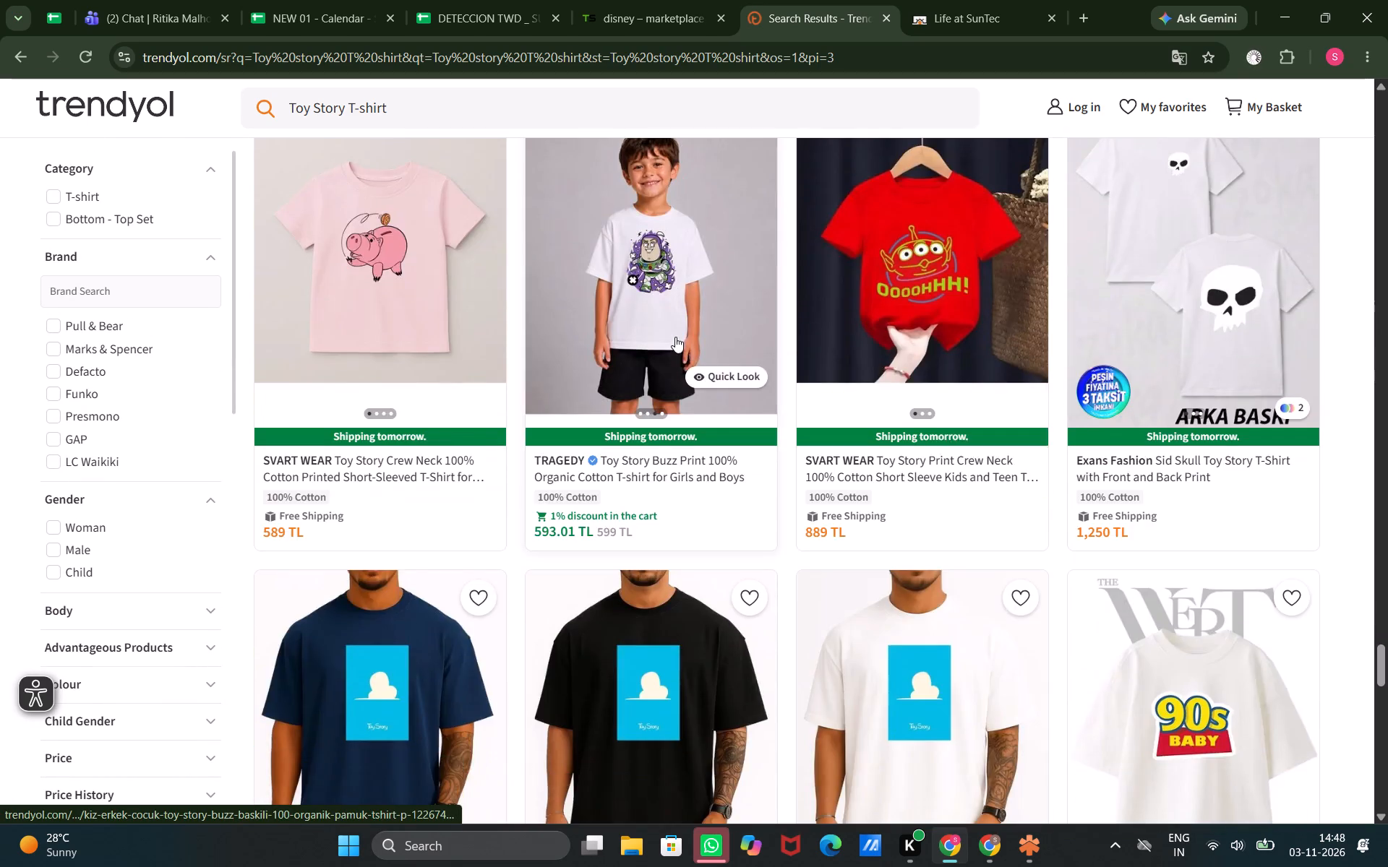
scroll(675, 337, "down", 13)
scroll(672, 340, "up", 20)
scroll(672, 340, "up", 6)
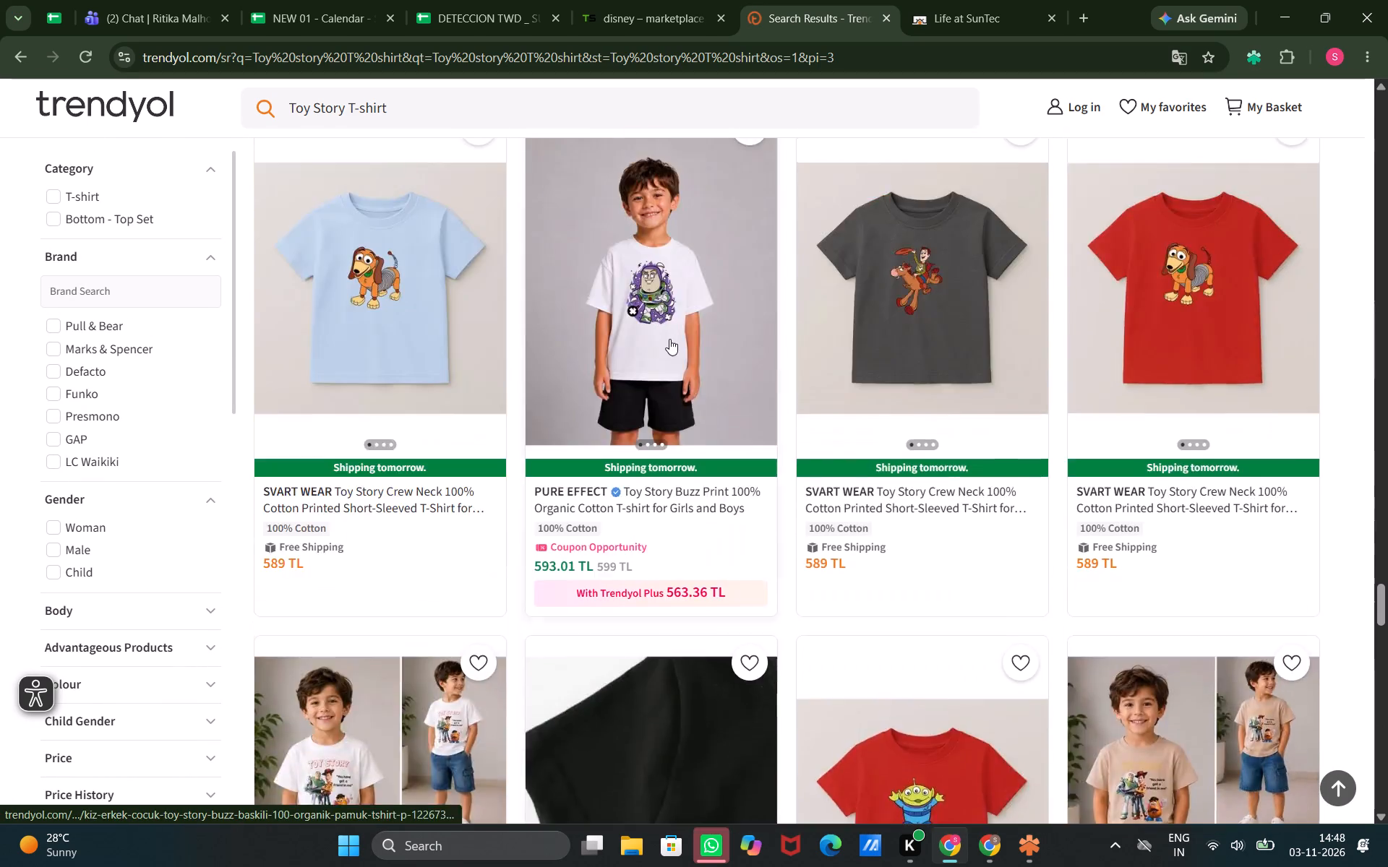
scroll(669, 339, "up", 20)
scroll(669, 339, "up", 12)
scroll(672, 323, "down", 1)
scroll(638, 340, "up", 14)
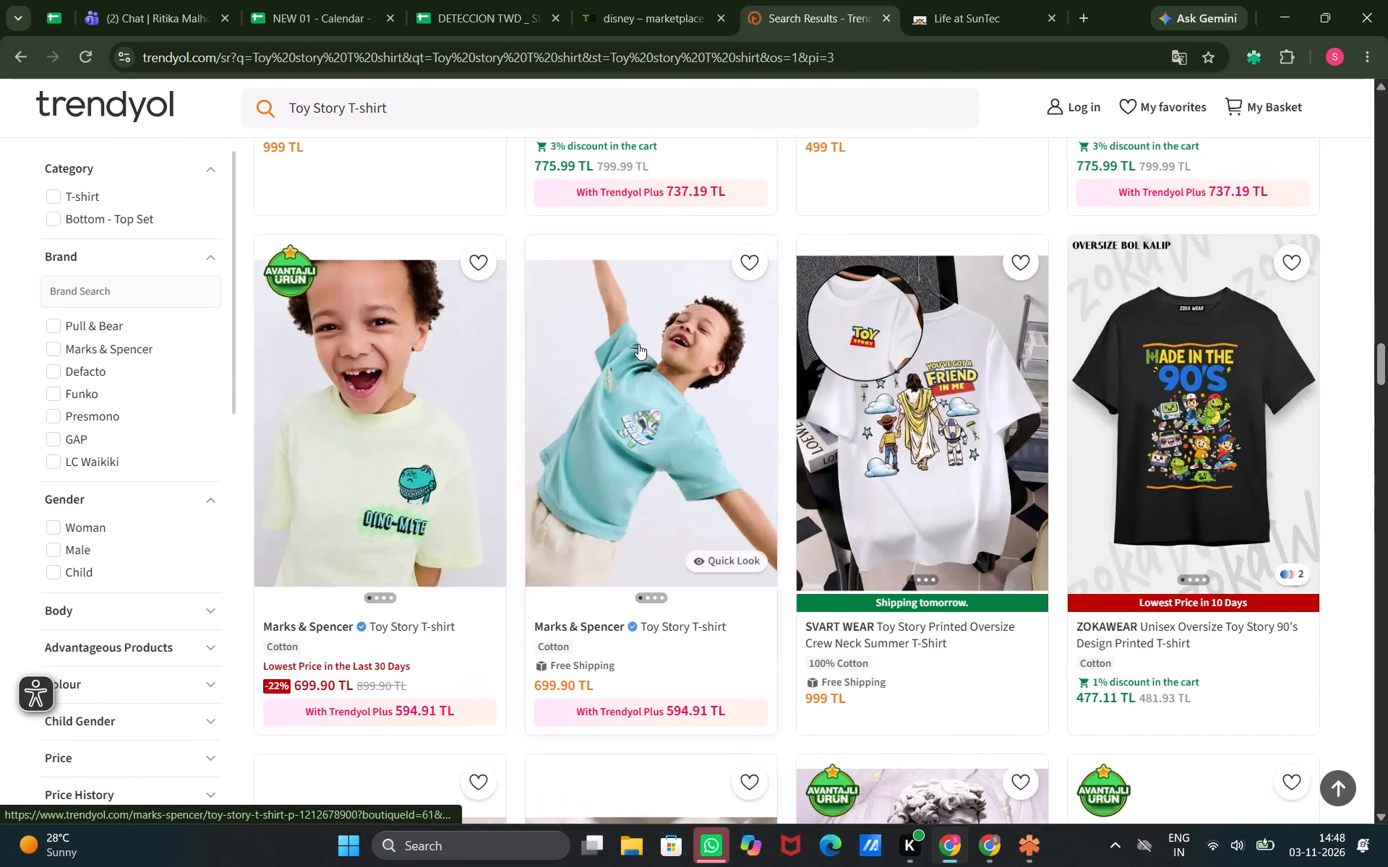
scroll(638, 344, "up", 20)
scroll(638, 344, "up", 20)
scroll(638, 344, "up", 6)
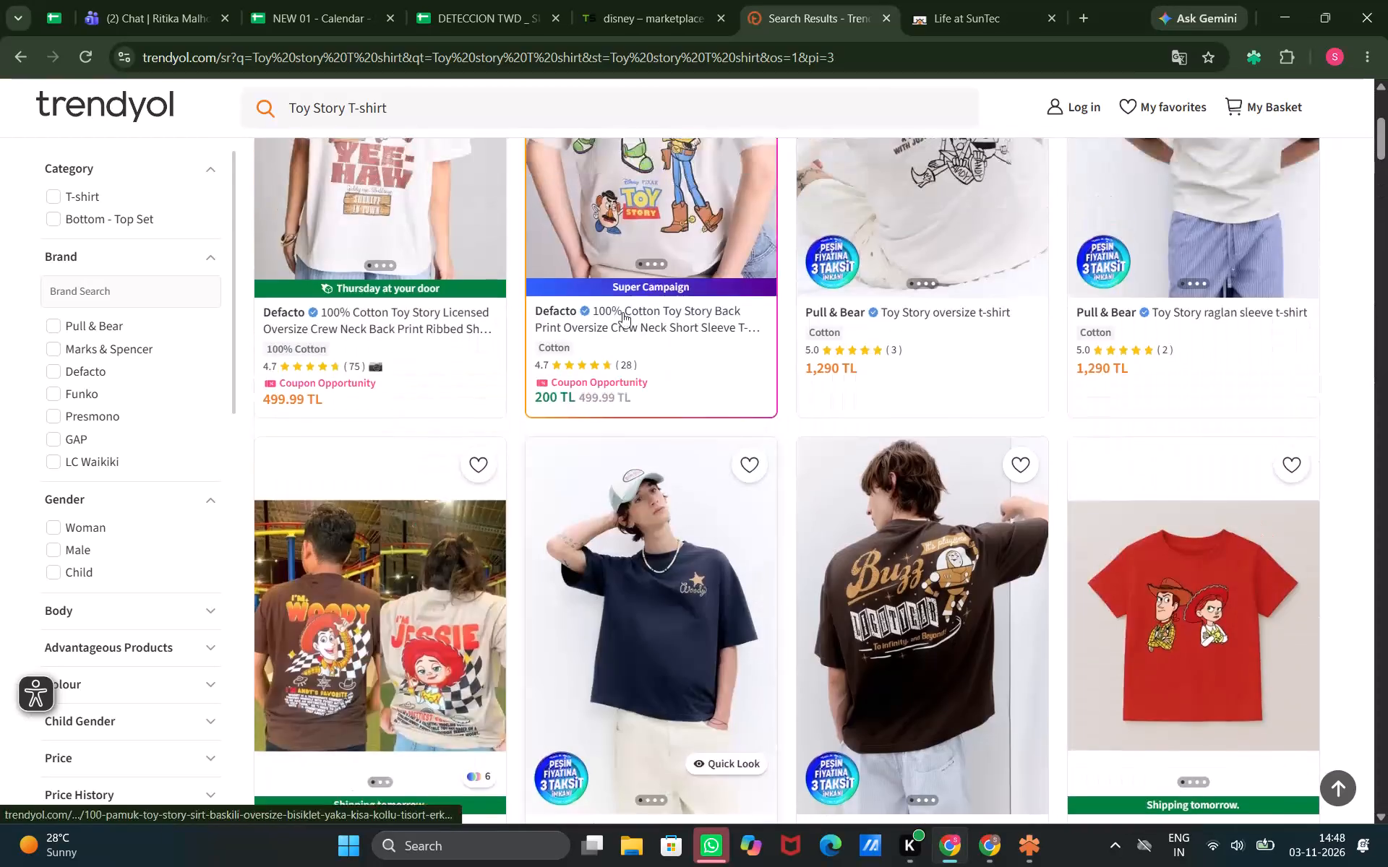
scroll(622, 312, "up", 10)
Mark the amazon.es and amazon.de rows of Toy Story - Bags with S for day 3 in the Disney marketplace tracker.
left_click(655, 4)
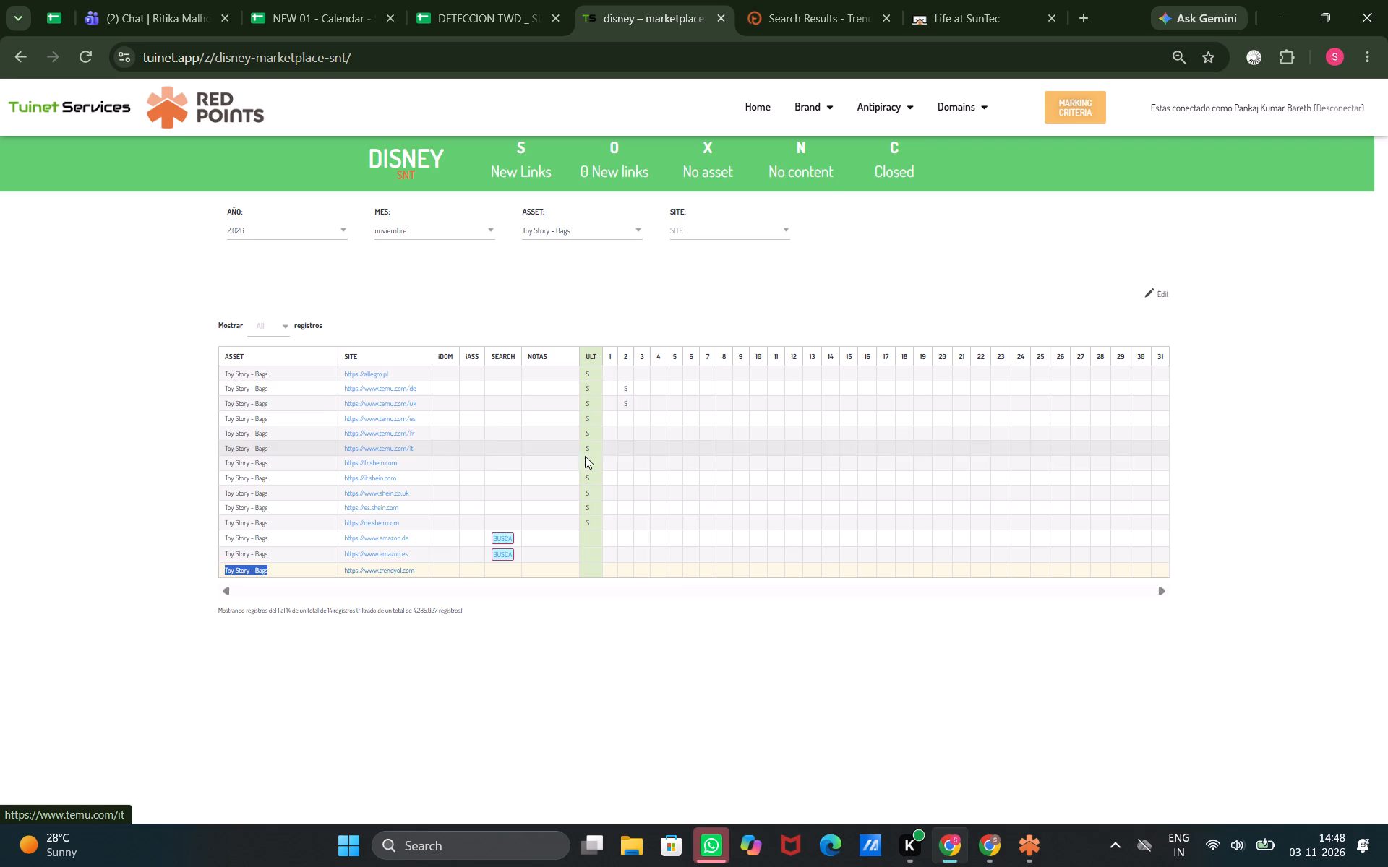
double_click(642, 556)
scroll(623, 569, "down", 1)
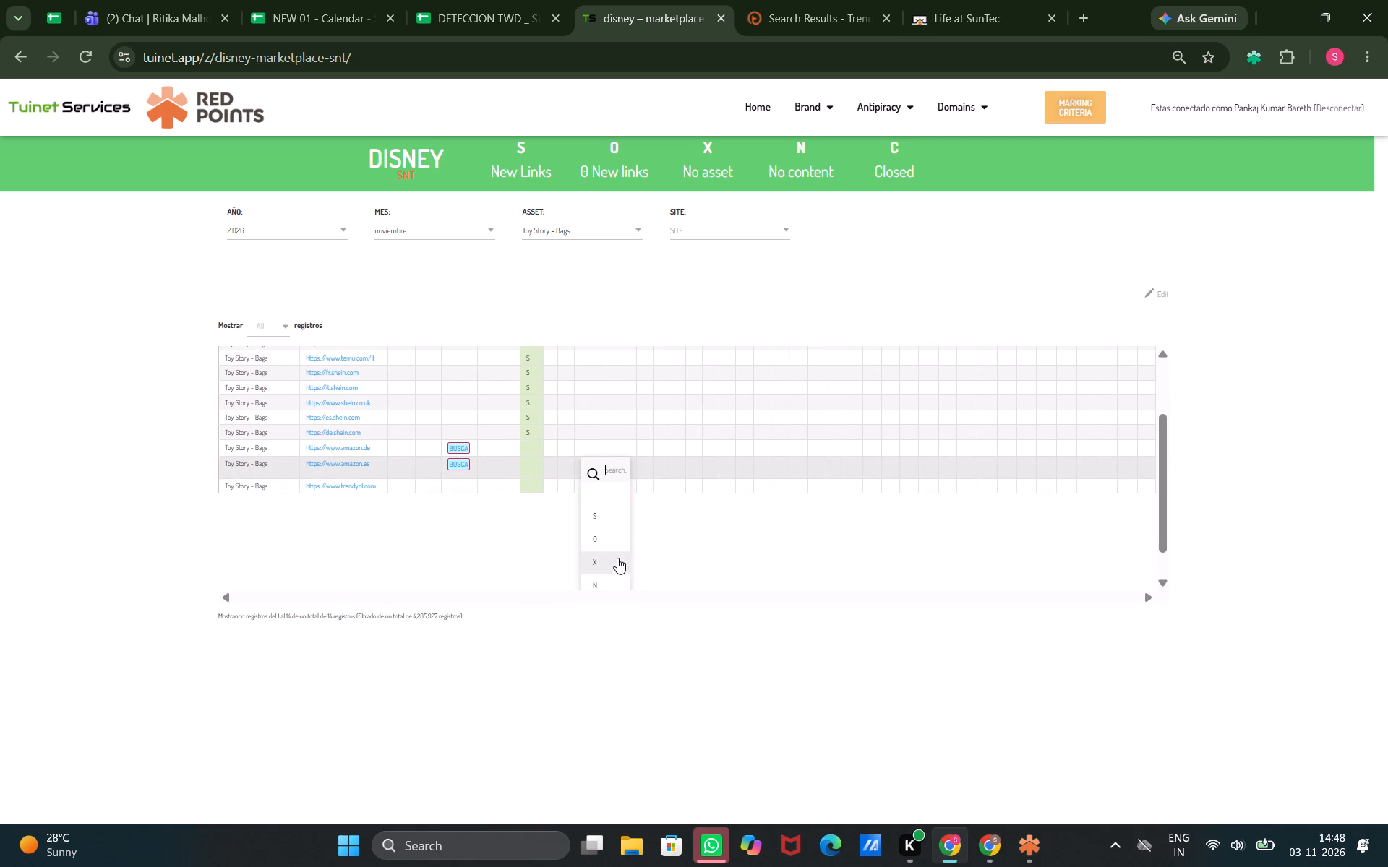
left_click(609, 517)
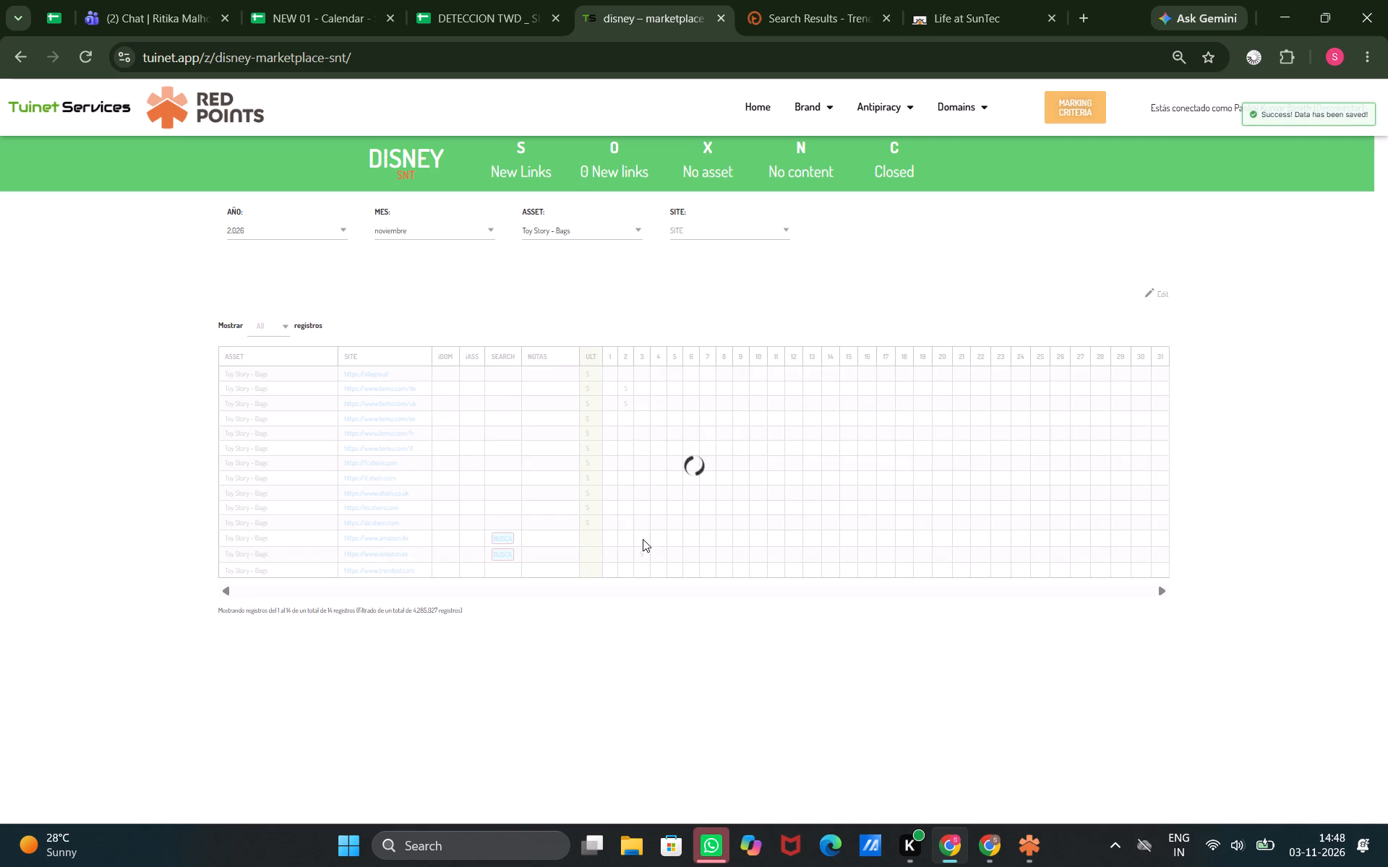
double_click(641, 540)
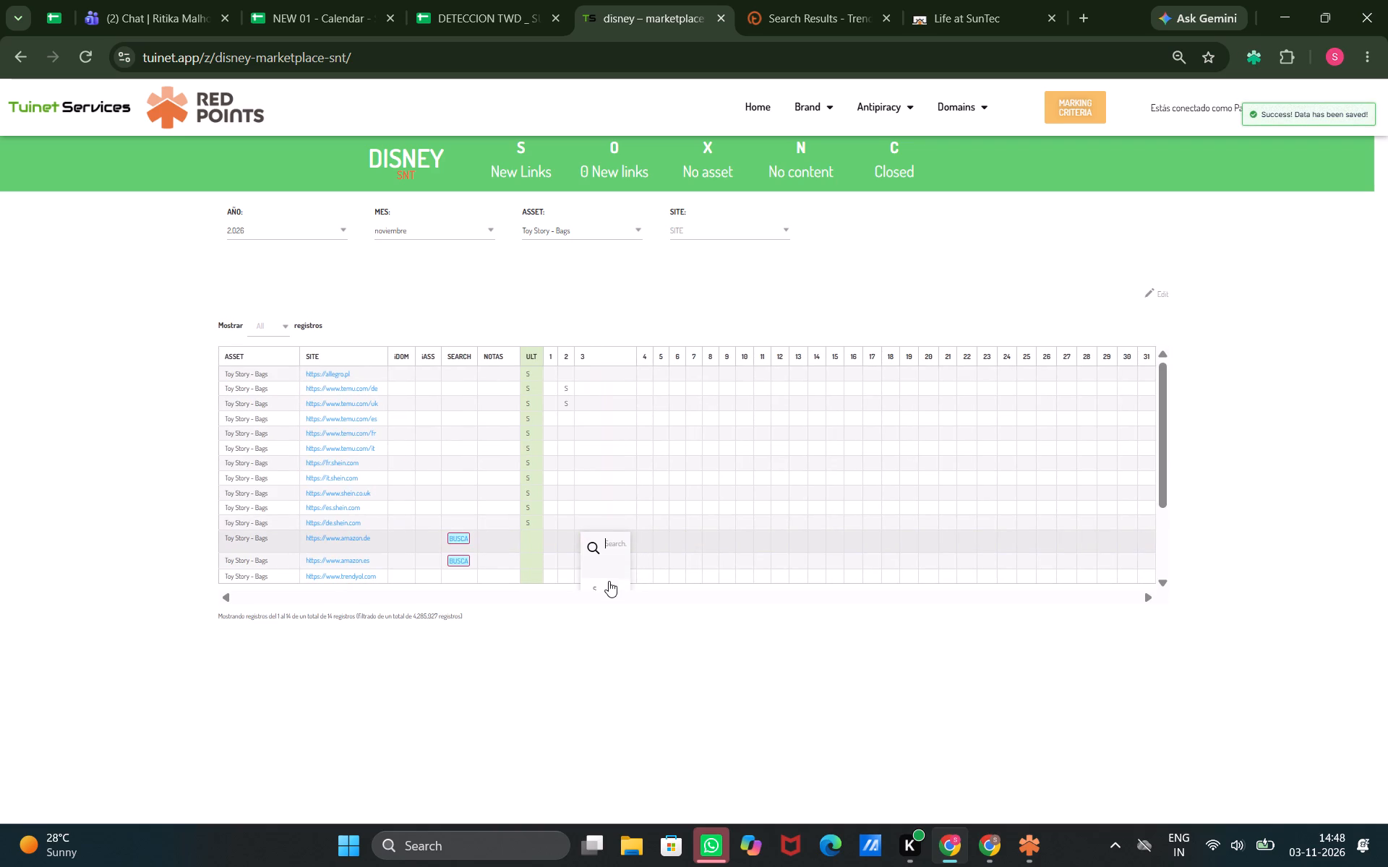
left_click(604, 584)
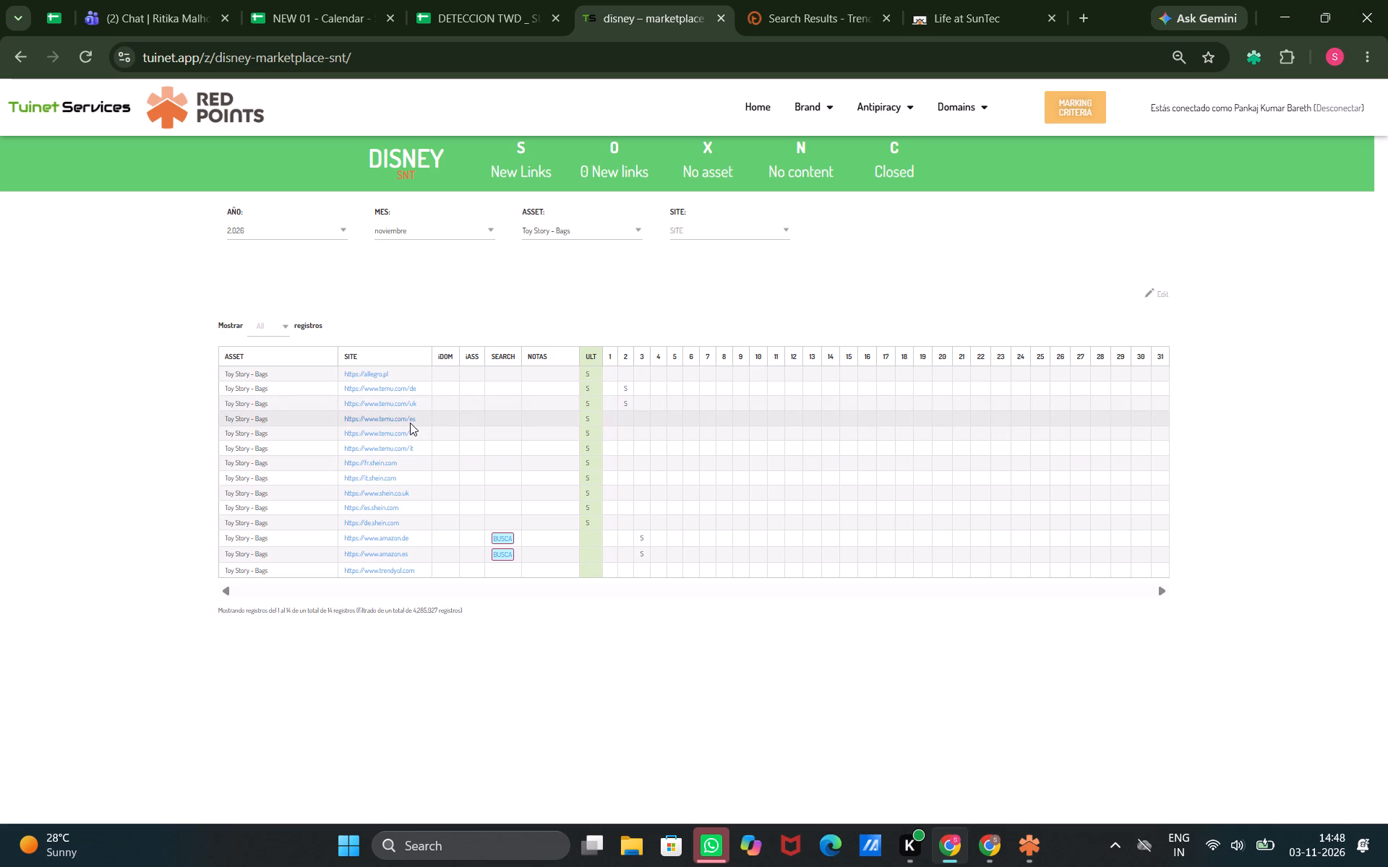
In the Work-profile Chrome window, search Google for "temu uk" and open the Temu United Kingdom site in a maximized window.
left_click(985, 841)
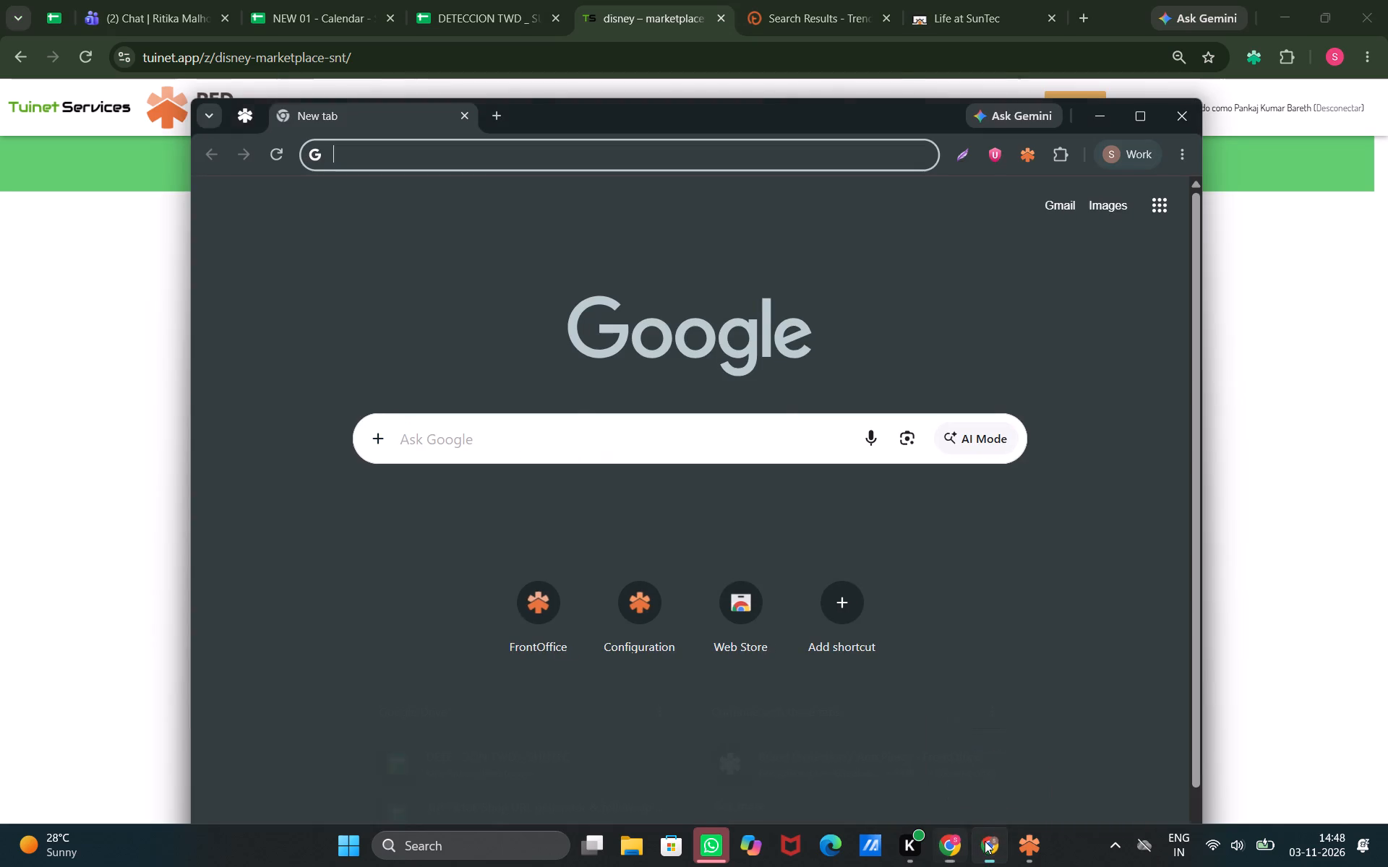
left_click(672, 451)
left_click(519, 491)
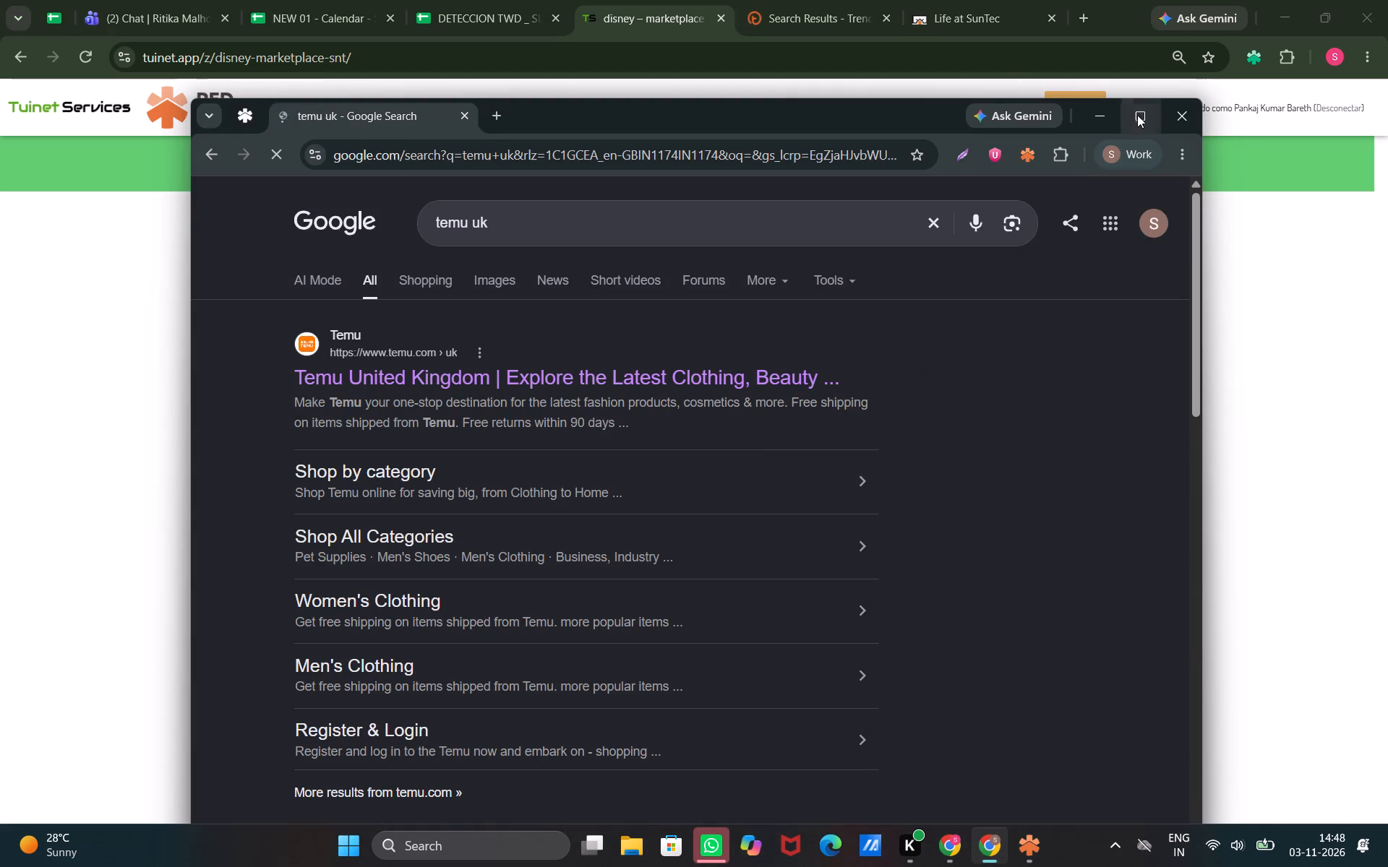
left_click(1138, 114)
left_click(551, 285)
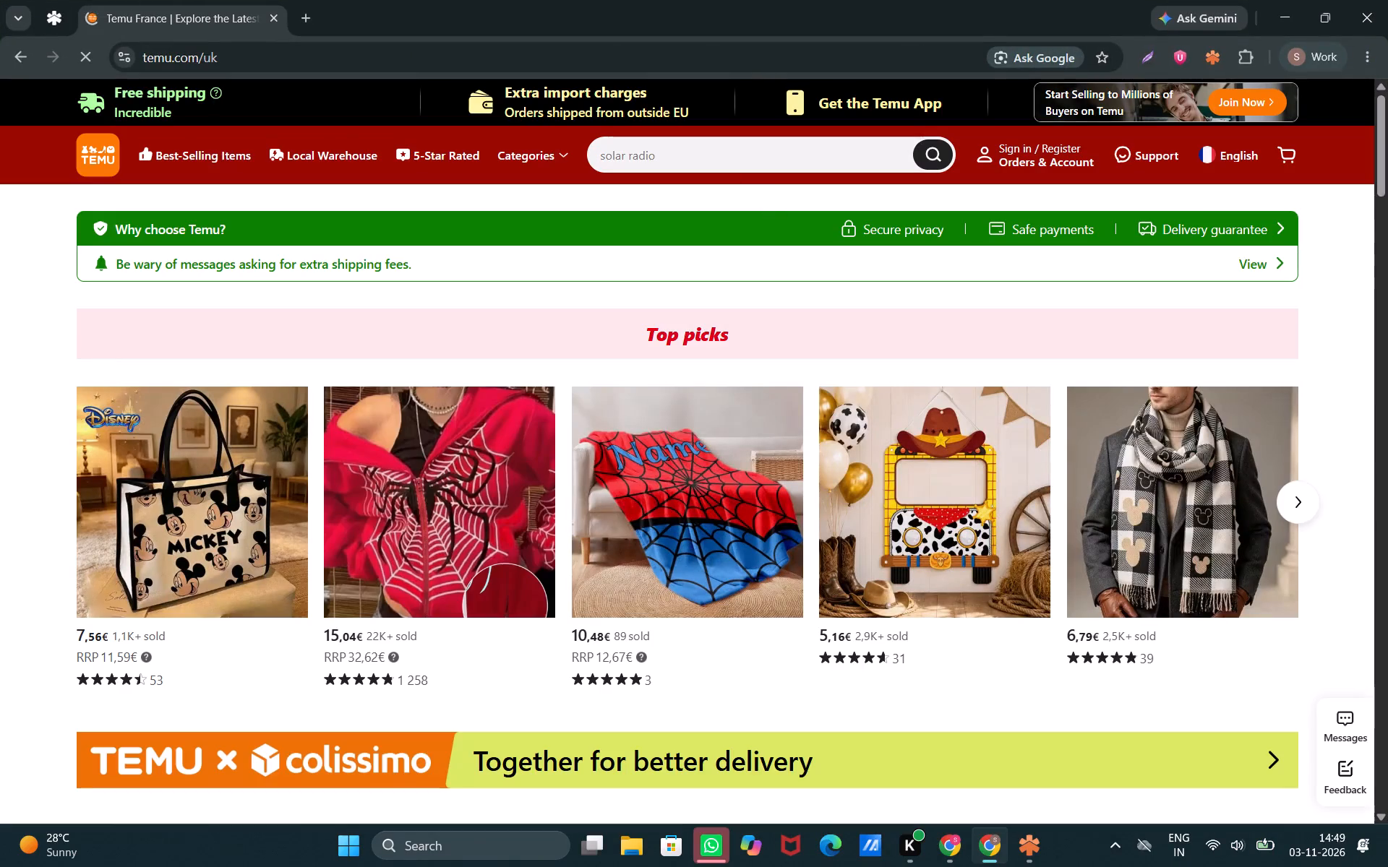
Enter a search term beginning with "T" in Temu's product search.
left_click(719, 164)
key("shift+t")
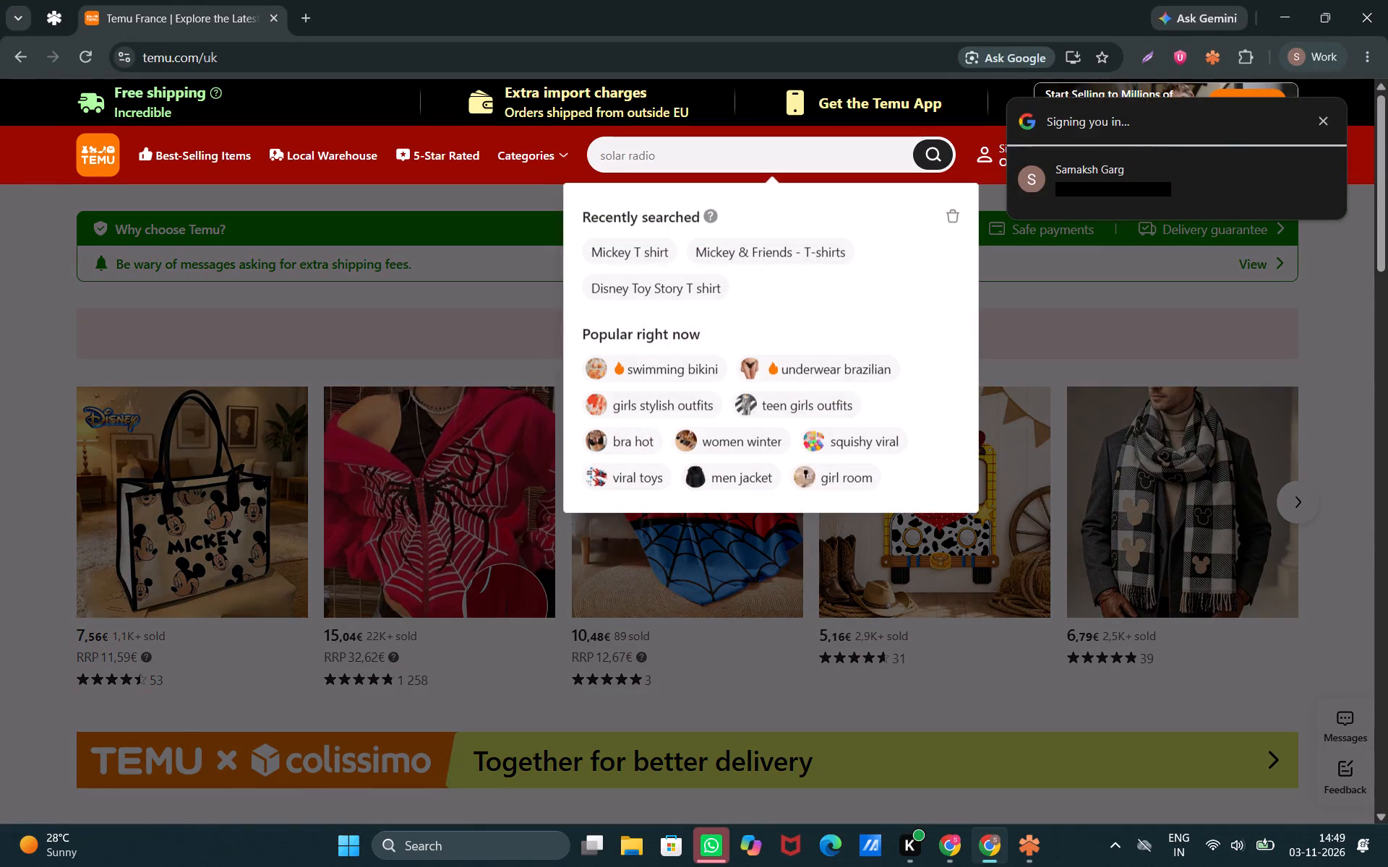
left_click(716, 135)
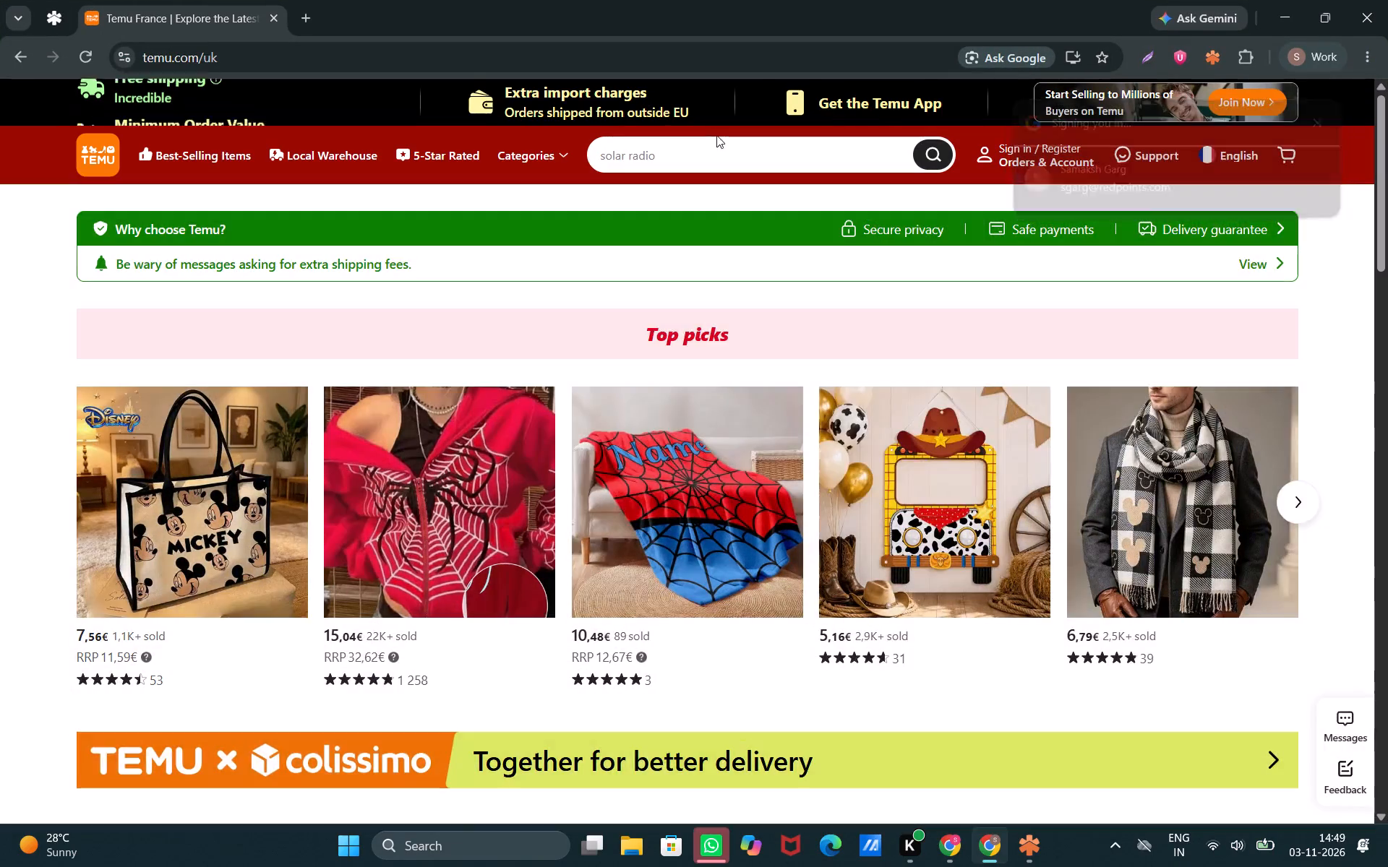
left_click(716, 146)
key("shift+t")
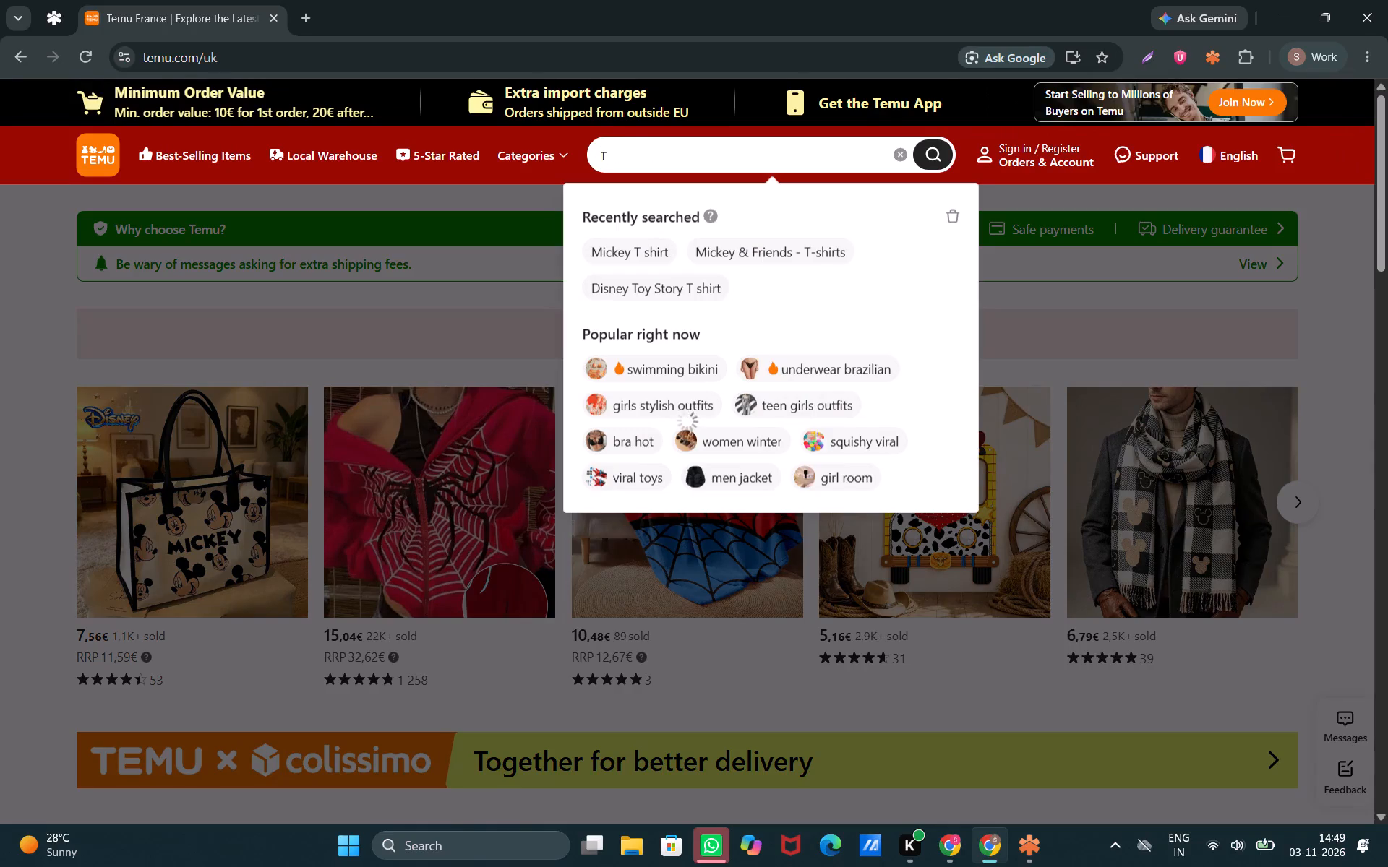
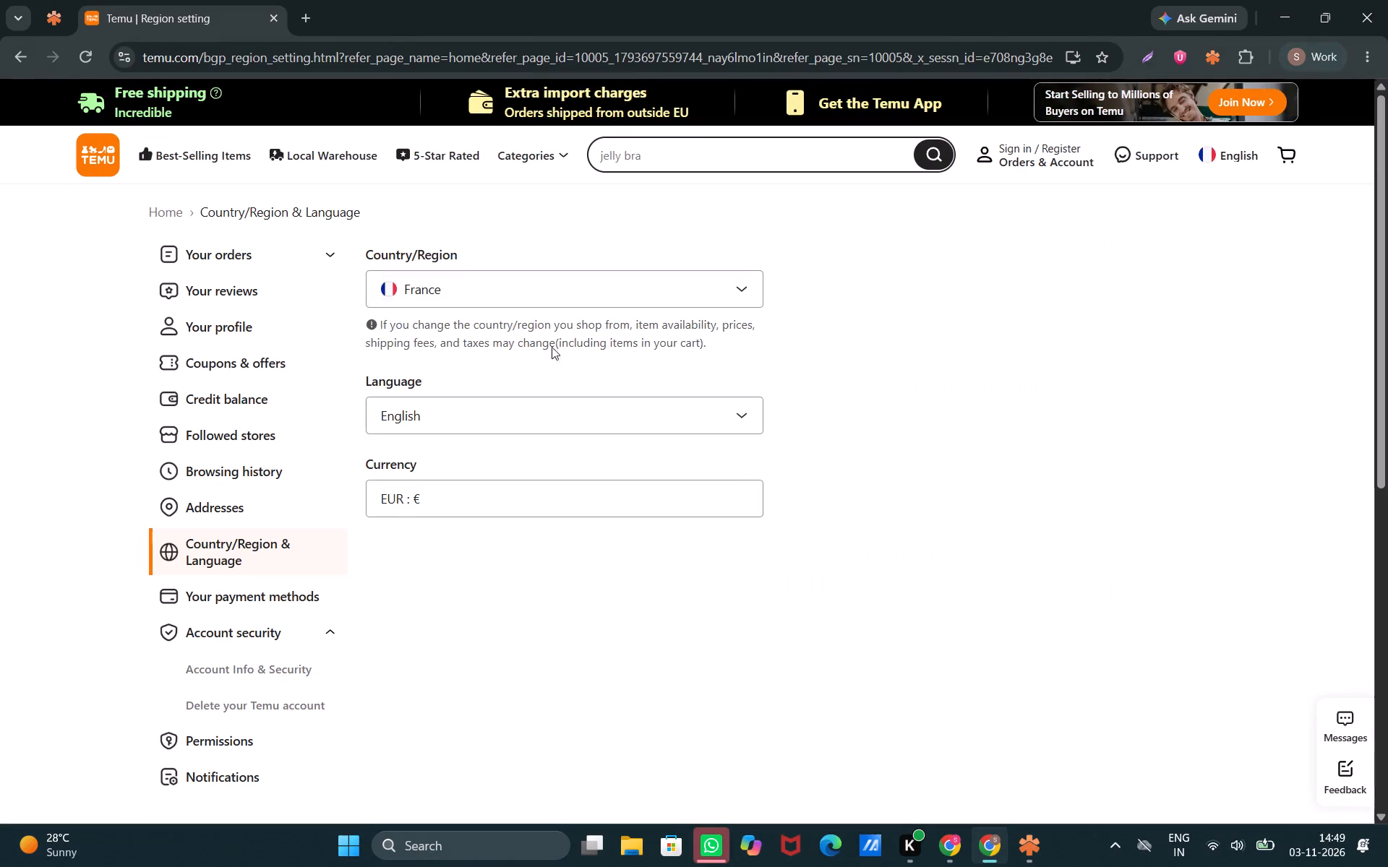
Switch Temu's shopping country/region from France to United Kingdom.
left_click(560, 293)
left_click(529, 340)
type("uk")
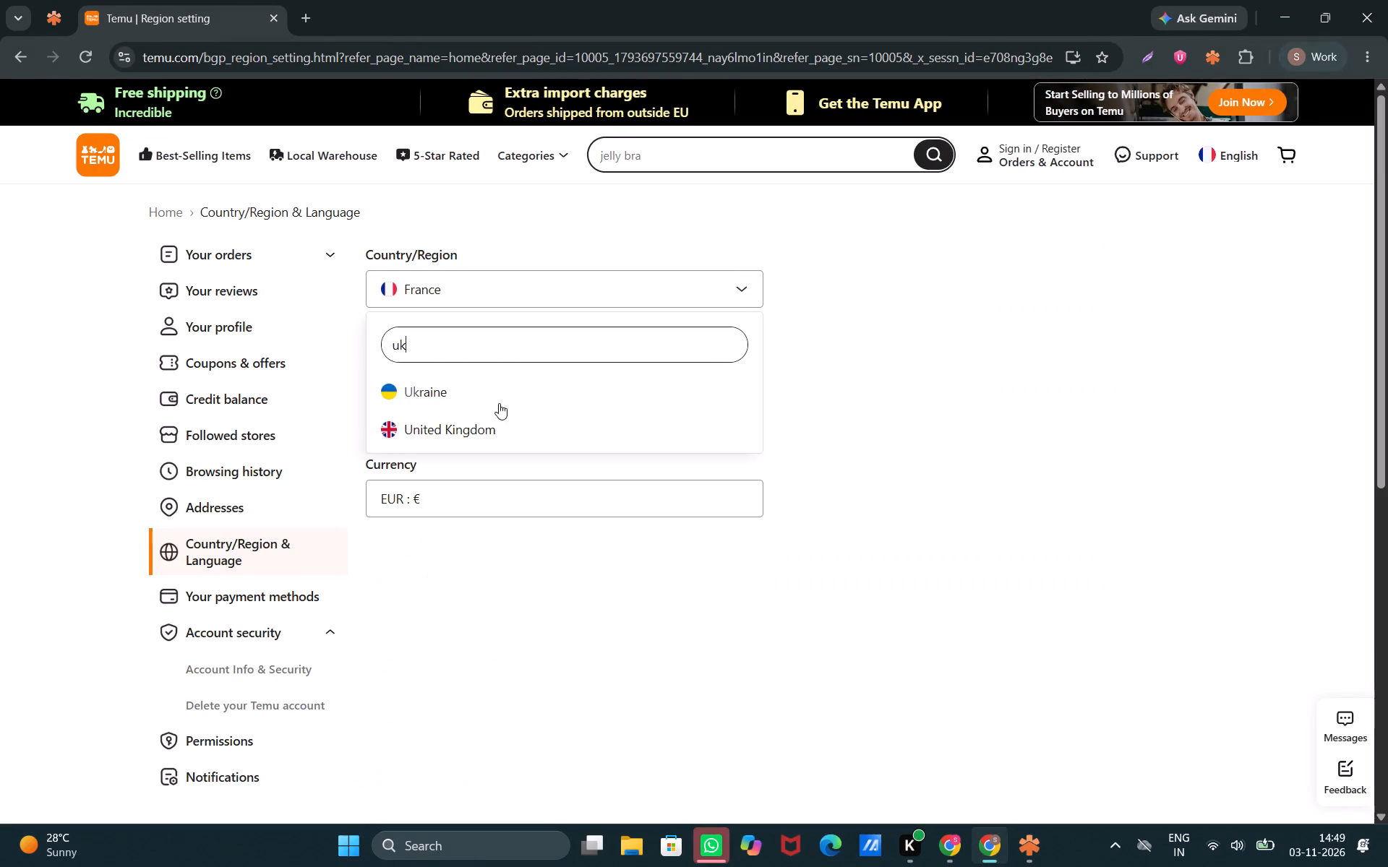
left_click(494, 423)
left_click(711, 484)
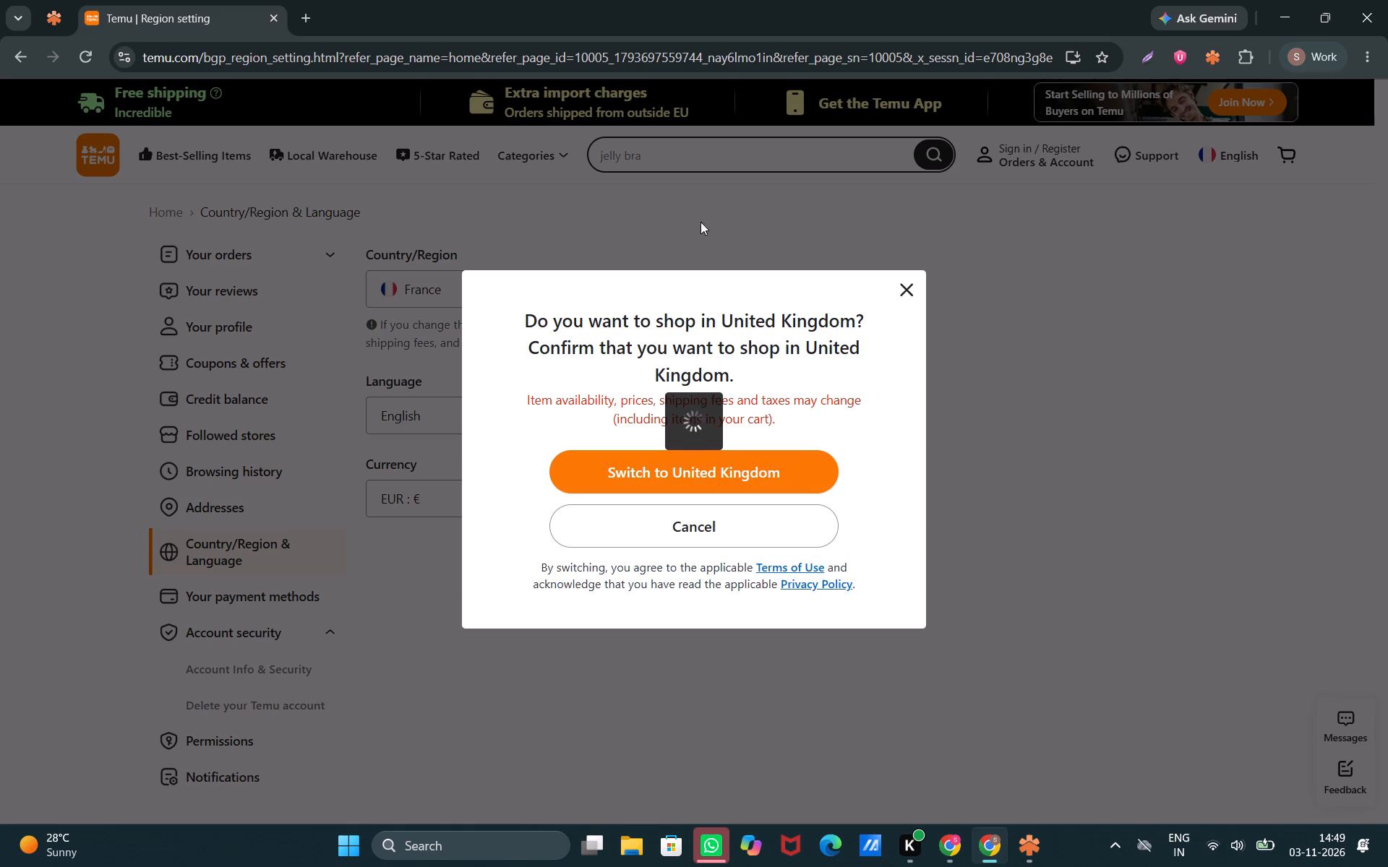
Search Temu's UK store for "Toy story Bag".
left_click(655, 151)
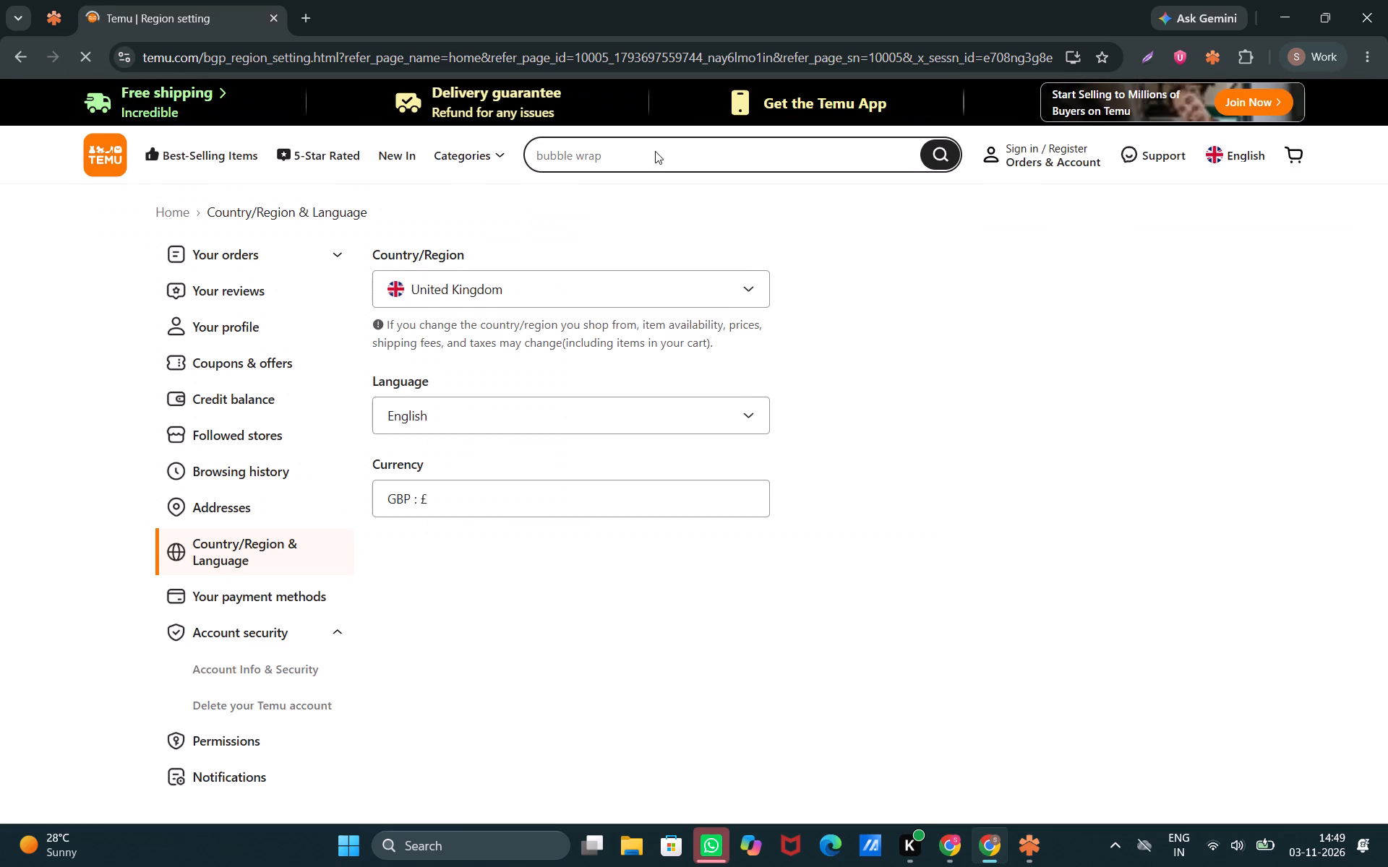
key("shift+t")
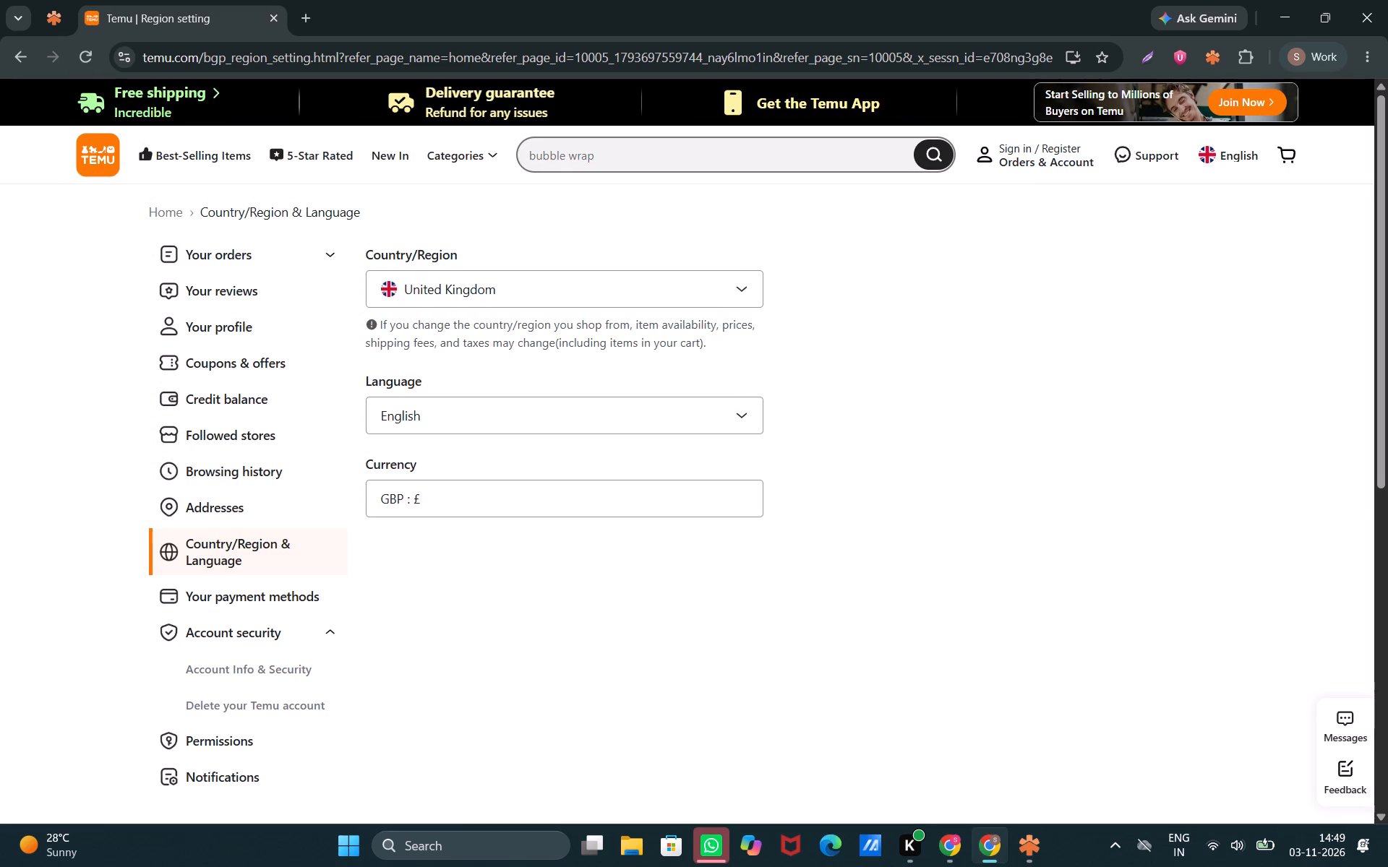
left_click(646, 156)
key("shift+t")
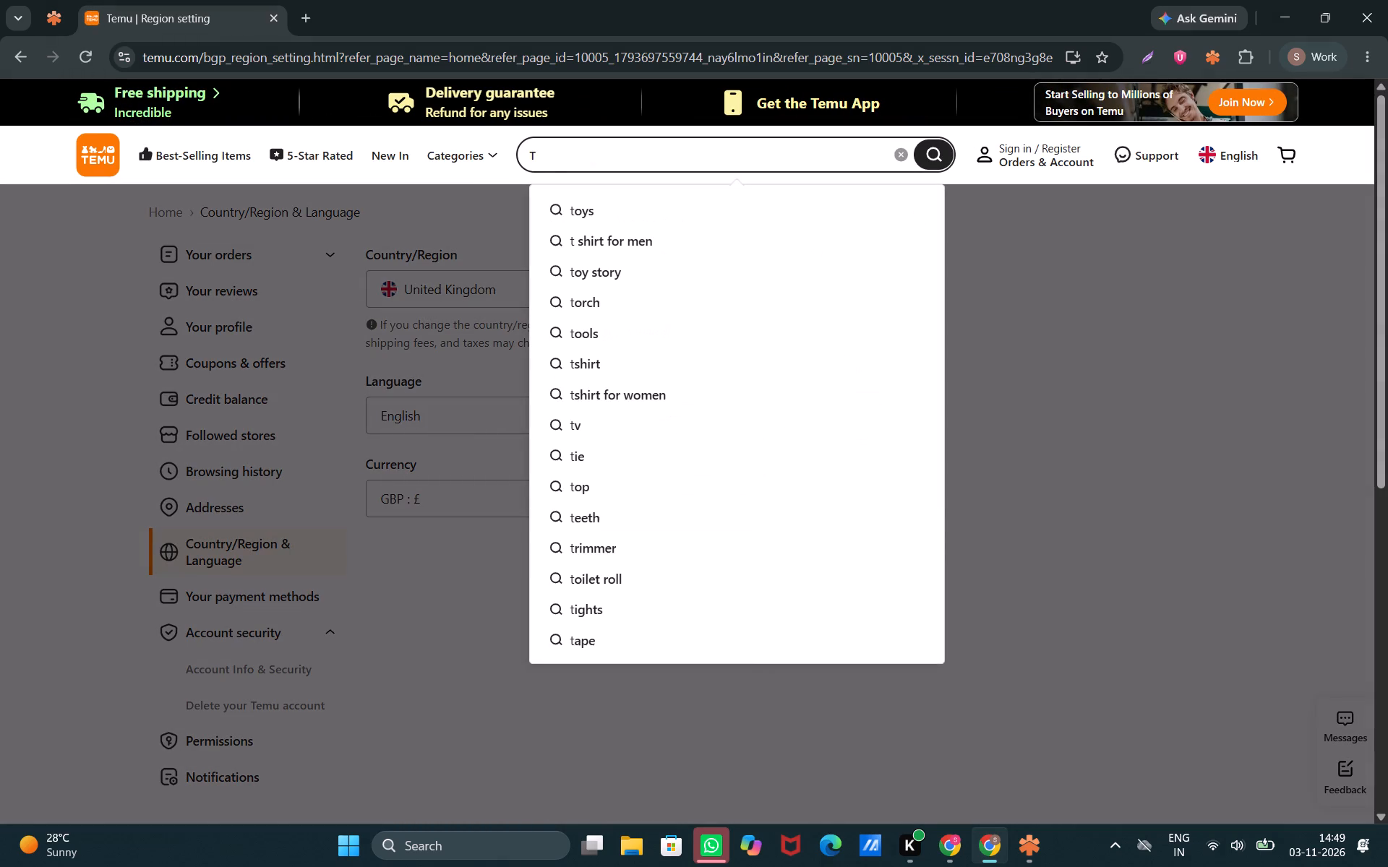
type("oy story Bag")
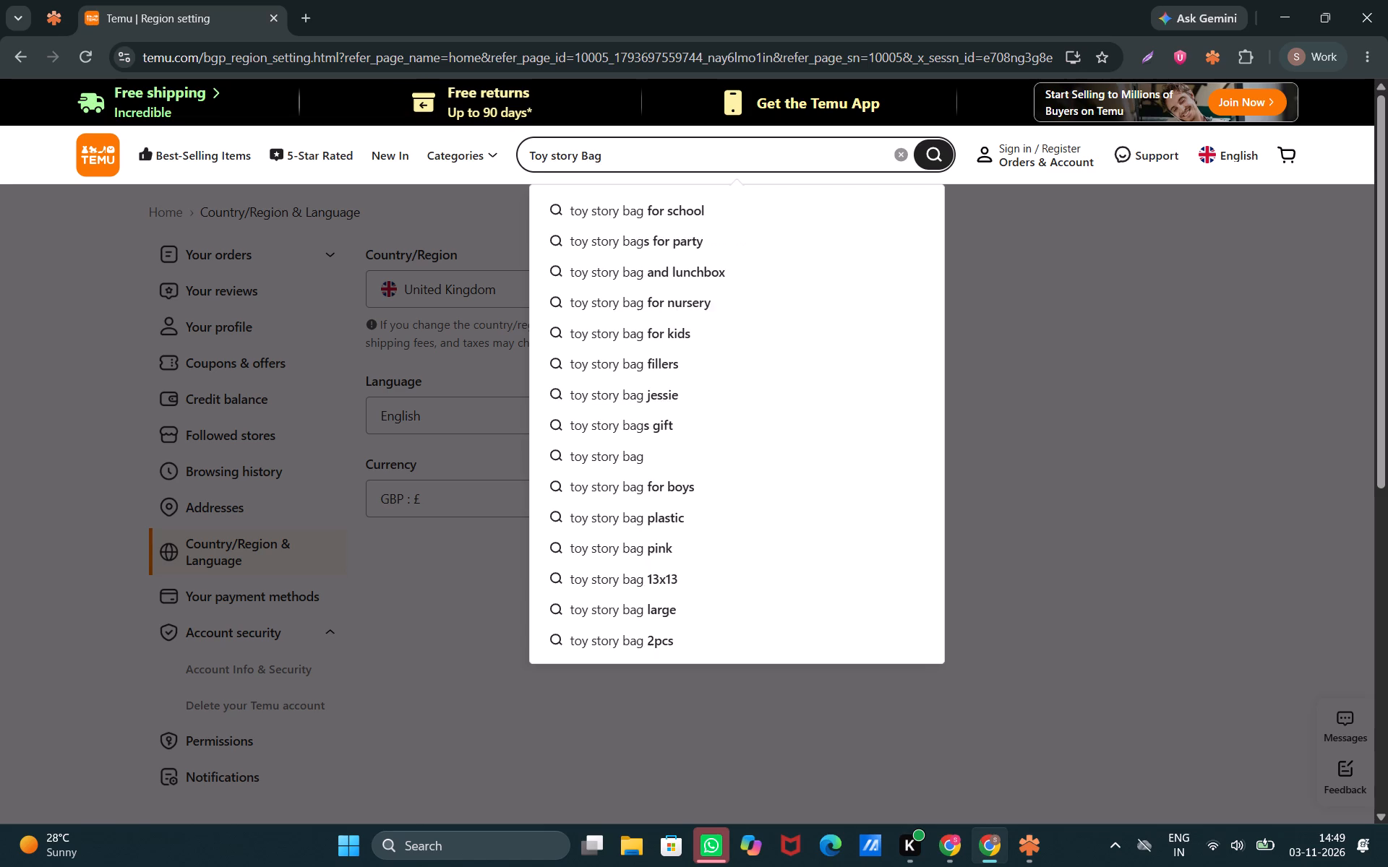
key("Return")
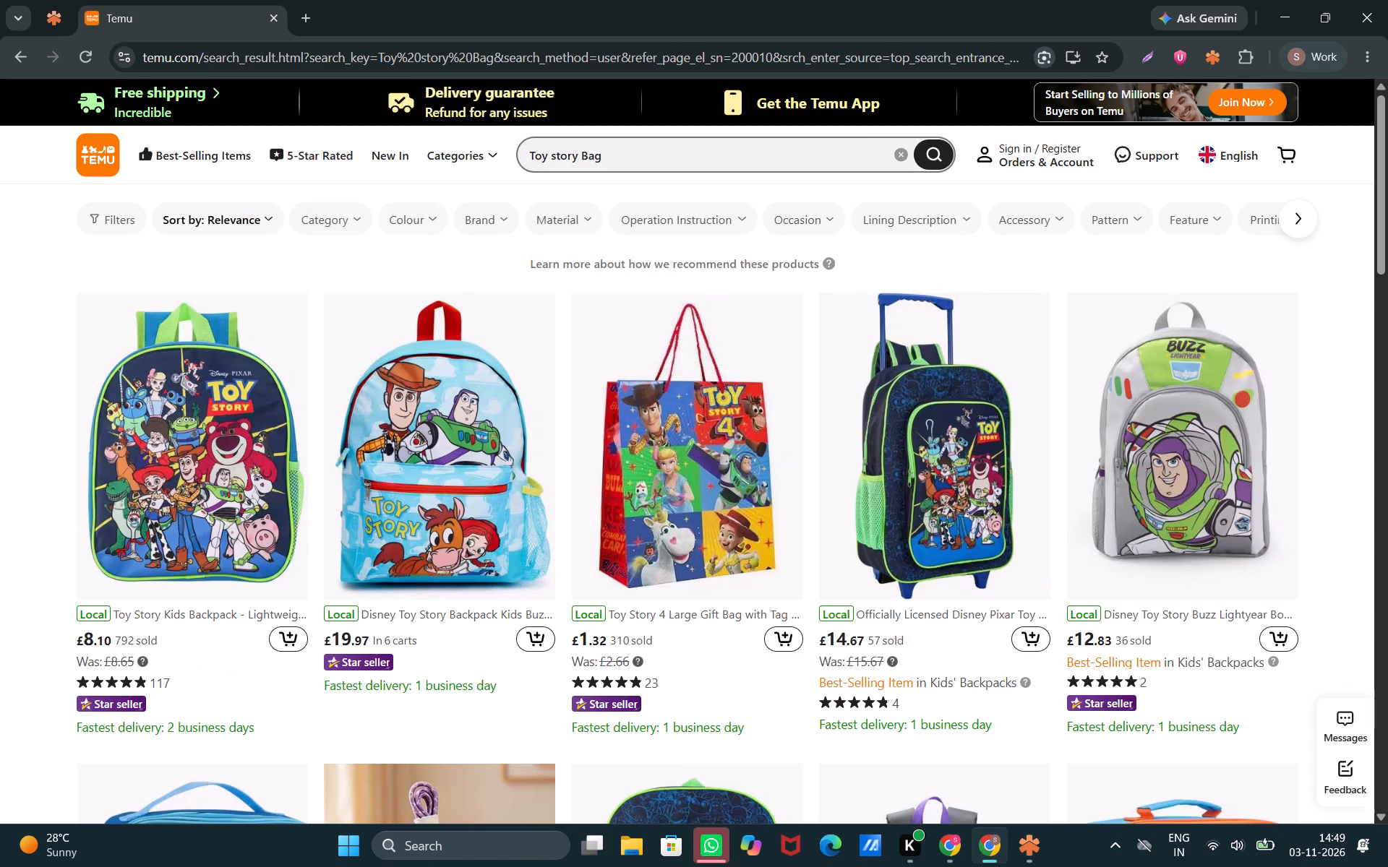
Stop the running task in the RedPoints IPR Plugin.
left_click(1222, 62)
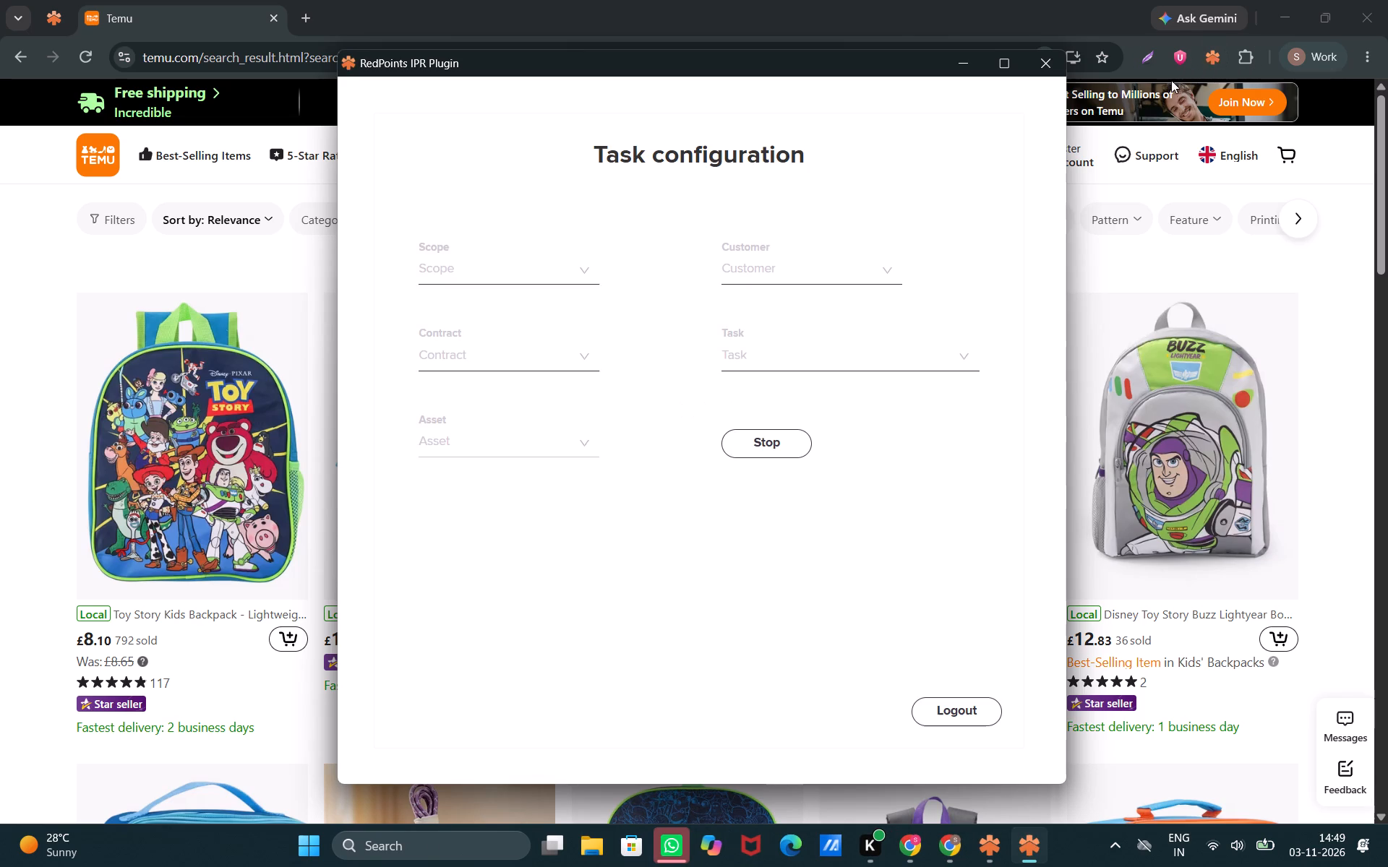
left_click(763, 442)
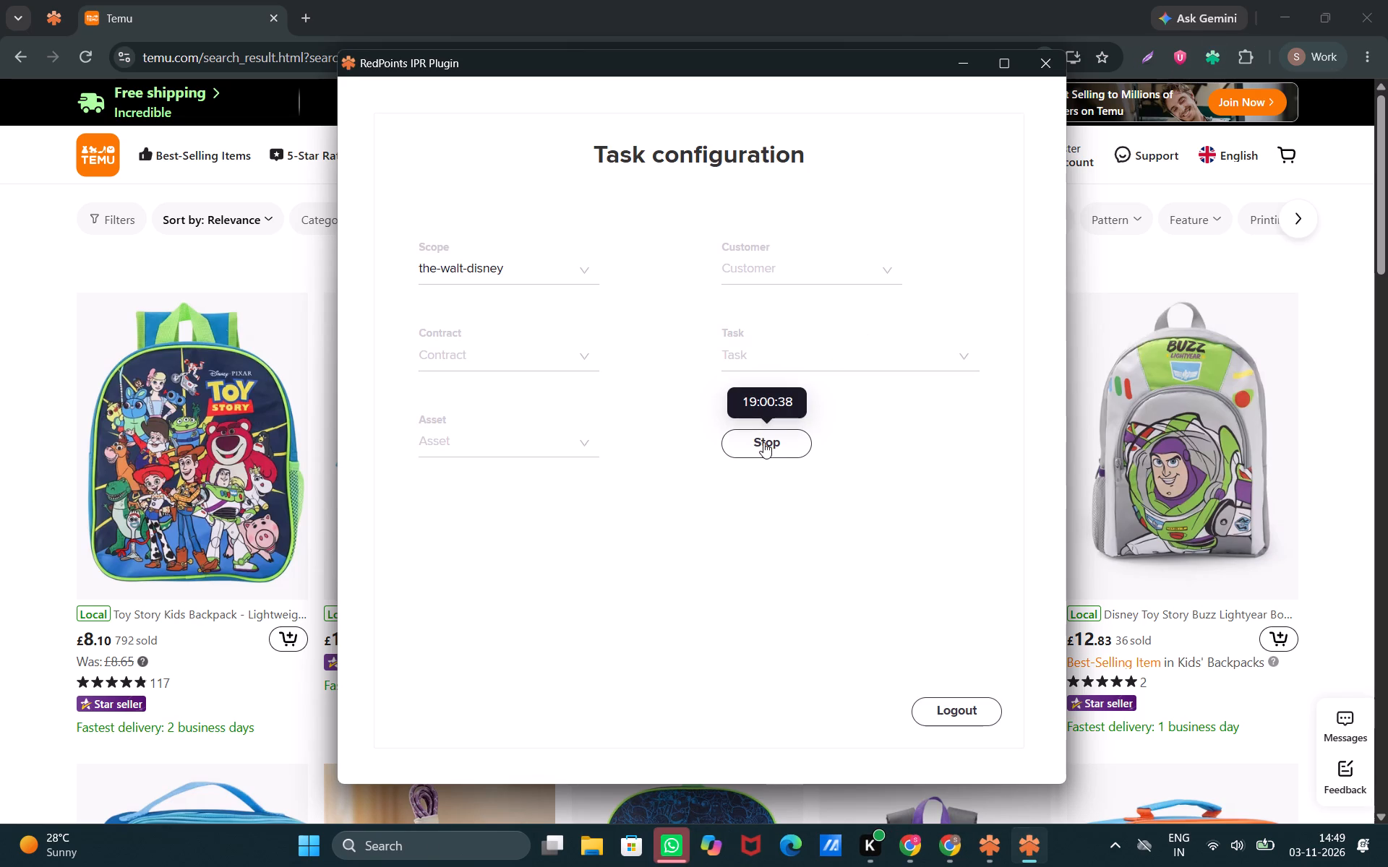
Configure the plugin task with customer The Walt Disney, the IPR Brand Protection contract and task Detection.
left_click(766, 272)
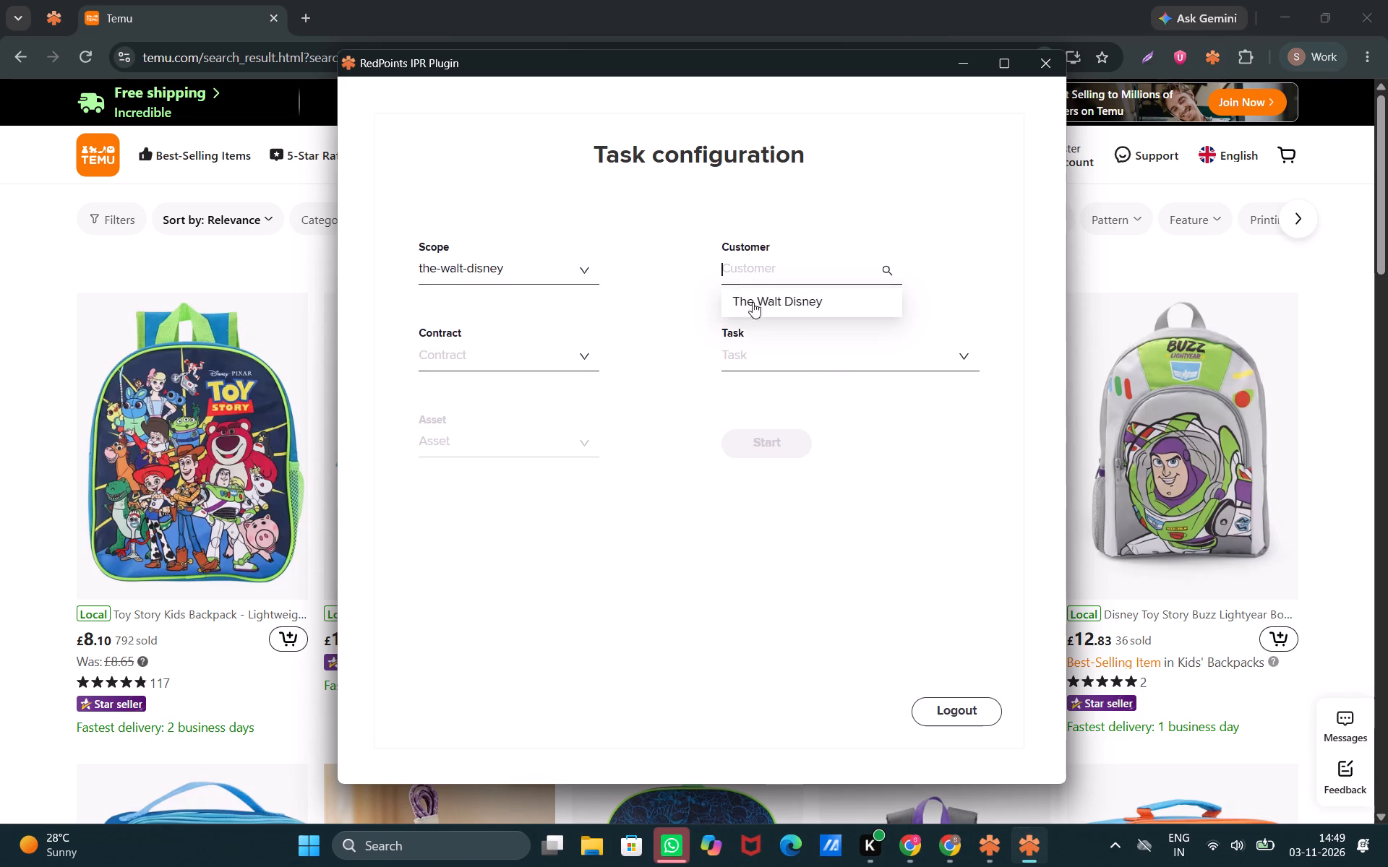
left_click(769, 283)
left_click(548, 348)
left_click(713, 269)
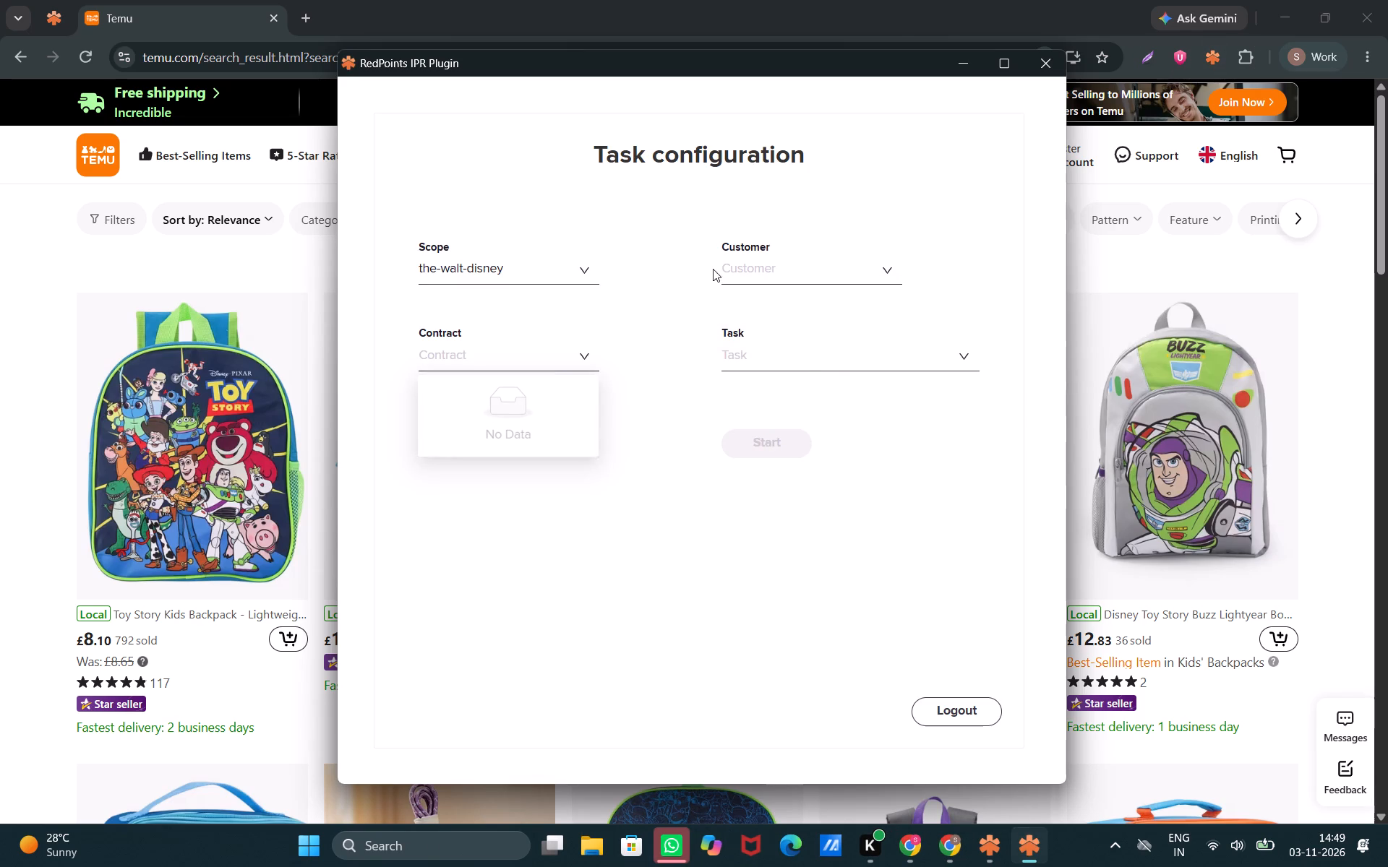
left_click(760, 270)
left_click(757, 299)
left_click(541, 363)
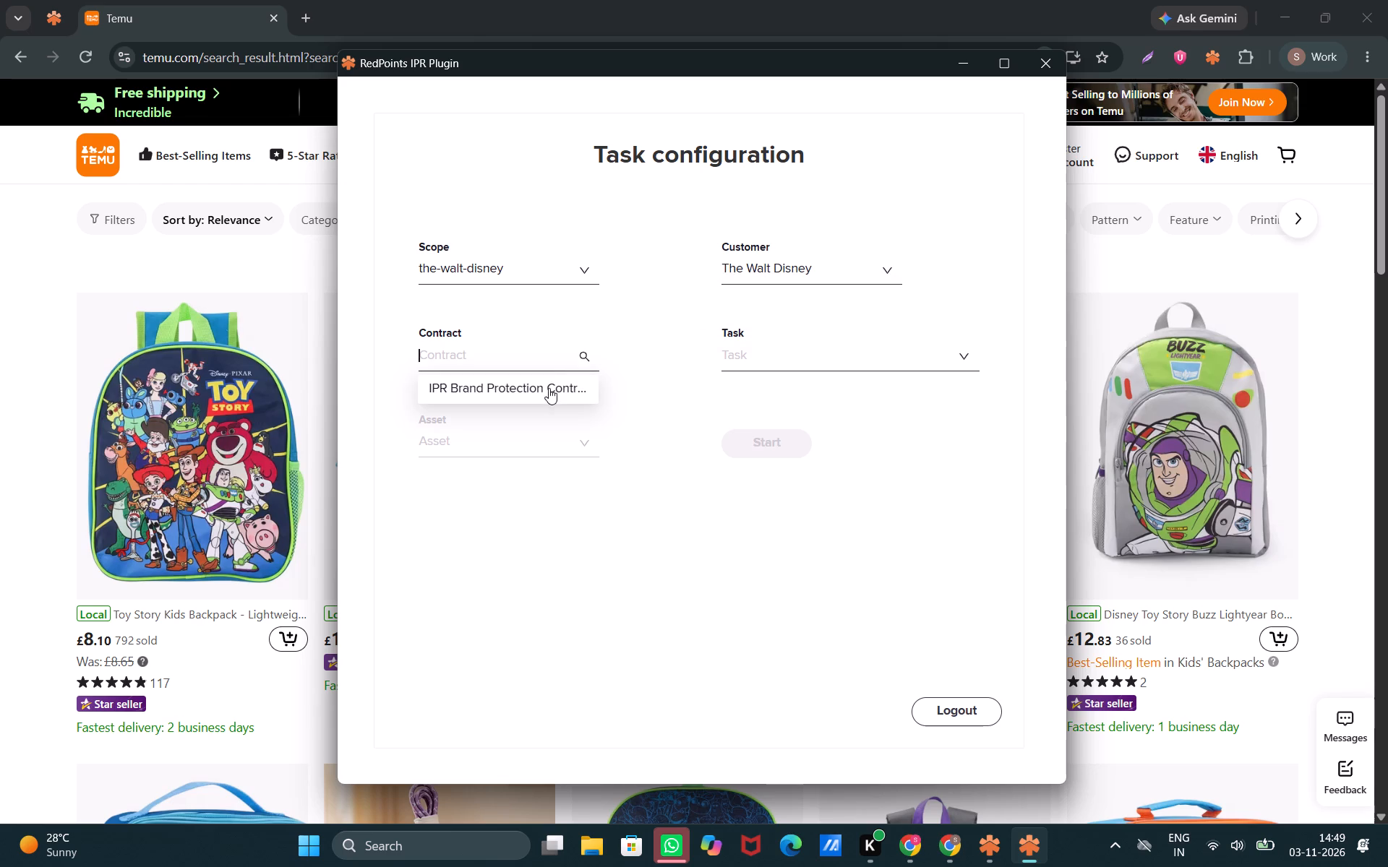
left_click(549, 388)
left_click(854, 361)
left_click(799, 410)
Choose the asset Toy Story - Bags - 18 and start the detection task.
left_click(518, 423)
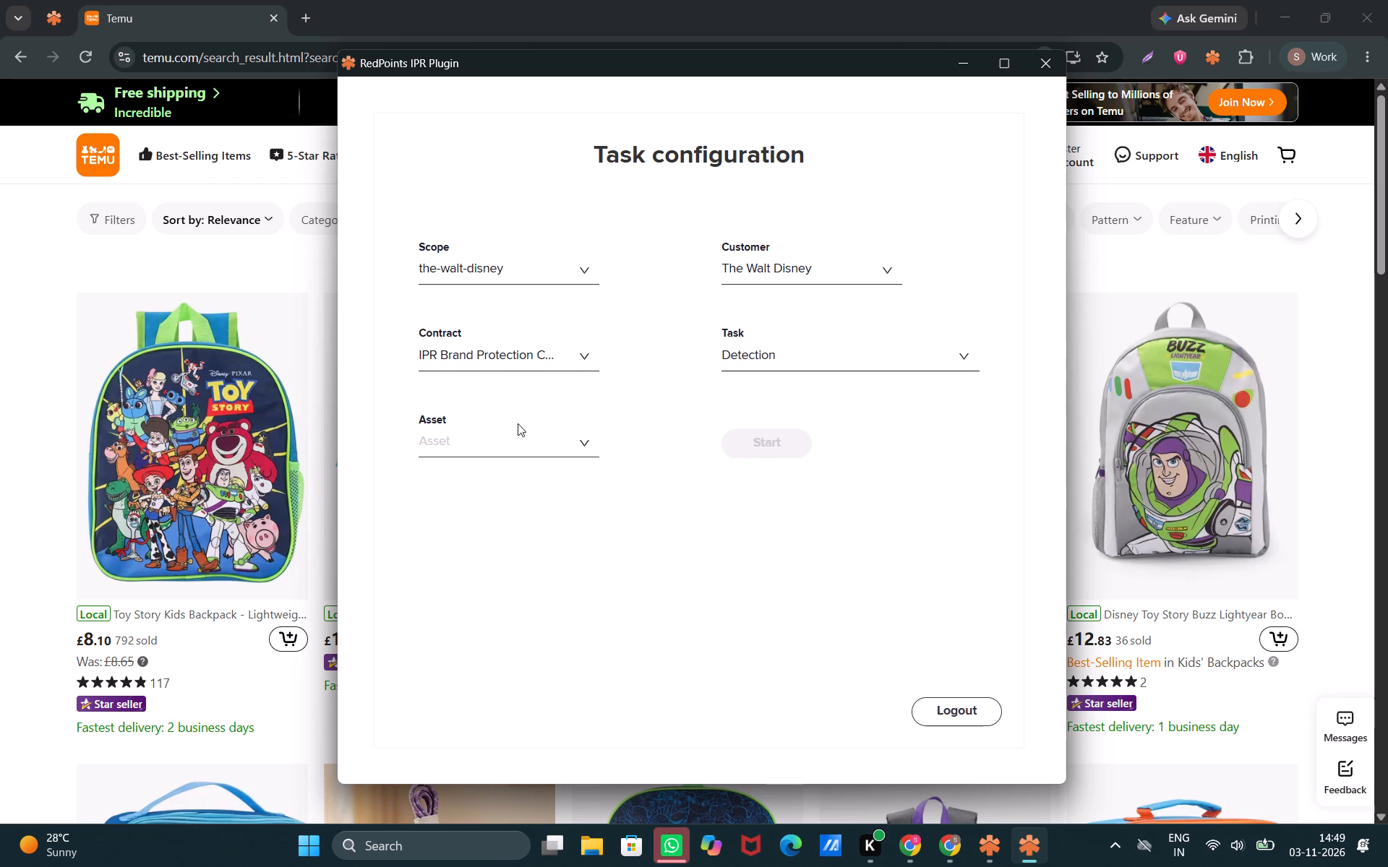
left_click(510, 429)
type("toy")
key("space")
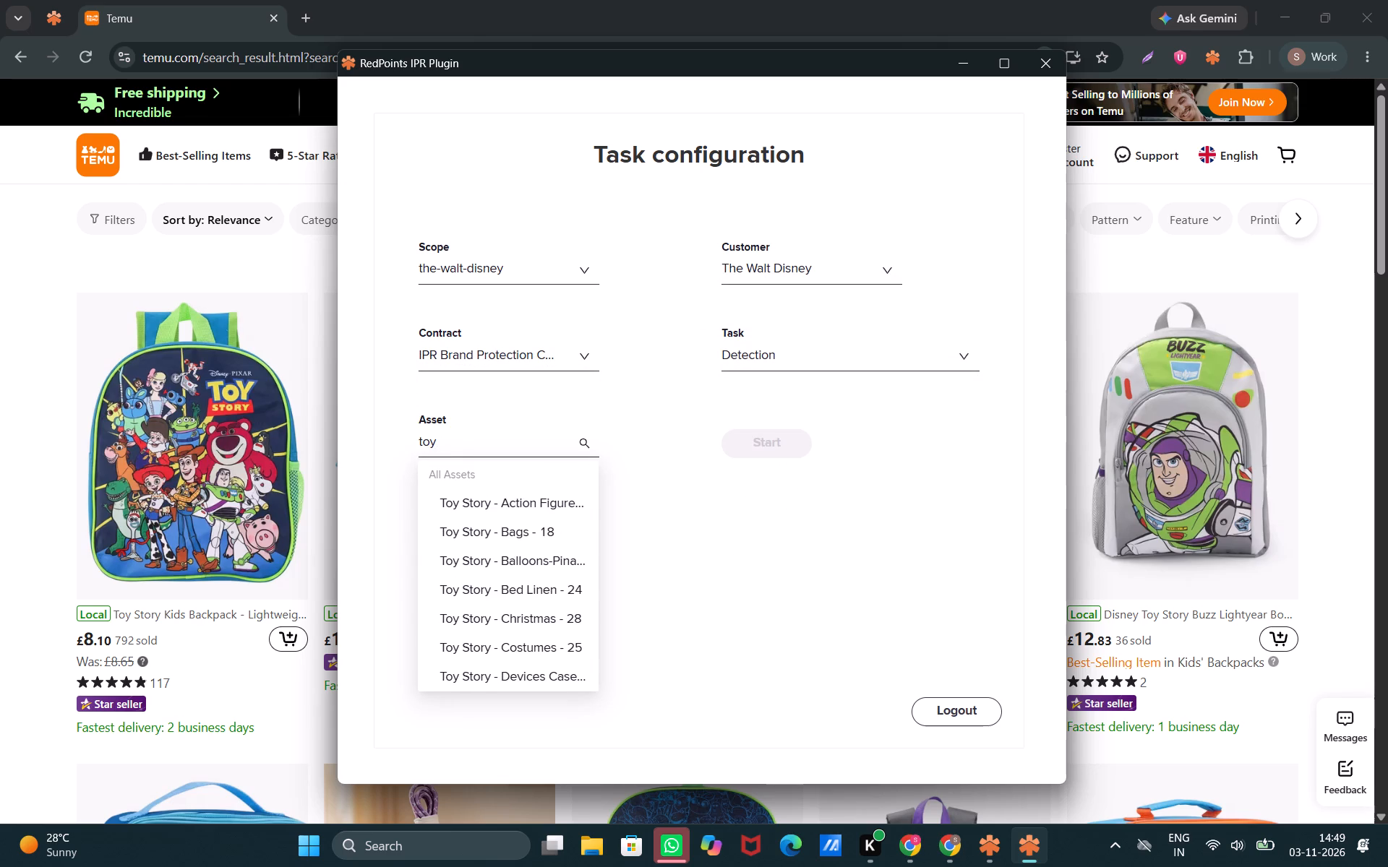
left_click(526, 525)
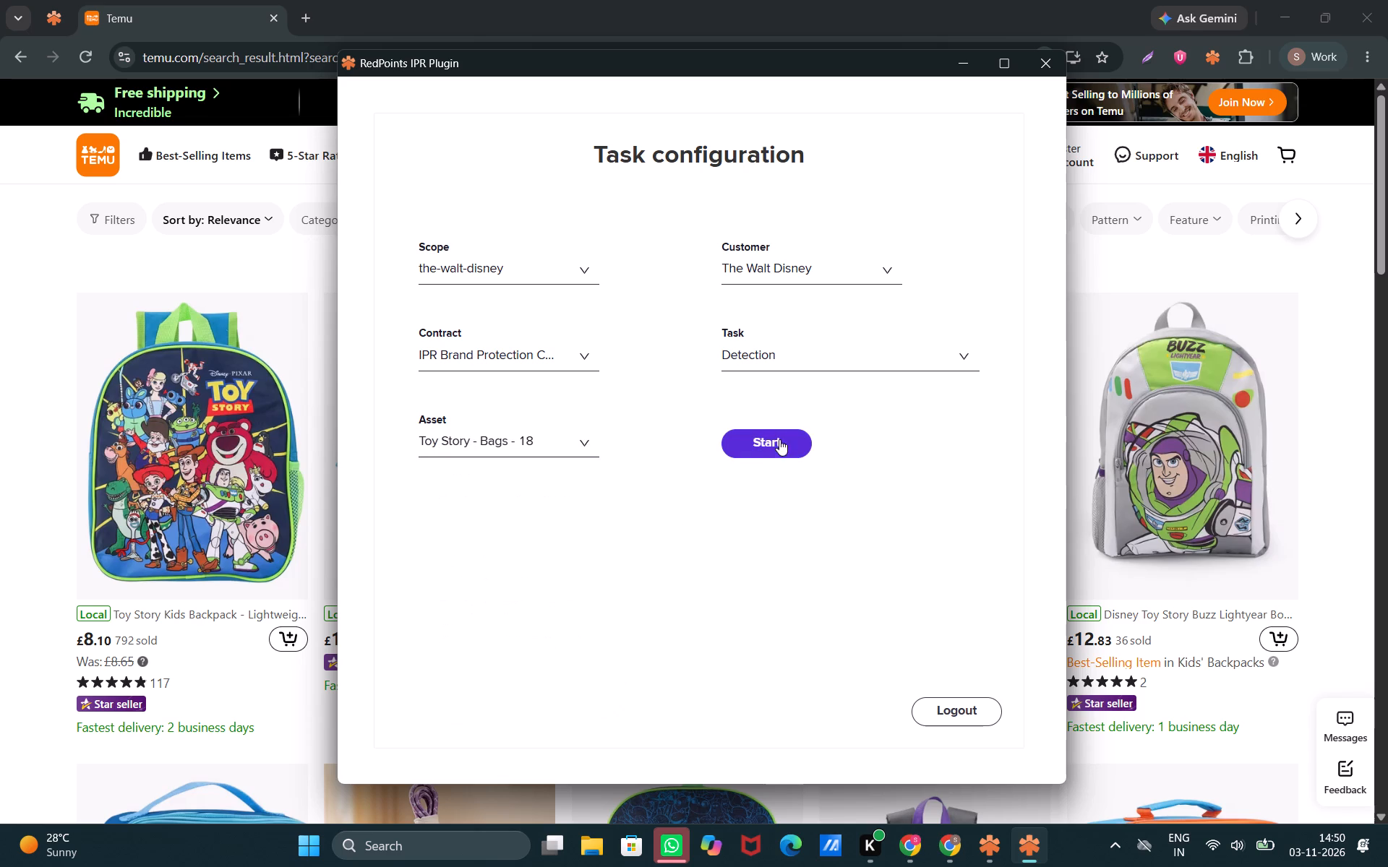
left_click(758, 450)
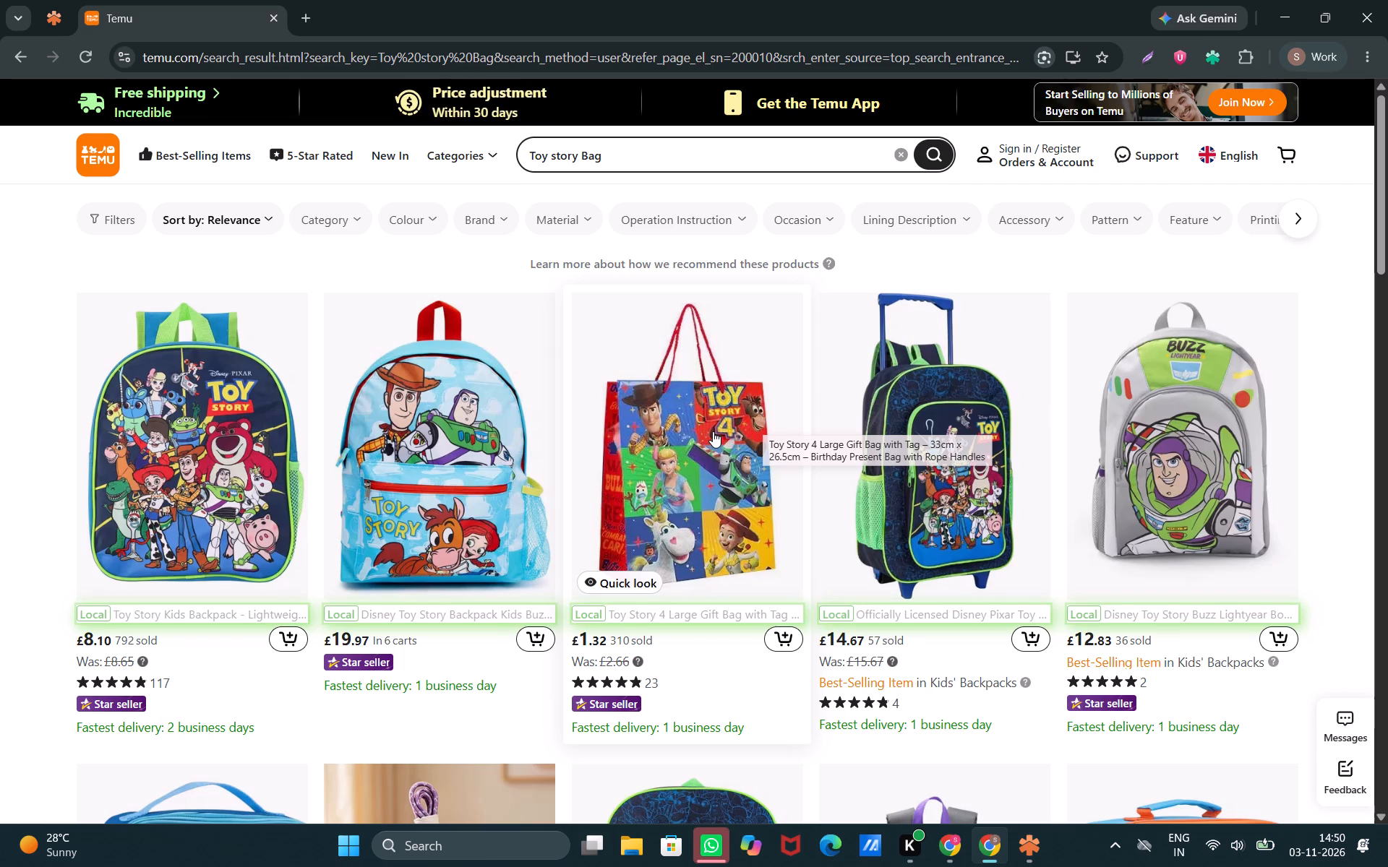
Examine the Temu results for "Toy story Bag", including an additional batch, for Toy Story bags not yet highlighted by the plugin.
scroll(750, 437, "down", 6)
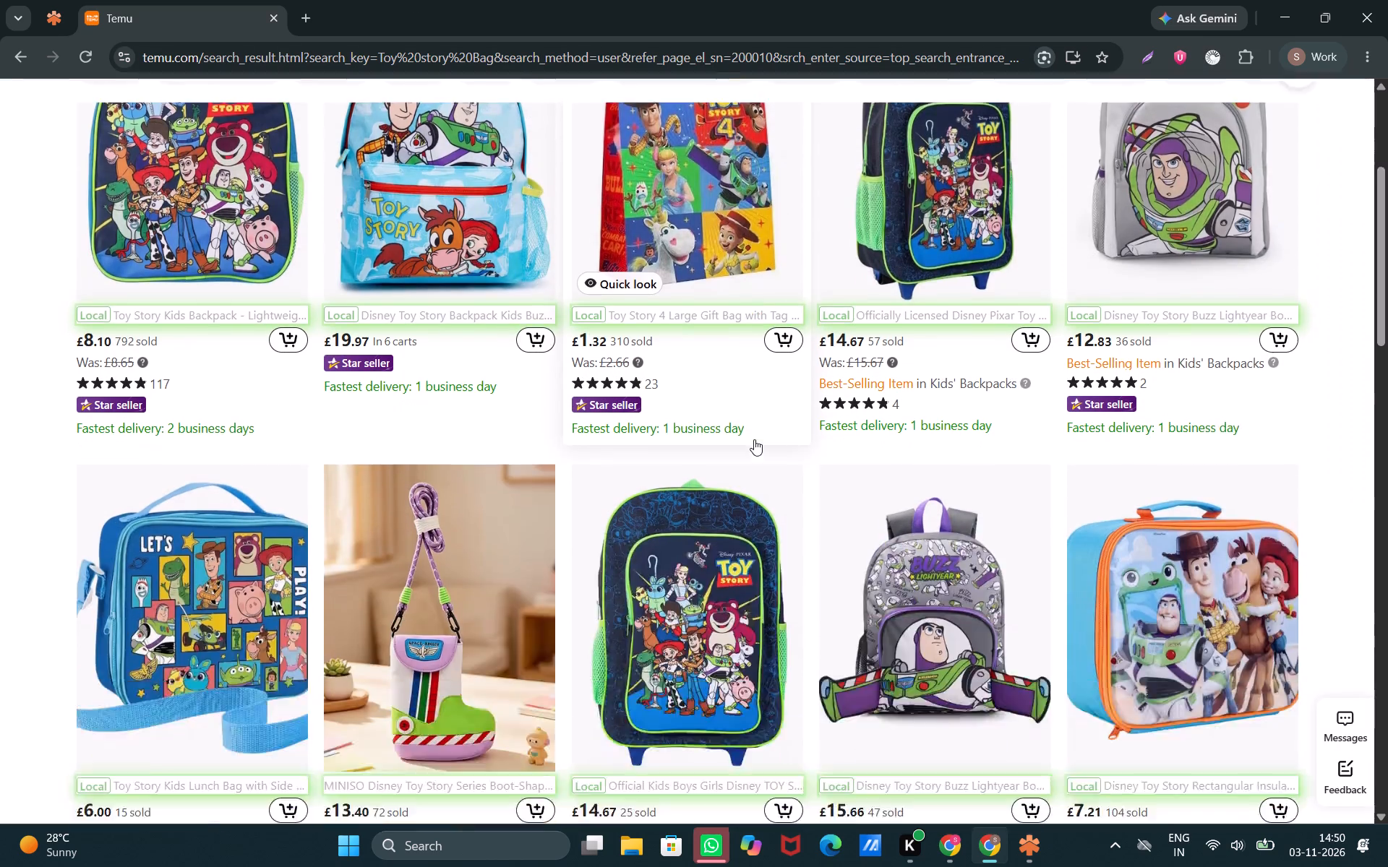
scroll(181, 460, "down", 4)
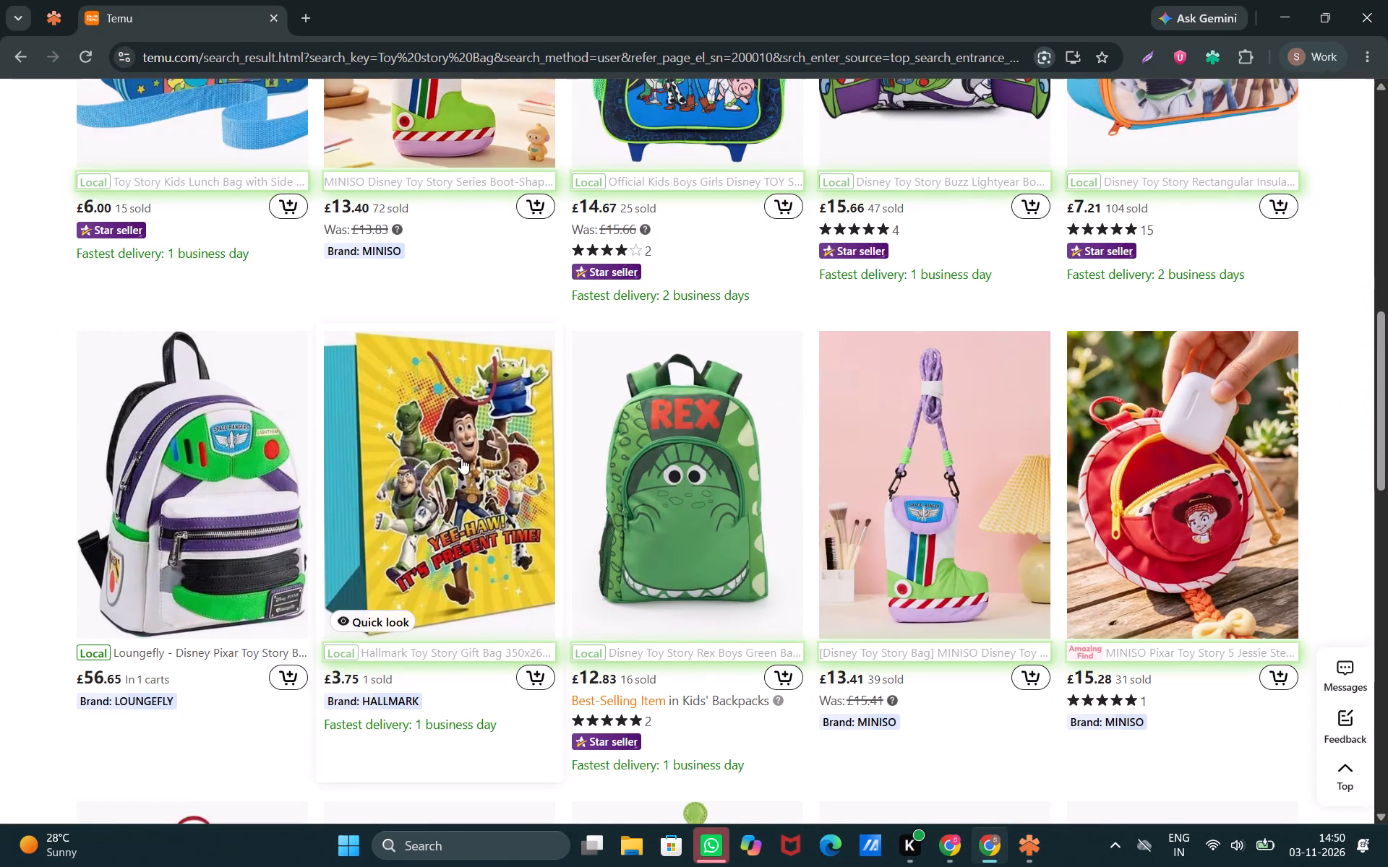
scroll(1209, 491, "down", 3)
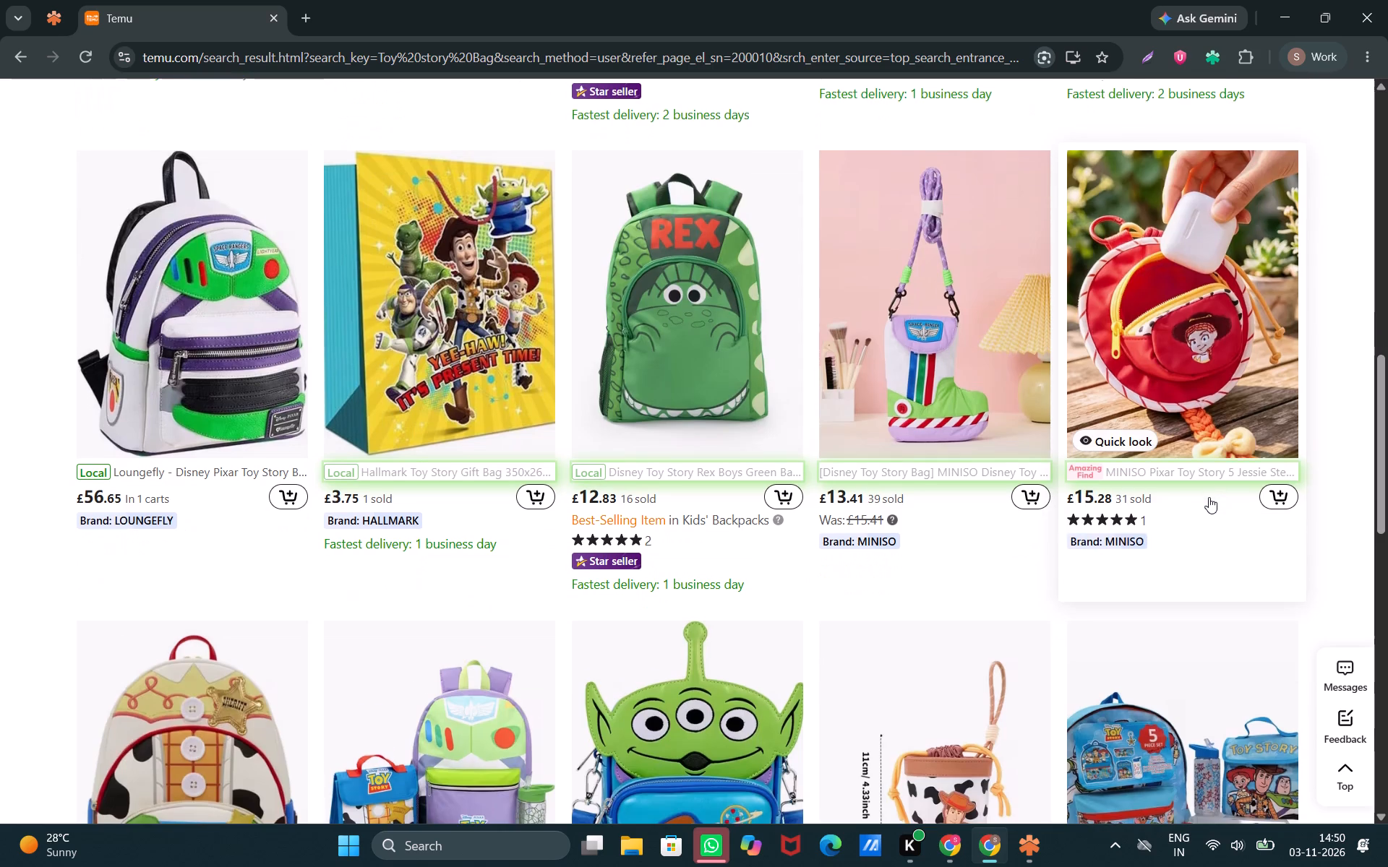
scroll(1209, 497, "down", 2)
scroll(287, 525, "down", 6)
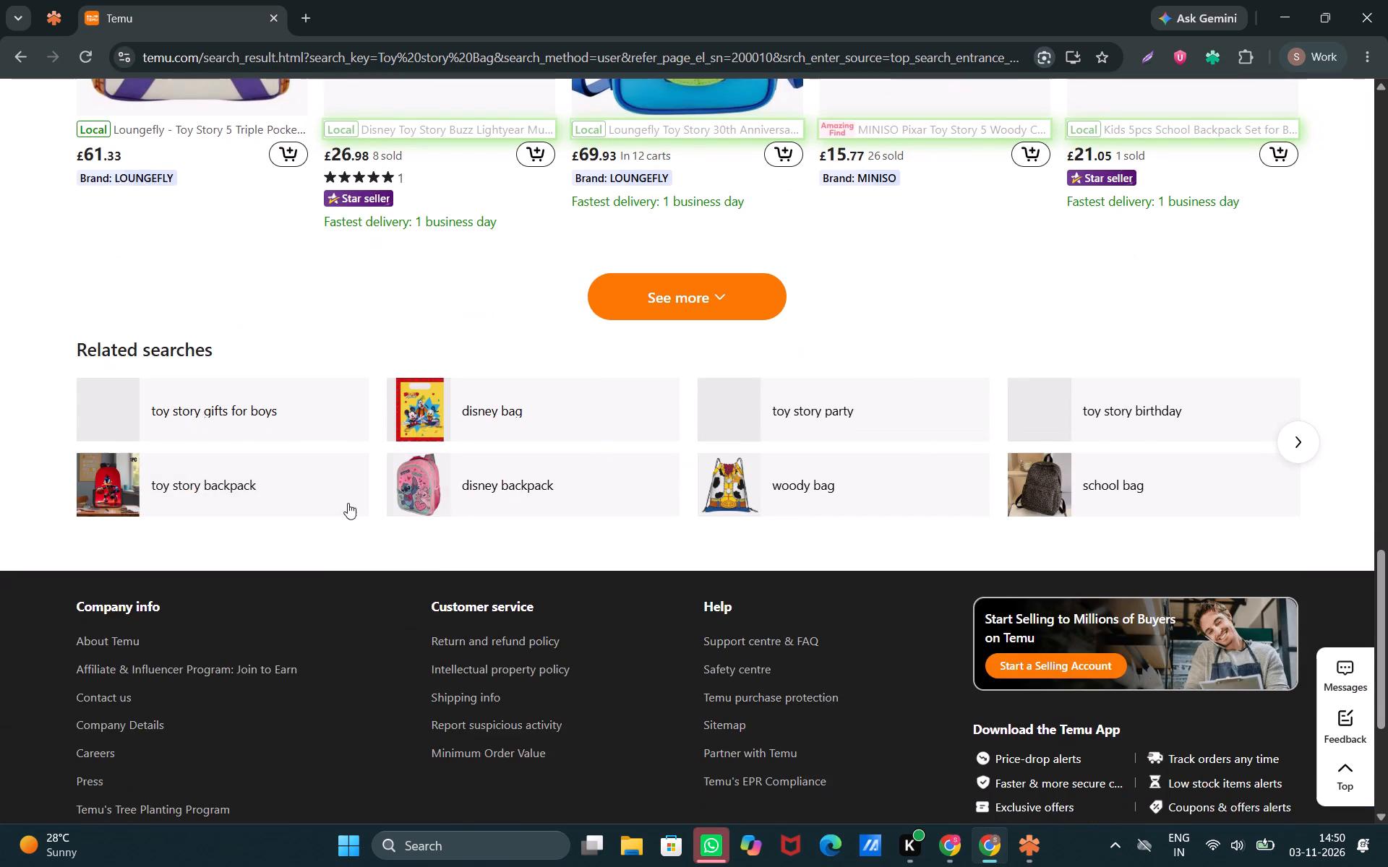
left_click(654, 296)
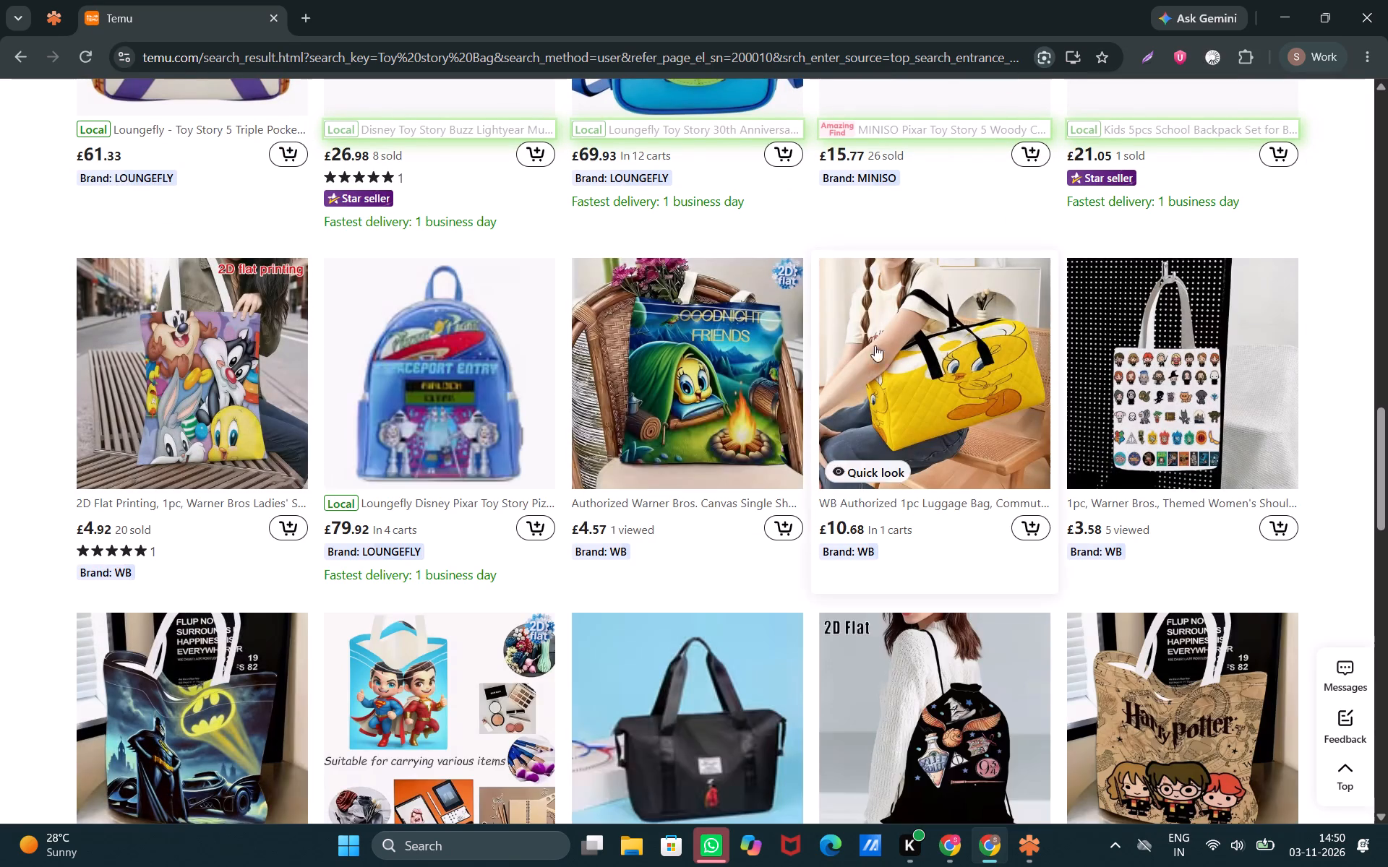
scroll(1191, 348, "down", 5)
scroll(1194, 359, "up", 6)
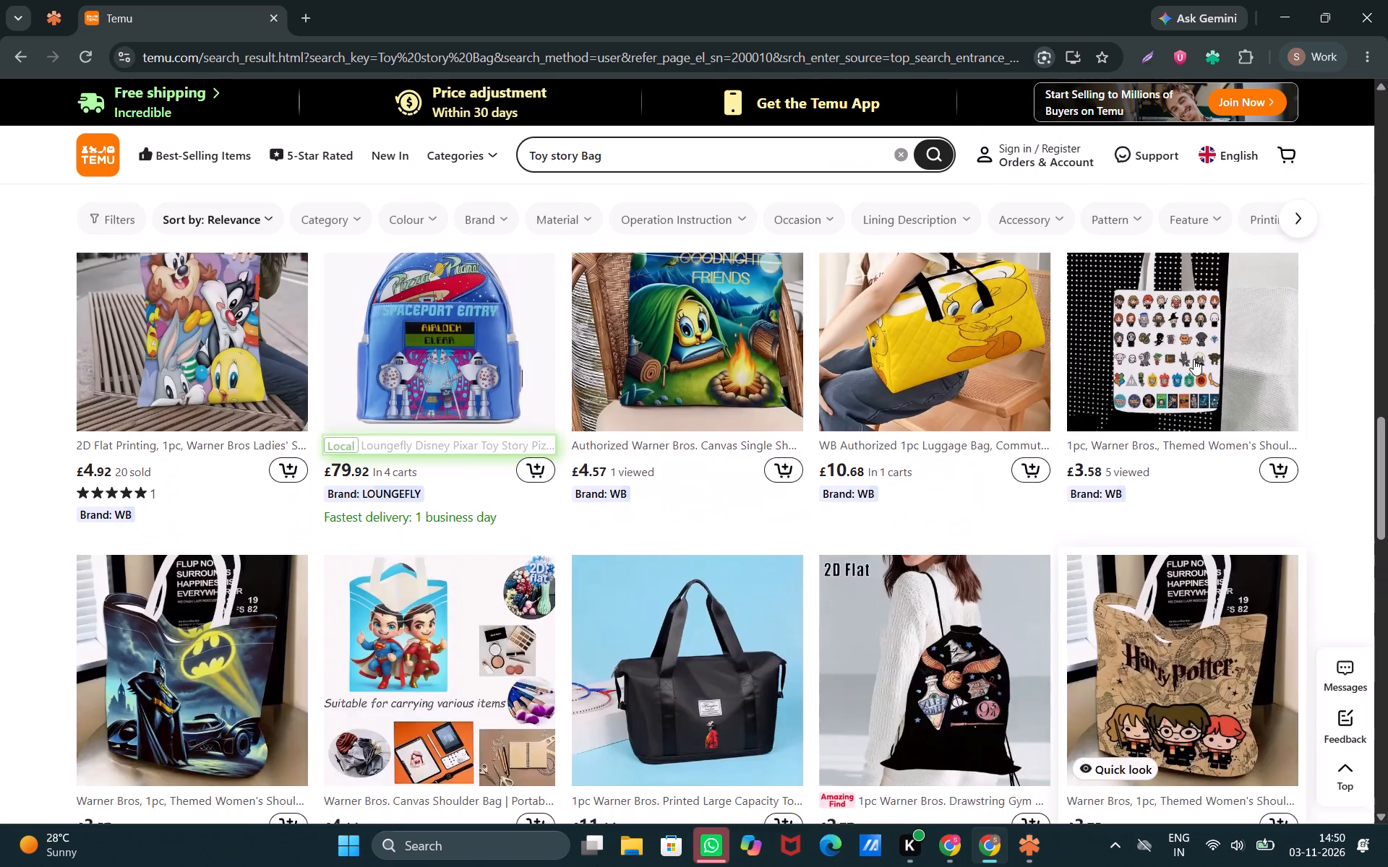
Extend the Temu product search to "Toy story Bag Woody".
left_click(616, 147)
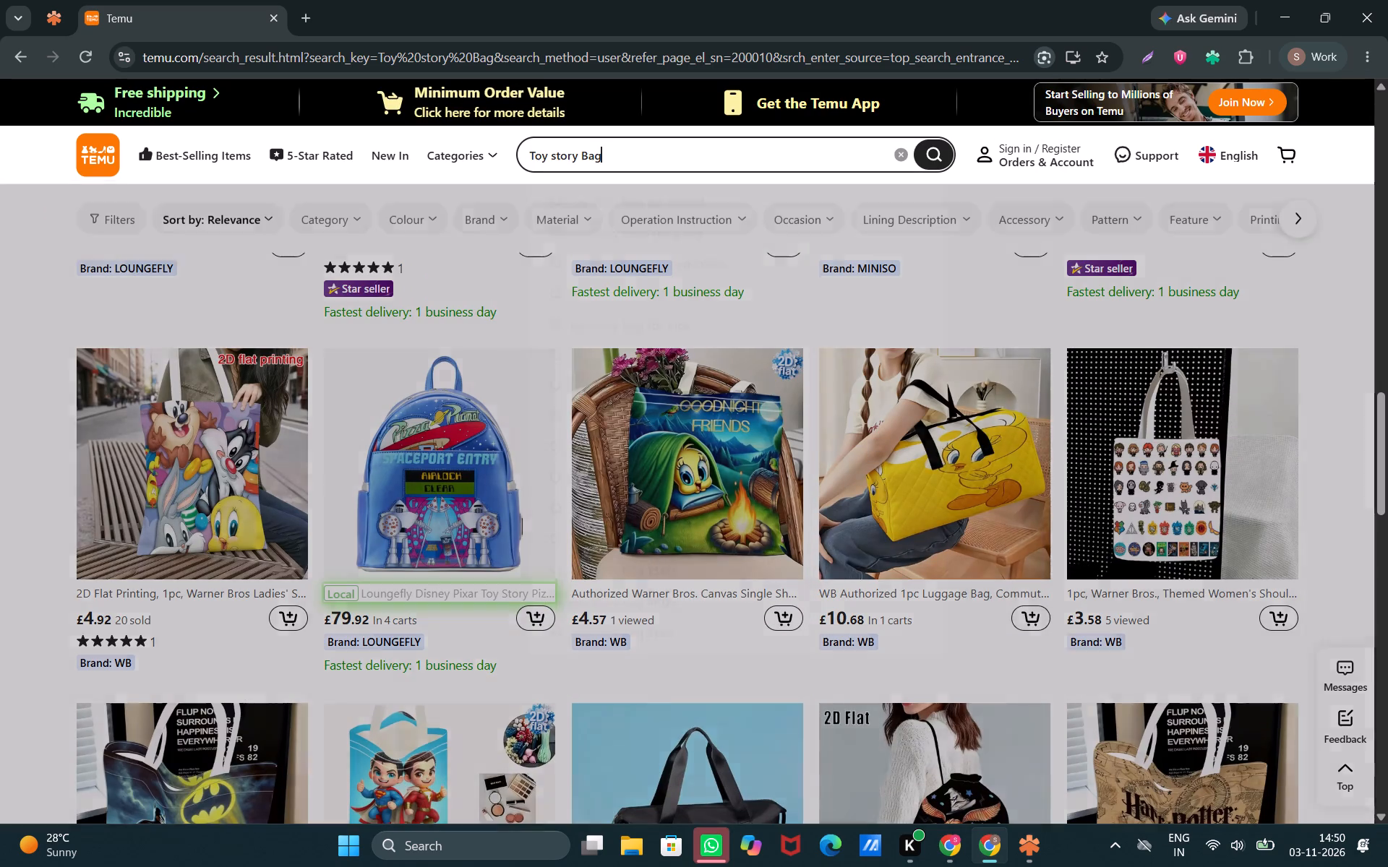
key("space")
key("shift+w")
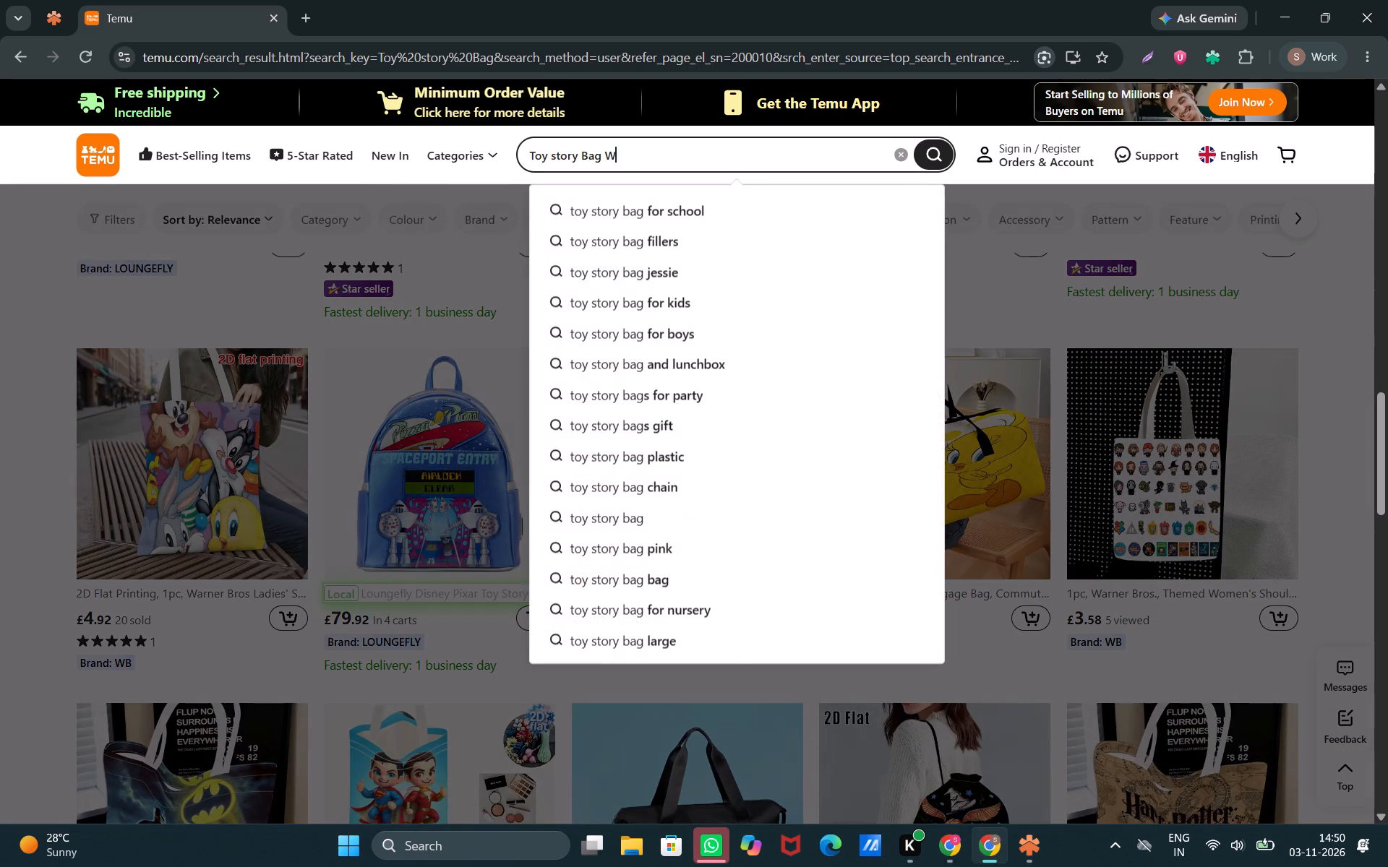
type("oody")
key("Return")
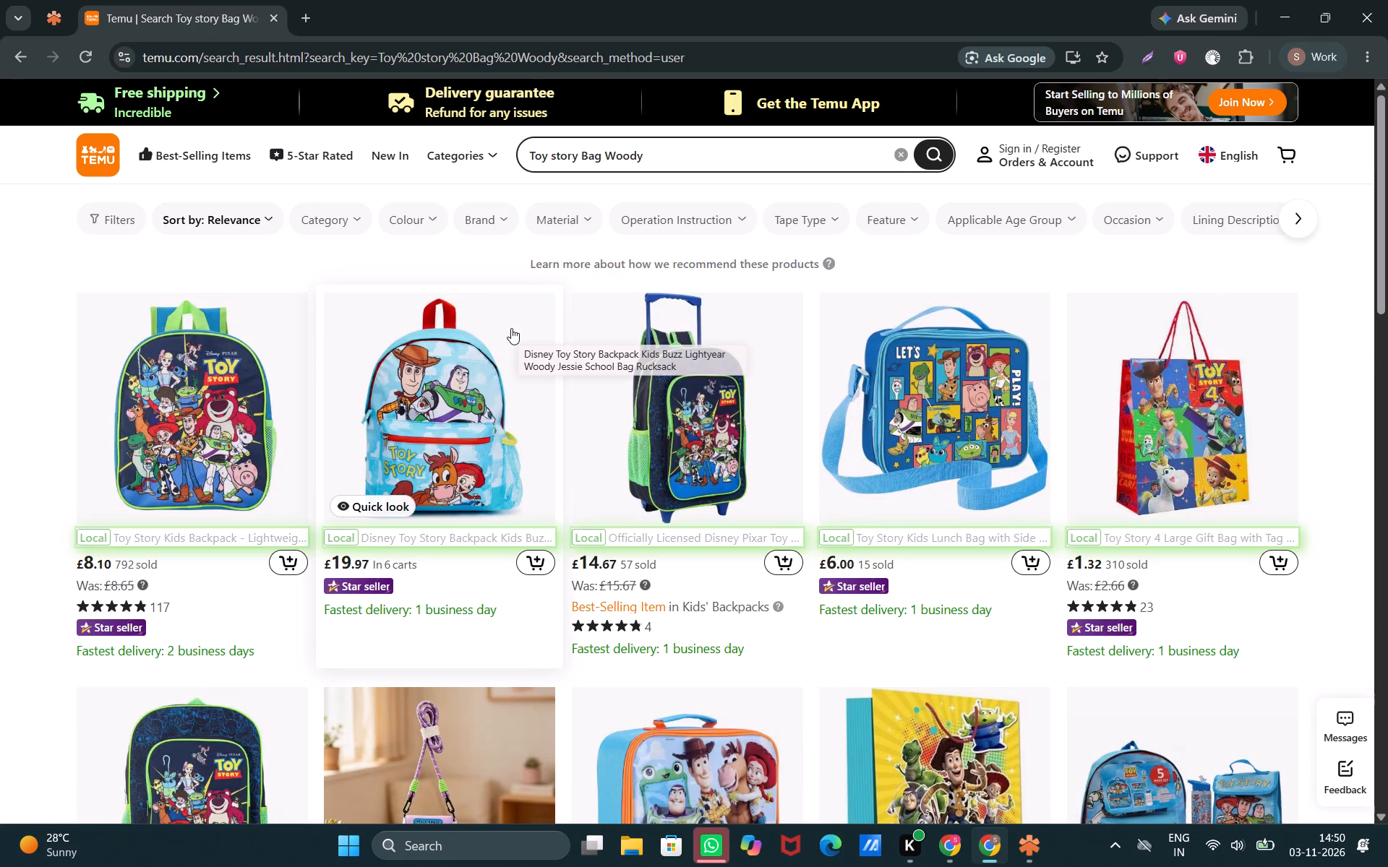
Examine the Temu UK results for "Toy story Bag Woody", loading four additional batches, for Toy Story bags not yet highlighted by the plugin.
scroll(828, 569, "down", 3)
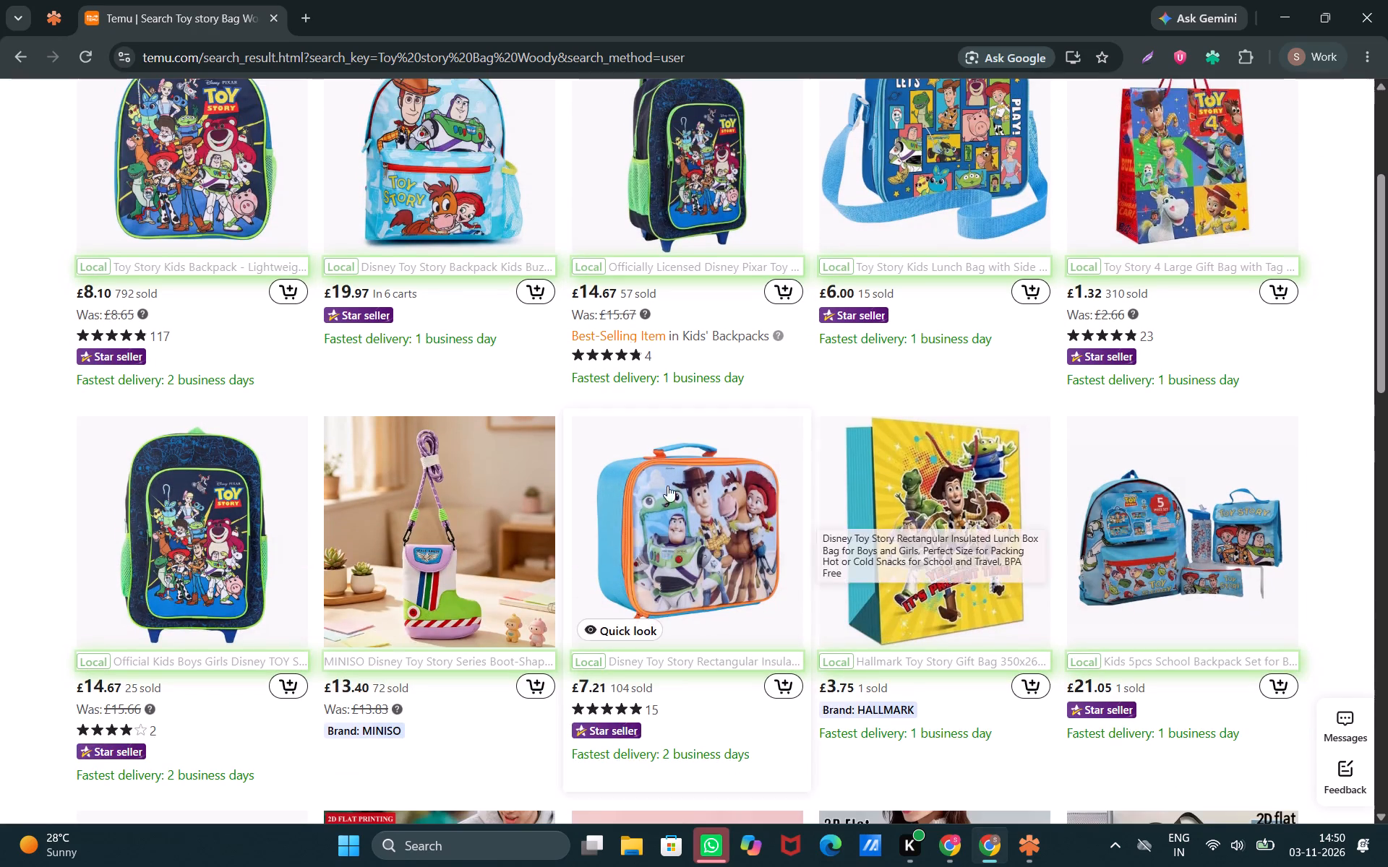
scroll(1144, 493, "down", 5)
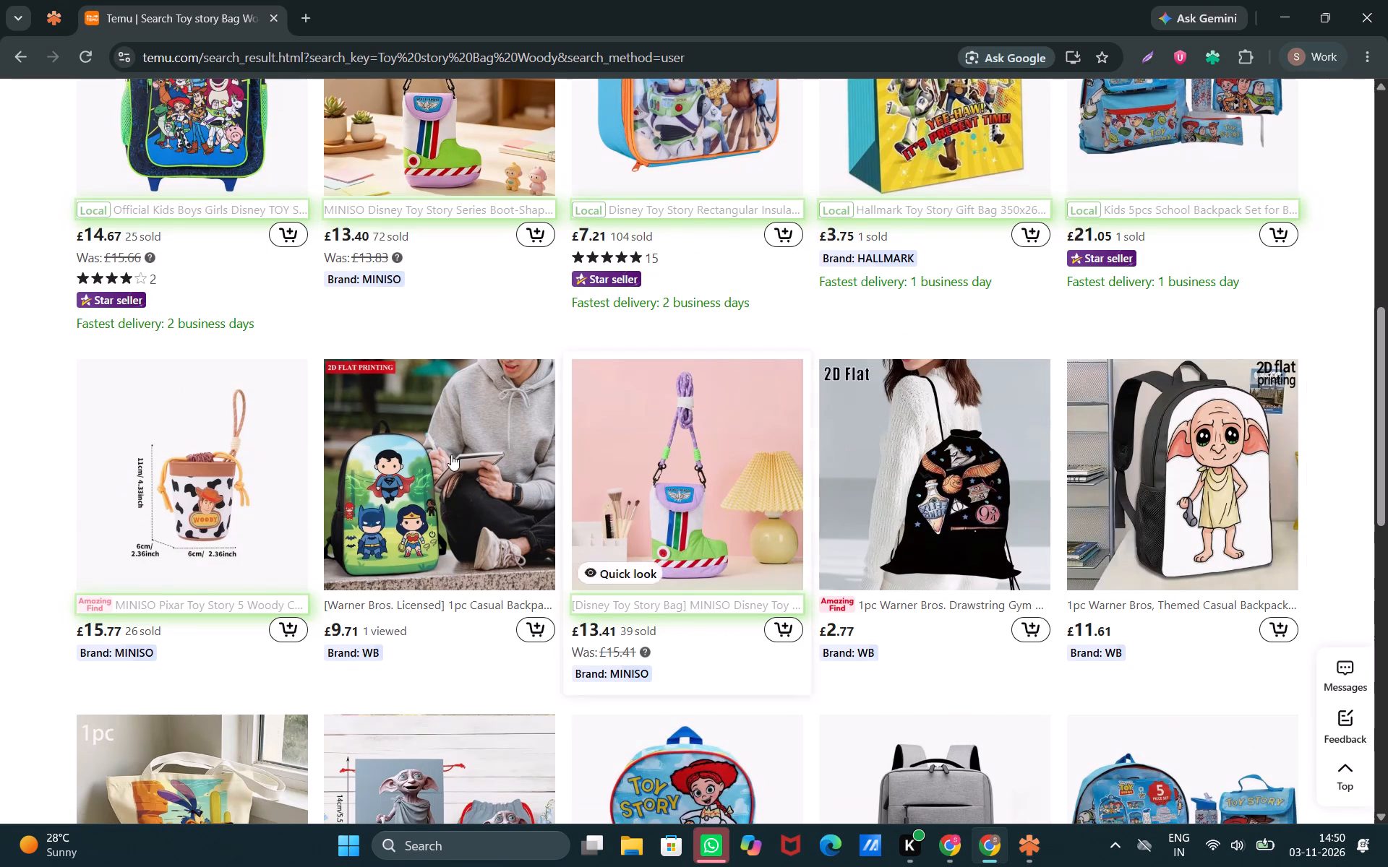
scroll(764, 418, "down", 6)
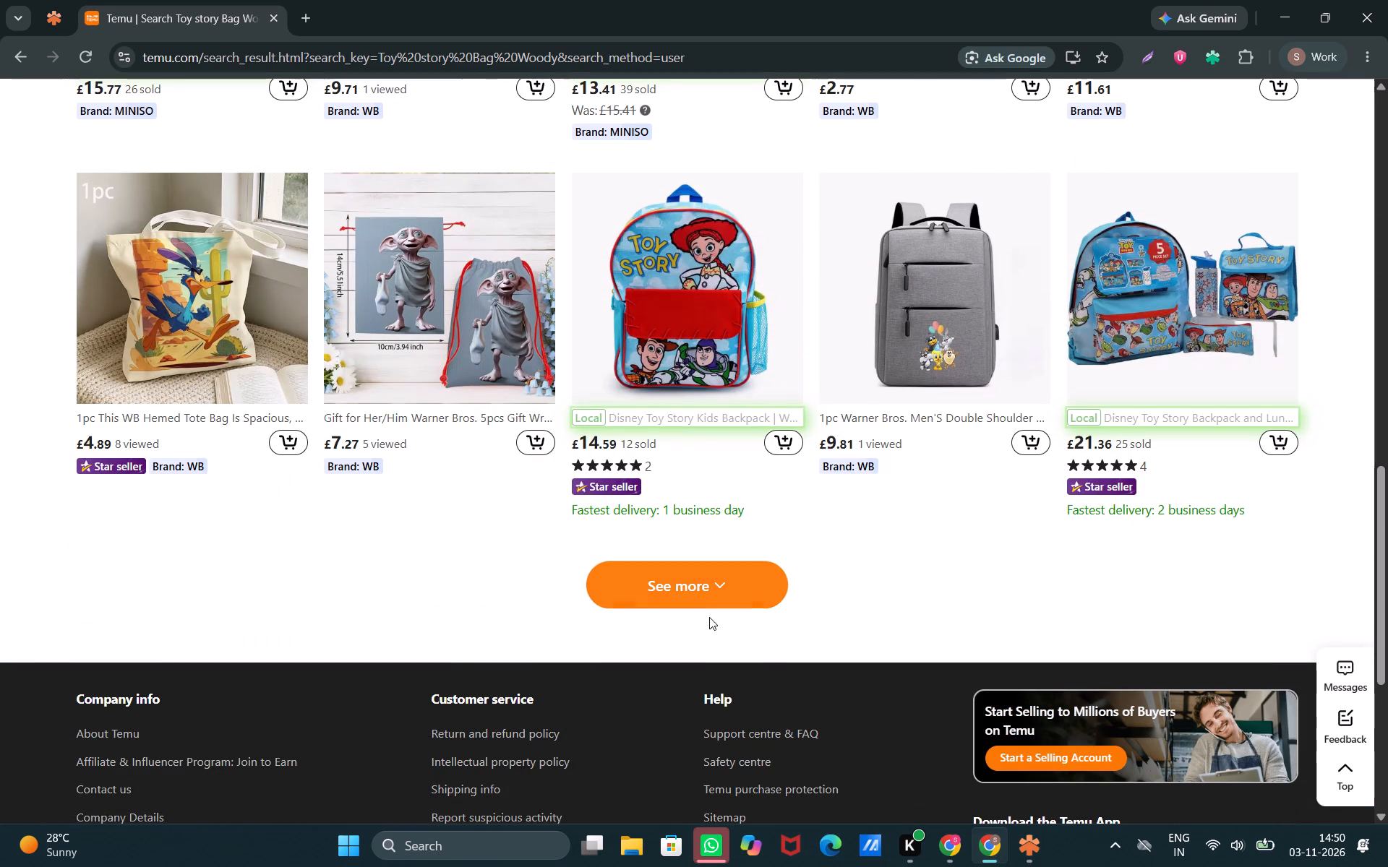
left_click(699, 592)
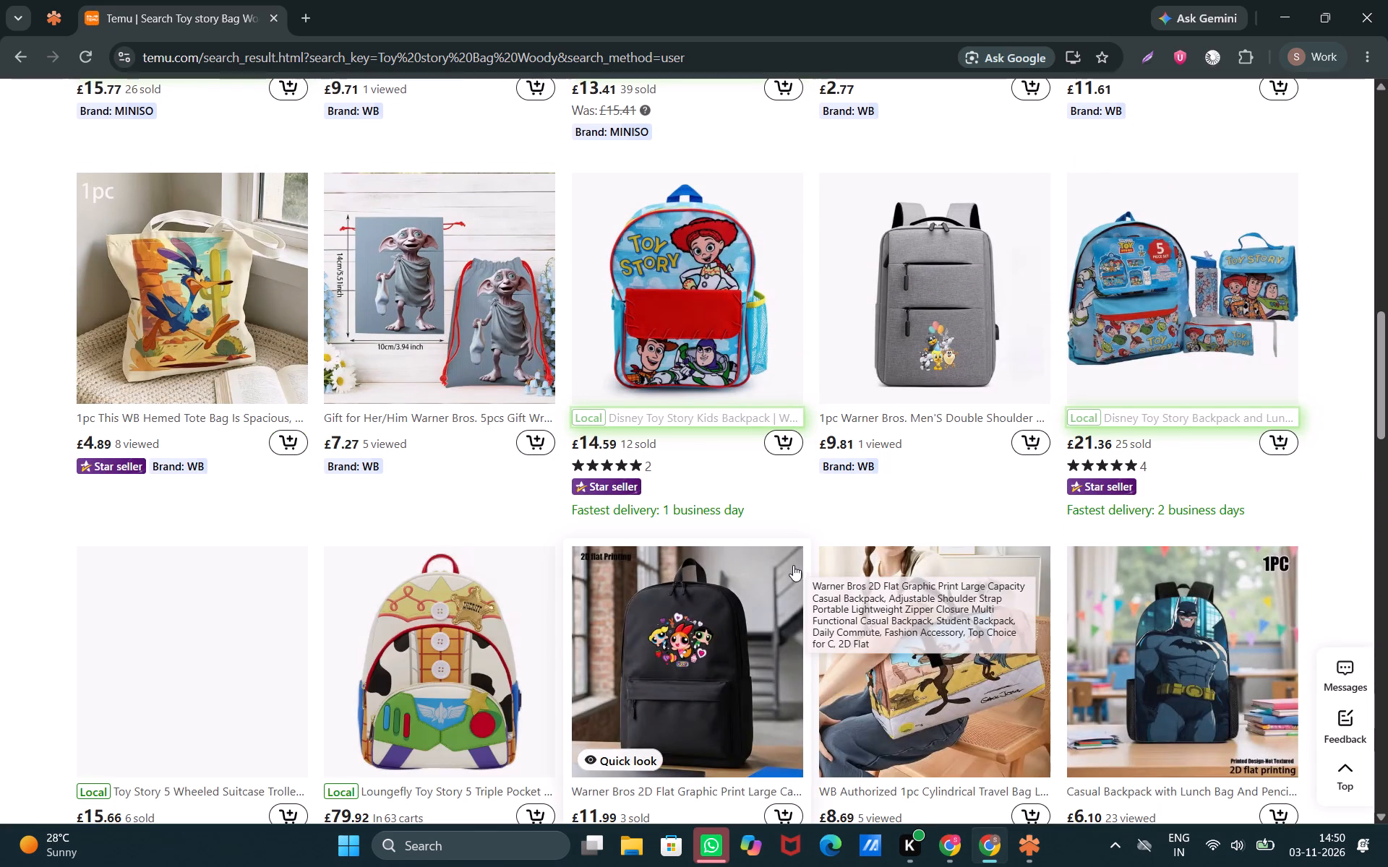
scroll(793, 565, "down", 3)
scroll(513, 444, "down", 4)
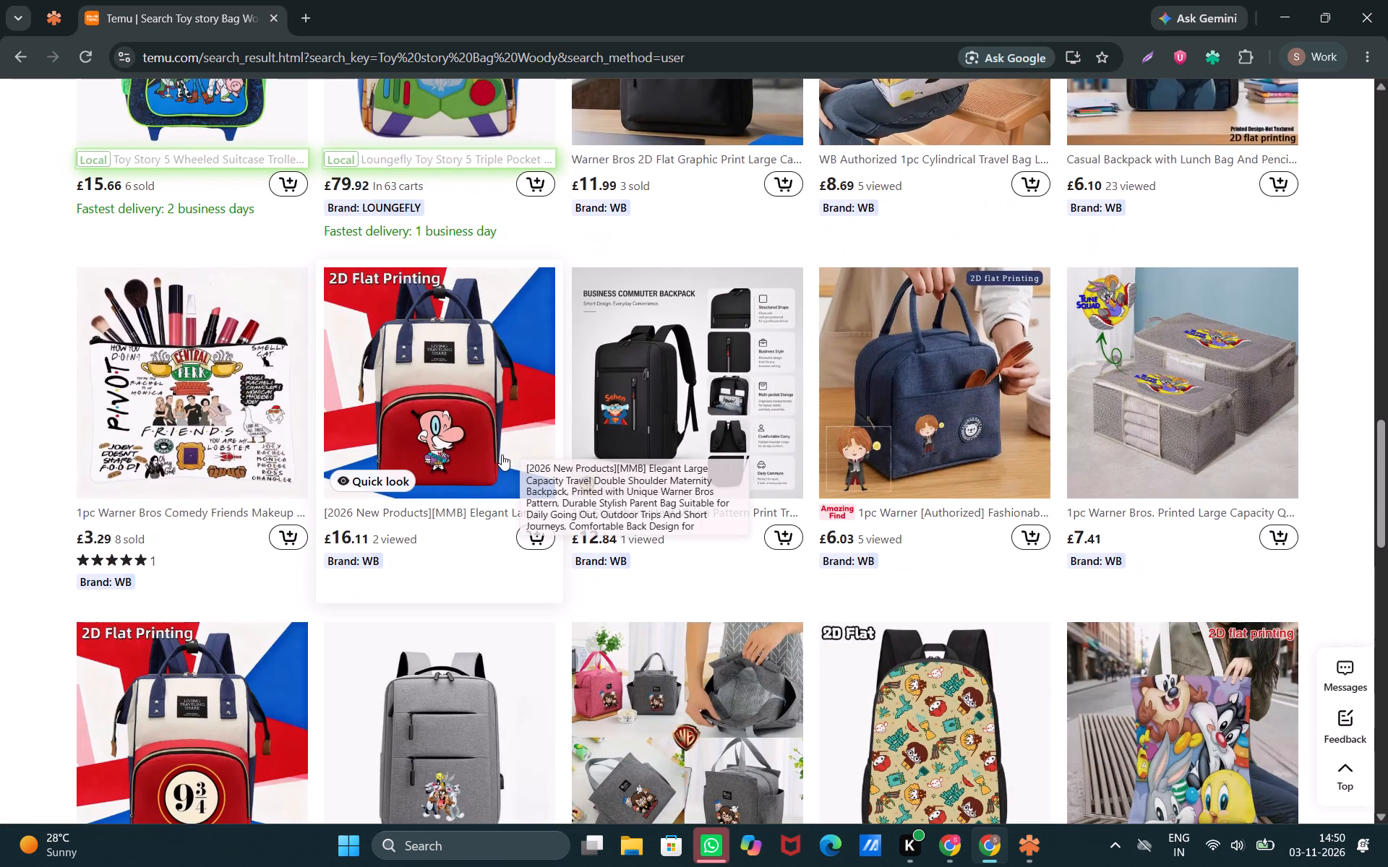
scroll(520, 430, "down", 5)
scroll(1235, 353, "down", 3)
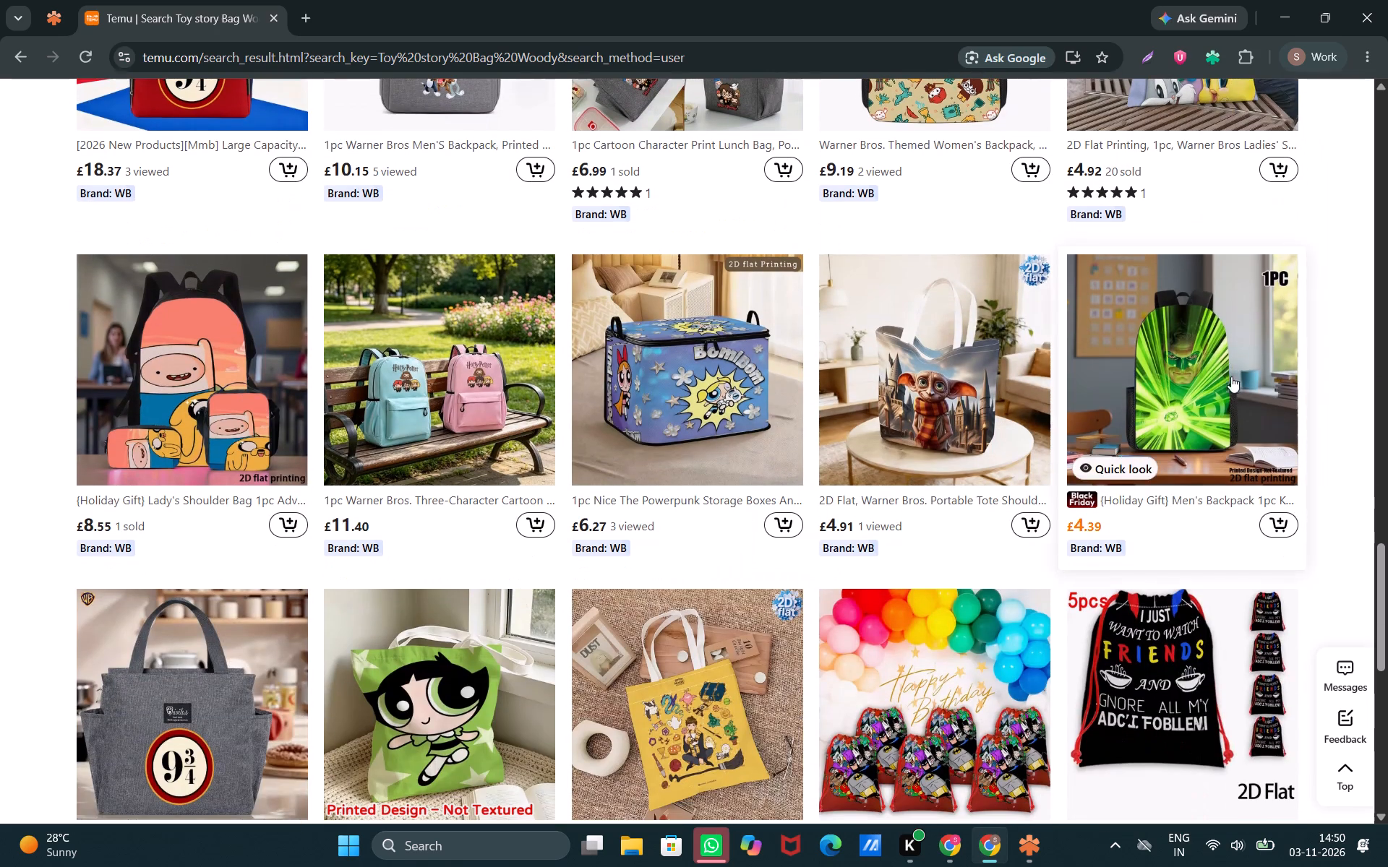
scroll(243, 409, "down", 4)
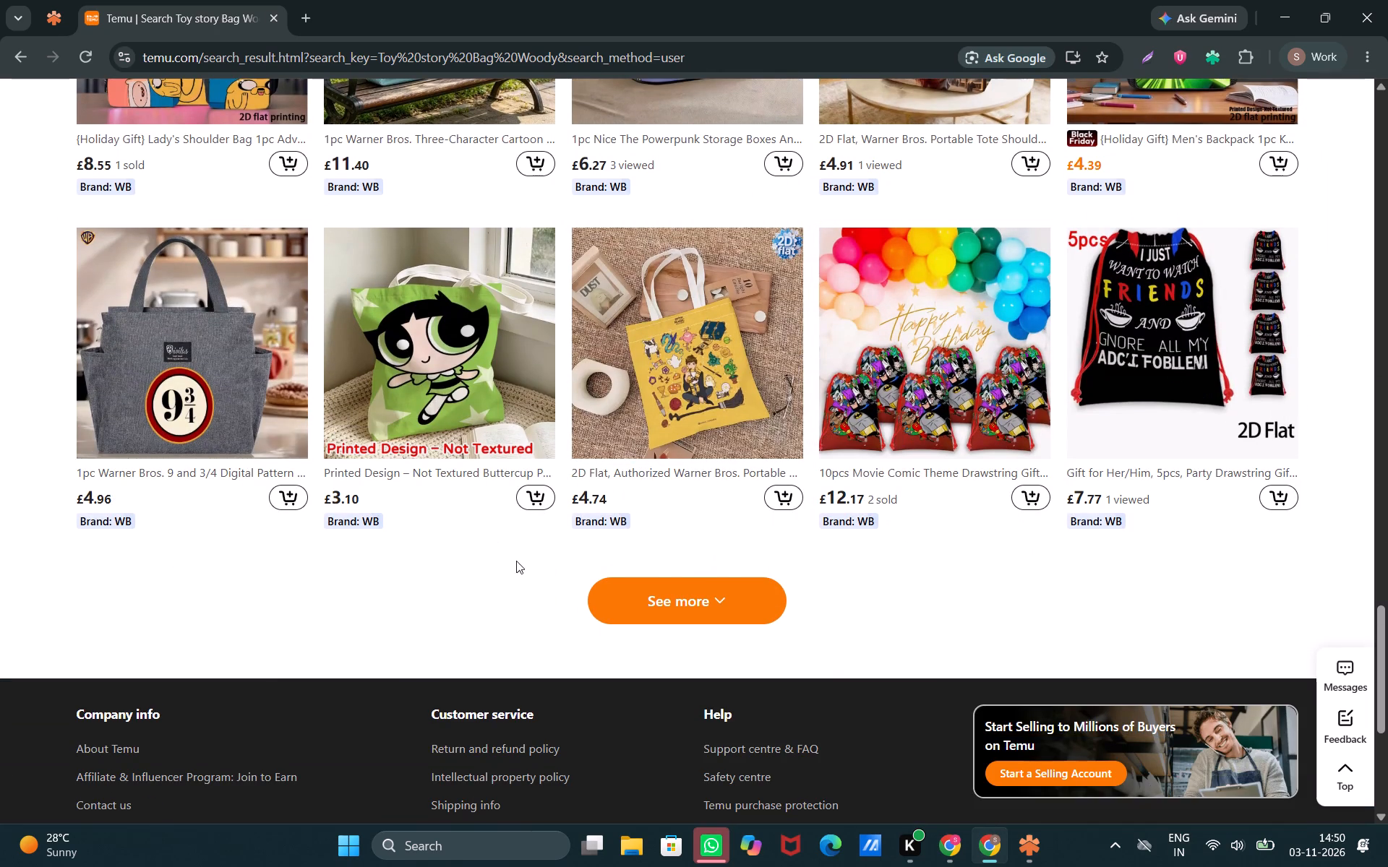
left_click(664, 607)
scroll(1247, 507, "down", 3)
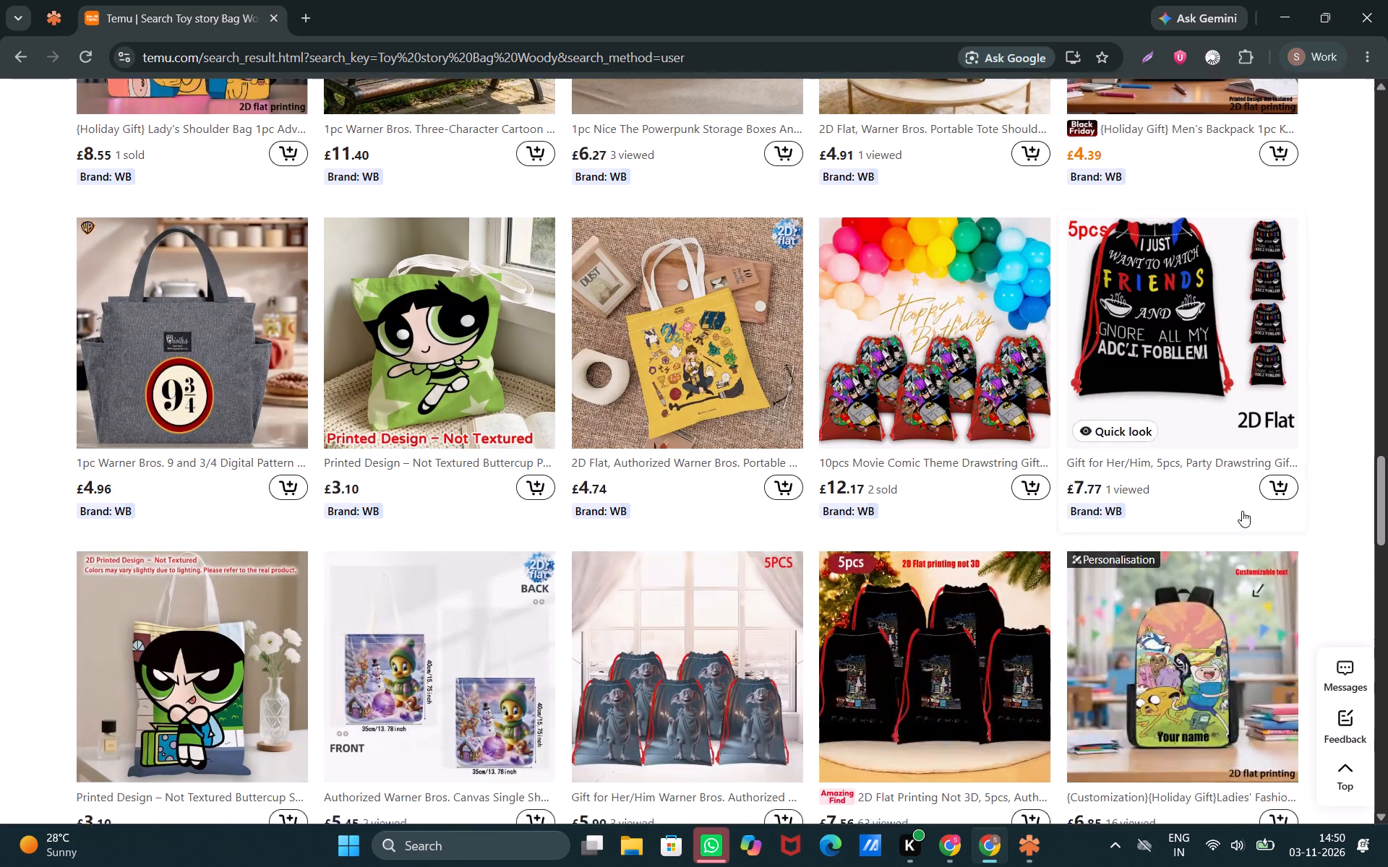
scroll(1242, 511, "down", 1)
scroll(245, 394, "down", 4)
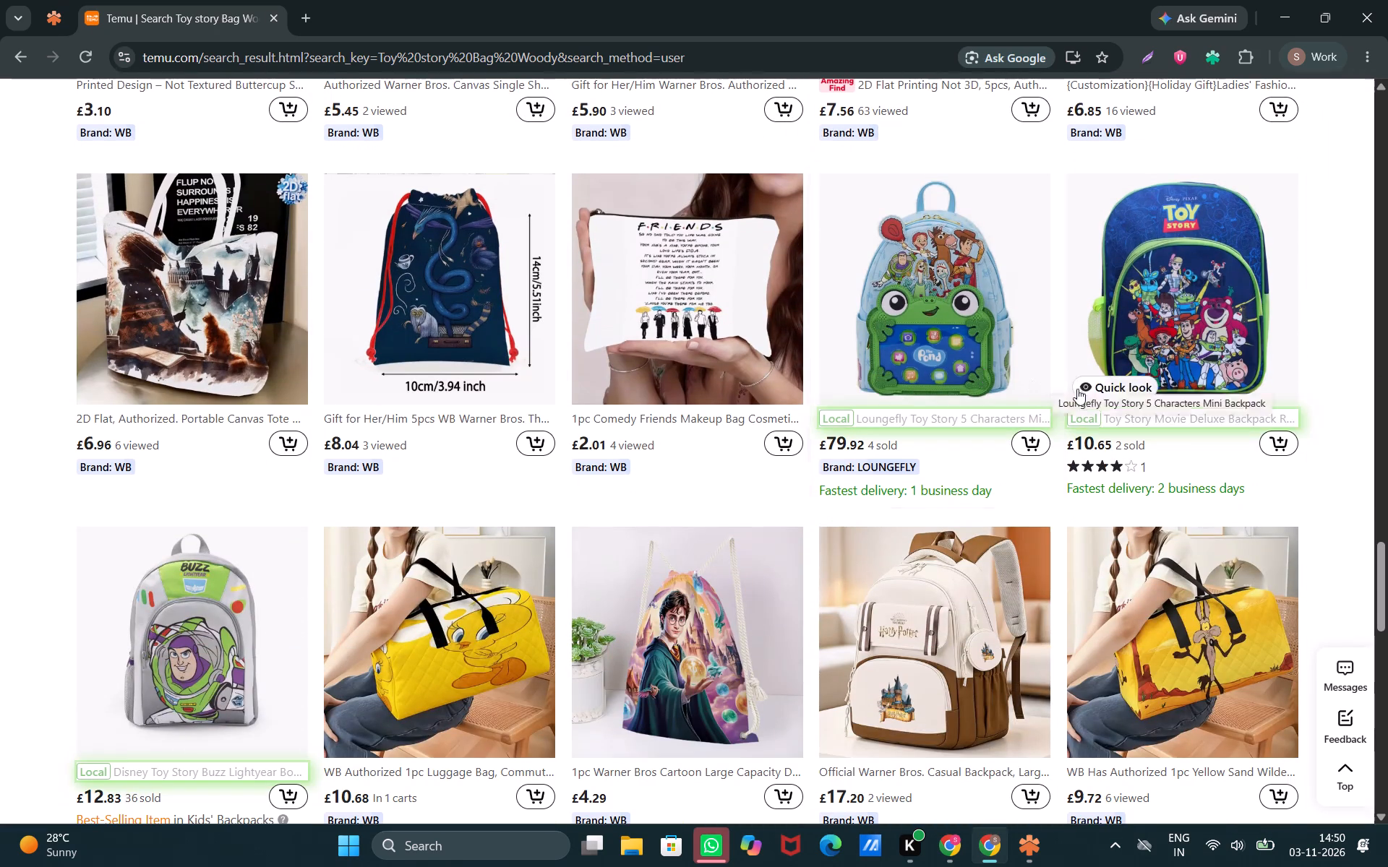
scroll(1081, 405, "down", 2)
scroll(262, 451, "down", 5)
scroll(998, 400, "down", 6)
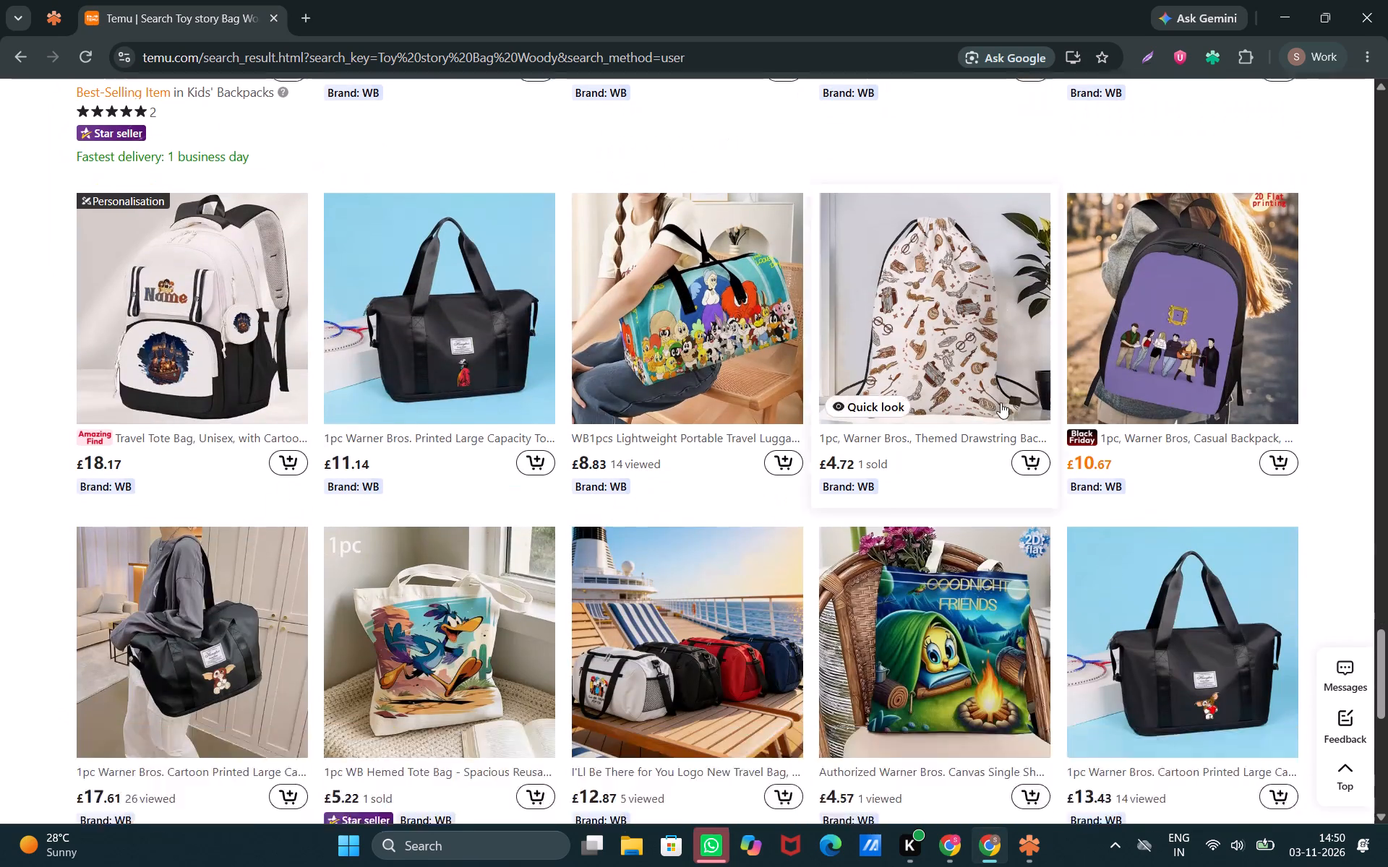
left_click(727, 434)
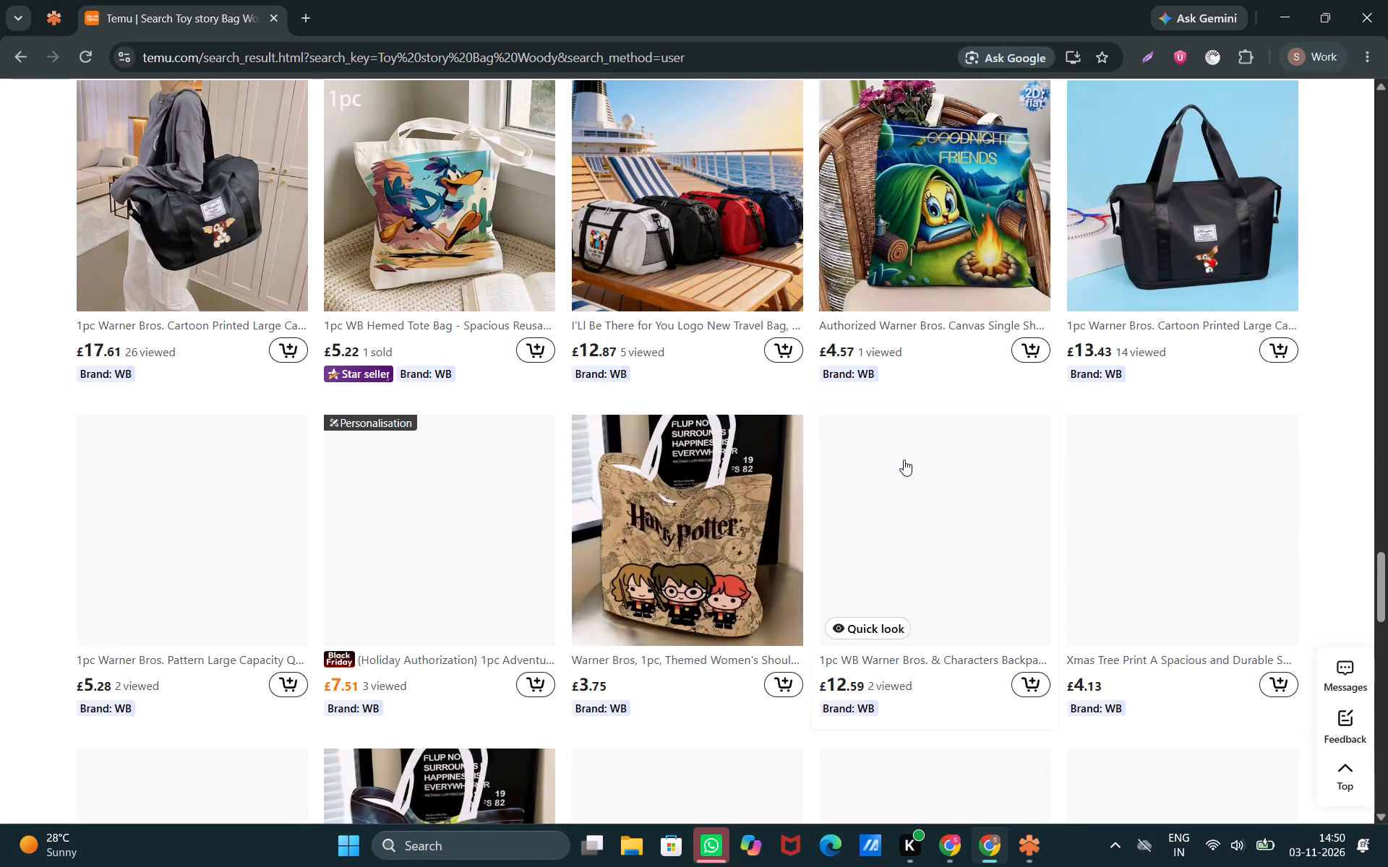
scroll(905, 460, "down", 3)
scroll(644, 470, "down", 5)
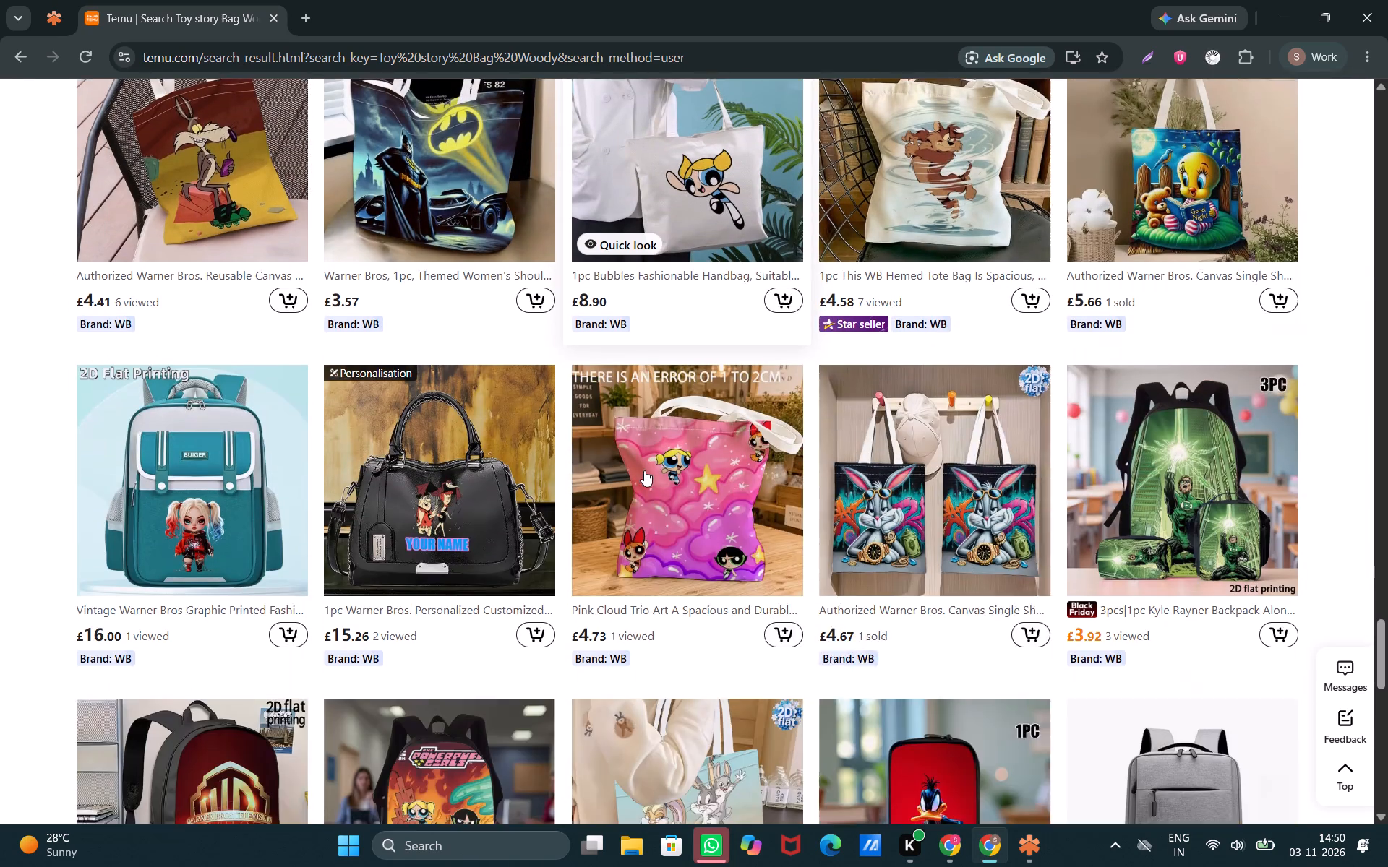
scroll(644, 470, "down", 4)
scroll(643, 471, "up", 3)
scroll(643, 471, "down", 8)
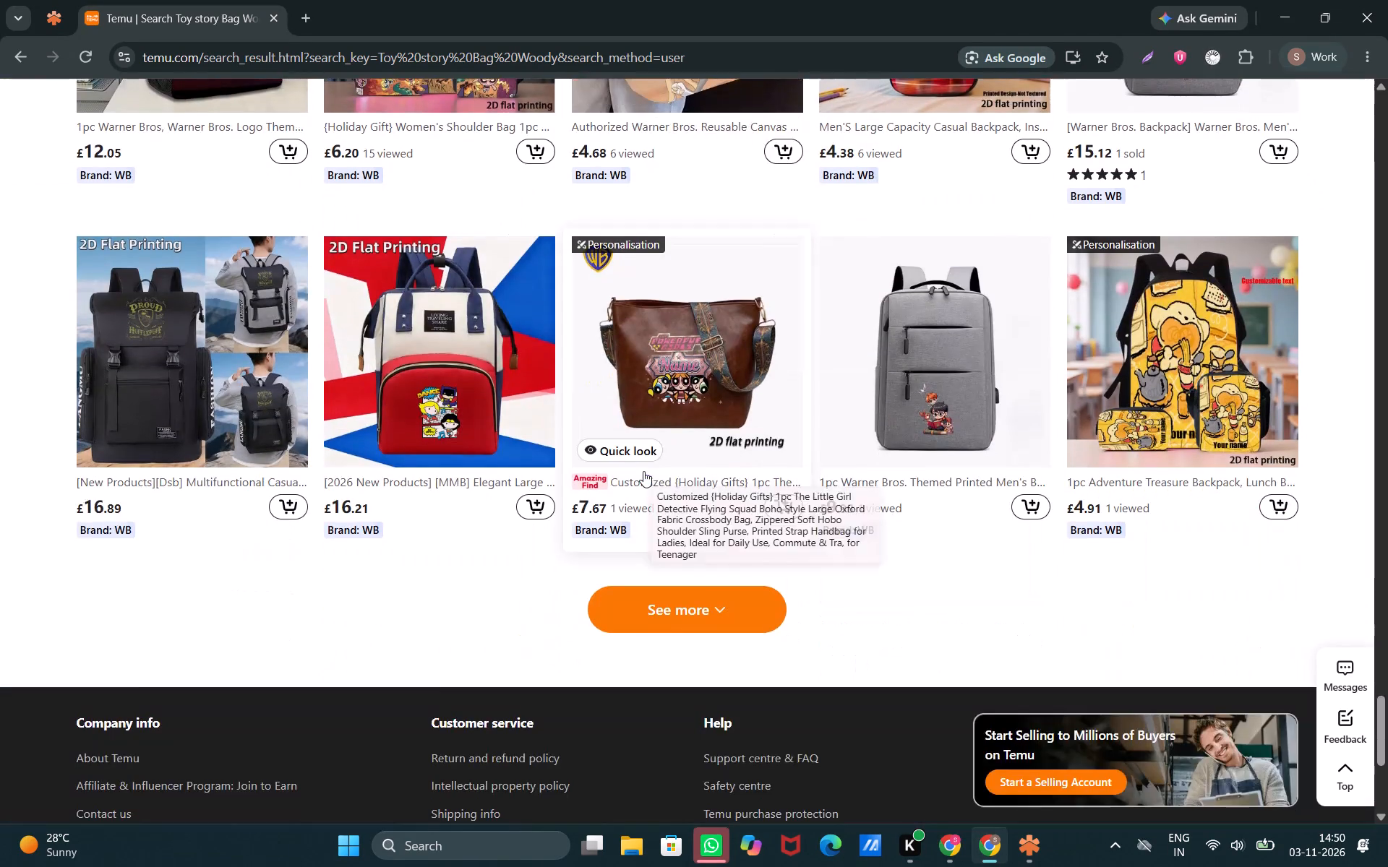
scroll(643, 471, "down", 3)
left_click(667, 361)
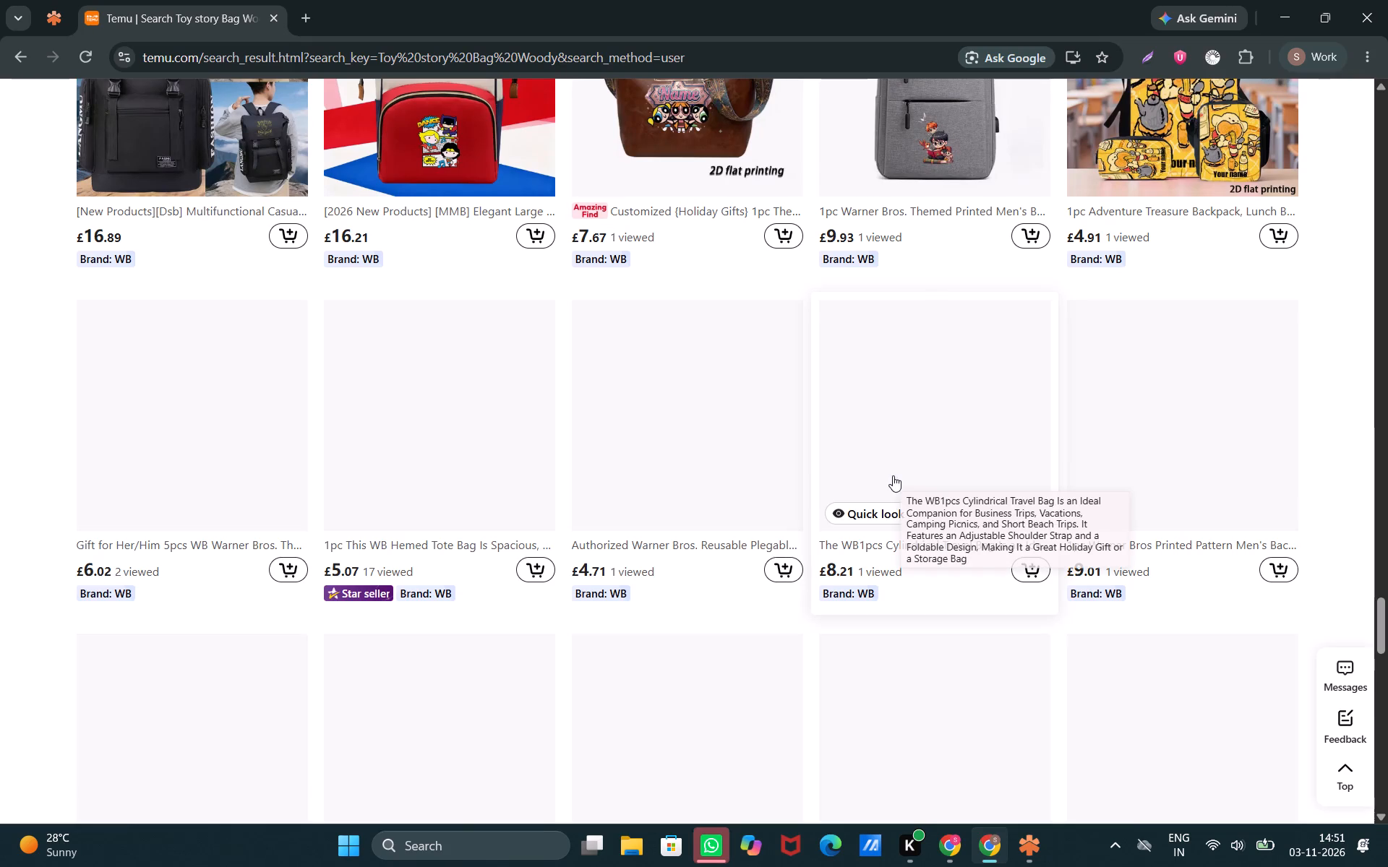
scroll(863, 480, "down", 6)
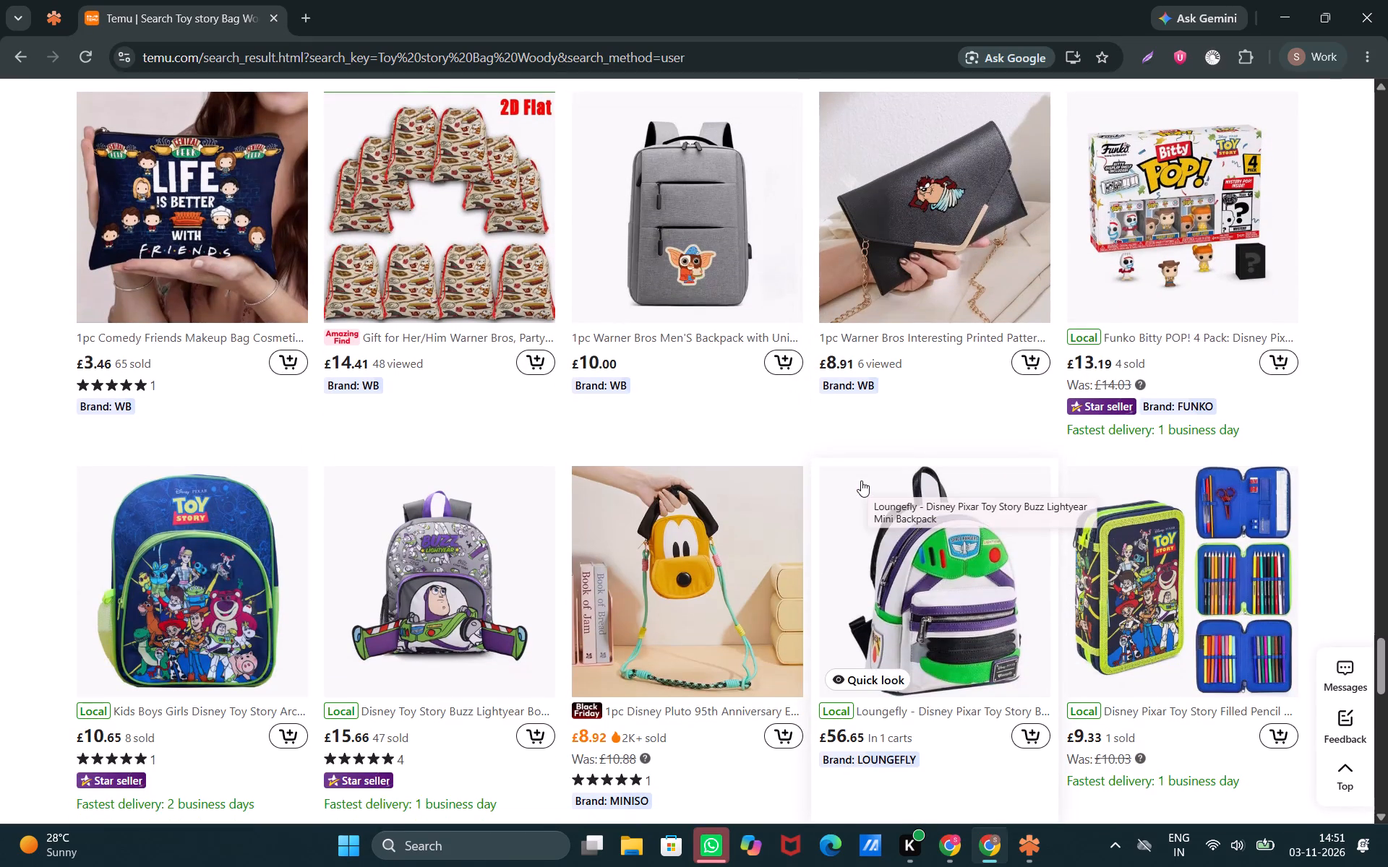
scroll(867, 475, "down", 3)
scroll(866, 475, "up", 2)
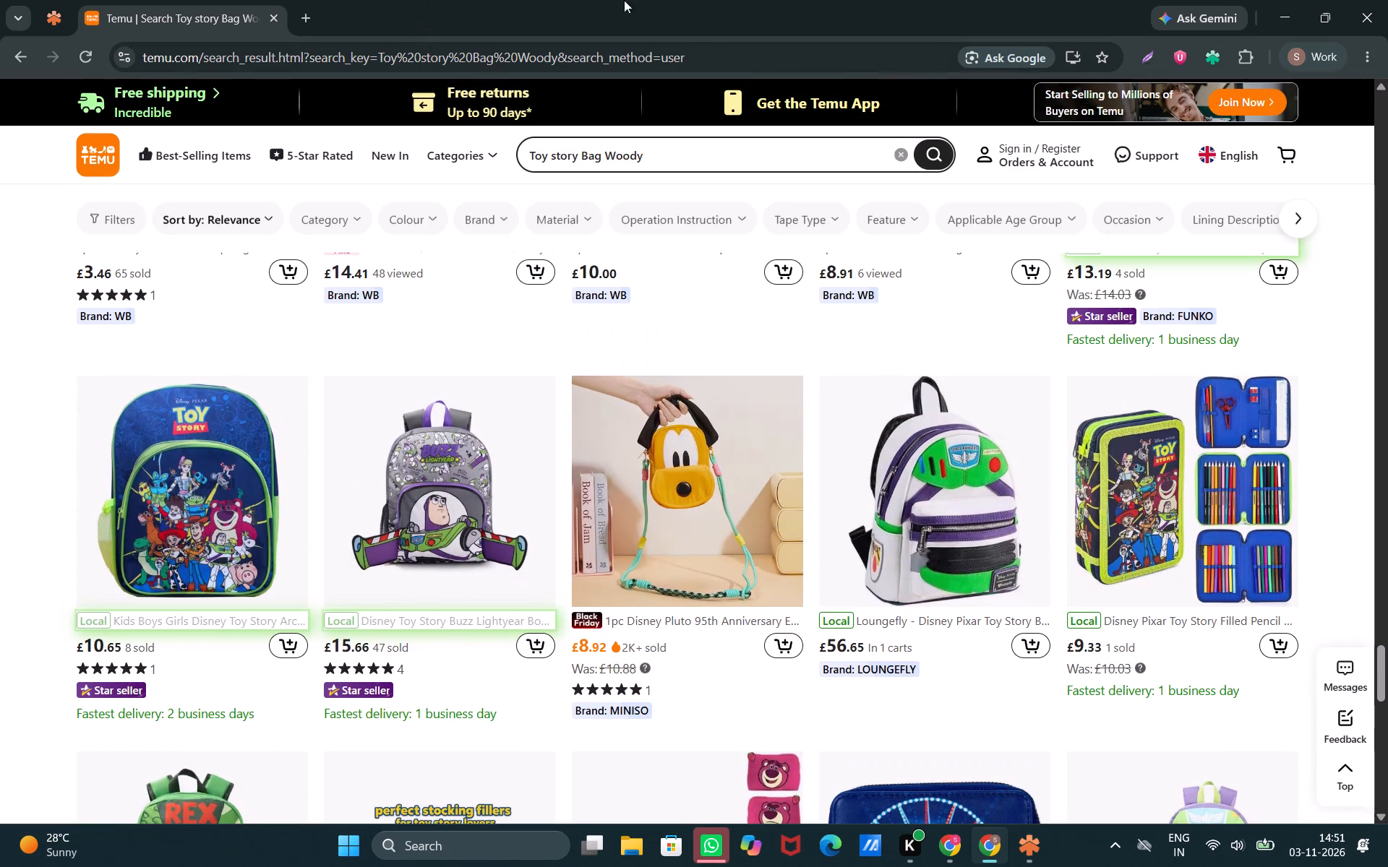
Switch the Temu country/region to Italy.
left_click(1209, 165)
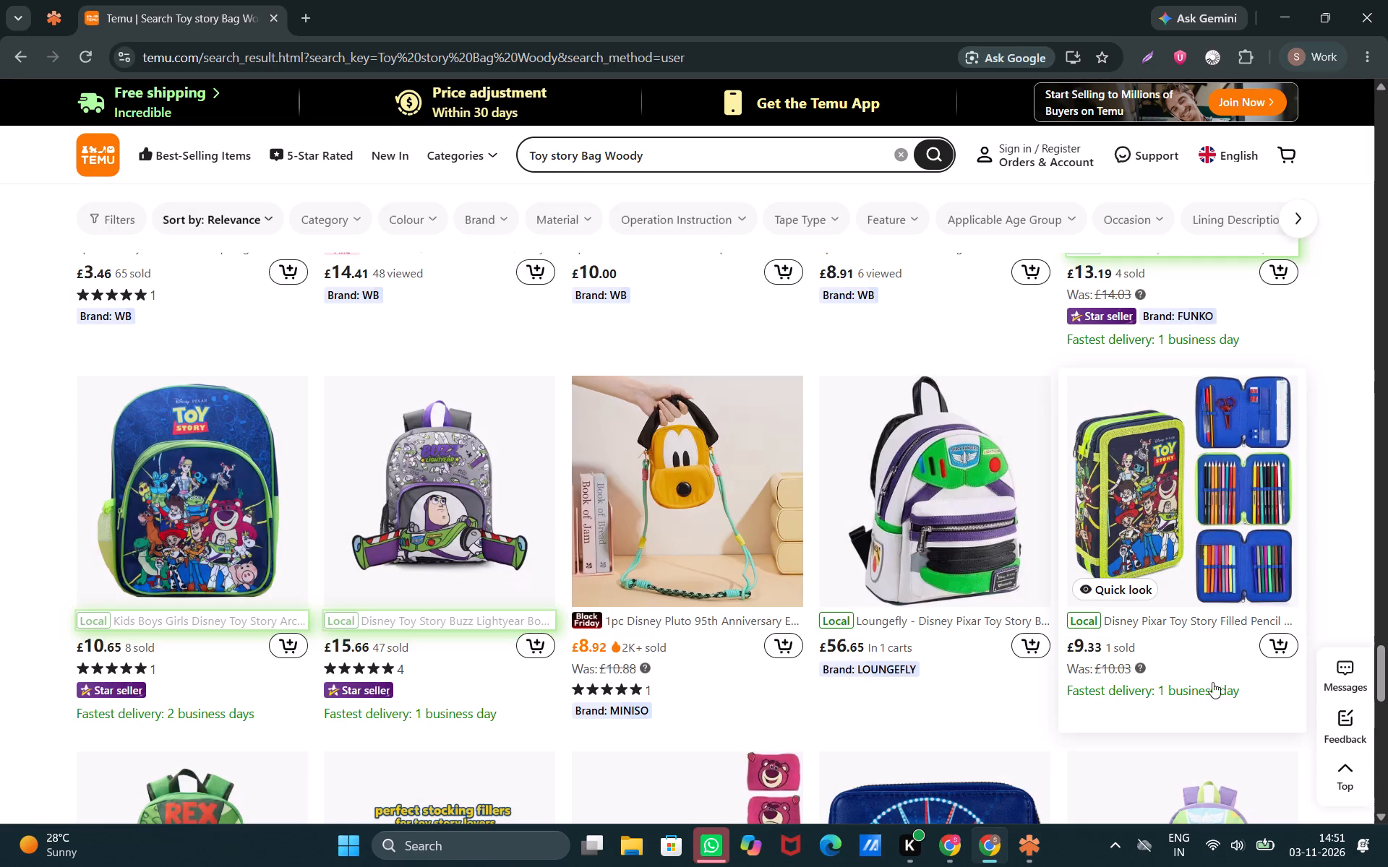
left_click(1200, 687)
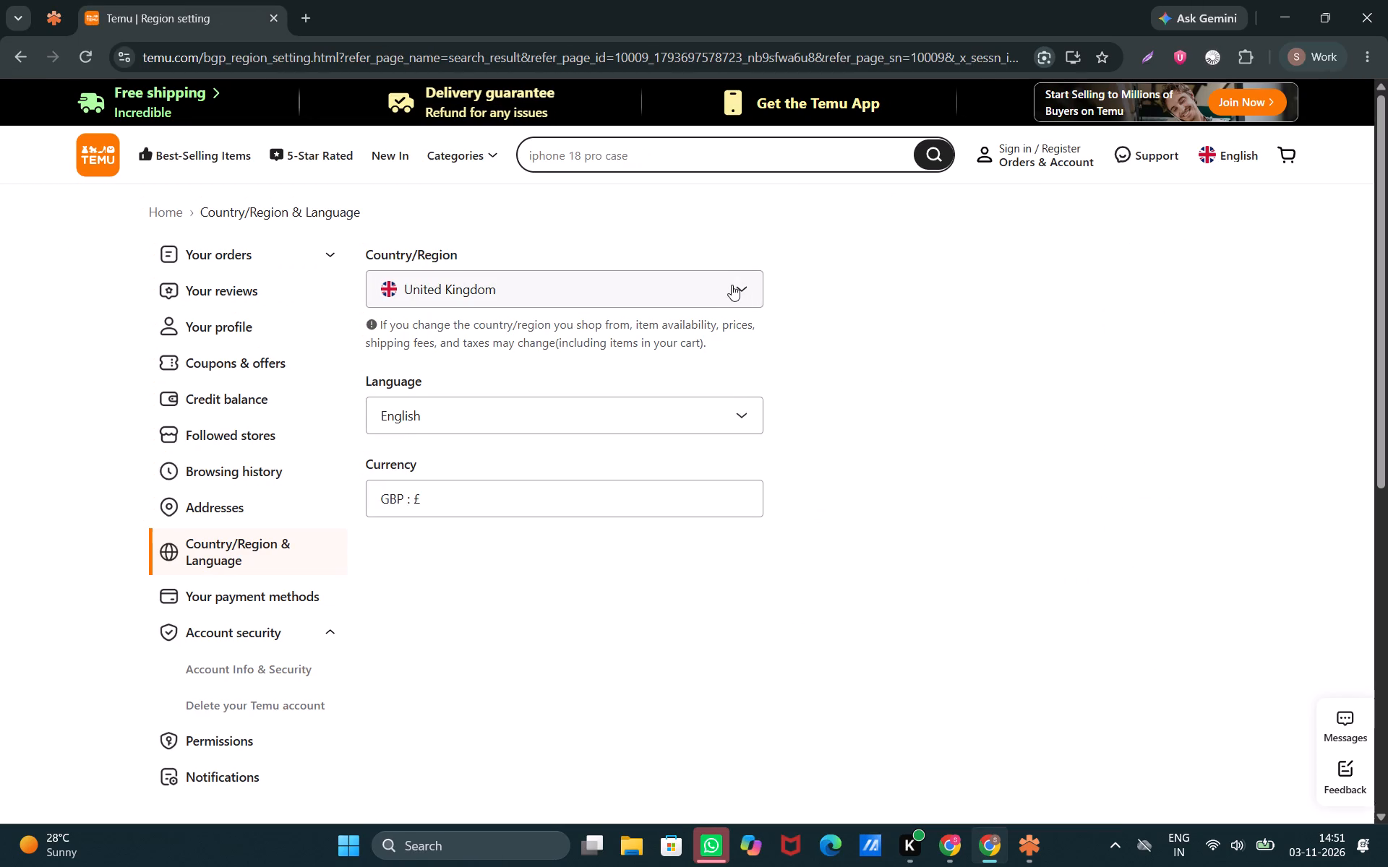
left_click(725, 283)
left_click(573, 334)
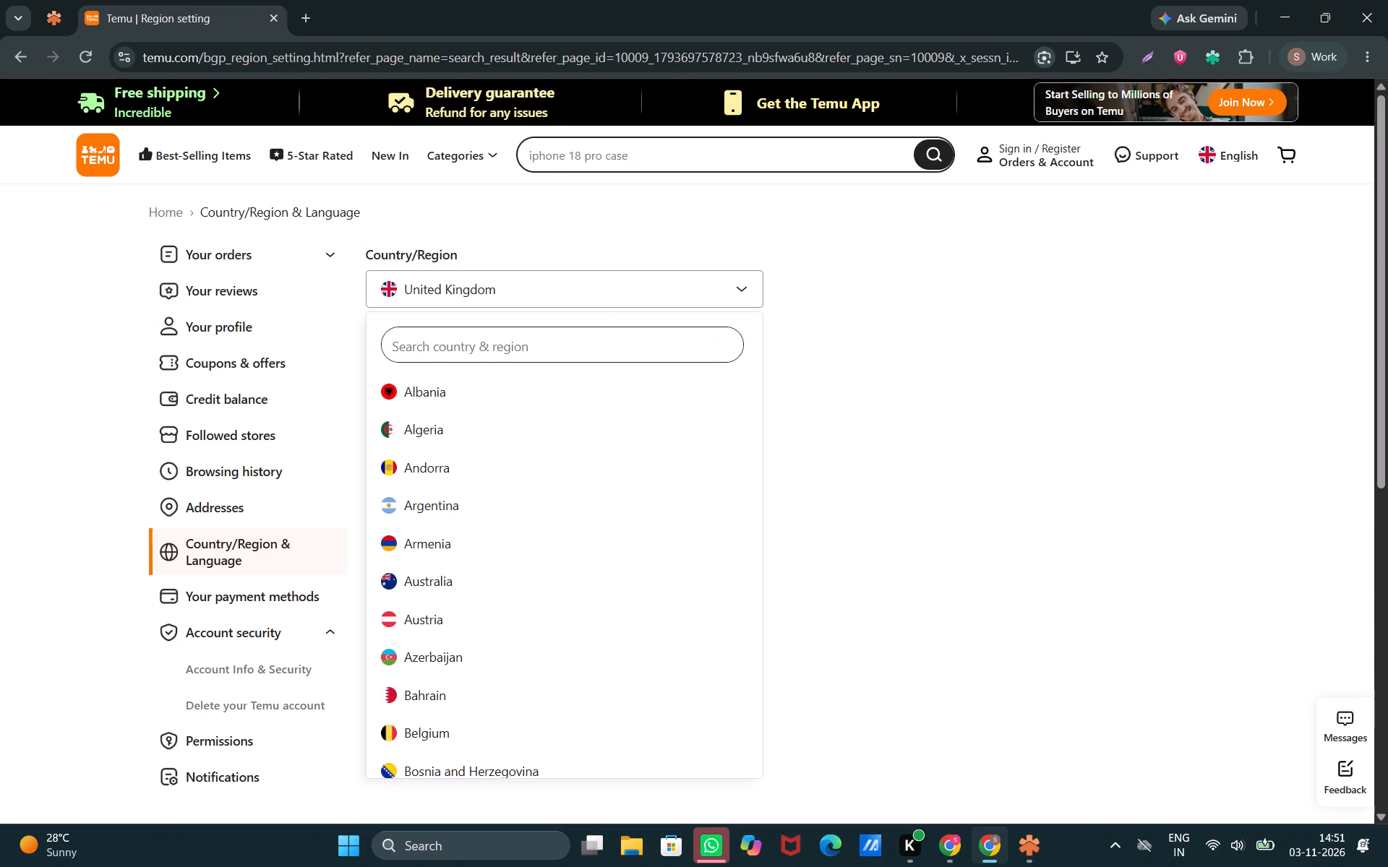
key("i")
key("t")
left_click(554, 399)
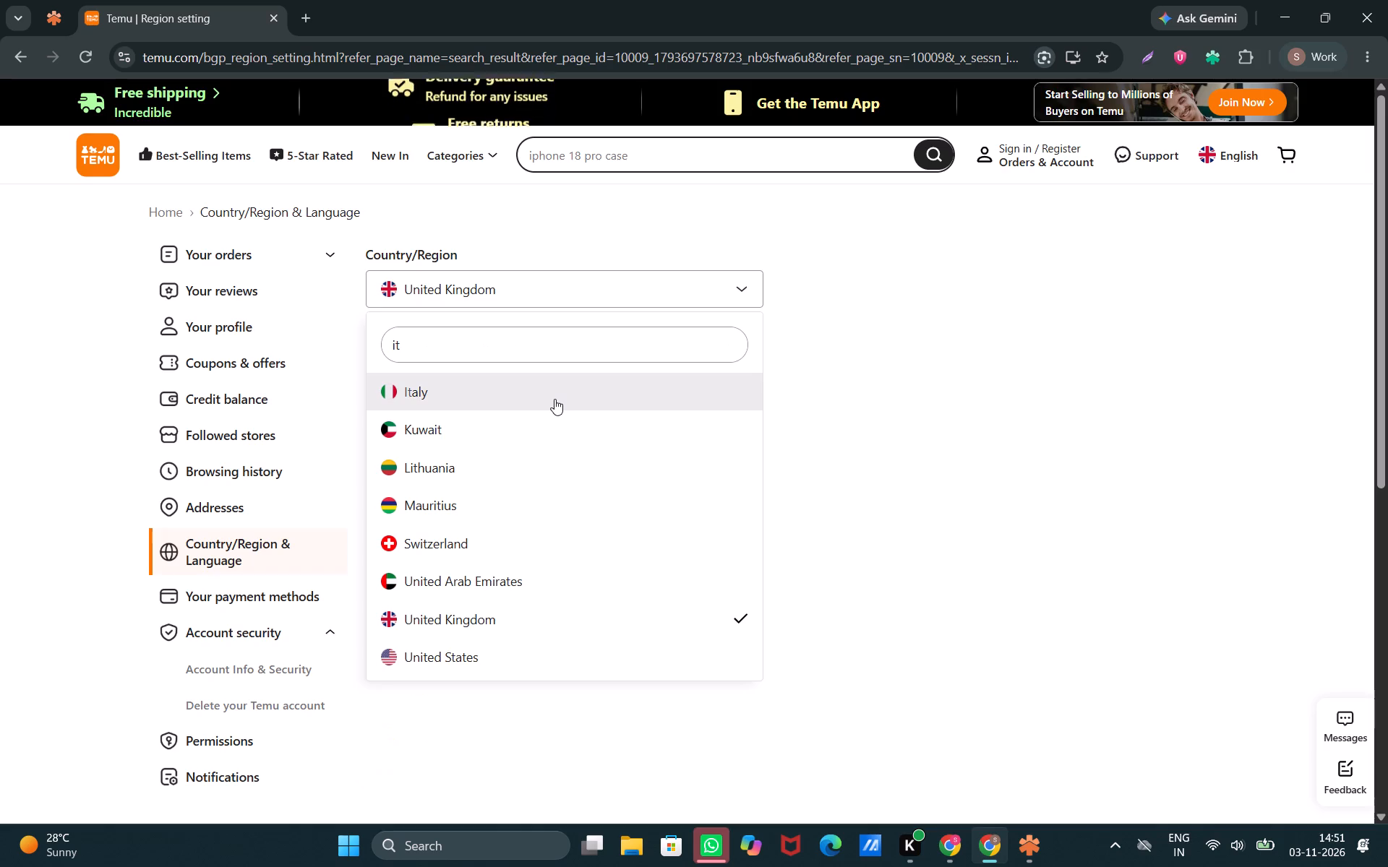
left_click(599, 442)
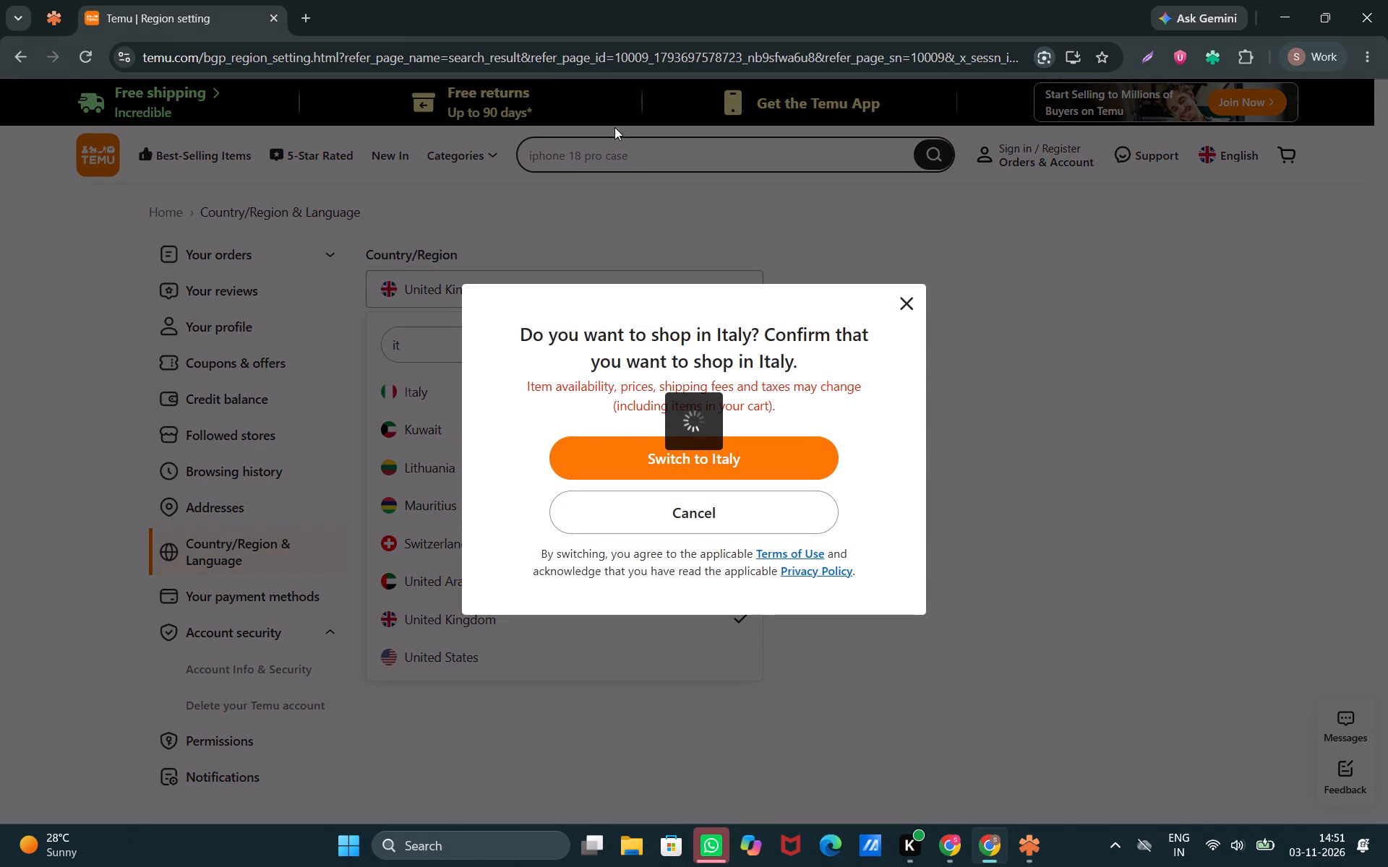
Search Temu Italy for "Toy story Bag Woody" again.
double_click(606, 150)
left_click(607, 150)
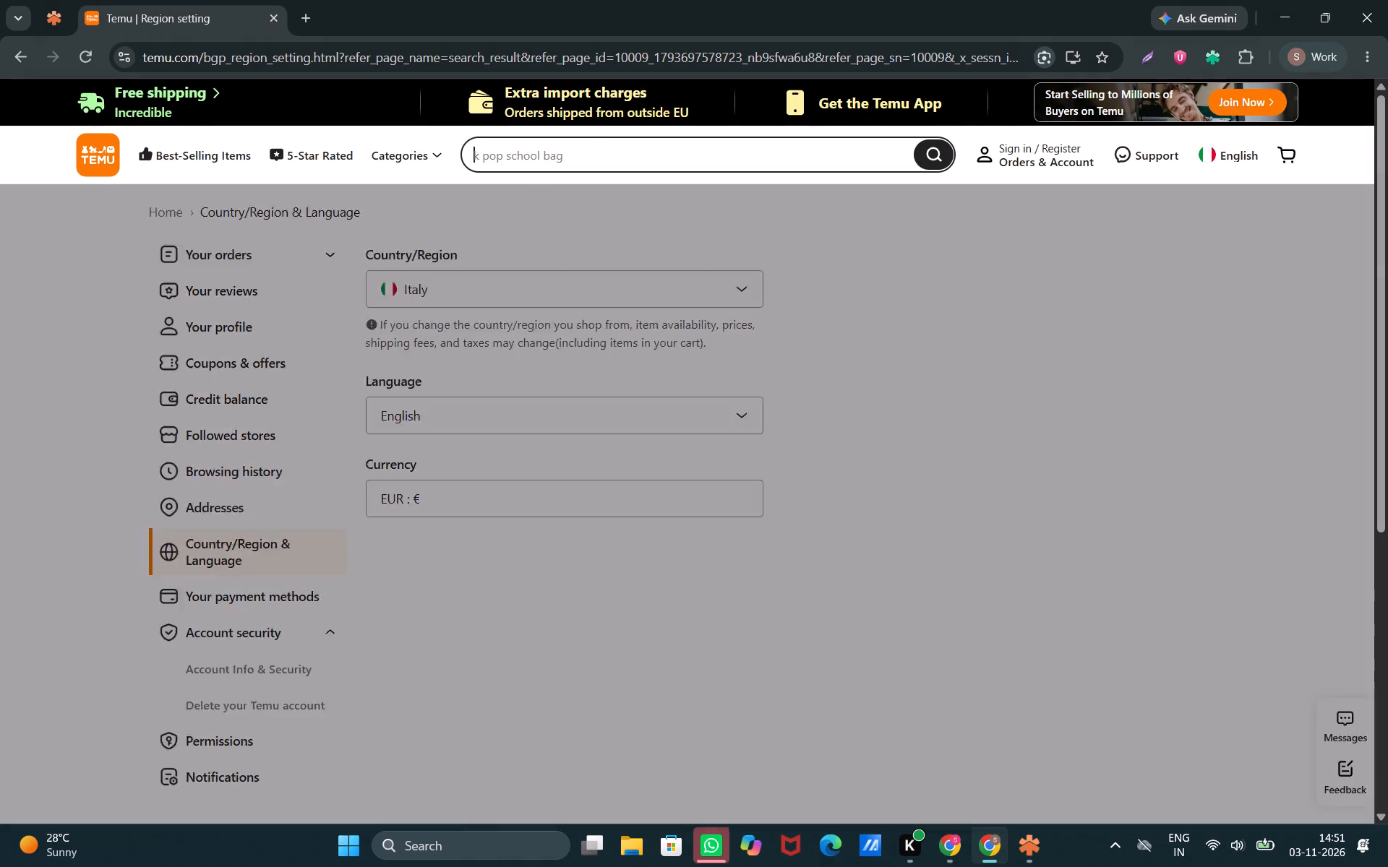
left_click(602, 251)
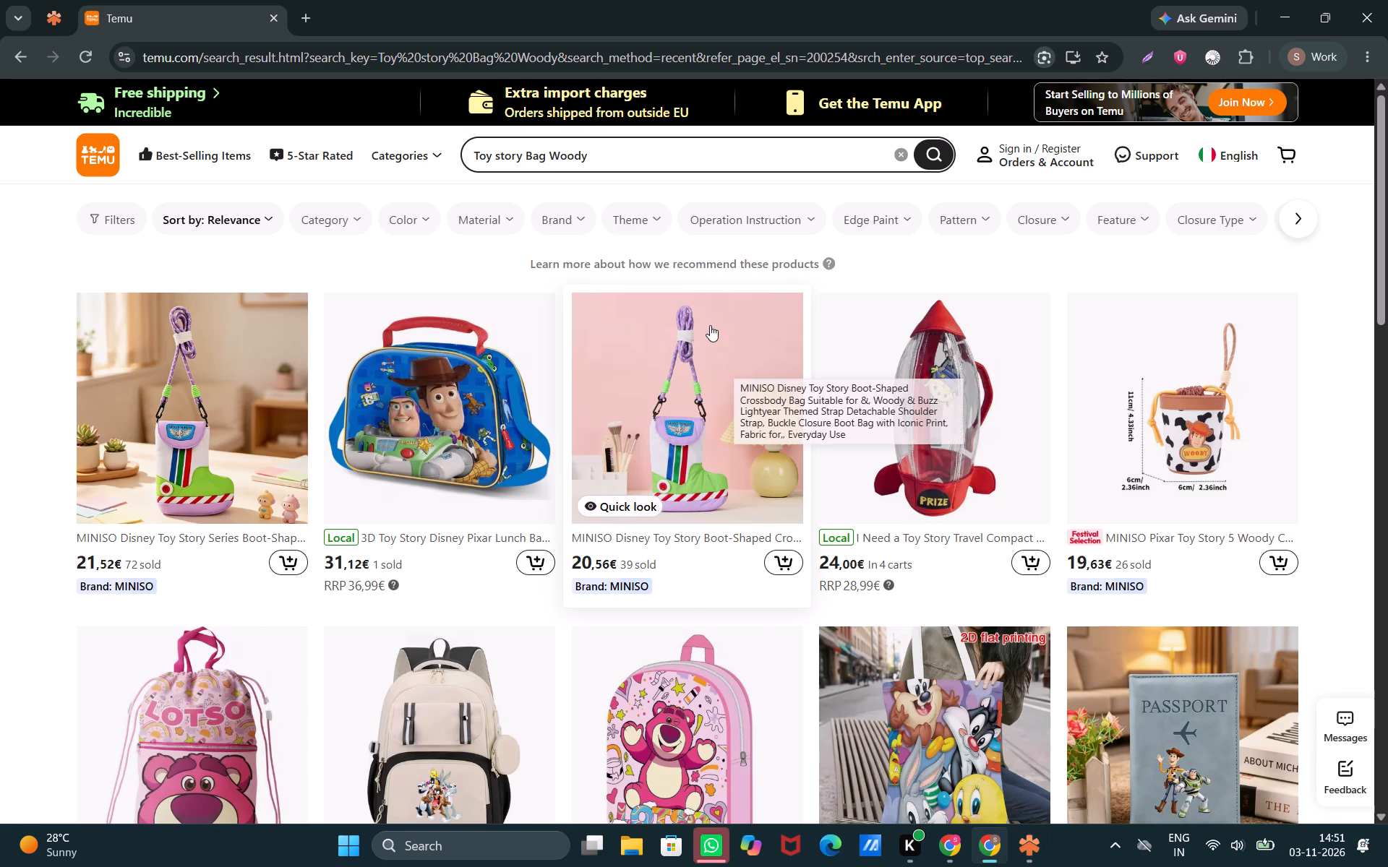
Copy the link of the unhighlighted Toy War Lotso Backpack into the next empty row of The Walt Disney sheet.
scroll(706, 325, "down", 4)
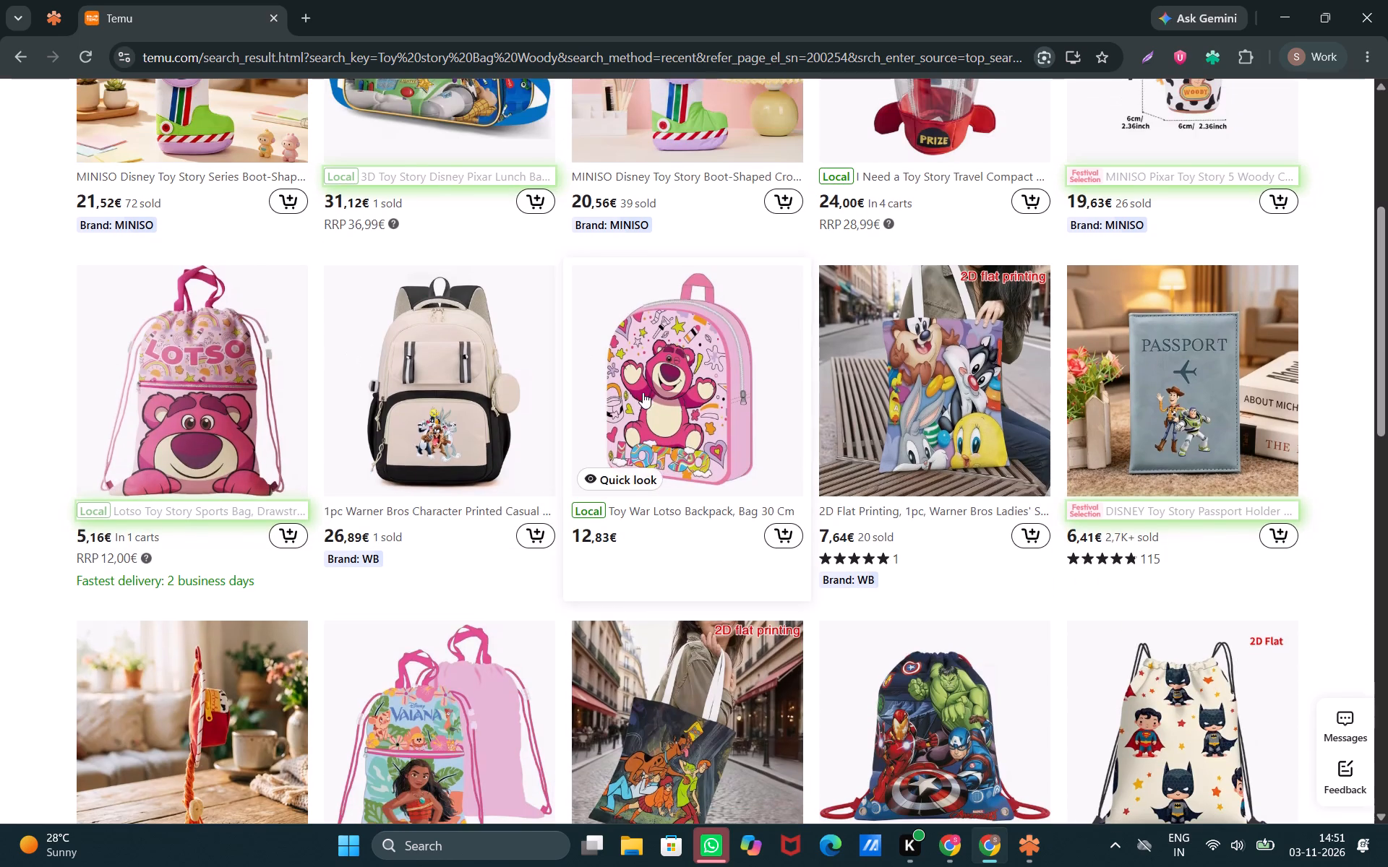
right_click(654, 519)
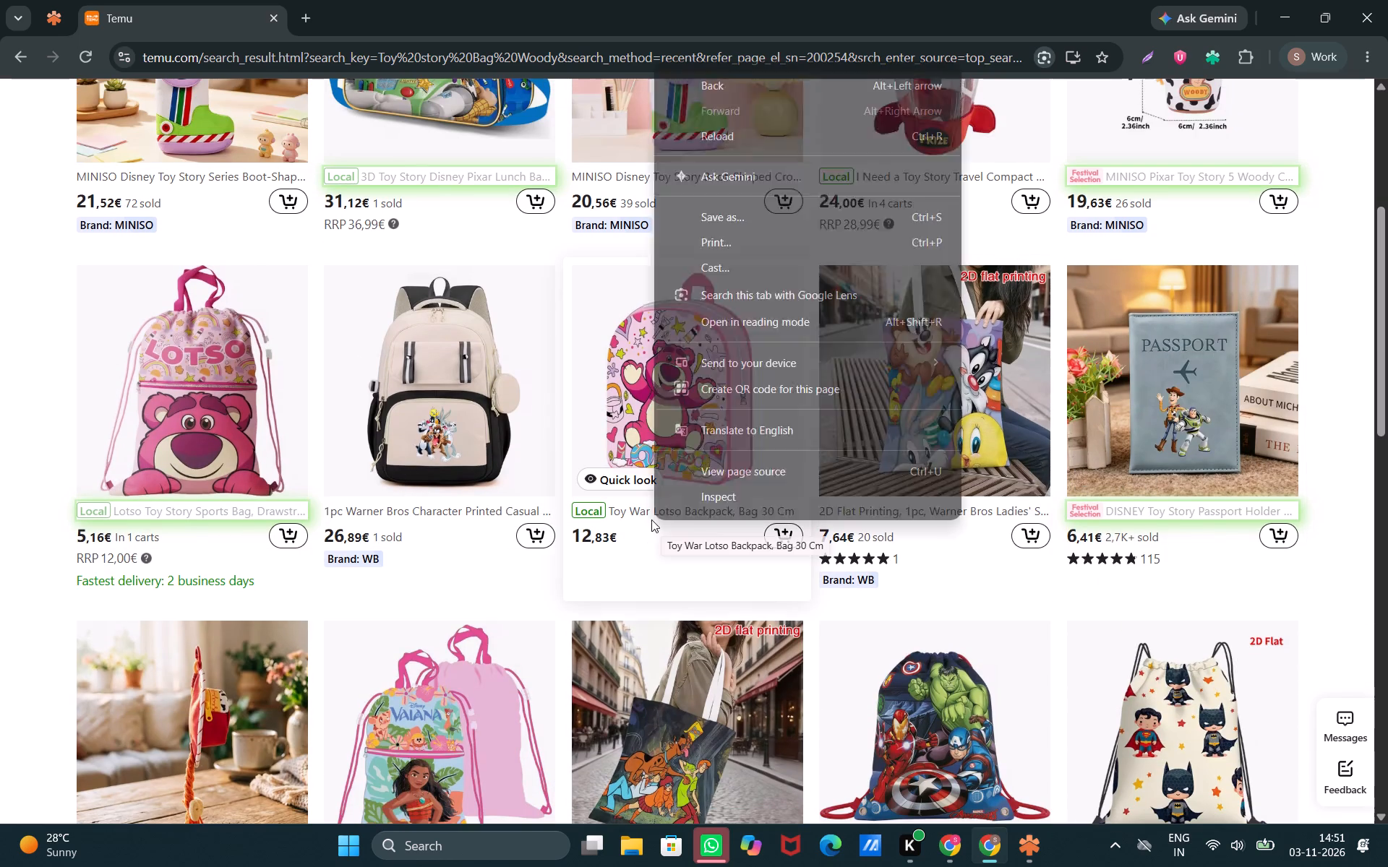
right_click(647, 519)
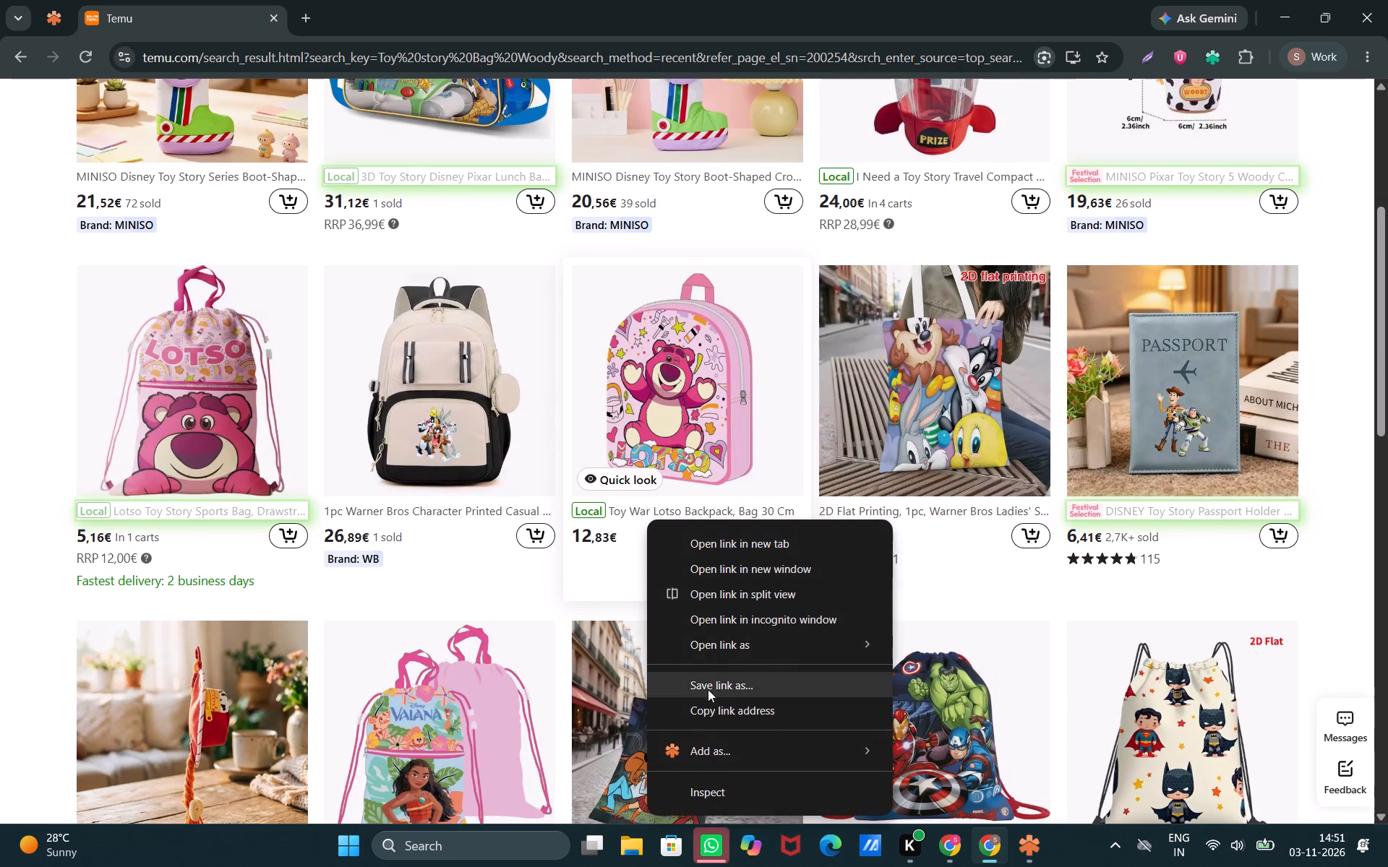
left_click(709, 700)
key("alt+Tab")
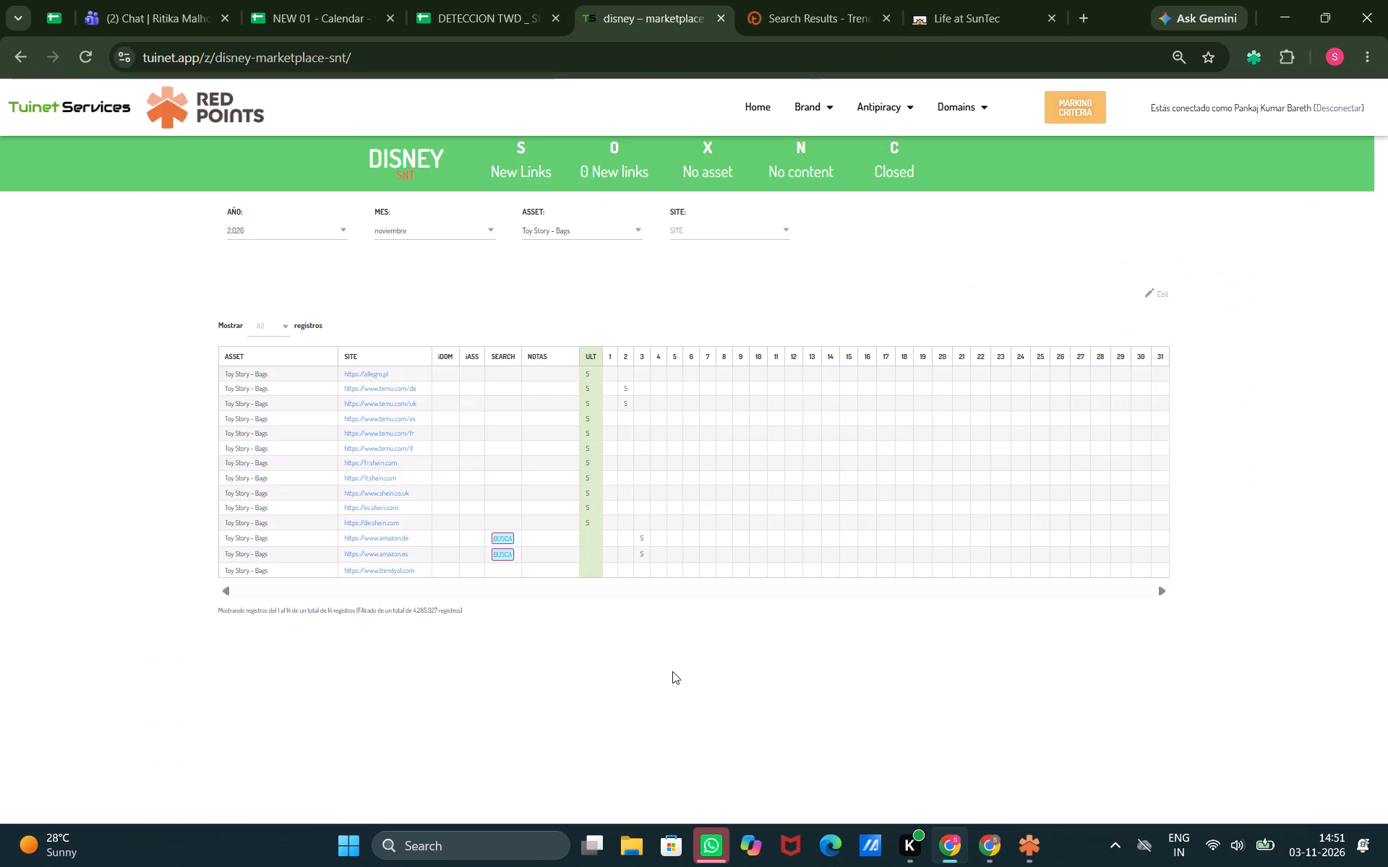
key("ctrl+Tab")
key("ctrl+Tab")
key("ctrl+Tab")
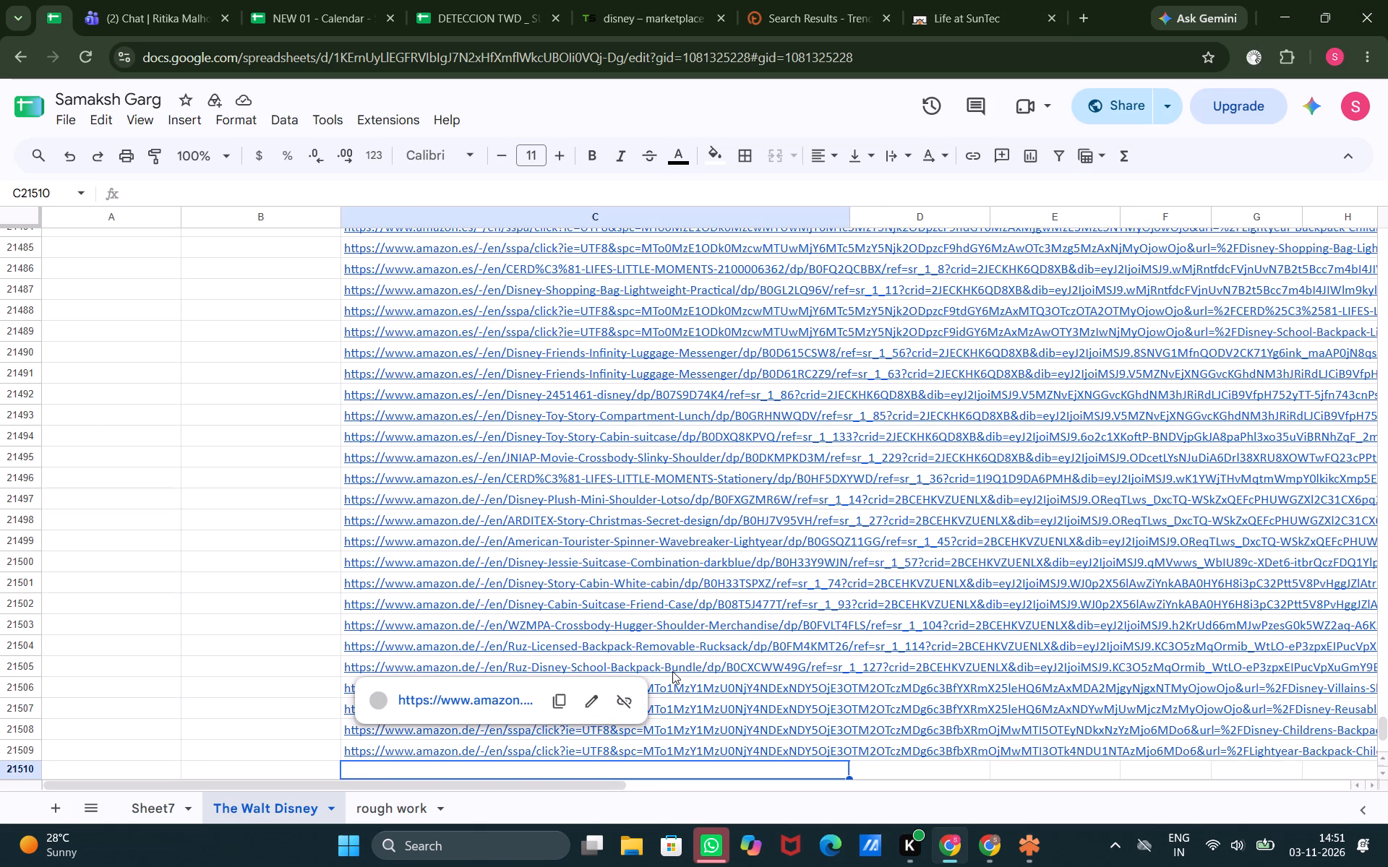
key("ctrl+v")
key("Return")
key("Return")
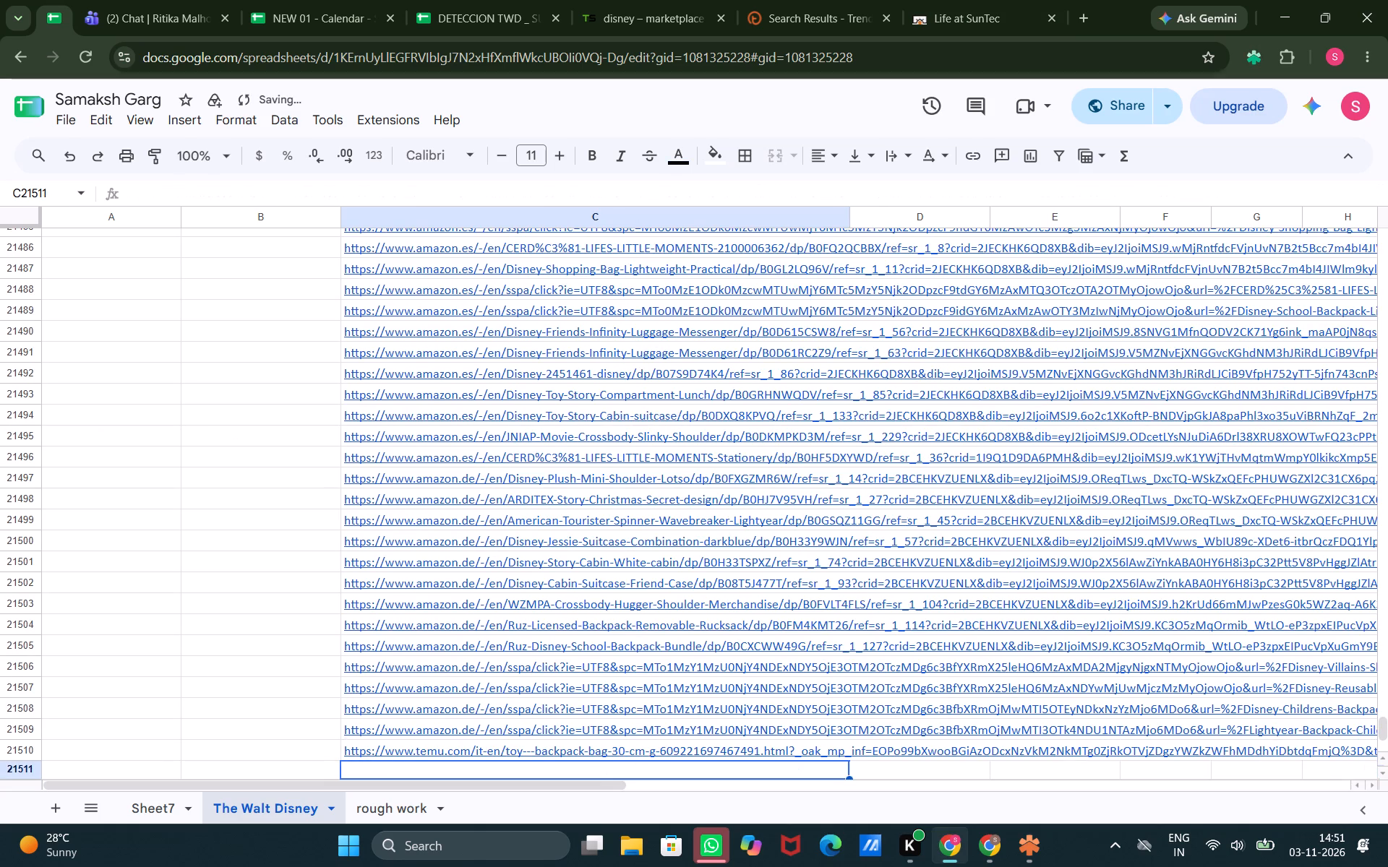
Examine the Temu Italy results for "Toy story Bag Woody", loading five additional batches, for Toy Story bags not yet highlighted by the plugin.
key("alt+Tab")
scroll(701, 583, "down", 2)
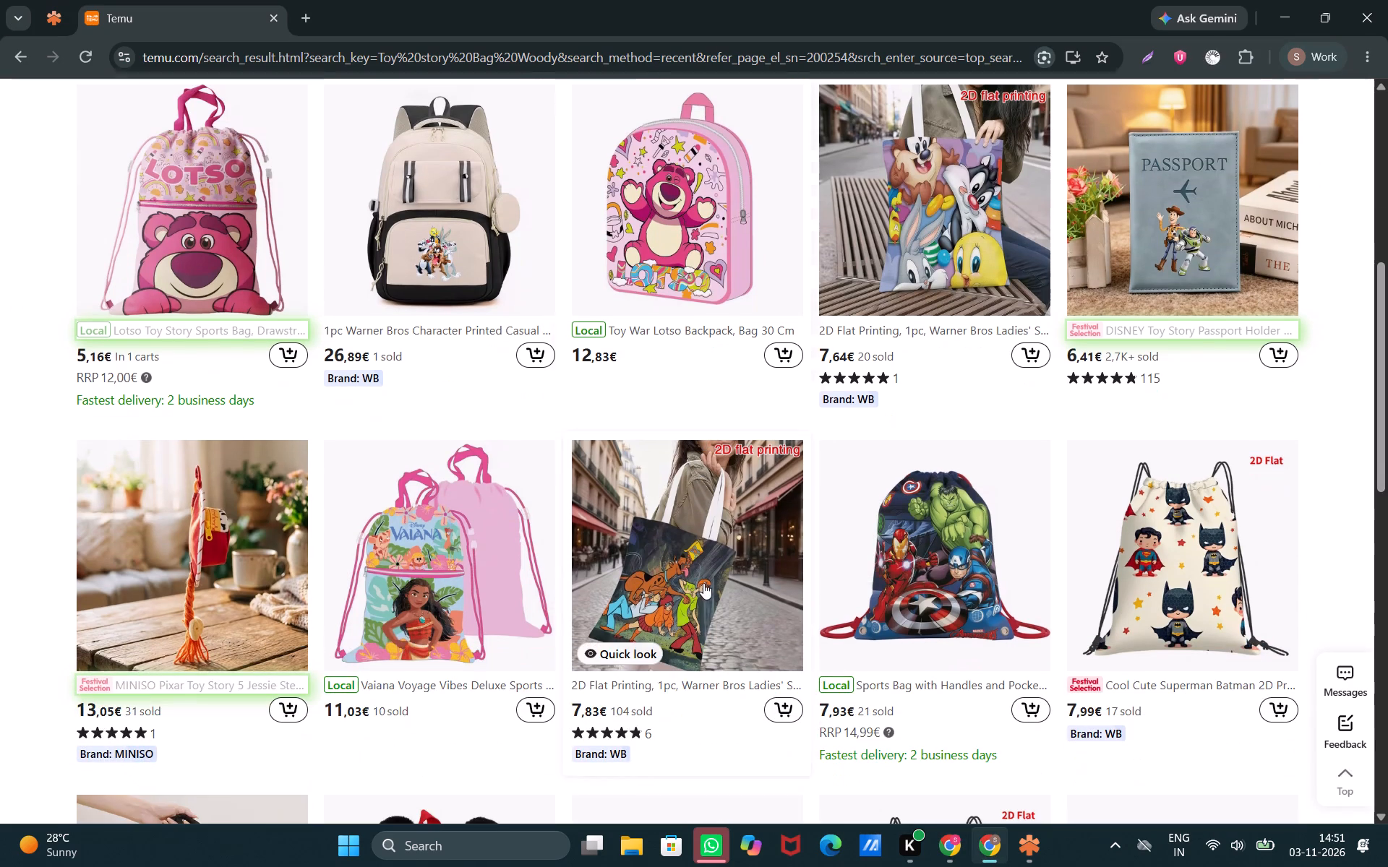
scroll(1233, 559, "down", 5)
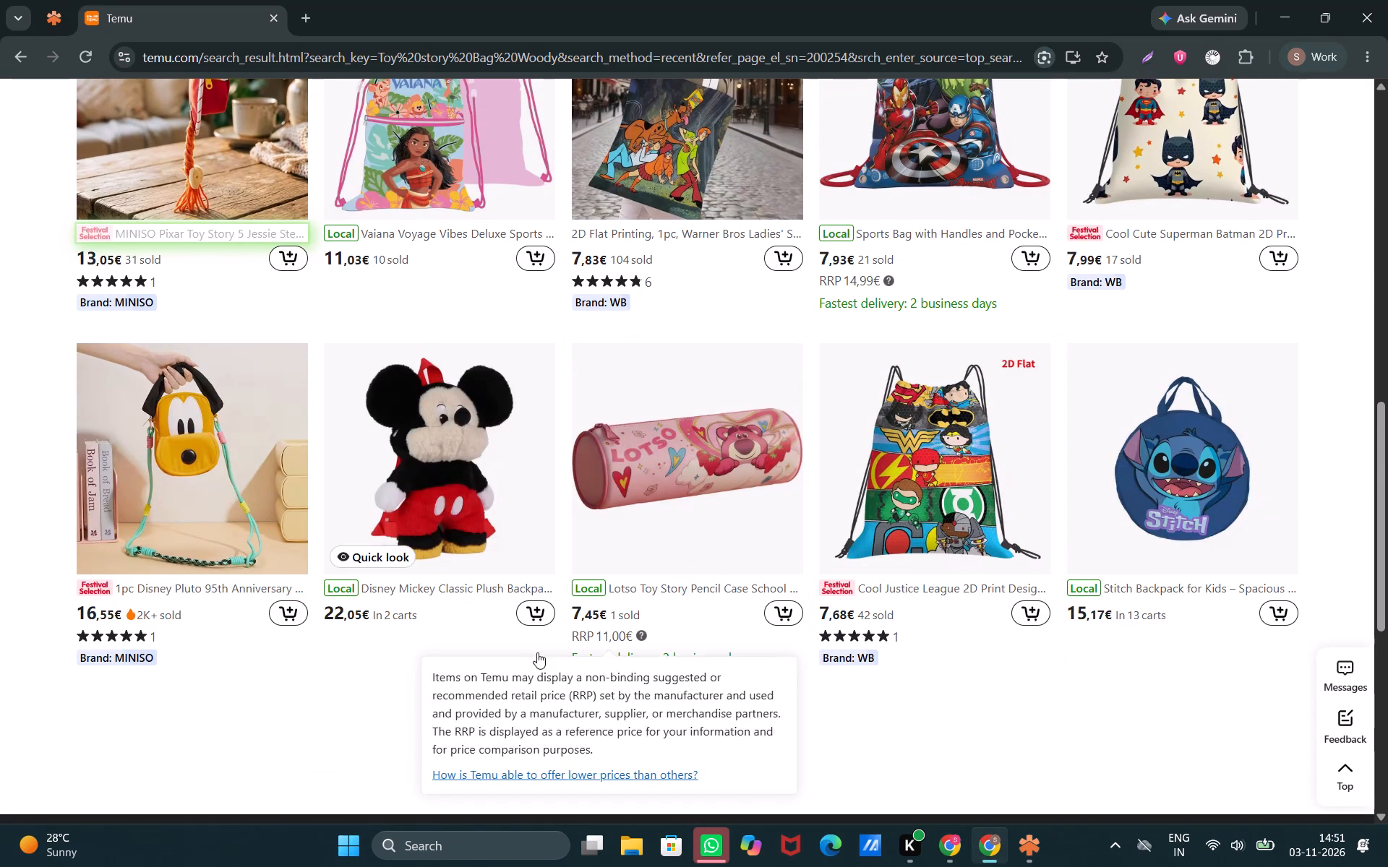
left_click(634, 728)
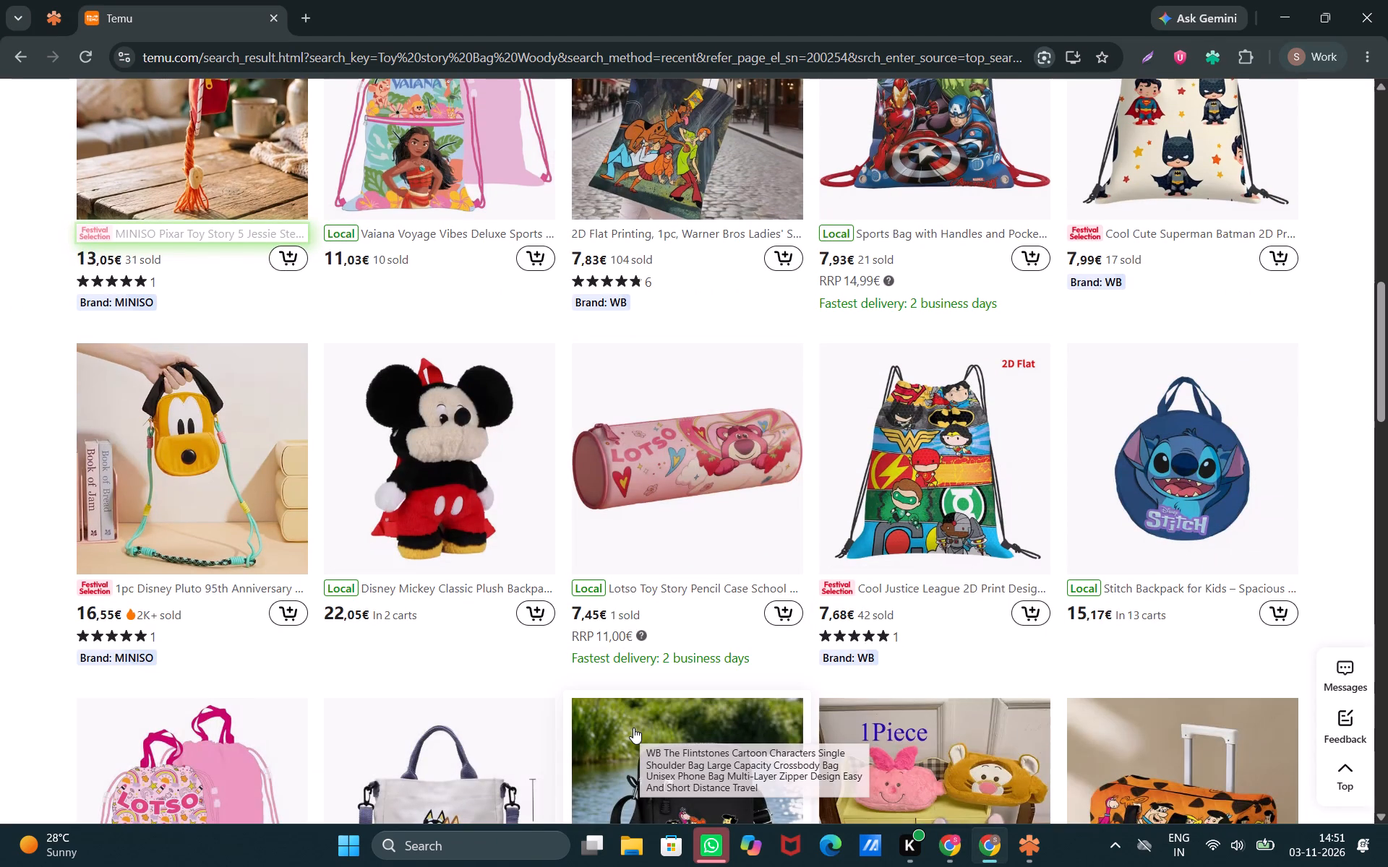
scroll(633, 728, "down", 4)
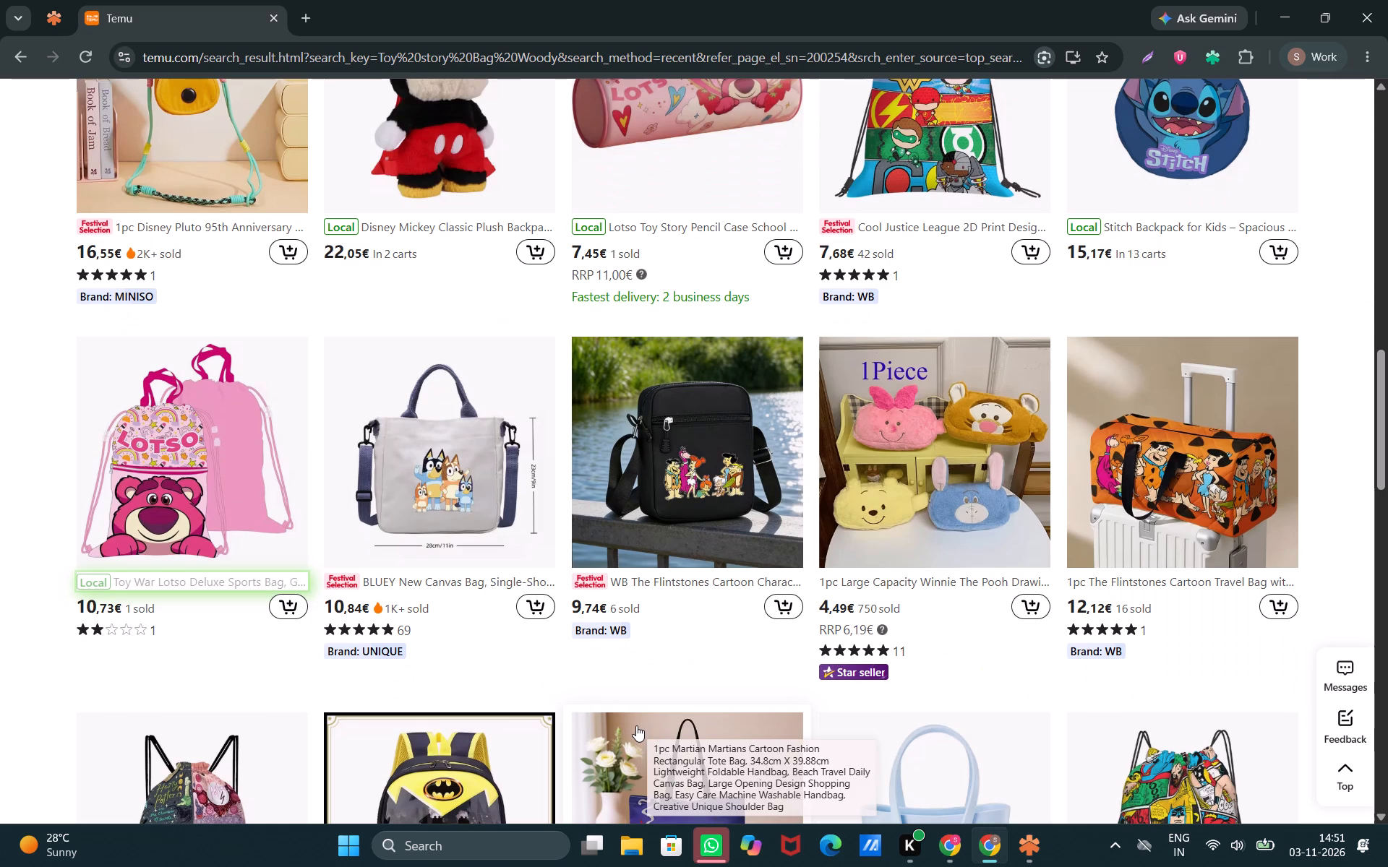
scroll(1048, 653, "down", 3)
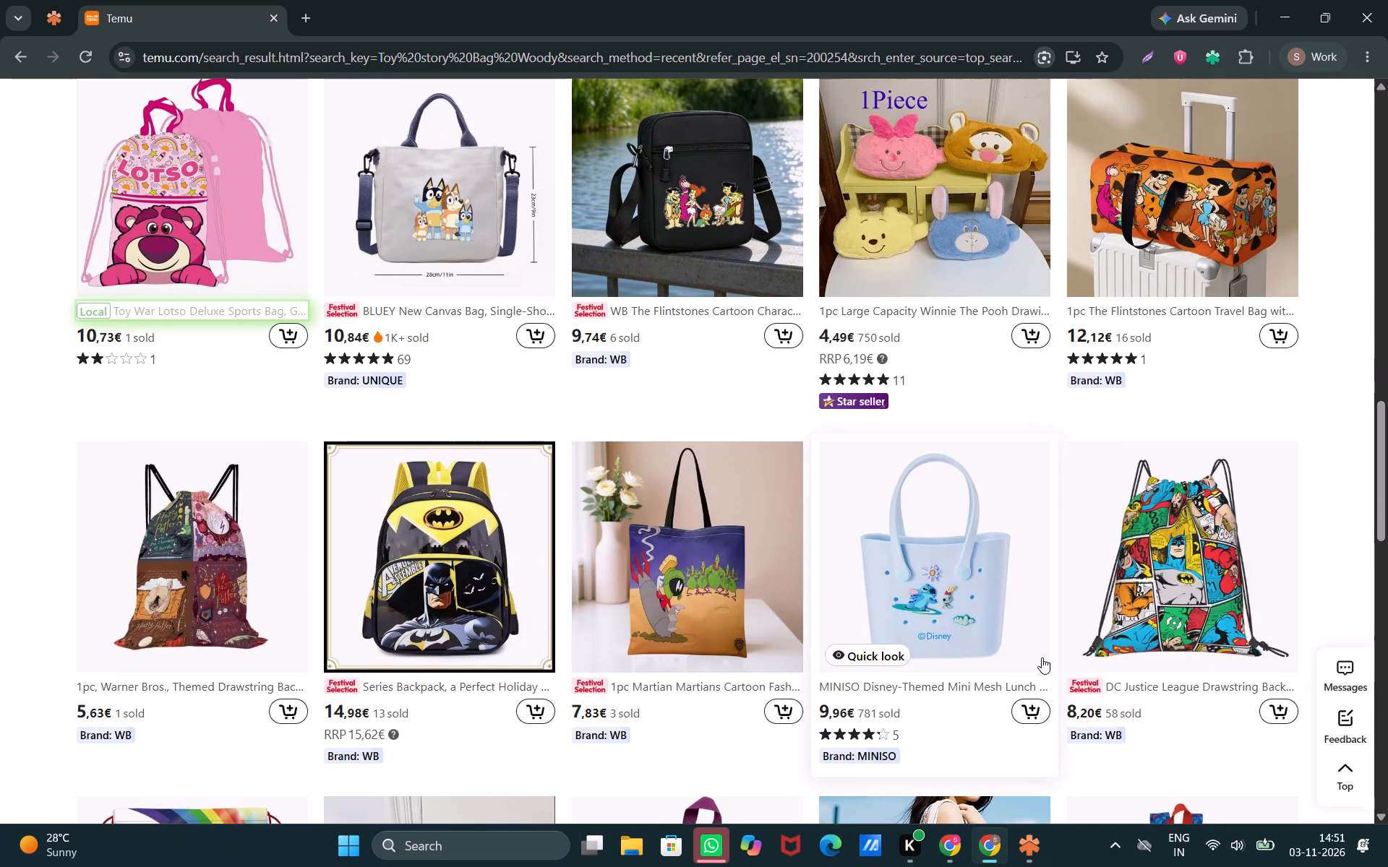
scroll(1012, 679, "down", 4)
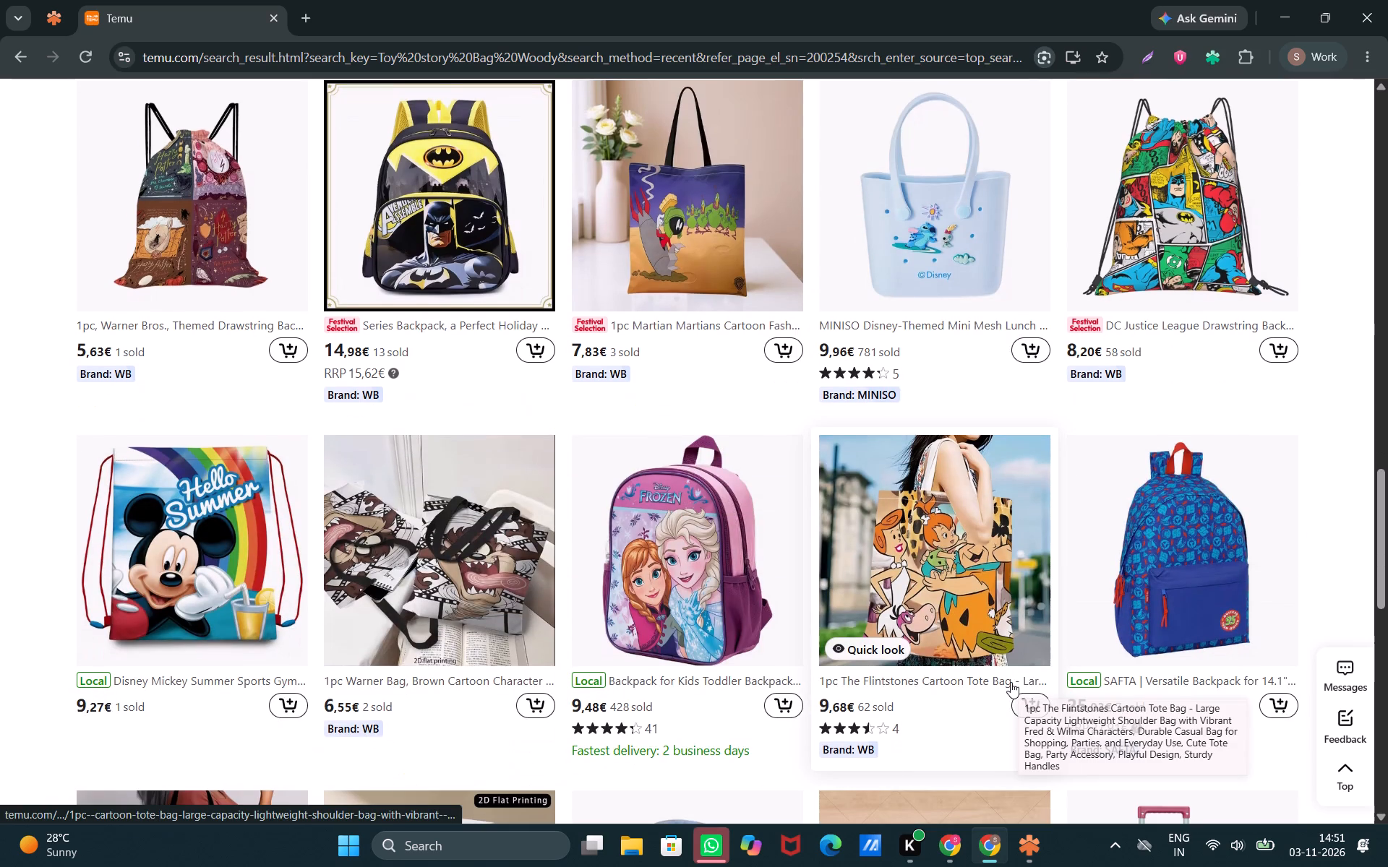
scroll(1010, 683, "down", 6)
scroll(998, 693, "up", 1)
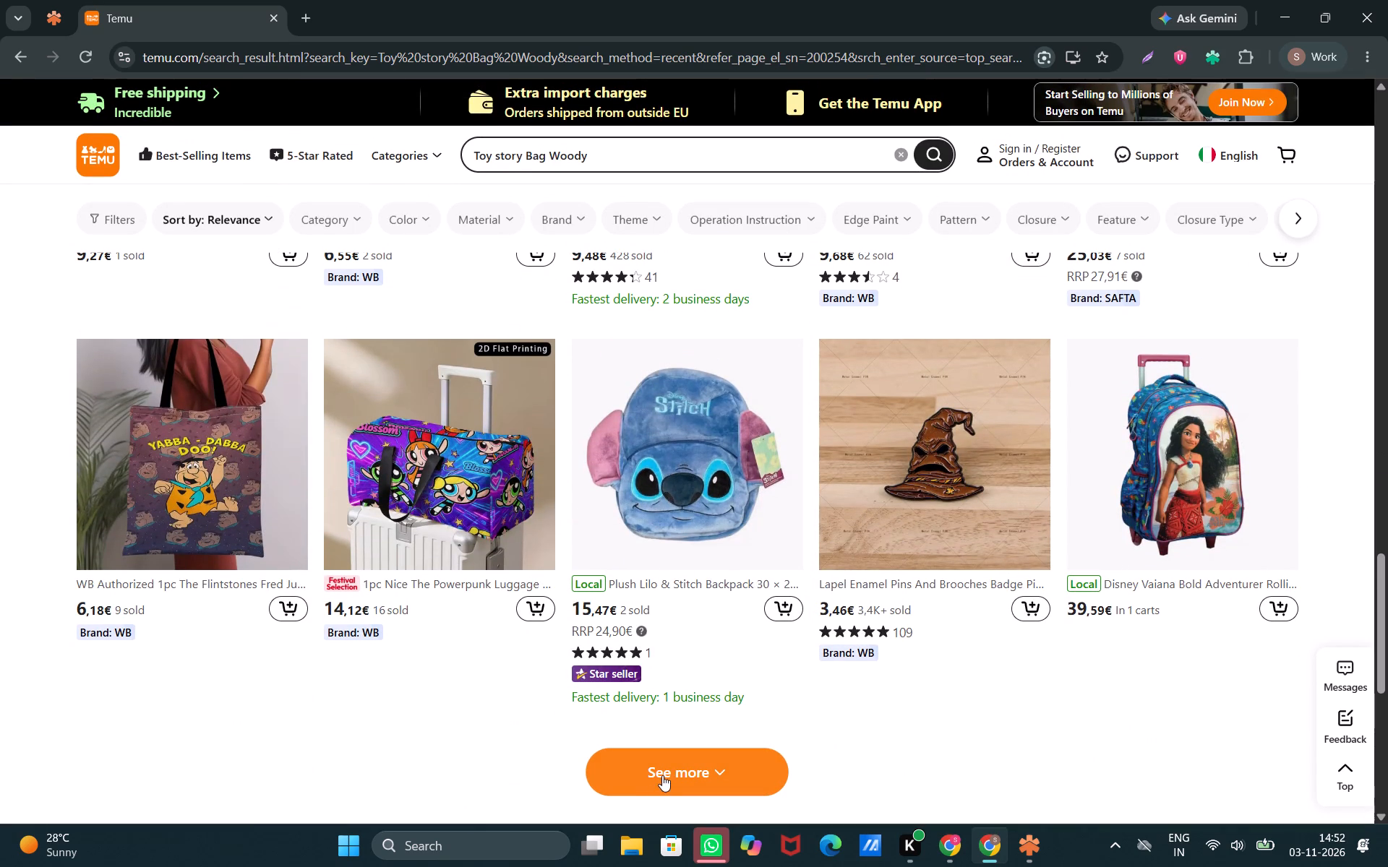
left_click_drag(662, 775, 670, 779)
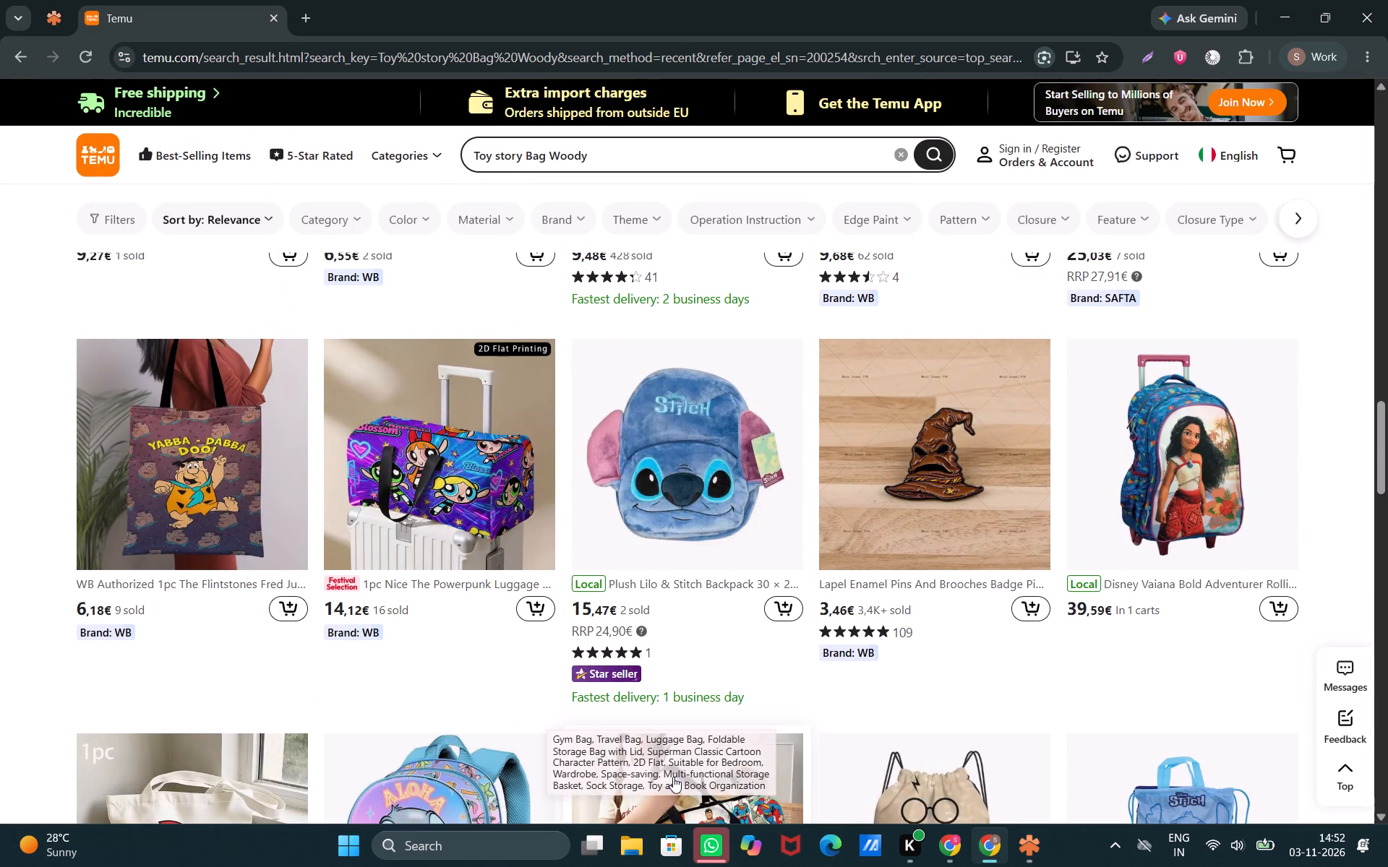
scroll(682, 769, "down", 5)
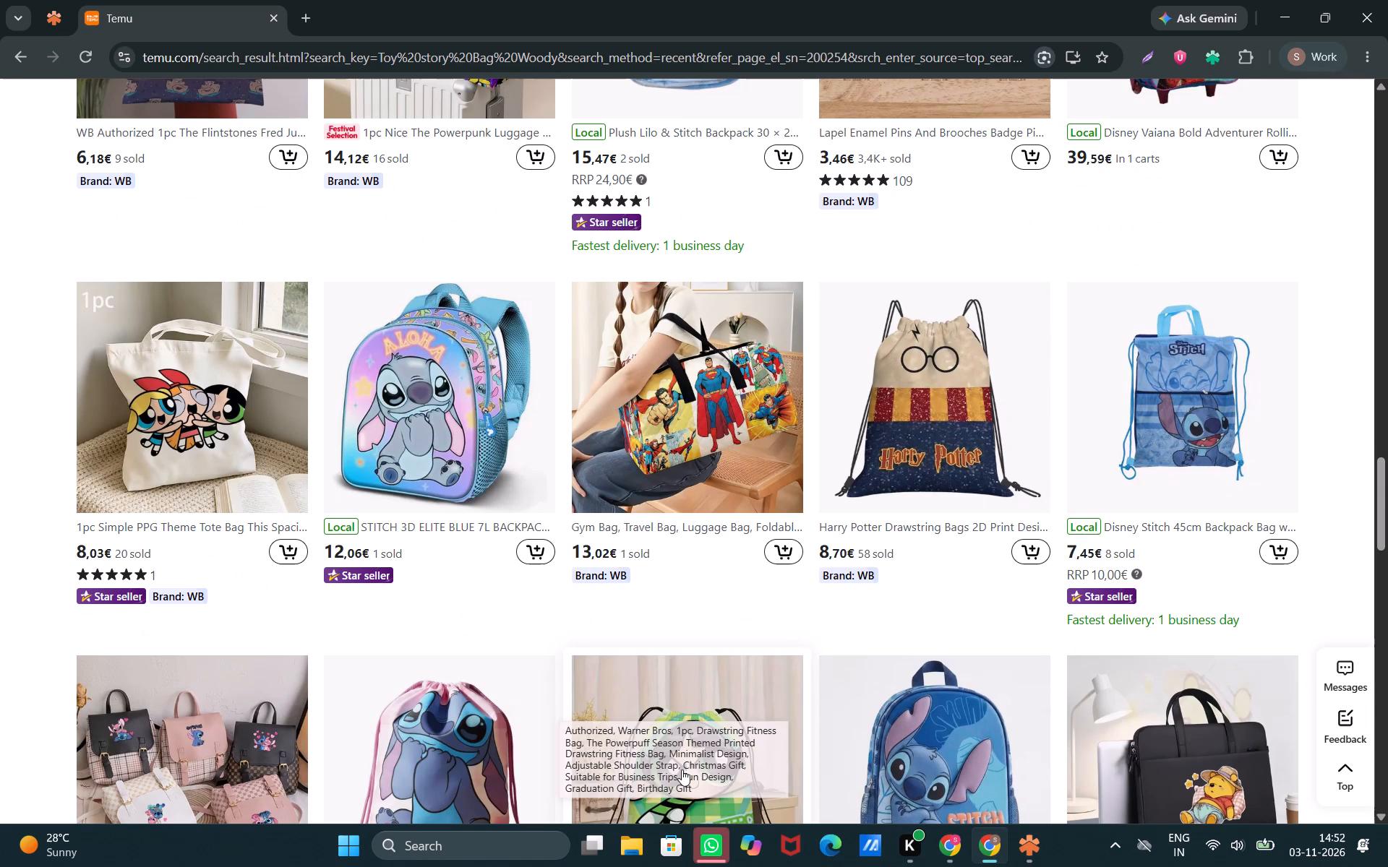
scroll(682, 769, "down", 4)
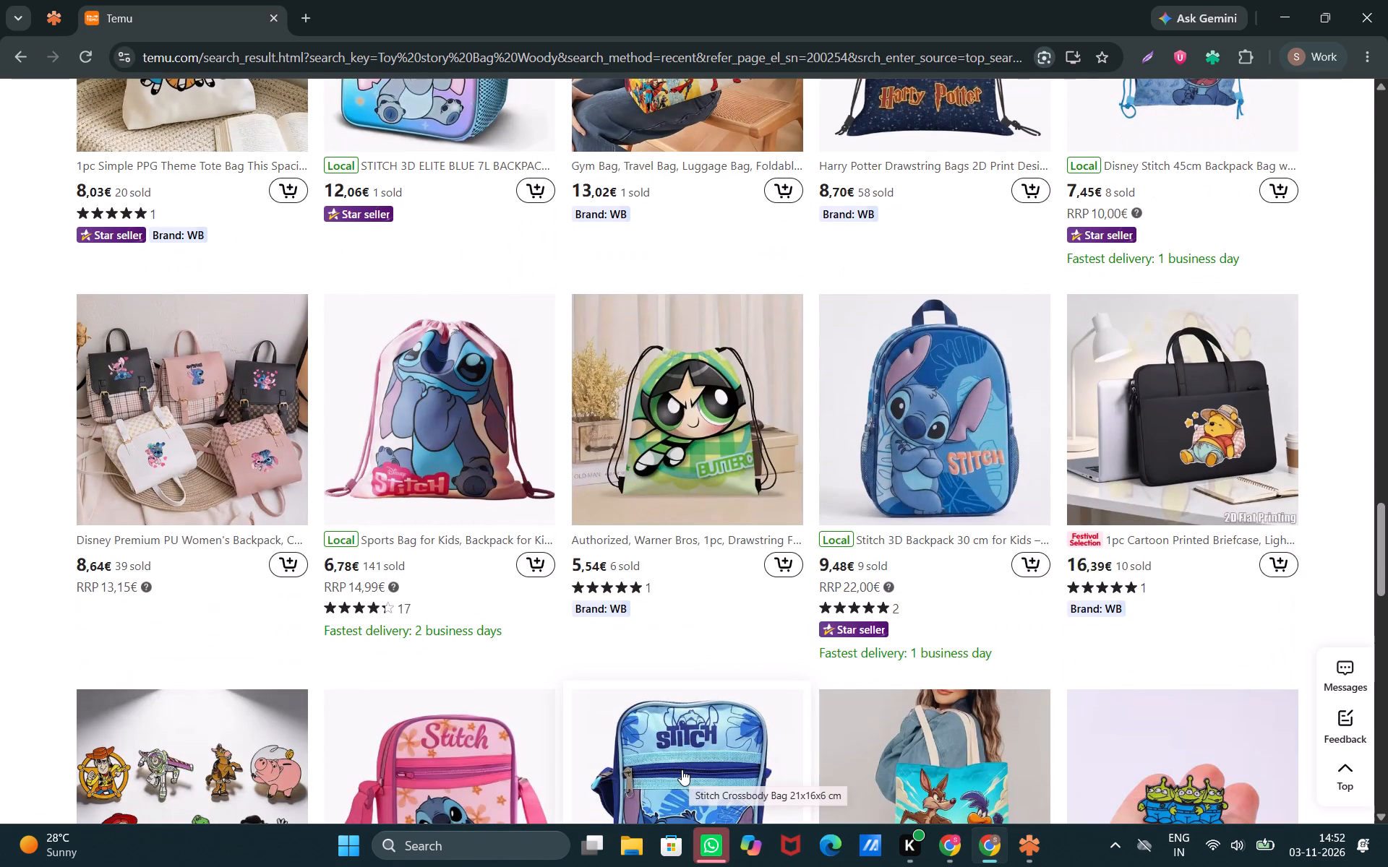
scroll(682, 769, "down", 2)
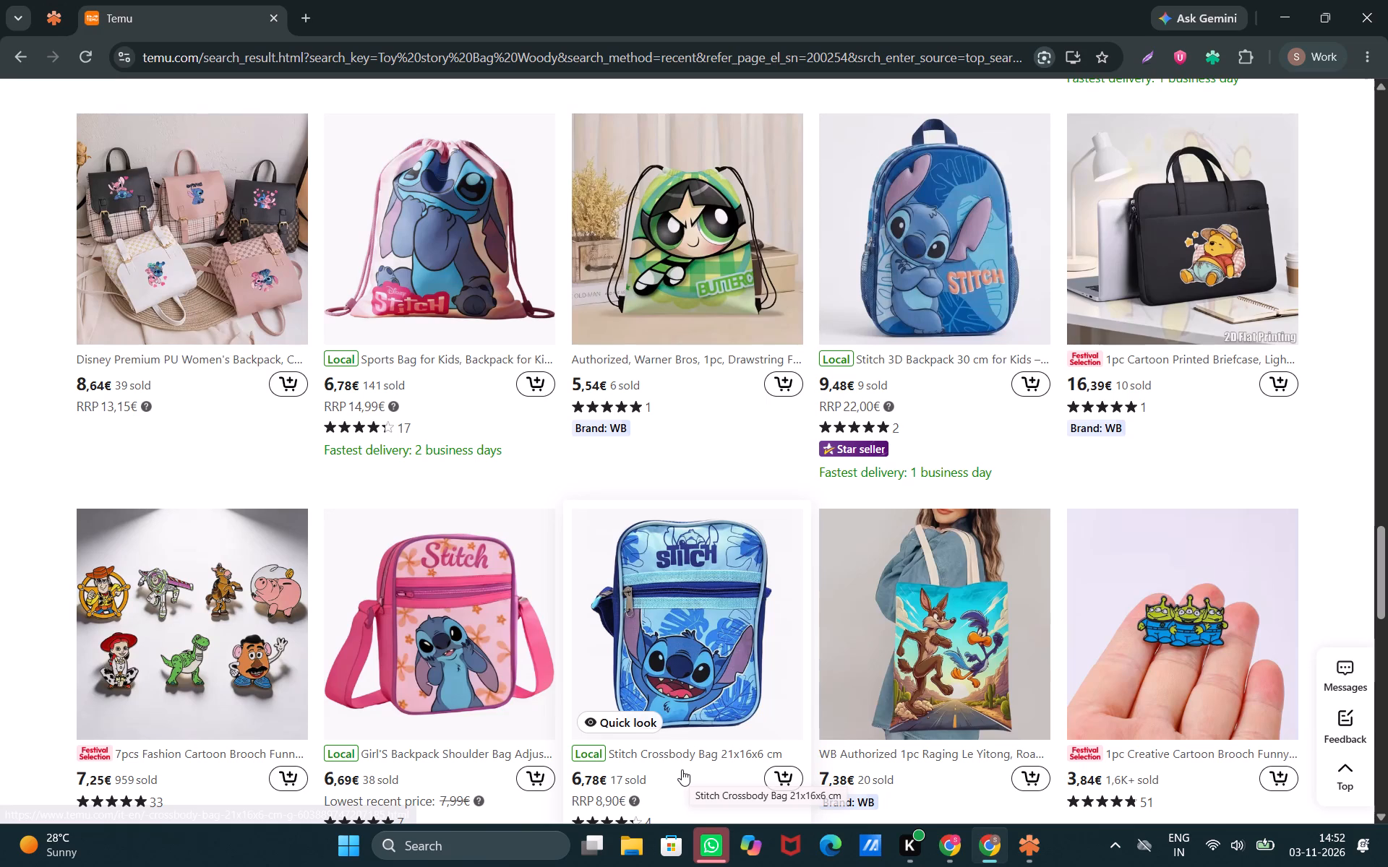
scroll(682, 769, "down", 4)
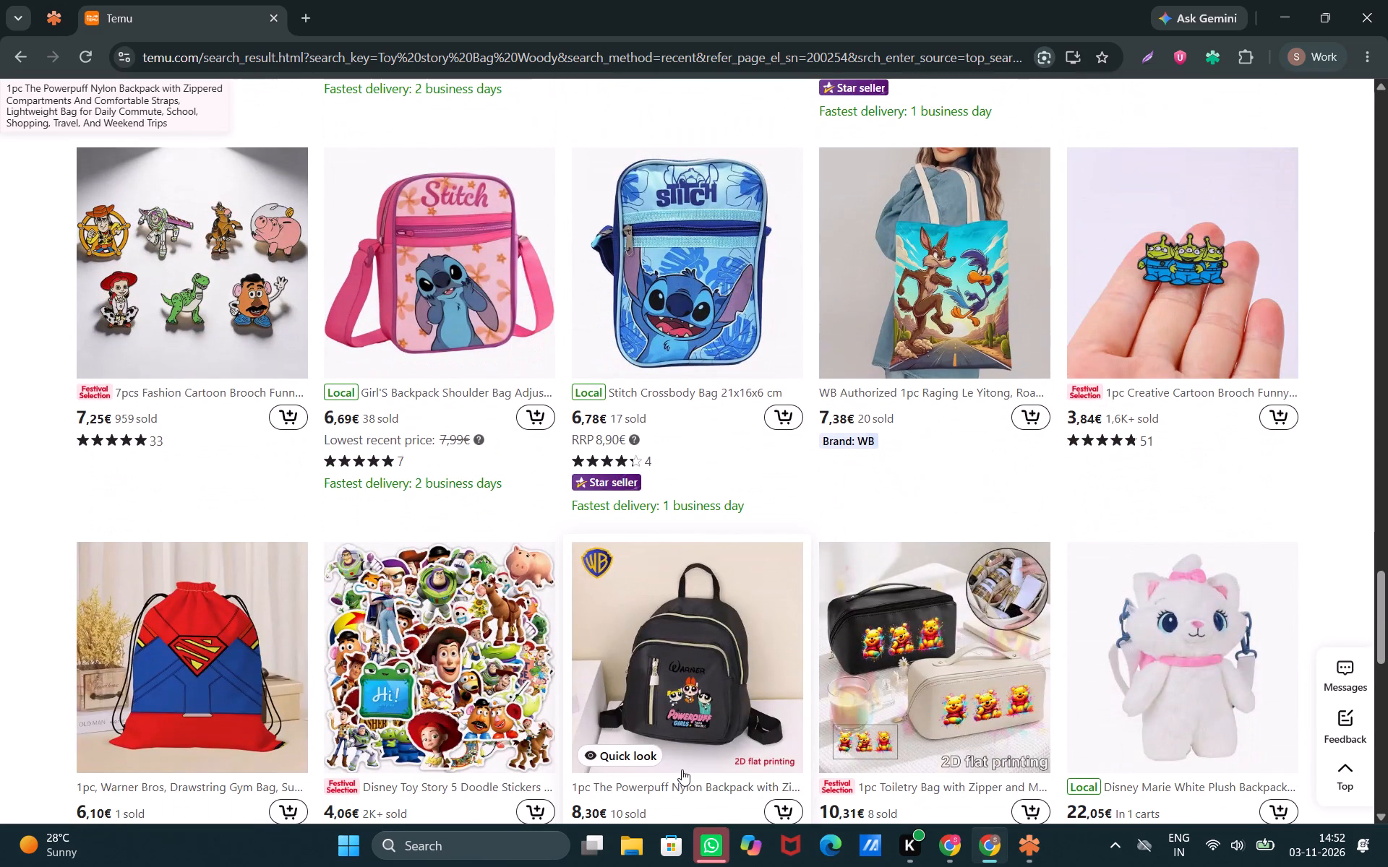
scroll(682, 769, "down", 8)
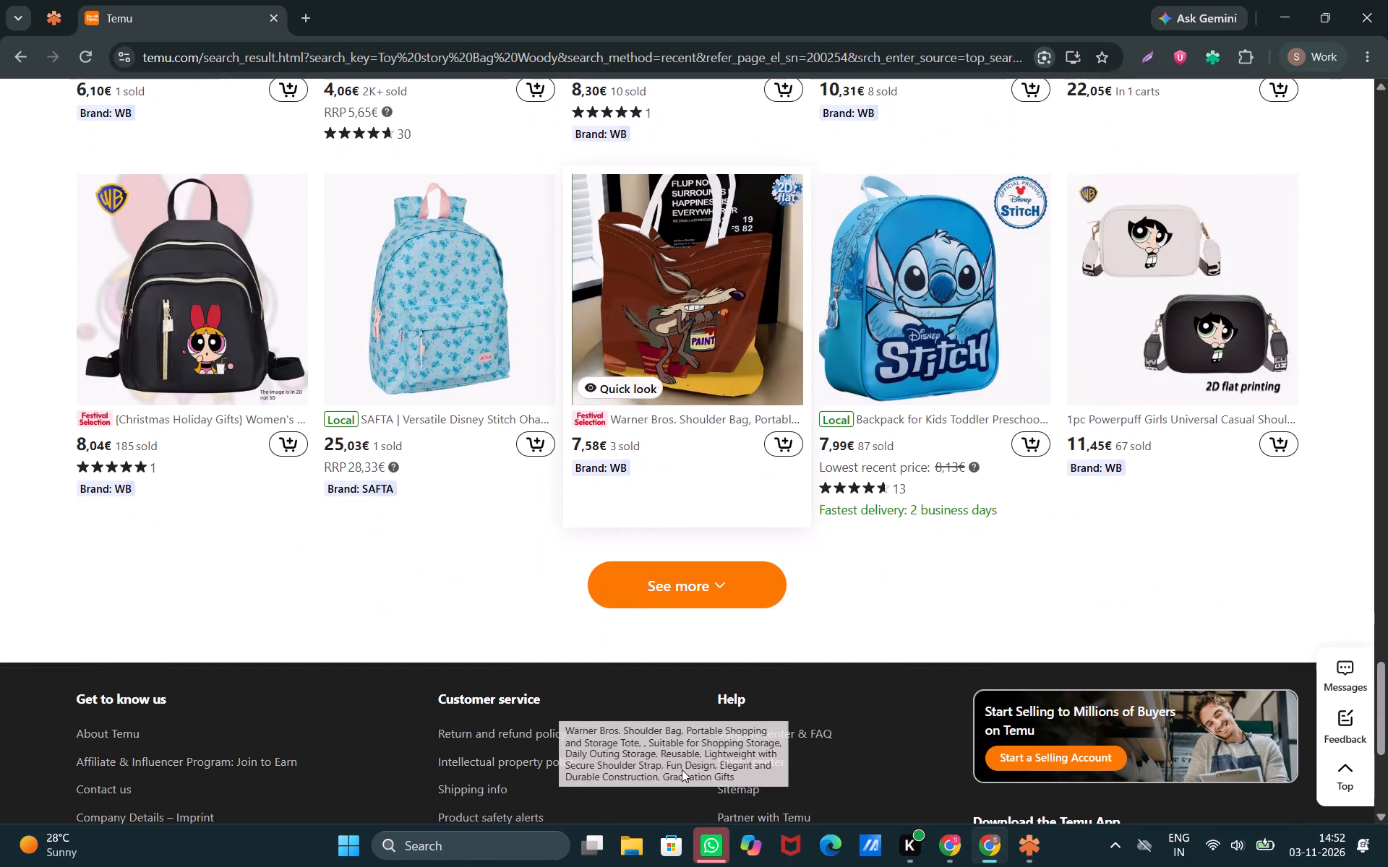
left_click(699, 599)
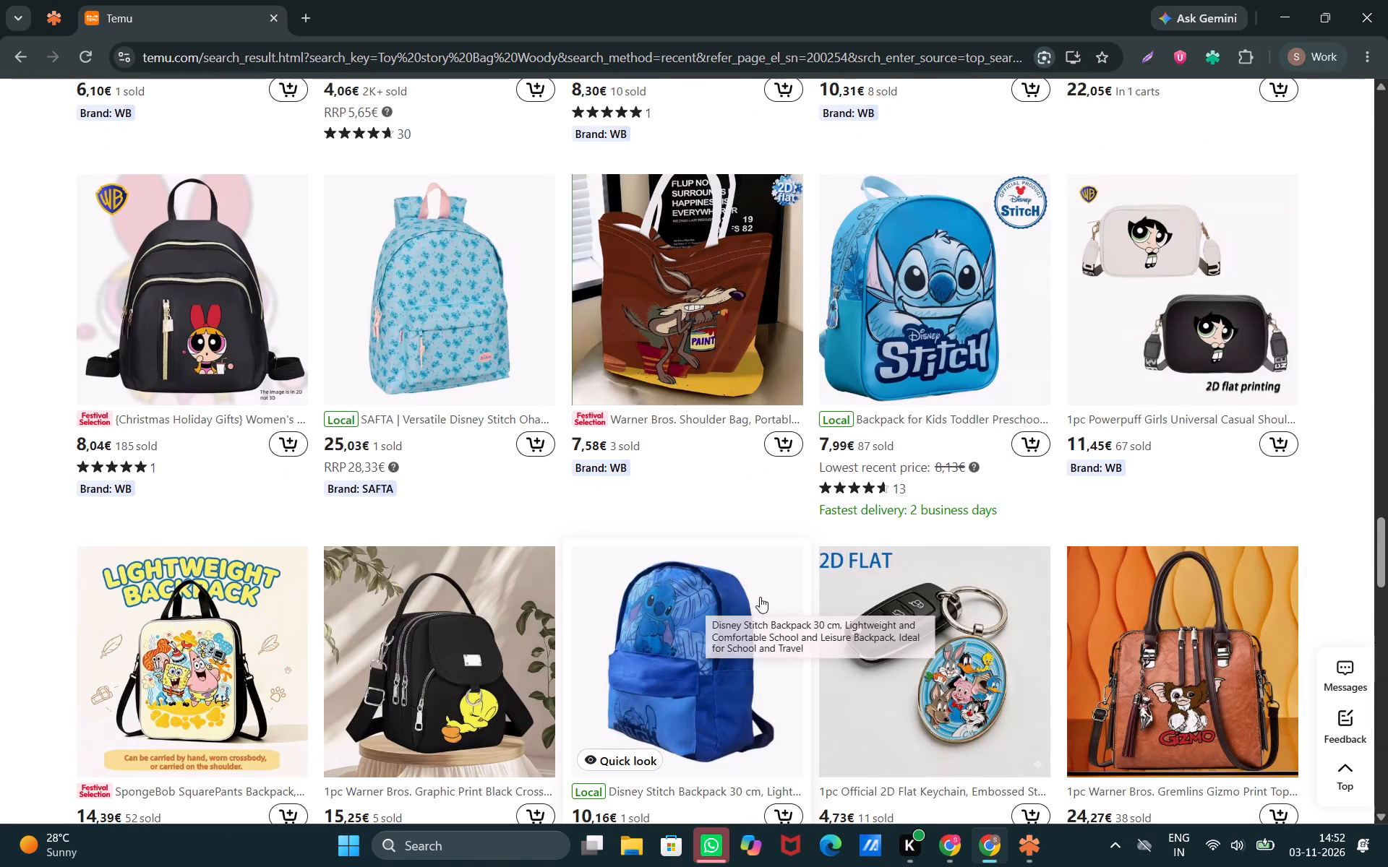
scroll(760, 597, "down", 5)
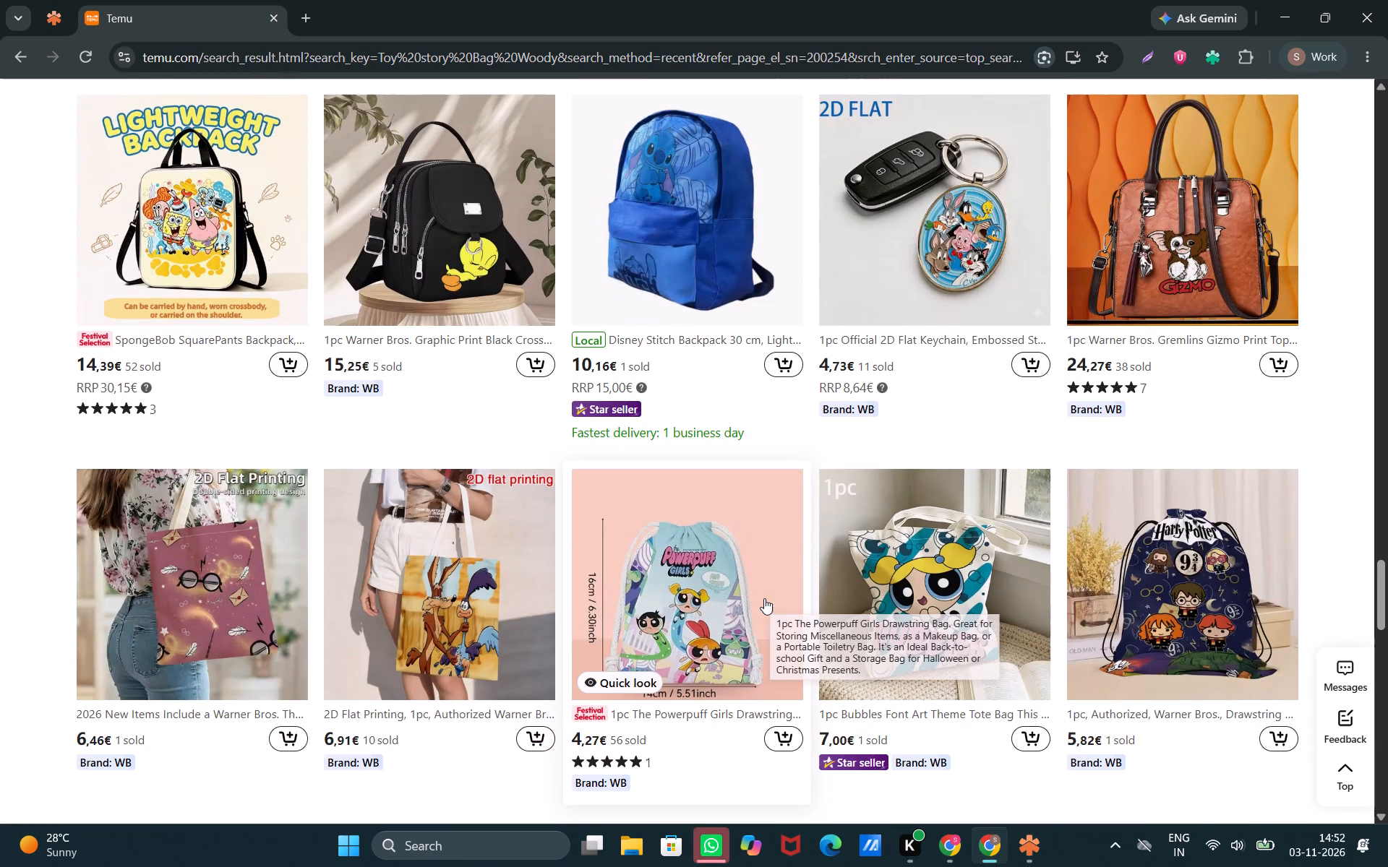
scroll(764, 598, "down", 9)
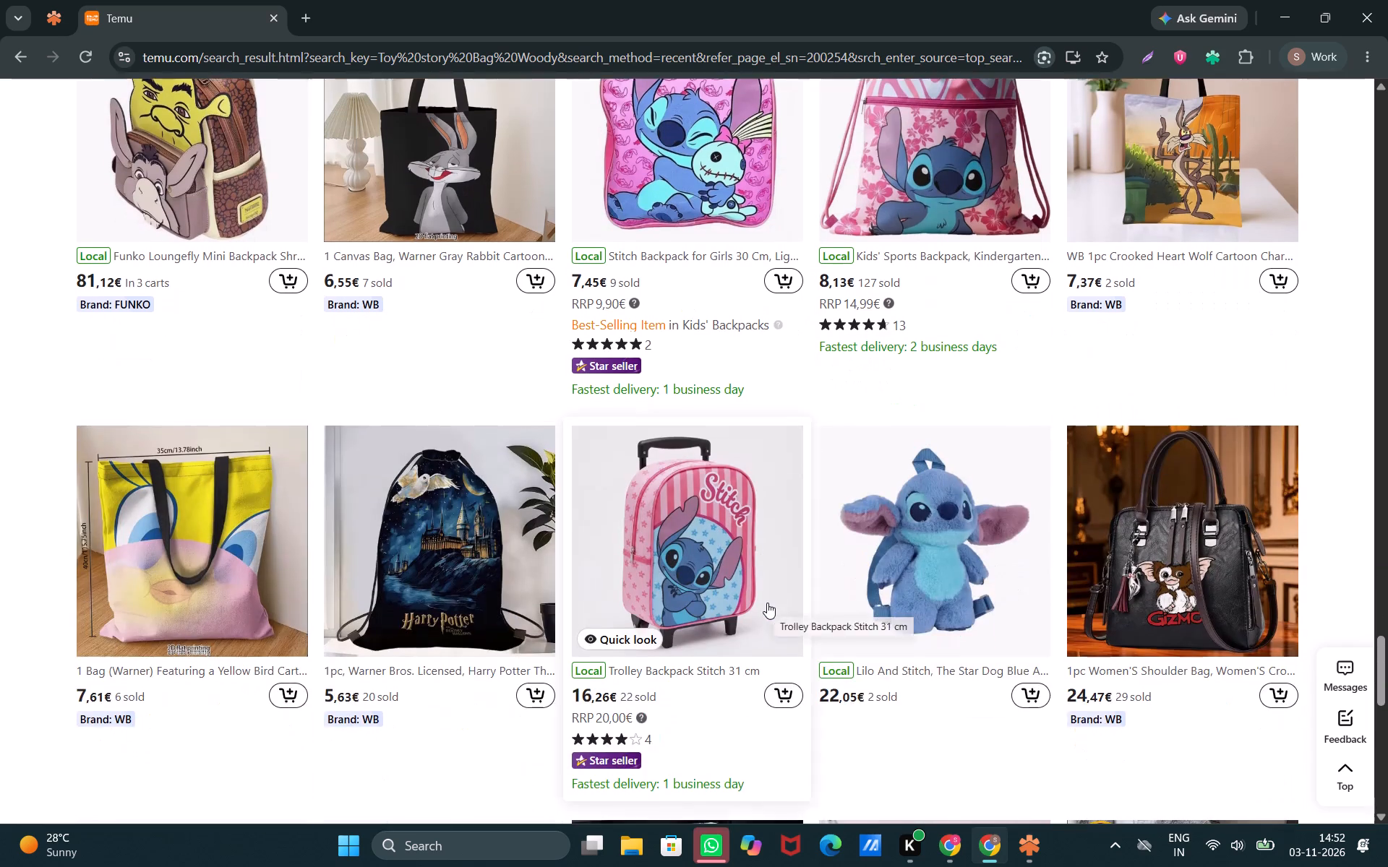
scroll(767, 603, "down", 5)
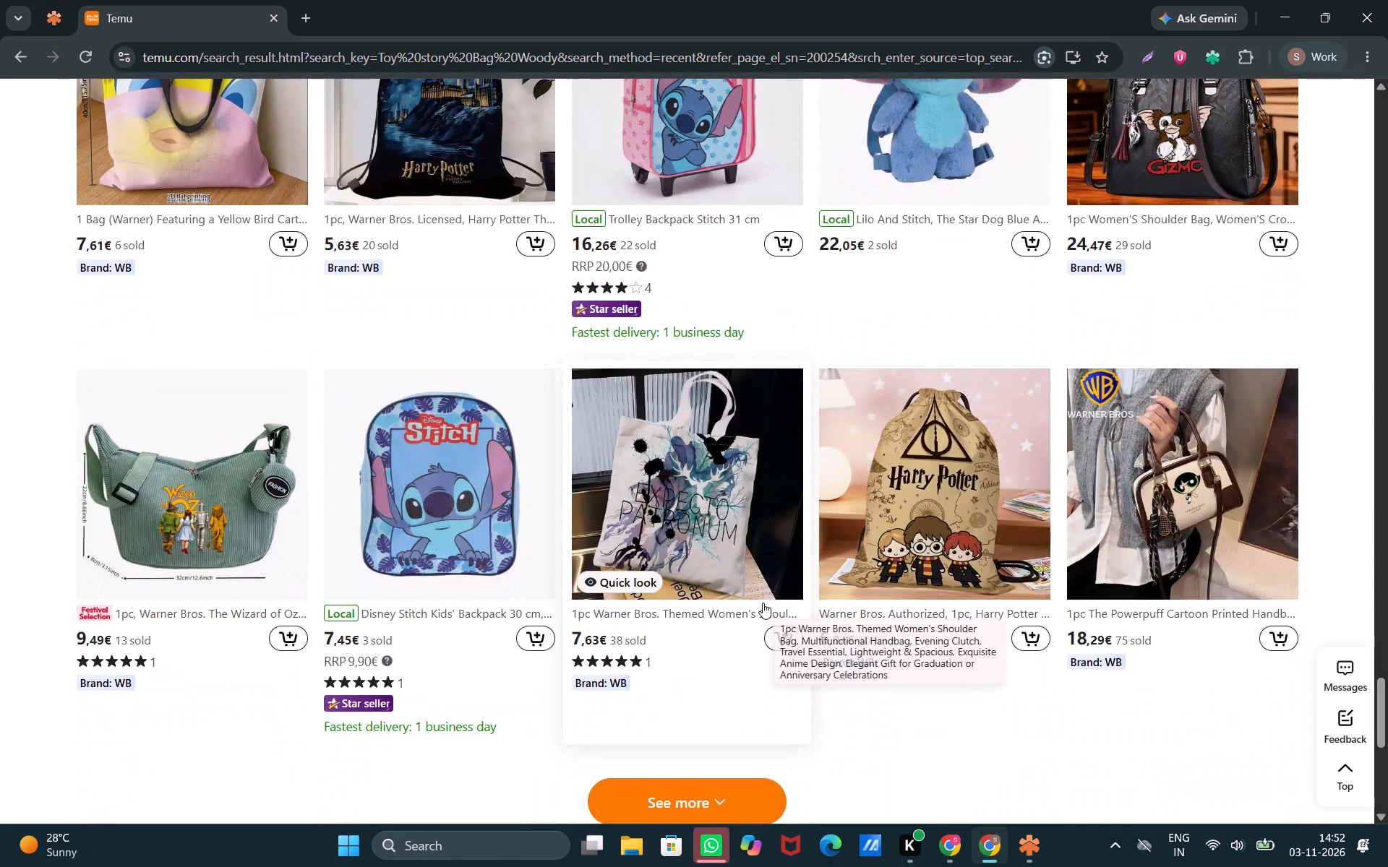
scroll(756, 603, "down", 3)
left_click(705, 546)
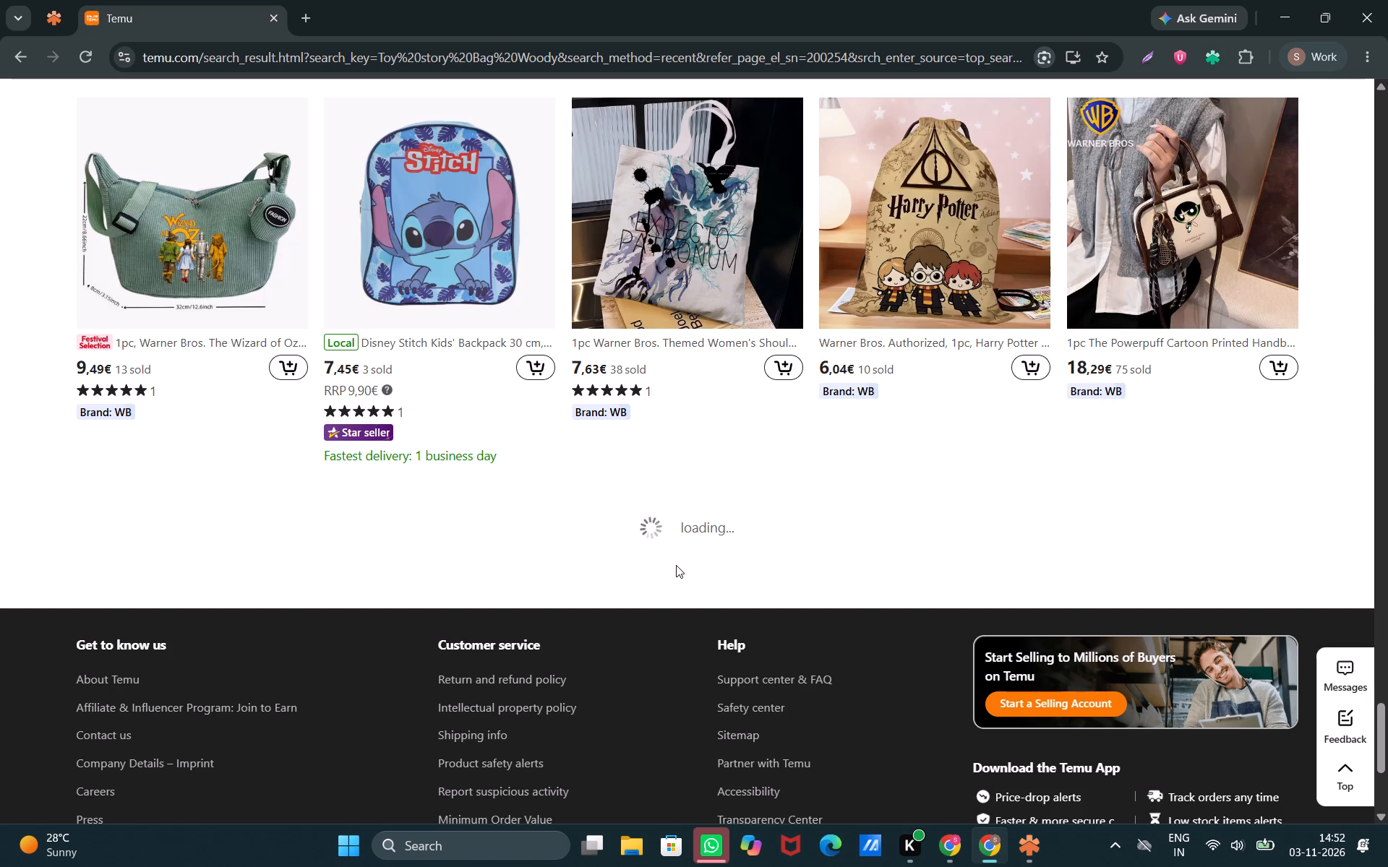
scroll(676, 565, "down", 6)
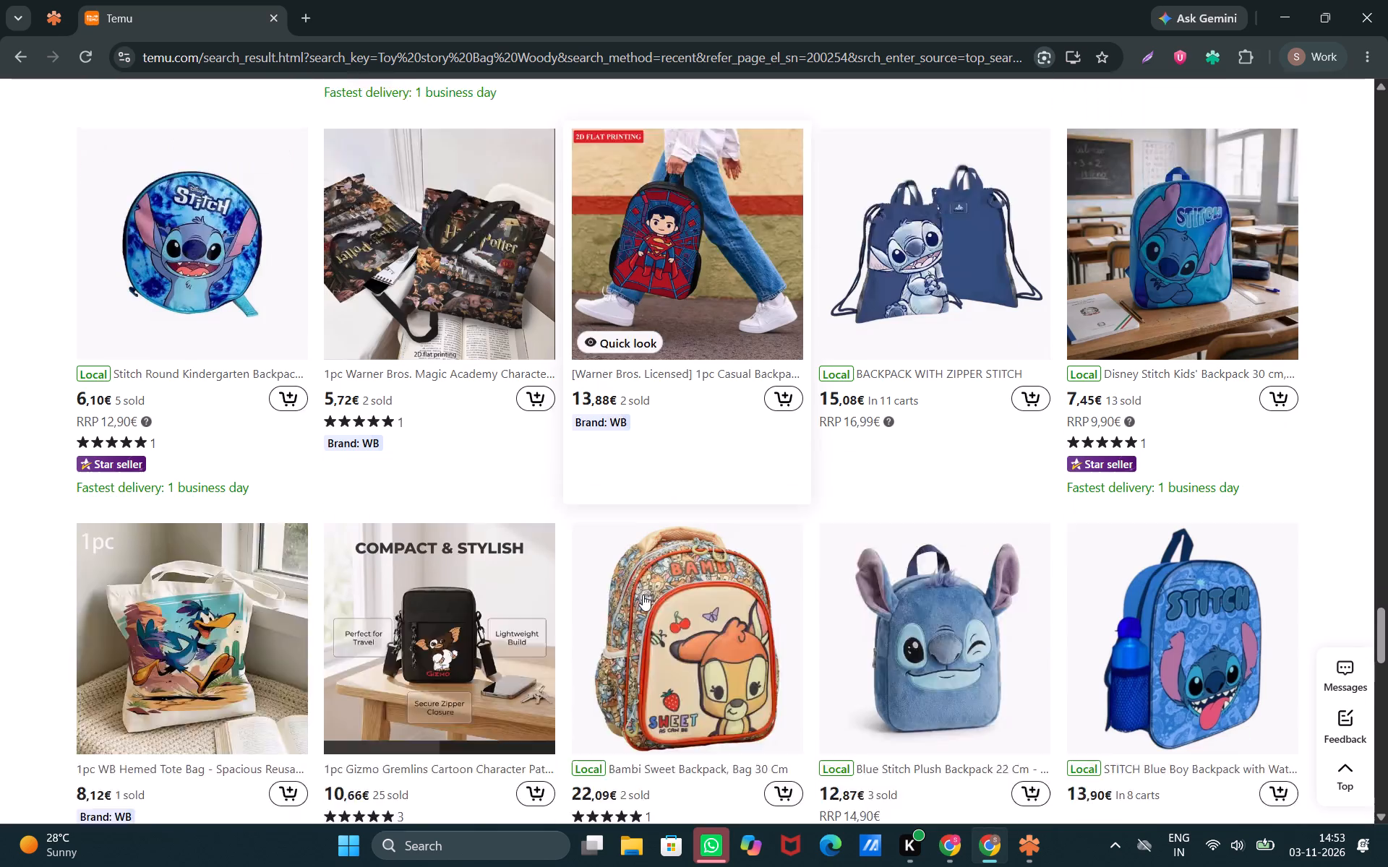
scroll(559, 507, "down", 4)
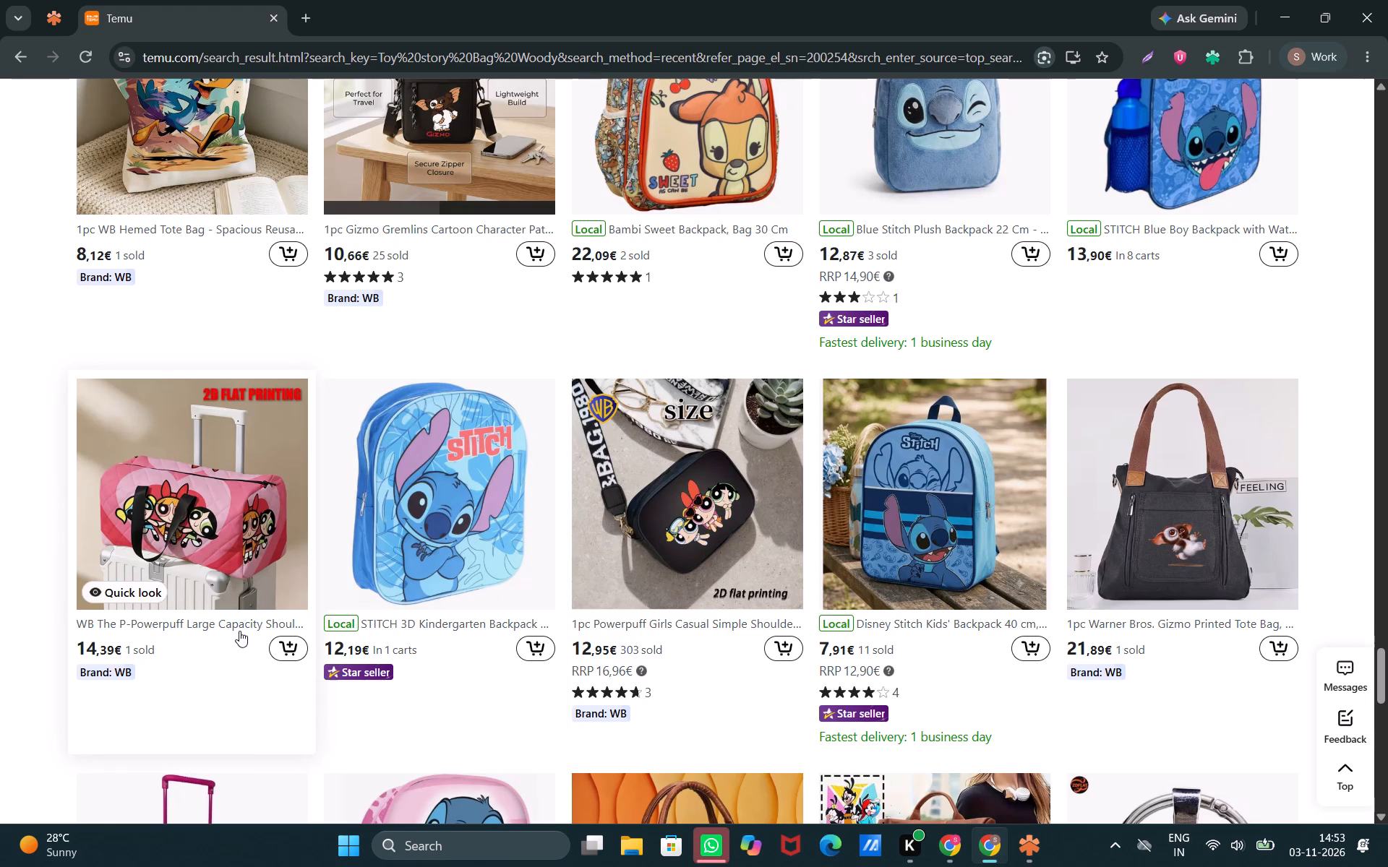
scroll(416, 616, "down", 14)
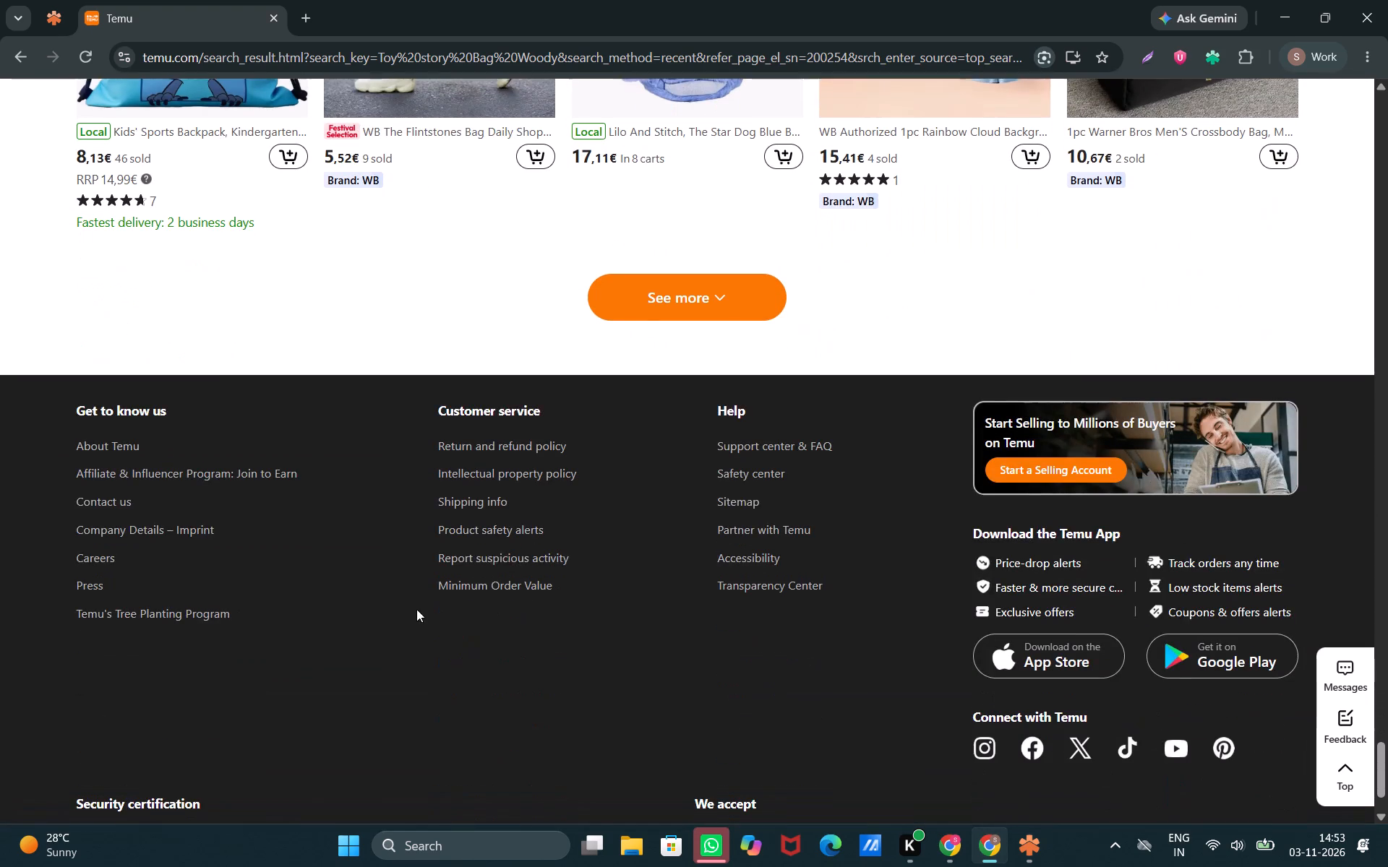
left_click(684, 284)
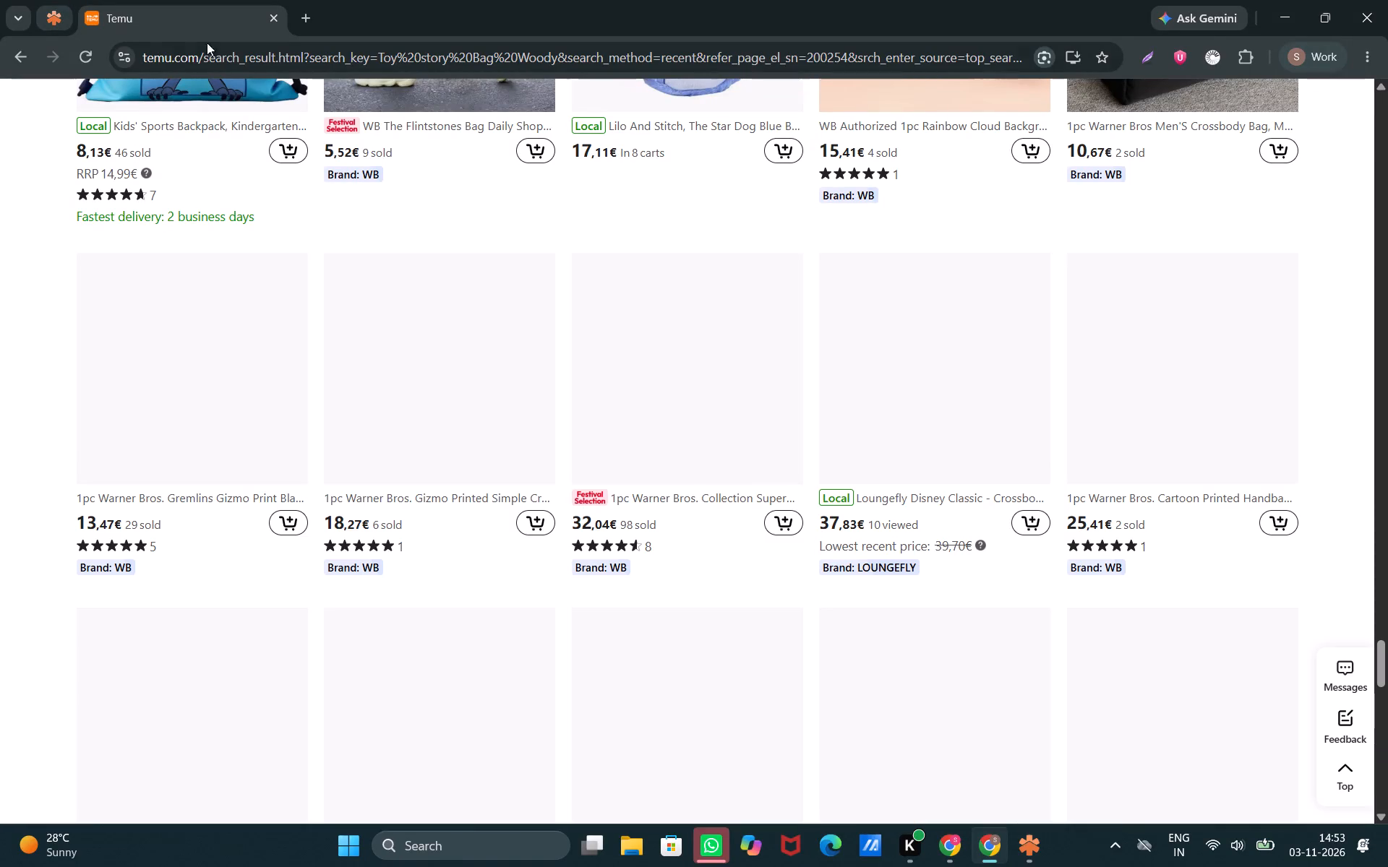
scroll(469, 295, "down", 4)
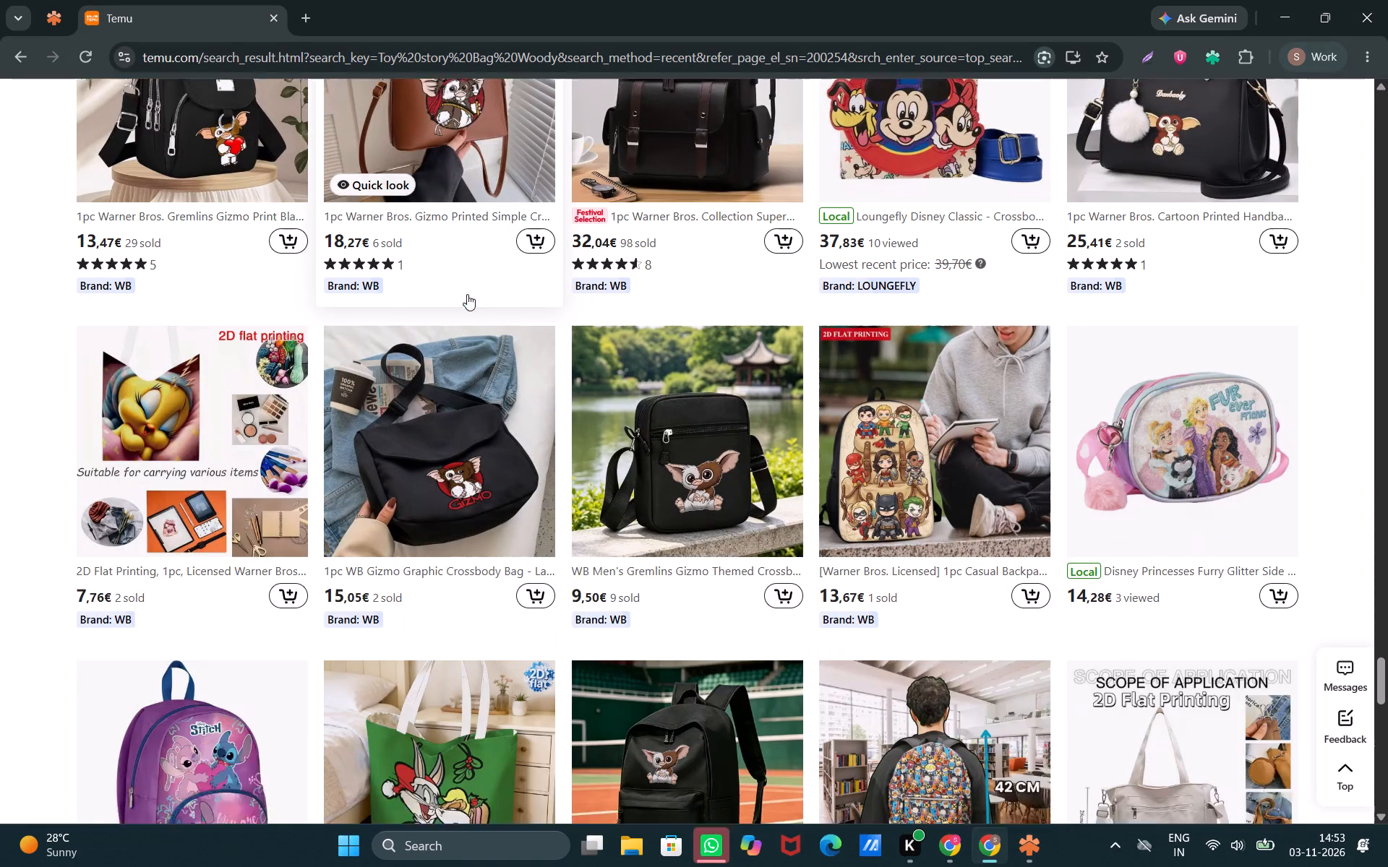
scroll(434, 316, "down", 6)
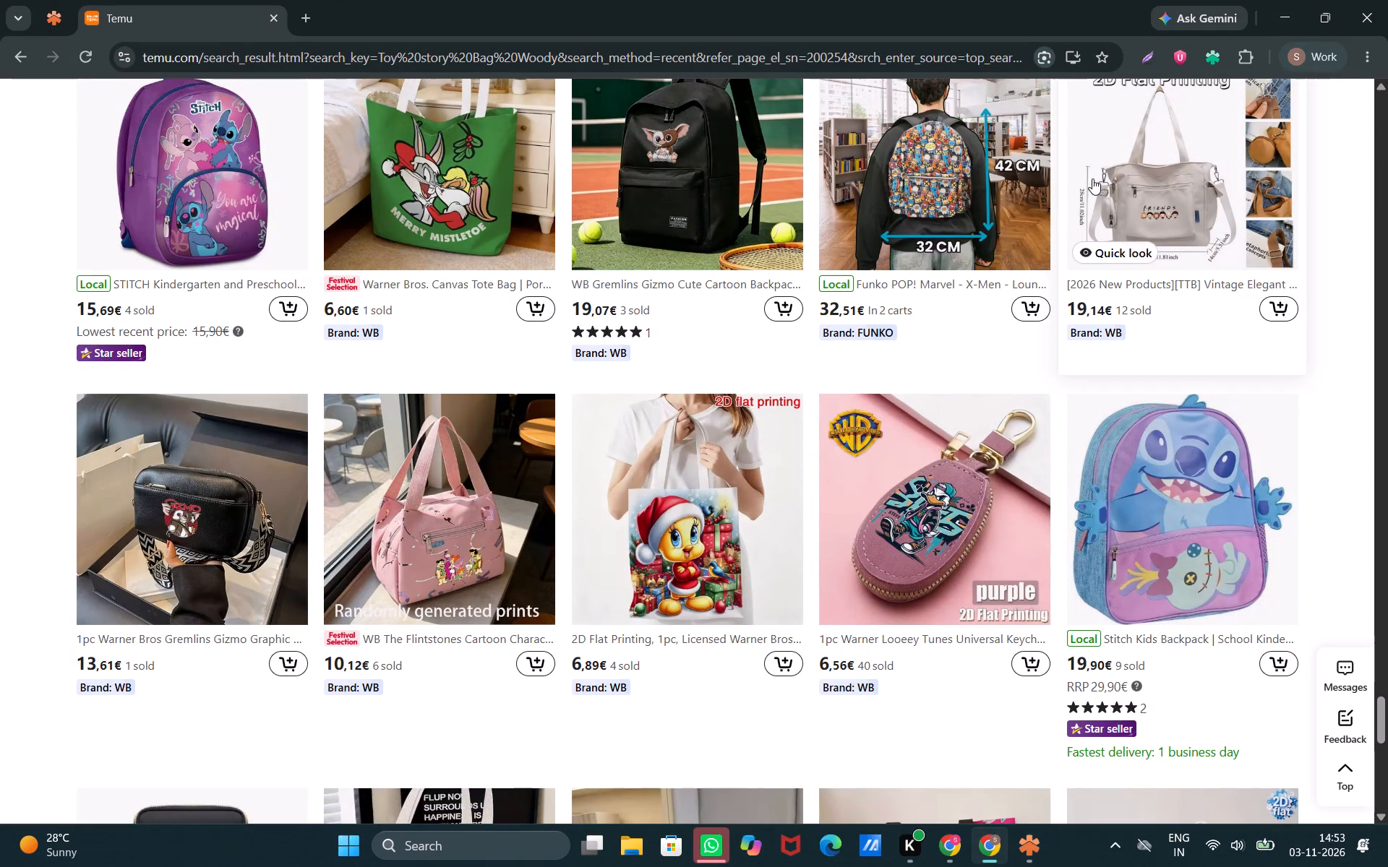
Mark the Toy Story - Bags entry for temu.com/it as S under day 3 in the Disney marketplace tracker.
key("alt+Tab")
key("Up")
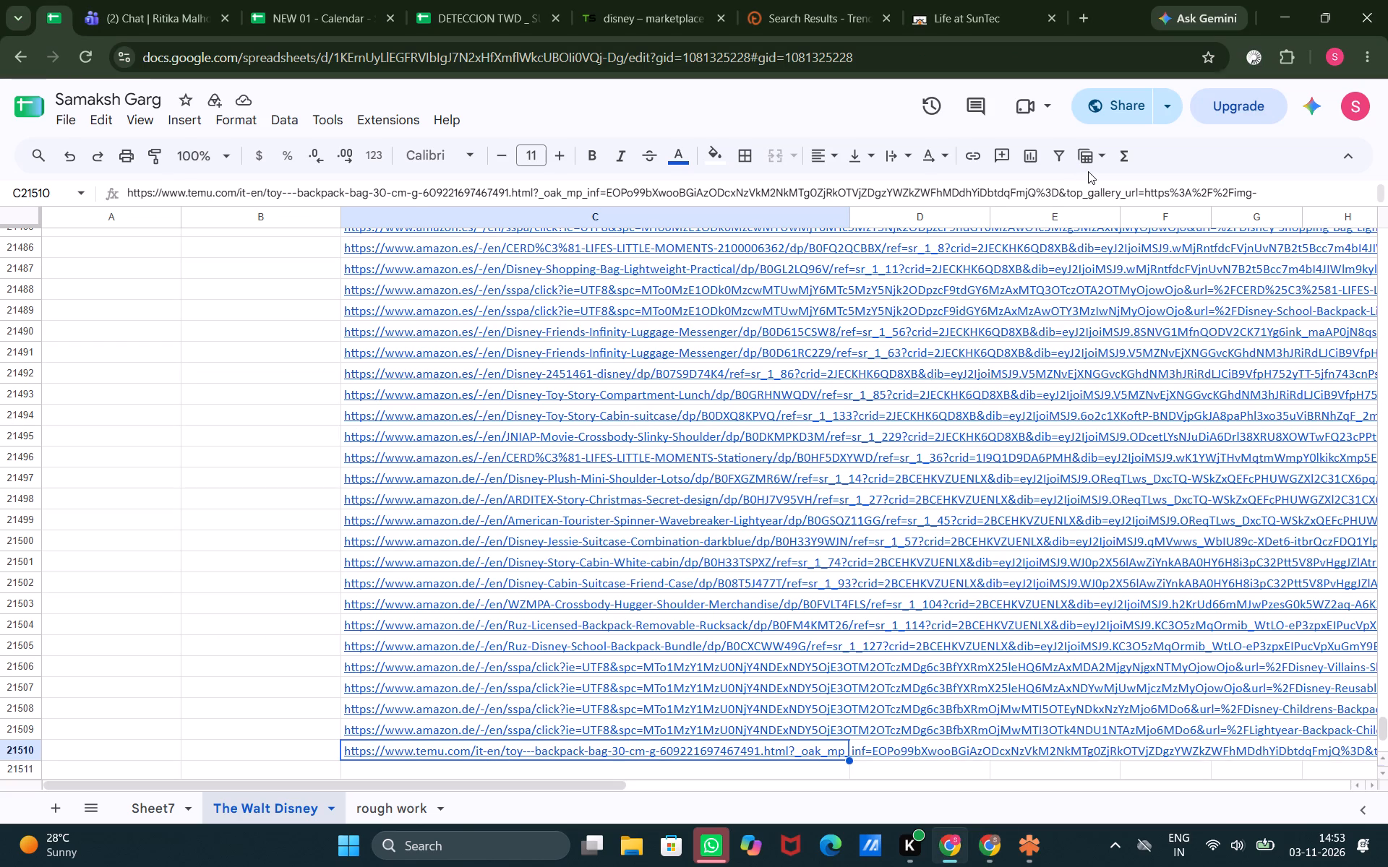
key("ctrl+shift+Up")
key("Down")
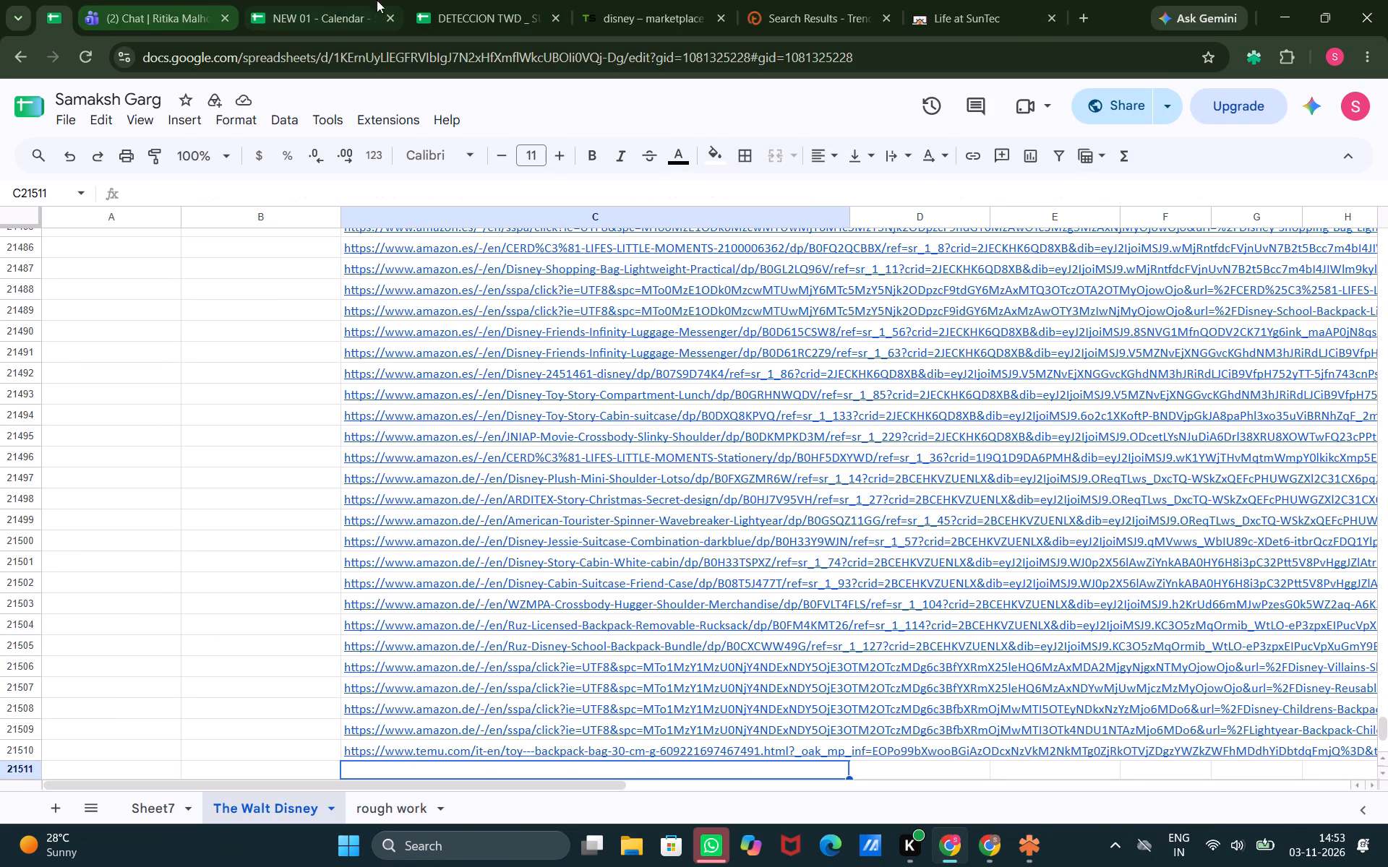
left_click(682, 0)
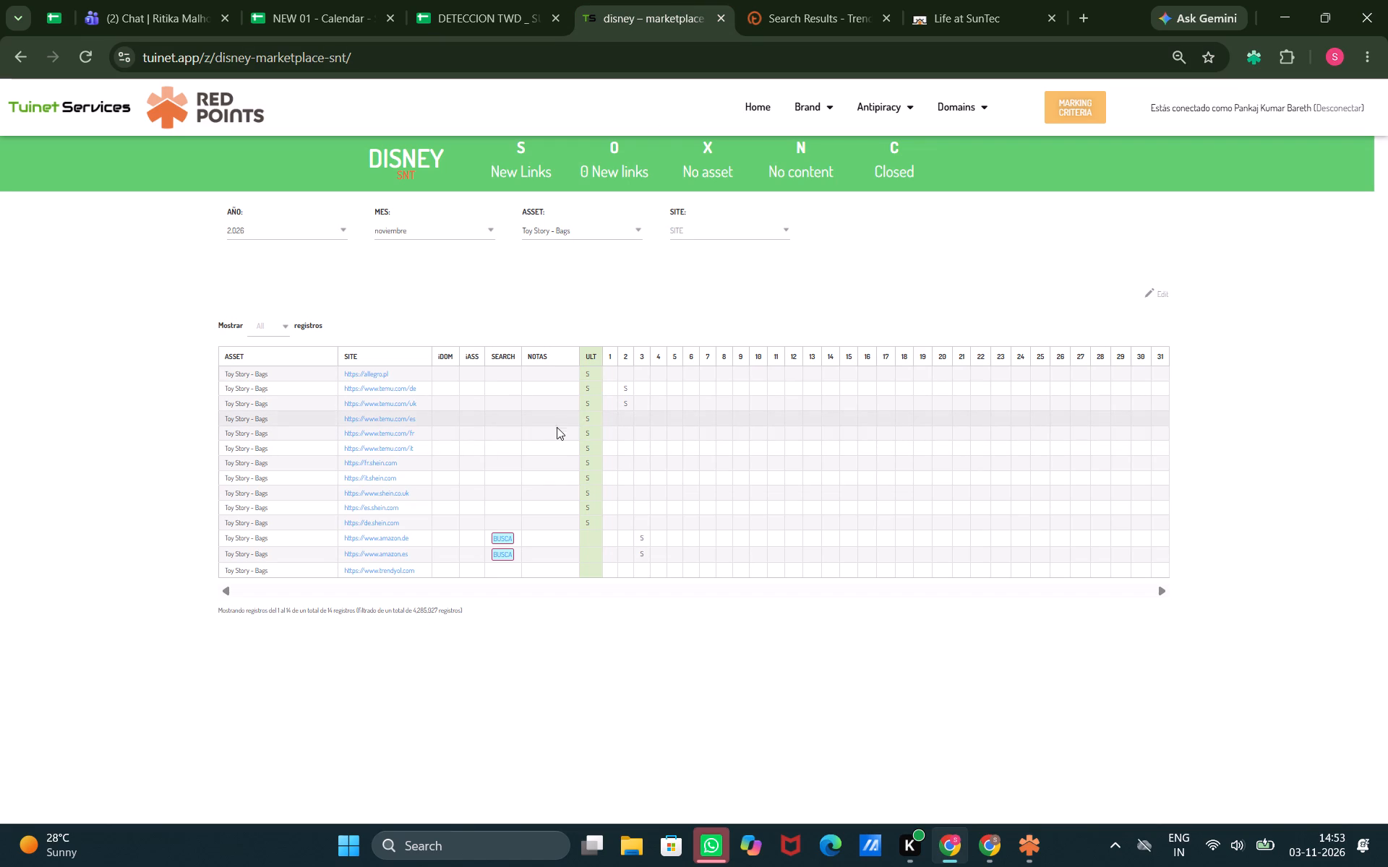
double_click(641, 446)
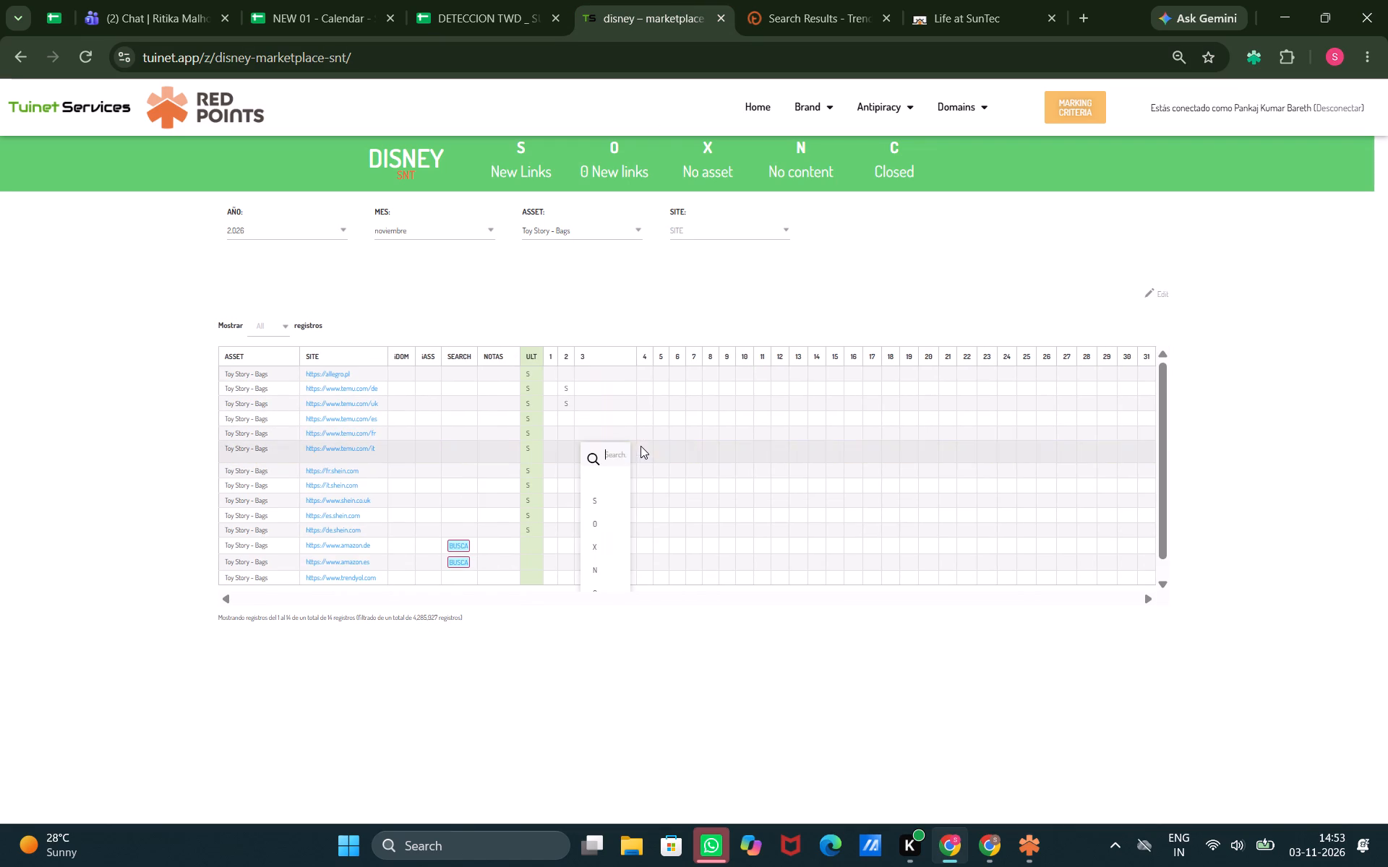
left_click(618, 502)
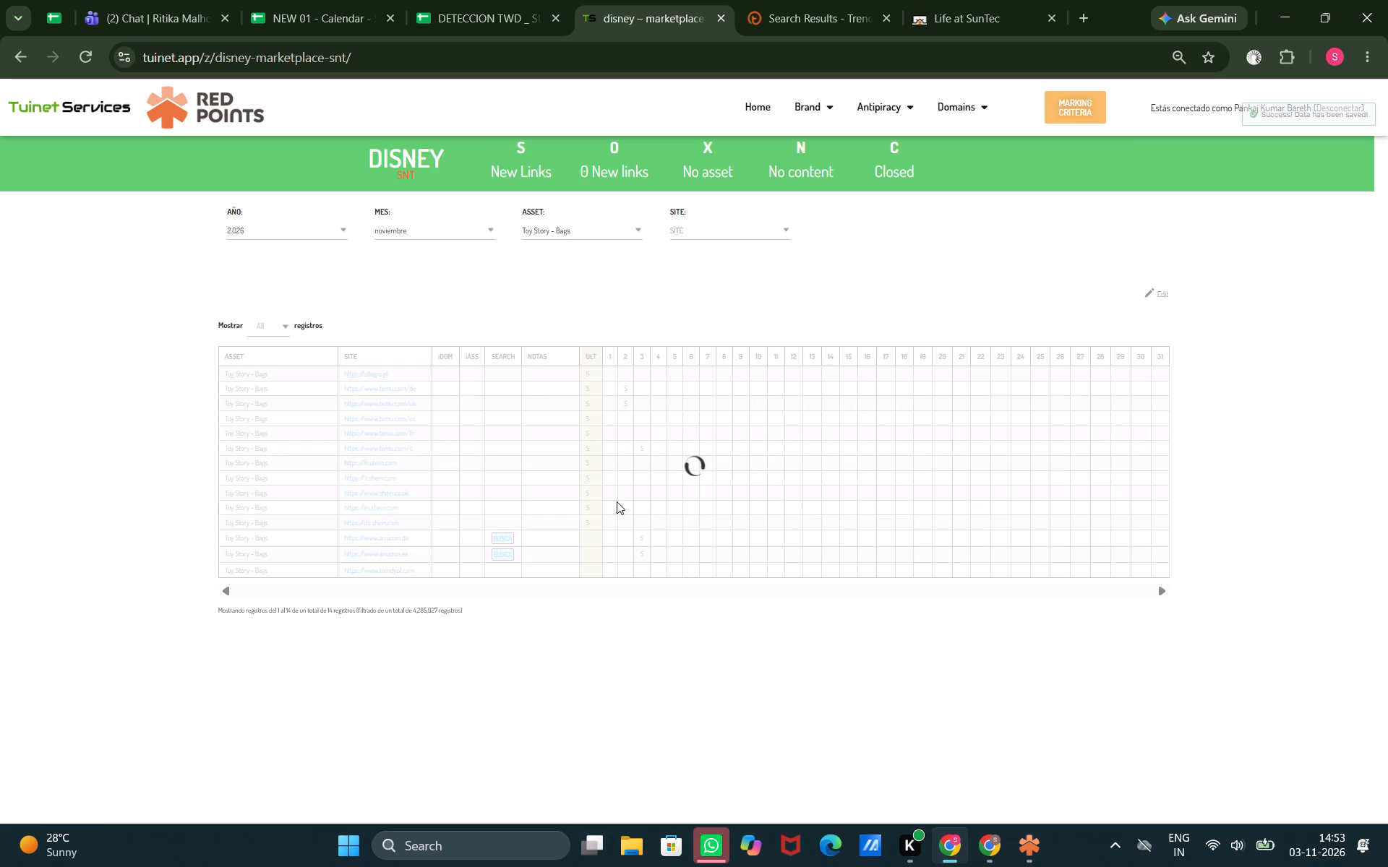
Open the Shein UK site from the Toy Story - Bags tracker entry and search it for "Toy Story Bag Woody".
left_click(392, 492)
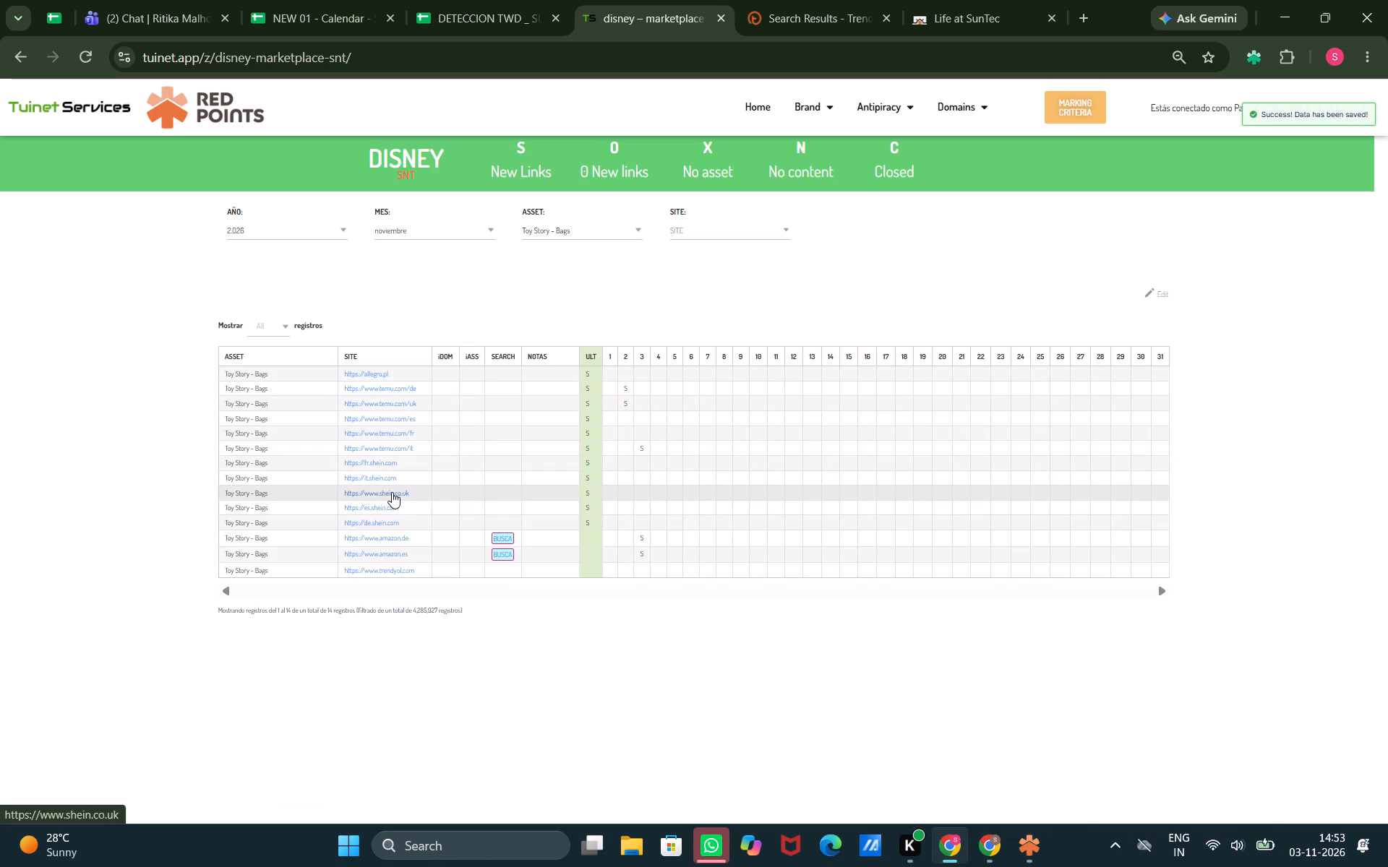
left_click(531, 152)
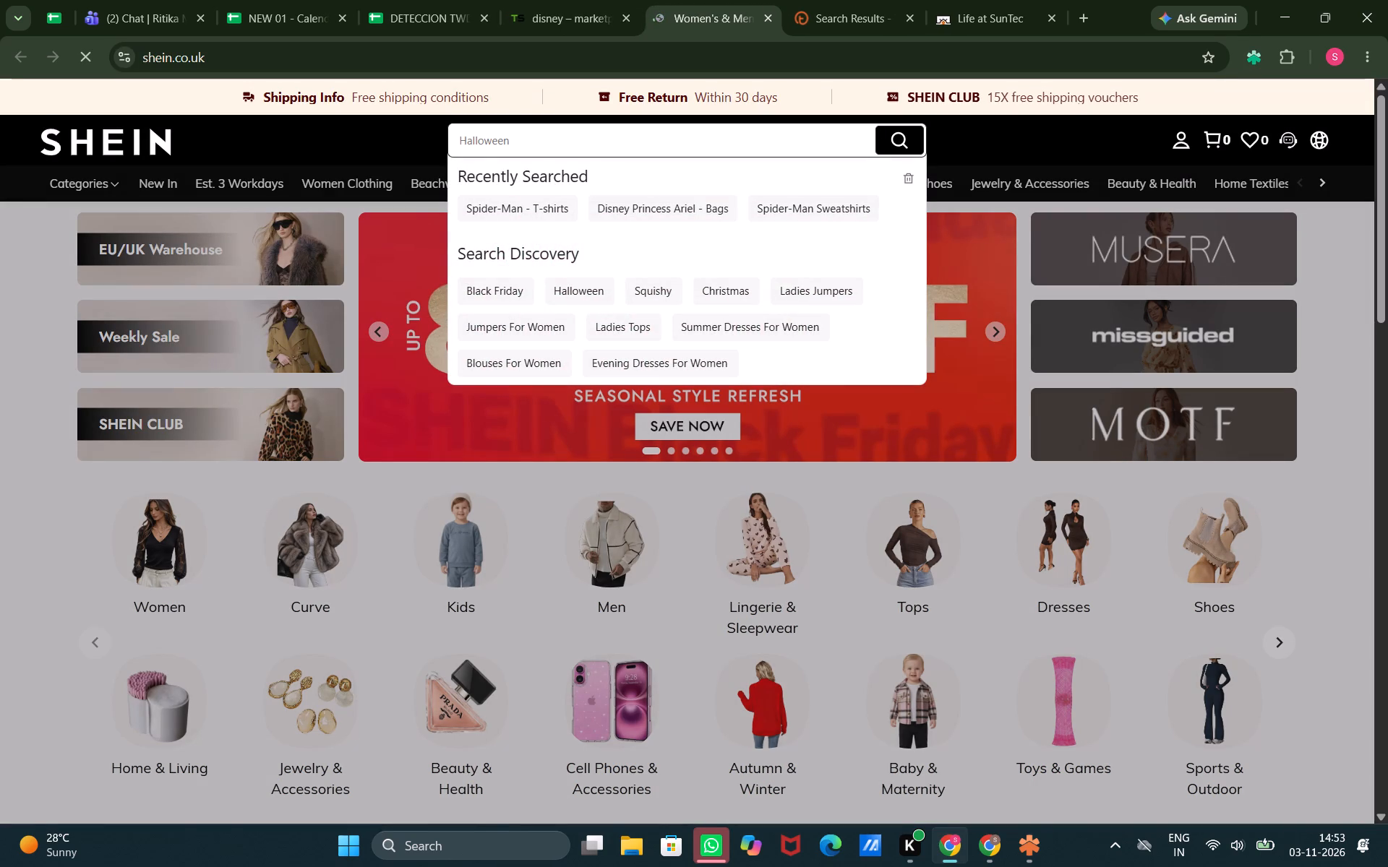
key("shift+t")
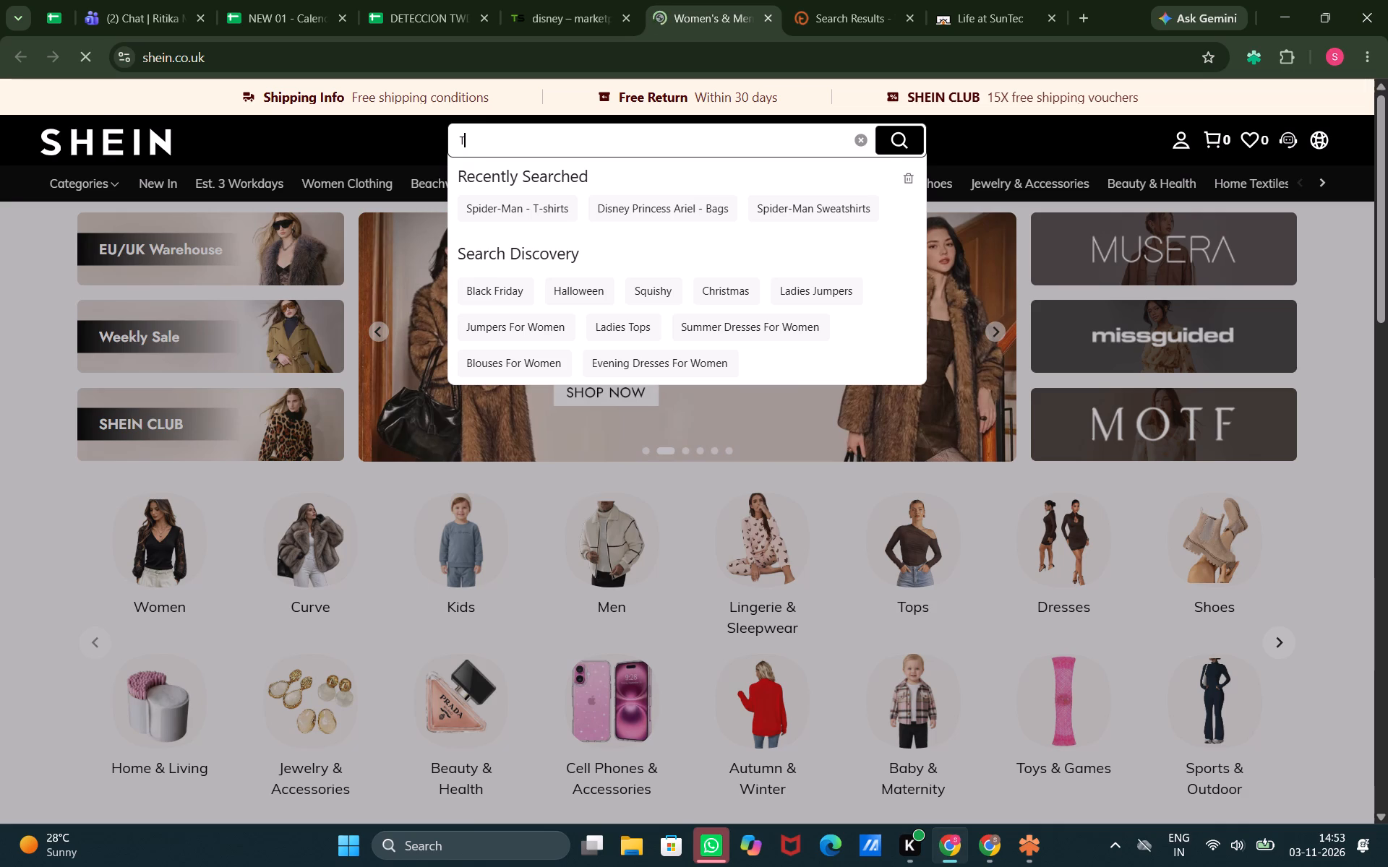
type("oy")
key("space")
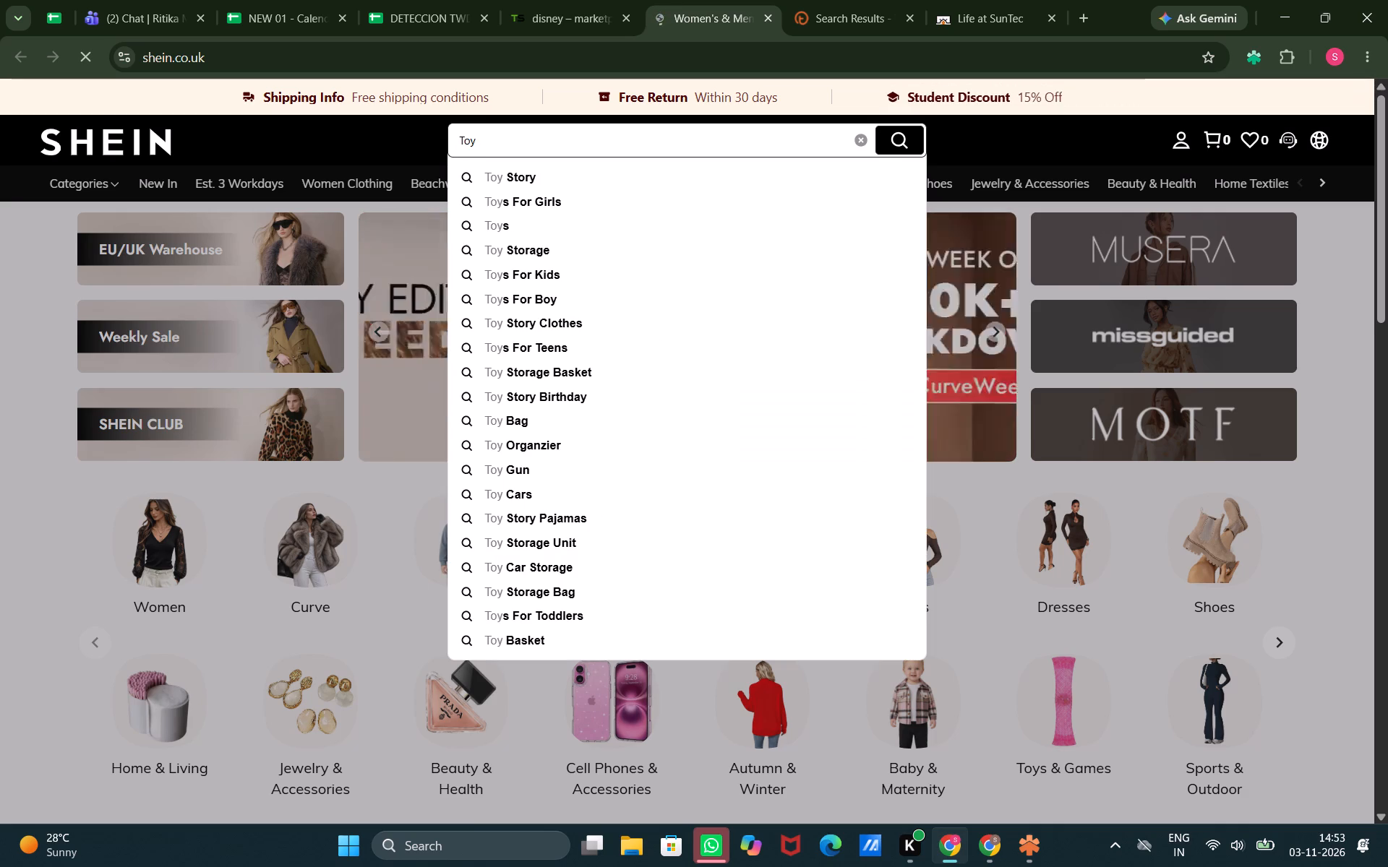
type("Story")
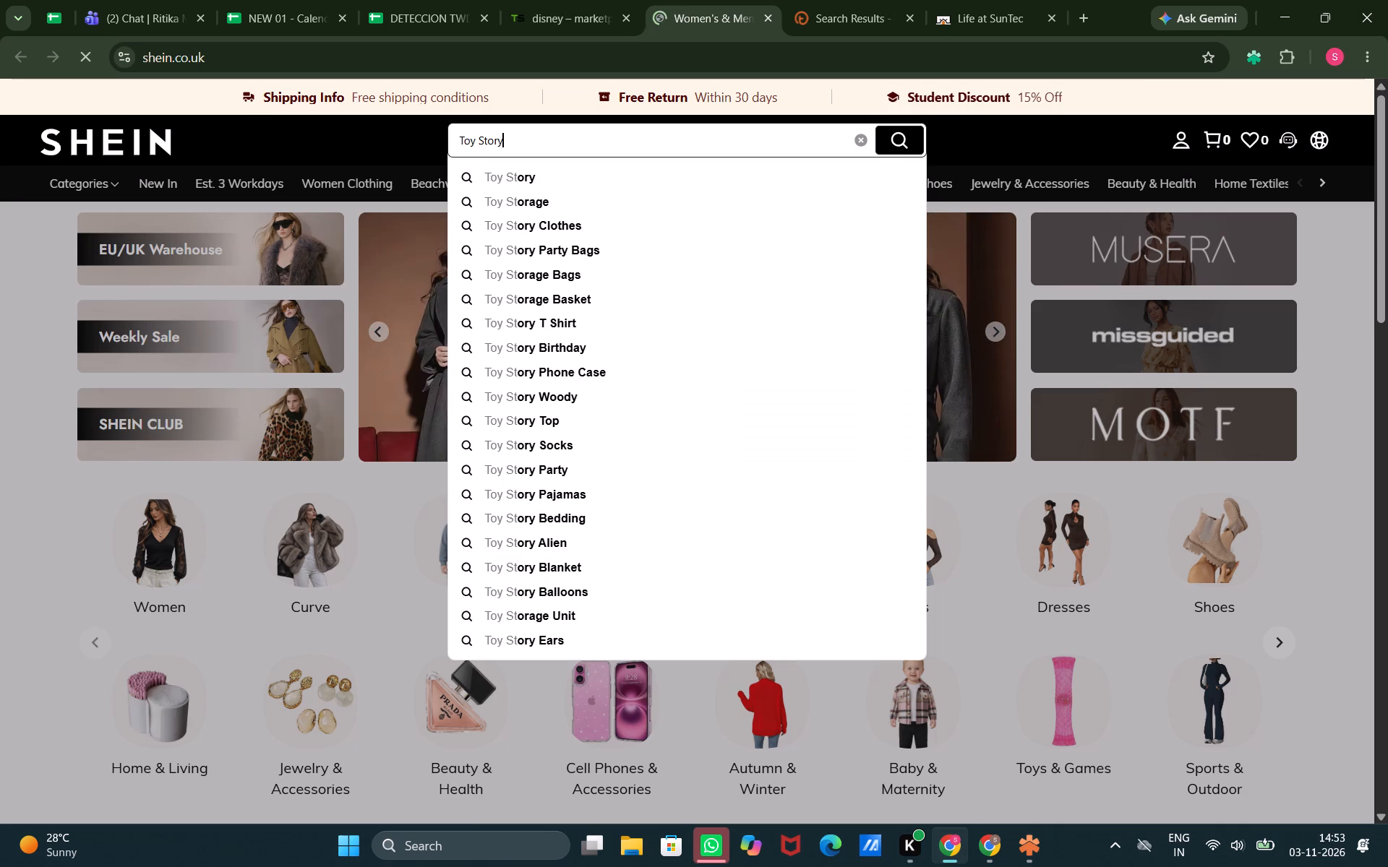
key("space")
type("BAg")
key("space")
key("BackSpace")
key("BackSpace")
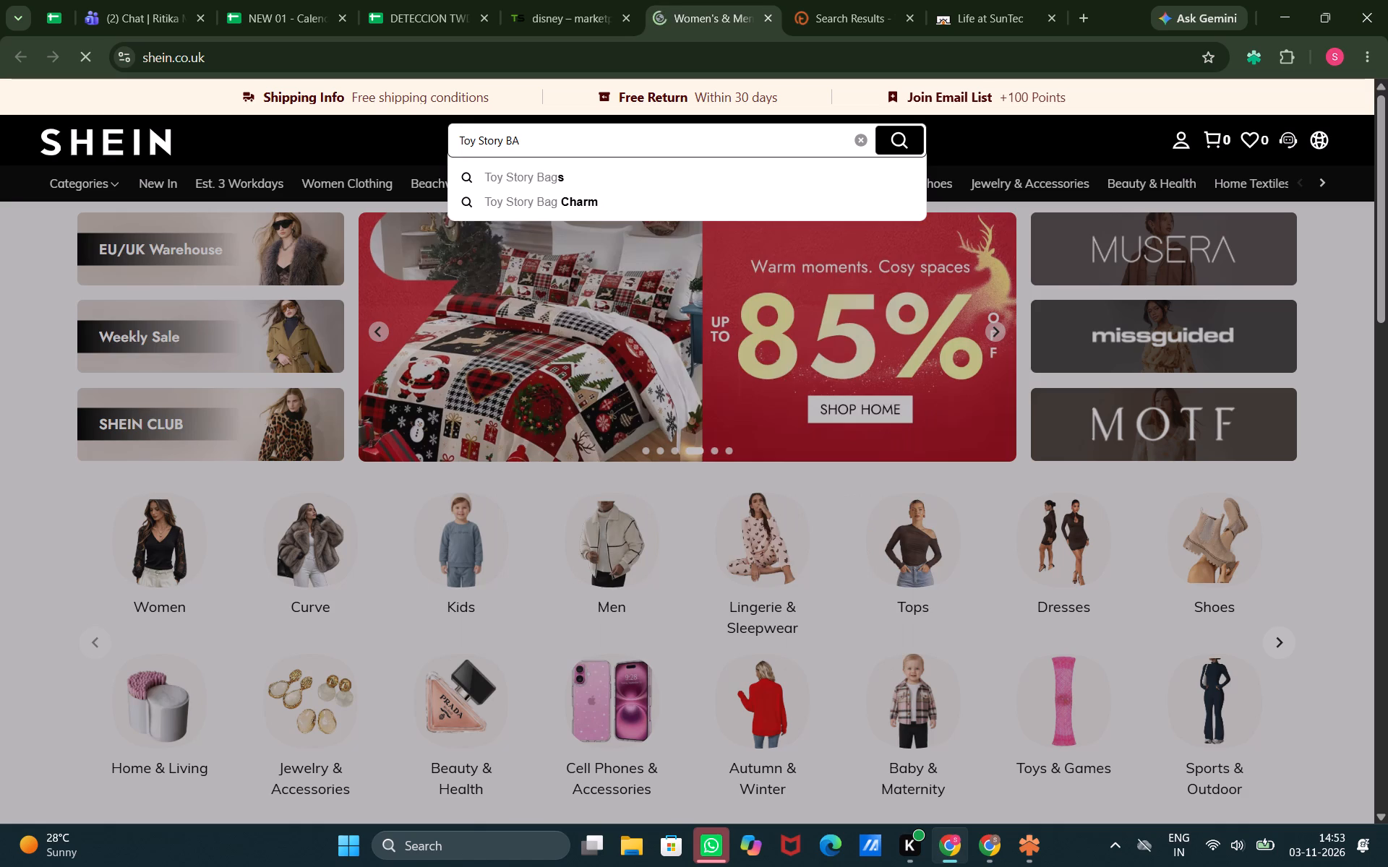
key("BackSpace")
type("ag")
key("space")
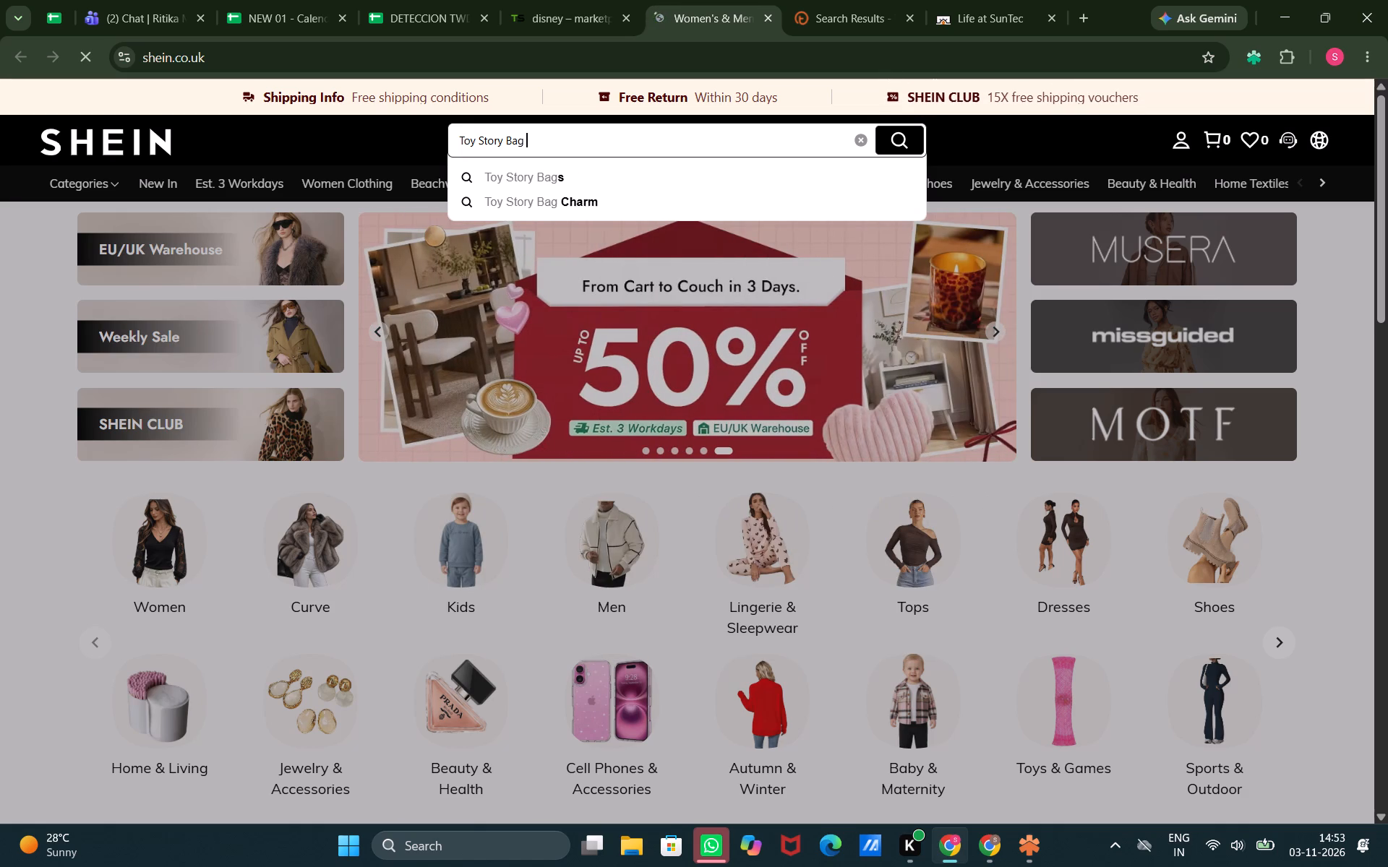
type("Woodty")
key("space")
key("BackSpace")
key("BackSpace")
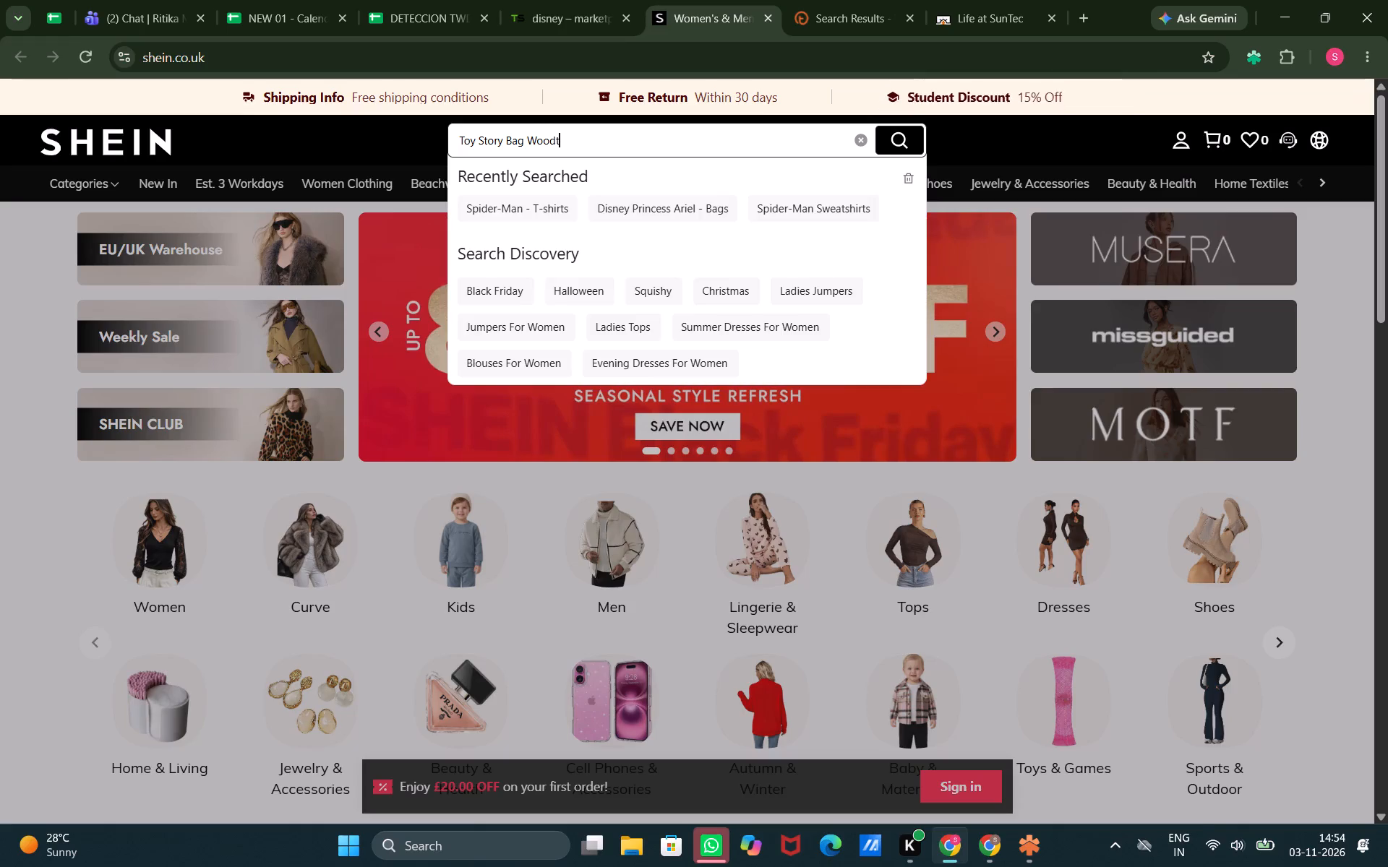
key("BackSpace")
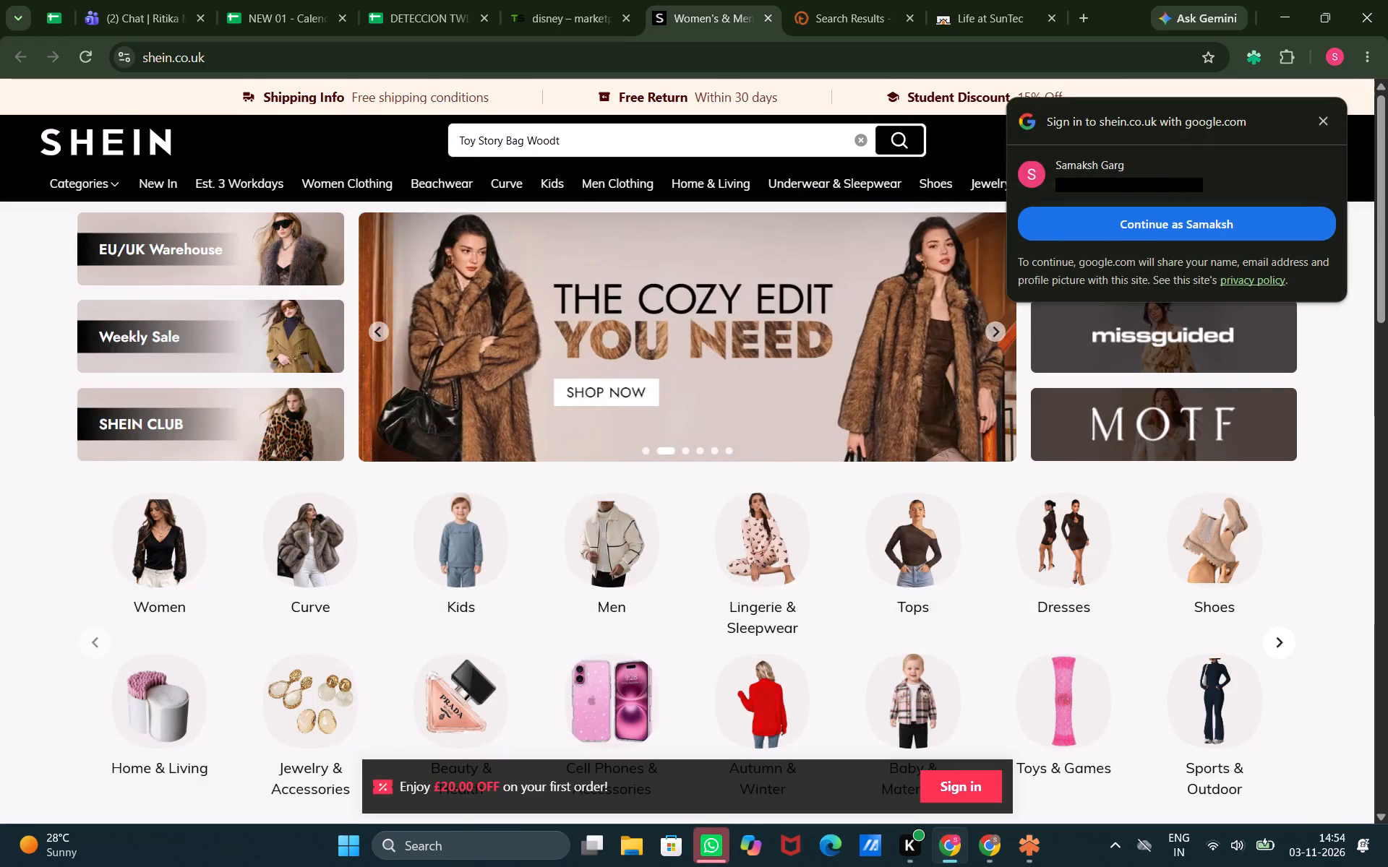
left_click(579, 148)
key("BackSpace")
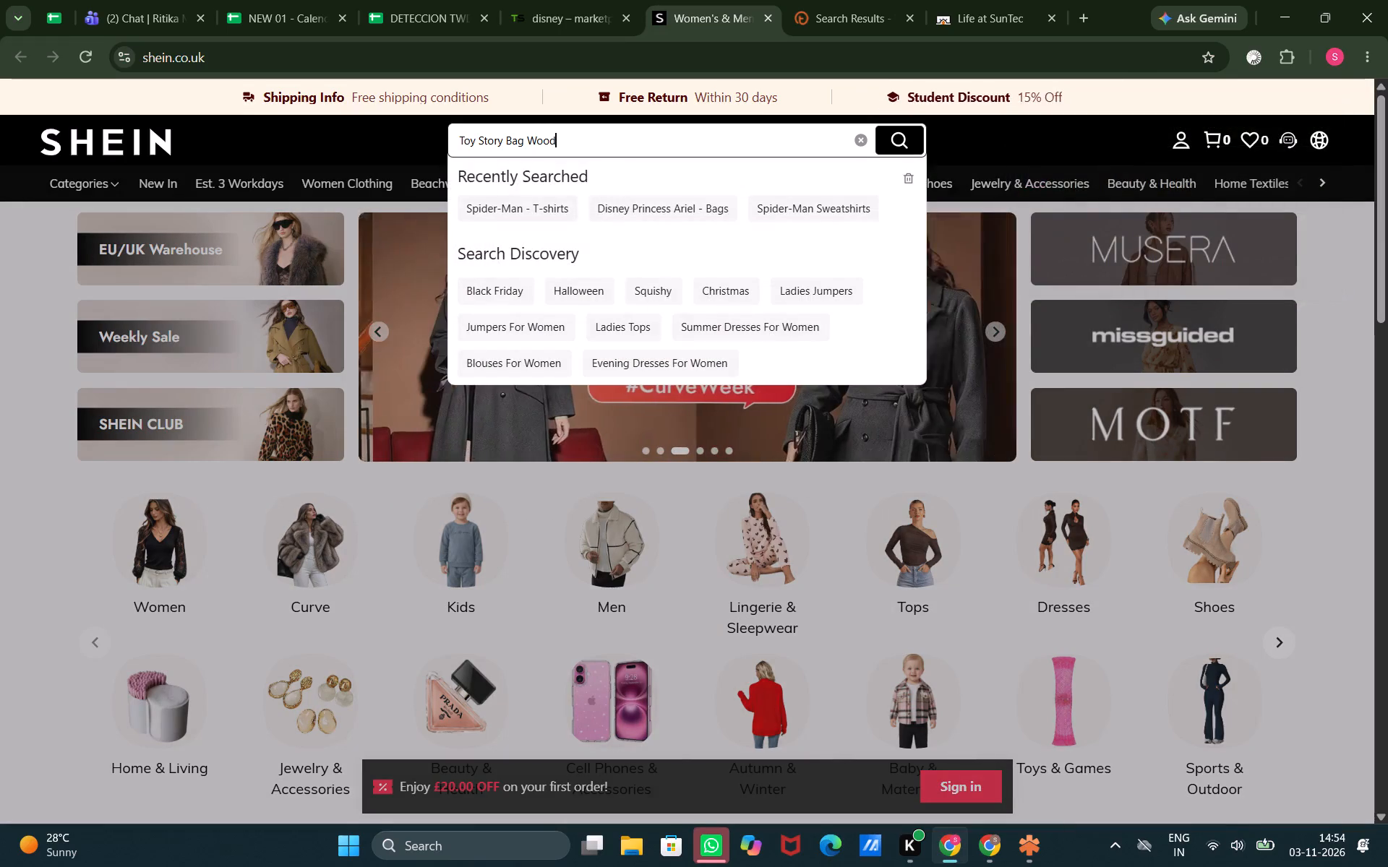
key("y")
key("Return")
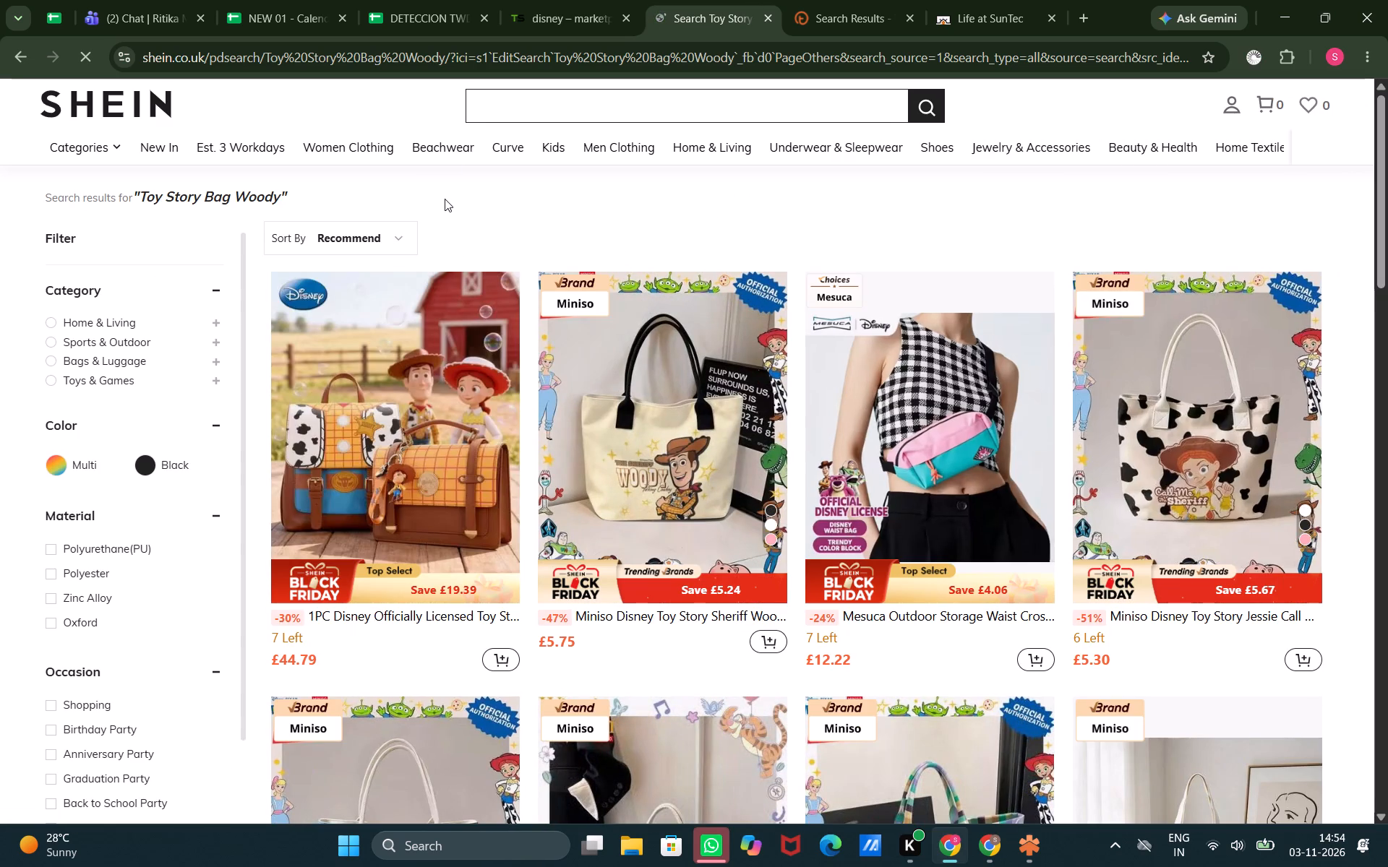
Complete the Shein verification puzzle by selecting the house, lighthouse, elephant and ship in that order.
left_click(515, 470)
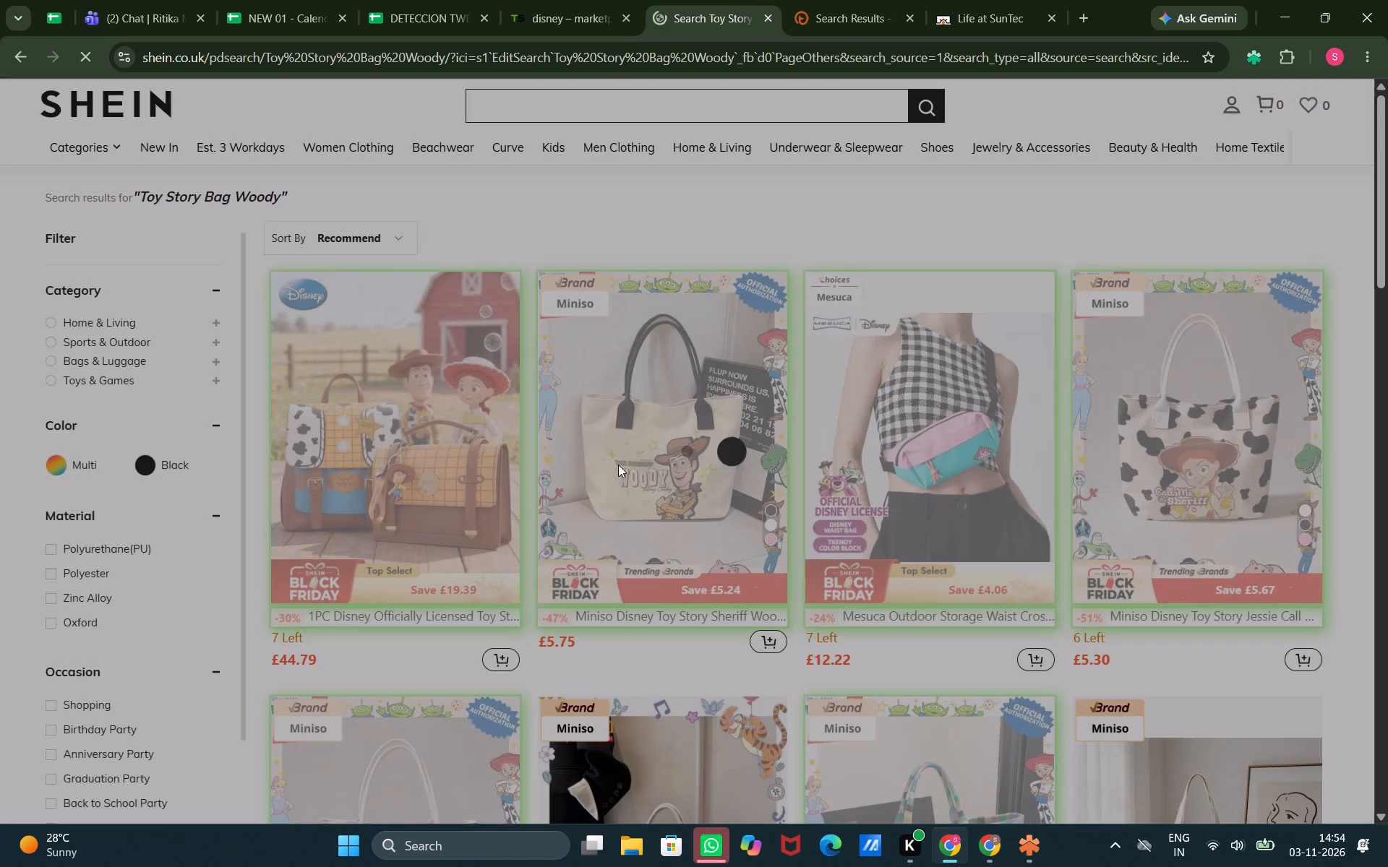
left_click(589, 398)
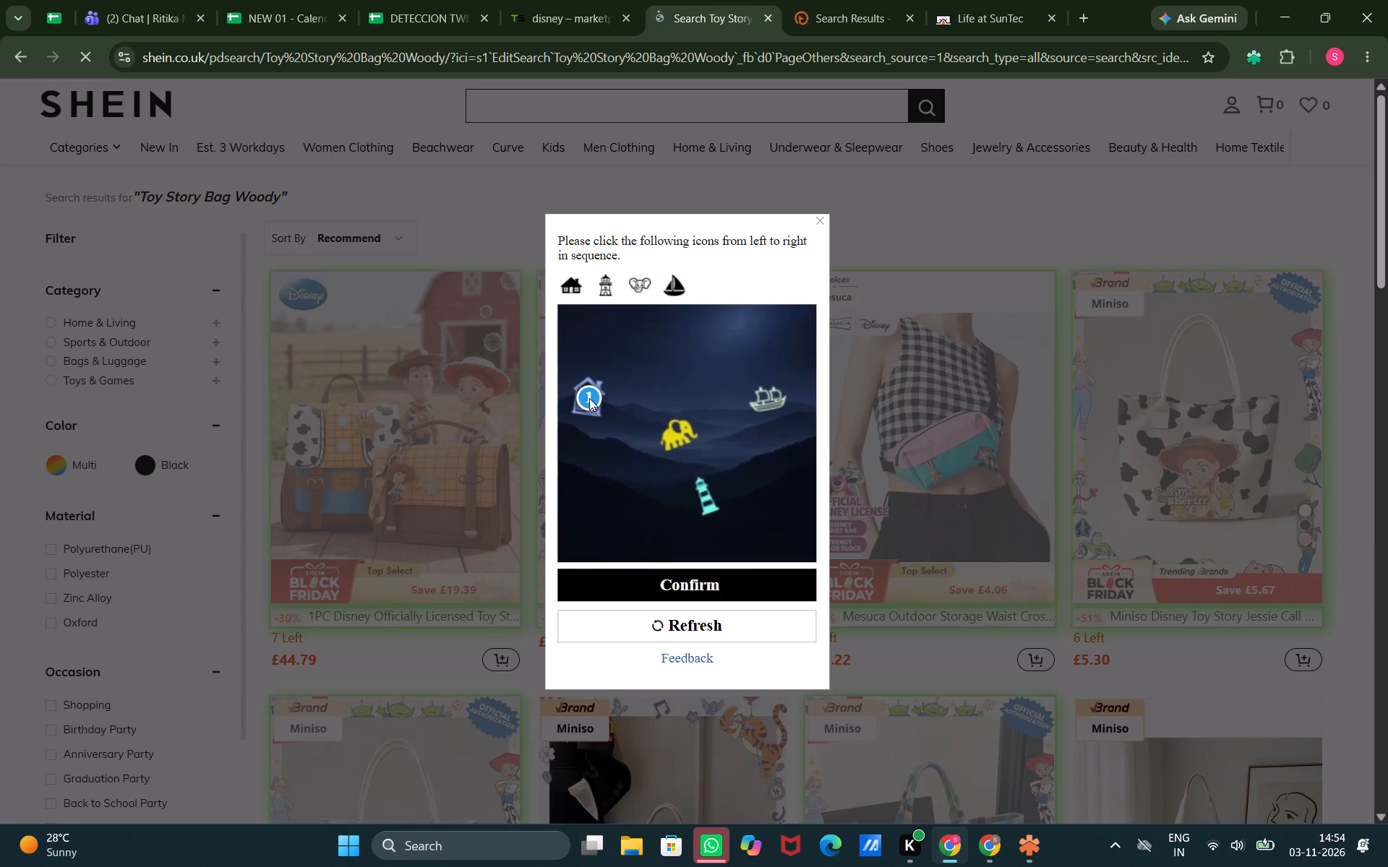
left_click(701, 503)
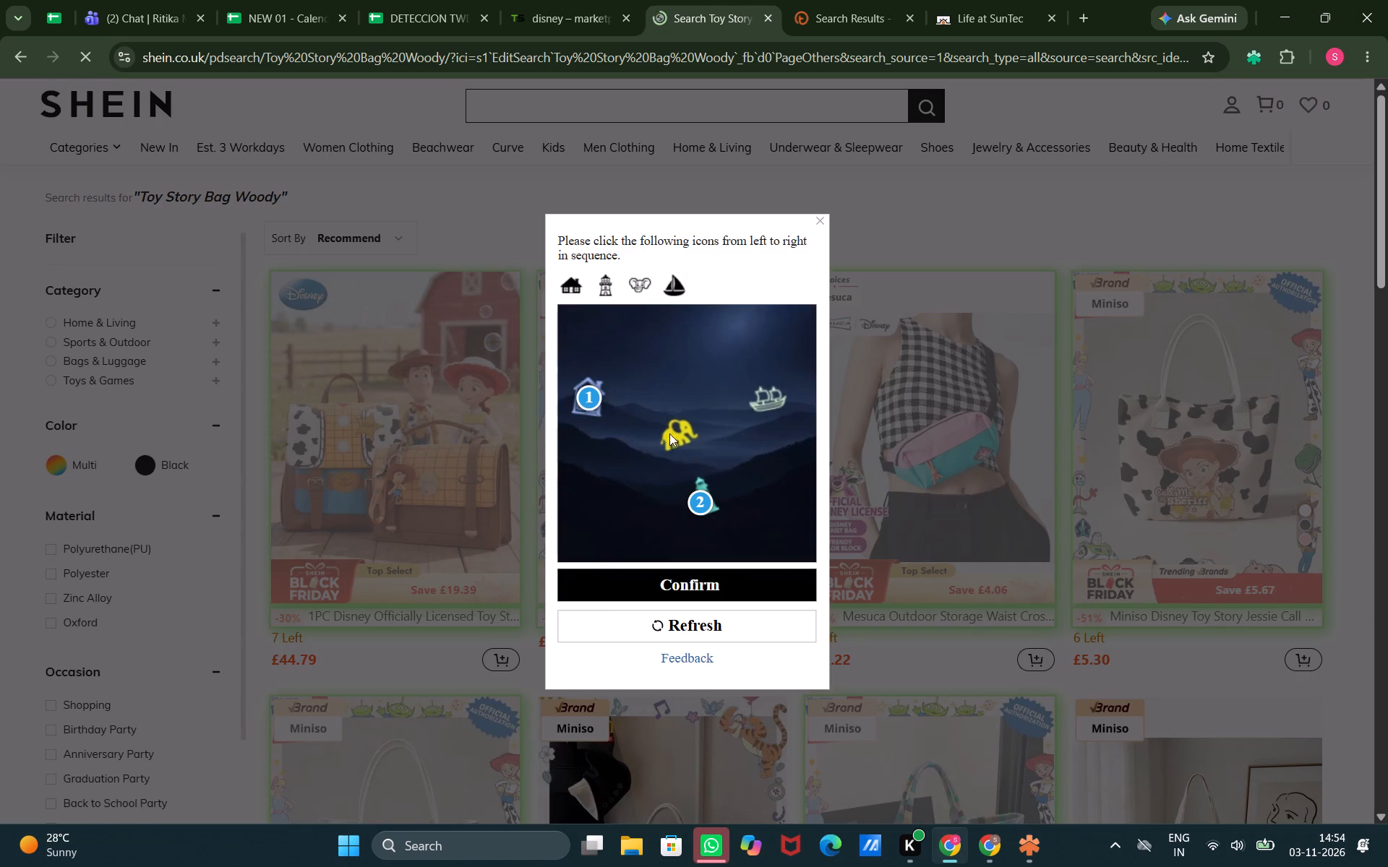
left_click(669, 433)
left_click(774, 402)
left_click(696, 572)
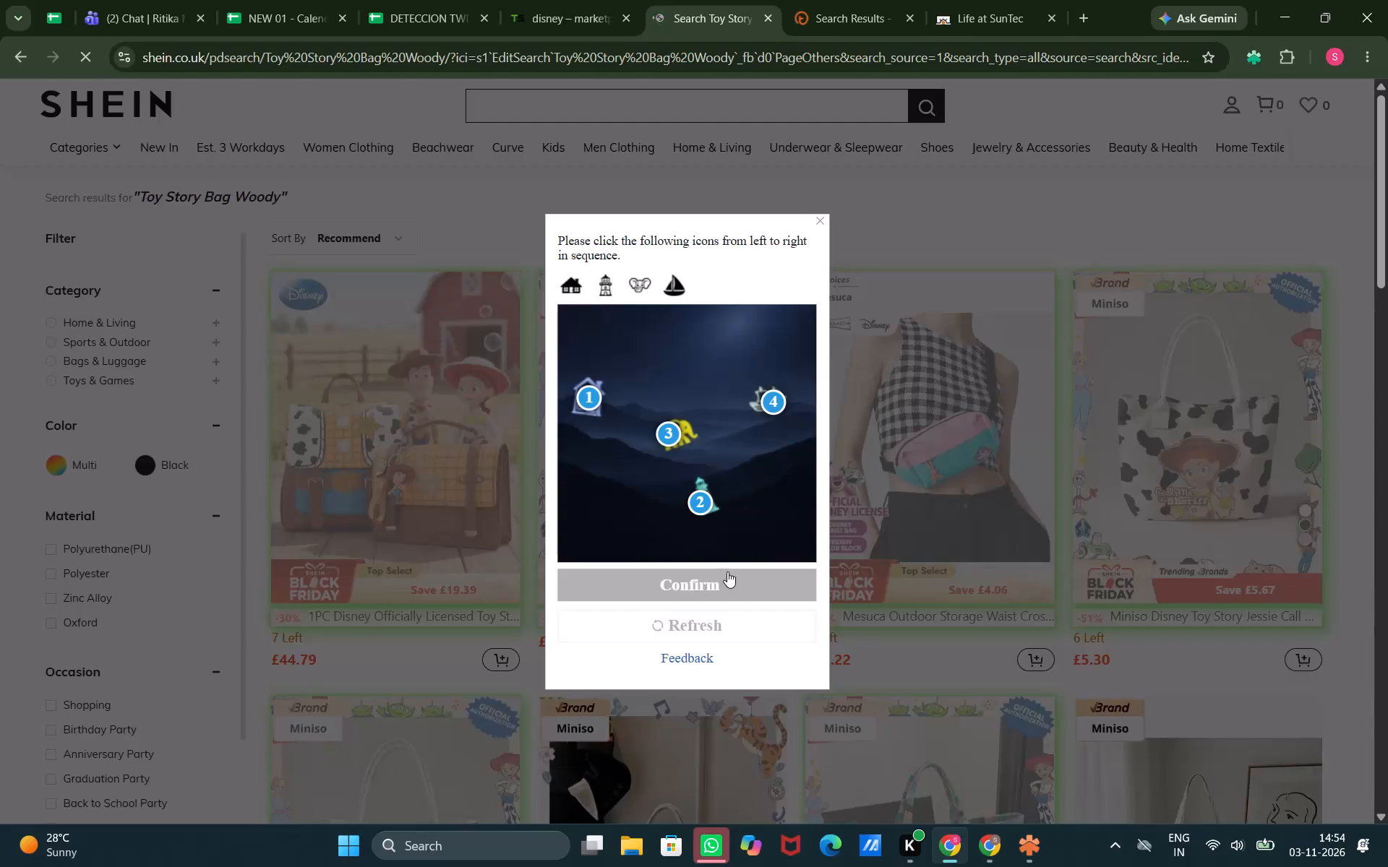
Examine the Shein UK results for "Toy Story Bag Woody" for Toy Story bags not yet highlighted by the plugin, and close the site.
scroll(695, 522, "down", 5)
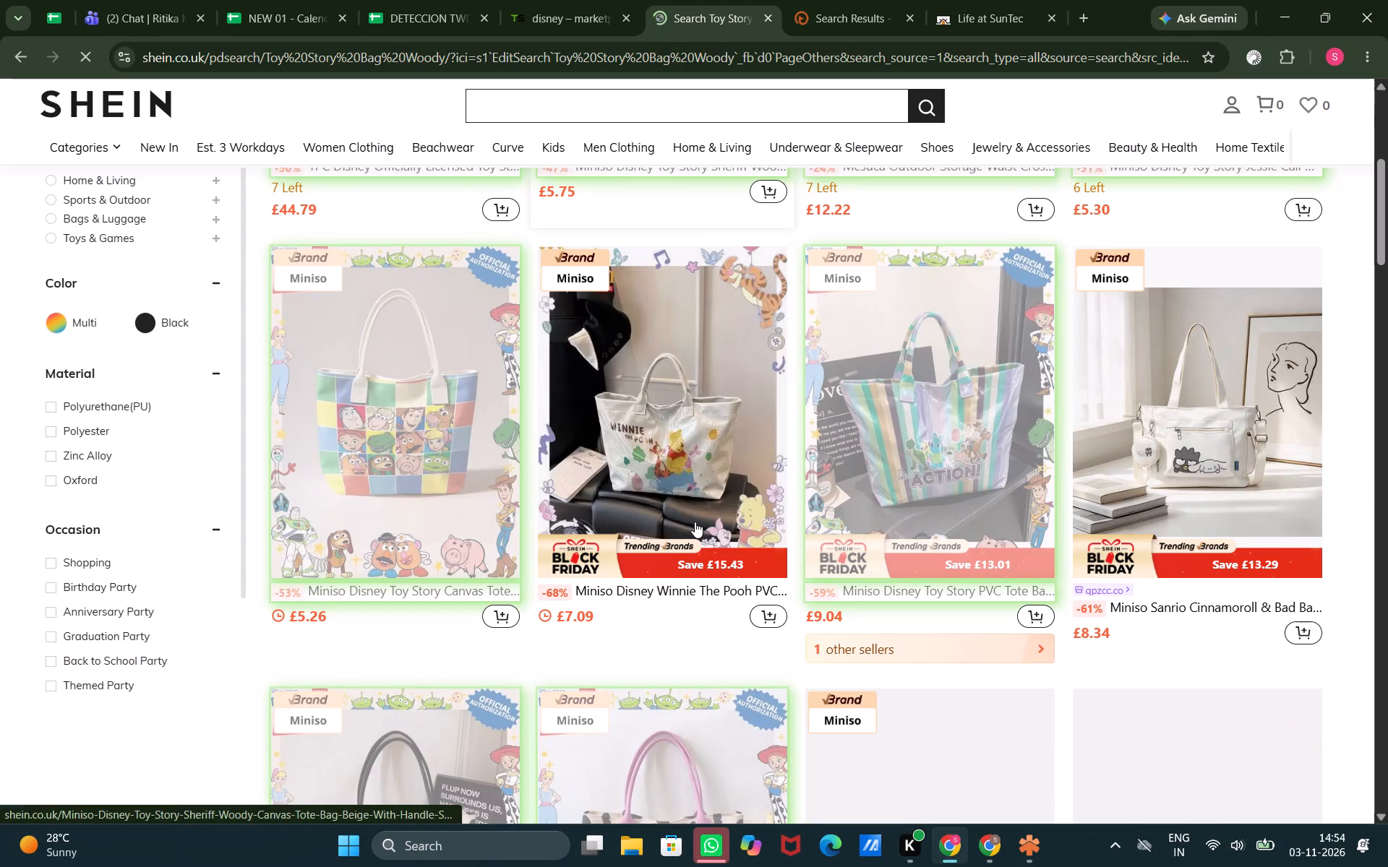
scroll(1256, 439, "down", 6)
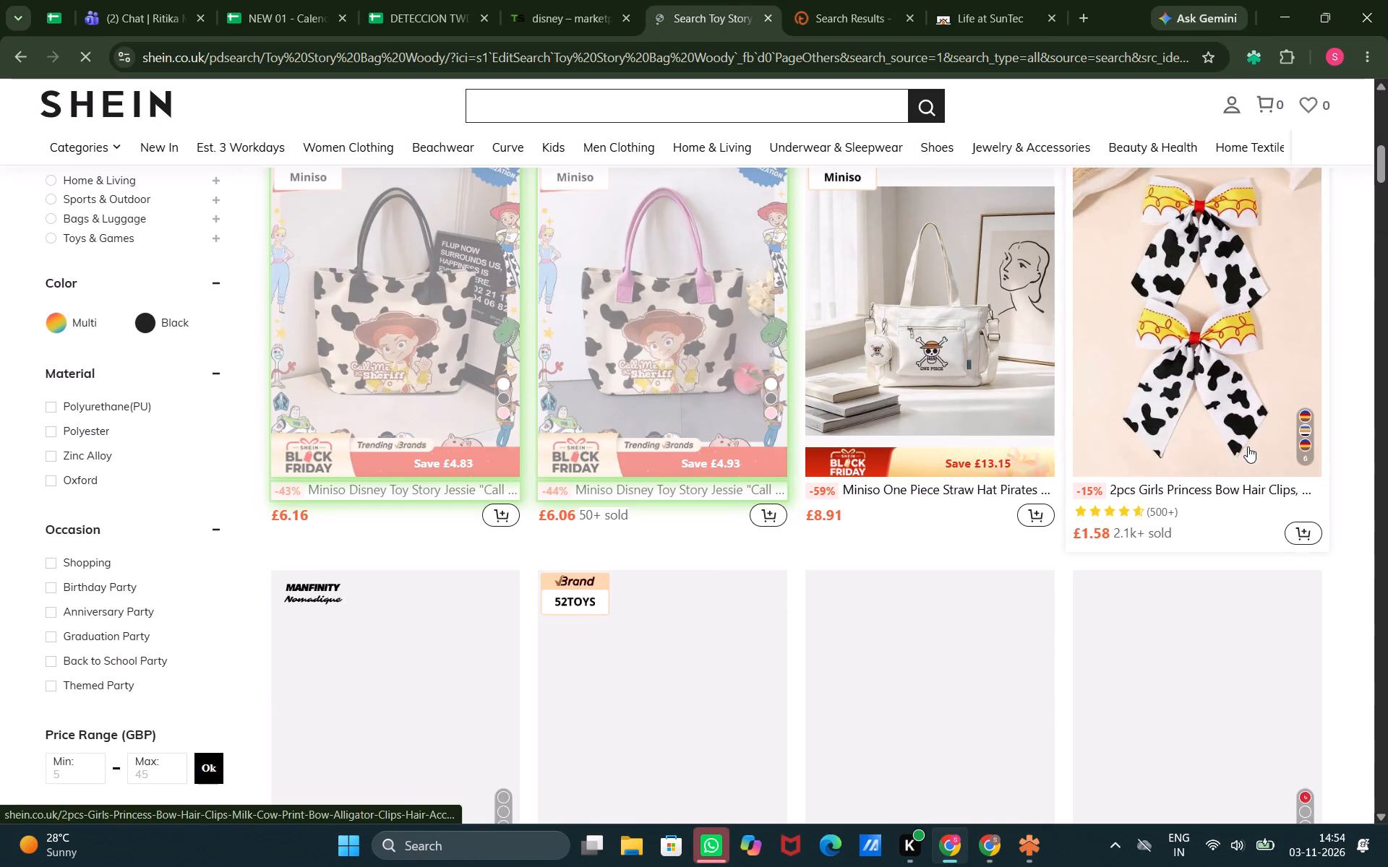
scroll(601, 411, "down", 5)
scroll(1302, 286, "down", 6)
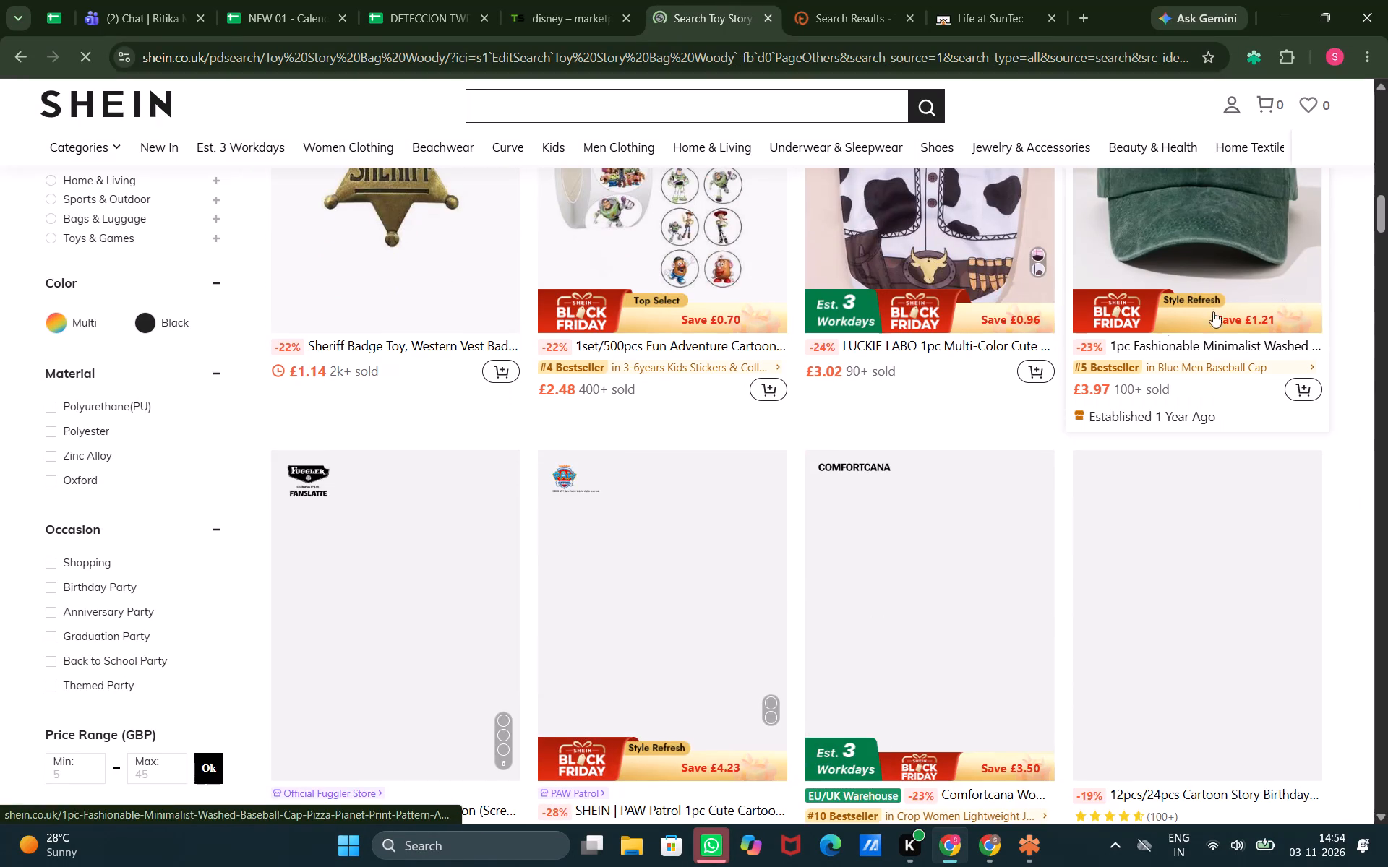
scroll(470, 335, "down", 3)
scroll(1173, 292, "down", 6)
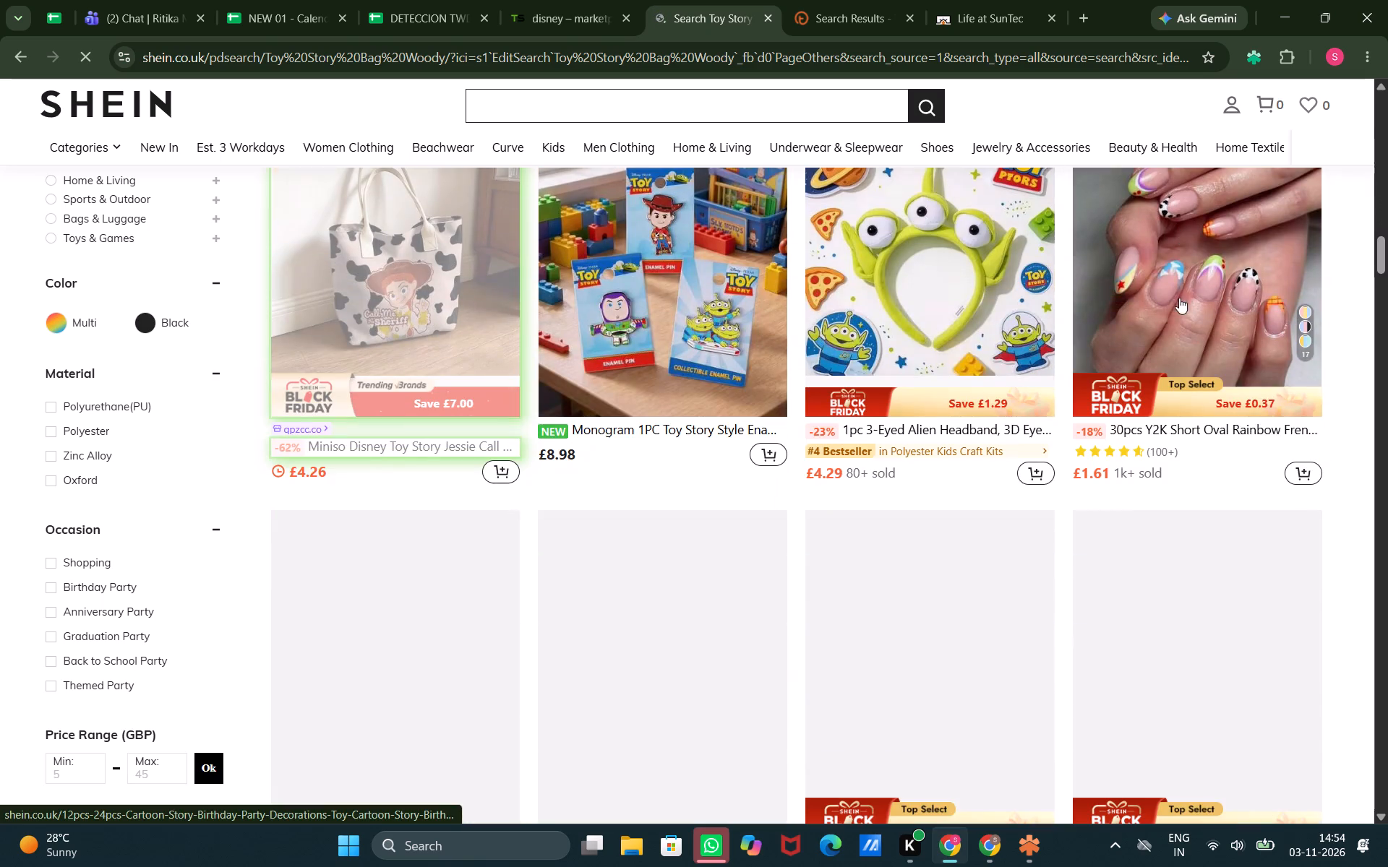
scroll(541, 363, "down", 4)
scroll(1208, 305, "down", 4)
scroll(656, 361, "down", 5)
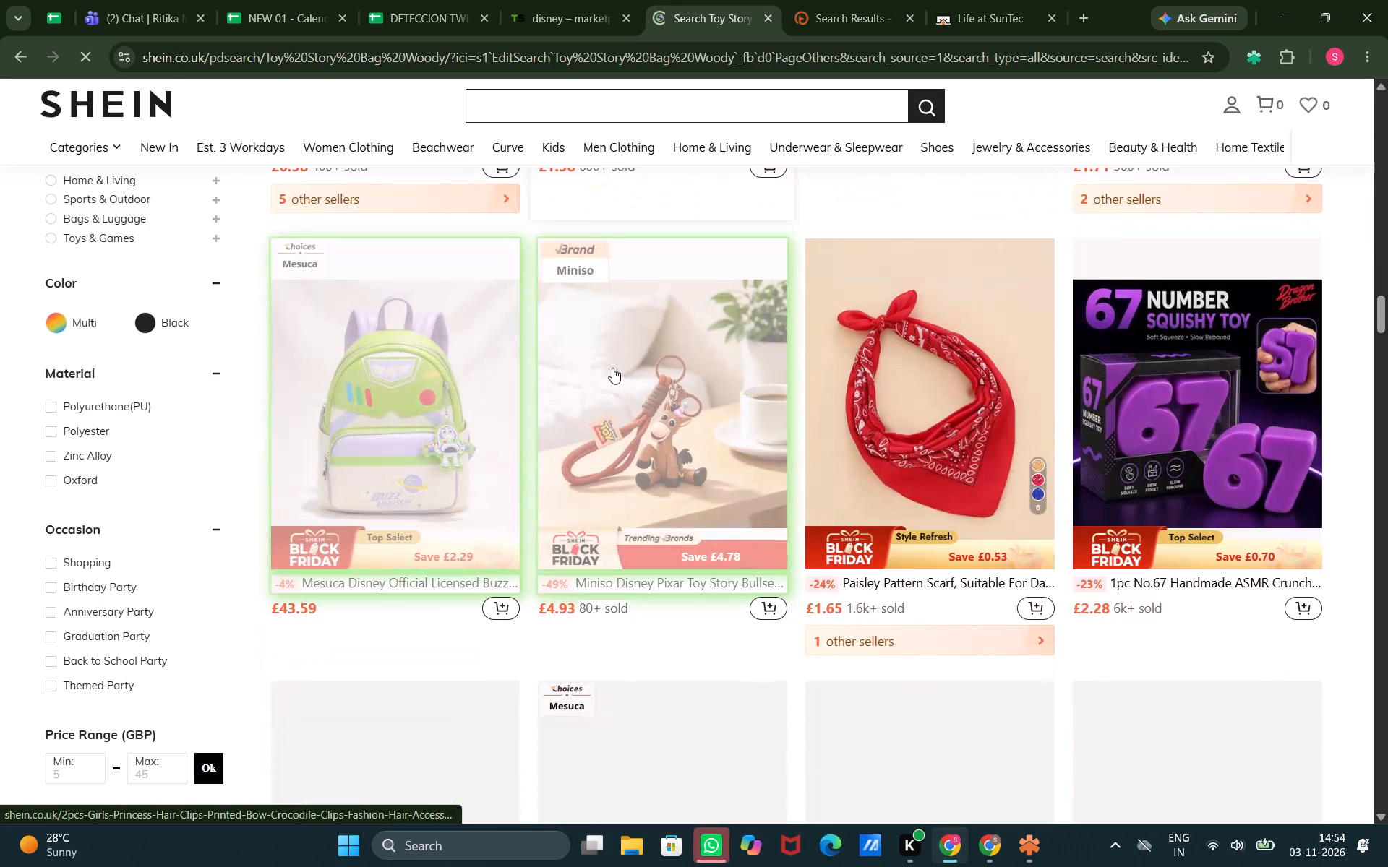
scroll(1160, 323, "down", 4)
scroll(608, 406, "down", 5)
scroll(518, 423, "down", 10)
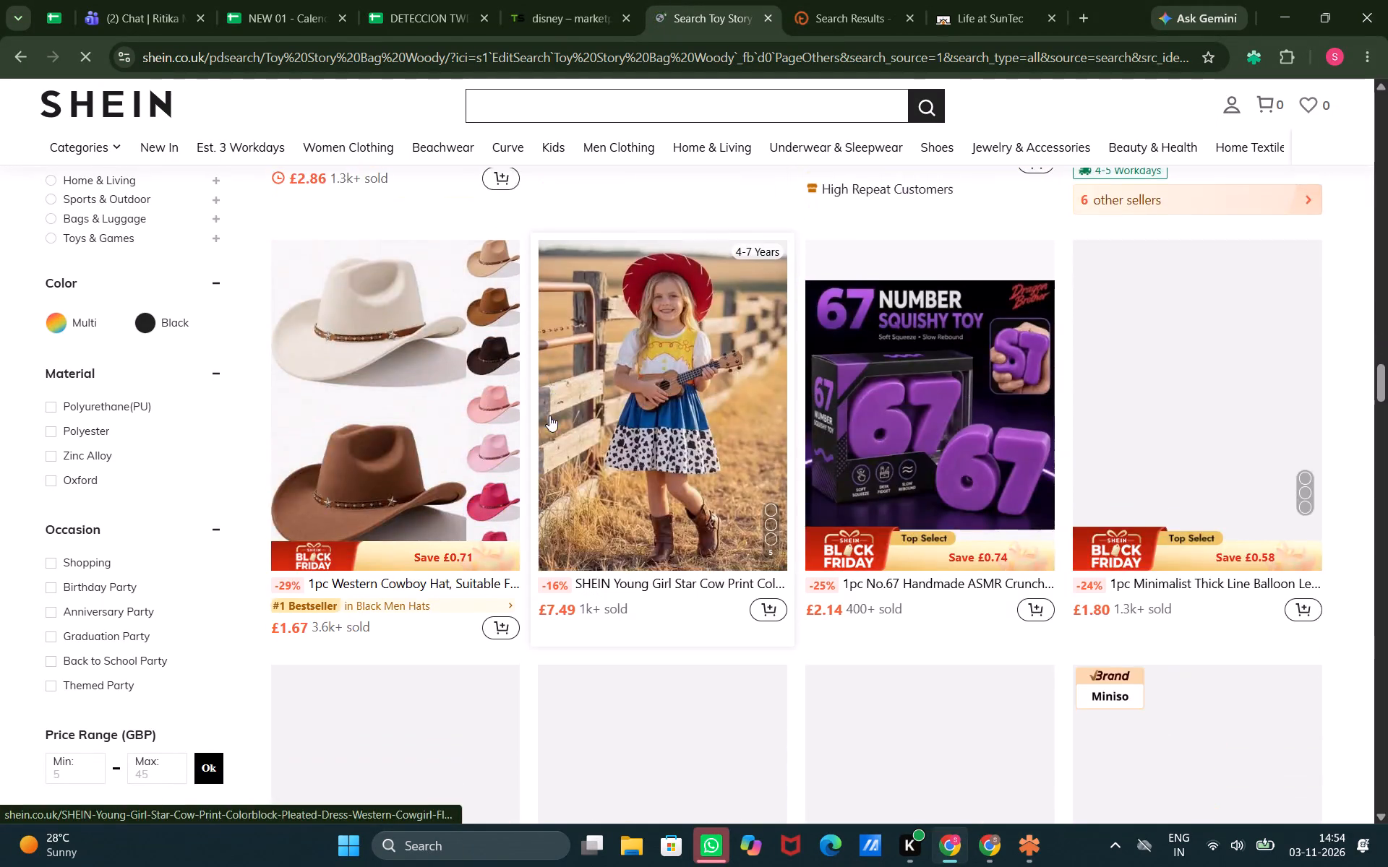
scroll(549, 415, "down", 17)
scroll(556, 413, "down", 10)
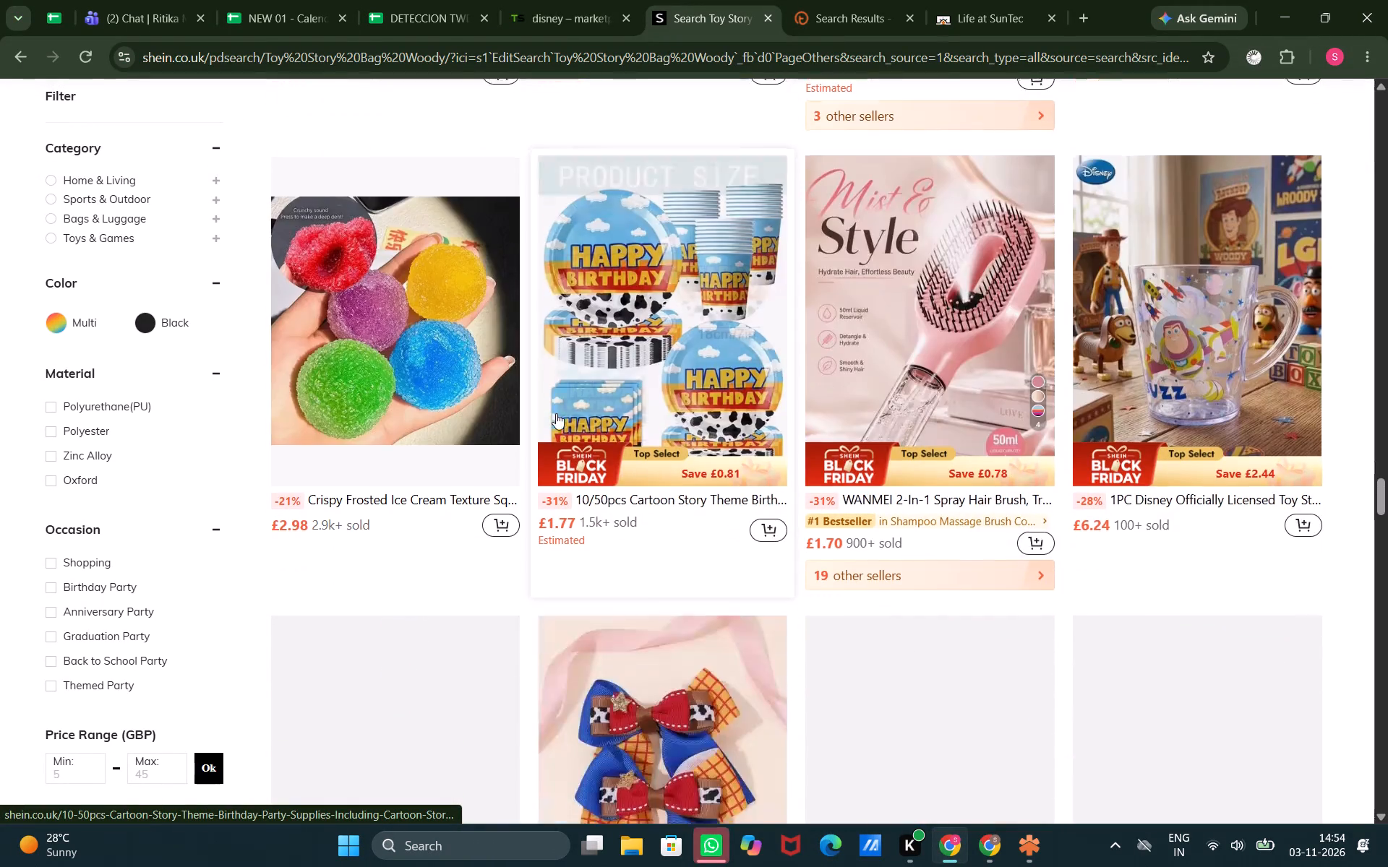
scroll(556, 413, "down", 13)
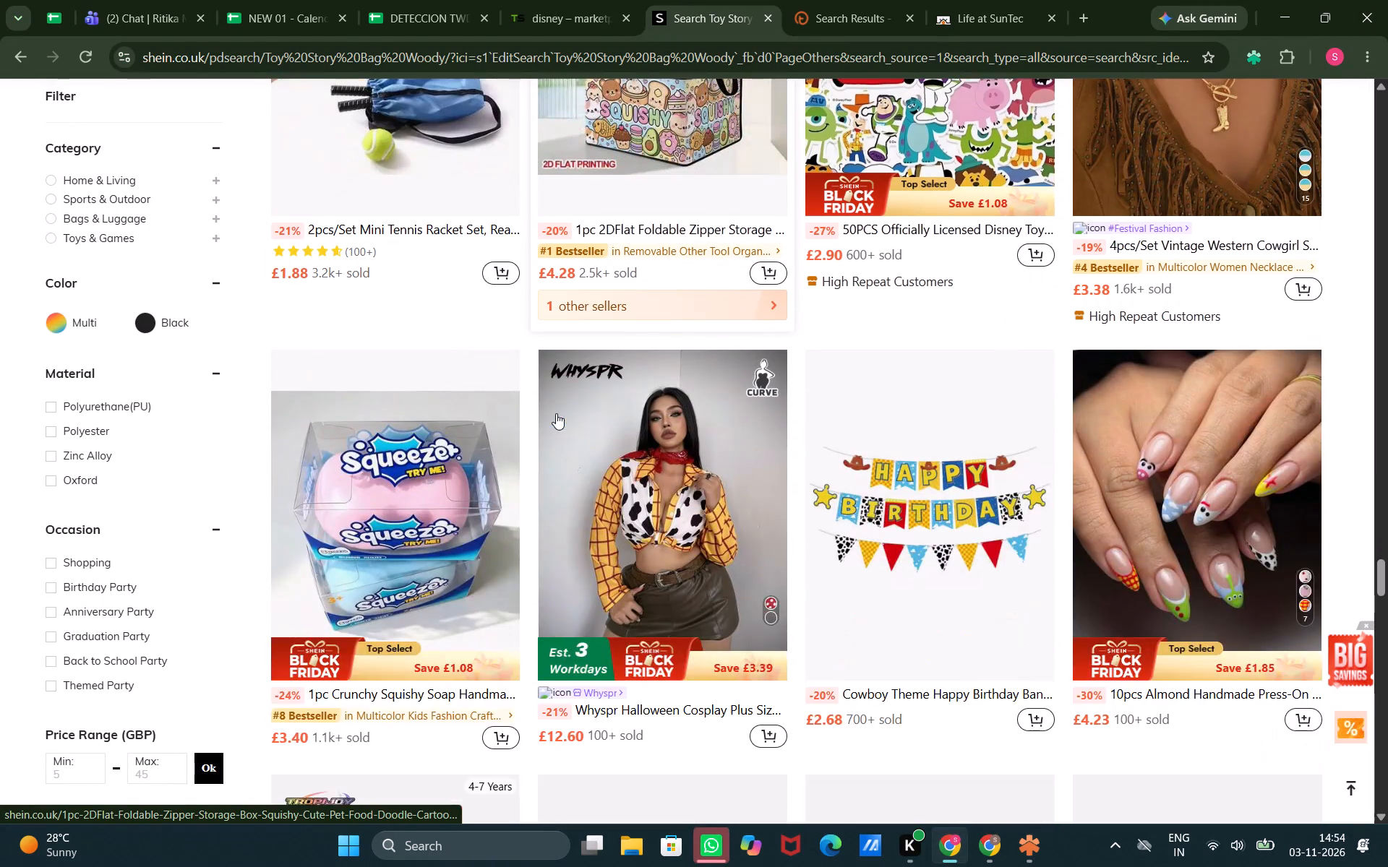
scroll(556, 413, "up", 1)
scroll(556, 413, "down", 15)
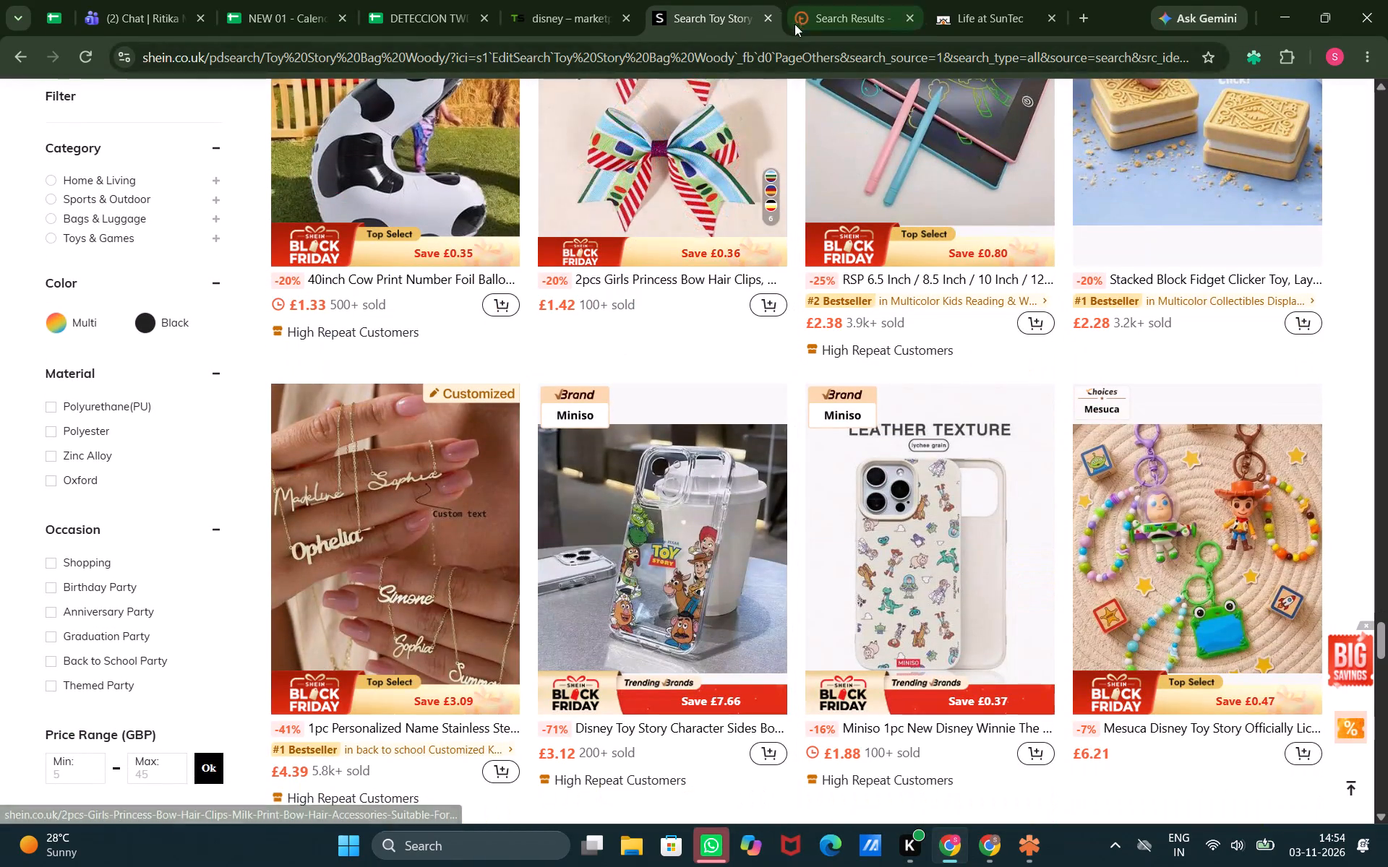
left_click(766, 17)
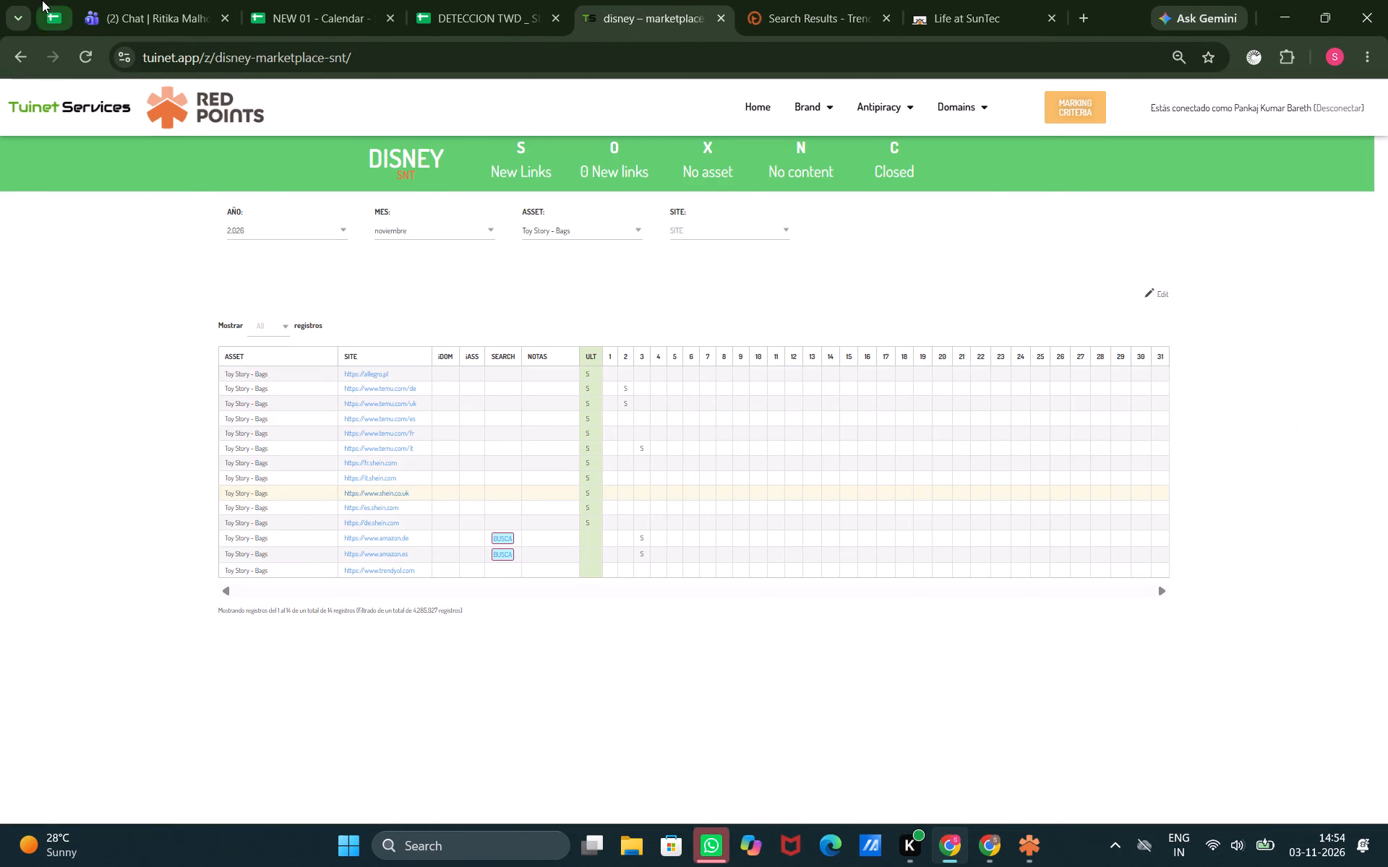
Using the asset name from the sheet, set the Red Points new incident to Toy Story - Bags - 18, Copyright artwork, with multiple detection links enabled.
left_click(42, 0)
key("ctrl+Up")
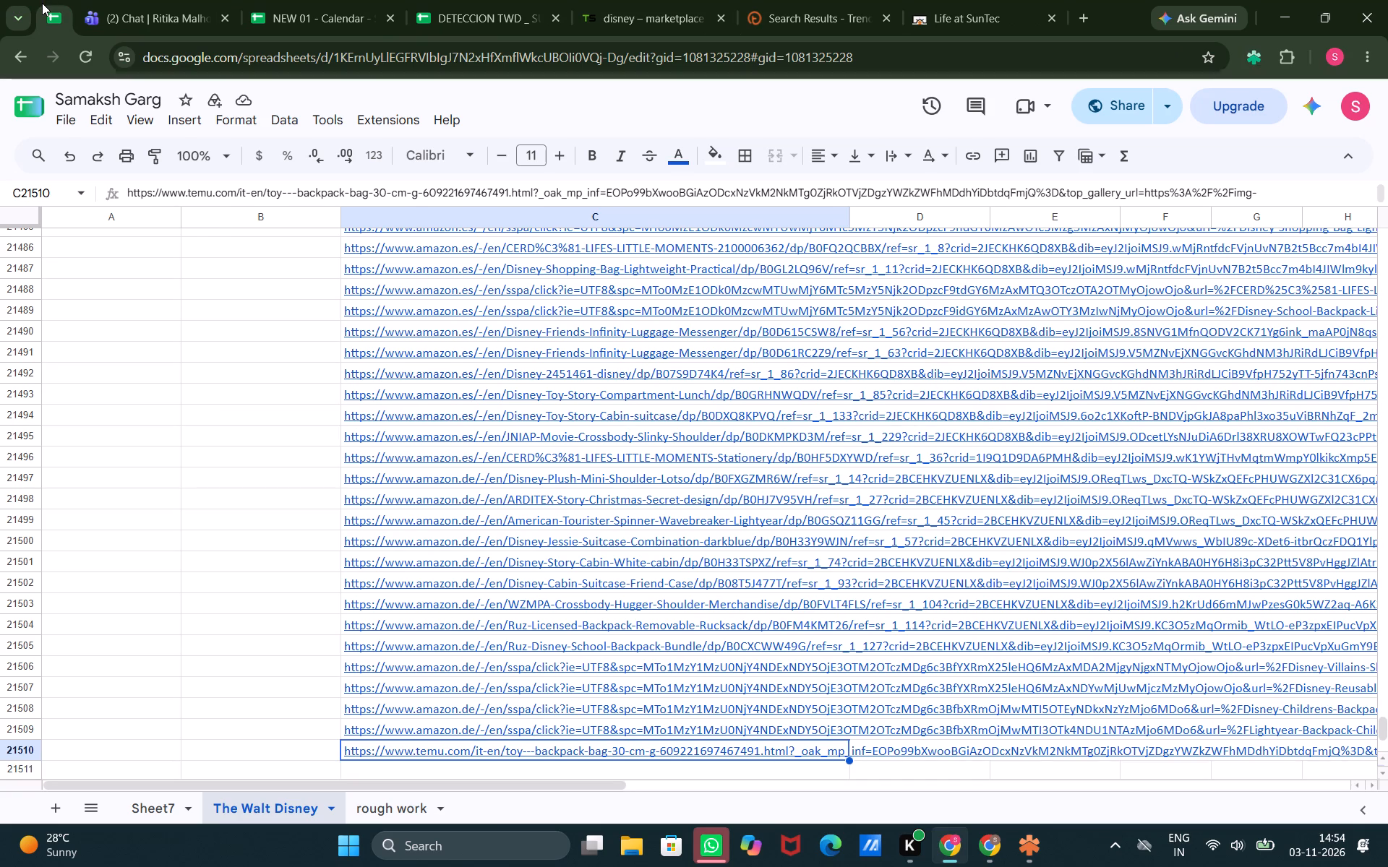
key("ctrl+Up")
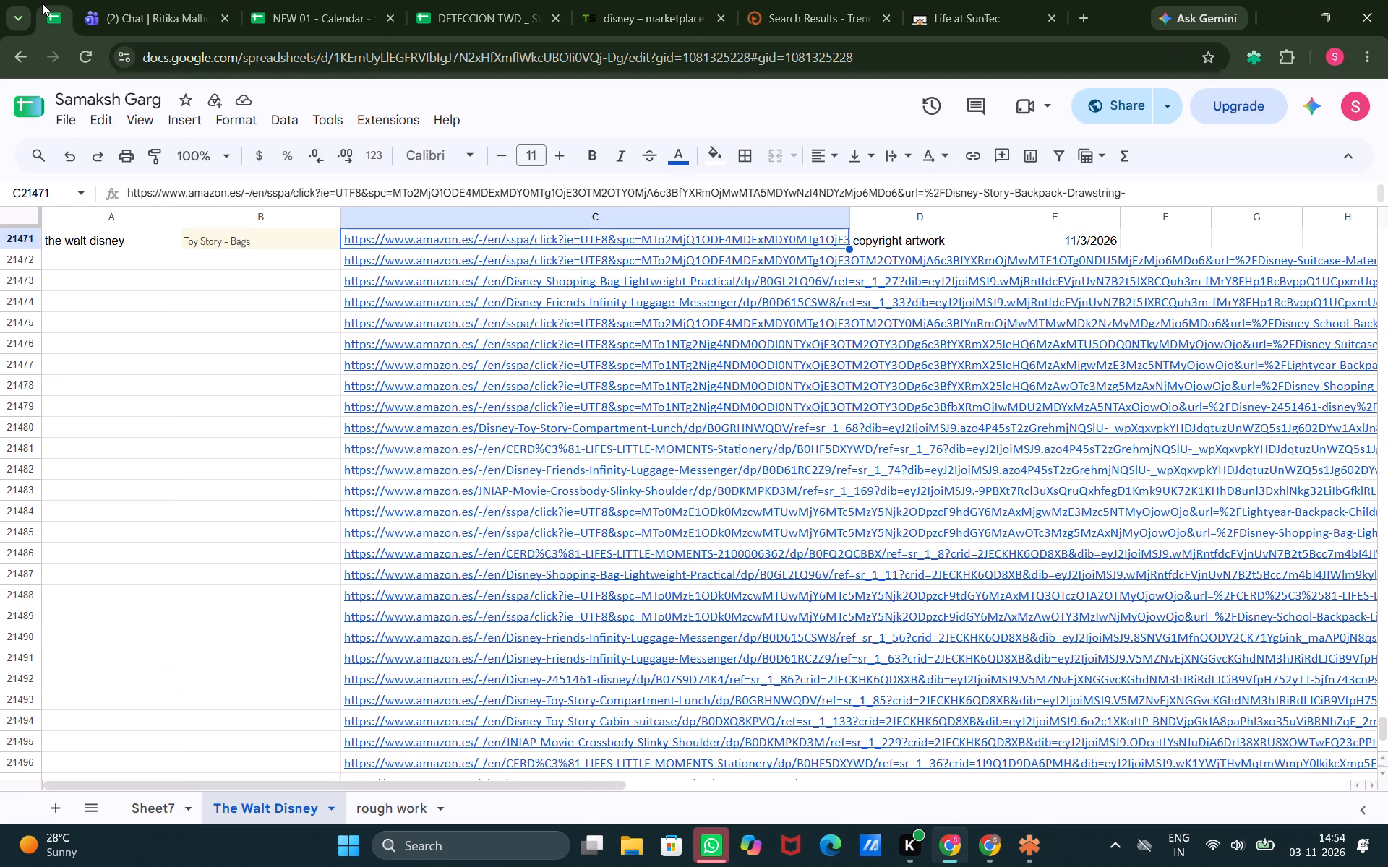
key("Left")
key("ctrl+c")
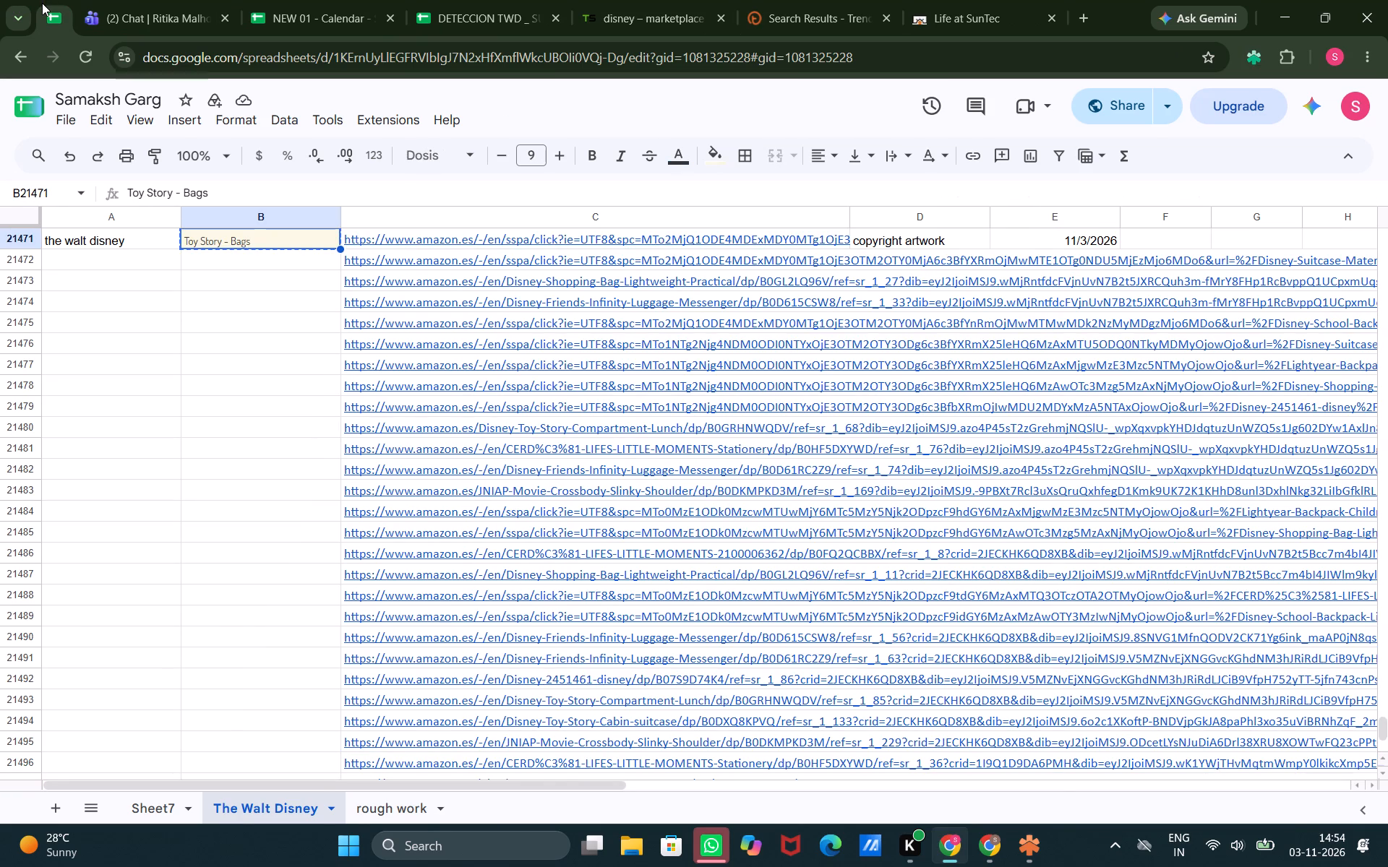
key("alt+Tab")
left_click(42, 3)
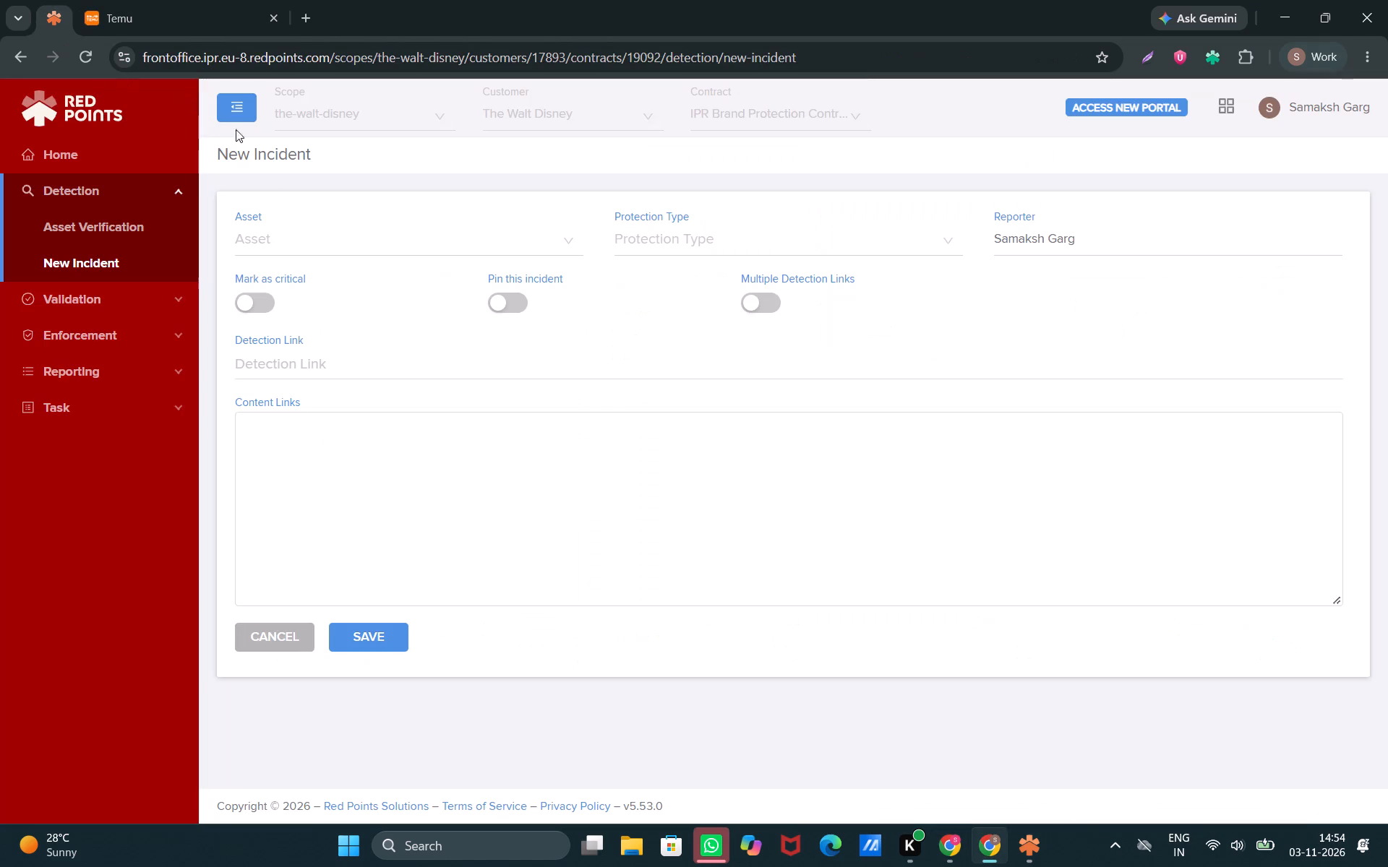
left_click(284, 228)
key("ctrl+v")
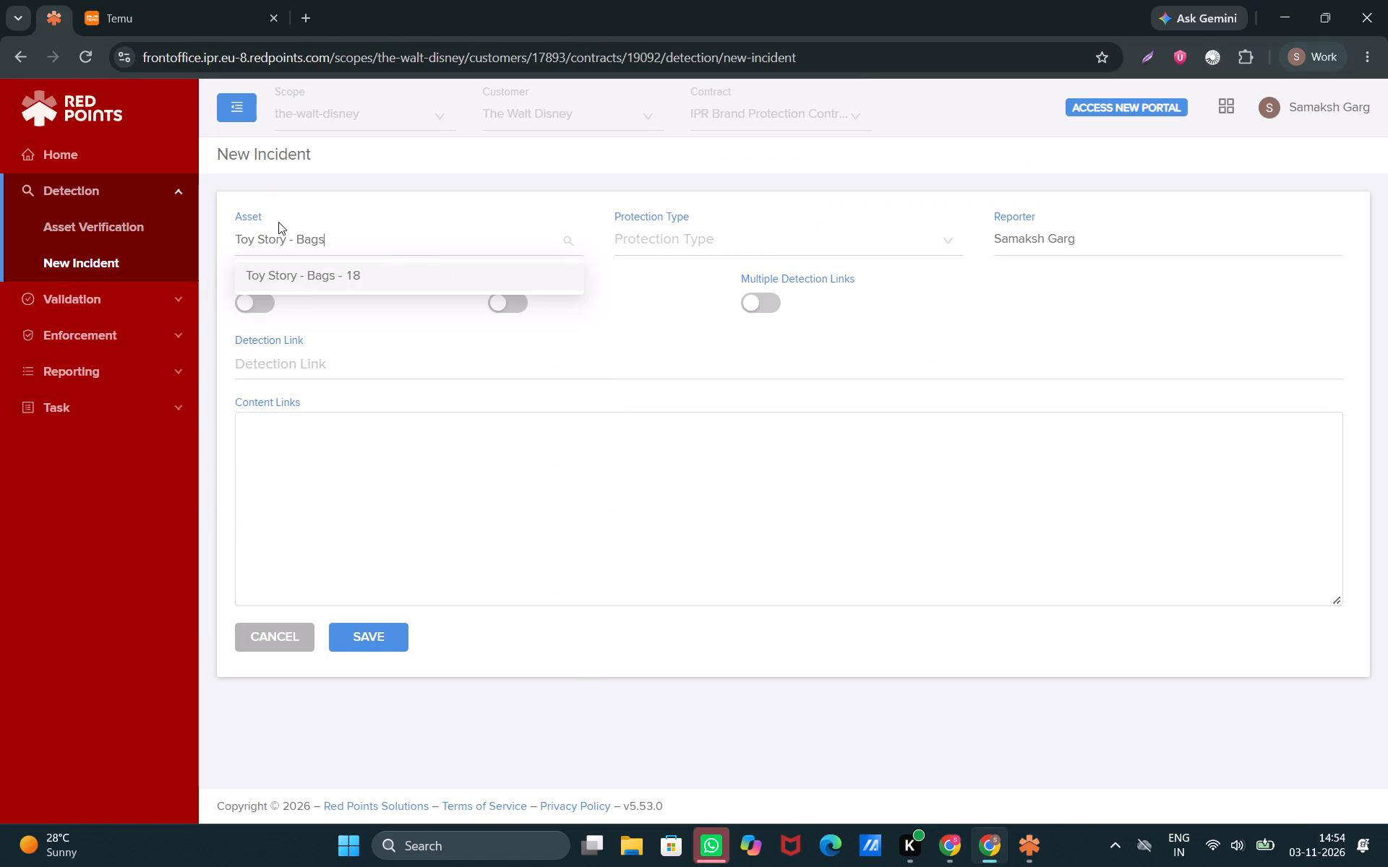
key("Return")
left_click(673, 226)
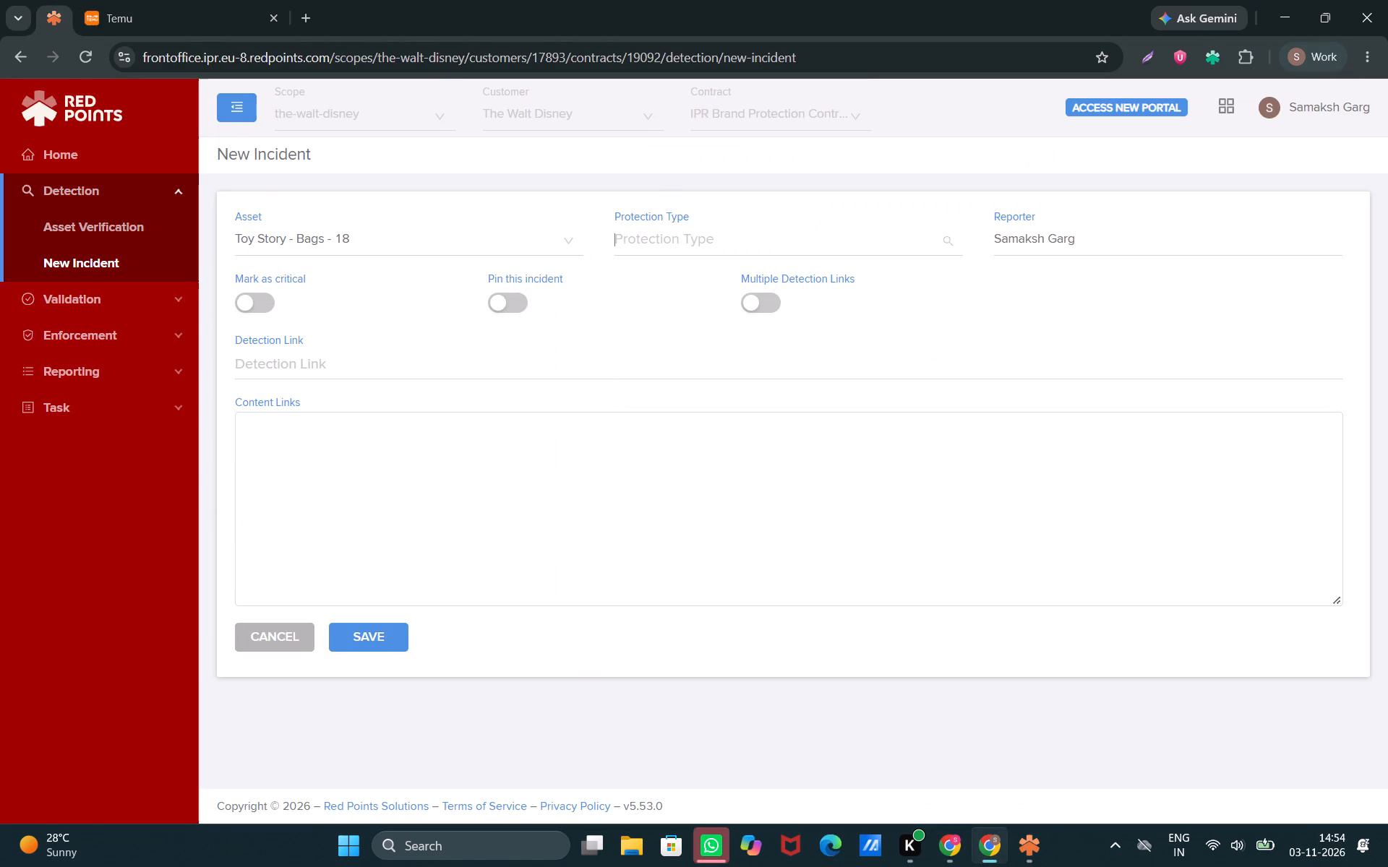
left_click(683, 307)
left_click(787, 307)
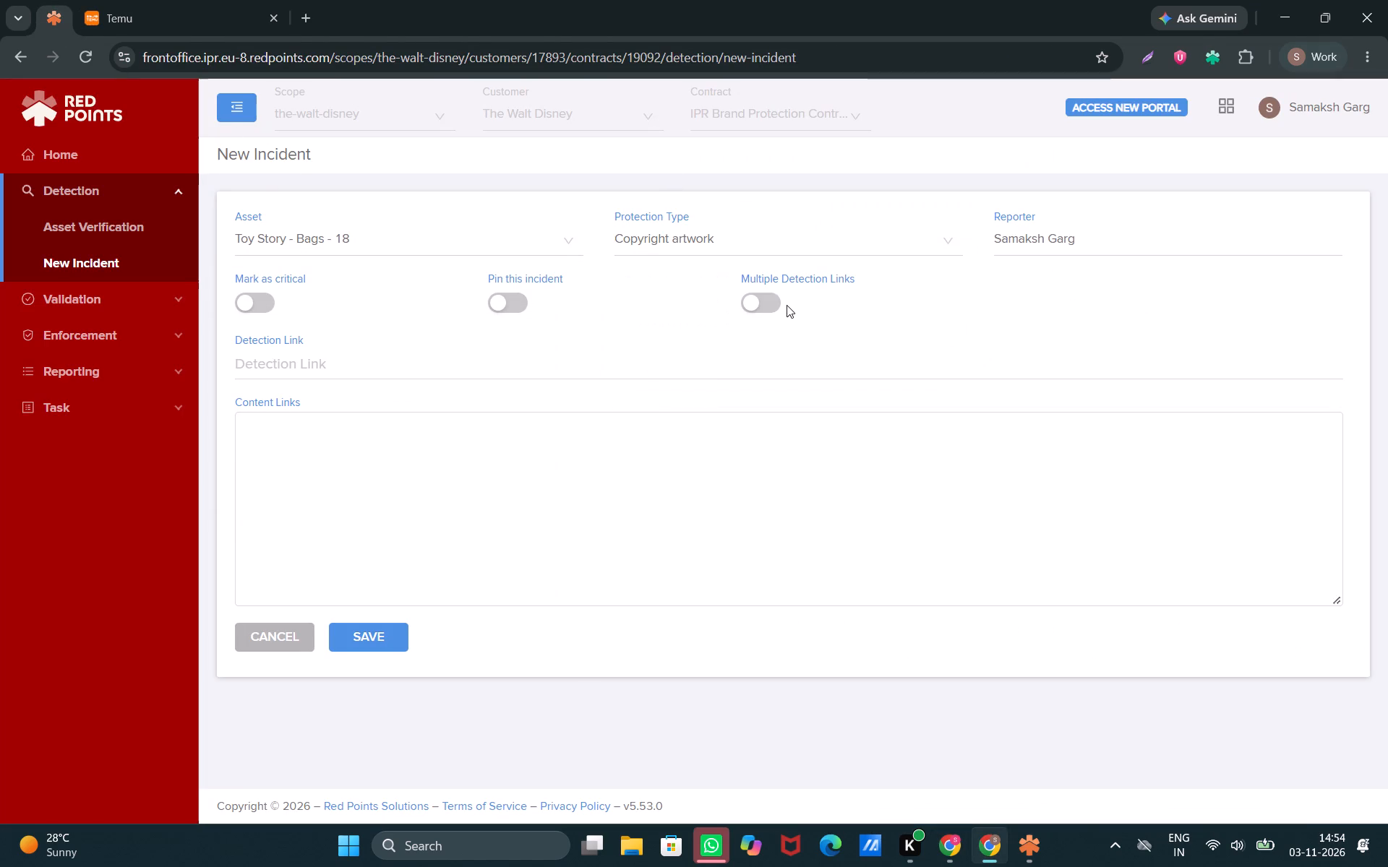
left_click(774, 303)
Copy the Toy Story bag links in C21471 to C21510 of the Disney sheet into the Red Points incident's detection links.
left_click(543, 397)
key("alt+Tab")
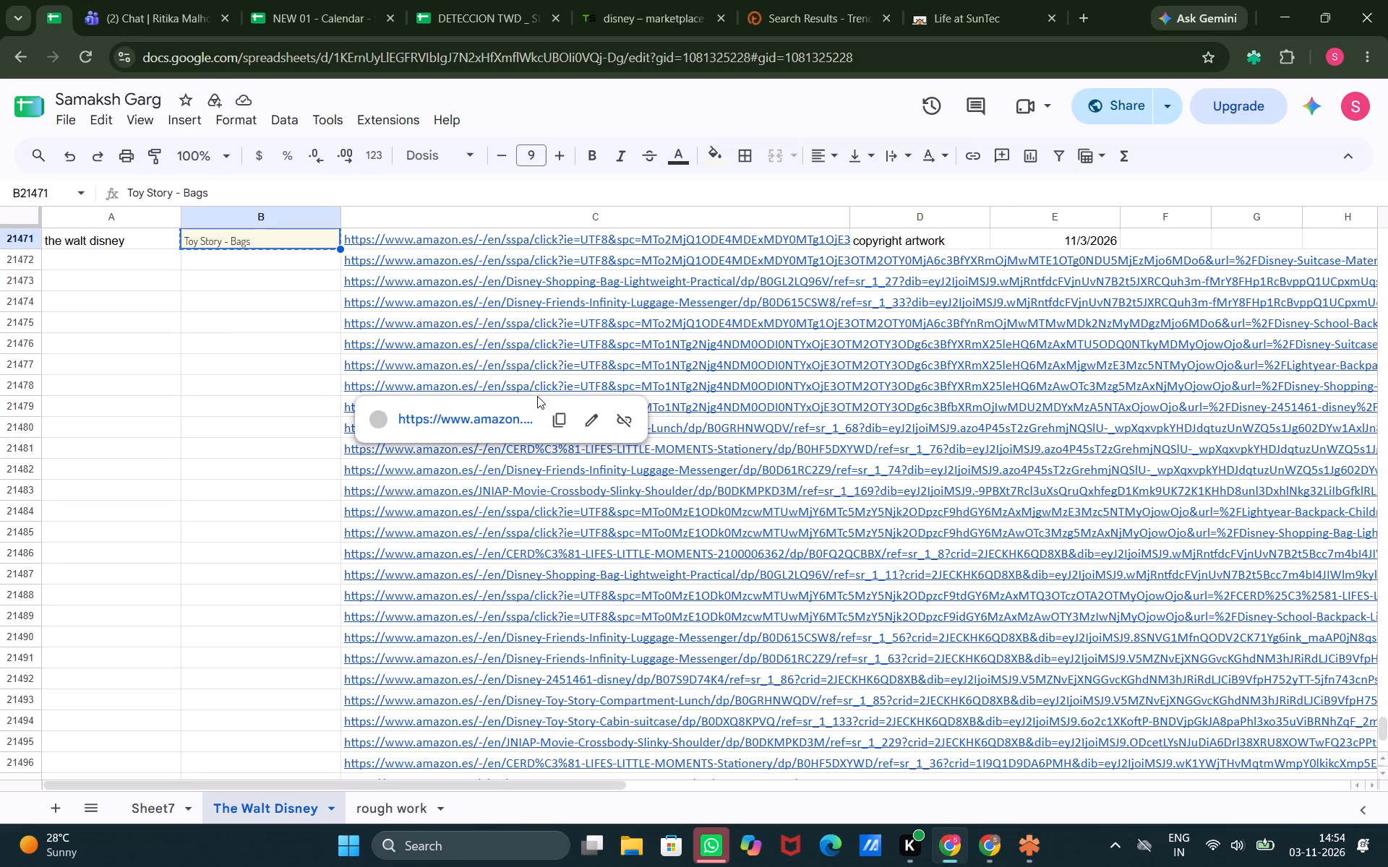
key("Right")
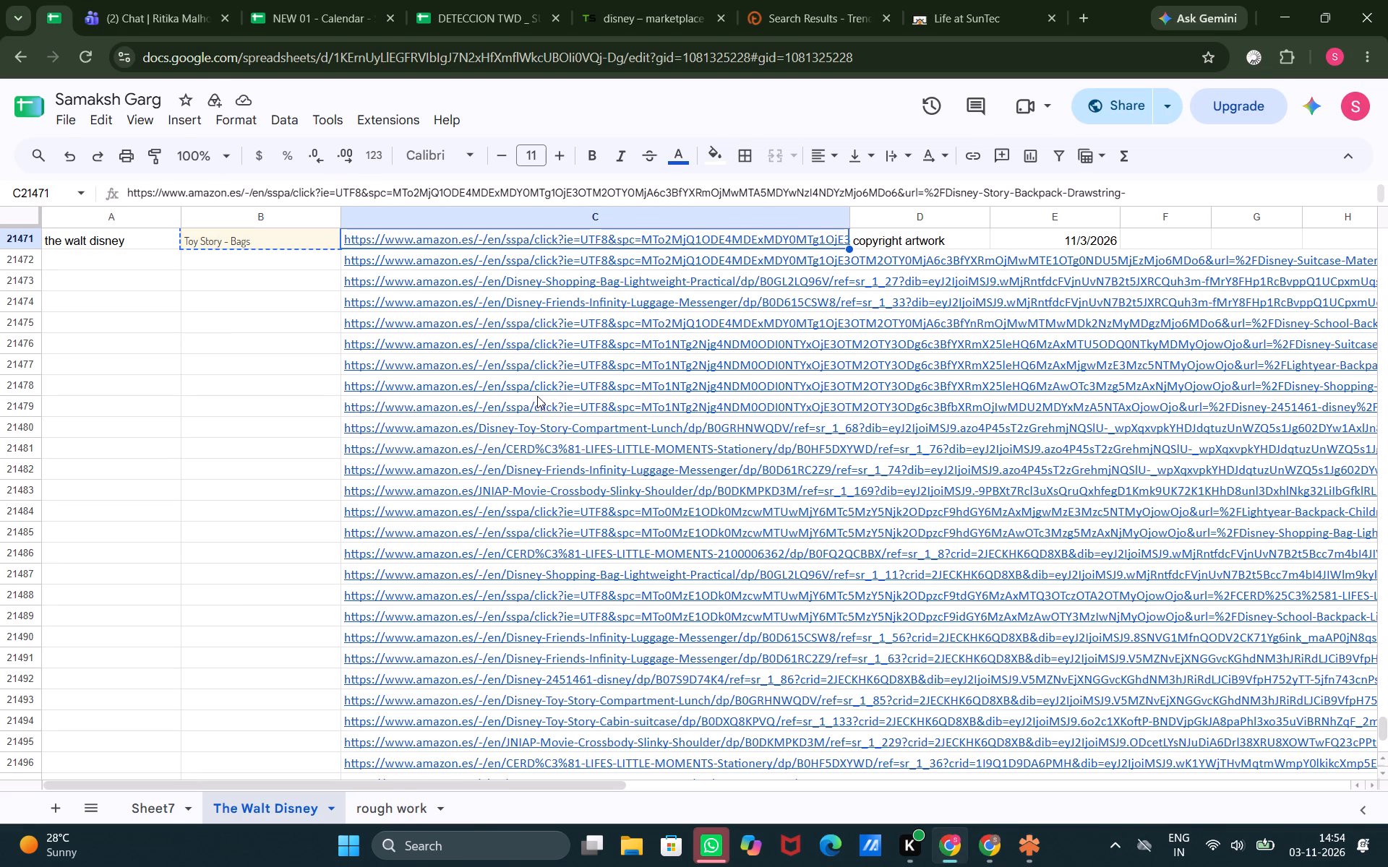
key("ctrl+shift+Down")
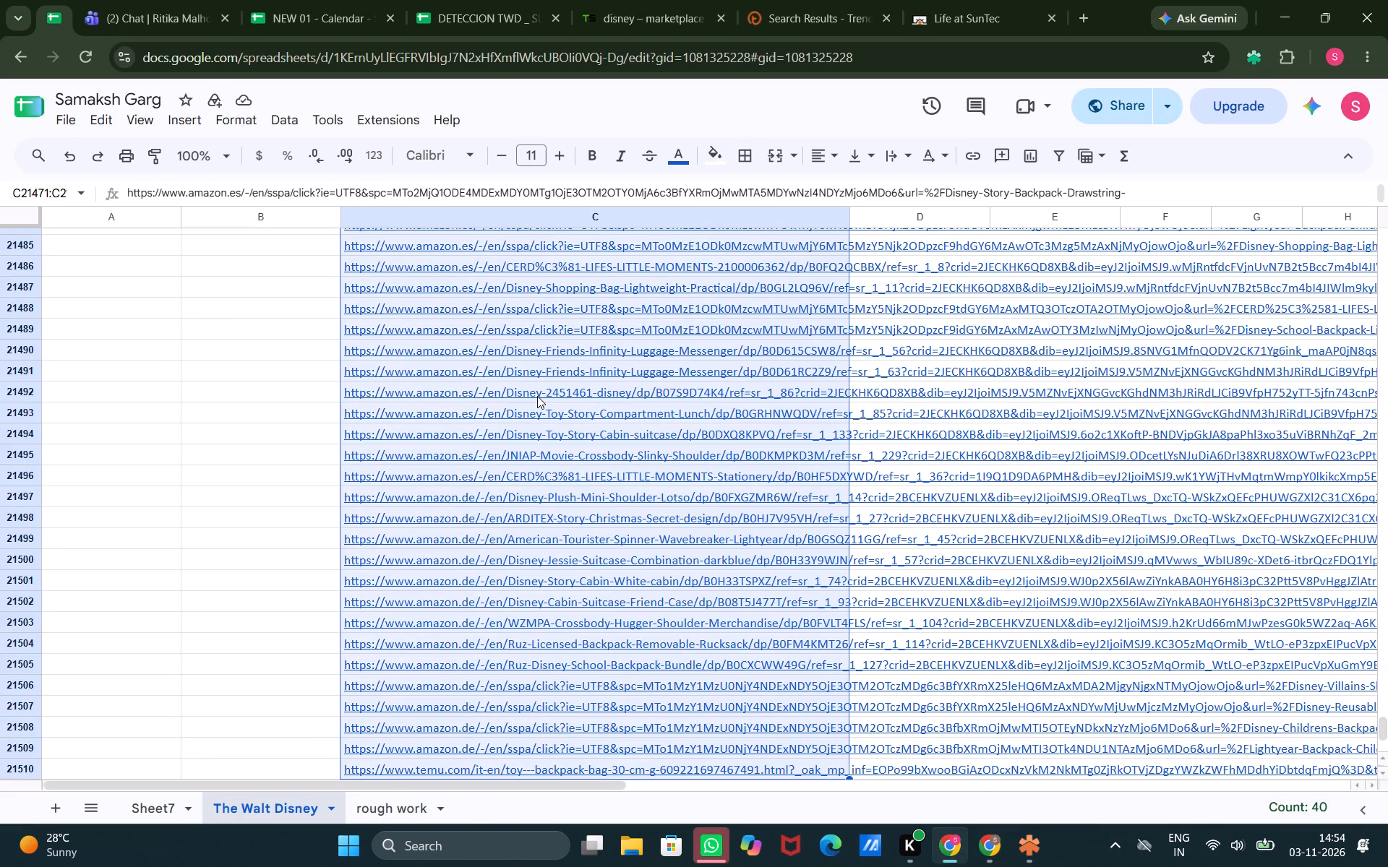
key("ctrl+c")
key("alt+Tab")
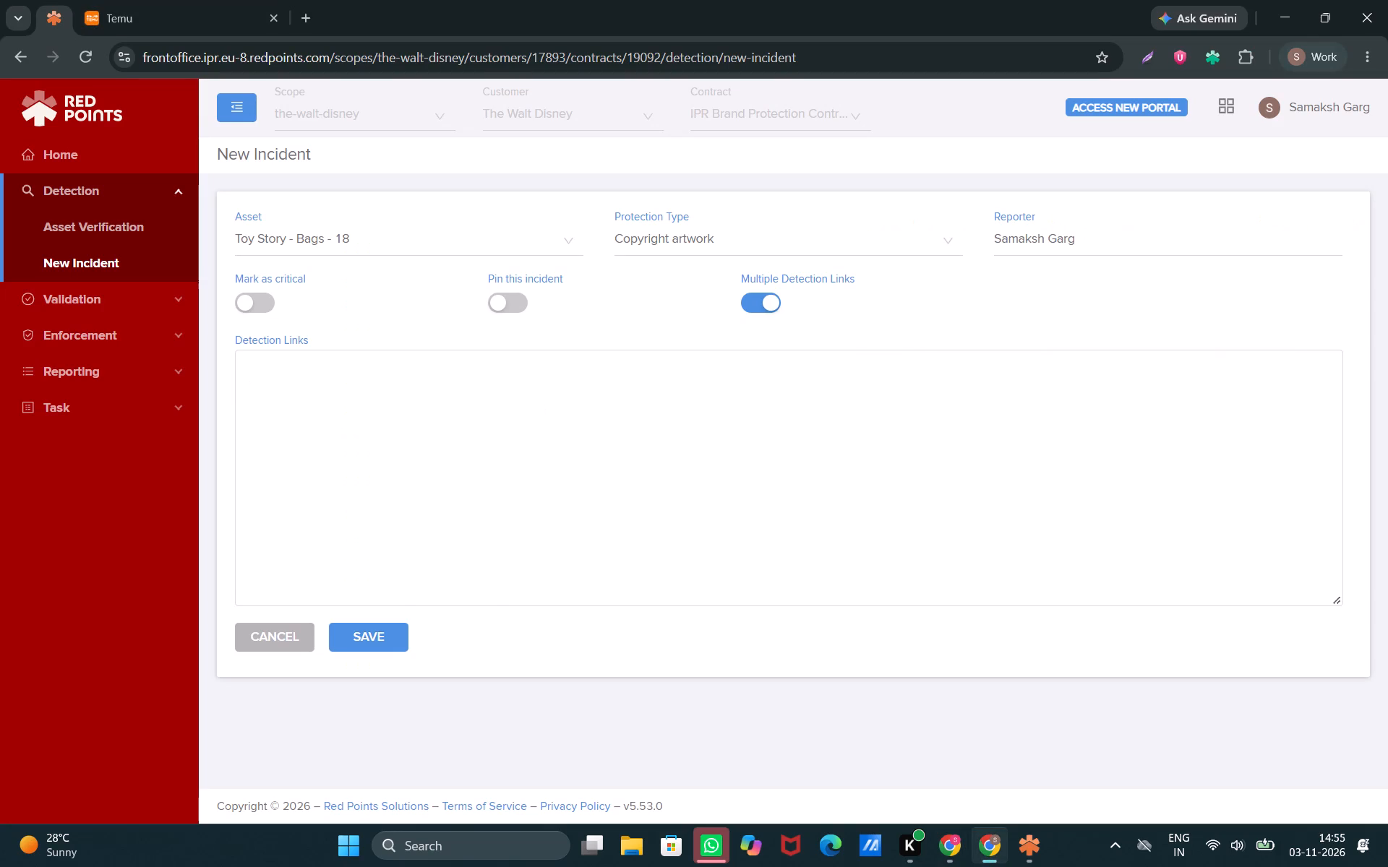
key("ctrl+v")
Search the incident page for the first and last sheet links, C21471 and C21510, to check the pasted detection links are complete.
key("ctrl+c")
key("alt+Tab")
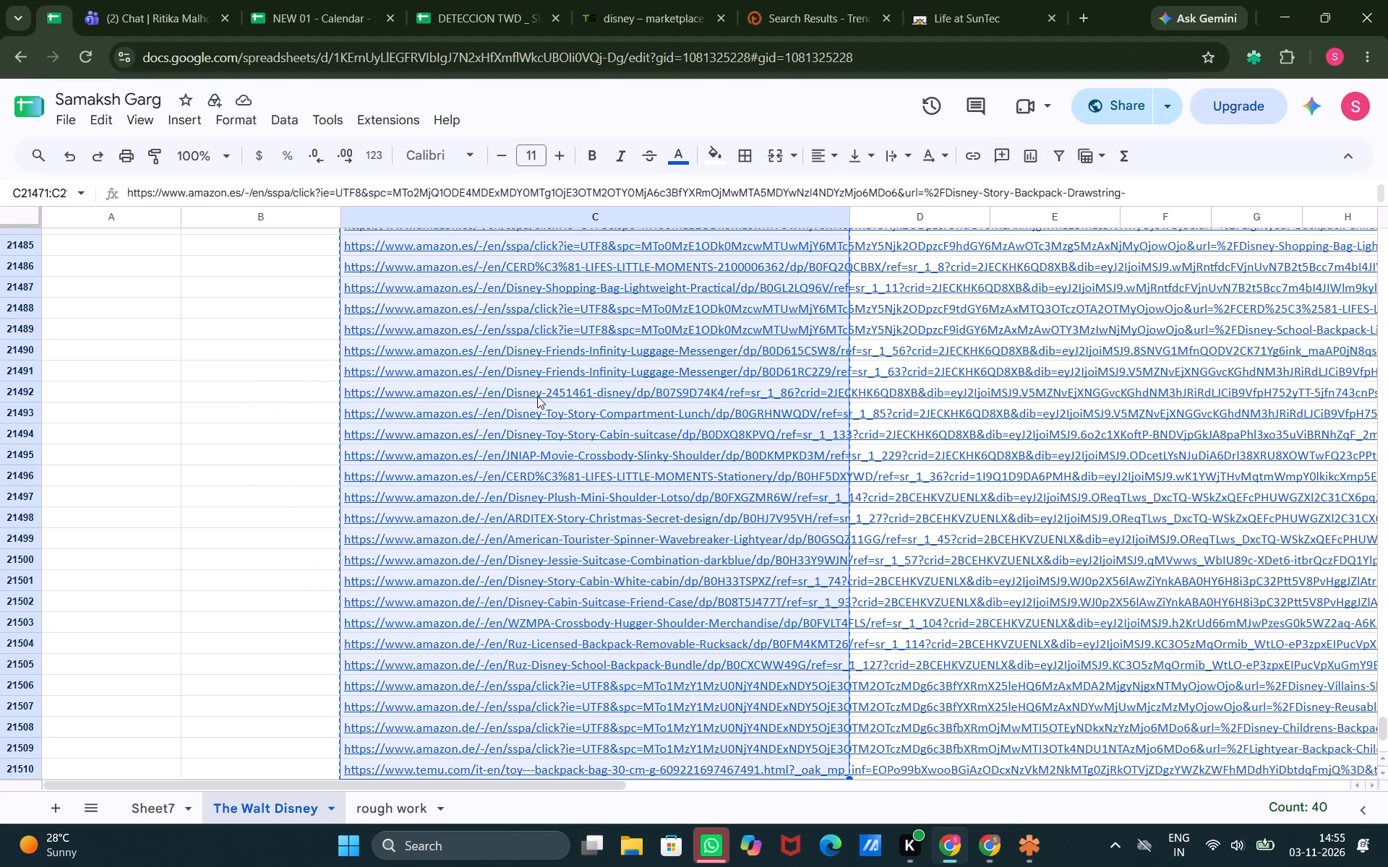
key("Up")
key("Down")
key("ctrl+c")
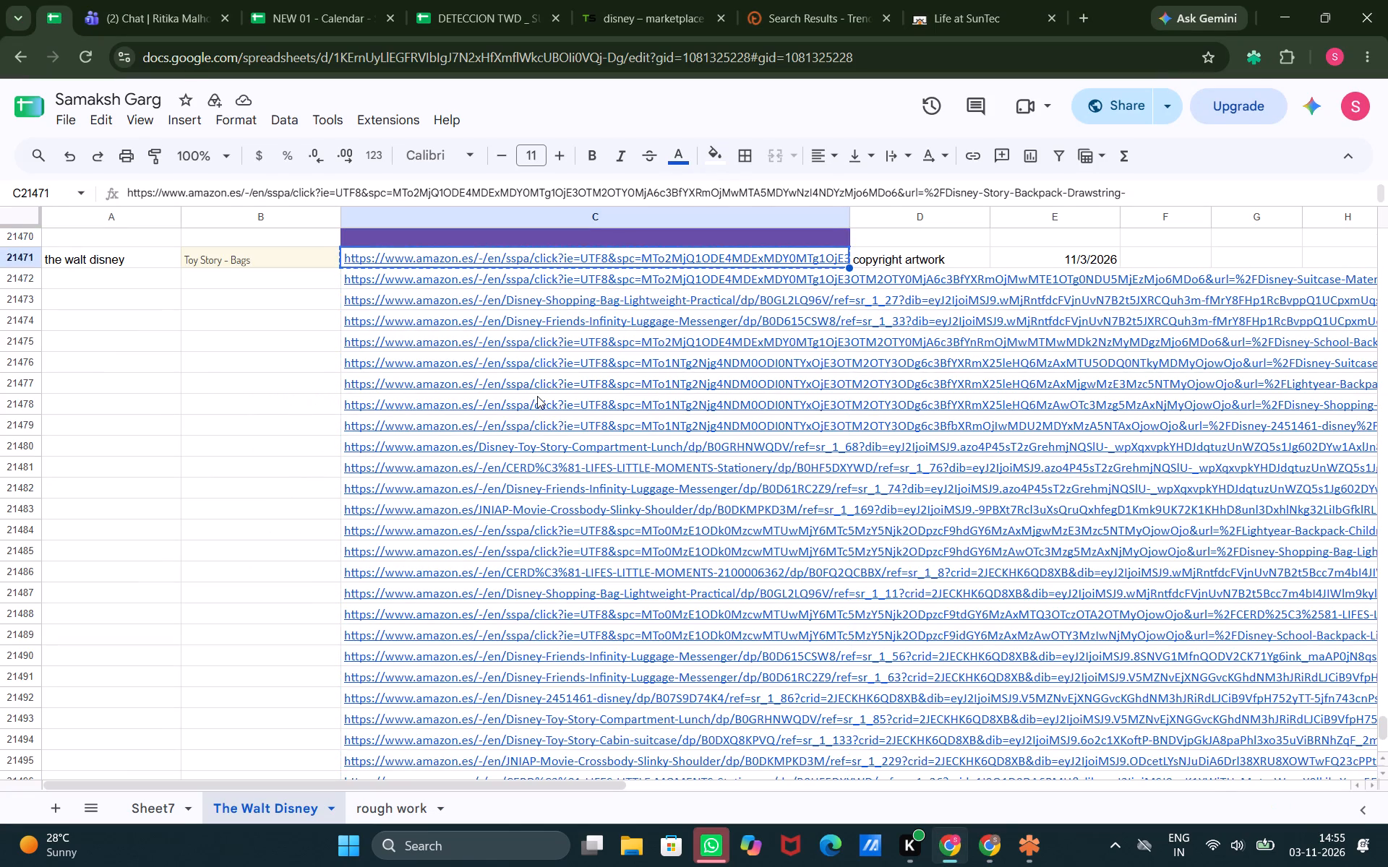
key("alt+Tab")
key("ctrl+f")
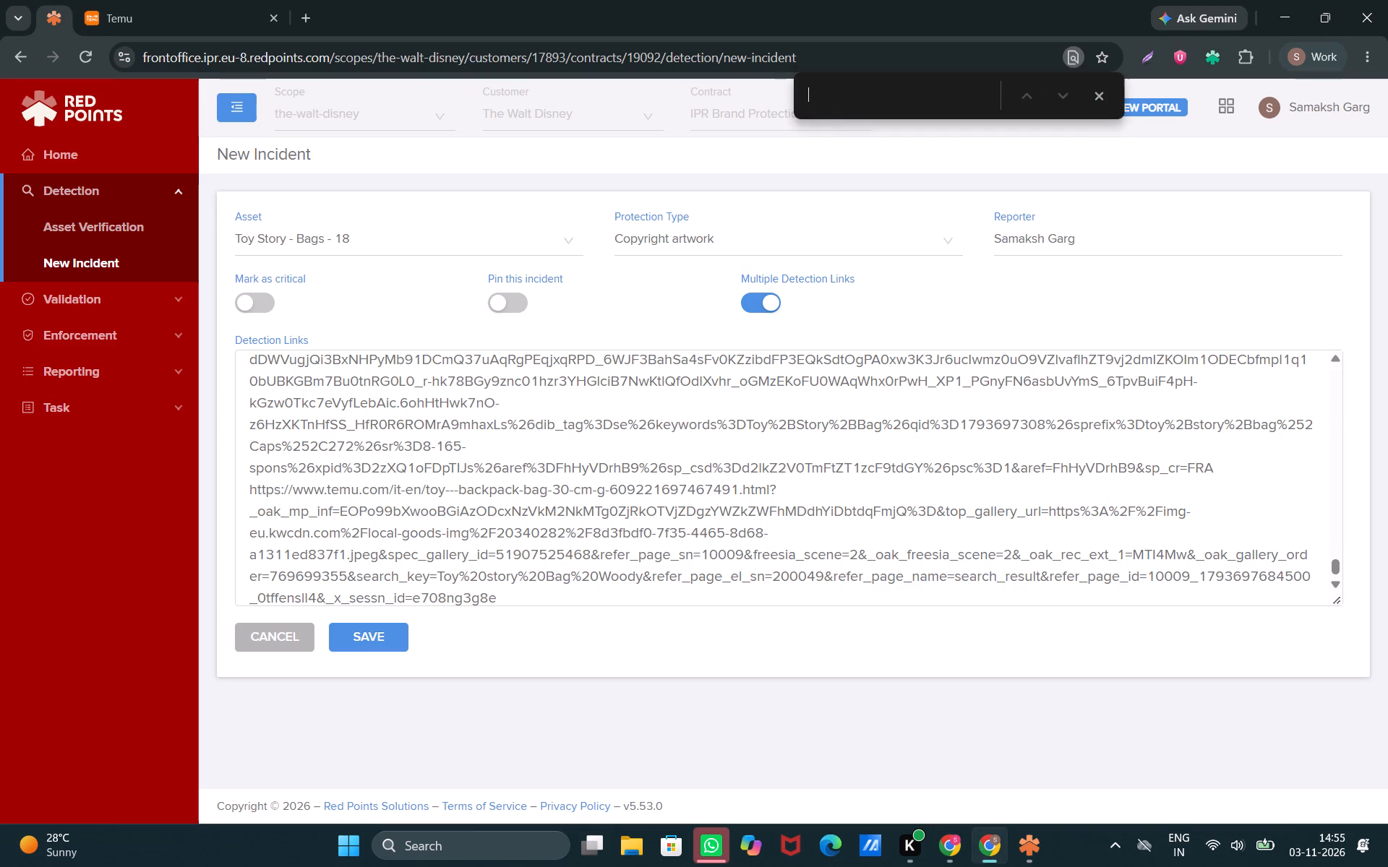
key("ctrl+v")
key("alt+Tab")
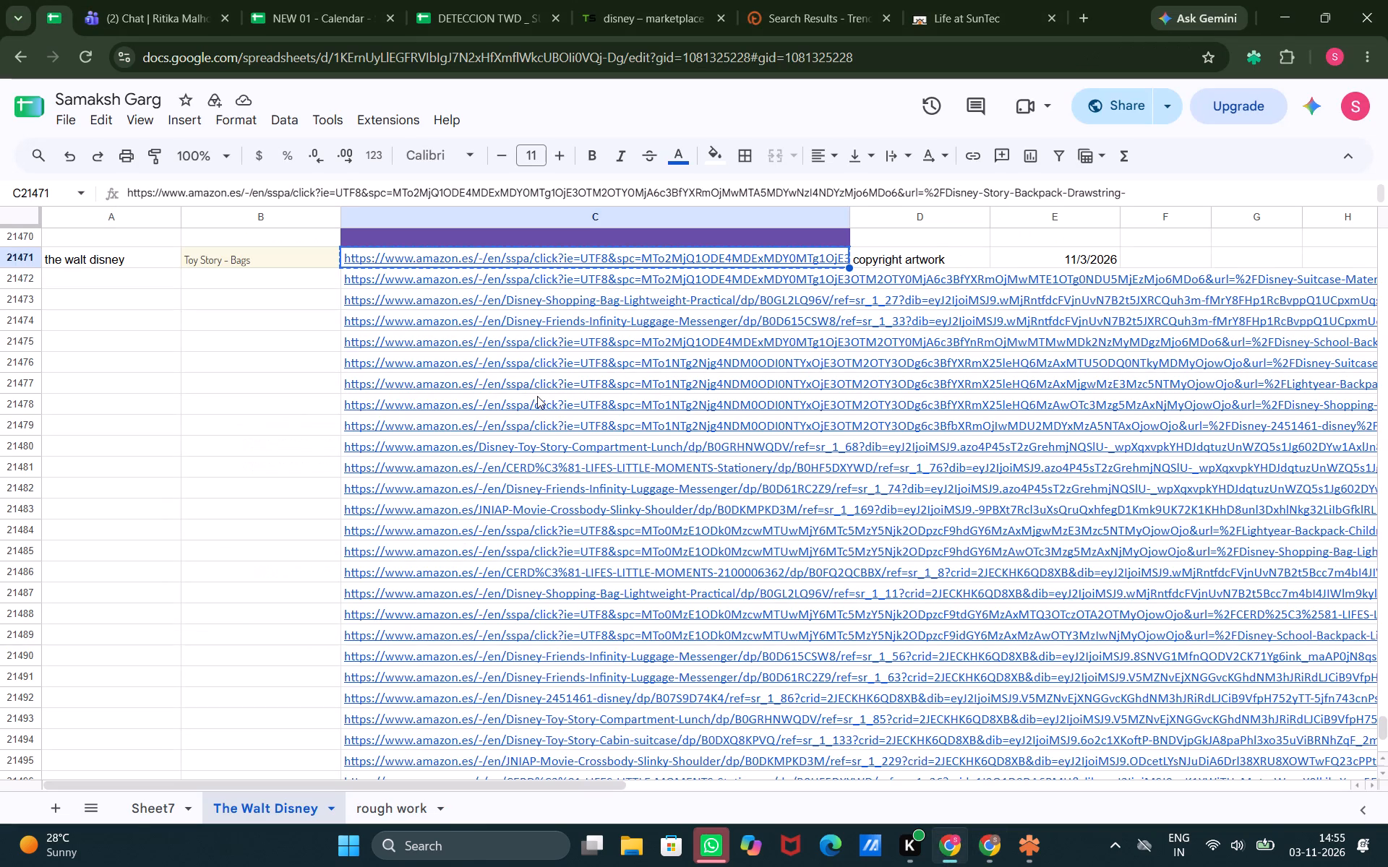
key("ctrl+Down")
key("Down")
key("Up")
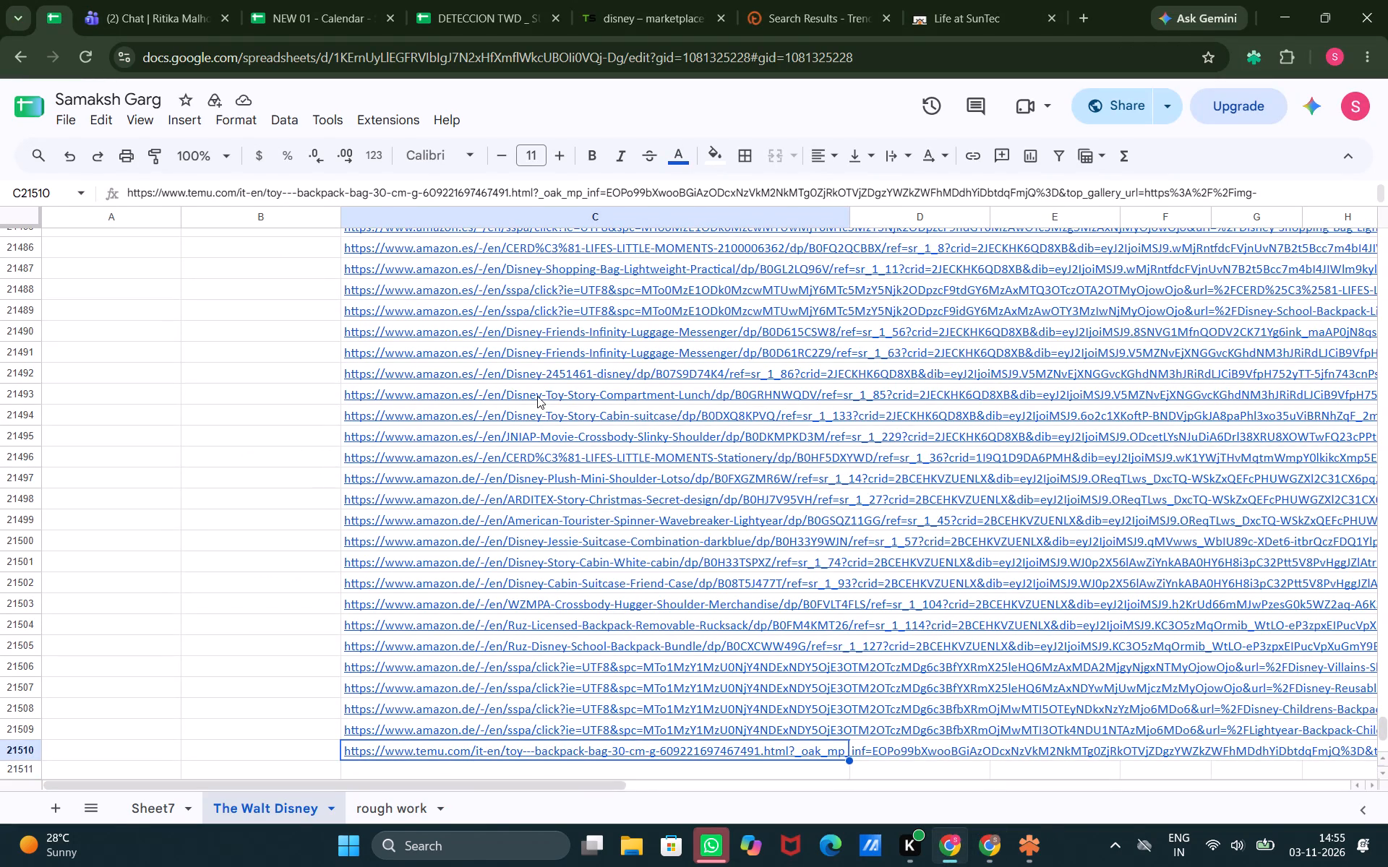
key("ctrl+c")
key("alt+Tab")
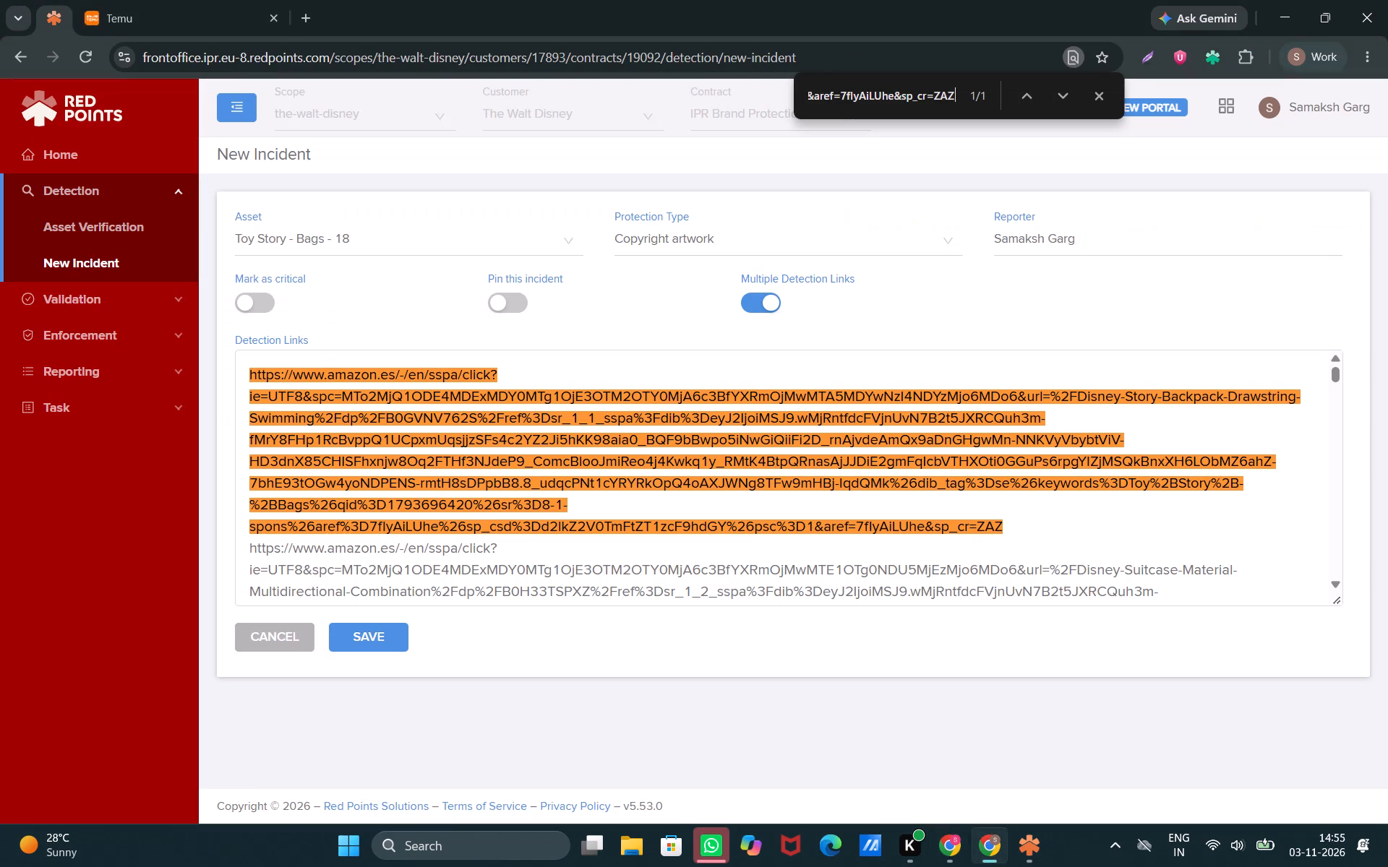
triple_click(848, 95)
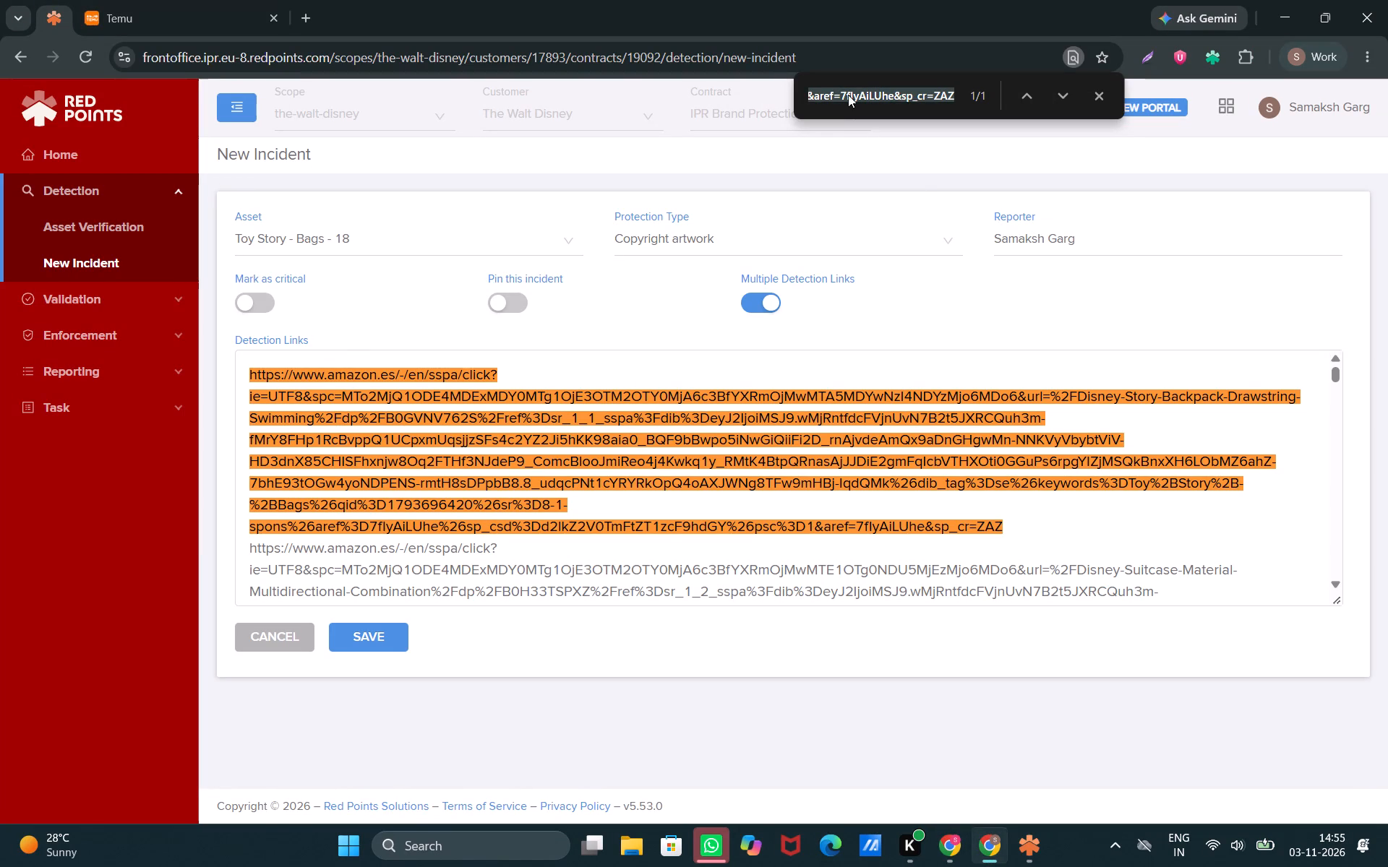
key("BackSpace")
key("ctrl+v")
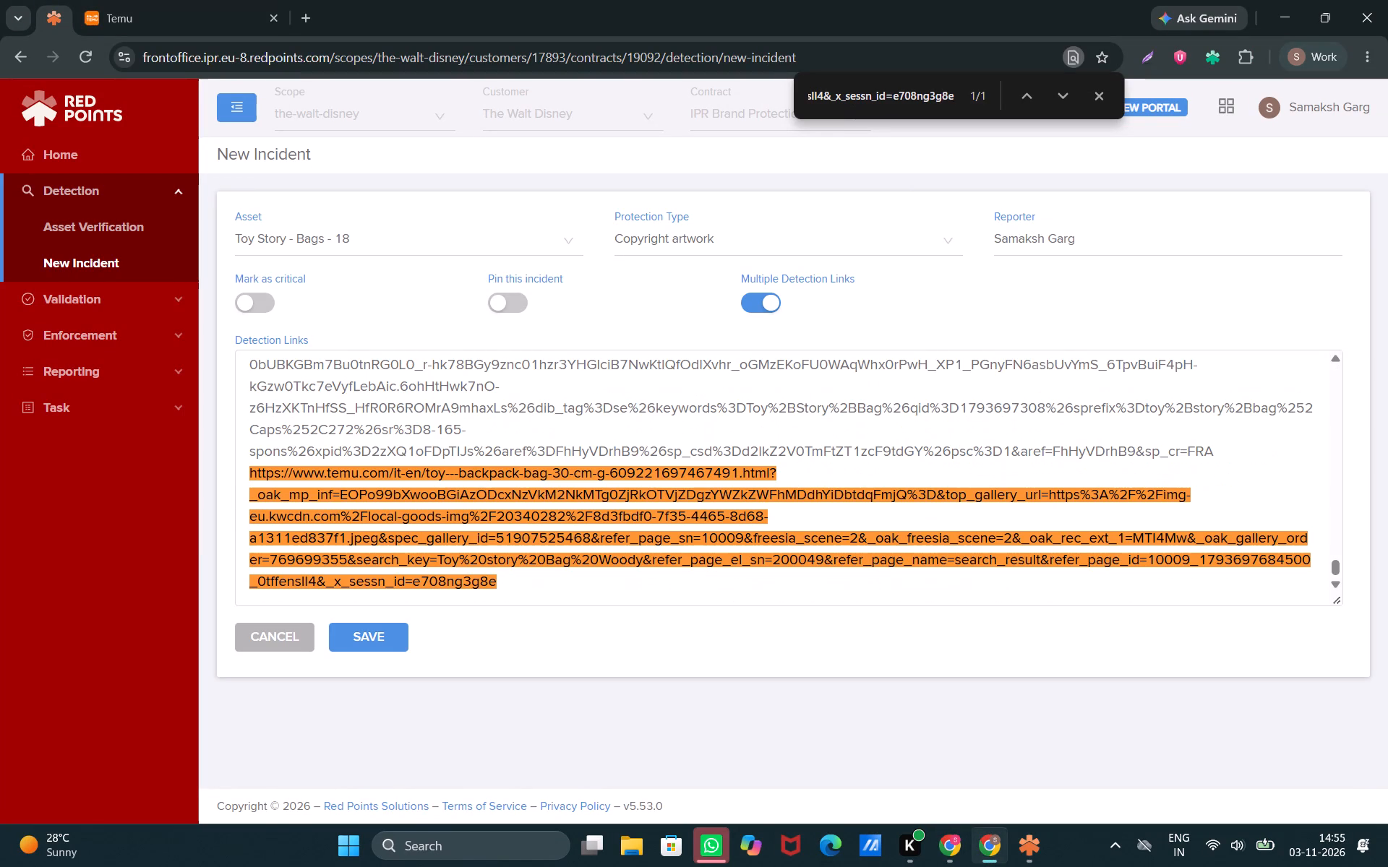
scroll(531, 532, "down", 5)
Save the Red Points incident and review the creation result of each submitted link down to the overall tally.
left_click(351, 639)
scroll(693, 514, "down", 3)
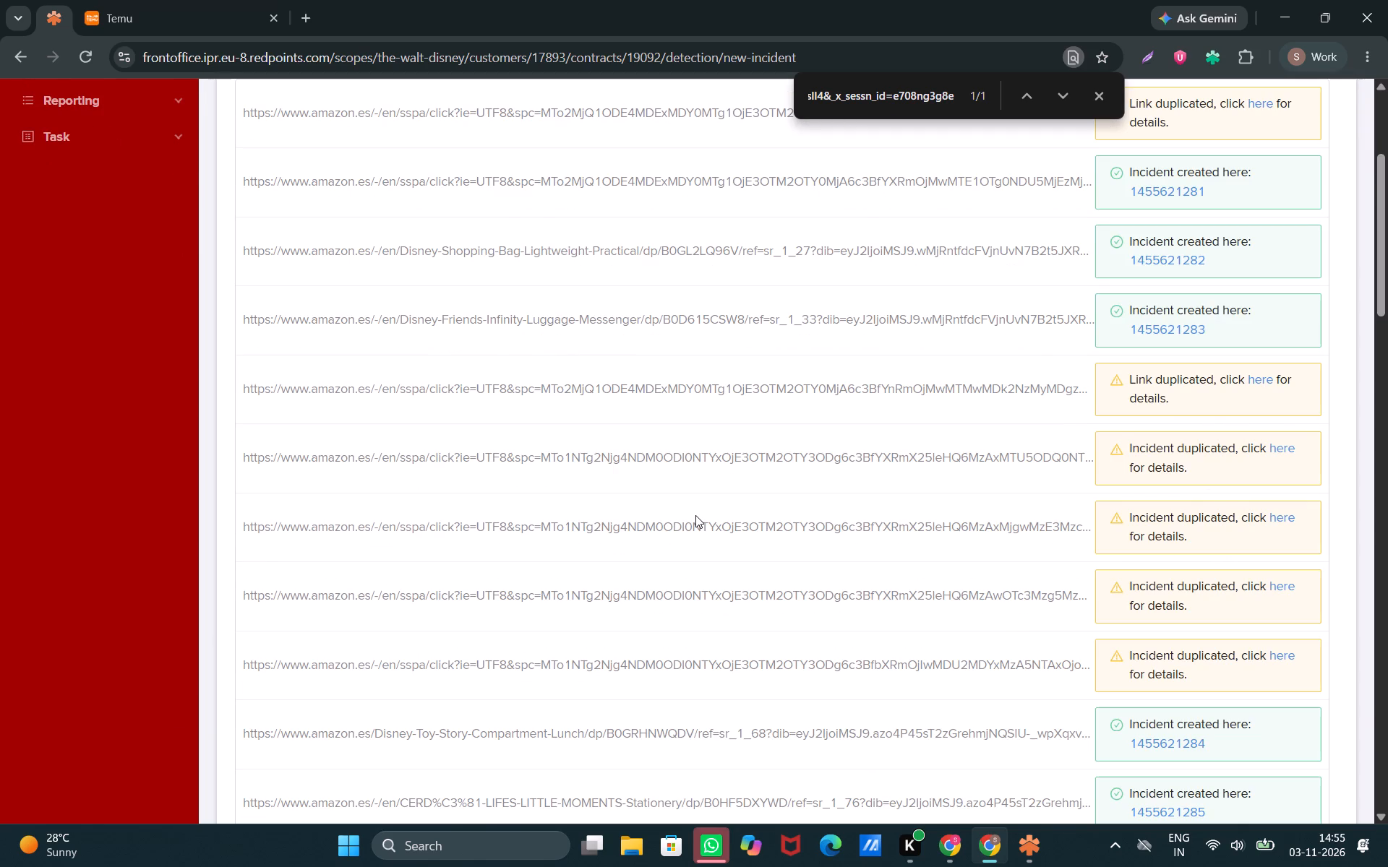
scroll(825, 430, "up", 9)
scroll(820, 428, "down", 19)
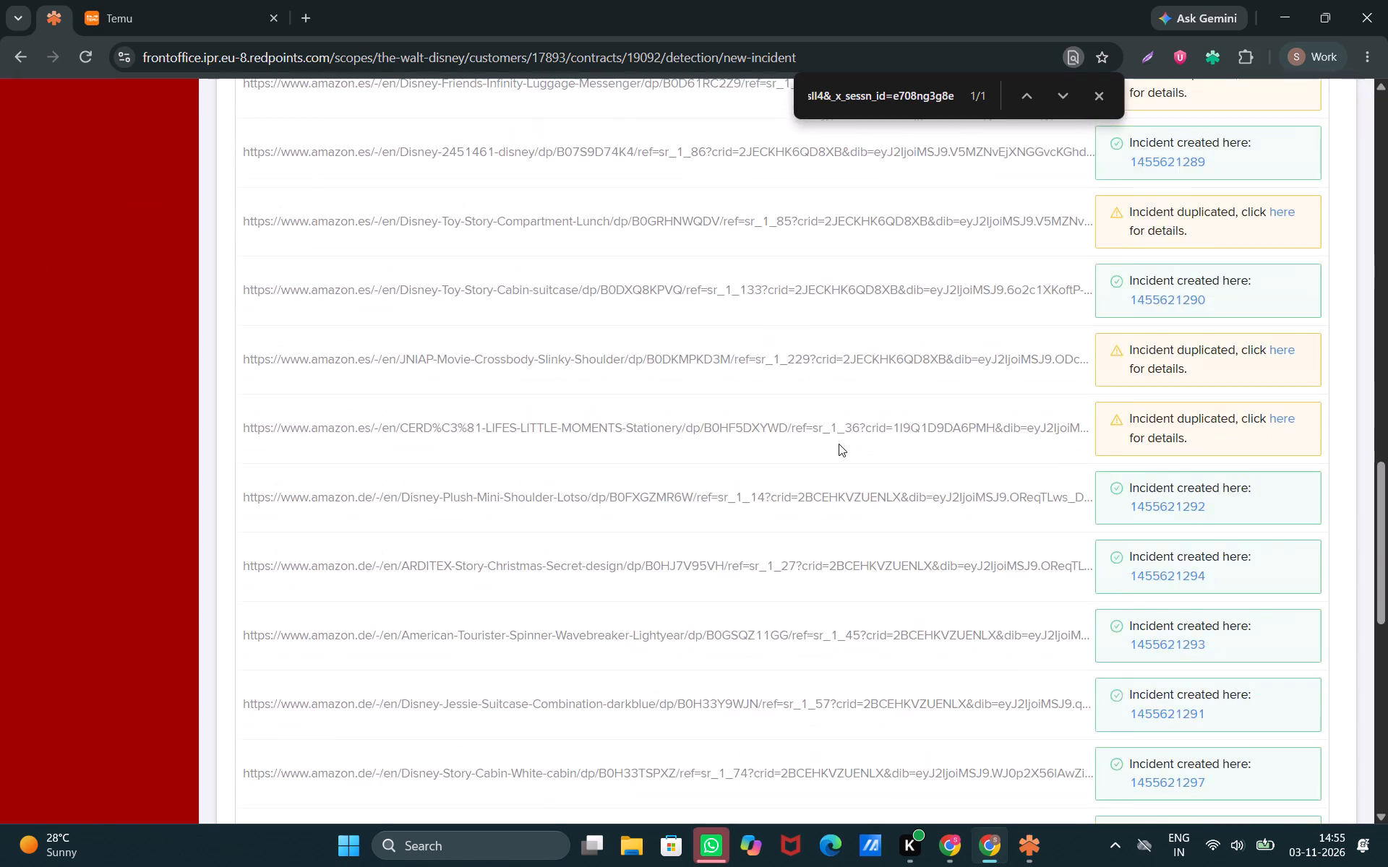
scroll(839, 444, "down", 18)
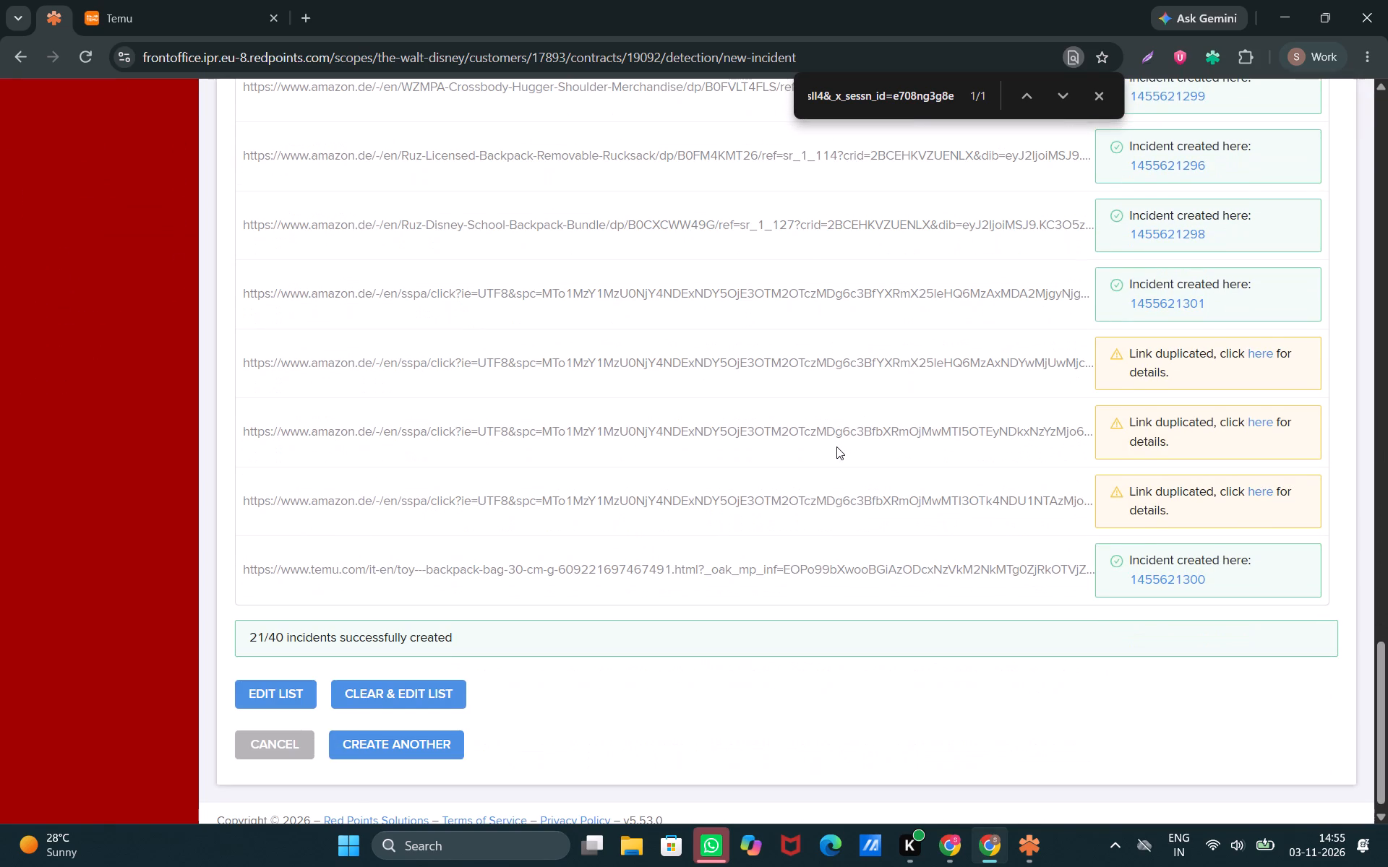
Record 21 as the number of created incidents in cell I21510 of the Disney sheet, beside the last Temu link.
key("alt+Tab")
key("Right")
key("Right")
key("Right")
key("Right")
key("Right")
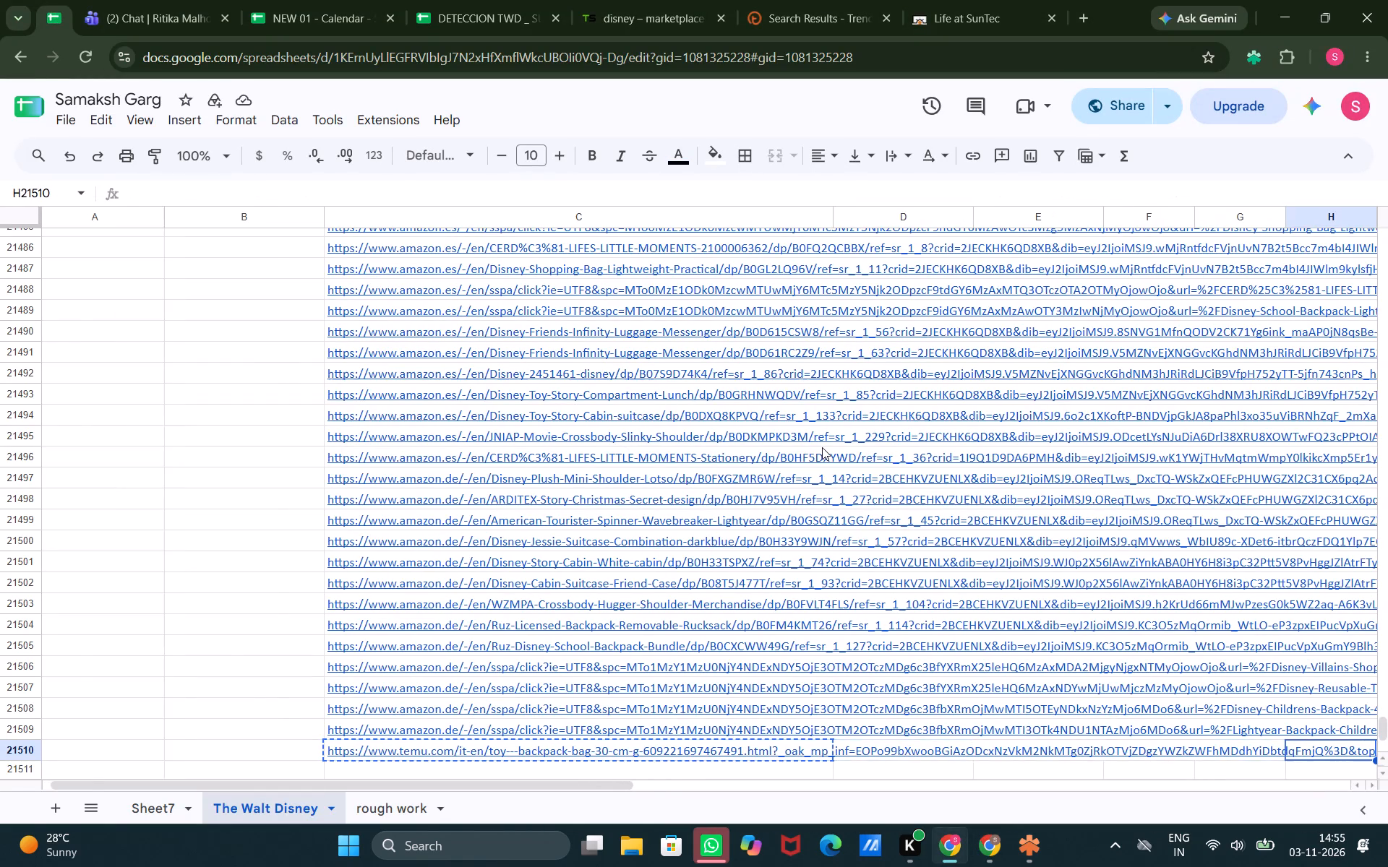
key("Right")
key("2")
key("1")
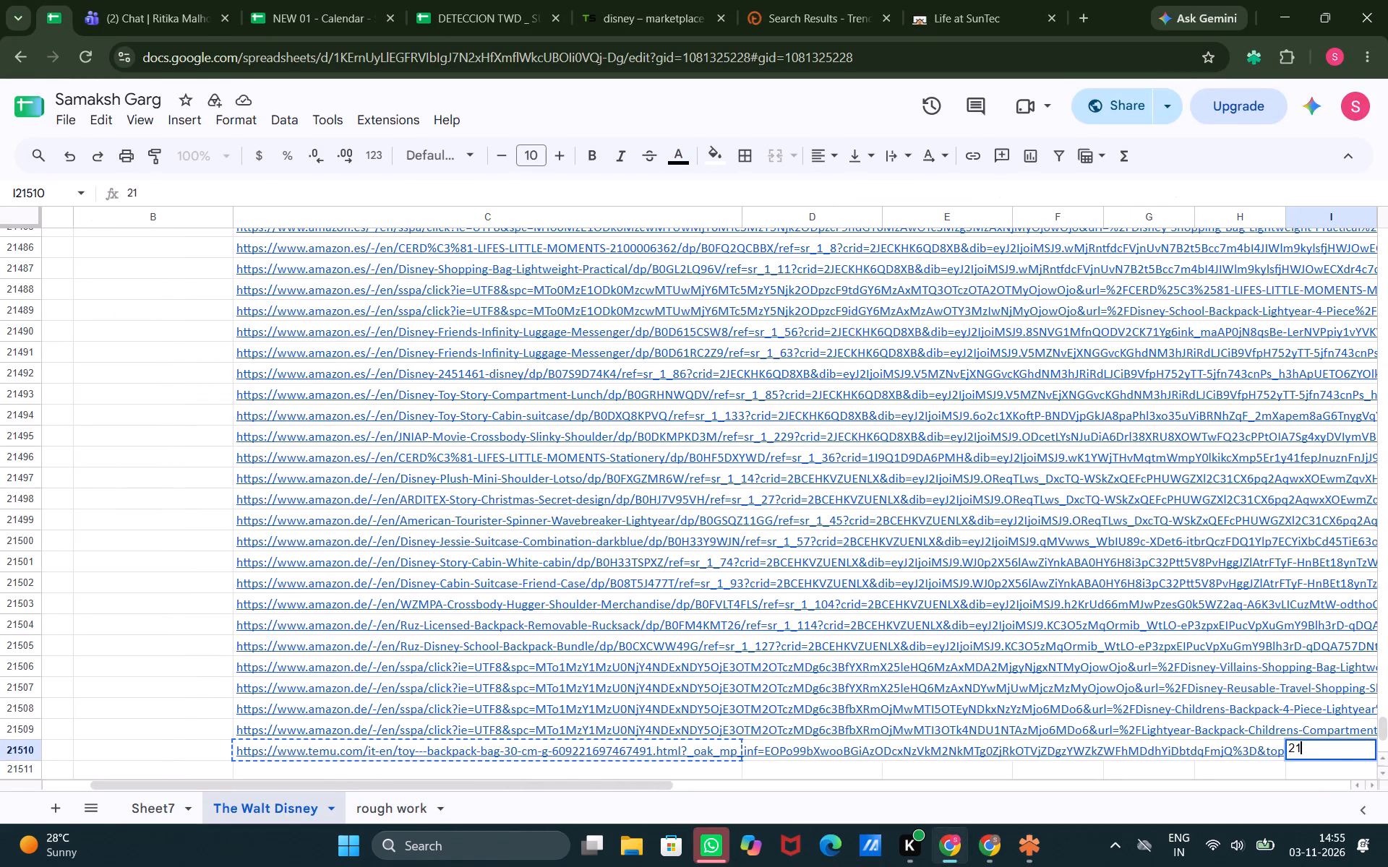
key("Return")
Copy the asset name Toy Story - Bags from B21471 into B21472 to B21510, covering every remaining link row.
key("Left")
key("Left")
key("Left")
key("Left")
key("Left")
key("Left")
key("Left")
key("Left")
key("Left")
key("Left")
key("Left")
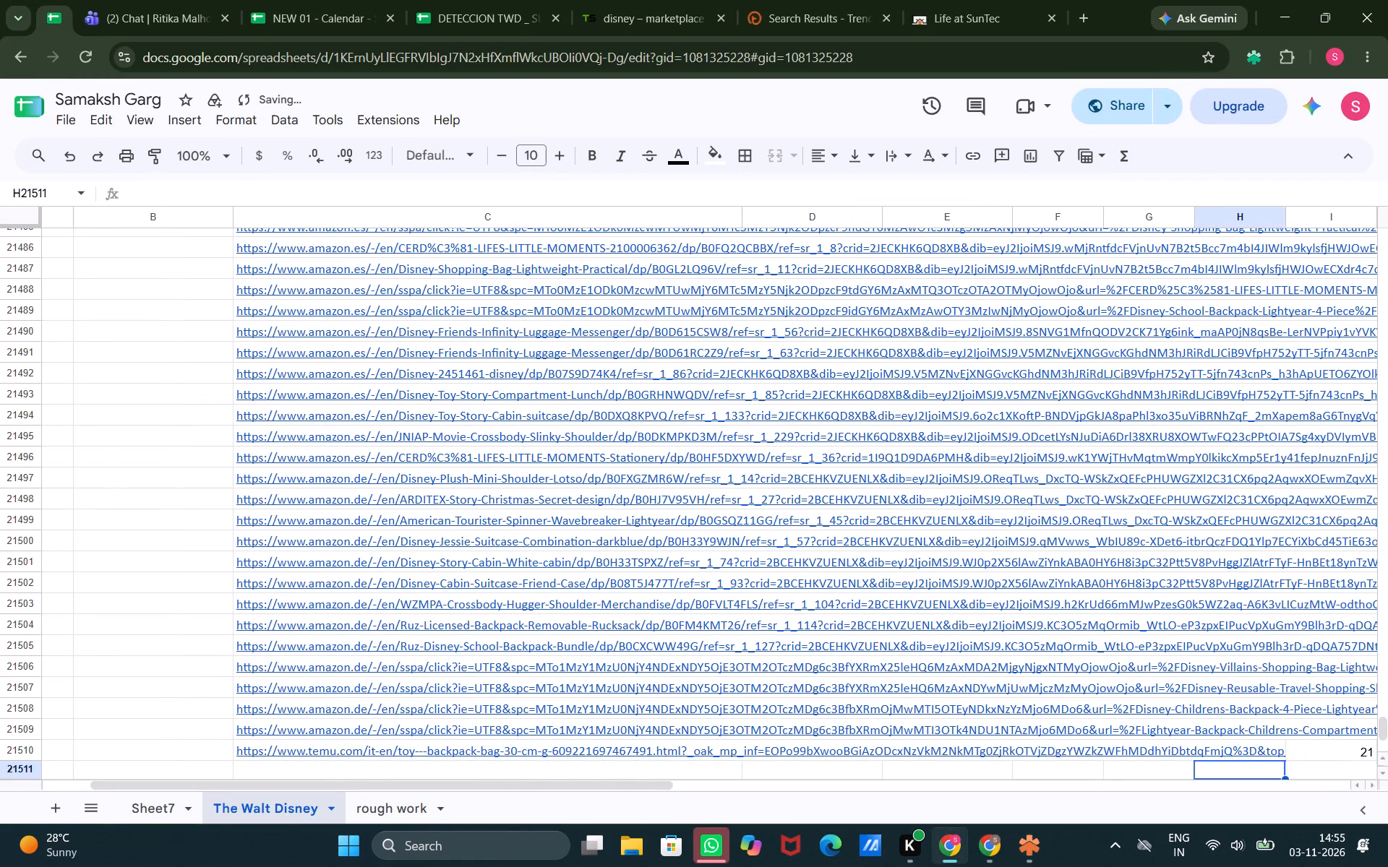
key("ctrl+Up")
key("Right")
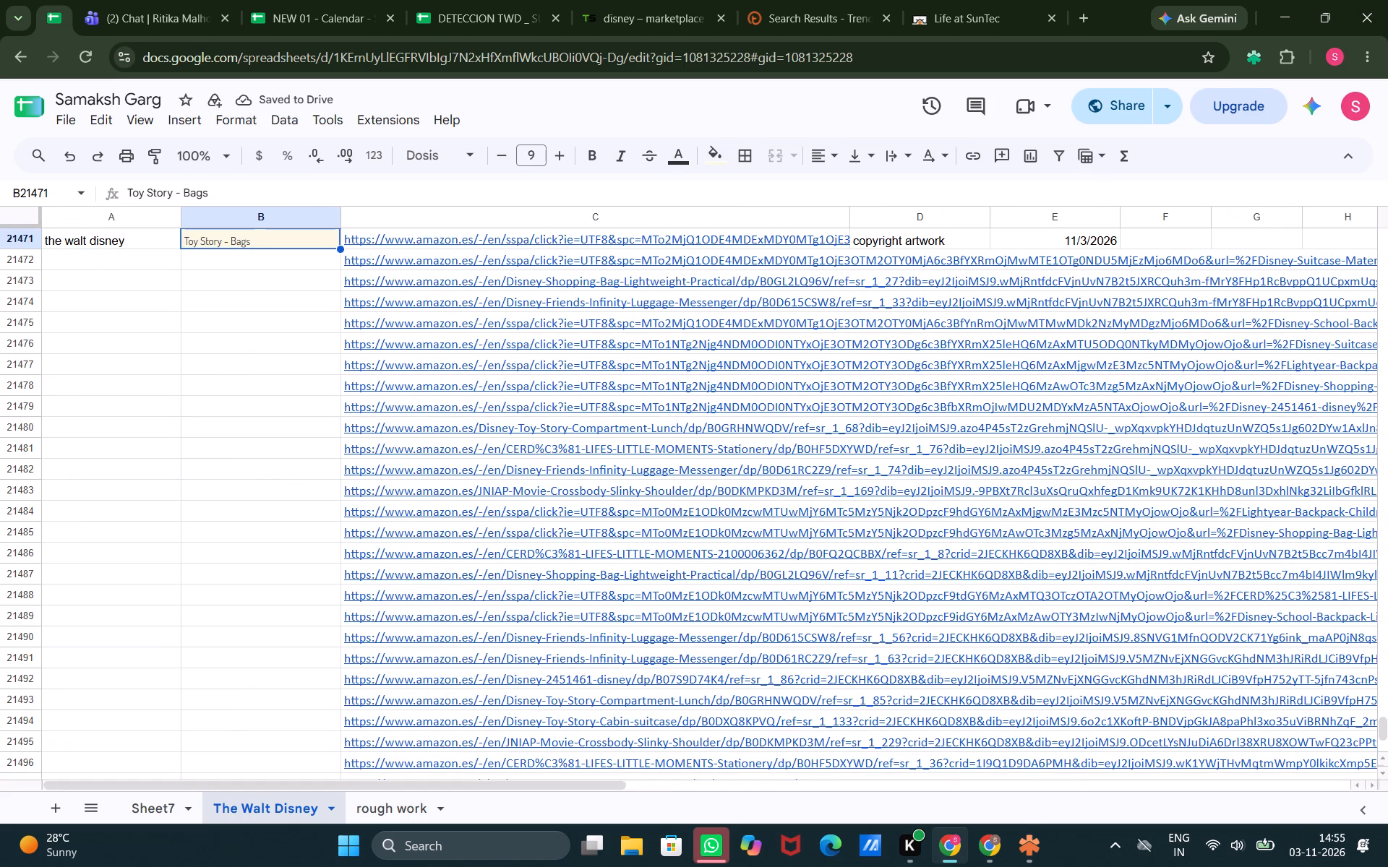
key("ctrl+c")
key("Down")
key("shift+Down")
key("shift+Down")
key("shift+Down")
key("shift+Down")
key("shift+Down")
key("shift+Down")
key("shift+Down")
key("shift+Down")
key("shift+Down")
key("shift+Down")
key("shift+Down")
key("shift+Down")
key("shift+Down")
key("shift+Down")
key("shift+Down")
key("shift+Down")
key("shift+Down")
key("shift+Down")
key("shift+Down")
key("shift+Down")
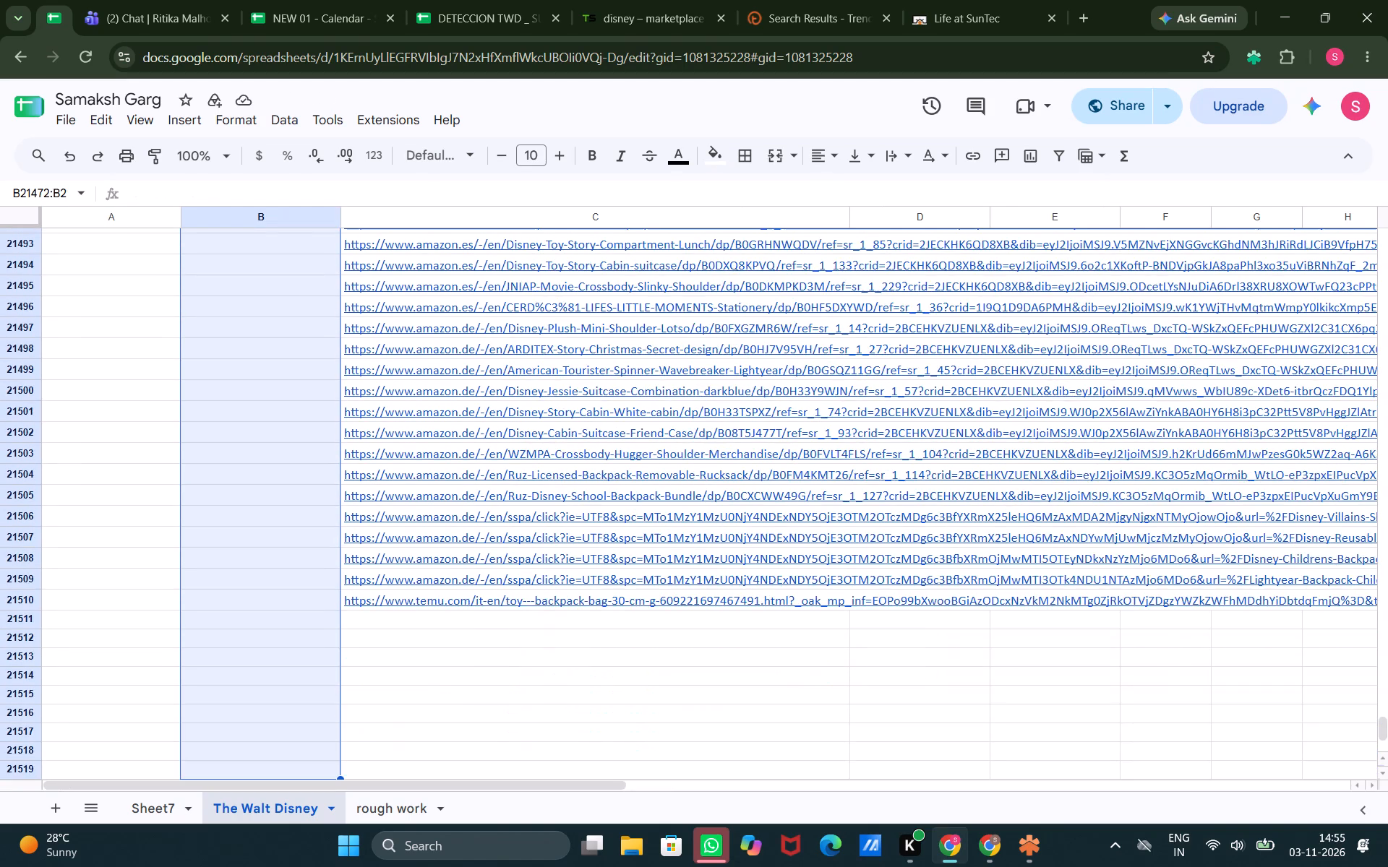
key("shift+Up")
key("shift+Up")
key("shift+Up")
key("shift+Up")
key("shift+Up")
key("shift+Up")
key("shift+Up")
key("shift+Up")
key("shift+Up")
key("shift+Up")
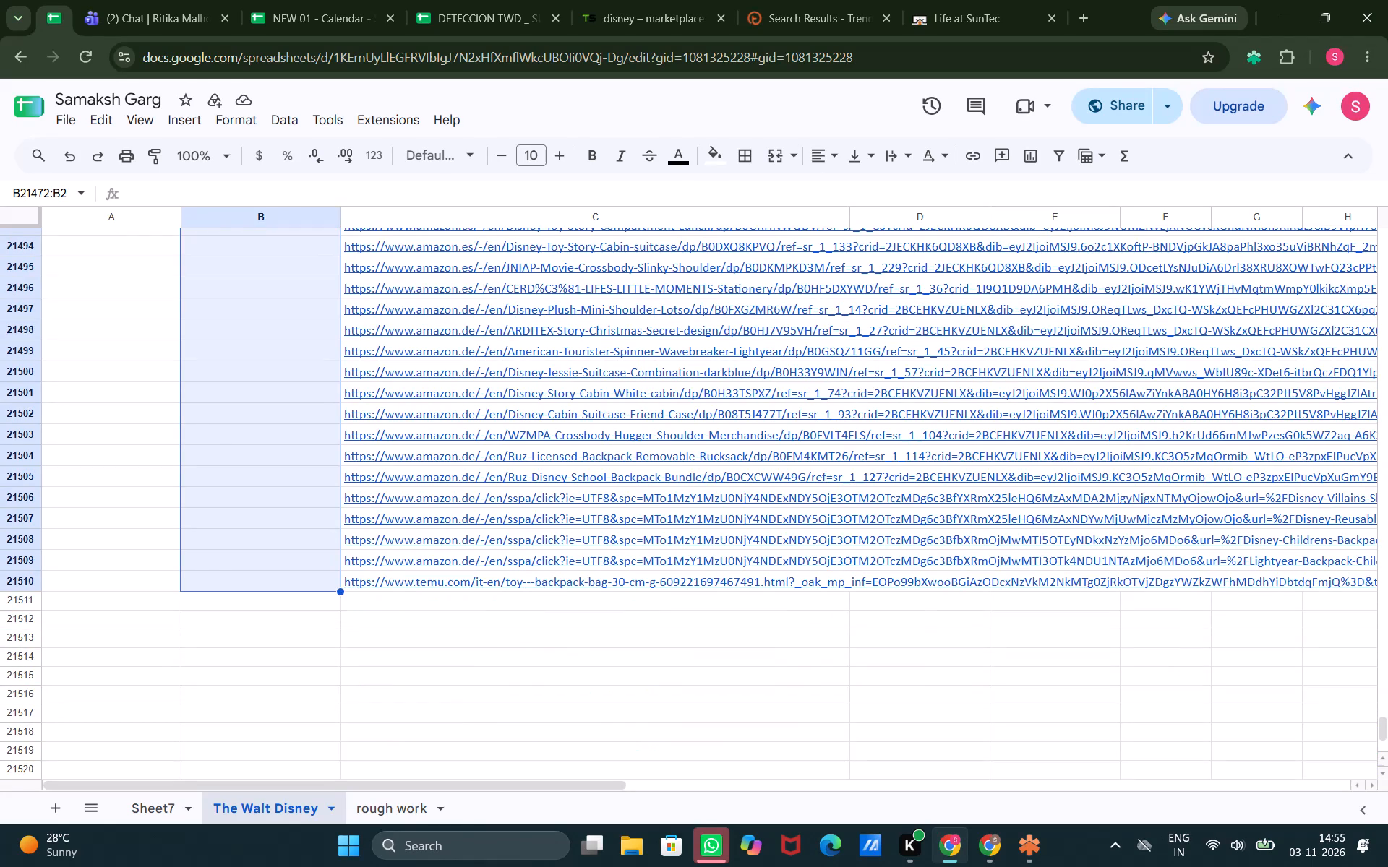
key("ctrl+v")
Copy the customer name "the walt disney" from A21471 into A21472 to A21510, covering every remaining link row.
key("Up")
key("Left")
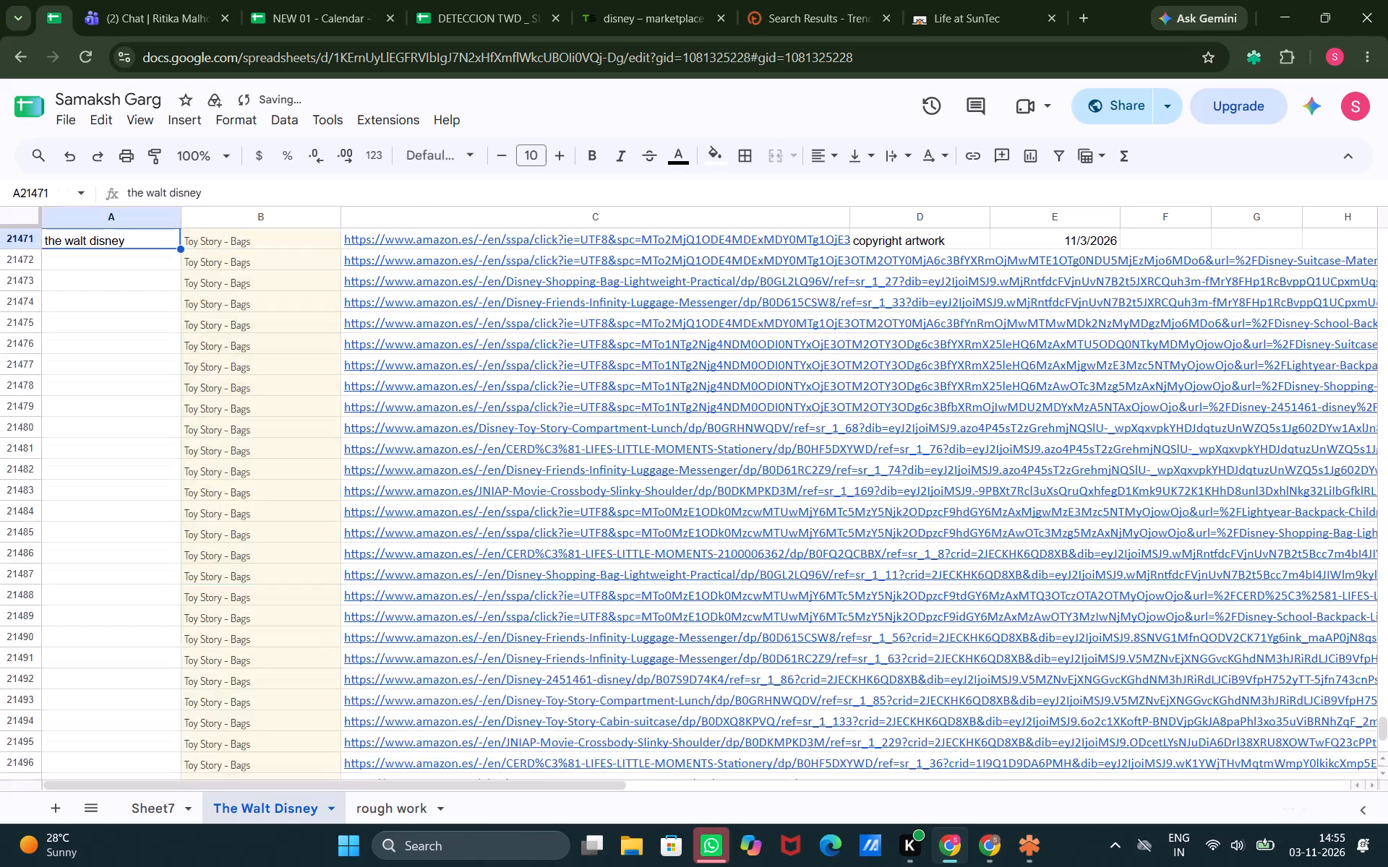
key("ctrl+c")
key("Down")
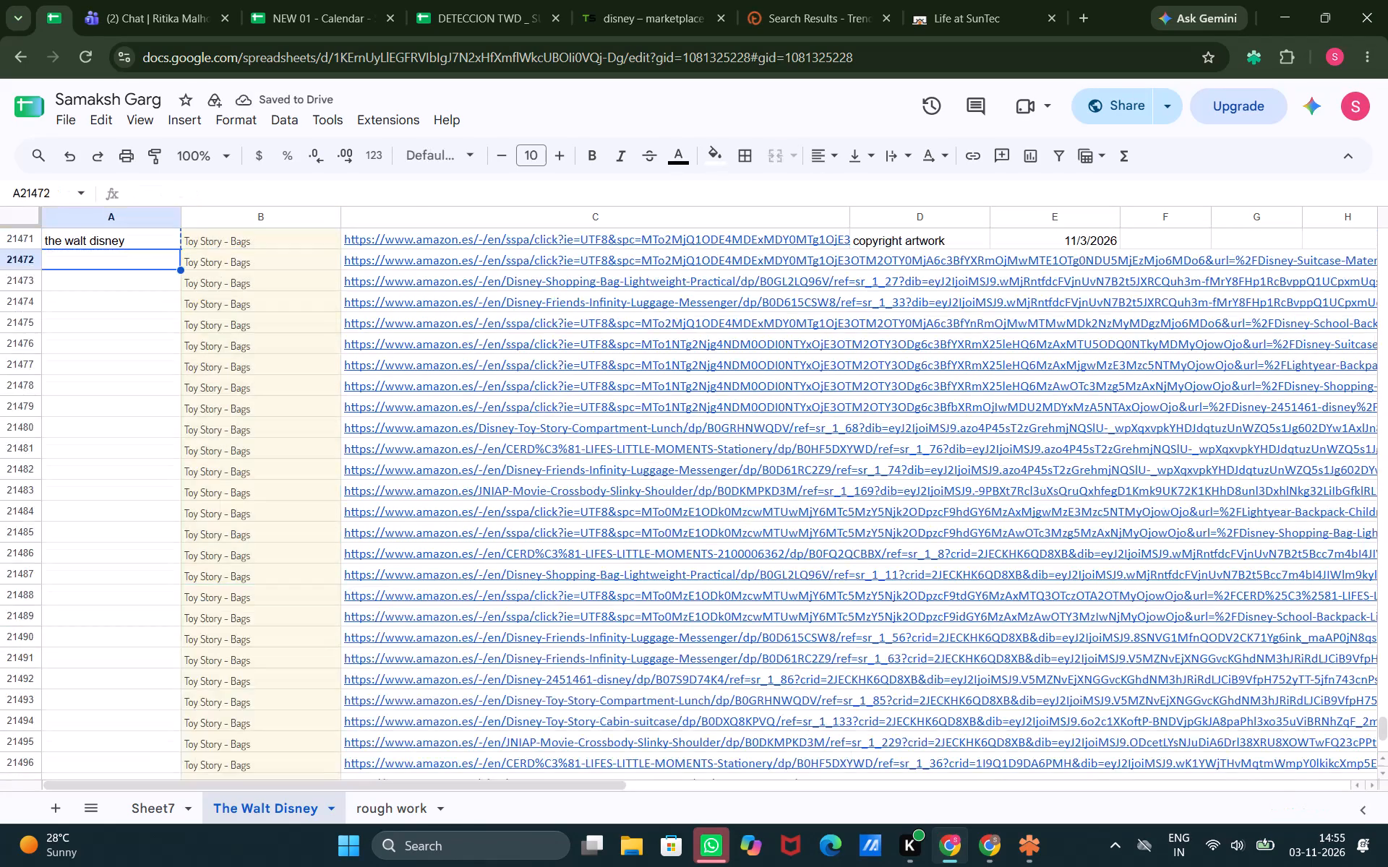
key("shift+Down")
key("shift+Down")
key("shift+Down")
key("shift+Down")
key("shift+Down")
key("shift+Down")
key("shift+Down")
key("shift+Down")
key("shift+Down")
key("shift+Down")
key("shift+Down")
key("shift+Down")
key("shift+Down")
key("shift+Down")
key("shift+Down")
key("shift+Down")
key("shift+Down")
key("shift+Down")
key("shift+Down")
key("shift+Down")
key("shift+Down")
key("shift+Down")
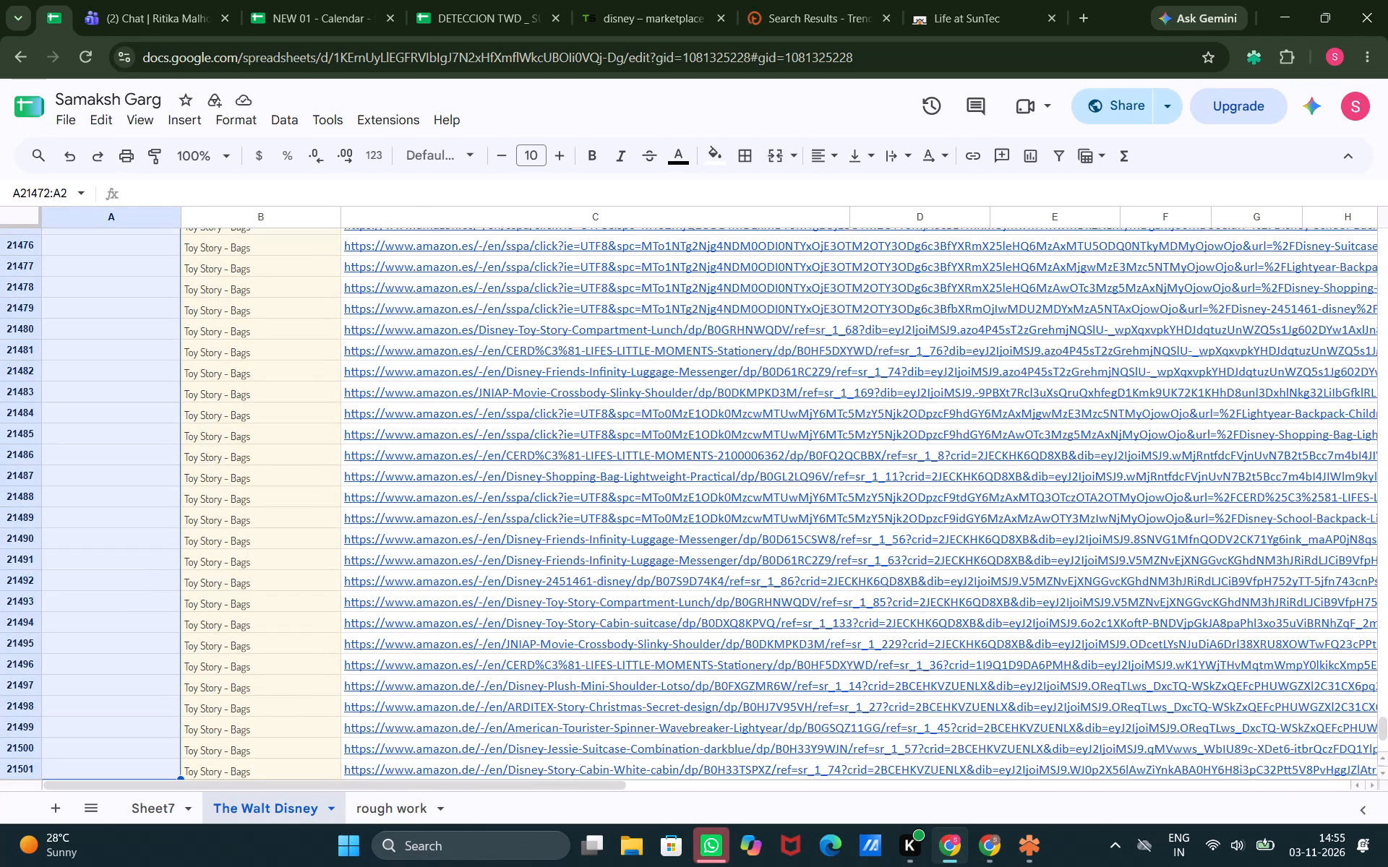
key("shift+Down")
key("shift+Down")
key("shift+Down")
key("shift+Down")
key("shift+Down")
key("shift+Down")
key("shift+Down")
key("shift+Down")
key("shift+Down")
key("shift+Down")
key("shift+Down")
key("shift+Down")
key("shift+Down")
key("shift+Down")
key("shift+Down")
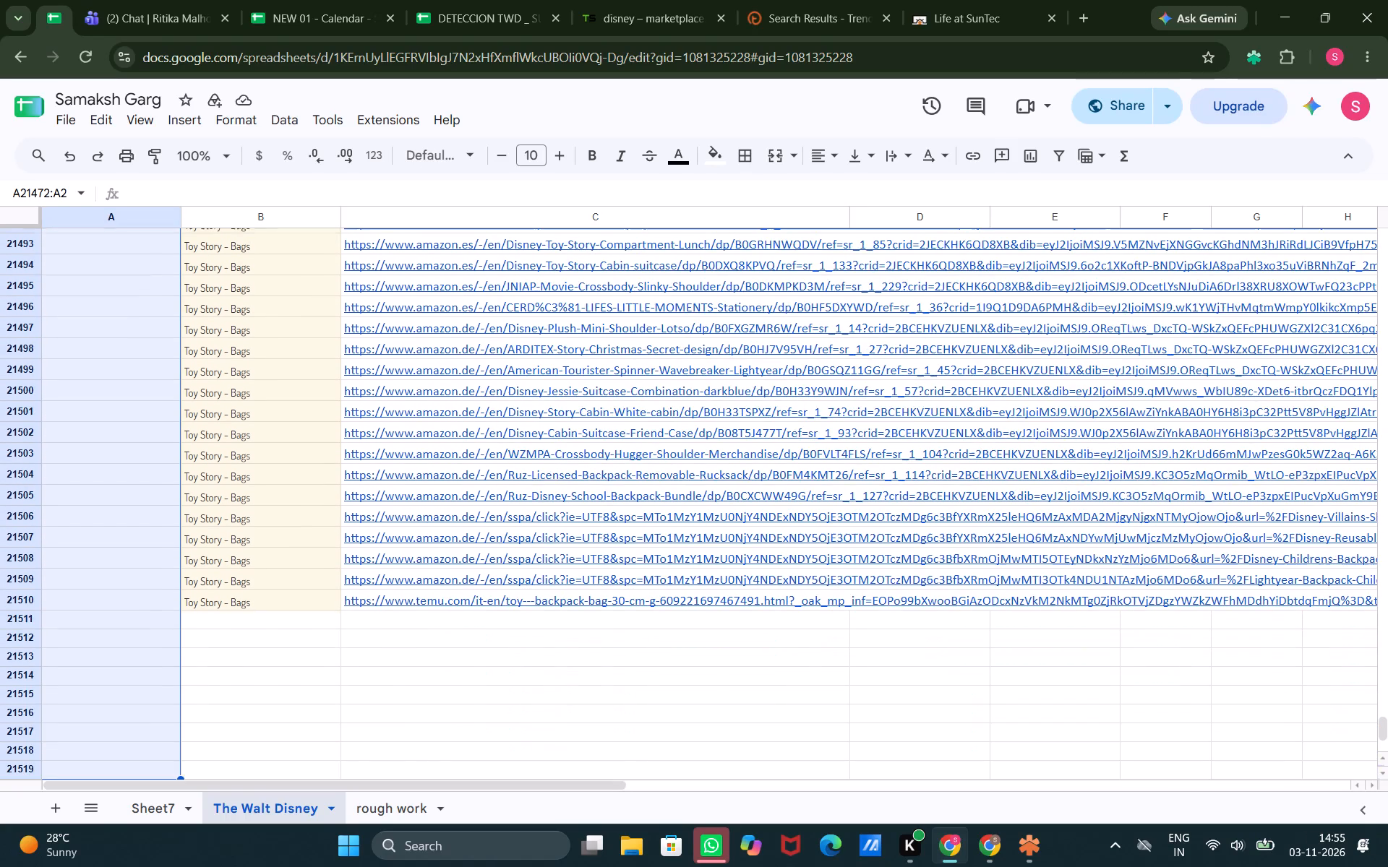
key("shift+Up")
key("shift+Up")
key("shift+Up")
key("shift+Up")
key("shift+Up")
key("shift+Up")
key("shift+Up")
key("shift+Up")
key("shift+Up")
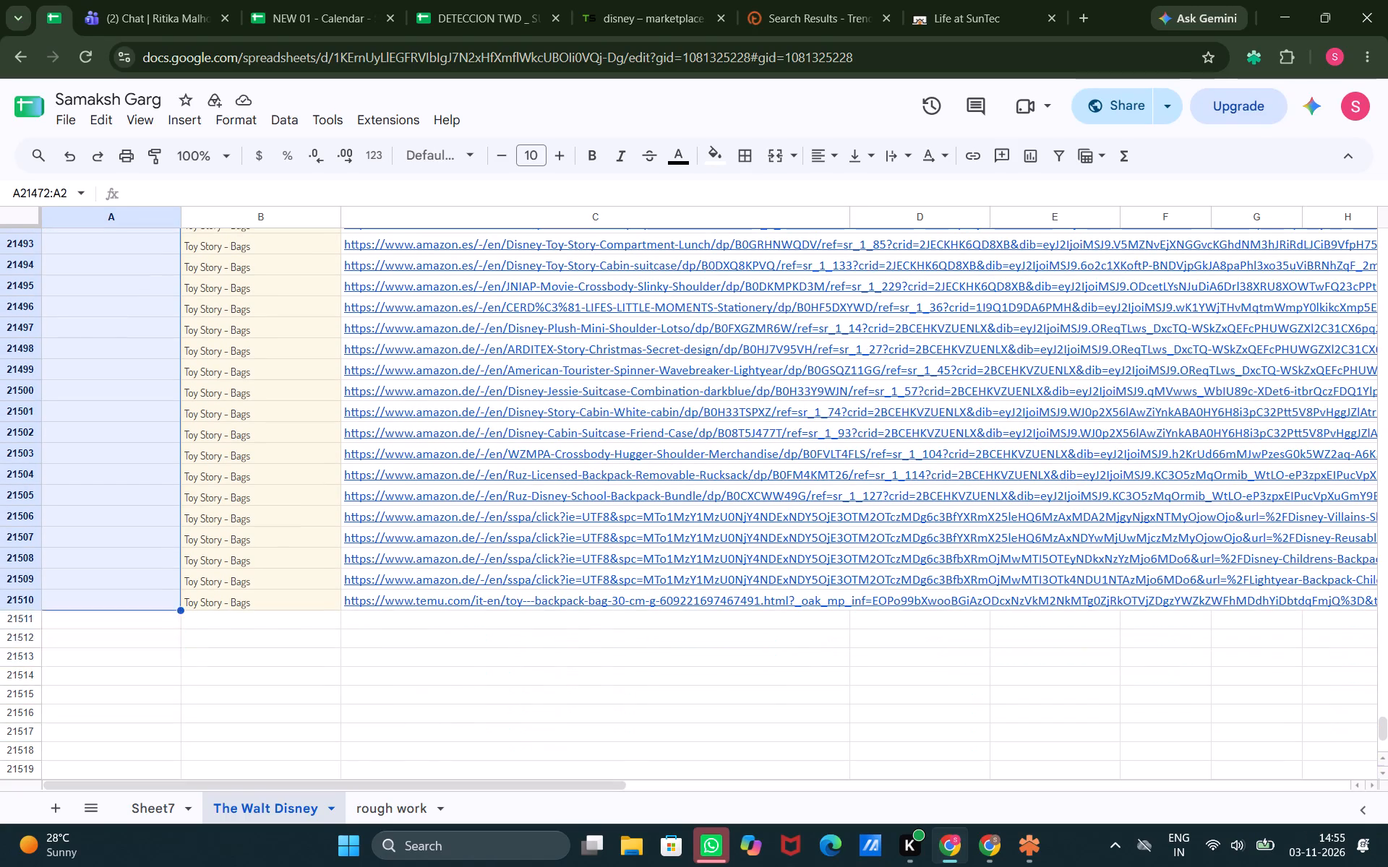
key("ctrl+v")
Copy the infringement type "copyright artwork" from D21471 into D21472 to D21510, covering every remaining link row.
key("Right")
key("Right")
key("Right")
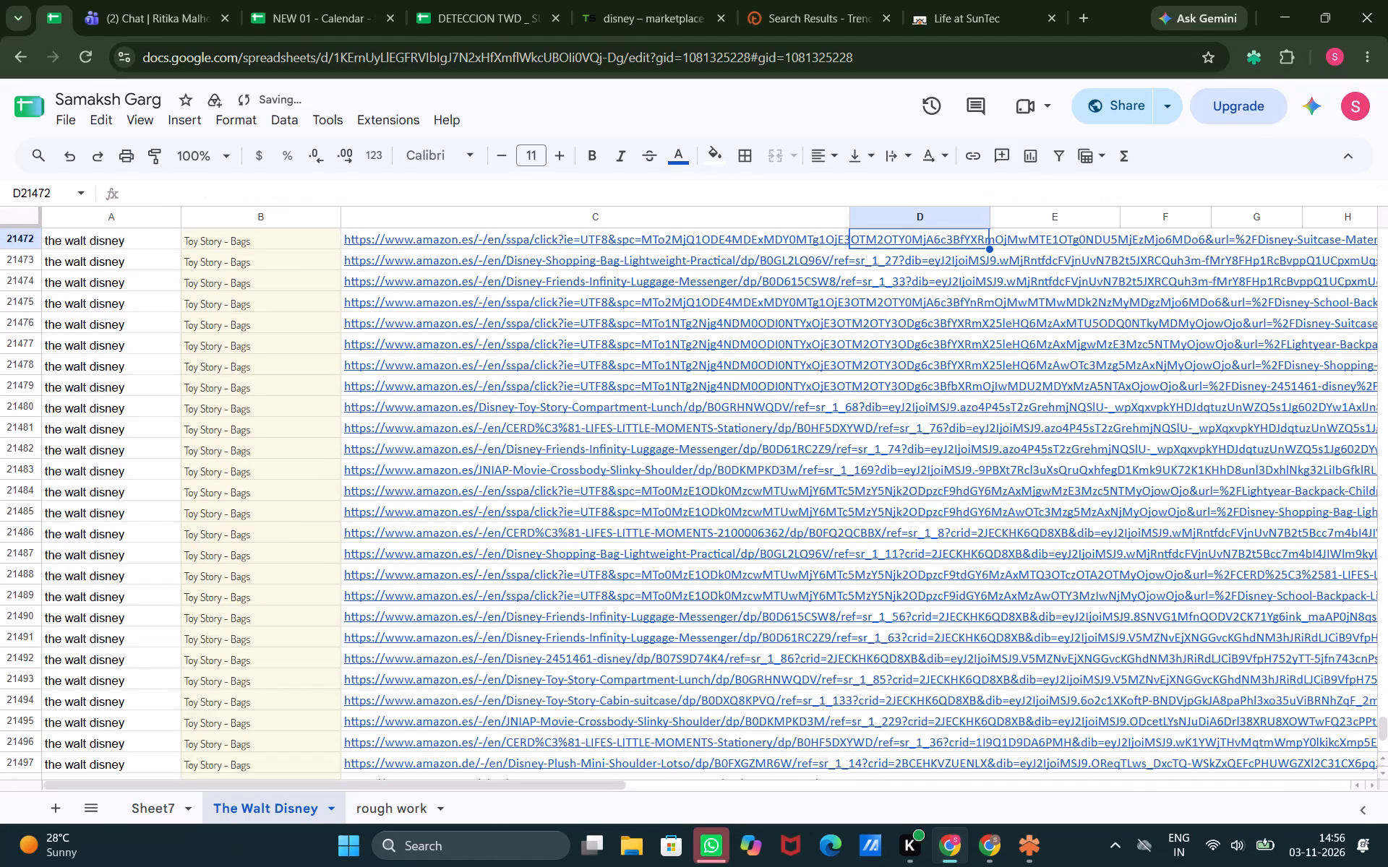
key("Up")
key("ctrl+c")
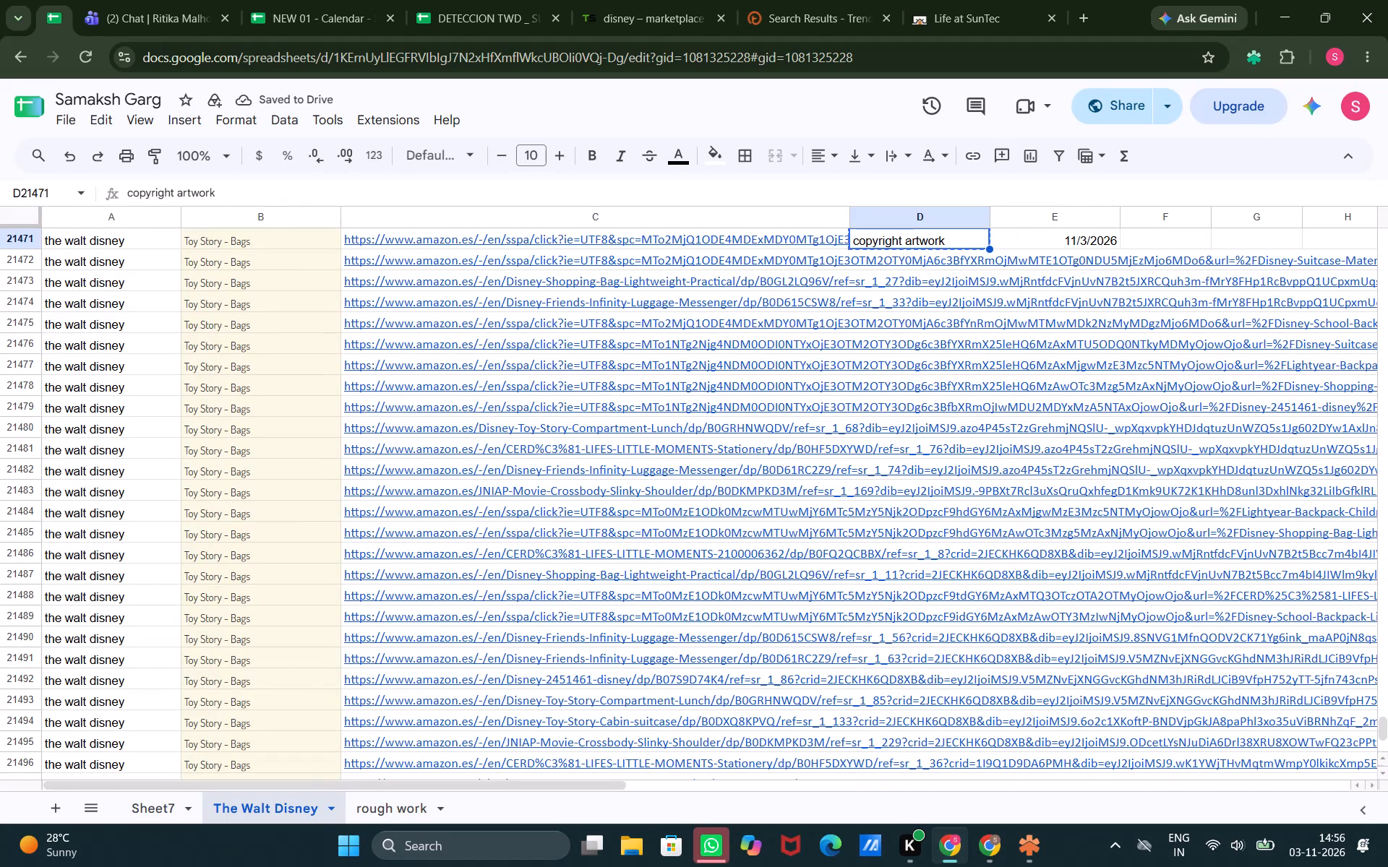
key("Down")
key("shift+Down")
key("shift+Down")
key("shift+Down")
key("shift+Down")
key("shift+Down")
key("shift+Down")
key("shift+Down")
key("shift+Down")
key("shift+Down")
key("shift+Down")
key("shift+Down")
key("shift+Down")
key("shift+Down")
key("shift+Down")
key("shift+Down")
key("shift+Down")
key("shift+Down")
key("shift+Down")
key("shift+Down")
key("shift+Down")
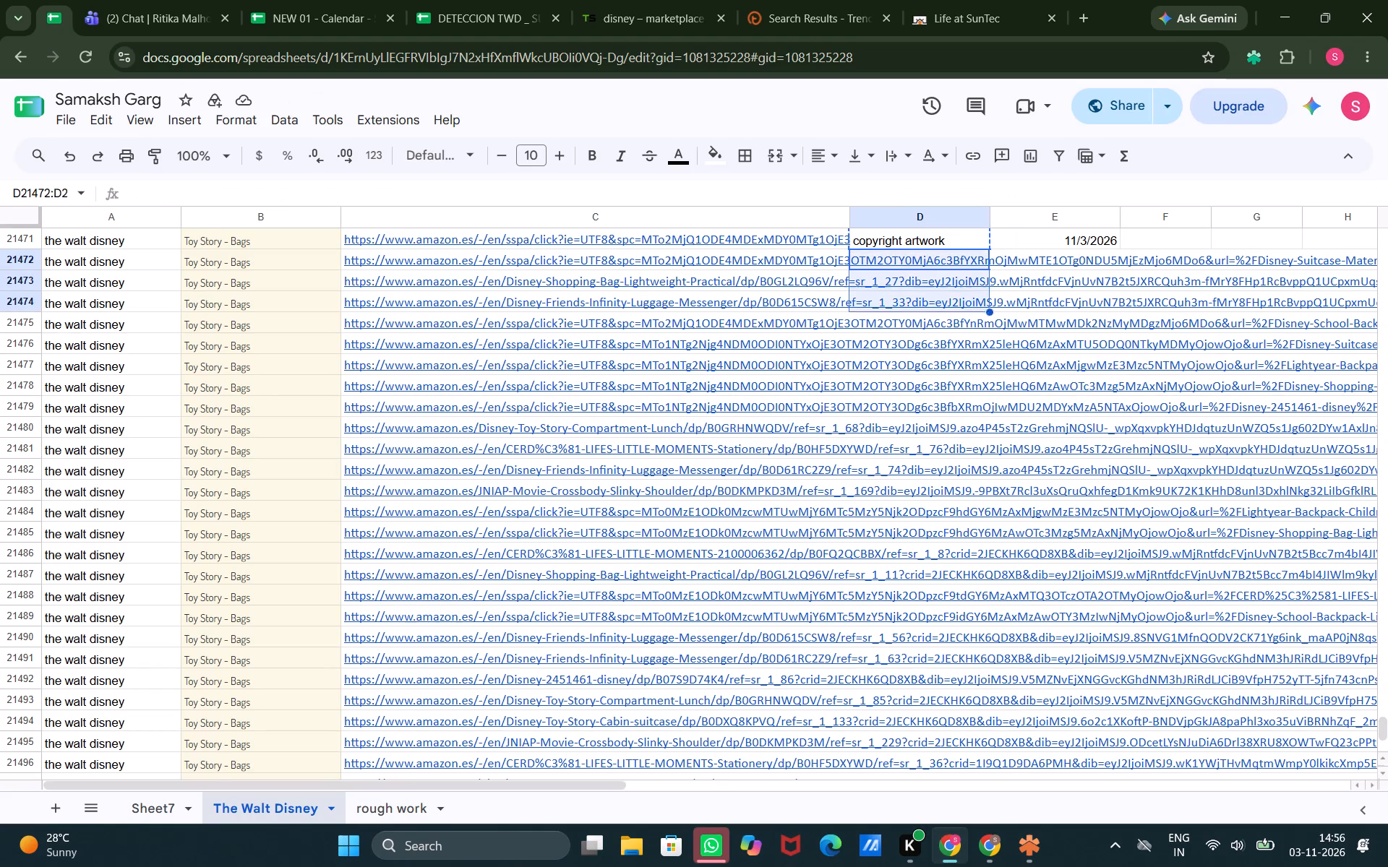
key("shift+Up")
key("shift+Up")
key("shift+Up")
key("shift+Up")
key("shift+Up")
key("shift+Up")
key("shift+Up")
key("shift+Up")
key("shift+Up")
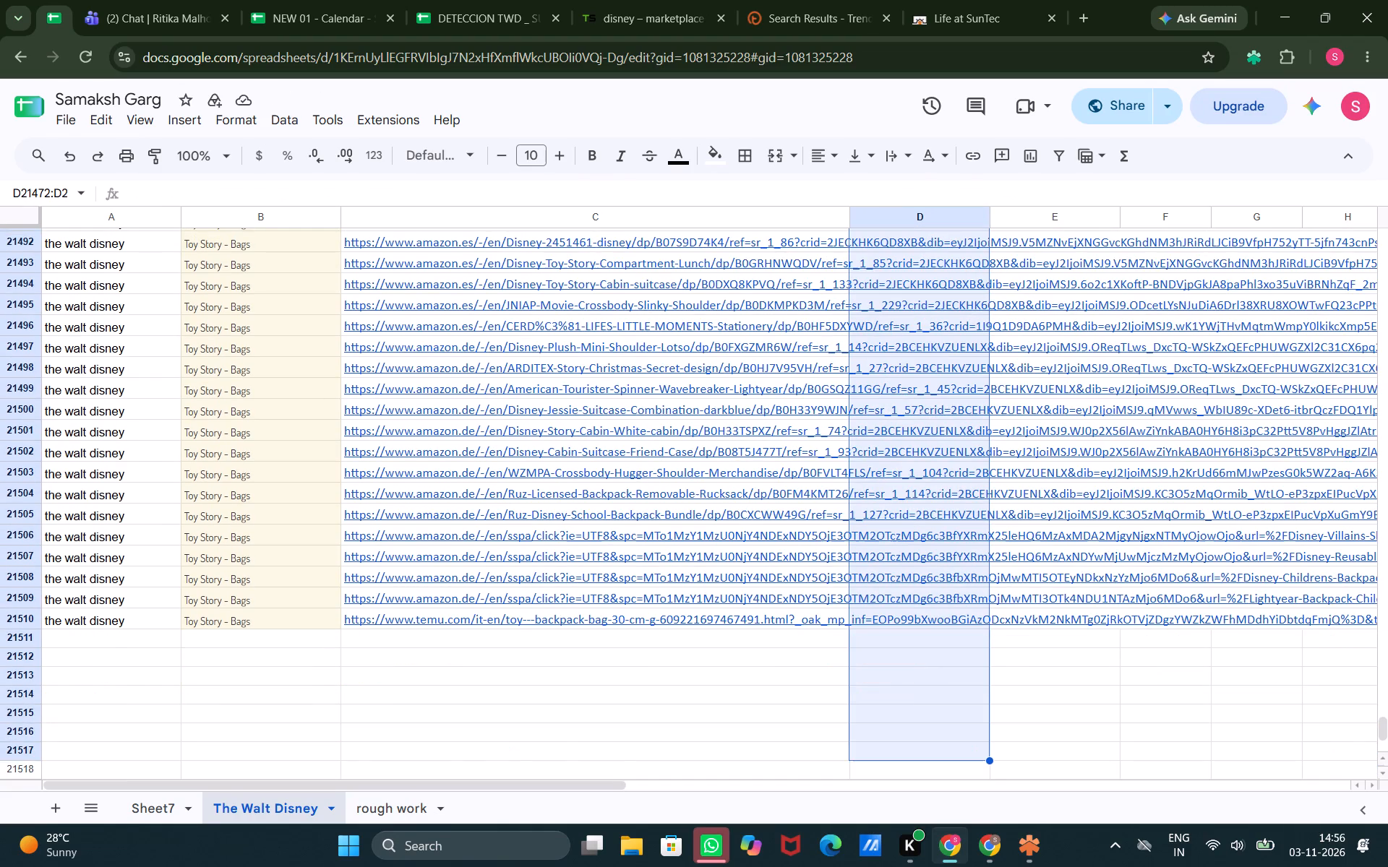
key("shift+Down")
key("ctrl+v")
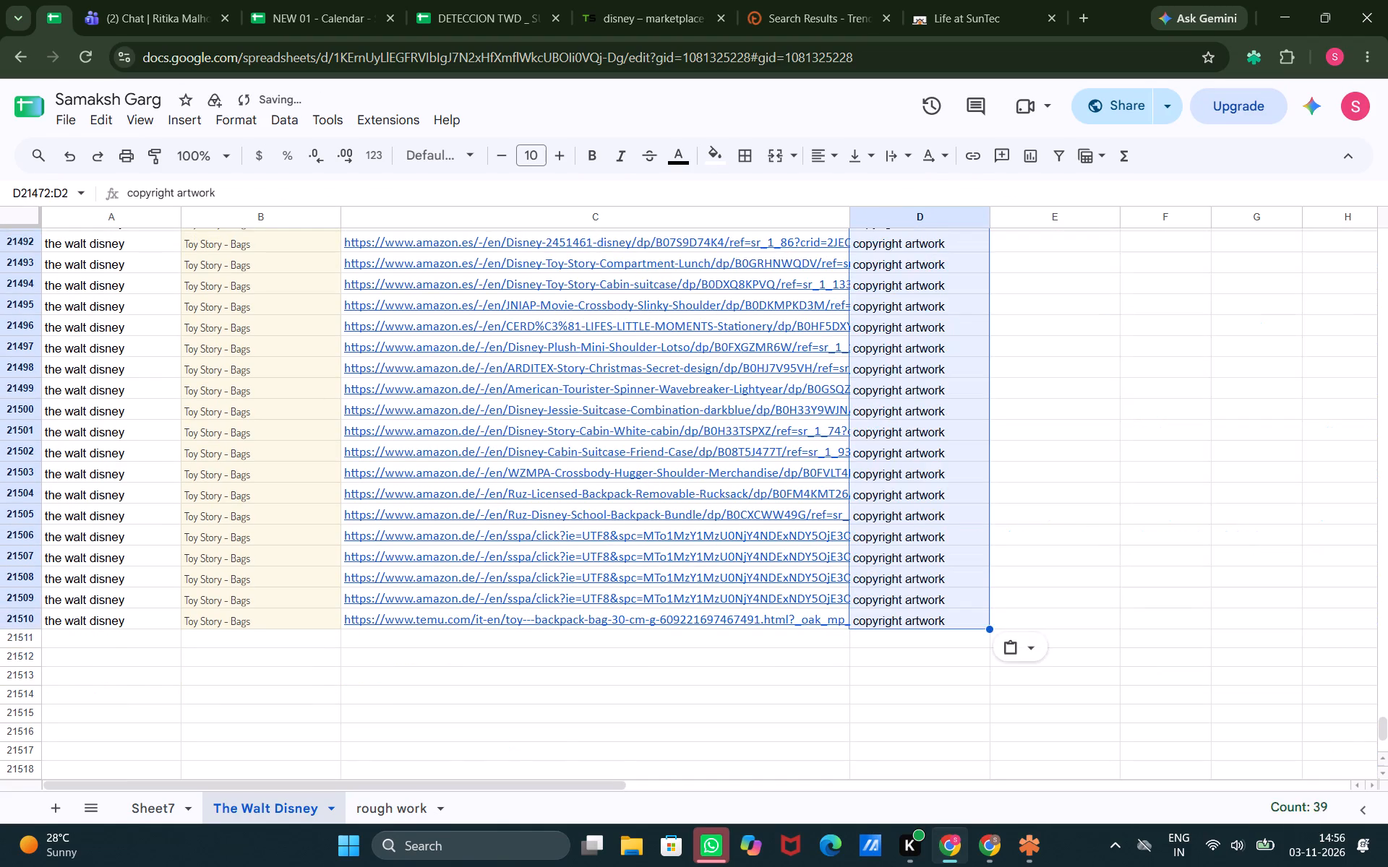
Copy the date 11/3/2026 from E21471 into E21472 to E21510, covering every remaining link row.
key("Right")
key("Right")
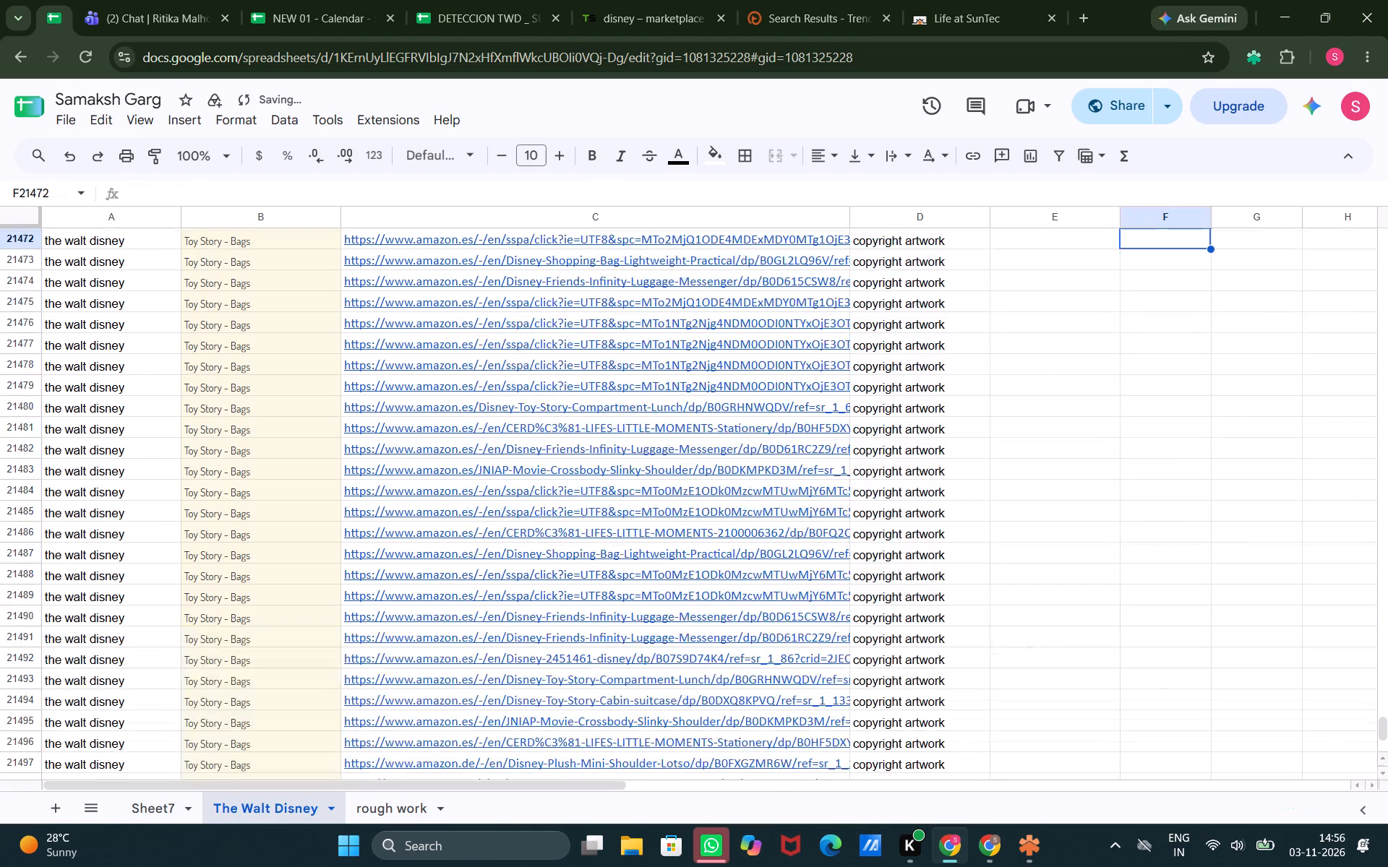
key("Up")
key("Left")
key("ctrl+c")
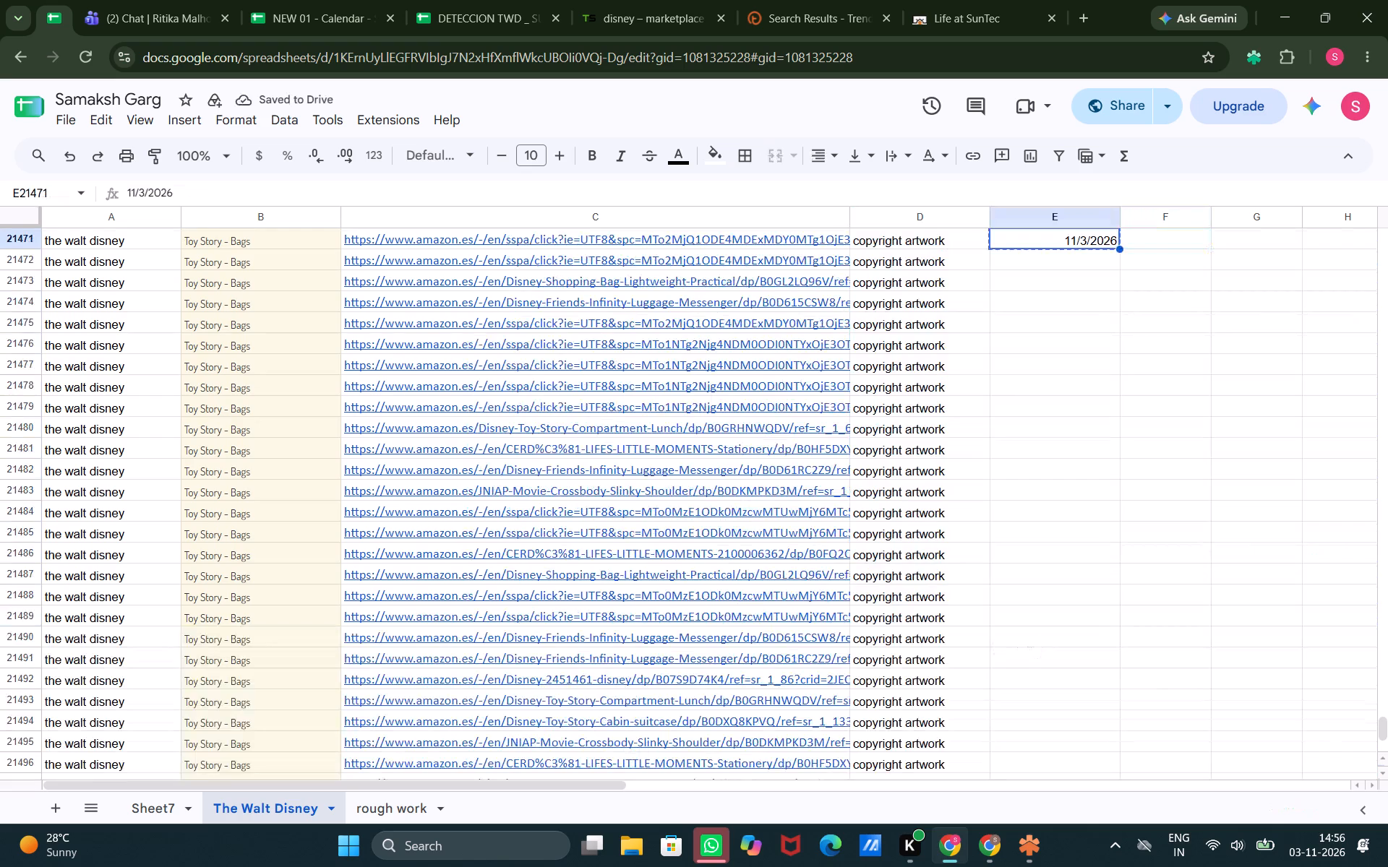
key("Down")
key("shift+Down")
key("shift+Down")
key("shift+Down")
key("shift+Down")
key("shift+Down")
key("shift+Down")
key("shift+Down")
key("shift+Down")
key("shift+Down")
key("shift+Down")
key("shift+Down")
key("shift+Down")
key("shift+Down")
key("shift+Down")
key("shift+Down")
key("shift+Down")
key("shift+Down")
key("shift+Down")
key("shift+Down")
key("shift+Down")
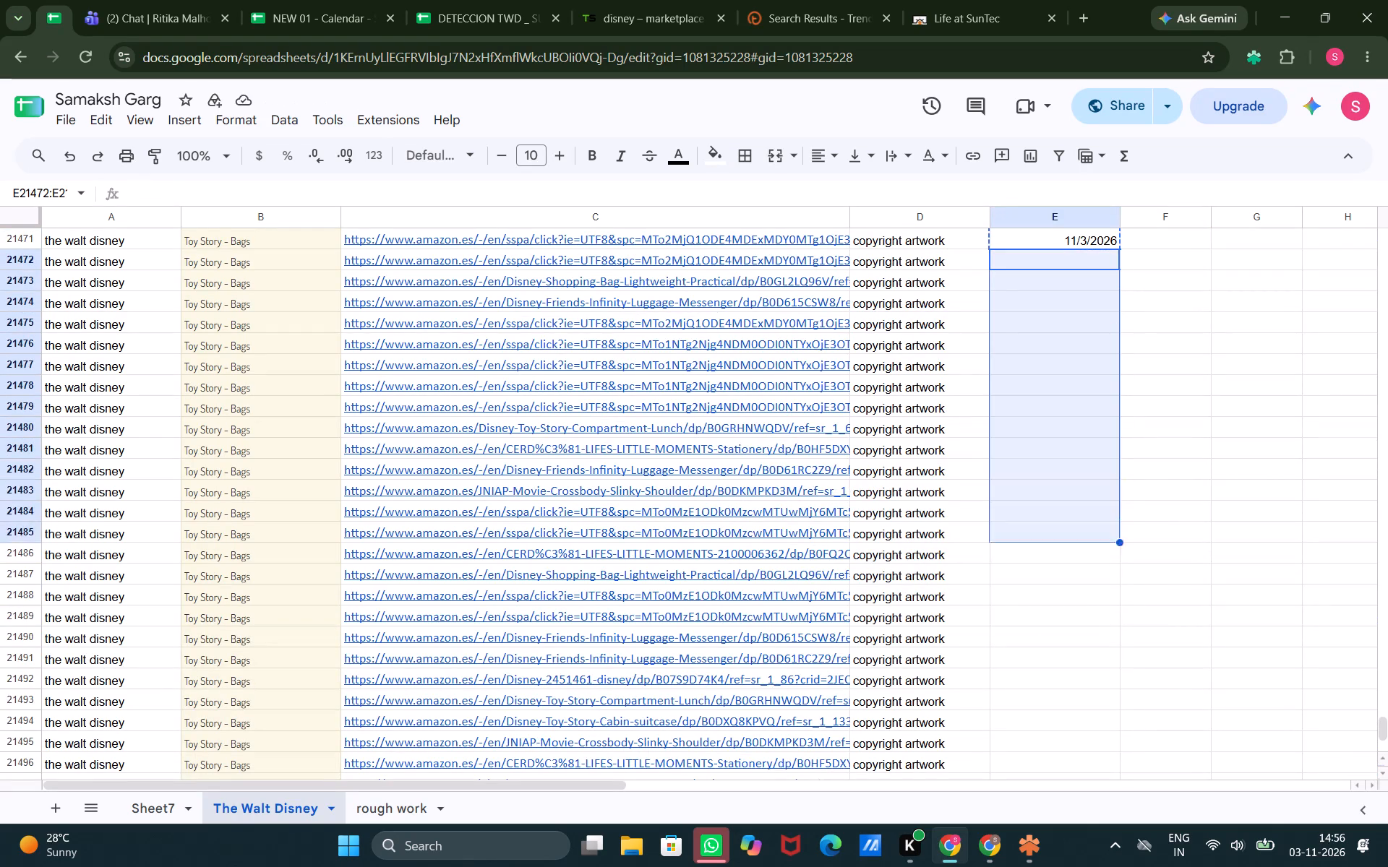
key("shift+Up")
key("shift+Up")
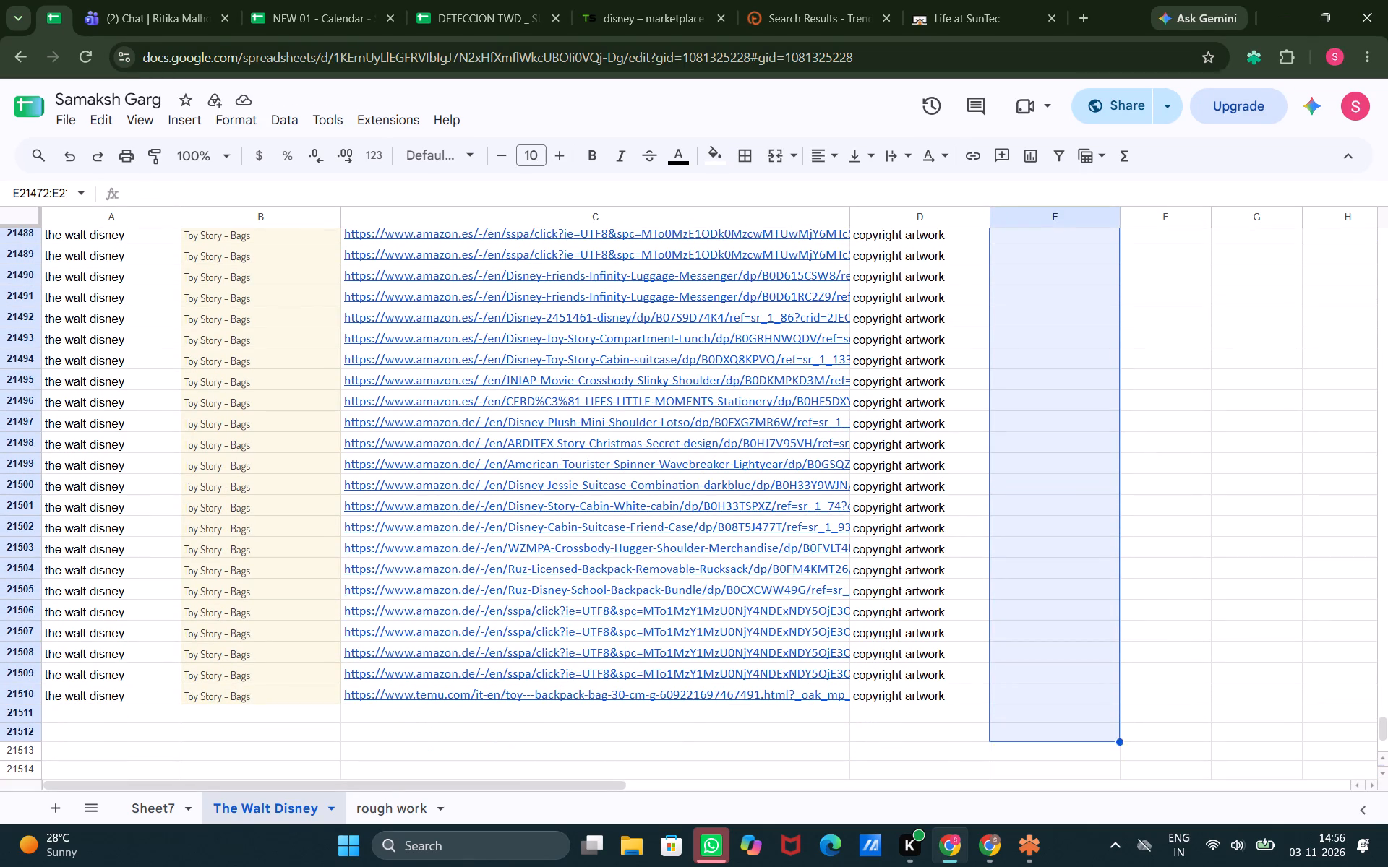
key("shift+Up")
key("shift+Up")
key("ctrl+v")
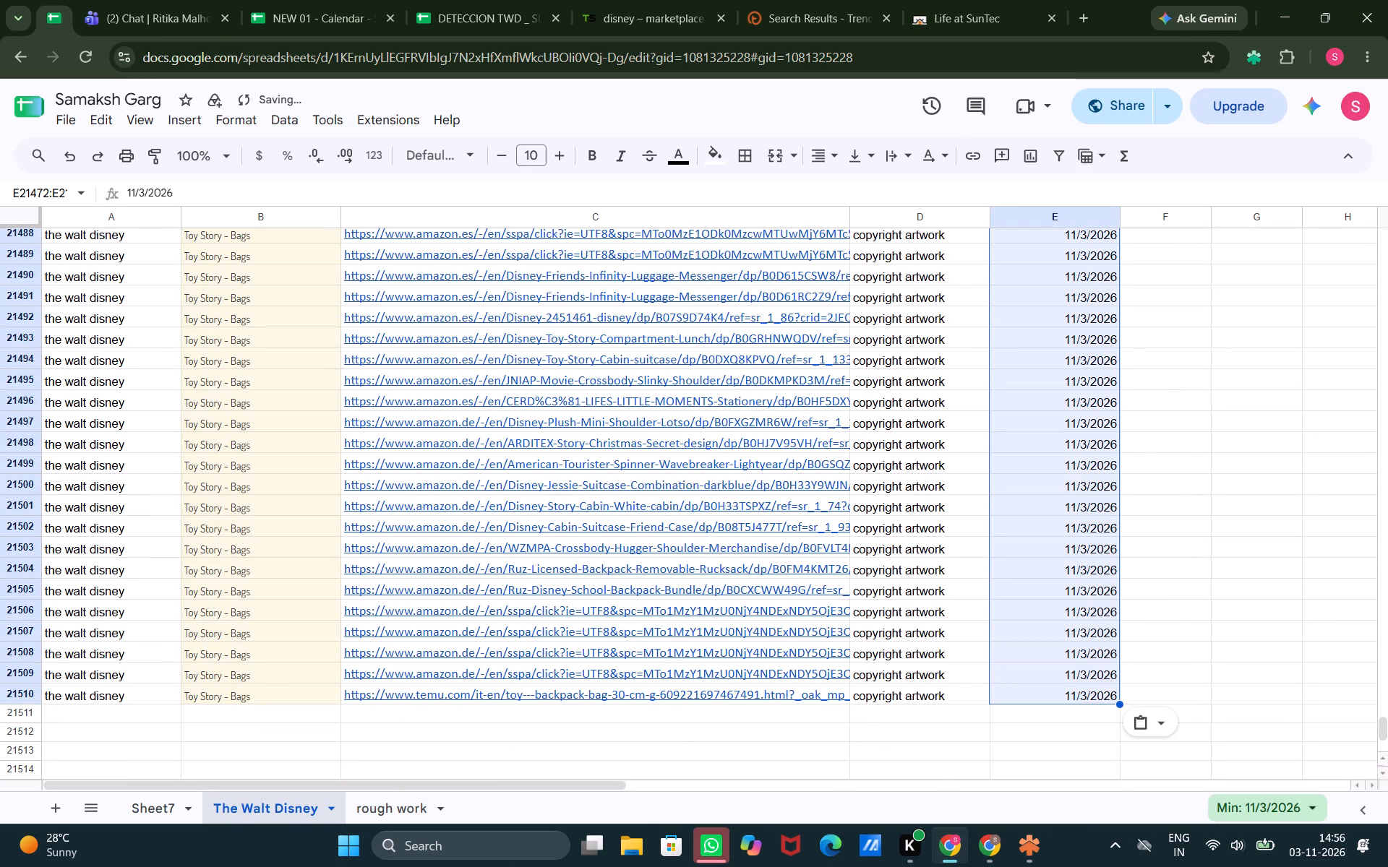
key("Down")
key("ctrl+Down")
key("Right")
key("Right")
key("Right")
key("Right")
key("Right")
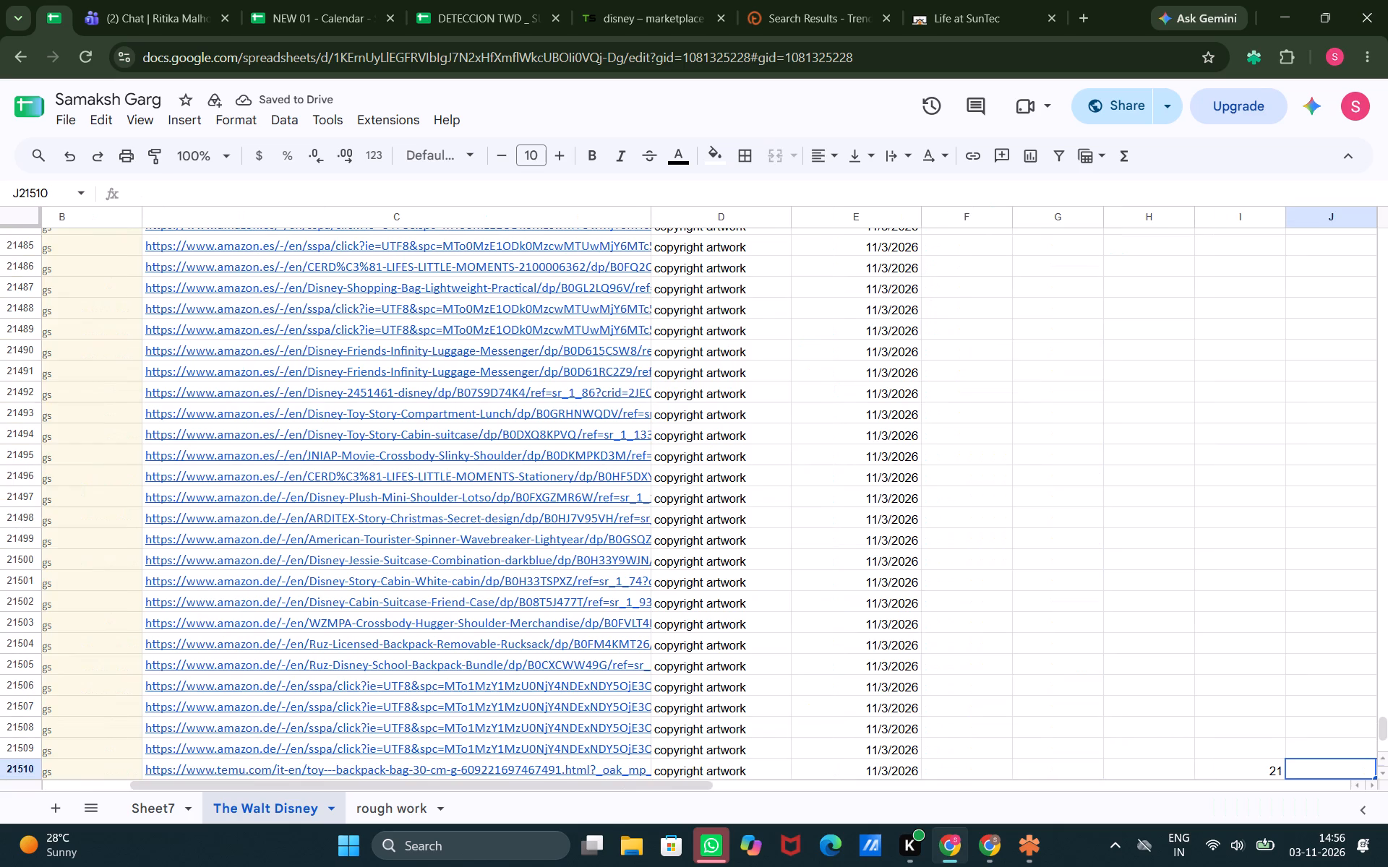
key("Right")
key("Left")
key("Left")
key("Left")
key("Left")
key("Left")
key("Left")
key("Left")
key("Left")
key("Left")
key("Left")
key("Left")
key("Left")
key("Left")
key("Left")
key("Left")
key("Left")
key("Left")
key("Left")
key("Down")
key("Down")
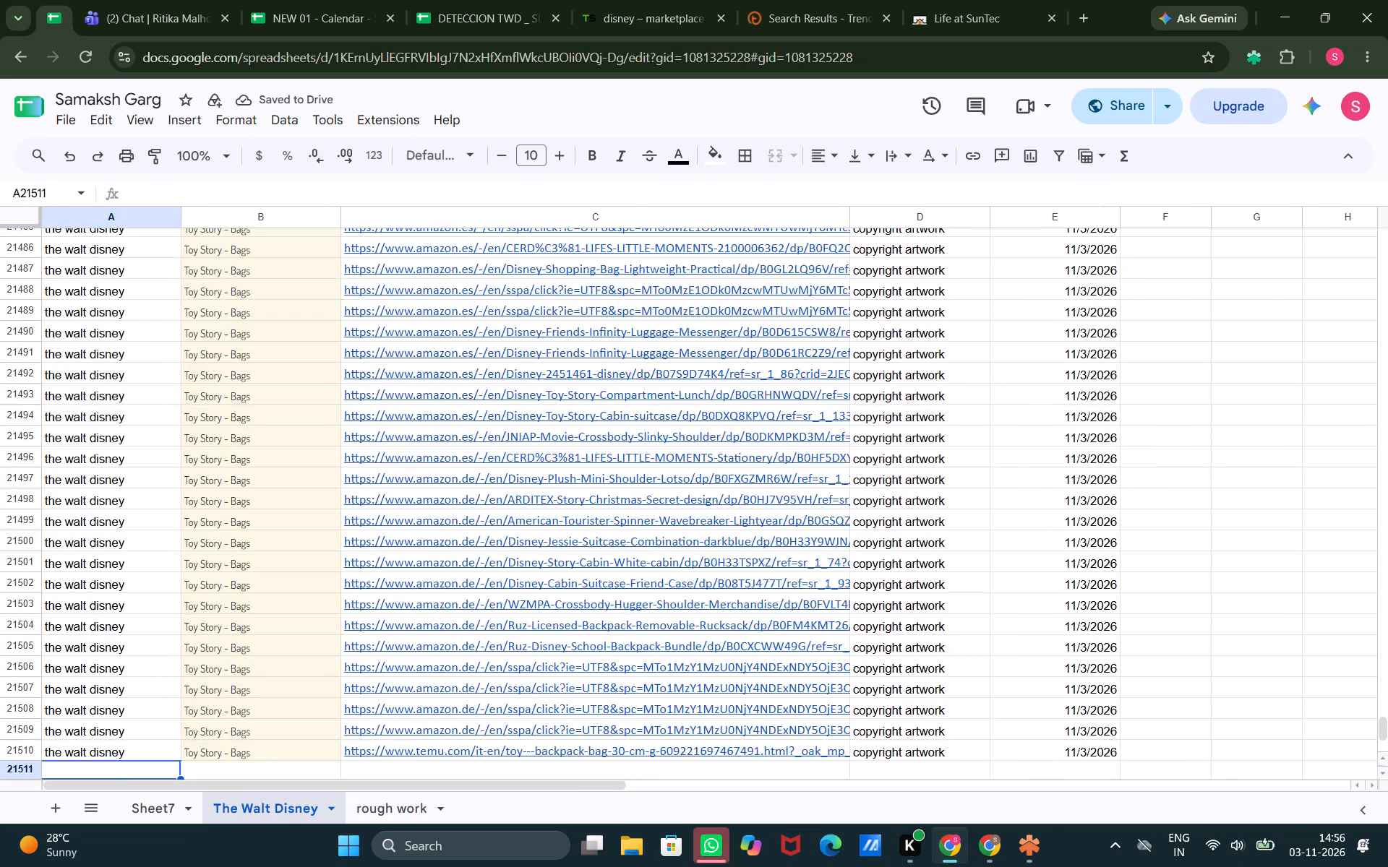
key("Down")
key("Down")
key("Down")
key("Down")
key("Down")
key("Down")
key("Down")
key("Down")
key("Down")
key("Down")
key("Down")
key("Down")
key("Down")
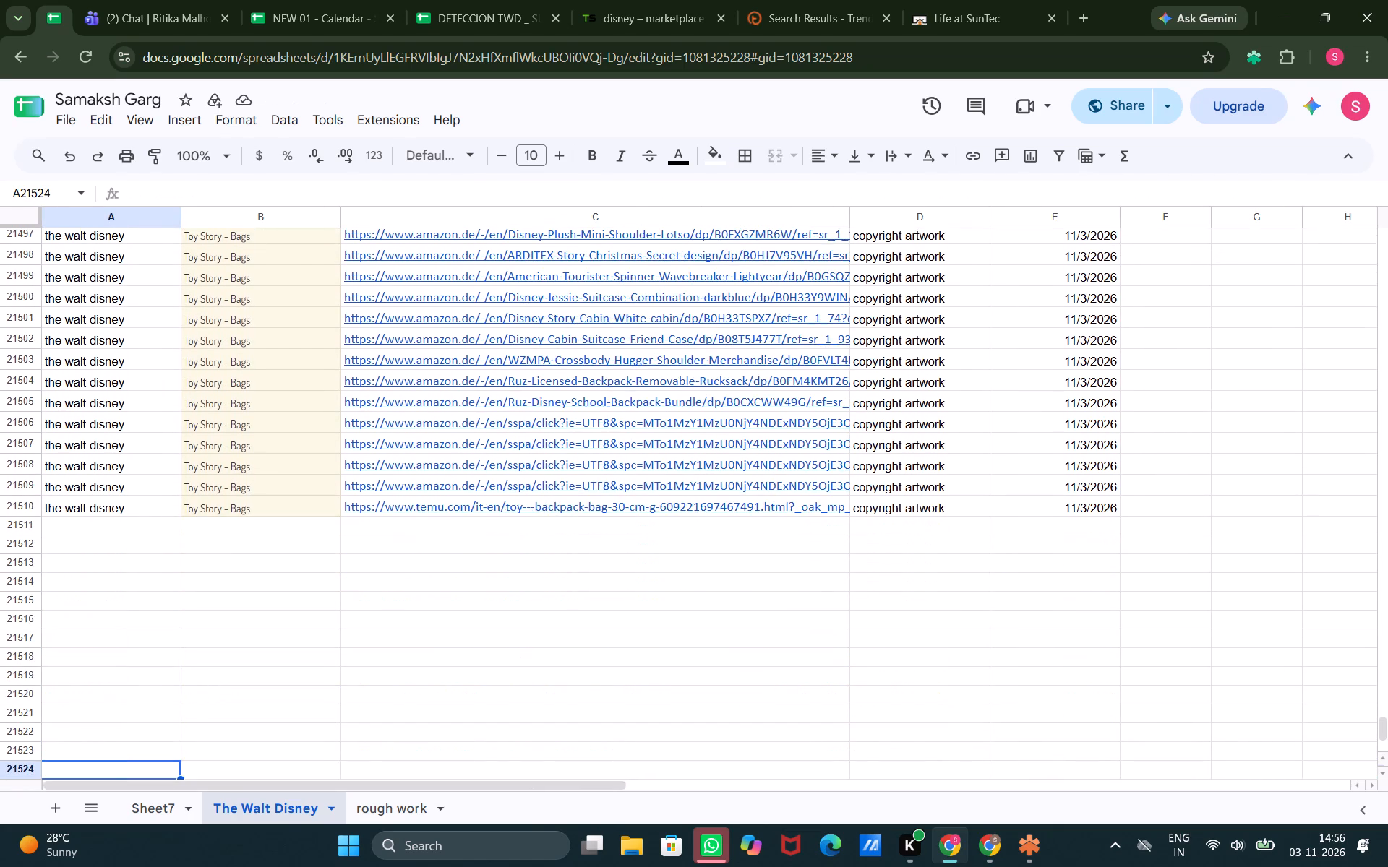
Copy the customer name "the walt disney" from A21510 into A21512, leaving one blank row below the finished block.
key("Up")
key("Up")
key("Up")
key("Up")
key("Up")
key("Up")
key("Up")
key("Up")
key("Up")
key("Up")
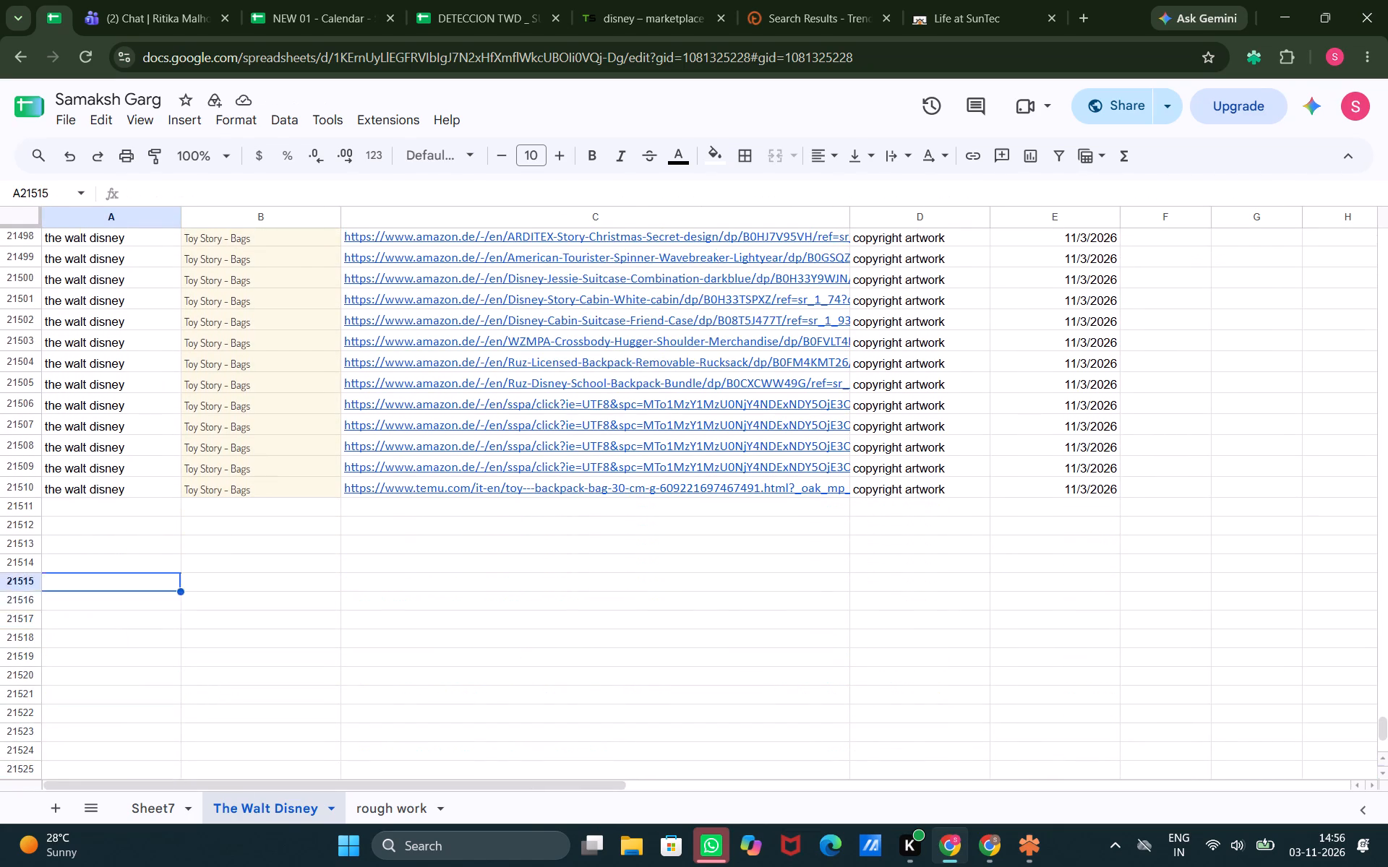
key("Up")
key("Up")
key("Up")
key("Up")
key("Up")
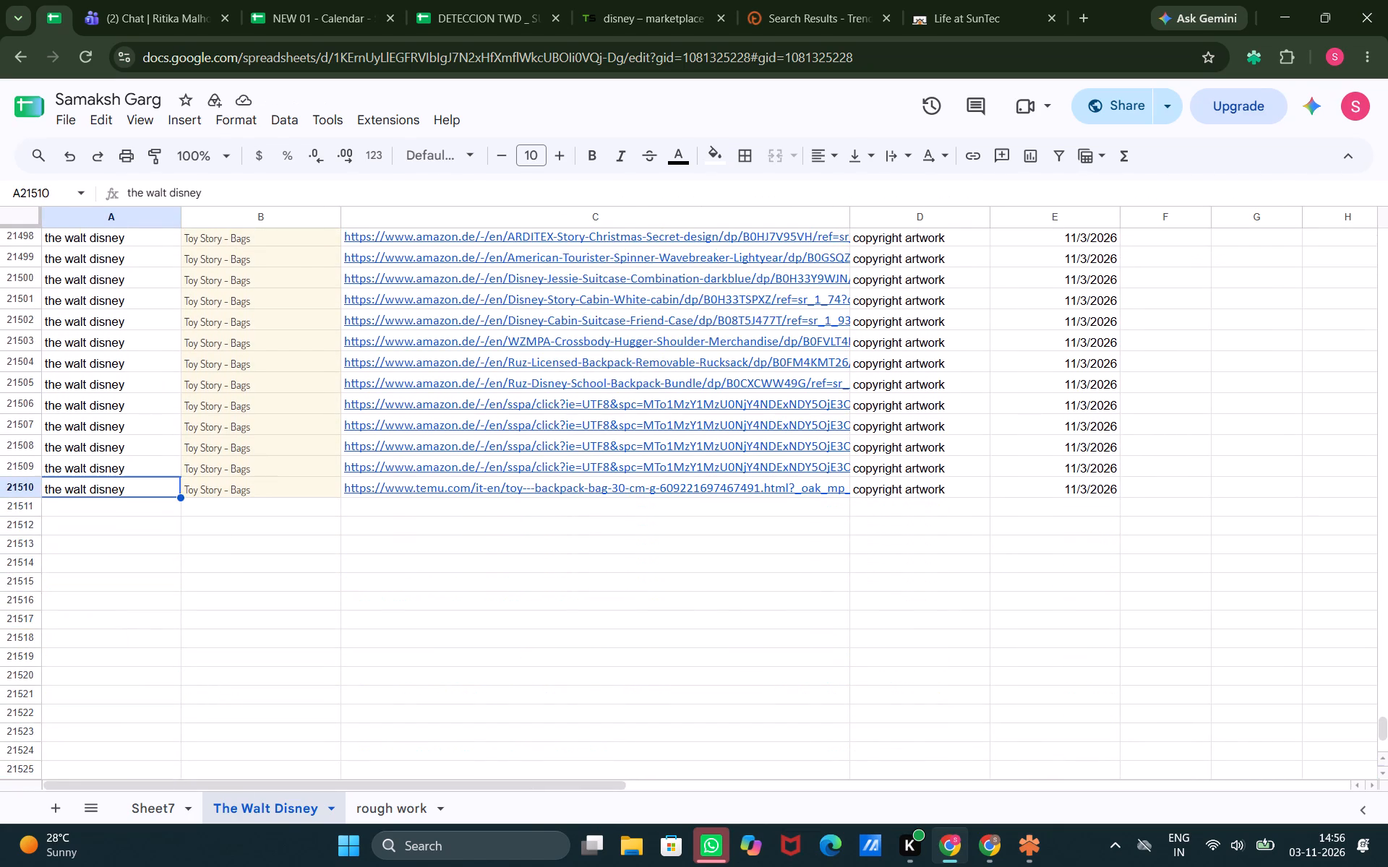
key("ctrl+c")
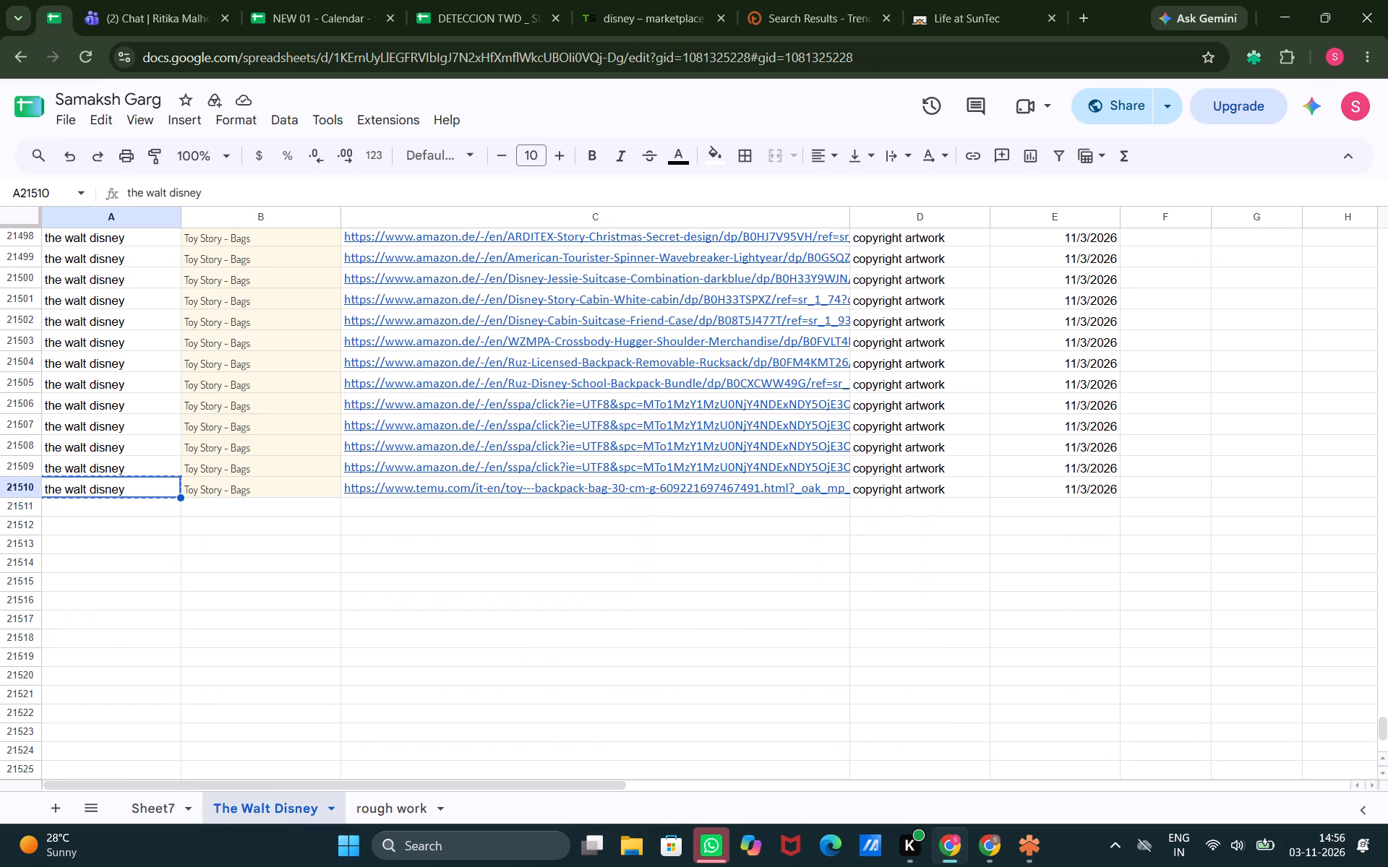
key("Down")
key("Down")
key("ctrl+v")
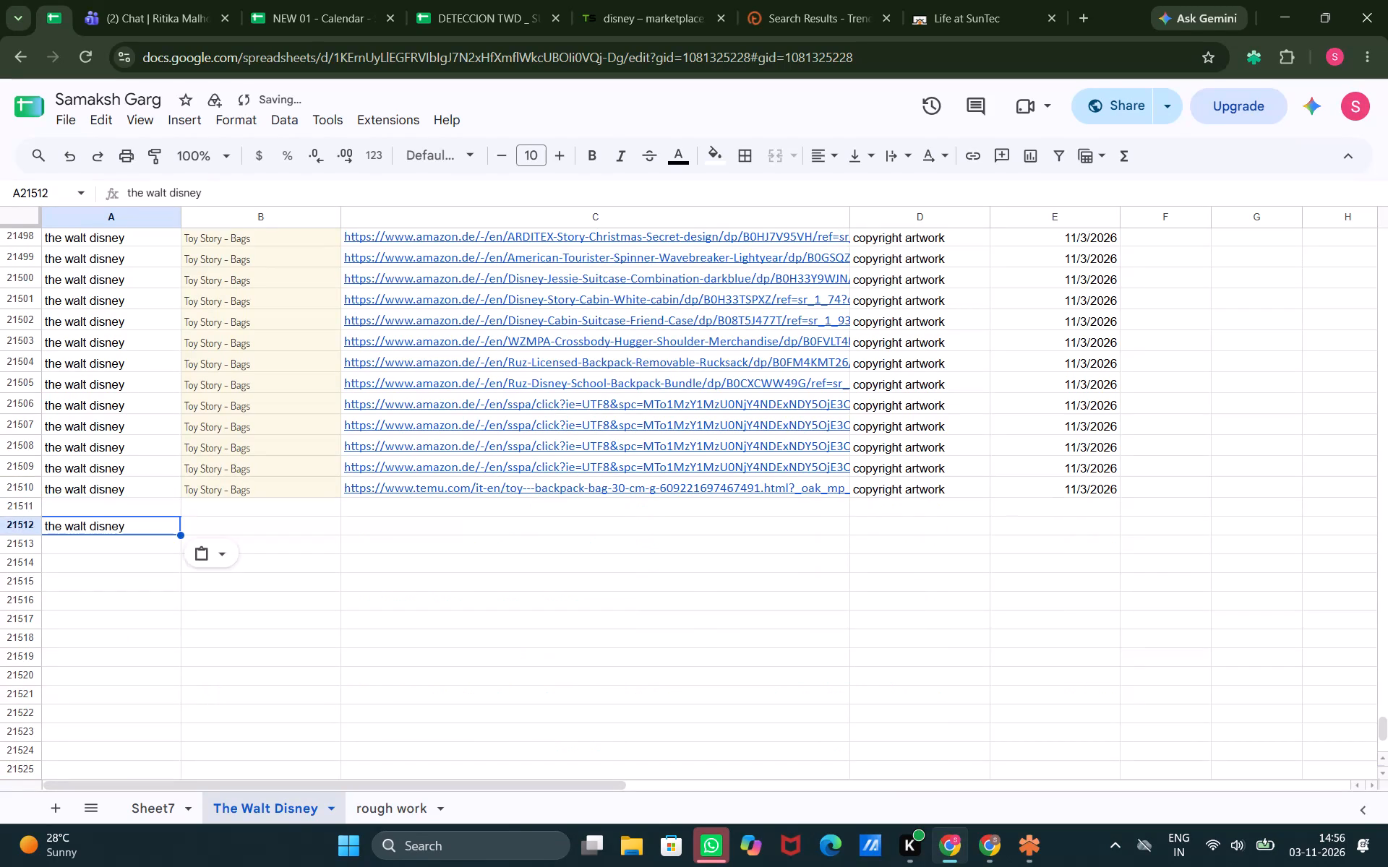
Insert the current date, 11/3/2026, in E21512 of the new row and go back to its empty asset cell B21512.
key("Right")
key("Right")
key("Right")
key("Right")
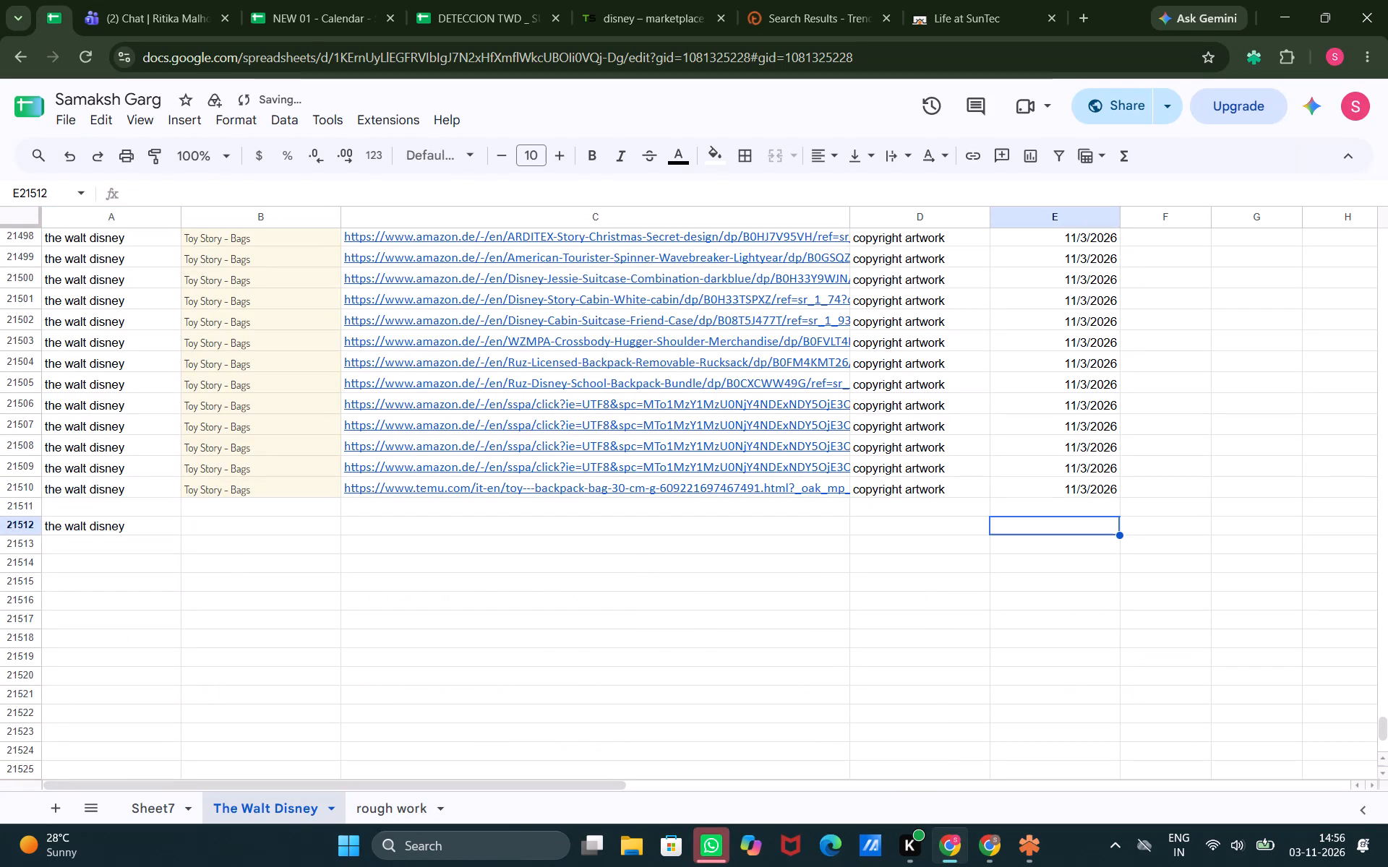
key("ctrl+semicolon")
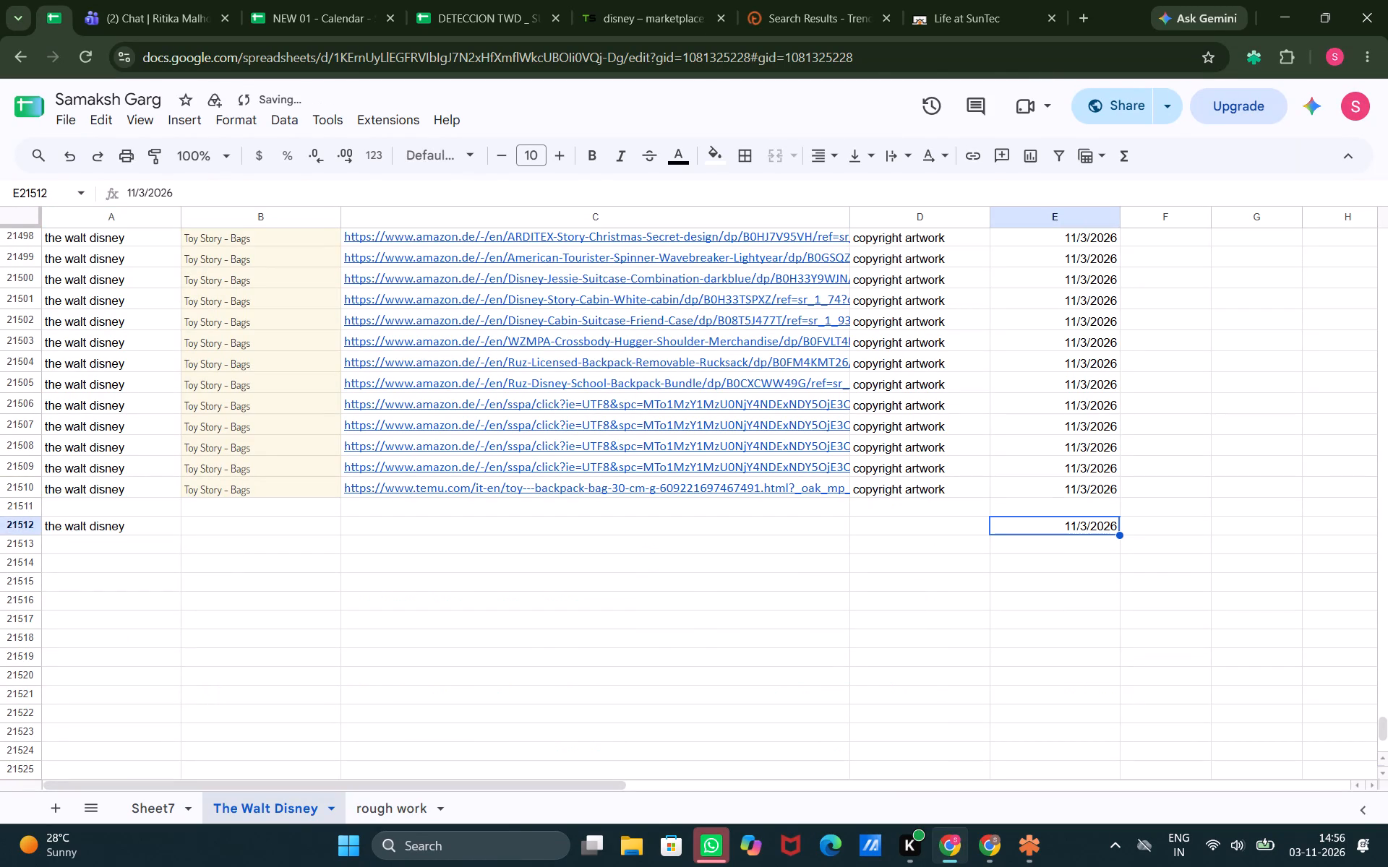
key("Left")
key("Left")
key("Left")
key("Left")
key("Right")
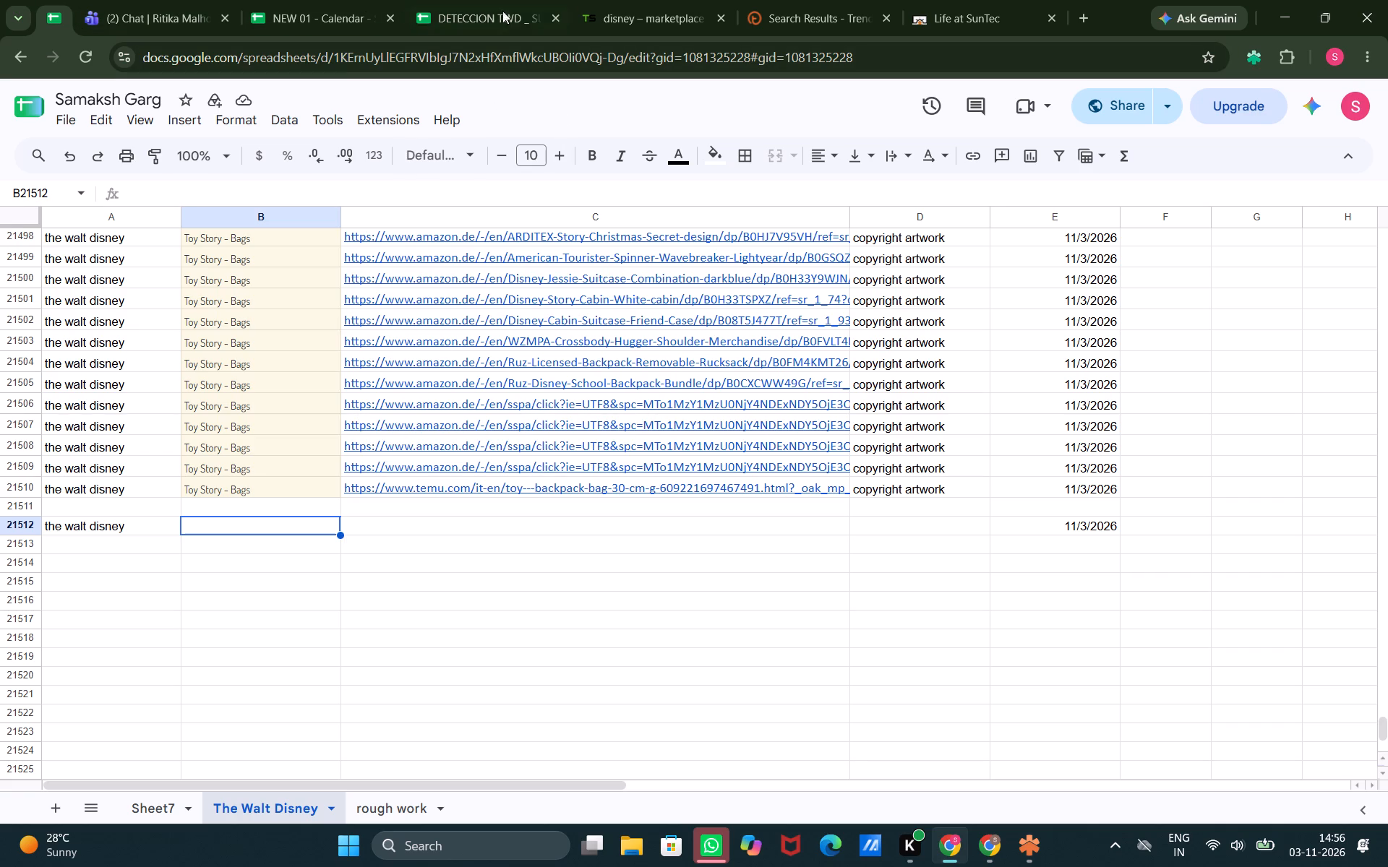
Switch to the Trendyol results for Toy Story T-shirt and open the RedPoints IPR Plugin's task configuration there.
left_click(801, 0)
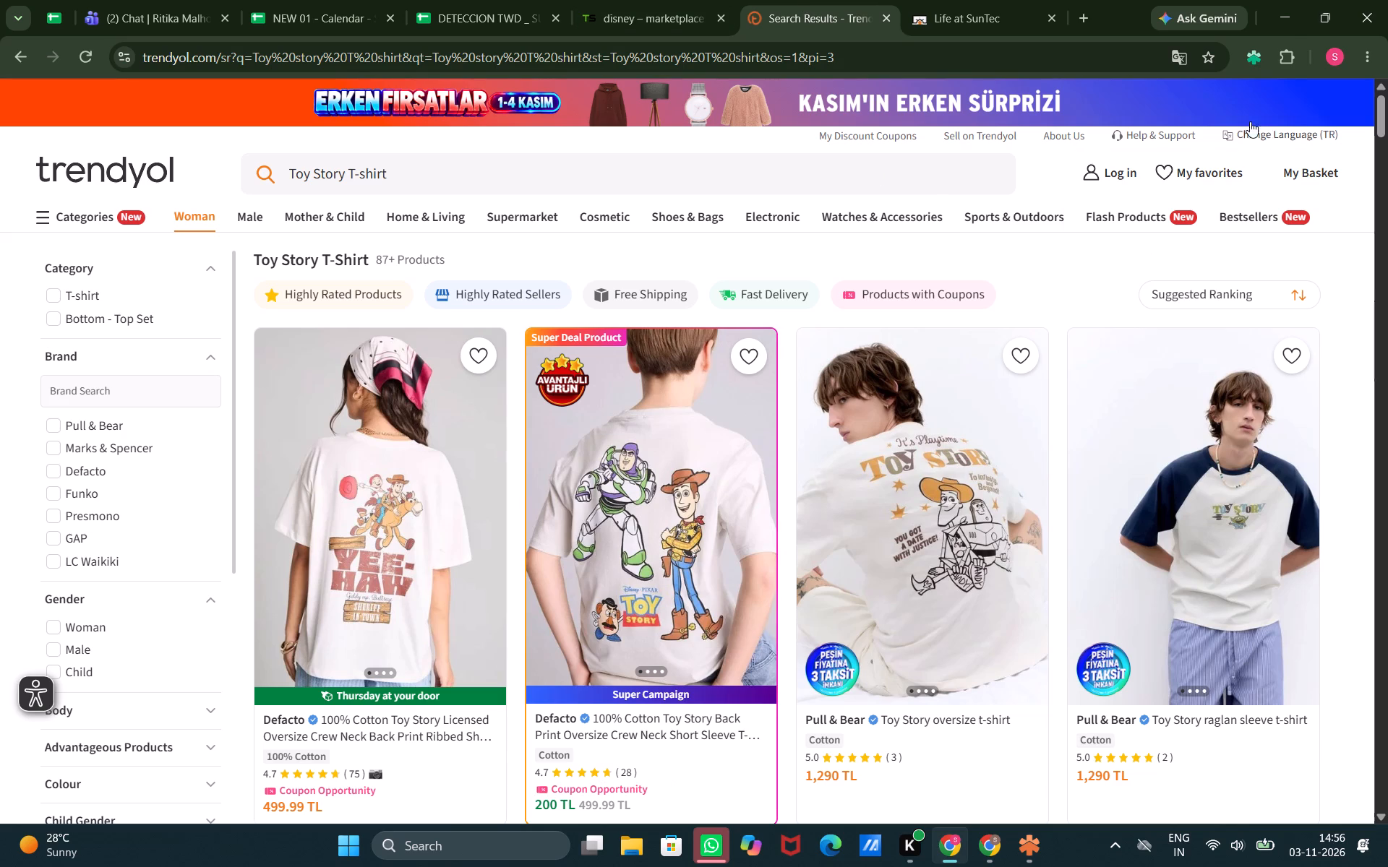
left_click(1262, 65)
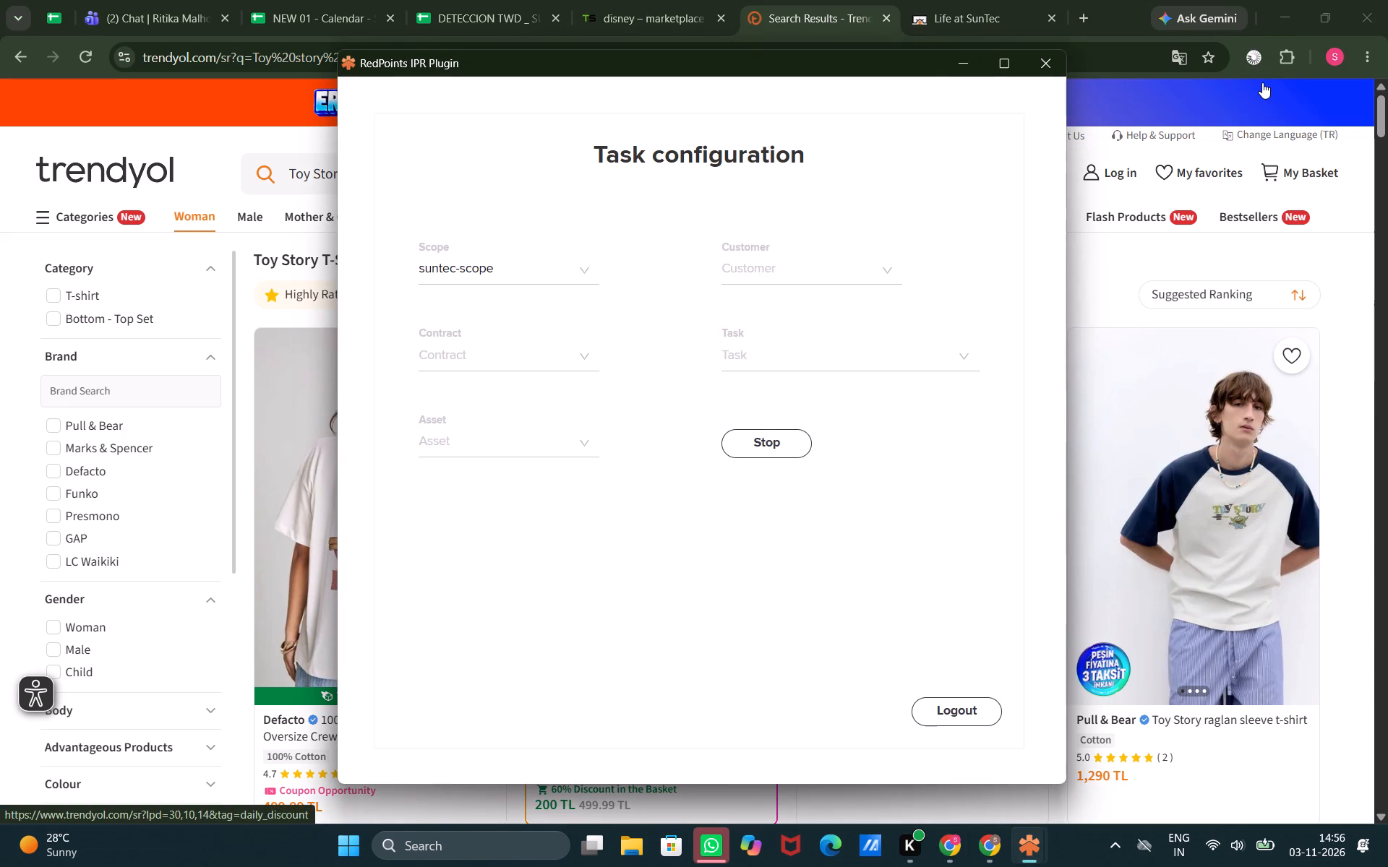
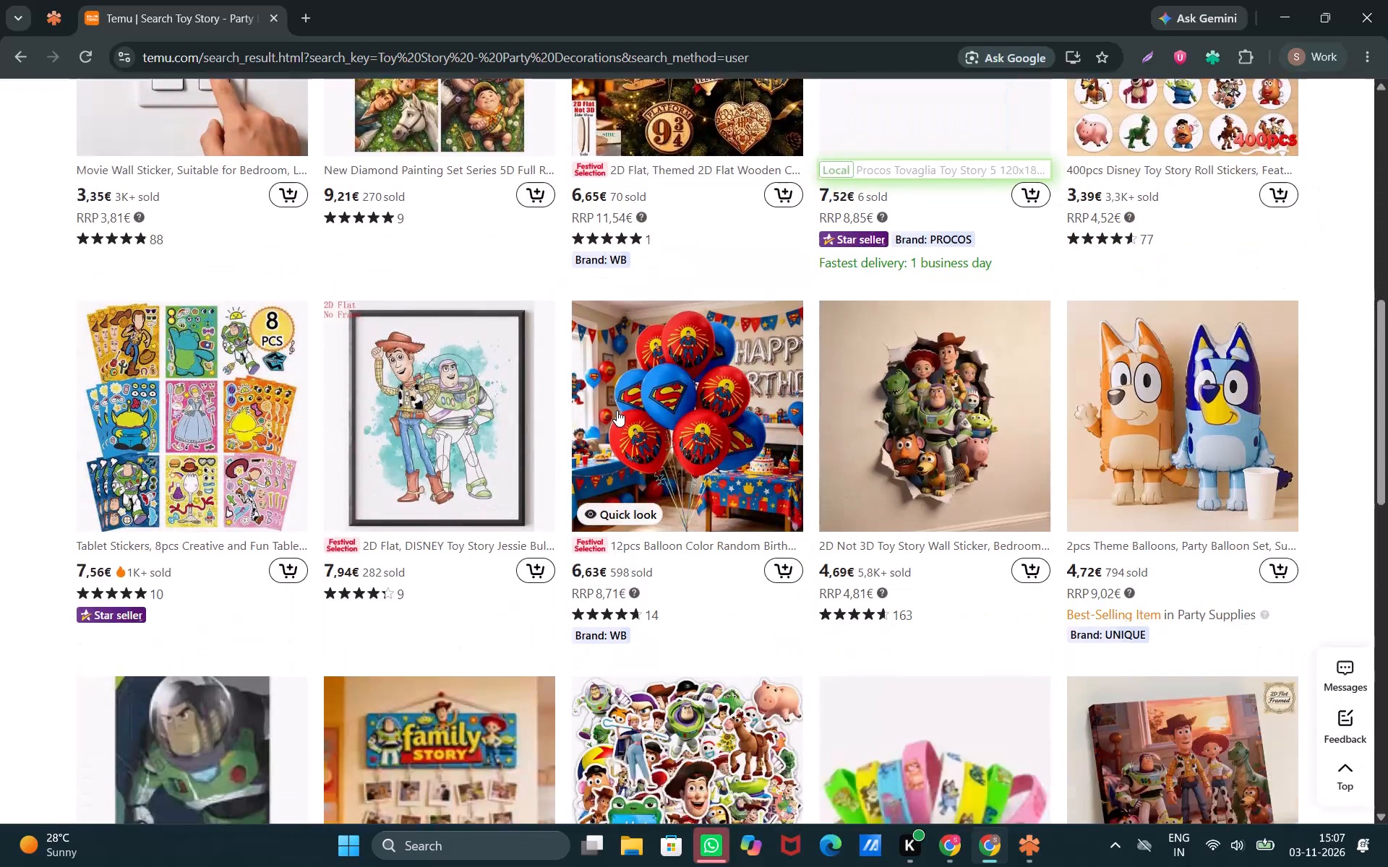
Restart the Detection task for the Toy Story - Party Decorations asset in the RedPoints IPR Plugin from the Temu results.
scroll(617, 410, "up", 11)
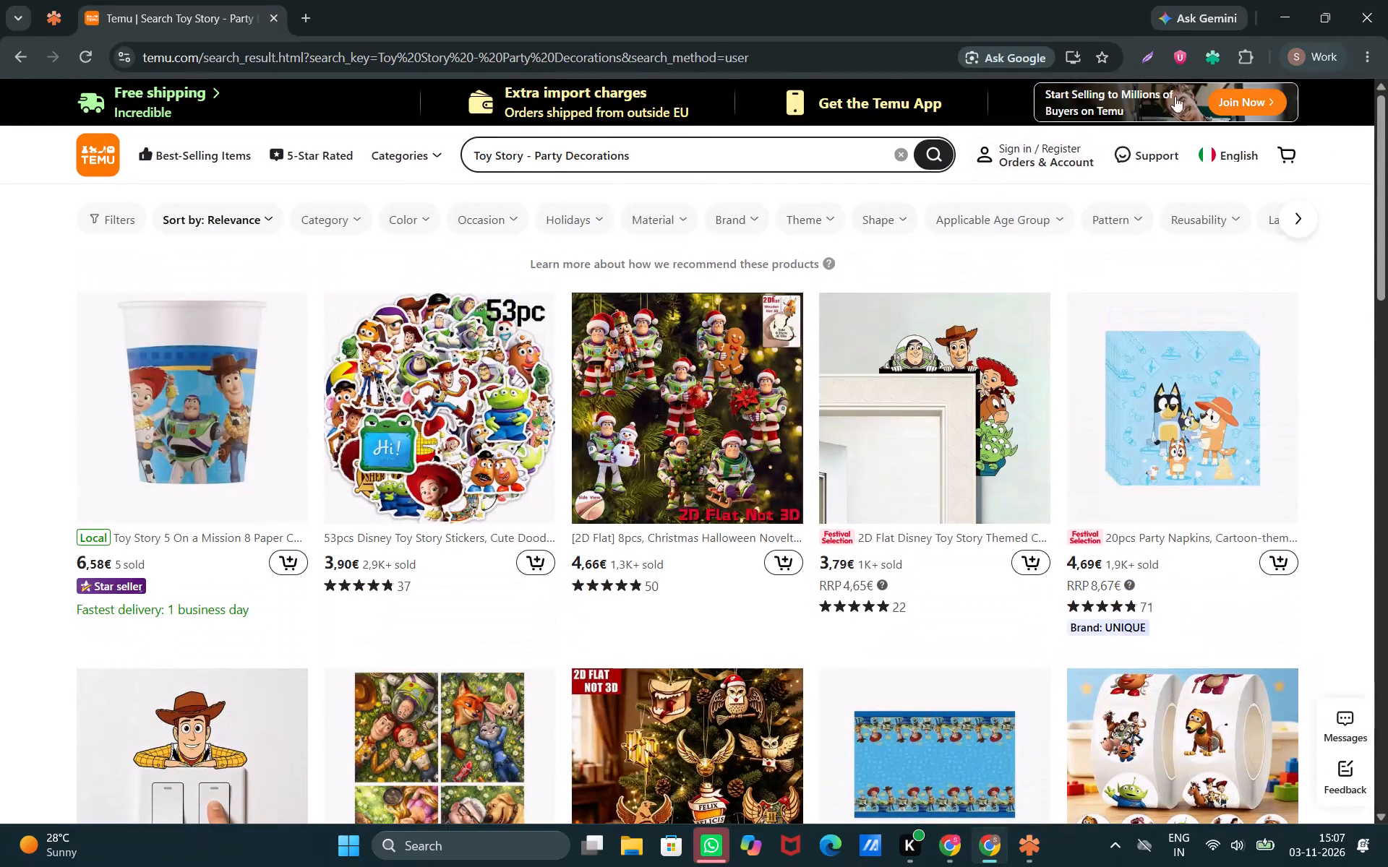
left_click(1220, 56)
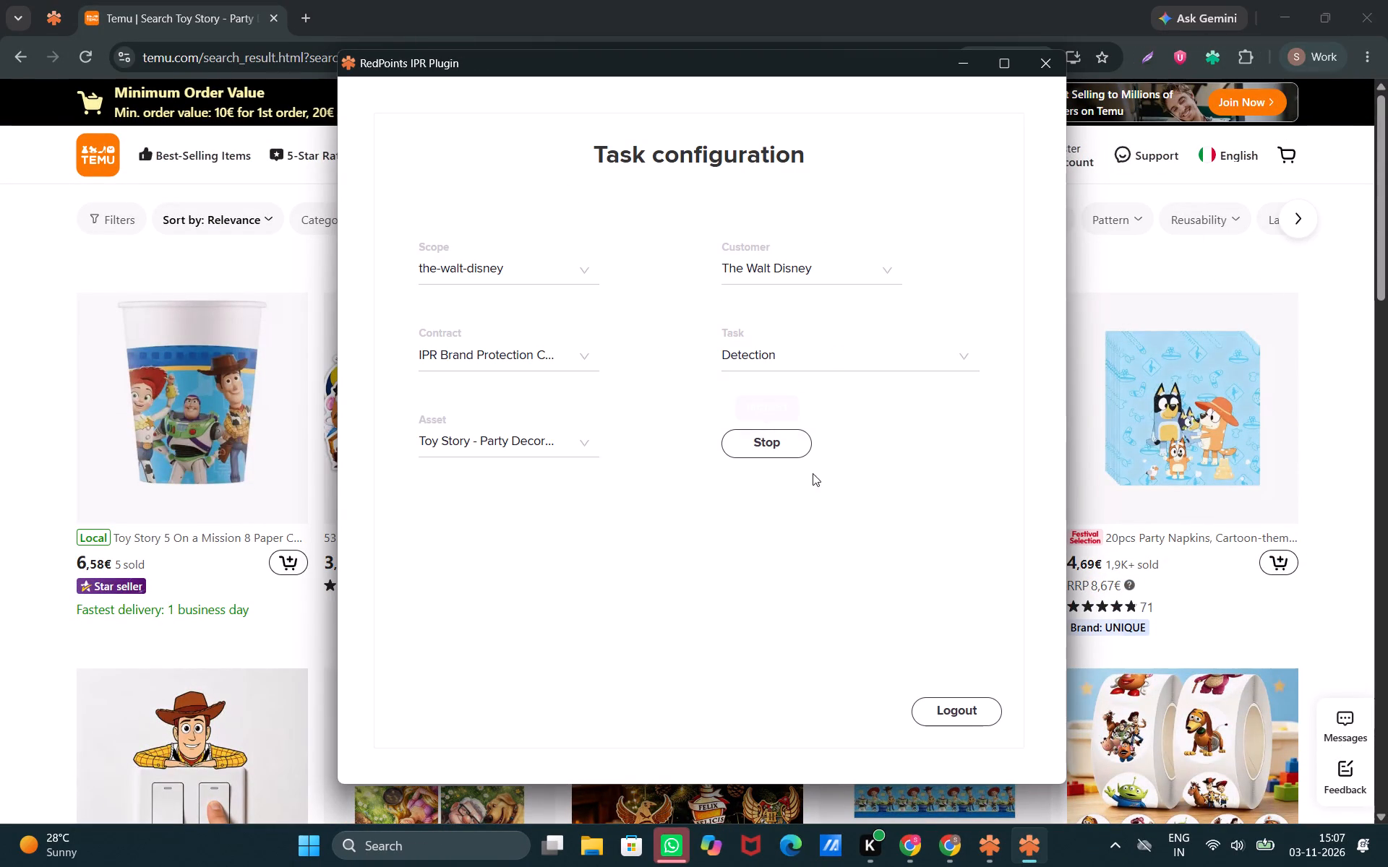
left_click(790, 457)
left_click_drag(790, 454, 802, 459)
double_click(795, 453)
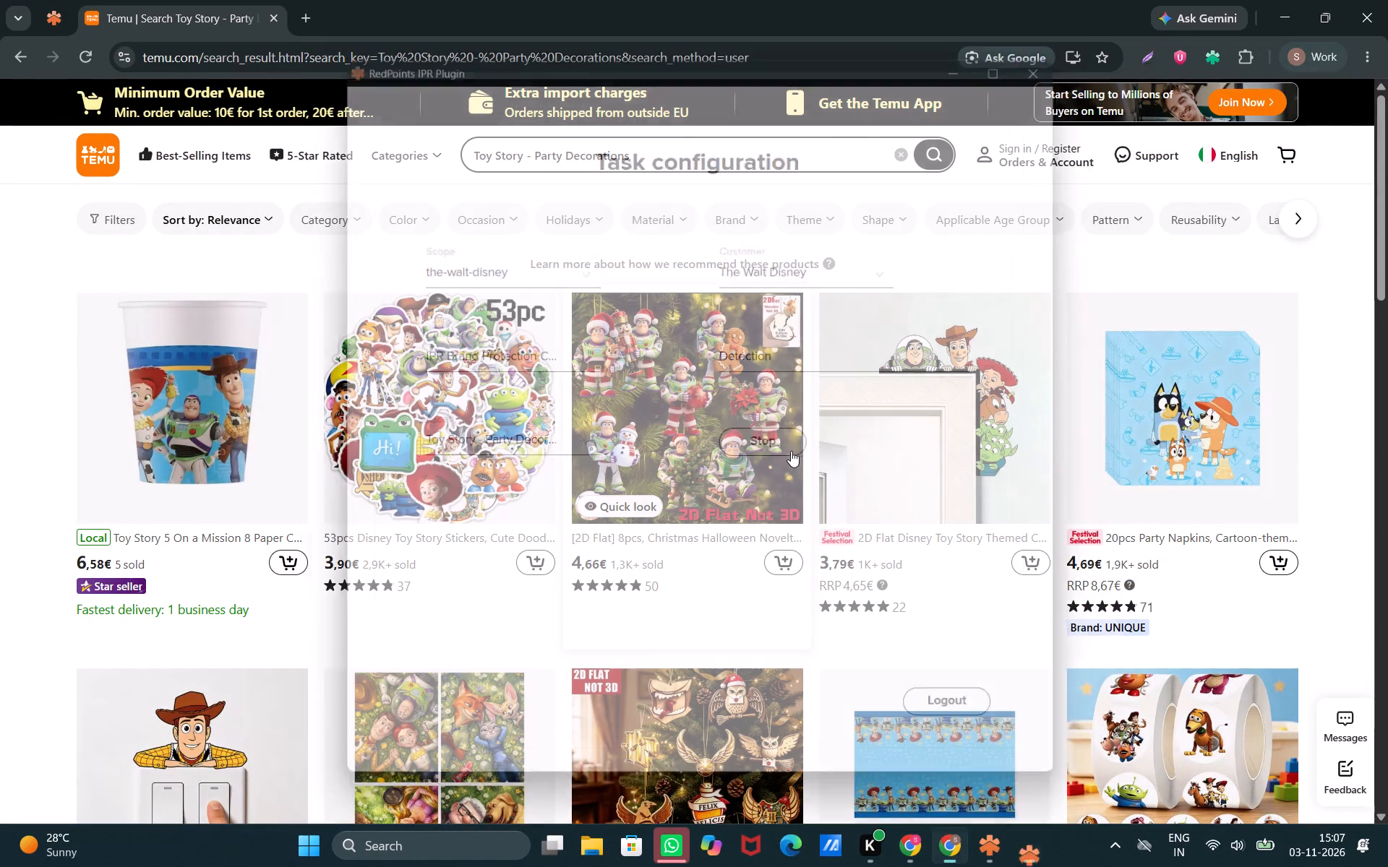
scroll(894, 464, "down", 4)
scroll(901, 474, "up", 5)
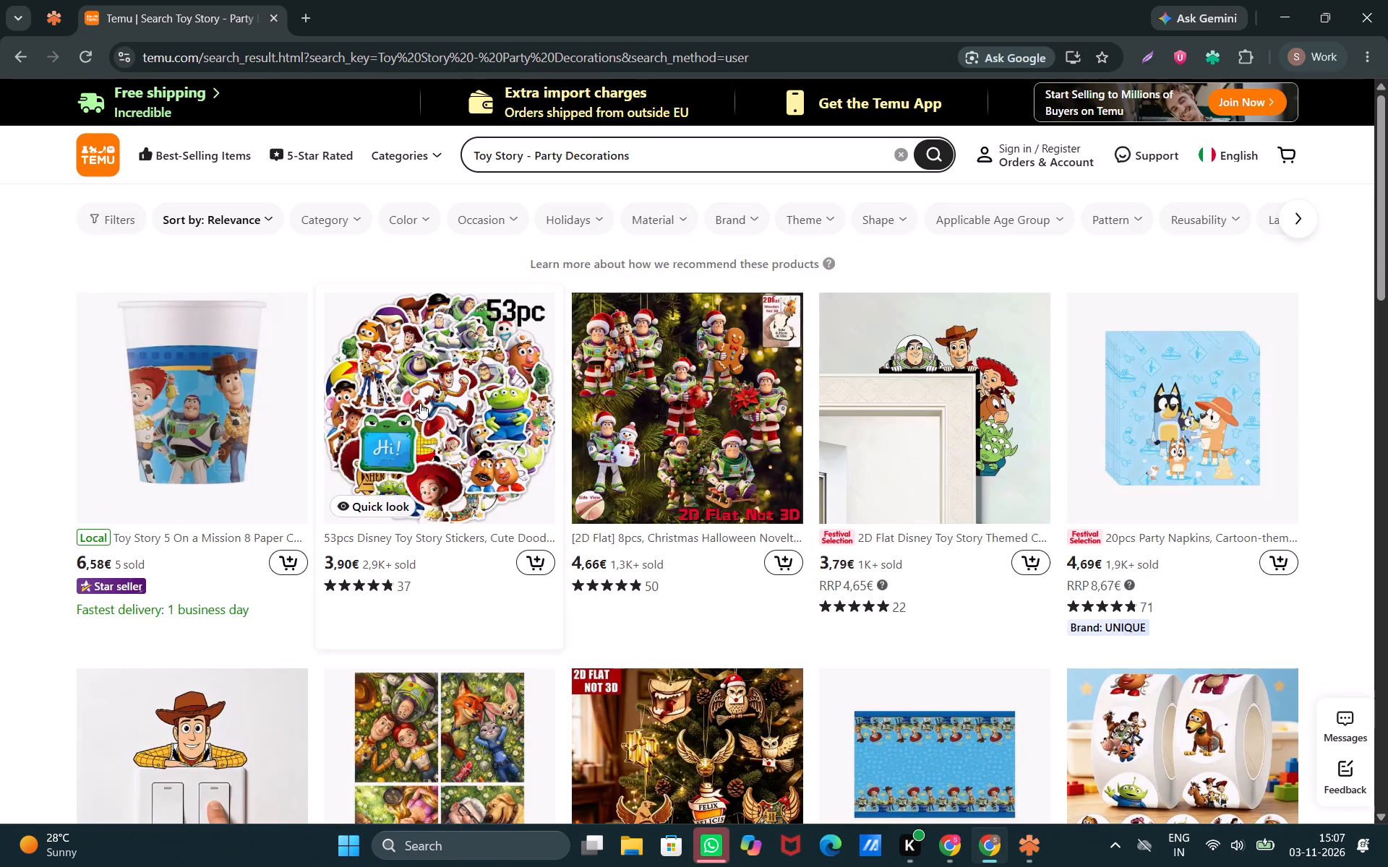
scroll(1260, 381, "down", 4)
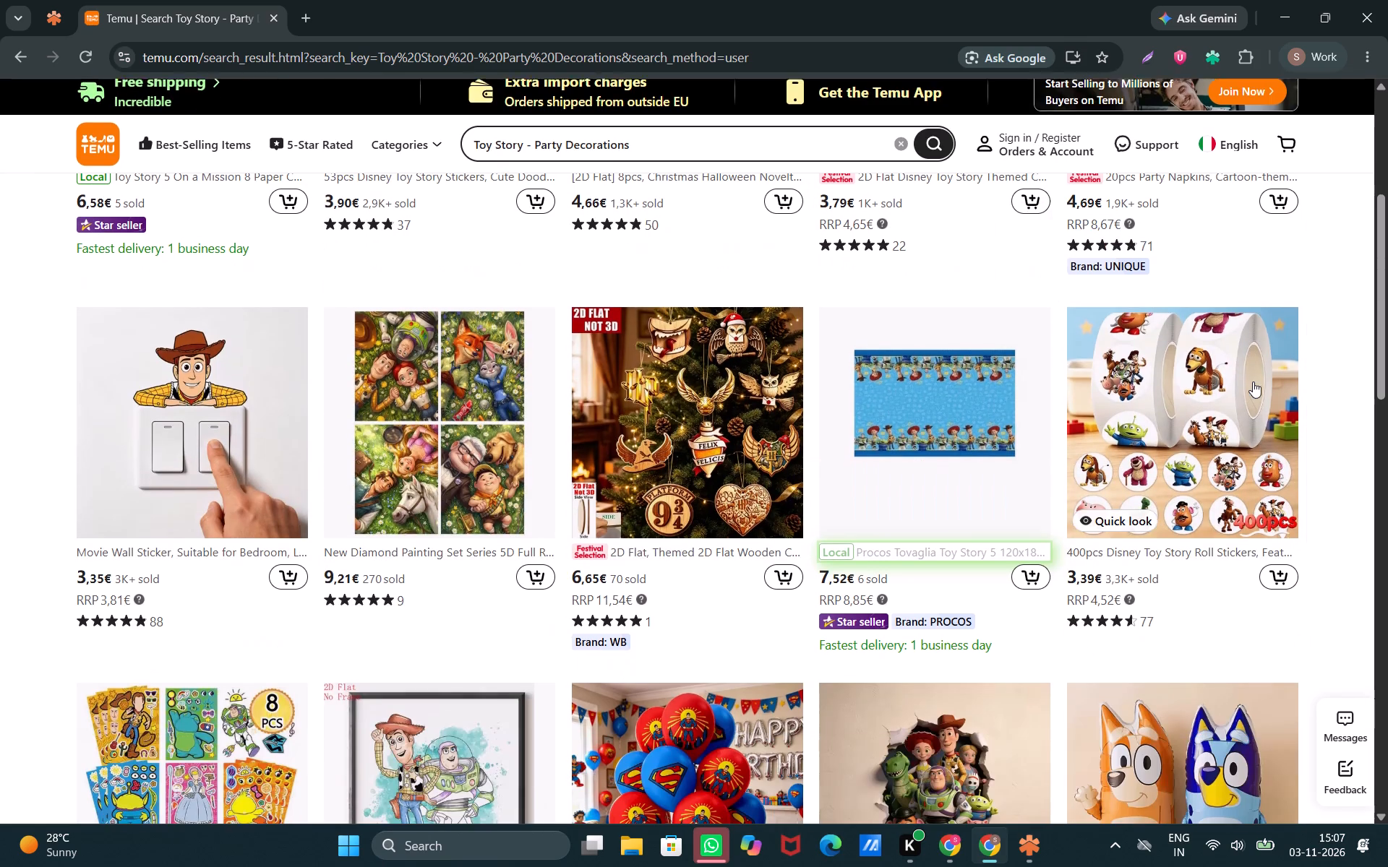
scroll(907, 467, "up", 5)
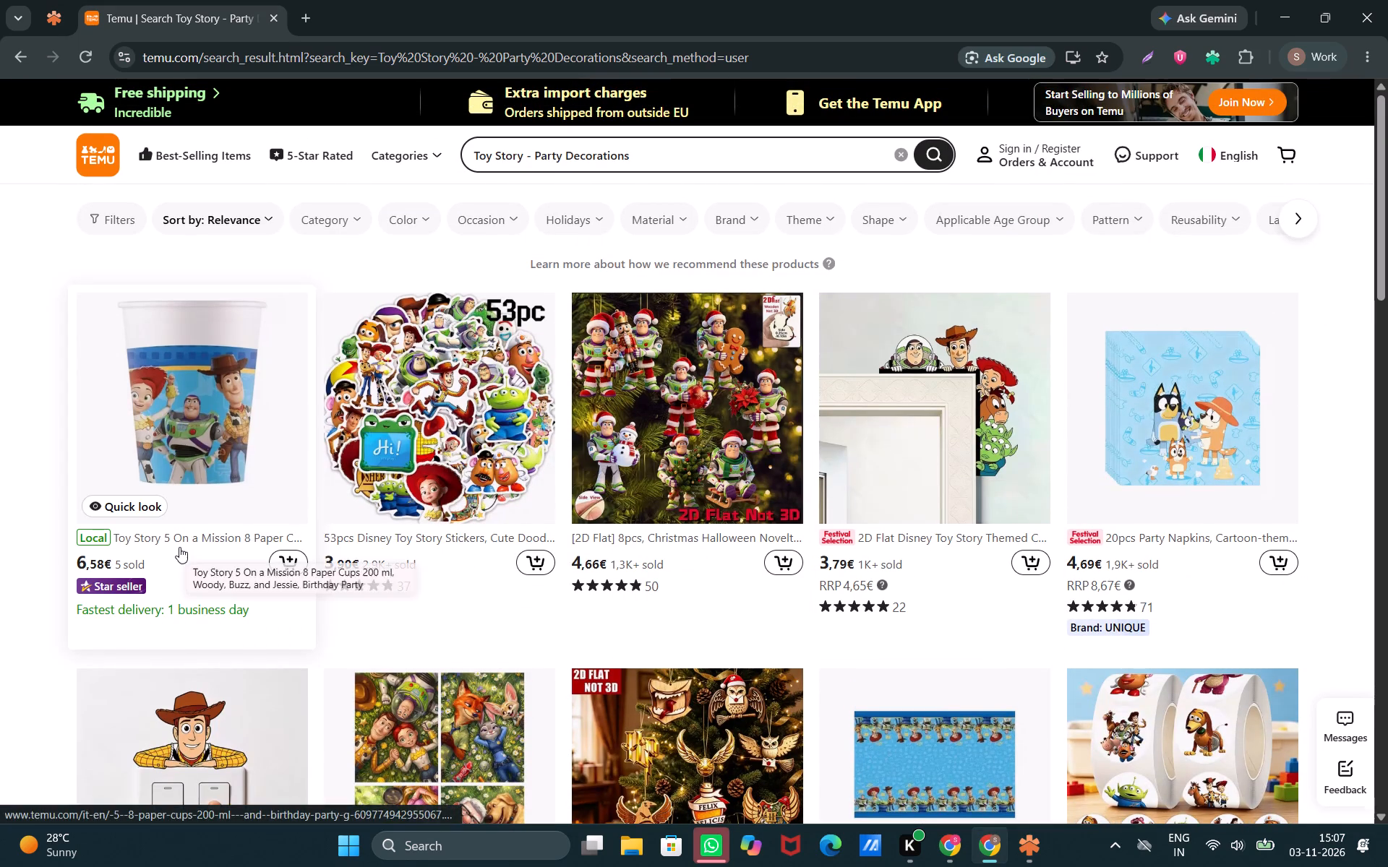
Switch to the Disney sheet and paste the asset name "Toy Story - Party Decorations" into B21512.
key("alt+Tab")
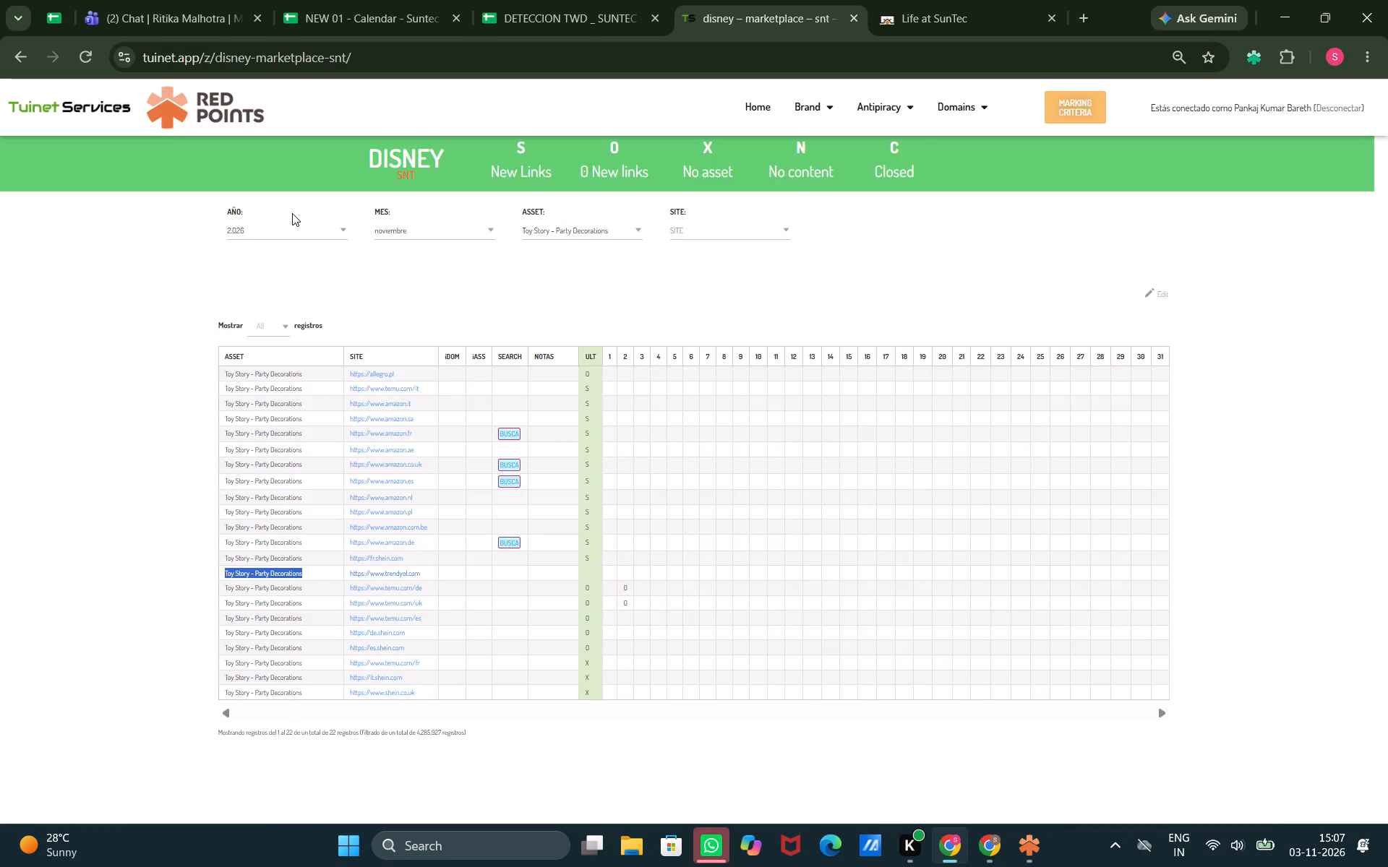
key("ctrl+Tab")
key("ctrl+Tab")
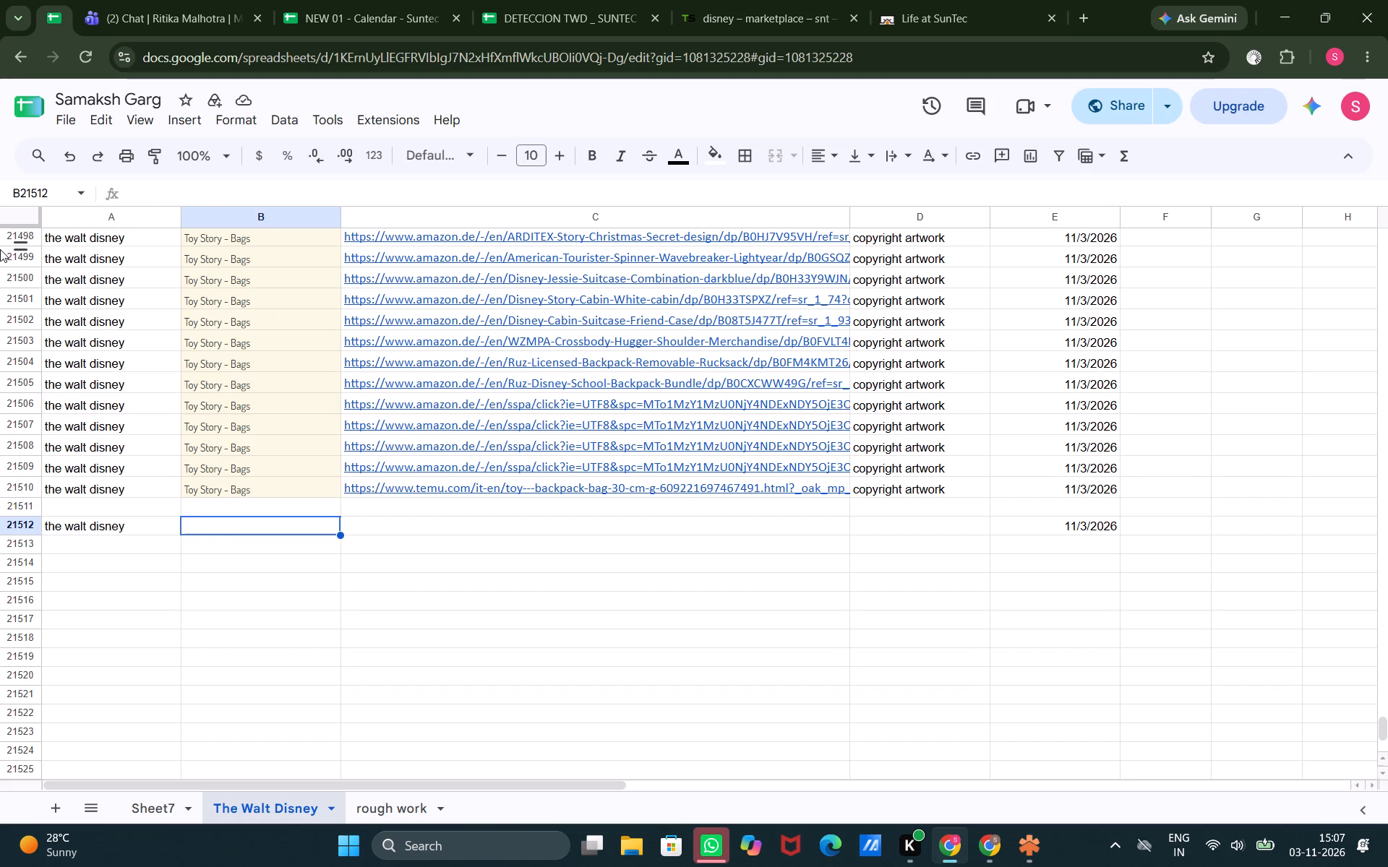
key("ctrl+v")
Copy "copyright artwork" from D21510 into D21512 of the party decorations row.
key("Right")
key("Right")
key("Right")
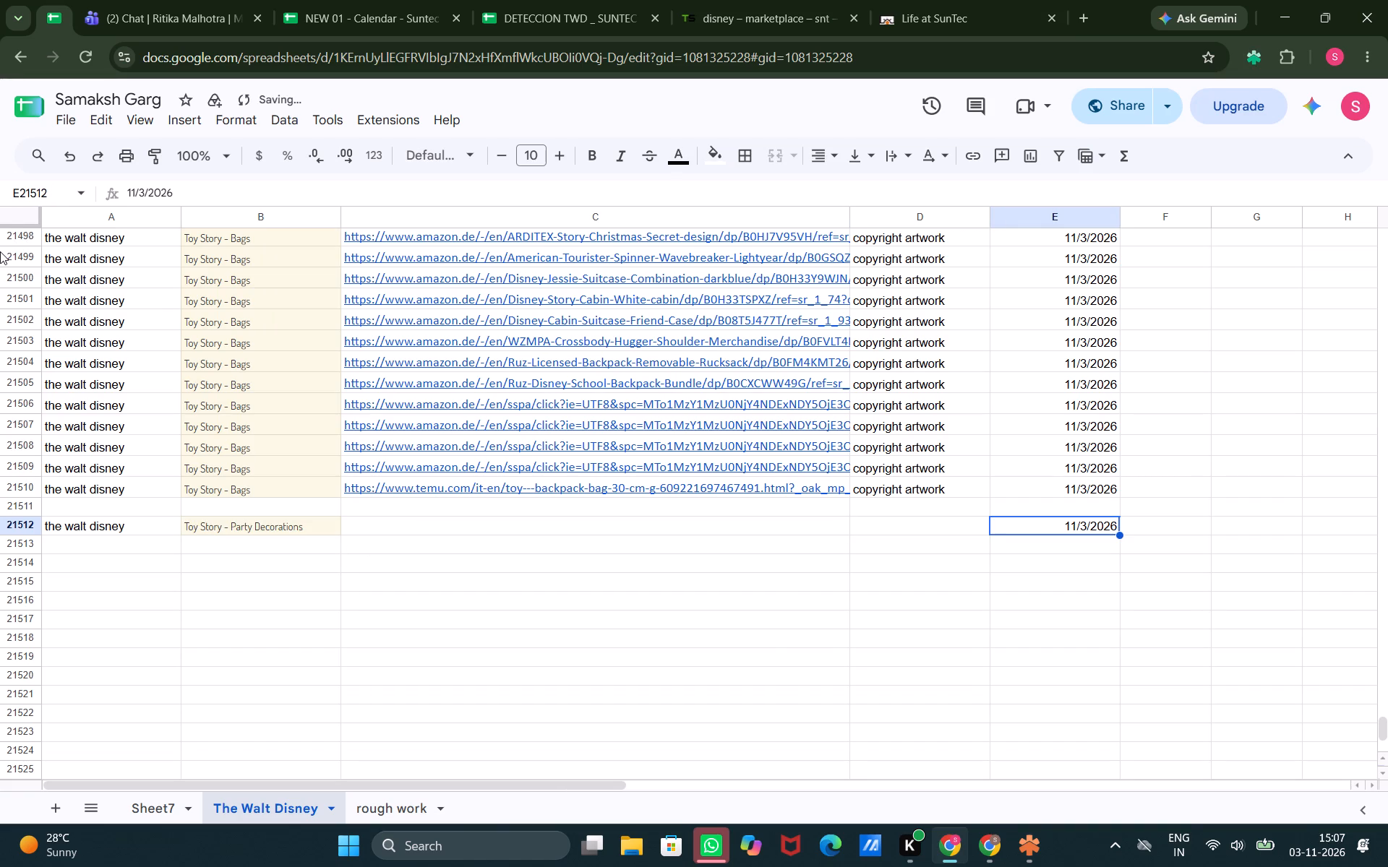
key("Left")
key("Up")
key("Up")
key("ctrl+c")
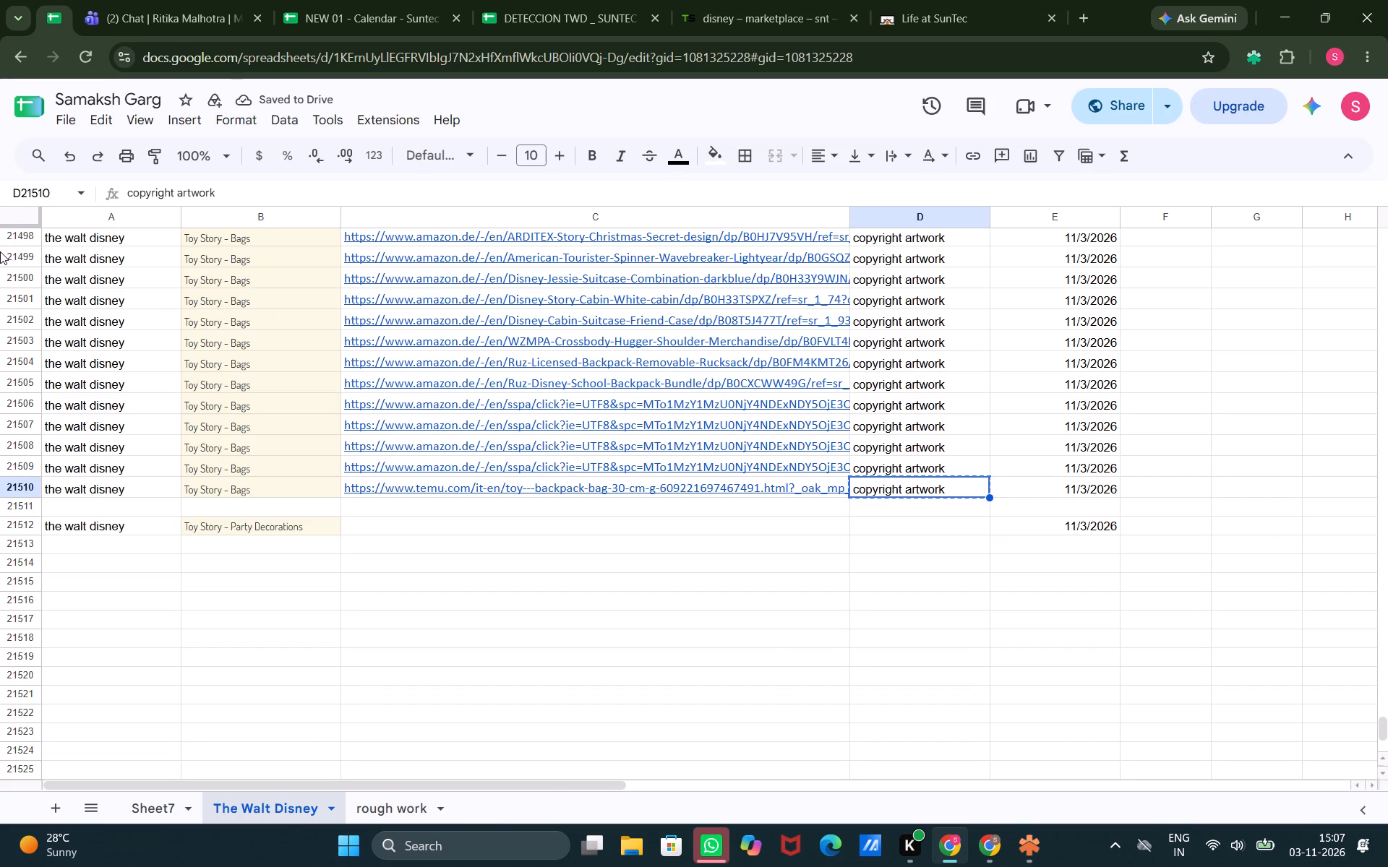
key("Down")
key("Down")
key("ctrl+v")
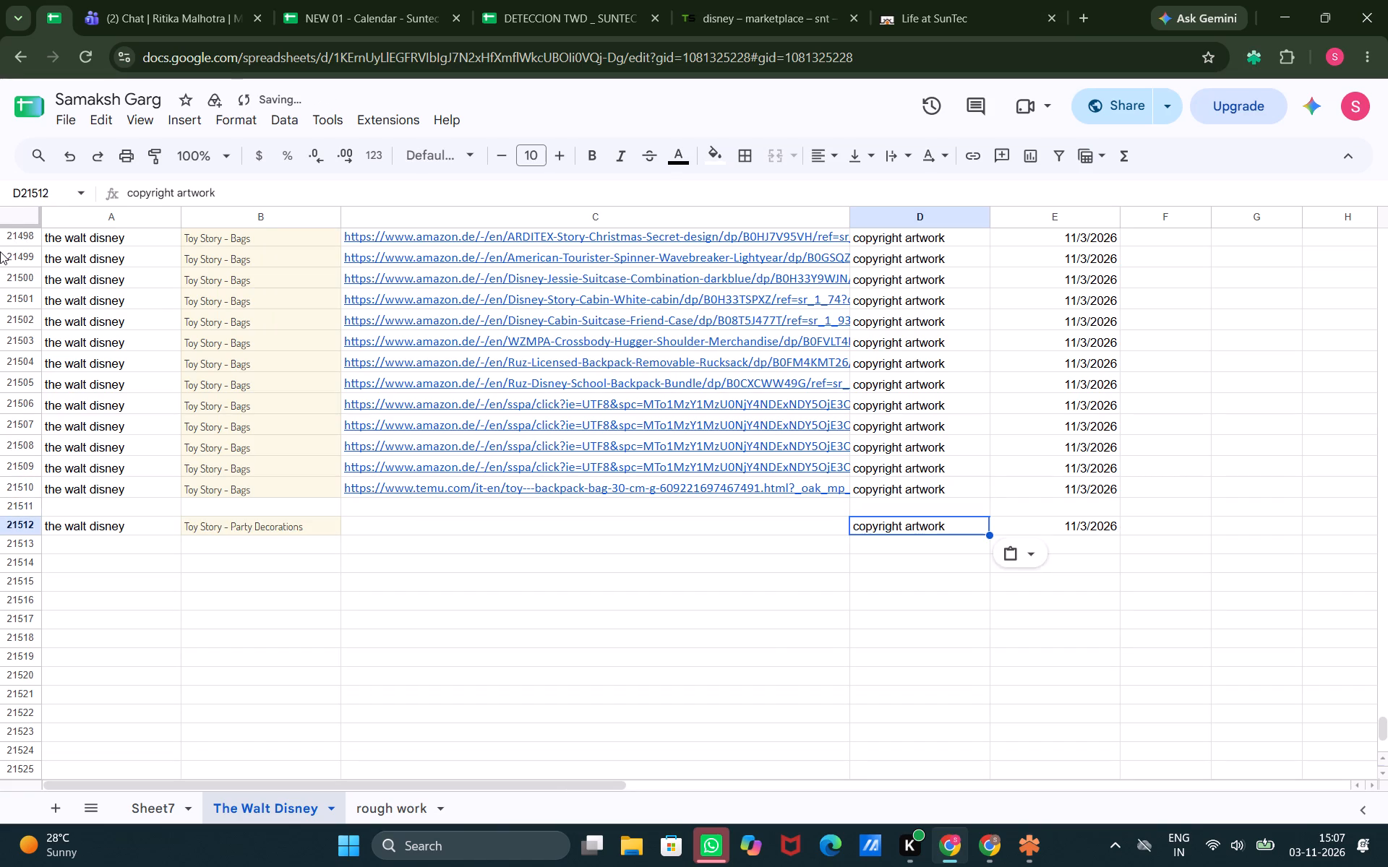
Copy the link of Temu's Toy Story 5 On a Mission paper cups into C21512 of the Disney sheet.
key("Left")
key("alt+Tab")
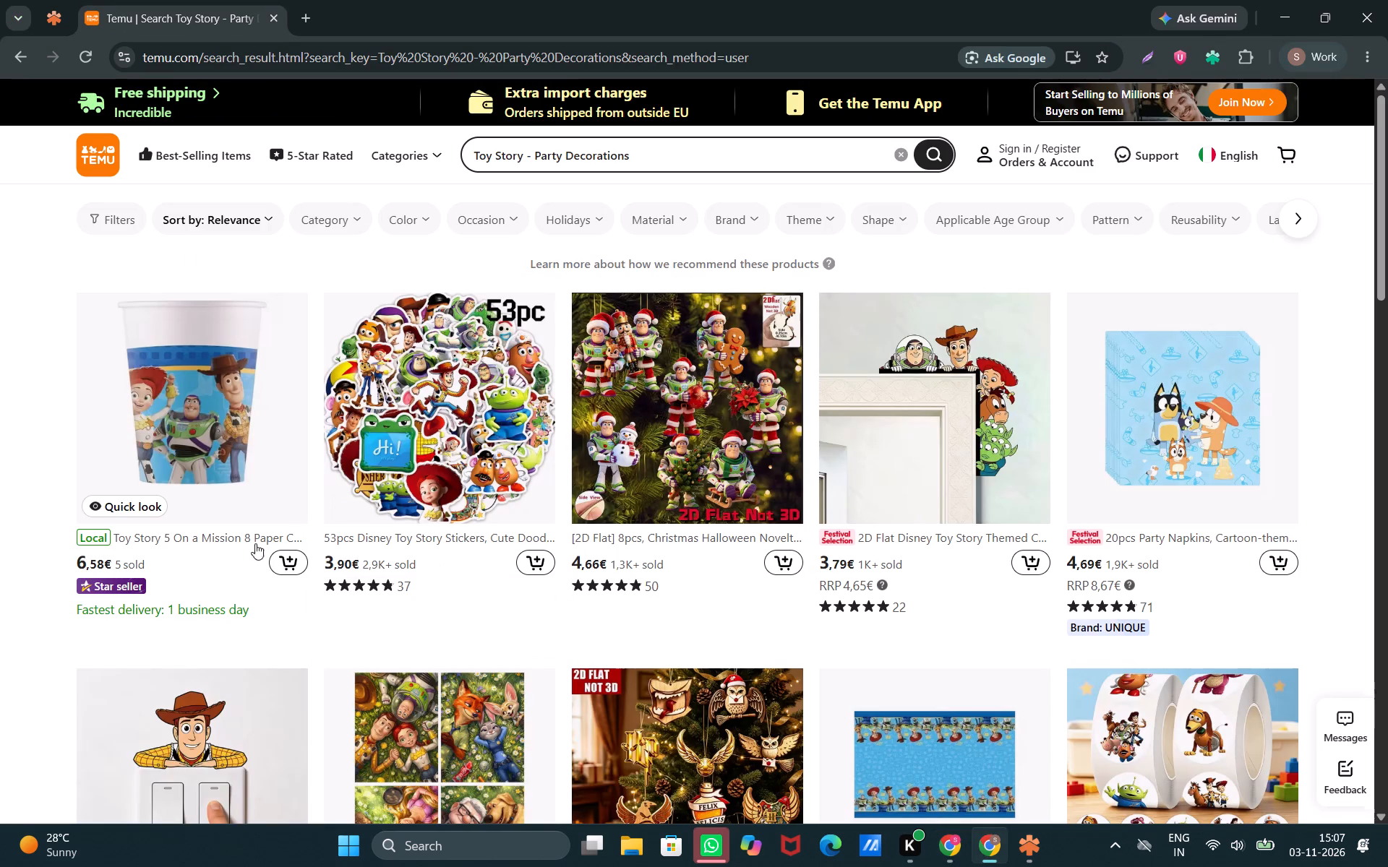
right_click(162, 542)
left_click(234, 446)
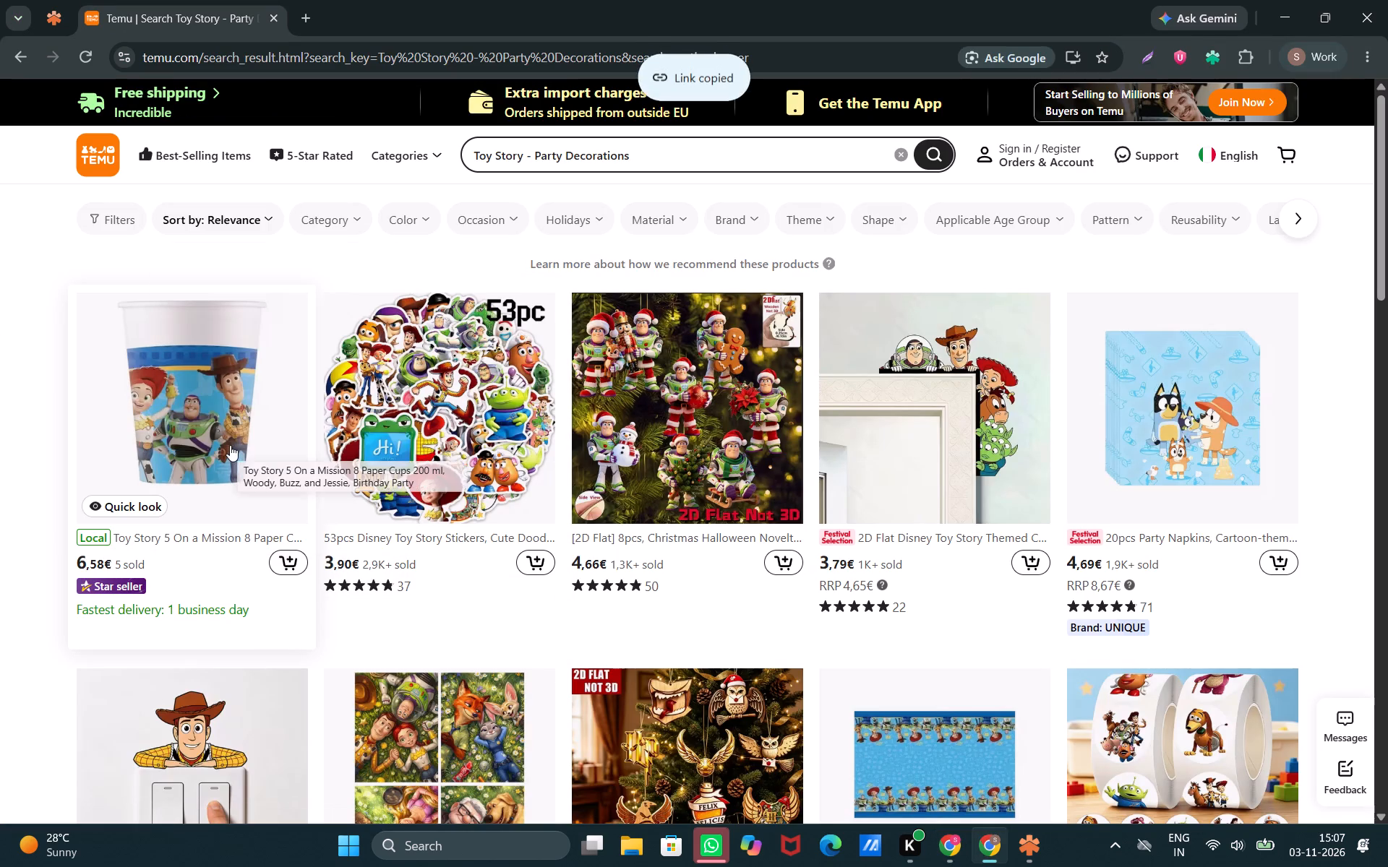
key("alt+Tab")
key("ctrl+v")
key("Return")
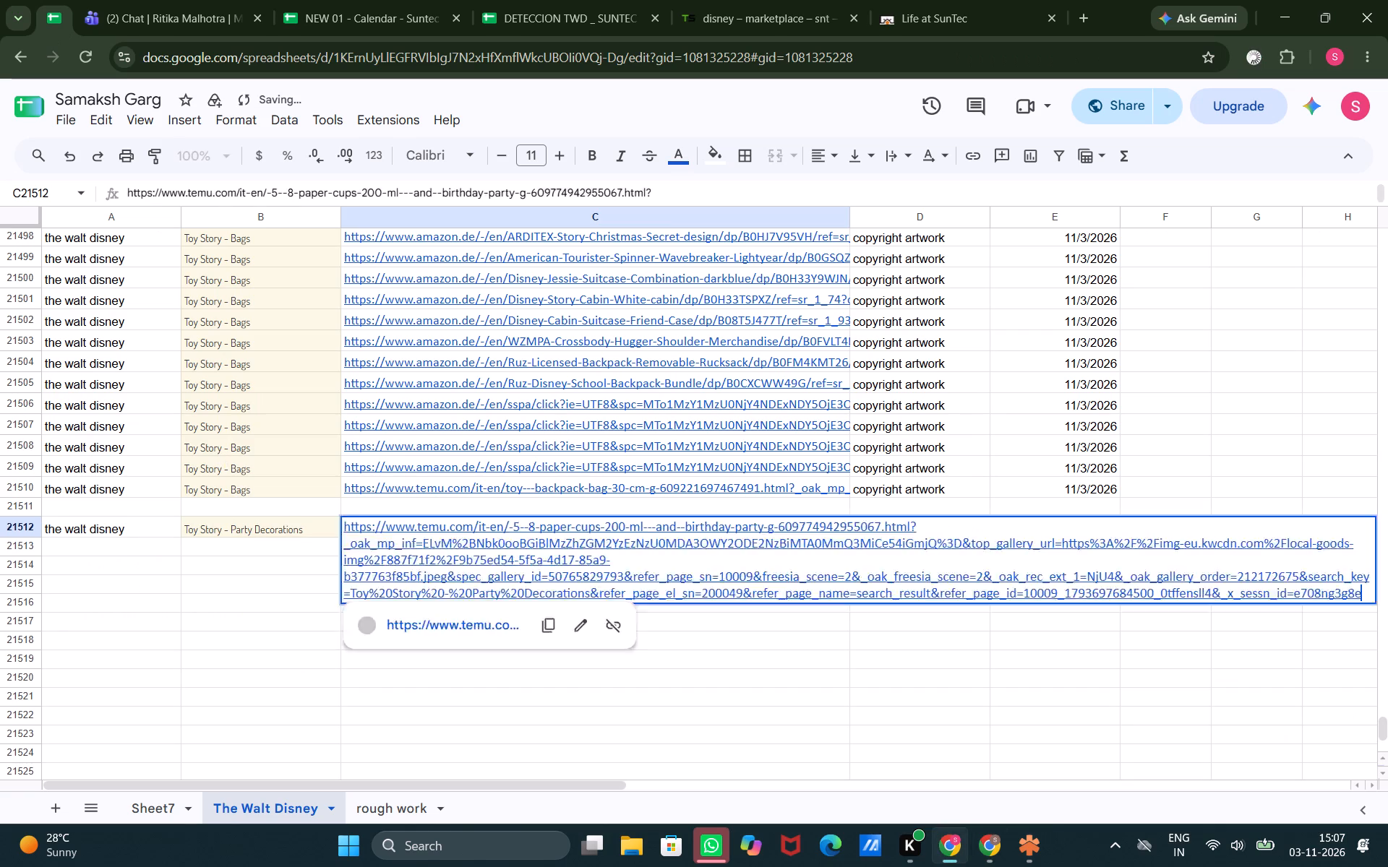
key("Return")
Copy the link of Temu's 53pcs Disney Toy Story Stickers into C21513 of the Disney sheet.
key("alt+Tab")
right_click(388, 540)
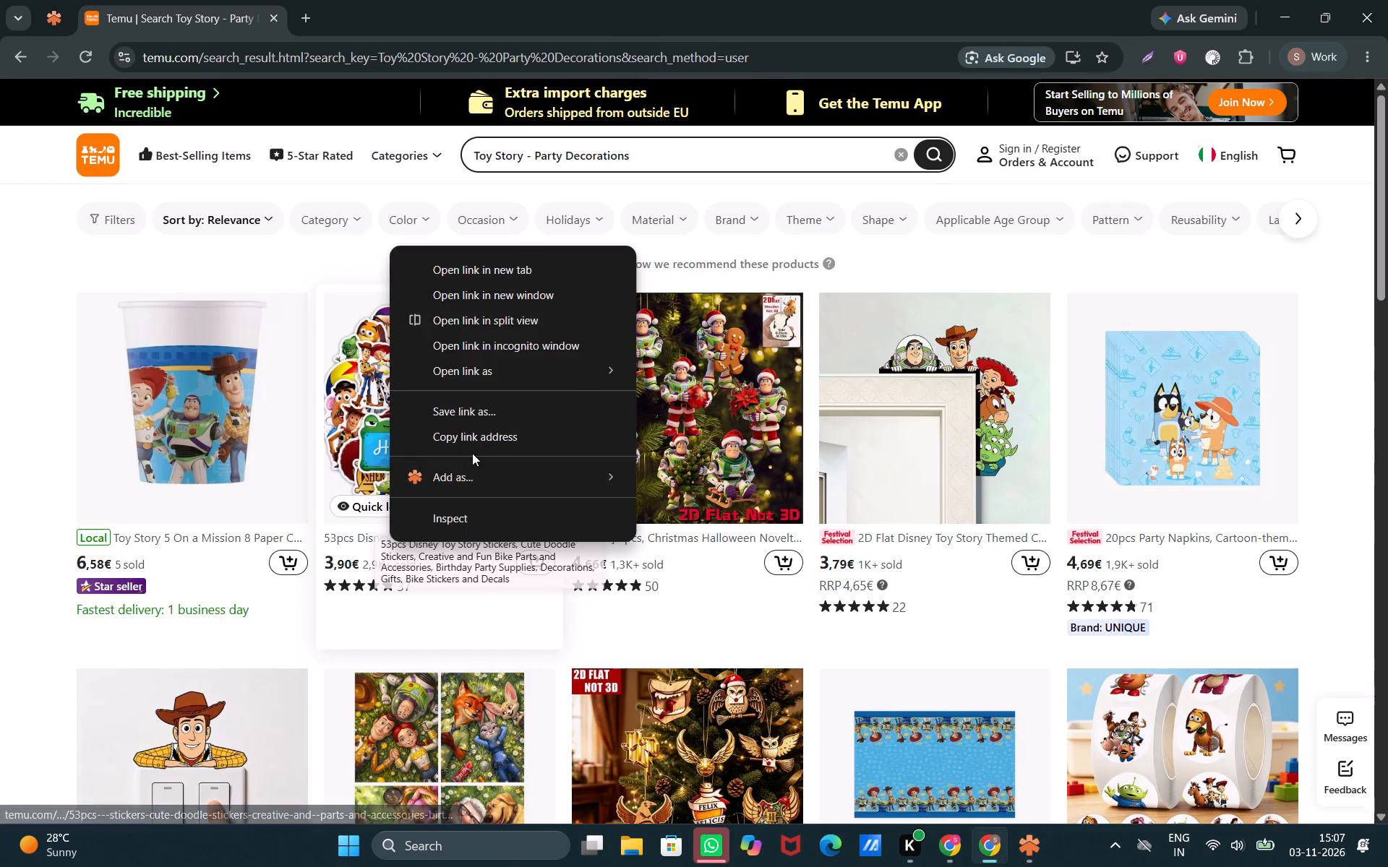
left_click(476, 439)
key("alt+Tab")
key("ctrl+v")
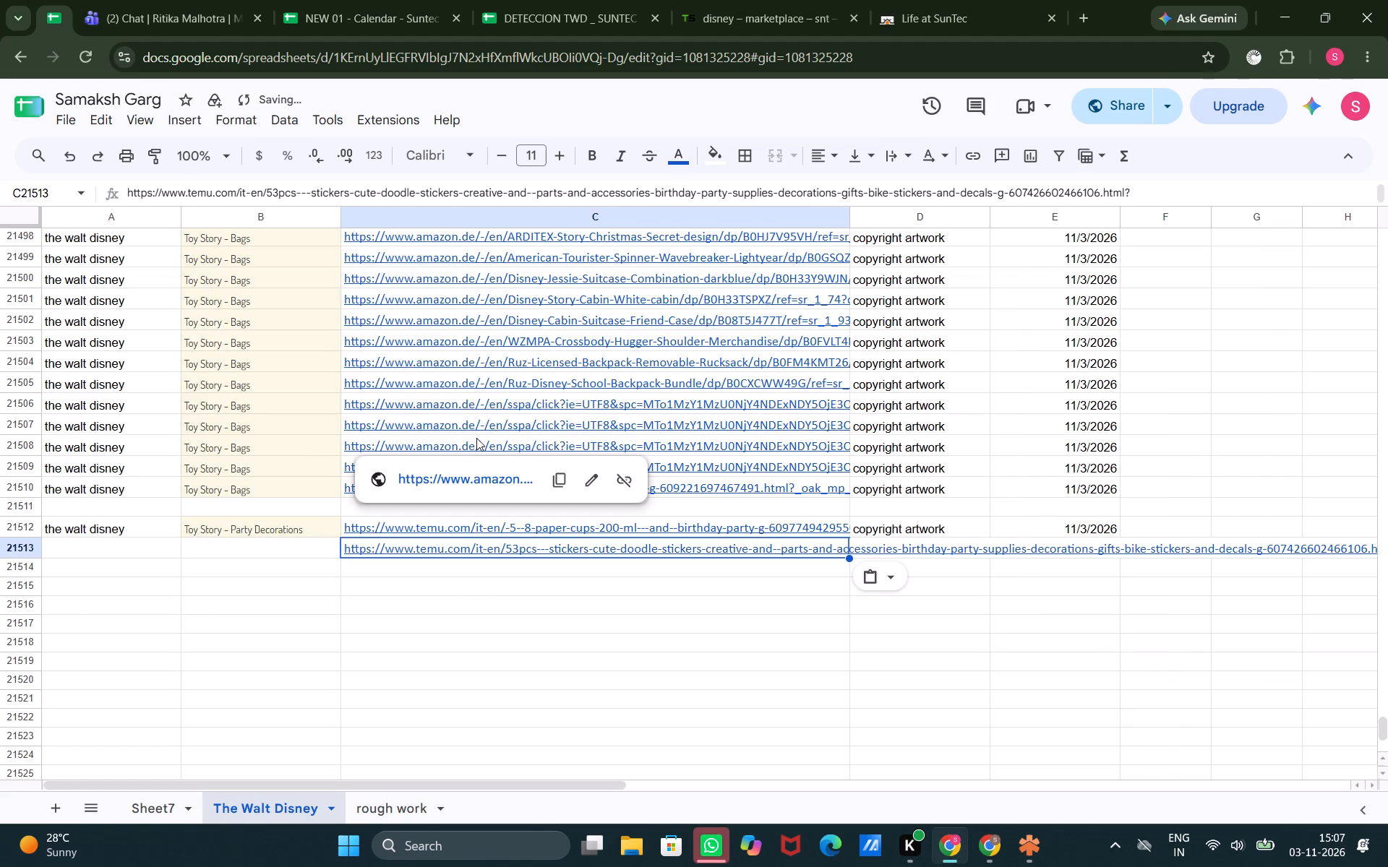
key("Return")
key("Return")
Copy the link of Temu's 2D Flat 8pcs Buzz Lightyear Christmas ornaments into C21514 of the Disney sheet.
key("alt+Tab")
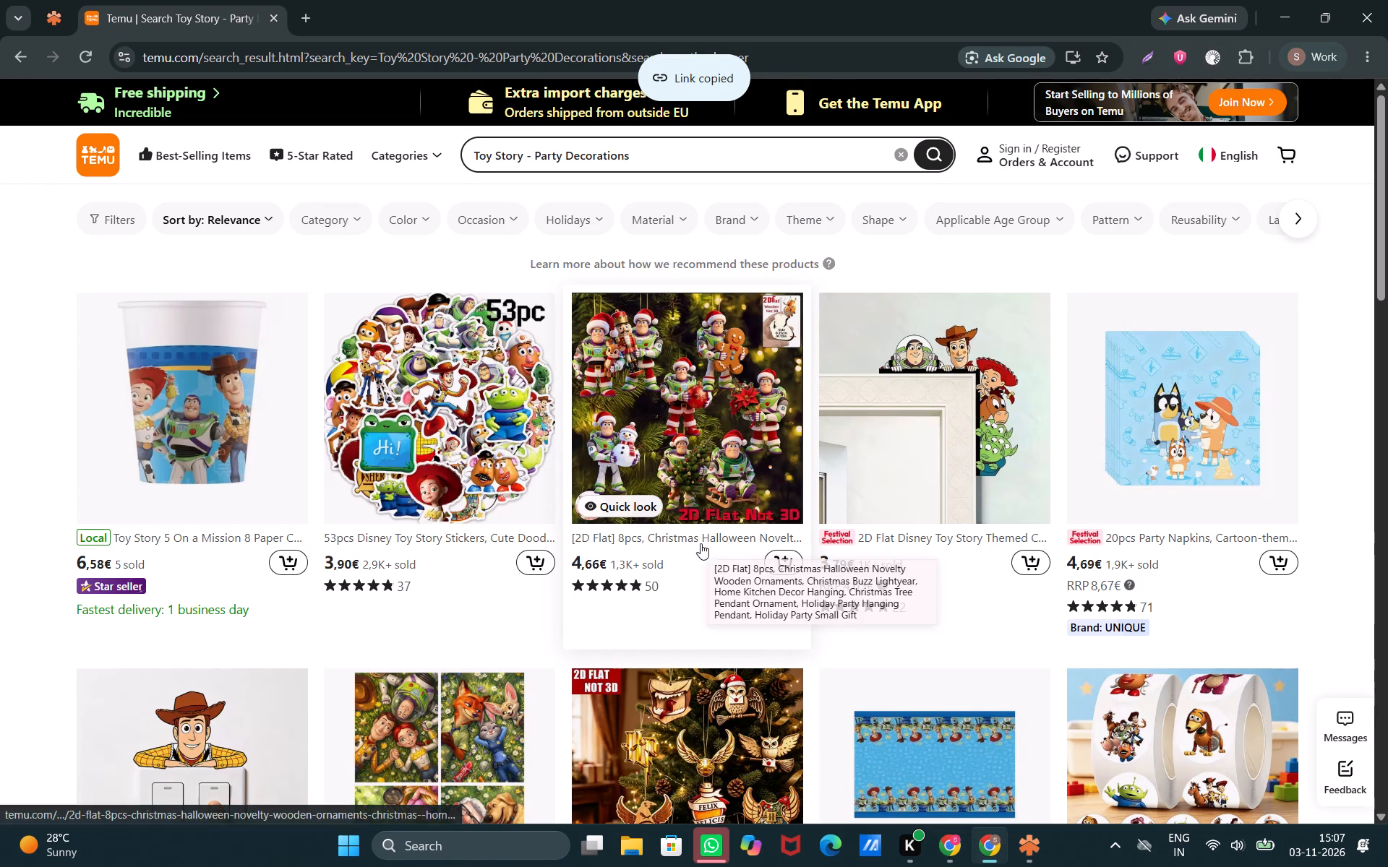
right_click(701, 543)
left_click(762, 446)
key("alt+Tab")
key("ctrl+v")
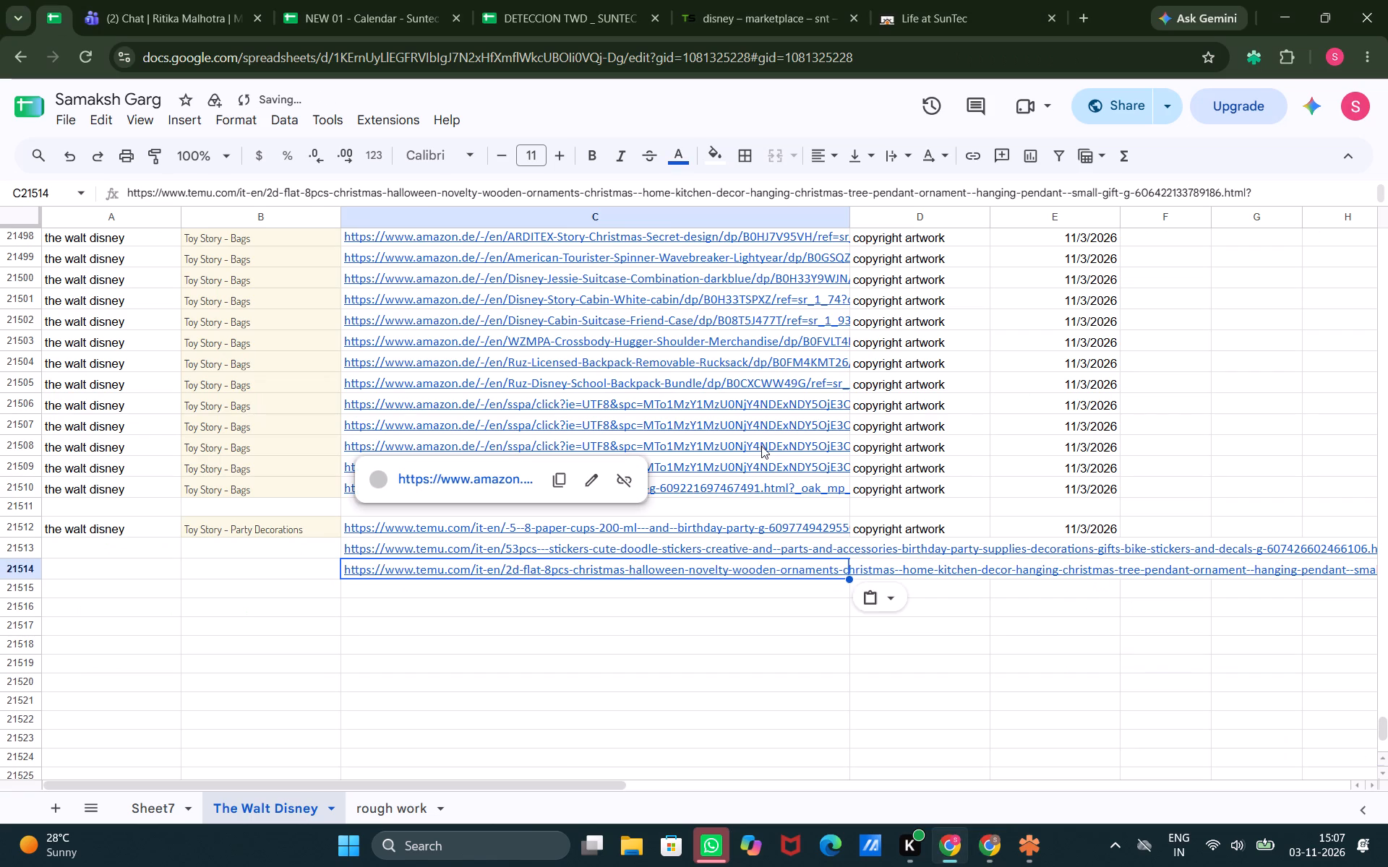
key("Return")
key("Return")
Copy the link of Temu's 400pcs Disney Toy Story Roll Stickers into C21515 of the Disney sheet.
key("alt+Tab")
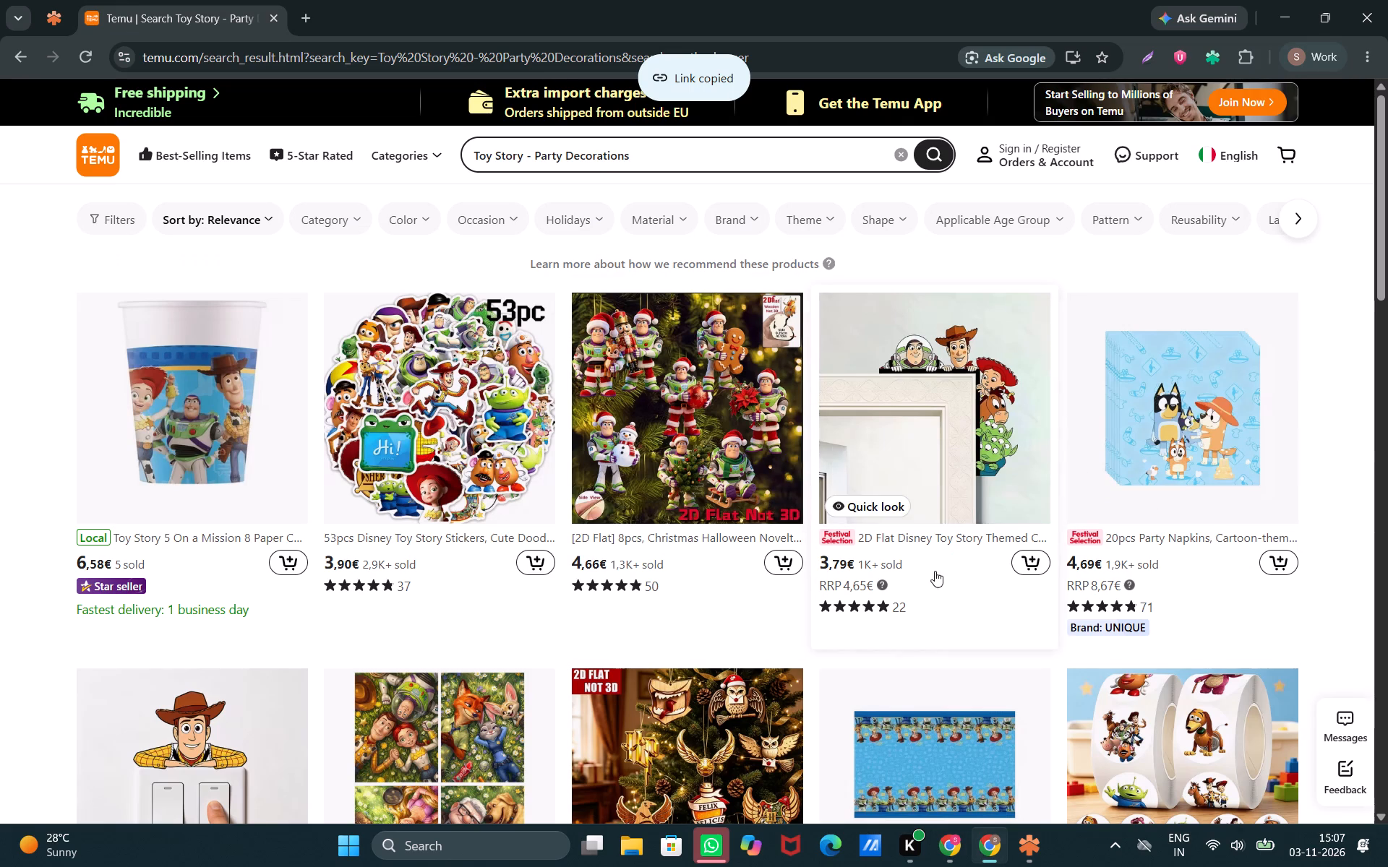
scroll(1231, 447, "down", 5)
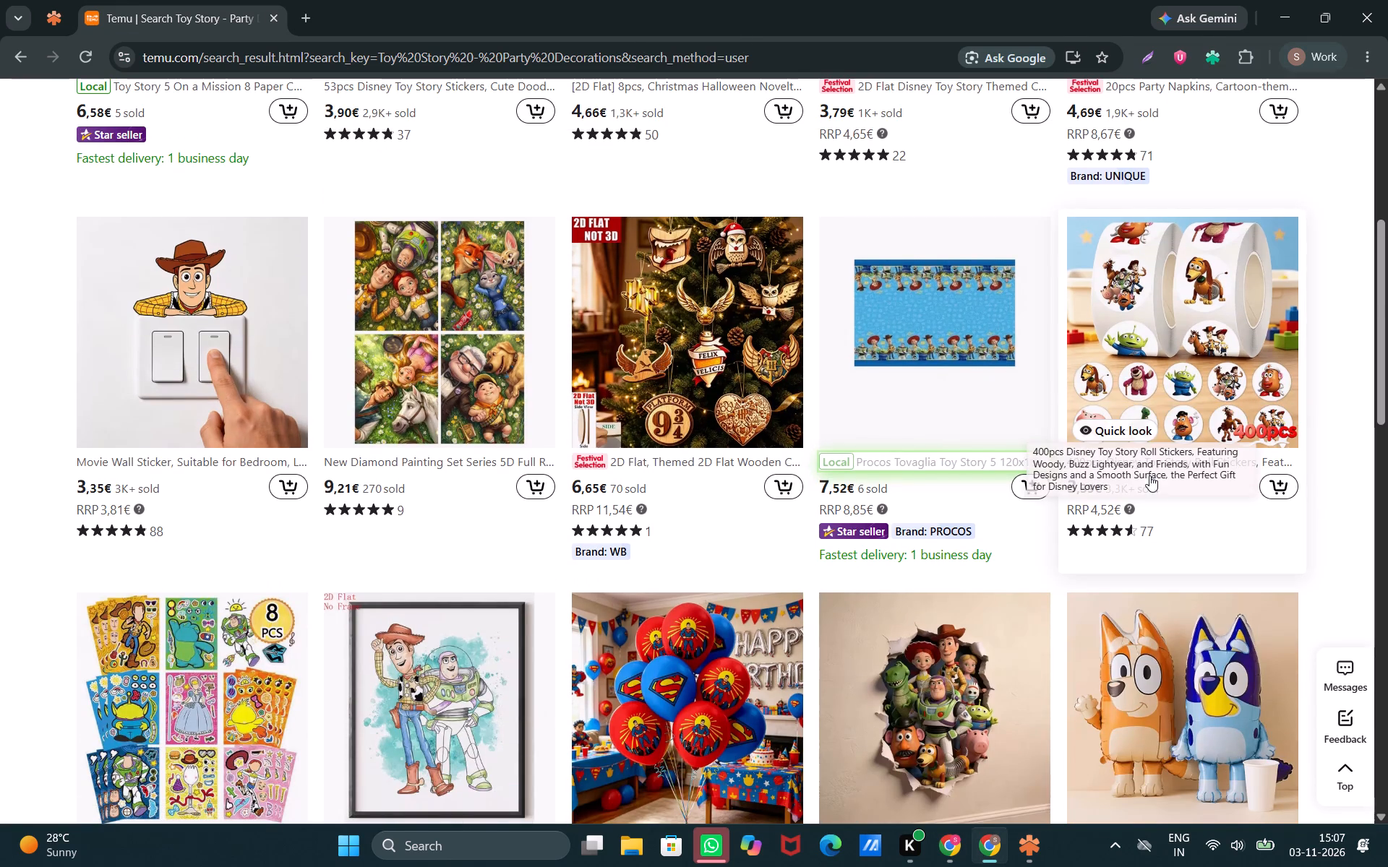
right_click(1149, 475)
right_click(1215, 467)
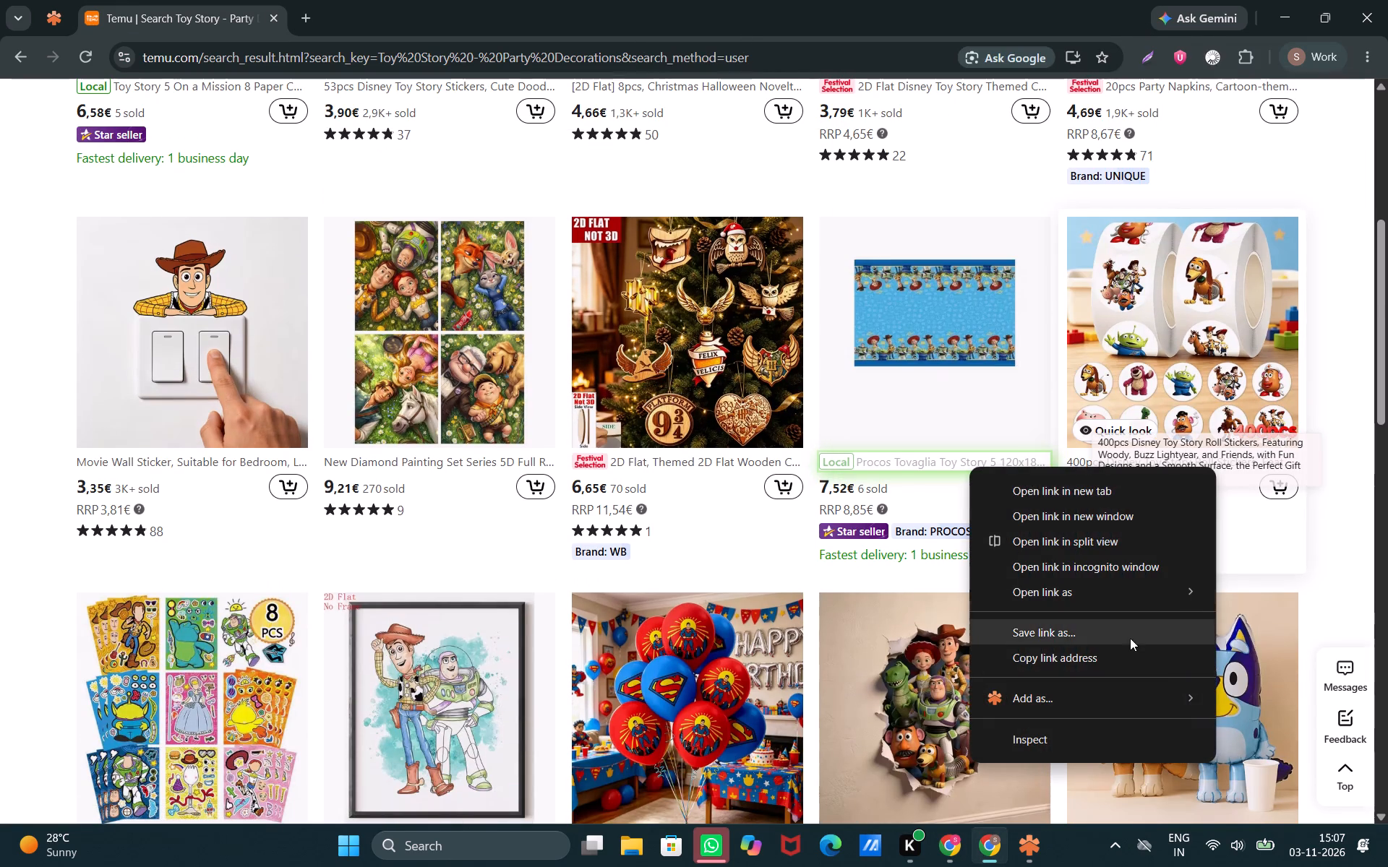
left_click(1120, 652)
key("alt+Tab")
key("ctrl+v")
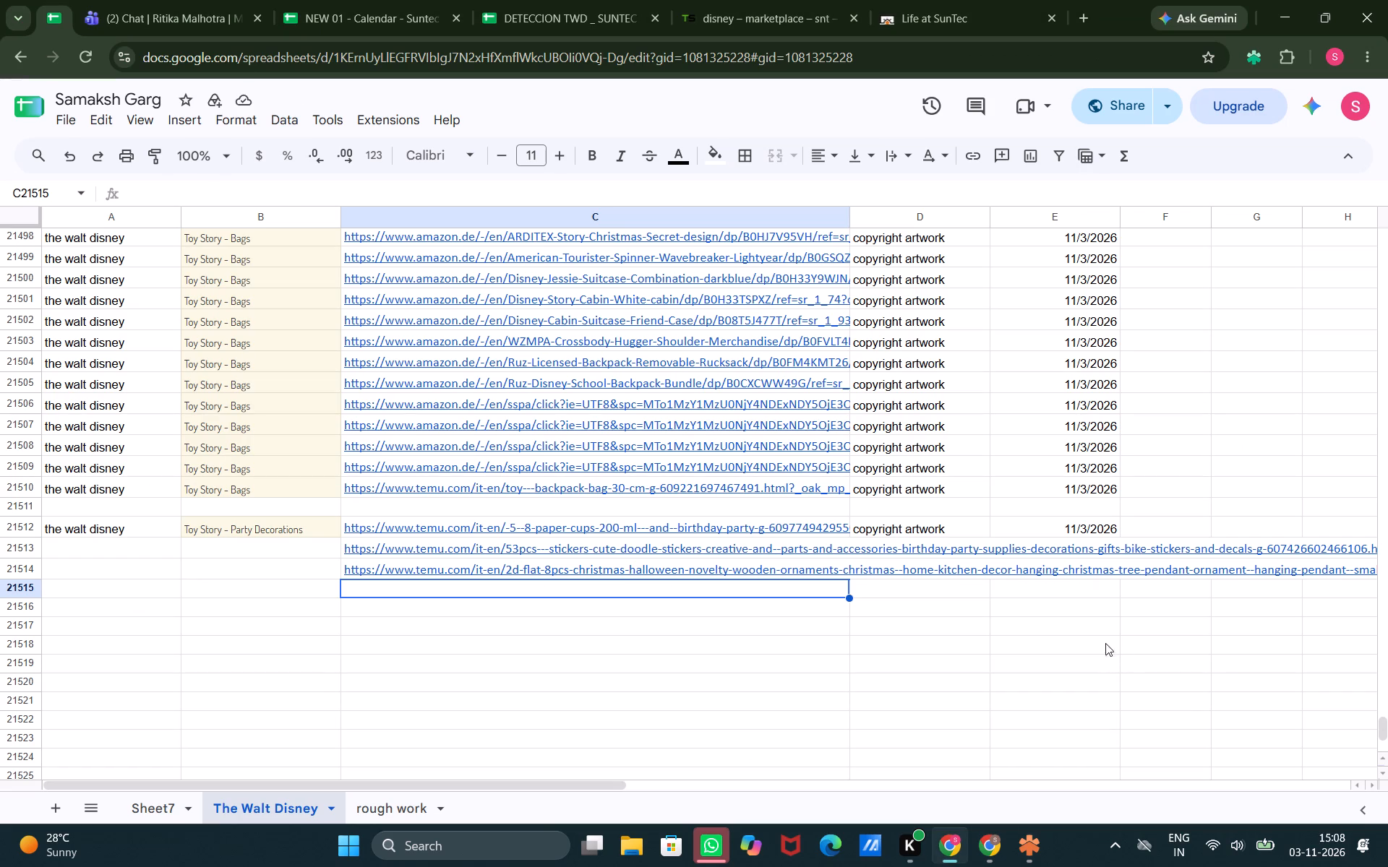
key("Return")
key("Return")
Copy the link of Temu's 8pcs Tablet Stickers with Toy Story characters into C21516 of the Disney sheet.
key("alt+Tab")
scroll(393, 466, "down", 4)
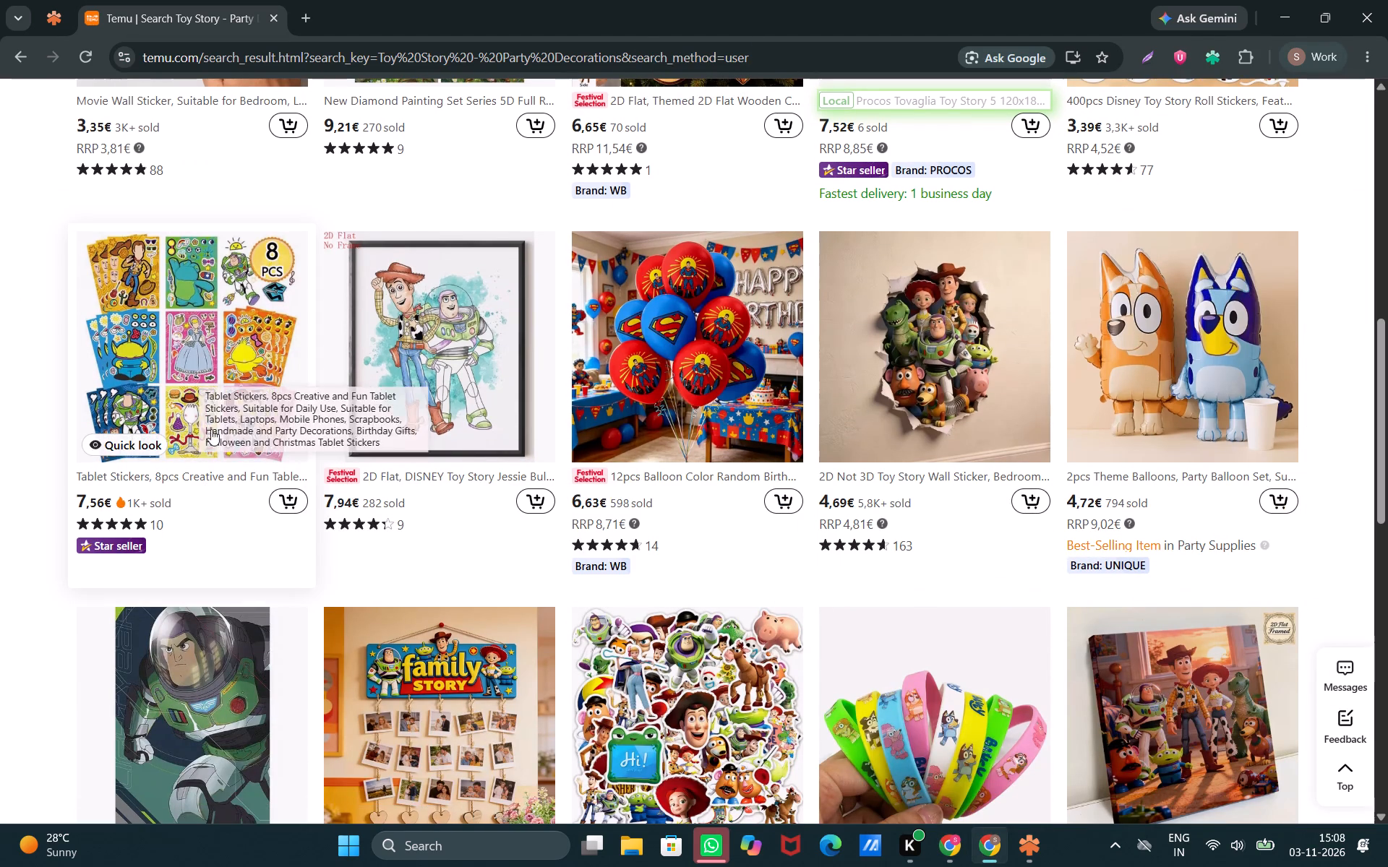
right_click(211, 479)
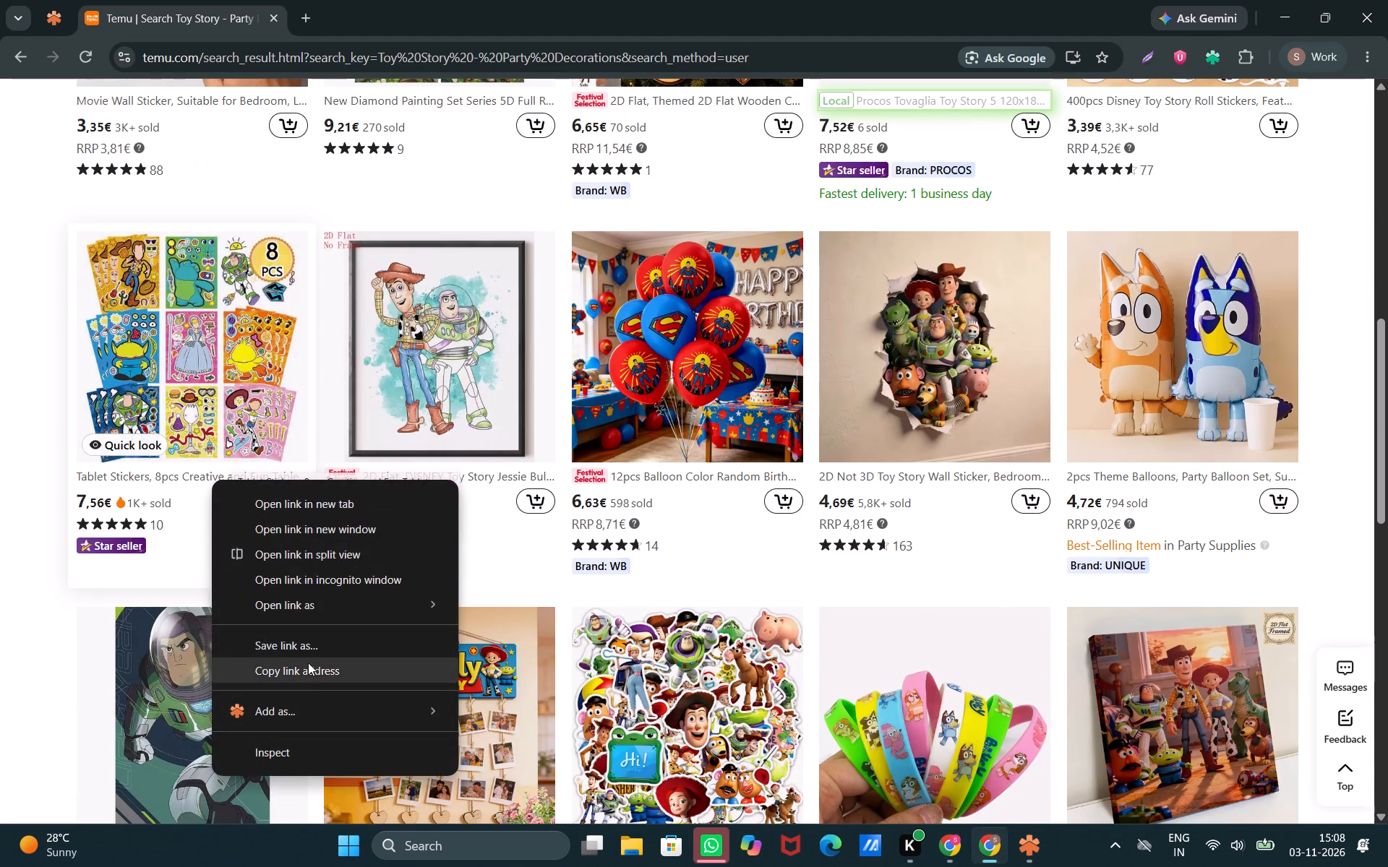
left_click(308, 667)
key("alt+Tab")
key("ctrl+v")
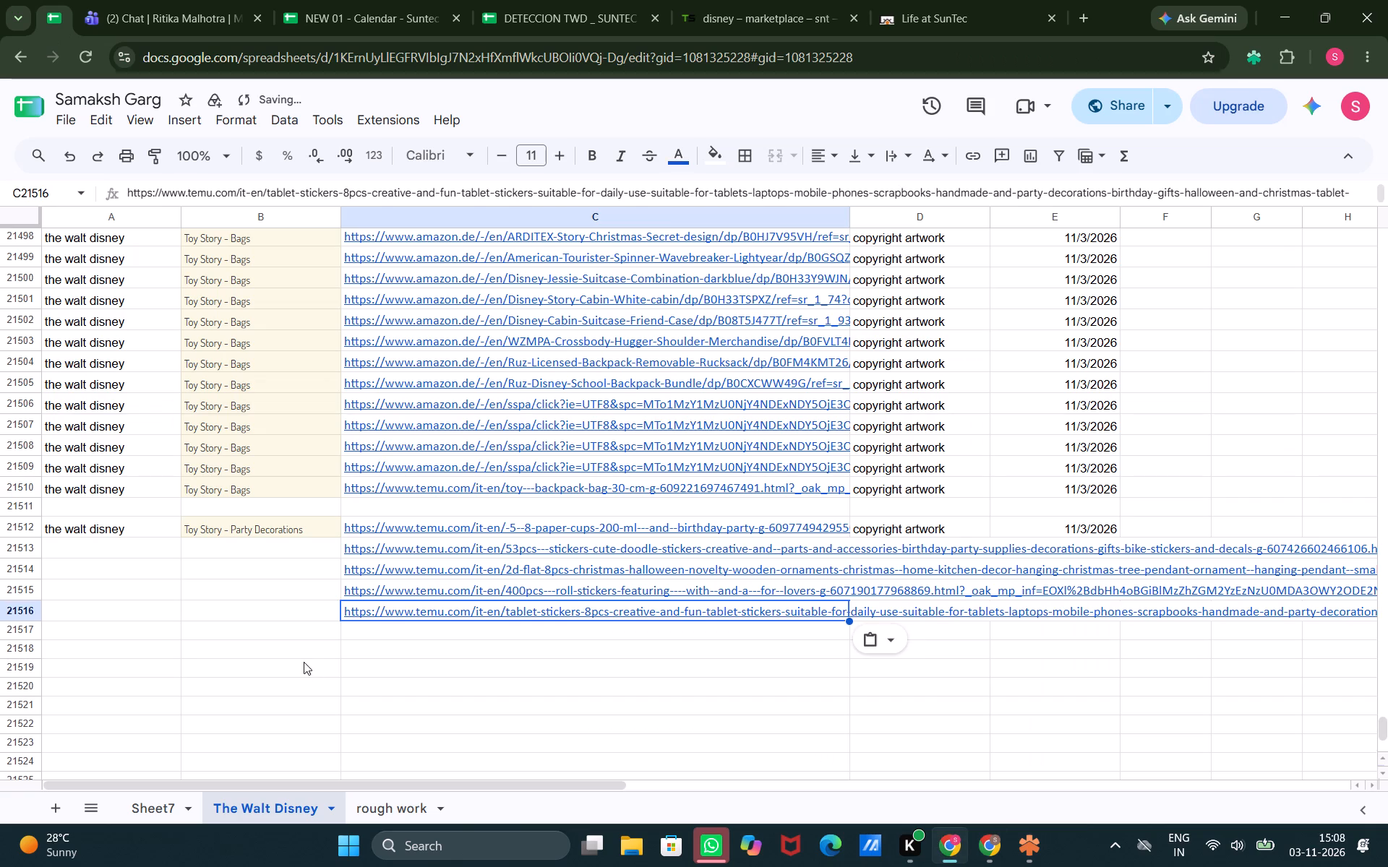
key("Return")
key("Return")
Copy the link of Temu's Disney Toy Story 5 Doodle Stickers into C21517 and go back to the next empty link cell.
key("alt+Tab")
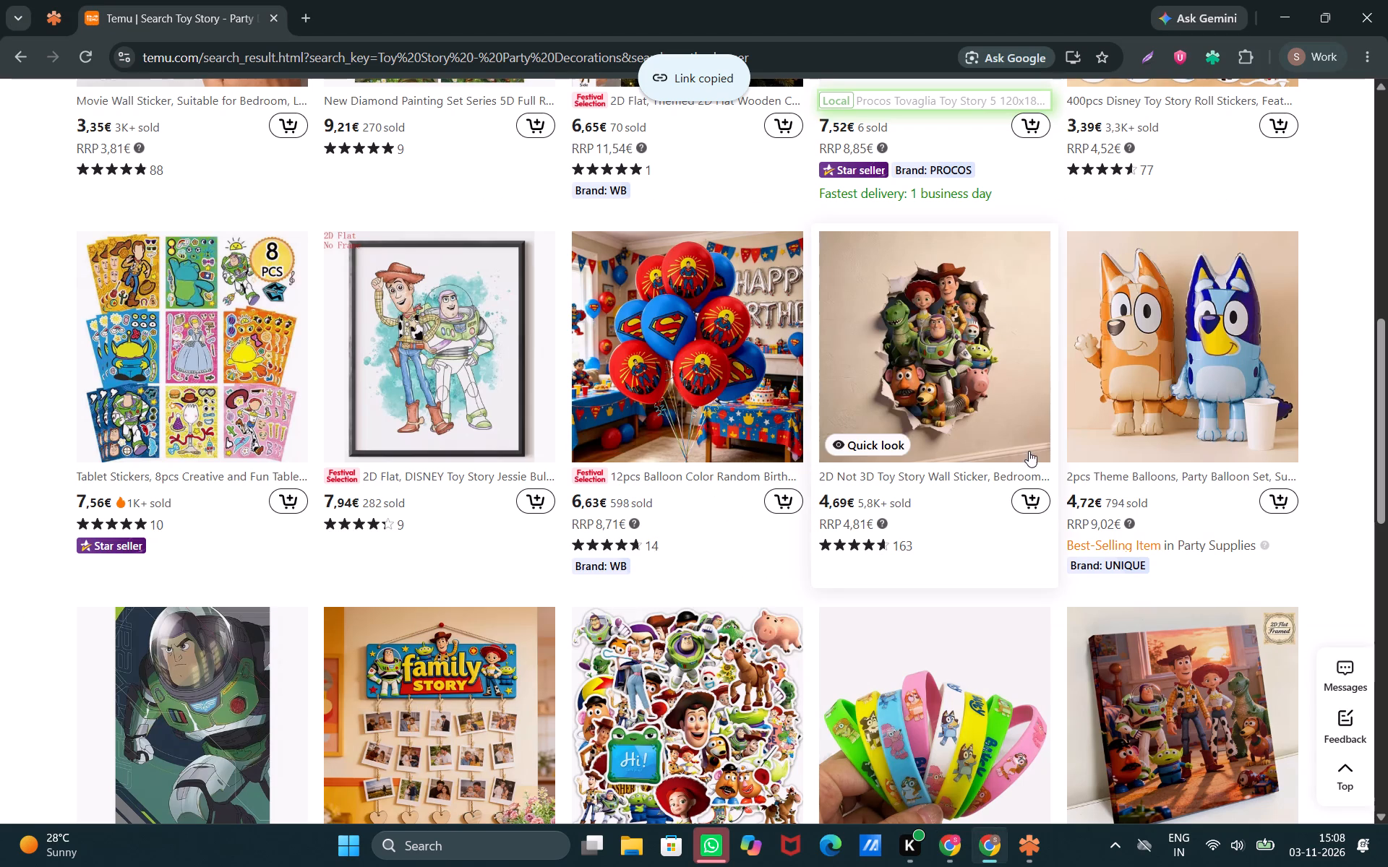
scroll(1158, 447, "down", 6)
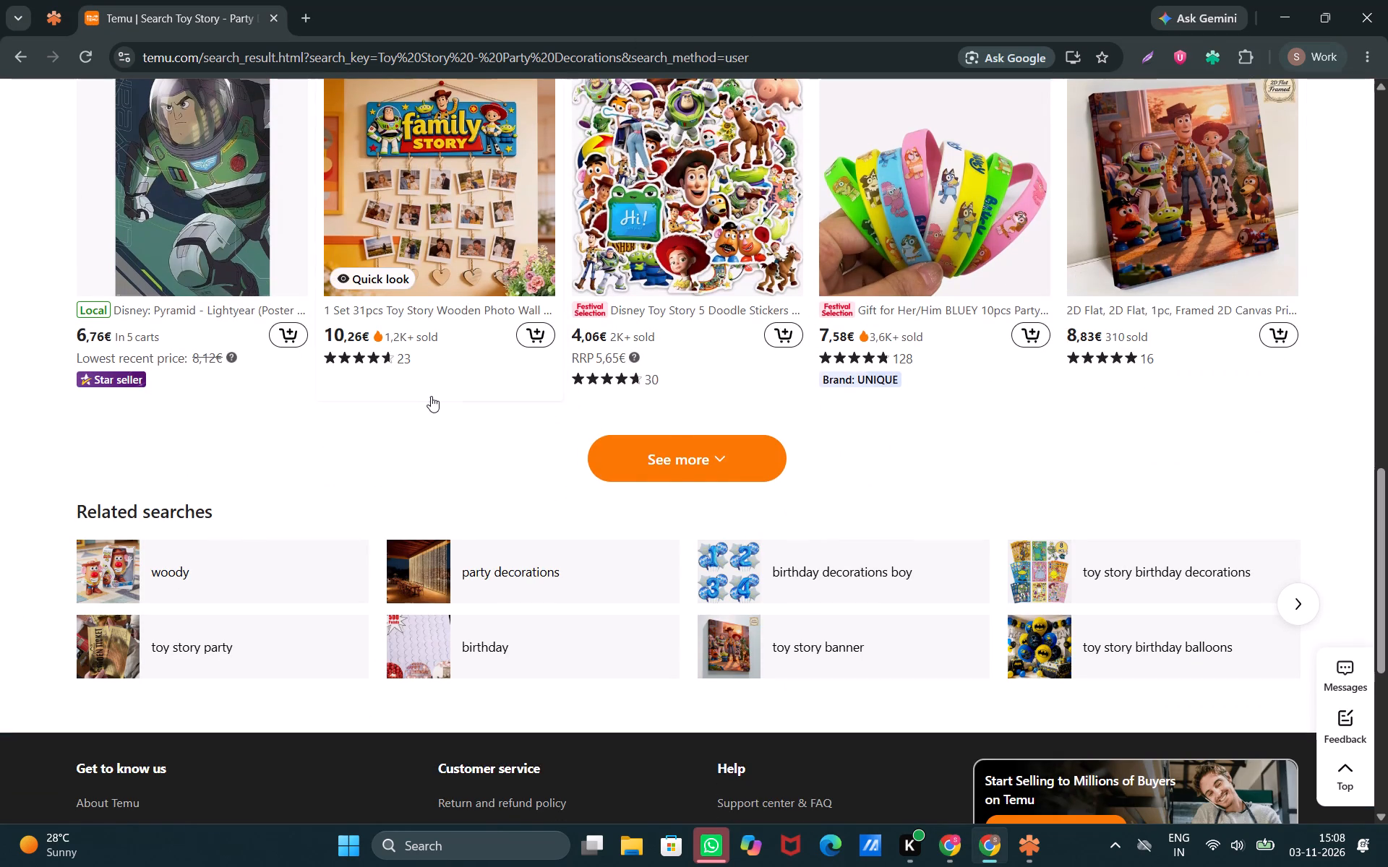
scroll(437, 394, "up", 1)
right_click(663, 406)
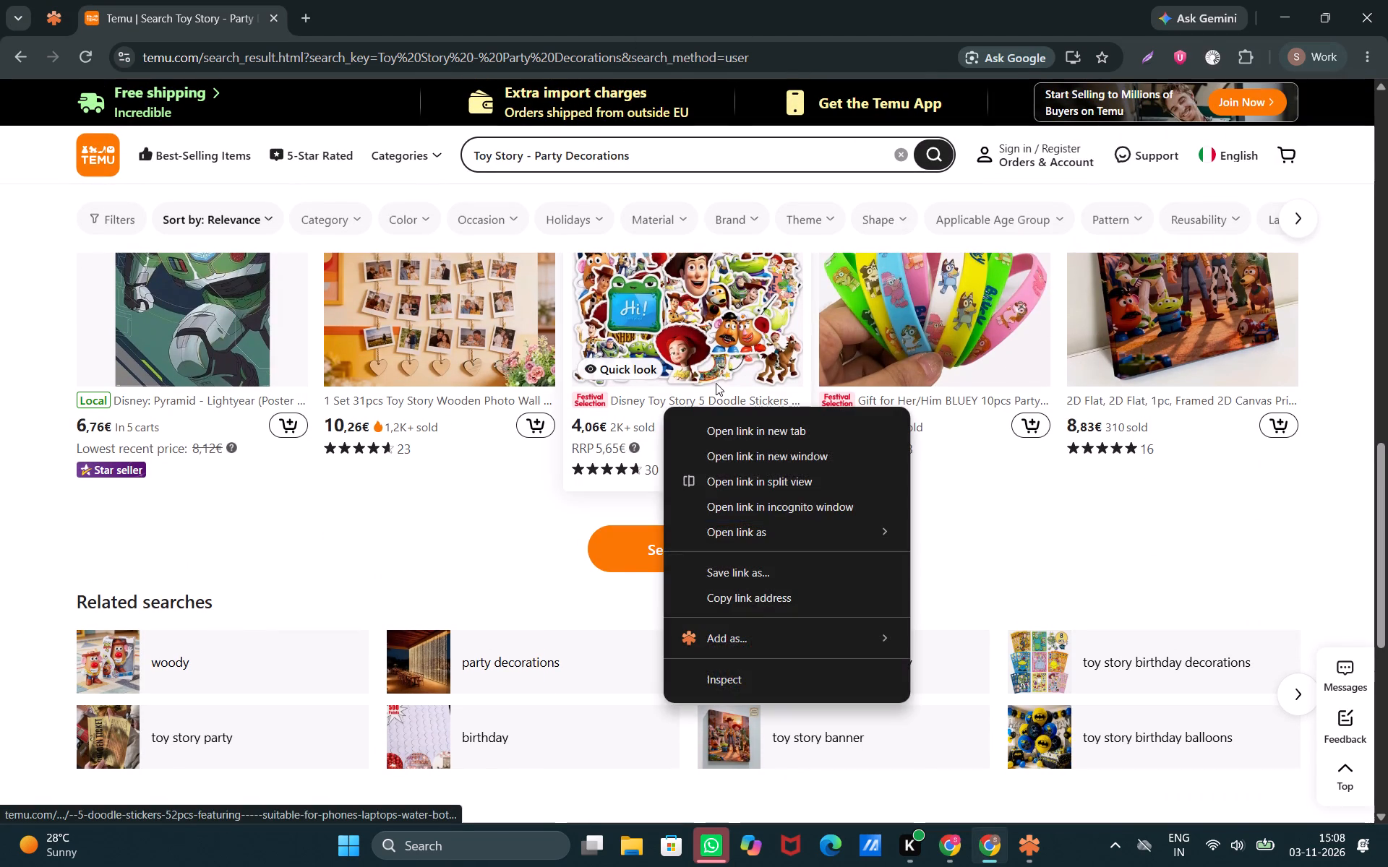
left_click(757, 603)
key("alt+Tab")
key("ctrl+v")
left_click(756, 601, "ctrl")
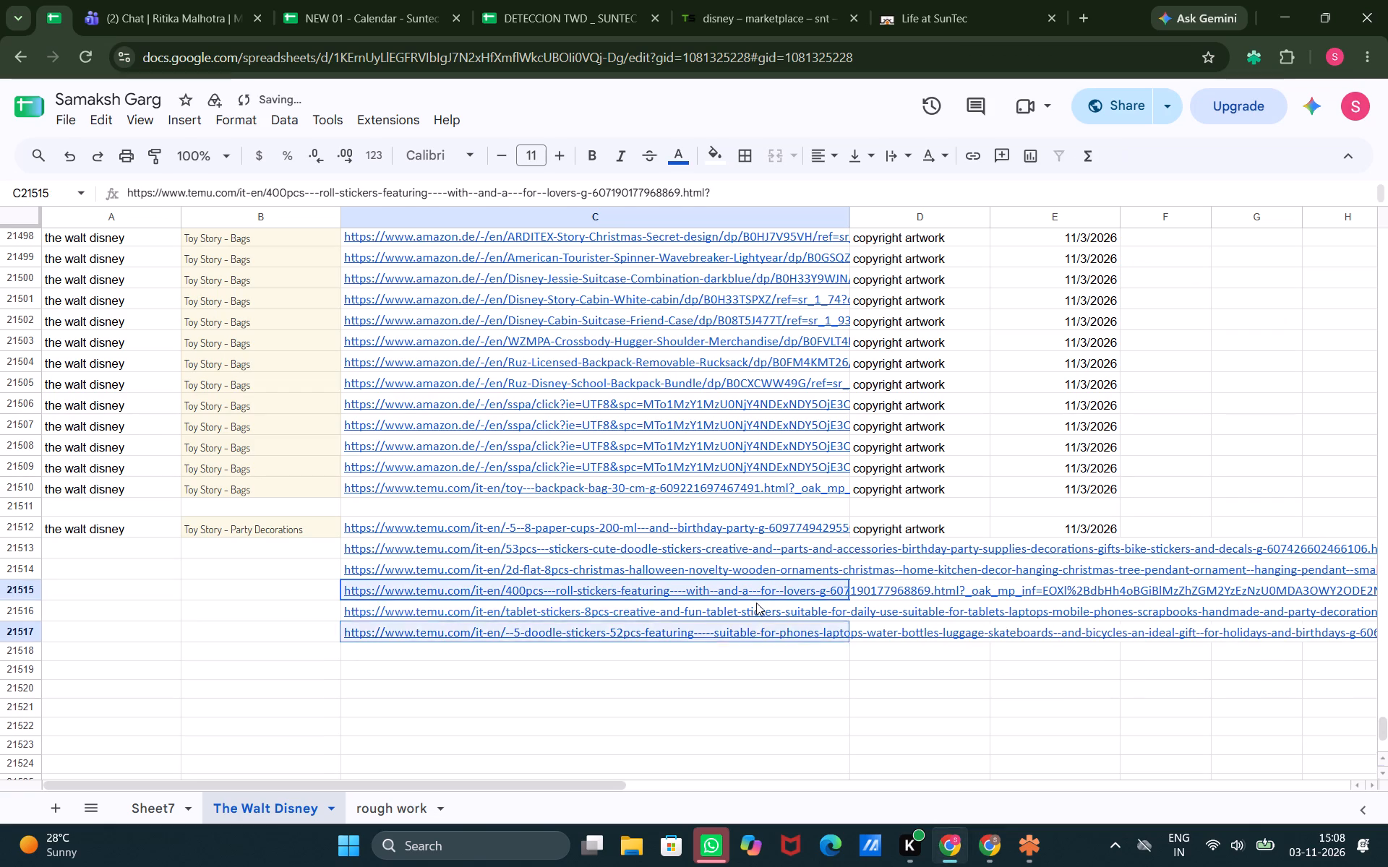
key("Return")
key("Return")
key("Return")
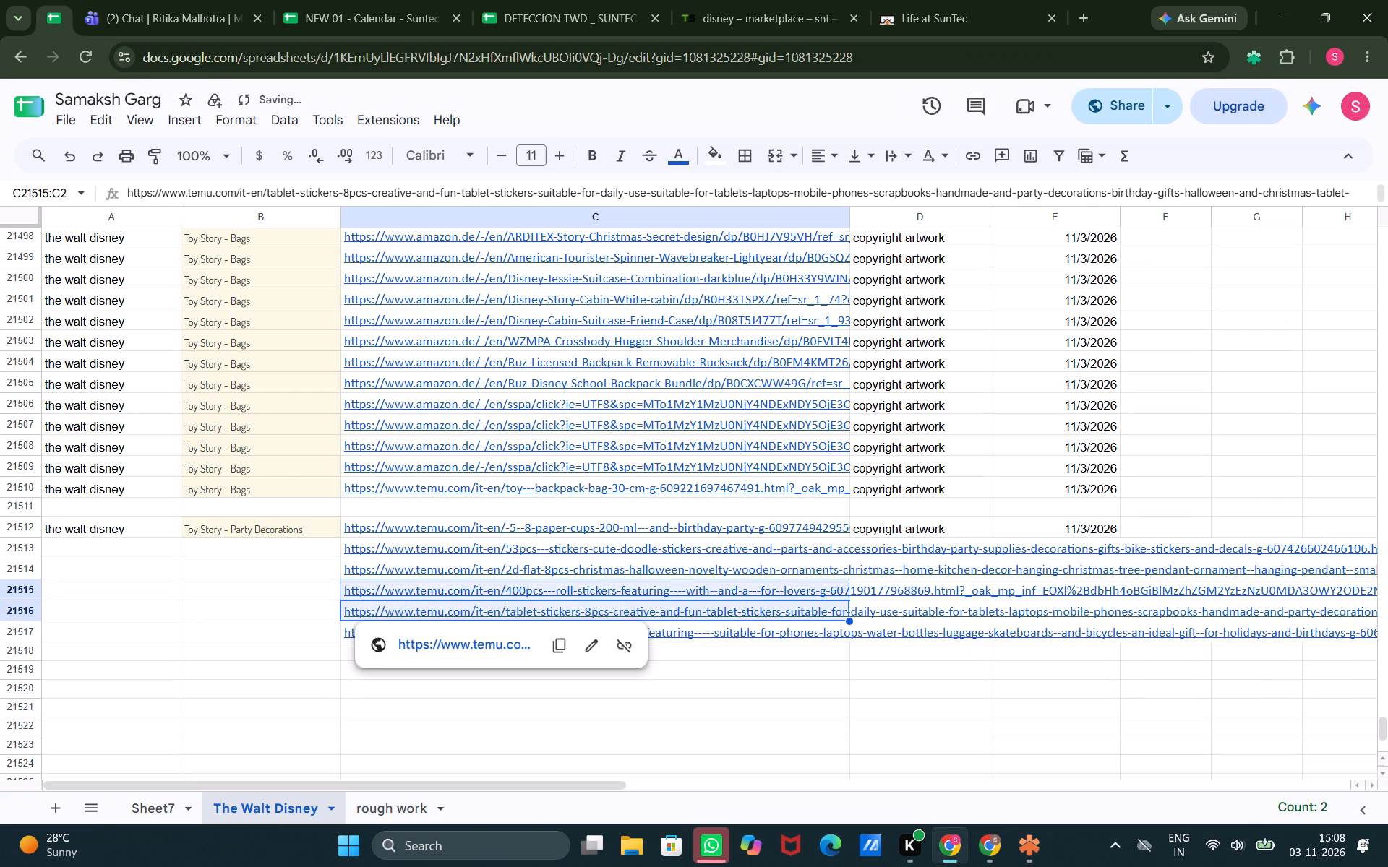
key("Down")
key("Down")
Load more of Temu's Toy Story - Party Decorations results and examine them for further Toy Story products.
key("alt+Tab")
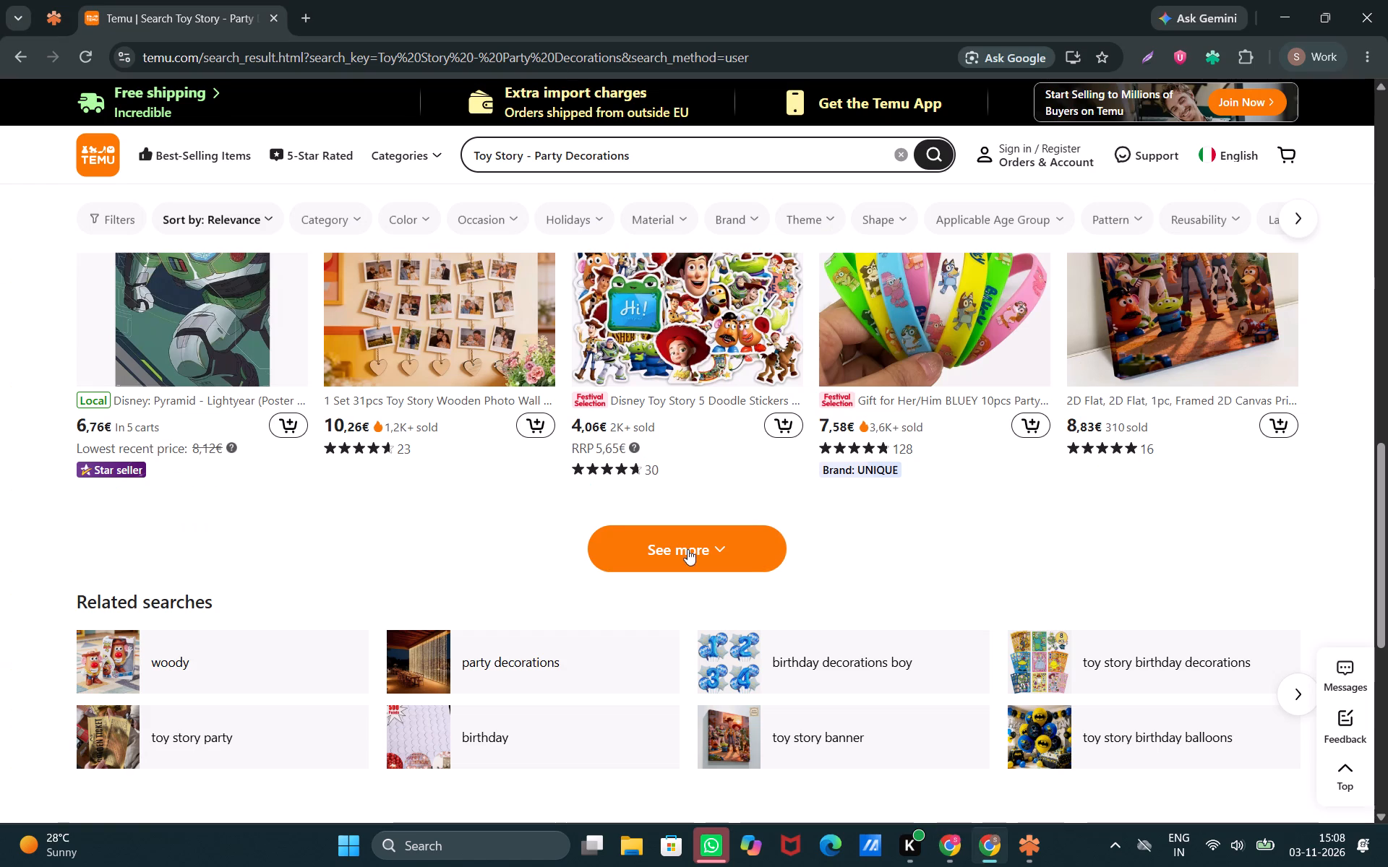
left_click(706, 538)
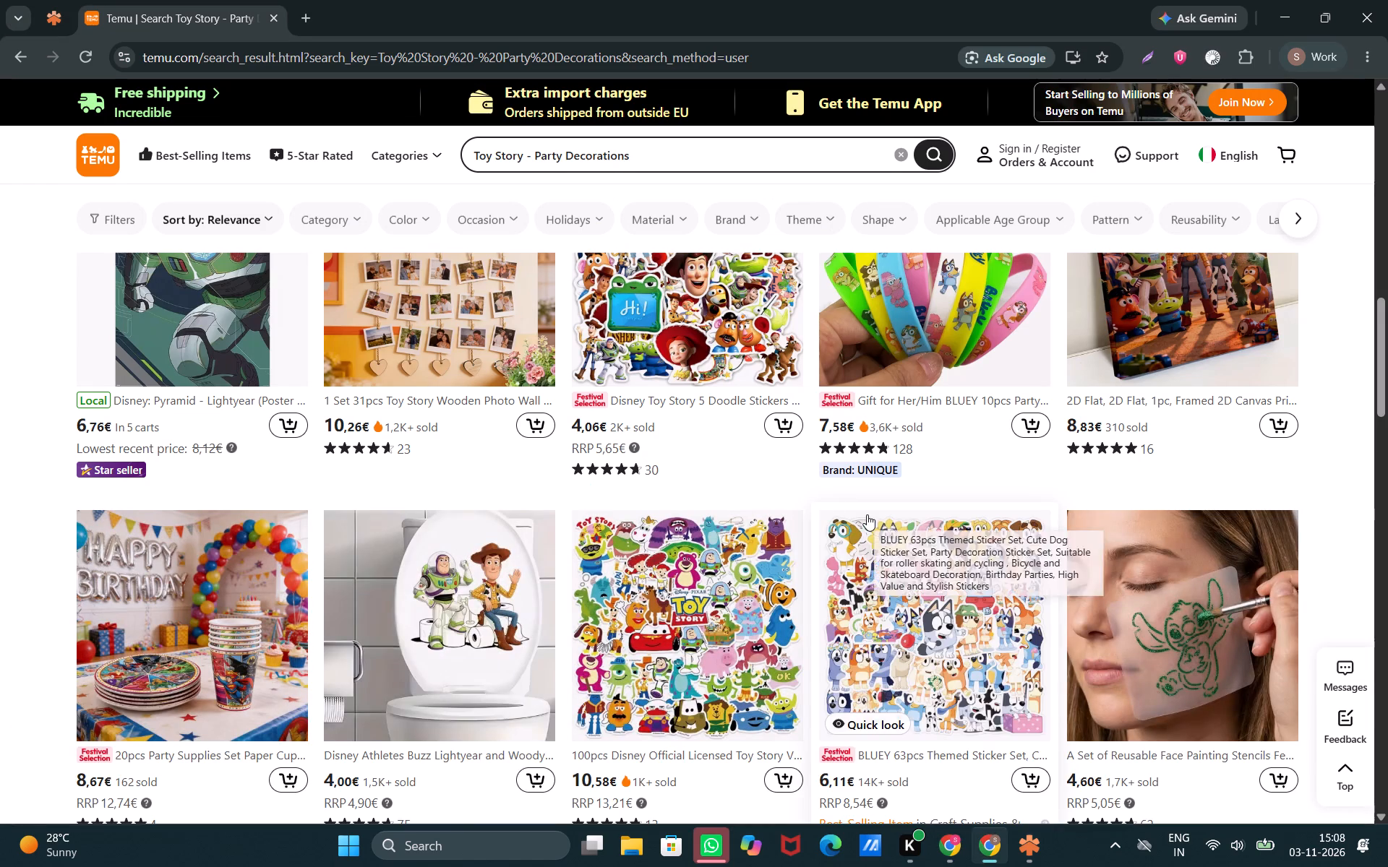
scroll(867, 514, "down", 1)
scroll(925, 483, "down", 6)
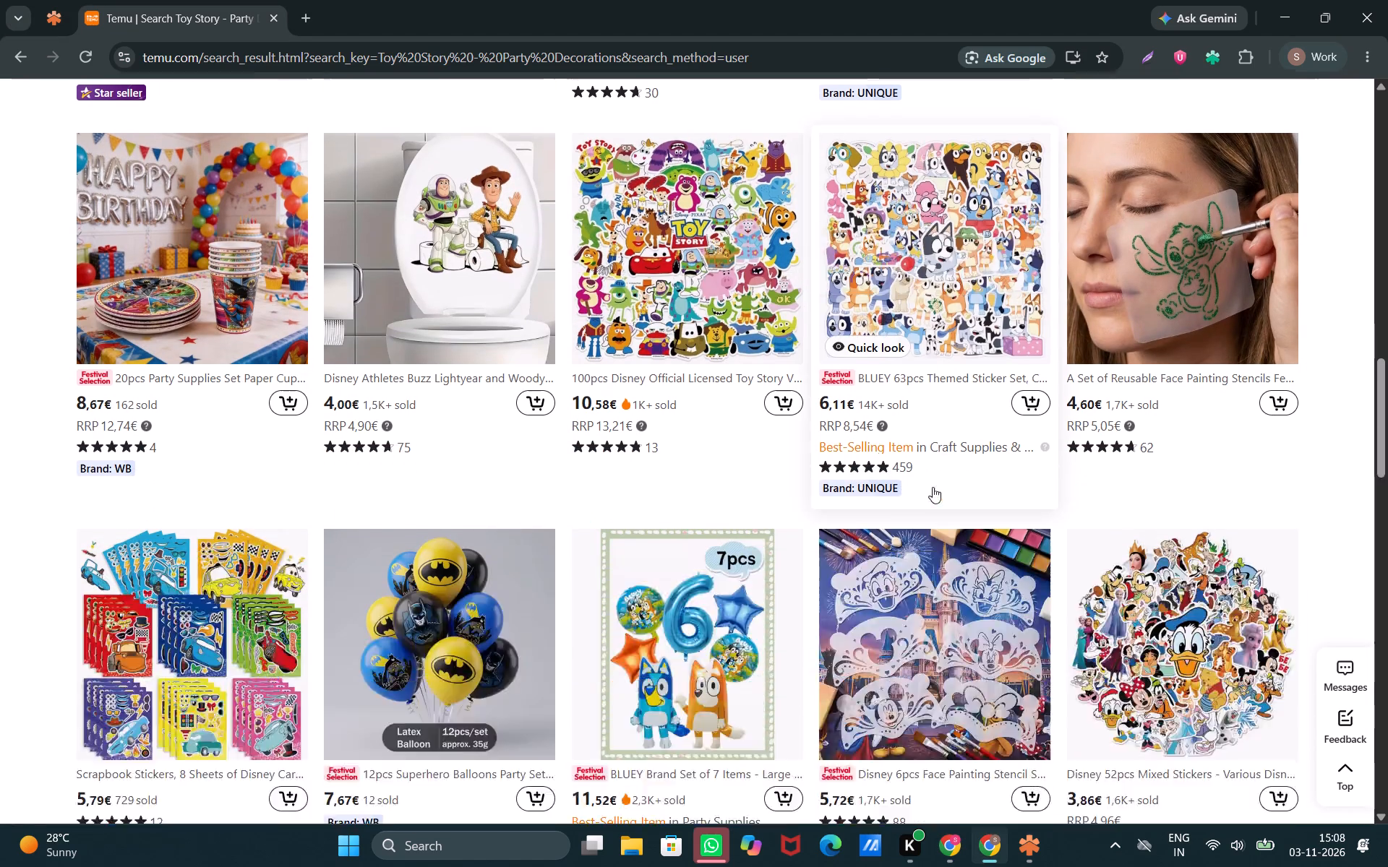
scroll(524, 529, "down", 1)
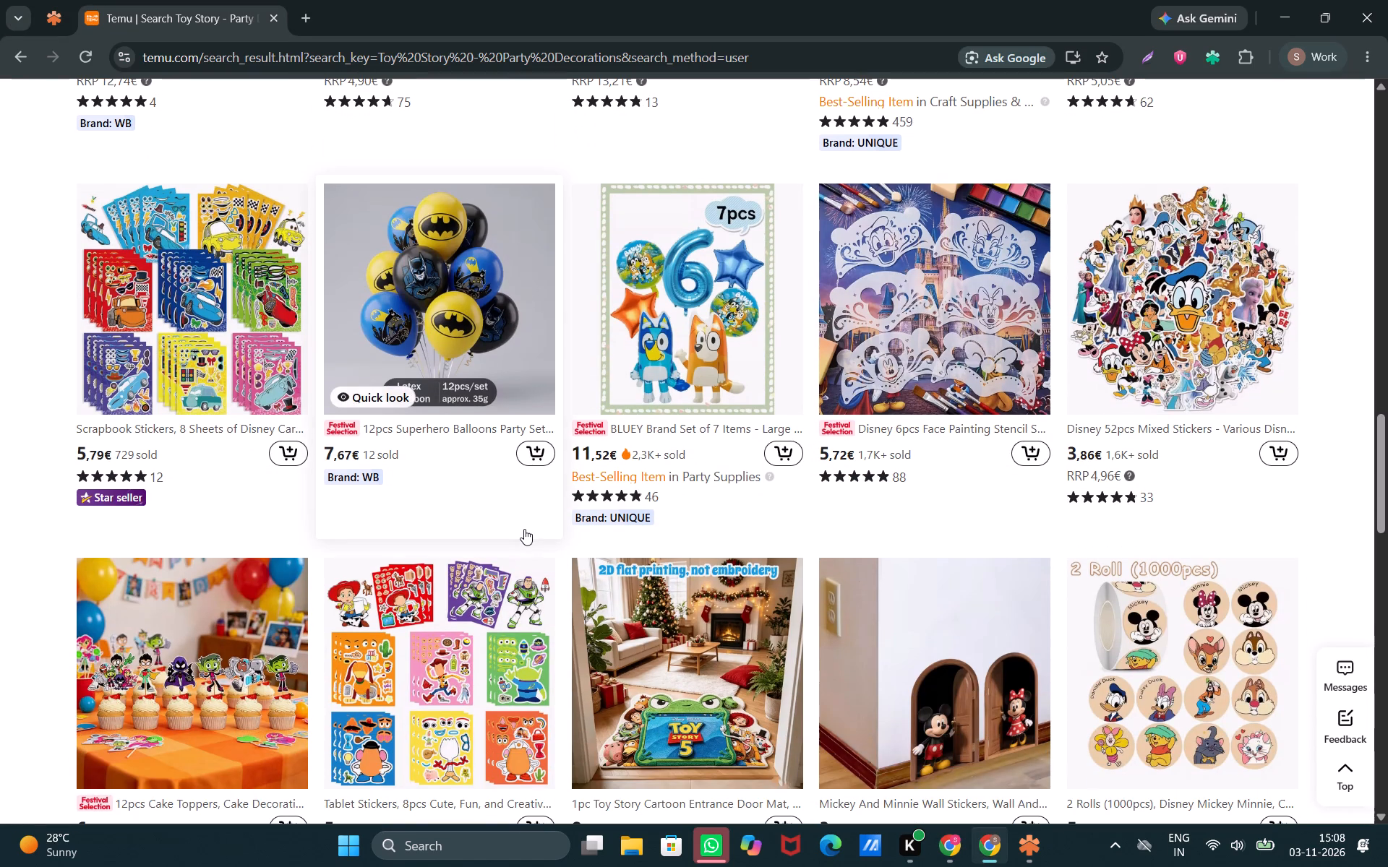
scroll(524, 529, "up", 1)
scroll(524, 529, "down", 2)
scroll(524, 529, "up", 6)
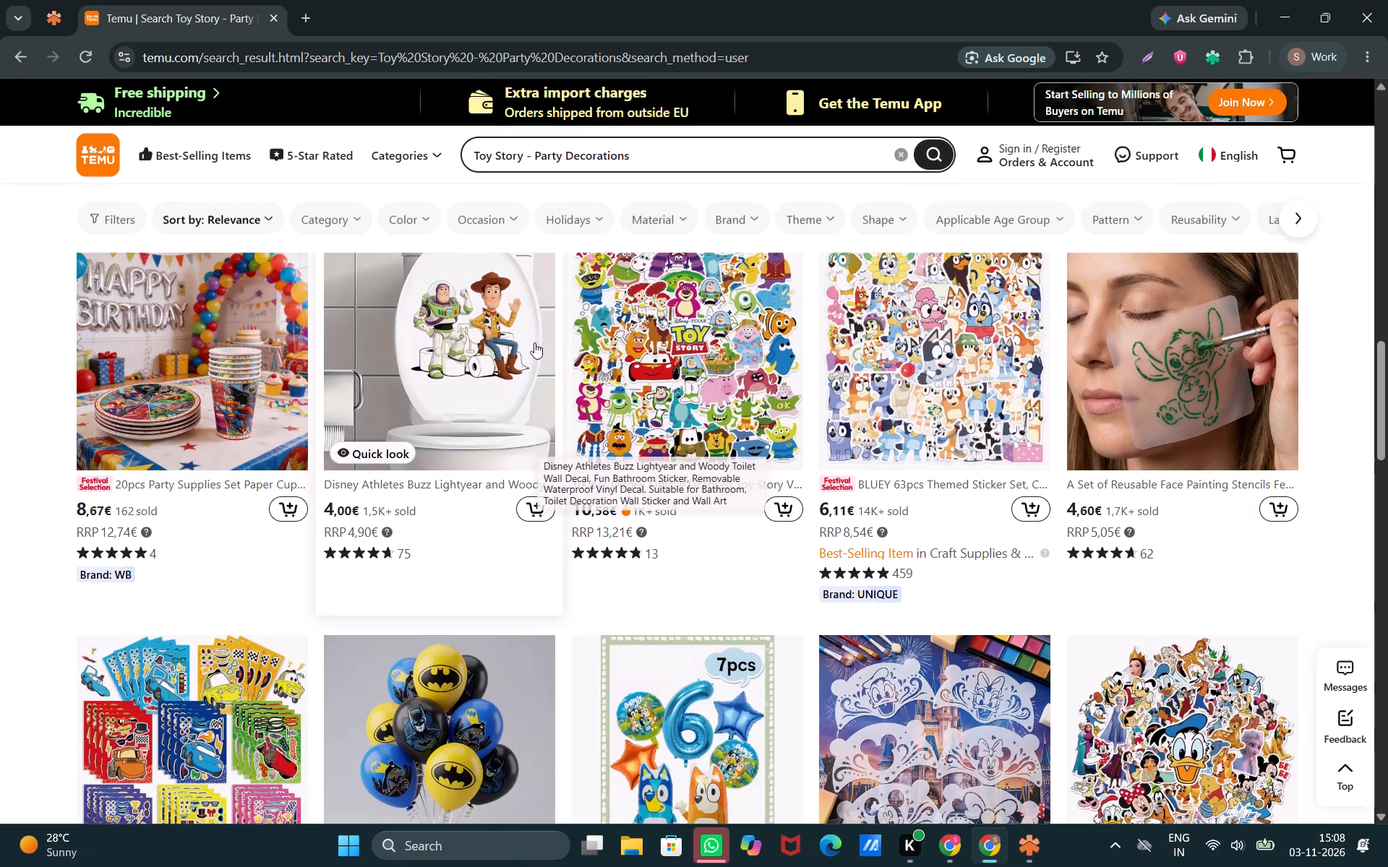
Search Temu for "Toy Story Paper Plates".
left_click(646, 158)
key("BackSpace")
key("BackSpace")
key("BackSpace")
key("BackSpace")
key("BackSpace")
key("BackSpace")
key("BackSpace")
key("BackSpace")
key("BackSpace")
key("BackSpace")
key("BackSpace")
key("BackSpace")
key("BackSpace")
key("BackSpace")
key("BackSpace")
key("BackSpace")
key("BackSpace")
key("BackSpace")
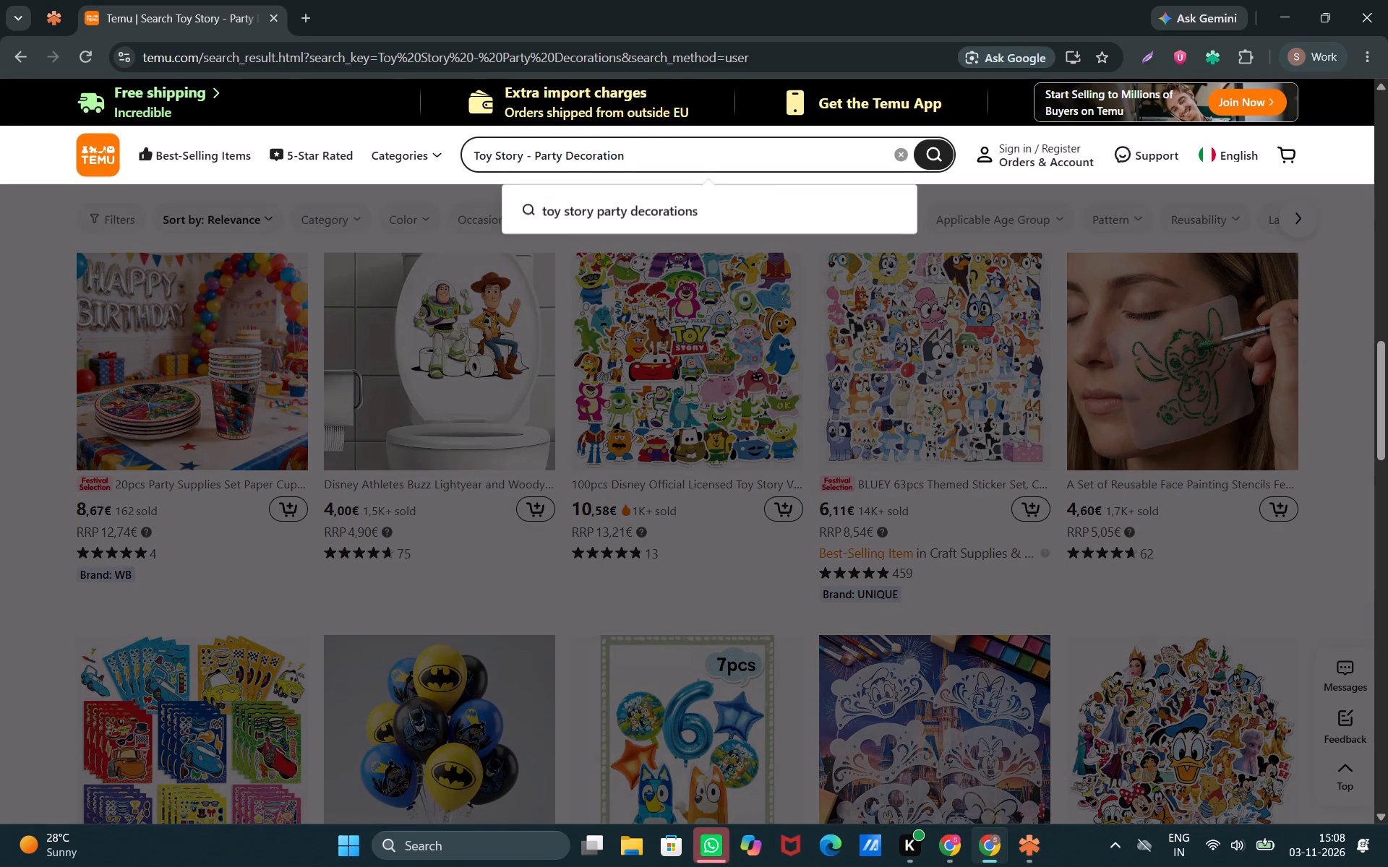
key("BackSpace")
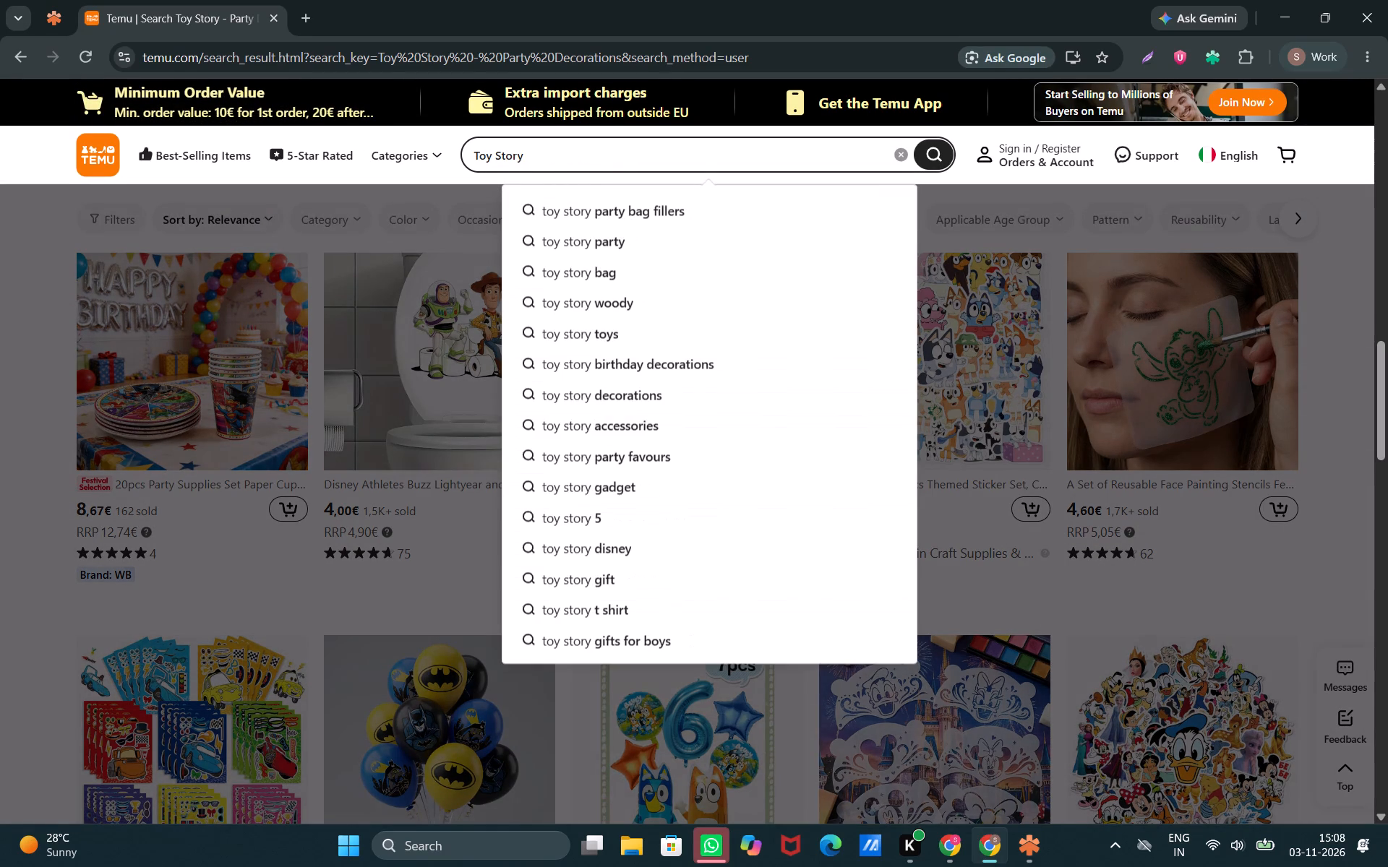
type("Paper Pla")
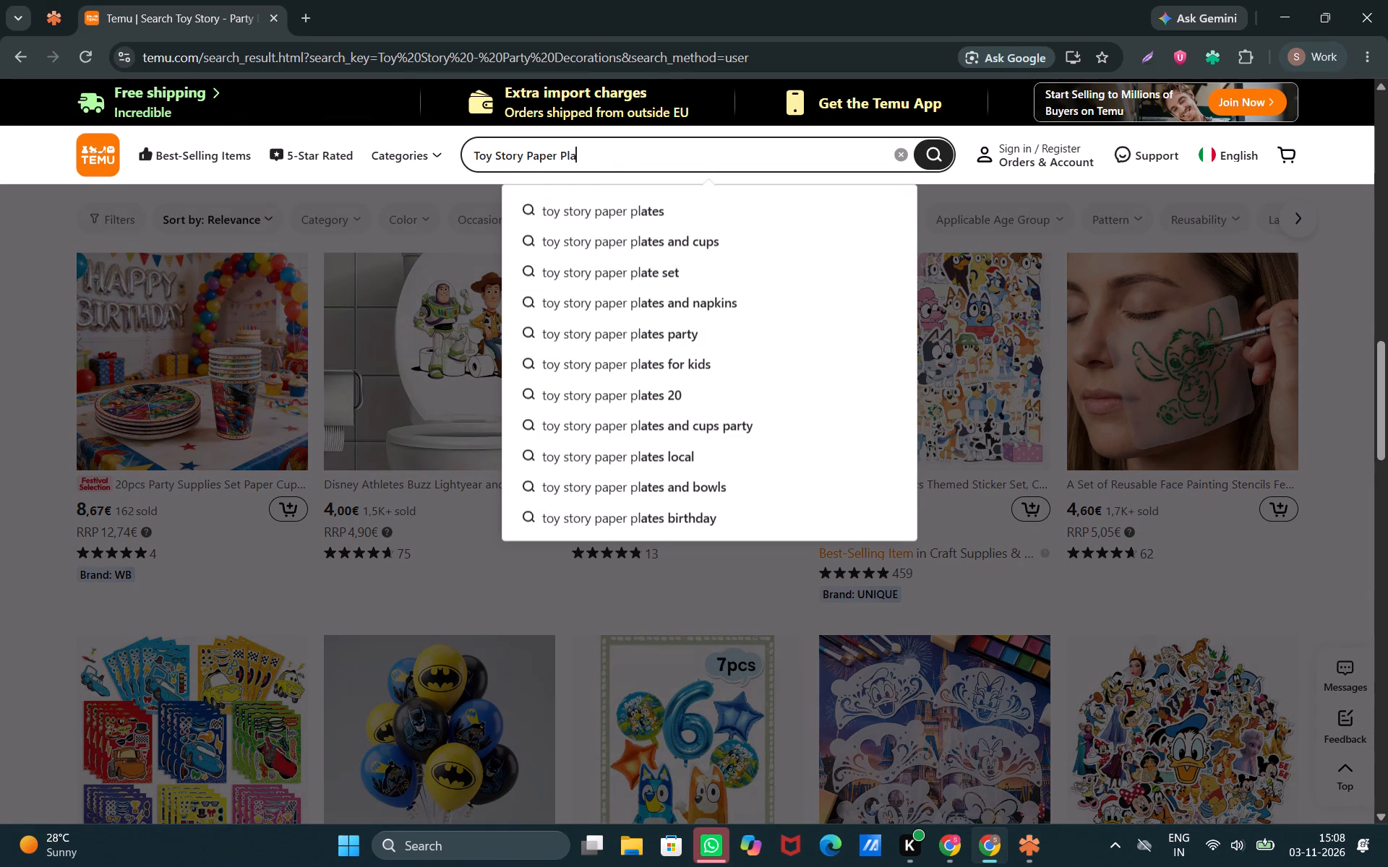
type("tes")
key("space")
key("Return")
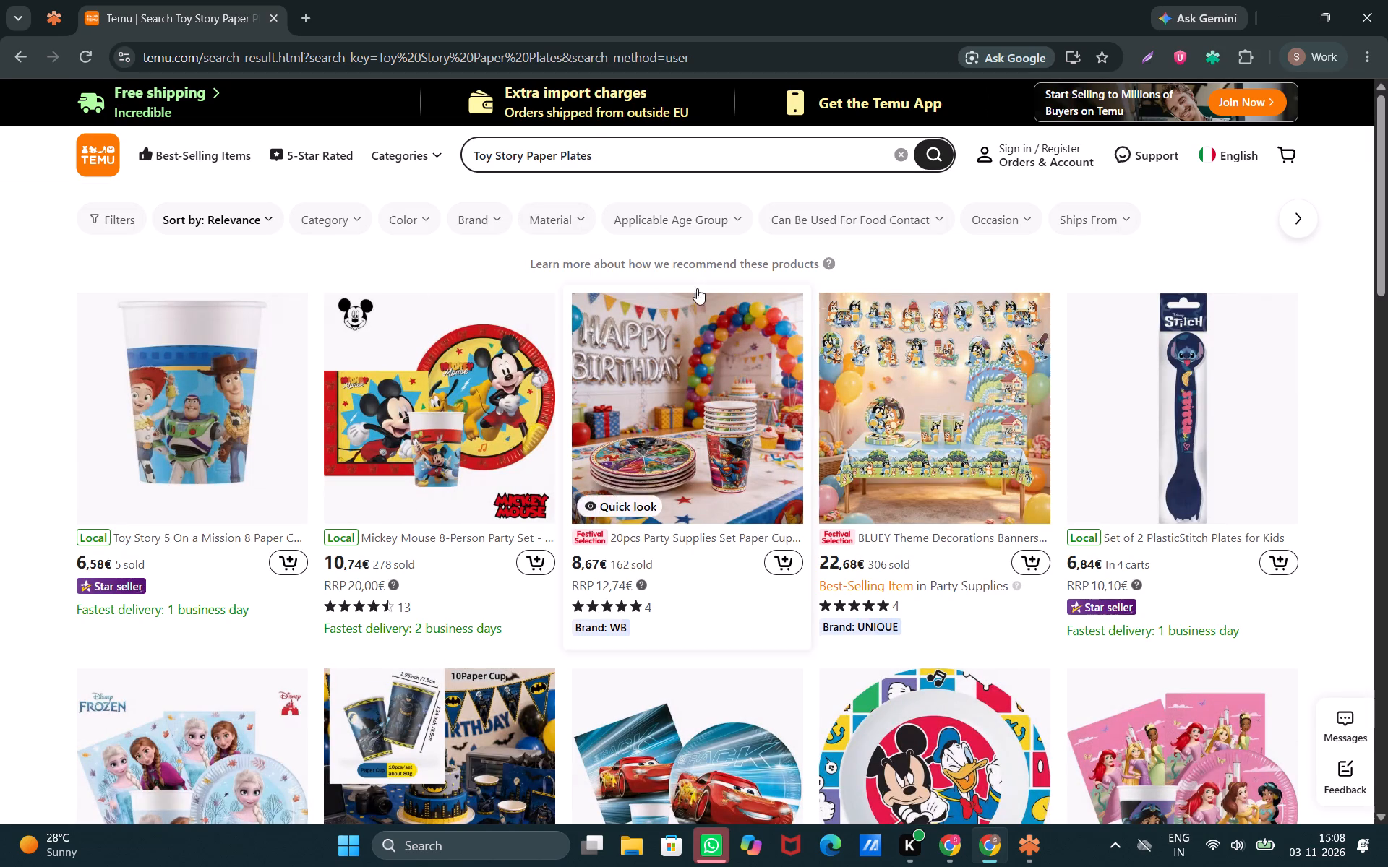
Examine the Temu paper plates results for Toy Story products, loading more results three times.
scroll(1051, 309, "down", 7)
scroll(1051, 309, "up", 8)
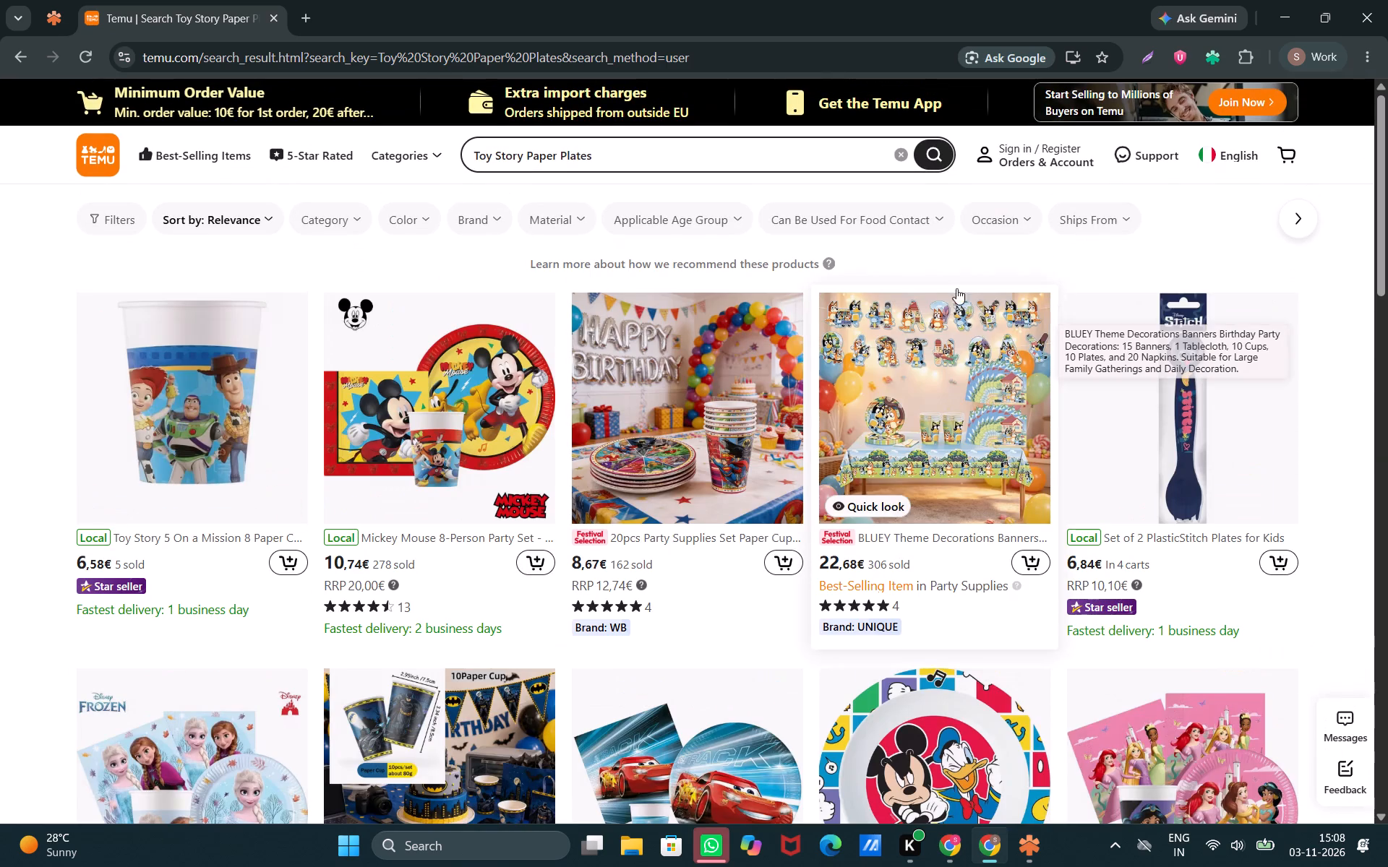
scroll(536, 248, "down", 6)
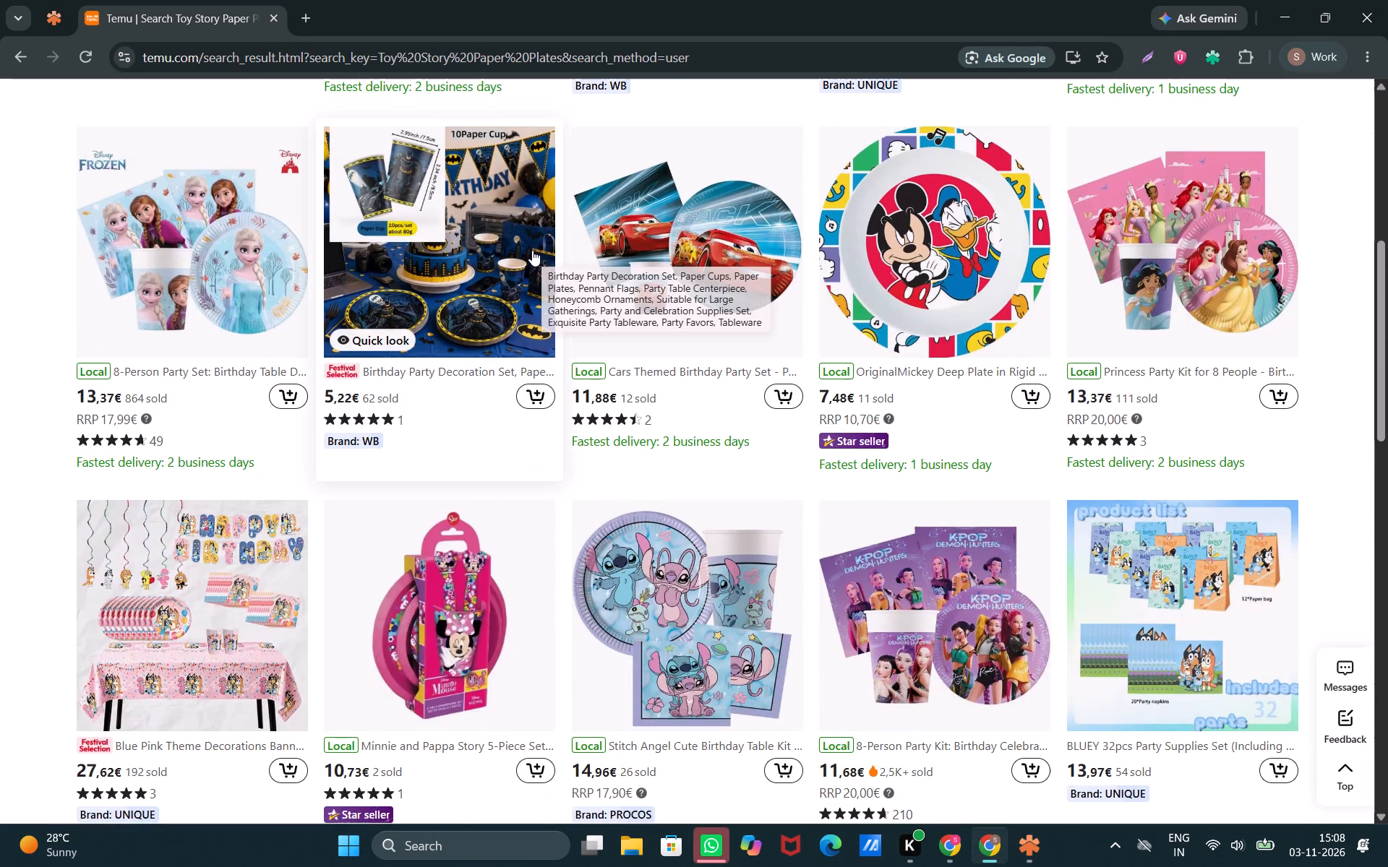
scroll(531, 250, "down", 4)
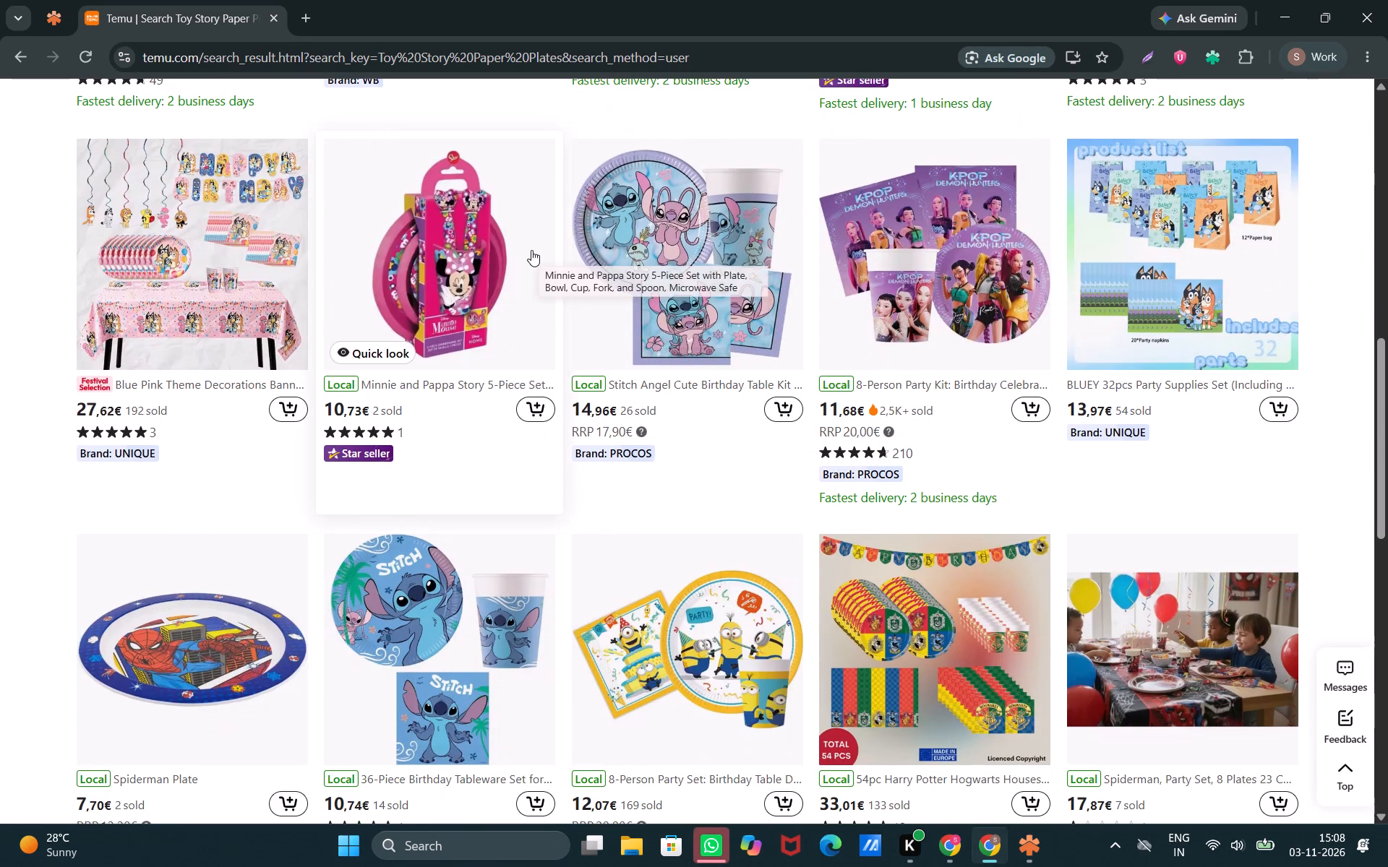
scroll(531, 250, "down", 4)
left_click(692, 603)
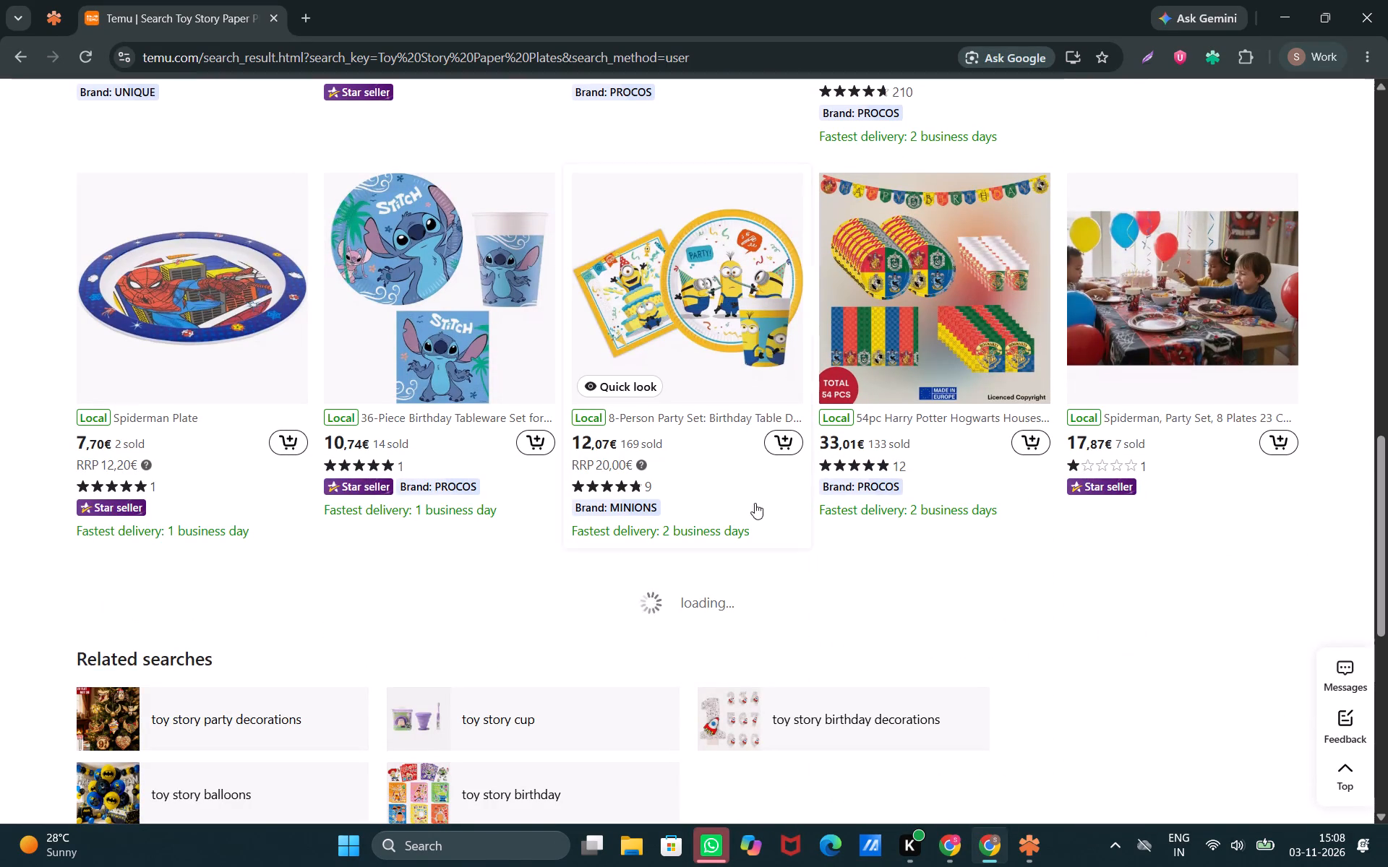
scroll(720, 491, "down", 3)
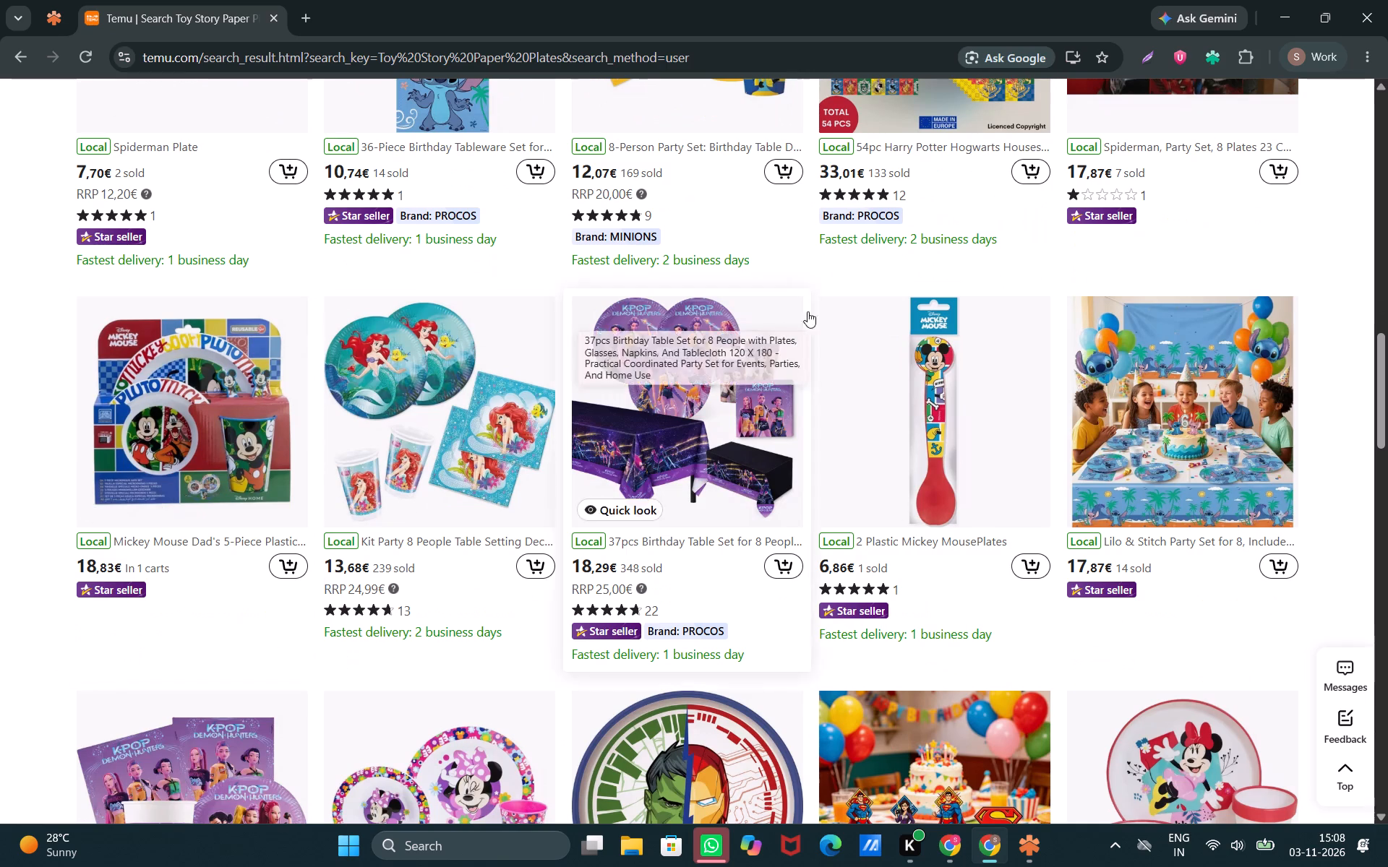
scroll(1040, 298, "down", 6)
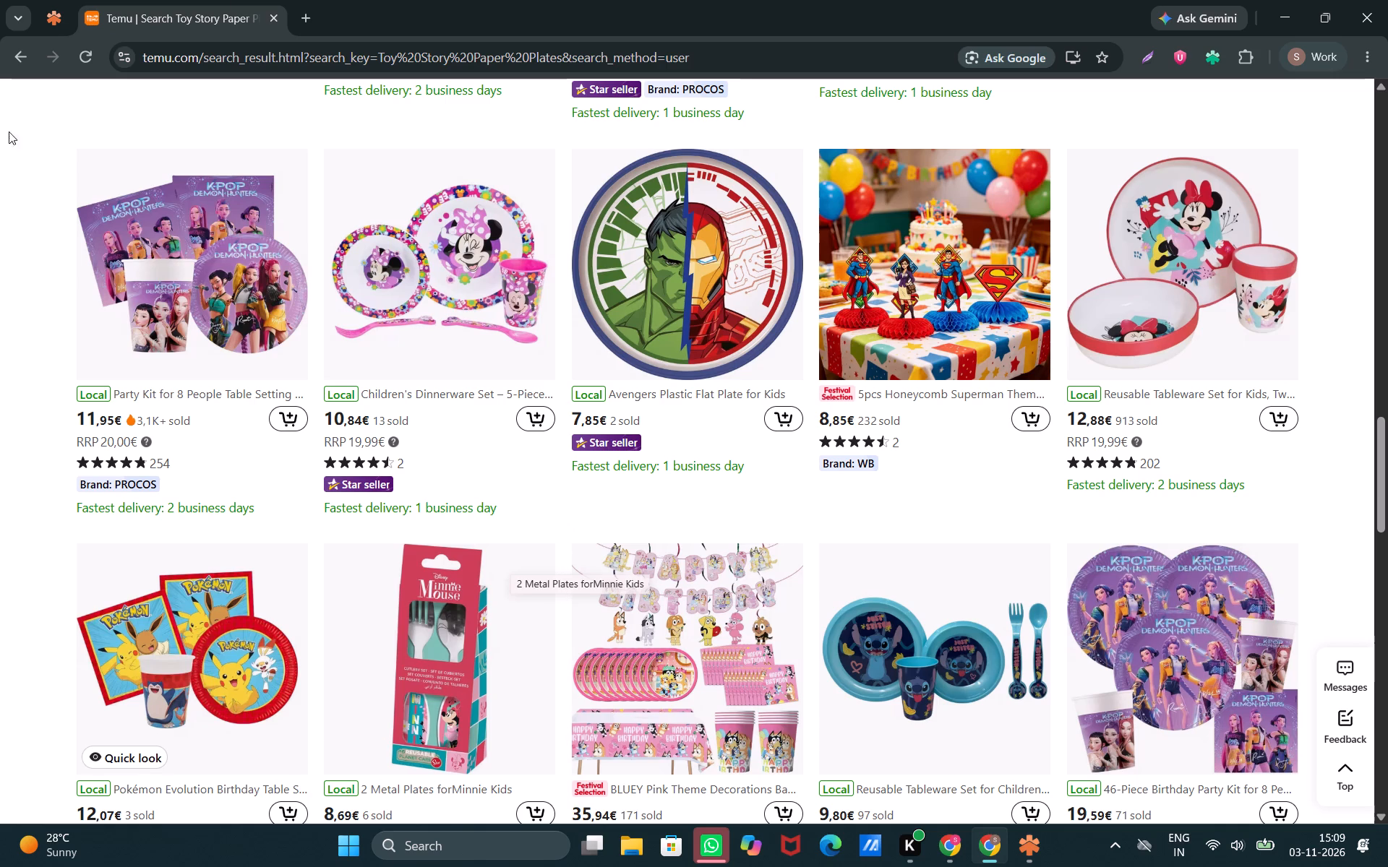
scroll(807, 599, "down", 8)
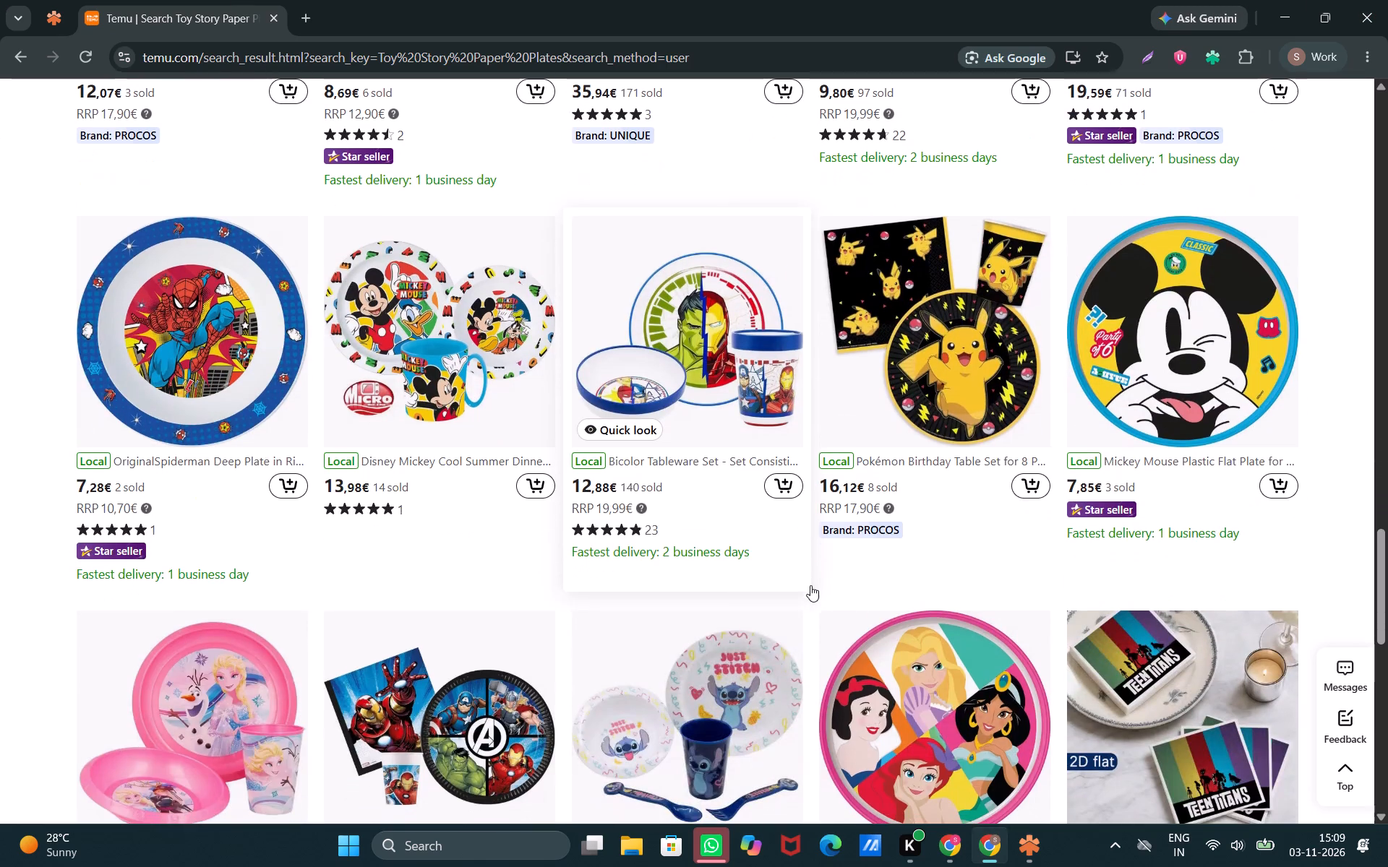
scroll(616, 508, "down", 6)
left_click(755, 470)
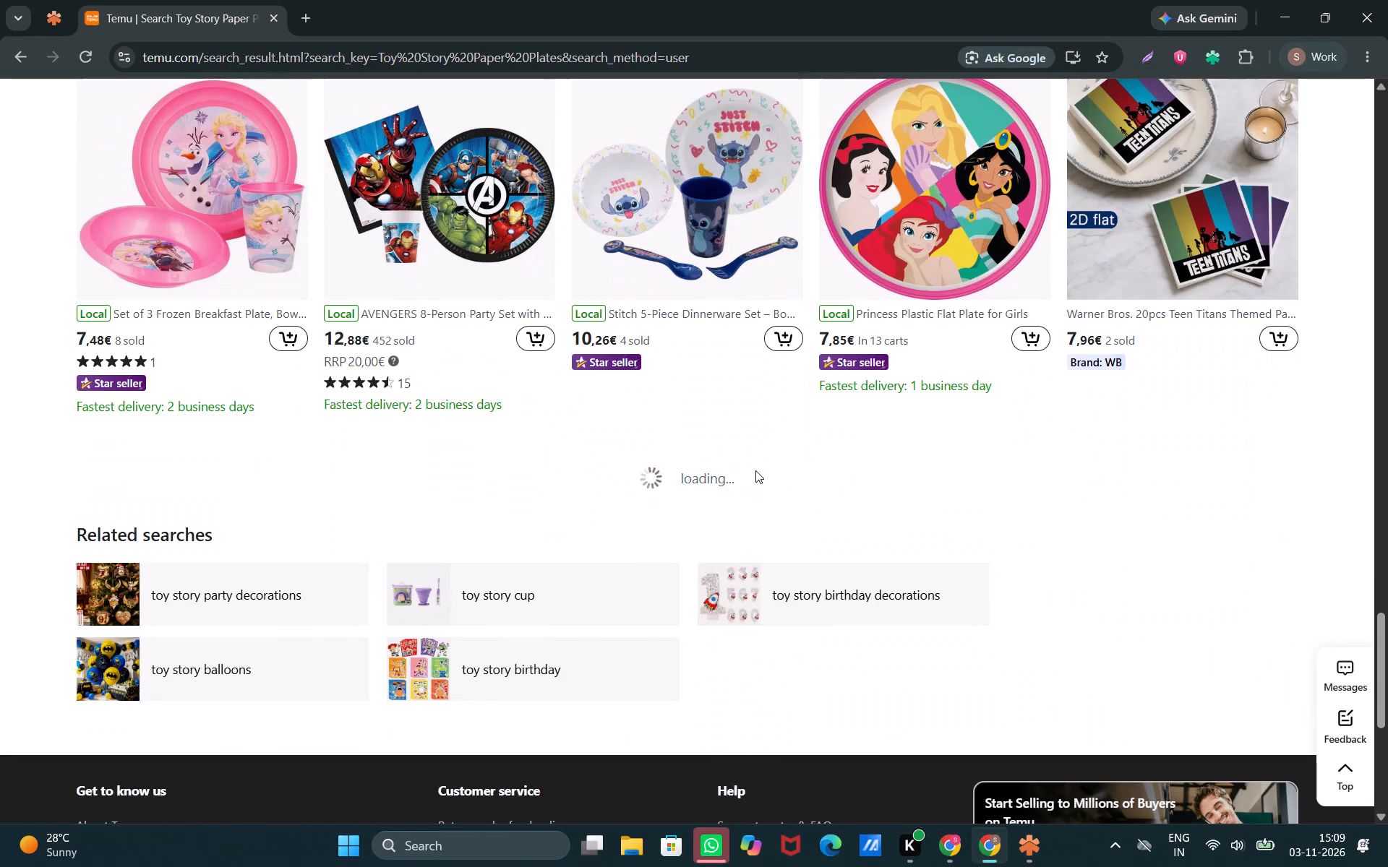
scroll(755, 470, "down", 10)
scroll(755, 470, "up", 5)
scroll(755, 470, "down", 15)
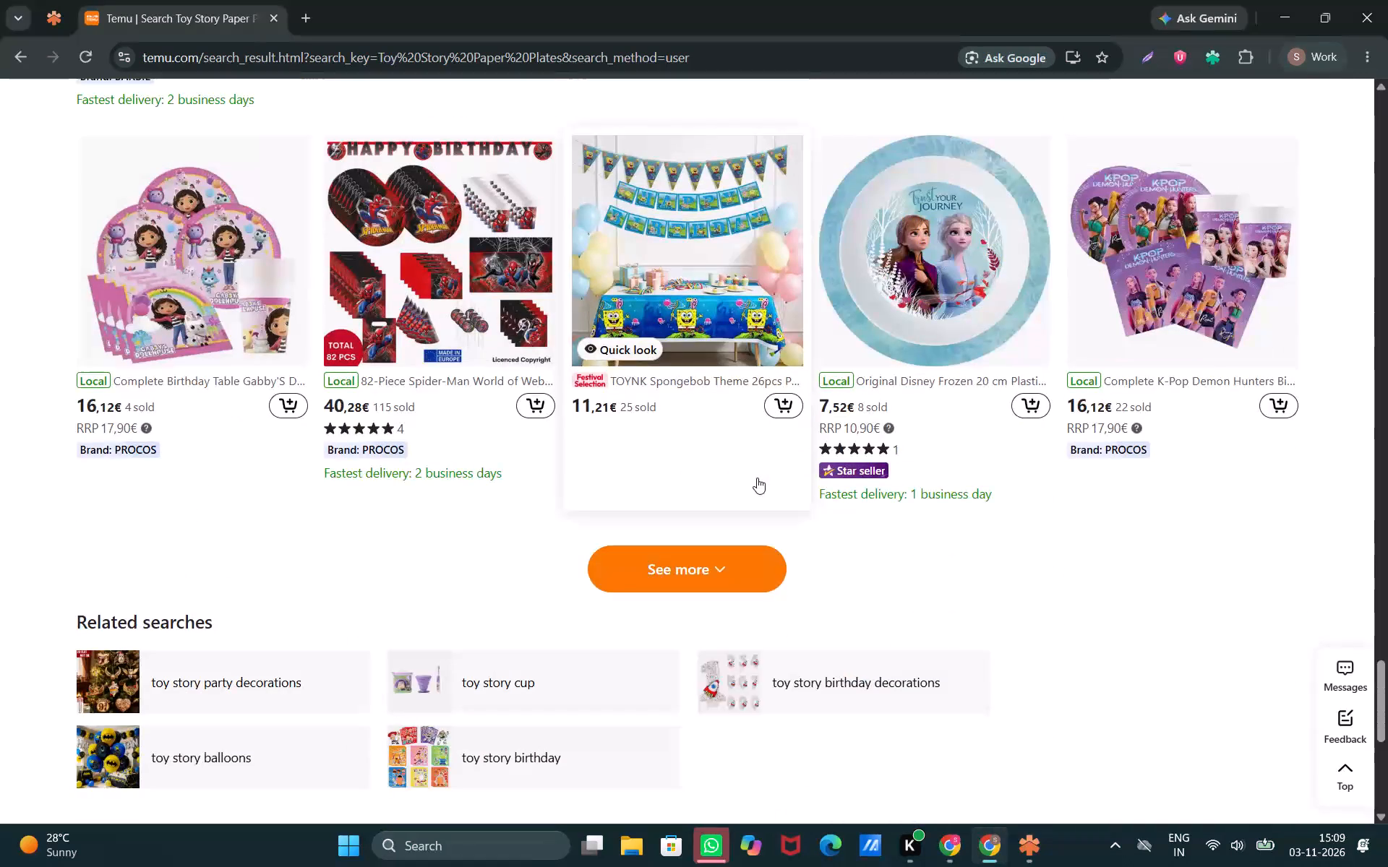
left_click(710, 553)
scroll(713, 551, "down", 5)
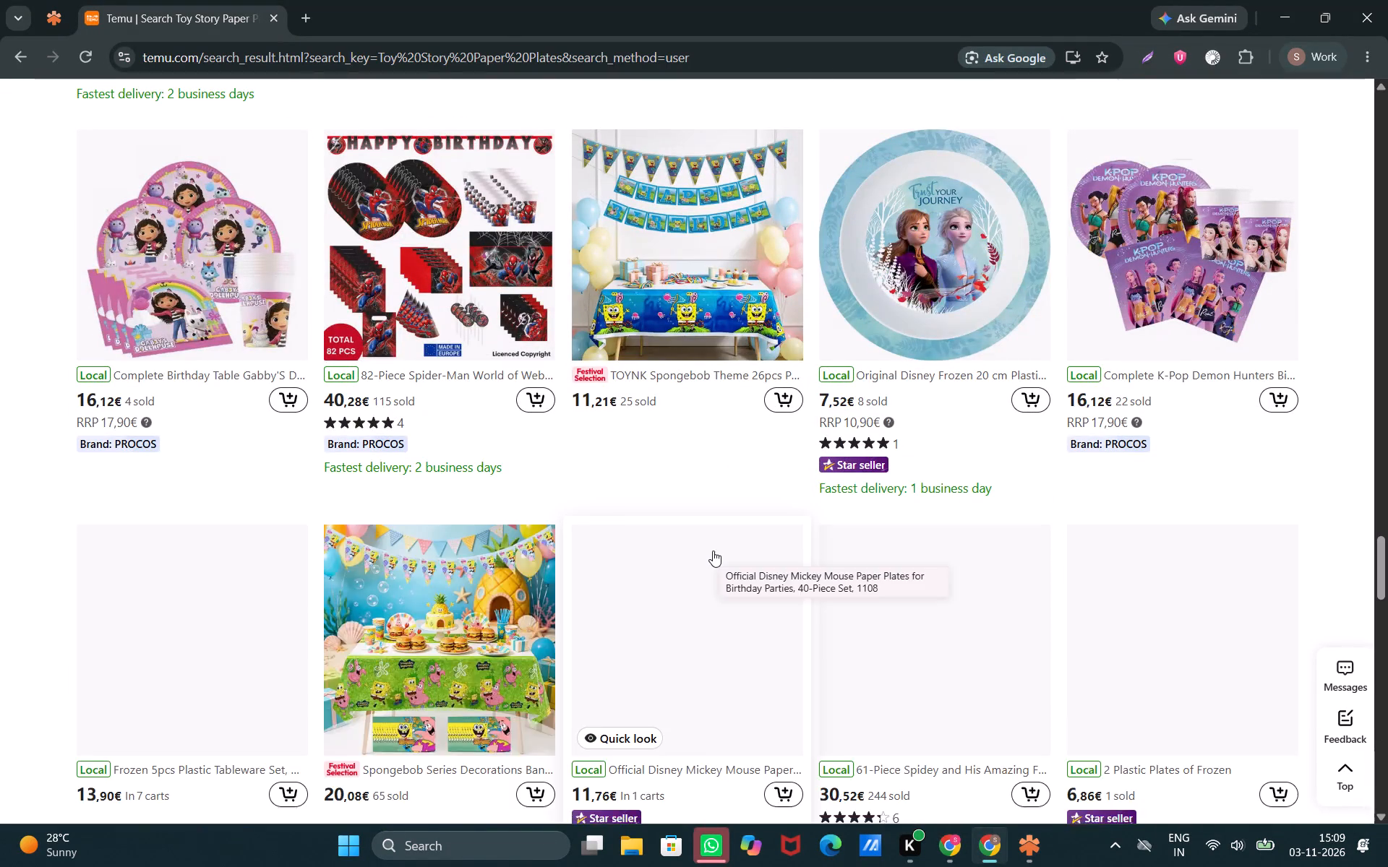
scroll(713, 551, "up", 5)
scroll(713, 551, "down", 8)
scroll(713, 551, "up", 6)
scroll(713, 551, "down", 7)
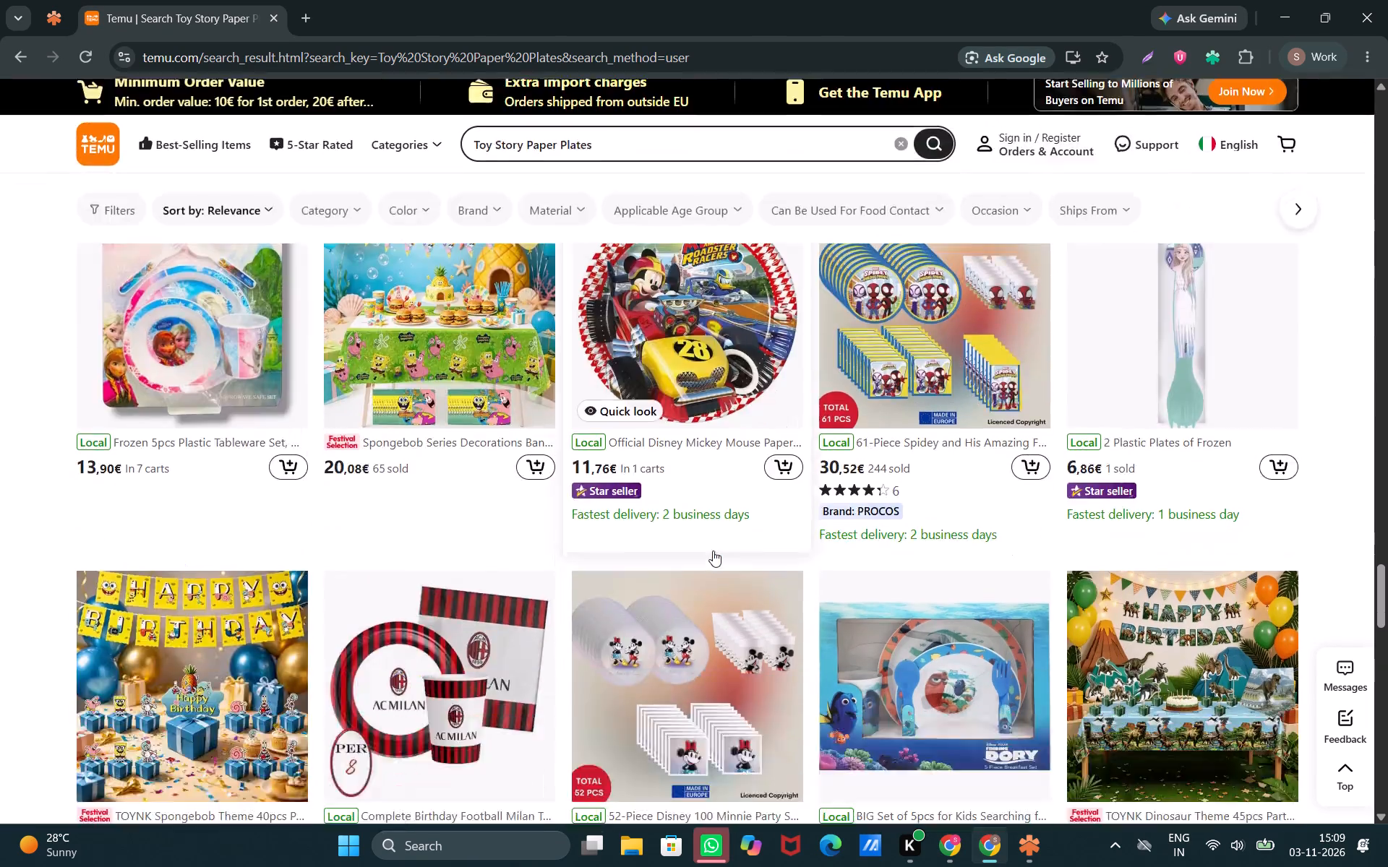
scroll(713, 551, "down", 6)
scroll(713, 551, "up", 7)
scroll(713, 551, "down", 7)
scroll(713, 551, "up", 8)
scroll(713, 551, "down", 6)
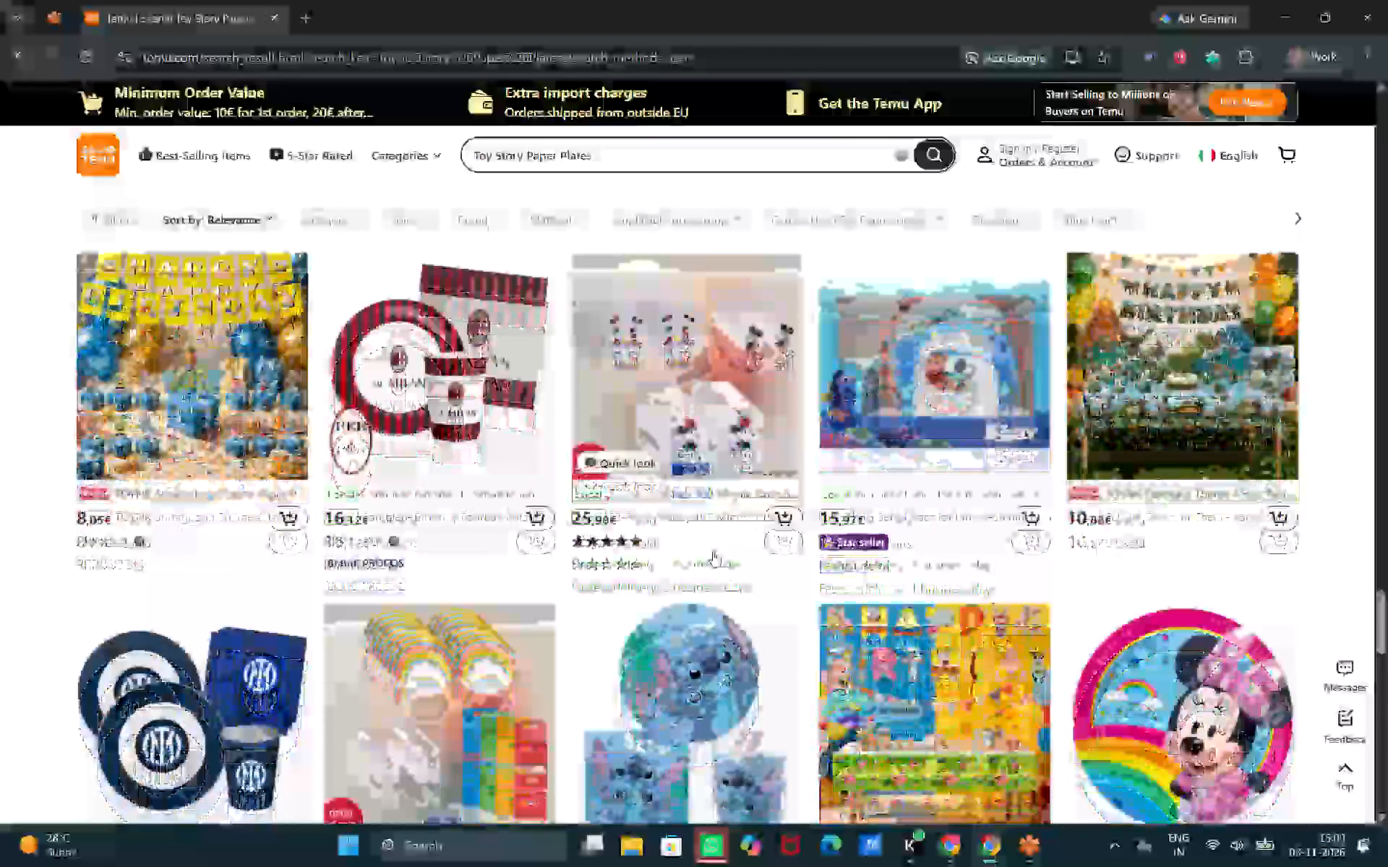
scroll(713, 551, "down", 8)
scroll(713, 551, "up", 20)
scroll(713, 551, "up", 1)
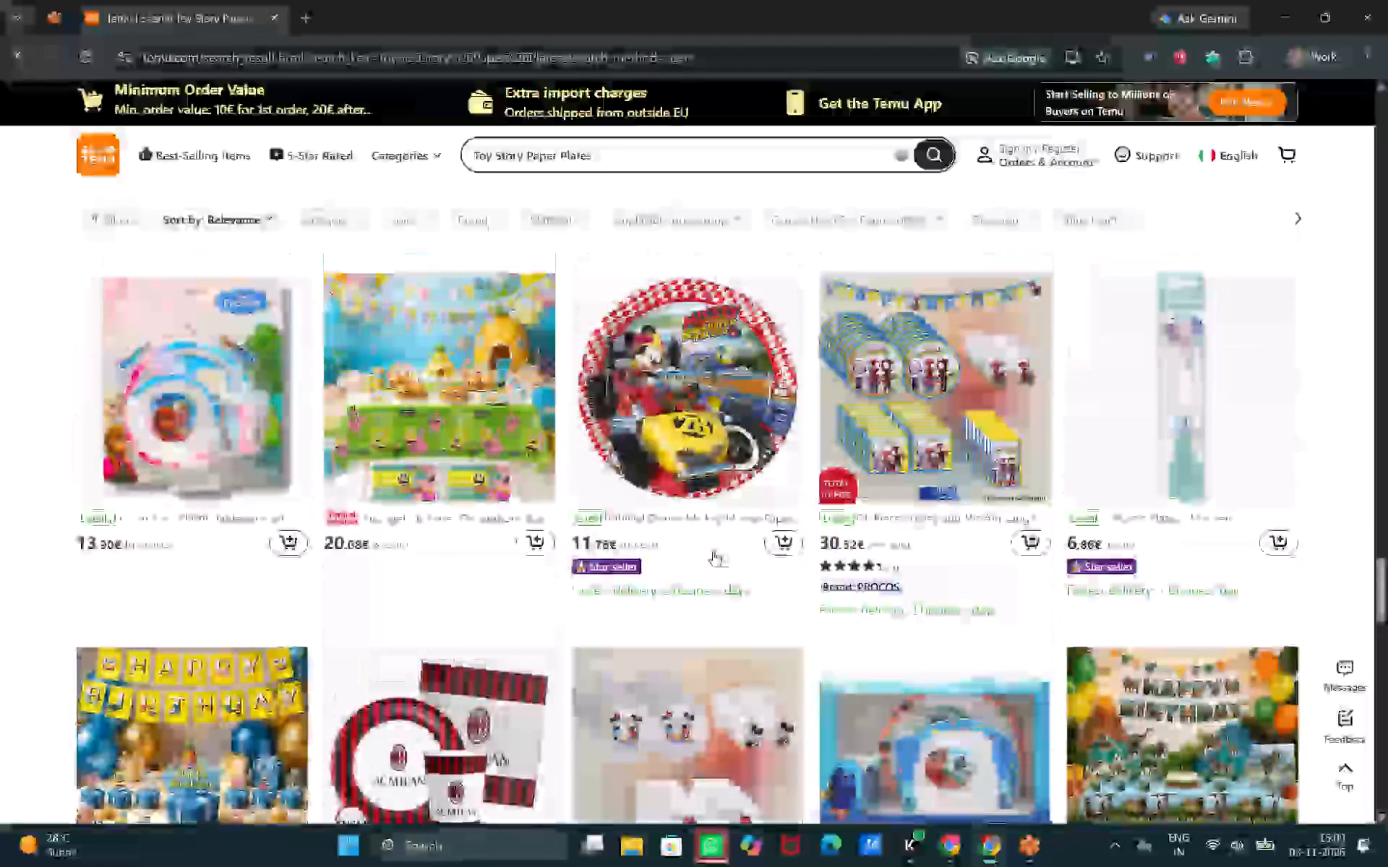
scroll(713, 551, "up", 20)
scroll(713, 551, "up", 10)
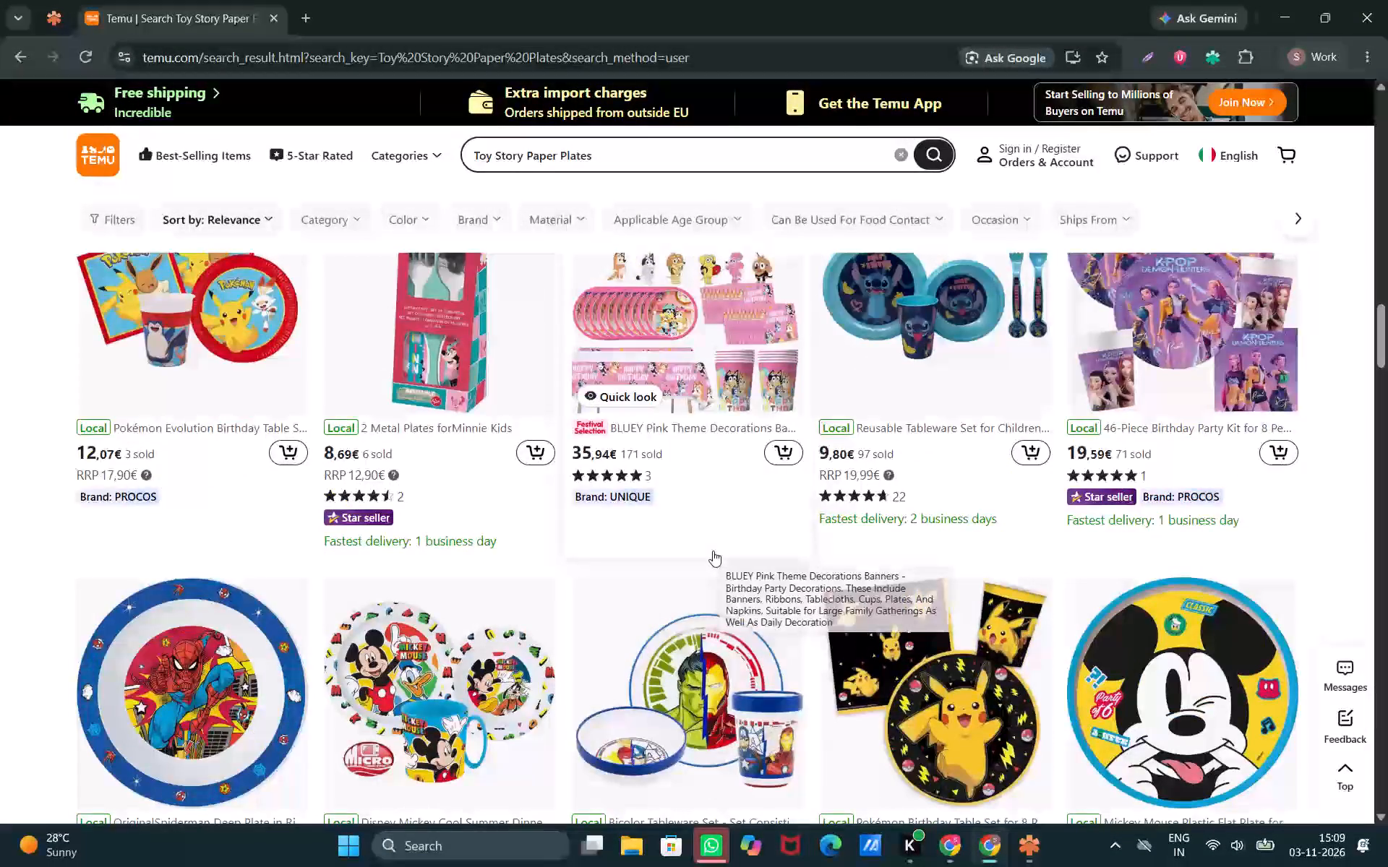
scroll(713, 551, "up", 7)
scroll(787, 361, "up", 11)
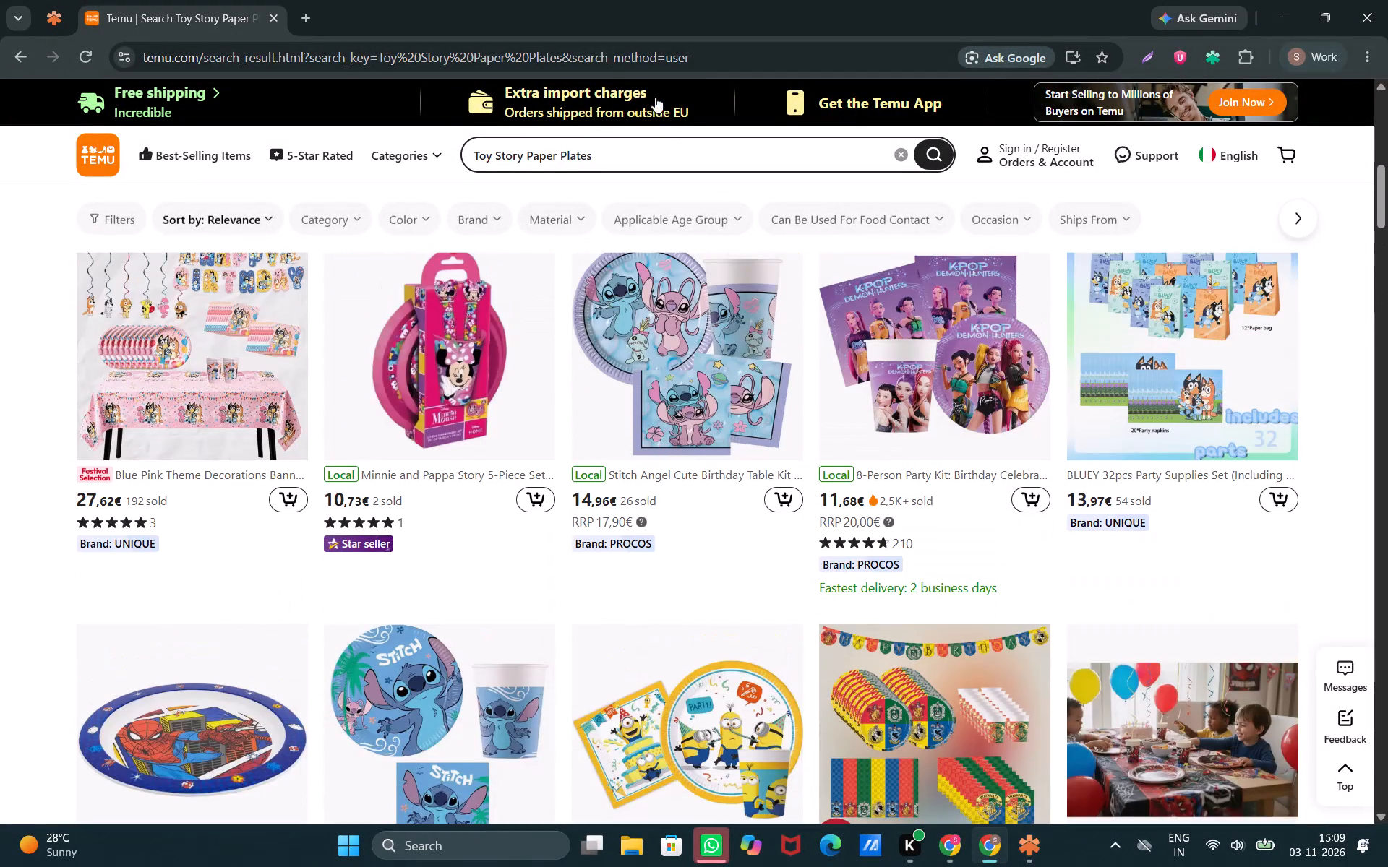
Search Temu for "Toy Story Cake topper" and look over the first results.
left_click(669, 159)
key("BackSpace")
key("BackSpace")
key("BackSpace")
key("BackSpace")
key("BackSpace")
key("BackSpace")
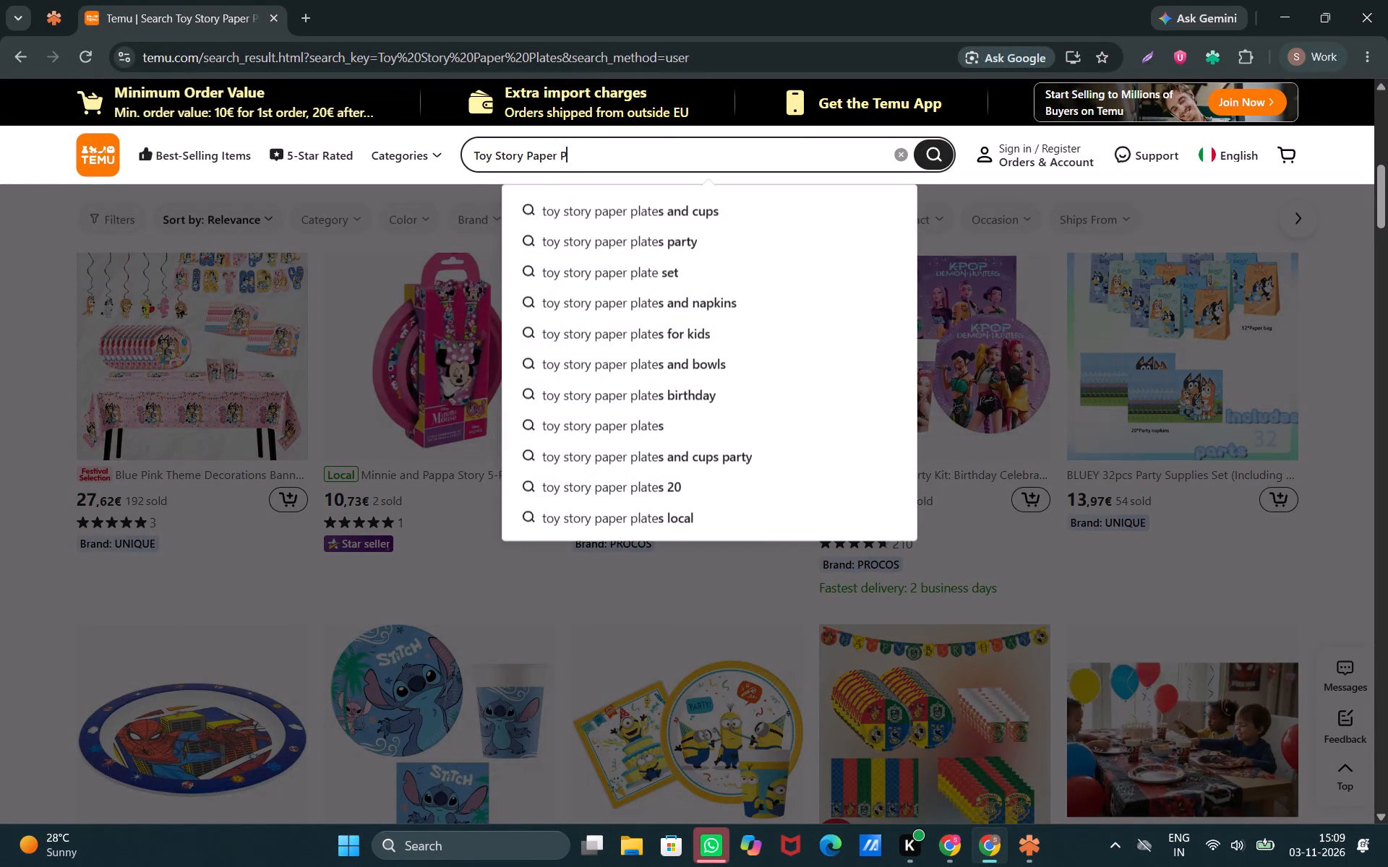
key("BackSpace")
key("BackSpace")
key("BackSpace")
key("BackSpace")
key("BackSpace")
key("BackSpace")
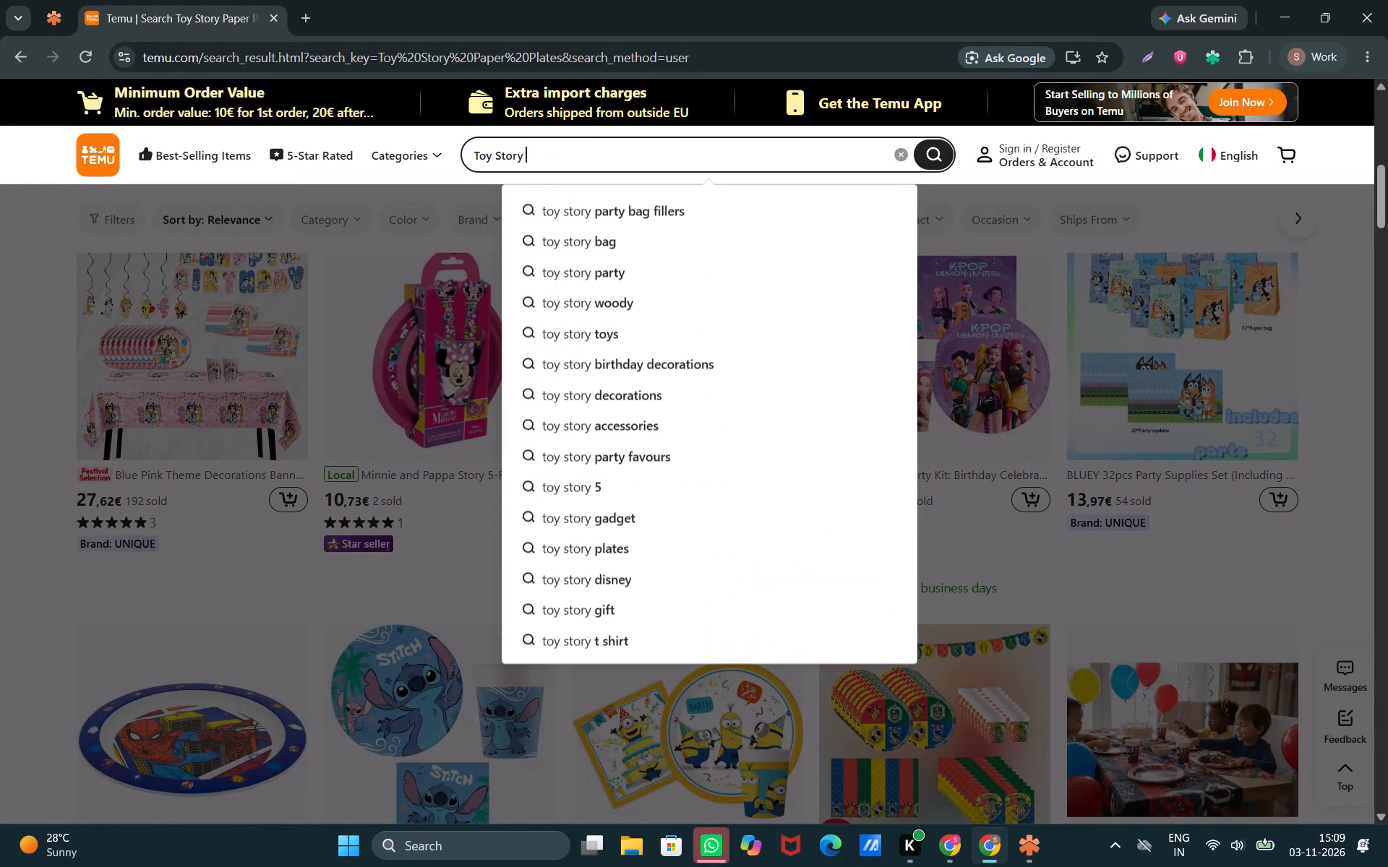
type("Cake")
key("space")
type("topper")
key("Return")
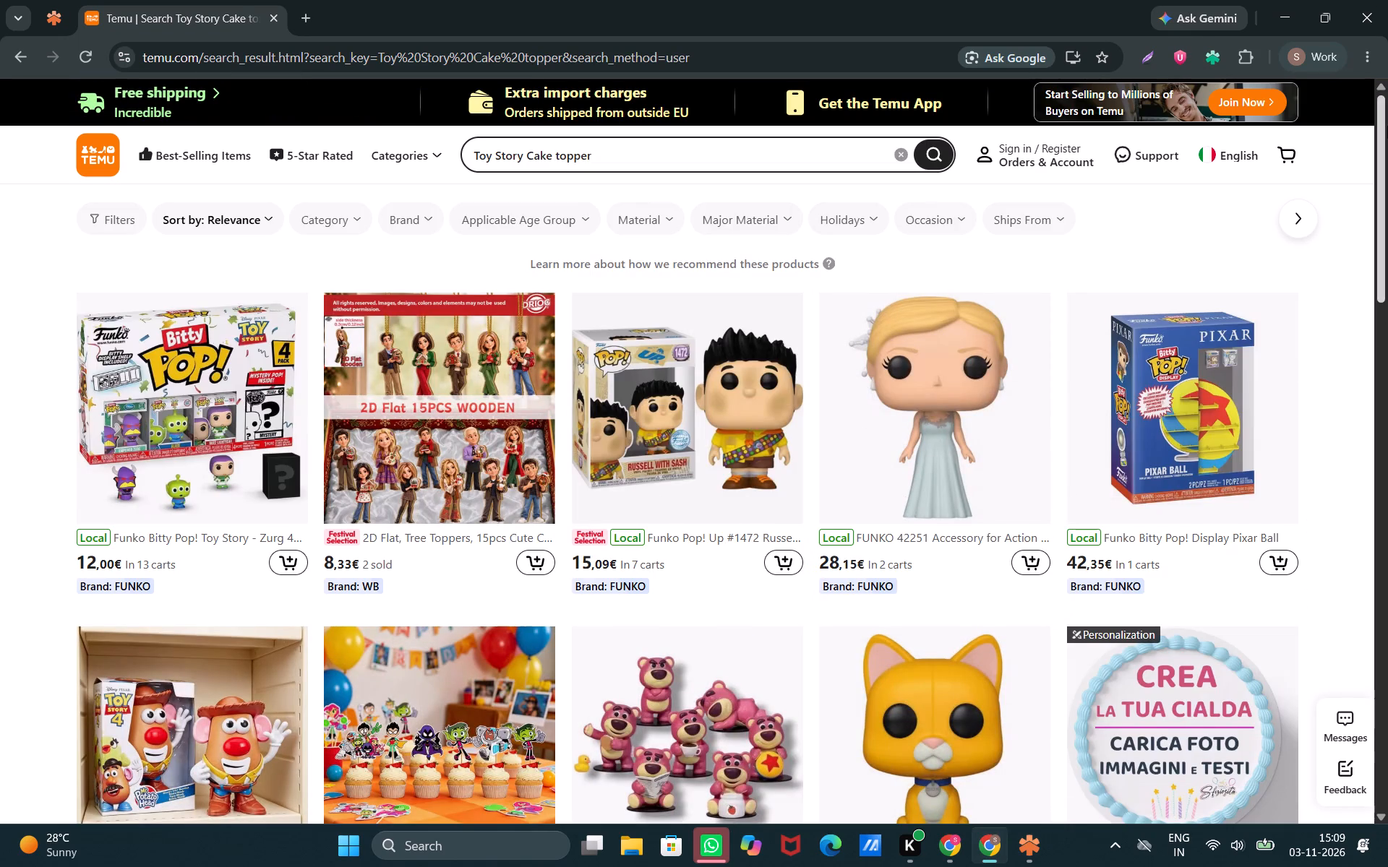
scroll(974, 226, "down", 4)
scroll(719, 276, "up", 6)
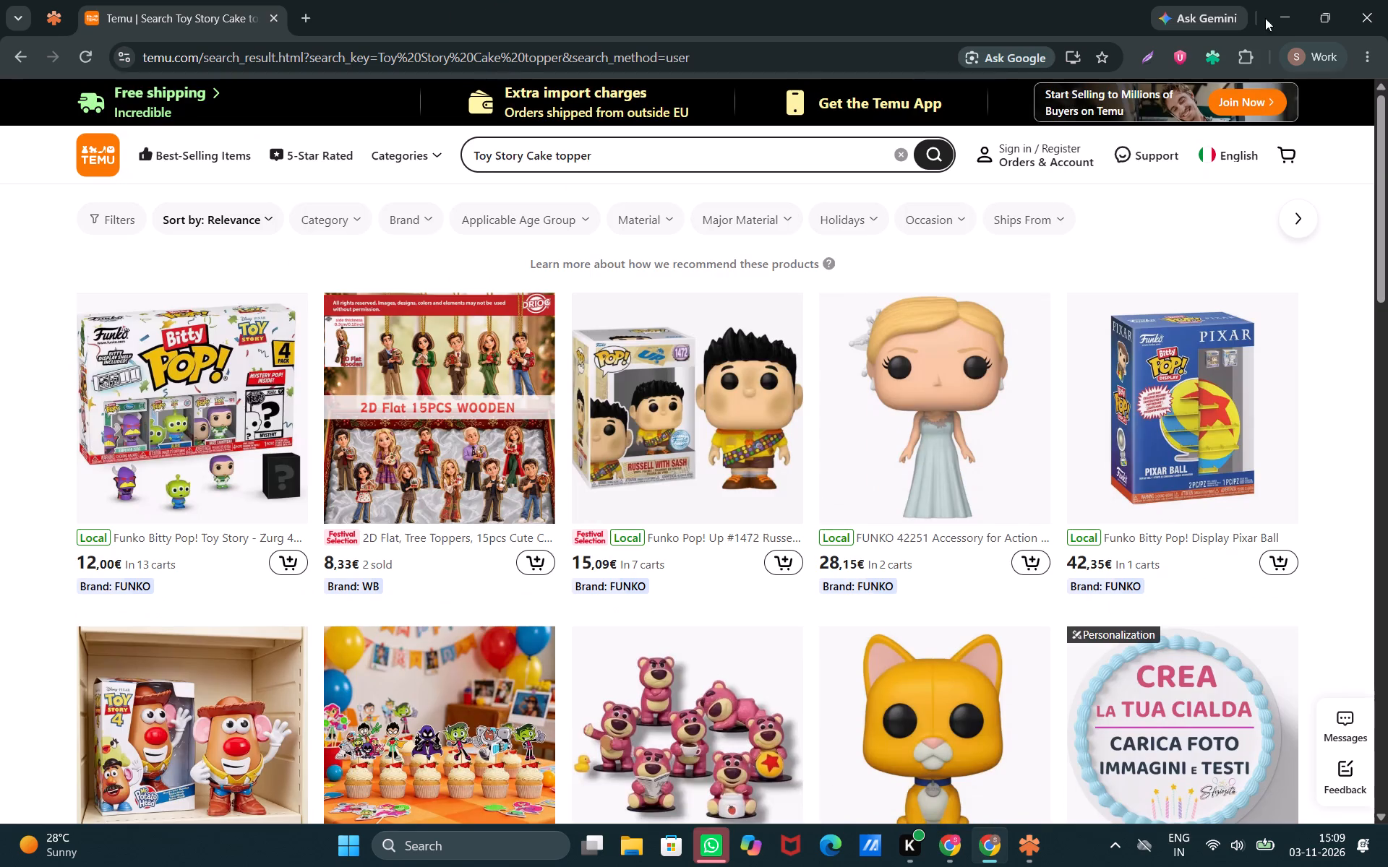
Return to The Walt Disney sheet and select the empty link cell C21519, leaving row 21518 blank.
key("alt+Tab")
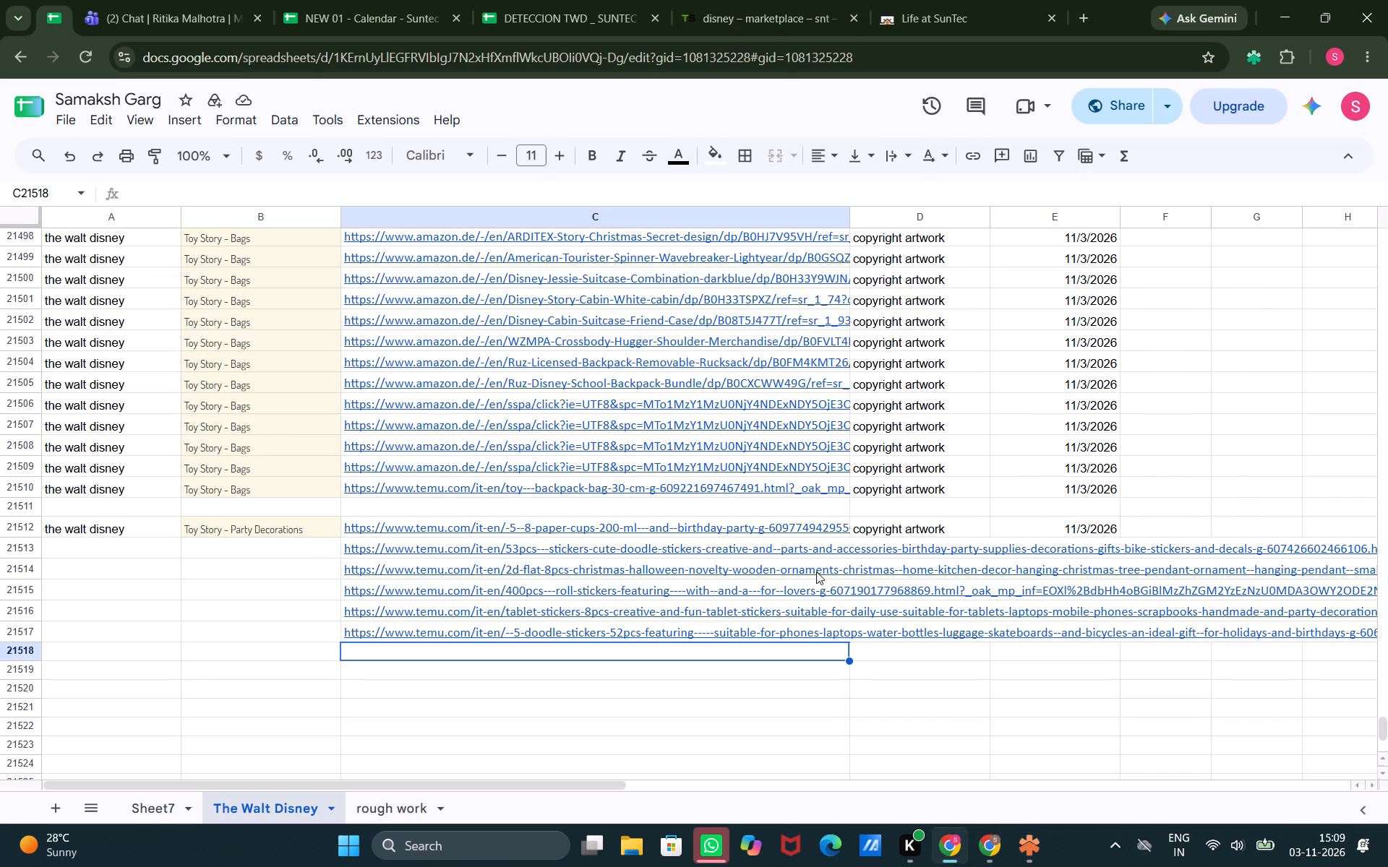
scroll(816, 575, "down", 1)
left_click(786, 578)
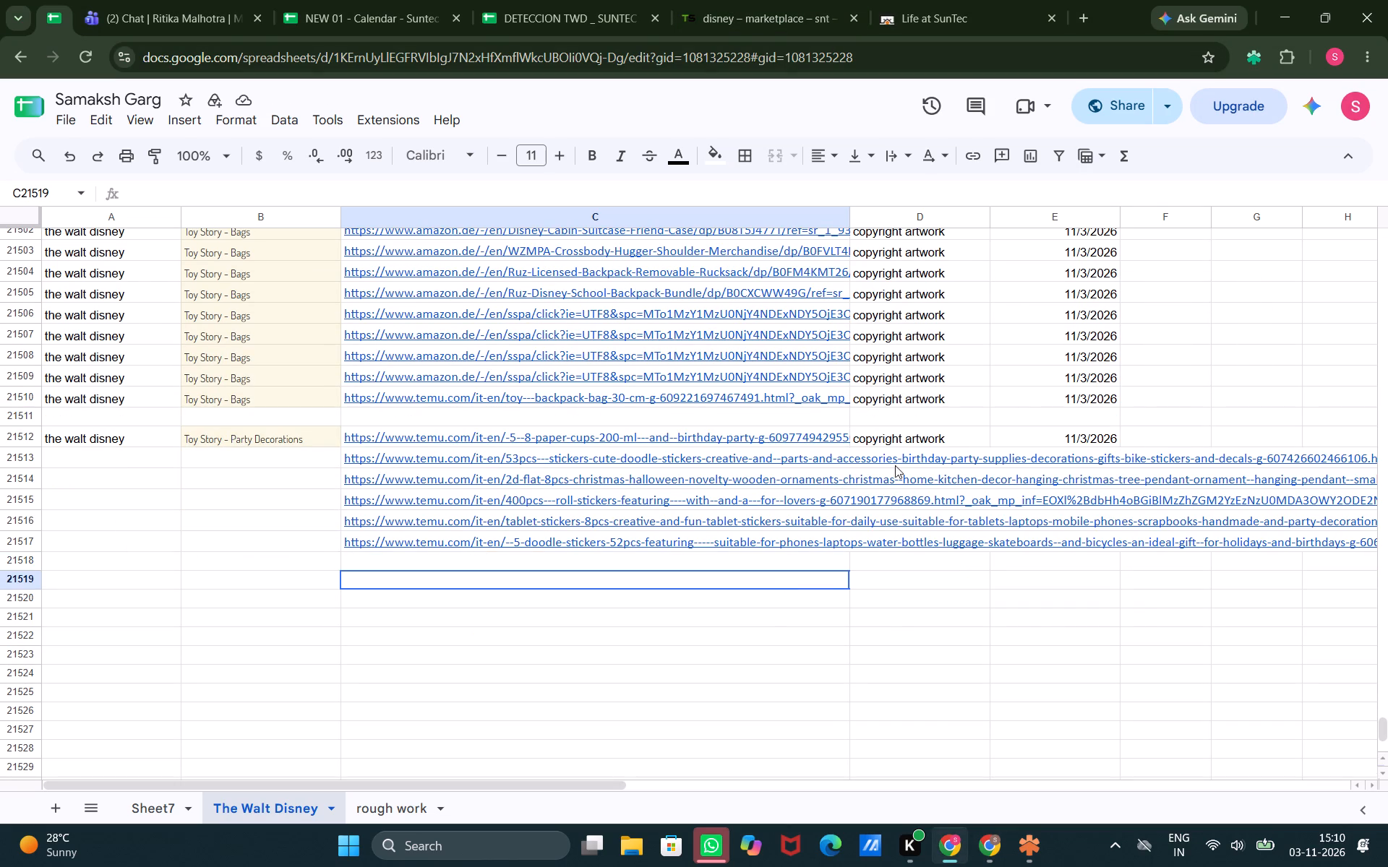
Filter the Disney marketplace tracker by the asset Spider-Man – T-shirts.
left_click(712, 27)
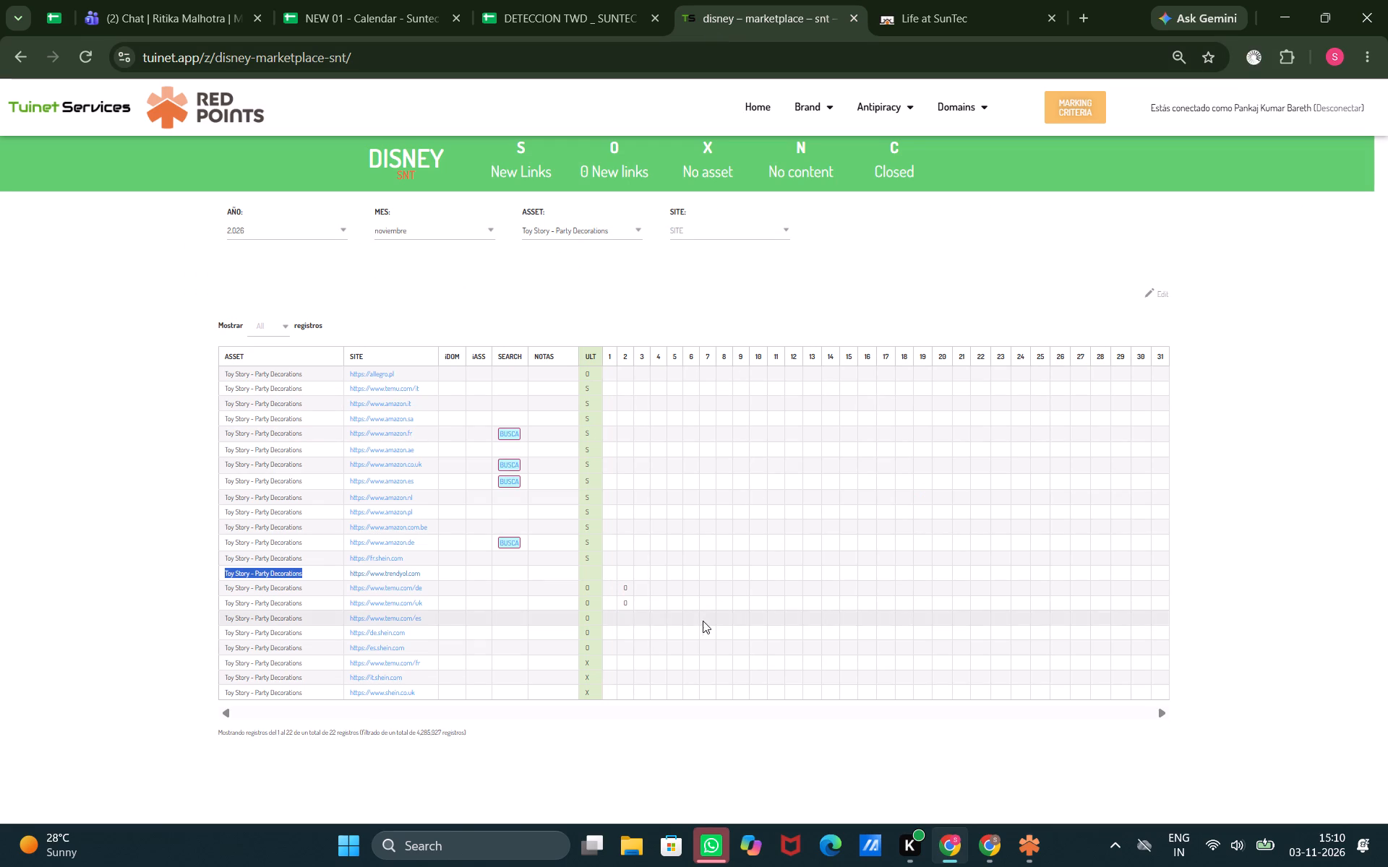
left_click(550, 223)
scroll(612, 512, "up", 3)
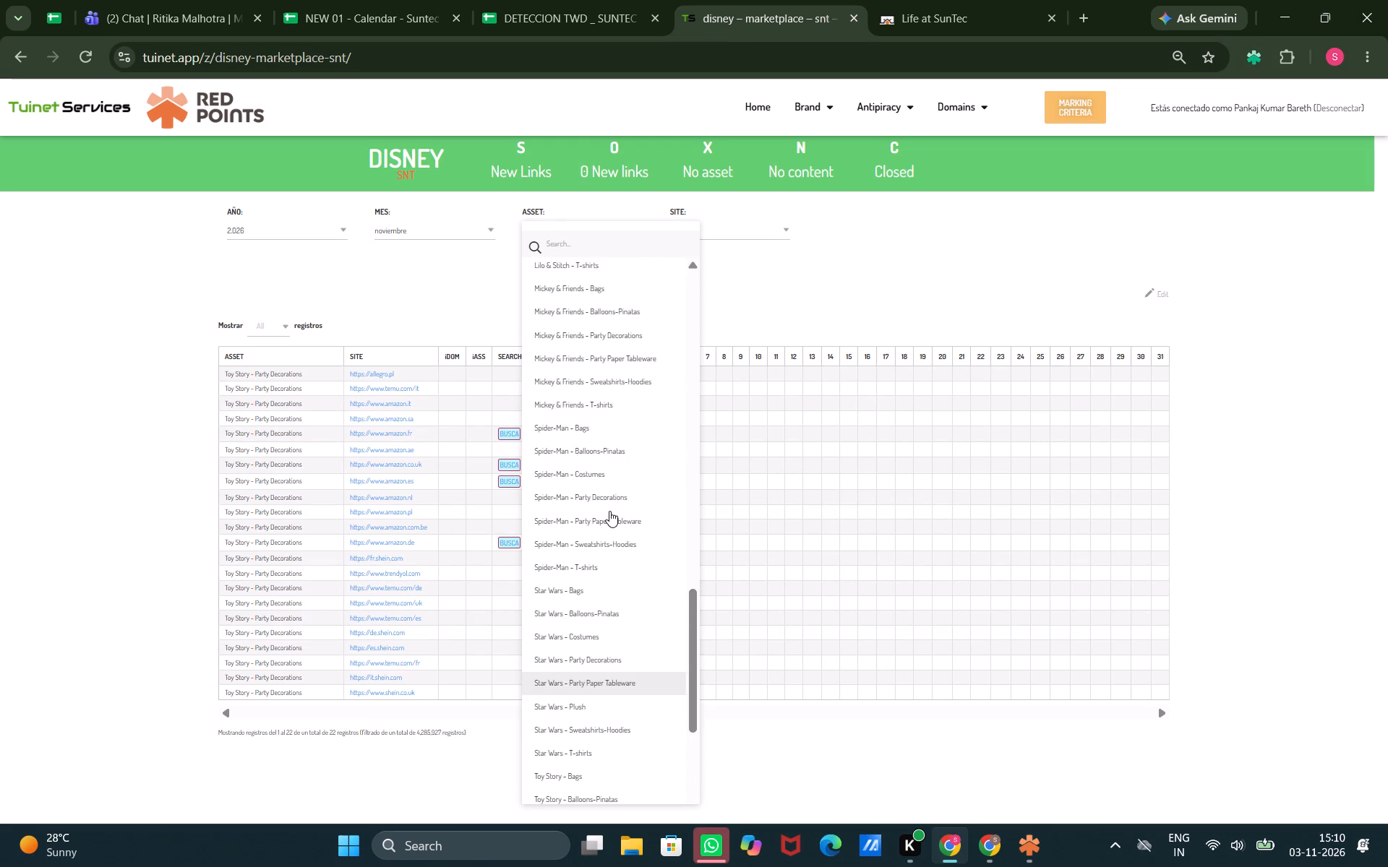
left_click(576, 578)
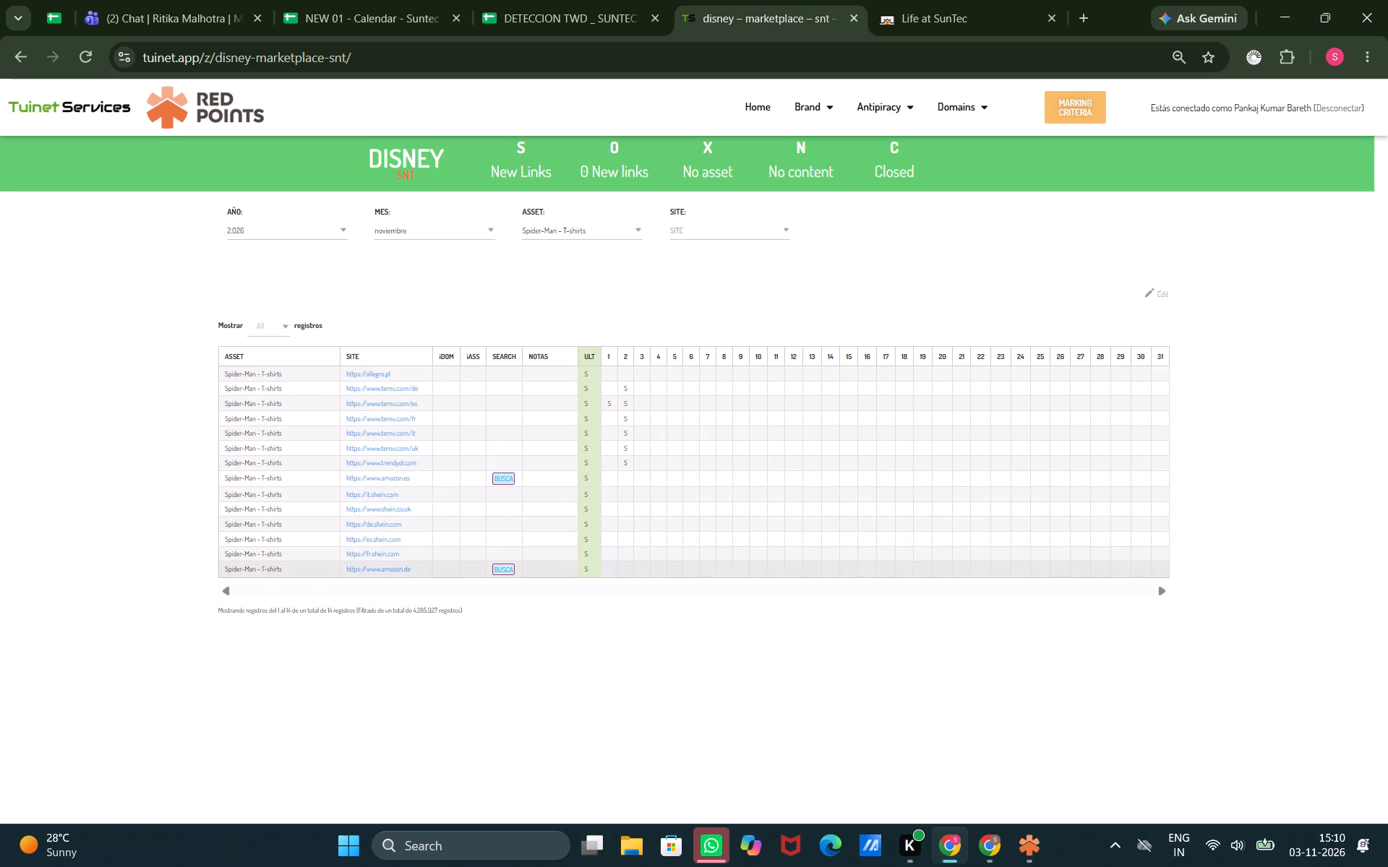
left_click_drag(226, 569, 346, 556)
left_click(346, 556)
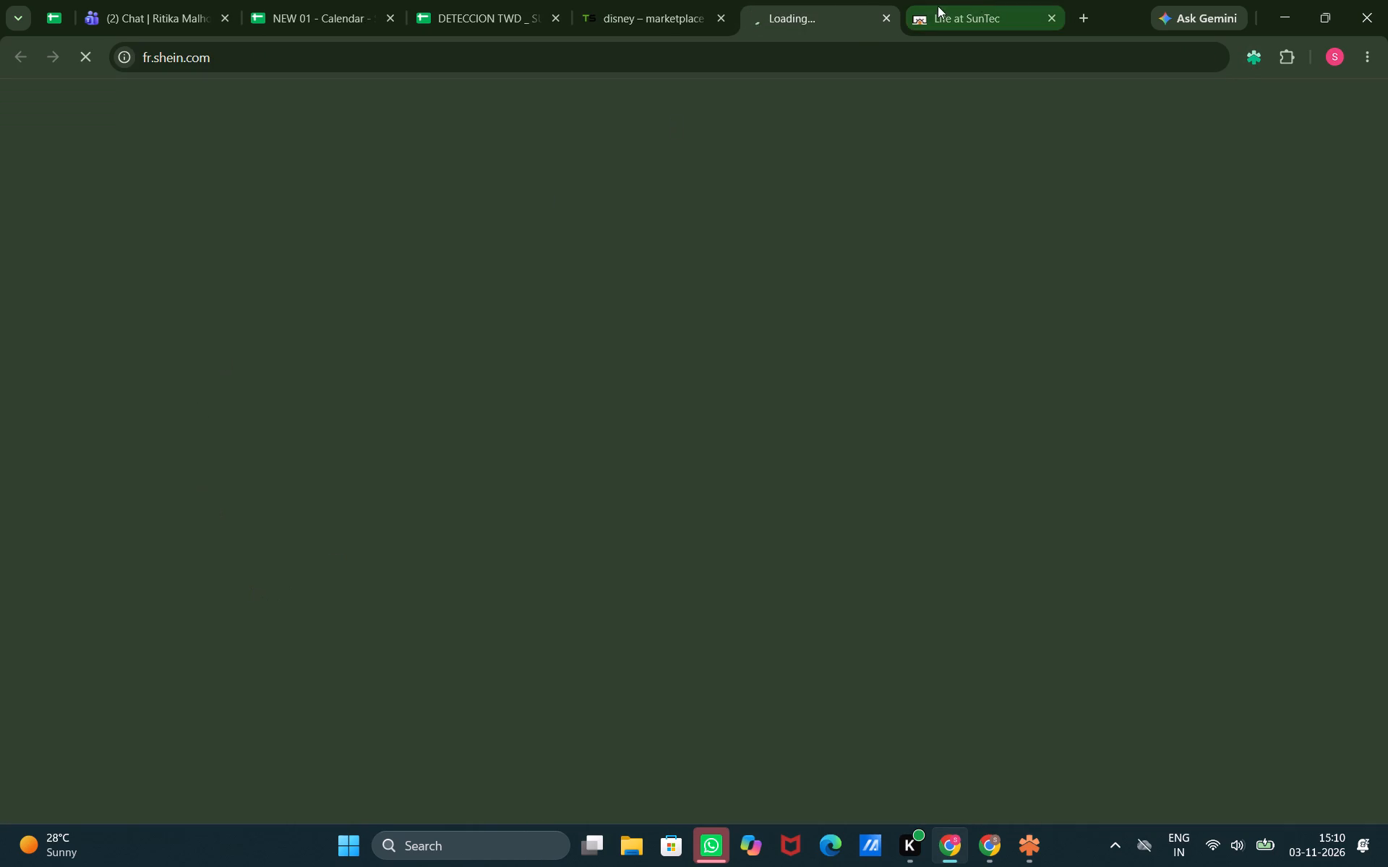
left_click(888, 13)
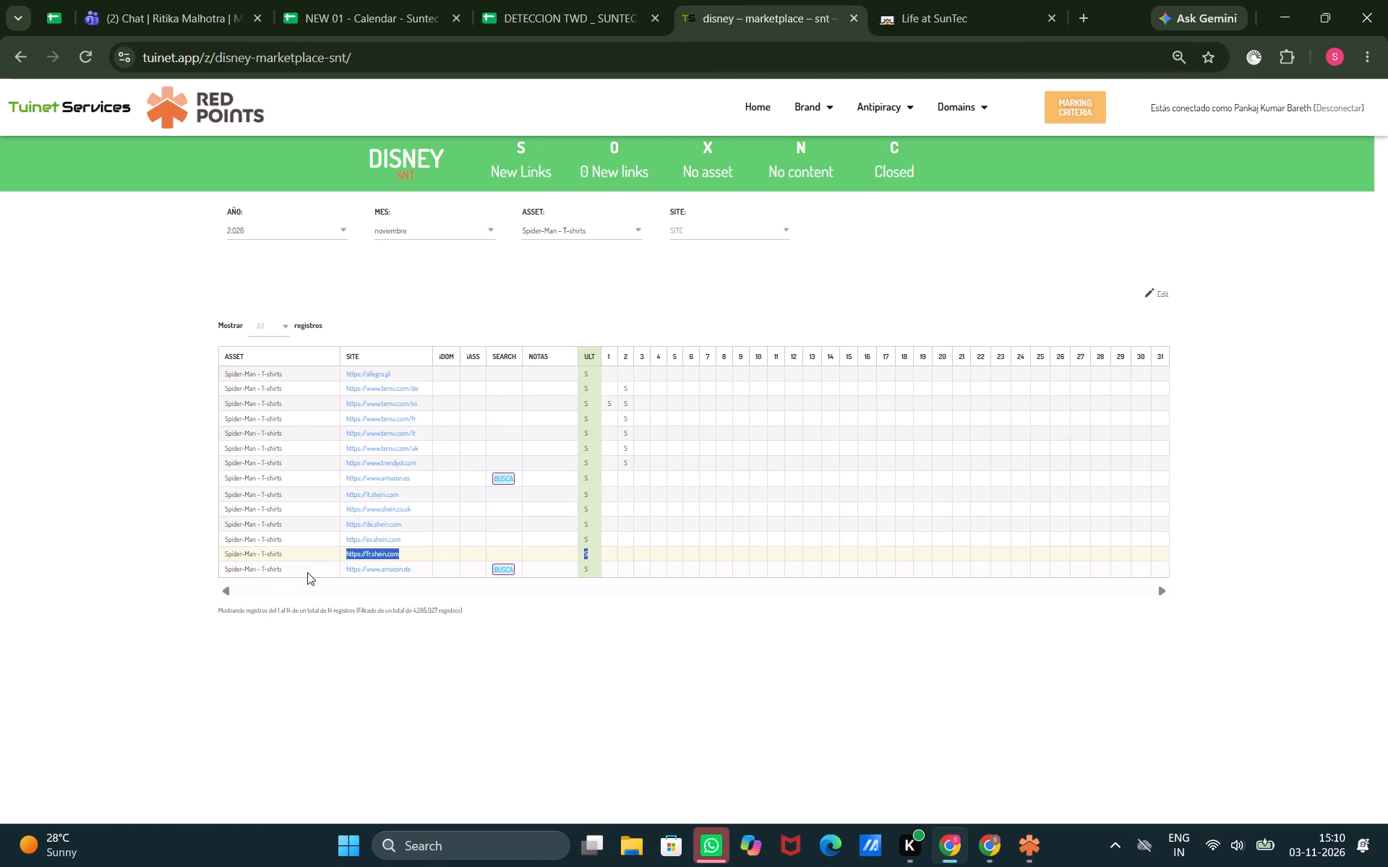
Copy the asset name Spider-Man – T-shirts from the amazon.de row of the tracker and open that row's Amazon search.
left_click_drag(224, 567, 283, 566)
left_click(239, 588)
left_click(123, 551)
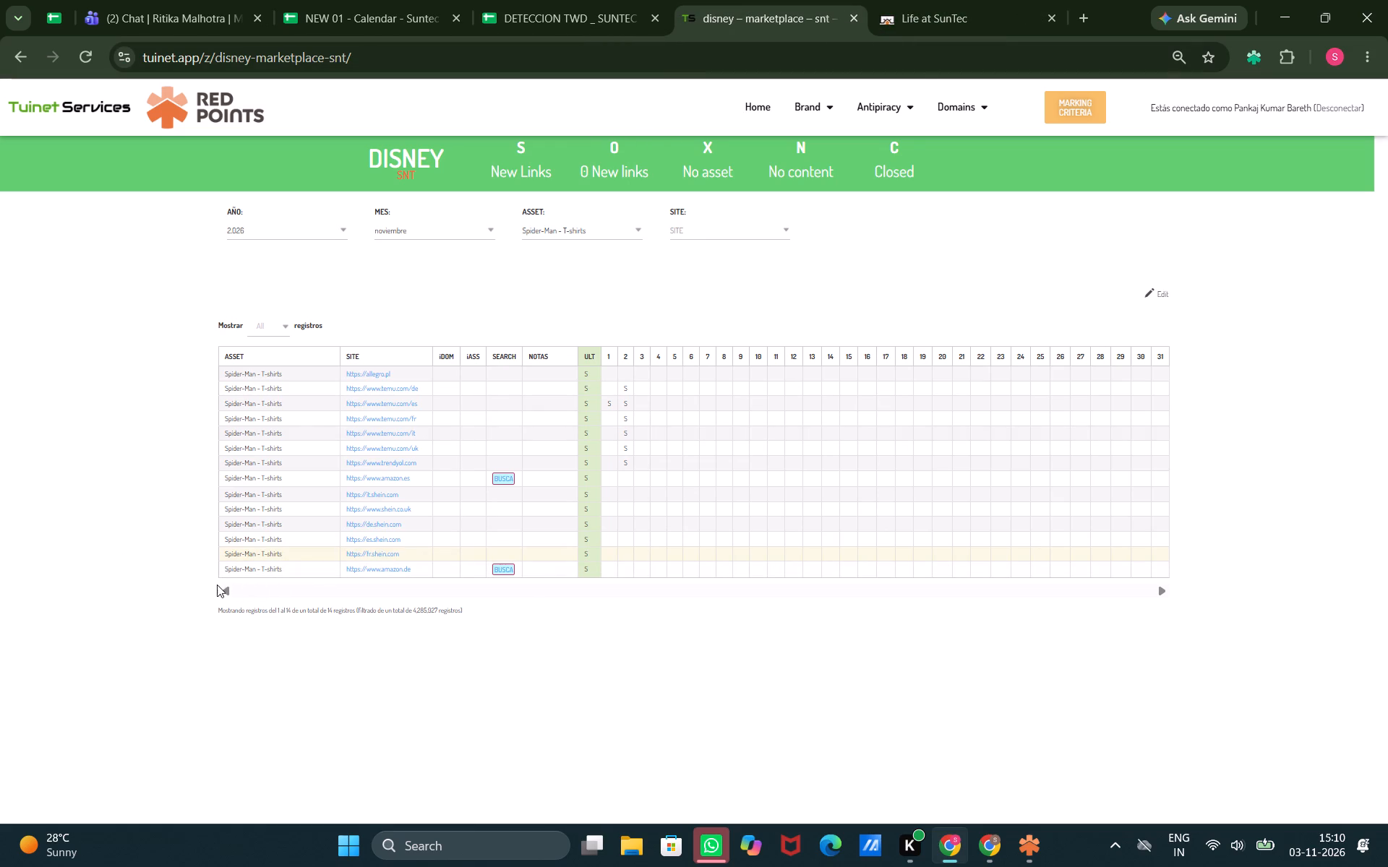
left_click_drag(220, 569, 283, 571)
key("ctrl+c")
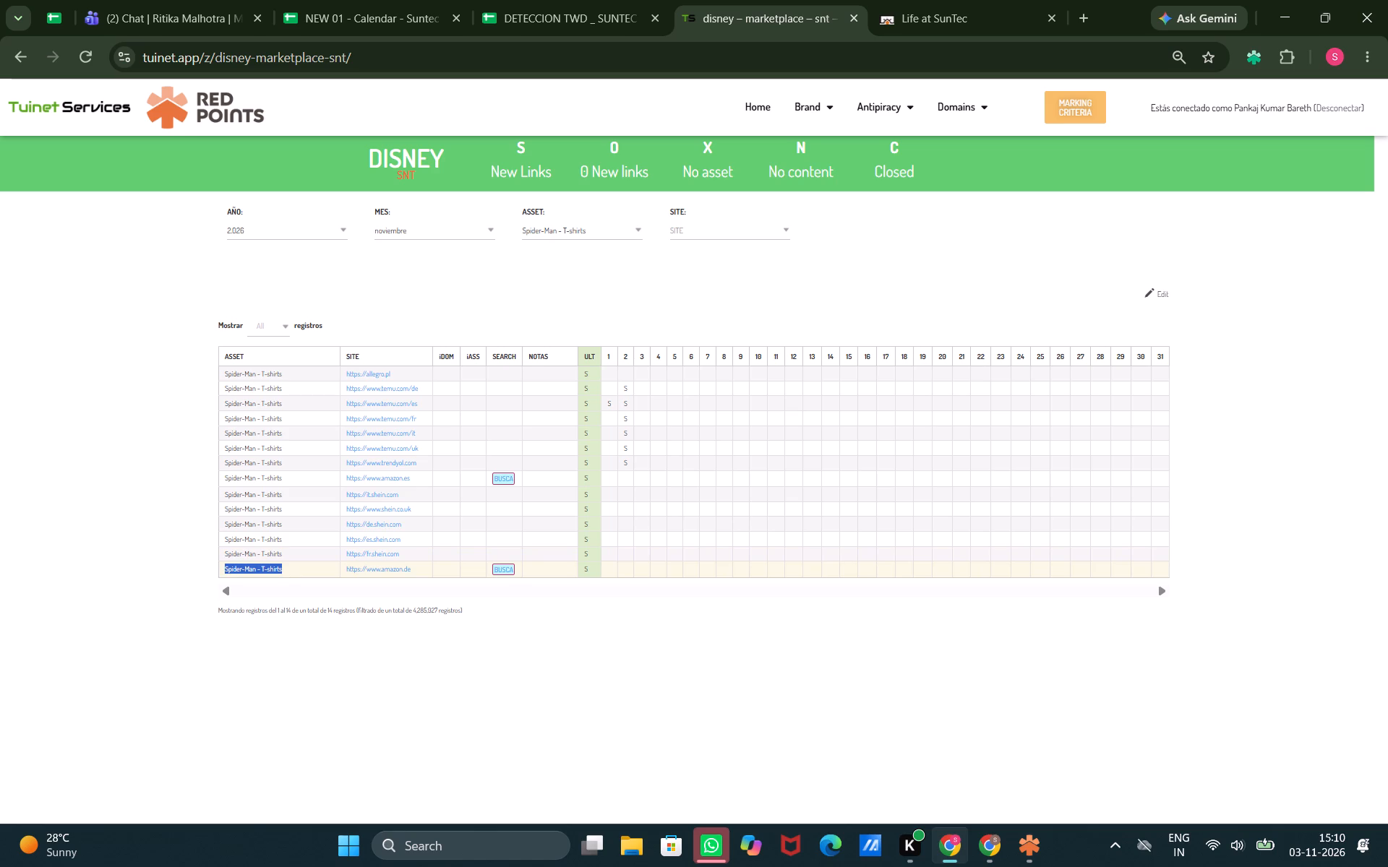
left_click(513, 569)
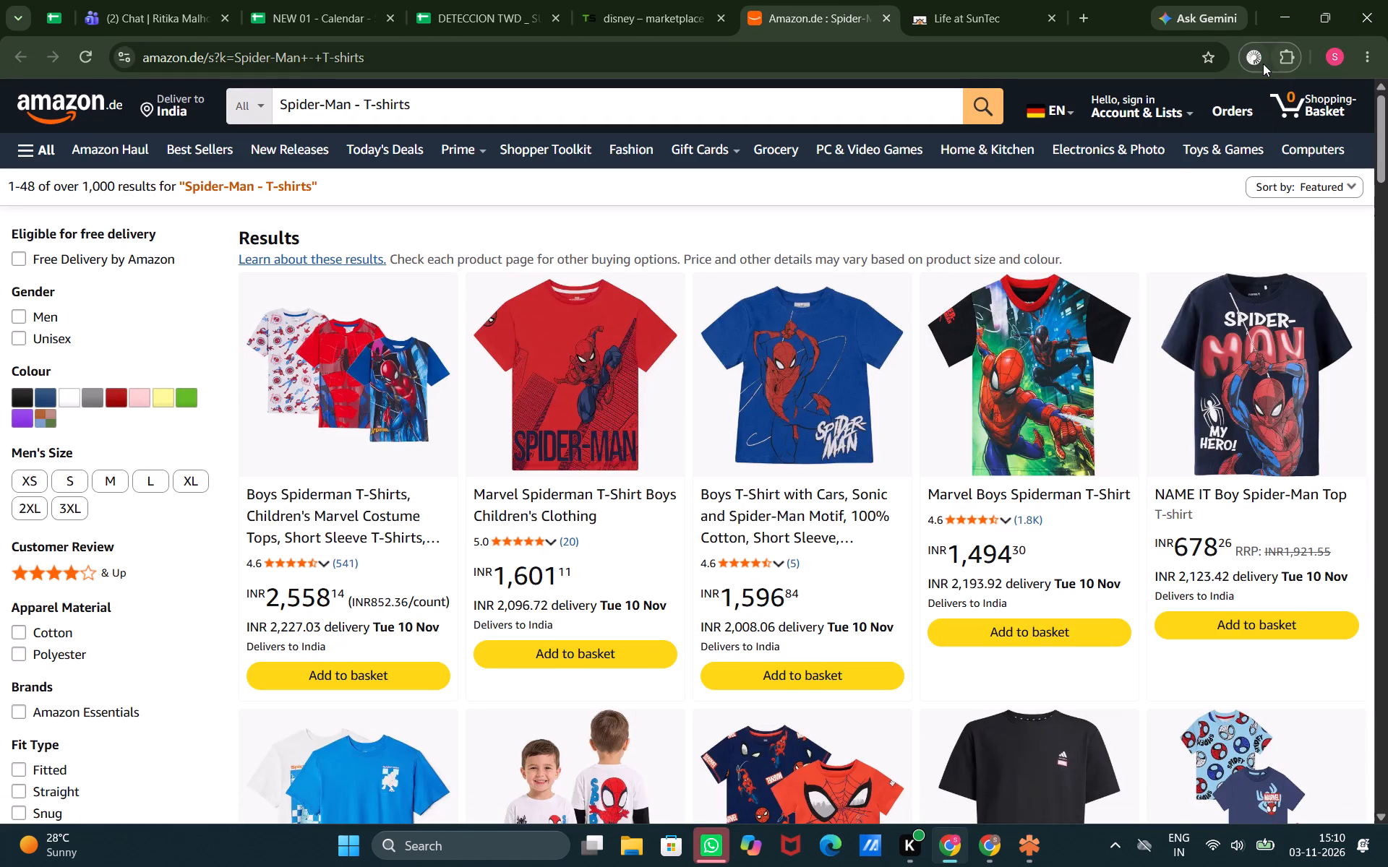
Open the RedPoints IPR Plugin task configuration and stop the running task.
left_click(1260, 64)
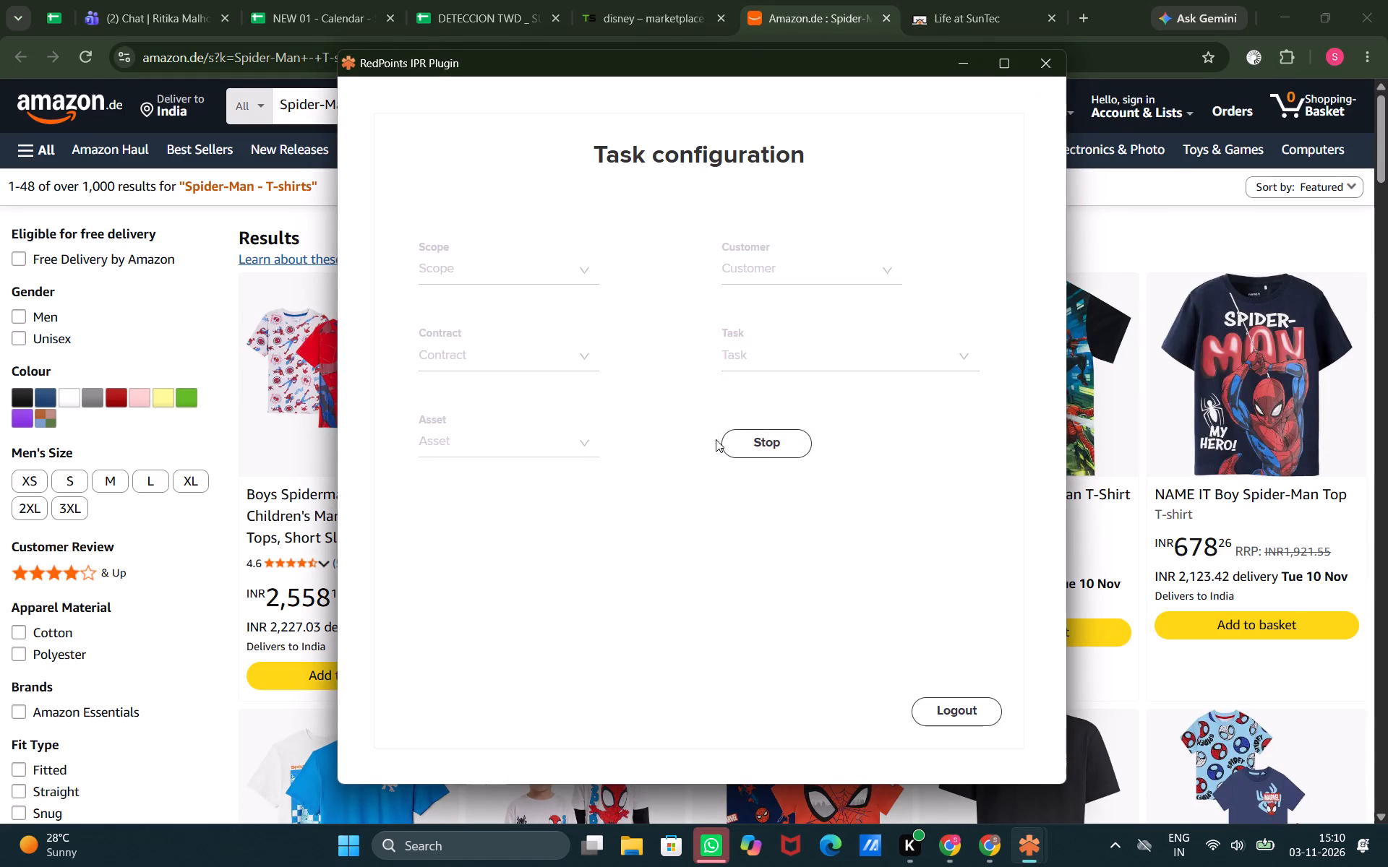
left_click(759, 437)
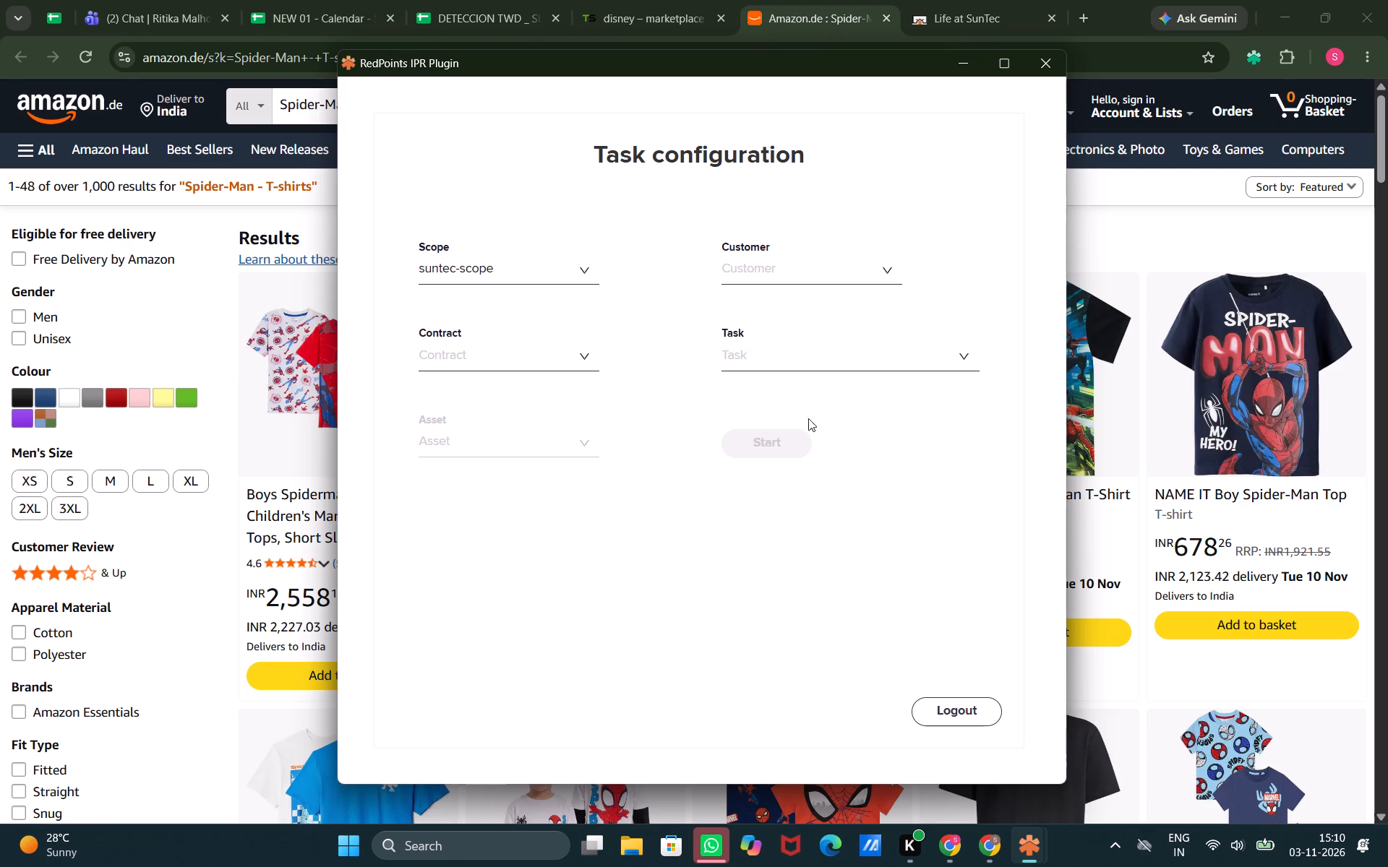
left_click(513, 423)
left_click(519, 449)
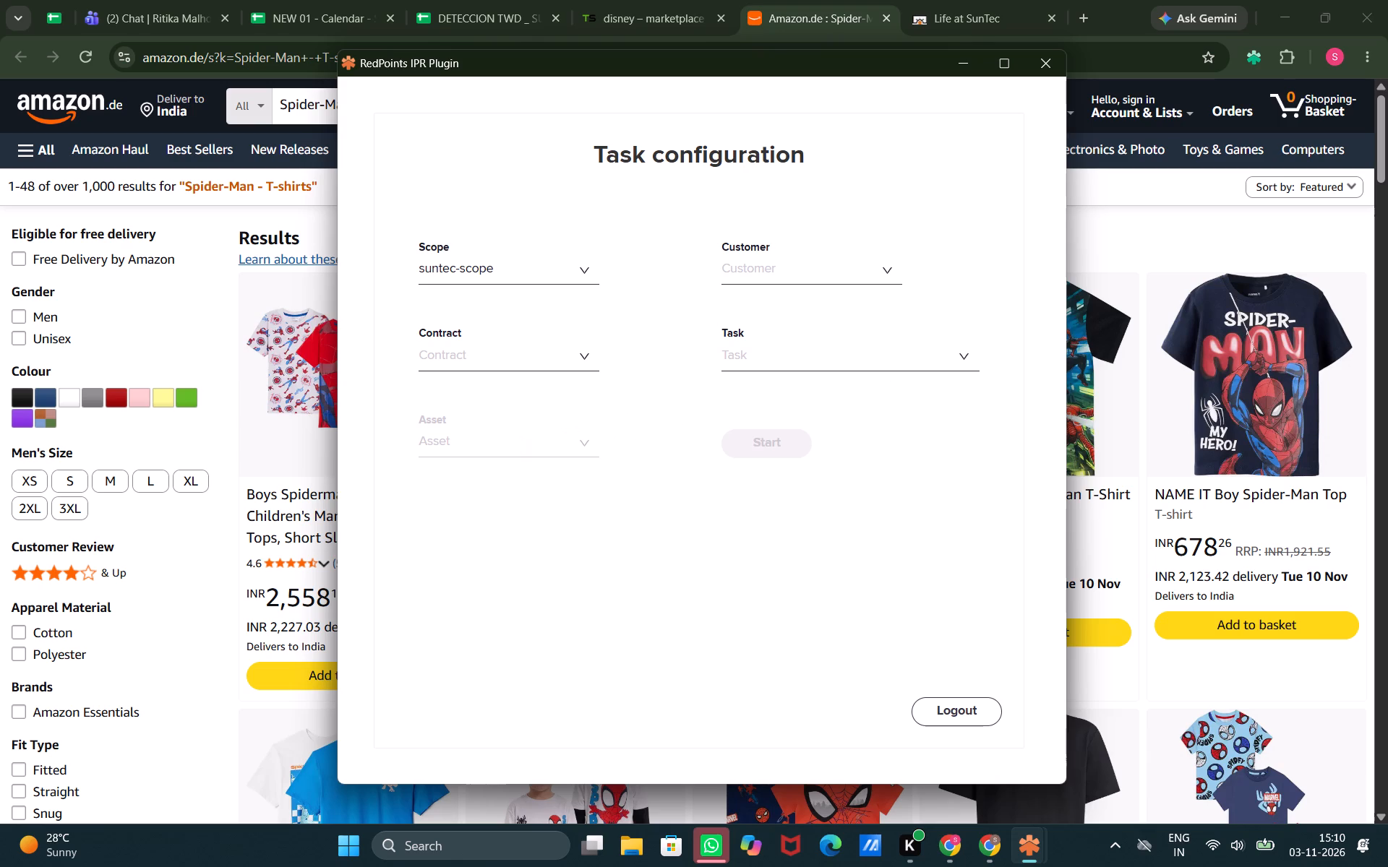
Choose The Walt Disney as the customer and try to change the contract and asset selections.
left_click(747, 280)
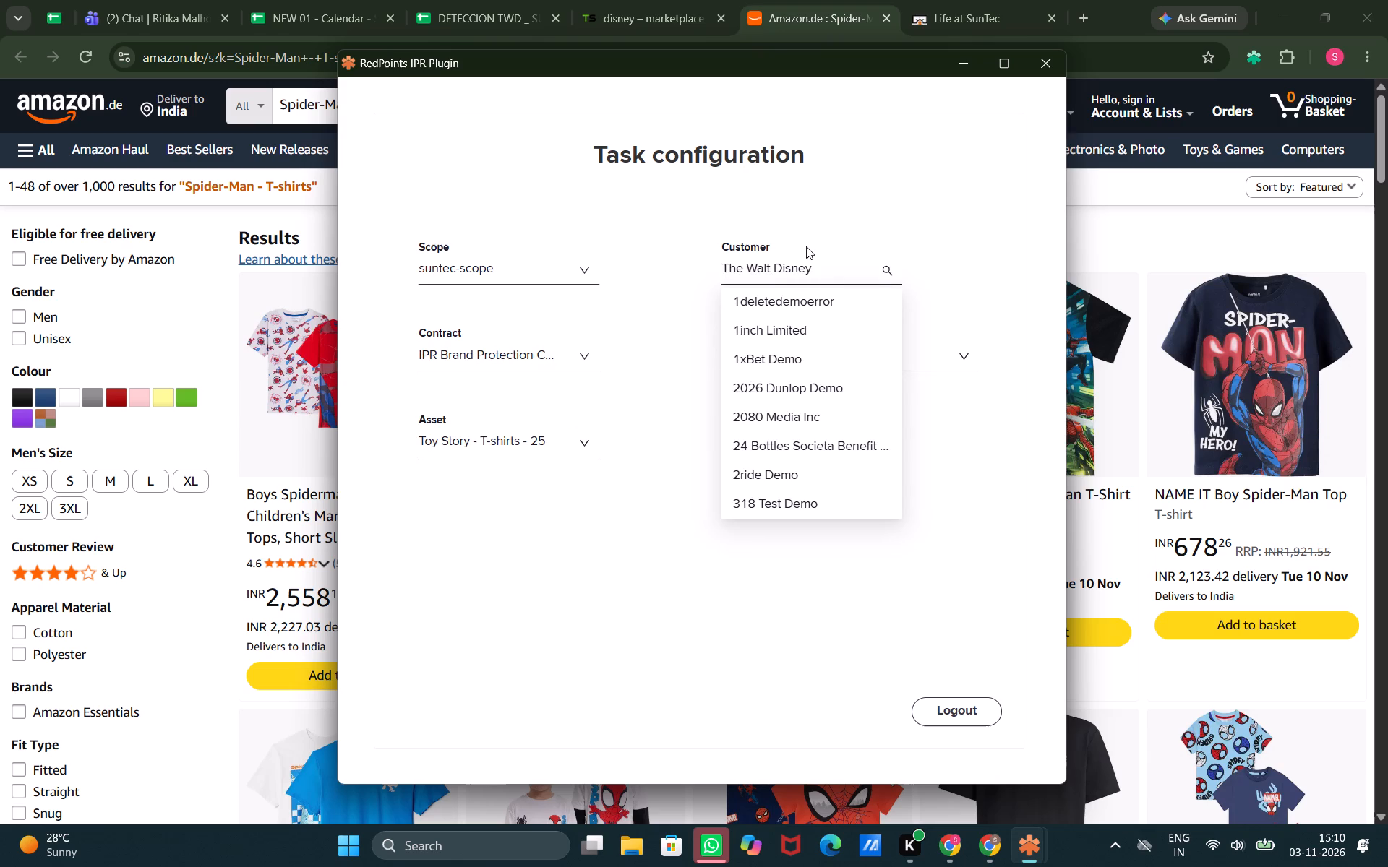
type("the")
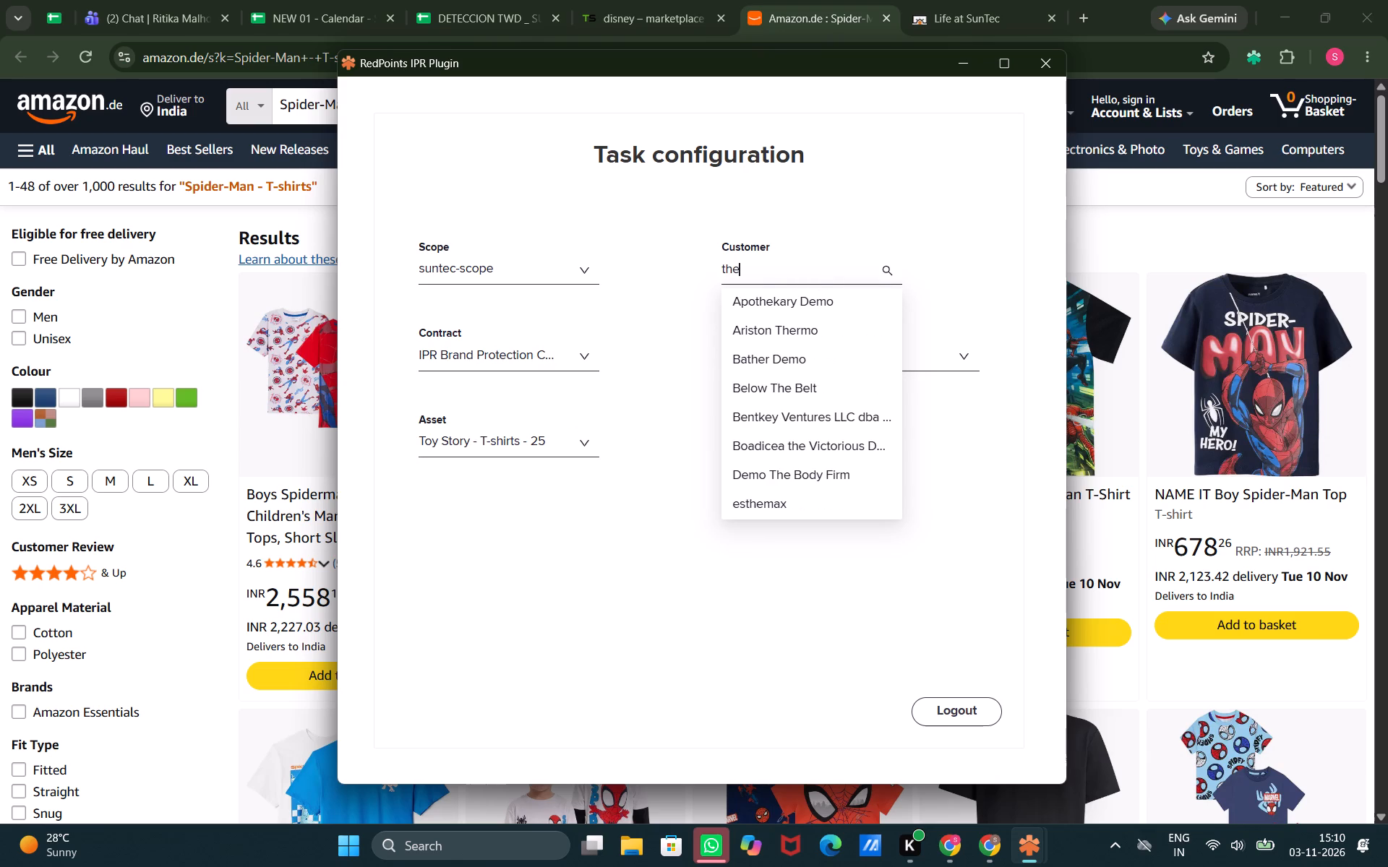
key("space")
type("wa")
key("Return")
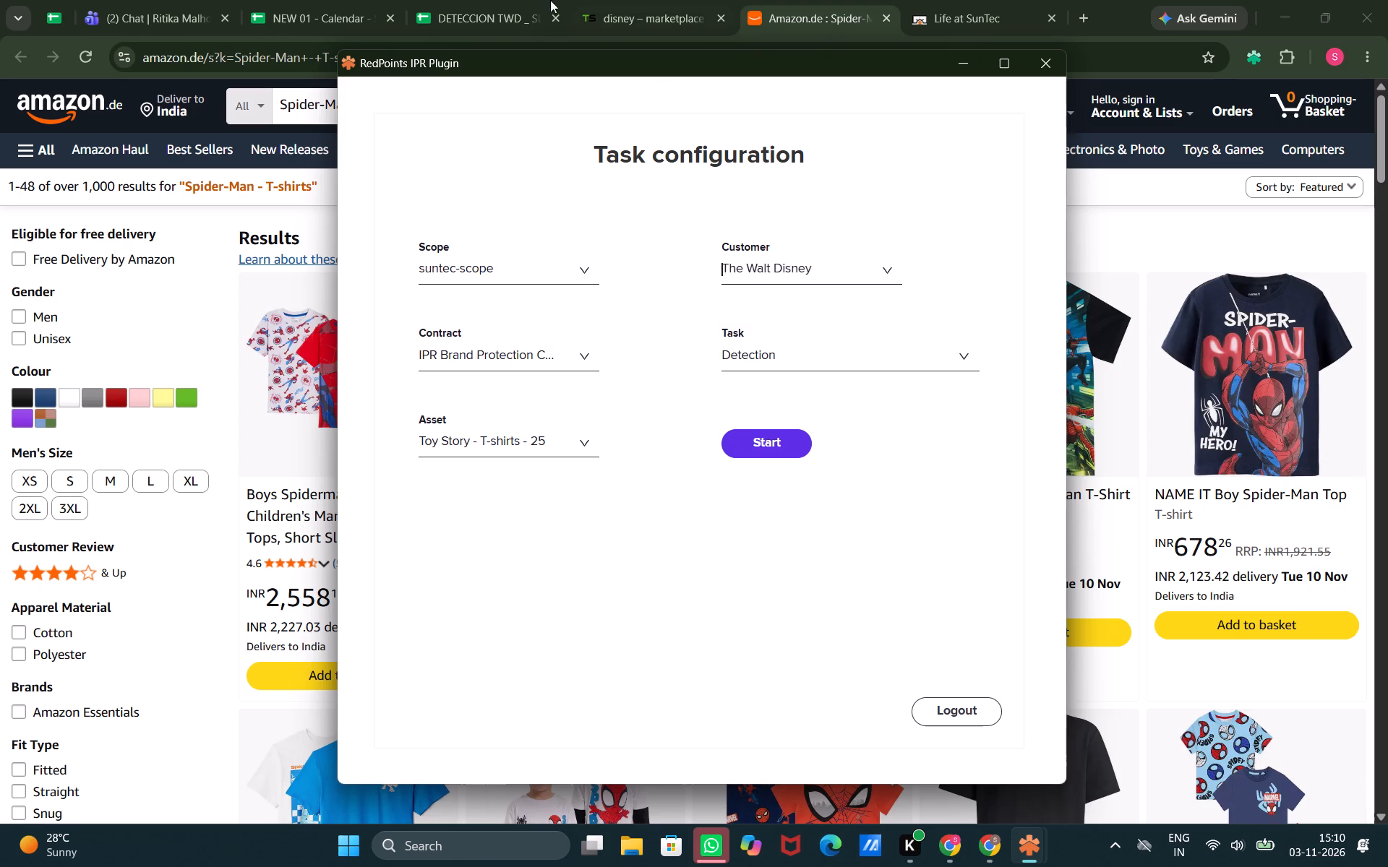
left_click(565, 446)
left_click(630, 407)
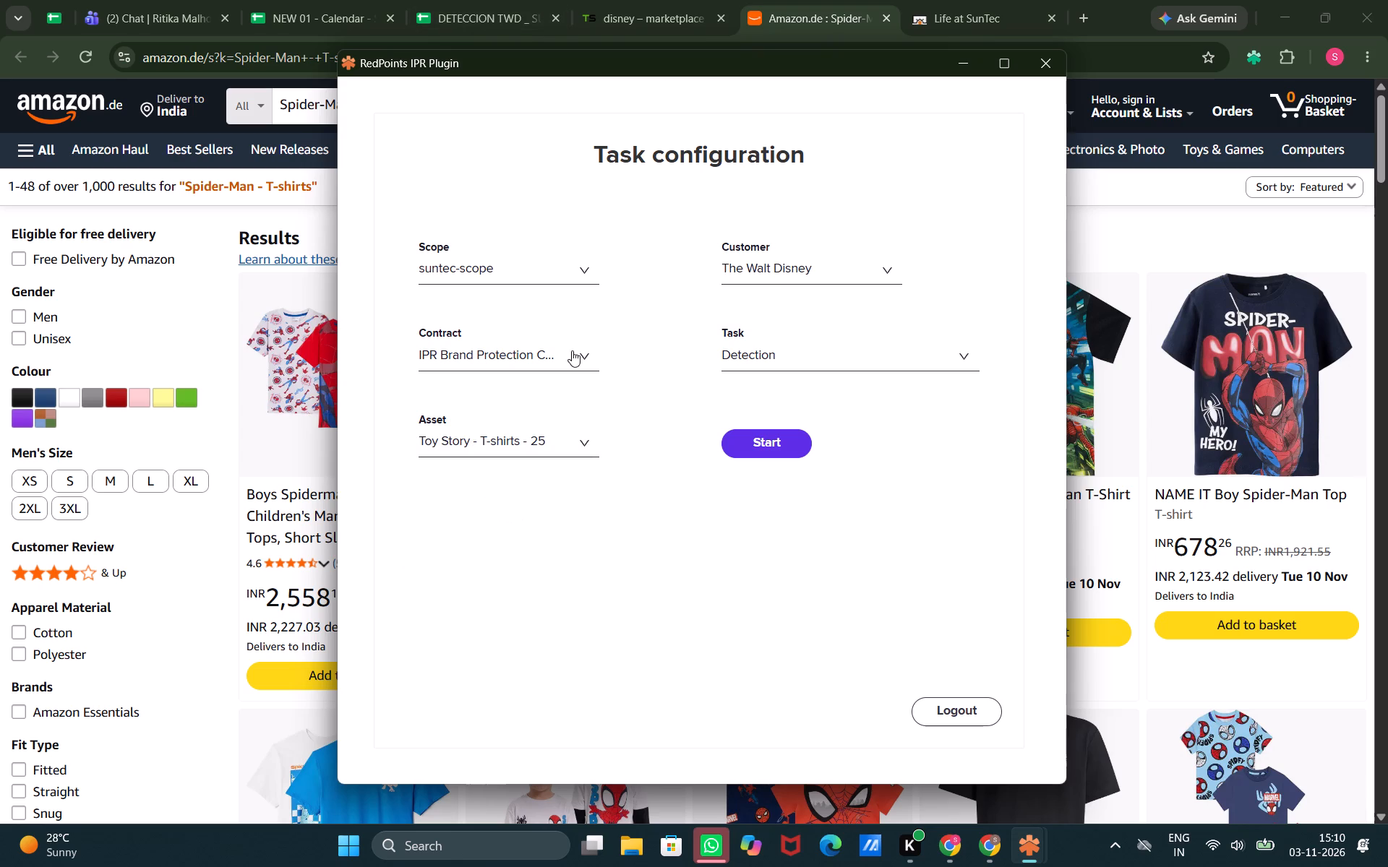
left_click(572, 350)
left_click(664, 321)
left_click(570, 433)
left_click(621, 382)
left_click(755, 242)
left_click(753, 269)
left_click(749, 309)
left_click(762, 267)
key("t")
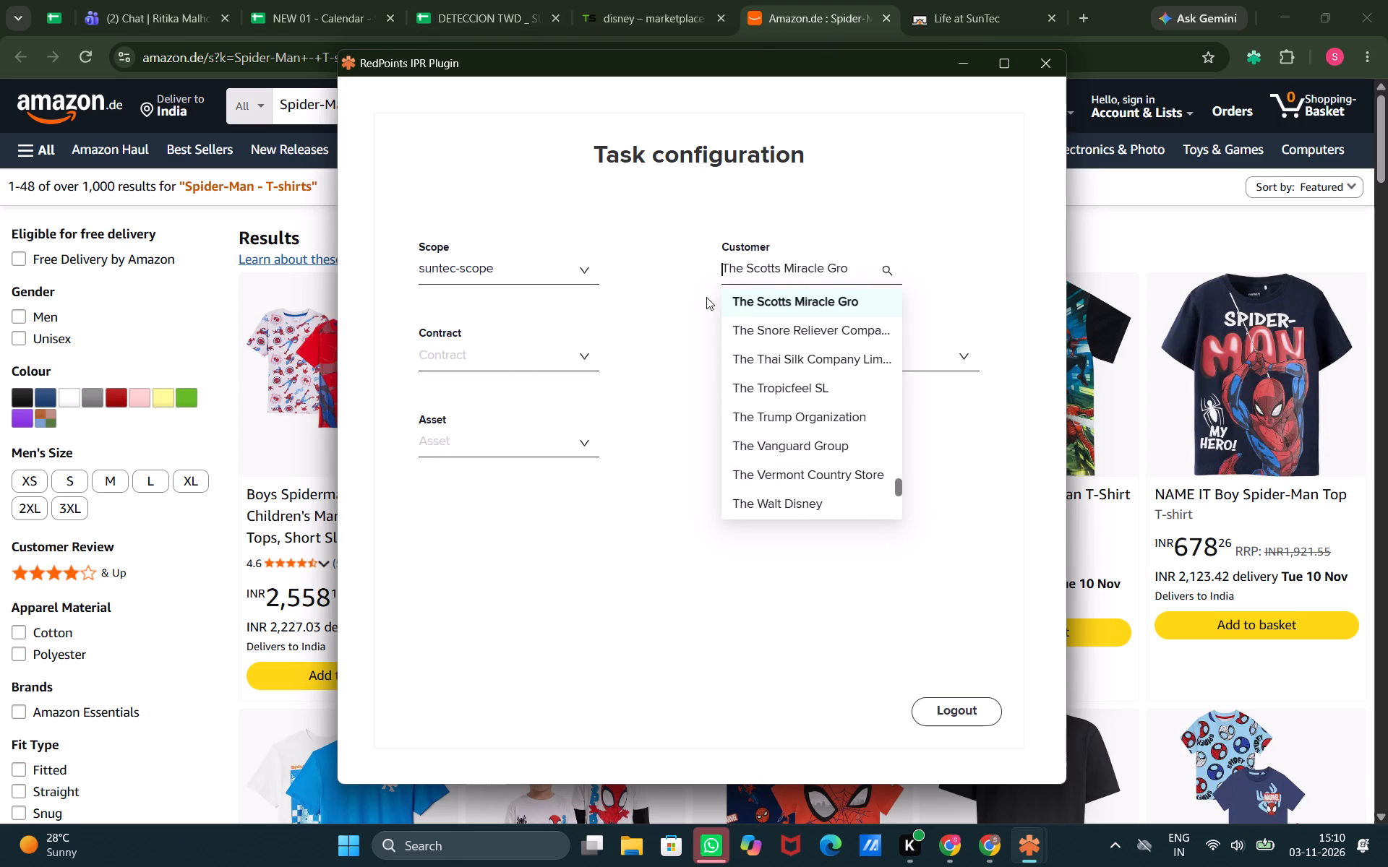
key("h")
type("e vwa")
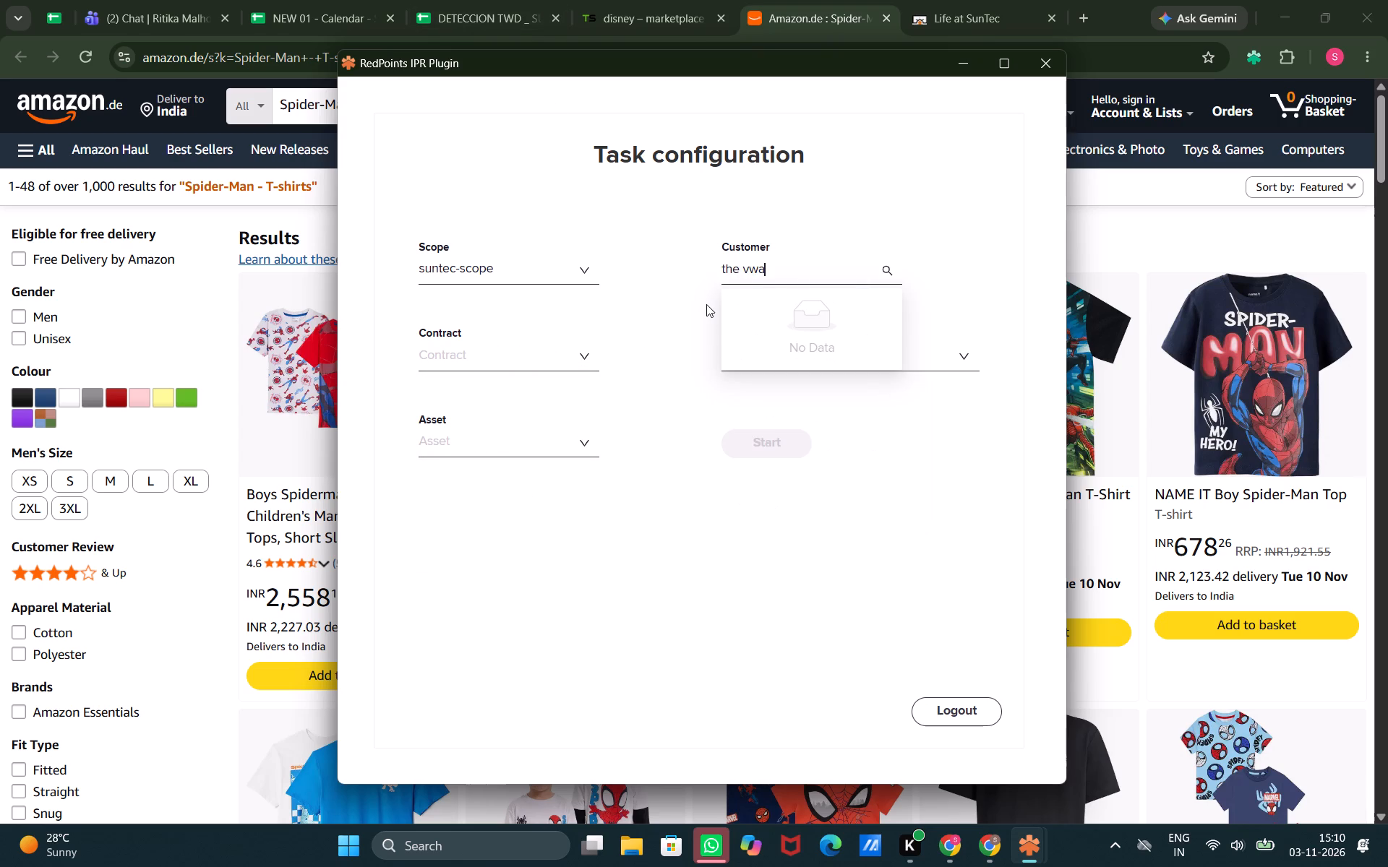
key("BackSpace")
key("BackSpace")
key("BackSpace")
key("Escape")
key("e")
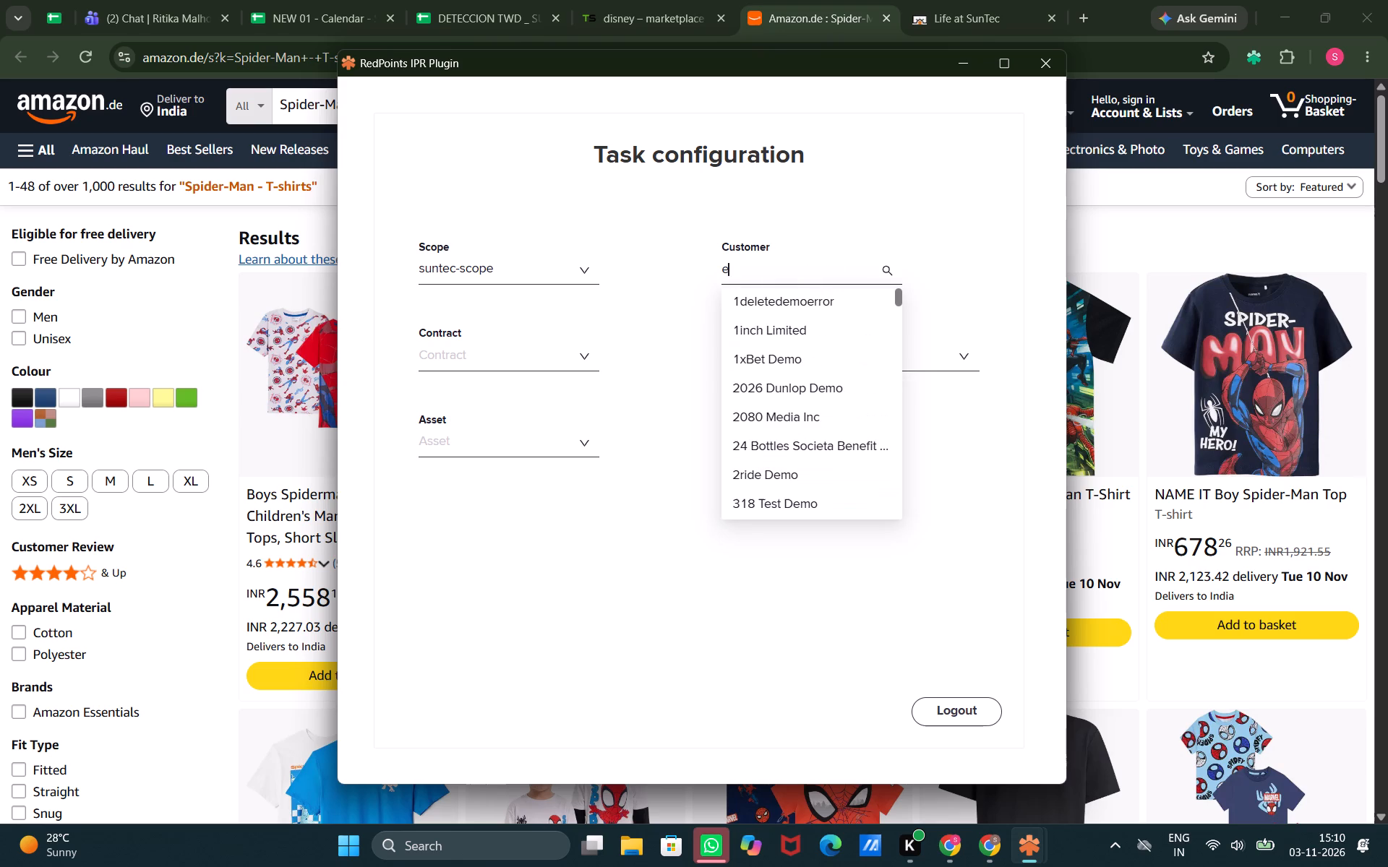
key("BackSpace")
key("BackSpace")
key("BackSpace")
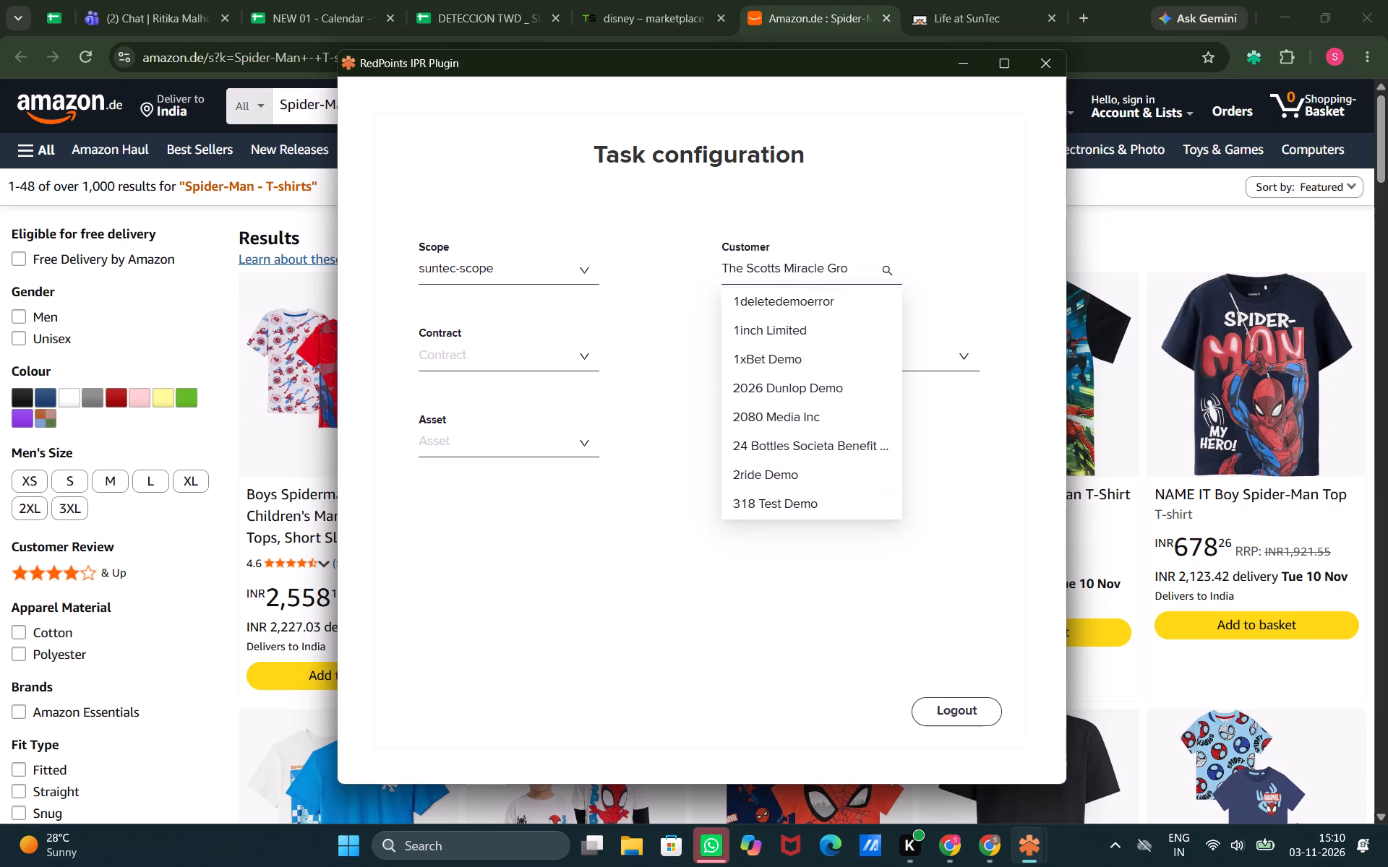
Set the task's customer to The Walt Disney and its contract to the IPR Brand Protection contract.
type("the cw")
key("BackSpace")
key("BackSpace")
type("wa")
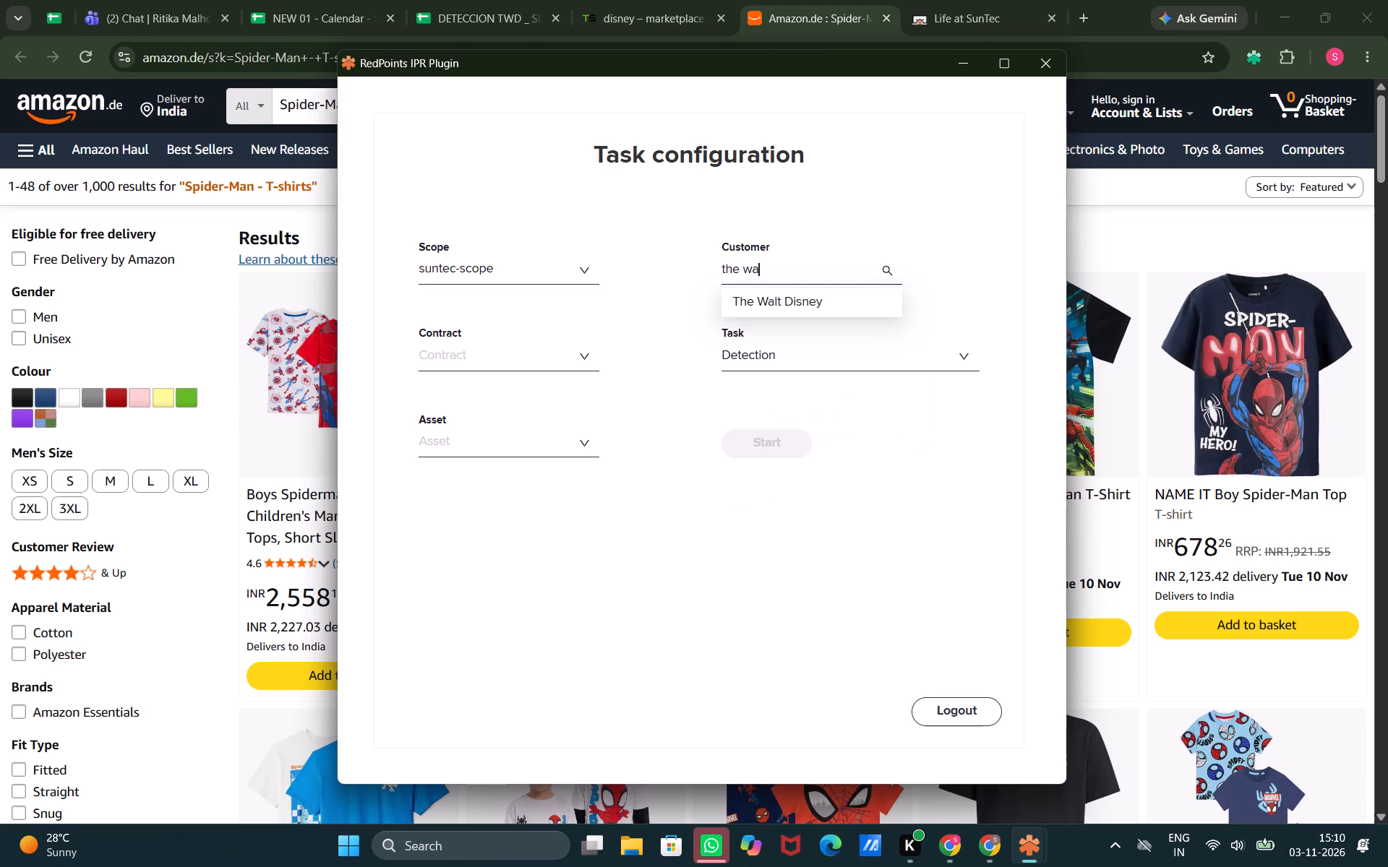
left_click(782, 305)
left_click(500, 369)
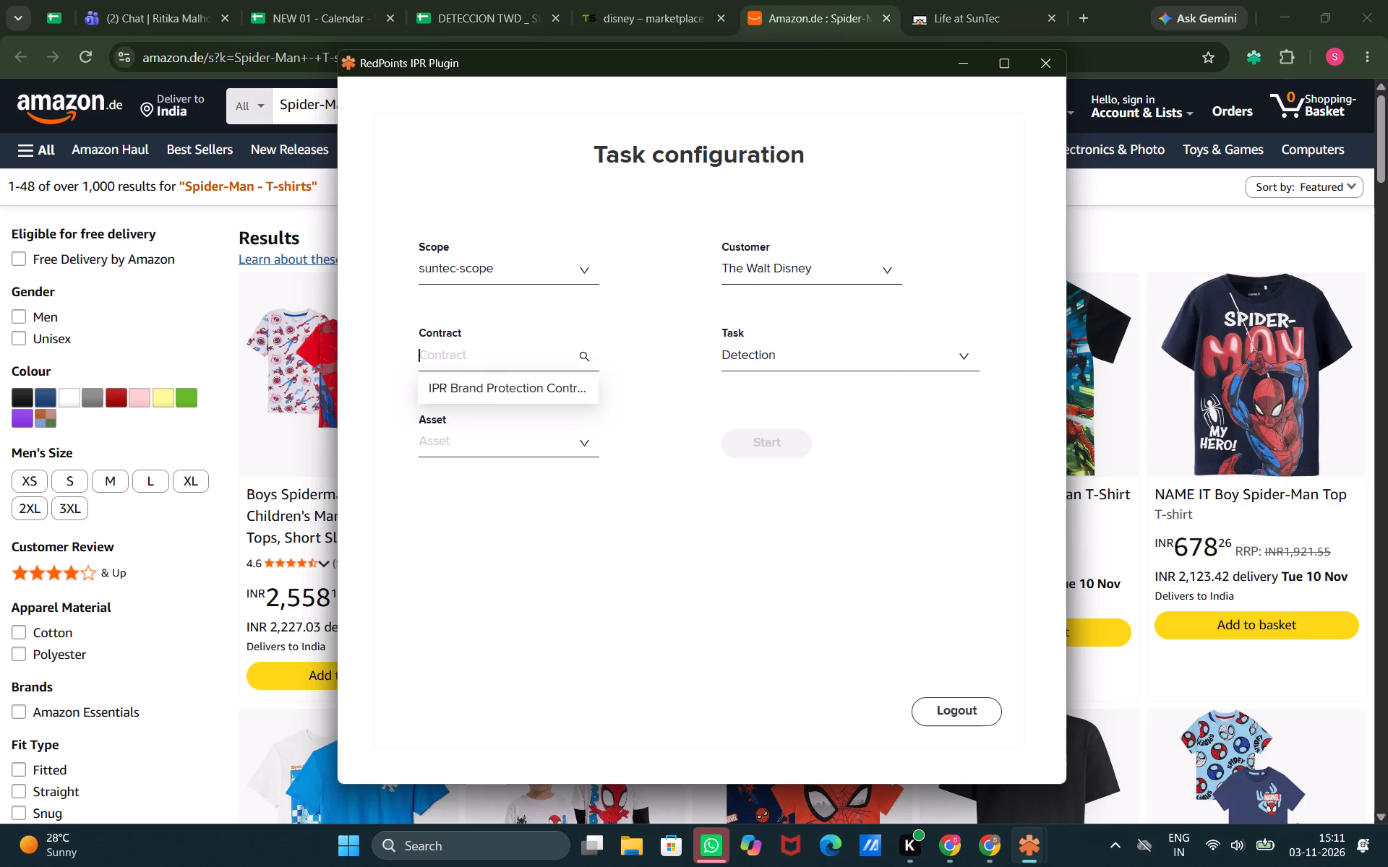
left_click(499, 376)
Select the asset Spider-Man - T-shirts - 25 and start the Detection task.
left_click(486, 448)
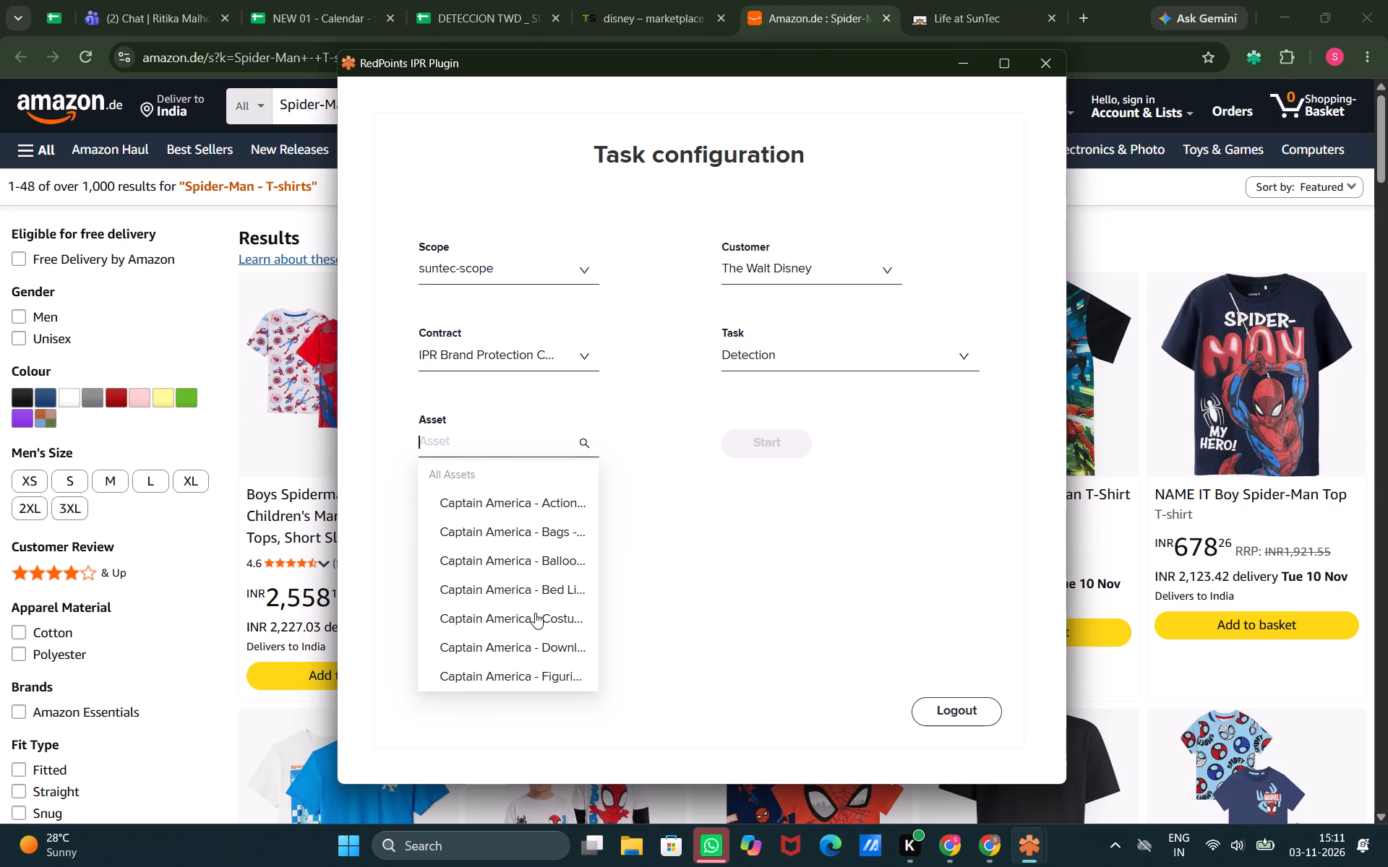
key("s")
type("pider")
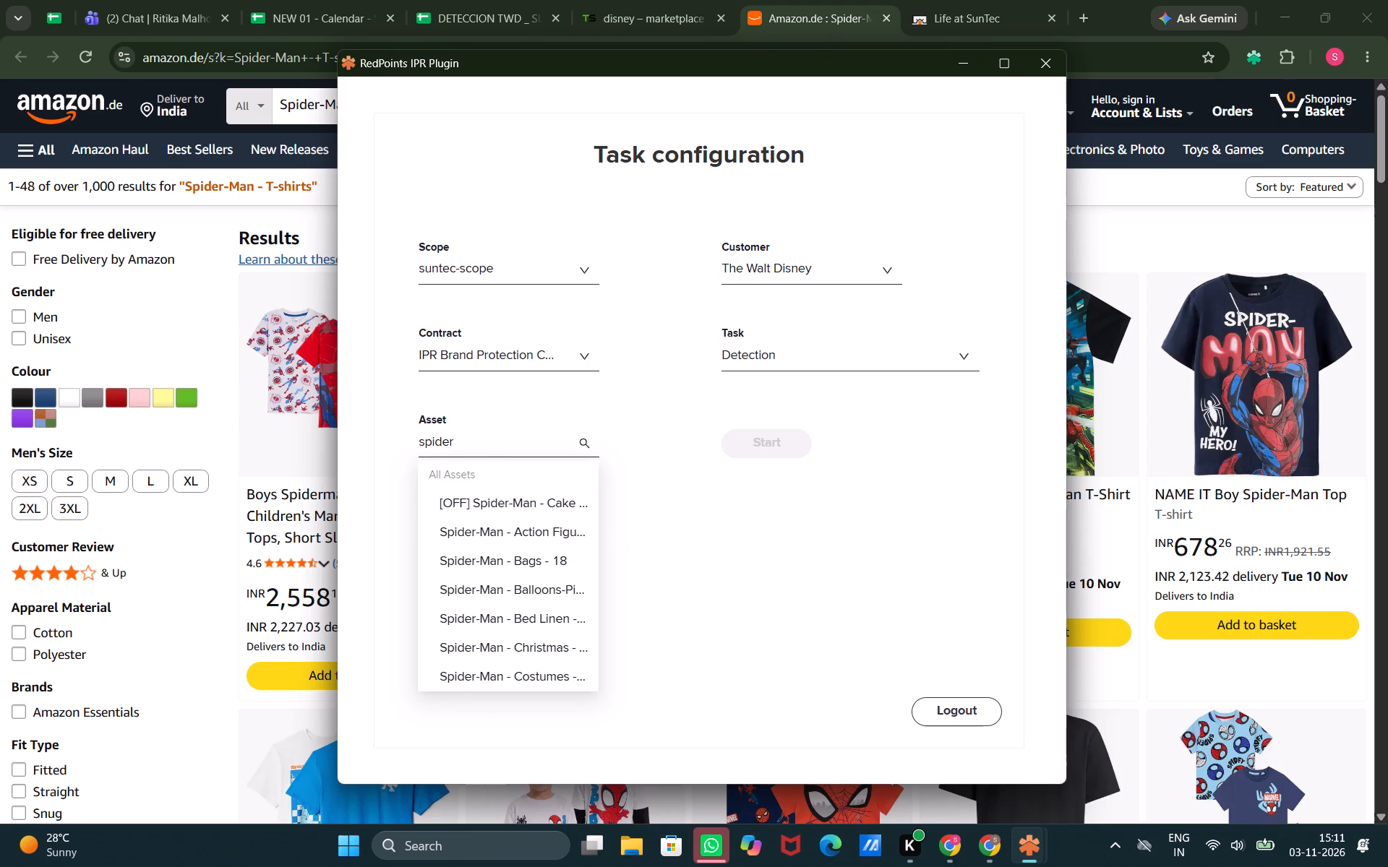
scroll(507, 638, "down", 7)
left_click(529, 675)
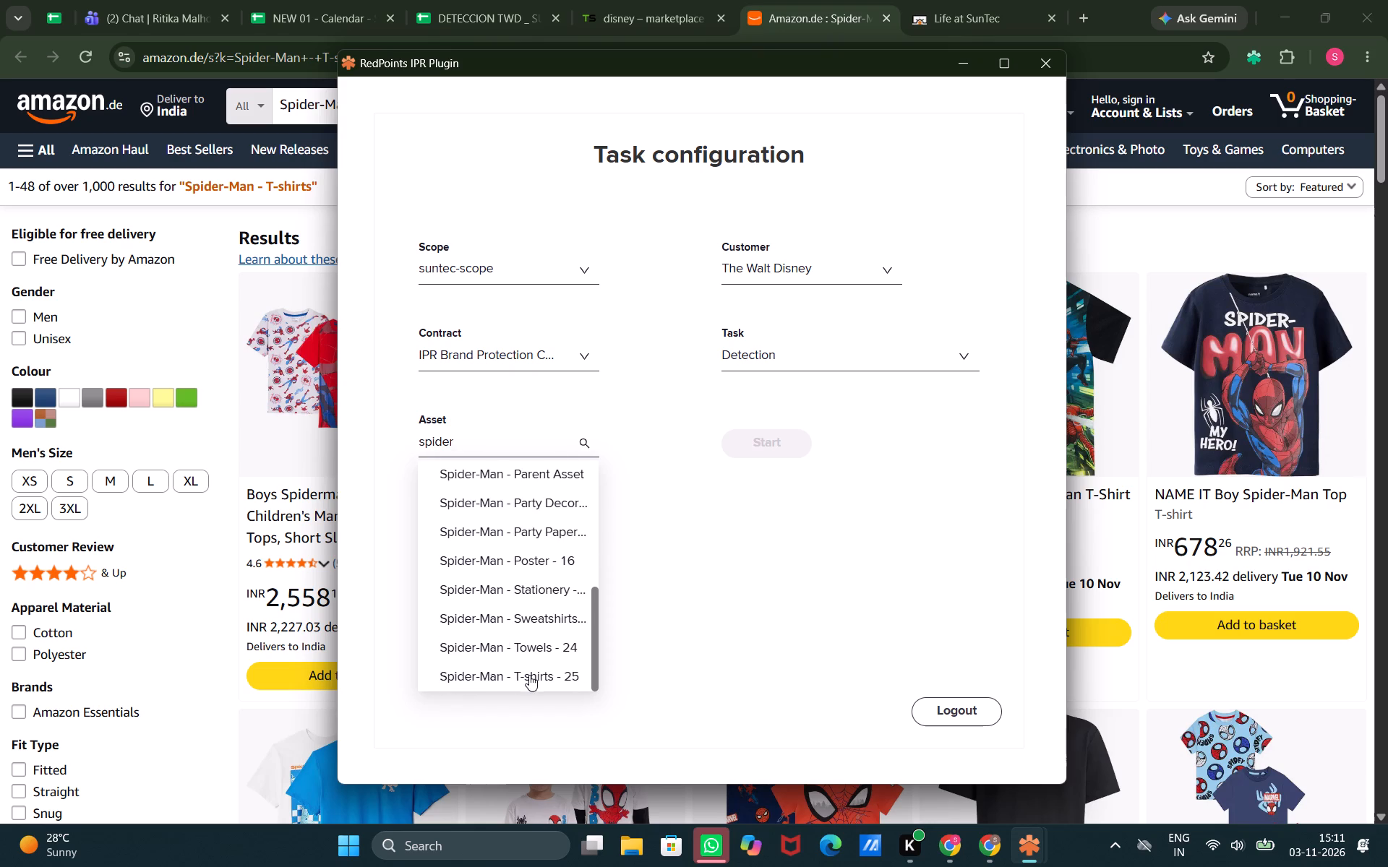
left_click(758, 439)
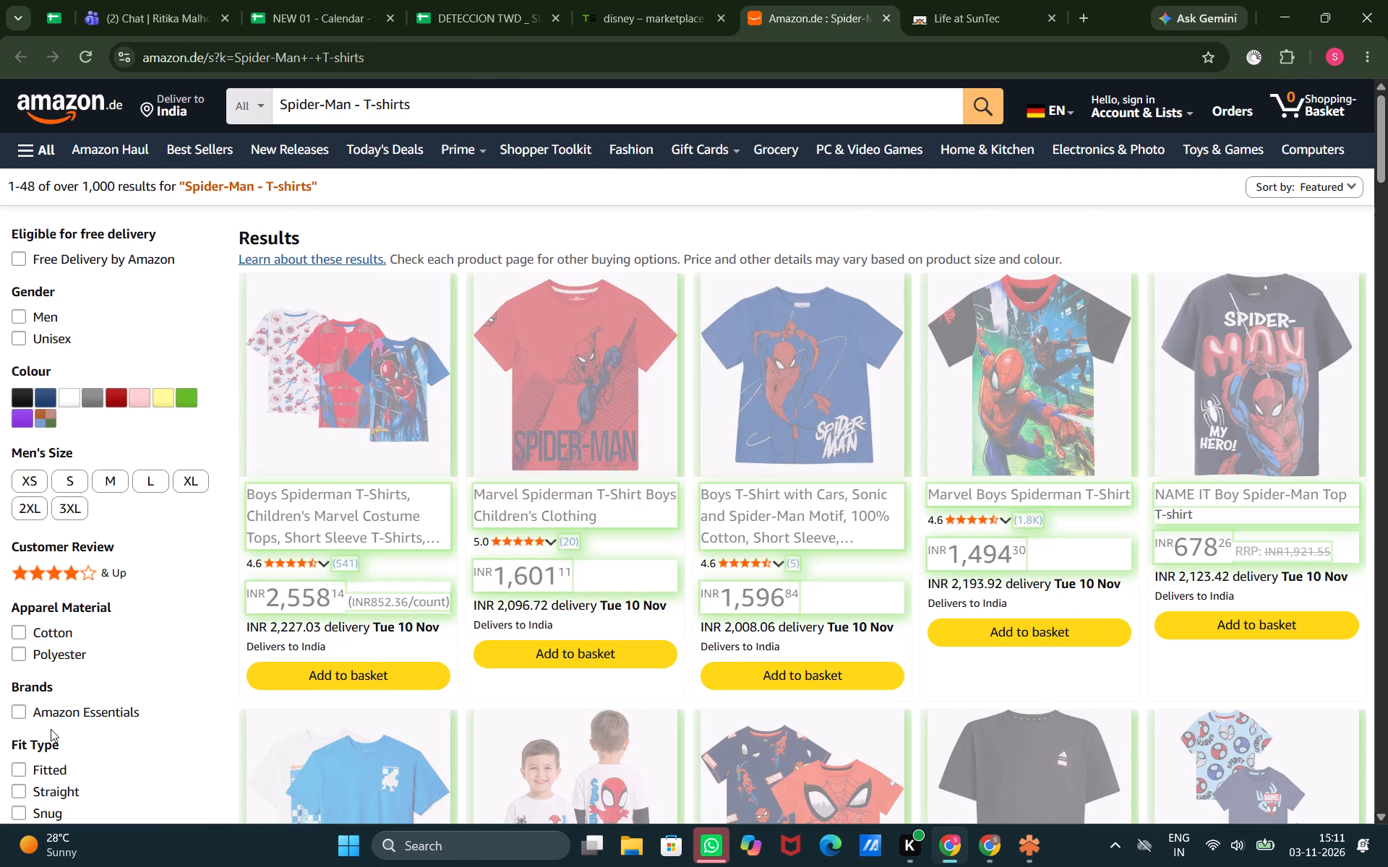
Examine the first page of Amazon.de Spider-Man T-shirt results for products not yet marked by the plugin.
scroll(51, 729, "down", 9)
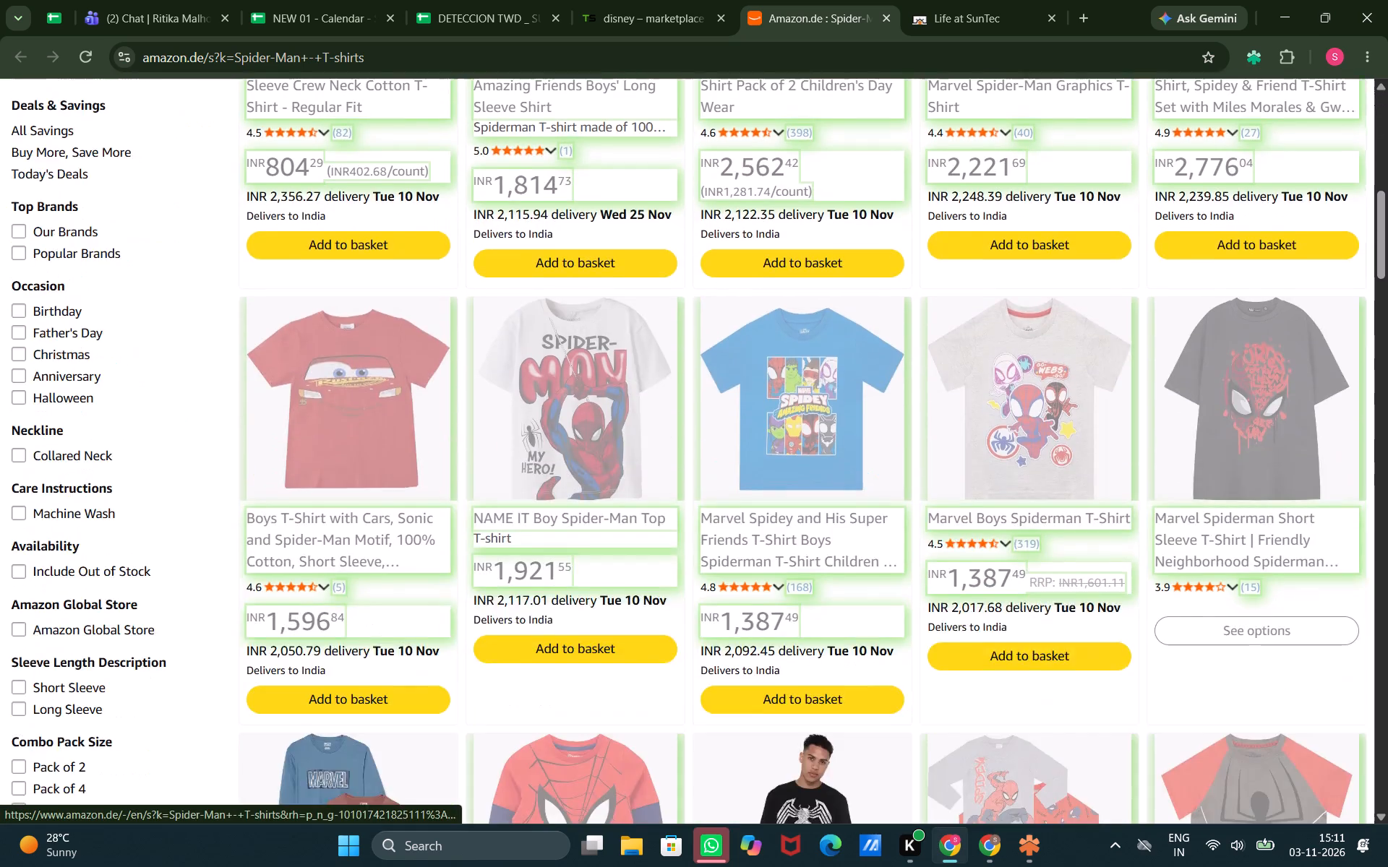
scroll(74, 663, "down", 10)
scroll(79, 657, "up", 4)
scroll(79, 657, "down", 11)
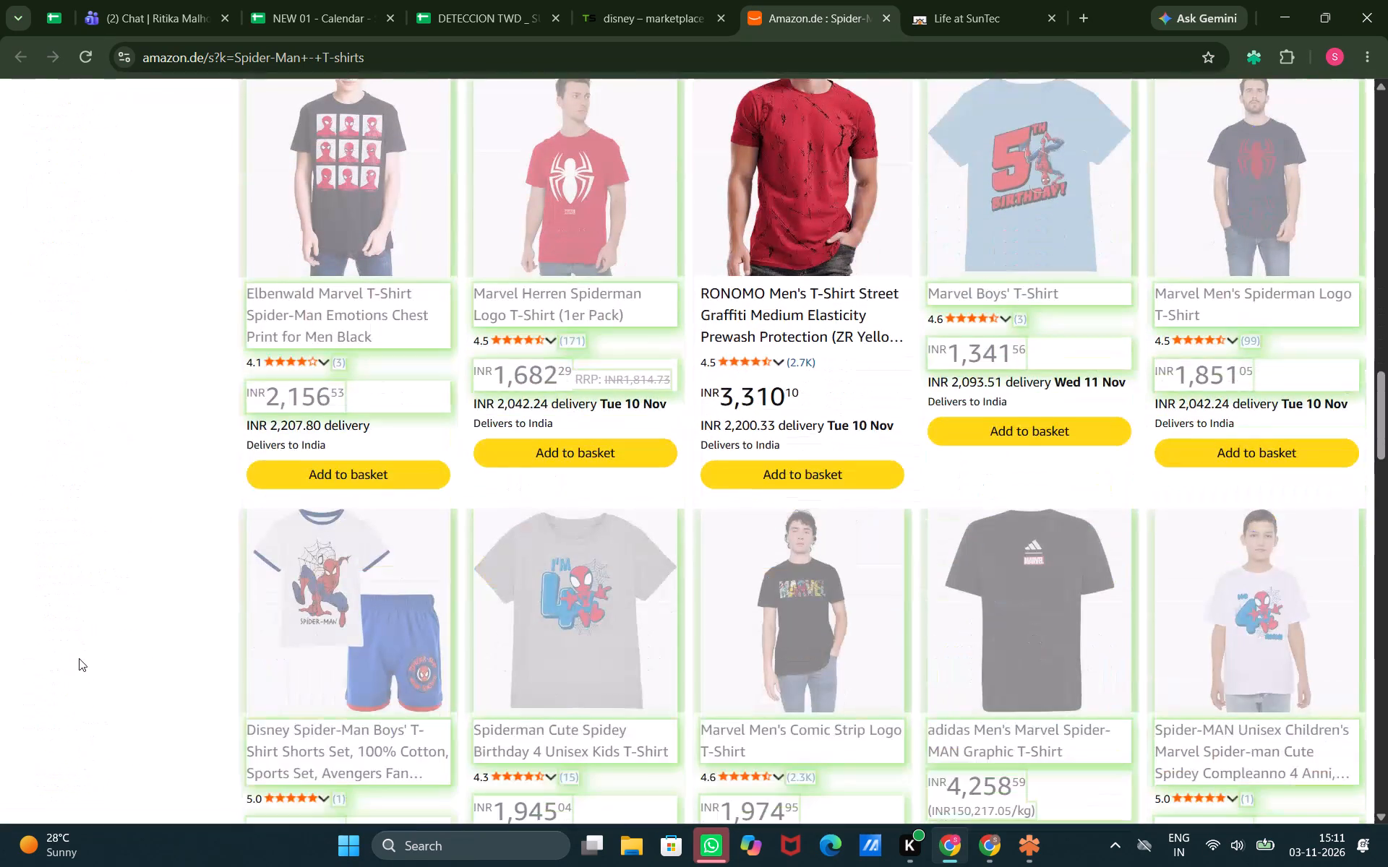
scroll(406, 573, "down", 3)
scroll(314, 571, "down", 8)
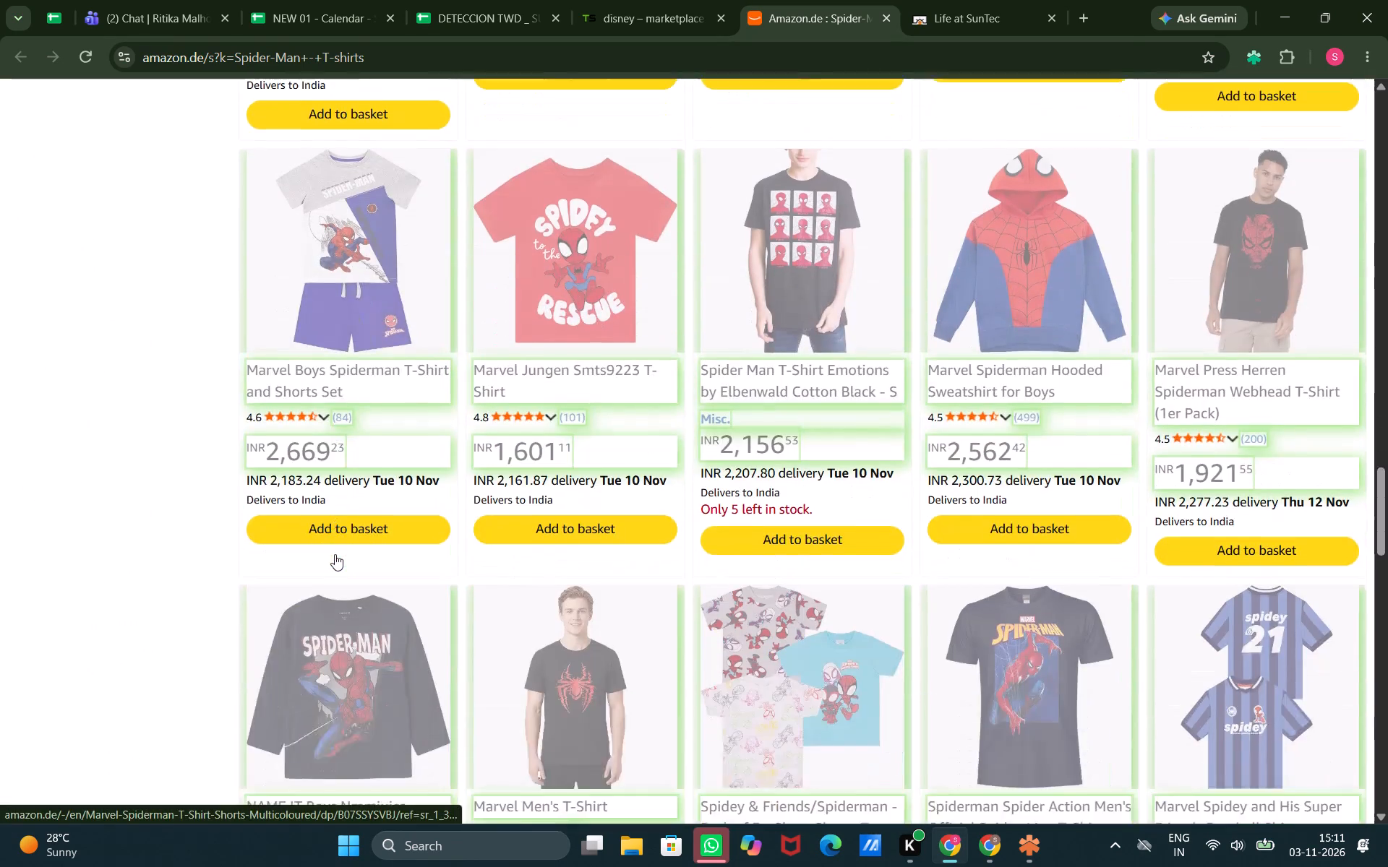
scroll(335, 554, "down", 5)
scroll(423, 525, "down", 6)
scroll(545, 515, "down", 4)
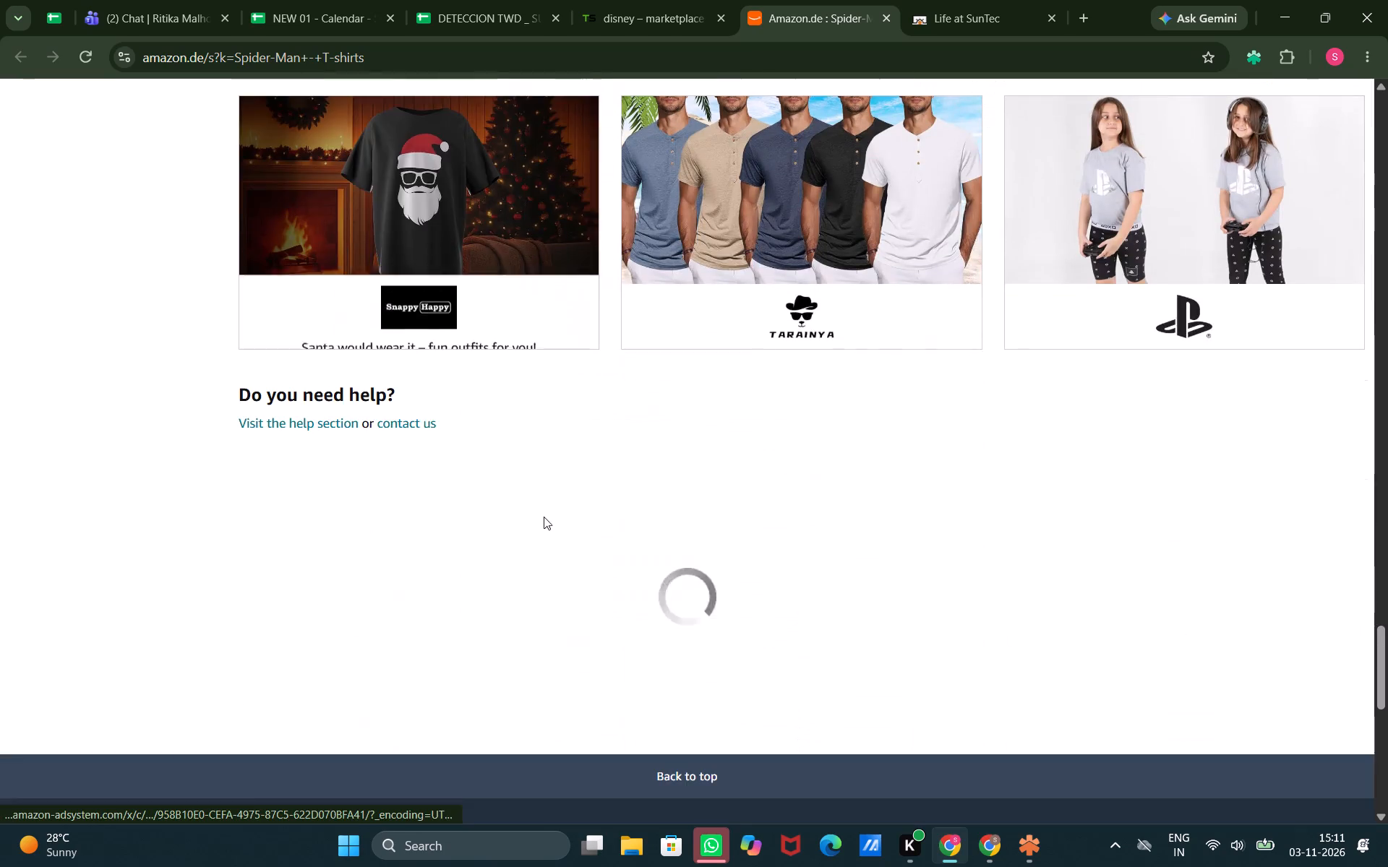
scroll(541, 519, "up", 4)
scroll(514, 451, "up", 3)
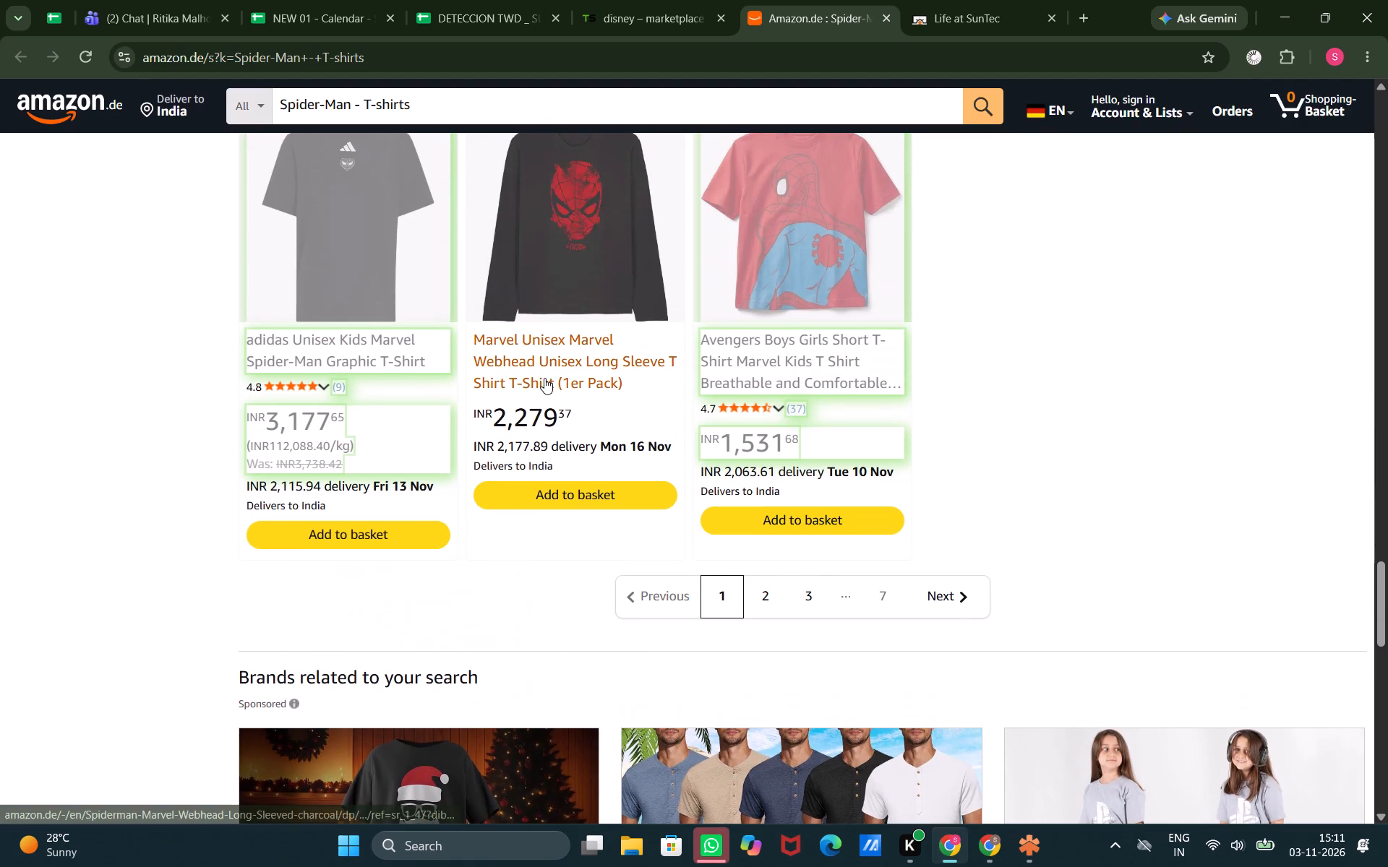
Move the Amazon.de results into their own browser window and maximize it.
left_click_drag(844, 20, 869, 69)
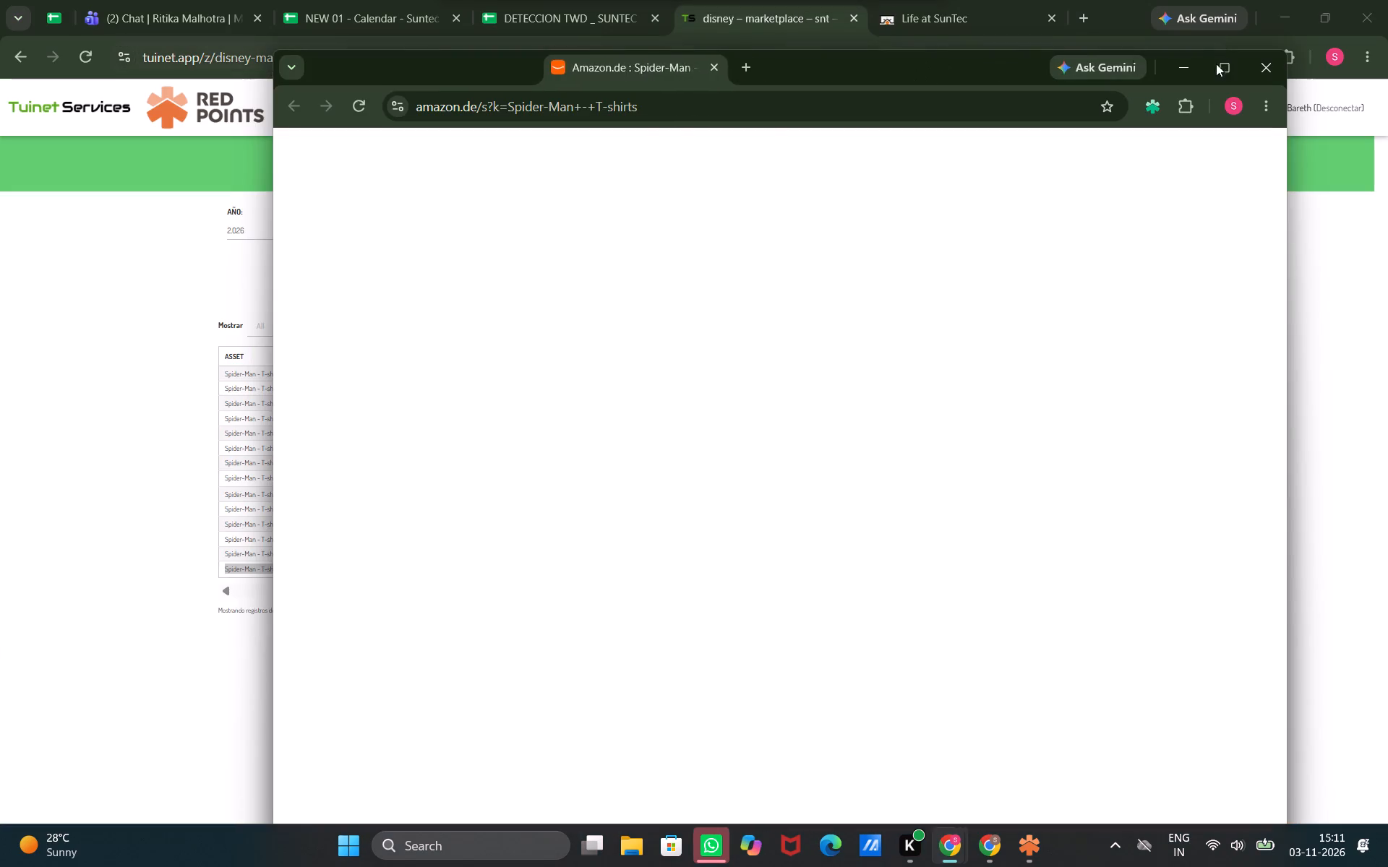
left_click(1235, 64)
Switch to The Walt Disney sheet and paste the asset name Spider-Man - T-shirts into cell B21519.
key("alt+Tab")
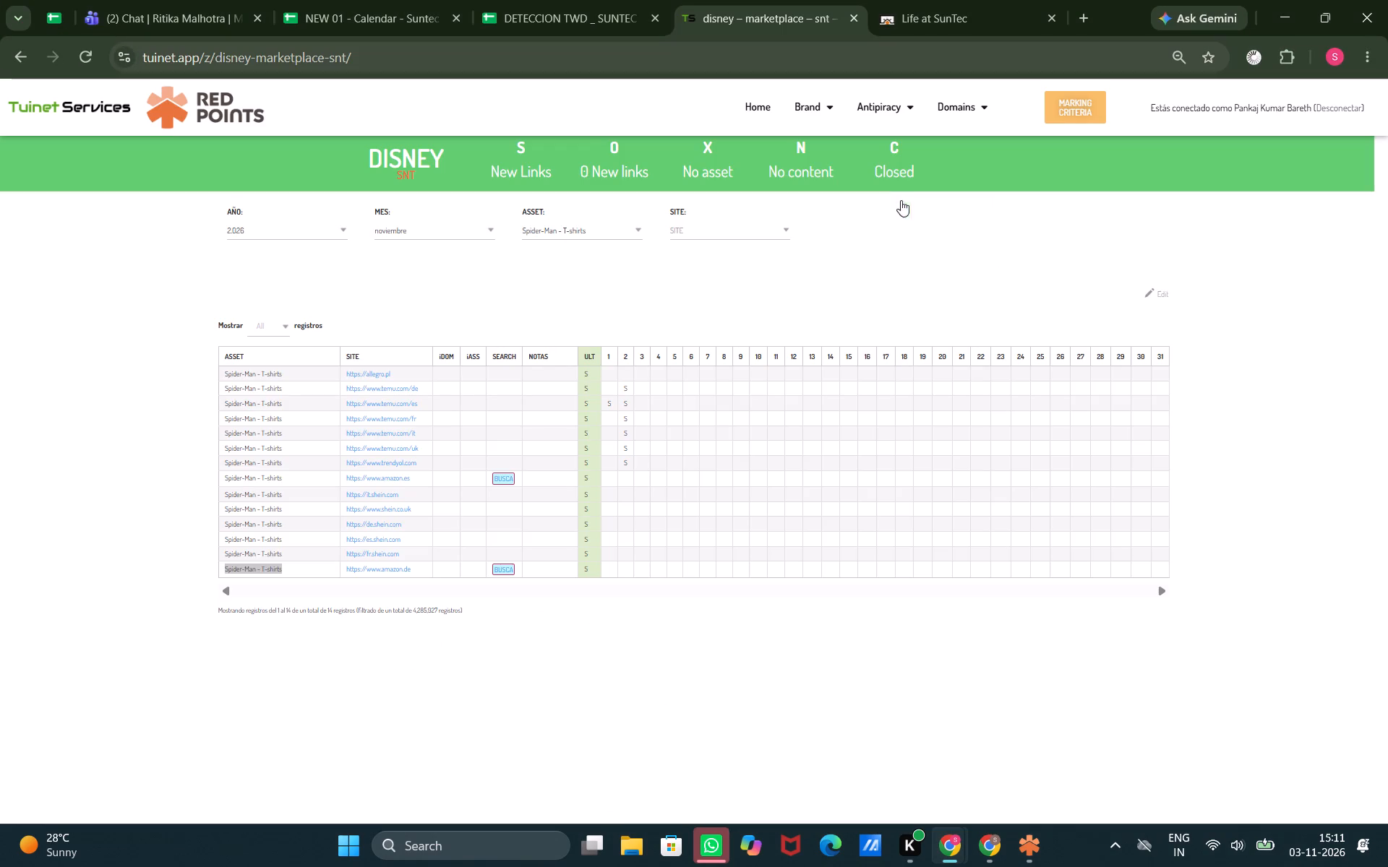
left_click(56, 1)
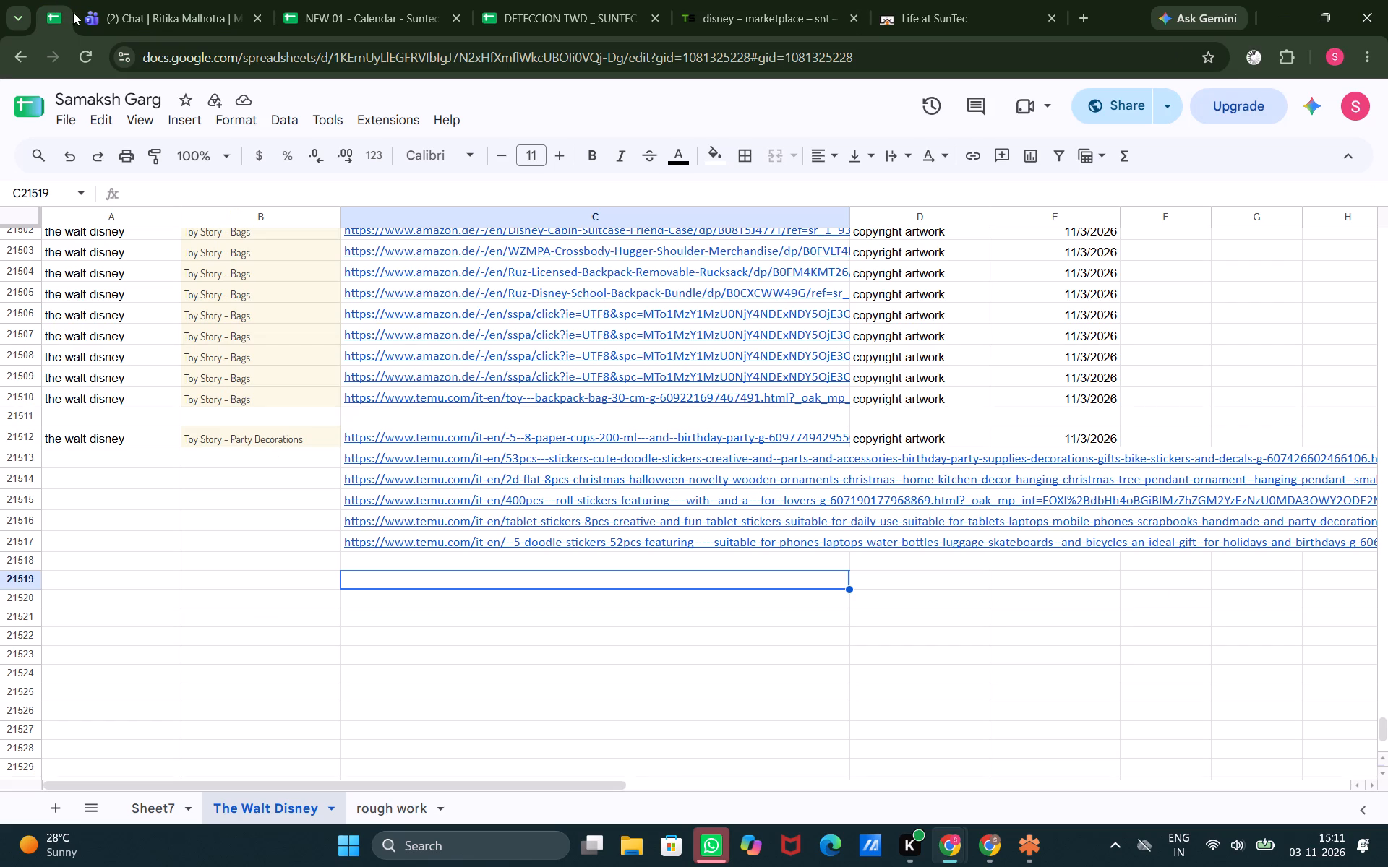
key("Left")
key("ctrl+v")
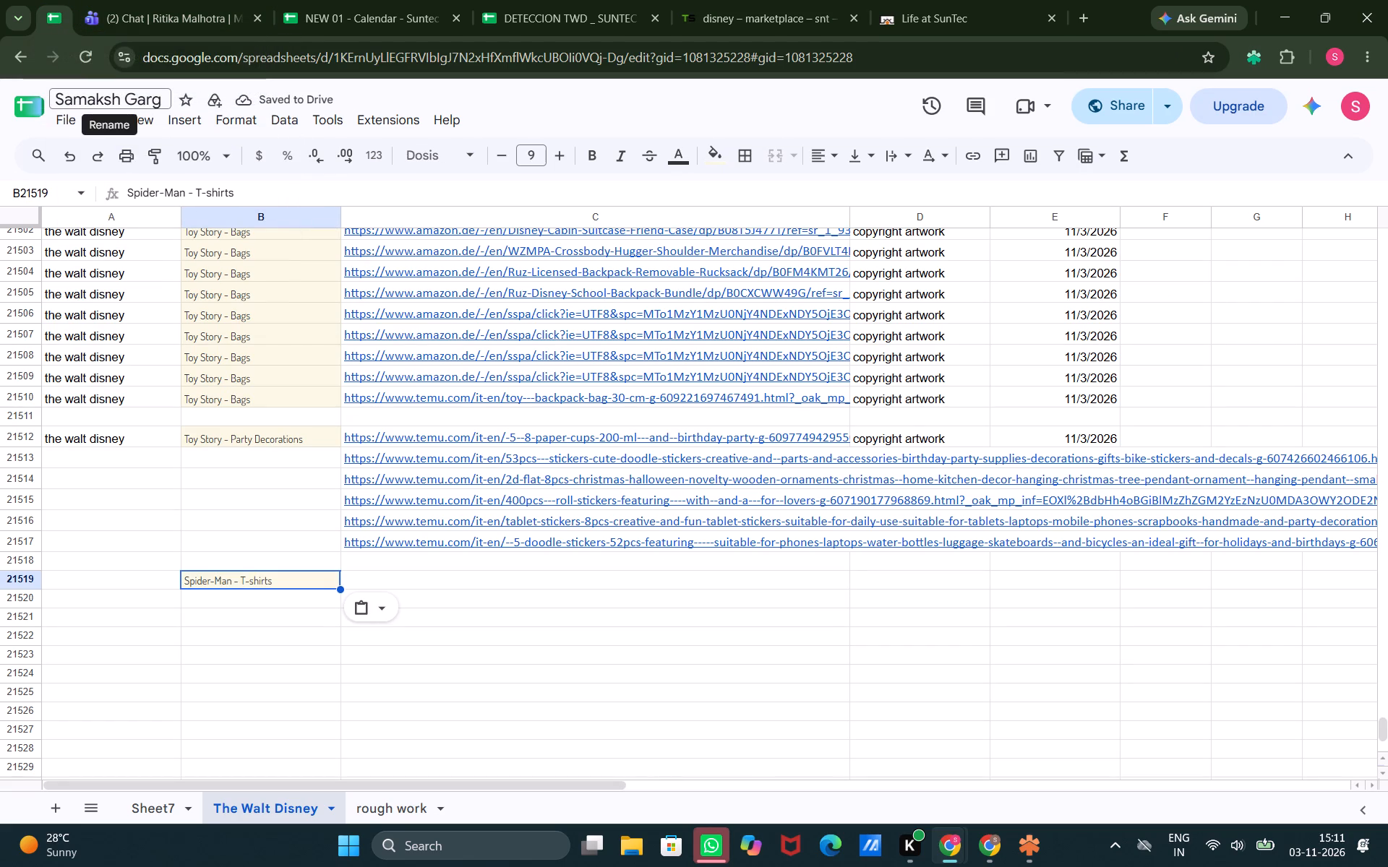
Copy the asset Toy Story - Party Decorations from cell B21512 into cells B21513 to B21517.
key("Up")
key("Up")
key("ctrl+Up")
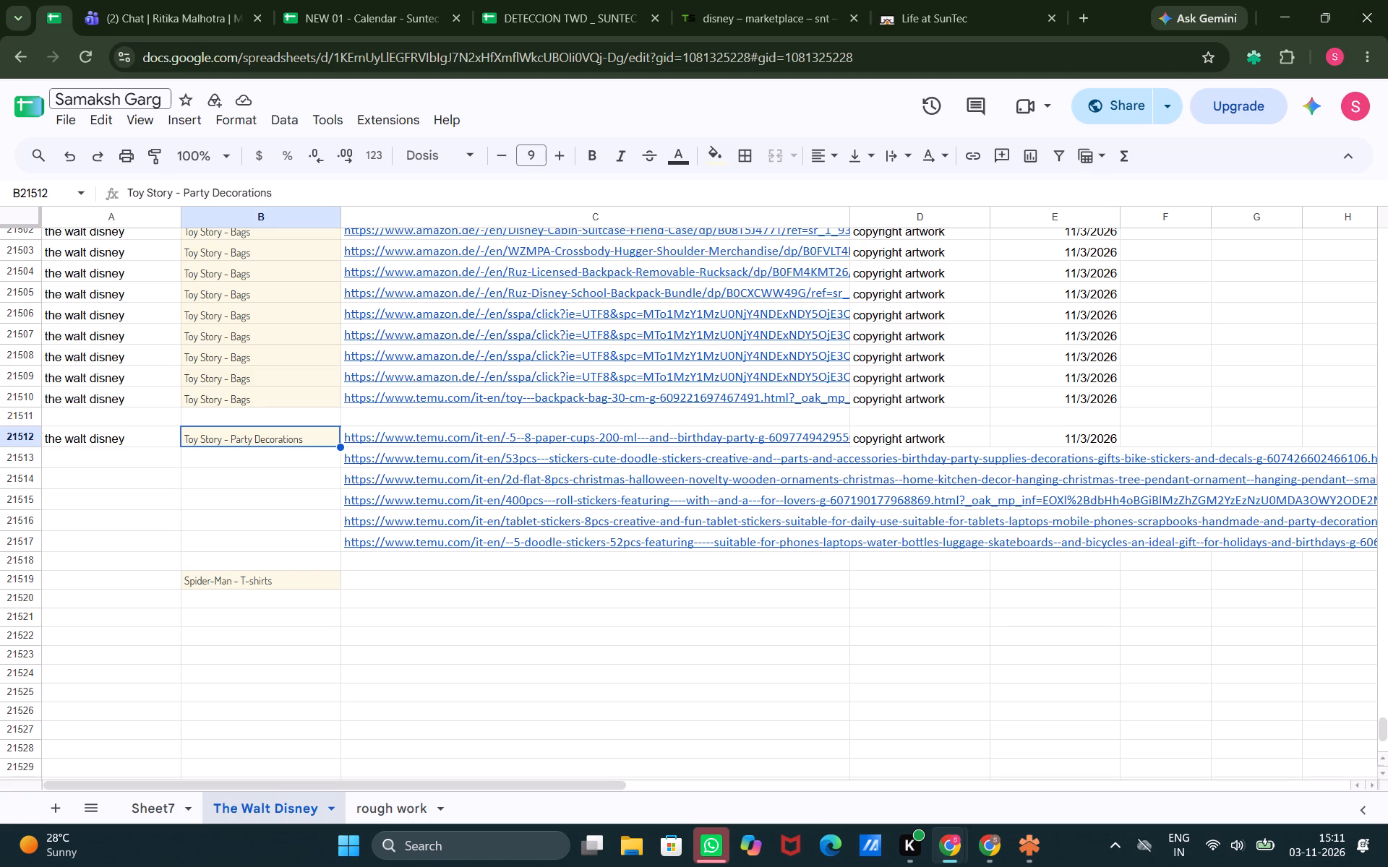
key("ctrl+c")
key("Down")
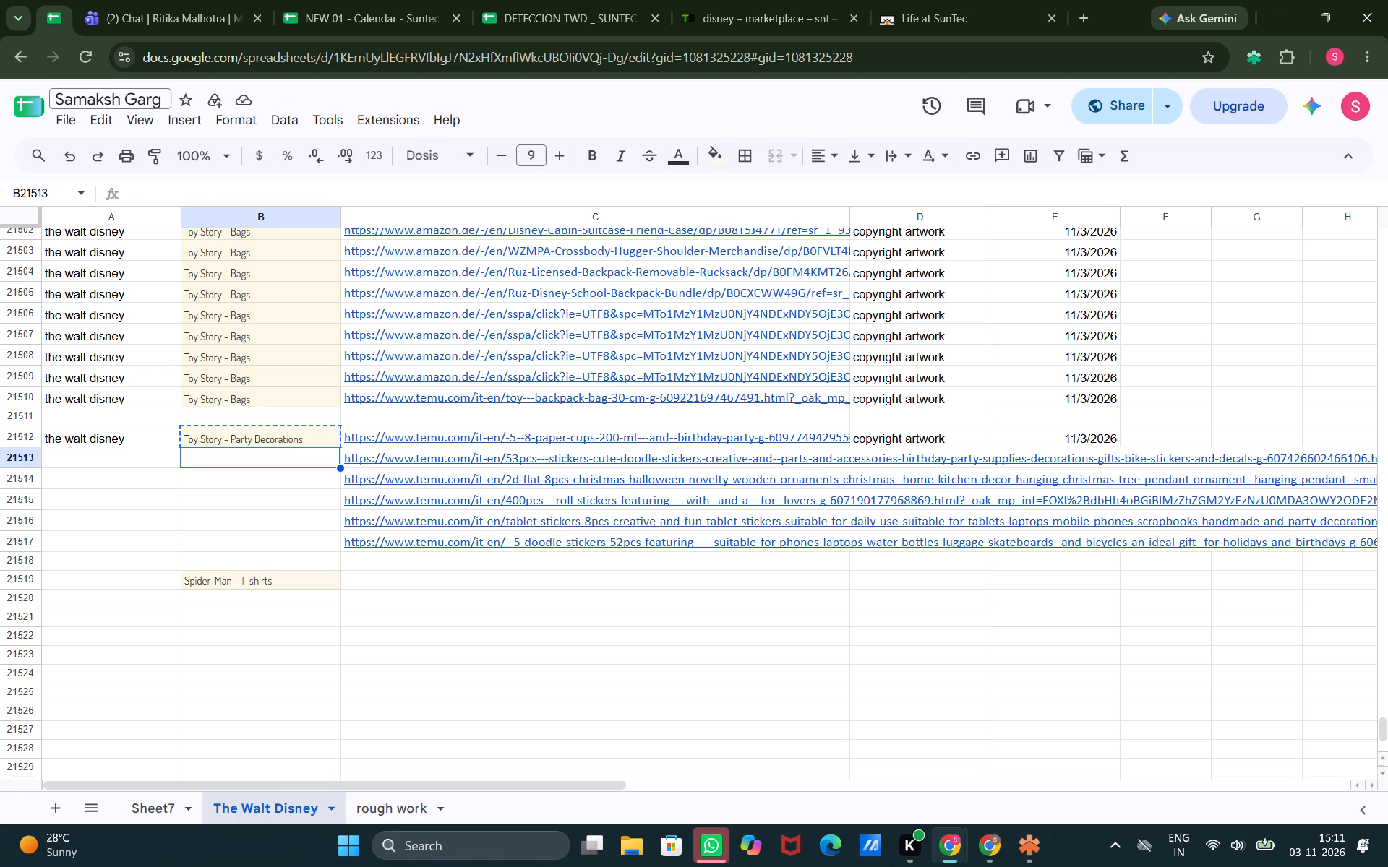
key("shift+Down")
key("shift+Down")
key("shift+Down")
key("shift+Down")
key("ctrl+v")
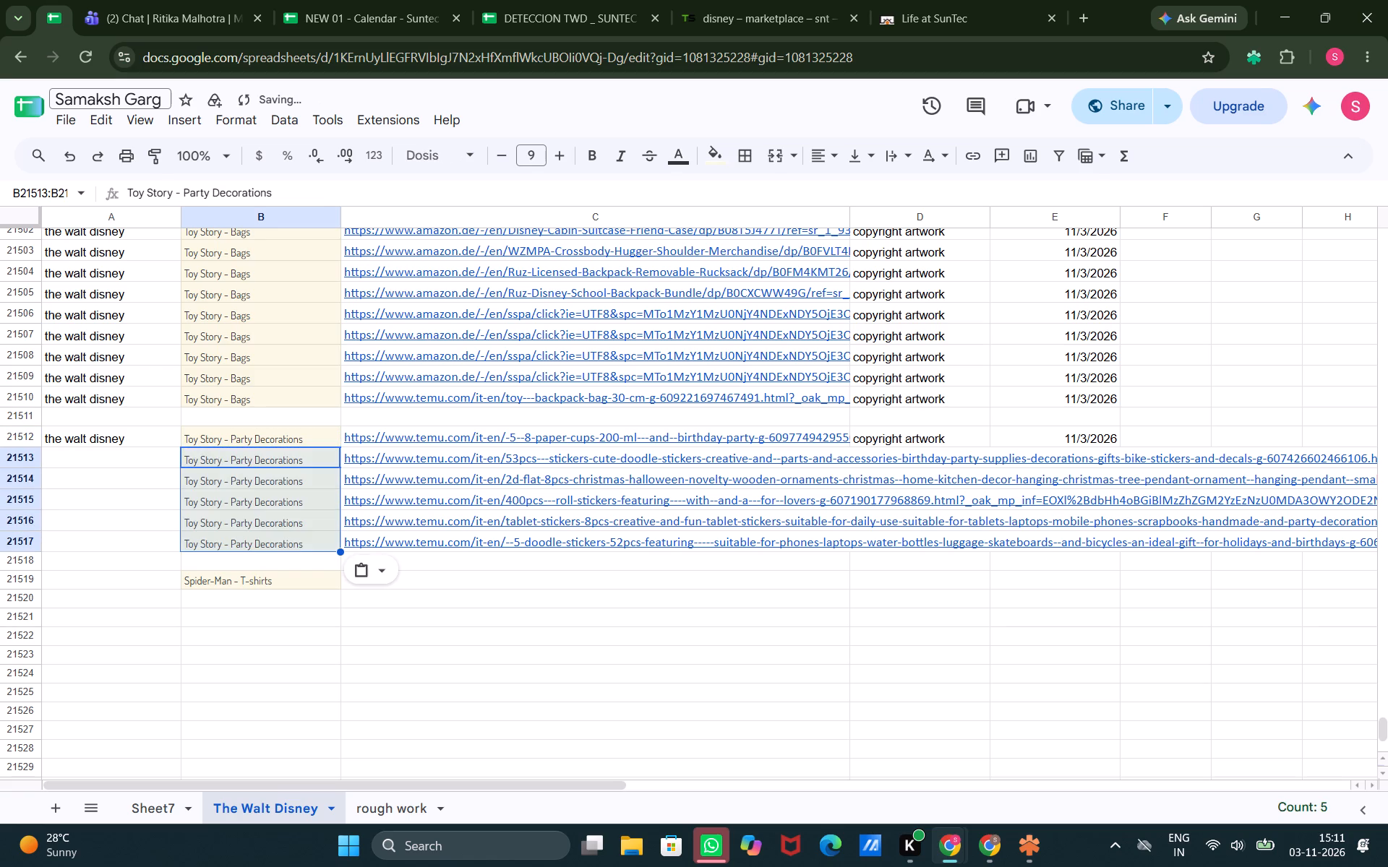
Copy the brand entry the walt disney from cell A21512 into cells A21513 to A21517.
key("Left")
key("Up")
key("ctrl+c")
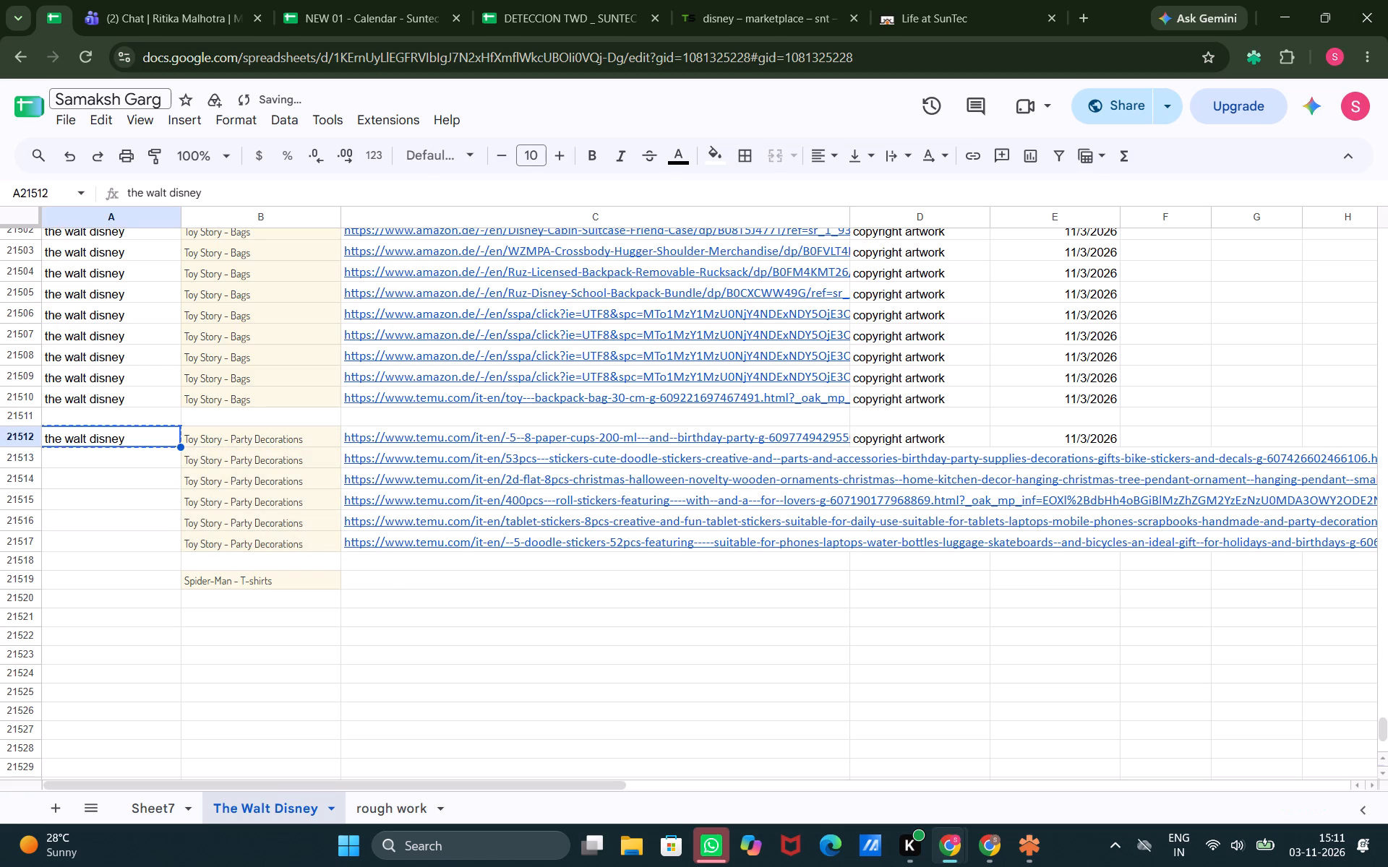
key("Down")
key("shift+Down")
key("shift+Down")
key("shift+Down")
key("shift+Down")
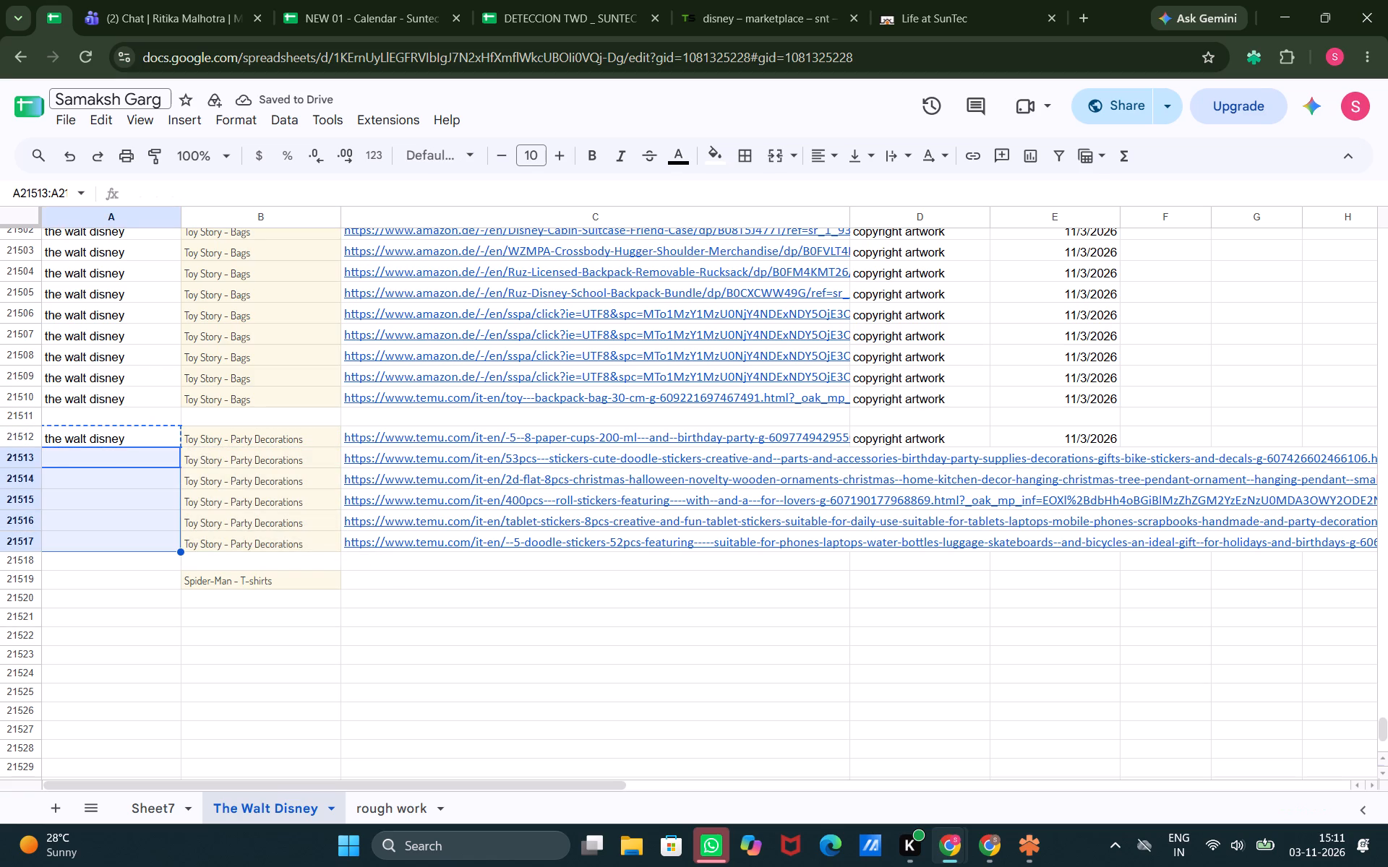
key("ctrl+v")
Copy the infringement type copyright artwork from cell D21512 into cells D21513 to D21517.
key("Right")
key("Right")
key("Right")
key("Up")
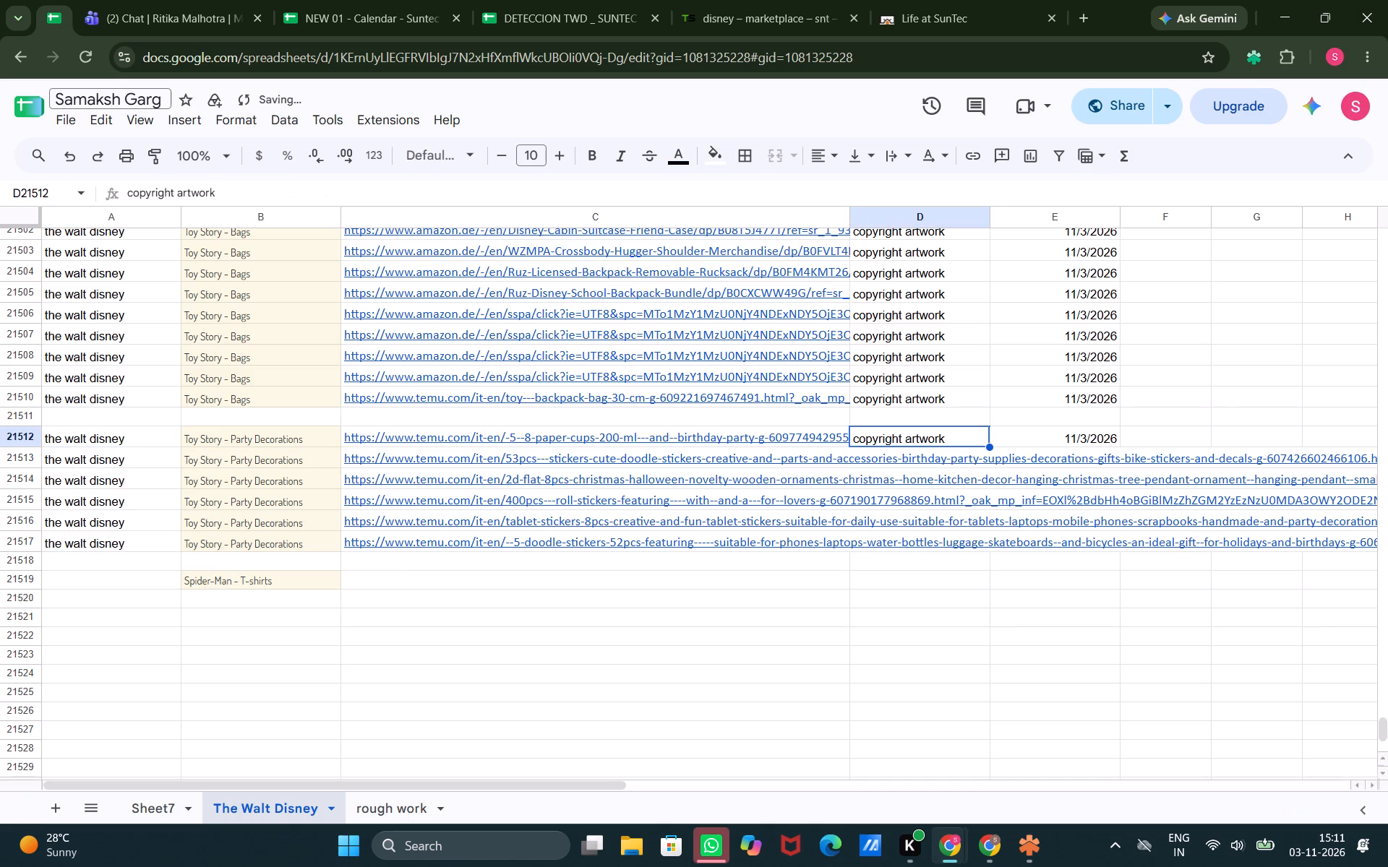
key("ctrl+c")
key("Down")
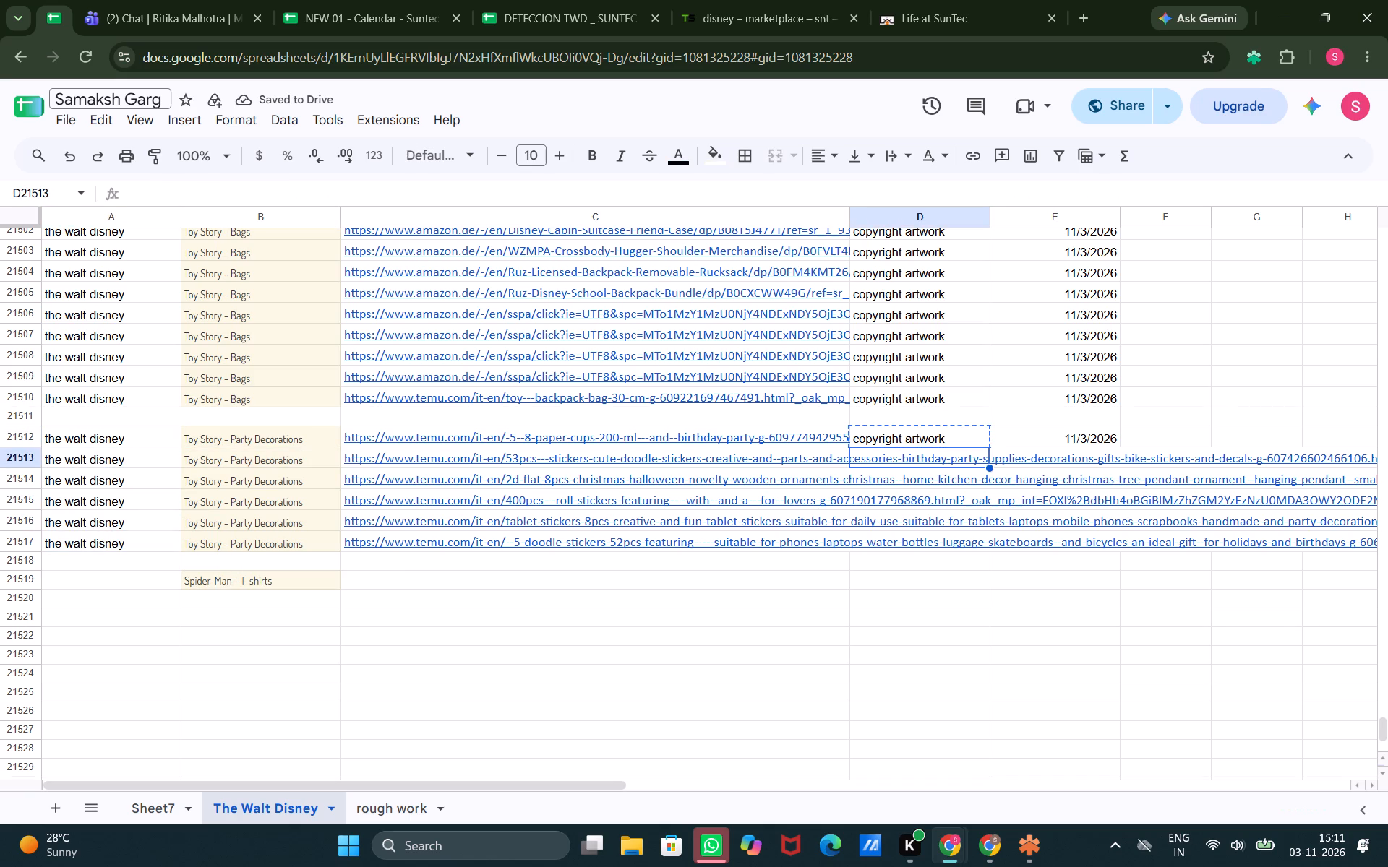
key("shift+Down")
key("shift+Down")
key("shift+Down")
key("shift+Down")
key("ctrl+v")
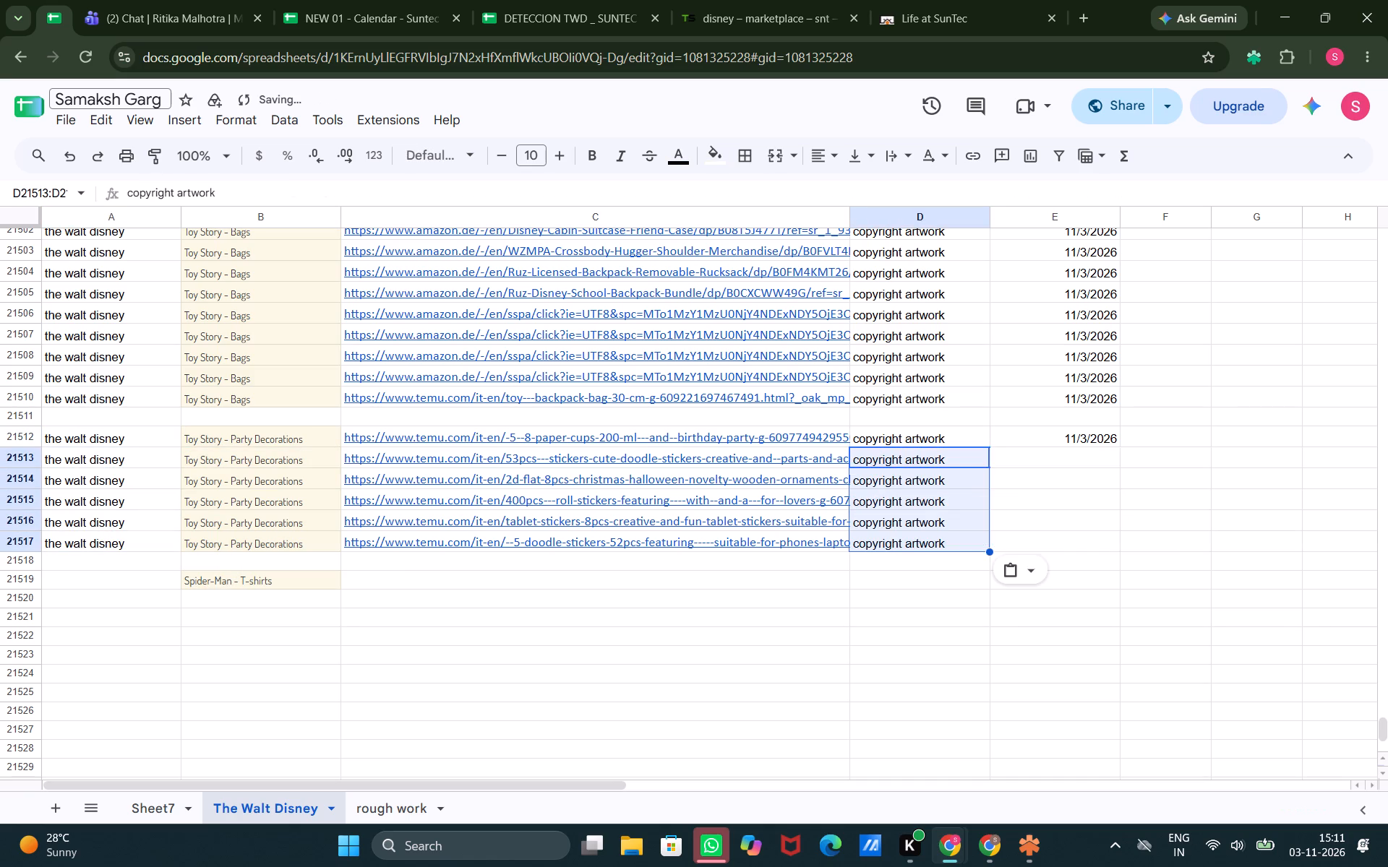
Copy the date 11/3/2026 from cell E21512 into cells E21513 to E21517.
key("Right")
key("Up")
key("ctrl+c")
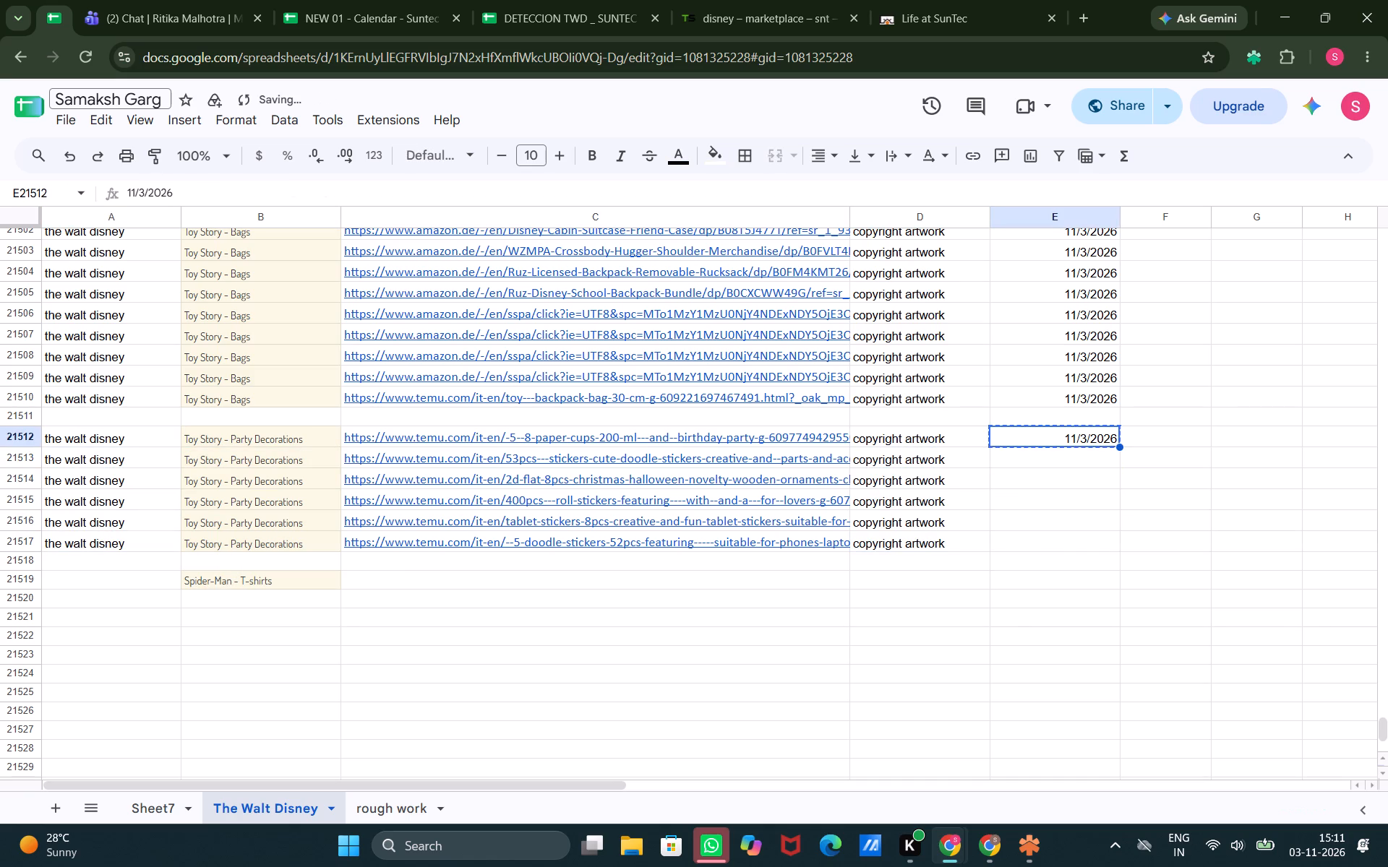
key("Down")
key("shift+Down")
key("shift+Down")
key("shift+Down")
key("shift+Down")
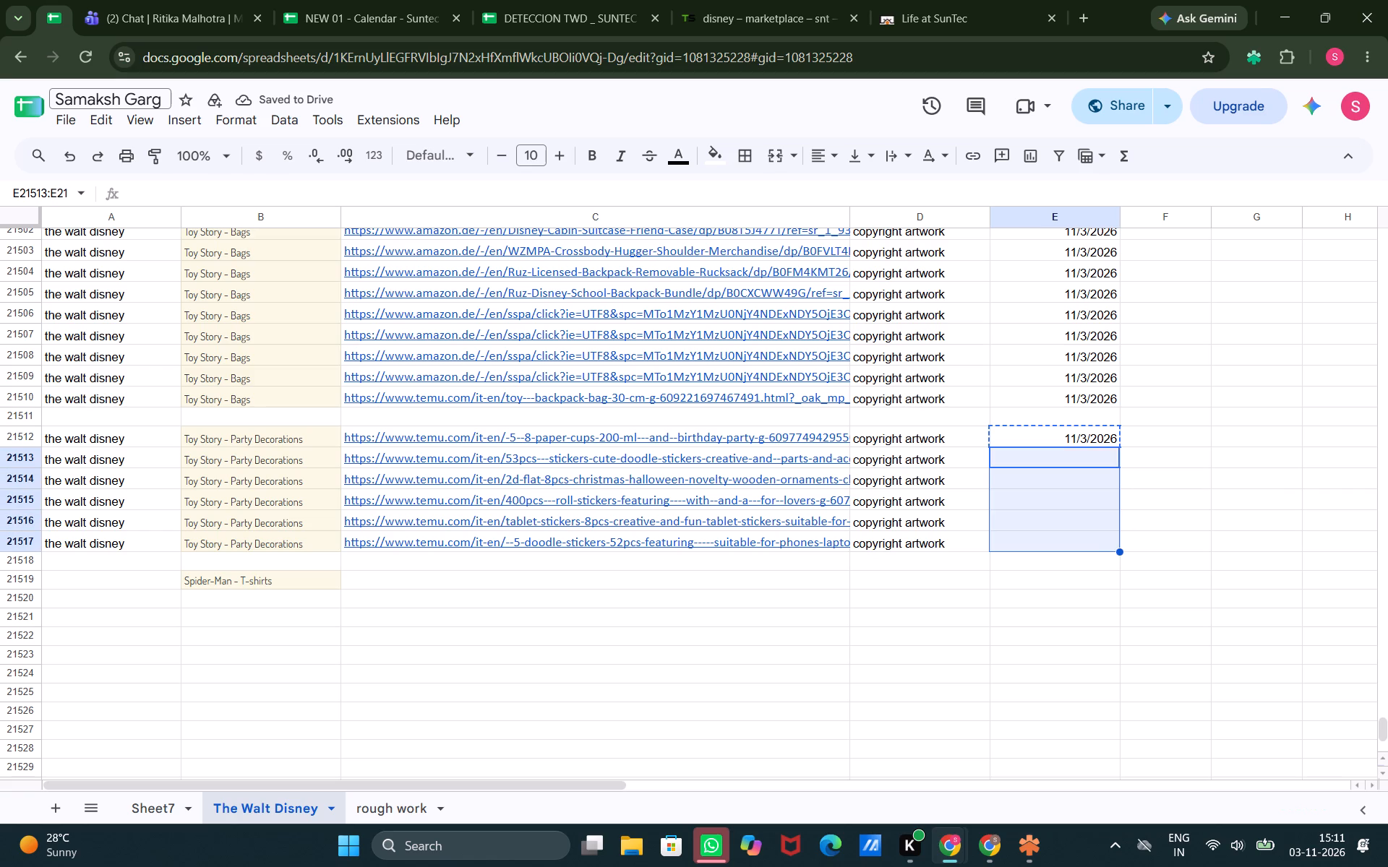
key("ctrl+v")
Copy the brand entry the walt disney from cell A21517 into A21519 on the Spider-Man - T-shirts row.
key("Down")
key("Down")
key("Down")
key("Down")
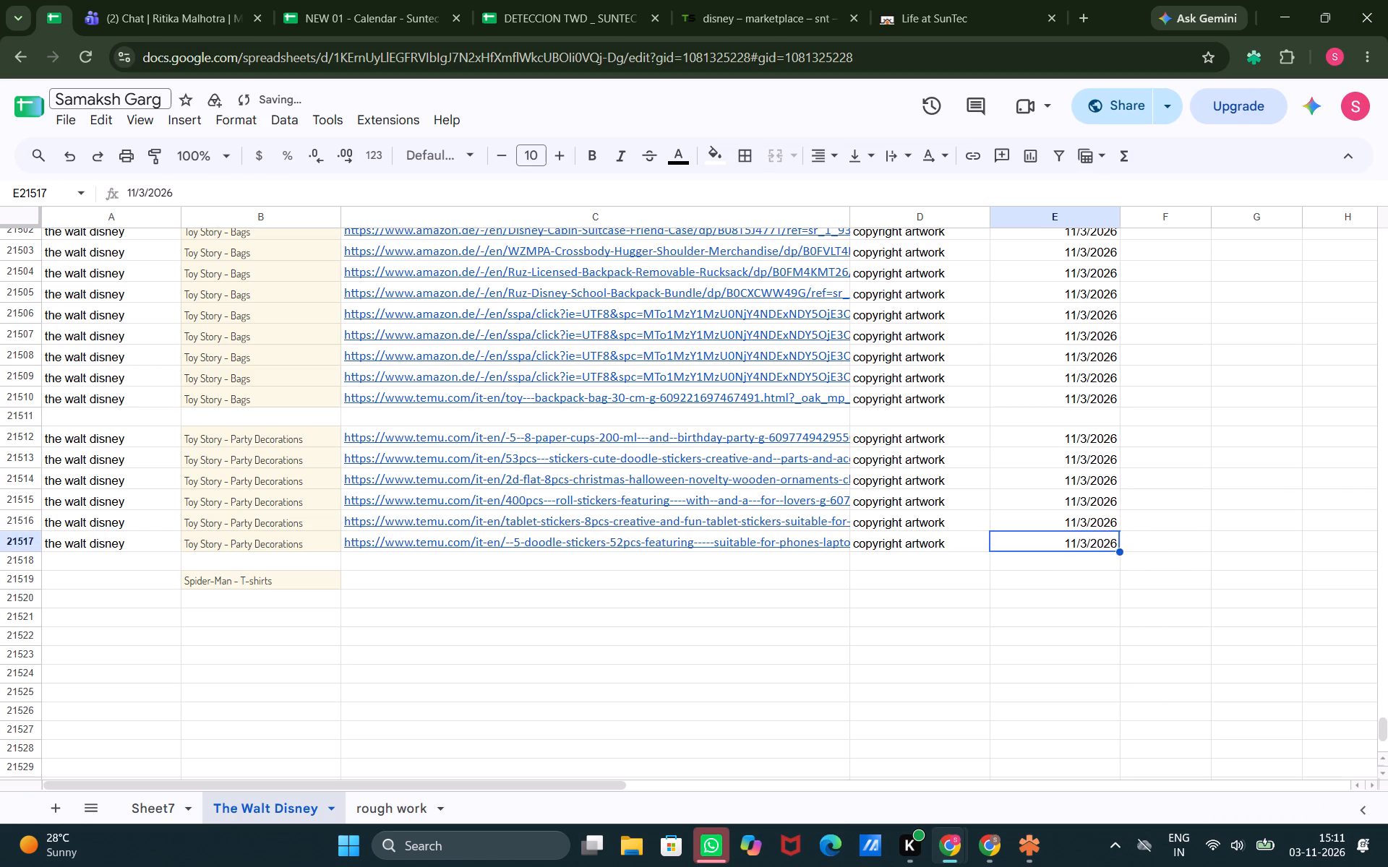
key("Down")
key("Left")
key("Left")
key("Left")
key("Left")
key("Up")
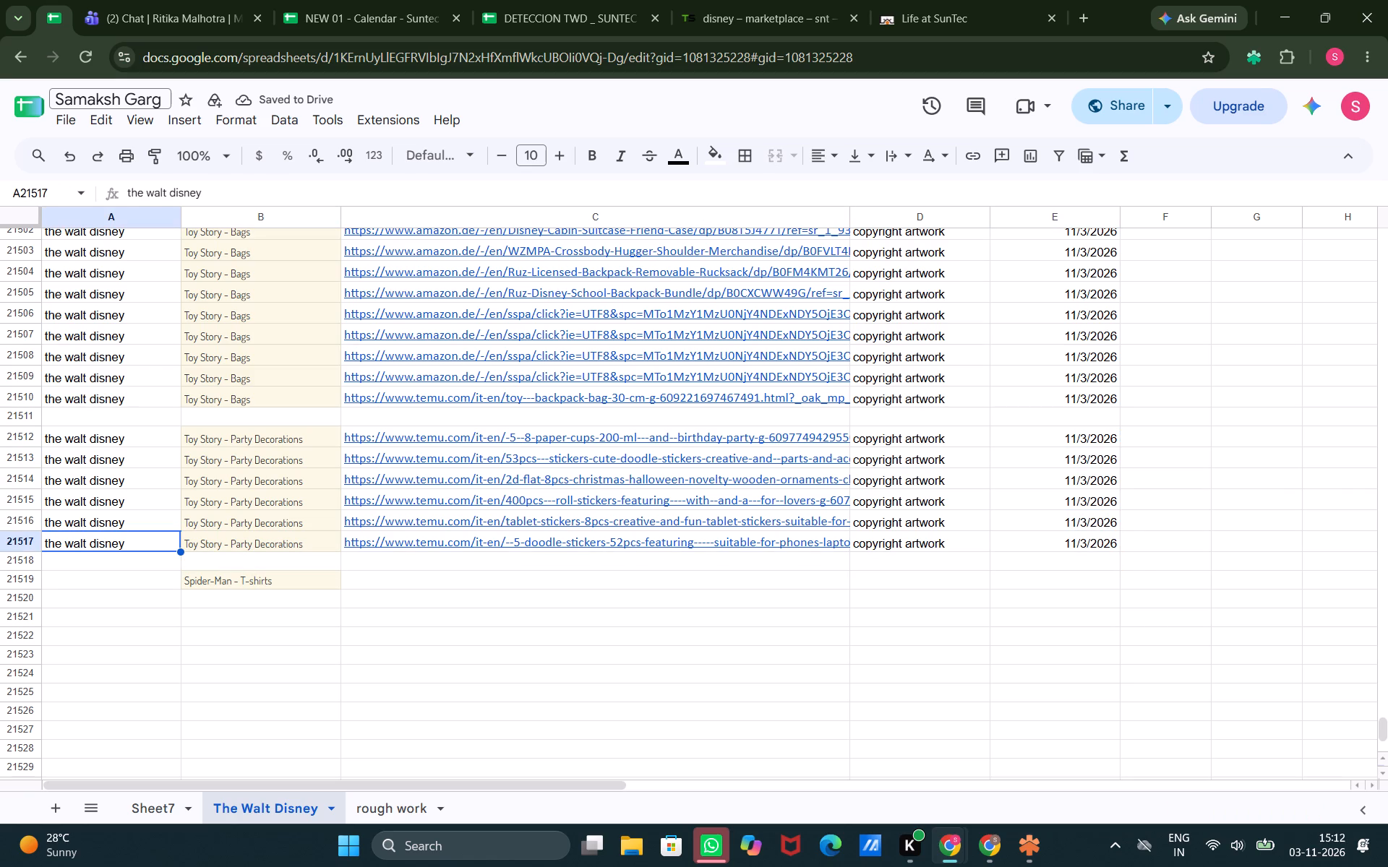
key("ctrl+c")
key("Down")
key("Down")
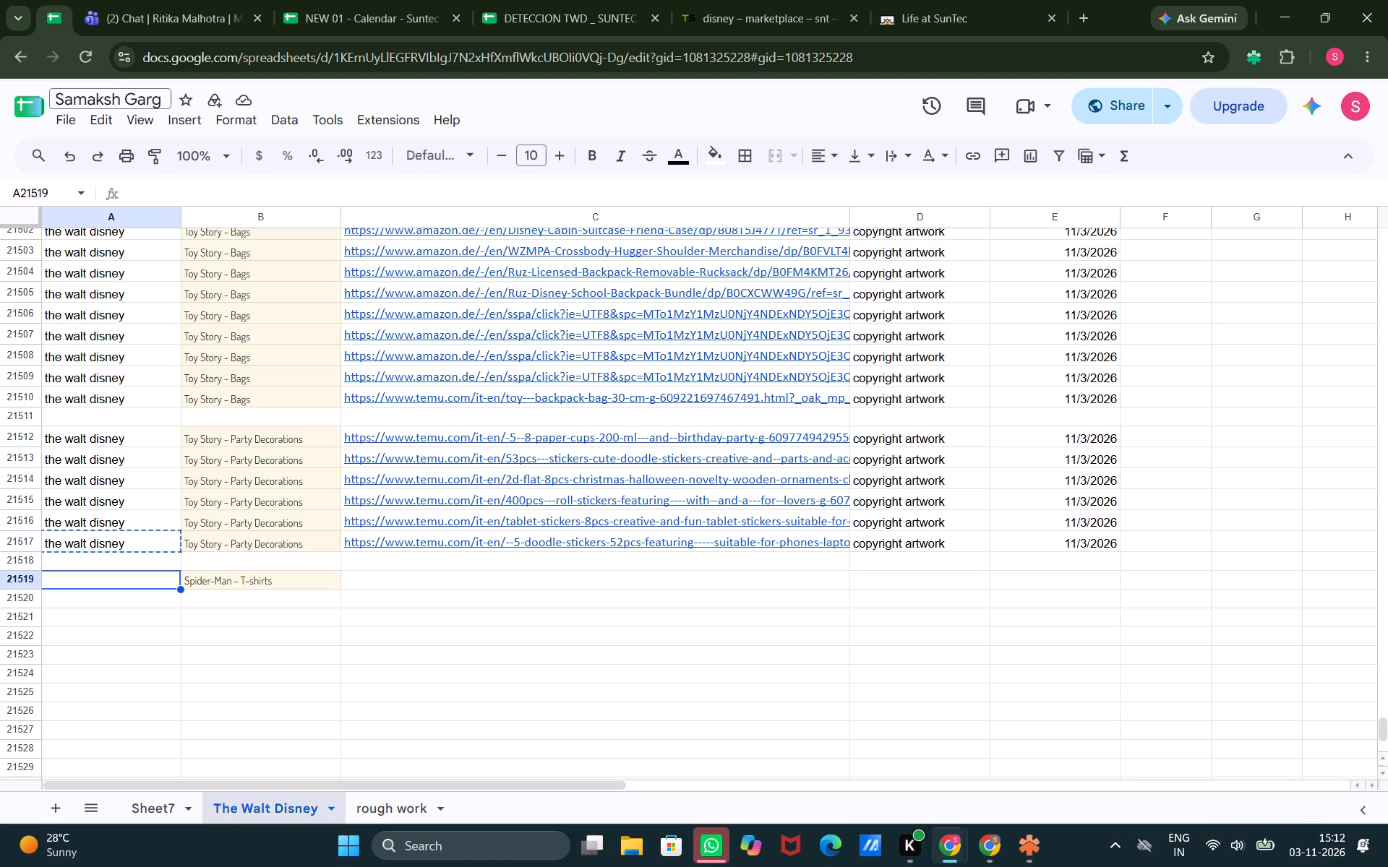
key("ctrl+space")
key("Down")
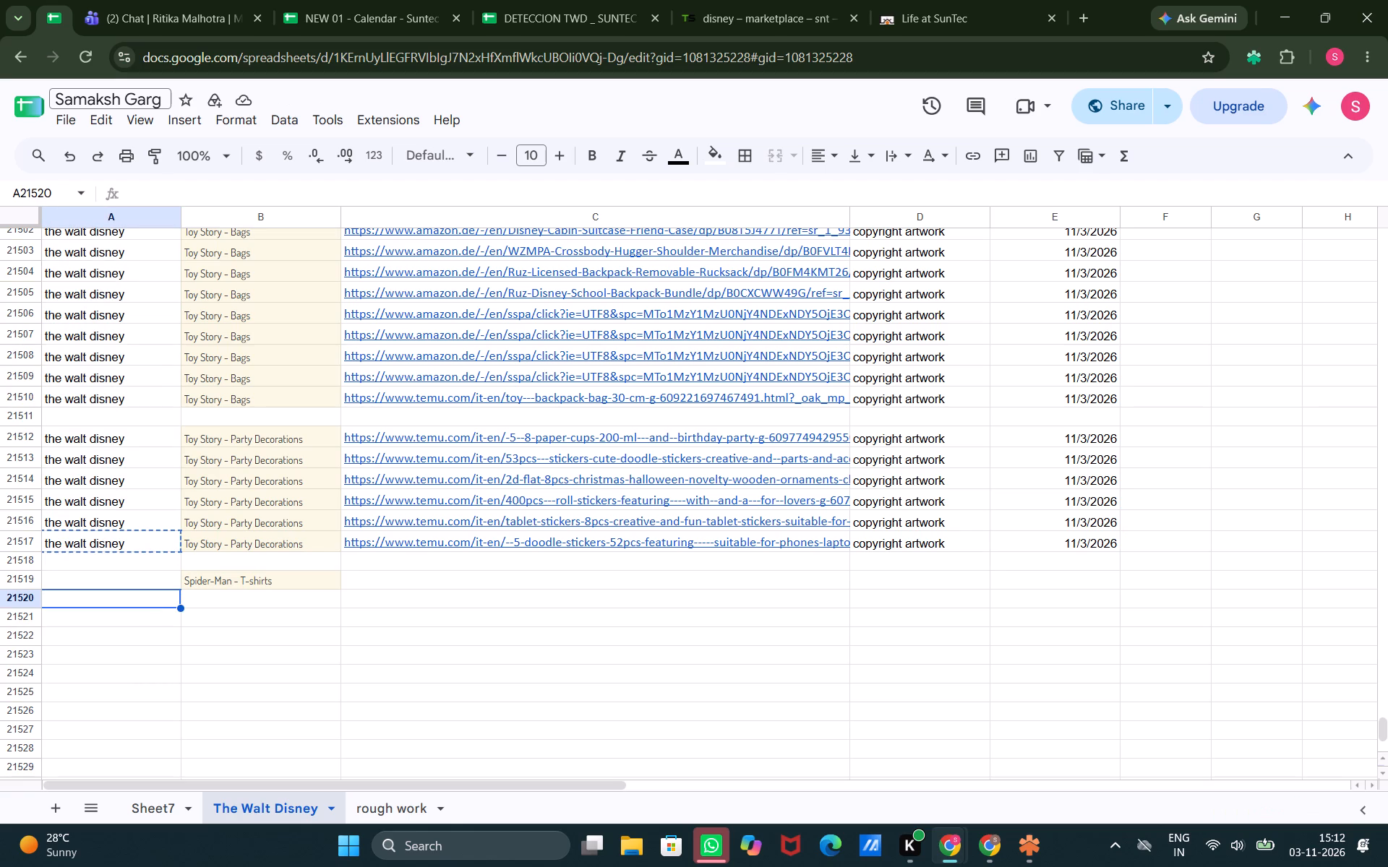
key("Up")
key("Up")
key("Down")
key("ctrl+v")
Insert the current date 11/3/2026 in cell E21519 of the Spider-Man - T-shirts row.
key("Right")
key("Right")
key("Right")
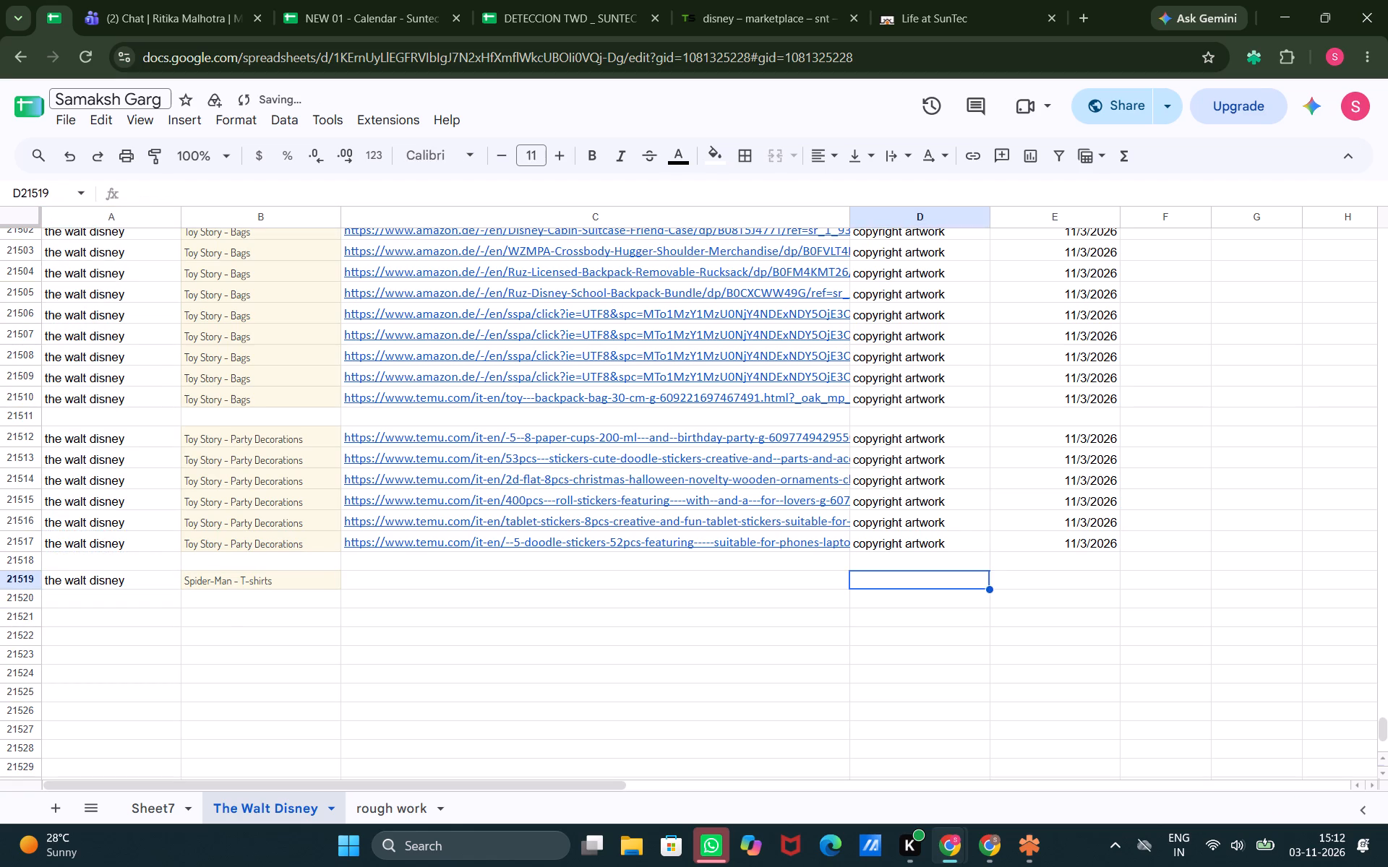
key("Up")
key("Down")
key("Right")
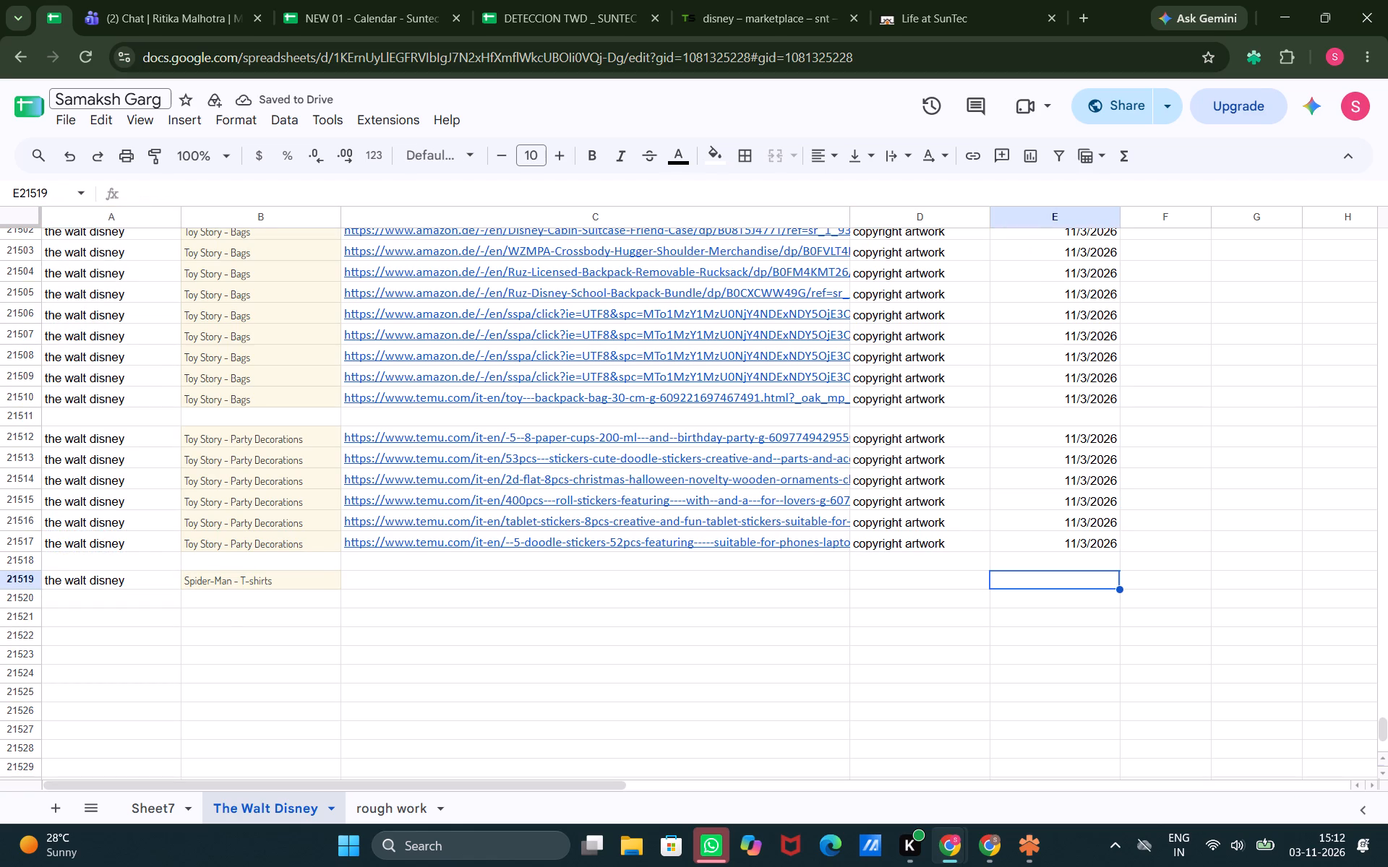
key("ctrl+semicolon")
Copy copyright artwork from cell D21517 into D21519 on the Spider-Man - T-shirts row.
key("Left")
key("Up")
key("Up")
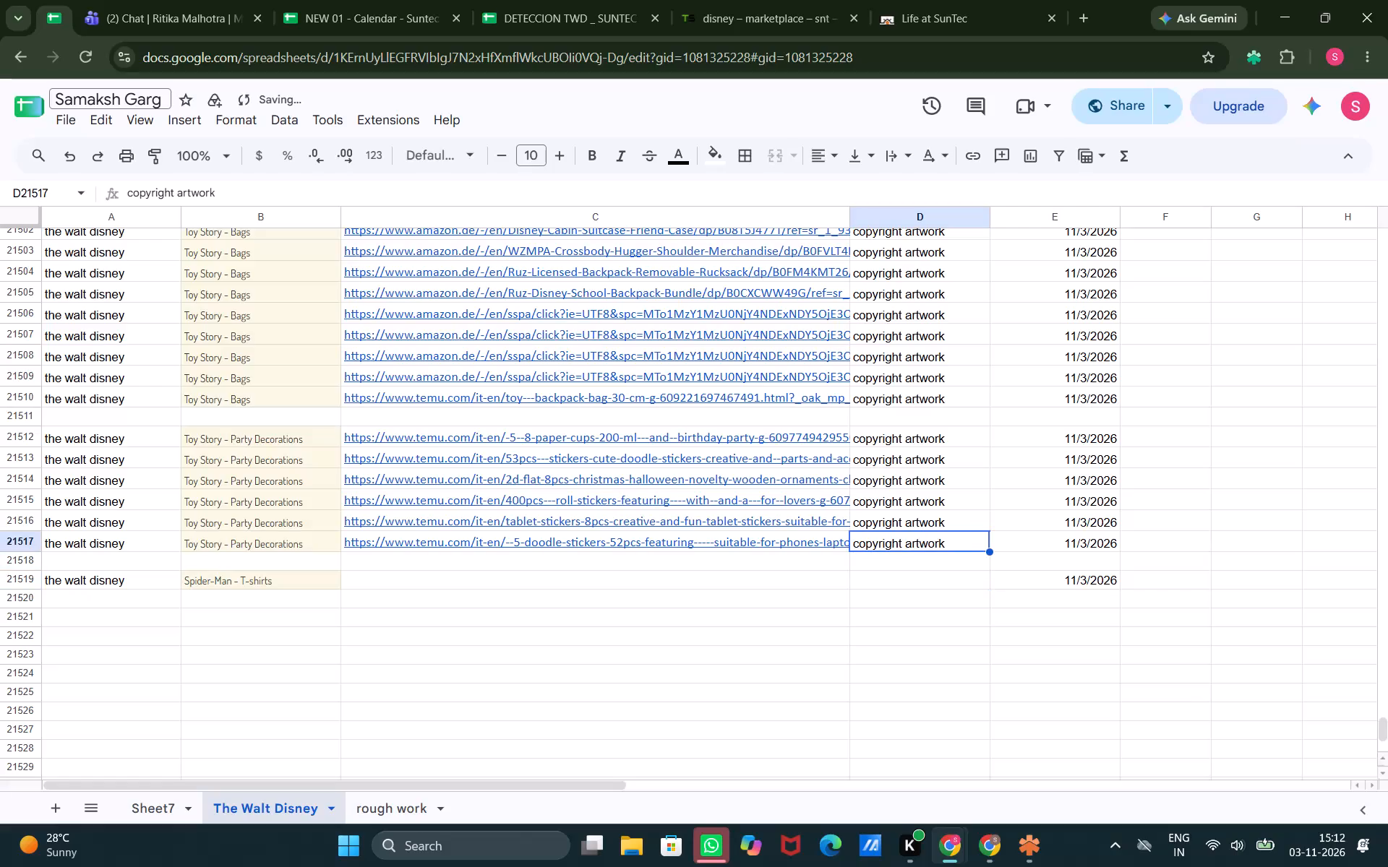
key("ctrl+c")
key("Down")
key("Down")
key("ctrl+v")
Copy the Amazon.de link of the Marvel Unisex Webhead long sleeve T-shirt and paste it into cell C21519.
key("Left")
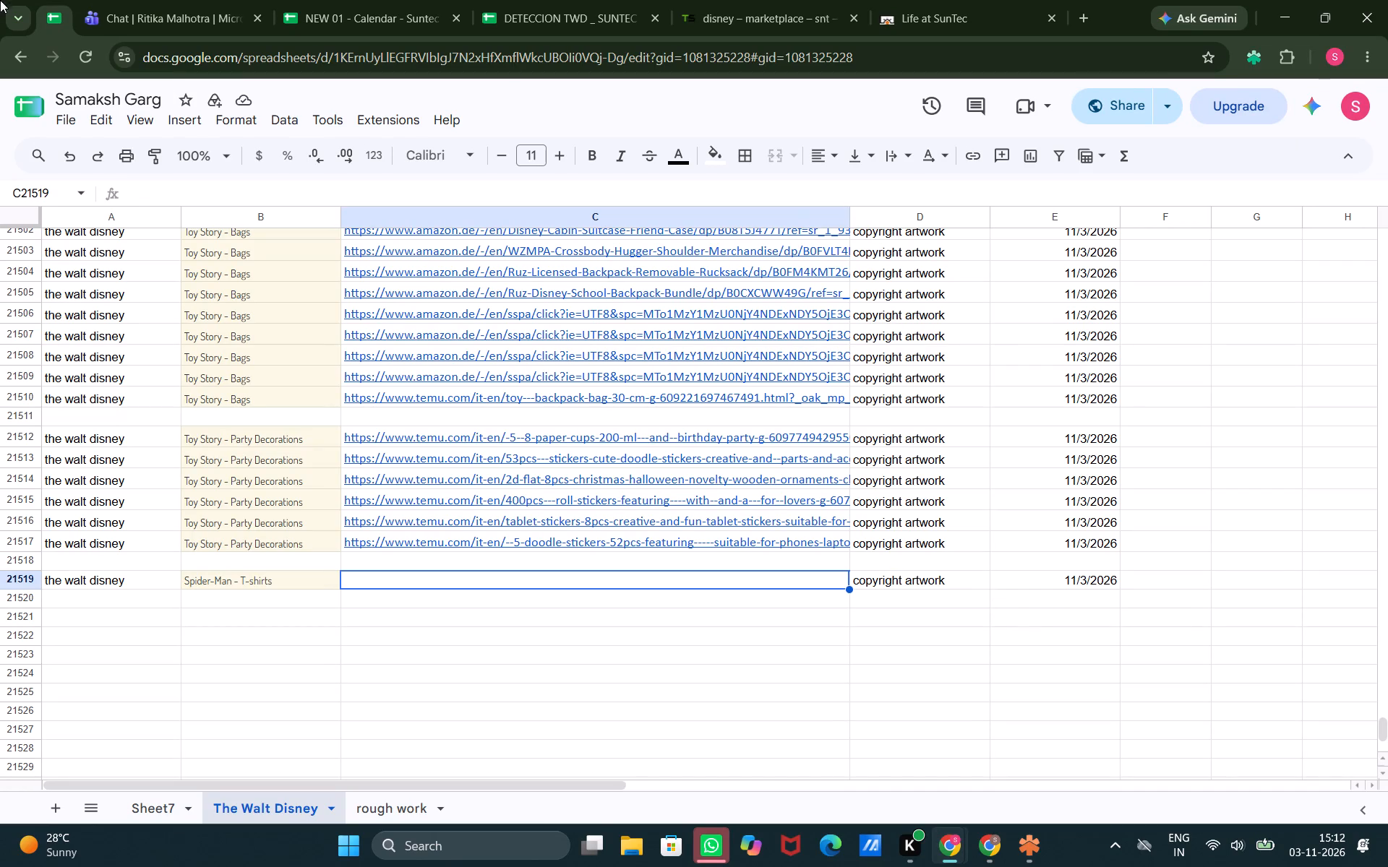
key("alt+Tab")
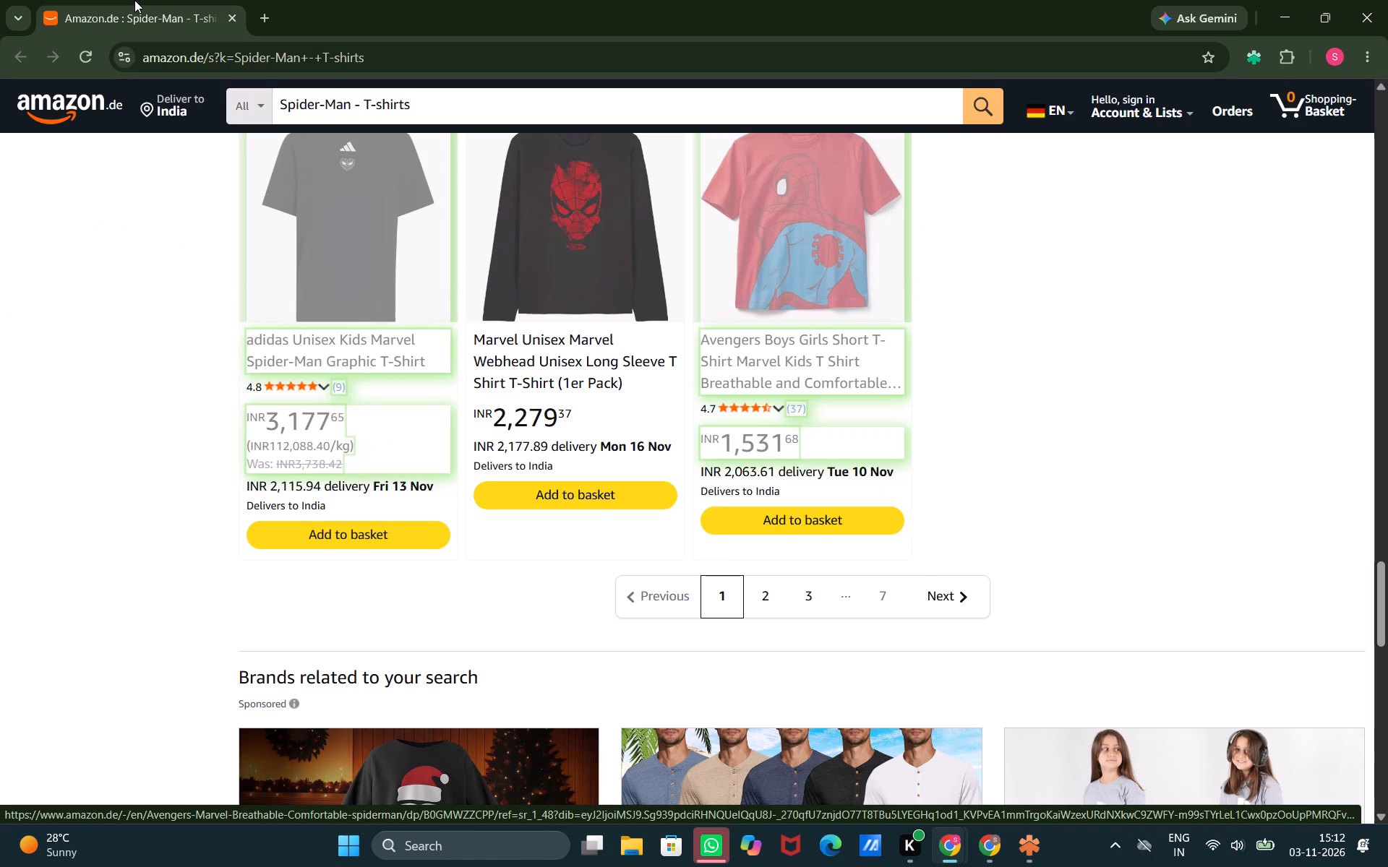
right_click(577, 353)
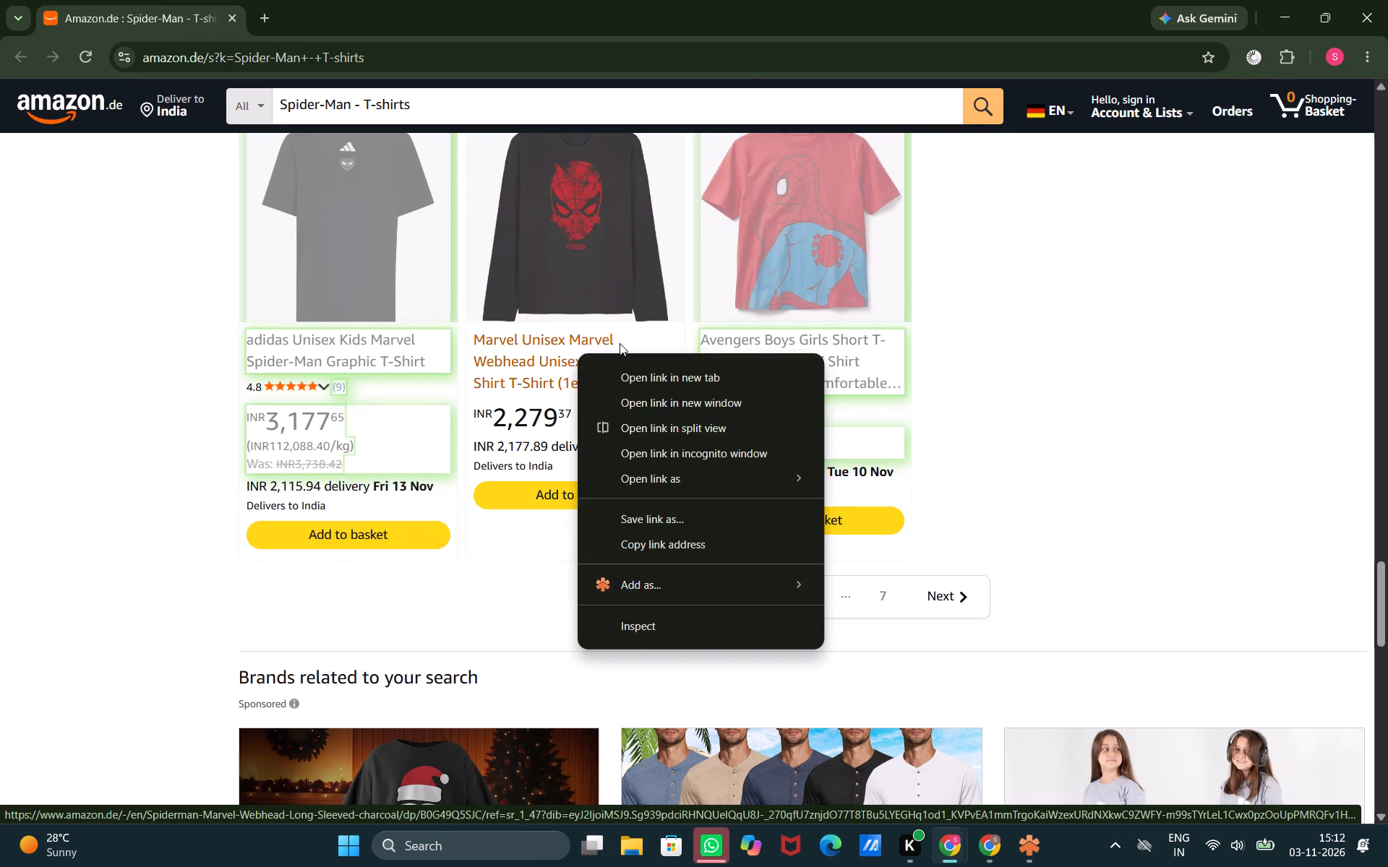
left_click(669, 538)
key("alt+Tab")
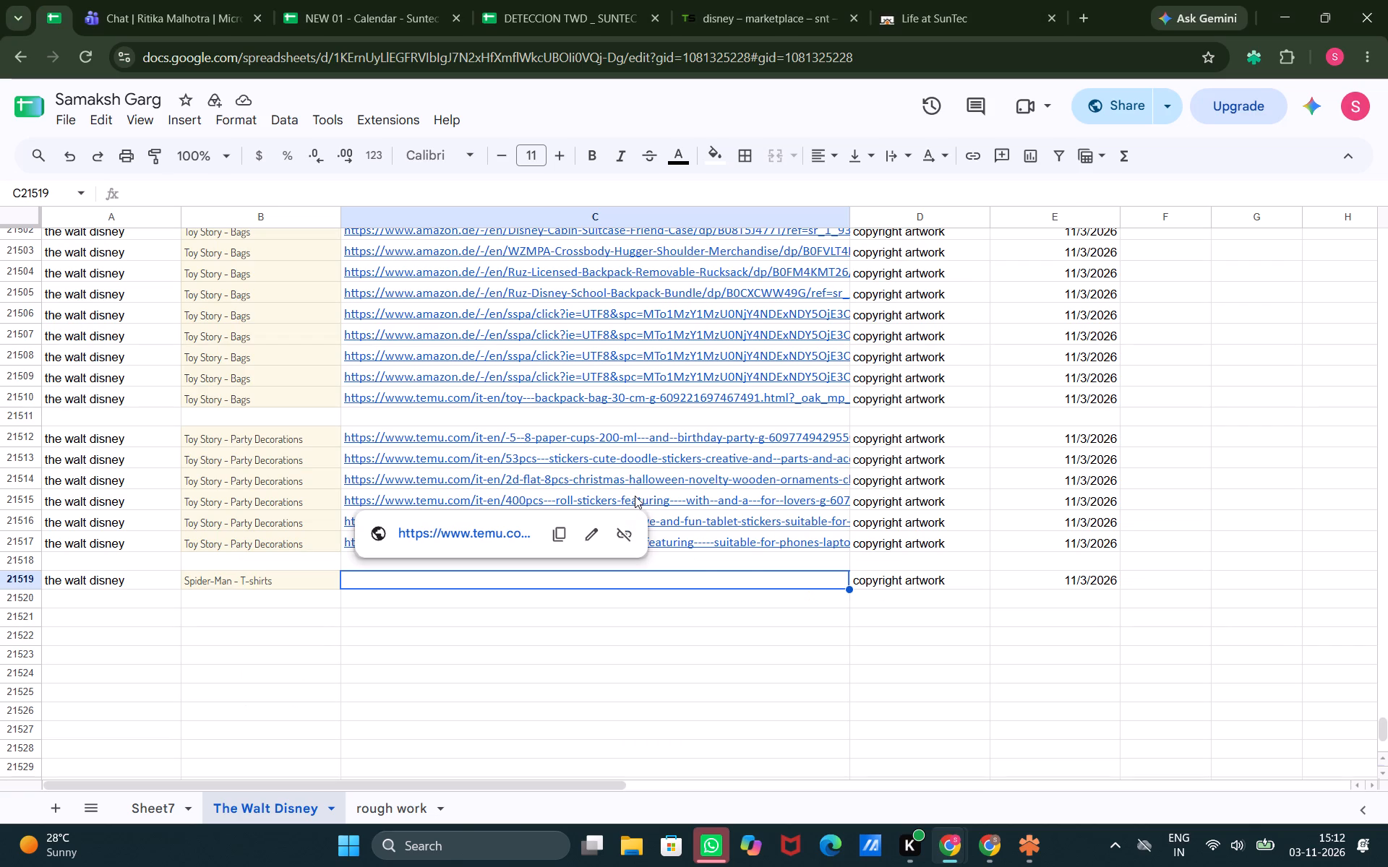
key("ctrl+v")
key("Return")
key("Return")
Return to the Amazon.de Spider-Man T-shirt results and open results page 2.
key("alt+Tab")
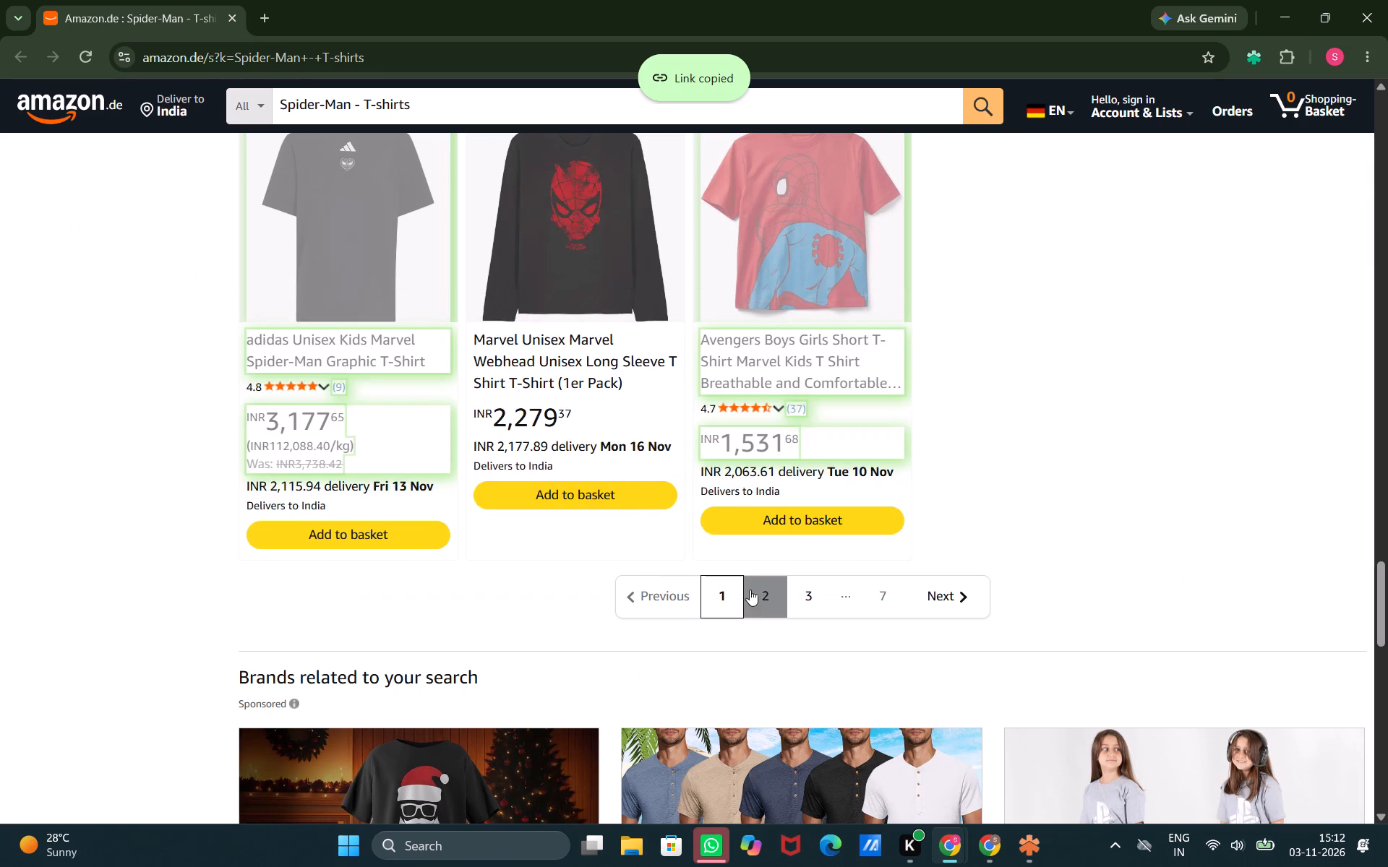
left_click(758, 598)
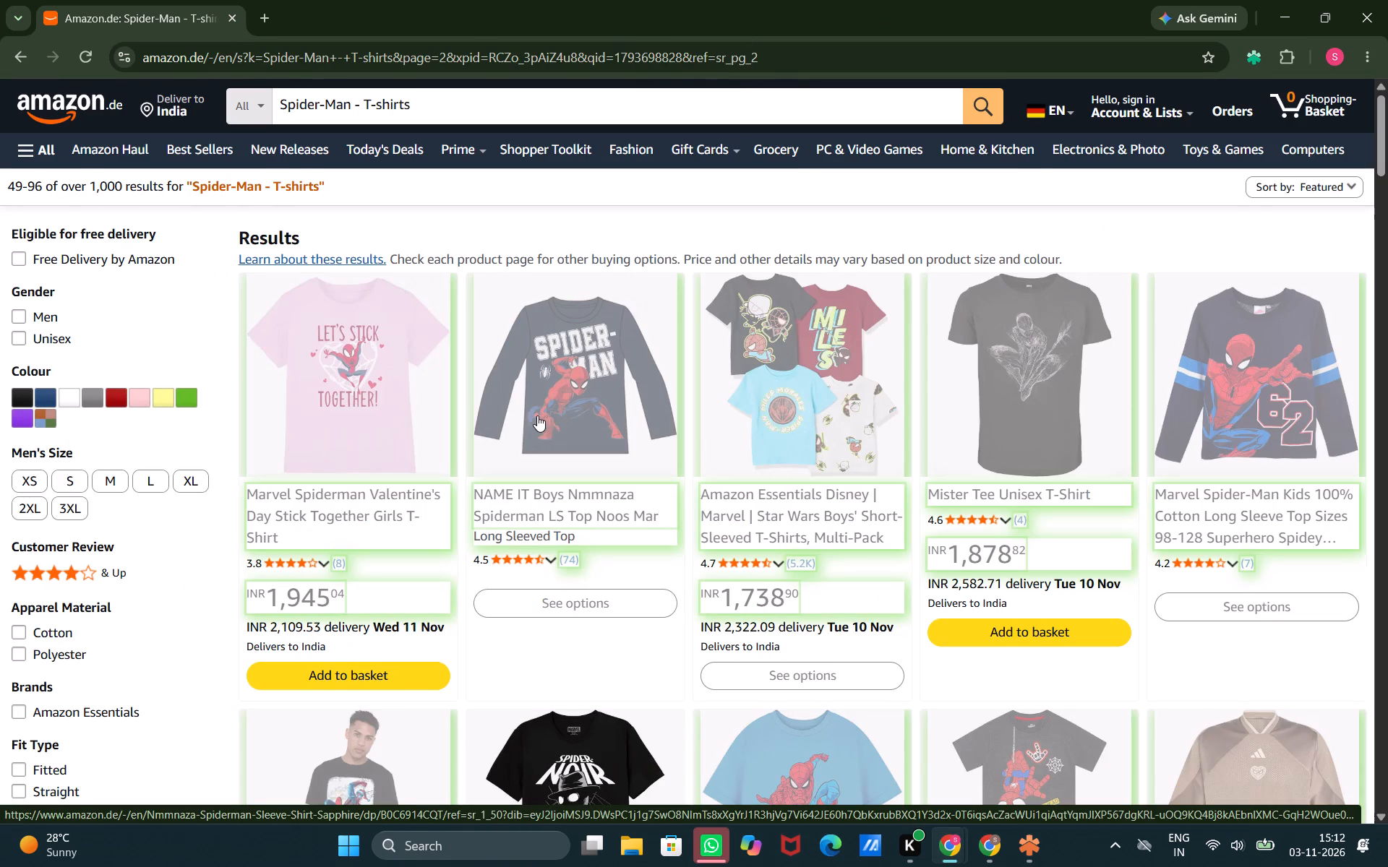
Copy the link of the unmarked Elbenwald Spider Man Noir T-shirt and paste it into cell C21520 of the sheet.
scroll(1126, 379, "down", 4)
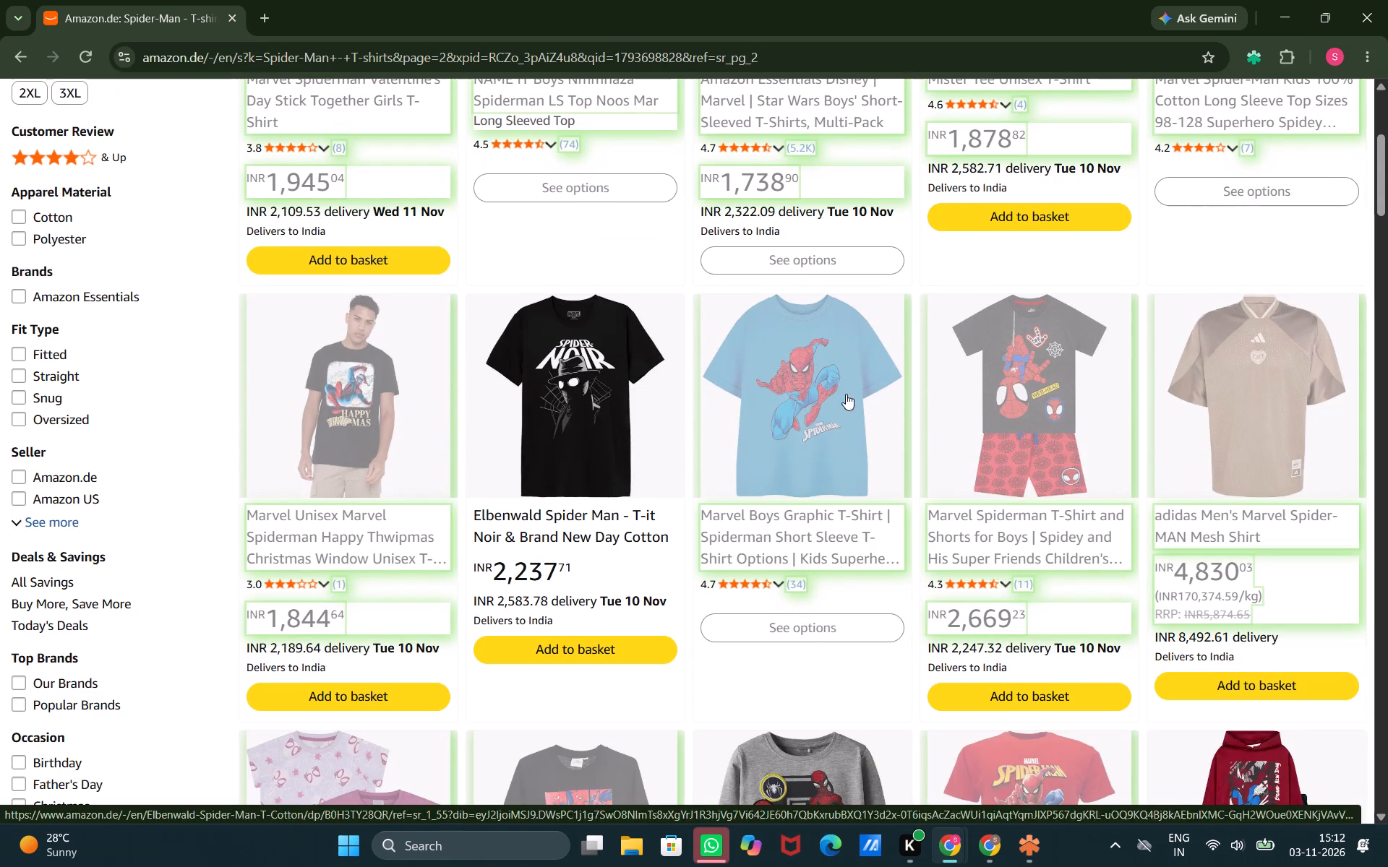
scroll(626, 430, "down", 6)
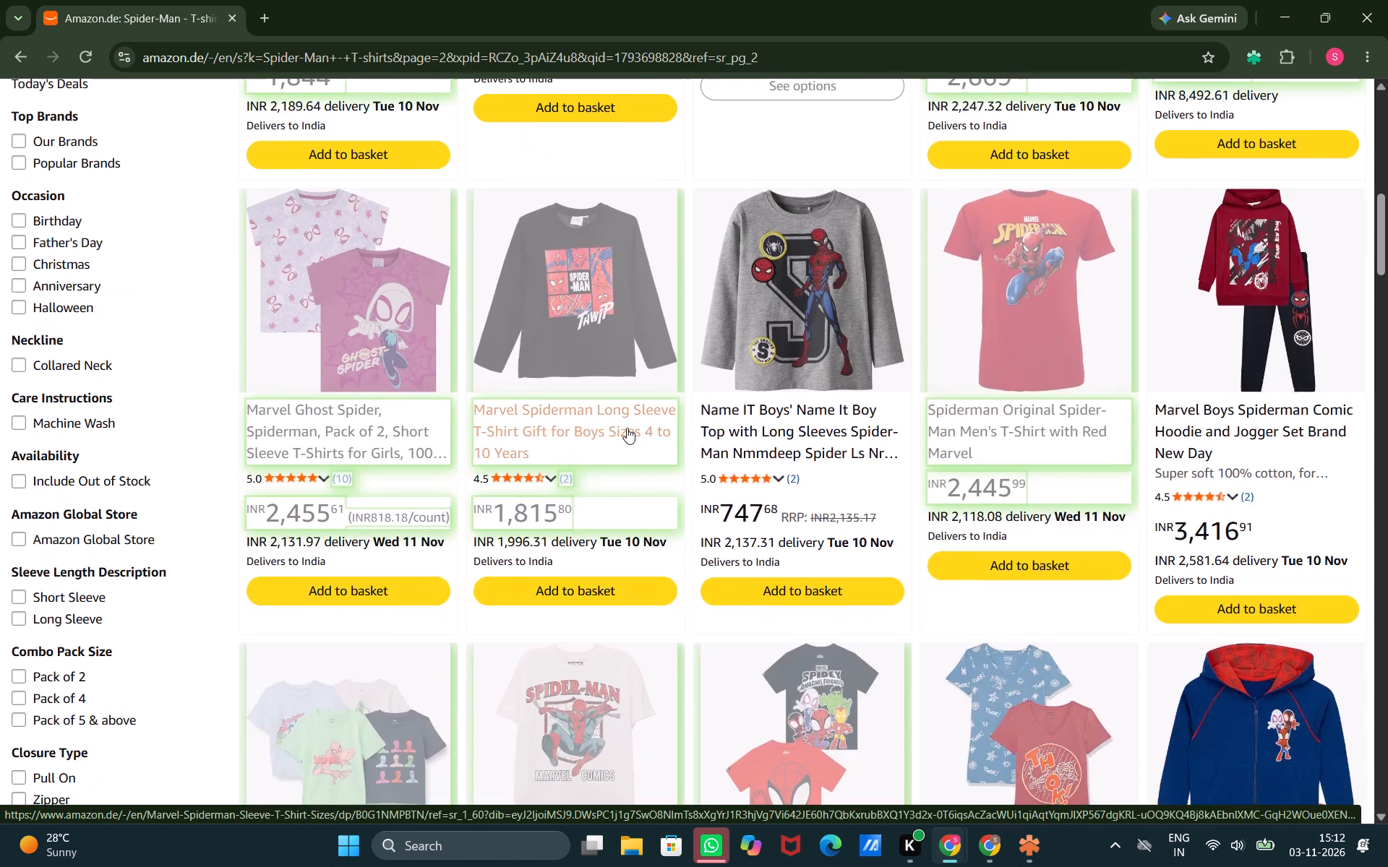
scroll(627, 428, "up", 4)
right_click(620, 359)
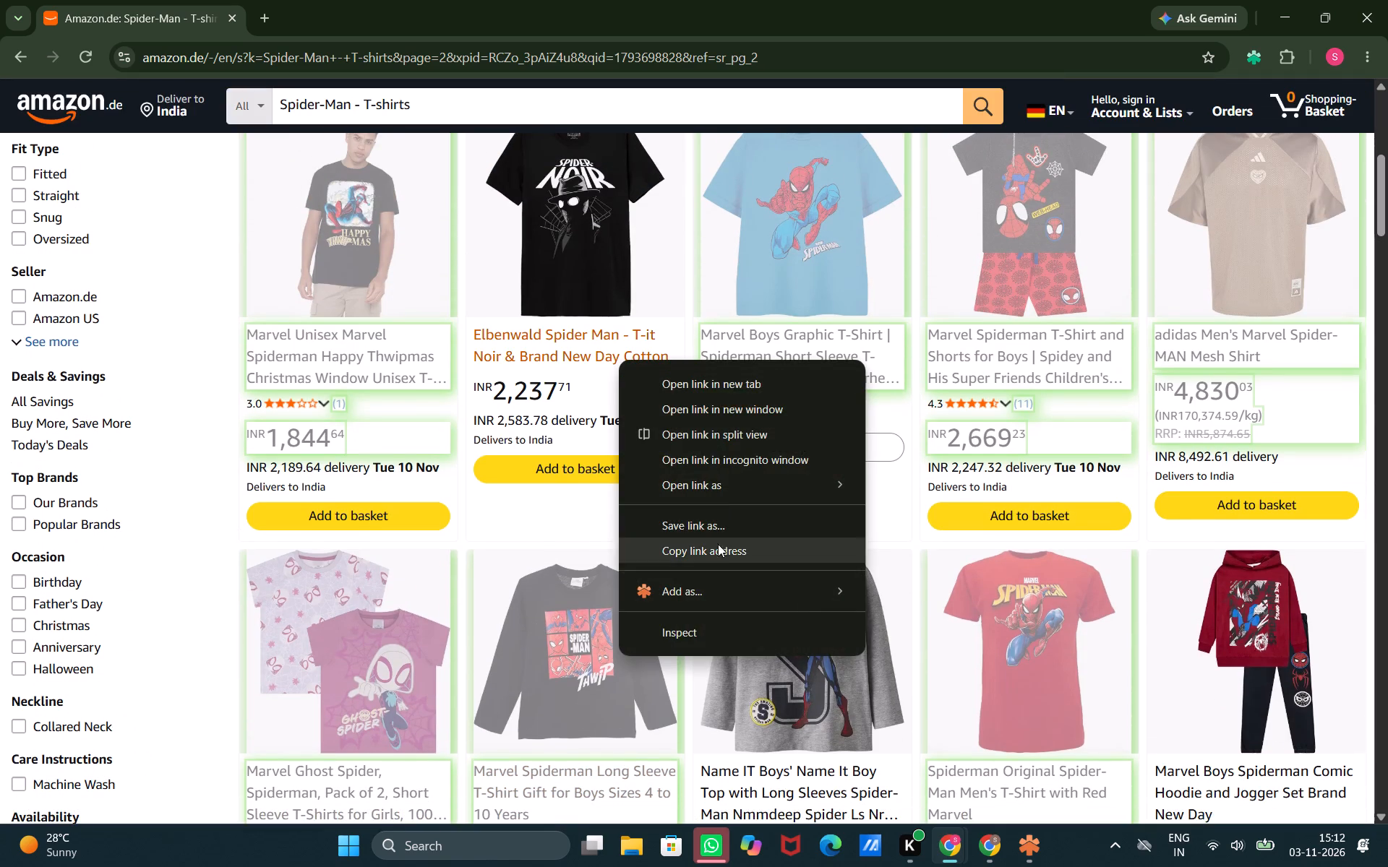
left_click(716, 548)
key("alt+Tab")
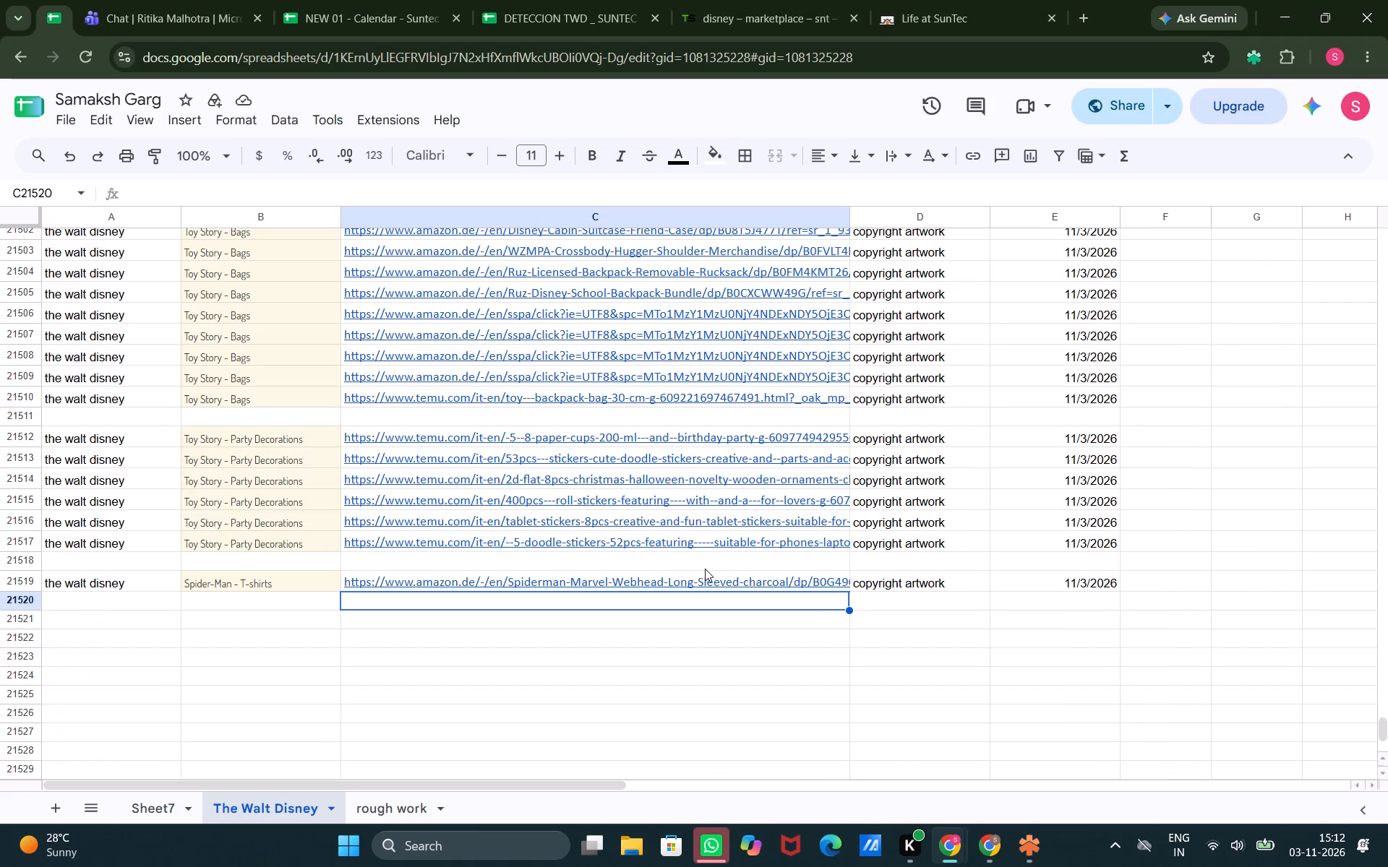
key("ctrl+v")
key("Return")
key("Return")
Copy the link of the Name IT Boys' grey long-sleeved Spider-Man top and paste it into cell C21521.
key("alt+Tab")
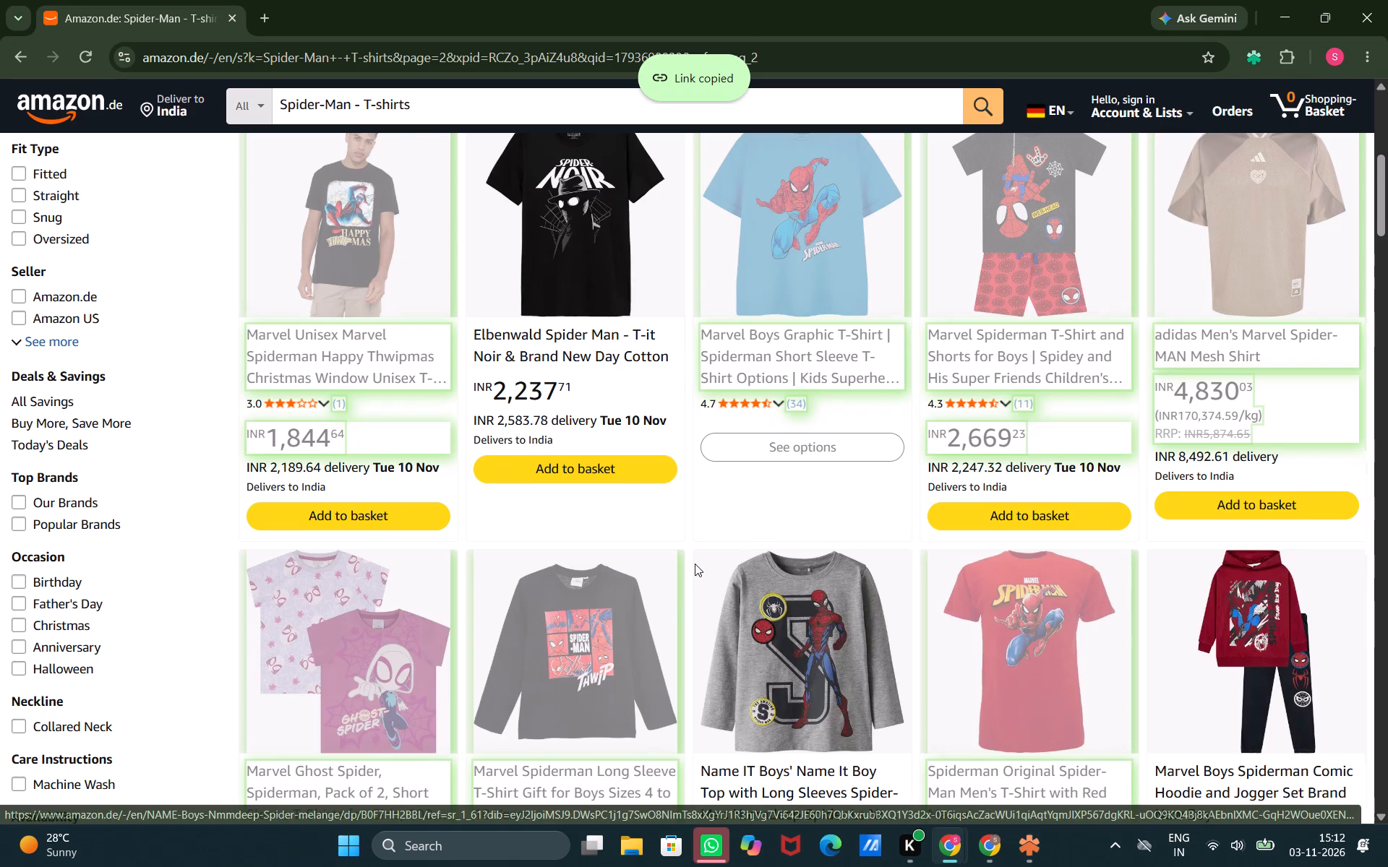
scroll(818, 501, "down", 2)
right_click(840, 595)
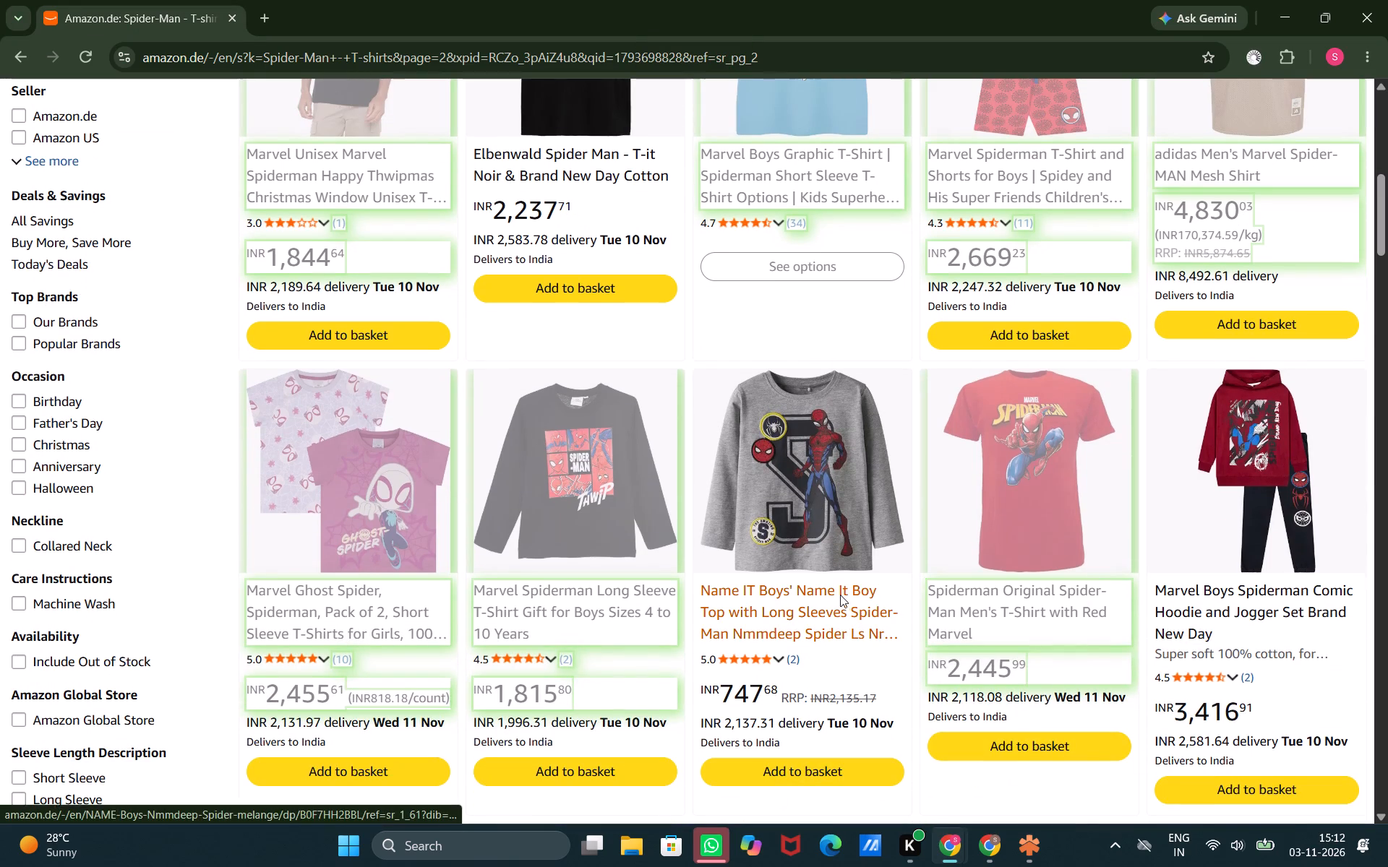
left_click(961, 496)
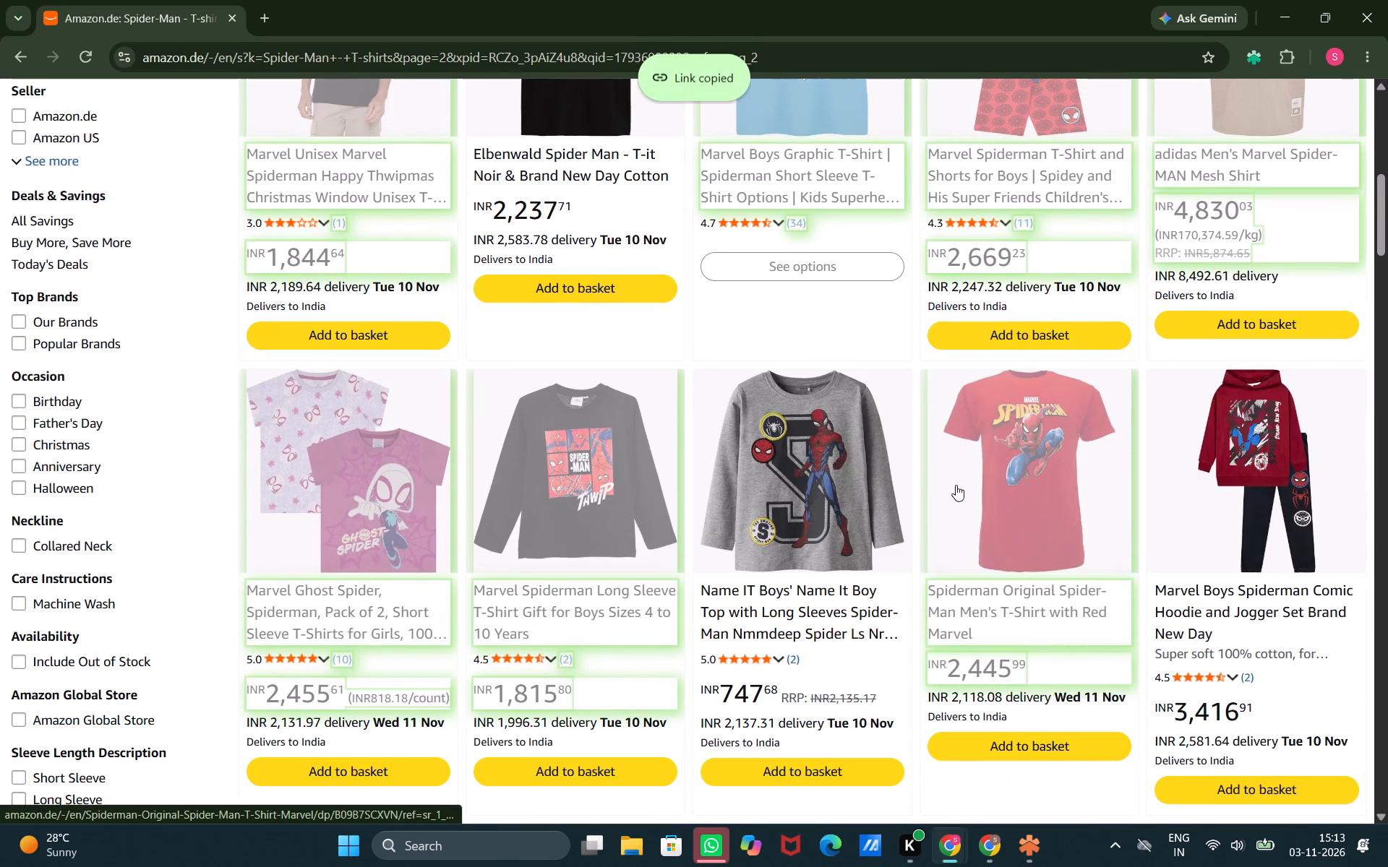
key("alt+Tab")
key("ctrl+v")
key("Return")
key("Return")
Copy the link of the striped NAME IT Boy Spider-Man Top and paste it into cell C21522.
key("alt+Tab")
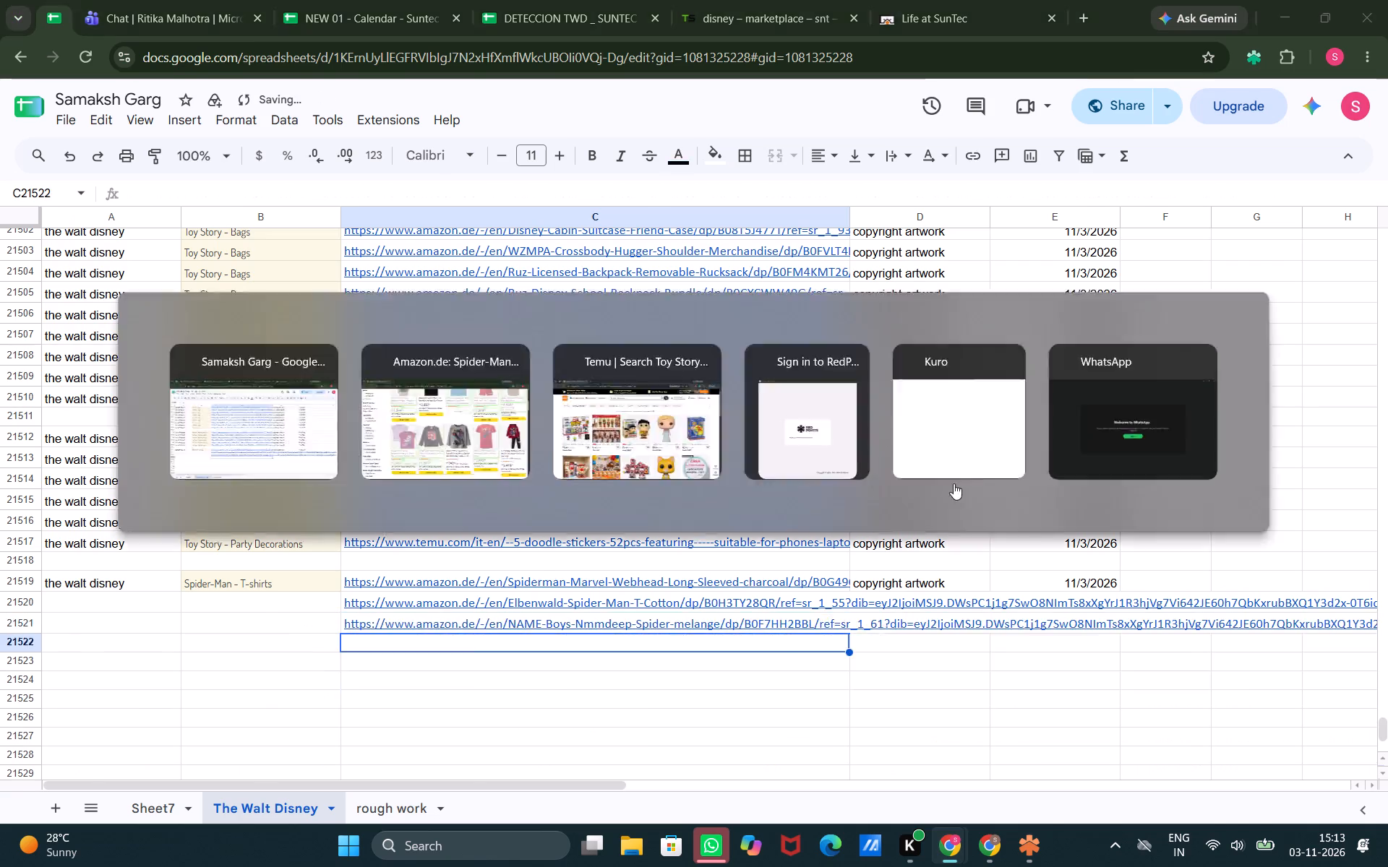
scroll(954, 483, "down", 5)
scroll(1220, 509, "down", 3)
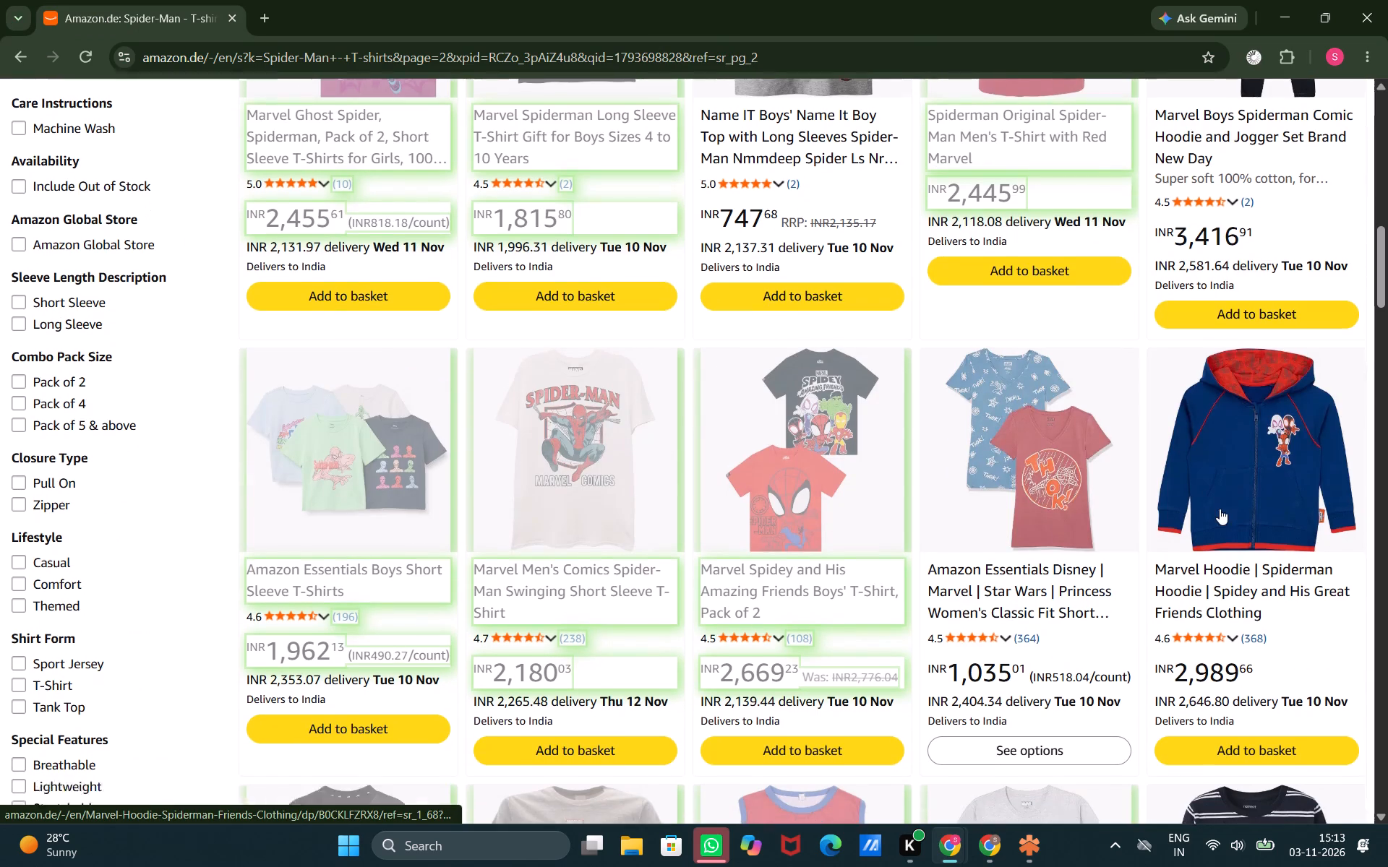
scroll(1220, 509, "down", 2)
right_click(1226, 582)
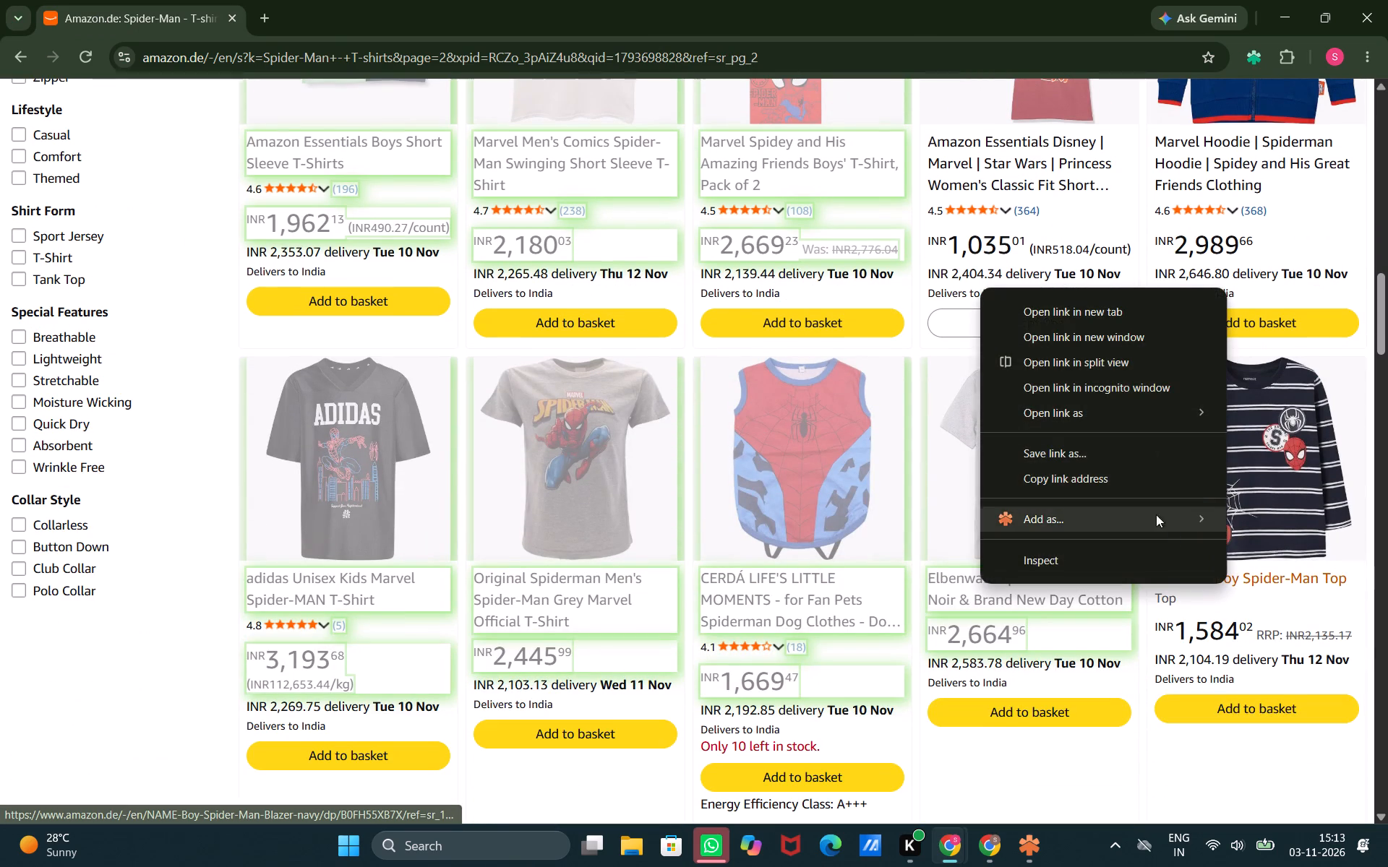
left_click(1134, 485)
key("alt+Tab")
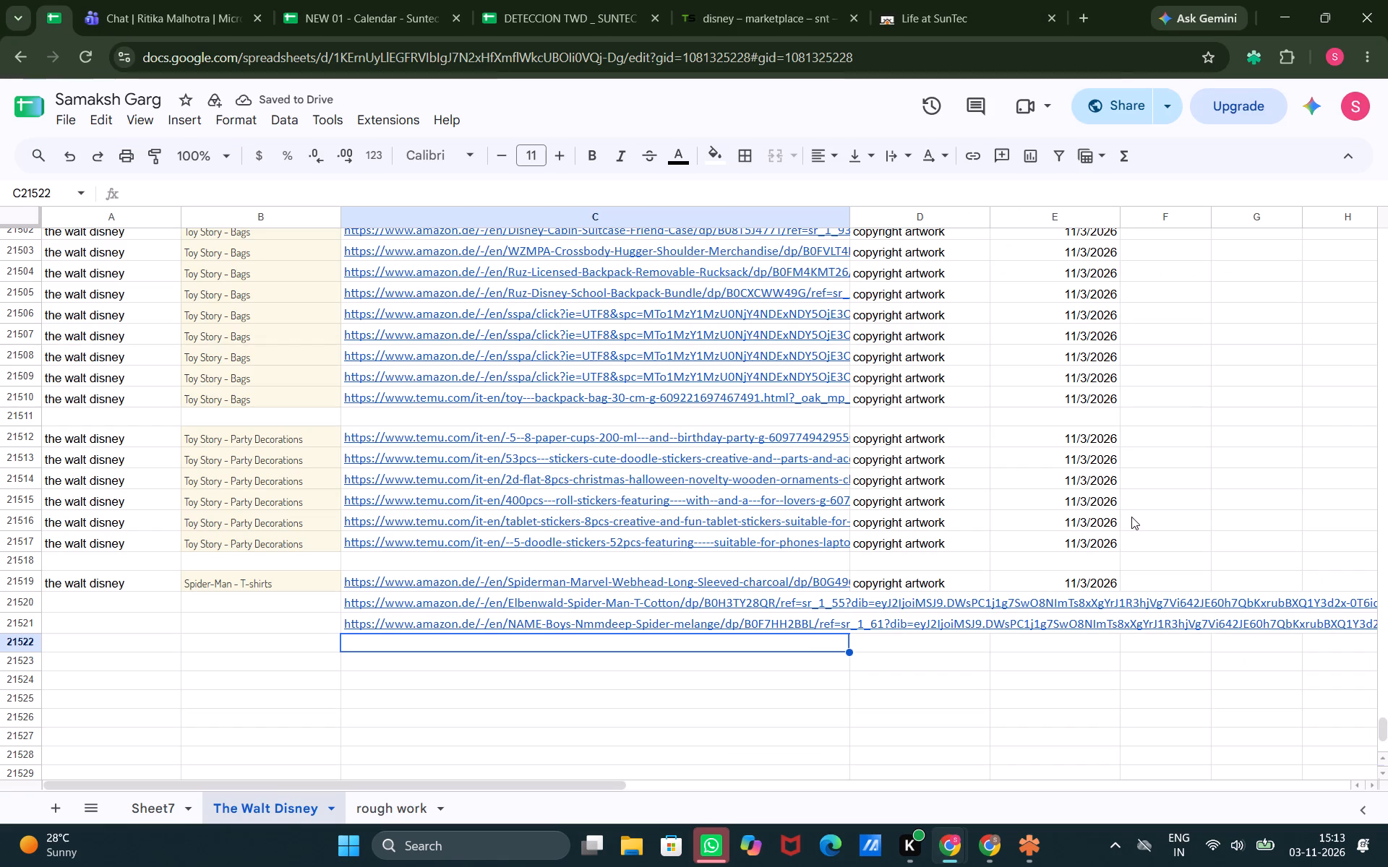
key("ctrl+v")
key("Return")
key("Return")
Copy the link of the Marvel Boys Spiderman Pyjamas Pack of 2 and paste it into cell C21523.
key("alt+Tab")
scroll(1131, 517, "down", 5)
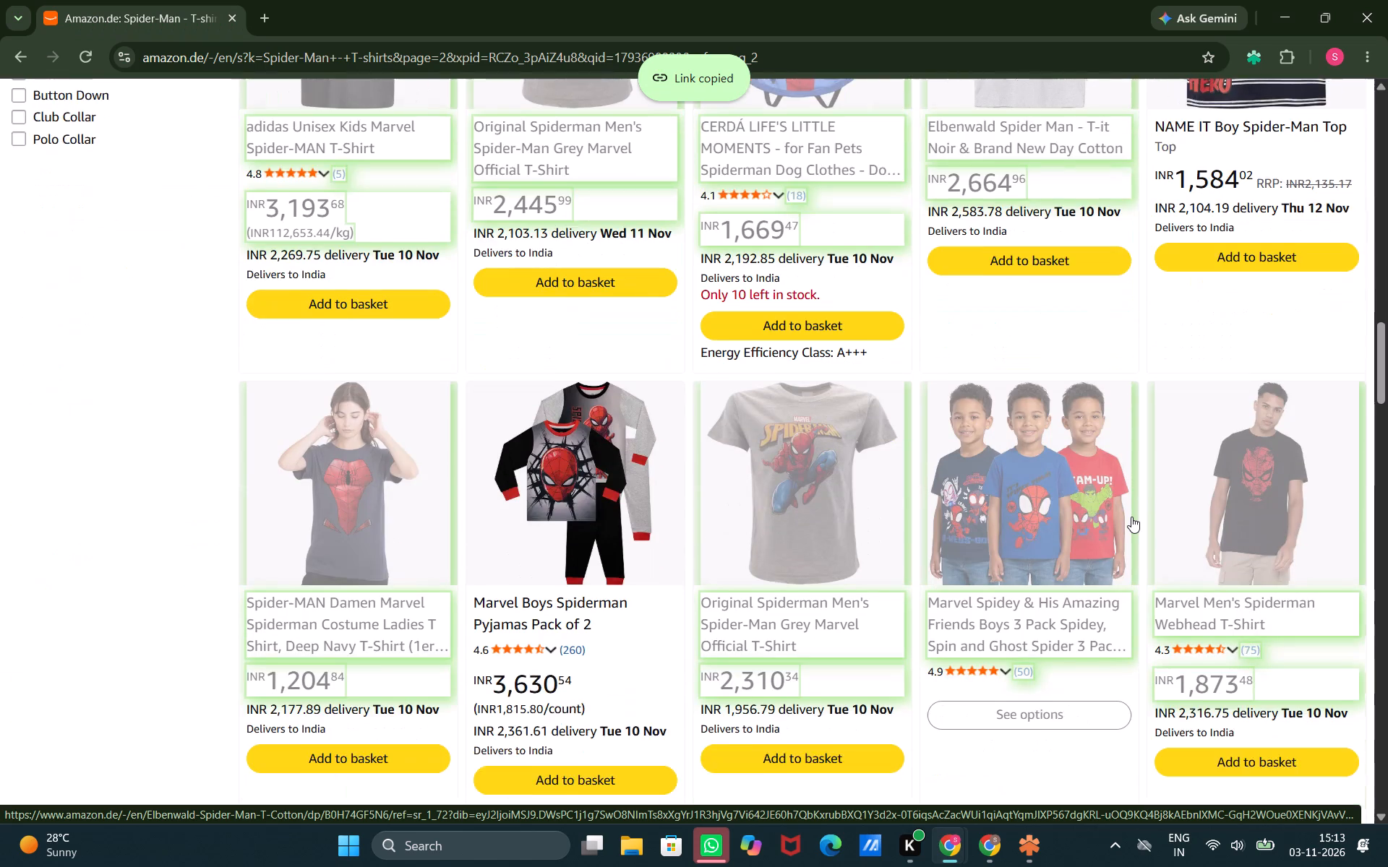
scroll(1131, 517, "down", 2)
right_click(561, 449)
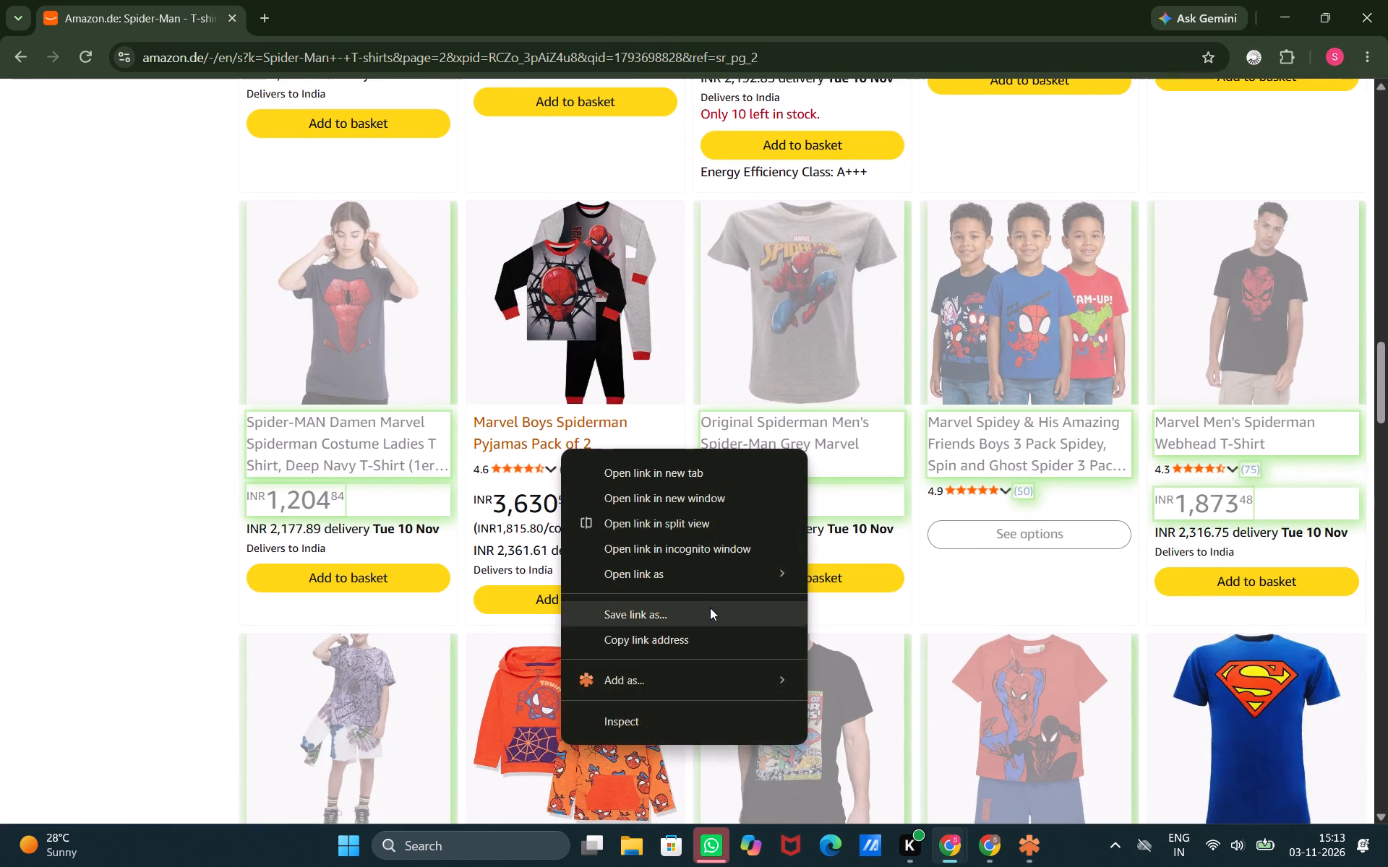
left_click(705, 646)
key("alt+Tab")
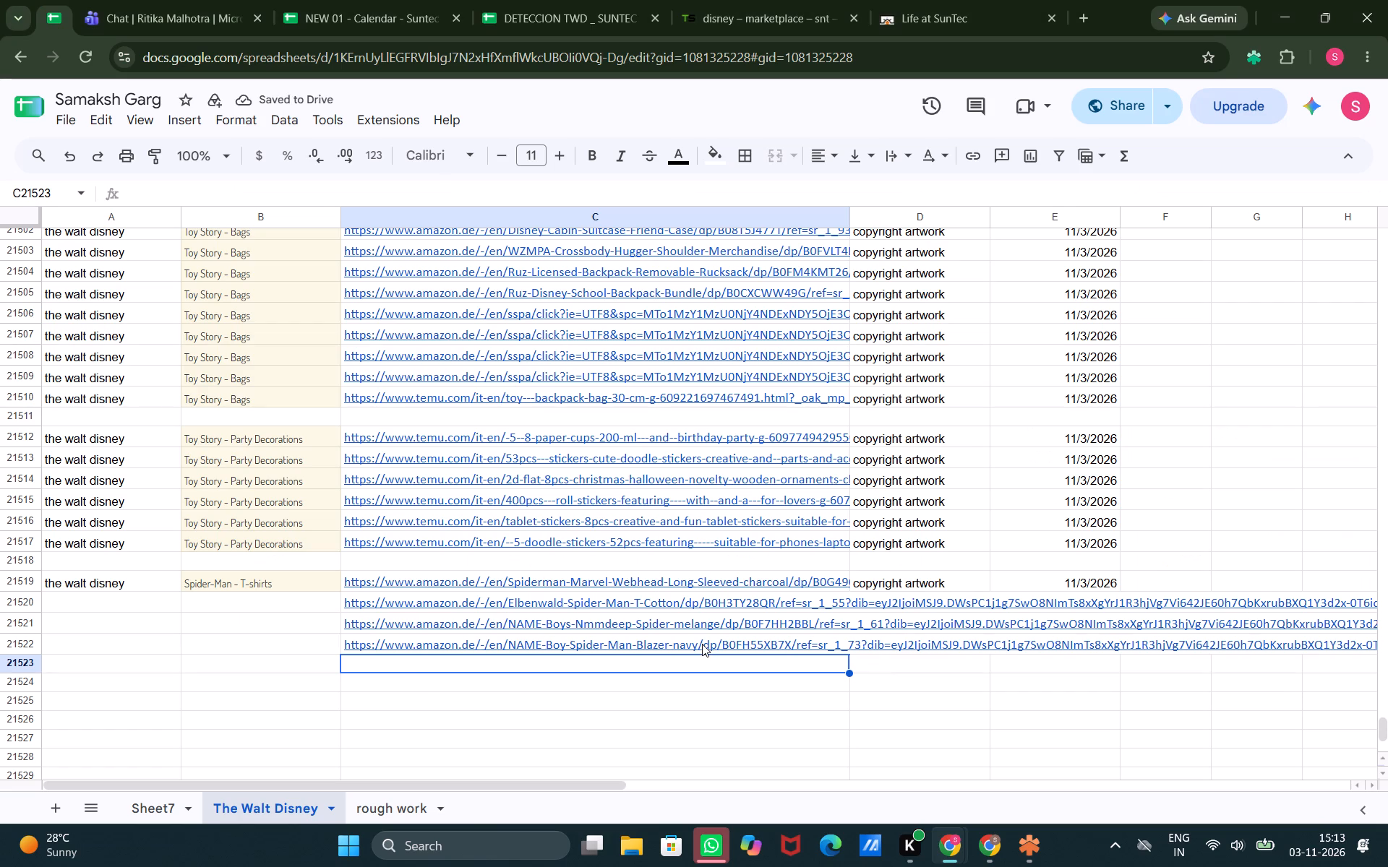
key("ctrl+v")
key("Return")
key("Return")
Copy the product page link of the Marvel T-Shirt Women Ladies Hulk Iron Man Superhero Grey Top and paste it into cell C21524.
key("alt+Tab")
scroll(702, 644, "down", 4)
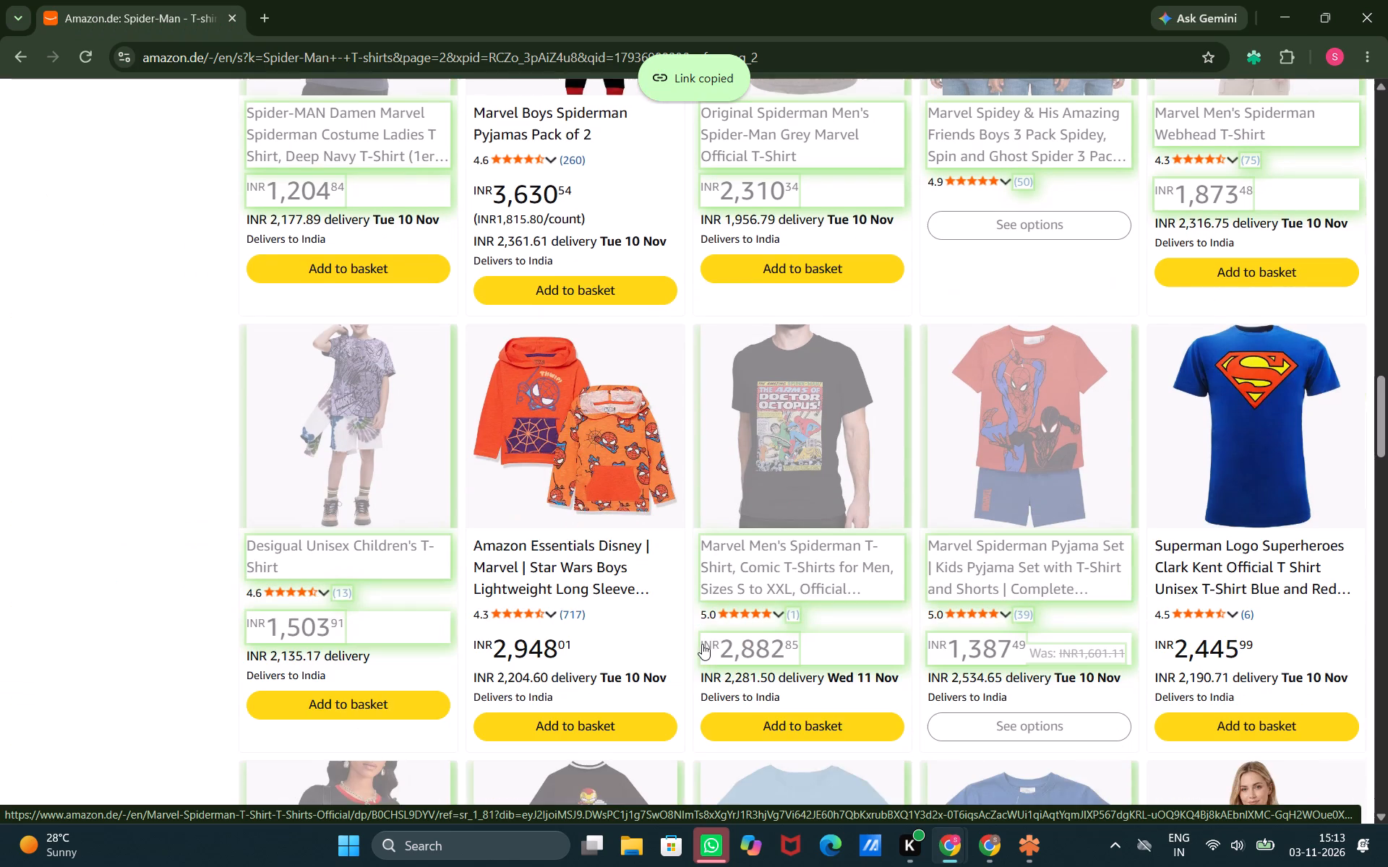
scroll(1159, 427, "down", 5)
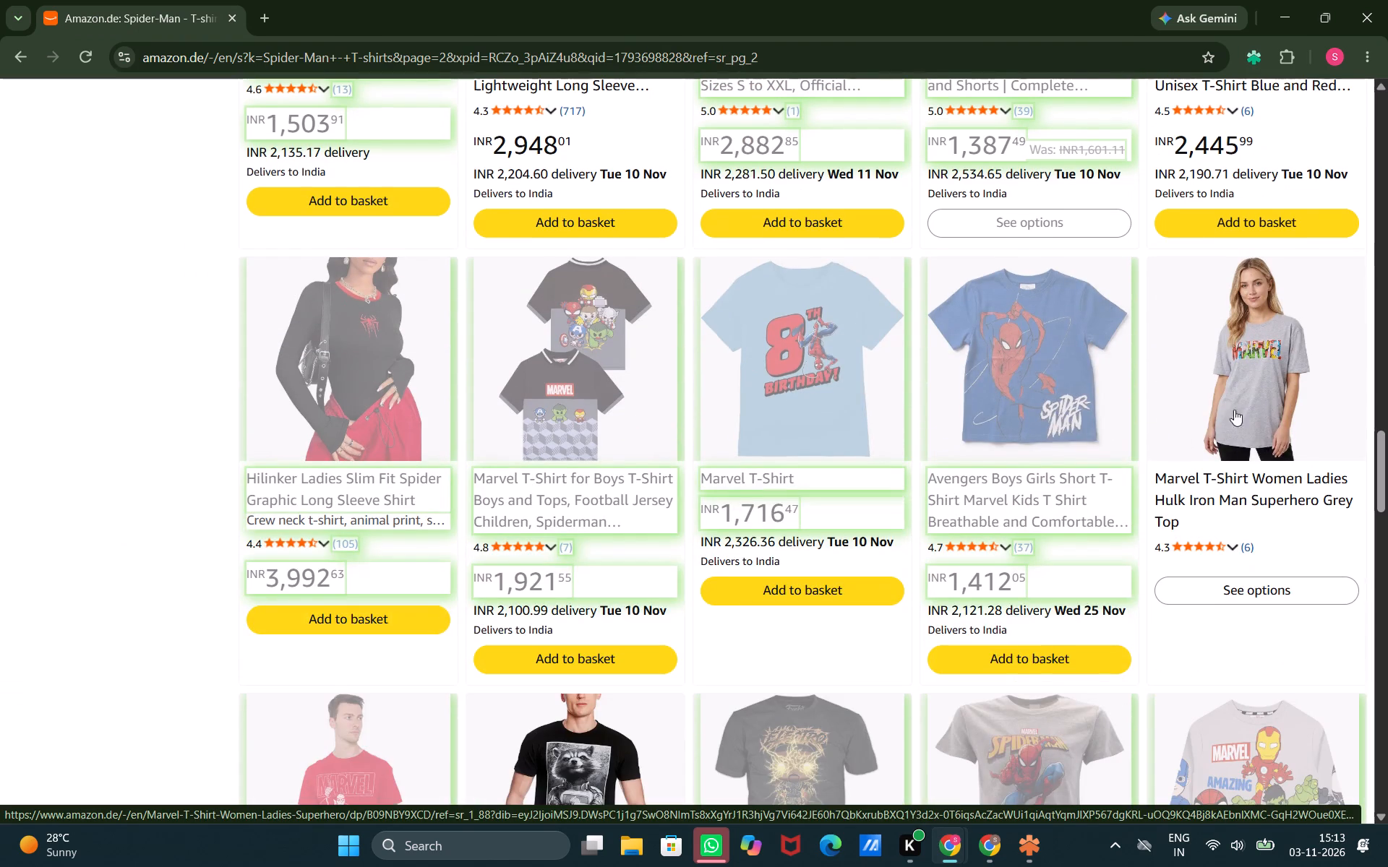
left_click(1282, 374)
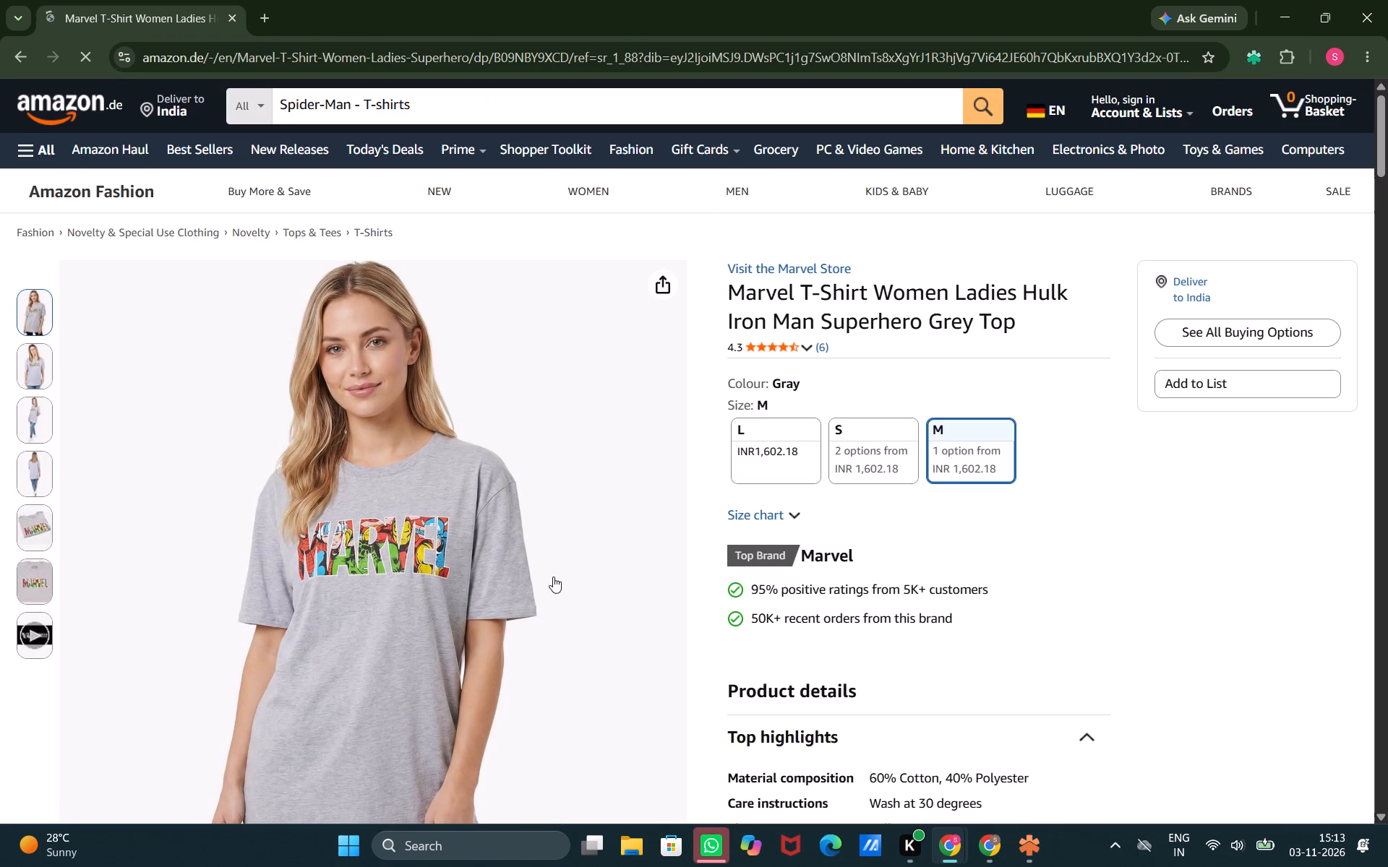
left_click(442, 52)
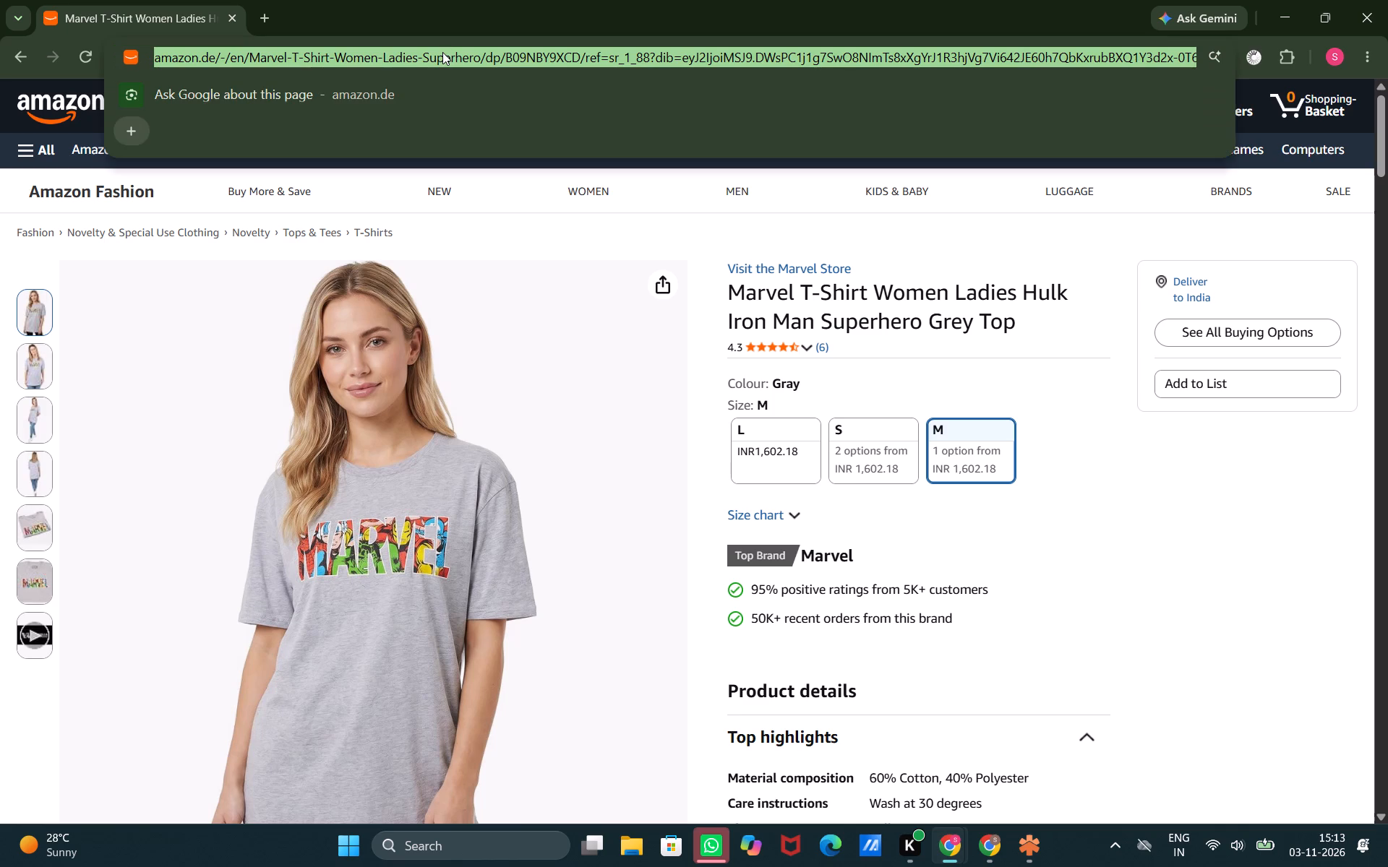
key("ctrl+c")
key("alt+Tab")
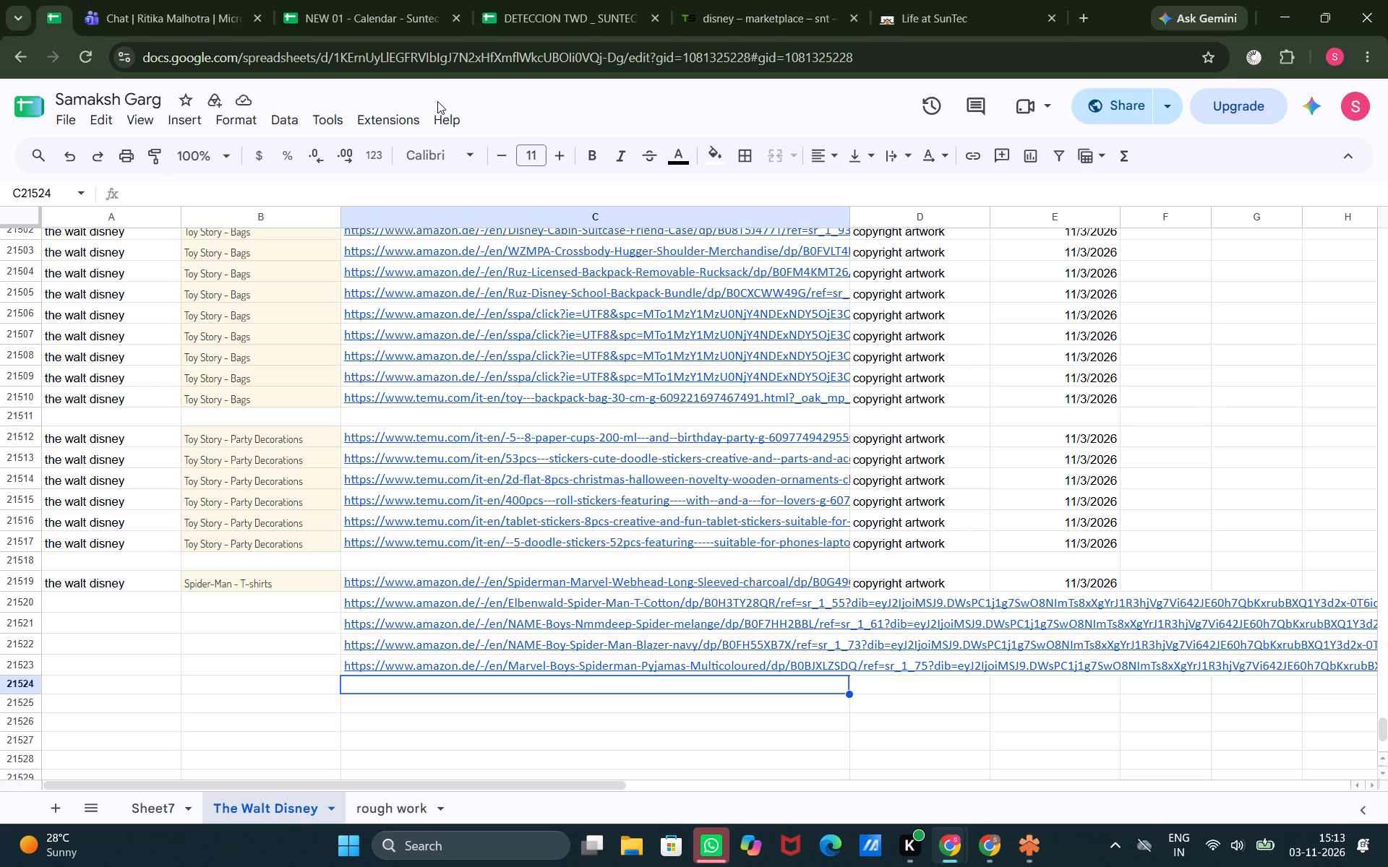
key("ctrl+v")
key("Return")
key("Return")
On page 3 of the T-shirt results, copy the link of the dark Name IT Boys' long-sleeved Spider-Man top and paste it into cell C21525.
key("alt+Tab")
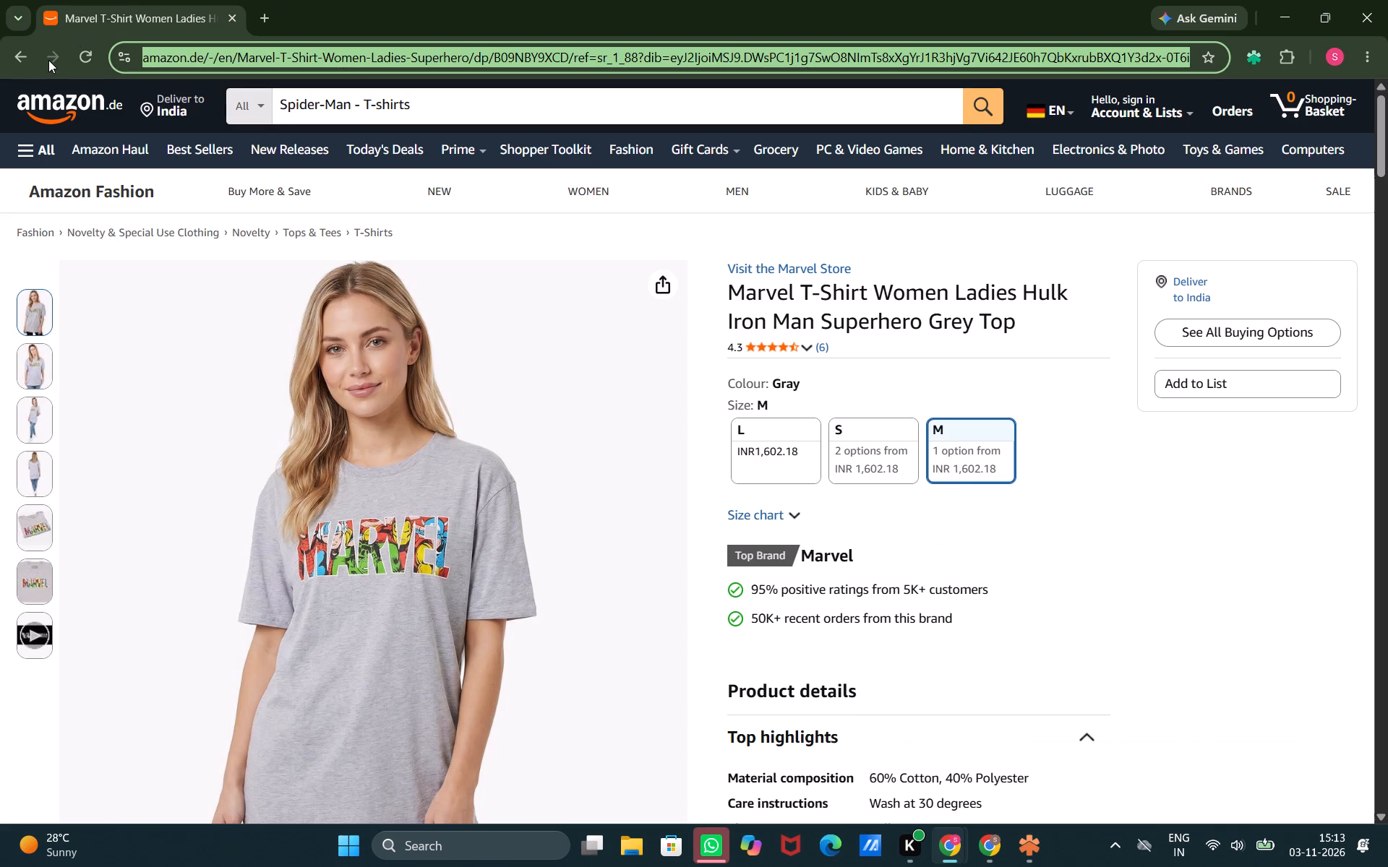
left_click(30, 61)
scroll(1096, 390, "down", 5)
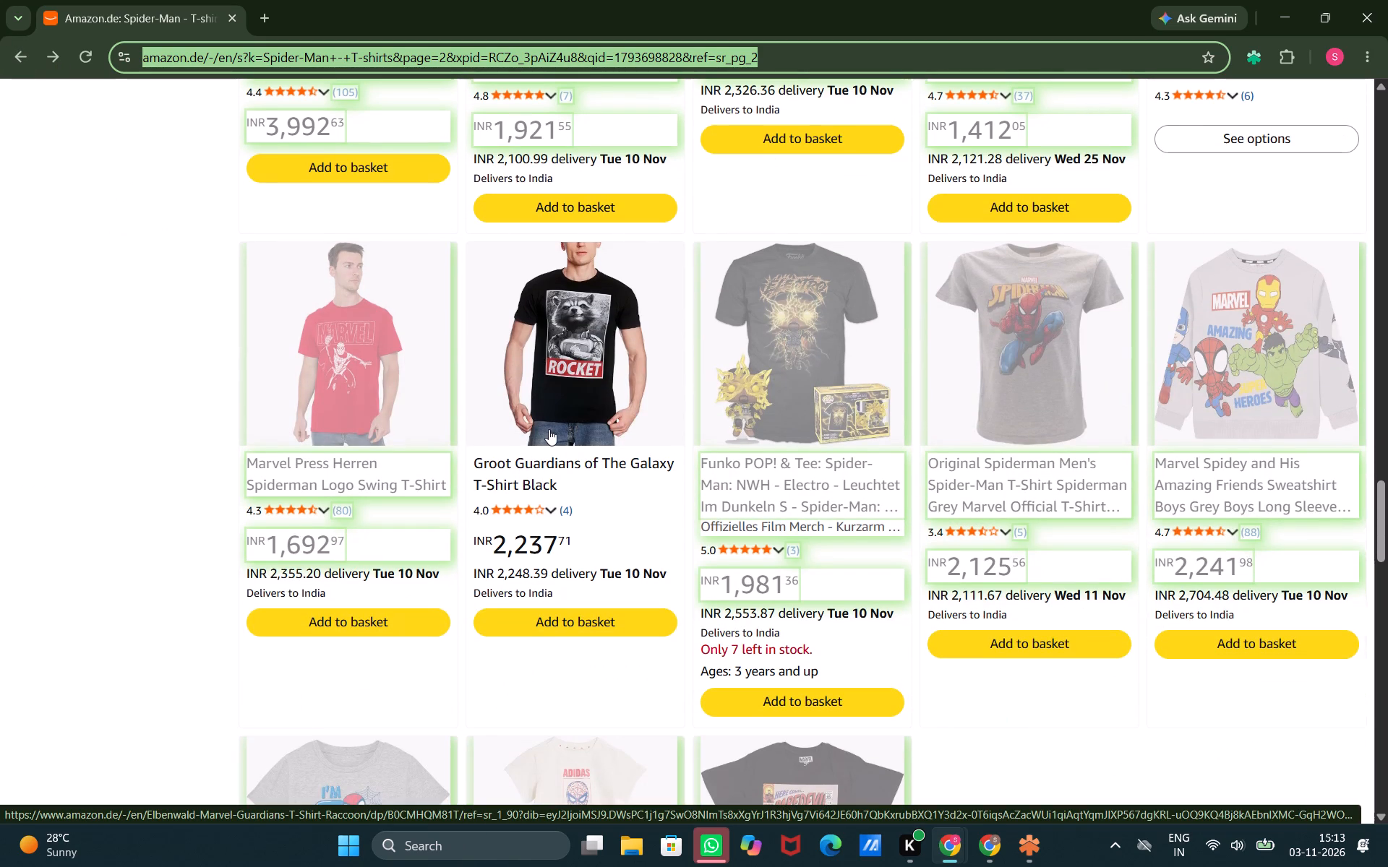
scroll(549, 436, "down", 4)
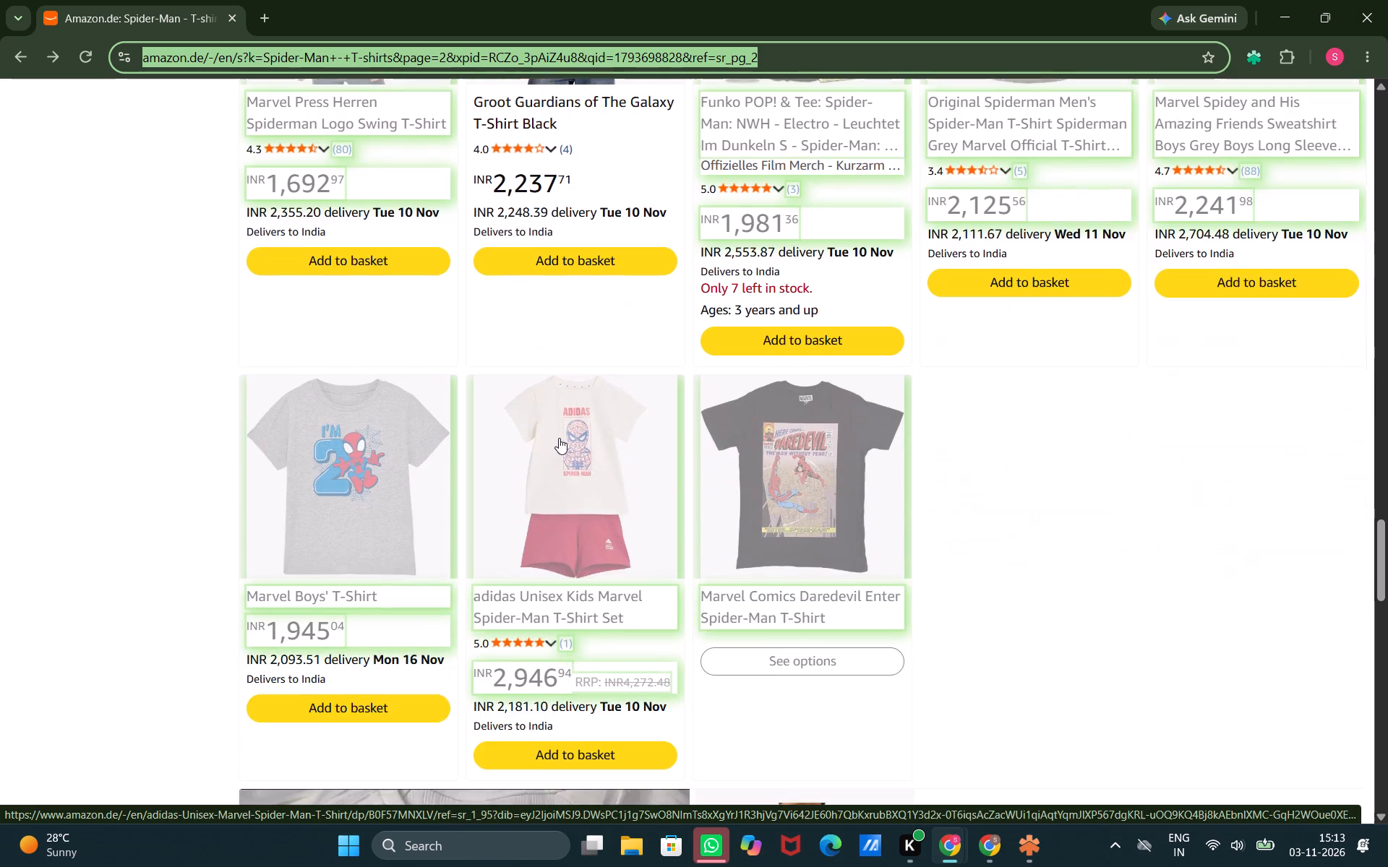
scroll(559, 438, "down", 3)
scroll(840, 421, "down", 5)
left_click(811, 362)
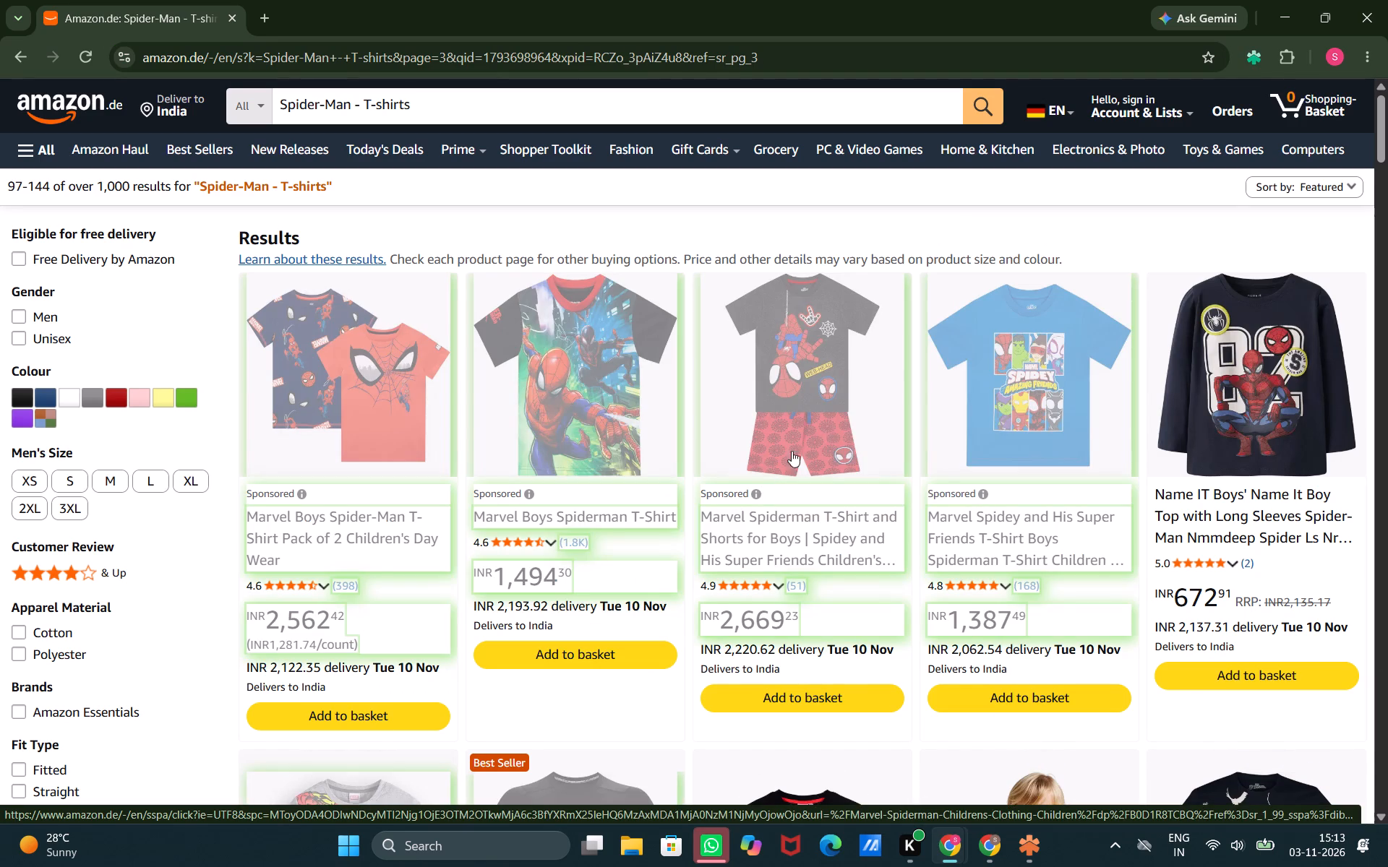
right_click(1309, 508)
left_click(1196, 704)
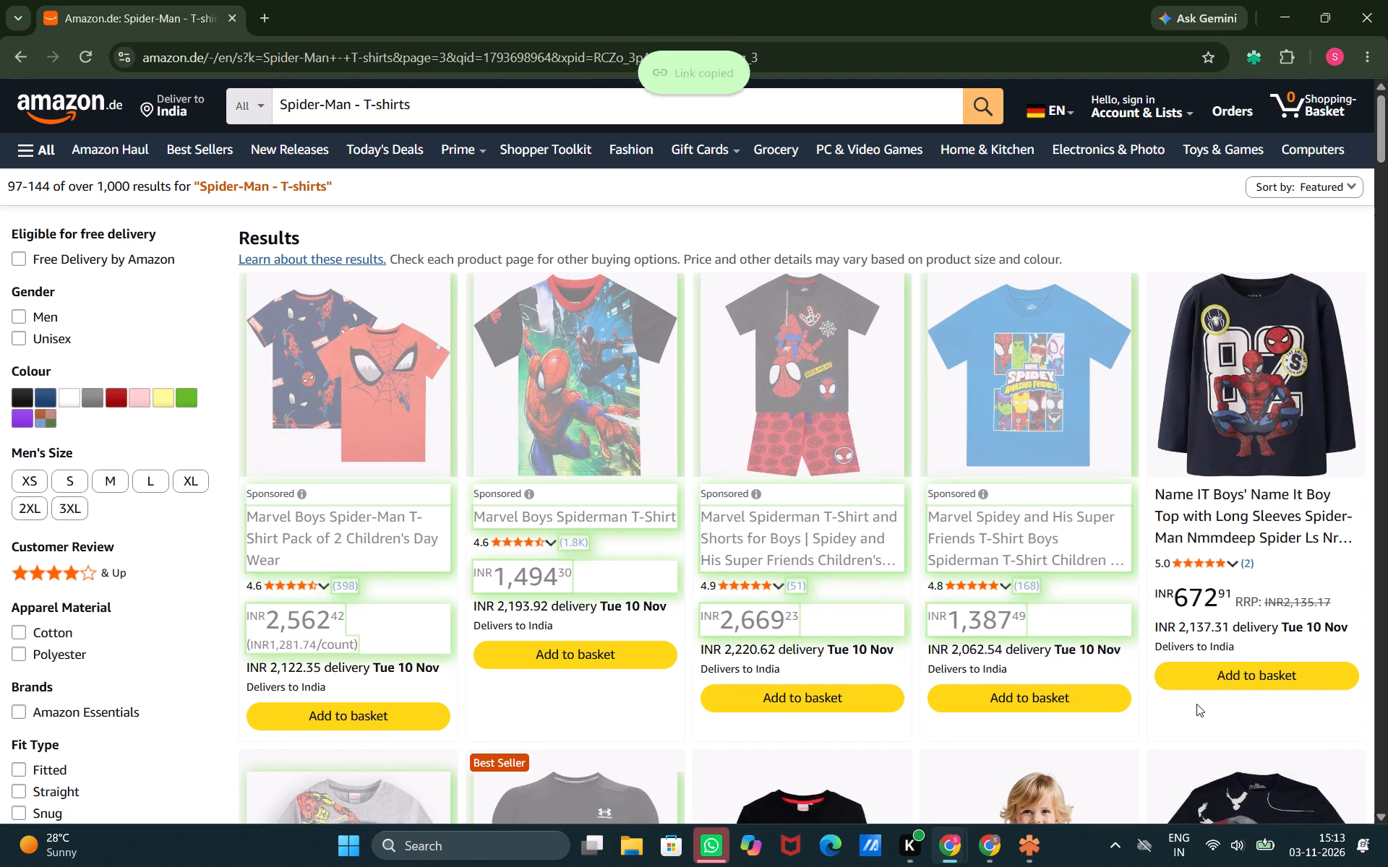
key("alt+Tab")
key("ctrl+v")
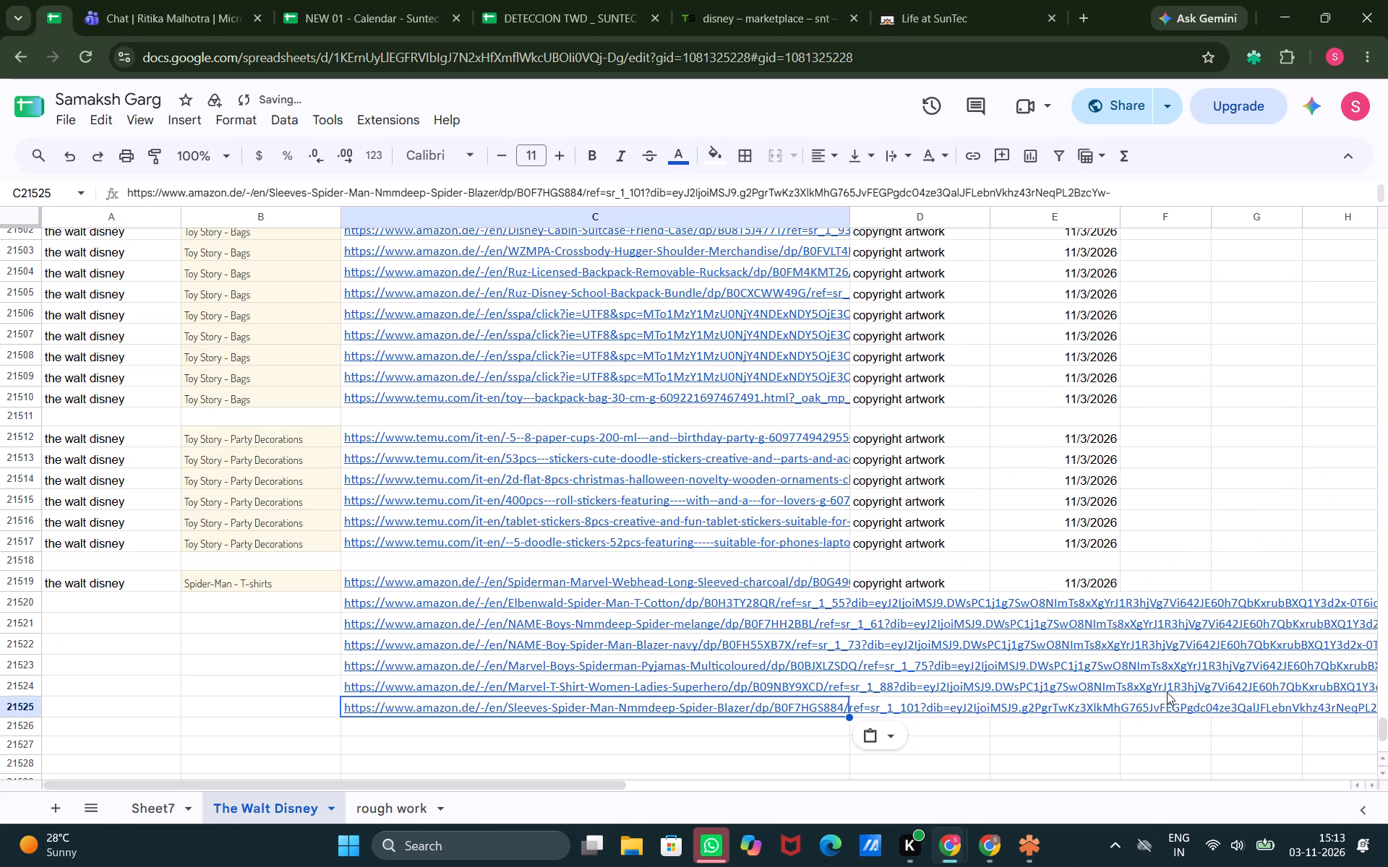
key("Return")
key("Return")
Copy the link of the unmarked Spider-Man Miles Morales T-Shirt Black S and paste it into cell C21526.
key("alt+Tab")
scroll(1167, 692, "down", 2)
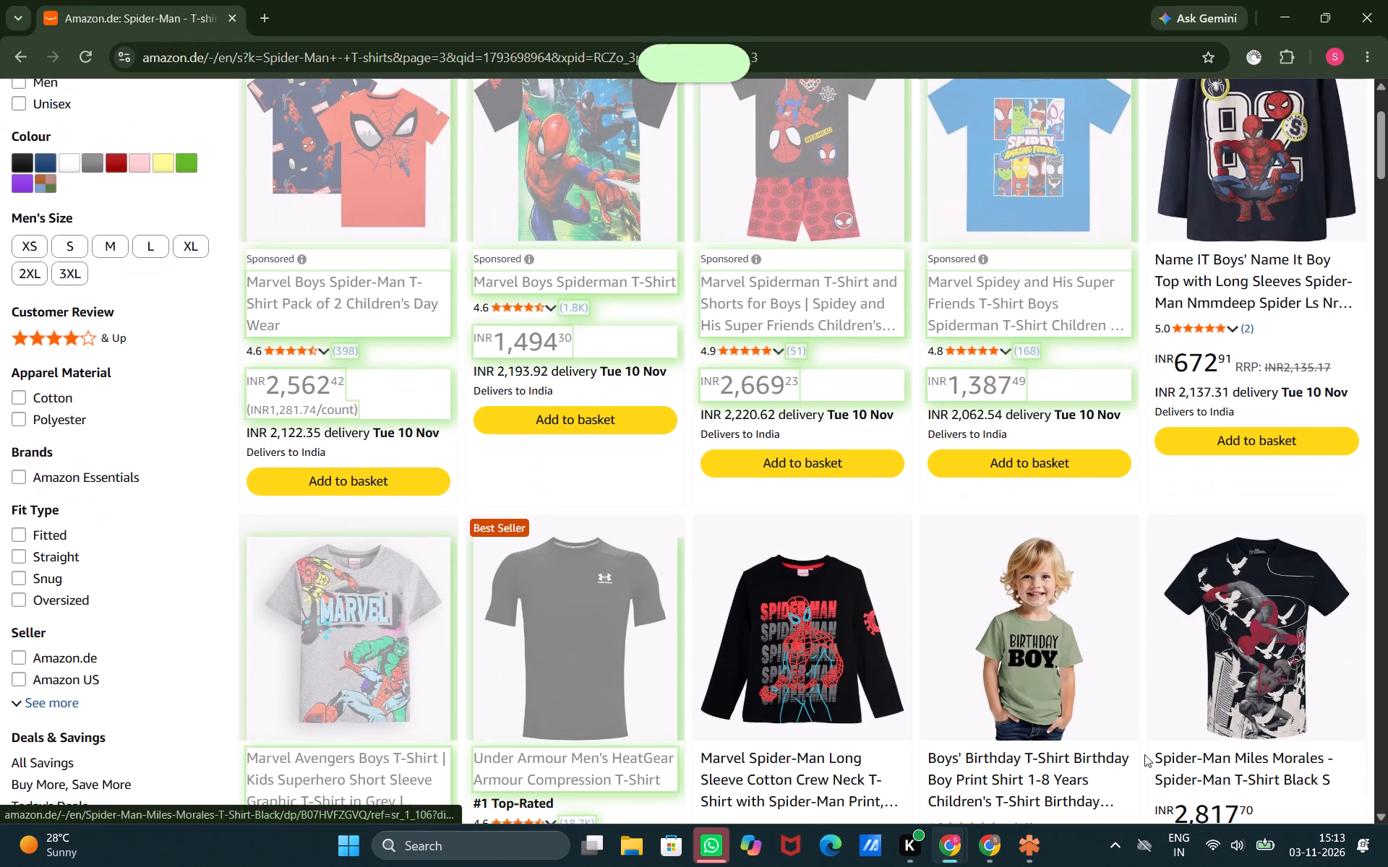
scroll(1194, 647, "down", 2)
right_click(1286, 608)
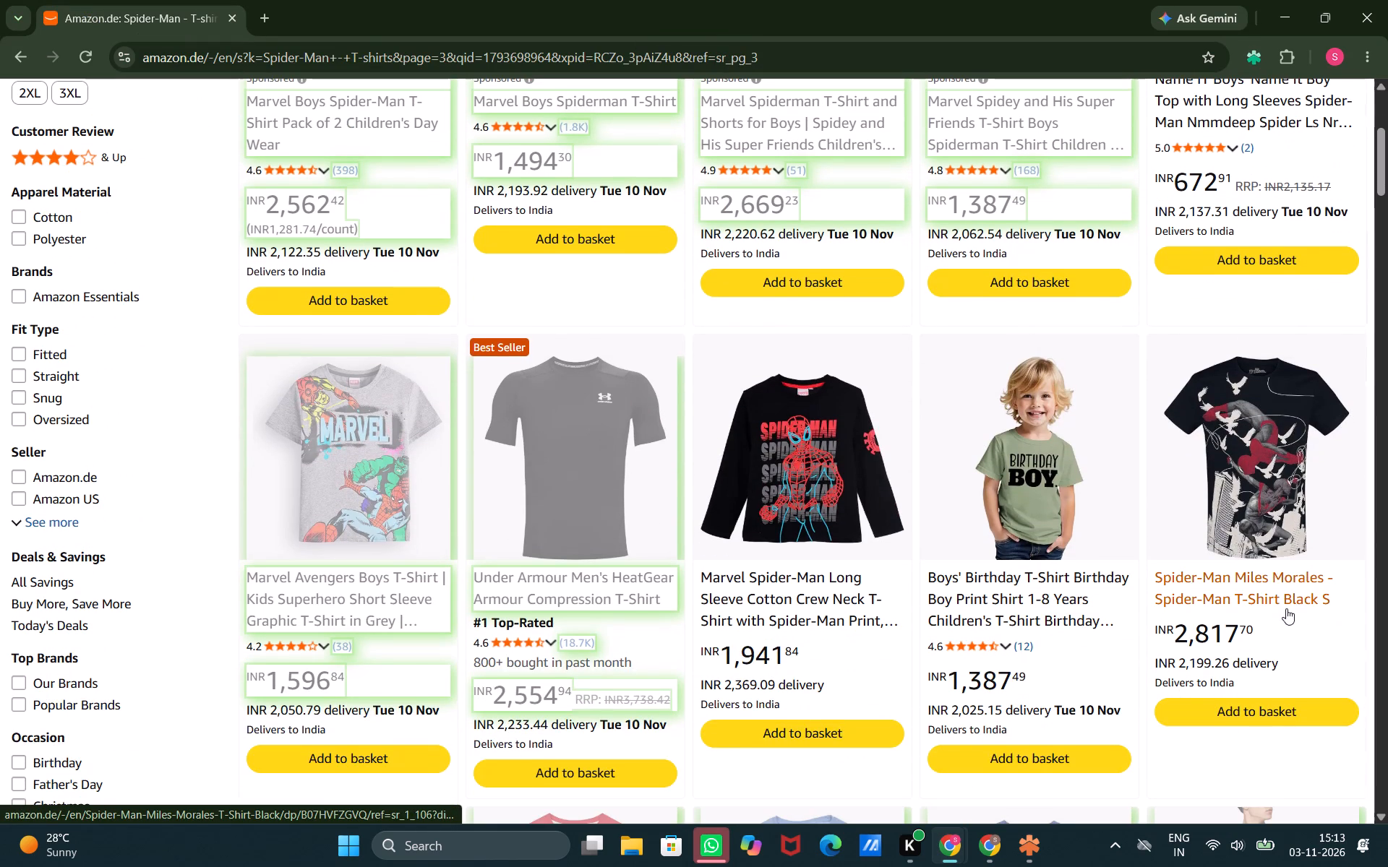
left_click(1170, 508)
key("alt+Tab")
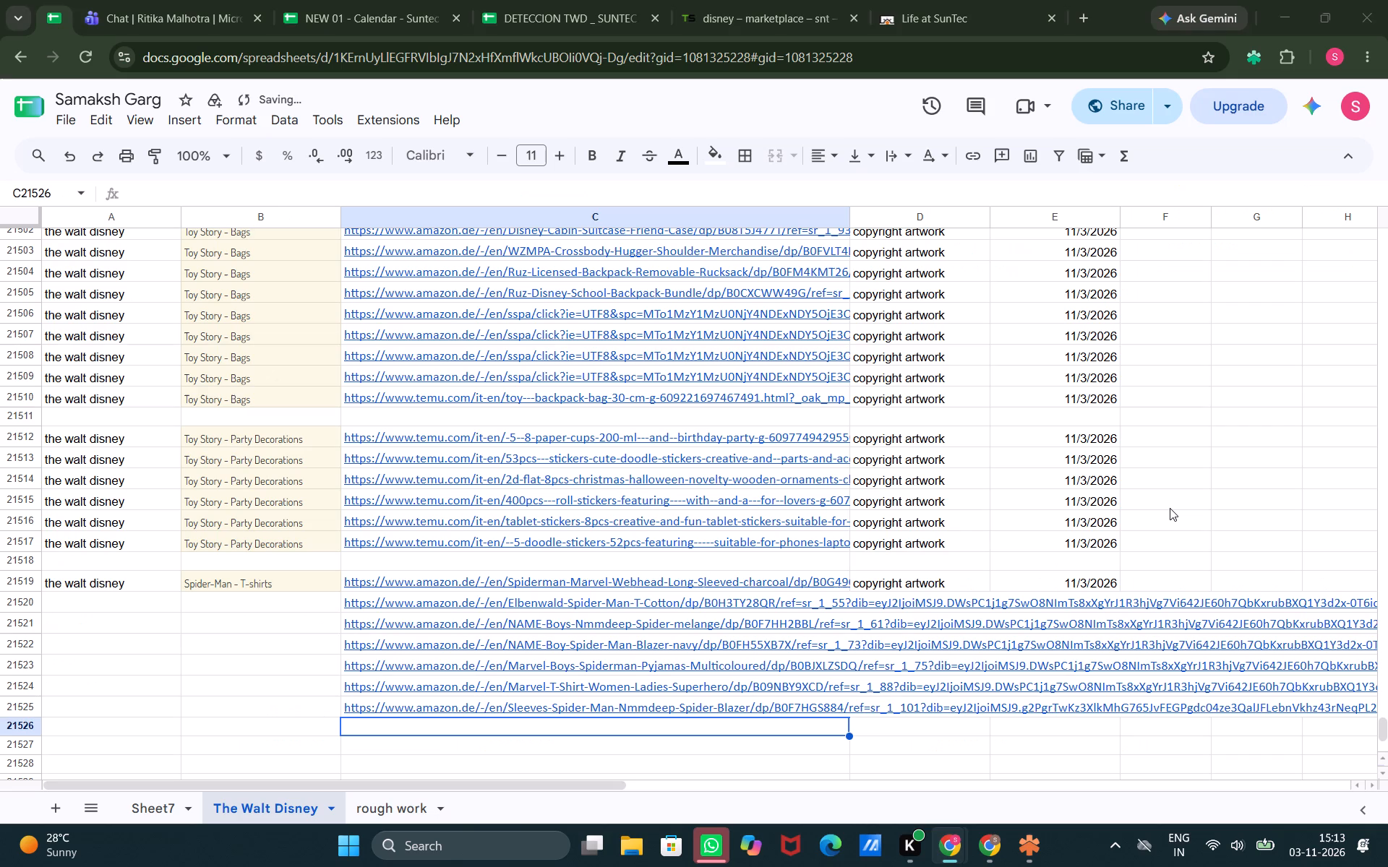
key("ctrl+v")
key("Return")
key("Return")
Copy the link of the black Marvel Spider-Man Long Sleeve Cotton Crew Neck T-Shirt priced INR 1,941.84 and paste it into cell C21527.
key("alt+Tab")
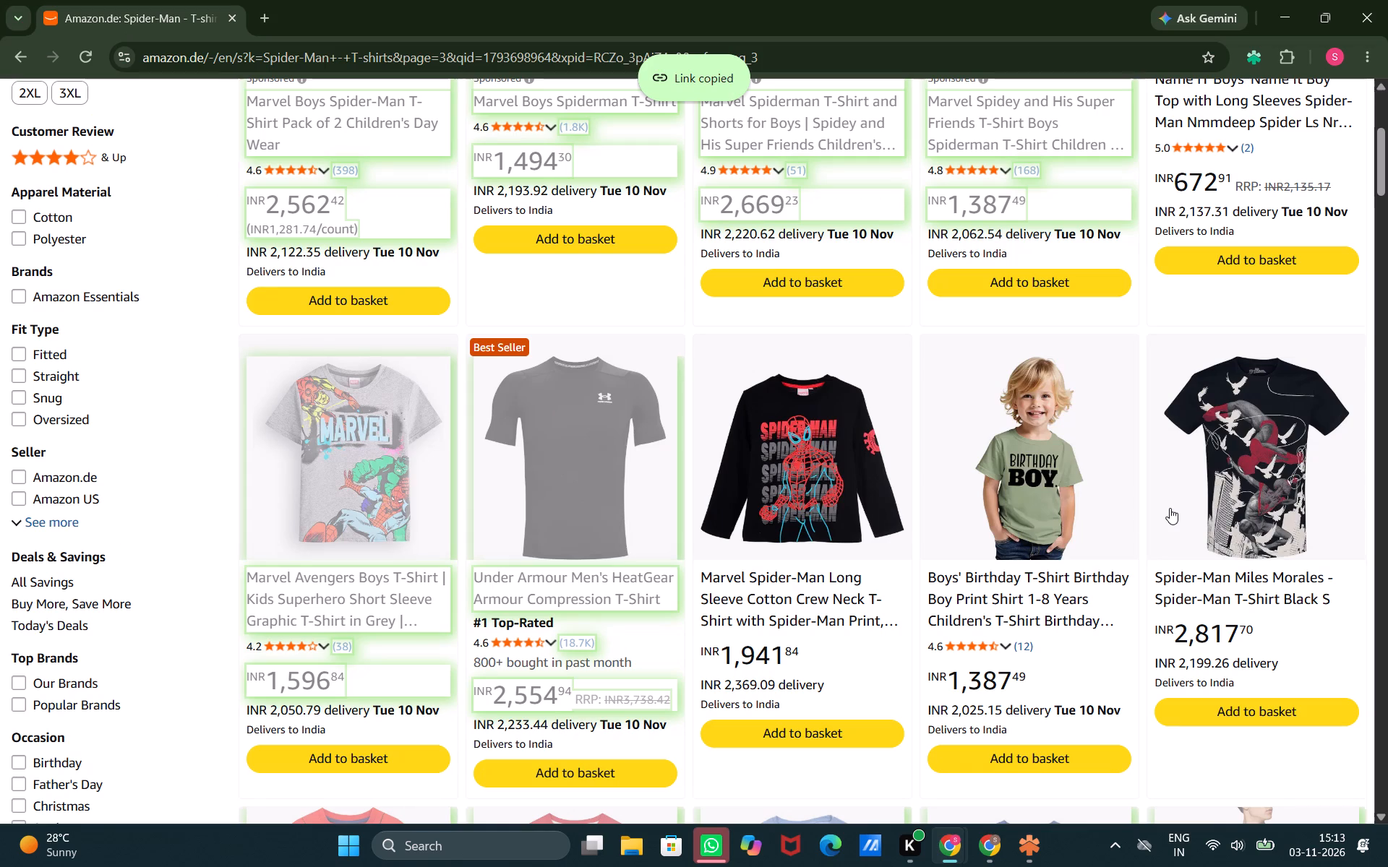
right_click(831, 597)
left_click(865, 487)
key("alt+Tab")
key("ctrl+v")
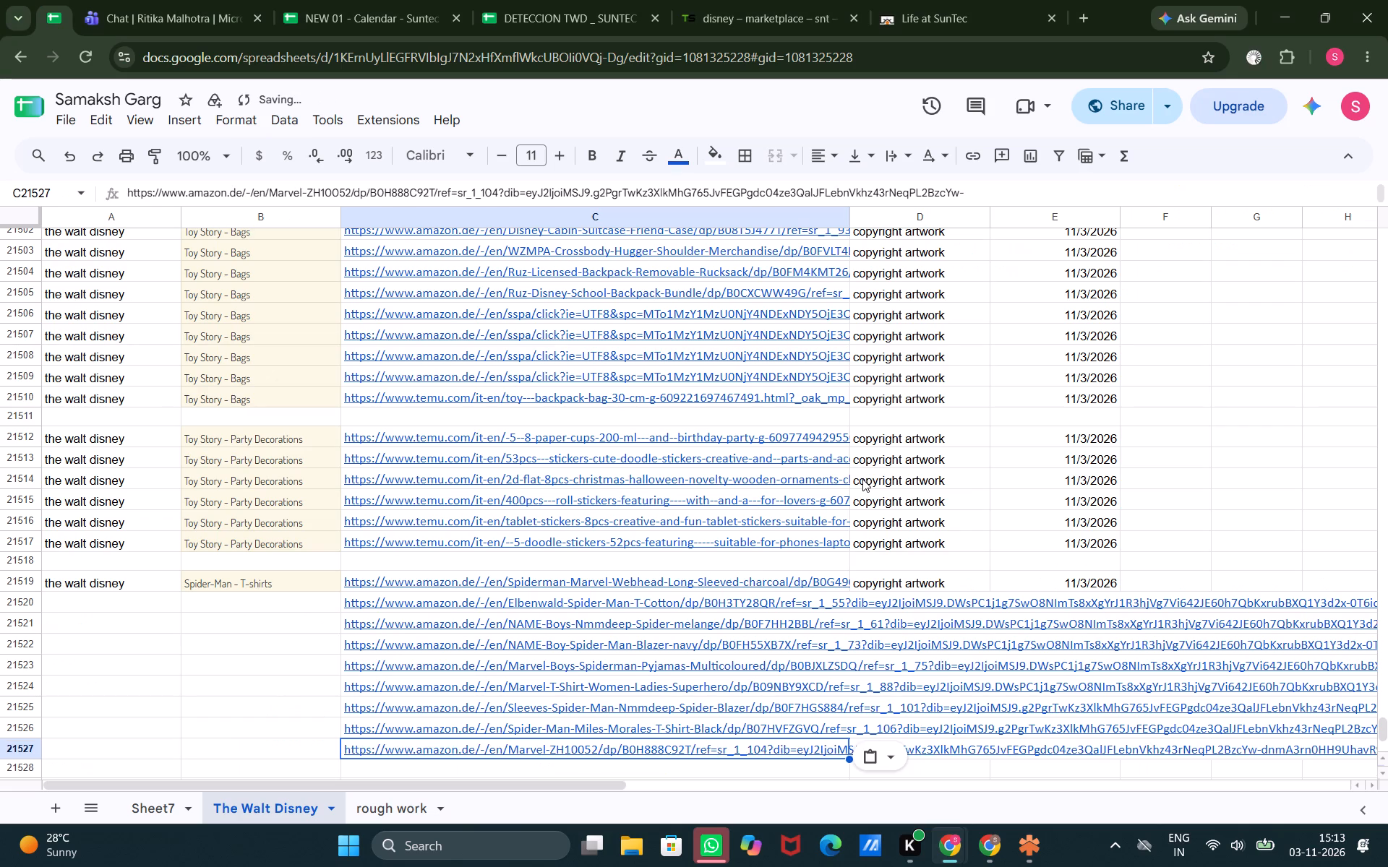
key("Return")
key("Return")
Copy the link of the Marvel Spider-Man Boys' Pyjamas 2-Piece Set and paste it into cell C21528.
key("alt+Tab")
scroll(862, 479, "down", 6)
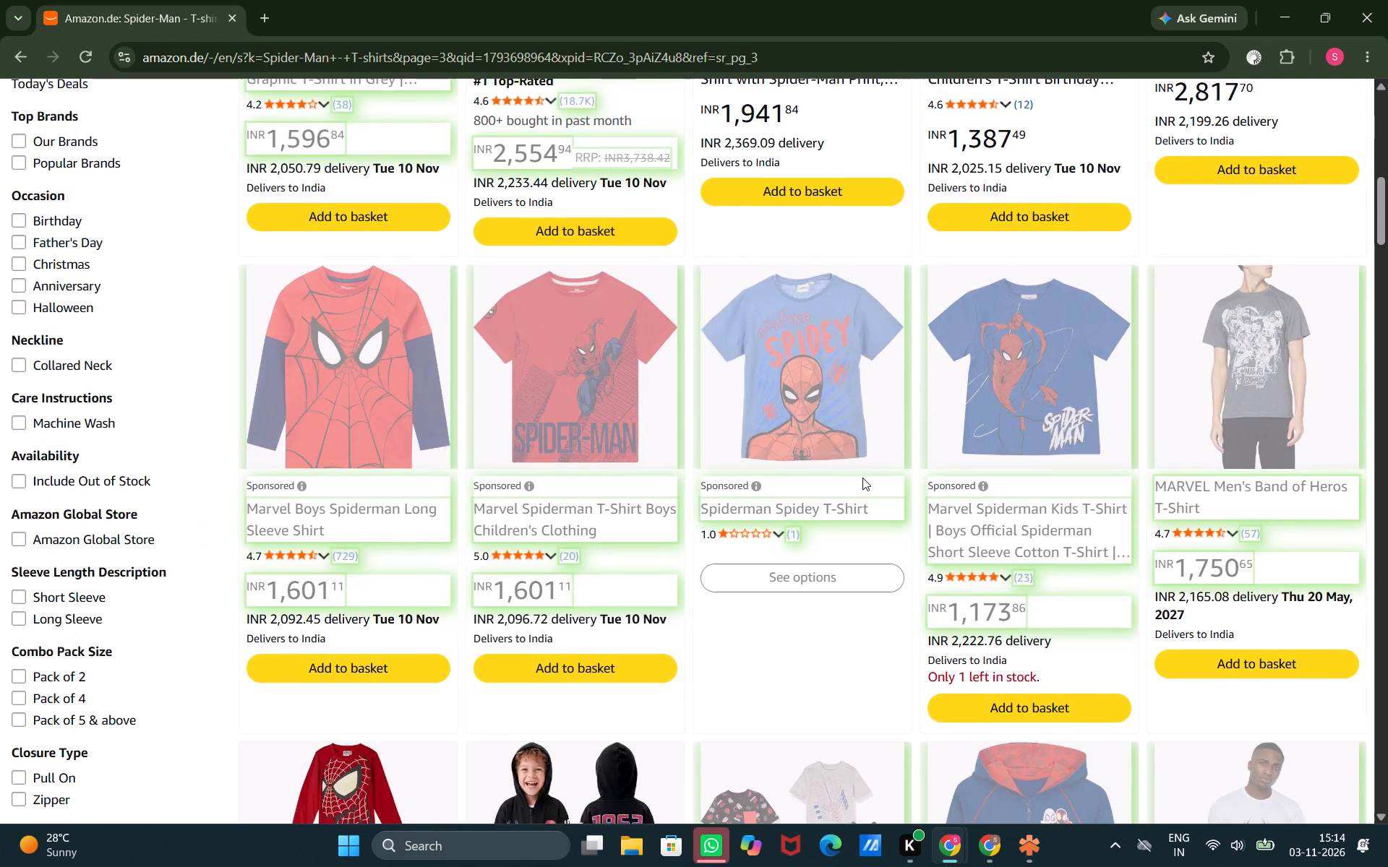
scroll(862, 478, "down", 5)
right_click(406, 522)
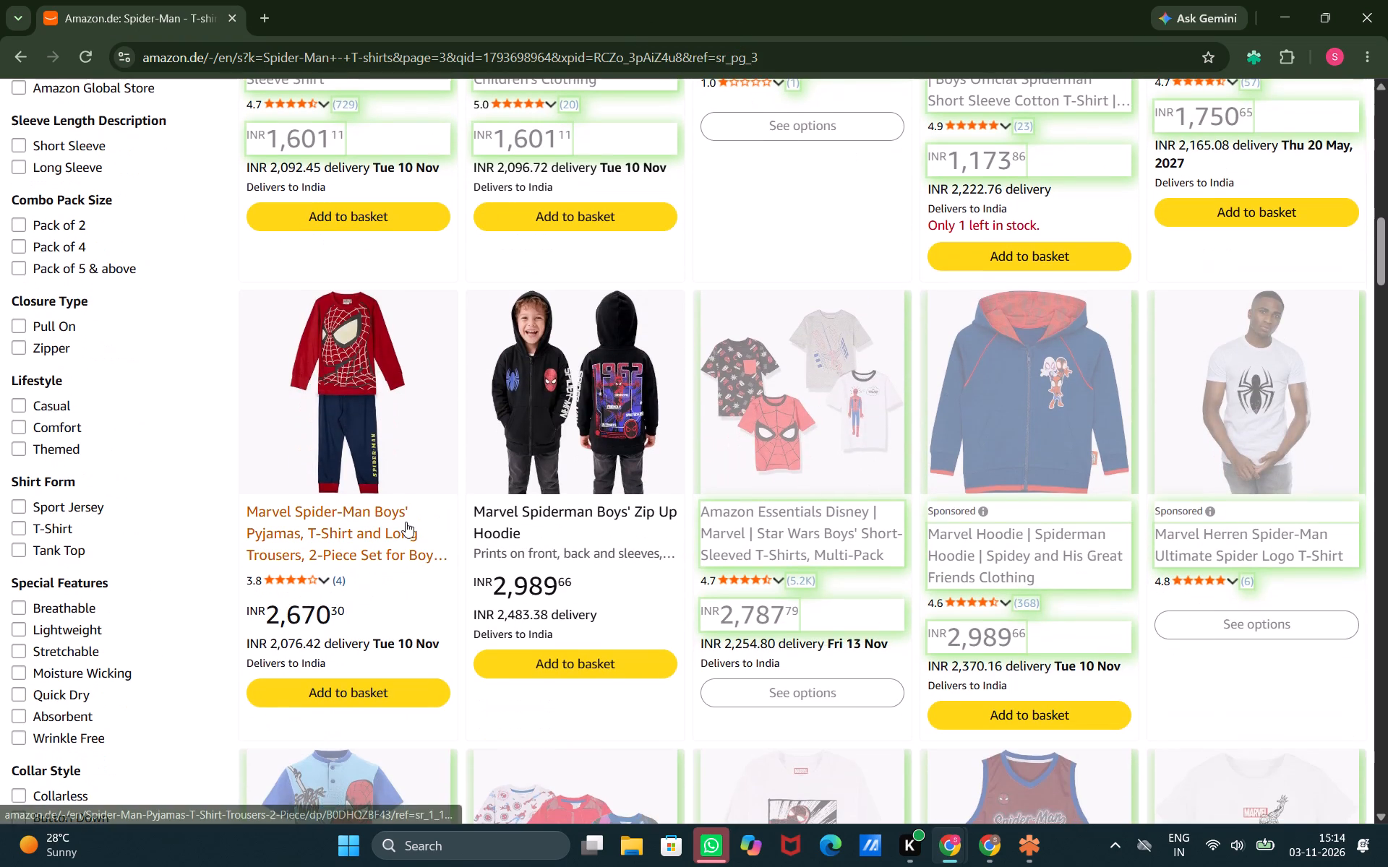
left_click(489, 709)
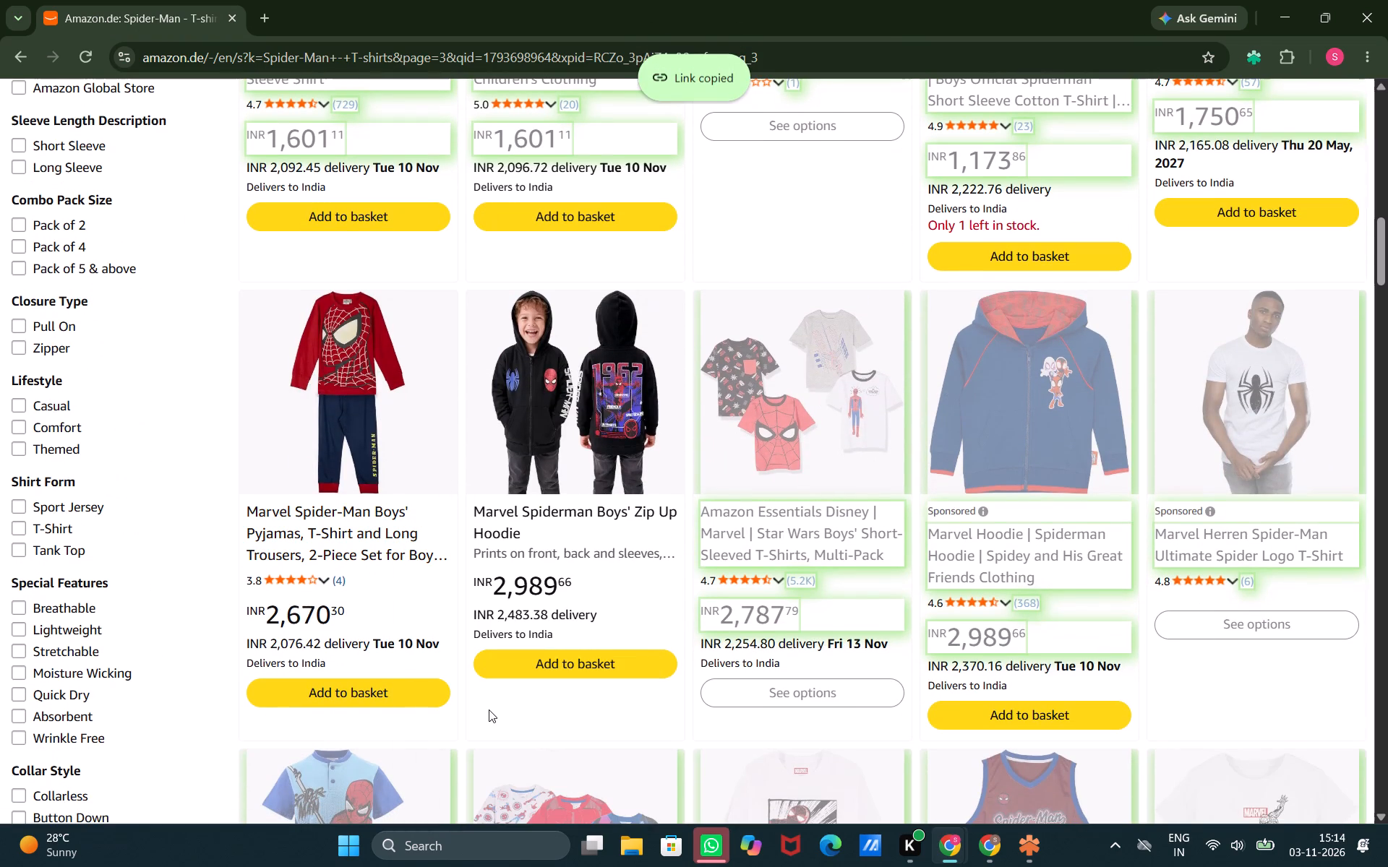
key("alt+Tab")
key("ctrl+v")
key("Return")
key("Return")
Copy the link of the Marvel Spider-Man Long Sleeve Cotton Crew Neck T-Shirt Black (8 Years) and paste it into cell C21529.
key("alt+Tab")
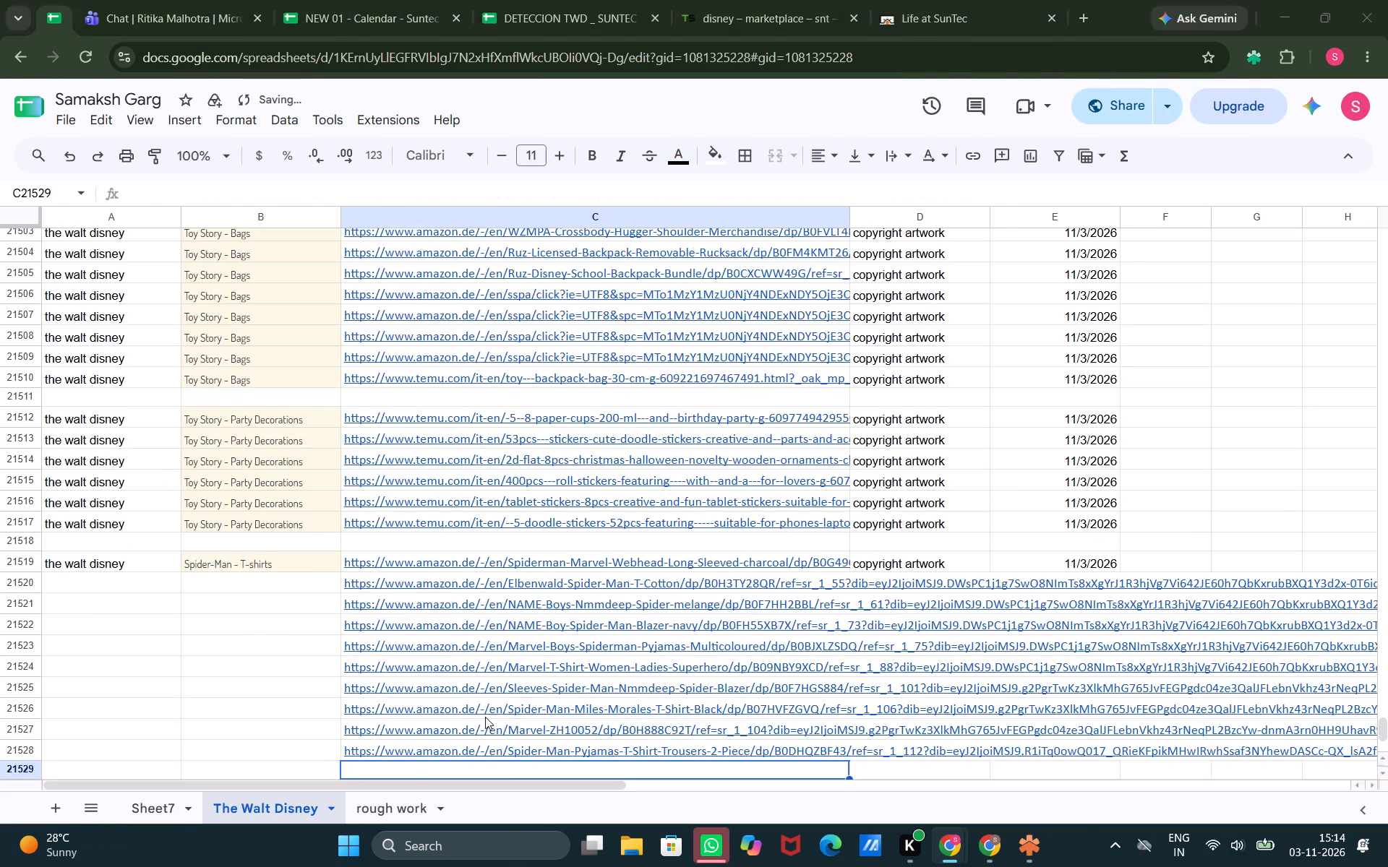
scroll(487, 718, "down", 3)
scroll(657, 756, "down", 8)
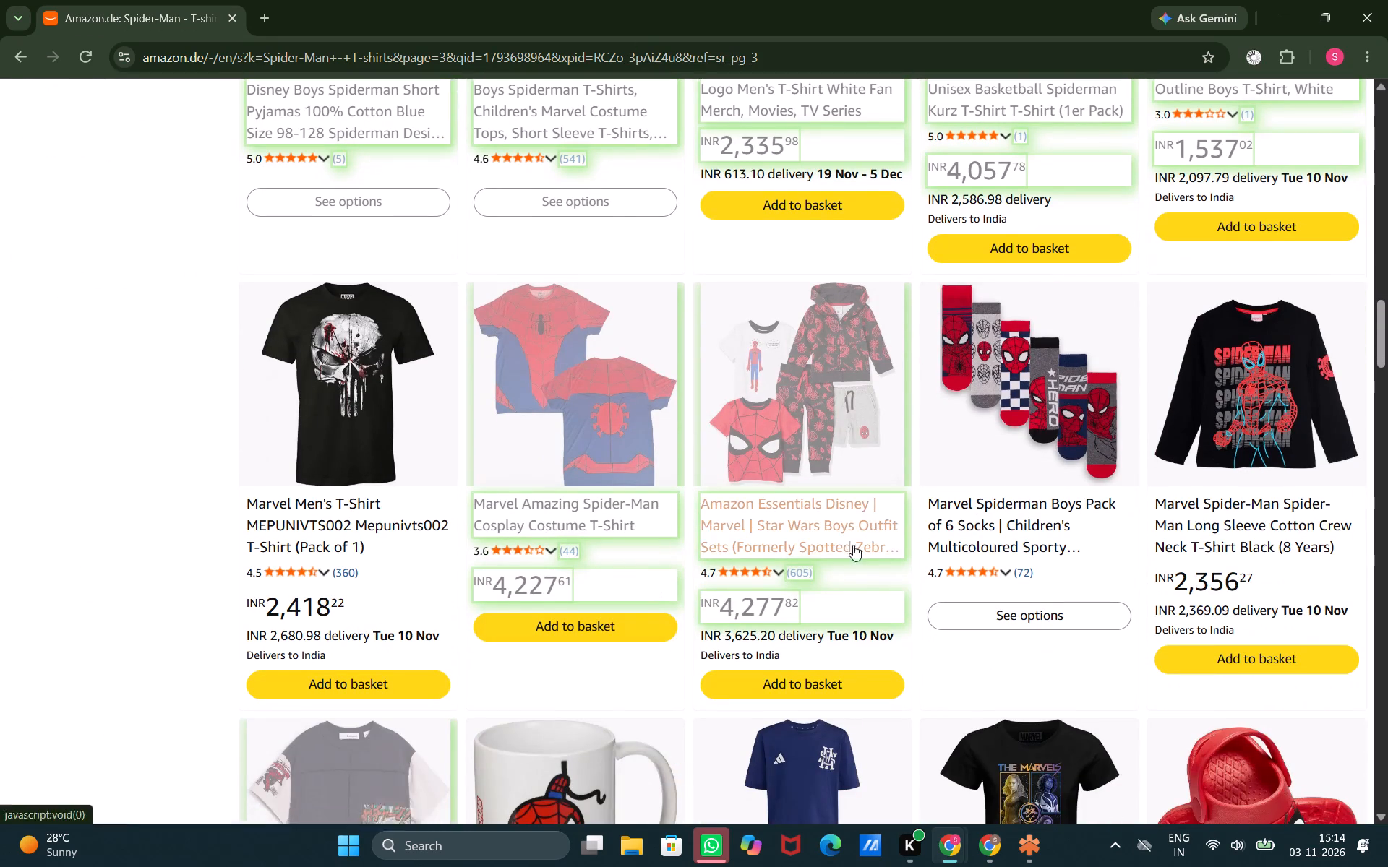
right_click(1283, 542)
left_click(1105, 423)
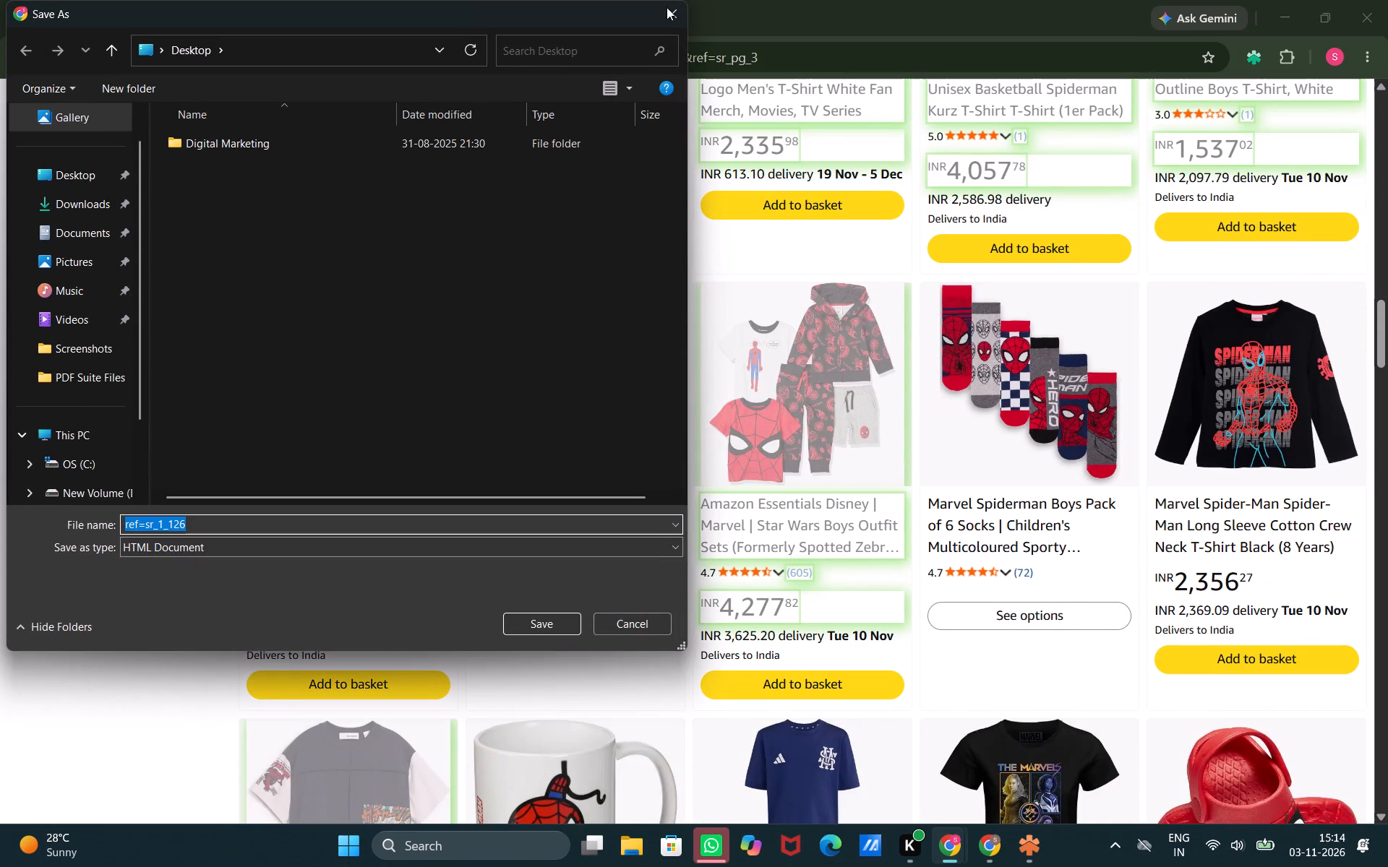
left_click(674, 4)
right_click(1228, 502)
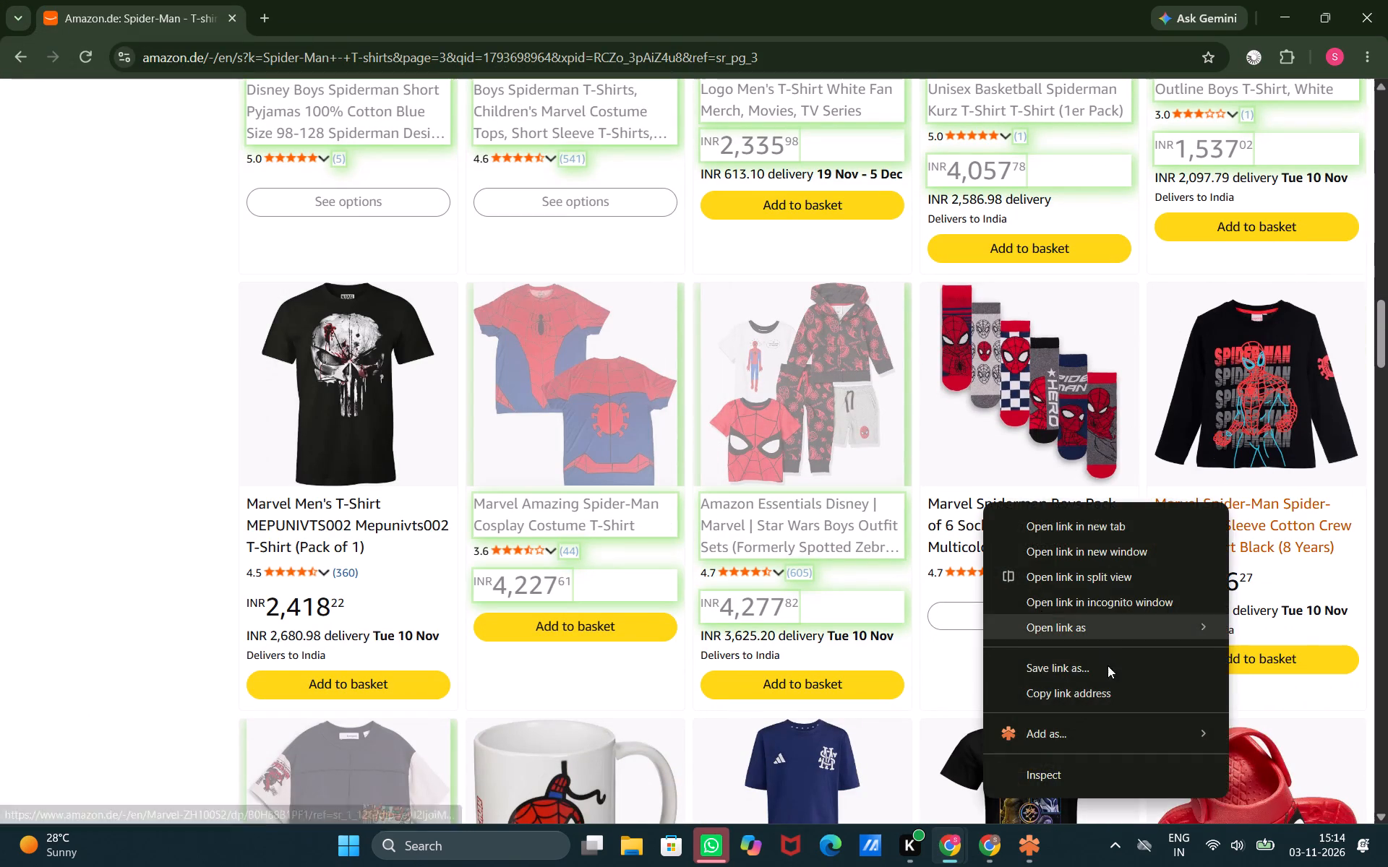
left_click(1105, 691)
key("alt+Tab")
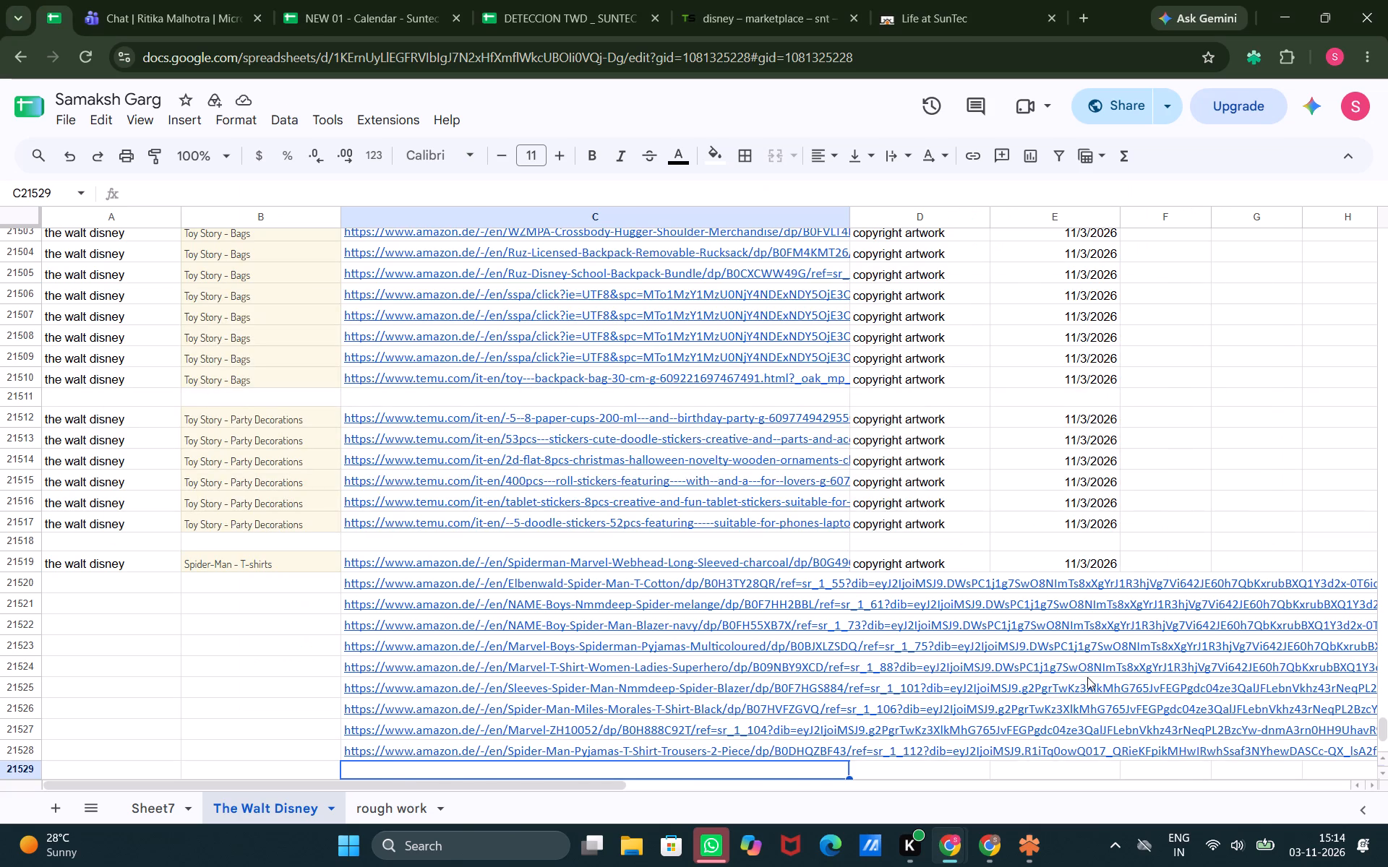
key("ctrl+v")
key("Return")
key("Return")
Copy the link of the black Spider-Man Print Crew Neck long-sleeve T-shirt priced INR 1,945.04 and paste it into cell C21530.
key("alt+Tab")
scroll(1055, 608, "down", 7)
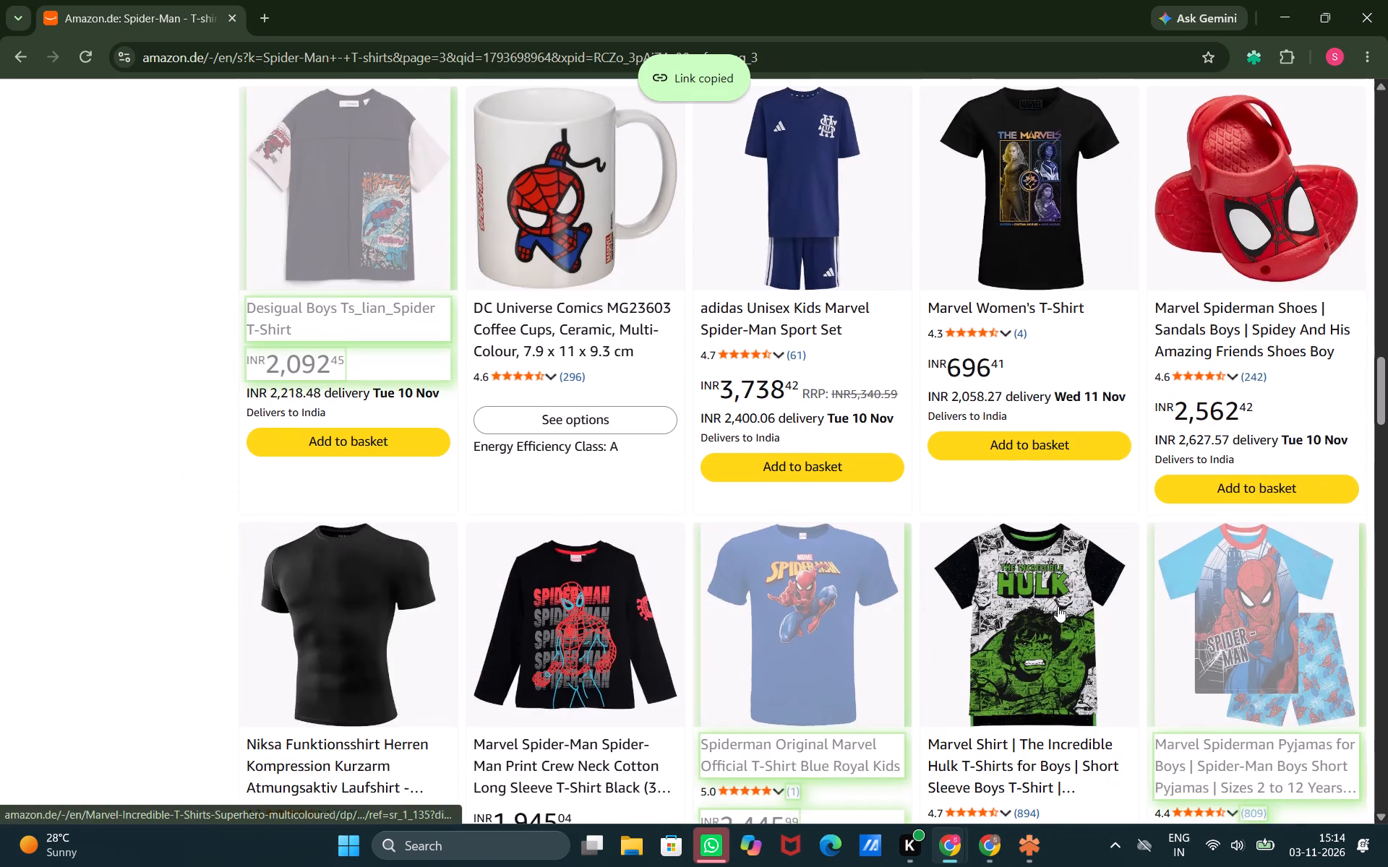
scroll(834, 493, "up", 2)
scroll(1155, 434, "down", 5)
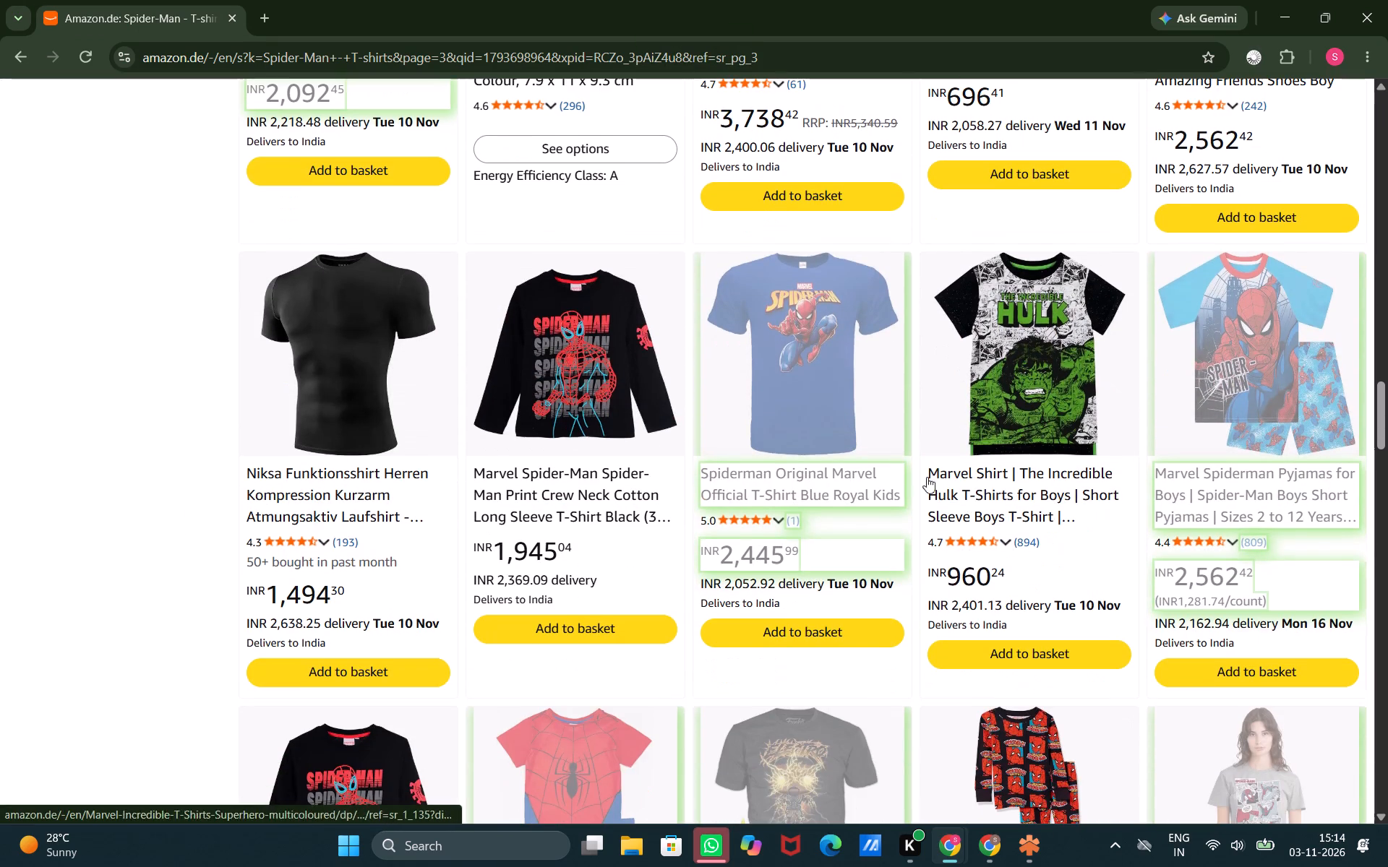
right_click(568, 492)
left_click(728, 673)
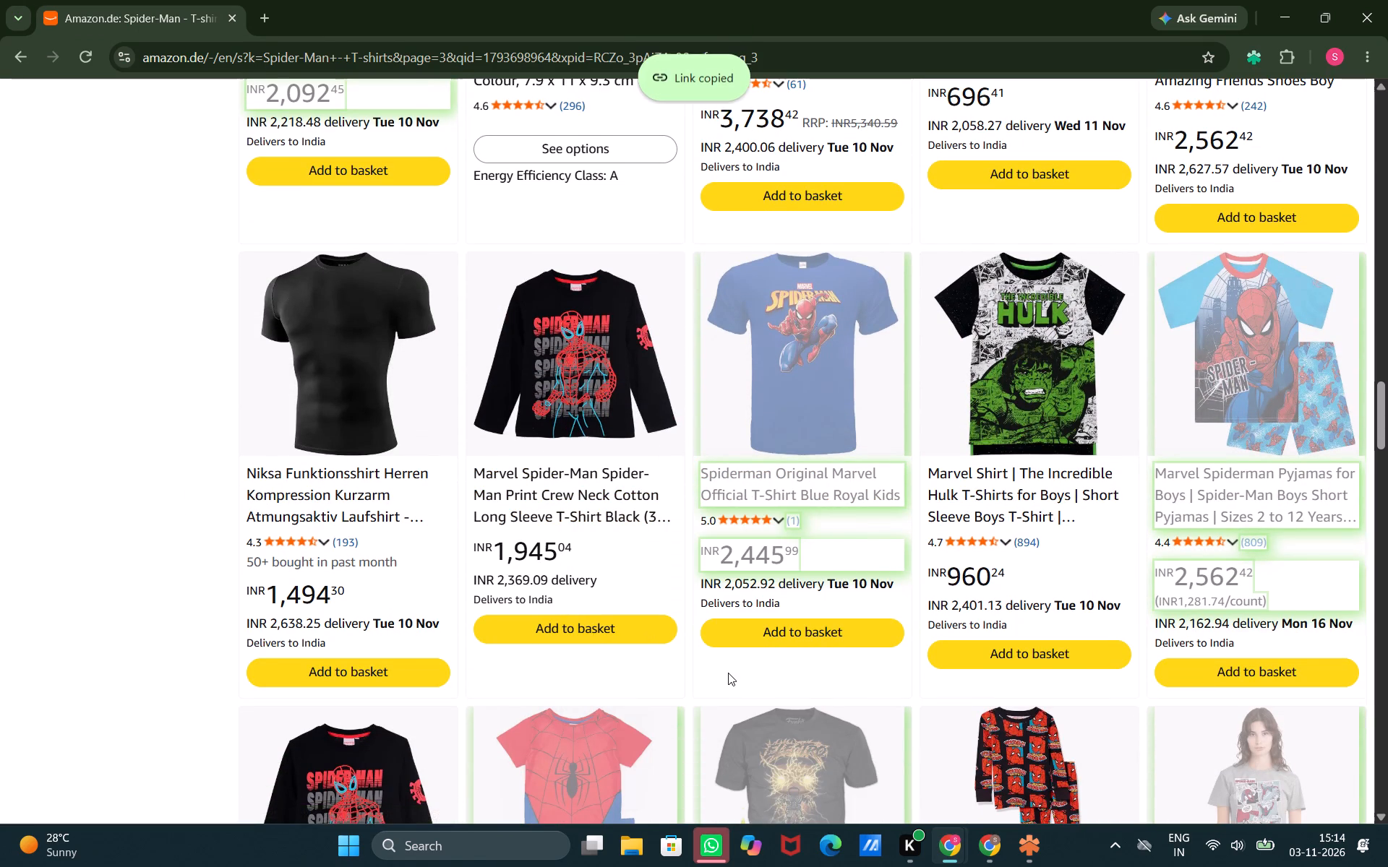
key("alt+Tab")
key("ctrl+v")
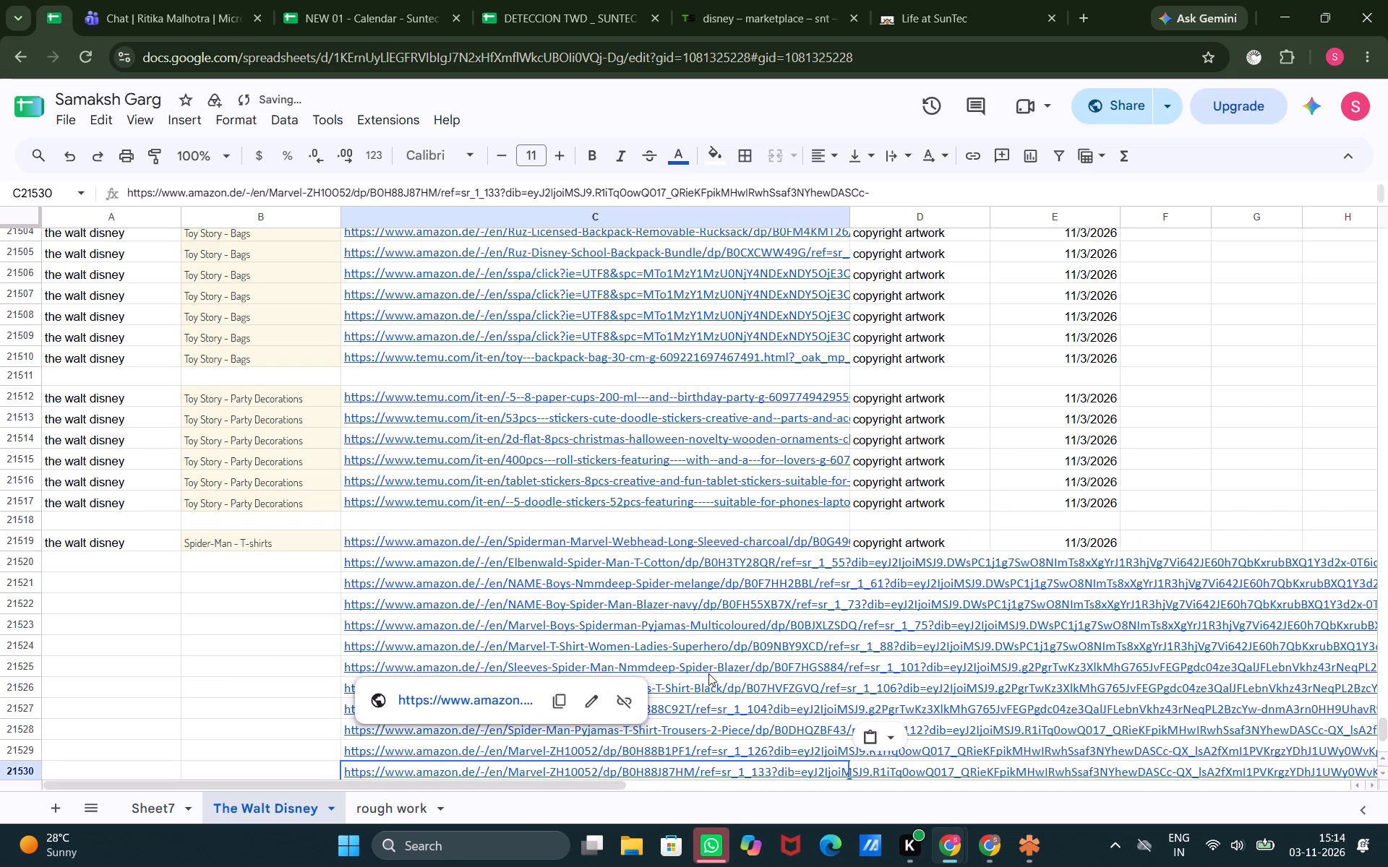
key("Return")
key("Return")
Copy the link of the black Spider-Man Print Crew Neck long-sleeve T-shirt priced INR 2,361.61 and paste it into cell C21531.
key("alt+Tab")
scroll(709, 670, "down", 5)
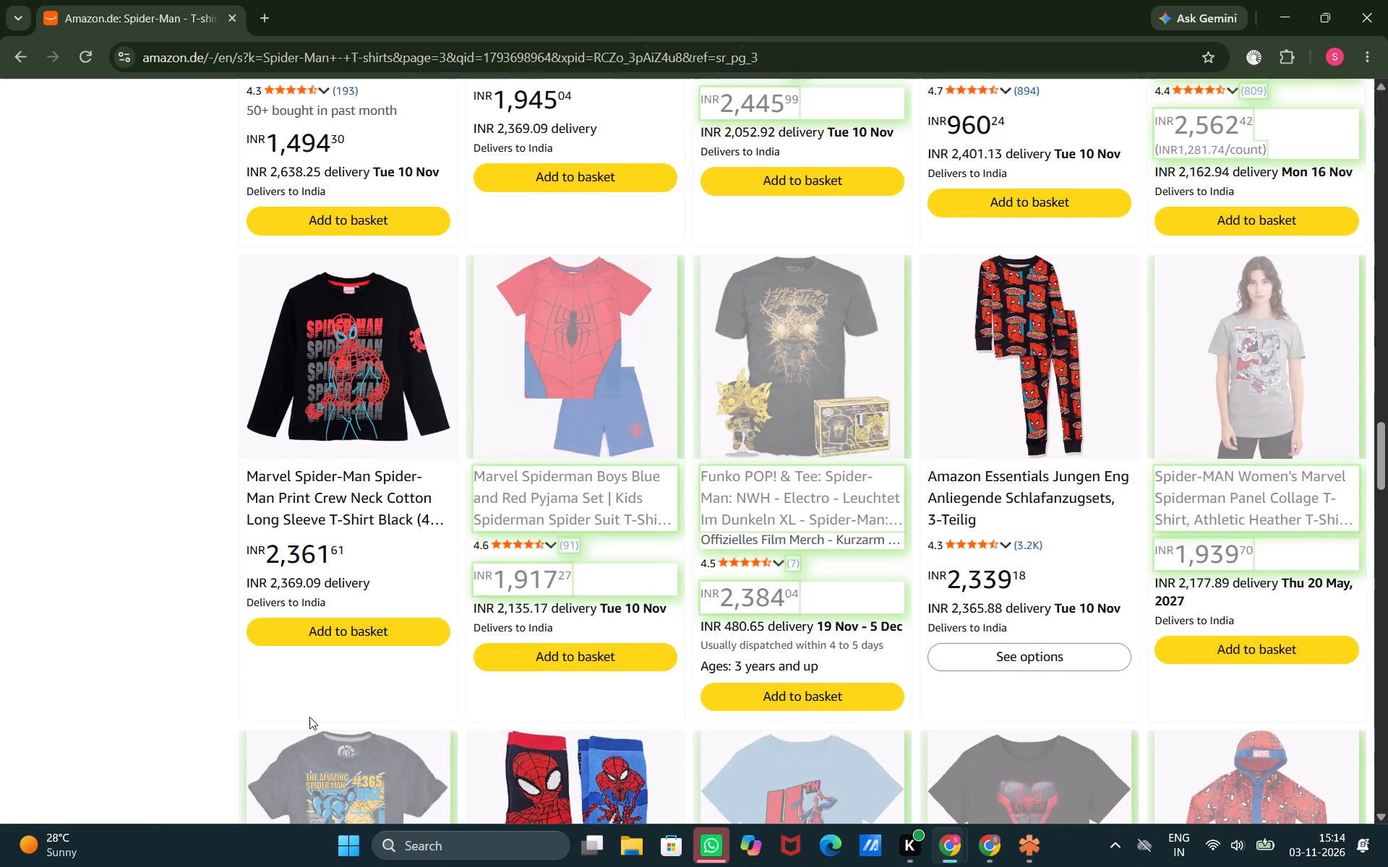
right_click(397, 473)
left_click(507, 666)
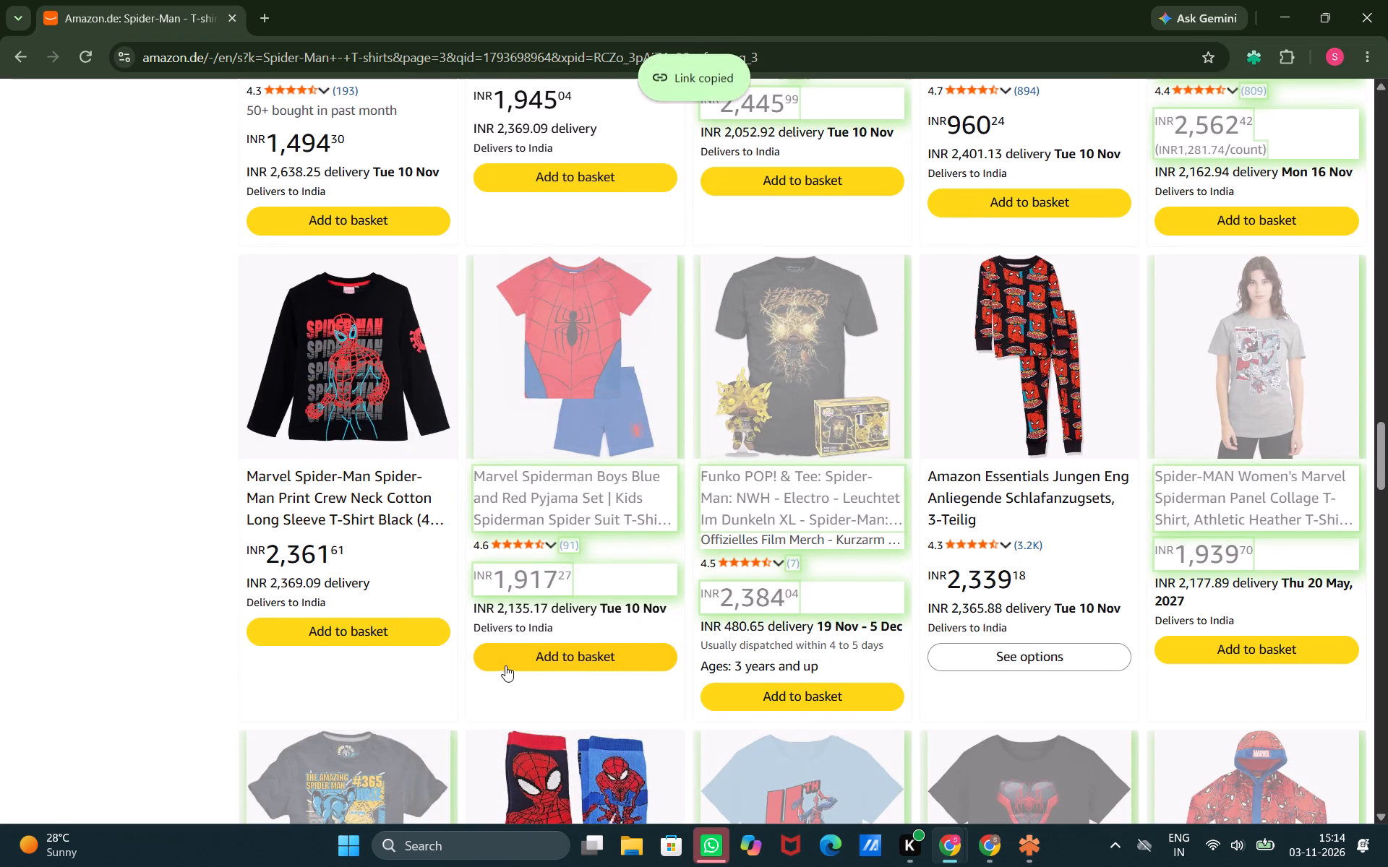
key("alt+Tab")
key("ctrl+v")
key("Return")
key("Return")
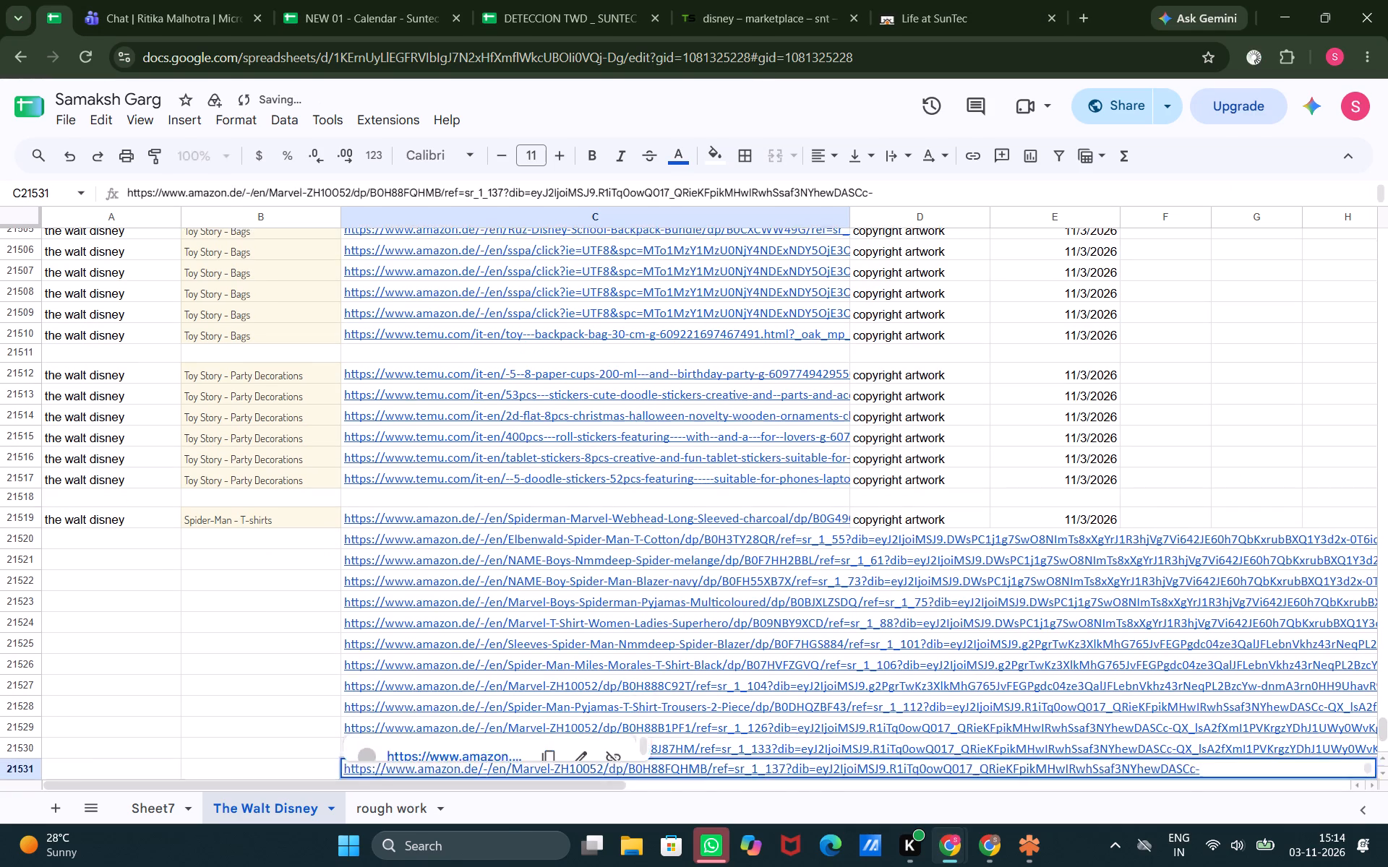
Copy the link of the unmarked Amazon Essentials Jungen Spider-Man pyjama set and paste it into cell C21532.
key("alt+Tab")
right_click(1110, 502)
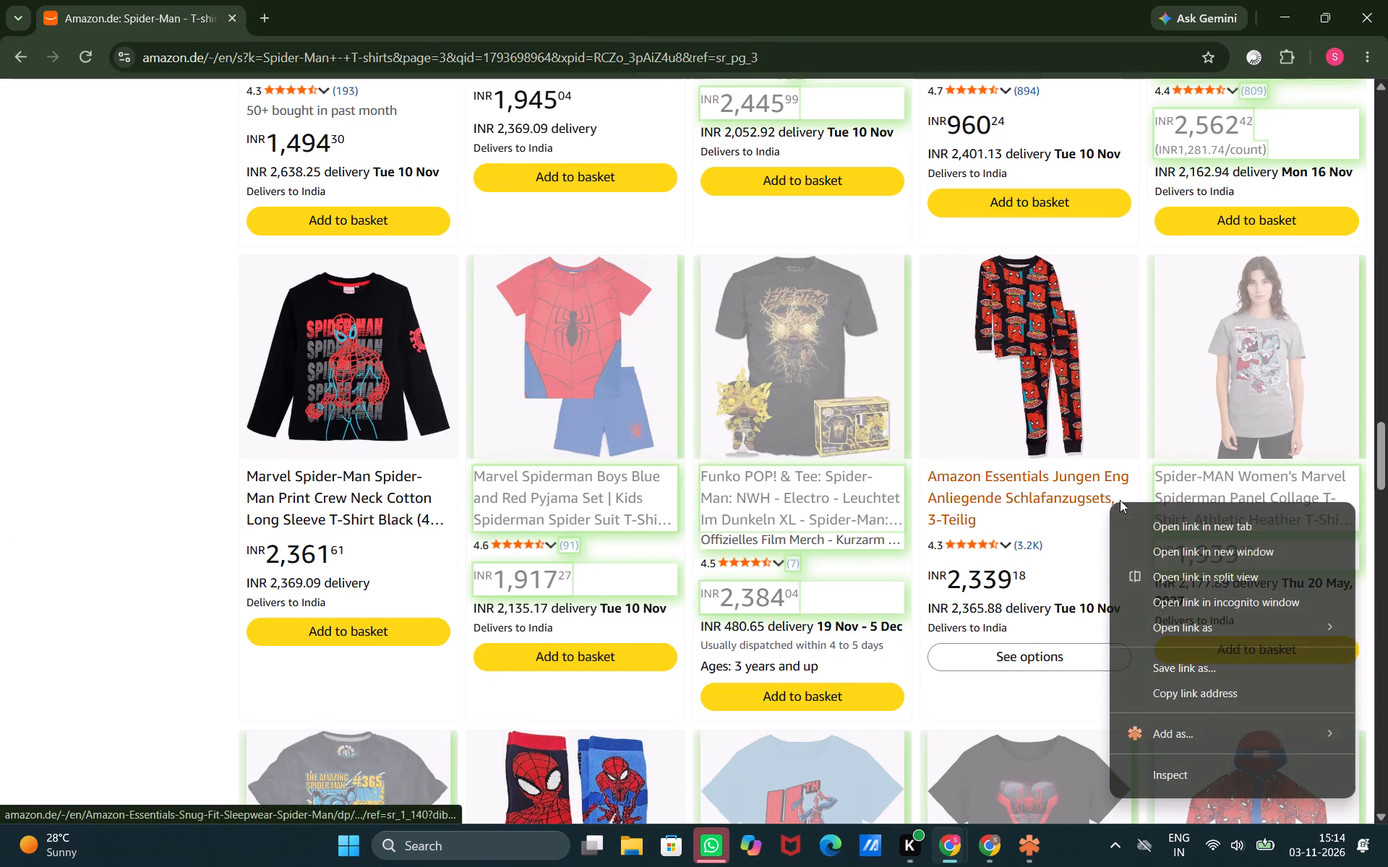
left_click(1175, 691)
key("alt+Tab")
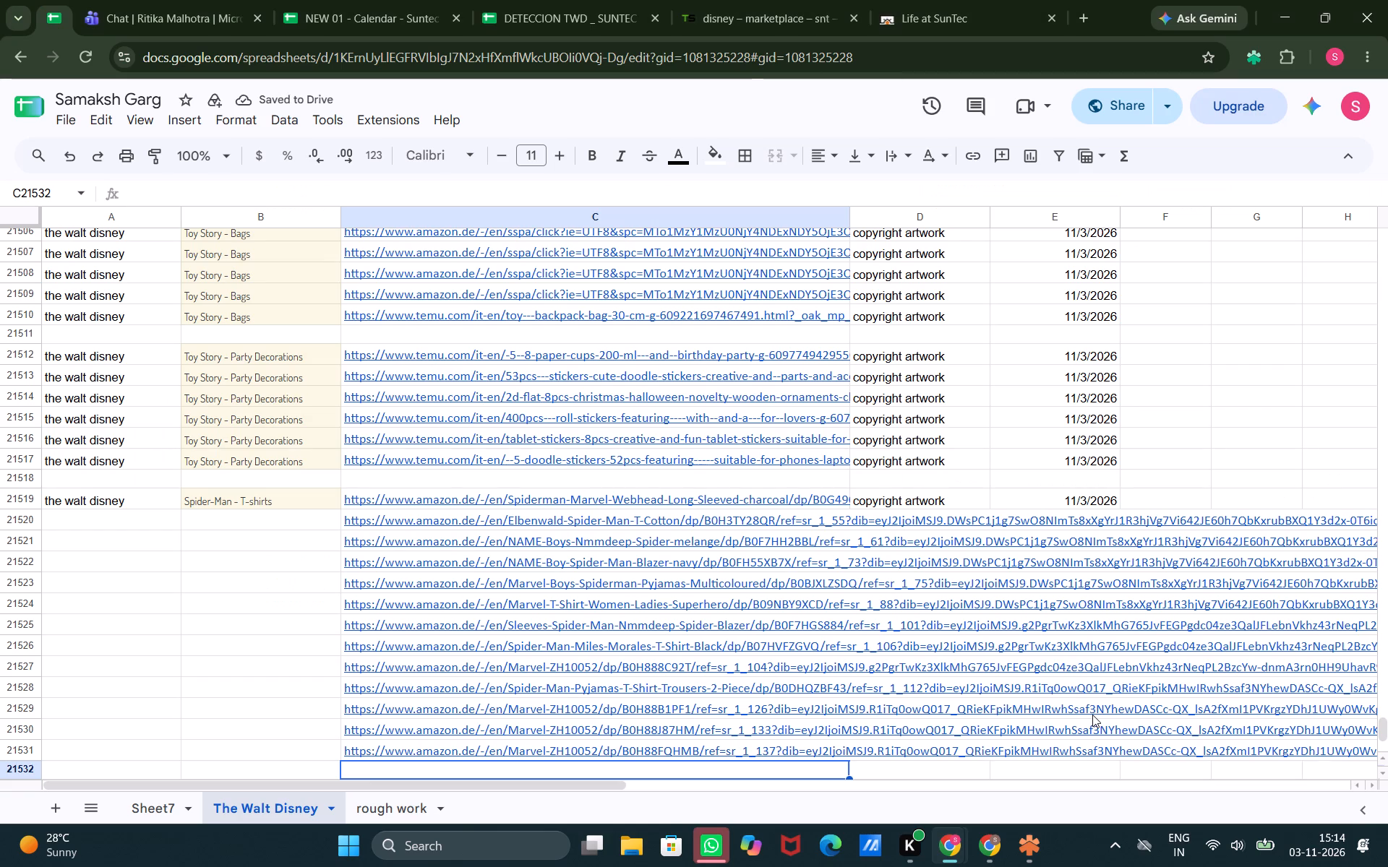
key("ctrl+v")
key("Return")
key("Return")
key("alt+Tab")
scroll(1090, 675, "down", 6)
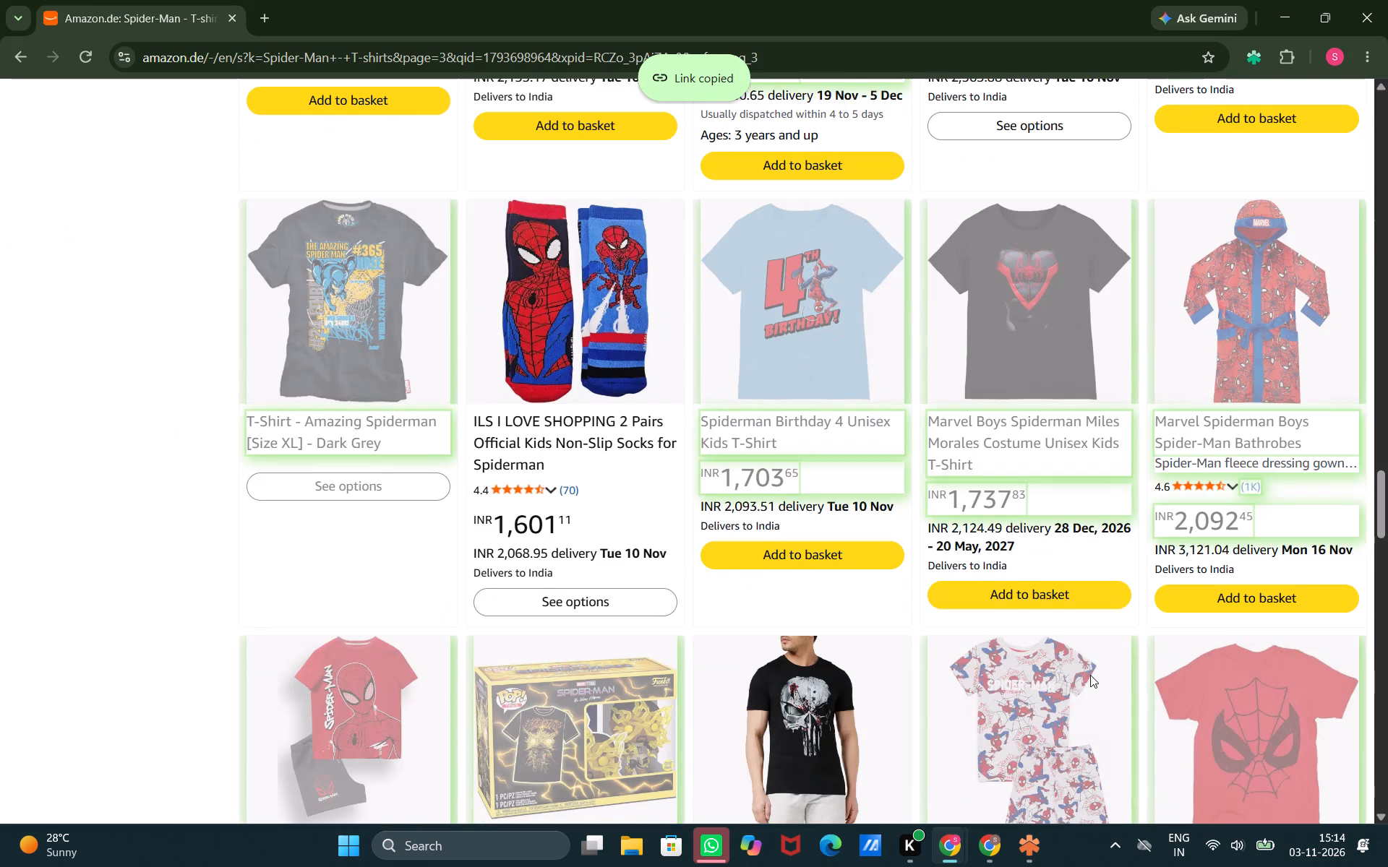
Copy the link of the unmarked Marvel Spiderman Pyjamas for Boys priced INR 2,392.59 and paste it into cell C21533.
scroll(287, 443, "down", 3)
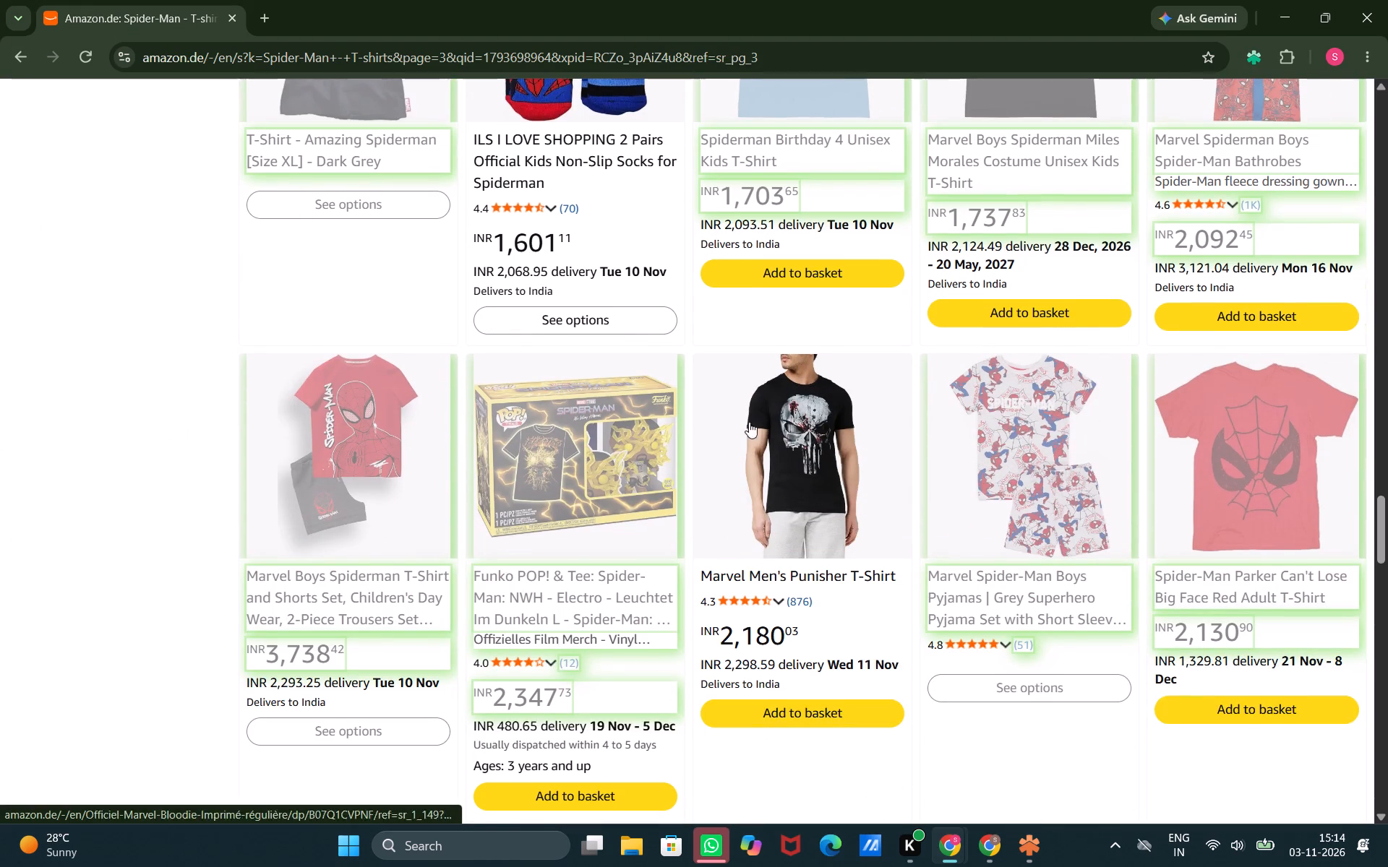
scroll(1292, 394, "down", 4)
scroll(1324, 556, "down", 3)
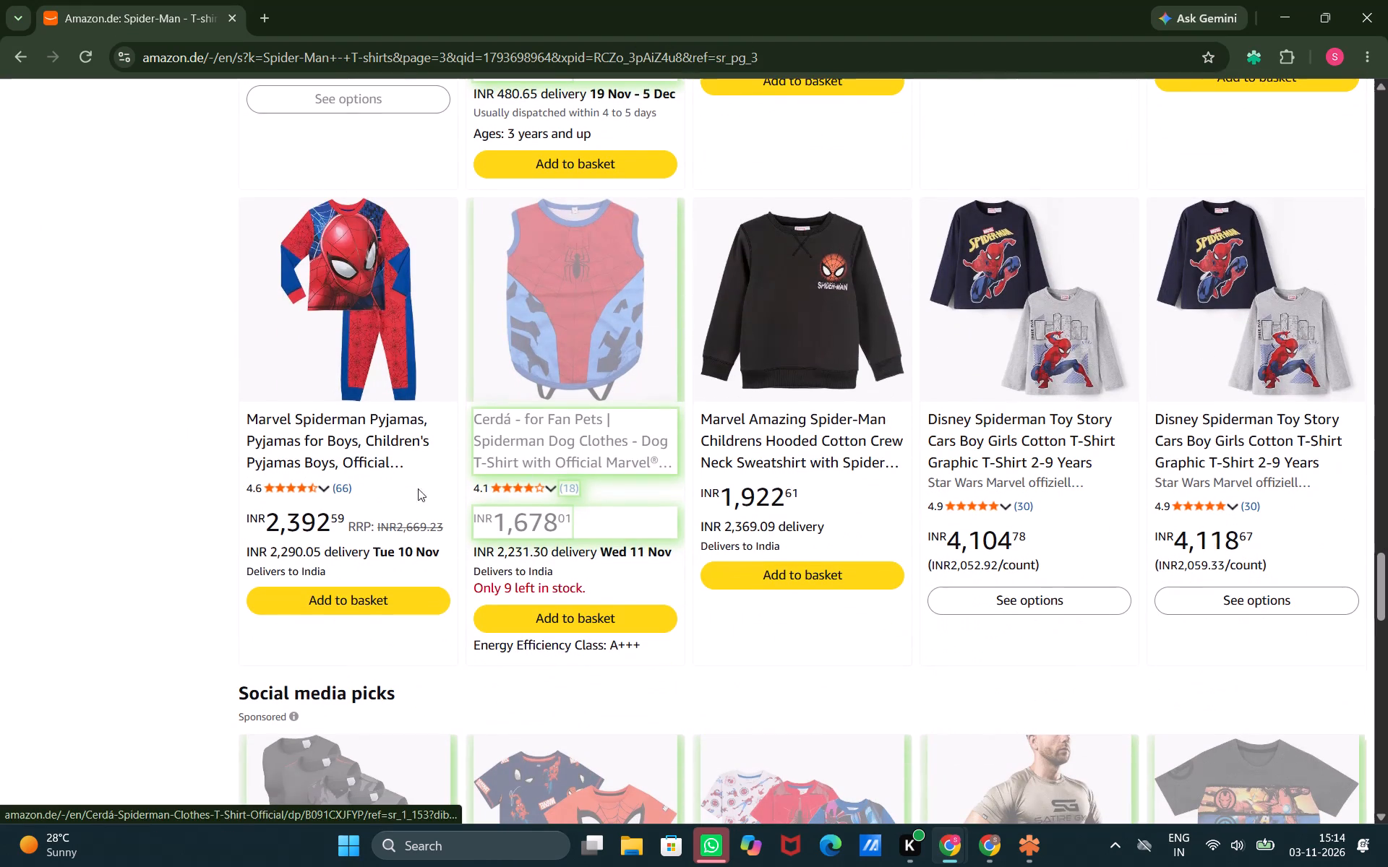
right_click(357, 459)
left_click(471, 644)
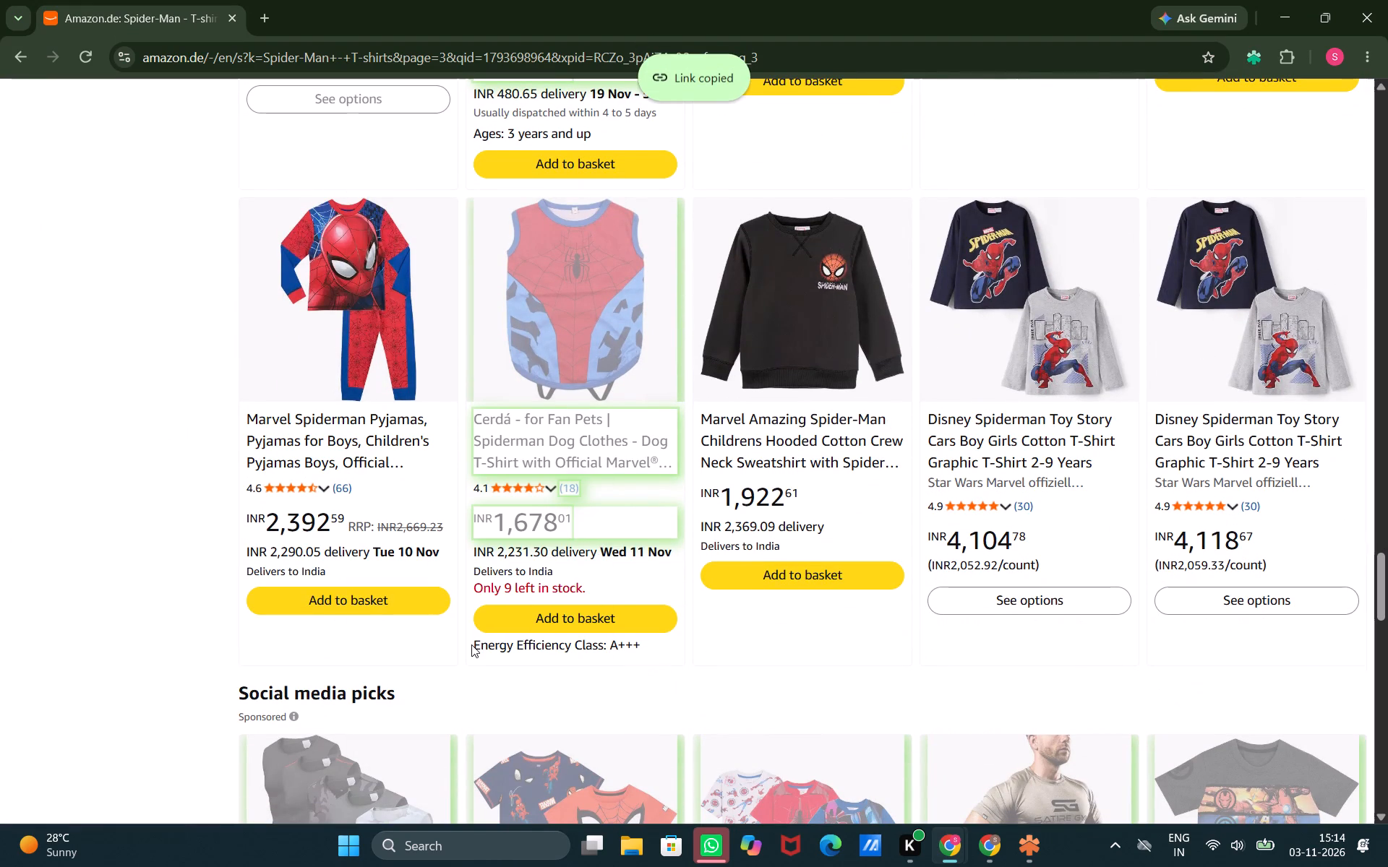
key("alt+Tab")
key("ctrl+v")
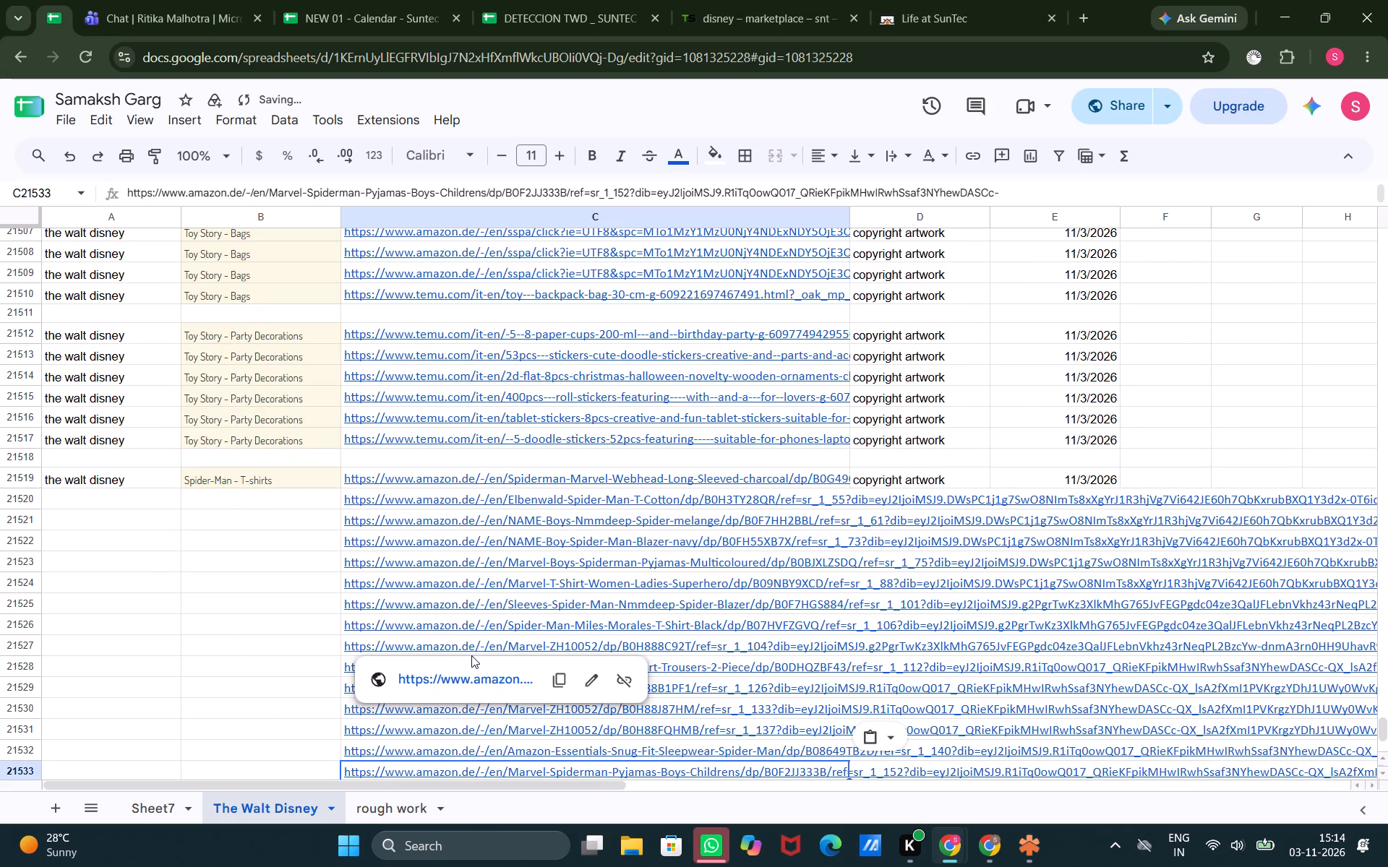
key("Return")
key("Return")
key("alt+Tab")
Copy the link of the Marvel Amazing Spider-Man Childrens Hooded Cotton Crew Neck Sweatshirt and paste it into cell C21534.
right_click(879, 473)
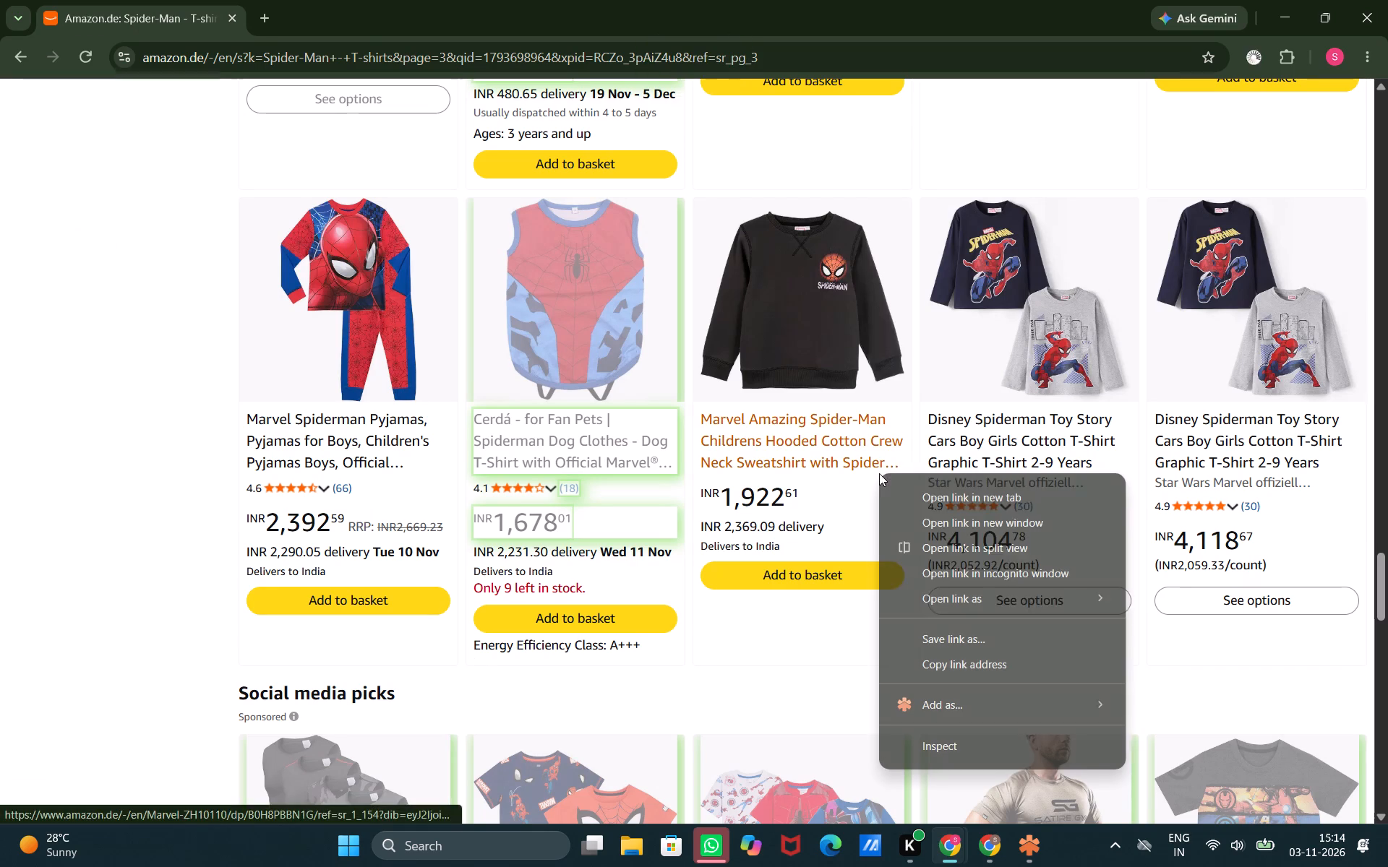
left_click(928, 663)
key("alt+Tab")
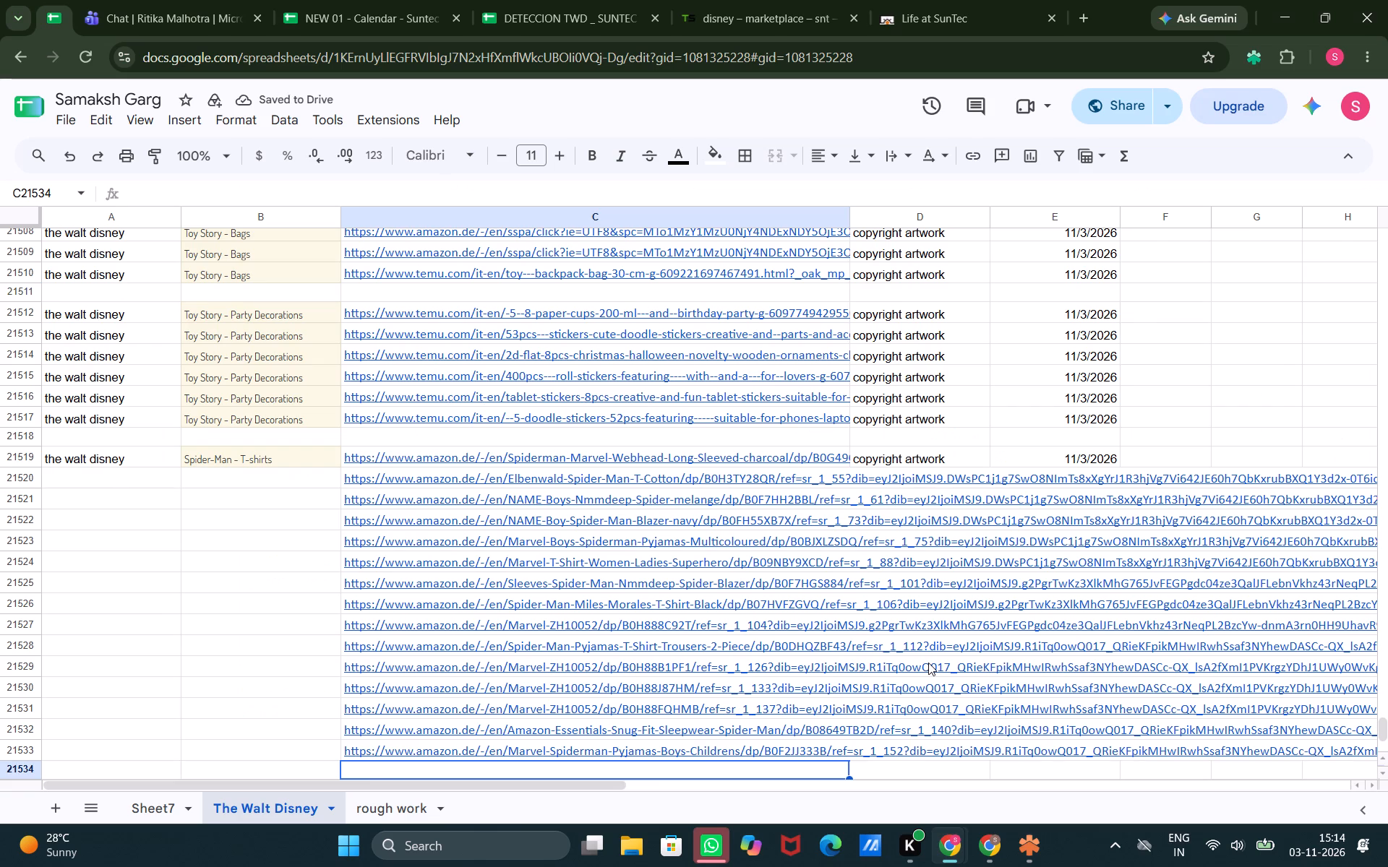
key("ctrl+v")
key("Return")
key("Return")
key("alt+Tab")
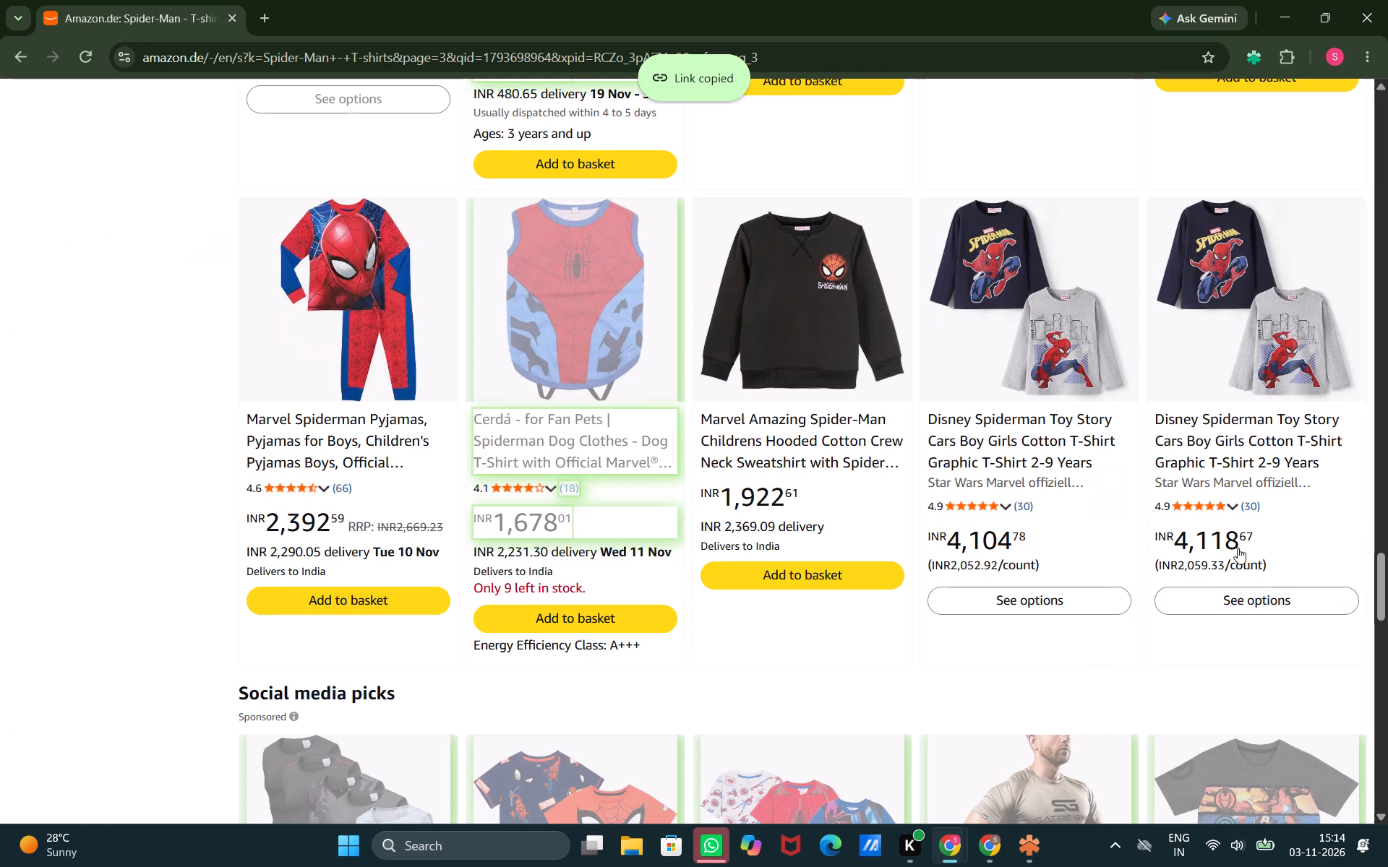
Copy the link of the Disney Spiderman Toy Story Cars Cotton T-Shirt priced INR 4,104.78 and paste it into cell C21535.
right_click(1052, 459)
left_click(1176, 650)
key("alt+Tab")
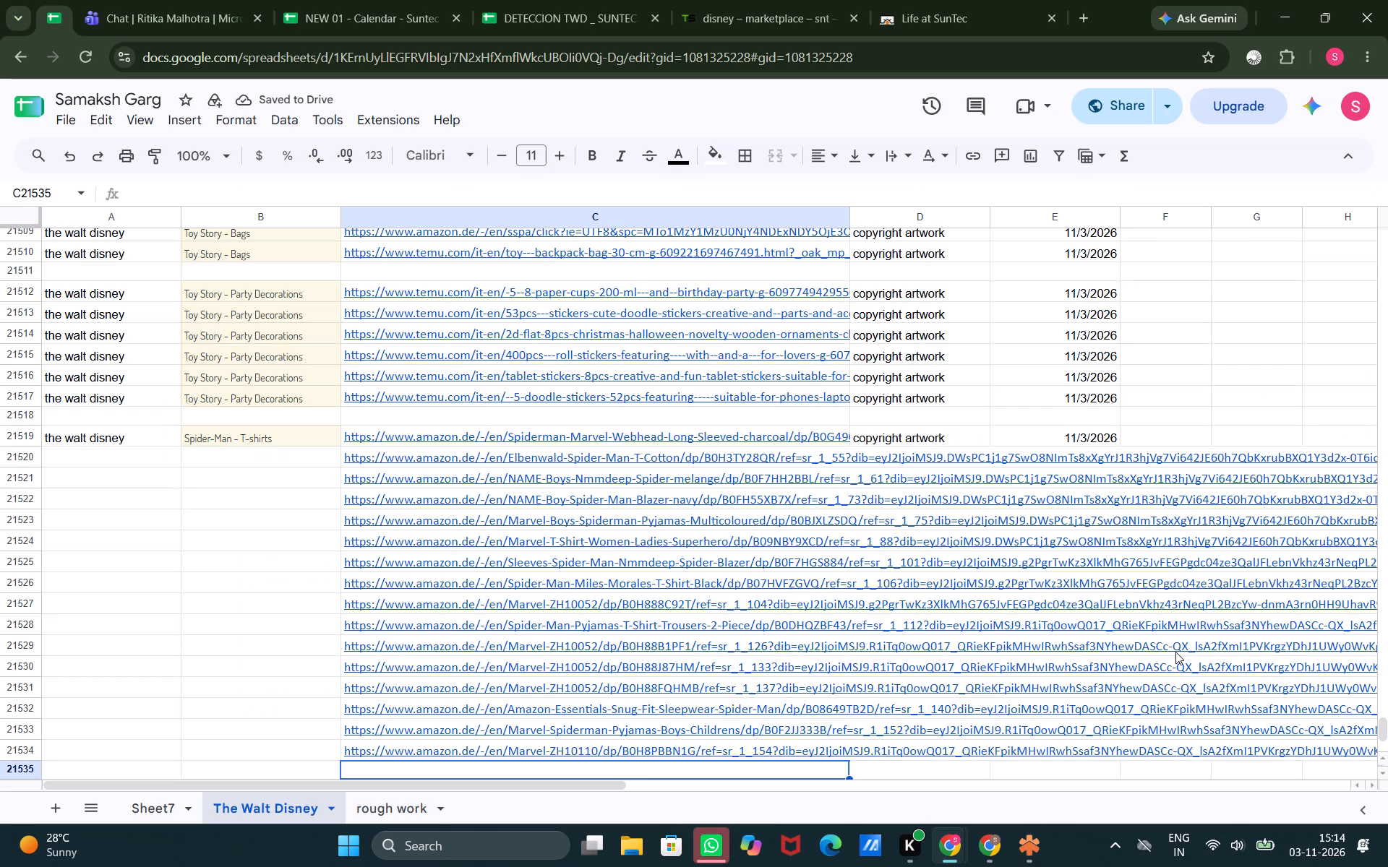
key("ctrl+v")
key("Return")
key("Return")
key("alt+Tab")
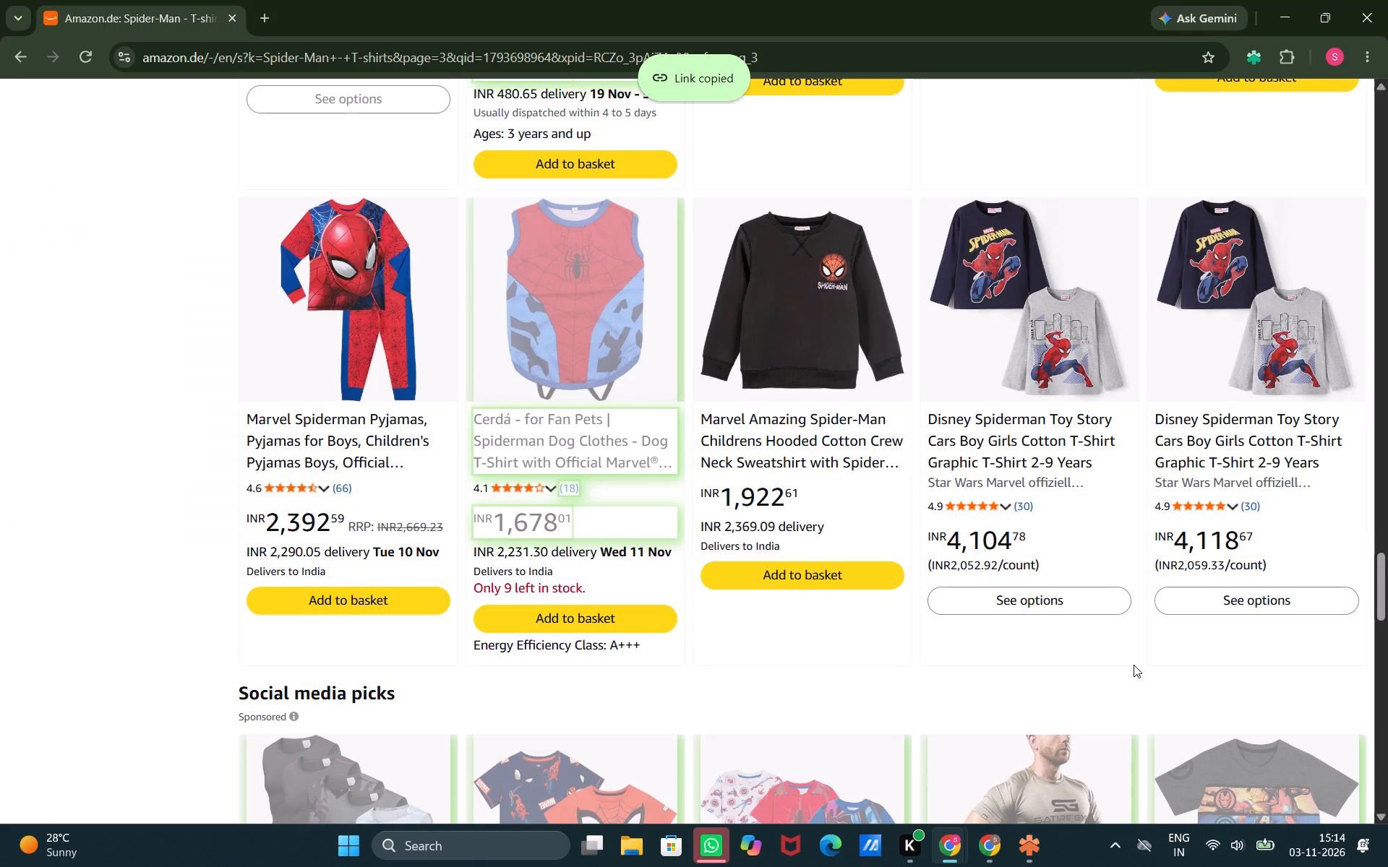
Copy the link of the Disney Spiderman Toy Story Cars Cotton T-Shirt priced INR 4,118.67 and paste it into cell C21536.
right_click(1259, 432)
left_click(1182, 629)
key("alt+Tab")
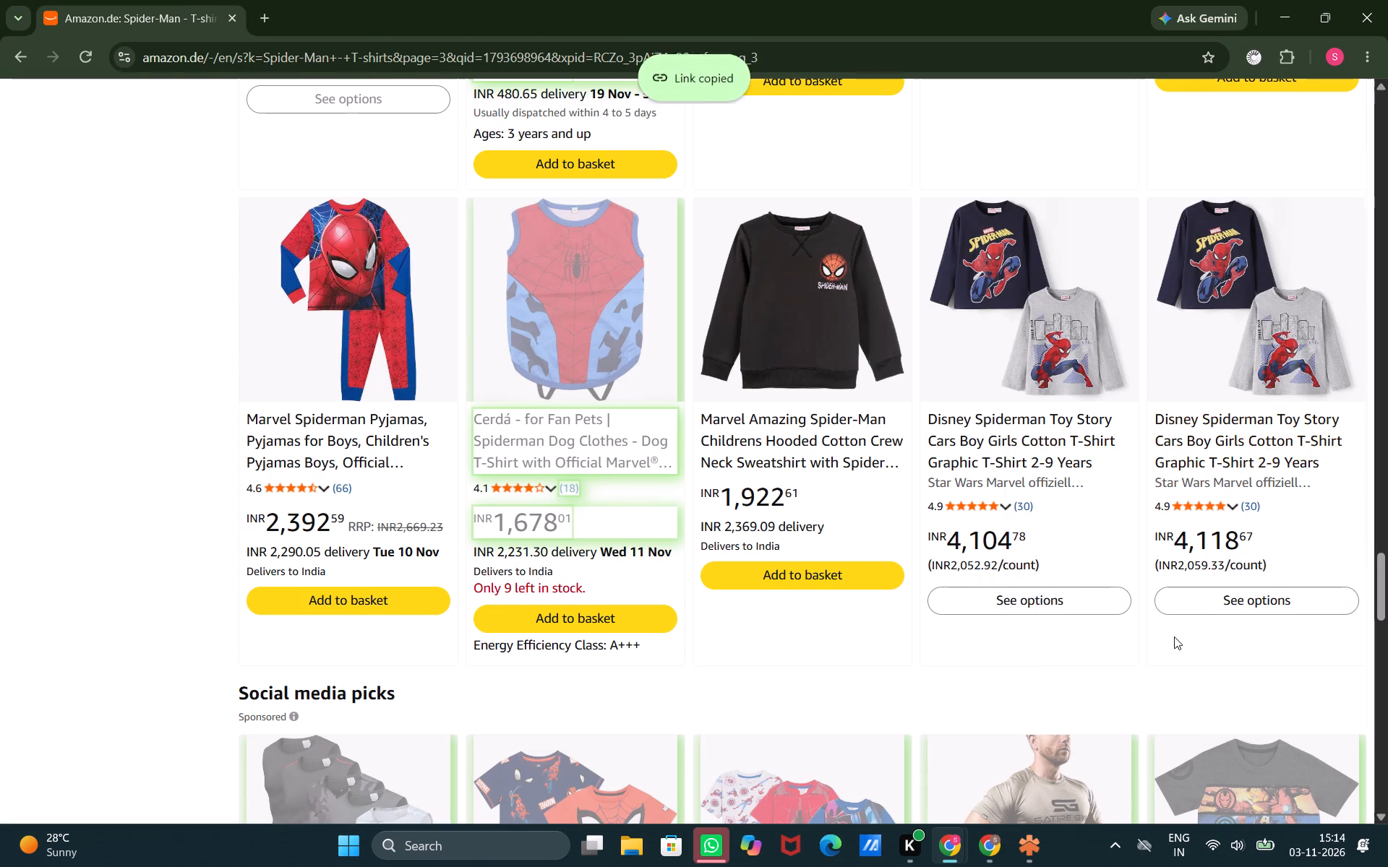
key("ctrl+v")
key("Return")
key("Return")
key("alt+Tab")
Open page 4 of the Spider-Man T-shirts search results.
scroll(1149, 629, "down", 3)
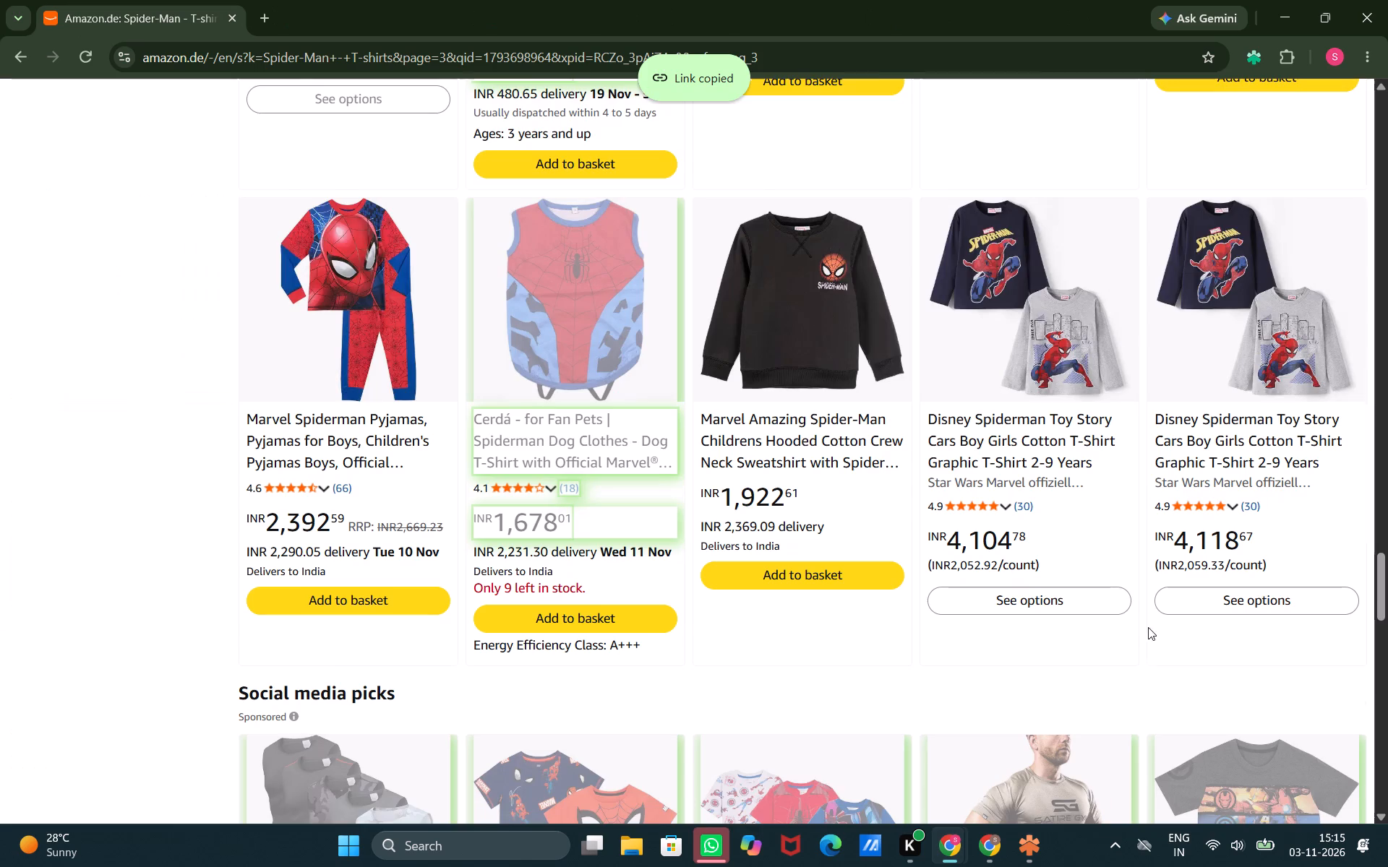
scroll(1148, 627, "down", 2)
scroll(729, 433, "down", 5)
left_click(839, 356)
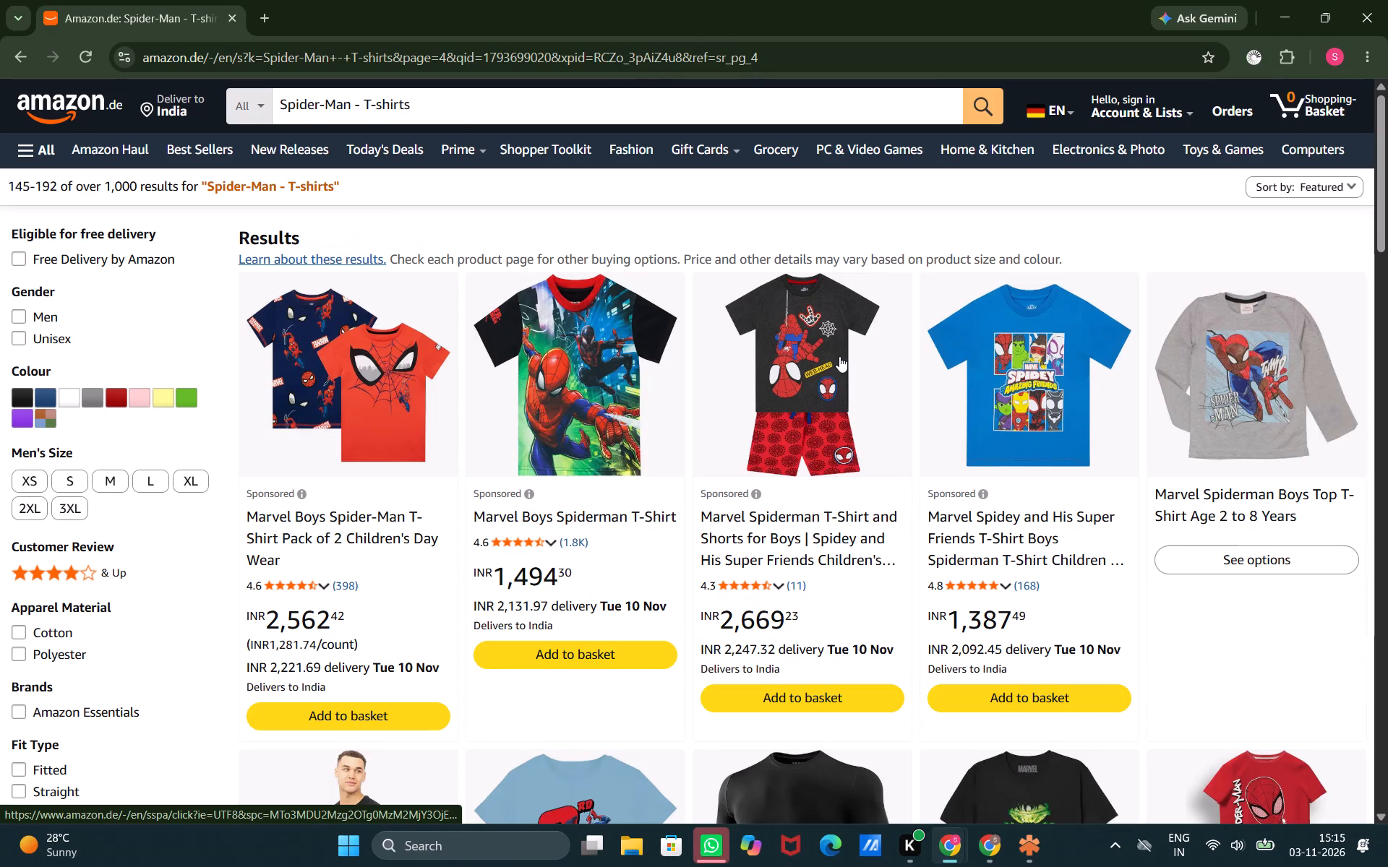
Copy the link of the Marvel Spiderman Boys Top T-Shirt Age 2 to 8 Years and paste it into cell C21537.
right_click(1234, 525)
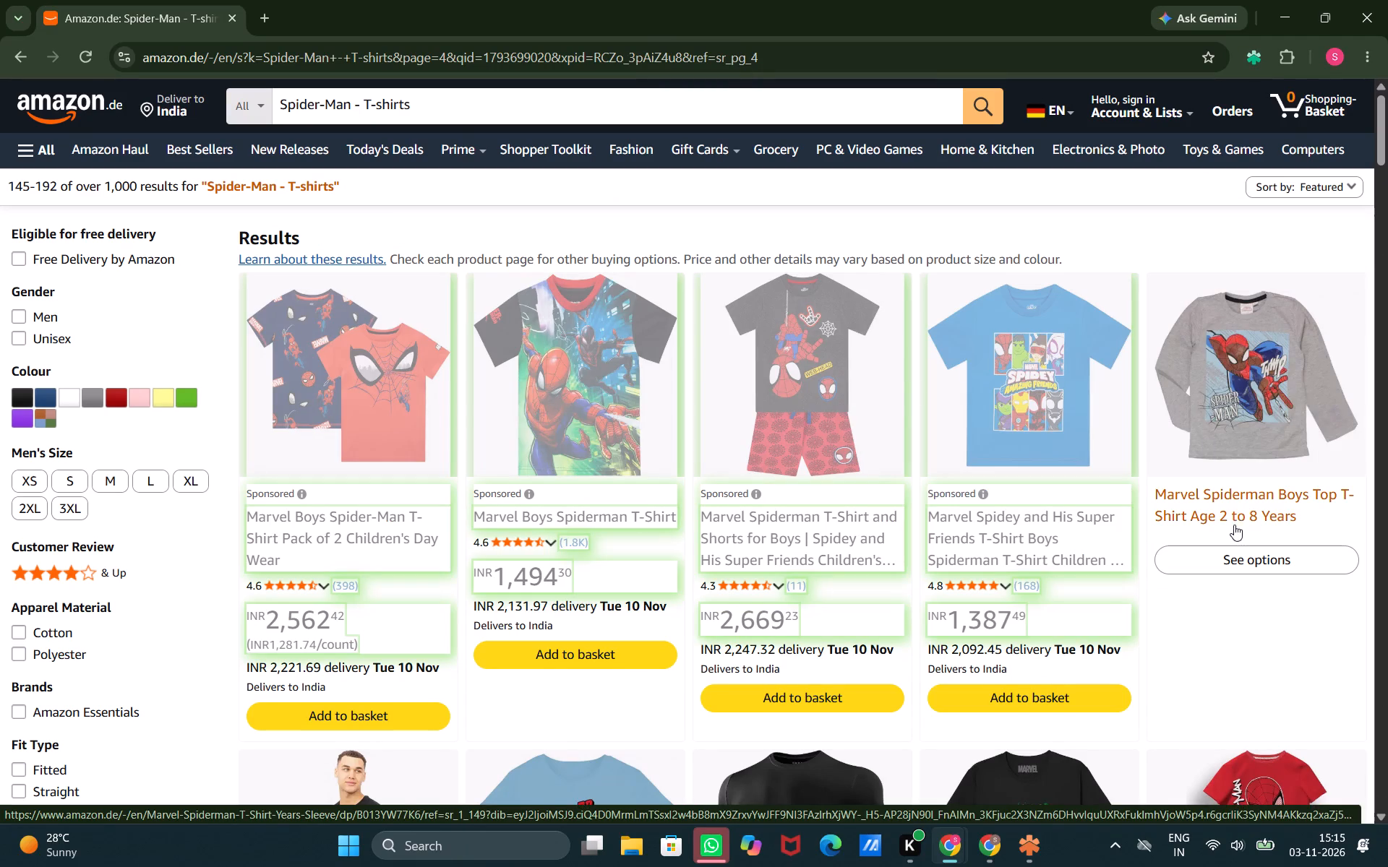
left_click(1101, 723)
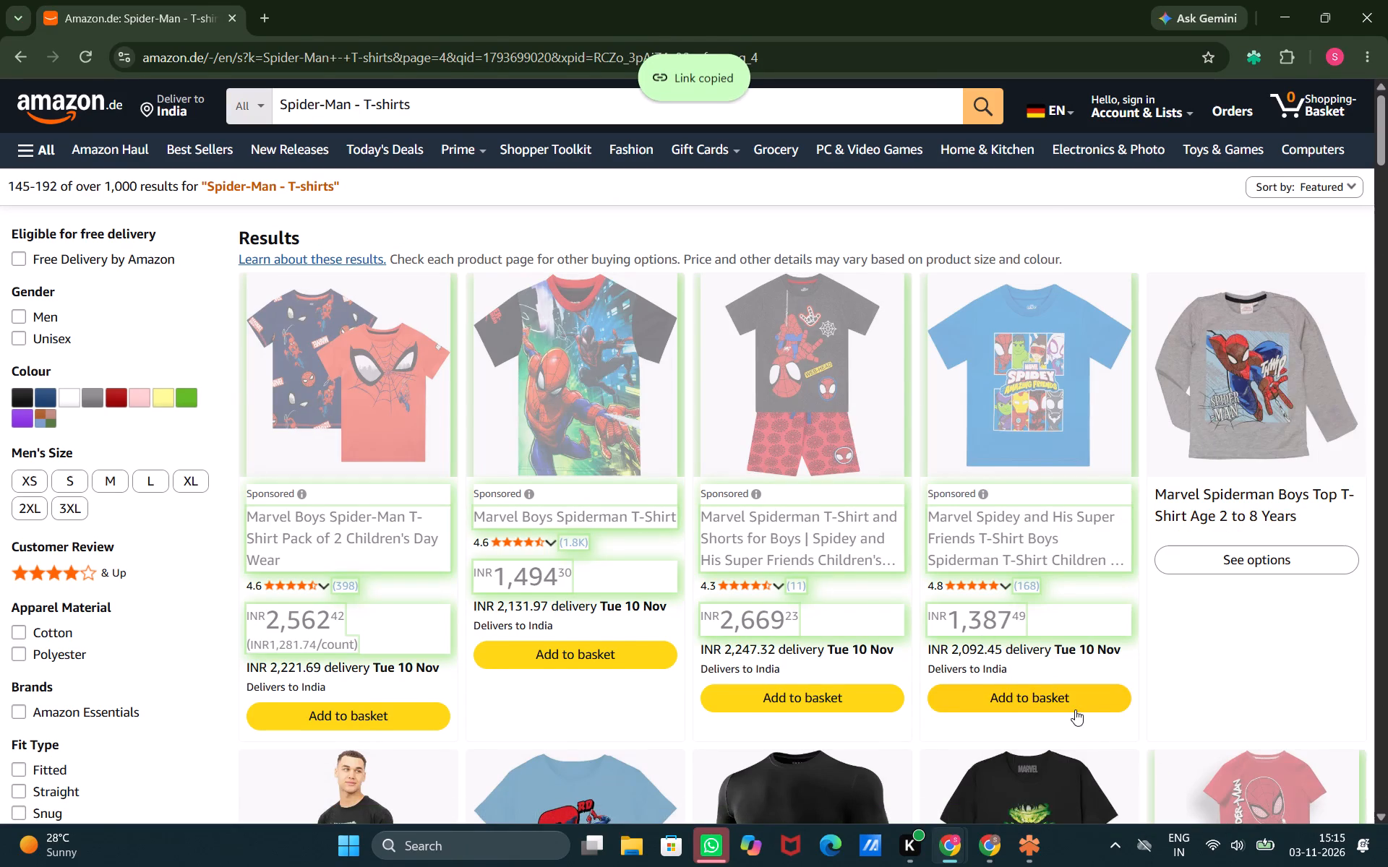
key("alt+Tab")
key("ctrl+v")
key("Return")
key("Return")
key("alt+Tab")
Copy the link of the light blue 3rd Birthday Marvel T-Shirt priced INR 1,867.07 and paste it into cell C21538.
scroll(1066, 673, "down", 3)
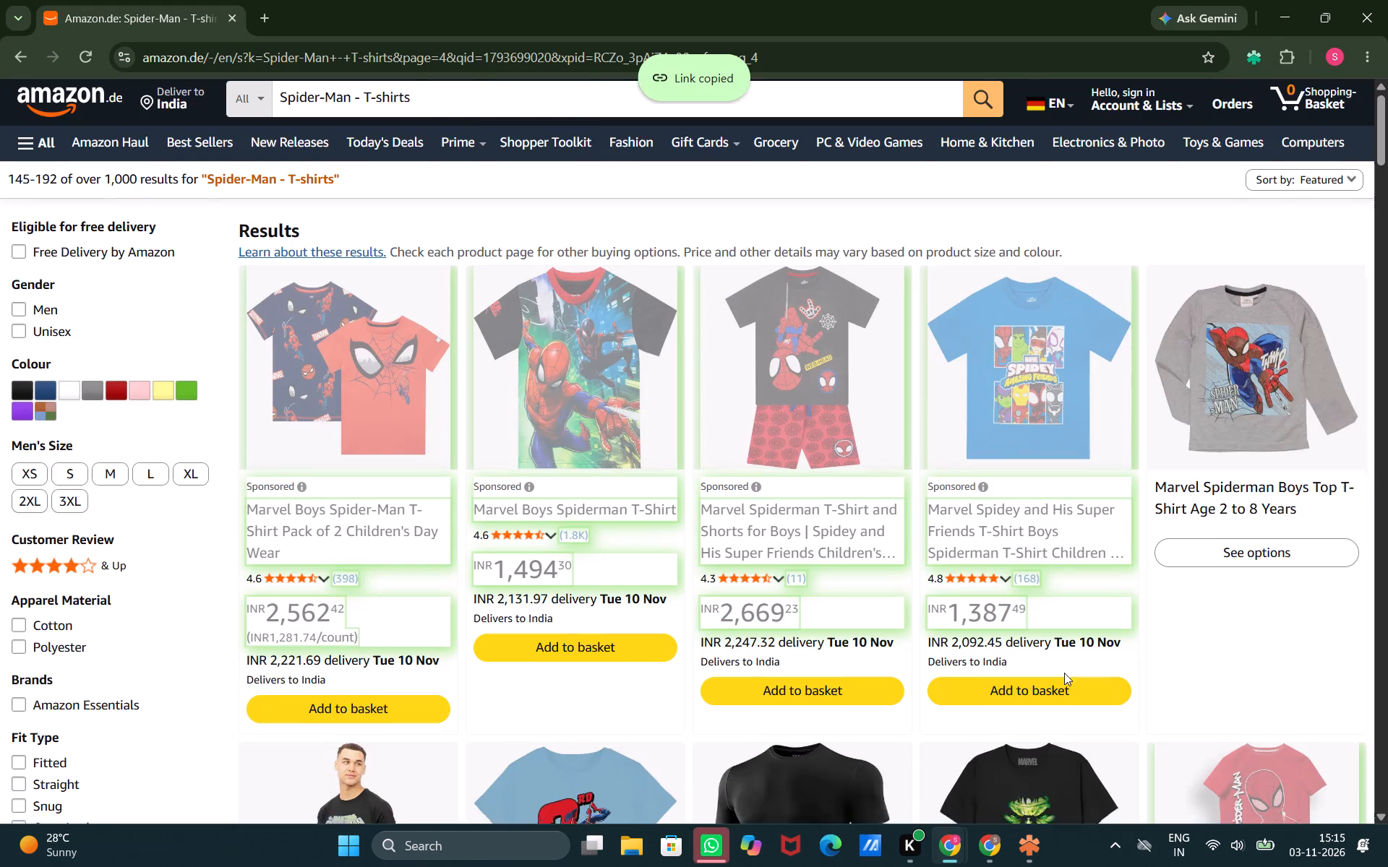
scroll(1064, 673, "down", 2)
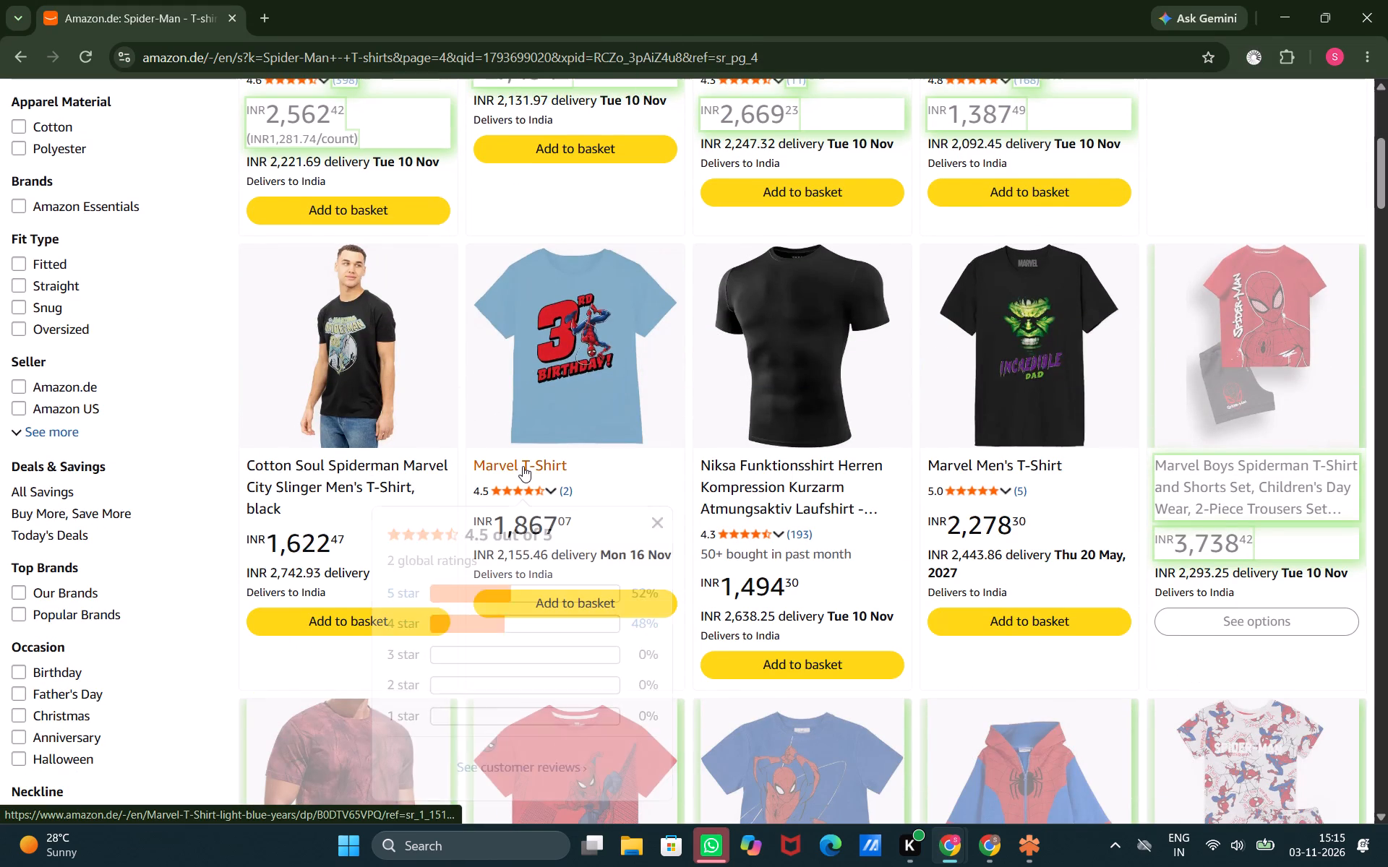
right_click(523, 466)
left_click(699, 655)
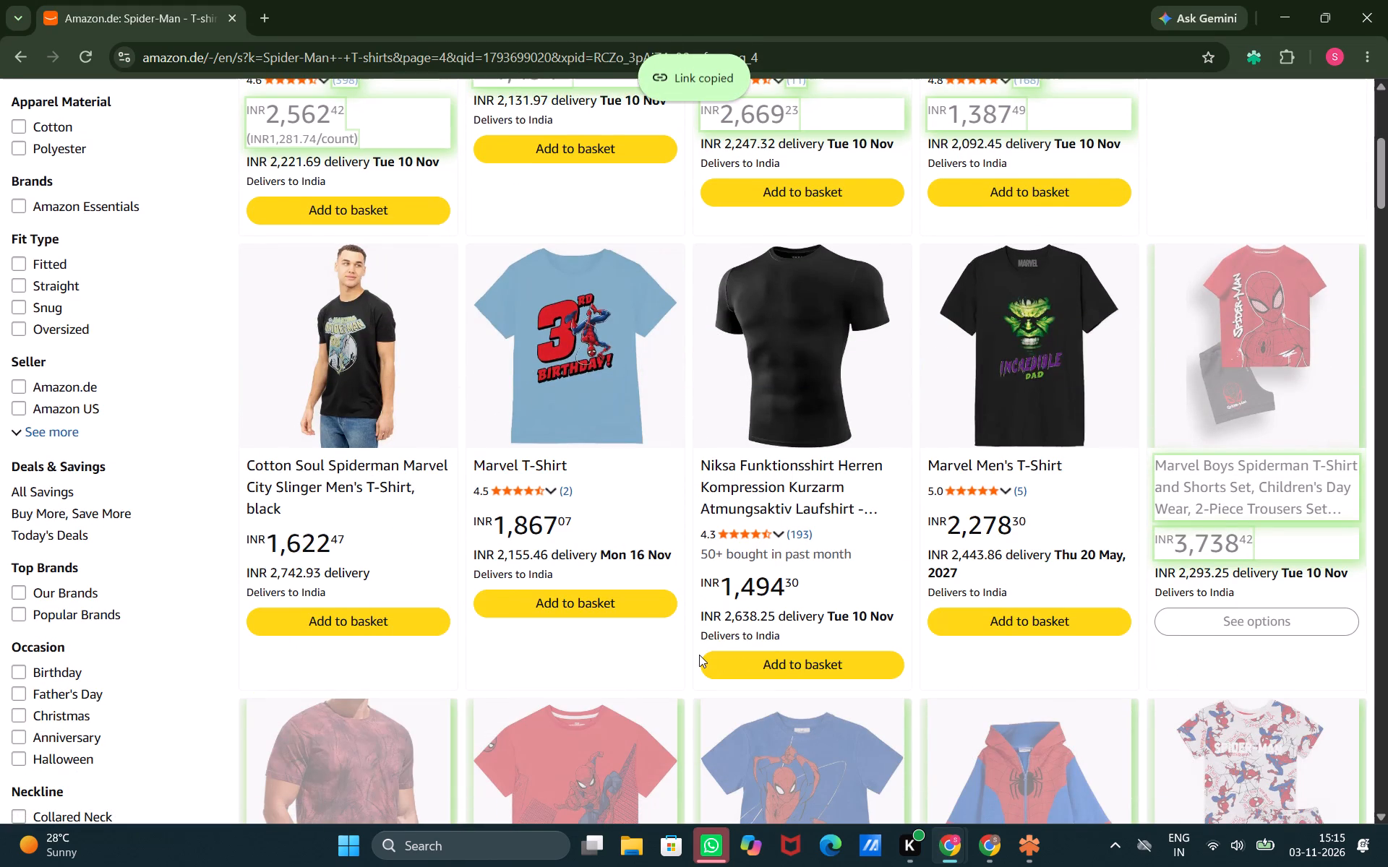
key("alt+Tab")
key("ctrl+v")
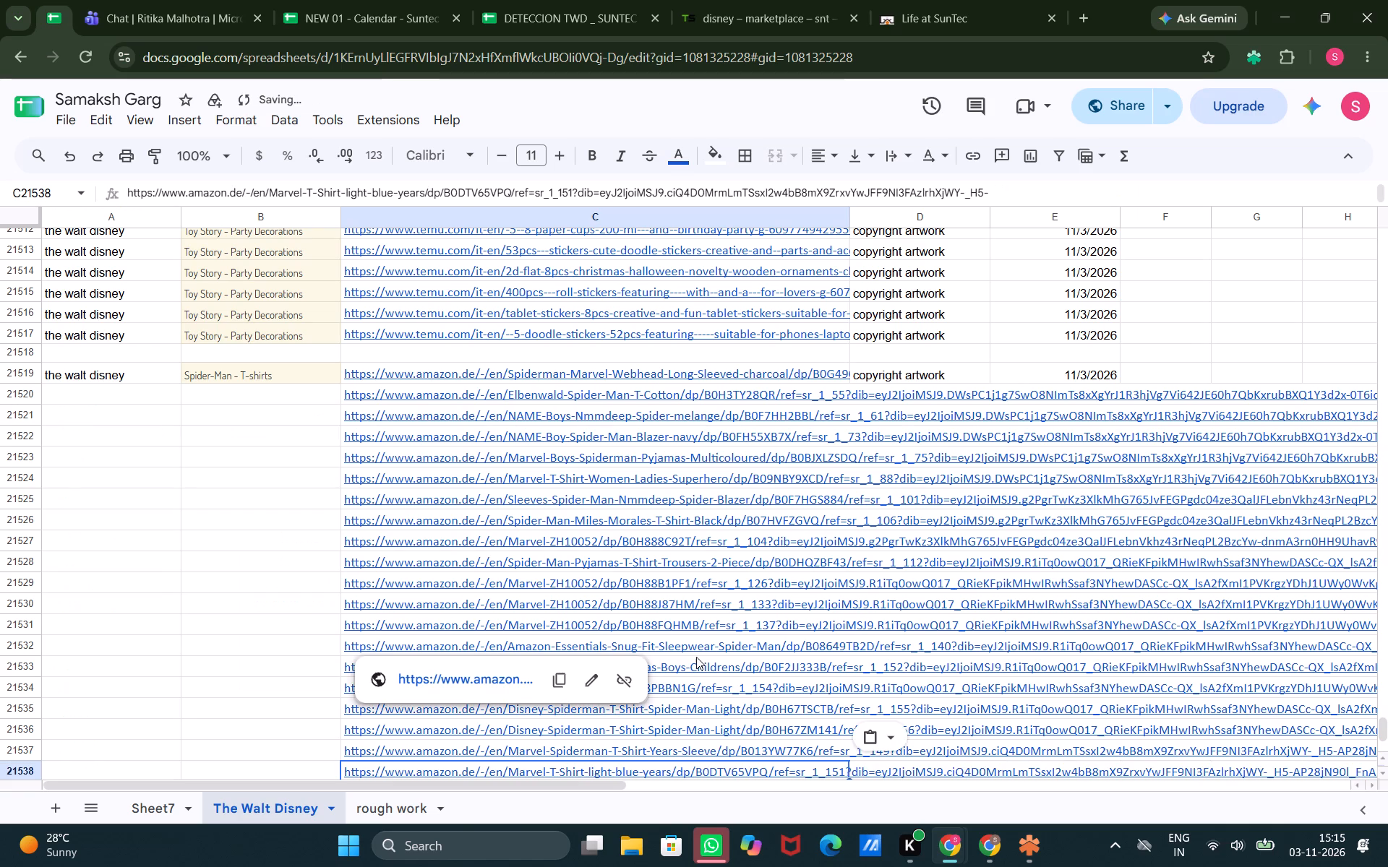
key("Return")
key("Return")
key("alt+Tab")
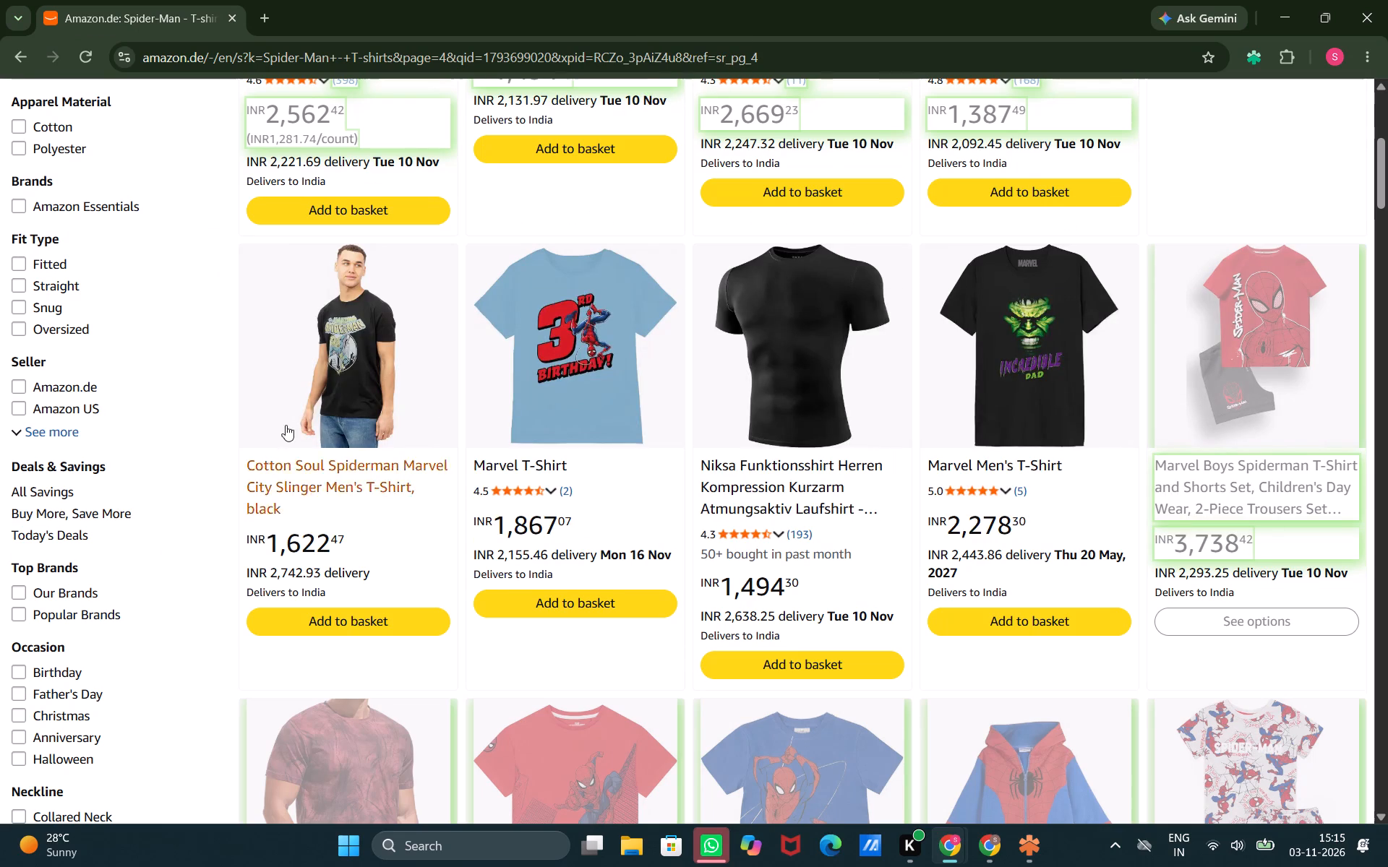
Open the Cotton Soul Spiderman Marvel City Slinger Men's T-Shirt, paste its page address into cell C21539, and return to the results.
left_click(331, 380)
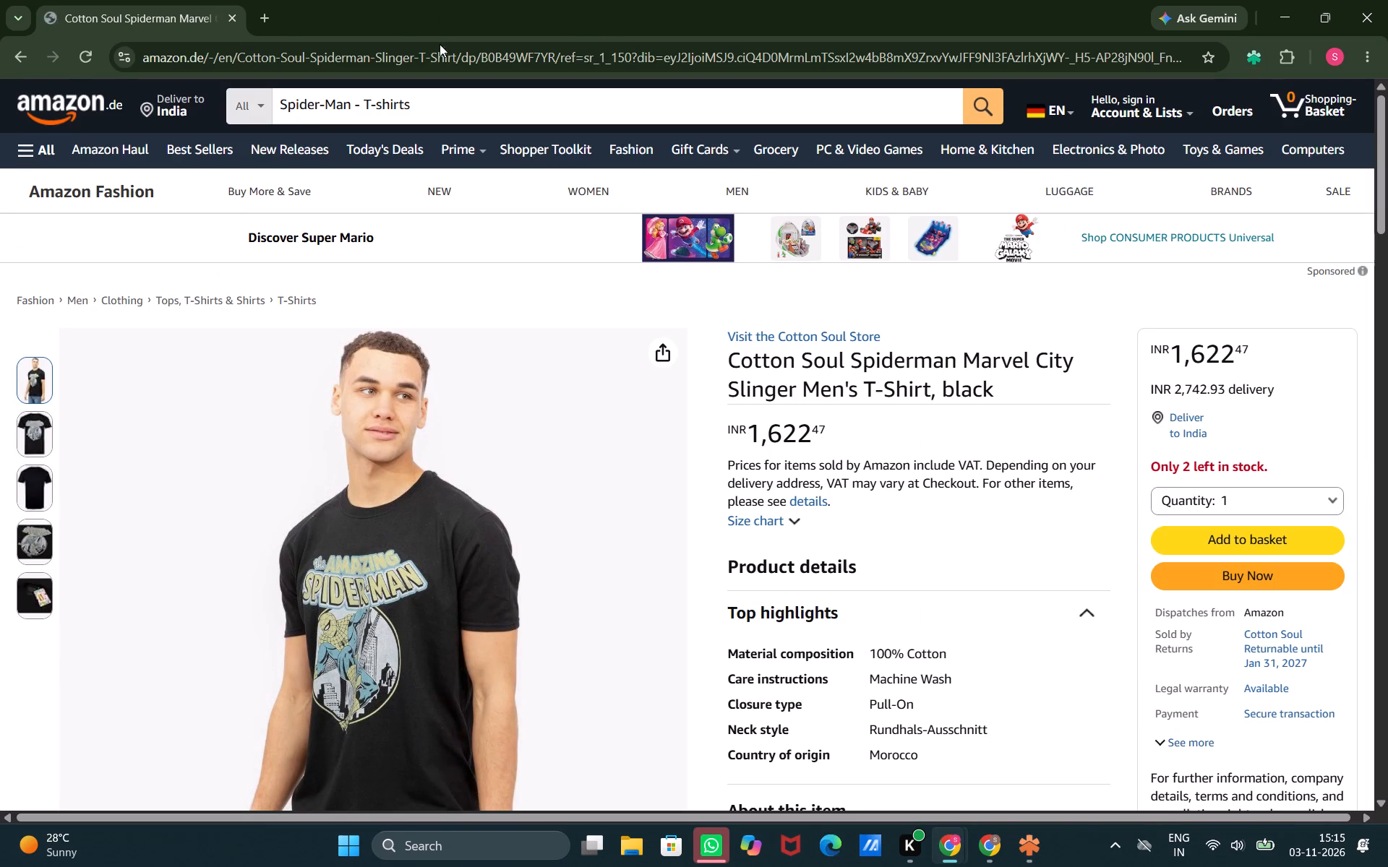
left_click(440, 48)
key("ctrl+c")
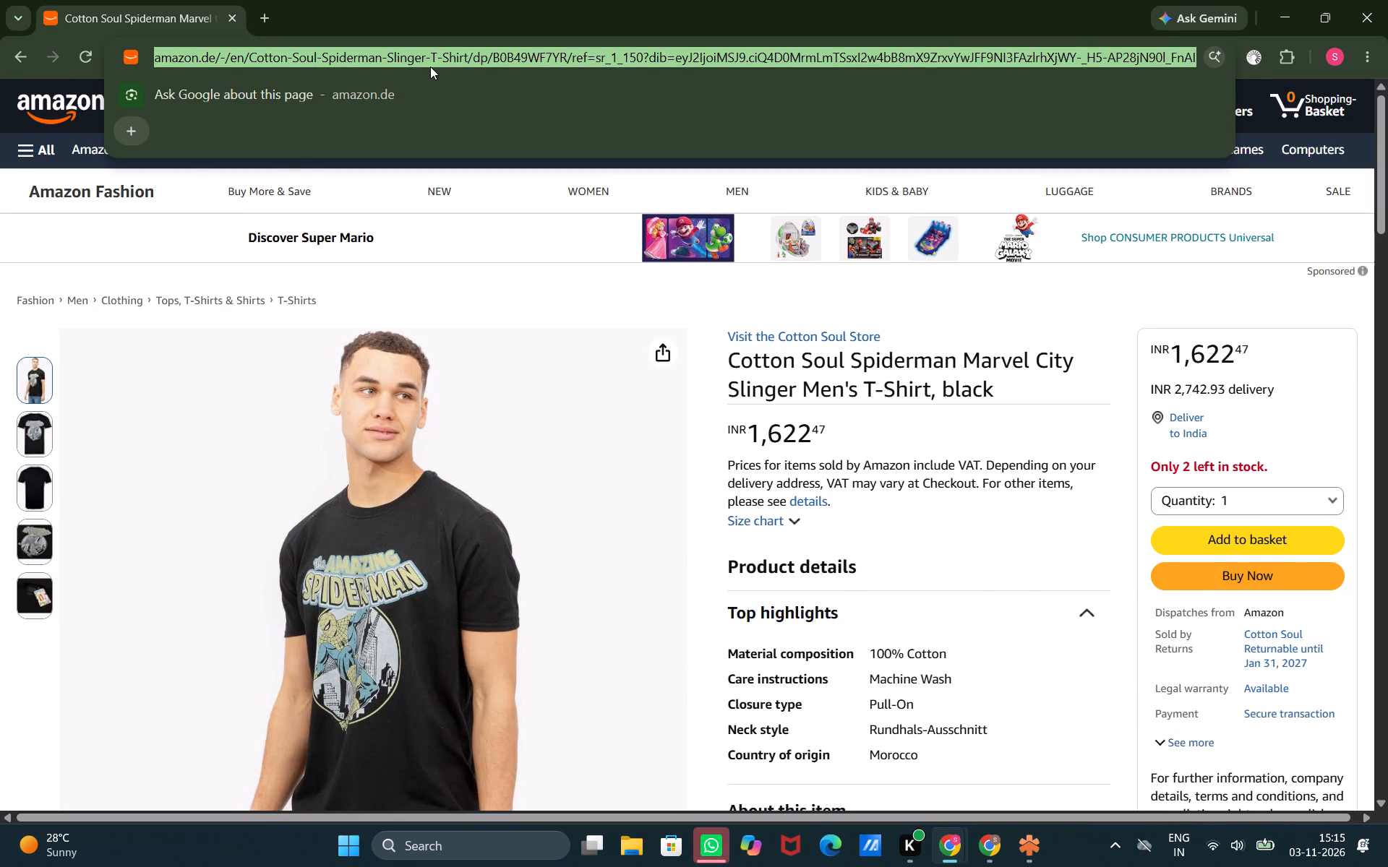
key("alt+Tab")
key("ctrl+v")
key("Return")
key("Return")
key("alt+x")
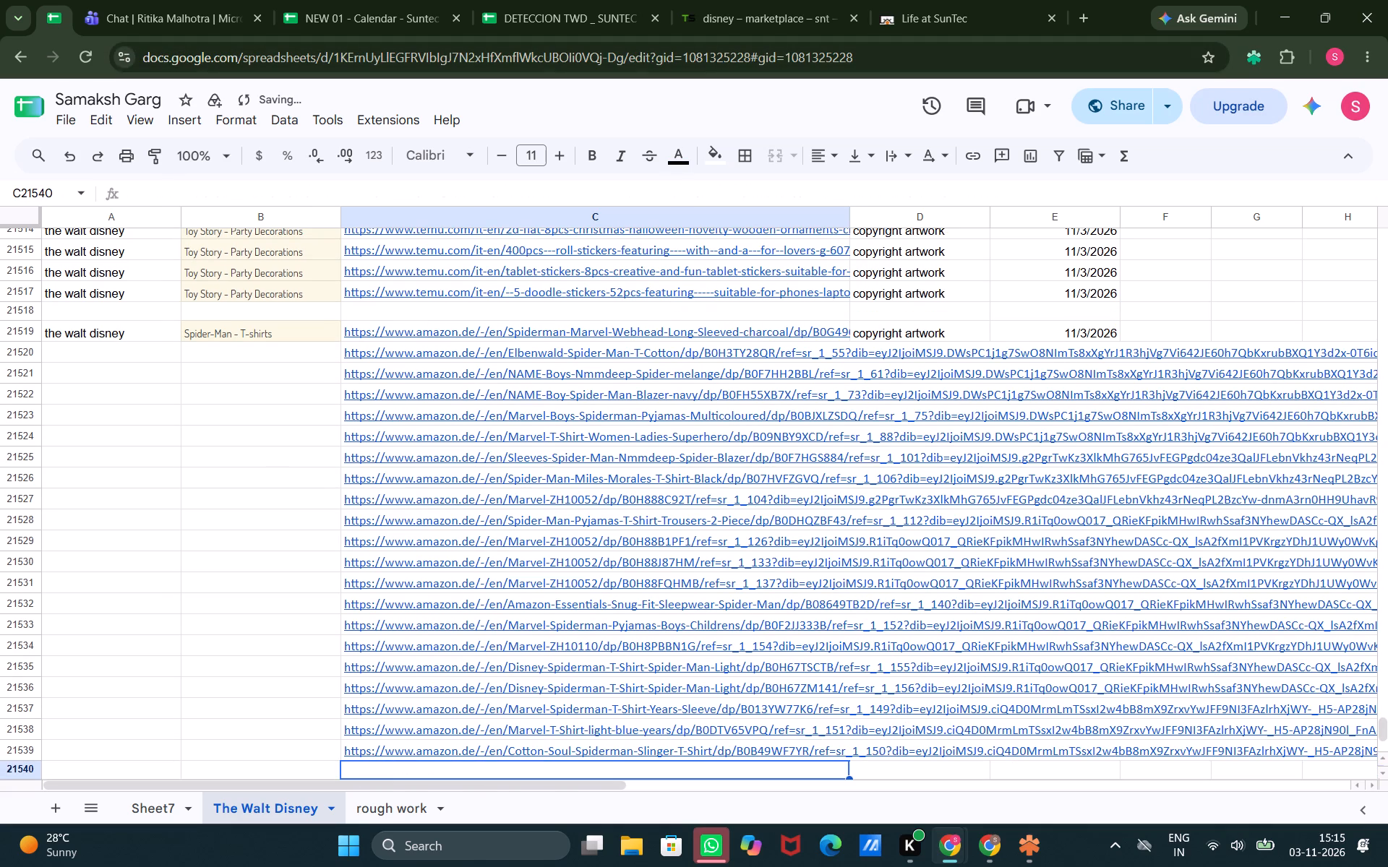
key("alt+Tab")
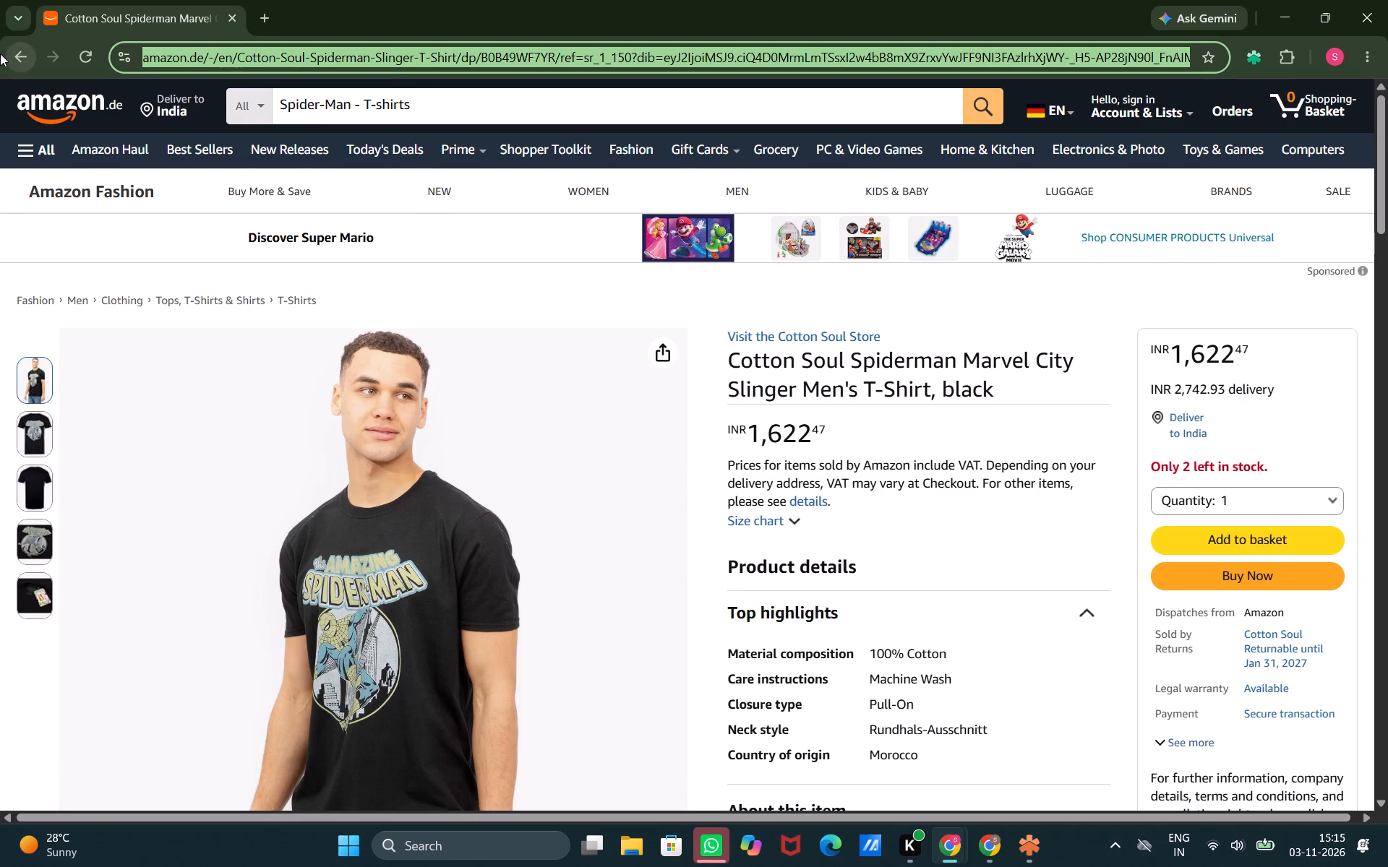
left_click(0, 53)
Copy the link of the unmarked Marvel Spiderman Pyjamas for Boys on results page 4 and paste it into cell C21540.
scroll(731, 296, "down", 6)
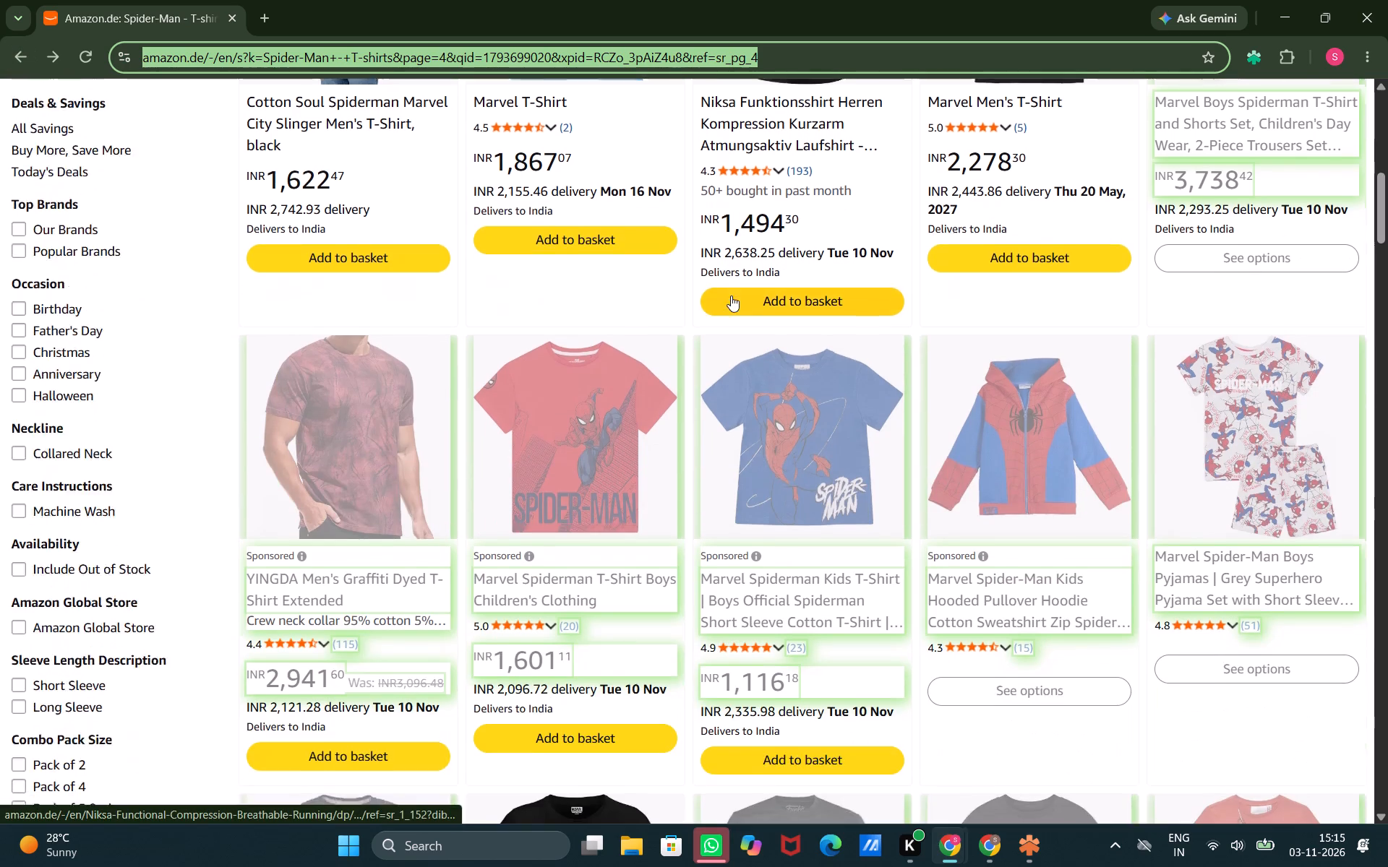
scroll(731, 296, "down", 3)
scroll(650, 325, "down", 6)
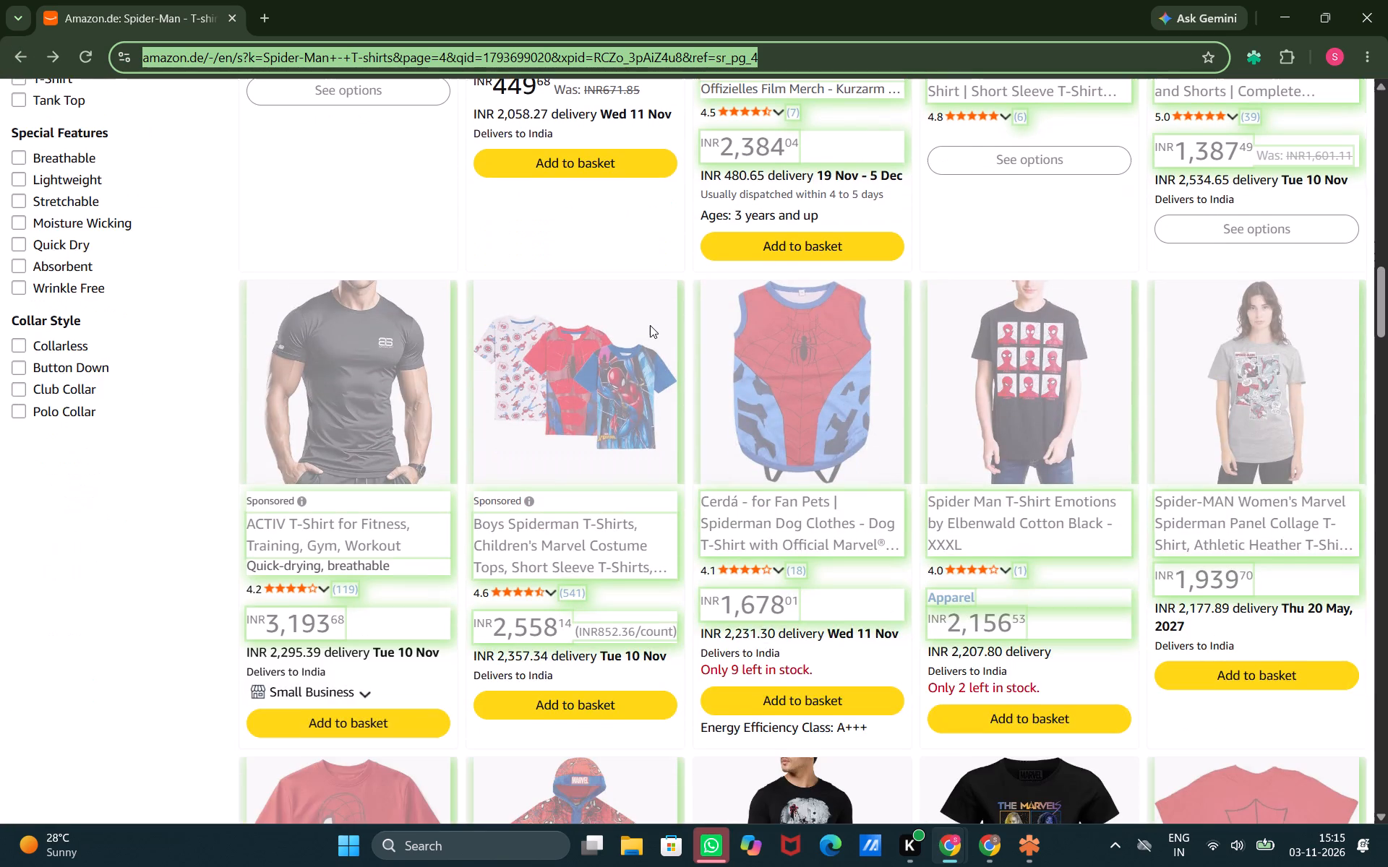
scroll(1195, 328, "down", 5)
scroll(806, 348, "down", 5)
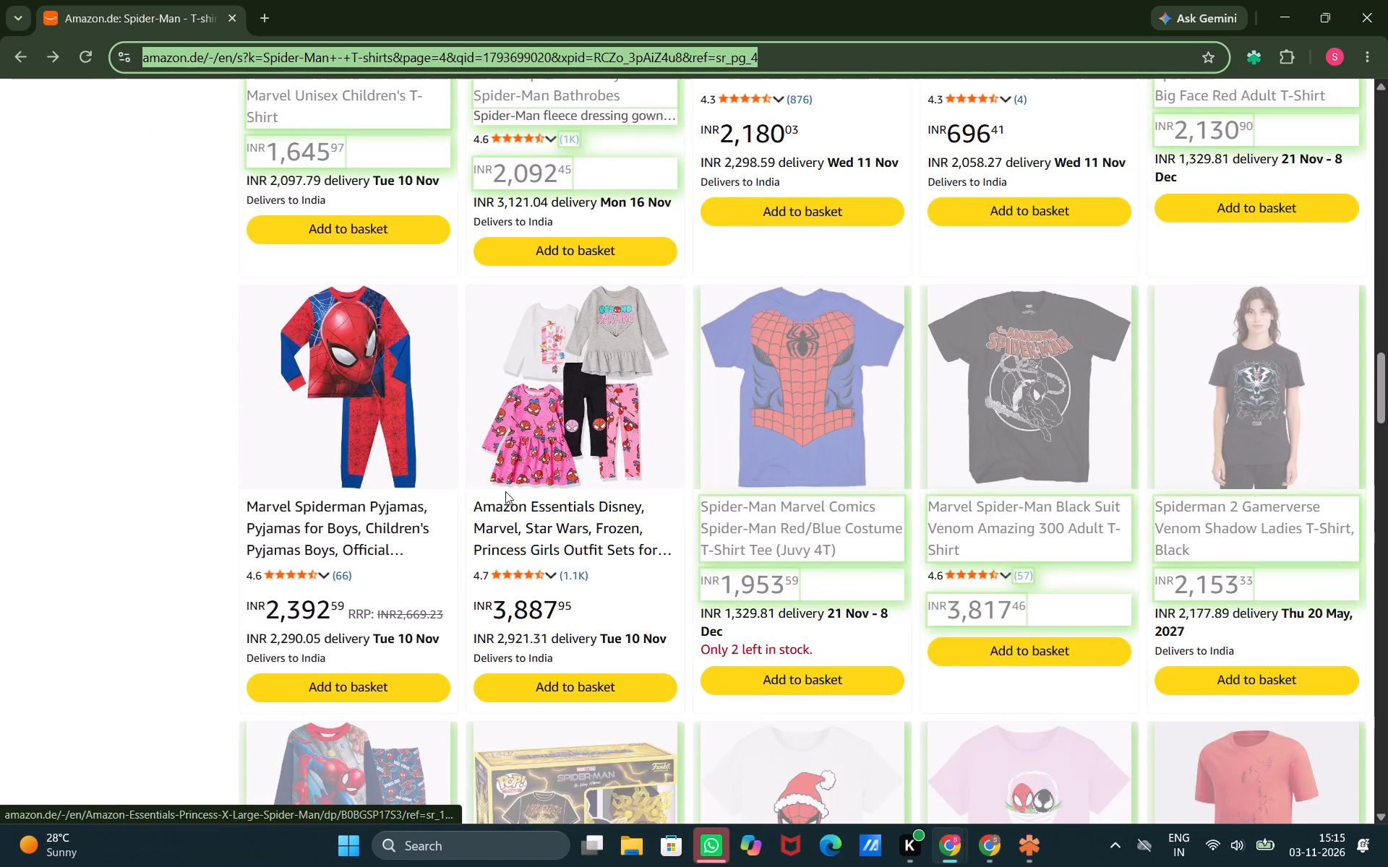
right_click(364, 551)
left_click(465, 452)
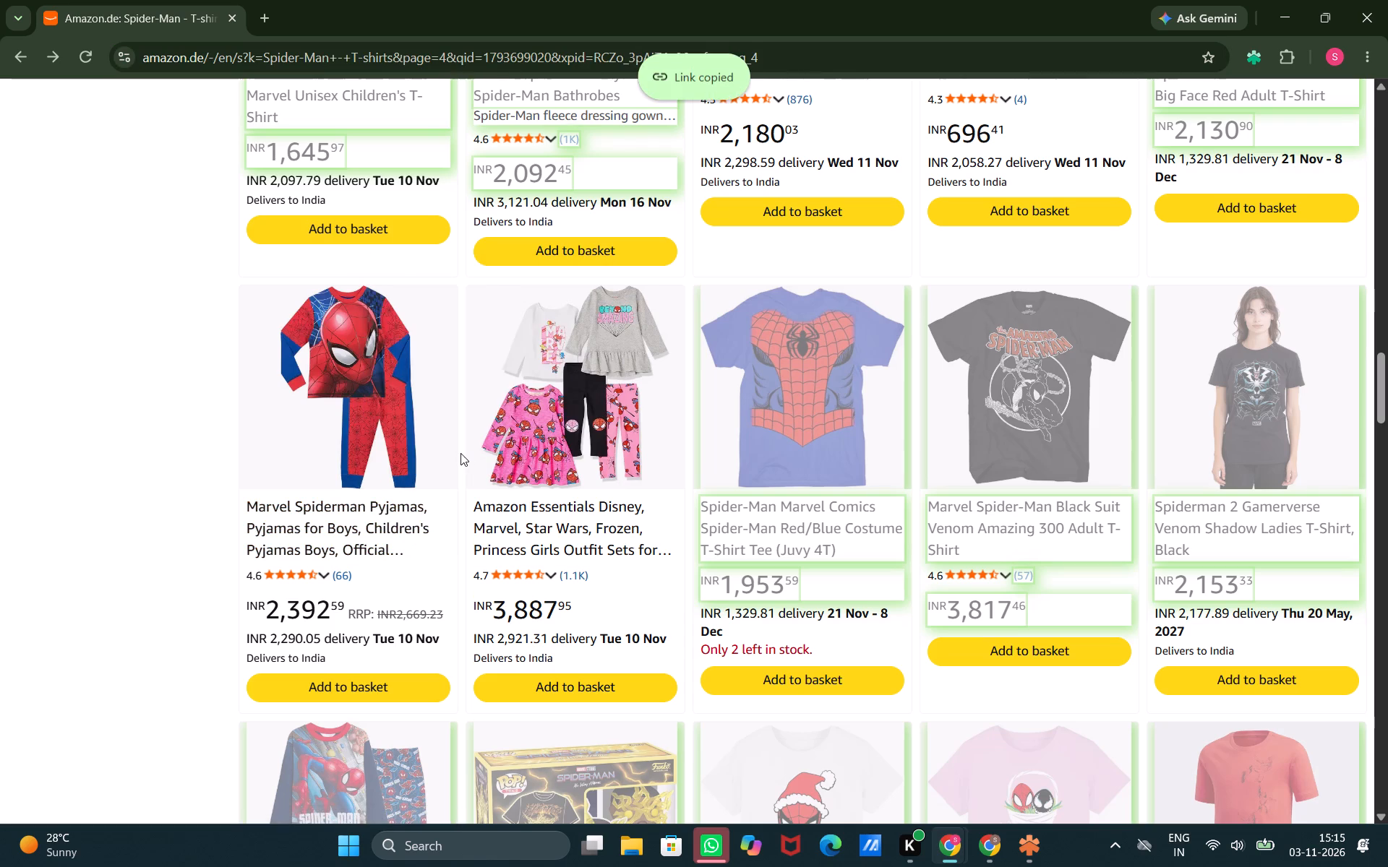
key("alt+Tab")
key("ctrl+v")
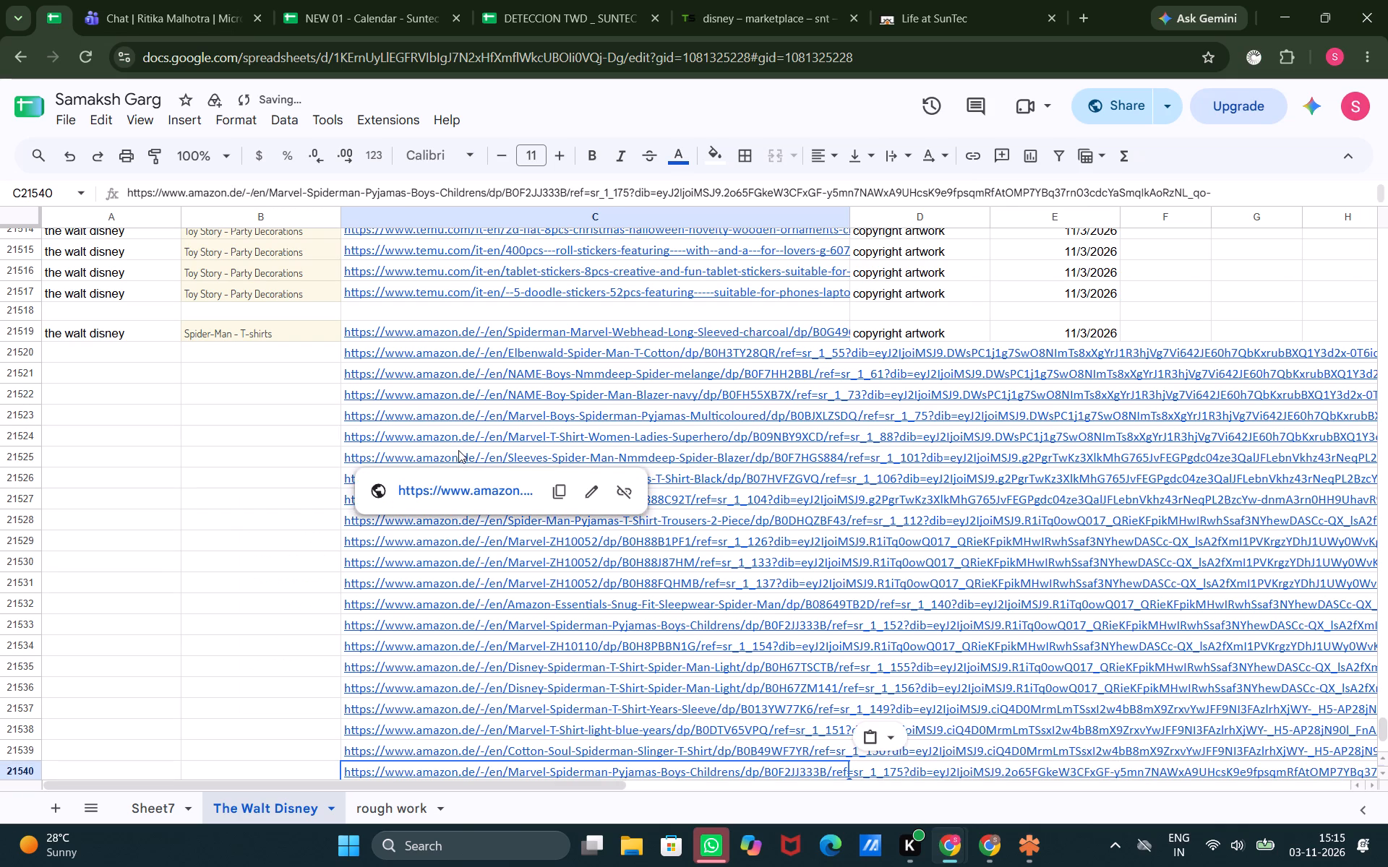
key("Return")
key("Return")
key("alt+Tab")
Copy the link of the Amazon Essentials Disney, Marvel, Star Wars, Frozen, Princess Girls Outfit Sets and paste it into cell C21541.
right_click(595, 537)
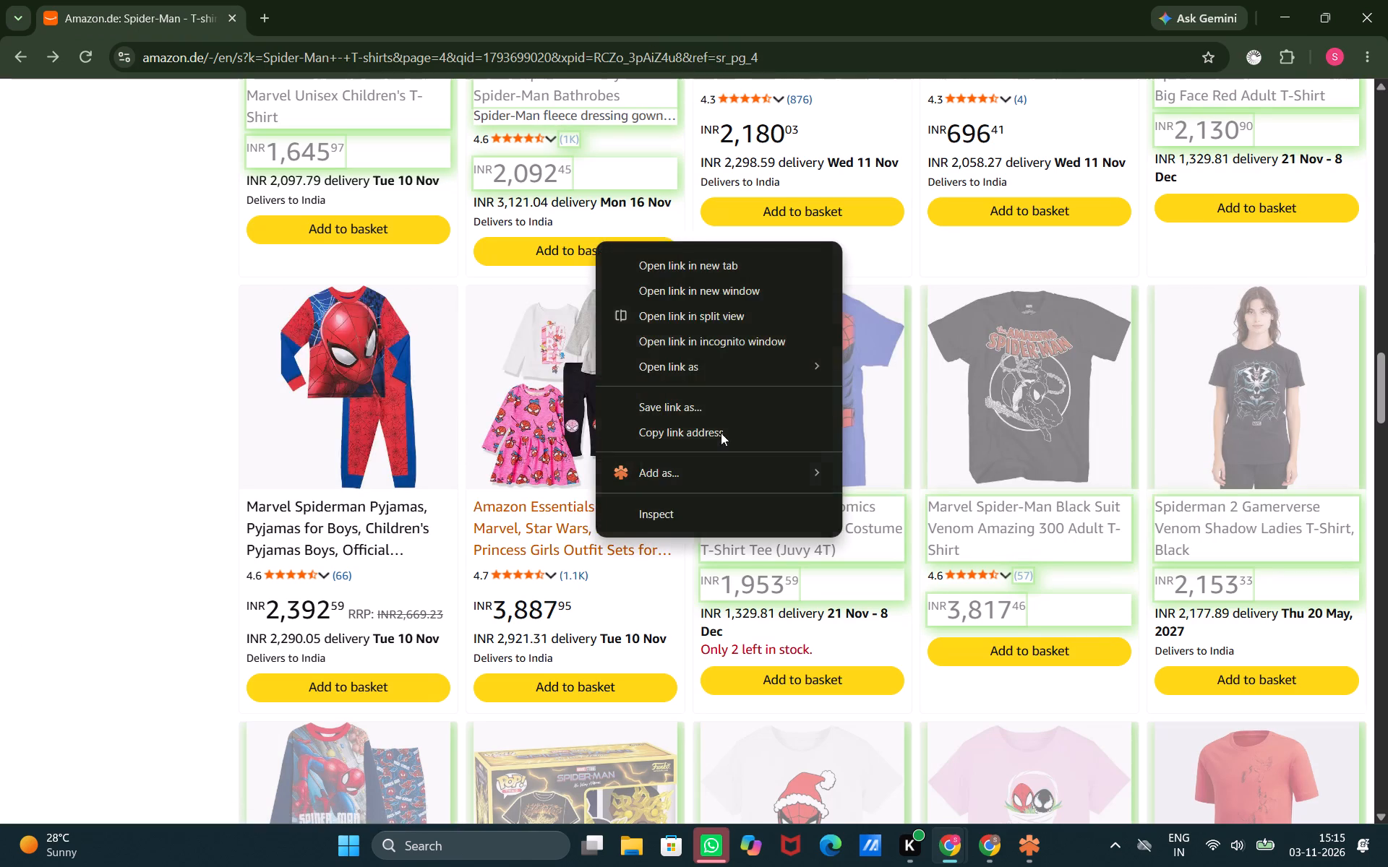
left_click(721, 430)
key("alt+Tab")
key("ctrl+v")
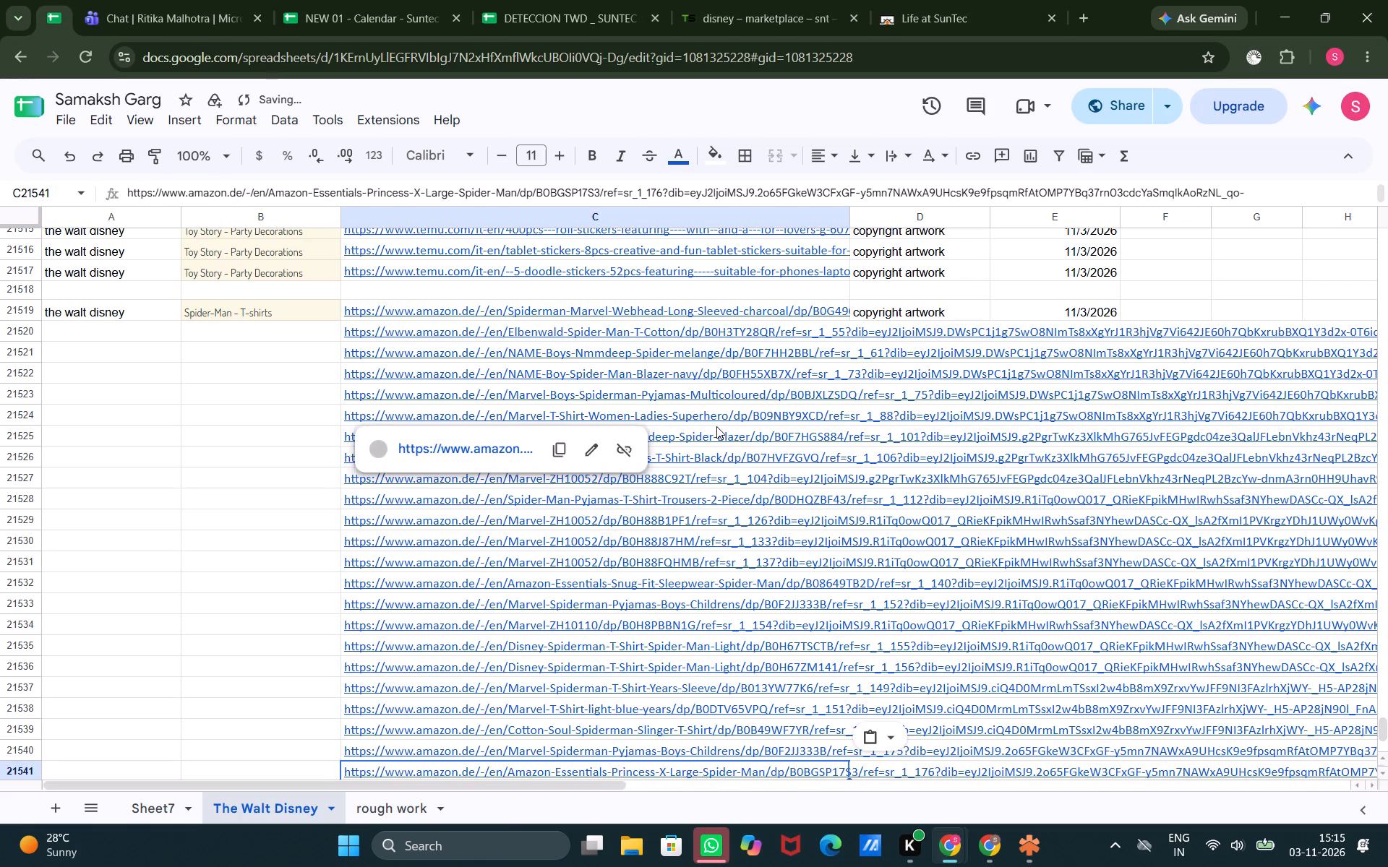
key("Return")
key("Return")
key("alt+Tab")
Copy the page 4 link of the Disney Spiderman Toy Story Cars T-Shirt priced INR 4,104.78 and paste it into cell C21542.
scroll(723, 425, "down", 4)
scroll(853, 437, "down", 5)
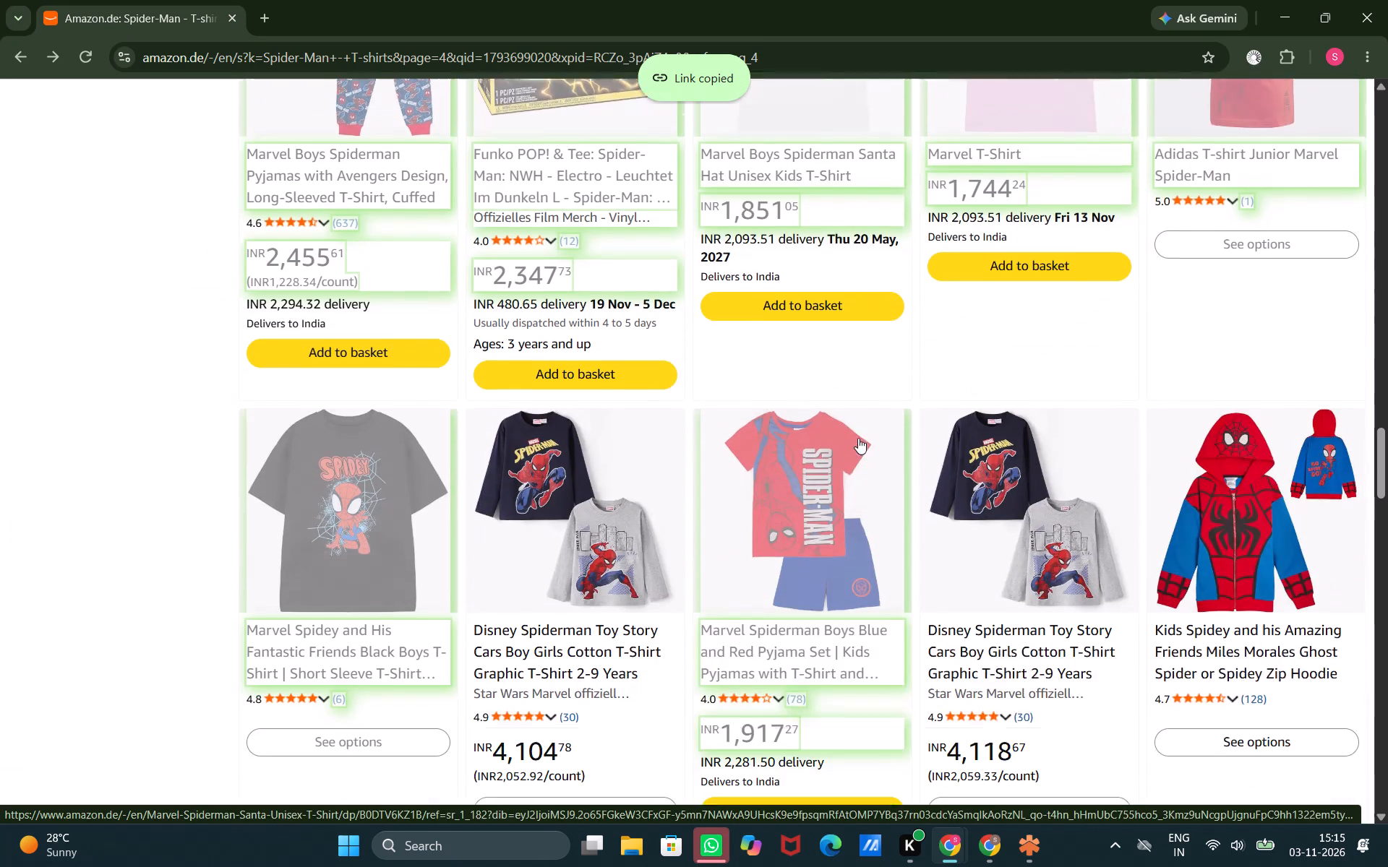
scroll(858, 438, "down", 2)
right_click(580, 459)
left_click(685, 651)
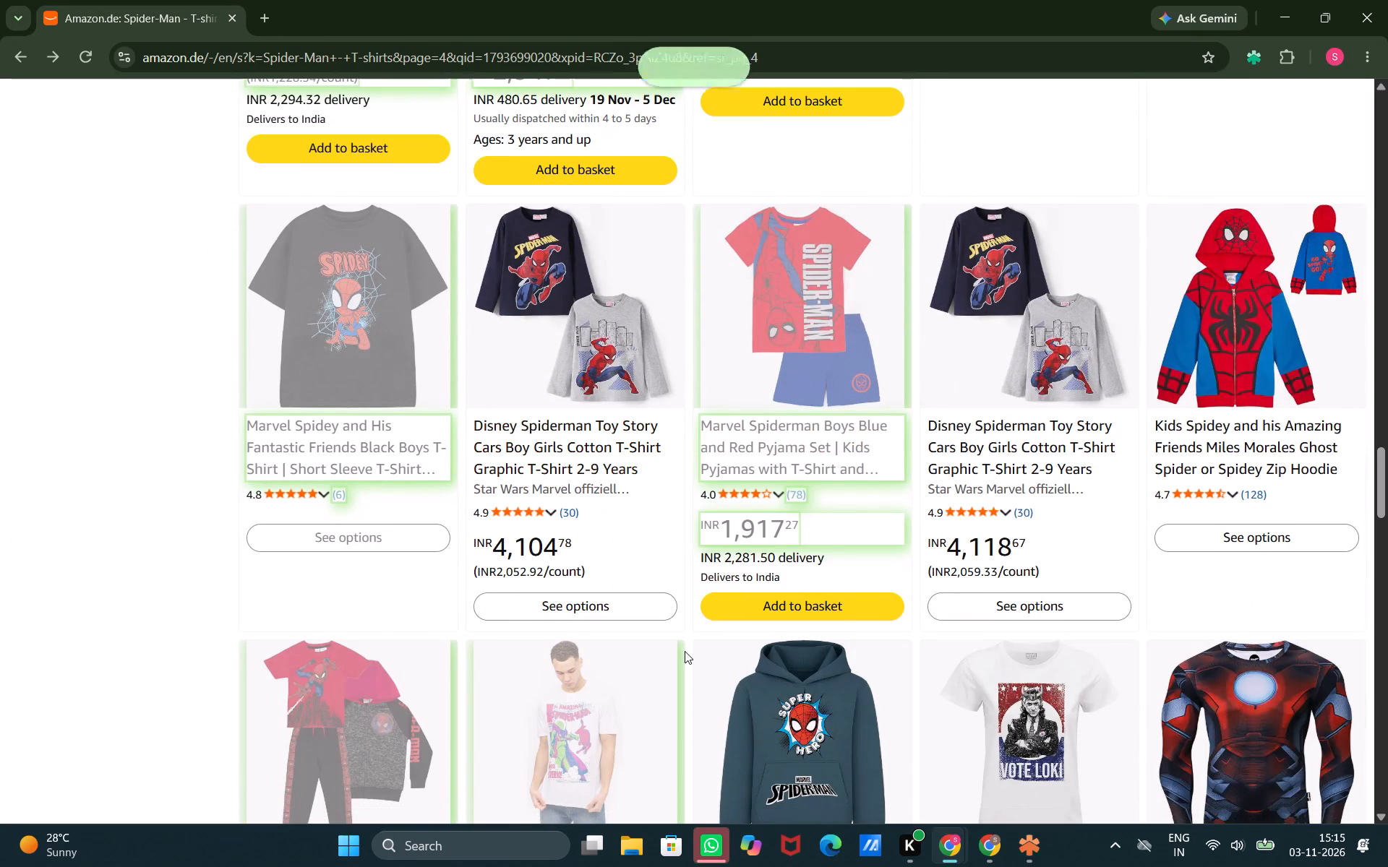
key("alt+Tab")
key("ctrl+v")
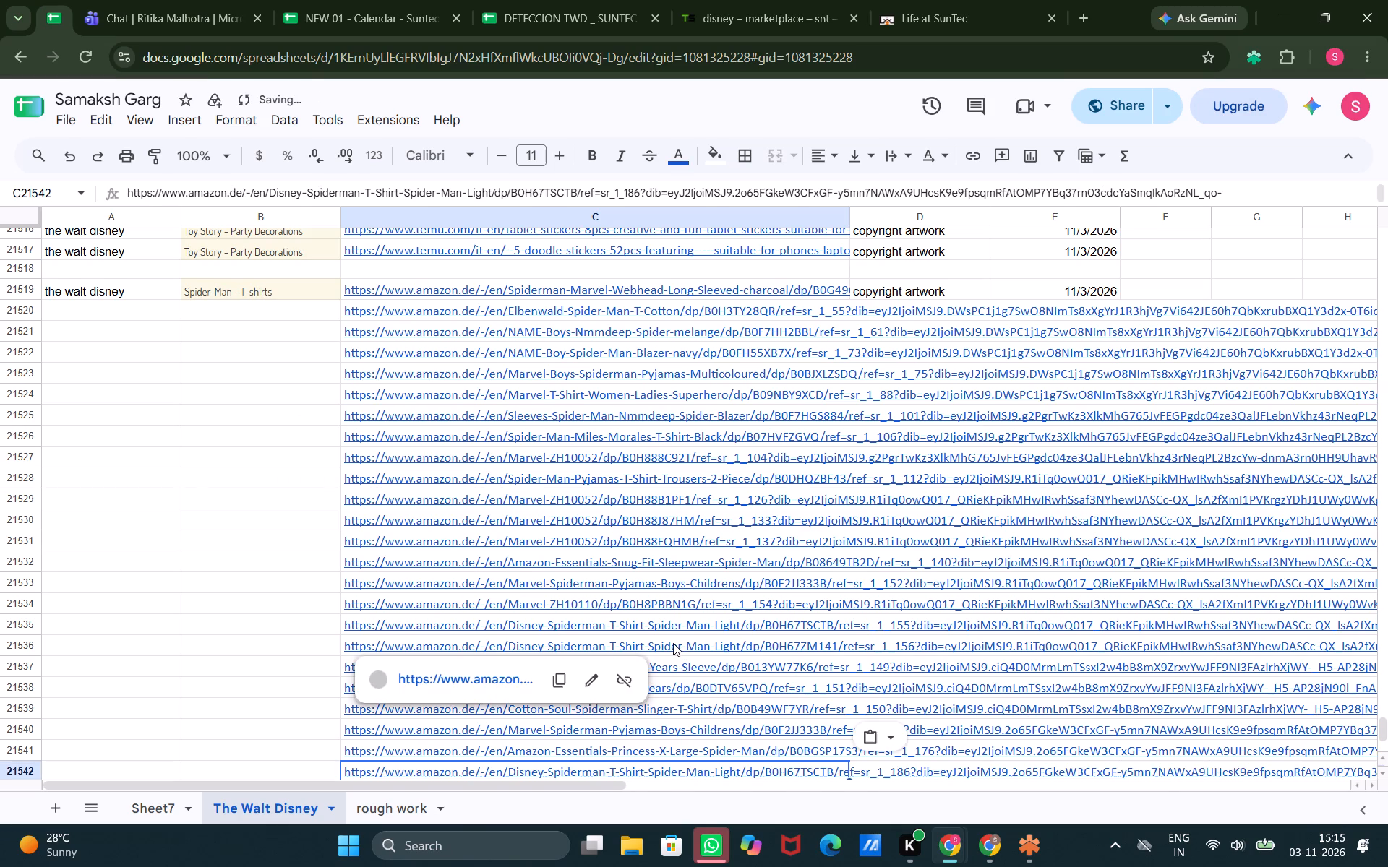
key("Return")
key("Return")
key("alt+Tab")
Copy the page 4 link of the Disney Spiderman Toy Story Cars T-Shirt priced INR 4,118.67 and paste it into cell C21543.
right_click(1021, 469)
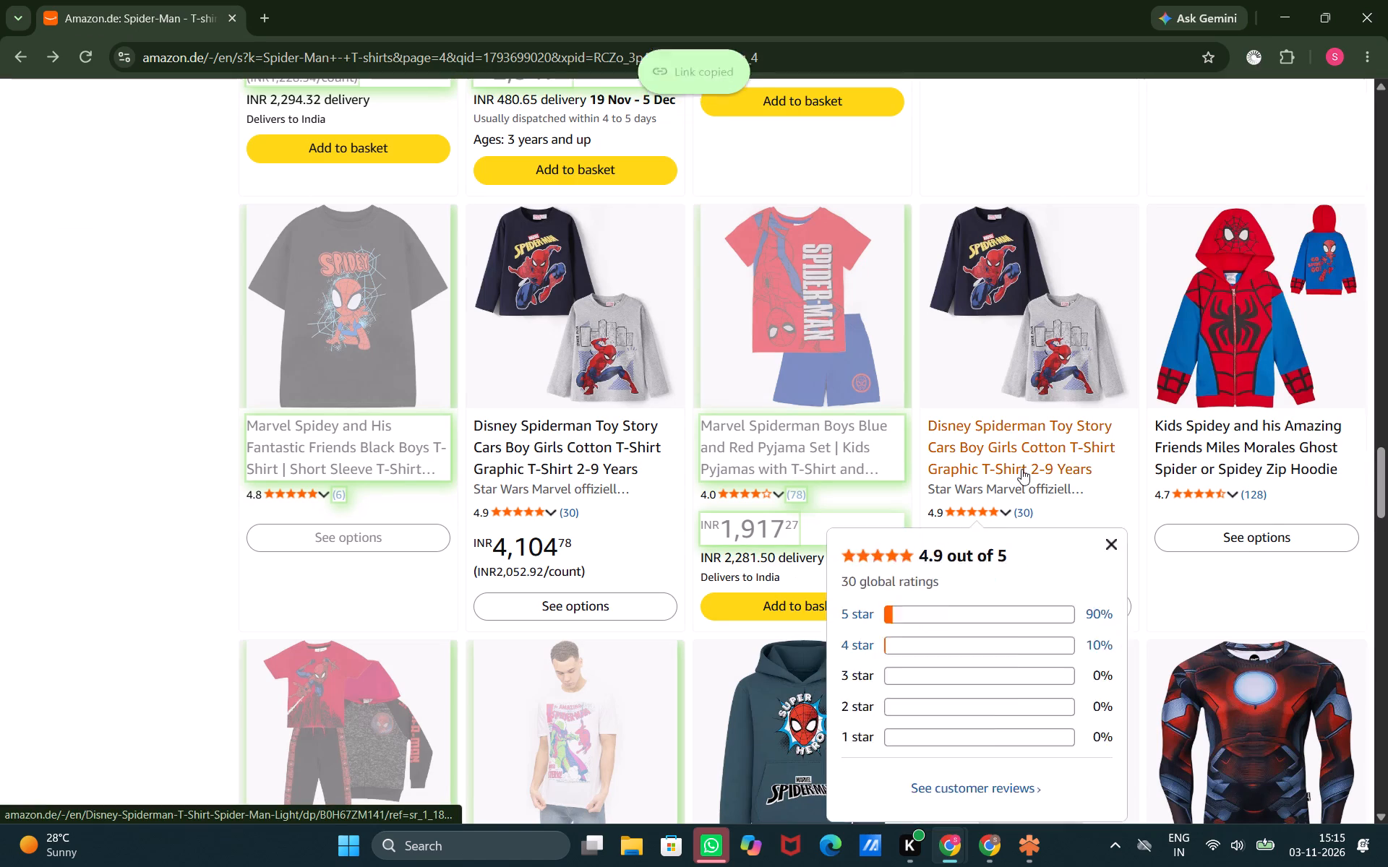
left_click(1065, 657)
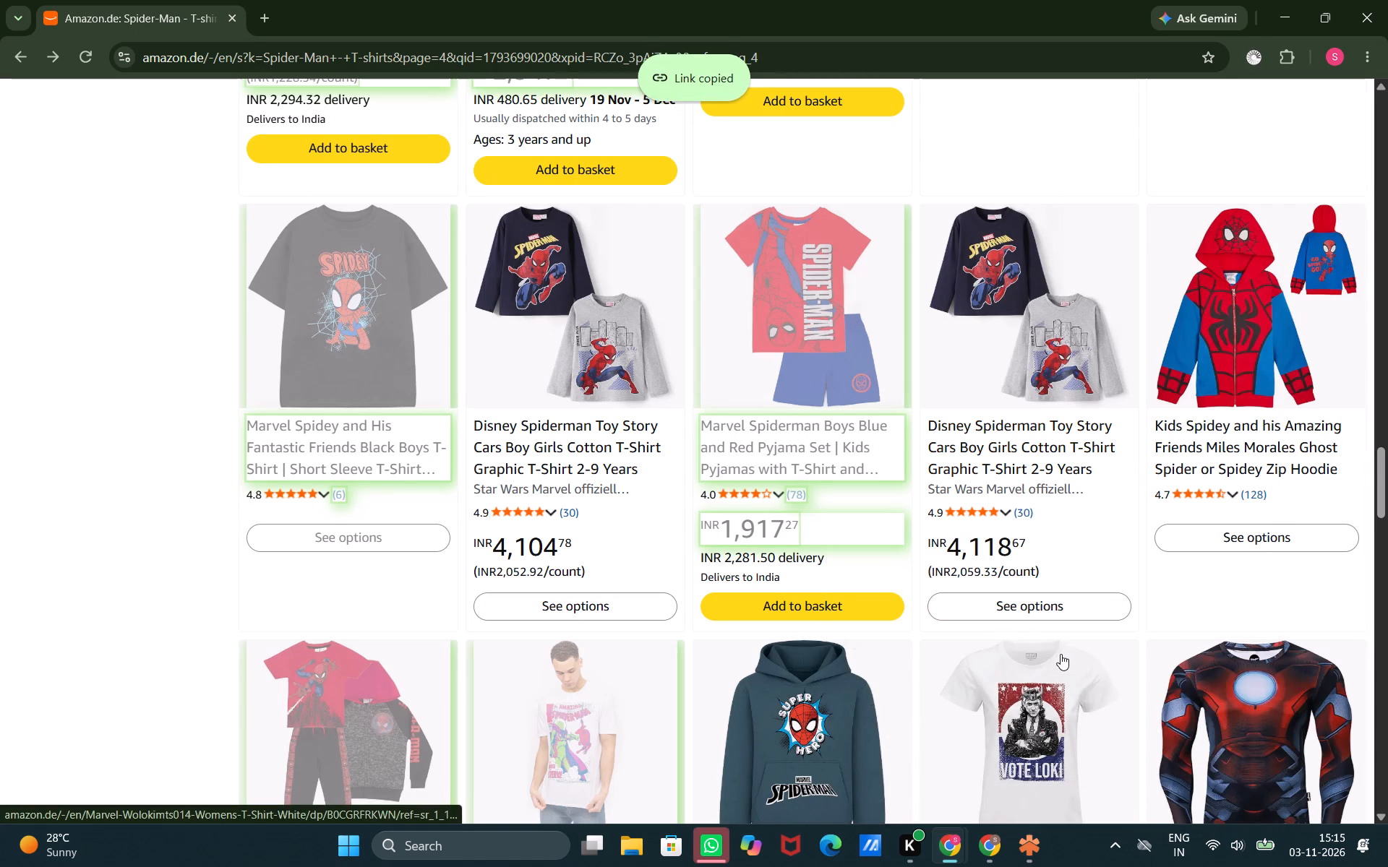
key("alt+Tab")
key("ctrl+v")
key("Return")
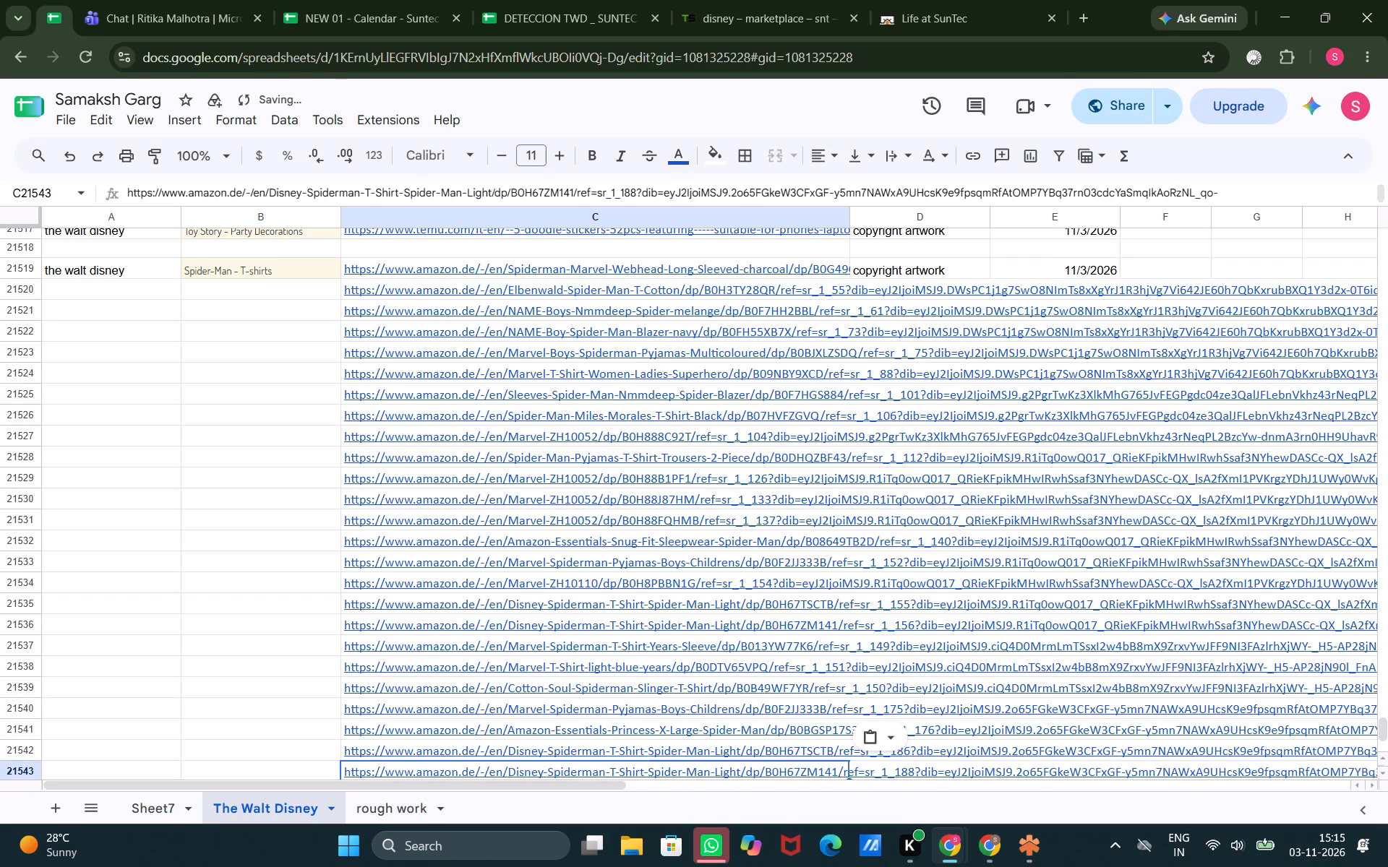
key("Return")
key("alt+Tab")
Copy the link of the Marvel Spiderman Children's Hoodie Sweatshirt for Boys and paste it into cell C21544.
scroll(1109, 589, "down", 6)
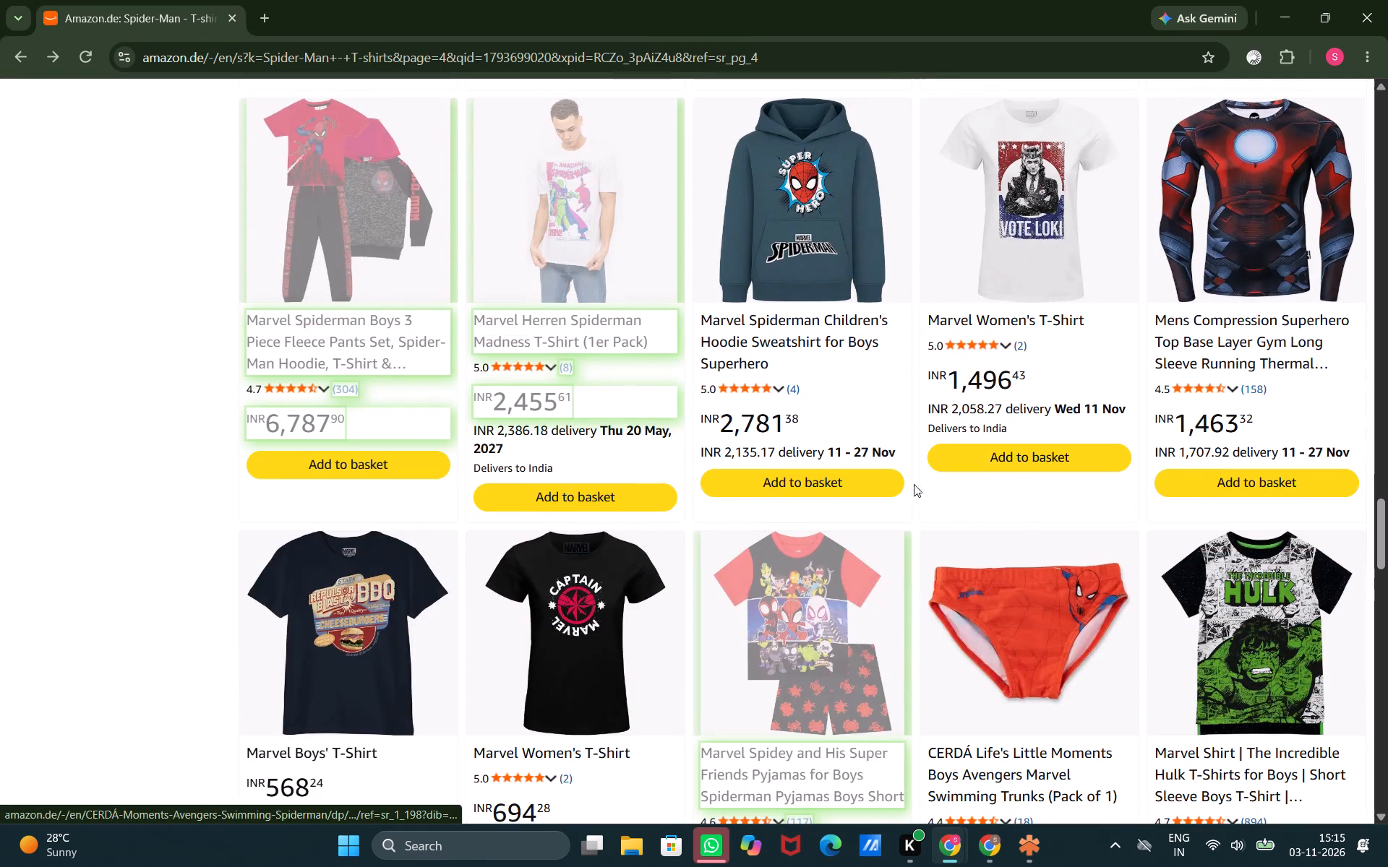
right_click(774, 319)
left_click(862, 503)
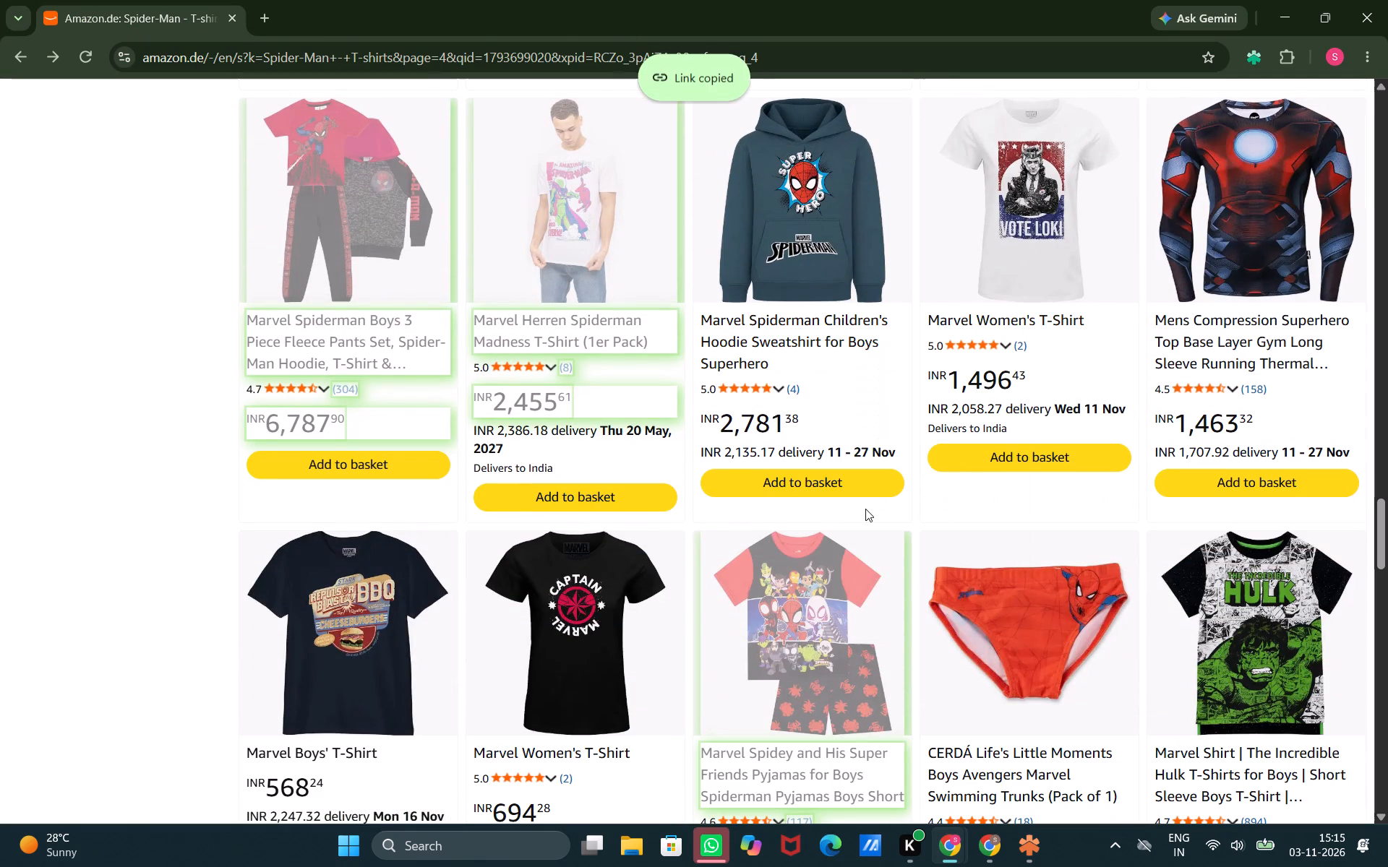
key("alt+Tab")
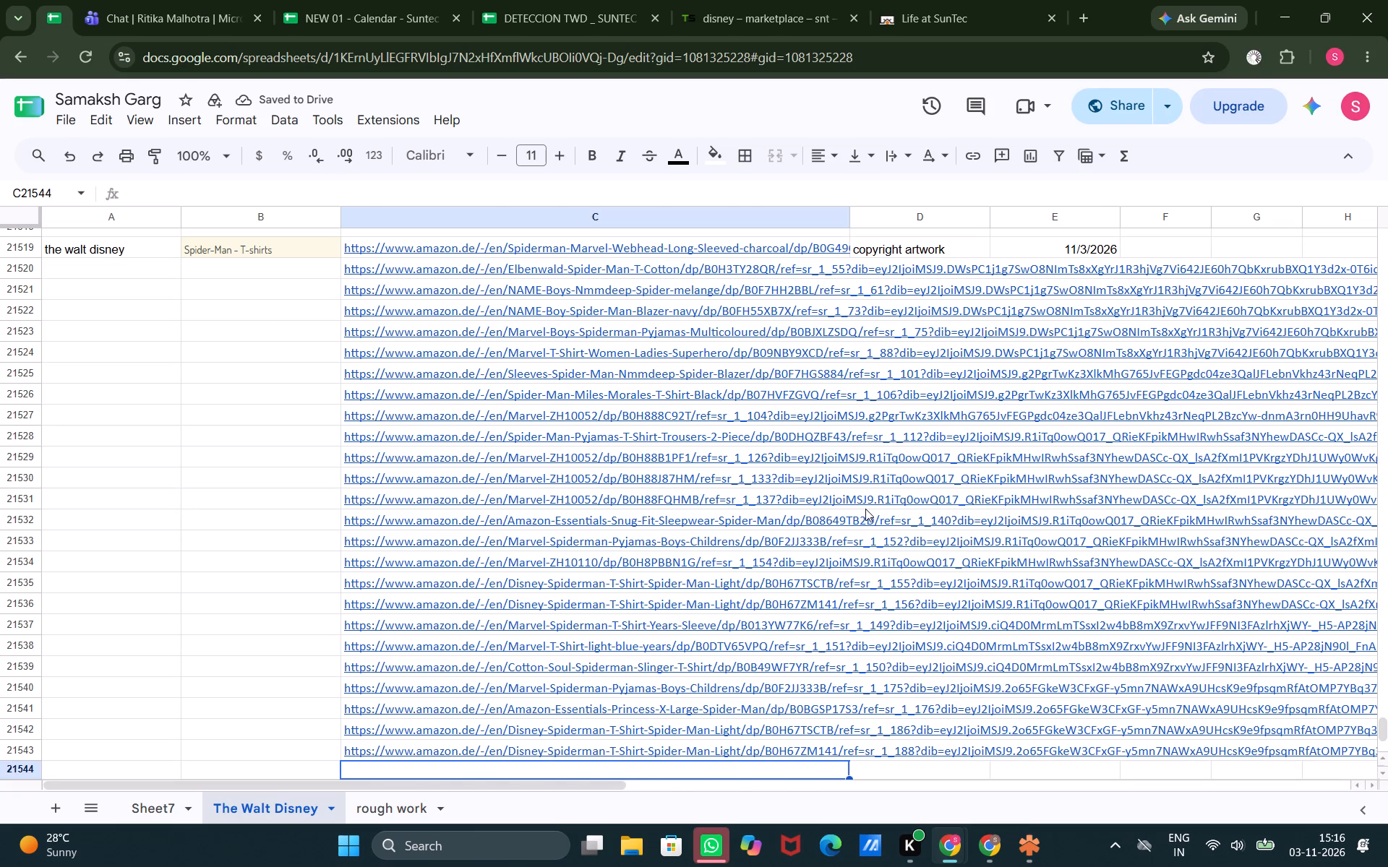
key("ctrl+v")
key("Return")
key("Return")
key("alt+Tab")
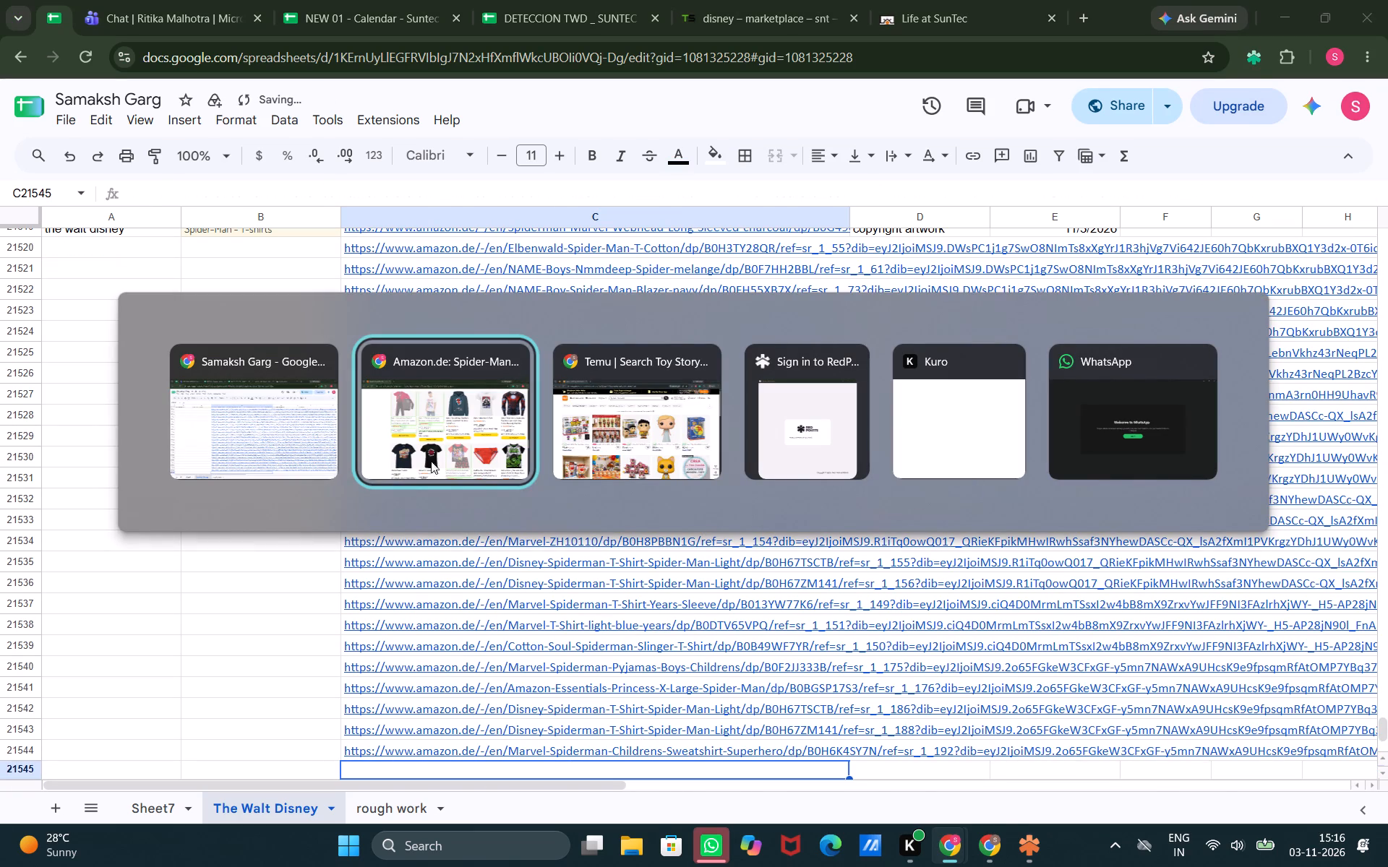
left_click(487, 426)
Copy the page 4 link of the adidas Unisex Kids Marvel Spider-Man Set, T-Shirt and Shorts and paste it into cell C21545.
scroll(1283, 423, "down", 2)
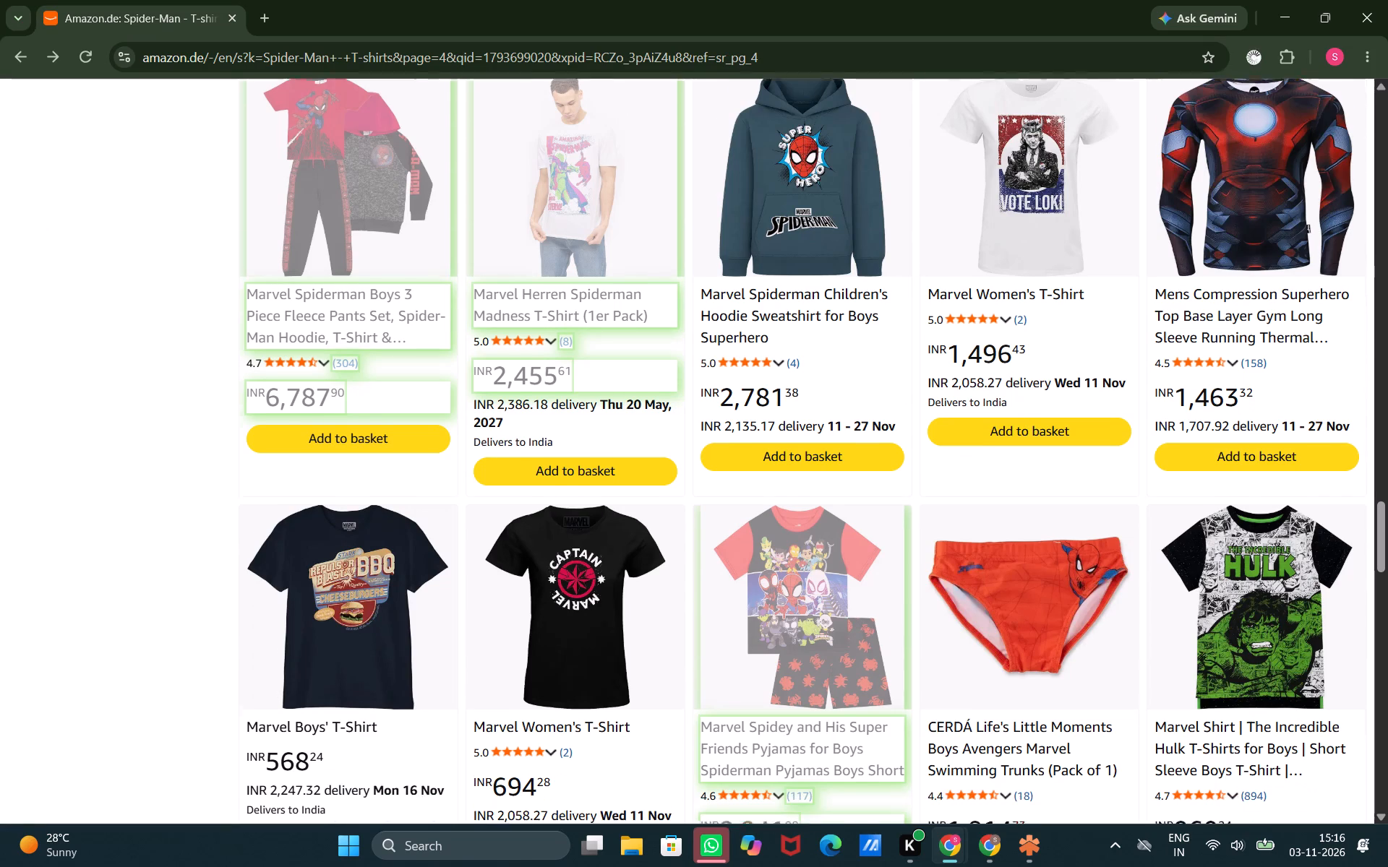
scroll(1282, 422, "down", 2)
scroll(395, 427, "down", 3)
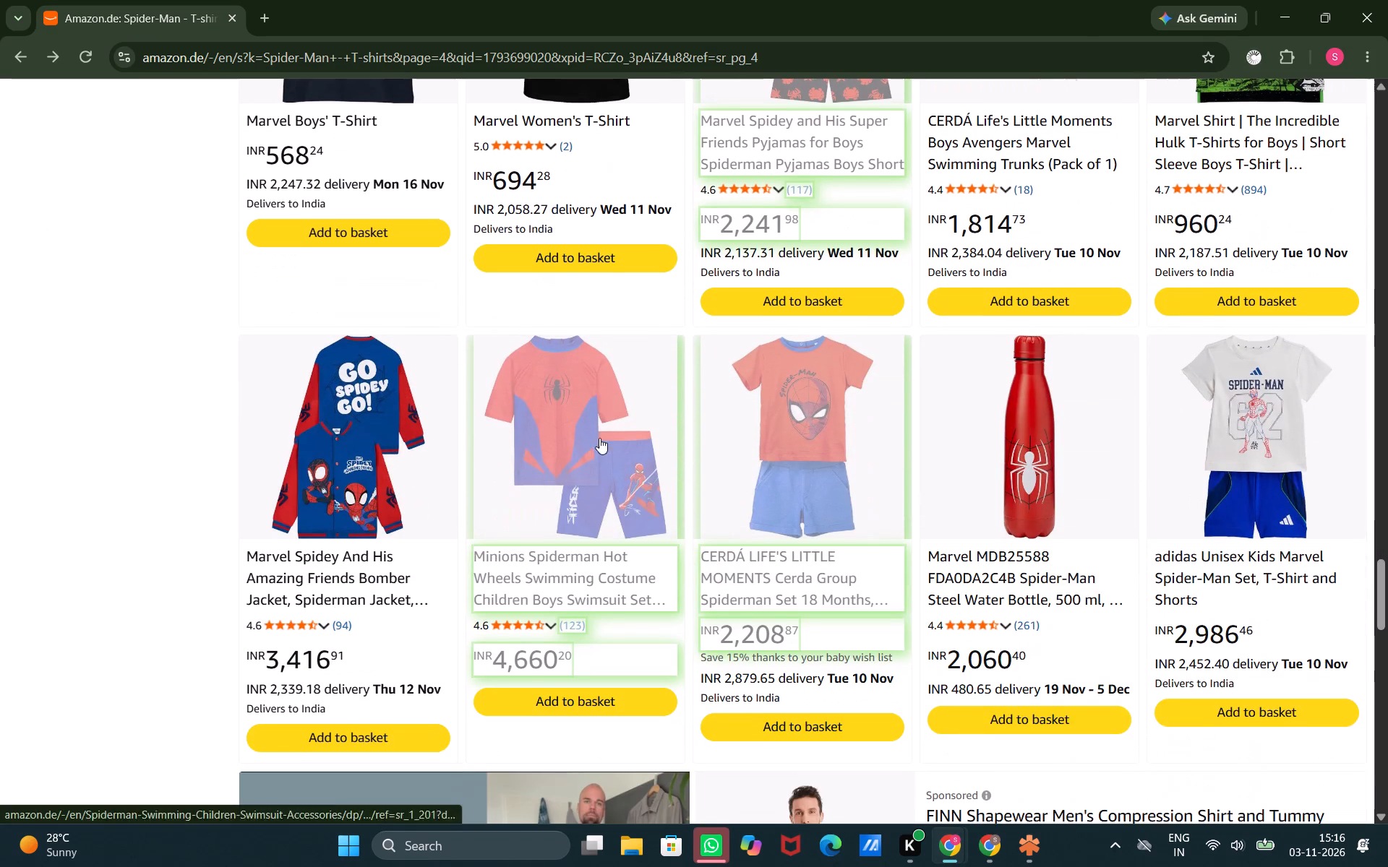
scroll(1283, 411, "down", 4)
scroll(1288, 410, "up", 4)
right_click(1248, 584)
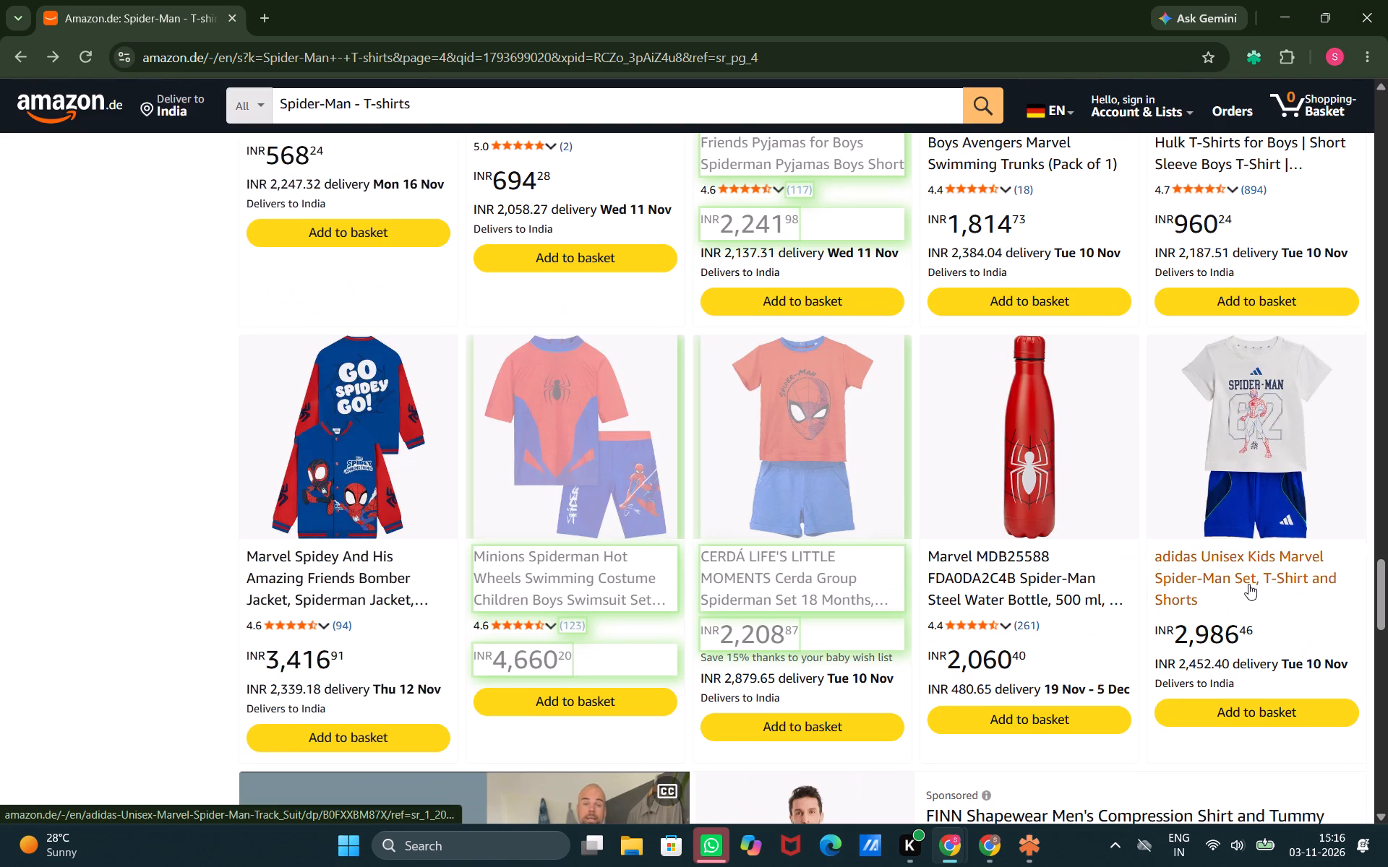
left_click(1089, 478)
key("alt+Tab")
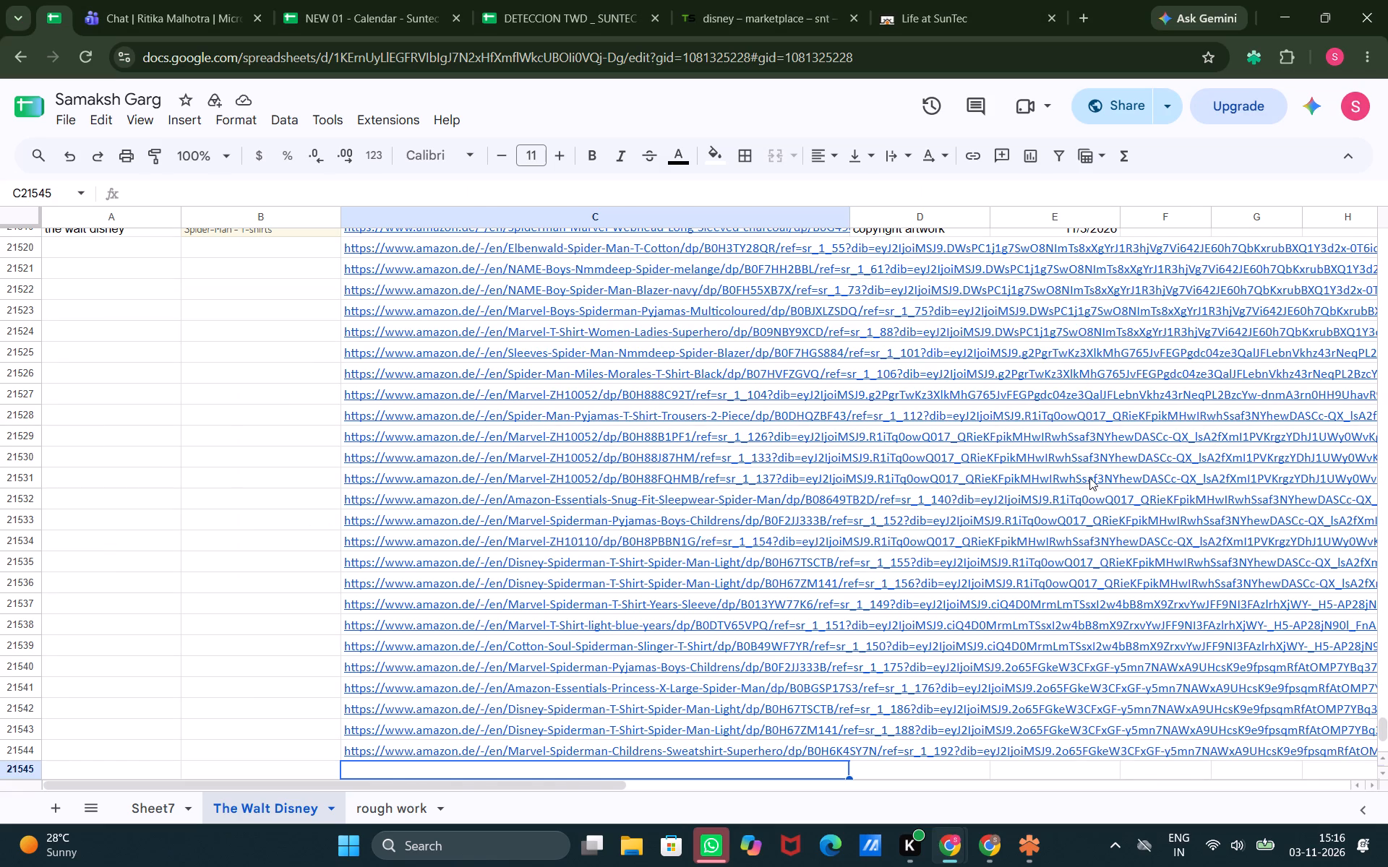
key("ctrl+v")
key("Return")
key("Return")
key("alt+Tab")
Open results page 5 and copy its adidas Unisex Kids Marvel Spider-Man Set link into cell C21546.
scroll(1084, 465, "down", 5)
left_click(837, 605)
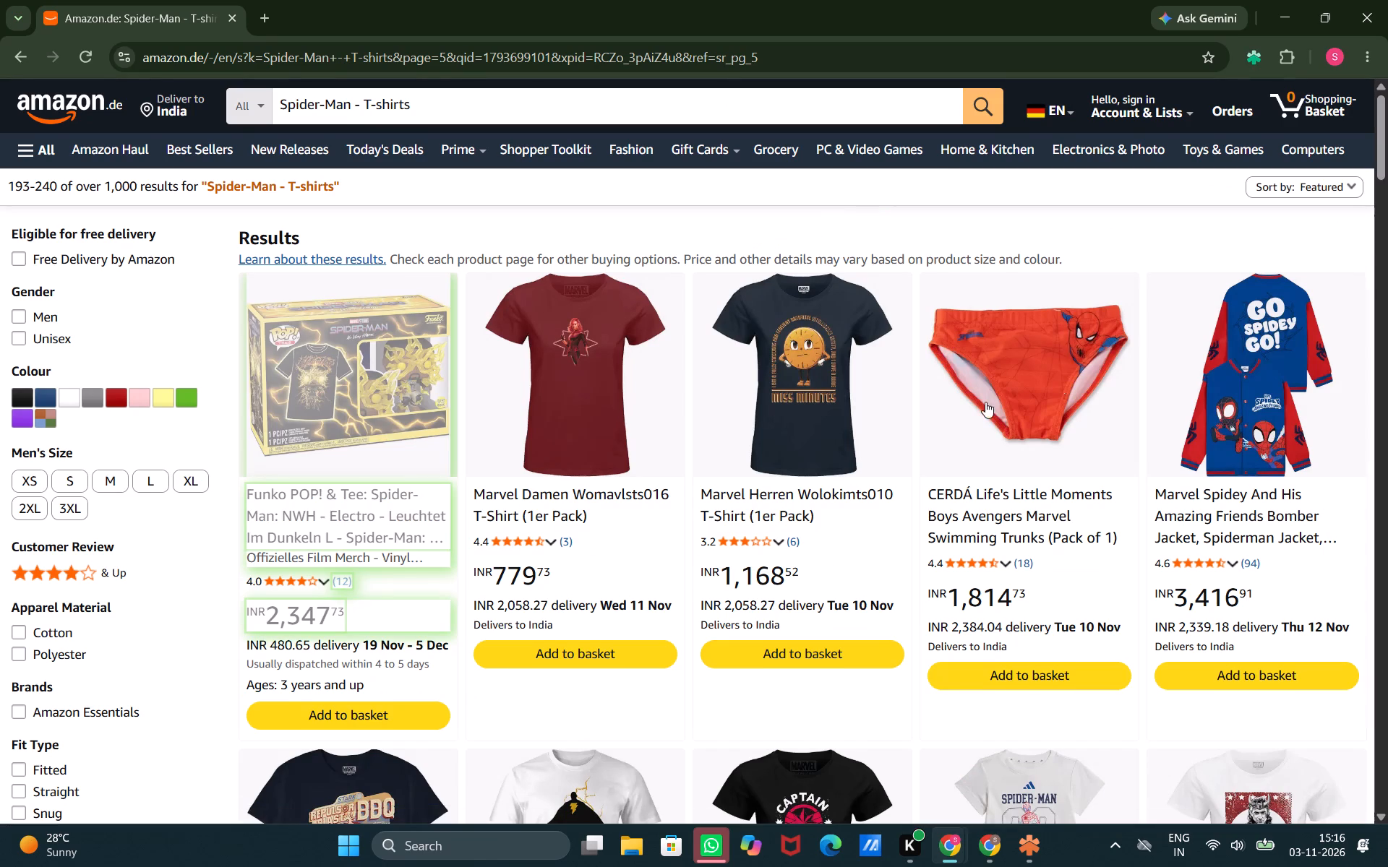
scroll(1071, 374, "down", 3)
scroll(1074, 373, "up", 5)
scroll(1387, 314, "down", 5)
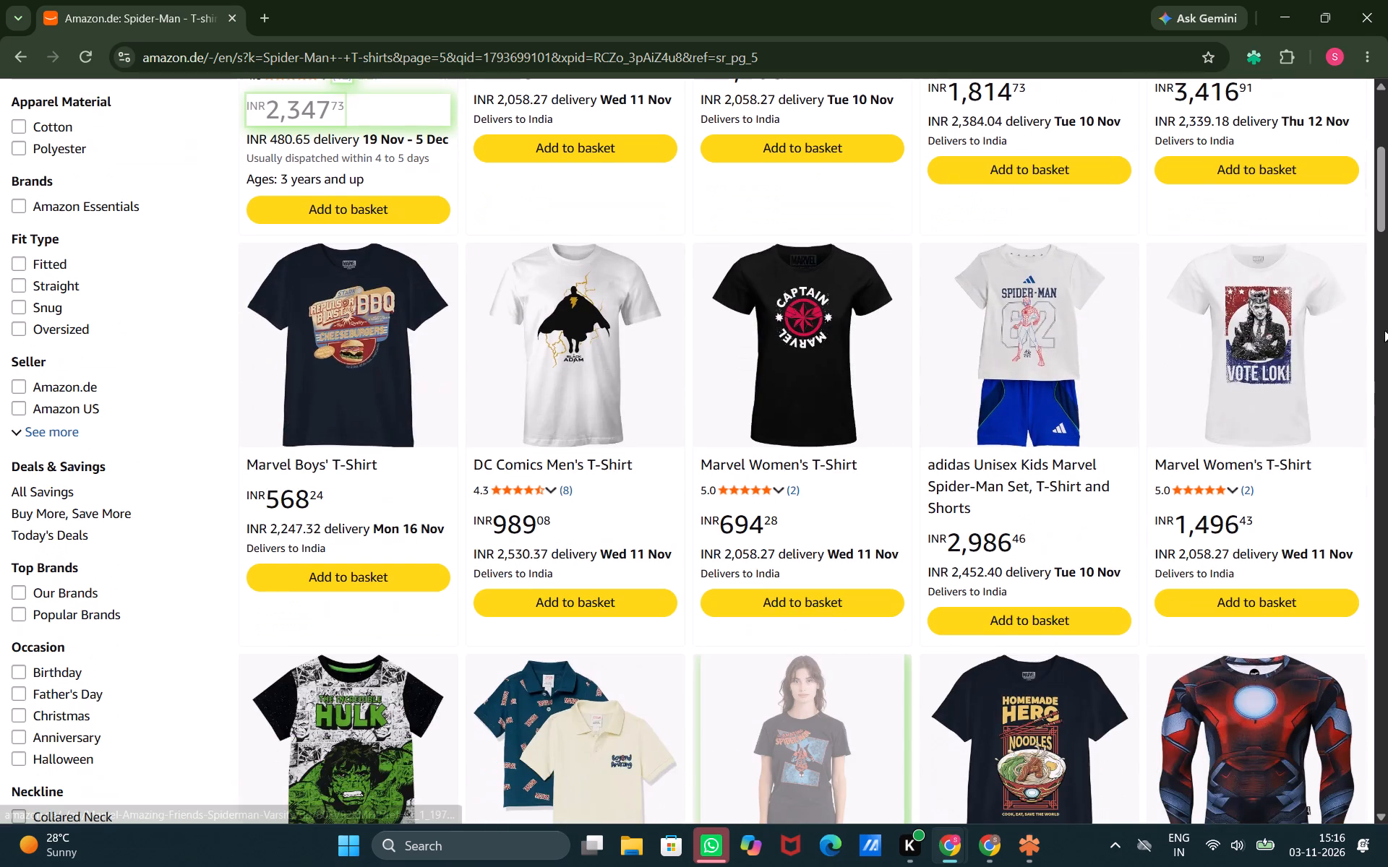
right_click(1049, 462)
left_click(1092, 655)
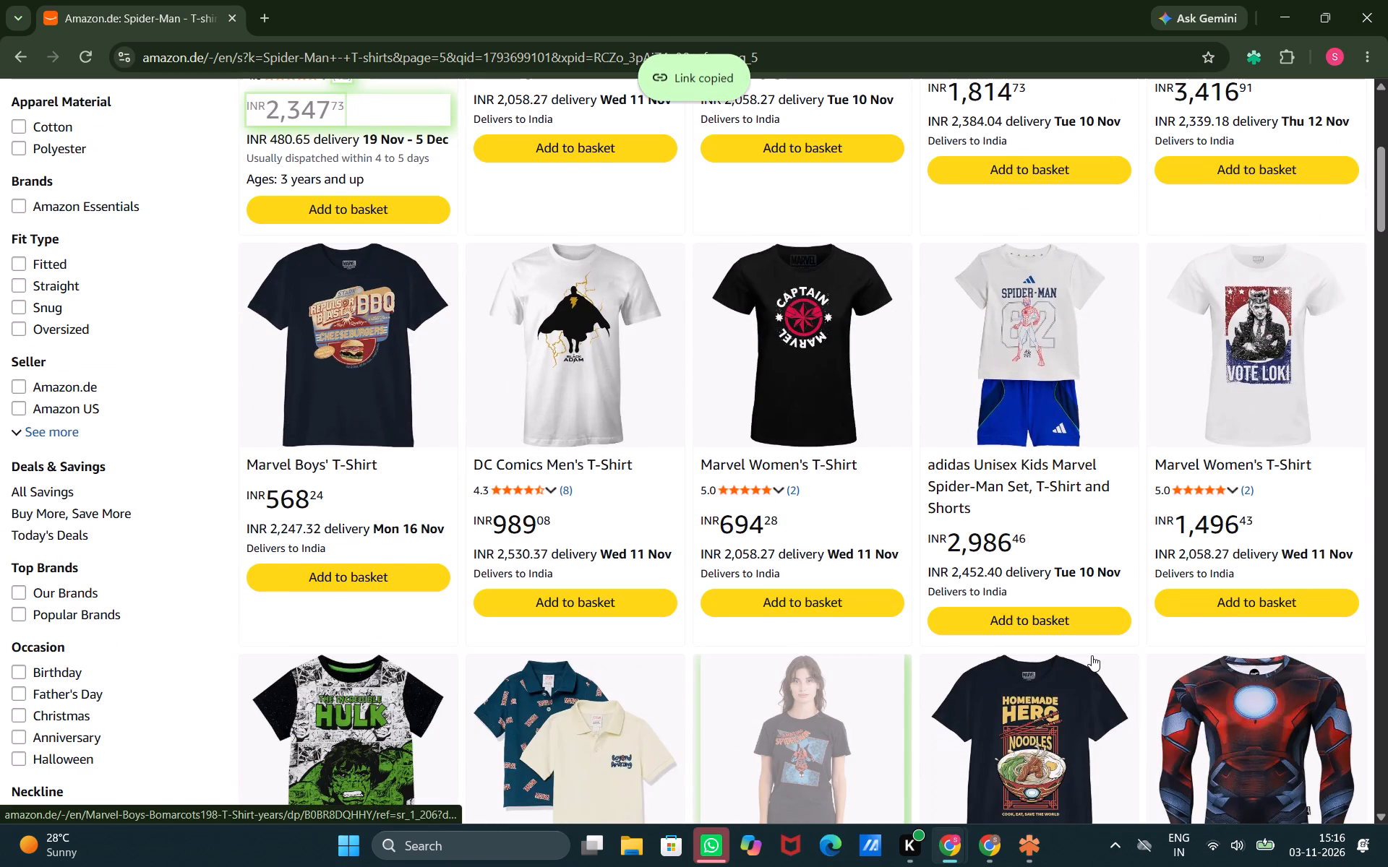
key("alt+Tab")
key("ctrl+v")
key("Return")
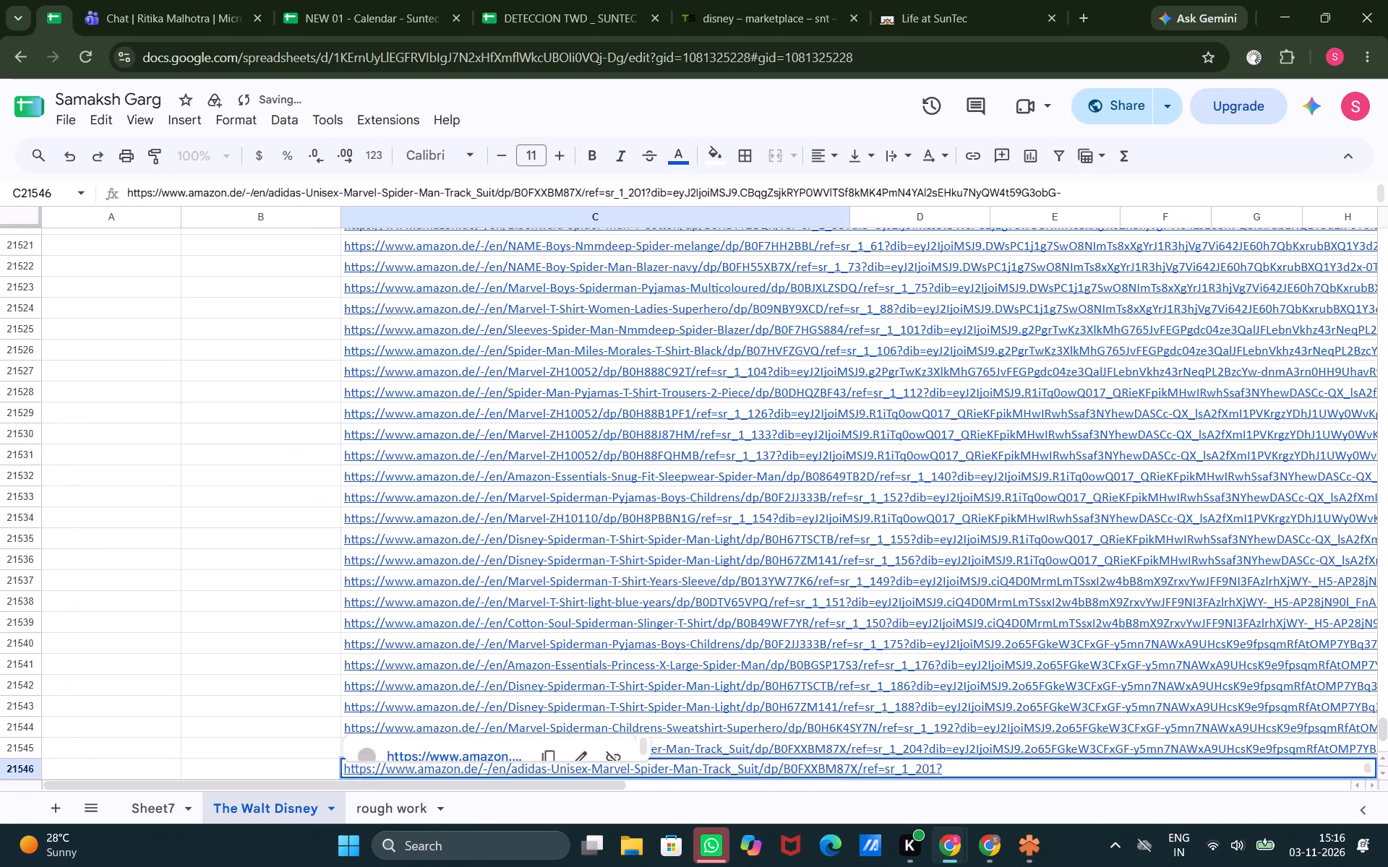
key("Return")
key("alt+Tab")
Copy the link of the Amazon Essentials Boys Short Sleeve Pique Polo Shirts on page 5 and paste it into cell C21547.
scroll(1387, 623, "down", 4)
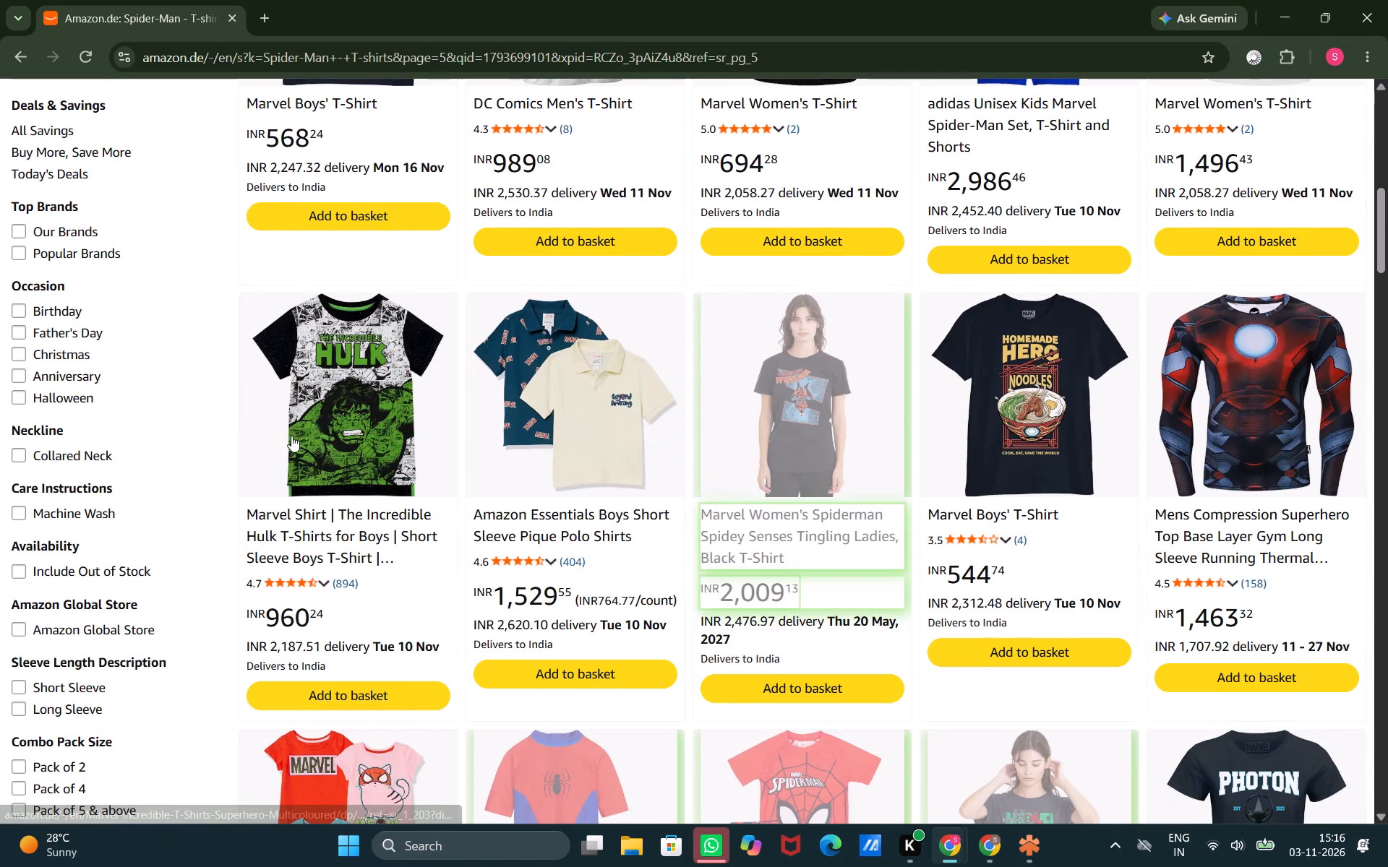
scroll(570, 422, "down", 4)
scroll(570, 422, "up", 4)
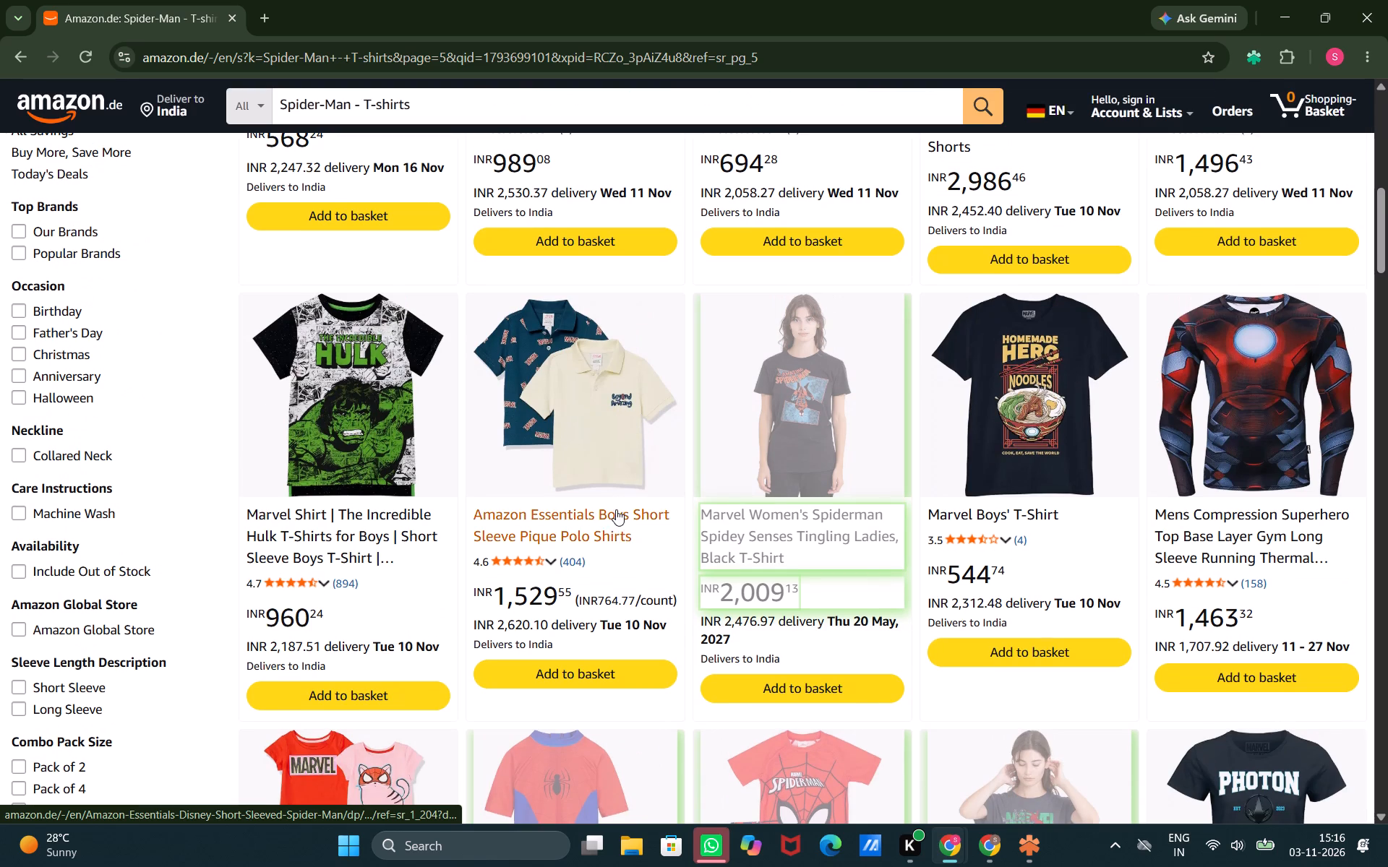
right_click(614, 517)
left_click(676, 711)
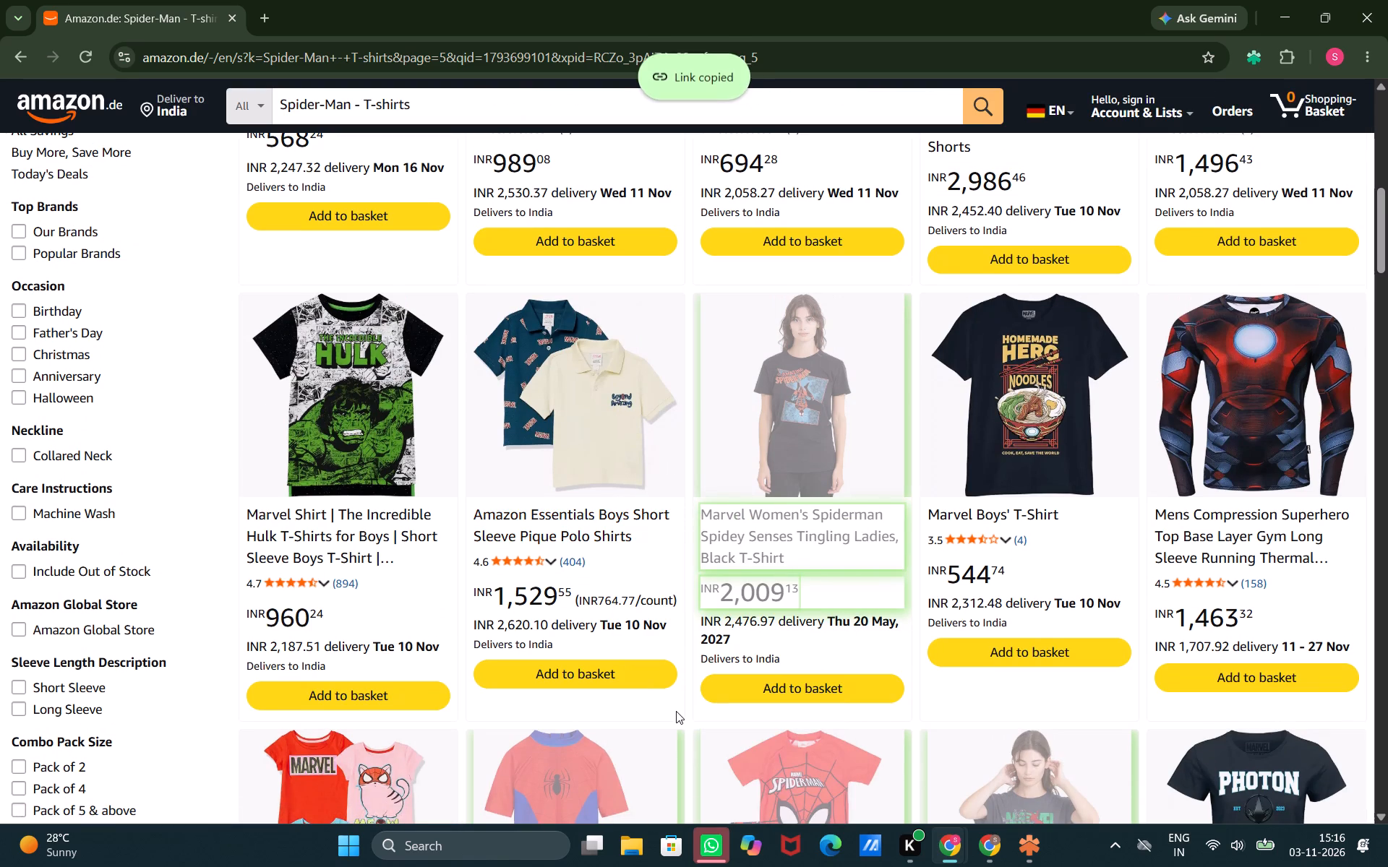
key("alt+Tab")
key("ctrl+v")
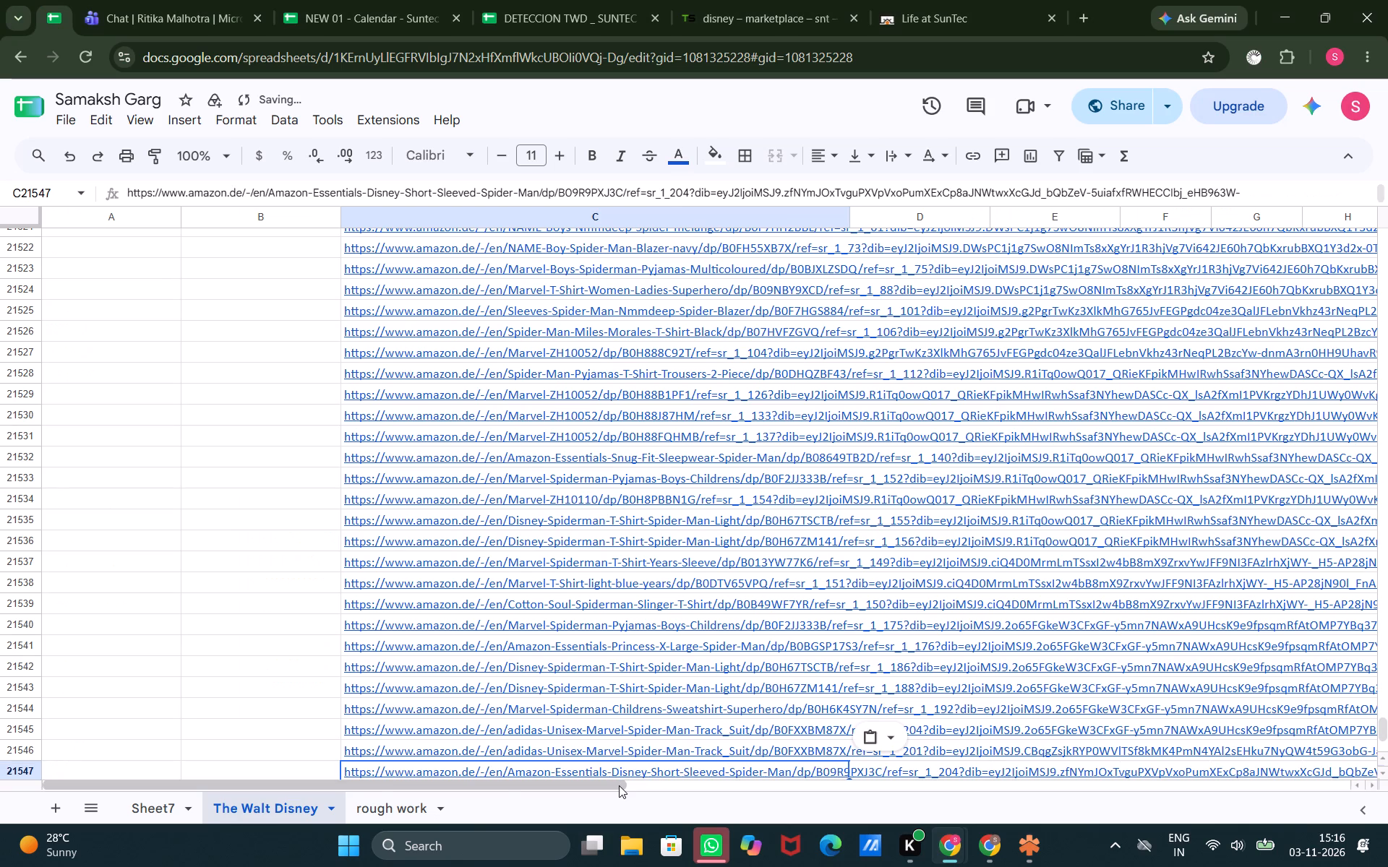
key("Return")
key("Return")
key("alt+Tab")
Copy the link of the unmarked Marvel Boys Spiderman Pyjamas Comics Character Sleepwear on page 5 and paste it into cell C21548.
scroll(645, 771, "down", 3)
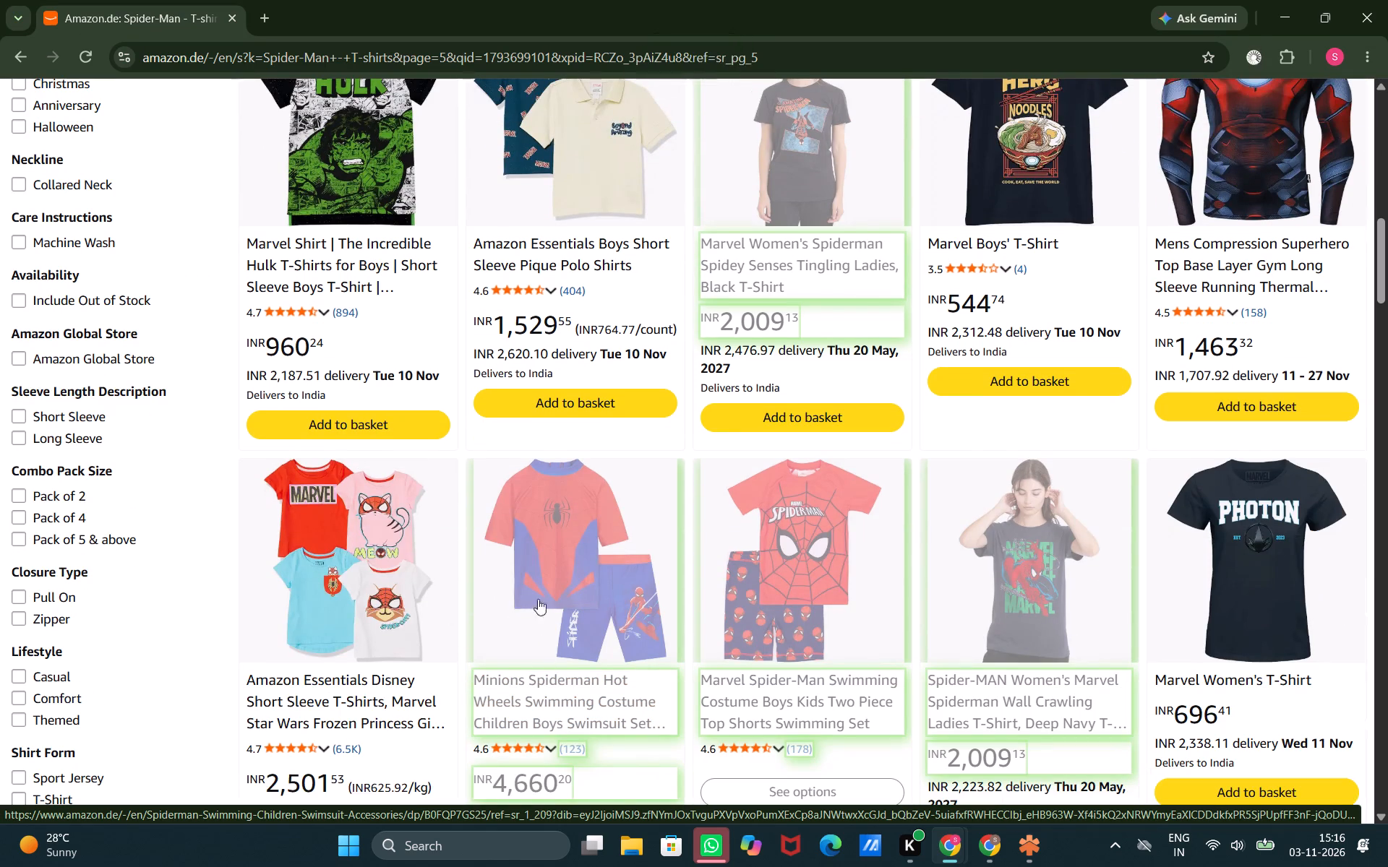
scroll(1093, 504, "down", 3)
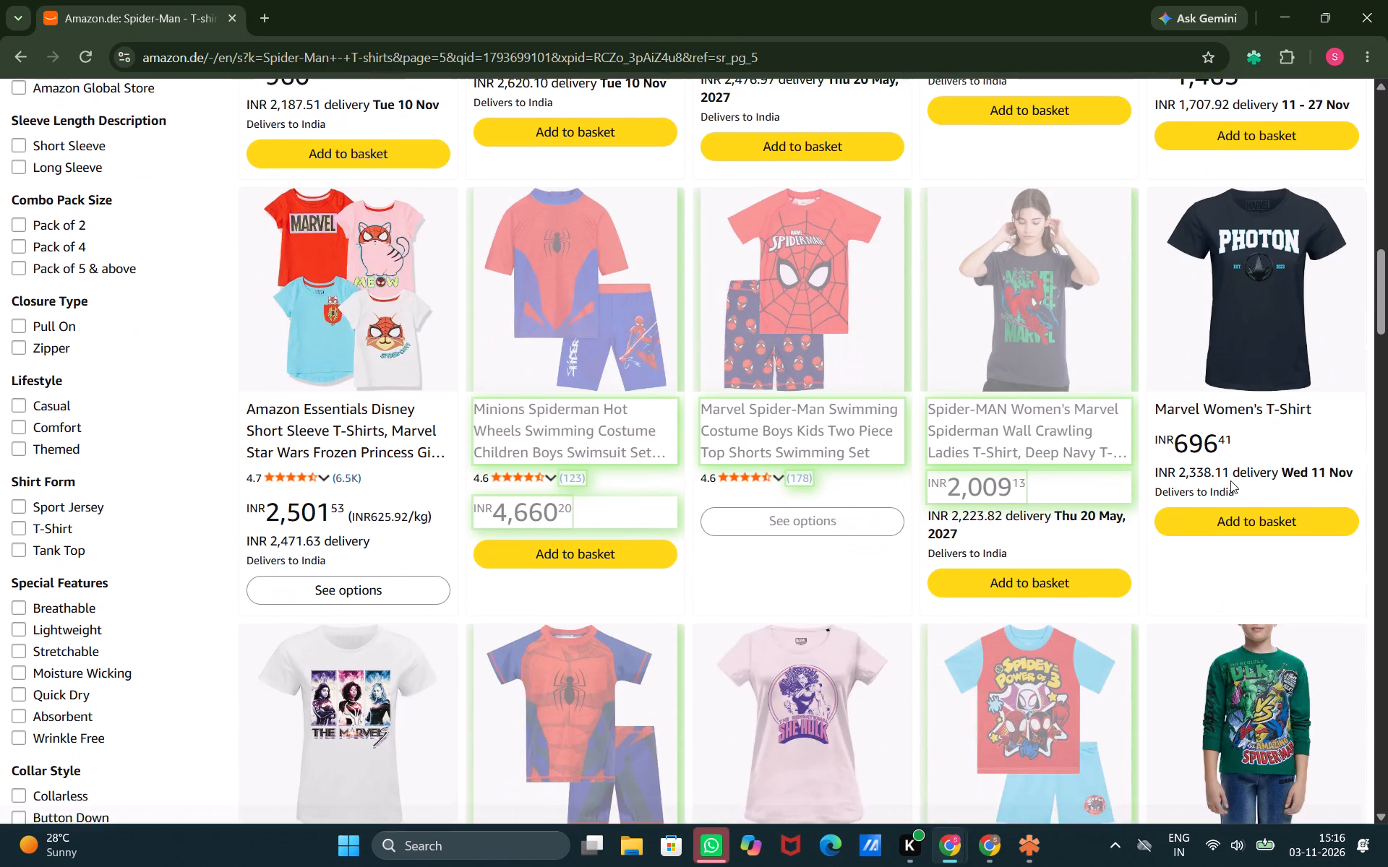
scroll(1234, 483, "down", 3)
scroll(377, 505, "down", 4)
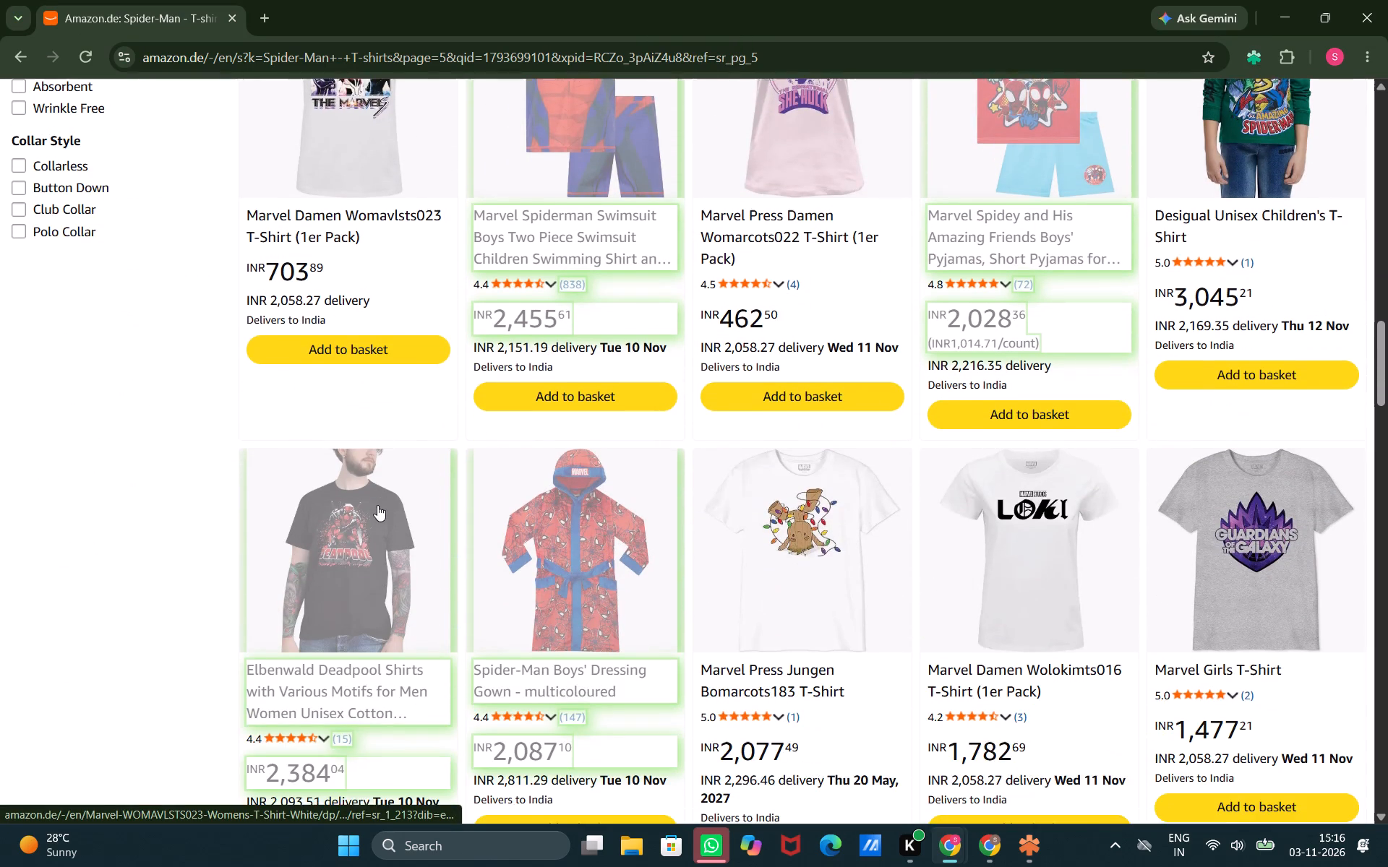
scroll(1337, 447, "down", 6)
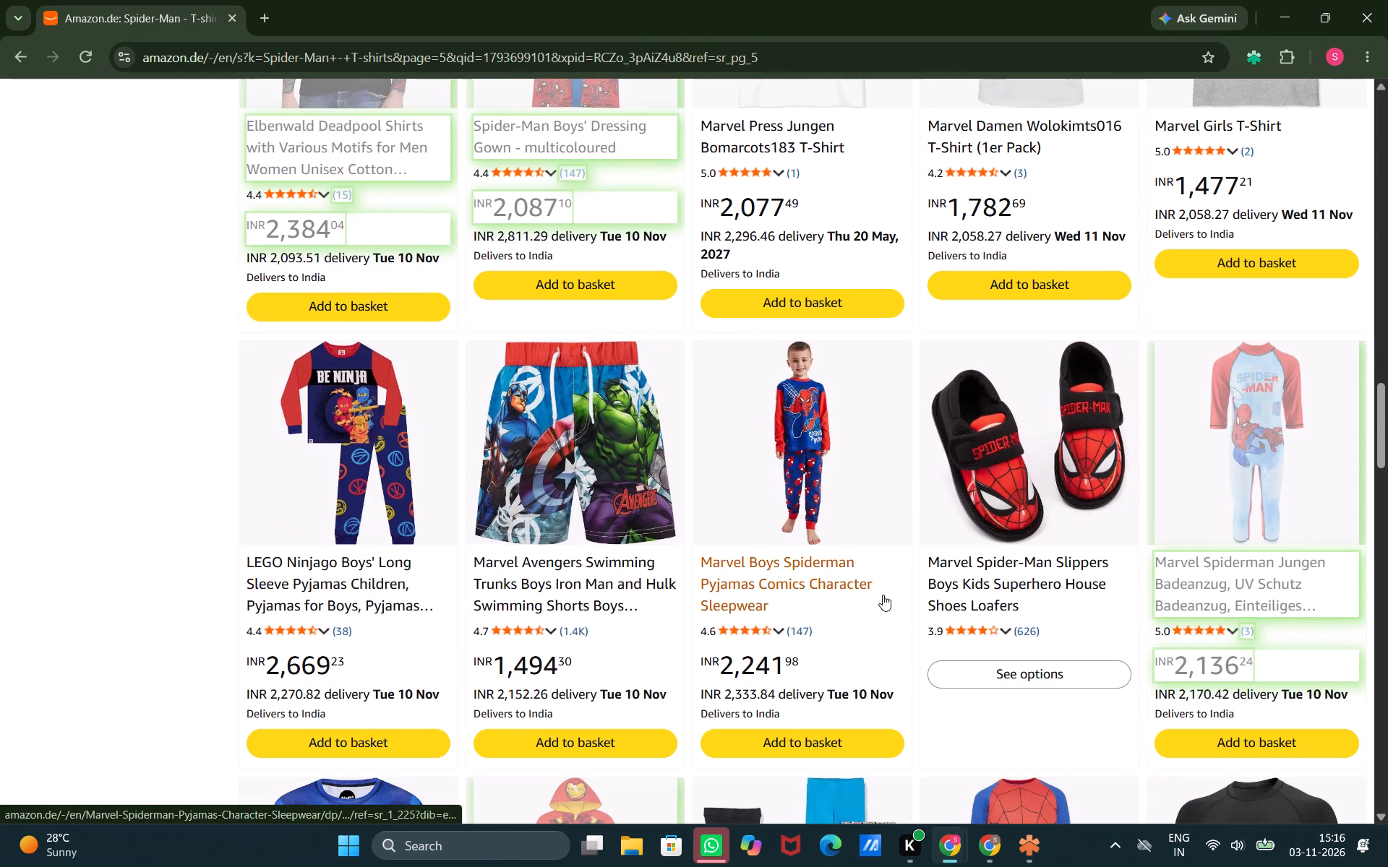
right_click(816, 563)
left_click(933, 456)
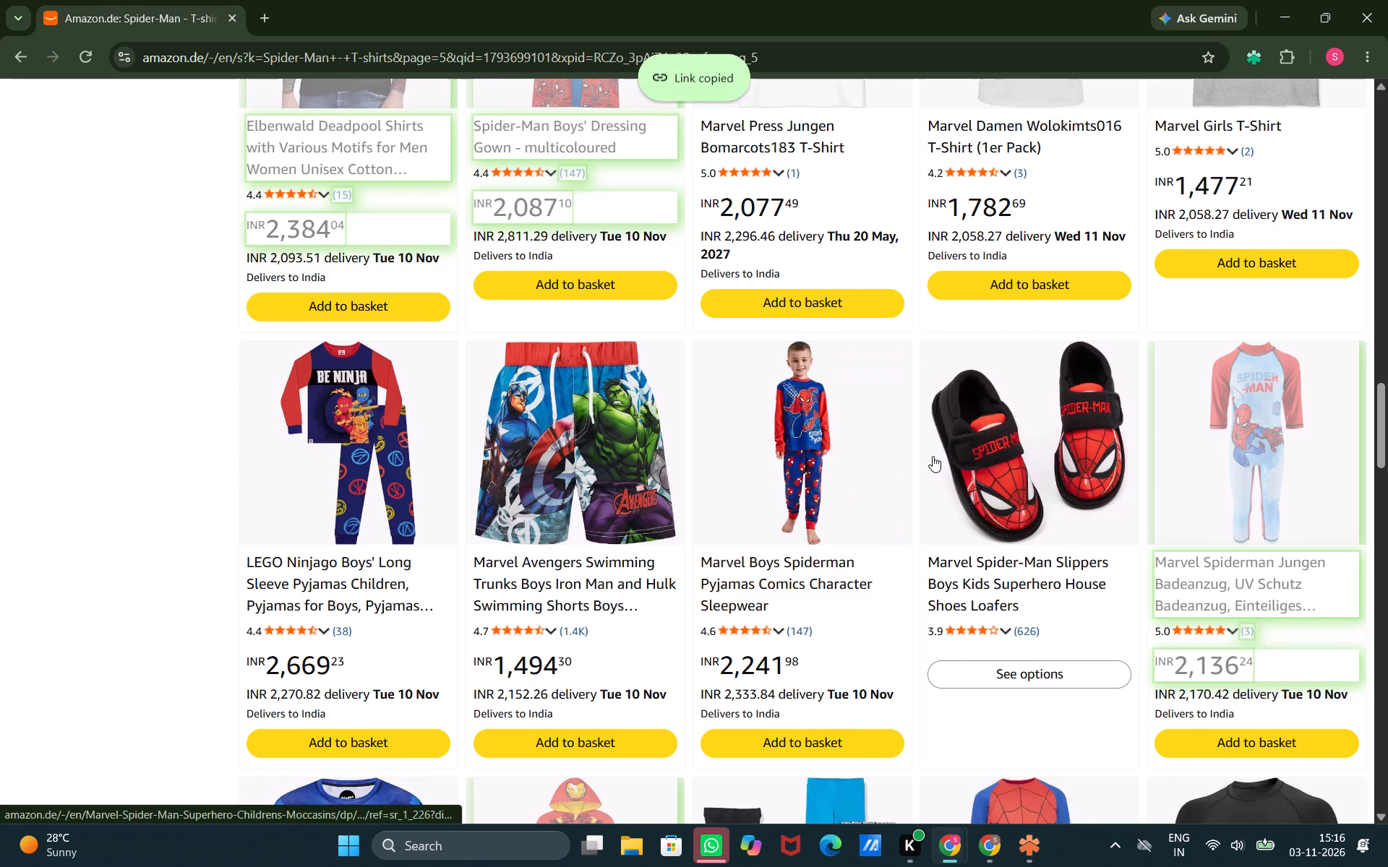
key("alt+Tab")
key("ctrl+v")
key("Return")
key("Return")
key("alt+Tab")
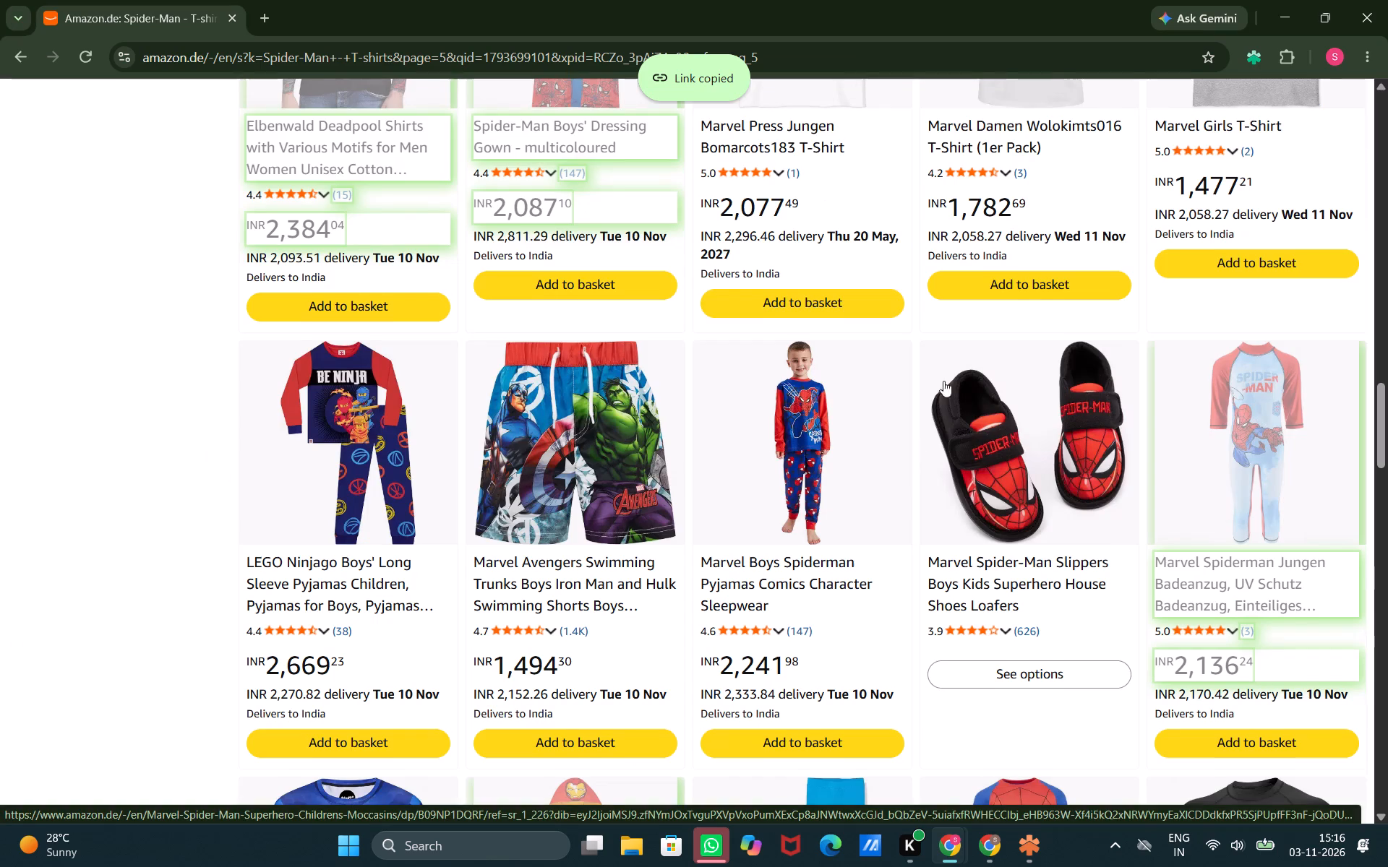
Copy the link of the Marvel Spiderman Pyjamas for Children, Long Sleeve set, and paste it into cell C21549.
scroll(967, 321, "down", 5)
right_click(1007, 564)
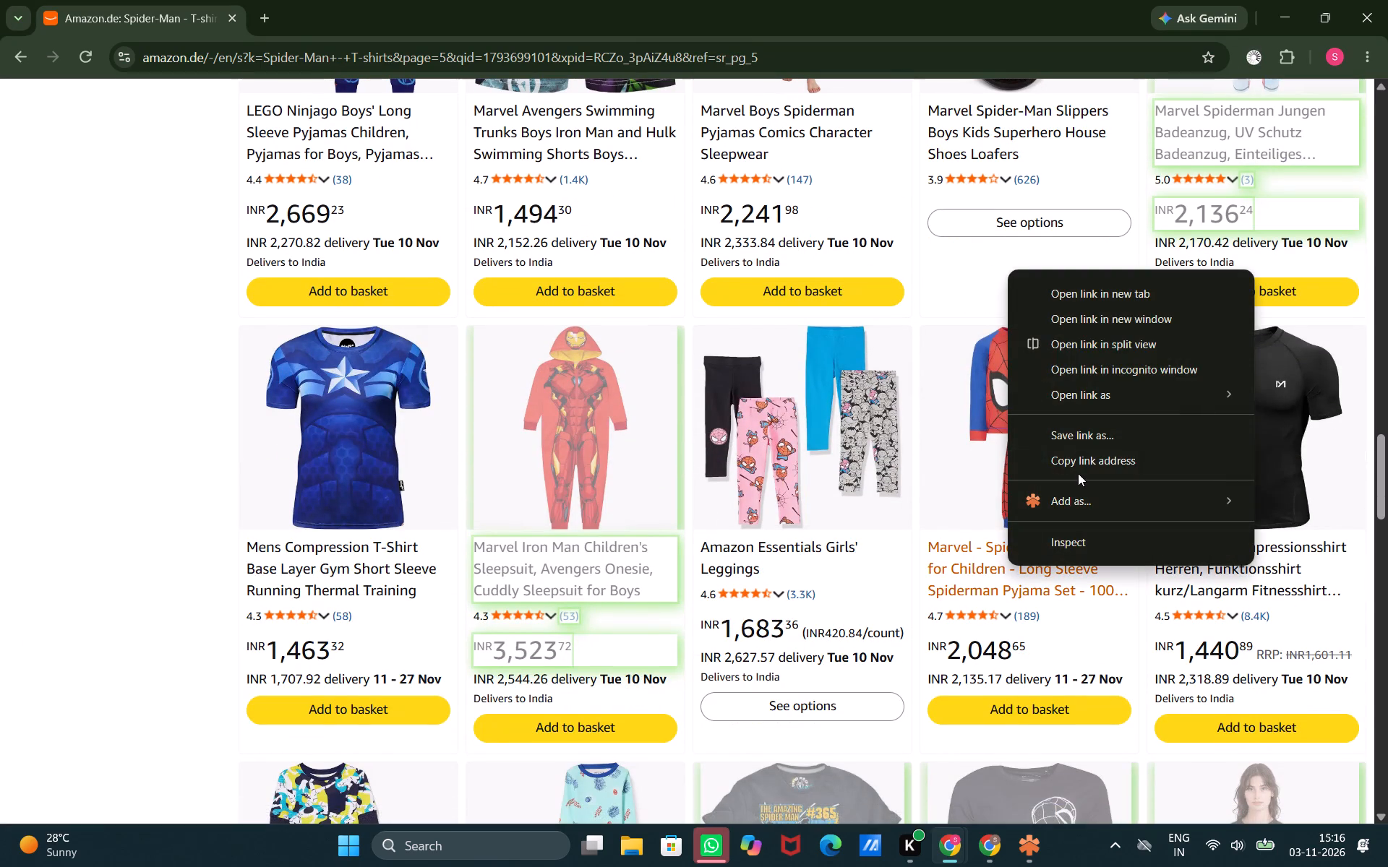
left_click(1078, 473)
left_click(1074, 466)
key("alt+Tab")
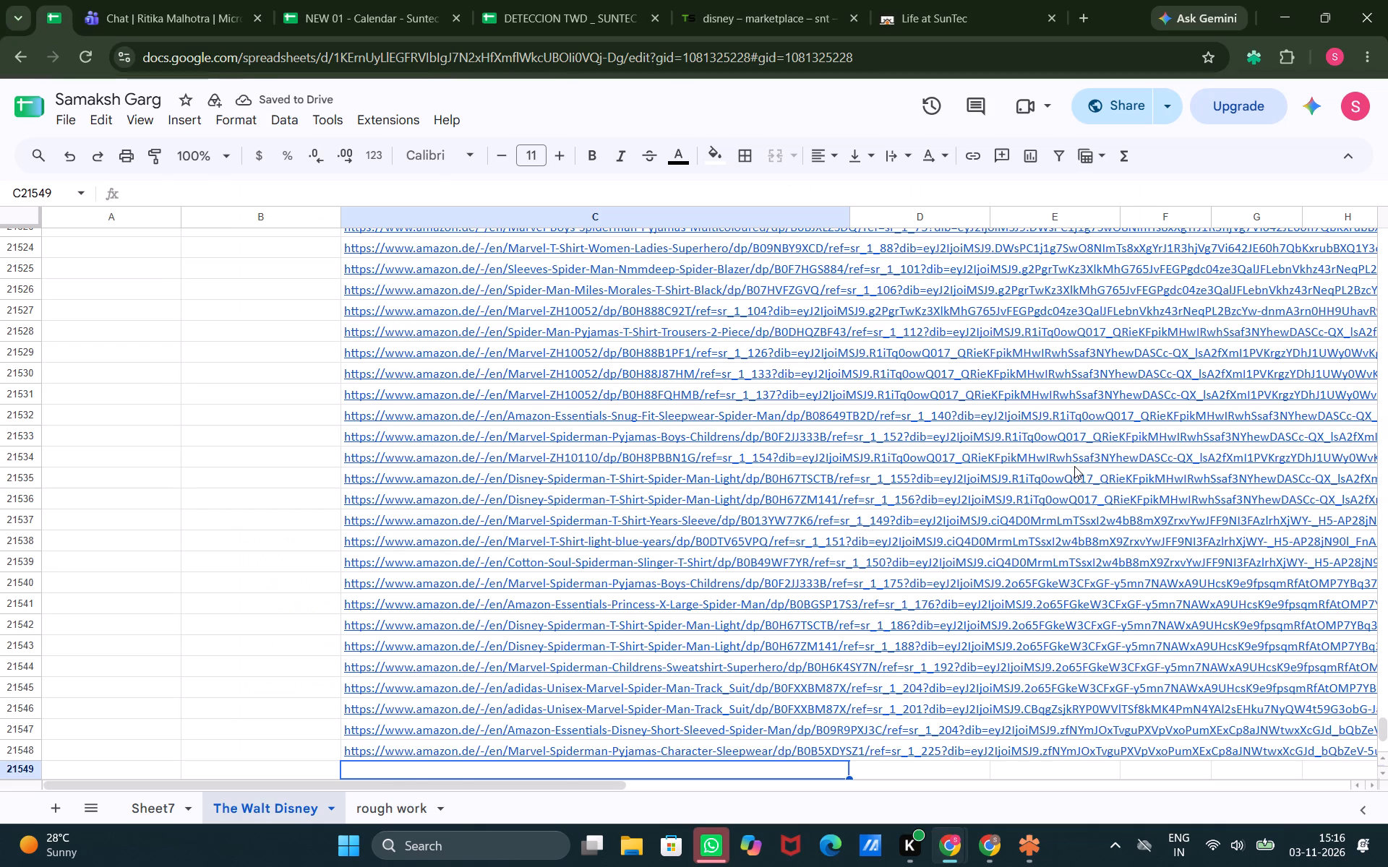
key("ctrl+v")
key("Return")
key("Return")
key("alt+Tab")
Open results page 6 and copy its Marvel Unisex Marvel Webhead Unisex T-Shirt link into cell C21550.
scroll(1136, 415, "down", 4)
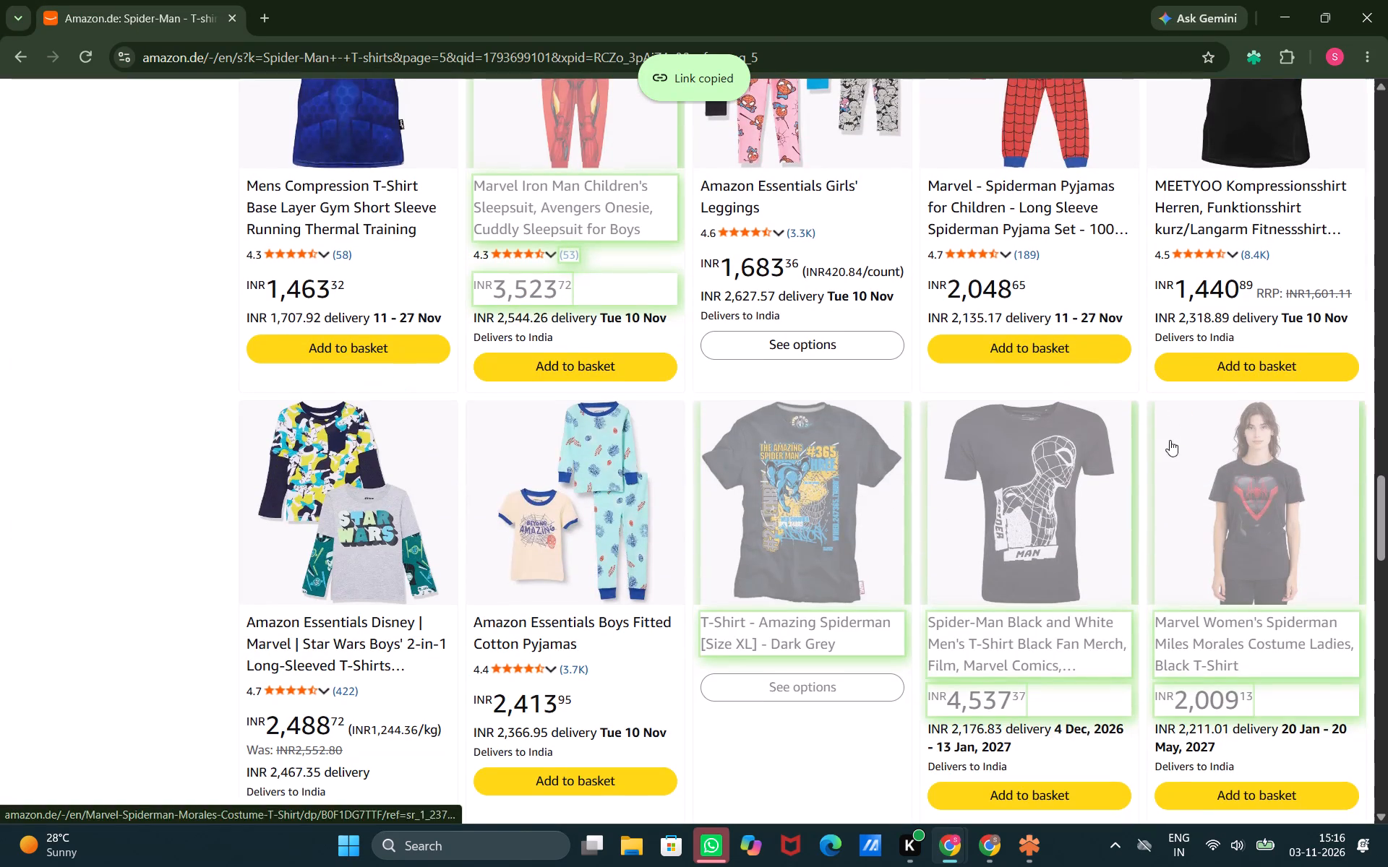
scroll(369, 483, "down", 5)
scroll(458, 470, "up", 5)
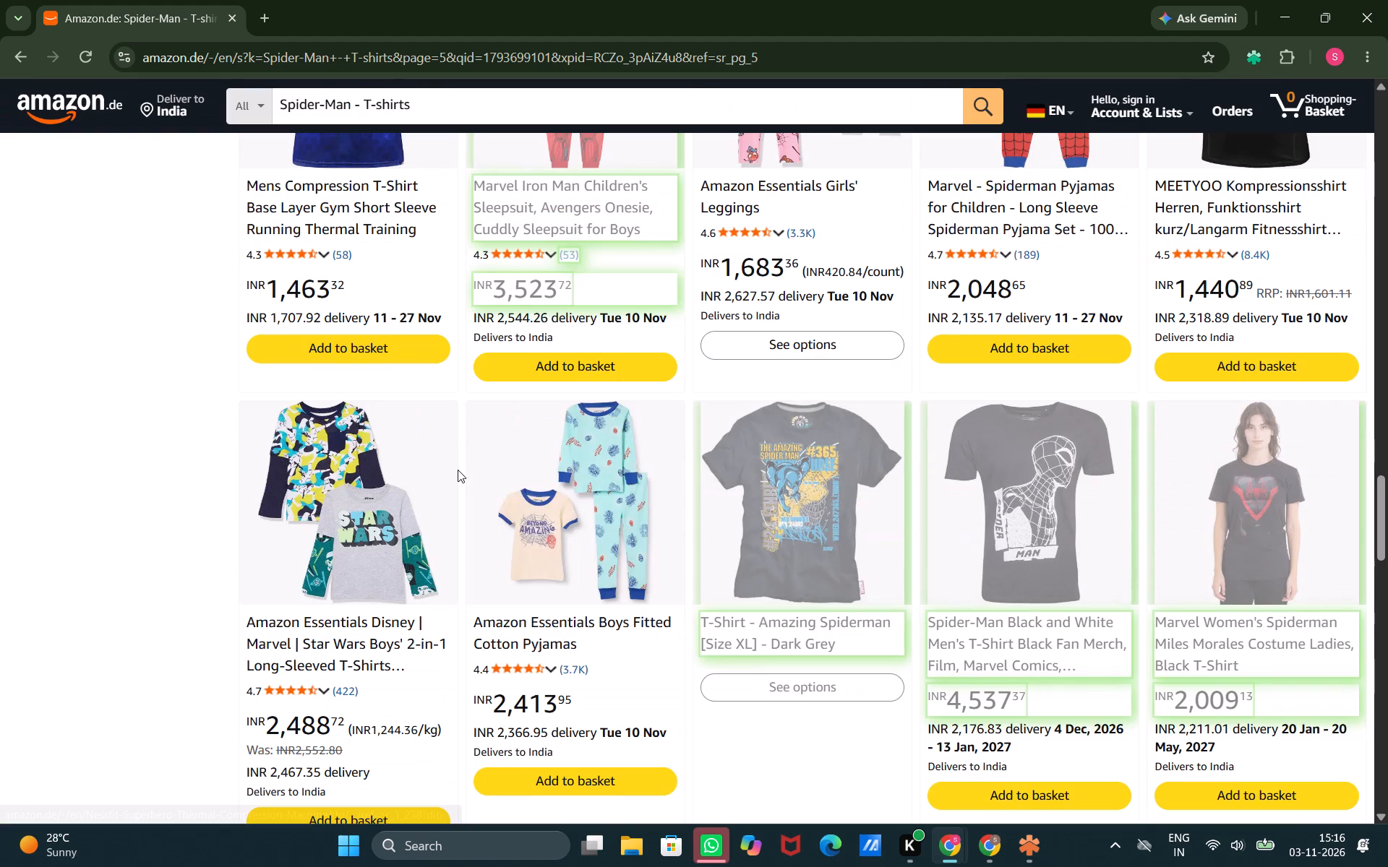
scroll(433, 481, "down", 6)
scroll(929, 454, "down", 4)
left_click(862, 473)
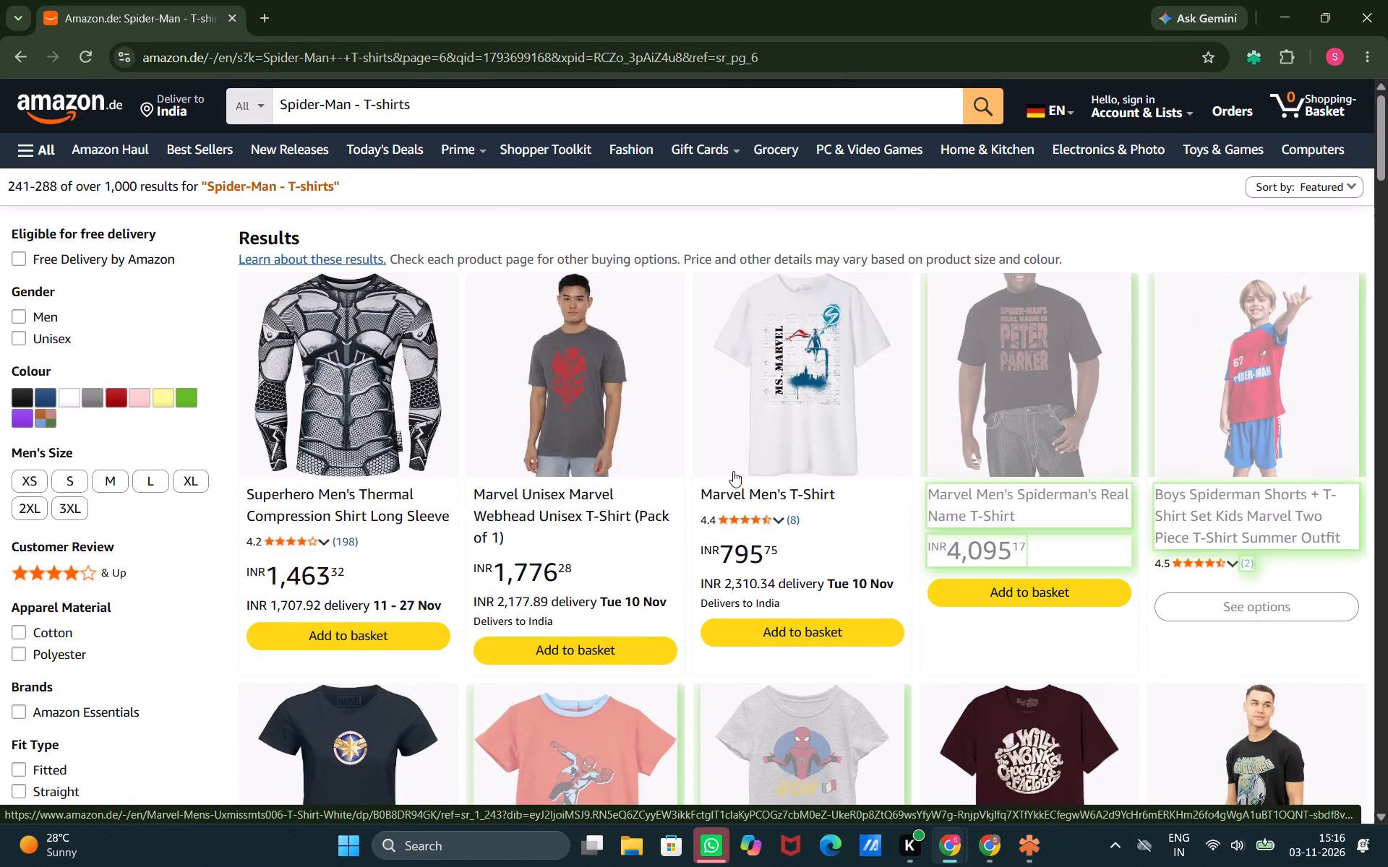
right_click(583, 497)
left_click(673, 683)
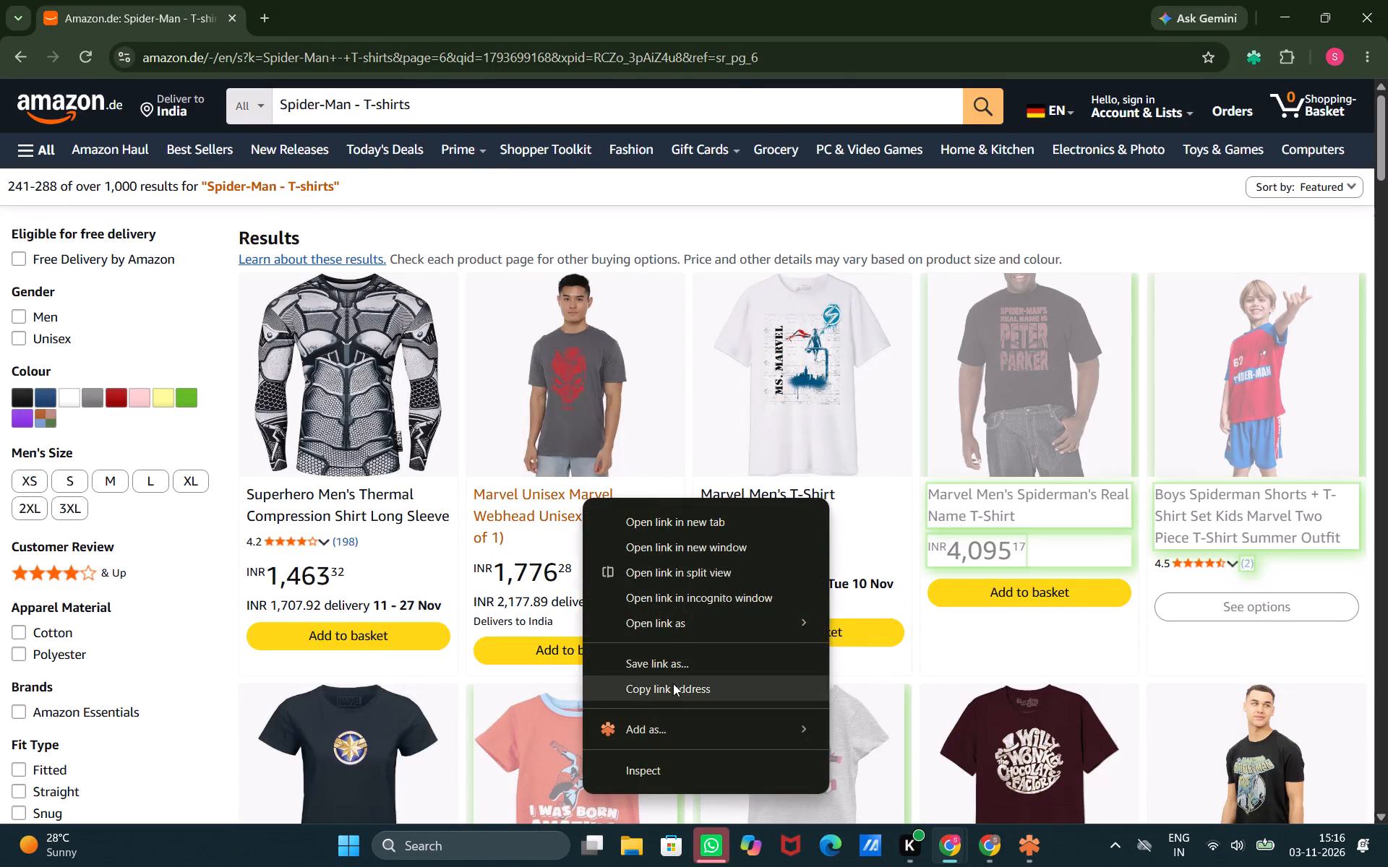
key("alt+Tab")
key("ctrl+v")
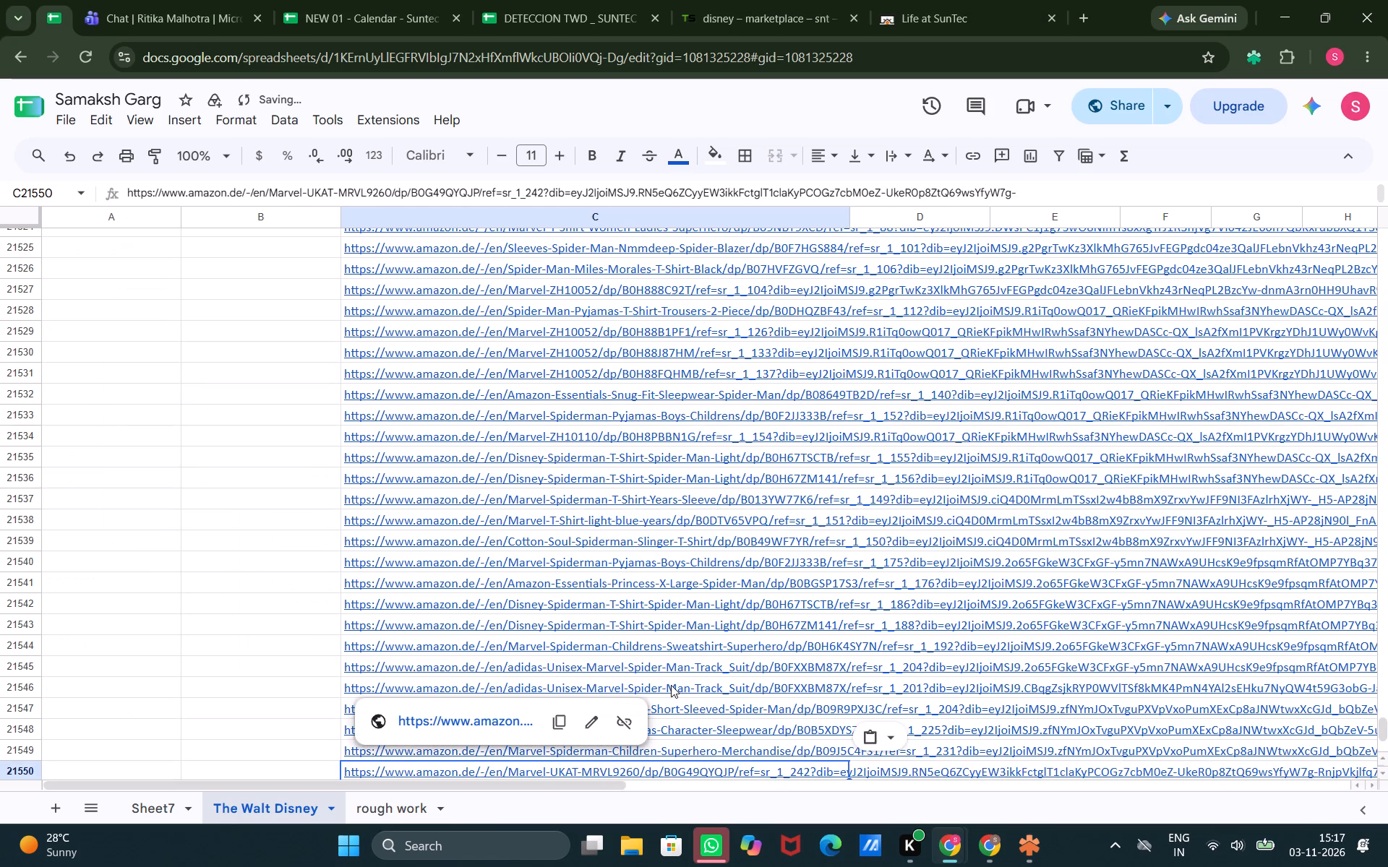
key("Return")
key("Return")
key("alt+Tab")
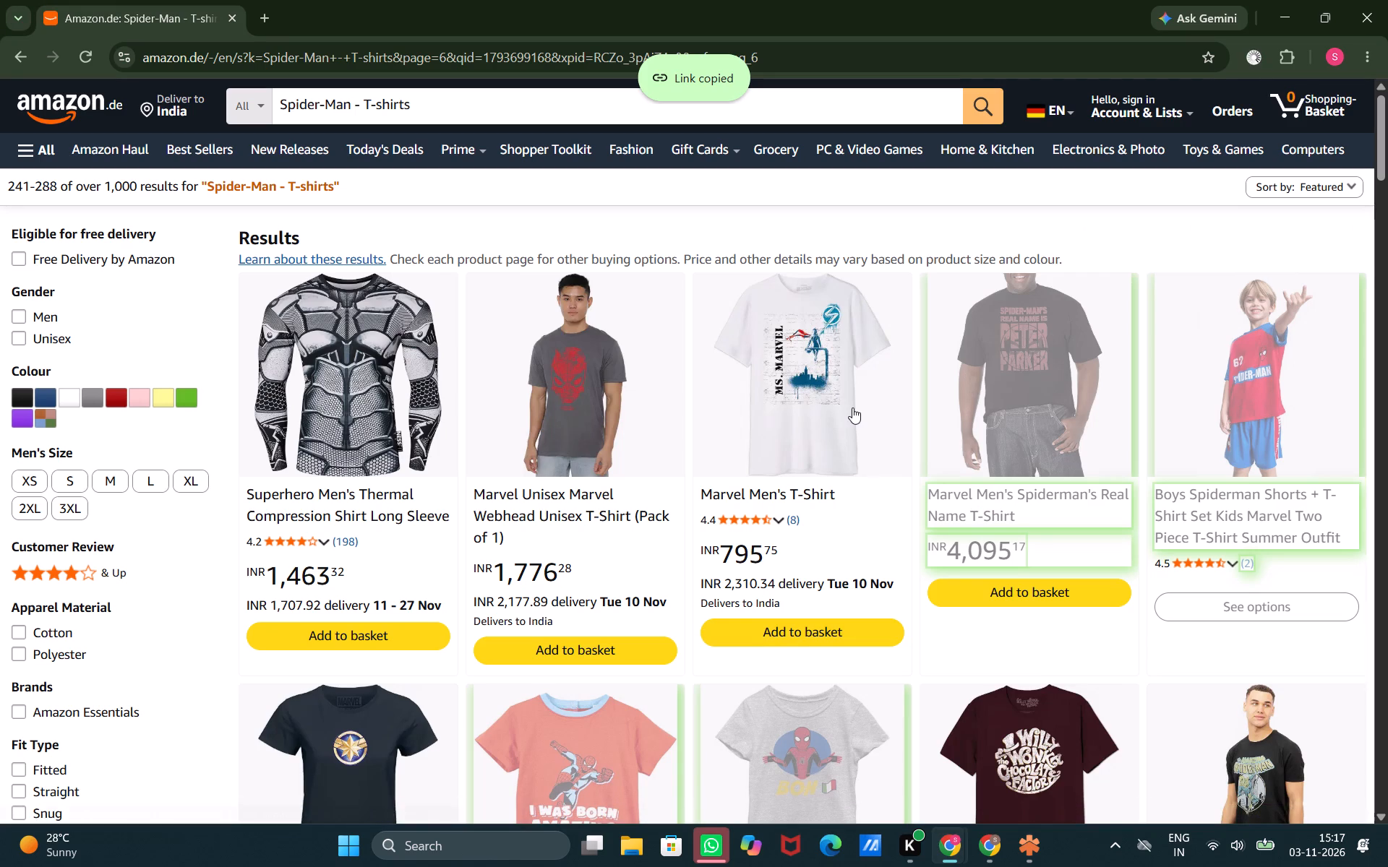
Inspect the product page of the white Ms. Marvel Marvel Men's T-Shirt and return to results page 6.
left_click(847, 405)
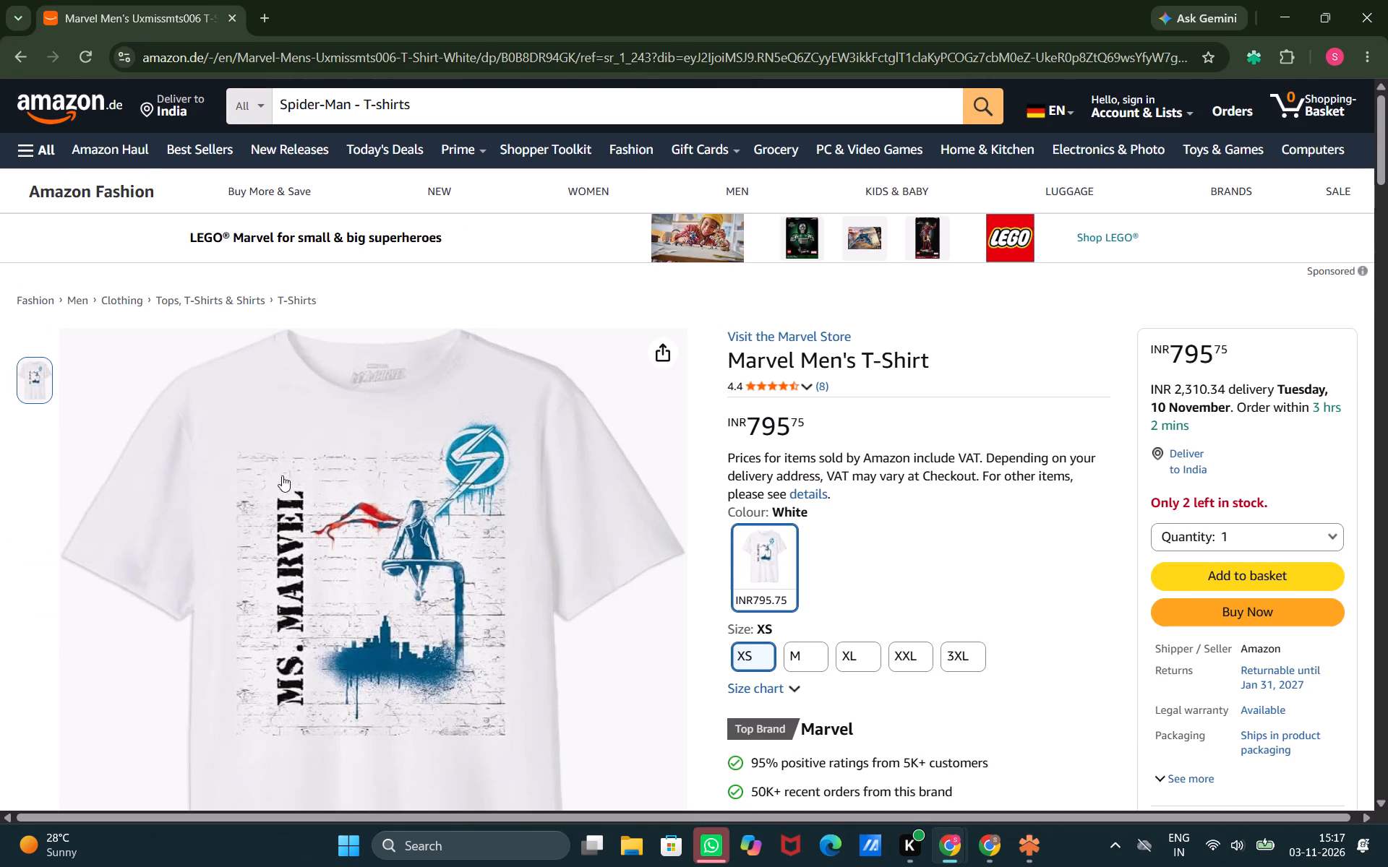
left_click(23, 51)
scroll(714, 342, "down", 7)
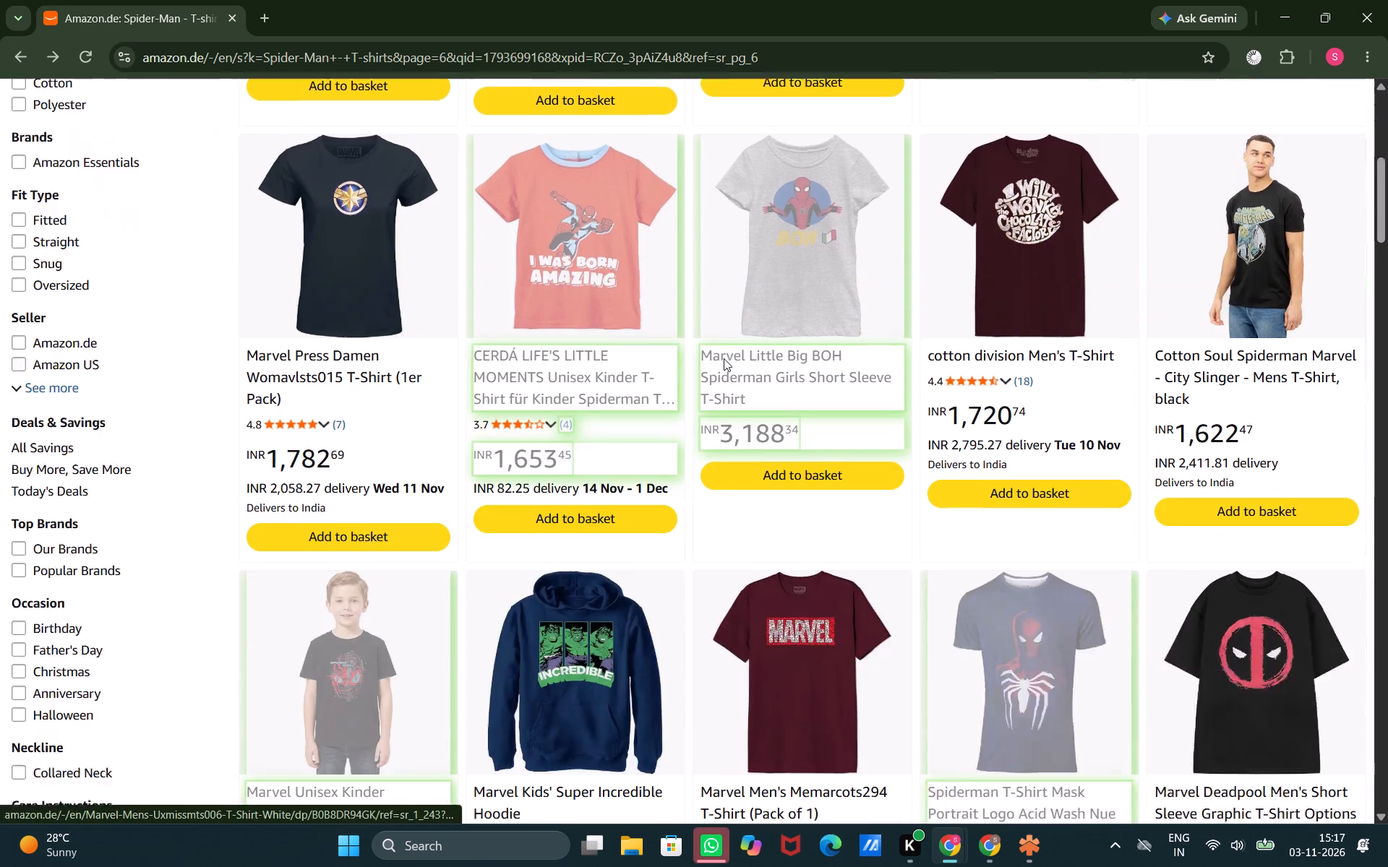
Copy the link of the unmarked Cotton Soul Spiderman Marvel City Slinger Mens T-Shirt on page 6 and paste it into cell C21551.
scroll(664, 379, "up", 3)
scroll(1118, 361, "down", 4)
scroll(1131, 363, "up", 4)
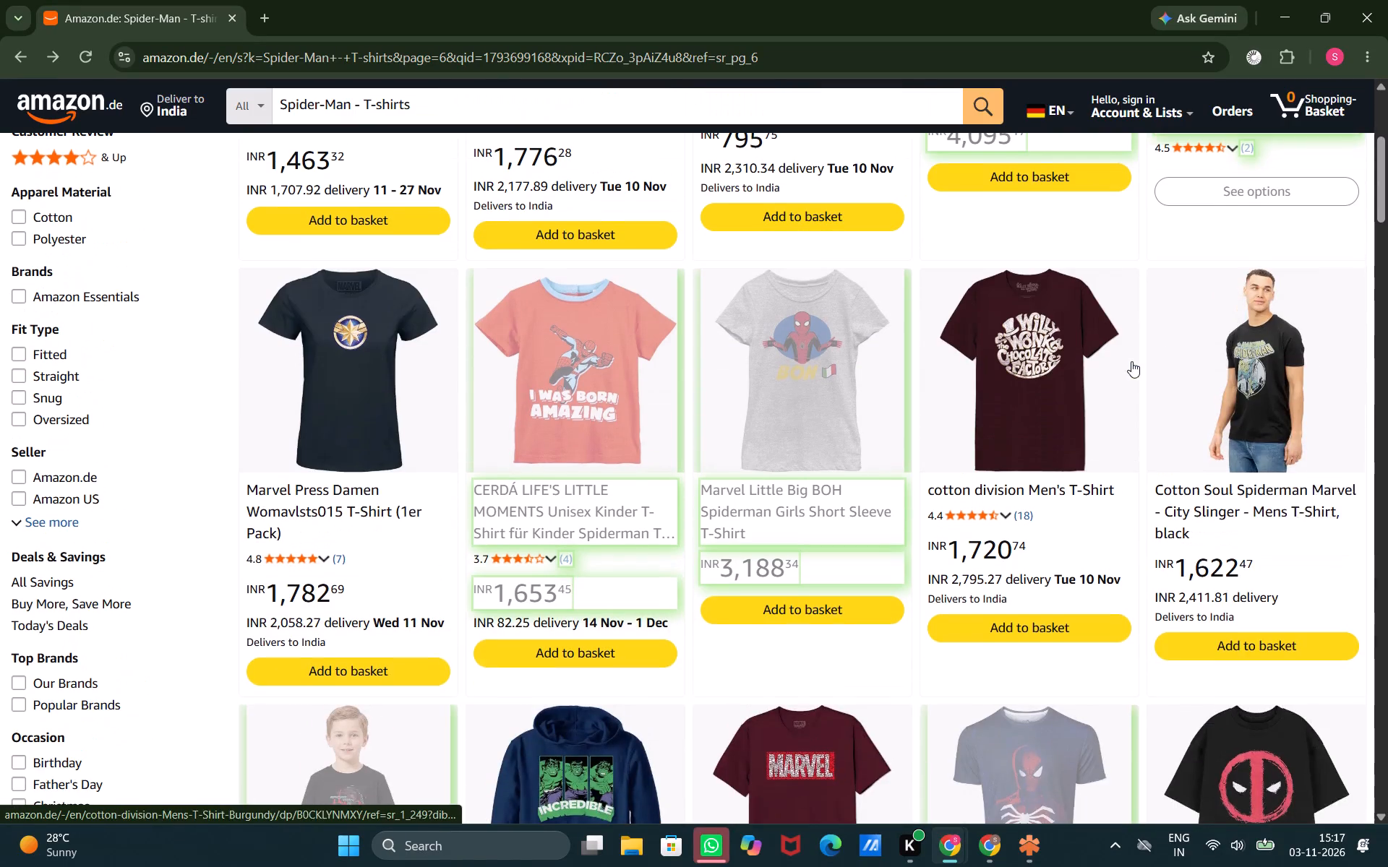
right_click(1259, 505)
left_click(1152, 702)
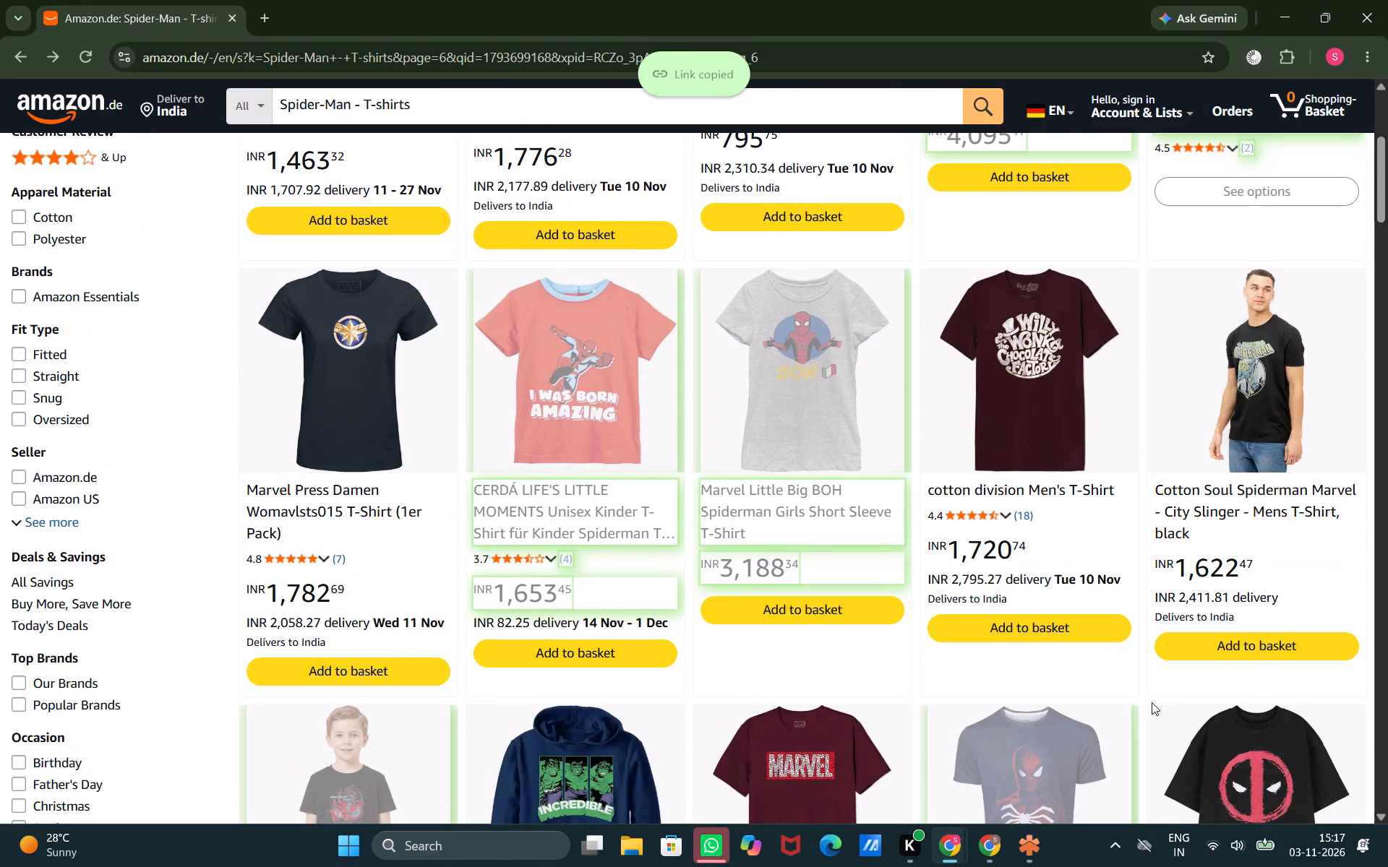
key("alt+Tab")
key("ctrl+v")
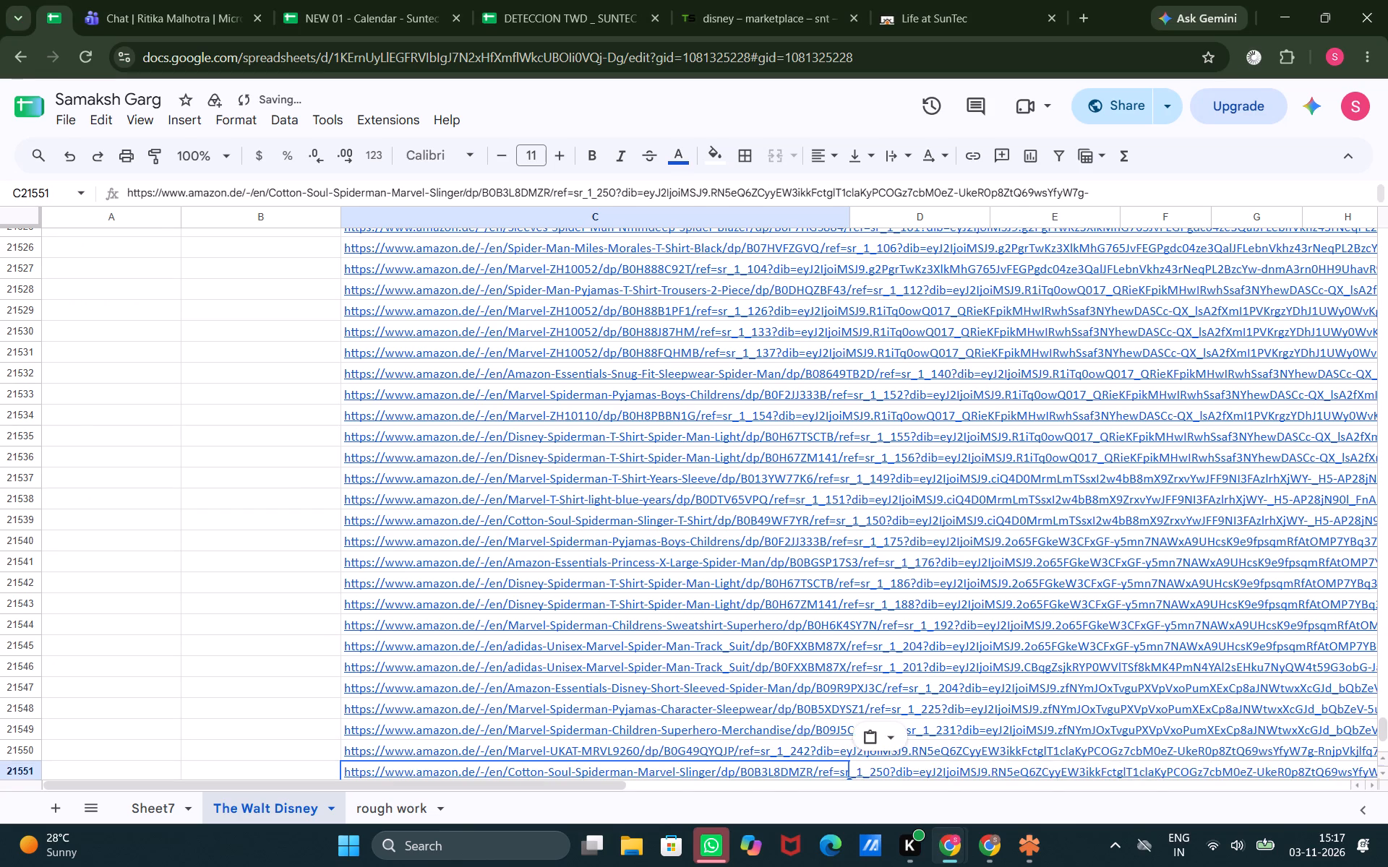
key("Return")
key("Return")
key("alt+Tab")
Inspect the product page of the burgundy Marvel Men's Memarcots294 T-Shirt and return to results page 6.
scroll(649, 512, "down", 3)
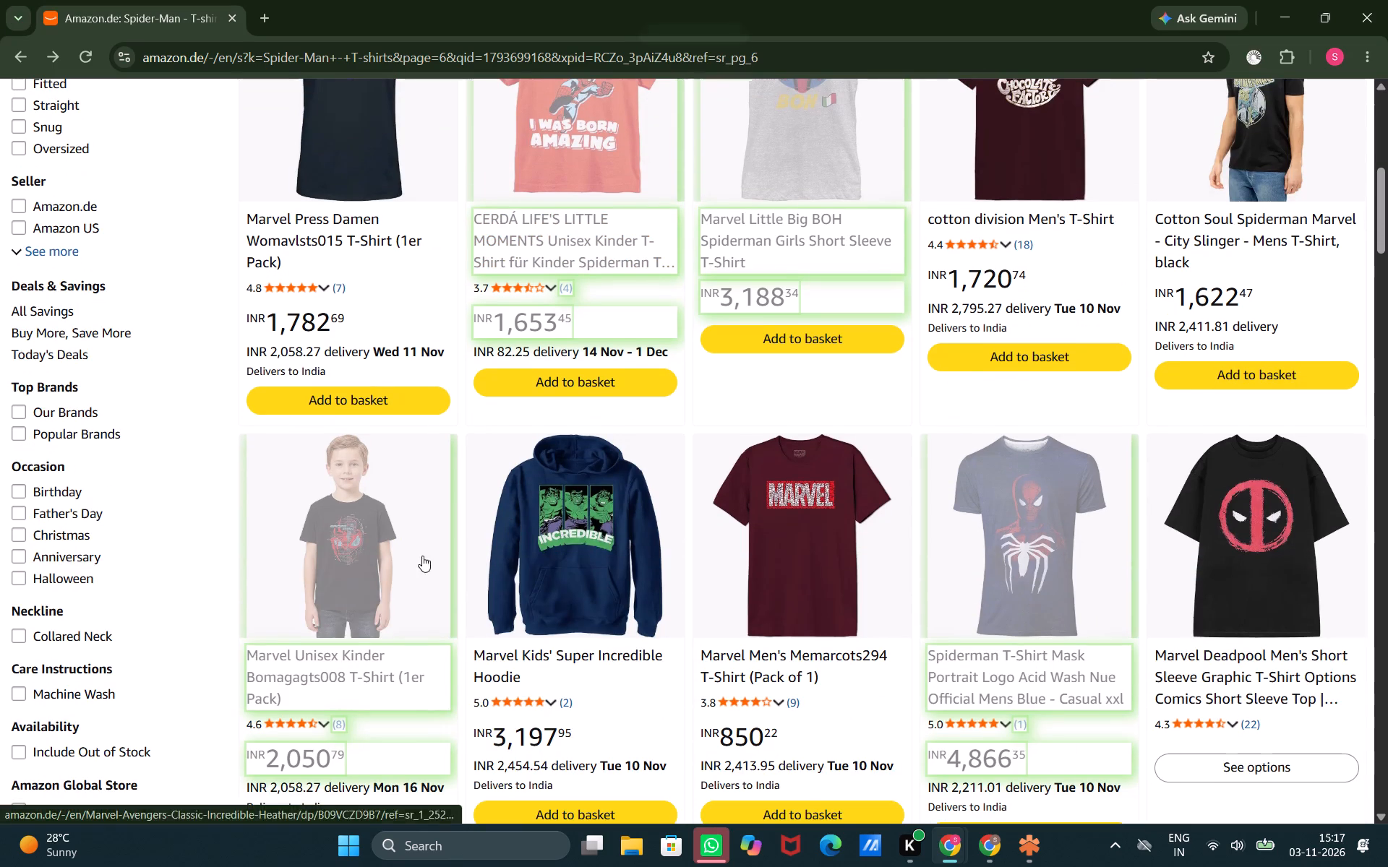
scroll(1387, 421, "down", 4)
scroll(1371, 420, "up", 3)
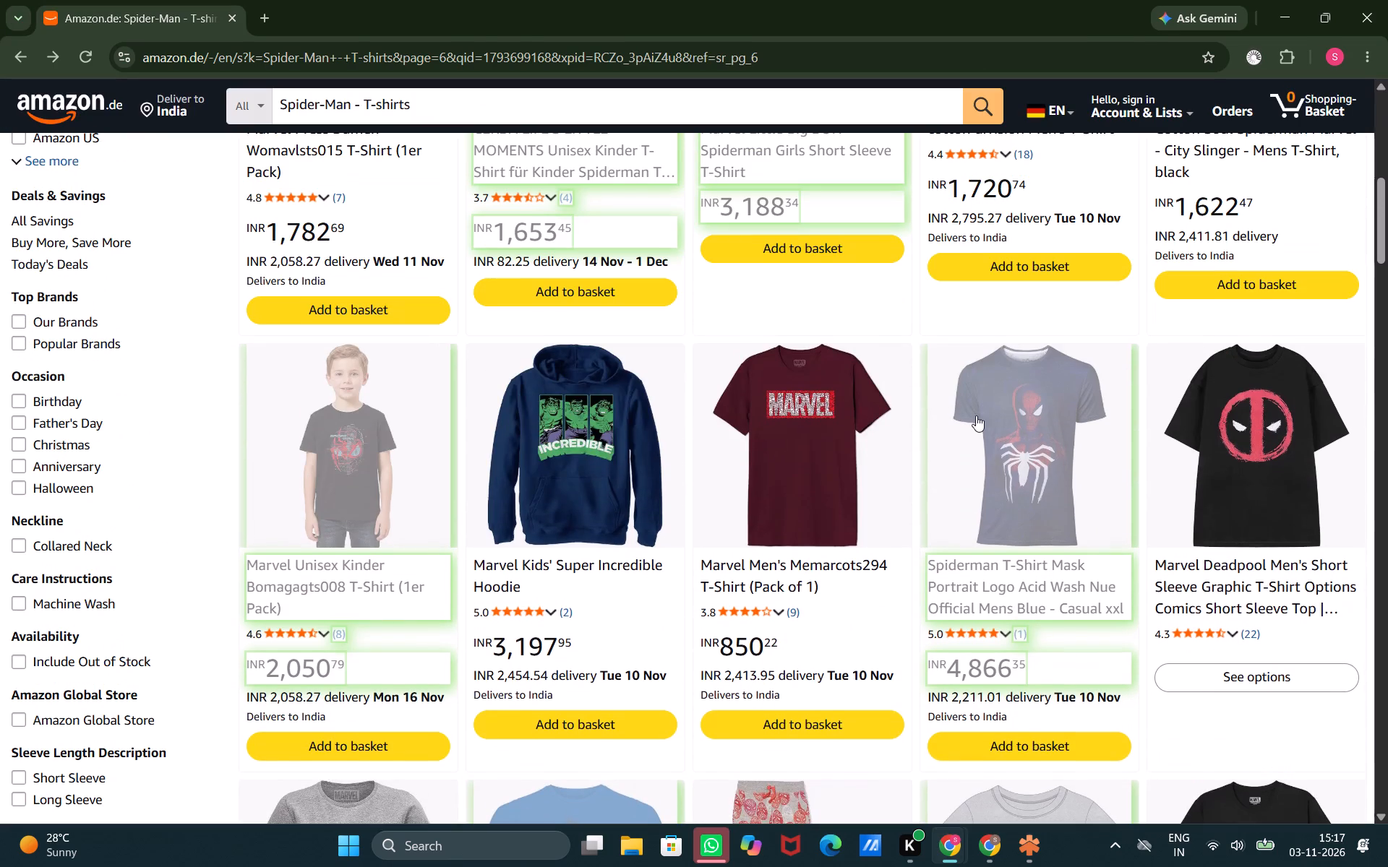
left_click(833, 423)
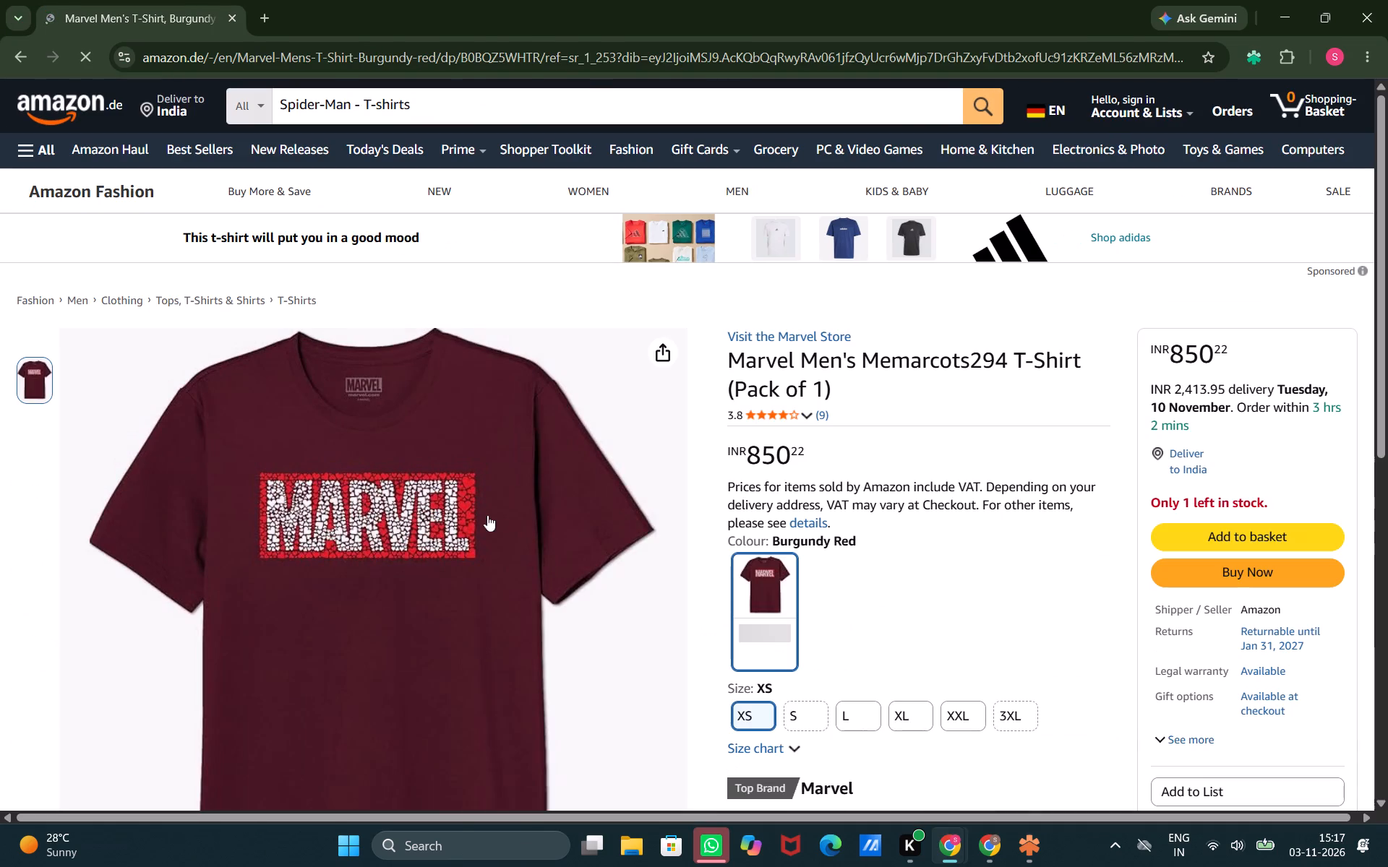
left_click(24, 62)
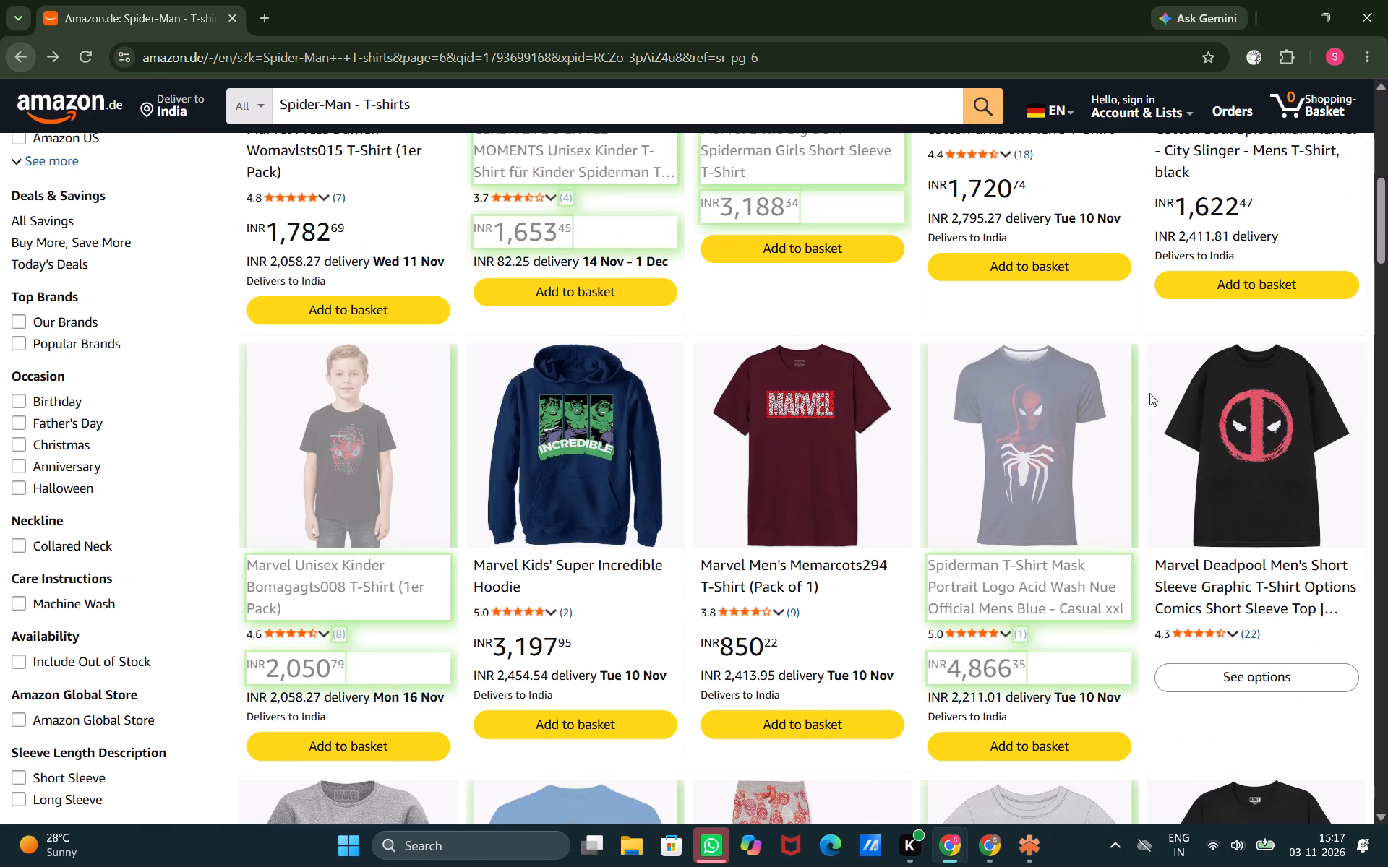
Copy the link of the unmarked navy Marvel Men's T-Shirt with the Spider-Man print and paste it into cell C21552.
scroll(1241, 417, "down", 5)
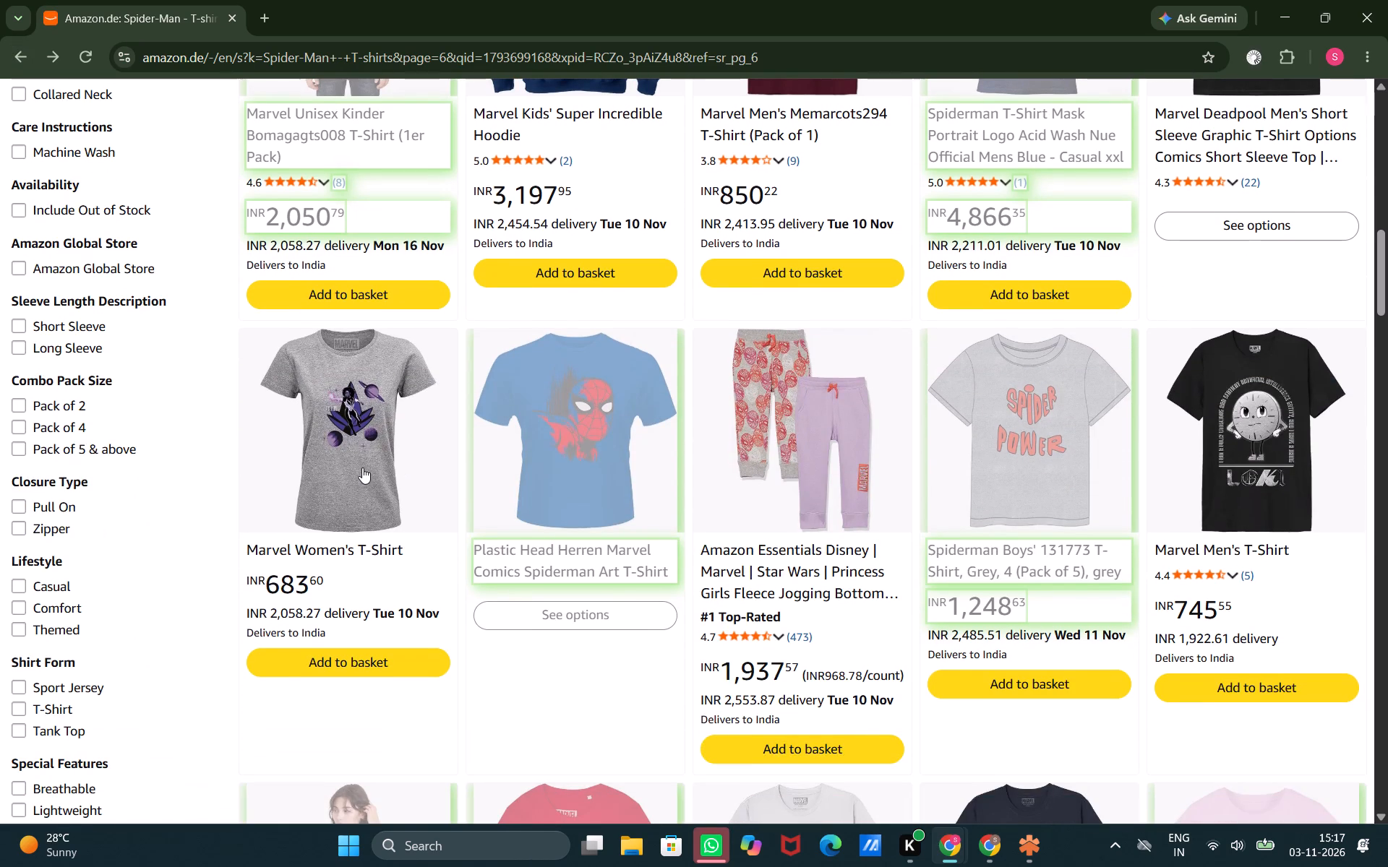
scroll(359, 470, "up", 2)
scroll(359, 470, "down", 5)
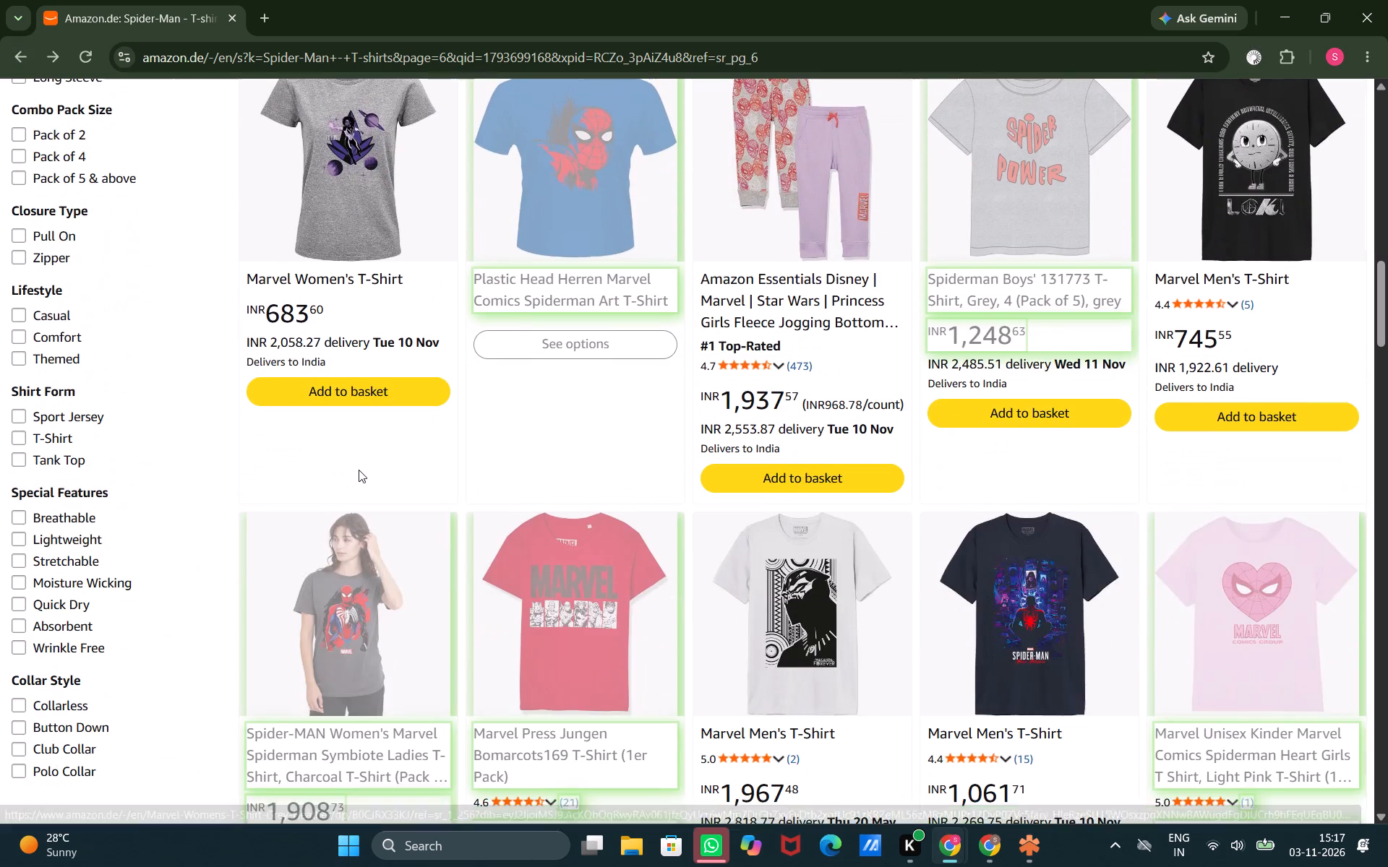
scroll(359, 470, "down", 3)
right_click(1021, 457)
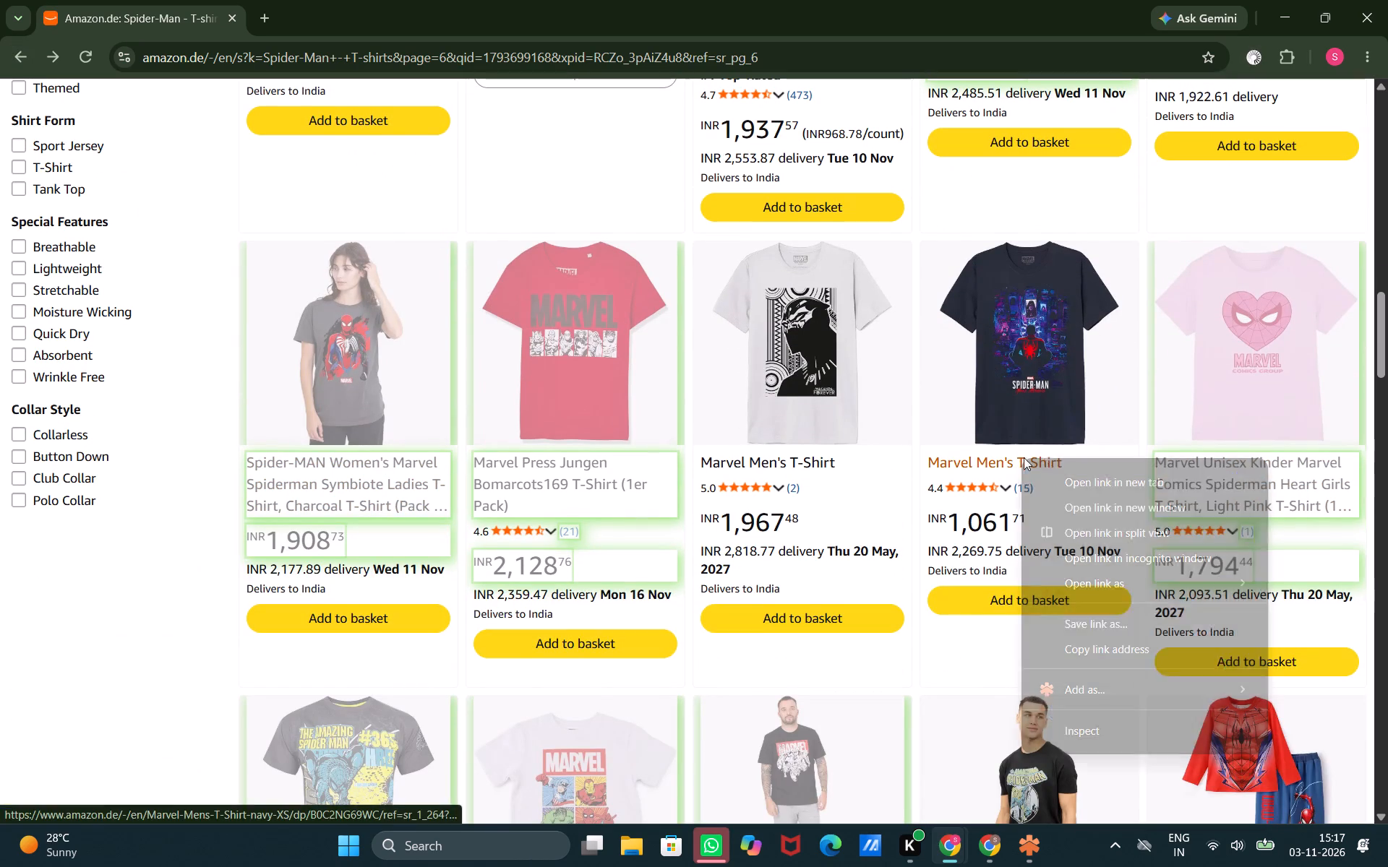
left_click(1126, 649)
key("alt+Tab")
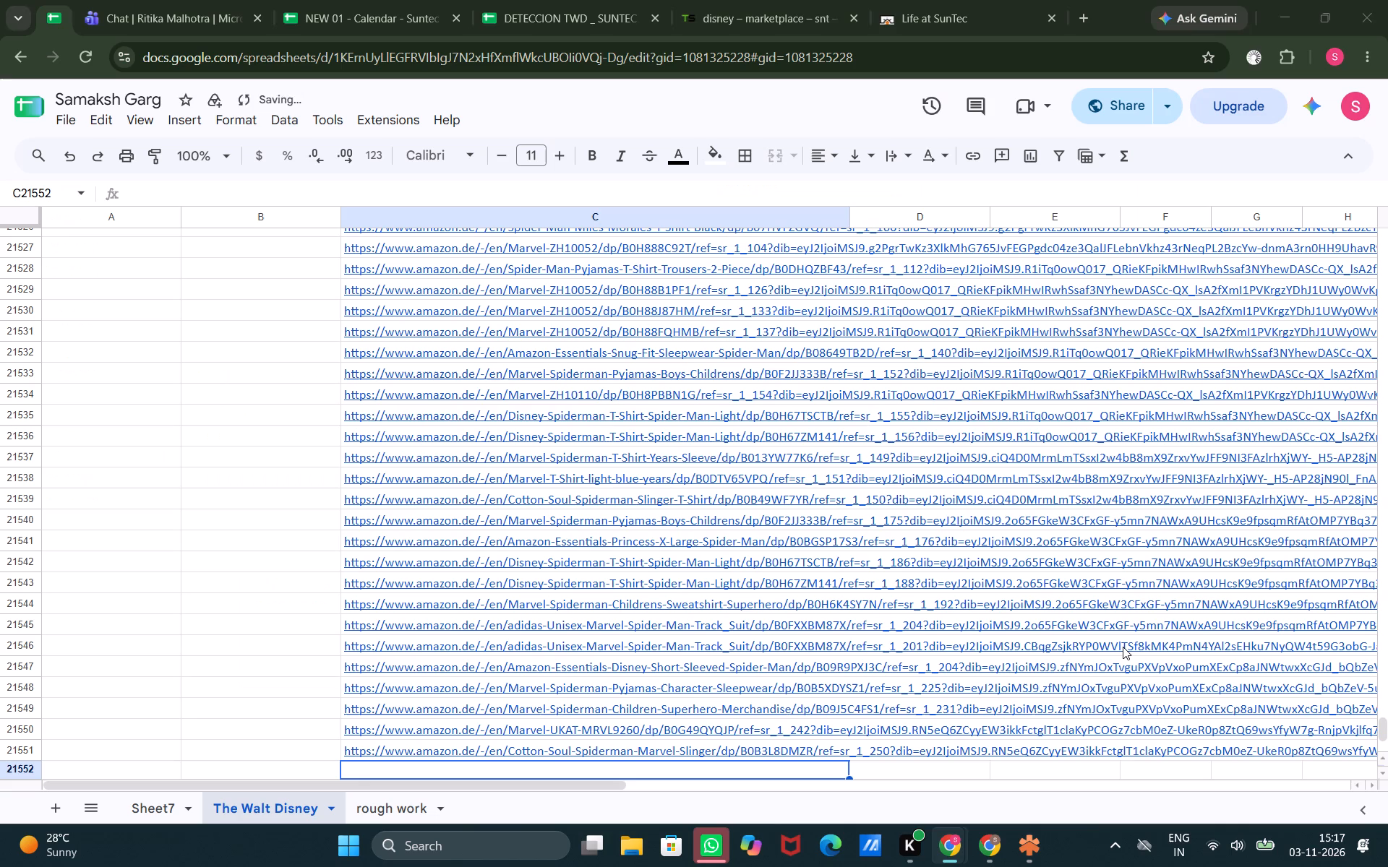
key("ctrl+v")
key("Return")
key("Return")
key("alt+Tab")
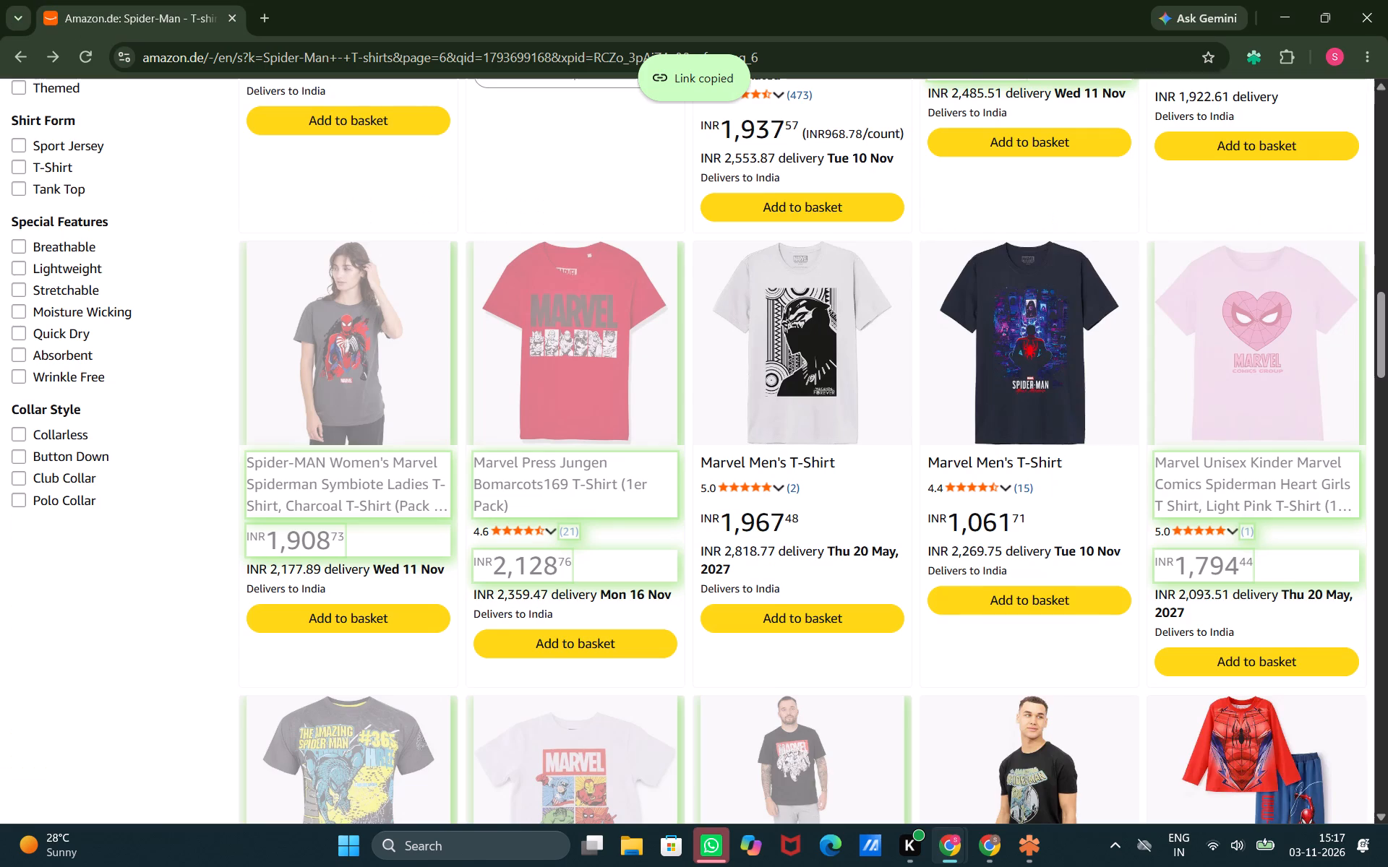
Copy the link of the second Cotton Soul Spiderman Marvel City Slinger listing, further down page 6, and paste it into cell C21553.
scroll(1058, 554, "down", 4)
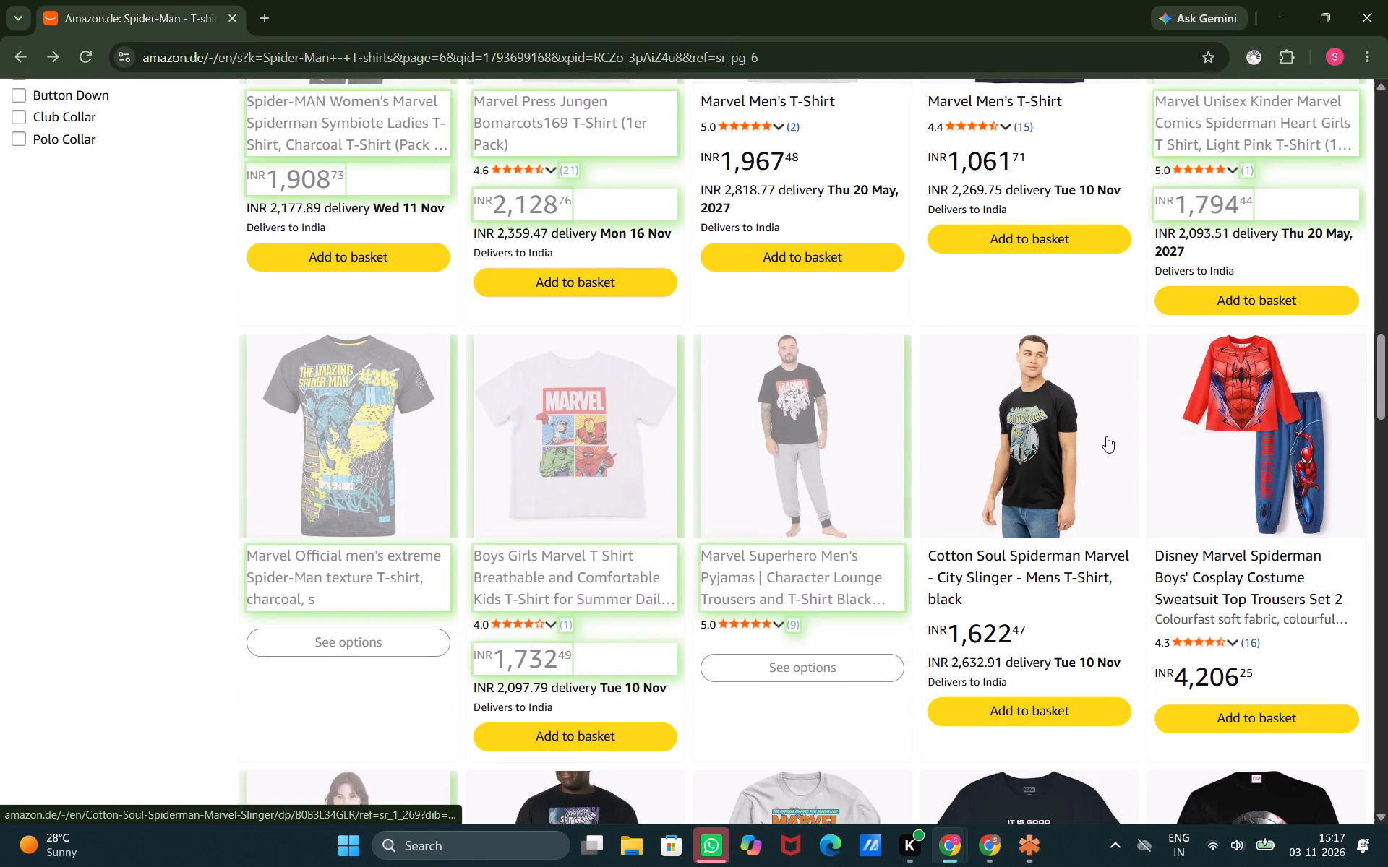
right_click(1047, 571)
left_click(1117, 476)
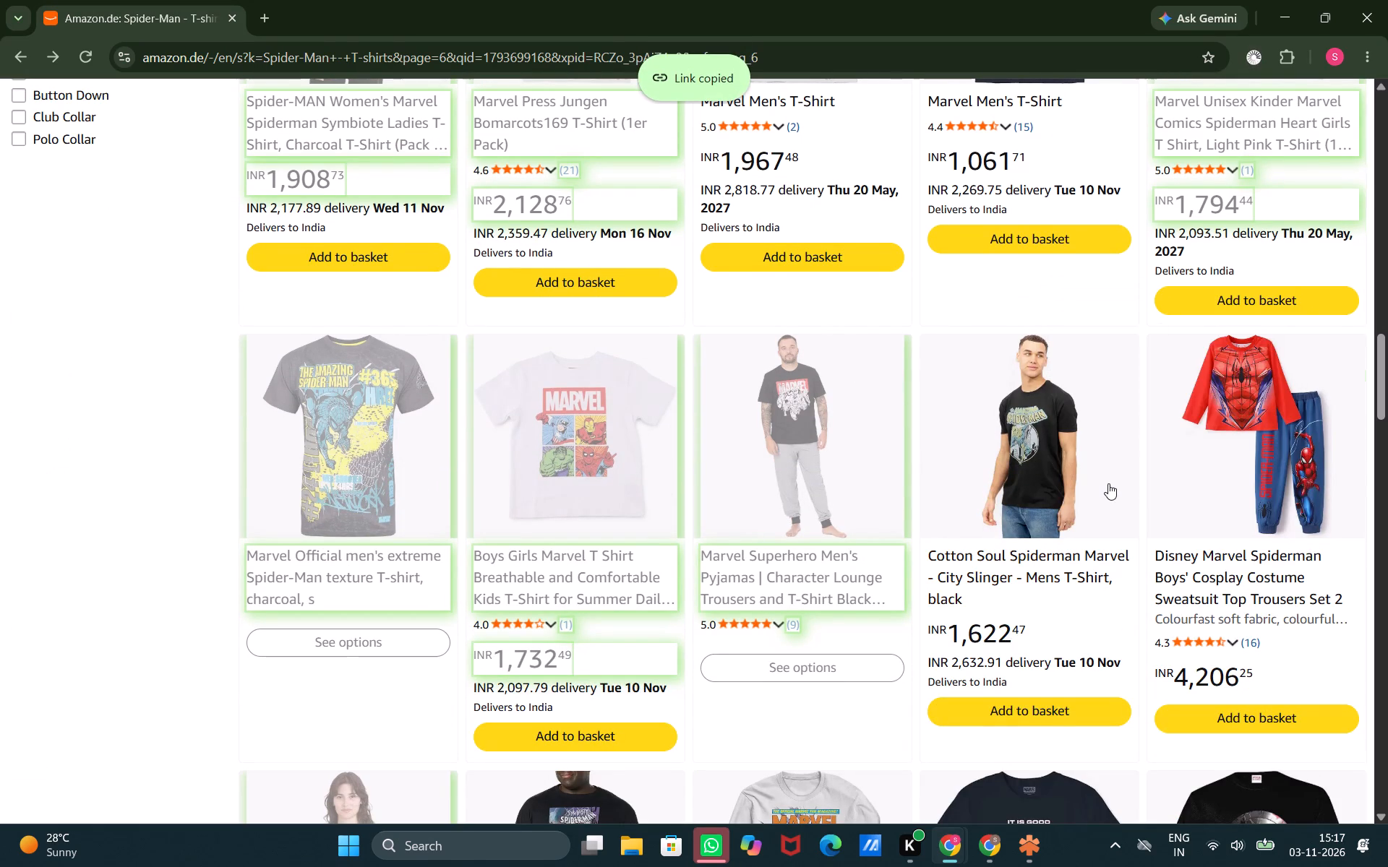
key("alt+Tab")
key("ctrl+v")
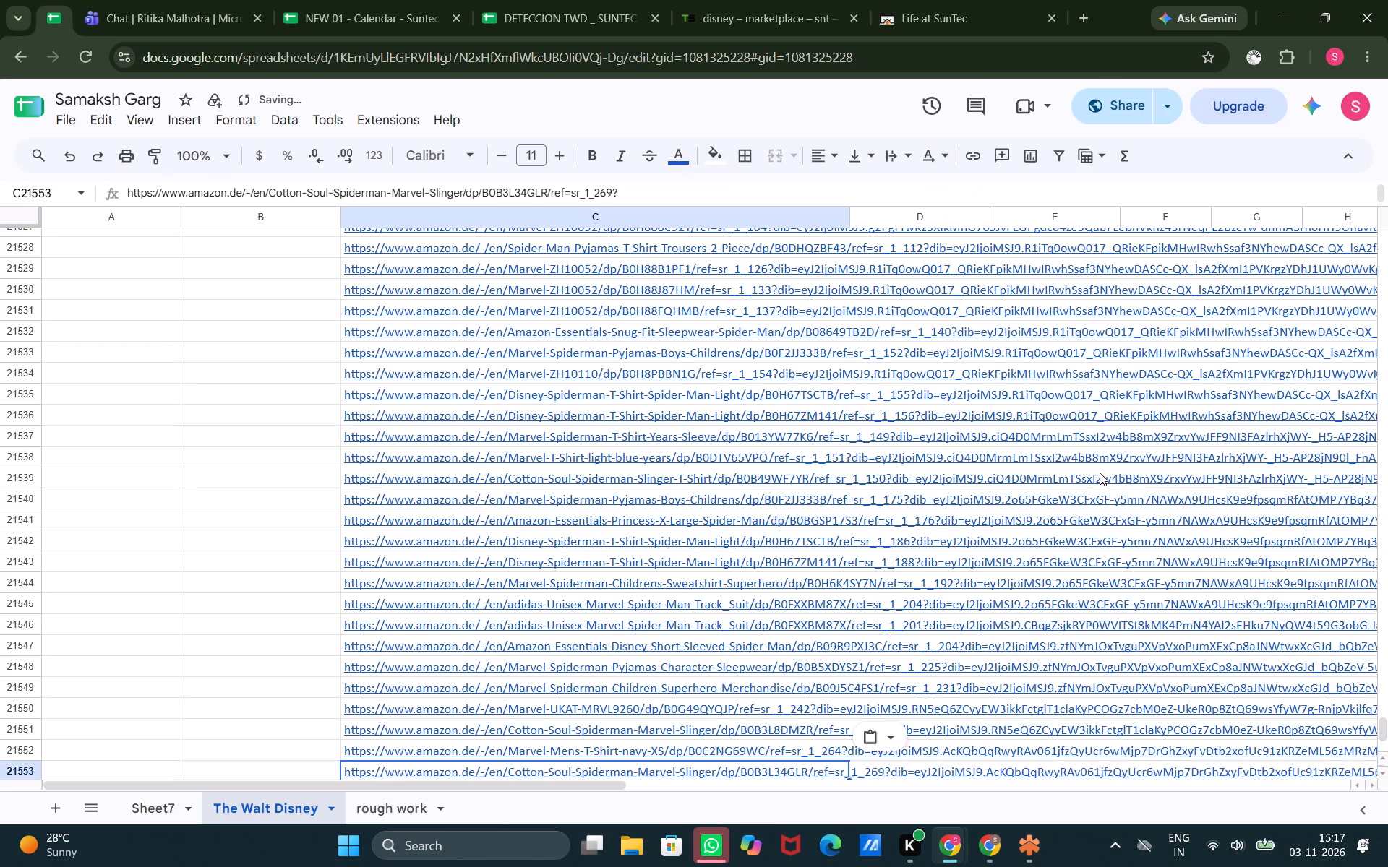
key("Return")
key("Return")
key("alt+Tab")
Copy the link of the Disney Marvel Spiderman Boys' Cosplay Costume Sweatsuit set and paste it into cell C21554.
right_click(1275, 563)
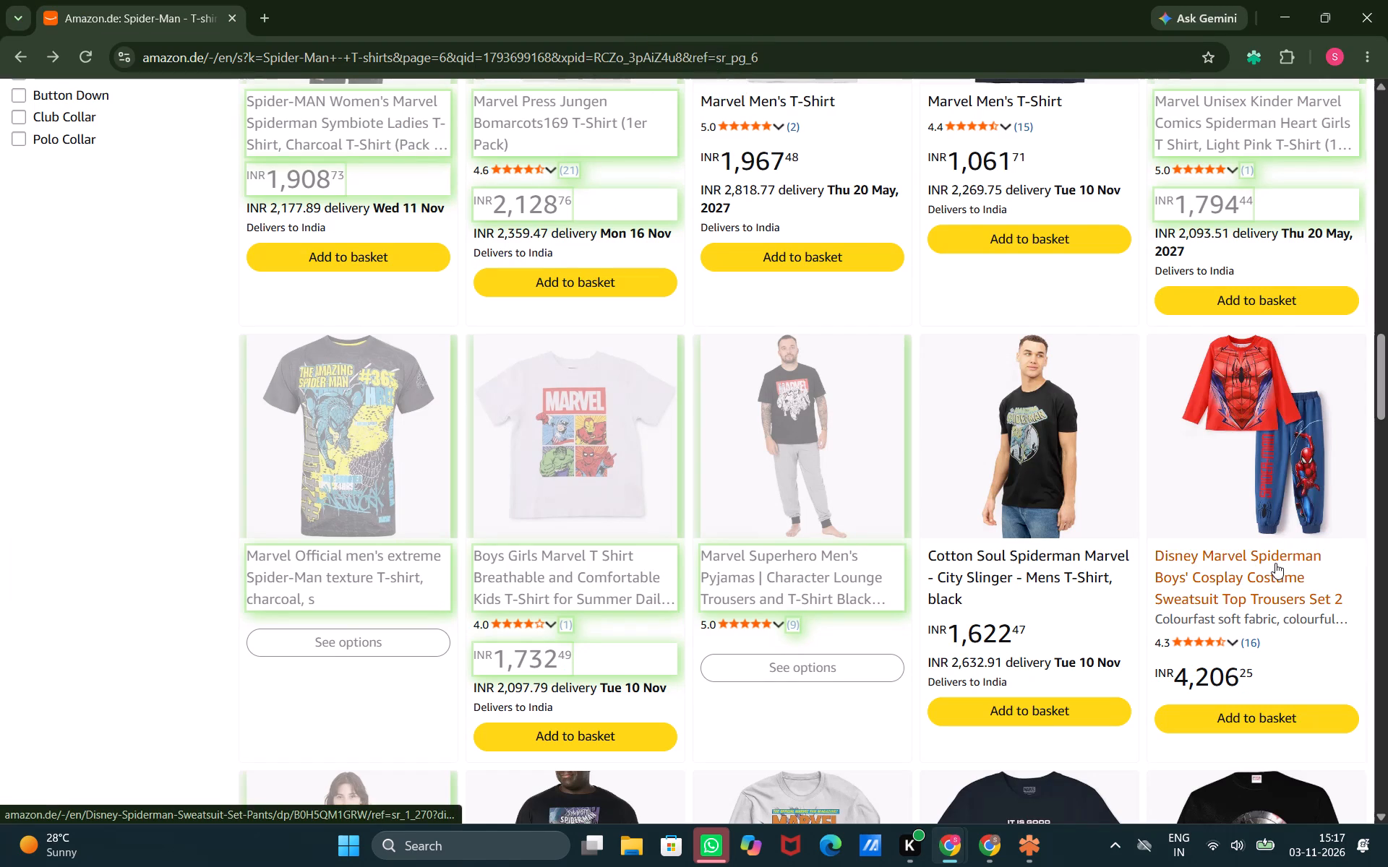
left_click(1187, 454)
key("alt+Tab")
key("ctrl+v")
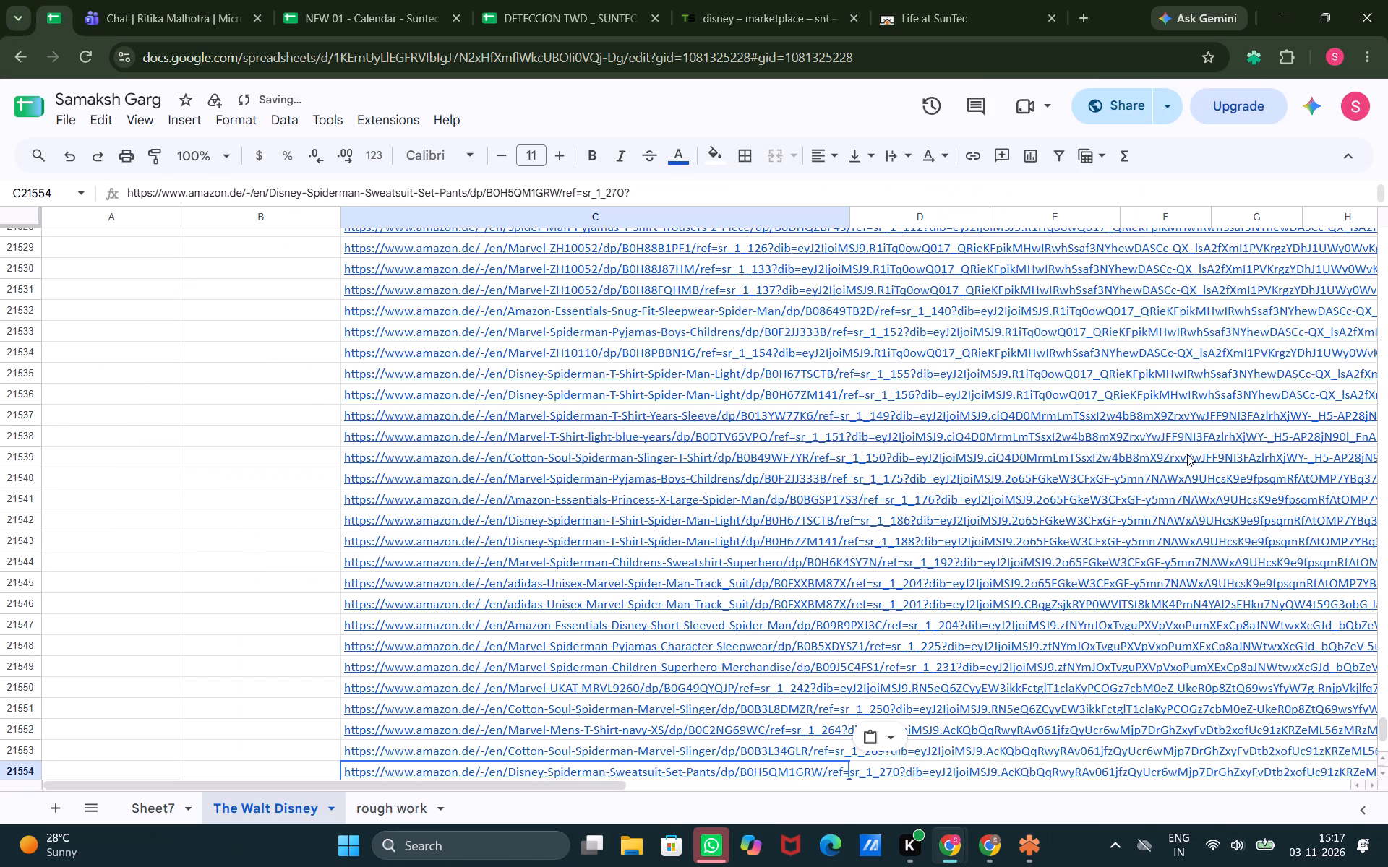
key("Return")
key("Return")
key("alt+Tab")
Copy the link of the Marvel Herren Symbiote Spider-Man T-Shirt and paste it into cell C21555.
scroll(1214, 361, "down", 4)
scroll(714, 343, "down", 2)
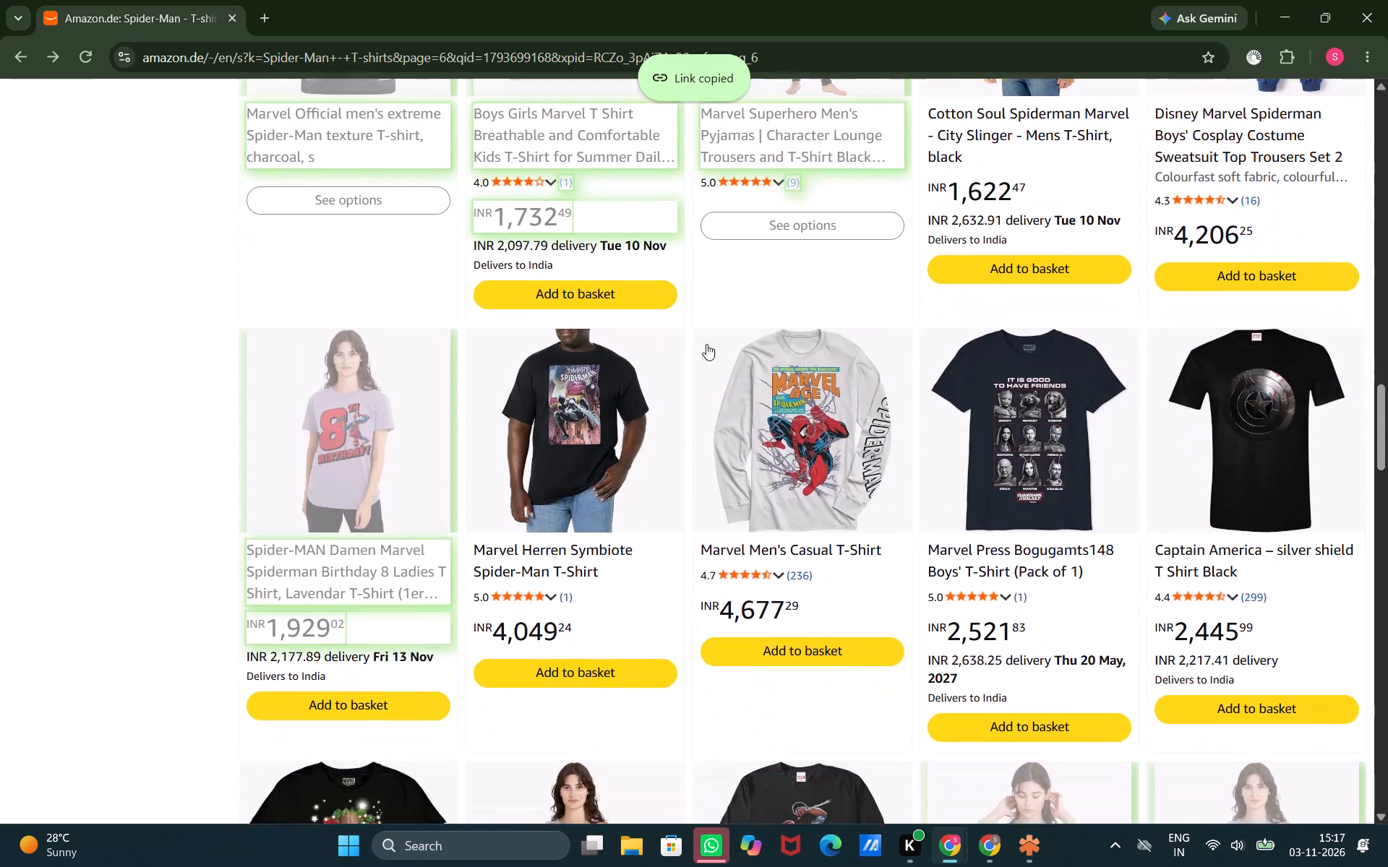
right_click(542, 455)
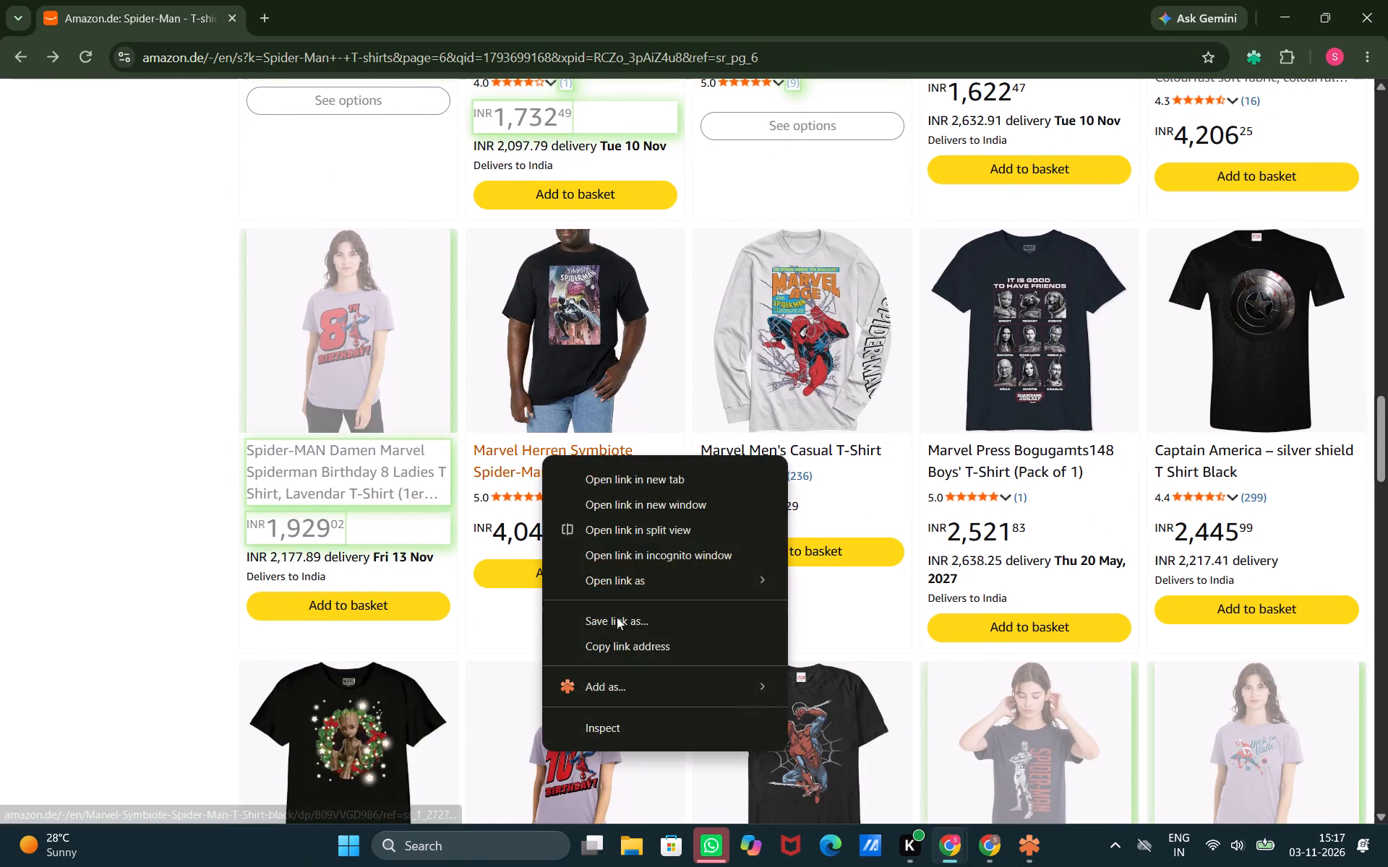
left_click(614, 637)
key("alt+Tab")
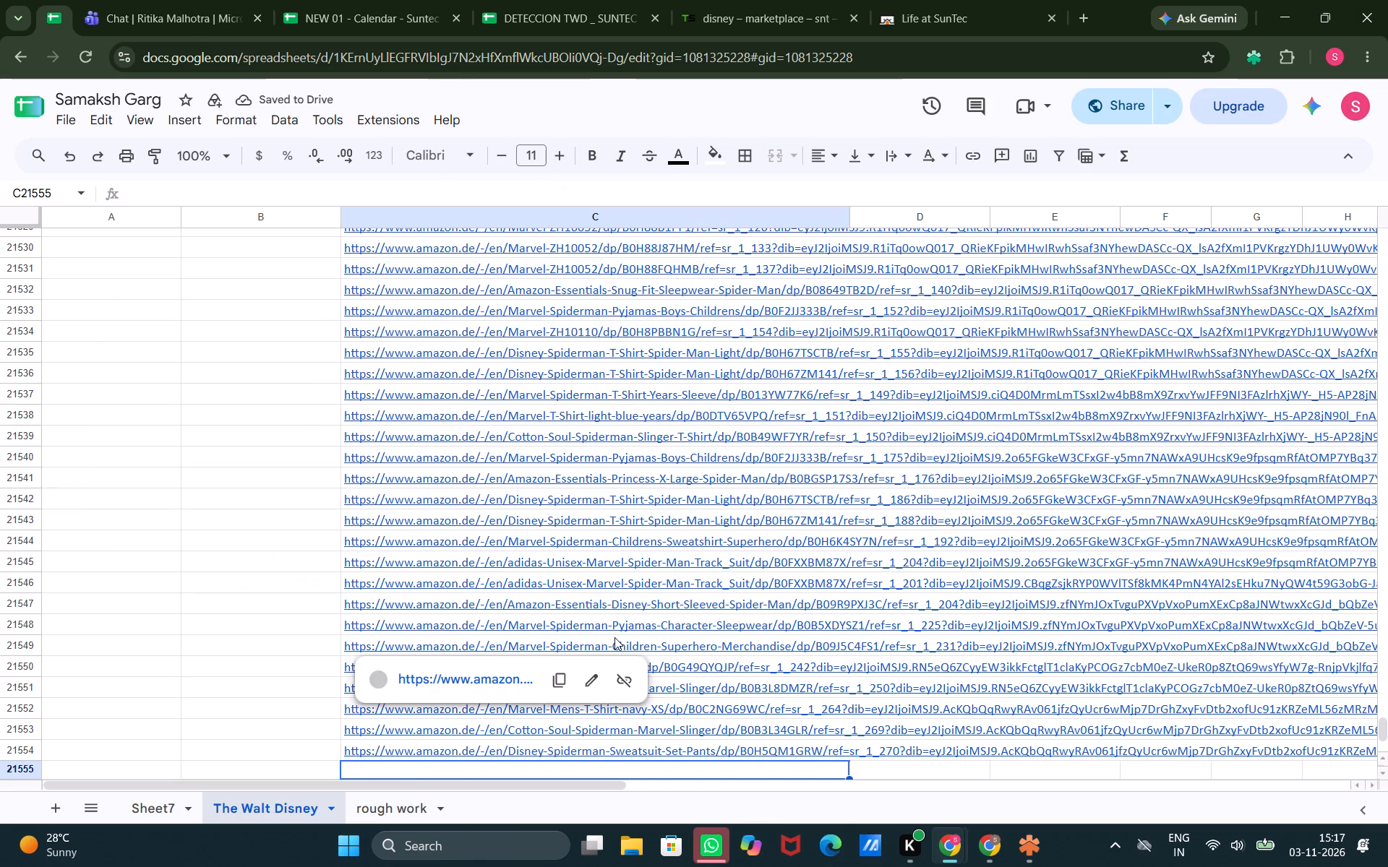
key("ctrl+v")
key("Return")
key("Return")
key("alt+Tab")
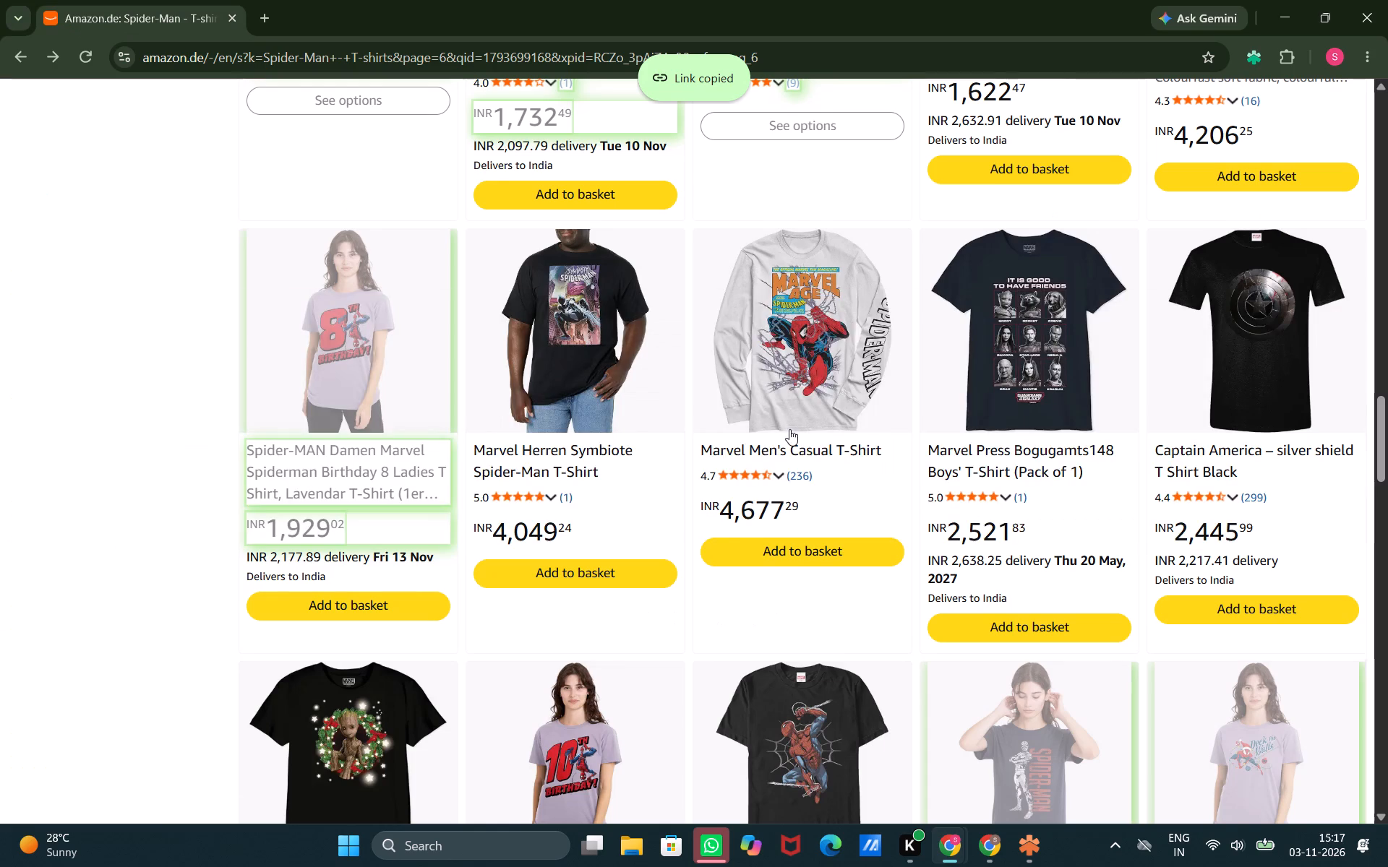
Copy the link of the long-sleeved Spider-Man Marvel Men's Casual T-Shirt and paste it into cell C21556.
right_click(793, 445)
left_click(853, 634)
key("alt+Tab")
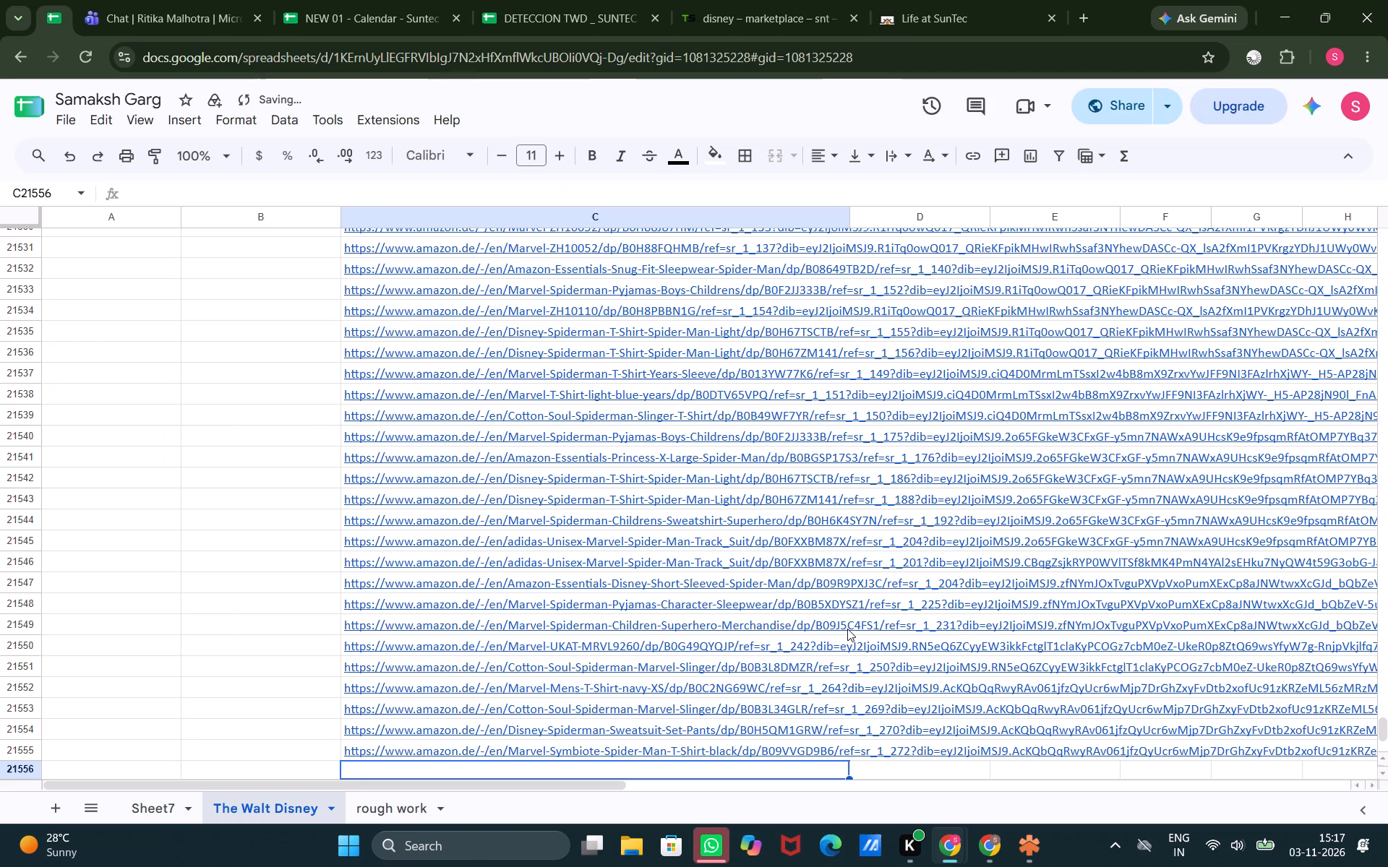
key("ctrl+v")
key("Return")
key("Return")
key("alt+Tab")
Copy the link of the Spider-MAN Damen Marvel Spiderman Birthday 10 Ladies T Shirt and paste it into cell C21557.
scroll(914, 574, "down", 3)
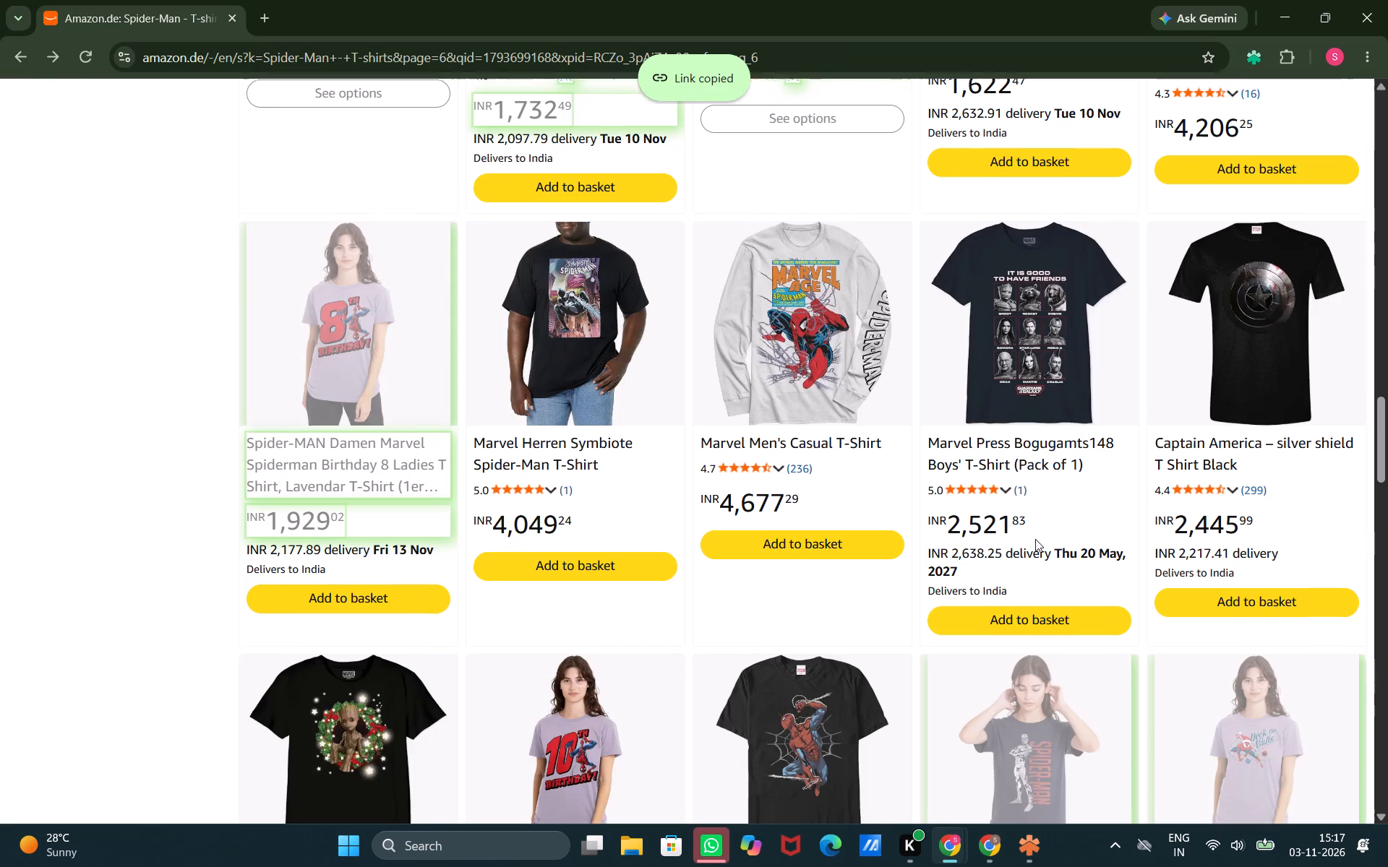
scroll(1035, 539, "down", 2)
right_click(552, 470)
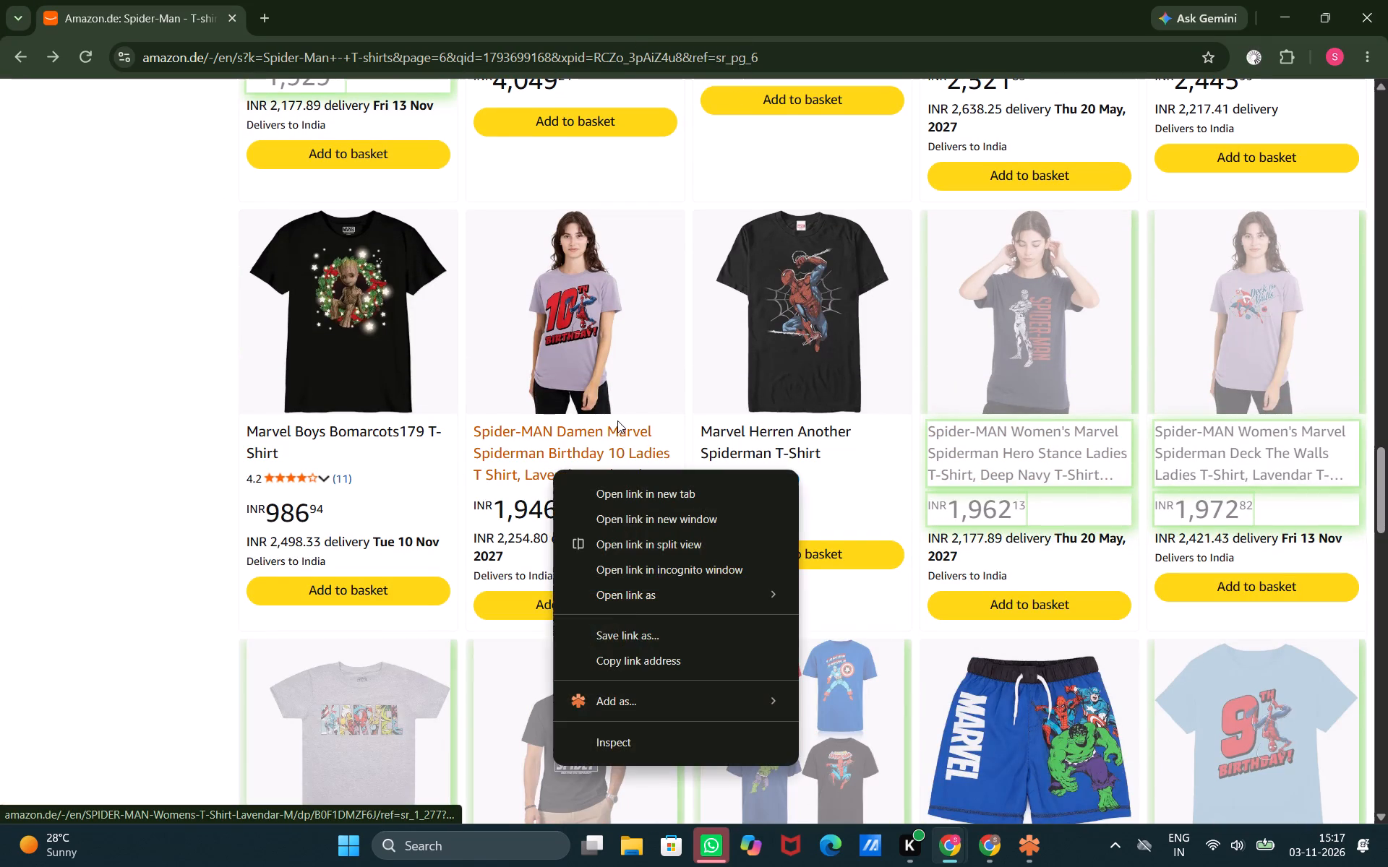
left_click(640, 648)
key("alt+Tab")
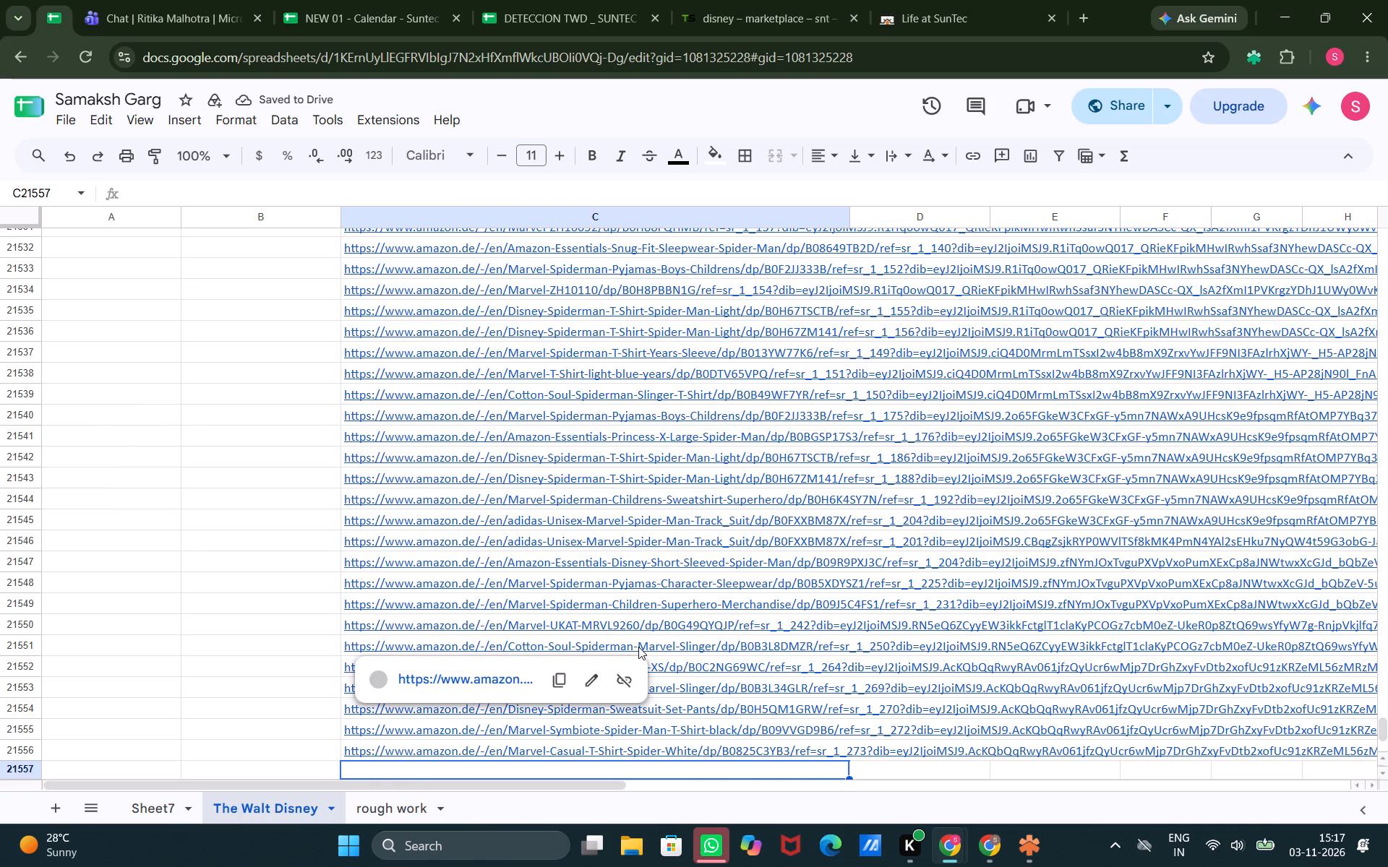
key("ctrl+v")
key("Return")
key("Return")
key("alt+Tab")
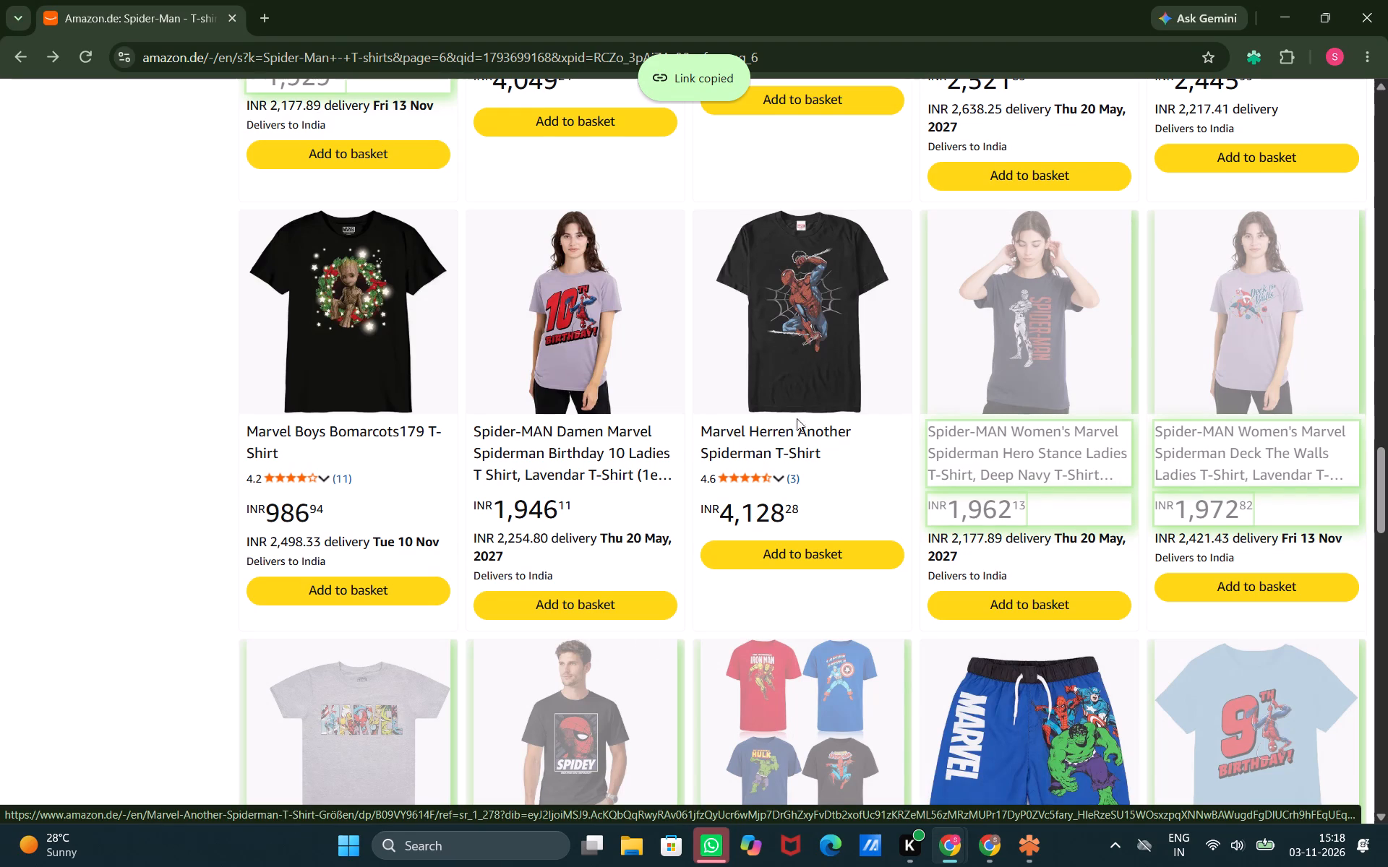
Copy the link of the Marvel Herren Another Spiderman T-Shirt and paste it into cell C21558.
right_click(792, 425)
left_click(875, 618)
key("alt+Tab")
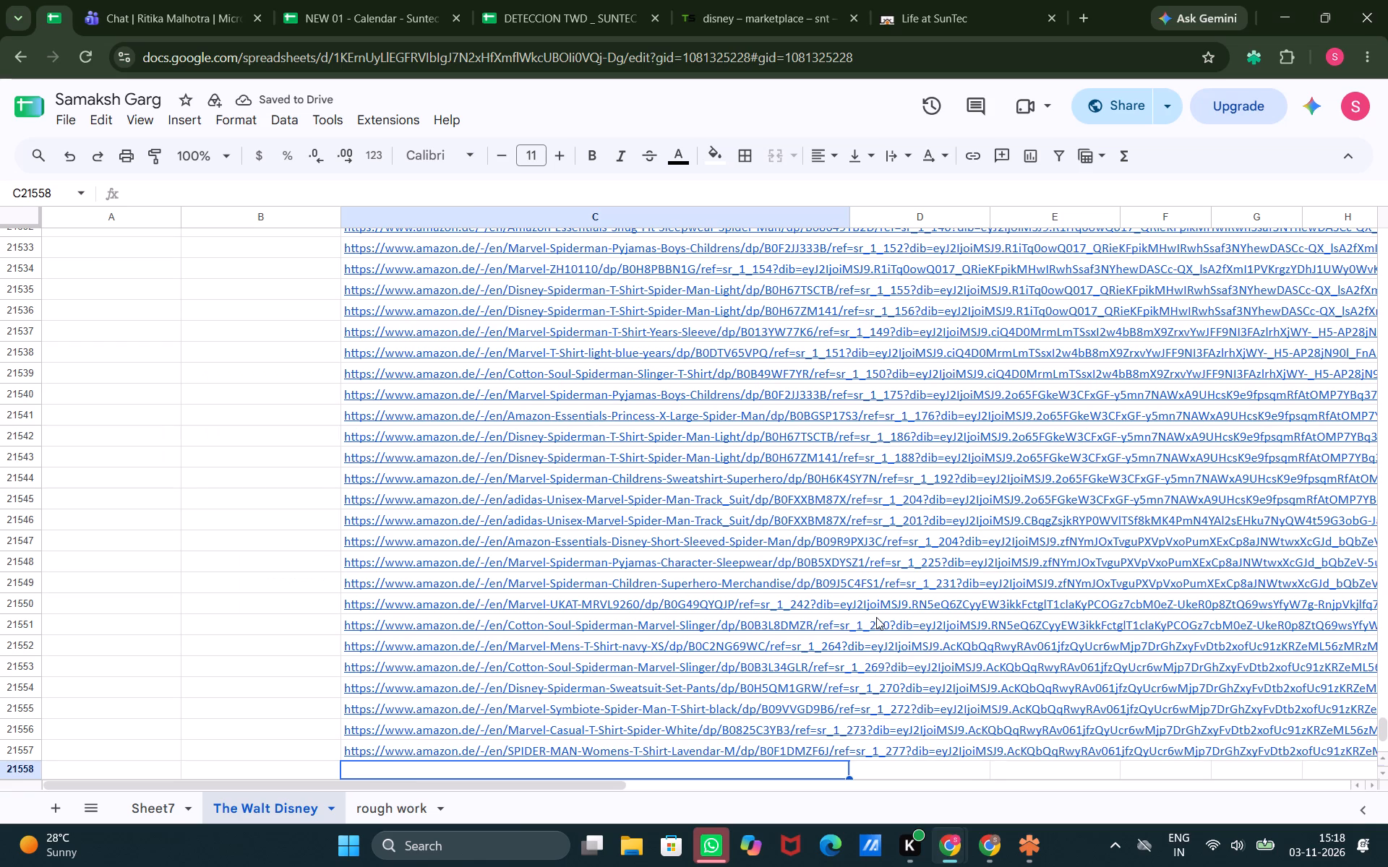
key("ctrl+v")
key("Return")
key("Return")
key("alt+Tab")
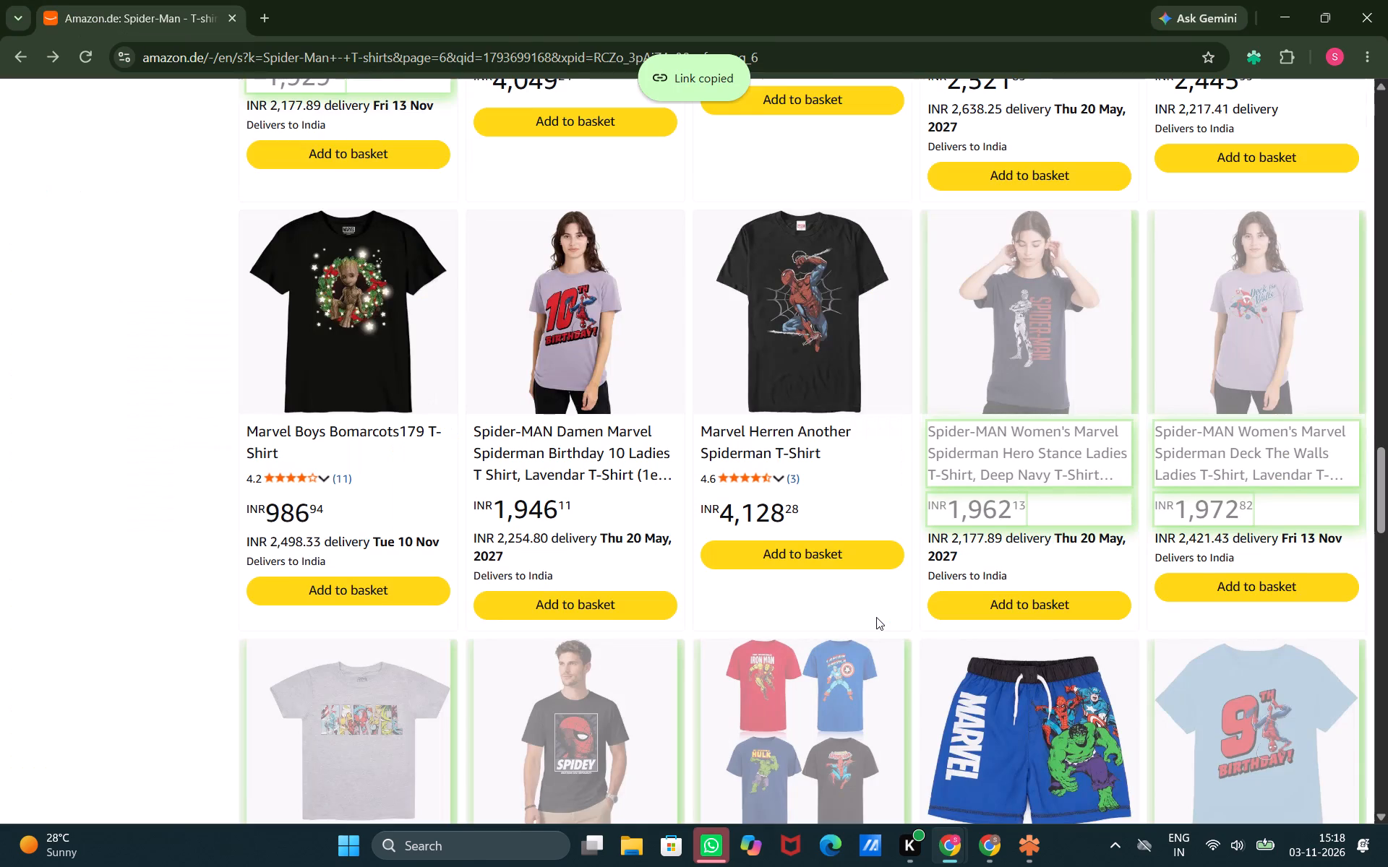
Check the remaining listings on results page 6 and open results page 7.
scroll(876, 617, "down", 4)
scroll(1040, 433, "down", 4)
scroll(910, 472, "down", 4)
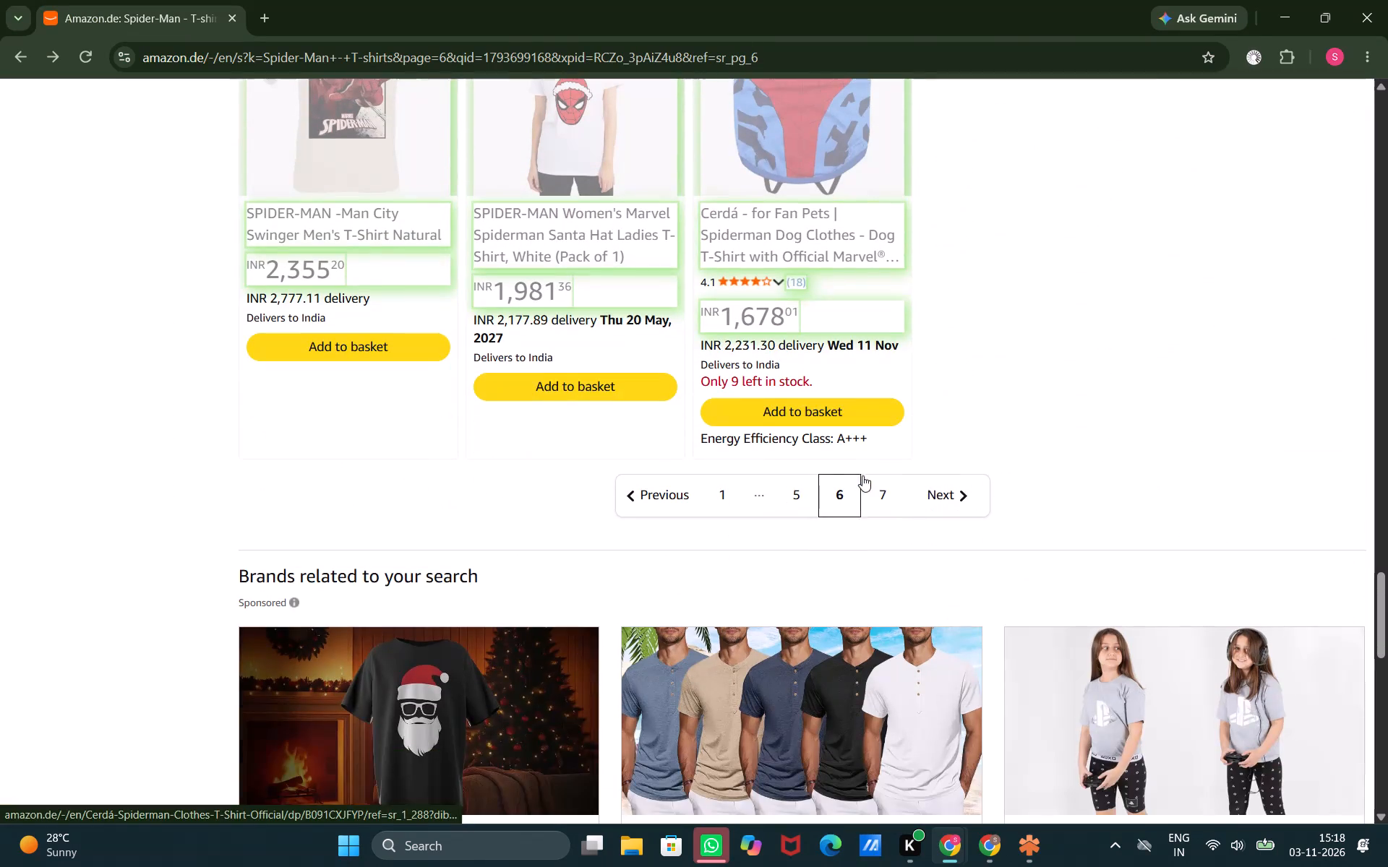
left_click(894, 483)
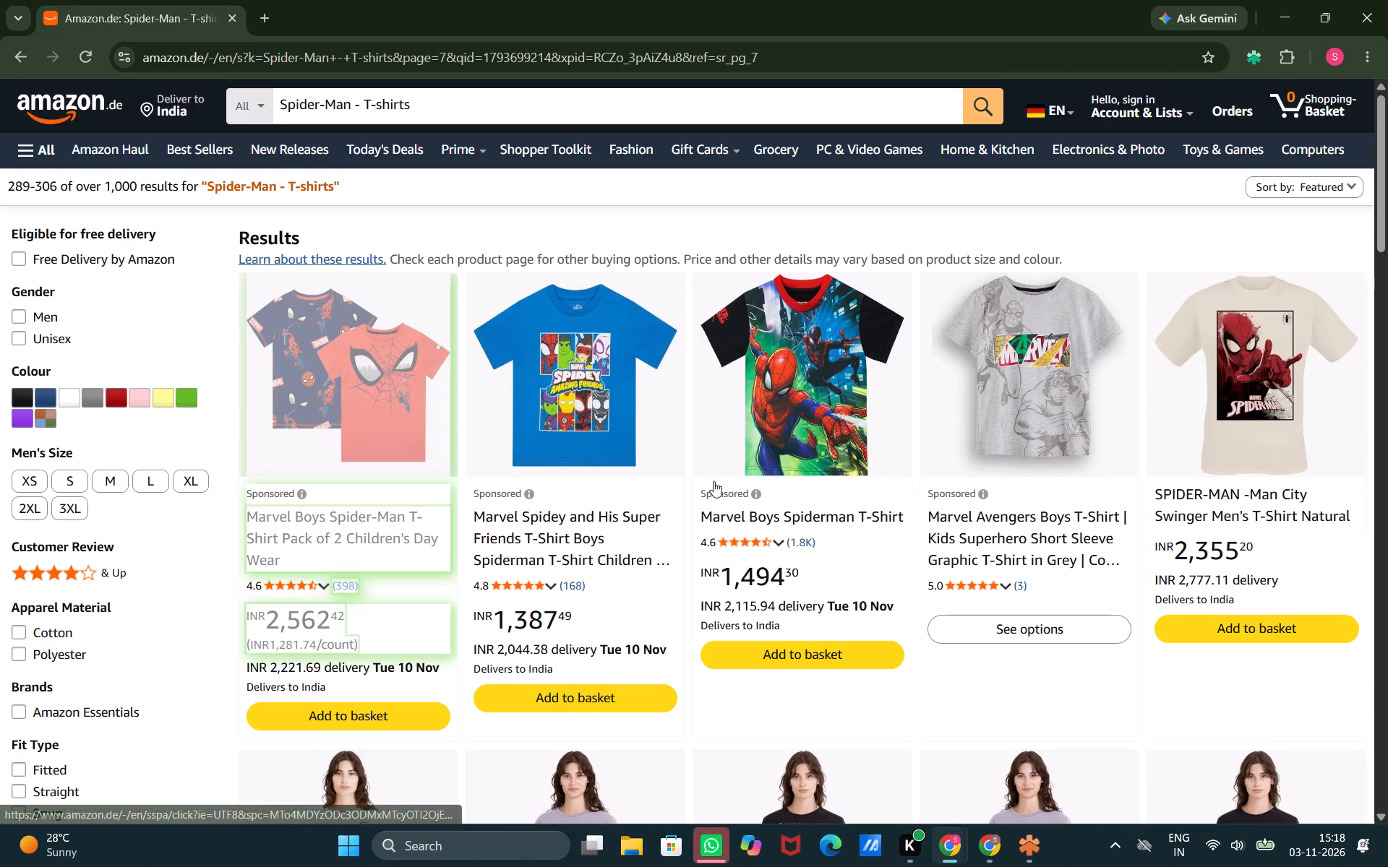
Copy the link of the unmarked Spider-MAN Women's Marvel Spiderman Birthday 11 Ladies T Shirt on page 7 and paste it into cell C21559.
scroll(1154, 402, "down", 4)
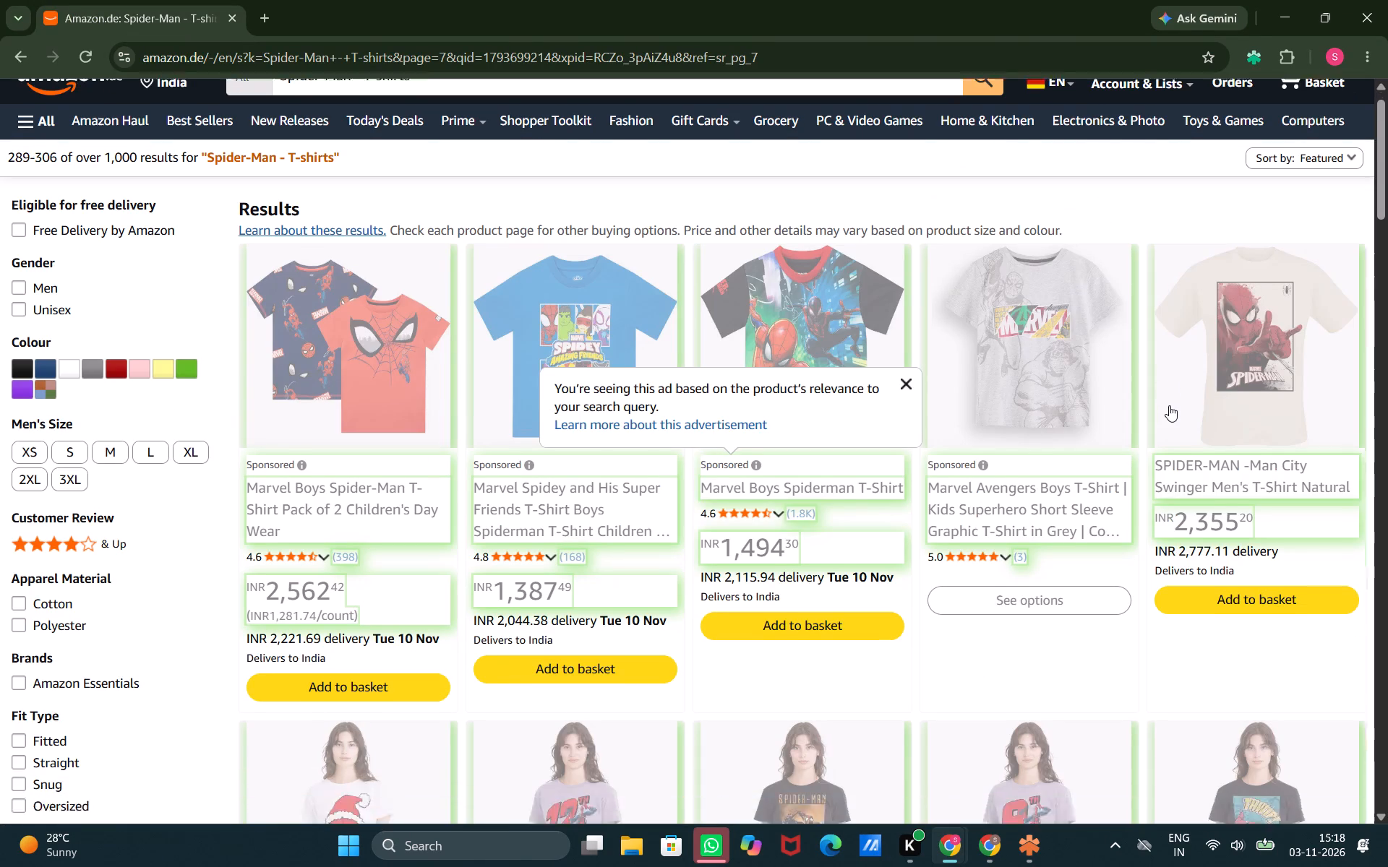
scroll(1169, 405, "down", 1)
scroll(382, 358, "down", 4)
scroll(444, 363, "down", 6)
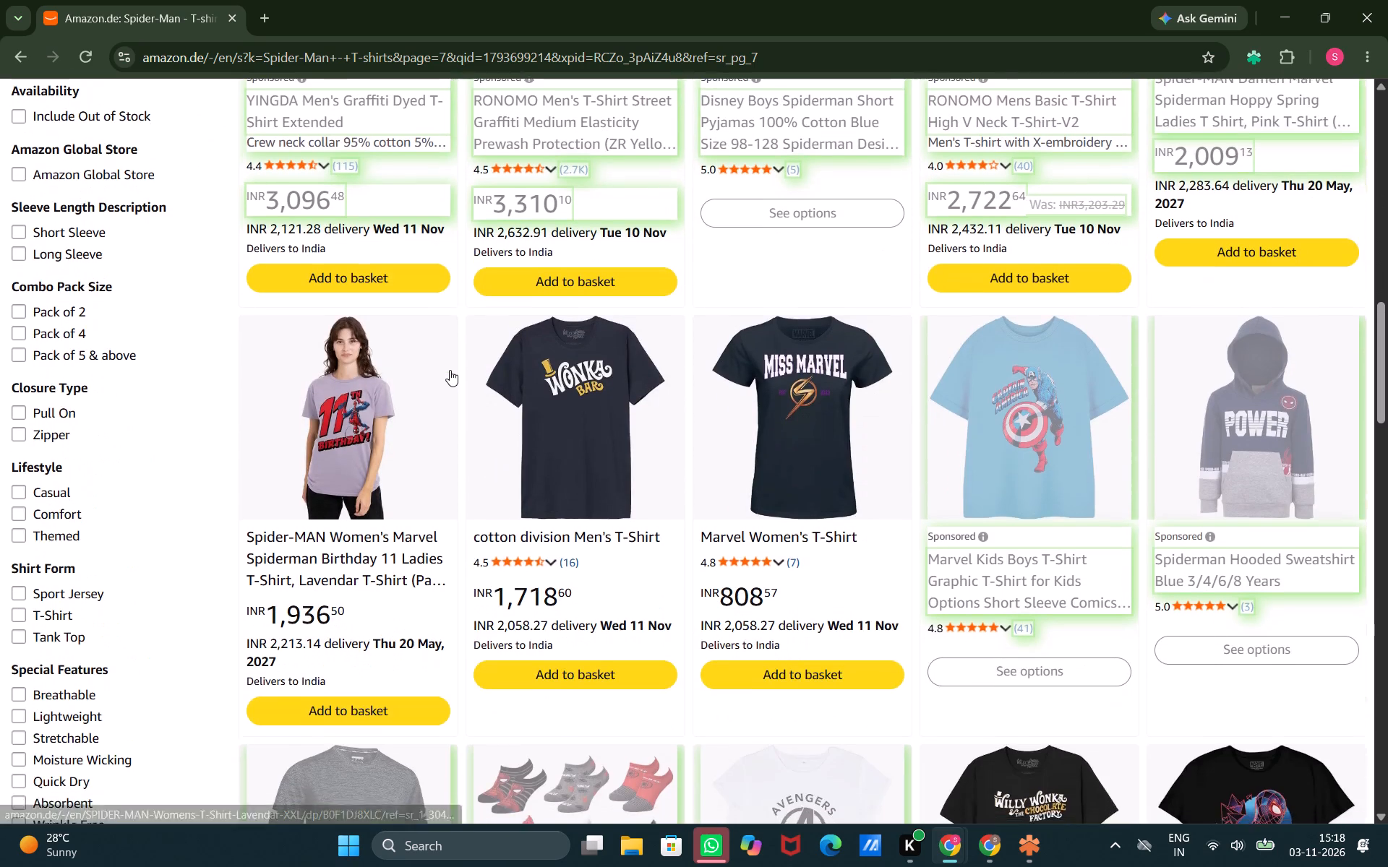
right_click(356, 472)
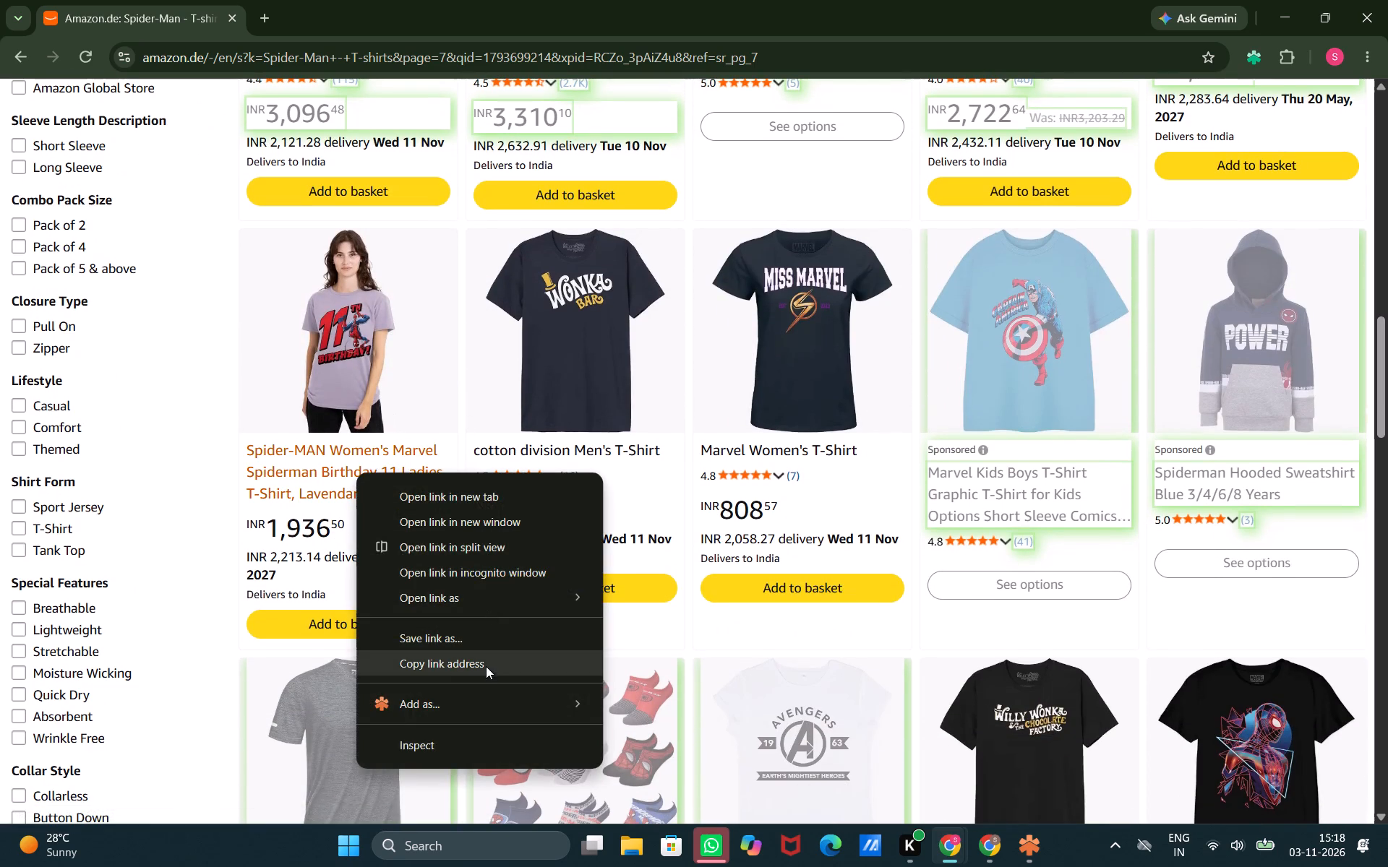
left_click(486, 666)
key("alt+Tab")
key("ctrl+v")
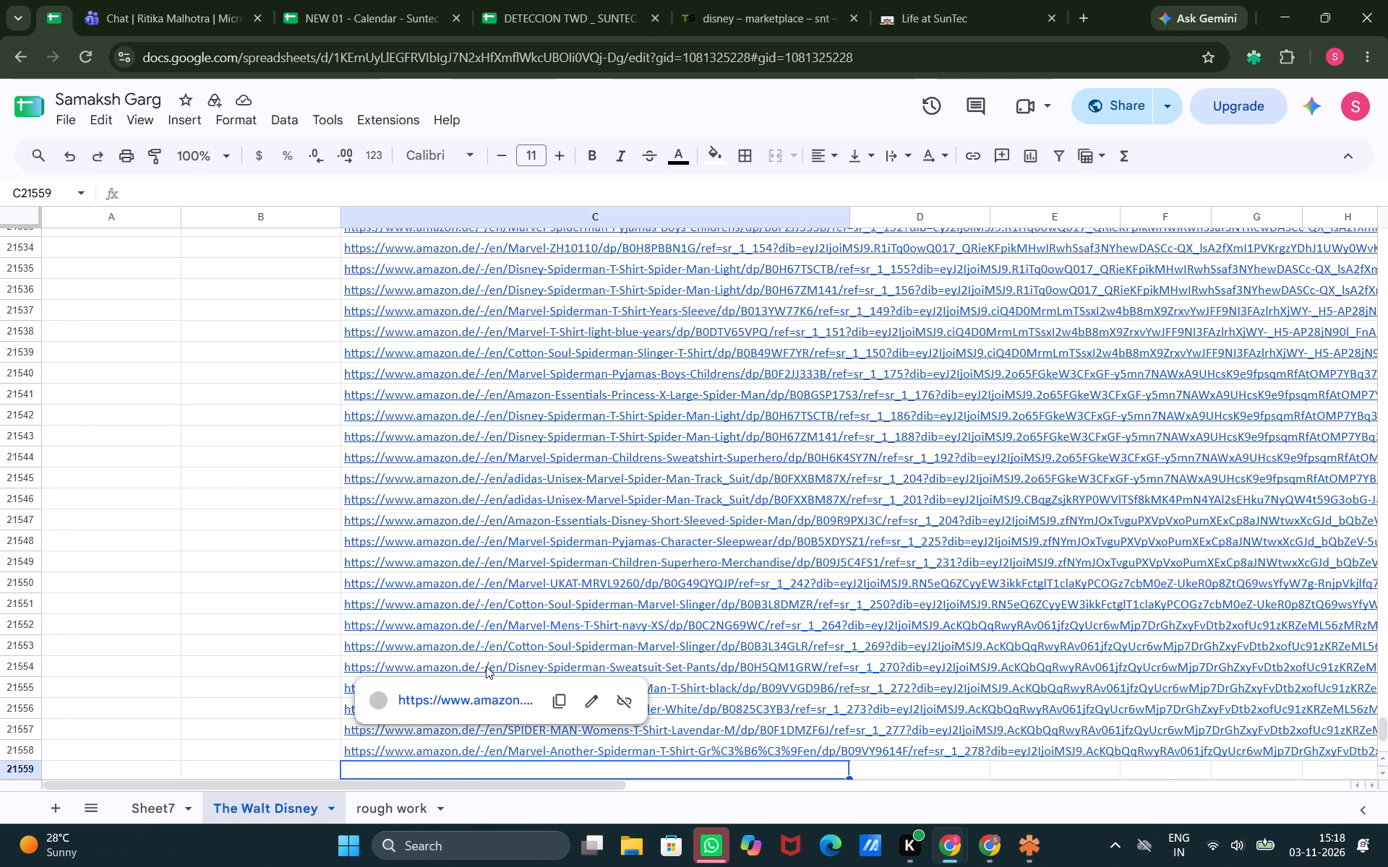
key("Return")
key("Return")
key("alt+Tab")
Copy the link of the Marvel Legend ICON Officiel Guardians of The Galaxy T-shirt on page 7 and paste it into cell C21560.
scroll(708, 566, "down", 5)
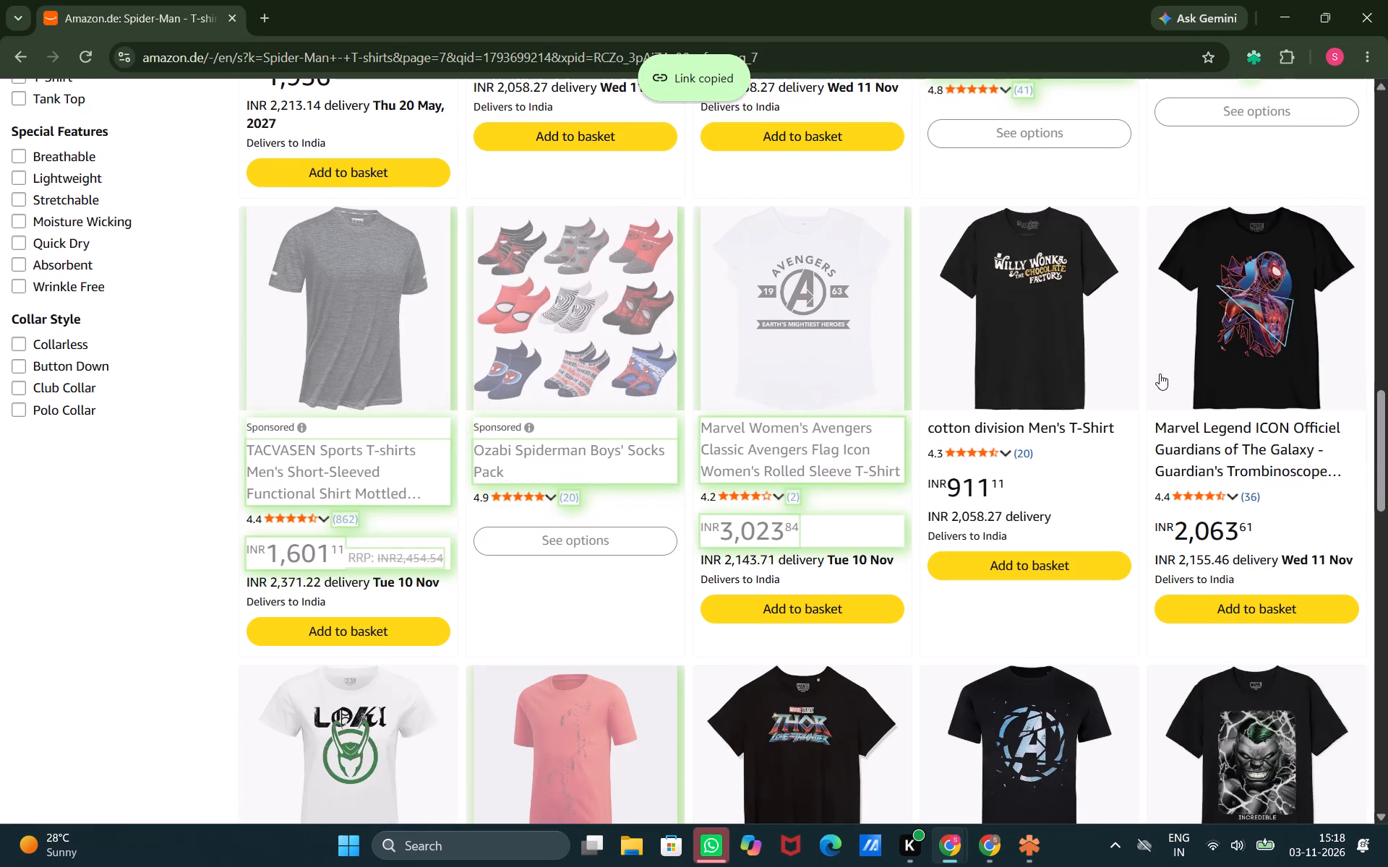
right_click(1233, 473)
left_click(1129, 661)
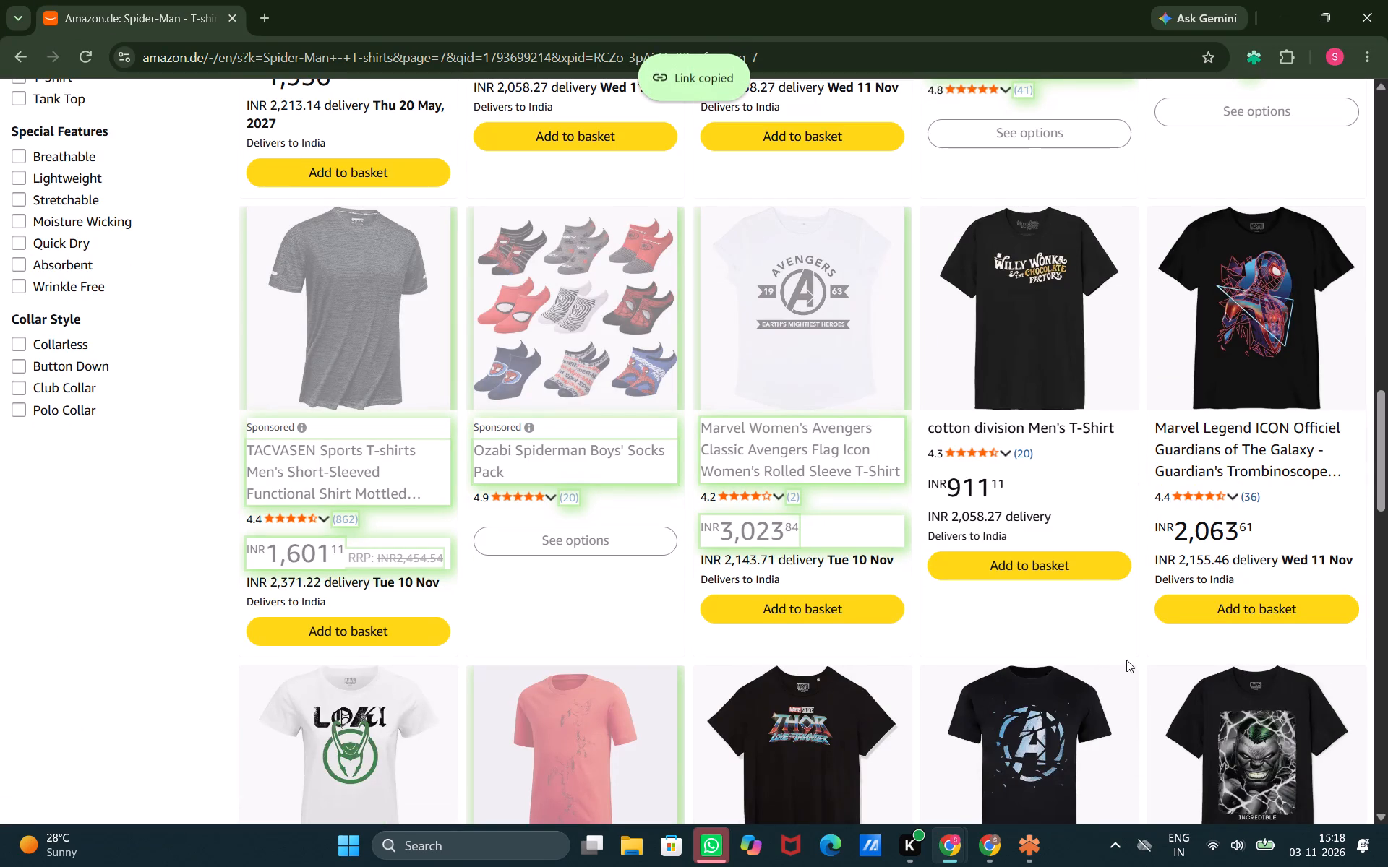
key("alt+Tab")
key("ctrl+v")
key("Return")
key("Return")
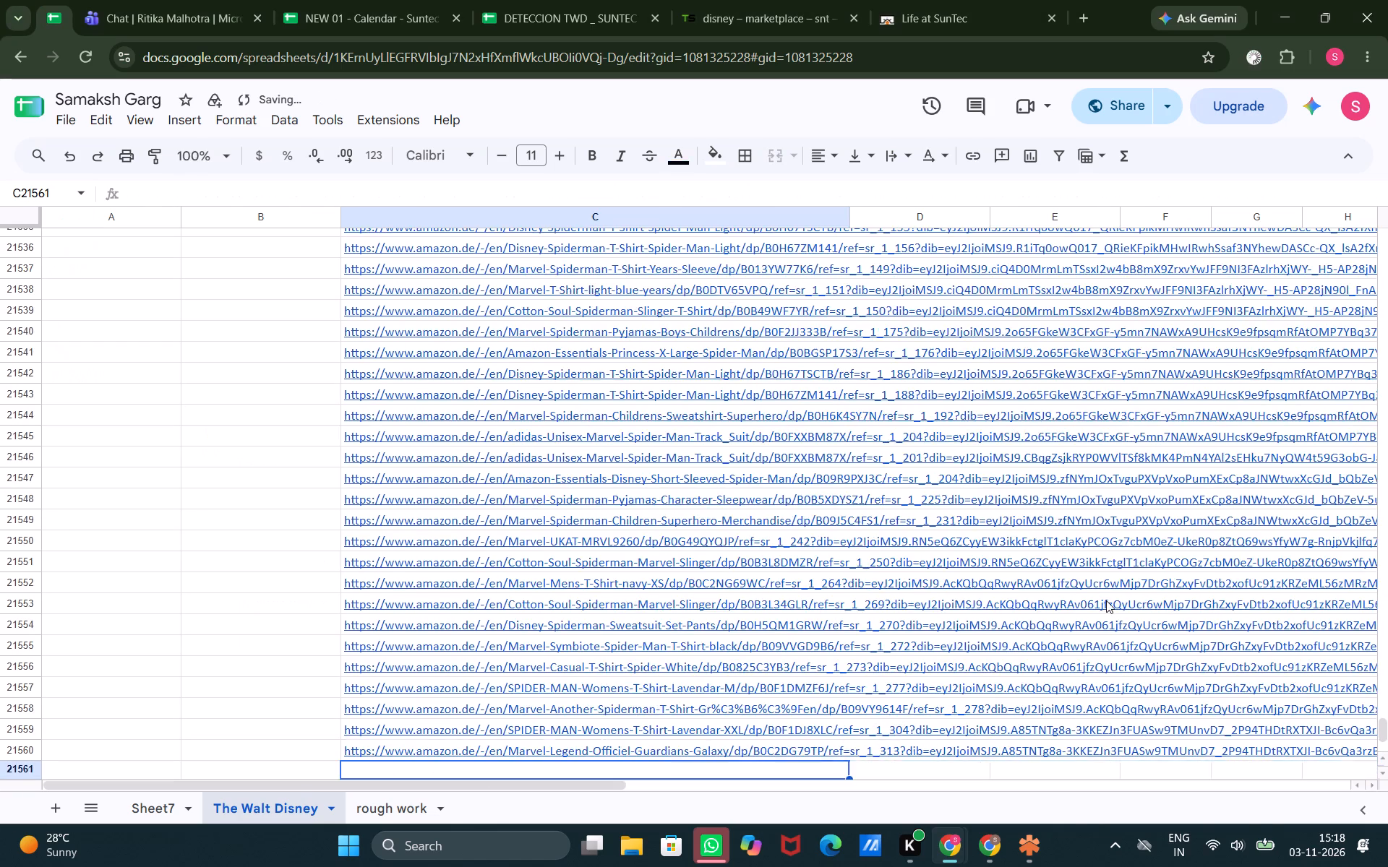
Check the remaining listings on Amazon.de results page 7 for unmarked Spider-Man products.
key("alt+Tab")
scroll(1106, 600, "down", 5)
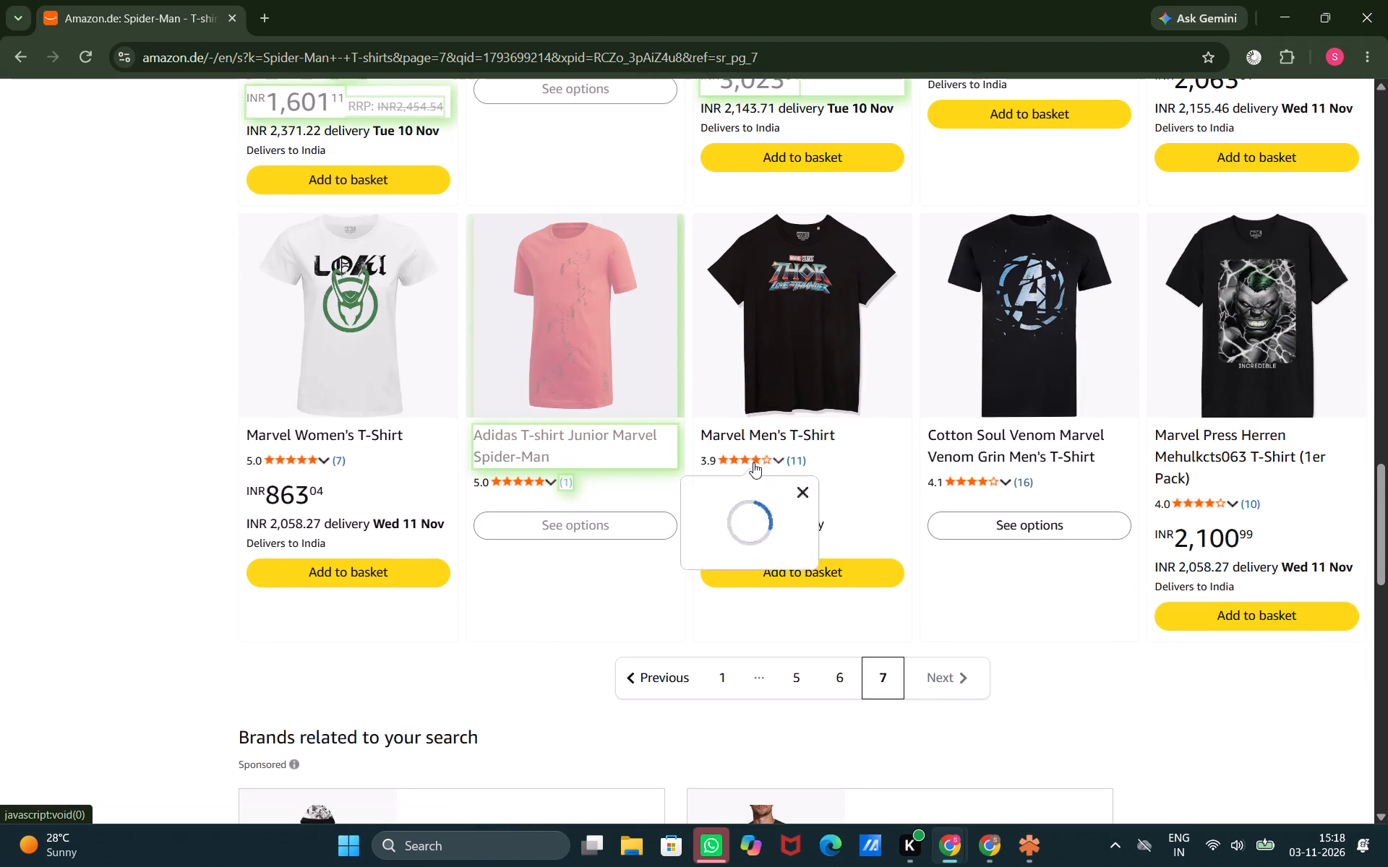
scroll(753, 462, "down", 7)
scroll(753, 462, "up", 20)
scroll(753, 462, "up", 20)
scroll(753, 462, "up", 3)
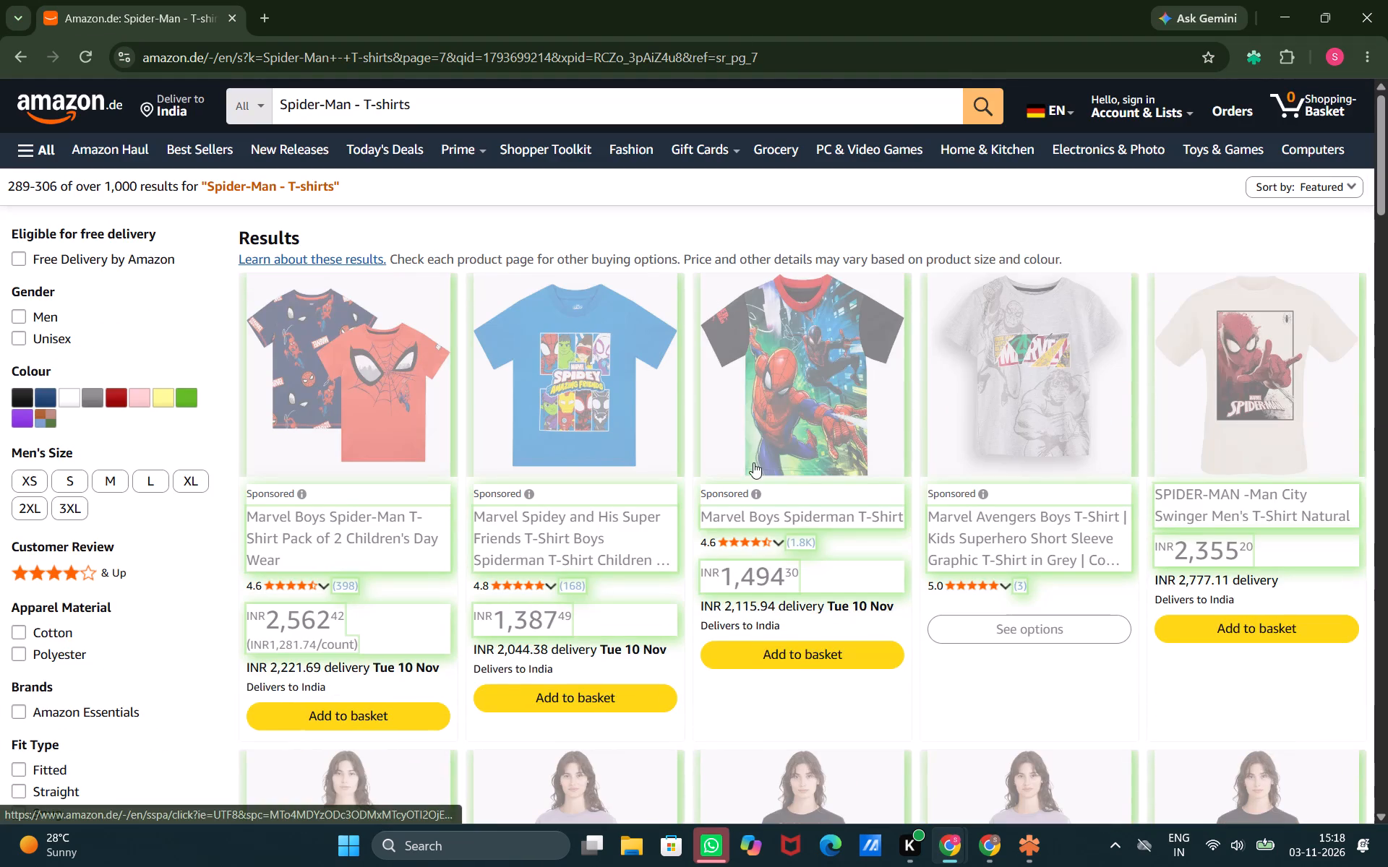
scroll(753, 462, "up", 8)
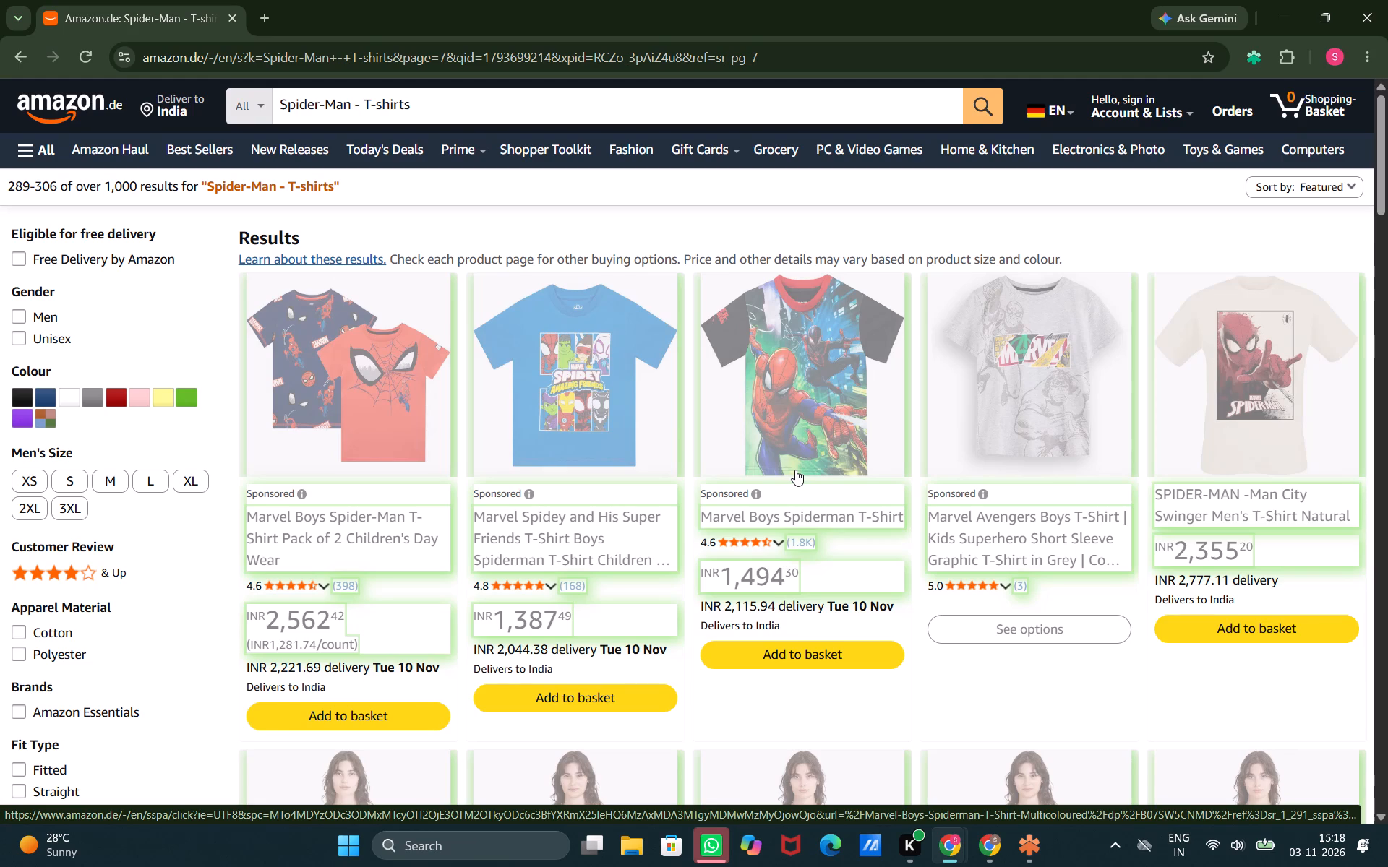
scroll(794, 450, "down", 4)
scroll(745, 491, "down", 15)
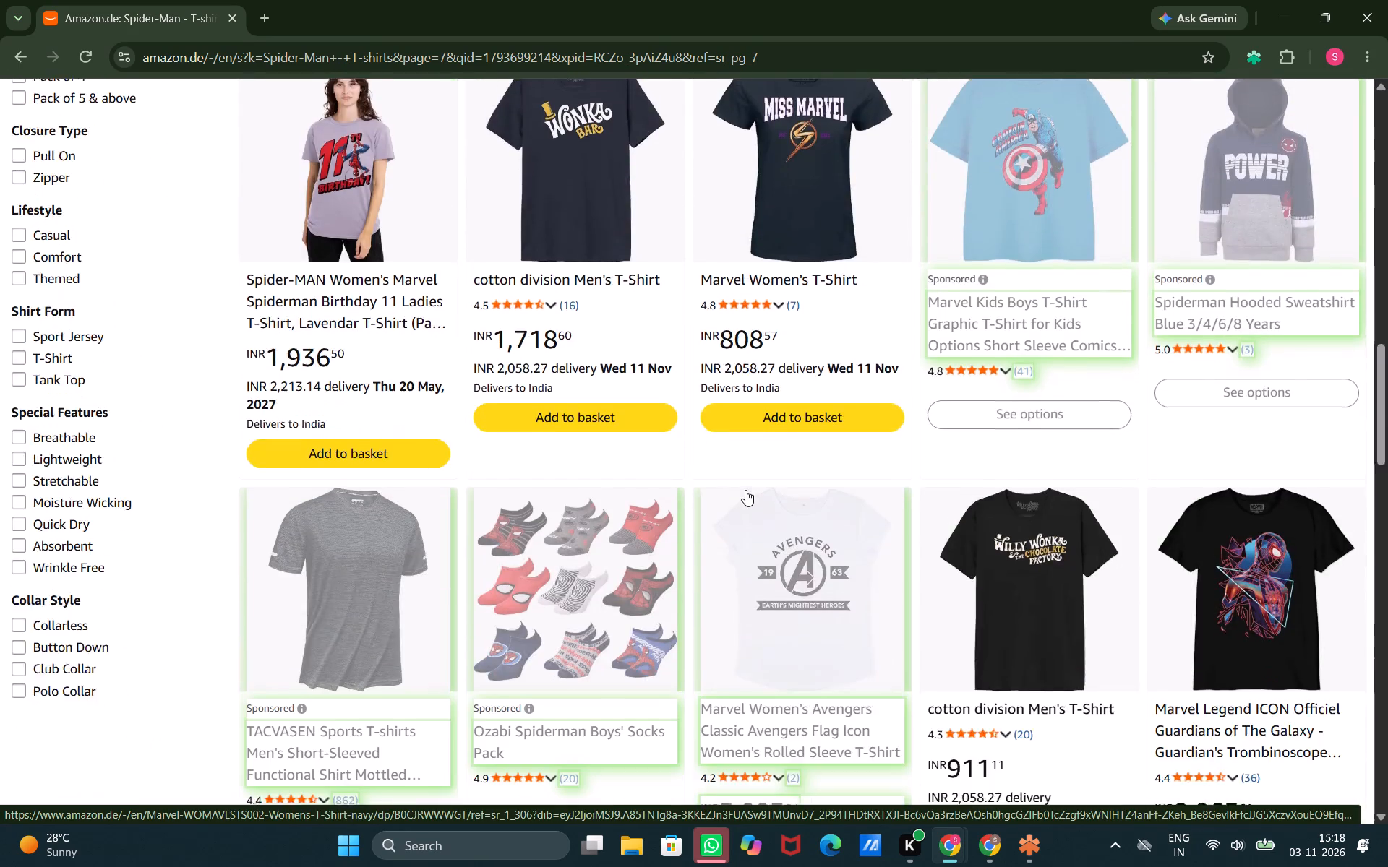
scroll(745, 490, "down", 10)
Review the collected links in column C up to C21519 and return to the empty cell C21561.
key("alt+Tab")
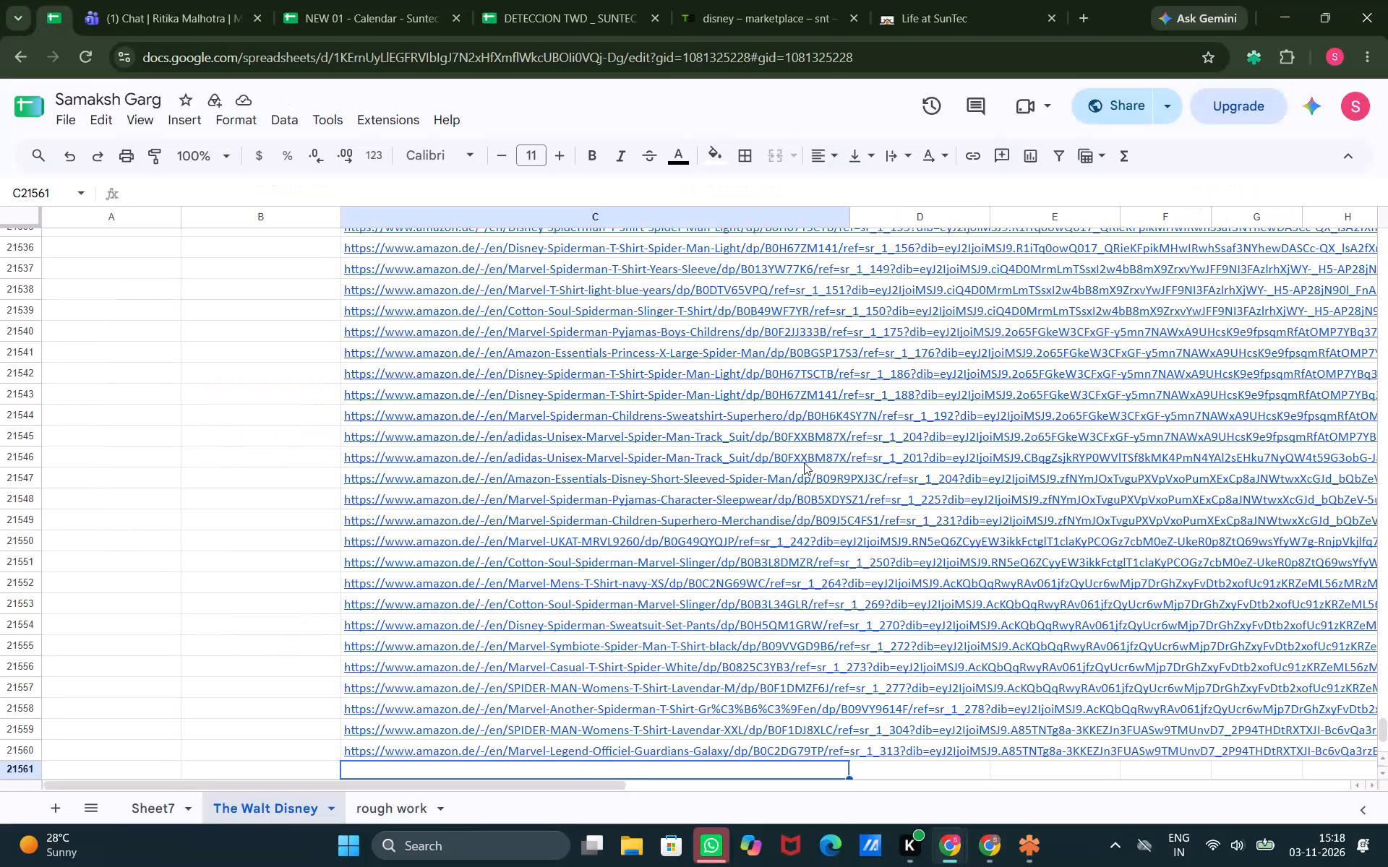
key("Up")
key("Up")
key("Up")
key("Up")
key("Up")
key("Up")
key("Up")
key("Up")
key("Up")
key("Up")
key("Up")
key("Up")
key("Up")
key("Up")
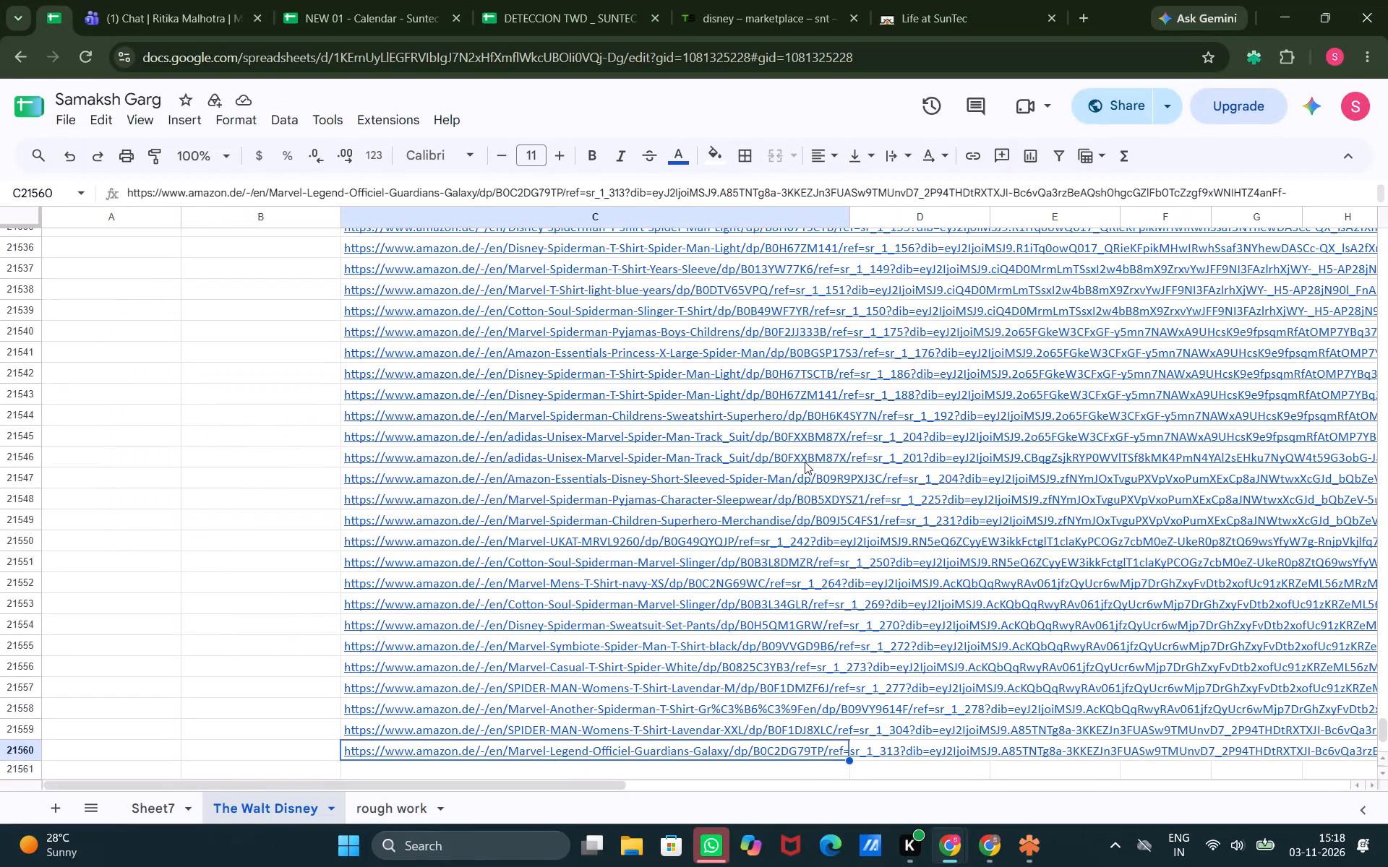
key("ctrl+Up")
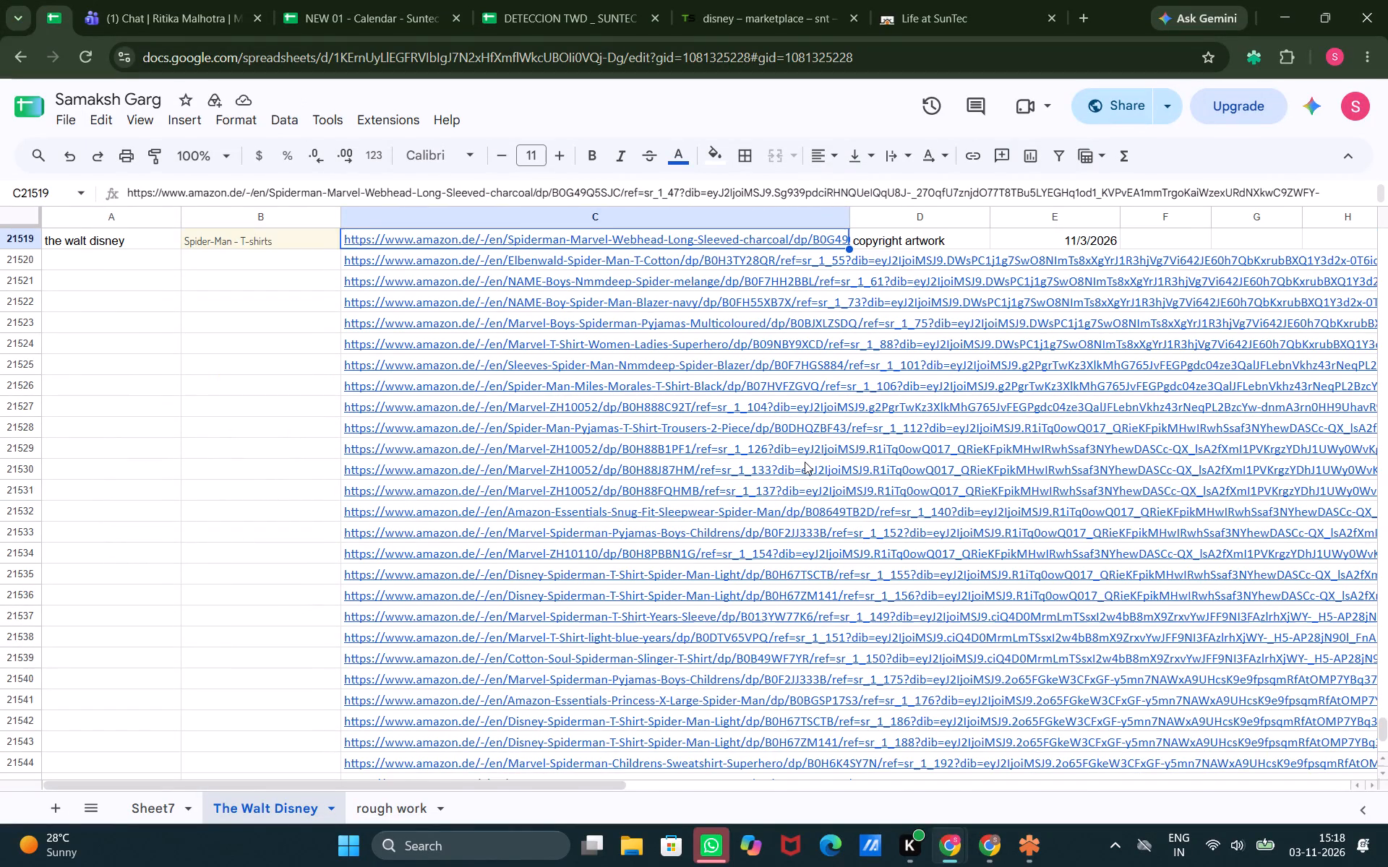
key("ctrl+Down")
key("Down")
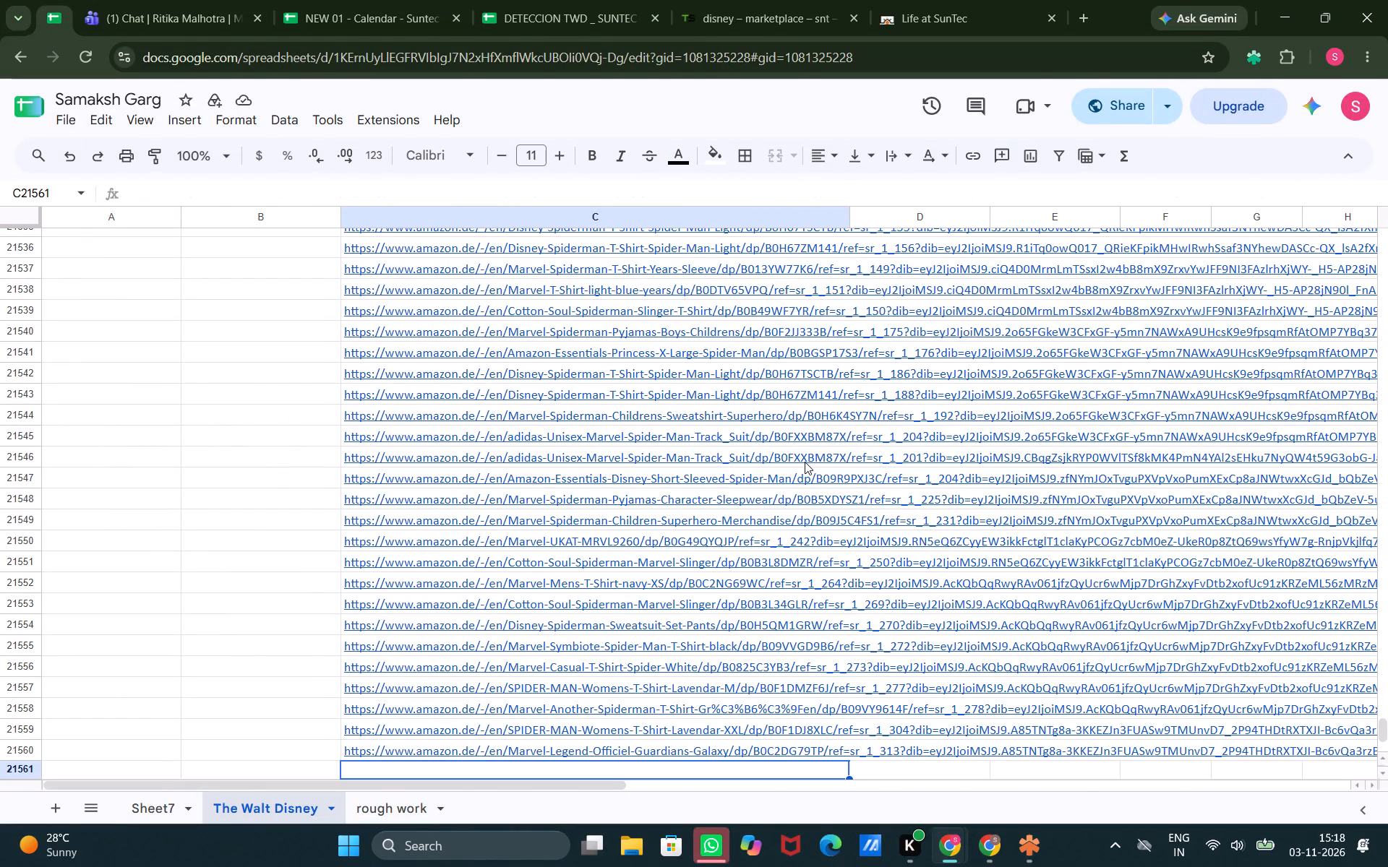
Close the Amazon.de results window and open the Spider-Man T-shirts search for amazon.es from the Disney marketplace tracker.
key("alt+Tab")
left_click(1387, 0)
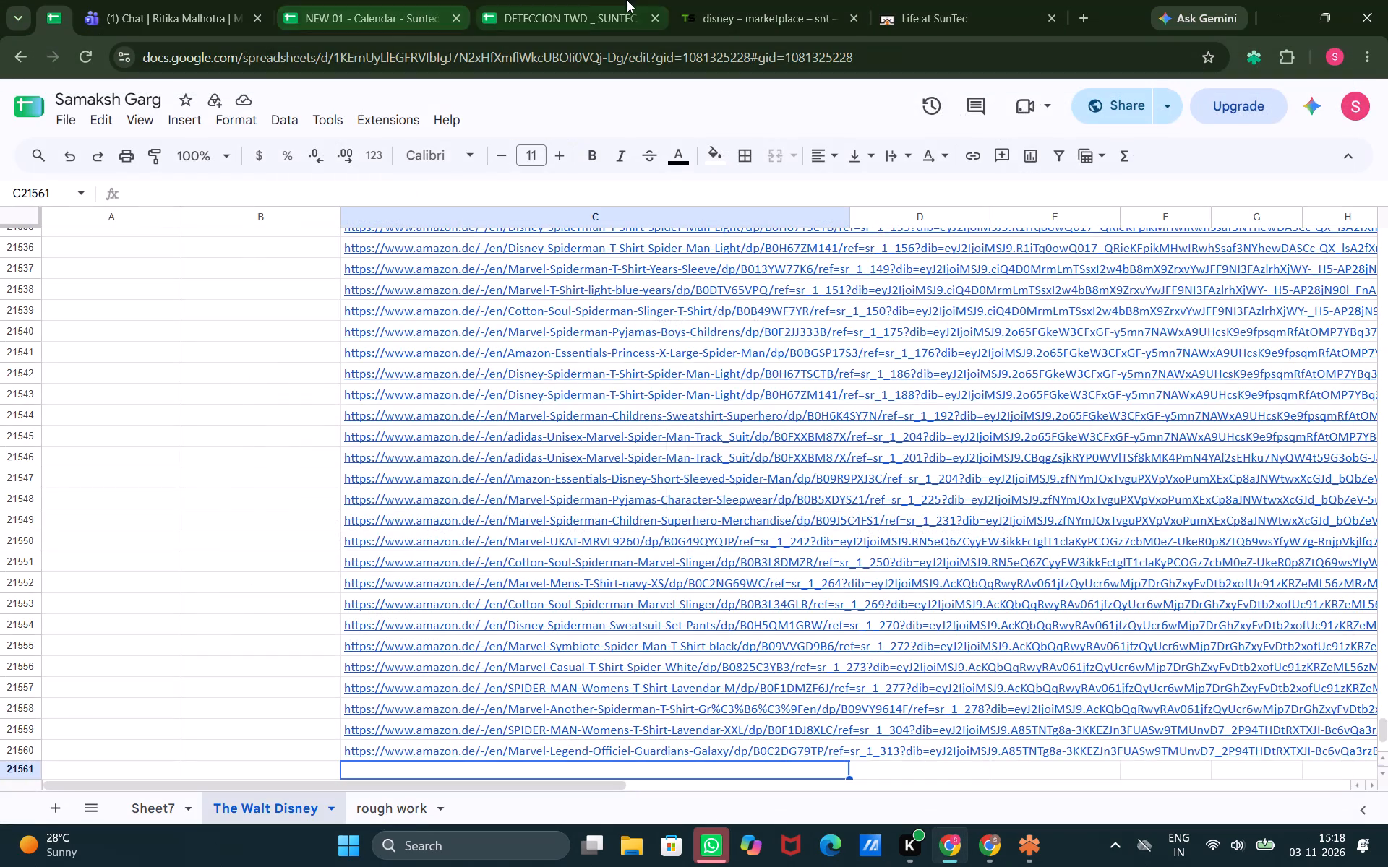
left_click(720, 0)
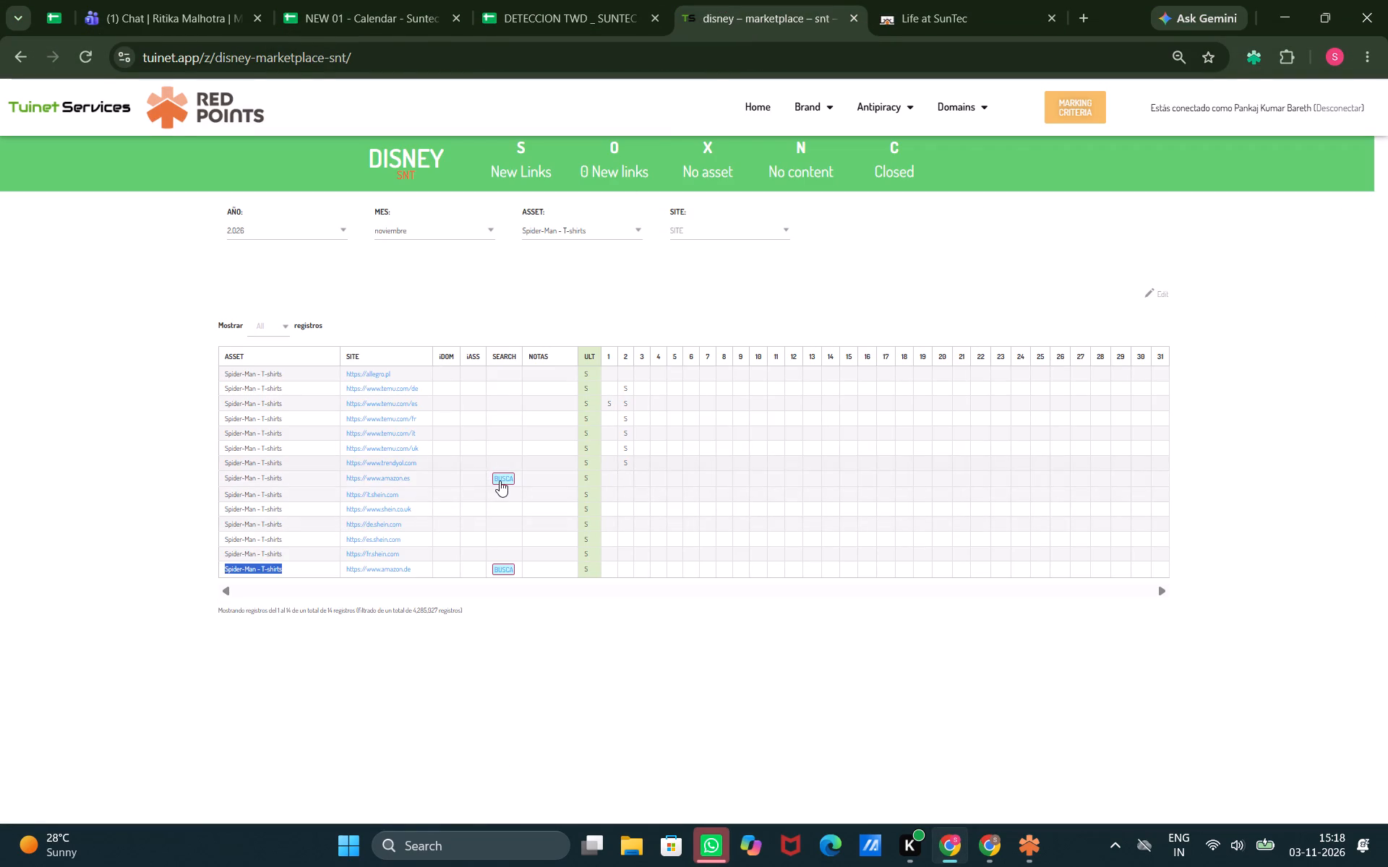
left_click(500, 480)
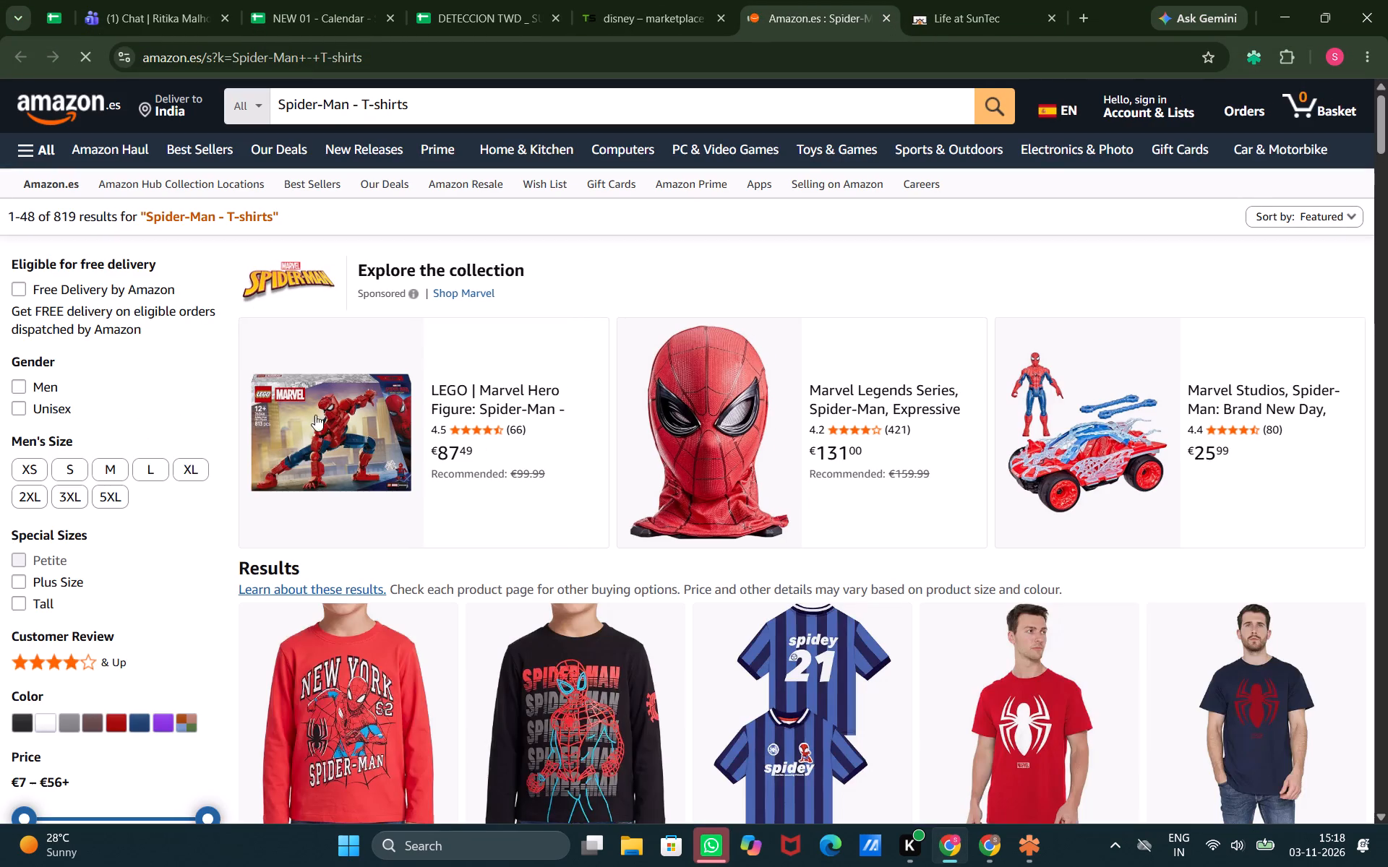
Copy the link of the unmarked navy Marvel Webhead Unisex Long Sleeve T Shirt and move the Amazon.es results into their own window.
scroll(528, 402, "down", 3)
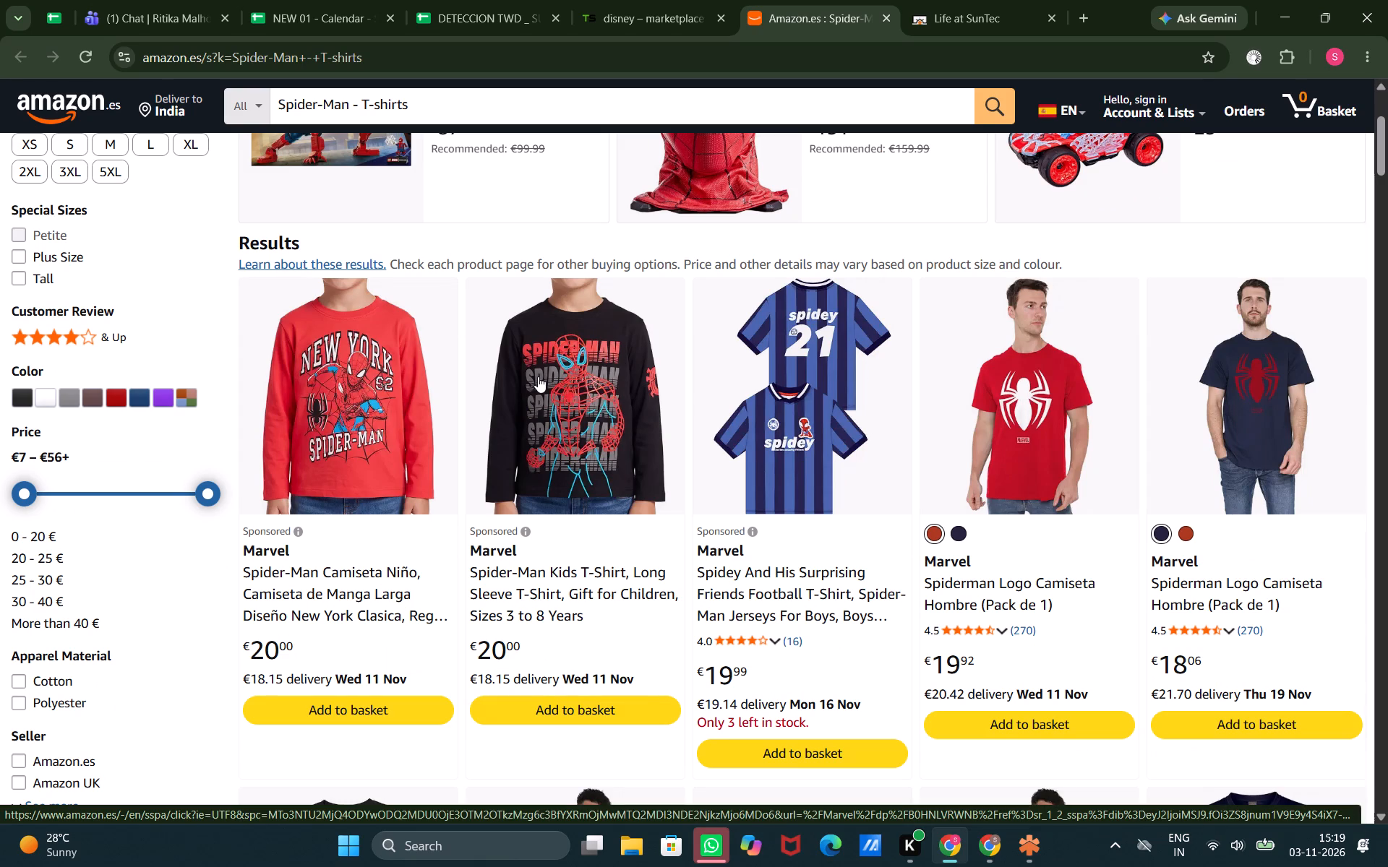
scroll(925, 280, "down", 6)
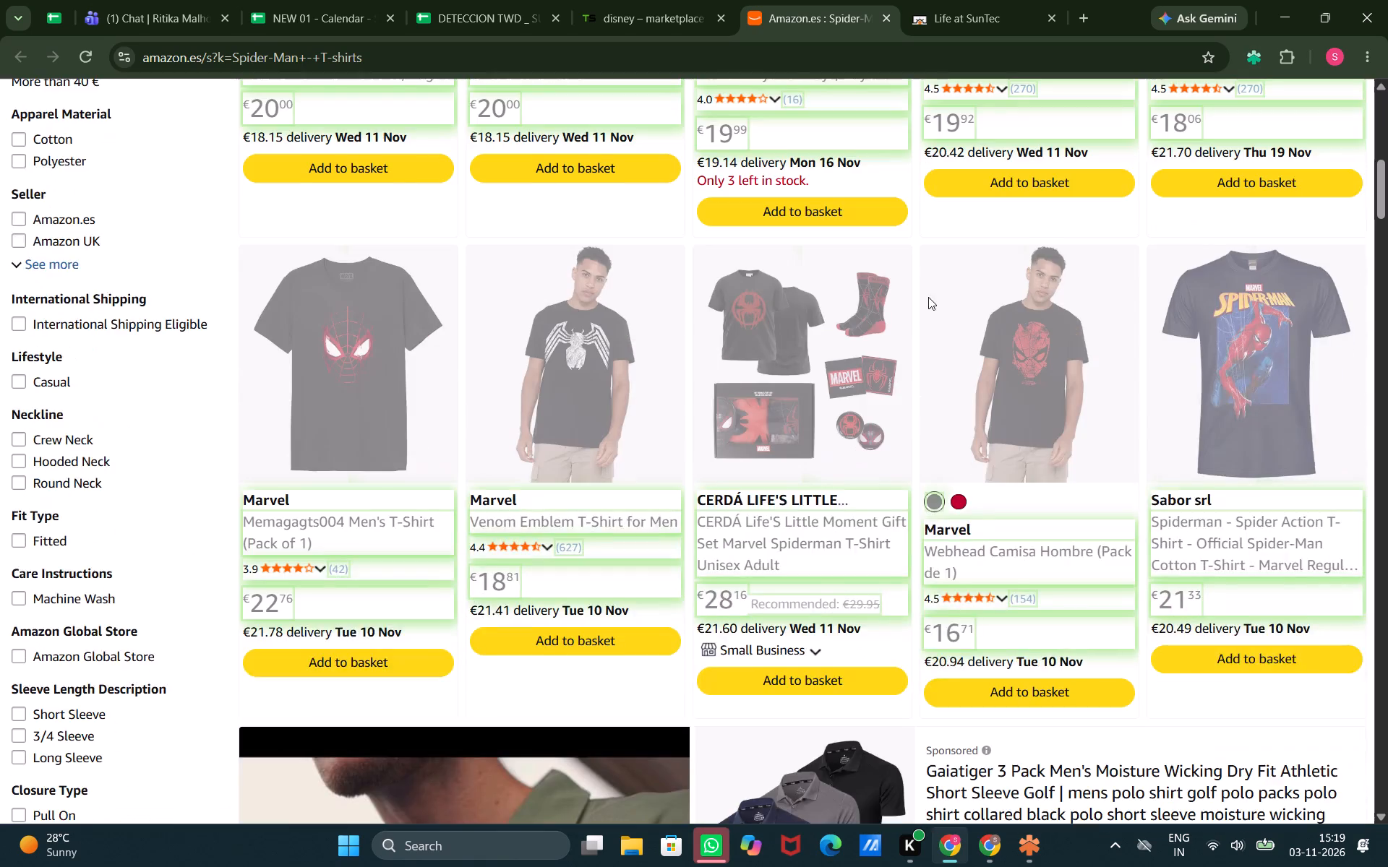
scroll(928, 297, "up", 5)
scroll(928, 298, "down", 9)
scroll(819, 341, "down", 4)
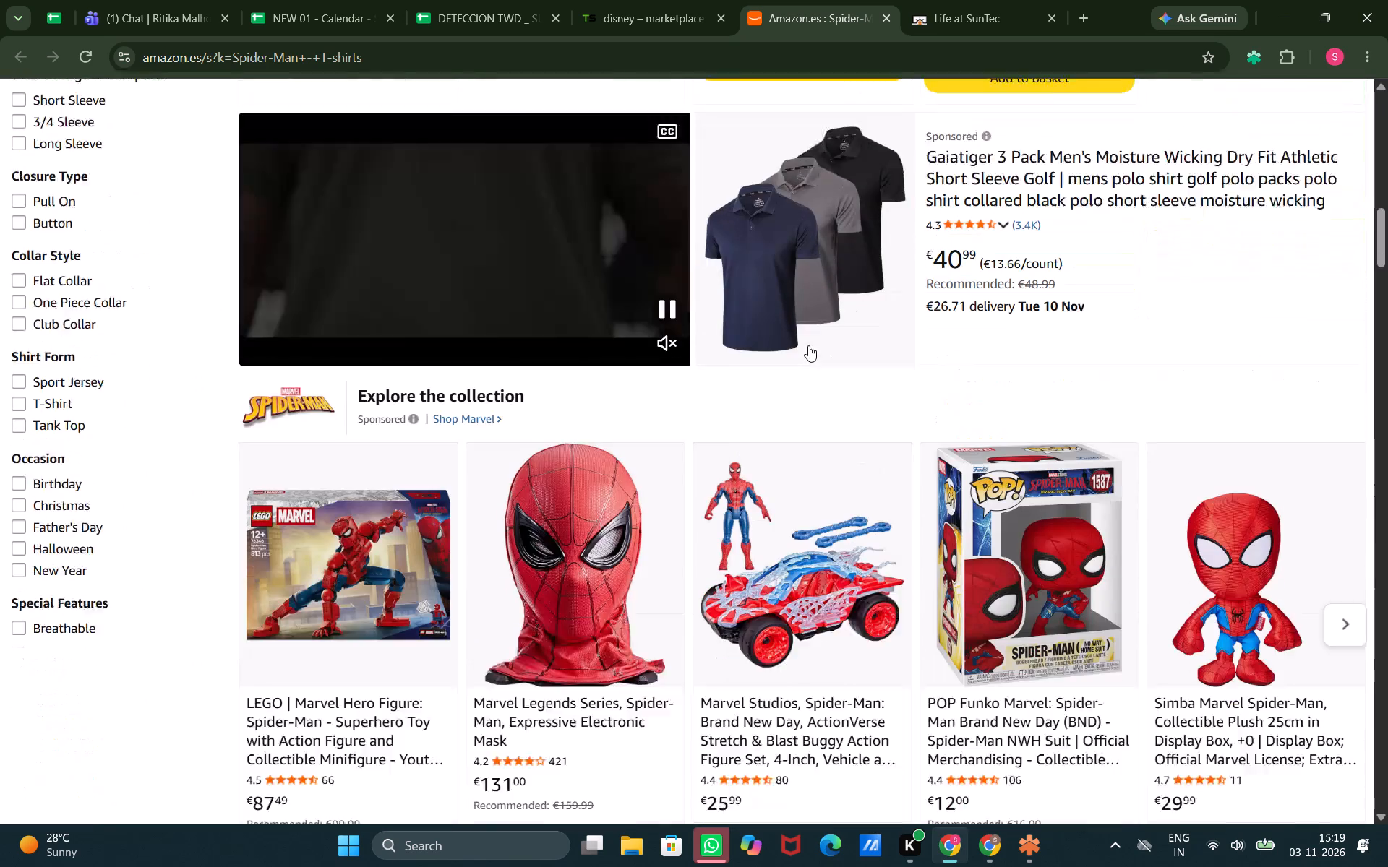
scroll(1043, 365, "down", 7)
right_click(1275, 456)
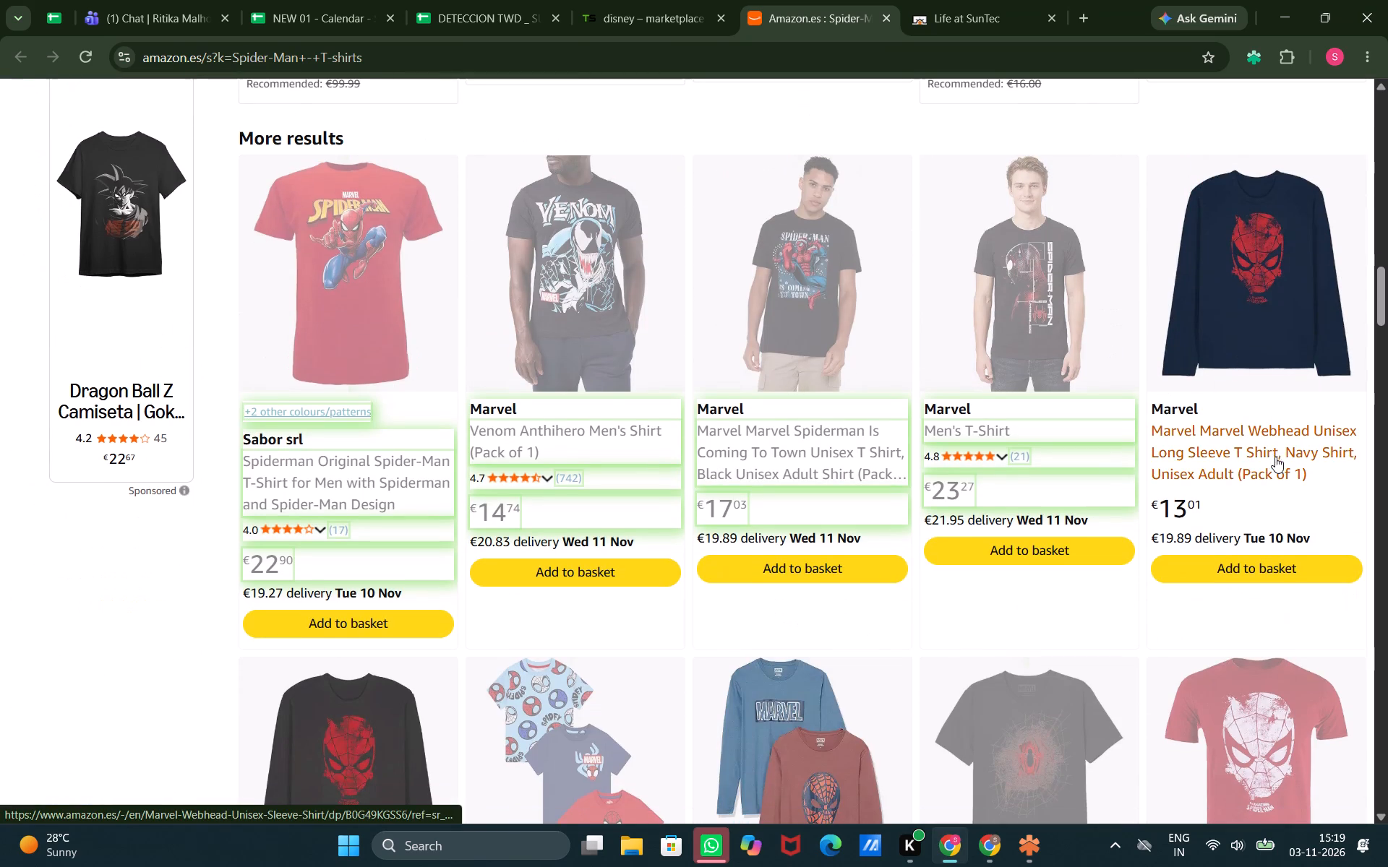
left_click(1094, 652)
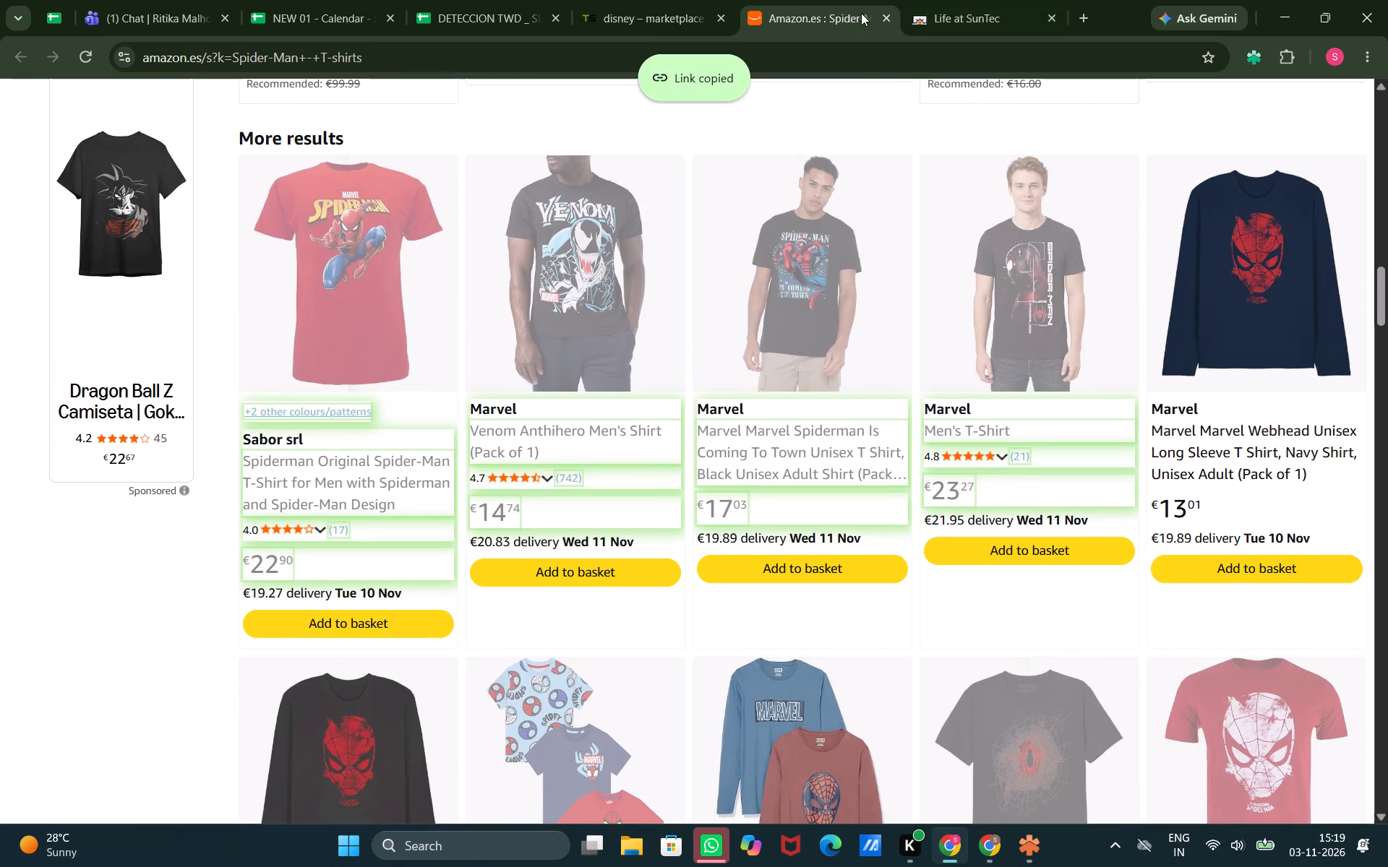
left_click_drag(861, 13, 860, 74)
left_click(1195, 82)
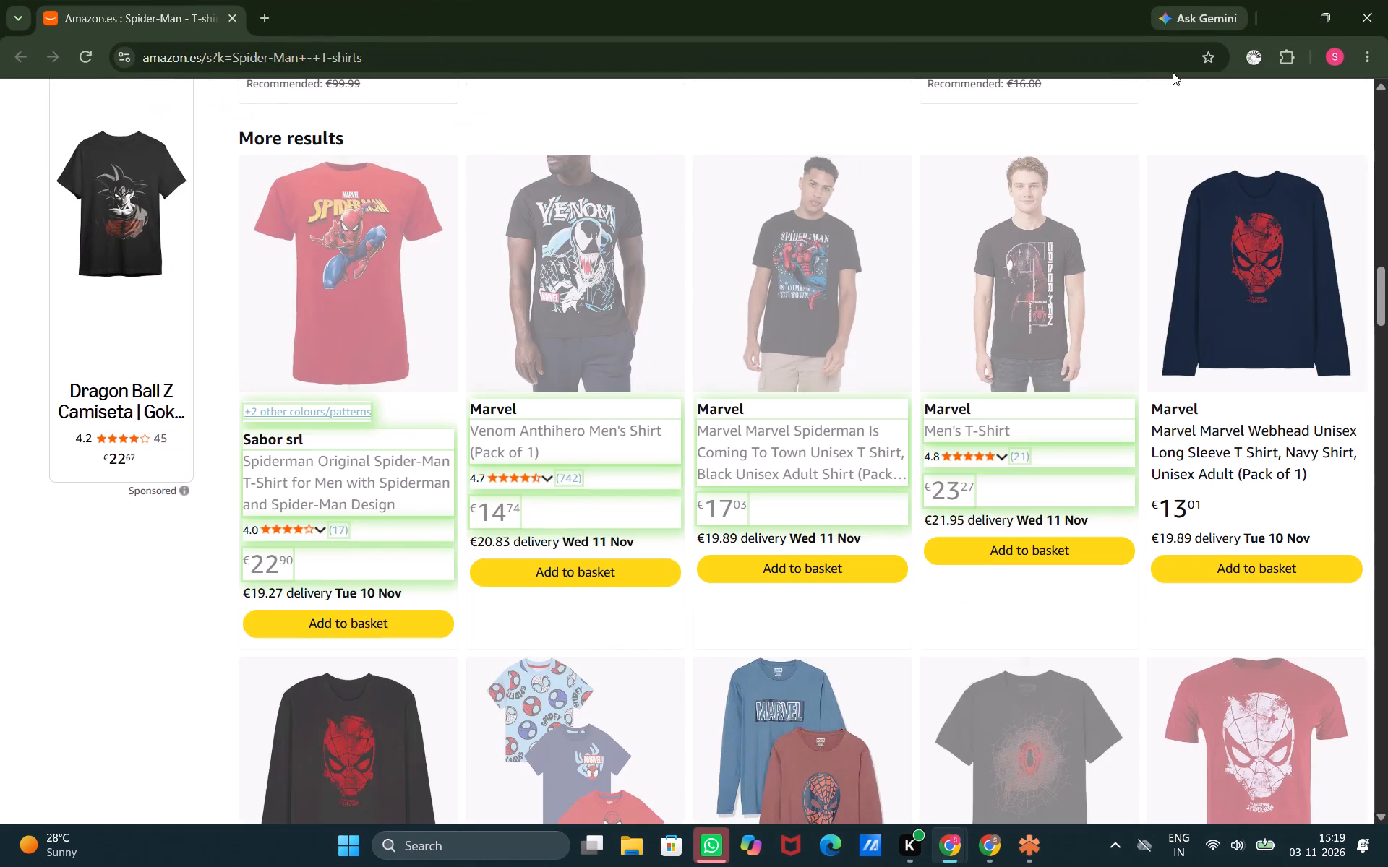
Paste the copied navy Webhead shirt link into cell C21561 of The Walt Disney sheet.
key("alt+Tab")
key("ctrl+Tab")
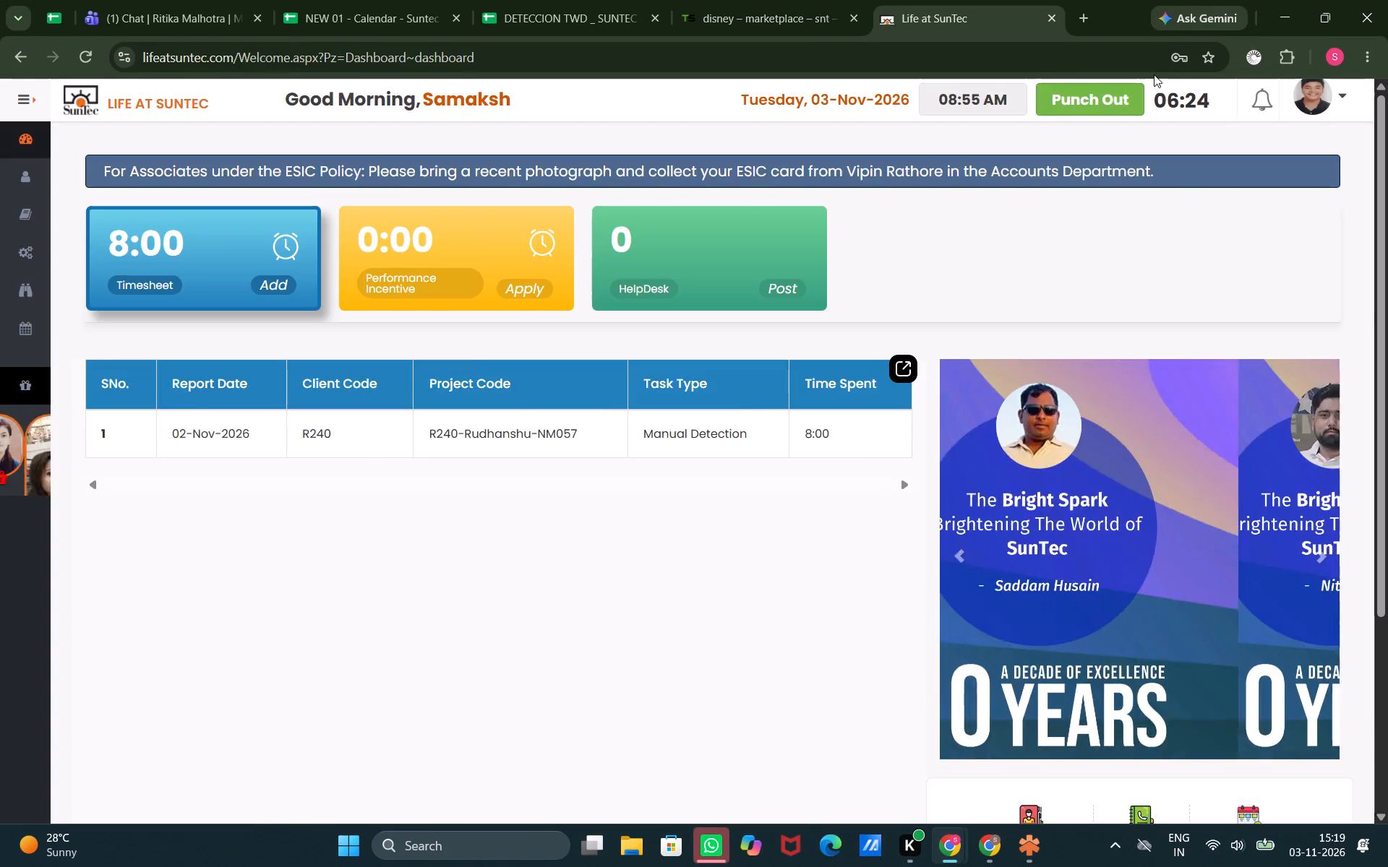
key("ctrl+Tab")
key("ctrl+v")
key("Return")
key("Return")
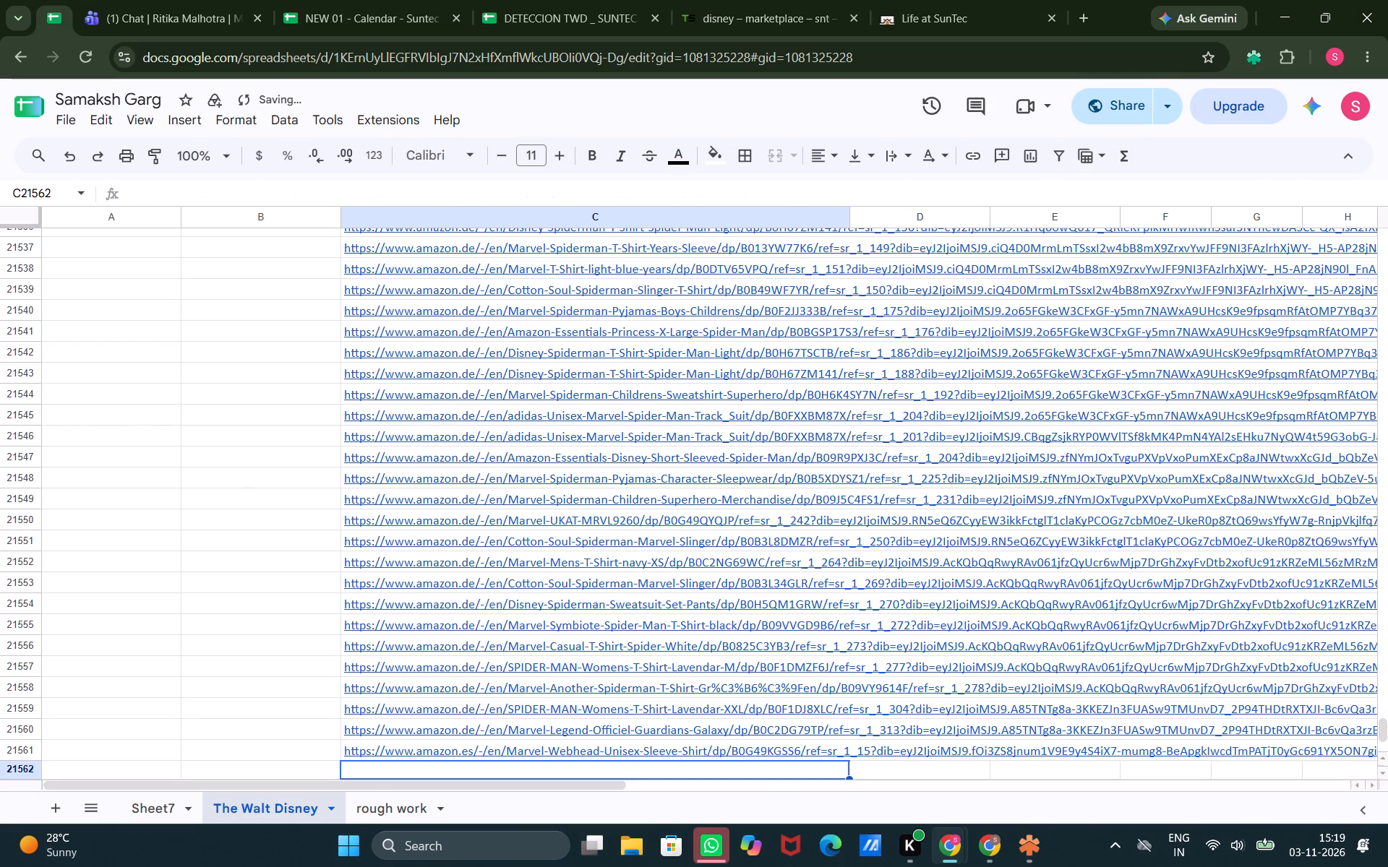
Copy the link of the black Marvel Webhead Unisex Long Sleeve T Shirt and paste it into cell C21562.
key("alt+Tab")
scroll(1167, 0, "down", 5)
scroll(1105, 247, "down", 4)
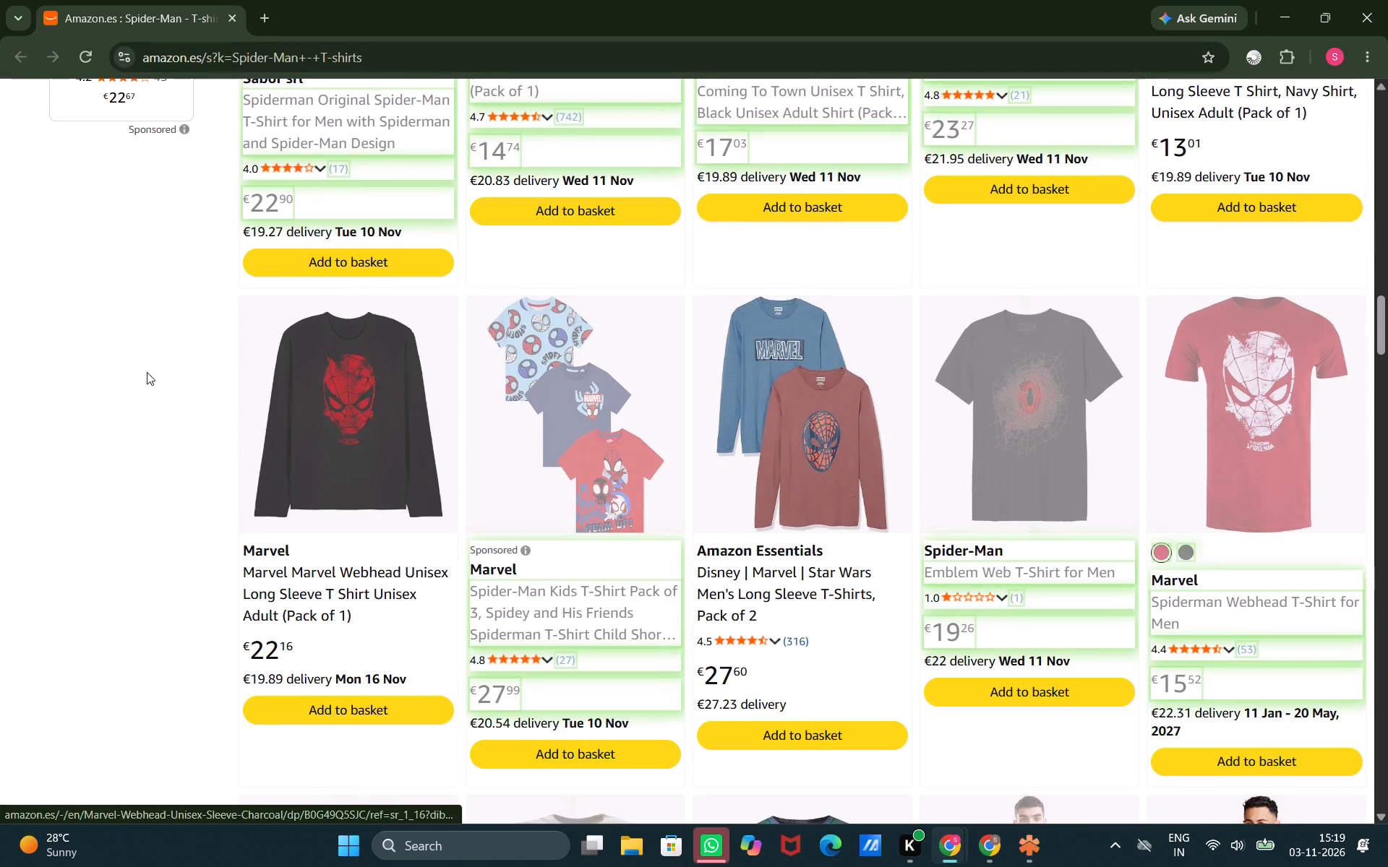
right_click(402, 590)
left_click(528, 493)
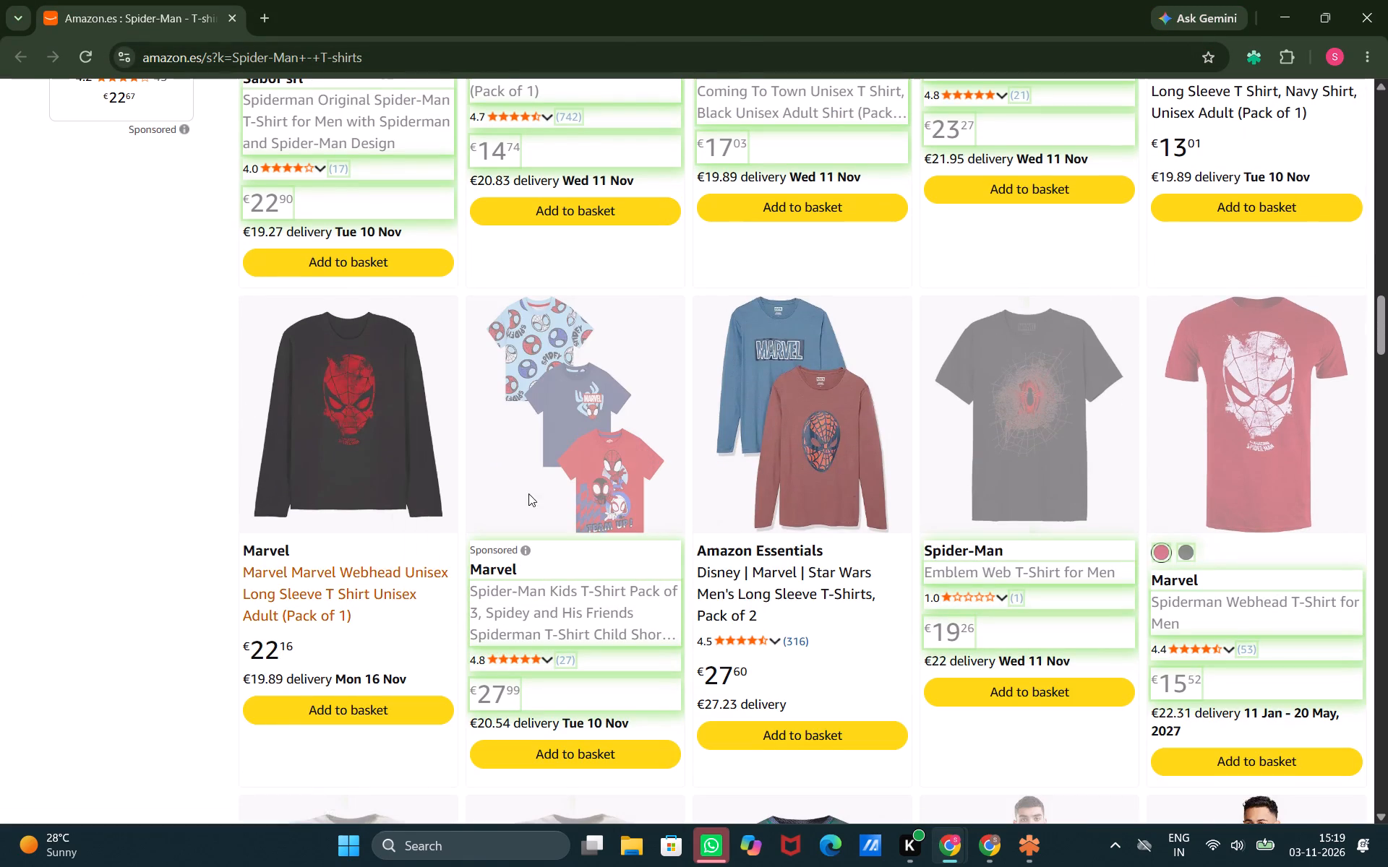
key("alt+Tab")
key("ctrl+v")
key("Return")
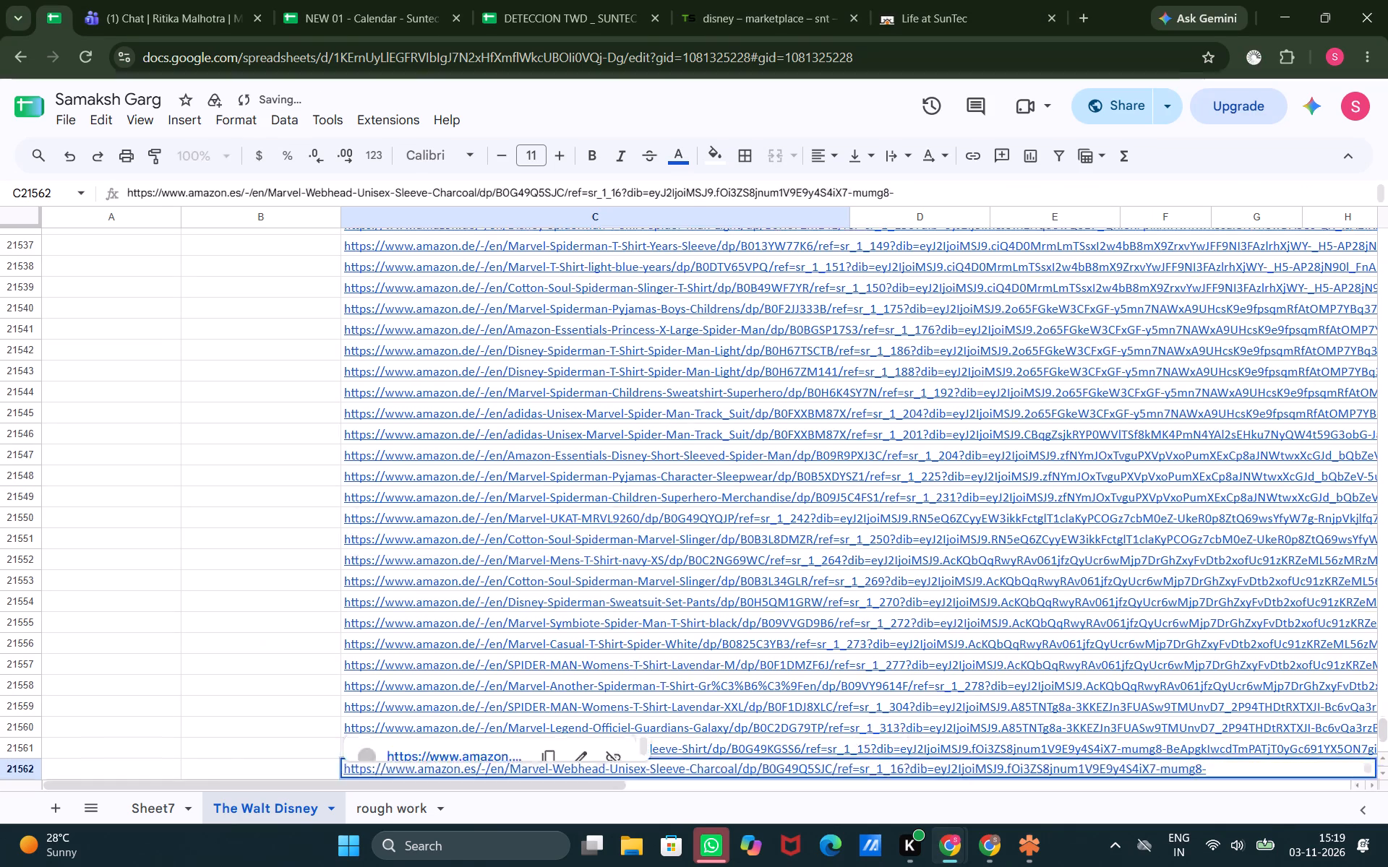
key("Return")
Copy the link of the Amazon Essentials Disney Marvel Star Wars Men's Long Sleeve T-Shirts, Pack of 2, and paste it into cell C21563.
key("alt+Tab")
scroll(531, 444, "down", 6)
scroll(566, 435, "up", 6)
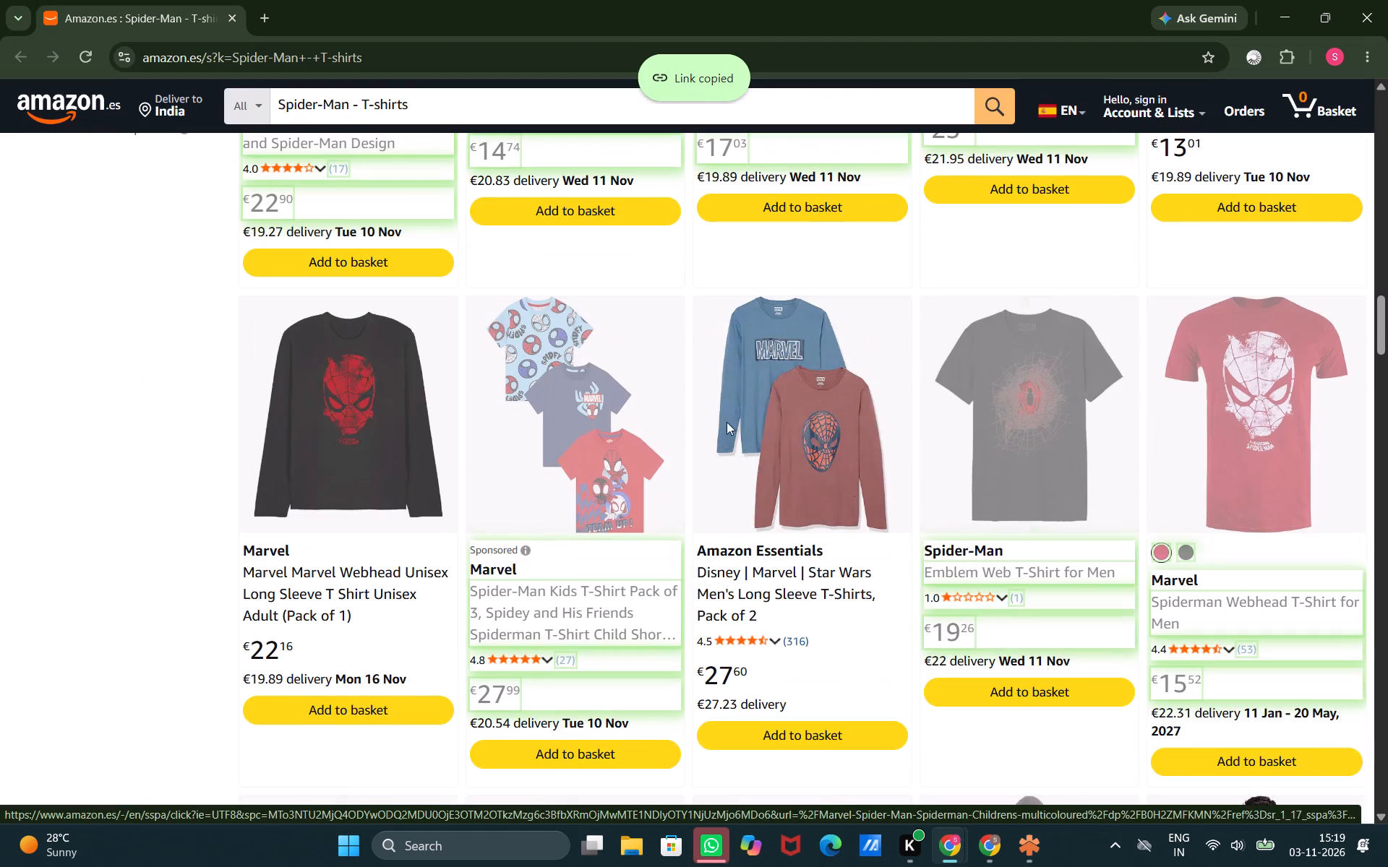
right_click(782, 576)
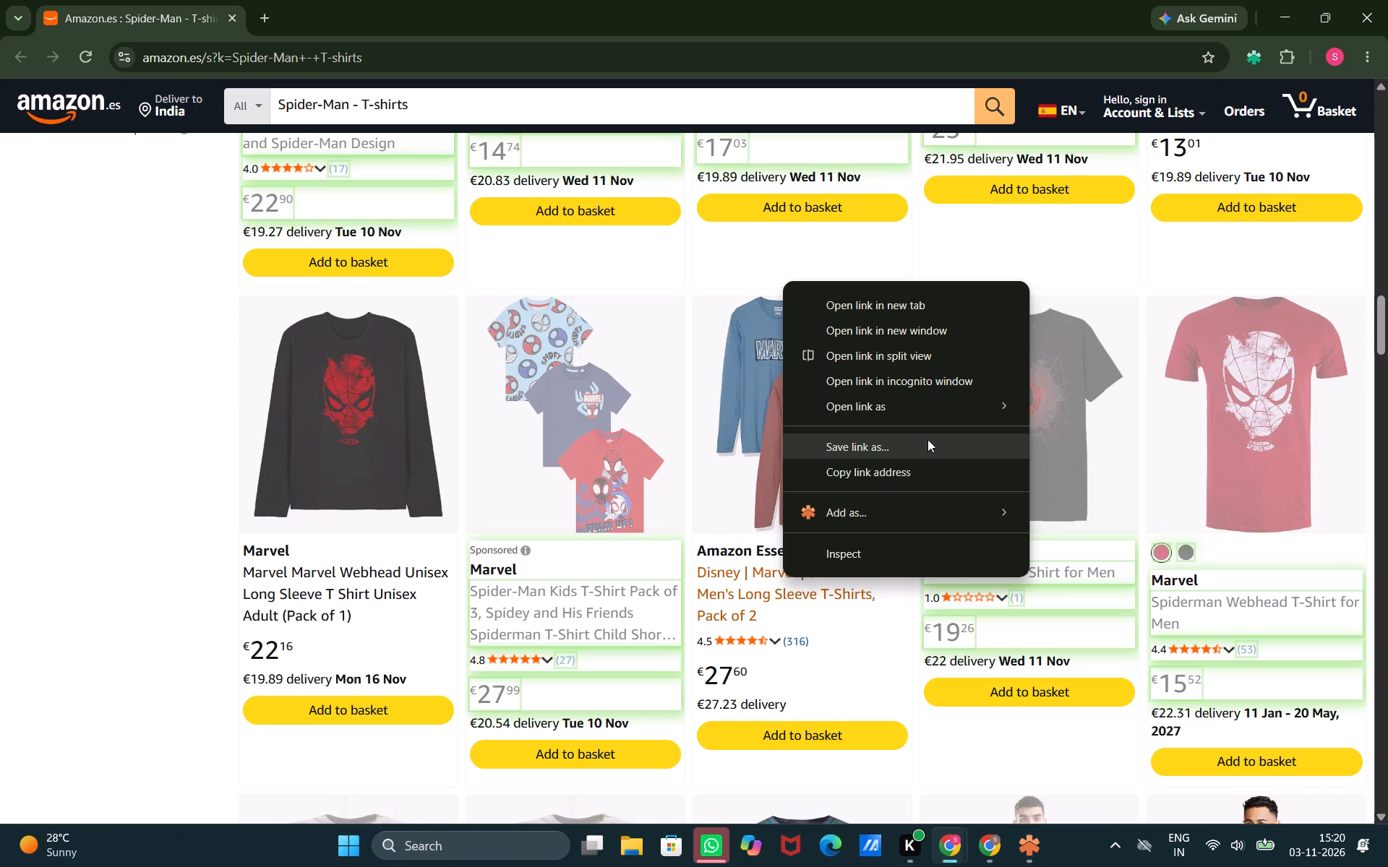
left_click(929, 468)
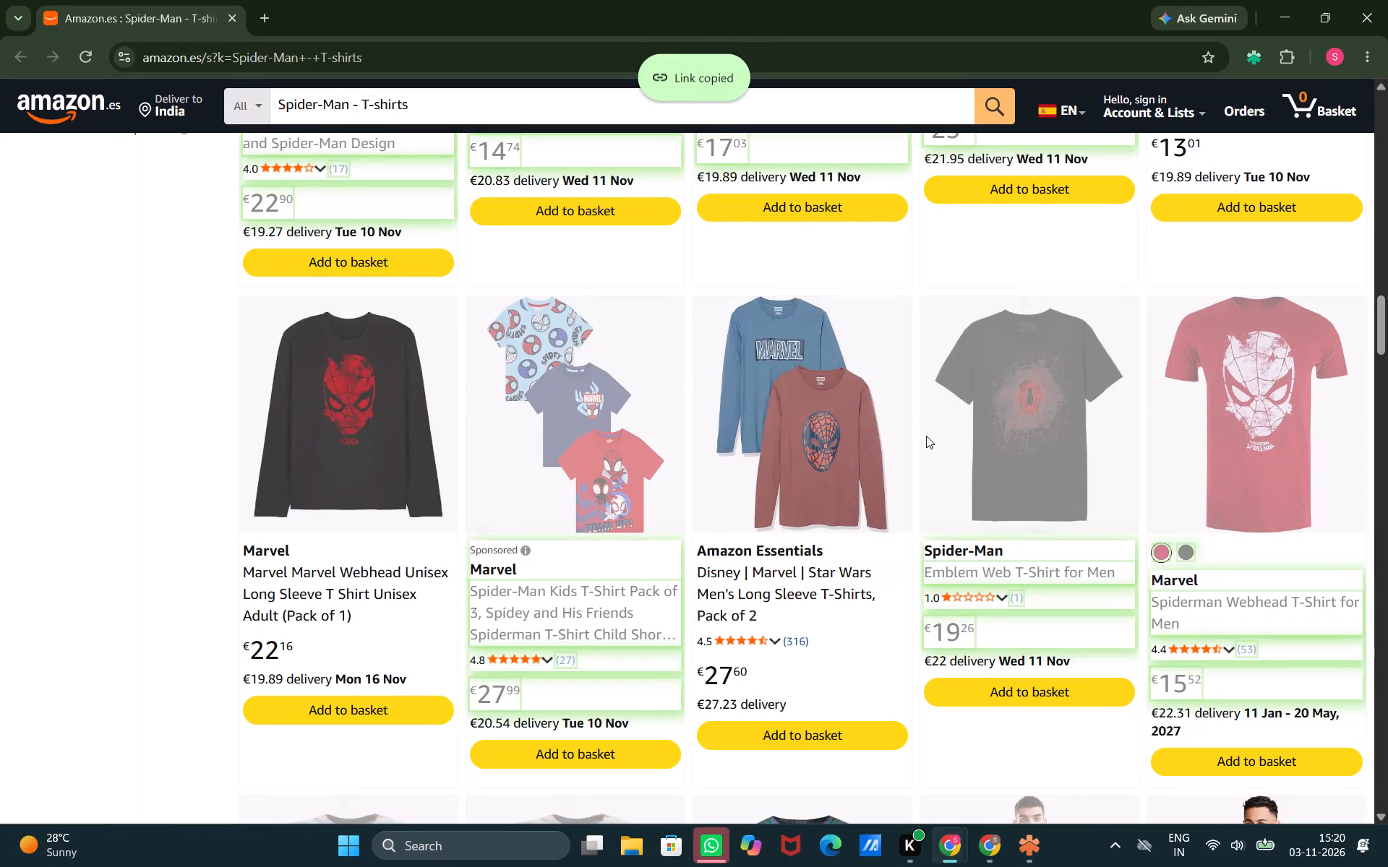
key("alt+Tab")
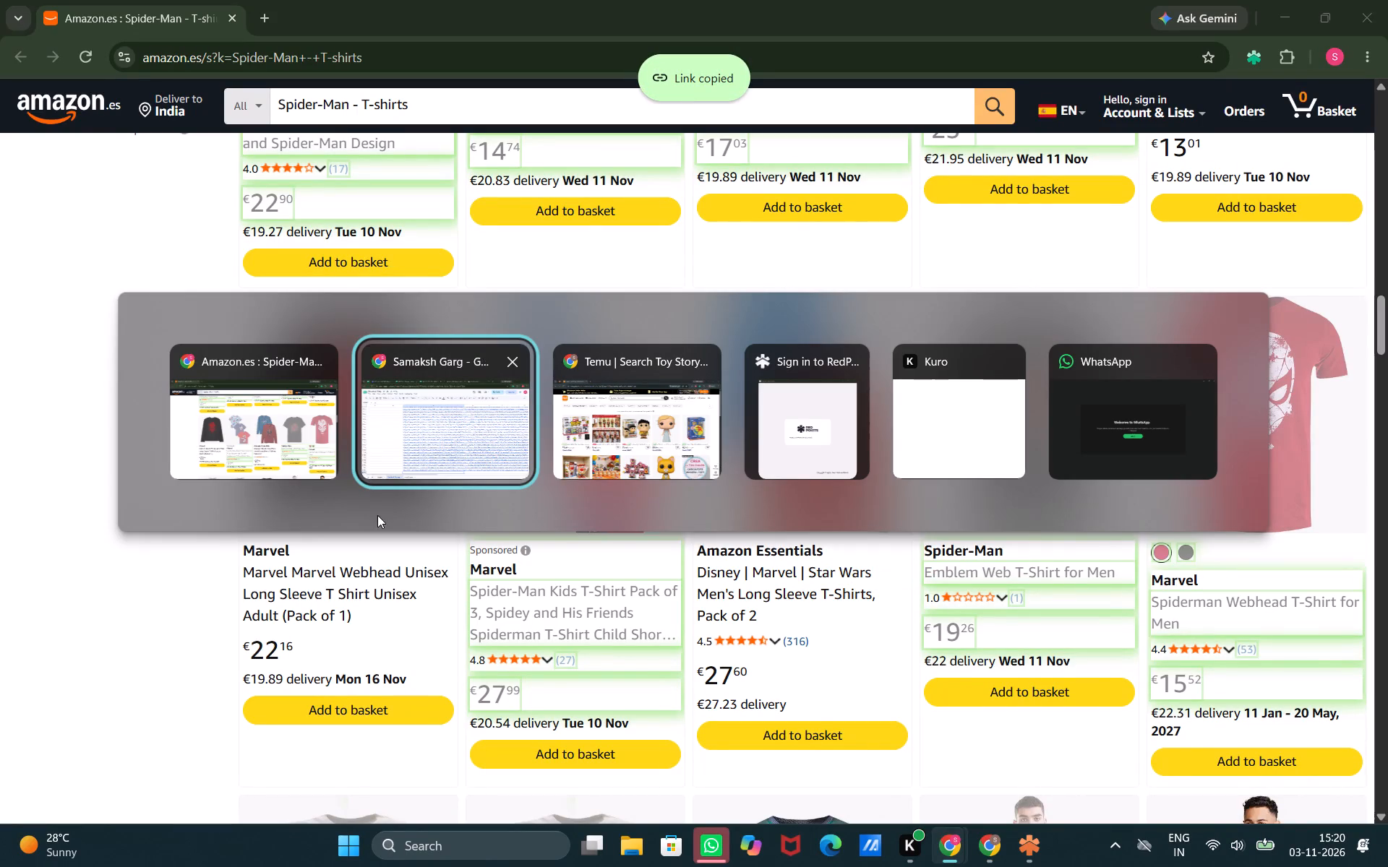
left_click(435, 397)
key("ctrl+v")
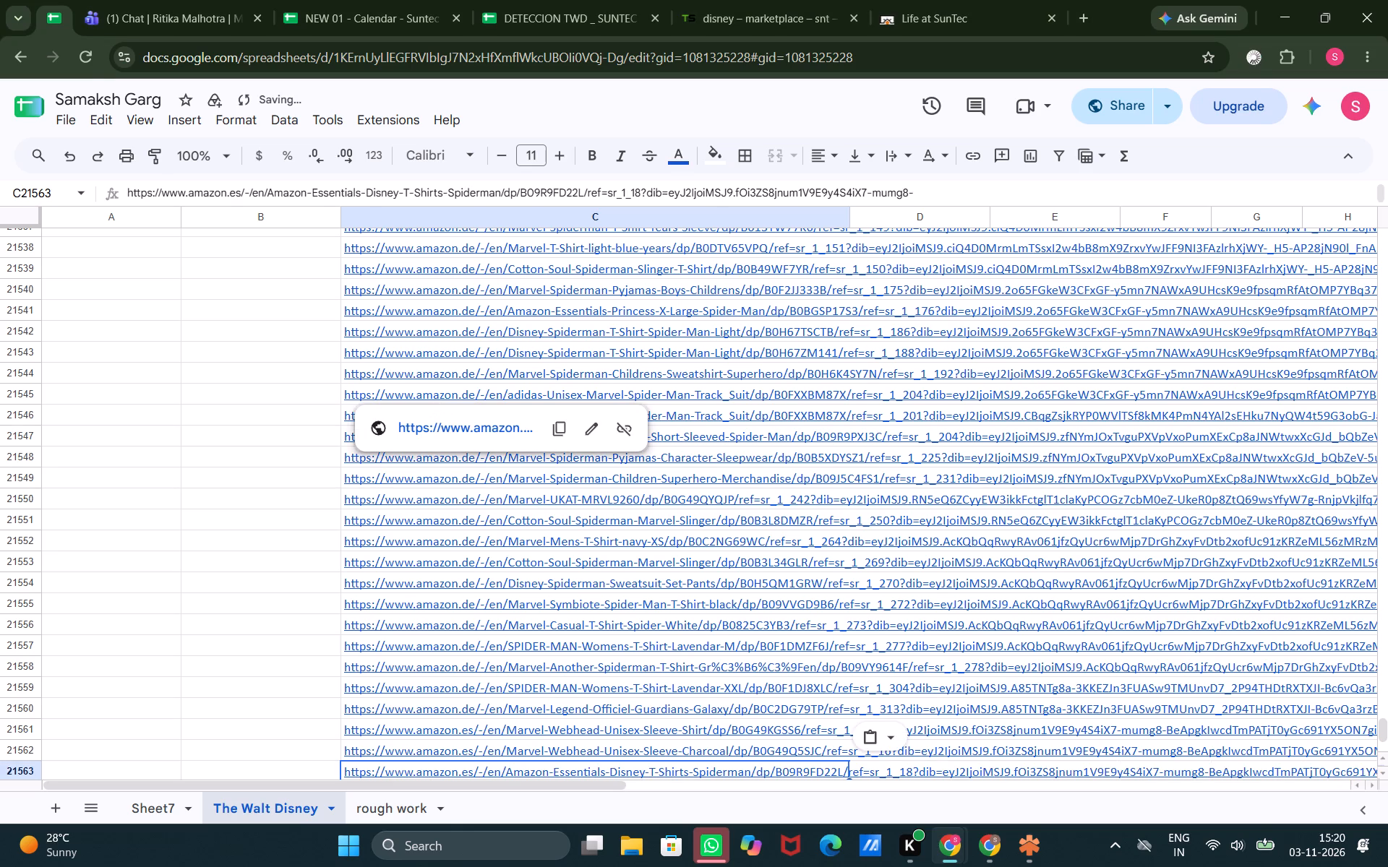
key("Return")
key("Return")
Check the following Amazon.es listings, inspect the Marvel Heroes Comics Men's T-Shirt product page, and return to the results.
key("alt+Tab")
scroll(398, 317, "down", 6)
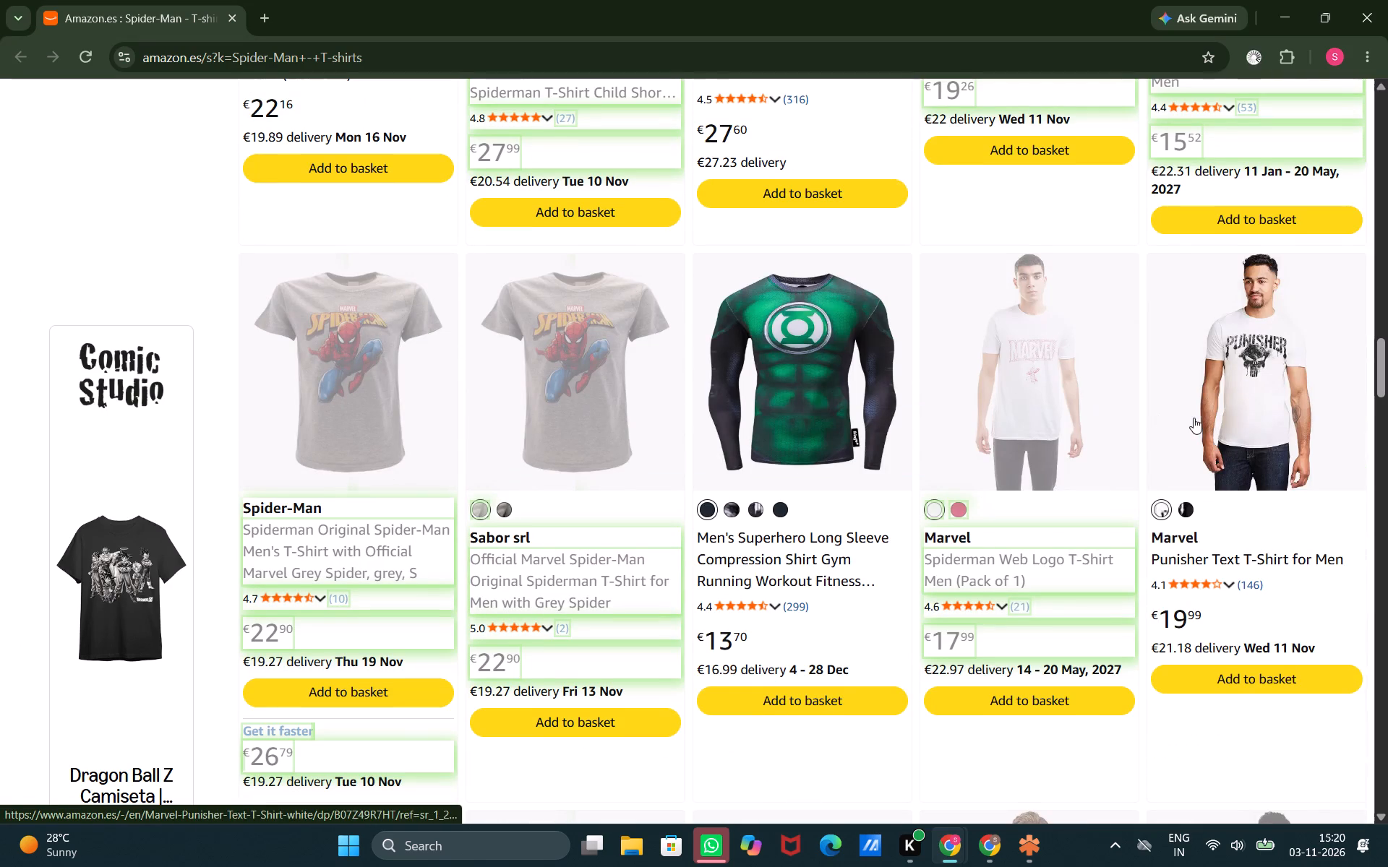
scroll(1194, 418, "down", 1)
scroll(1190, 414, "up", 7)
scroll(1190, 414, "down", 13)
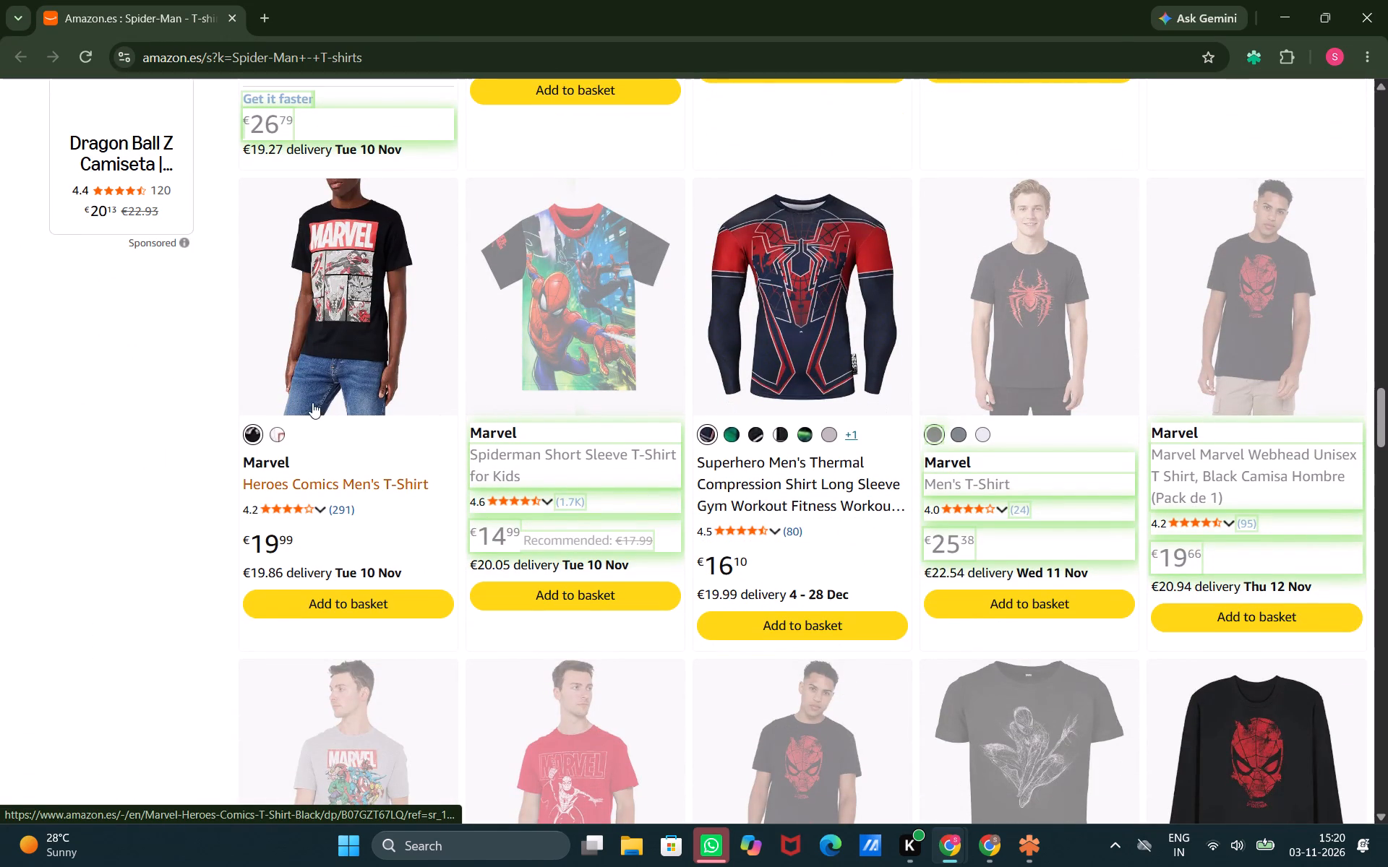
left_click(343, 249)
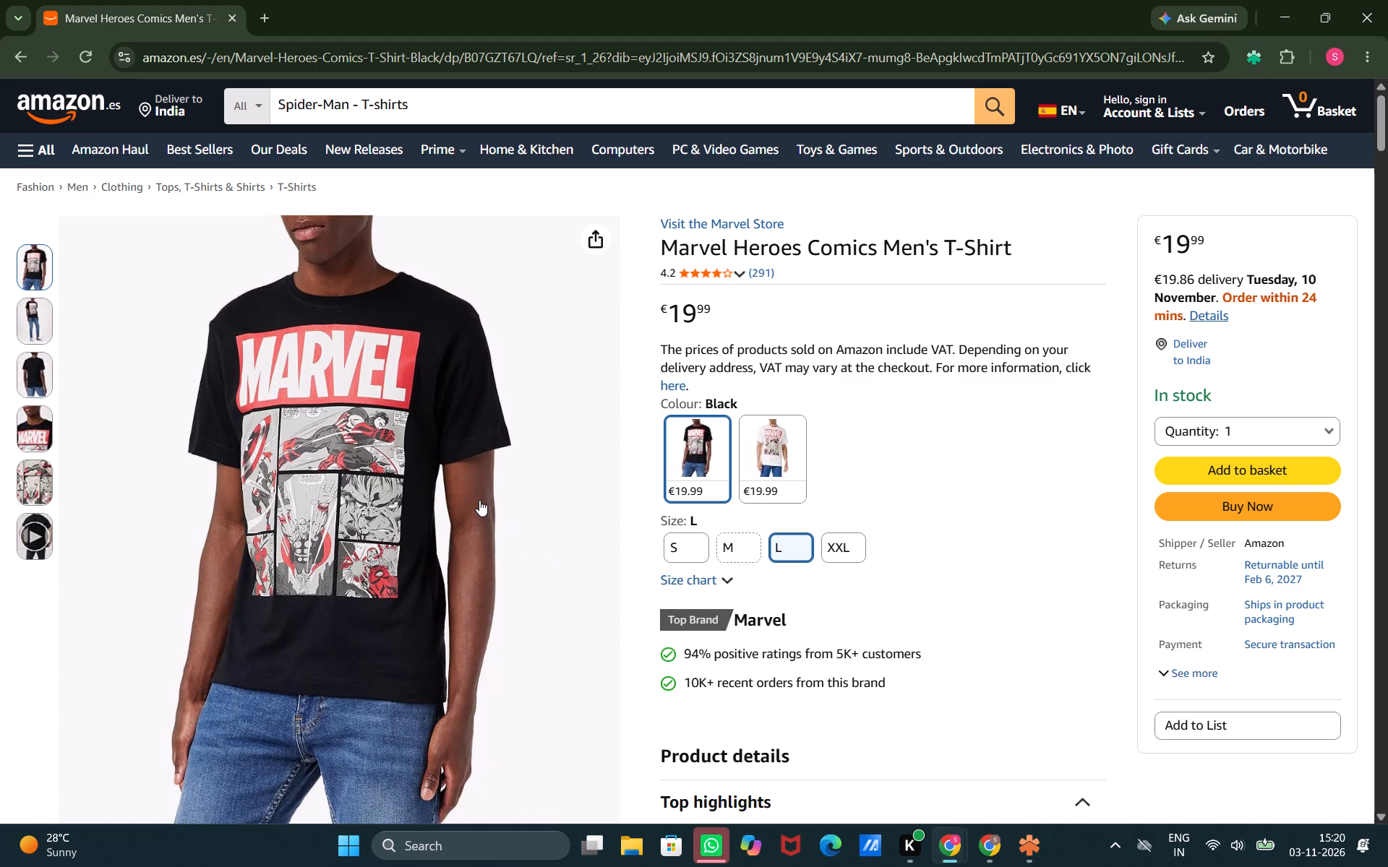
left_click(21, 57)
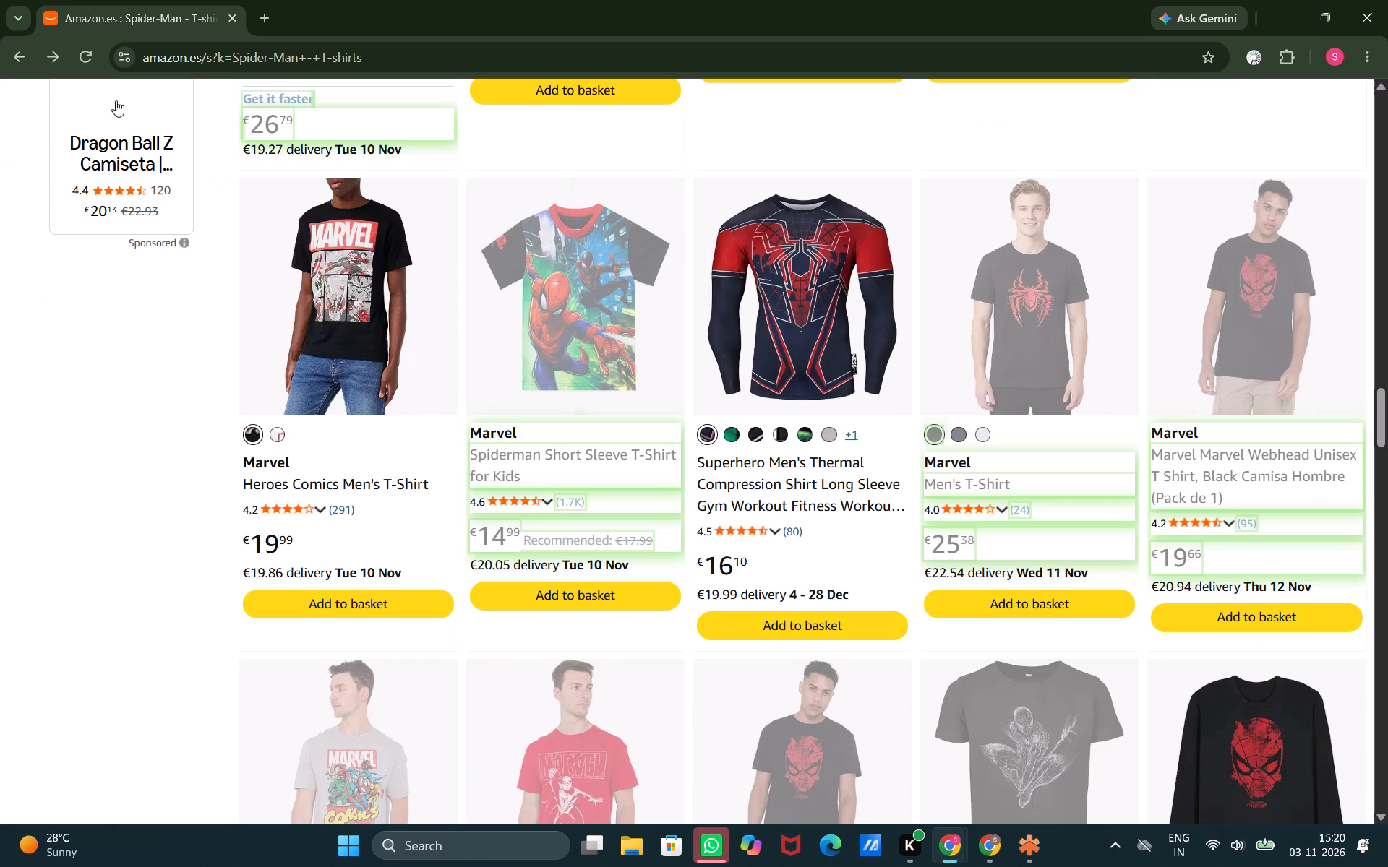
Copy the link of the Superhero Men's Thermal Compression Shirt Long Sleeve and paste it into cell C21564 of The Walt Disney sheet.
right_click(828, 491)
left_click(900, 691)
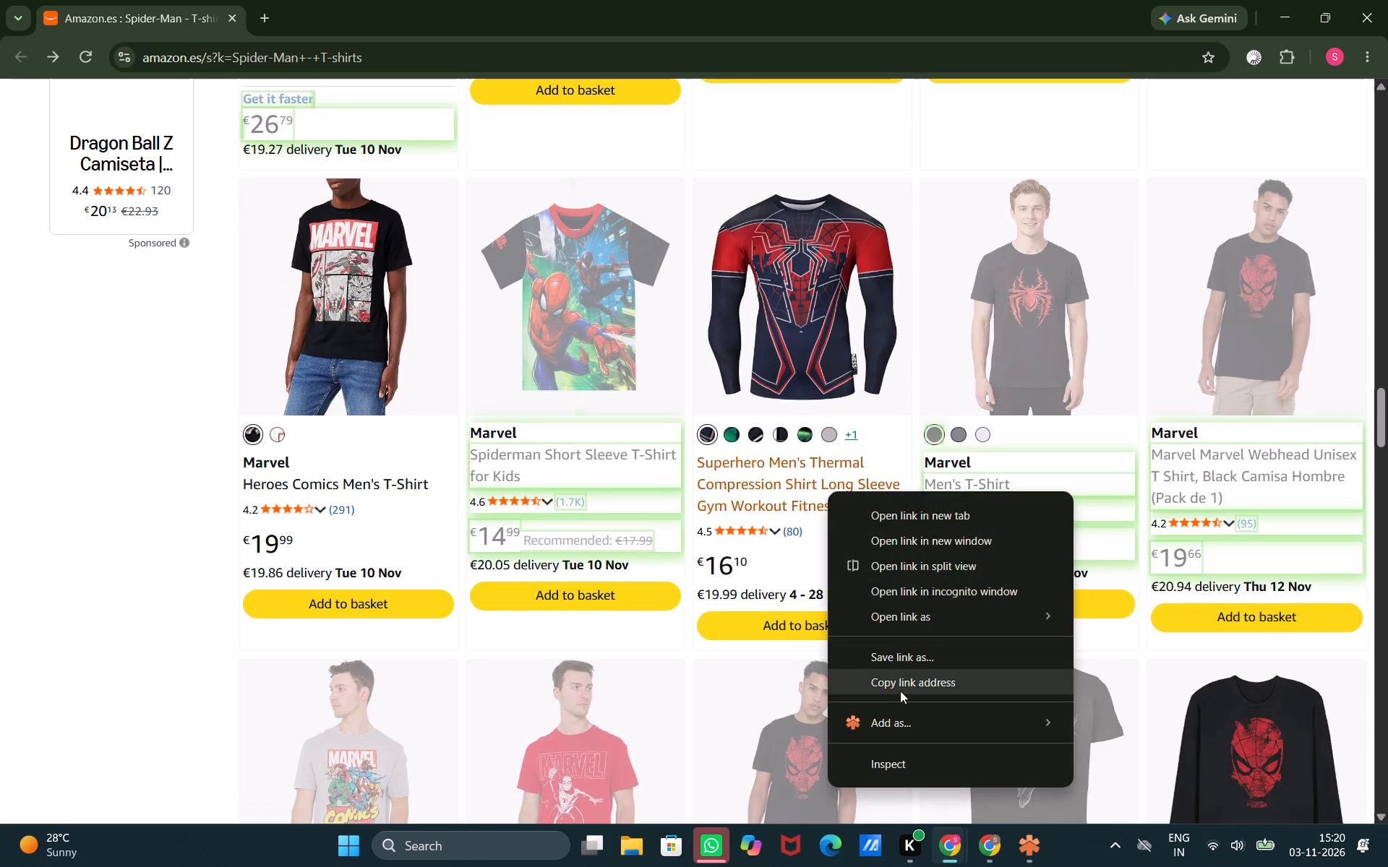
key("alt+Tab")
key("ctrl+v")
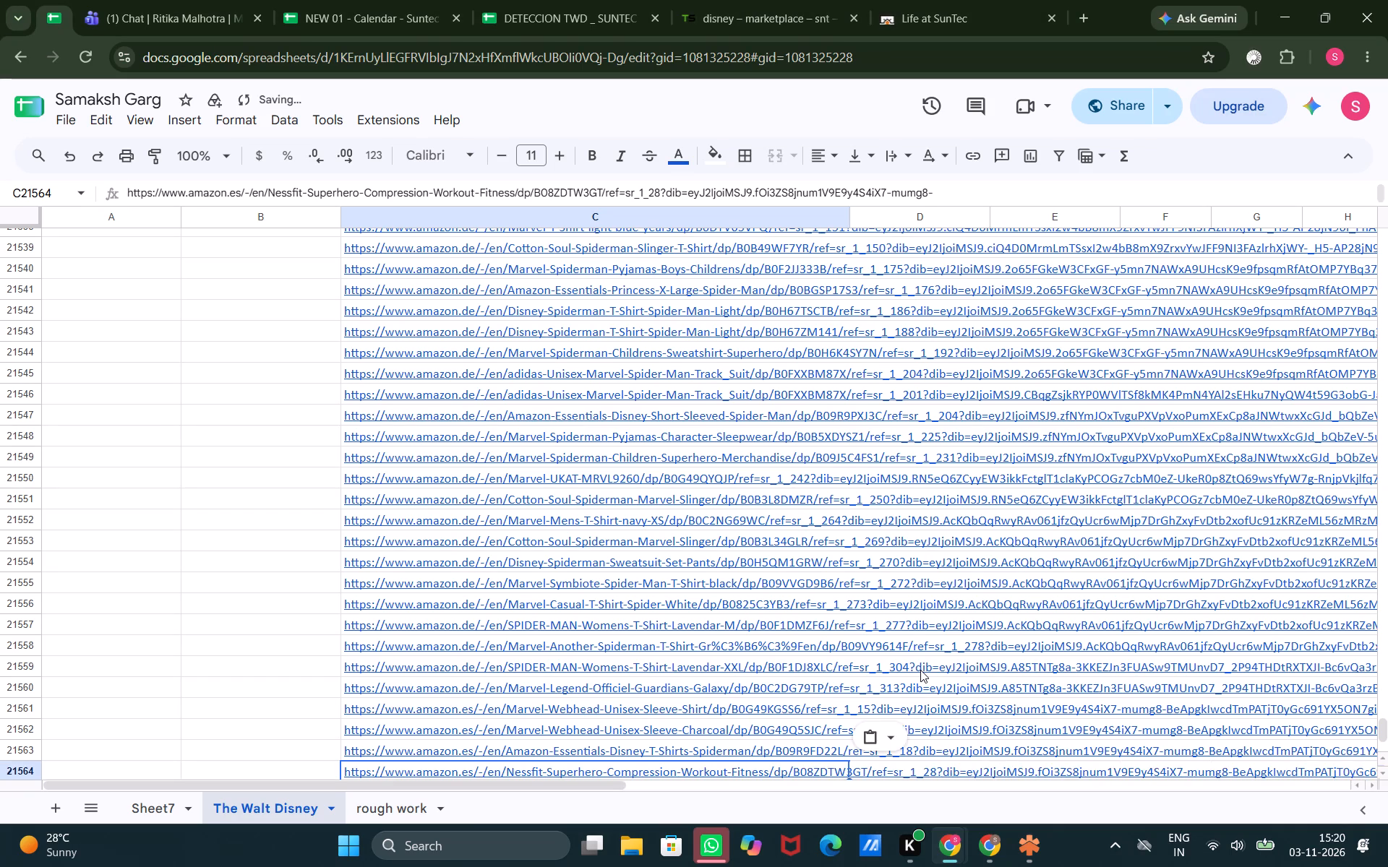
key("Return")
key("Return")
key("alt+Tab")
Copy the link of the €20.99 black Marvel Webhead Unisex Long Sleeve T Shirt and paste it into cell C21565.
scroll(1188, 441, "down", 5)
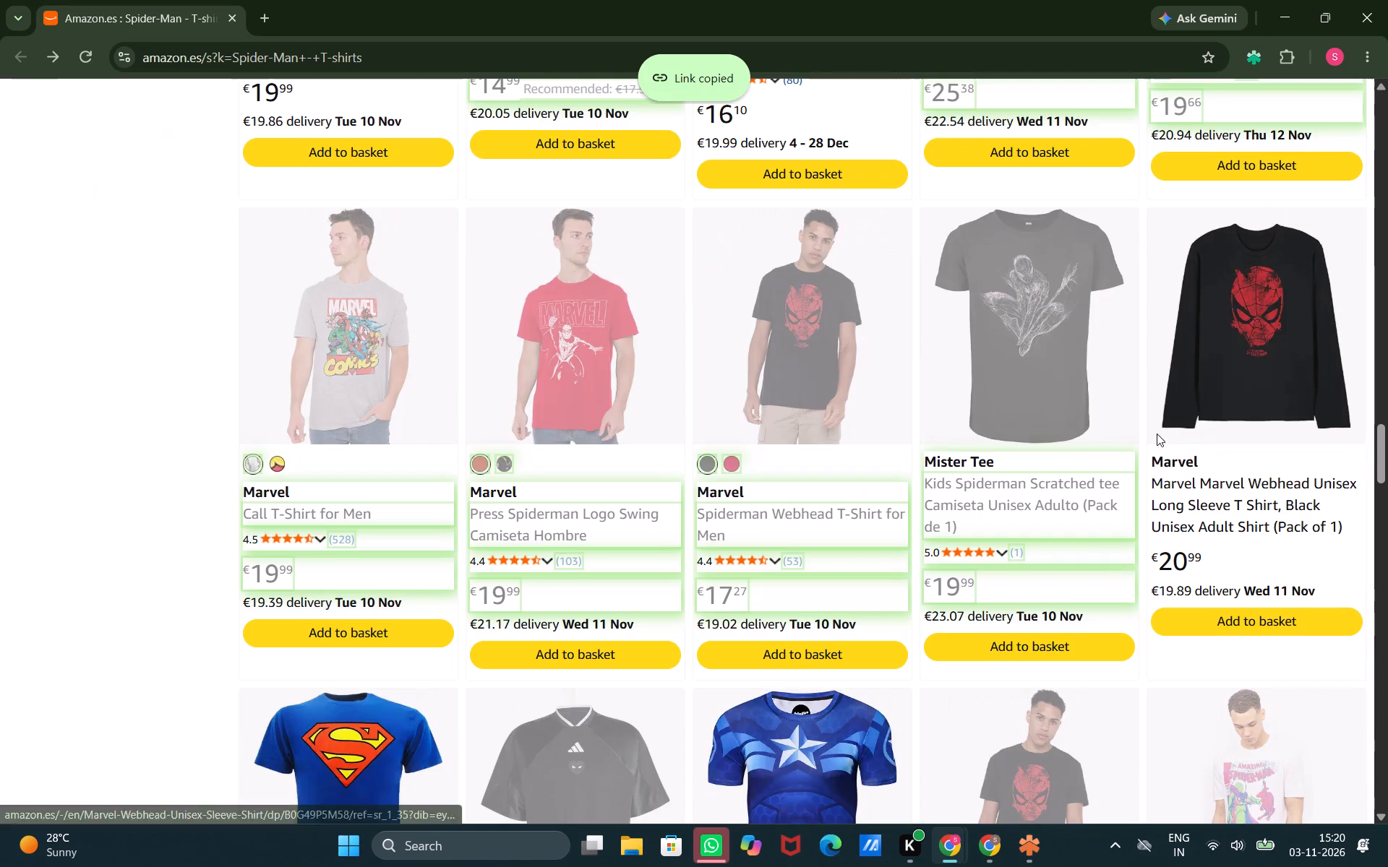
right_click(1312, 531)
left_click(1118, 423)
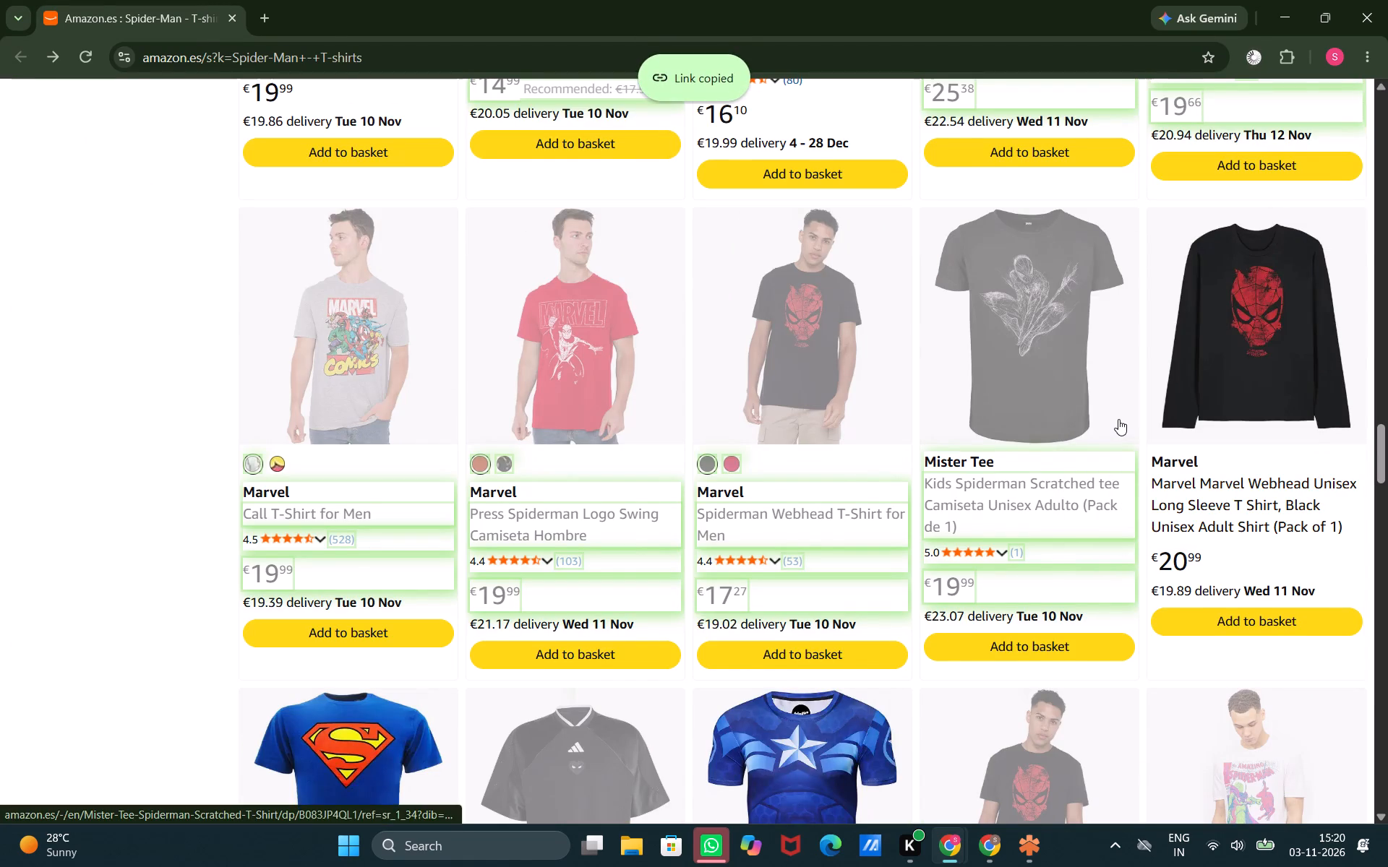
key("alt+Tab")
key("ctrl+v")
key("Return")
key("Return")
key("alt+Tab")
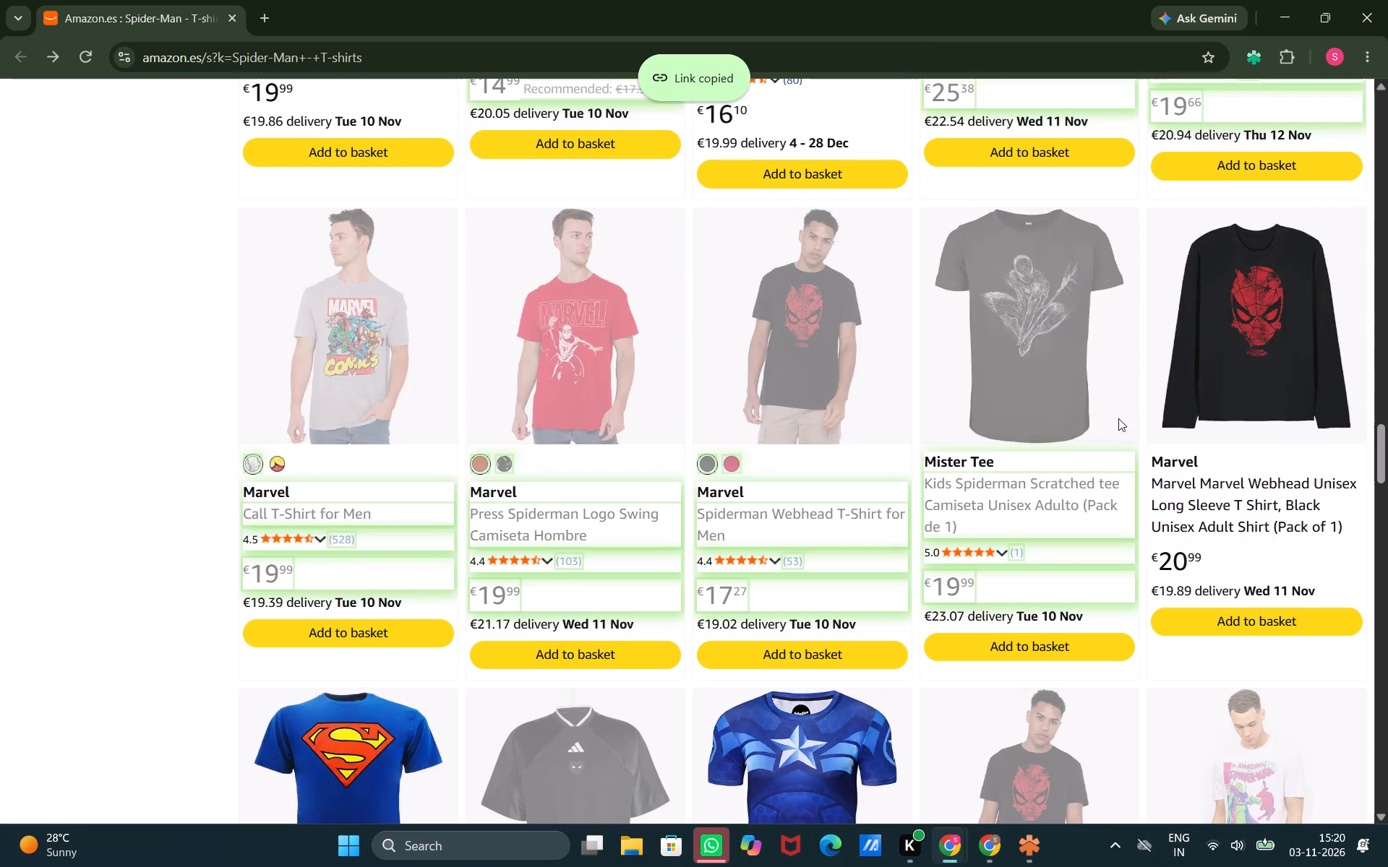
Find The Souled Store Men's T-Shirt with the spider emblem, copy its link and paste it into cell C21566.
scroll(1100, 425, "down", 5)
scroll(719, 420, "down", 4)
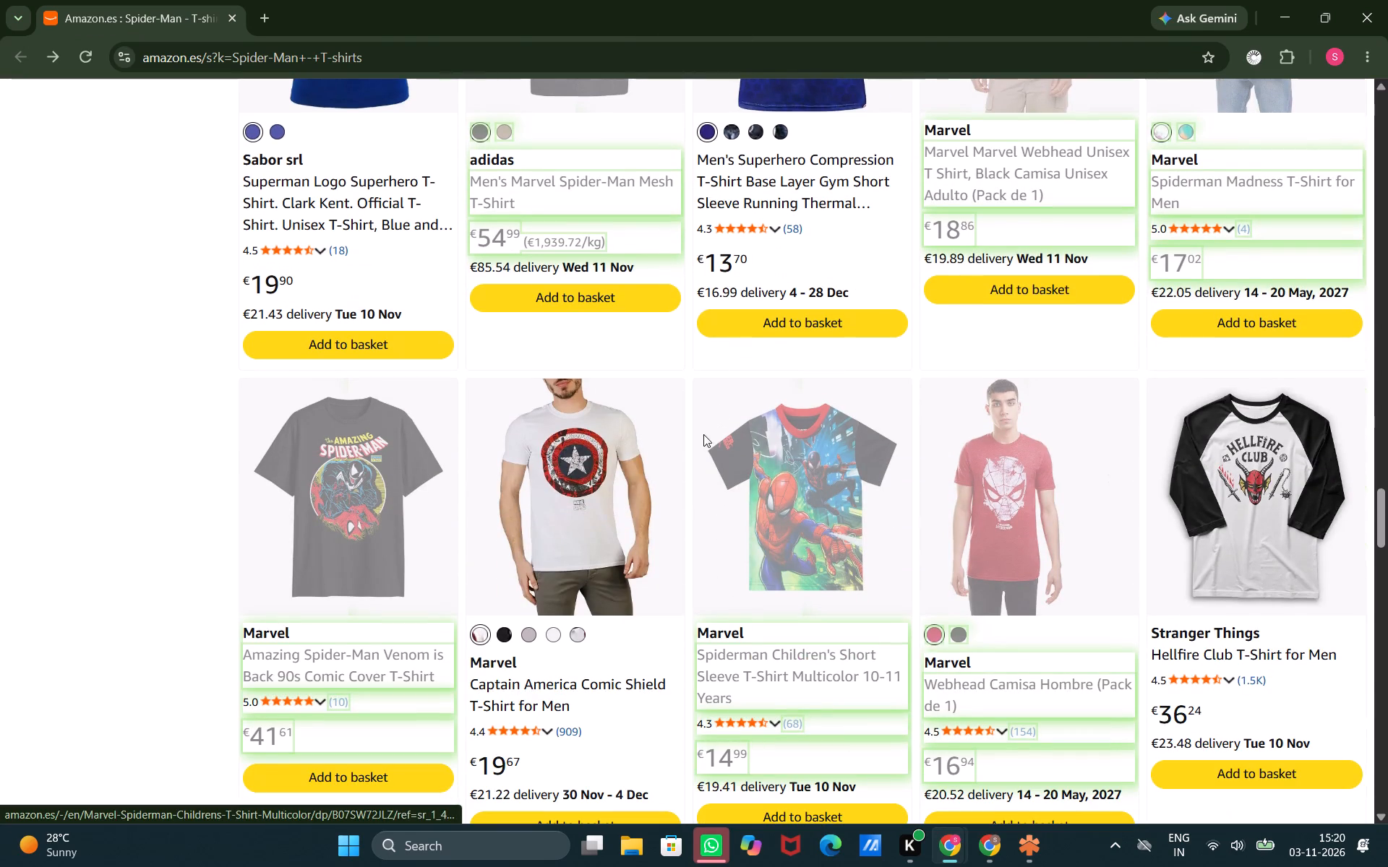
scroll(1244, 506, "down", 5)
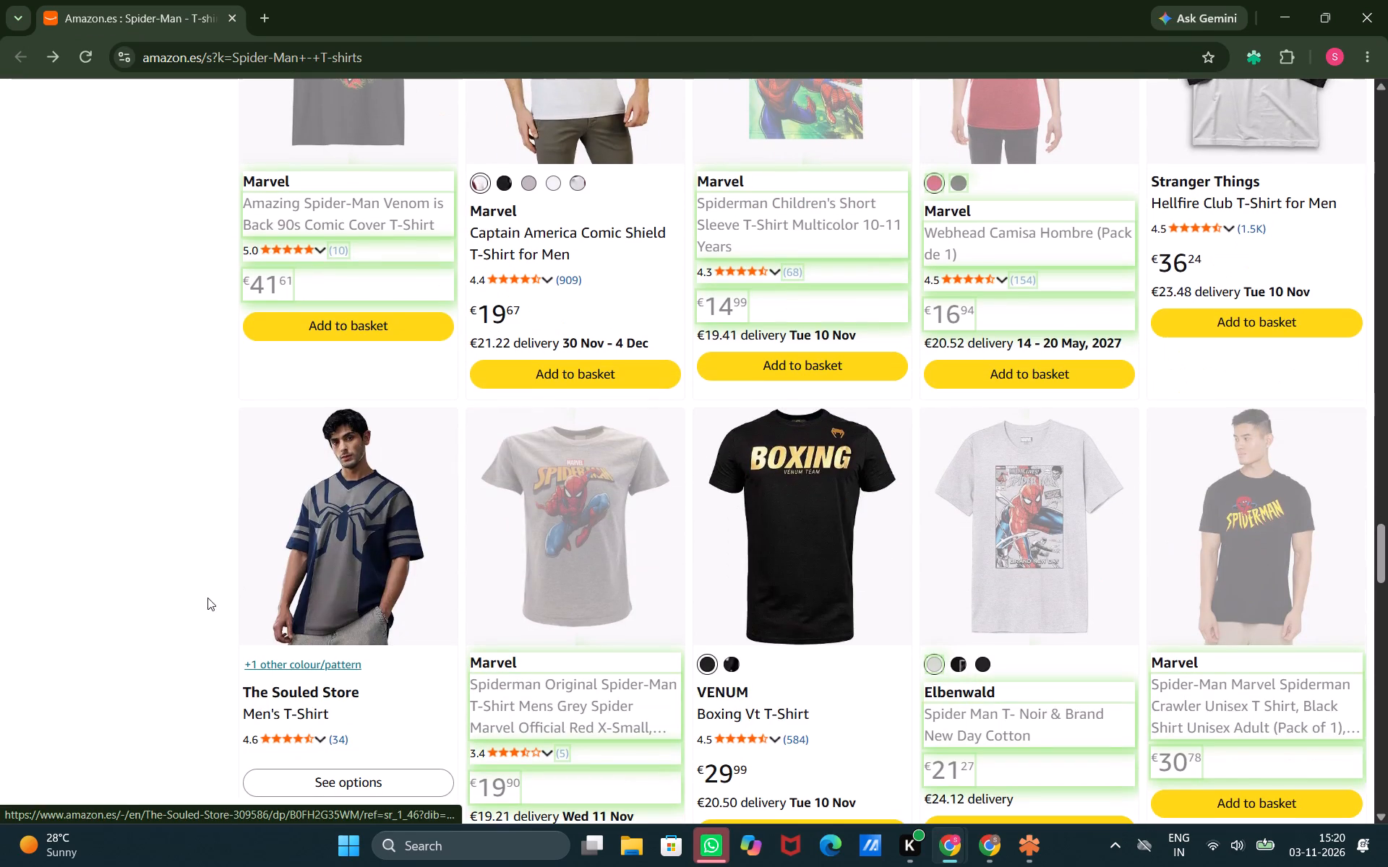
scroll(962, 543, "down", 2)
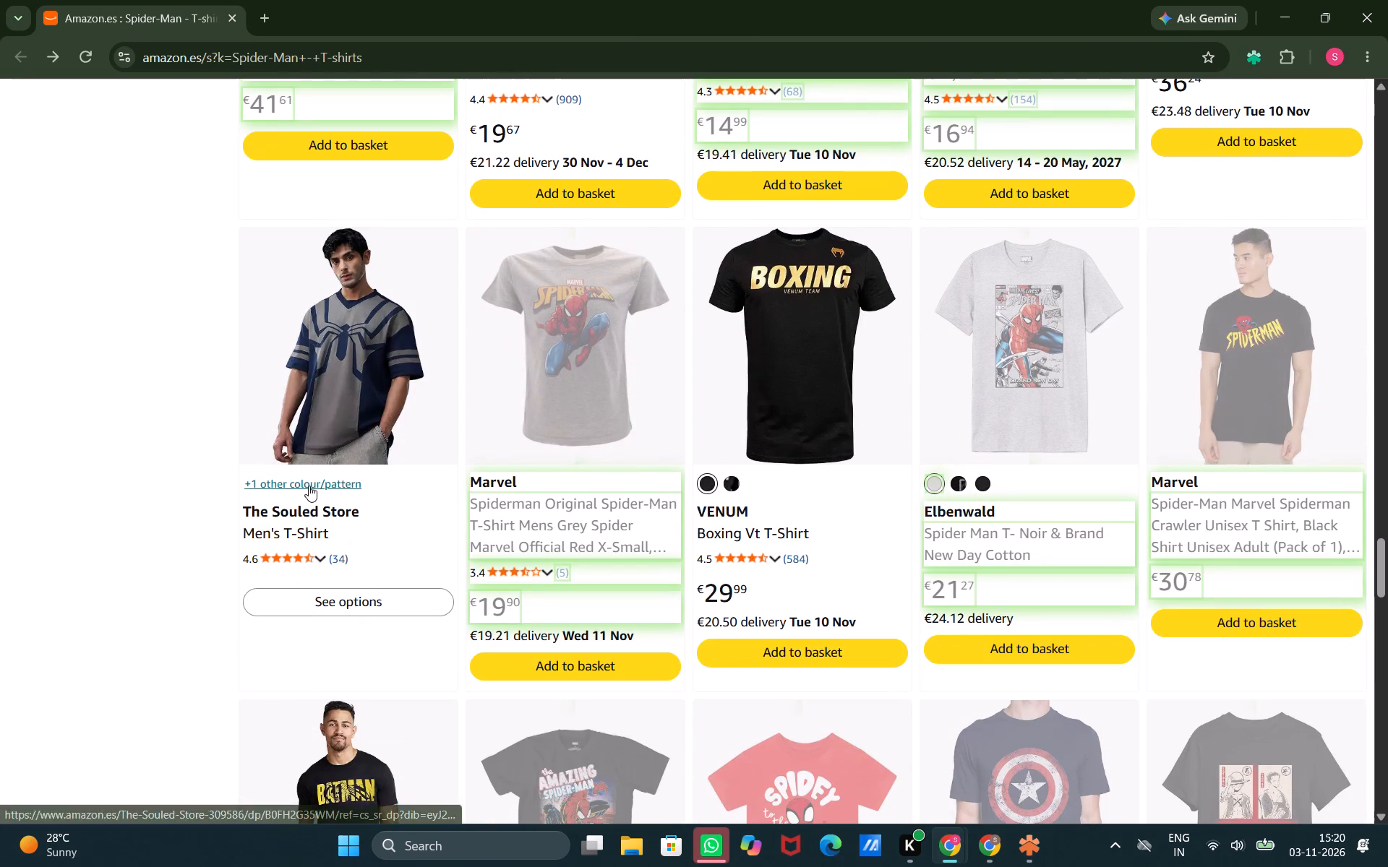
right_click(314, 537)
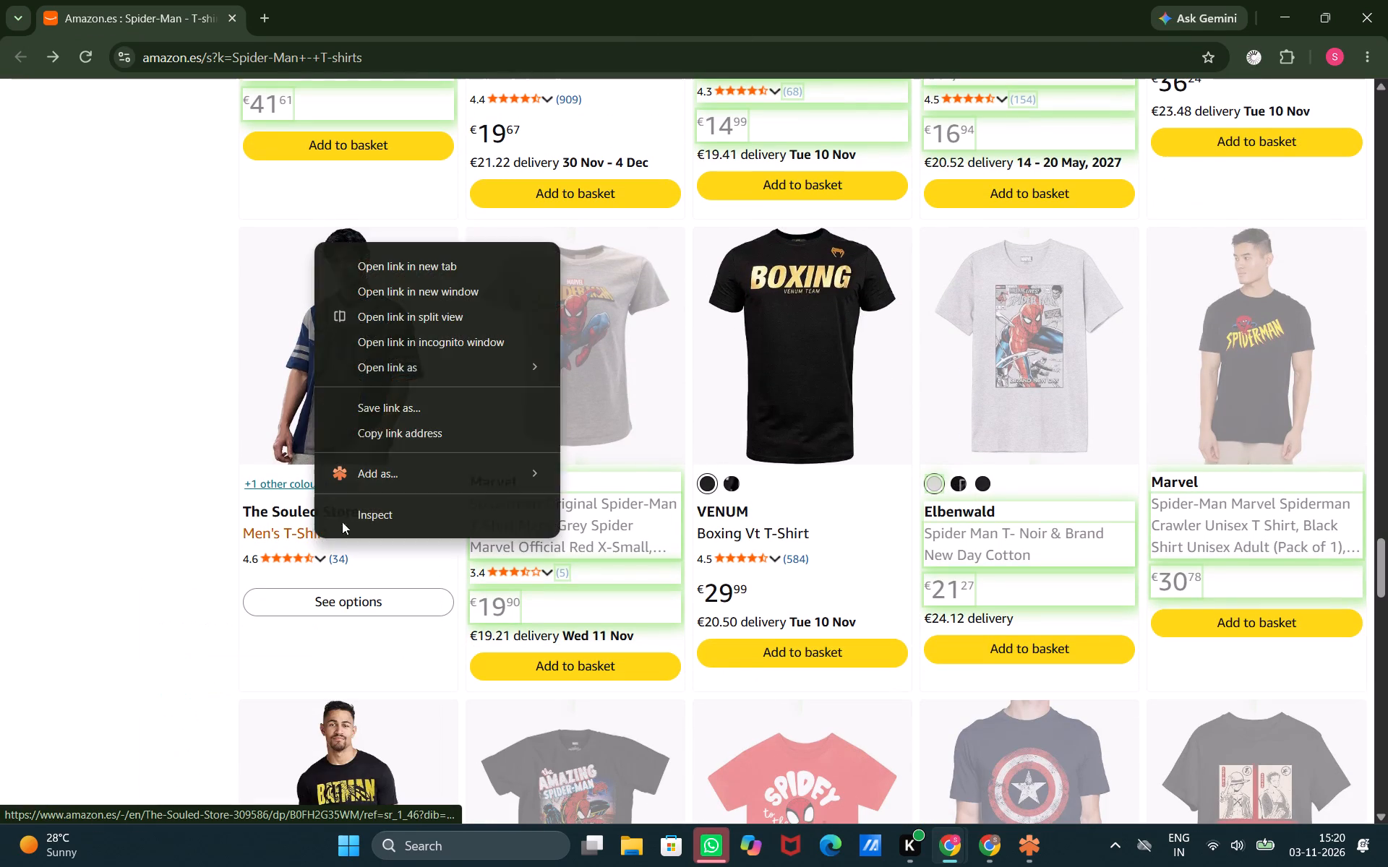
left_click(415, 437)
key("alt+Tab")
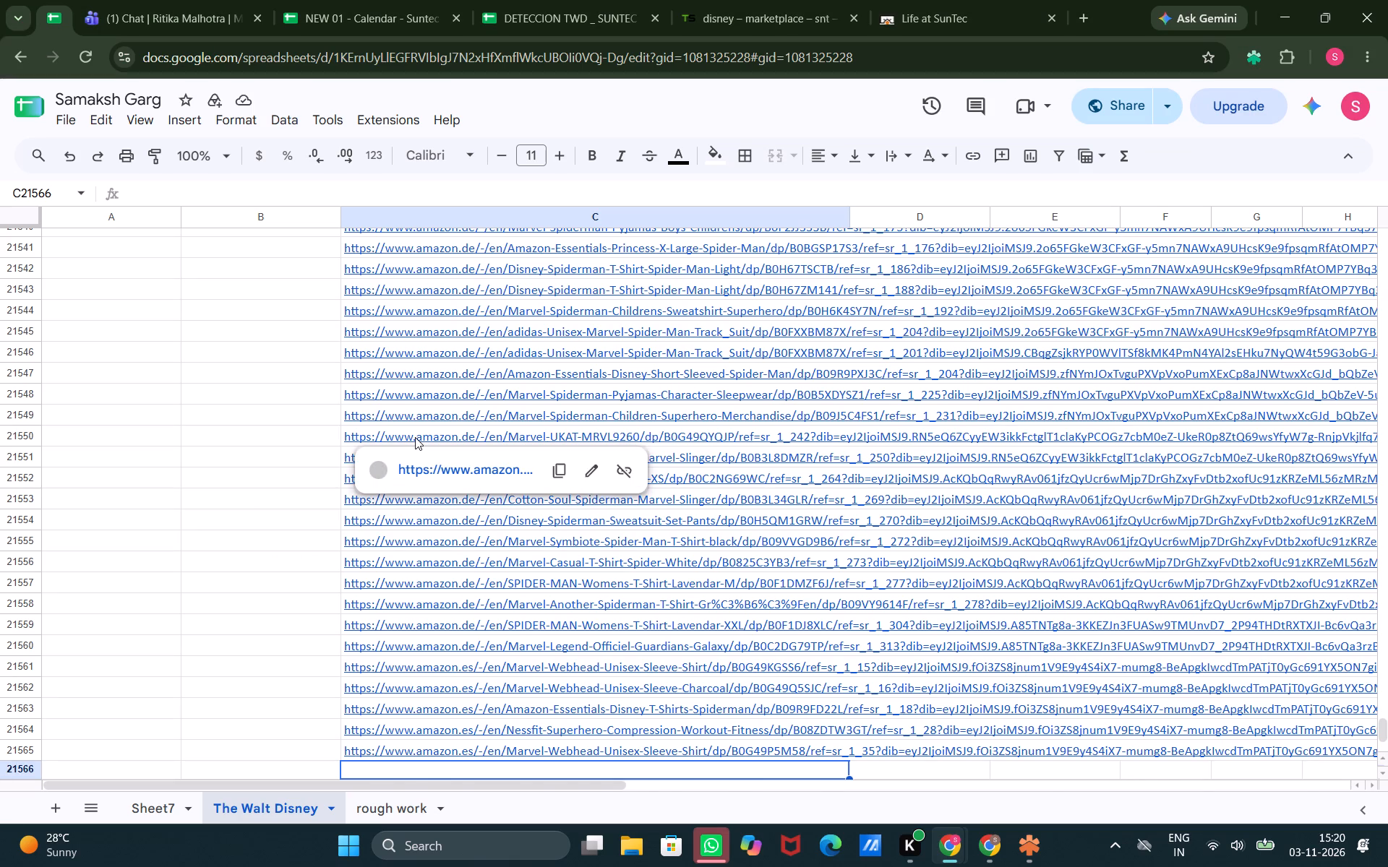
key("ctrl+v")
key("Return")
key("Return")
key("alt+Tab")
Check the remaining listings on this results page and open page 2 of the Amazon.es results.
scroll(407, 435, "down", 5)
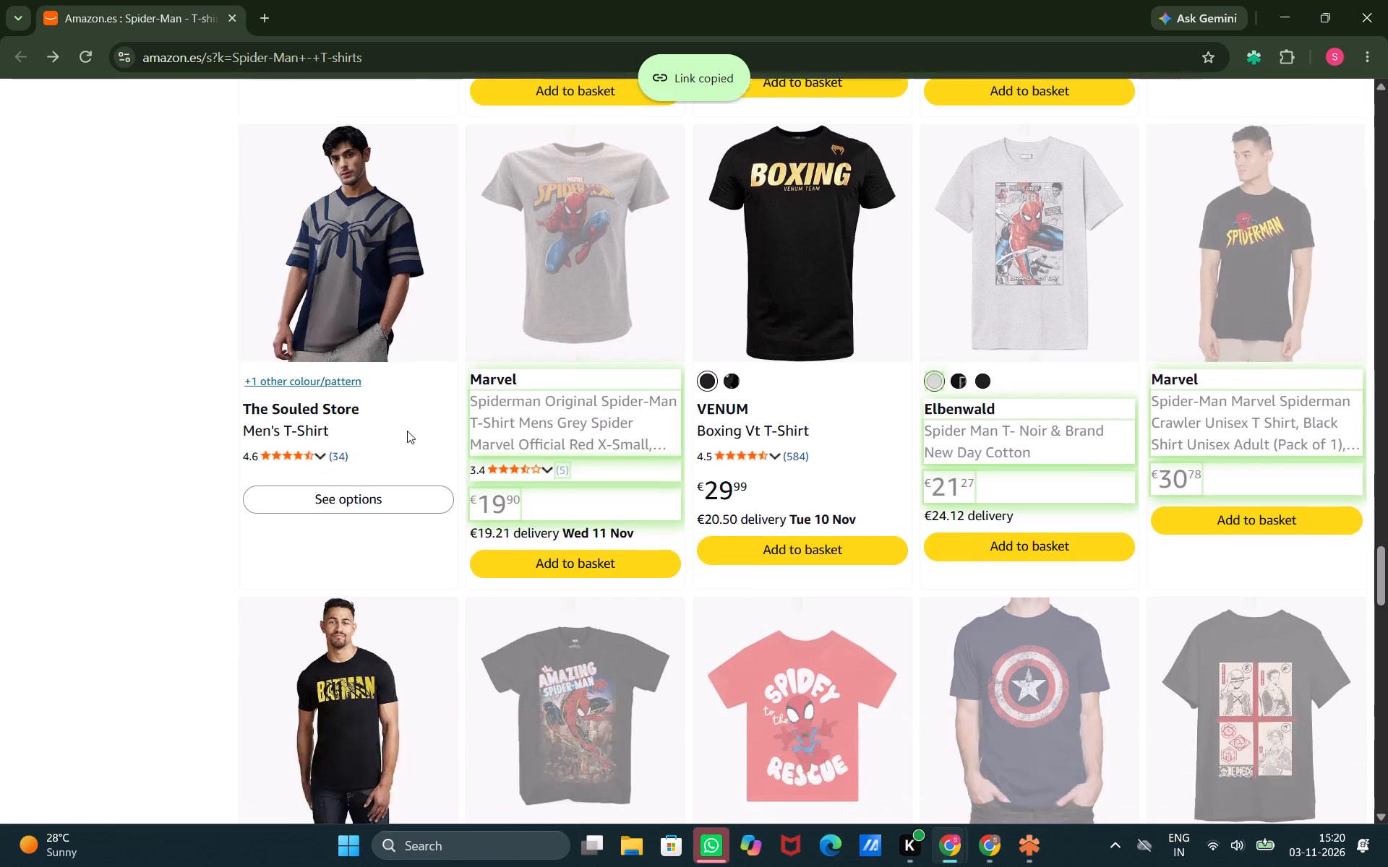
scroll(1088, 388, "down", 5)
scroll(272, 487, "down", 4)
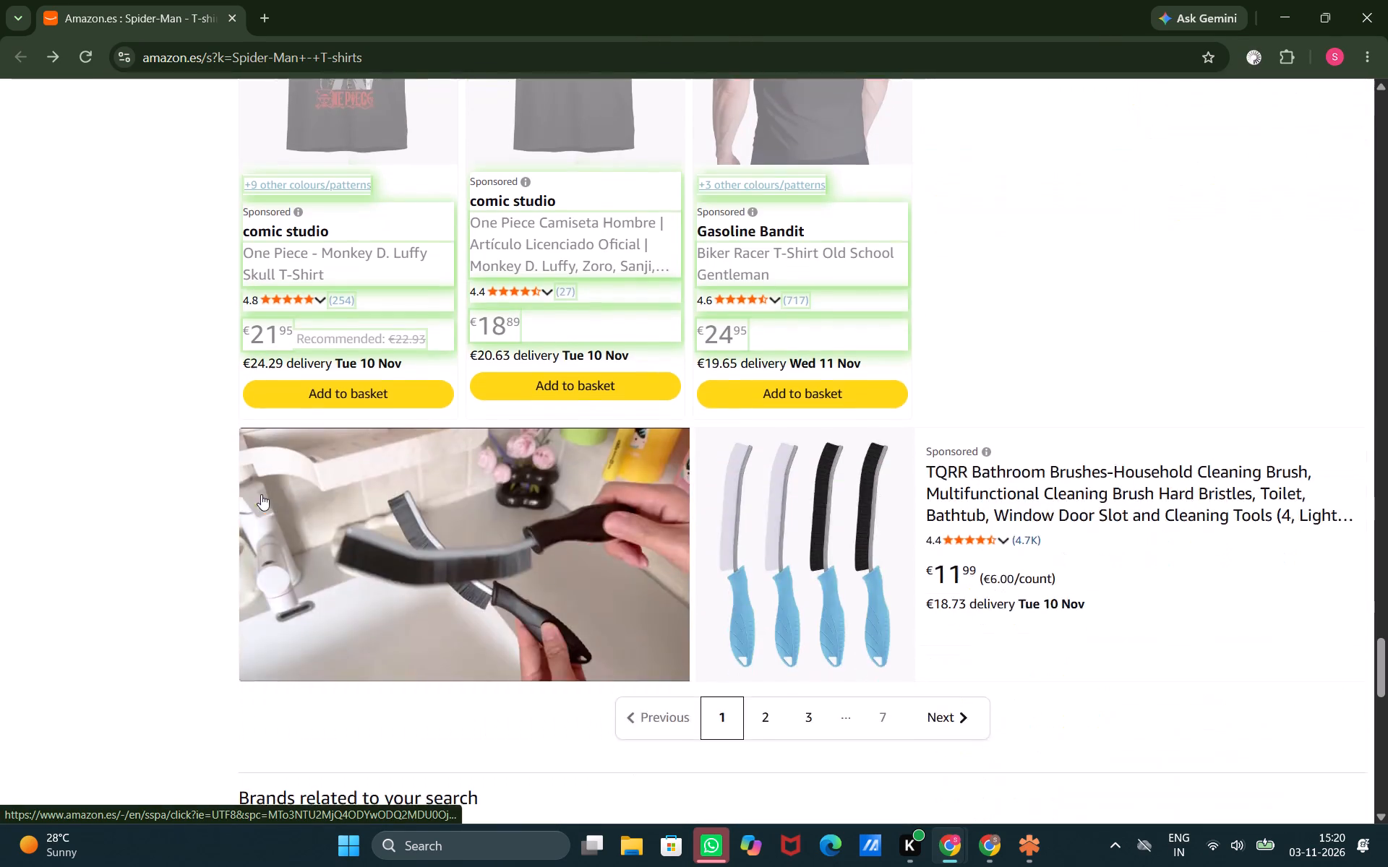
scroll(521, 454, "down", 4)
left_click(771, 357)
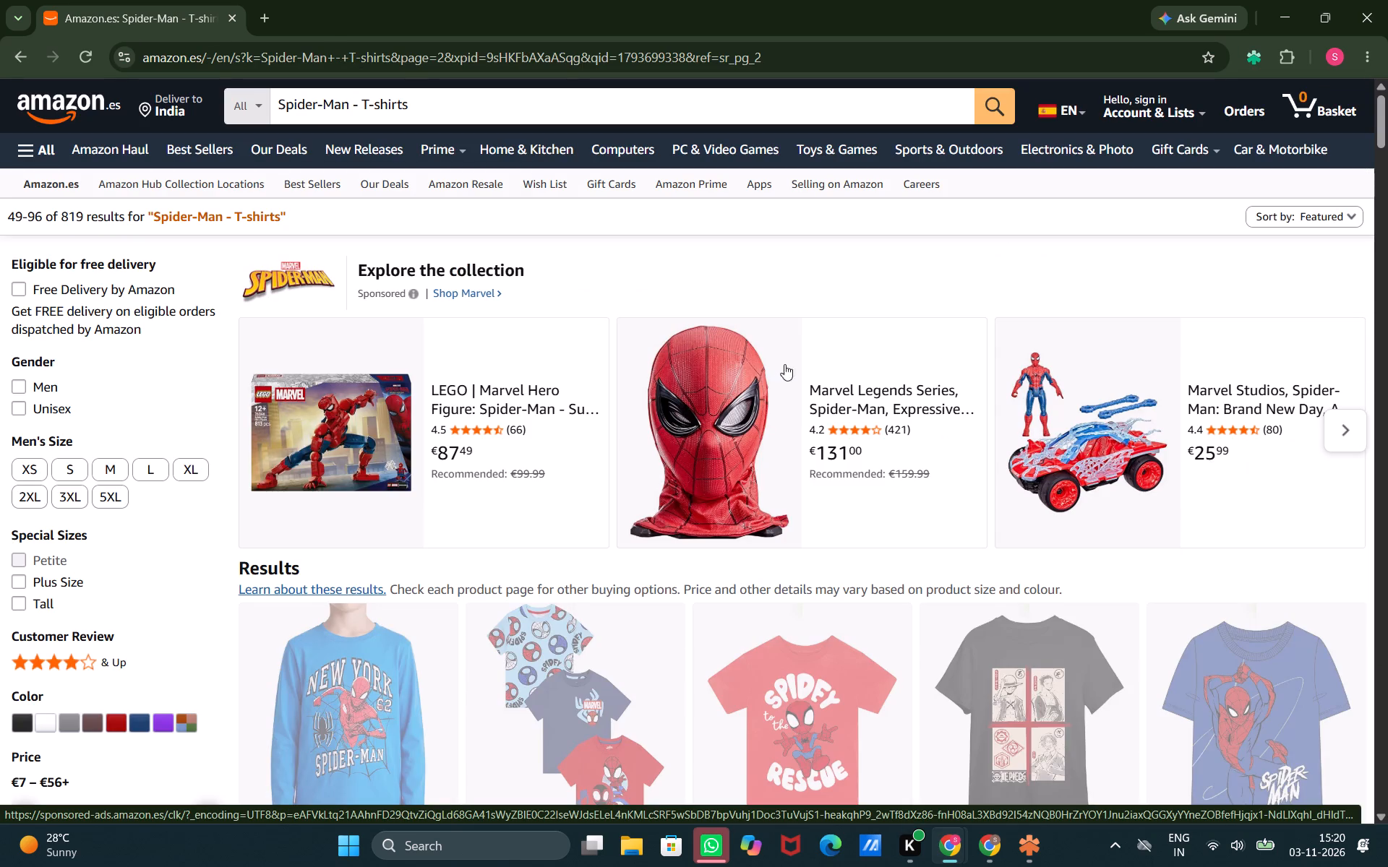
Check the page 2 listings, inspect the Captain America Vertical Men's T-Shirt product page, and return to the results.
scroll(951, 551, "down", 9)
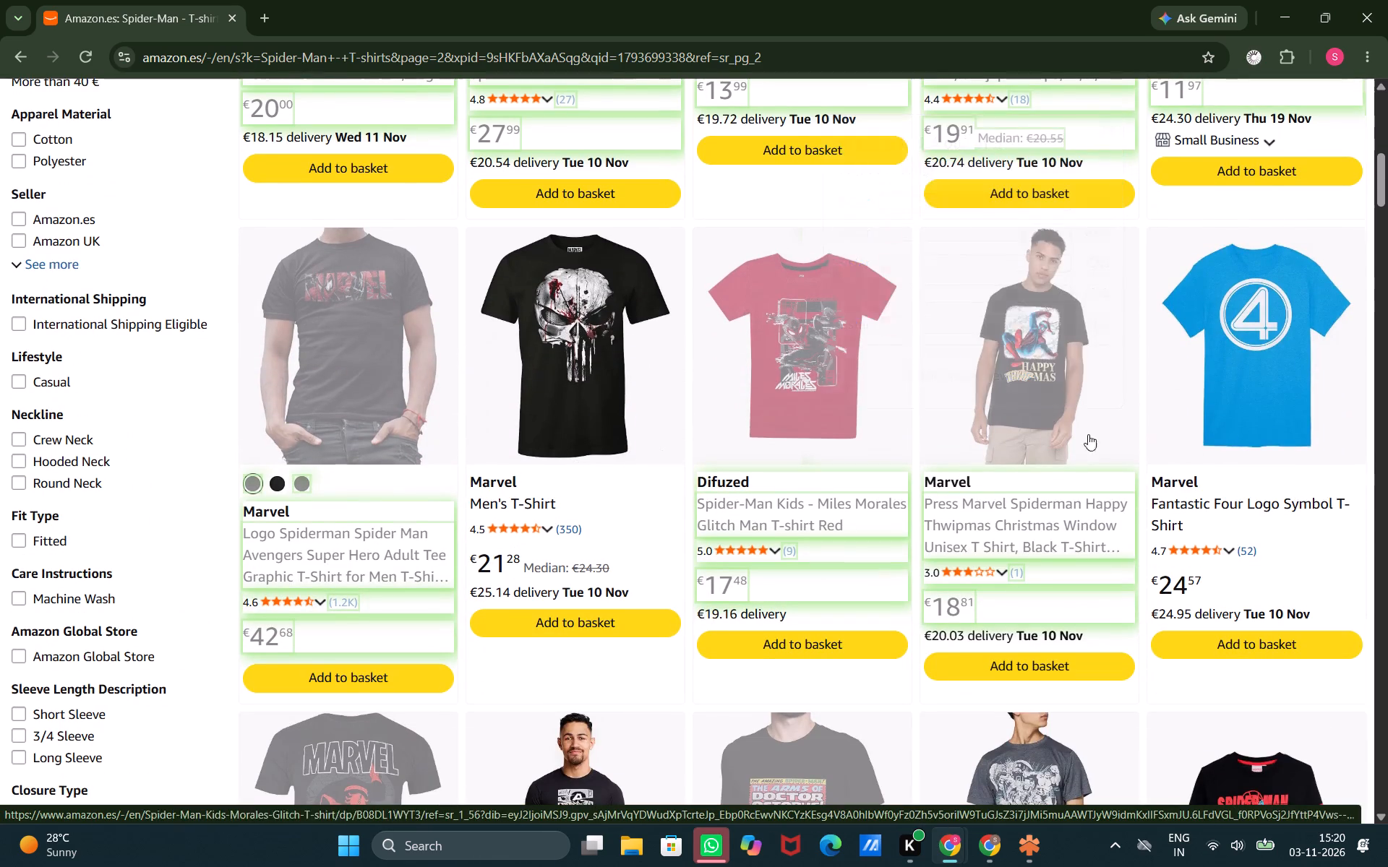
scroll(1387, 425, "down", 4)
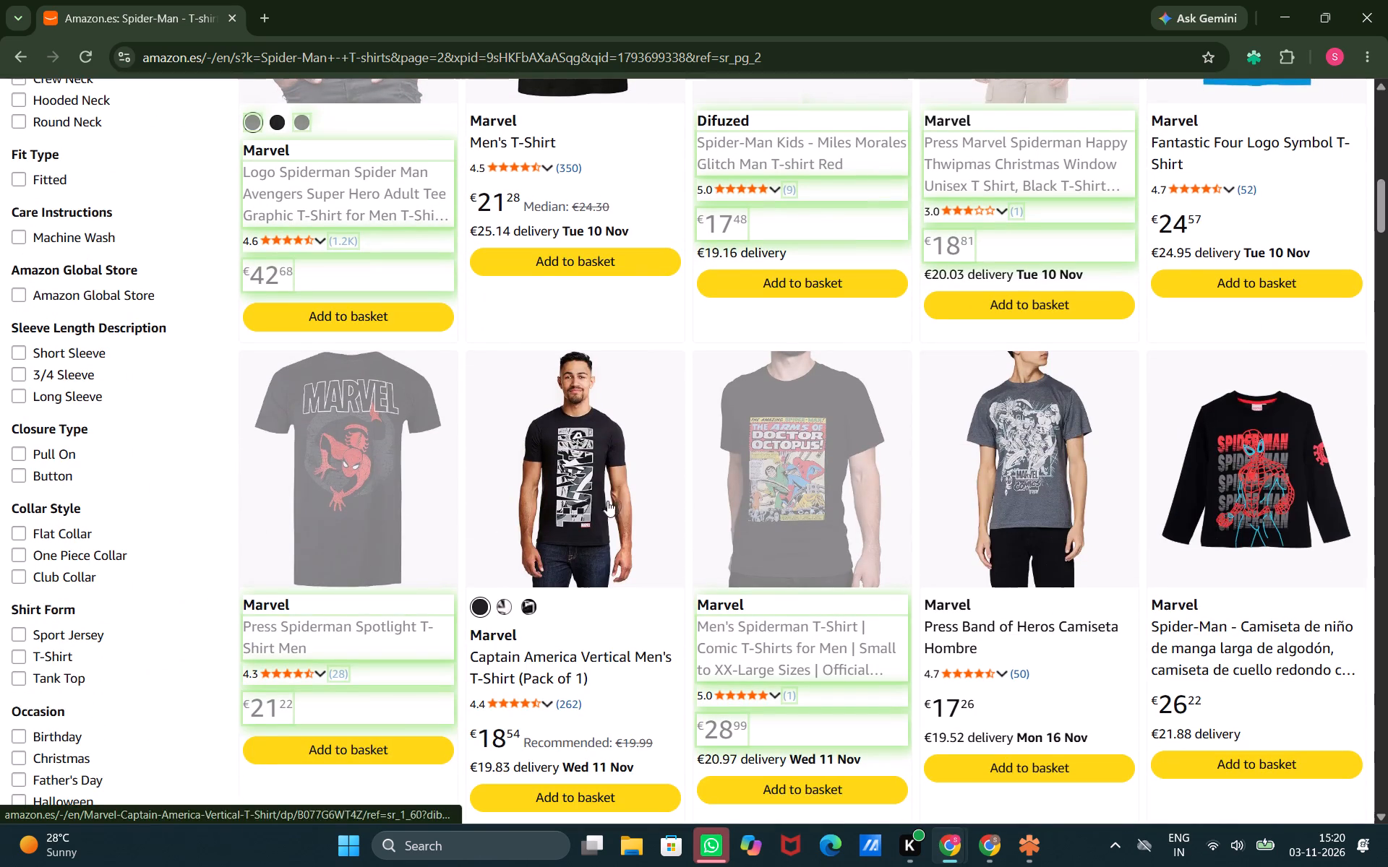
left_click(603, 483)
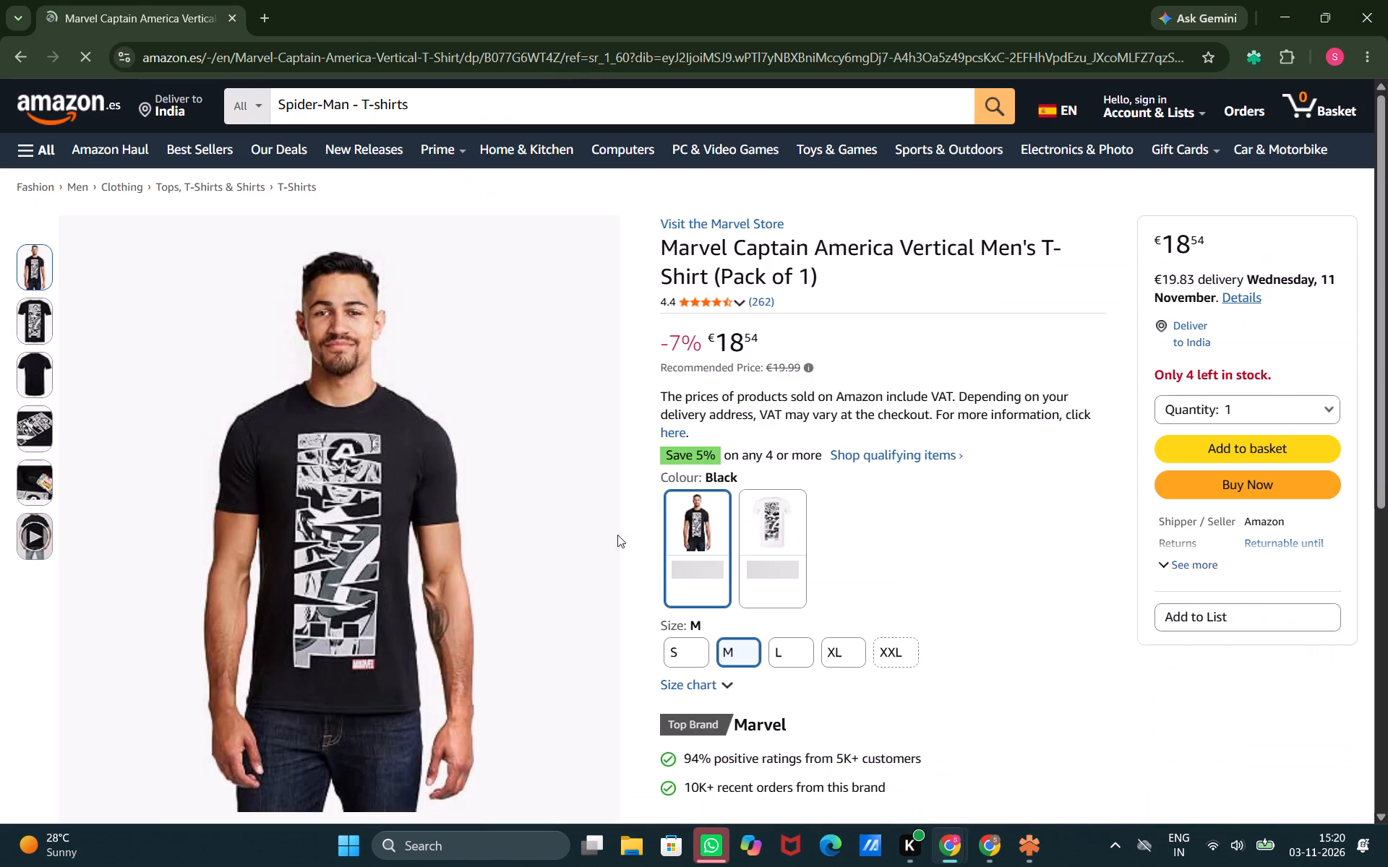
left_click(19, 52)
Open the Marvel Press Band of Heros Camiseta Hombre, paste its page link into cell C21567, and return to the results.
left_click(981, 416)
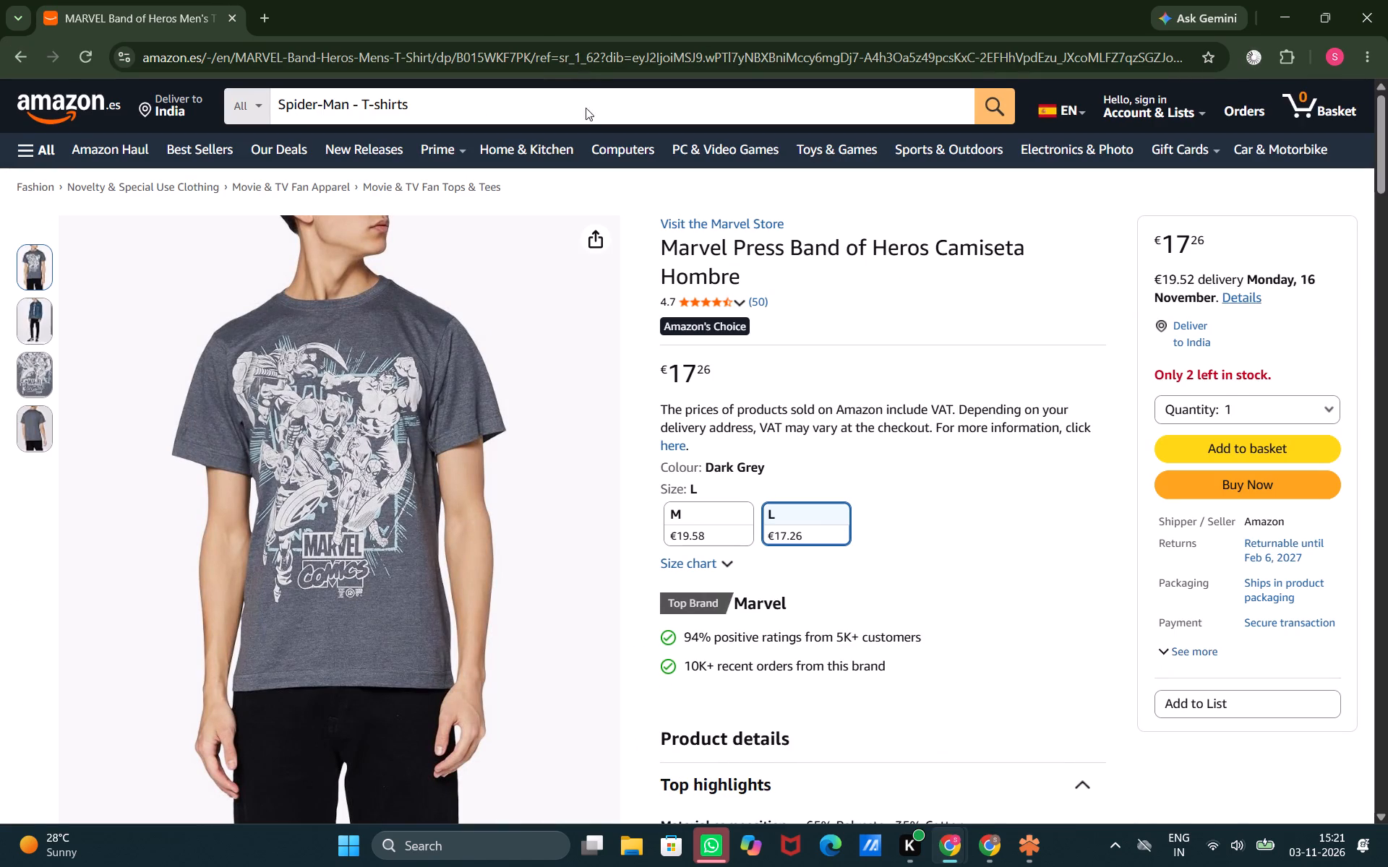
left_click(583, 62)
key("ctrl+c")
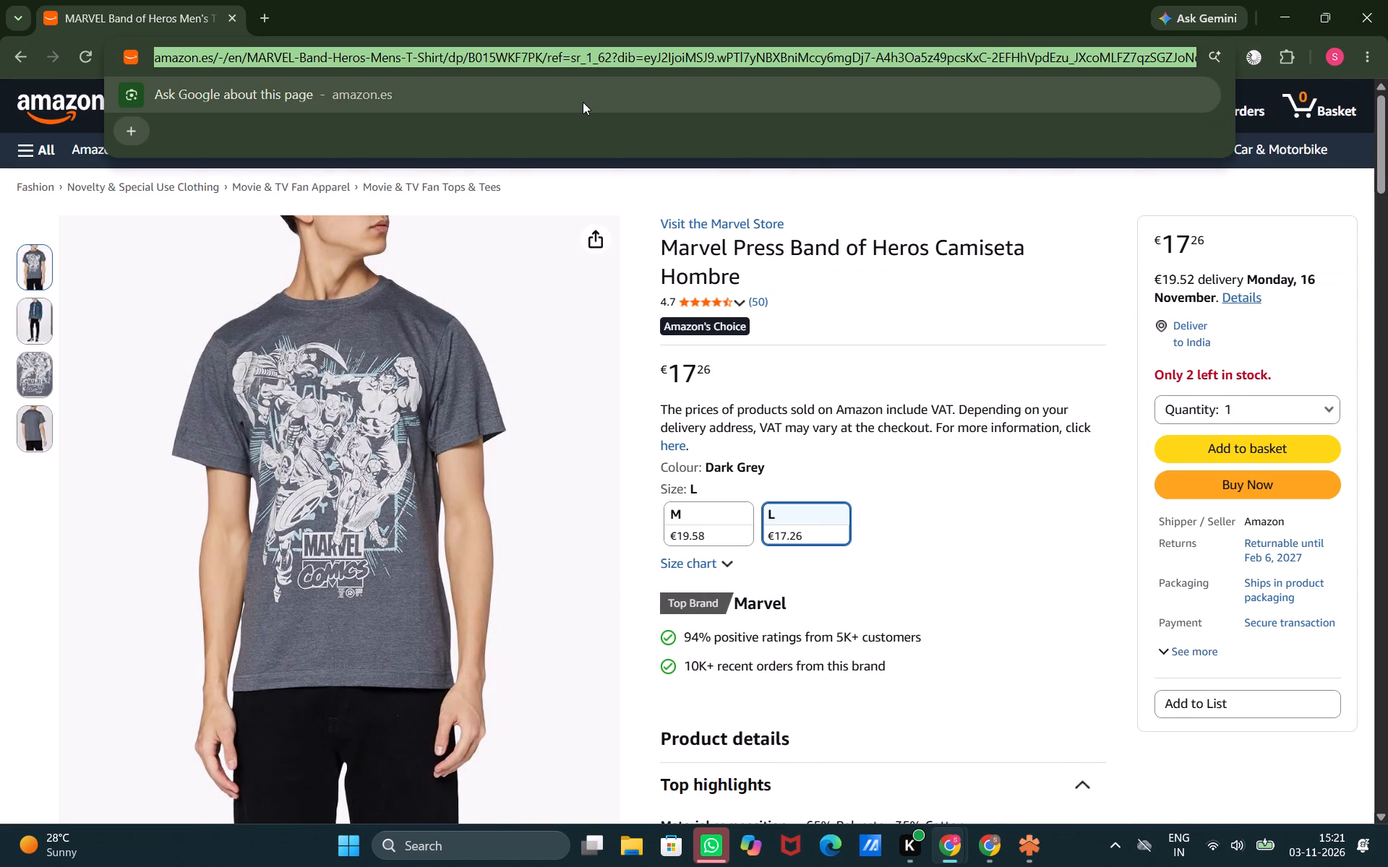
key("alt+Tab")
key("ctrl+v")
key("Return")
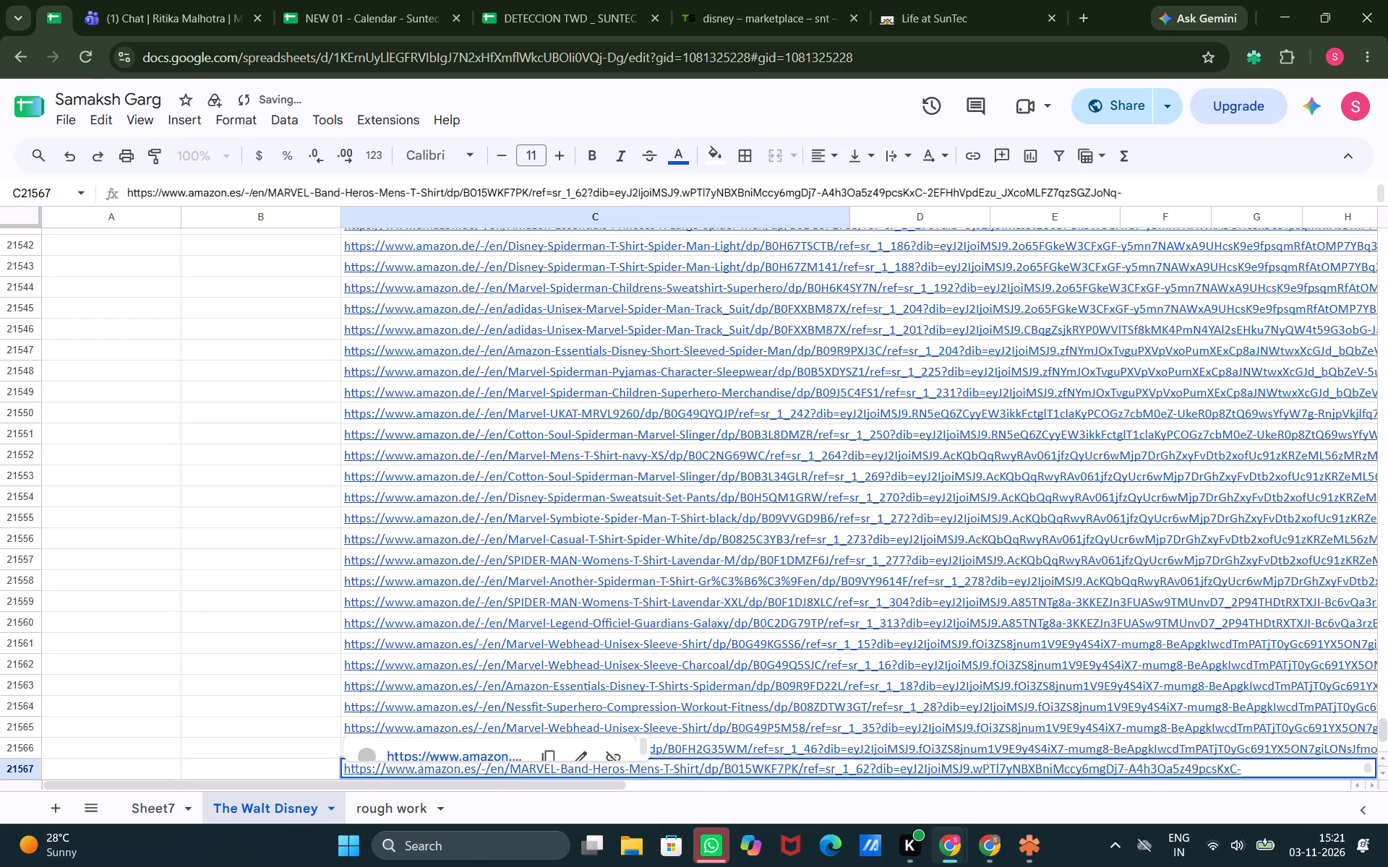
key("Return")
key("alt+Tab")
left_click(4, 55)
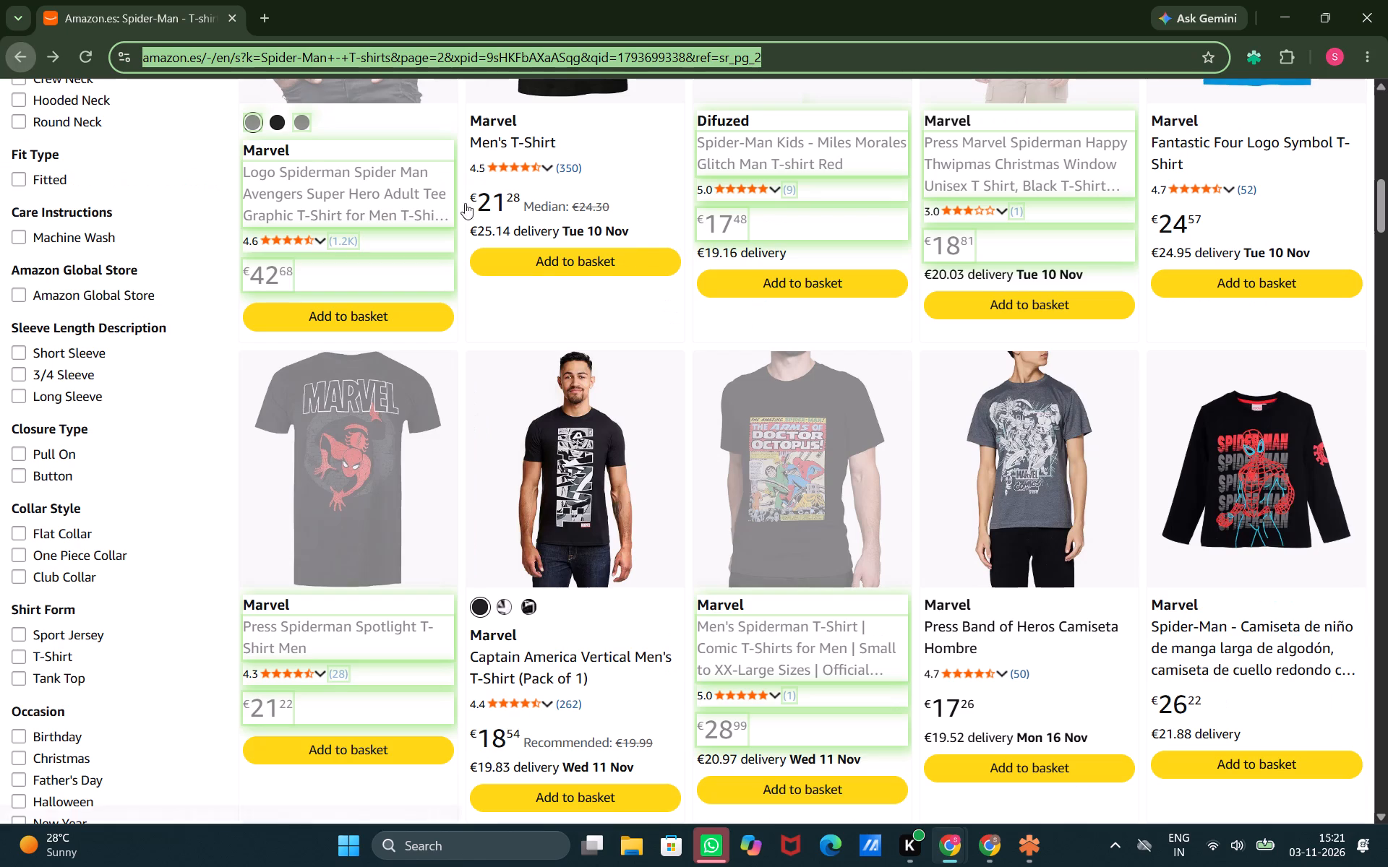
Copy the link of the €26.22 Spider-Man Camiseta de niño de manga larga and paste it into cell C21568.
right_click(1233, 641)
left_click(1130, 532)
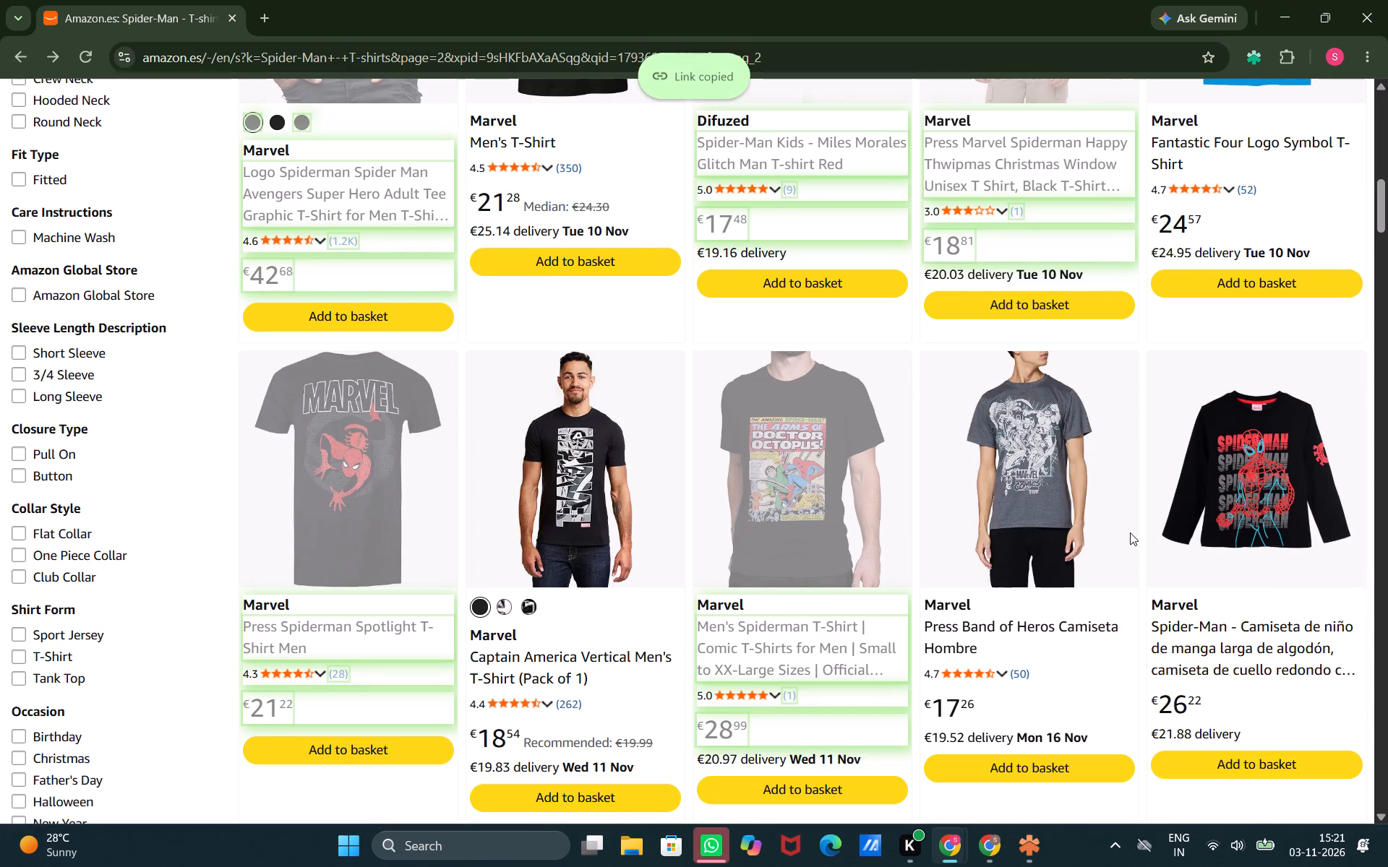
key("alt+Tab")
key("ctrl+v")
key("Return")
key("Return")
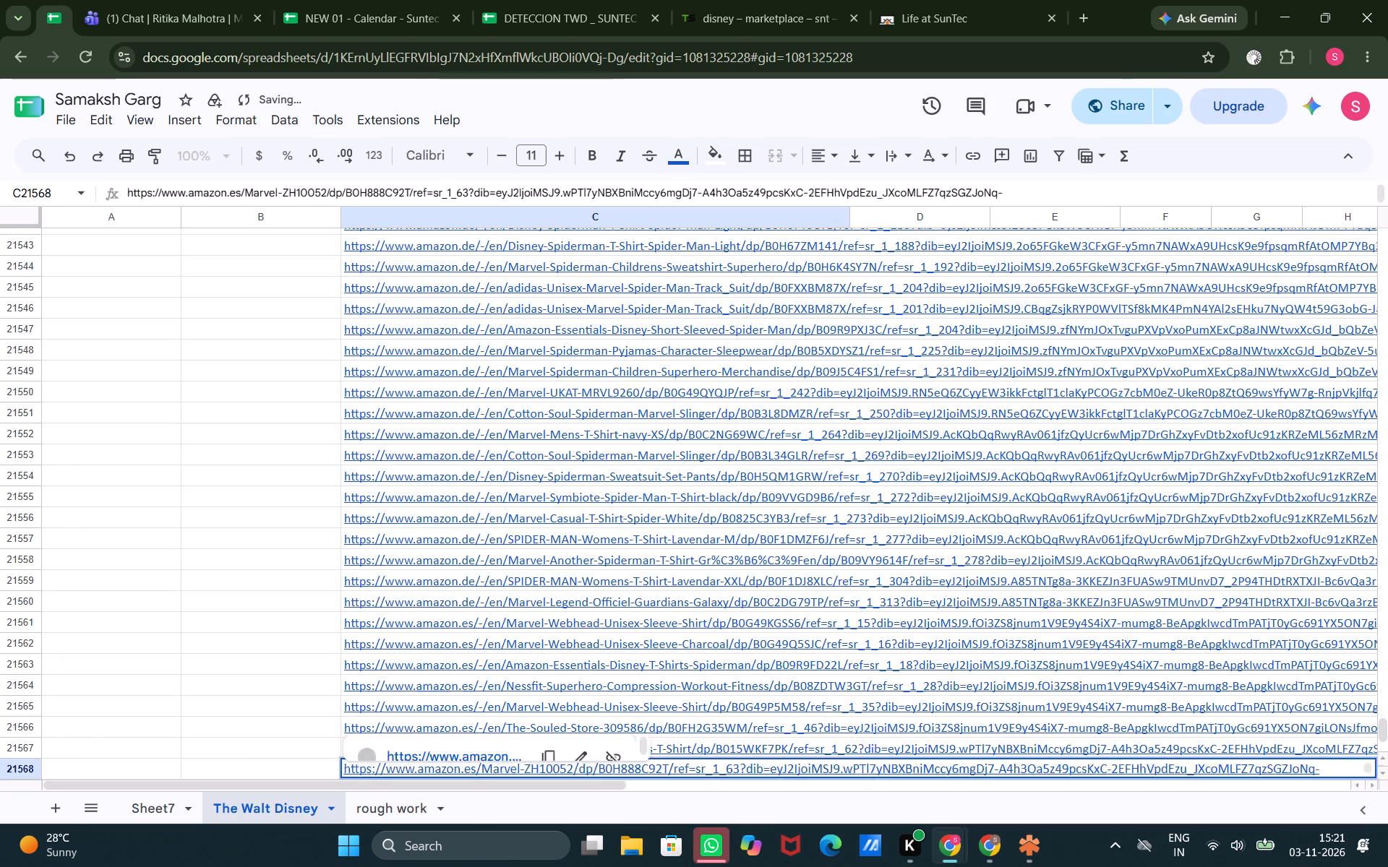
key("alt+Tab")
Find the €30.79 Spider-Man Camiseta de niño de manga larga, copy its link and paste it into cell C21569.
scroll(1126, 317, "down", 7)
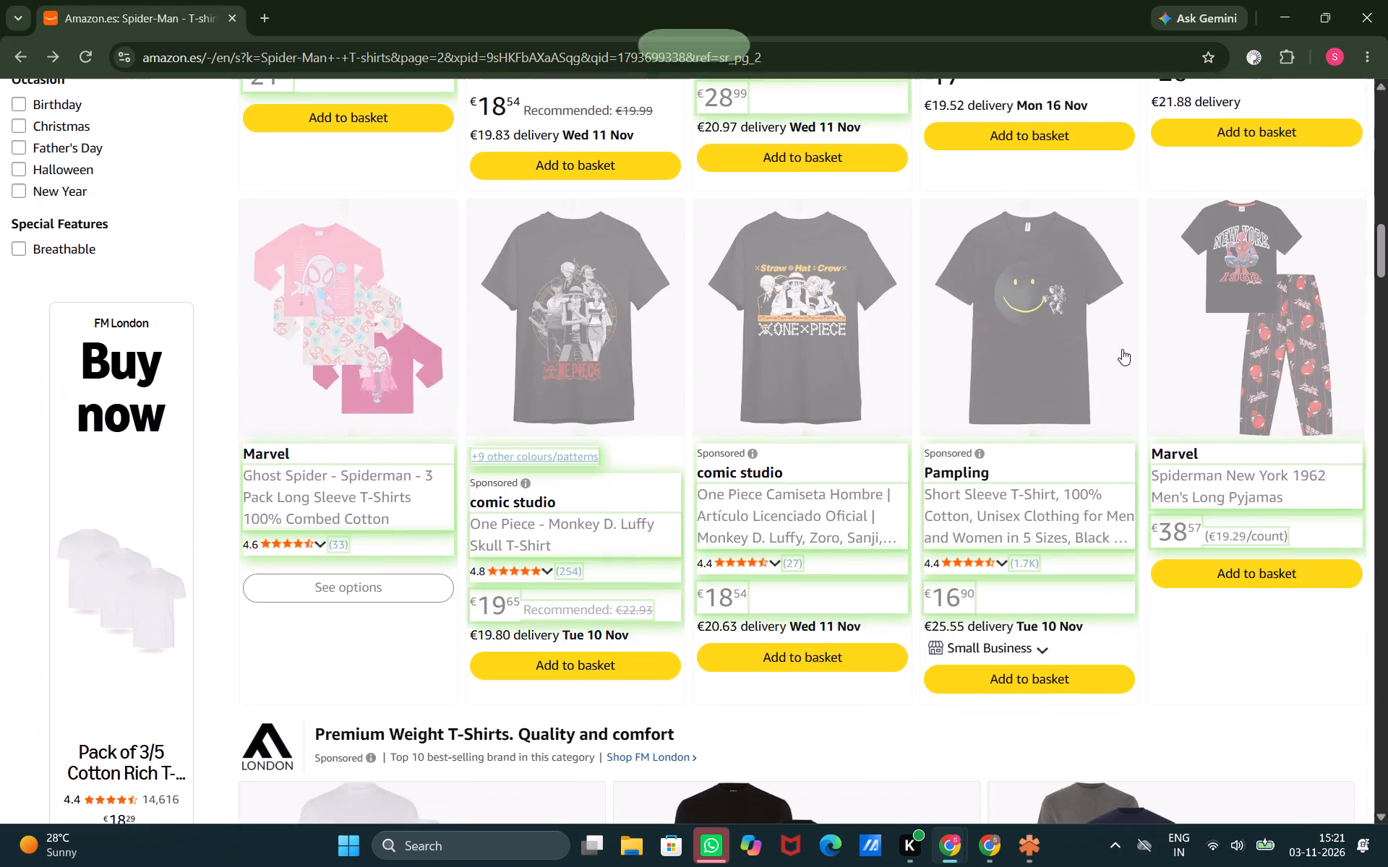
scroll(131, 225, "down", 5)
scroll(763, 359, "down", 7)
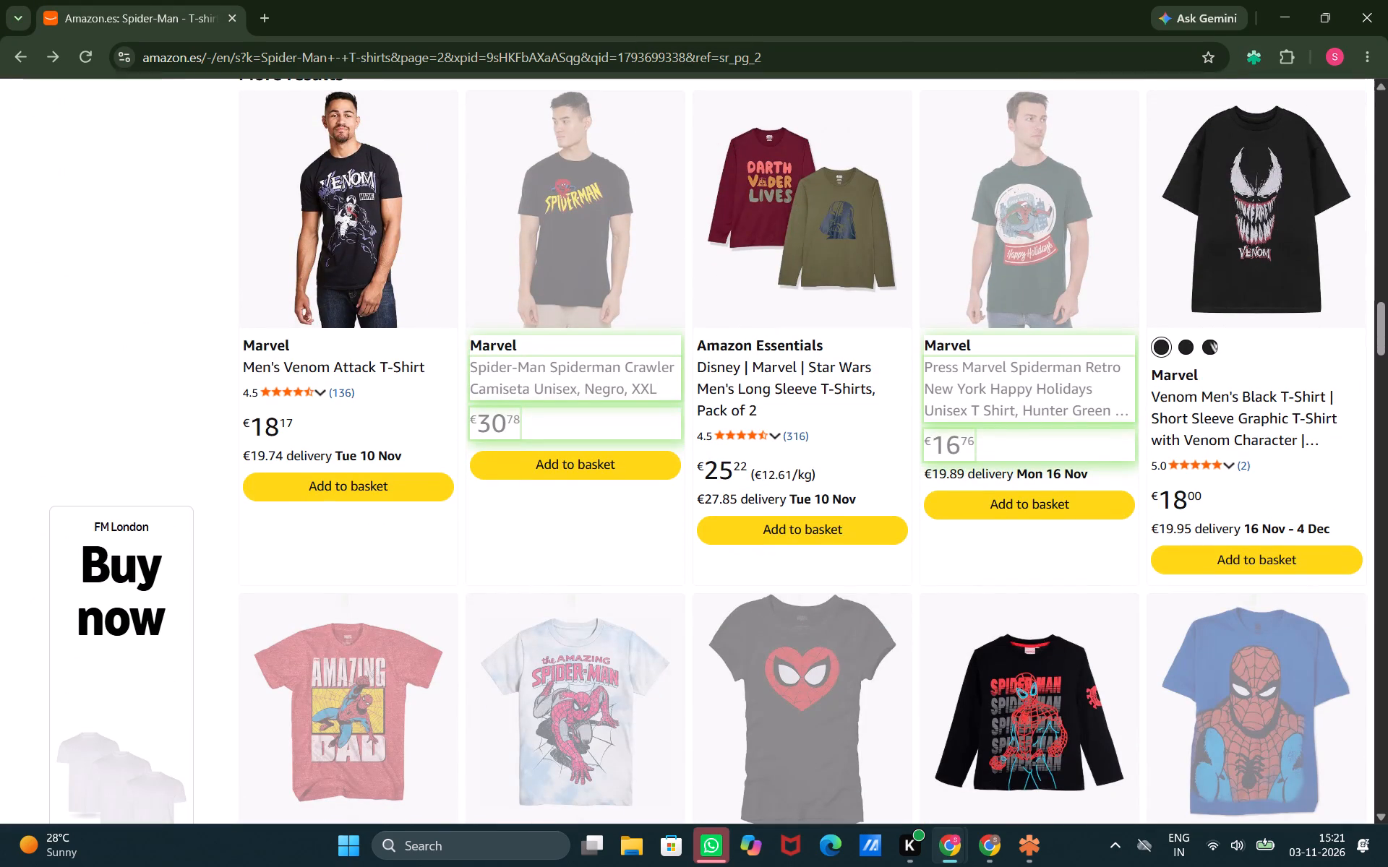
scroll(878, 193, "down", 5)
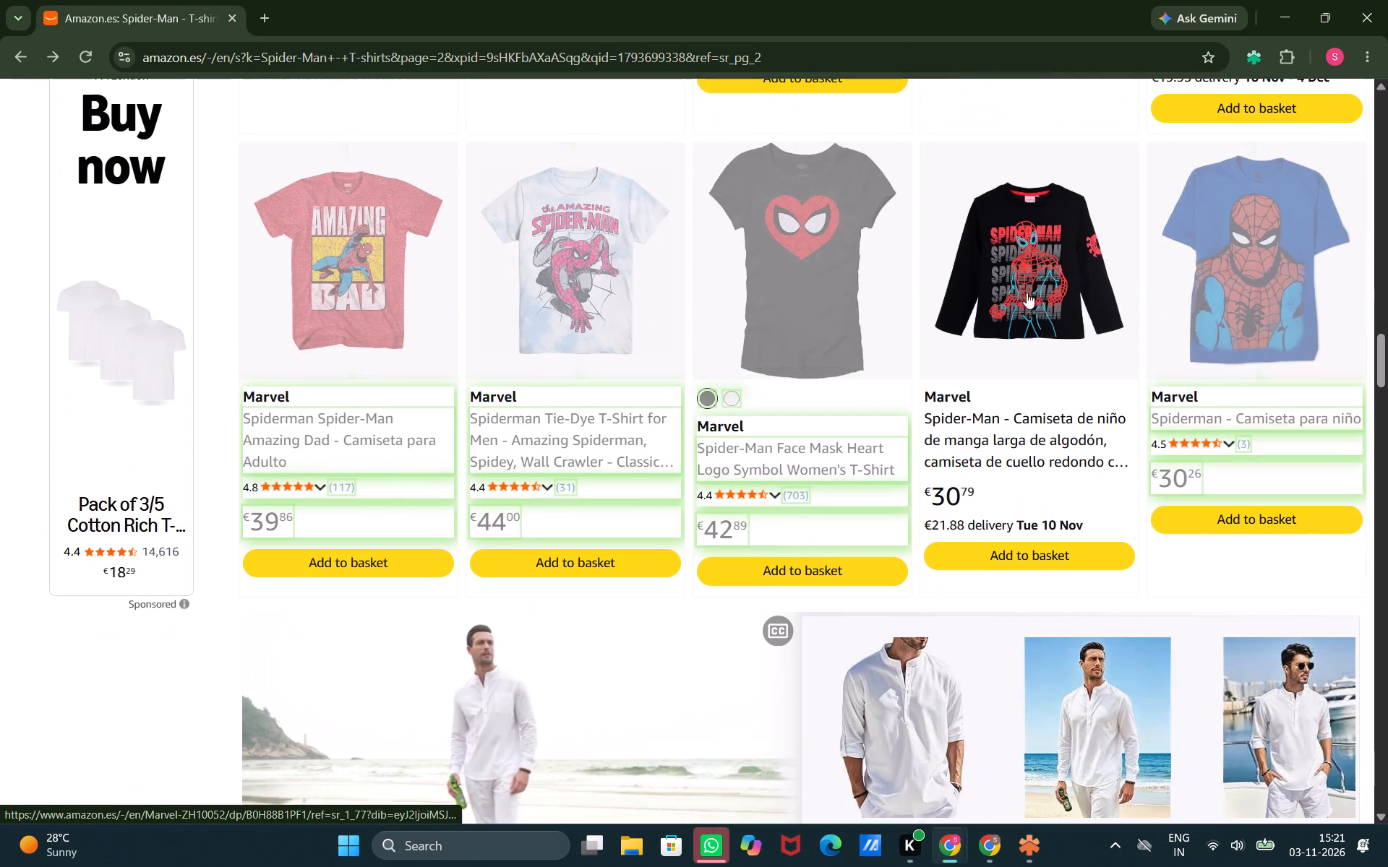
right_click(1054, 475)
right_click(936, 449)
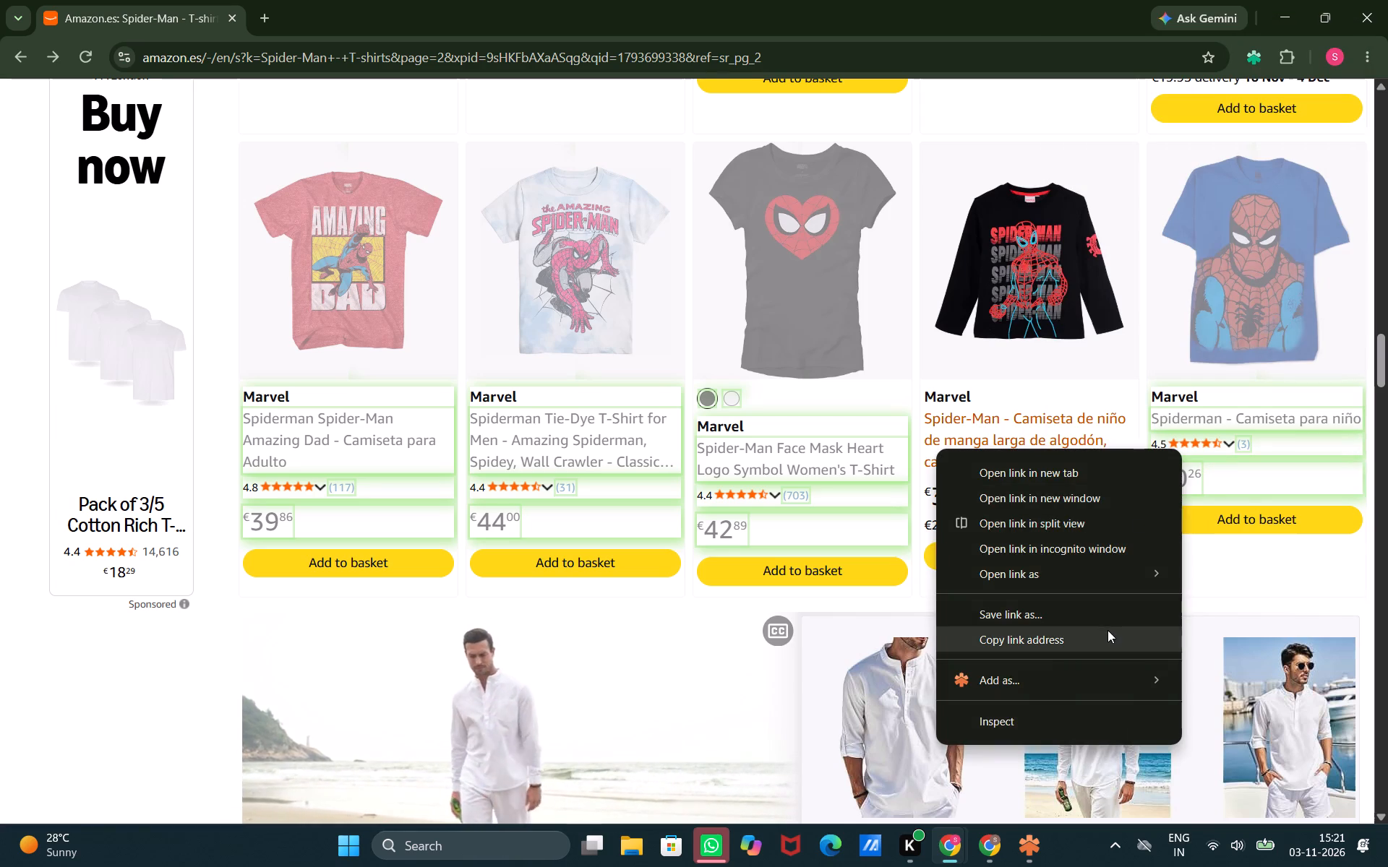
left_click(1108, 630)
key("alt+Tab")
key("ctrl+v")
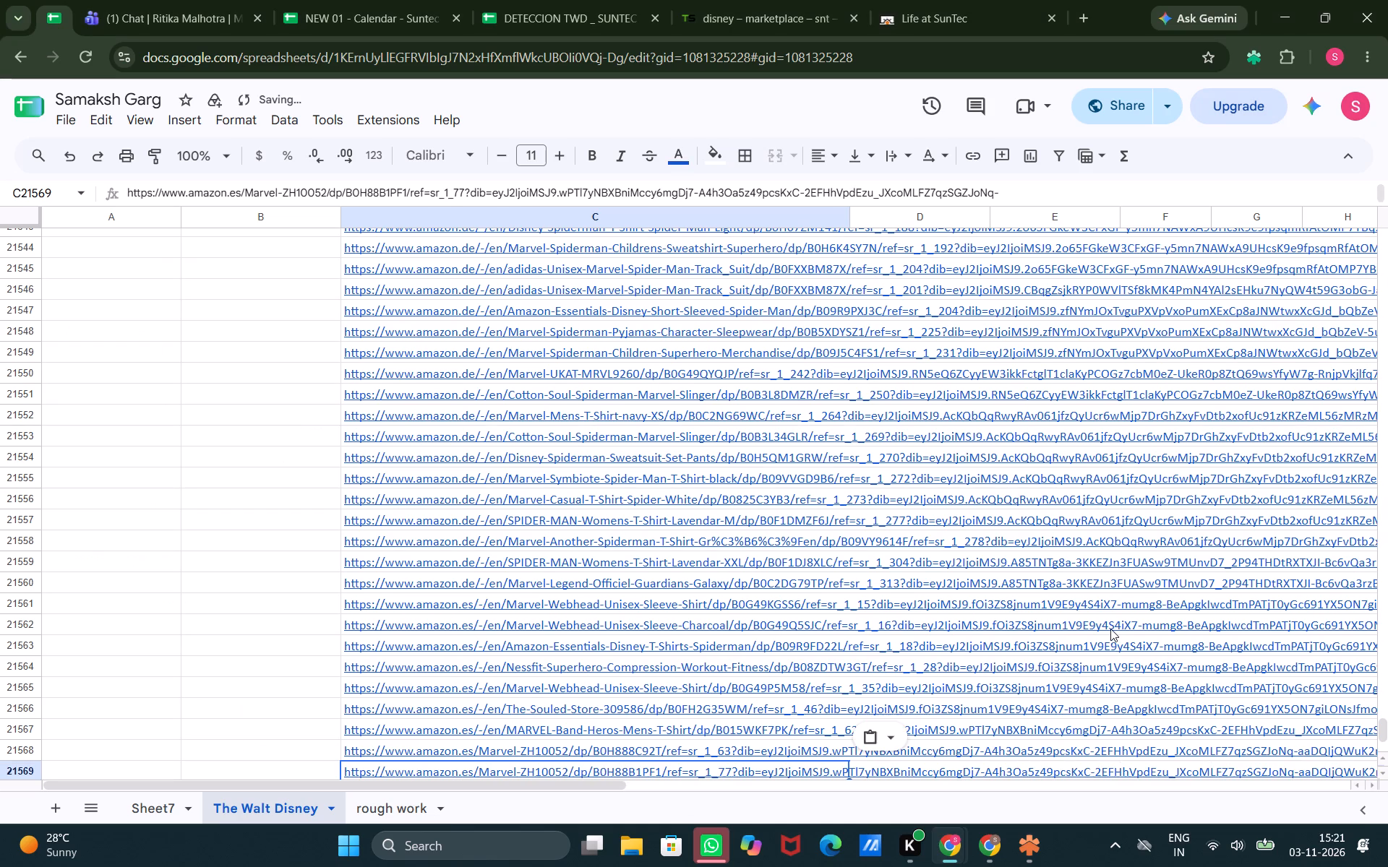
key("Return")
key("Return")
key("alt+Tab")
Copy the link of the €13.95 Marvel Webhead Unisex T Shirt Camisa Unisex Adulto and paste it into cell C21570.
scroll(1130, 607, "down", 6)
scroll(1152, 489, "down", 1)
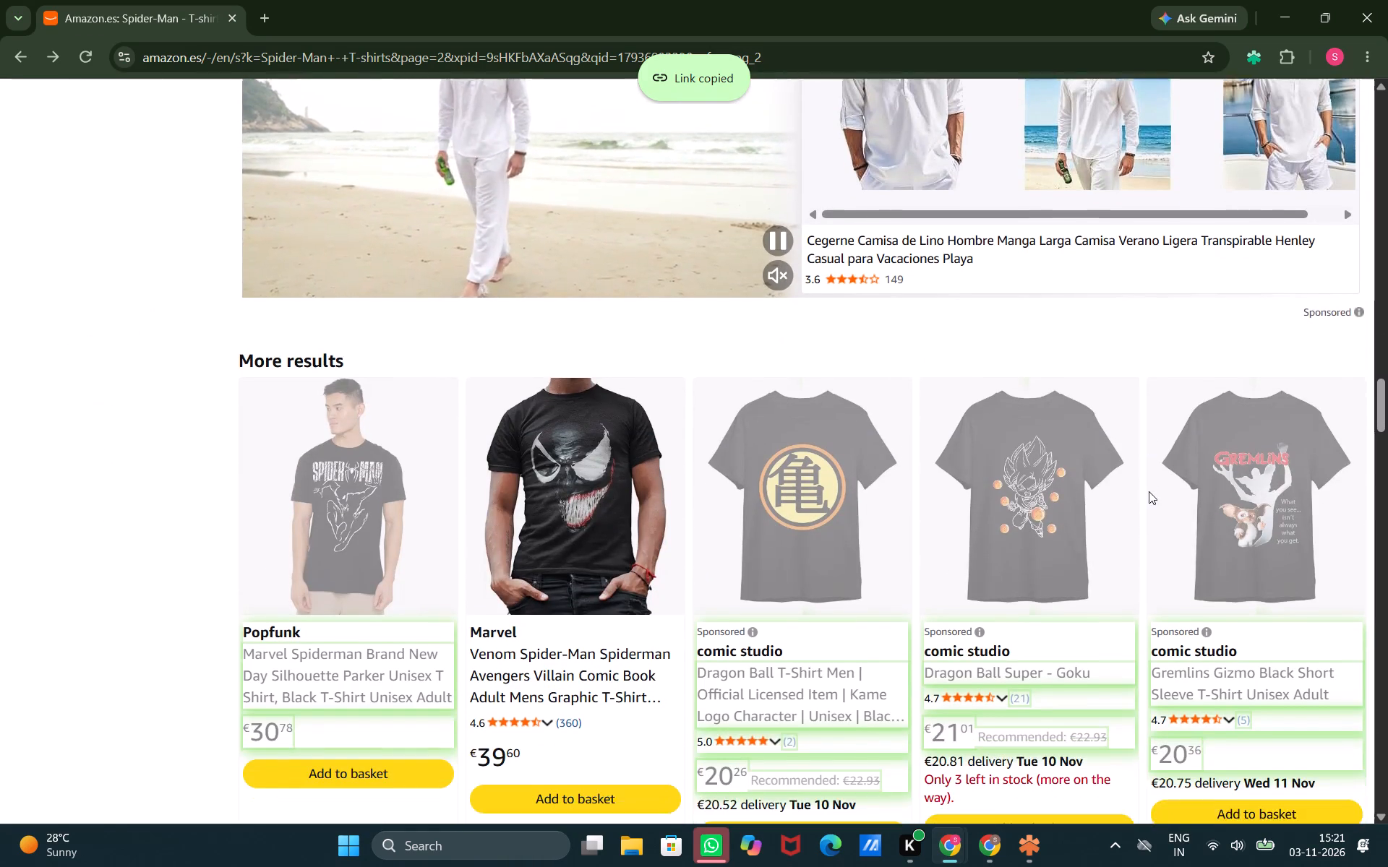
scroll(647, 512, "down", 6)
right_click(752, 638)
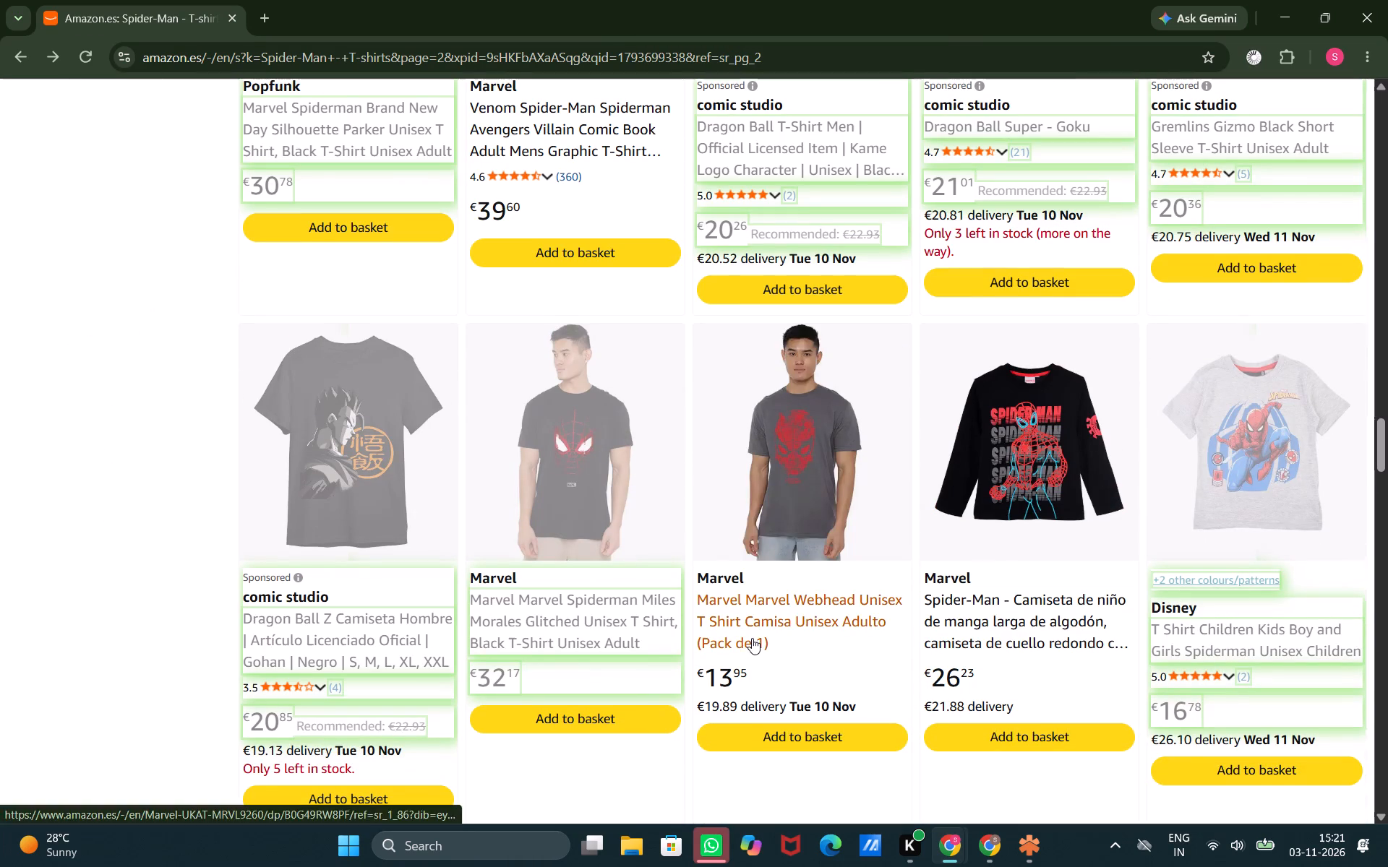
left_click(846, 527)
key("alt+Tab")
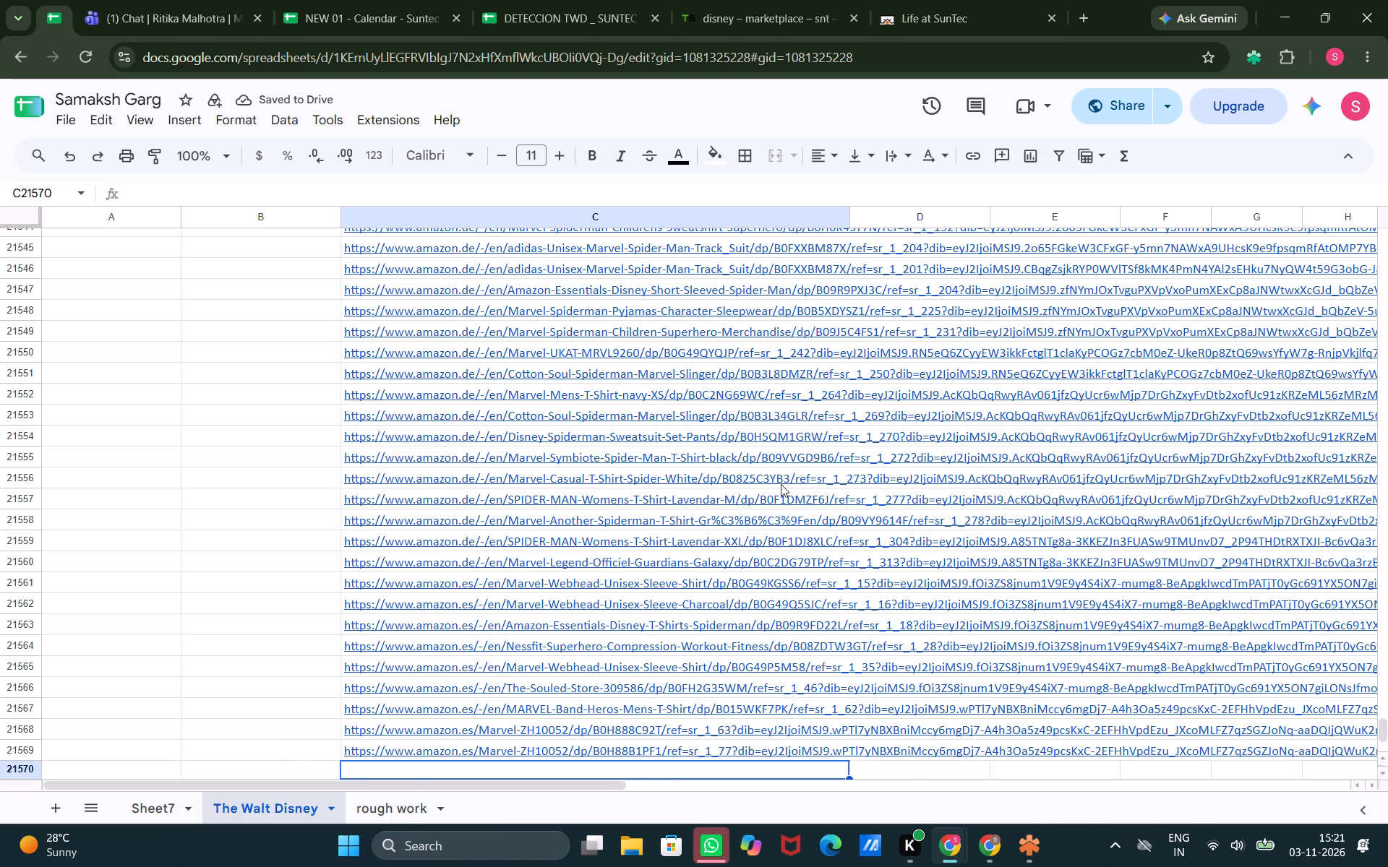
key("ctrl+v")
key("Return")
key("Return")
key("alt+Tab")
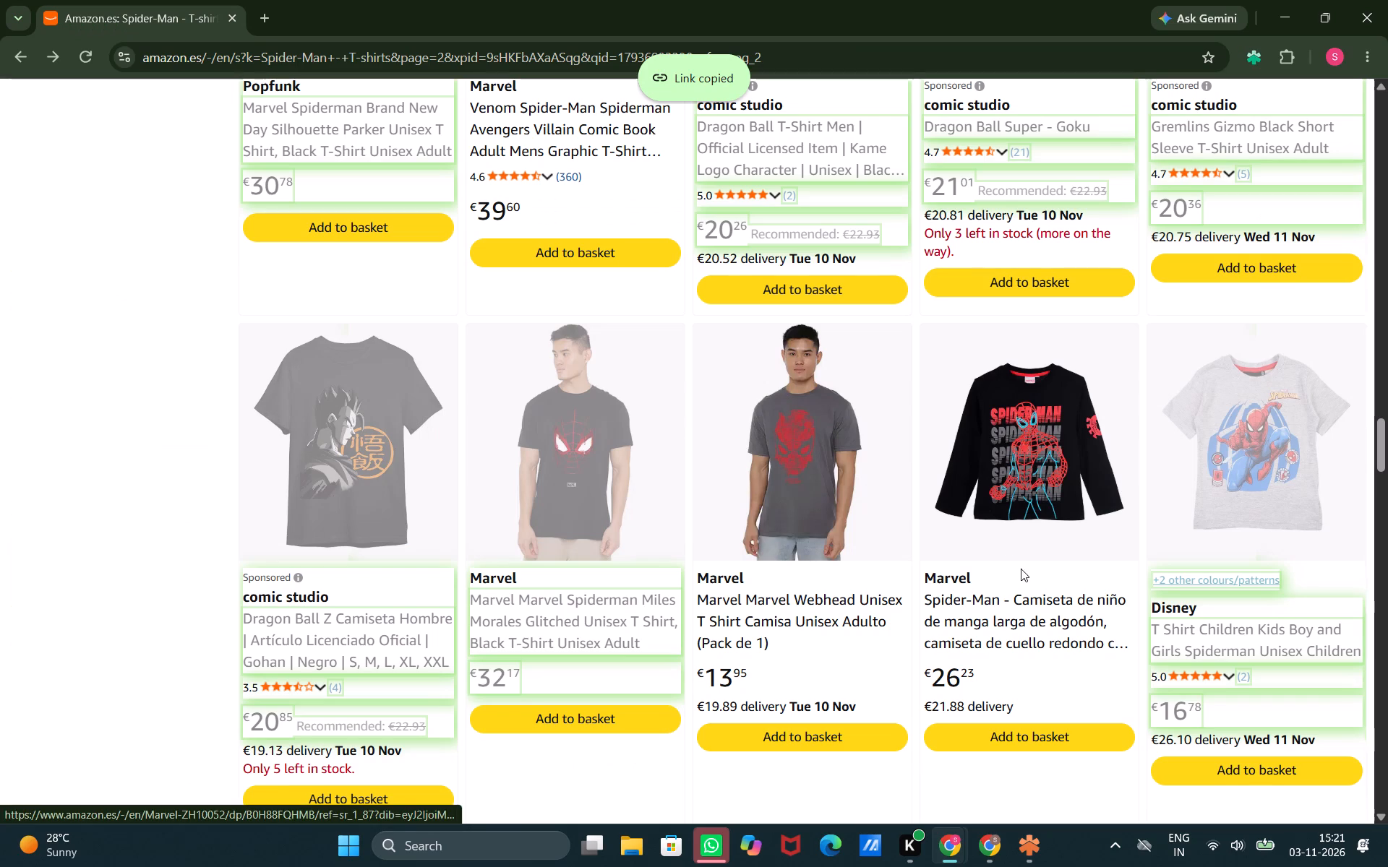
Copy the link of the €26.23 Spider-Man Camiseta de niño de manga larga and paste it into cell C21571.
right_click(1026, 592)
left_click(1098, 499)
key("alt+Tab")
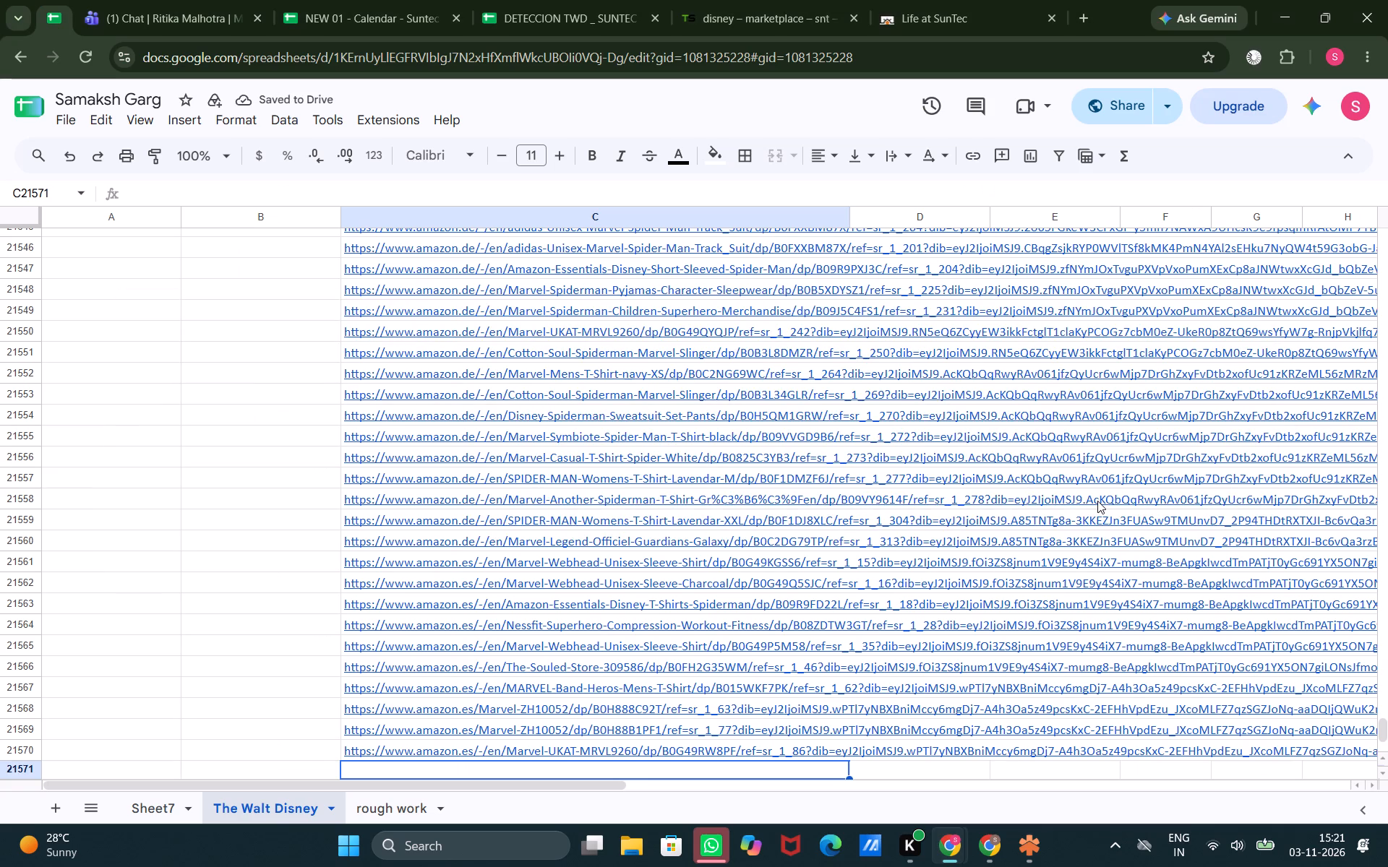
key("ctrl+v")
key("Return")
key("Return")
key("alt+Tab")
Find the €21.67 Spider-Man Camiseta de niño de manga larga, copy its link and paste it into cell C21572.
scroll(1123, 465, "down", 5)
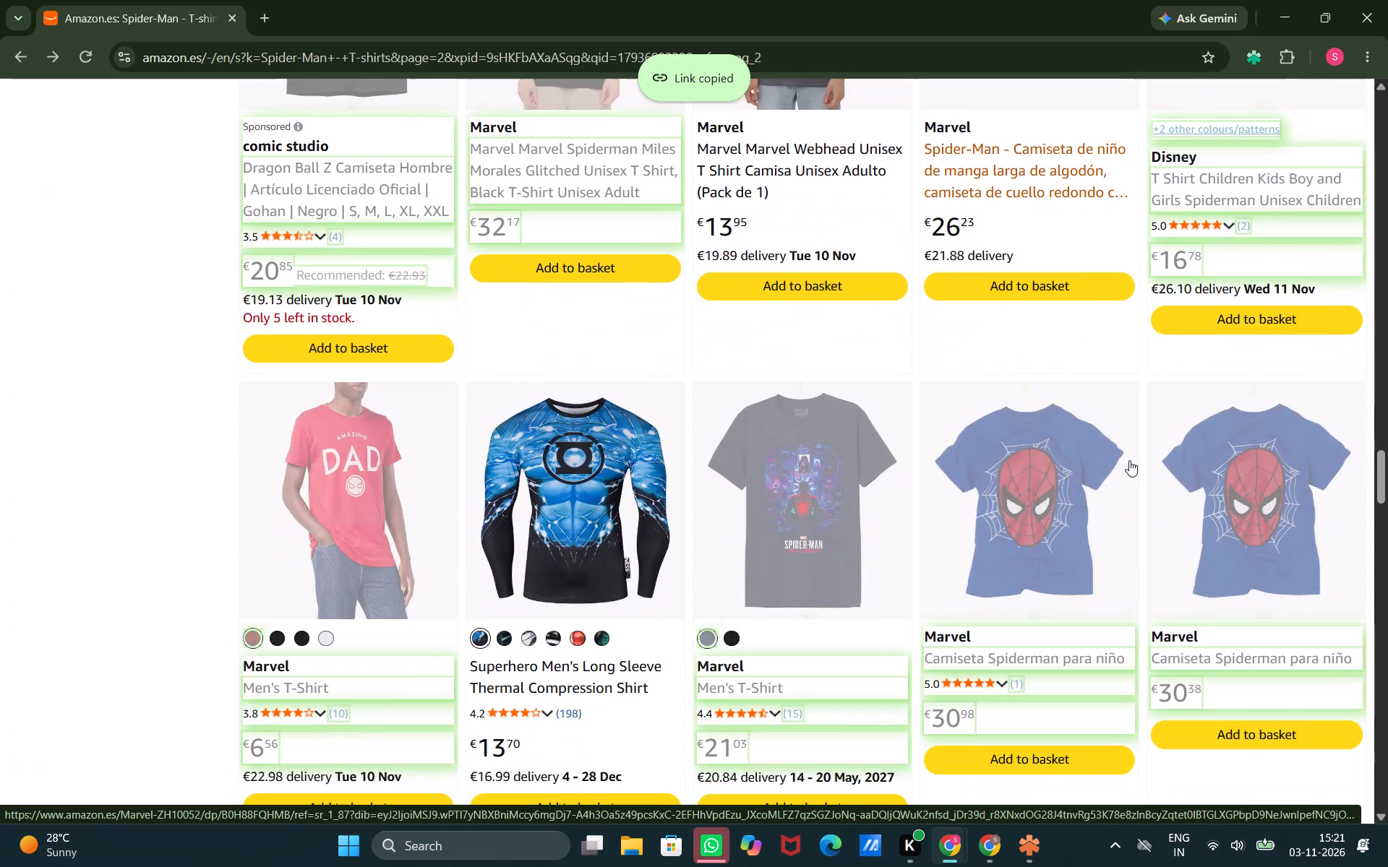
scroll(1080, 465, "down", 7)
scroll(1079, 457, "up", 5)
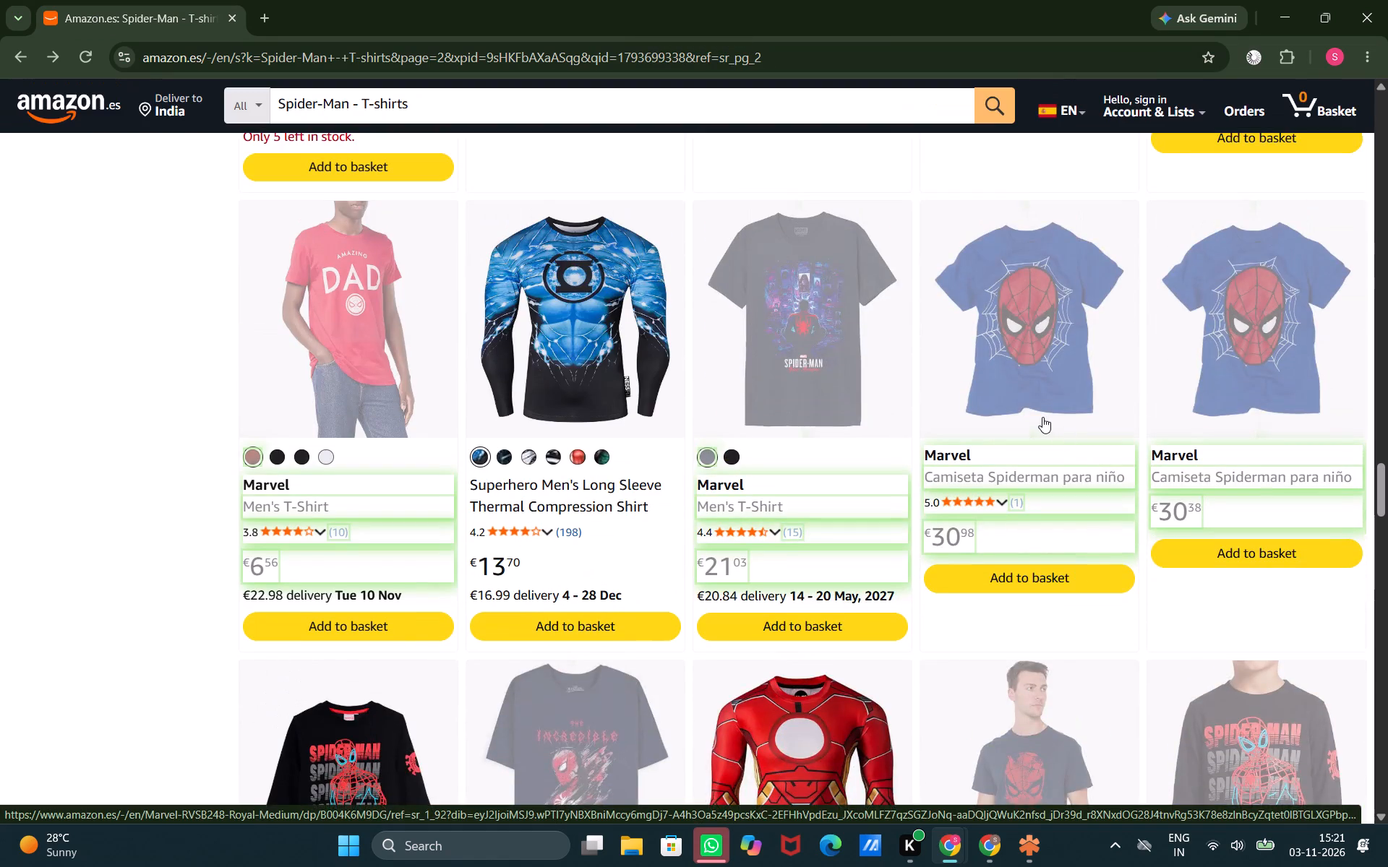
scroll(1042, 417, "down", 6)
right_click(335, 392)
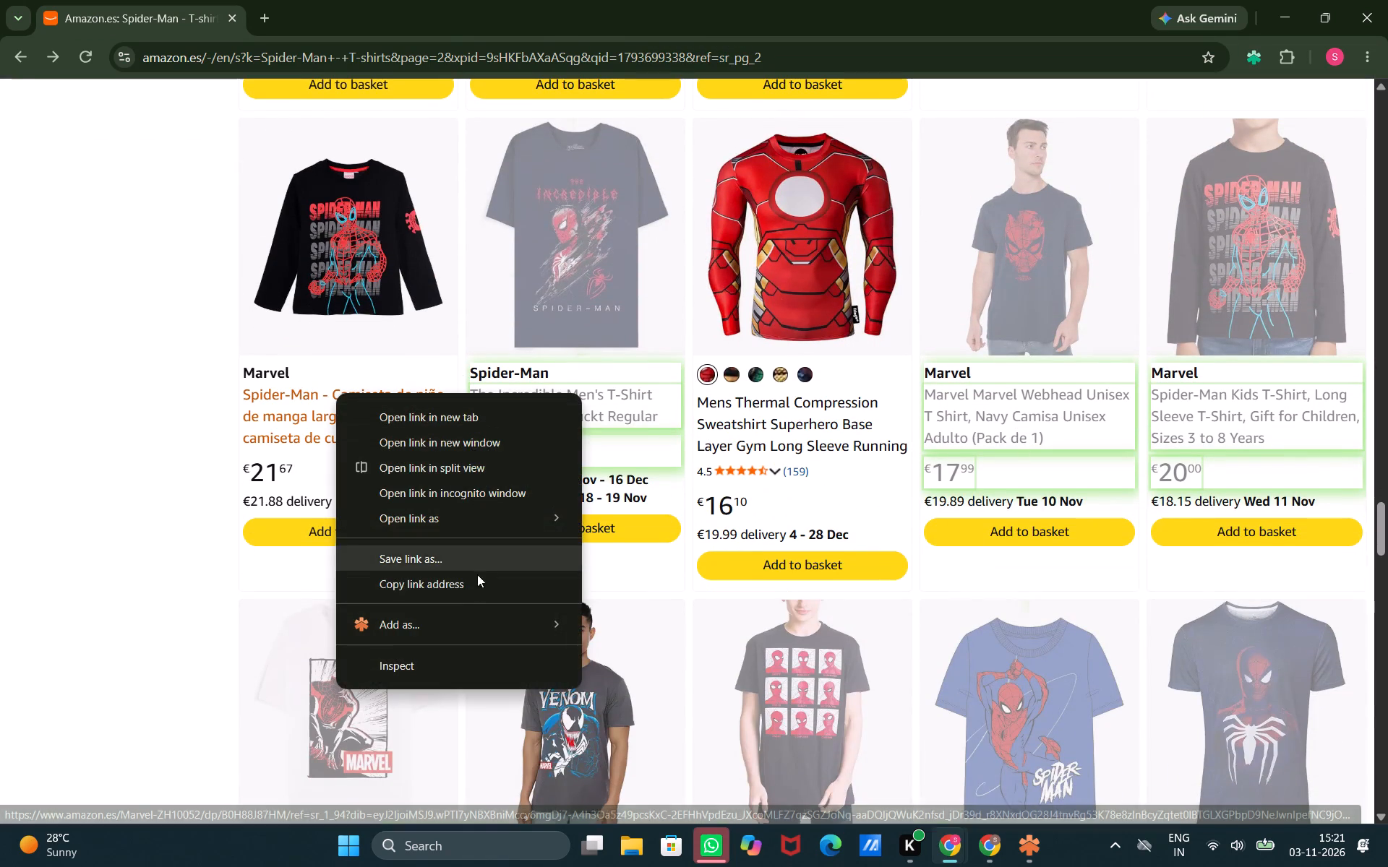
left_click(471, 598)
left_click(469, 590)
key("alt+Tab")
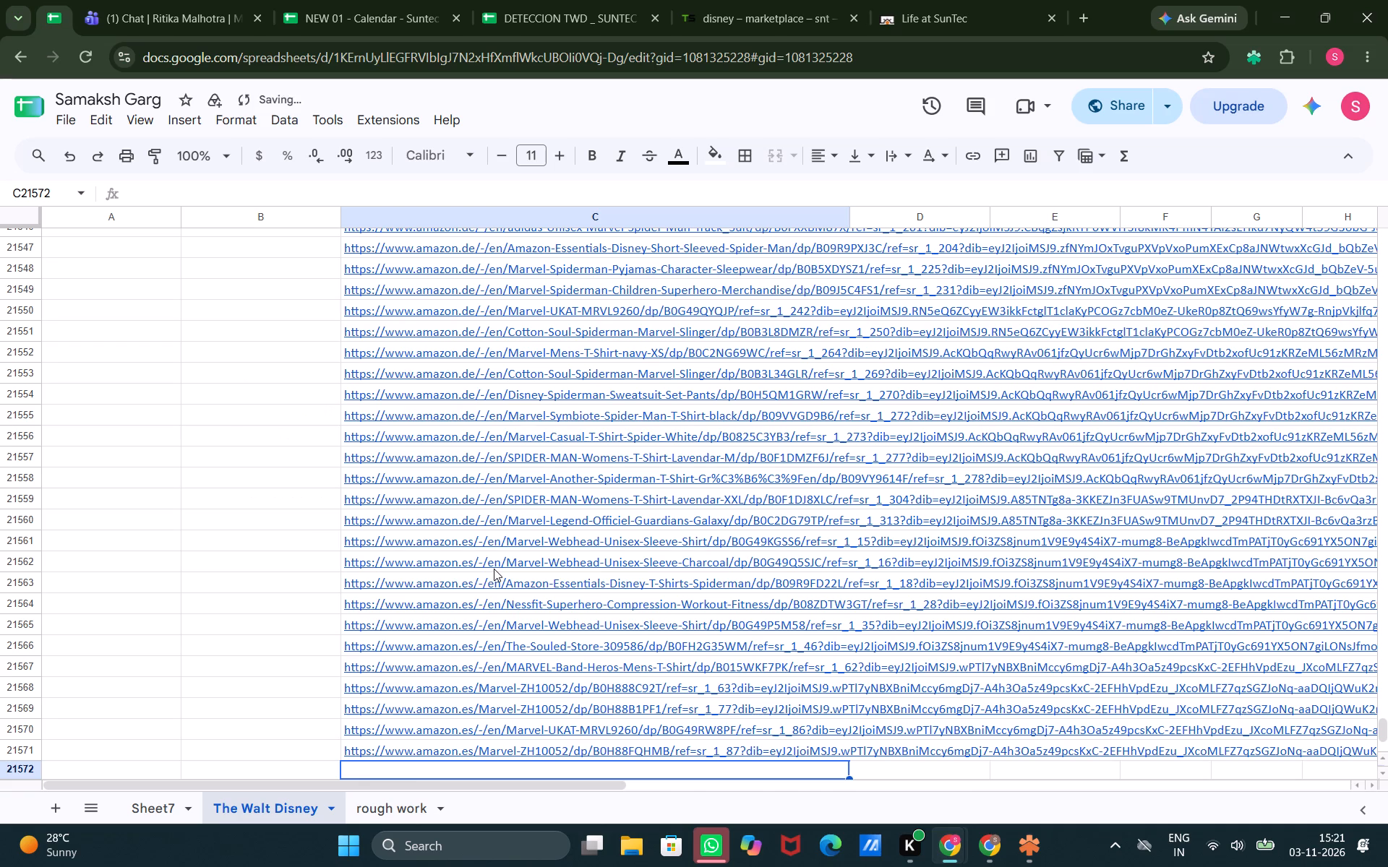
key("ctrl+v")
key("Return")
key("Return")
key("Tab")
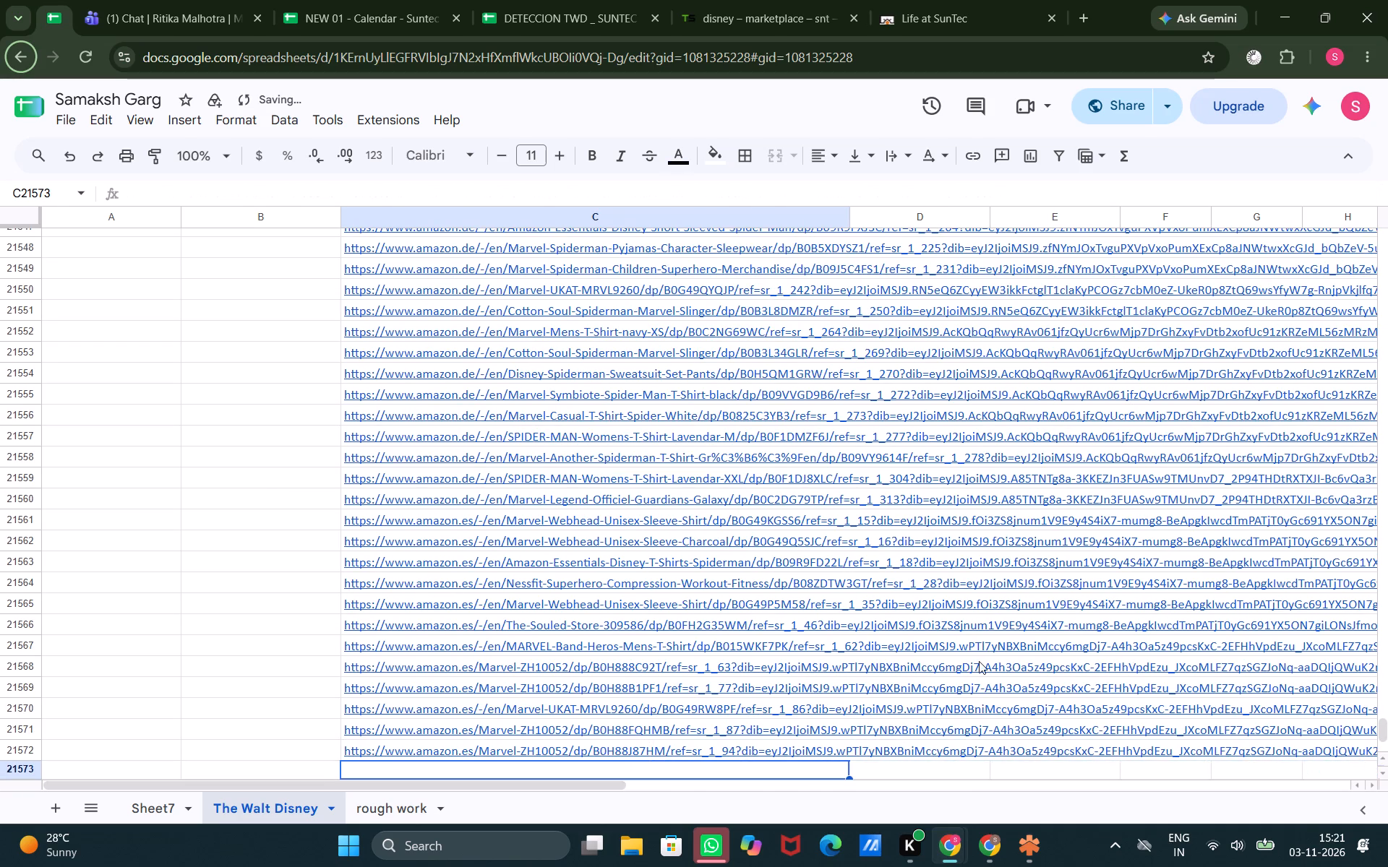
key("alt+Tab")
Check the rest of results page 2 for unmarked Spider-Man listings and open results page 3.
scroll(1387, 535, "down", 4)
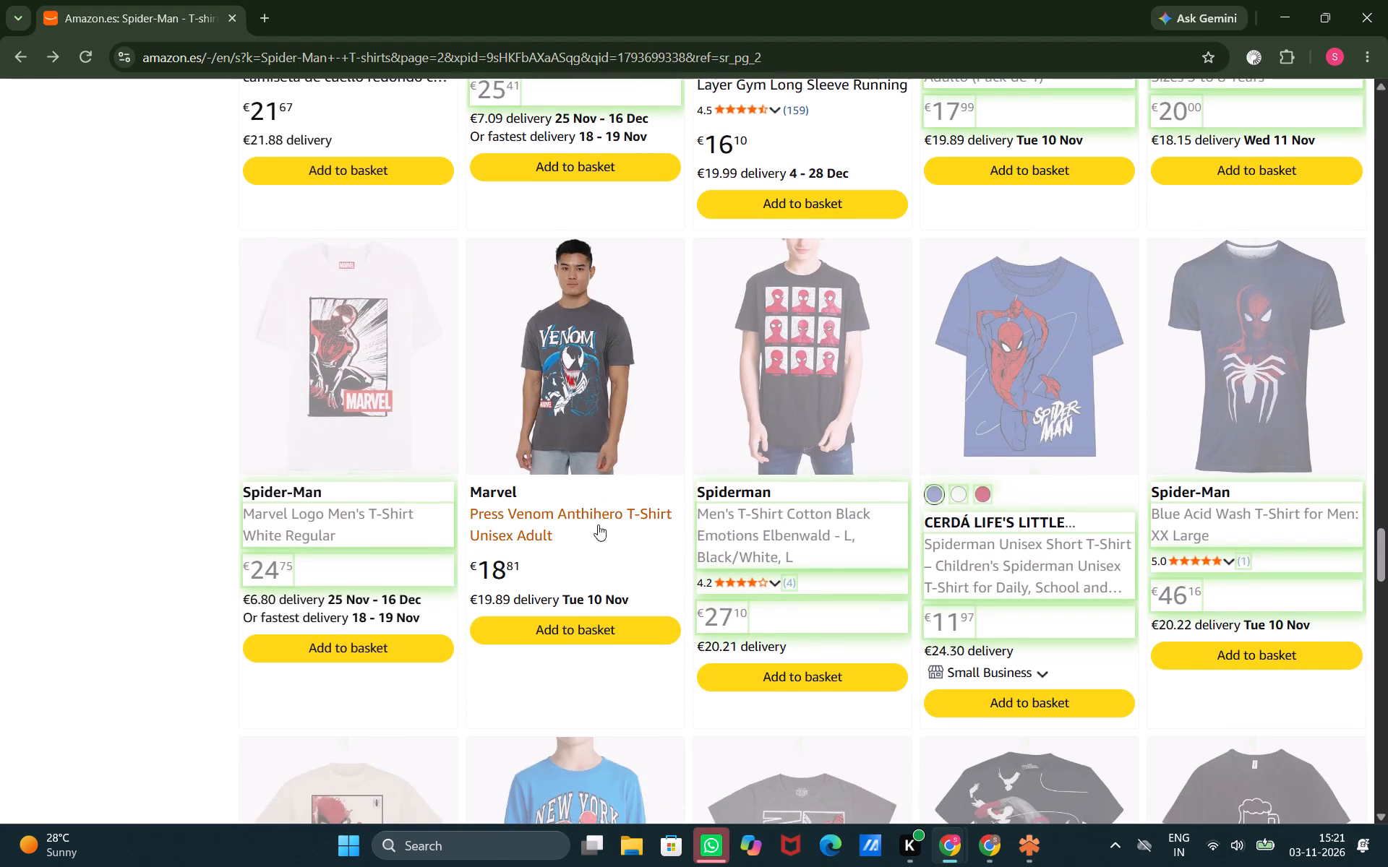
scroll(832, 413, "down", 5)
scroll(1381, 472, "down", 5)
scroll(995, 589, "down", 1)
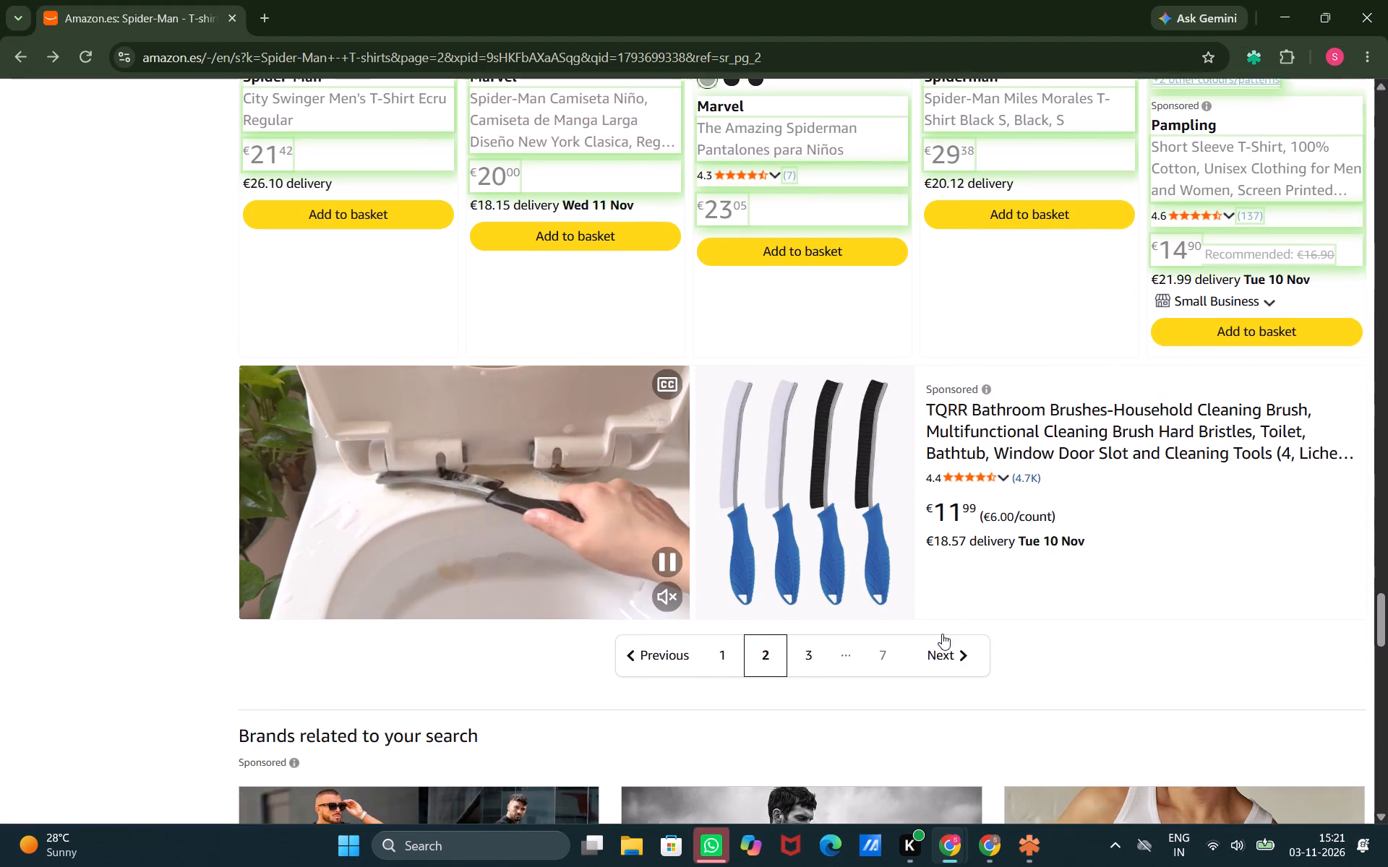
left_click(807, 578)
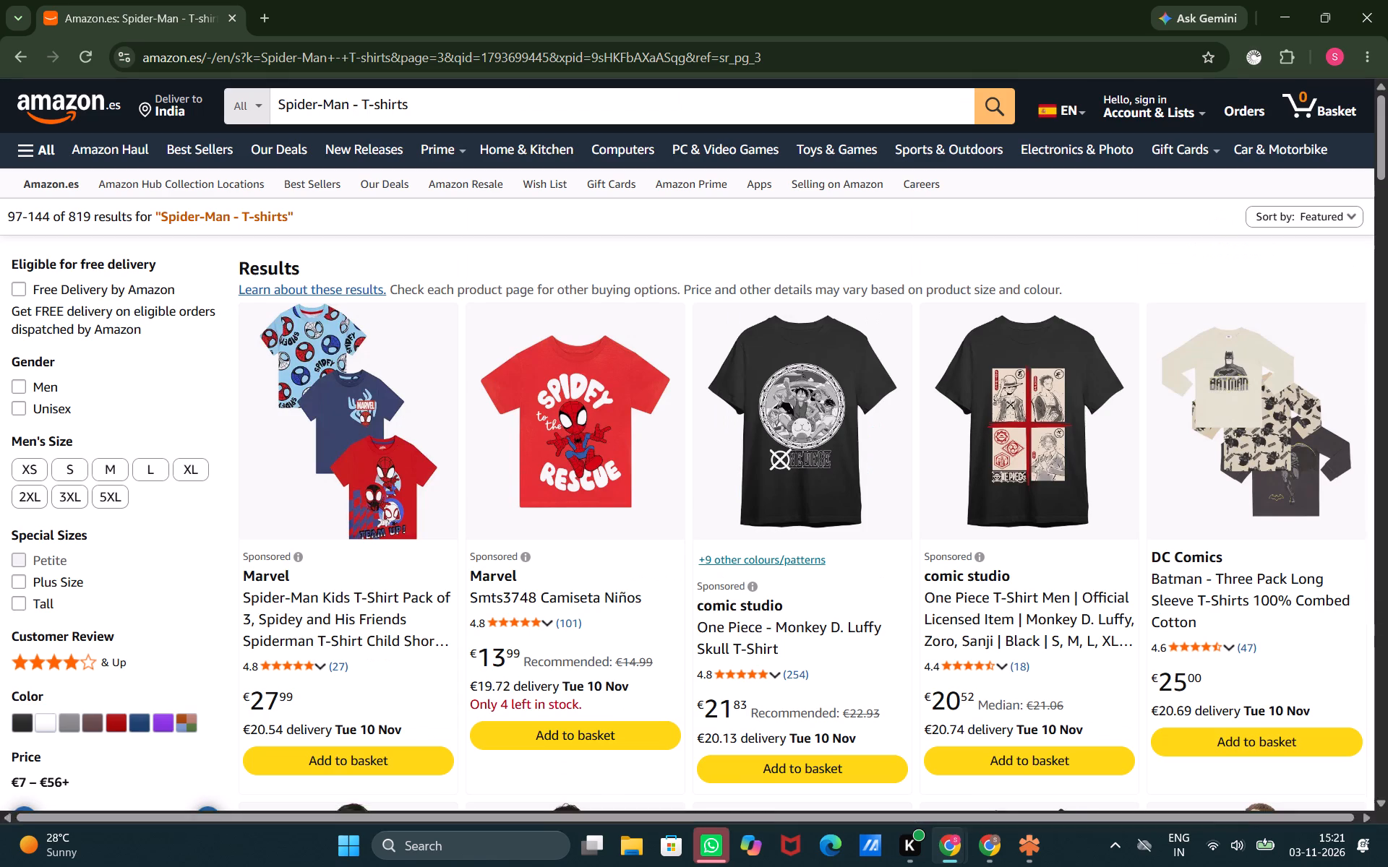
Find the Camiseta Mini Spiderman para Hombre, Talla 4XL on results page 3, copy its link and paste it into cell C21573.
scroll(1194, 445, "down", 5)
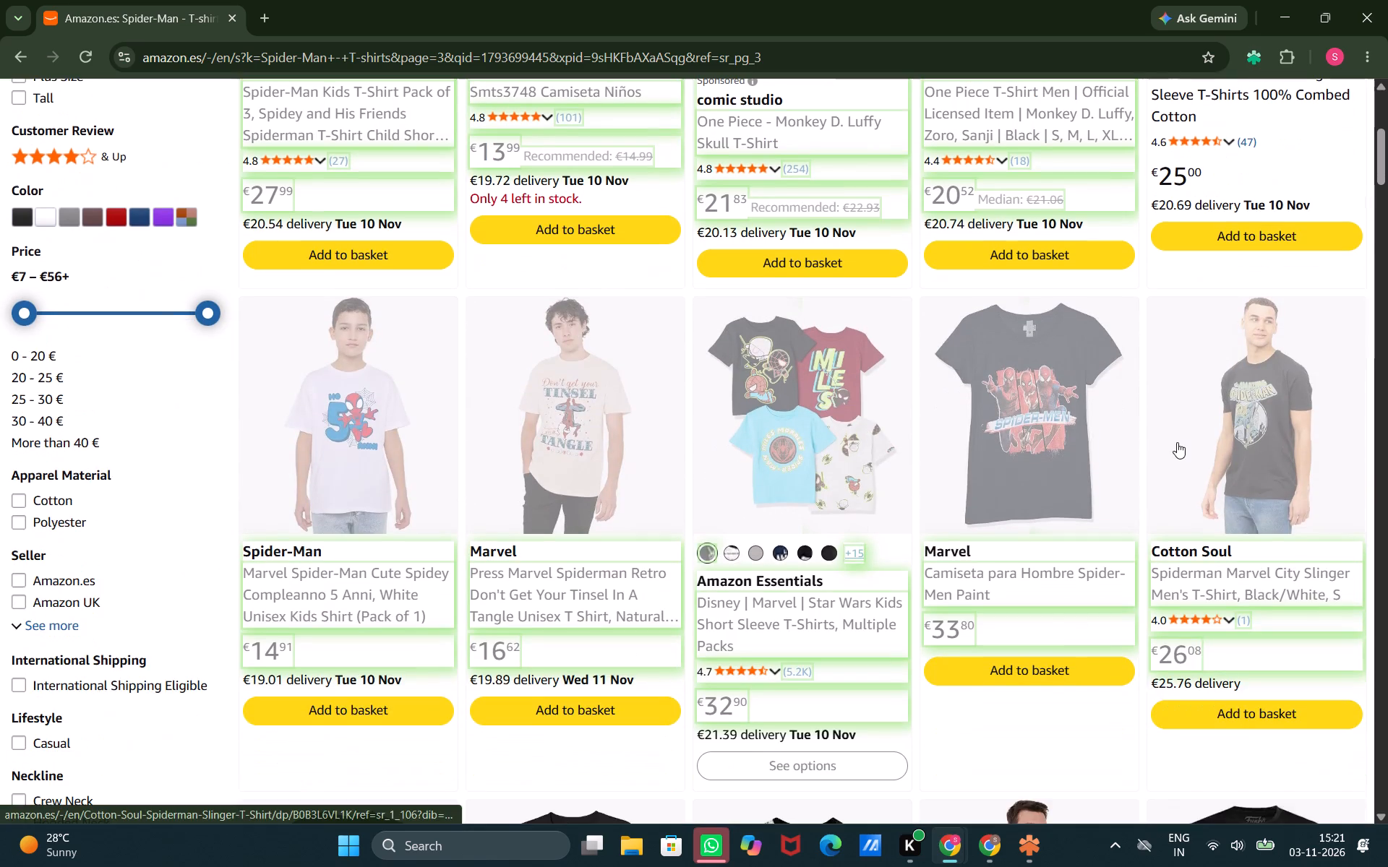
scroll(373, 480, "down", 4)
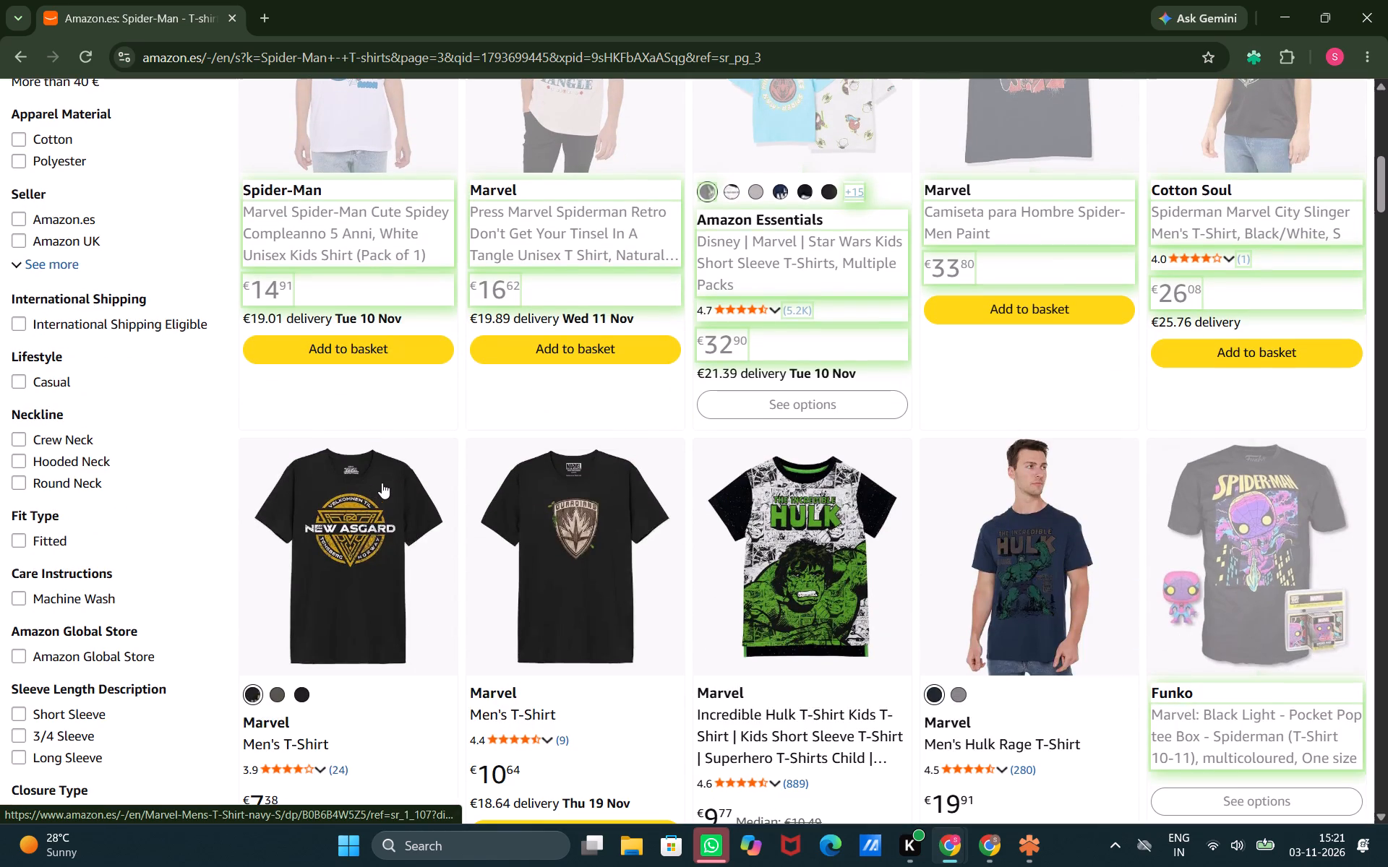
scroll(1269, 512, "down", 7)
scroll(441, 419, "down", 5)
scroll(878, 487, "down", 8)
right_click(374, 464)
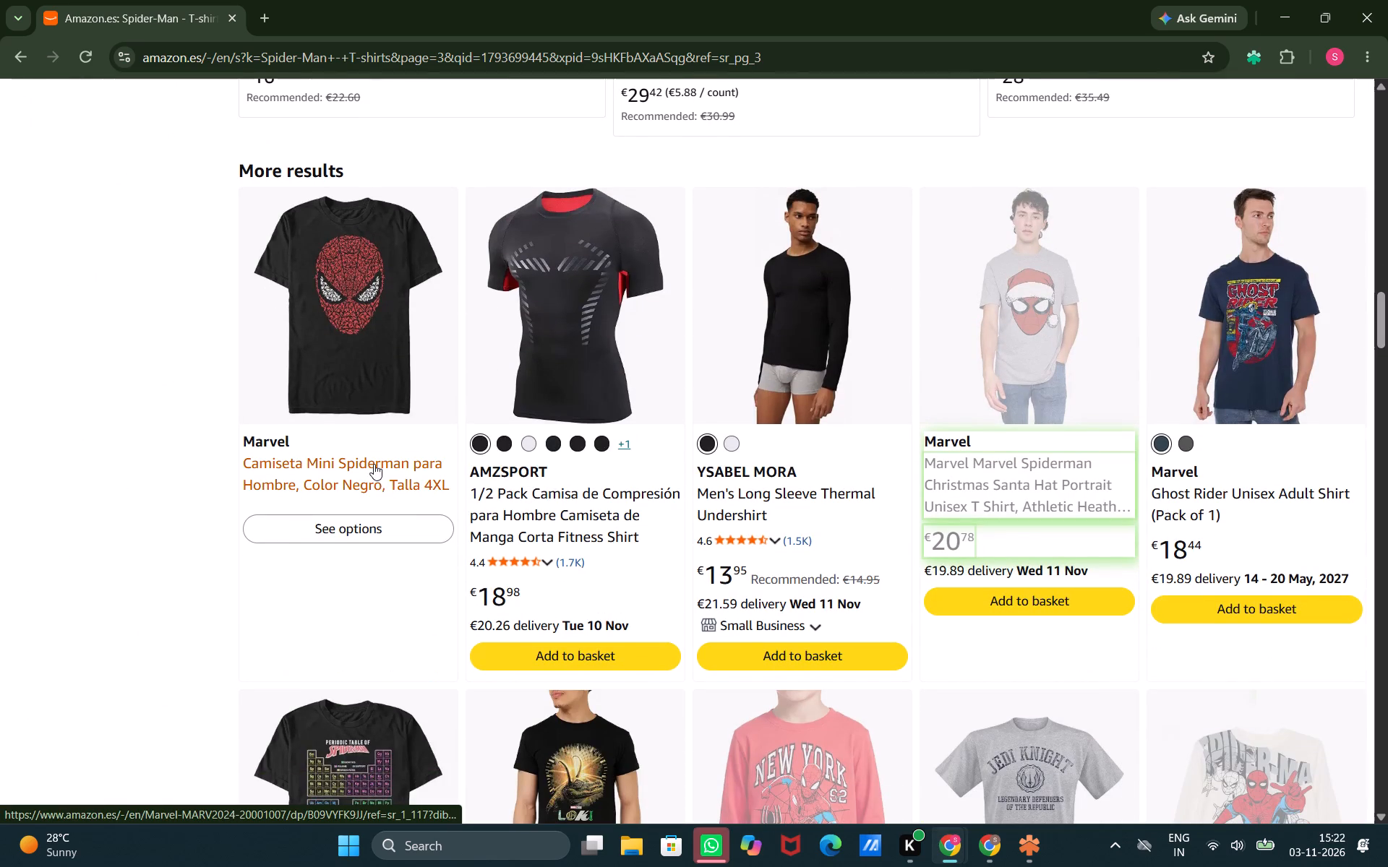
left_click(469, 652)
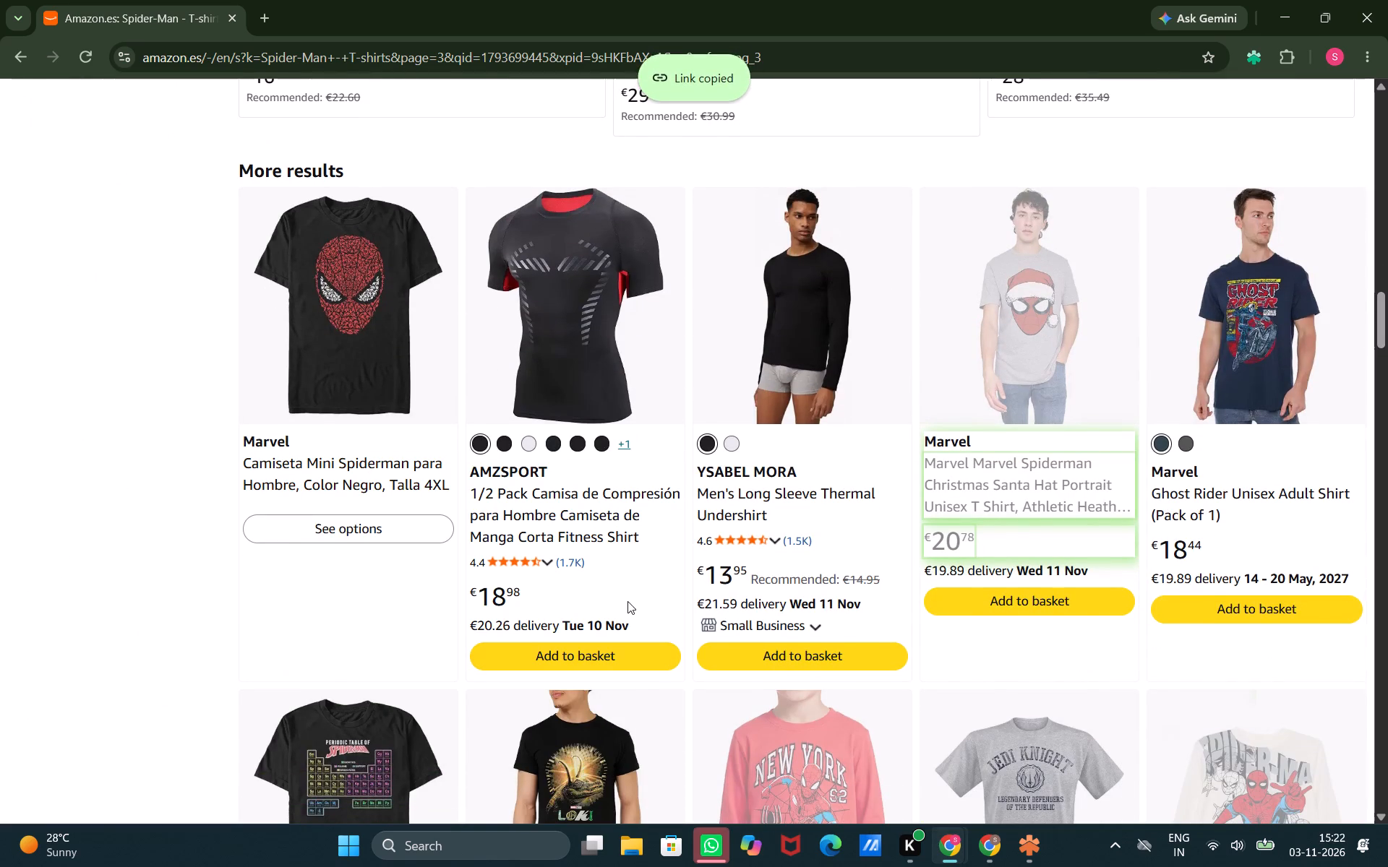
key("alt+Tab")
key("ctrl+v")
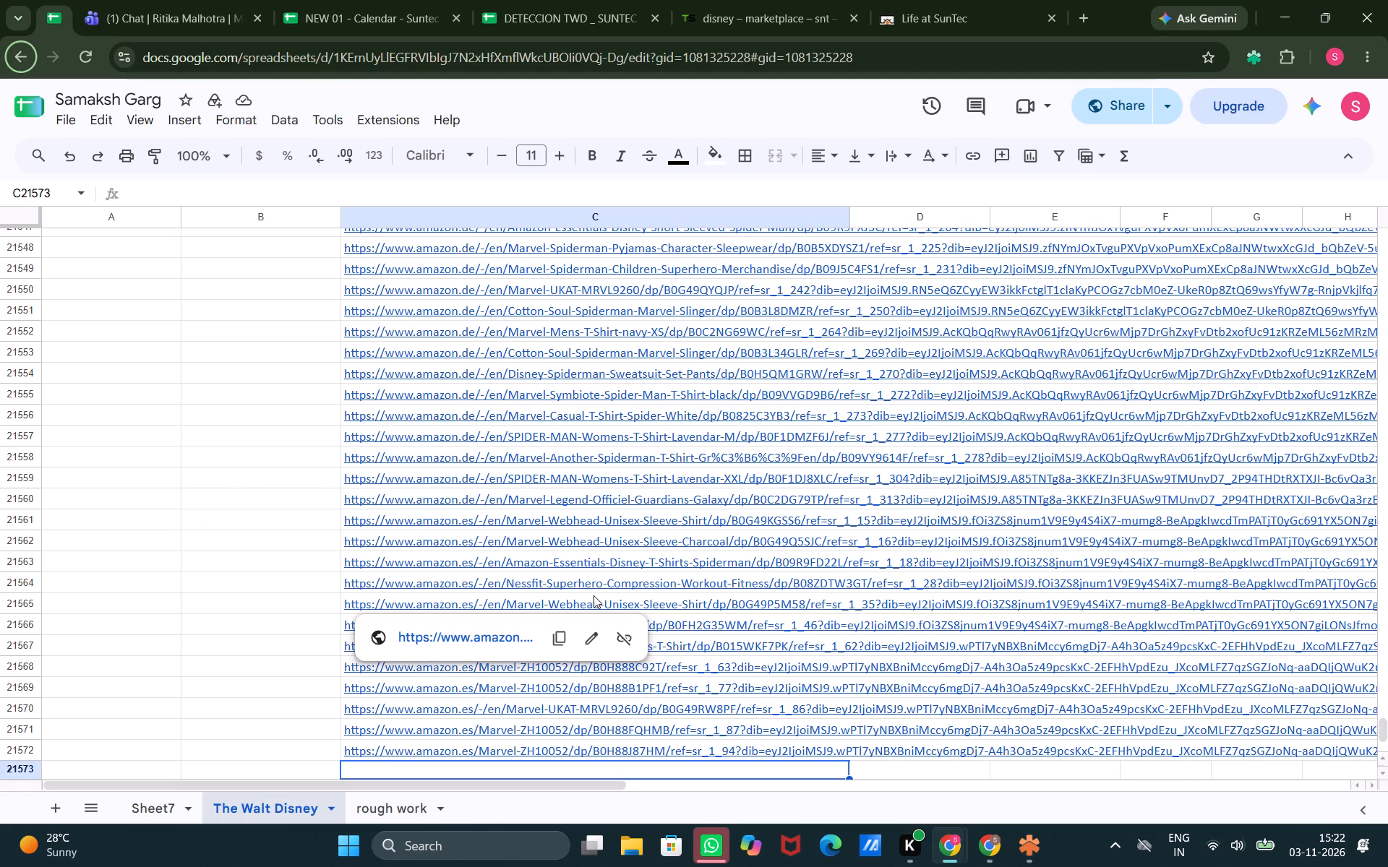
left_click(408, 770)
key("ctrl+v")
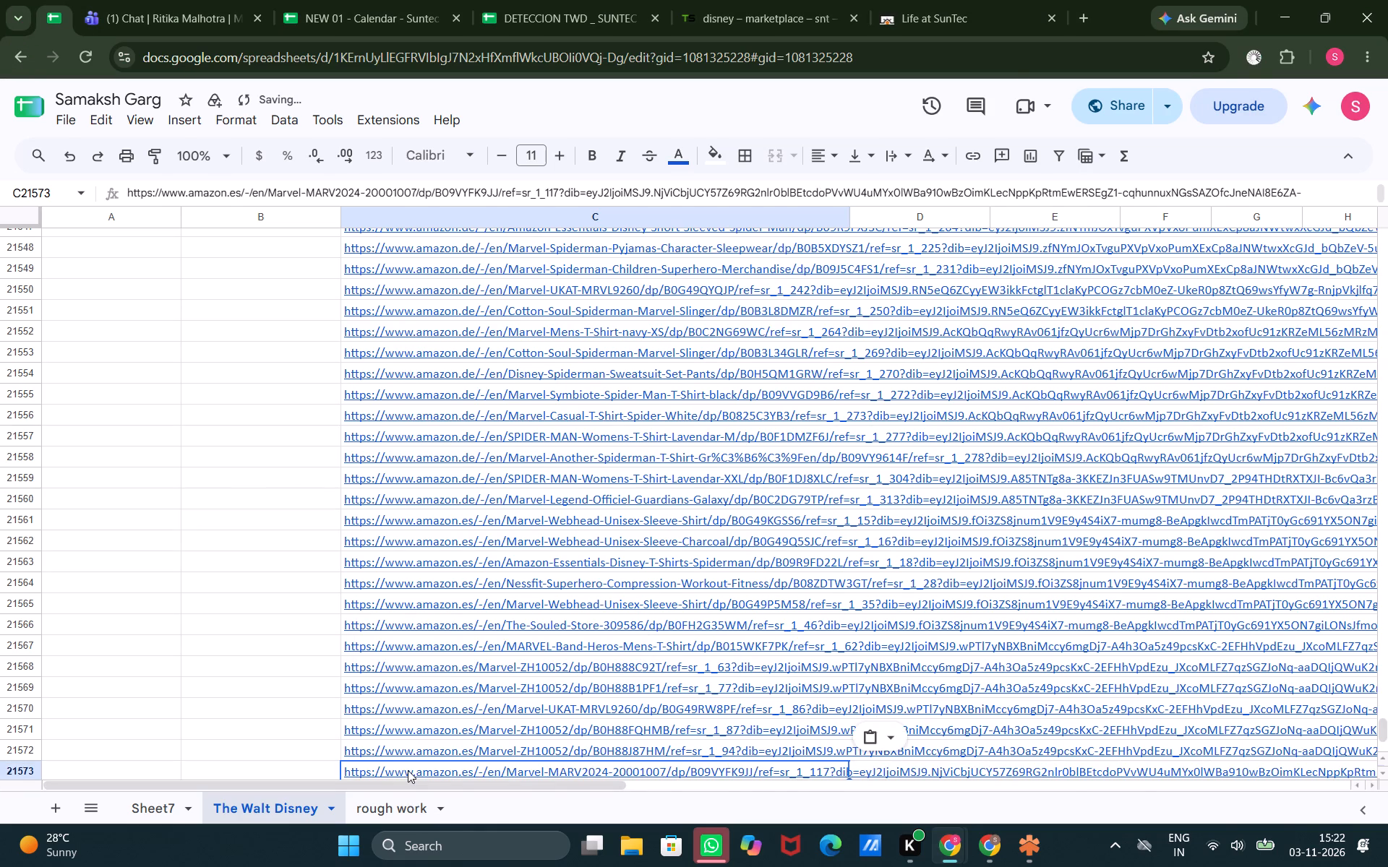
key("Return")
key("Return")
key("alt+Tab")
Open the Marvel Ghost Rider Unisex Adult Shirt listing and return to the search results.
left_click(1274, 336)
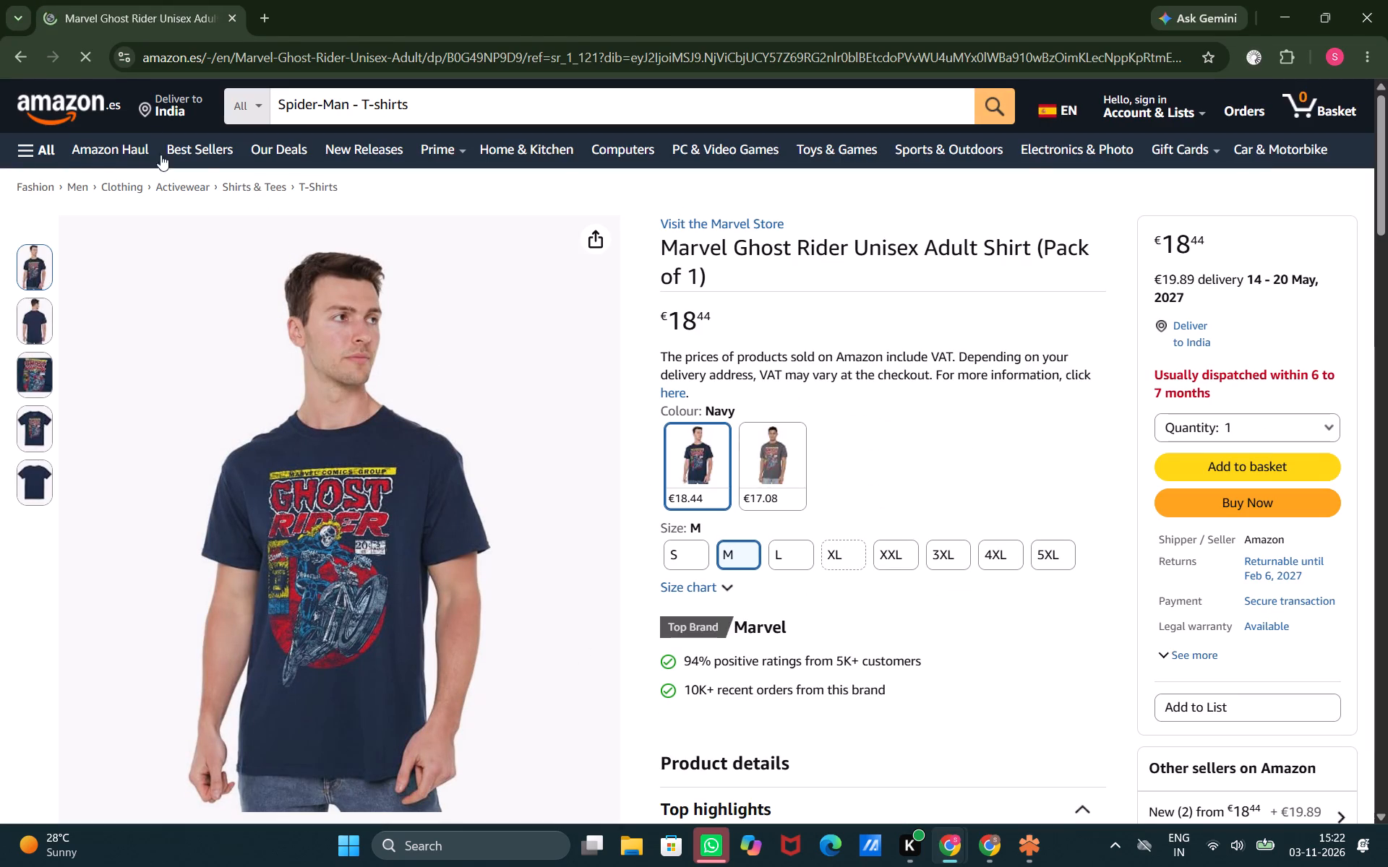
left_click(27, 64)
Find the €33.00 Spiderman Mens Hoodie Official Comics Sweatshirt on results page 3, copy its link and paste it into cell C21574.
scroll(1319, 274, "down", 5)
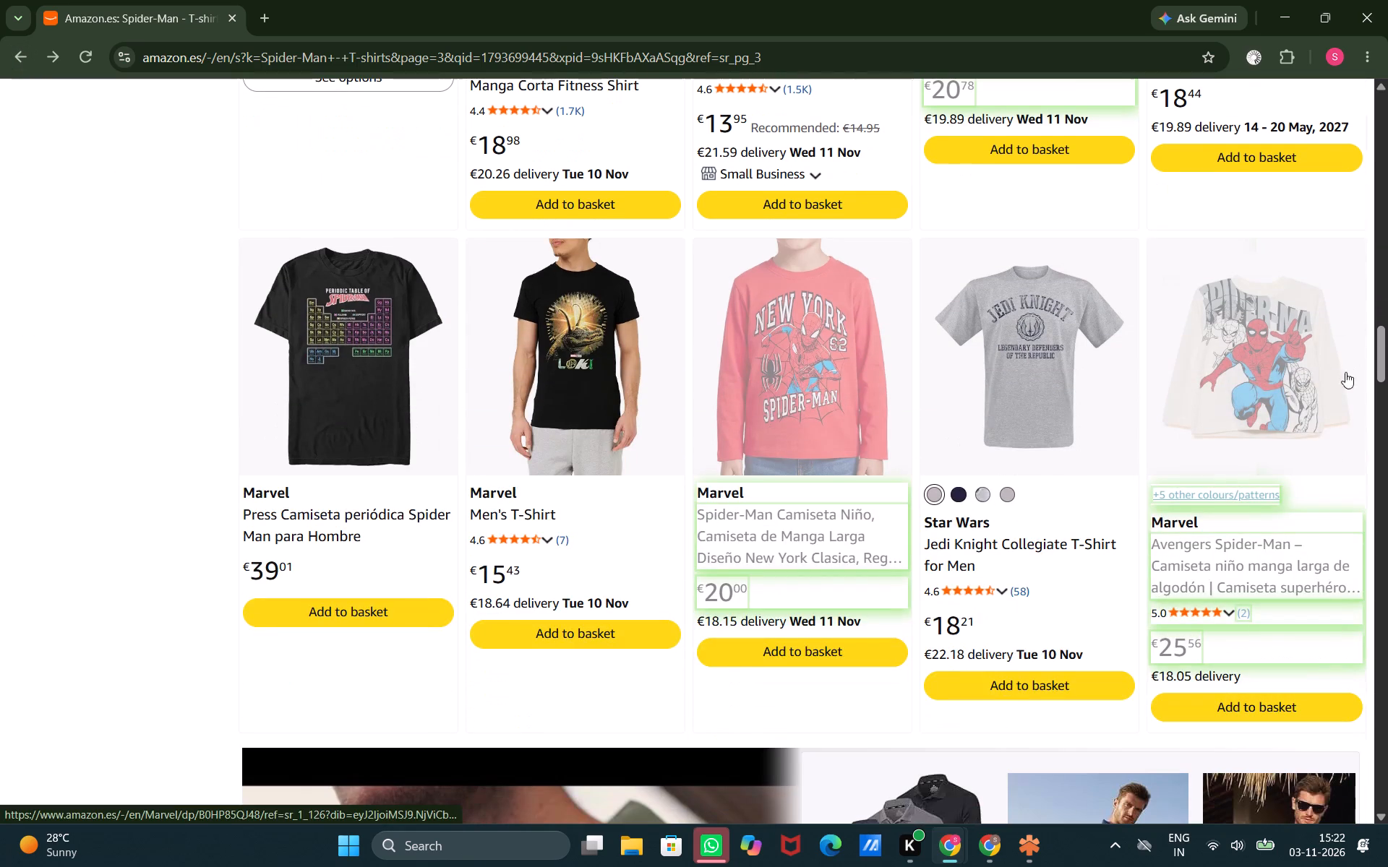
scroll(350, 386, "down", 9)
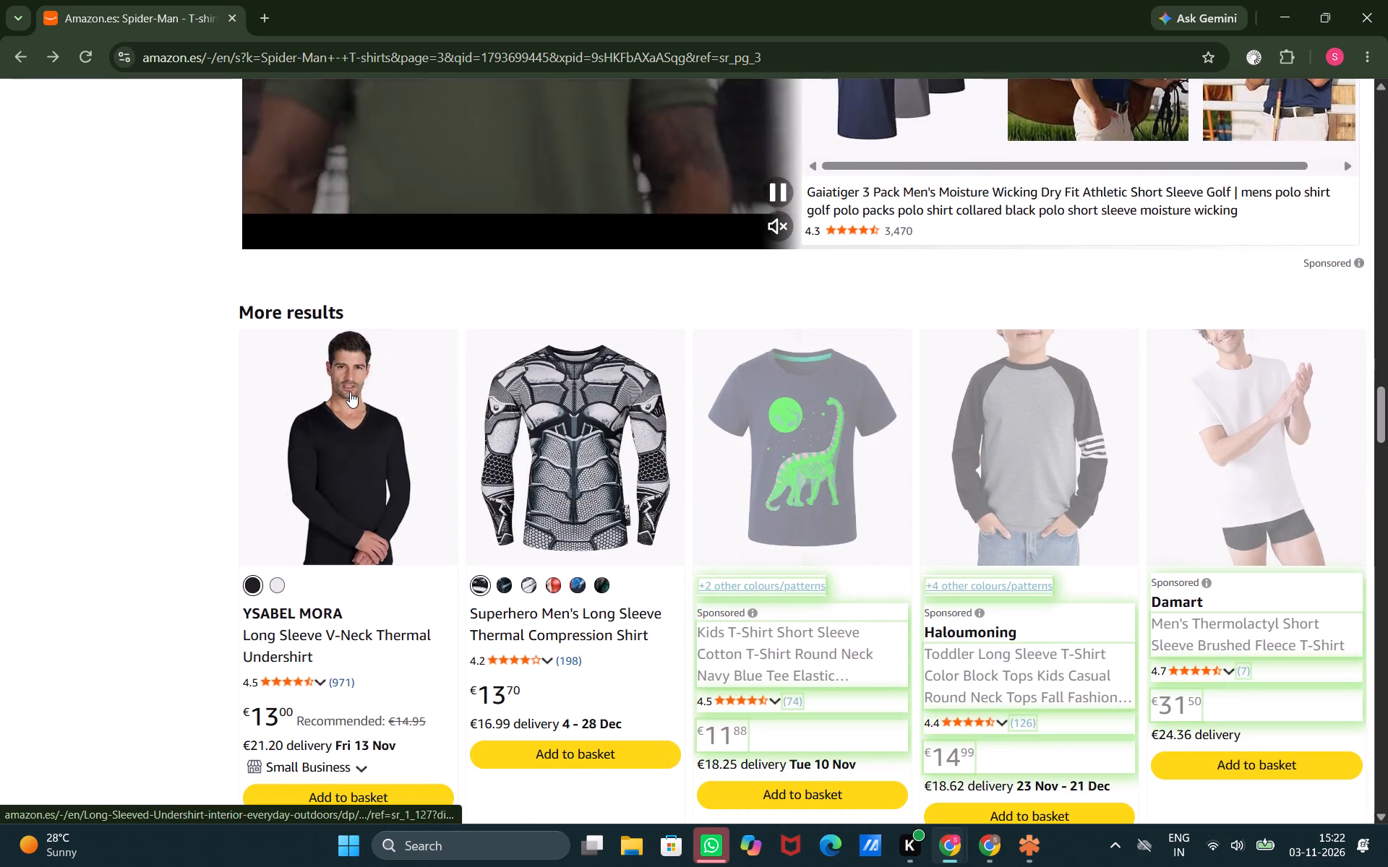
scroll(1340, 393, "down", 7)
scroll(468, 402, "down", 6)
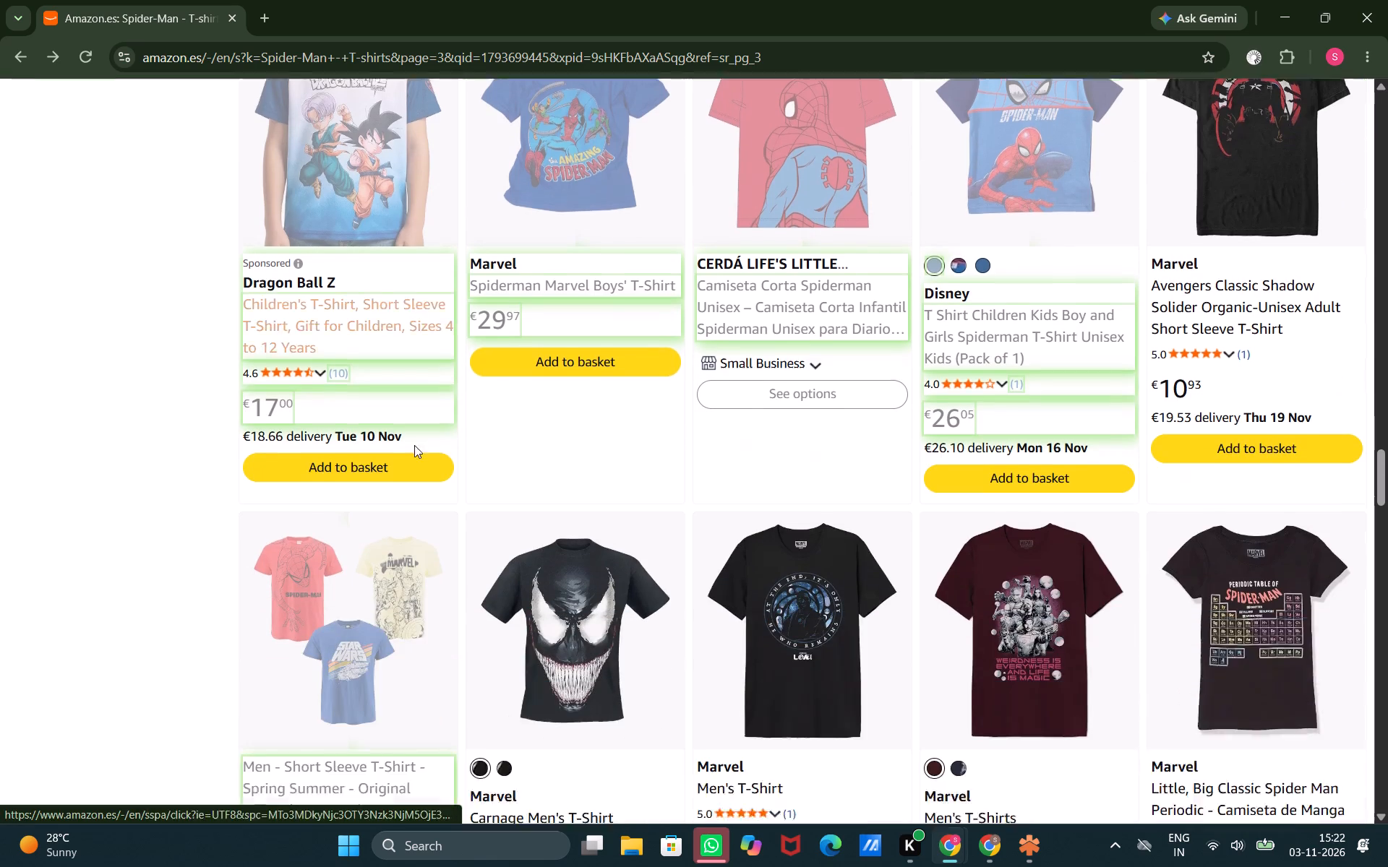
scroll(1275, 337, "down", 3)
scroll(1275, 337, "up", 4)
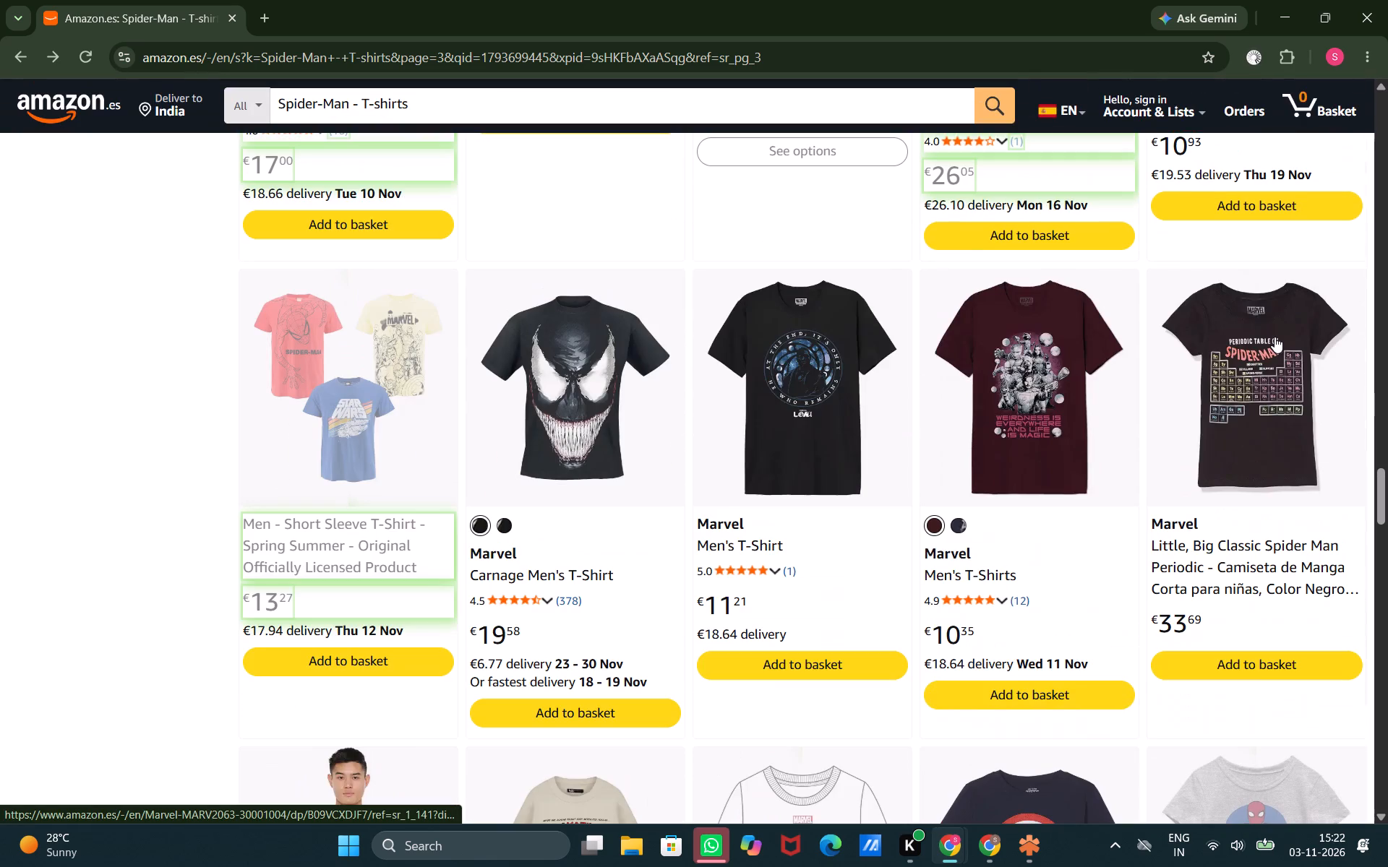
scroll(1275, 337, "down", 6)
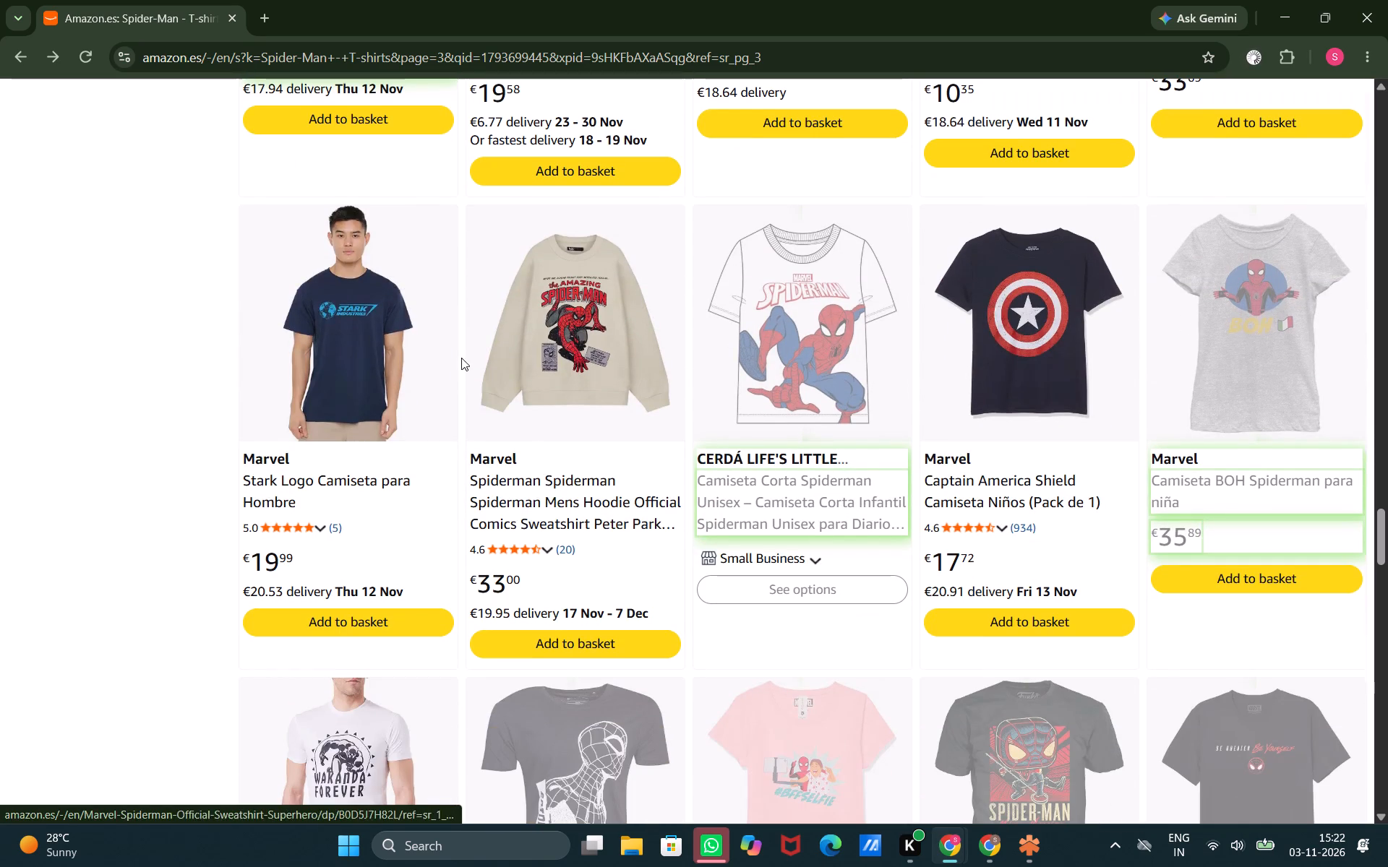
right_click(608, 517)
left_click(699, 707)
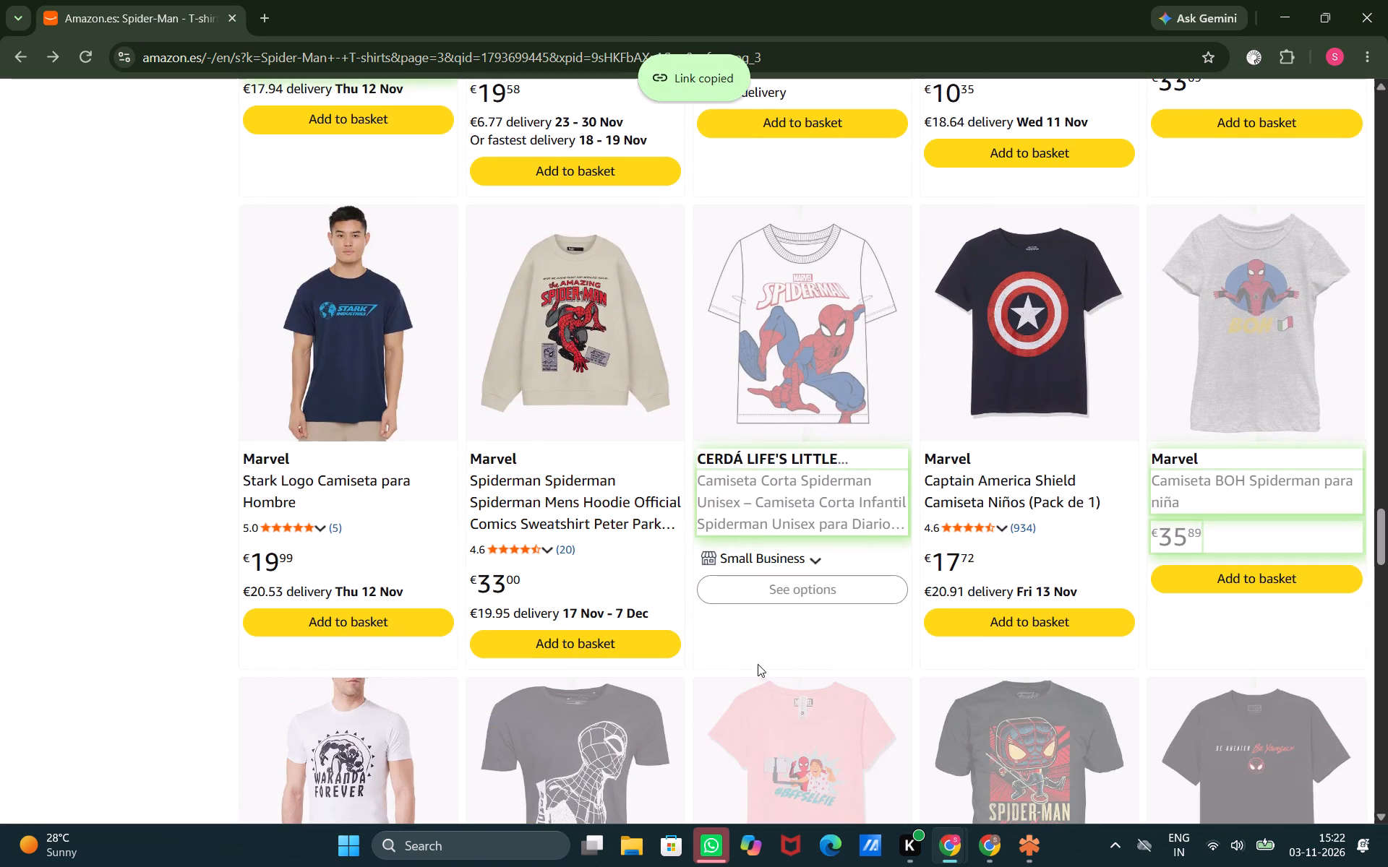
key("alt+Tab")
key("ctrl+v")
key("Return")
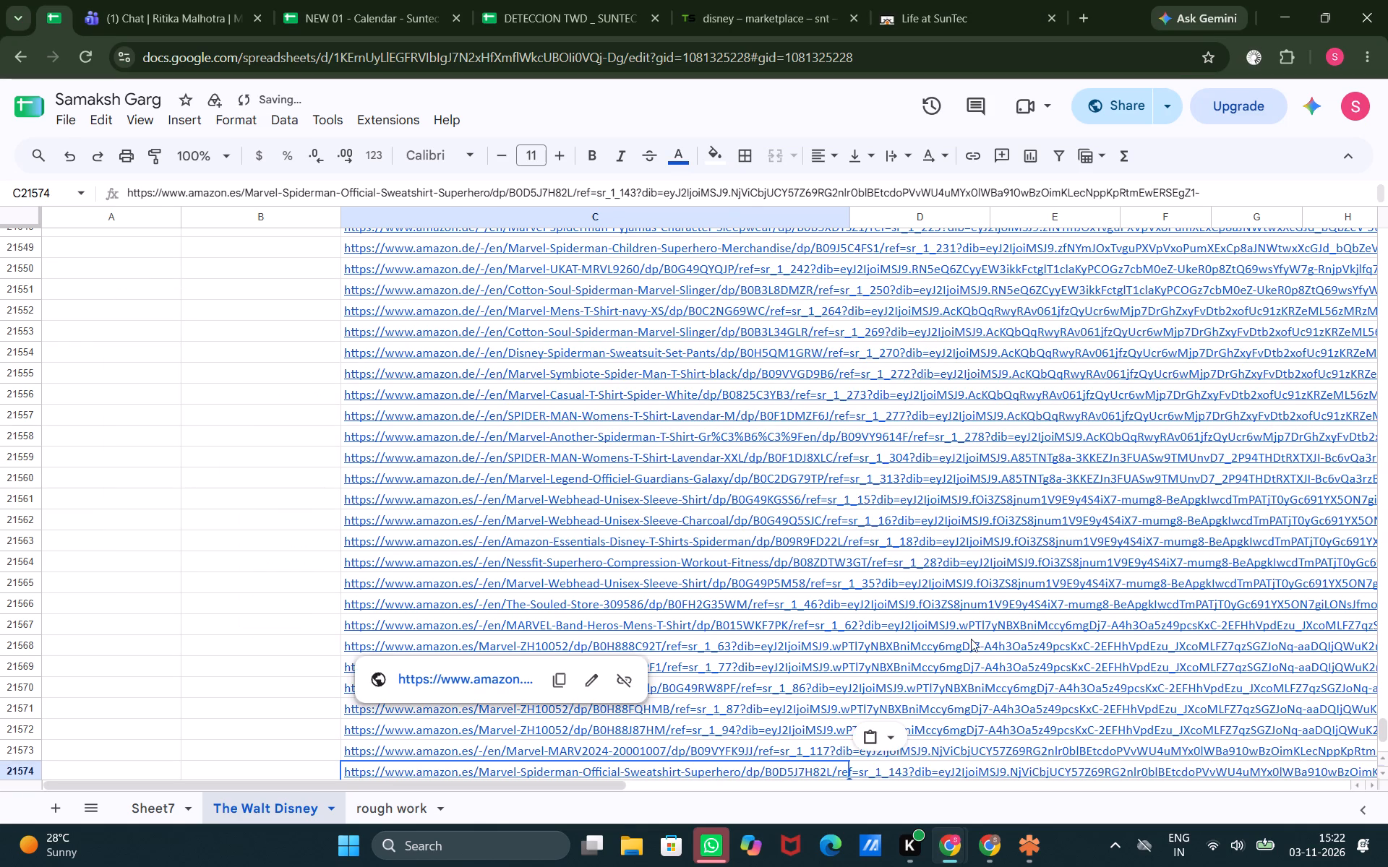
key("Return")
key("alt+Tab")
Check the rest of results page 3 for unmarked Spider-Man listings and open results page 4.
scroll(1029, 630, "down", 5)
scroll(326, 460, "down", 5)
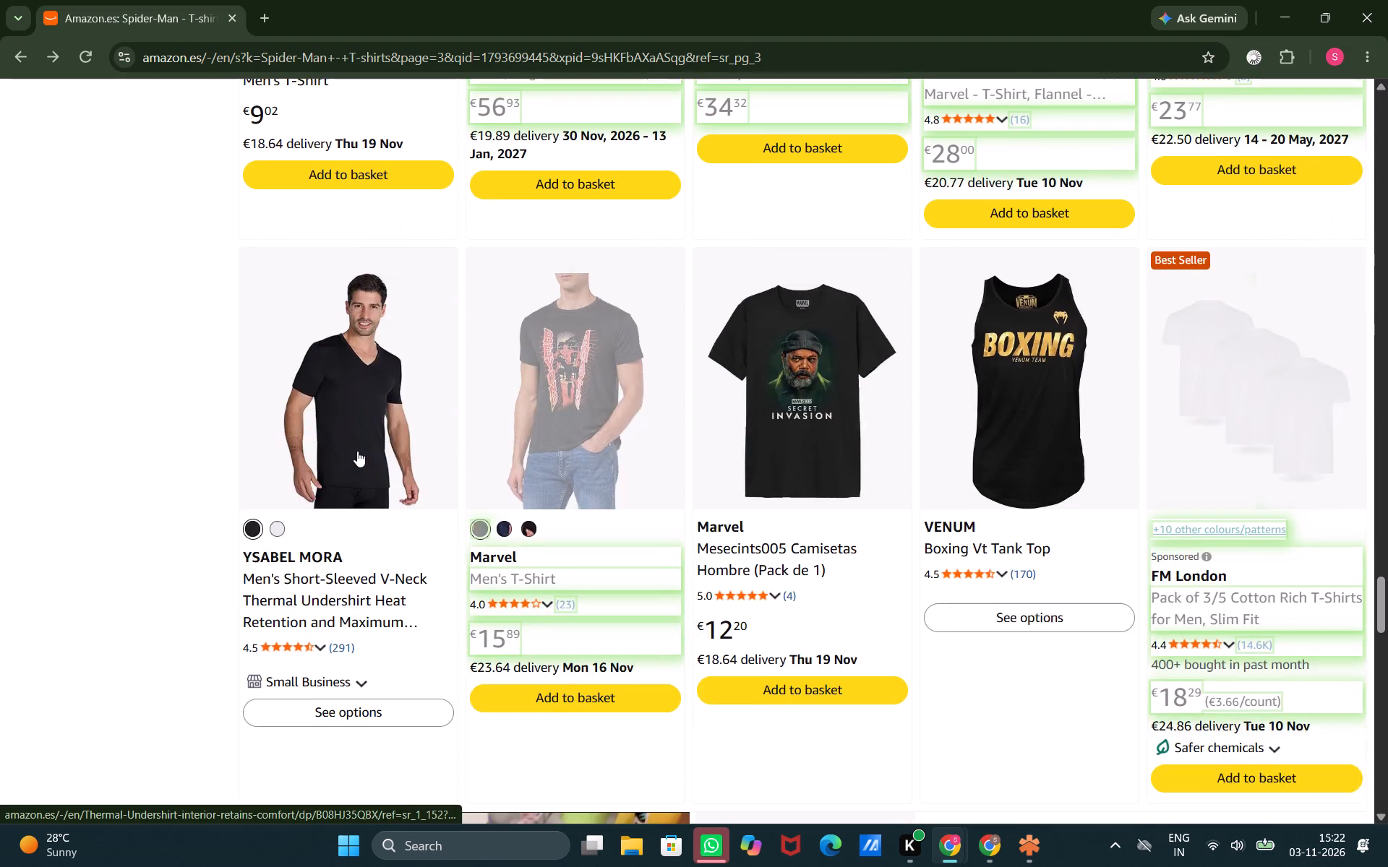
scroll(357, 451, "up", 3)
scroll(357, 451, "down", 9)
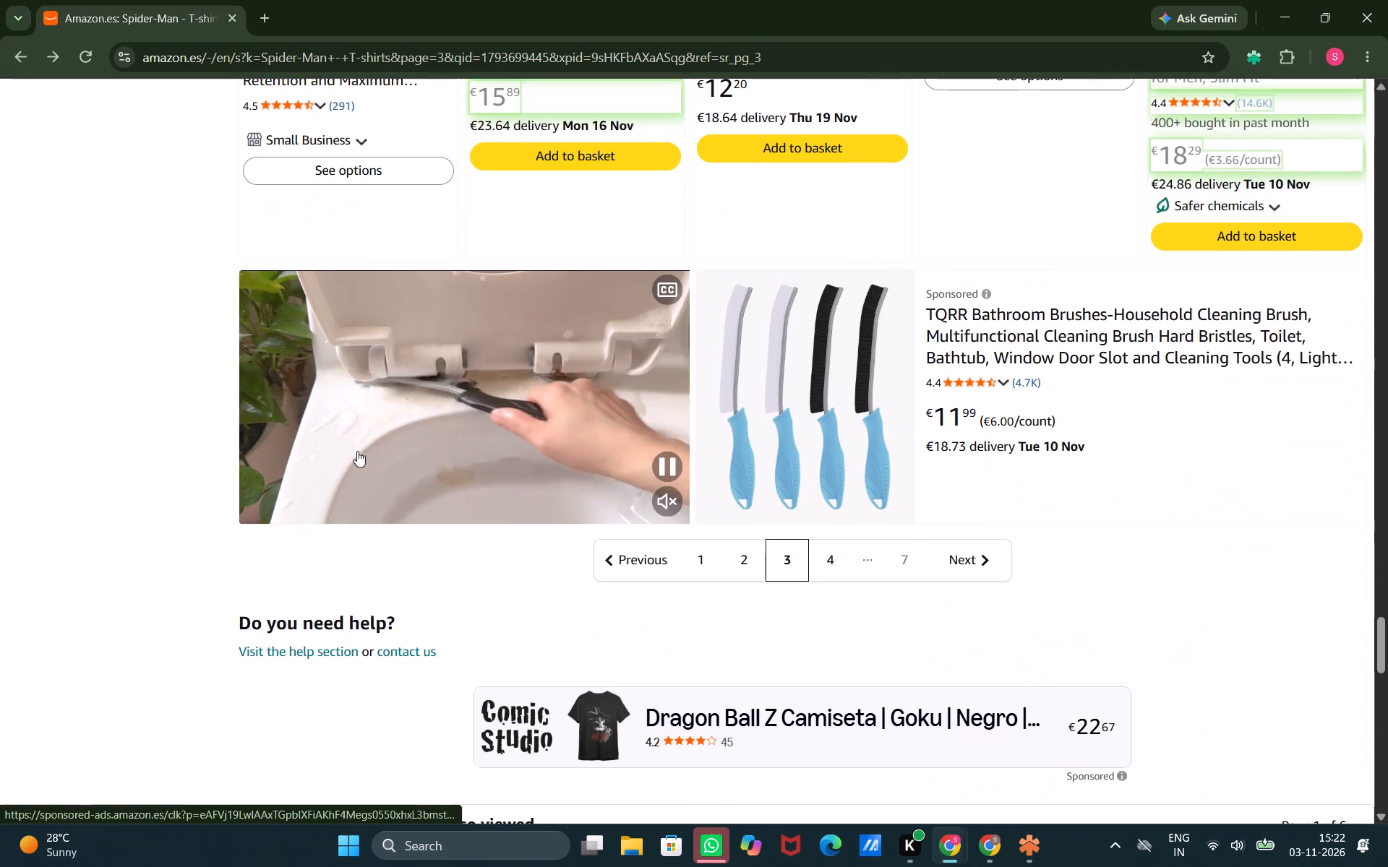
left_click(811, 566)
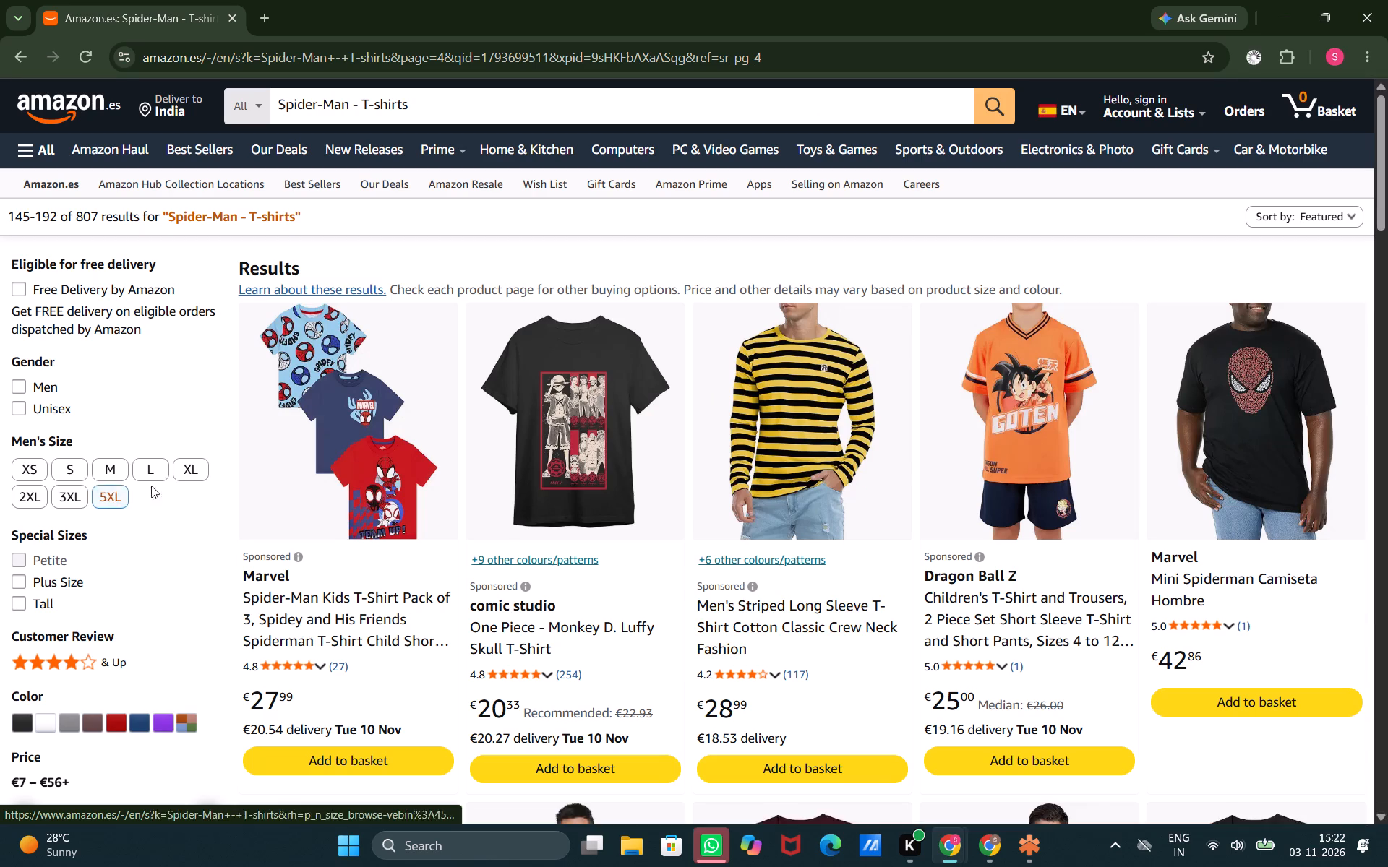
Find the Camiseta Mini Spiderman para Hombre, Talla 4XL on results page 4, copy its link and paste it into cell C21575.
scroll(614, 412, "down", 7)
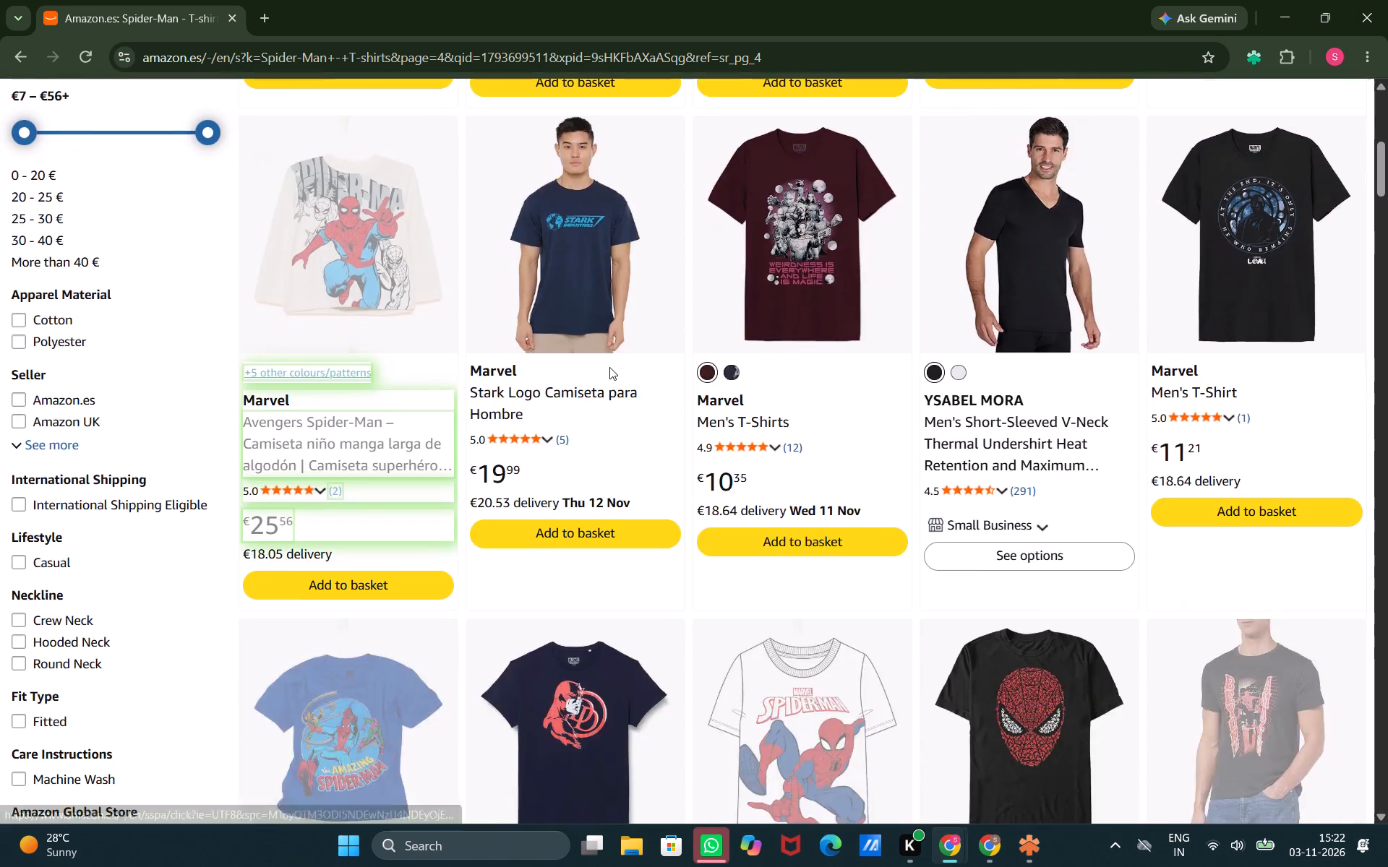
scroll(609, 367, "up", 4)
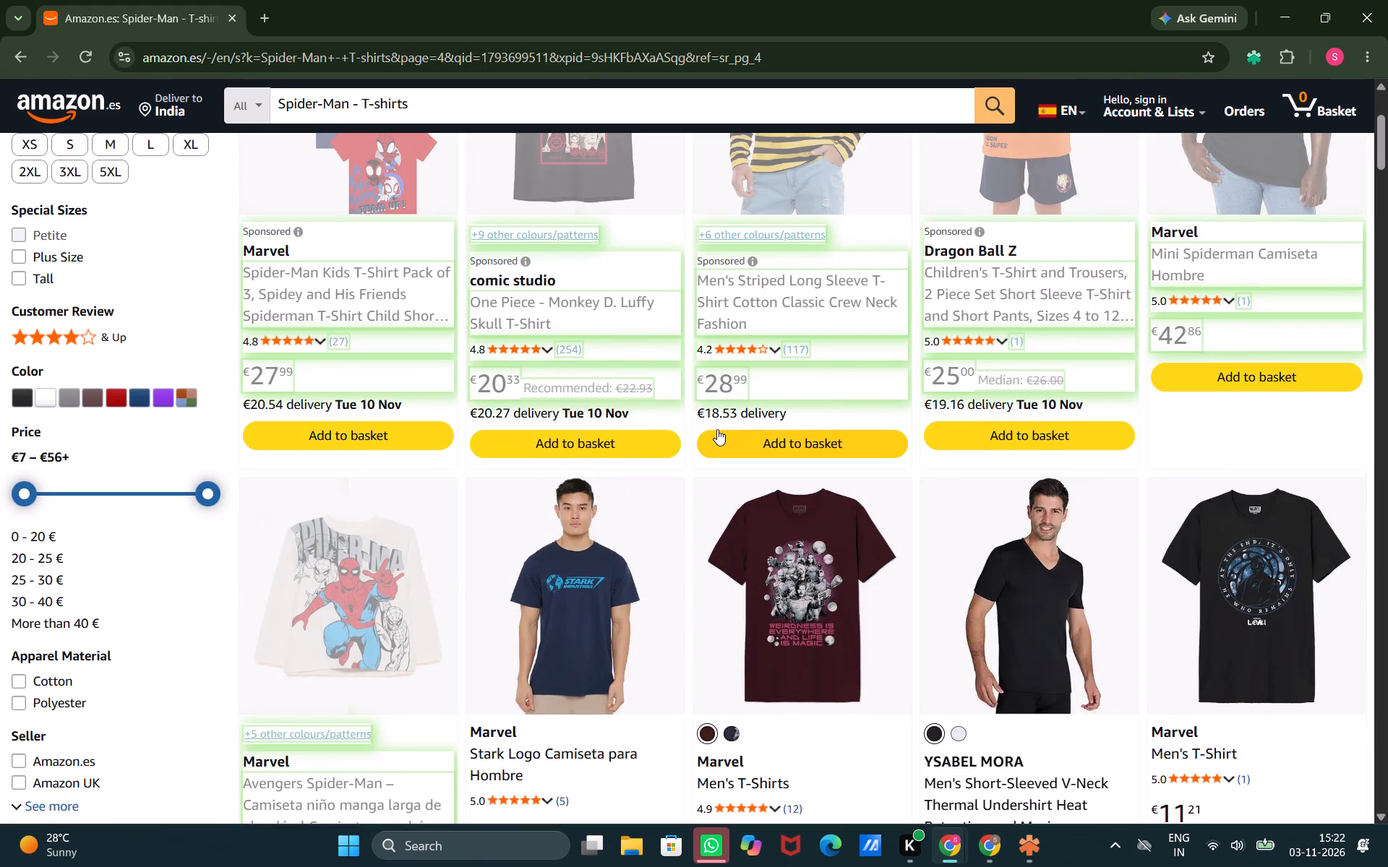
scroll(717, 430, "down", 1)
scroll(1023, 479, "down", 5)
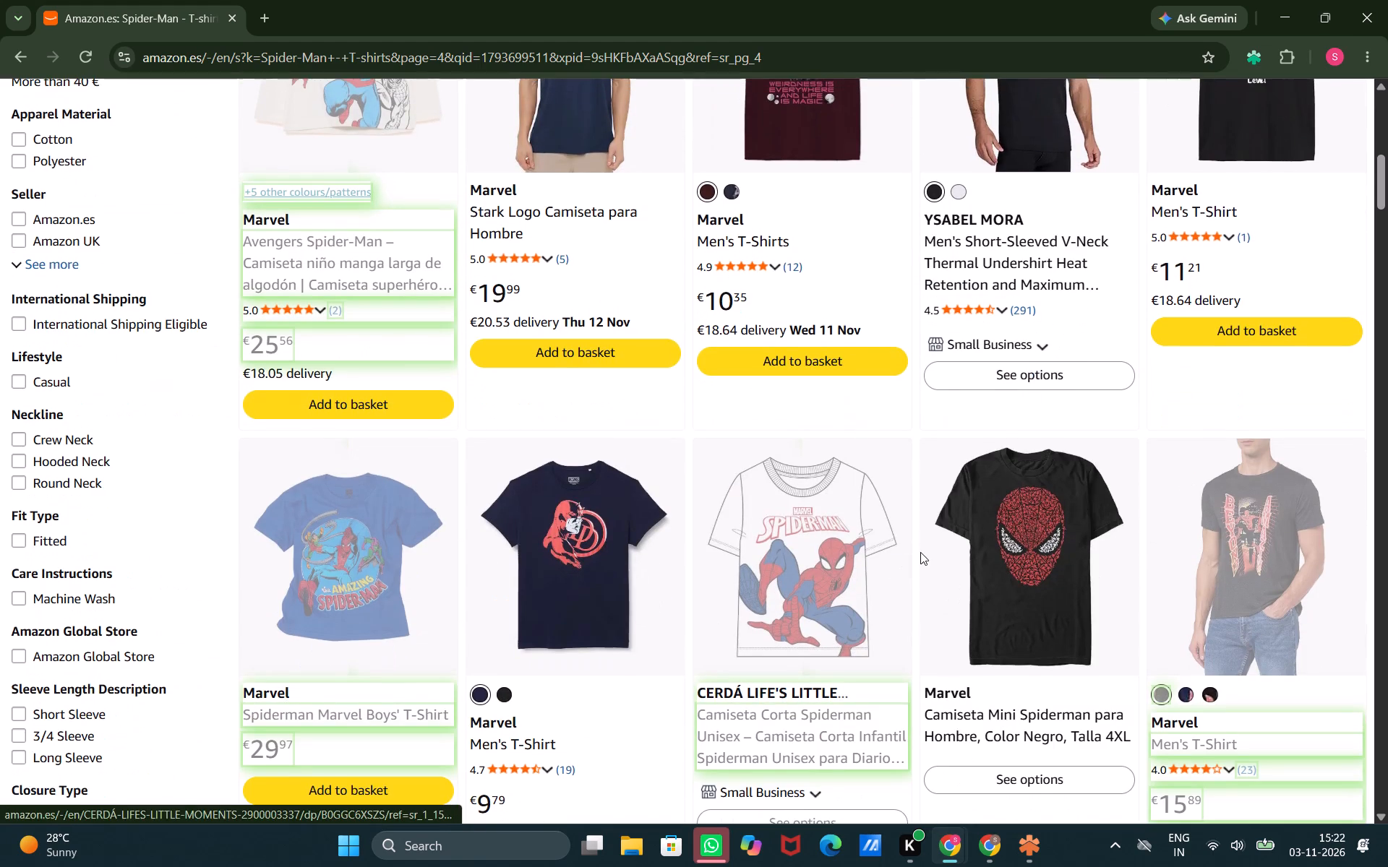
scroll(937, 531, "down", 2)
right_click(1061, 558)
left_click(1165, 460)
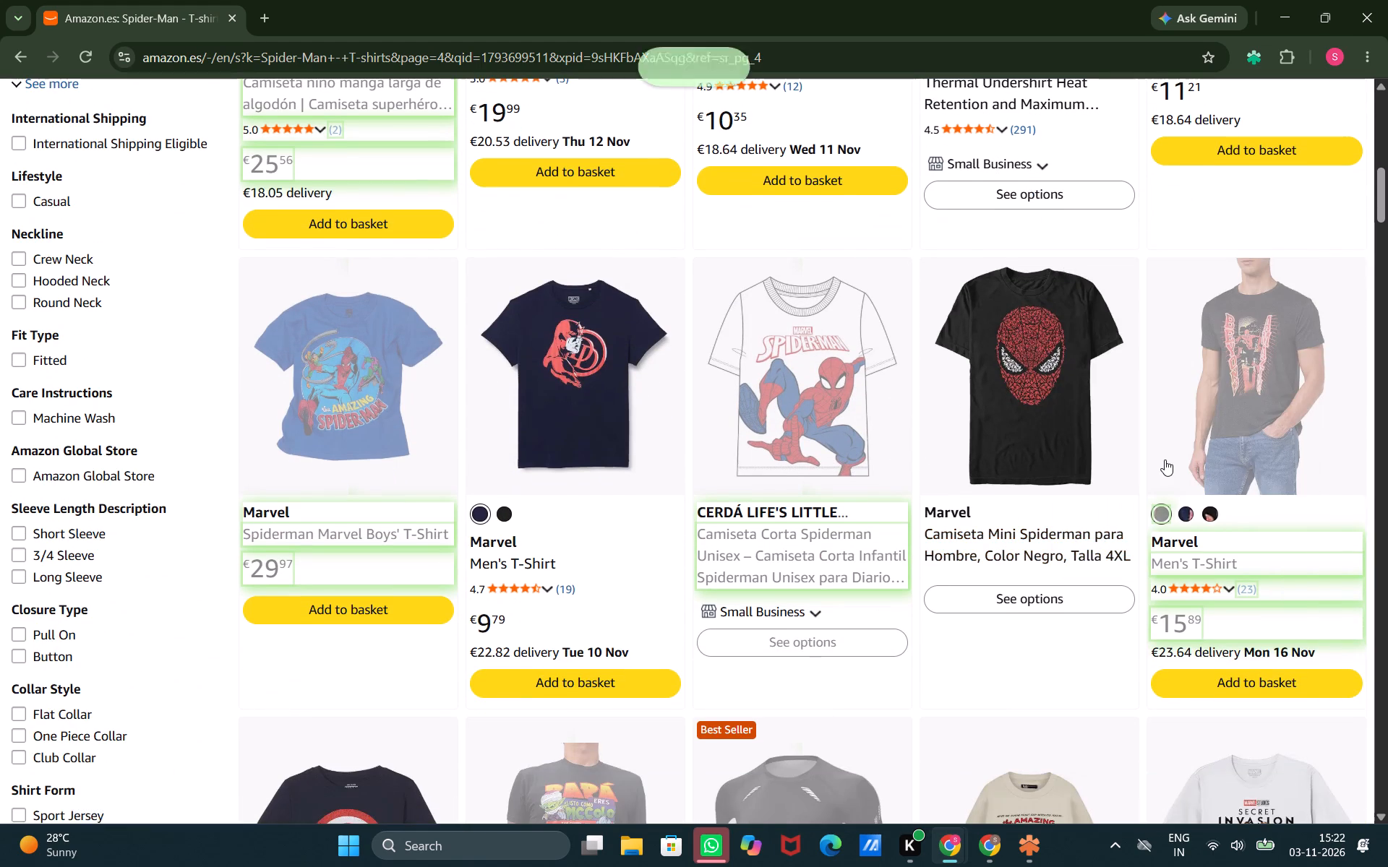
key("alt+Tab")
key("ctrl+v")
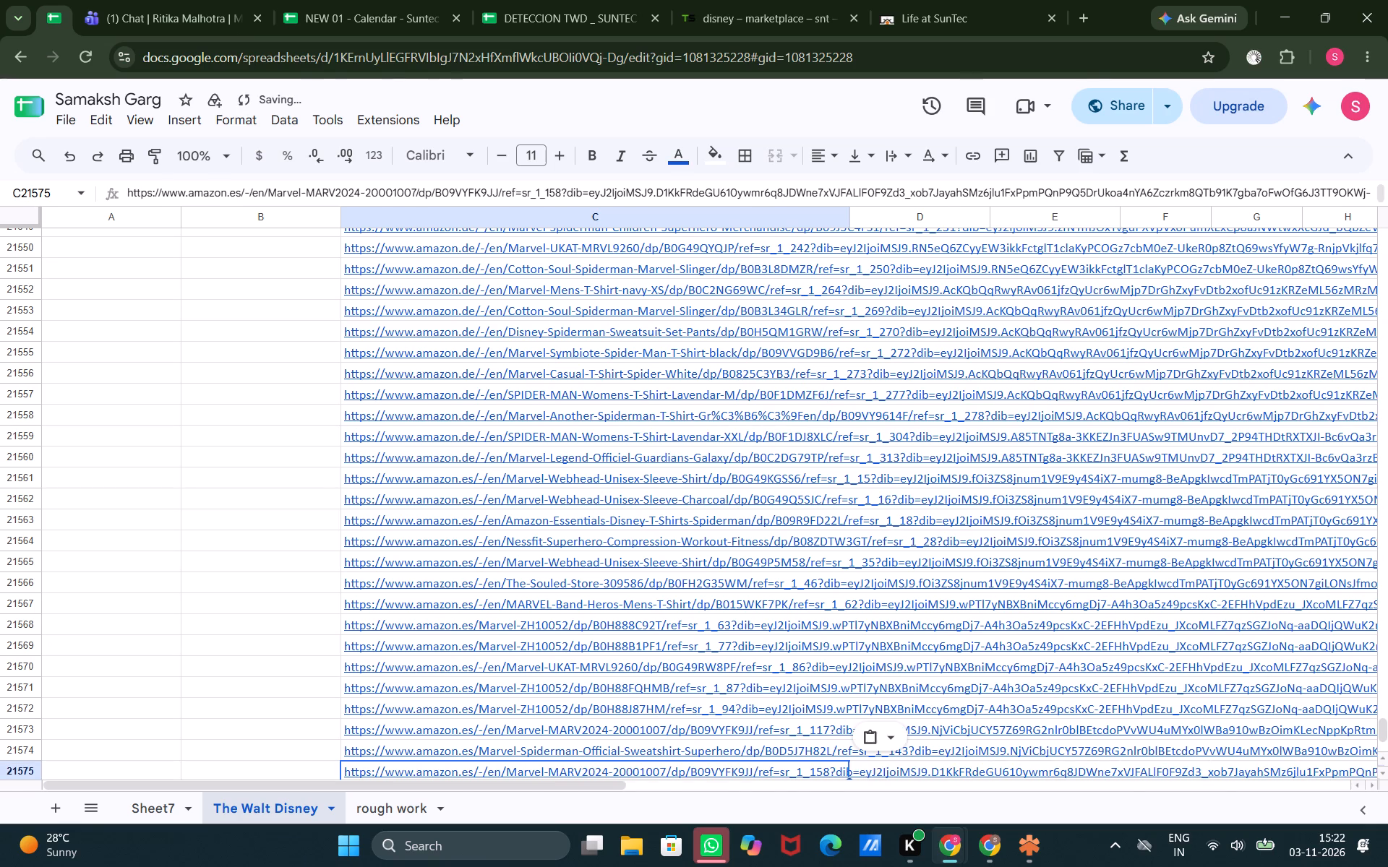
key("Return")
key("Return")
key("alt+Tab")
Copy the link of the €33.00 Spiderman Mens Hoodie Official Comics Sweatshirt on results page 4 and paste it into cell C21576.
scroll(1150, 451, "down", 5)
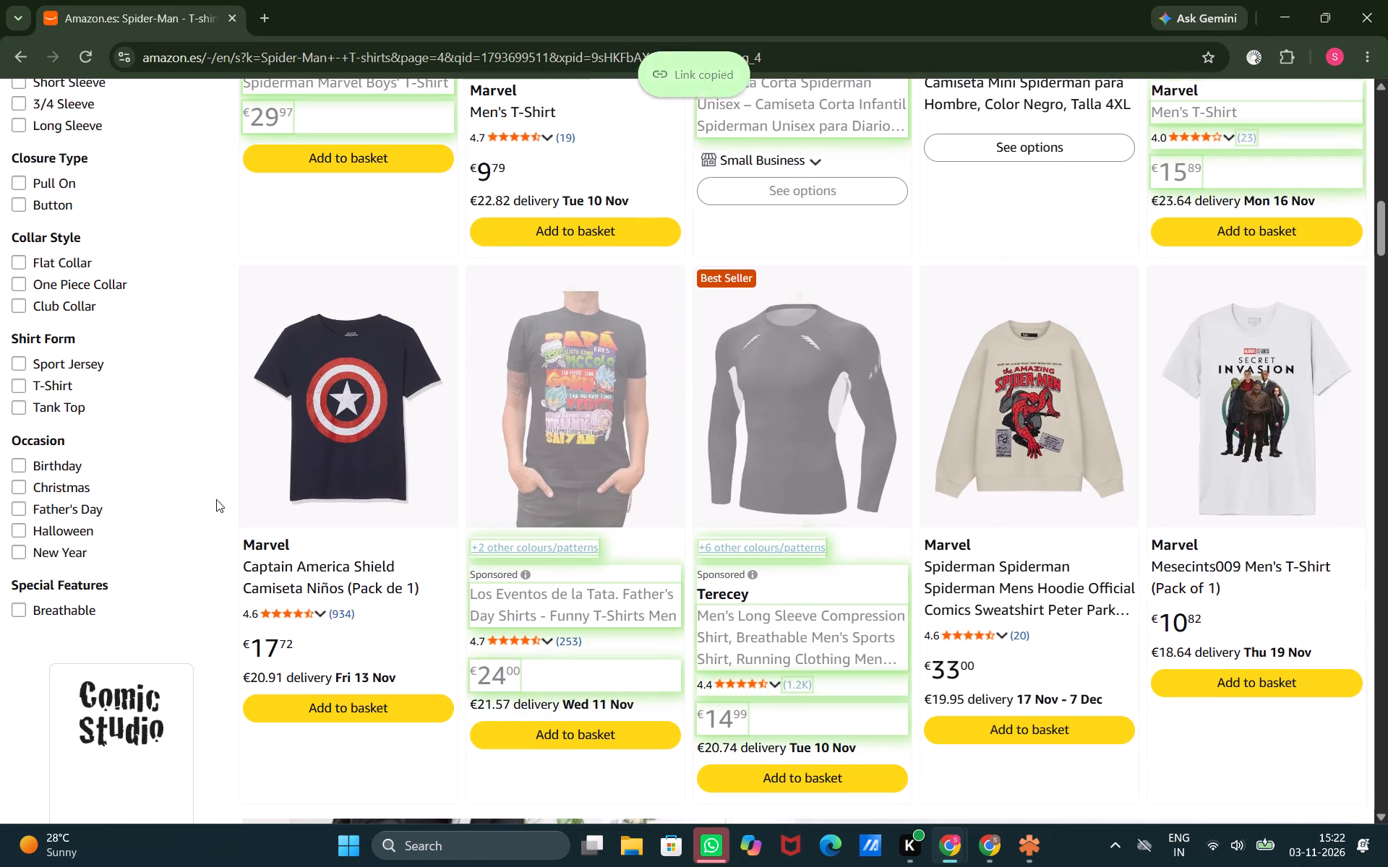
right_click(1120, 566)
left_click(1194, 457)
key("alt+Tab")
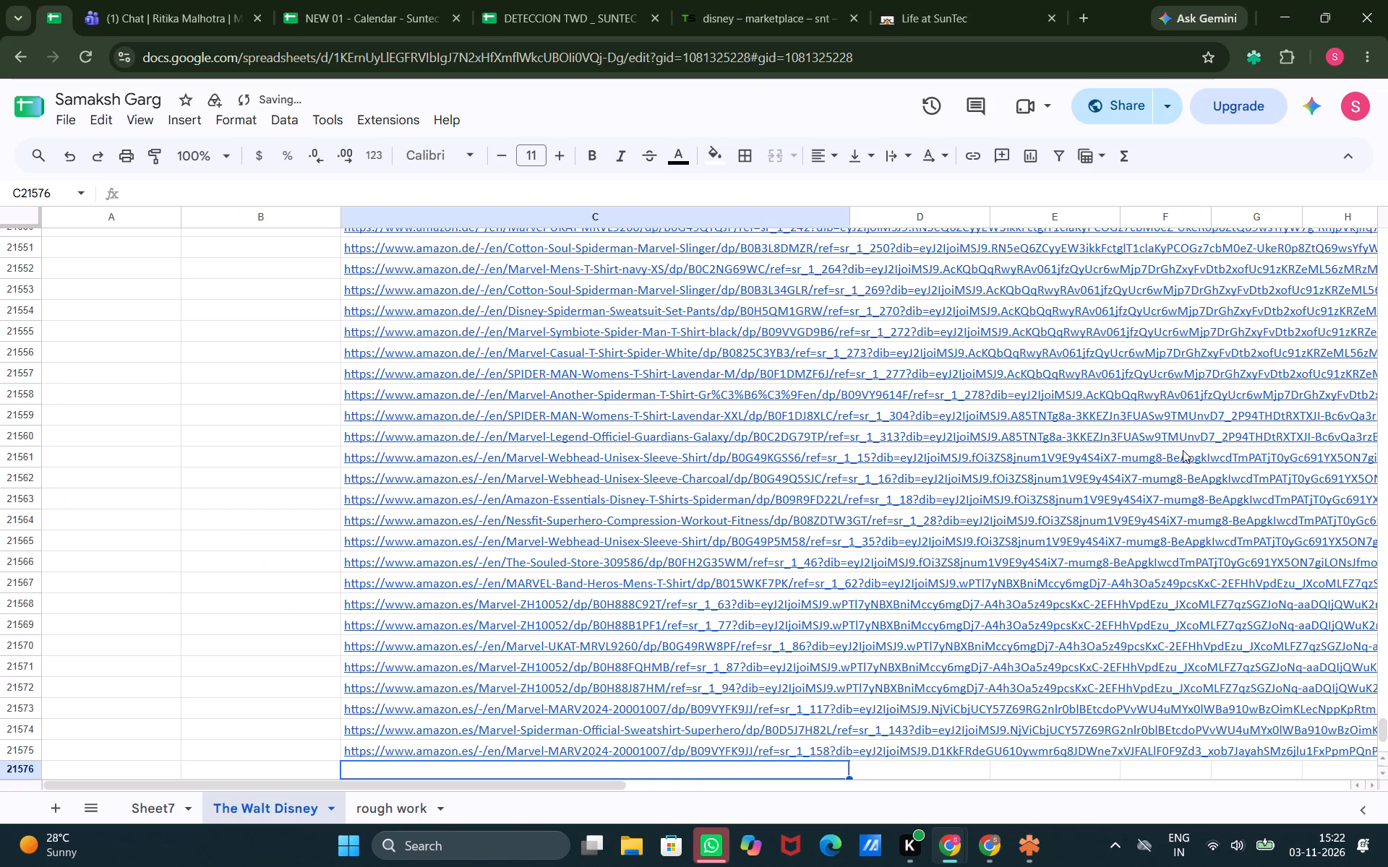
key("ctrl+v")
key("Return")
key("Return")
key("alt+Tab")
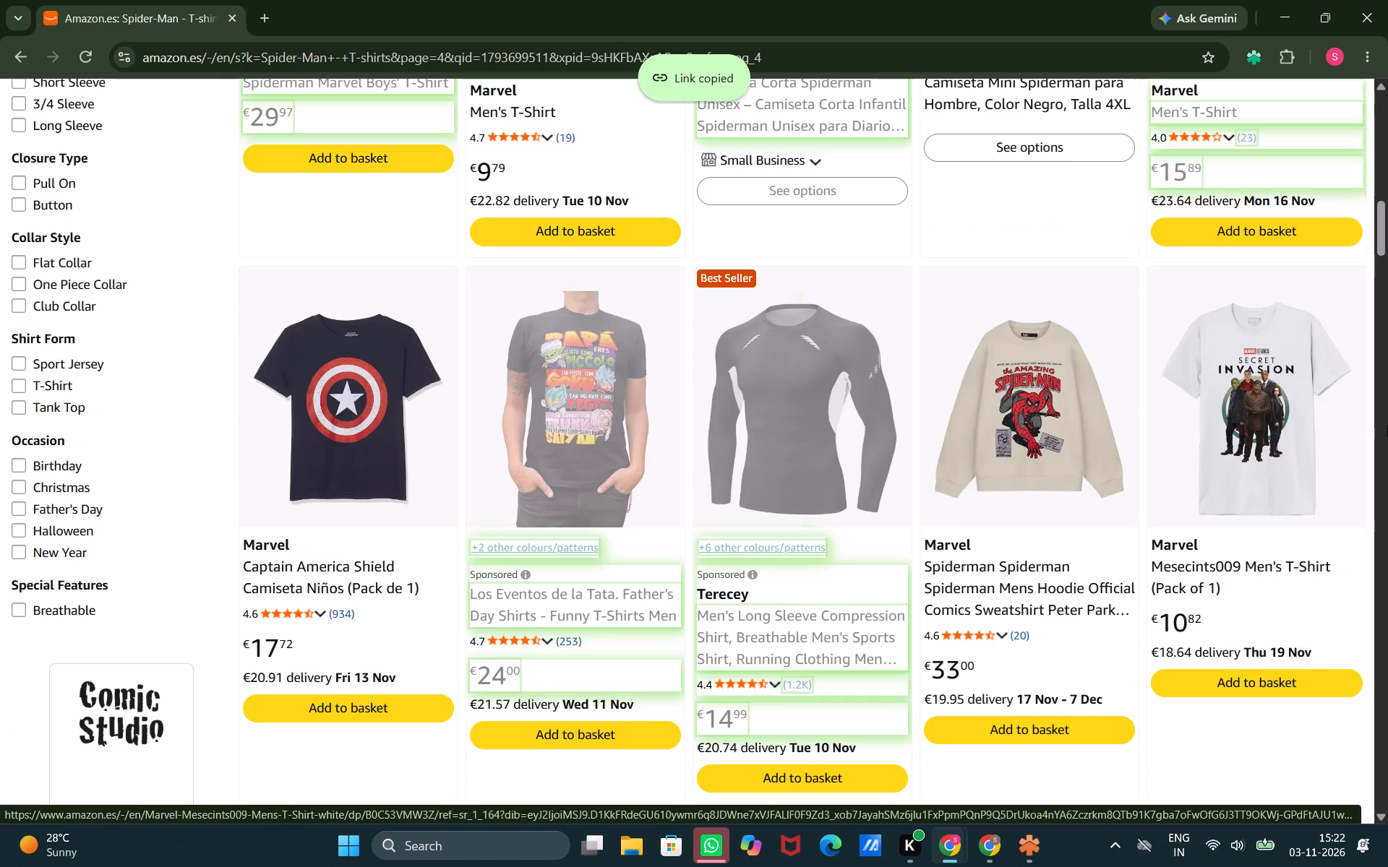
Find the Spiderman Symbol Classic Short Sleeve T-Shirt Reg W Kids on results page 4, copy its link and paste it into cell C21577.
scroll(1387, 425, "down", 6)
scroll(922, 458, "down", 4)
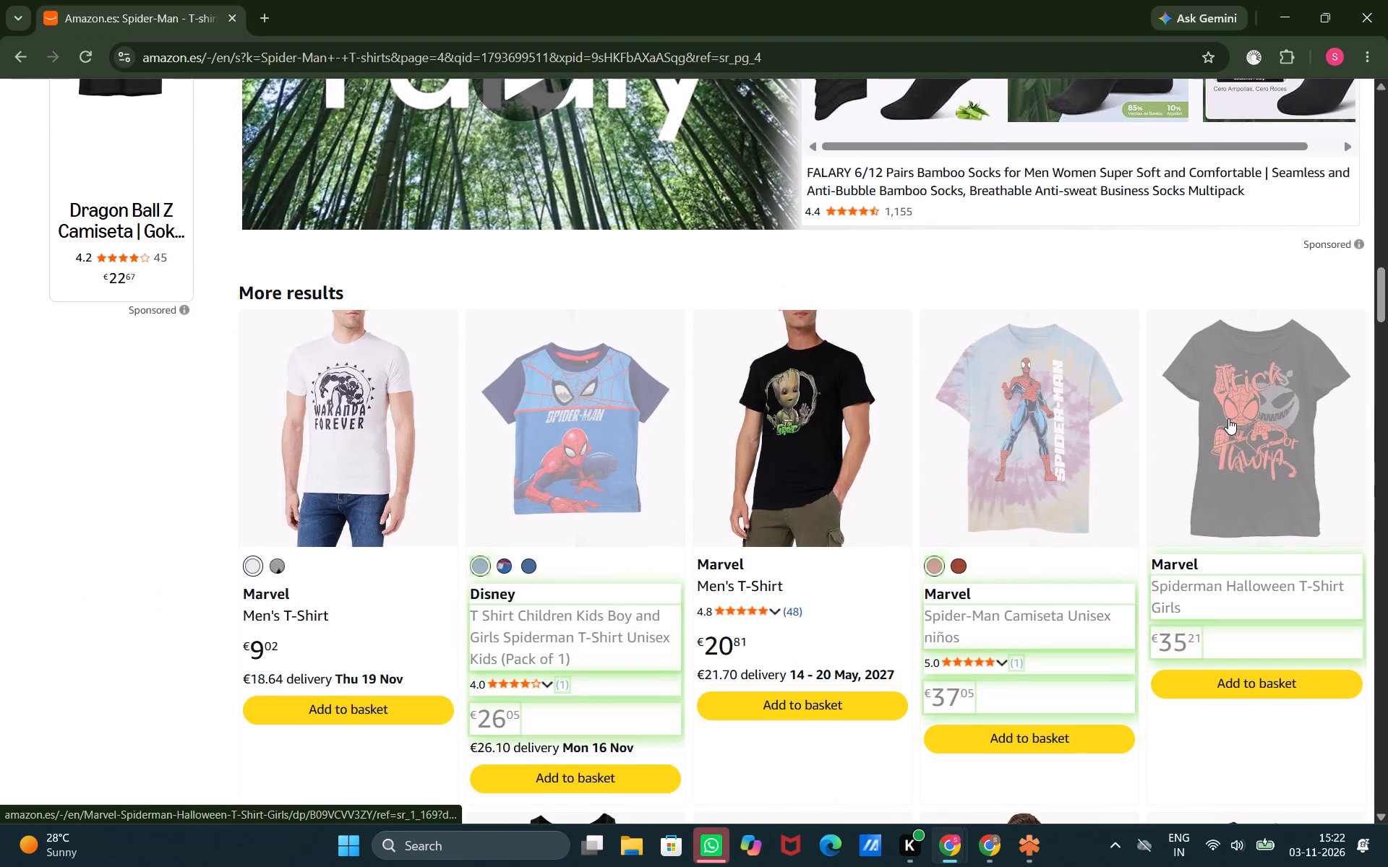
scroll(1254, 428, "down", 6)
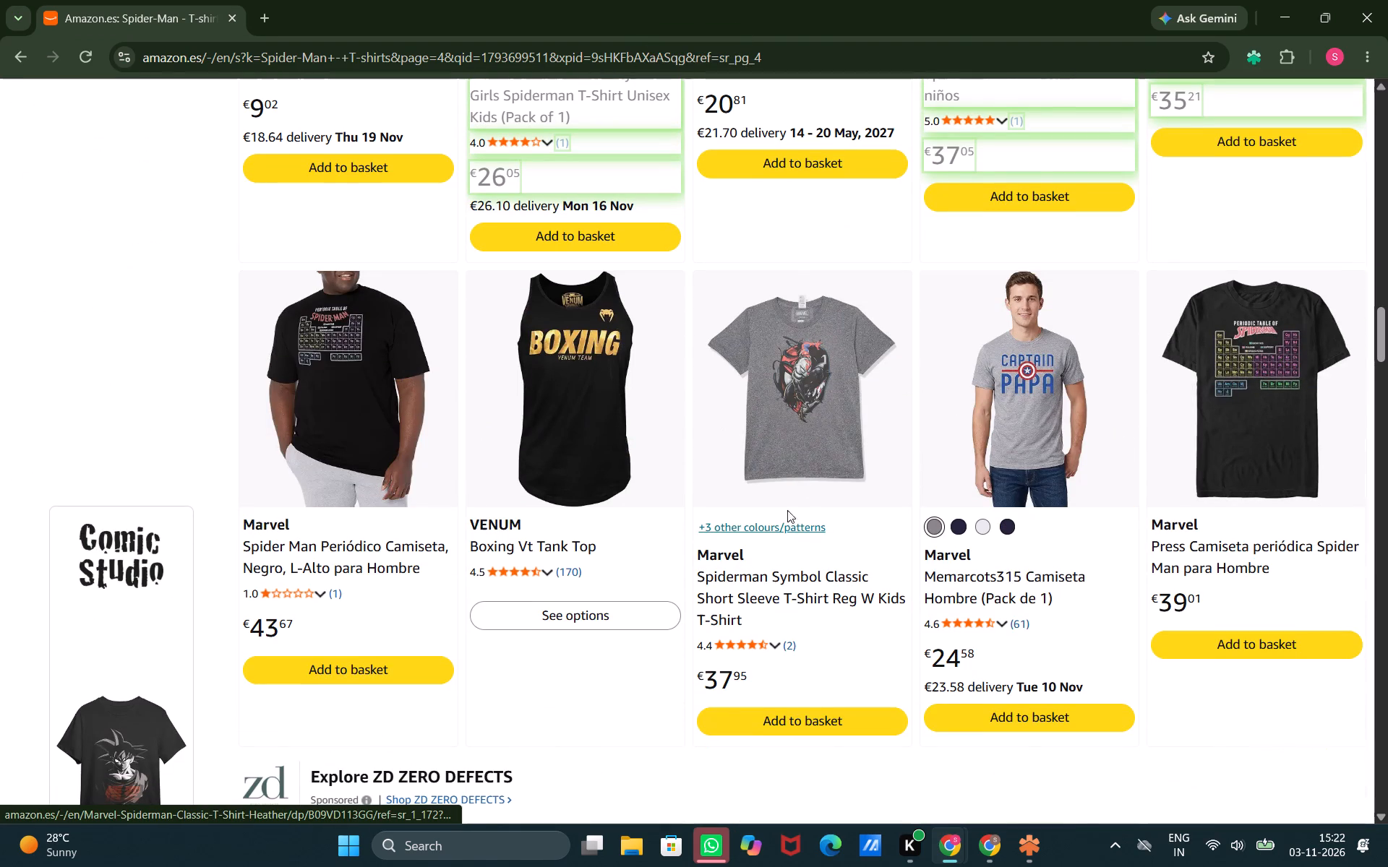
right_click(819, 579)
left_click(949, 468)
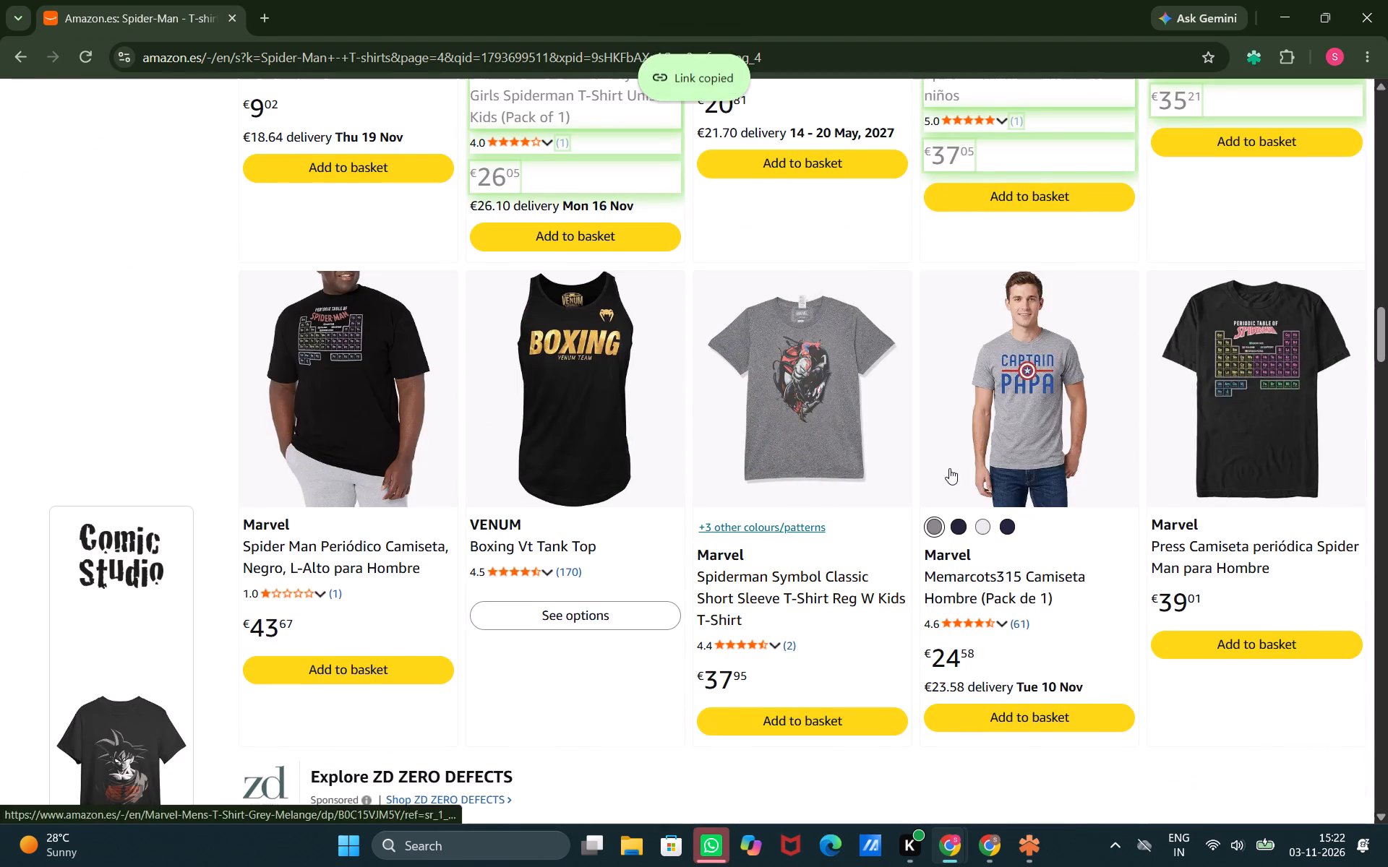
key("alt+Tab")
key("ctrl+v")
key("Return")
key("Return")
key("alt+Tab")
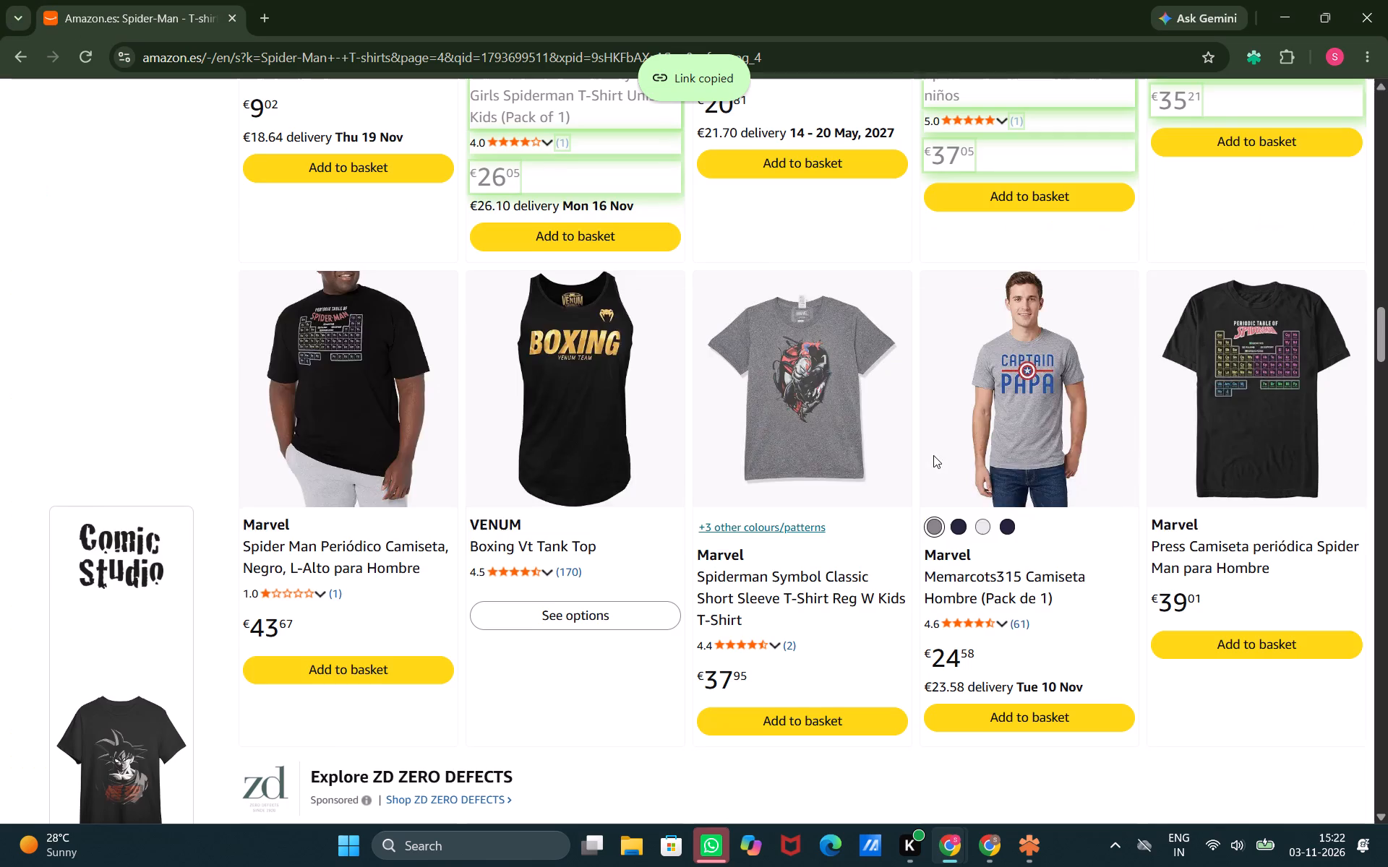
Find the Marvel Spiderman Is Coming To Town Unisex Sweatshirt on results page 4, copy its link and paste it into cell C21578.
scroll(909, 426, "down", 7)
scroll(374, 275, "down", 6)
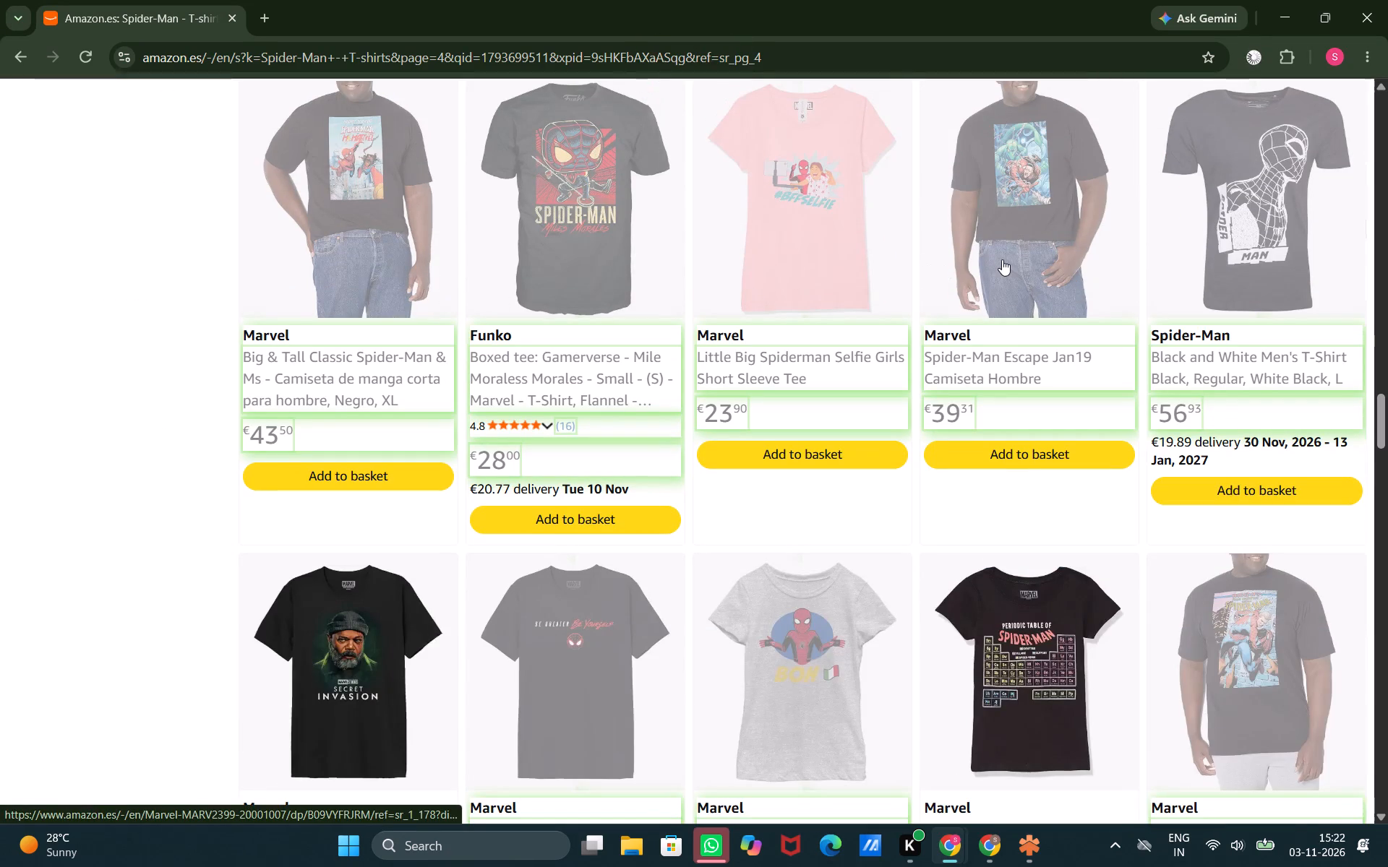
scroll(982, 269, "down", 3)
scroll(1134, 304, "down", 6)
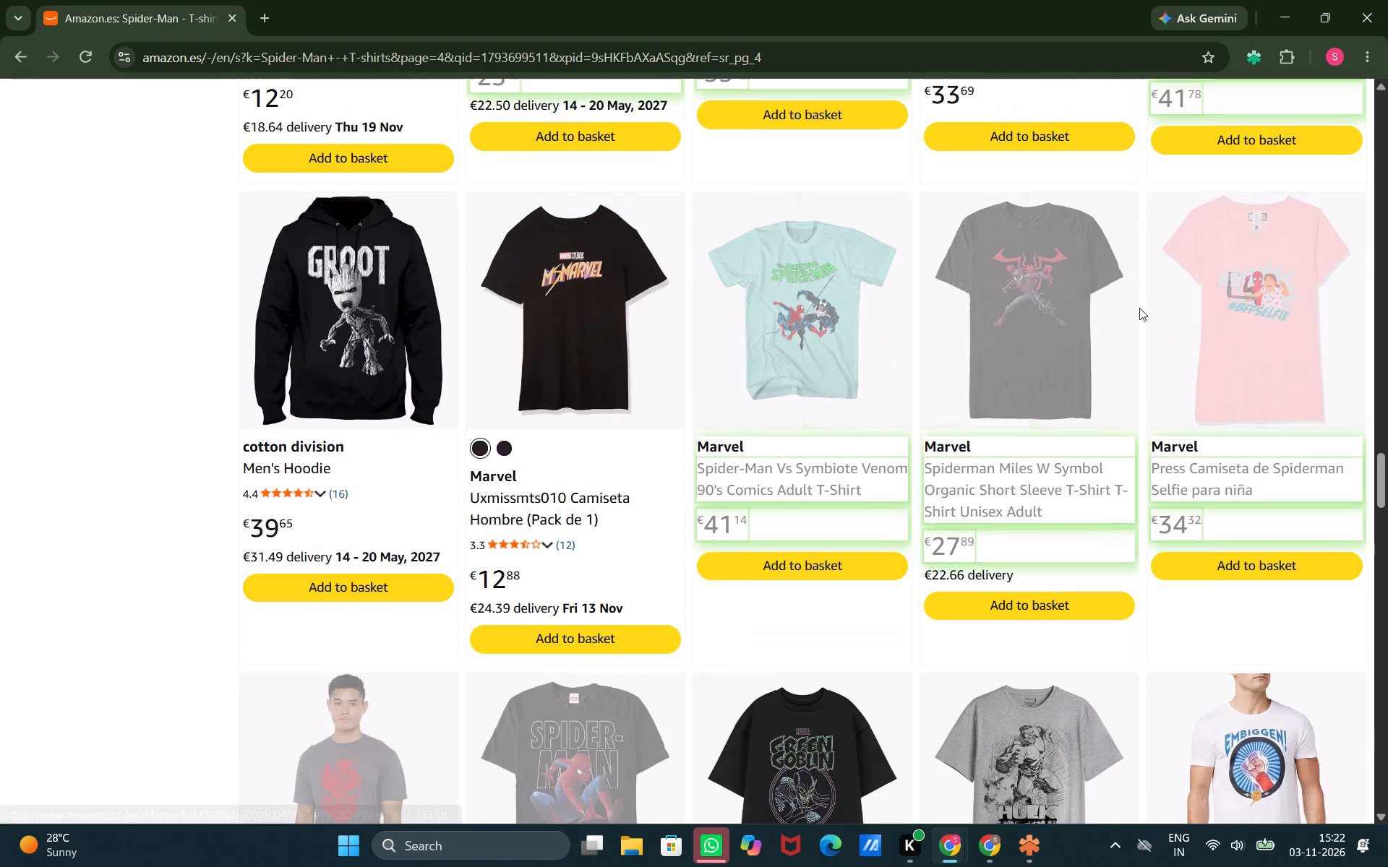
scroll(301, 373, "down", 4)
scroll(1264, 353, "down", 6)
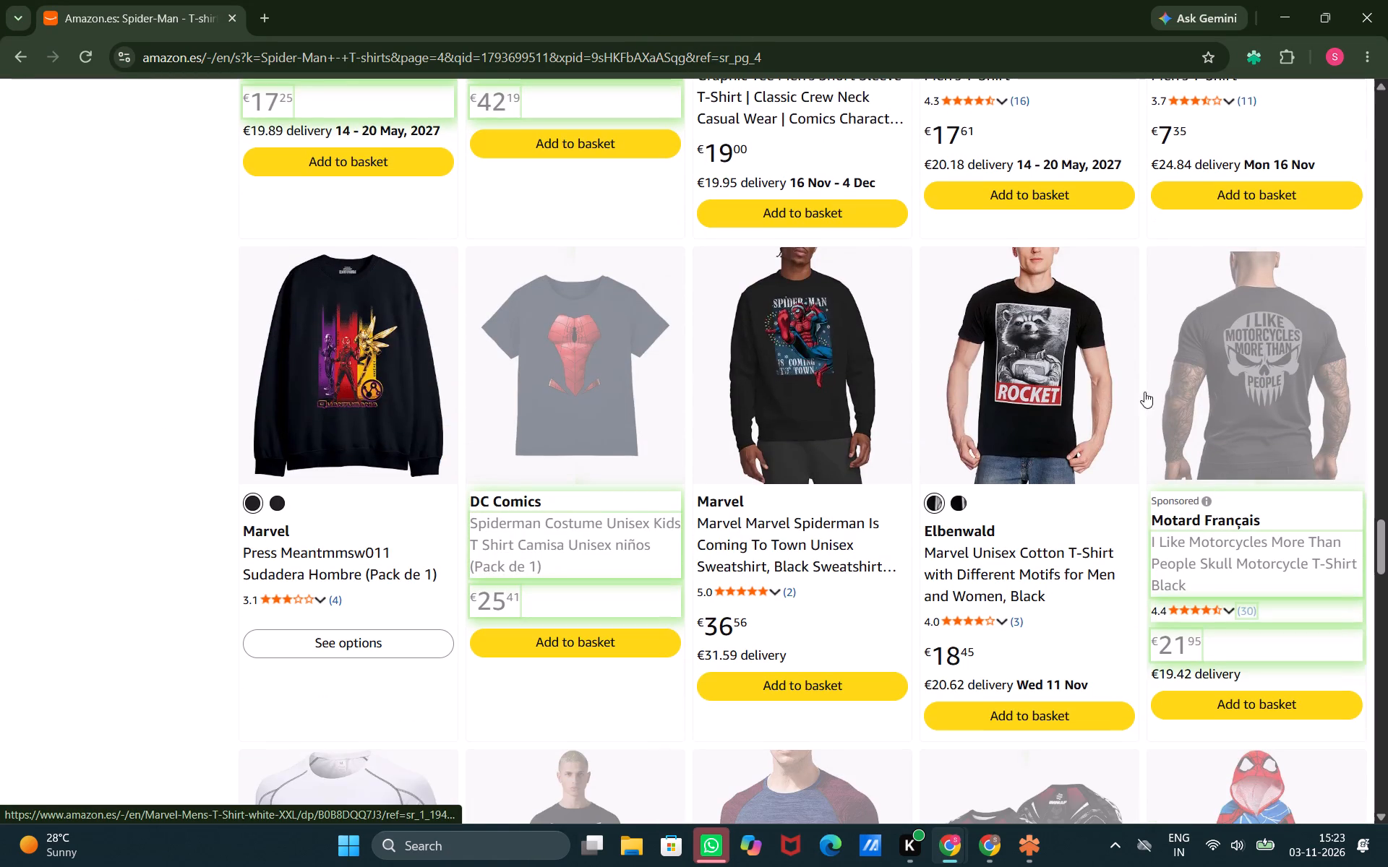
right_click(758, 536)
left_click(857, 442)
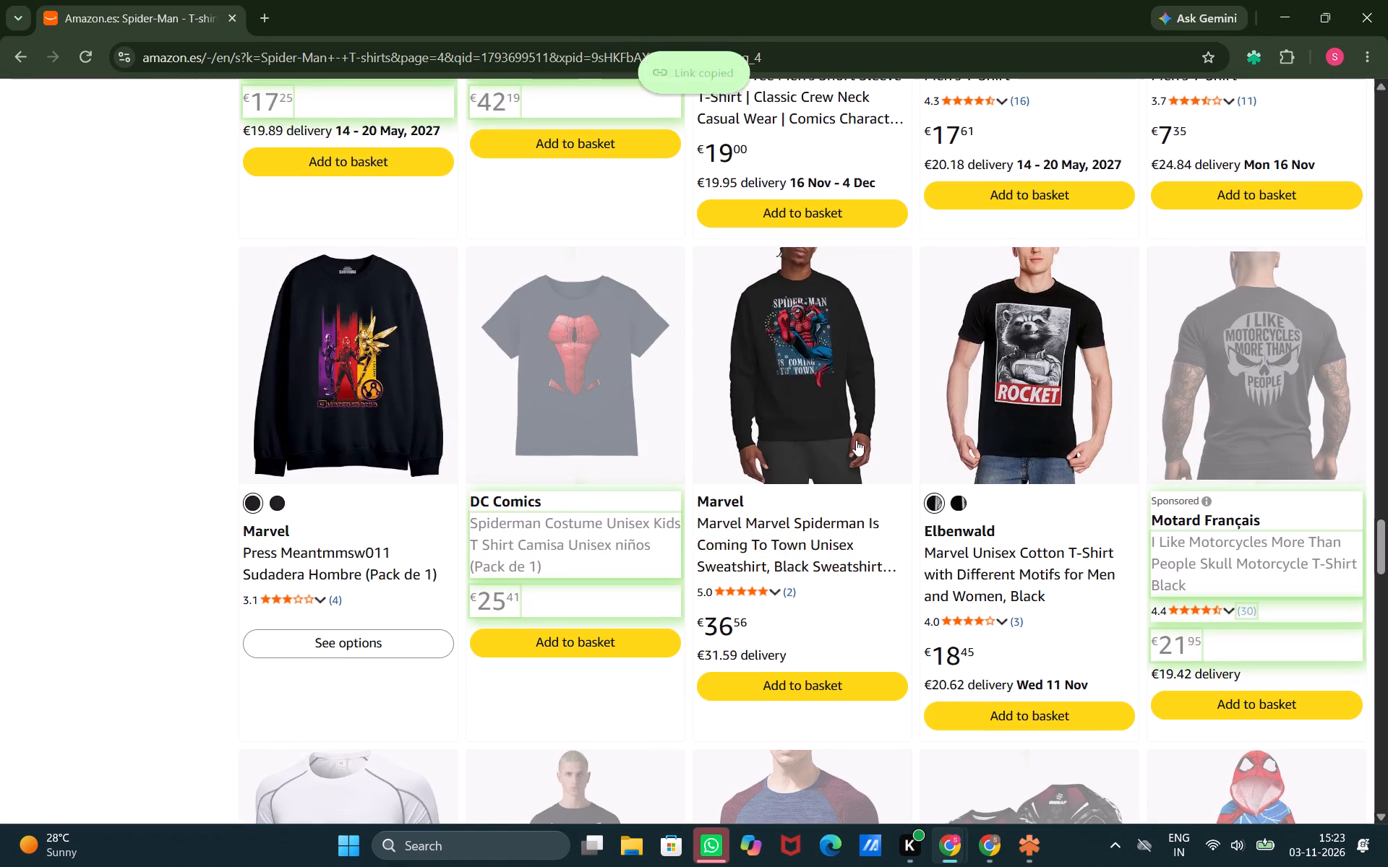
key("alt+Tab")
key("ctrl+v")
key("Return")
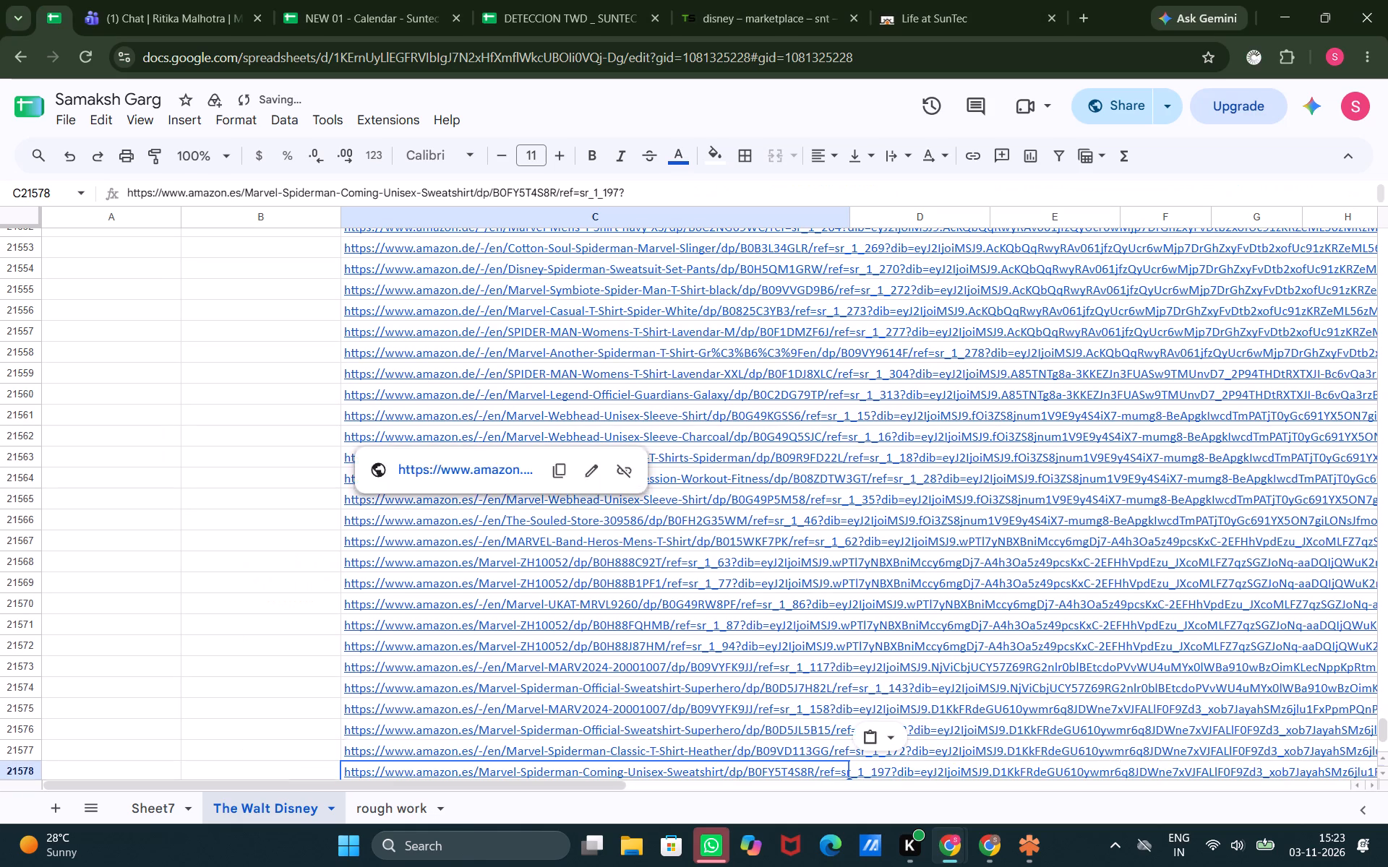
key("Return")
key("alt+Tab")
Check the rest of results page 4 for unmarked Spider-Man listings and open results page 5.
scroll(860, 423, "down", 6)
scroll(709, 316, "down", 5)
scroll(792, 387, "down", 2)
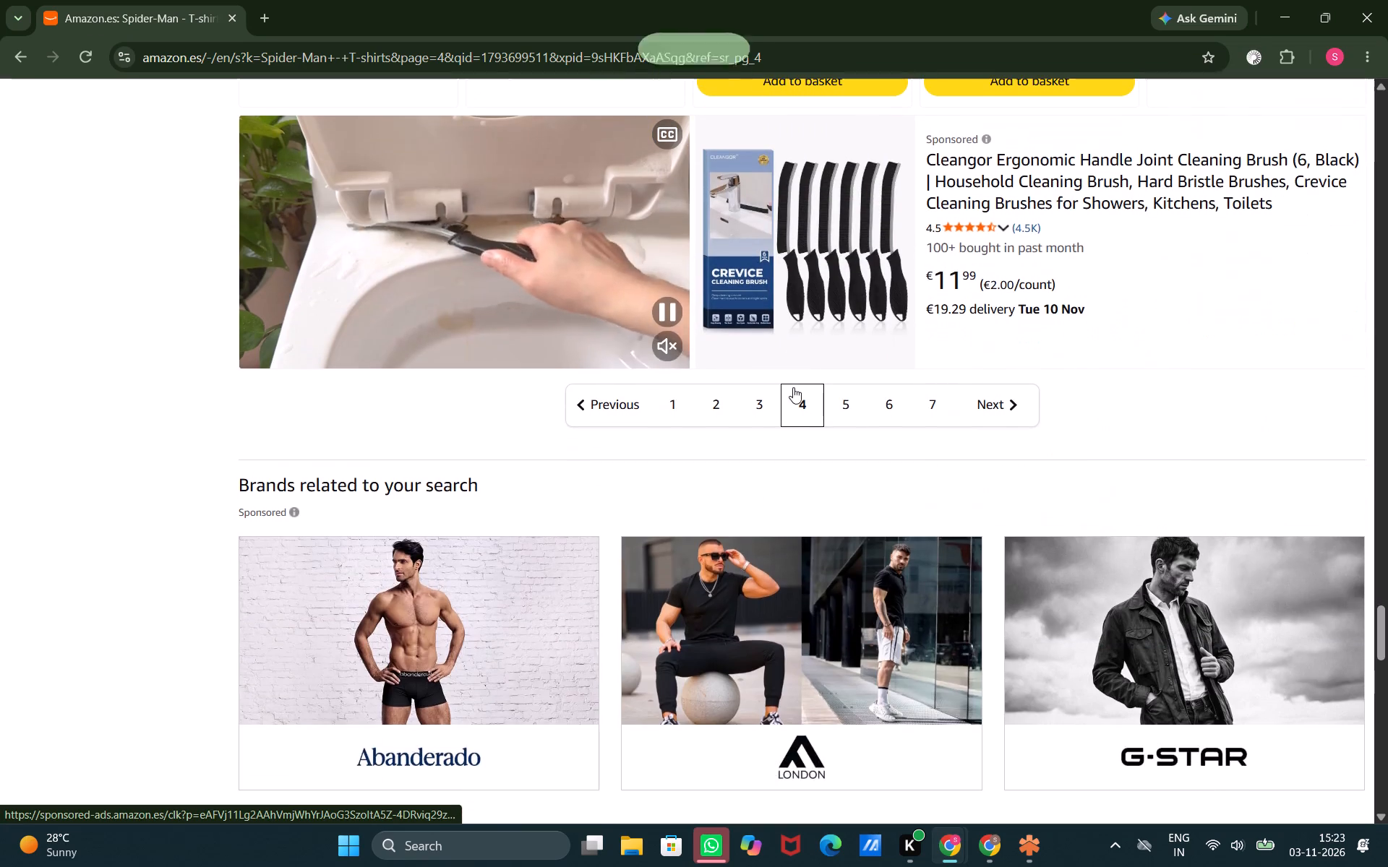
left_click(843, 411)
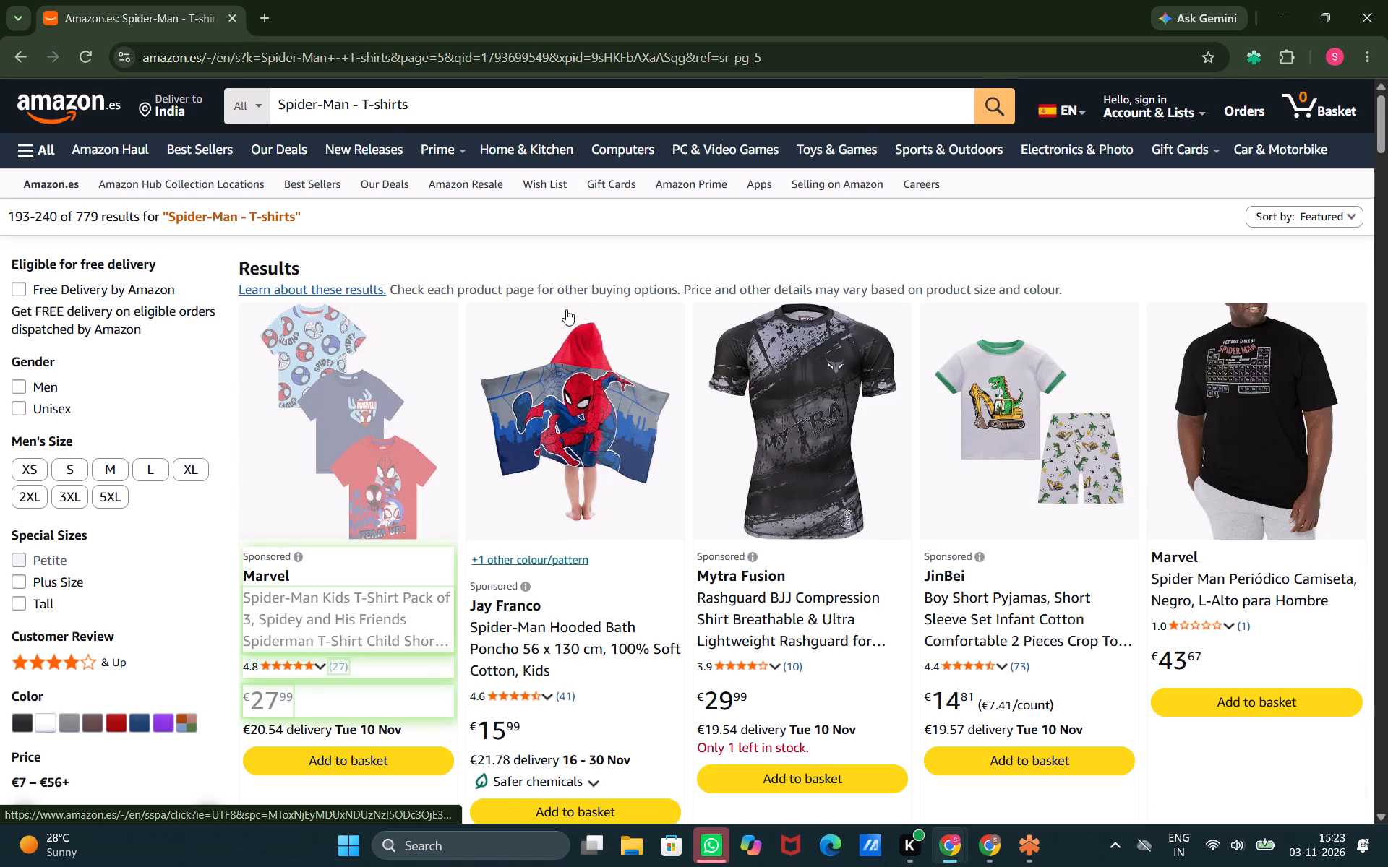
Find the Spiderman Symbol Classic Short Sleeve T-Shirt Reg W Kids on results page 5, copy its link and paste it into cell C21579.
scroll(1090, 279, "down", 6)
scroll(352, 402, "down", 6)
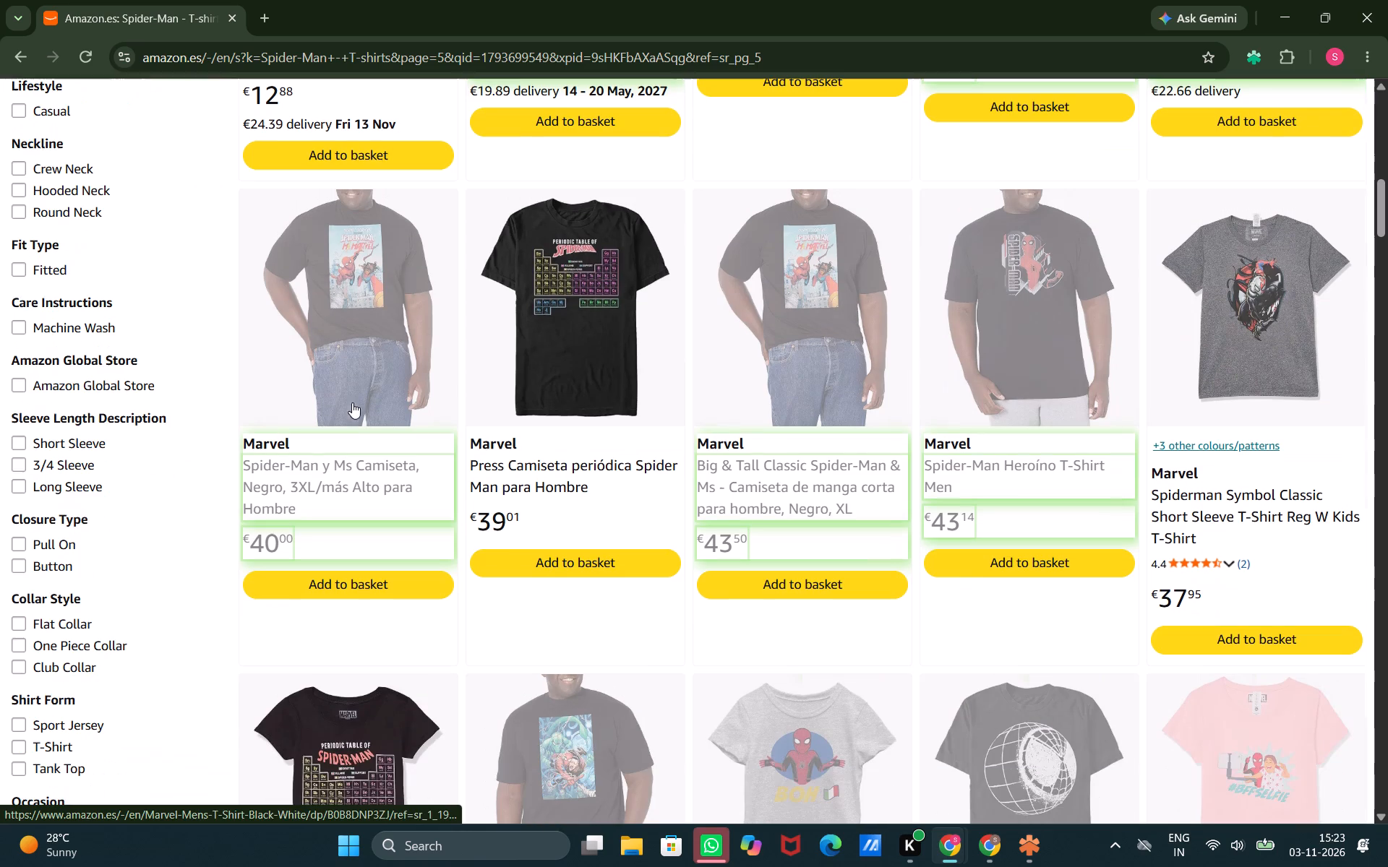
right_click(1288, 496)
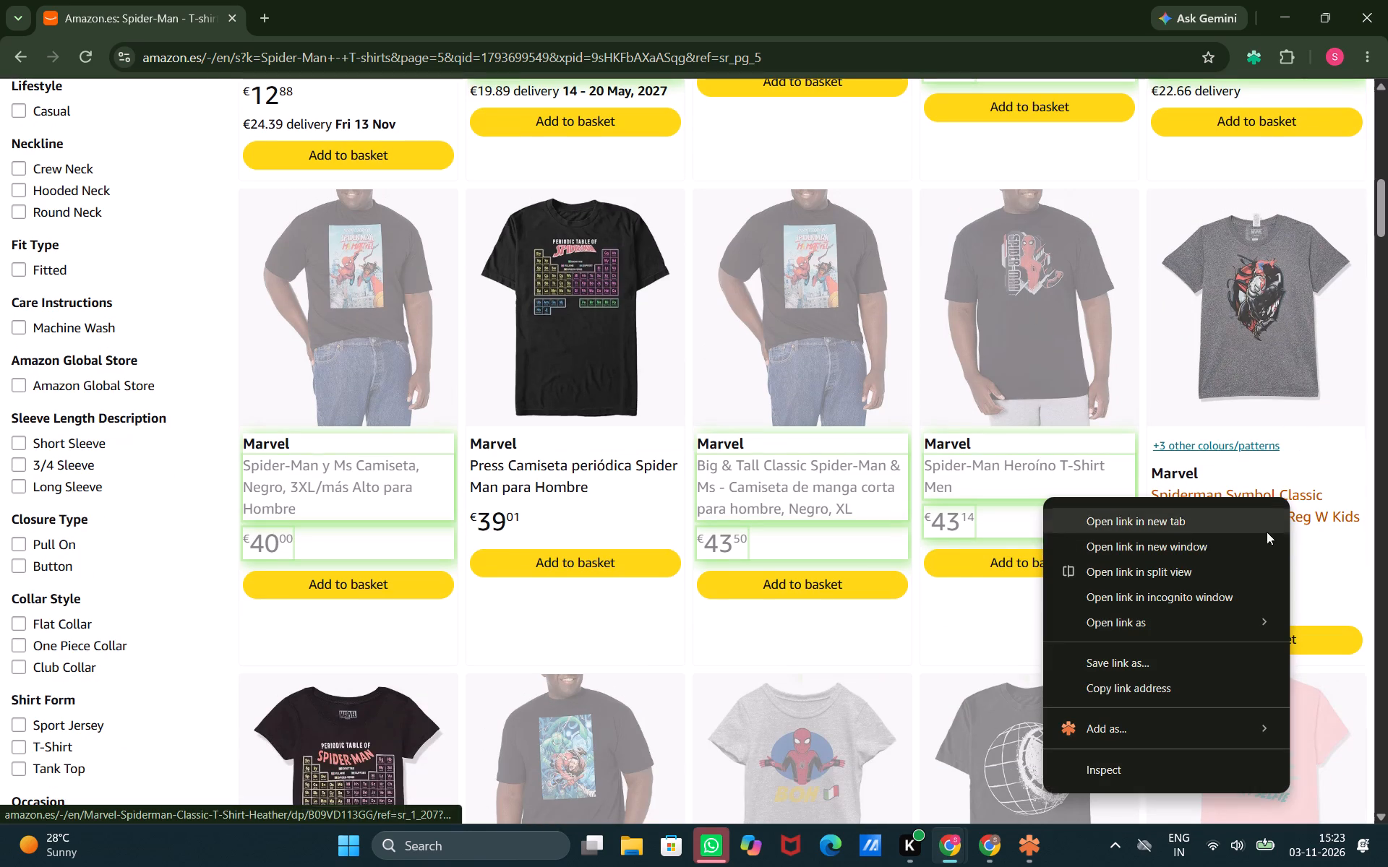
left_click(1168, 686)
key("alt+Tab")
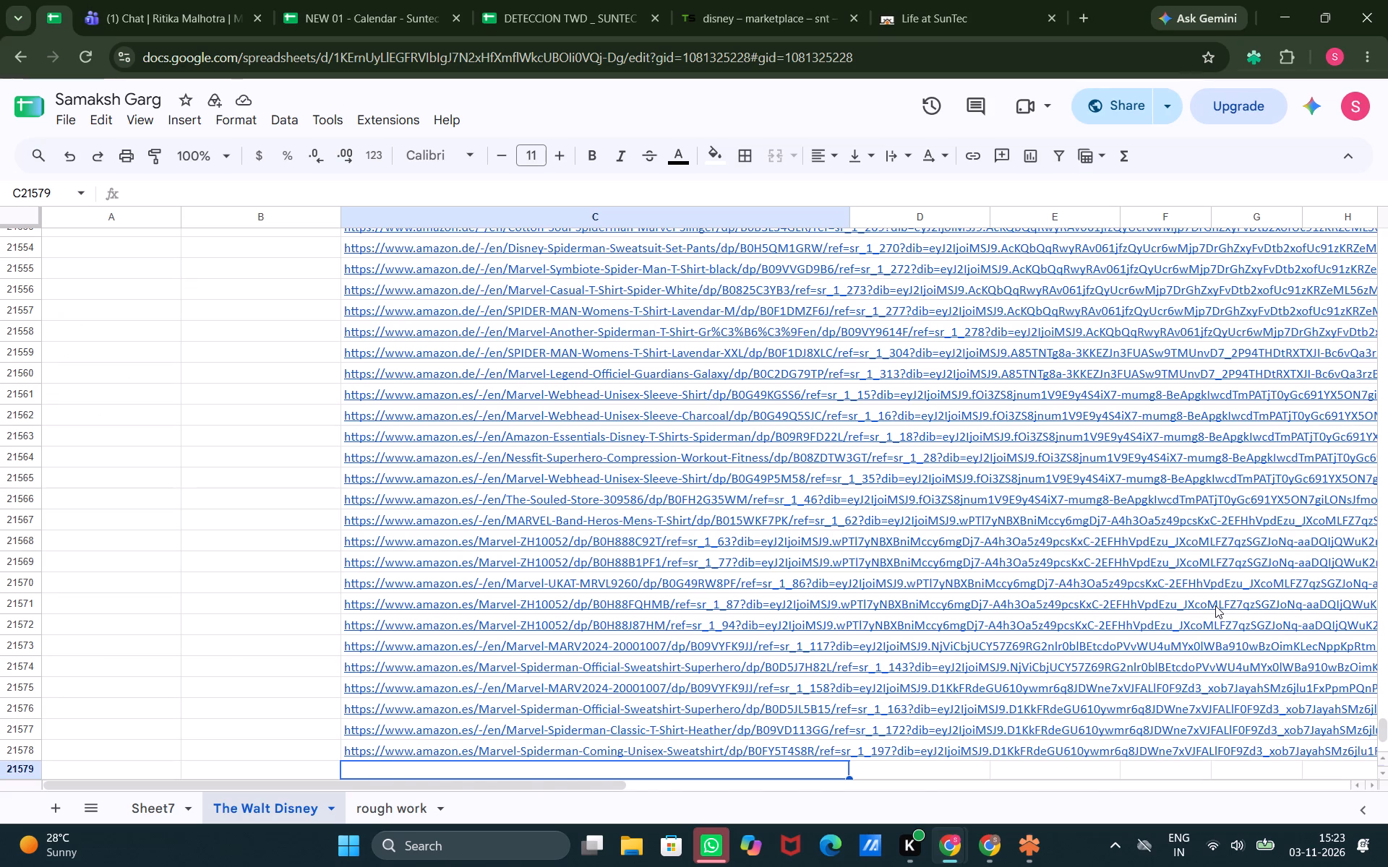
key("ctrl+v")
key("Return")
key("Return")
key("alt+Tab")
Find the Spiderman Is Coming To Town Unisex Long Sleeve T Shirt on results page 5, copy its link and paste it into cell C21580.
scroll(1160, 436, "down", 5)
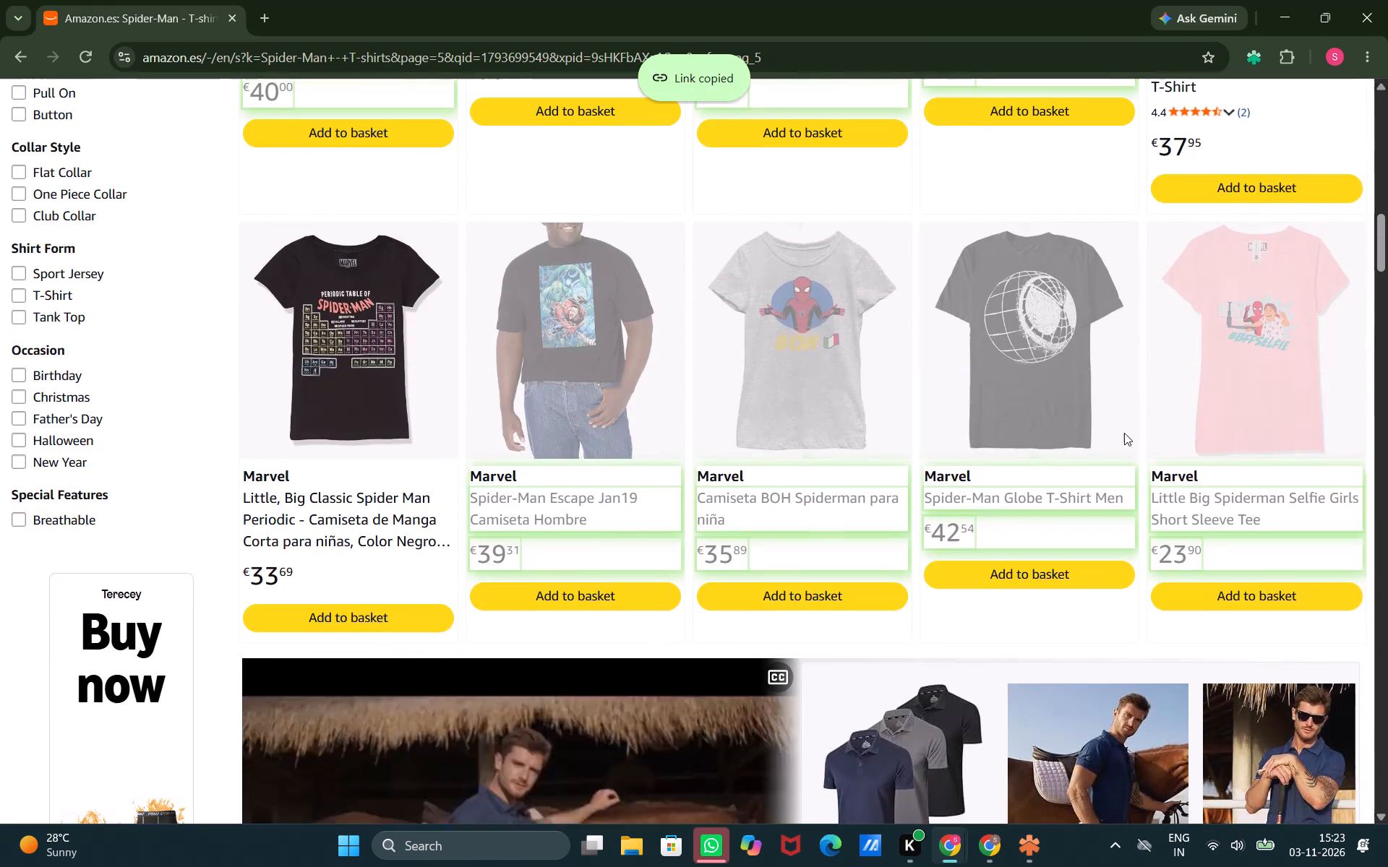
scroll(765, 208, "down", 7)
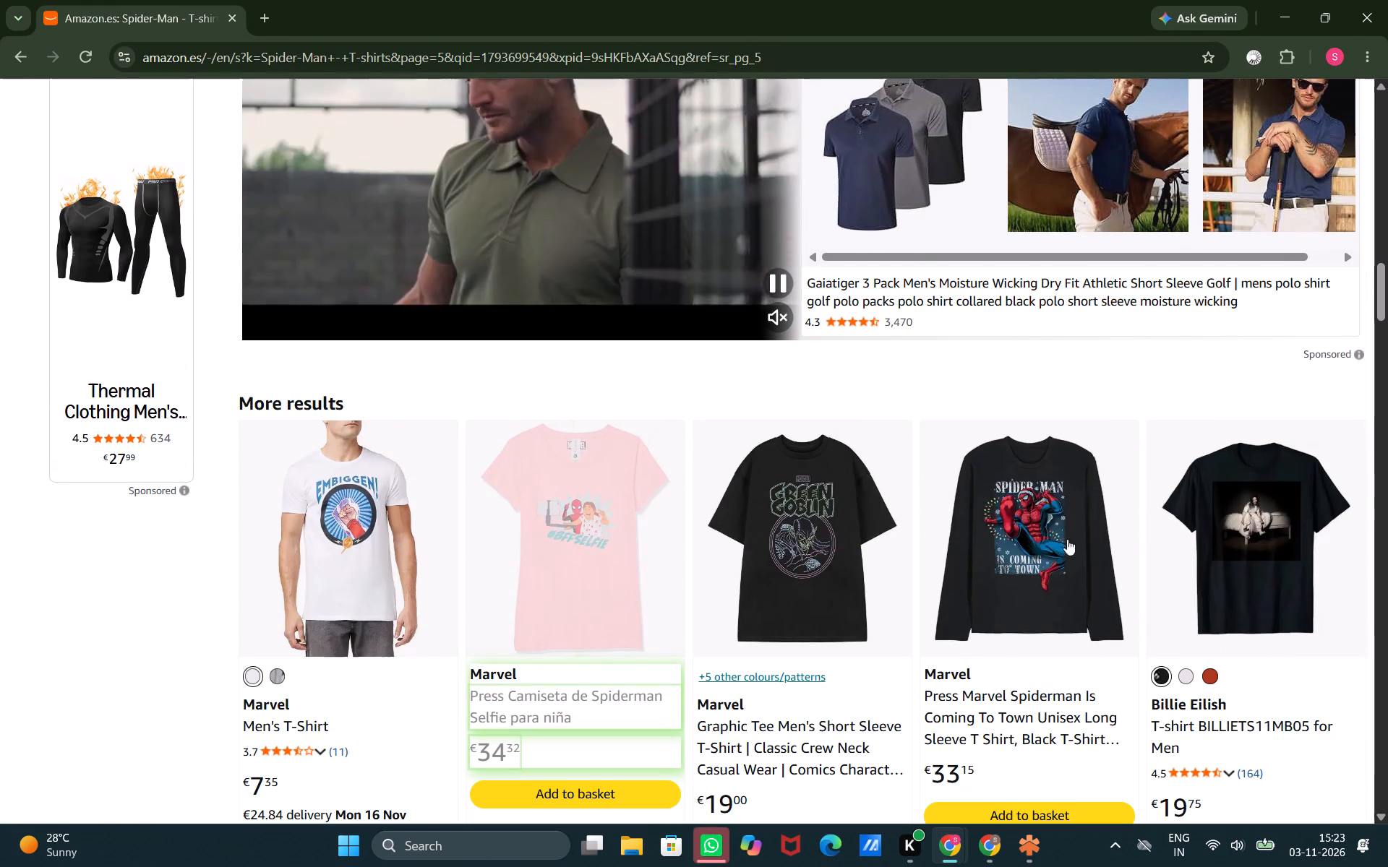
right_click(1055, 687)
left_click(1105, 592)
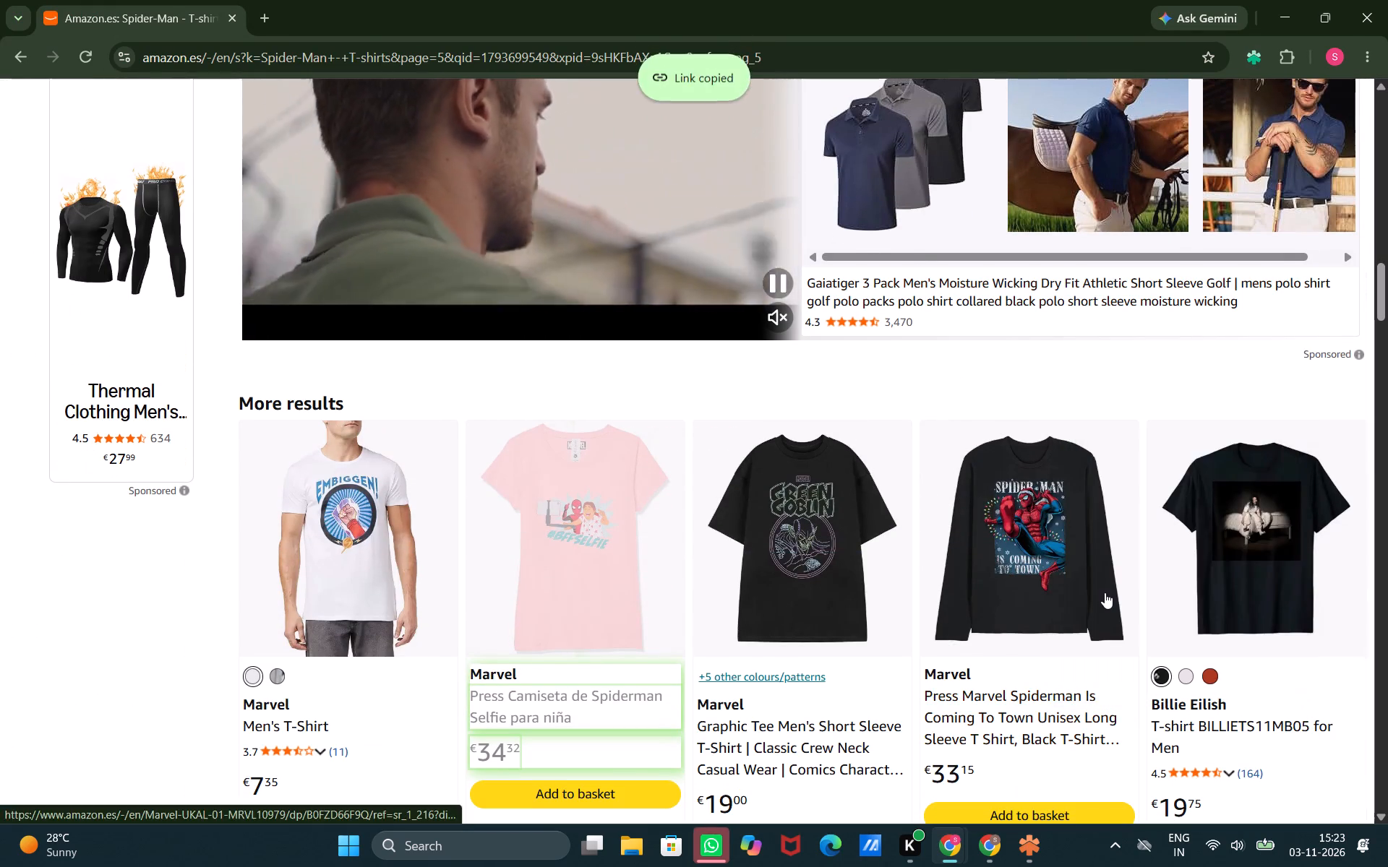
key("alt+Tab")
key("ctrl+v")
key("Return")
key("Return")
key("alt+Tab")
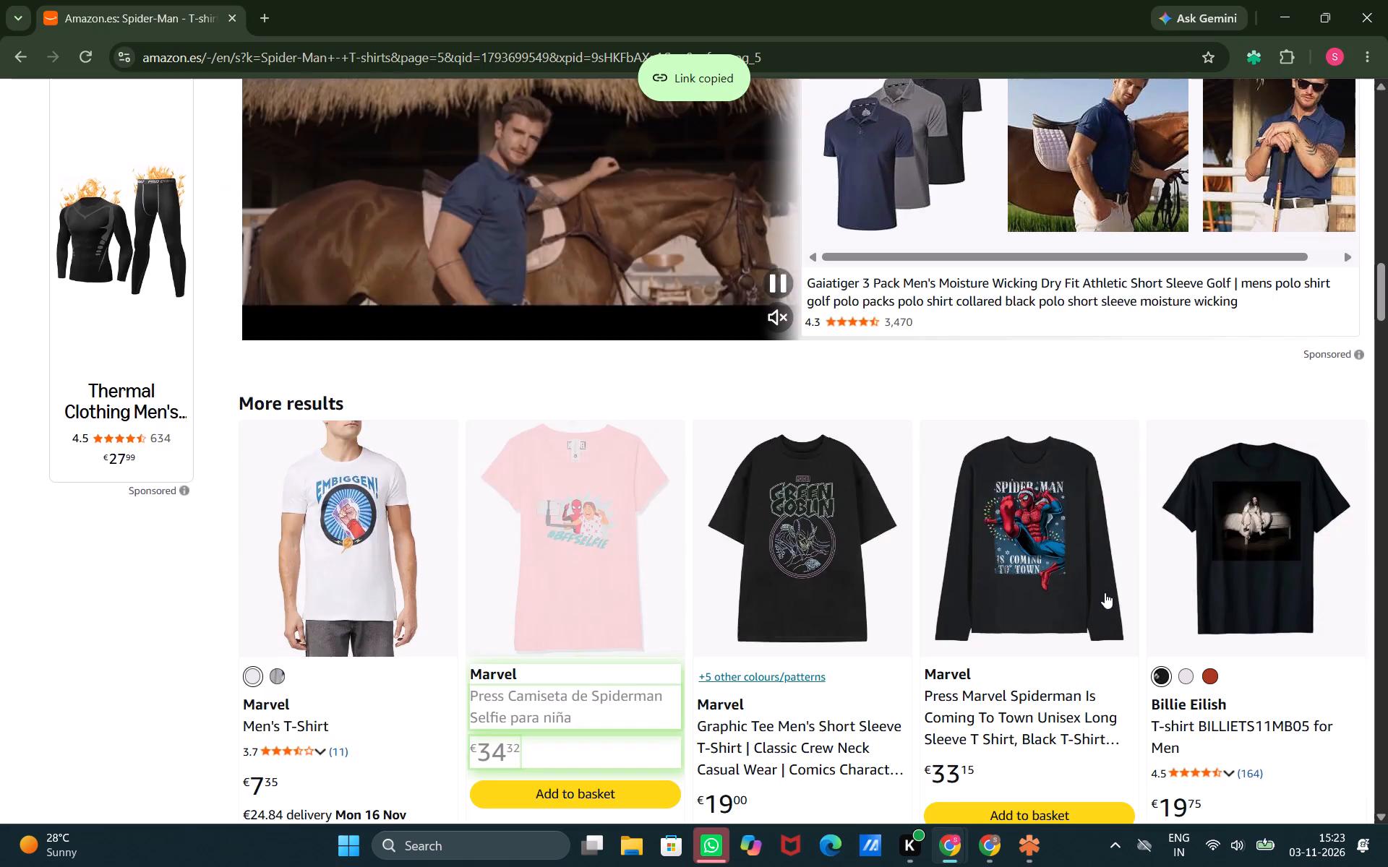
Find the Marvel Spiderman Happy Thwipmas Christmas Window long sleeve shirt on results page 5, copy its link and paste it into cell C21581.
scroll(1169, 569, "down", 9)
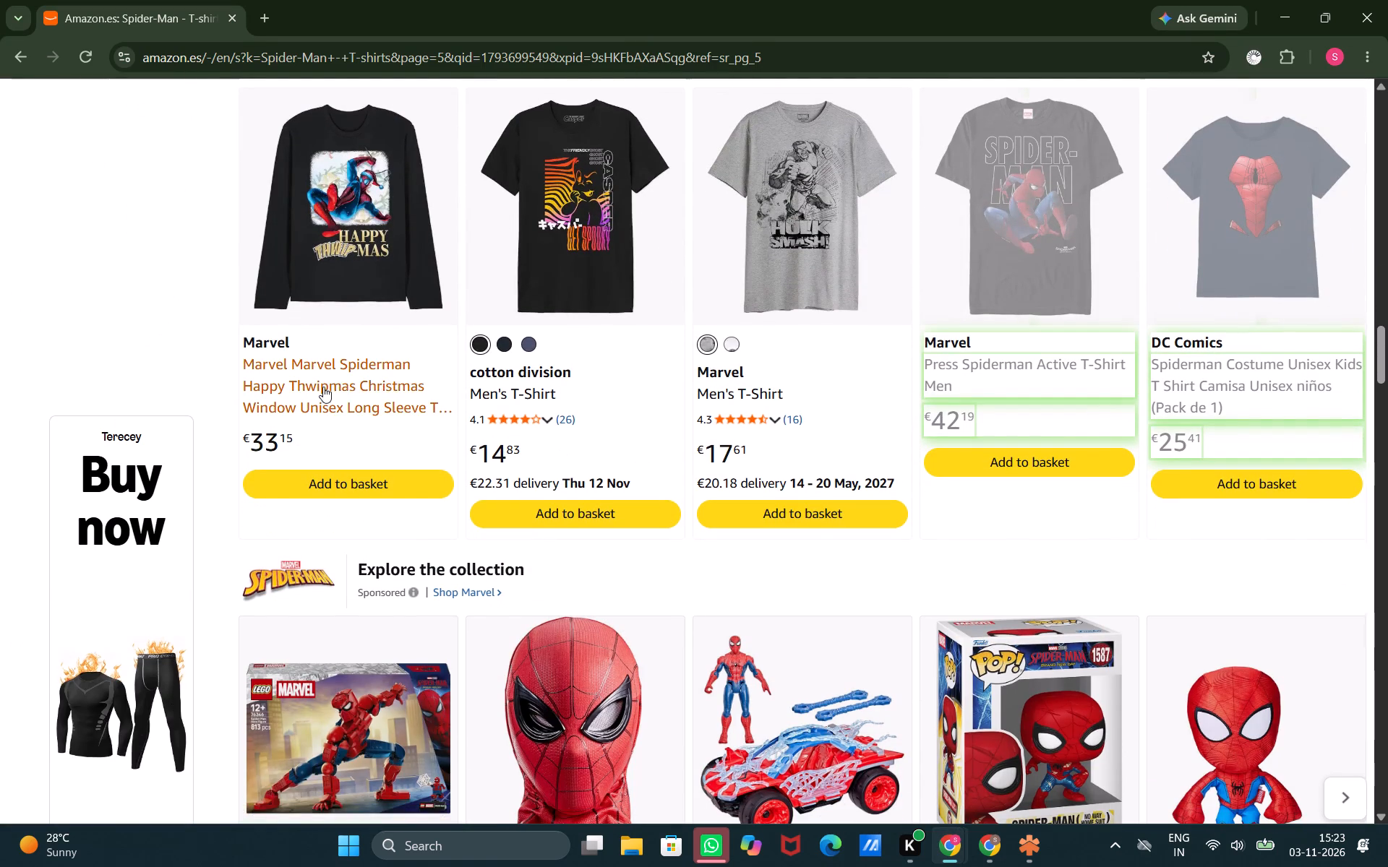
right_click(323, 387)
left_click(460, 577)
key("alt+Tab")
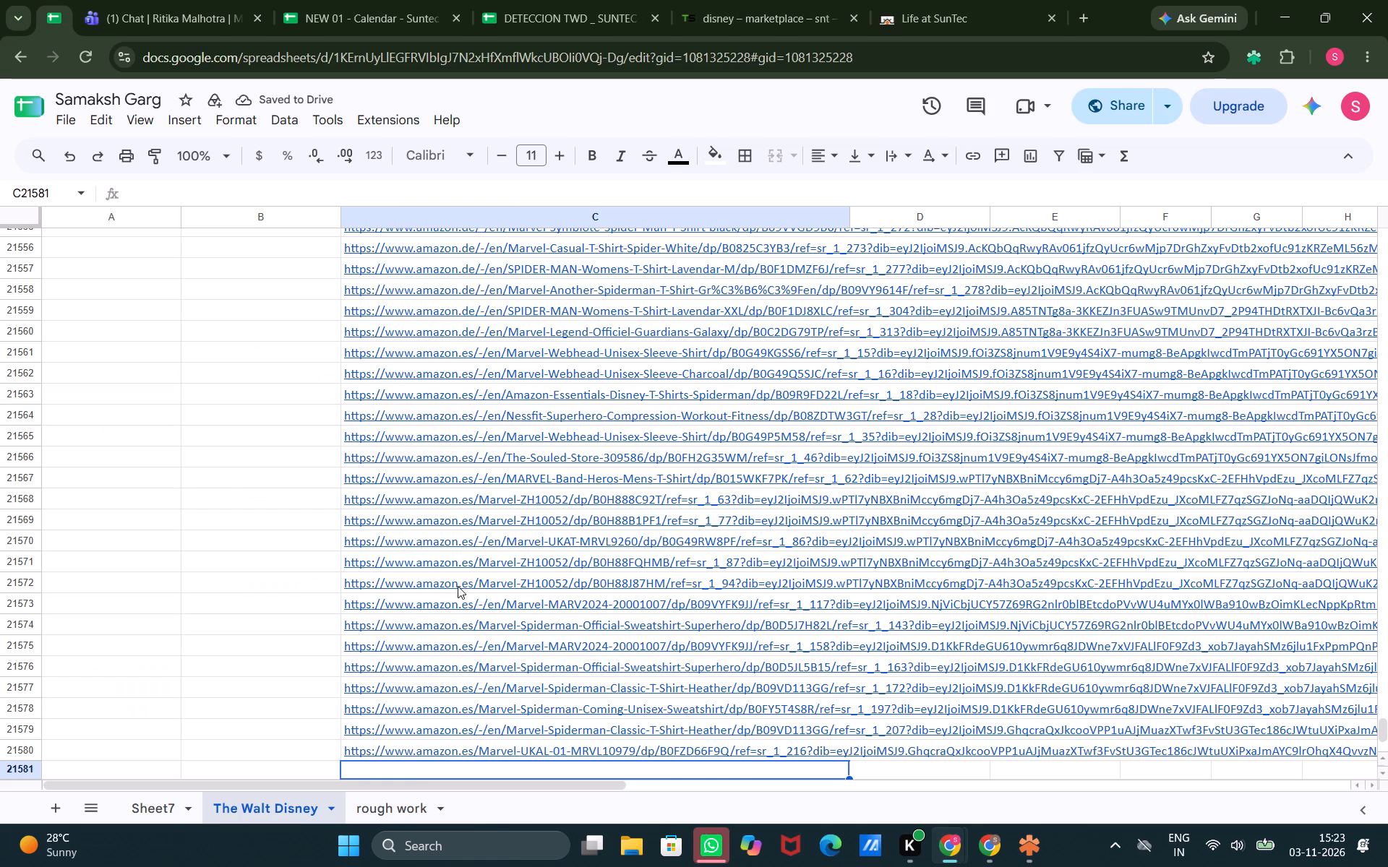
key("ctrl+v")
key("Return")
key("Return")
key("alt+Tab")
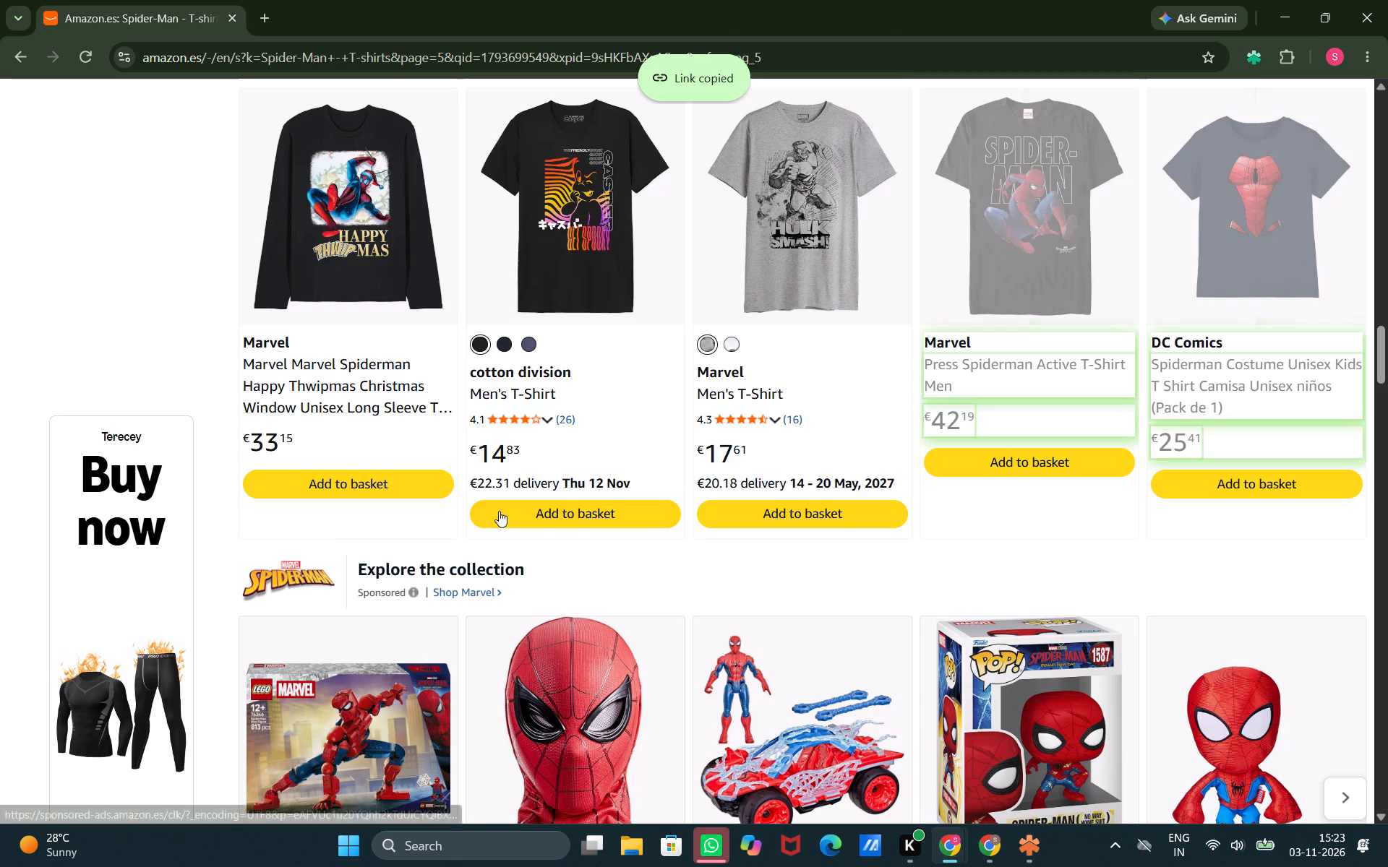
Find the Popfunk Spiderman Brand New Day Swinging Hero T Shirt on results page 5, copy its link and paste it into cell C21582.
scroll(745, 318, "down", 4)
scroll(836, 366, "down", 5)
scroll(1241, 352, "down", 6)
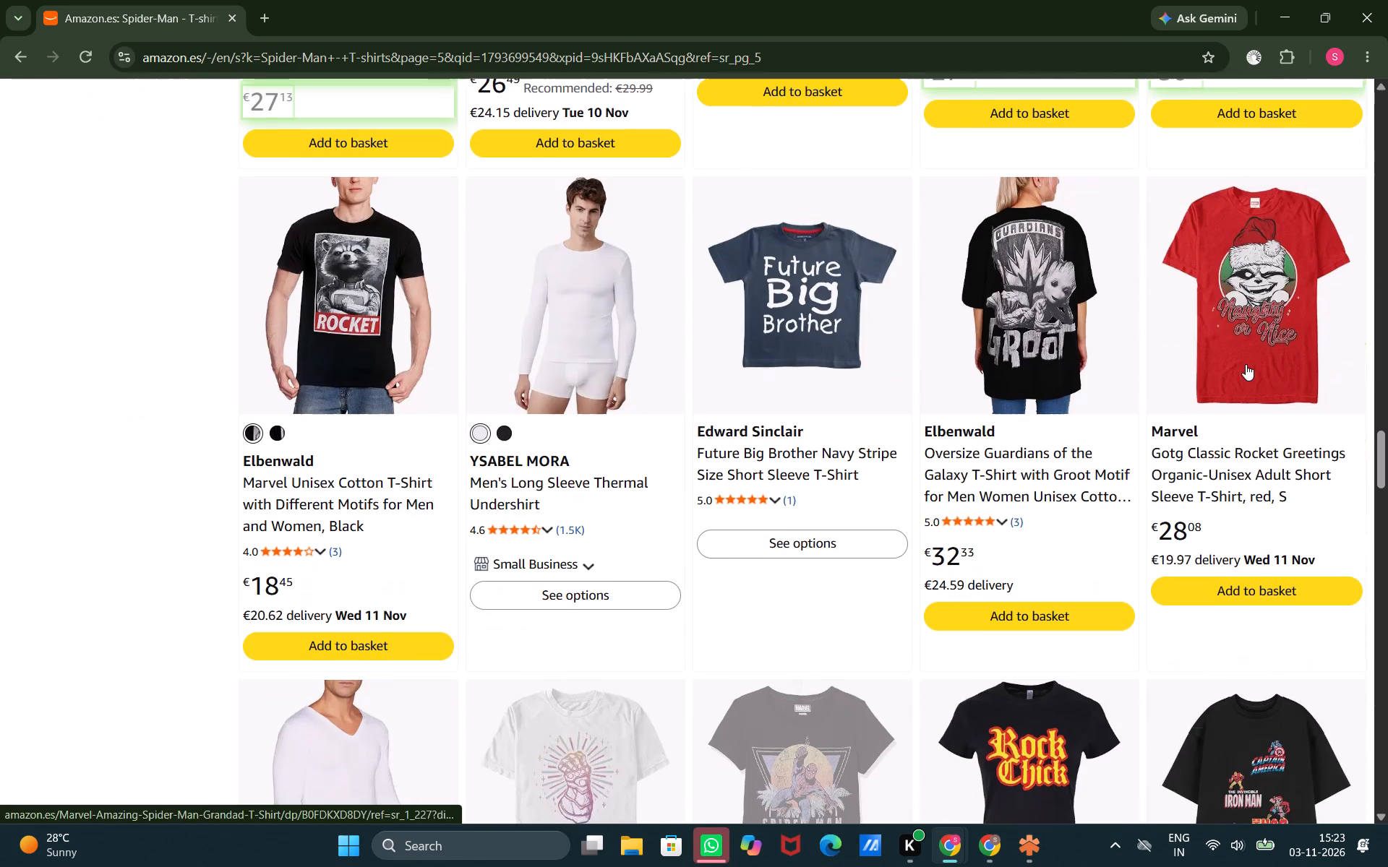
scroll(406, 367, "down", 5)
scroll(1268, 309, "down", 5)
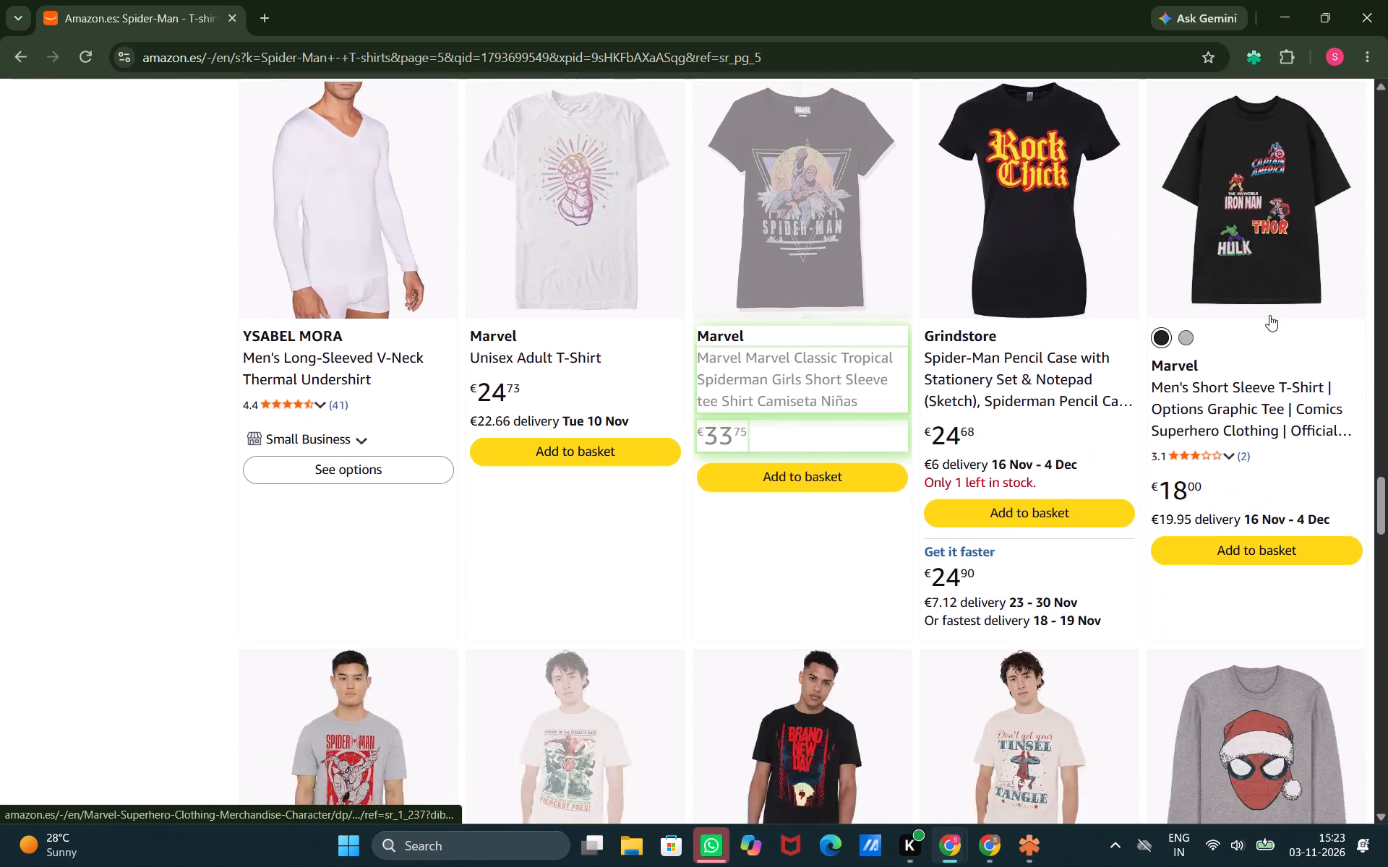
scroll(1269, 315, "up", 4)
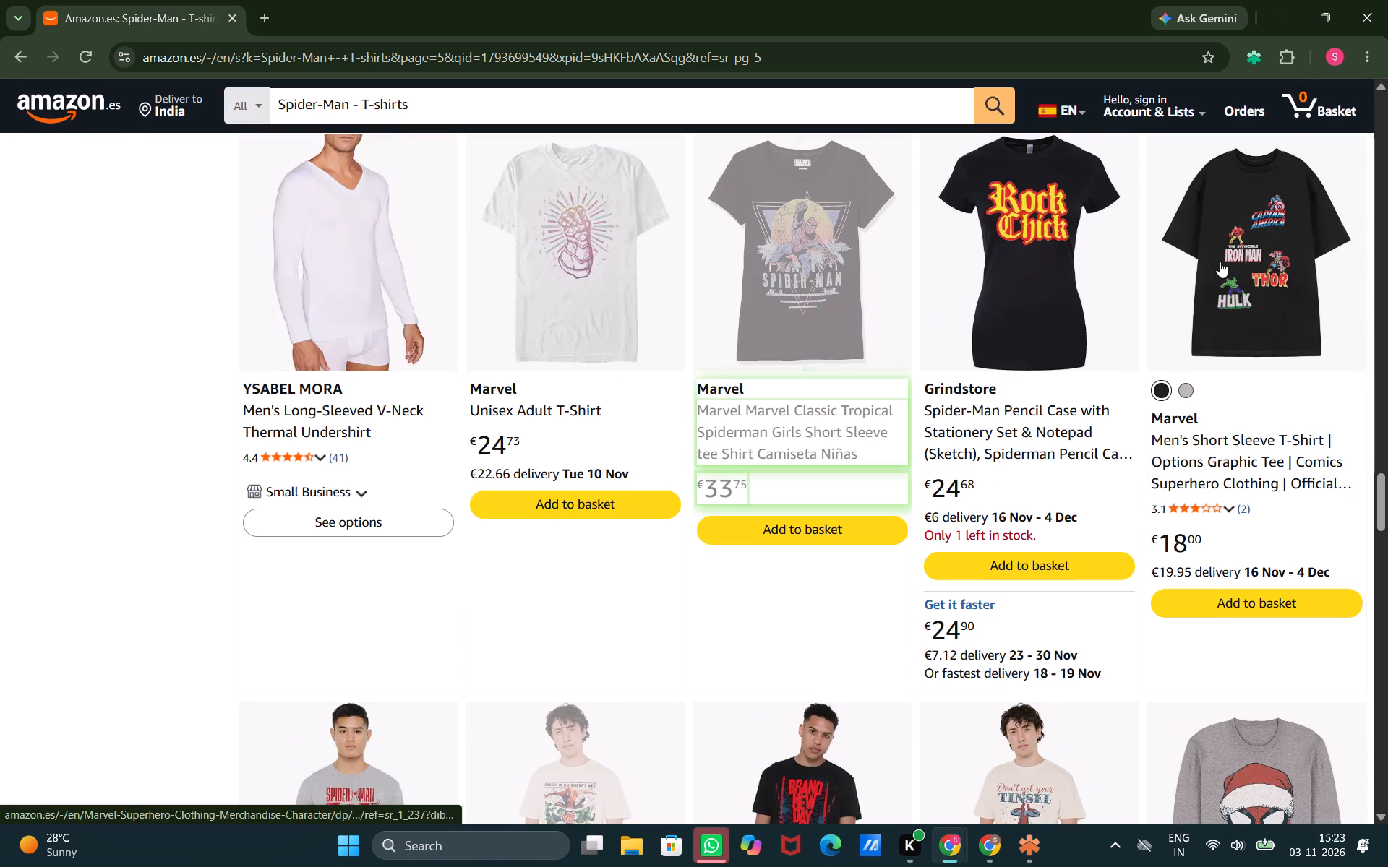
scroll(90, 213, "down", 5)
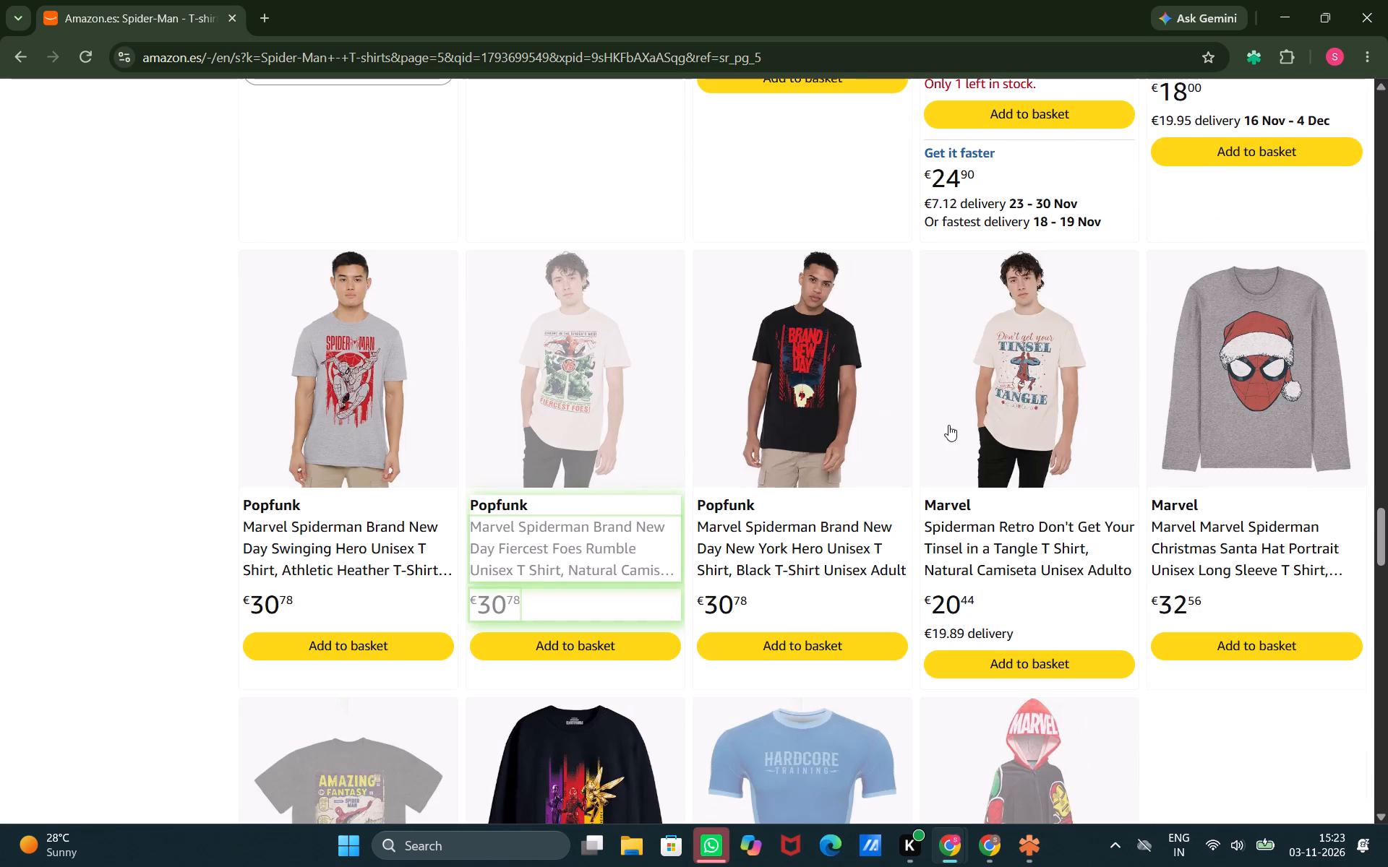
right_click(361, 539)
left_click(453, 439)
key("alt+Tab")
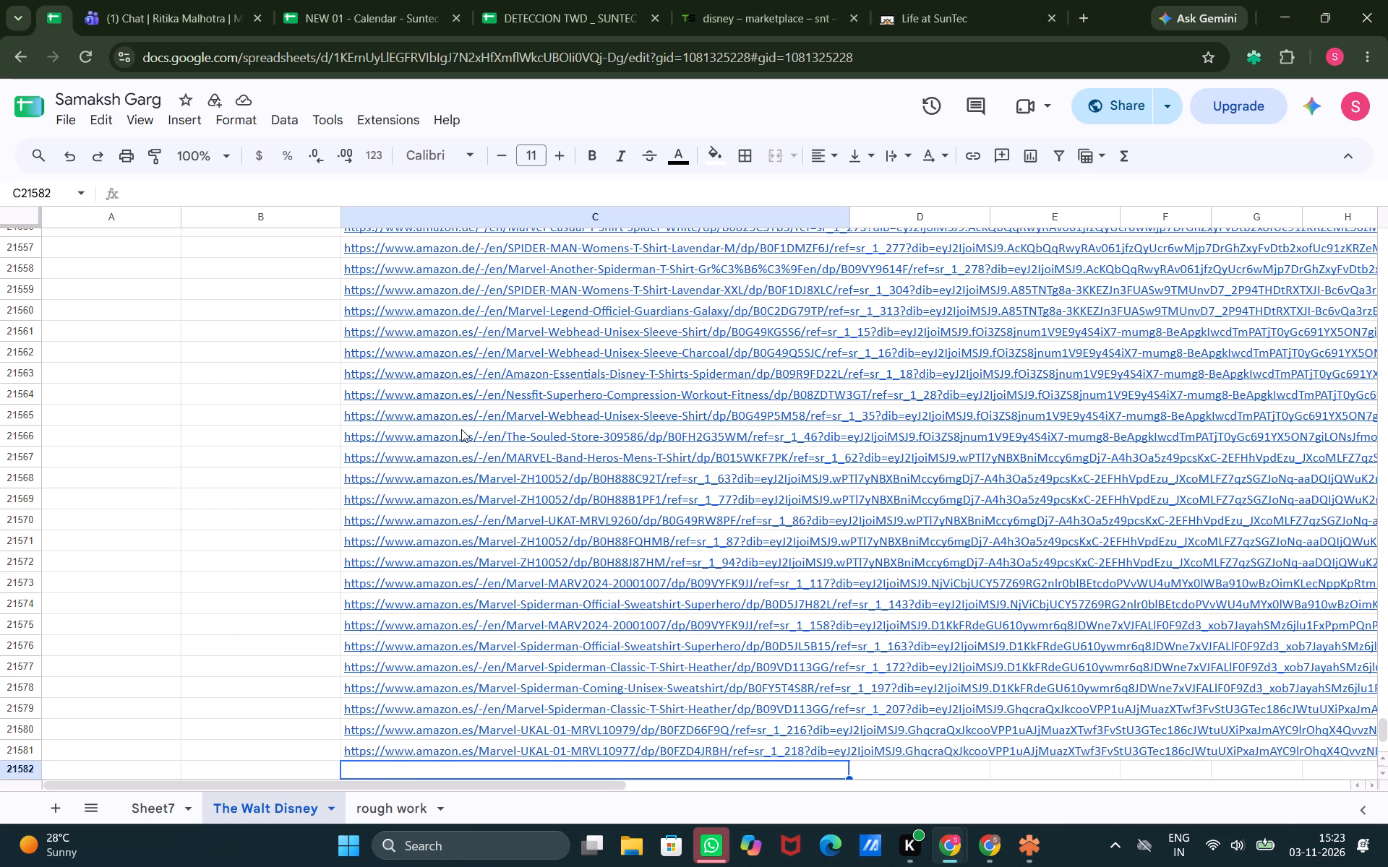
key("ctrl+v")
key("Return")
key("Return")
key("alt+Tab")
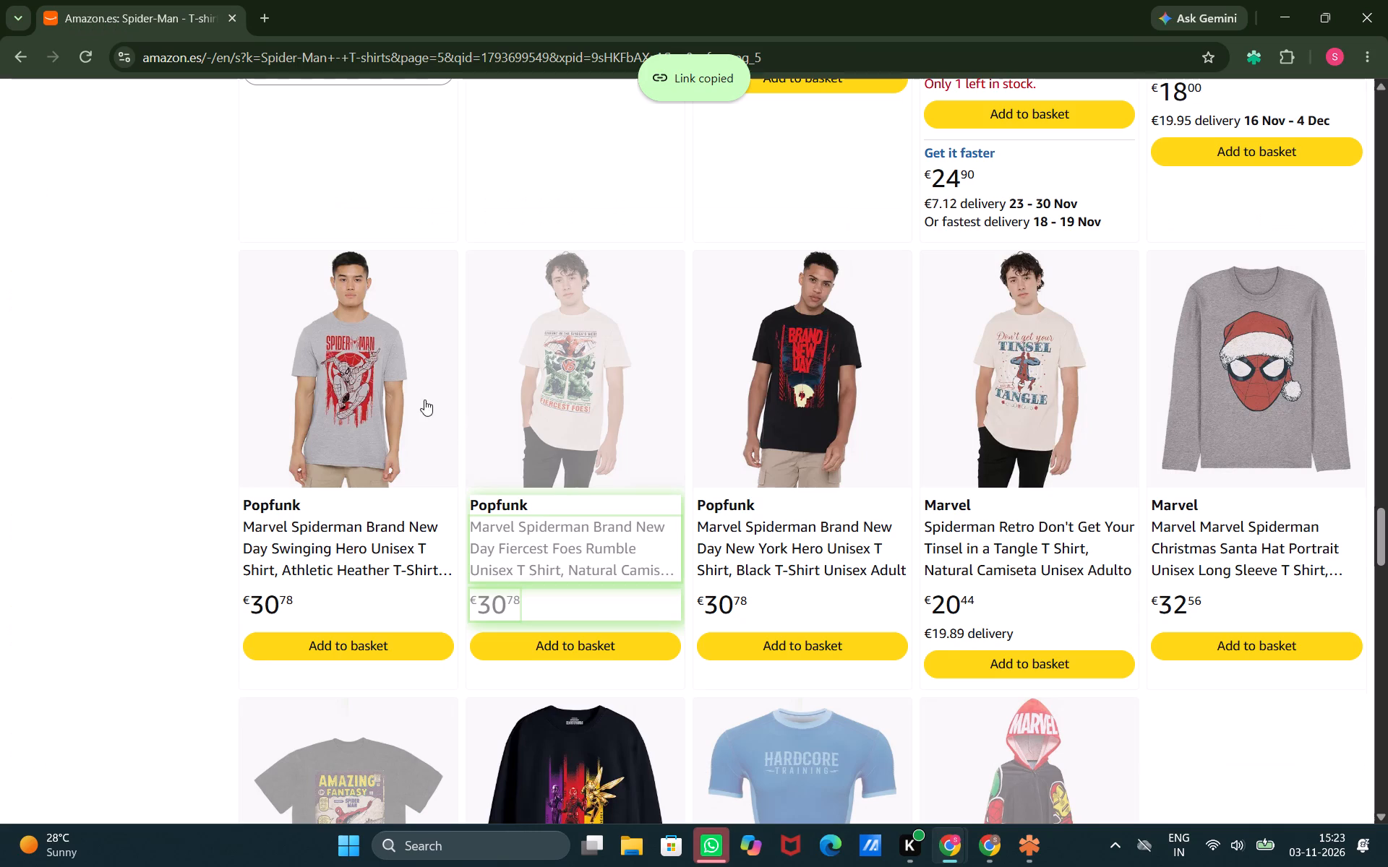
Copy the link of the Popfunk Spiderman Brand New Day New York Hero T Shirt and paste it into cell C21583.
right_click(821, 545)
left_click(900, 434)
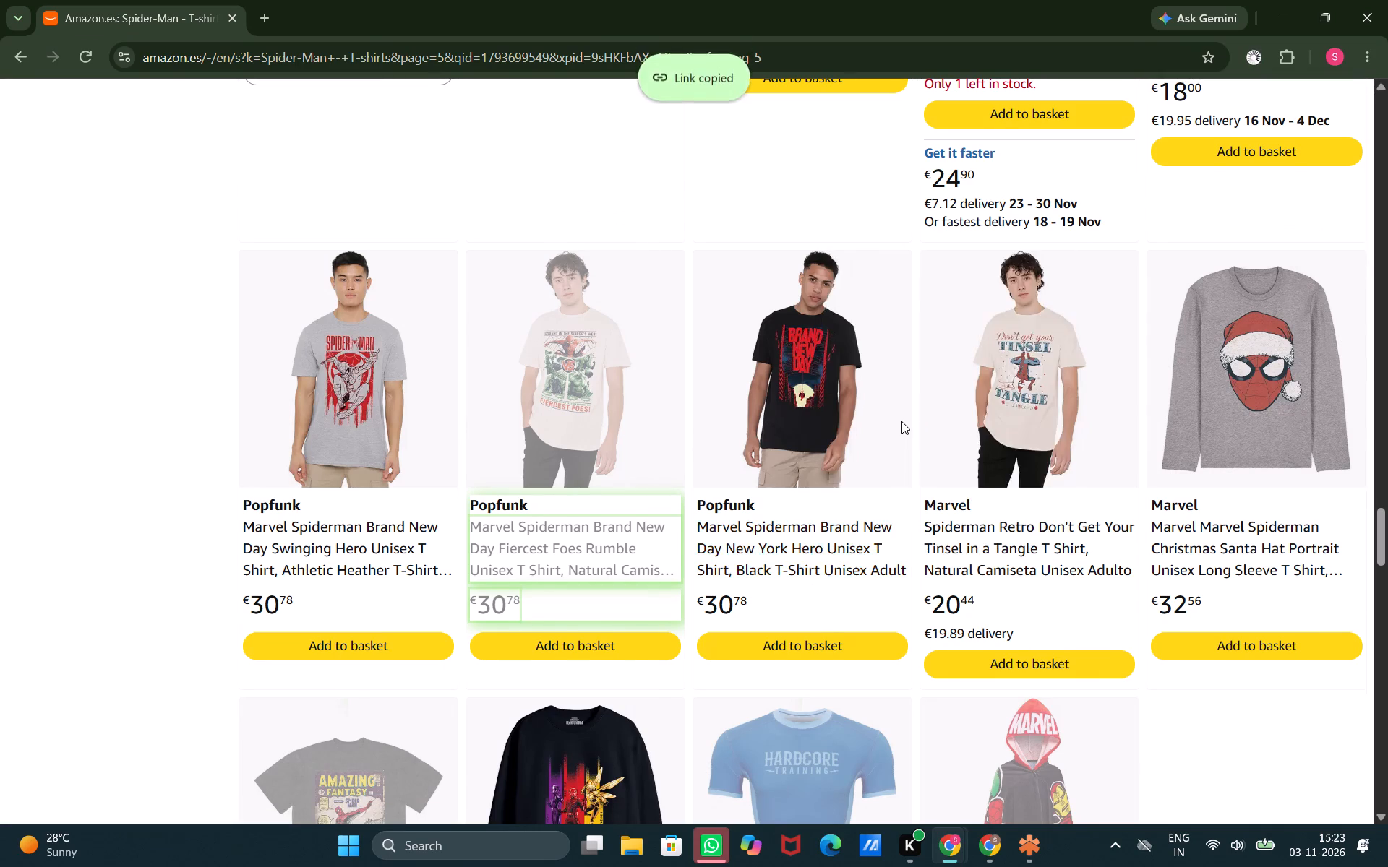
key("alt+Tab")
key("ctrl+v")
key("Return")
key("Return")
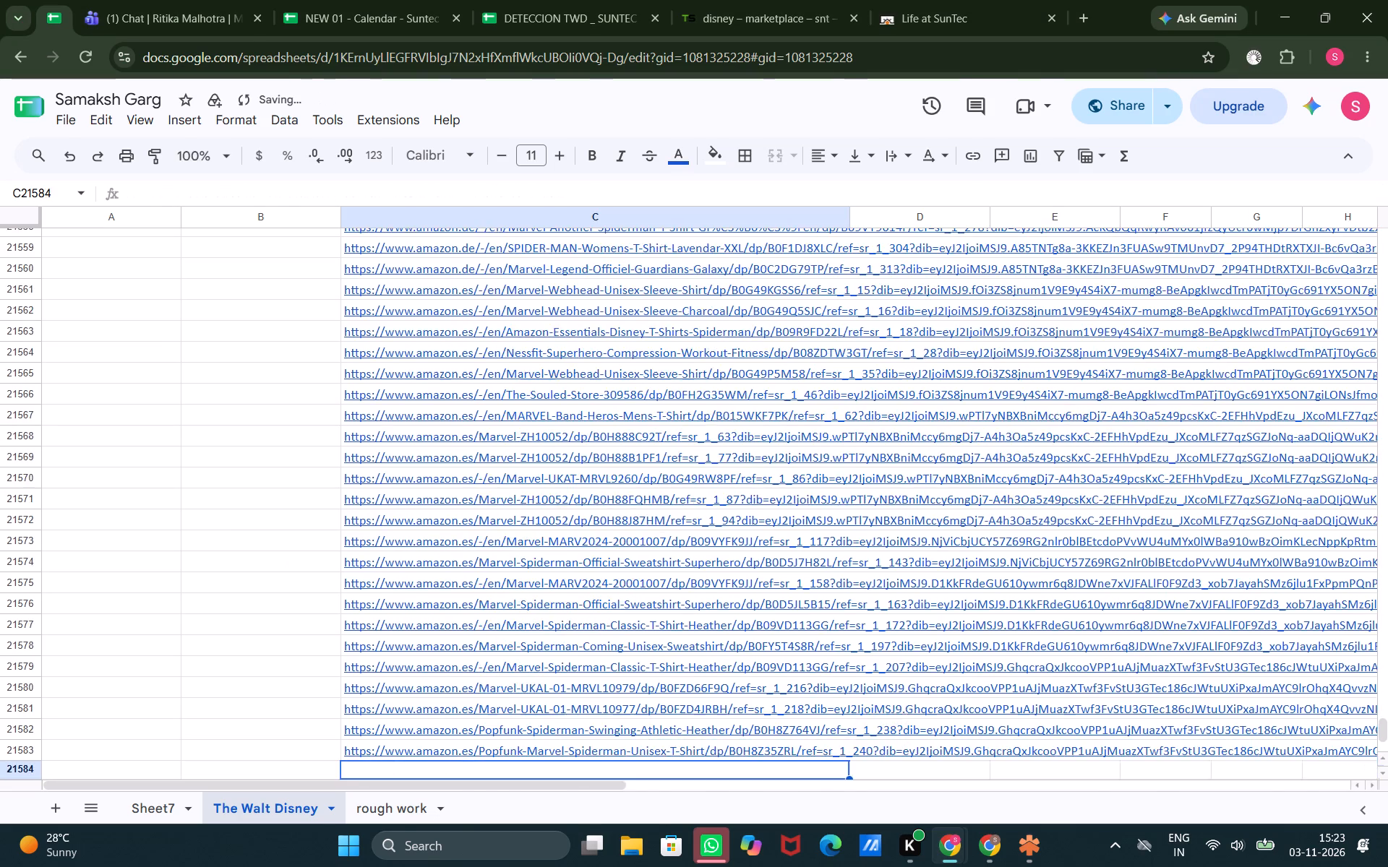
key("alt+Tab")
Copy the link of the Spiderman Retro Don't Get Your Tinsel in a Tangle T Shirt and paste it into cell C21584.
right_click(1060, 515)
right_click(982, 546)
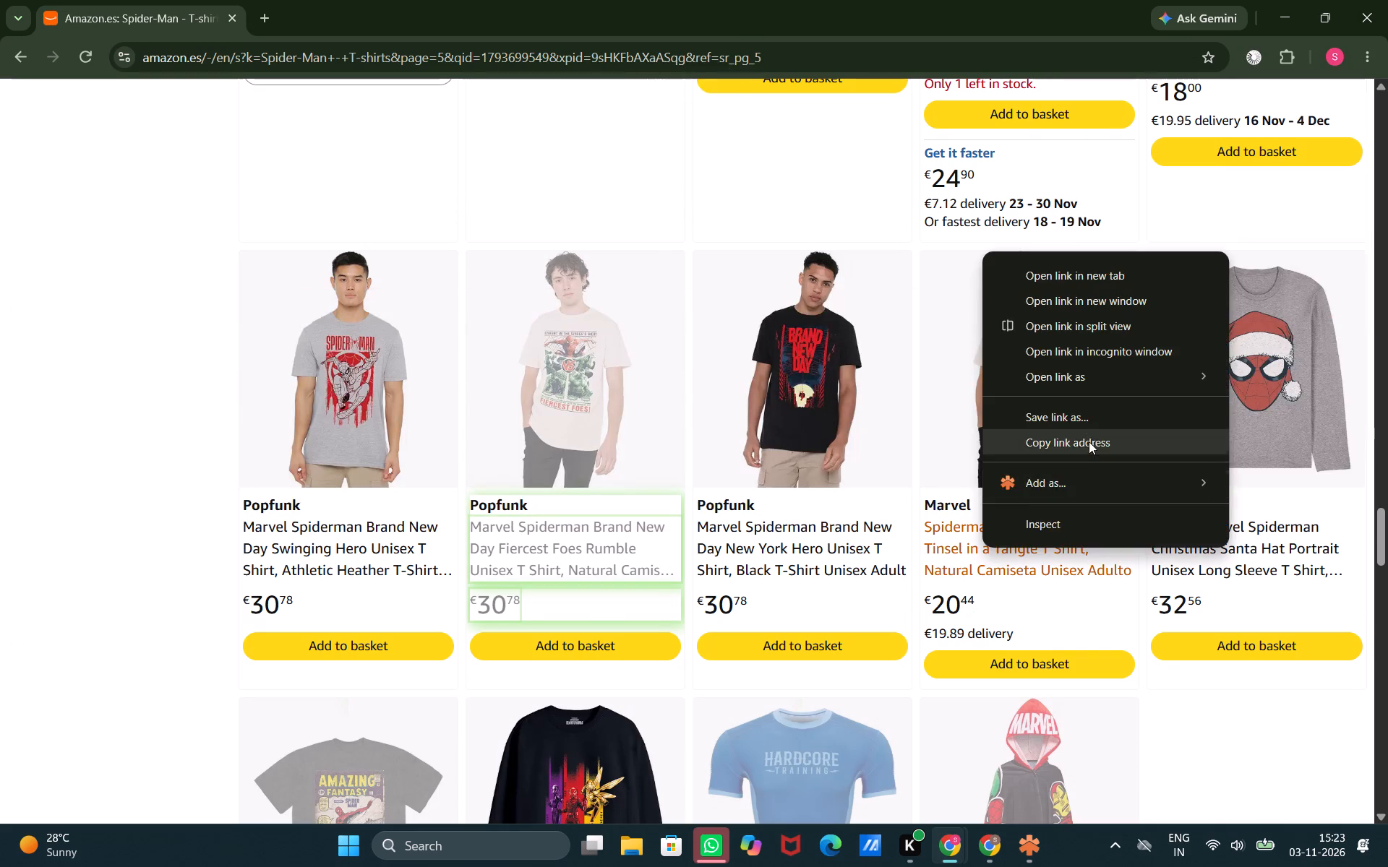
left_click(1085, 434)
key("alt+Tab")
key("ctrl+v")
key("Return")
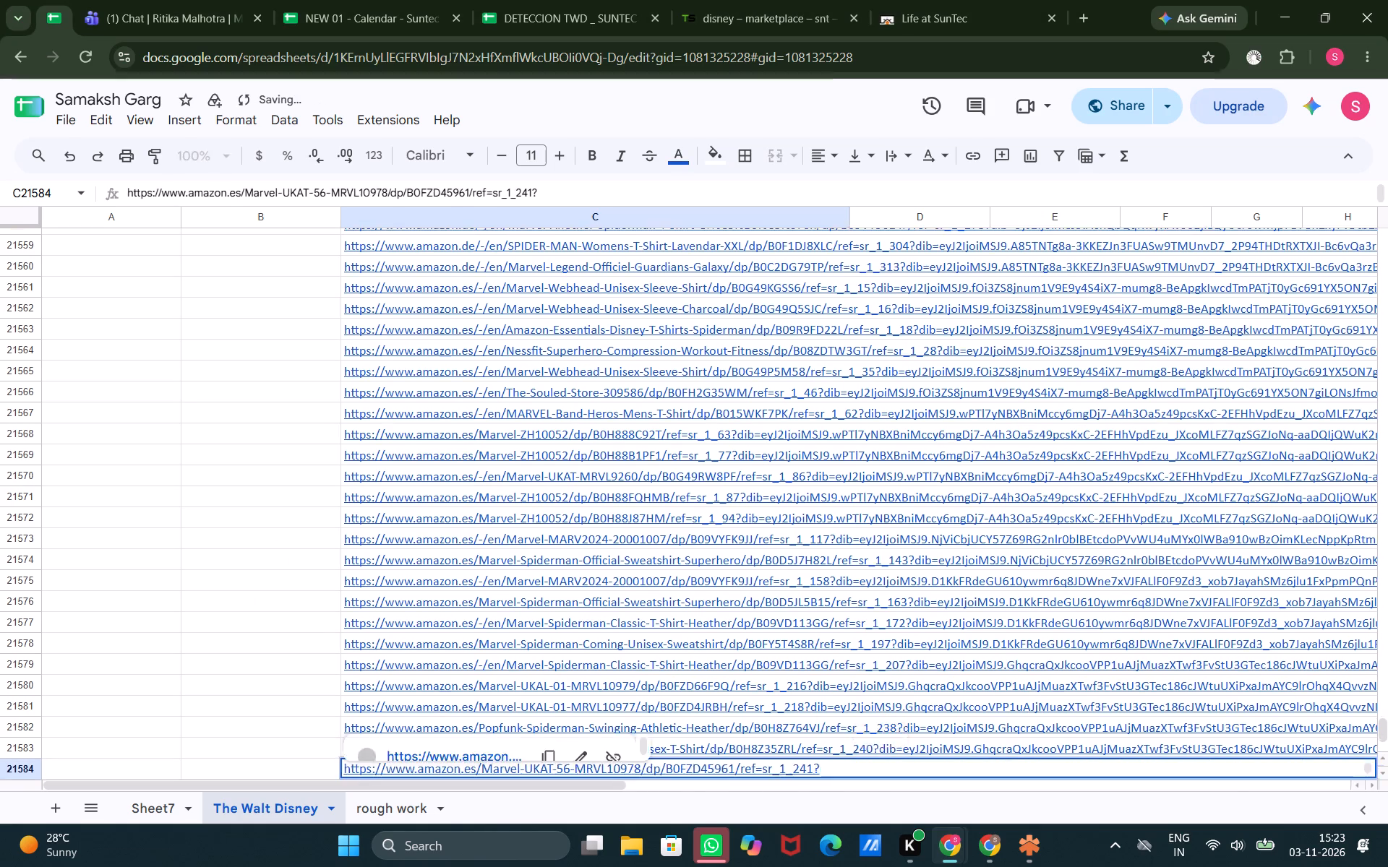
key("Return")
key("alt+Tab")
Copy the link of the Marvel Spiderman Christmas Santa Hat Portrait long sleeve shirt and paste it into the next empty cell of column C.
right_click(1258, 538)
left_click(1150, 431)
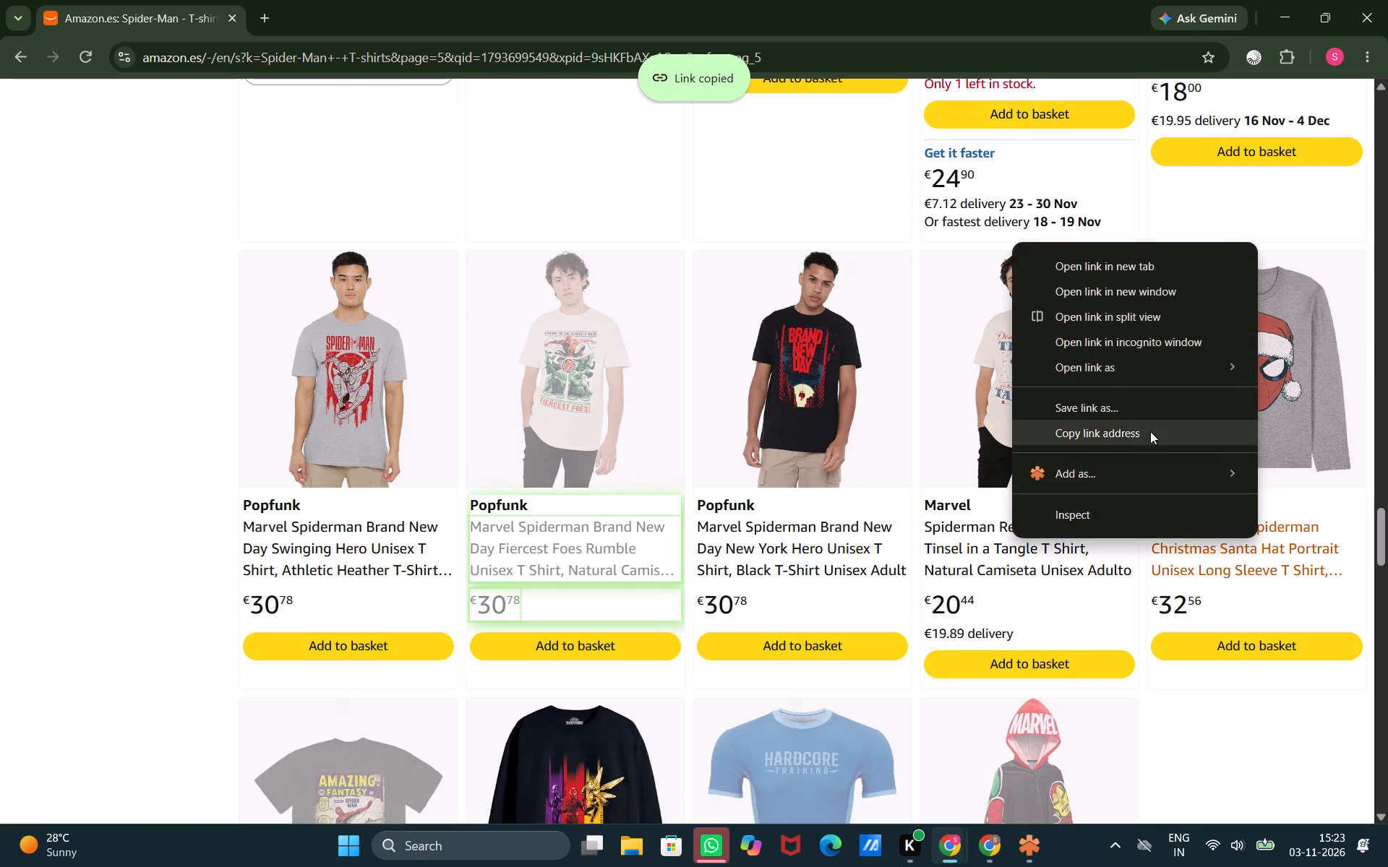
key("alt+Tab")
key("ctrl+v")
key("Return")
key("Return")
key("alt+Tab")
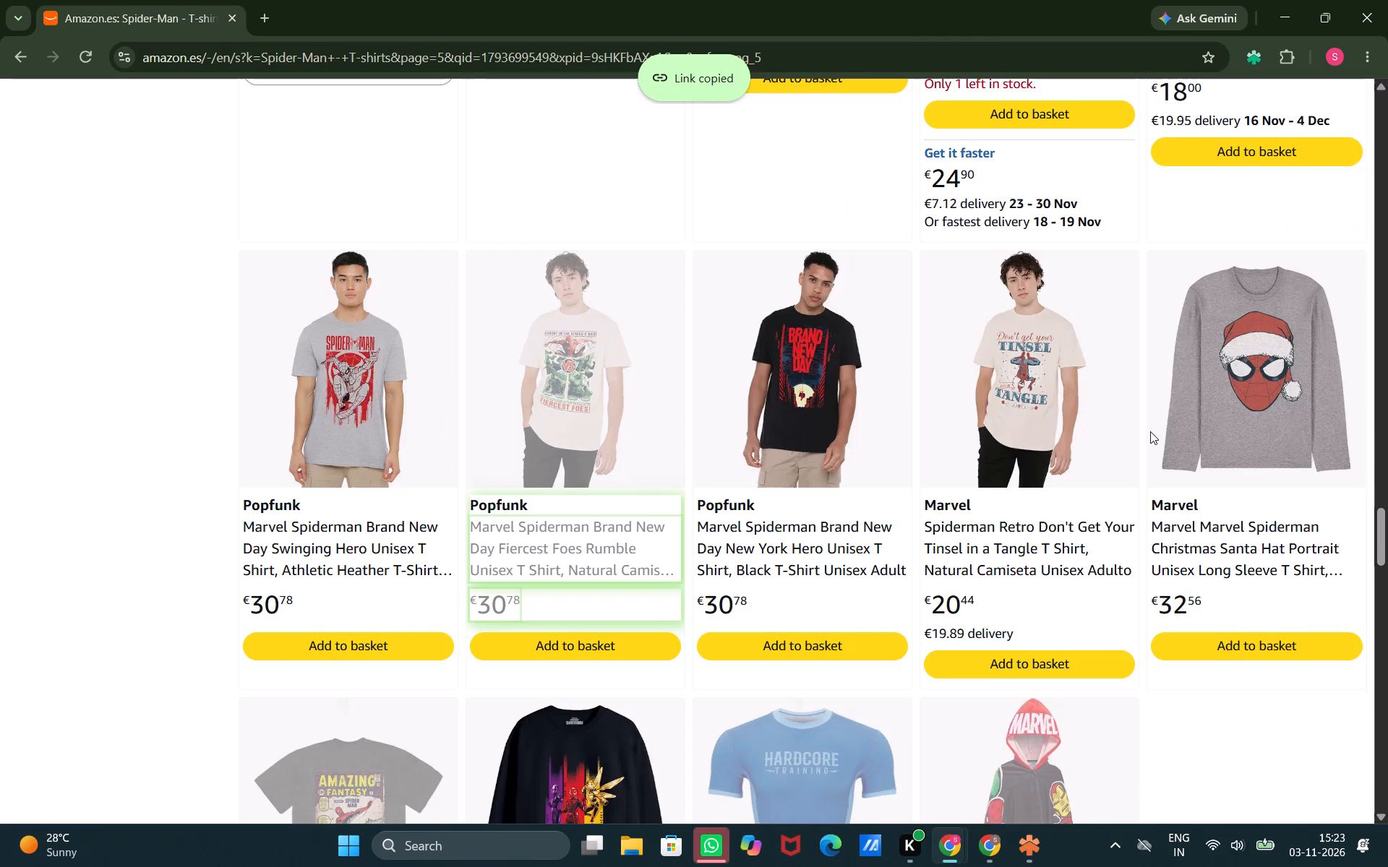
Check the rest of results page 5 for unmarked Spider-Man listings and open results page 6.
scroll(913, 177, "down", 4)
scroll(727, 389, "down", 8)
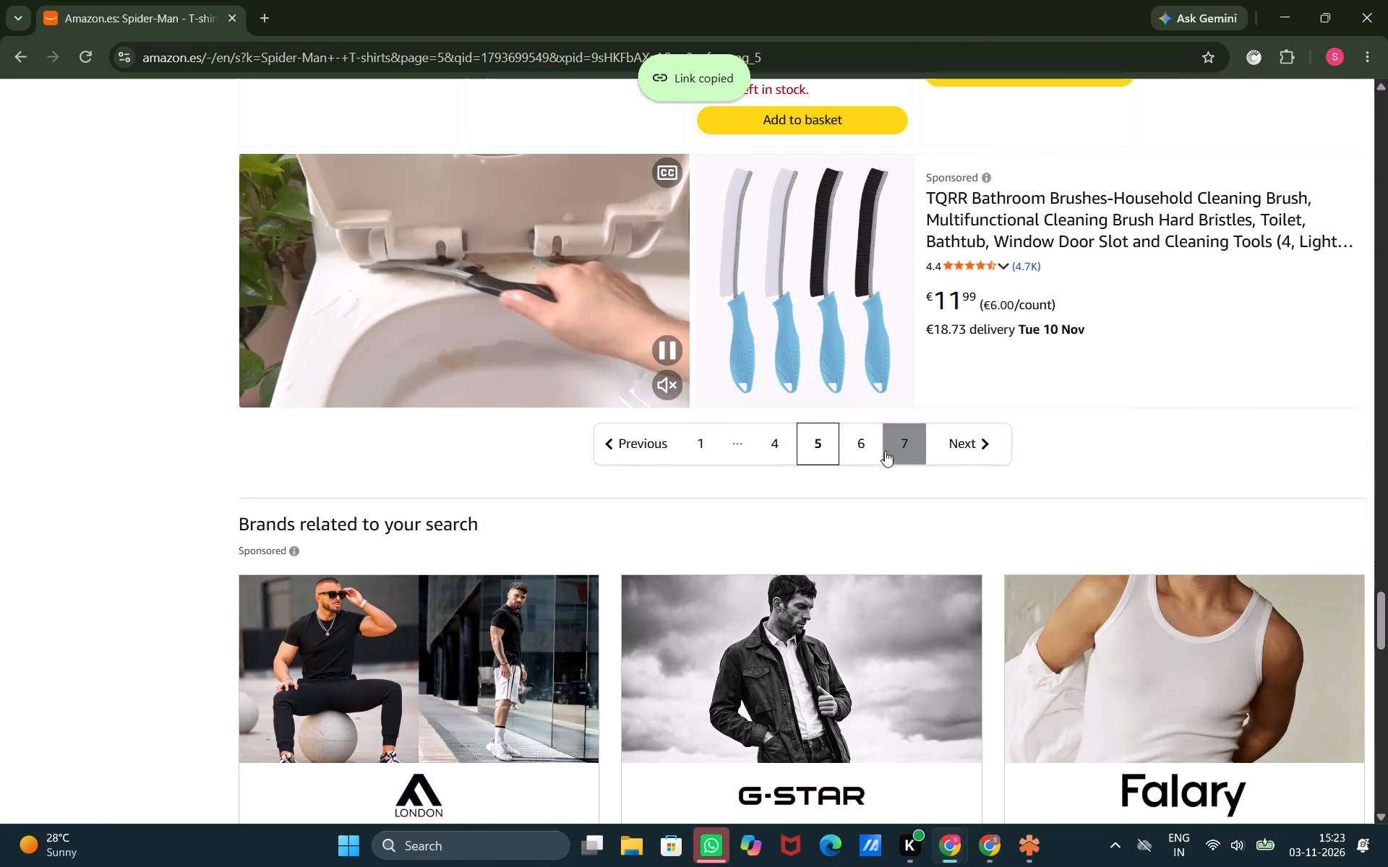
left_click(868, 447)
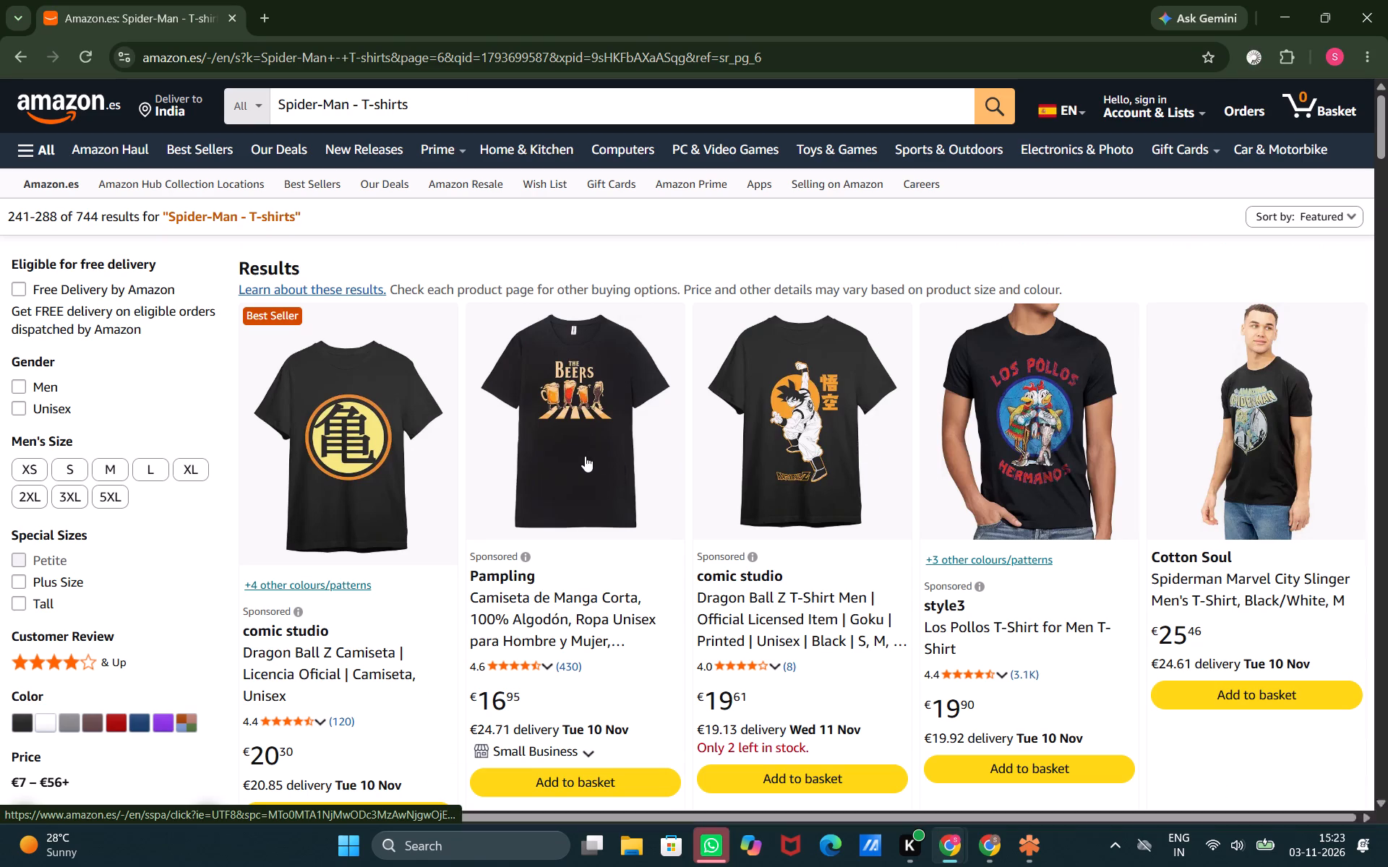
Copy the link of the Cotton Soul Spiderman Marvel City Slinger Men's T-Shirt and paste it into cell C21586.
scroll(570, 454, "down", 6)
scroll(571, 466, "up", 5)
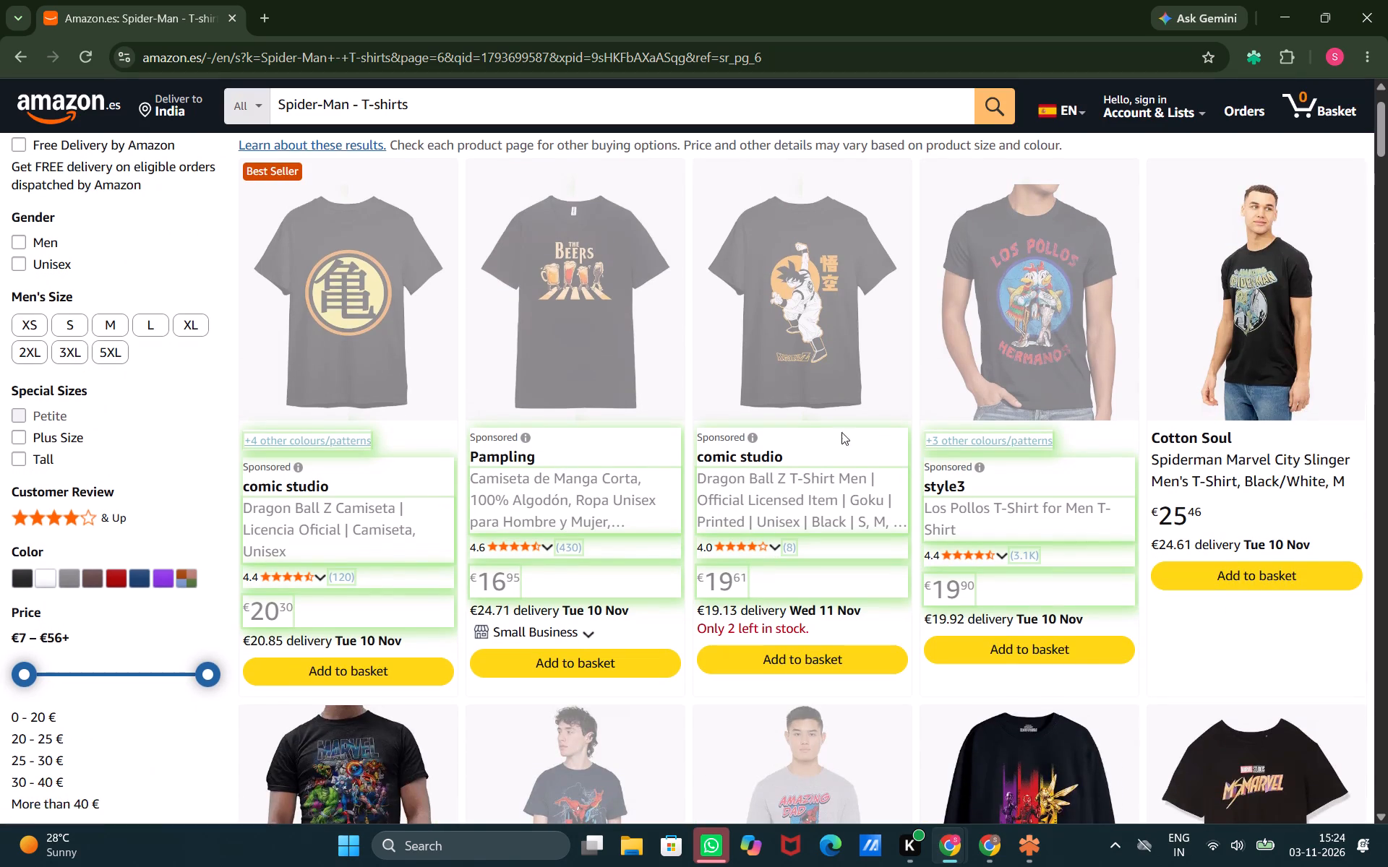
right_click(1242, 461)
left_click(1100, 642)
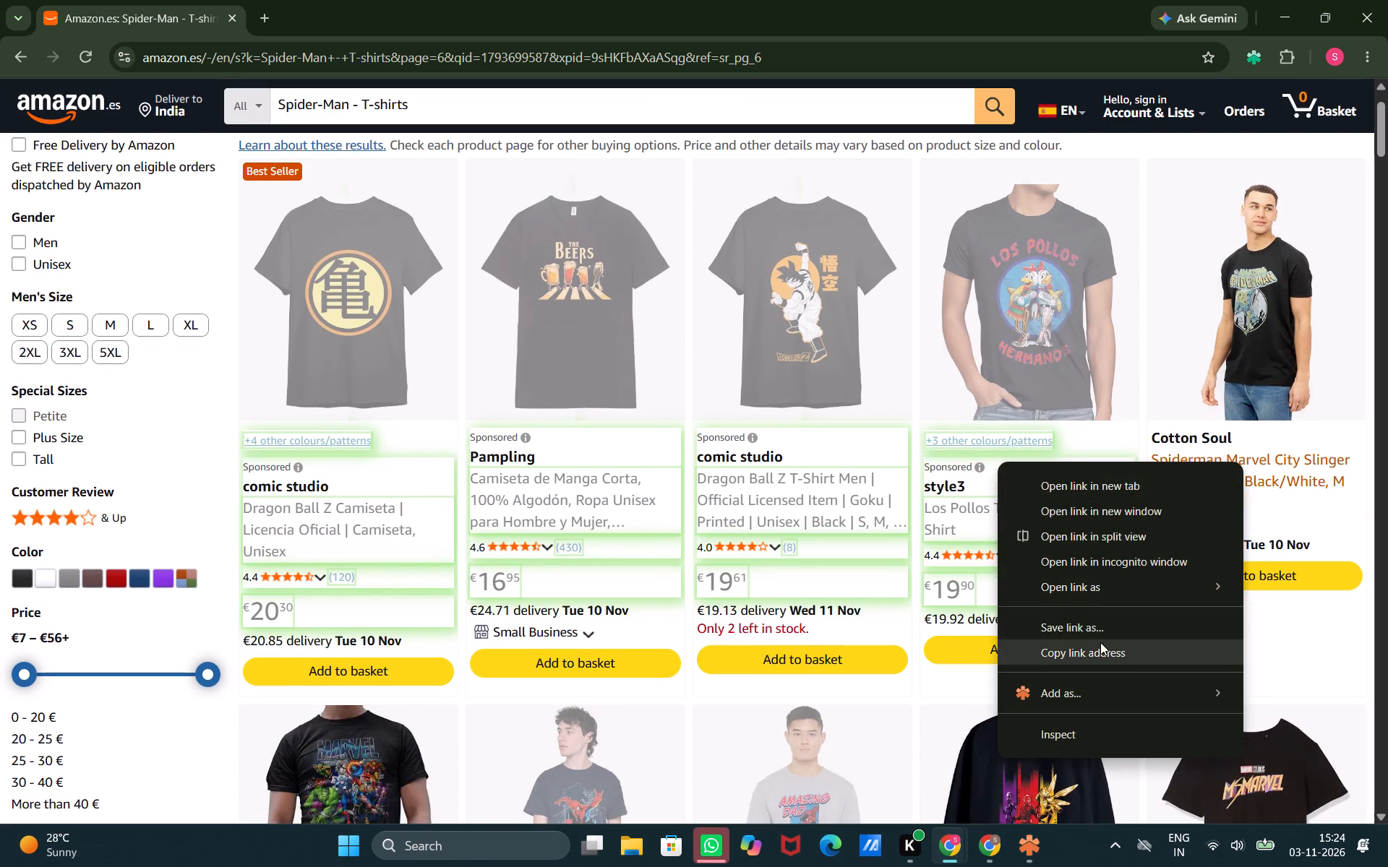
key("alt+Tab")
key("ctrl+v")
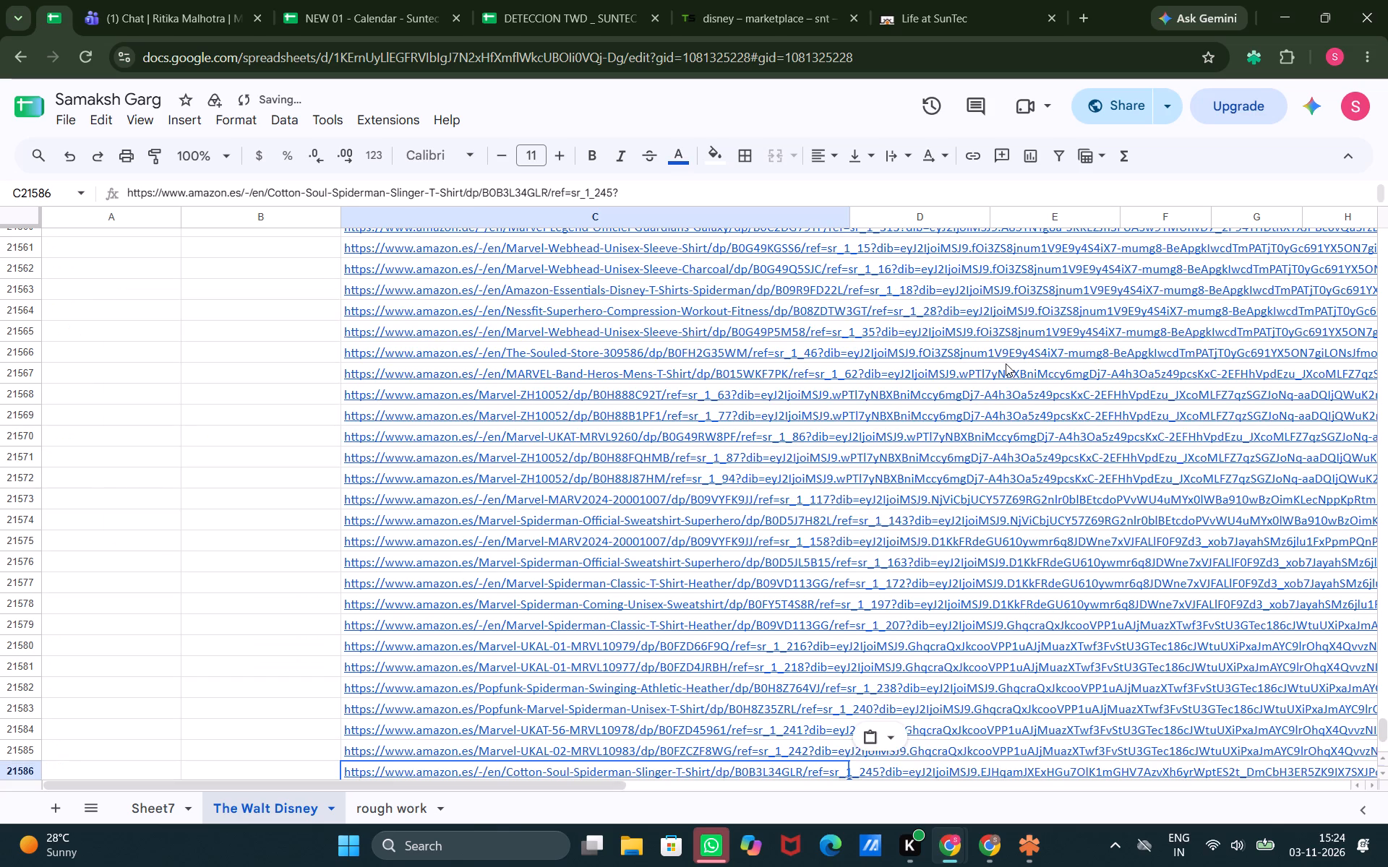
key("Return")
key("Return")
Open the Marvel Thor Hulk Iron Man Avengers Spiderman T-shirt listing to inspect its print, and return to the results.
key("alt+Tab")
scroll(1001, 361, "down", 4)
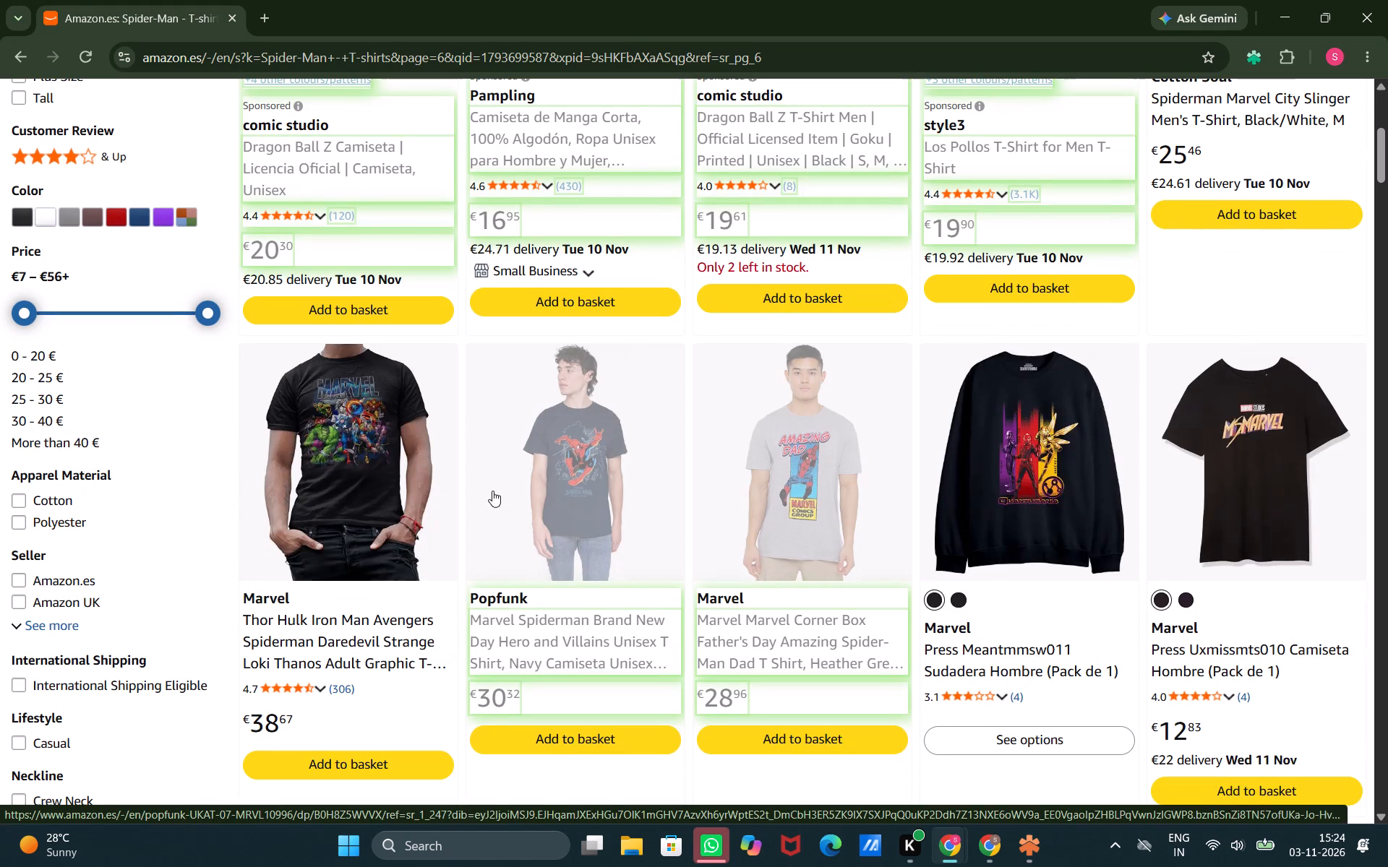
left_click(353, 488)
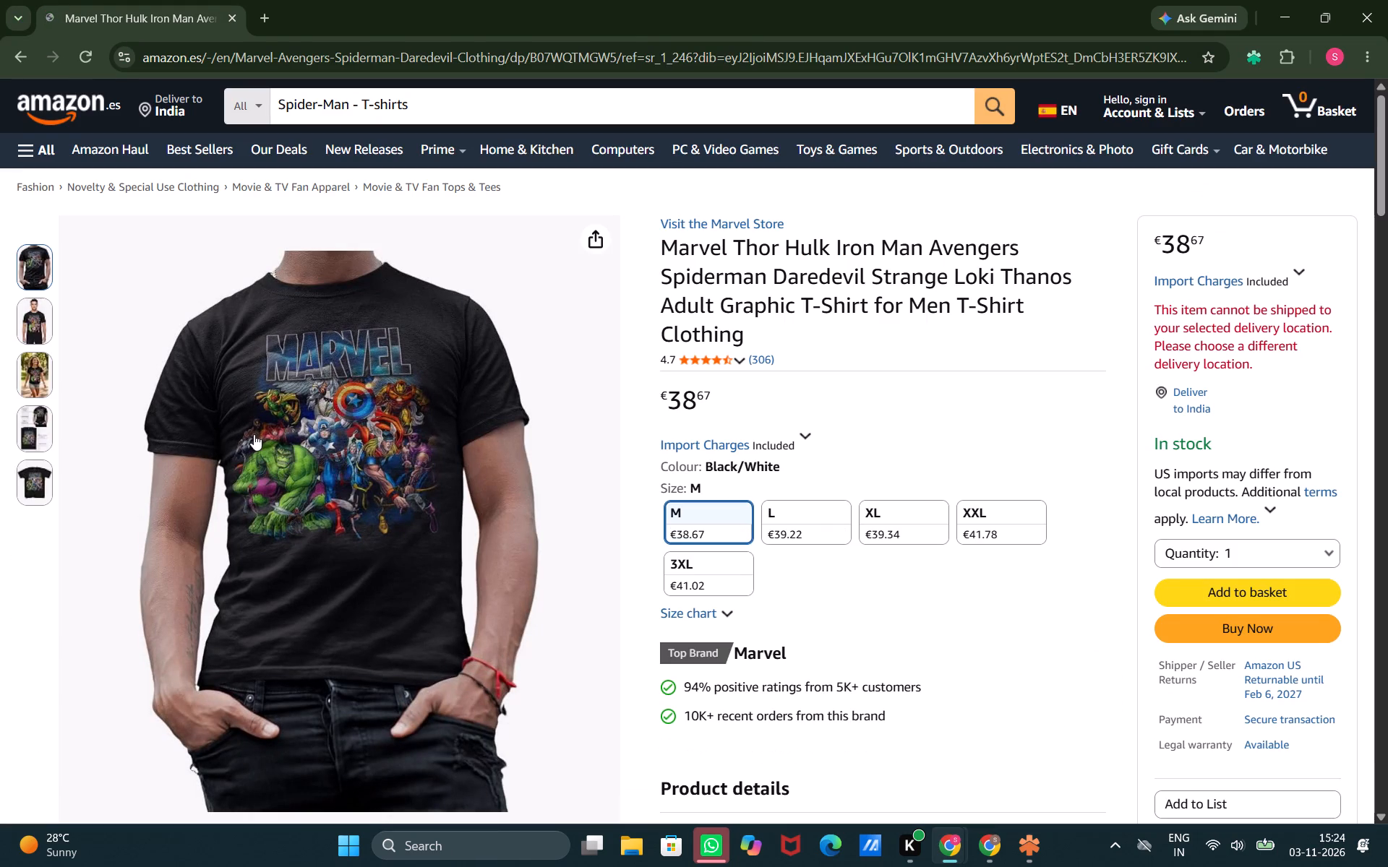
left_click(0, 48)
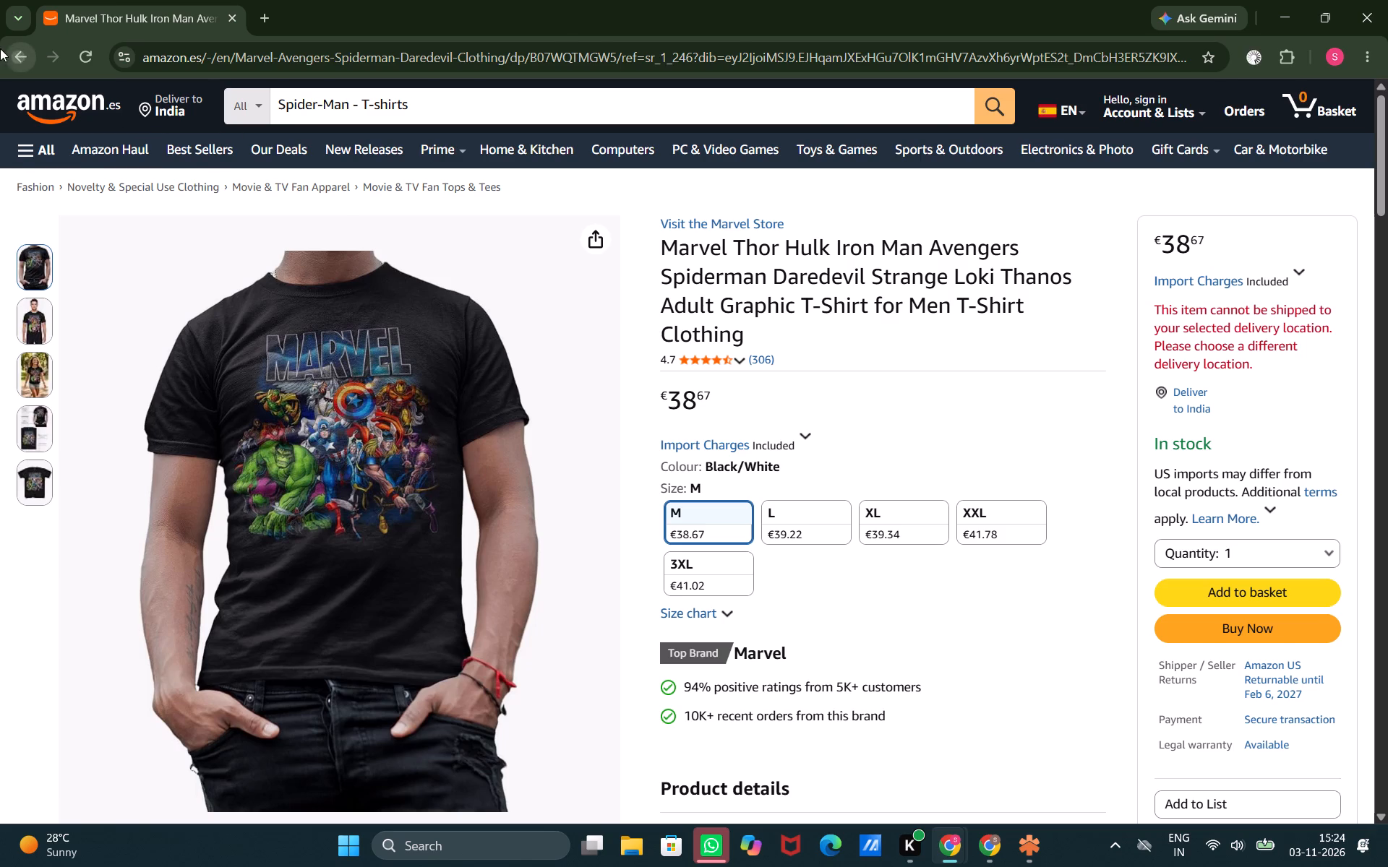
Copy the link of the unmarked long-sleeve Marvel Corner Box Father's Day Amazing Spider-Man Dad shirt and paste it into cell C21587.
scroll(1139, 457, "down", 7)
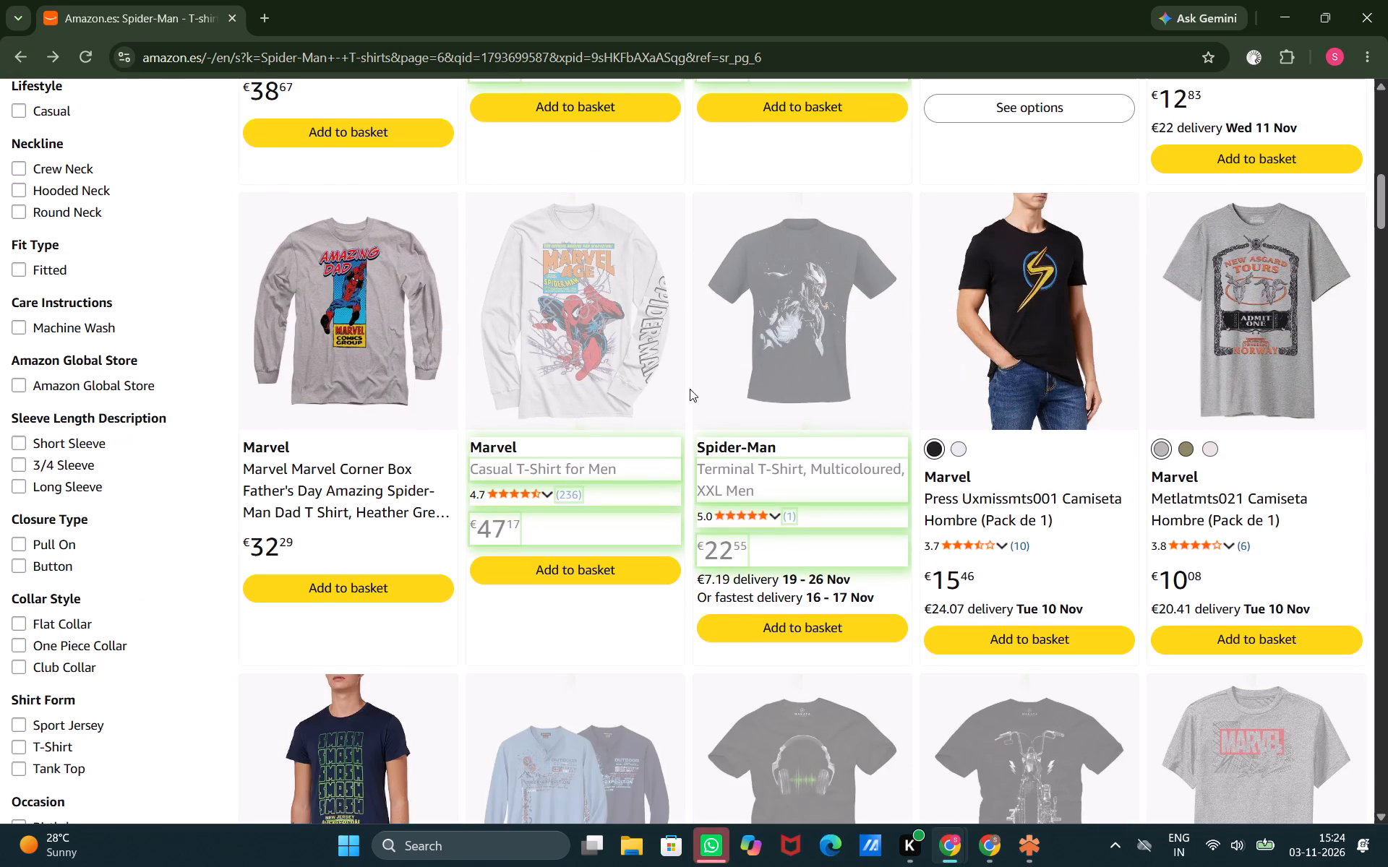
right_click(283, 493)
left_click(439, 673)
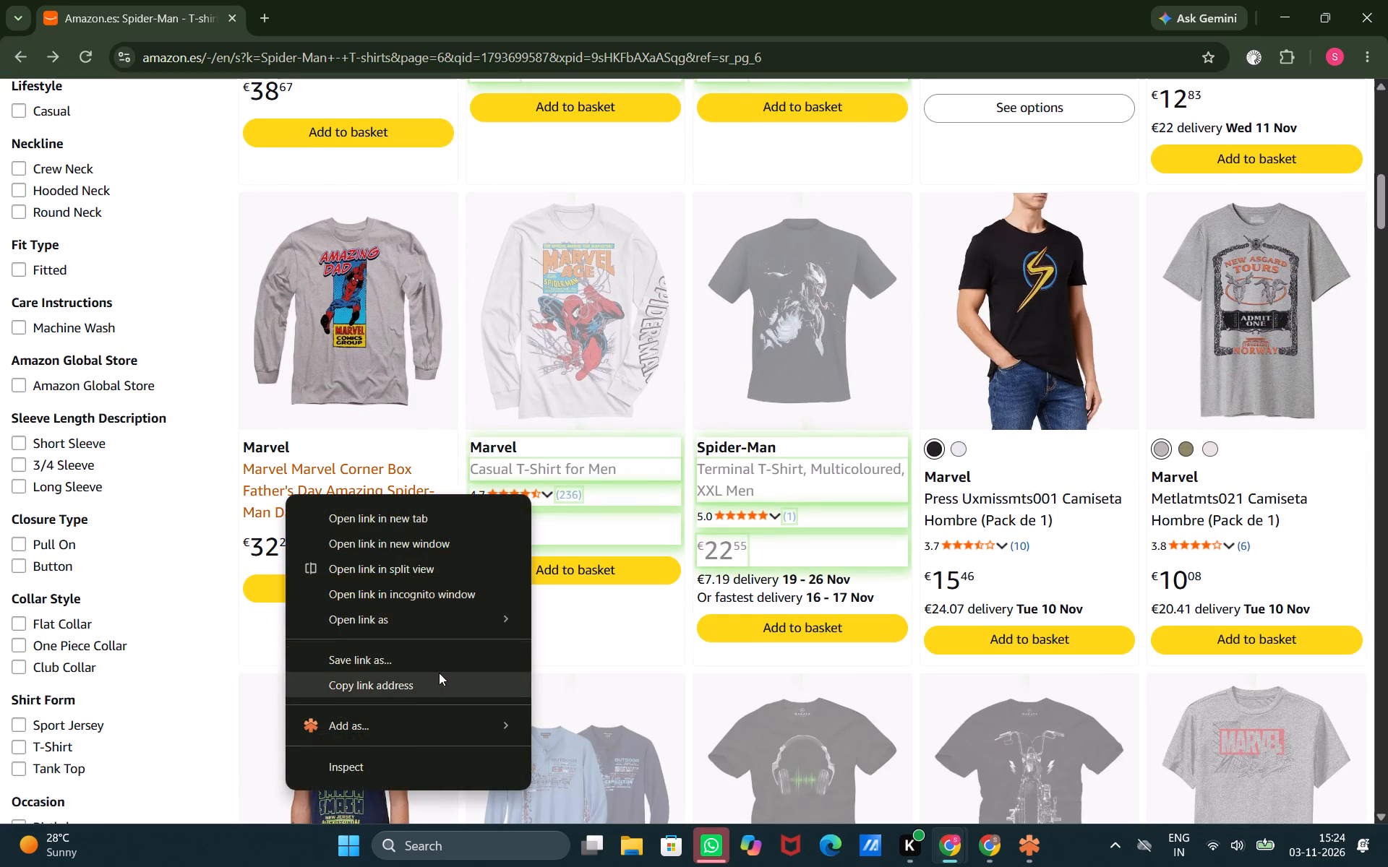
key("alt+Tab")
key("ctrl+v")
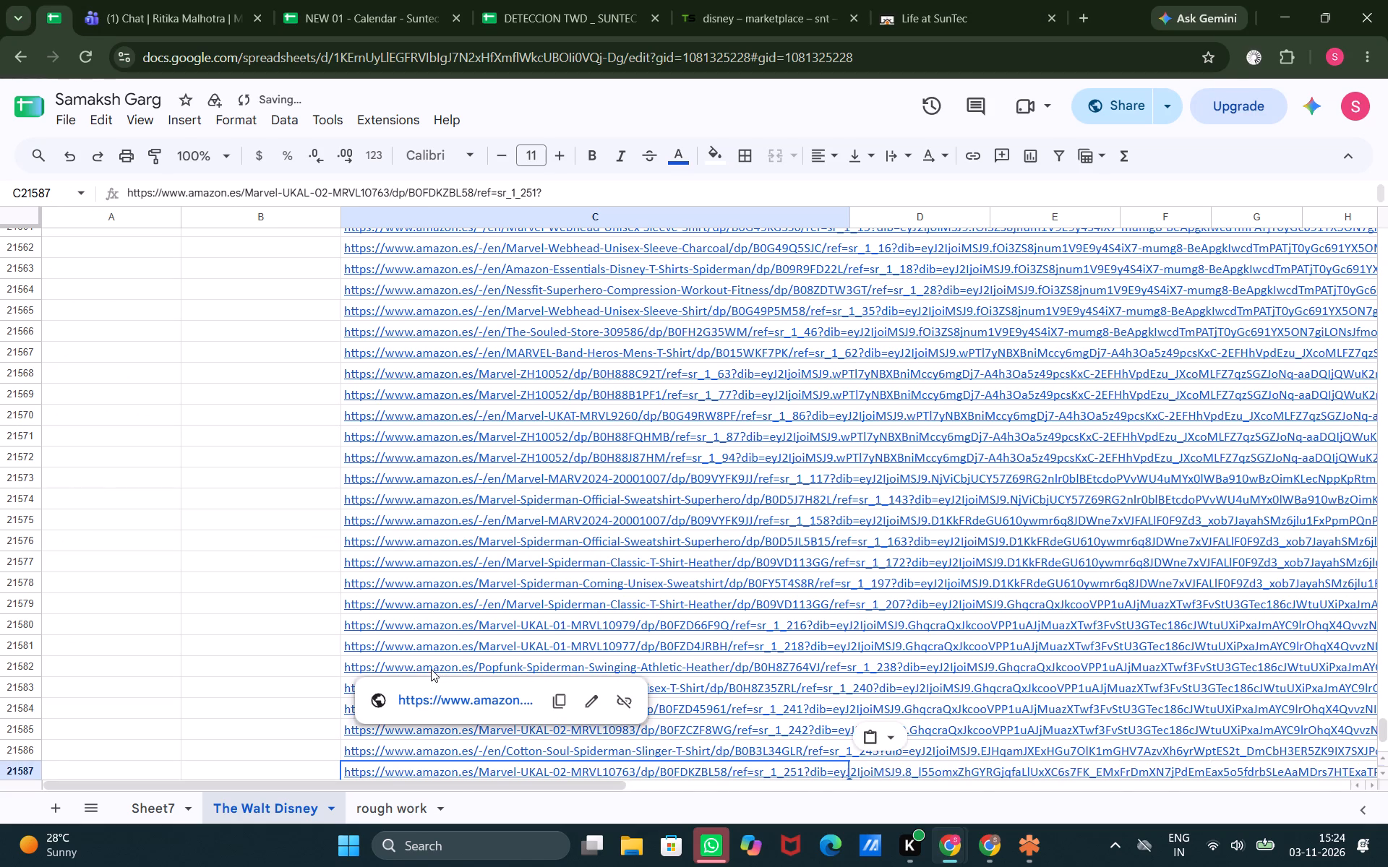
key("Return")
key("Return")
Find the unmarked Marvel Pop Art Spidey-Mens T Shirt further down results page 6 and paste its link into cell C21588.
key("alt+Tab")
scroll(1034, 436, "down", 6)
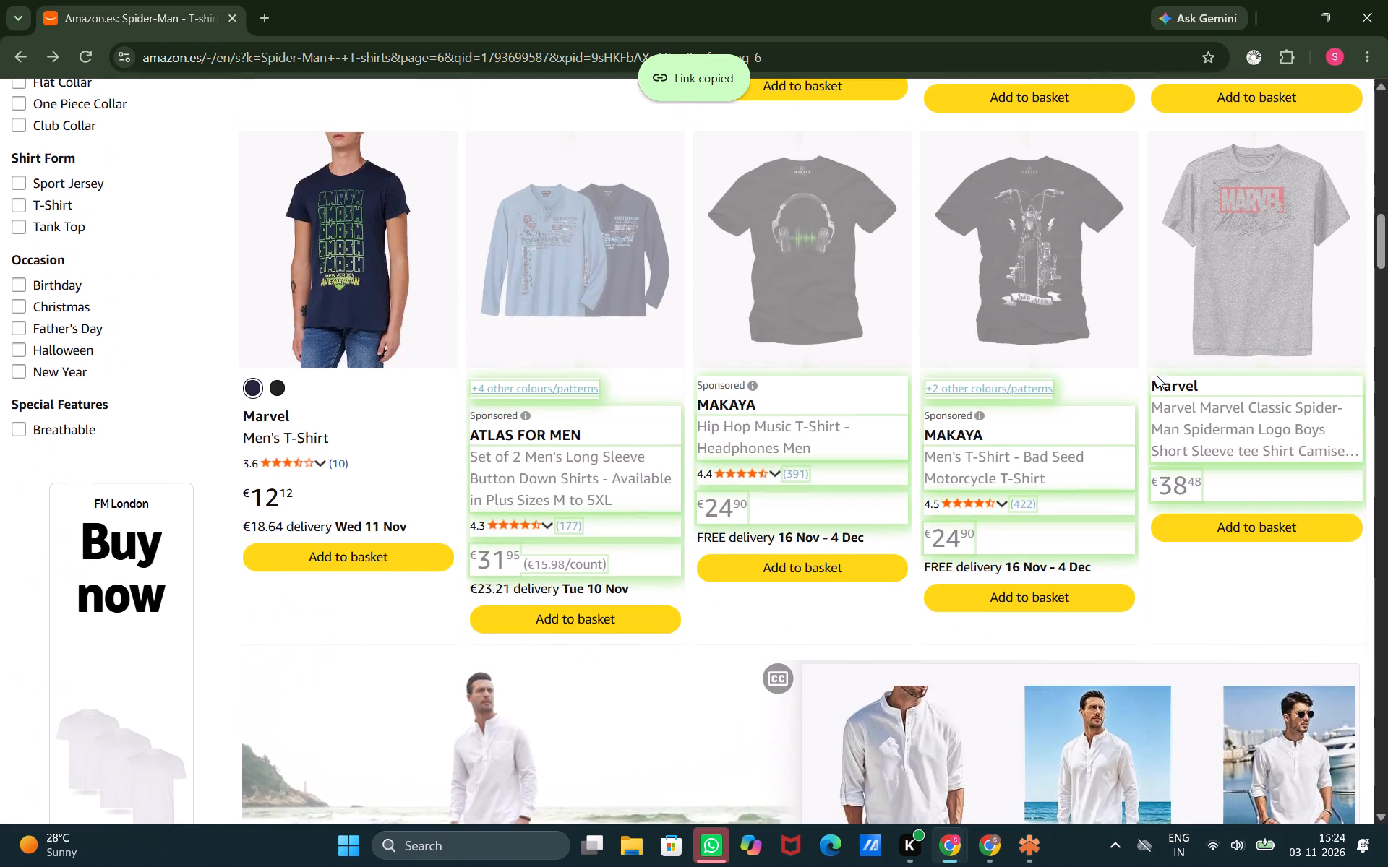
scroll(450, 342, "down", 4)
scroll(982, 393, "down", 6)
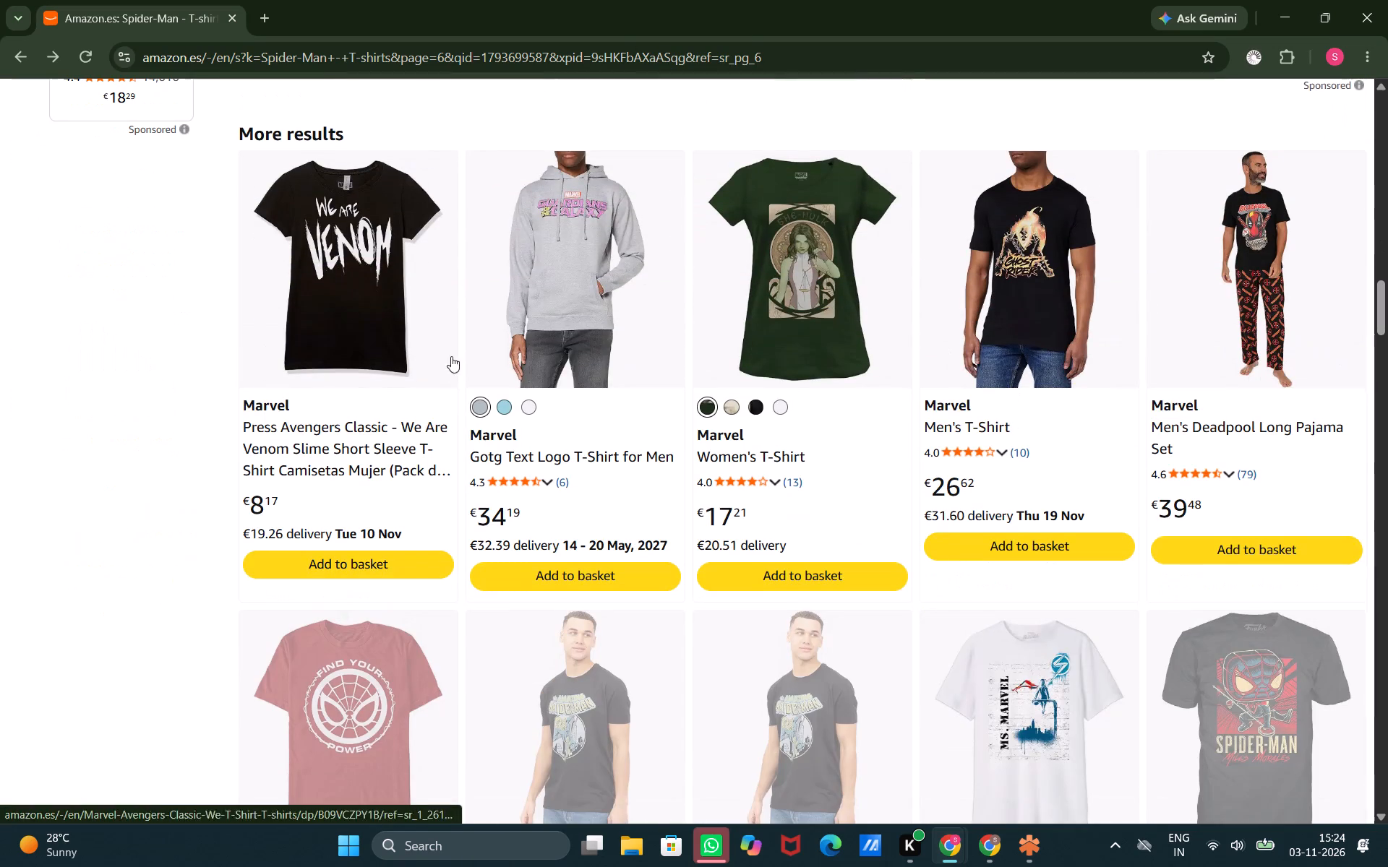
scroll(1214, 288, "down", 4)
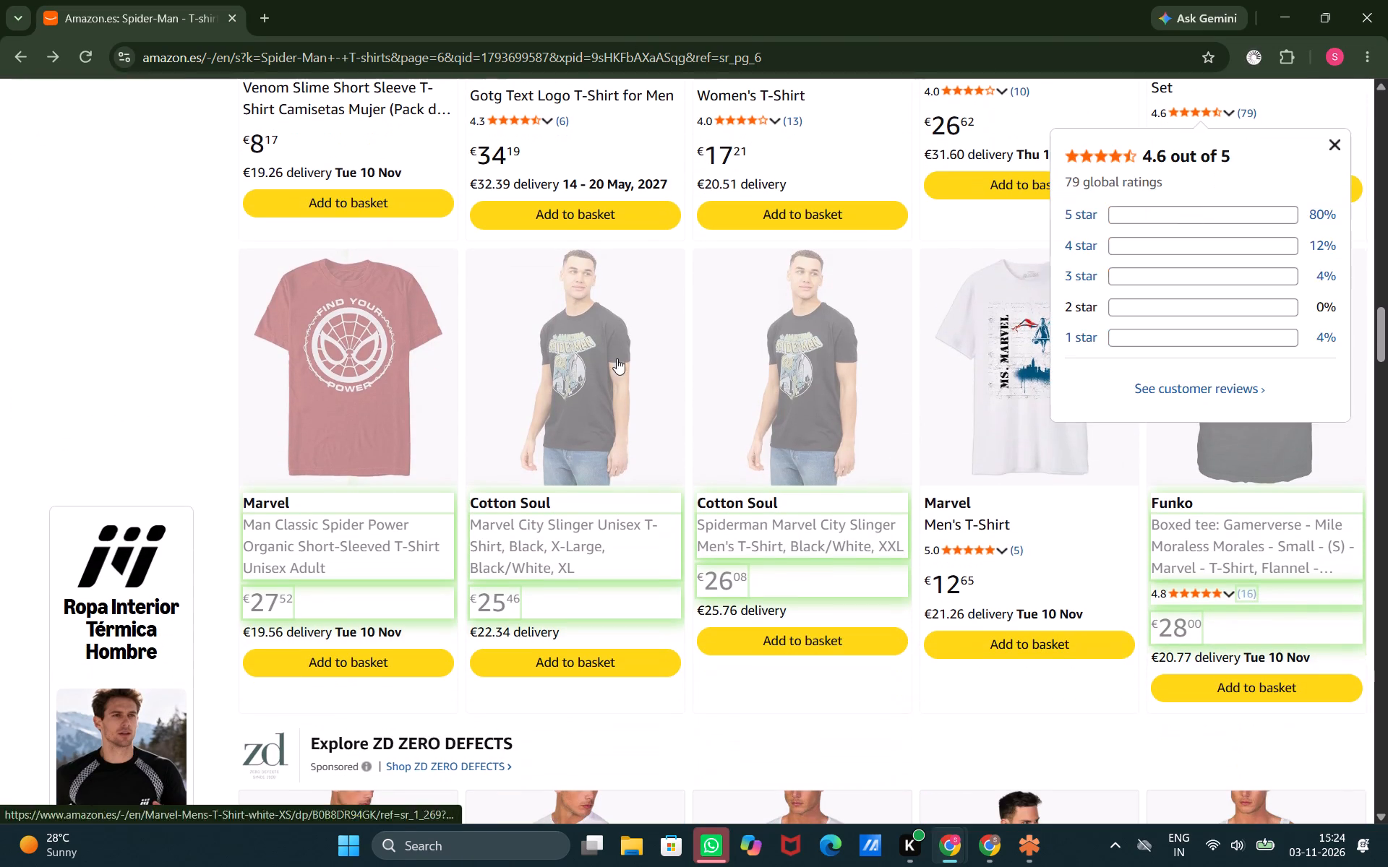
scroll(667, 501, "down", 6)
scroll(1105, 361, "down", 5)
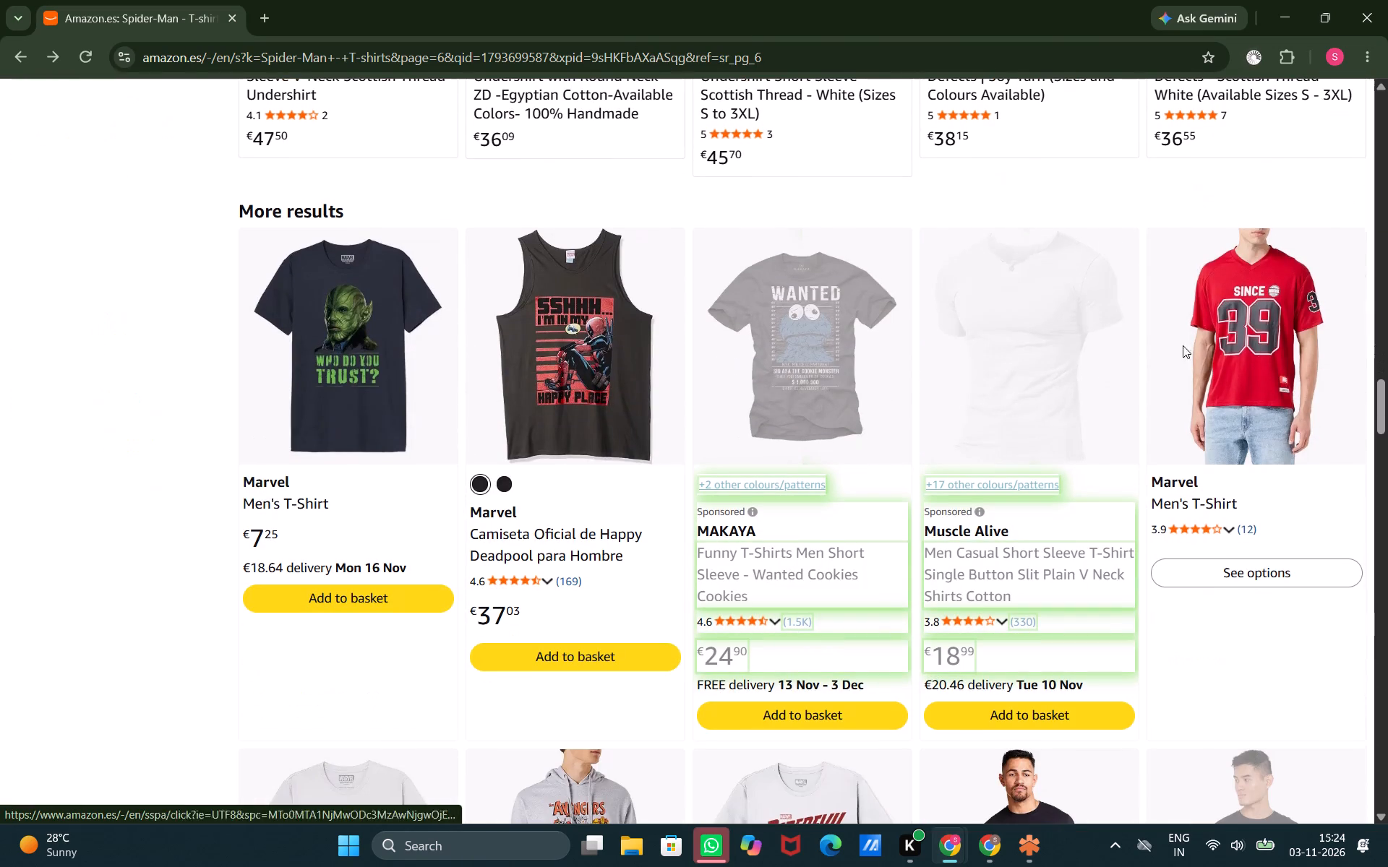
scroll(370, 367, "down", 7)
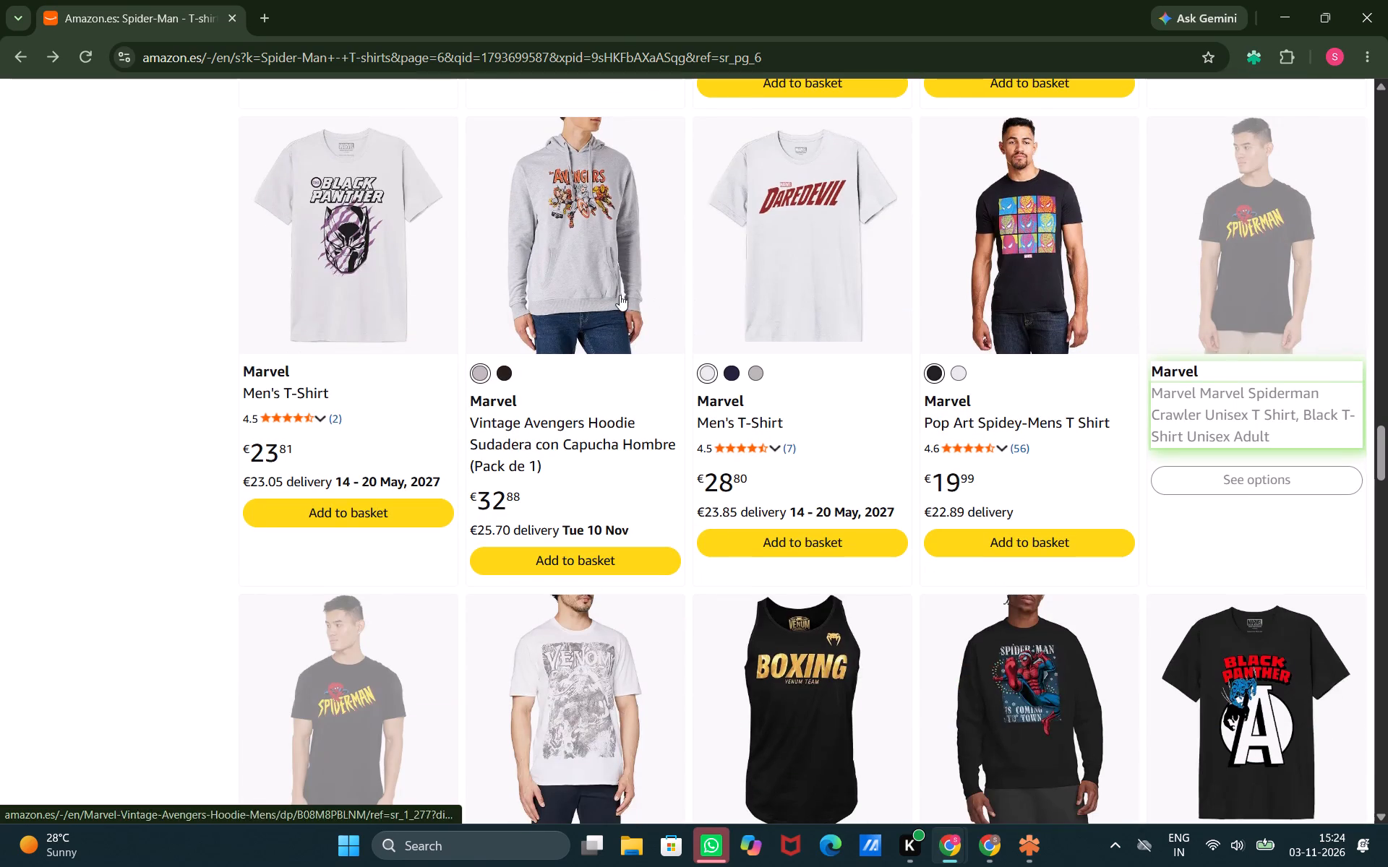
right_click(1021, 424)
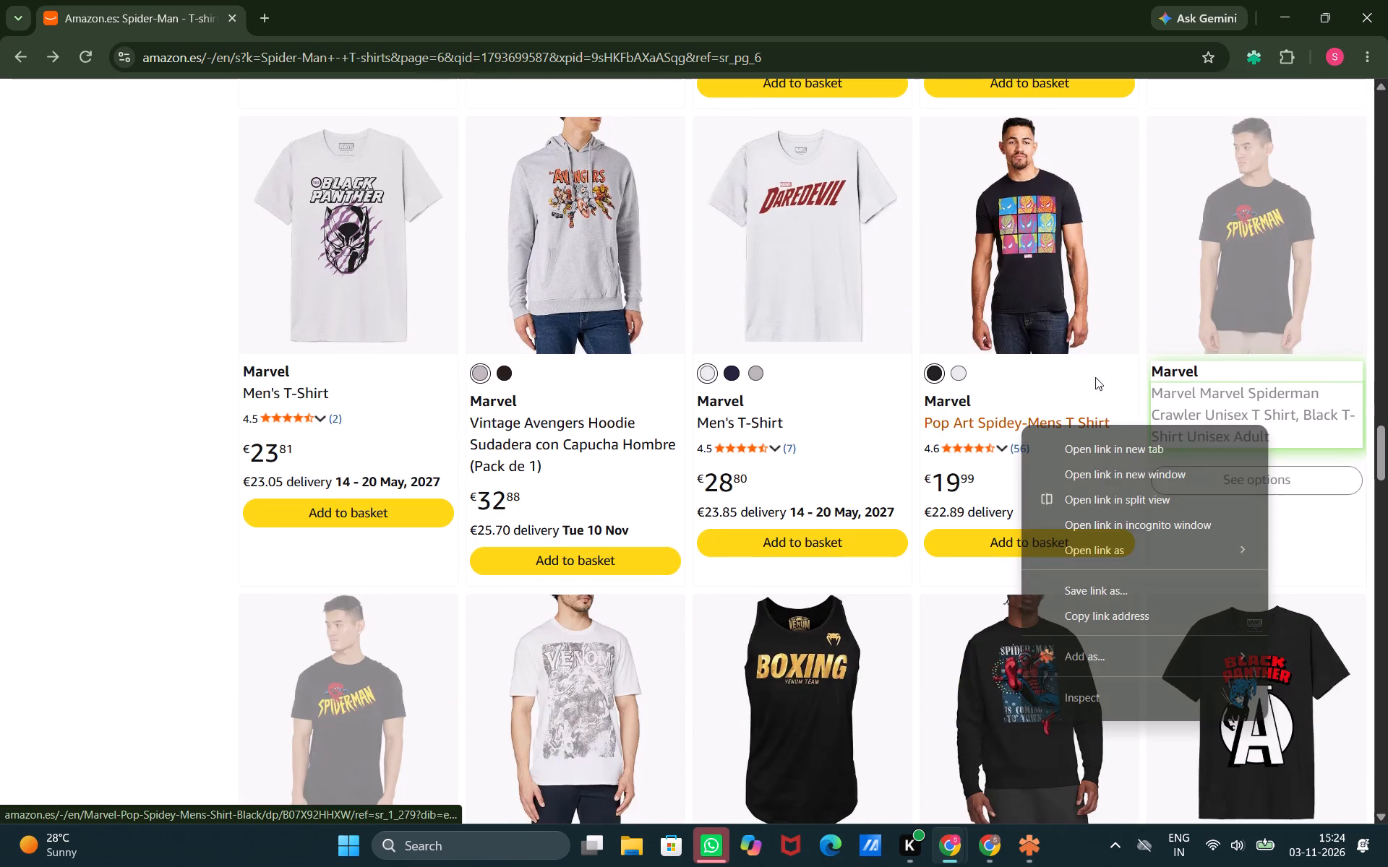
left_click(1137, 616)
key("alt+Tab")
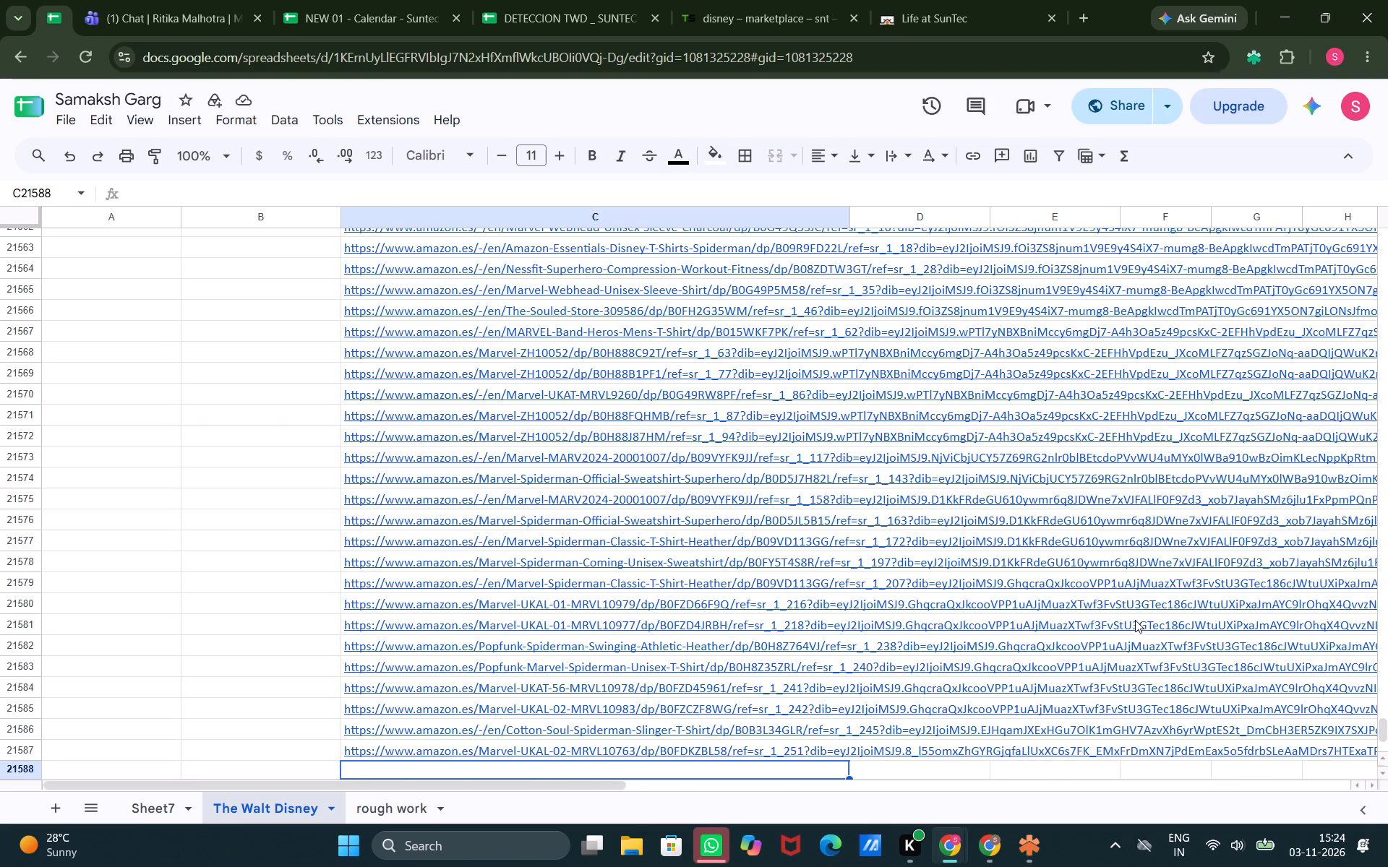
key("ctrl+v")
left_click(1135, 619, "ctrl")
key("Return")
key("Return")
key("Return")
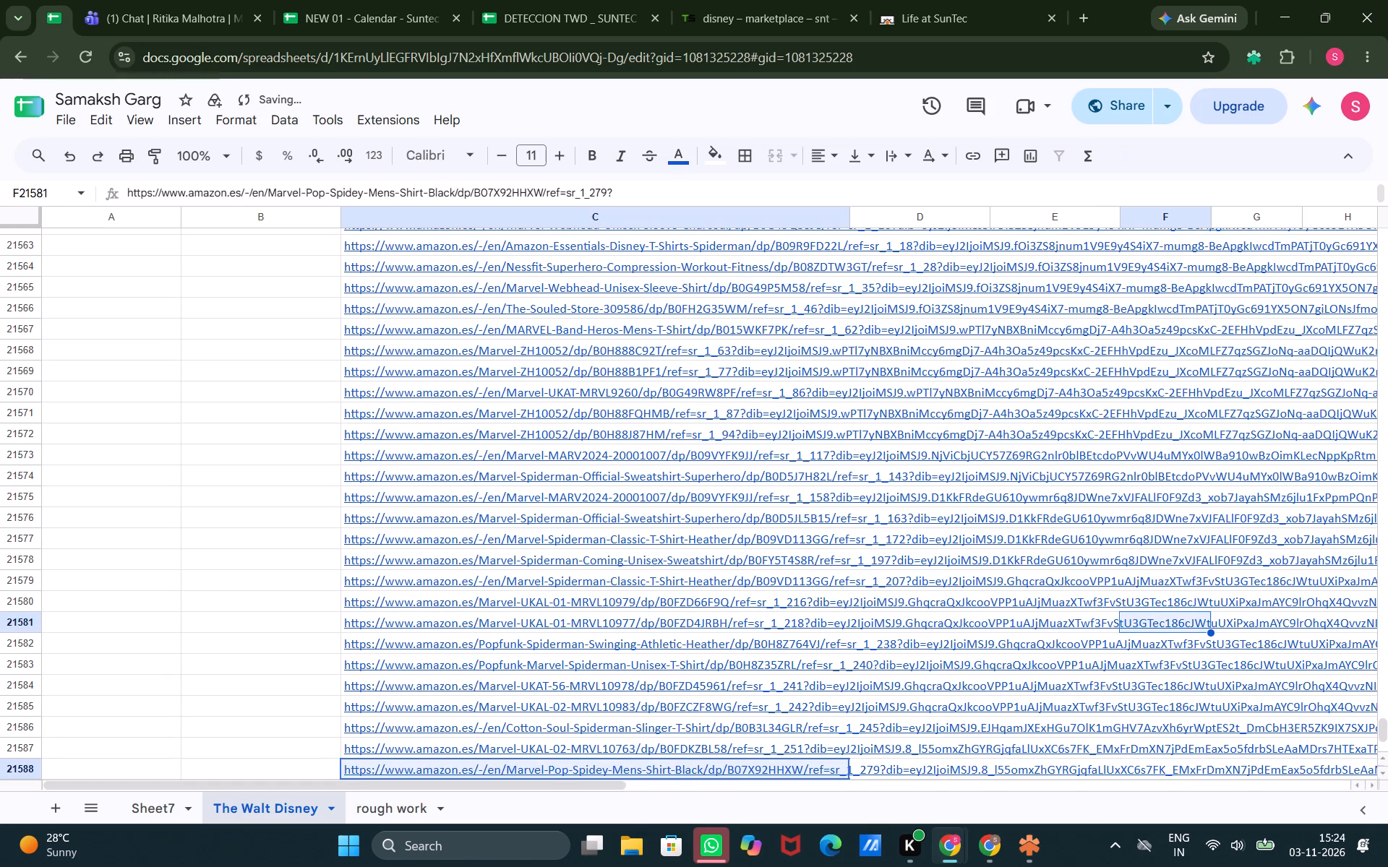
key("Down")
Open the Marvel Vintage Avengers Hoodie listing to inspect its print, and return to the results.
key("alt+Tab")
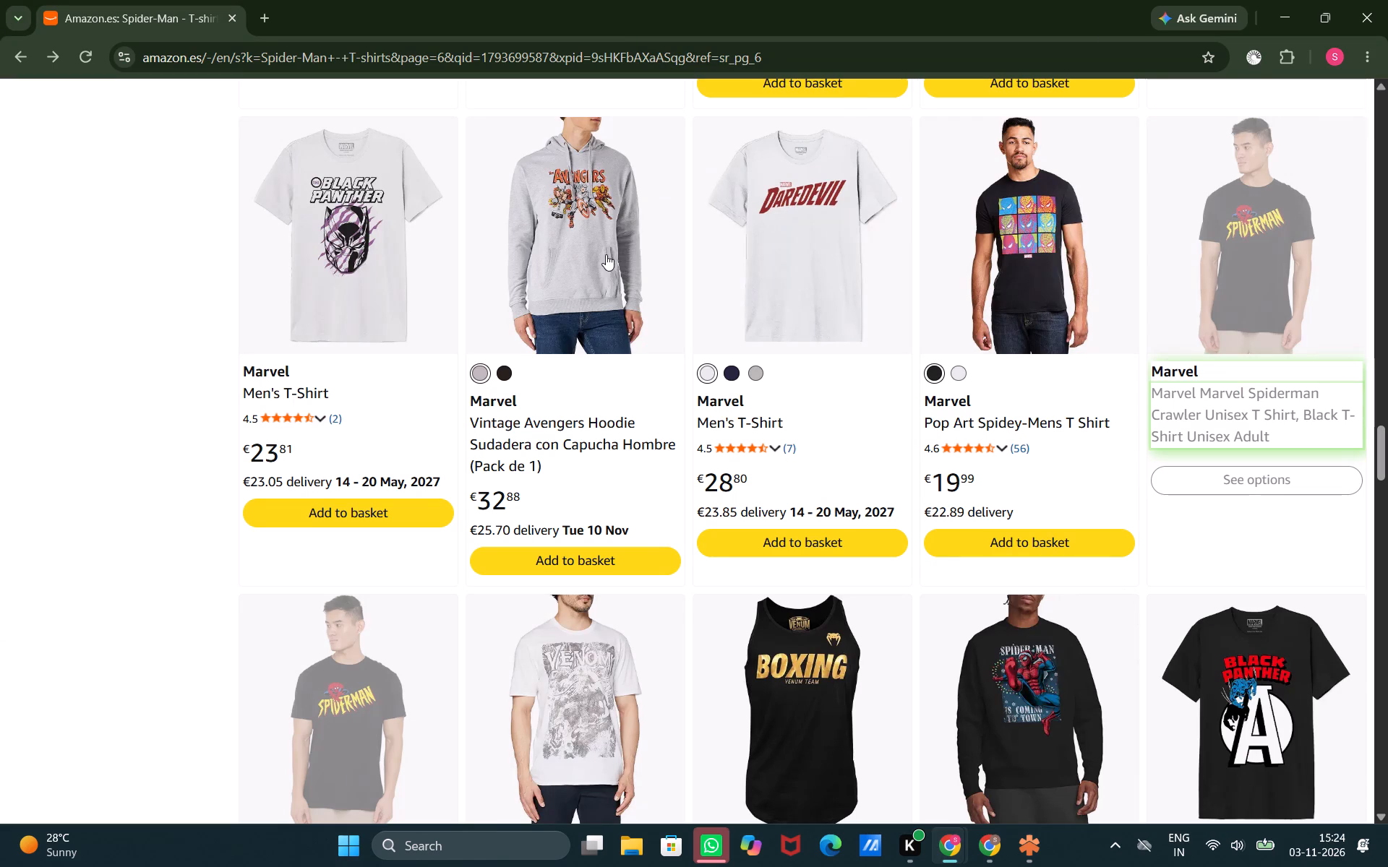
left_click_drag(607, 253, 615, 259)
left_click(617, 256)
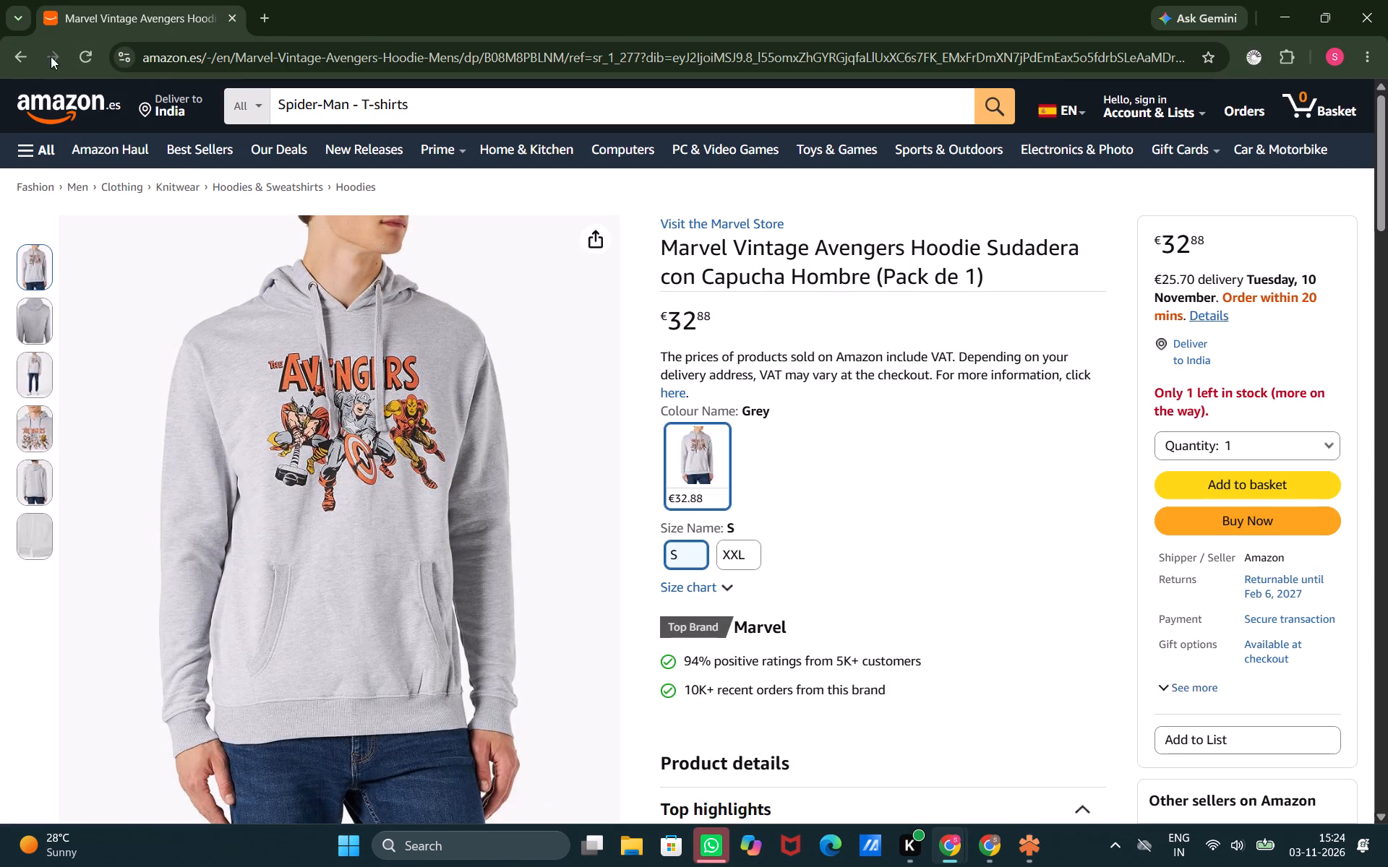
left_click(33, 60)
Copy the link of the Marvel Spiderman Is Coming To Town Unisex Sweatshirt and paste it into cell C21589.
scroll(818, 401, "down", 4)
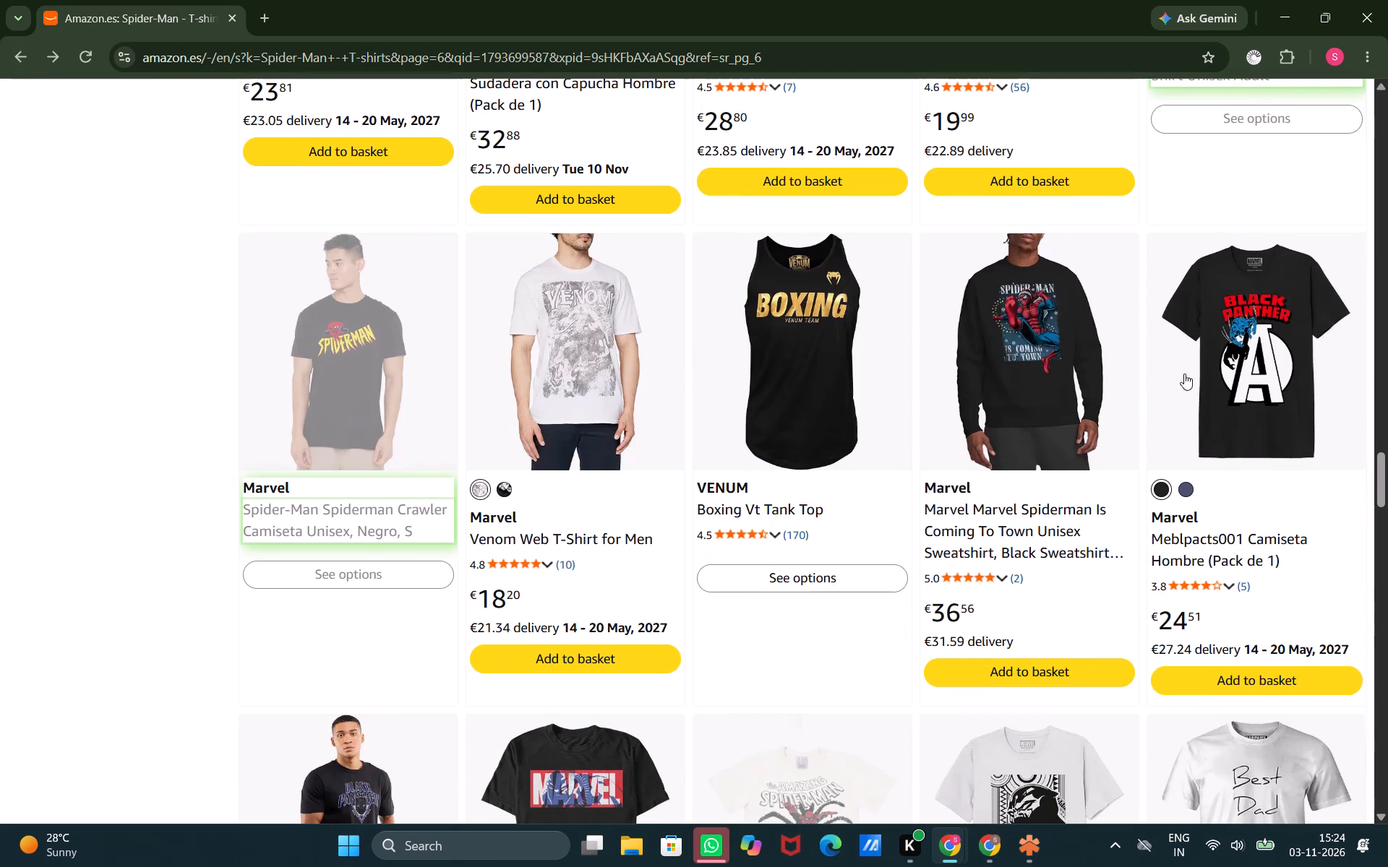
right_click(1003, 511)
left_click(1074, 702)
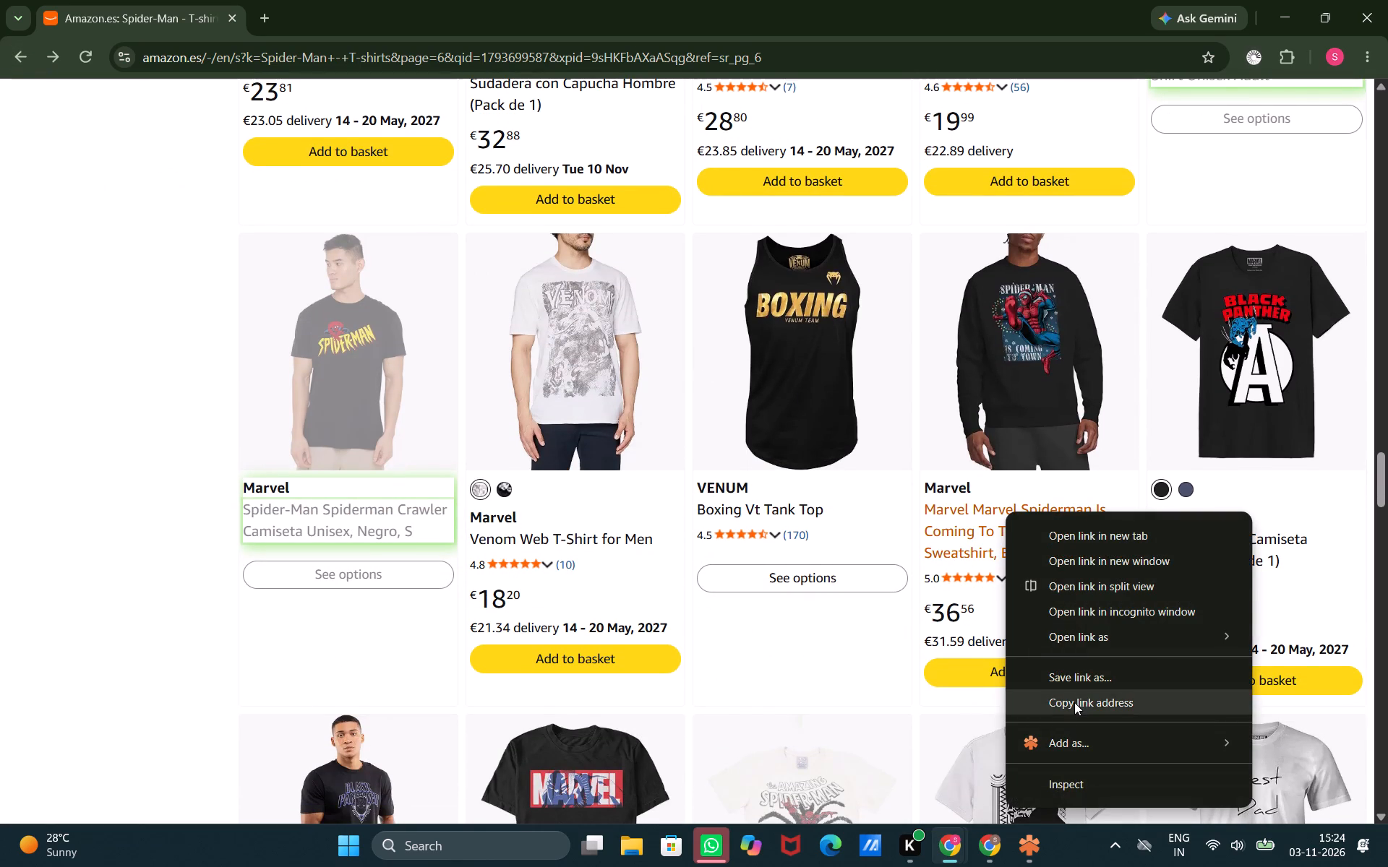
key("alt+Tab")
key("ctrl+v")
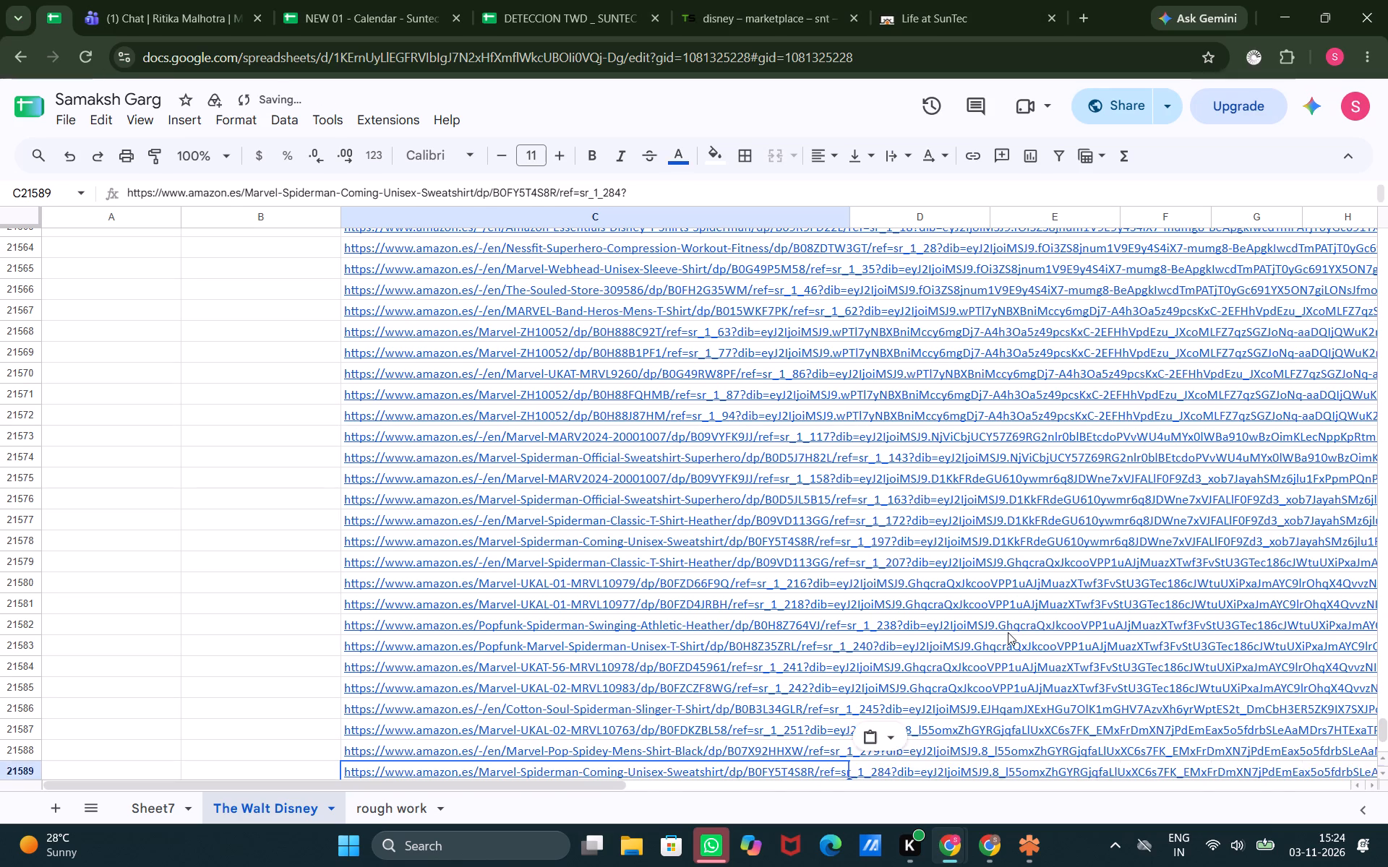
key("Return")
key("Return")
Return to the Amazon results, check the rest of page 6 for unmarked Spider-Man listings, and open results page 7.
key("alt+Tab")
key("alt+Tab")
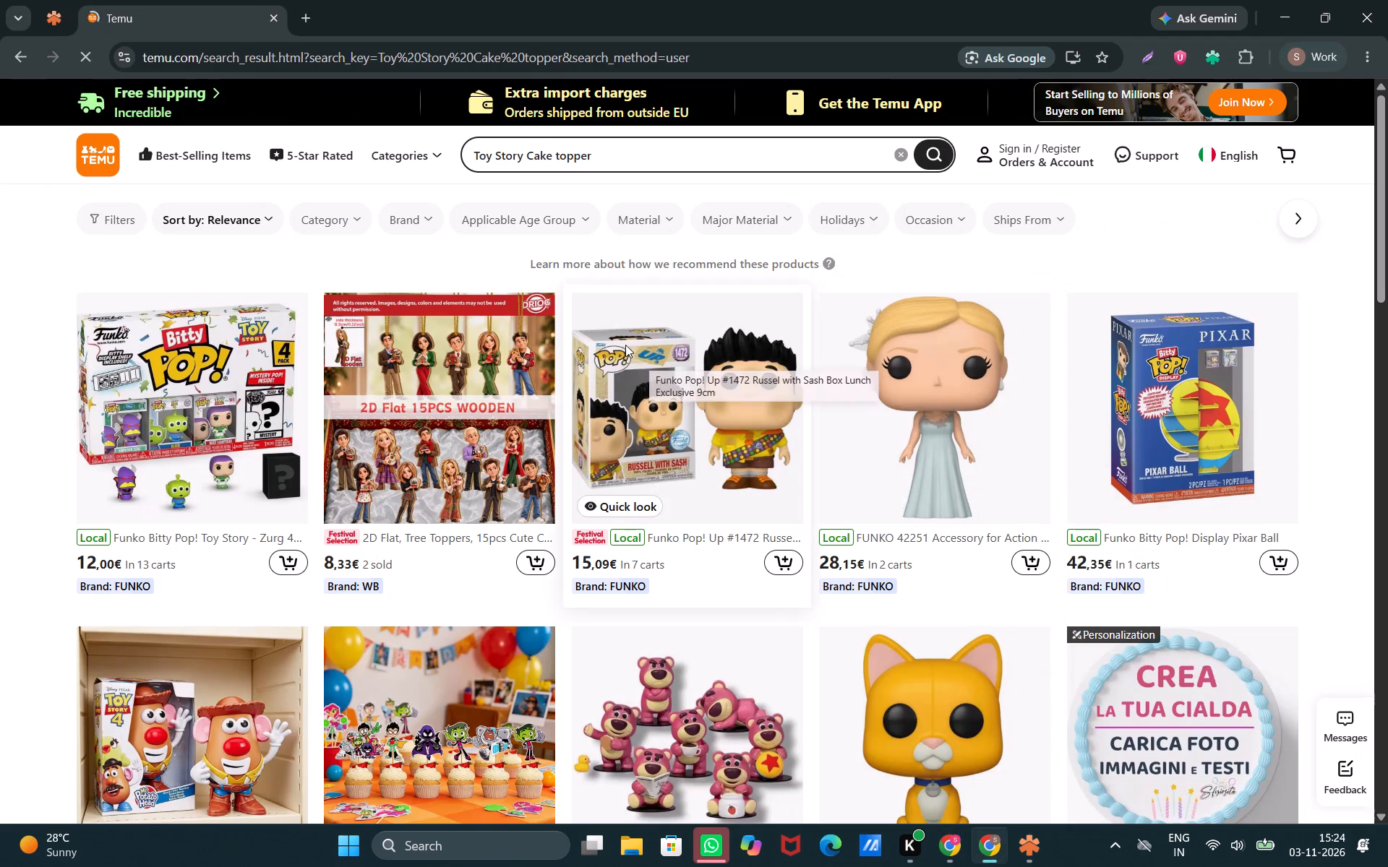
key("alt+Tab")
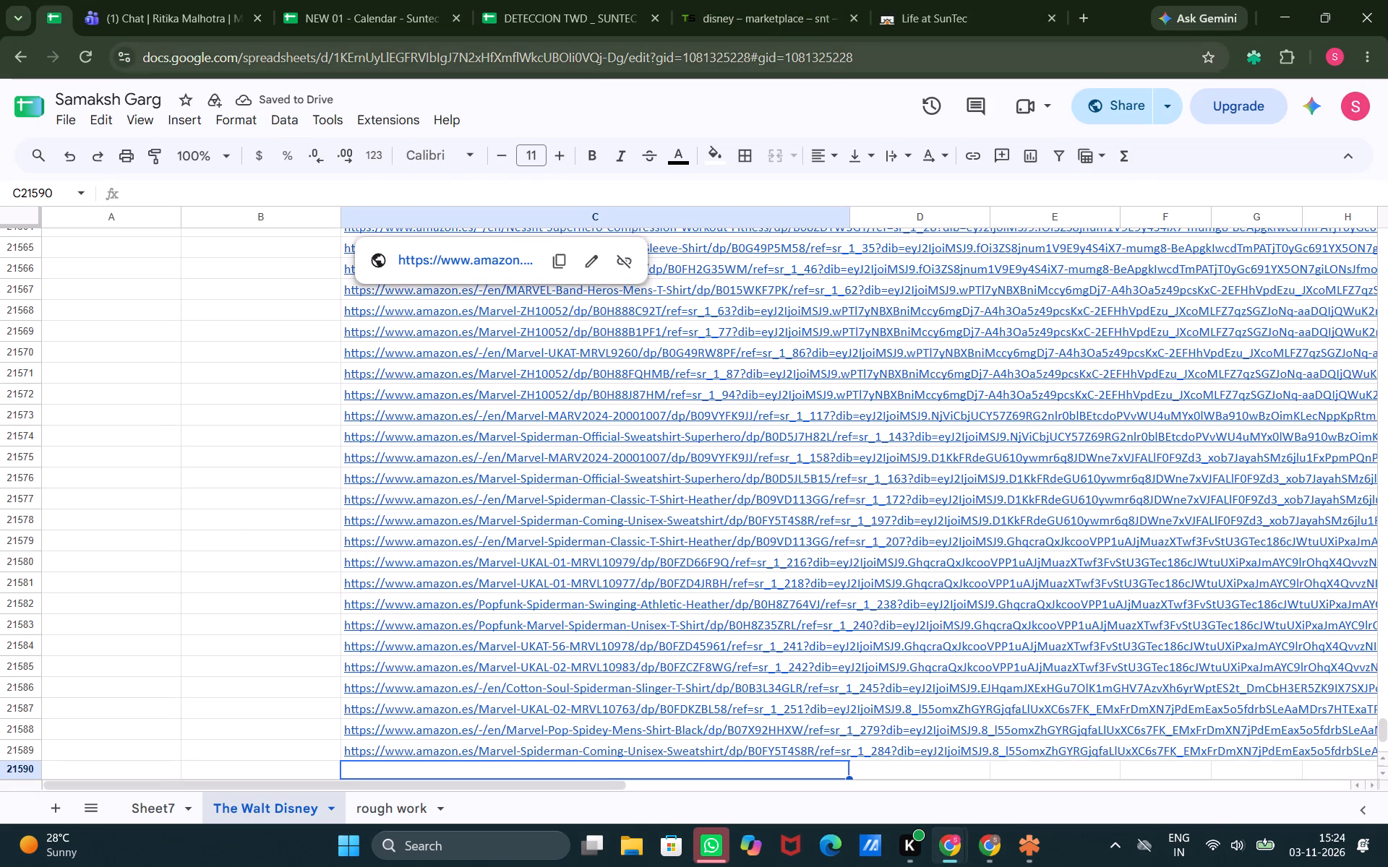
key("alt+Tab")
key("alt+Tab")
key("alt+Tab")
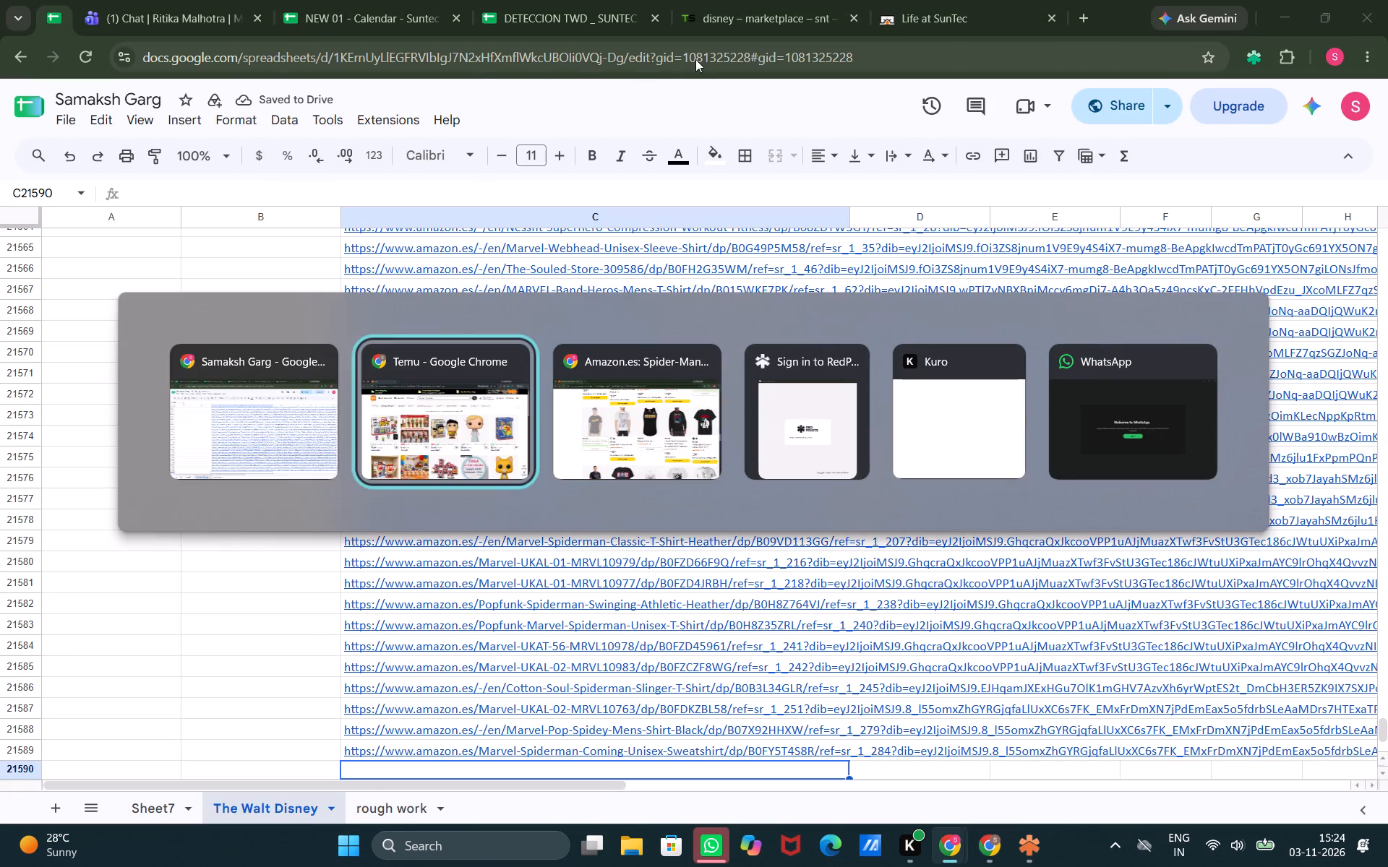
key("alt+Tab")
scroll(1232, 289, "down", 5)
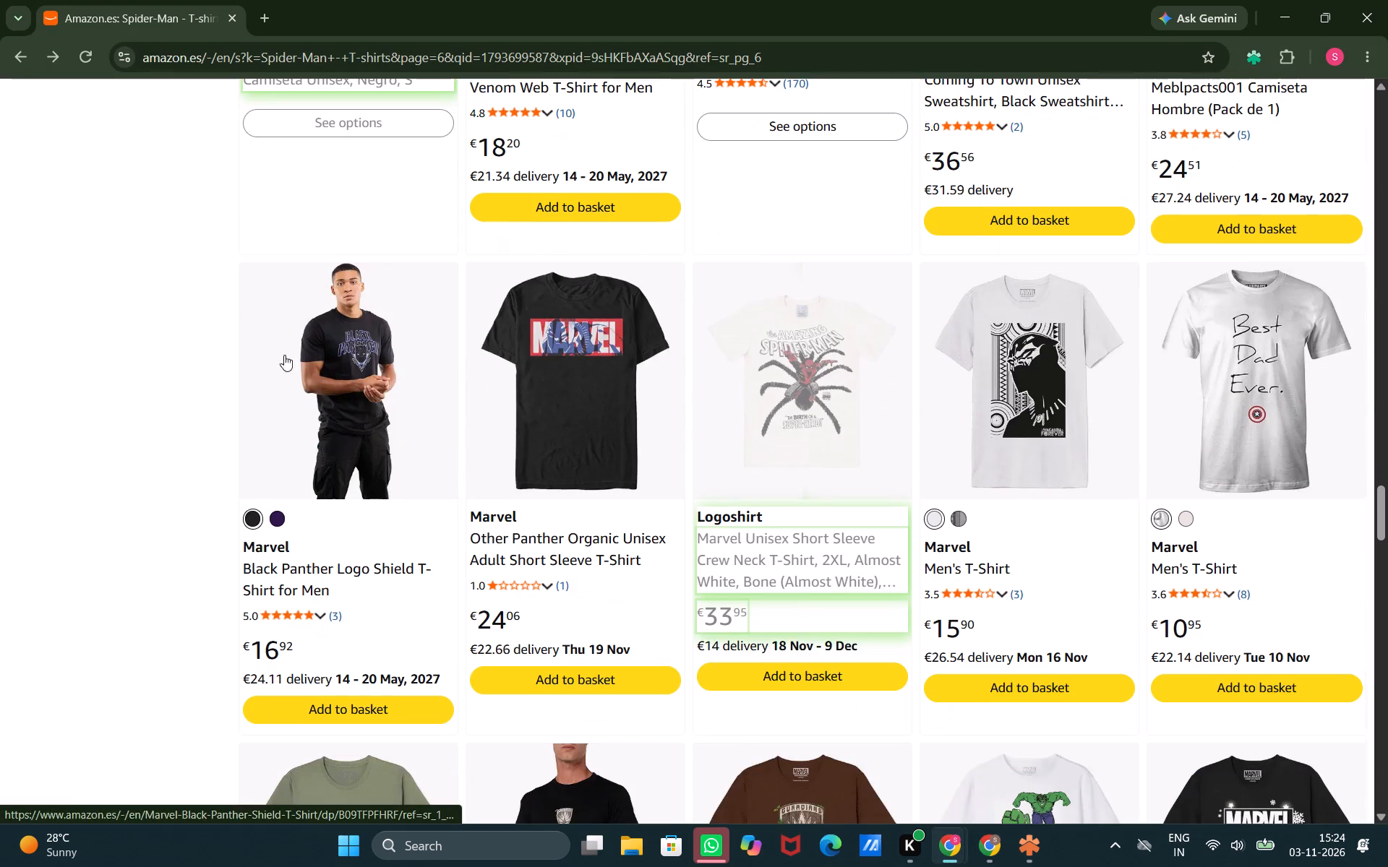
scroll(437, 385, "down", 5)
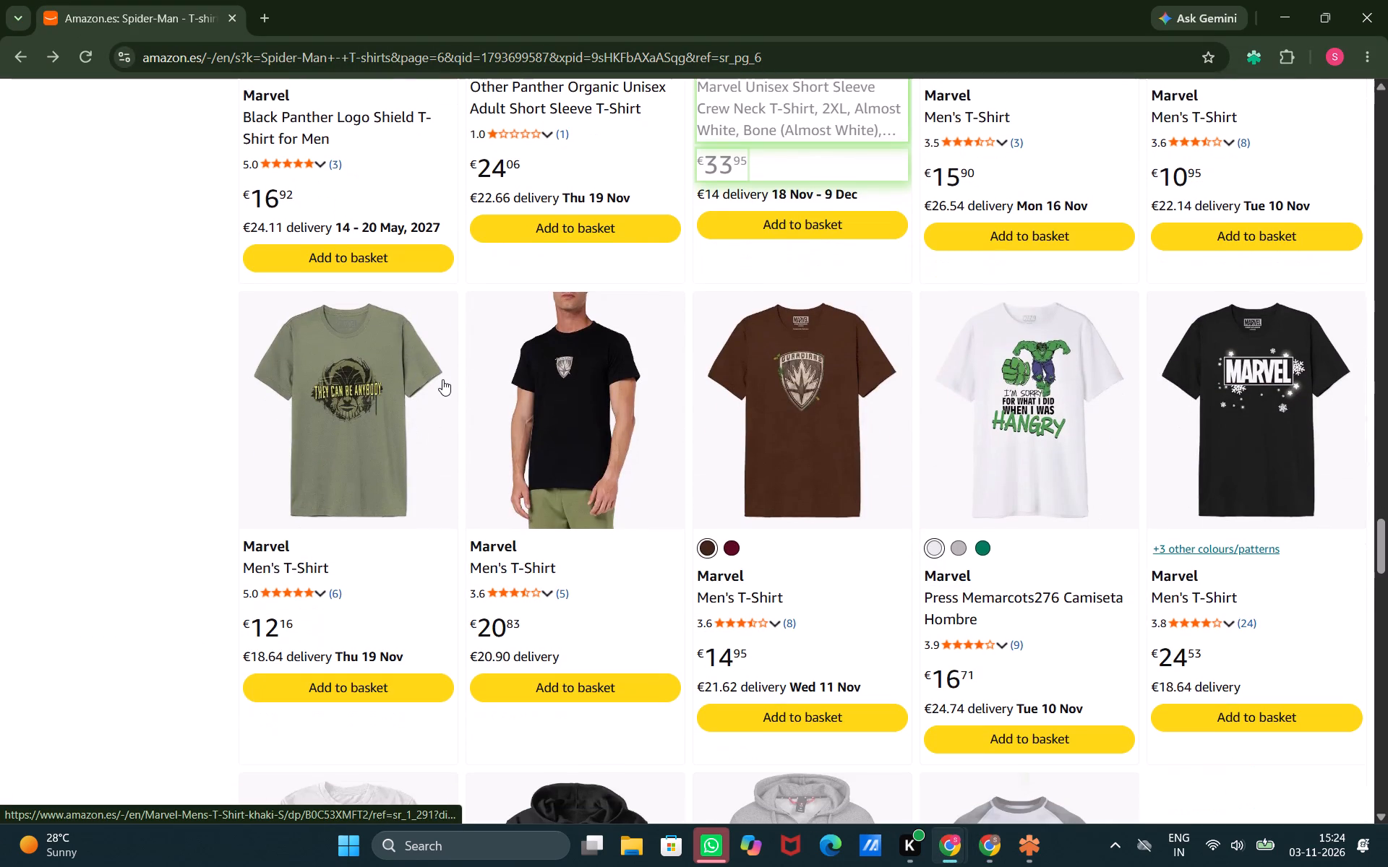
scroll(1277, 398, "down", 6)
scroll(1284, 407, "up", 6)
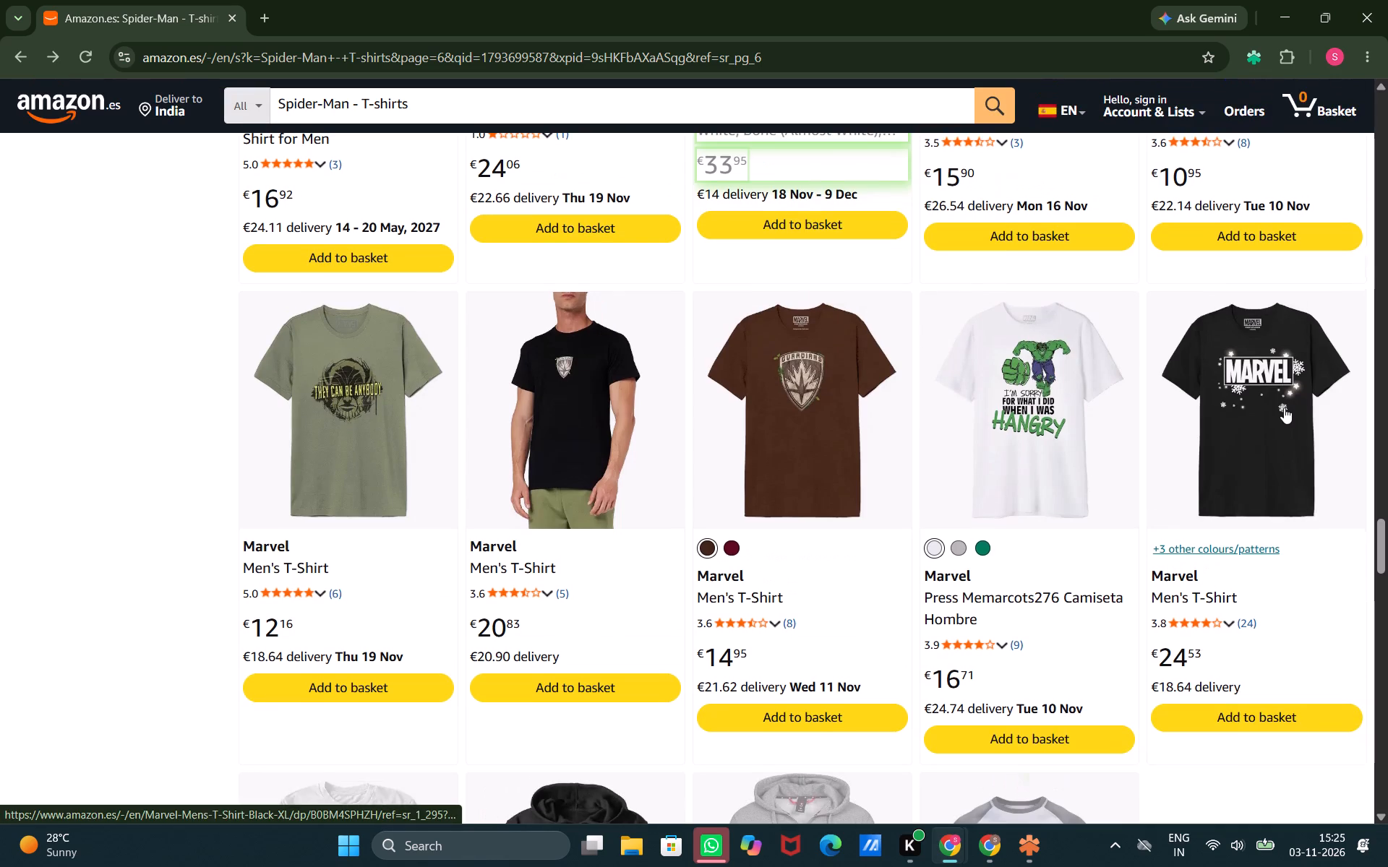
scroll(1284, 407, "down", 6)
scroll(452, 389, "down", 5)
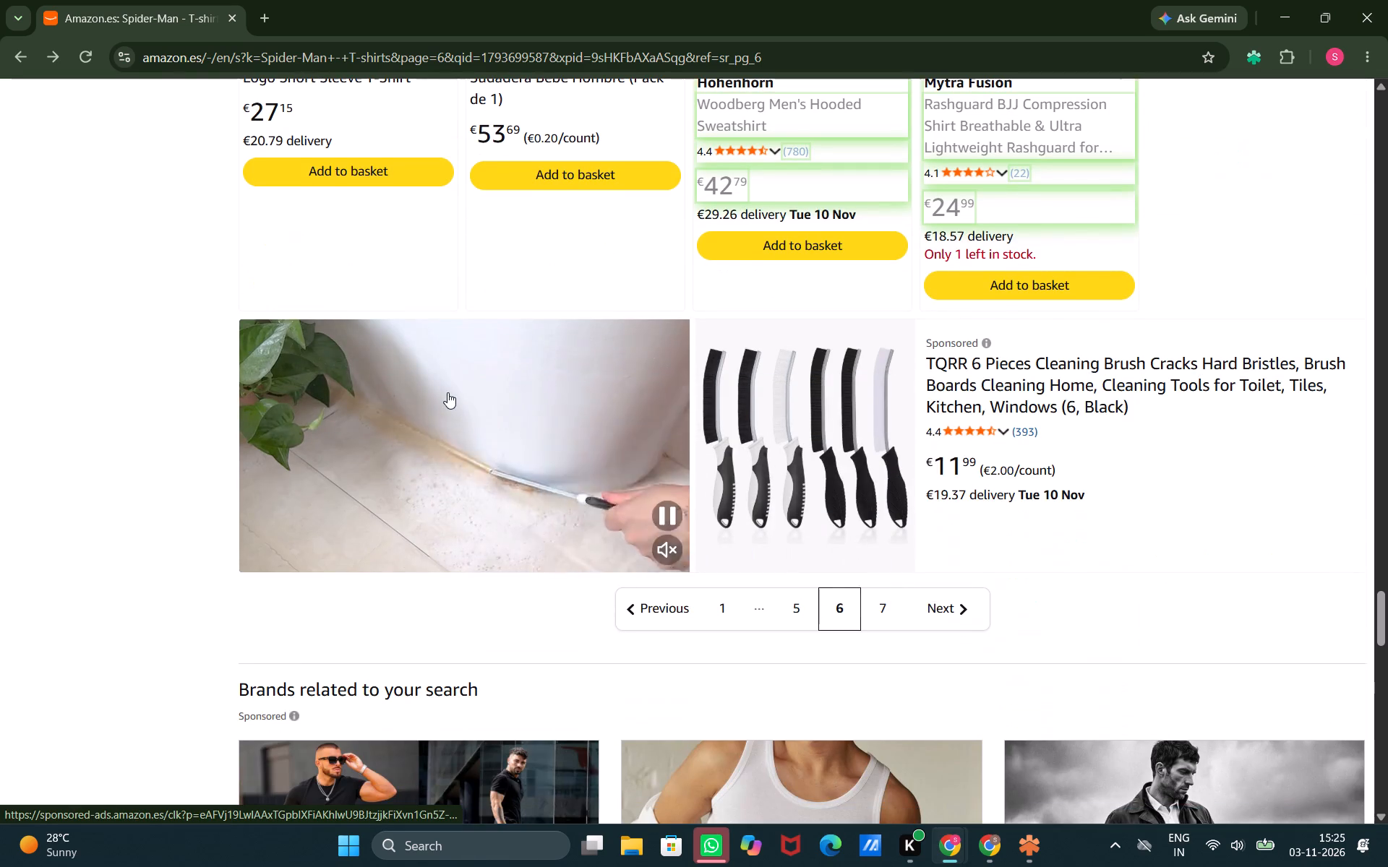
left_click(890, 620)
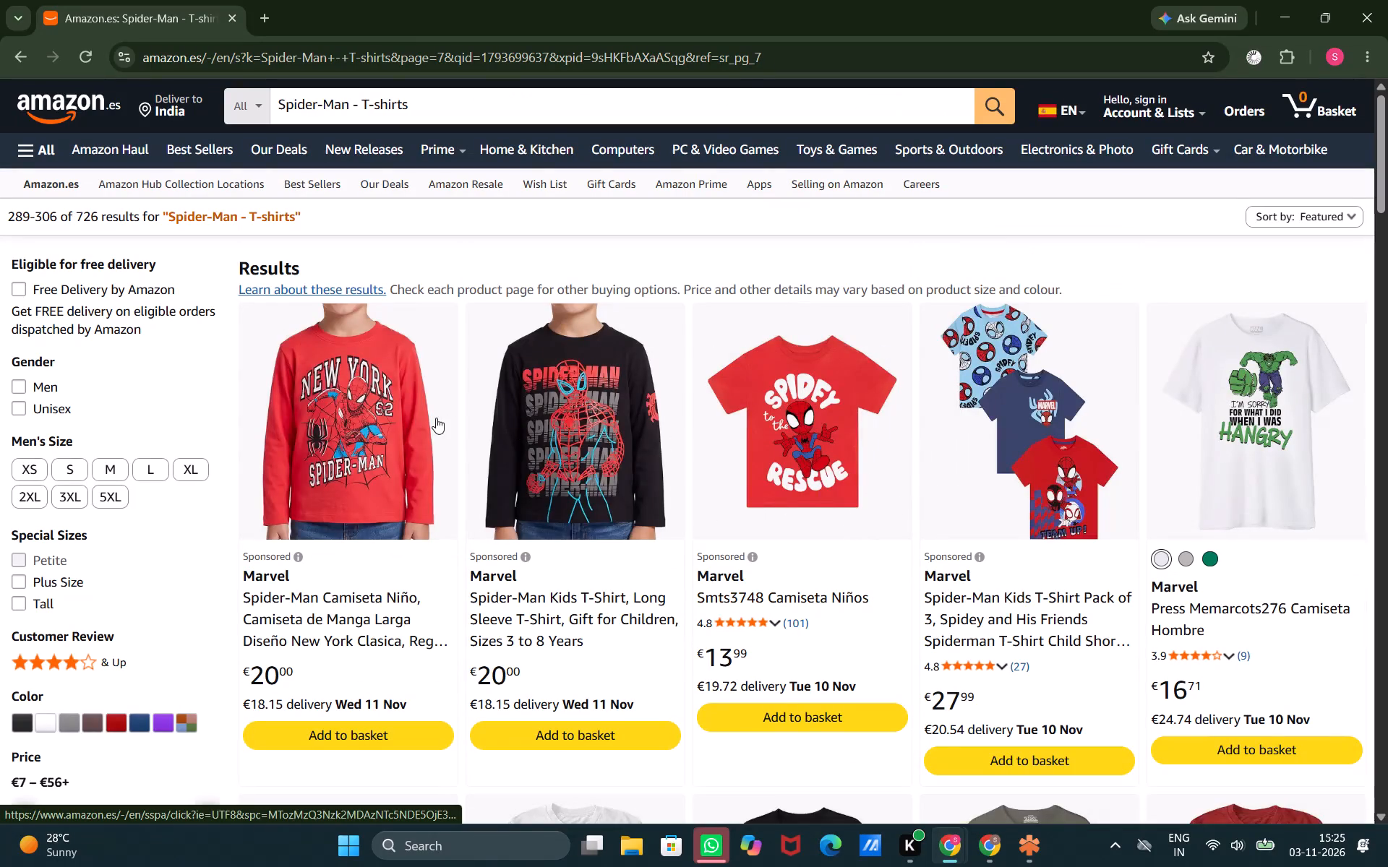
Check results page 7 for unmarked Spider-Man listings.
scroll(1170, 436, "down", 5)
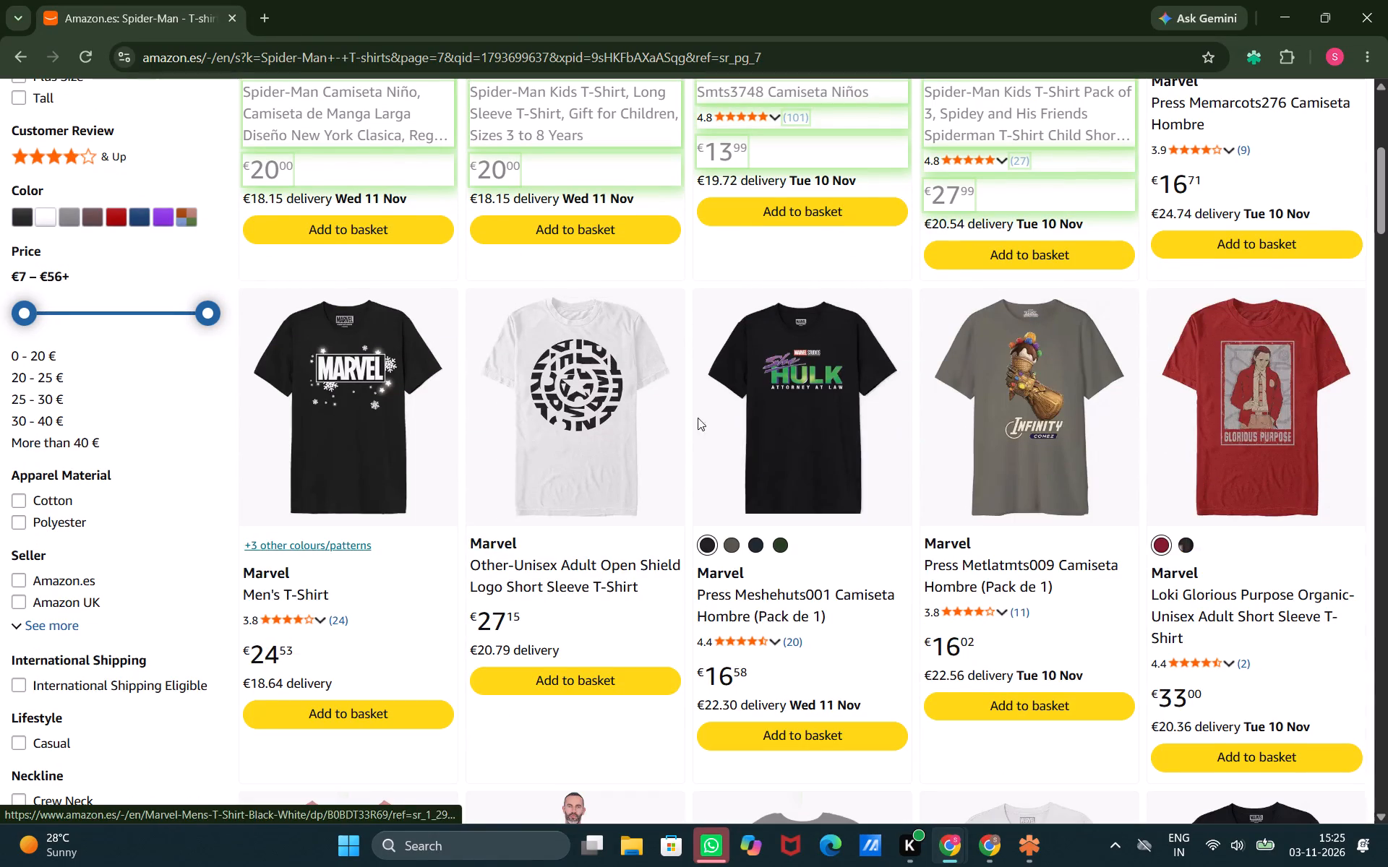
scroll(278, 436, "down", 6)
scroll(1183, 381, "down", 5)
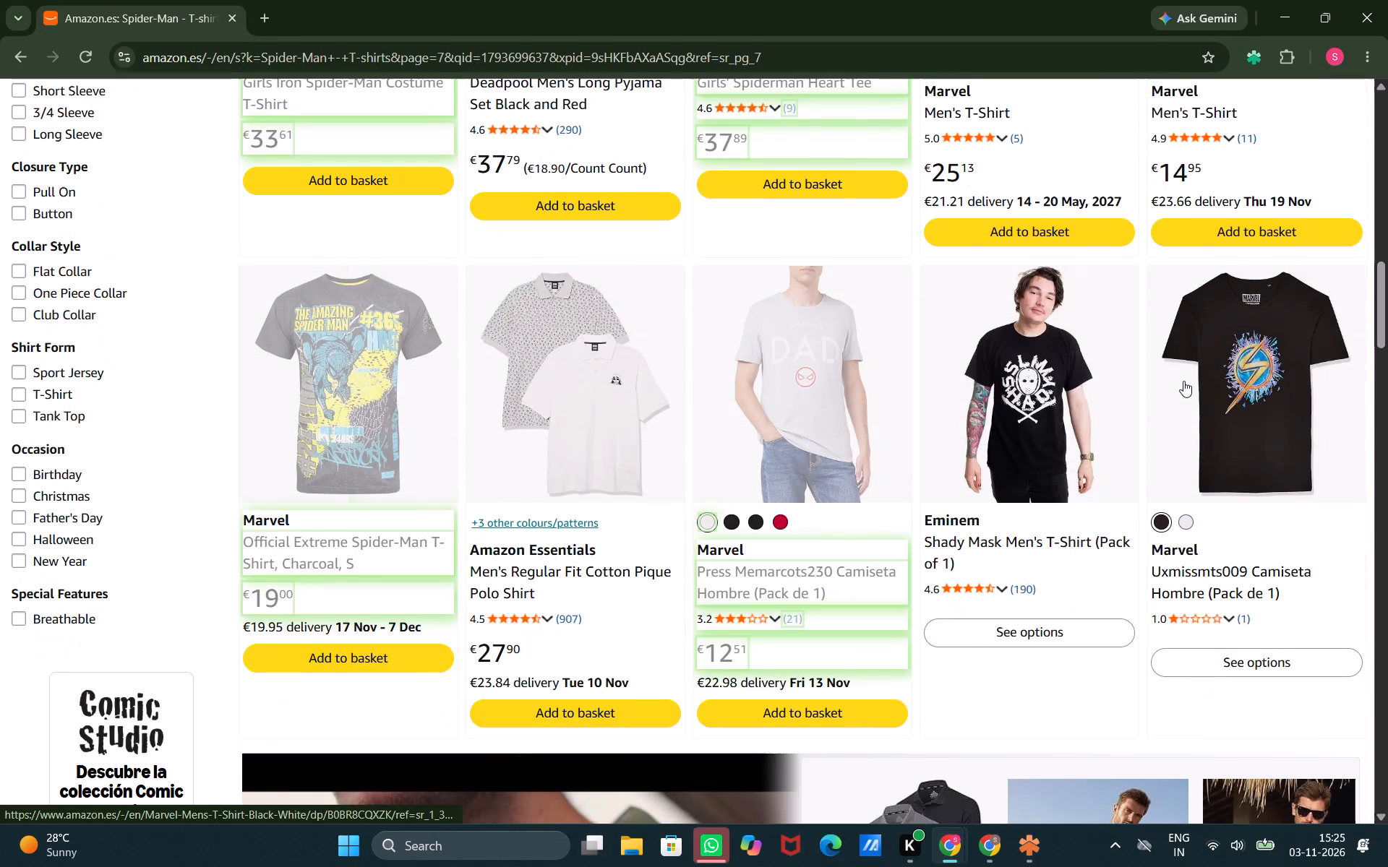
scroll(340, 389, "down", 6)
scroll(846, 387, "down", 3)
scroll(641, 426, "down", 5)
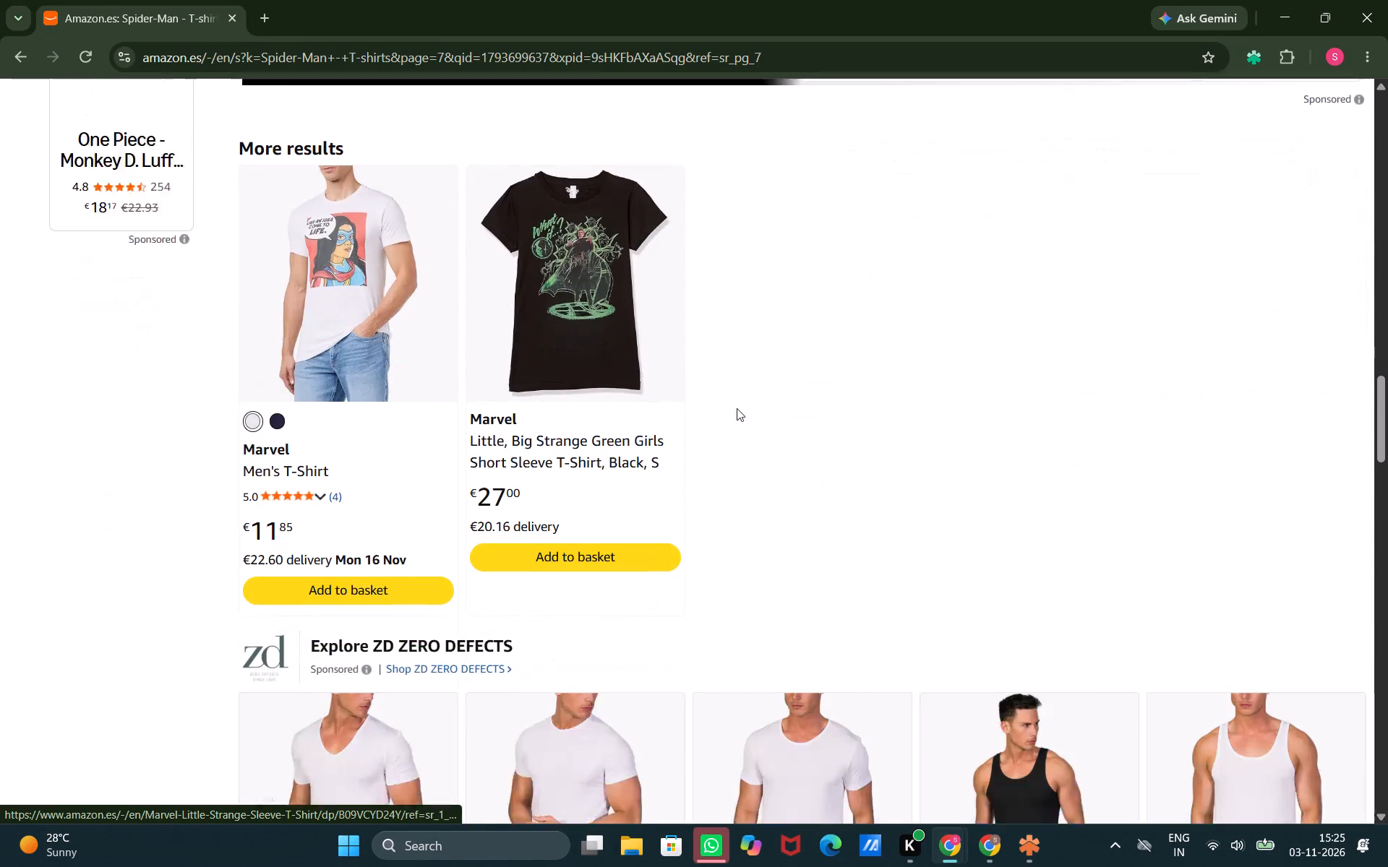
scroll(716, 410, "down", 8)
scroll(744, 378, "up", 6)
scroll(348, 132, "up", 5)
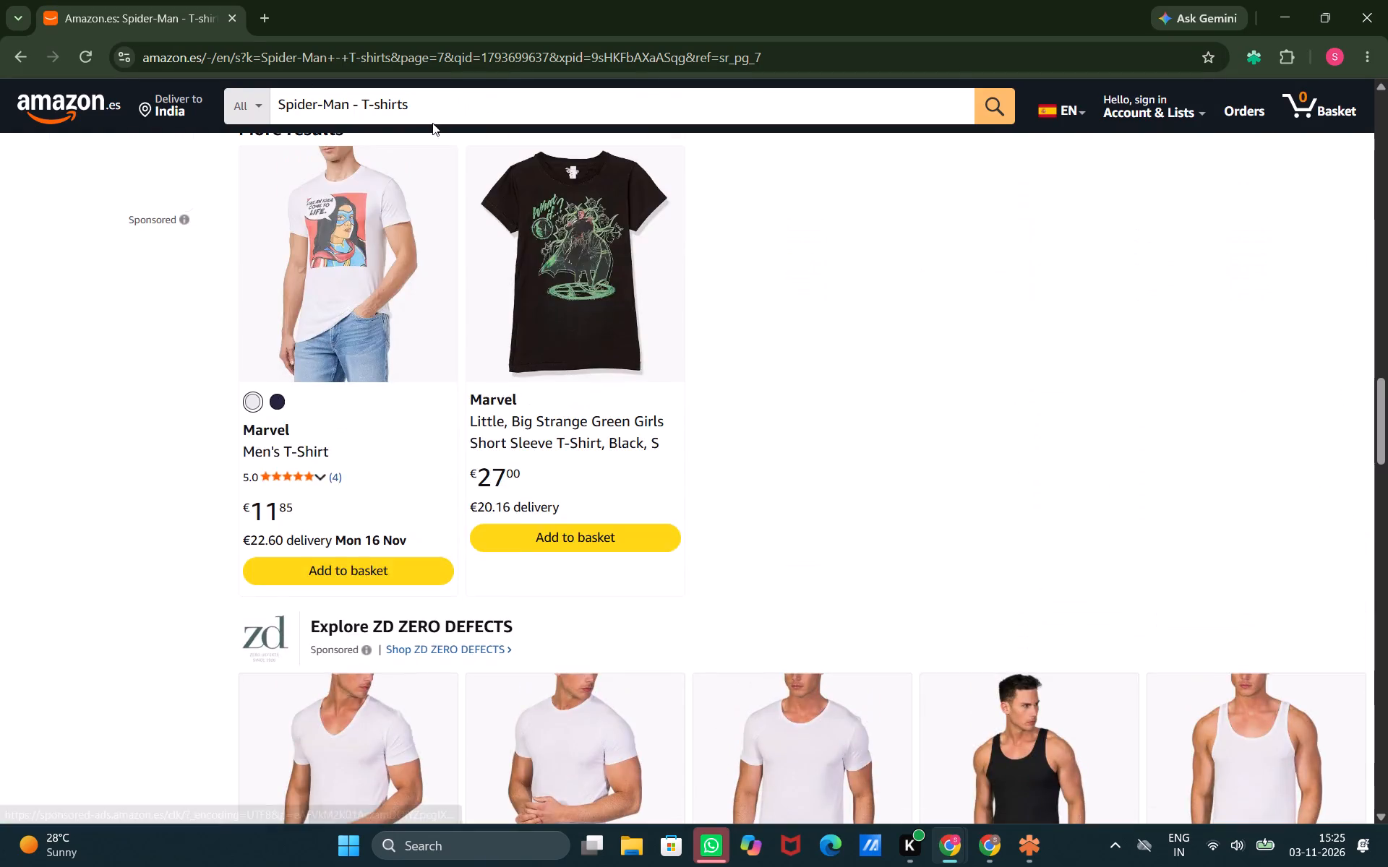
Search Amazon.es for "Captain America T shirt" in place of the Spider-Man T-shirts search.
left_click(445, 103)
key("BackSpace")
key("BackSpace")
key("BackSpace")
key("BackSpace")
key("BackSpace")
key("BackSpace")
key("BackSpace")
key("BackSpace")
key("BackSpace")
key("BackSpace")
key("BackSpace")
key("BackSpace")
key("BackSpace")
key("BackSpace")
key("BackSpace")
key("BackSpace")
key("BackSpace")
key("BackSpace")
key("BackSpace")
key("BackSpace")
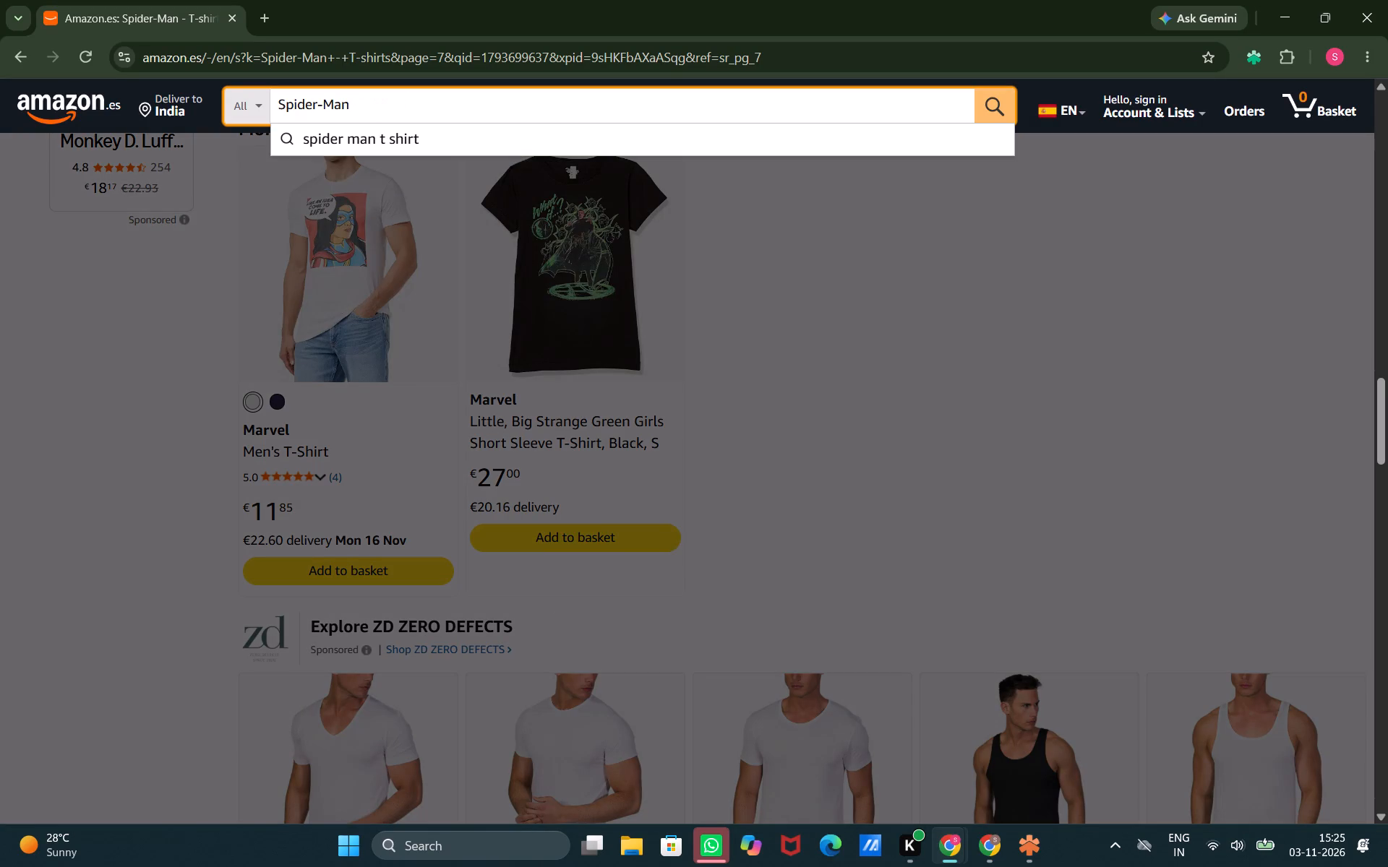
type("Captain")
key("space")
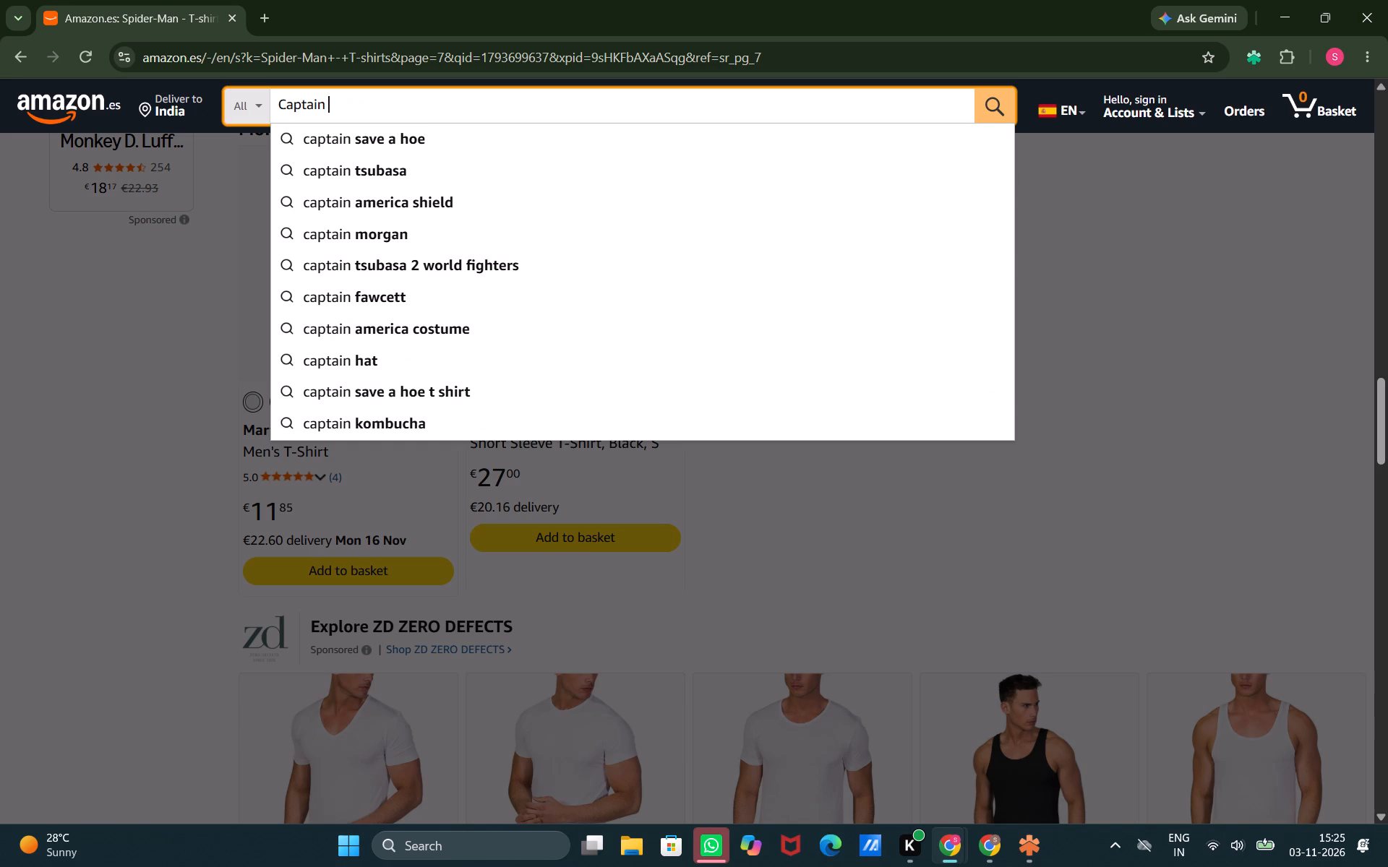
type("America")
key("space")
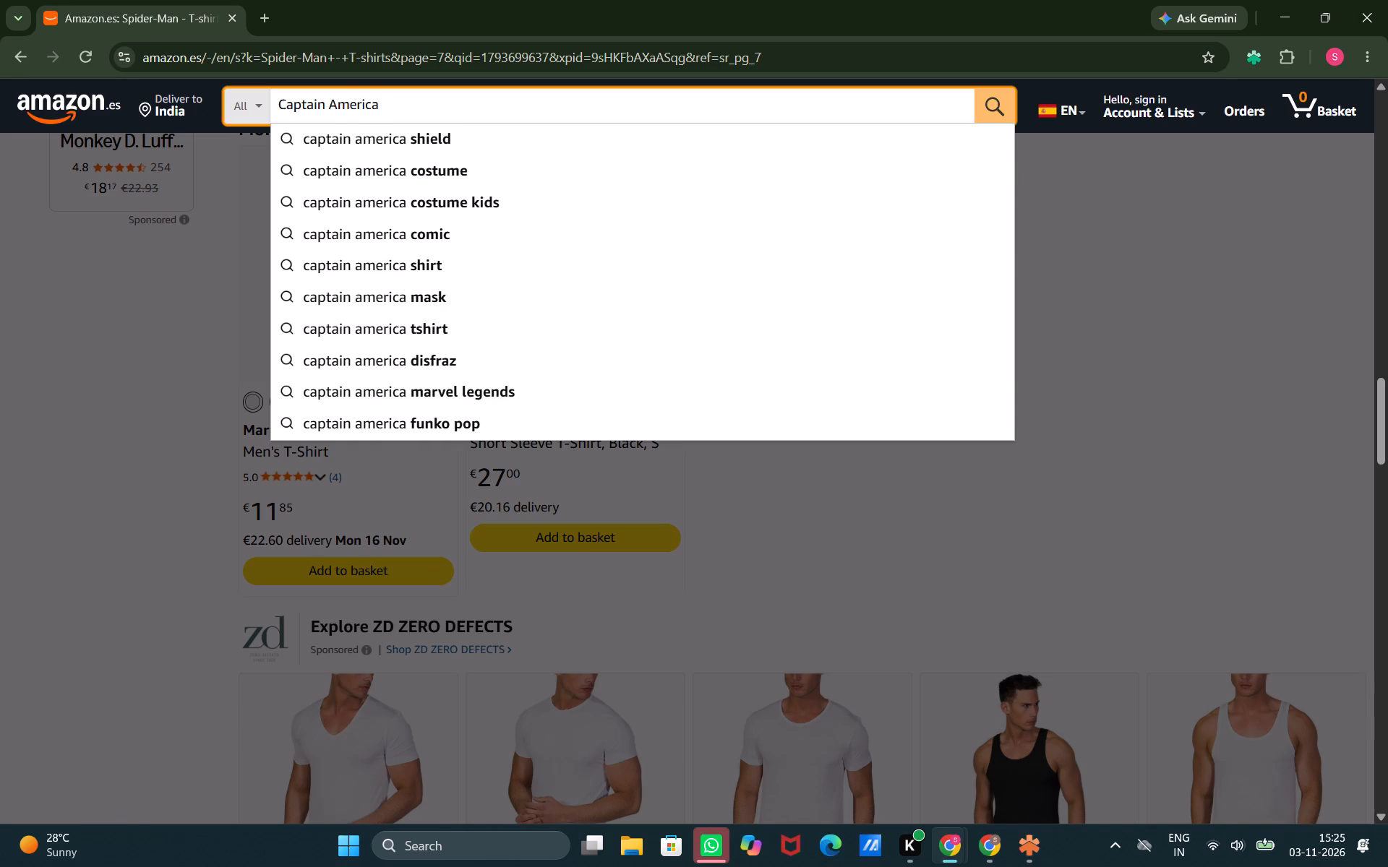
type("T shirt")
key("space")
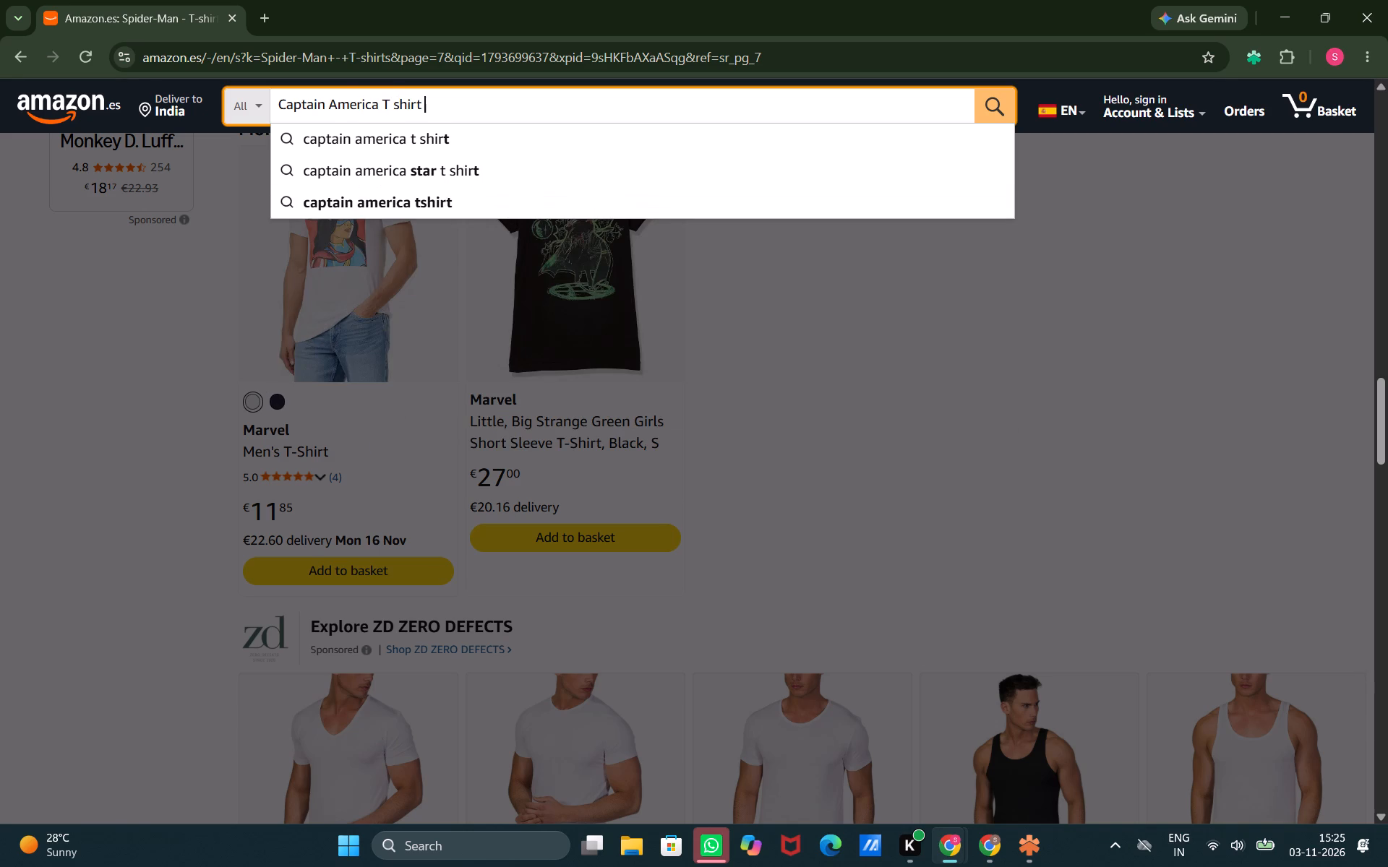
key("Return")
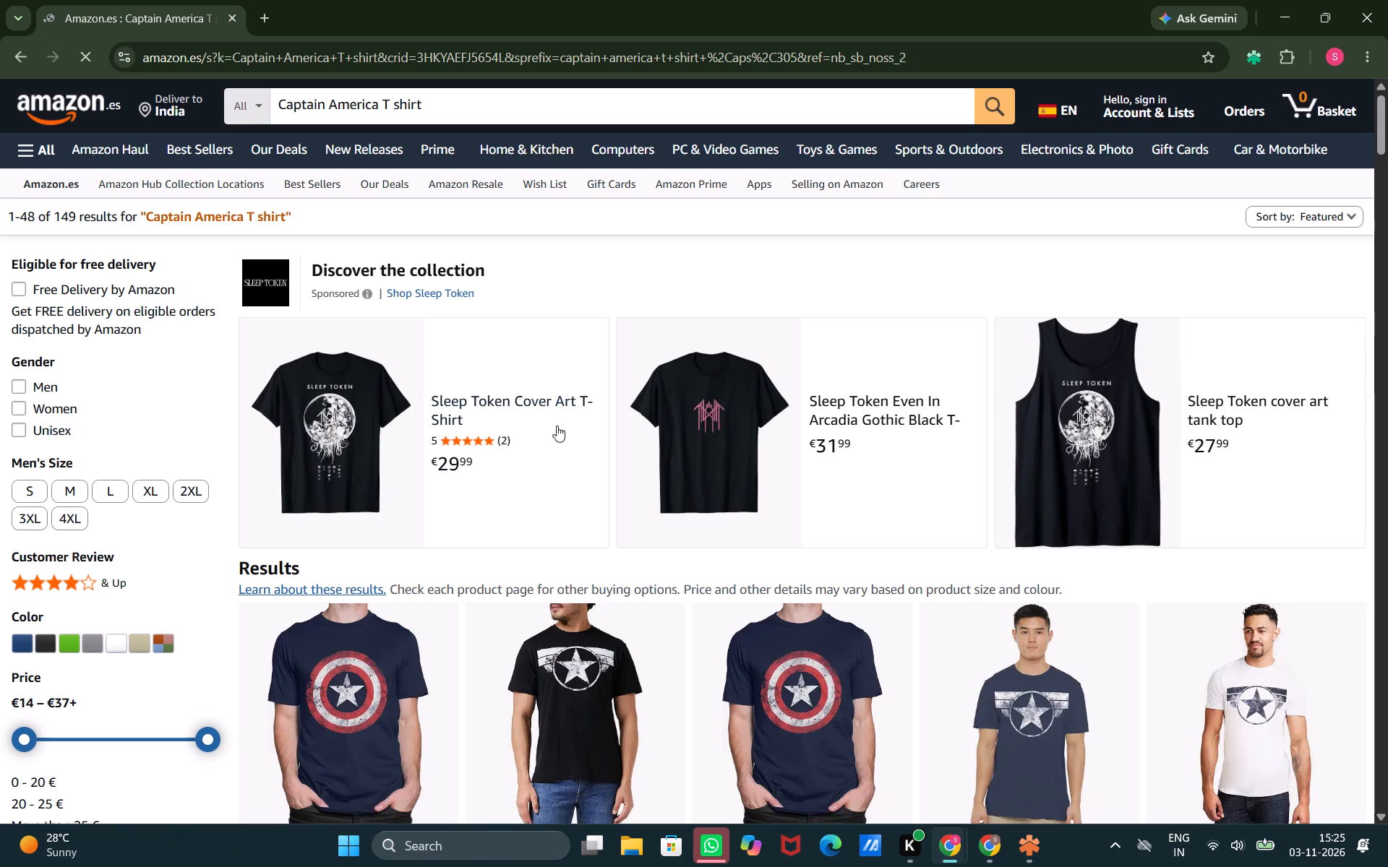
Look through the first page of Captain America T-shirt results for Marvel listings and already marked products.
scroll(565, 433, "down", 3)
scroll(1153, 347, "down", 8)
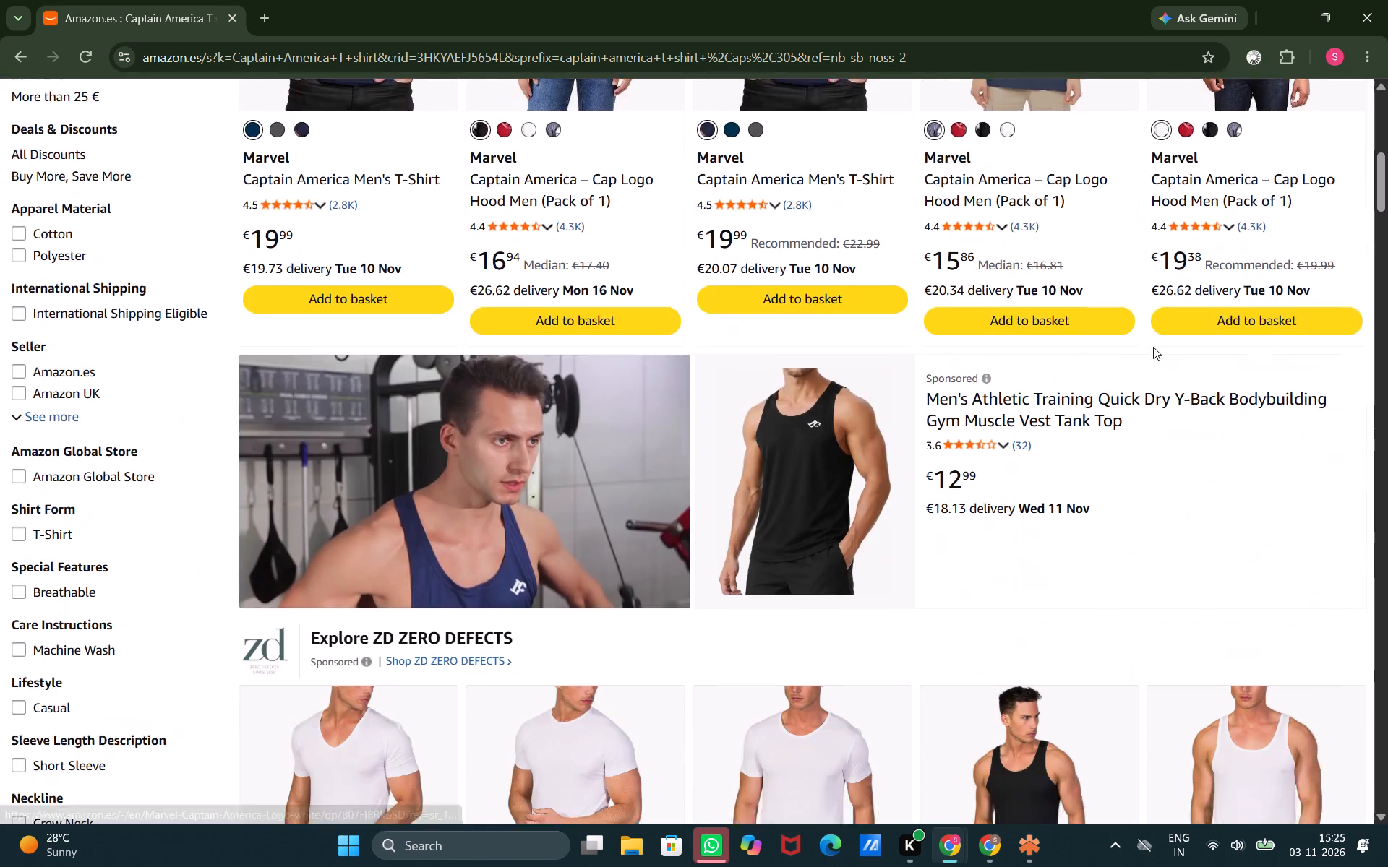
scroll(1153, 347, "down", 6)
scroll(731, 406, "down", 14)
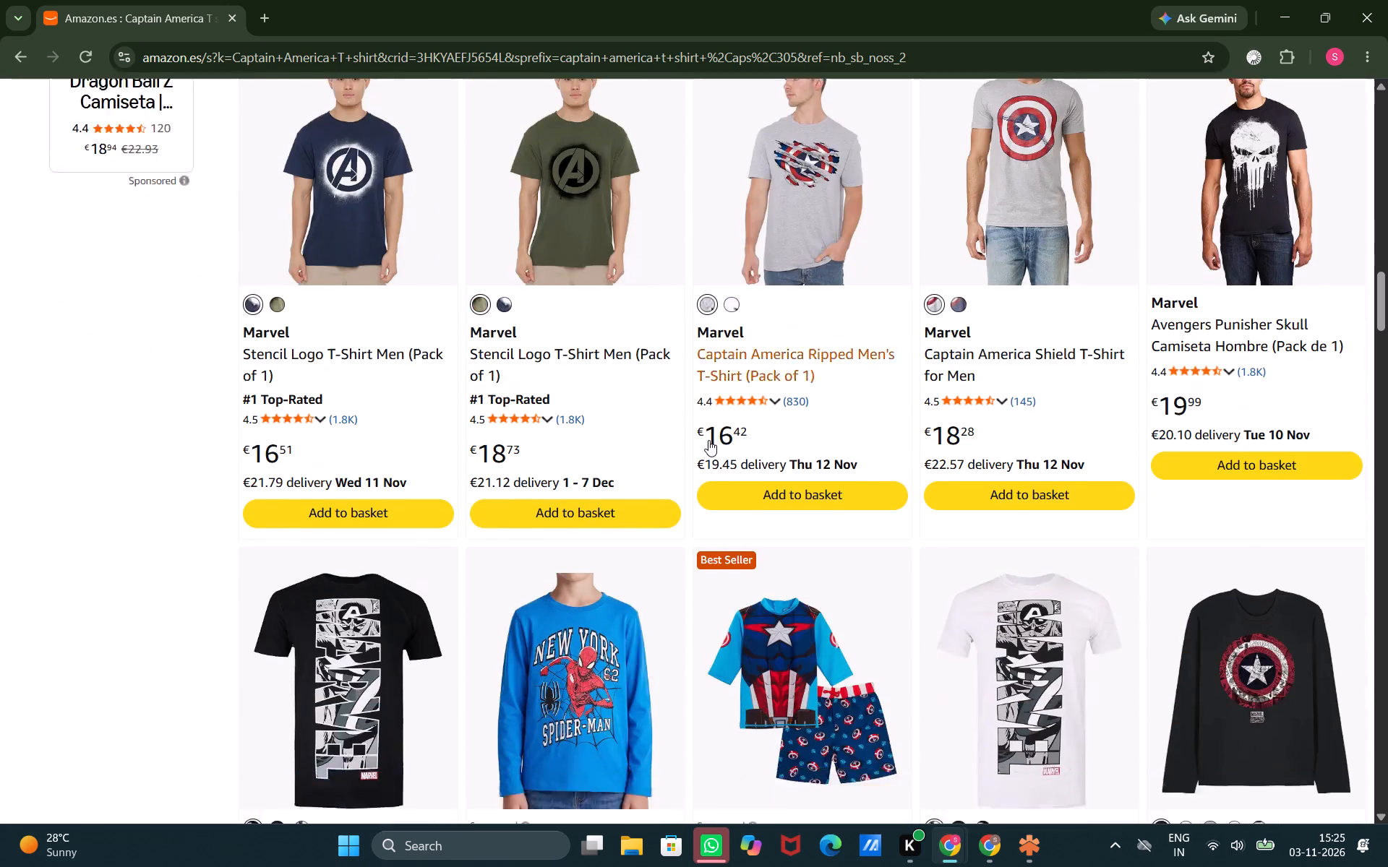
scroll(710, 439, "up", 7)
scroll(710, 439, "down", 6)
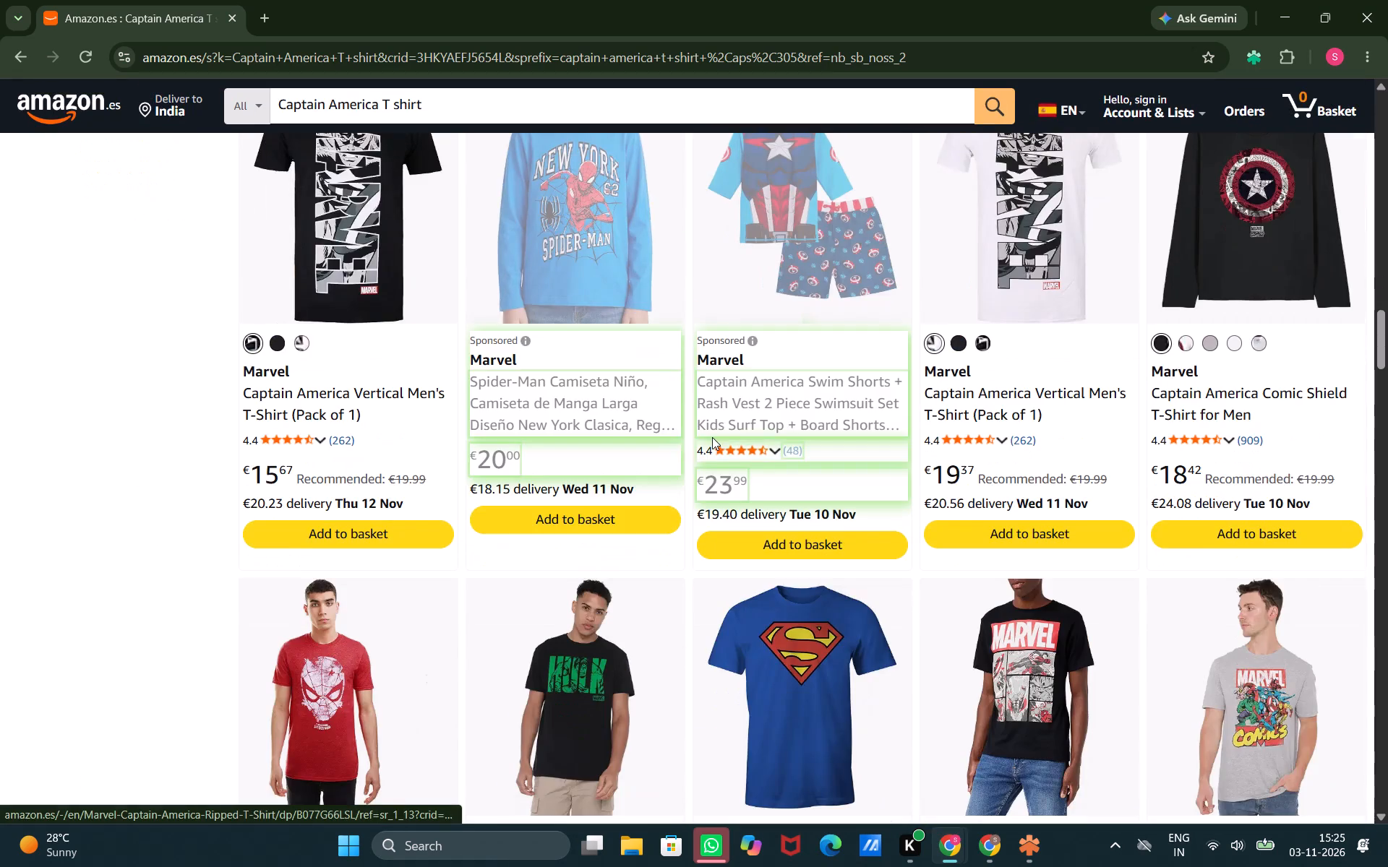
scroll(712, 437, "down", 5)
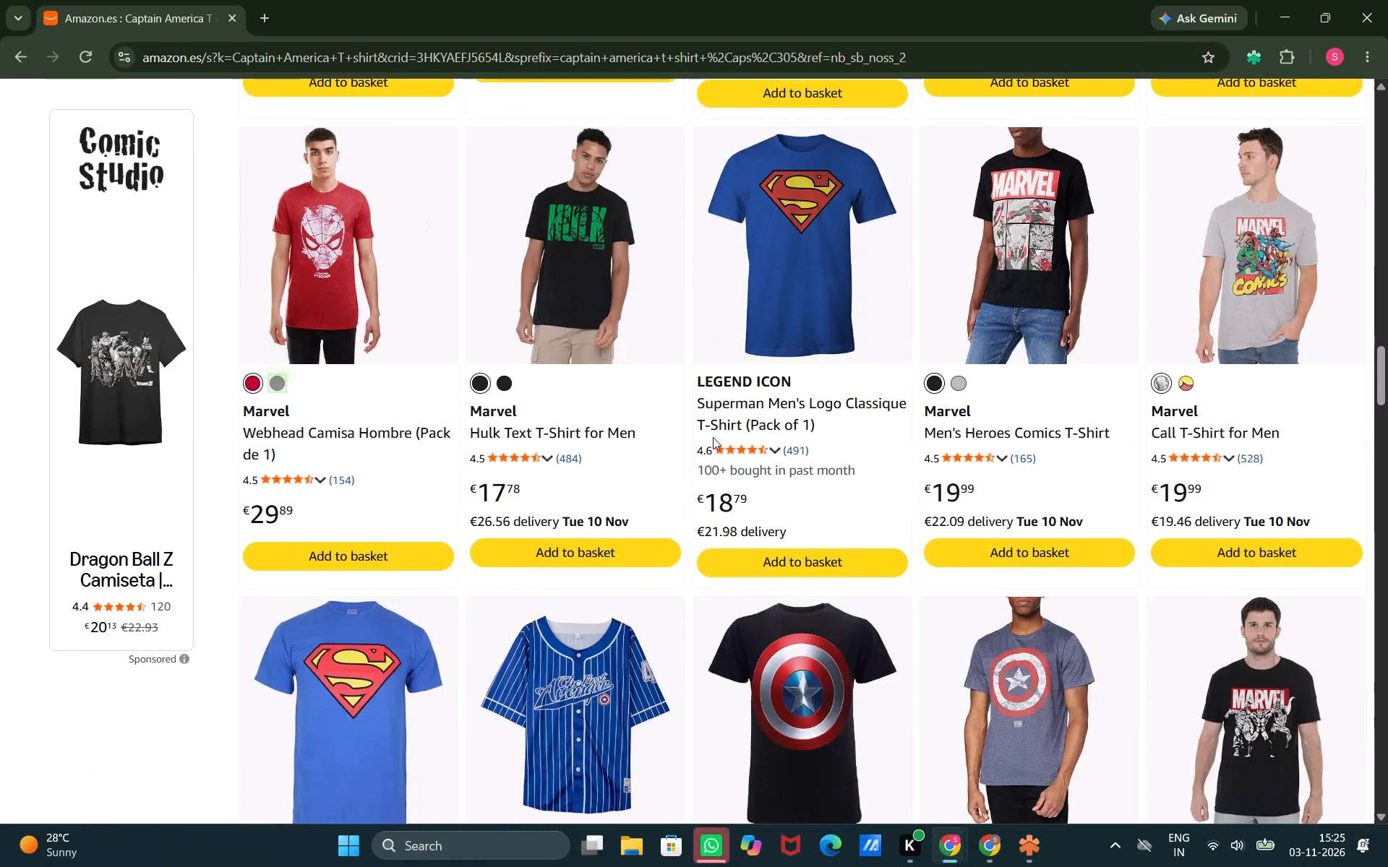
scroll(713, 437, "down", 6)
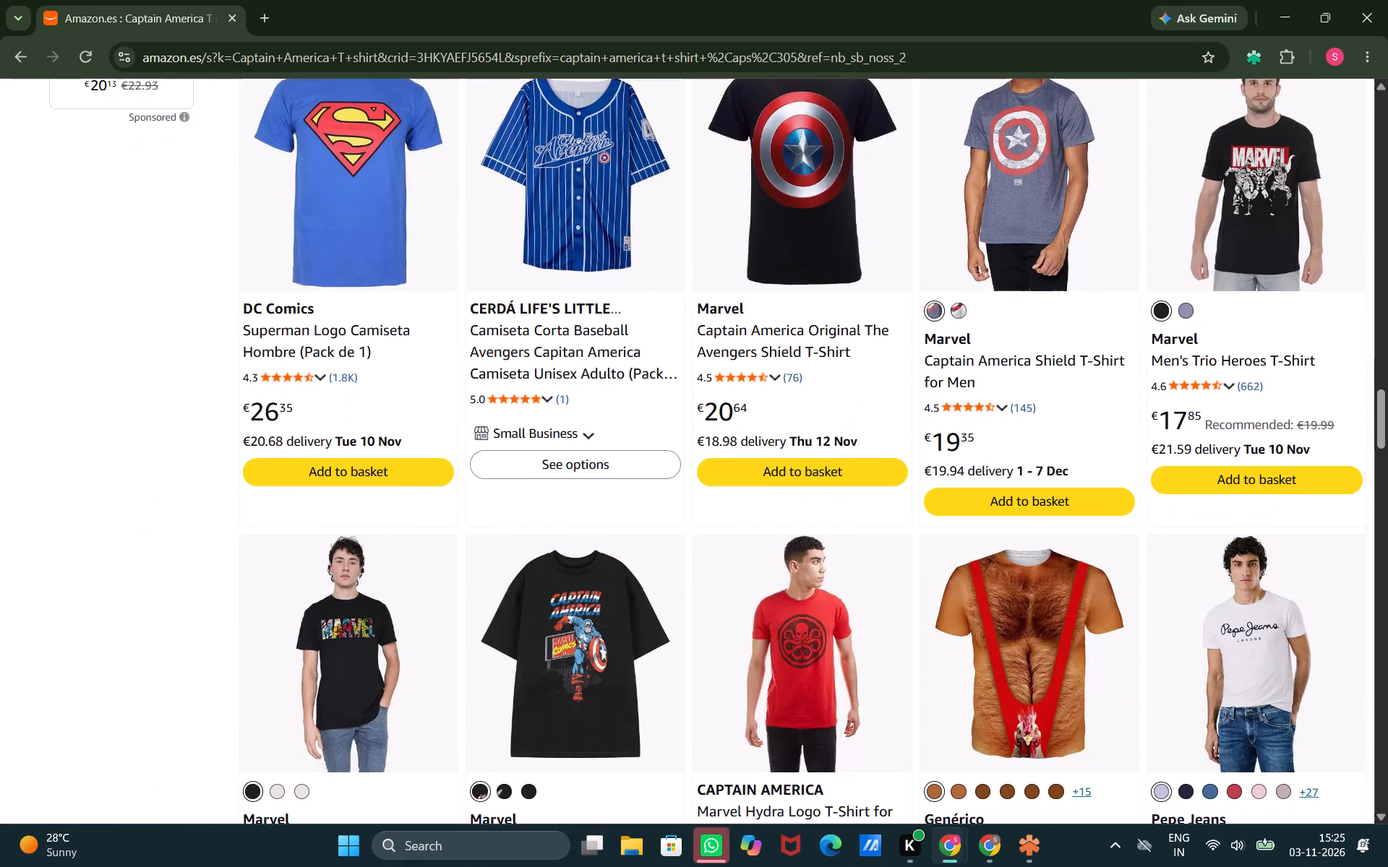
scroll(713, 437, "down", 16)
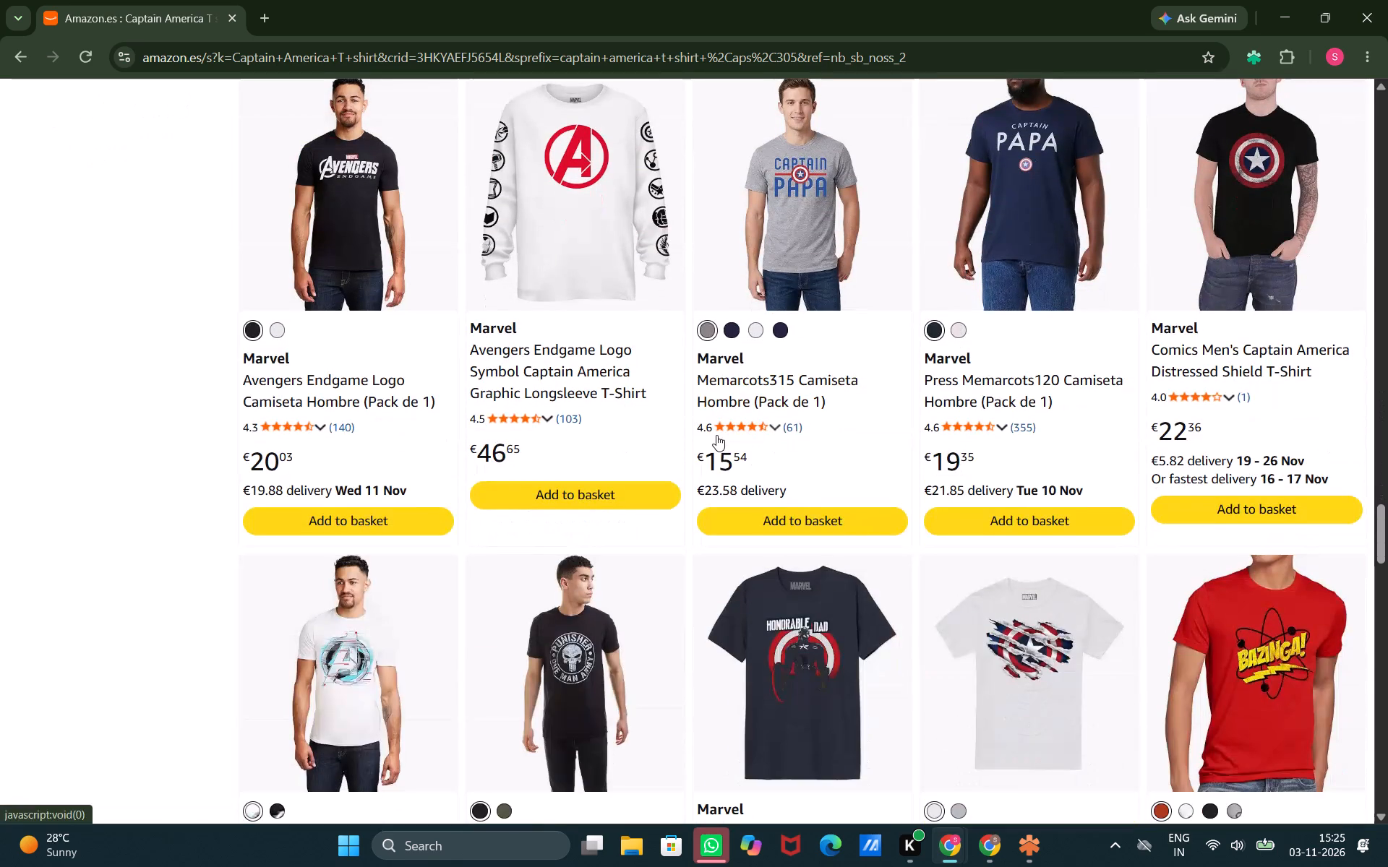
scroll(716, 435, "down", 6)
scroll(719, 430, "up", 4)
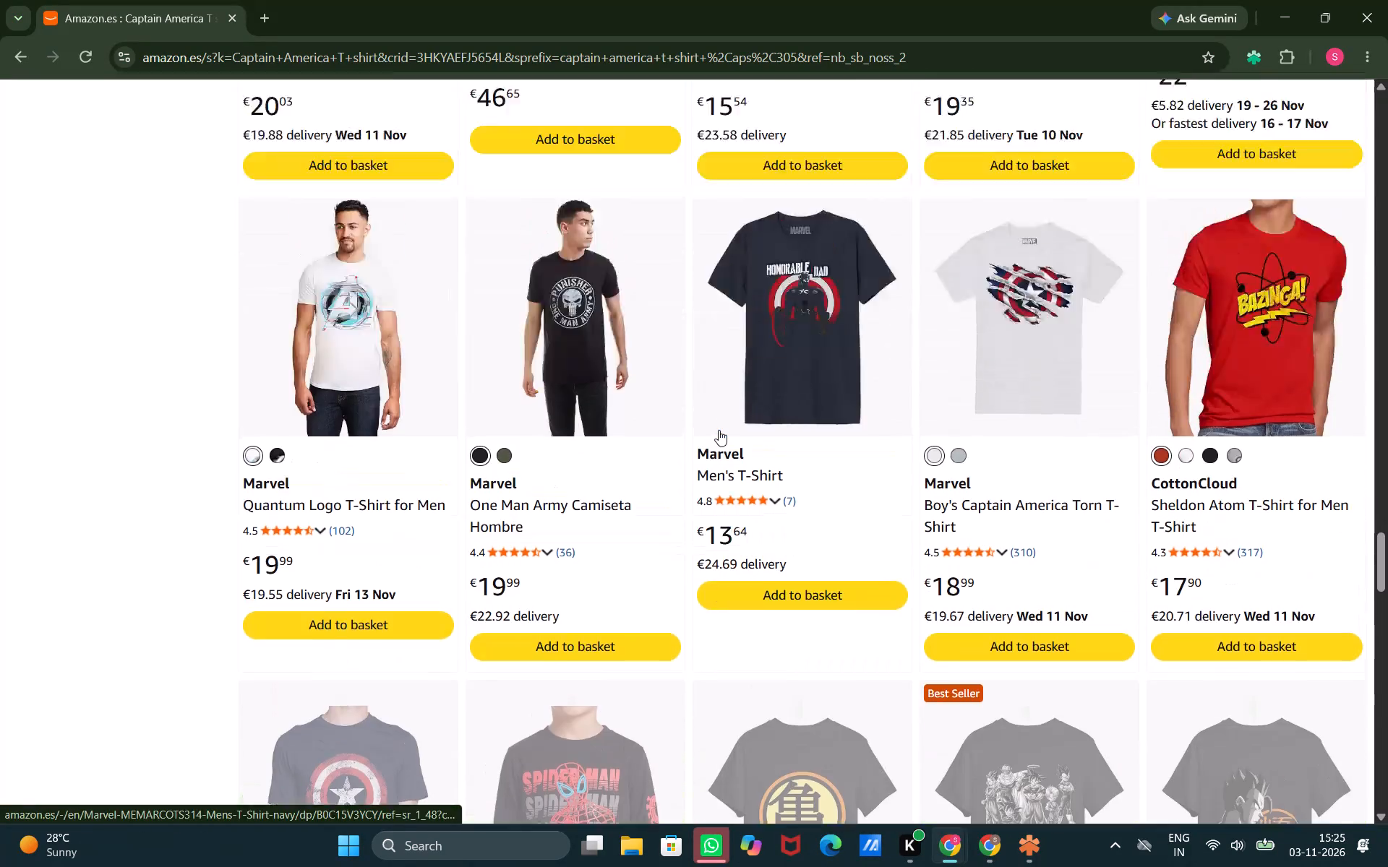
scroll(719, 430, "up", 20)
scroll(719, 430, "up", 20)
scroll(719, 430, "up", 9)
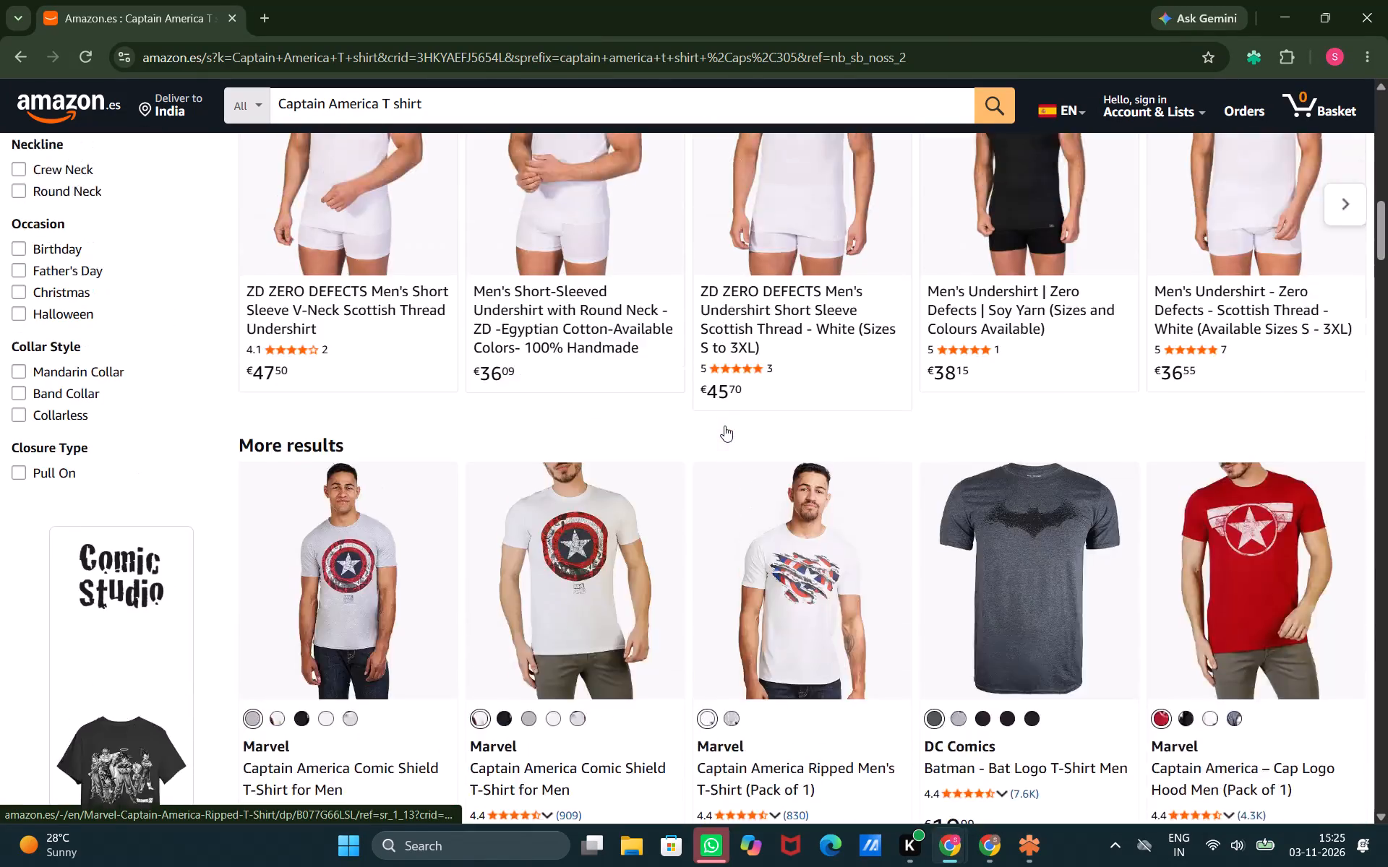
scroll(724, 426, "up", 20)
scroll(724, 426, "up", 1)
Open the RedPoints IPR Plugin and stop the current Spider-Man T-shirts detection task.
left_click(1249, 66)
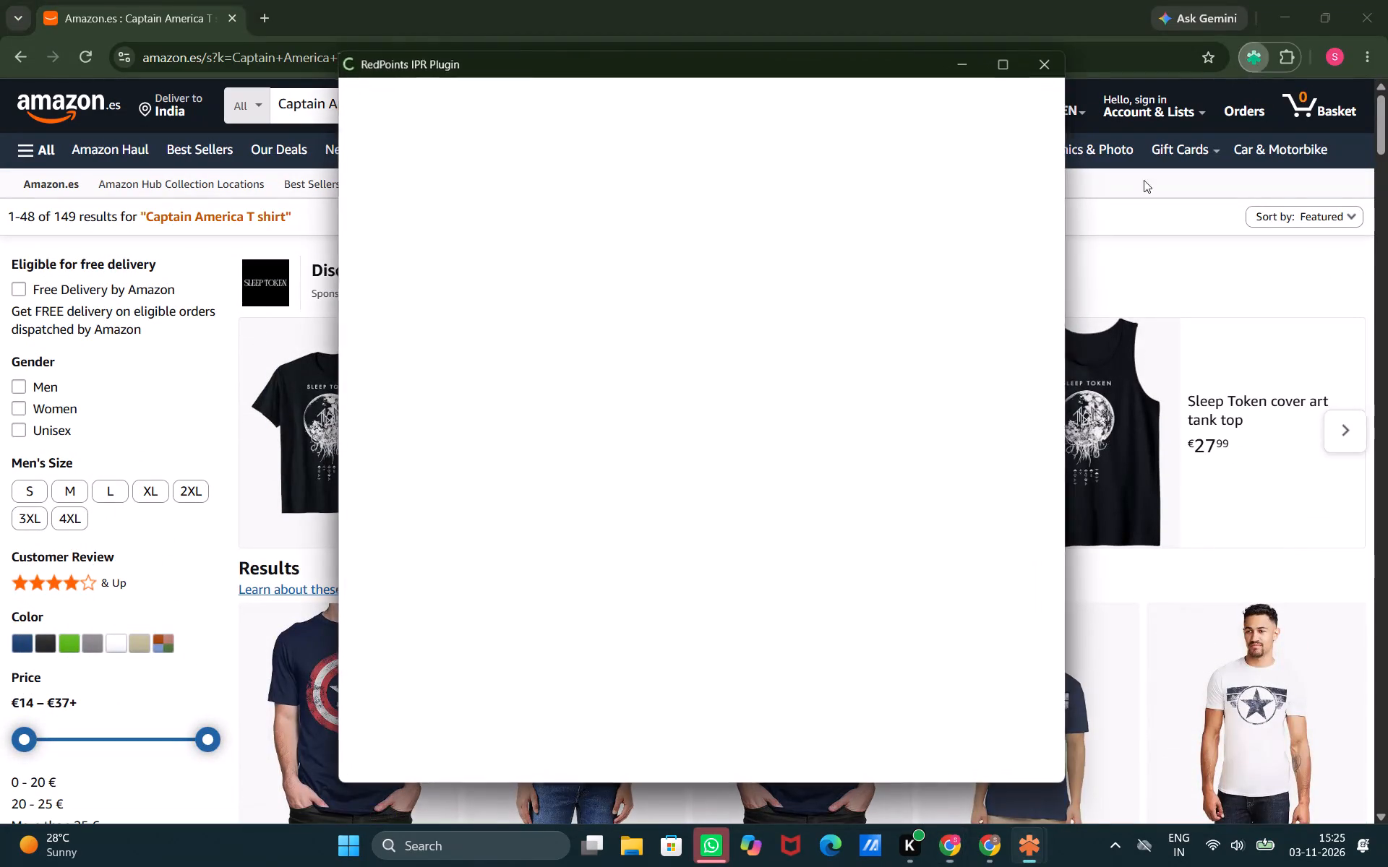
left_click(741, 439)
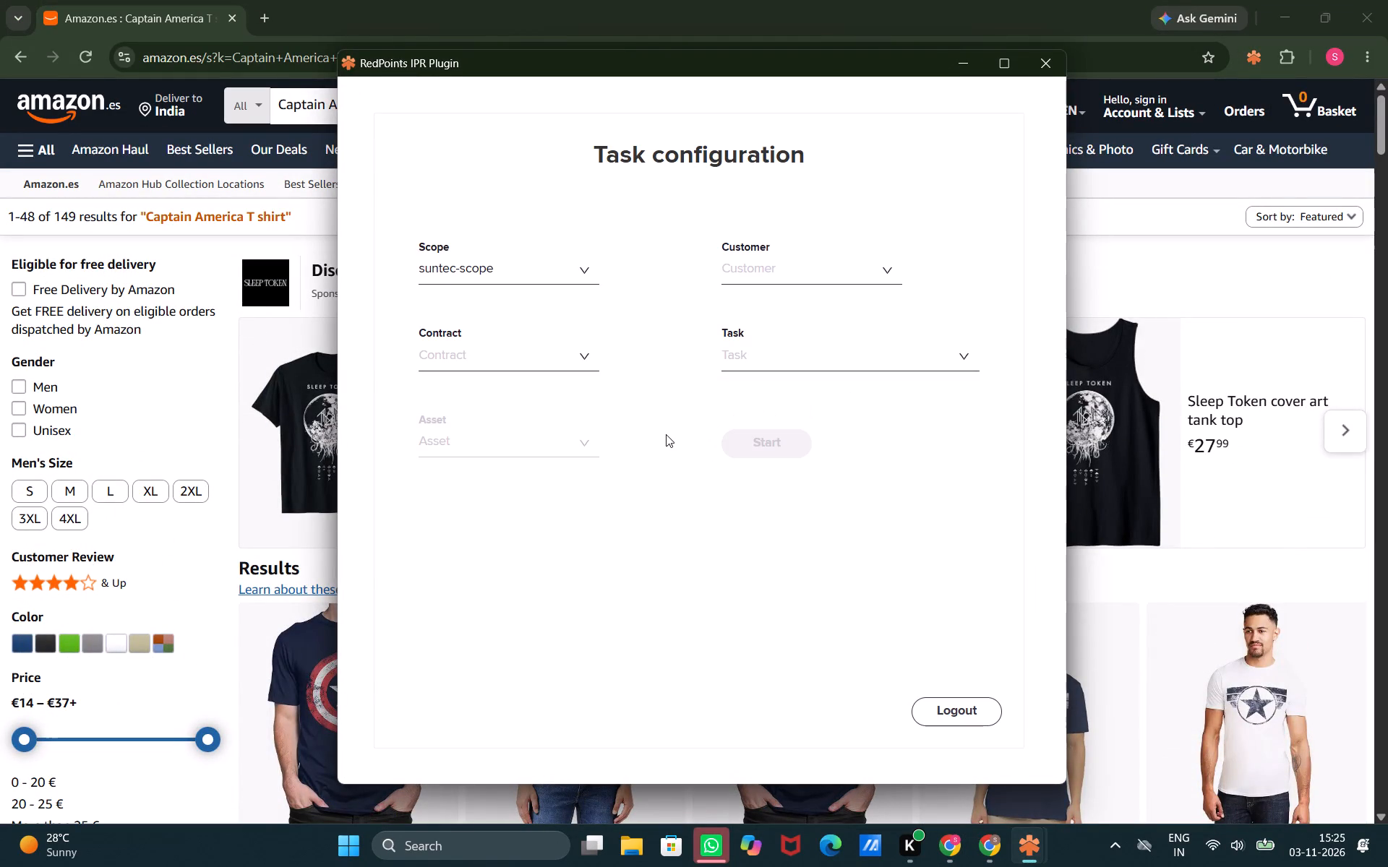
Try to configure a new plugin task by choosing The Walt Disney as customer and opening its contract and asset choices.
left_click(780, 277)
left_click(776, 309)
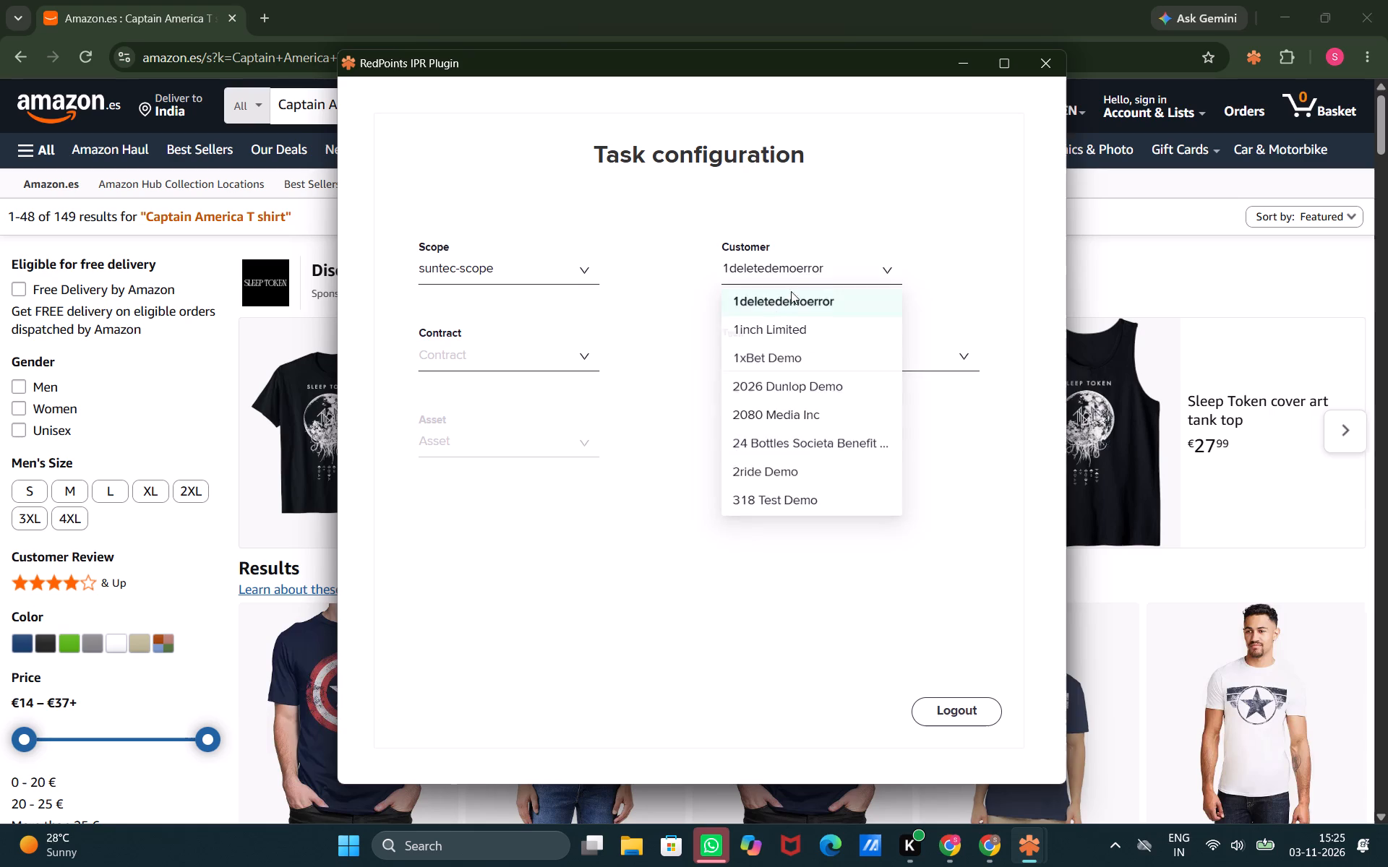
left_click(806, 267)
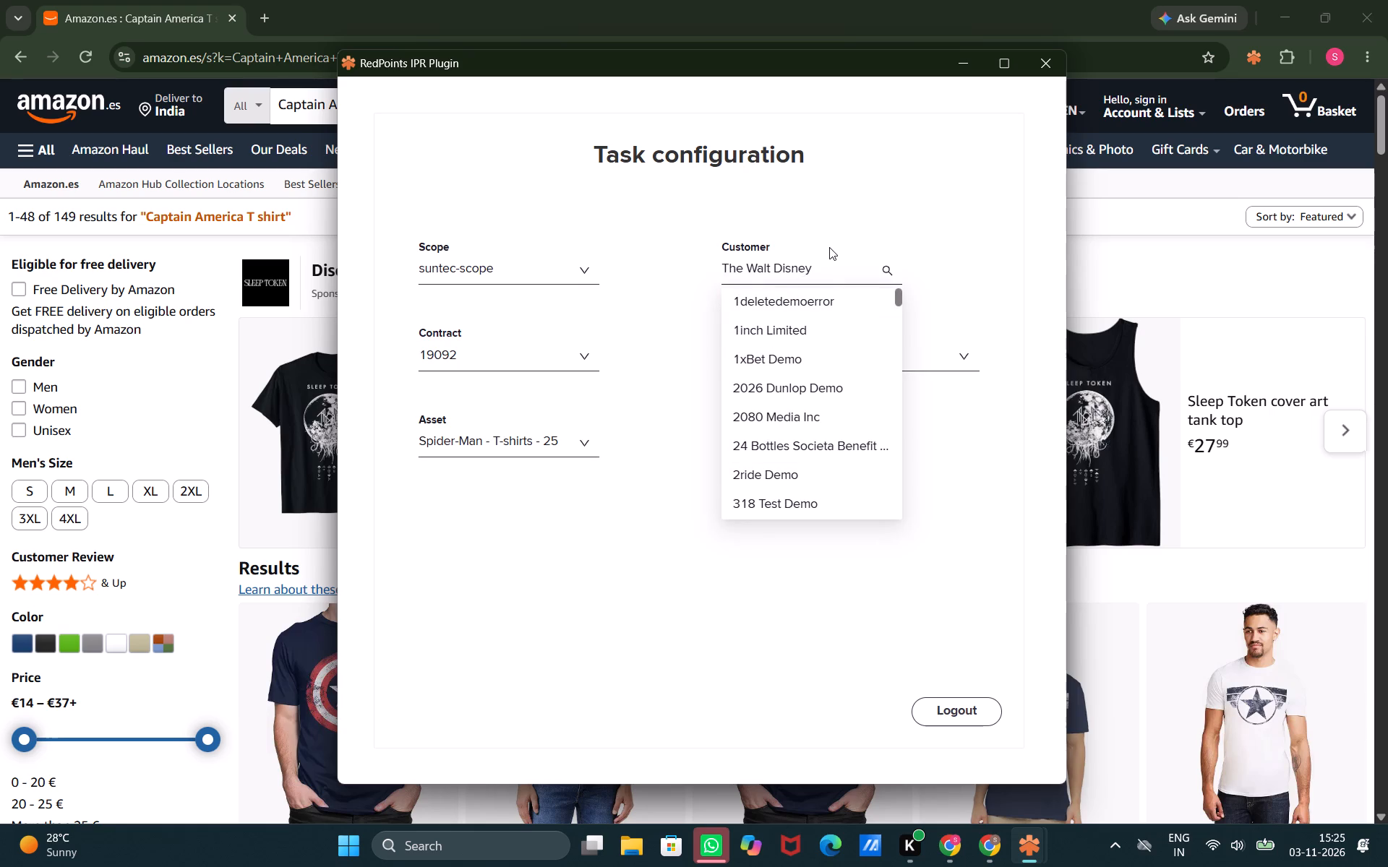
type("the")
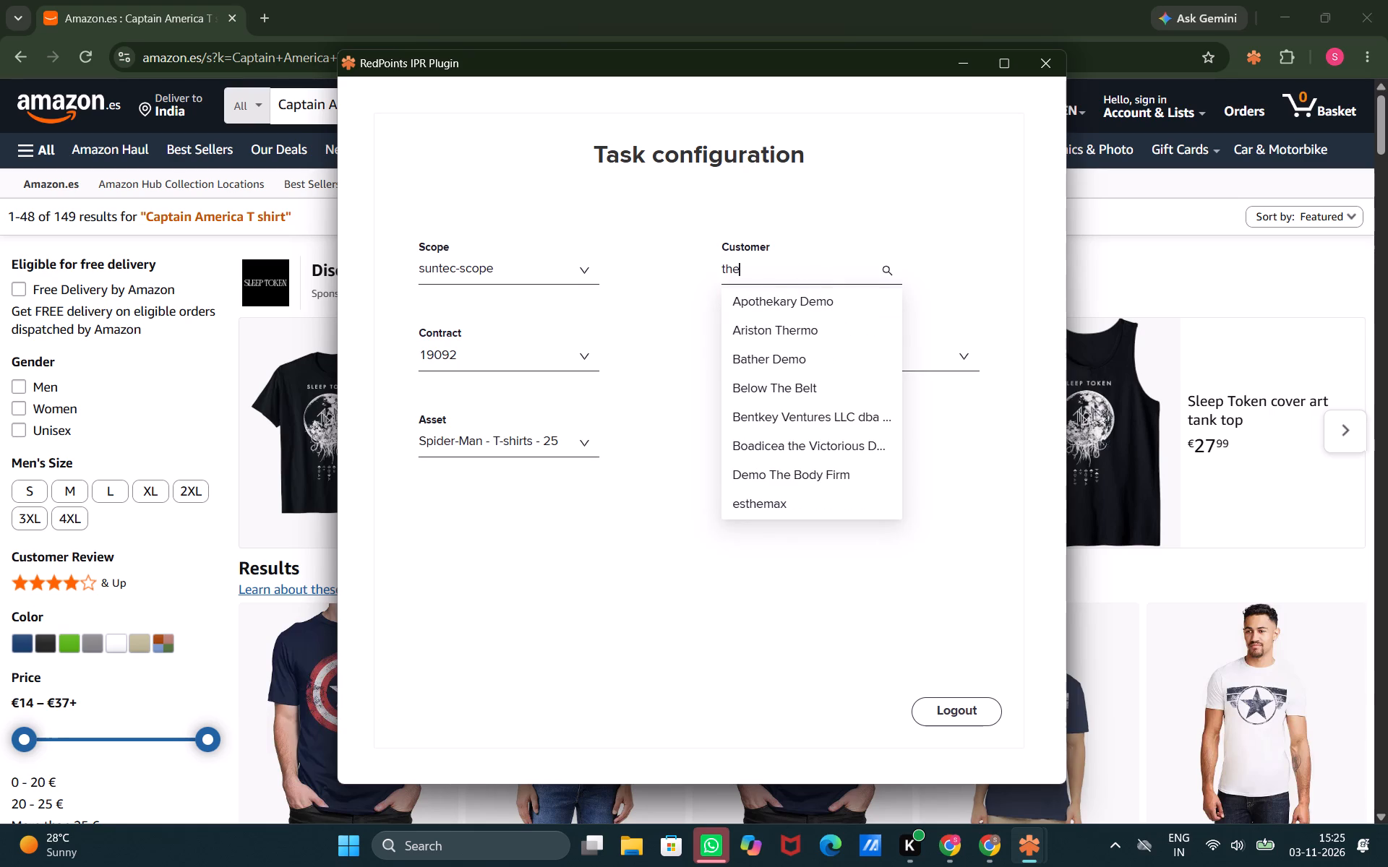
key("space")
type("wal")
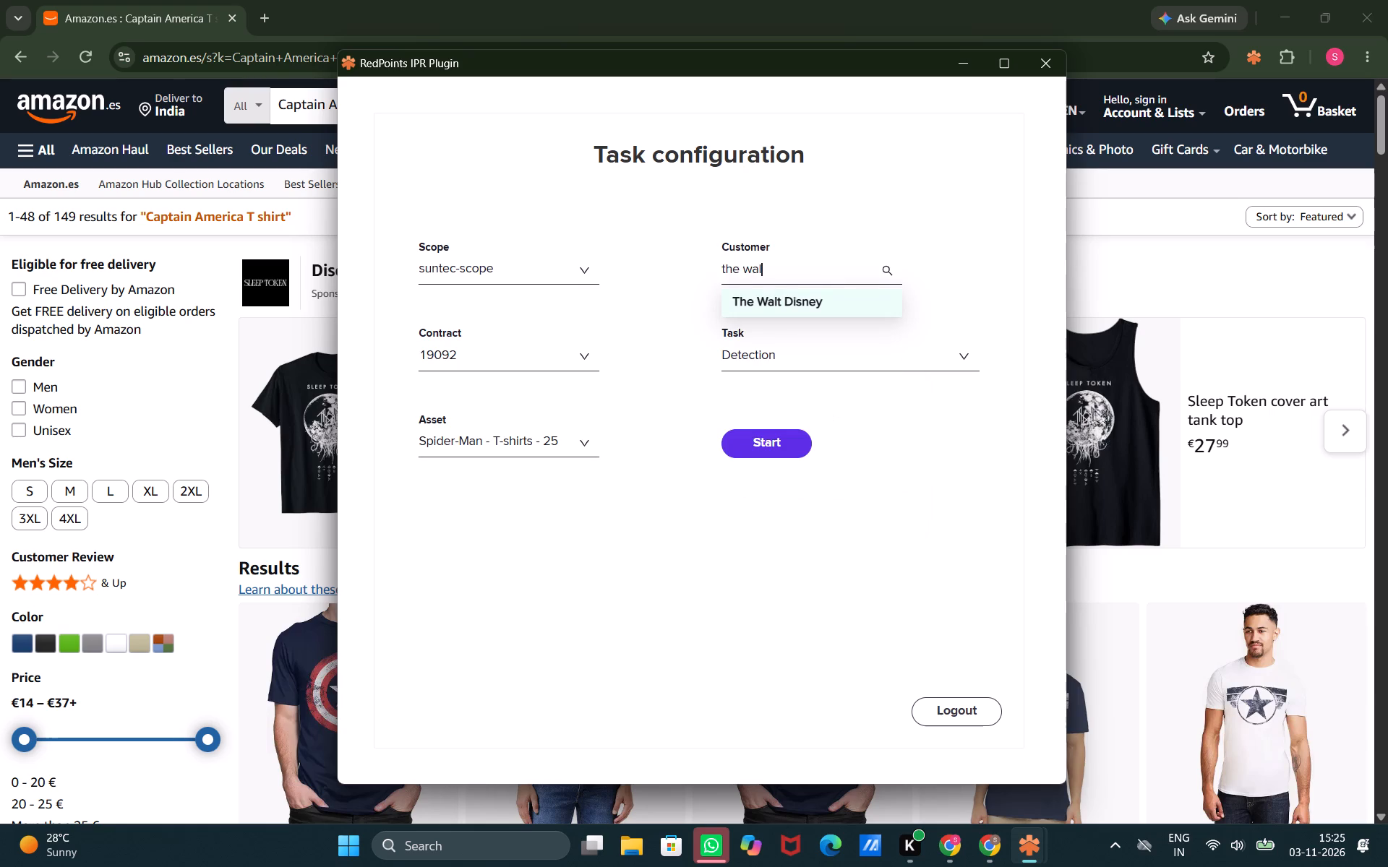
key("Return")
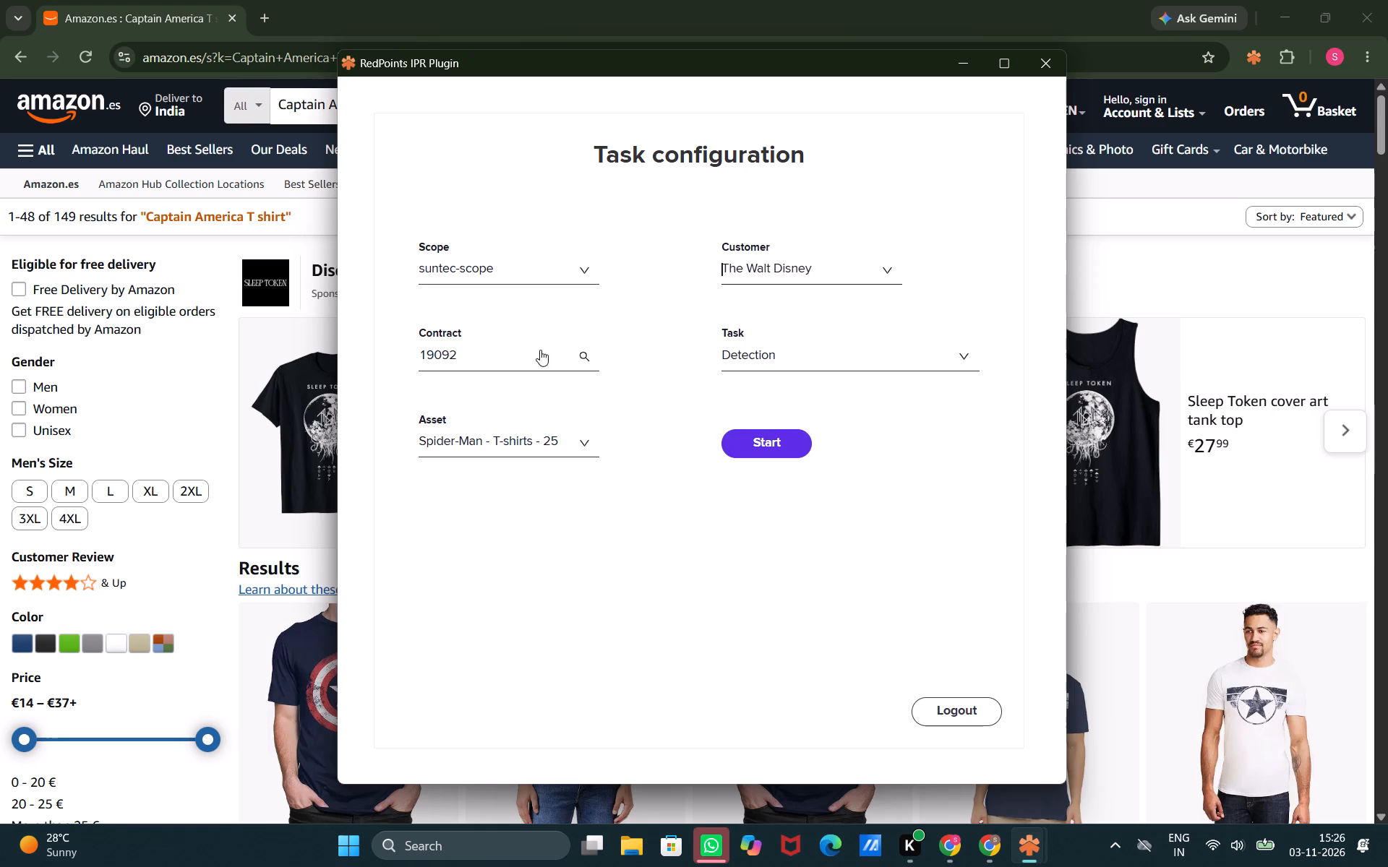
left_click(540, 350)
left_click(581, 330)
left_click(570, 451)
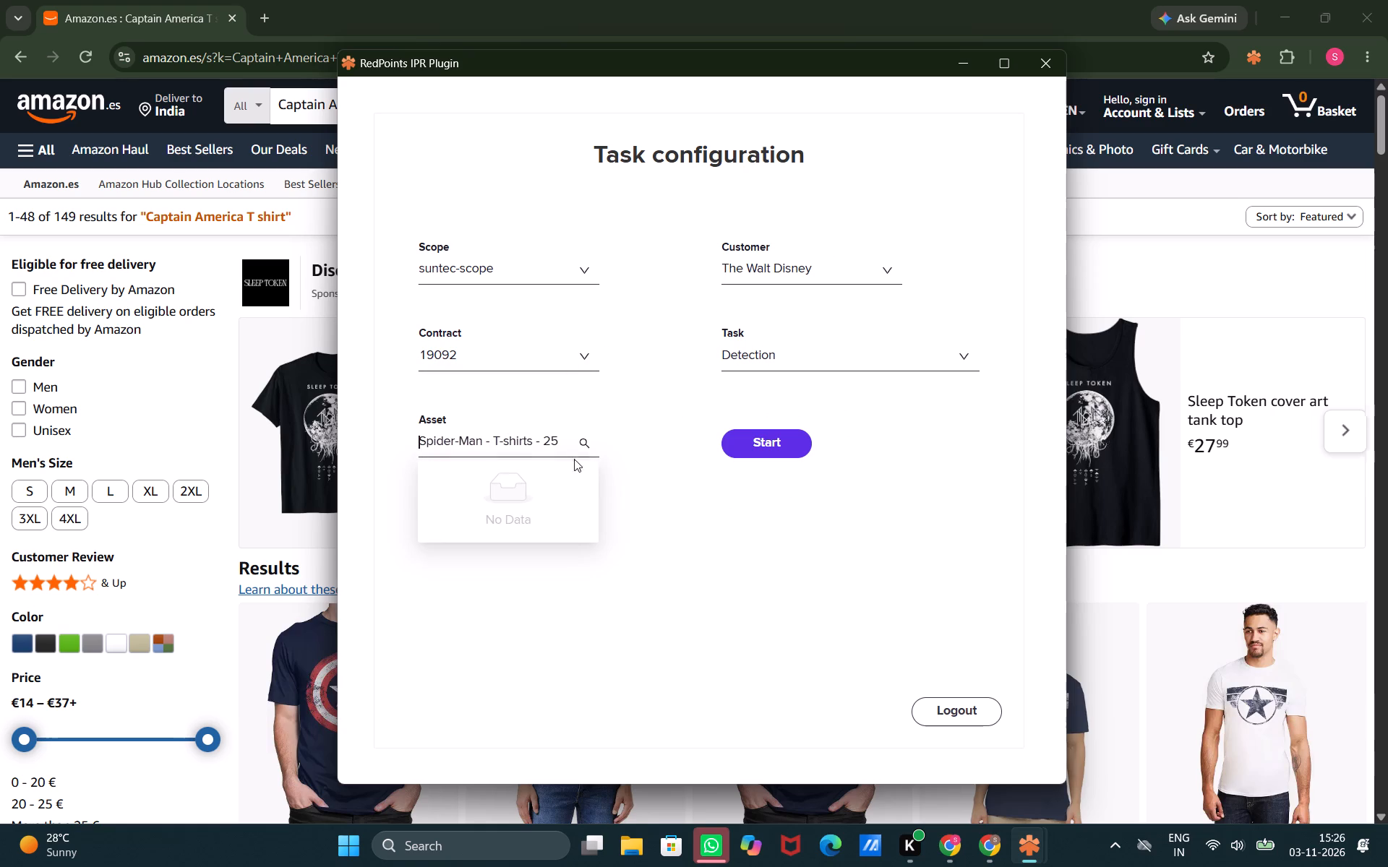
Switch to another customer and back to The Walt Disney, choose the IPR Brand Protection contract and Captain America T-Shirts asset, and start the detection task.
left_click(834, 275)
left_click(817, 324)
left_click(836, 255)
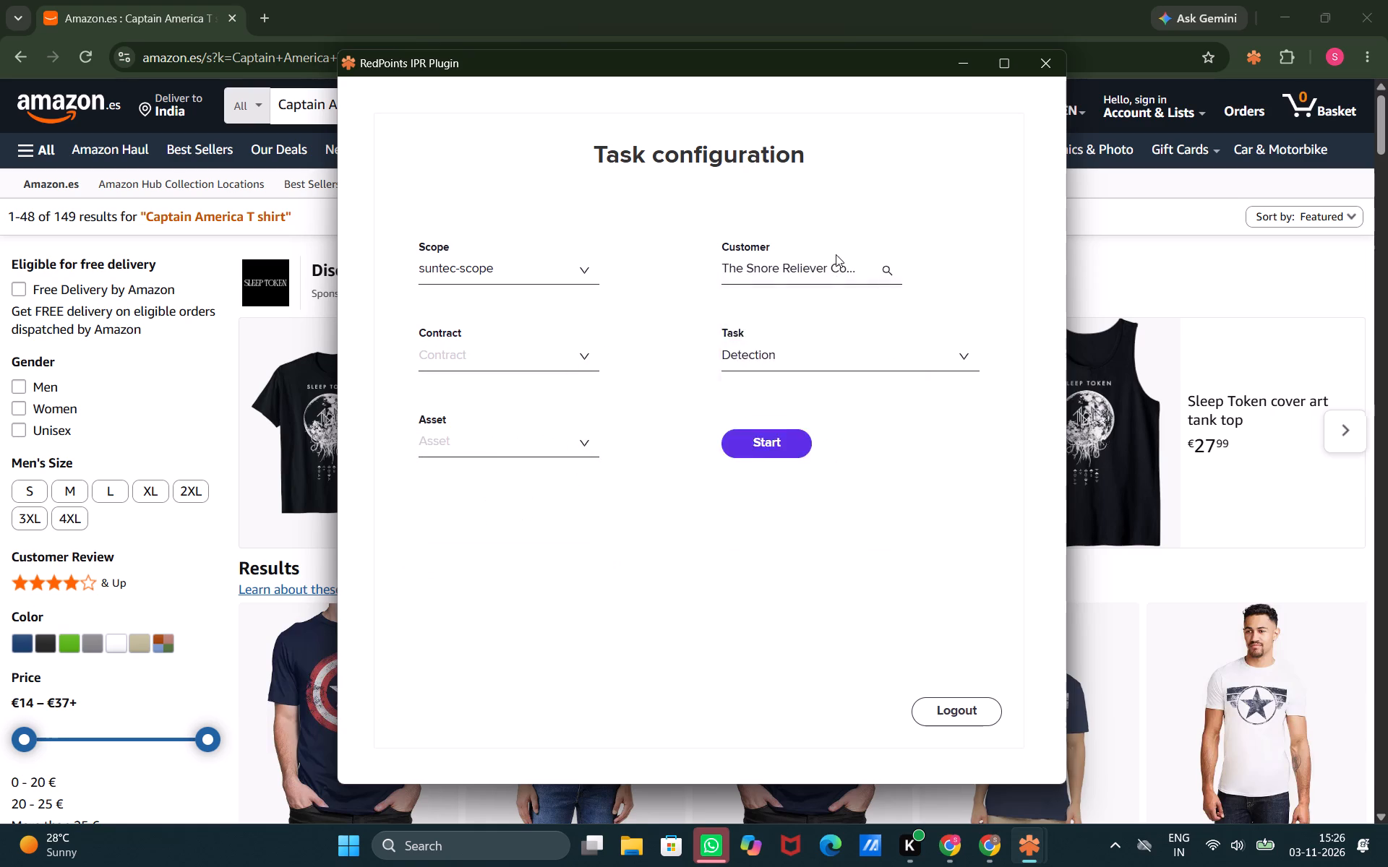
type("the walt")
key("space")
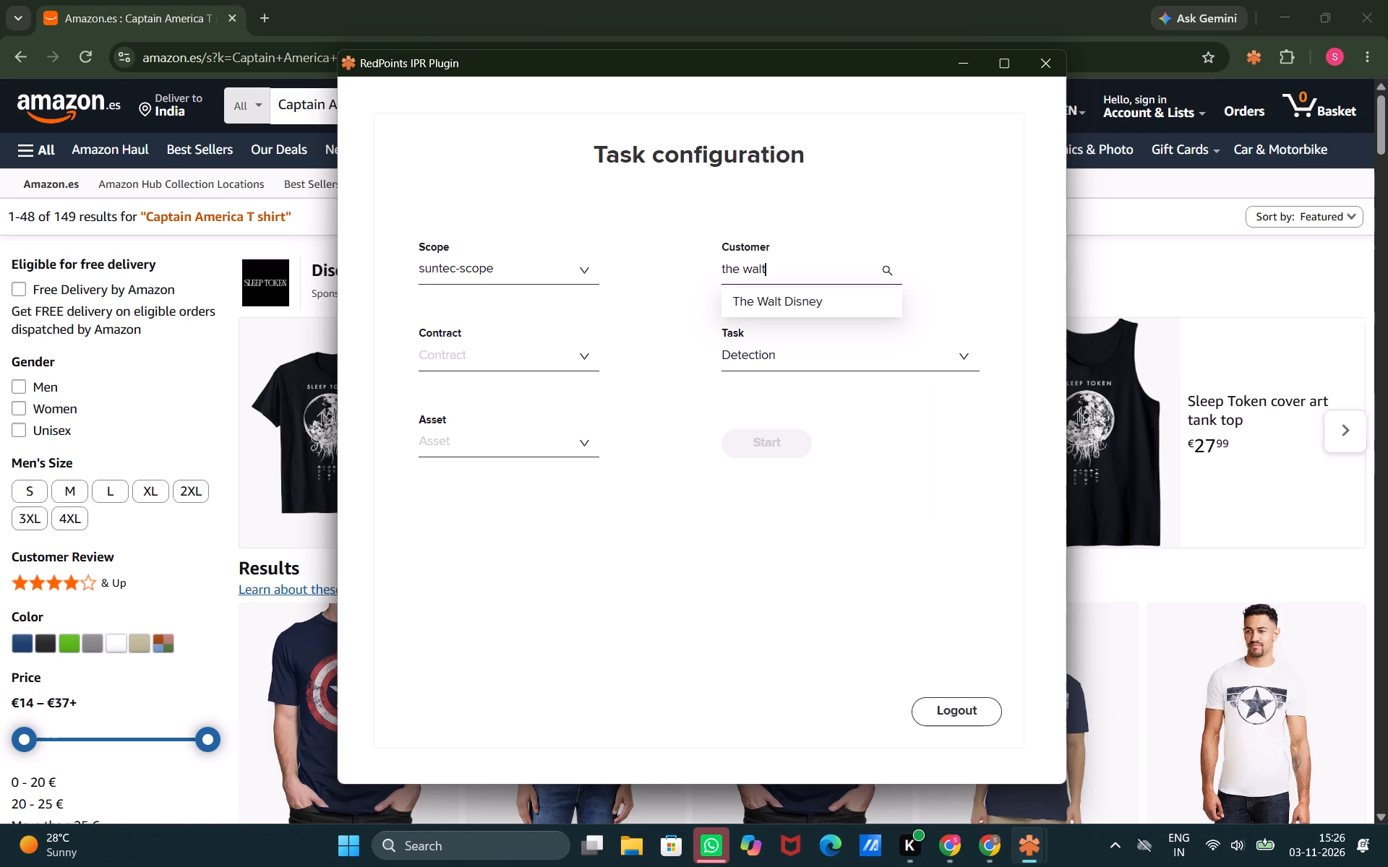
left_click(831, 291)
left_click(502, 355)
left_click(487, 391)
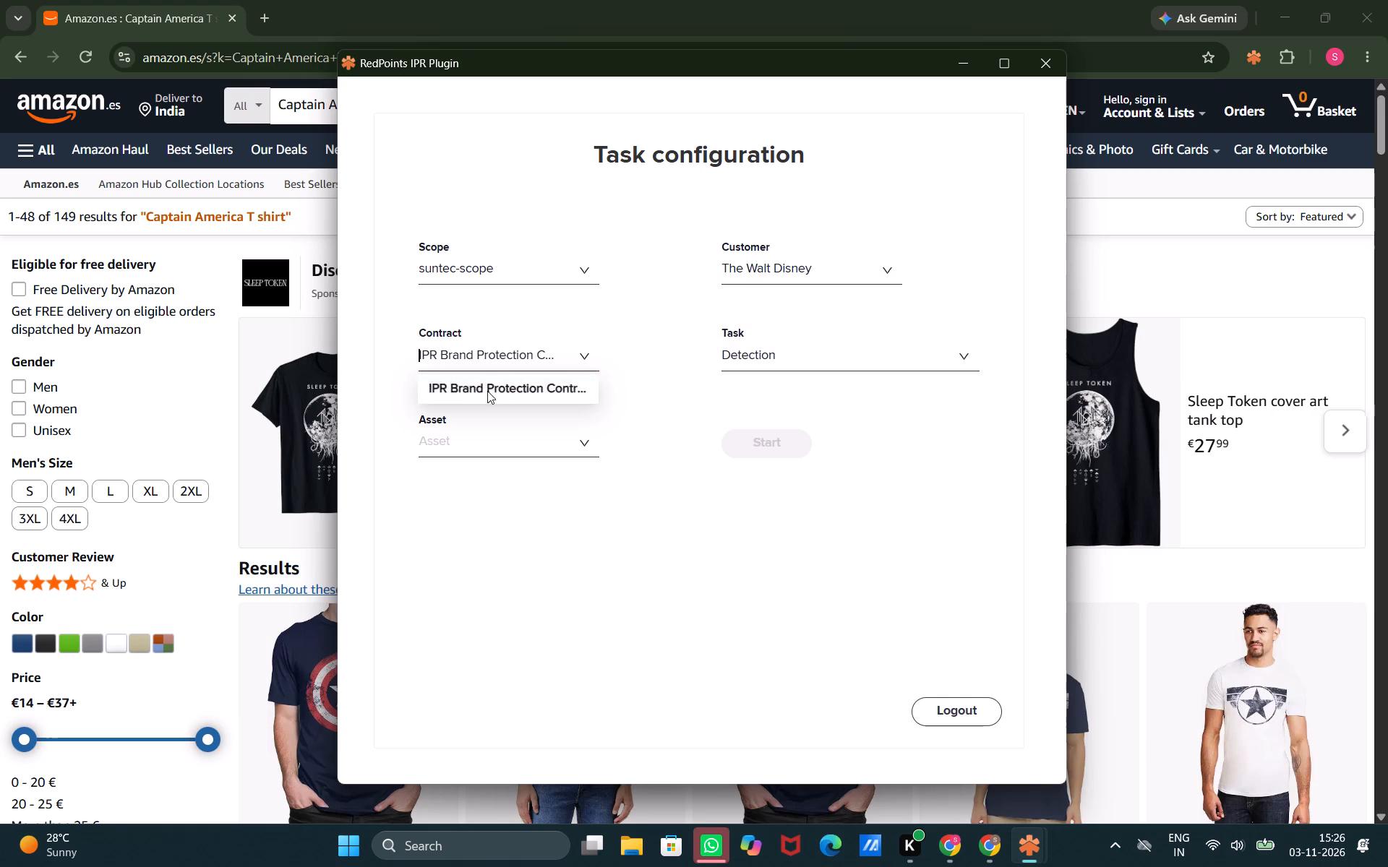
left_click(560, 449)
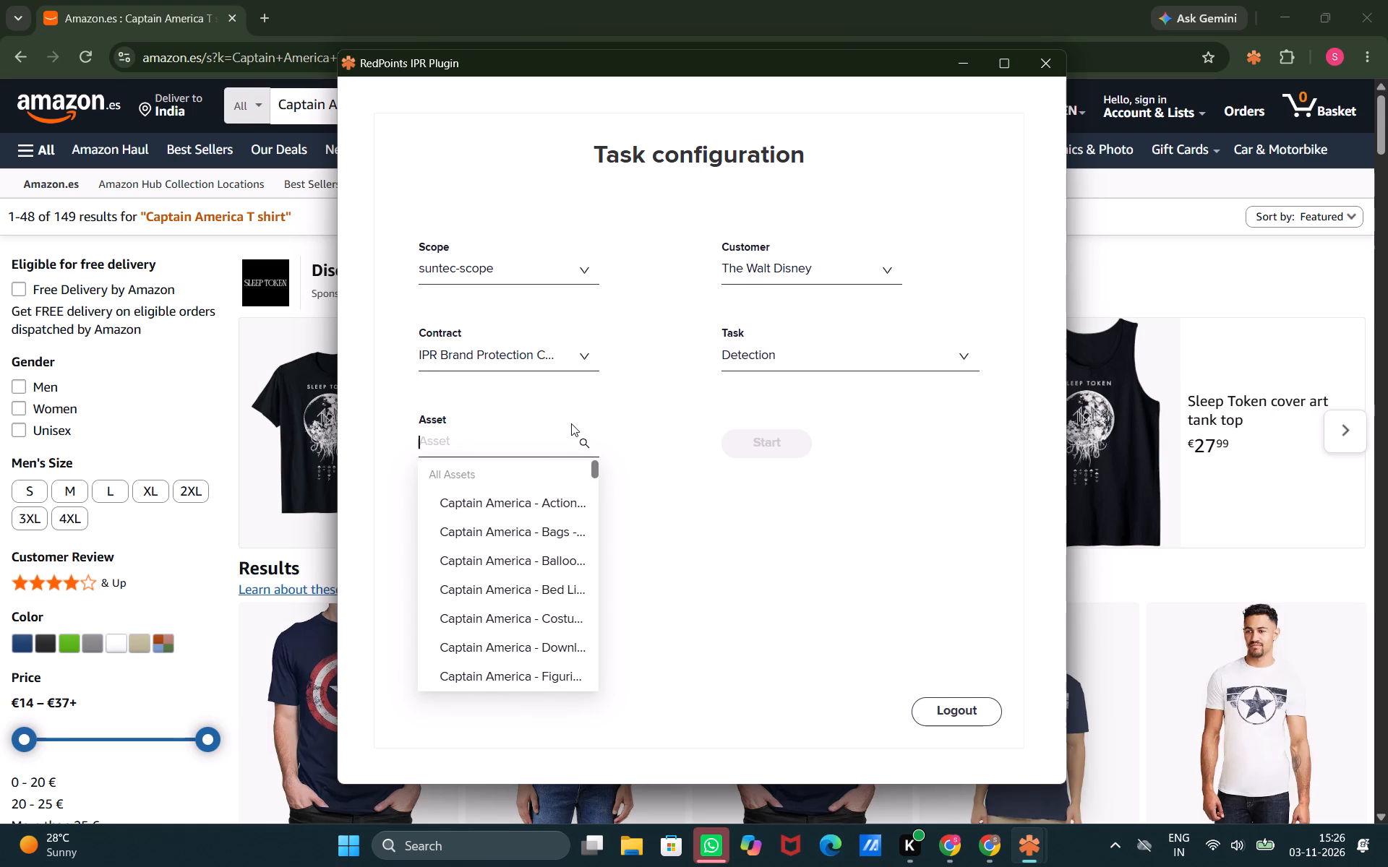
scroll(561, 515, "down", 3)
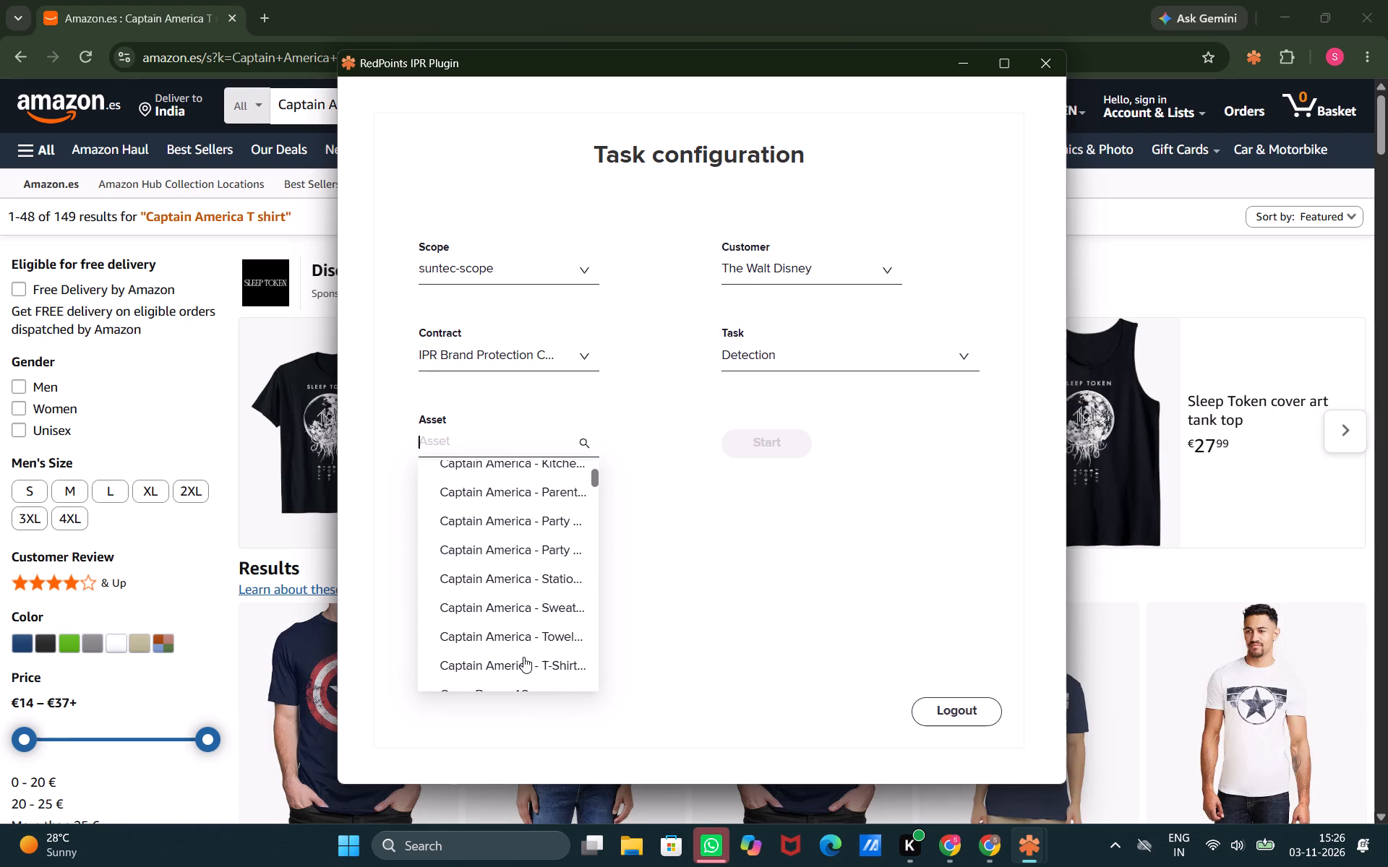
left_click(523, 663)
left_click(733, 445)
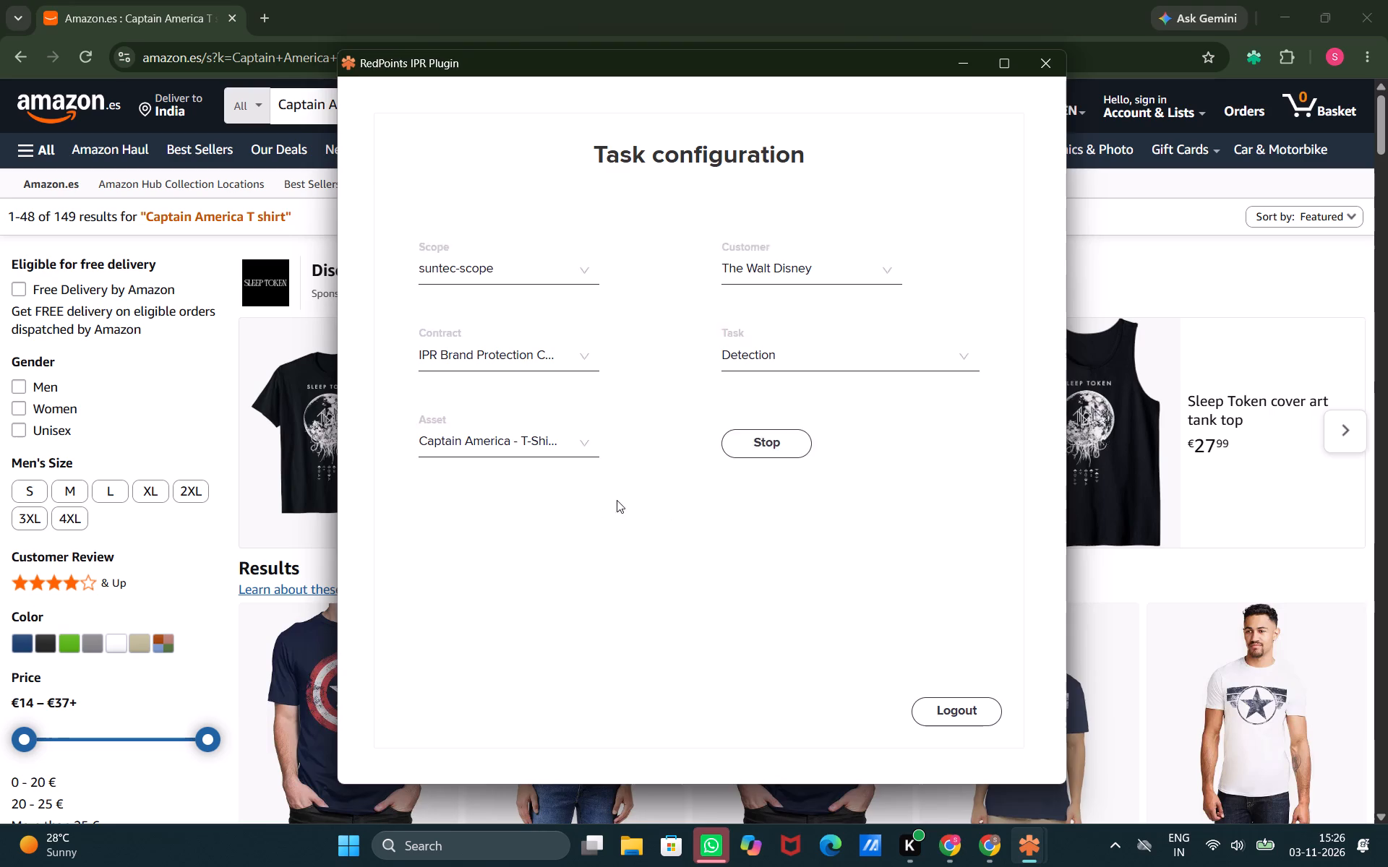
Look through the Captain America T-shirt results on Amazon.es for Marvel listings that the plugin has not marked.
scroll(758, 415, "down", 3)
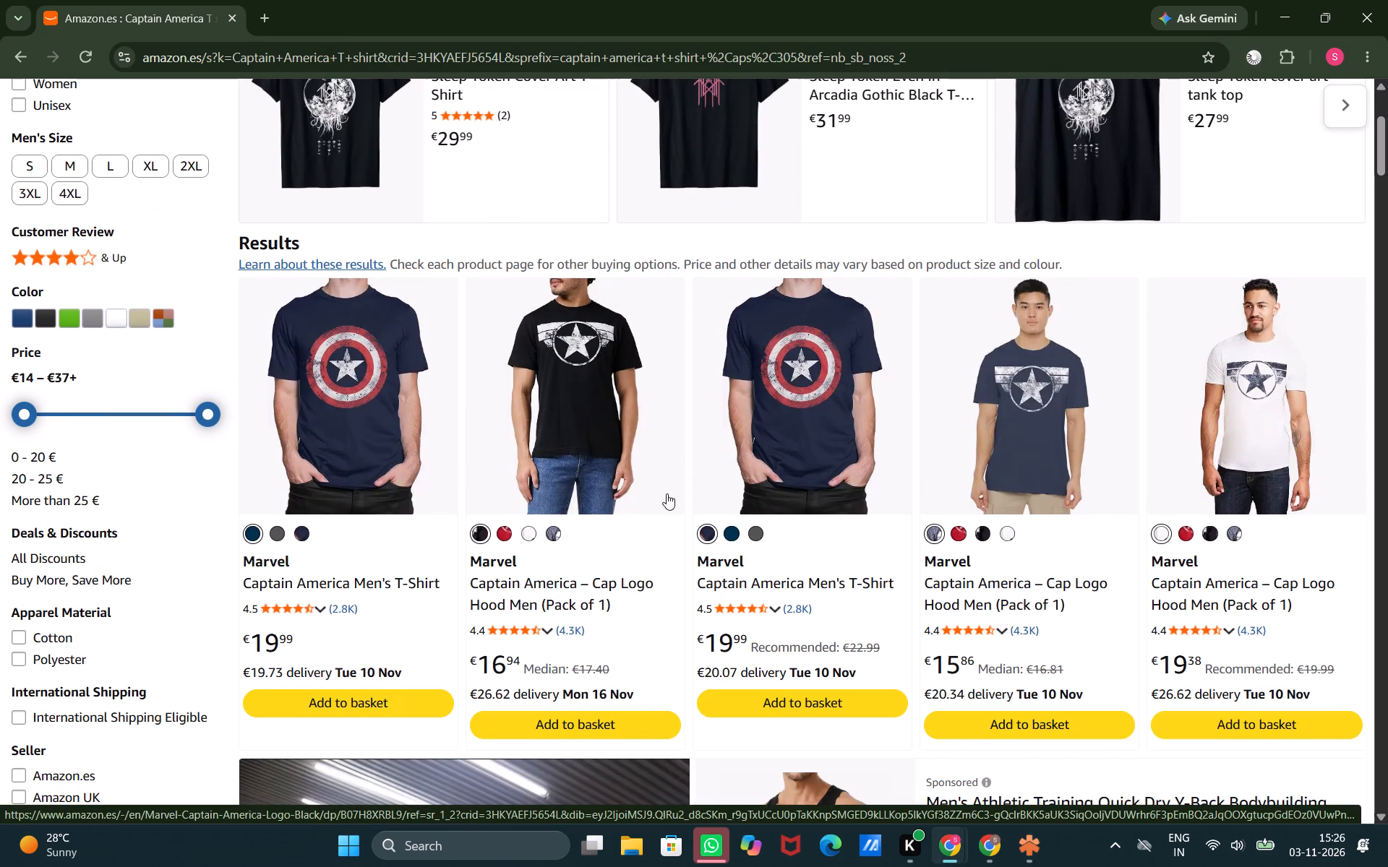
scroll(661, 498, "down", 15)
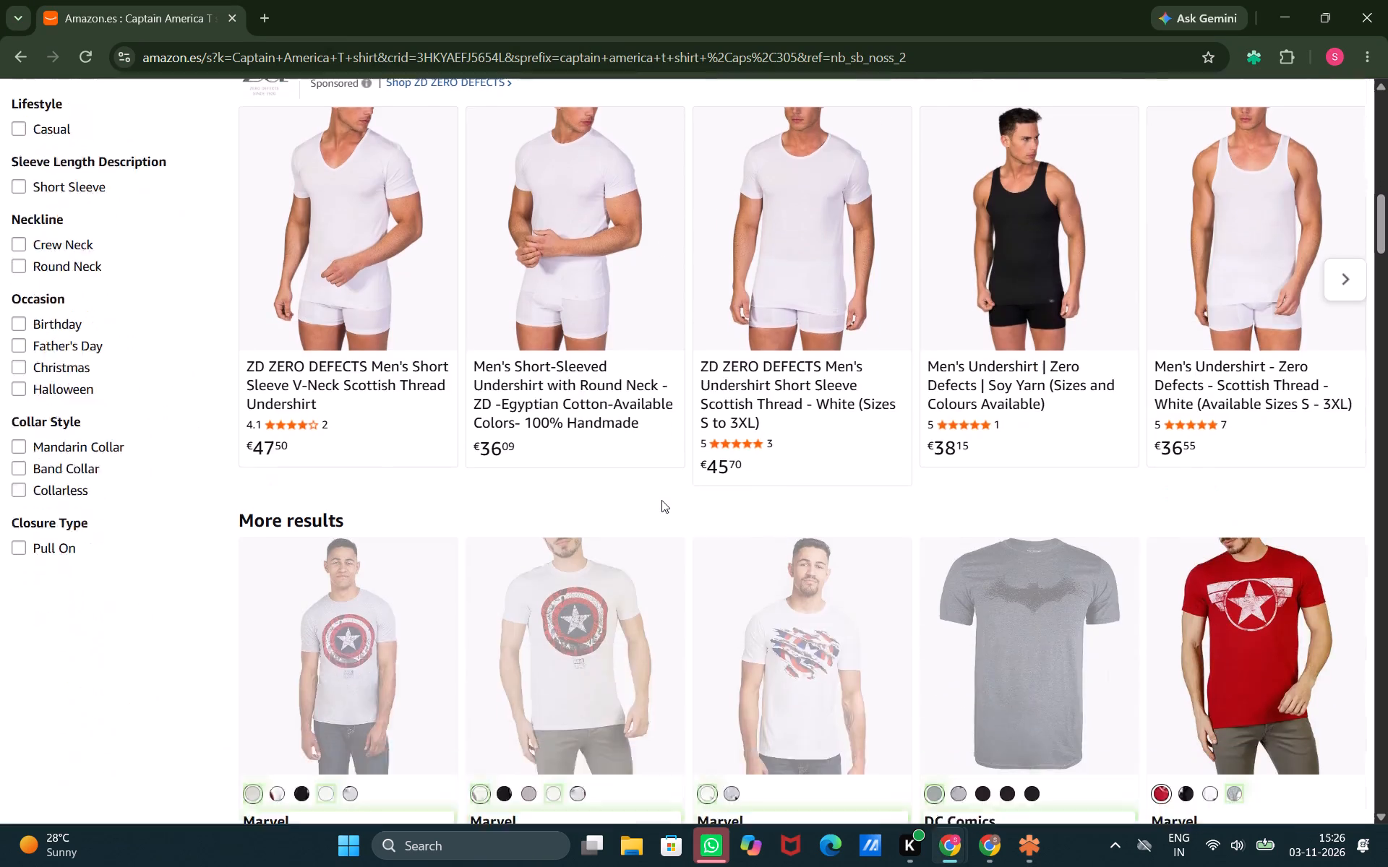
scroll(661, 500, "down", 6)
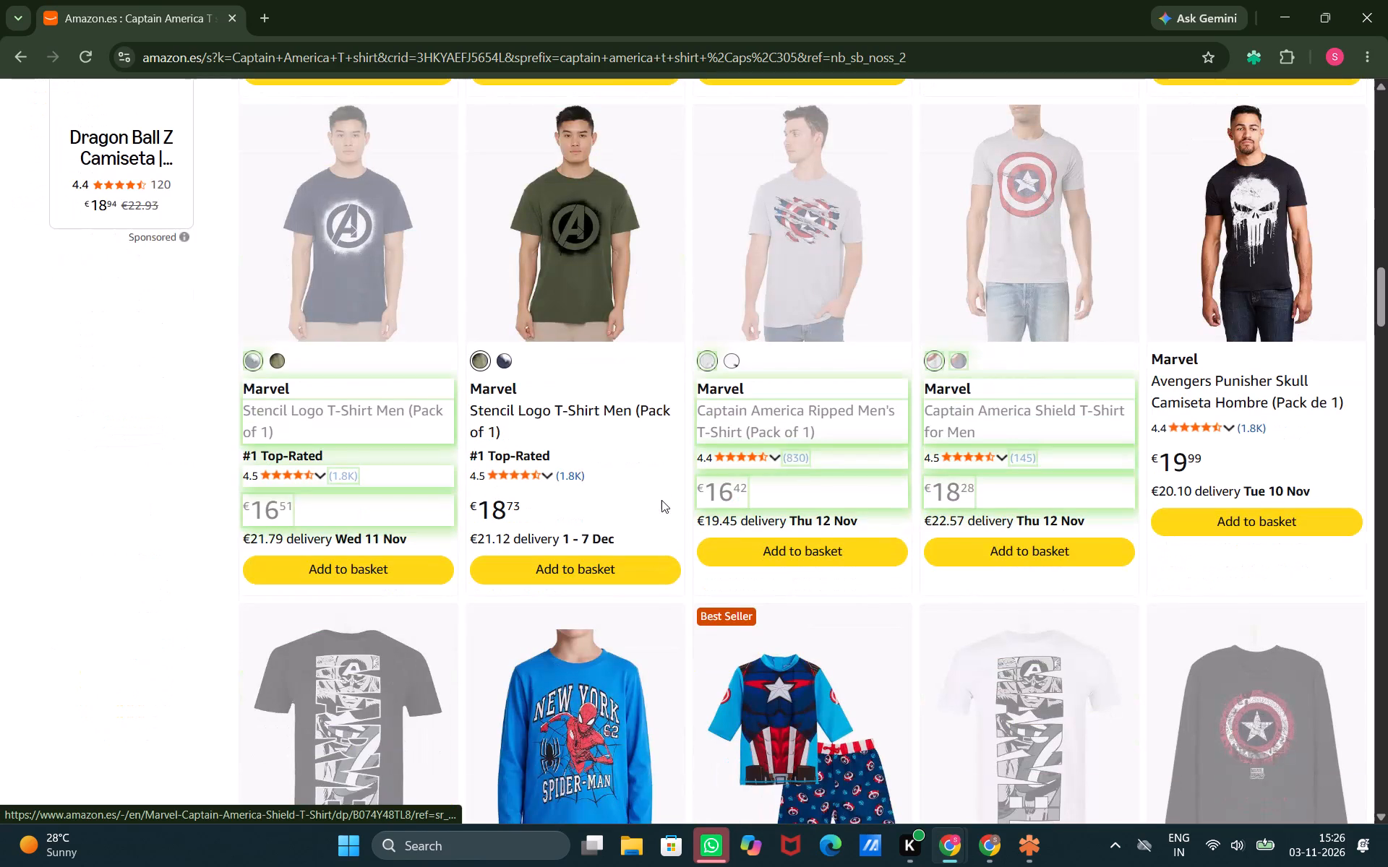
scroll(661, 500, "down", 5)
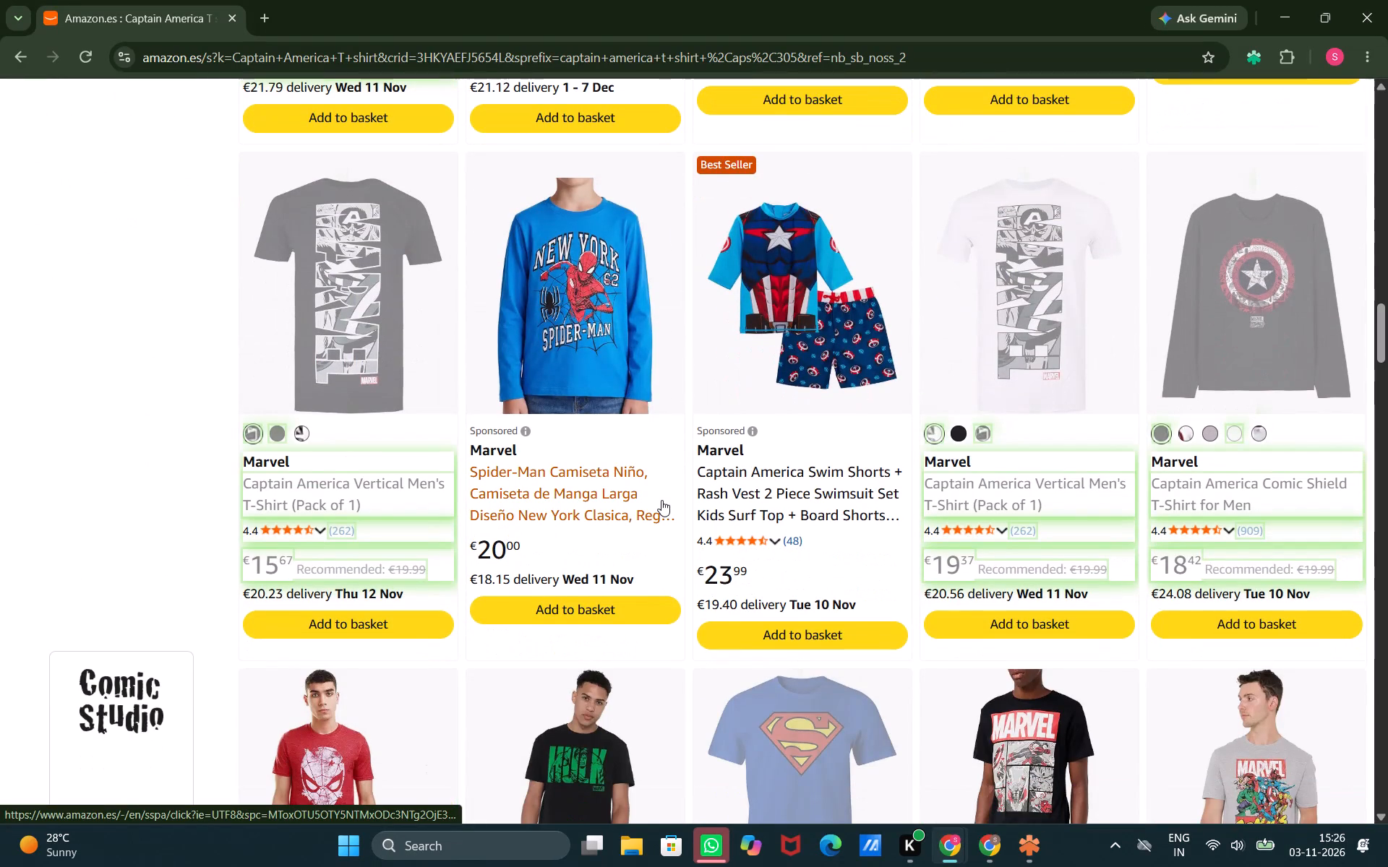
scroll(661, 500, "down", 4)
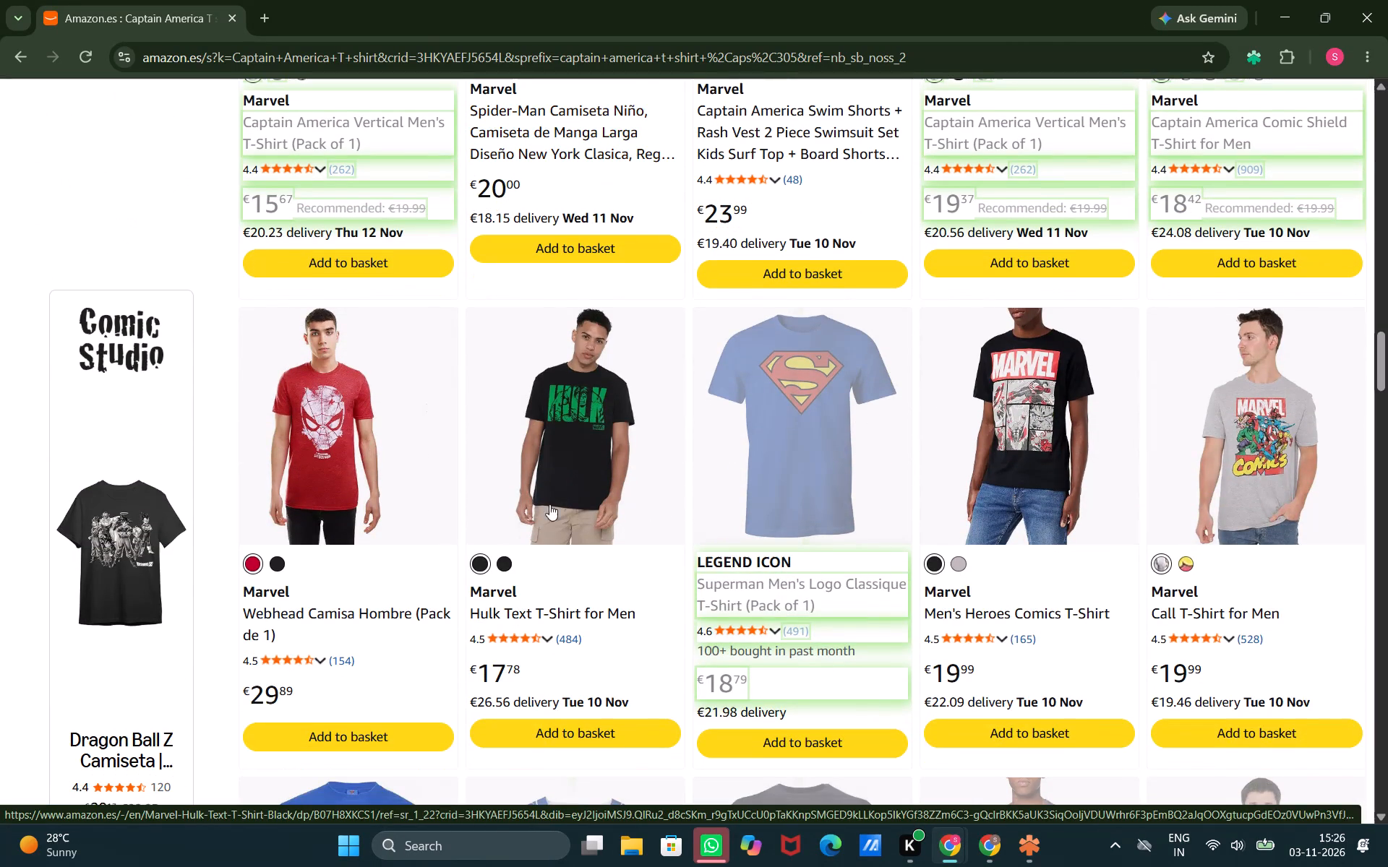
scroll(1260, 475, "down", 4)
scroll(1214, 495, "up", 3)
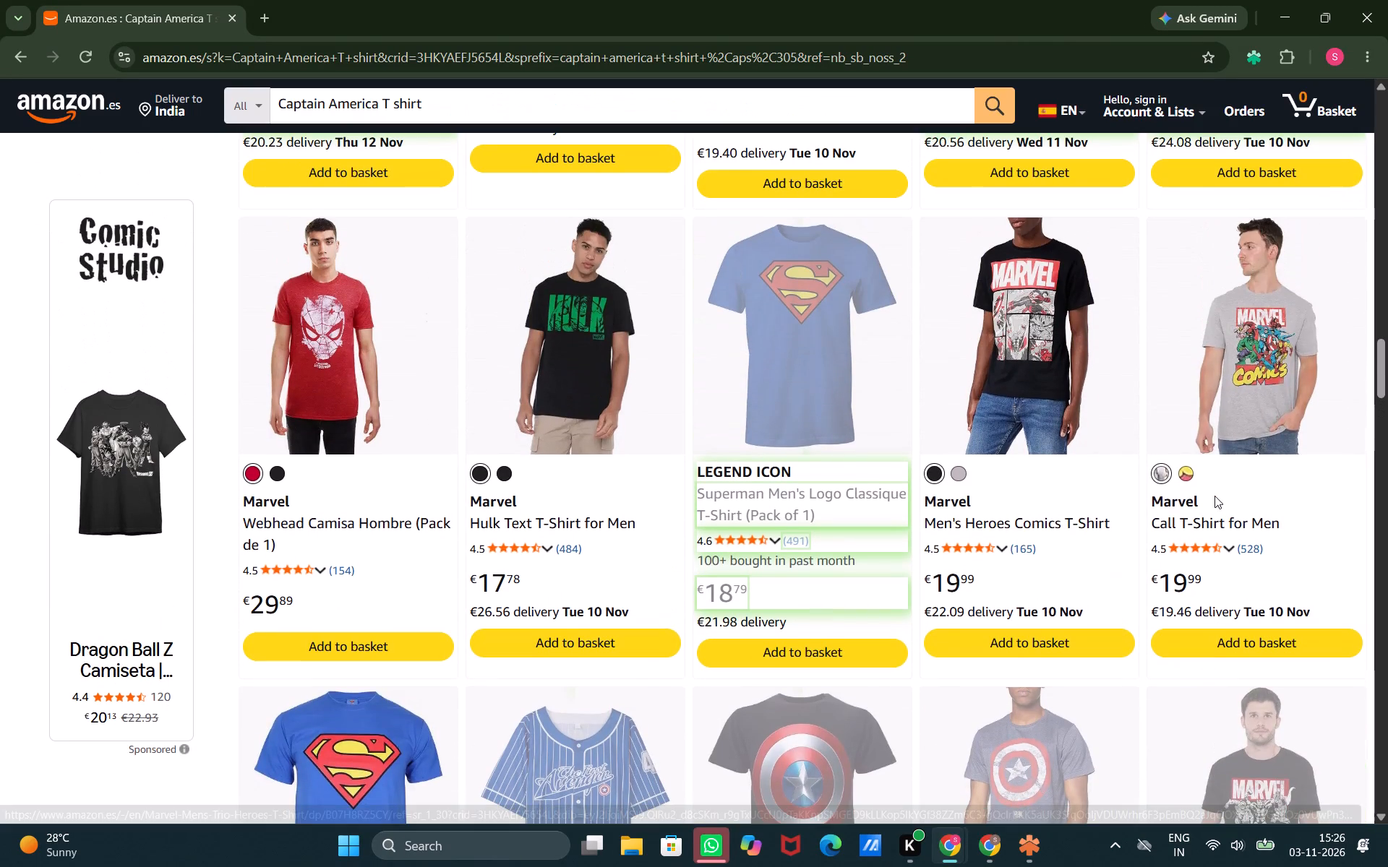
scroll(1214, 496, "down", 6)
scroll(753, 498, "down", 6)
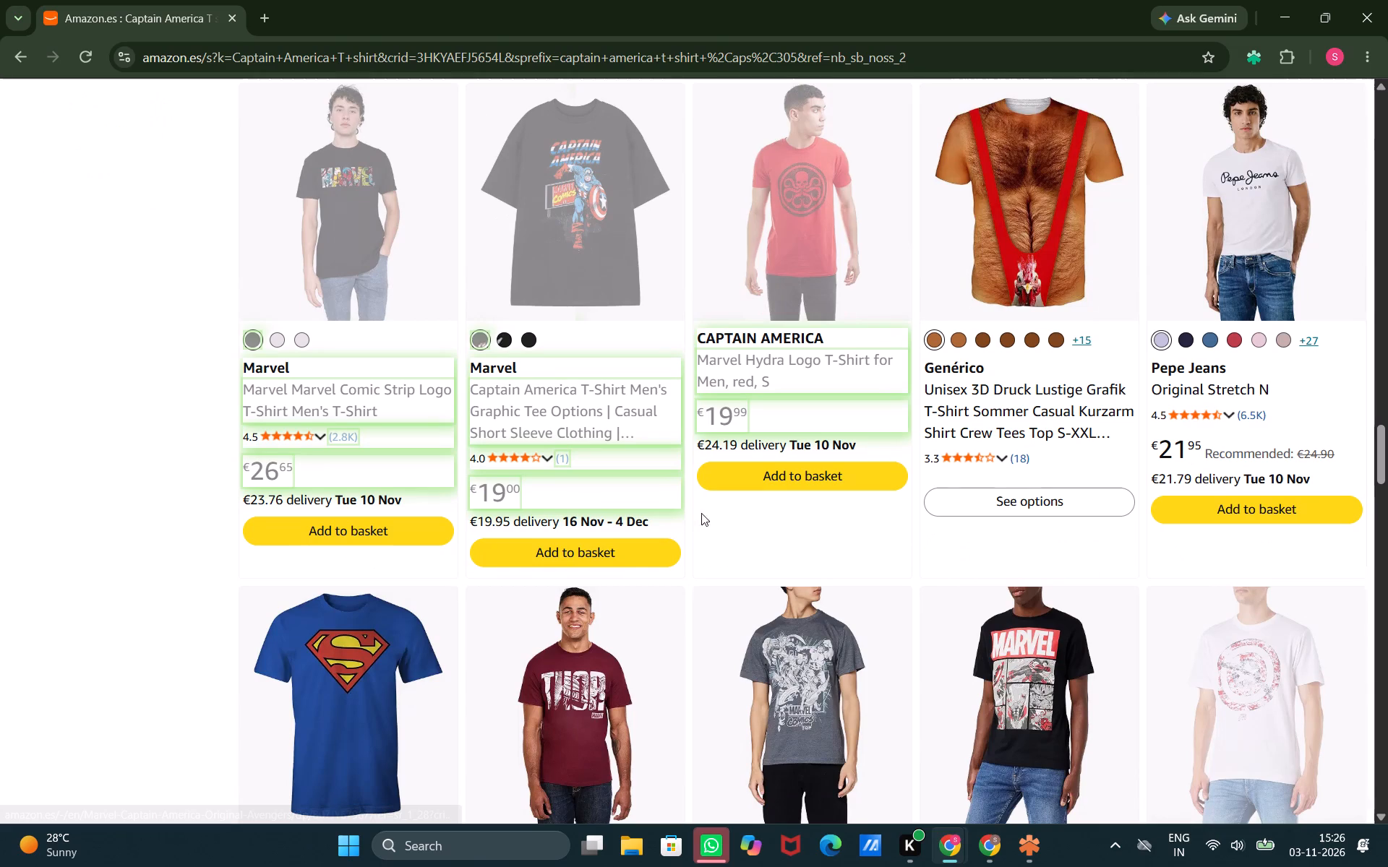
scroll(797, 504, "down", 4)
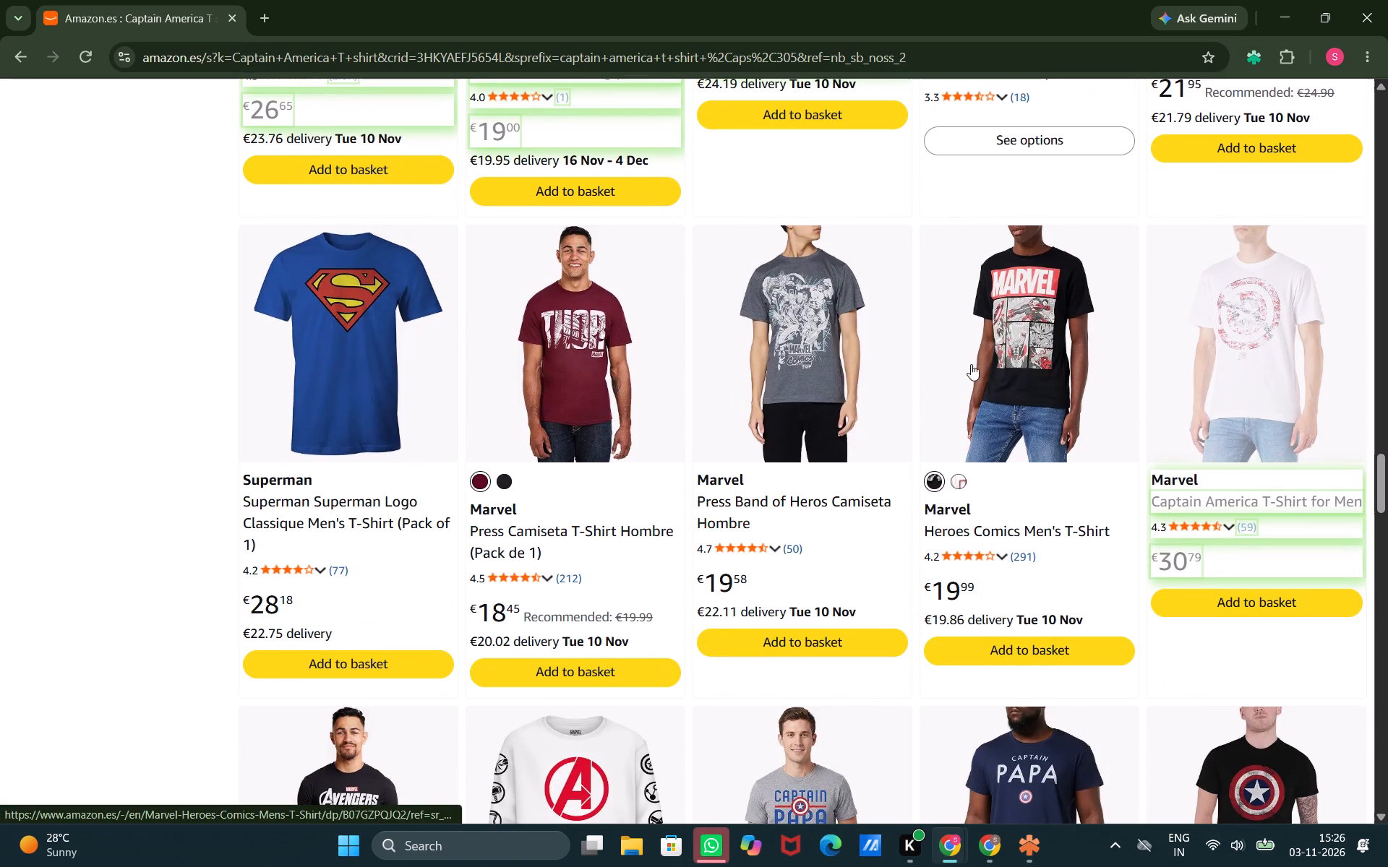
scroll(1246, 347, "down", 5)
scroll(475, 462, "up", 7)
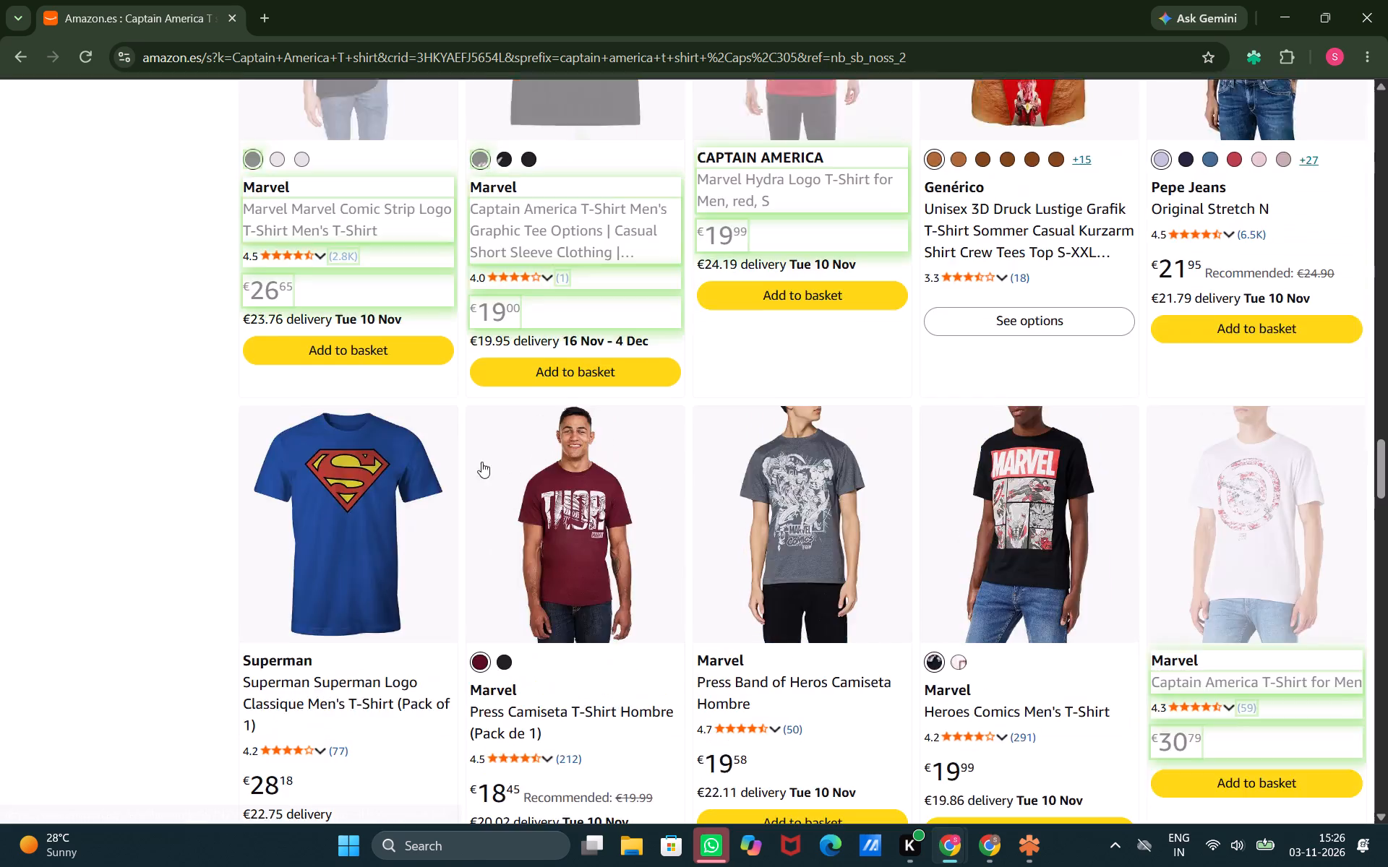
scroll(481, 462, "up", 20)
scroll(481, 462, "up", 20)
scroll(481, 462, "up", 5)
scroll(452, 349, "up", 4)
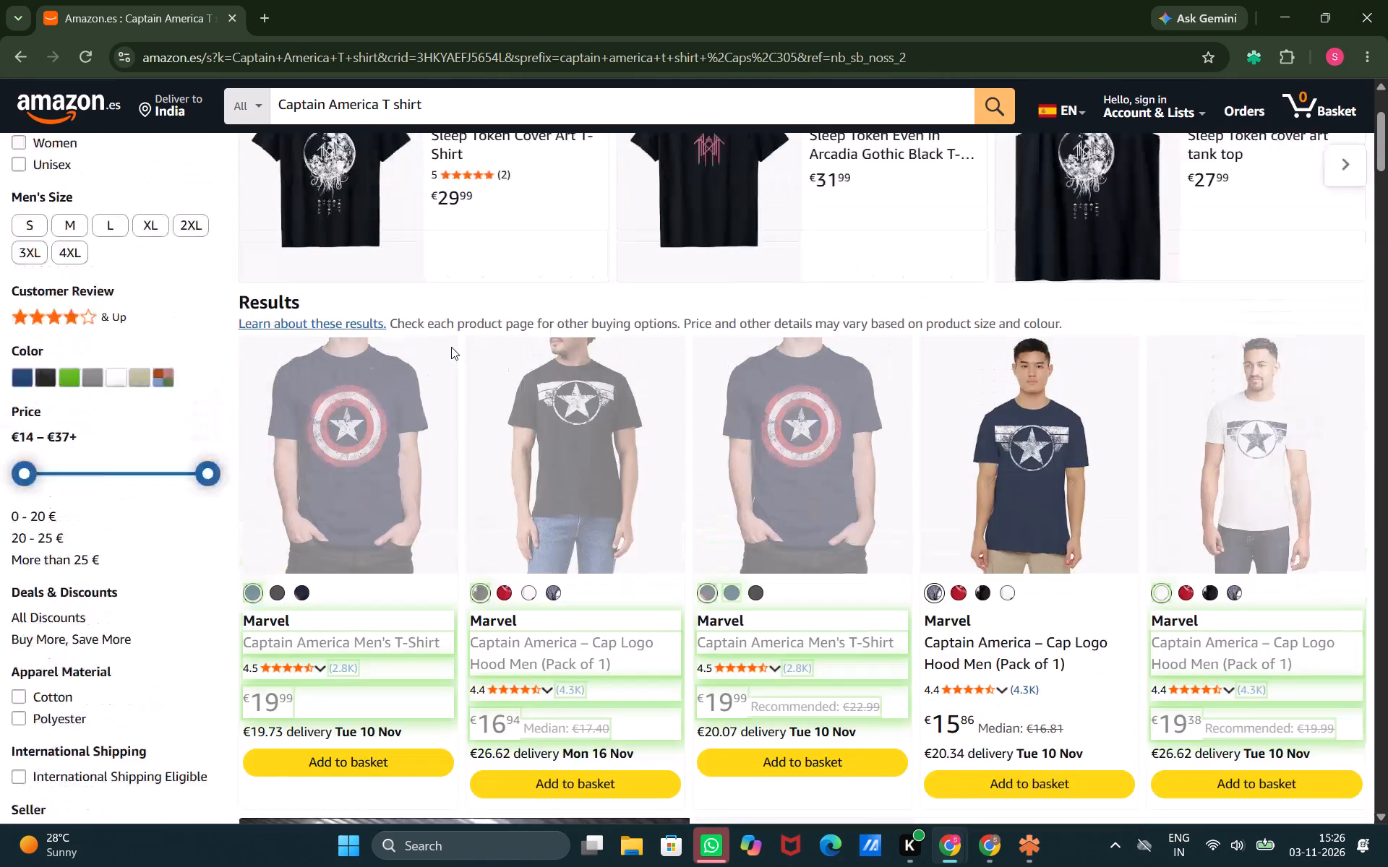
In The Walt Disney sheet, start a new entry block at row 21697 by copying "the walt disney" from the previous block into column A.
key("alt+Tab")
left_click(457, 429)
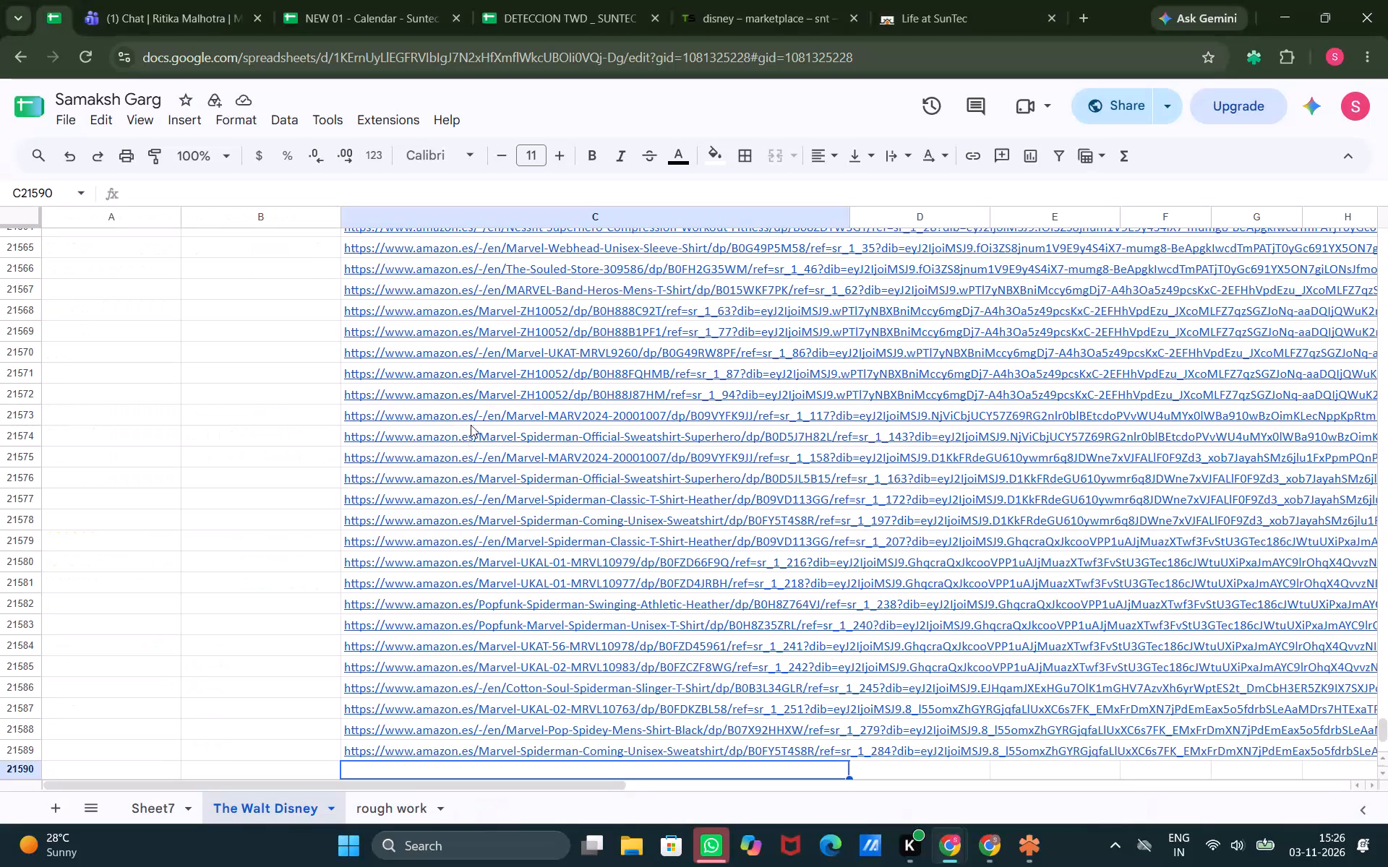
key("Down")
key("Up")
key("Up")
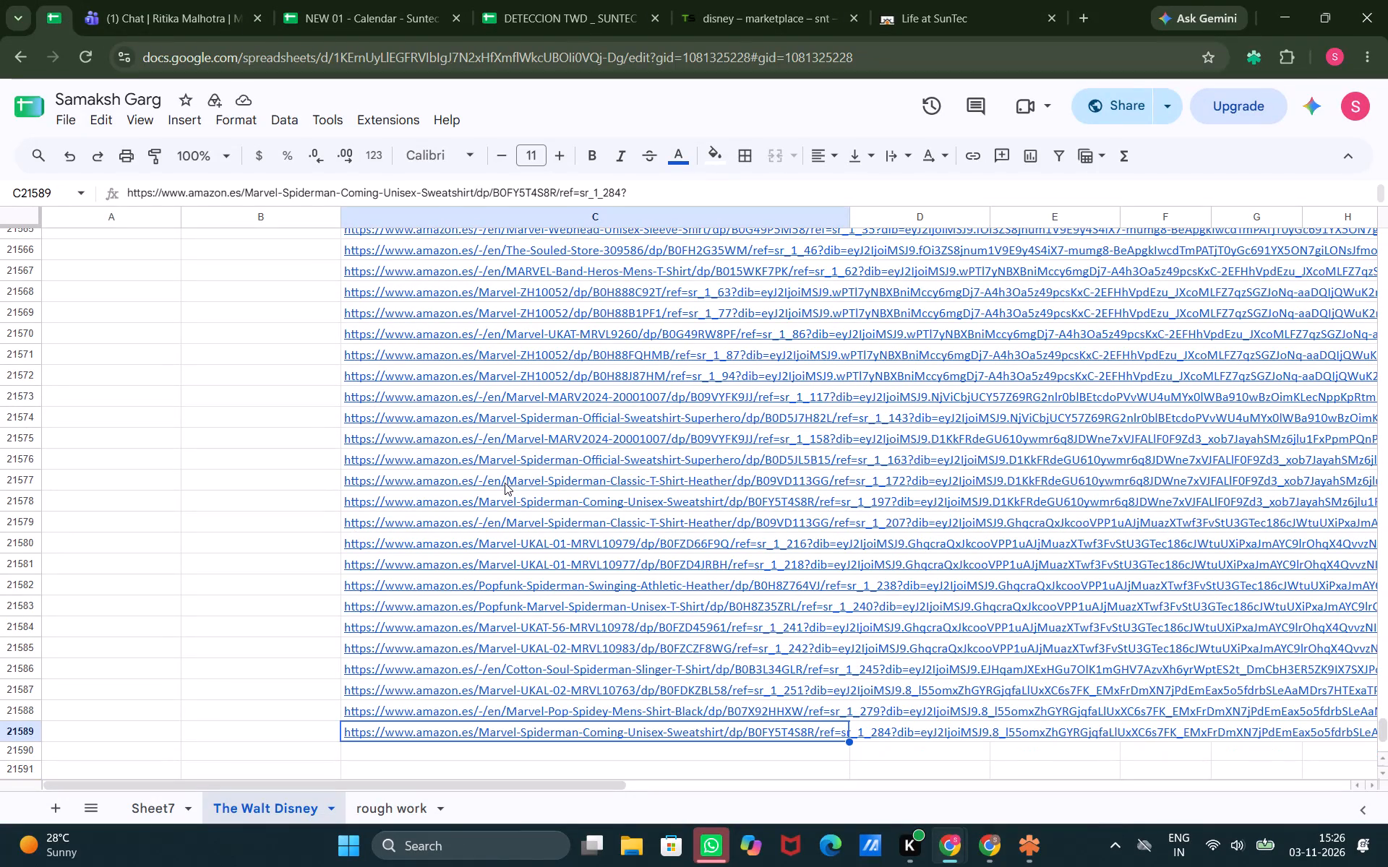
key("ctrl+shift+Up")
key("Down")
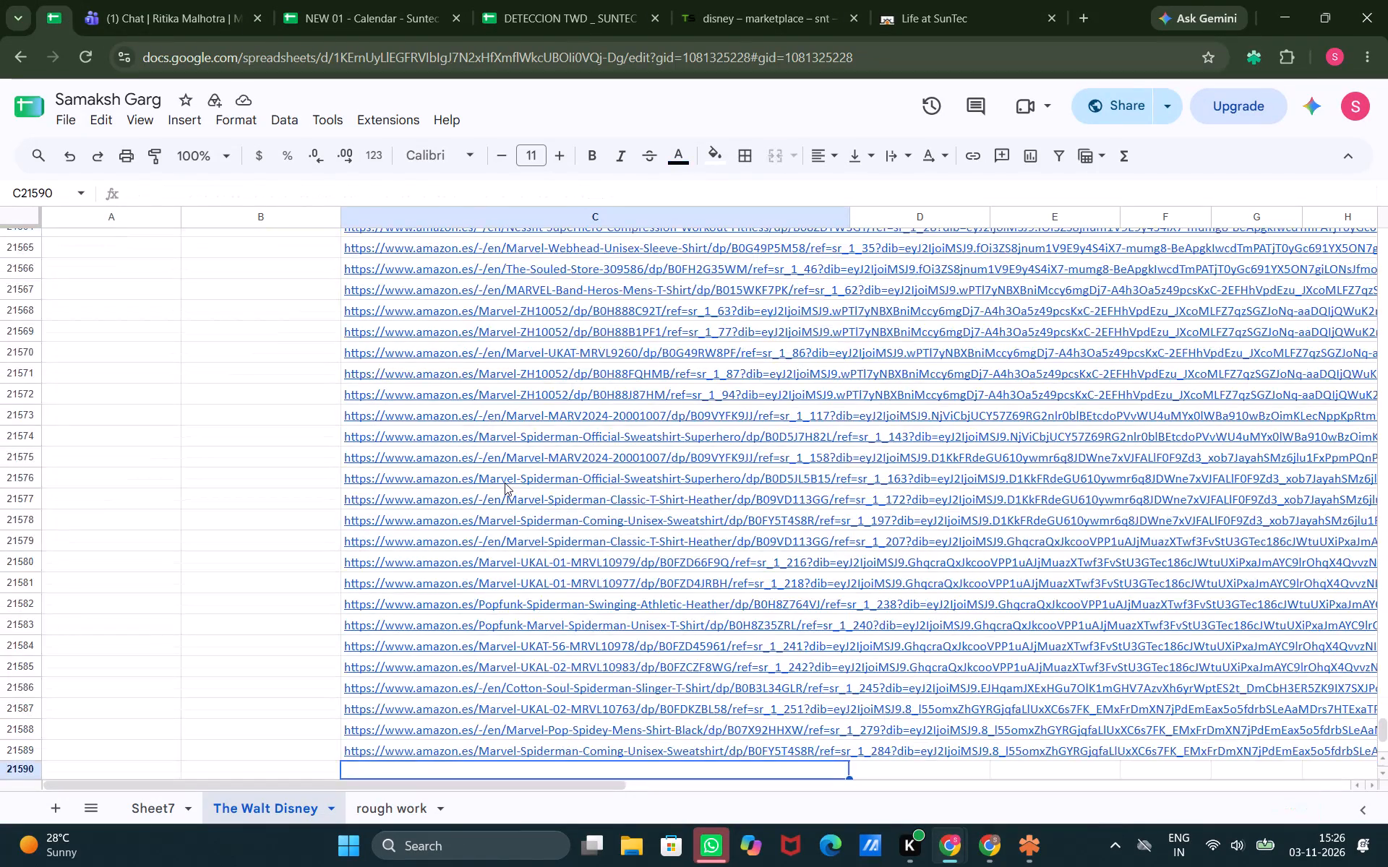
key("Down")
key("Up")
key("Up")
key("Down")
key("Down")
key("Down")
key("Down")
key("Down")
key("Down")
key("Down")
key("Down")
key("Down")
key("Down")
key("Down")
key("Down")
key("Down")
key("Down")
key("Down")
key("Down")
key("Down")
key("Down")
key("Down")
key("Down")
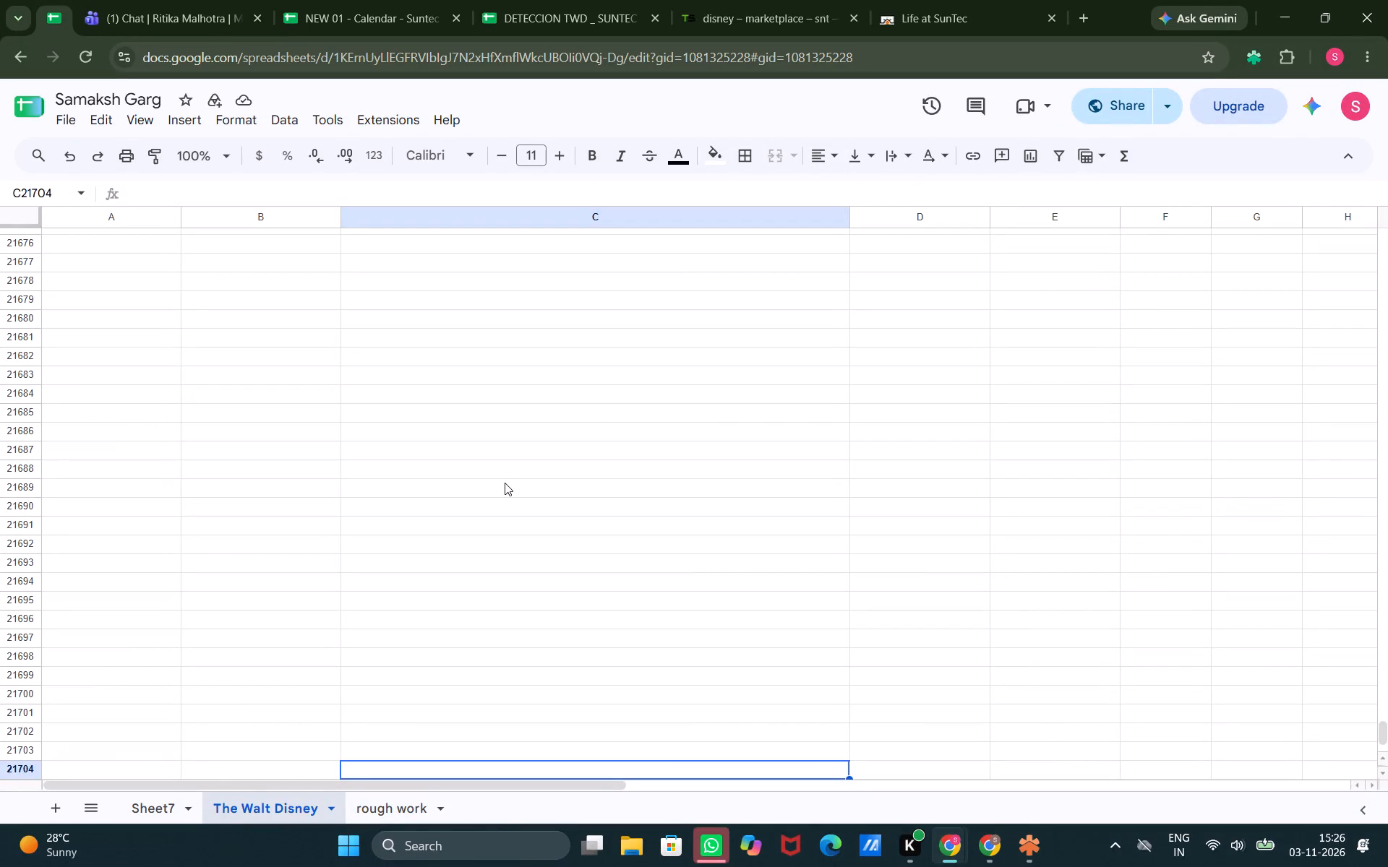
key("Up")
key("Up")
key("Up")
key("Up")
key("Up")
key("Up")
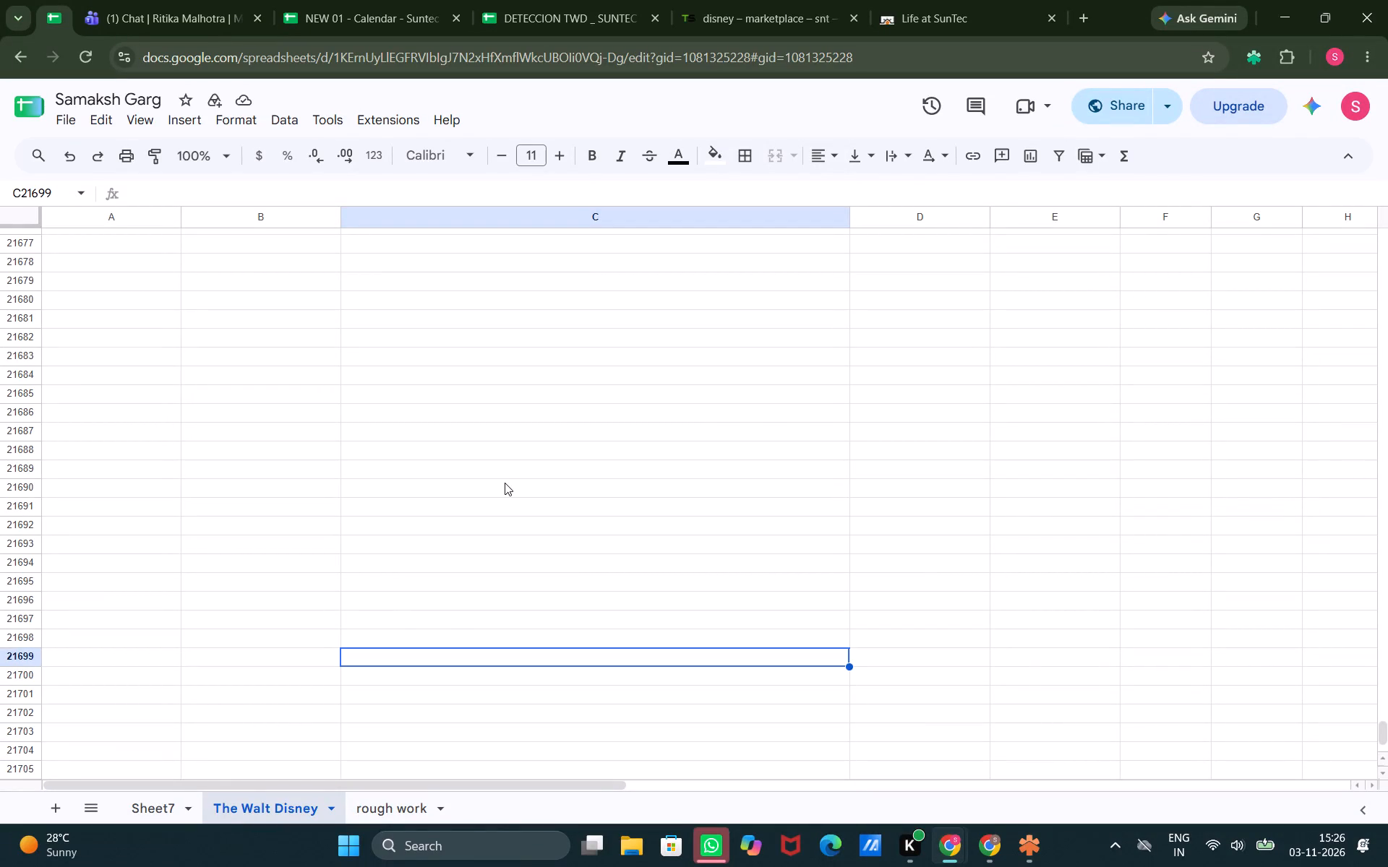
key("Up")
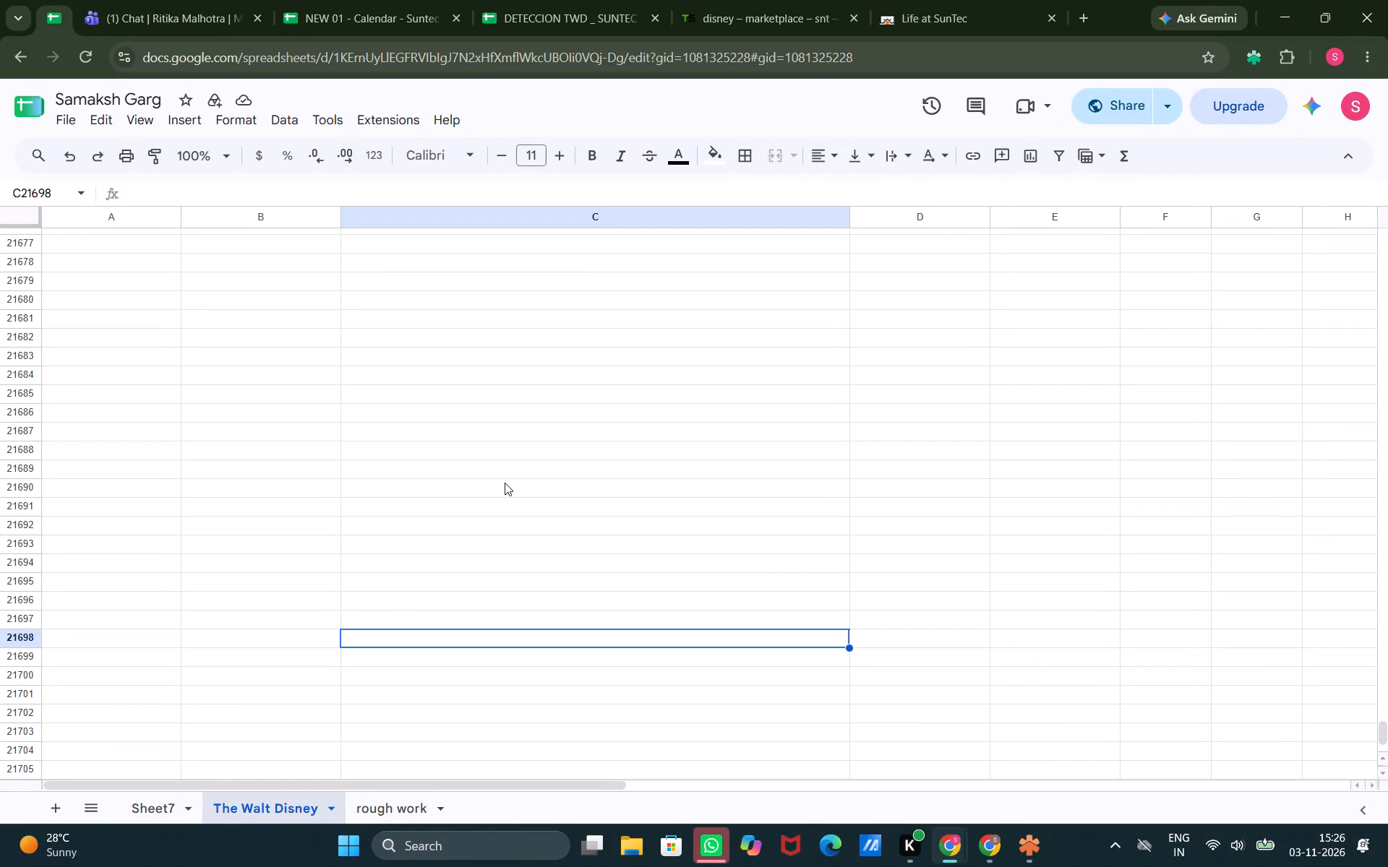
key("Up")
key("Left")
key("Left")
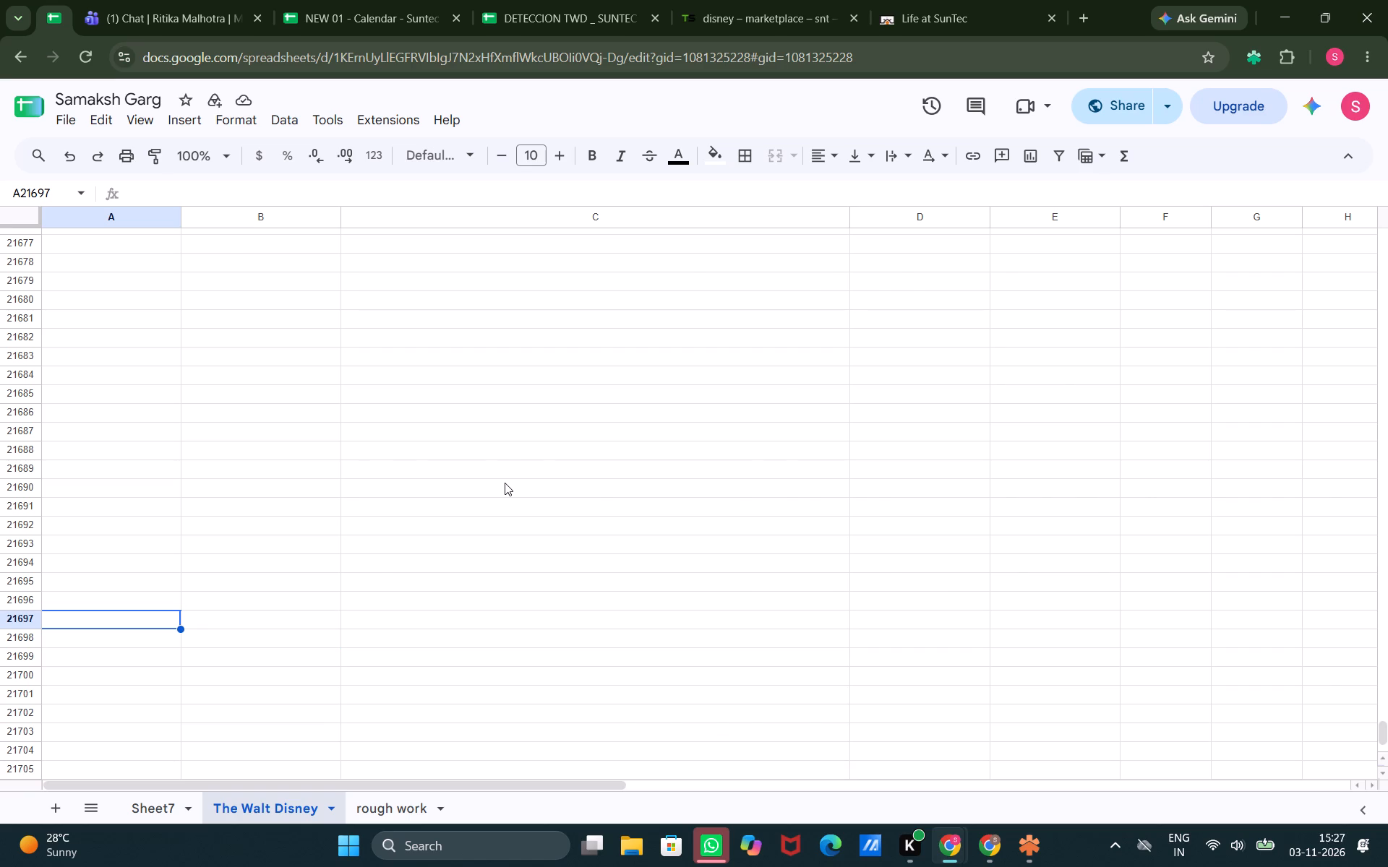
key("ctrl+Up")
key("ctrl+c")
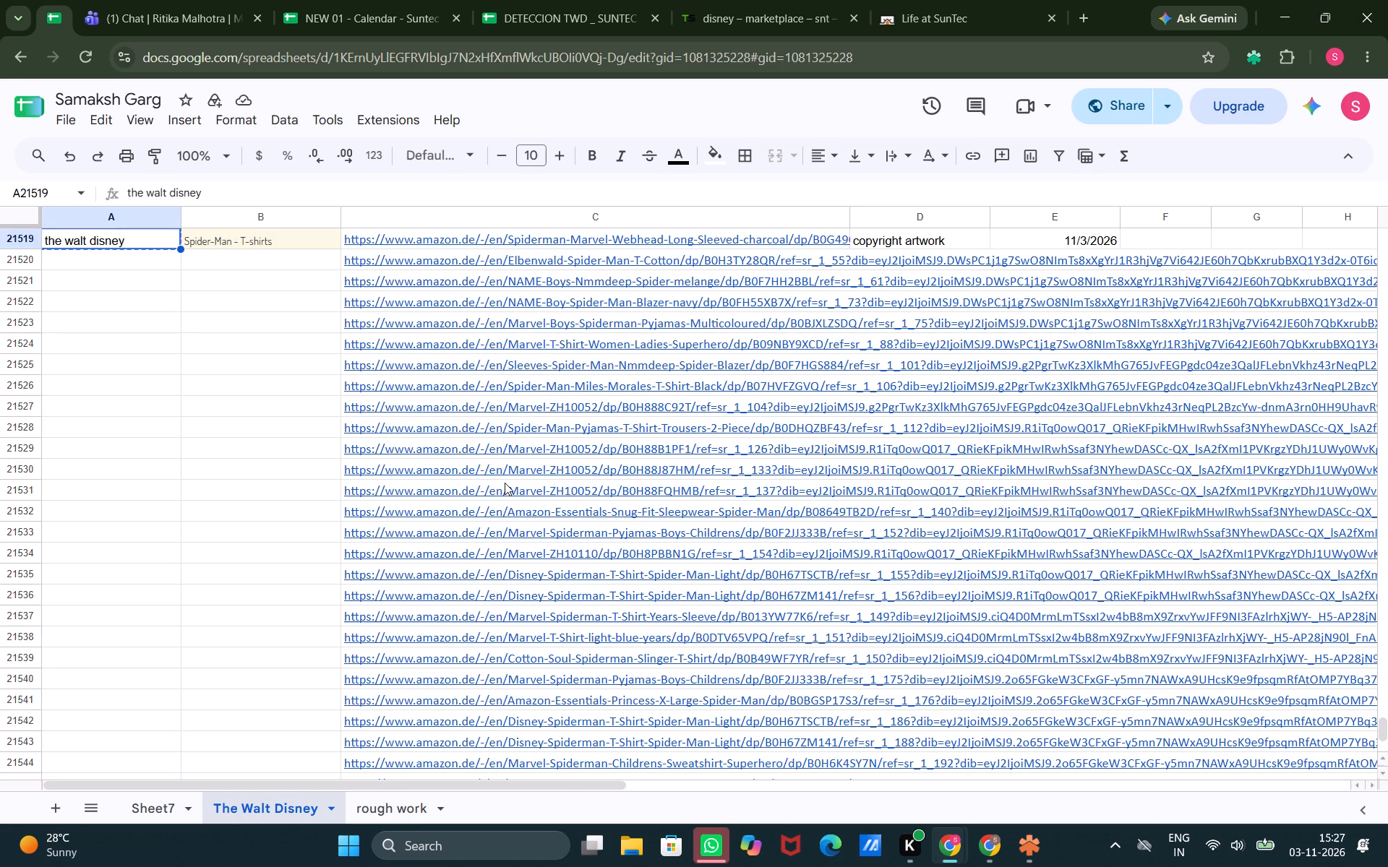
key("Down")
key("Down")
key("Down")
key("Down")
key("Down")
key("Down")
key("Down")
key("Down")
key("Down")
key("Down")
key("Down")
key("Down")
key("Down")
key("Down")
key("Down")
key("Down")
key("Down")
key("Down")
key("Down")
key("Down")
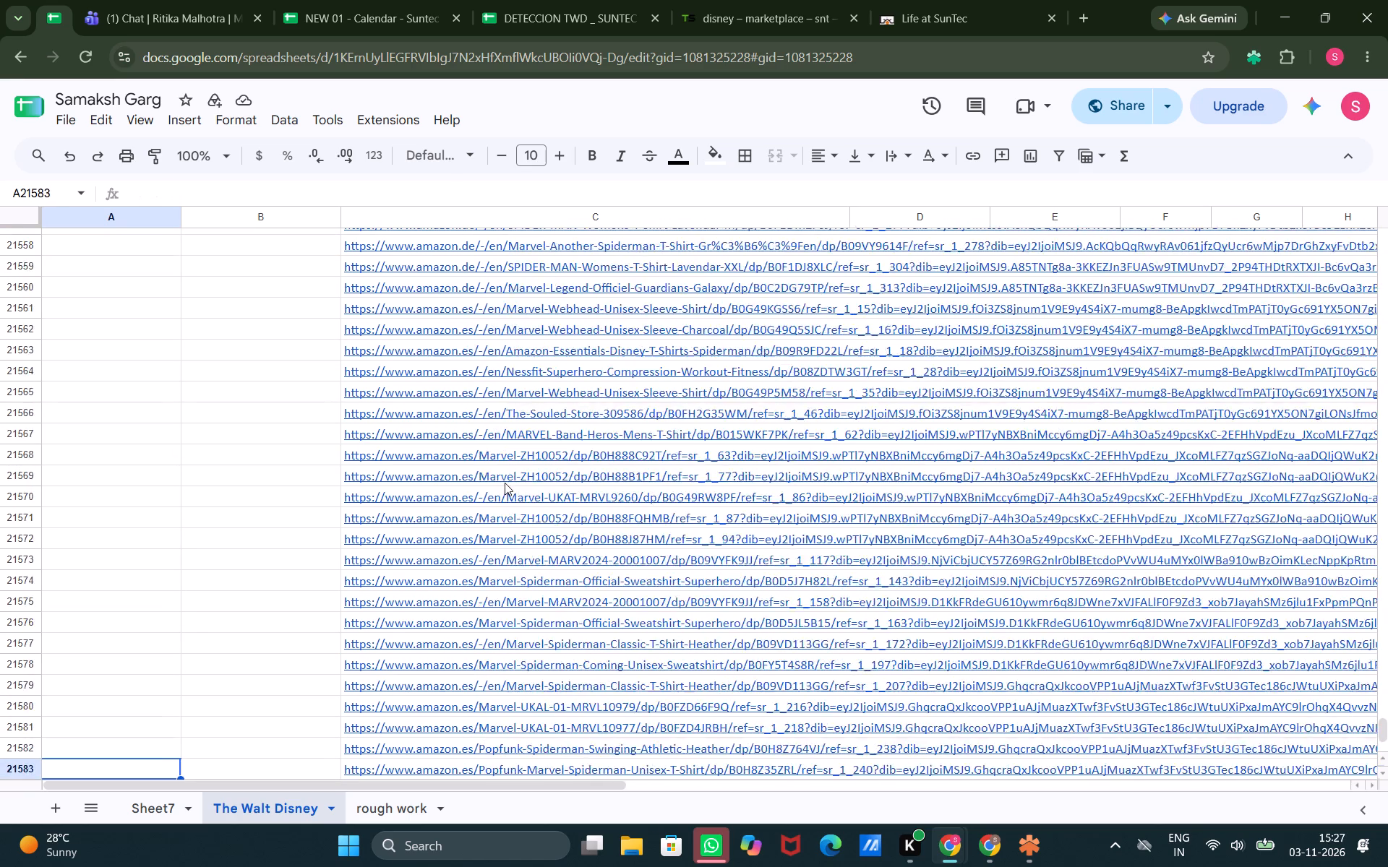
key("Down")
key("Down")
key("Down")
key("Down")
key("Down")
key("Down")
key("Down")
key("Down")
key("Down")
key("Down")
key("Down")
key("Down")
key("Down")
key("Down")
key("Down")
key("Down")
key("Down")
key("Down")
key("Down")
key("Down")
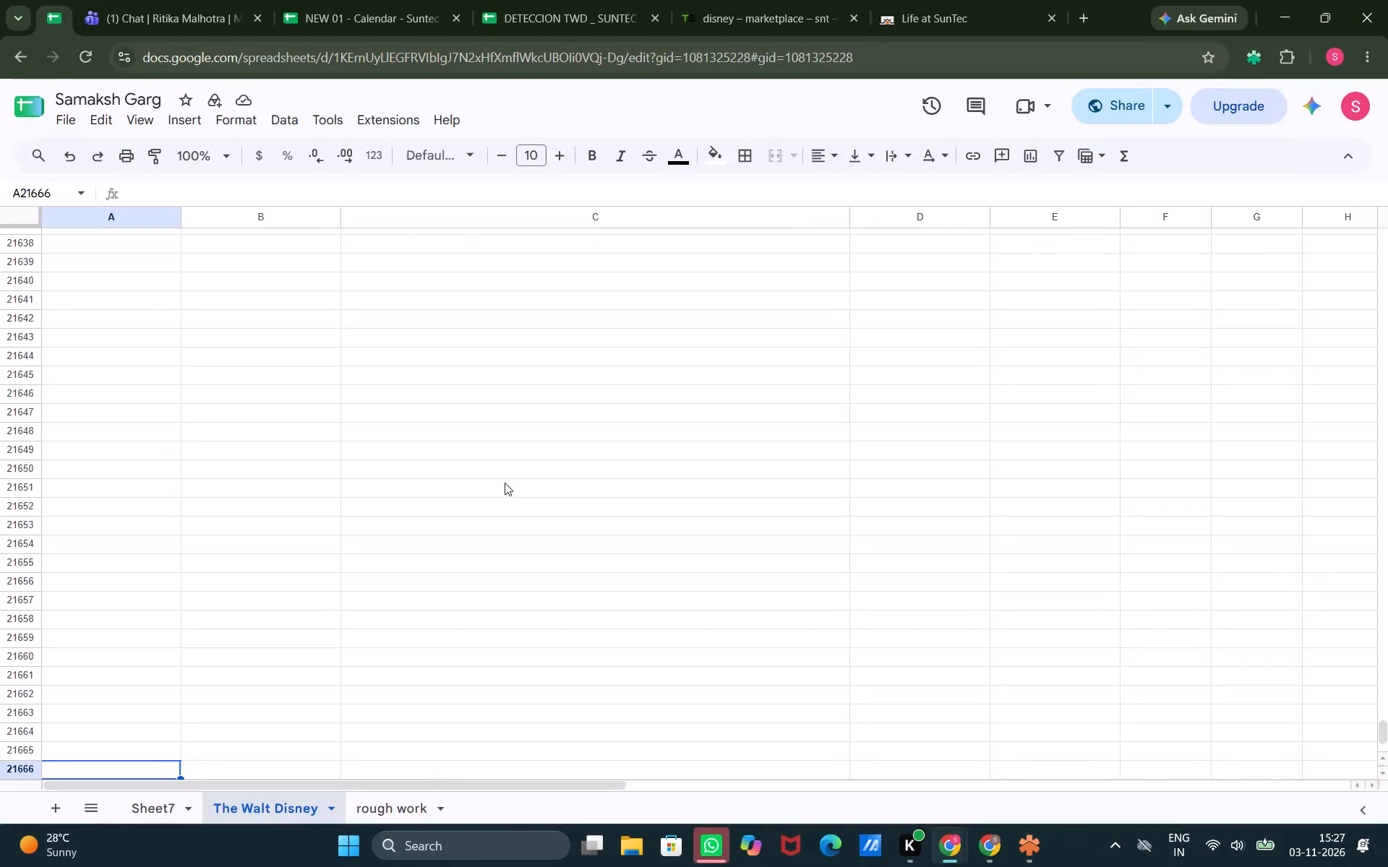
key("Down")
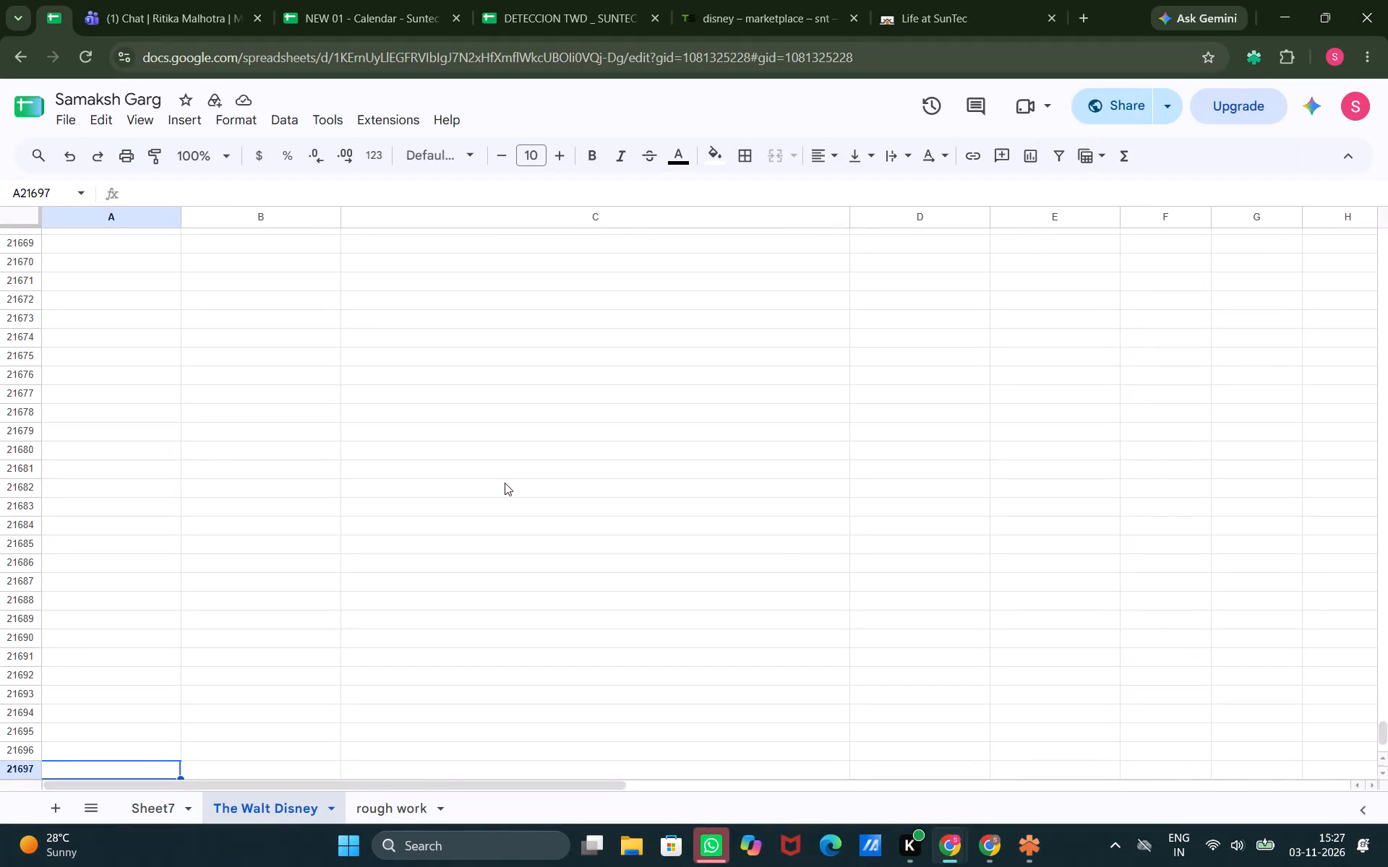
key("ctrl+v")
key("Right")
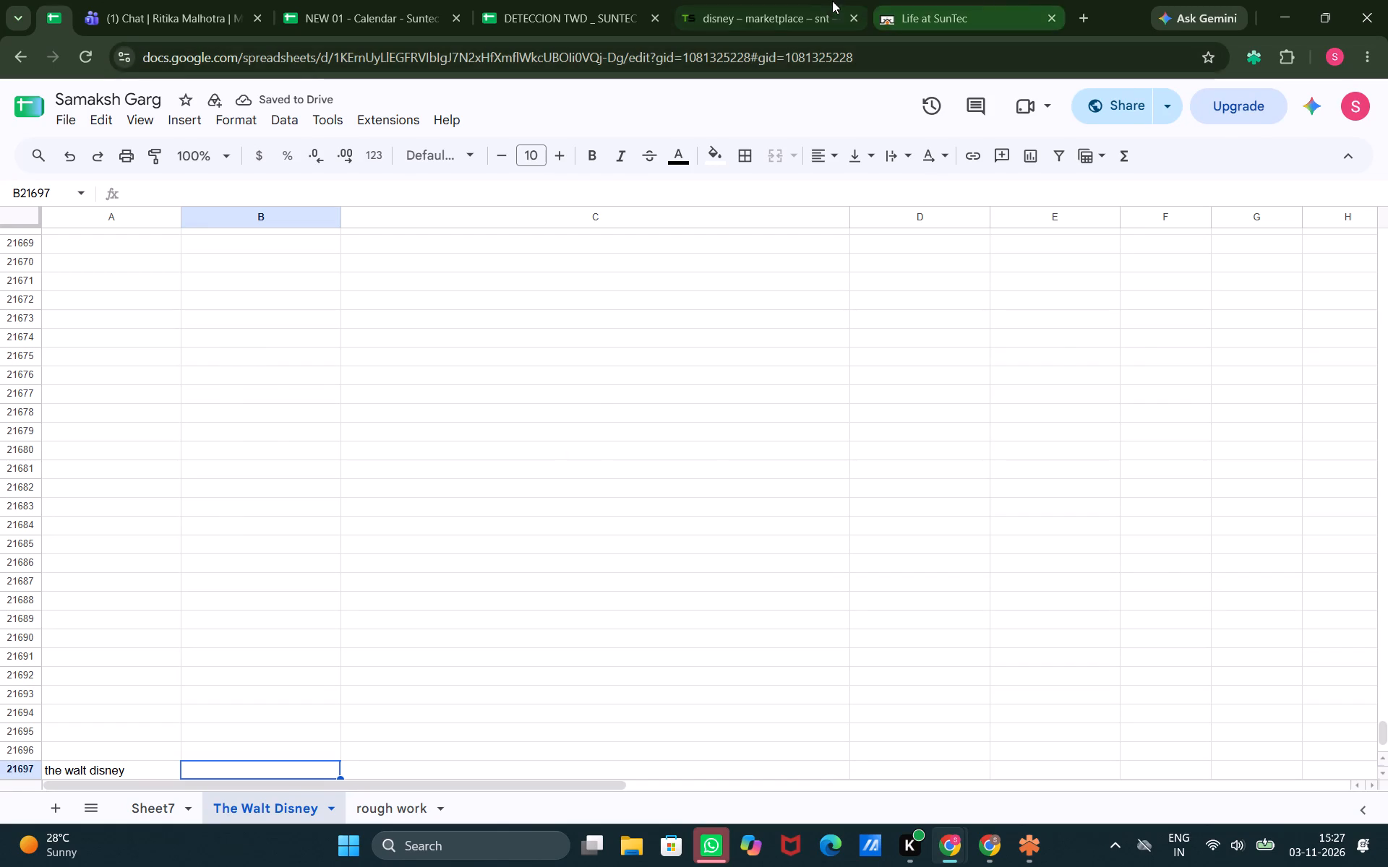
Filter the Disney marketplace tracker to Captain America - T-Shirts and copy the amazon.es row's asset name into cell B21697 of the sheet.
left_click(810, 0)
left_click(543, 235)
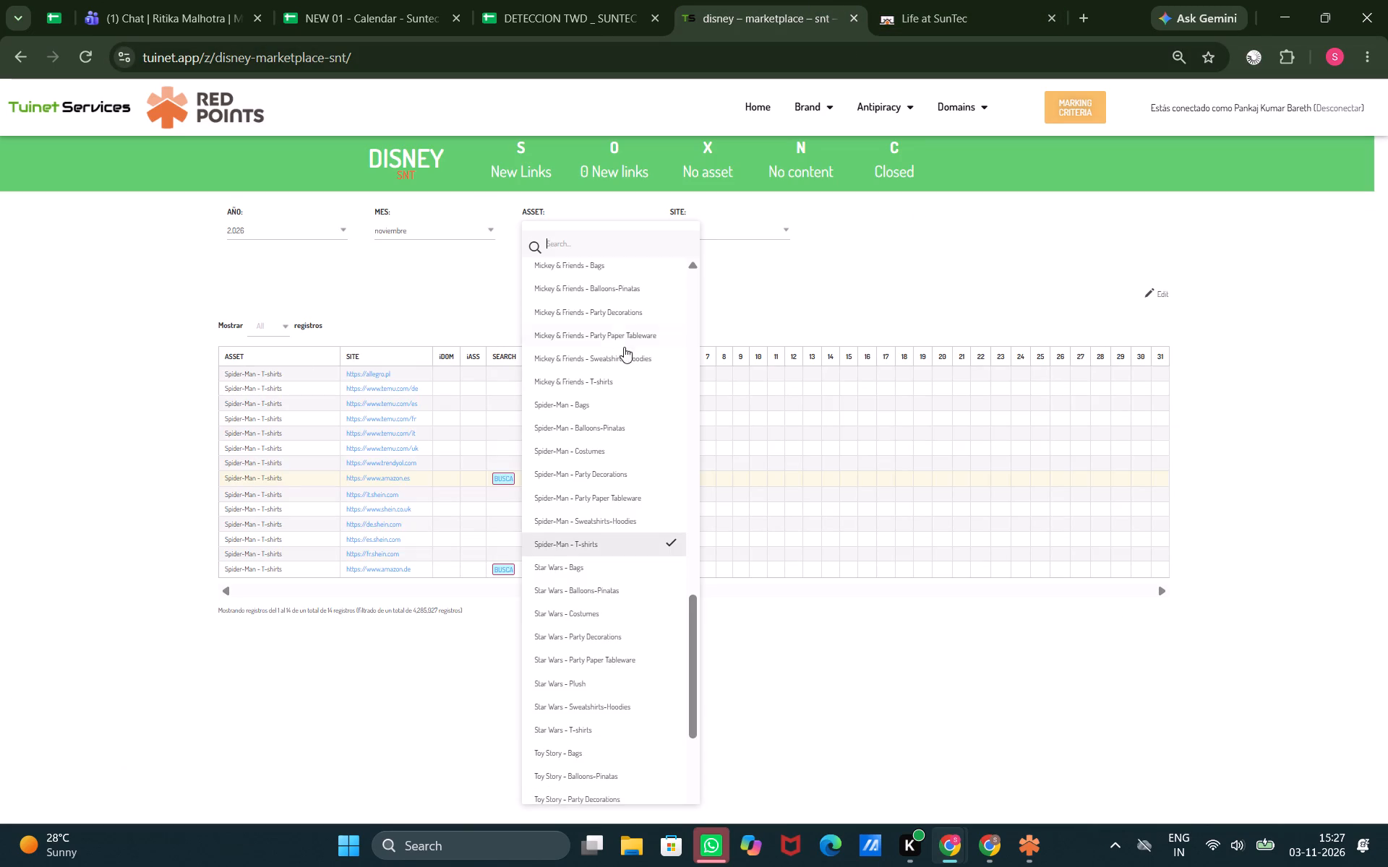
scroll(633, 384, "up", 13)
scroll(594, 315, "up", 4)
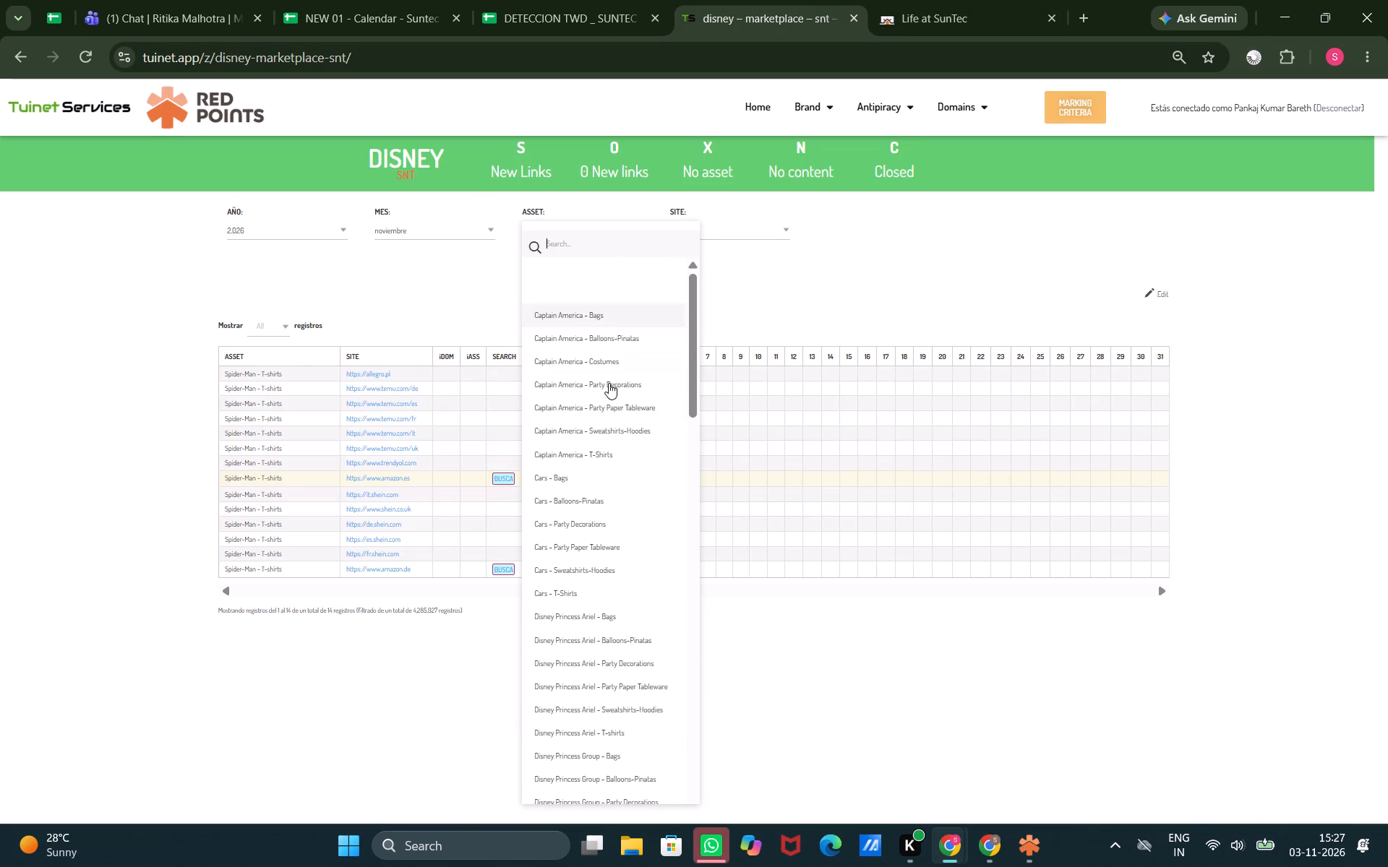
left_click(607, 449)
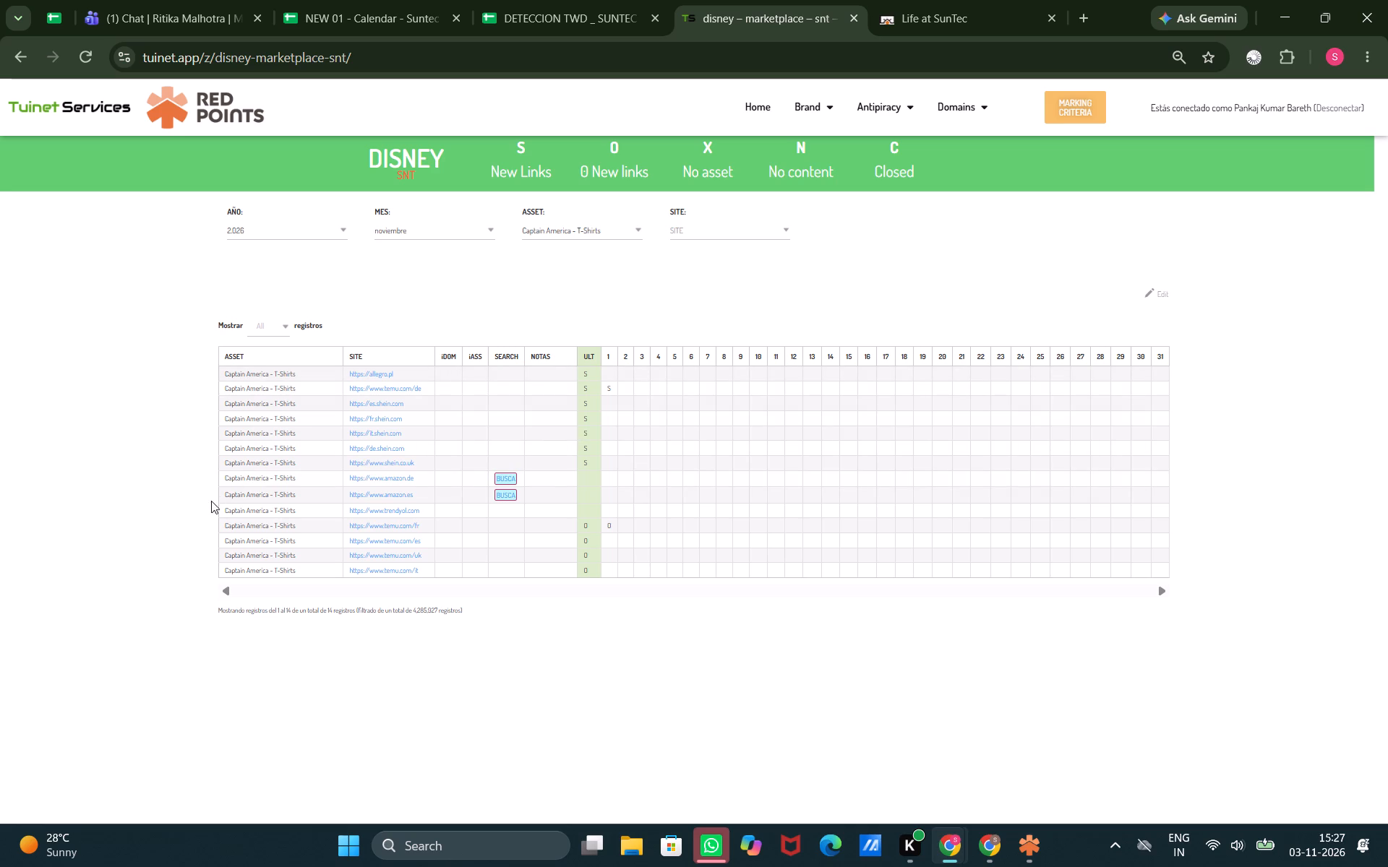
left_click_drag(223, 494, 316, 491)
key("ctrl+c")
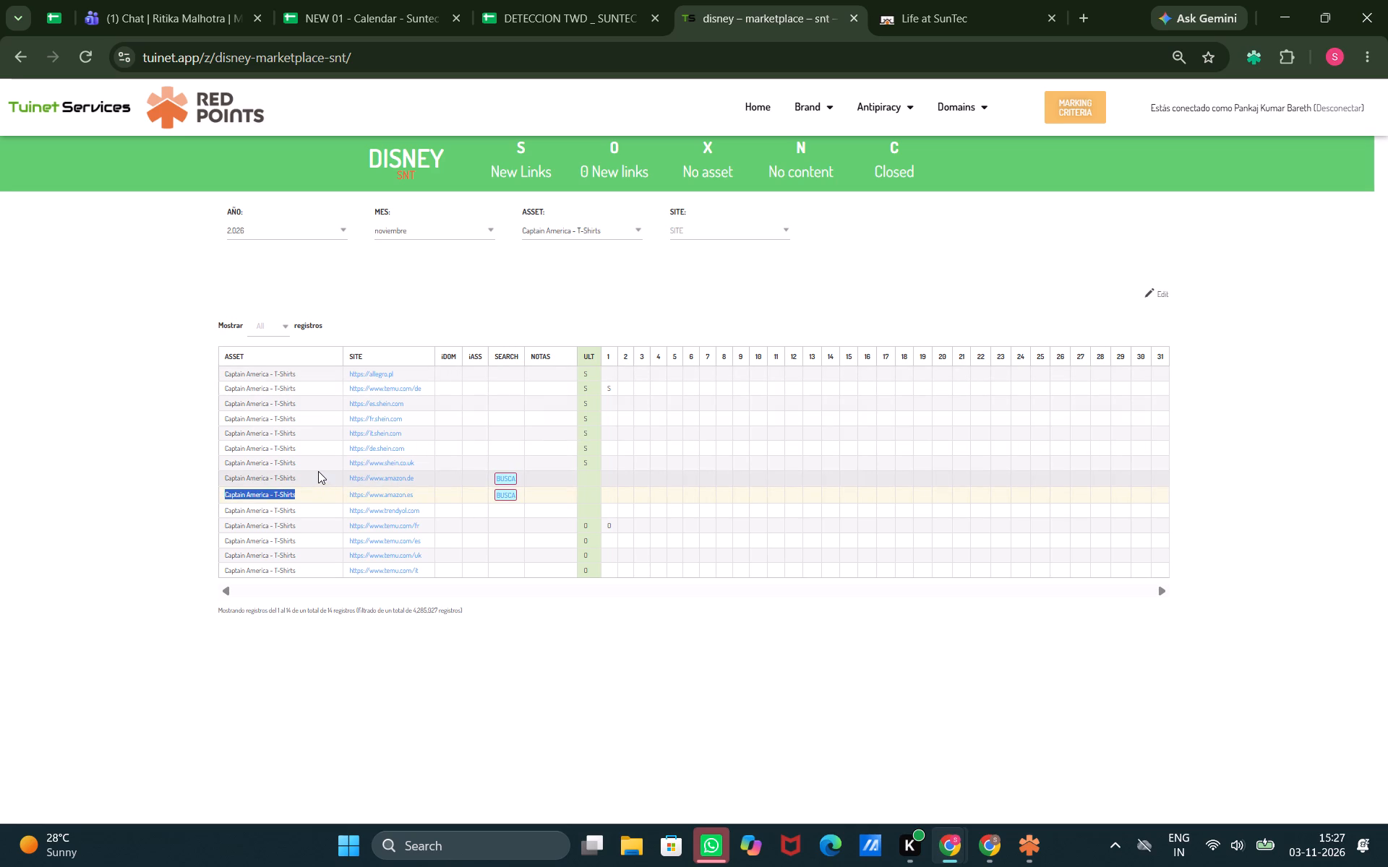
key("ctrl+Tab")
key("ctrl+Tab")
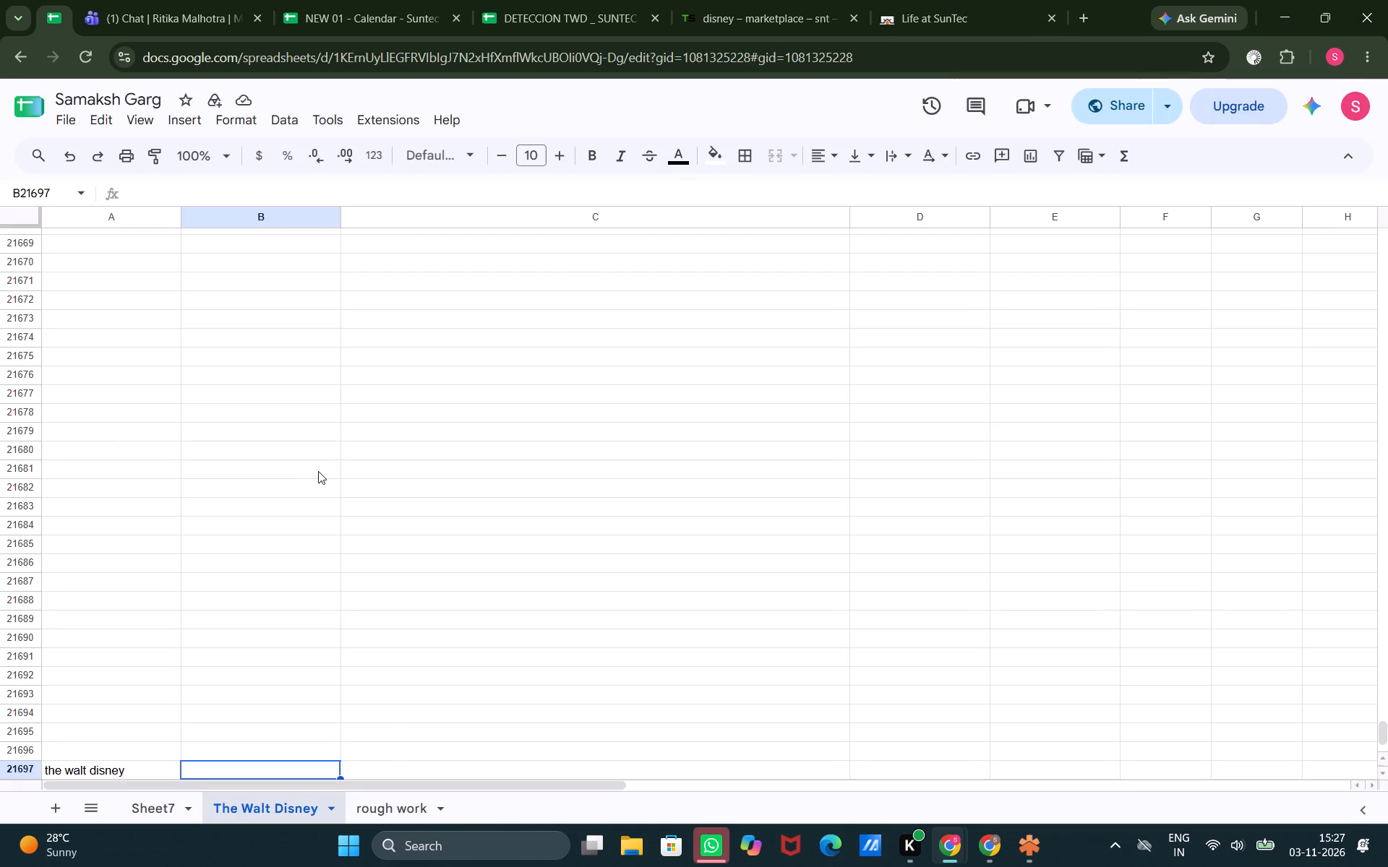
key("ctrl+v")
Enter the current date, 11/3/2026, in cell E21697 of the new entry row.
key("Right")
key("Right")
key("Right")
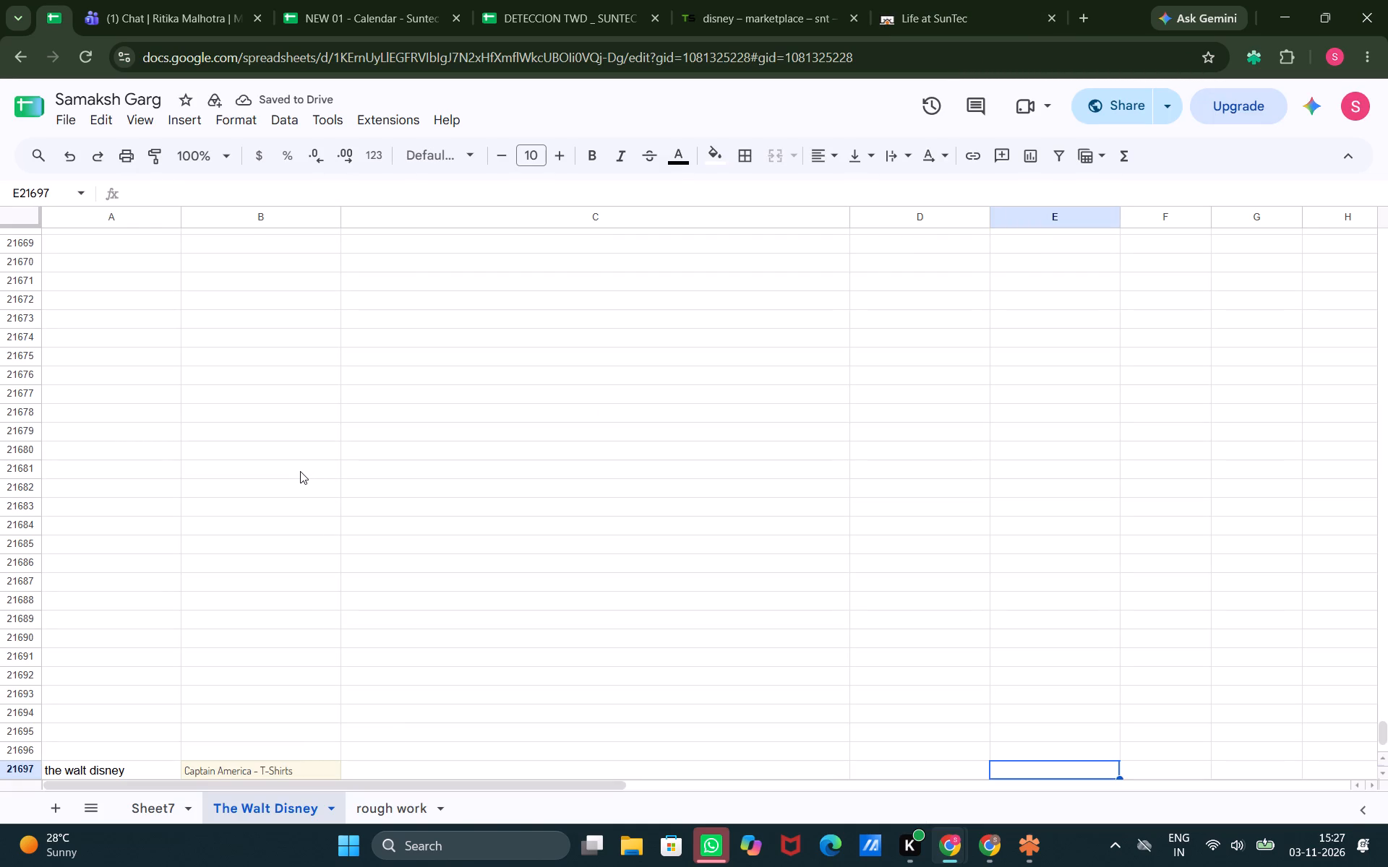
key("ctrl+semicolon")
Copy "copyright artwork" from the previous block into cell D21697, and select the empty link cell C21697.
key("Left")
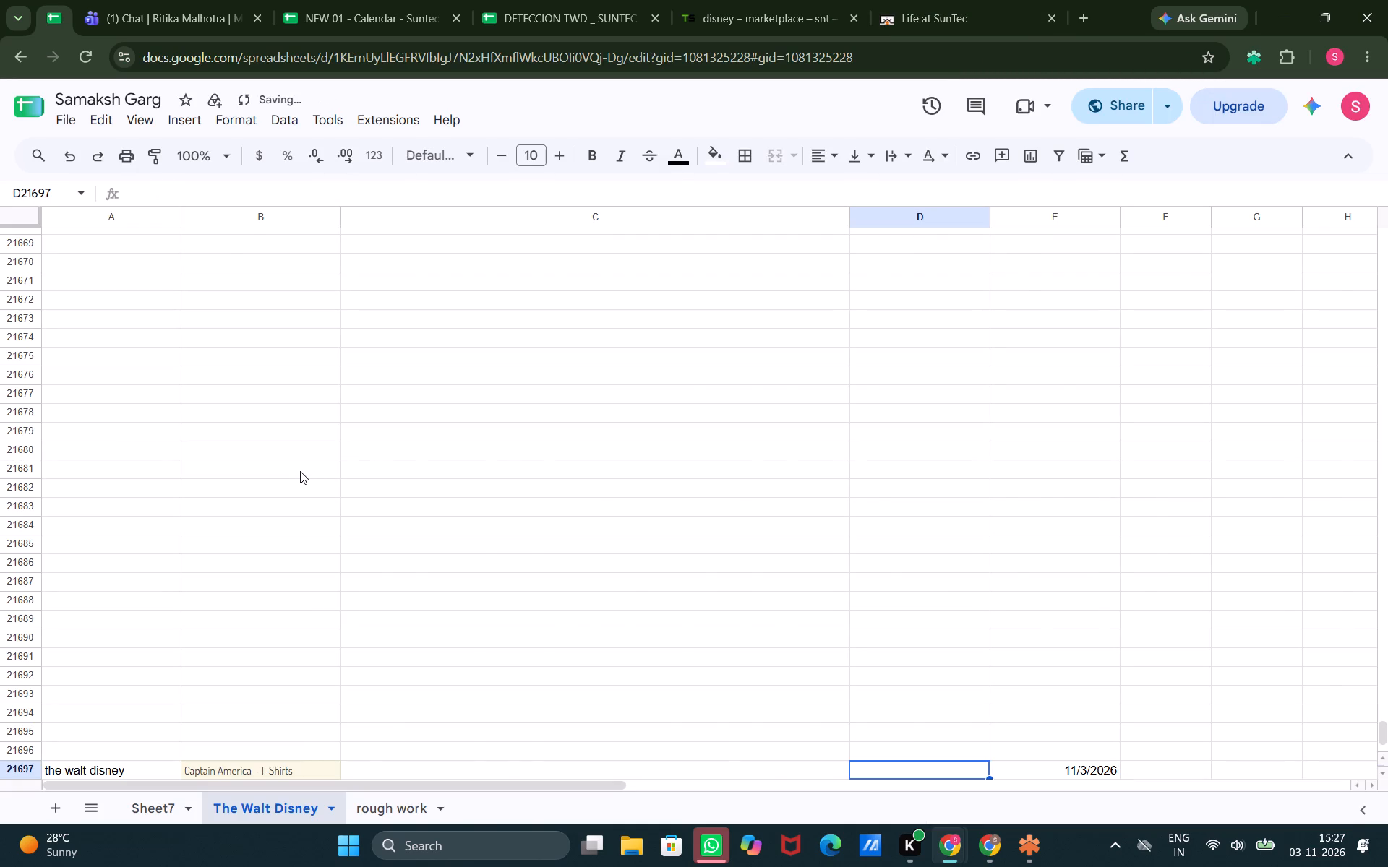
key("ctrl+Up")
key("ctrl+c")
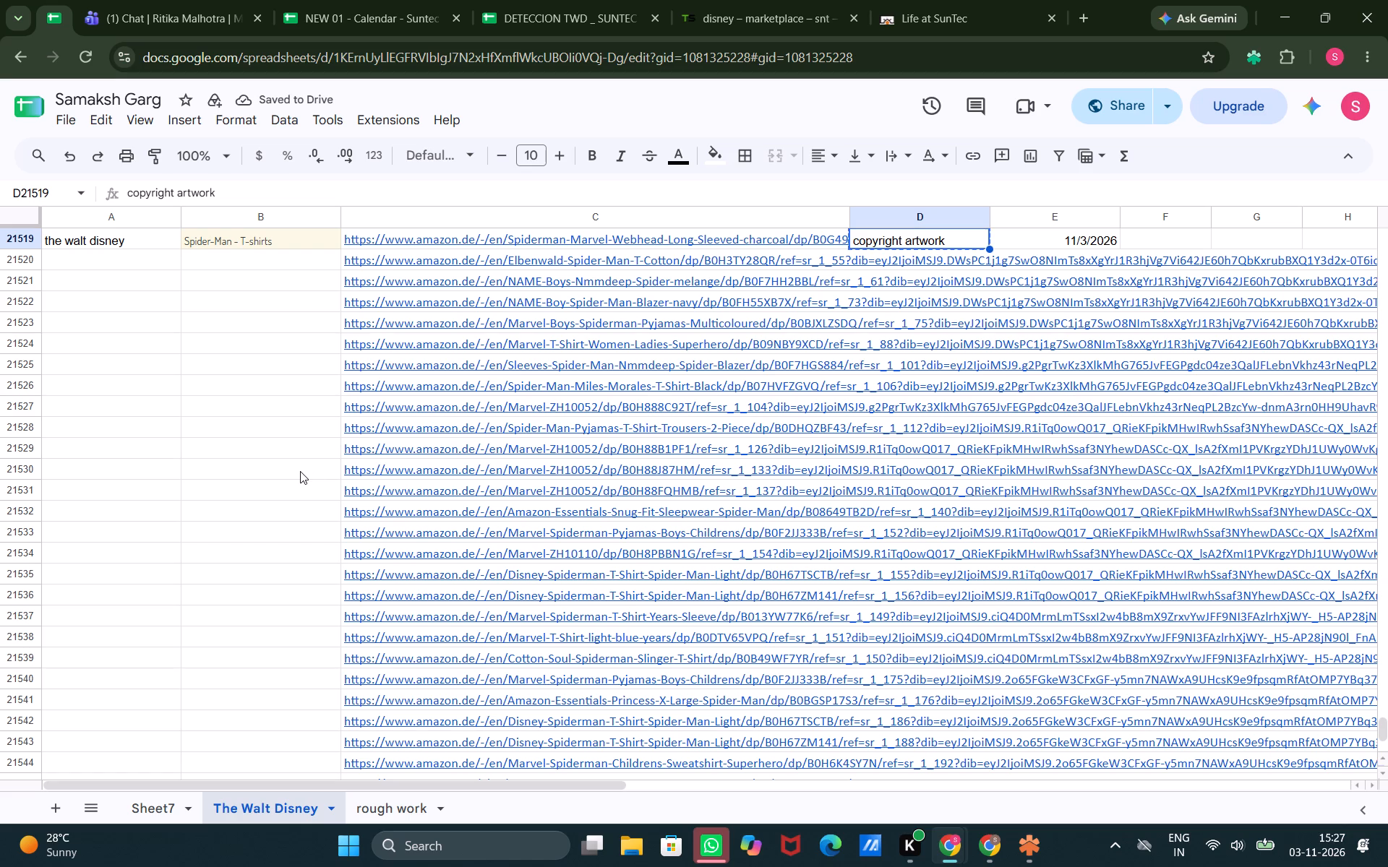
key("Right")
key("ctrl+Down")
key("Left")
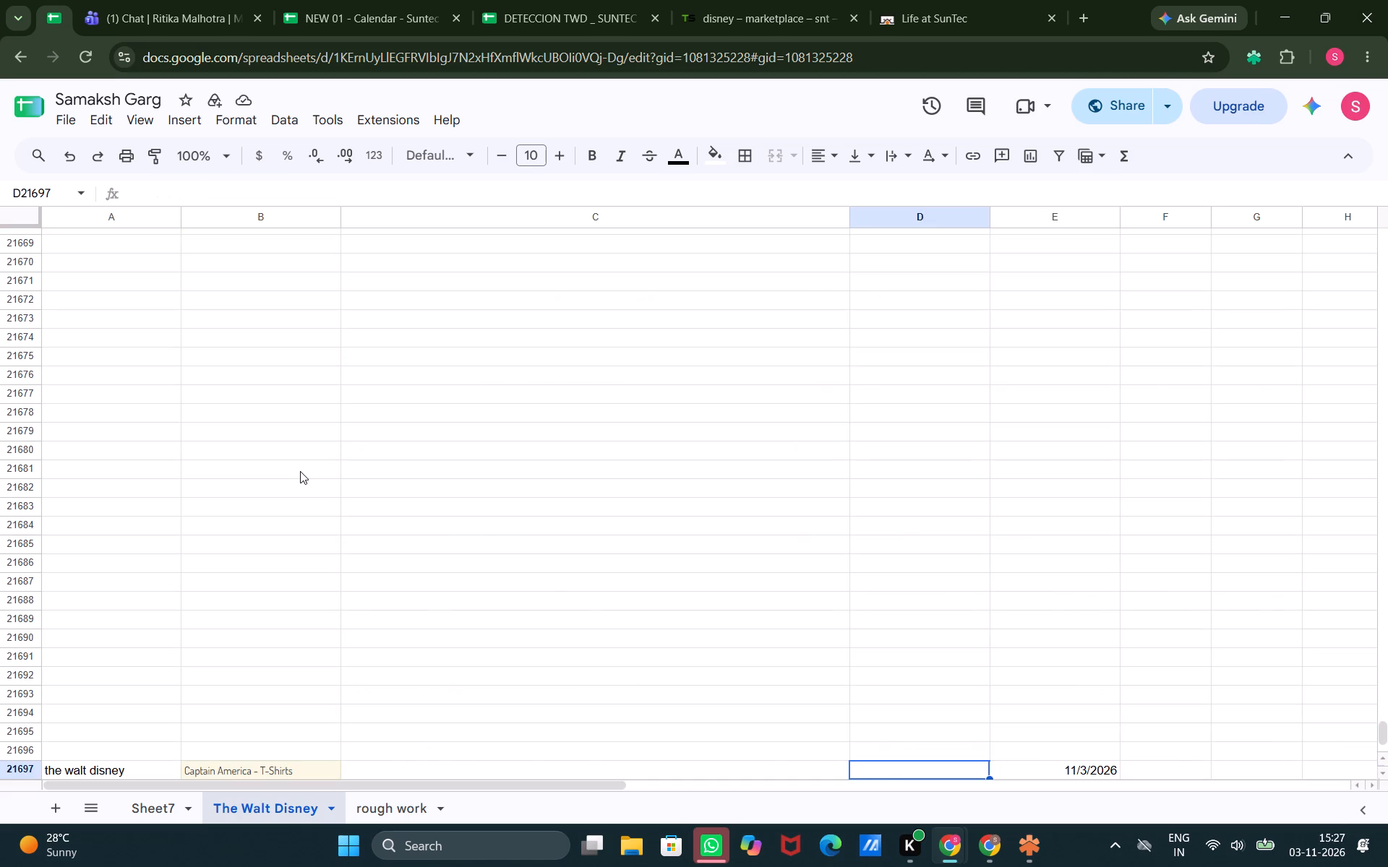
key("ctrl+v")
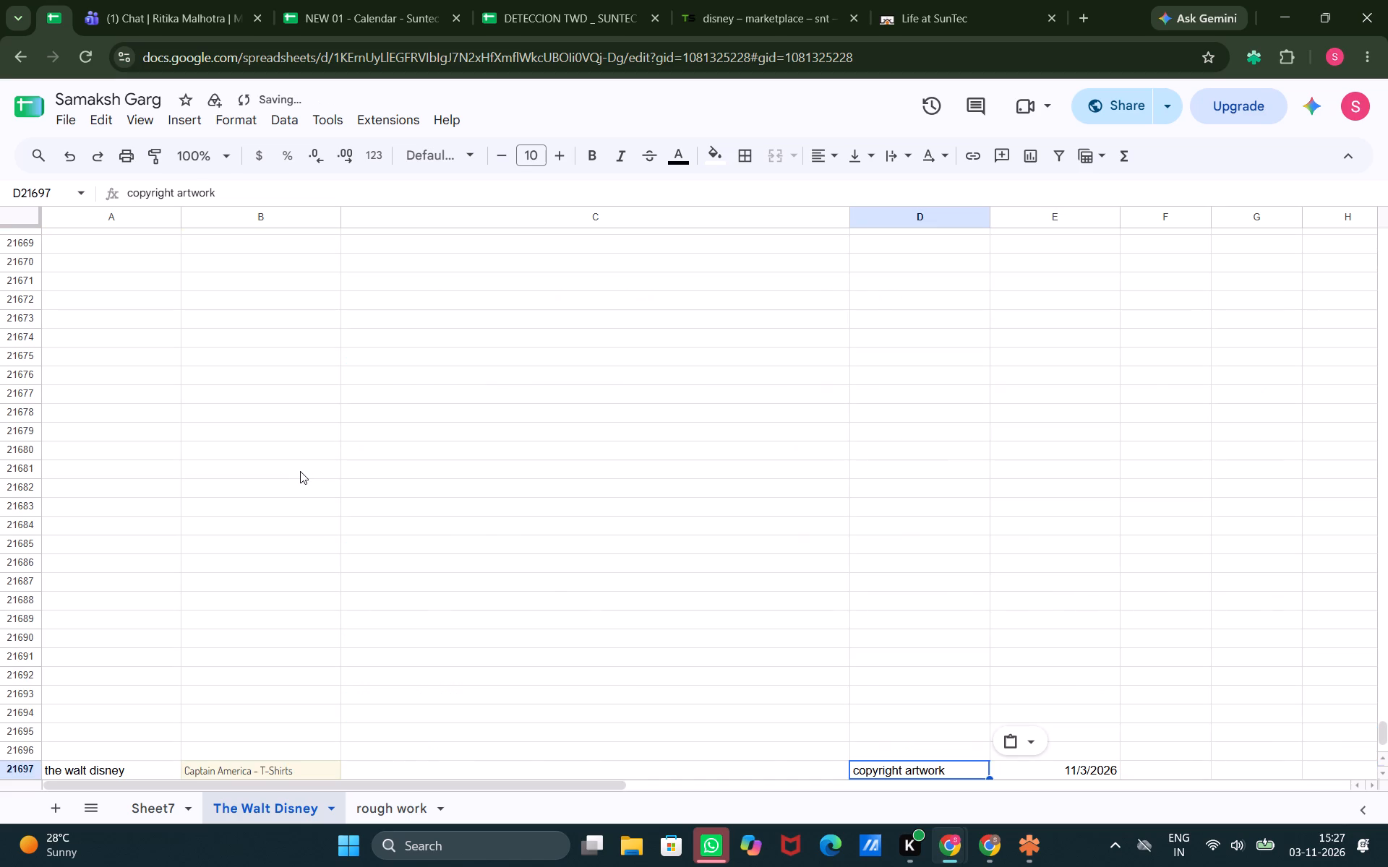
key("Left")
Copy the Amazon.es link of the navy Marvel Captain America – Cap Logo Hood T-shirt into cell C21697 of the Disney sheet.
key("alt+Tab")
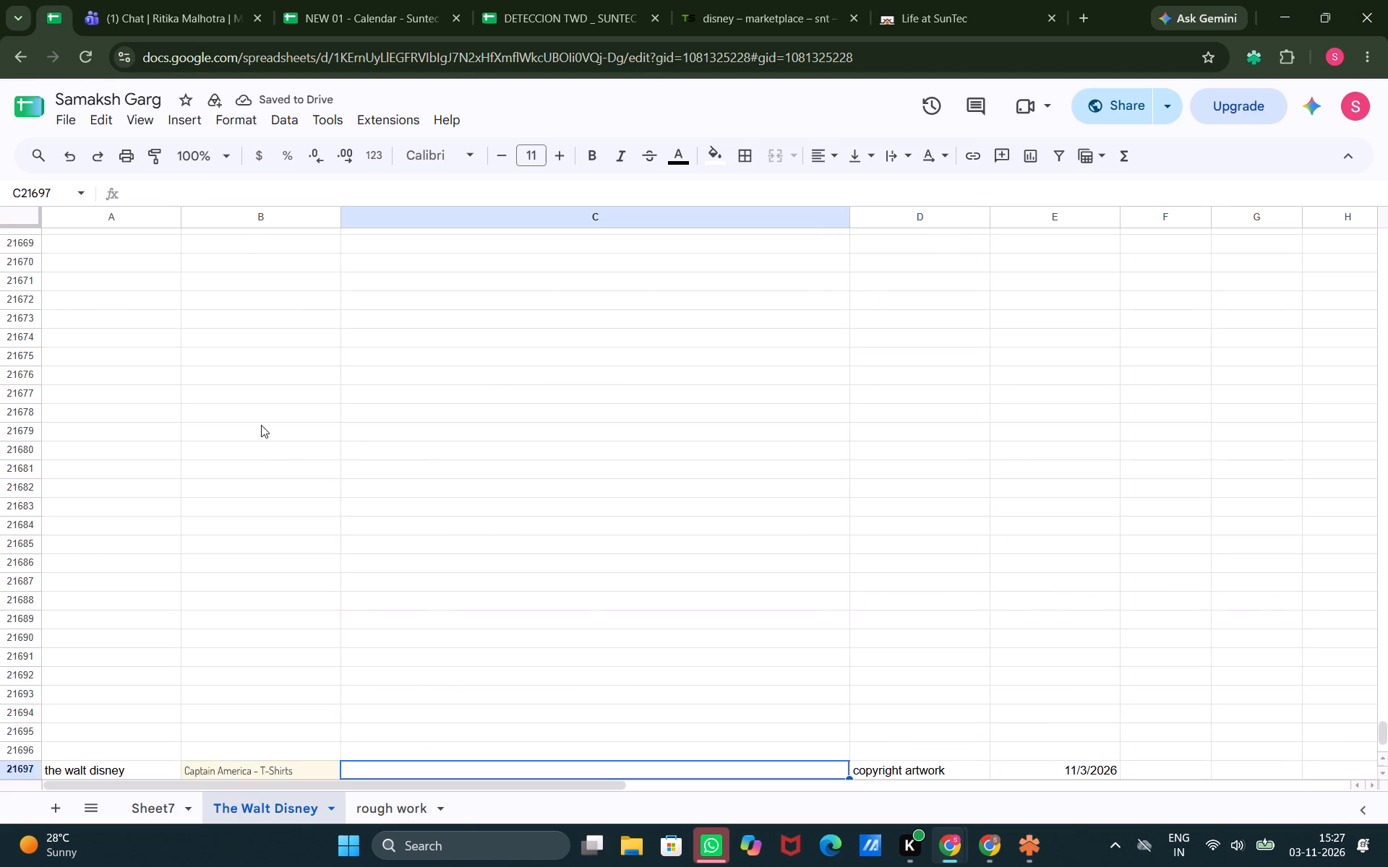
scroll(1028, 562, "down", 4)
scroll(1075, 521, "down", 5)
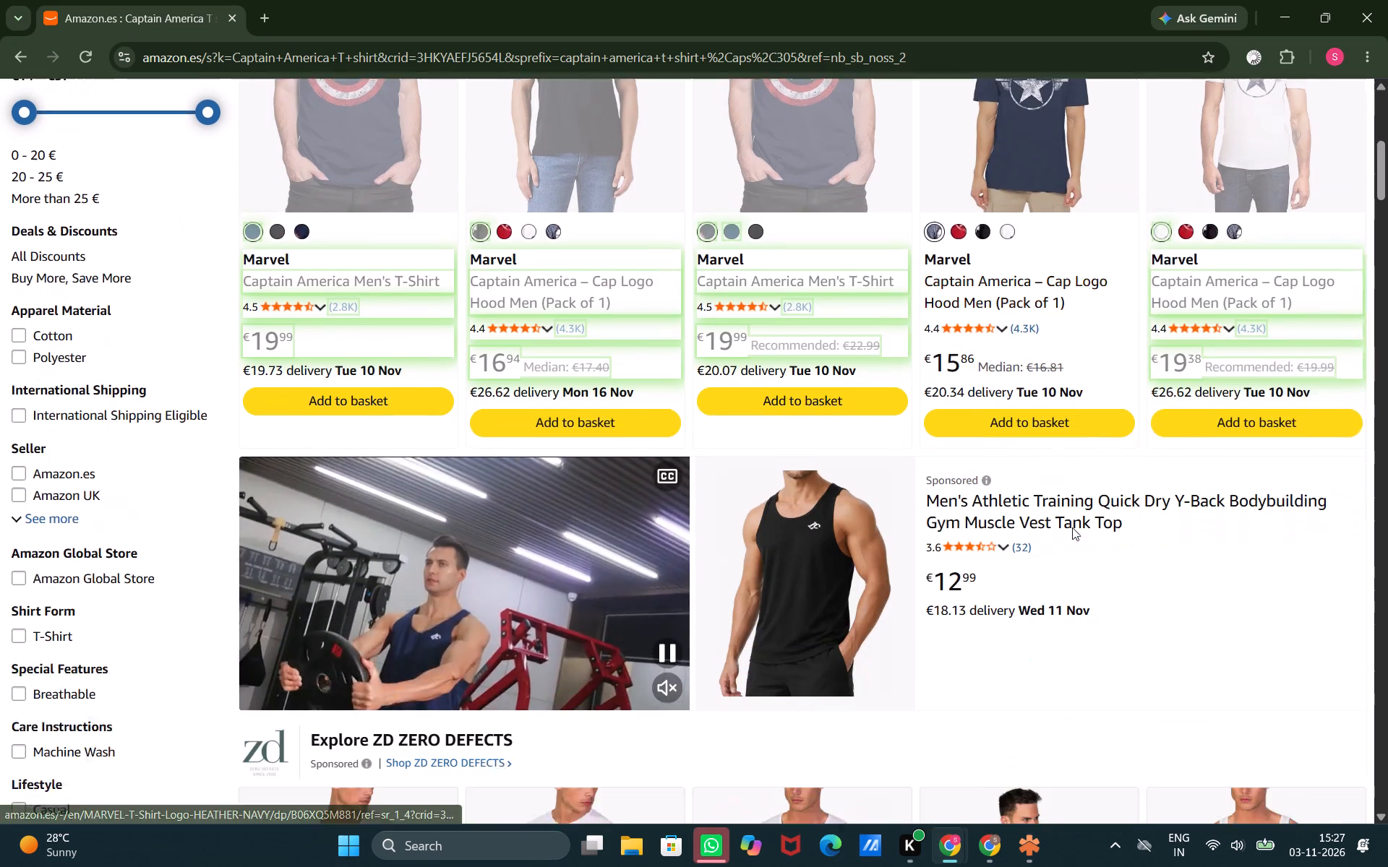
scroll(1070, 522, "up", 5)
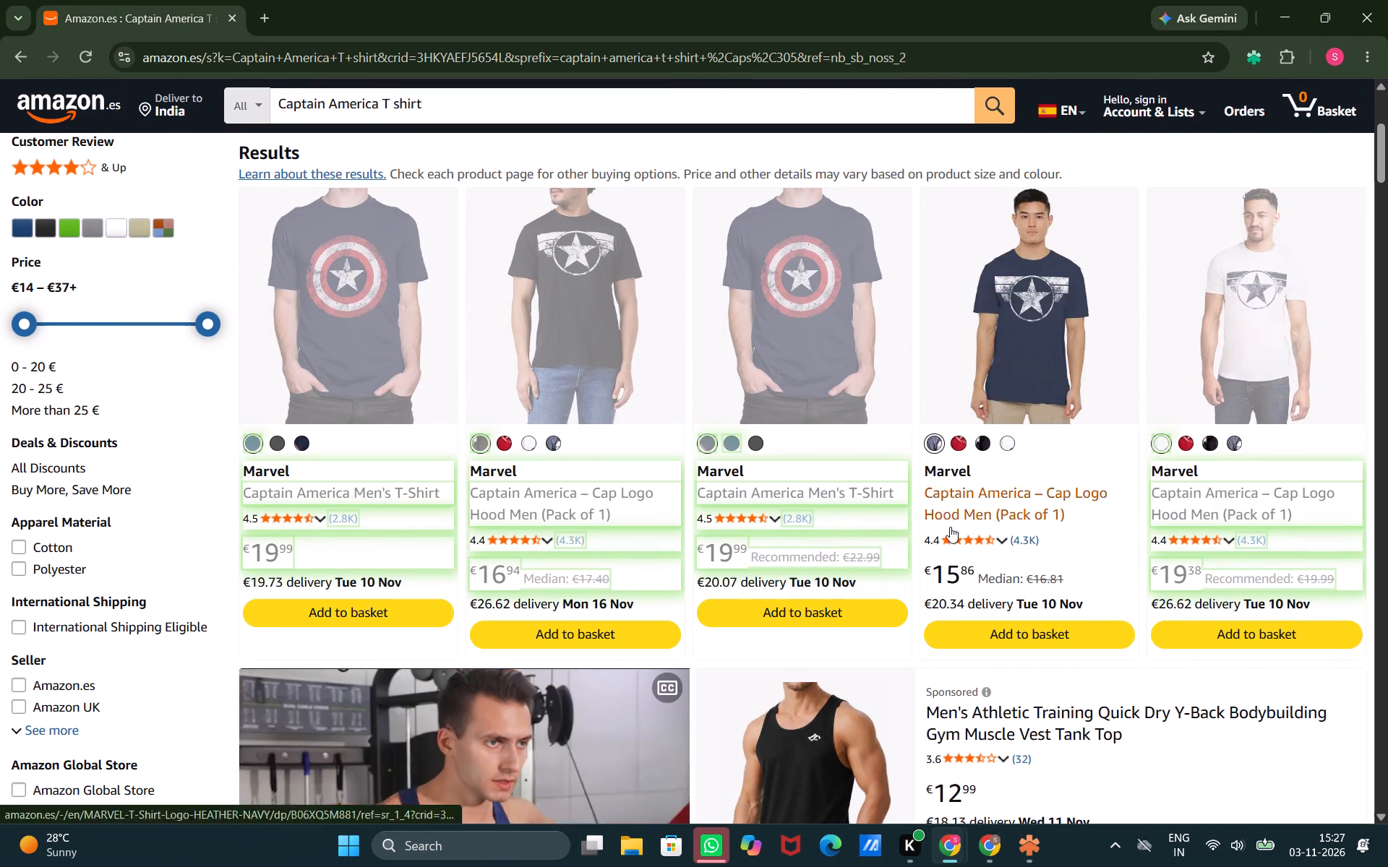
right_click(998, 515)
left_click(1063, 709)
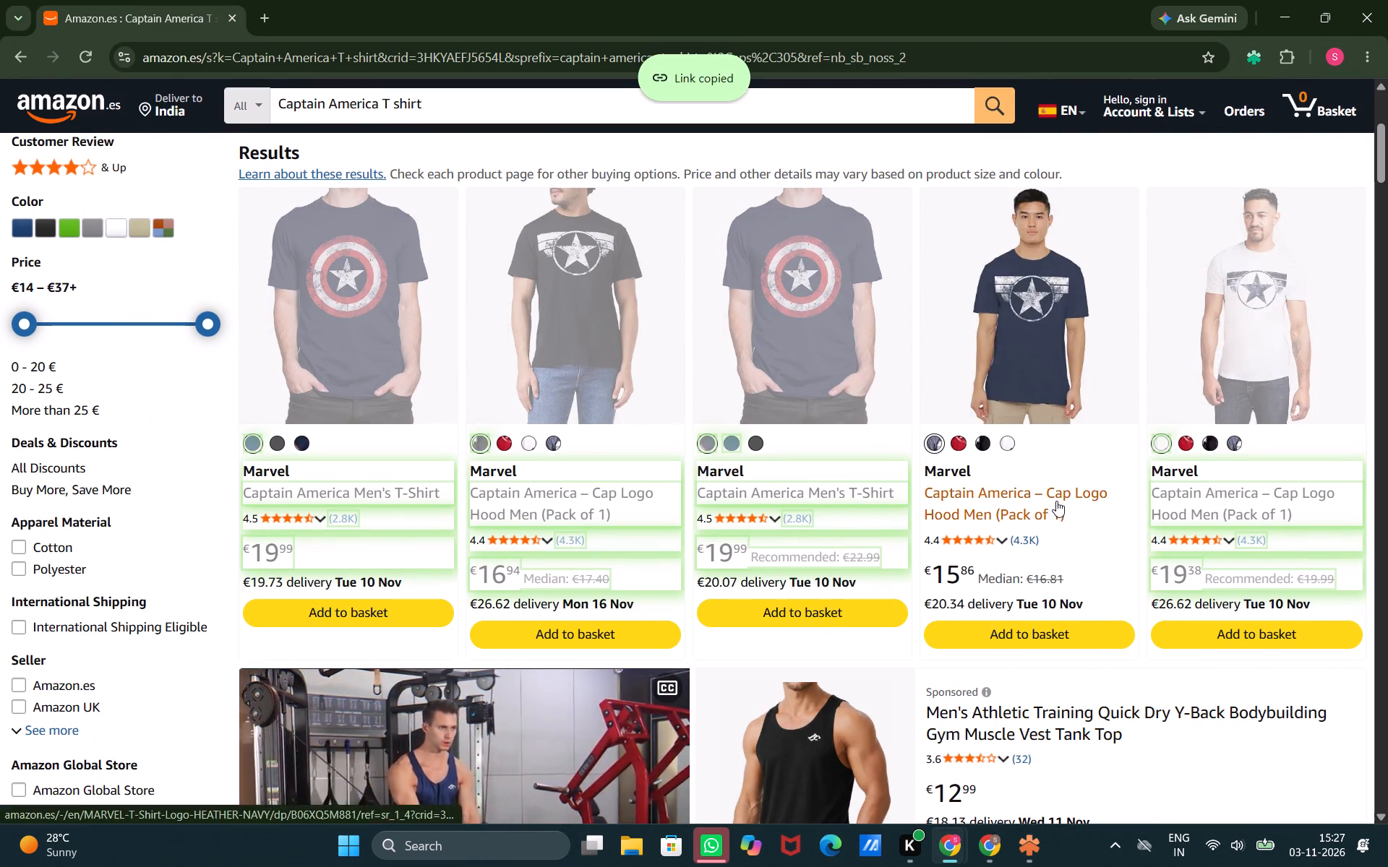
key("alt+Tab")
key("ctrl+v")
key("Return")
key("Return")
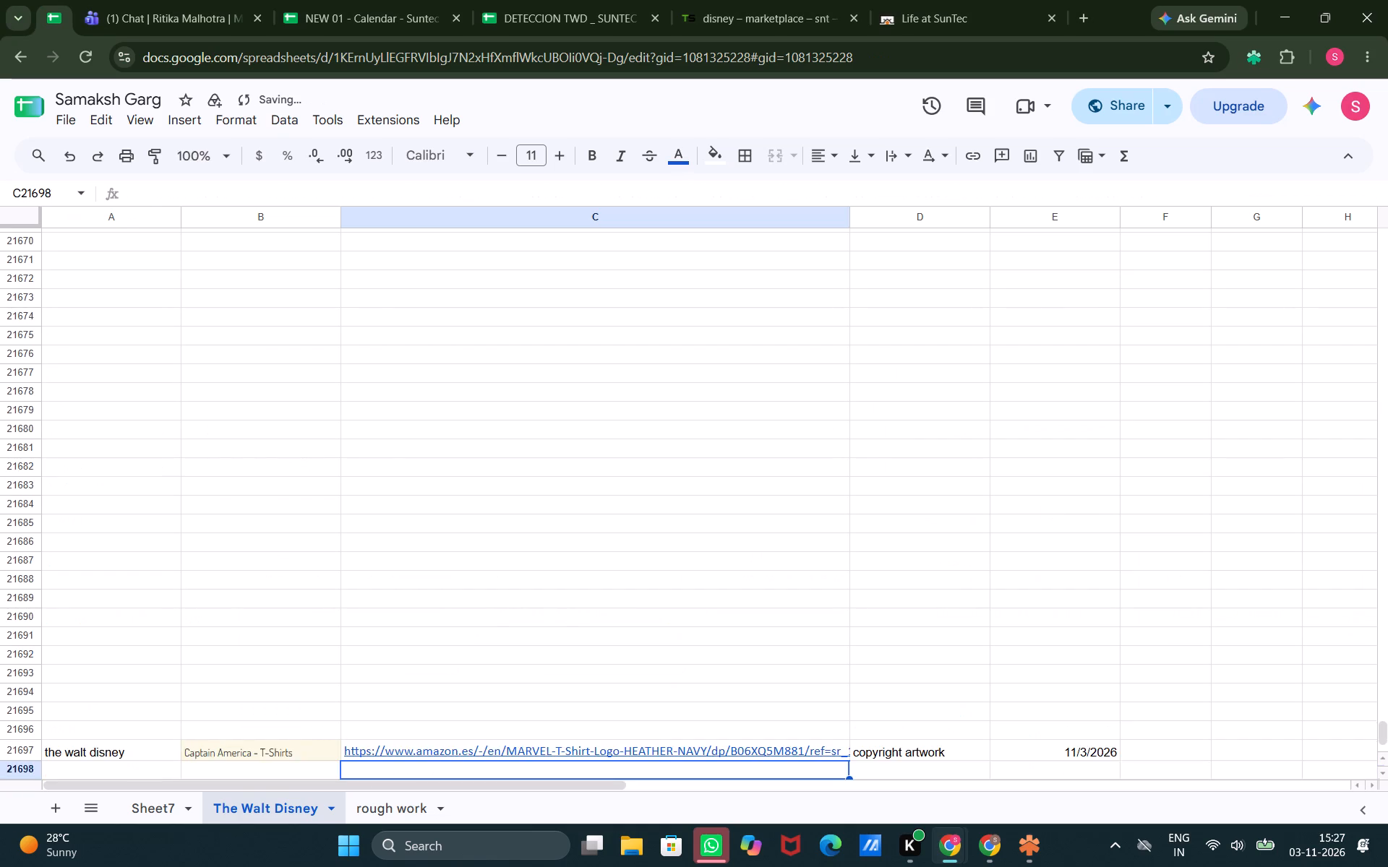
Copy the link of the red Captain America – Cap Logo Hood T-shirt from the Amazon.es results into cell C21698 of the sheet.
key("alt+Tab")
scroll(1175, 291, "down", 14)
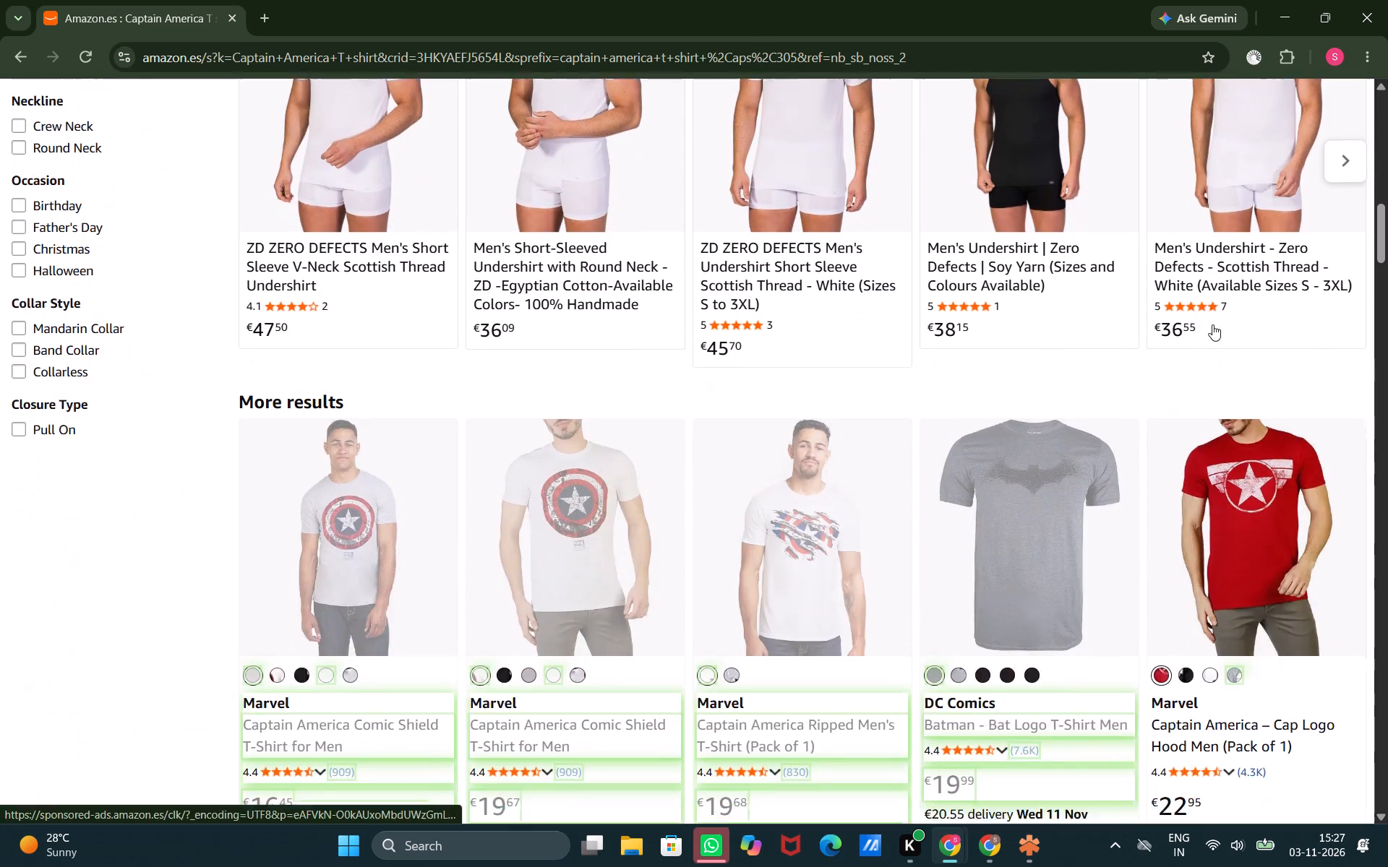
right_click(1261, 469)
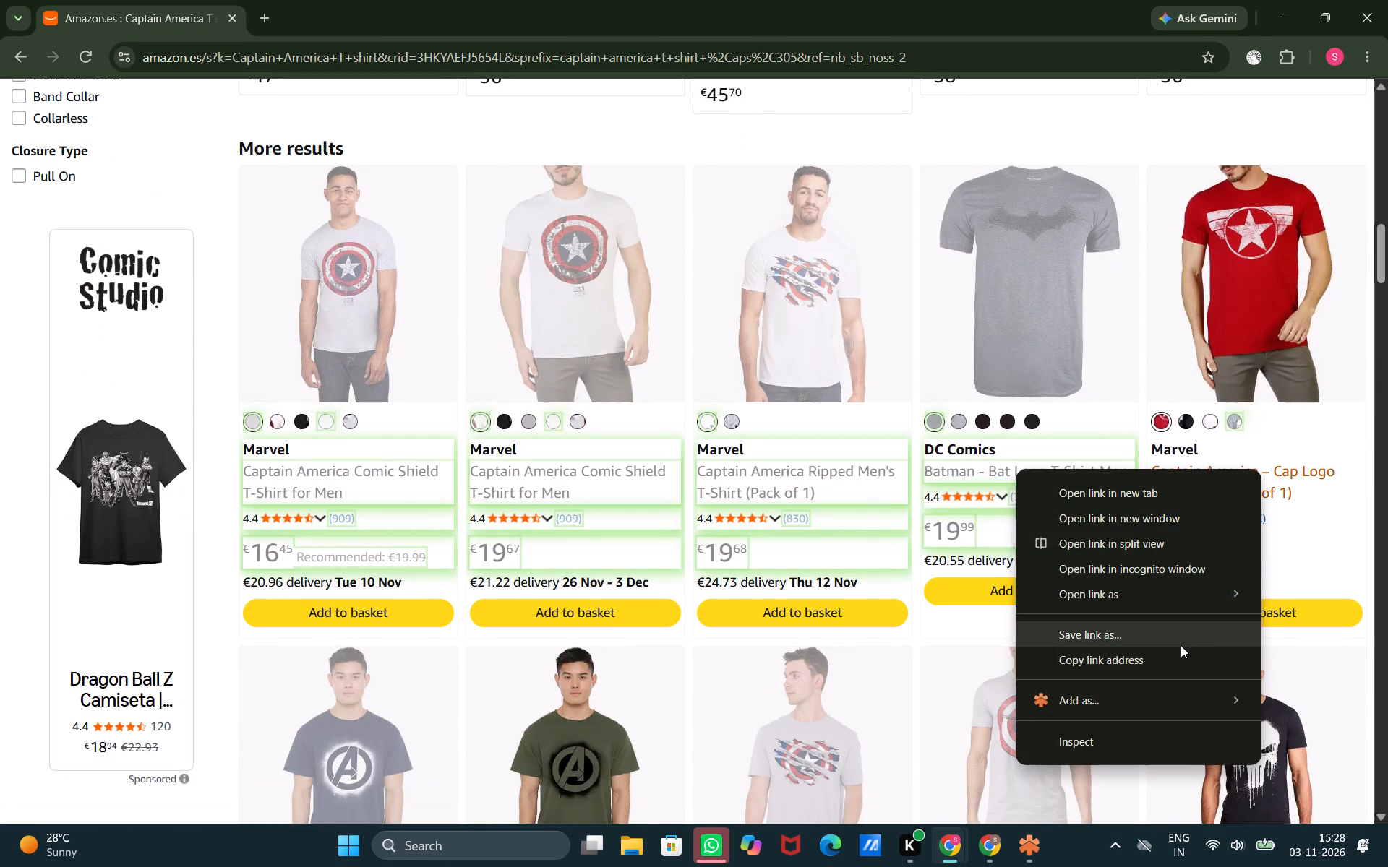
left_click(1172, 662)
key("alt+Tab")
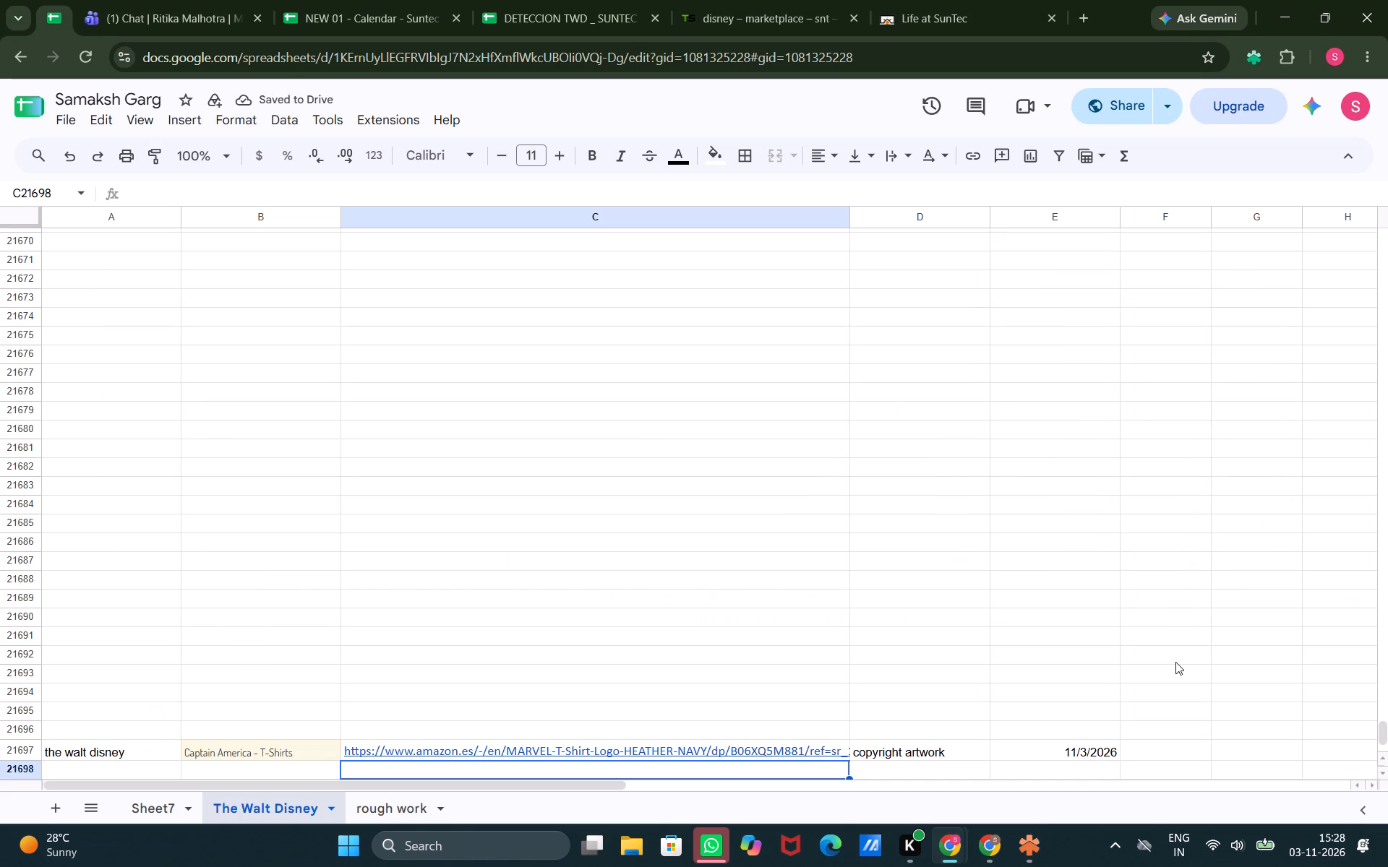
key("ctrl+v")
key("Return")
key("Return")
Copy the link of the grey Marvel Call T-Shirt for Men from the Amazon.es results into cell C21699 of the sheet.
key("alt+Tab")
scroll(1018, 490, "down", 5)
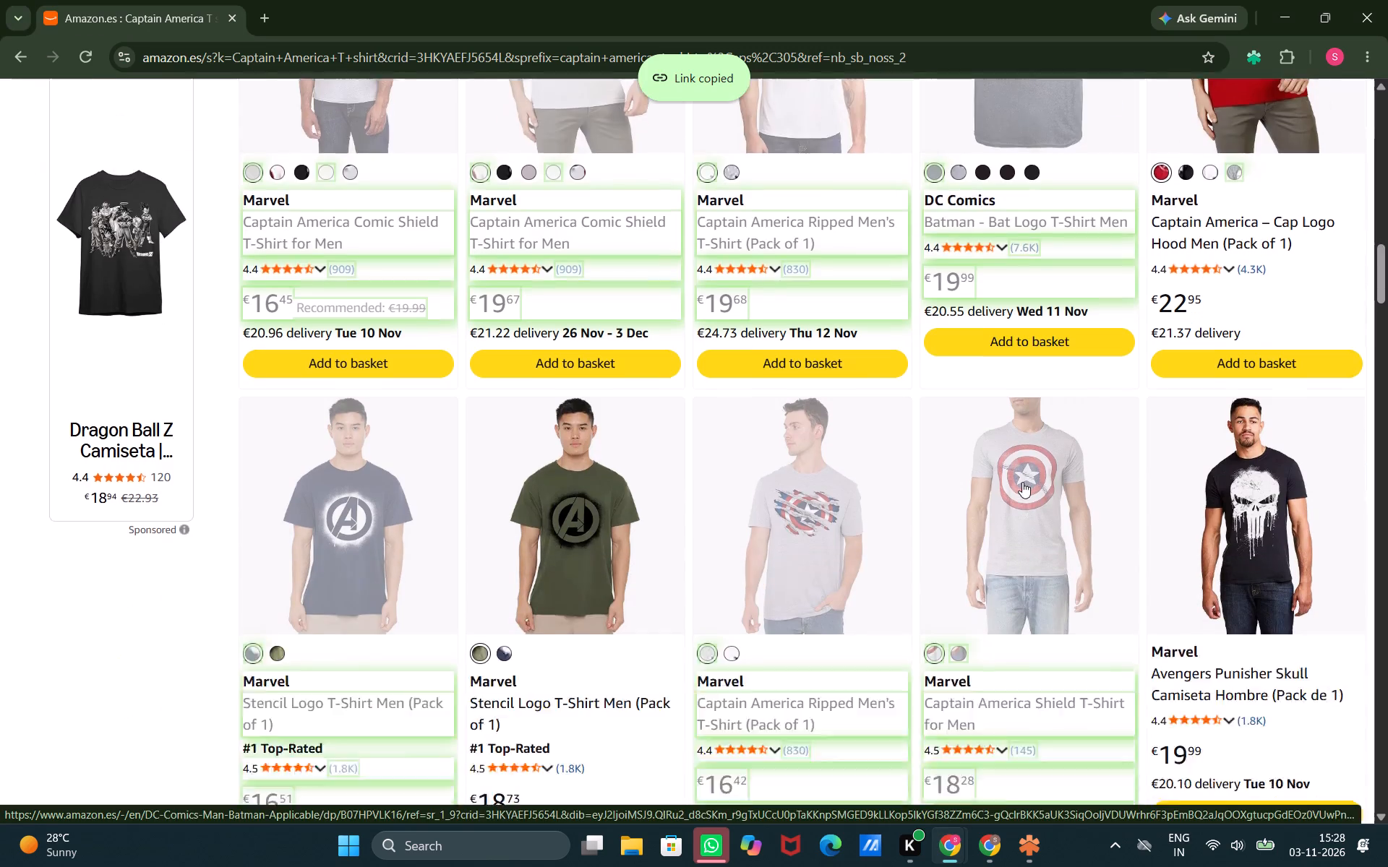
scroll(373, 386, "down", 6)
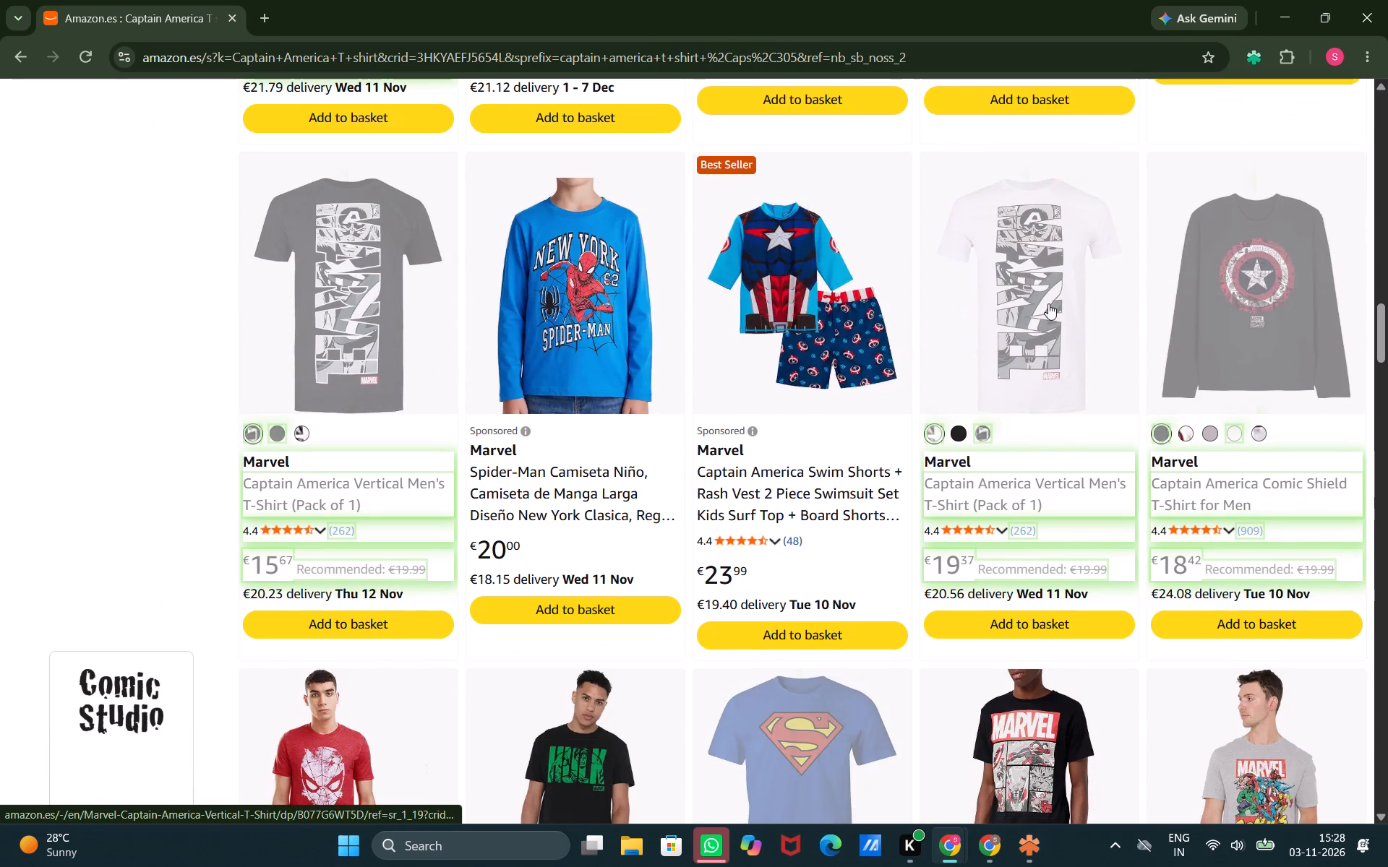
scroll(1225, 303, "down", 4)
scroll(1225, 303, "up", 5)
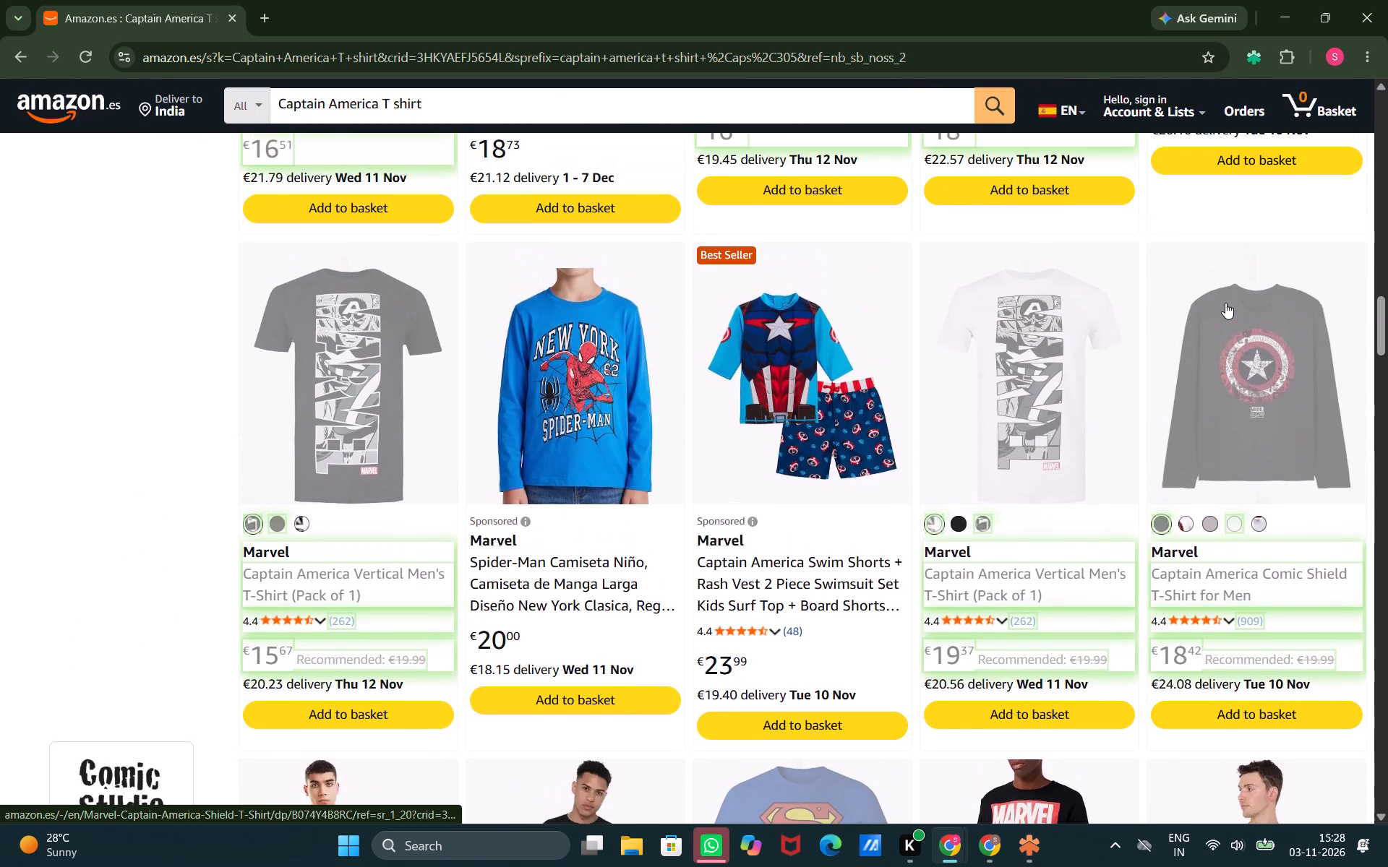
scroll(1225, 303, "down", 5)
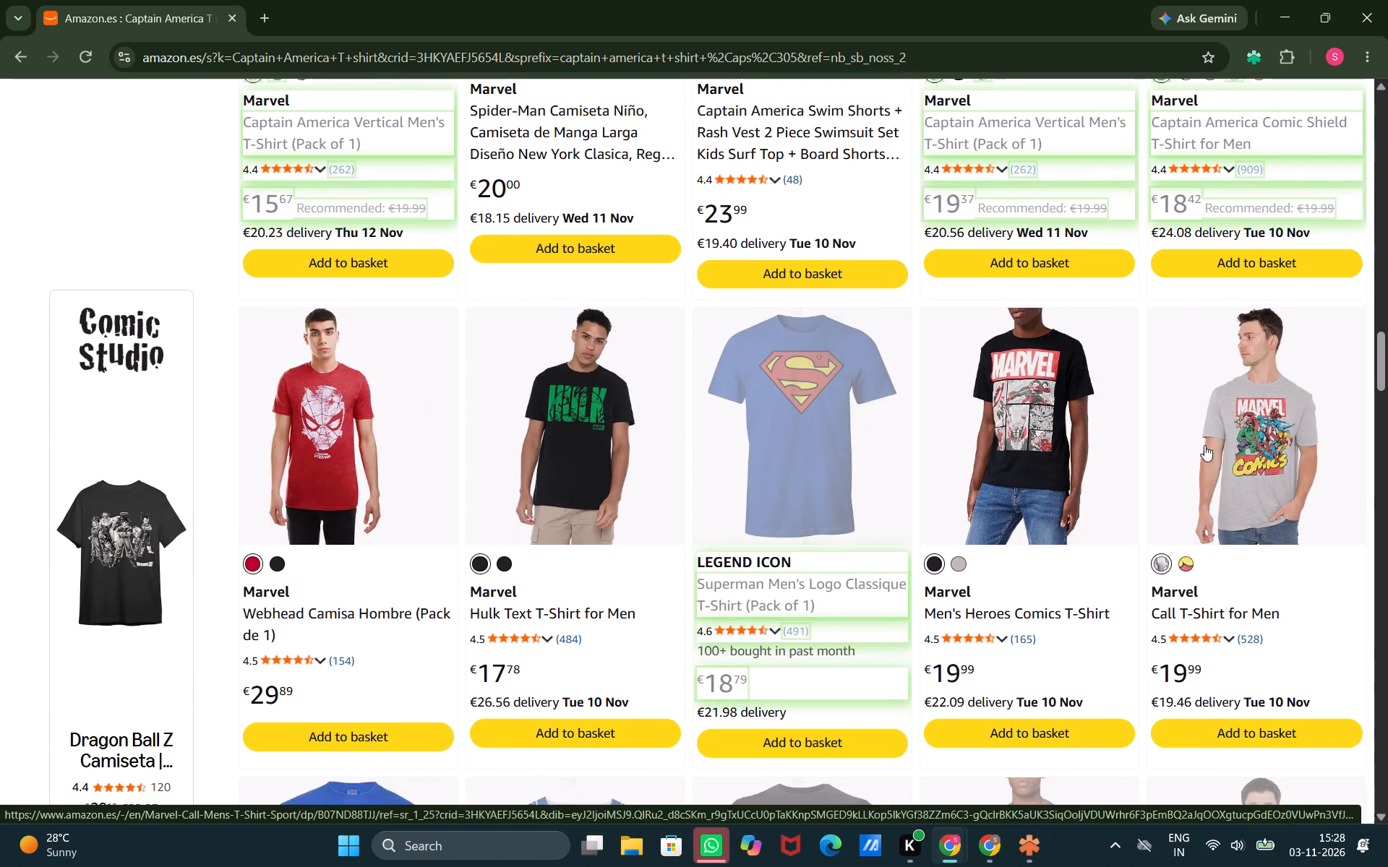
right_click(1230, 605)
left_click(1162, 504)
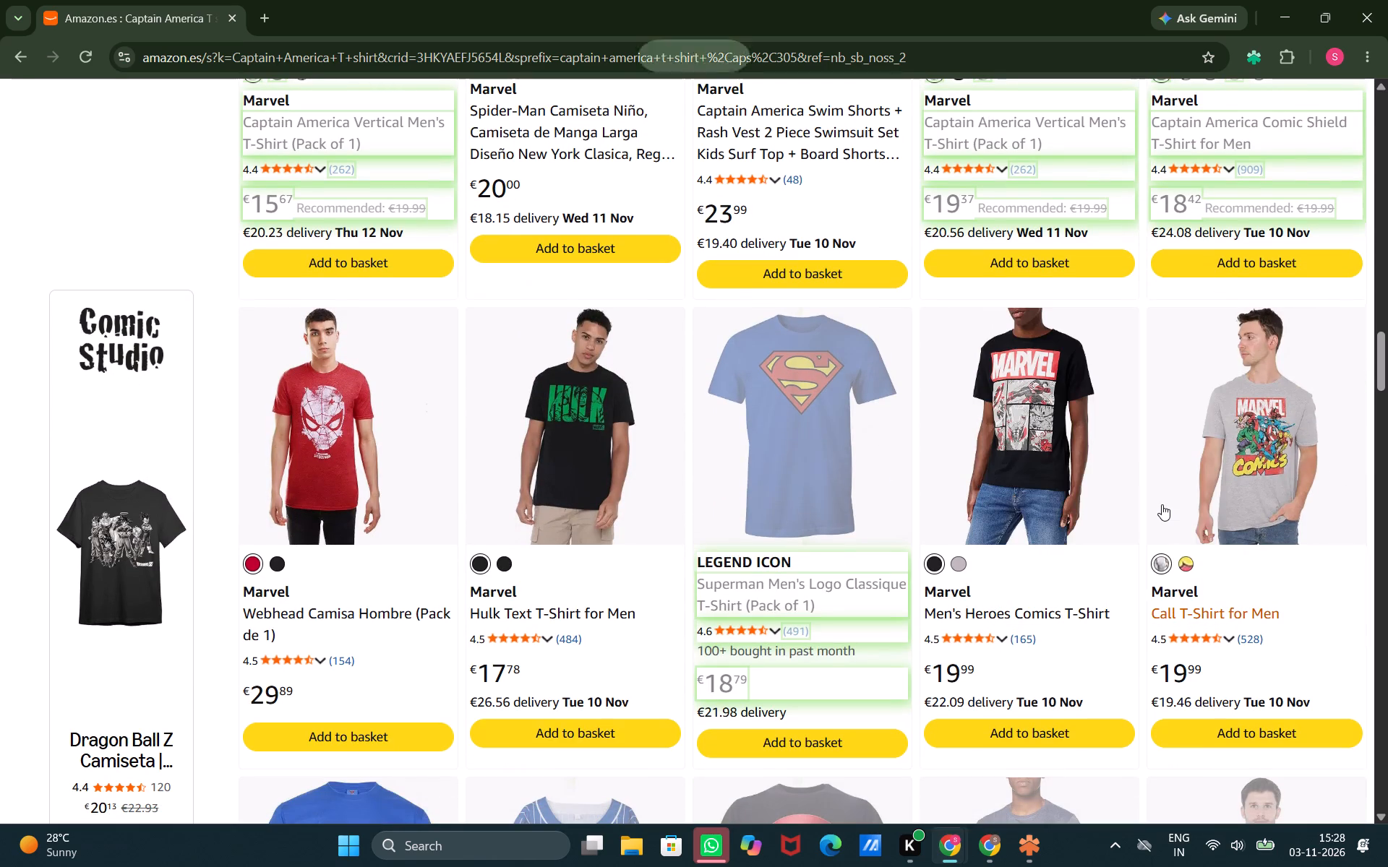
key("alt+Tab")
key("ctrl+v")
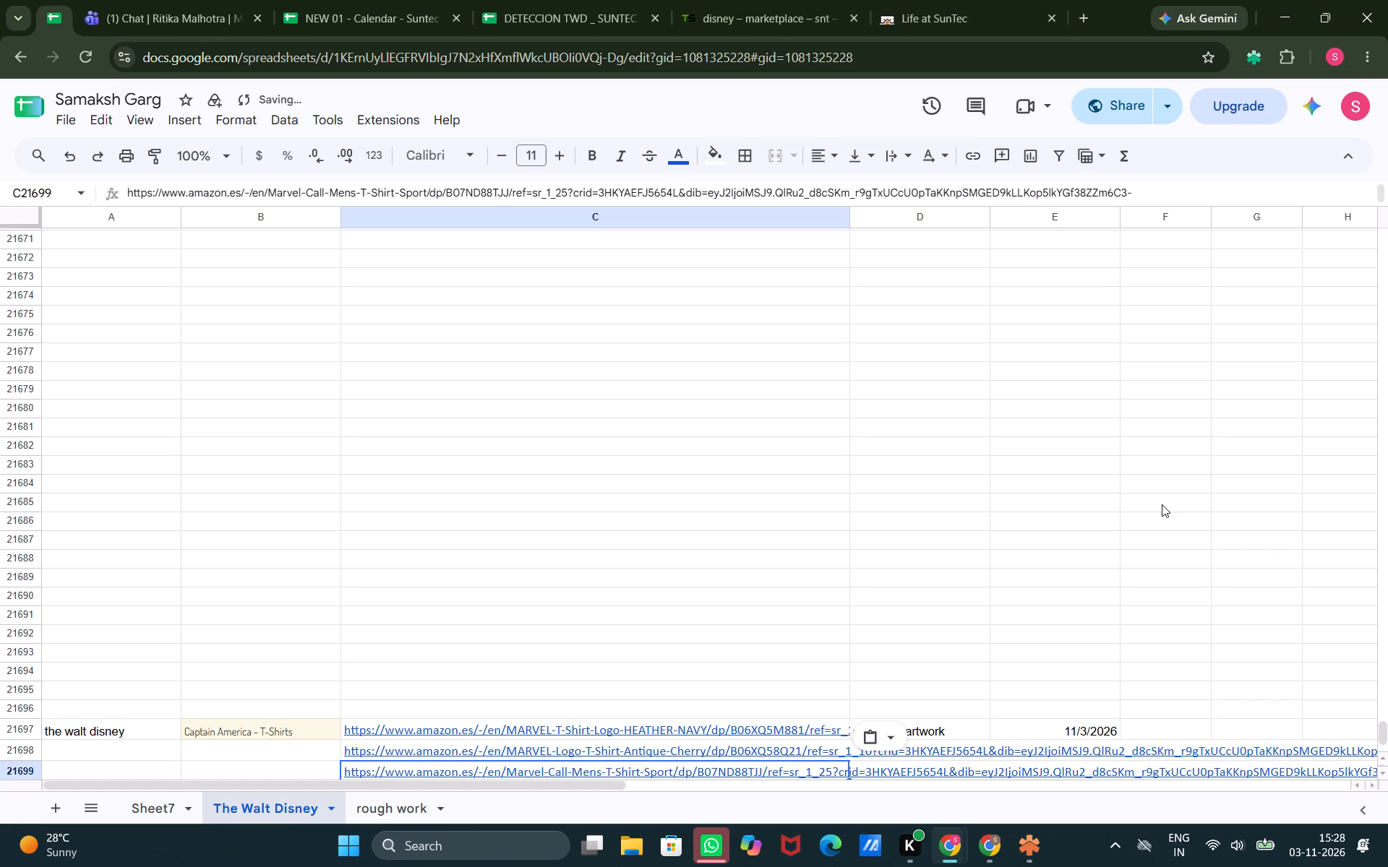
key("Return")
key("Return")
Open the black Marvel Men's Heroes Comics T-Shirt listing on Amazon.es and copy its page address into cell C21700 of the sheet.
key("alt+Tab")
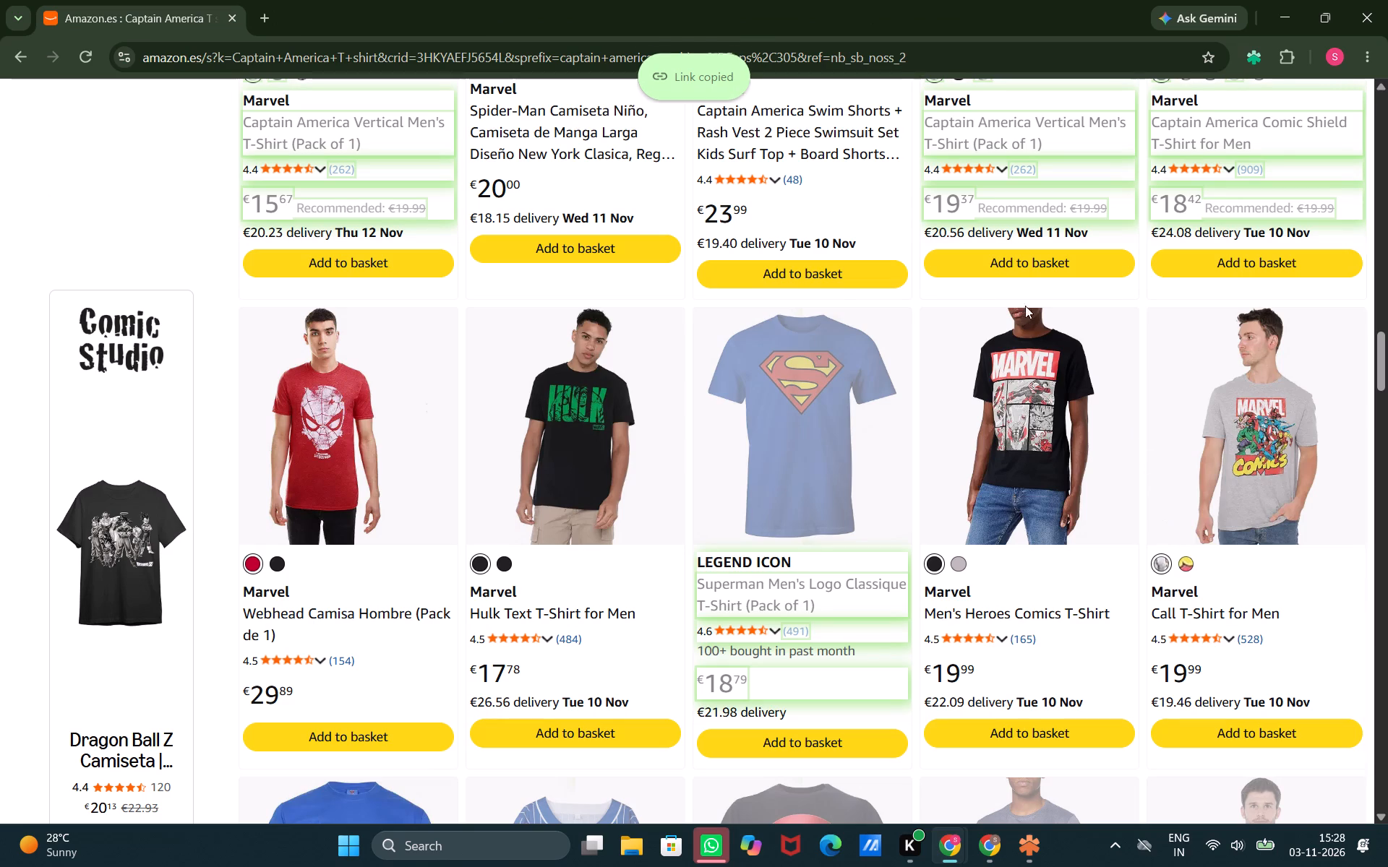
left_click(1025, 342)
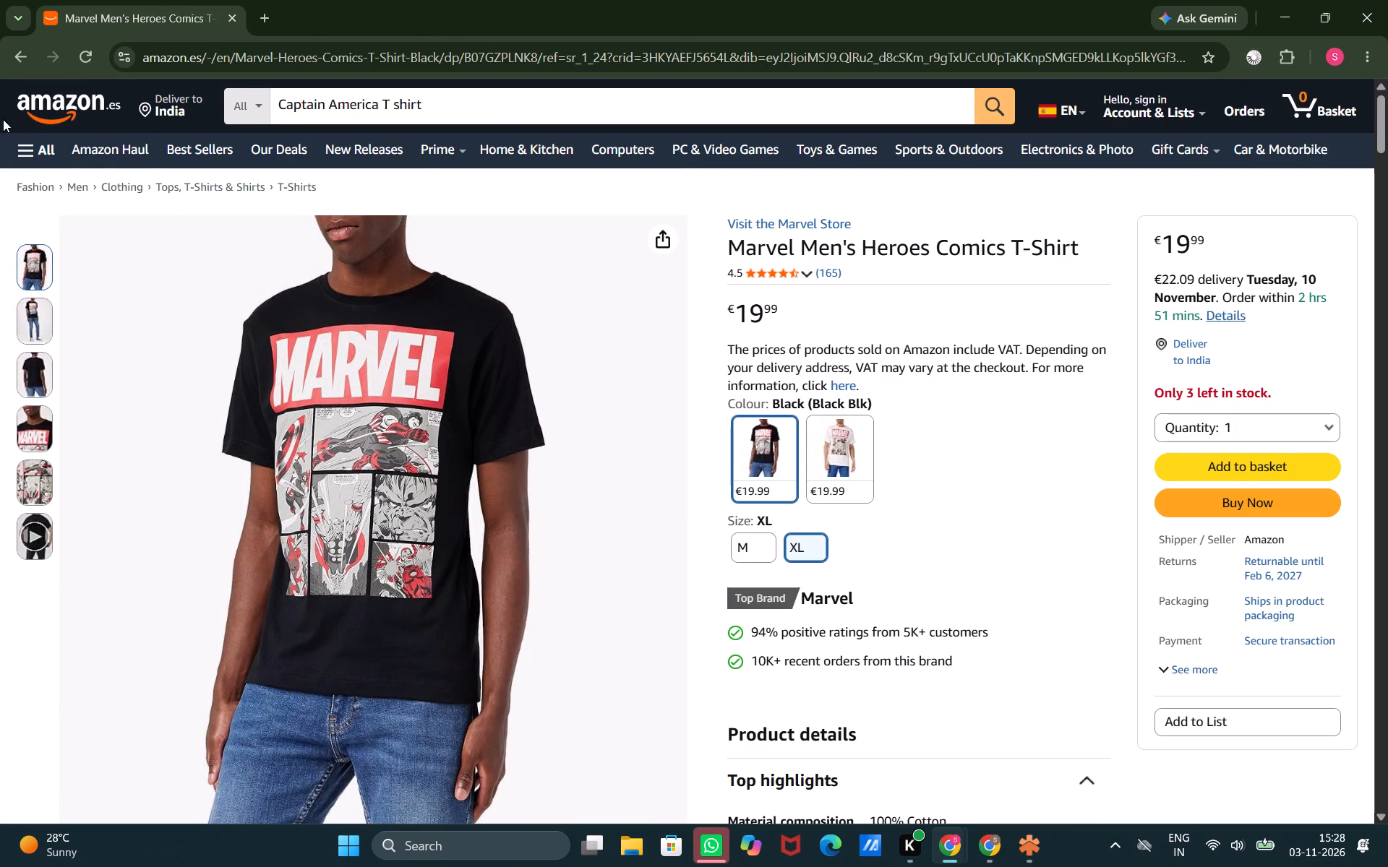
left_click(406, 59)
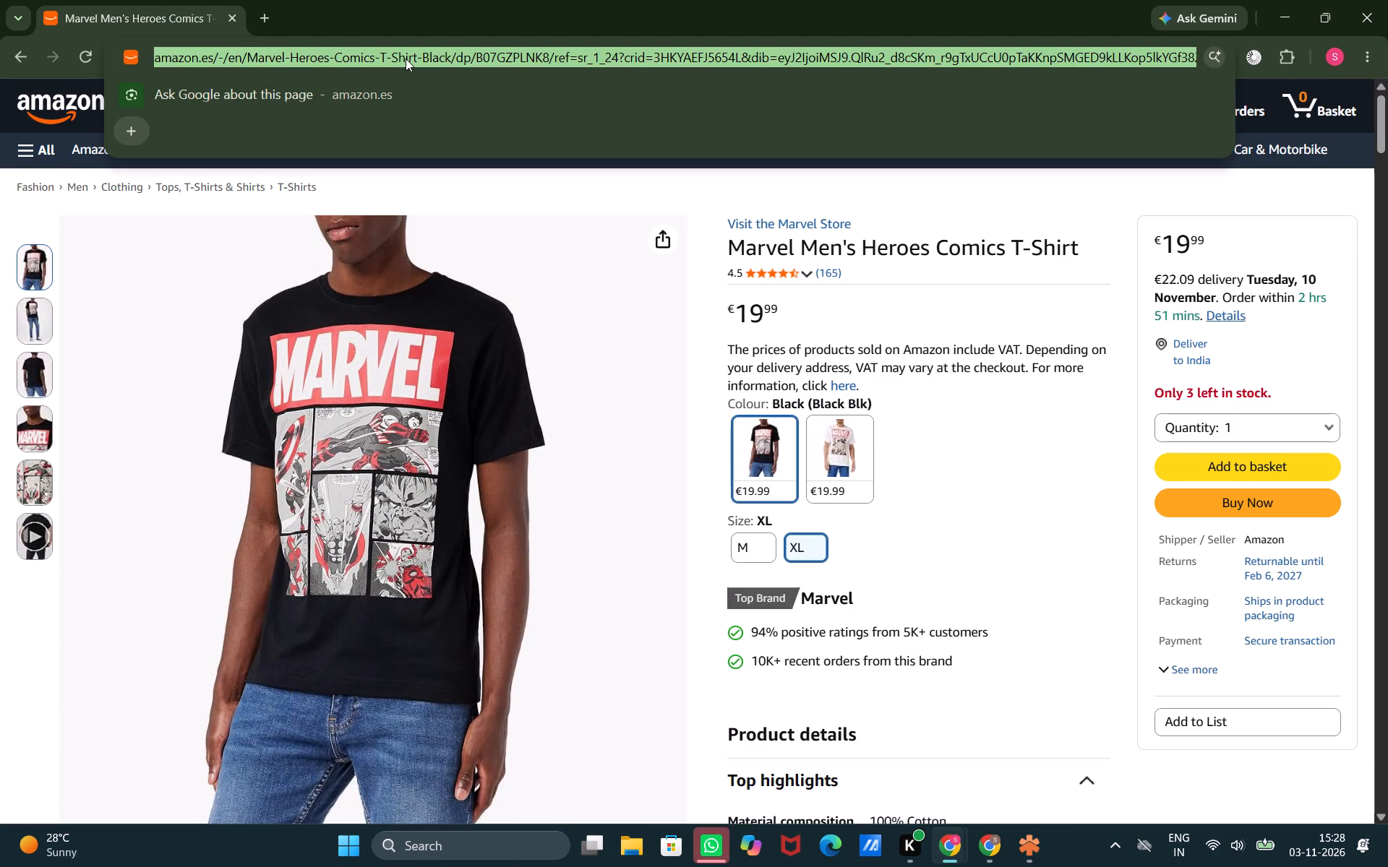
key("ctrl+c")
key("alt+Tab")
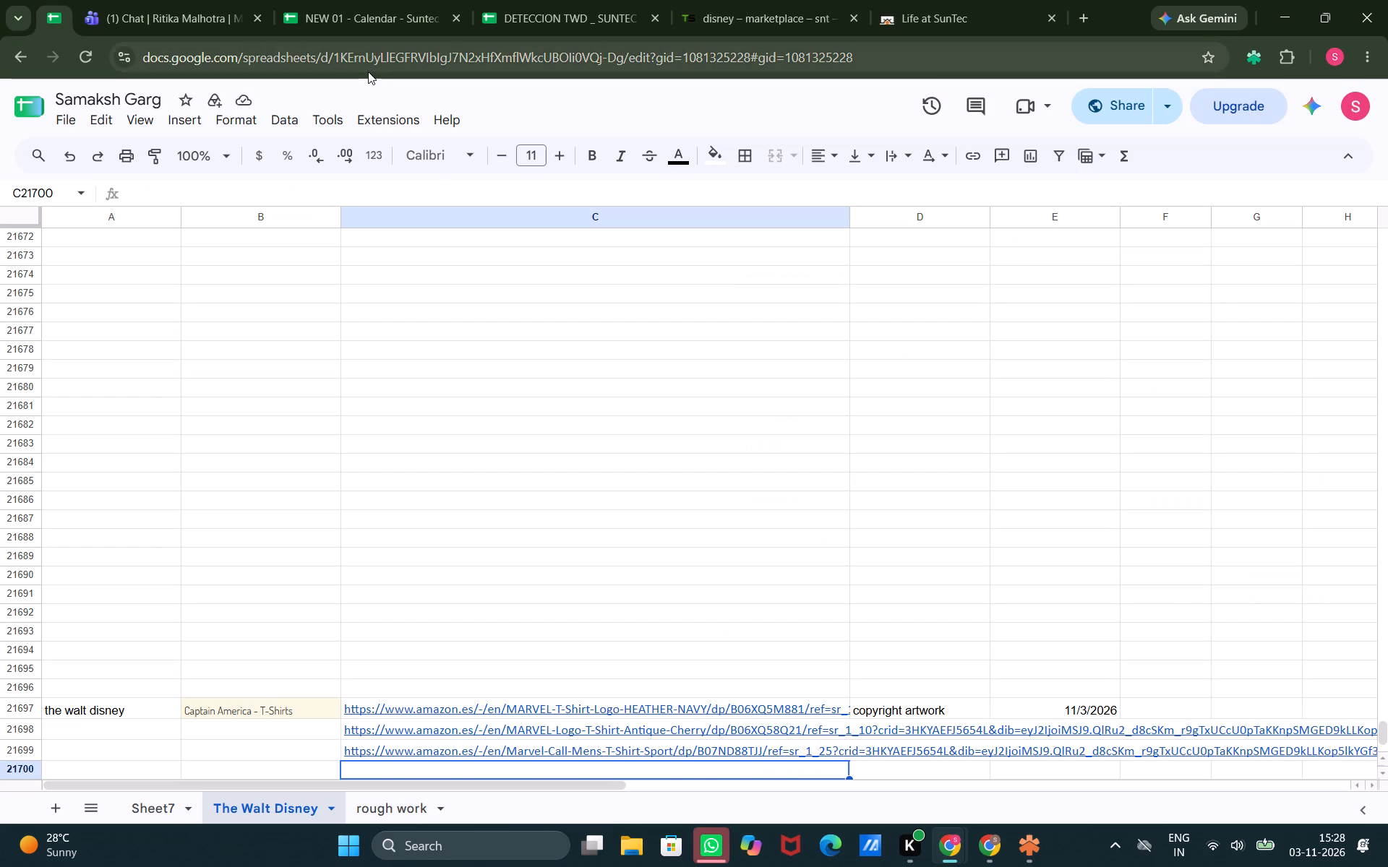
key("ctrl+v")
key("Return")
key("Return")
Go back to the Amazon.es results and examine further T-shirts, including the maroon Thor Press Camiseta listing's product page.
key("alt+Tab")
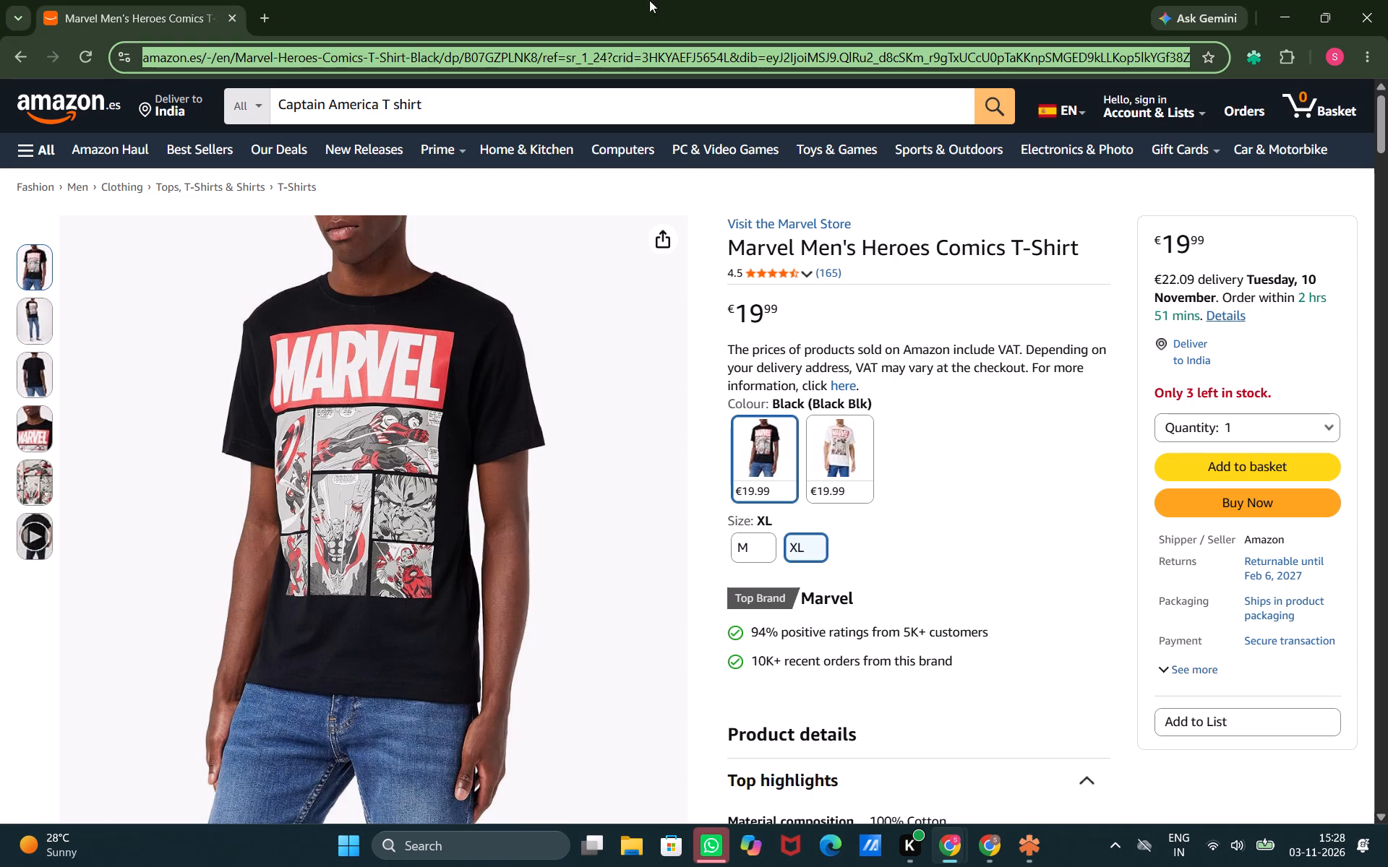
left_click(20, 52)
scroll(951, 327, "down", 4)
scroll(1023, 380, "down", 4)
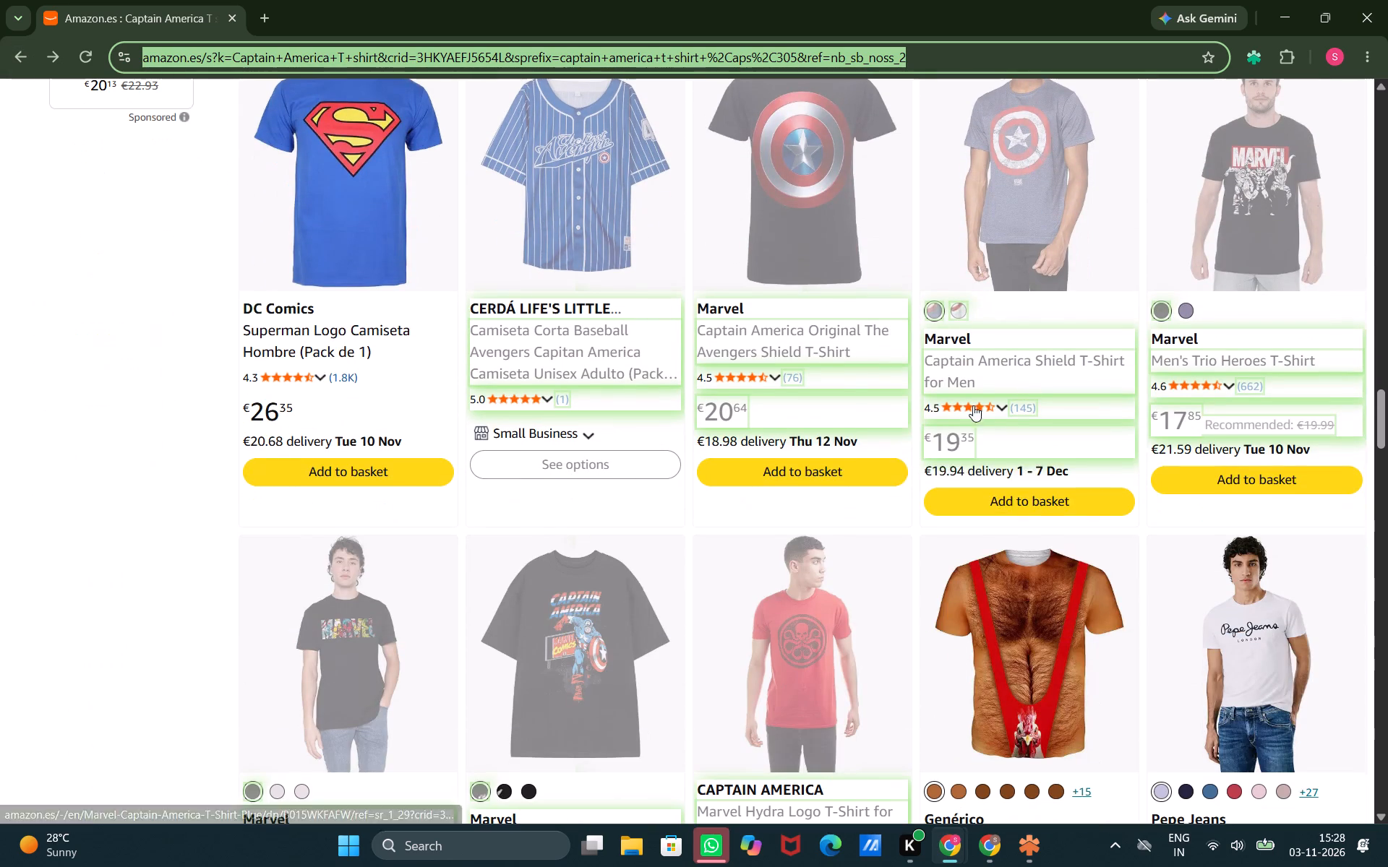
scroll(1144, 267, "down", 3)
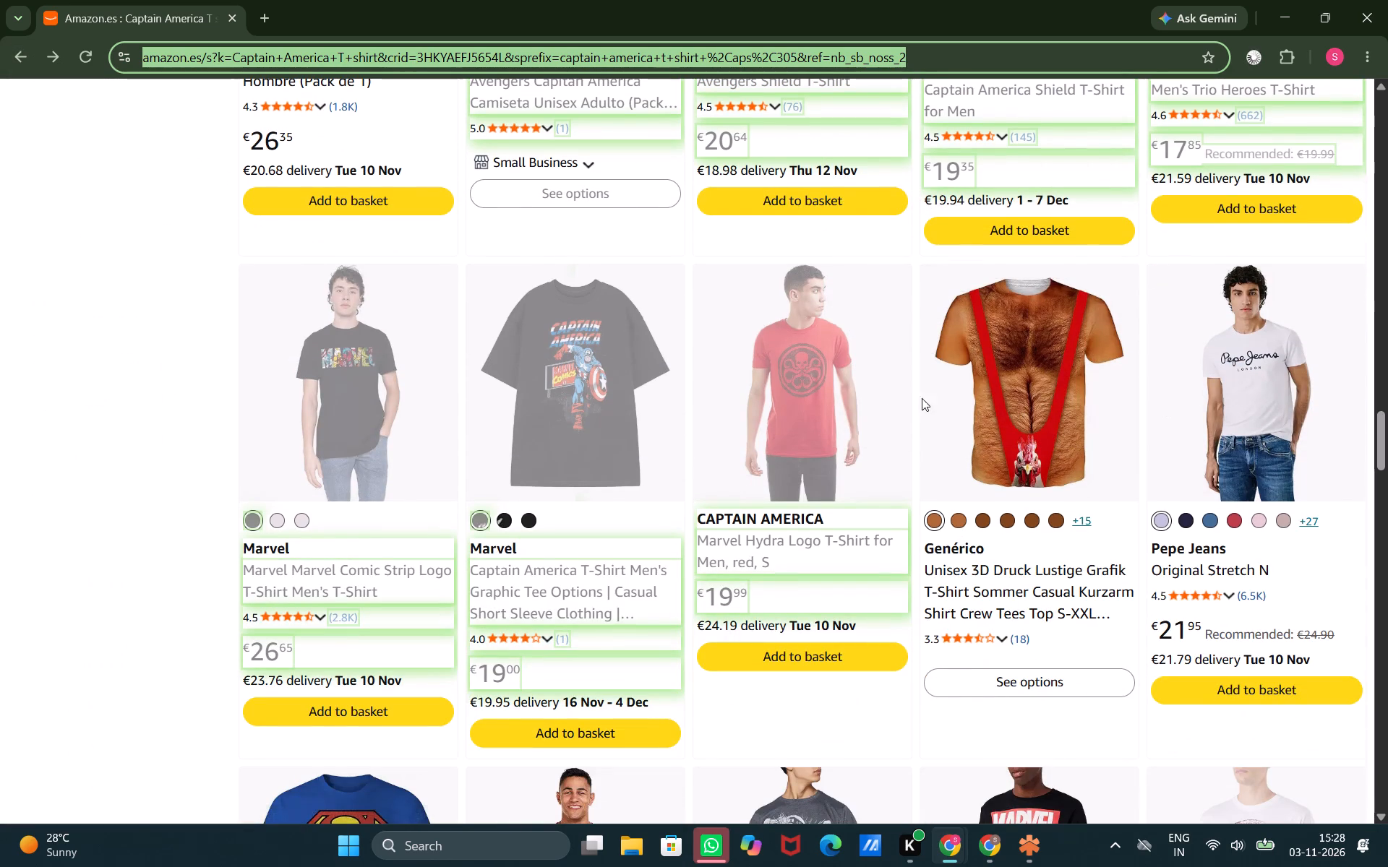
scroll(329, 426, "down", 5)
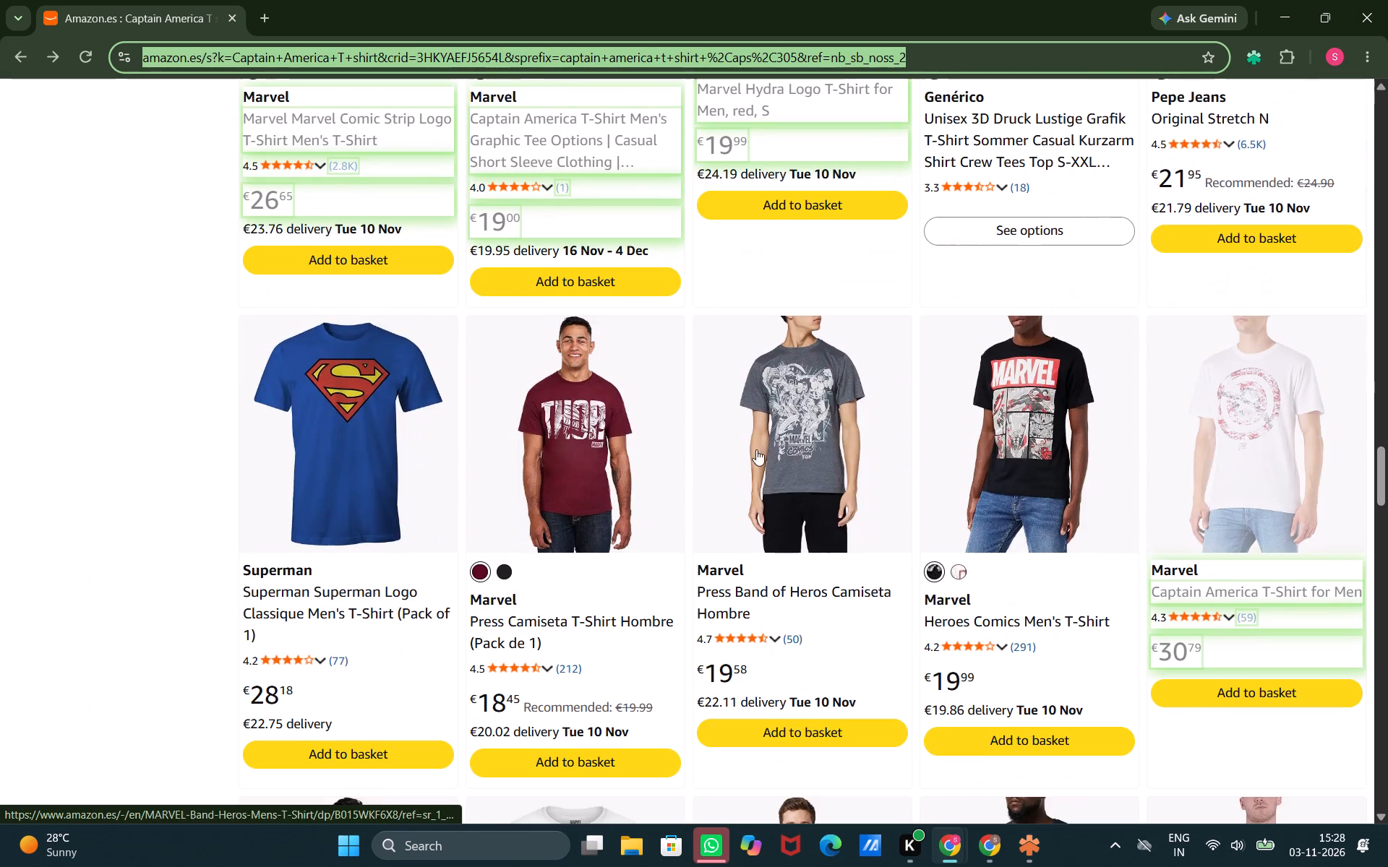
left_click(561, 449)
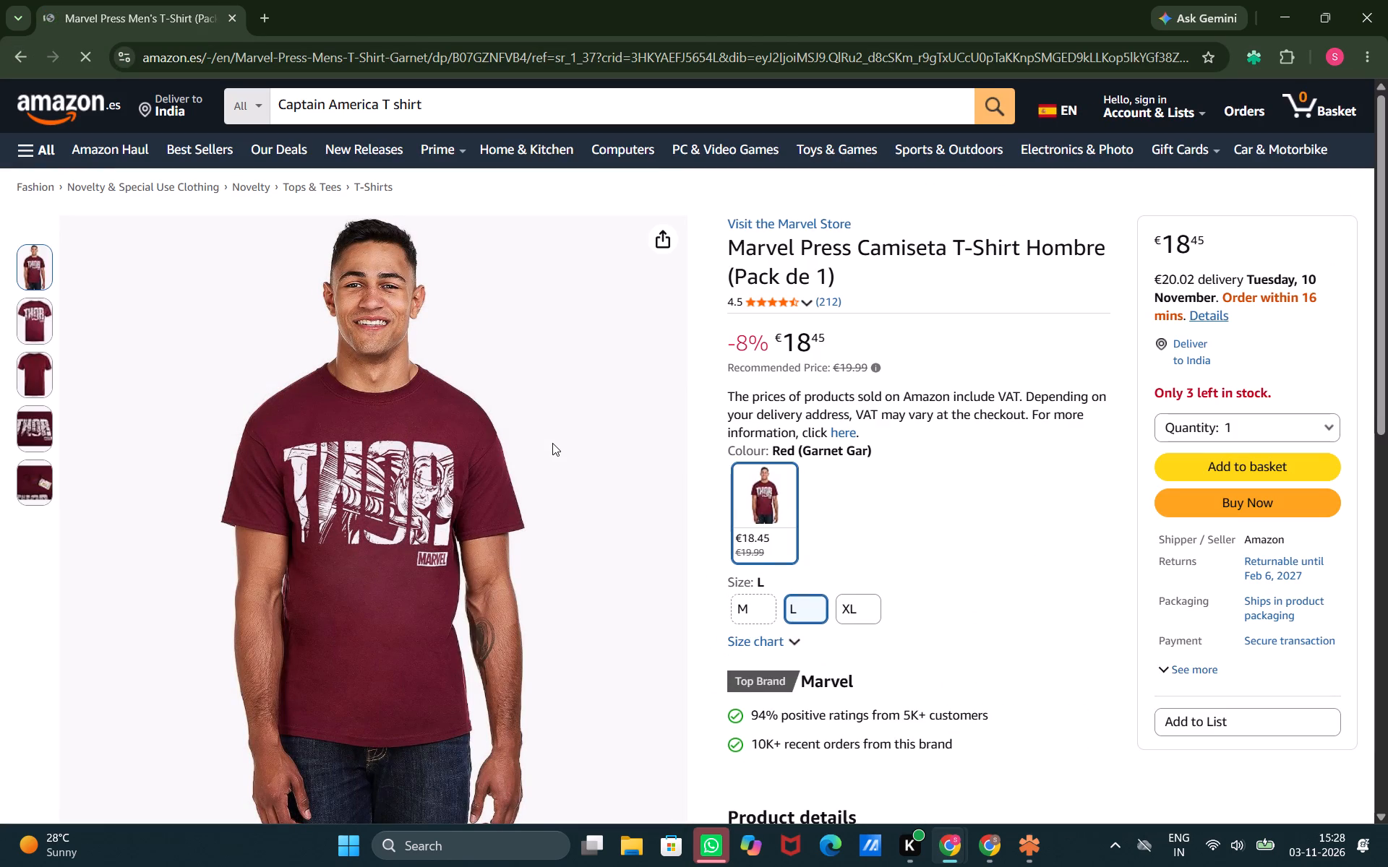
left_click(7, 56)
Copy the link of the Marvel Press Band of Heros Camiseta Hombre from the Amazon.es results into cell C21701 of the sheet.
right_click(815, 598)
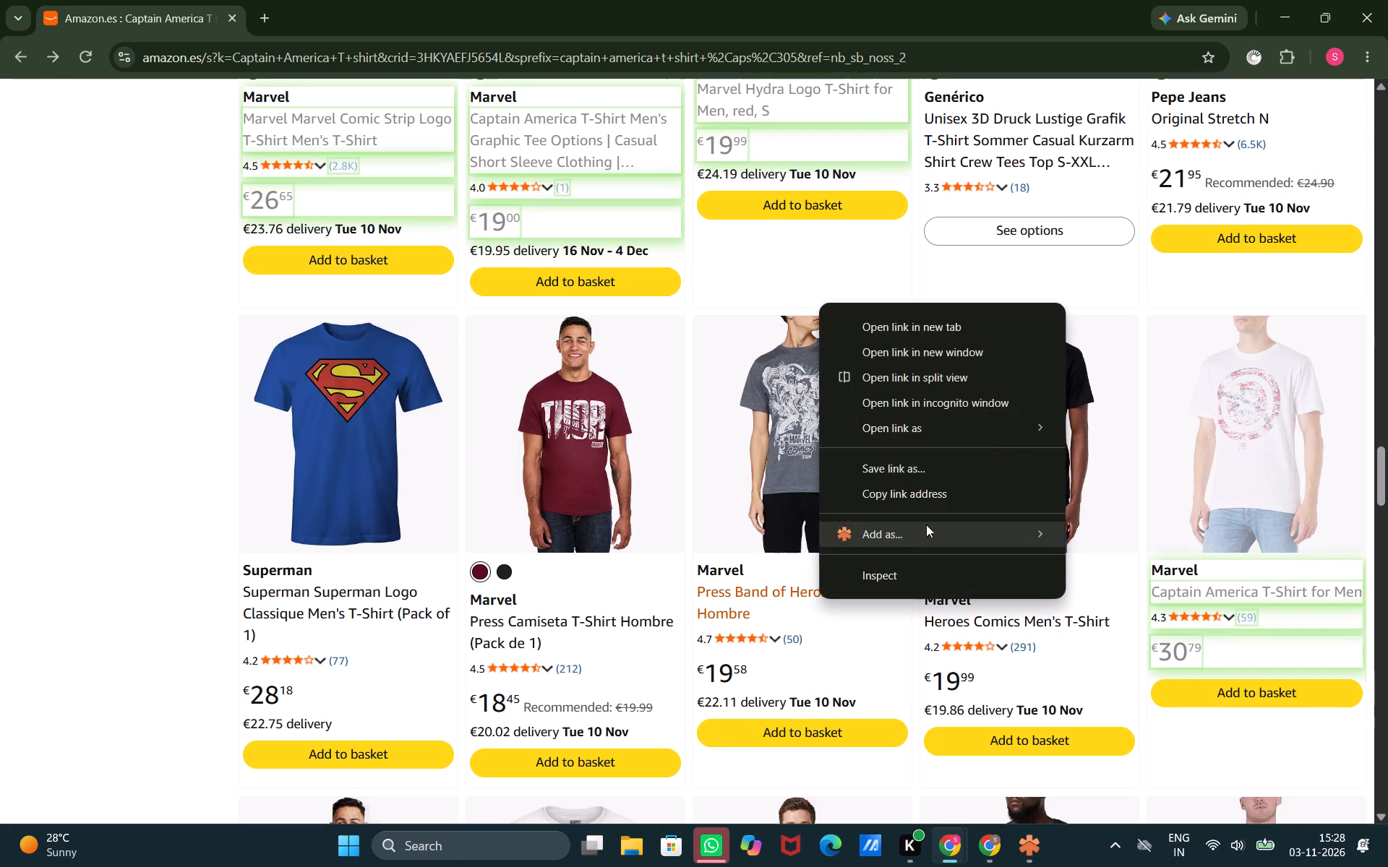
left_click(934, 502)
key("alt+Tab")
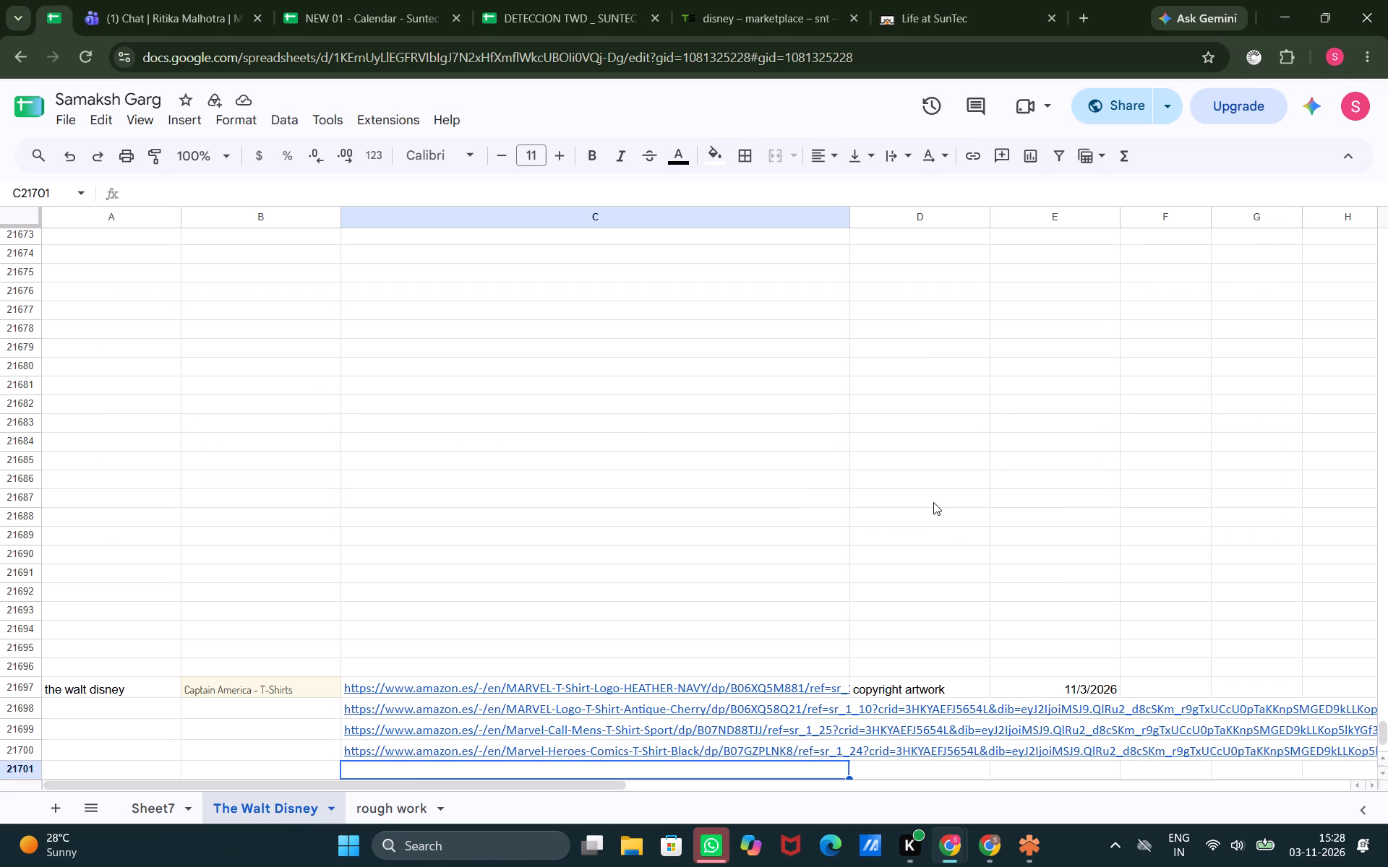
key("ctrl+v")
key("Return")
key("Return")
Copy the link of the Marvel Heroes Comics Men's T-Shirt beside the Press Band of Heros shirt into cell C21702 of the sheet.
key("alt+Tab")
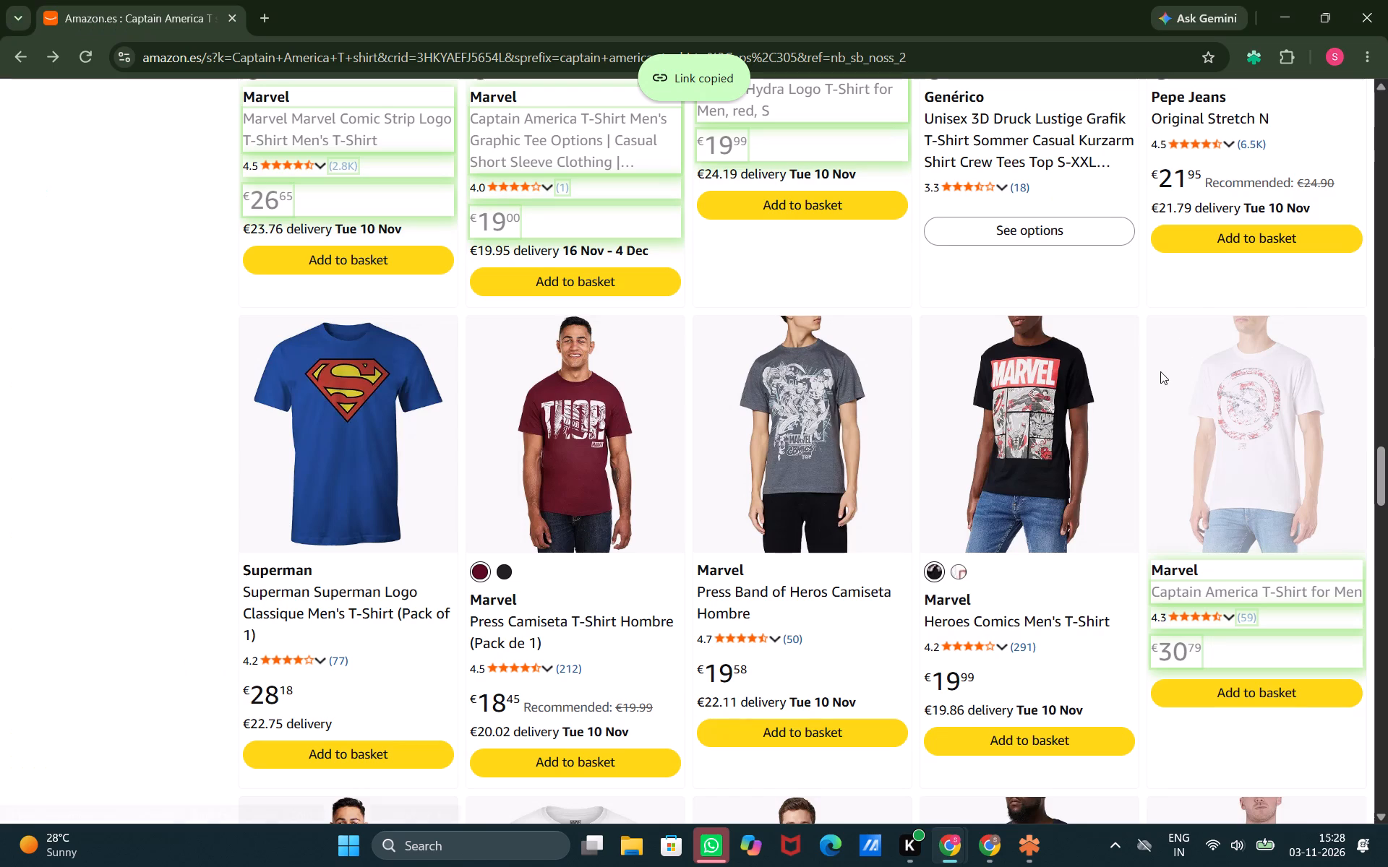
right_click(1068, 624)
left_click(1124, 517)
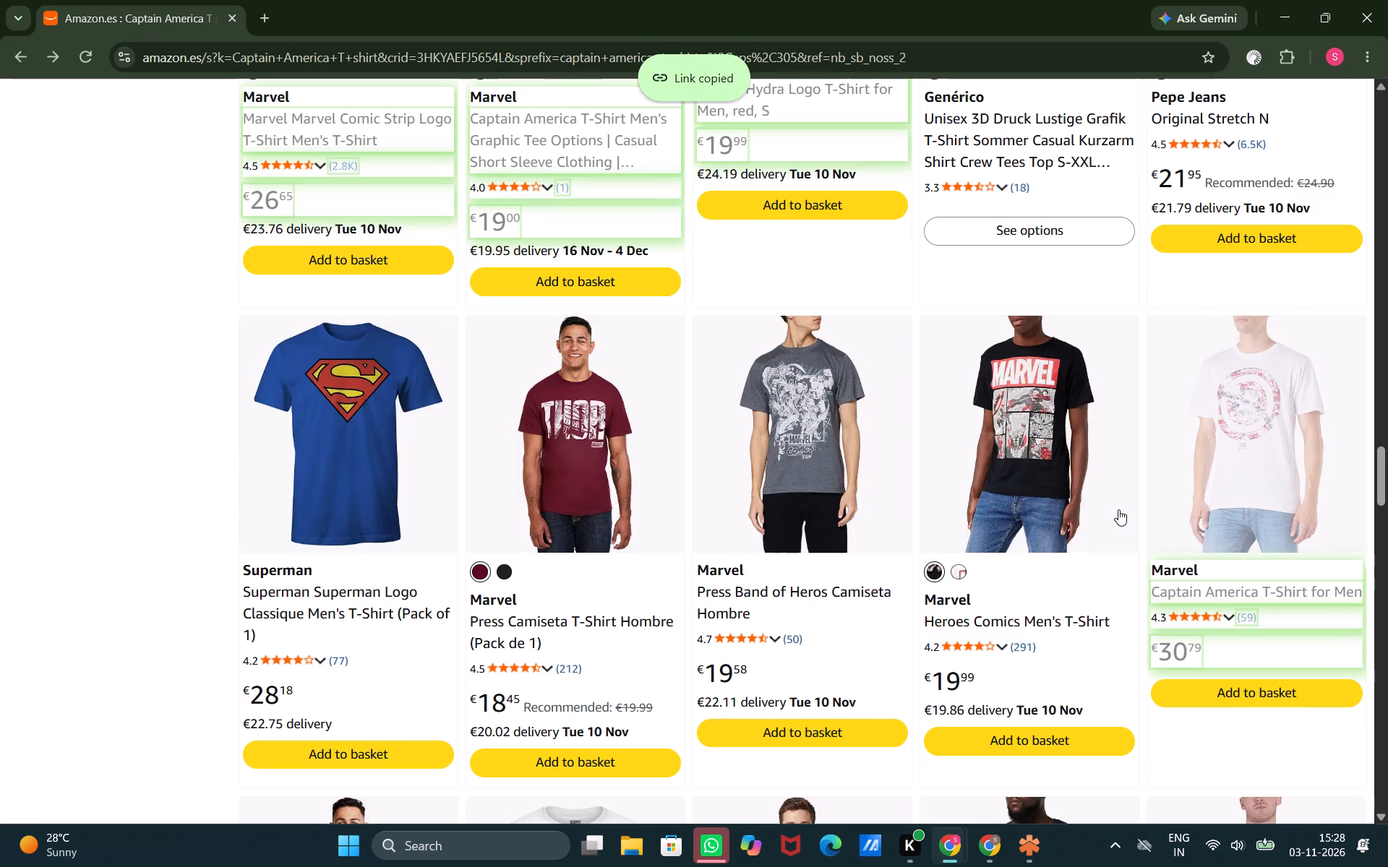
key("alt+Tab")
key("ctrl+v")
key("Return")
key("Return")
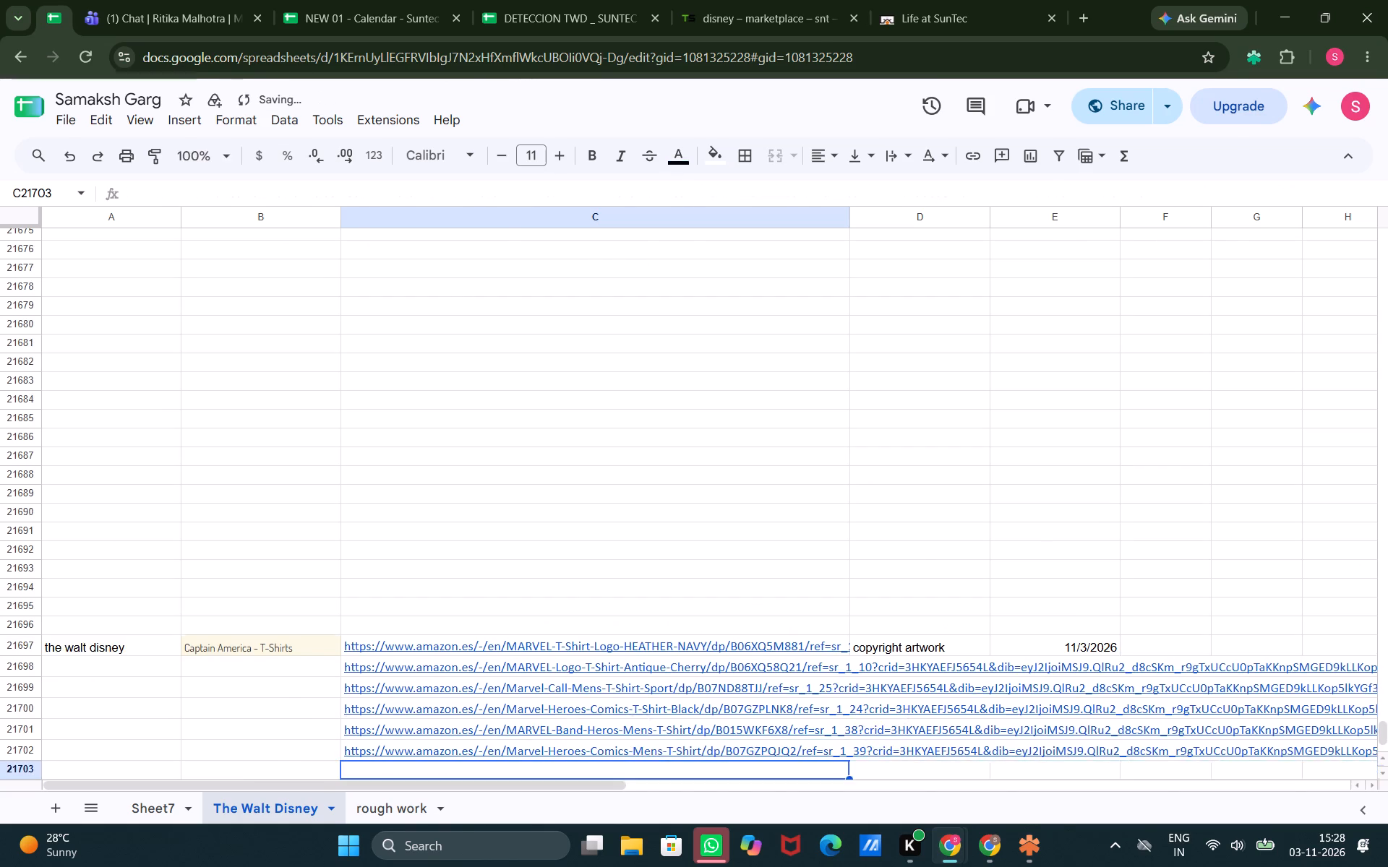
Copy the link of the Comics Men's Captain America Distressed Shield T-Shirt from the Amazon.es results into cell C21703 of the sheet.
key("alt+Tab")
scroll(1241, 418, "down", 5)
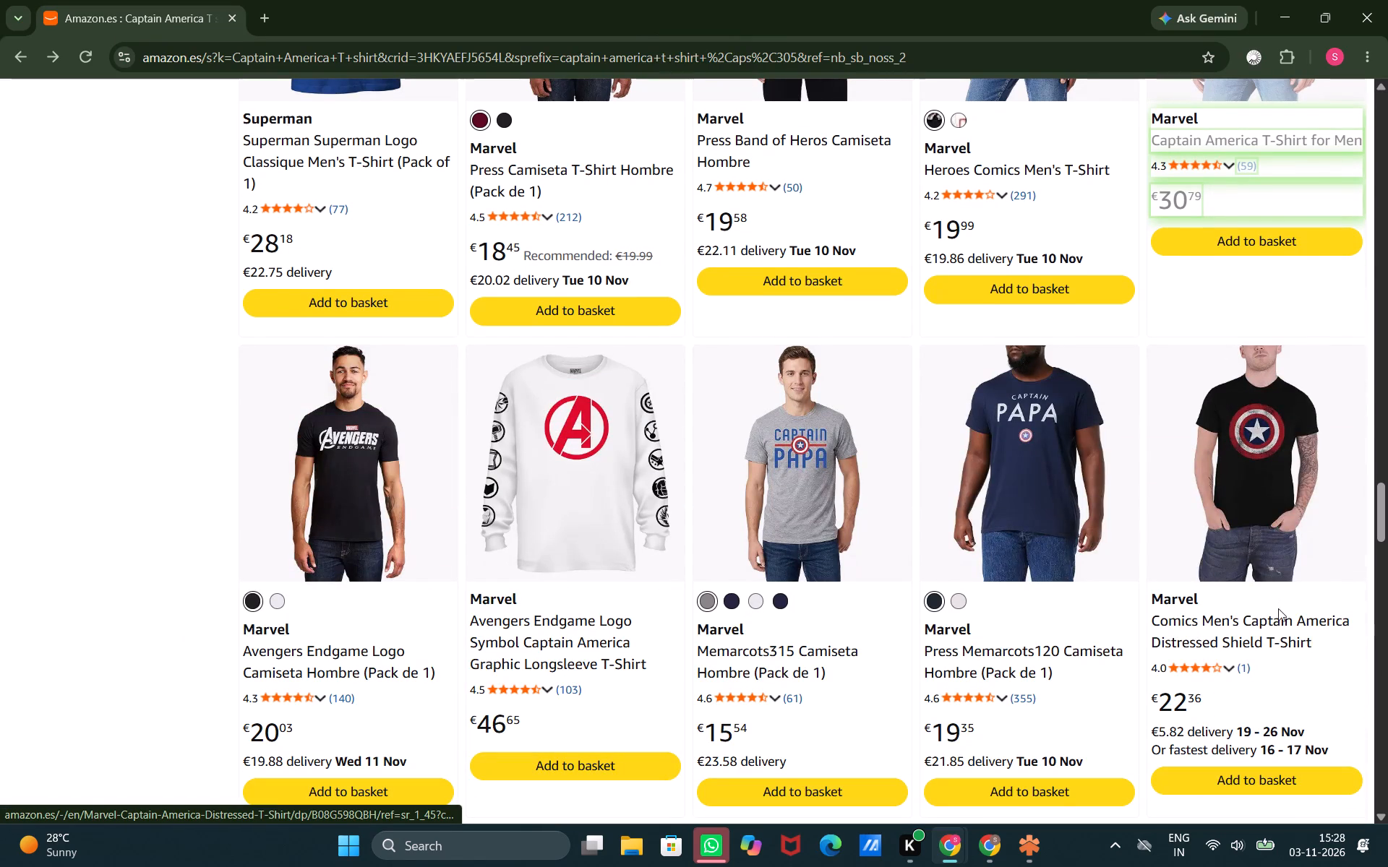
right_click(1277, 623)
left_click(1126, 522)
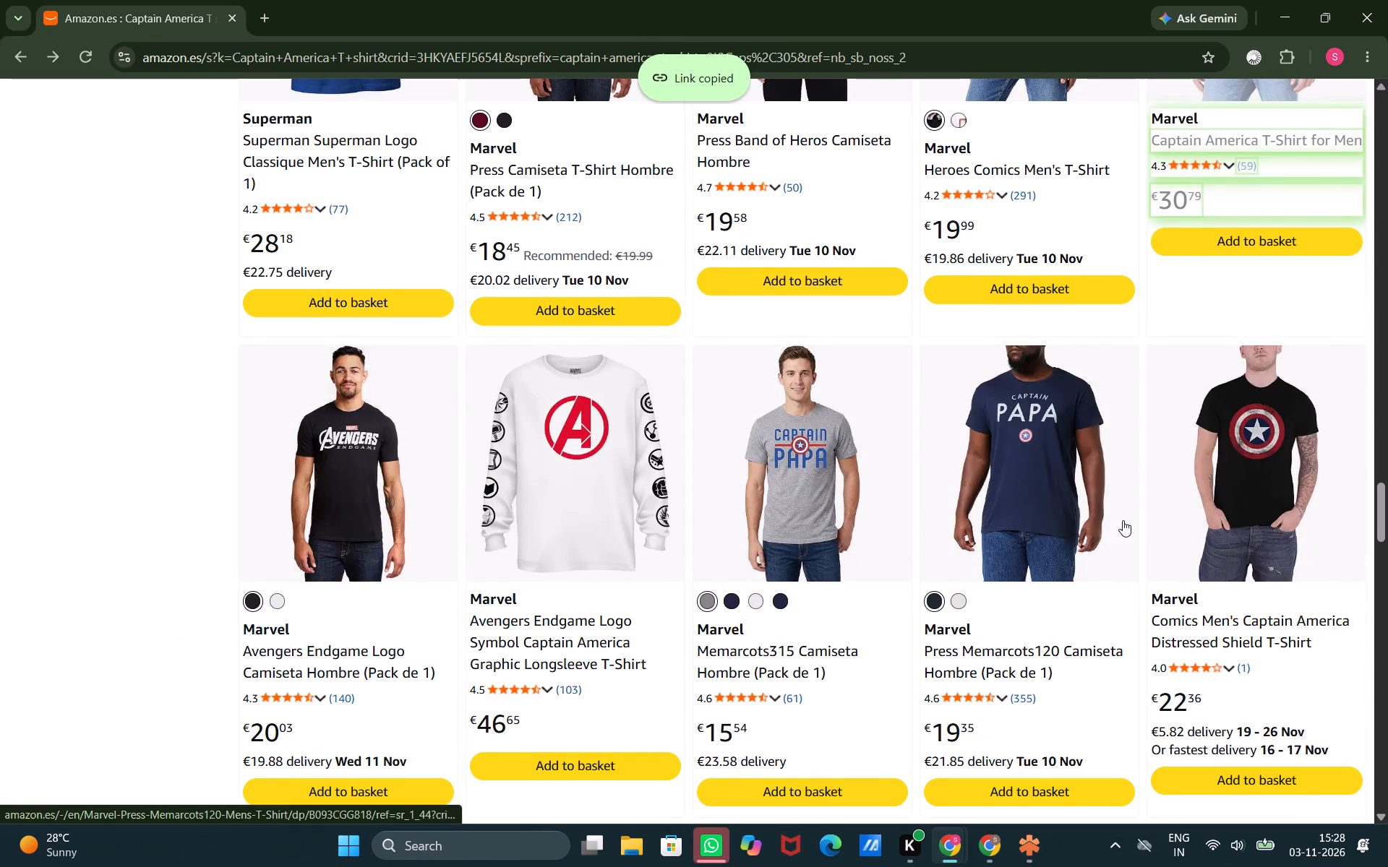
key("alt+Tab")
key("ctrl+v")
key("Return")
key("Return")
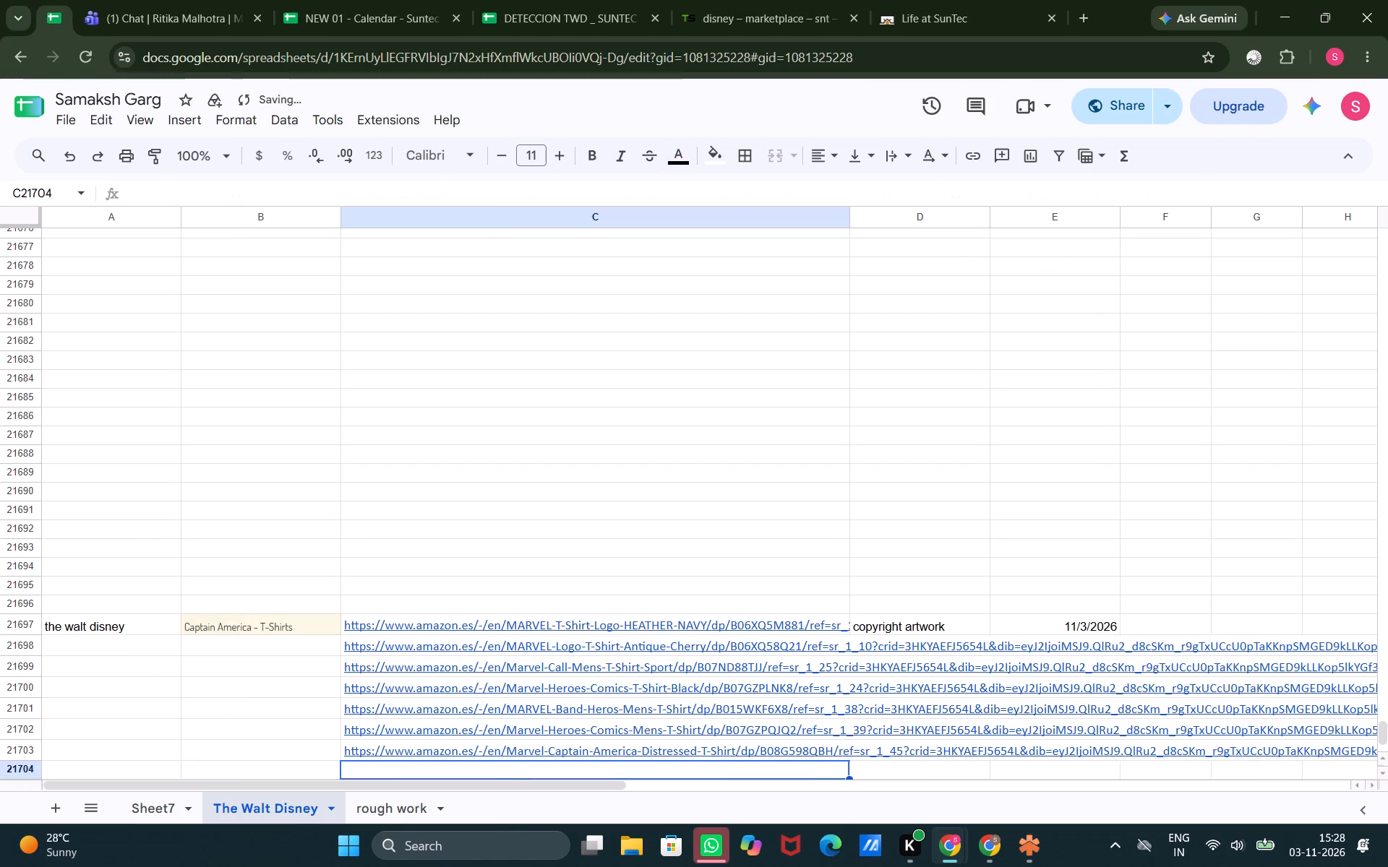
Copy the link of the navy Captain Papa shirt, Press Memarcots120 Camiseta Hombre, into cell C21704 of the sheet.
key("alt+Tab")
right_click(1006, 663)
left_click(1066, 558)
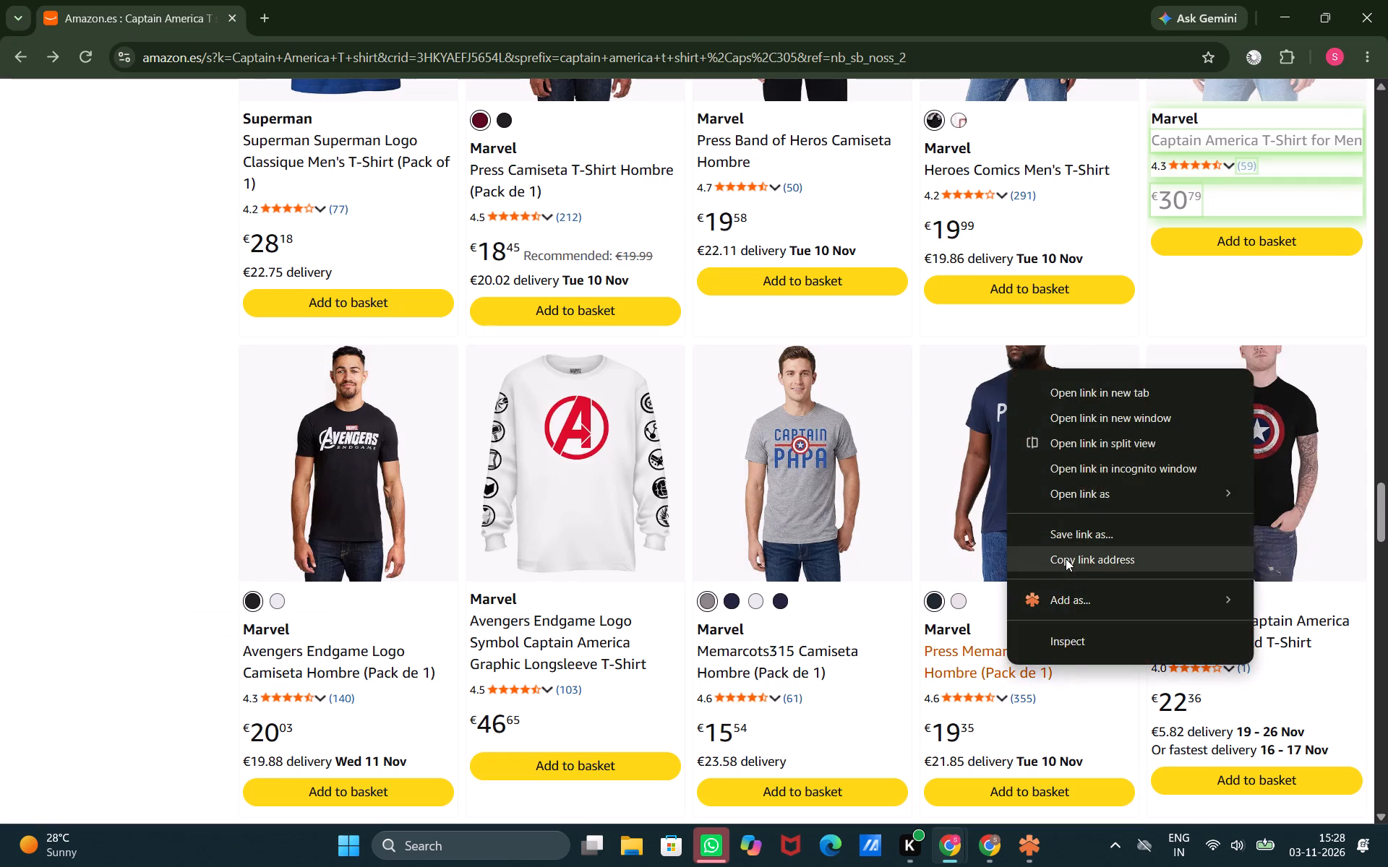
key("alt+Tab")
key("ctrl+v")
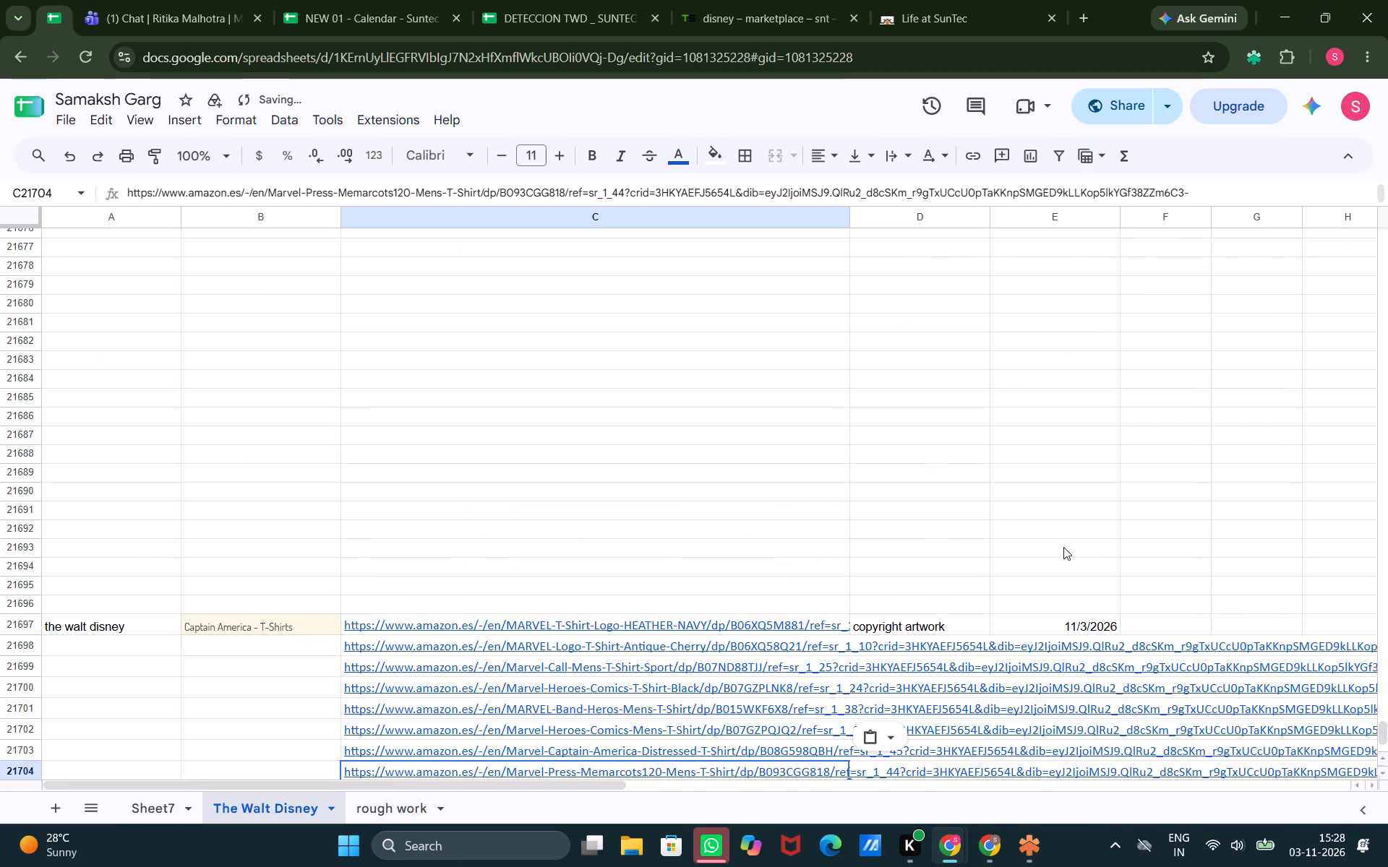
key("Return")
key("Return")
Copy the link of the grey Captain Papa shirt, Marvel Memarcots315 Camiseta Hombre, from the Amazon.es results into cell C21705 of the sheet.
key("alt+Tab")
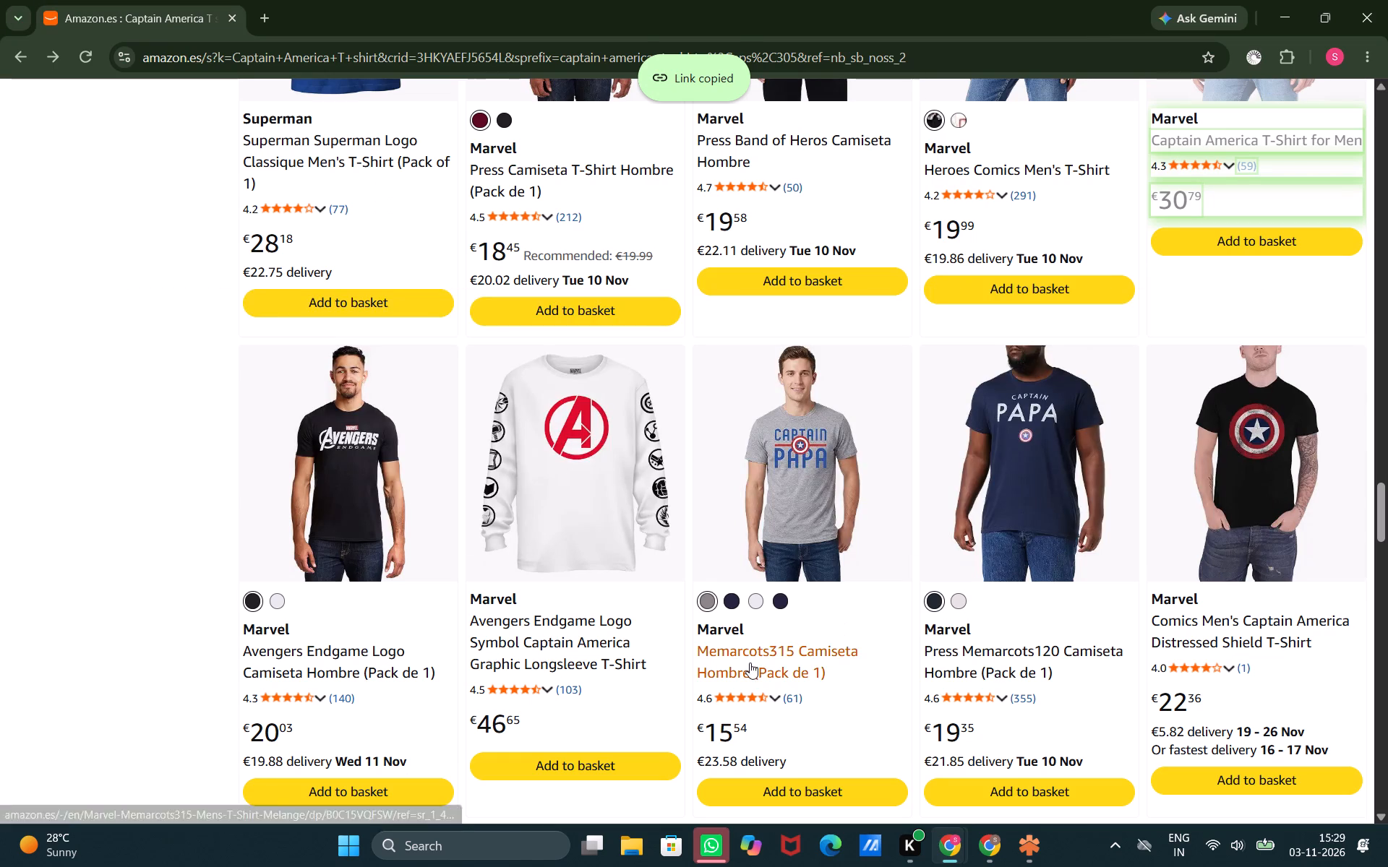
right_click(750, 663)
left_click(837, 551)
key("alt+Tab")
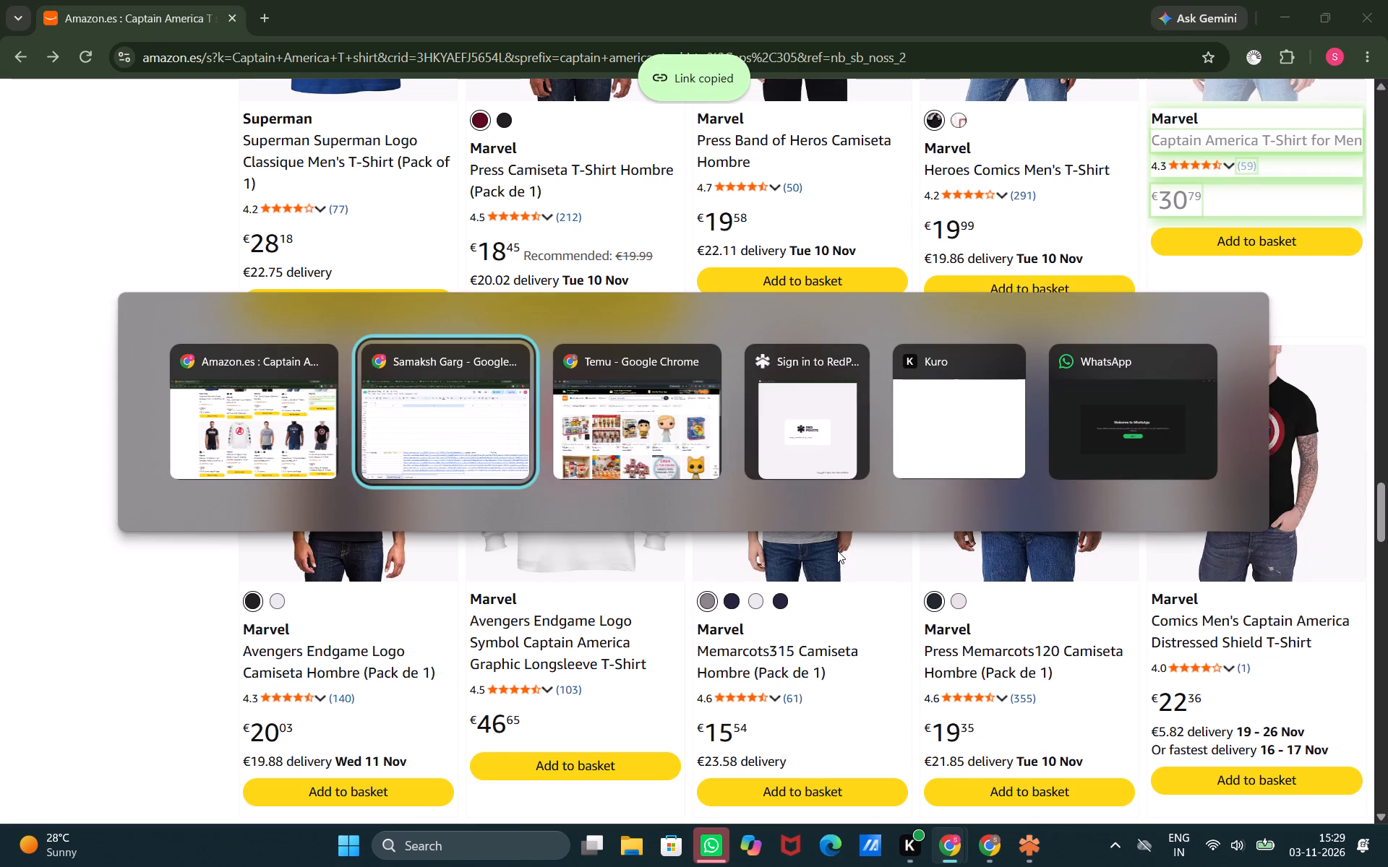
left_click(438, 417)
key("ctrl+v")
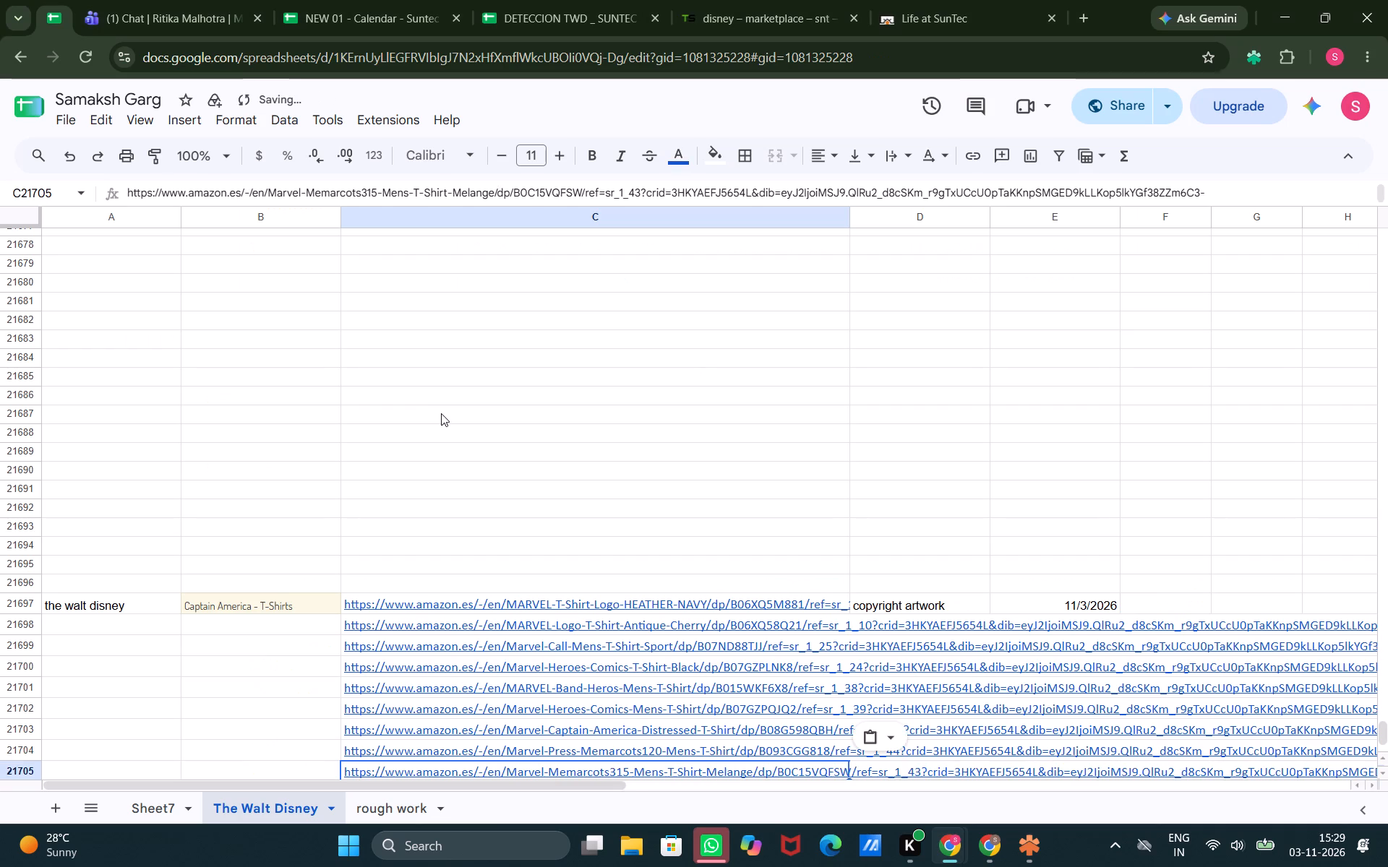
key("Return")
key("Return")
Copy the link of the sponsored Marvel Captain America Men's T-Shirt near the end of results page 1 into cell C21706 of the sheet.
key("alt+Tab")
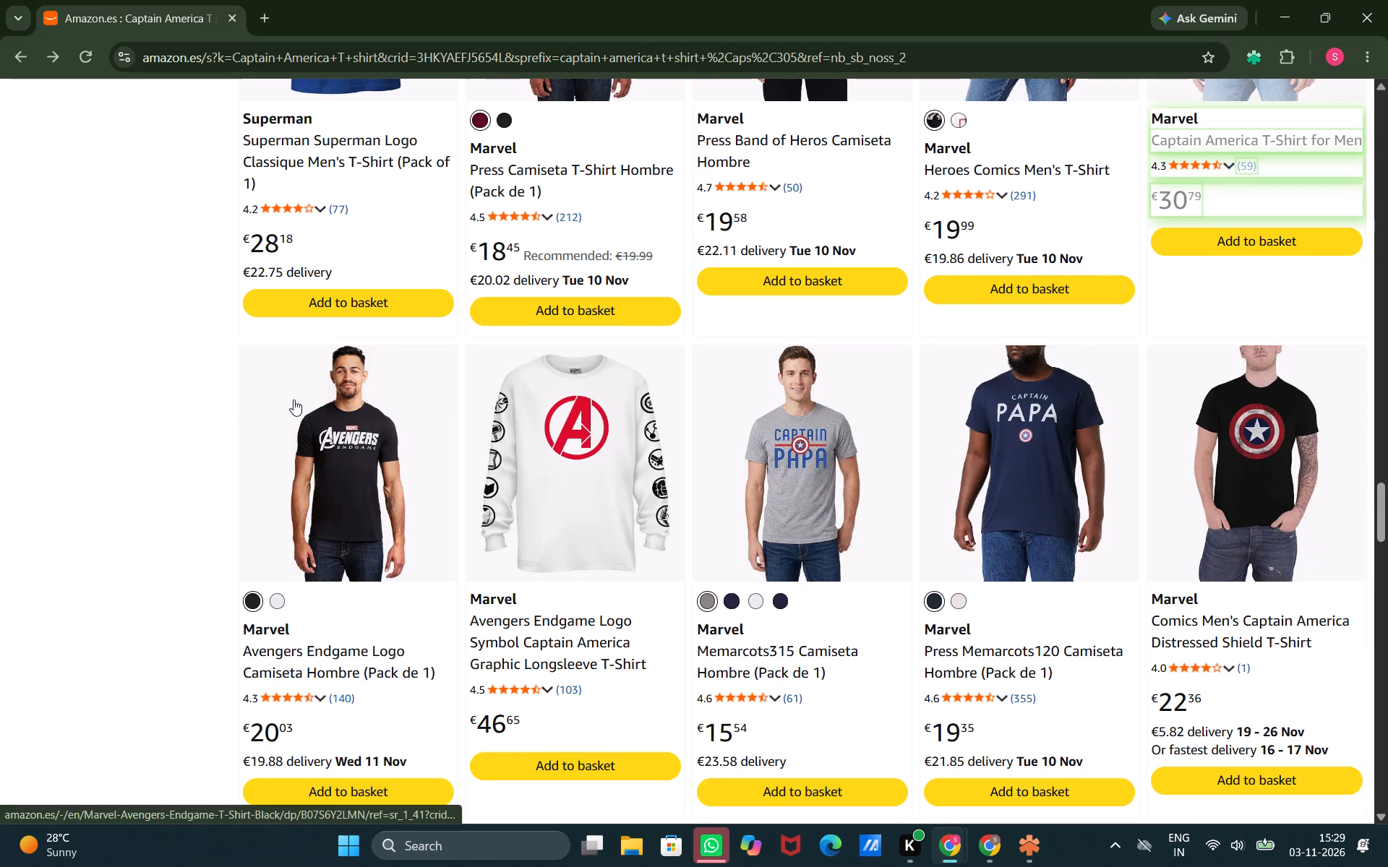
scroll(560, 431, "down", 6)
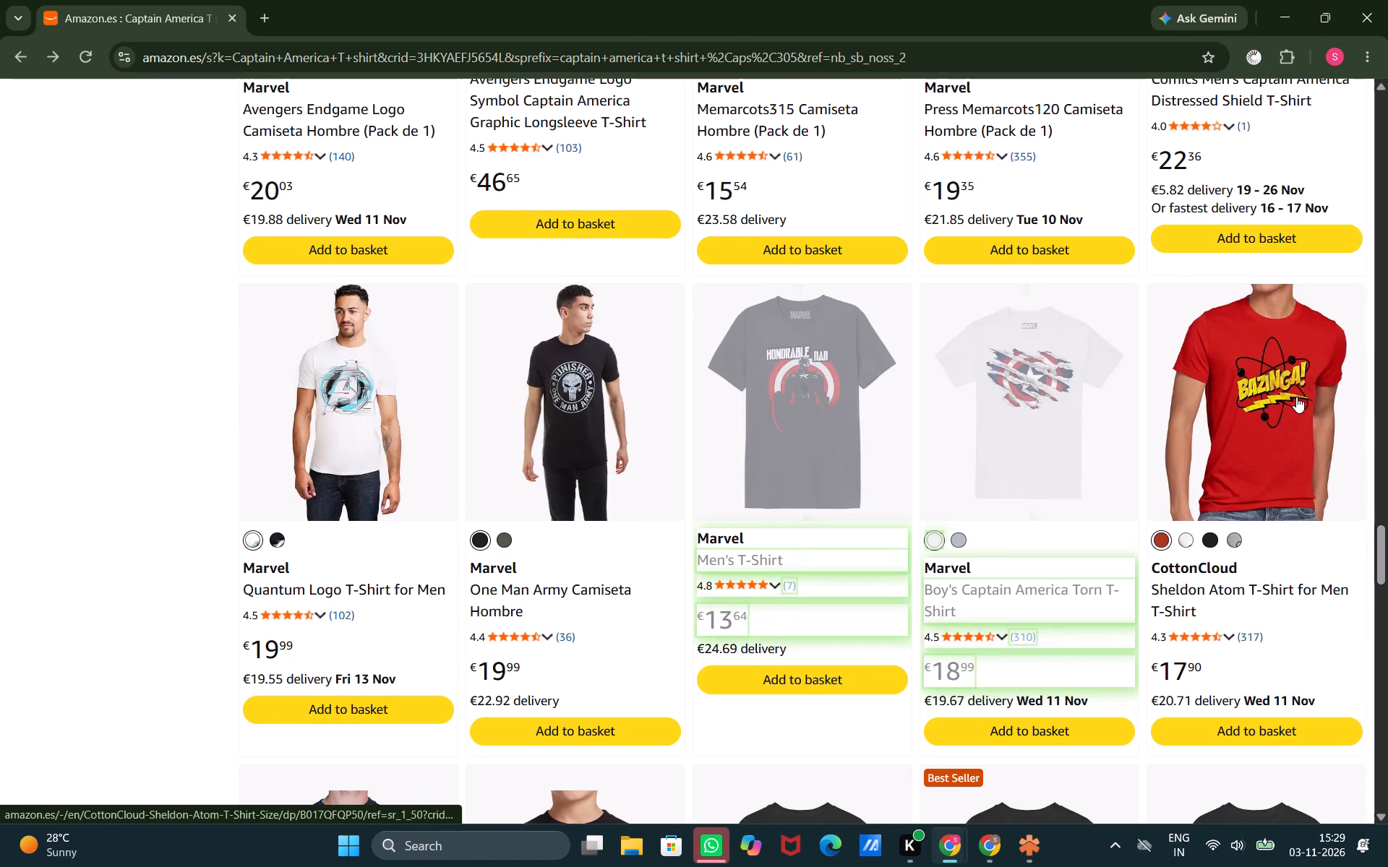
scroll(1296, 403, "down", 6)
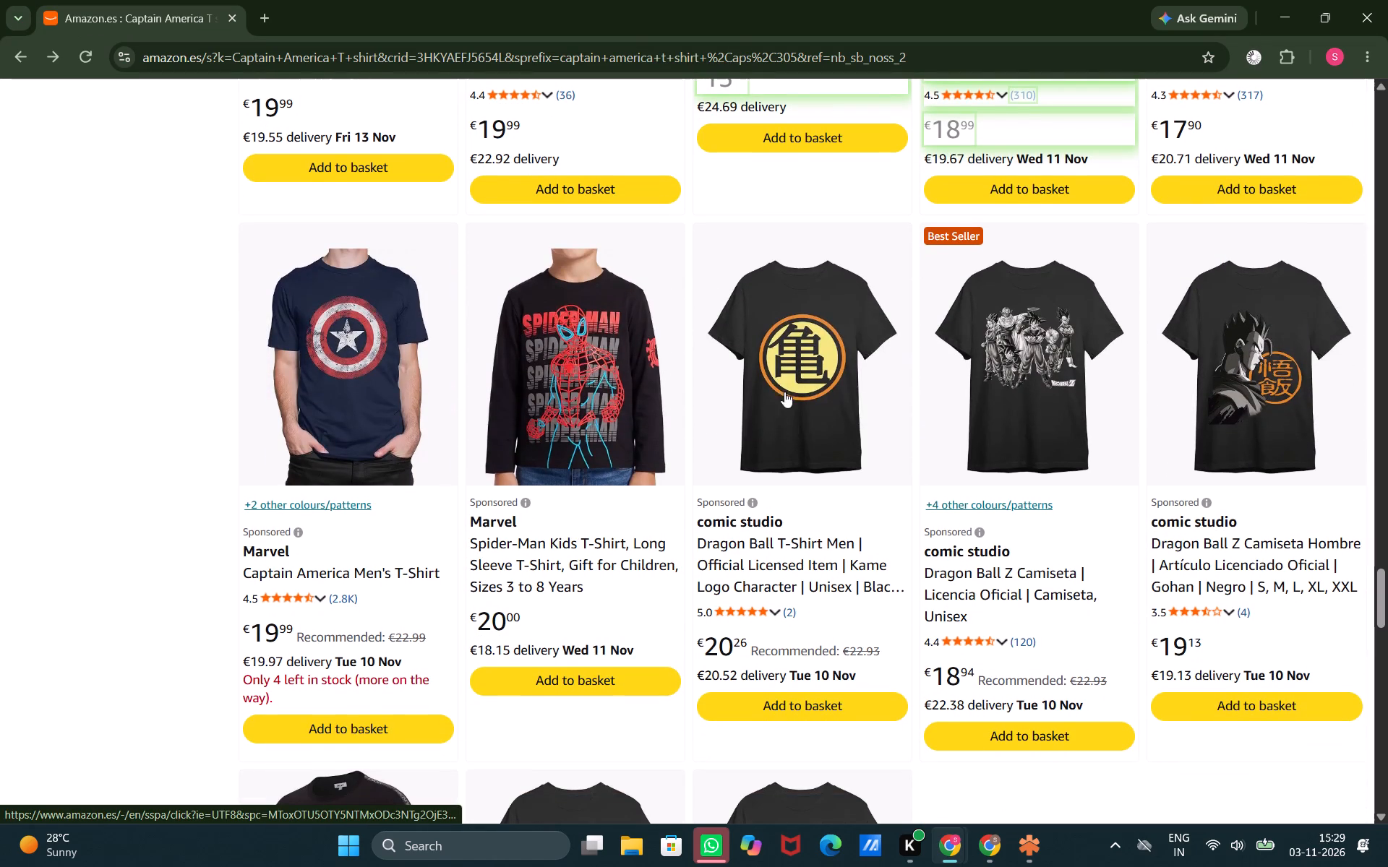
scroll(352, 406, "down", 5)
scroll(359, 412, "up", 4)
right_click(330, 491)
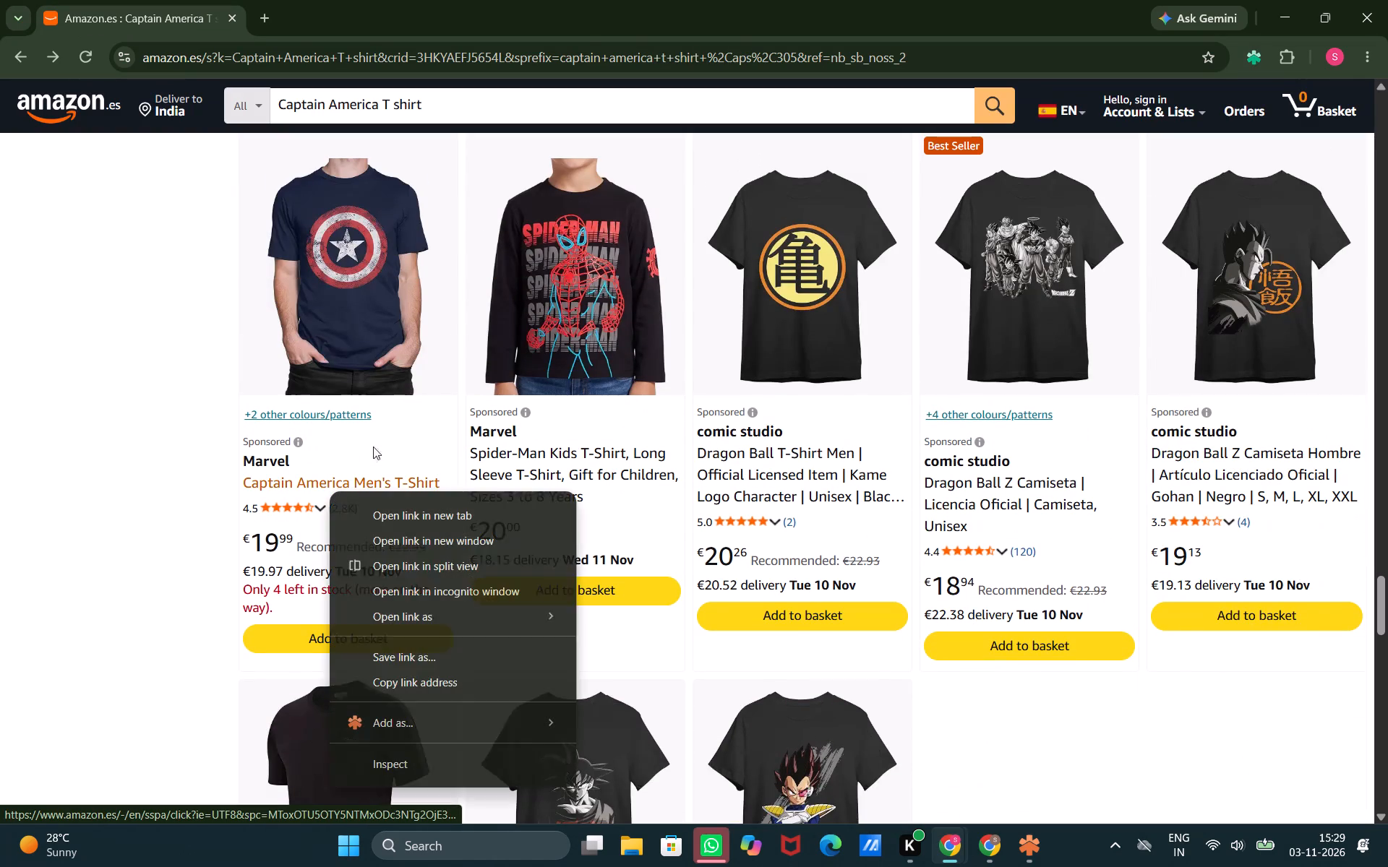
left_click(406, 676)
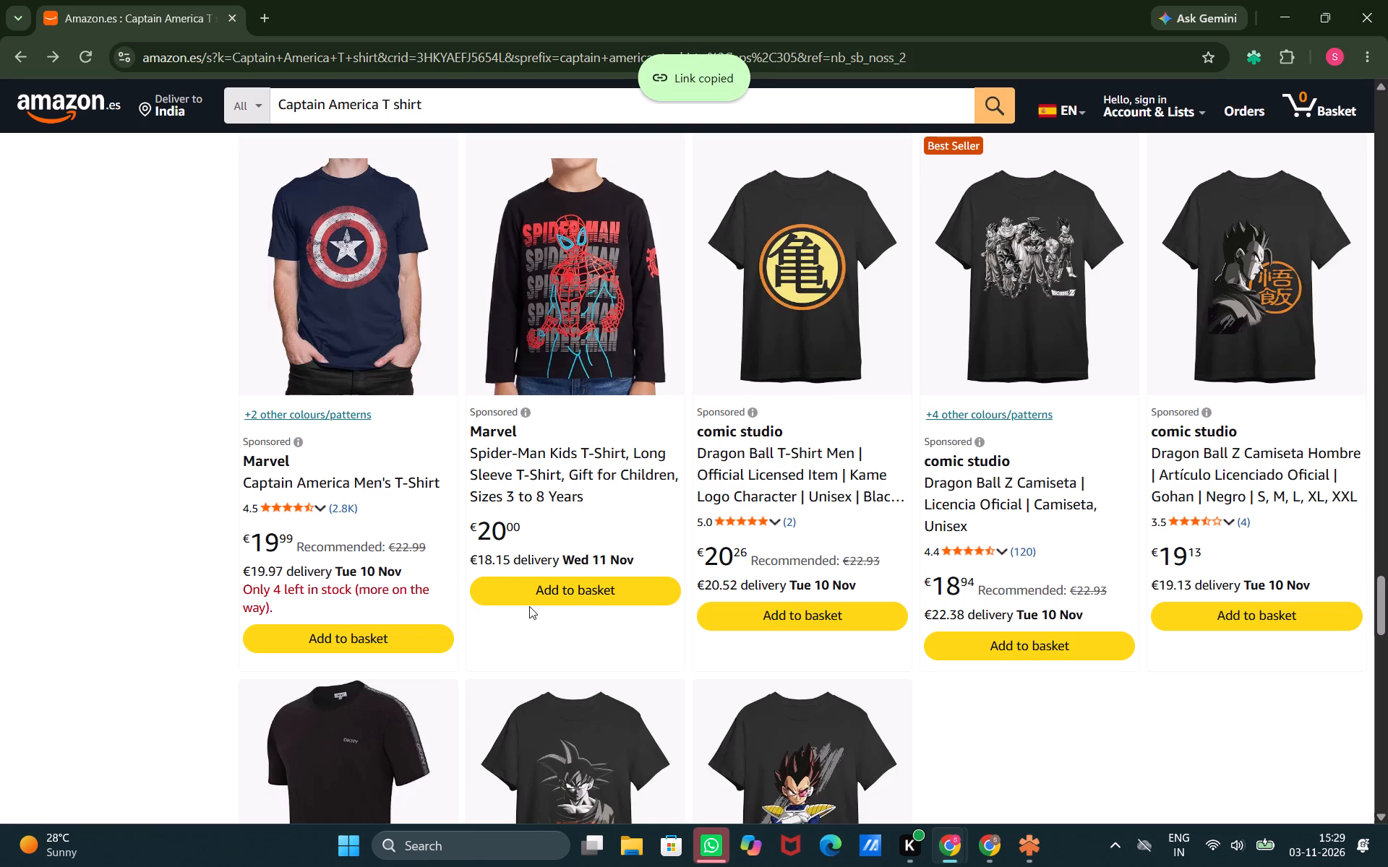
key("alt+Tab")
key("ctrl+v")
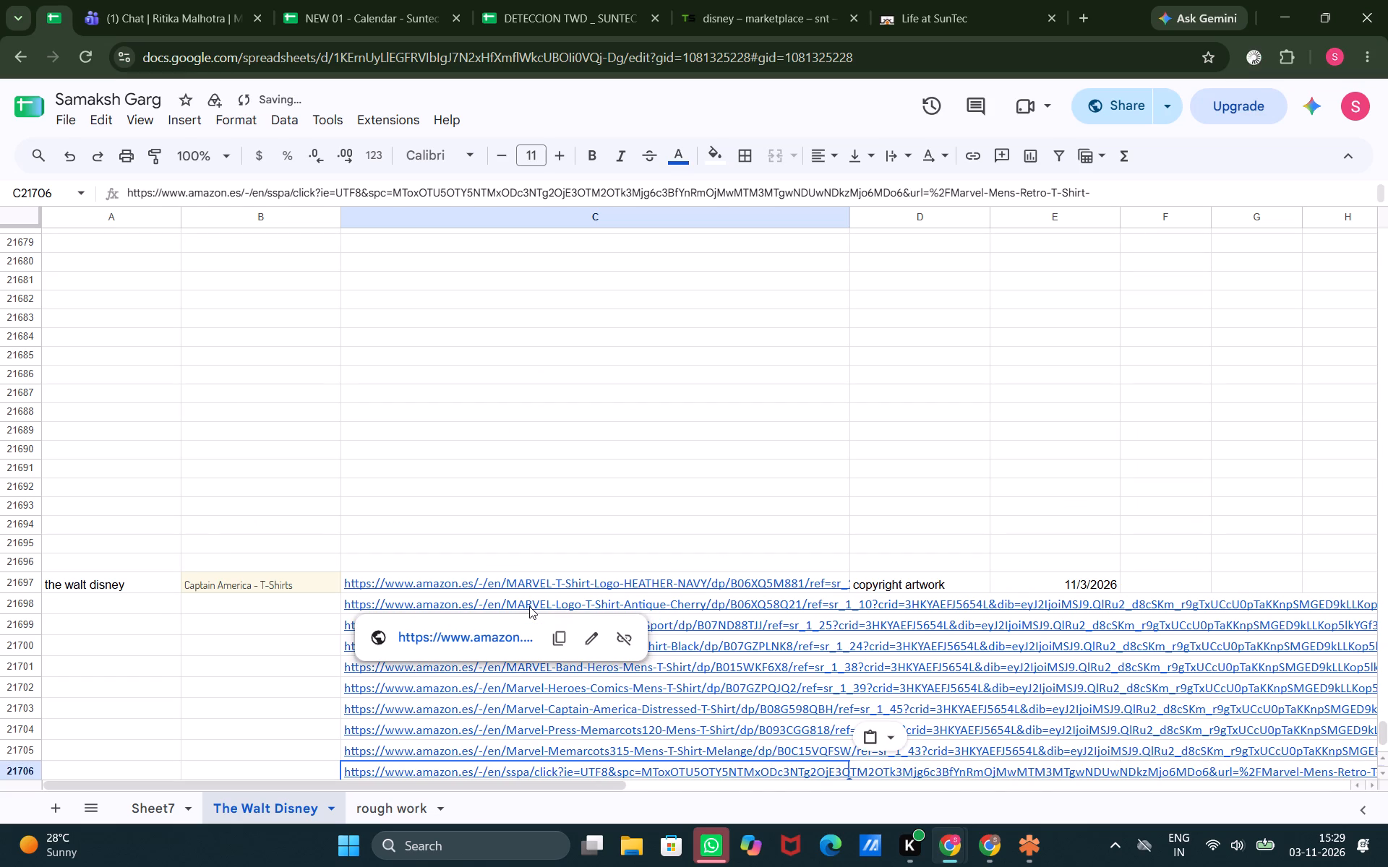
key("Return")
key("Return")
Go to page 2 of the Amazon.es results and copy the sponsored Captain America Men's T-Shirt link into cell C21707 of the sheet.
key("alt+Tab")
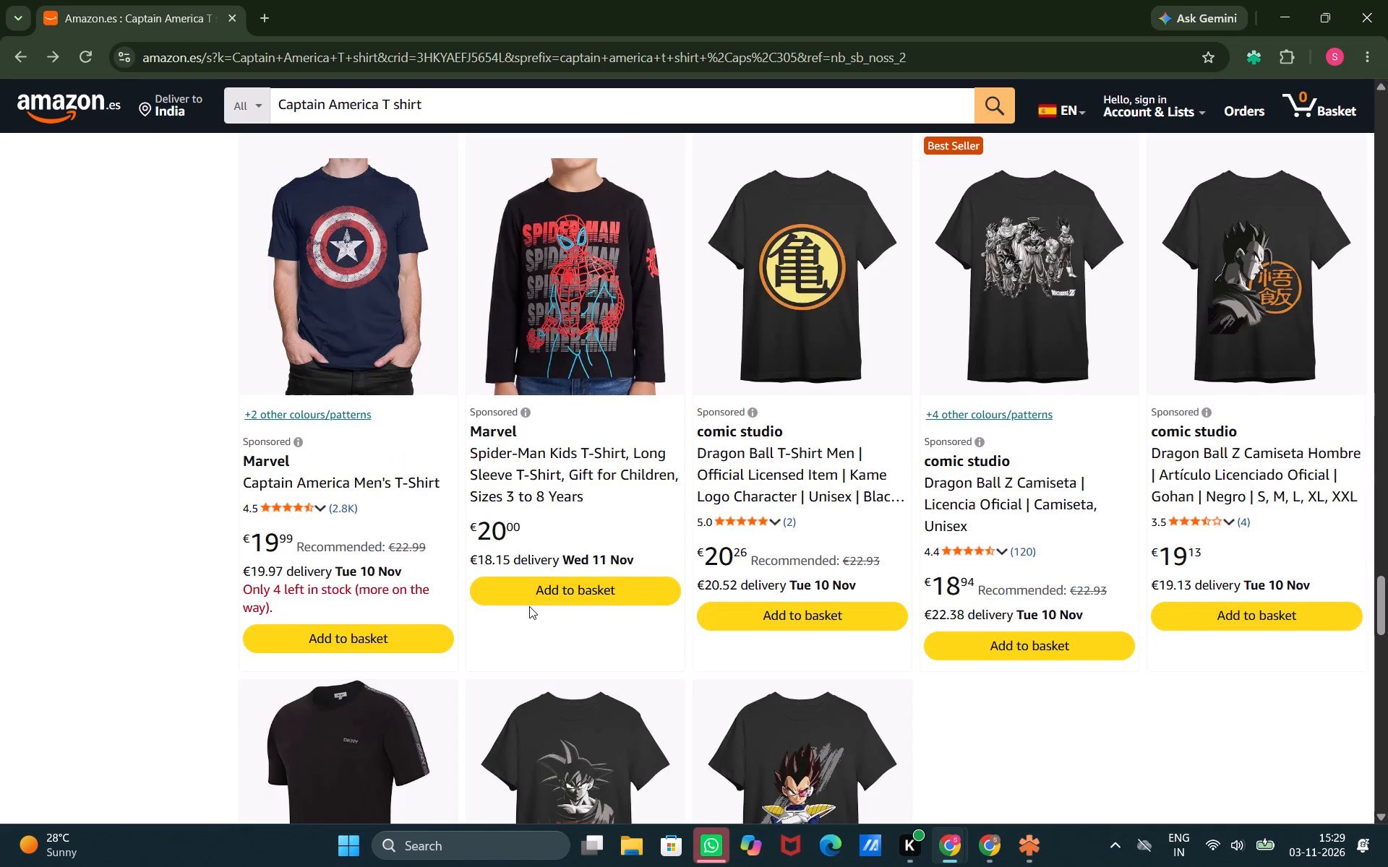
scroll(628, 532, "down", 5)
scroll(909, 384, "down", 6)
scroll(983, 413, "down", 3)
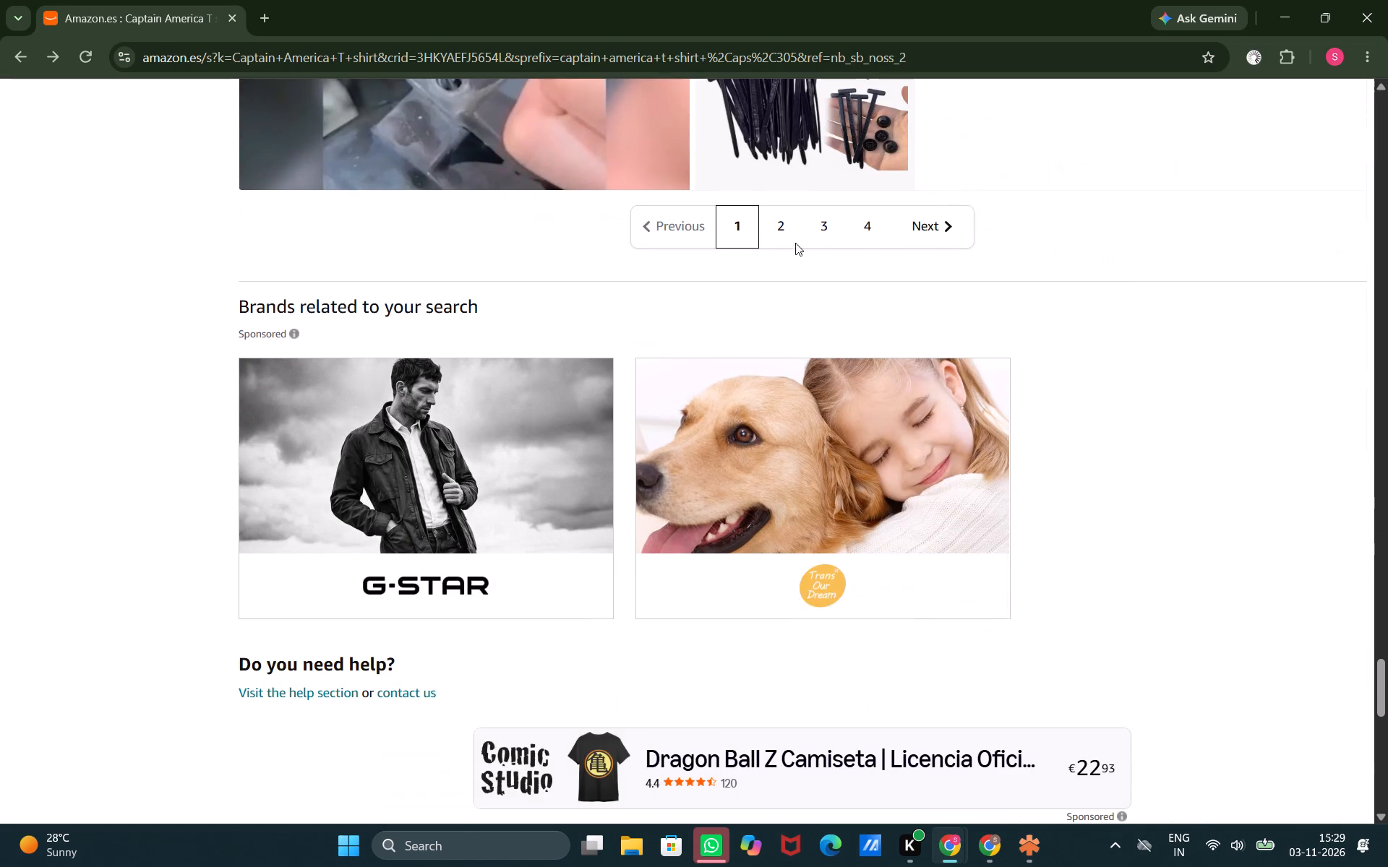
left_click(768, 243)
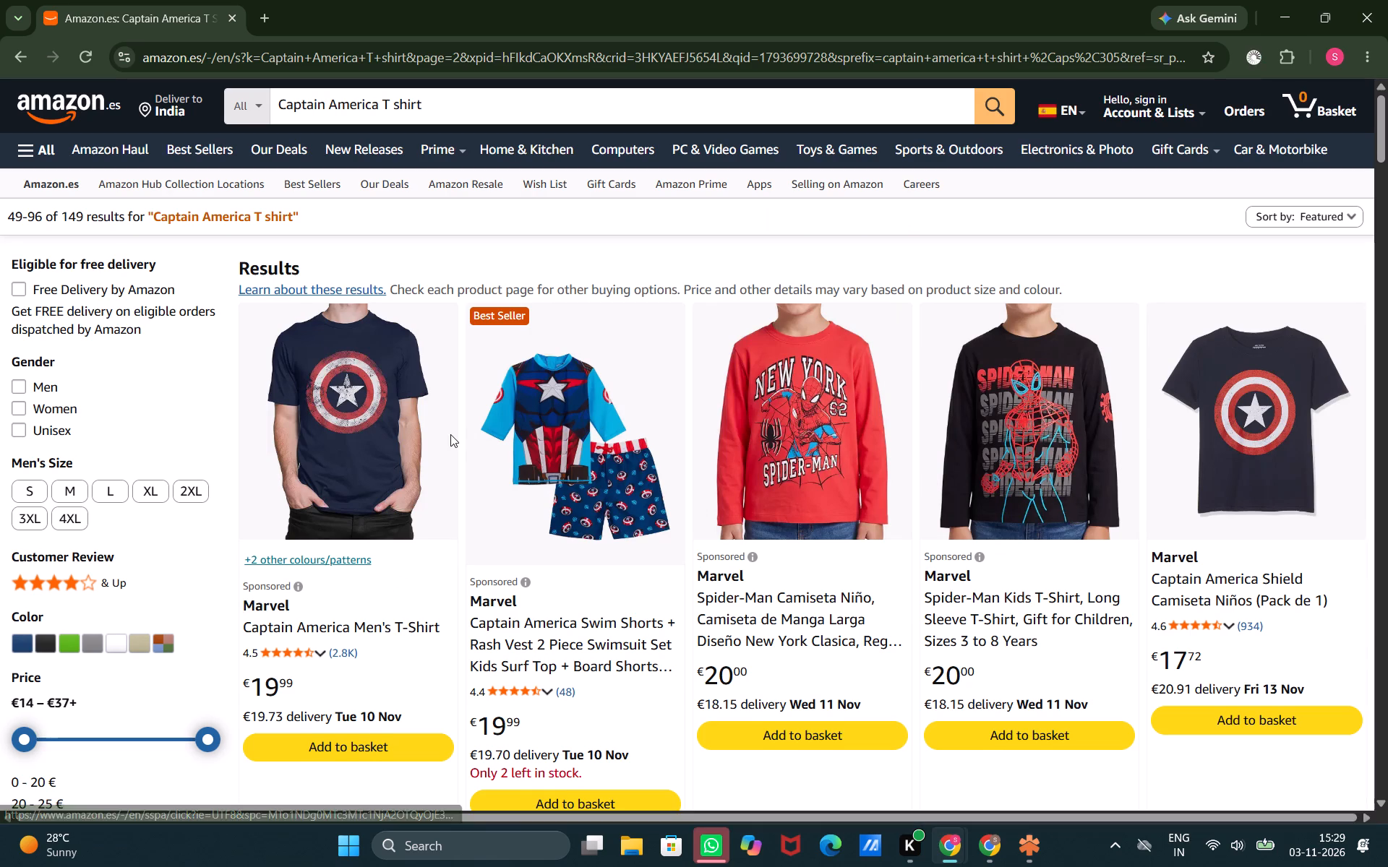
right_click(366, 655)
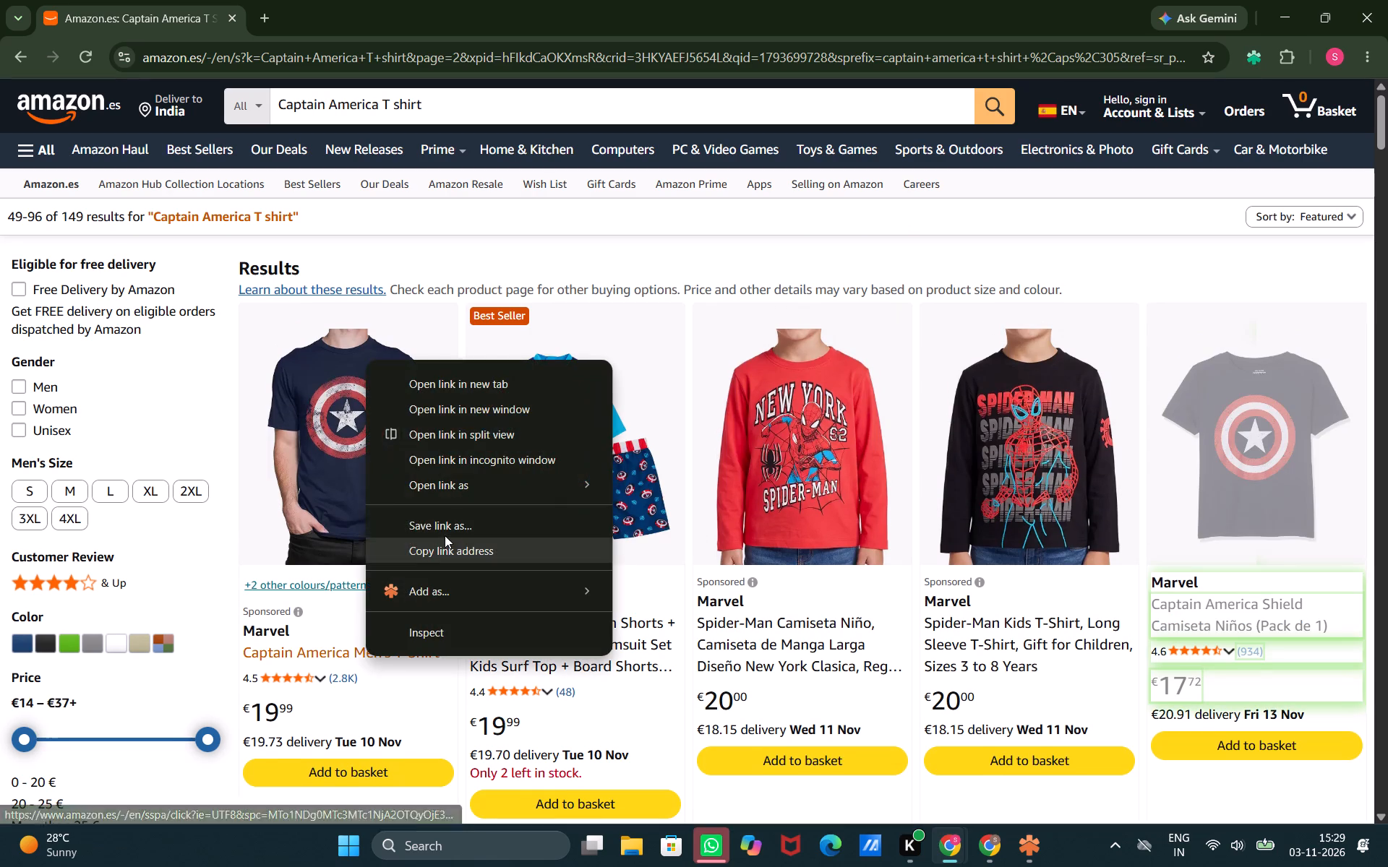
left_click(439, 545)
key("alt+Tab")
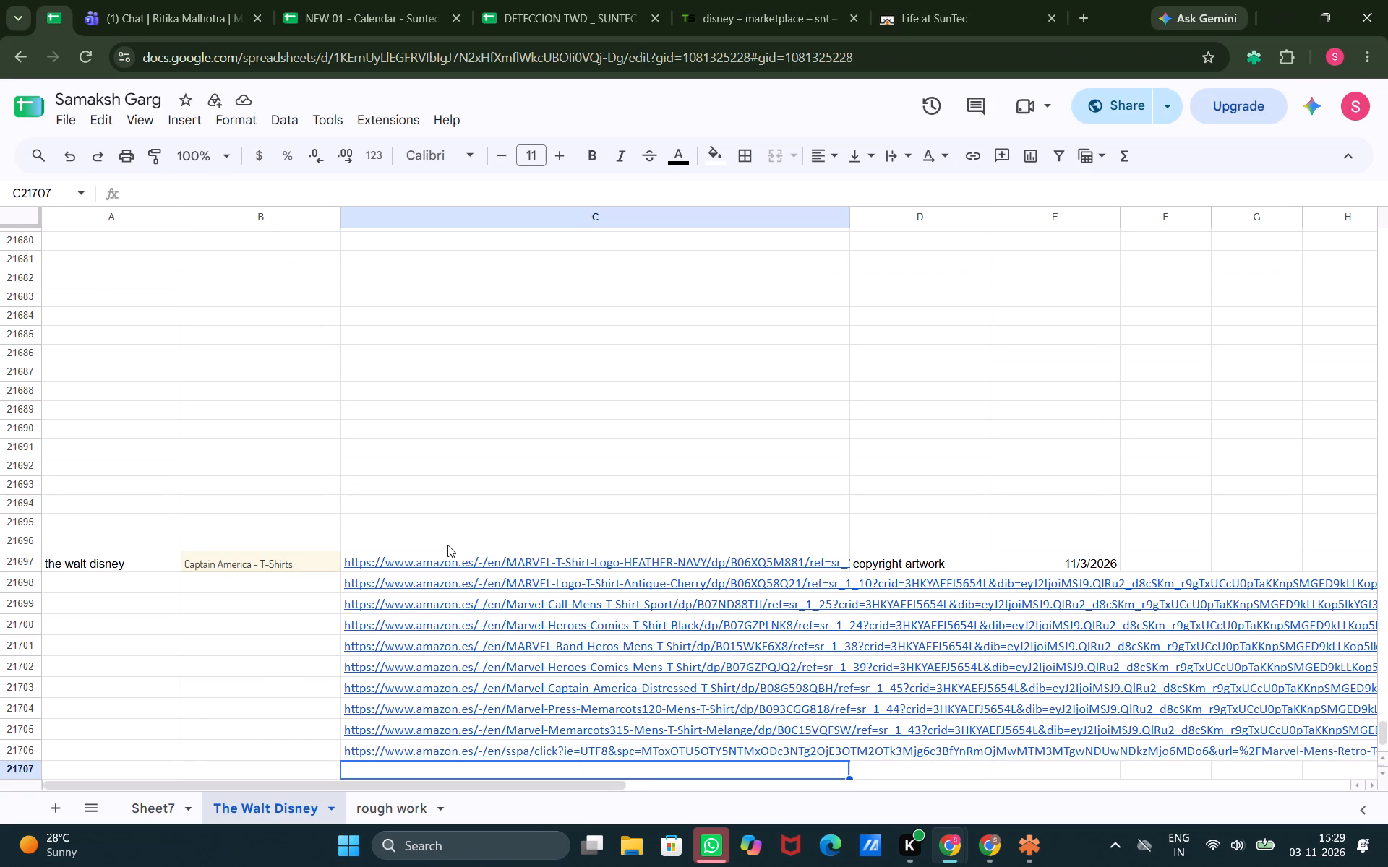
key("ctrl+v")
key("Return")
key("Return")
Copy the link of the Captain America Shield Legendary Dad Father Adult T-Shirt (LG, Navy Heather) into cell C21708 of the sheet.
key("alt+Tab")
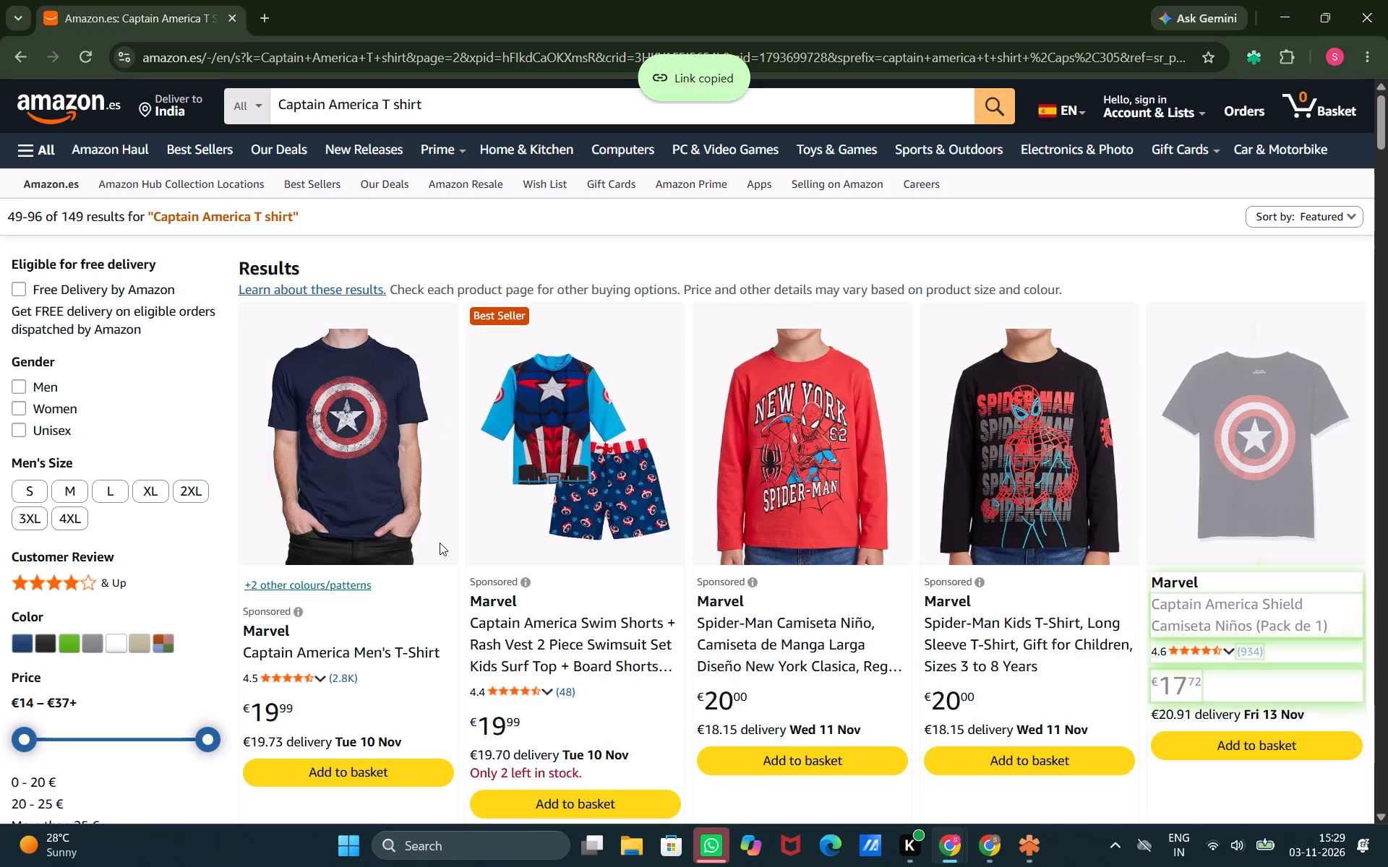
scroll(605, 457, "down", 3)
scroll(682, 426, "down", 2)
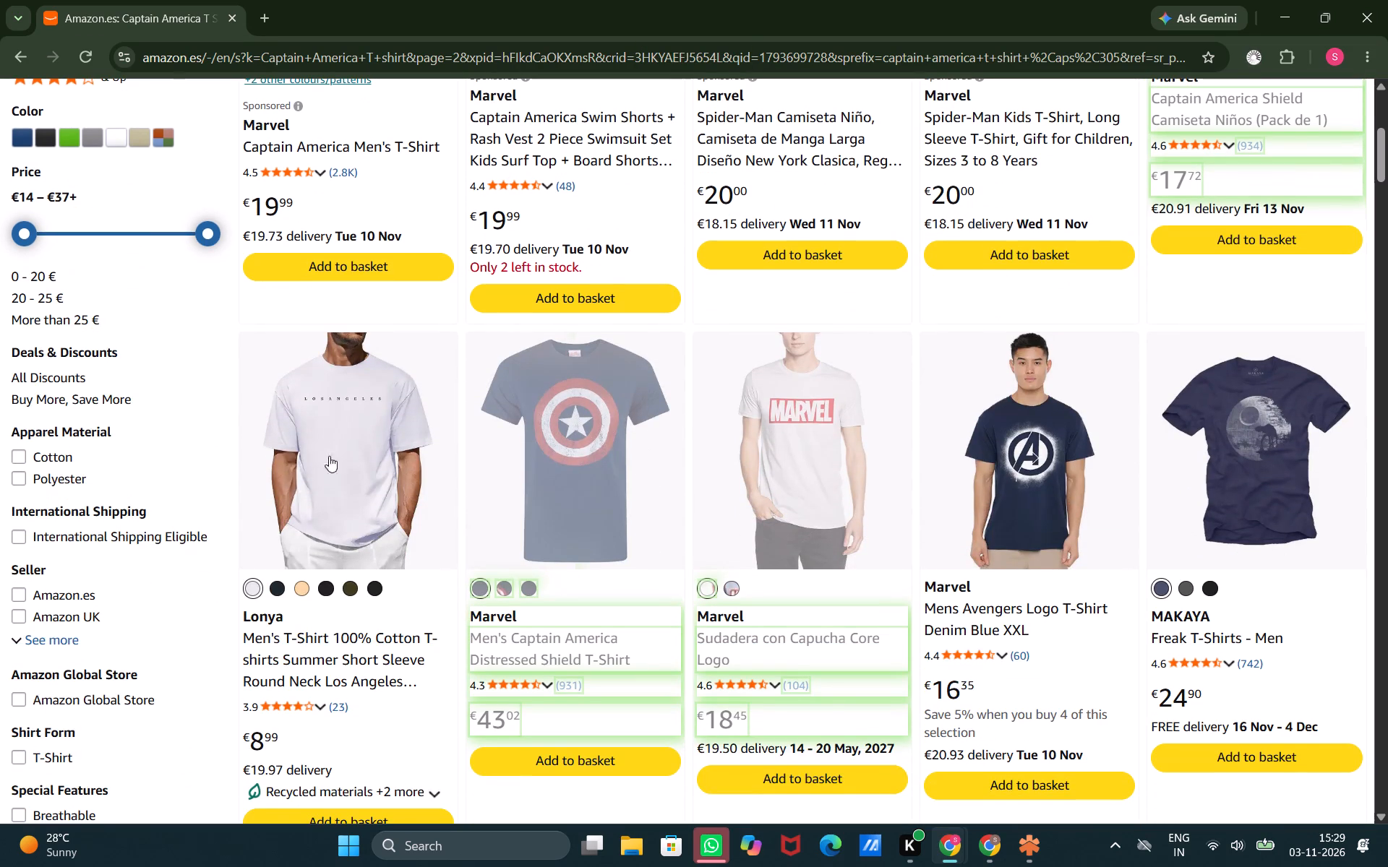
scroll(301, 465, "down", 9)
scroll(298, 467, "up", 3)
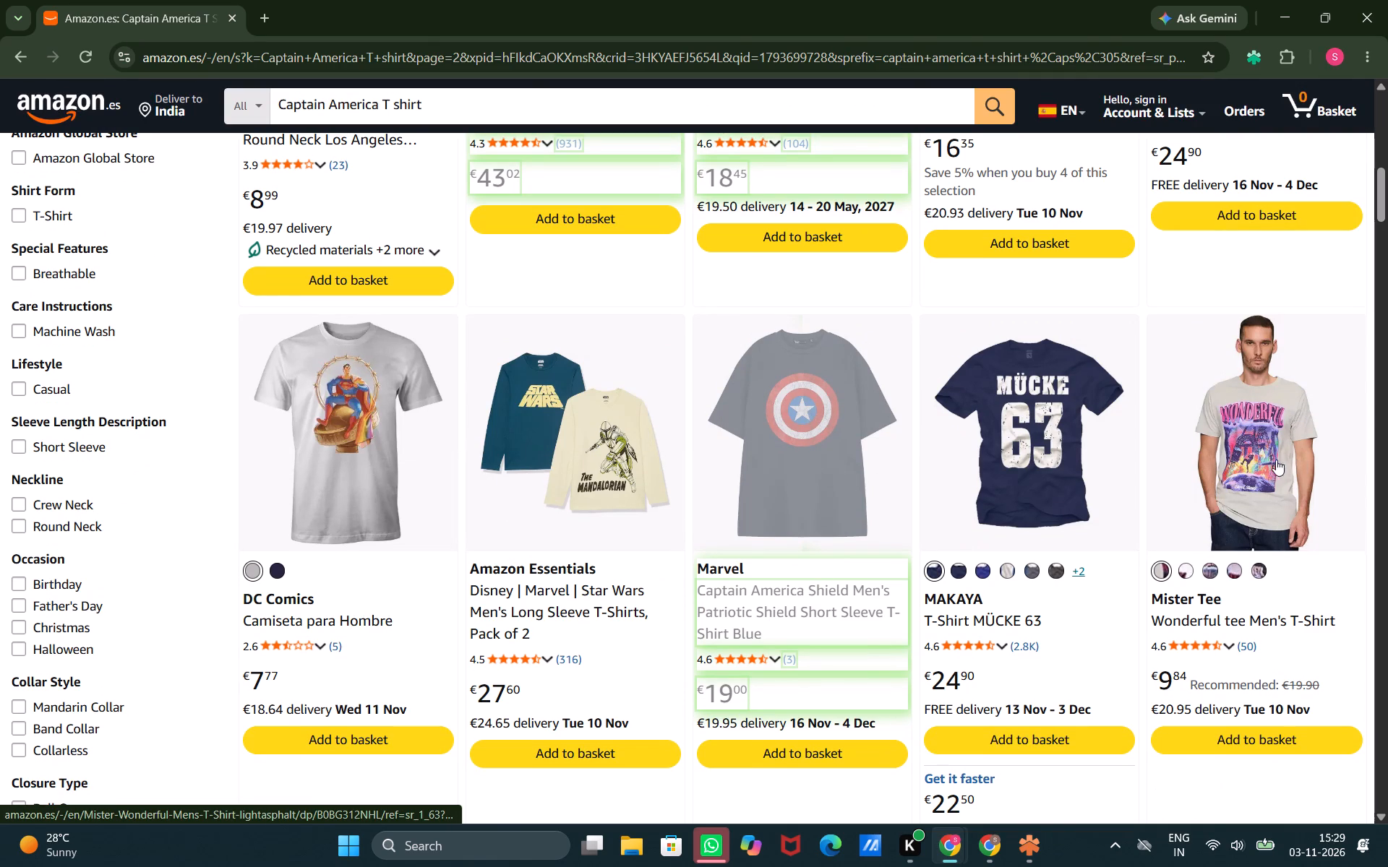
scroll(1269, 455, "down", 6)
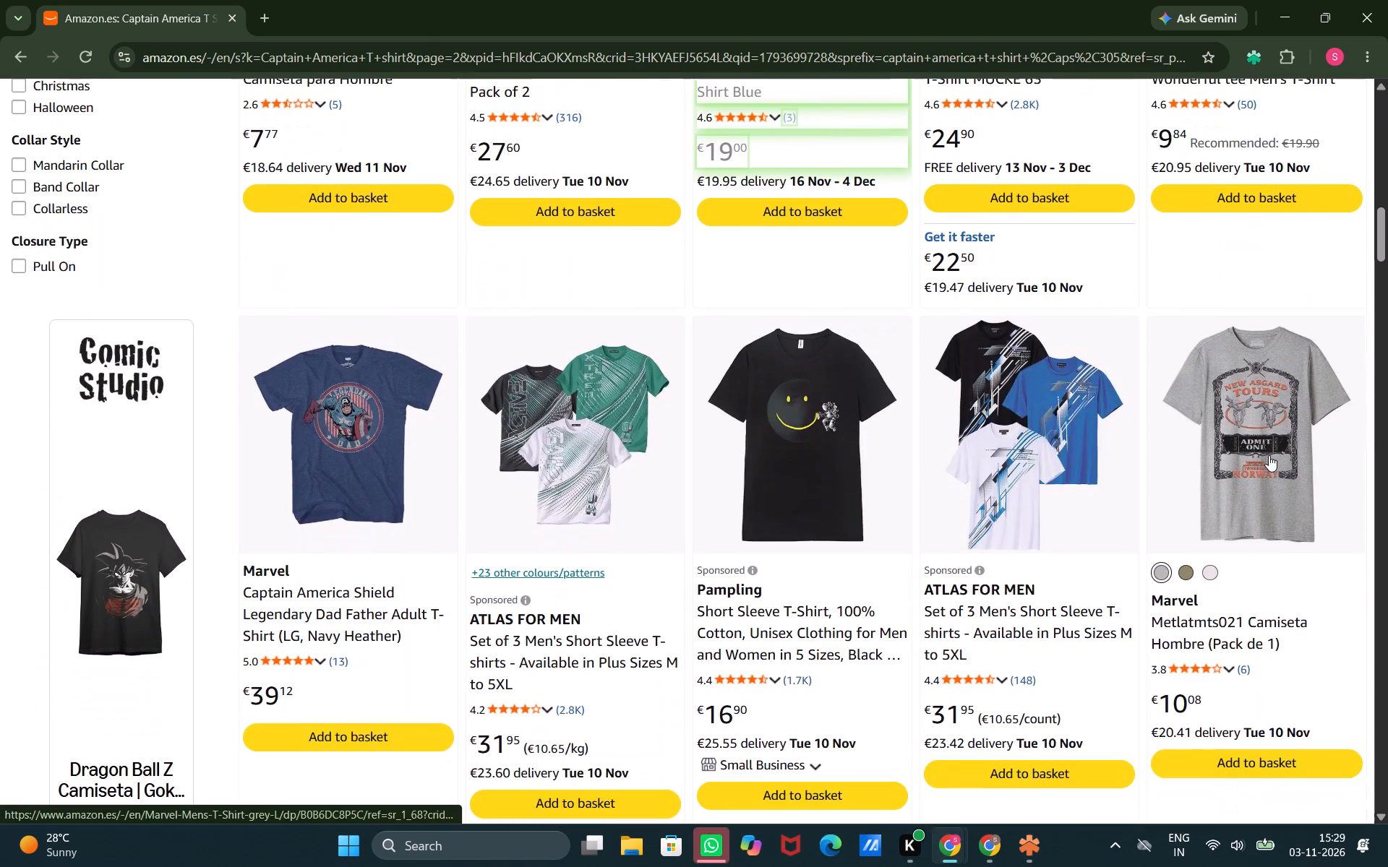
right_click(294, 592)
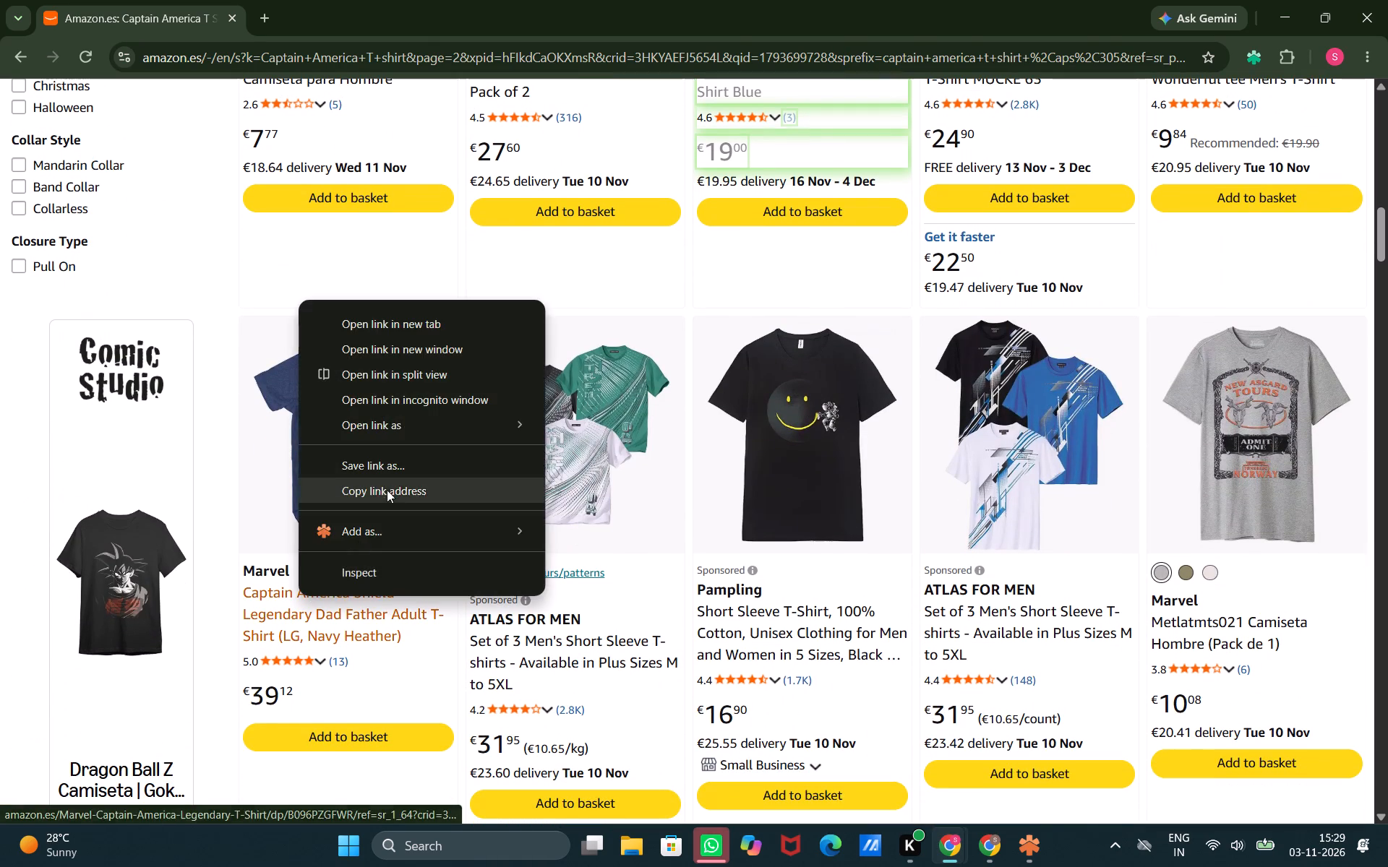
left_click(388, 488)
key("alt+Tab")
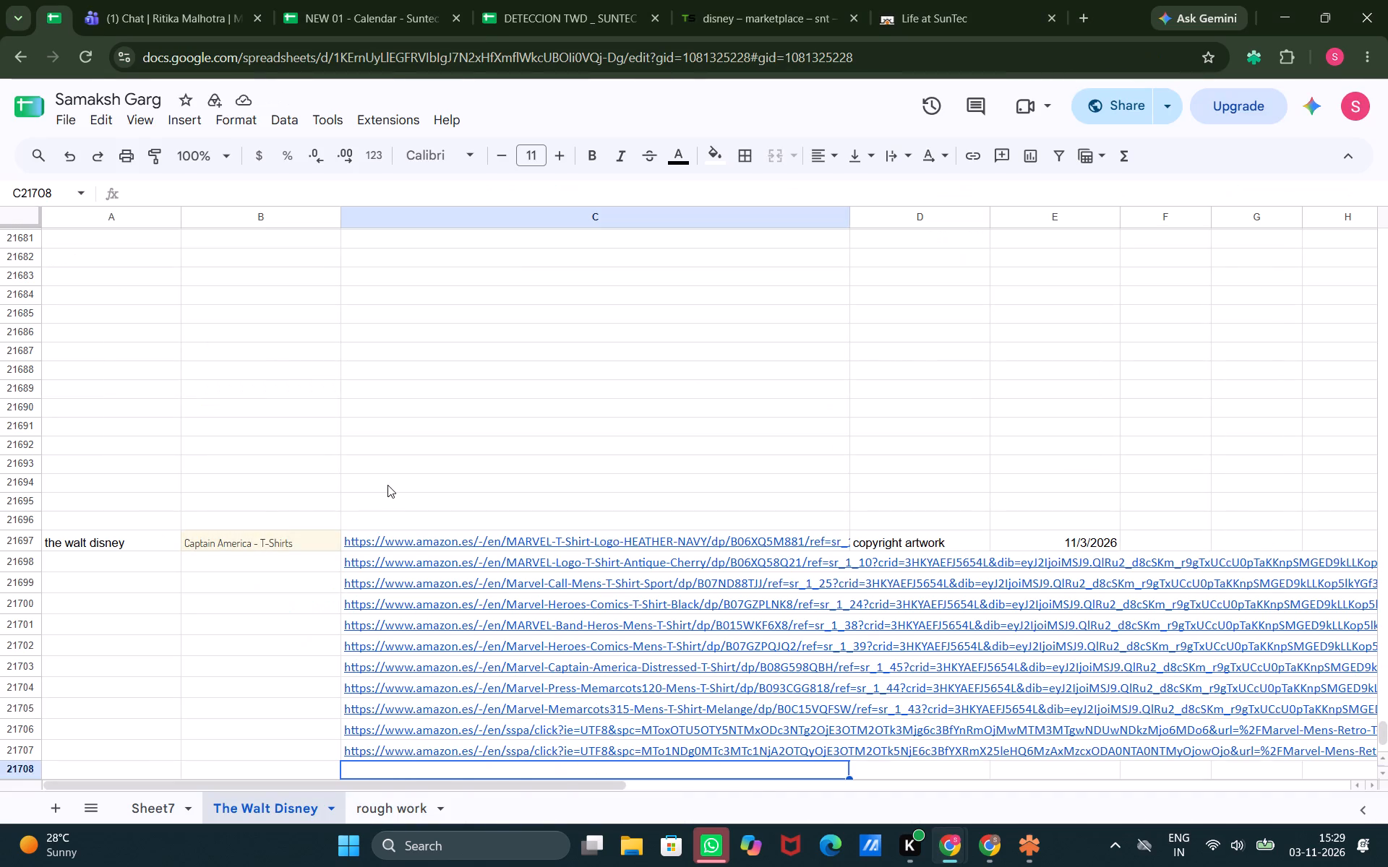
key("ctrl+v")
key("Return")
key("Return")
Copy the link of the XL Navy Heather Captain America Shield Legendary Dad T-Shirt under More results into cell C21709 of the sheet.
key("alt+Tab")
scroll(380, 465, "down", 5)
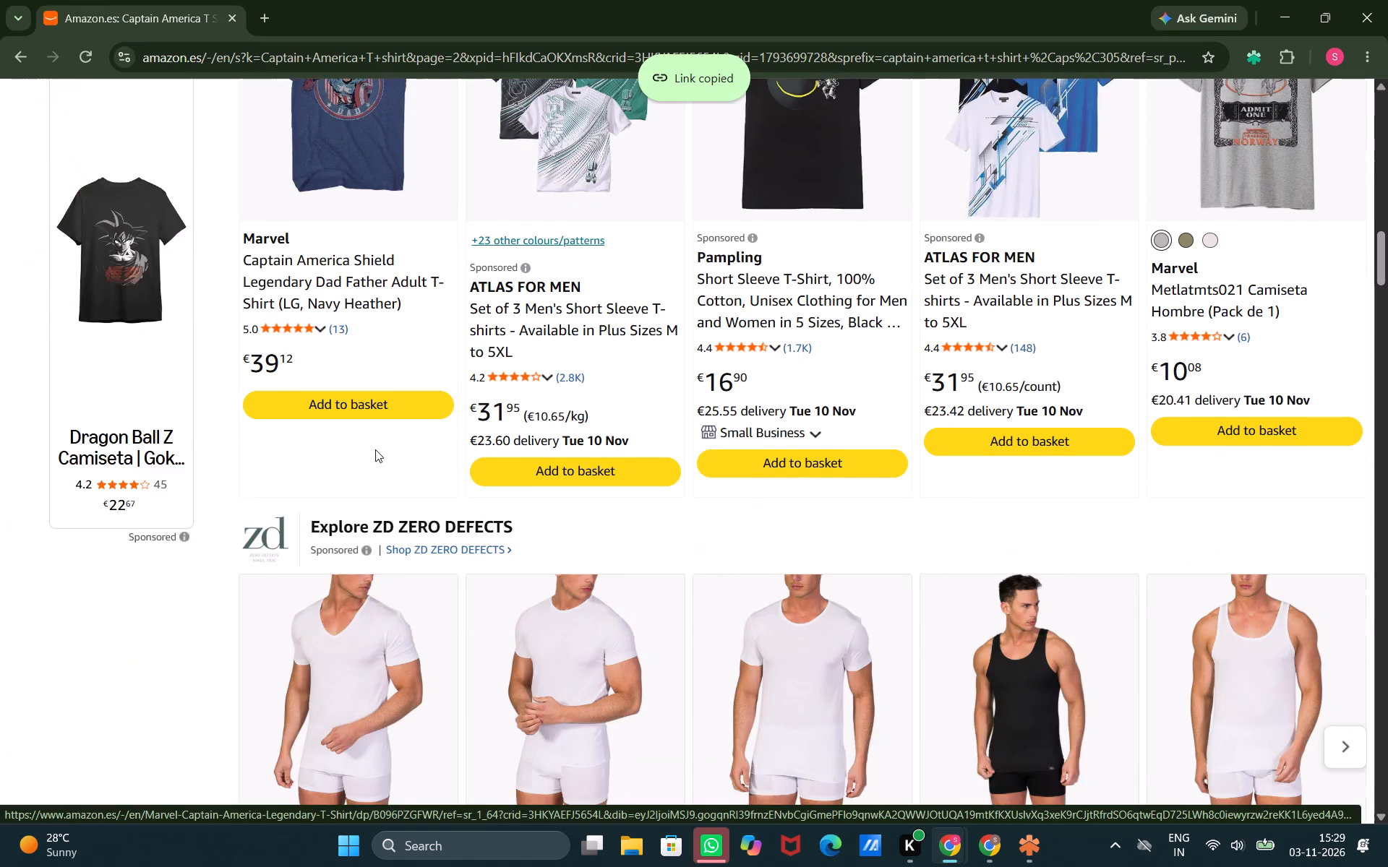
scroll(375, 449, "down", 8)
right_click(382, 476)
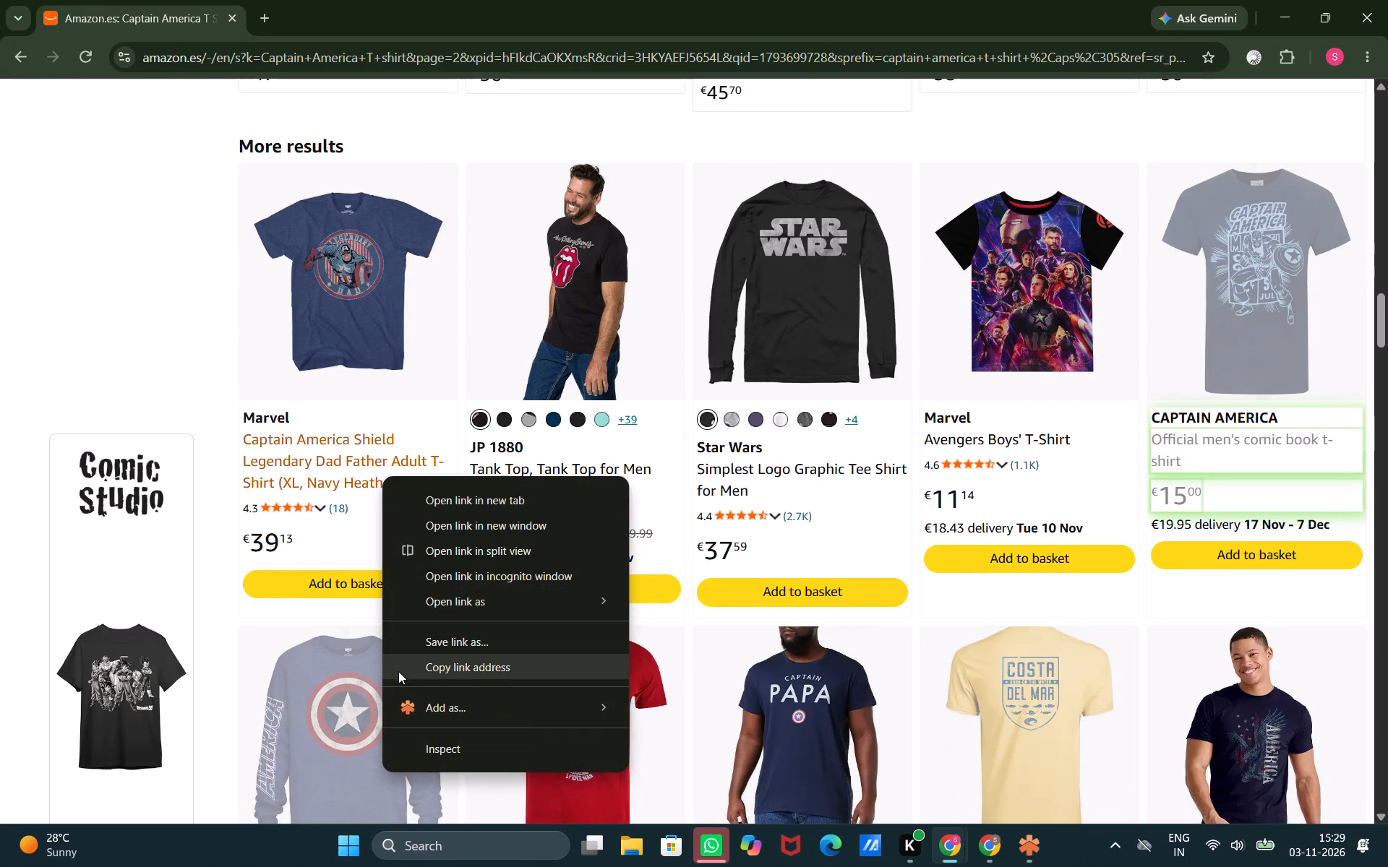
left_click(402, 672)
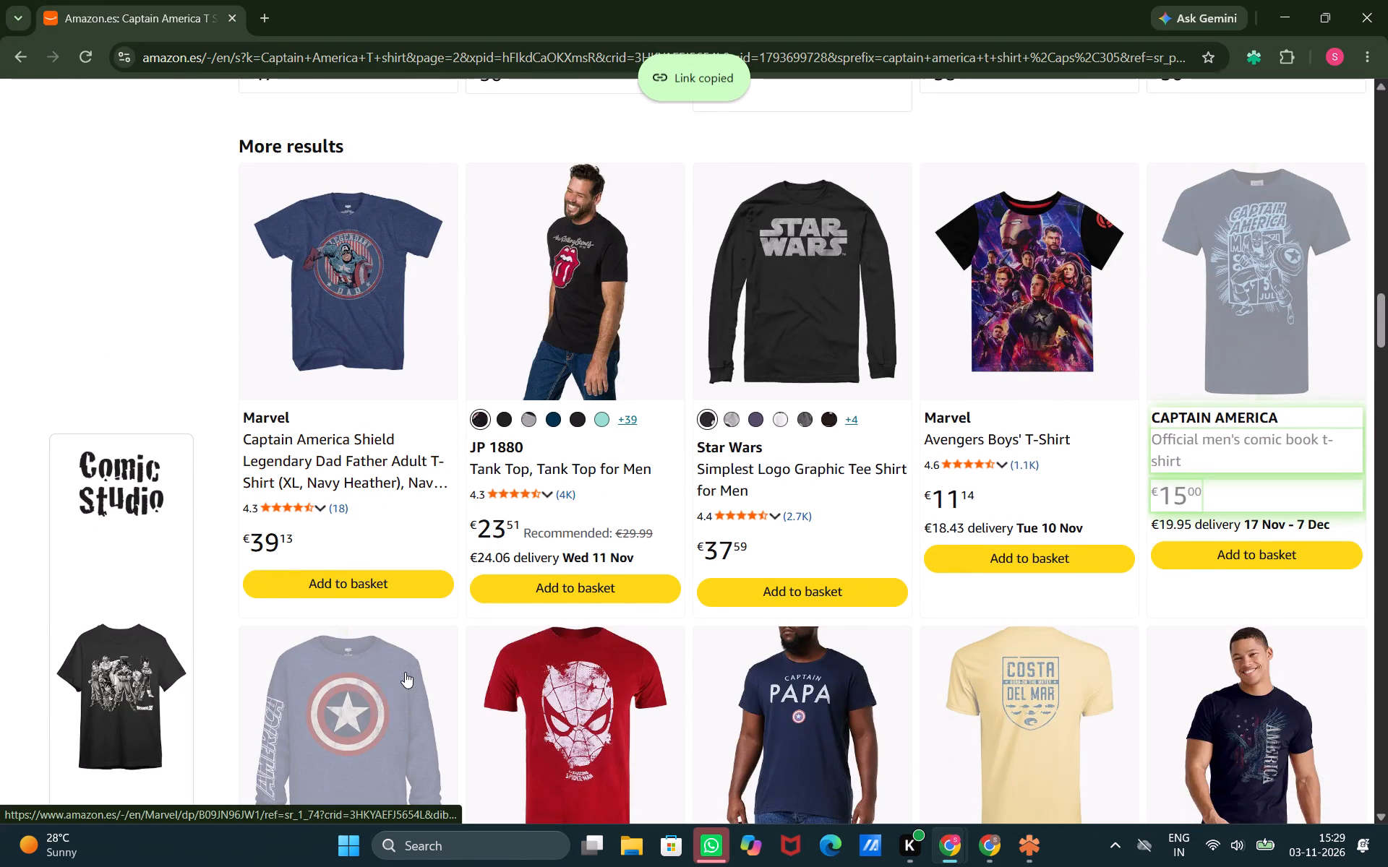
key("alt+Tab")
key("ctrl+v")
key("Return")
key("Return")
Copy the link of the Marvel Avengers Boys' T-Shirt from the Amazon.es results into cell C21710 of the sheet.
key("alt+Tab")
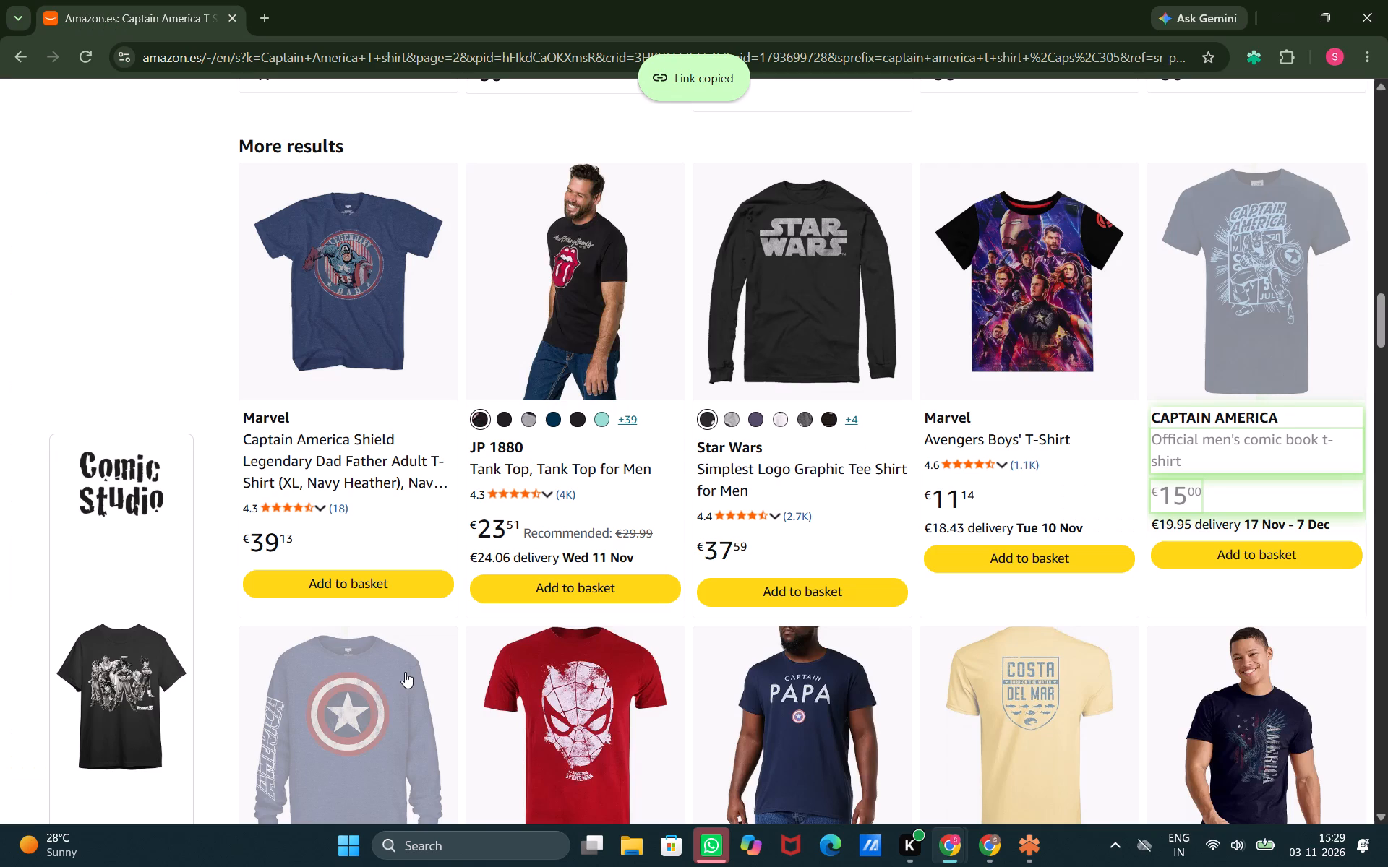
right_click(1033, 439)
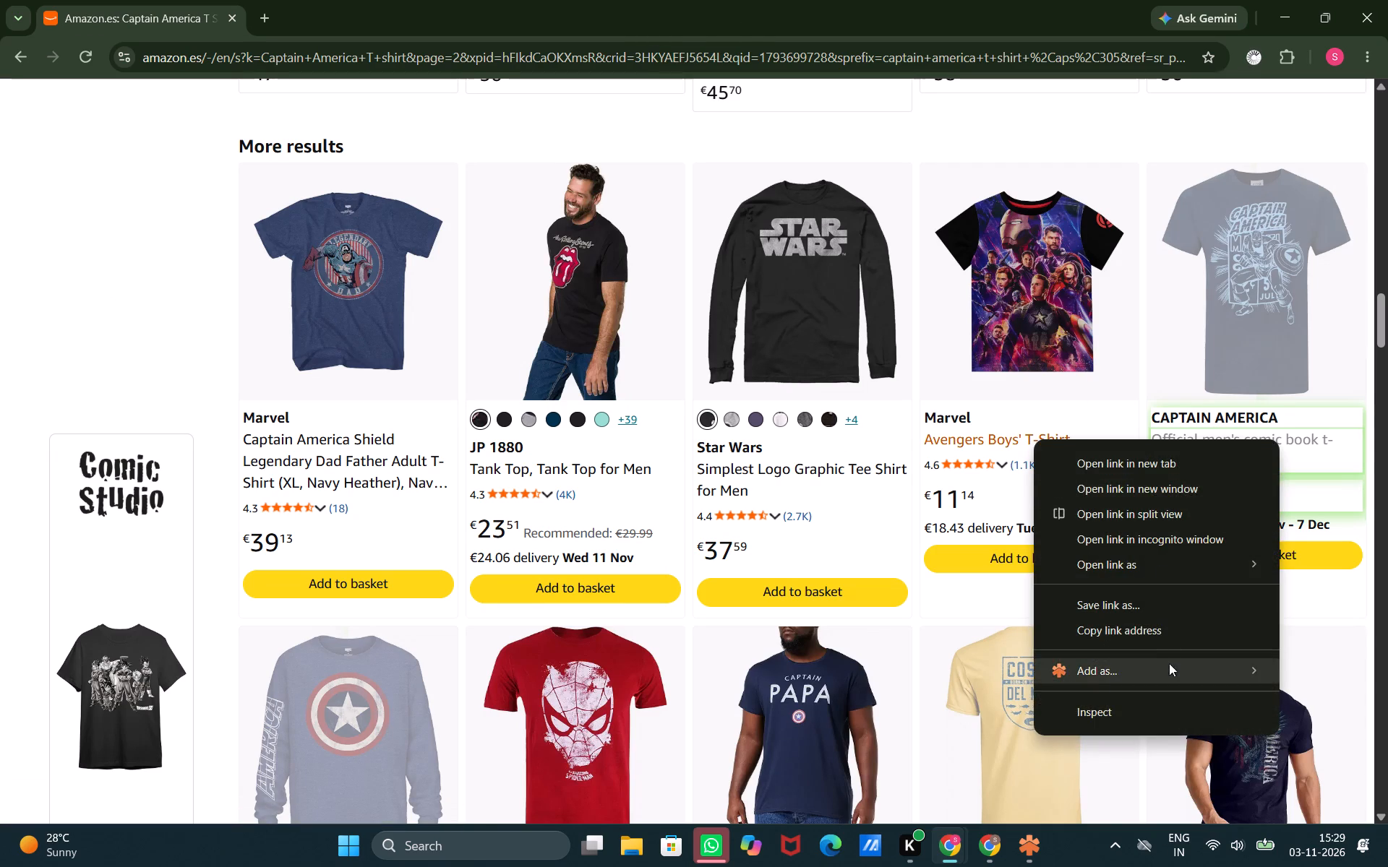
left_click(1157, 624)
key("alt+Tab")
key("ctrl+v")
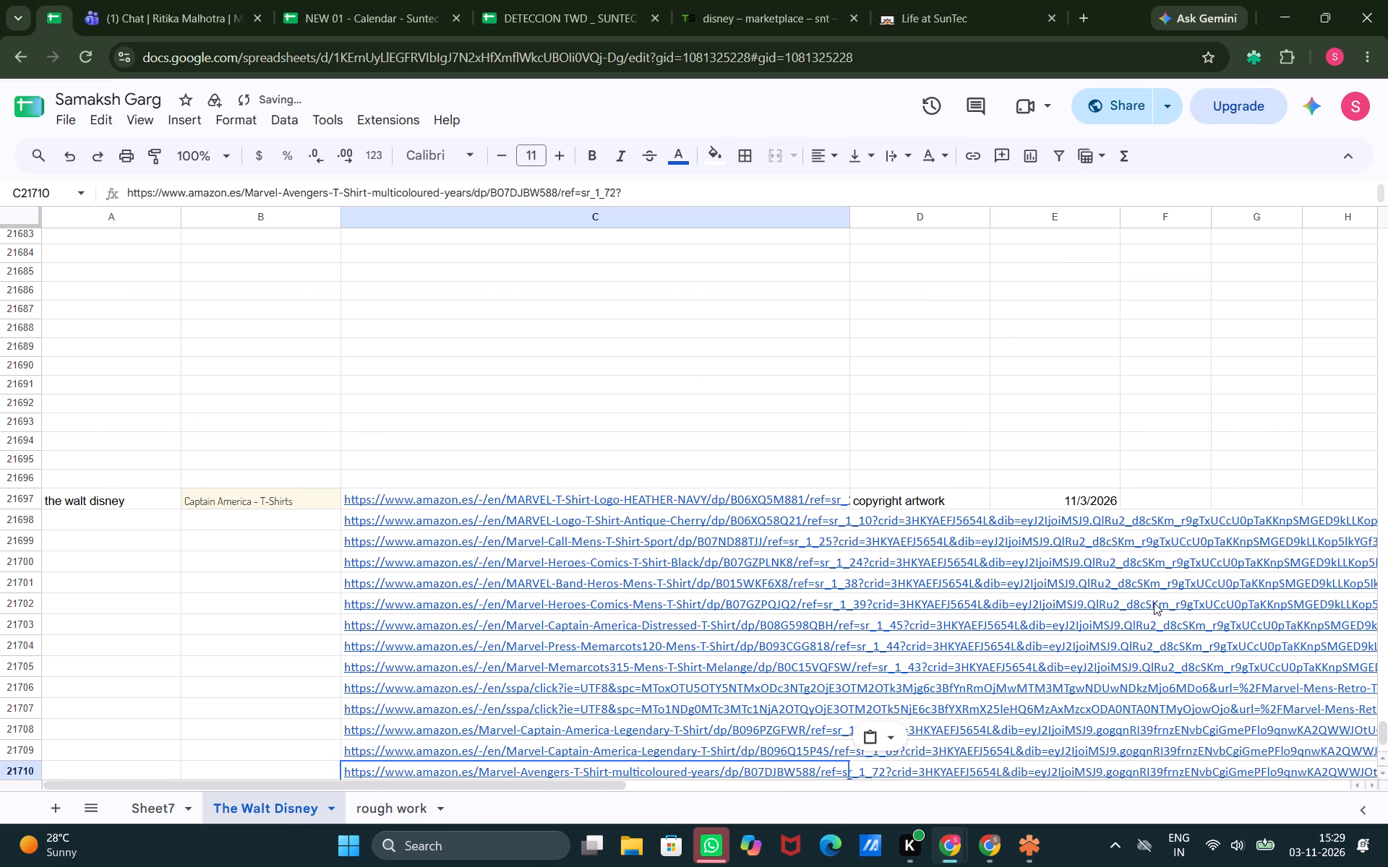
key("Return")
key("Return")
Copy the link of the navy Captain Papa shirt, Marvel Memarcots120 Men's T-Shirt, into cell C21711 of the sheet.
key("alt+Tab")
scroll(1115, 631, "down", 5)
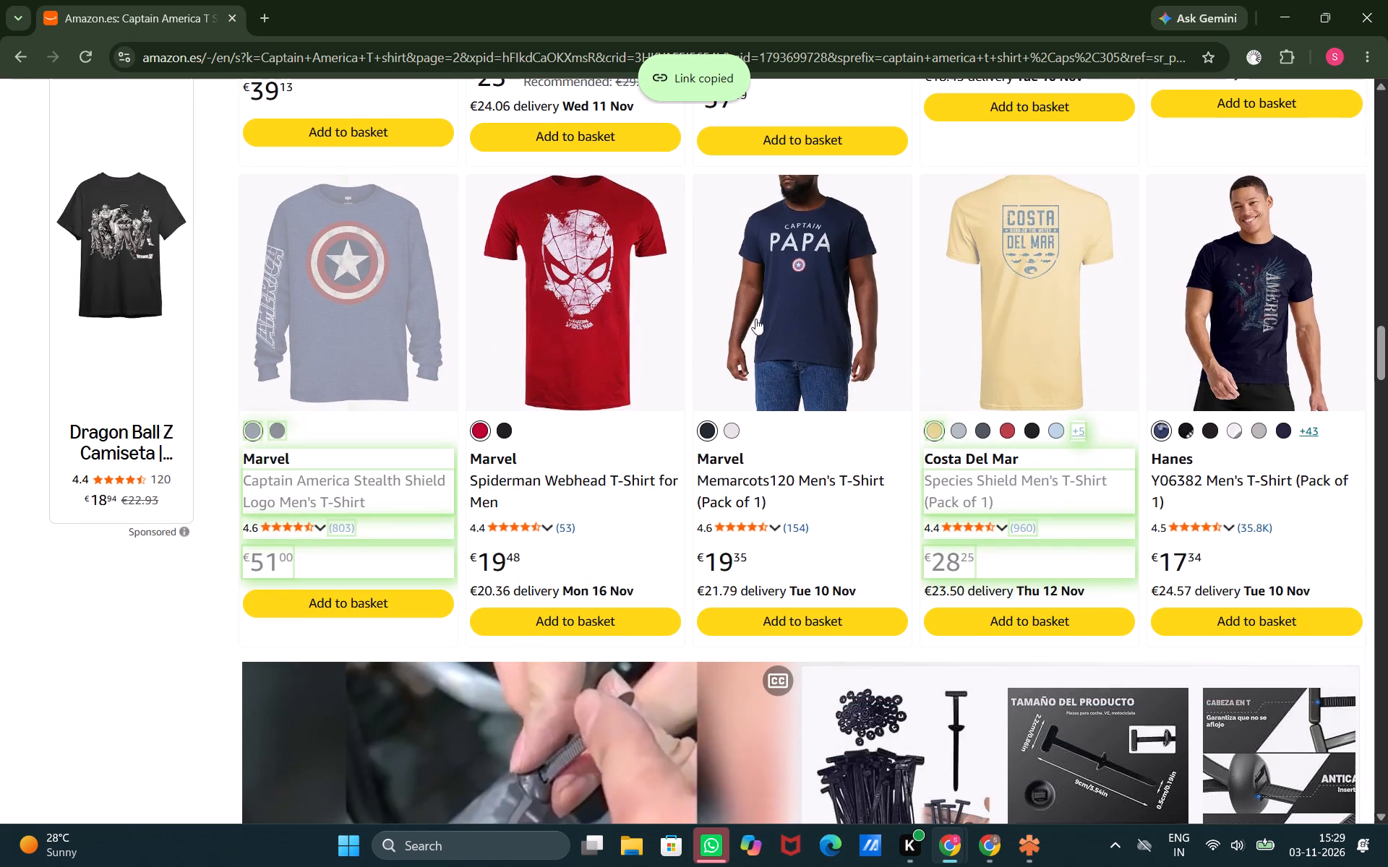
right_click(881, 480)
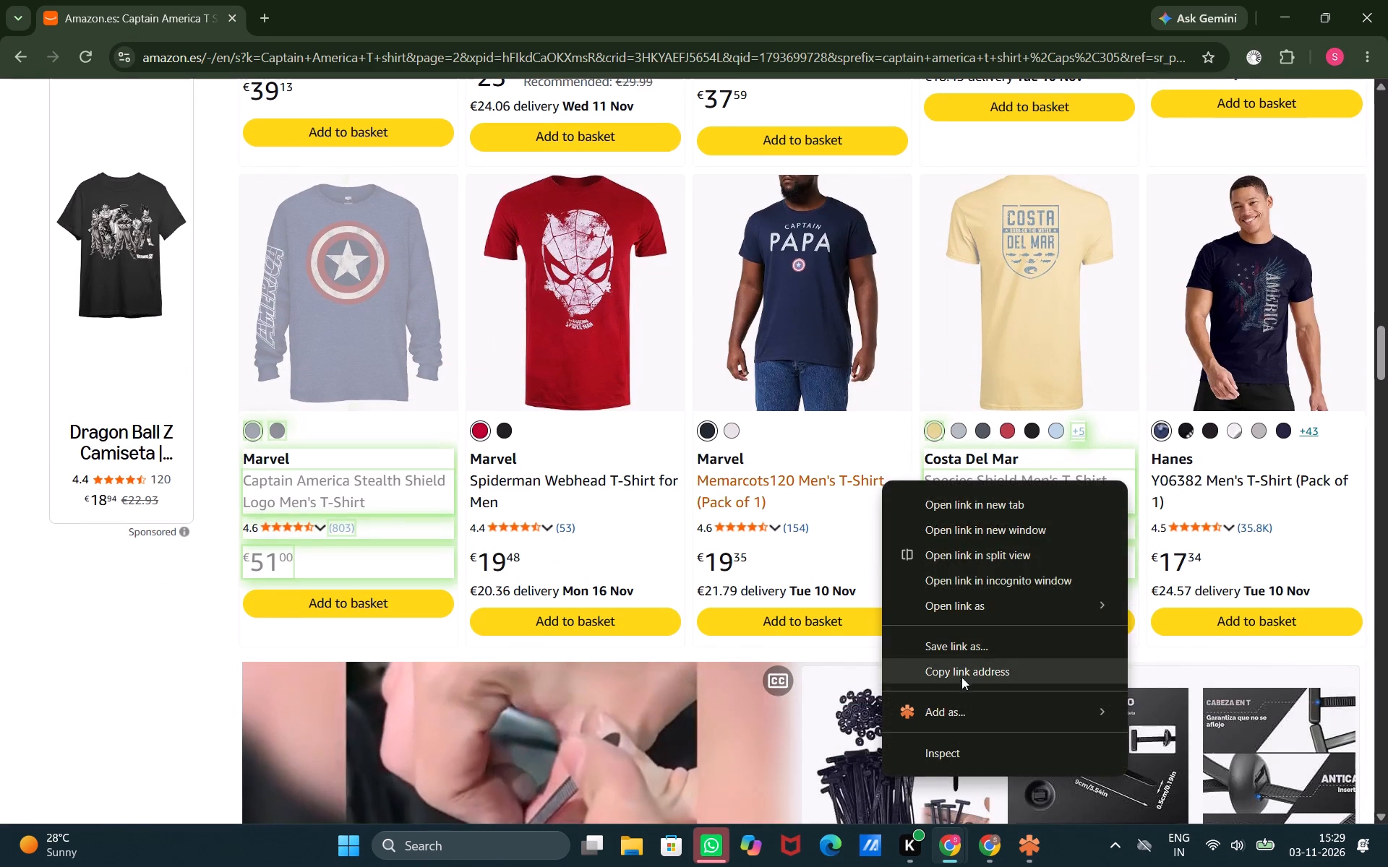
left_click(961, 676)
key("alt+Tab")
key("ctrl+v")
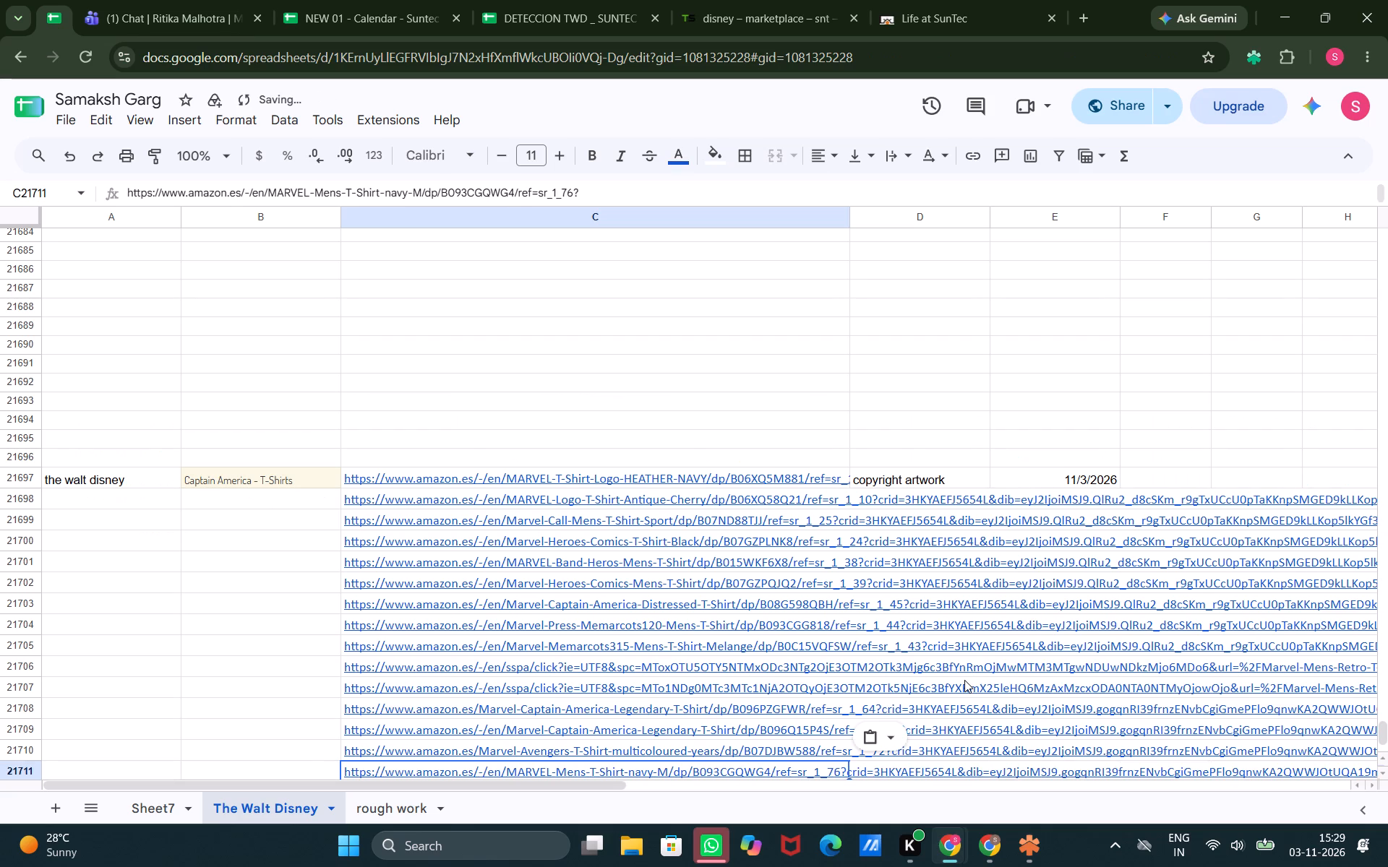
key("Return")
key("Return")
Check the product page of the Hanes Y06382 Men's T-Shirt with the America print and return to the search results.
key("alt+Tab")
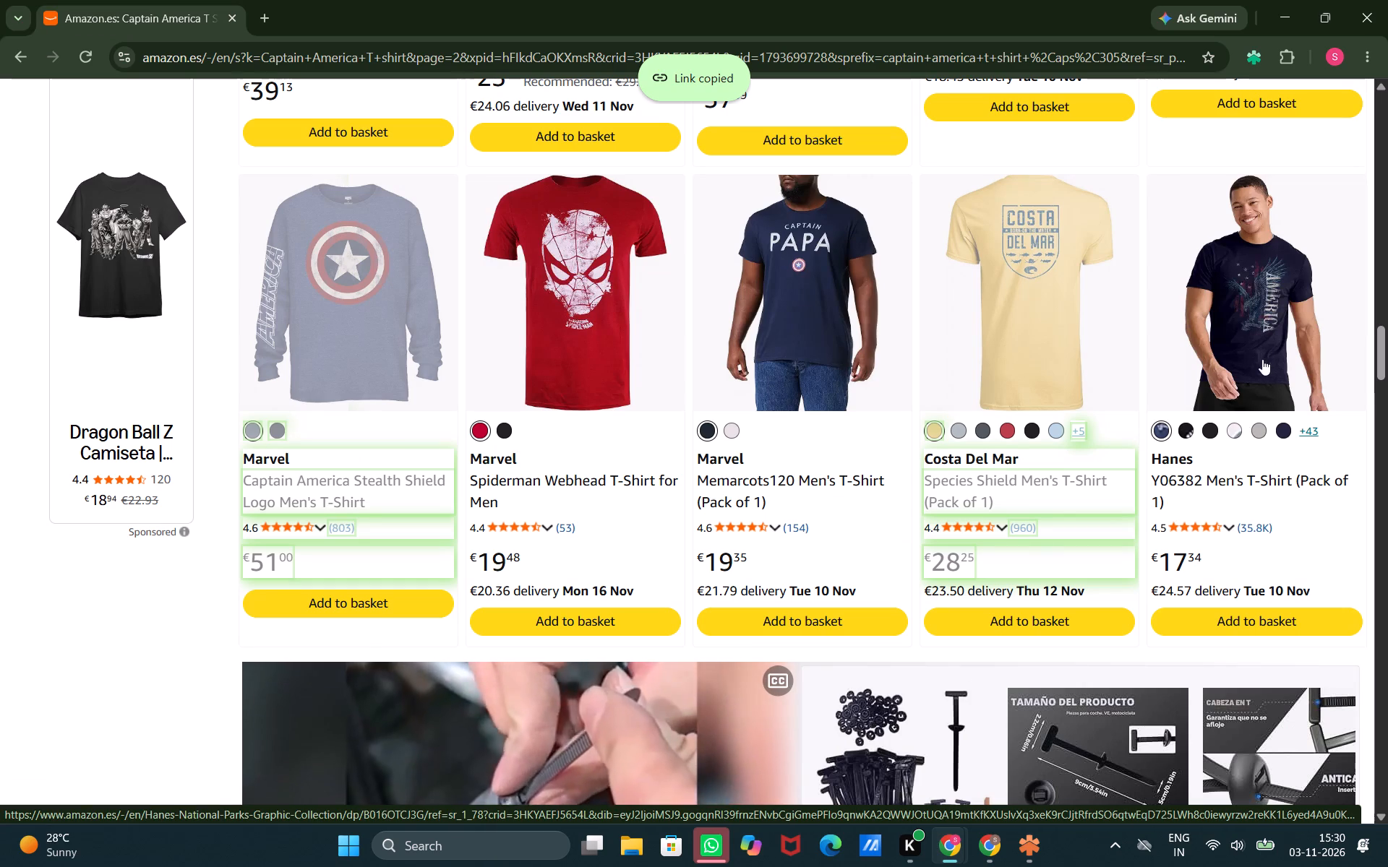
left_click(1260, 348)
left_click(1266, 352)
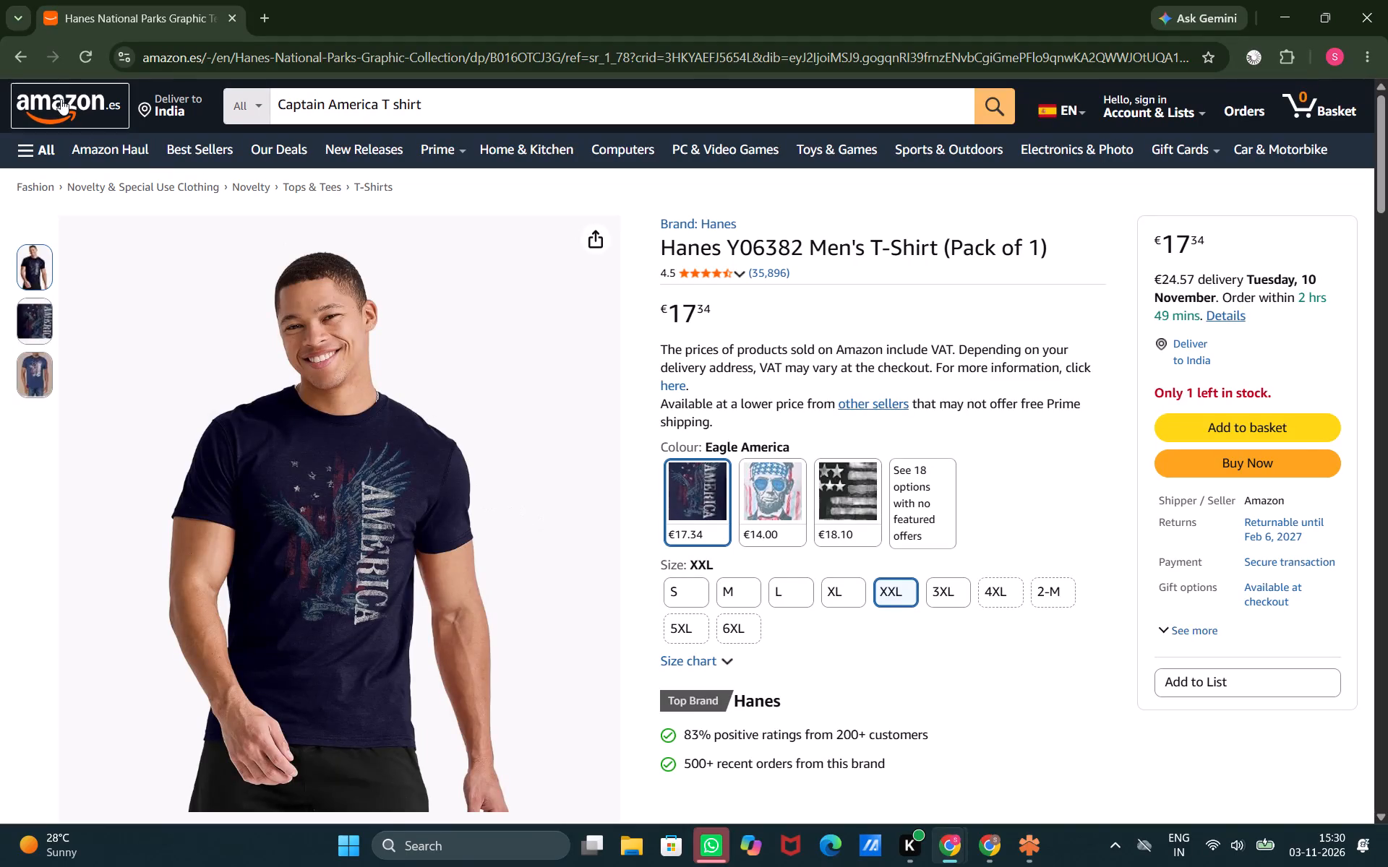
left_click(25, 61)
Copy the link of the Hero Dad shirt, Marvel Camiseta para Hombre, from the Amazon.es results into cell C21712 of the sheet.
scroll(1086, 368, "down", 9)
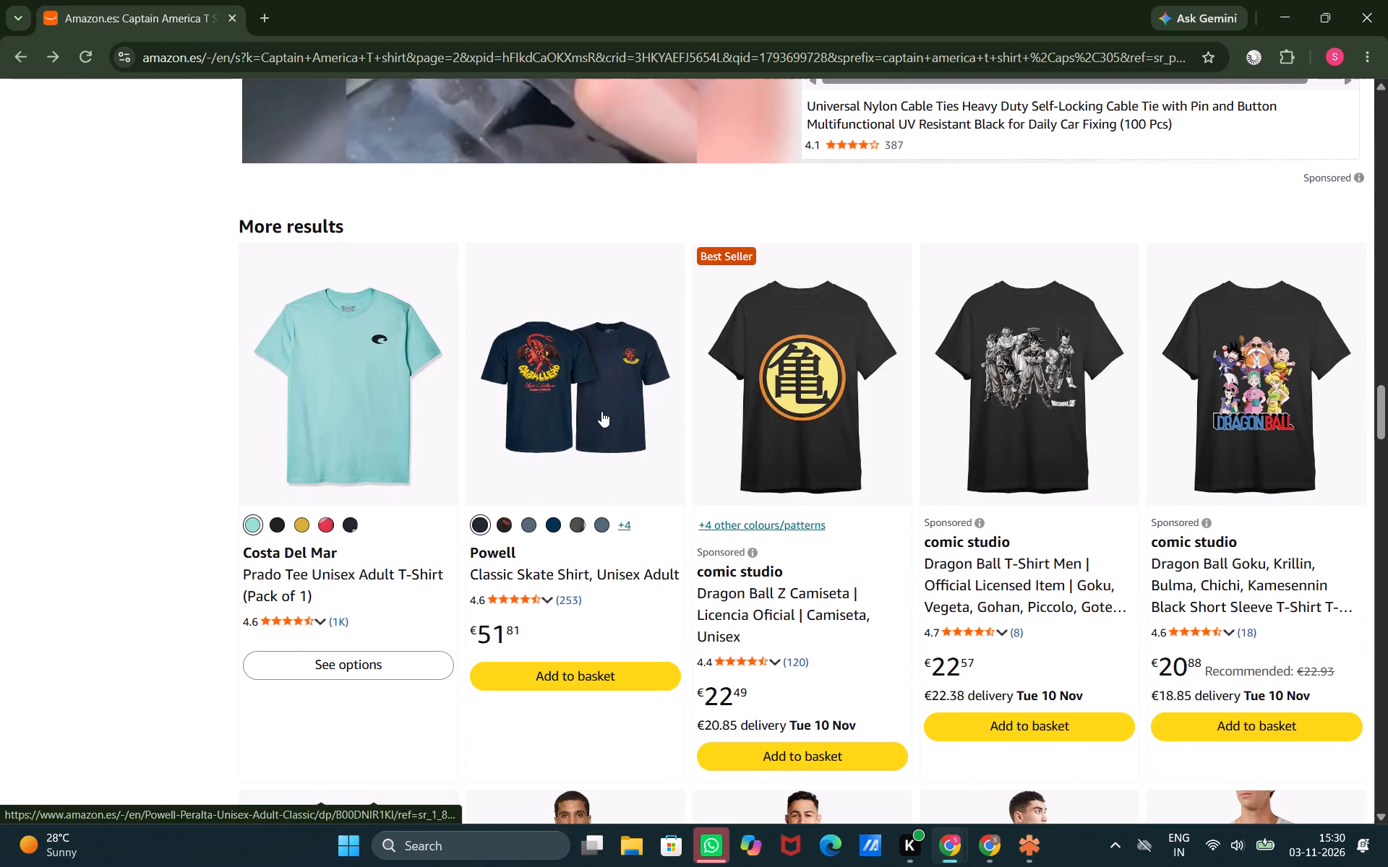
scroll(1282, 390, "down", 6)
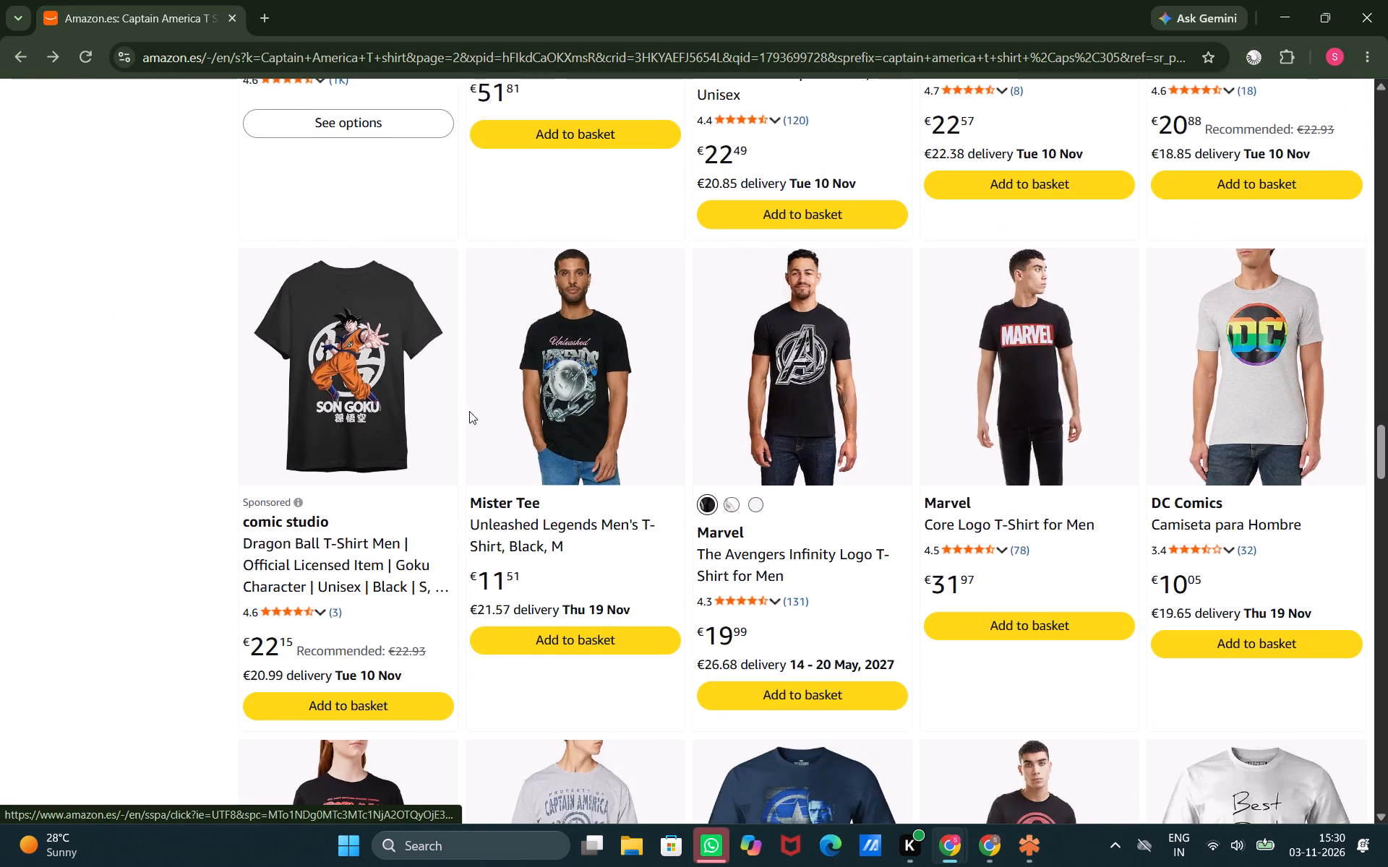
scroll(1358, 399, "down", 6)
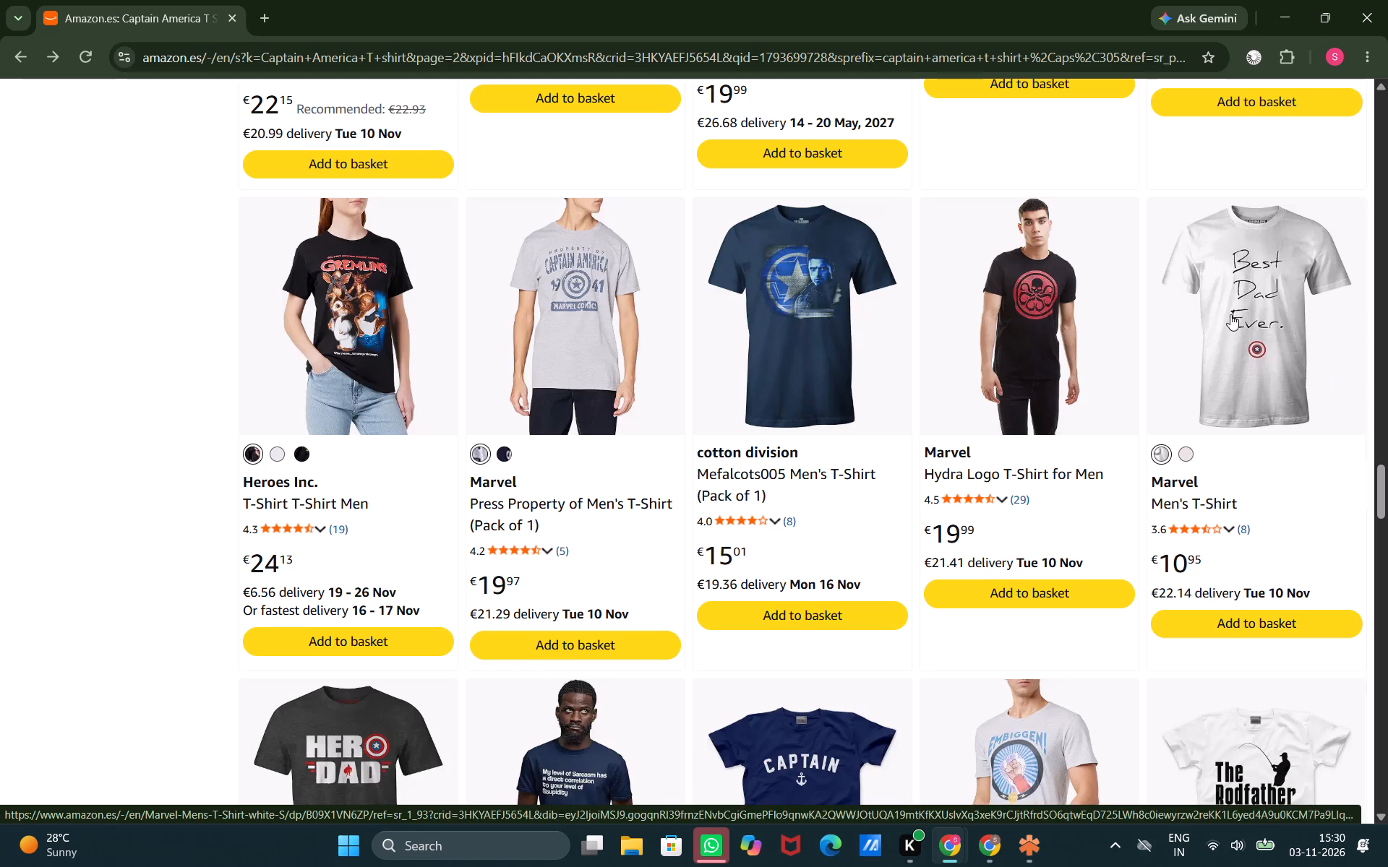
scroll(320, 266, "down", 5)
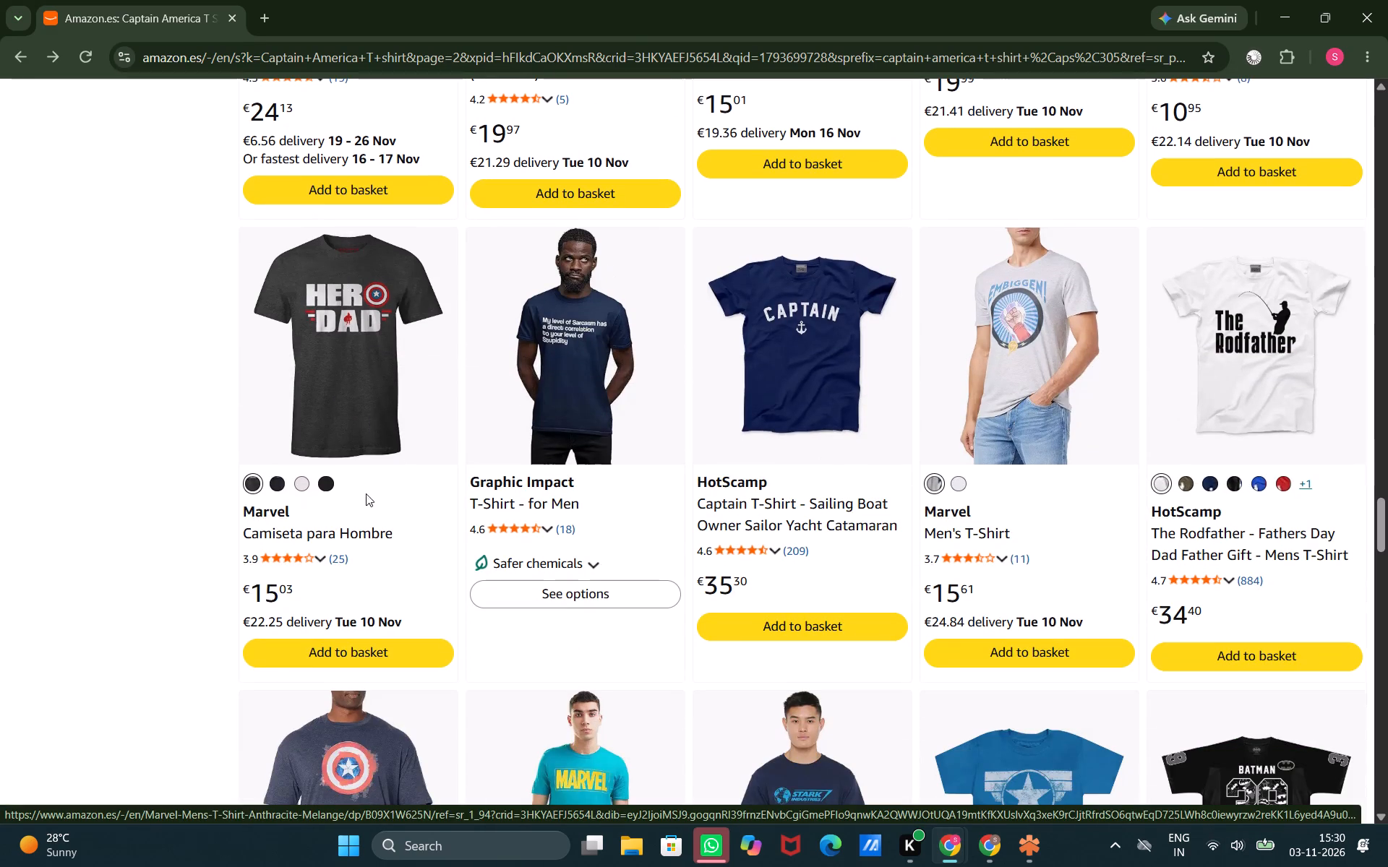
right_click(359, 532)
left_click(460, 431)
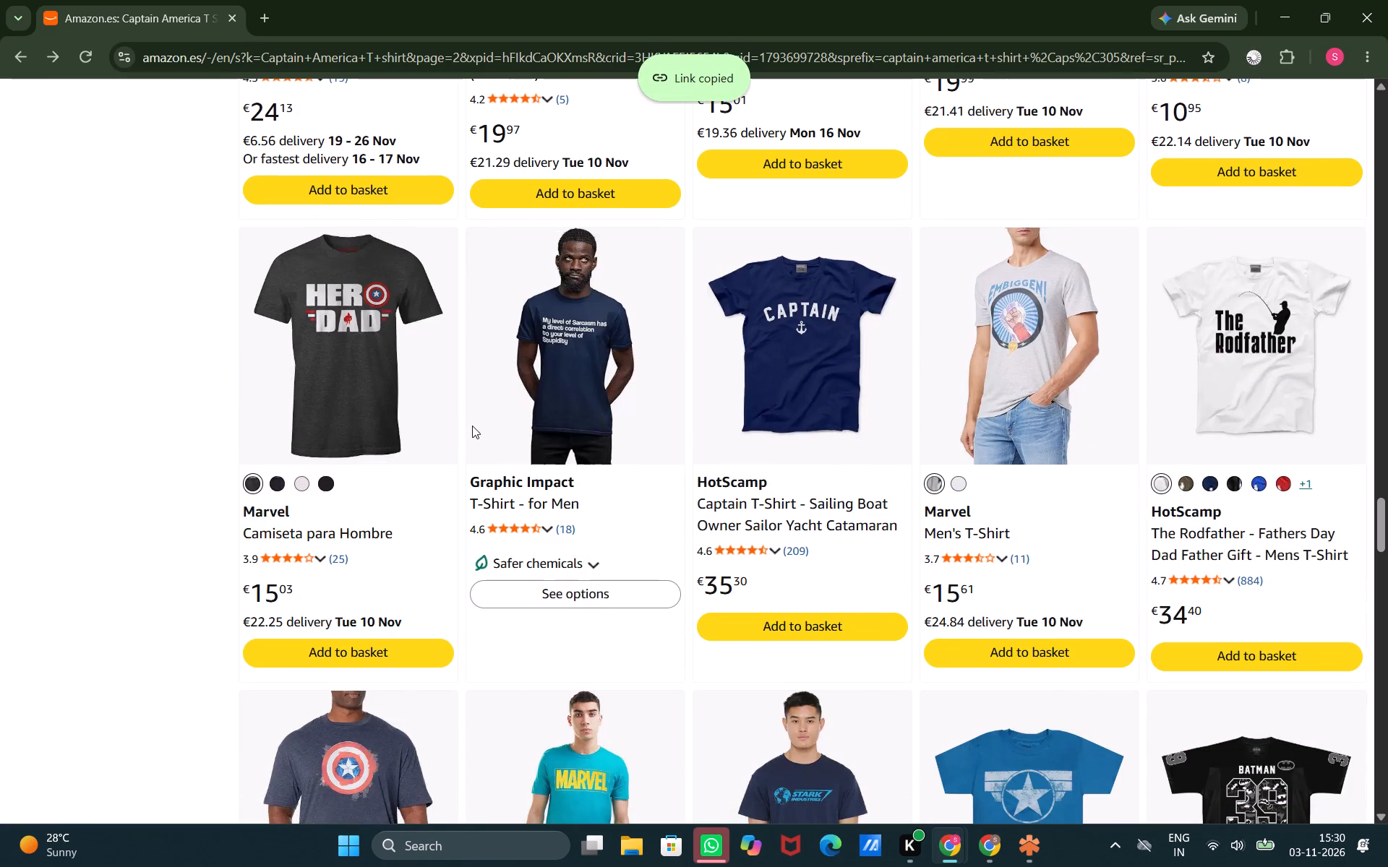
key("alt+Tab")
key("ctrl+v")
key("Return")
key("Return")
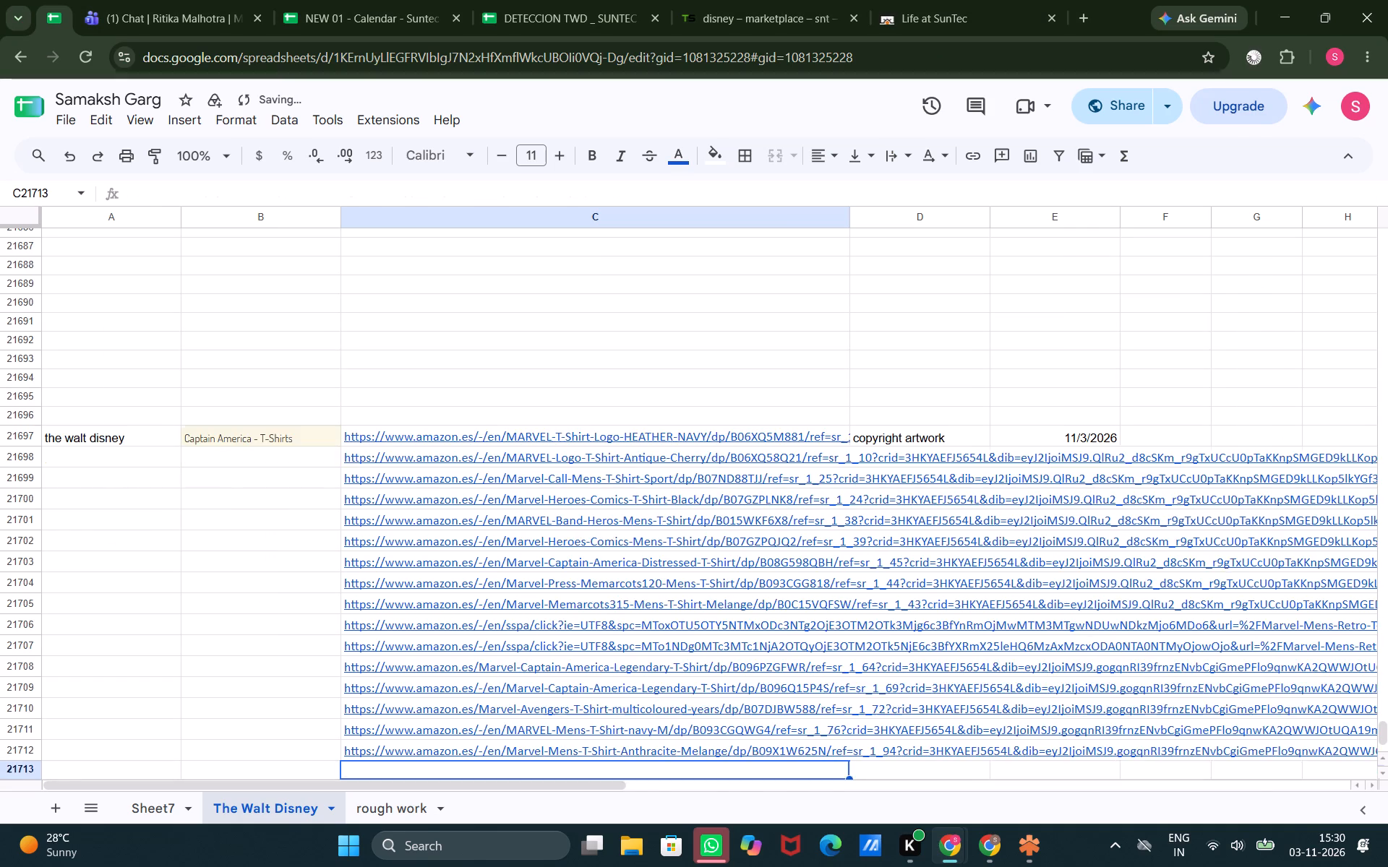
key("Return")
key("alt+Tab")
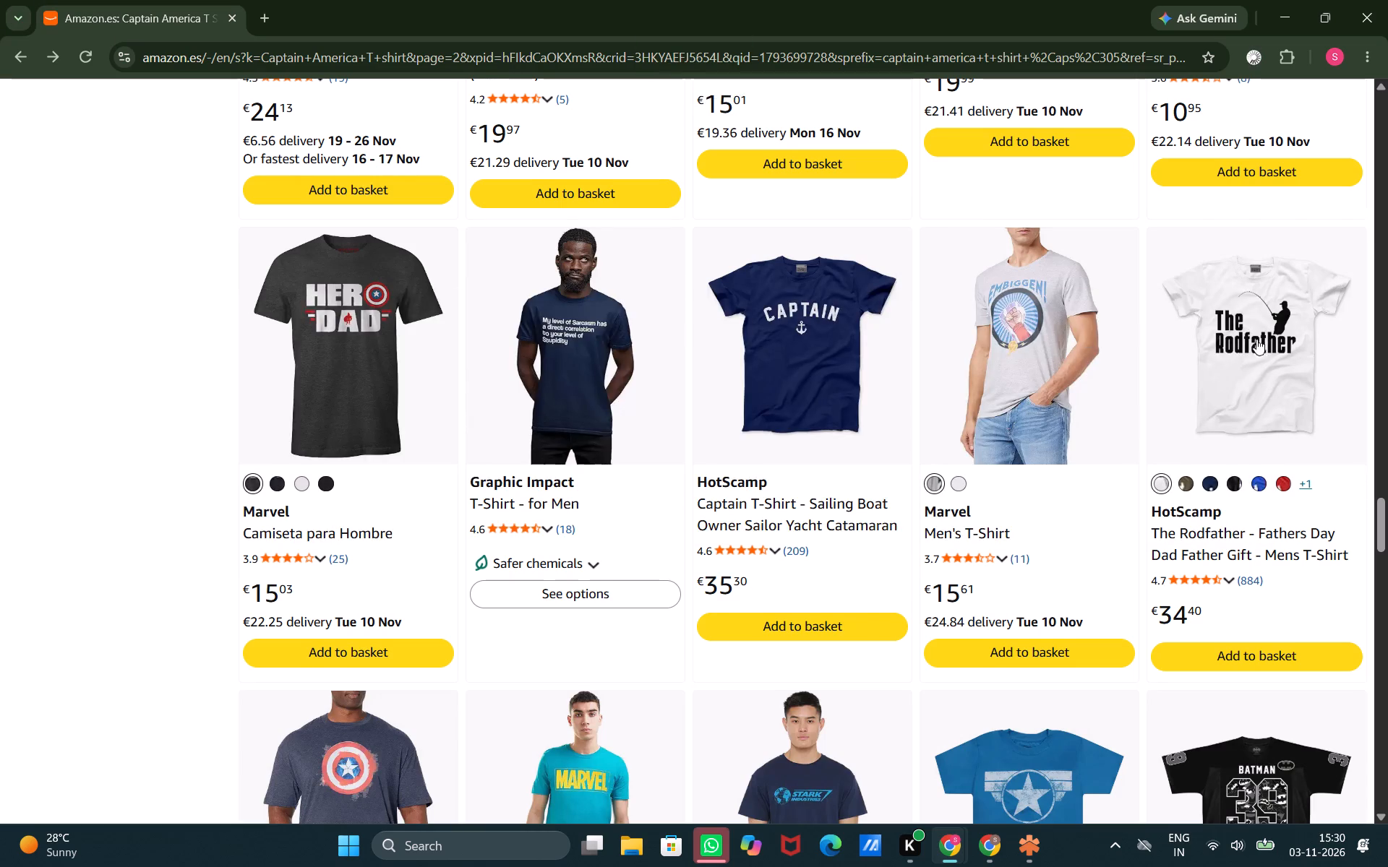
Copy the link of the Marvel Boy's Captain America Cap Logo T-Shirt into cell C21713 of the sheet.
scroll(1256, 339, "down", 5)
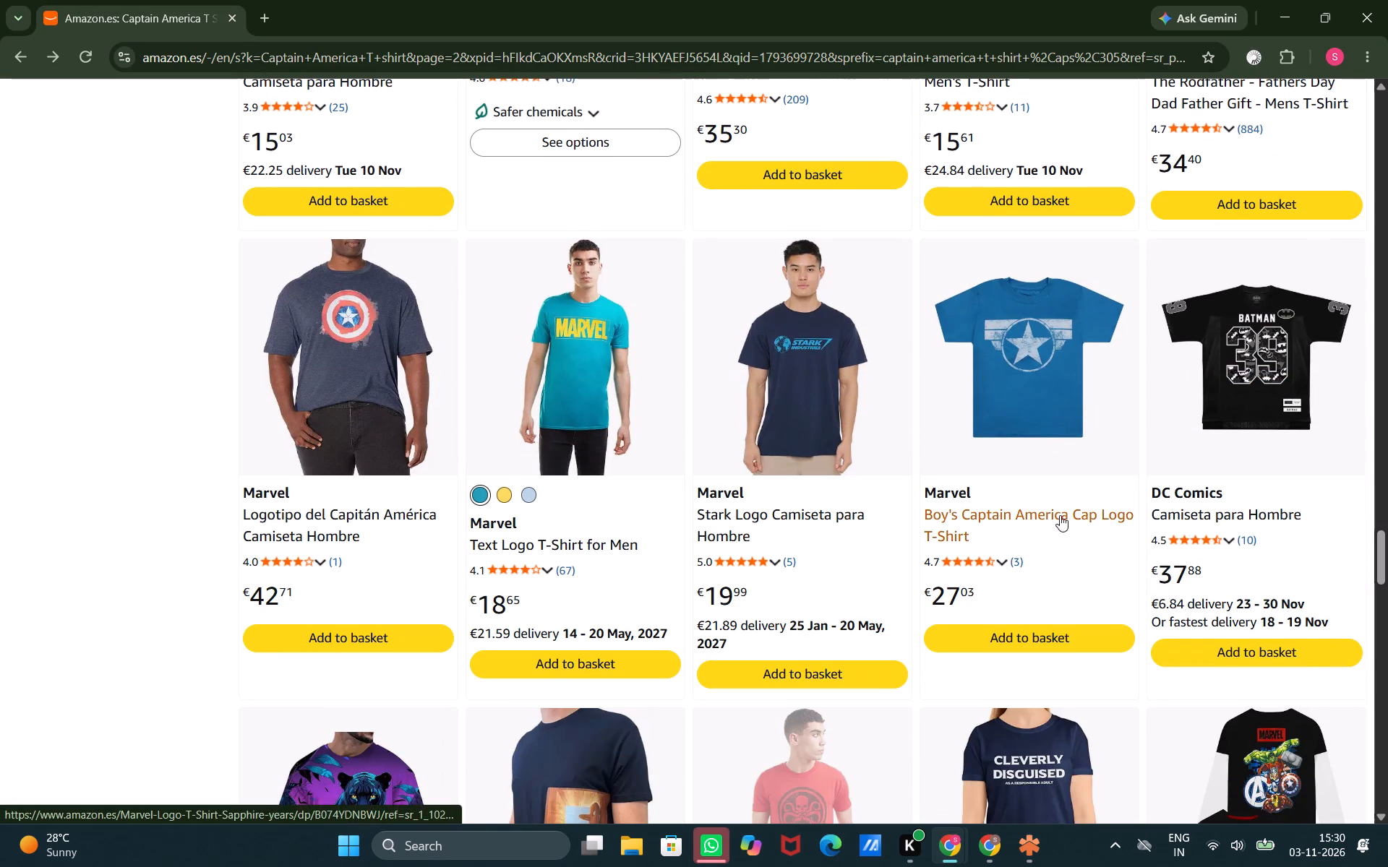
right_click(1060, 515)
left_click(1113, 699)
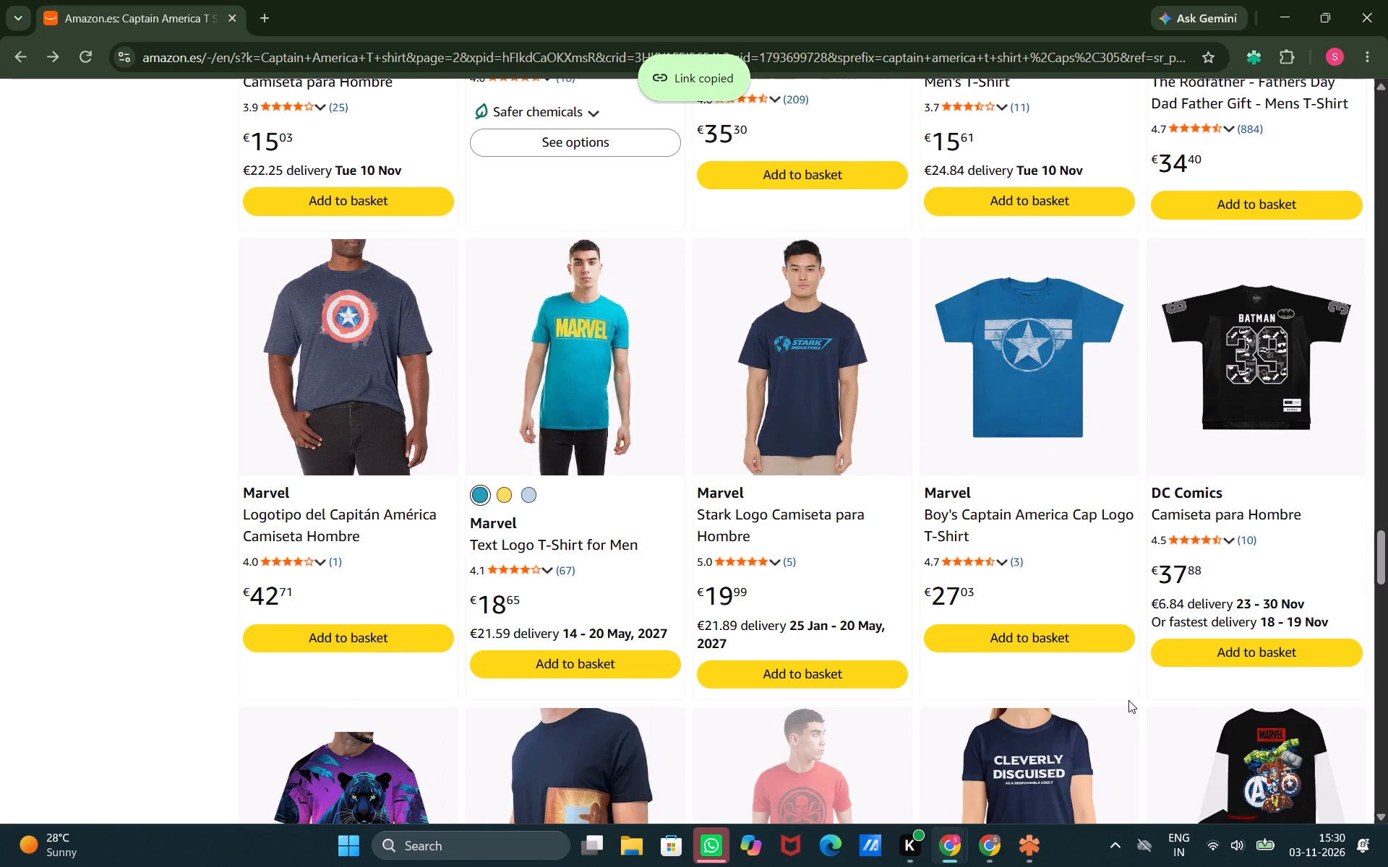
key("alt+Tab")
key("ctrl+v")
key("Return")
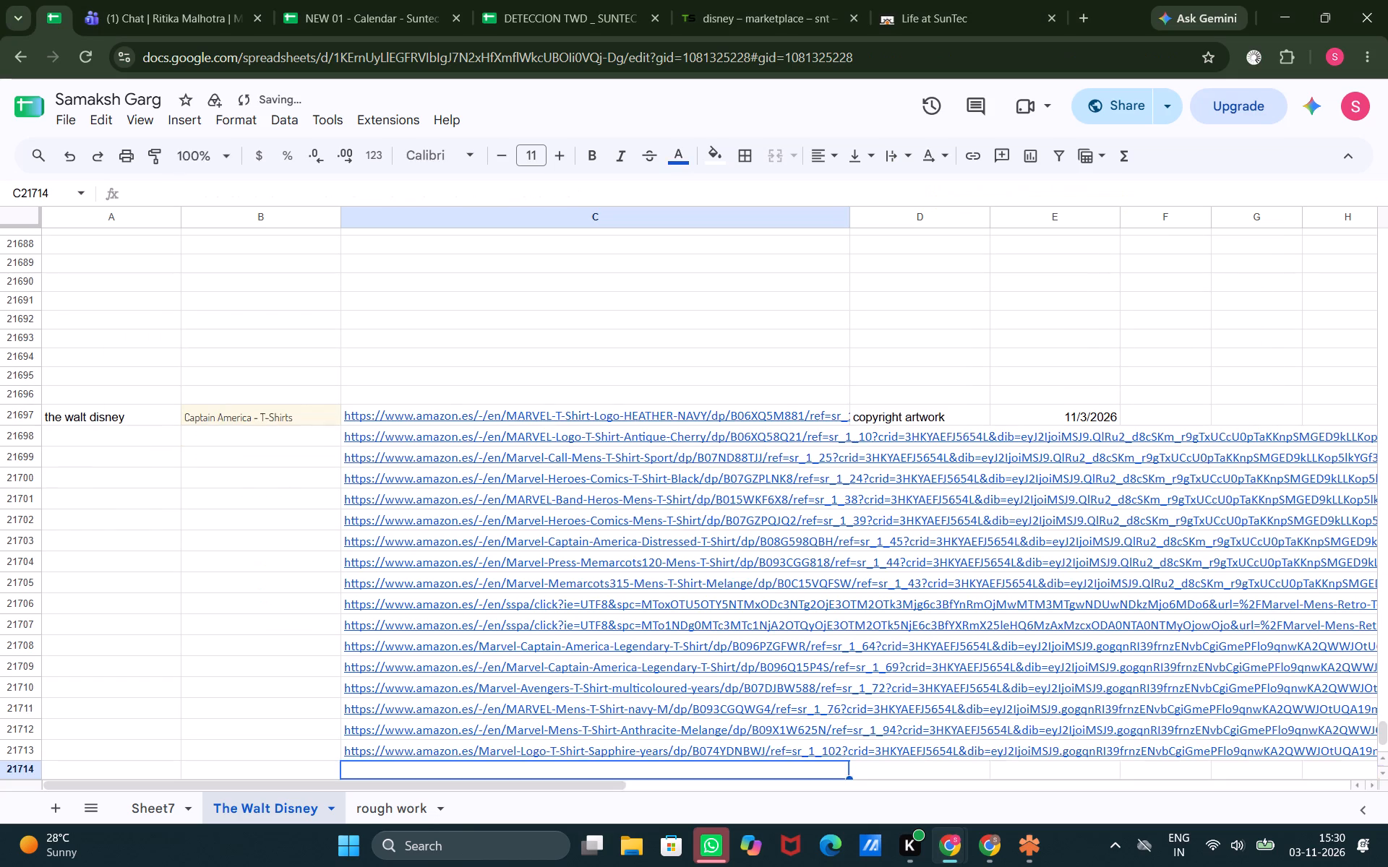
key("Return")
key("alt+Tab")
Copy the link of the Marvel Logotipo del Capitán América Camiseta Hombre into cell C21714 of the sheet.
right_click(332, 520)
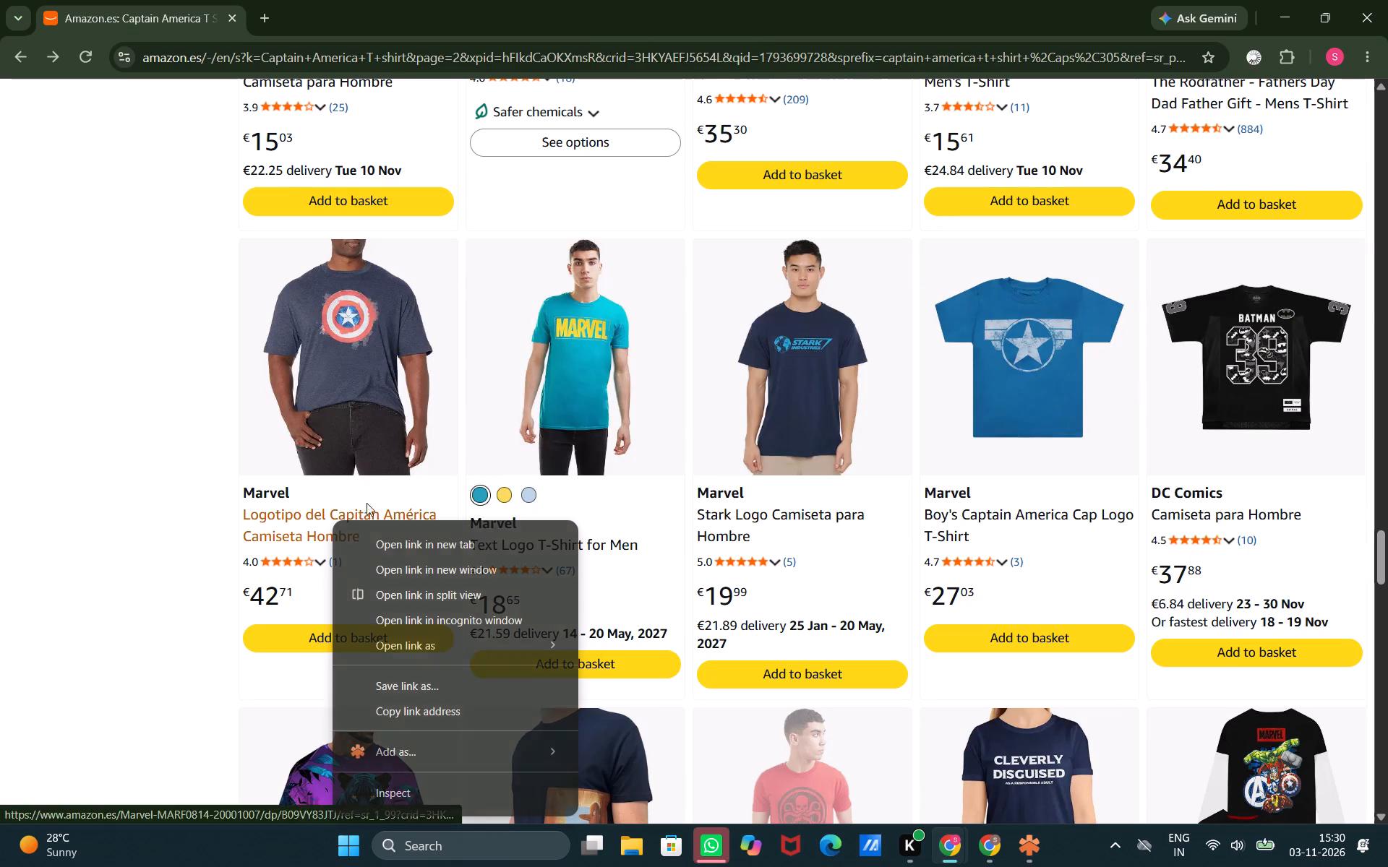
left_click(442, 719)
key("alt+Tab")
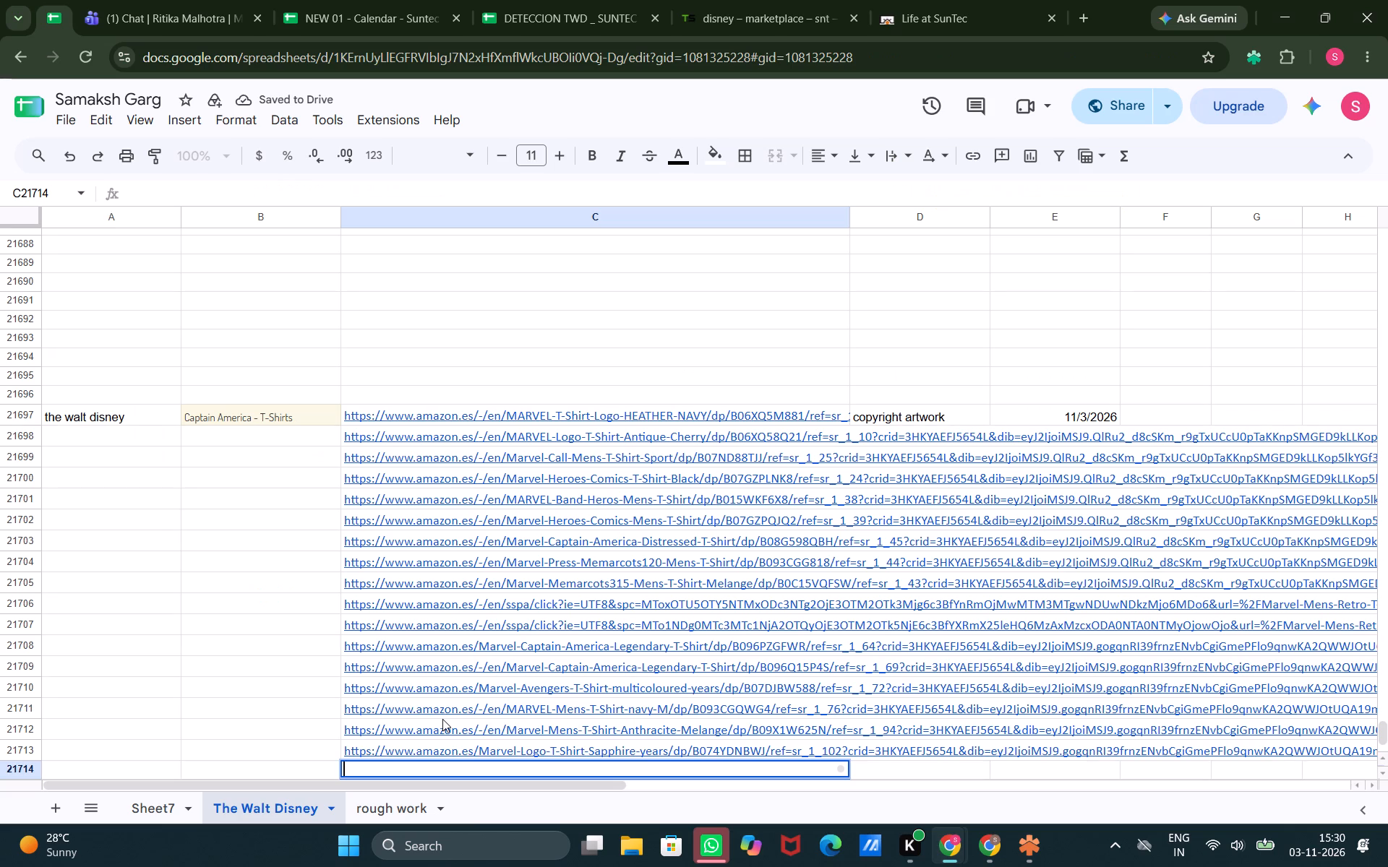
key("ctrl+v")
key("Return")
key("alt+Tab")
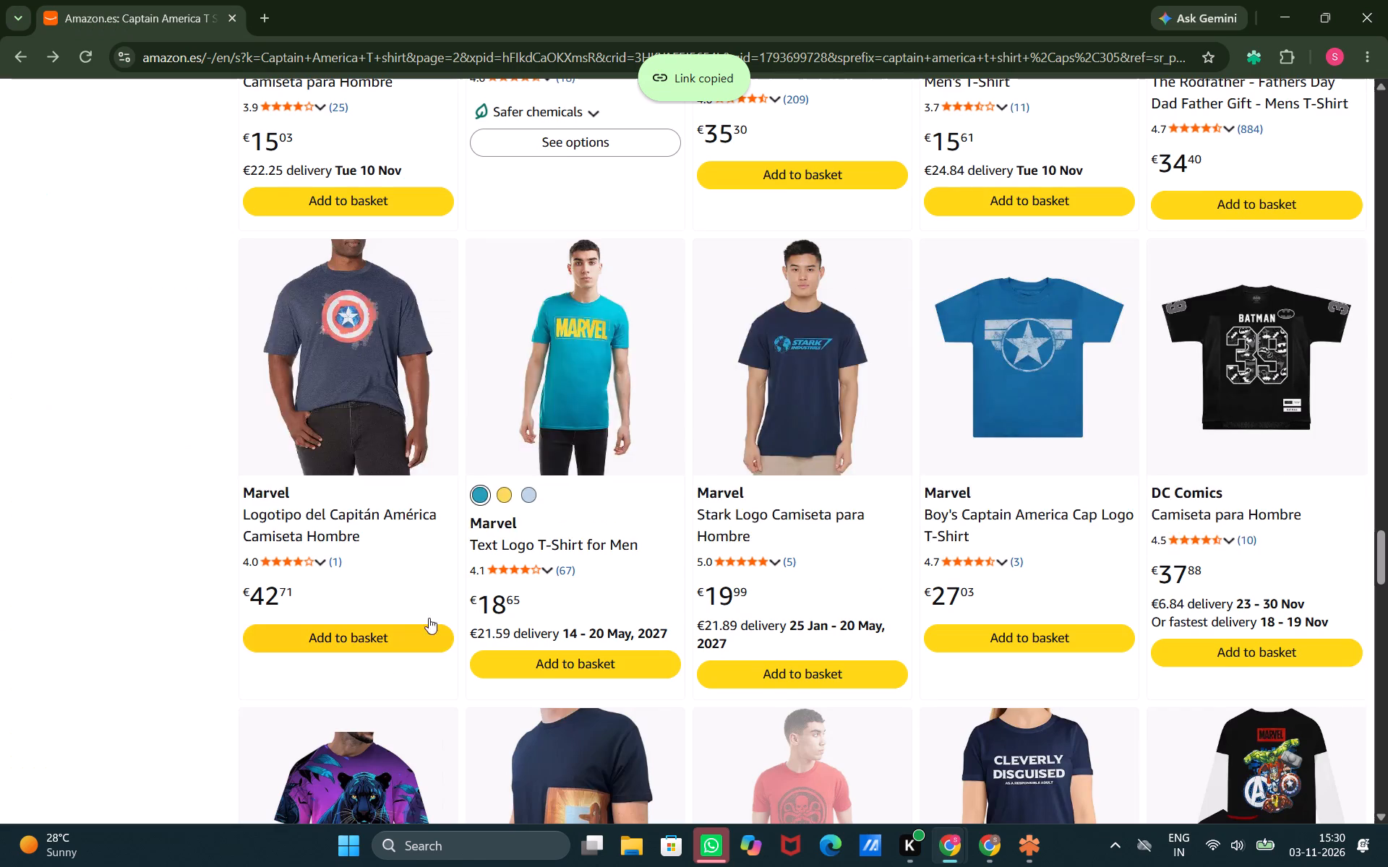
Copy the link of the sponsored Marvel Avengers child long-sleeve T-Shirt into cell C21715 of the sheet.
scroll(413, 611, "down", 6)
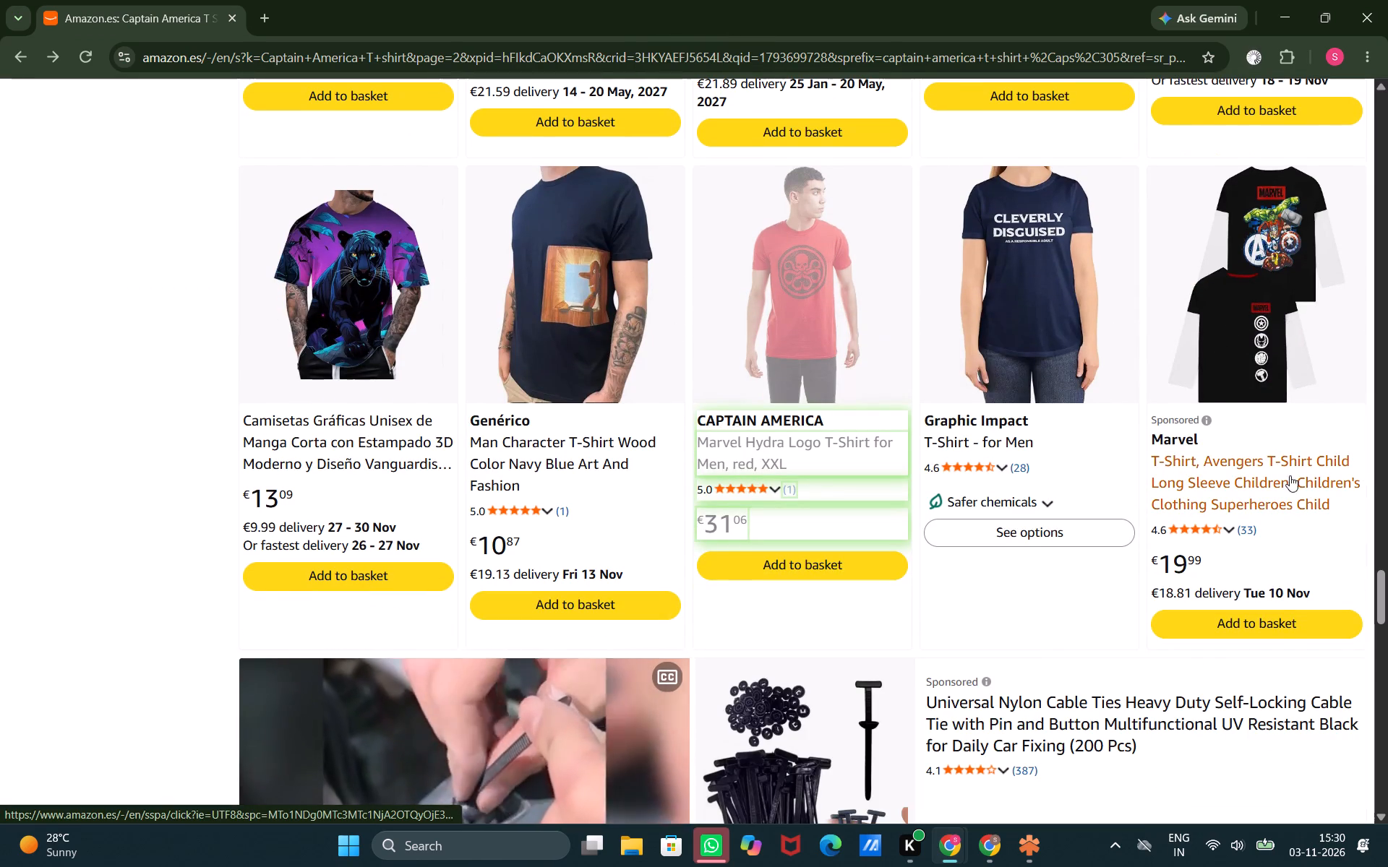
right_click(1283, 471)
left_click(1248, 657)
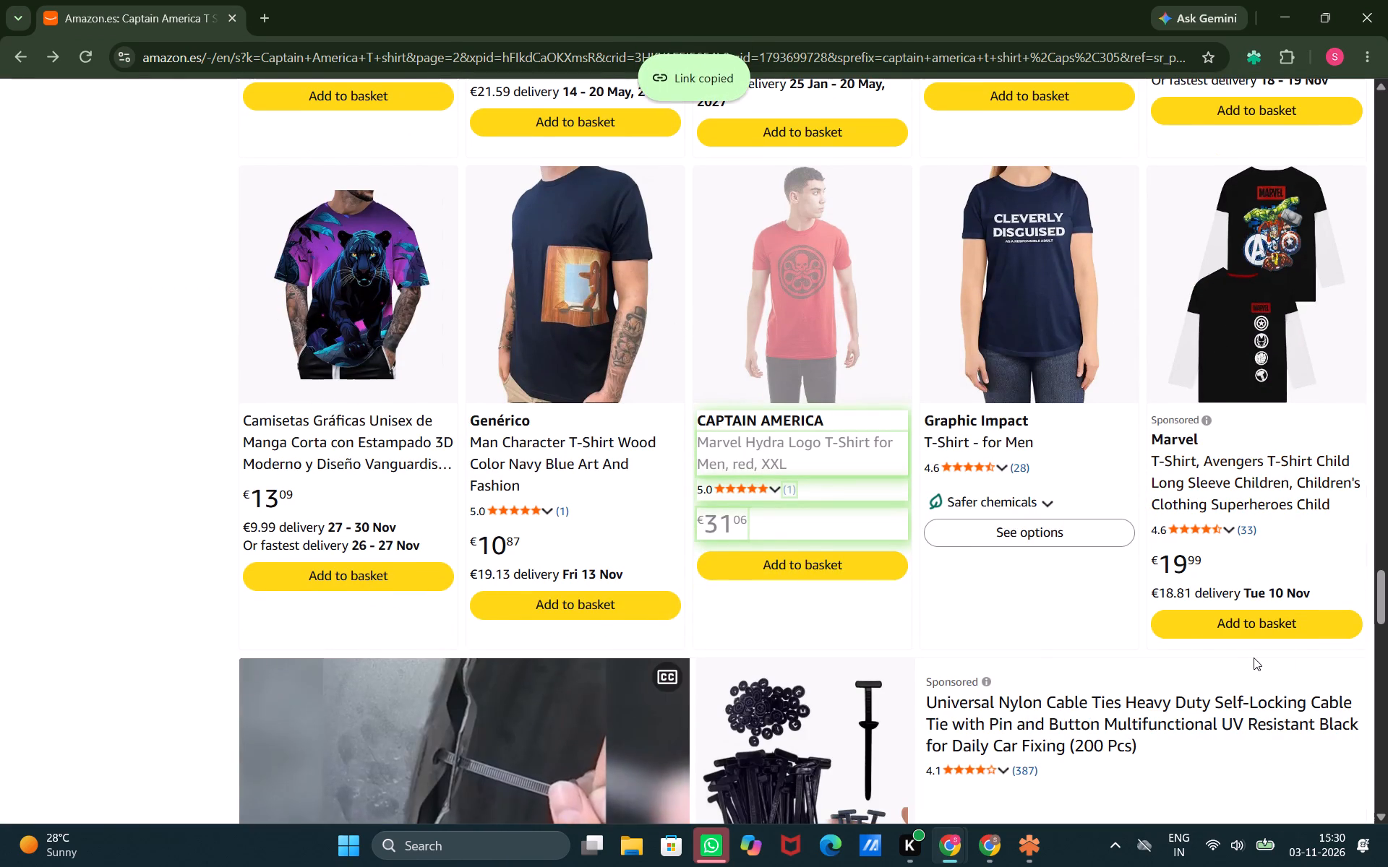
key("alt+Tab")
key("ctrl+v")
key("Return")
key("Return")
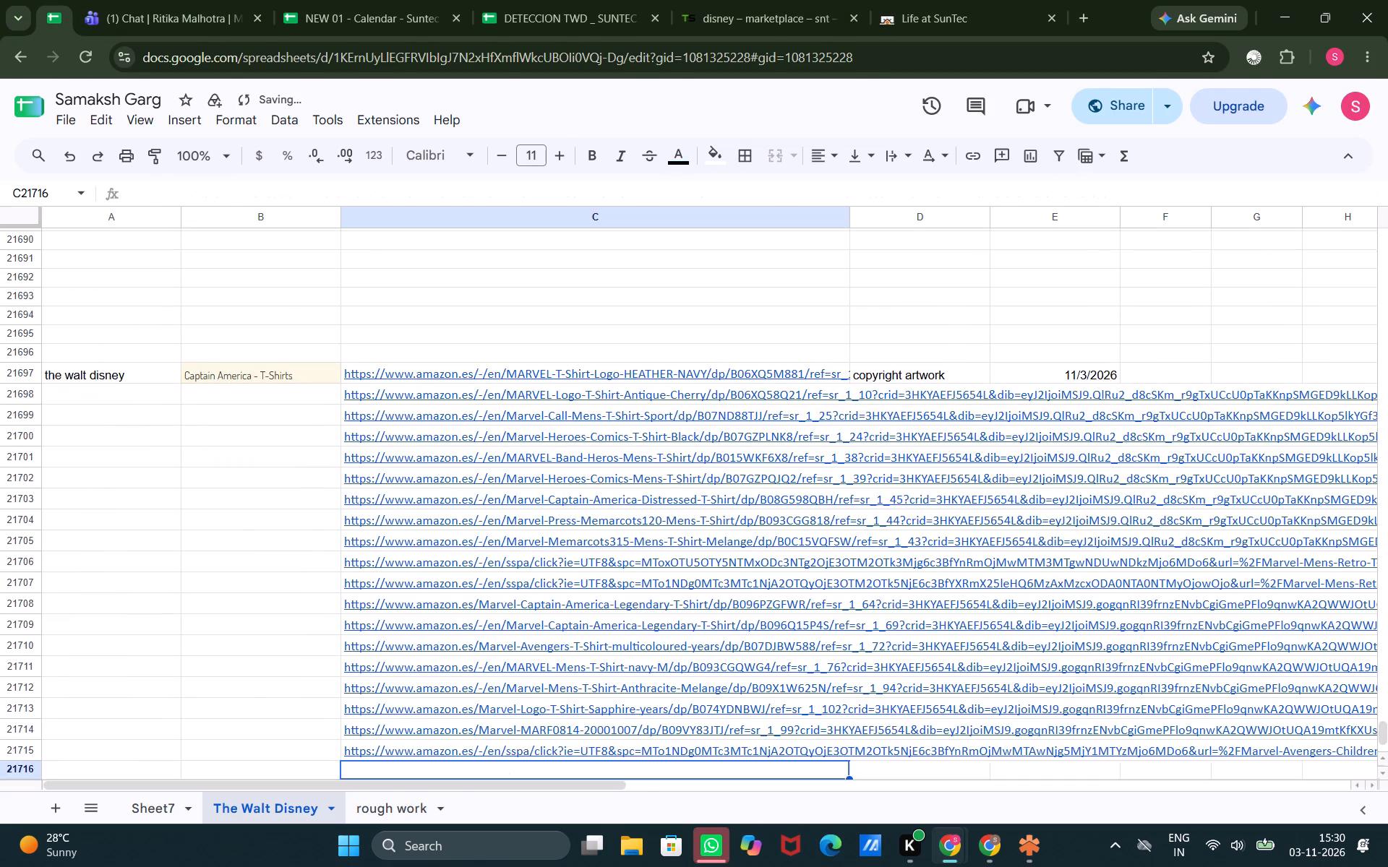
key("alt+Tab")
Open page 3 of the Captain America T shirt search results.
scroll(1214, 629, "down", 4)
scroll(1131, 555, "down", 4)
left_click(826, 229)
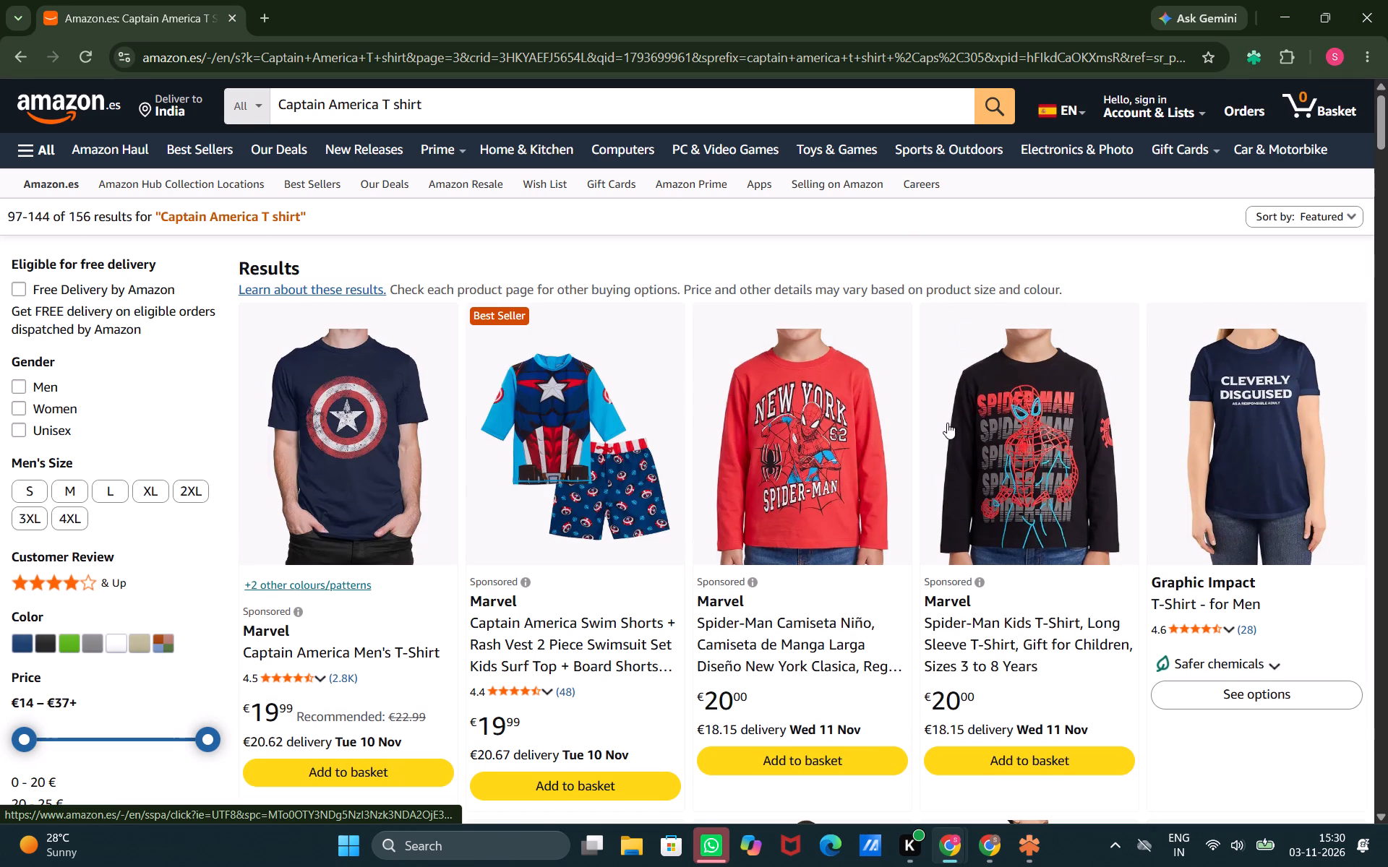
Copy the link of the sponsored Marvel Captain America Men's T-Shirt at the start of page 3 into cell C21716 of the sheet.
scroll(1158, 424, "down", 7)
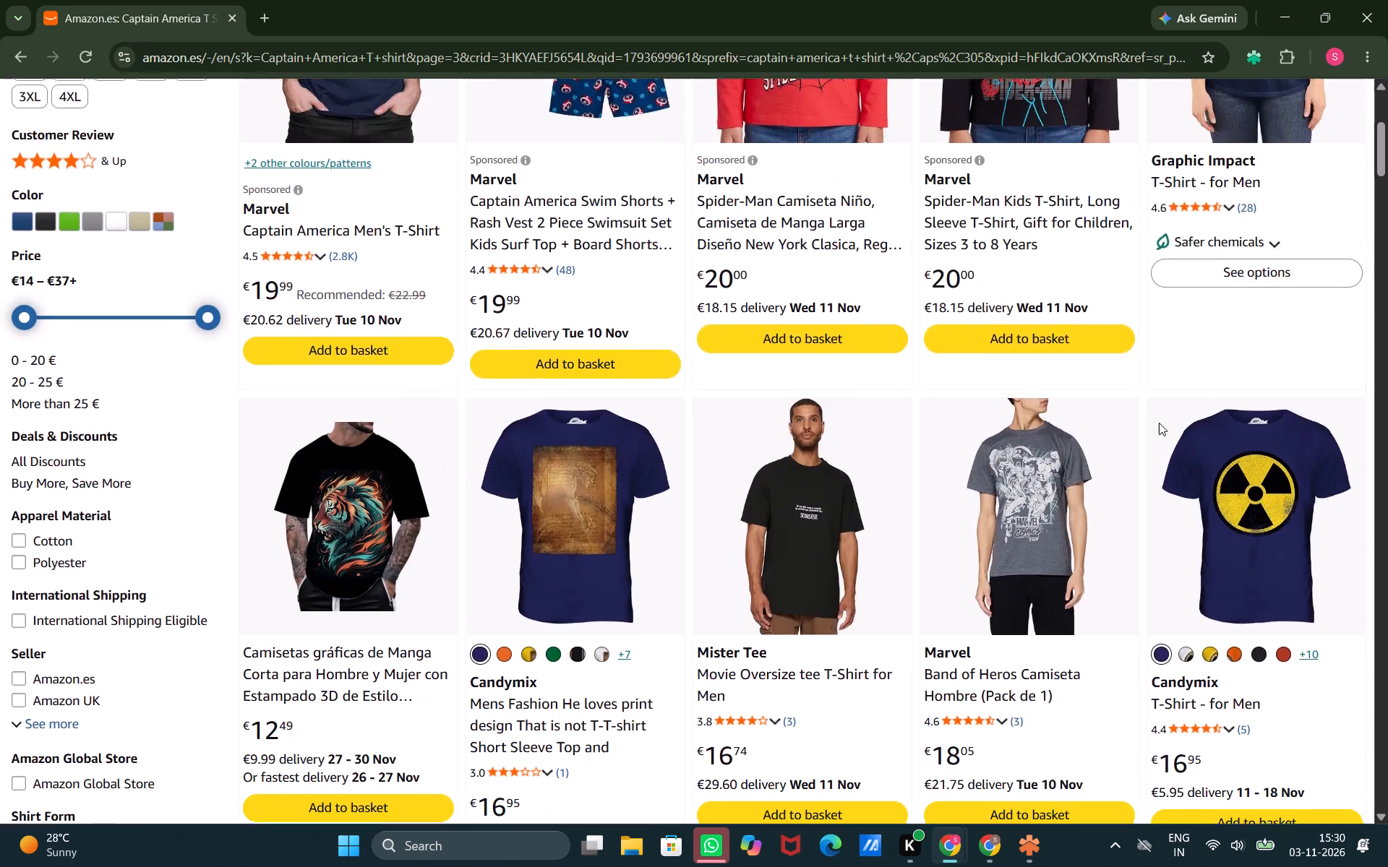
scroll(1159, 423, "down", 5)
scroll(1155, 423, "up", 12)
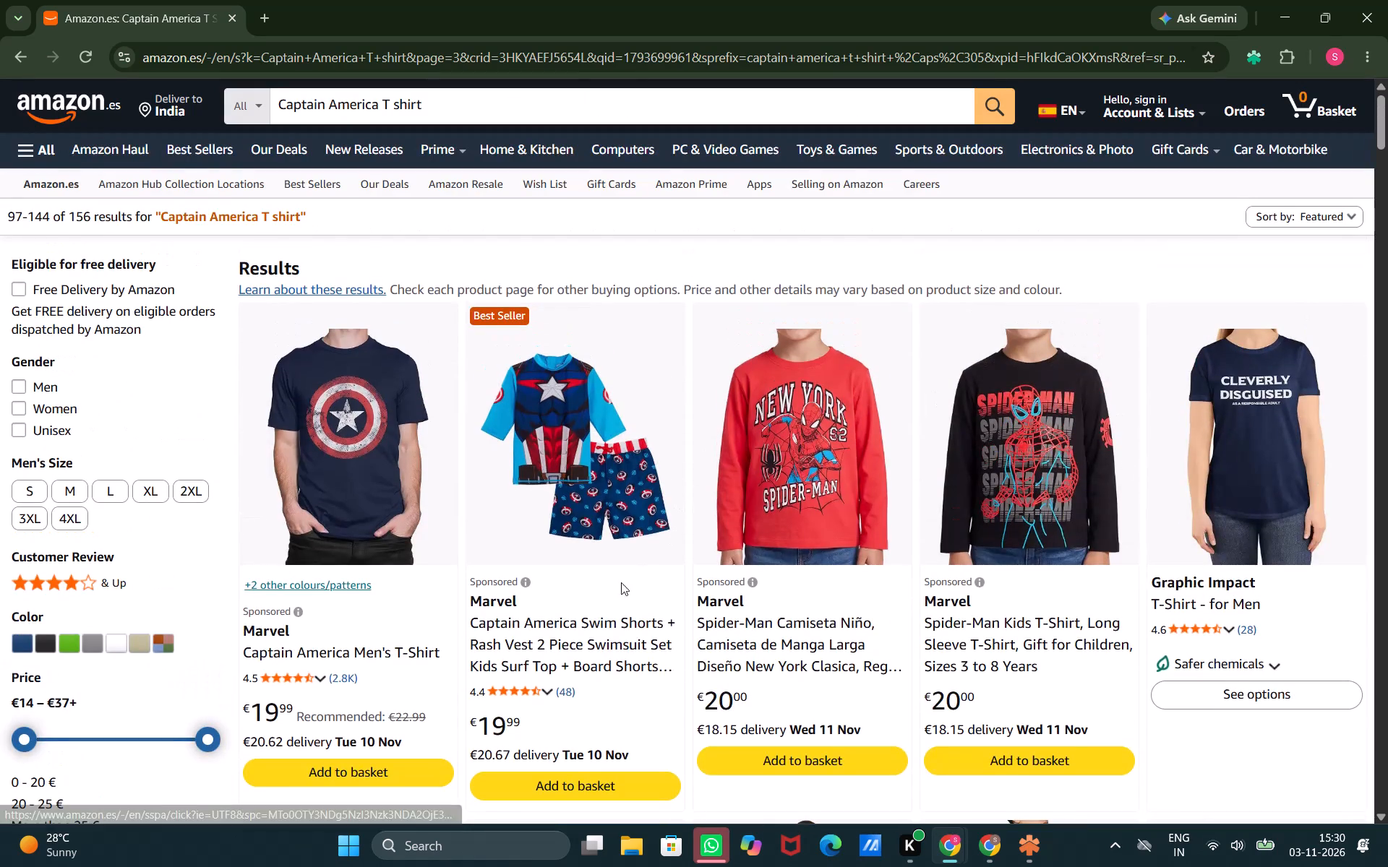
right_click(420, 648)
left_click(495, 543)
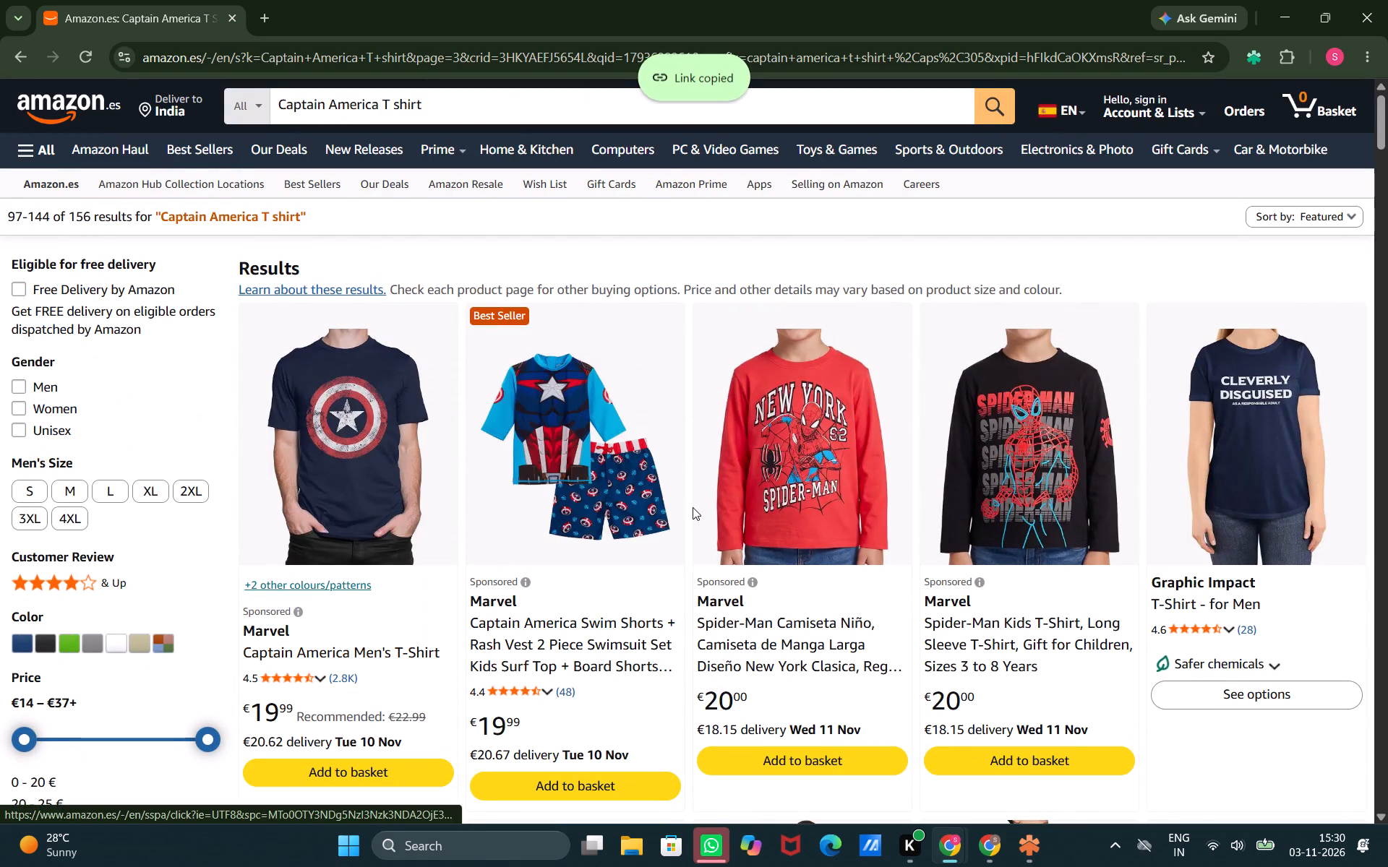
key("alt+Tab")
key("ctrl+v")
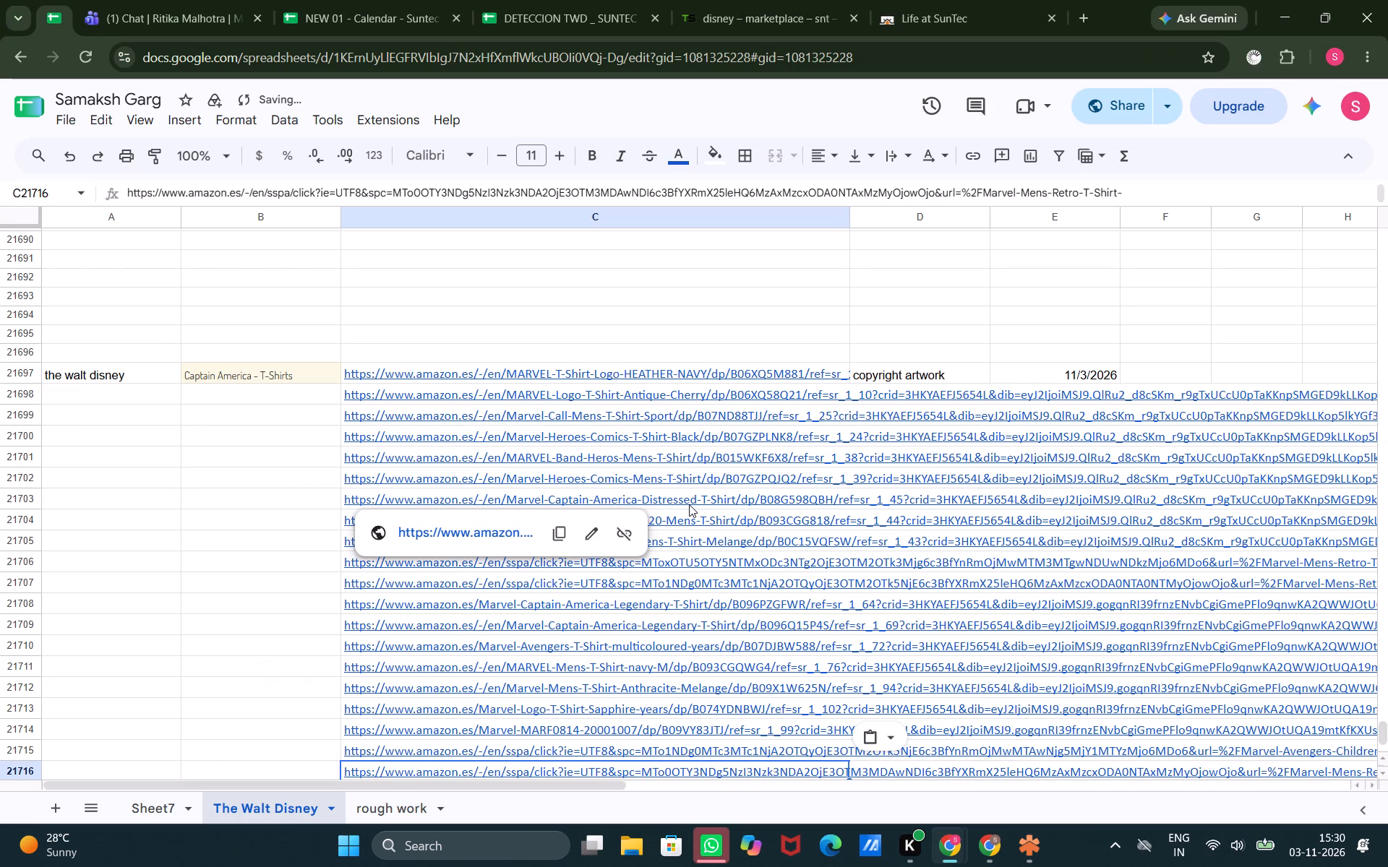
key("Return")
key("Return")
key("alt+Tab")
Copy the link of the Marvel Band of Heros Camiseta Hombre (Pack de 1) into cell C21717 of the sheet.
scroll(689, 504, "down", 5)
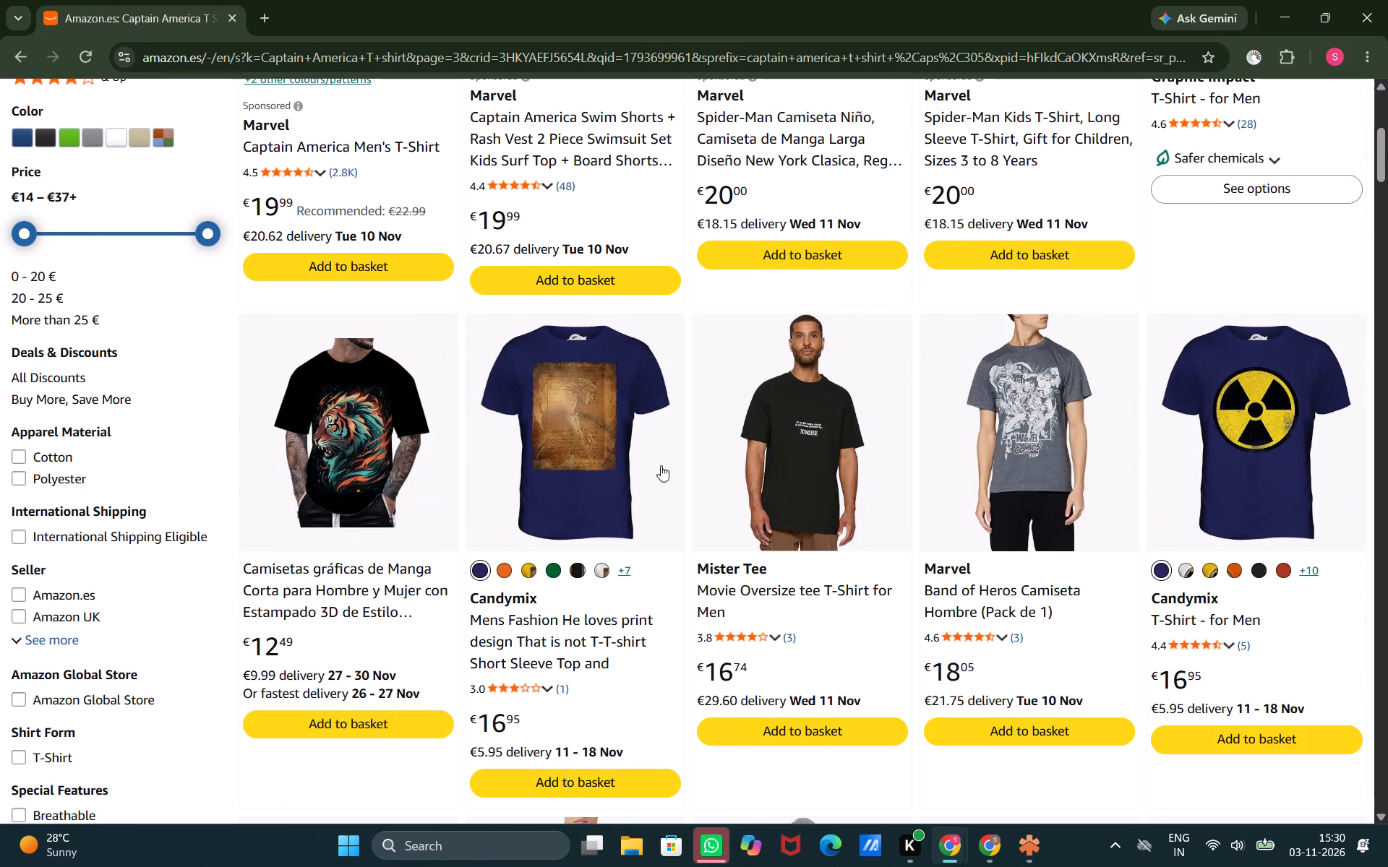
right_click(1027, 595)
left_click(1141, 487)
key("alt+Tab")
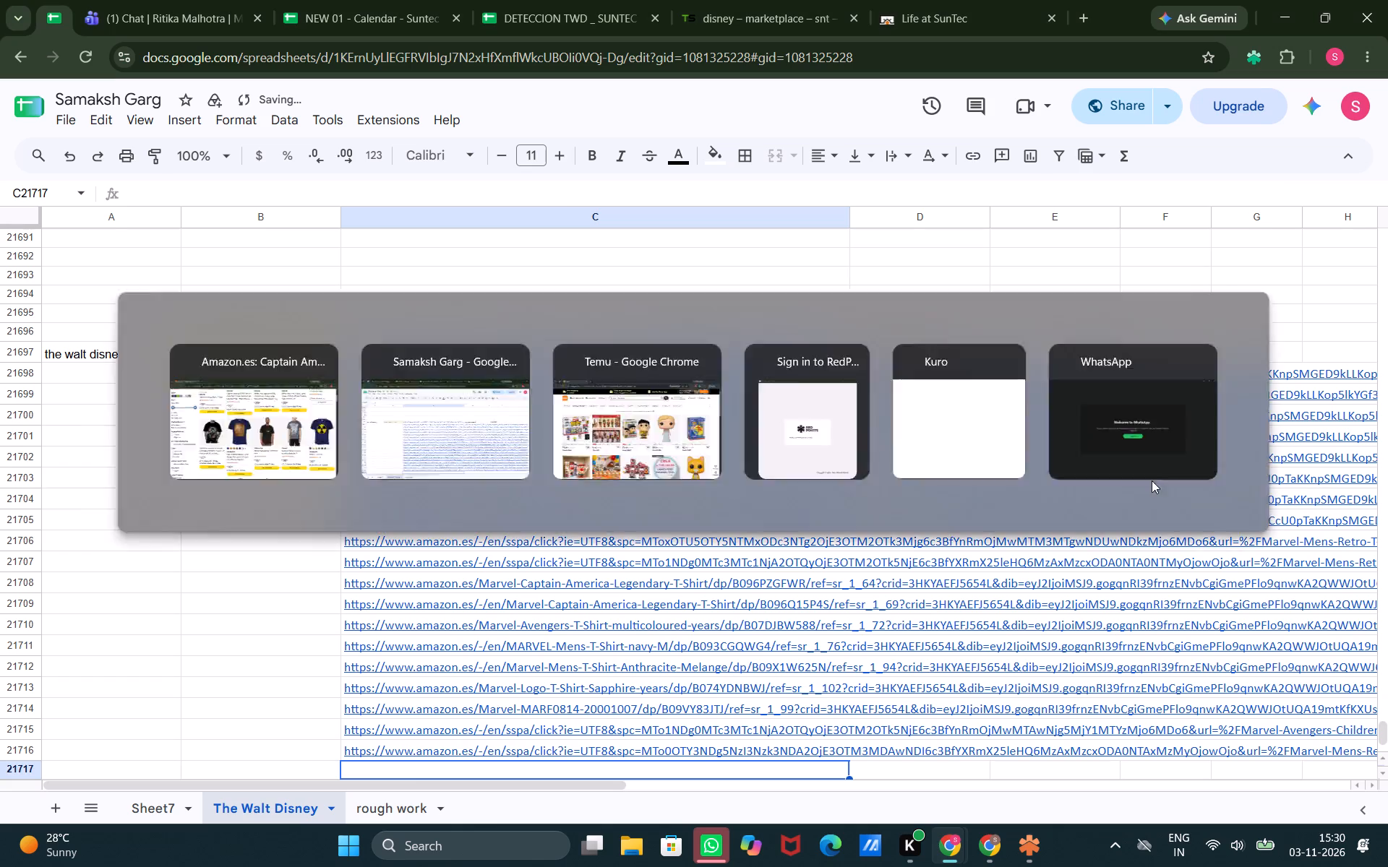
key("ctrl+v")
key("Return")
key("Return")
key("alt+Tab")
Copy the link of Marvel's The First Avenger Flag T-Shirt for Men under More results into cell C21718 of the sheet.
scroll(1157, 452, "down", 5)
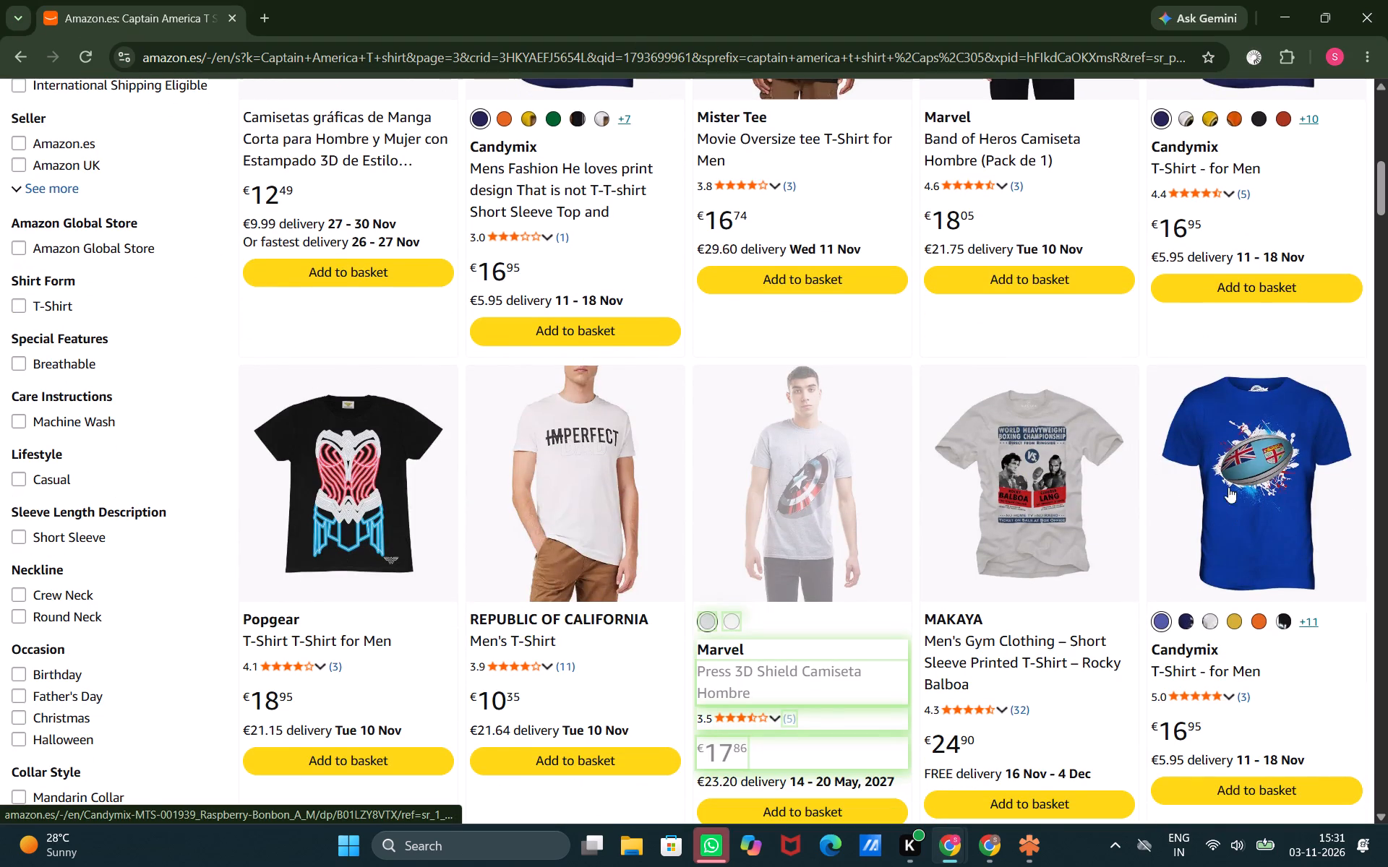
scroll(335, 480, "down", 6)
scroll(1248, 426, "down", 5)
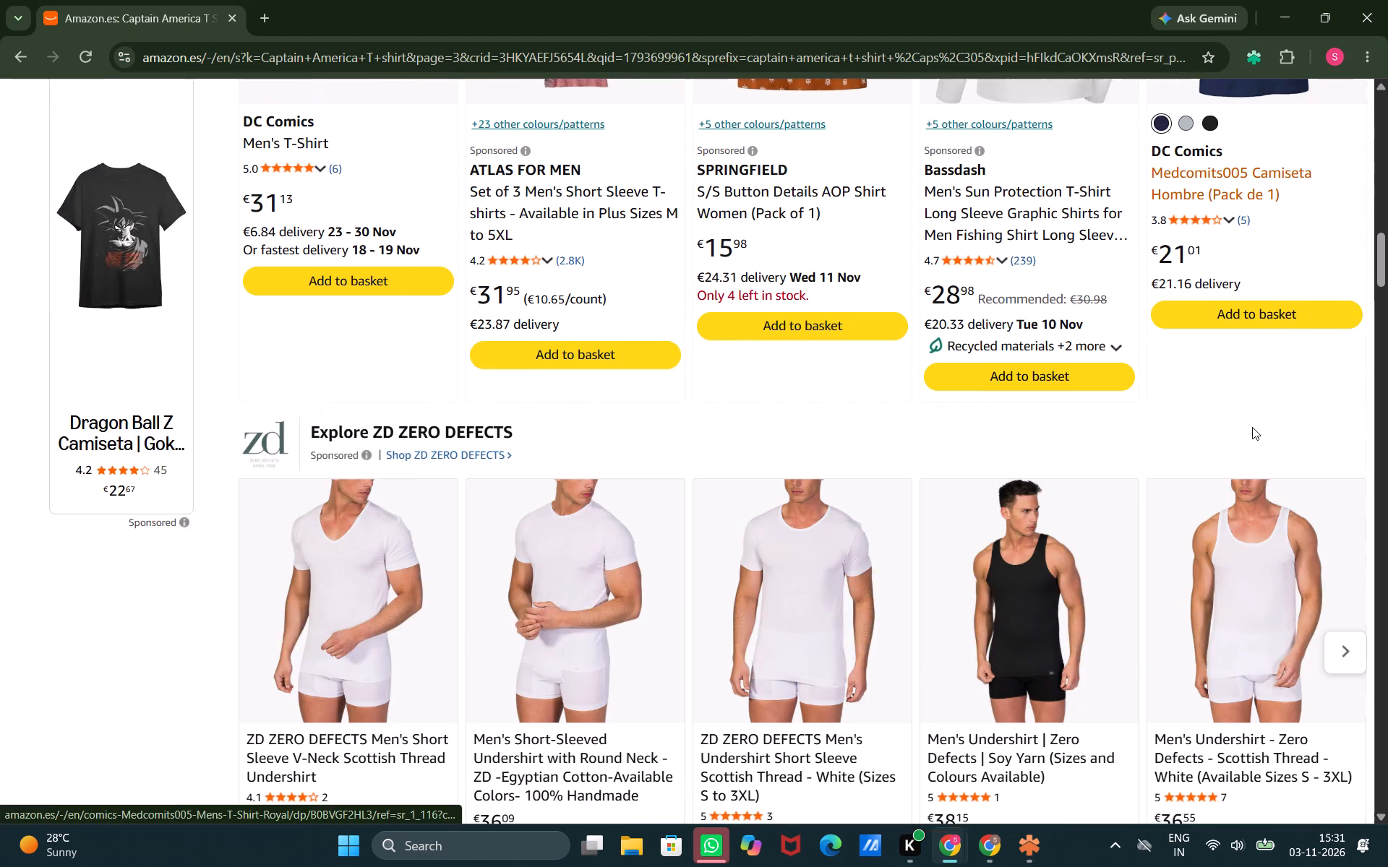
scroll(1267, 497, "down", 7)
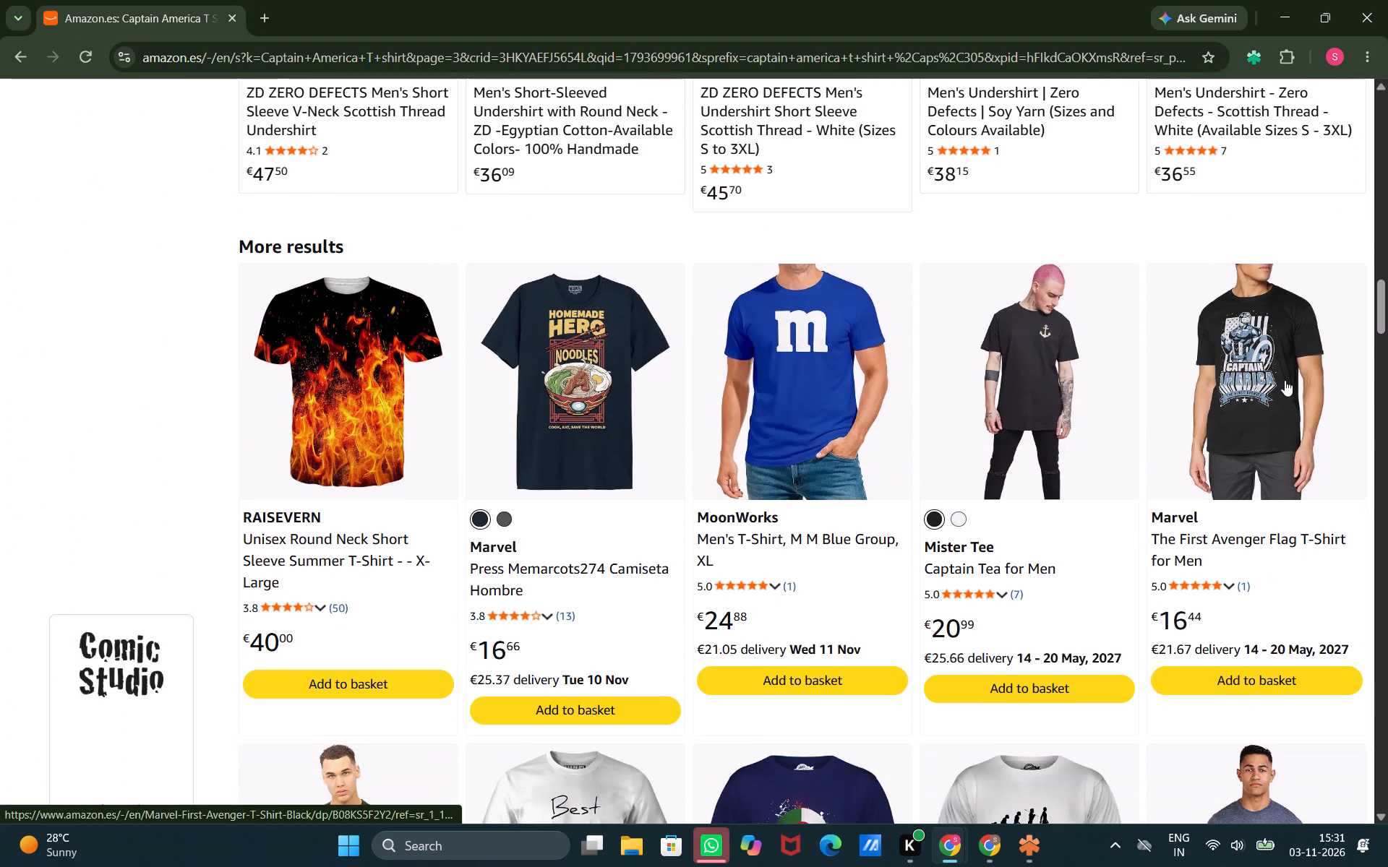
right_click(1270, 532)
left_click(1129, 418)
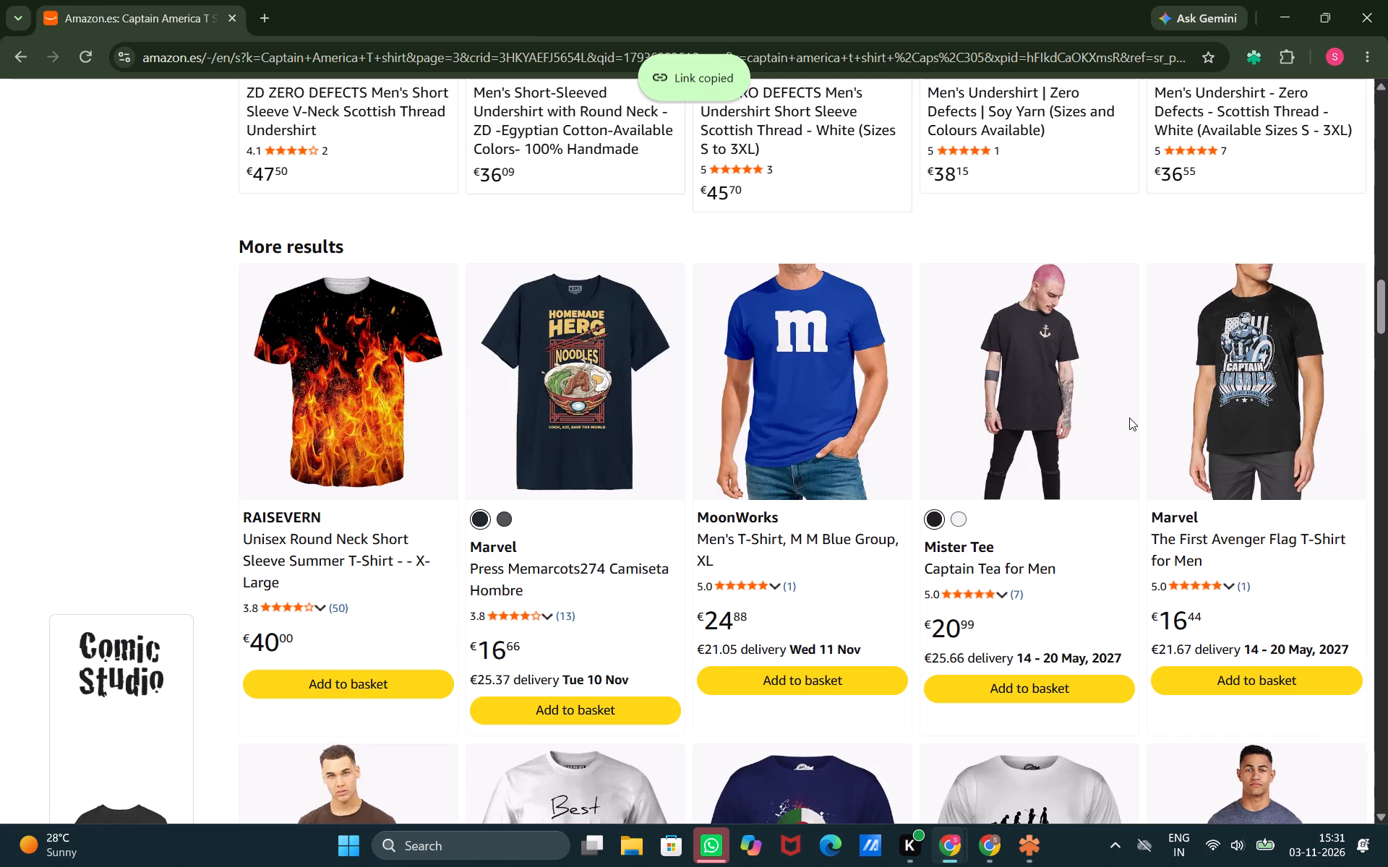
key("alt+Tab")
key("alt+grave")
key("ctrl+v")
left_click(1139, 431, "ctrl")
key("Return")
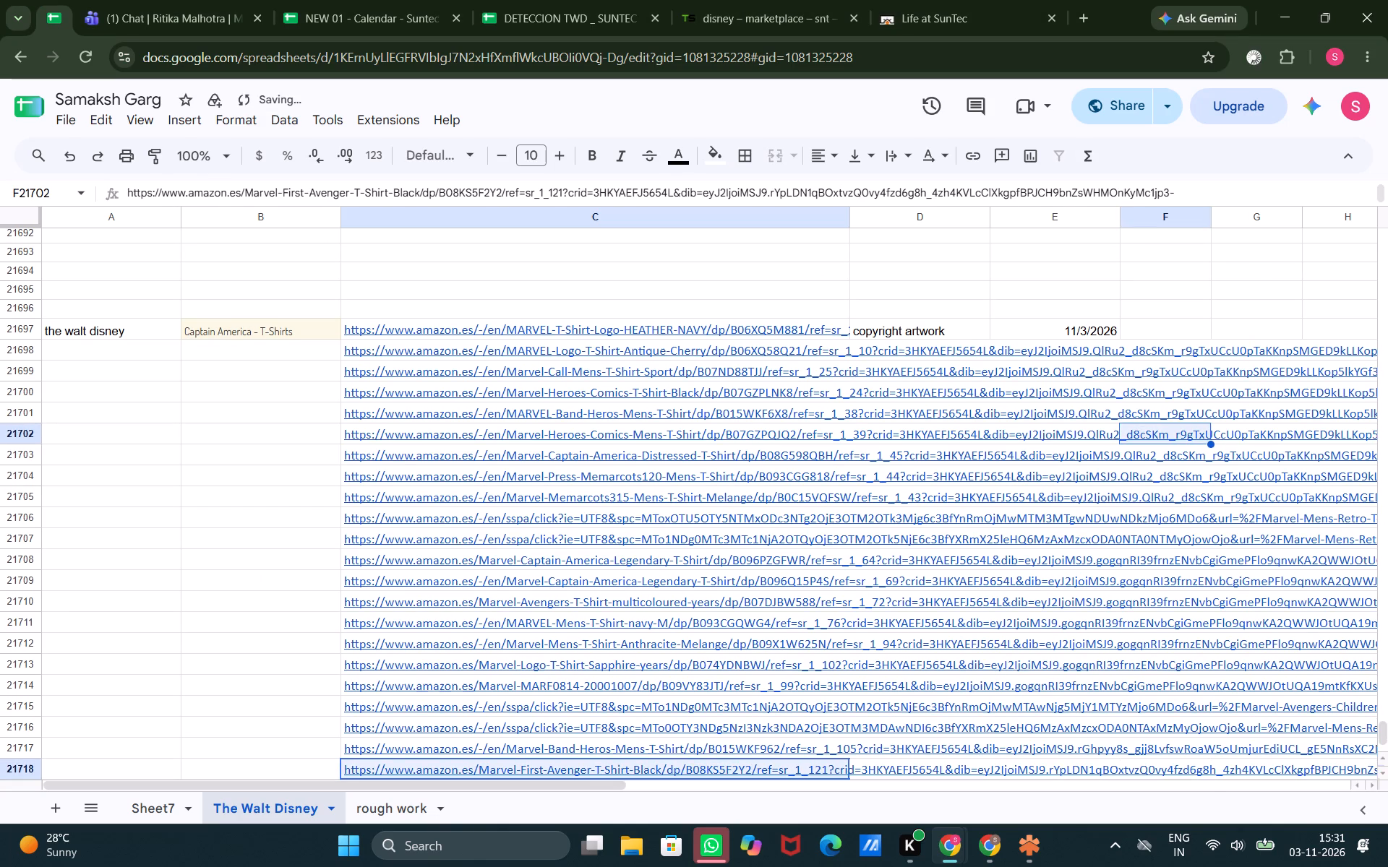
key("Down")
key("alt+Tab")
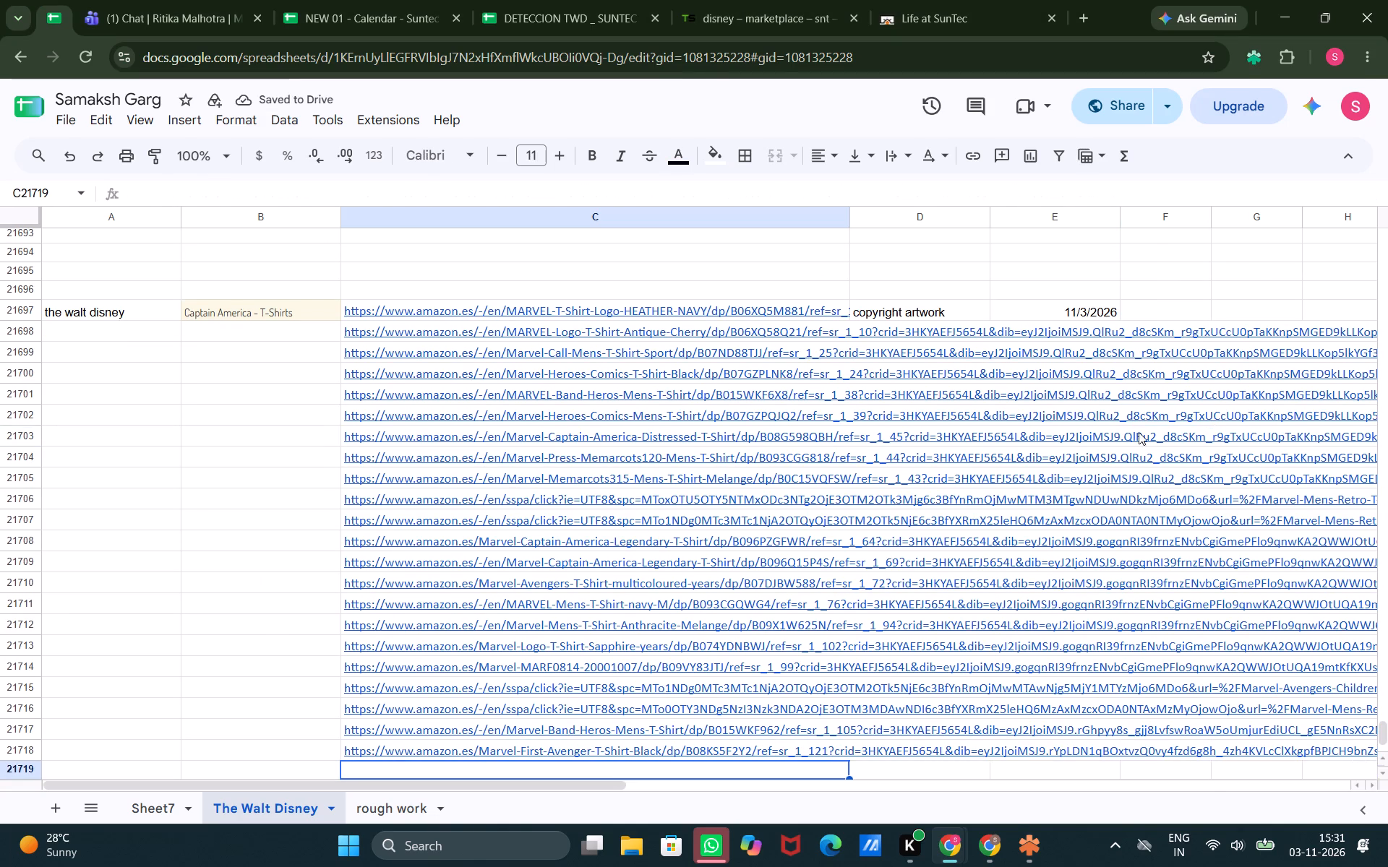
Copy the link of the brown Marvel 70's Cap Camiseta Hombre into cell C21719 of the sheet.
scroll(1235, 92, "down", 6)
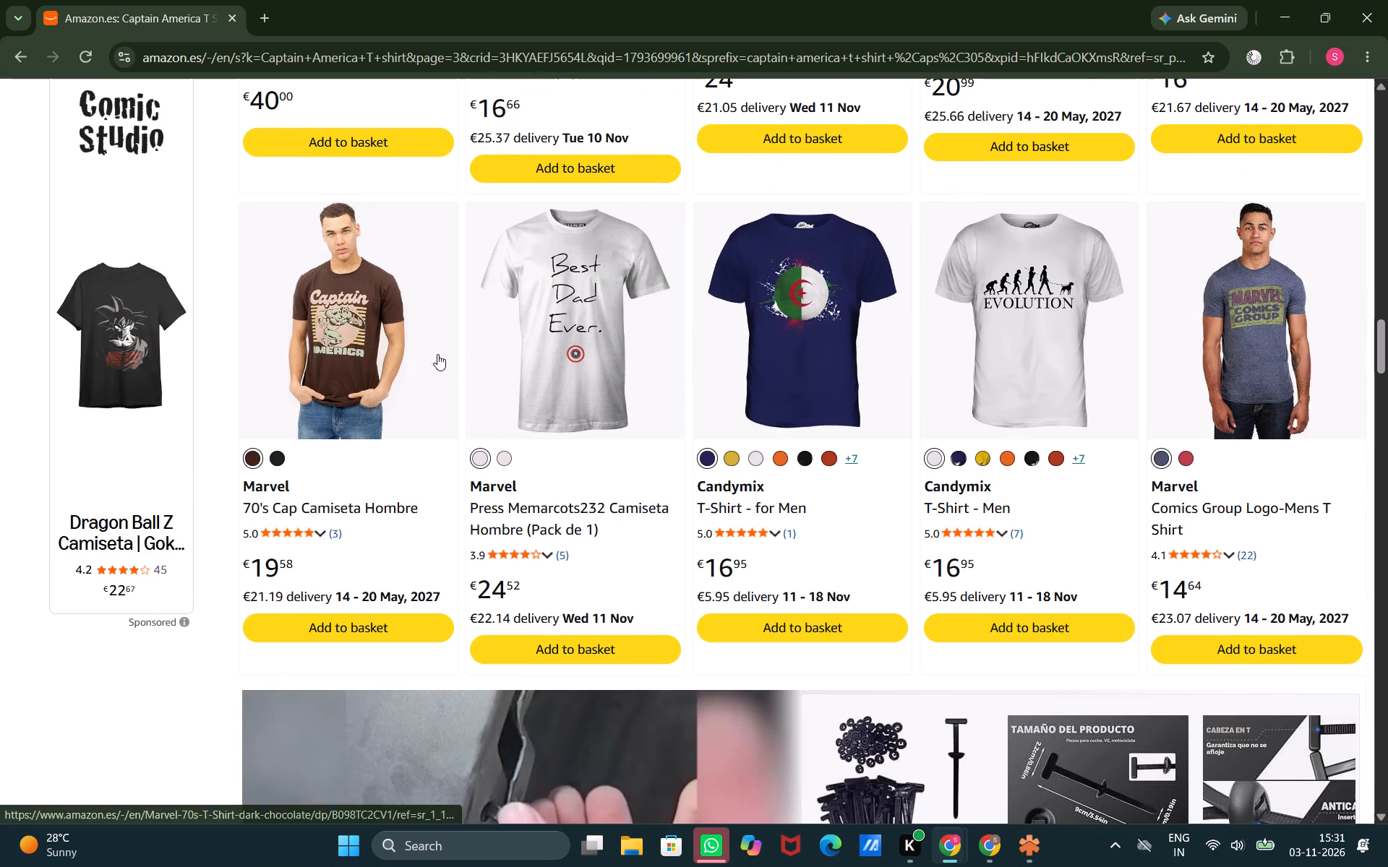
right_click(343, 504)
left_click(384, 695)
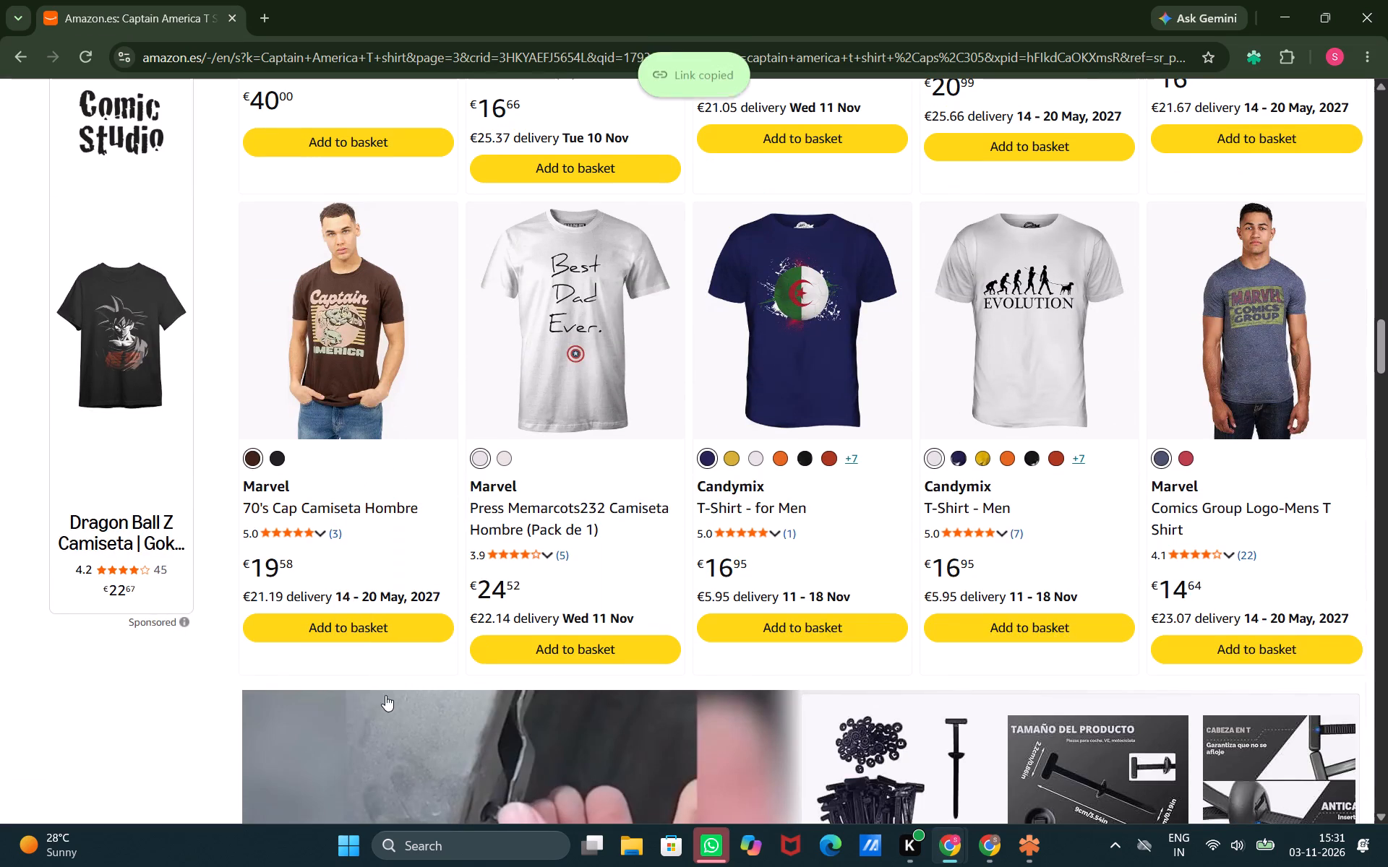
key("alt+Tab")
key("ctrl+v")
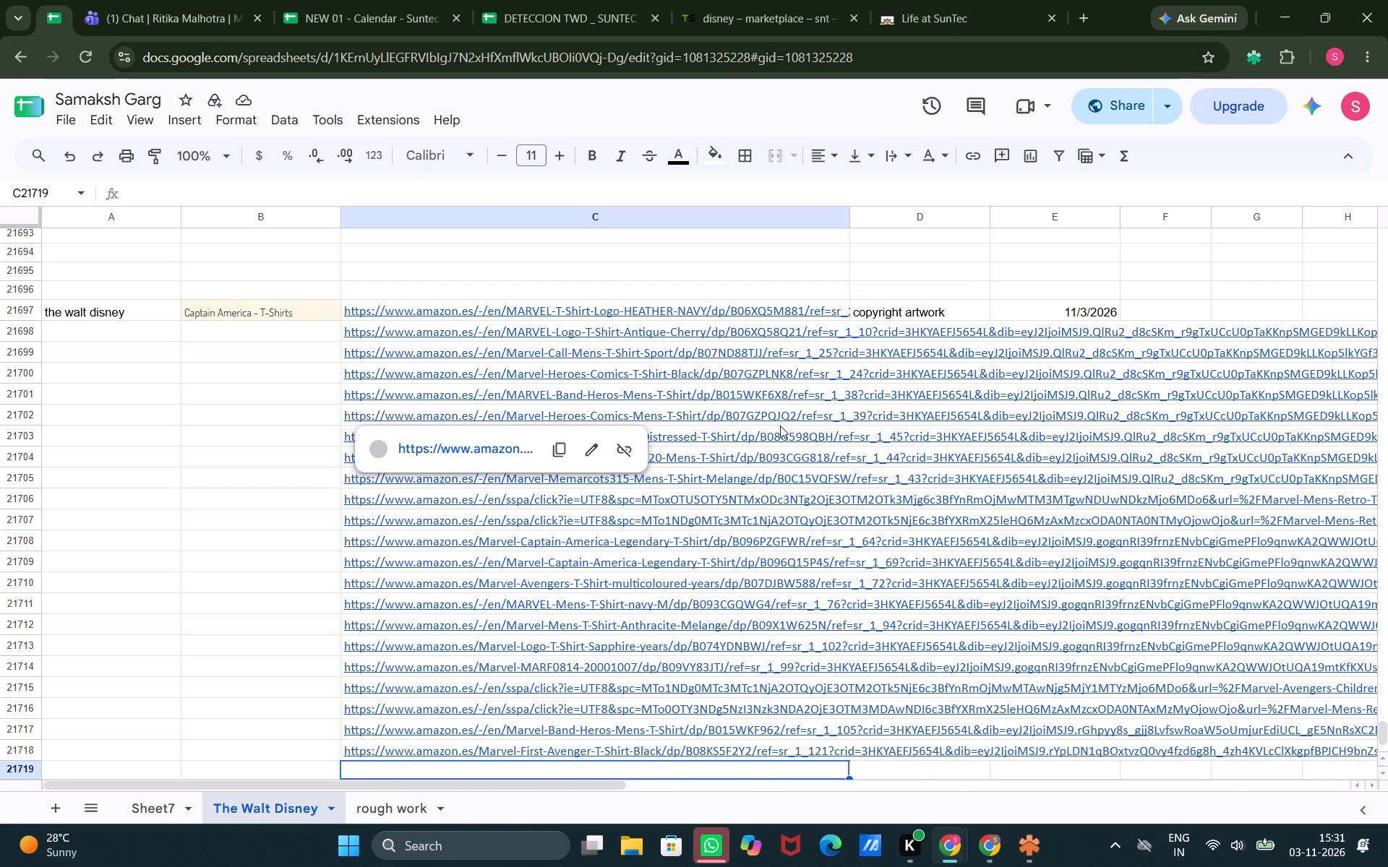
key("Return")
key("Return")
key("alt+Tab")
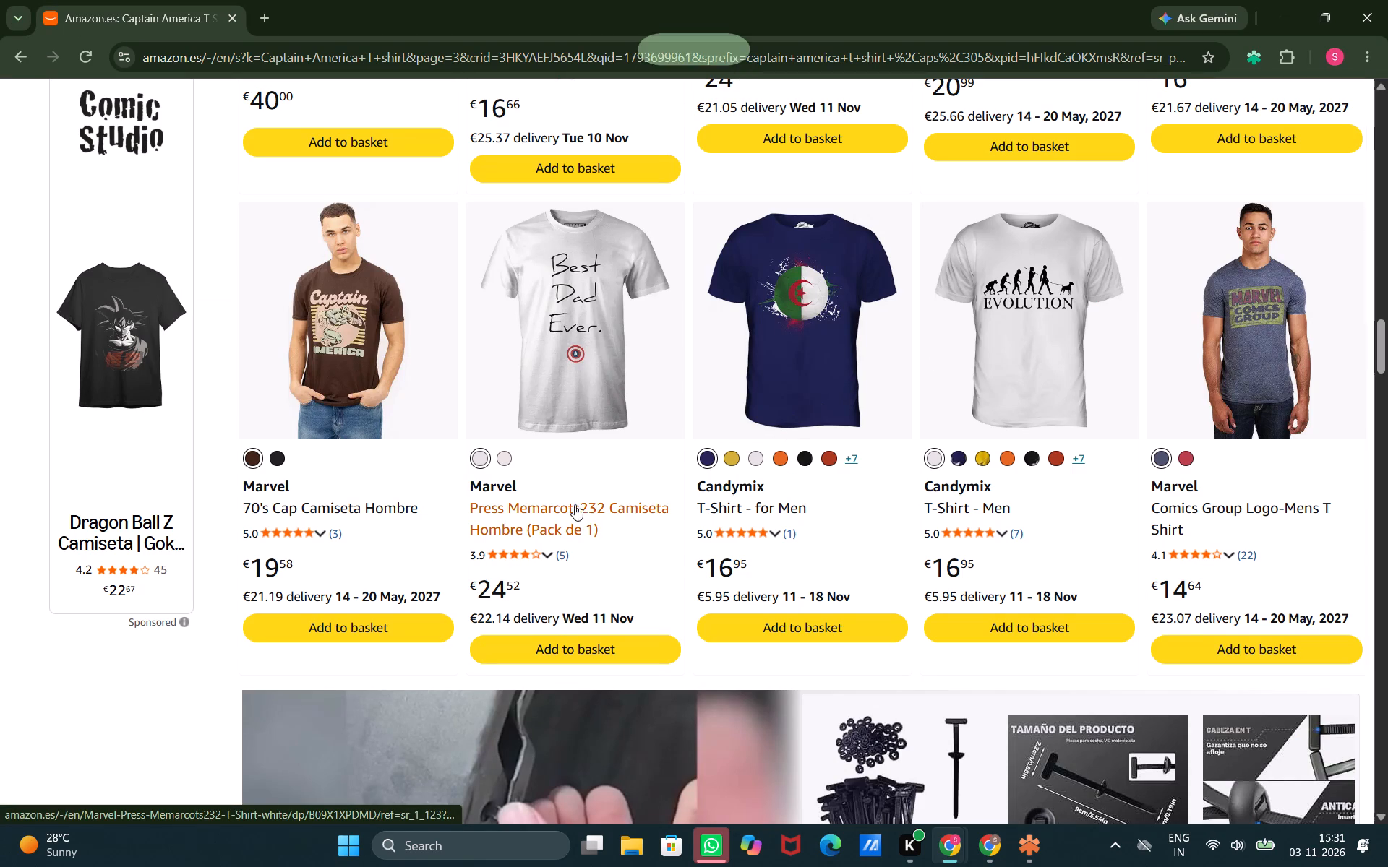
Copy the link of the white Best Dad Ever shirt, Marvel Press Memarcots232 Camiseta Hombre, into cell C21720 of the sheet.
right_click(575, 499)
left_click(648, 689)
key("alt+Tab")
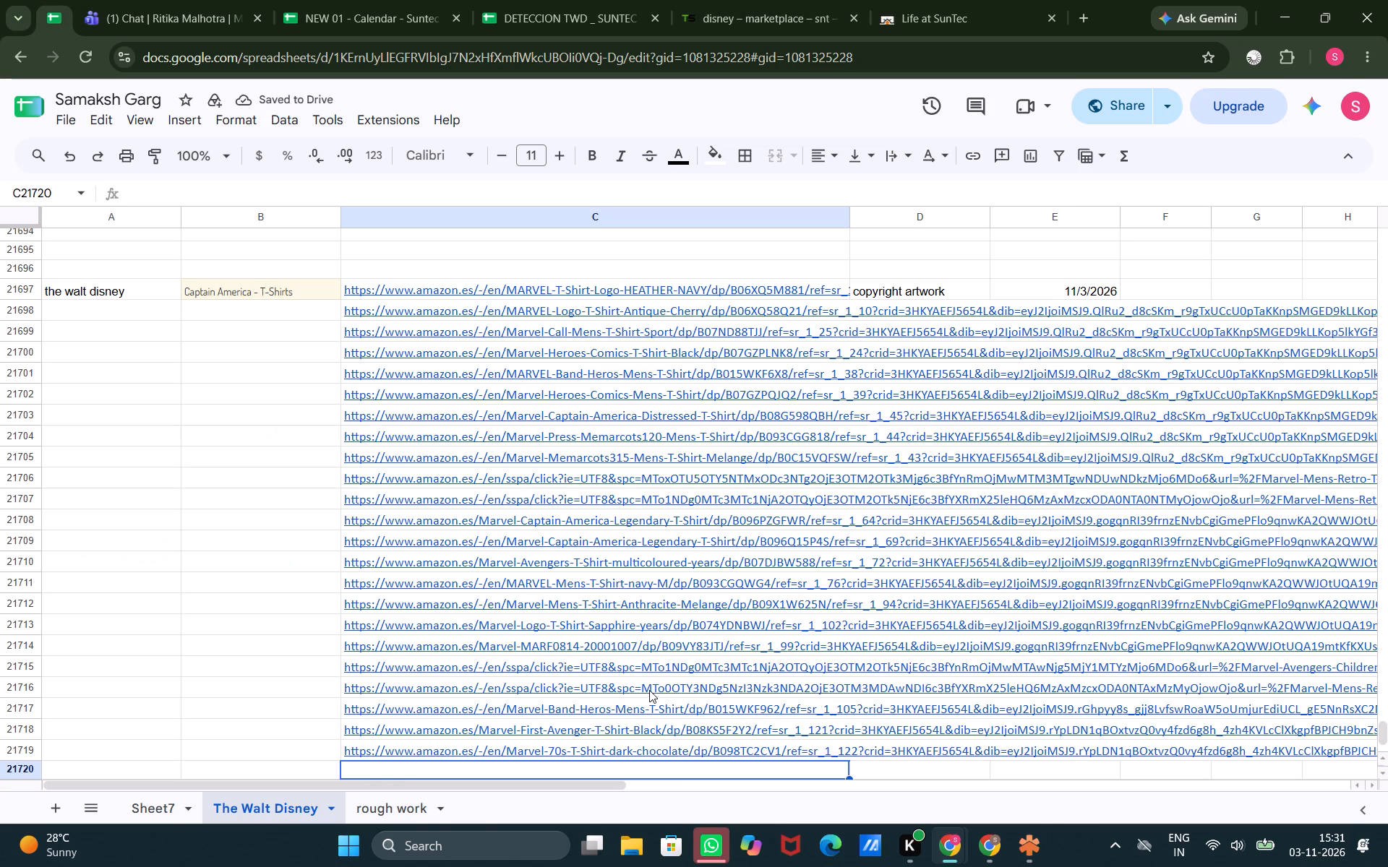
key("ctrl+v")
key("Return")
key("Return")
key("alt+Tab")
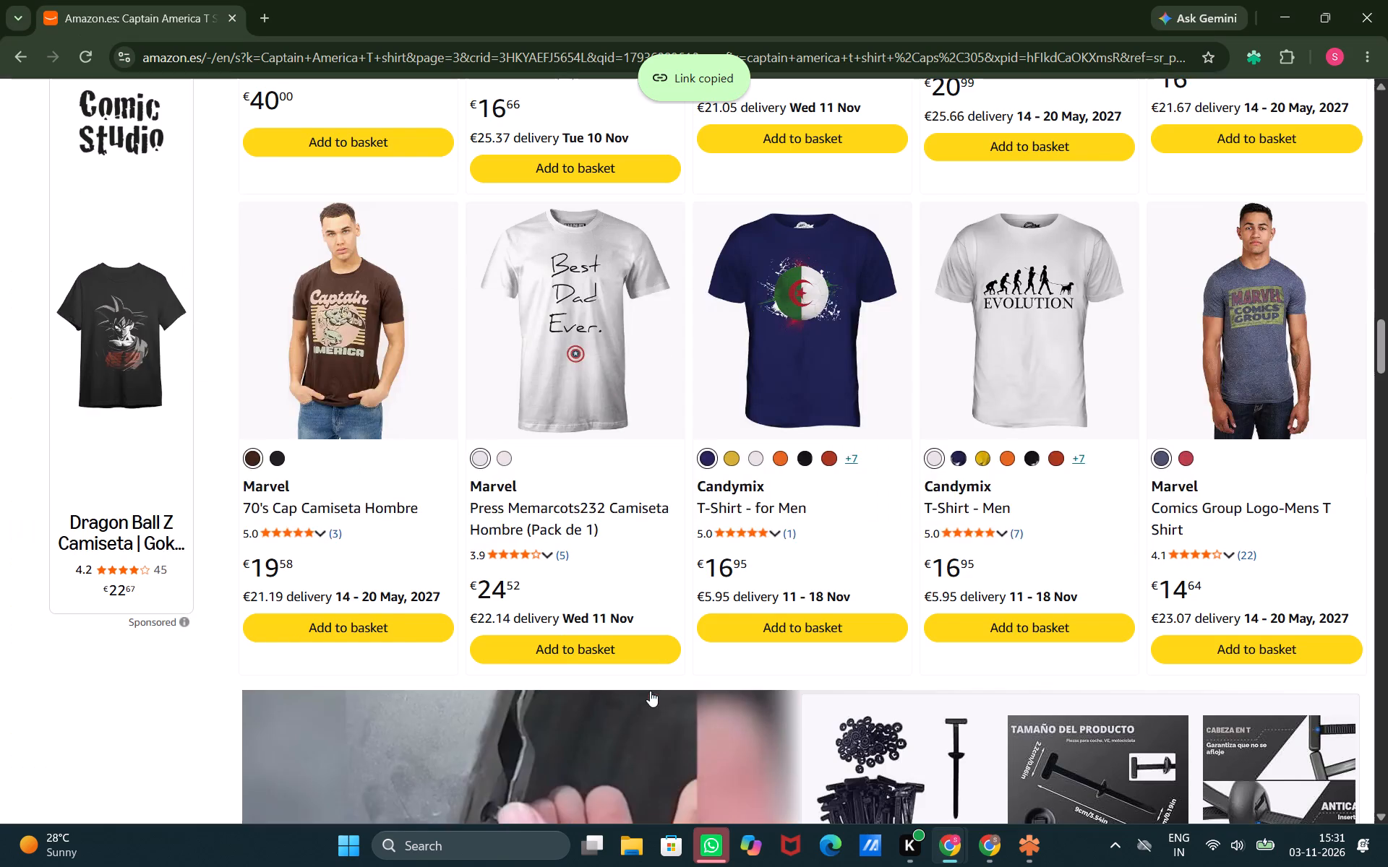
Copy the link of the black Honorable Dad shirt, Marvel Press Memarcots314 Camiseta Hombre, into cell C21721 of the sheet.
scroll(718, 585, "down", 6)
scroll(779, 527, "down", 4)
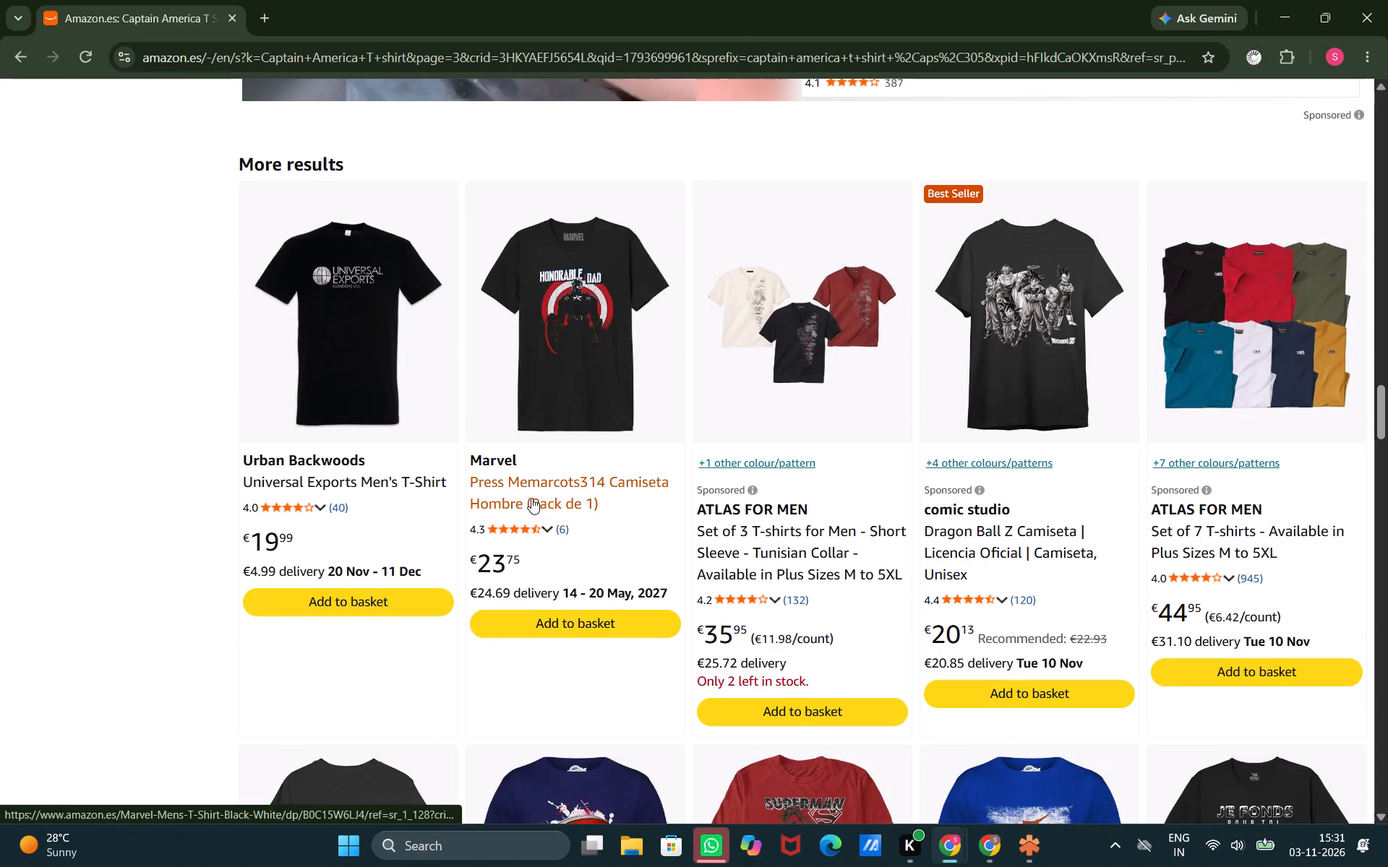
right_click(534, 505)
left_click(685, 697)
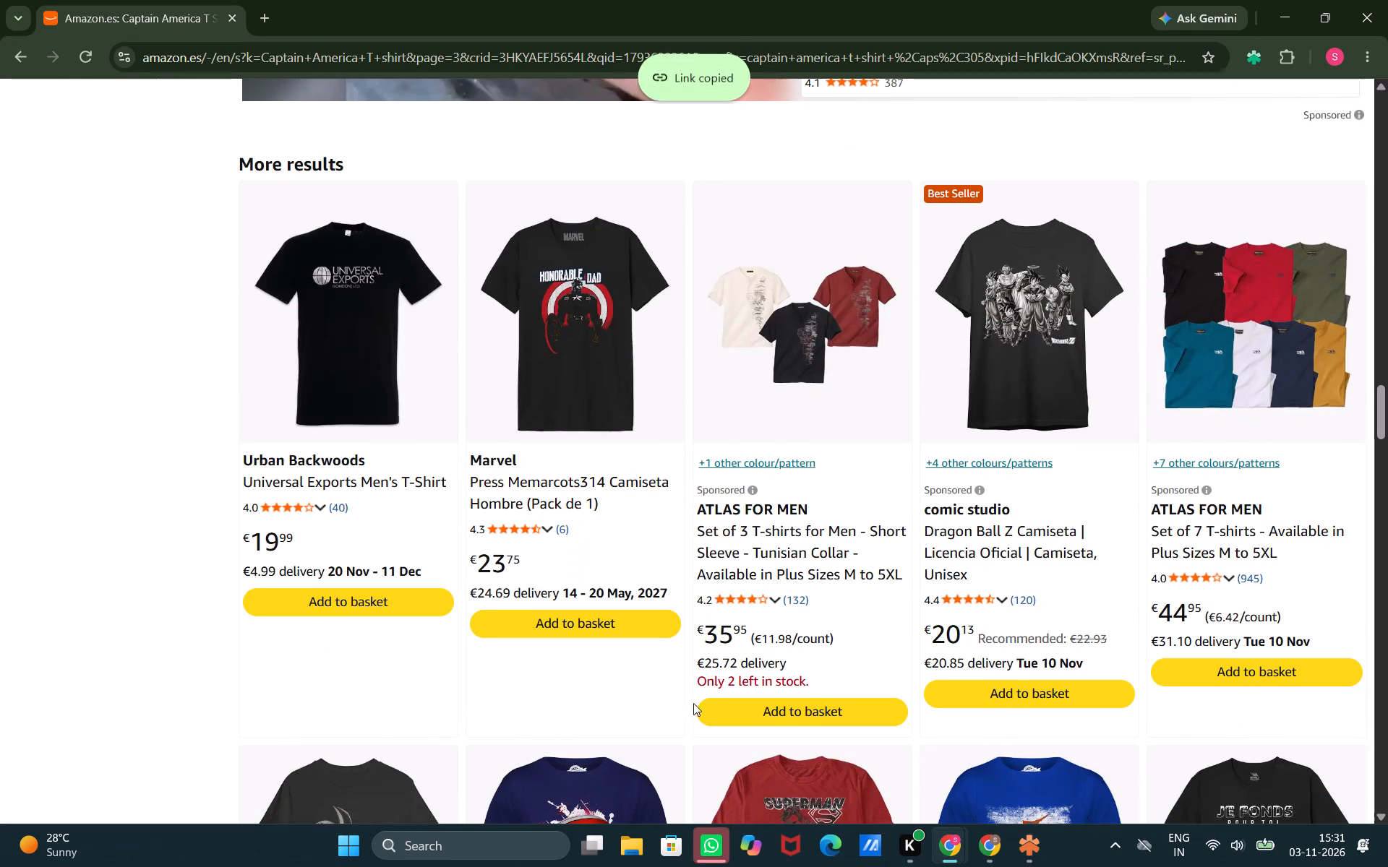
key("alt+Tab")
key("ctrl+v")
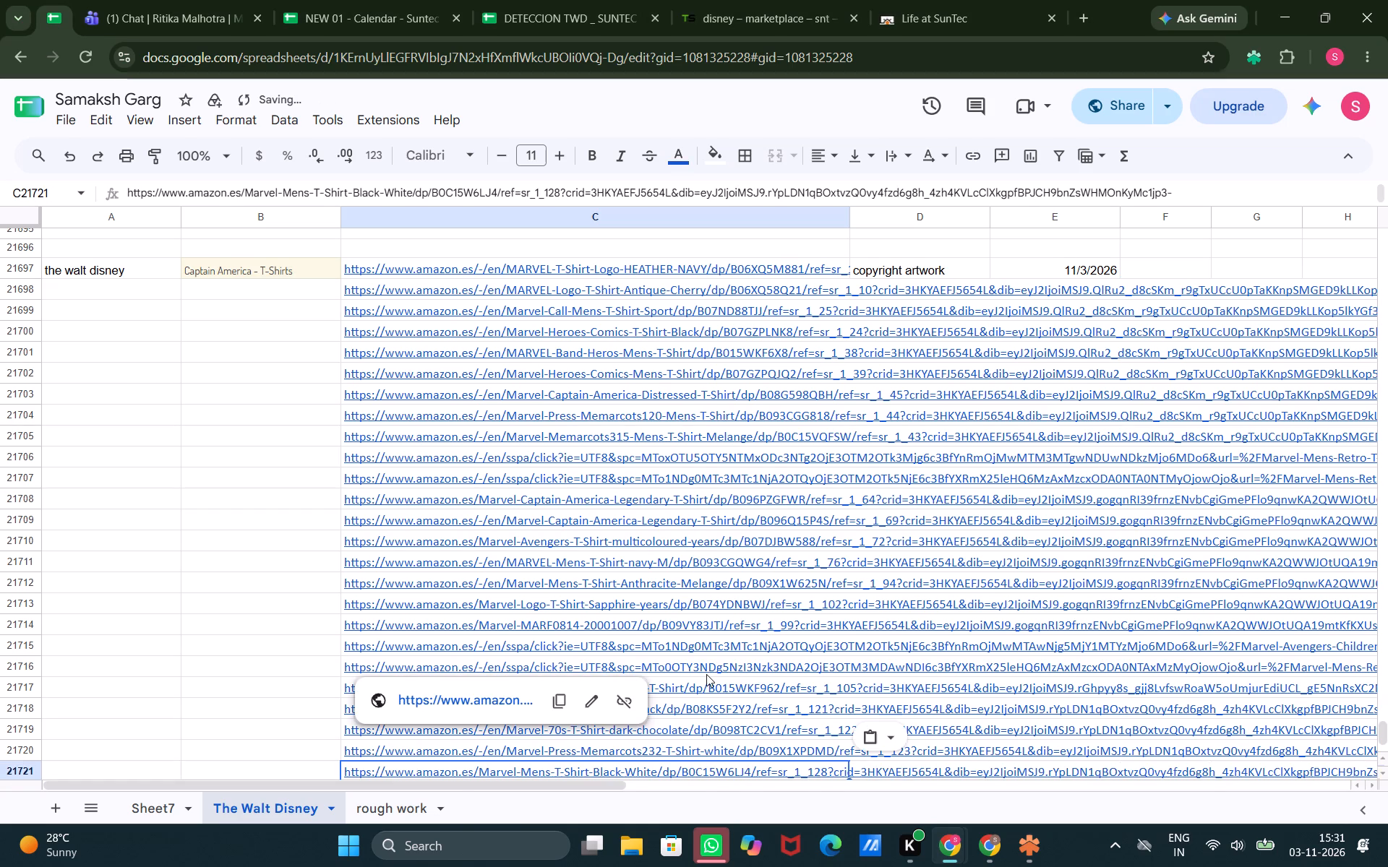
key("Return")
key("Return")
key("alt+Tab")
left_click(800, 322)
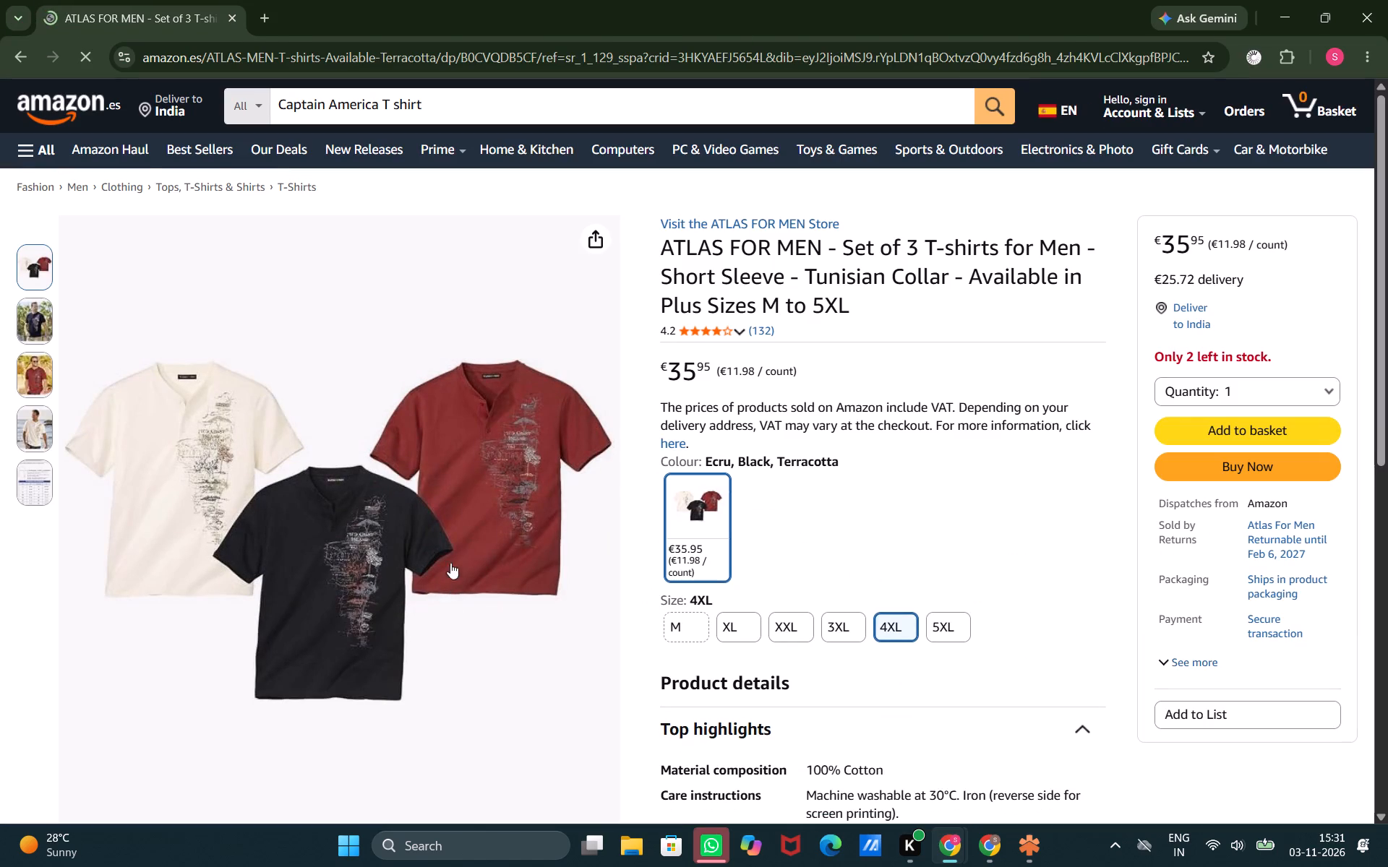
left_click(27, 59)
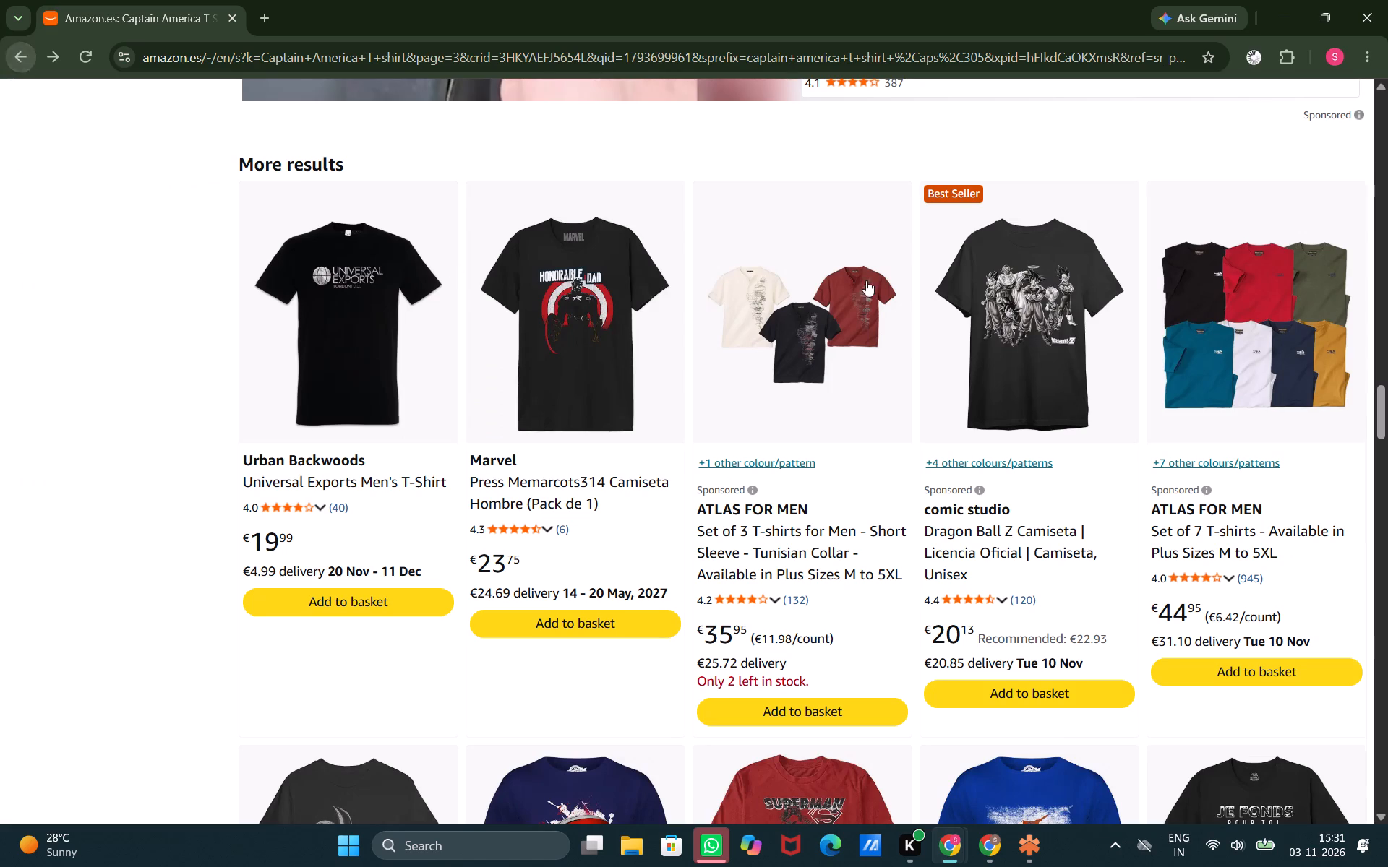
Copy the link of Marvel's The First Avenger Flag T-Shirt for Men priced €30.94 into cell C21722 of the sheet.
scroll(1235, 309, "down", 6)
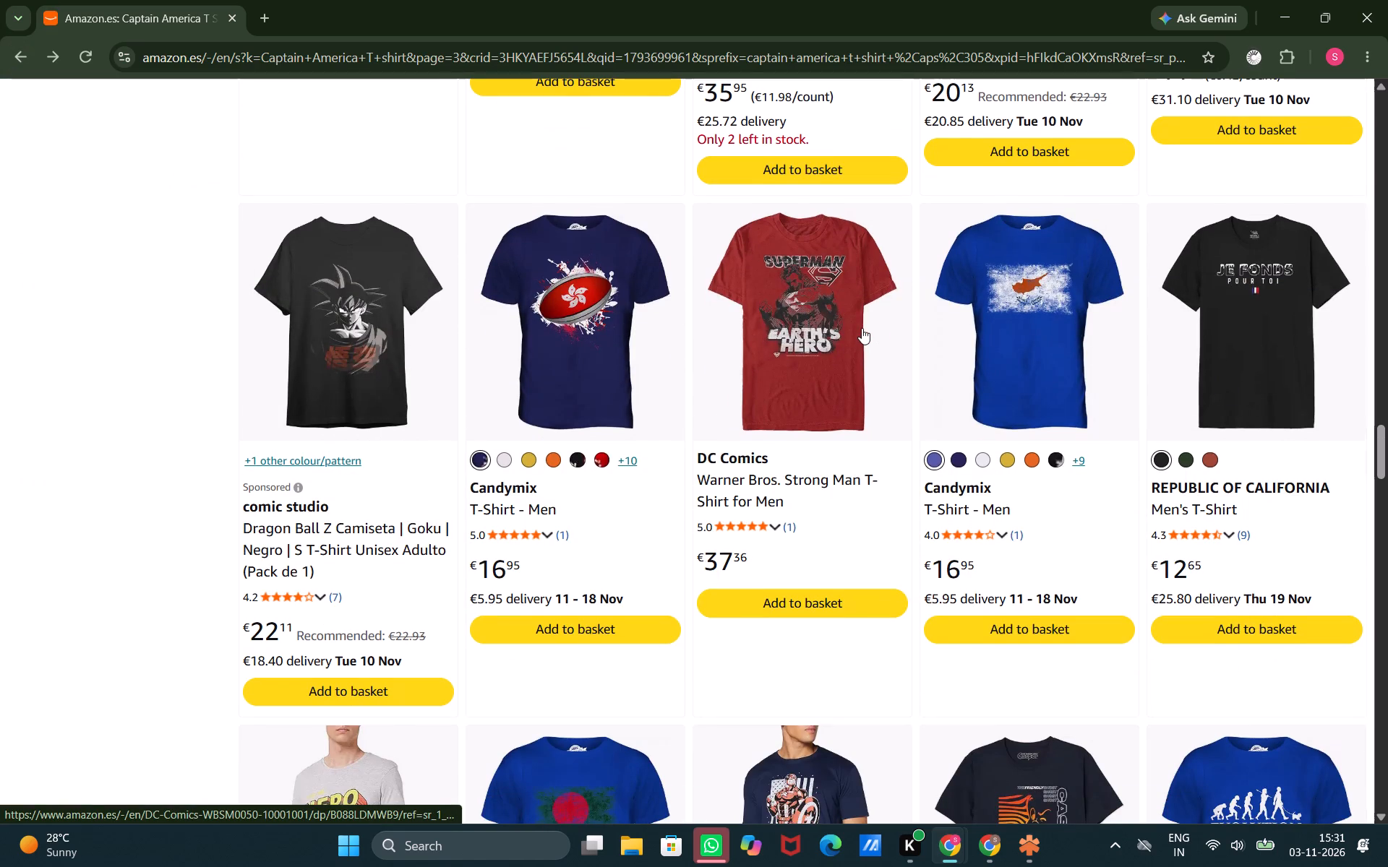
scroll(855, 327, "down", 5)
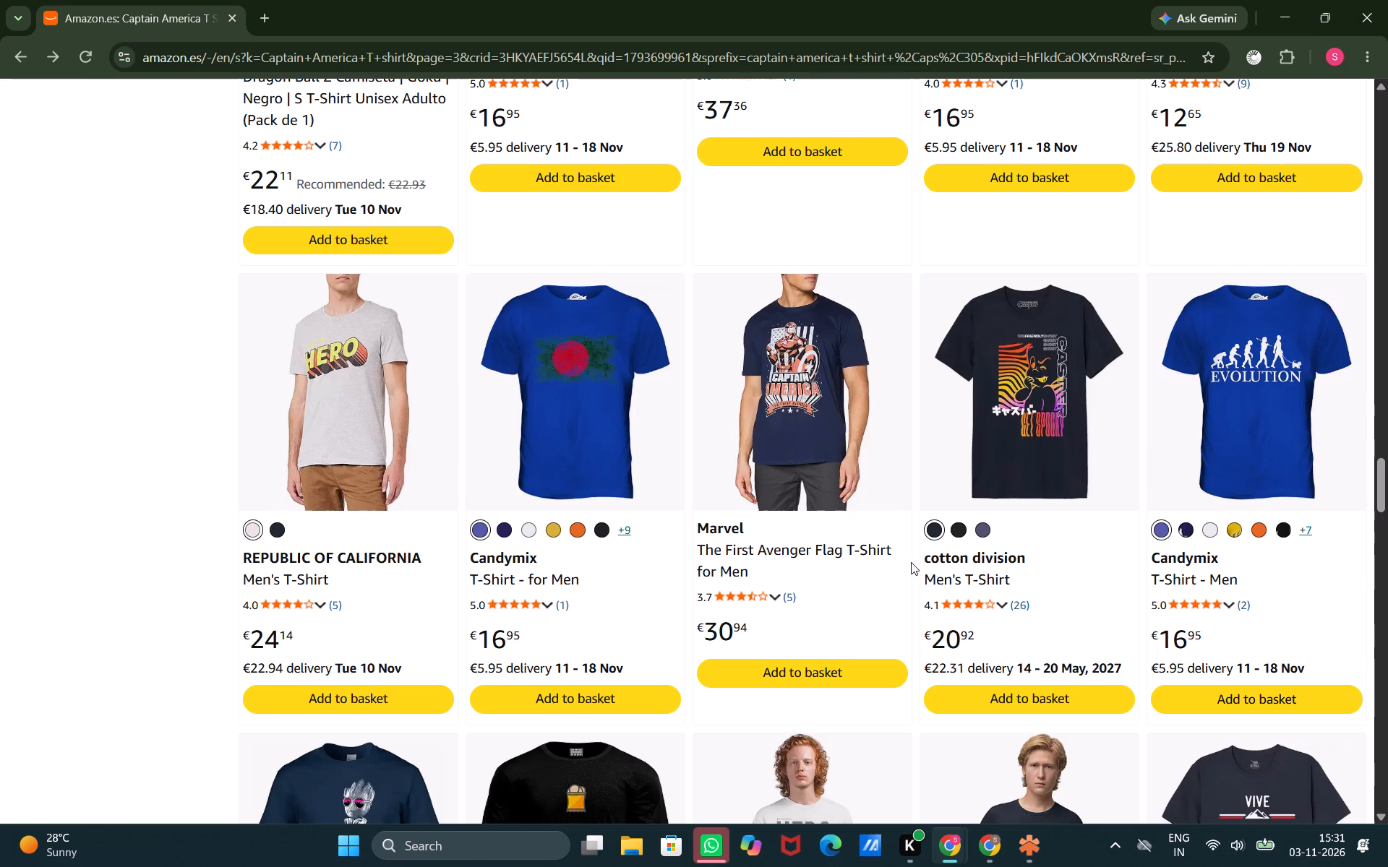
right_click(857, 547)
left_click(899, 452)
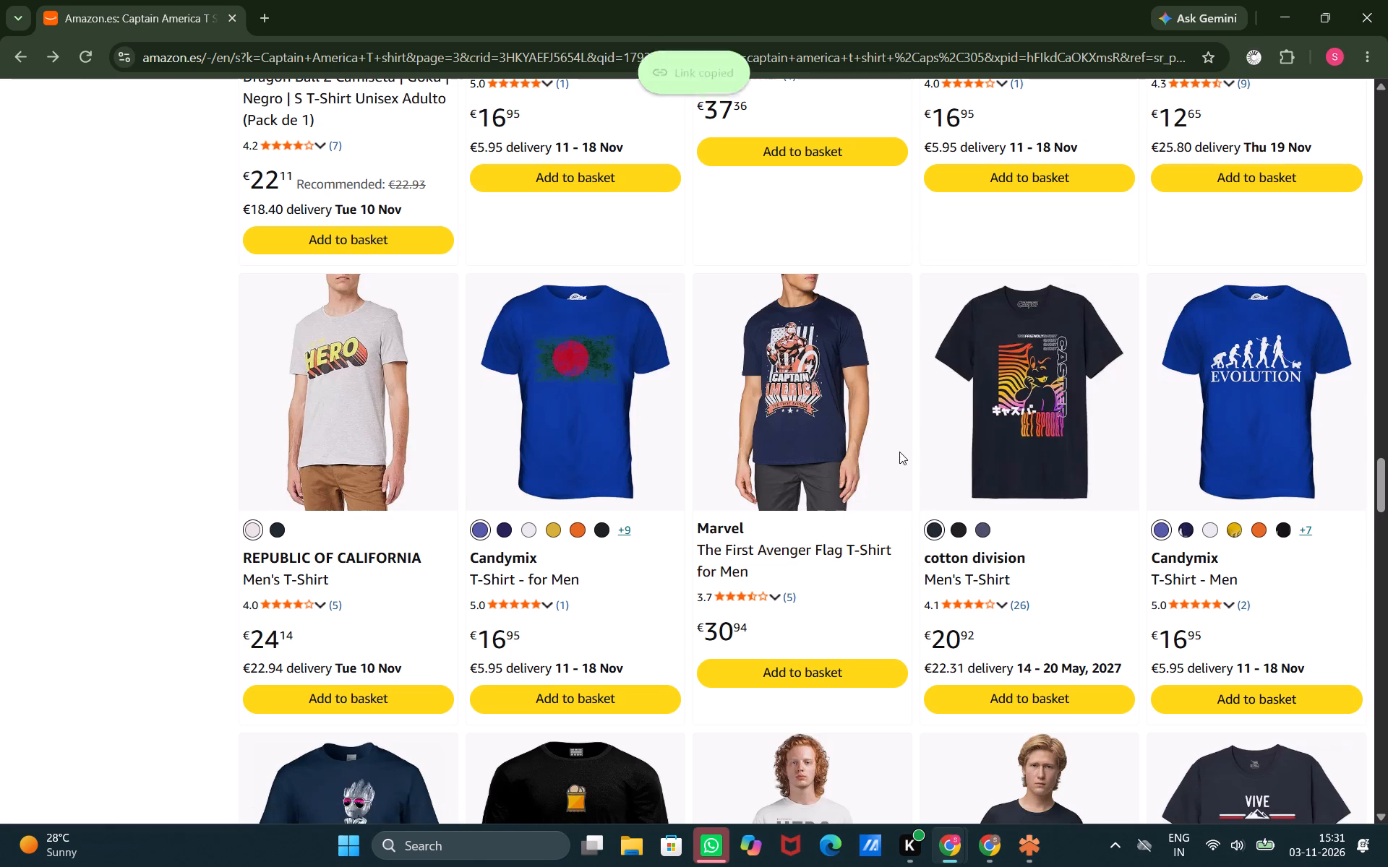
key("alt+Tab")
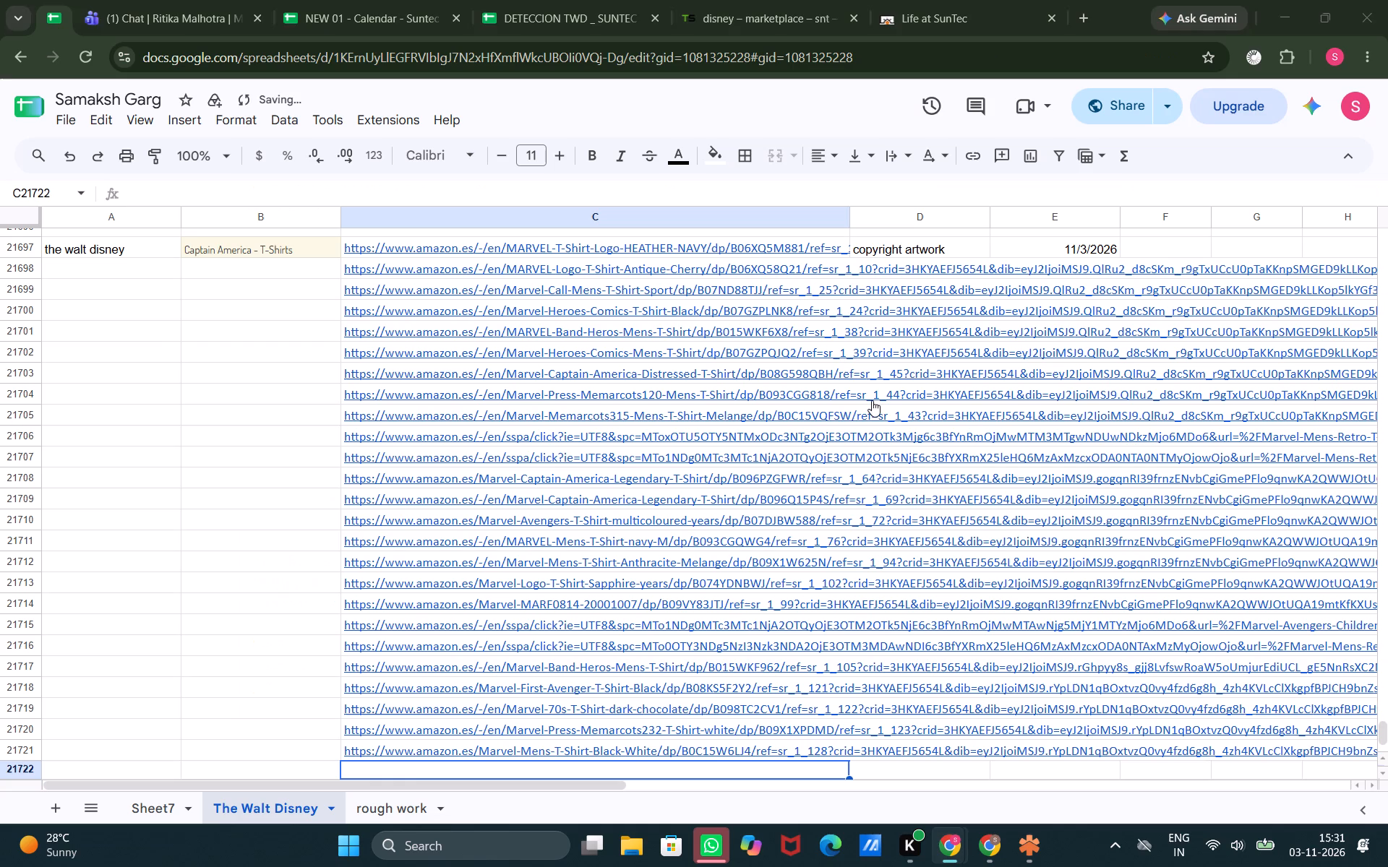
key("ctrl+v")
key("Return")
key("Return")
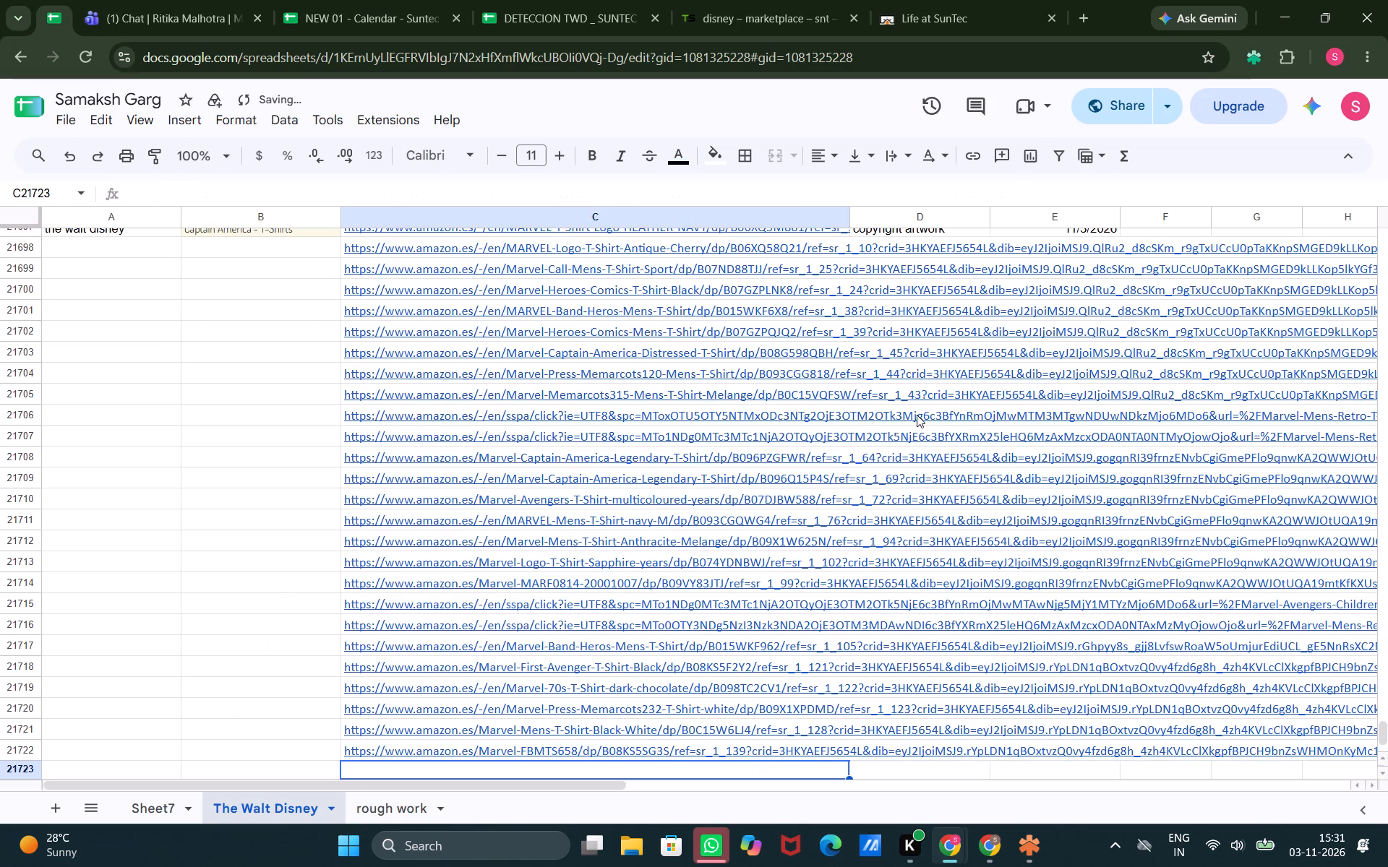
key("alt+Tab")
Copy the link of Marvel's The First Avenger Flag T-Shirt for Men priced €19.70 into cell C21723 of the sheet.
scroll(999, 284, "down", 5)
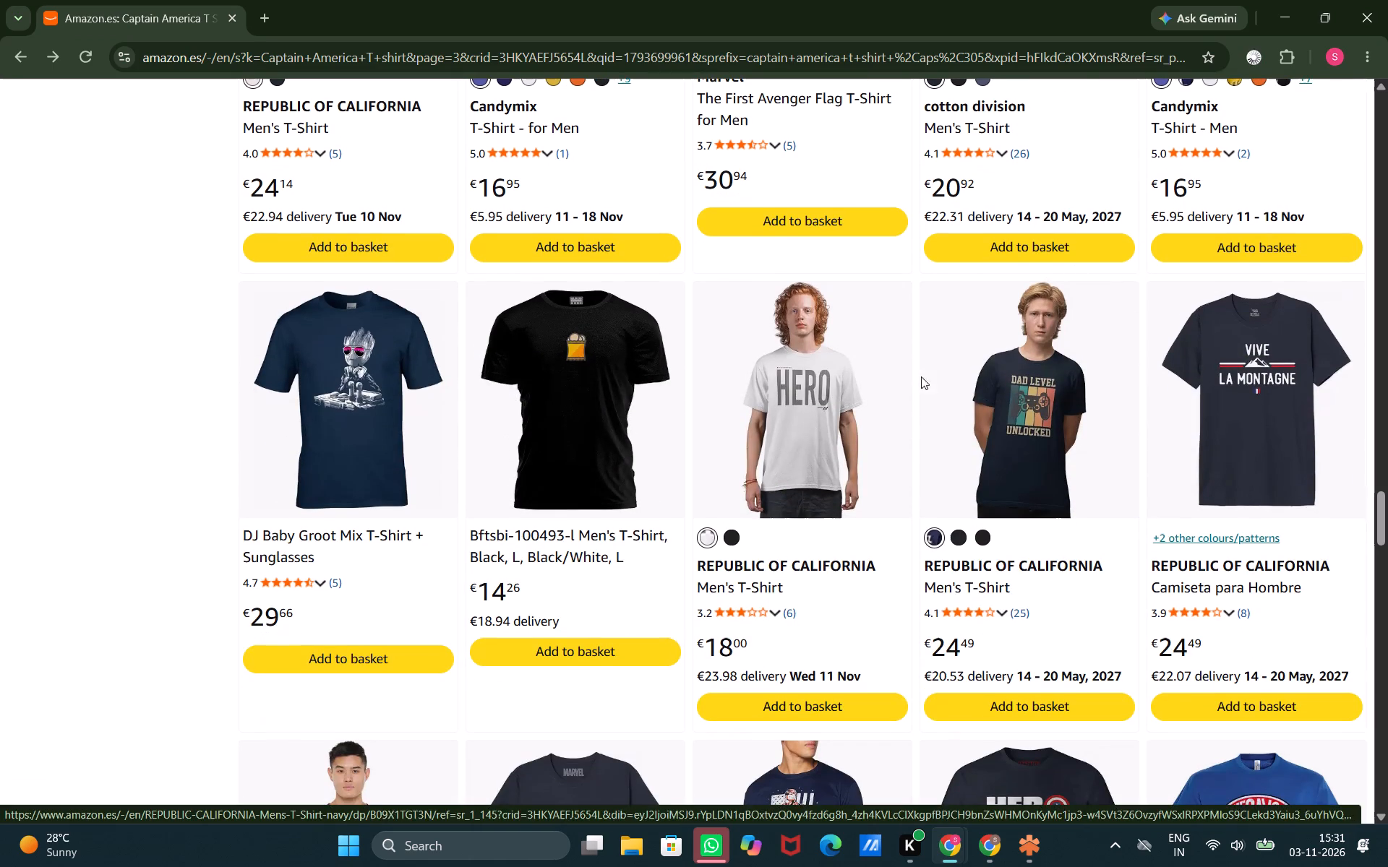
scroll(405, 429, "down", 6)
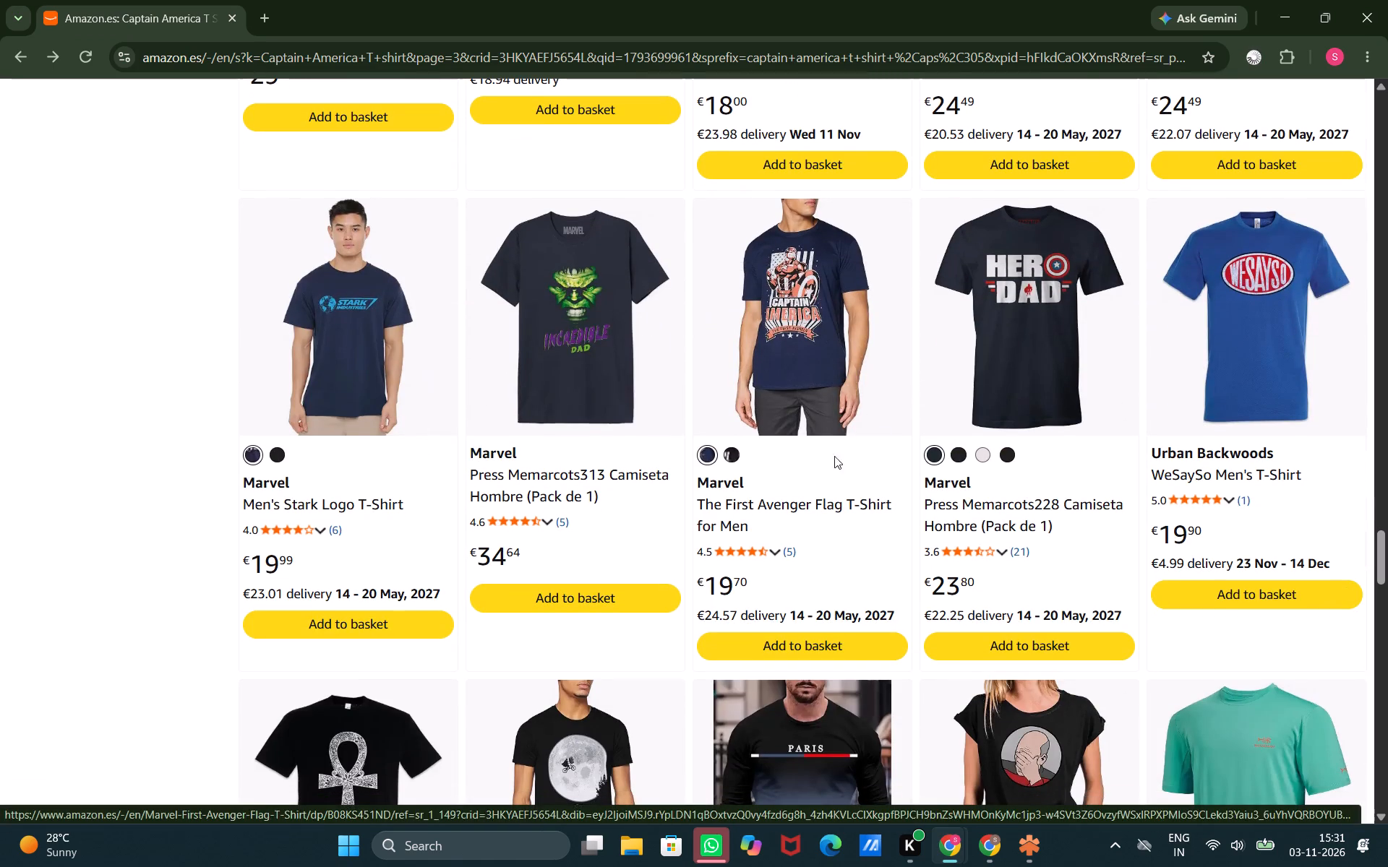
right_click(784, 505)
left_click(864, 691)
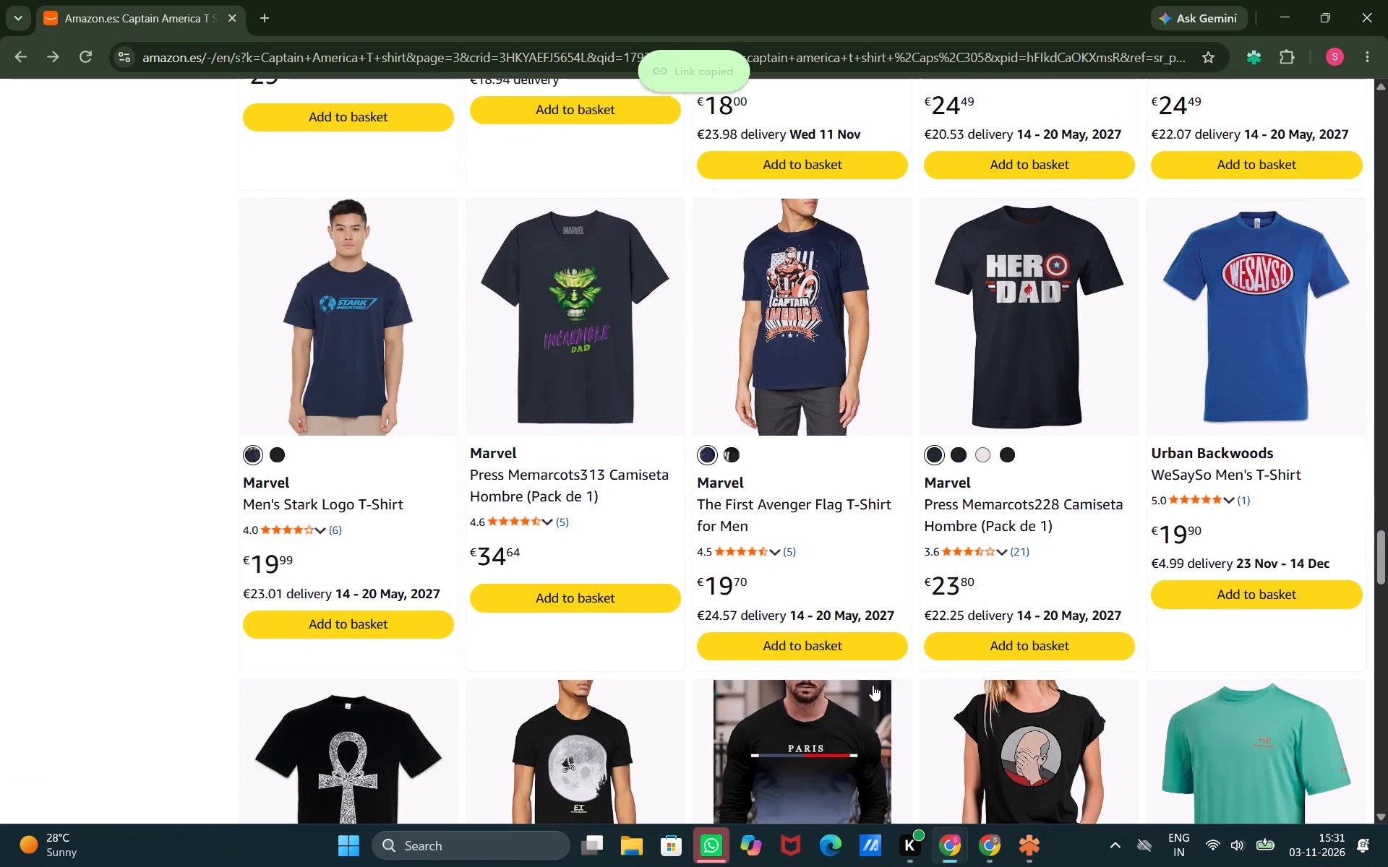
key("alt+Tab")
key("ctrl+v")
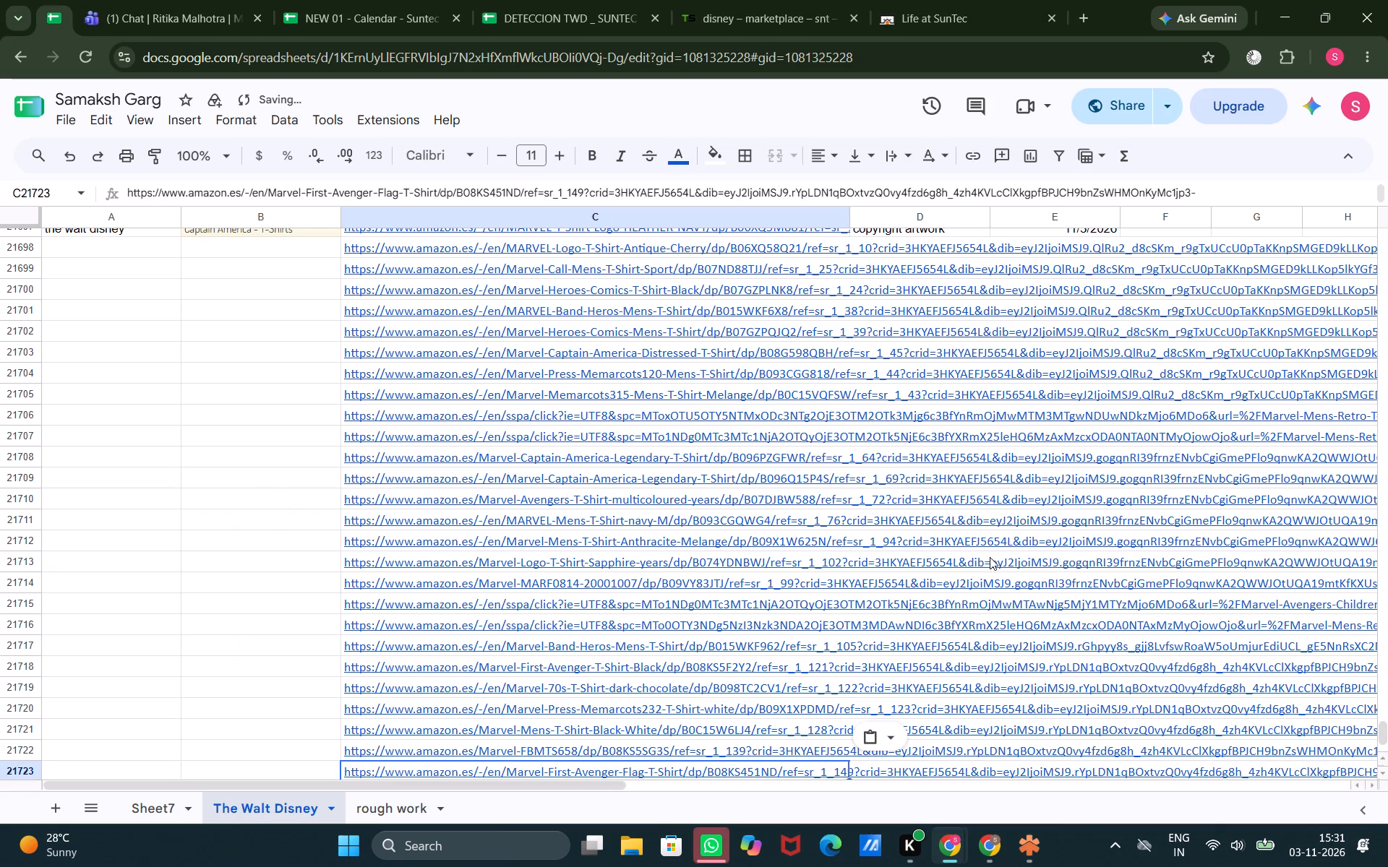
key("Return")
key("Return")
key("alt+Tab")
Copy the link of the Hero Dad shirt, Marvel Press Memarcots228 Camiseta Hombre, into cell C21724 of the sheet.
right_click(1084, 509)
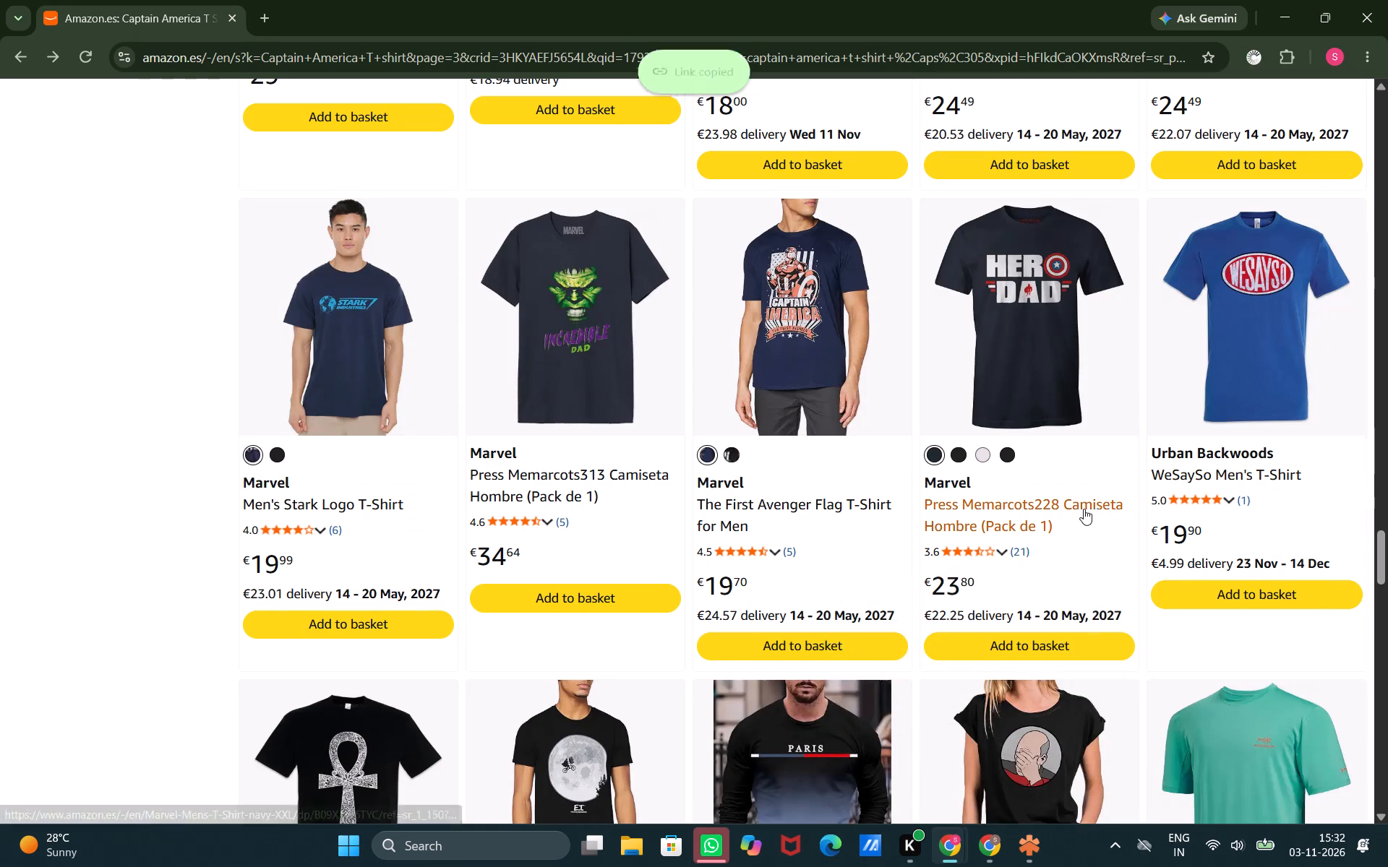
left_click(1224, 700)
key("alt+Tab")
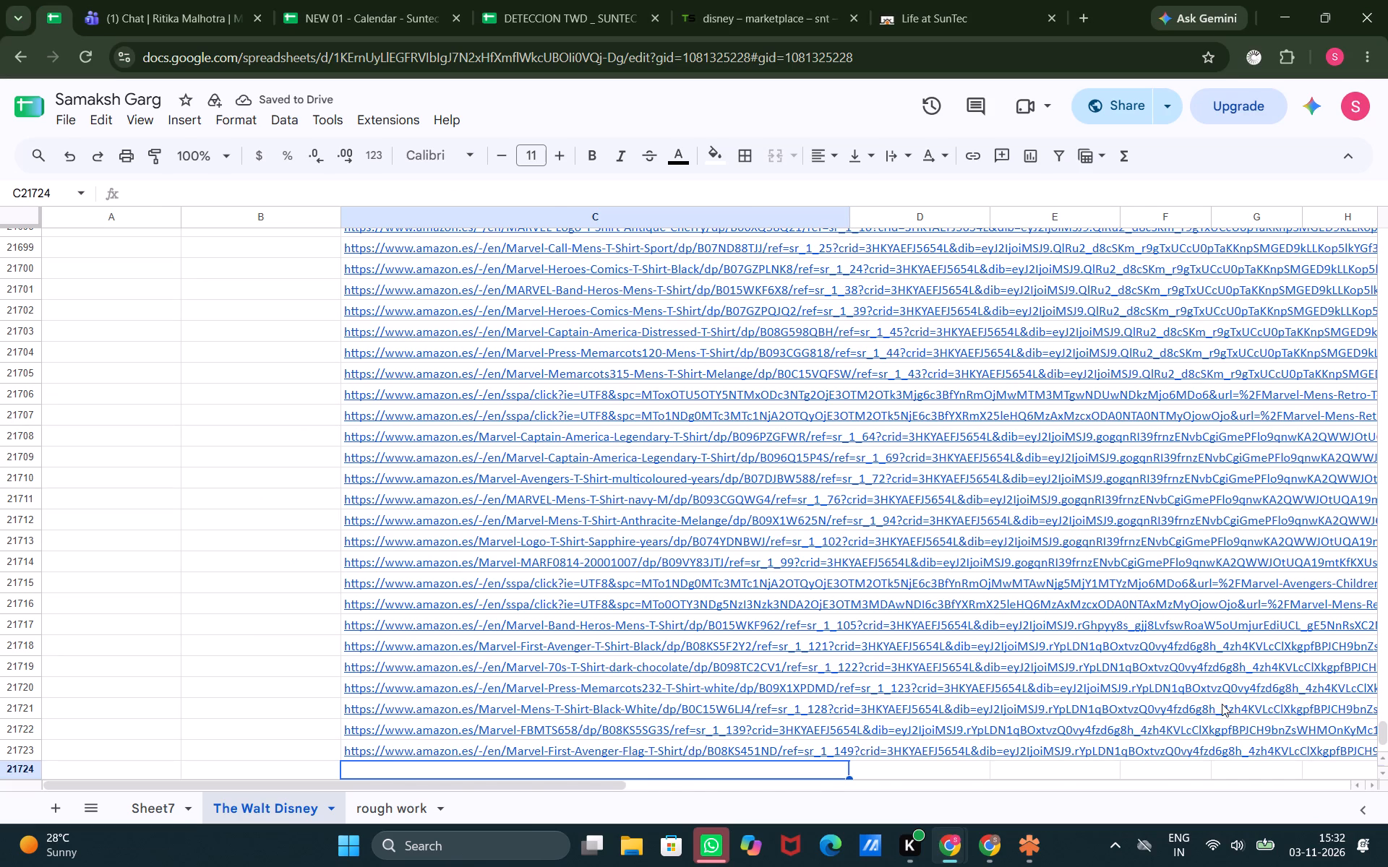
key("ctrl+v")
key("Return")
key("Return")
key("alt+Tab")
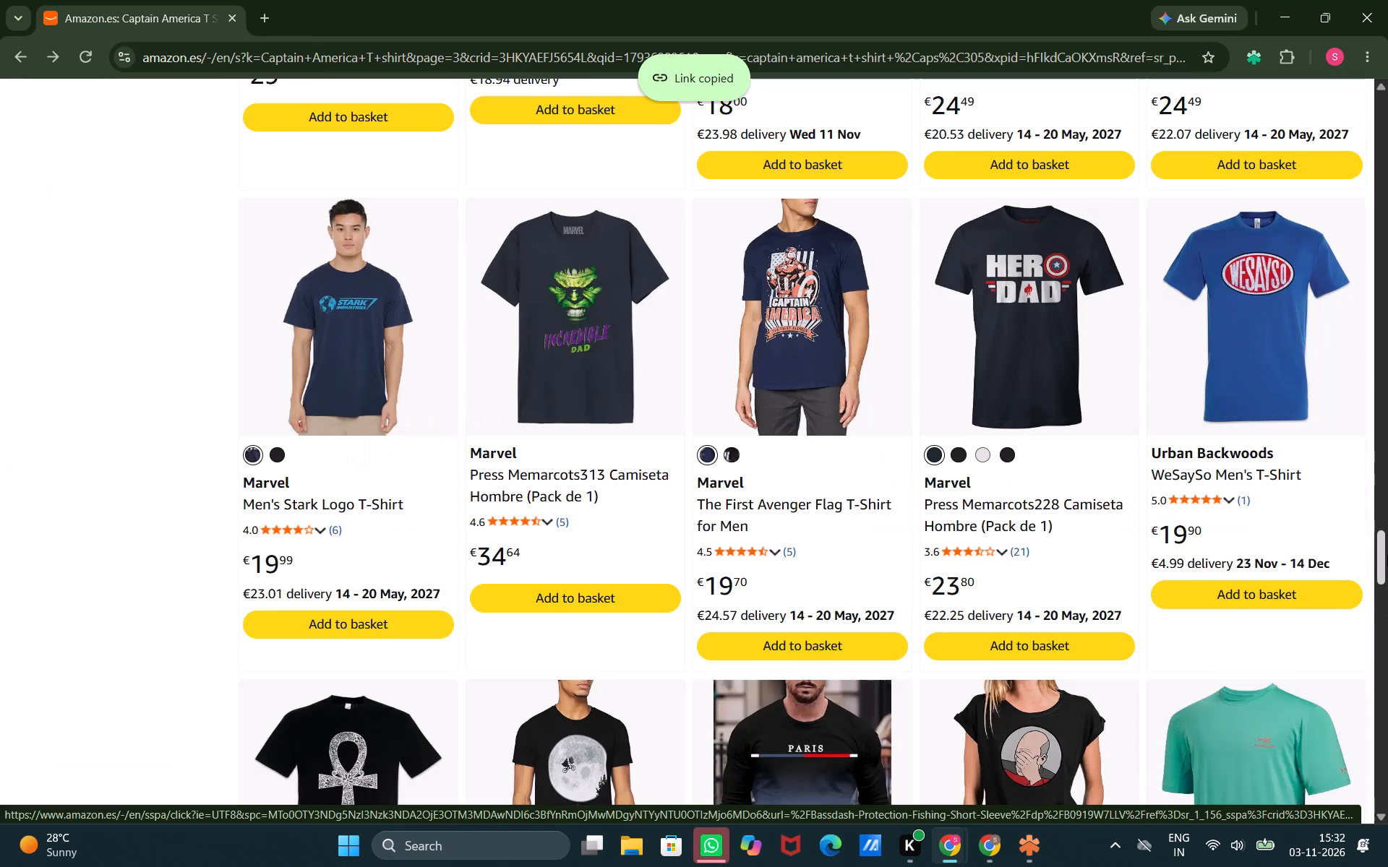
Go to page 4 of the Captain America T shirt search results.
scroll(1350, 559, "down", 3)
scroll(331, 513, "down", 4)
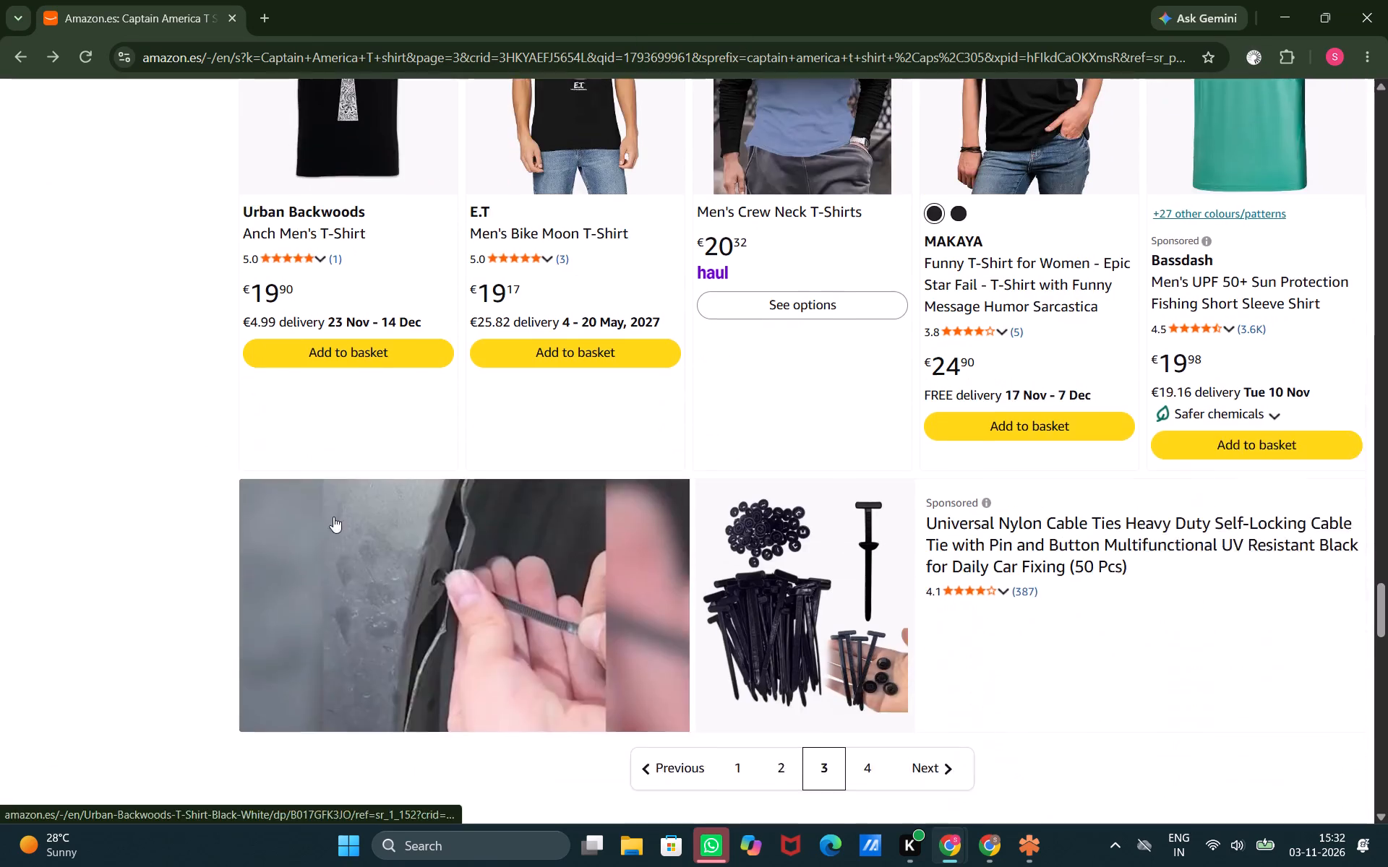
scroll(333, 517, "down", 3)
left_click(870, 584)
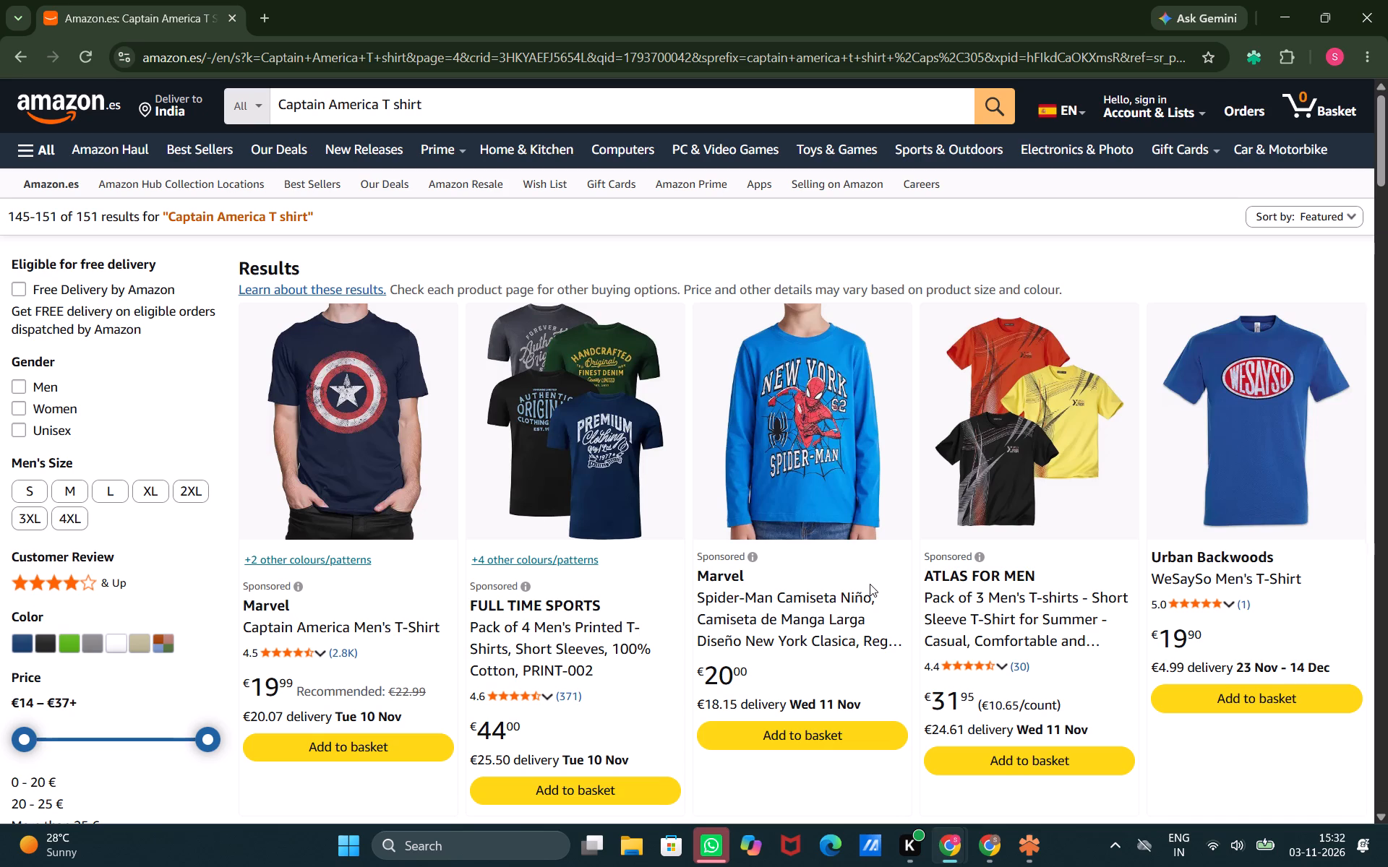
Copy the link of the sponsored Marvel Captain America Men's T-Shirt with the shield print into cell C21725 of the sheet.
scroll(1014, 342, "down", 4)
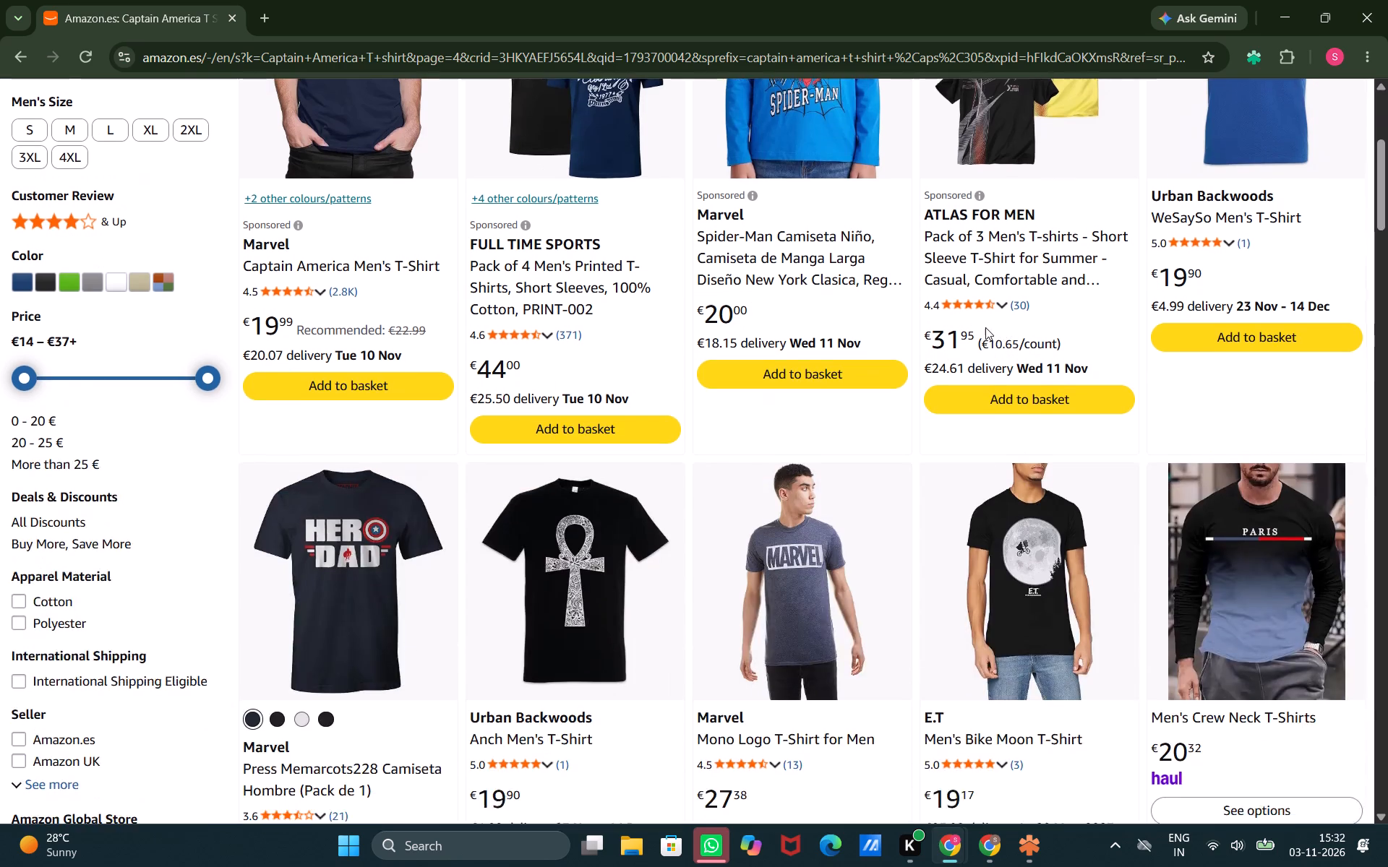
scroll(978, 333, "up", 4)
right_click(440, 631)
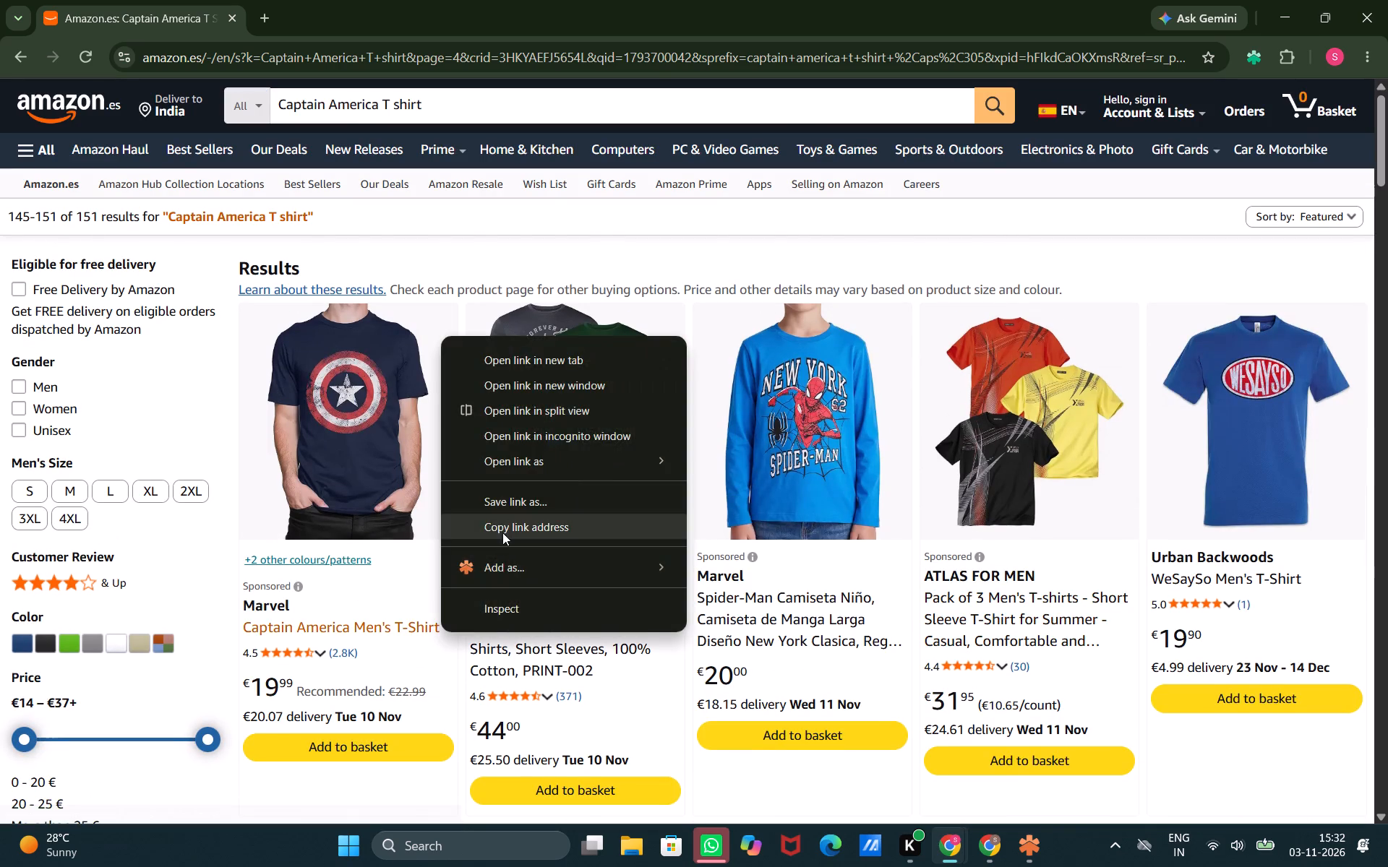
left_click(502, 532)
key("alt+Tab")
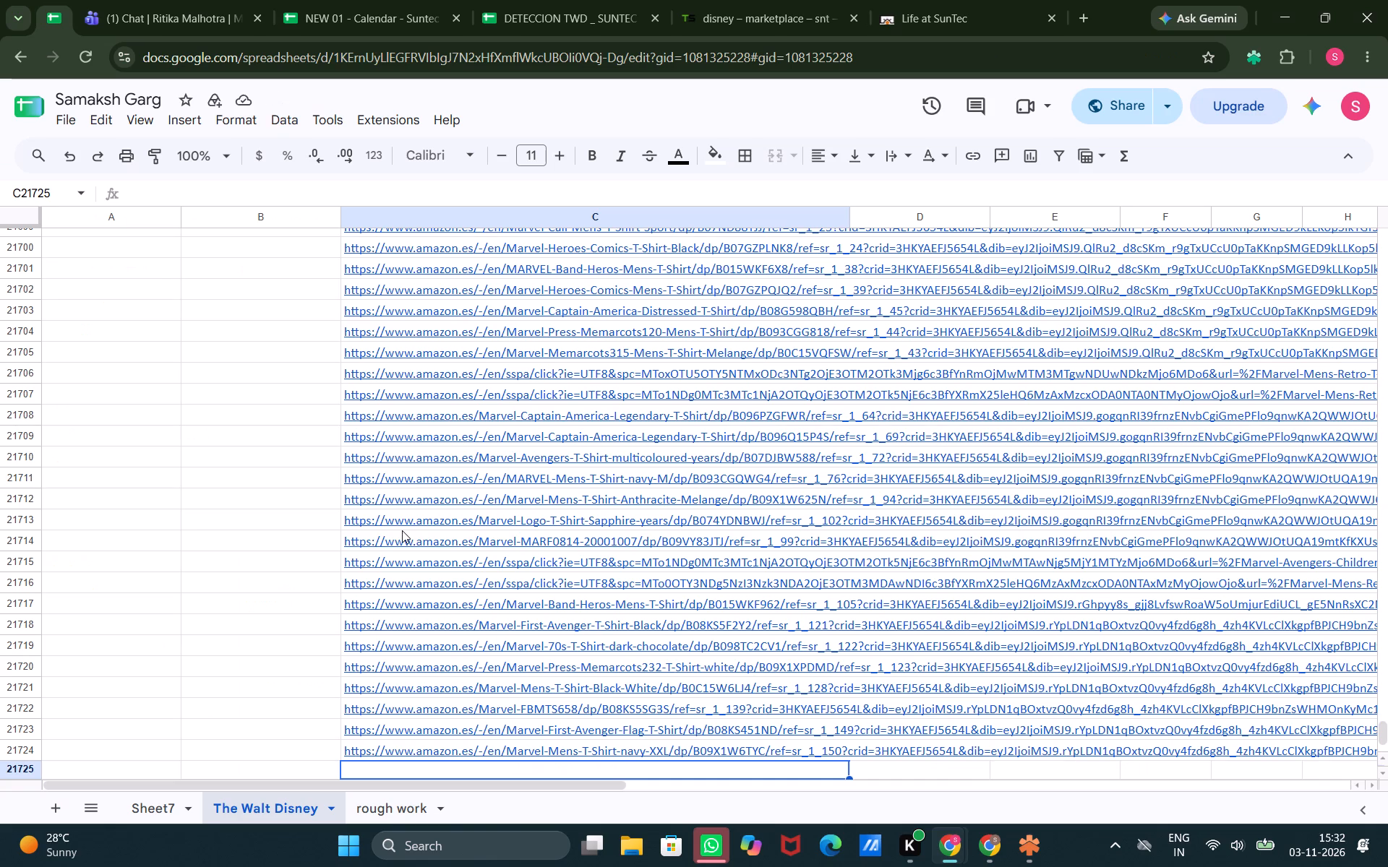
key("ctrl+v")
key("Return")
key("Return")
key("alt+Tab")
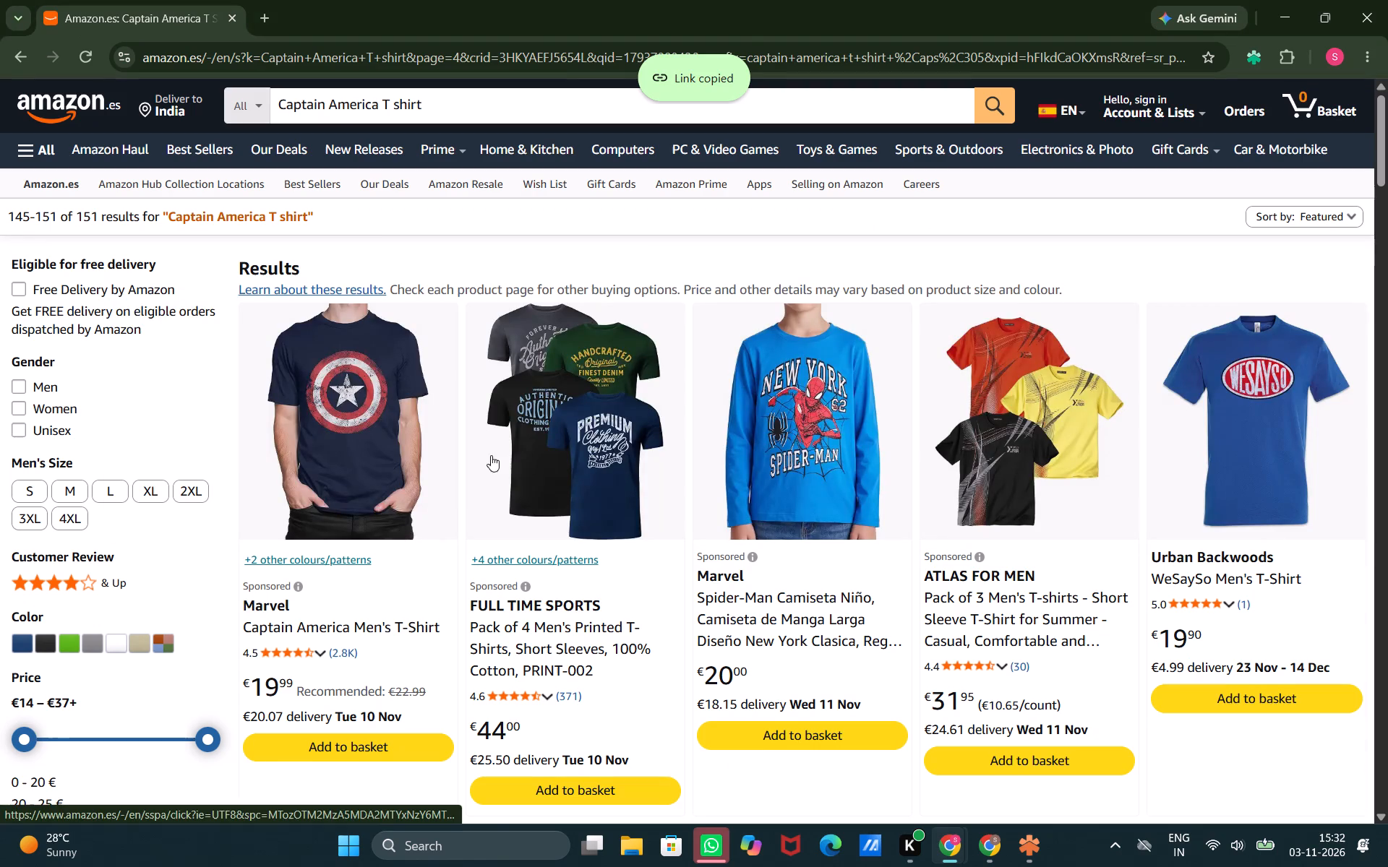
Copy the link of the Hero Dad shirt, Marvel Press Memarcots228, from results page 4 into cell C21726 of the sheet.
scroll(1110, 280, "down", 5)
scroll(1157, 352, "down", 1)
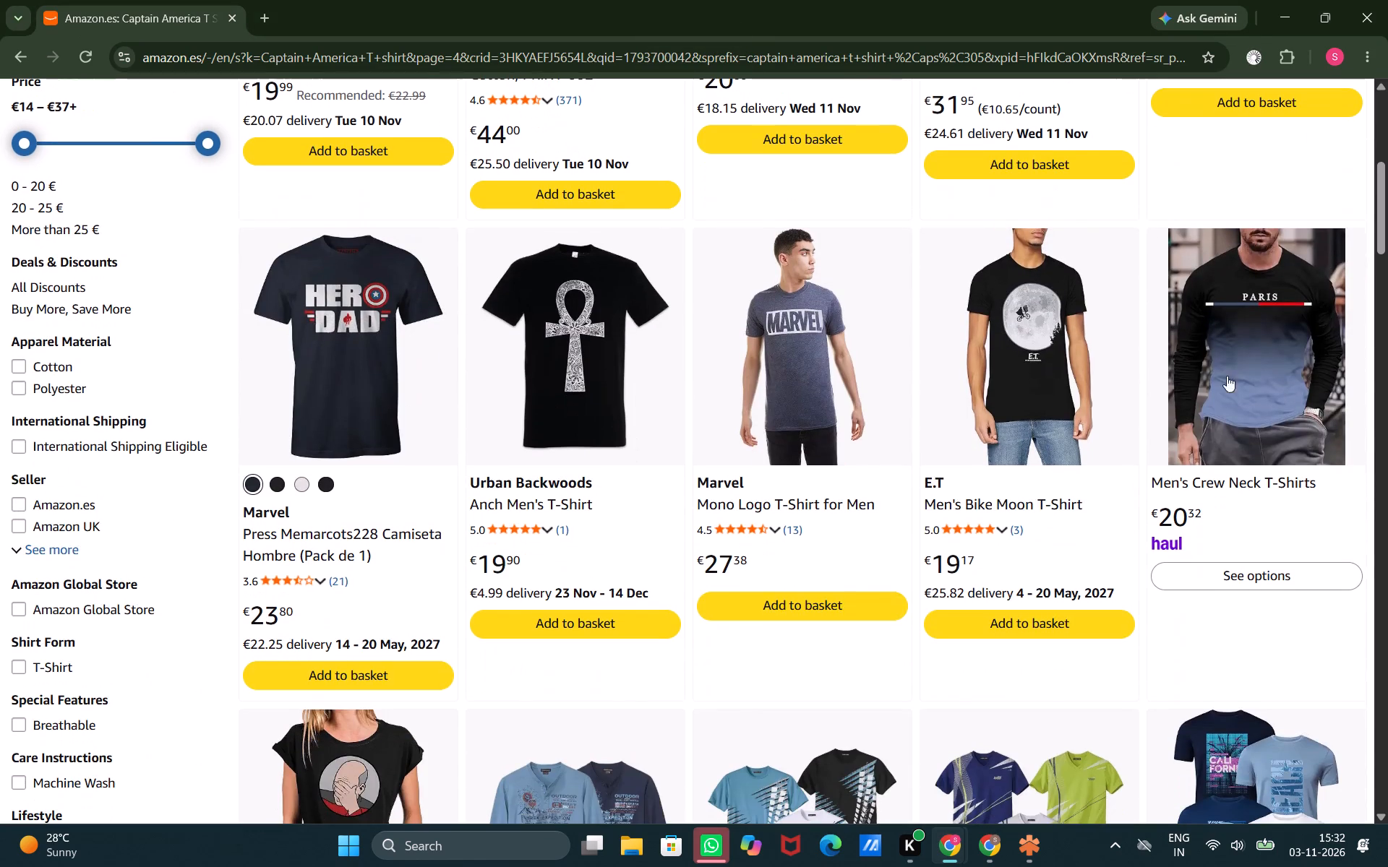
scroll(347, 402, "down", 2)
right_click(358, 361)
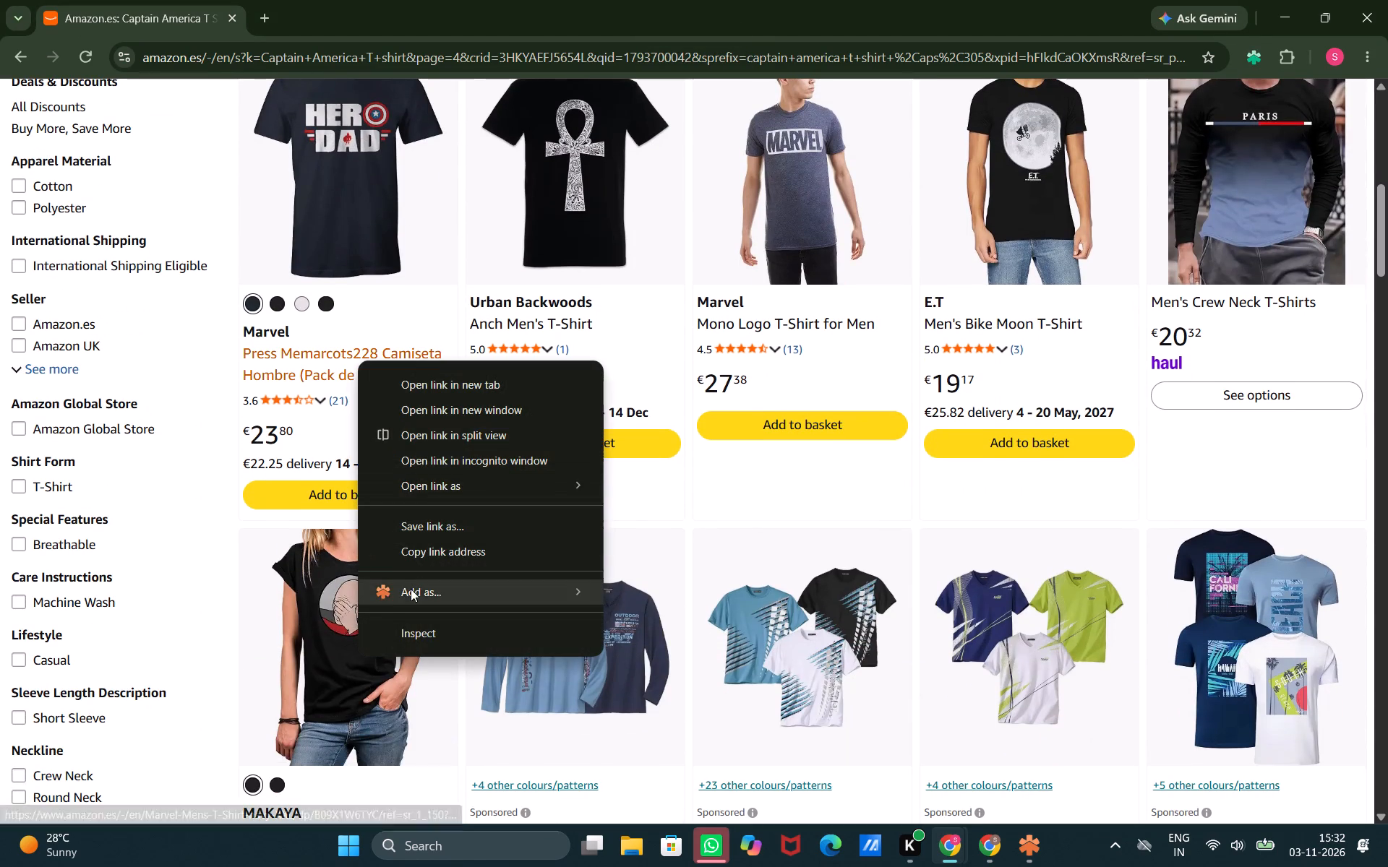
left_click(431, 553)
key("alt+Tab")
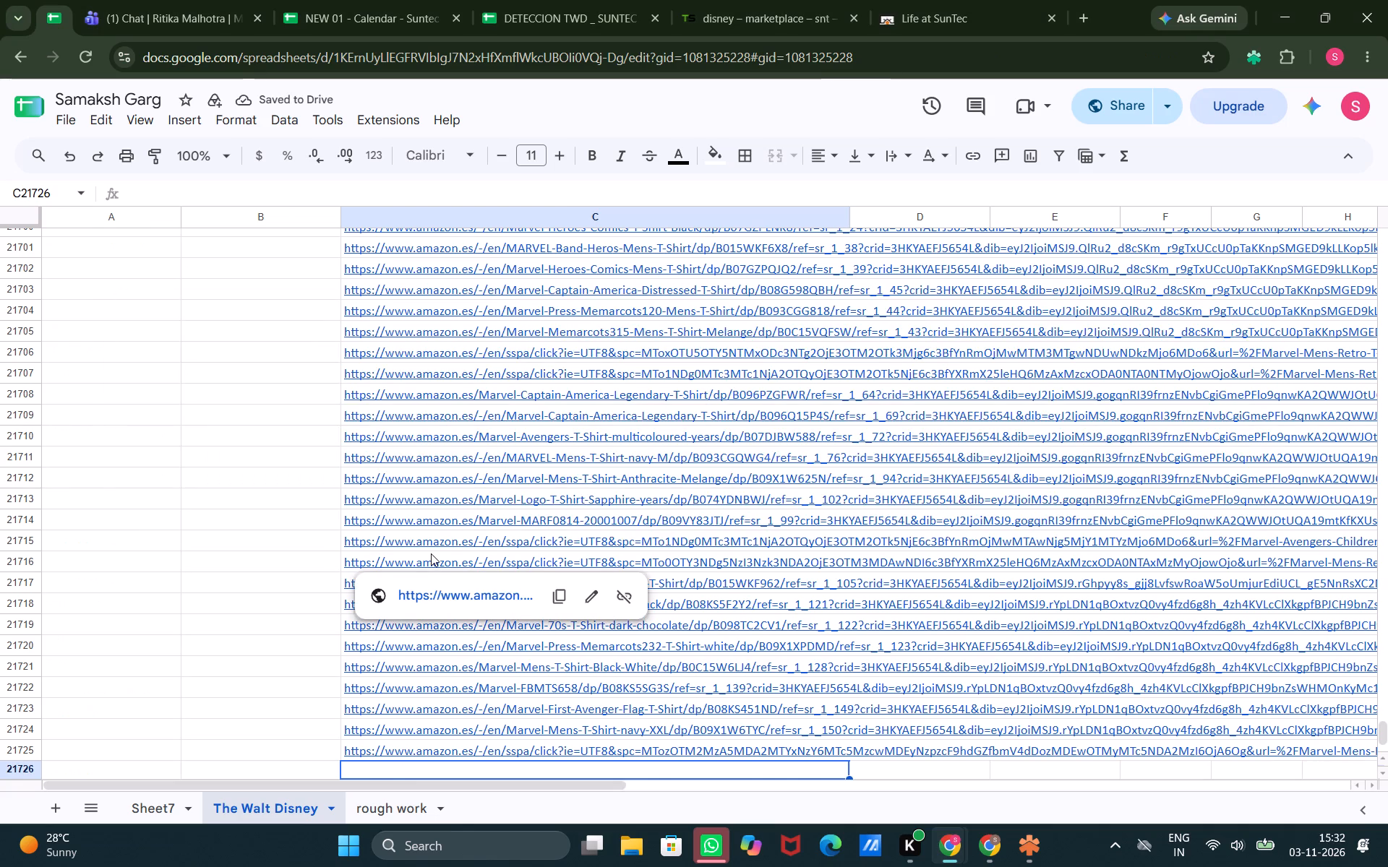
key("ctrl+v")
key("Return")
key("Return")
key("Return")
key("alt+Tab")
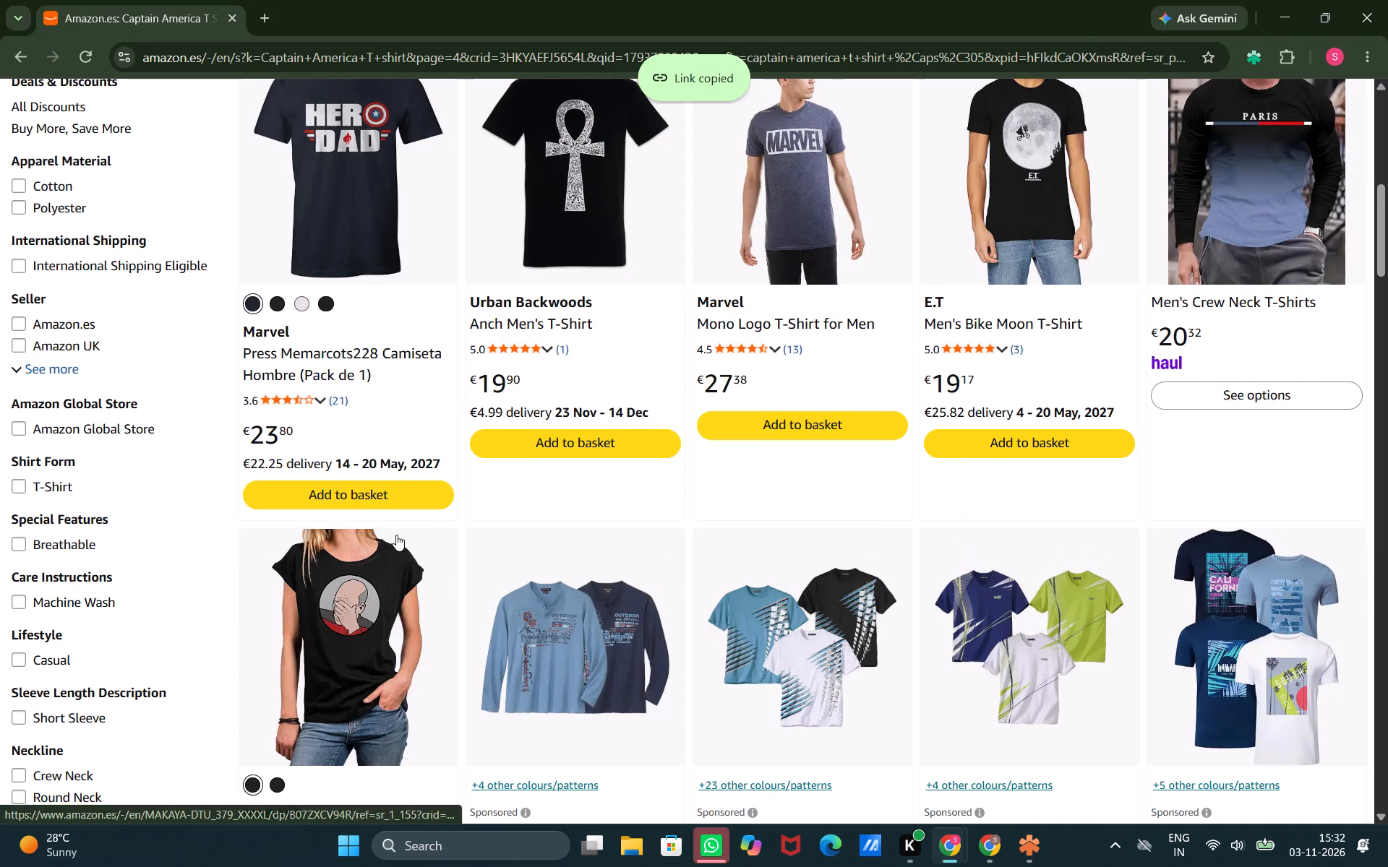
Check the rest of results page 4 for further Captain America T-shirts and compare with the links logged in the sheet.
scroll(396, 535, "up", 2)
scroll(1167, 434, "down", 5)
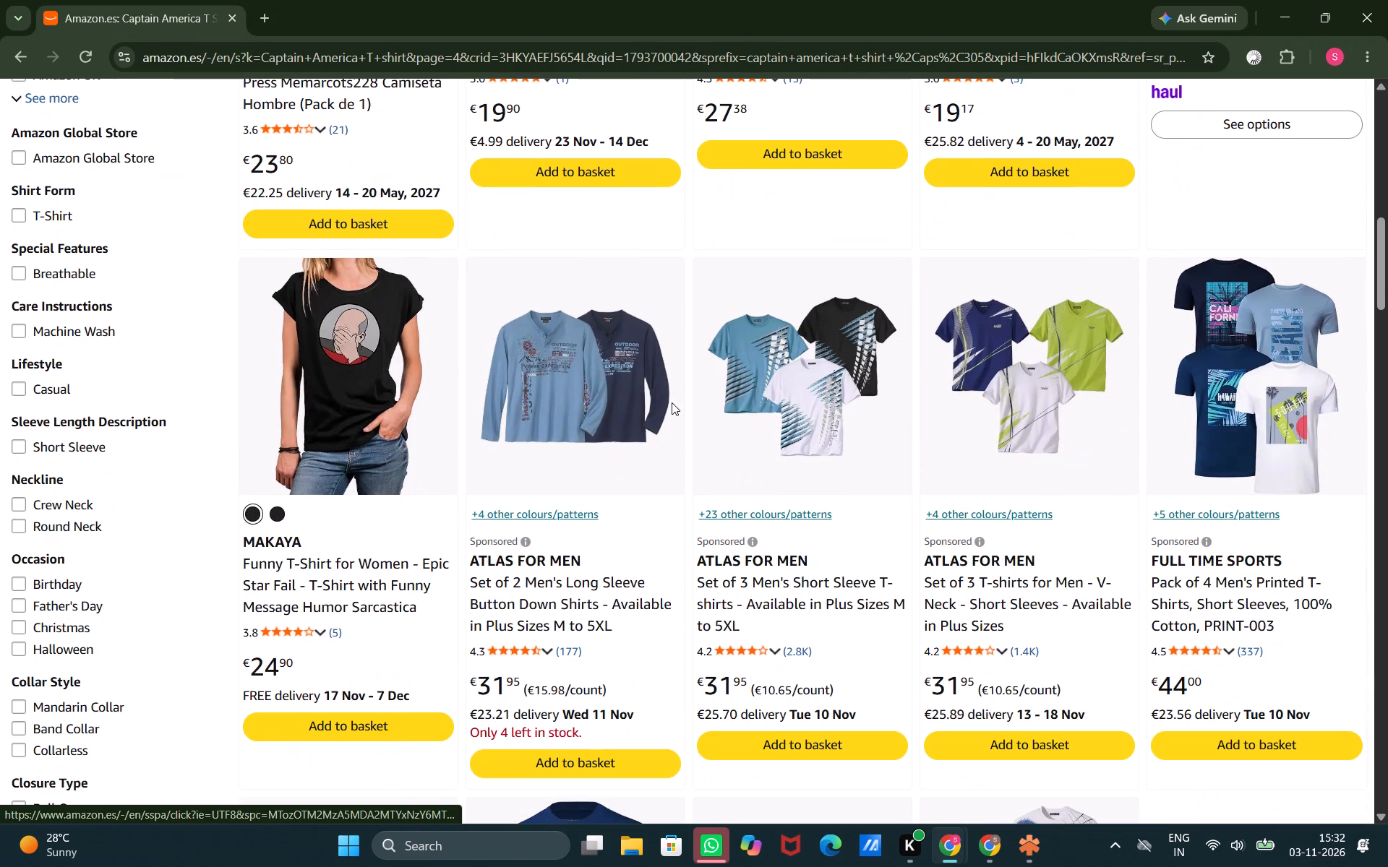
scroll(320, 489, "down", 6)
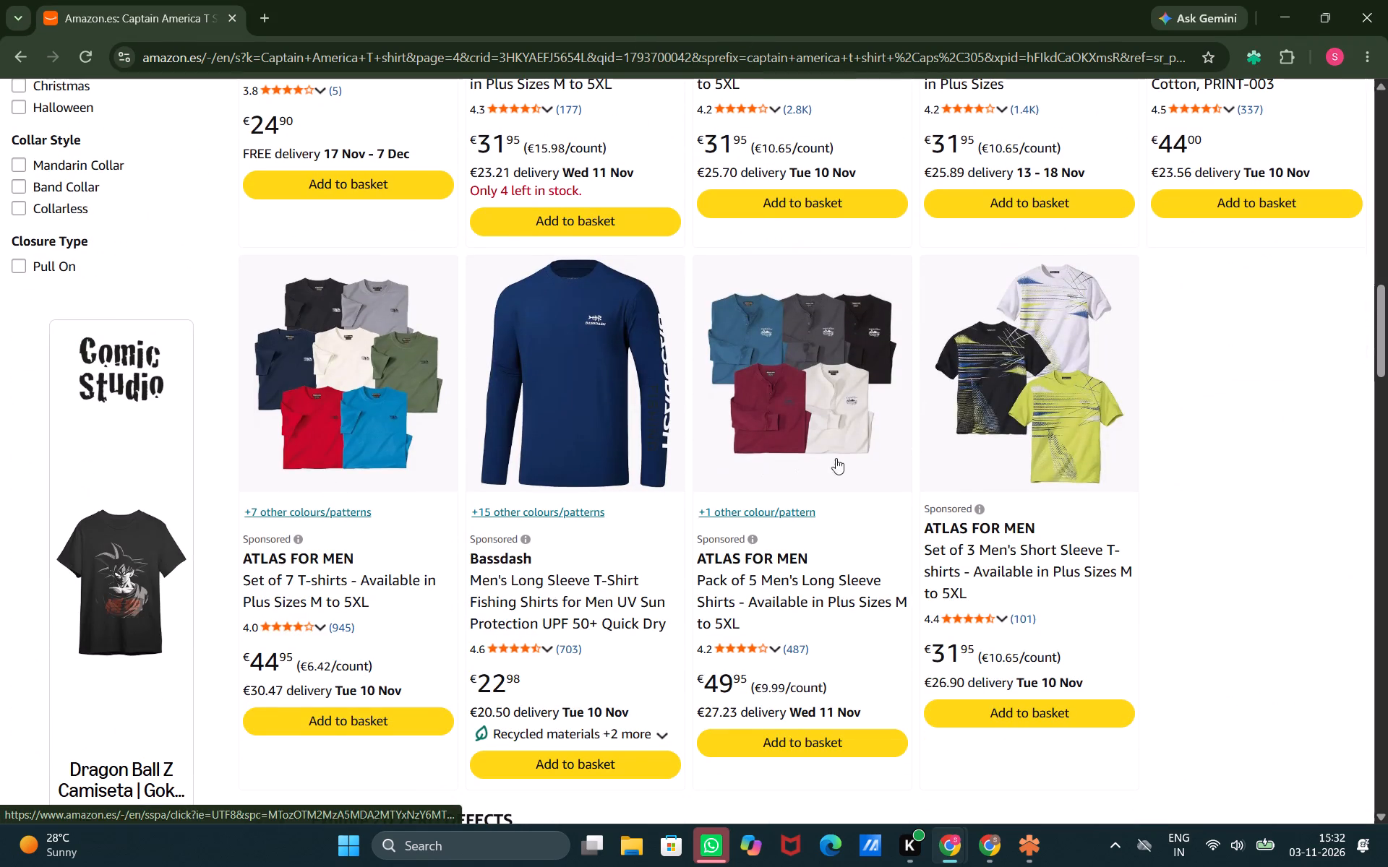
scroll(1007, 437, "down", 19)
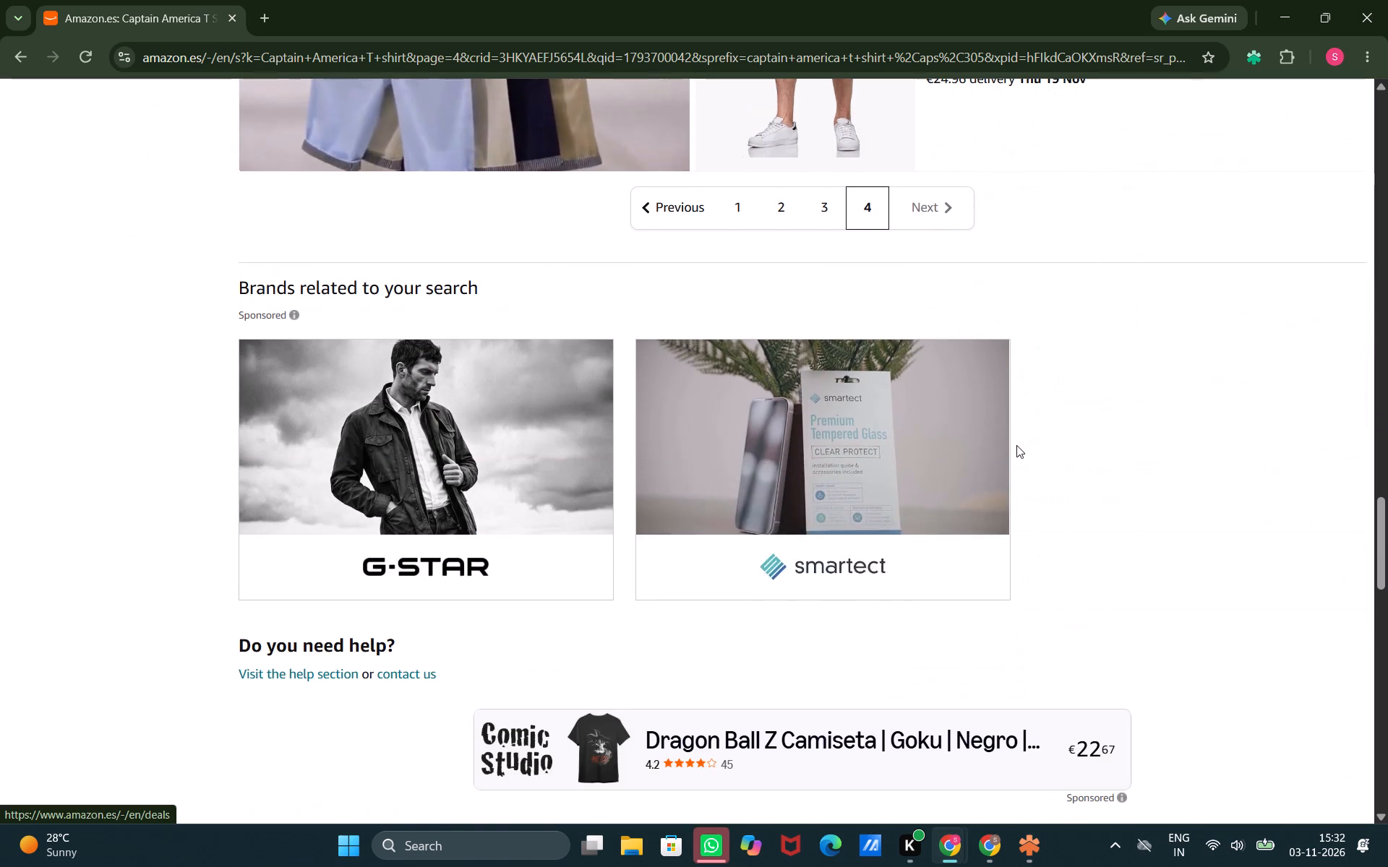
key("alt+Tab")
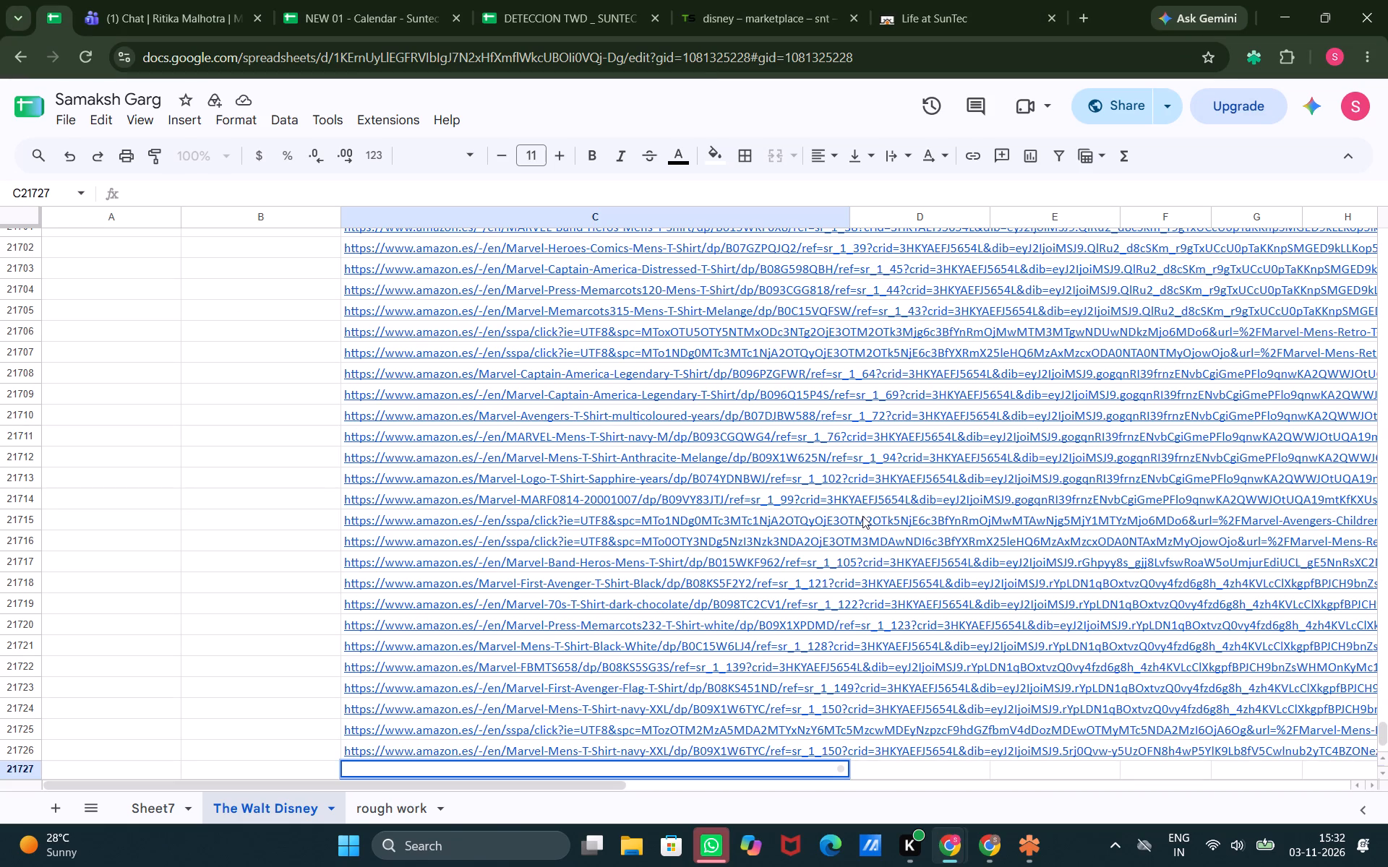
key("alt+Tab")
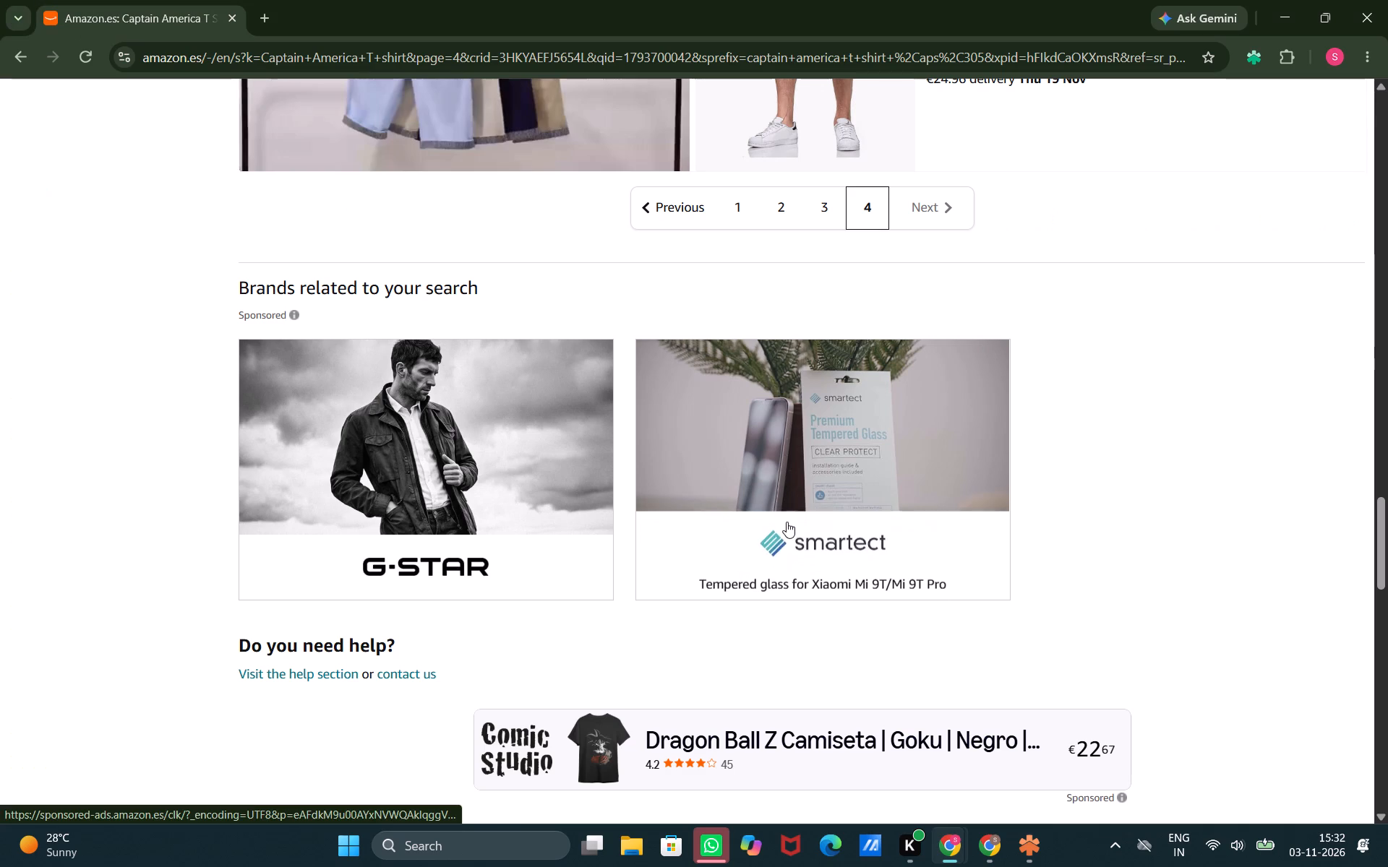
Replace the Captain America query and search Amazon.es for Avengers T shirt.
scroll(787, 522, "up", 11)
left_click(463, 105)
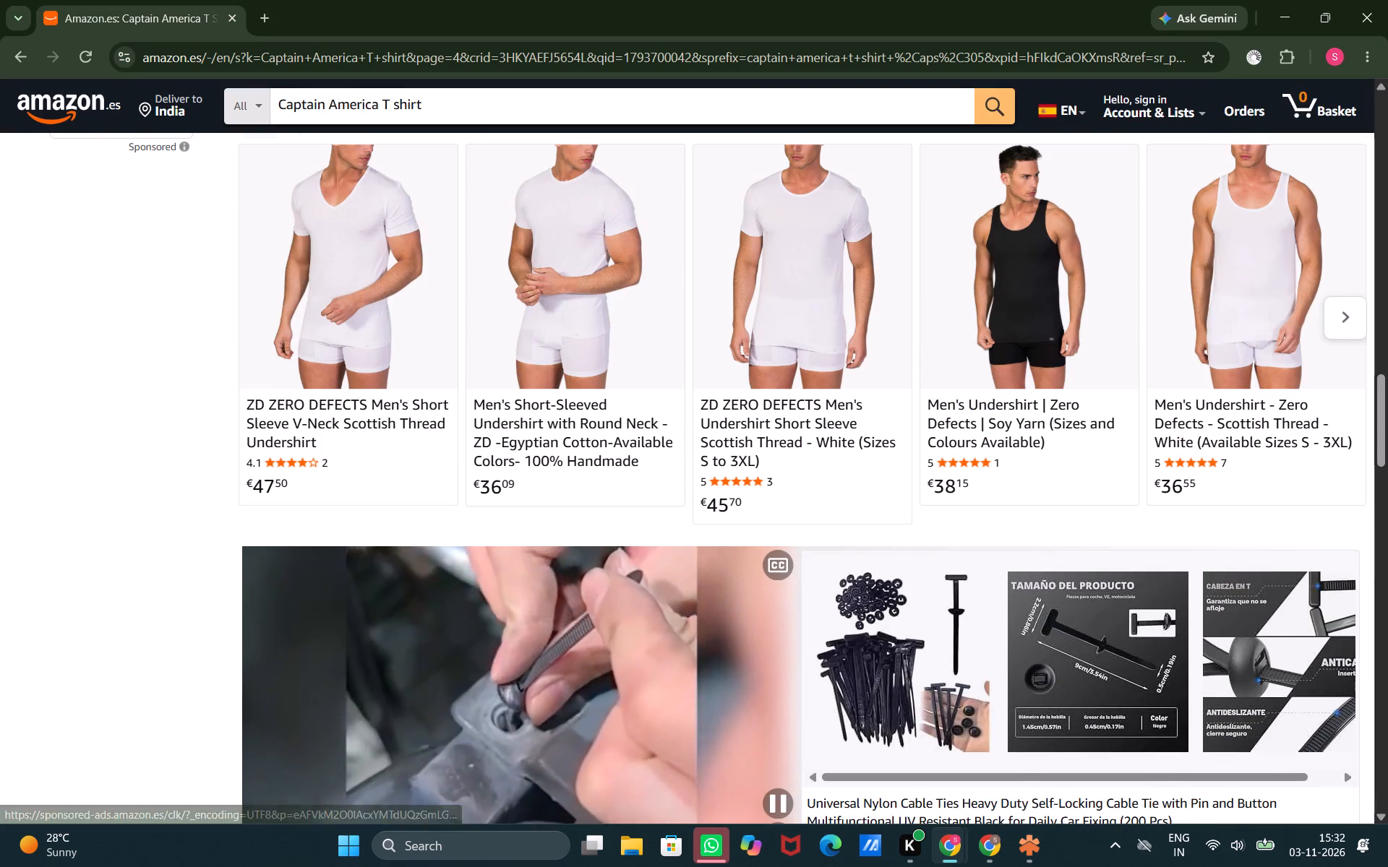
key("BackSpace")
key("BackSpace")
key("BackSpace")
key("BackSpace")
key("BackSpace")
key("BackSpace")
key("BackSpace")
key("BackSpace")
key("BackSpace")
key("BackSpace")
key("BackSpace")
key("BackSpace")
key("BackSpace")
key("BackSpace")
key("BackSpace")
key("BackSpace")
key("BackSpace")
key("BackSpace")
key("BackSpace")
key("BackSpace")
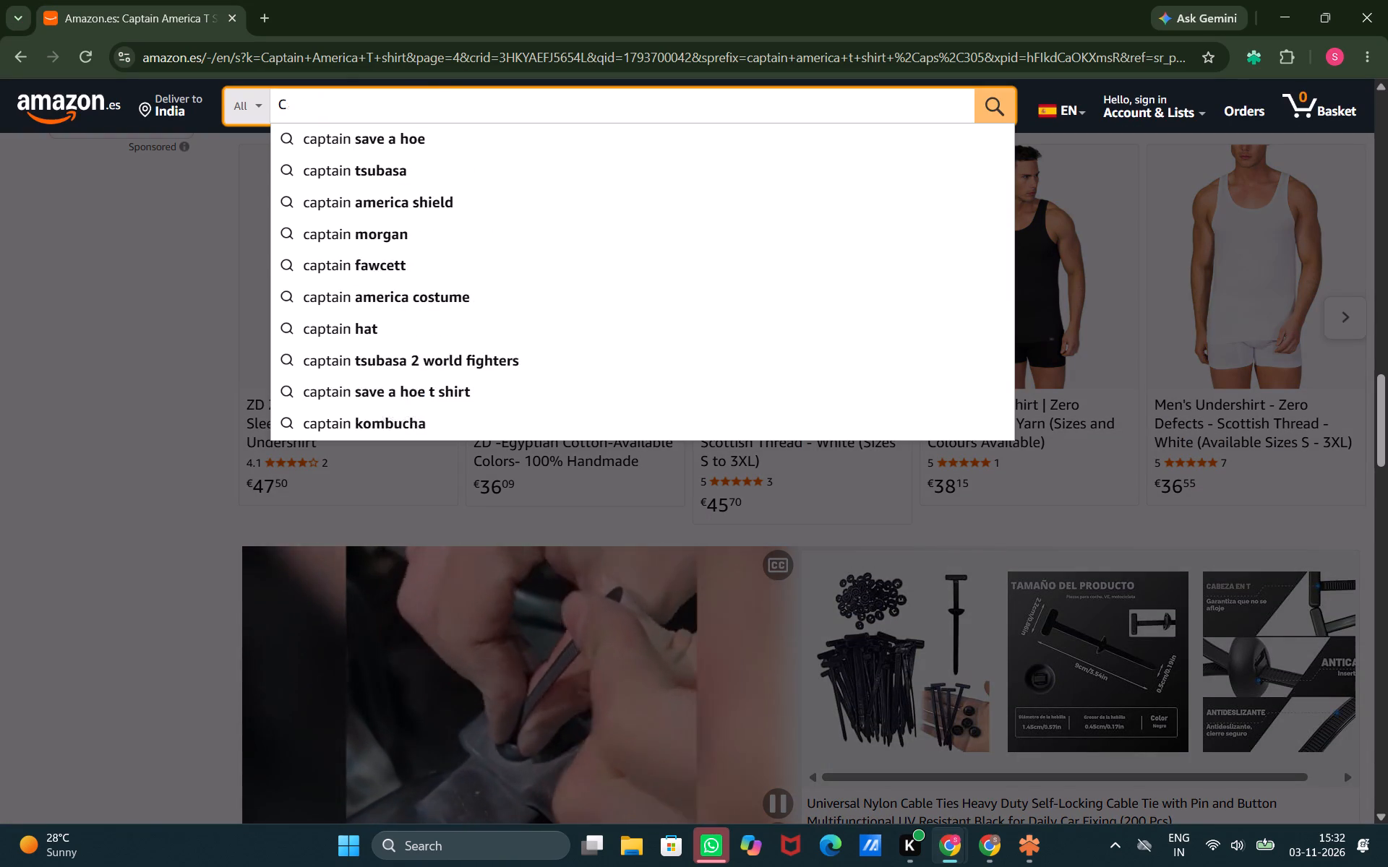
type("Avenger")
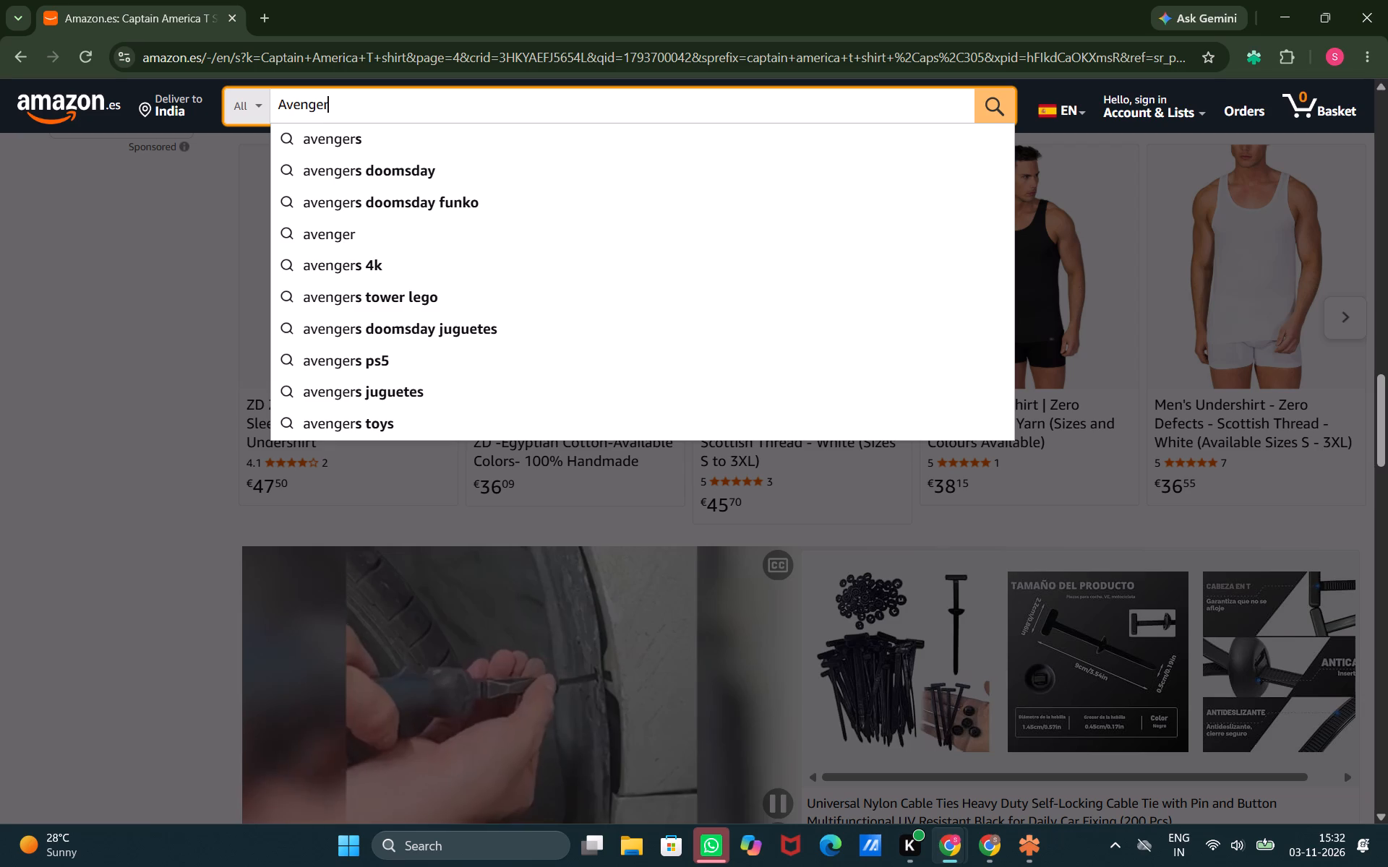
type("s")
key("space")
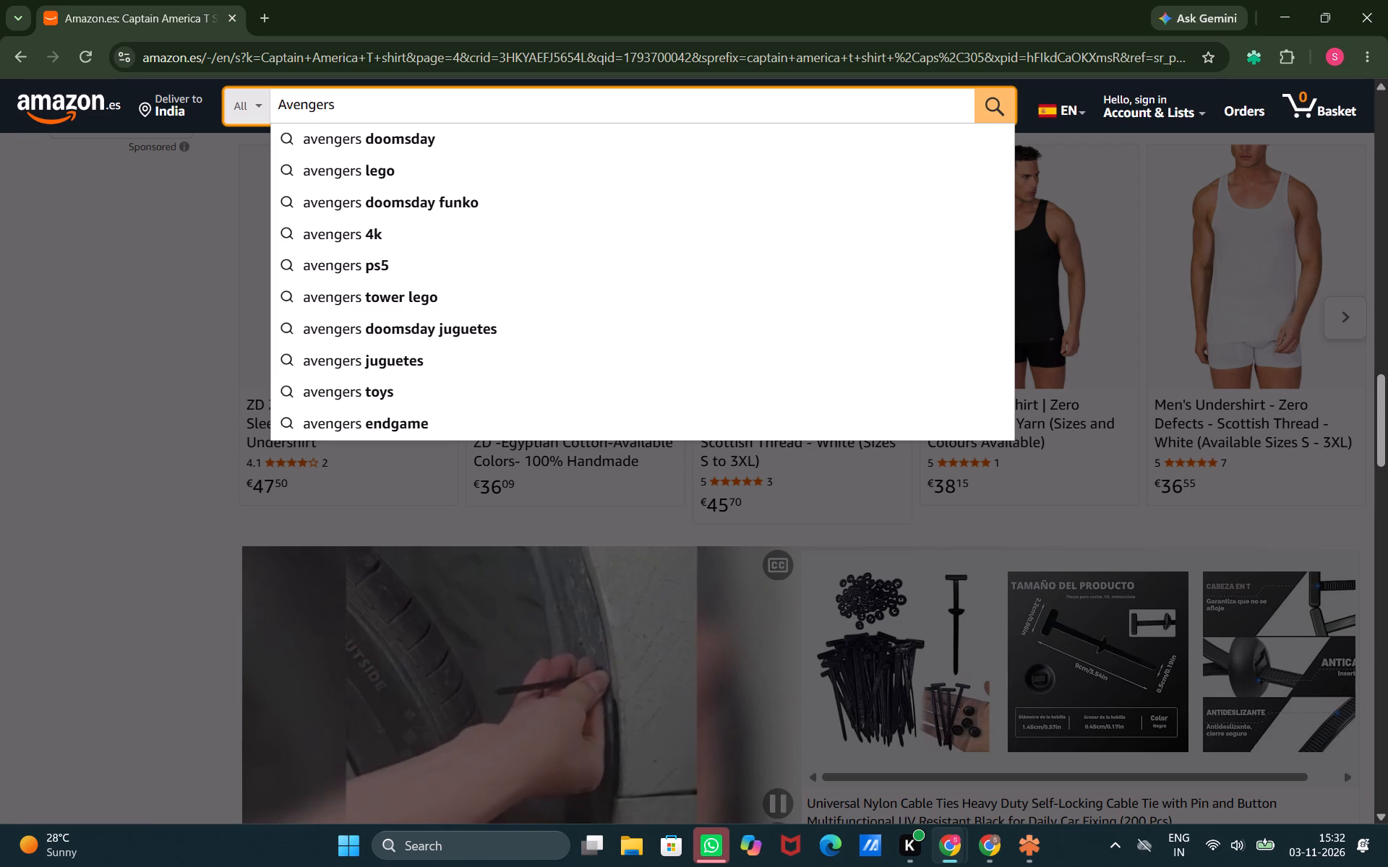
type("T shirt")
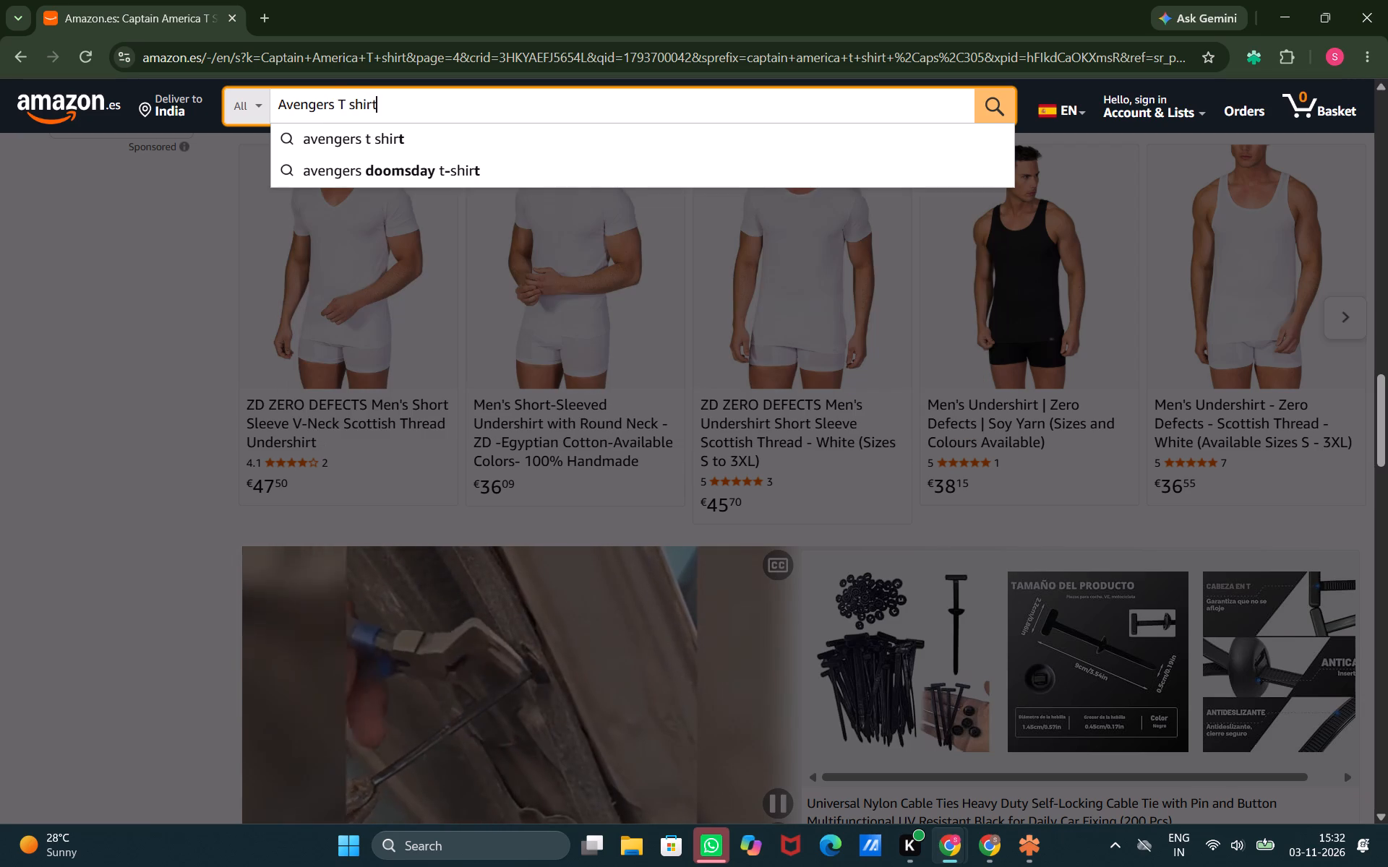
key("space")
key("Return")
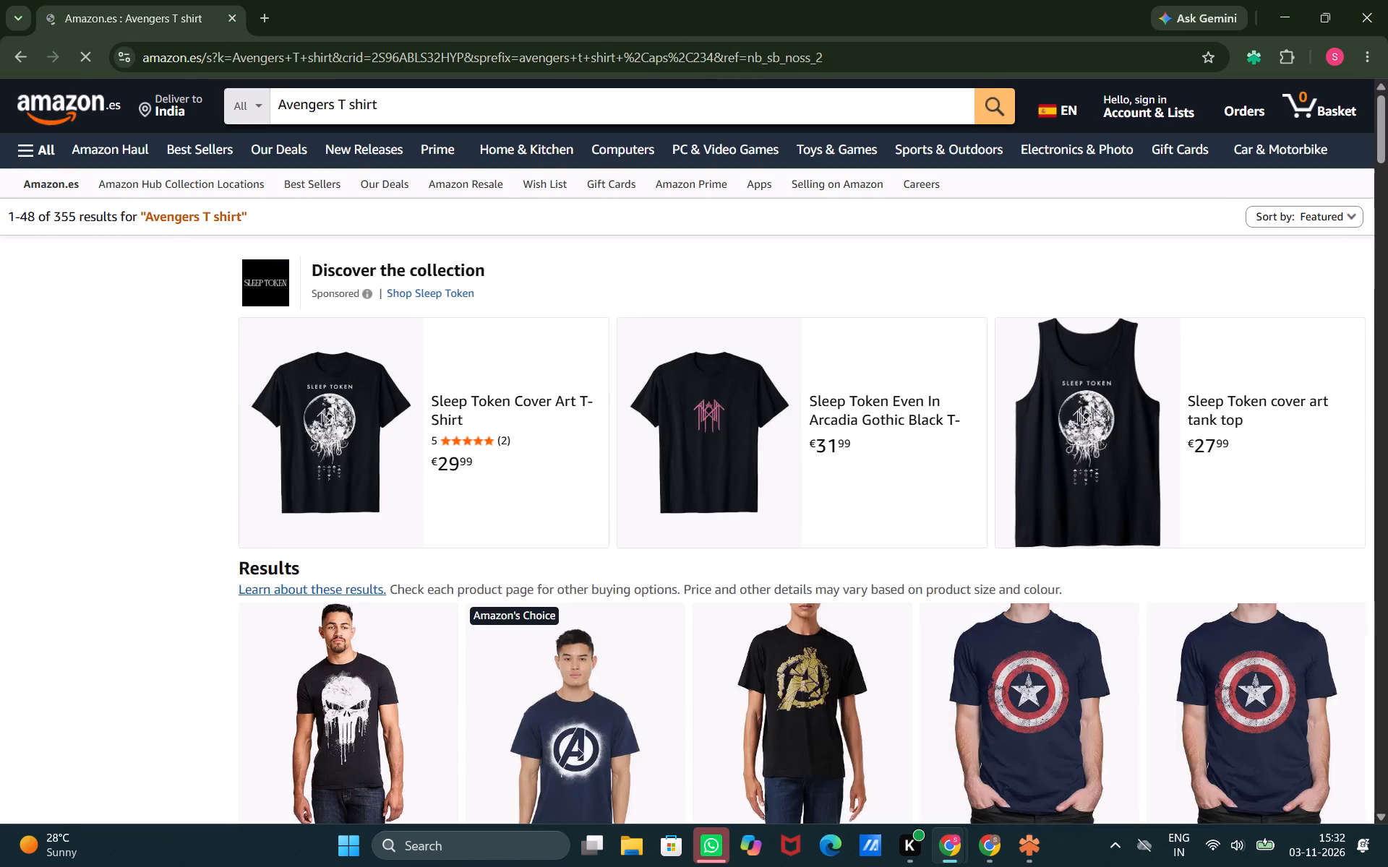
Copy the link of the white Men's Avengers Comics Crew T-Shirt from the search results into cell C21727 of the sheet.
scroll(537, 563, "down", 3)
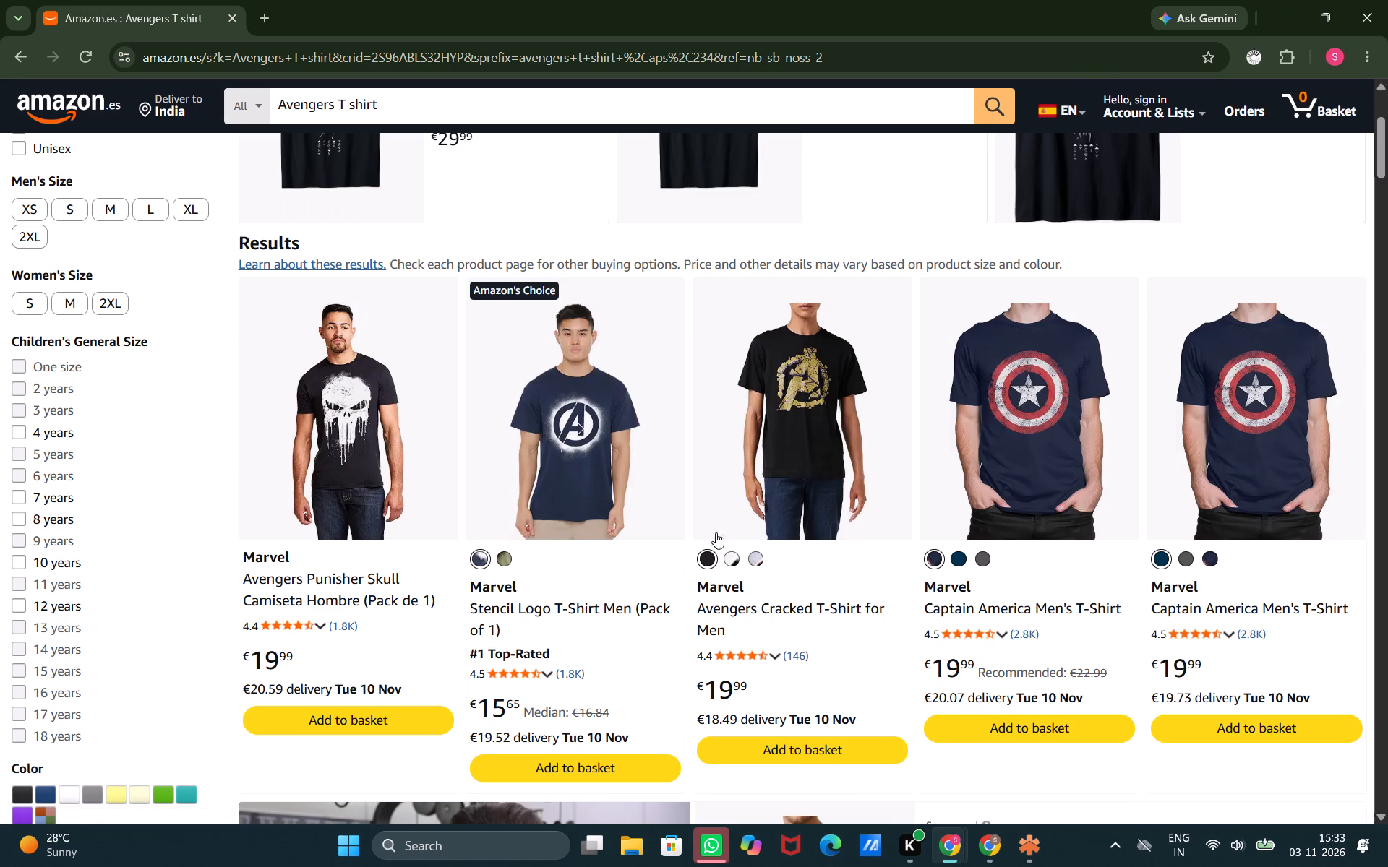
scroll(1076, 488, "down", 11)
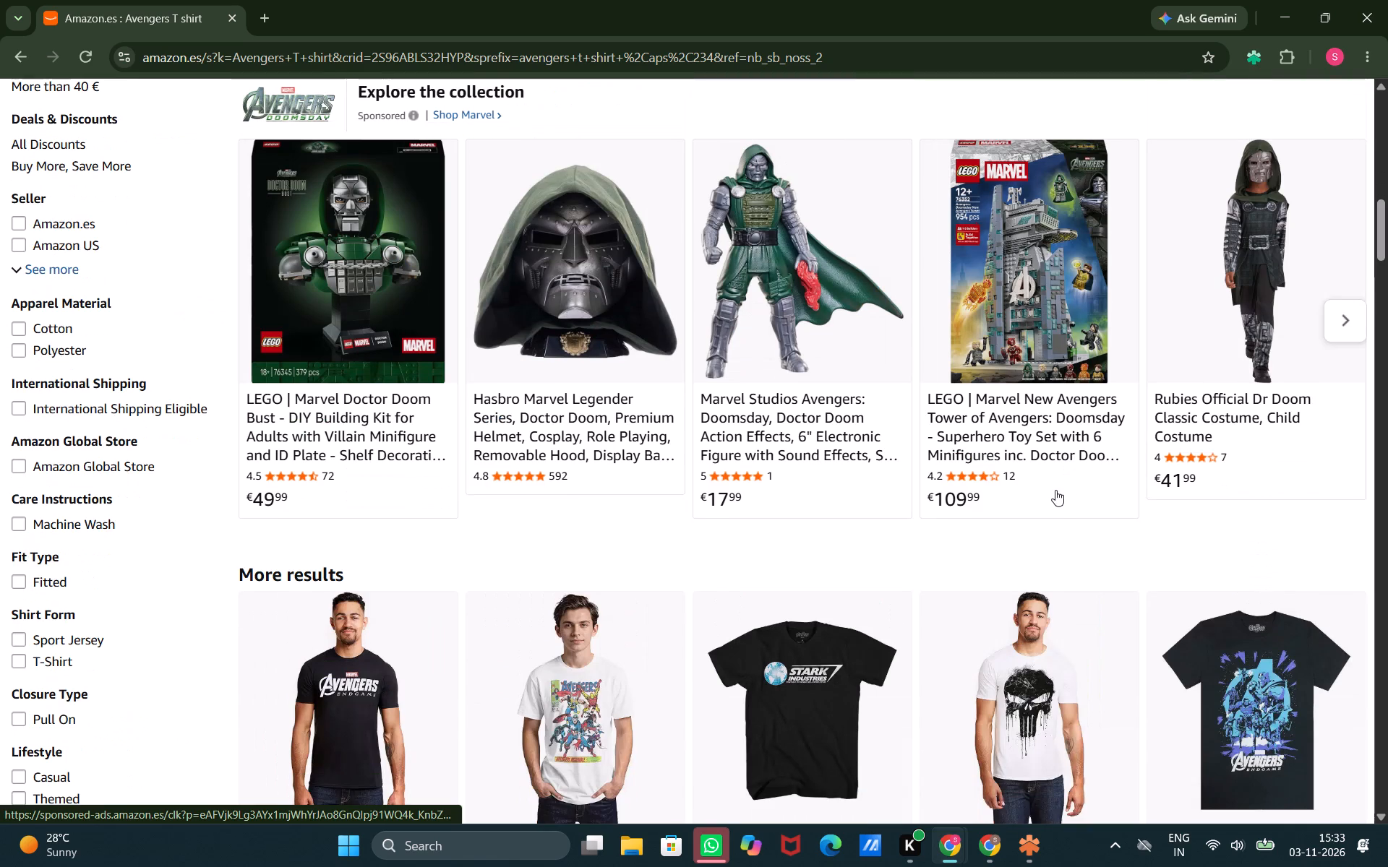
scroll(1053, 490, "down", 2)
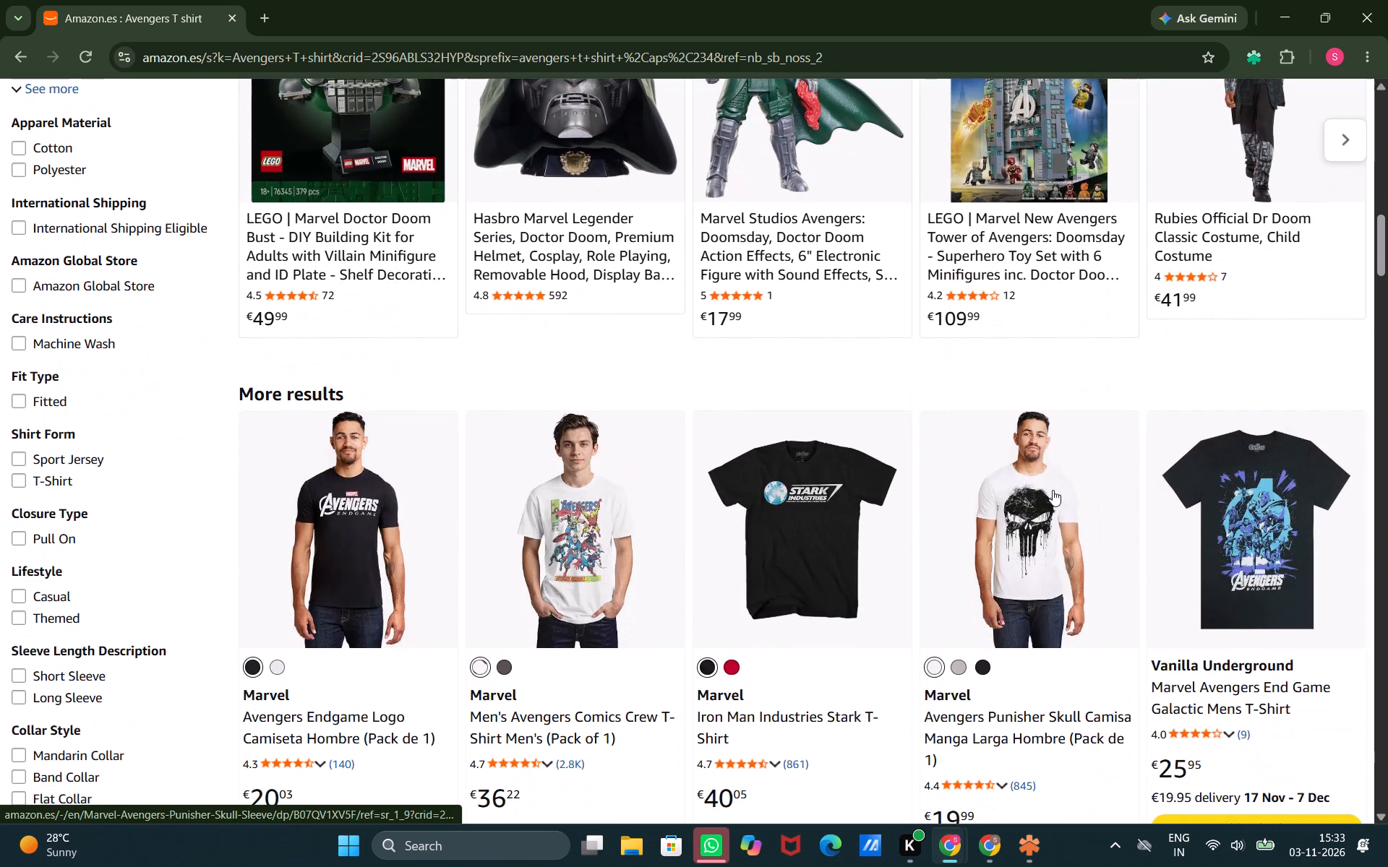
scroll(1053, 490, "down", 4)
scroll(1053, 490, "up", 18)
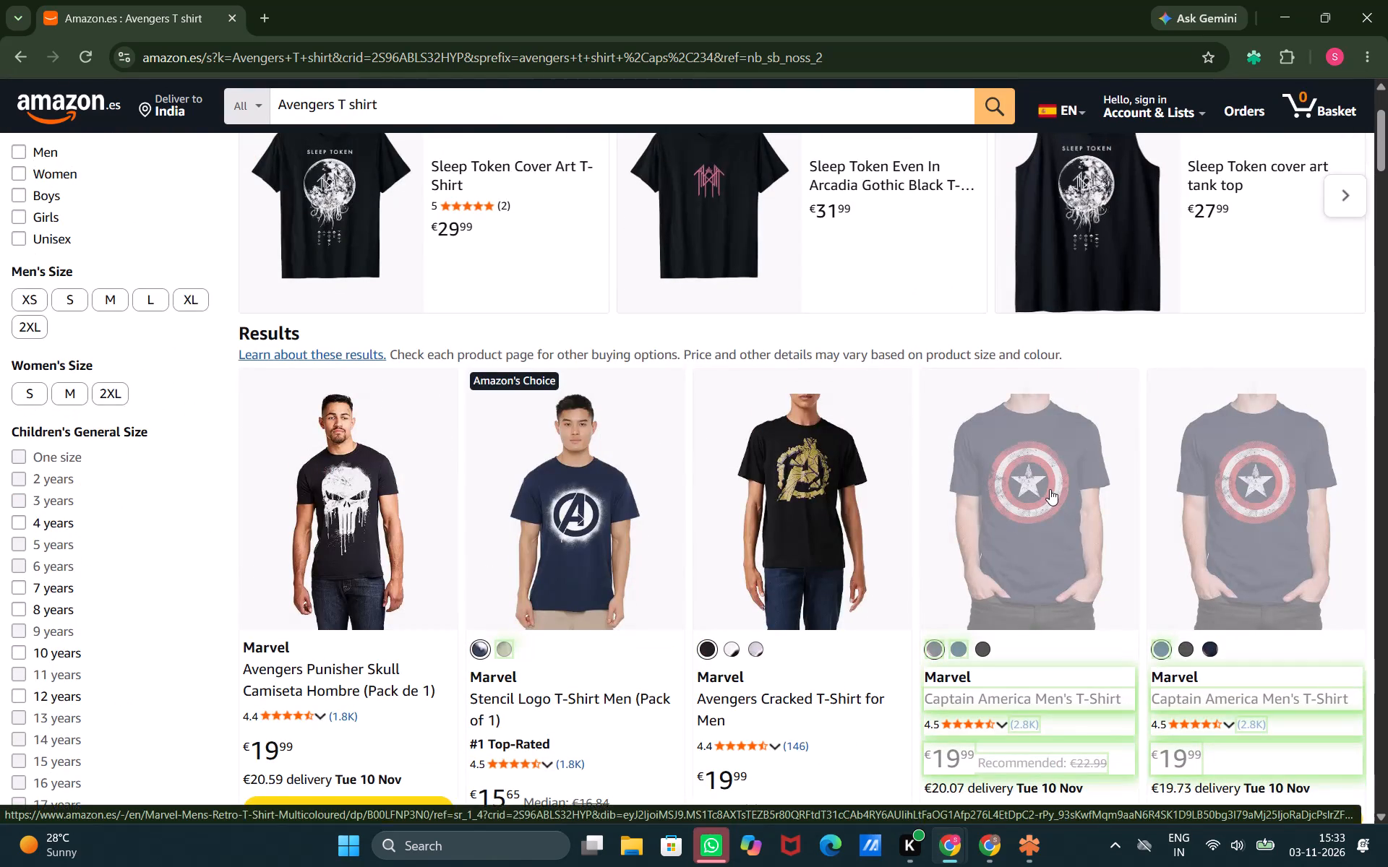
scroll(1050, 488, "down", 16)
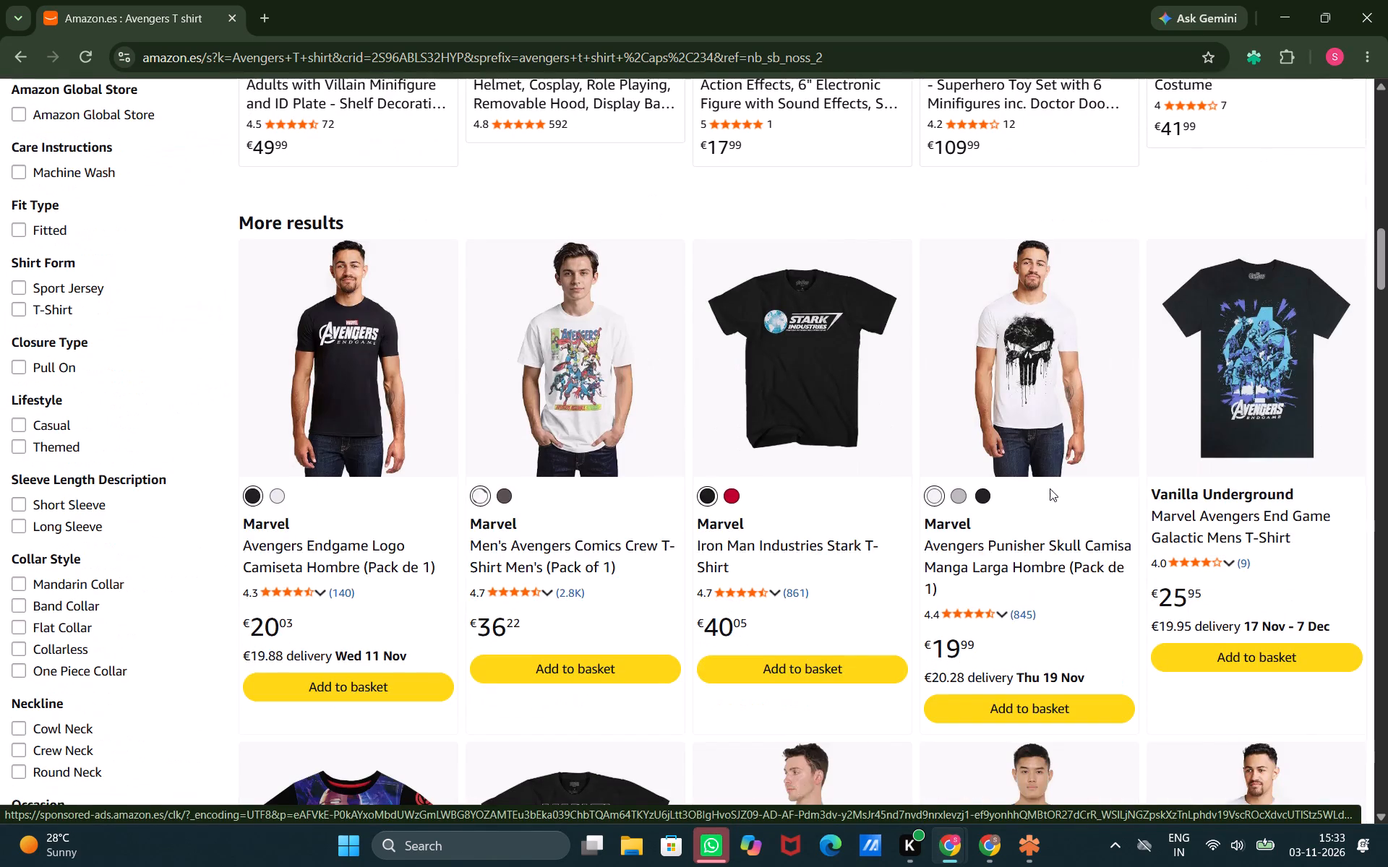
right_click(573, 525)
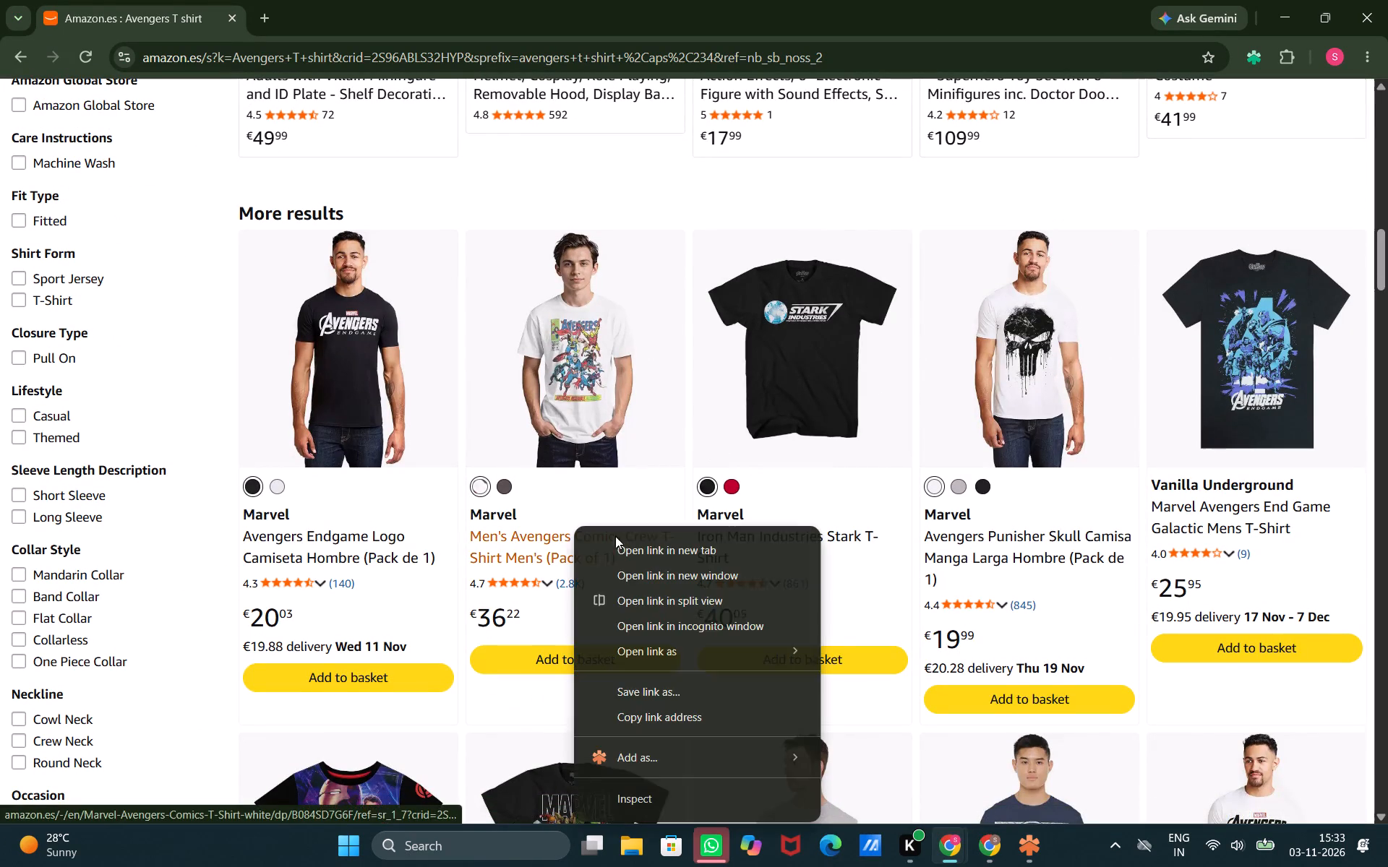
left_click(660, 707)
key("alt+Tab")
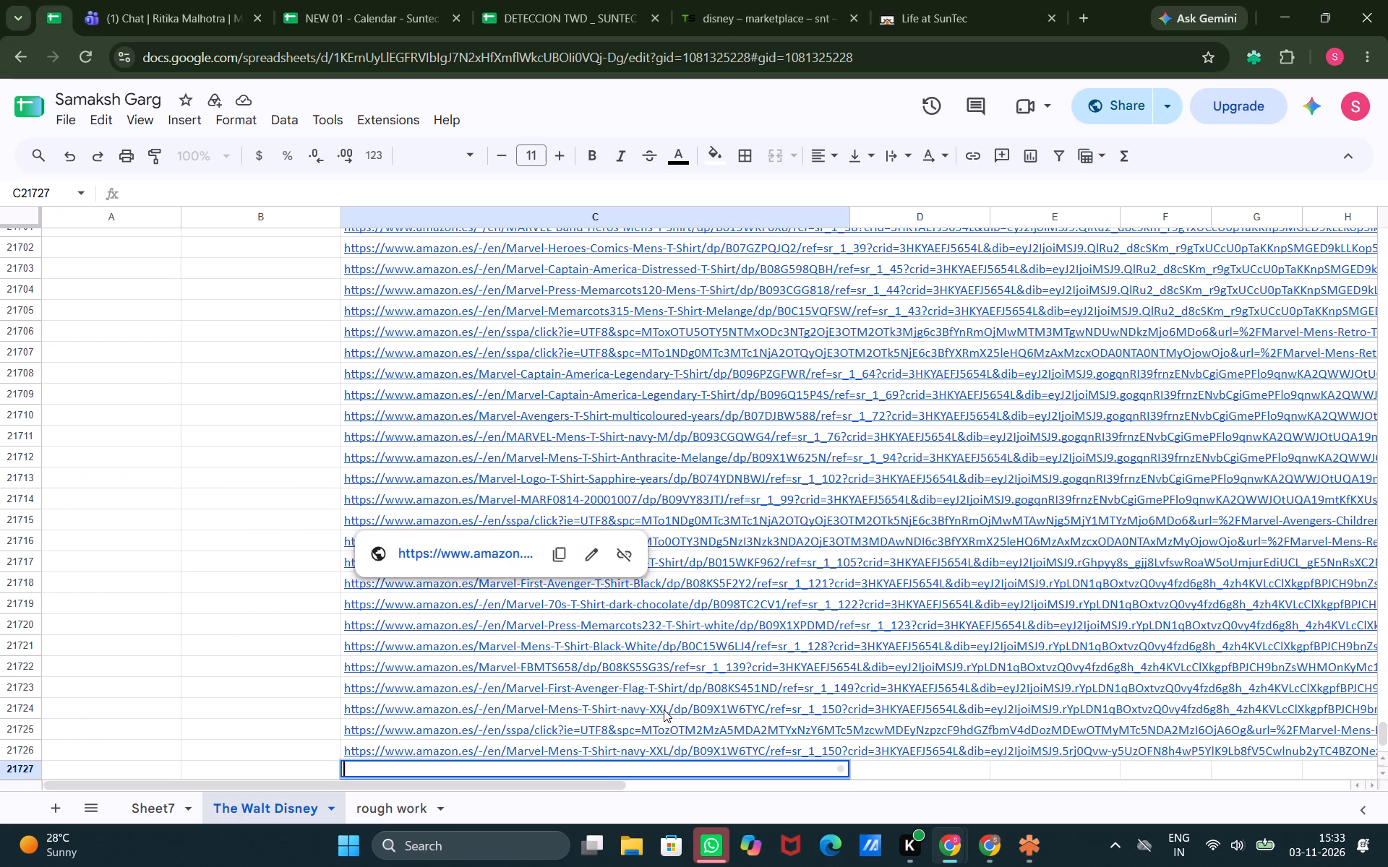
key("ctrl+v")
key("Return")
key("Return")
key("alt+Tab")
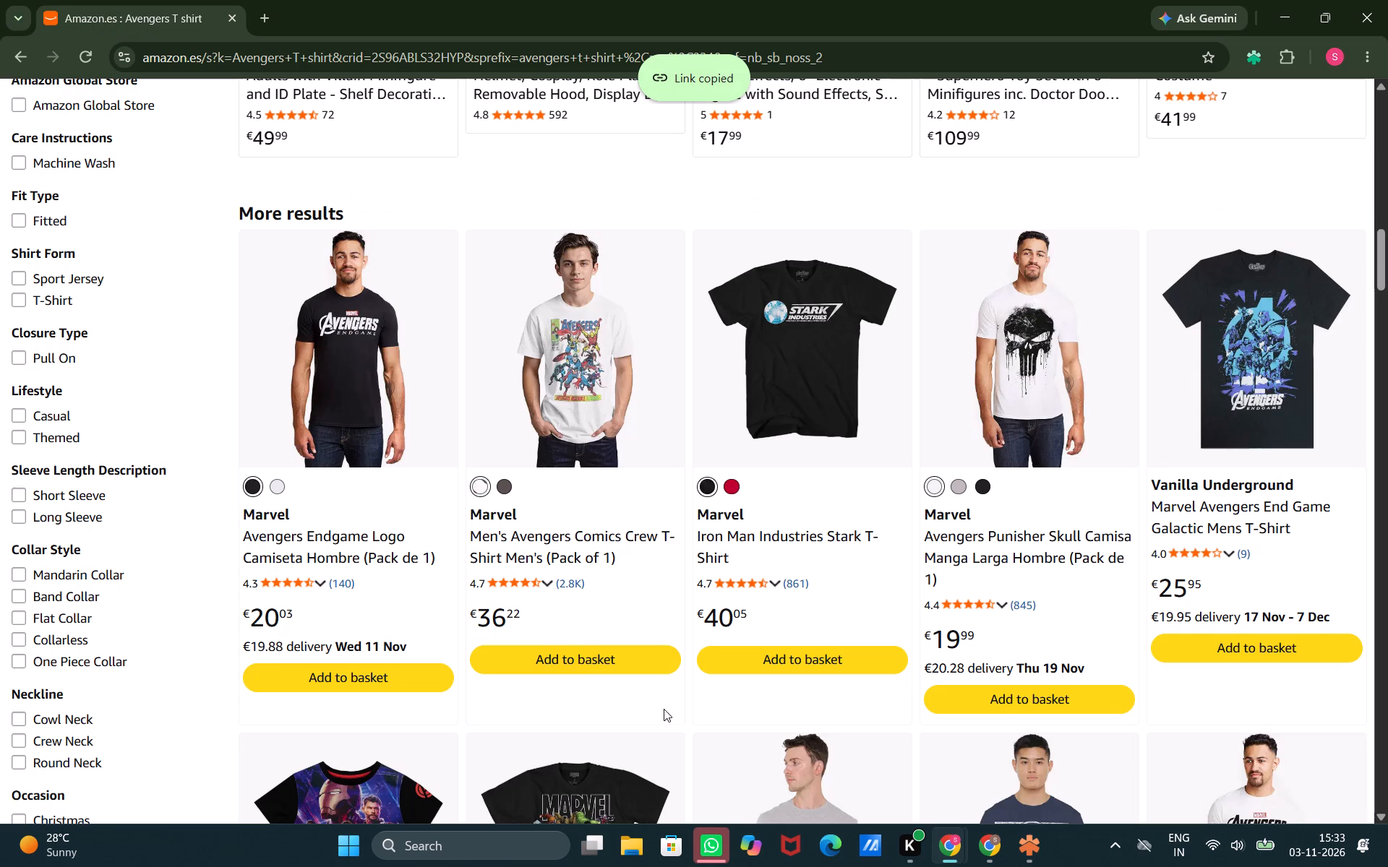
Copy the link of the Vanilla Underground Marvel Avengers End Game Galactic Mens T-Shirt into cell C21728 of the sheet.
right_click(1221, 506)
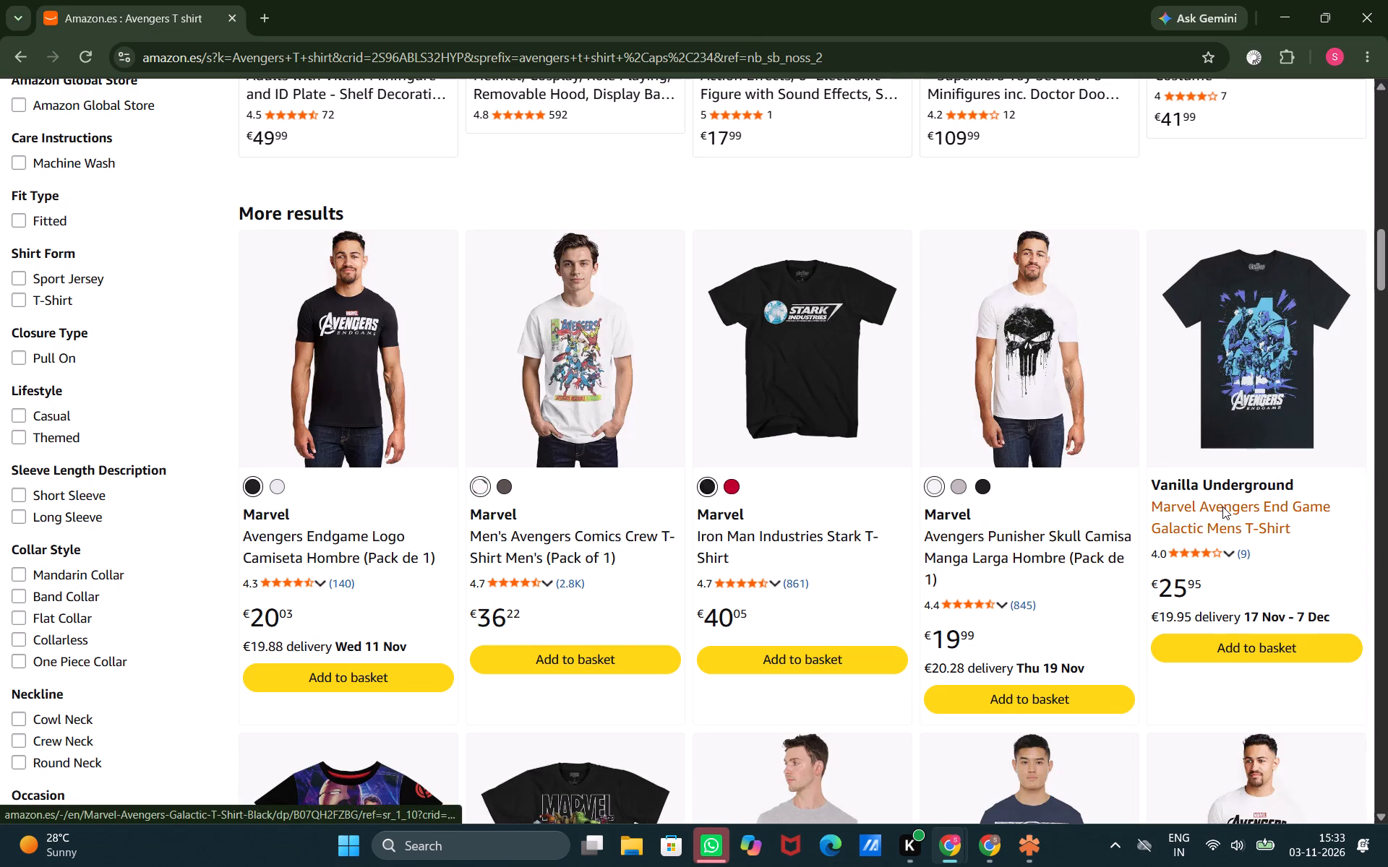
left_click(1097, 704)
key("alt+Tab")
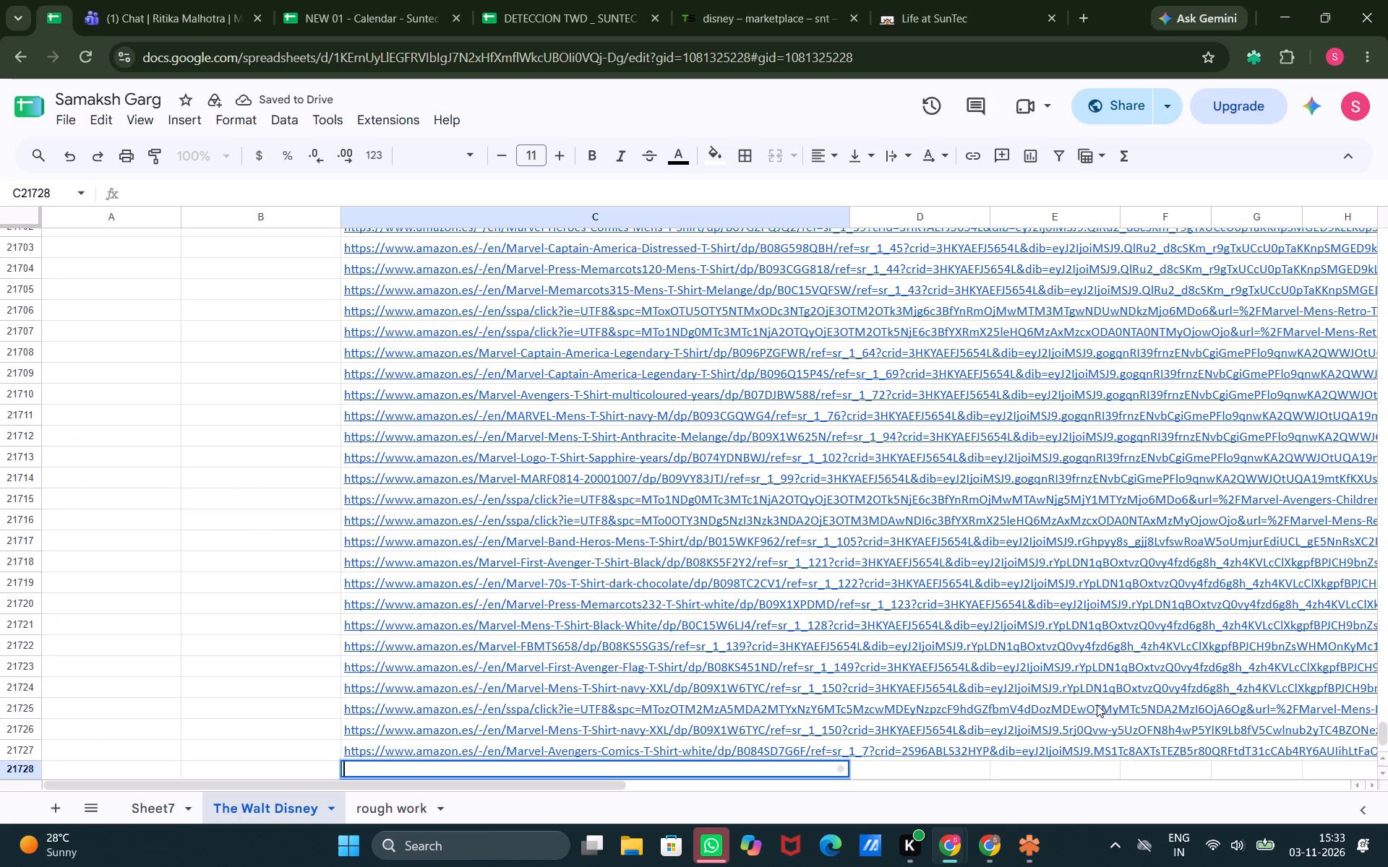
key("ctrl+v")
key("Return")
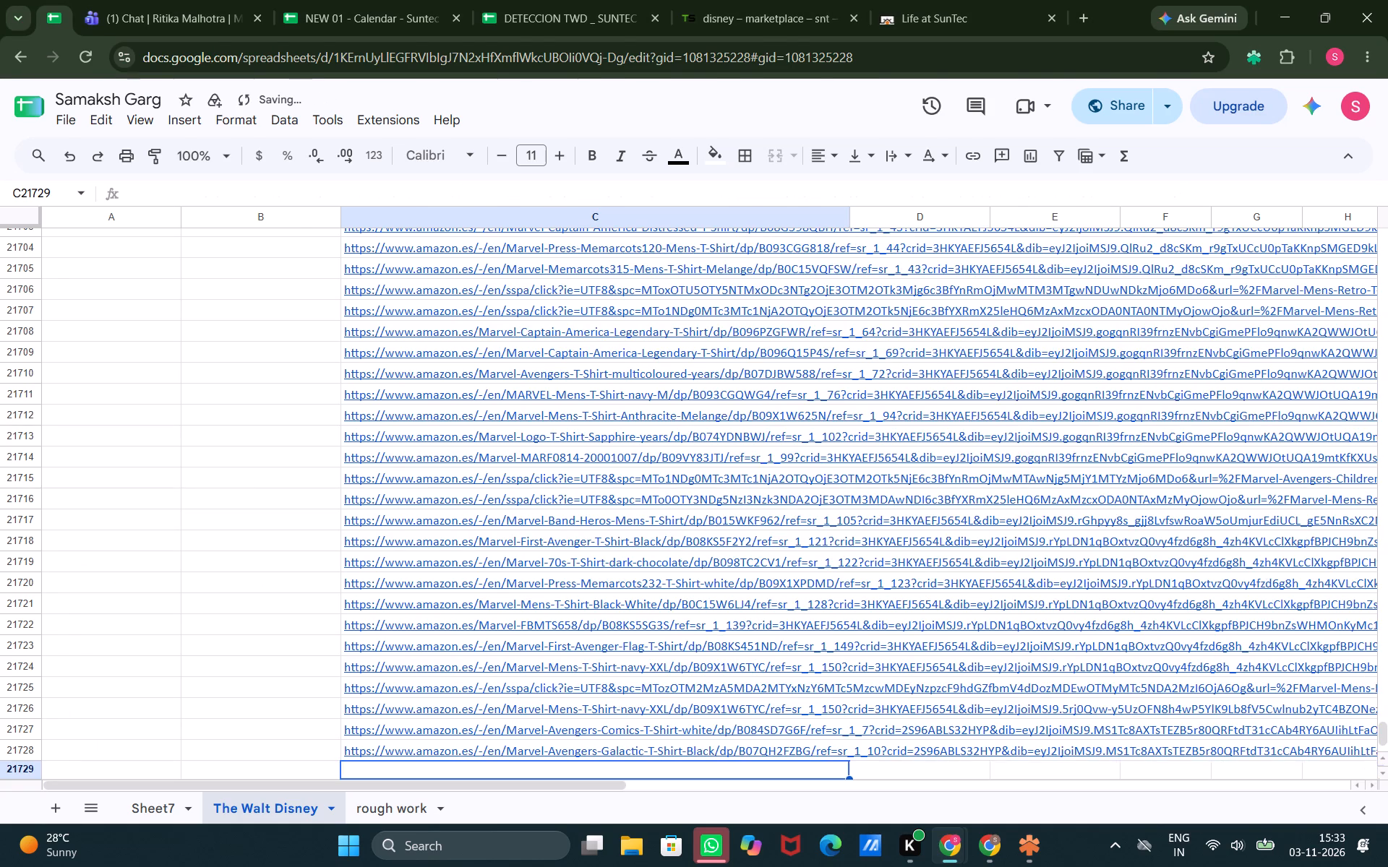
key("alt+Tab")
Copy the link of the Avengers Guardians of The Galaxy Team Up graphic tee into cell C21729 of the sheet.
scroll(1106, 692, "down", 5)
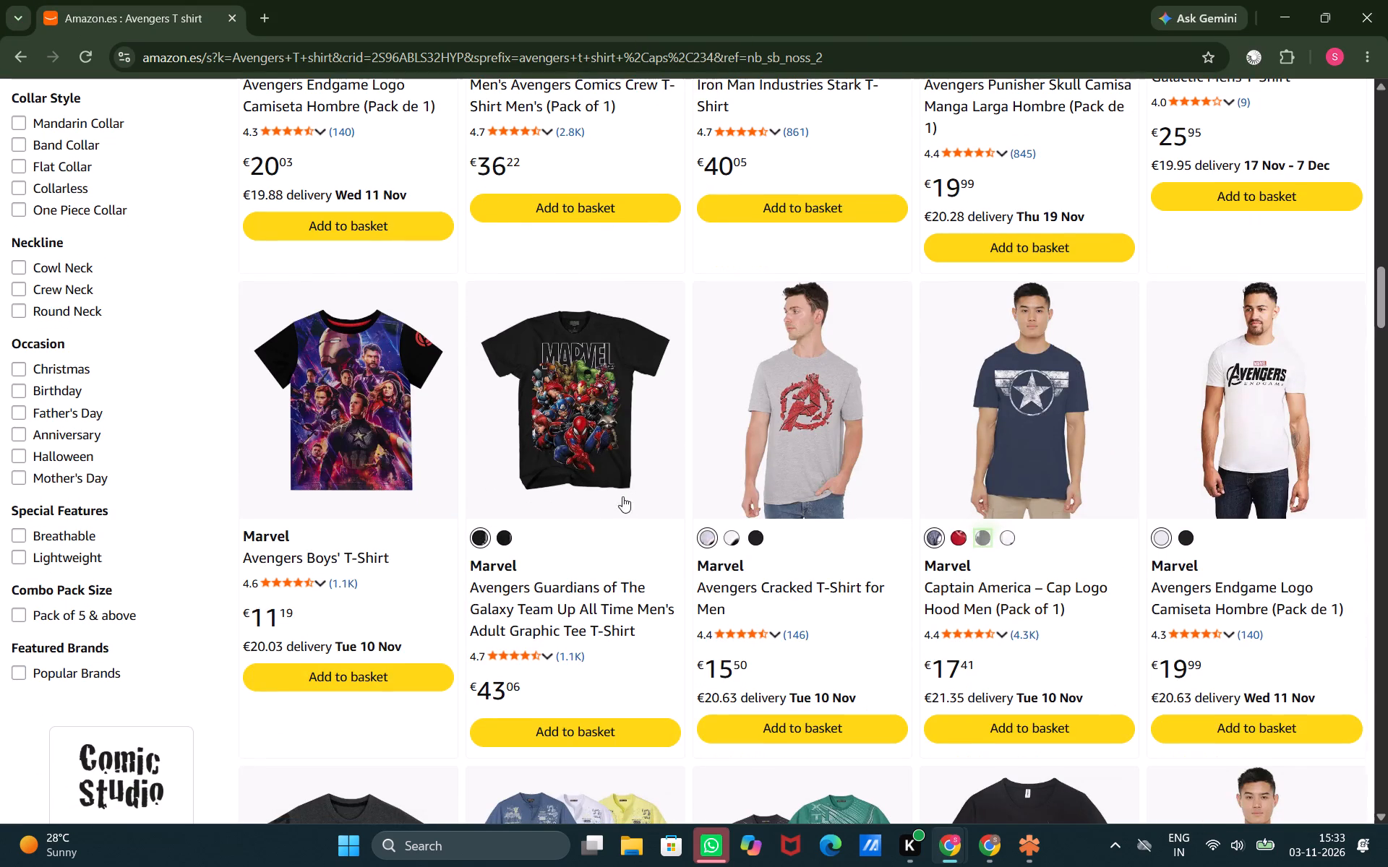
right_click(528, 592)
left_click(607, 495)
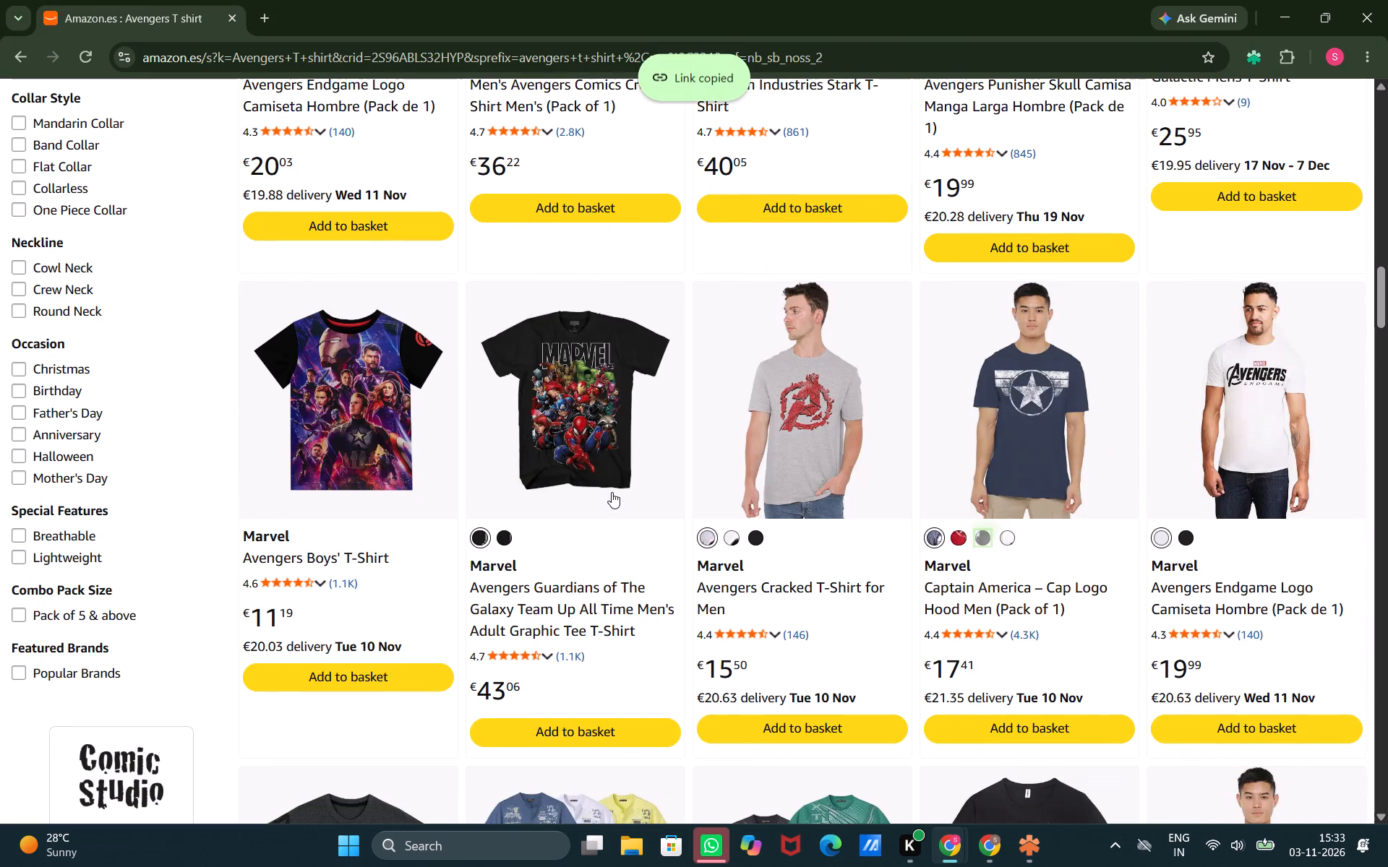
key("alt+Tab")
key("ctrl+v")
key("Return")
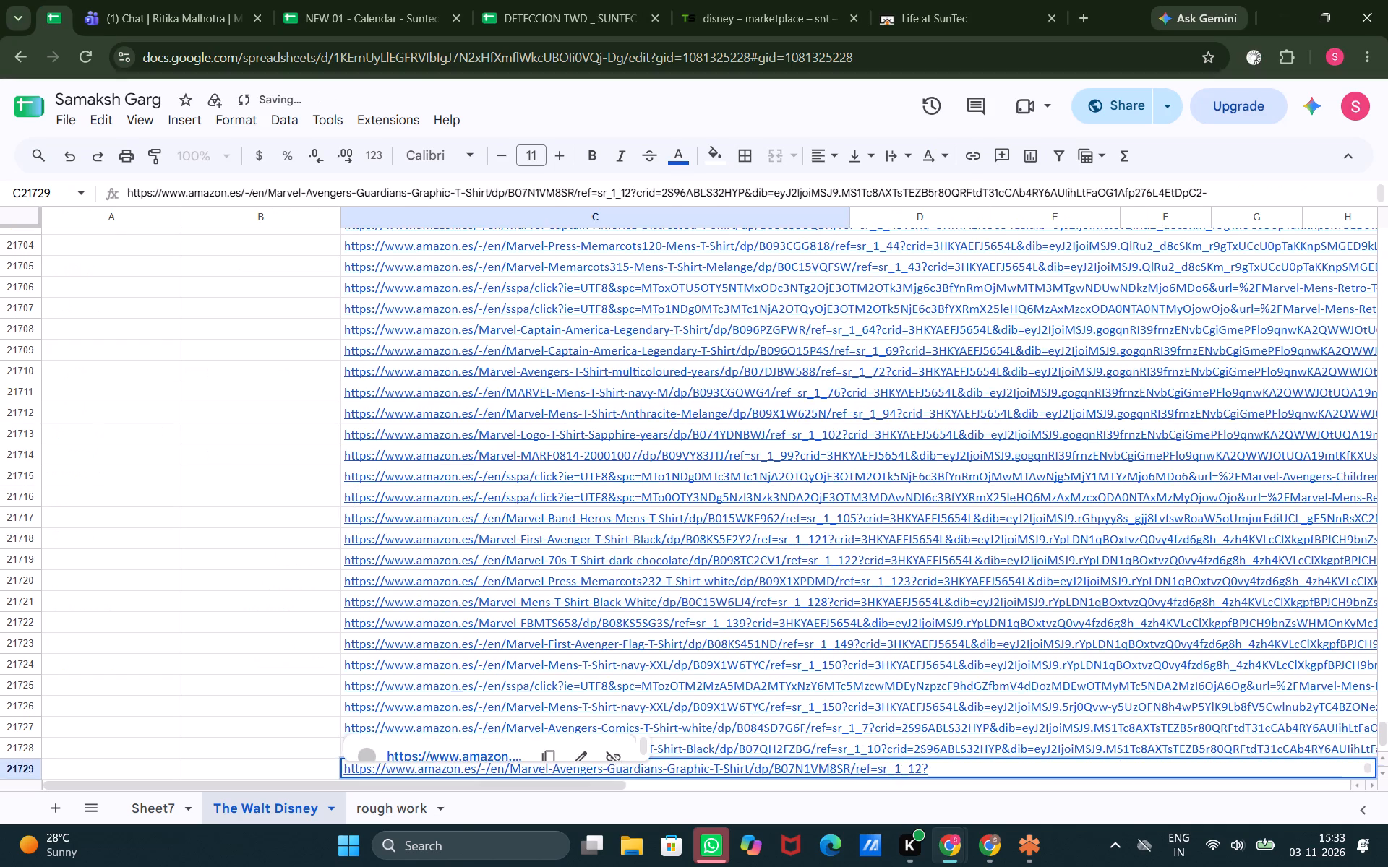
key("Return")
key("alt+Tab")
Copy the link of the multicoloured Avengers Boys' T-Shirt into cell C21730 of the sheet.
right_click(298, 547)
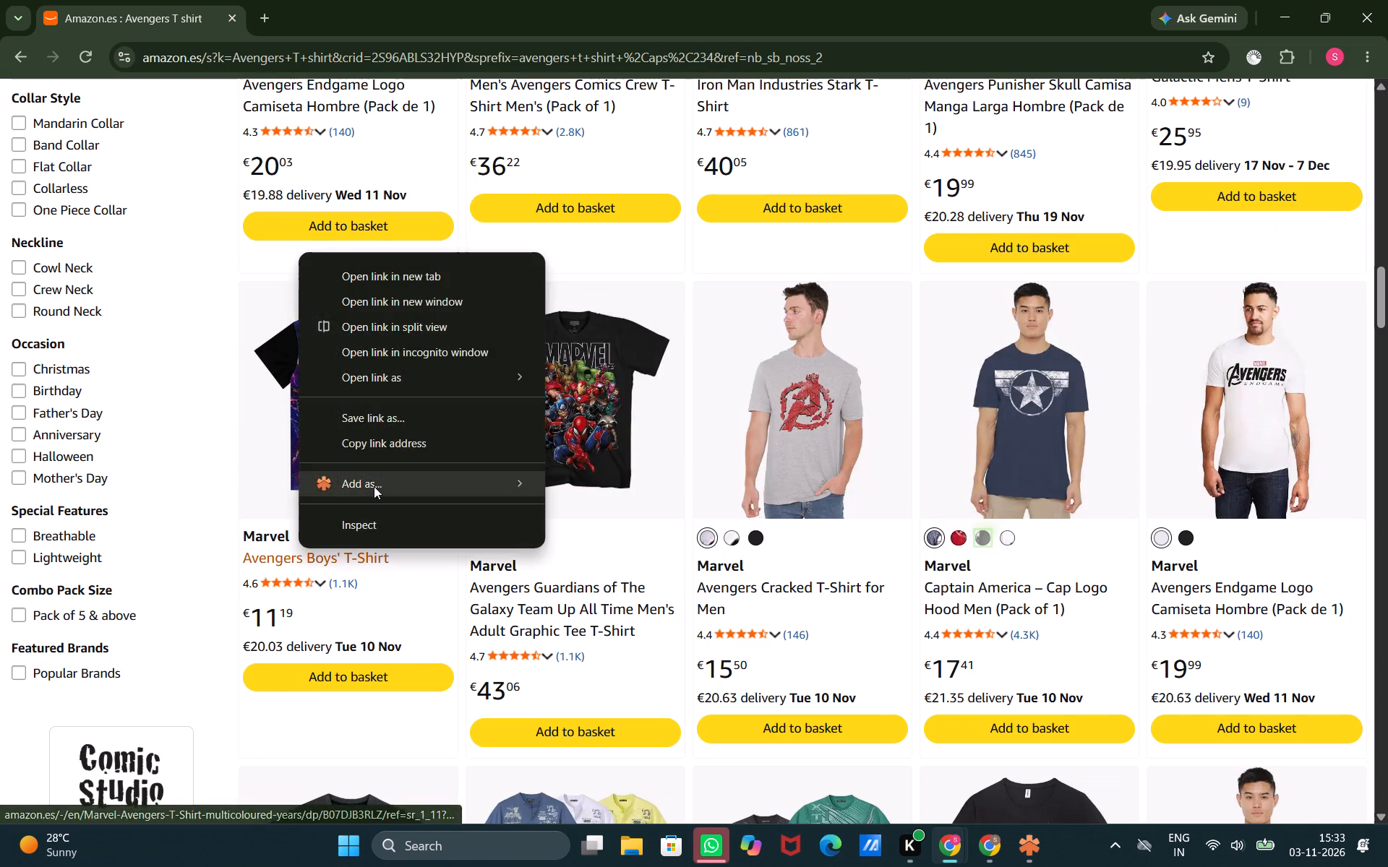
left_click(378, 450)
key("alt+Tab")
key("ctrl+v")
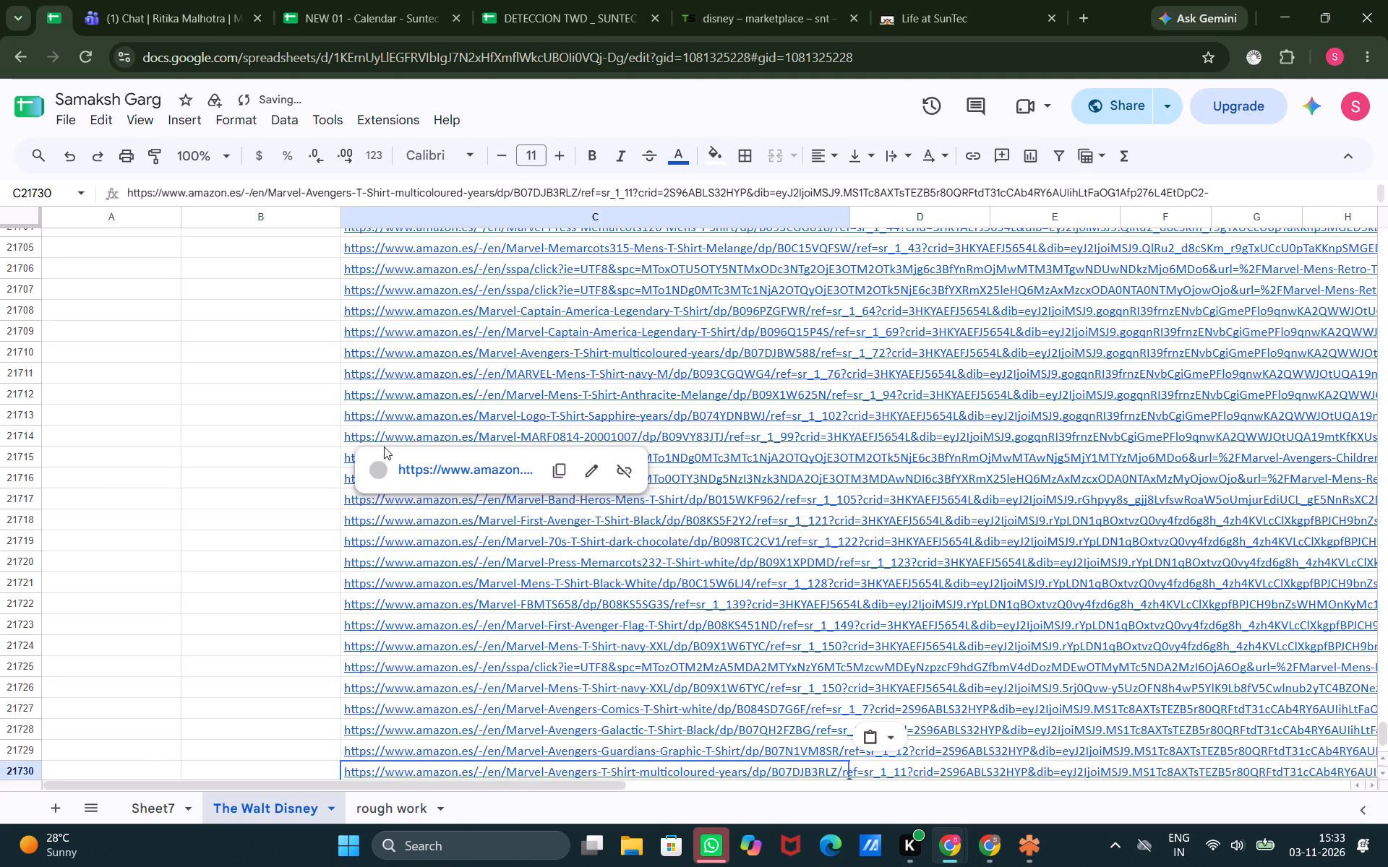
key("Return")
key("Return")
key("alt+Tab")
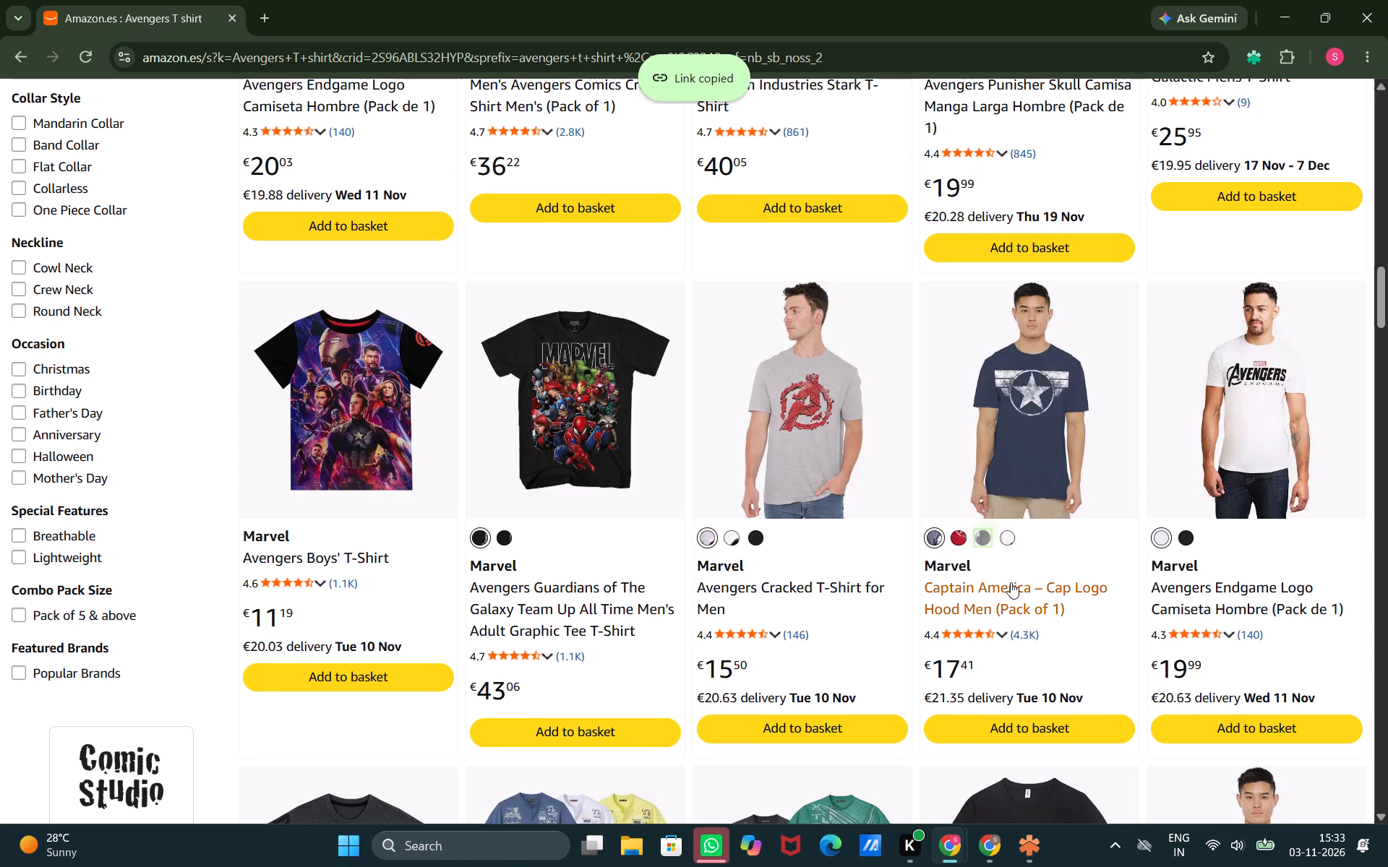
Copy the link of the blue Captain America – Cap Logo Hood Men shirt into cell C21731 of the sheet.
right_click(1010, 584)
left_click(1019, 475)
key("alt+Tab")
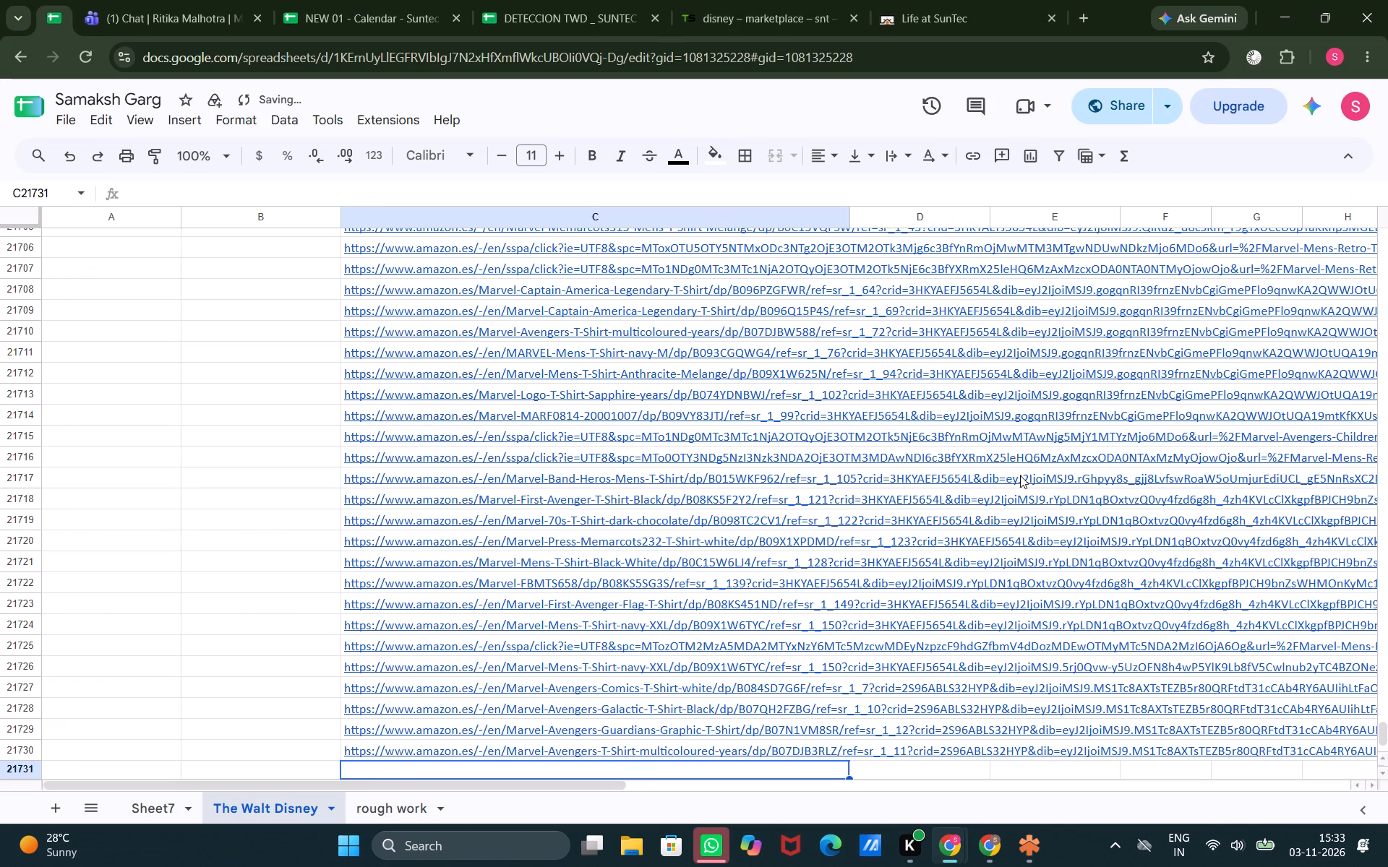
key("ctrl+v")
key("Return")
key("Return")
key("alt+Tab")
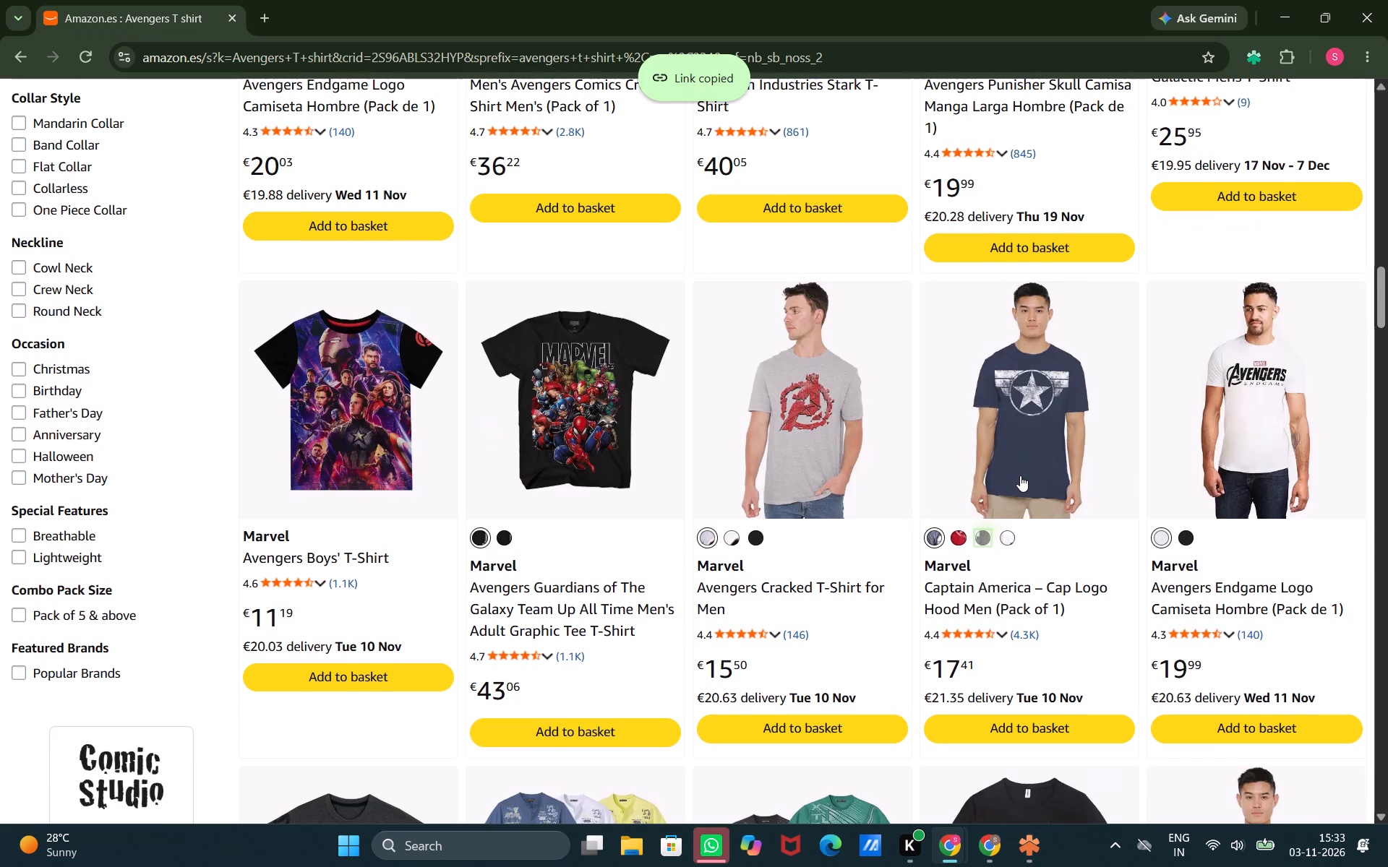
Copy the link of the Avengers Boys' T-Shirt with the striped hero panels into cell C21732 of the sheet.
scroll(1020, 475, "down", 5)
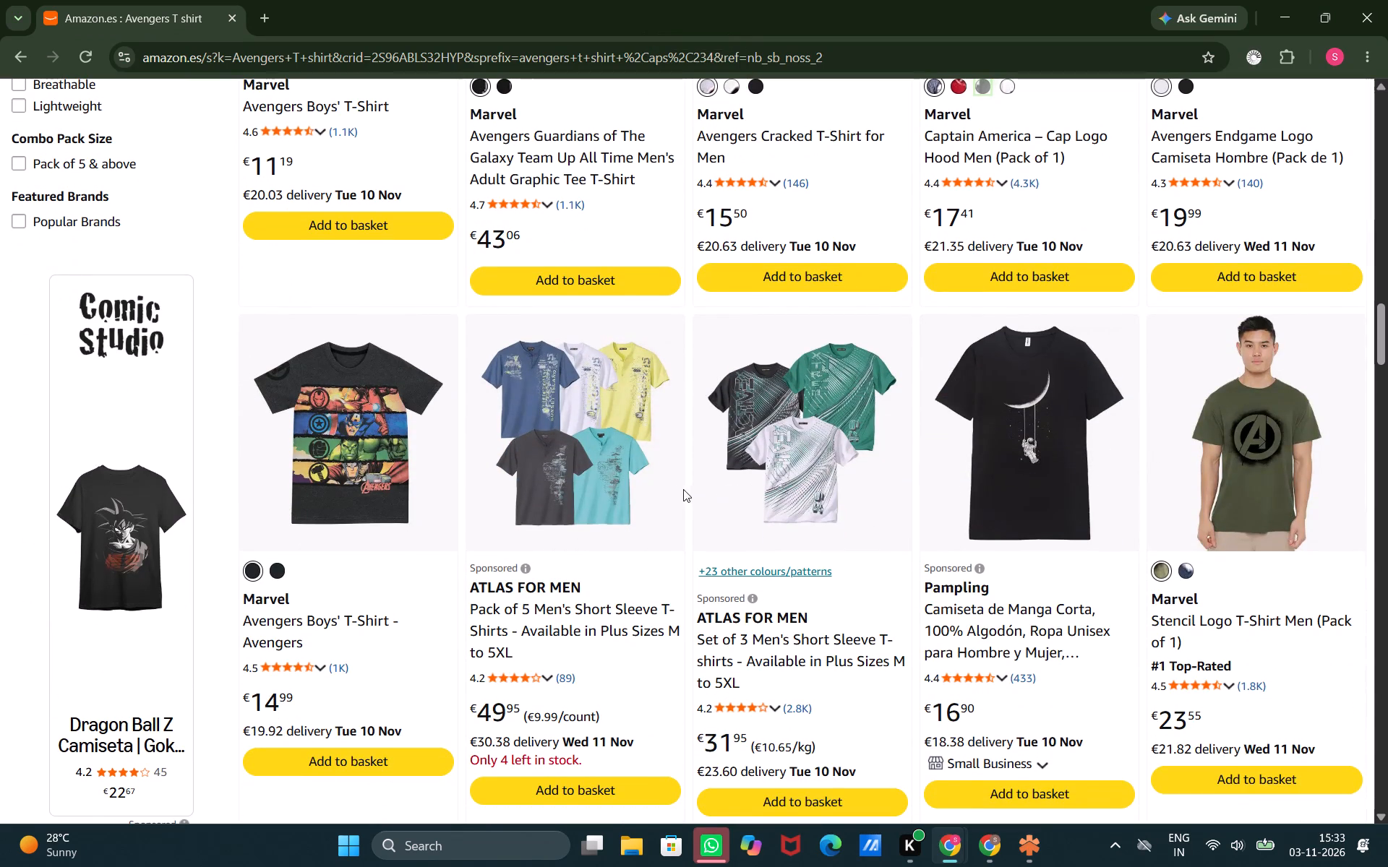
right_click(304, 621)
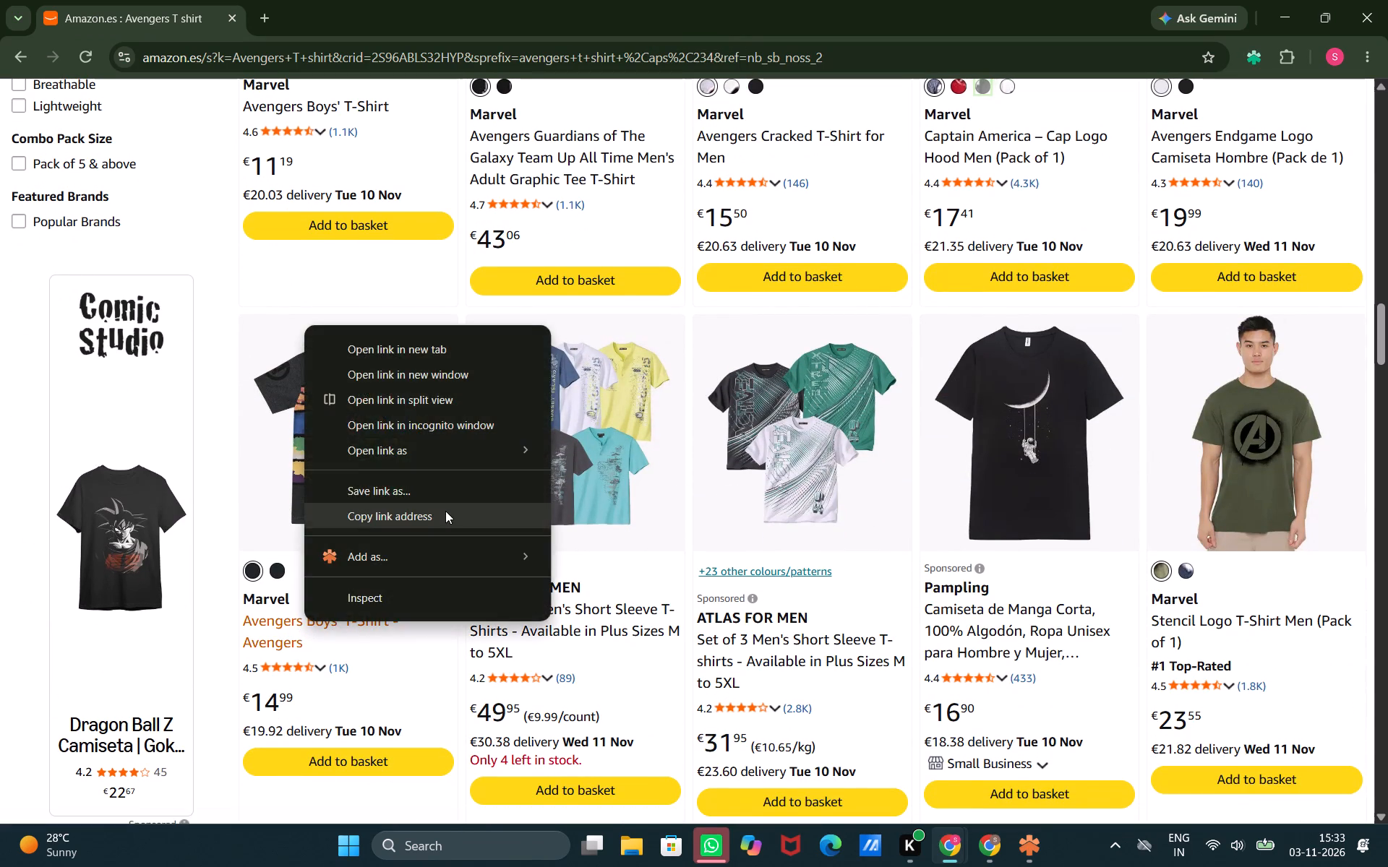
left_click(445, 511)
key("alt+Tab")
key("ctrl+v")
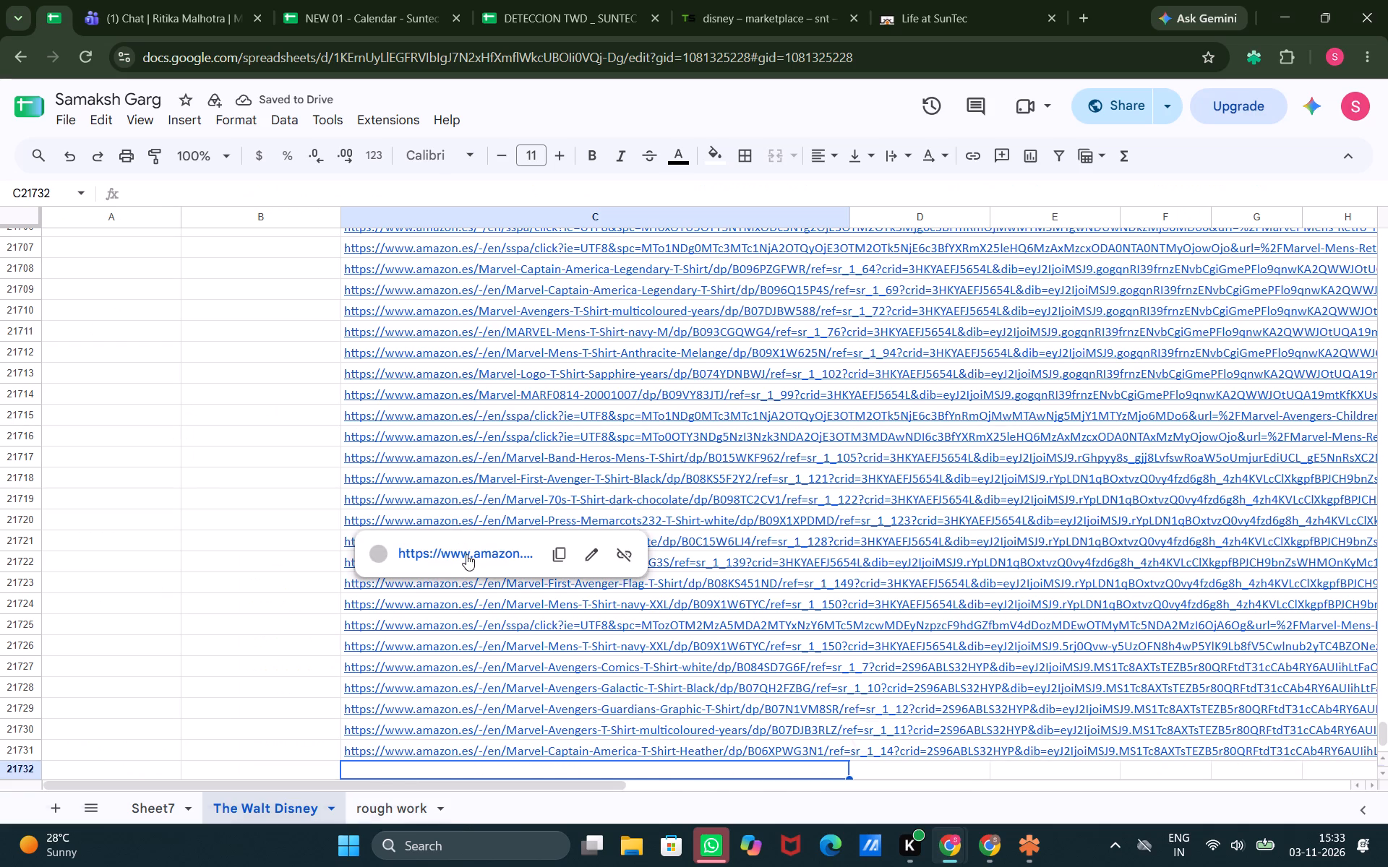
key("Return")
key("Return")
key("alt+Tab")
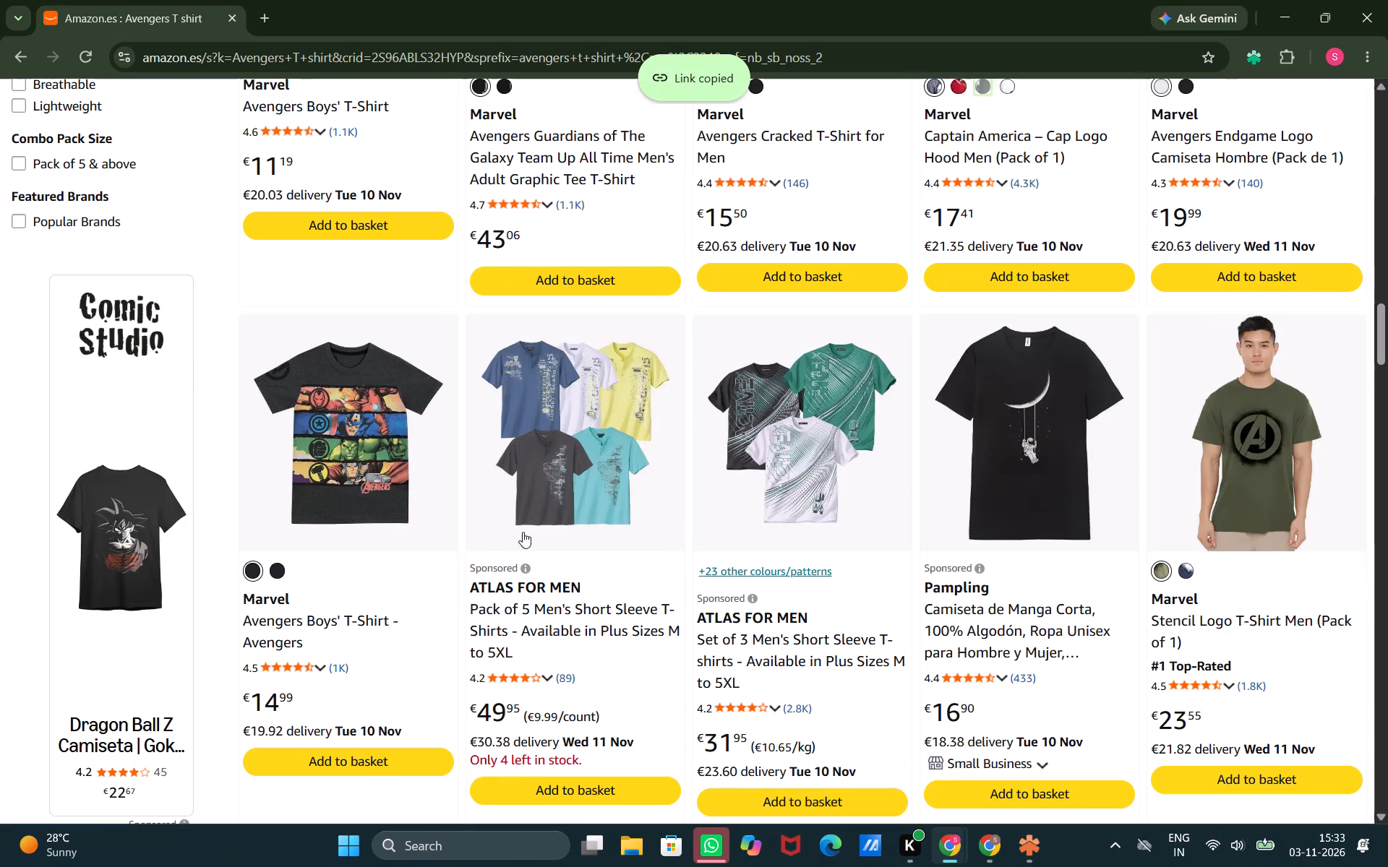
Copy the link of the grey Marvel Call T-Shirt for Men with the comics print into cell C21733 of the sheet.
scroll(1212, 465, "down", 6)
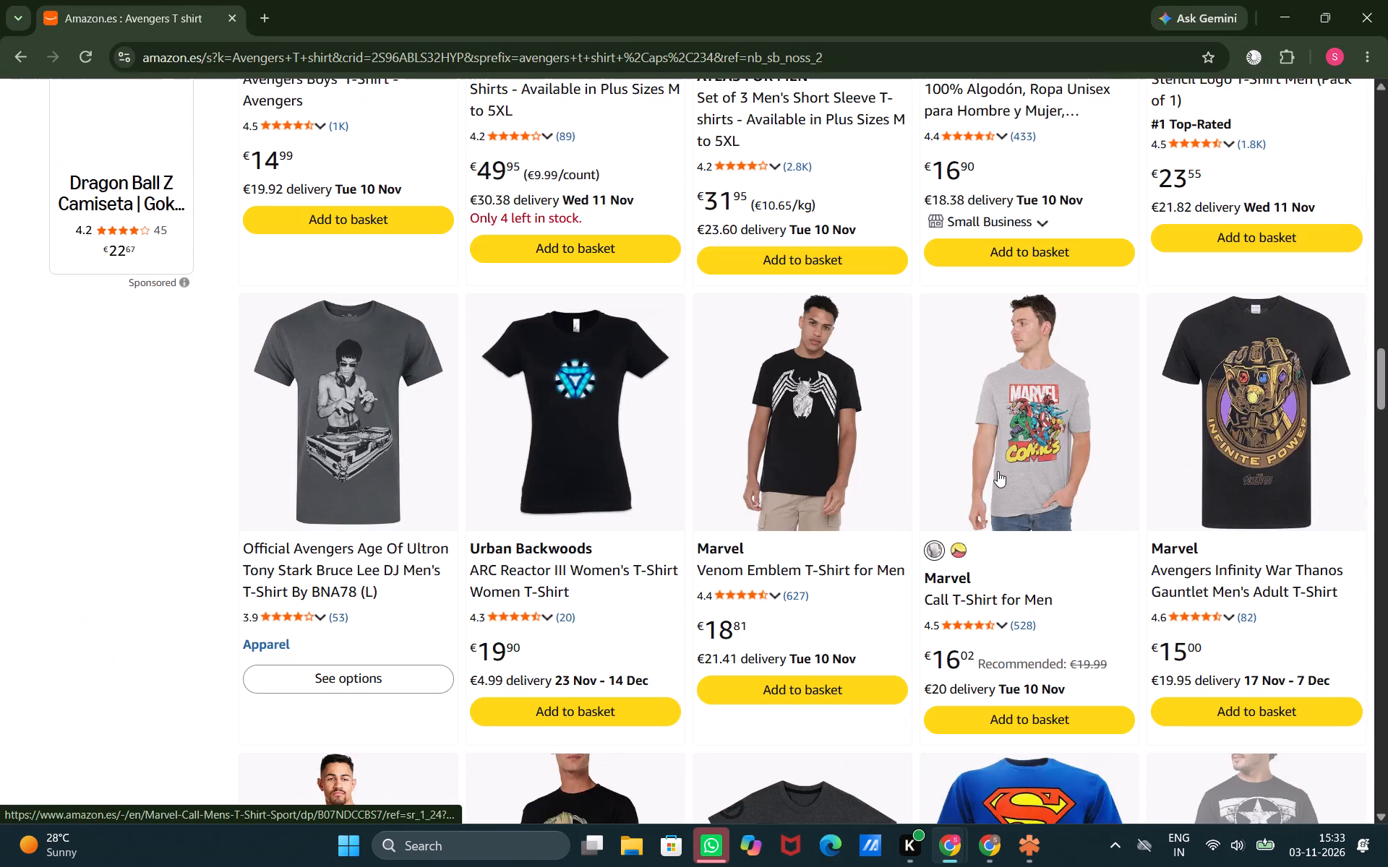
right_click(1014, 603)
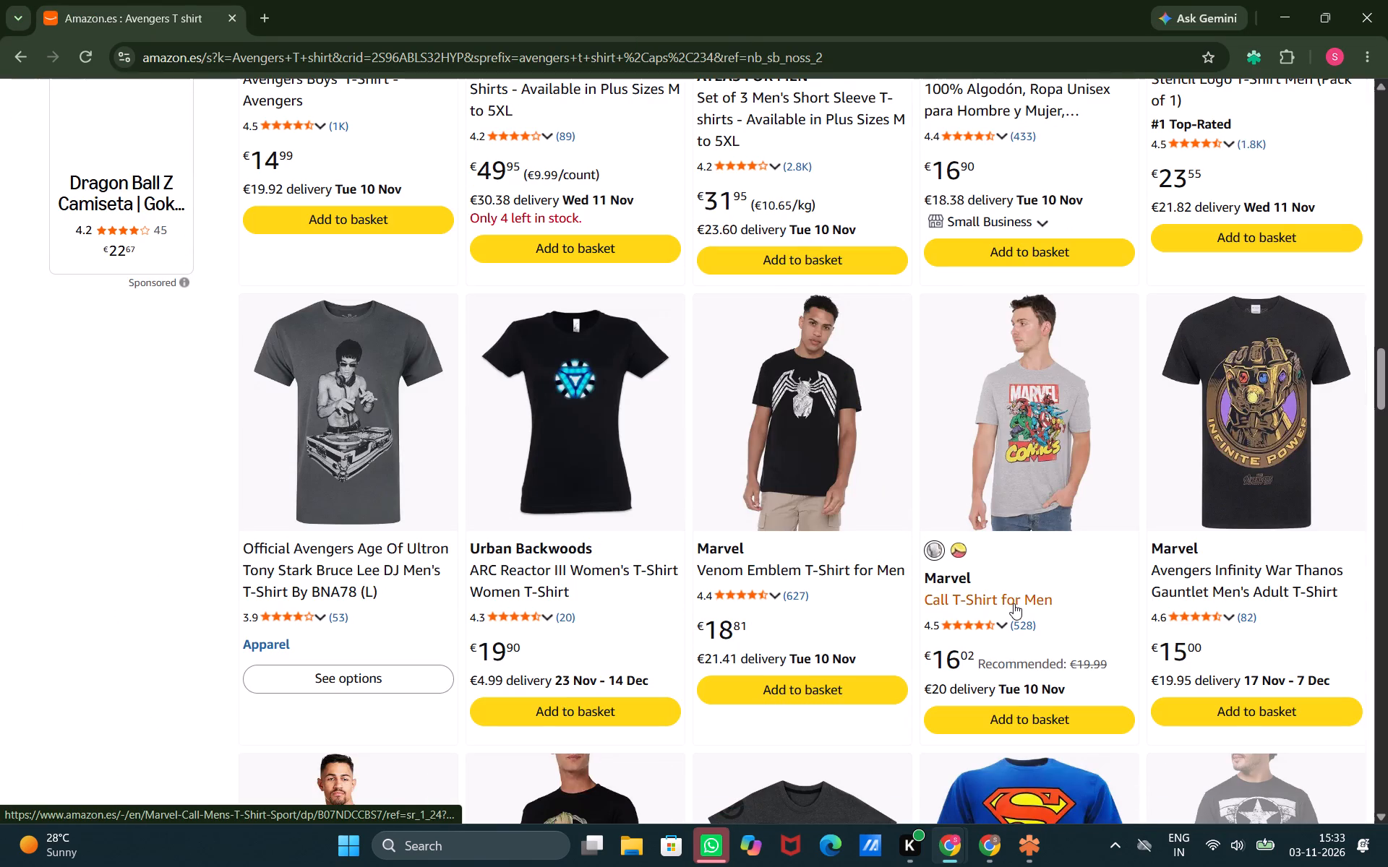
left_click(1081, 504)
key("alt+Tab")
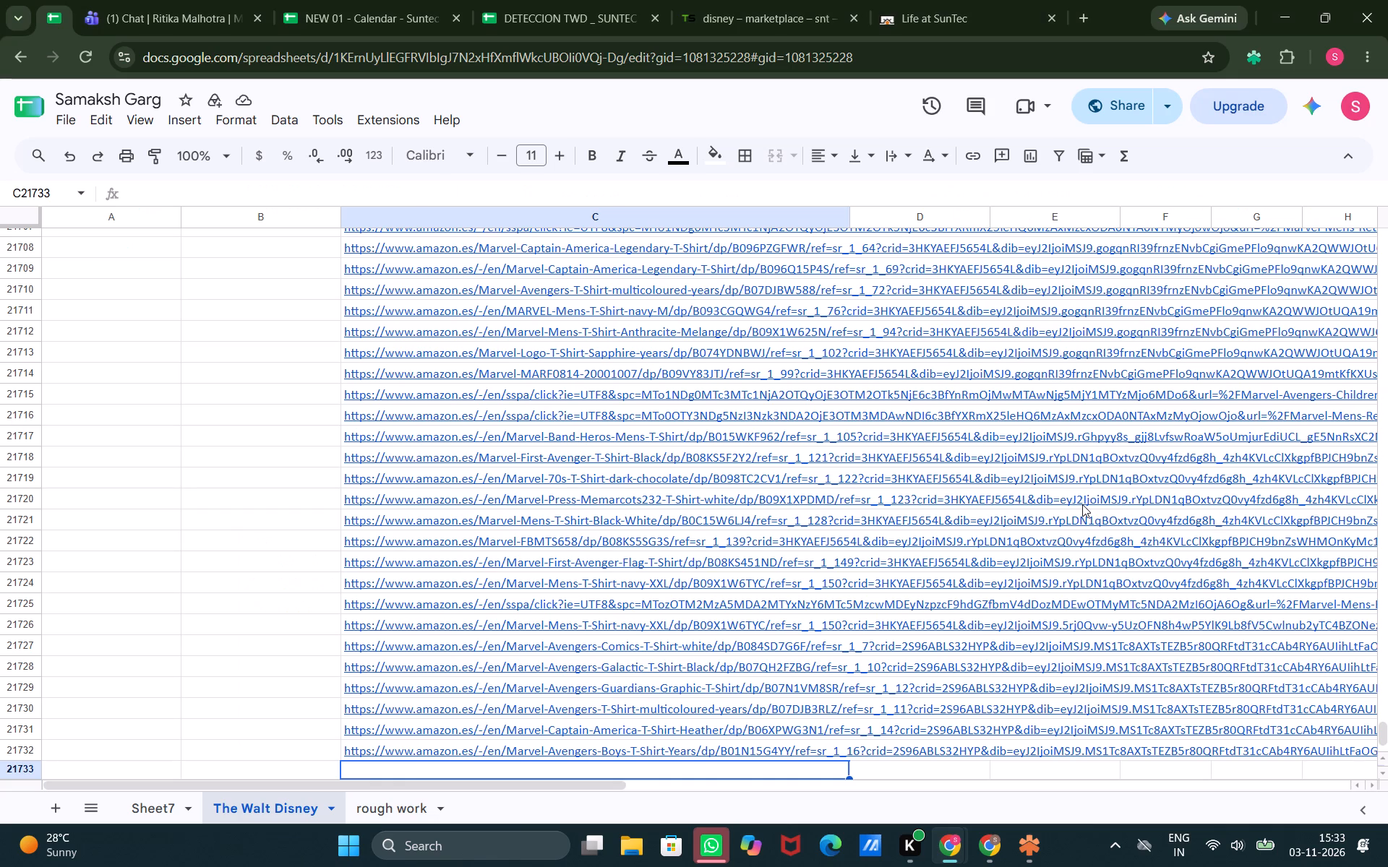
key("ctrl+v")
key("Return")
key("Return")
key("alt+Tab")
Copy the link of the €14.99 Marvel Avengers Boys' T-Shirt beside the Superman shirt into cell C21734 of the sheet.
scroll(1078, 512, "down", 5)
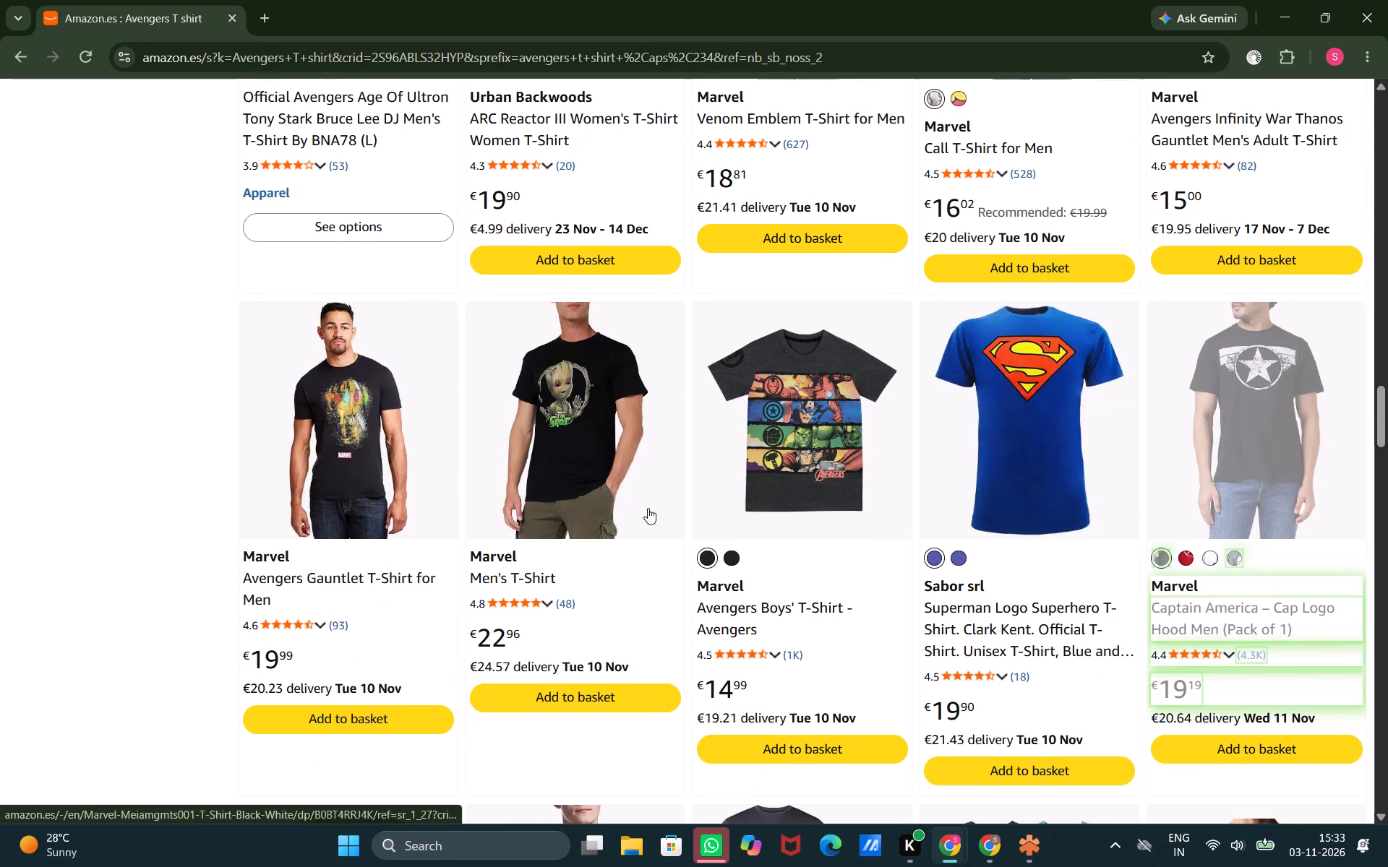
right_click(775, 600)
left_click(890, 493)
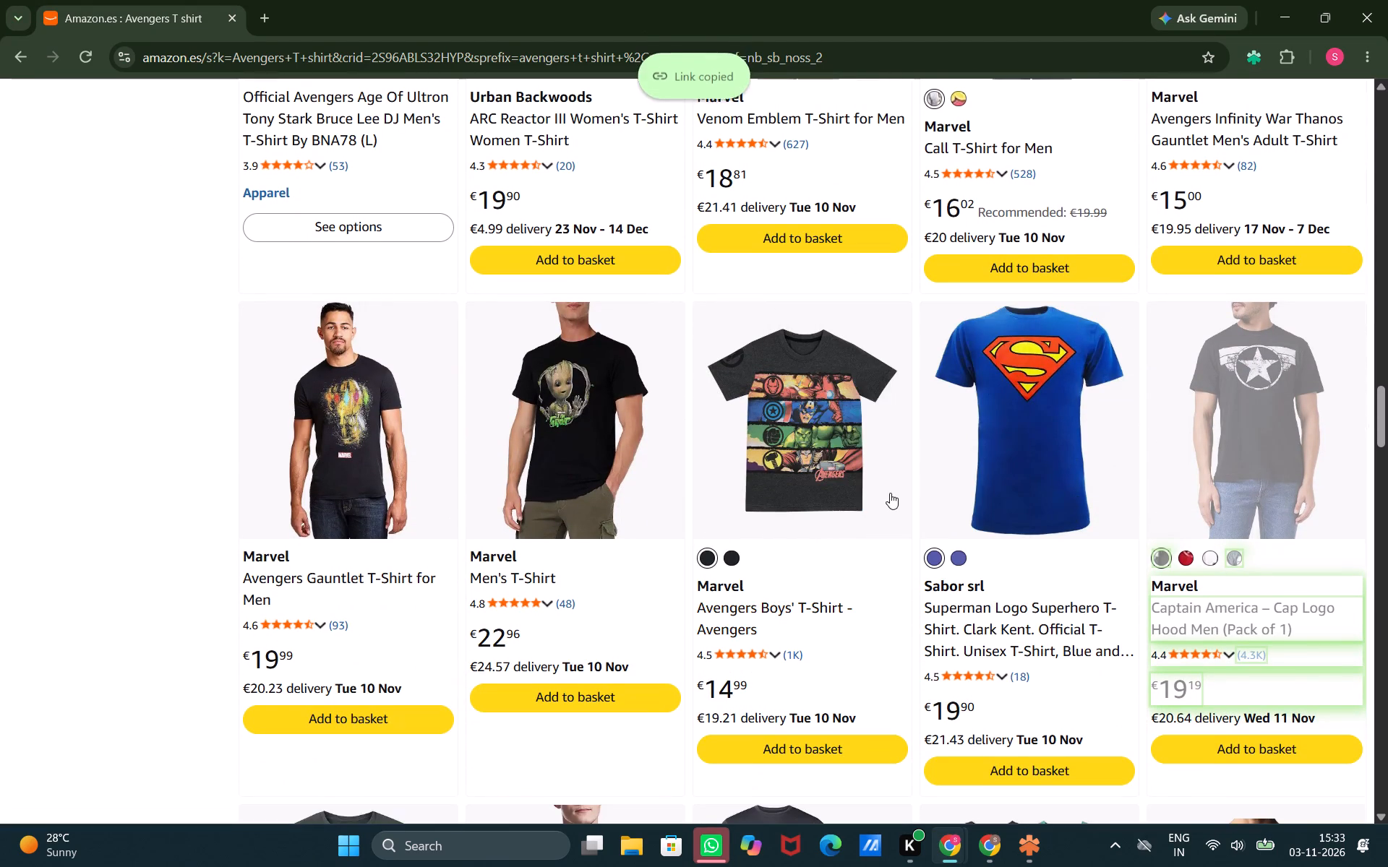
key("alt+Tab")
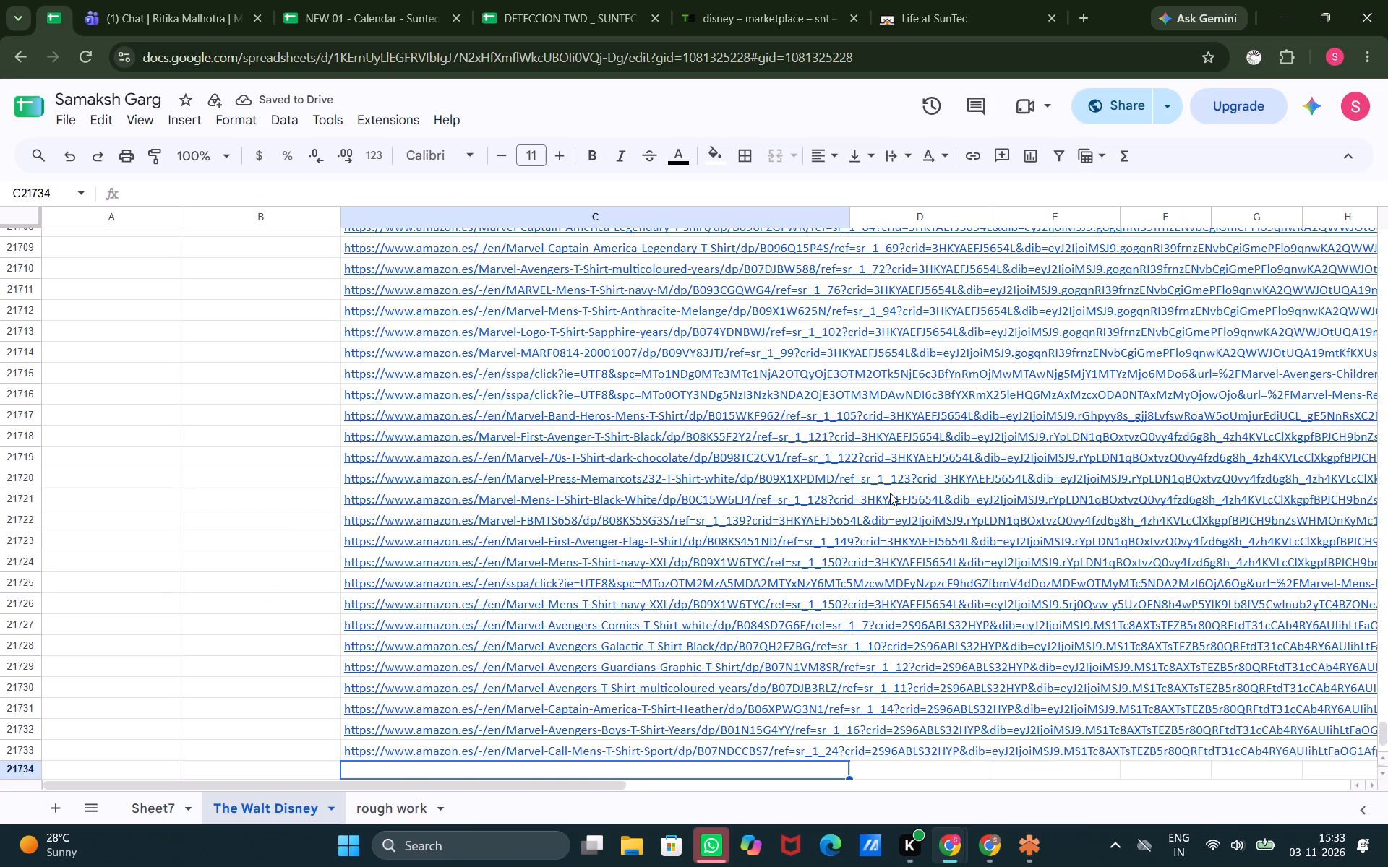
key("ctrl+v")
key("Return")
key("Return")
Copy the link of the sponsored Marvel Avengers Boys' T-Shirt near the end of the results page into cell C21735.
key("alt+Tab")
scroll(890, 493, "down", 5)
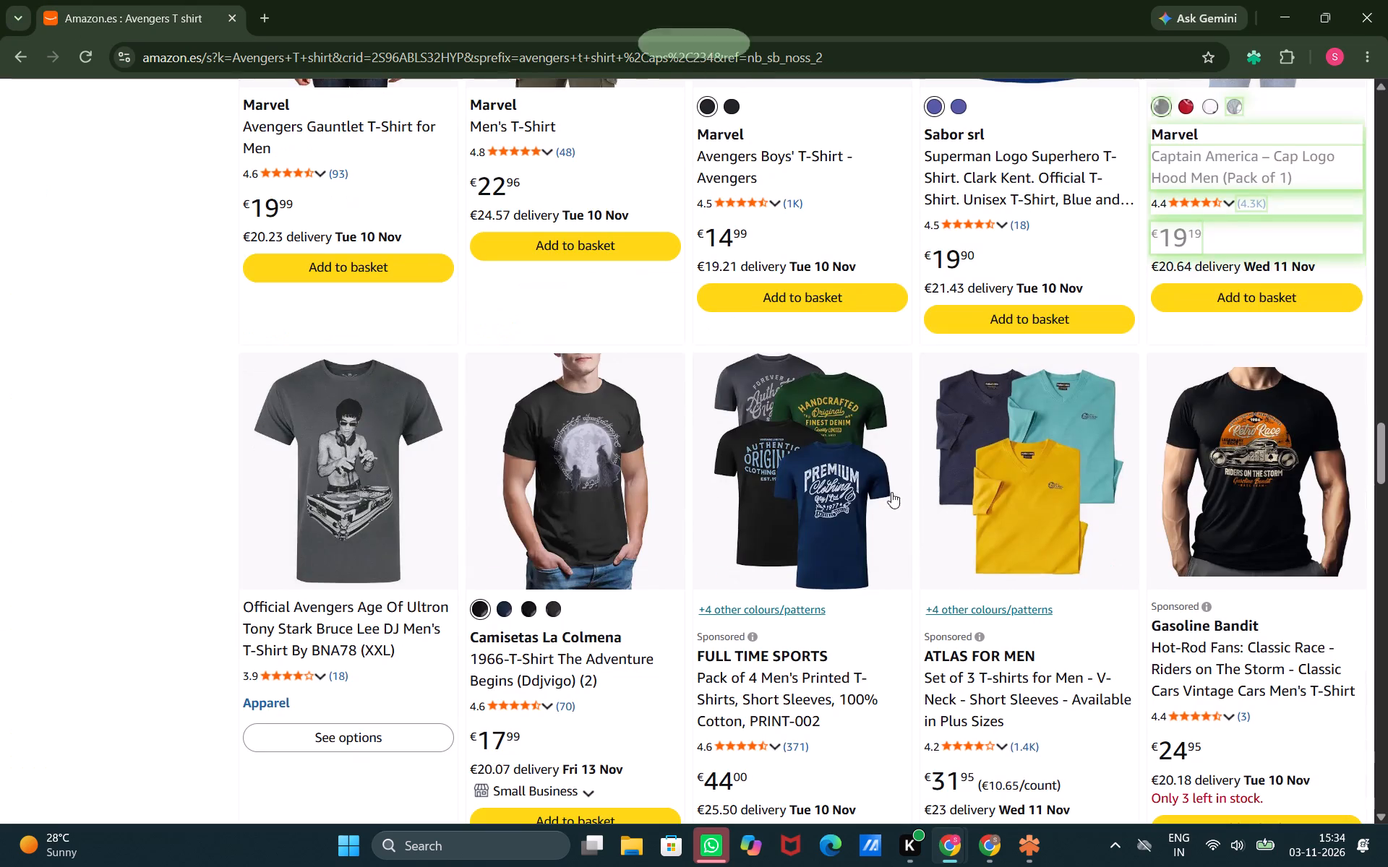
scroll(1295, 445, "down", 6)
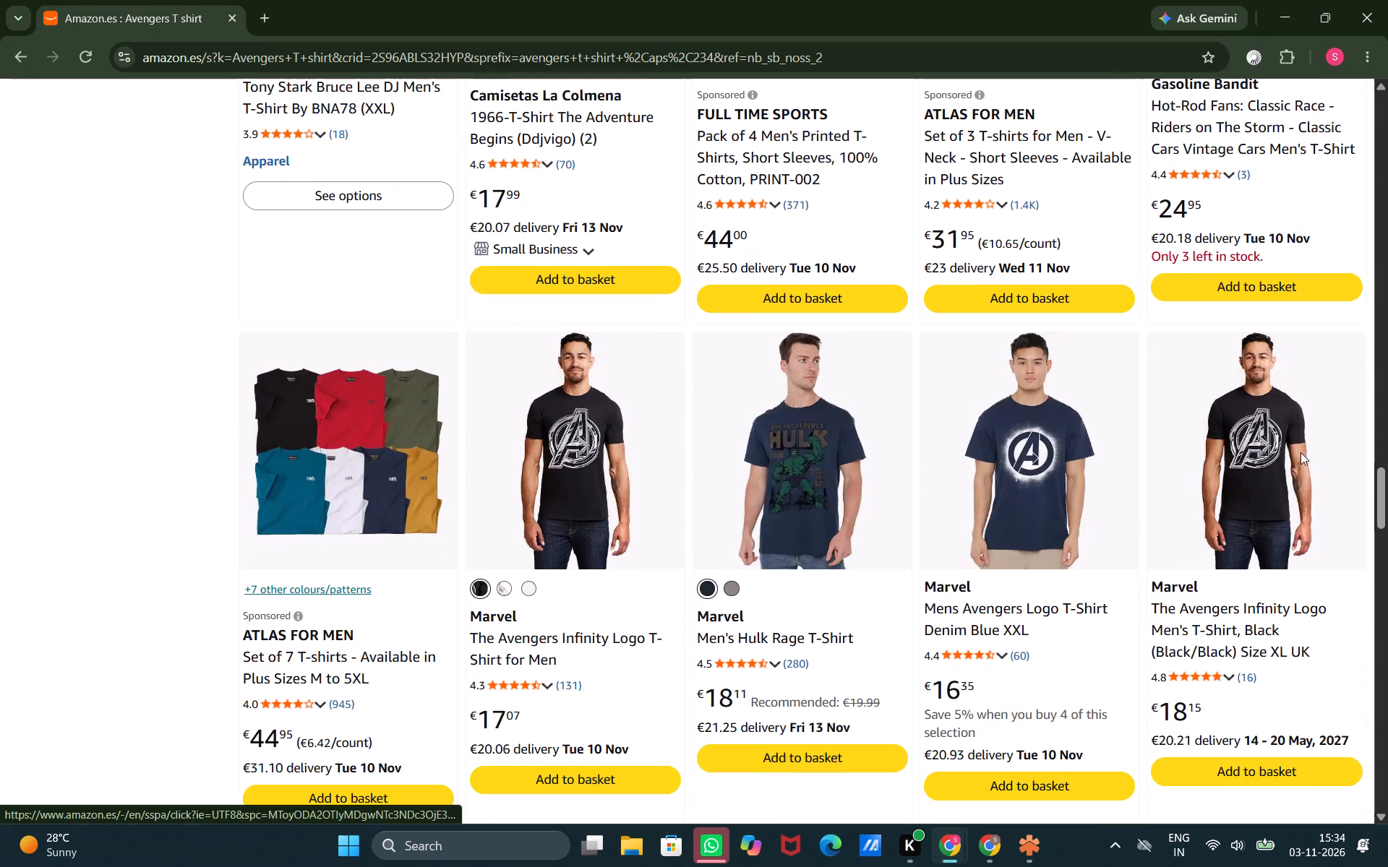
scroll(437, 493, "down", 5)
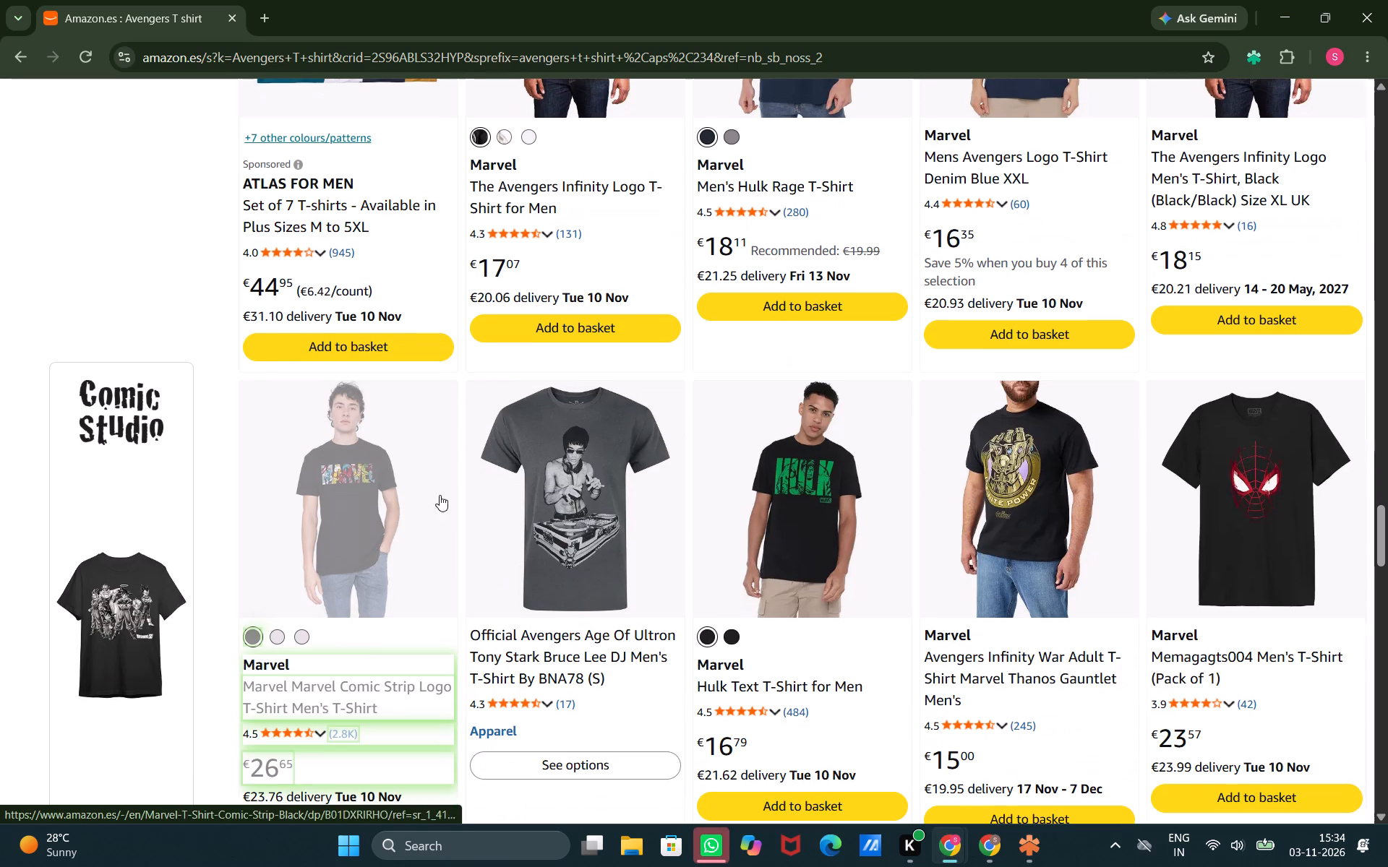
scroll(1314, 475, "down", 7)
scroll(1329, 481, "up", 6)
scroll(1329, 481, "down", 5)
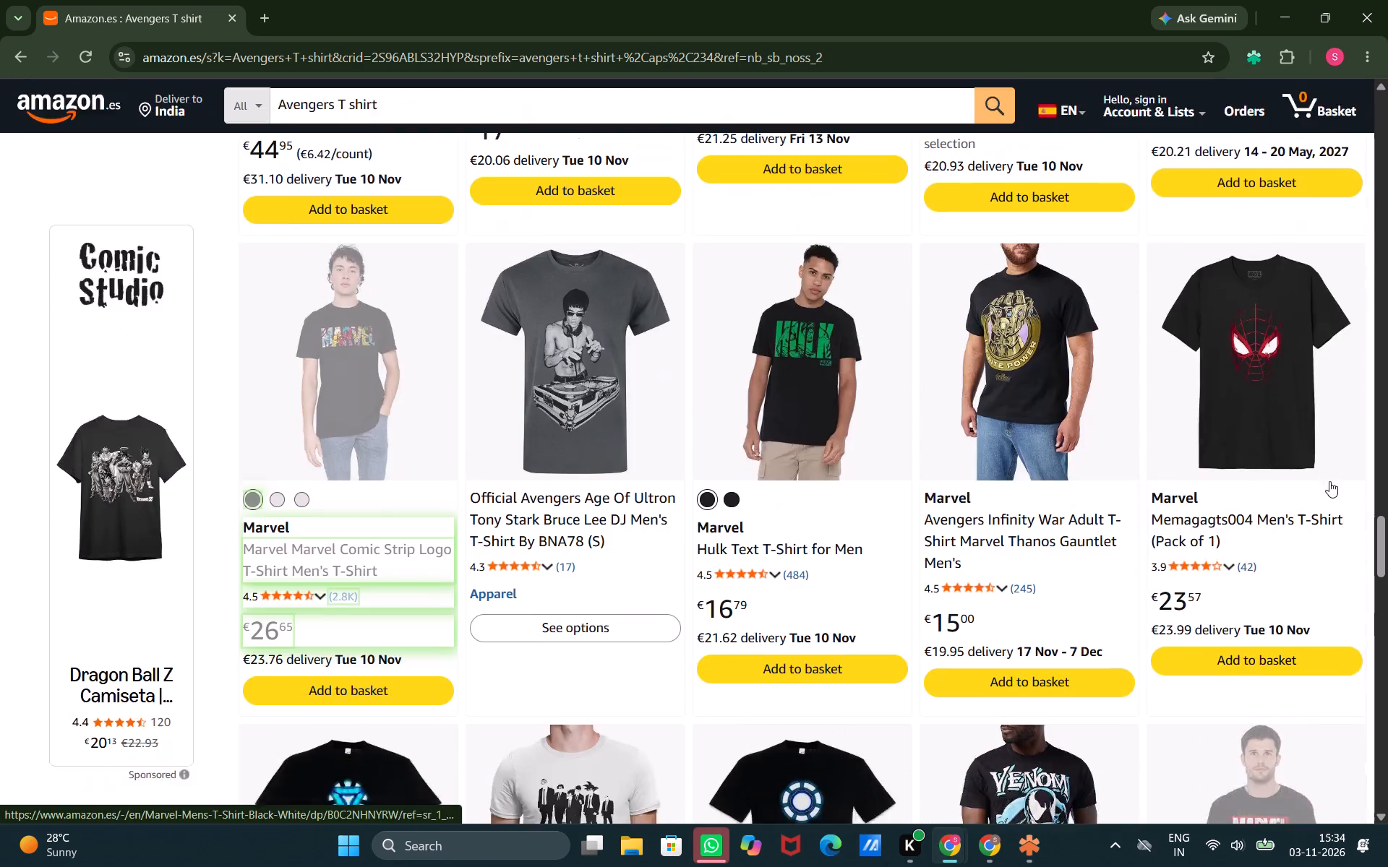
scroll(1329, 481, "down", 2)
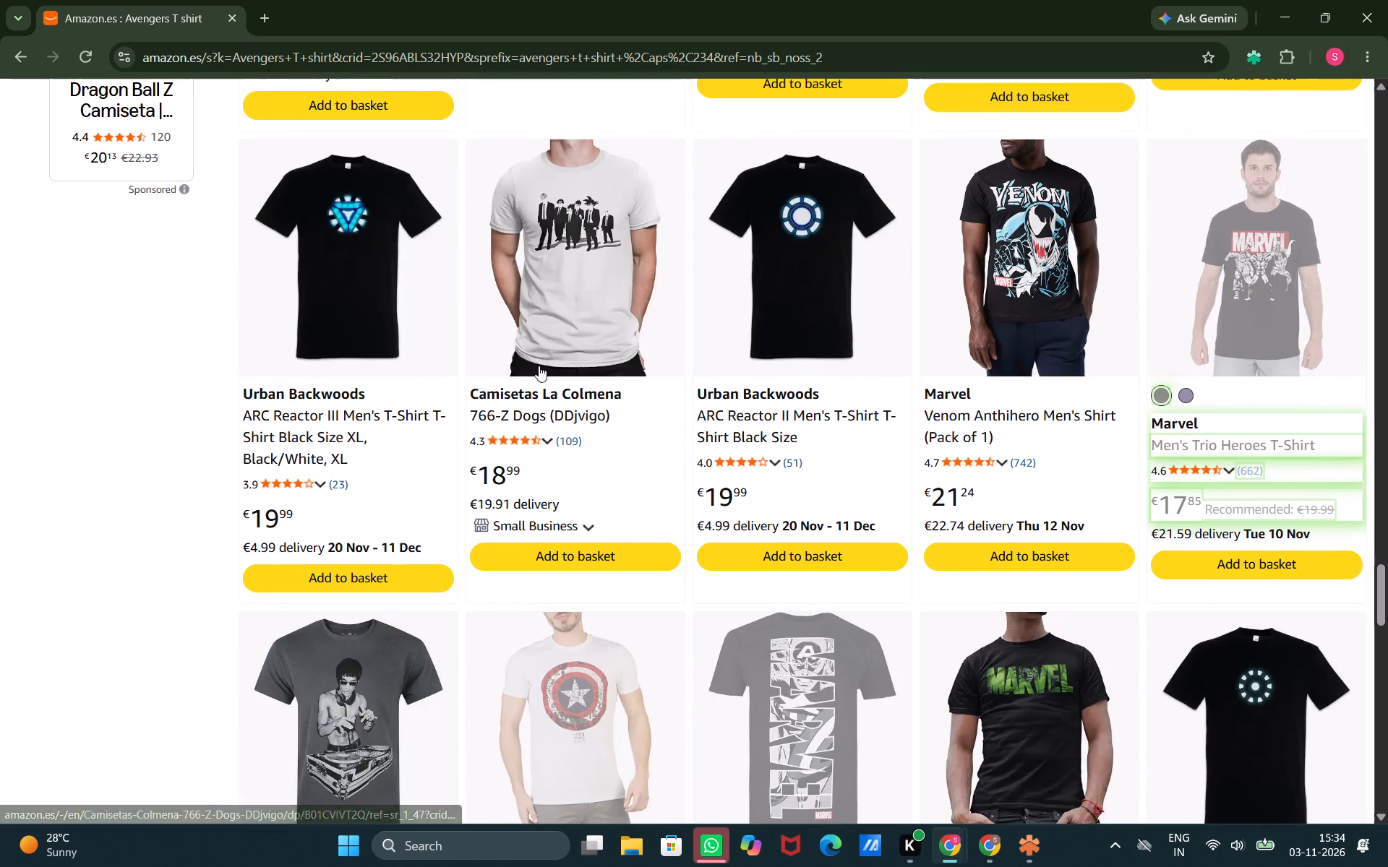
scroll(438, 381, "down", 6)
scroll(426, 387, "up", 2)
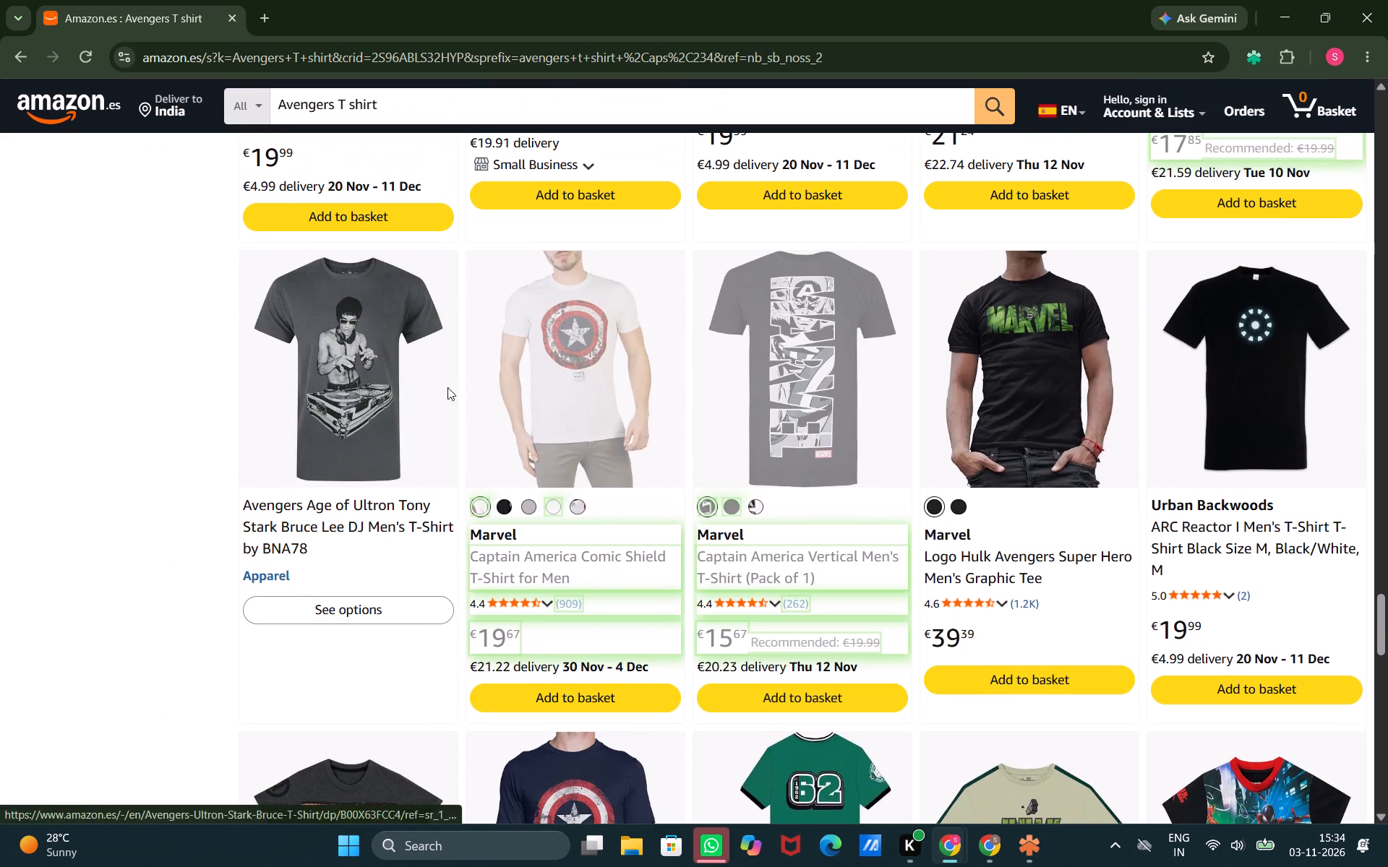
scroll(423, 386, "down", 5)
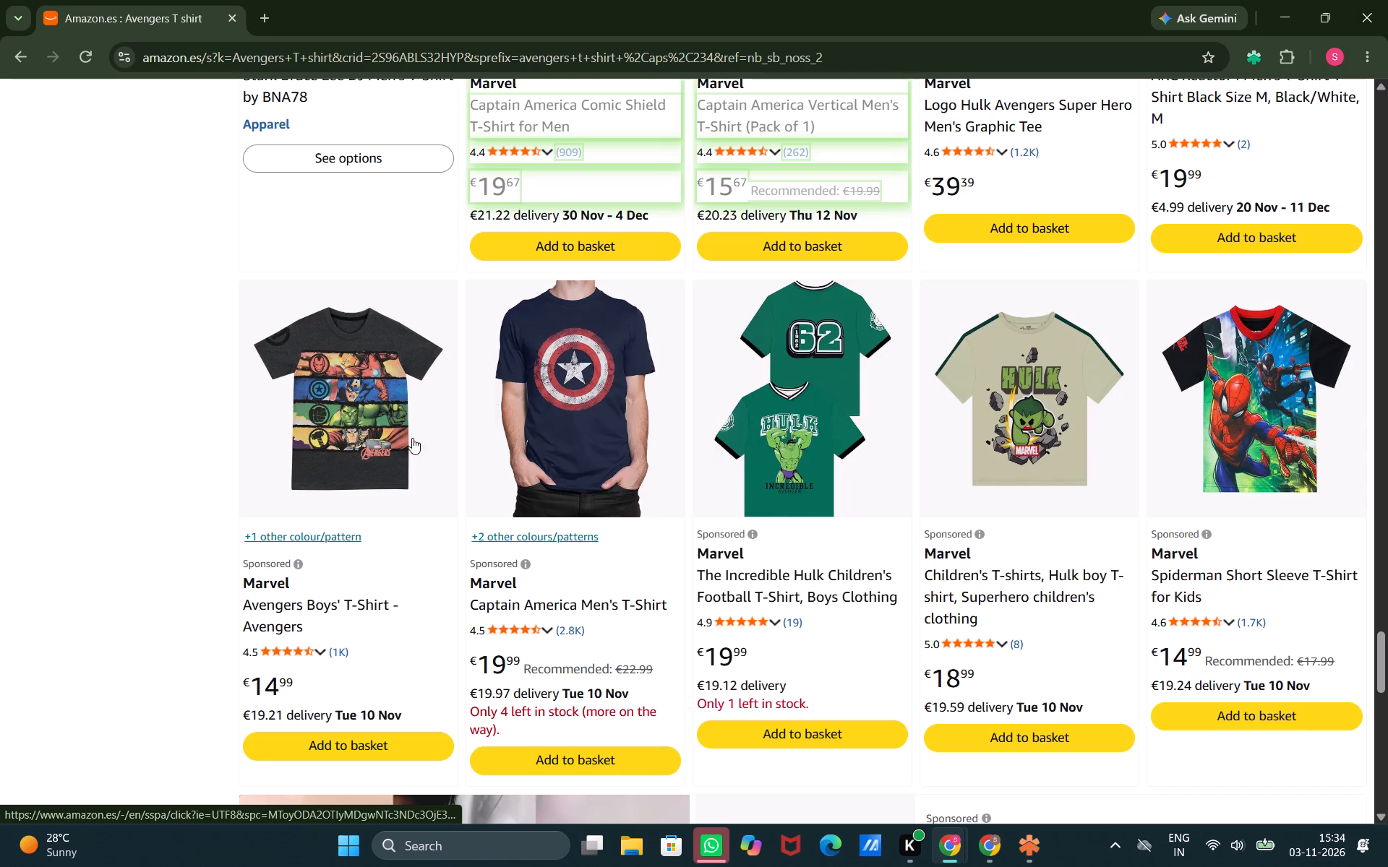
right_click(323, 595)
left_click(389, 494)
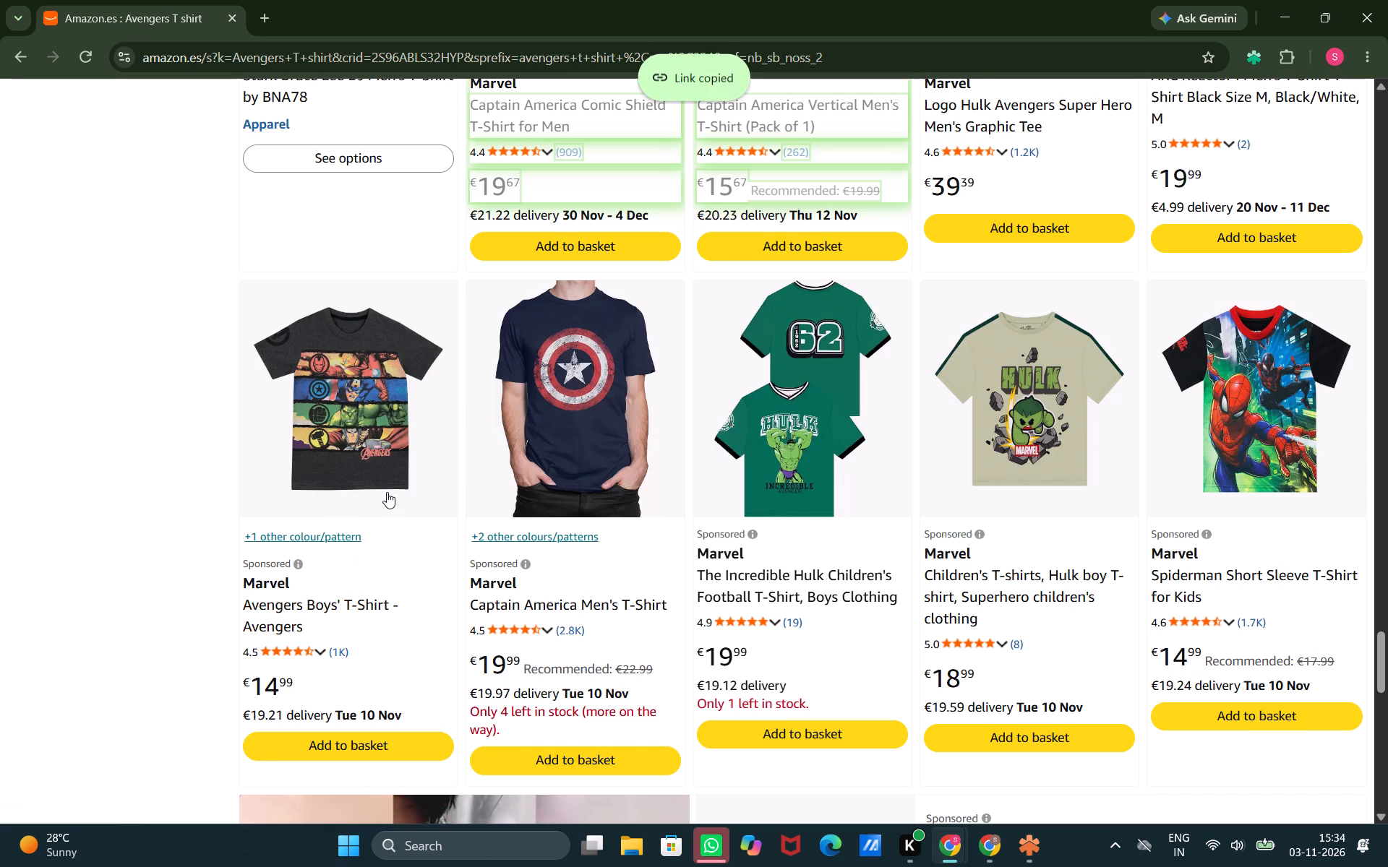
key("alt+Tab")
key("ctrl+v")
key("Return")
key("Return")
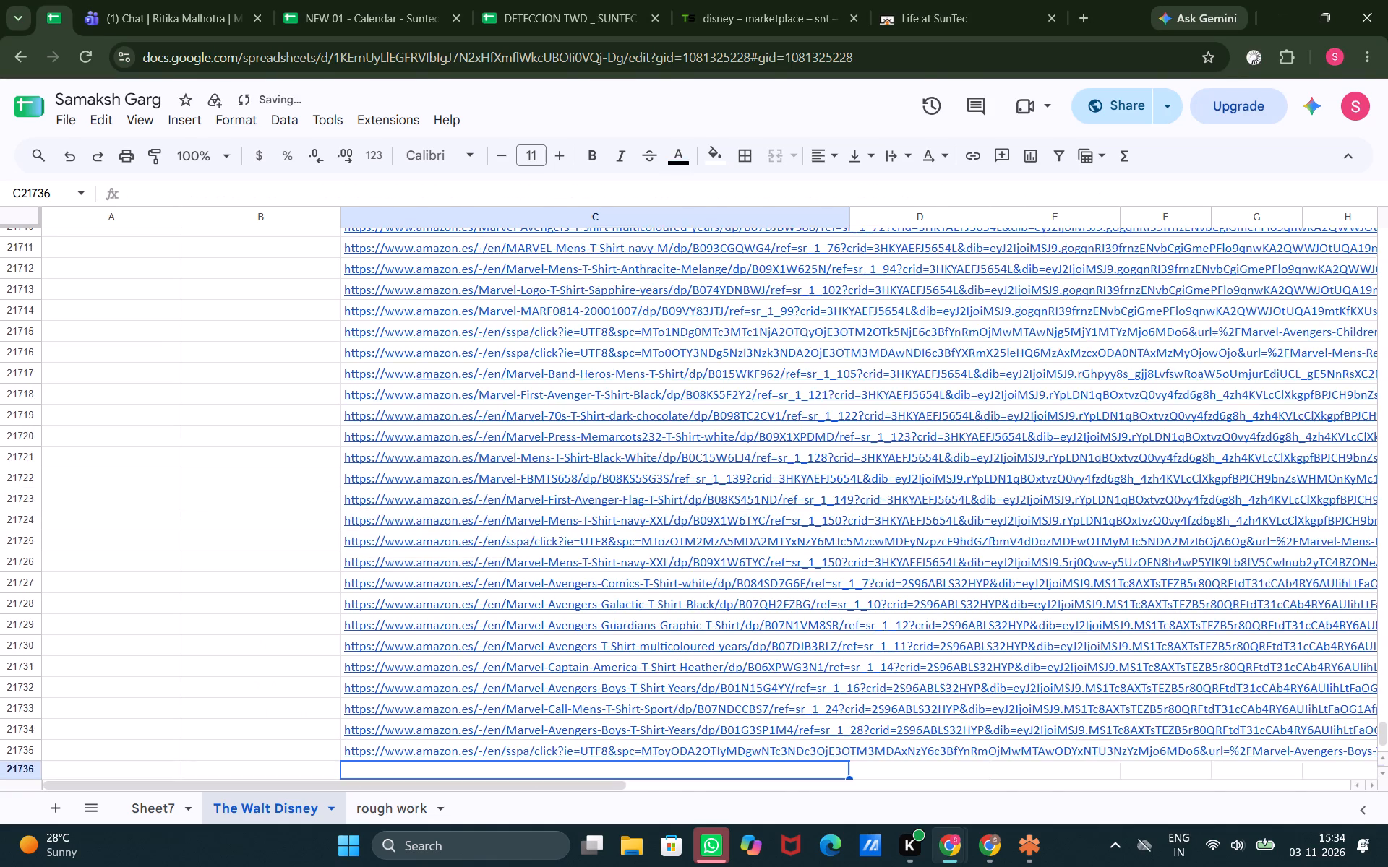
Copy the link of the sponsored navy Marvel Captain America Men's T-Shirt into cell C21736 of the sheet.
key("alt+Tab")
right_click(502, 601)
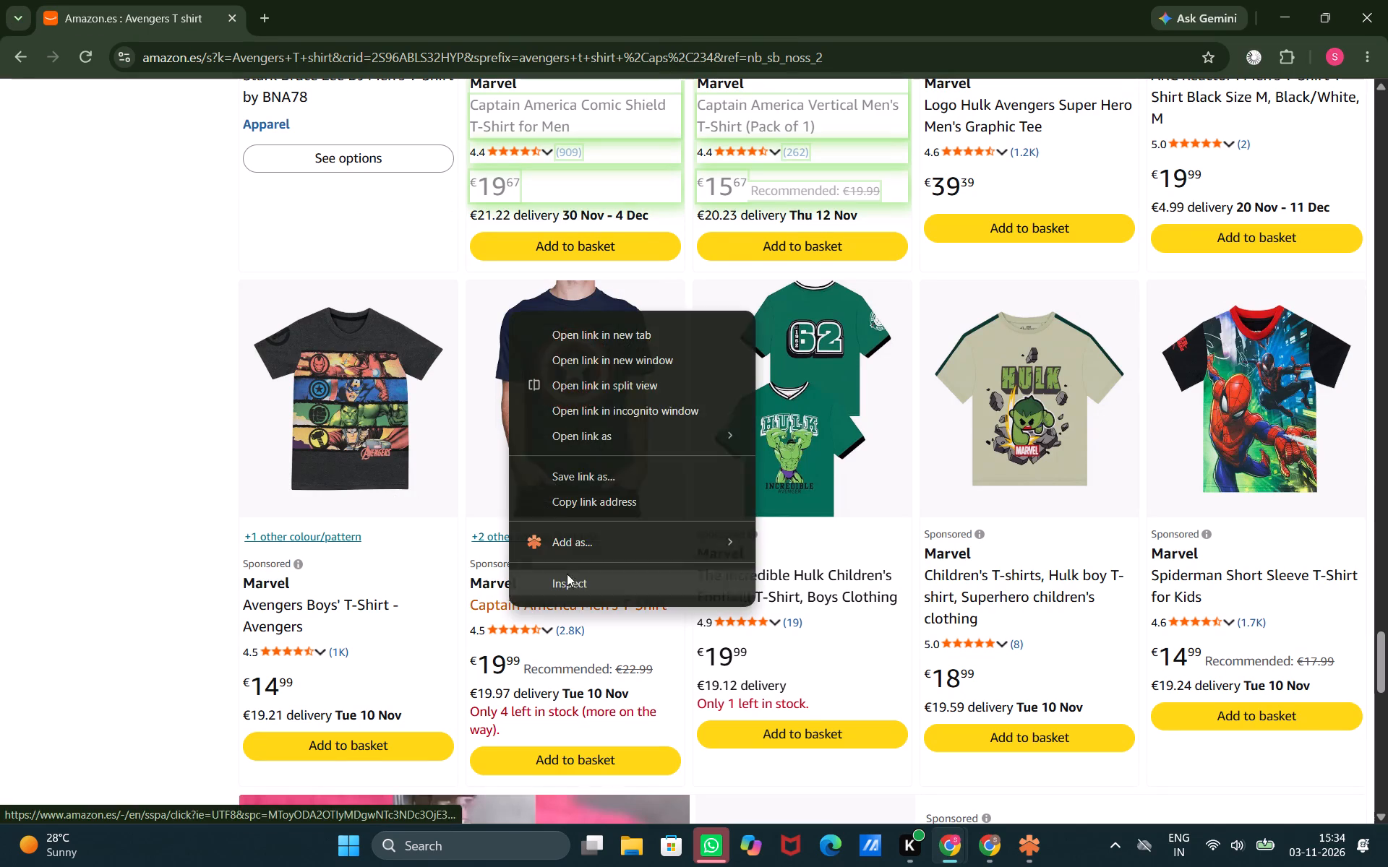
left_click(652, 491)
key("alt+Tab")
key("ctrl+v")
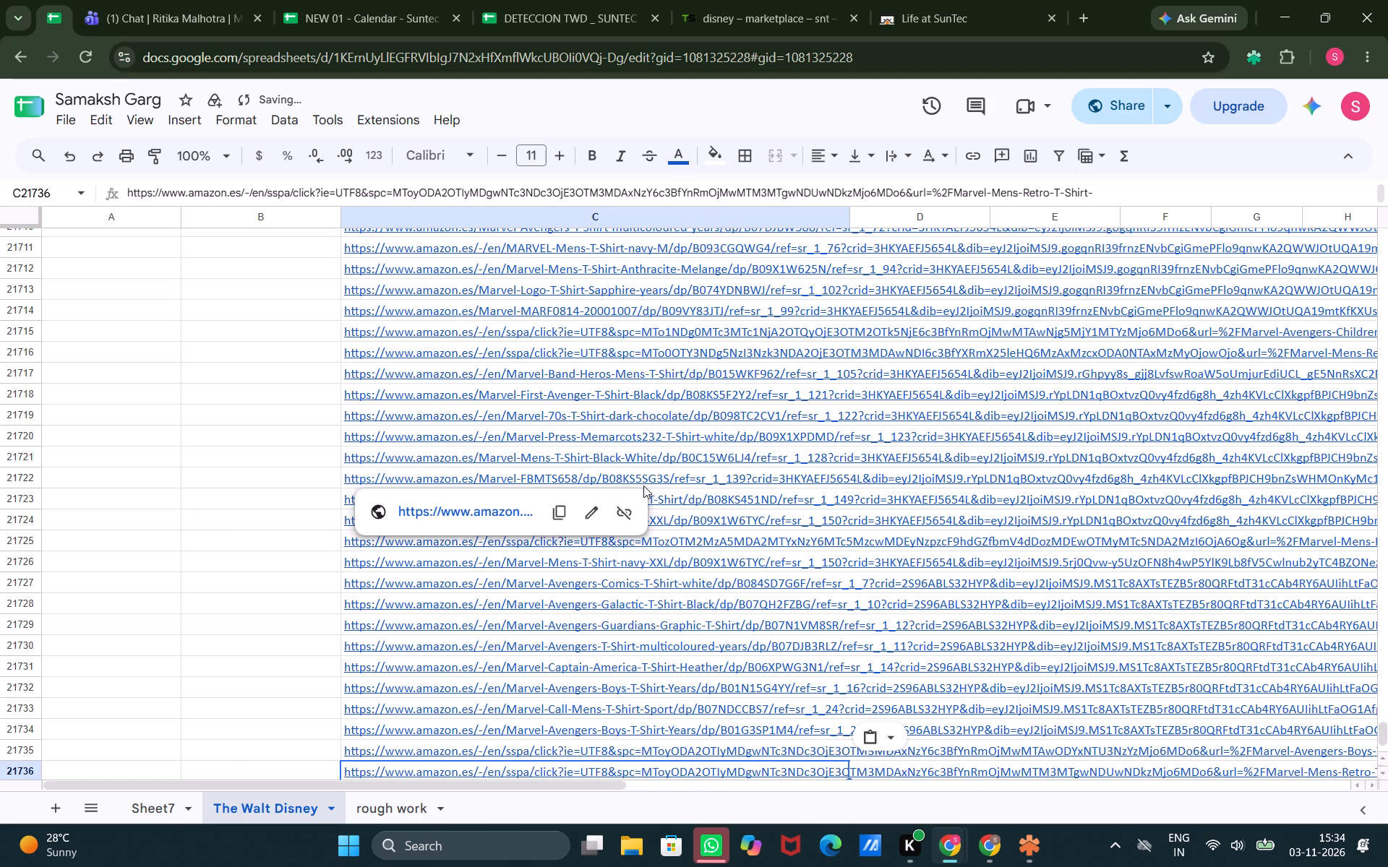
key("Return")
key("Return")
Open page 2 of the Avengers T shirt search results on Amazon.es.
key("alt+Tab")
scroll(641, 443, "down", 8)
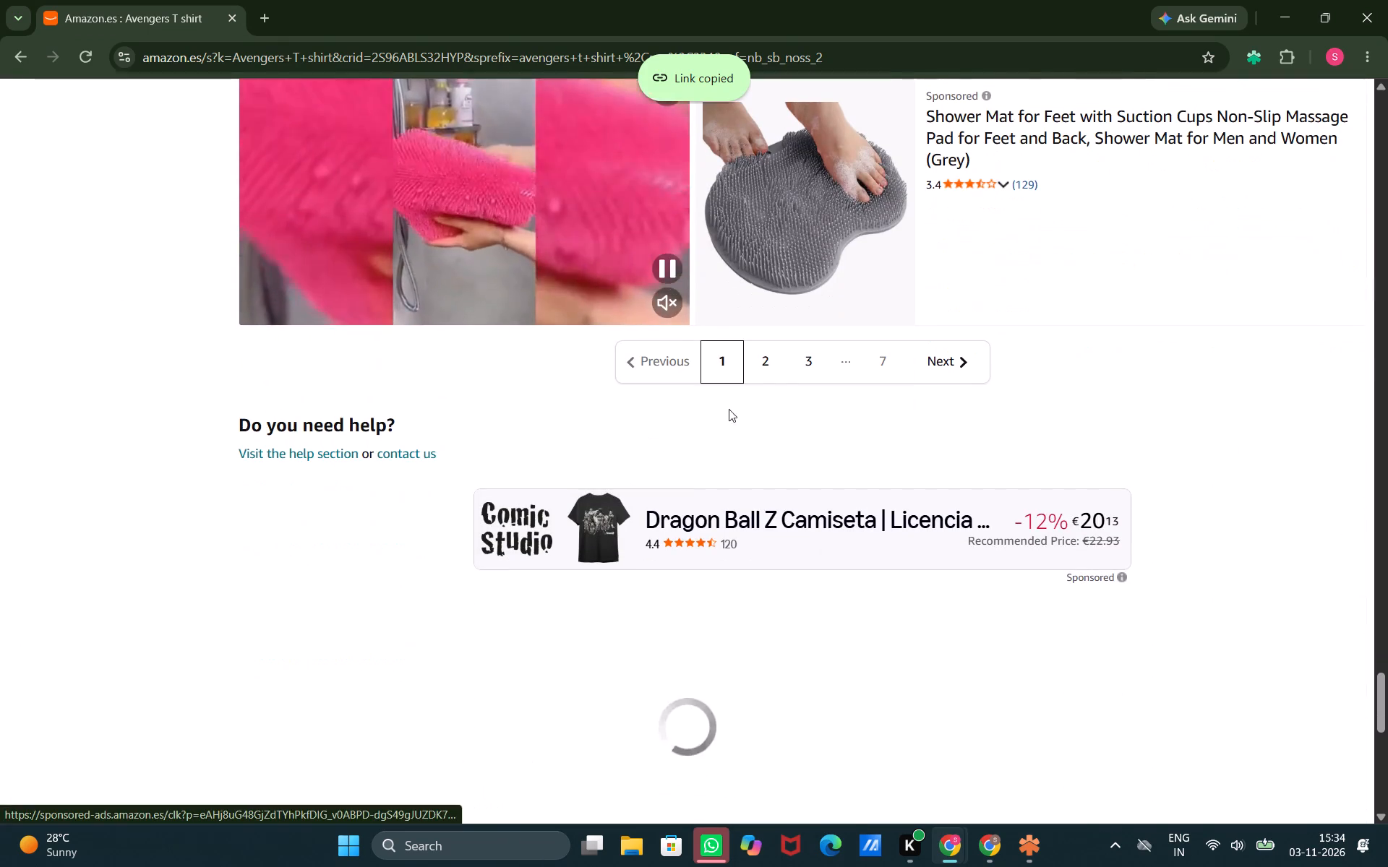
left_click(763, 375)
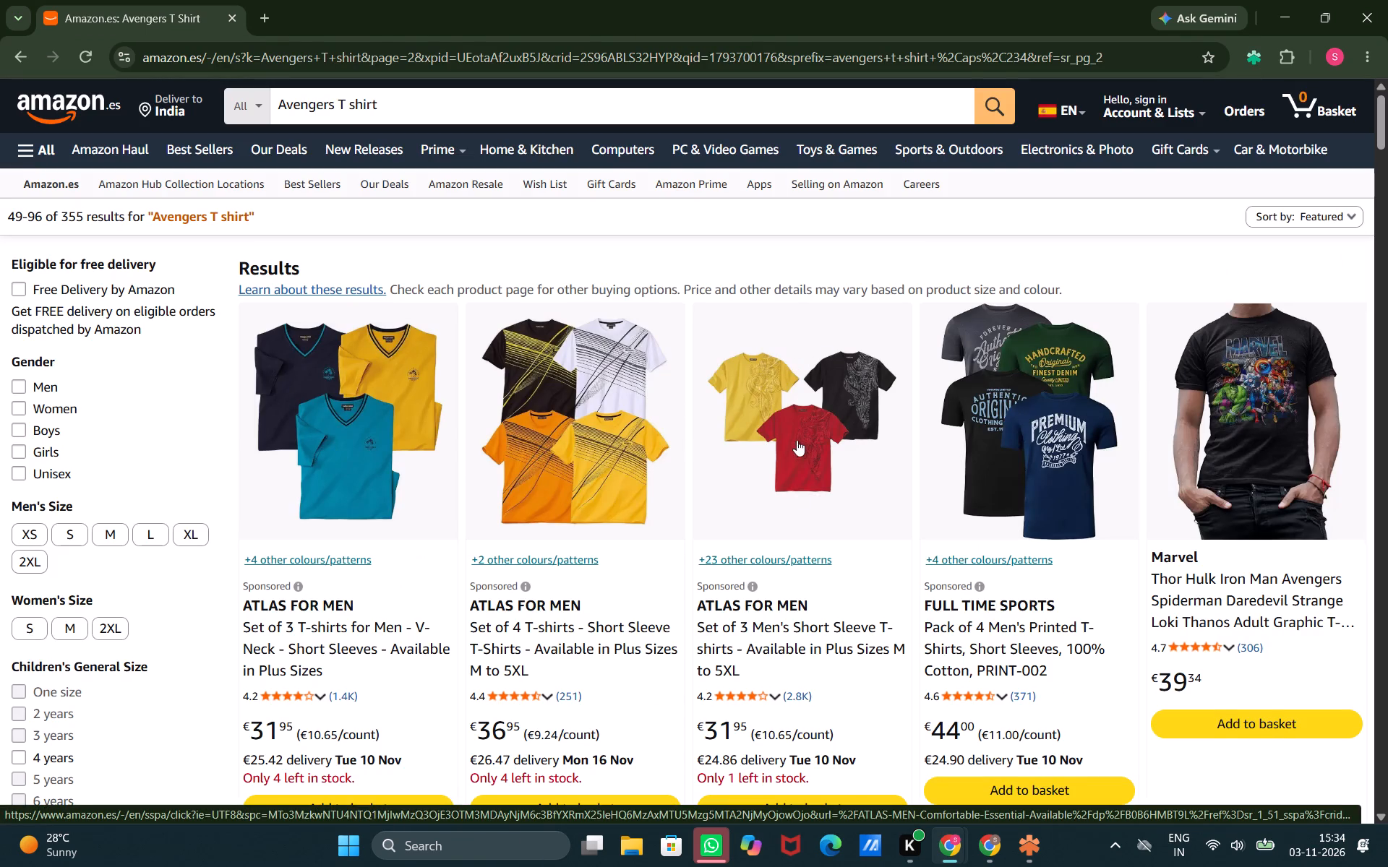
Copy the link of the Marvel Thor Hulk Iron Man Avengers Spiderman adult graphic T-shirt into cell C21737 of the sheet.
scroll(793, 488, "down", 12)
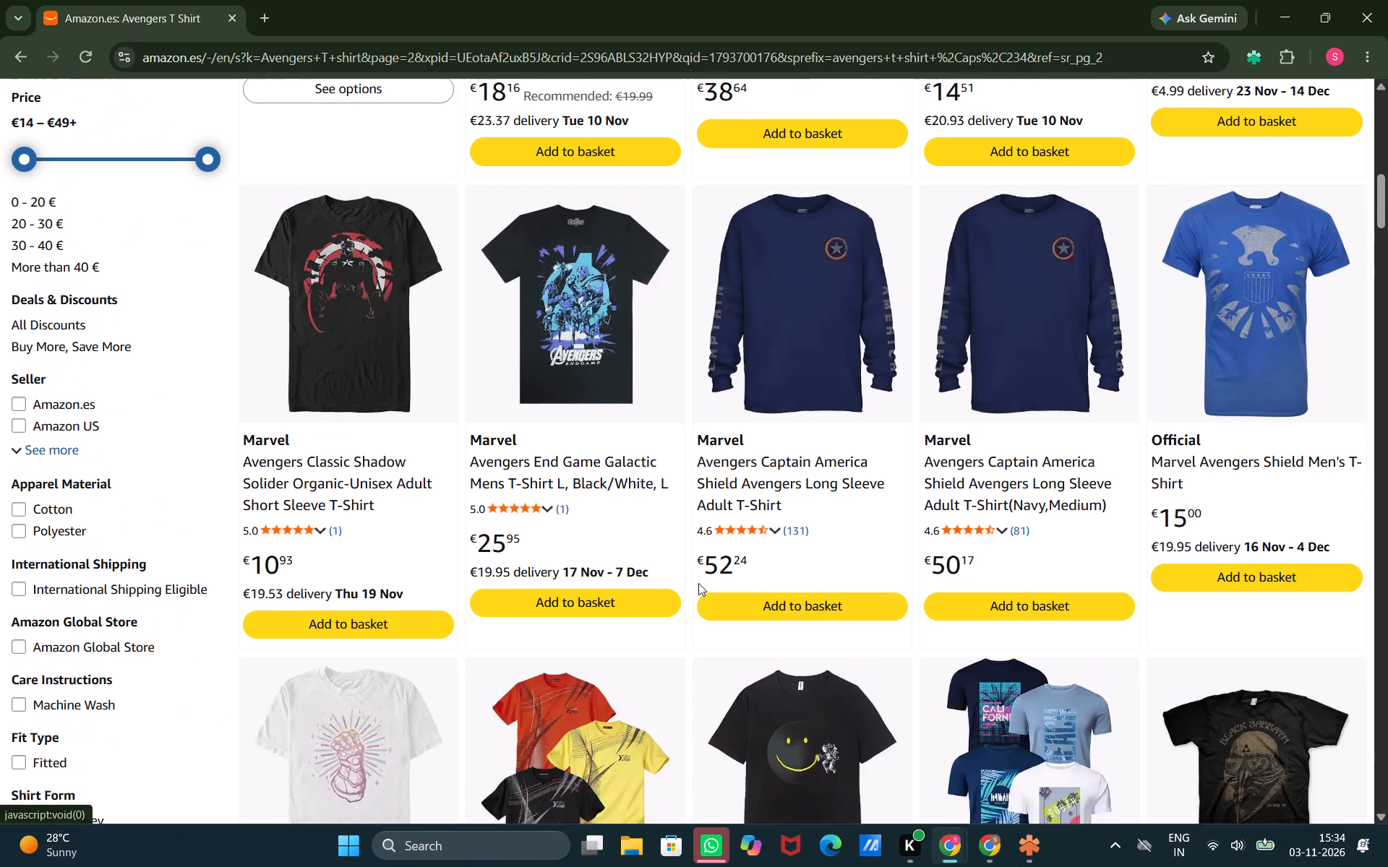
scroll(698, 583, "up", 15)
scroll(698, 585, "down", 12)
scroll(697, 590, "up", 6)
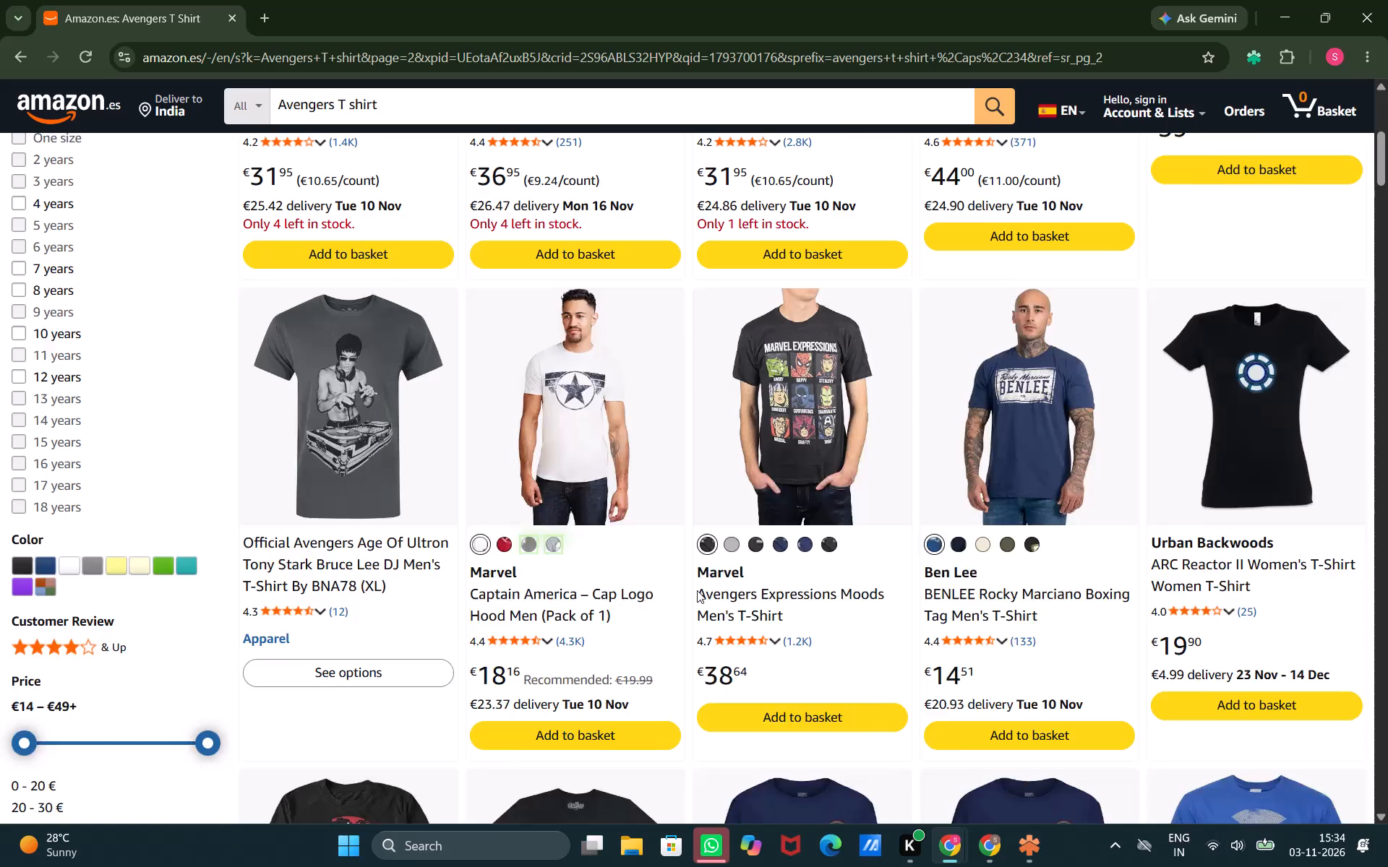
scroll(697, 590, "up", 7)
right_click(1271, 603)
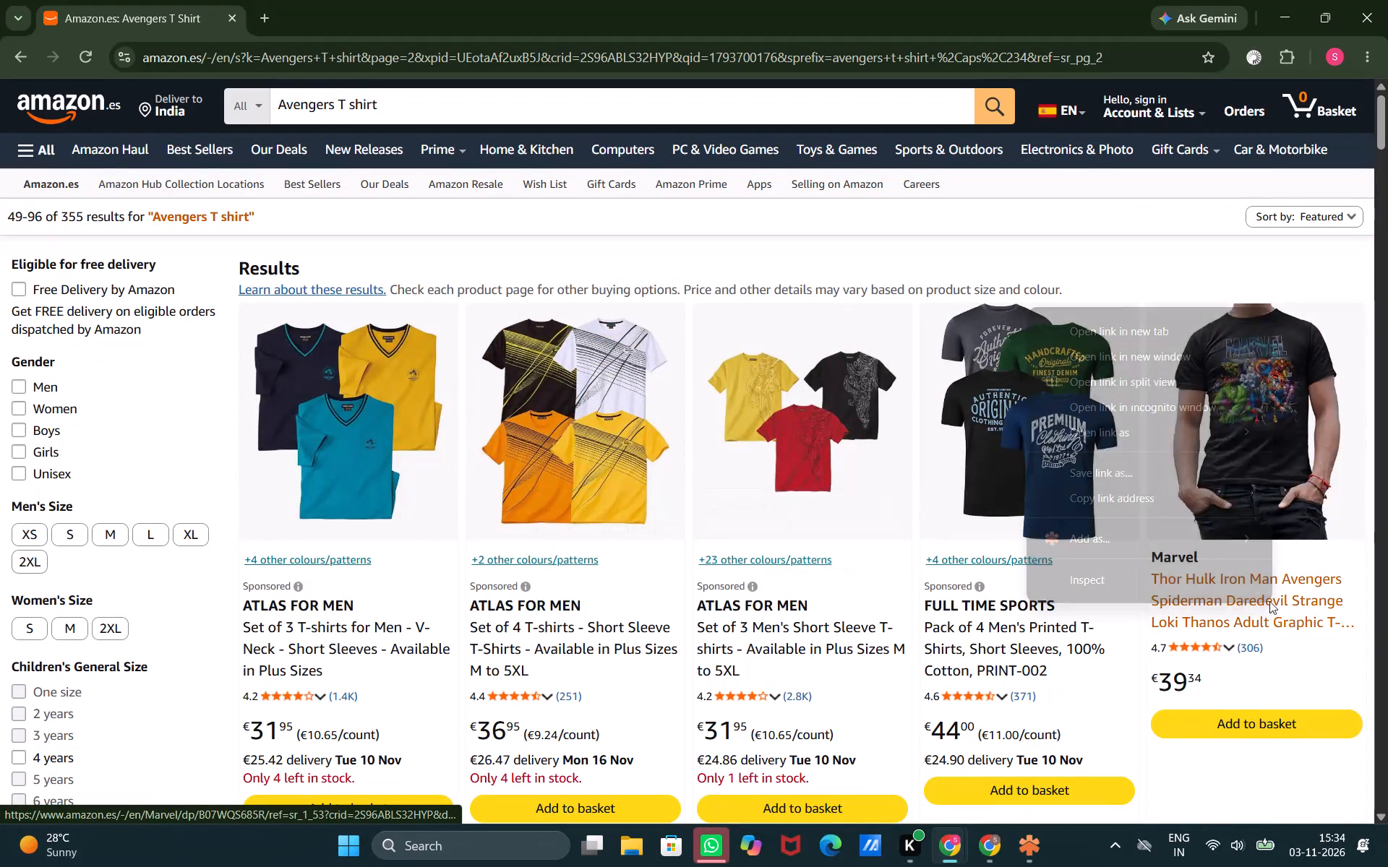
left_click(1123, 508)
scroll(1126, 510, "down", 9)
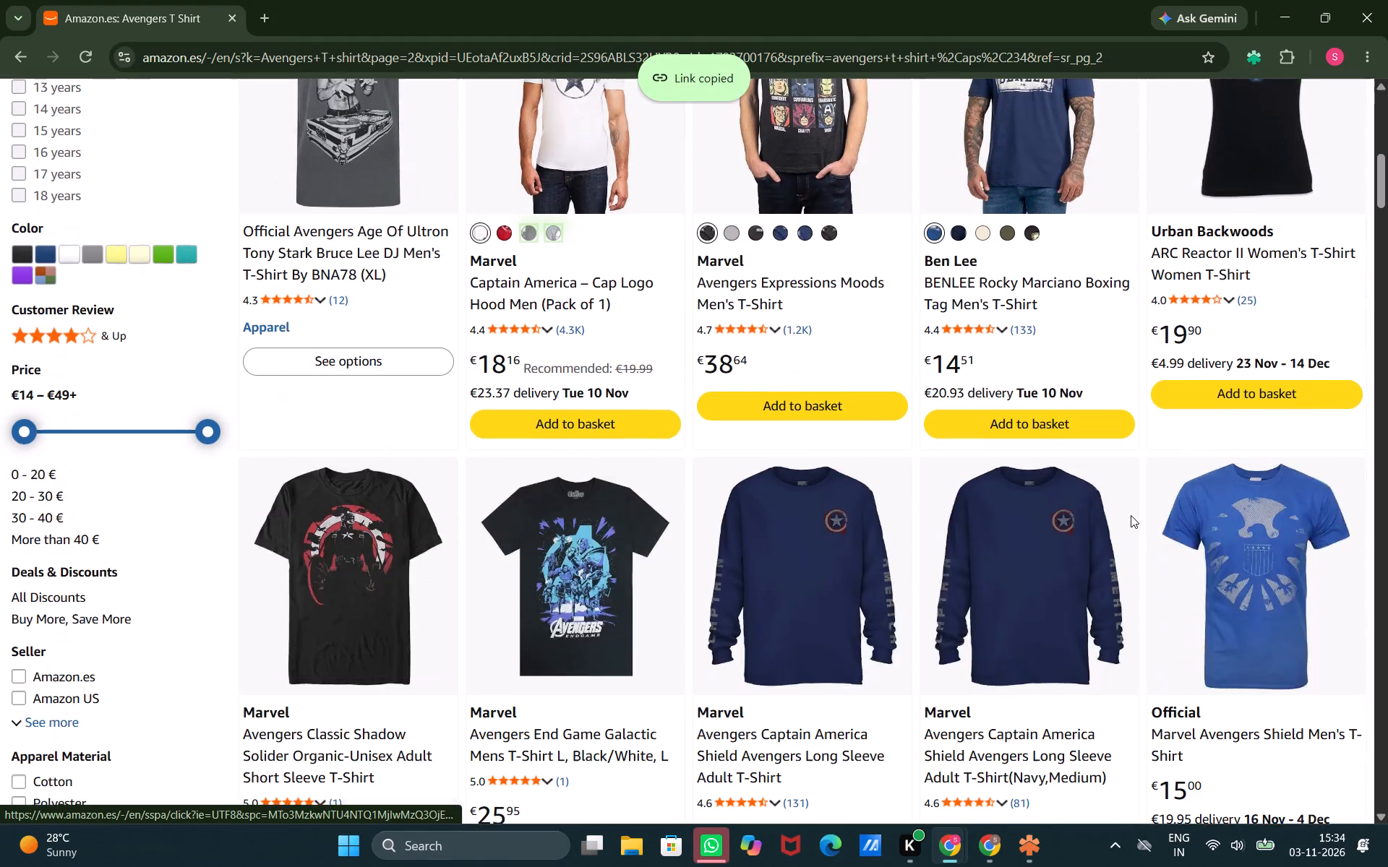
scroll(1131, 515, "up", 2)
key("alt+Tab")
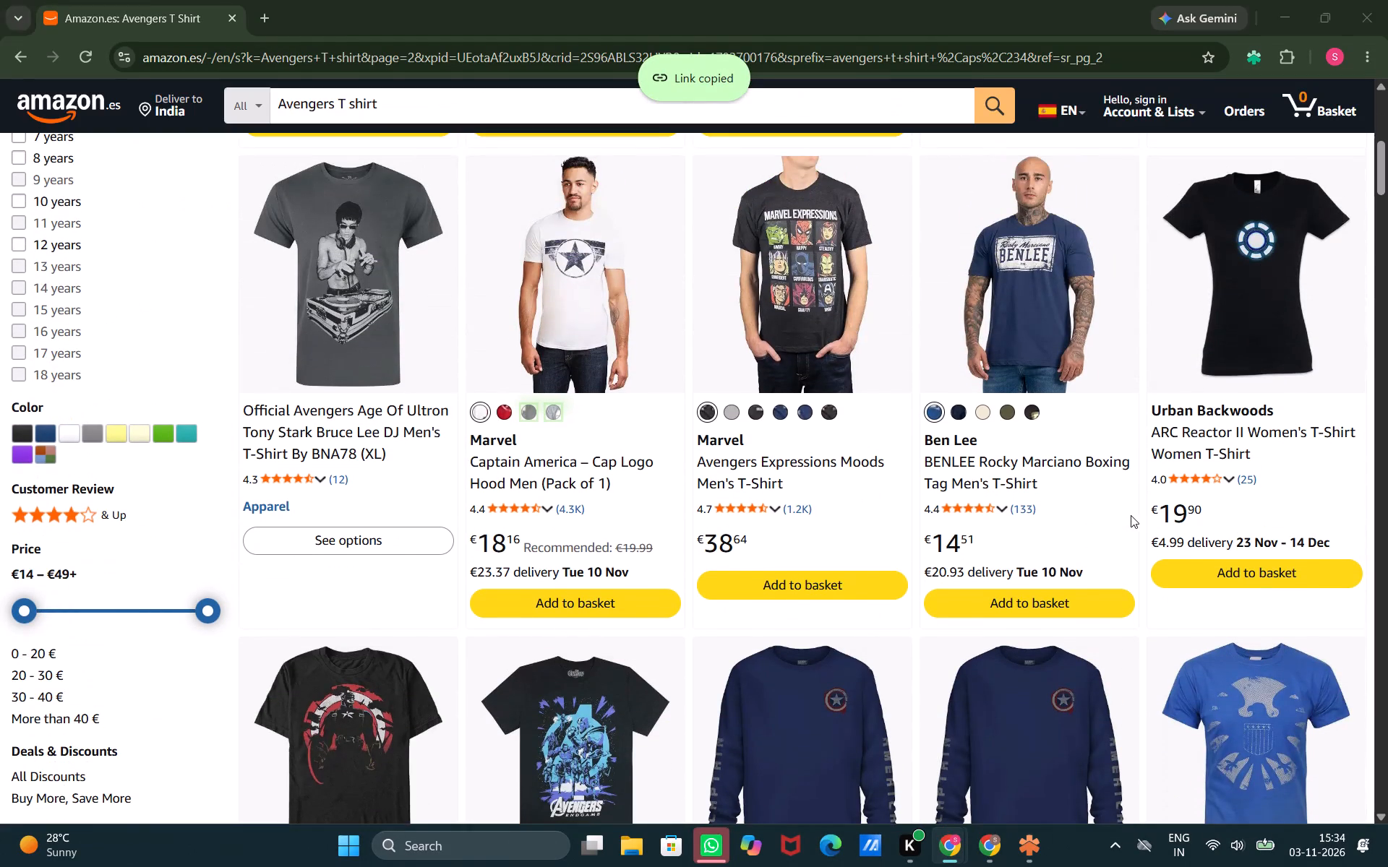
key("ctrl+v")
key("Return")
key("Return")
Copy the link of the Marvel Avengers Expressions Moods Men's T-Shirt into cell C21738 of the sheet.
key("alt+Tab")
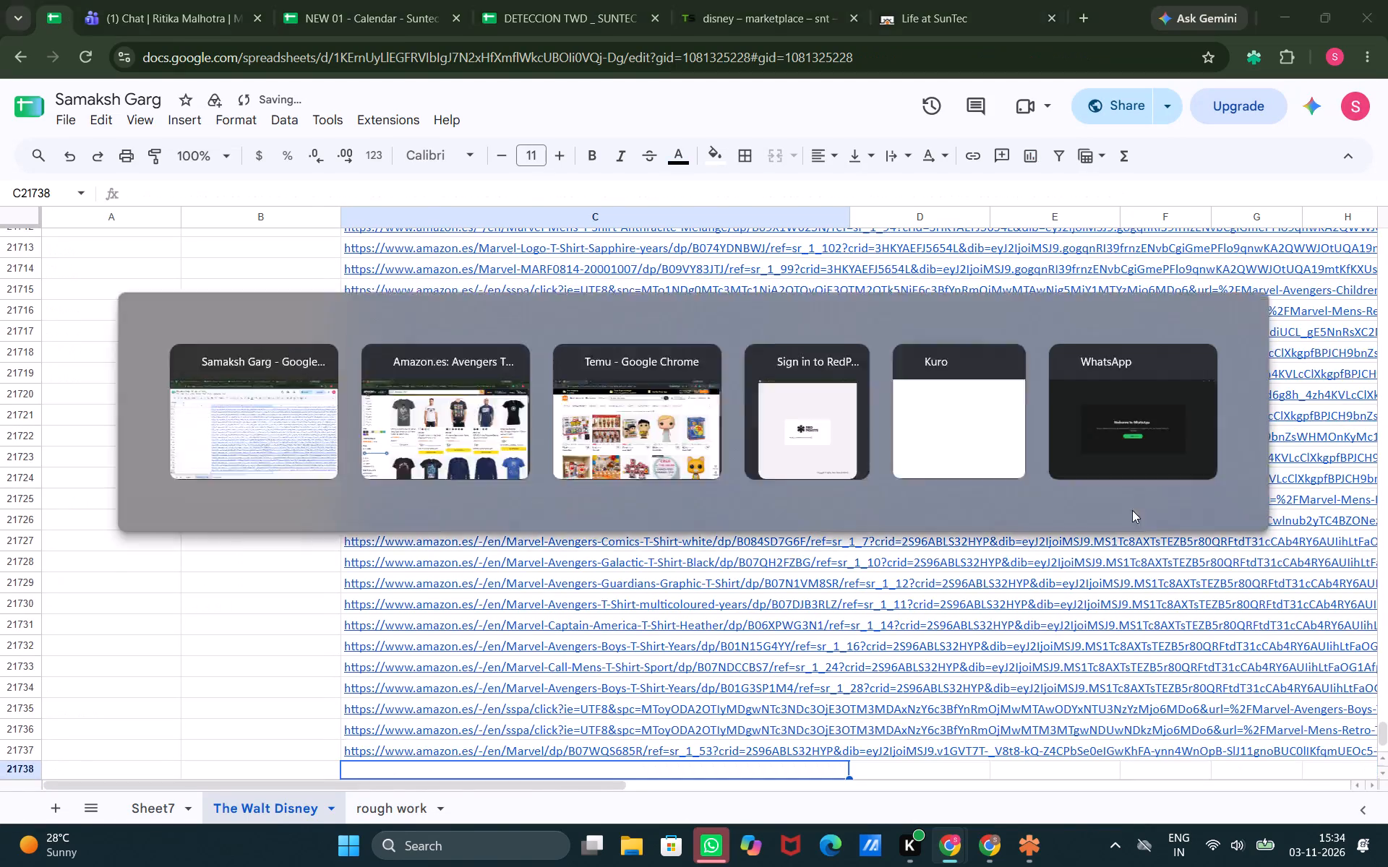
right_click(771, 469)
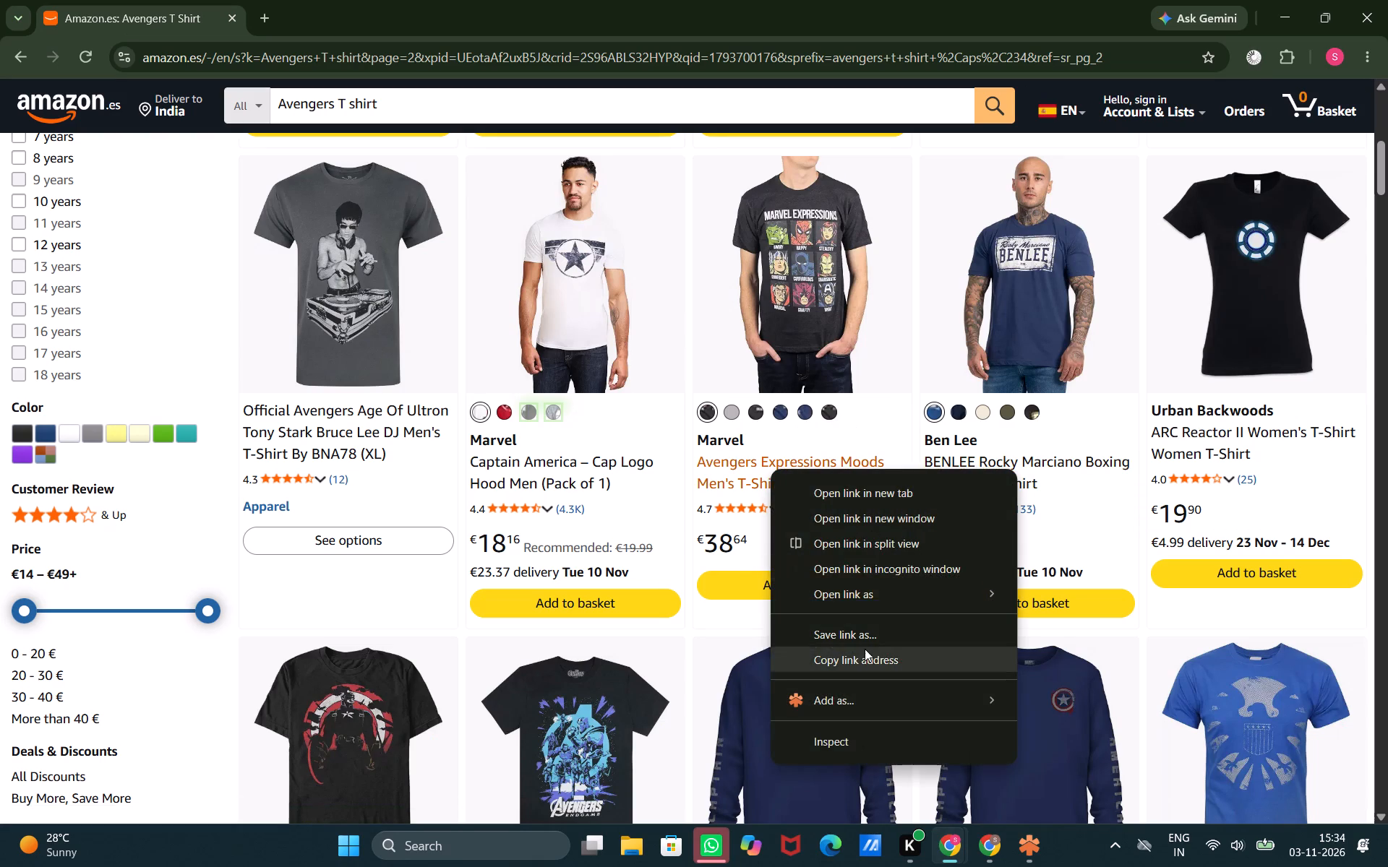
left_click(865, 649)
key("alt+Tab")
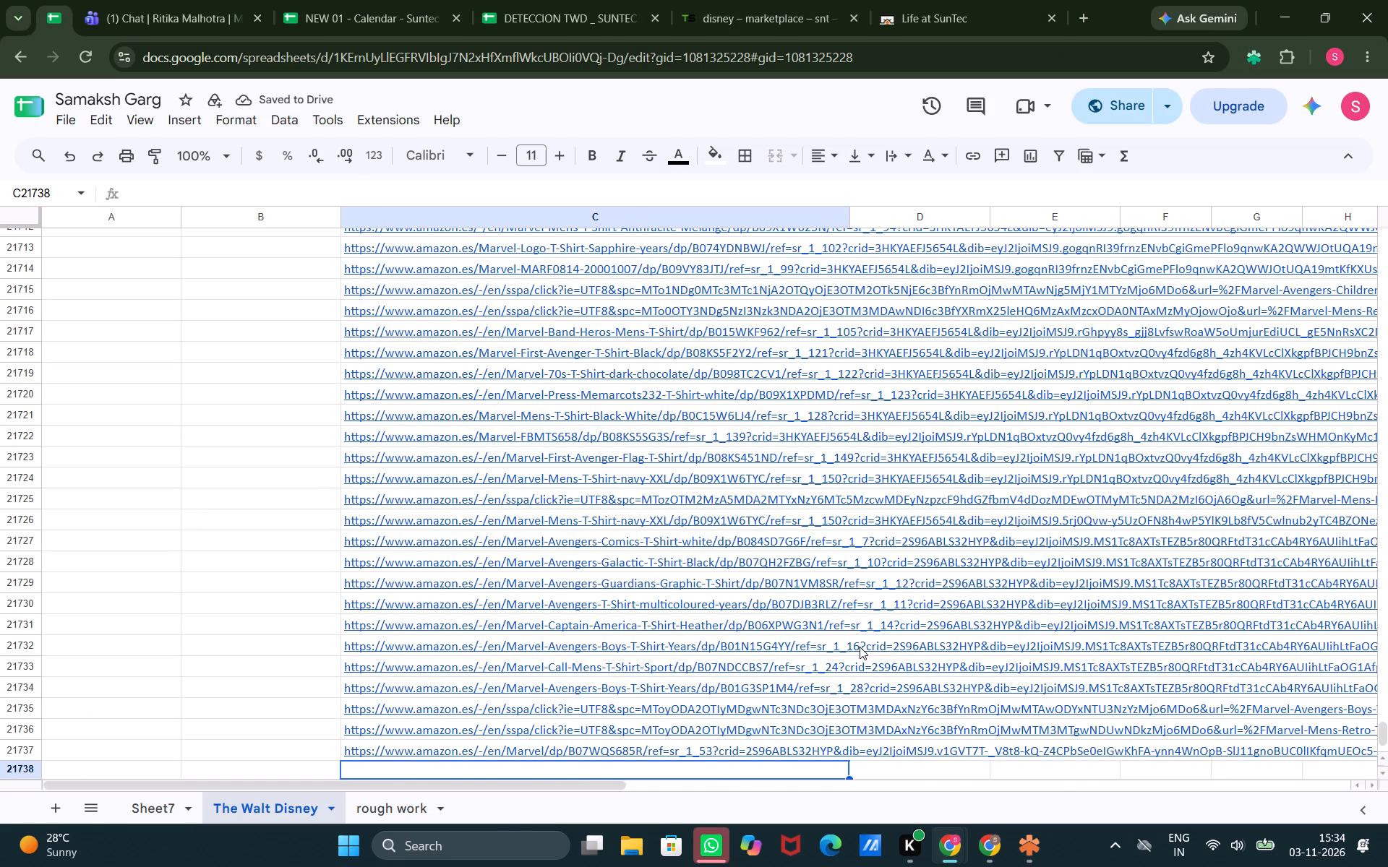
key("ctrl+v")
key("Return")
key("Return")
Copy the link of the white Captain America – Cap Logo Hood Men shirt into cell C21739 of the sheet.
key("alt+Tab")
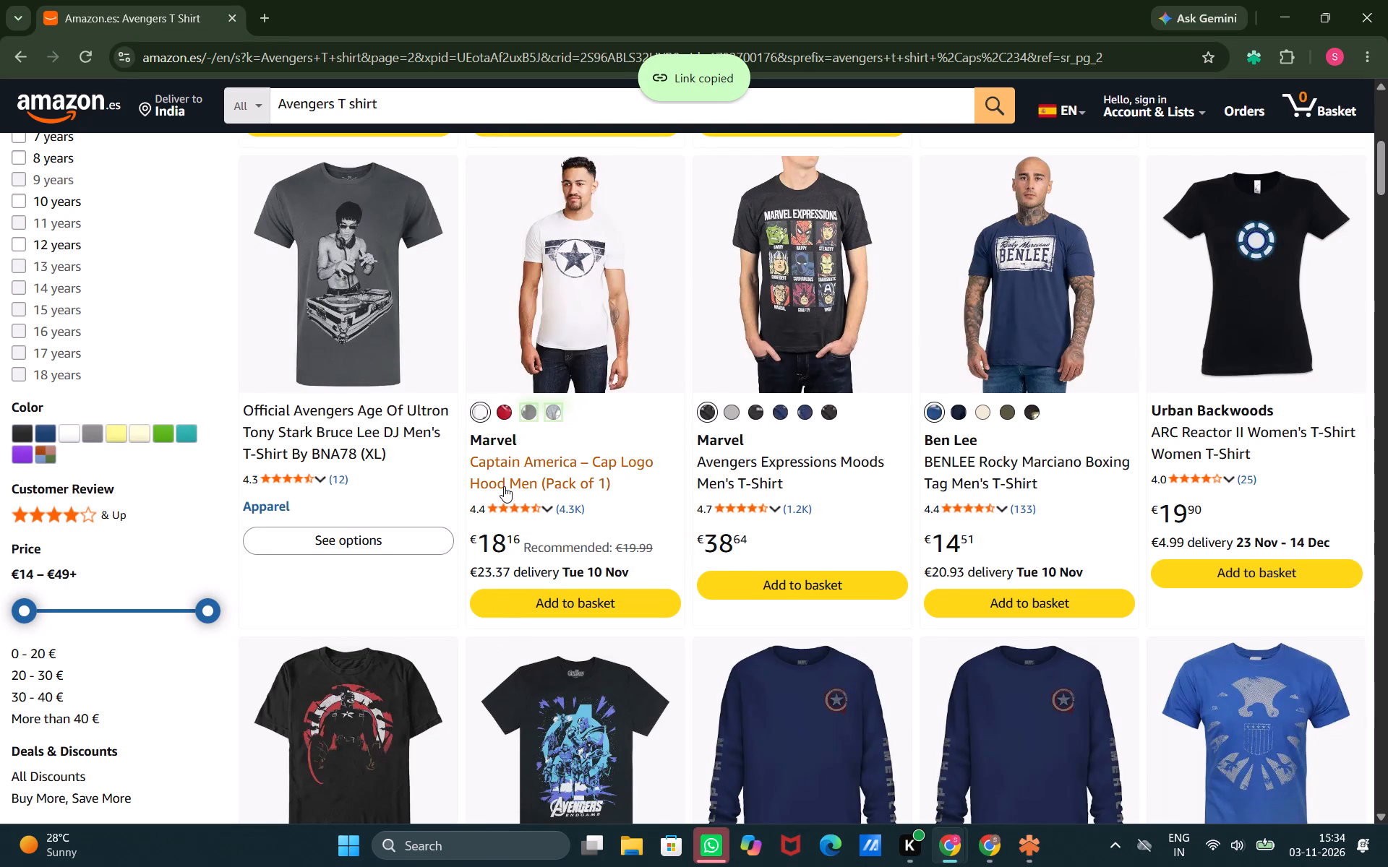
right_click(504, 486)
left_click(639, 677)
key("alt+Tab")
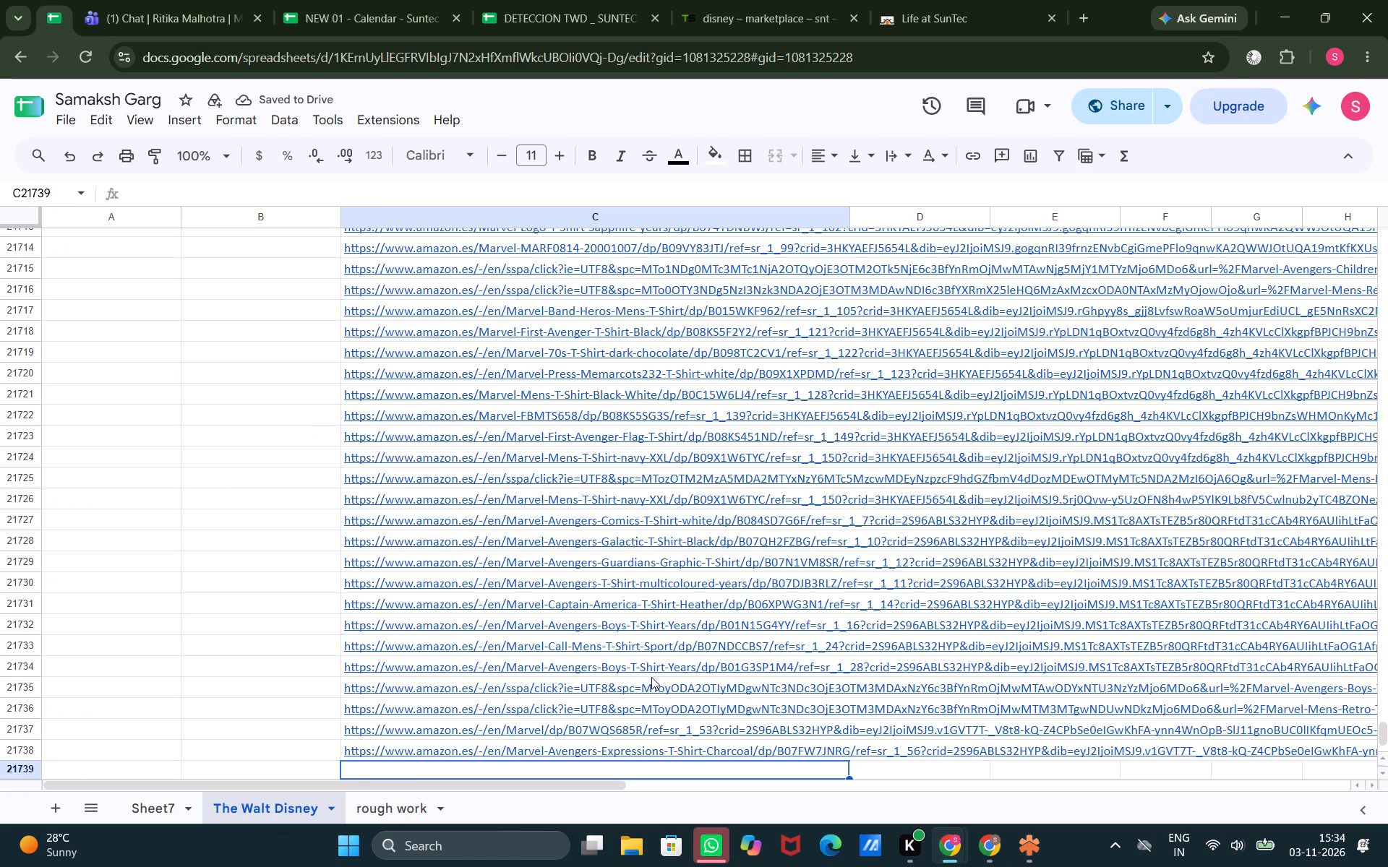
key("ctrl+v")
key("Return")
key("Return")
Copy the link of the Avengers Classic Shadow Solider Organic-Unisex Adult T-Shirt into cell C21740 of the sheet.
key("alt+Tab")
scroll(651, 668, "down", 4)
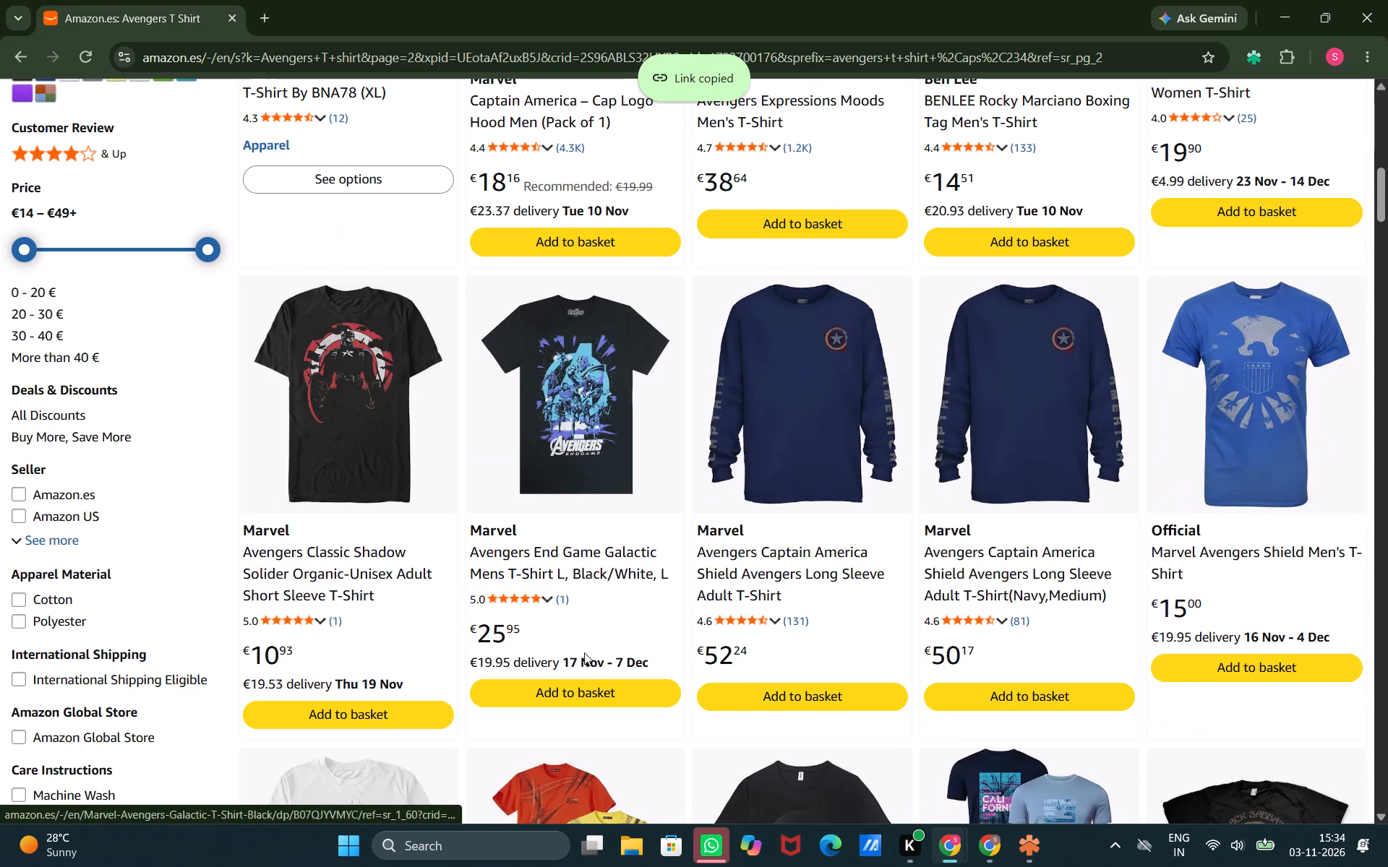
right_click(383, 545)
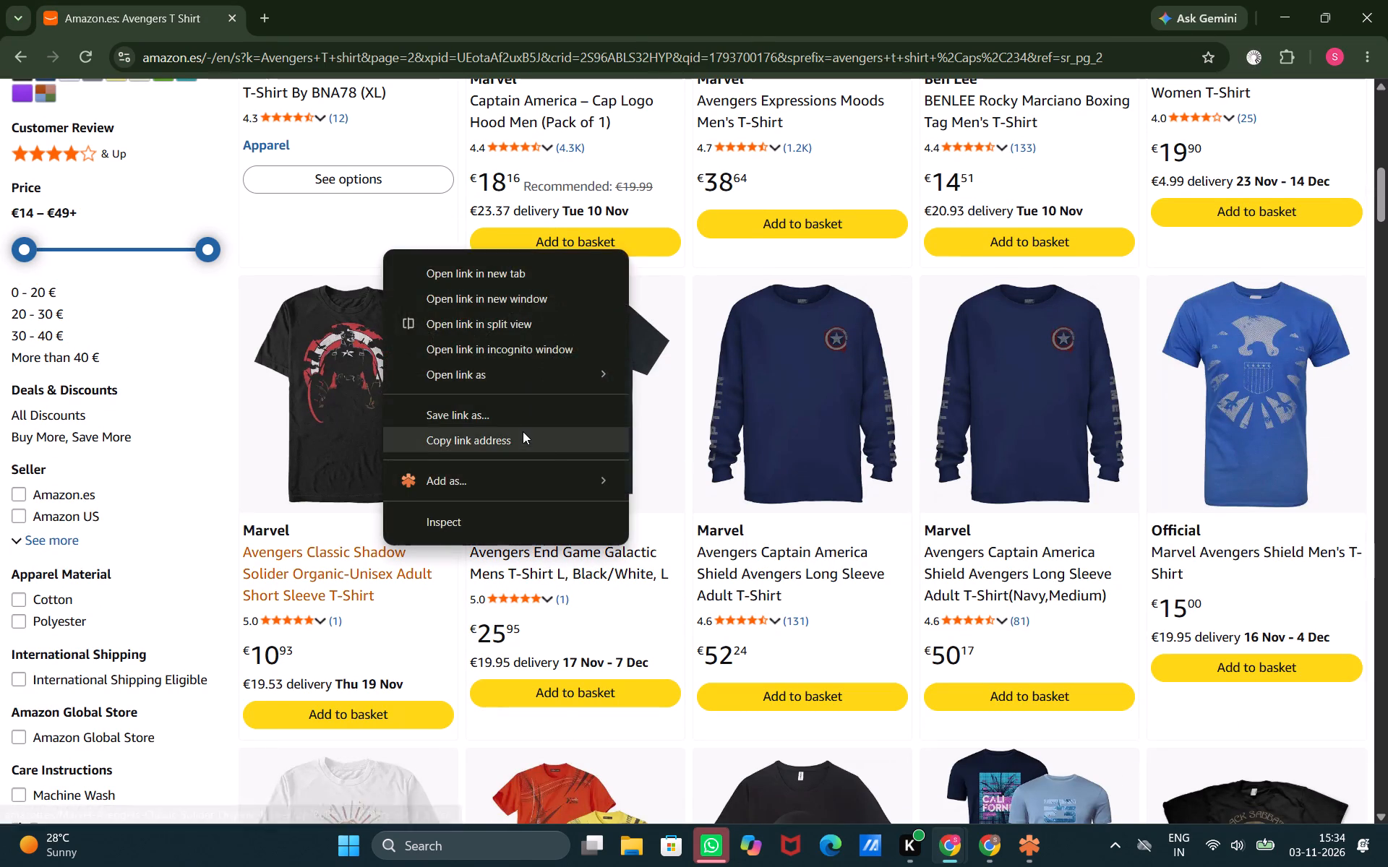
left_click(523, 431)
key("alt+Tab")
key("ctrl+v")
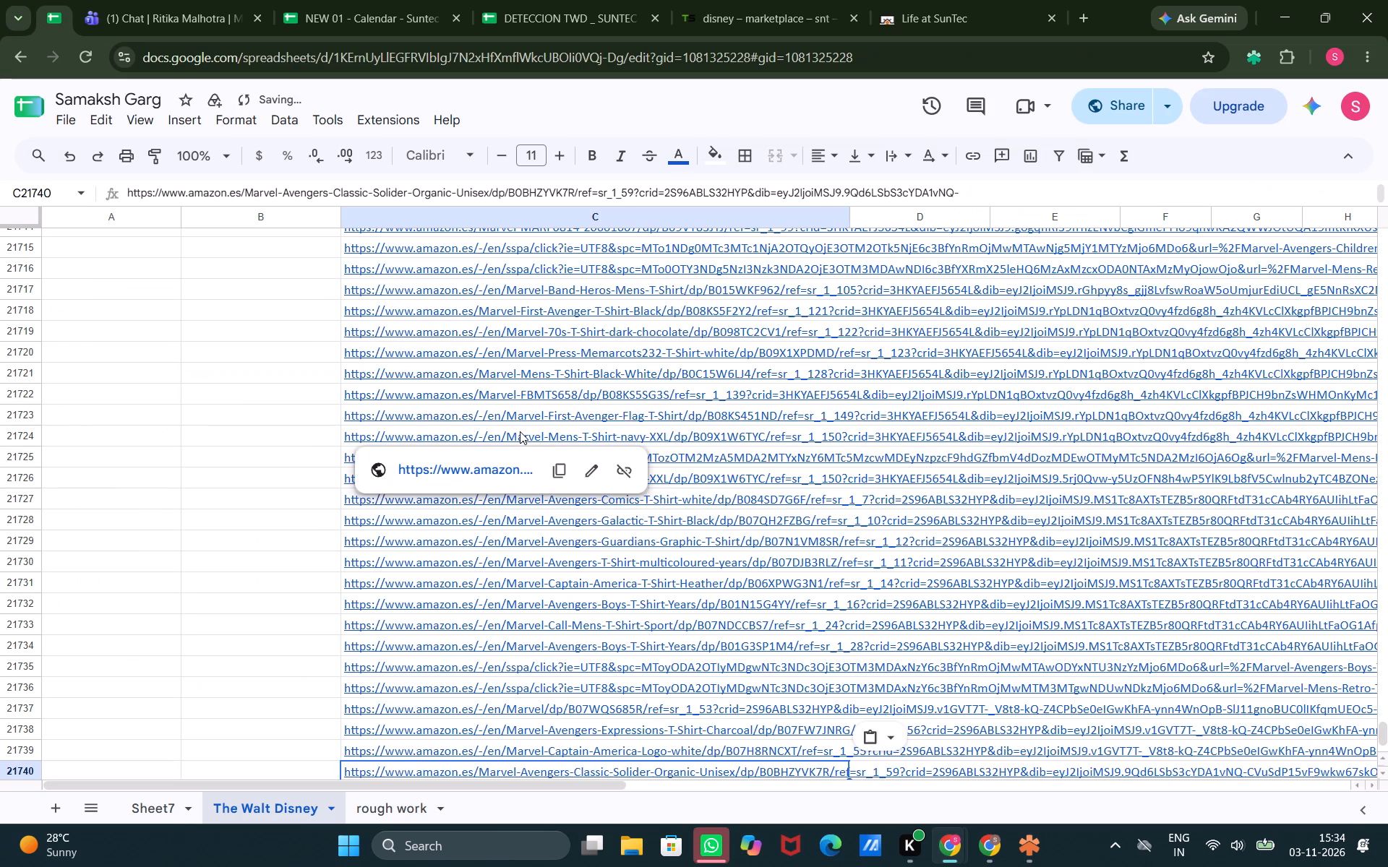
key("Return")
key("Return")
Copy the link of the black Avengers End Game Galactic Mens T-Shirt into cell C21741 of the sheet.
key("alt+Tab")
right_click(578, 556)
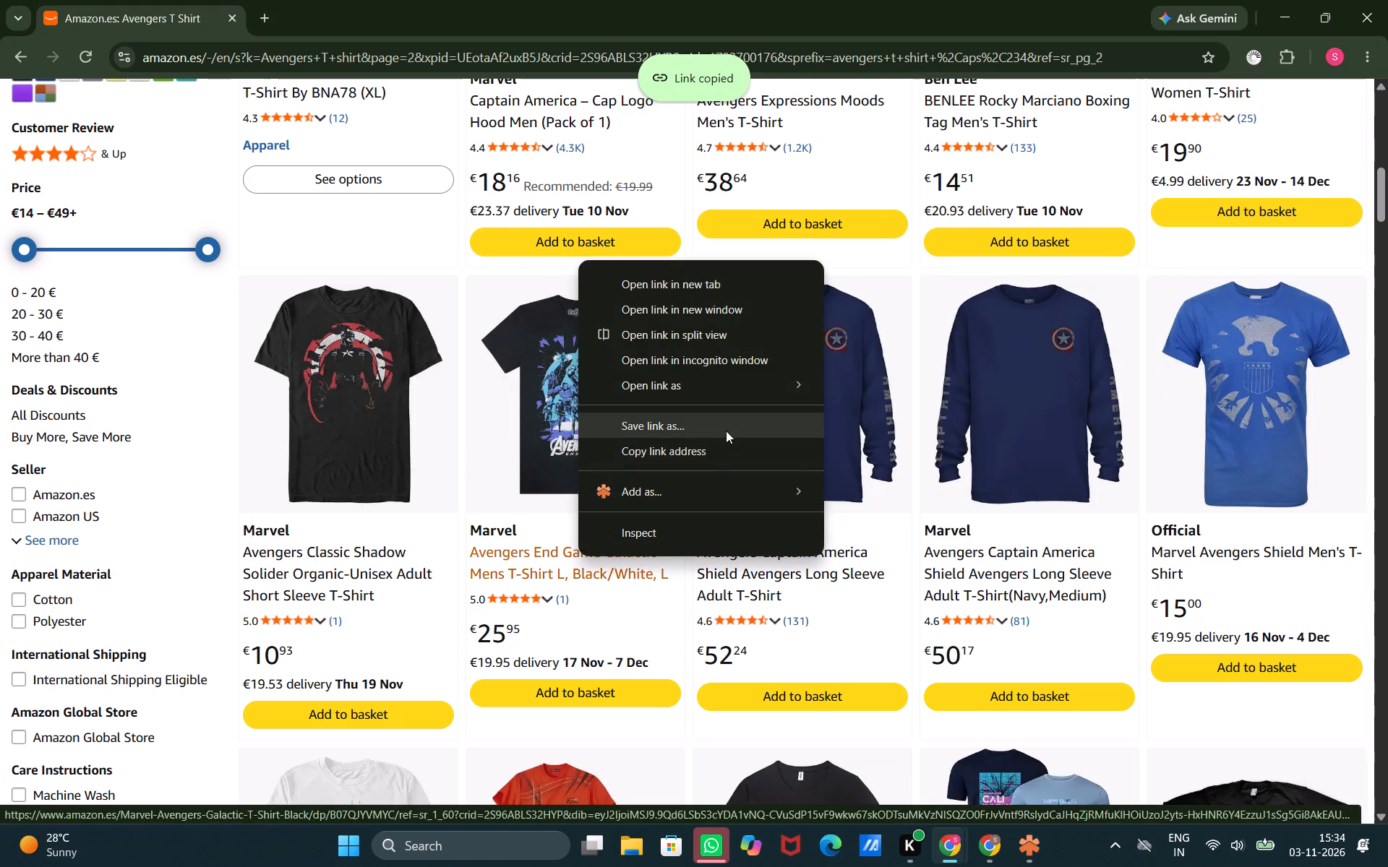
left_click(719, 457)
key("alt+Tab")
key("ctrl+v")
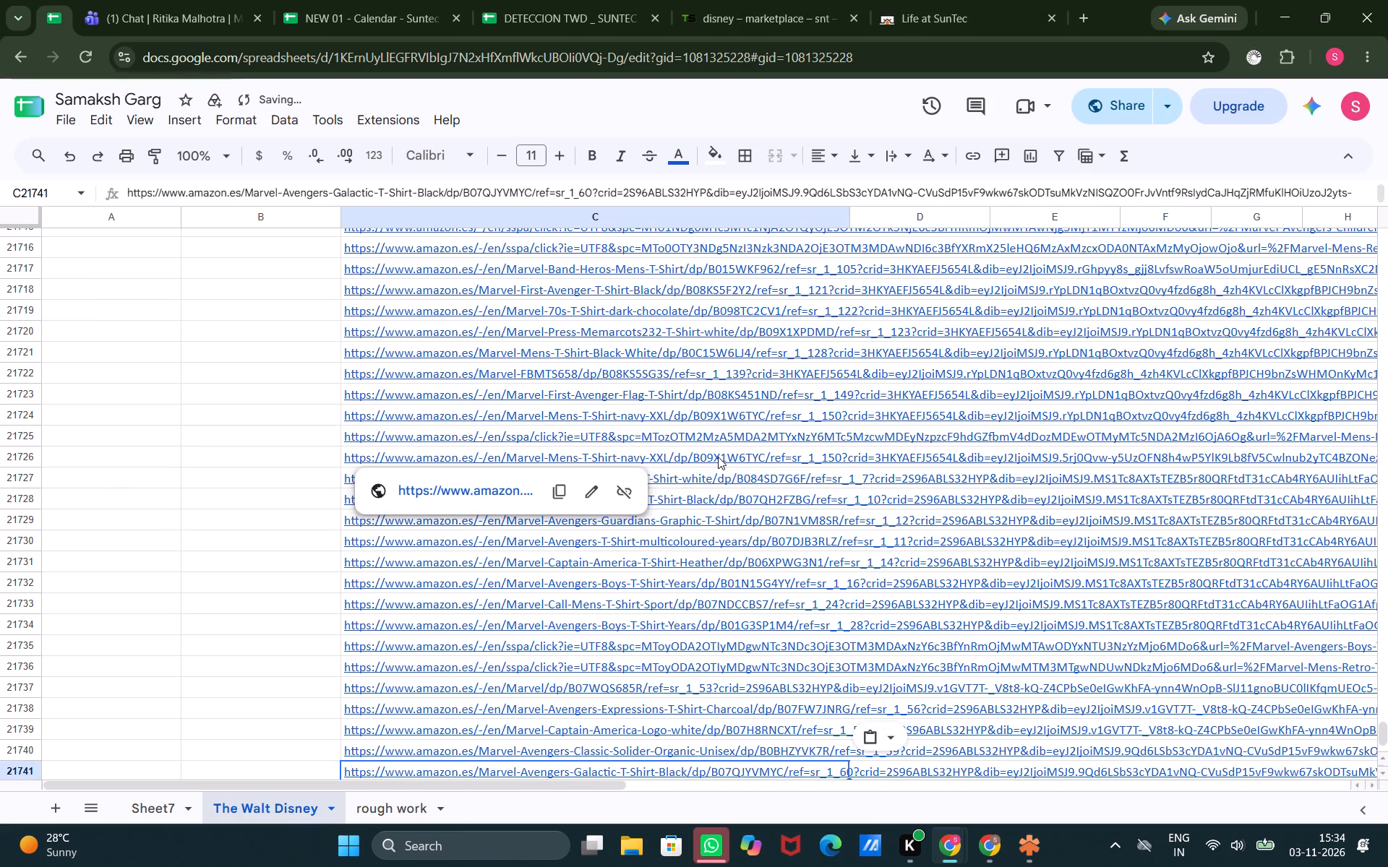
key("Return")
key("Return")
Copy the link of the €52.24 Avengers Captain America Shield Long Sleeve Adult T-Shirt into cell C21742 of the sheet.
key("alt+Tab")
right_click(809, 579)
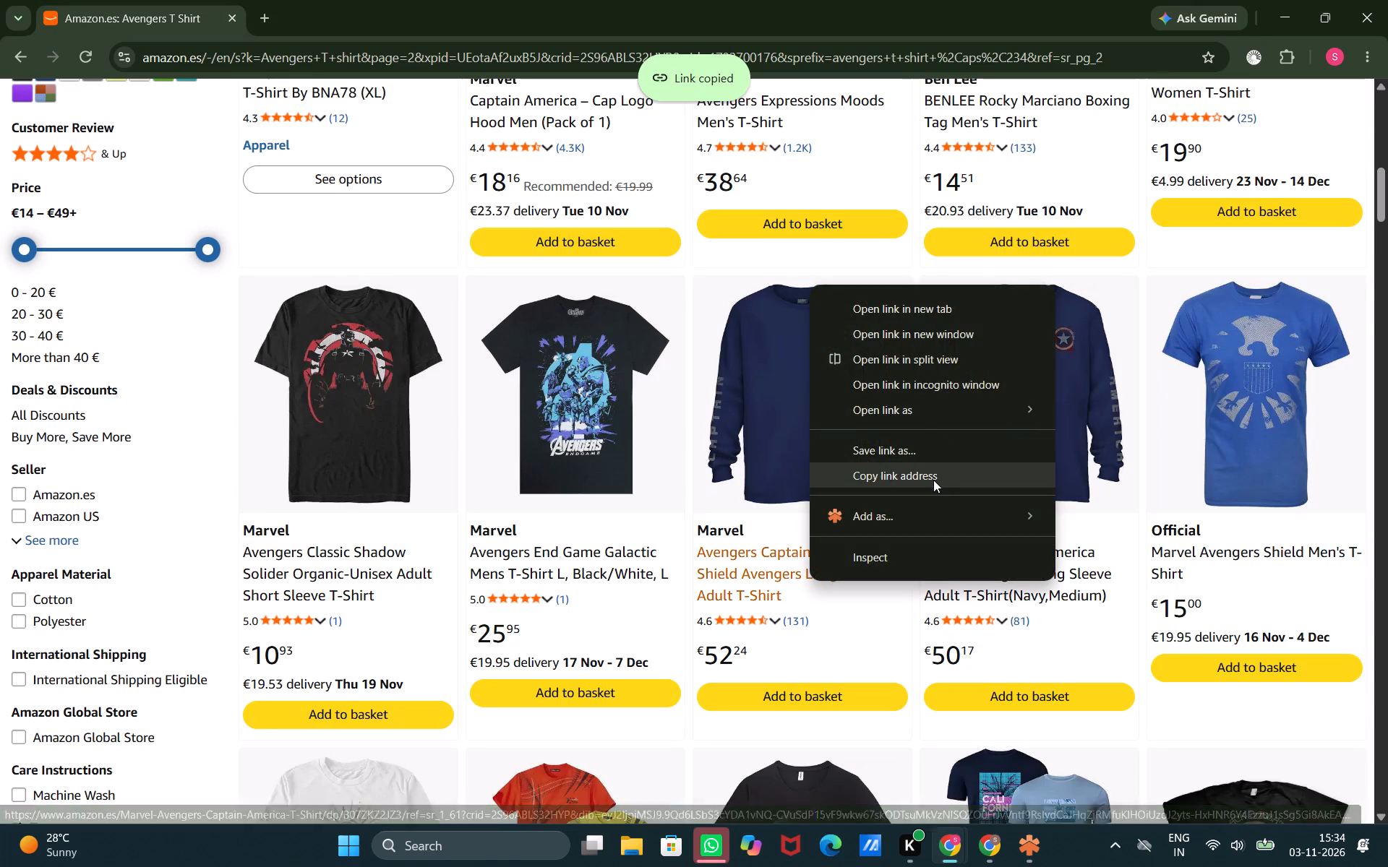
left_click(933, 477)
key("alt+Tab")
key("ctrl+v")
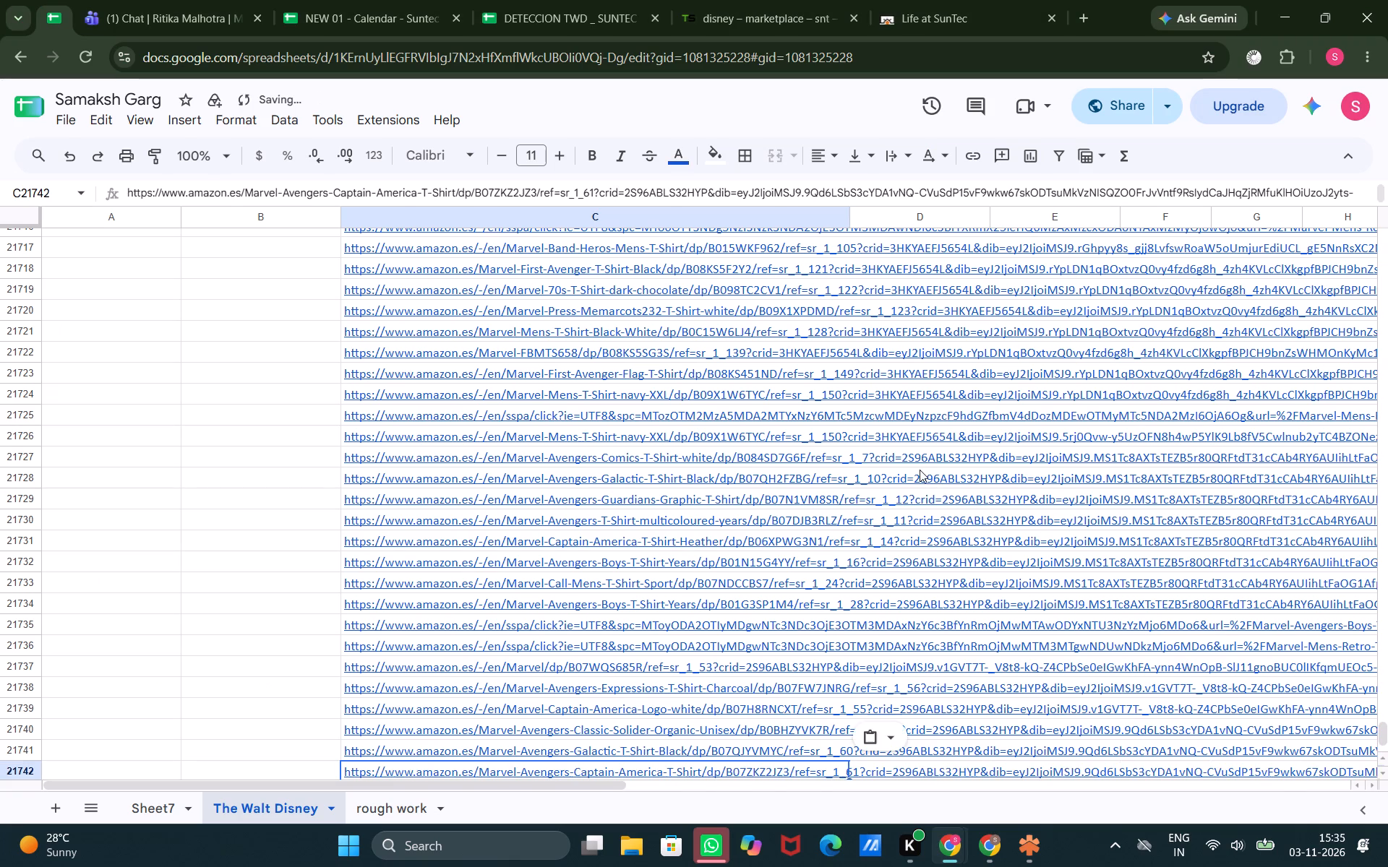
key("Return")
key("Return")
key("Return")
Copy the link of the Navy, Medium Avengers Captain America Shield Long Sleeve Adult T-Shirt into cell C21743 of the sheet.
key("alt+Tab")
right_click(1056, 560)
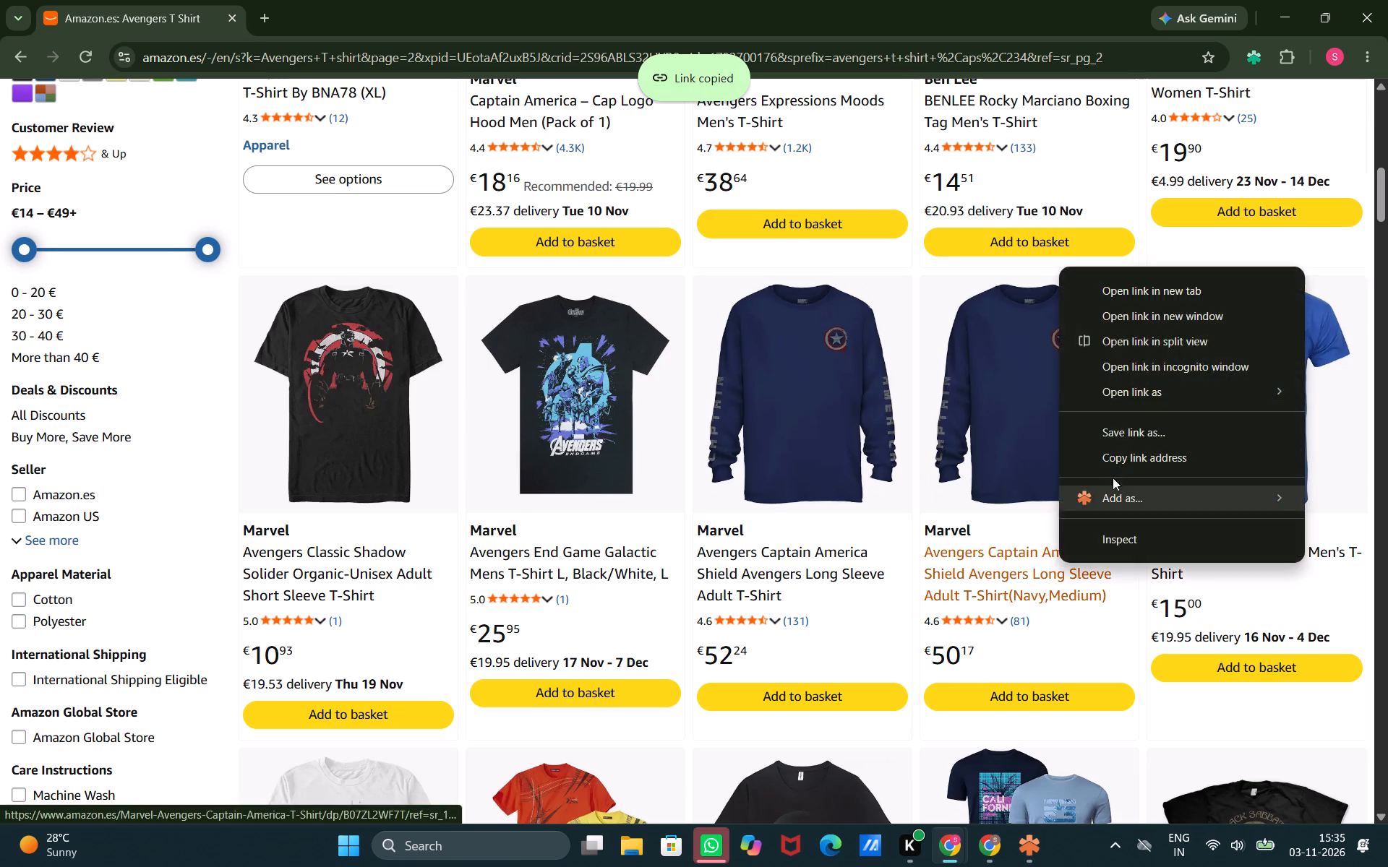
left_click(1118, 469)
key("alt+Tab")
key("ctrl+v")
key("Return")
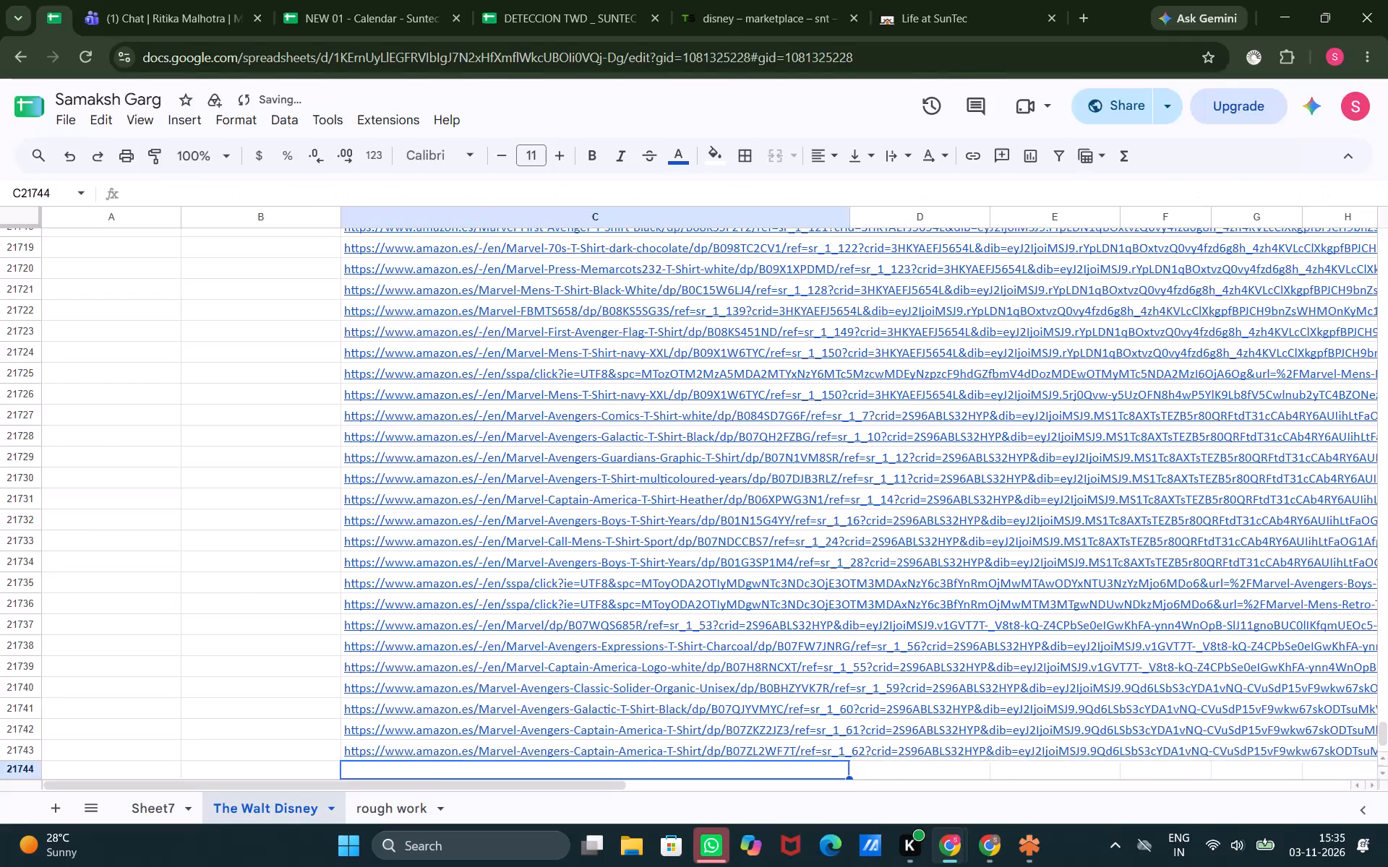
Copy the link of the Marvel Color Daze Avengers X-Men Adult Mens Graphic Tee T-Shirt into cell C21744 of the sheet.
key("alt+Tab")
scroll(1123, 461, "down", 4)
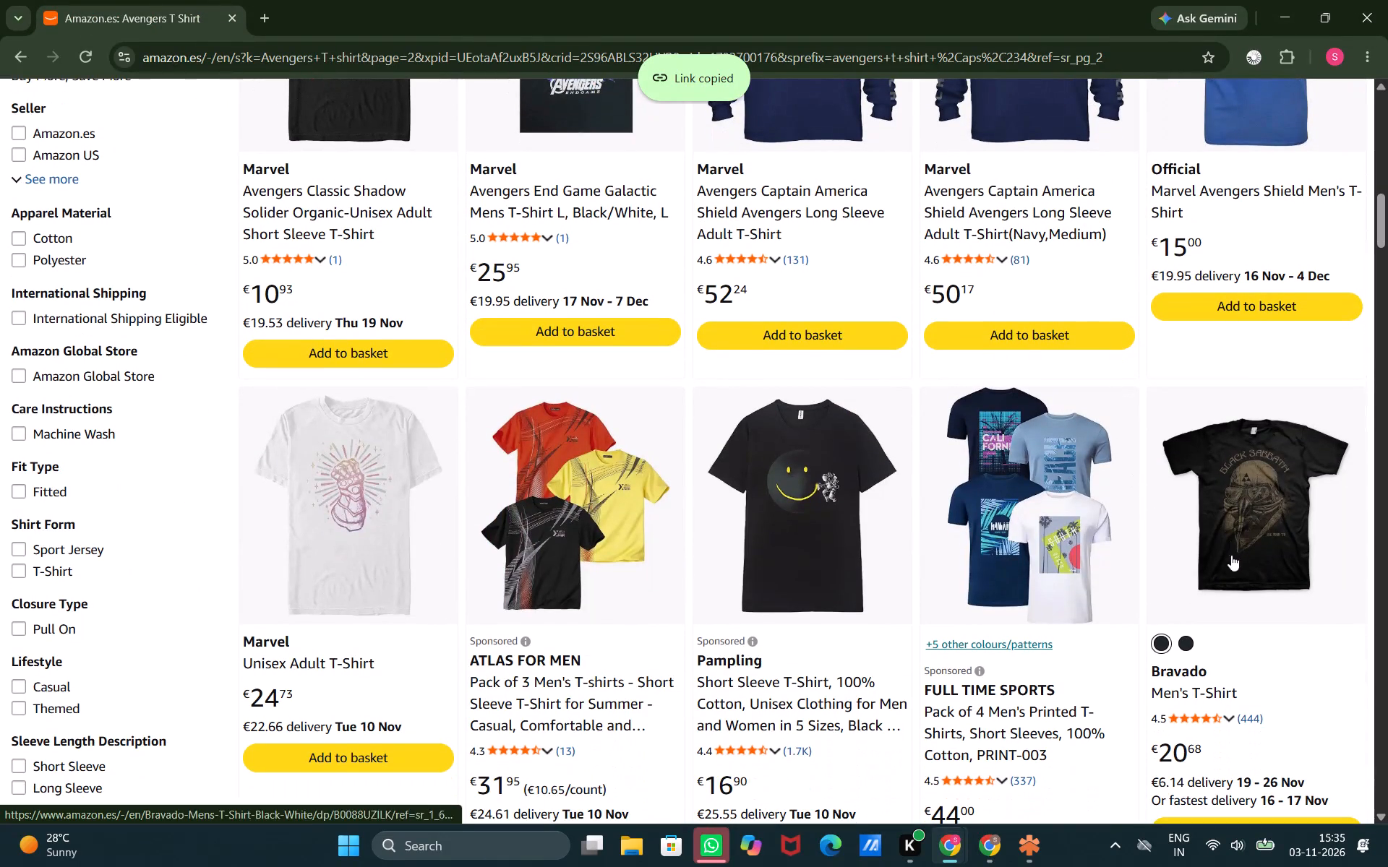
scroll(365, 538, "down", 6)
scroll(928, 516, "down", 6)
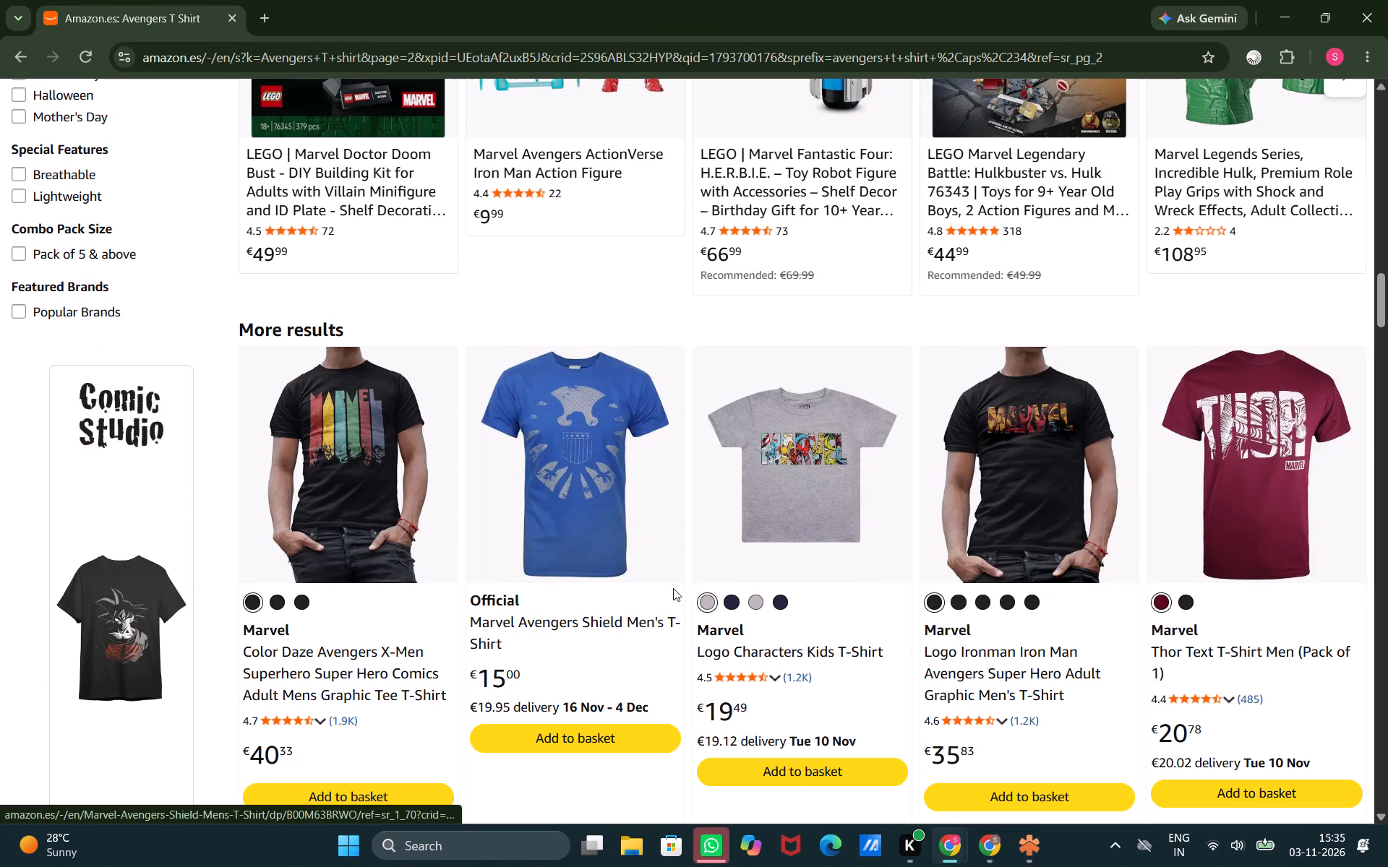
left_click(348, 474)
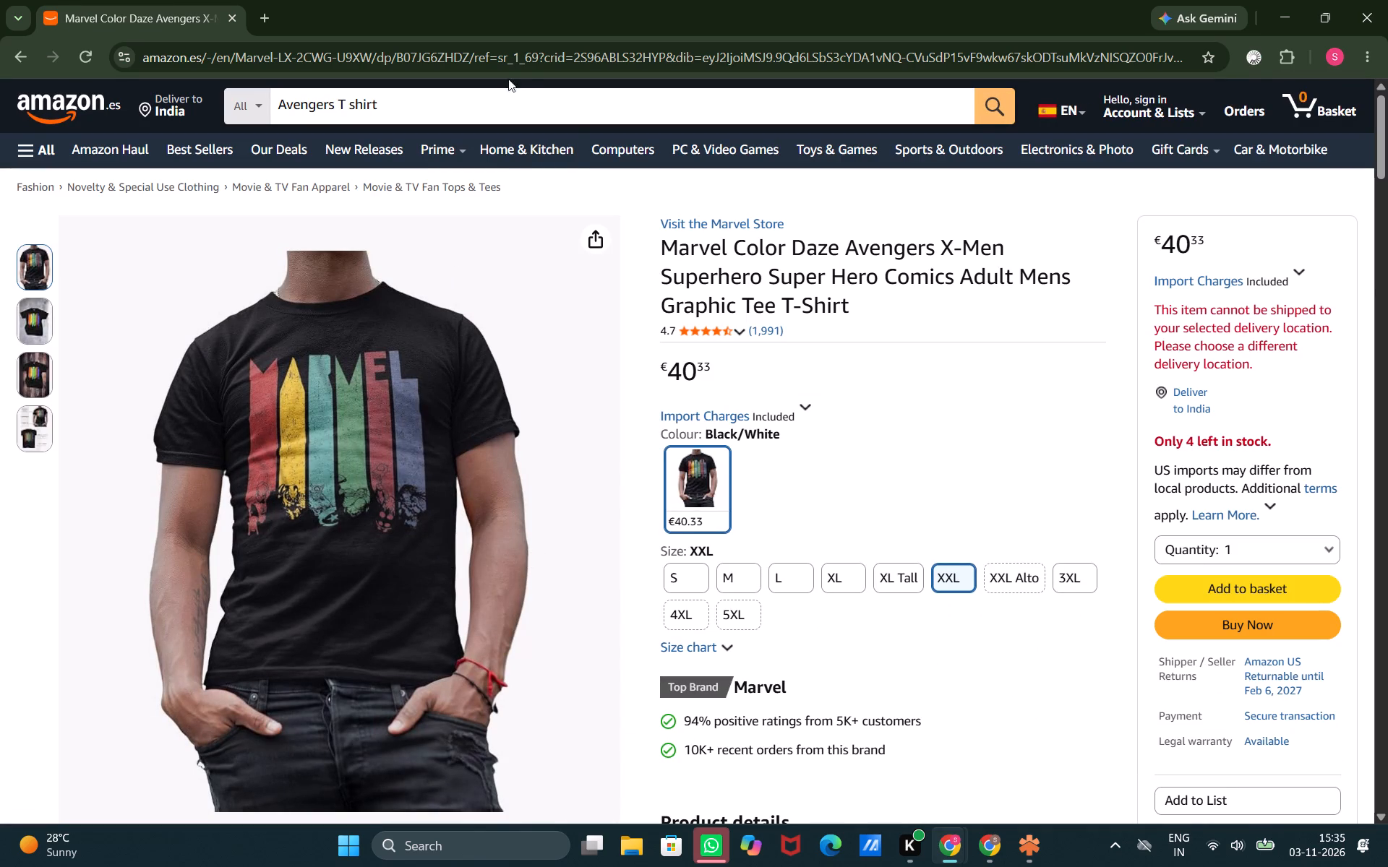
left_click(520, 61)
key("ctrl+c")
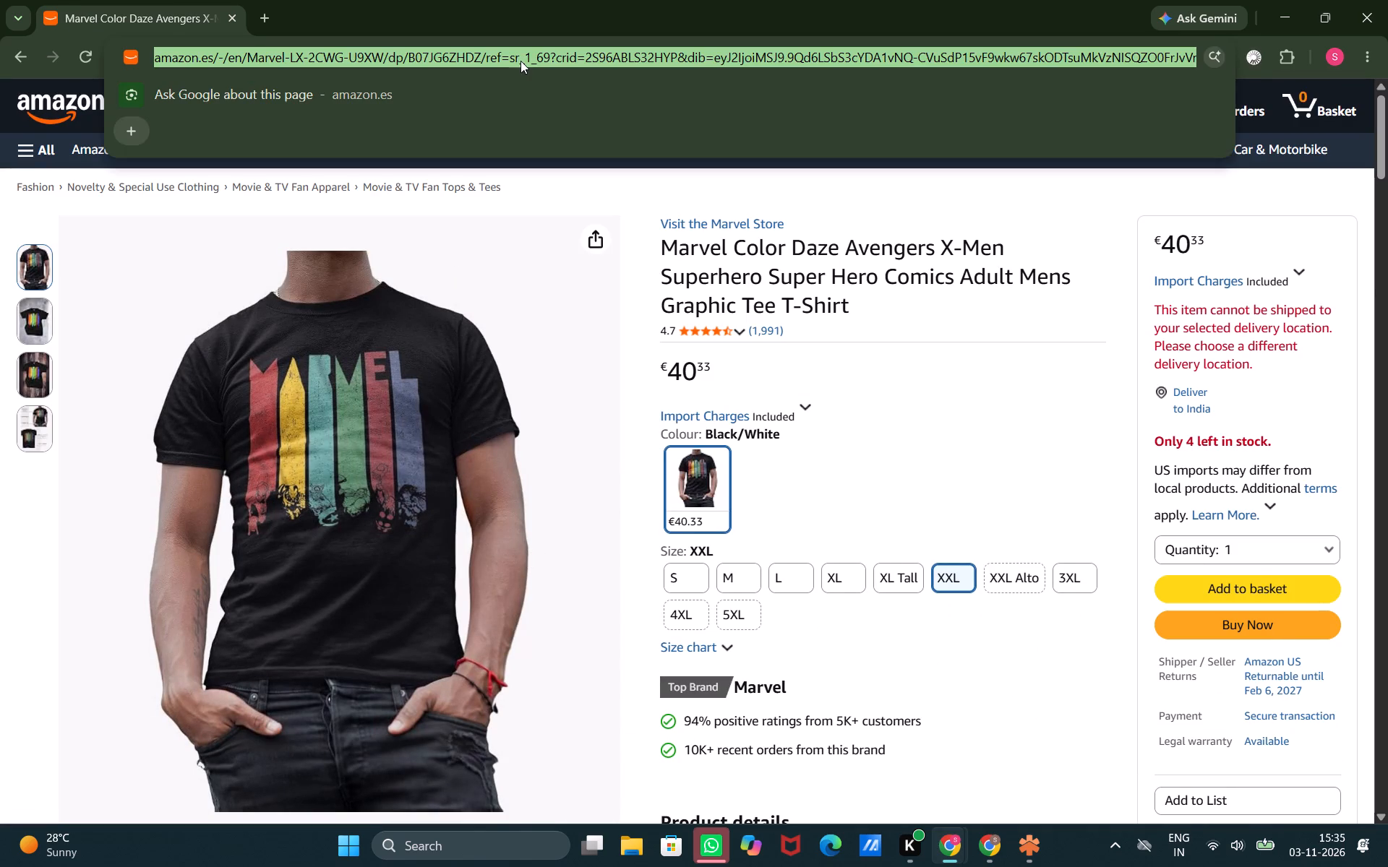
key("alt+Tab")
key("ctrl+v")
key("Return")
key("Return")
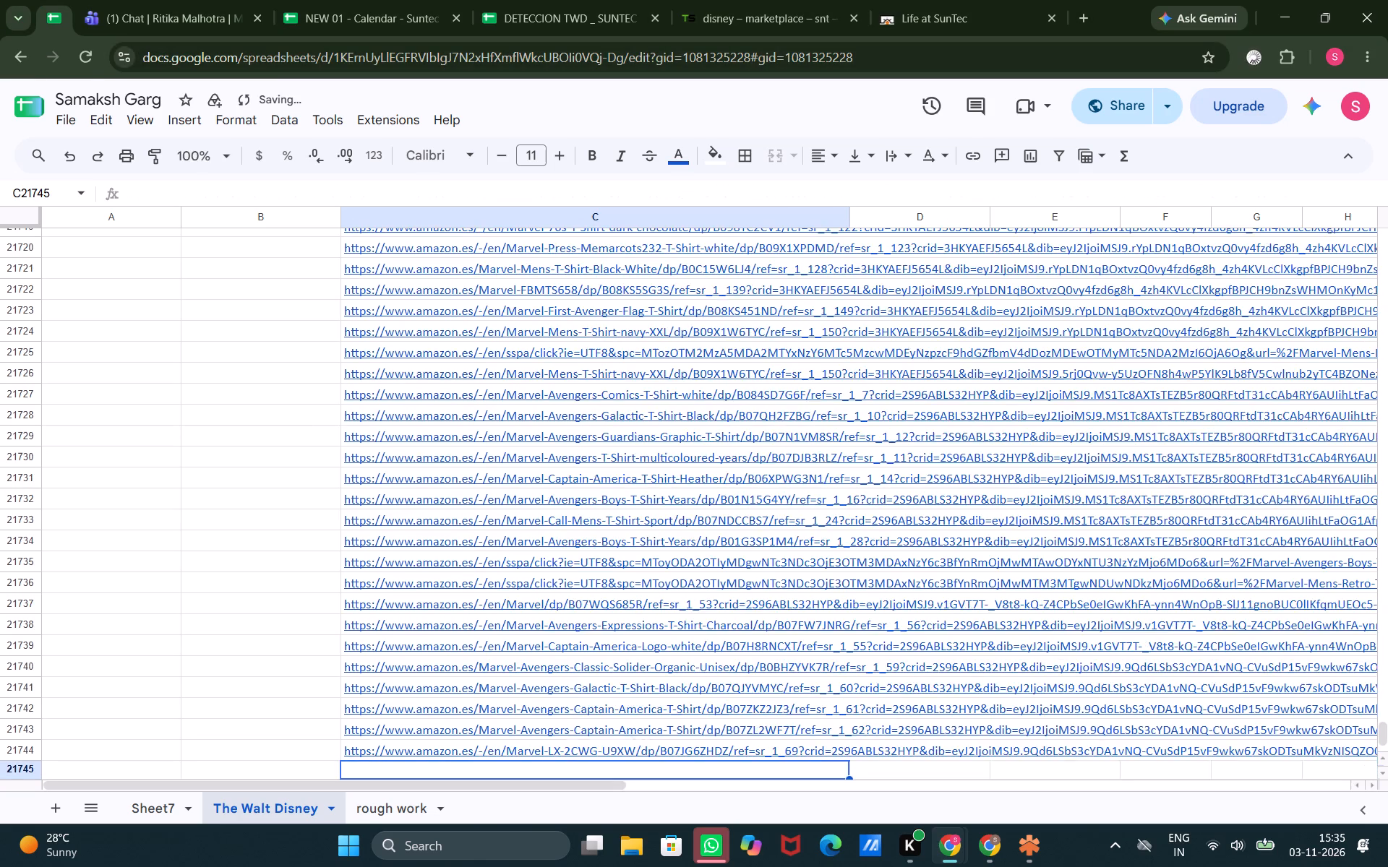
Copy the link of the Marvel Logo Characters Kids T-Shirt into cell C21745 of the sheet.
key("alt+Tab")
left_click(26, 63)
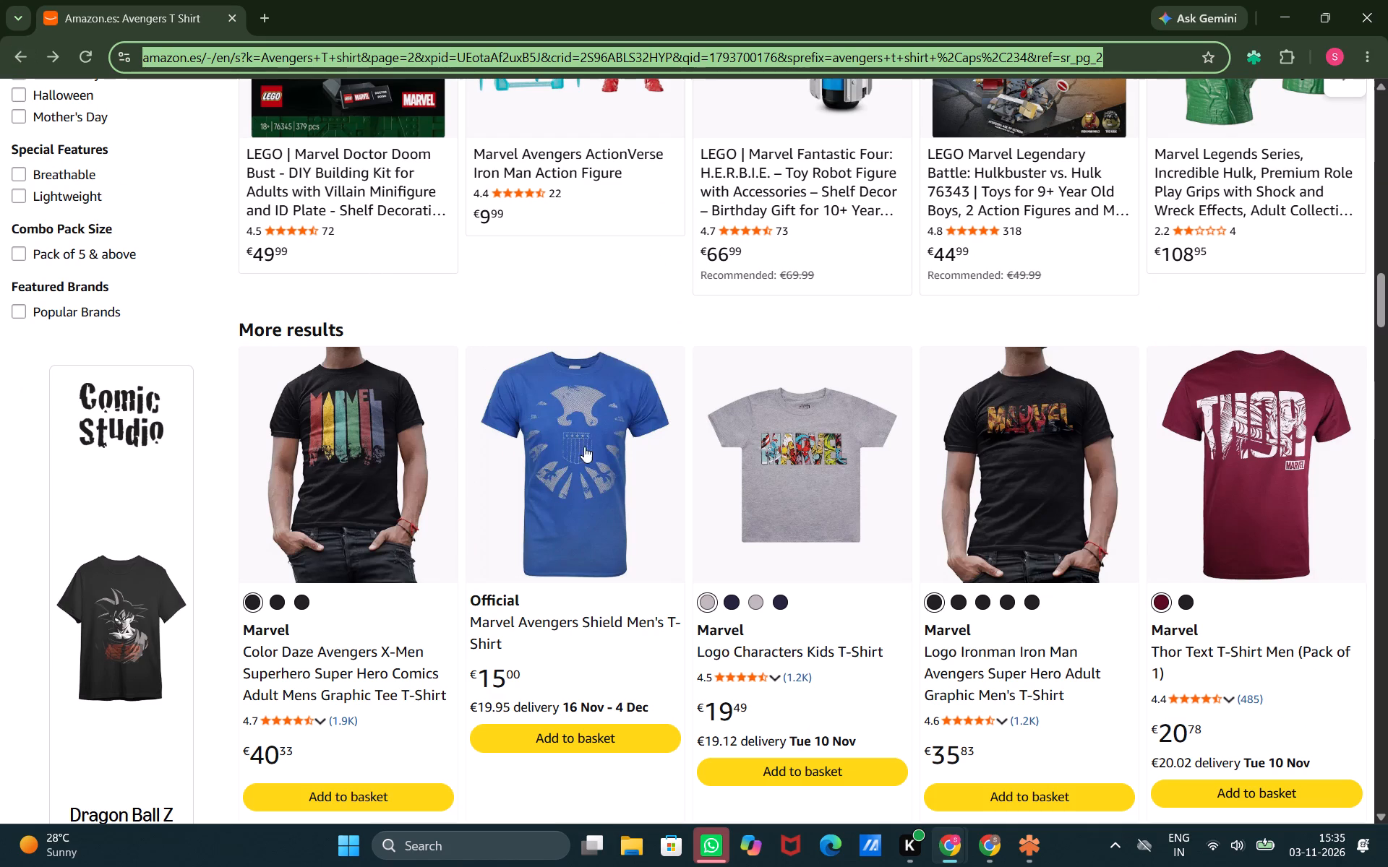
right_click(823, 657)
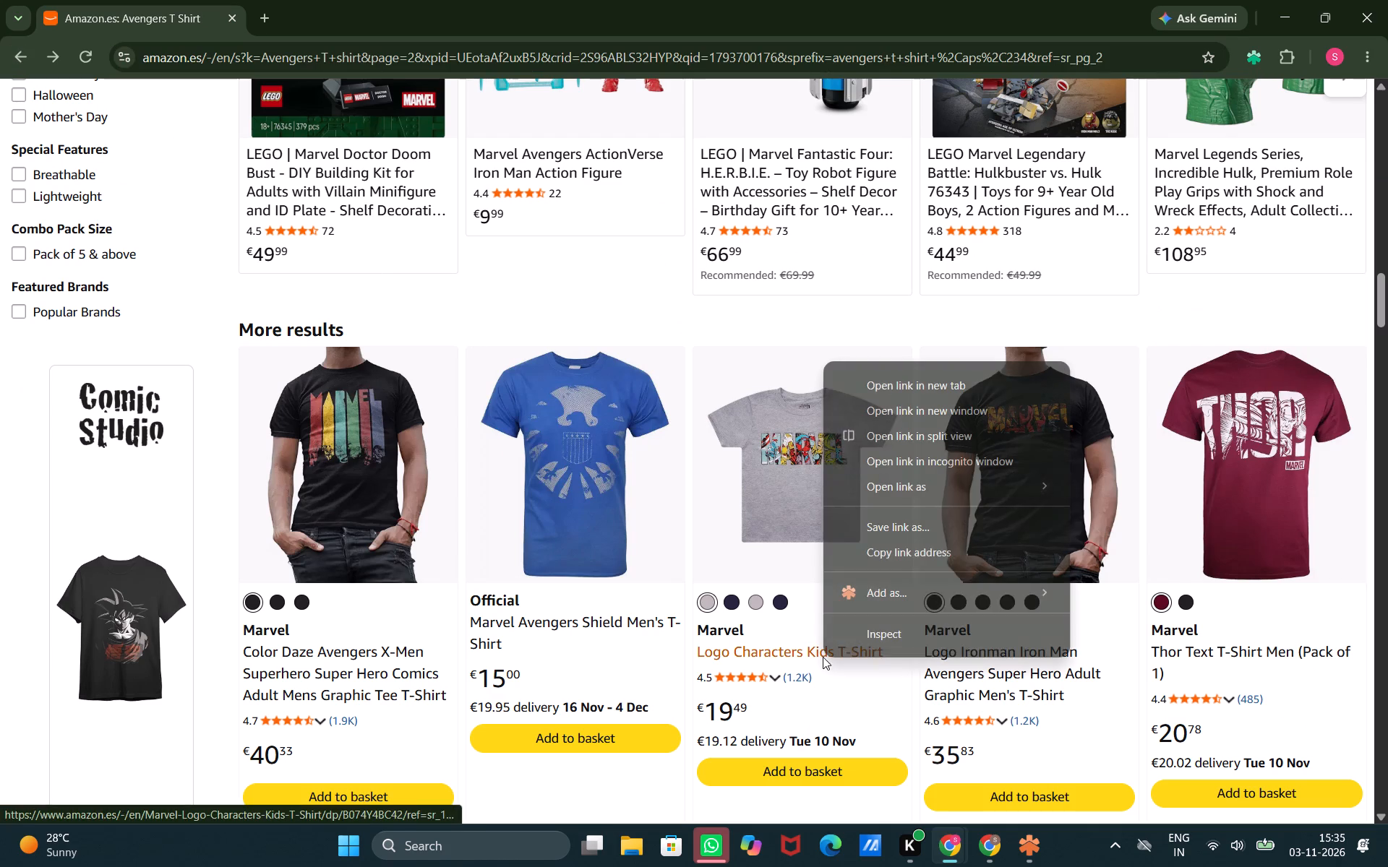
left_click(927, 551)
key("alt+Tab")
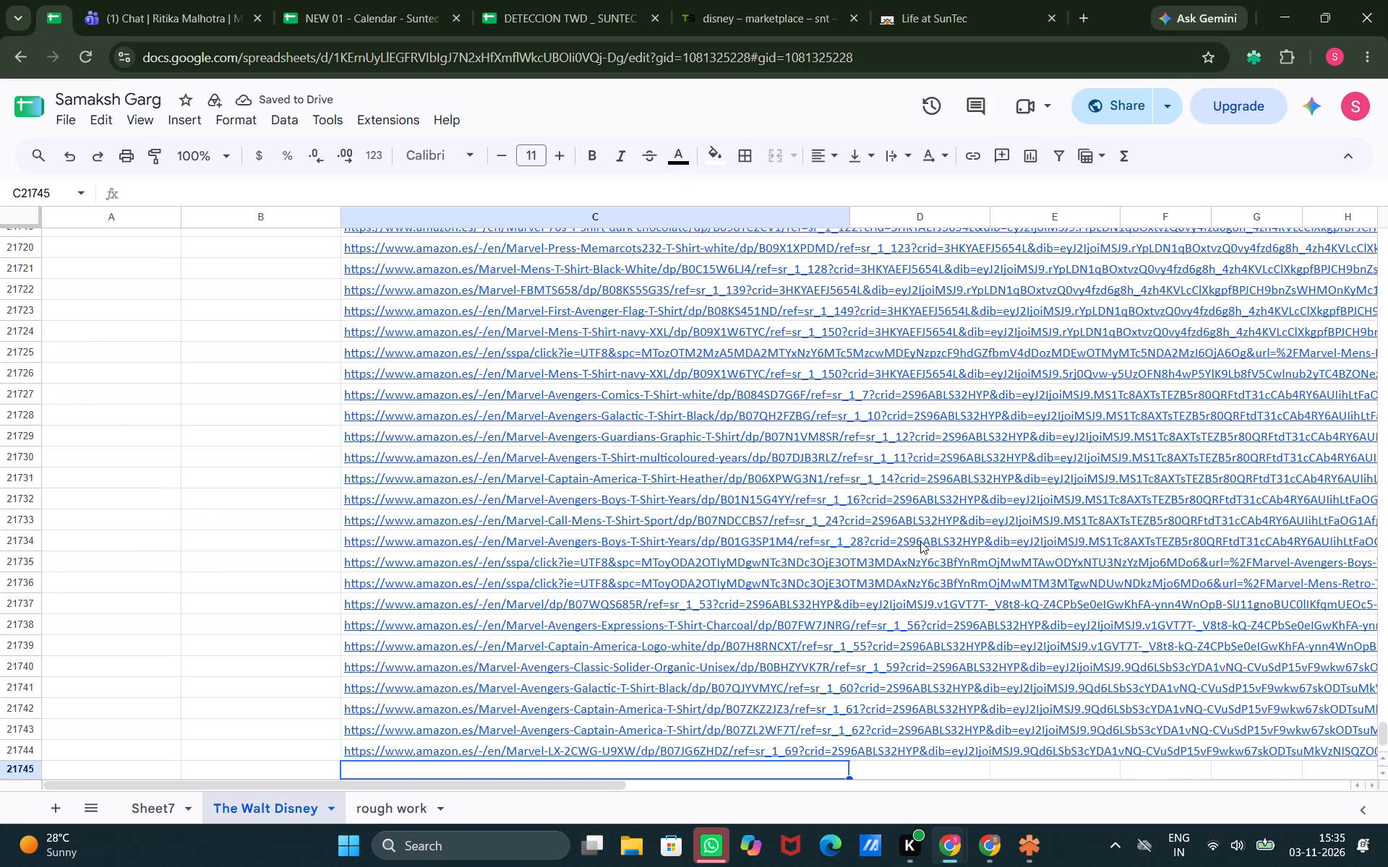
key("ctrl+v")
key("Return")
key("Return")
Copy the link of the black €17.51 Captain America Vertical Men's T-Shirt into cell C21746 of the sheet.
key("alt+Tab")
scroll(962, 536, "down", 4)
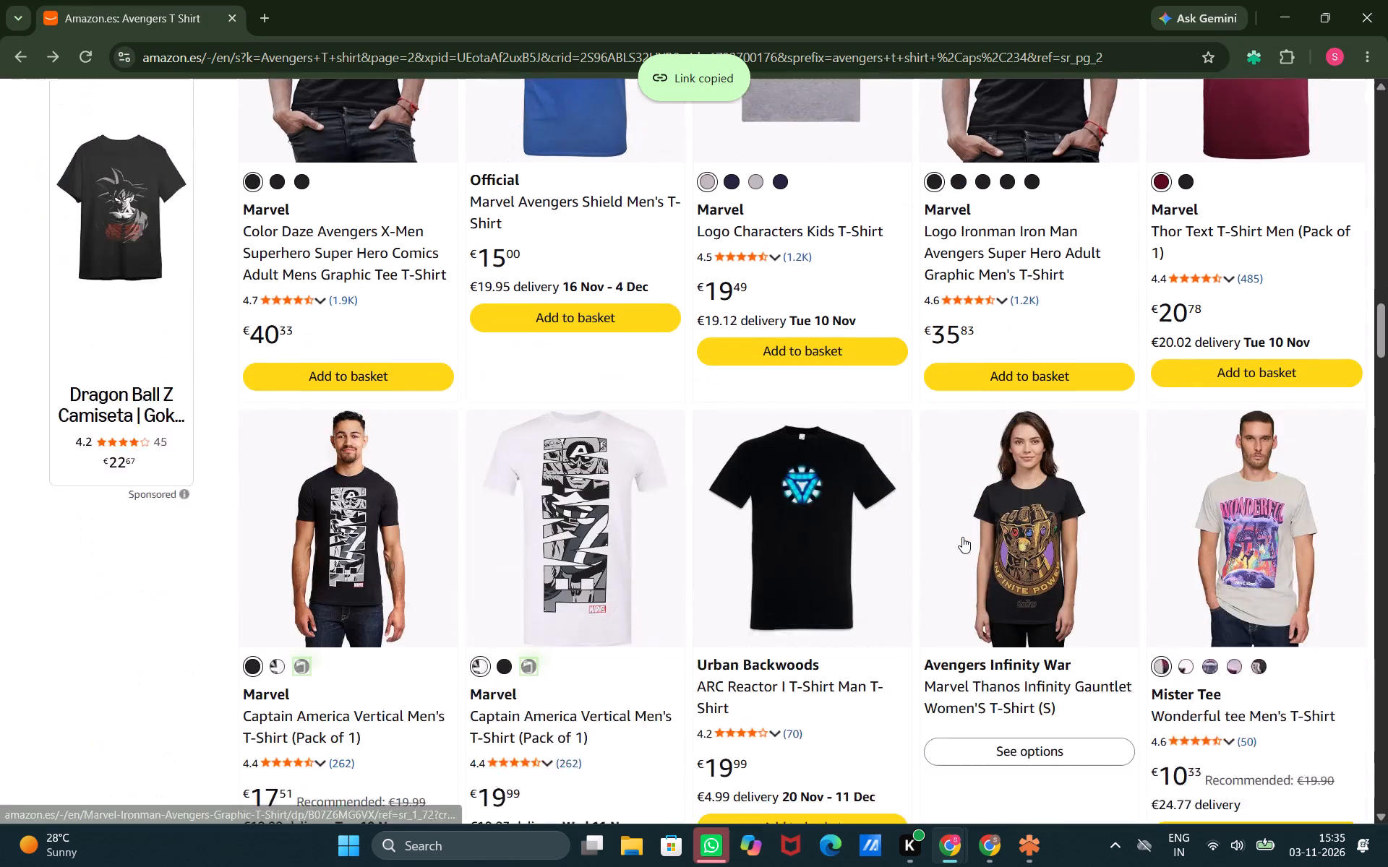
scroll(962, 537, "down", 3)
right_click(327, 507)
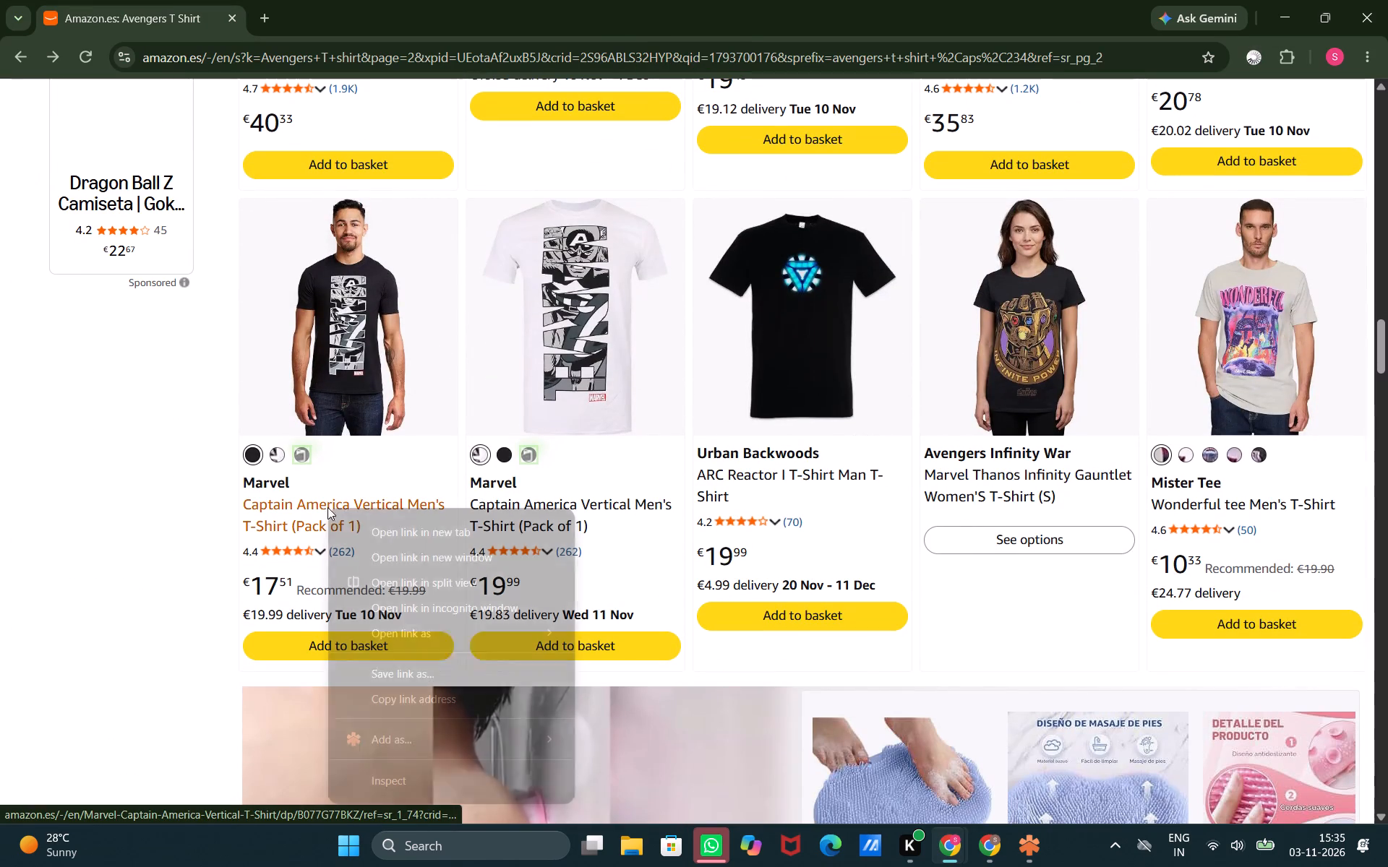
left_click(394, 703)
key("alt+Tab")
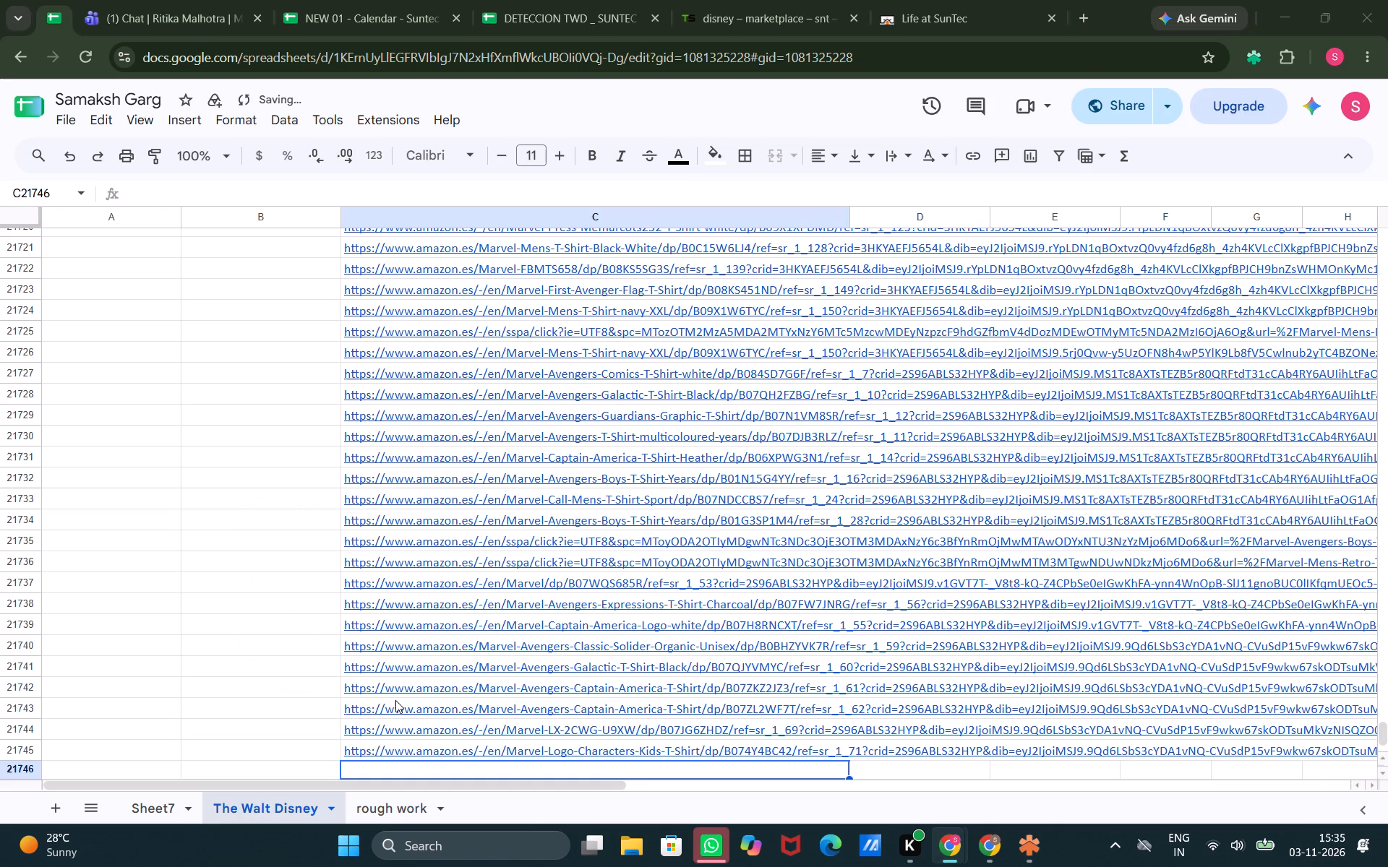
key("ctrl+v")
key("Return")
key("Return")
Copy the link of the white €19.99 Captain America Vertical Men's T-Shirt into cell C21747 of the sheet.
key("alt+Tab")
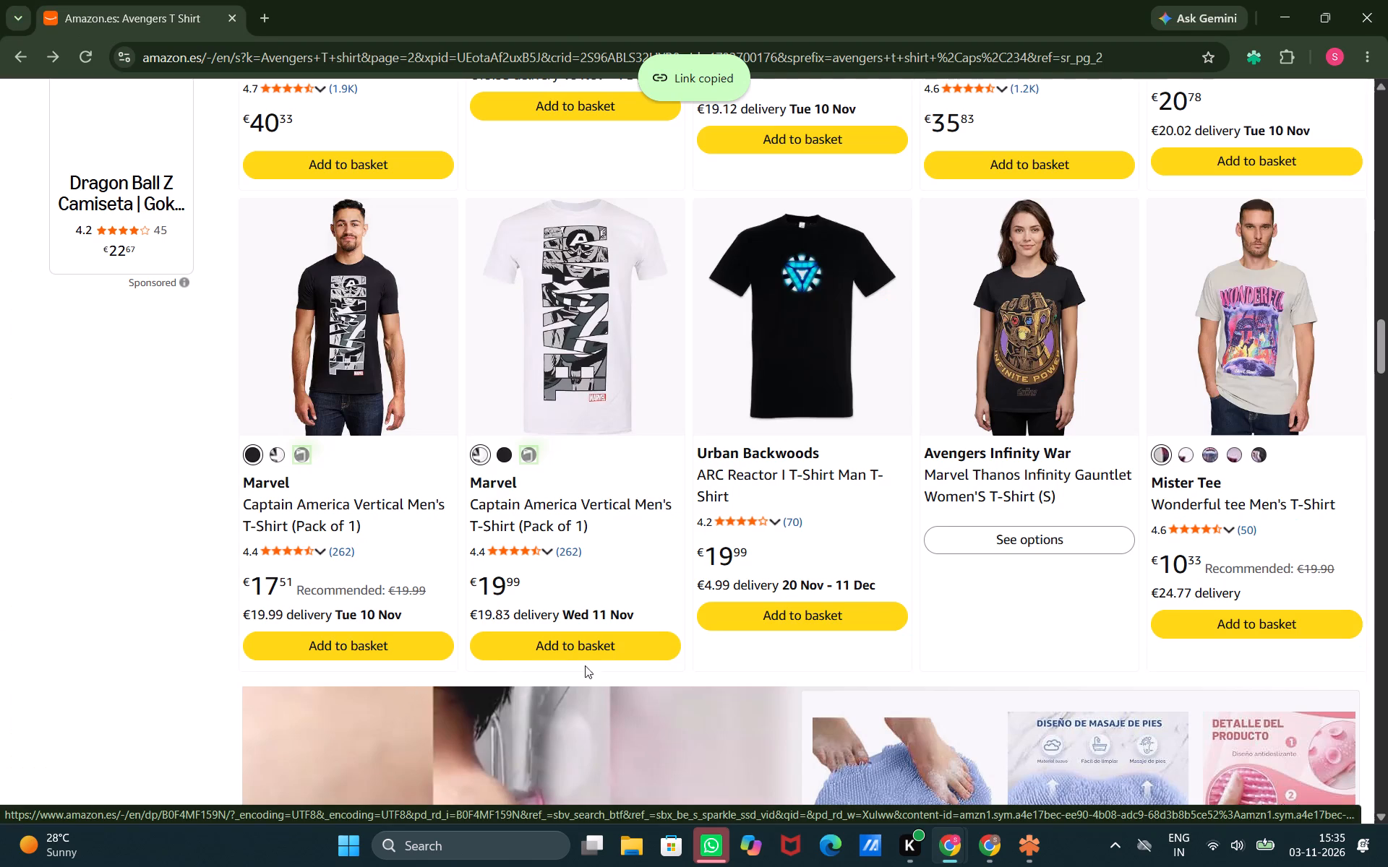
right_click(578, 505)
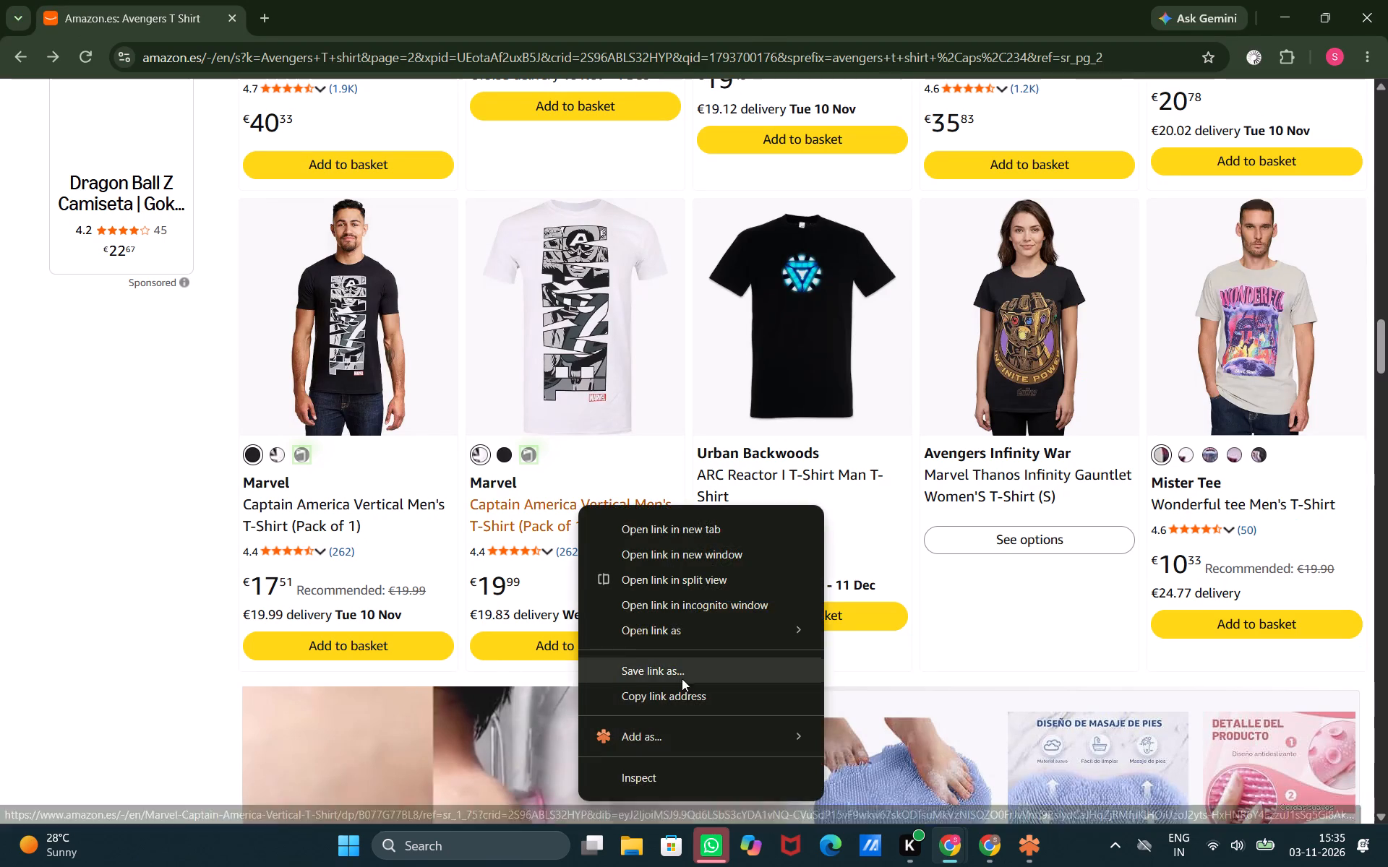
left_click(682, 687)
key("alt+Tab")
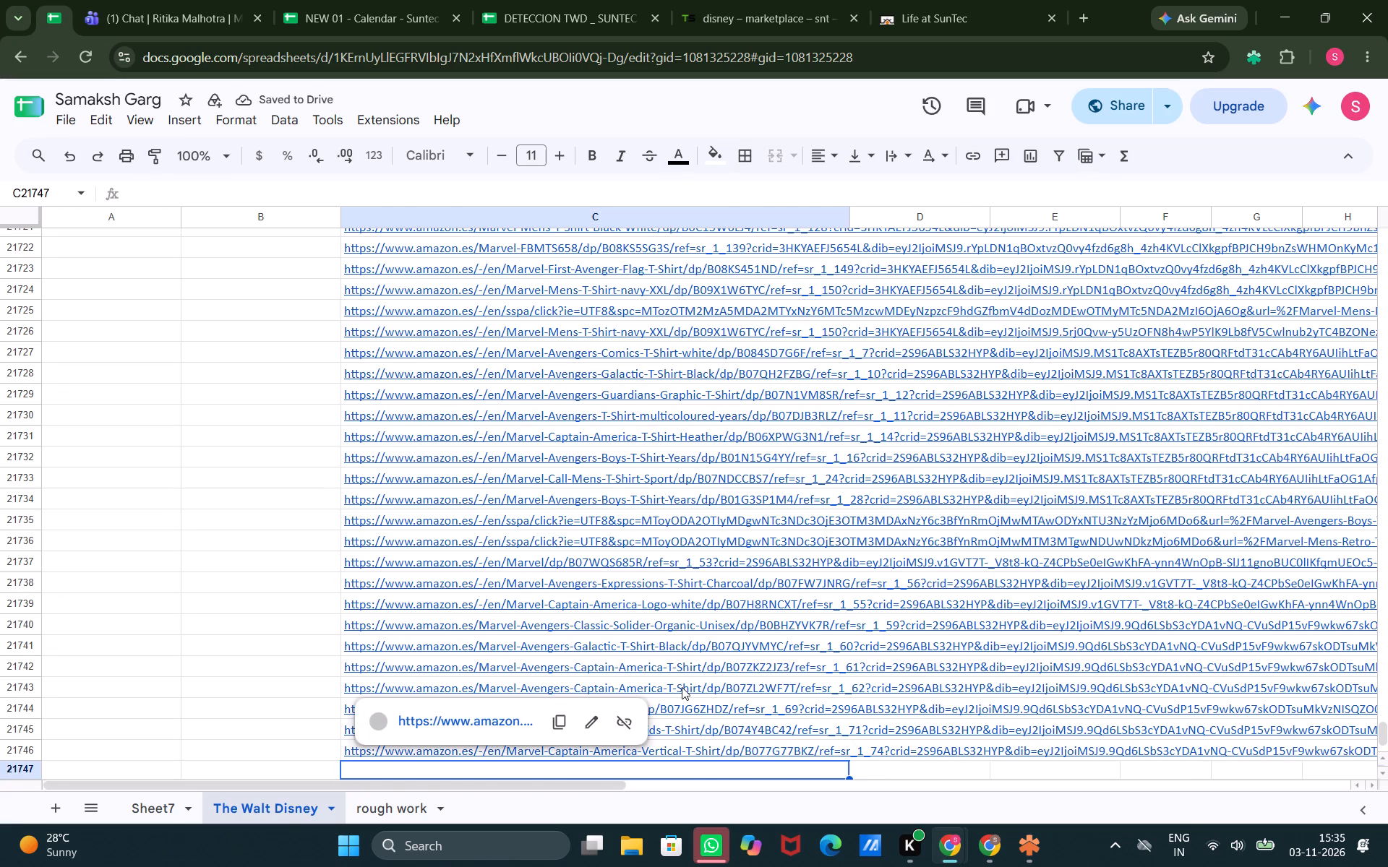
key("ctrl+v")
key("Return")
key("Return")
Copy the link of the Gasoline Bandit USAF Washed Denim Look US Army Fan T-Shirt into cell C21748 of the sheet.
key("alt+Tab")
scroll(708, 704, "down", 6)
scroll(878, 652, "down", 4)
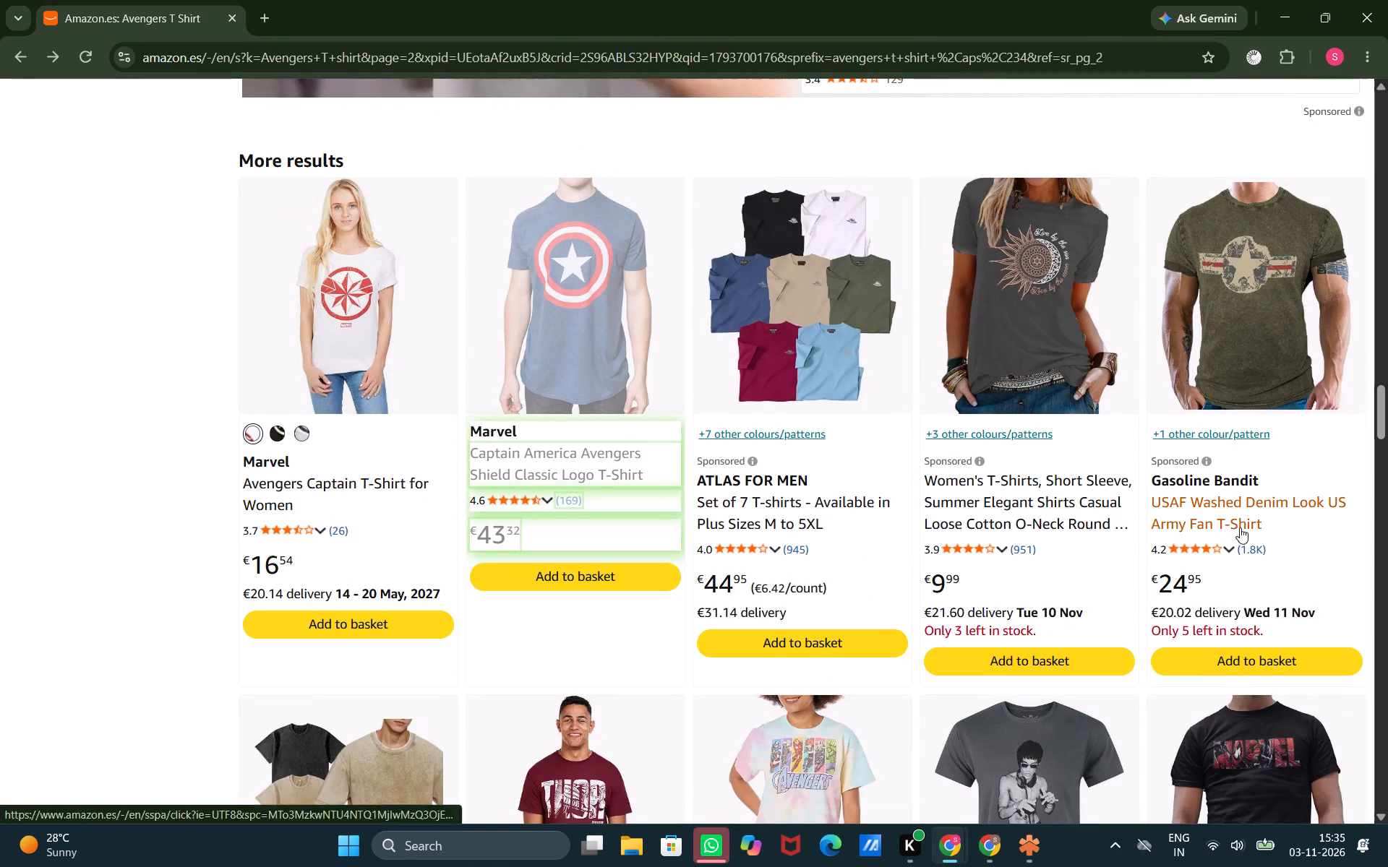
right_click(1225, 513)
left_click(1113, 703)
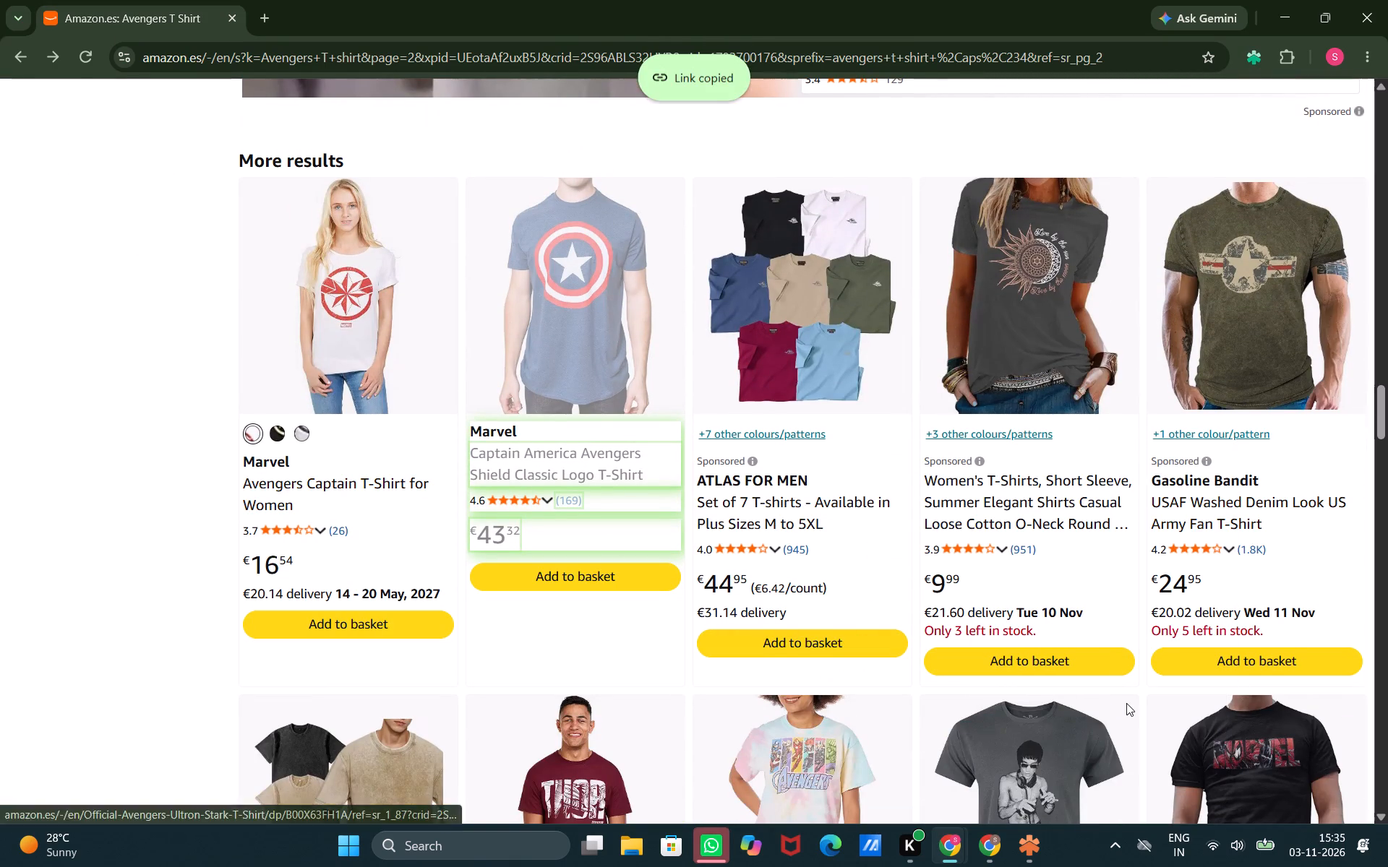
key("alt+Tab")
key("ctrl+v")
key("Return")
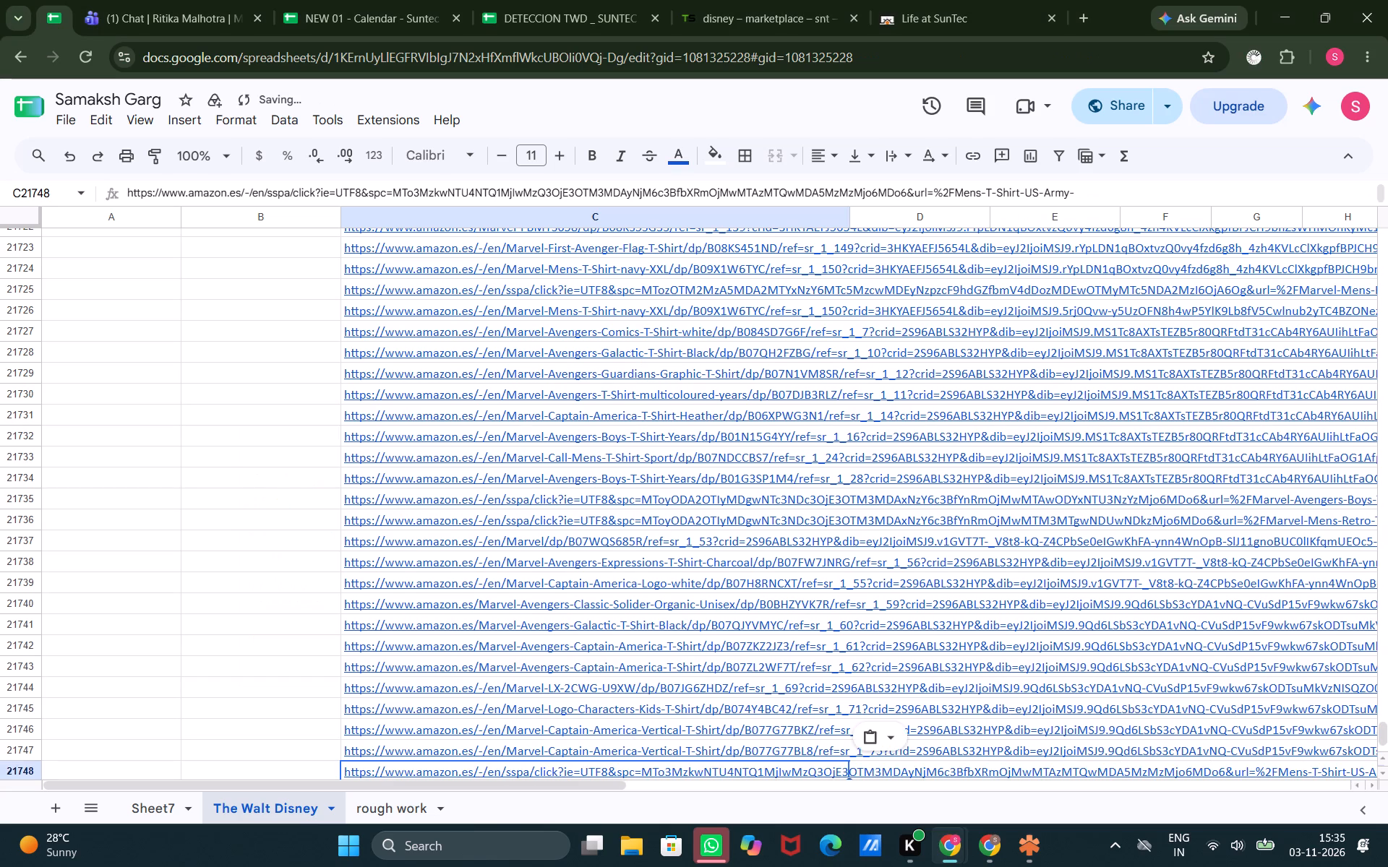
key("Return")
Copy the link of the Marvel Press Band of Heros Camiseta Hombre into cell C21749 of the sheet.
key("alt+Tab")
scroll(1130, 690, "down", 5)
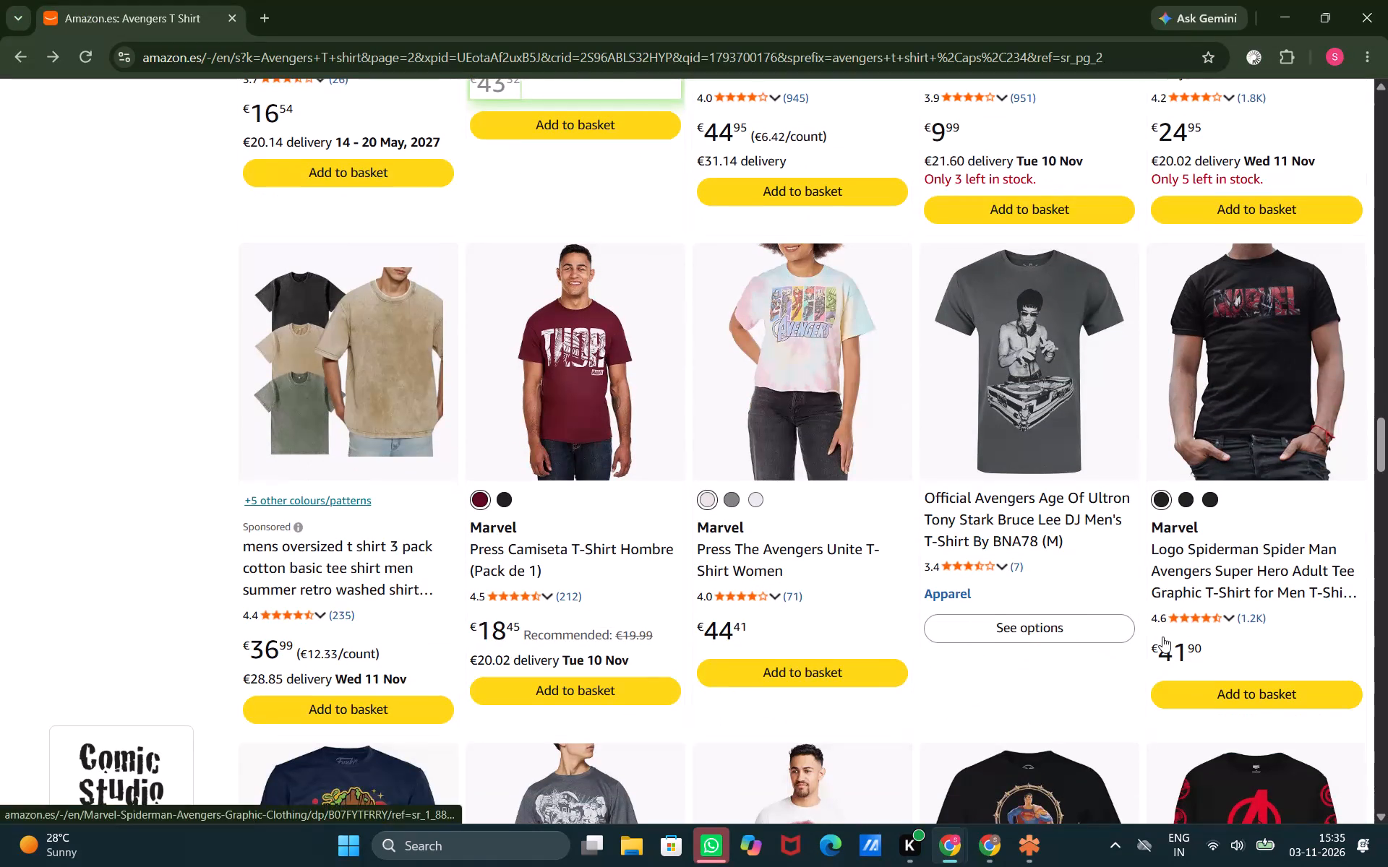
scroll(288, 449, "down", 5)
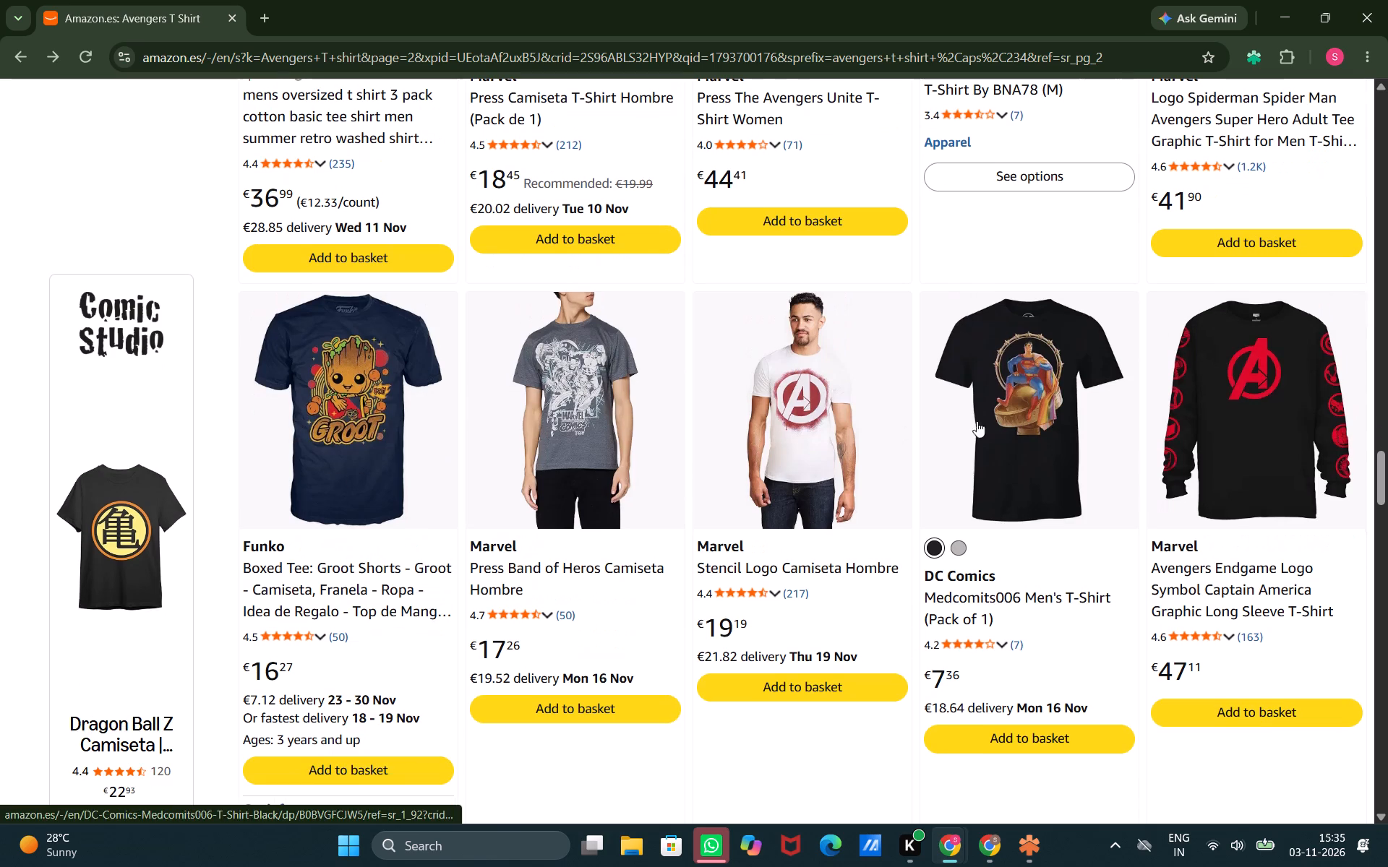
right_click(564, 575)
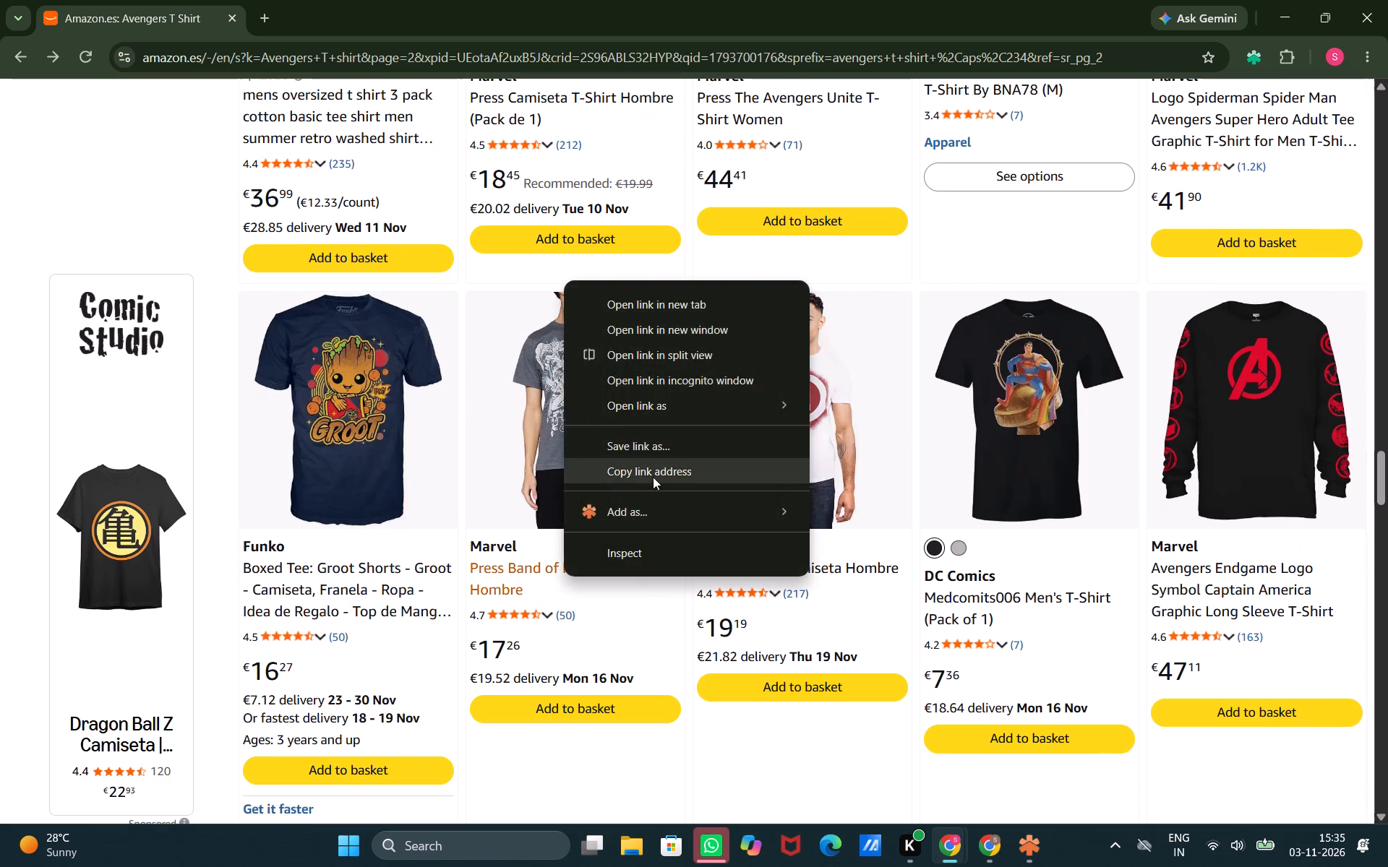
left_click(653, 477)
key("alt+Tab")
key("ctrl+v")
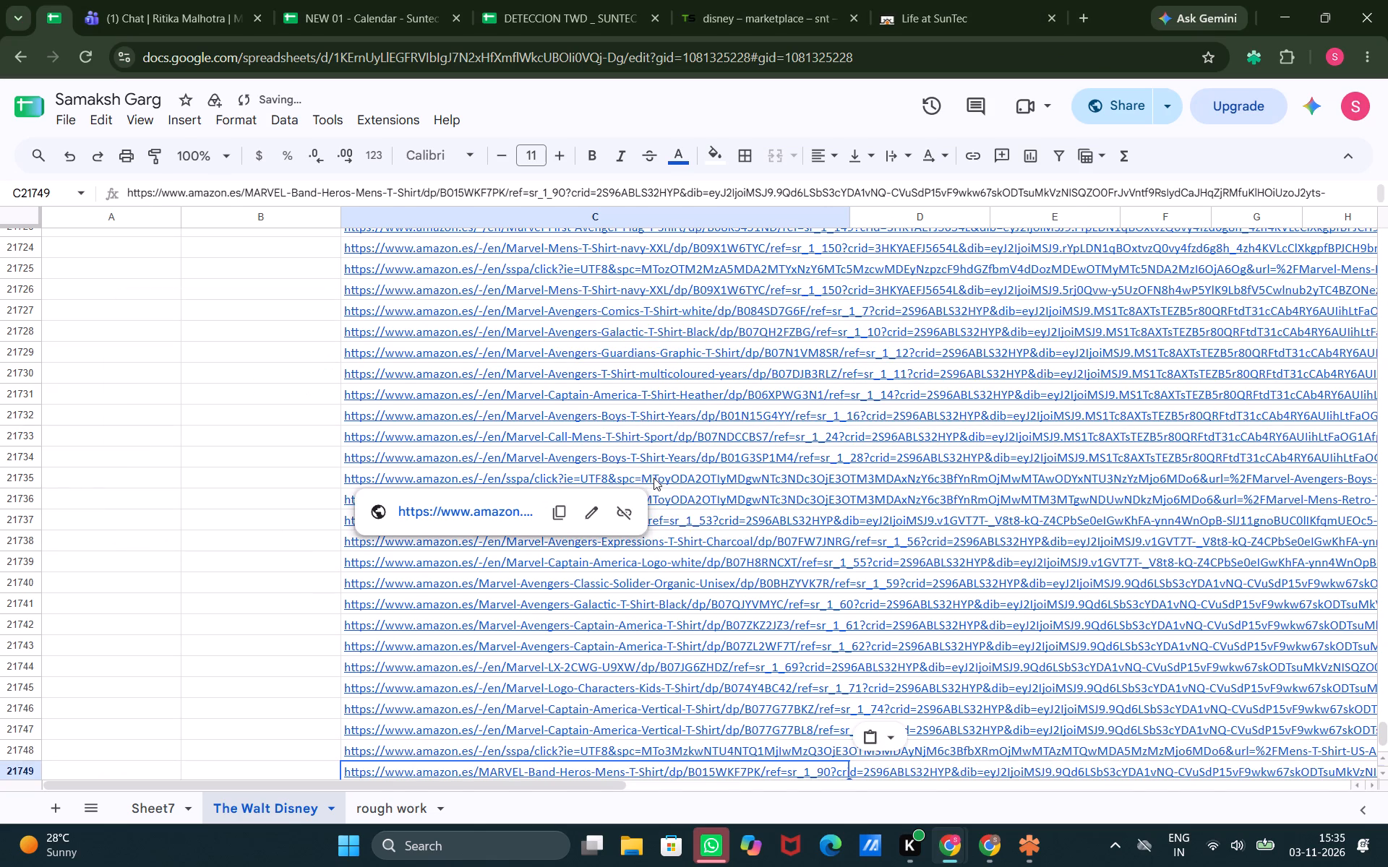
key("Return")
key("Return")
Copy the link of the Marvel I Am AN Avenger children's T-Shirt into cell C21750 of the sheet.
key("alt+Tab")
scroll(663, 455, "down", 5)
scroll(727, 452, "down", 1)
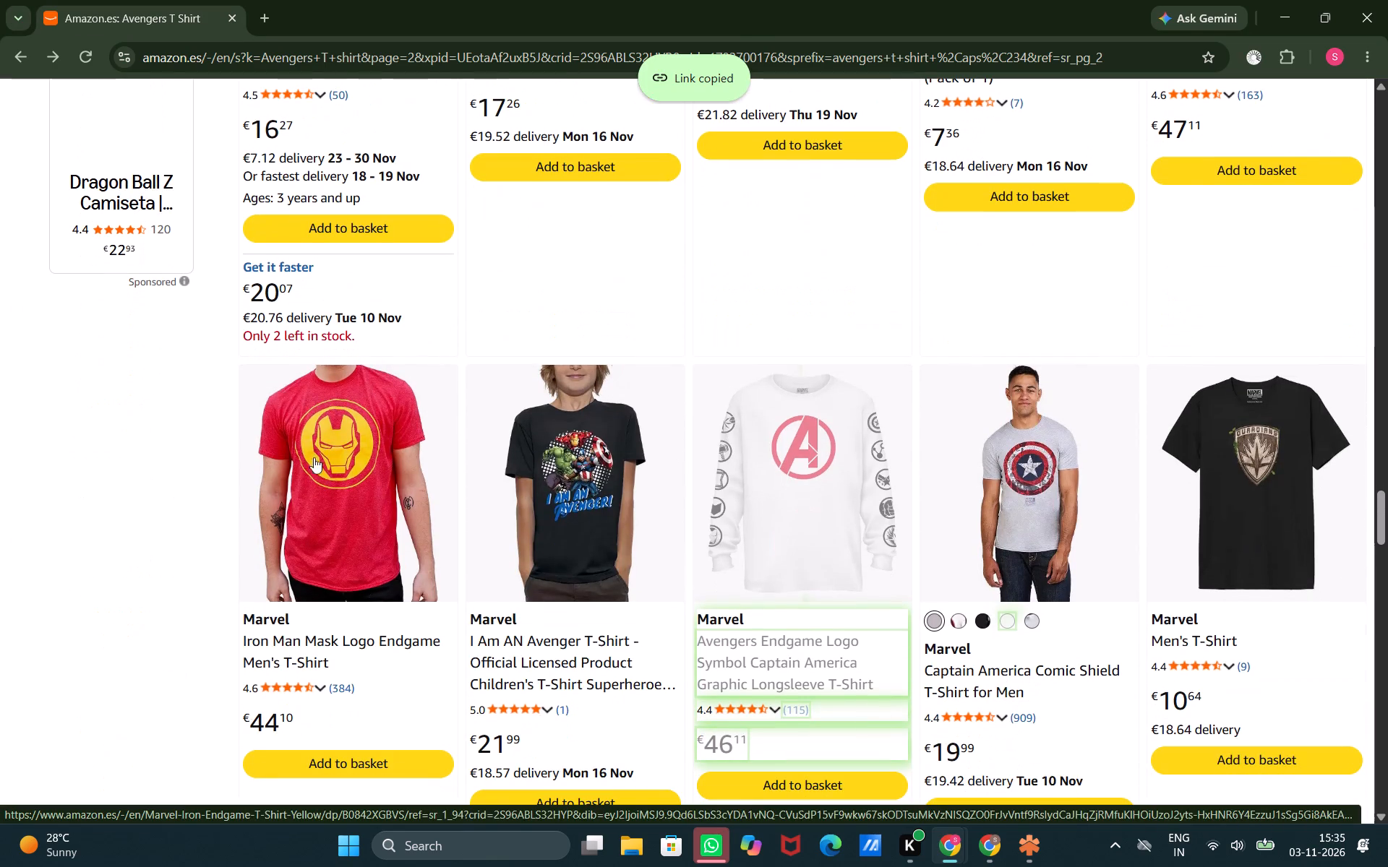
right_click(511, 644)
left_click(651, 535)
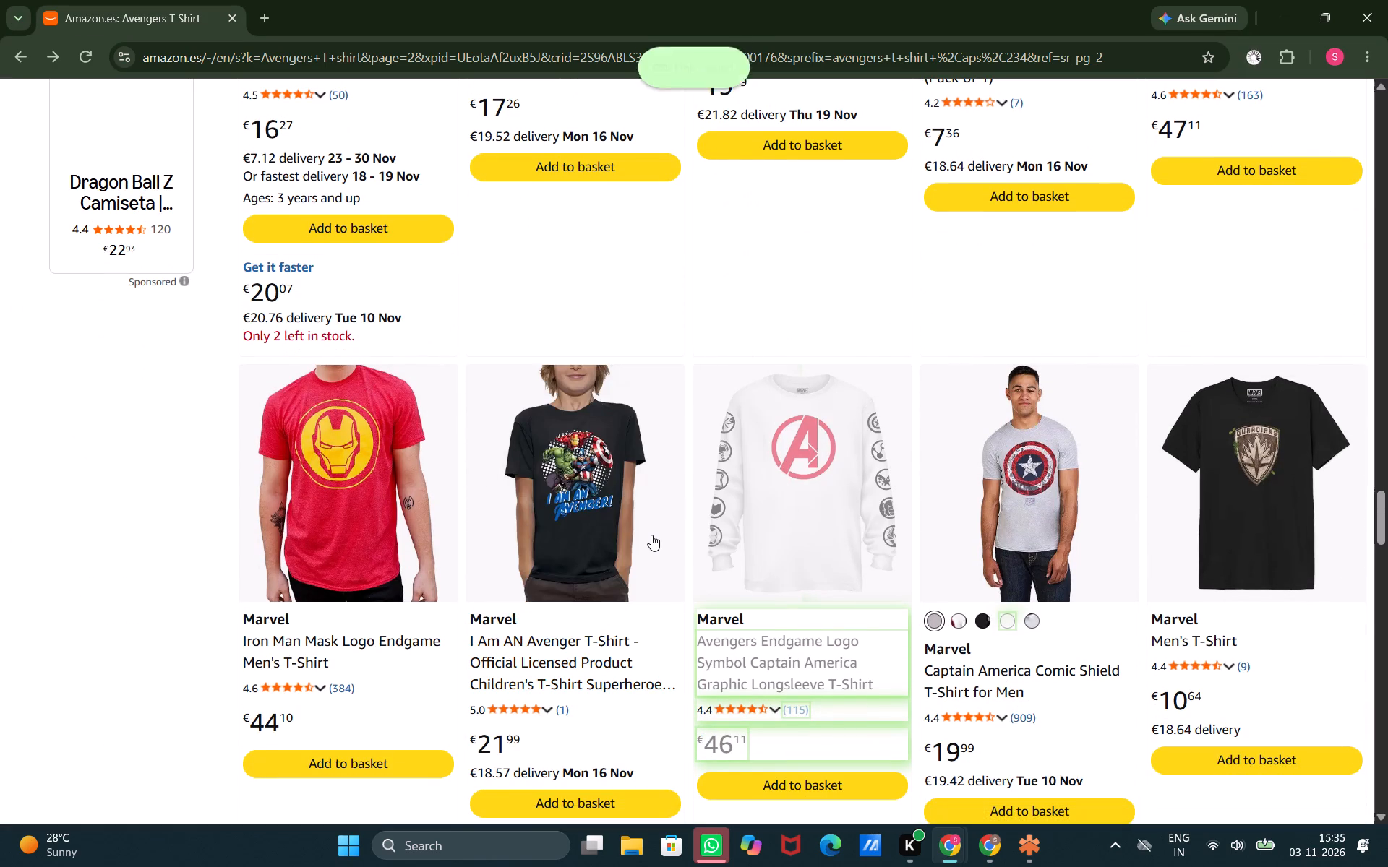
key("alt+Tab")
key("ctrl+v")
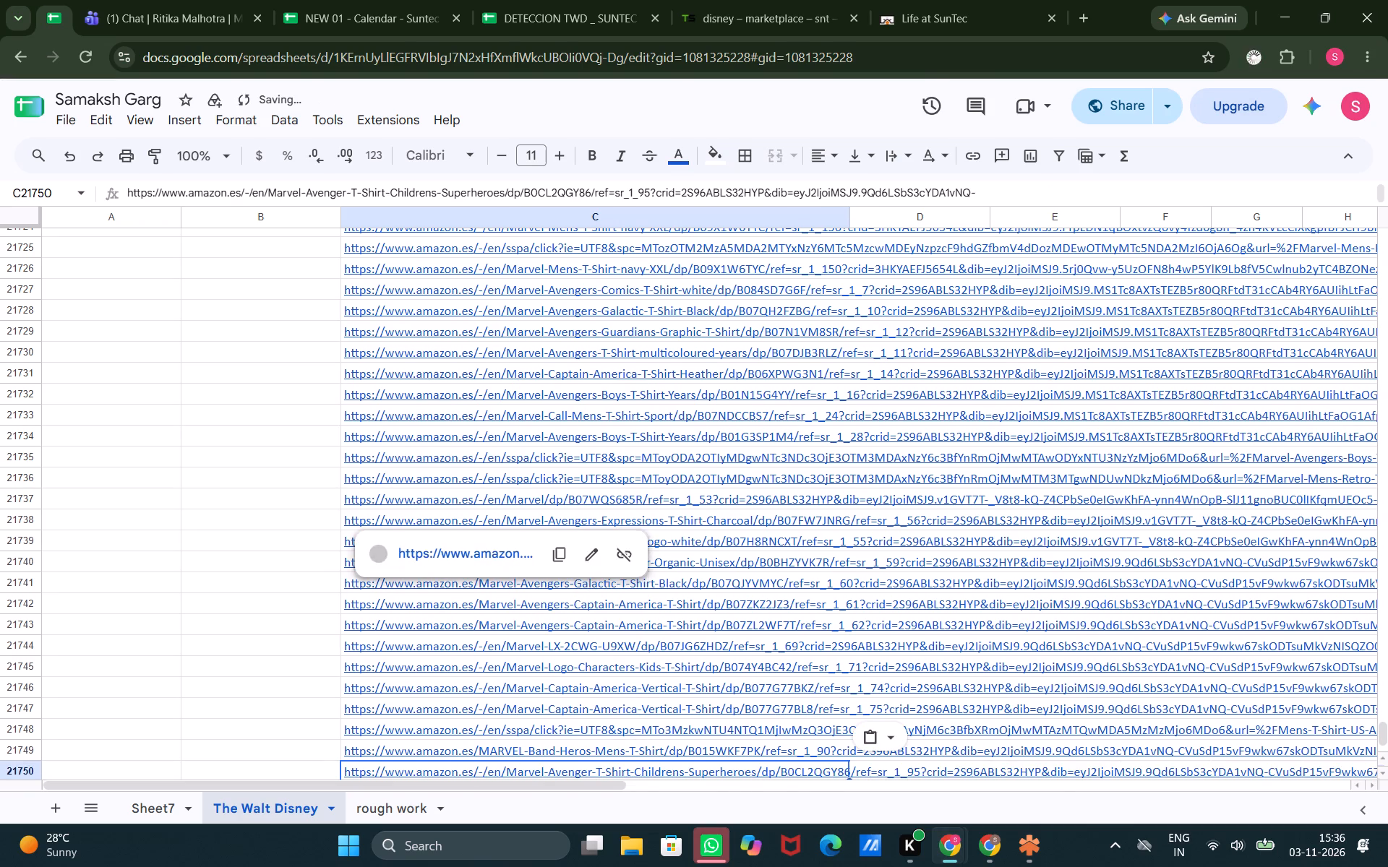
key("Return")
key("Return")
Copy the link of the Captain America Comic Shield T-Shirt for Men into cell C21751 of the sheet.
key("alt+Tab")
right_click(1003, 674)
left_click(1074, 575)
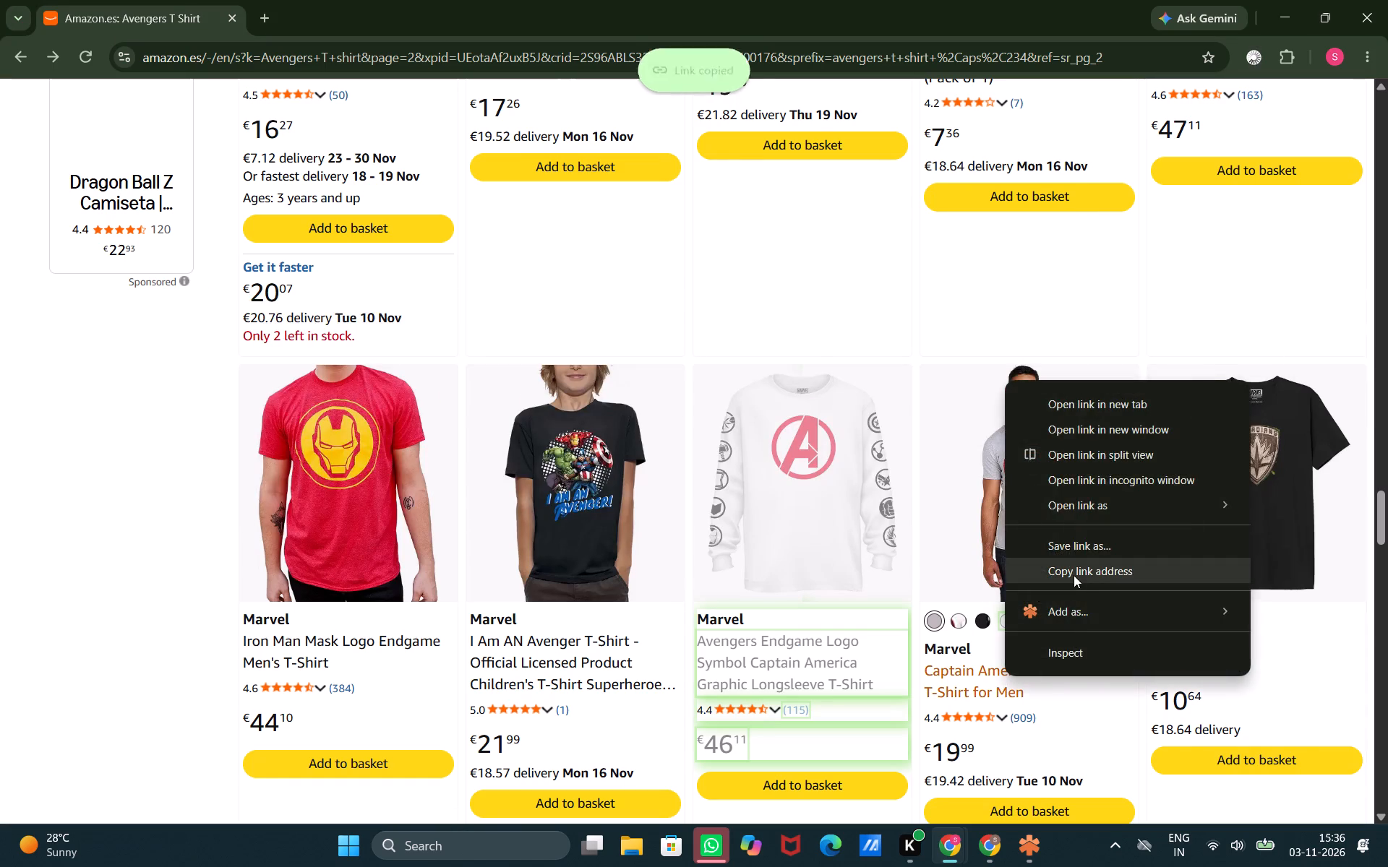
key("alt+Tab")
key("ctrl+v")
key("Return")
key("Return")
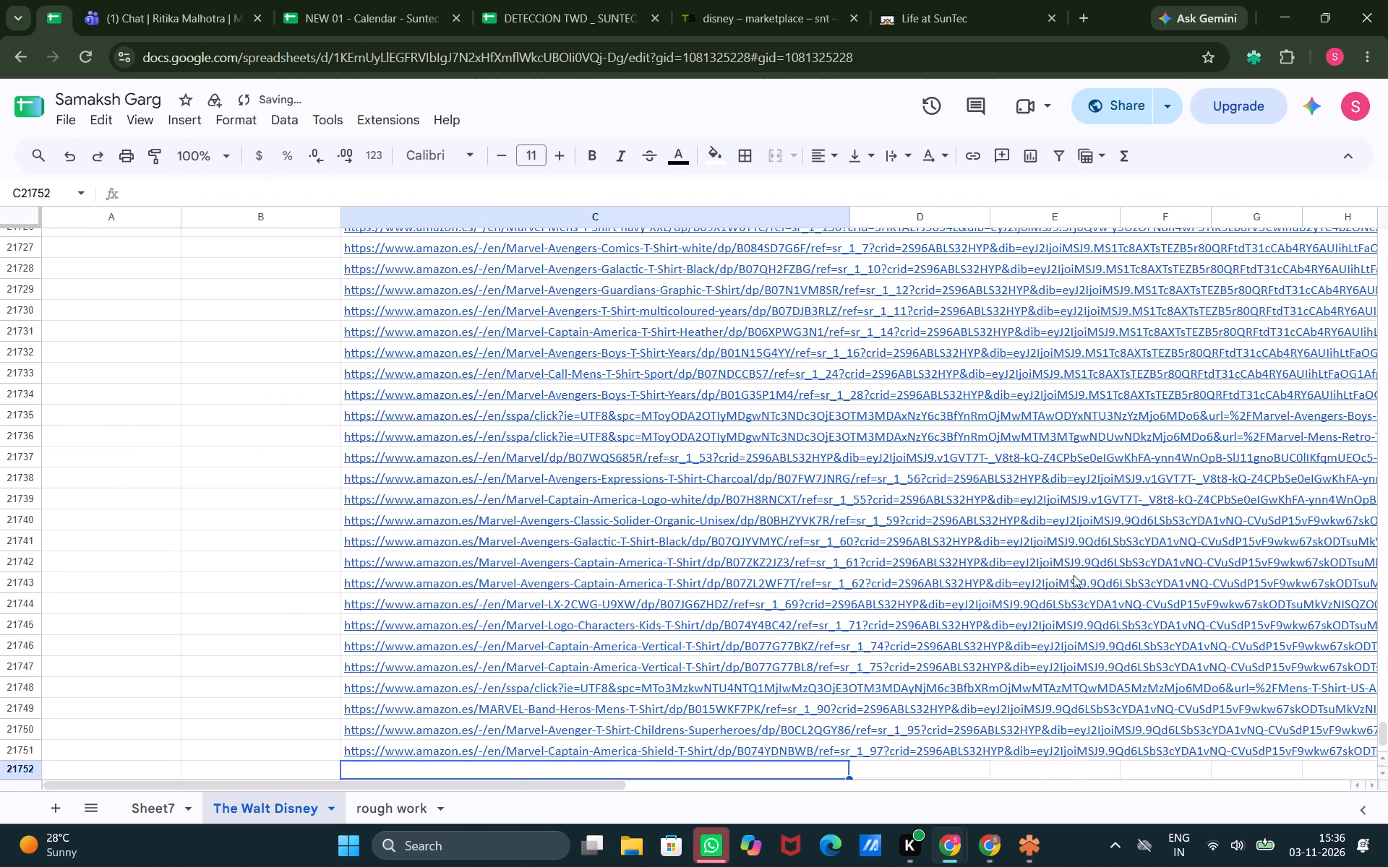
Copy the link of the Avengers Mightiest Dad Hulk Captain America Graphic Adult T-Shirt into cell C21752 of the sheet.
key("alt+Tab")
scroll(1082, 558, "down", 6)
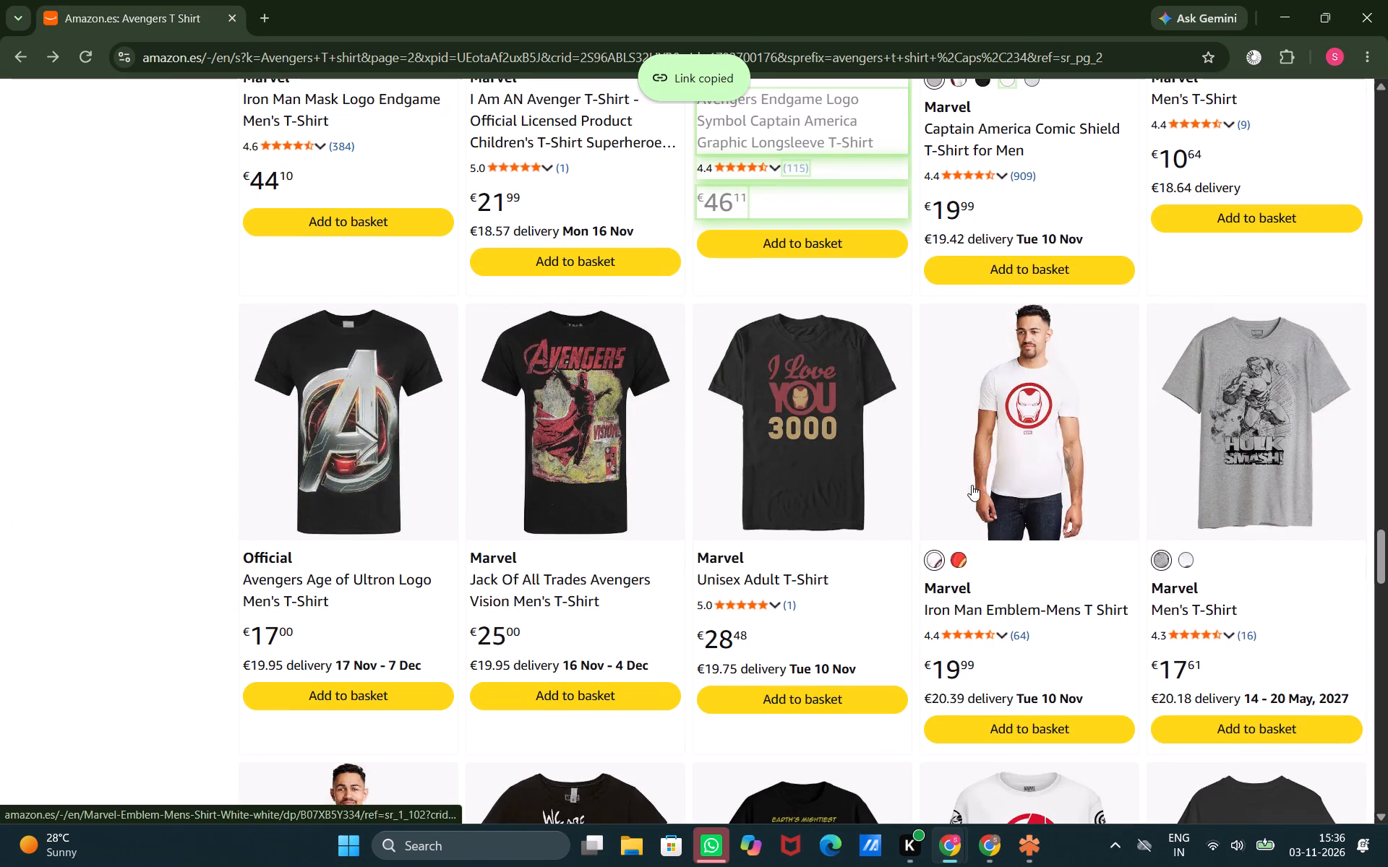
scroll(472, 476, "down", 5)
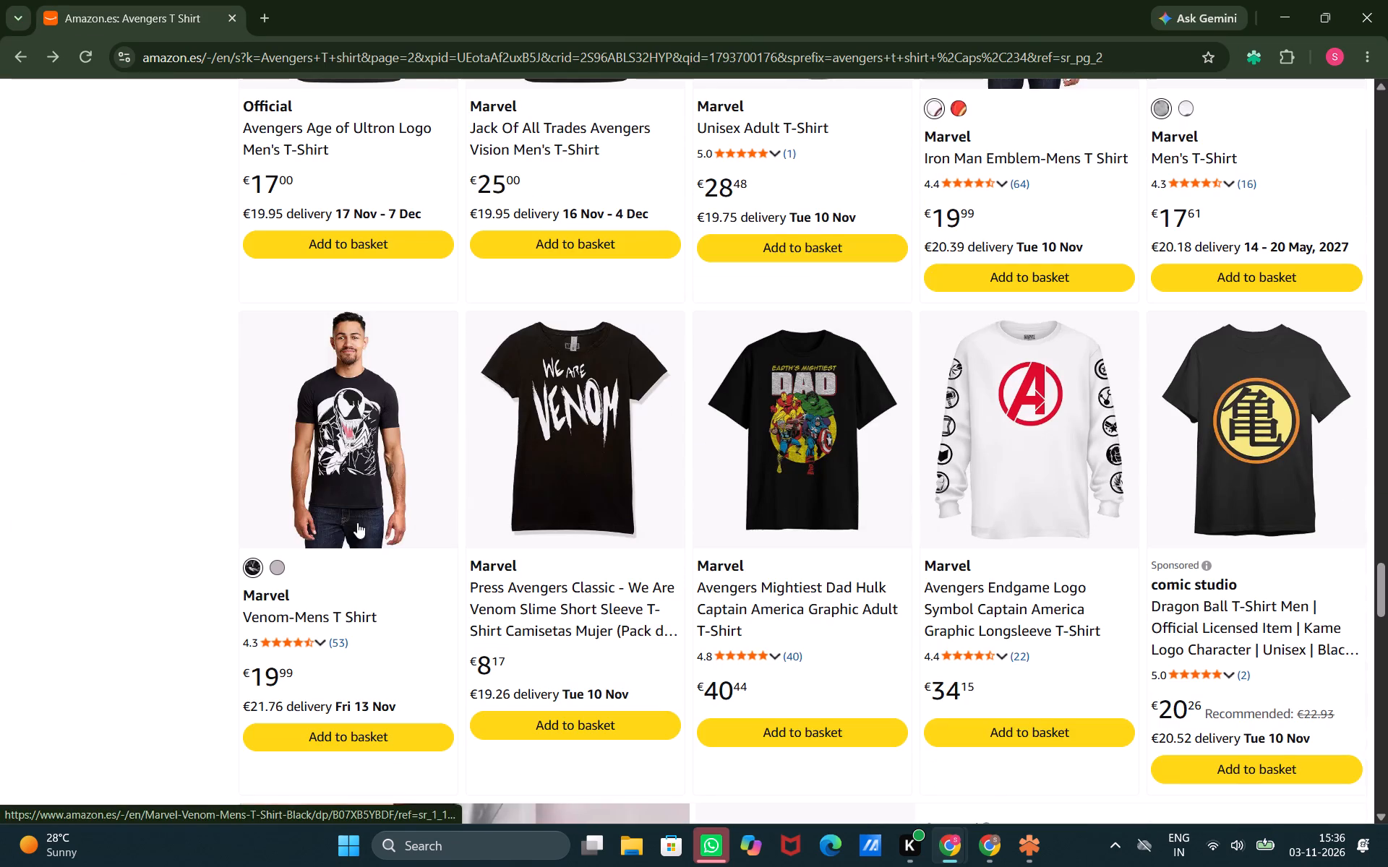
right_click(841, 582)
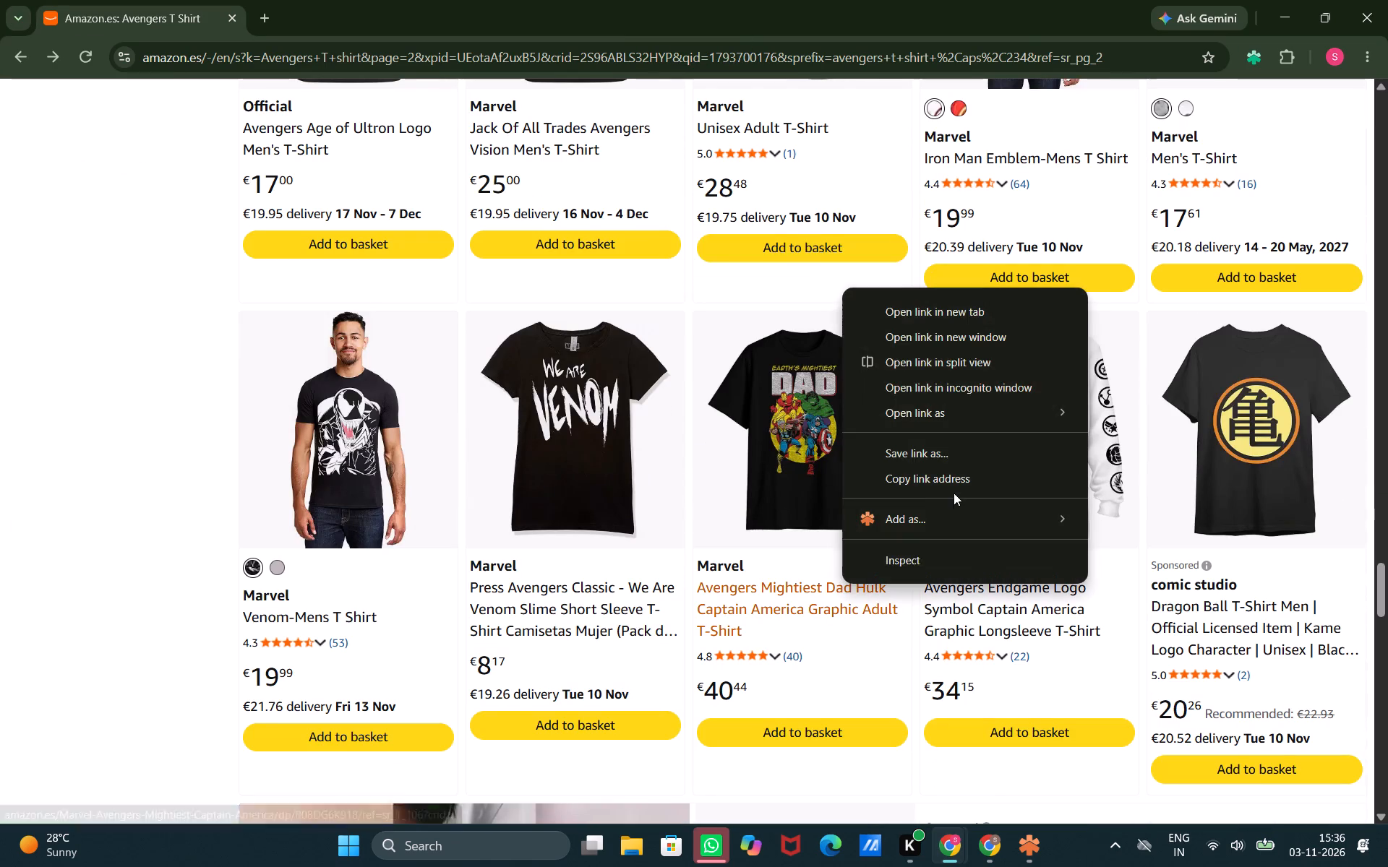
left_click(953, 486)
key("alt+Tab")
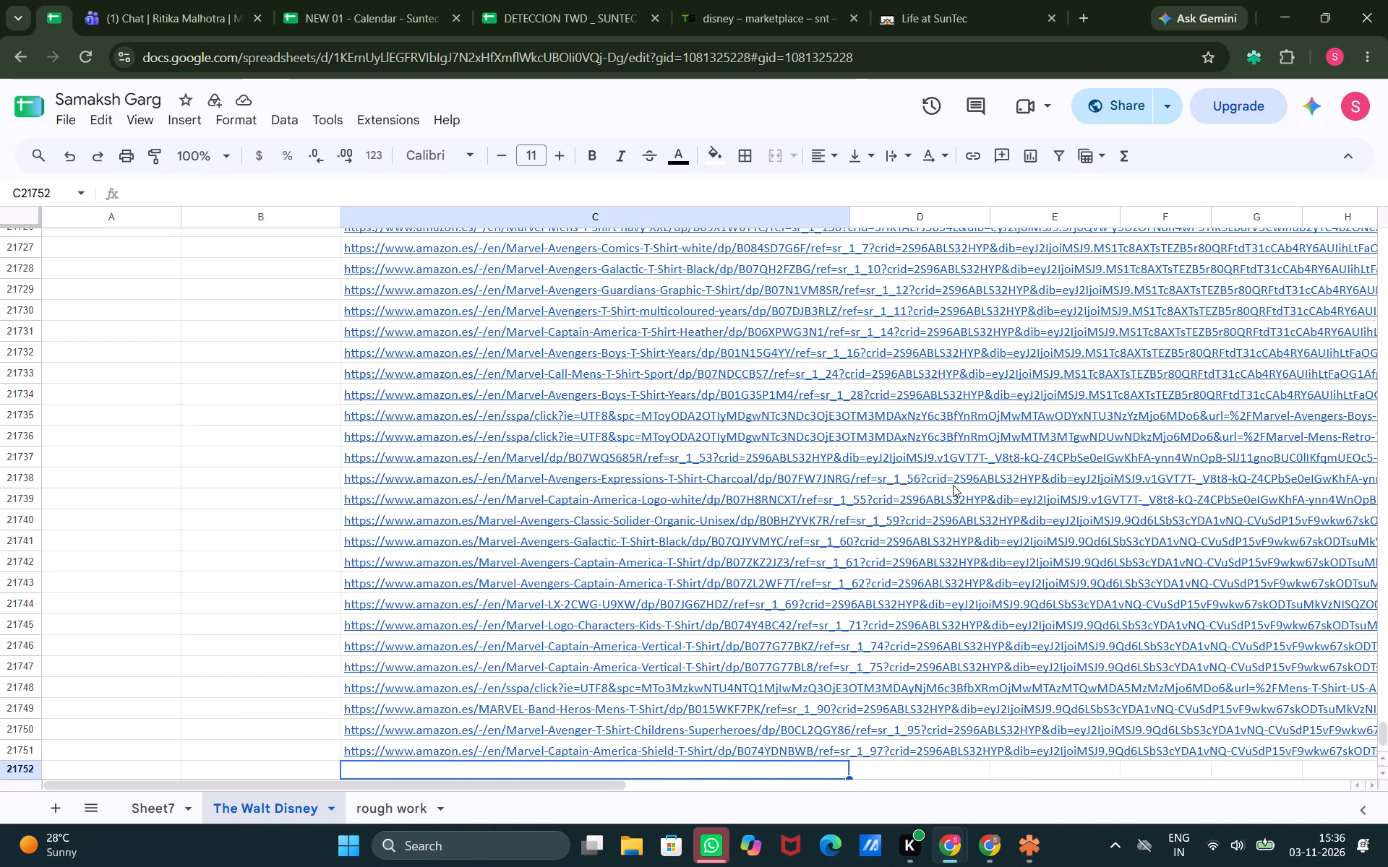
key("ctrl+v")
key("Return")
key("Return")
Open page 3 of the Avengers T shirt search results on Amazon.es.
key("alt+Tab")
scroll(971, 473, "down", 7)
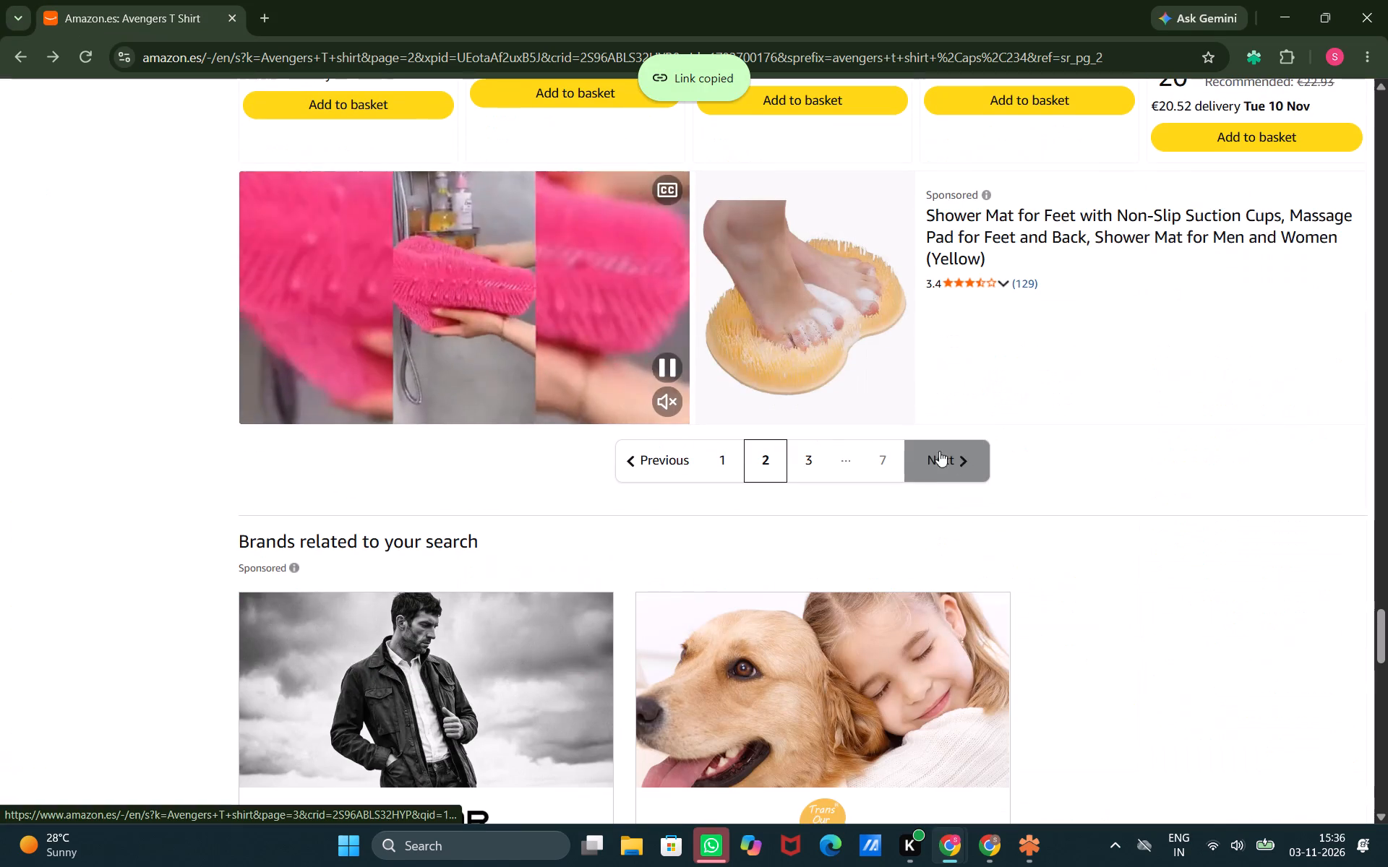
left_click(810, 456)
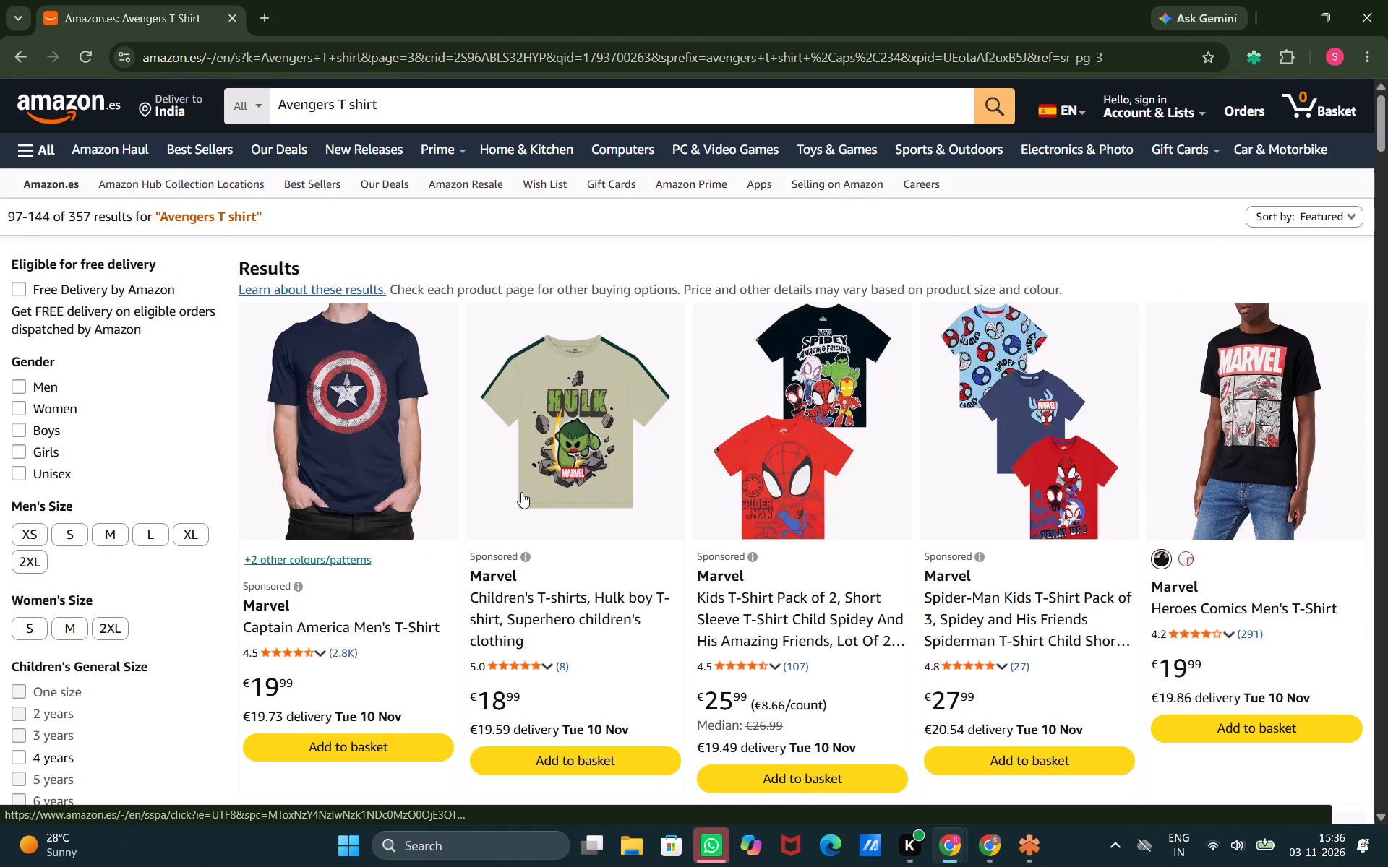
Copy the link of the sponsored Marvel Captain America Men's T-Shirt into cell C21753 of the sheet.
scroll(521, 492, "down", 9)
scroll(521, 492, "up", 10)
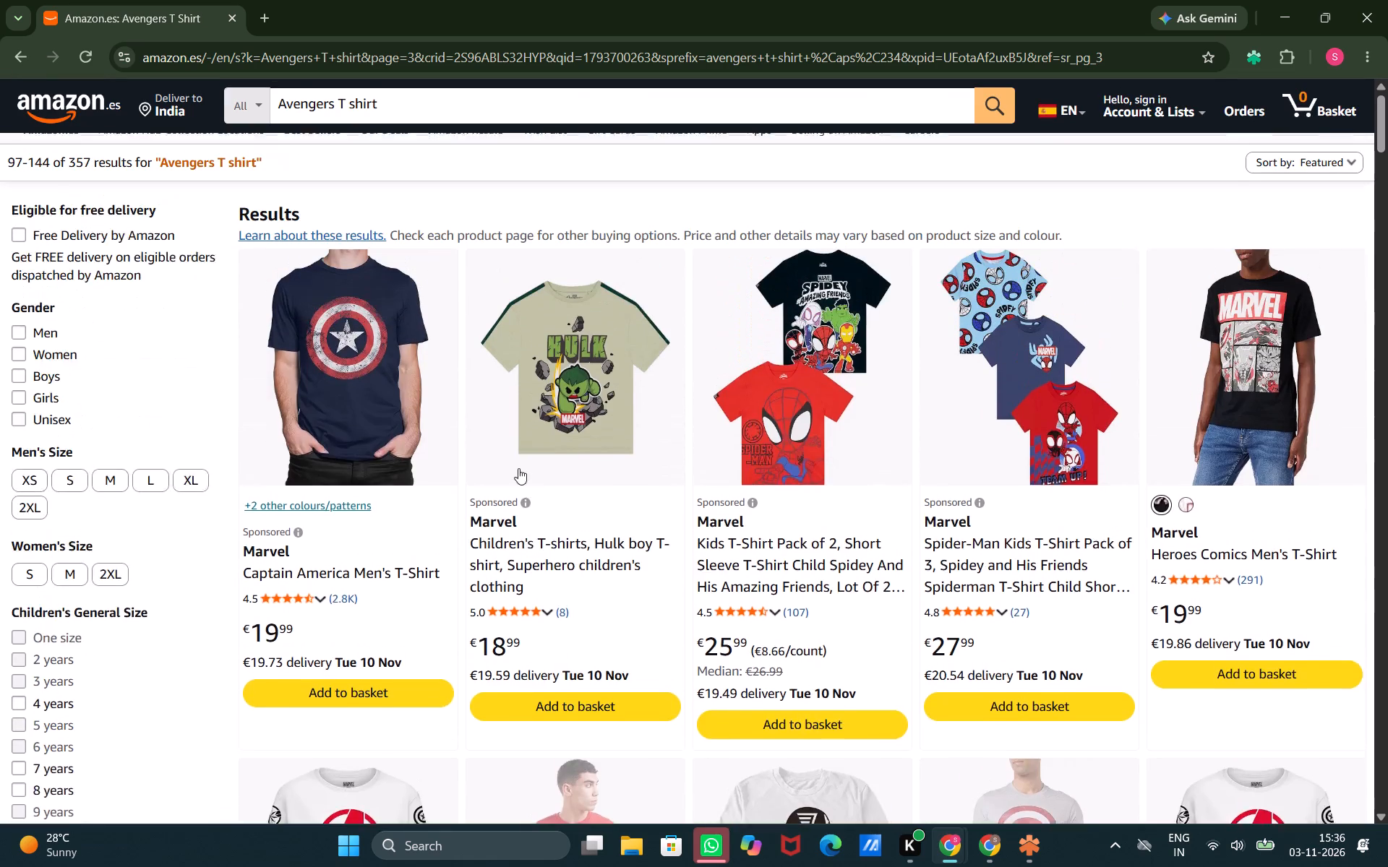
right_click(359, 627)
left_click(461, 530)
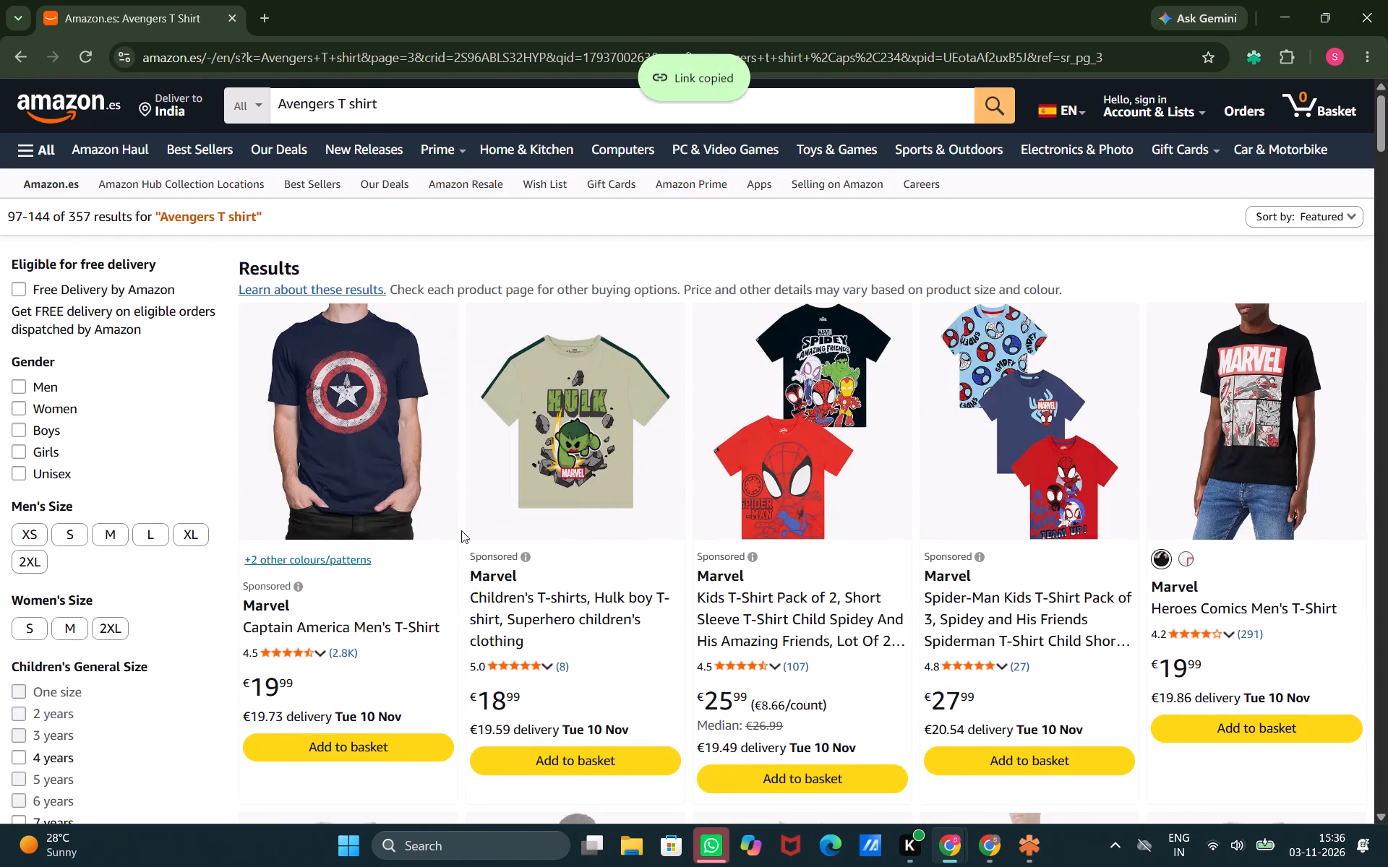
key("alt+Tab")
key("ctrl+v")
key("Return")
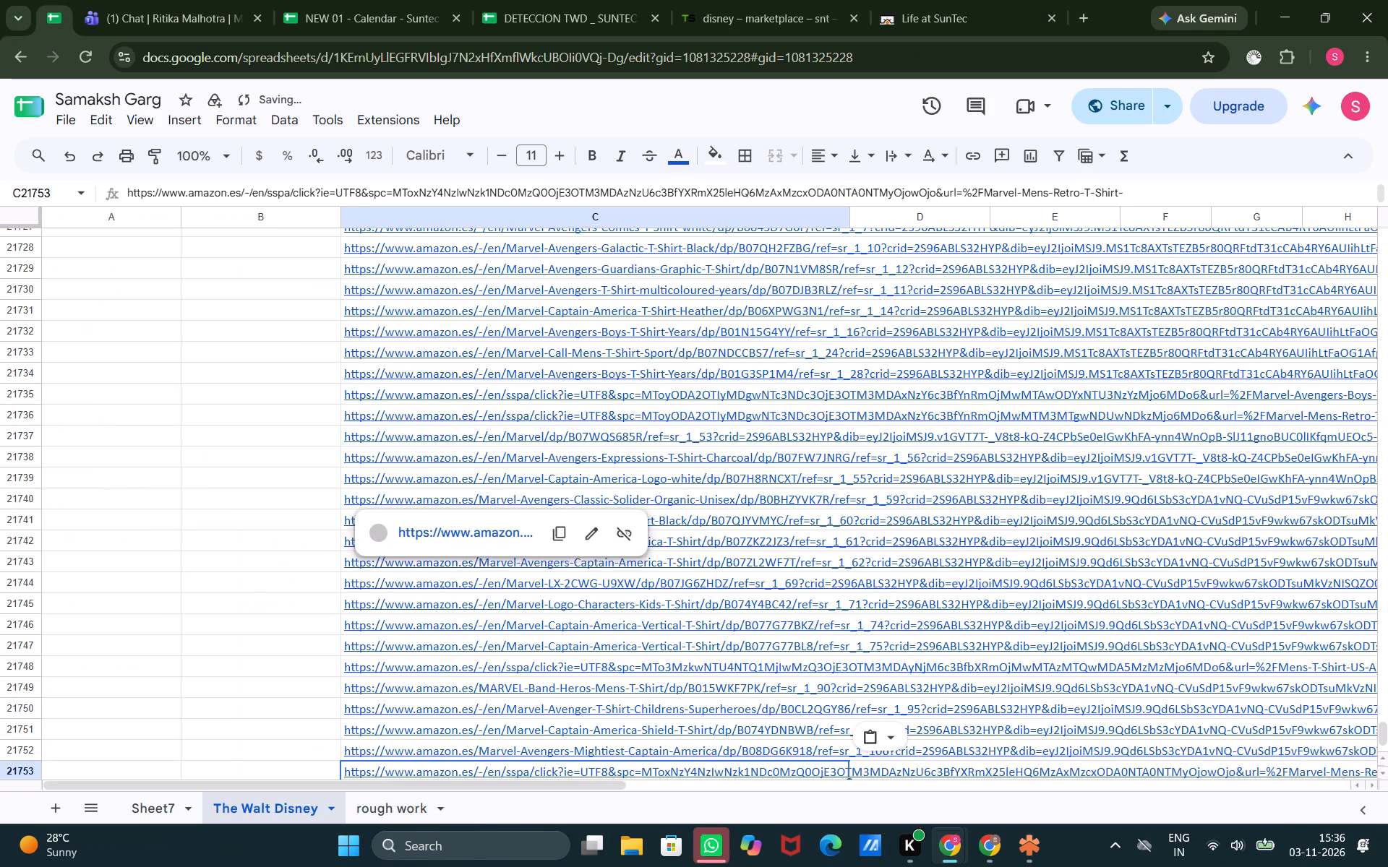
Copy the link of the Marvel Heroes Comics Men's T-Shirt from the Amazon.es results into cell C21754 of the sheet.
key("Return")
key("alt+Tab")
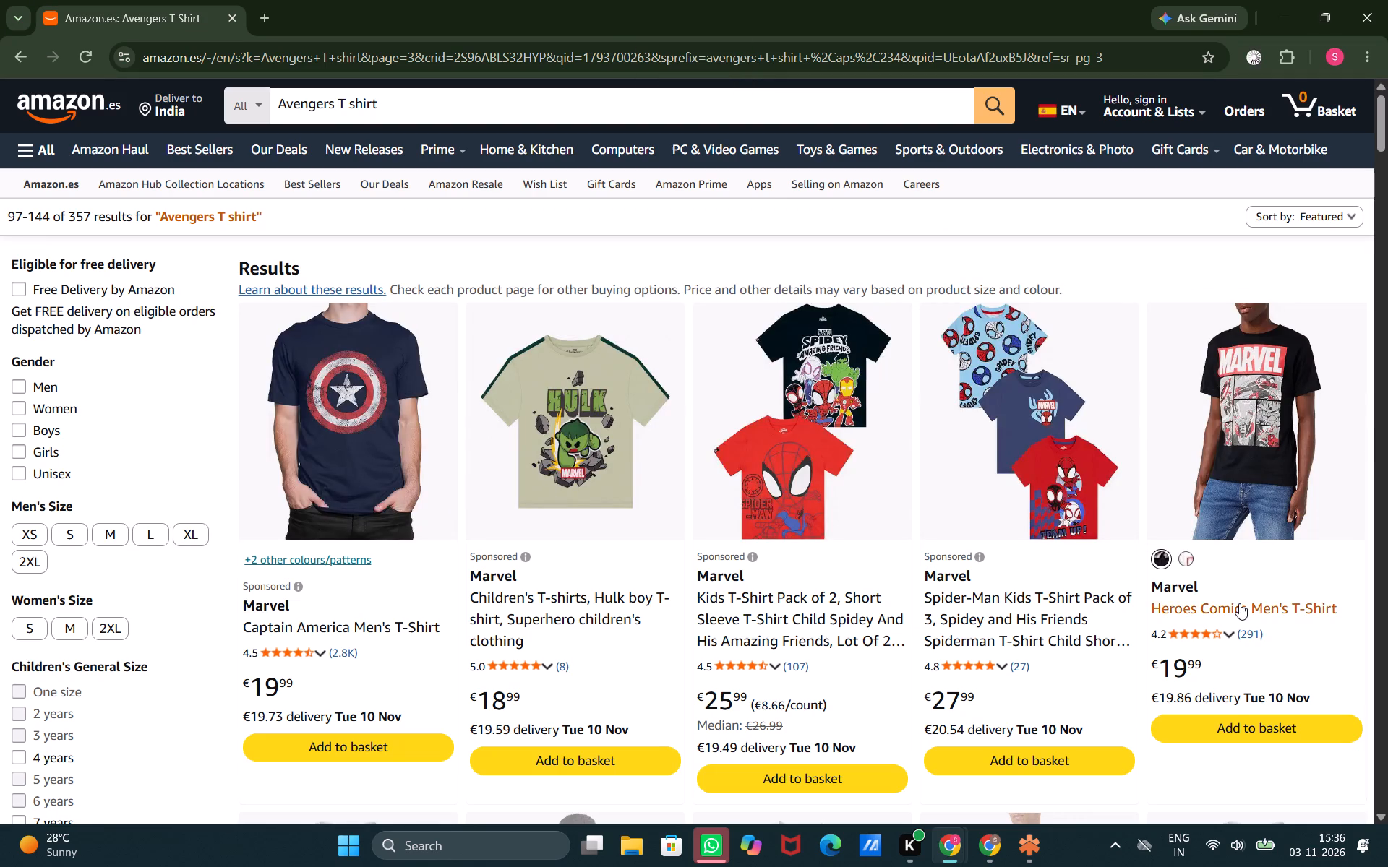
right_click(1239, 603)
left_click(1050, 499)
key("alt+Tab")
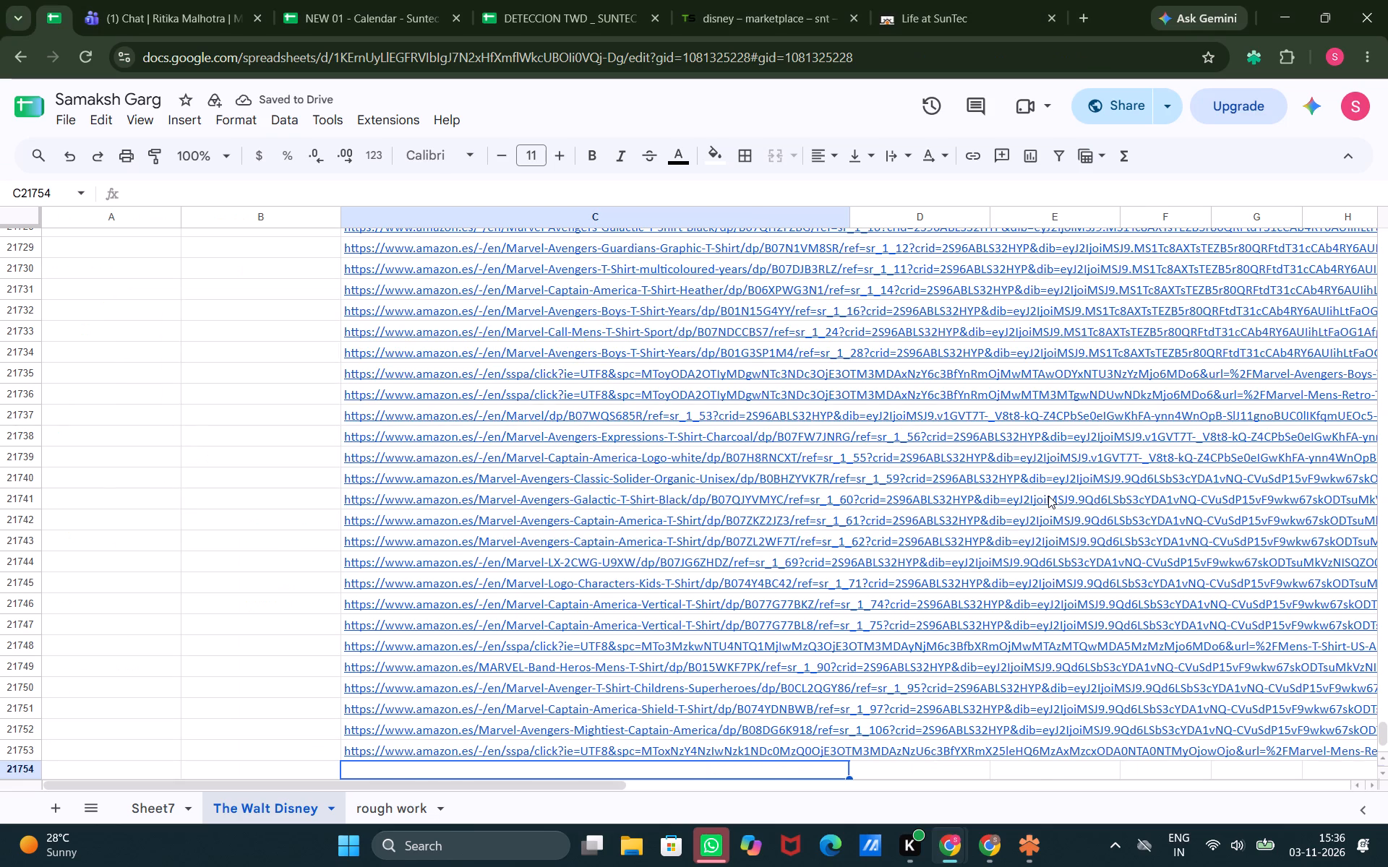
key("ctrl+v")
key("Return")
key("Return")
Copy the link of the Avengers Classic First Avenger Organic-Unisex Adult Short Sleeve T-Shirt into cell C21755 of the sheet.
key("alt+Tab")
scroll(963, 473, "down", 6)
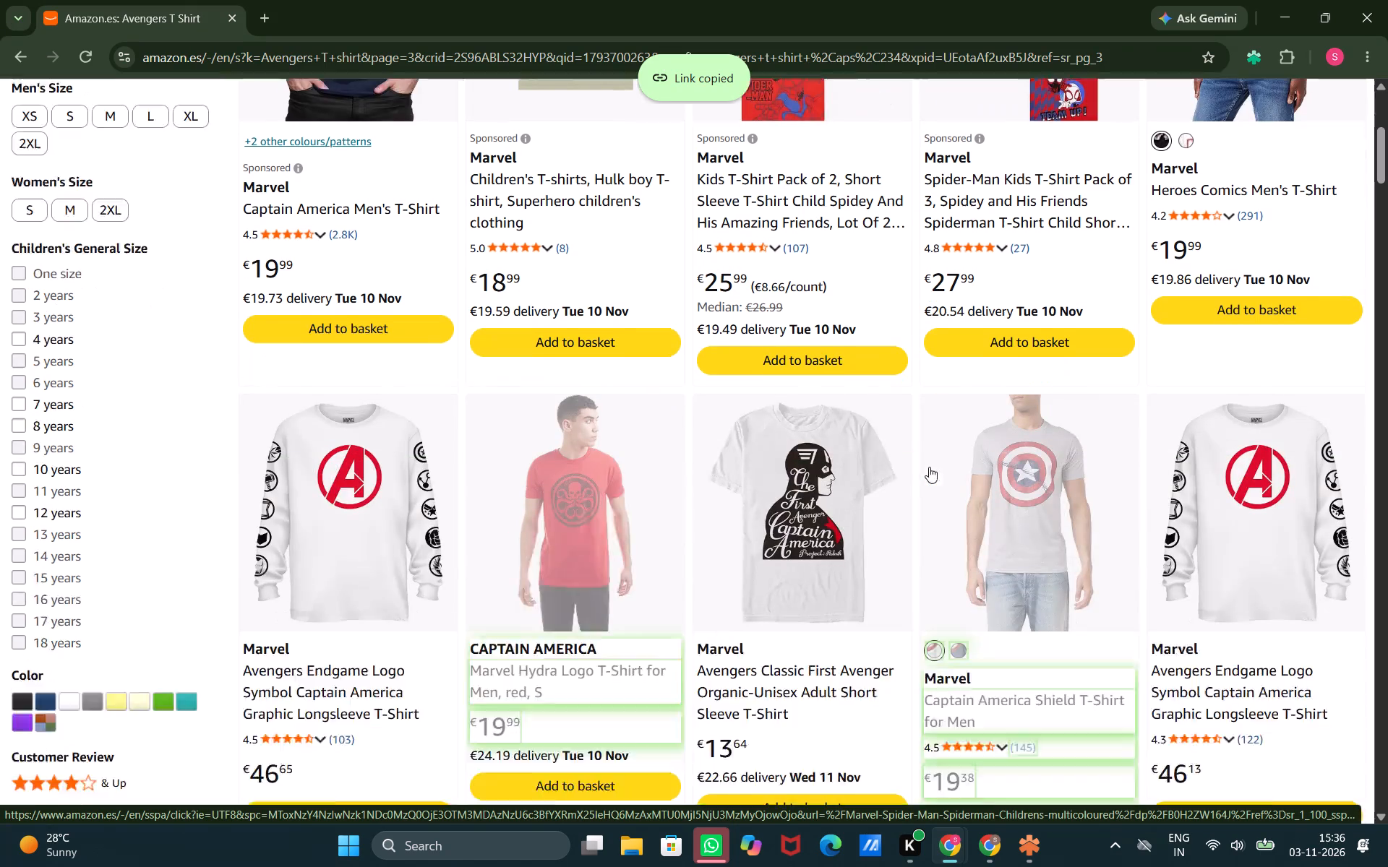
right_click(821, 502)
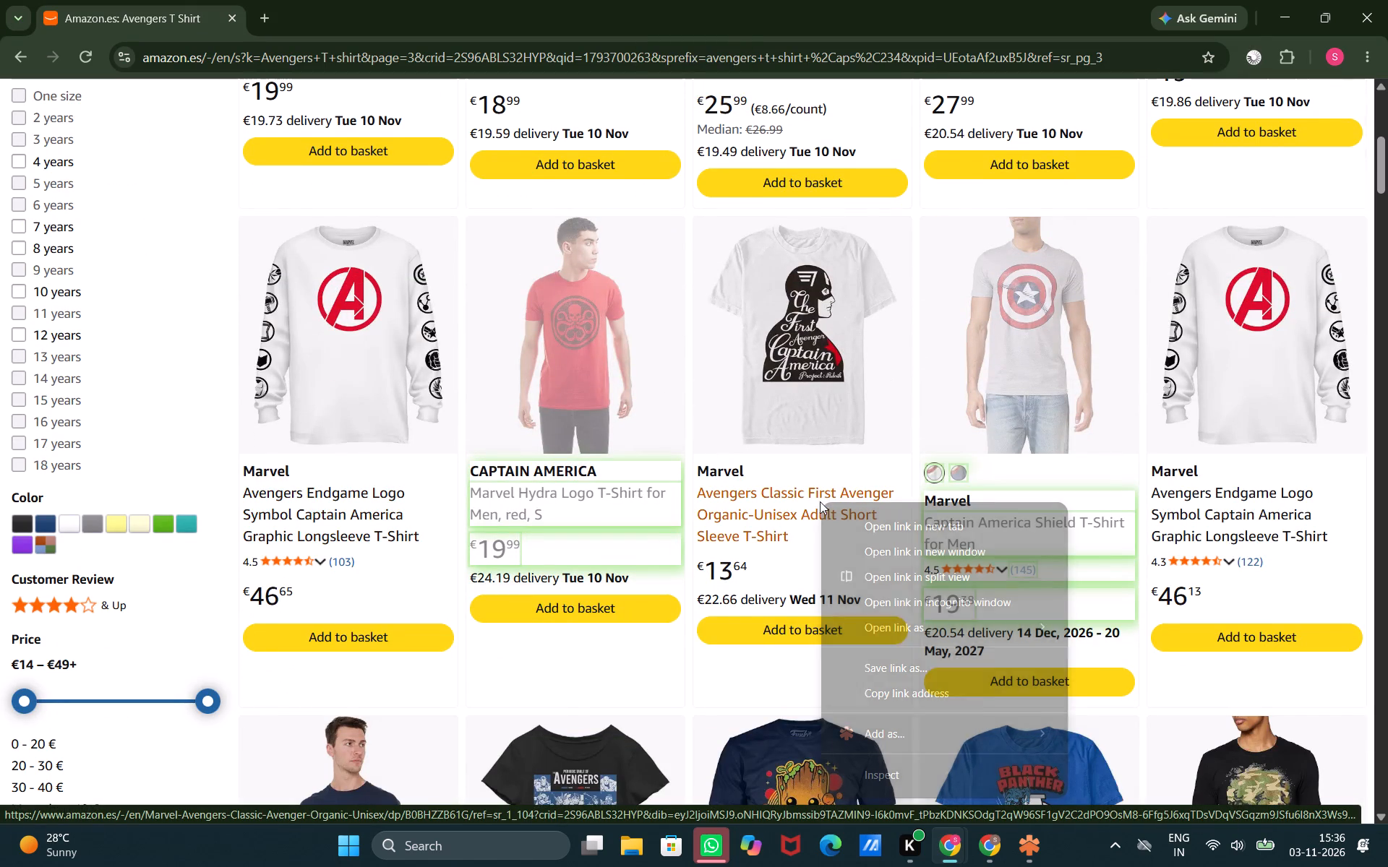
left_click(907, 683)
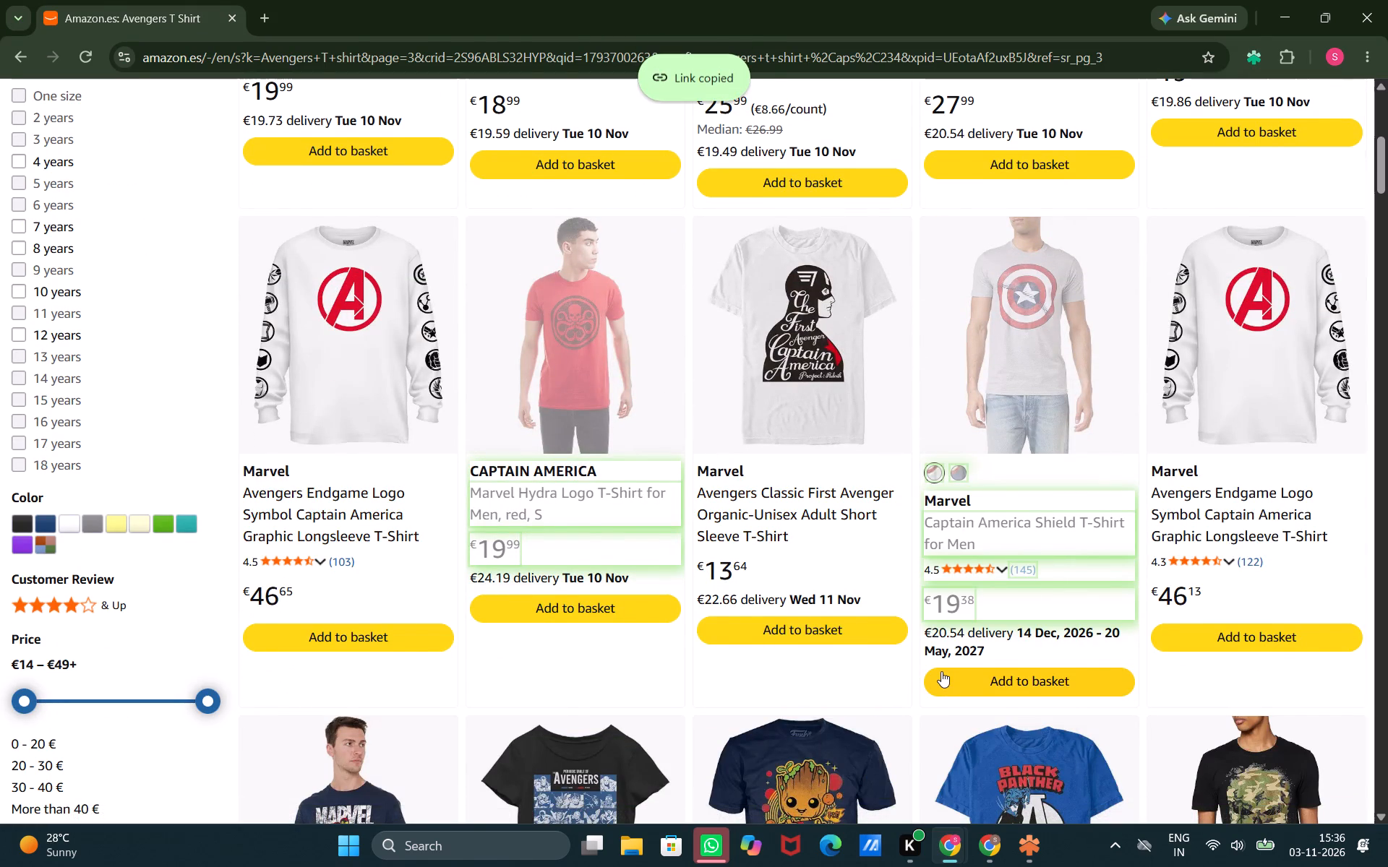
key("alt+Tab")
key("ctrl+v")
key("Return")
key("Return")
Open the Avengers Periodic T-Shirt Camiseta para Niñas, copy its page address into cell C21756 of the sheet, and return to the results.
key("alt+Tab")
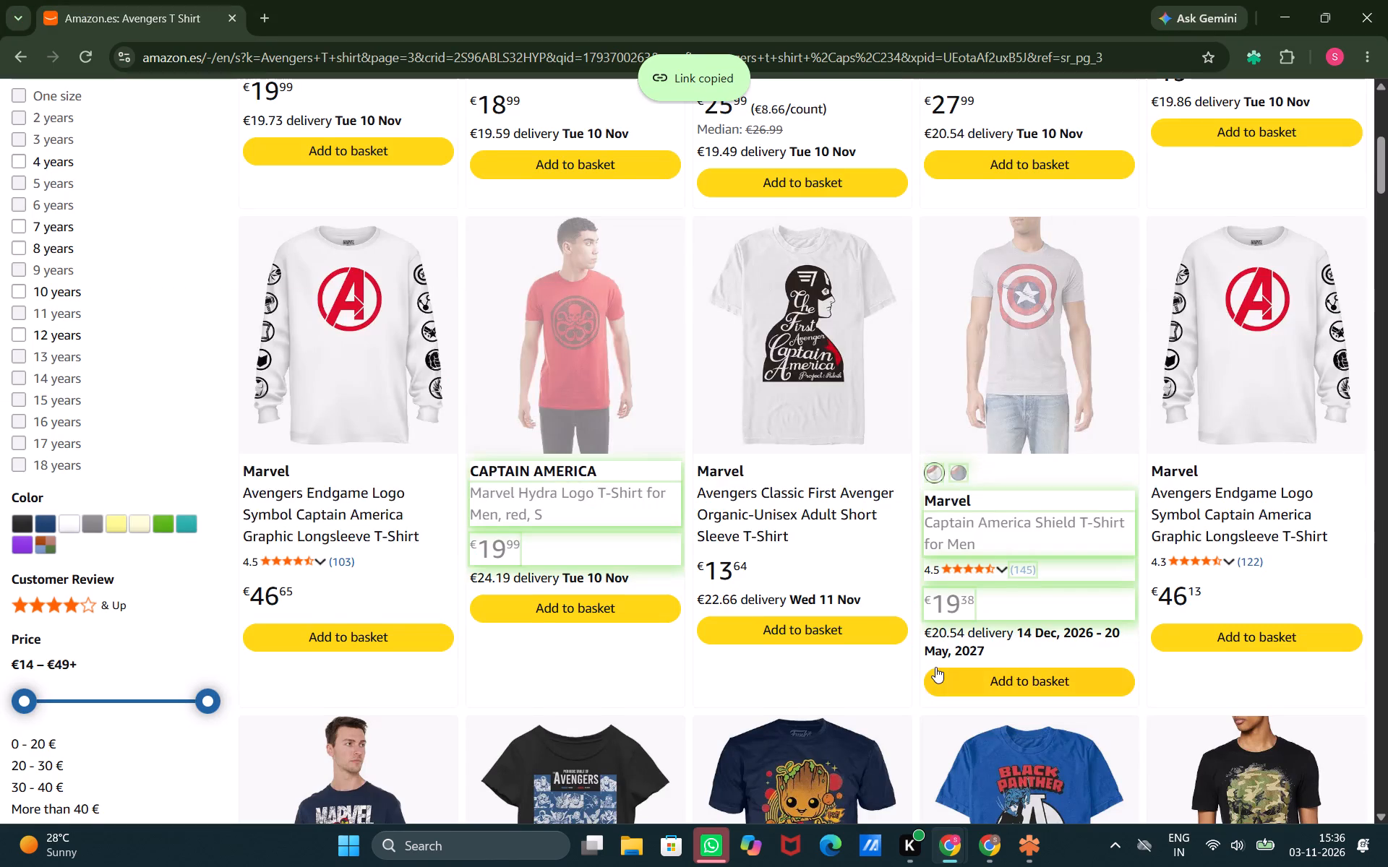
scroll(948, 654, "down", 6)
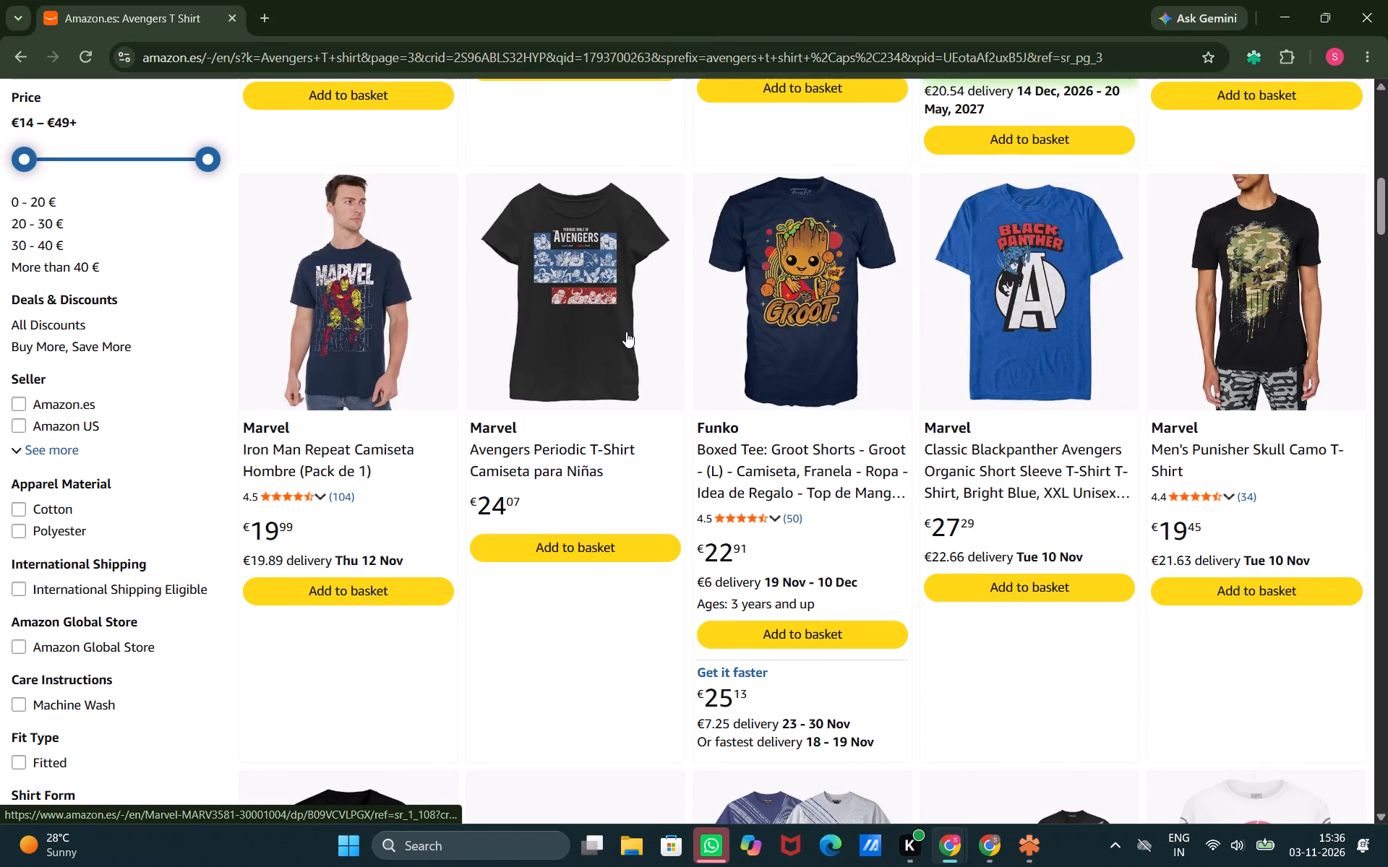
double_click(591, 341)
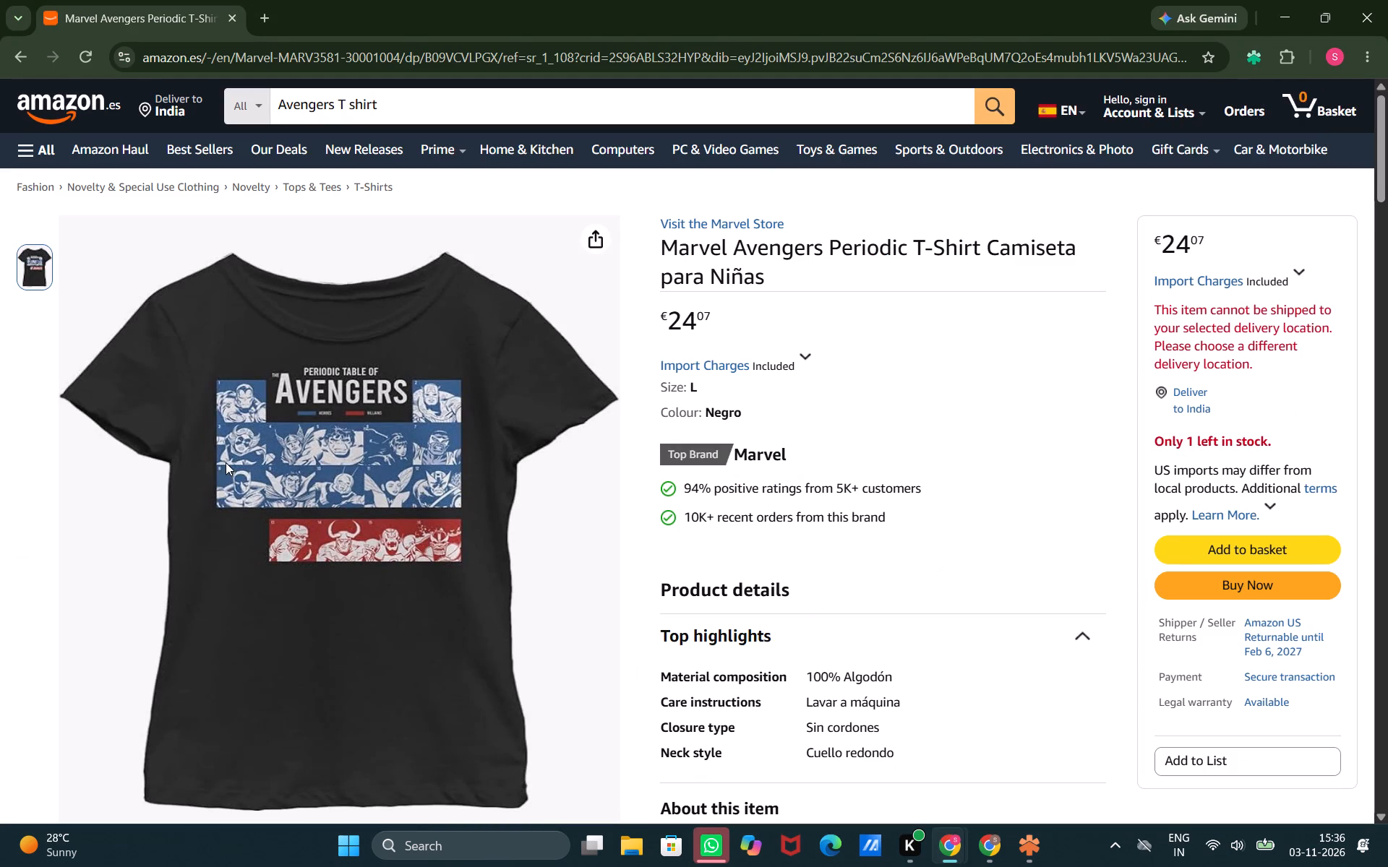
left_click(502, 46)
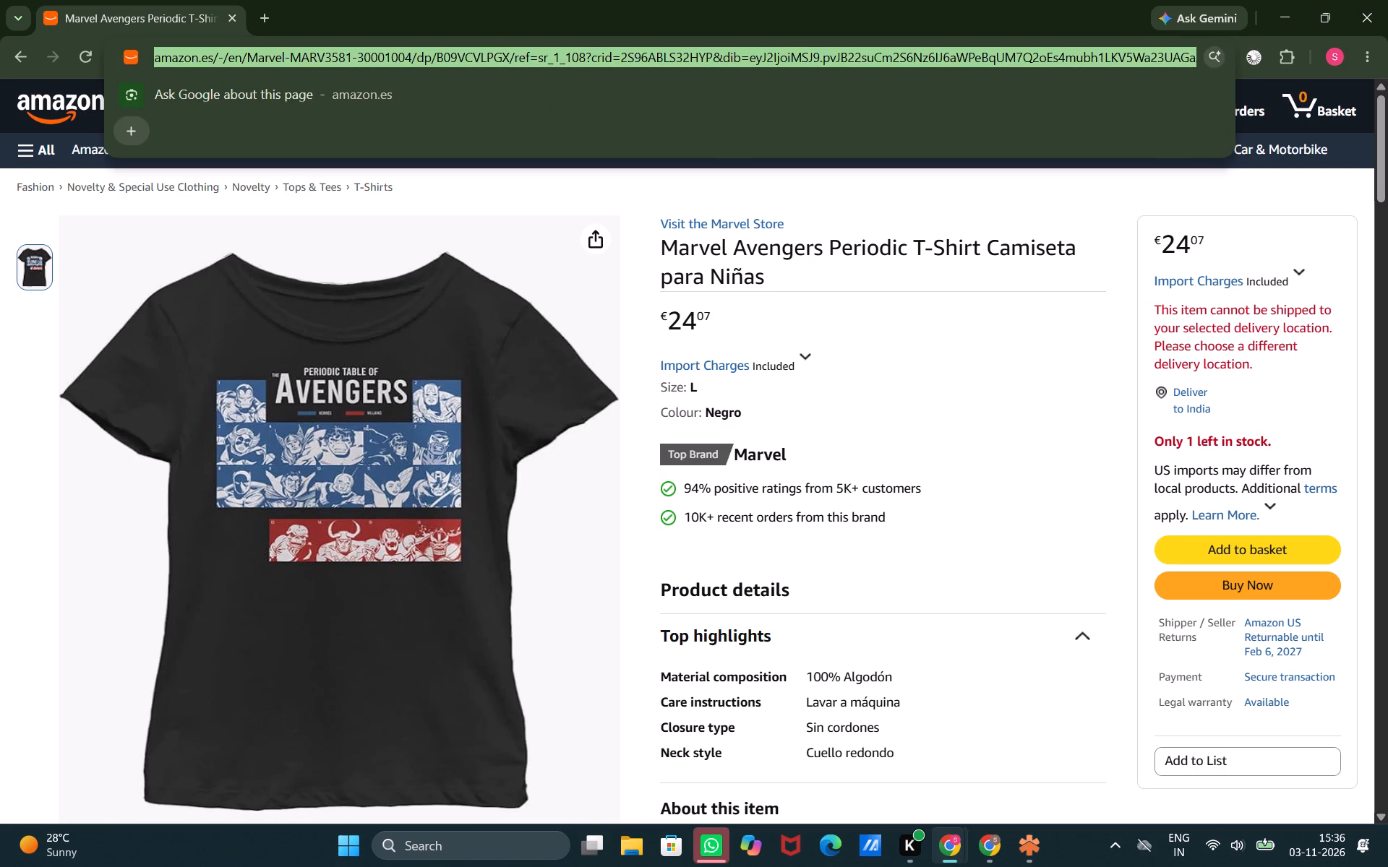
key("ctrl+c")
key("alt+Tab")
key("ctrl+v")
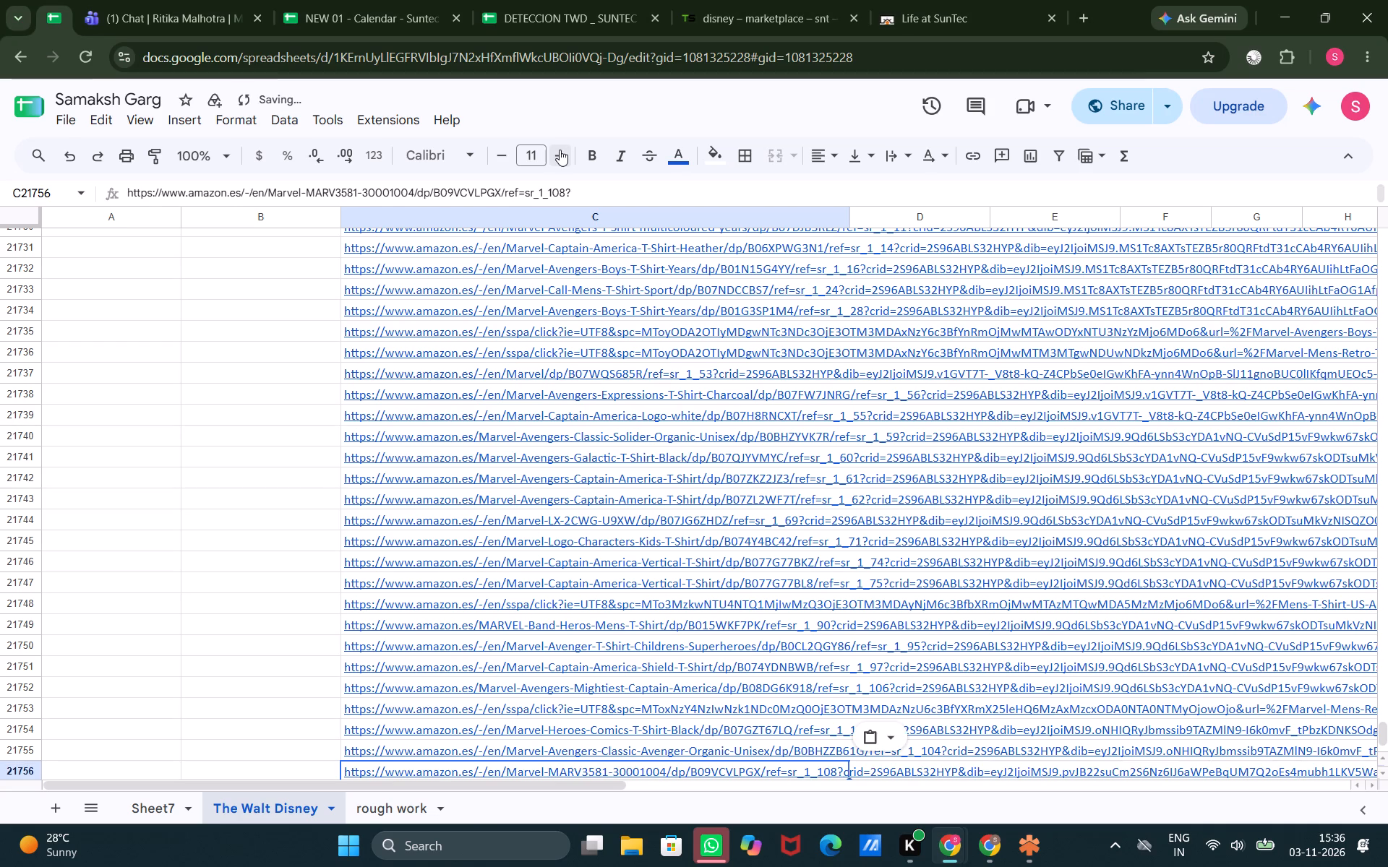
key("Return")
key("Return")
key("alt+Tab")
left_click(20, 61)
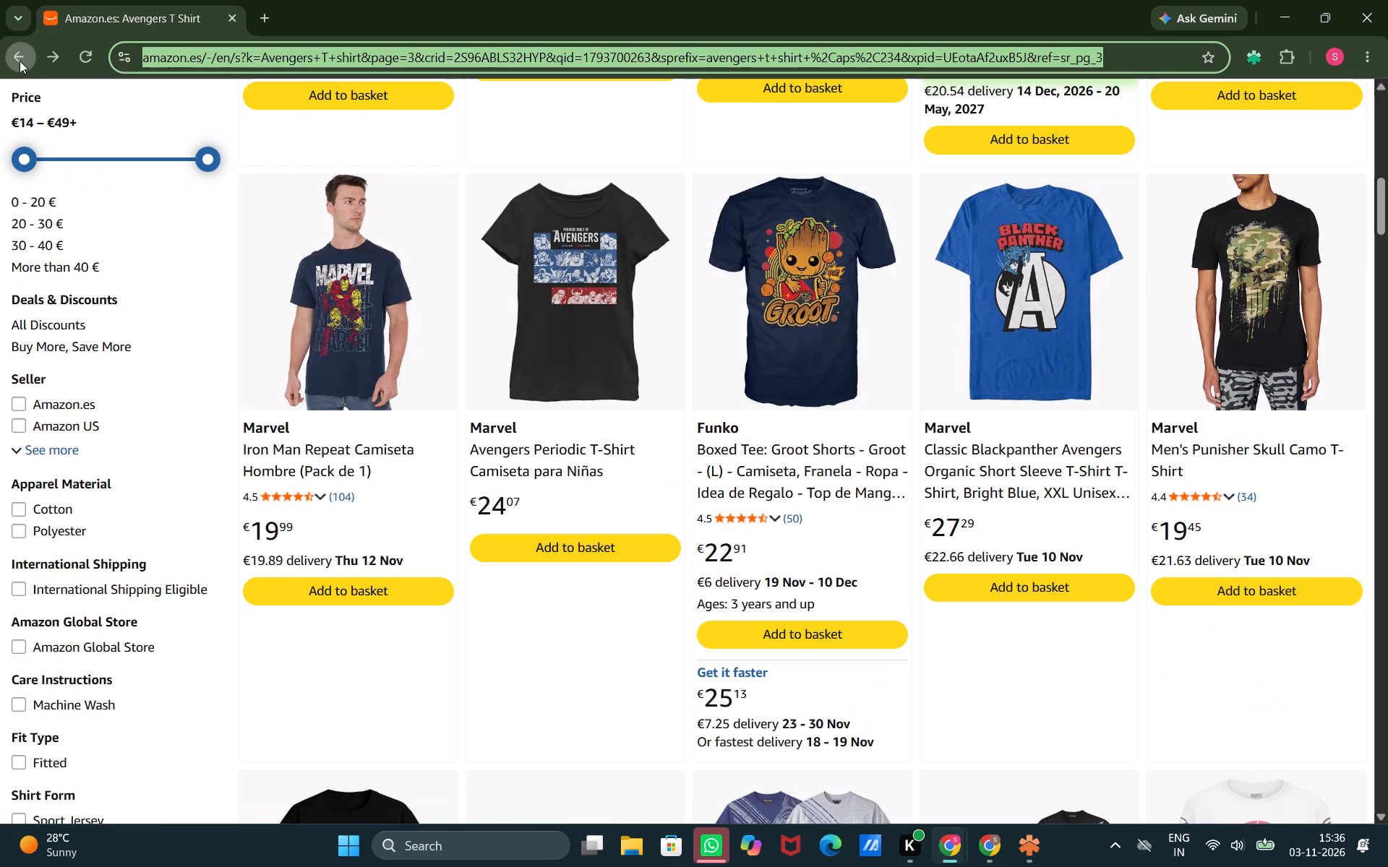
Check the product page of the Marvel Classic Blackpanther Avengers Organic Short Sleeve T-Shirt and return to the results.
left_click(1021, 335)
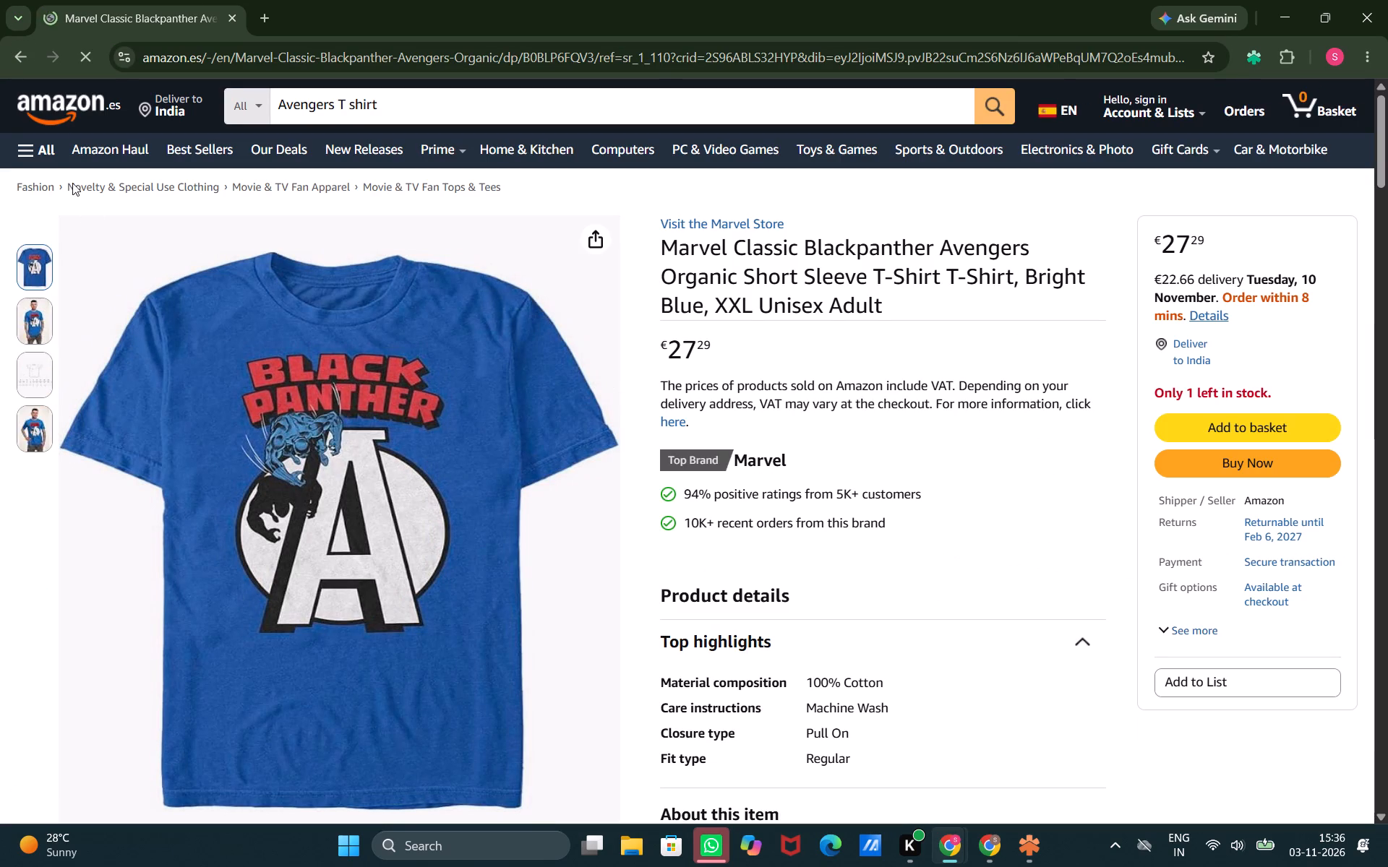
left_click(23, 65)
Copy the link of the Avengers Mightiest Dad Hulk Captain America Graphic Adult T-Shirt into cell C21757 of the sheet.
scroll(1070, 449, "down", 5)
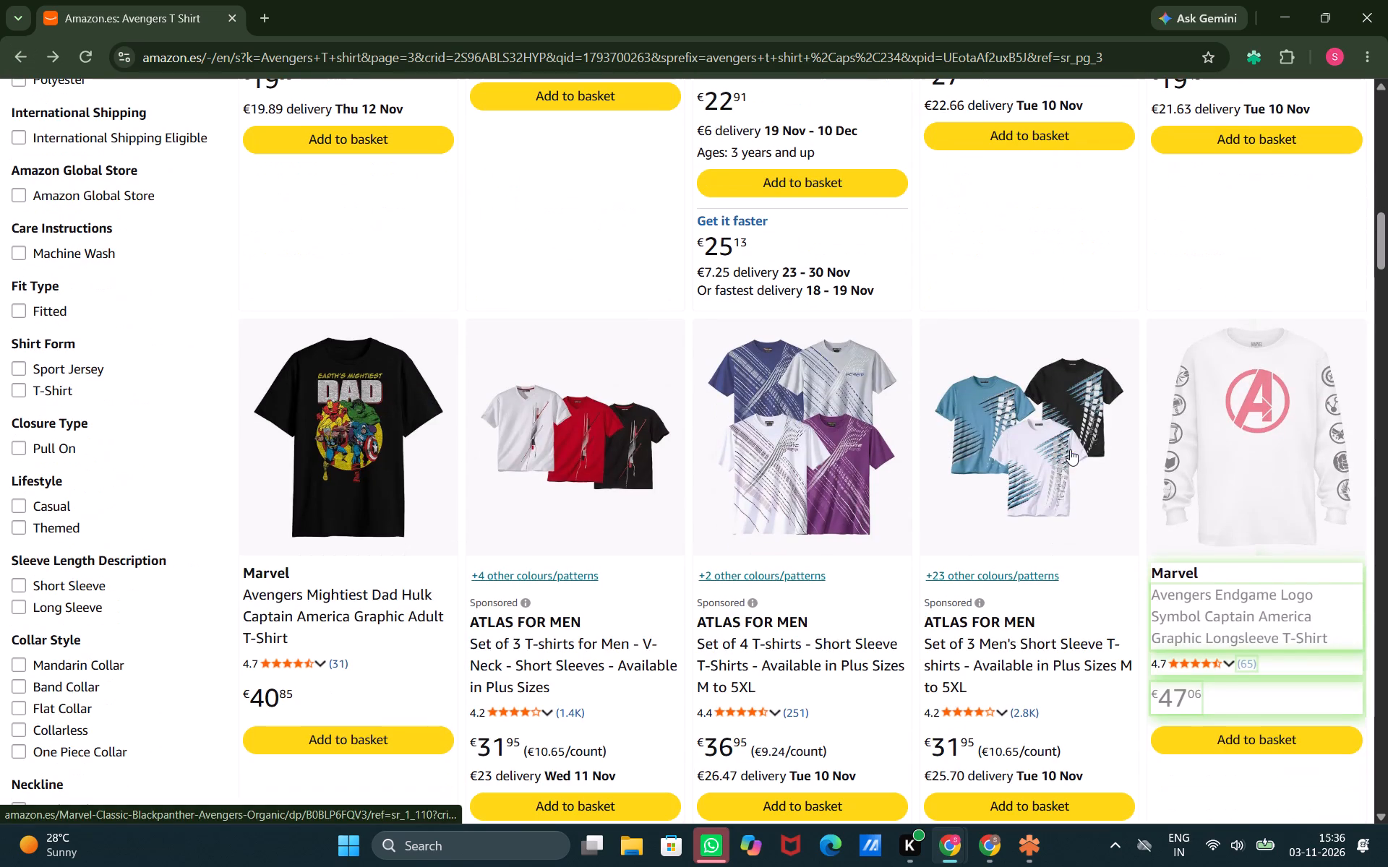
right_click(358, 618)
left_click(470, 509)
key("alt+Tab")
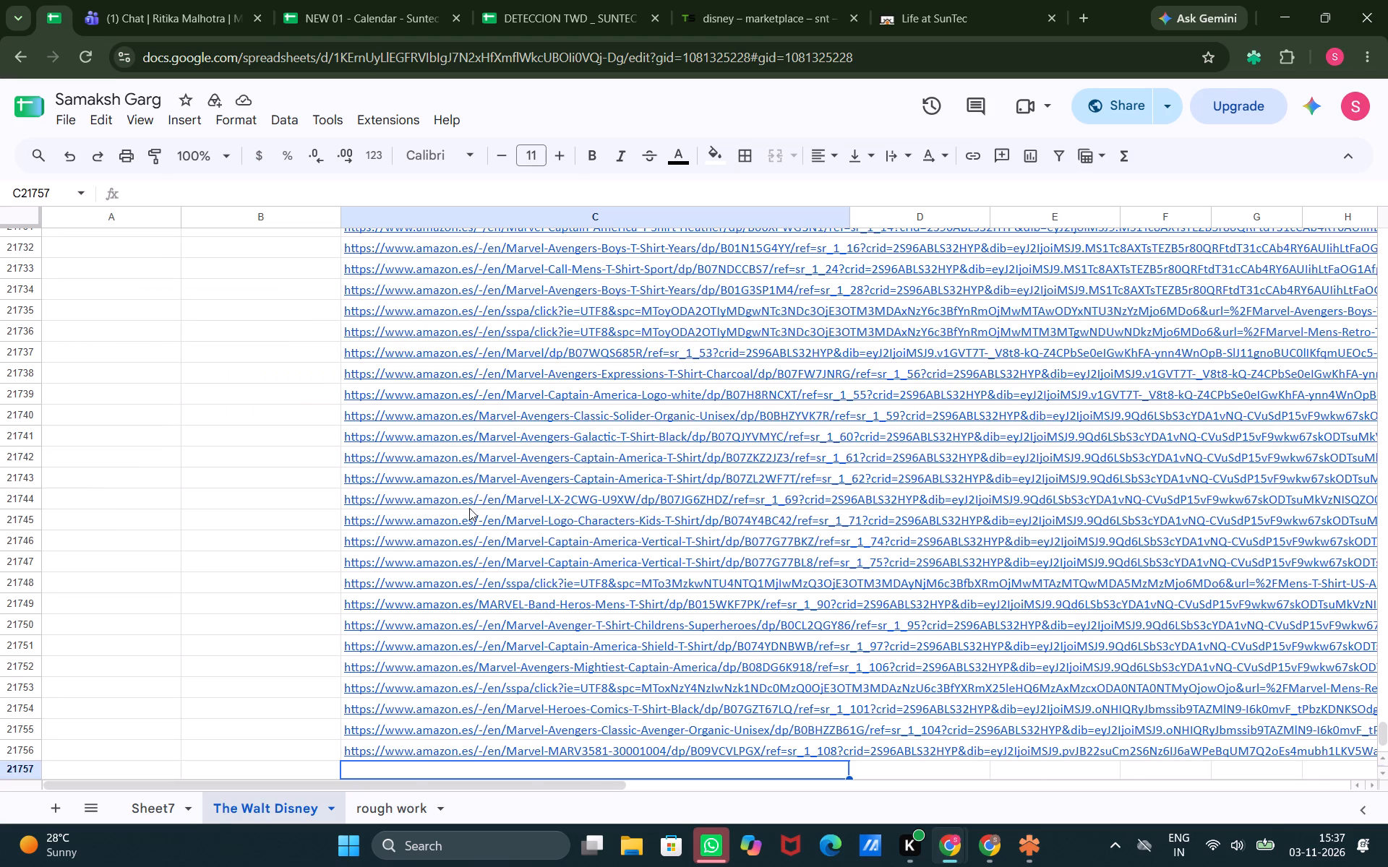
key("ctrl+v")
key("Return")
key("Return")
Copy the link of the Marvel Camiseta de 5º cumpleaños de Avengers Assemble para niña into cell C21758 of the sheet.
key("alt+Tab")
scroll(503, 447, "down", 5)
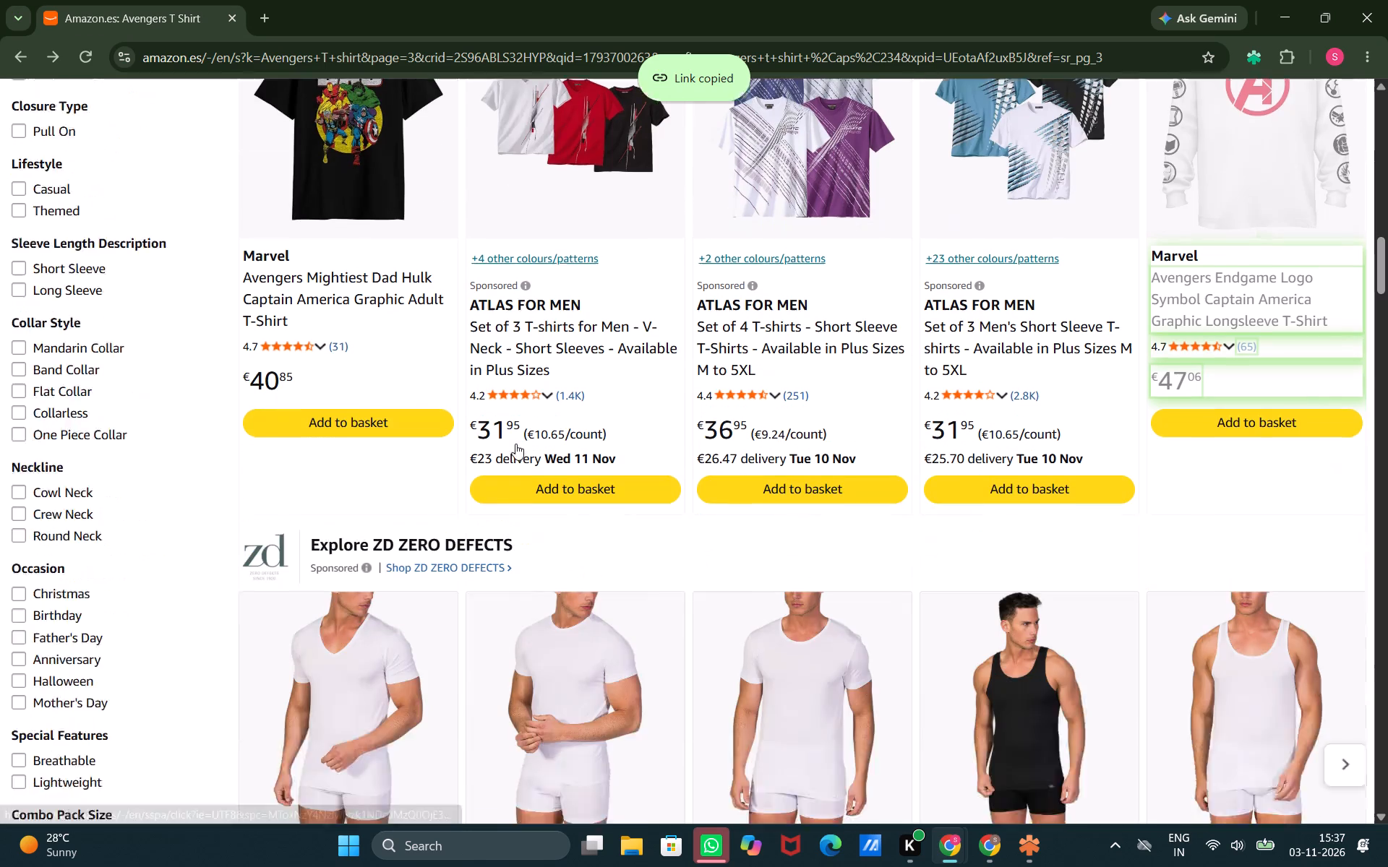
scroll(518, 441, "down", 7)
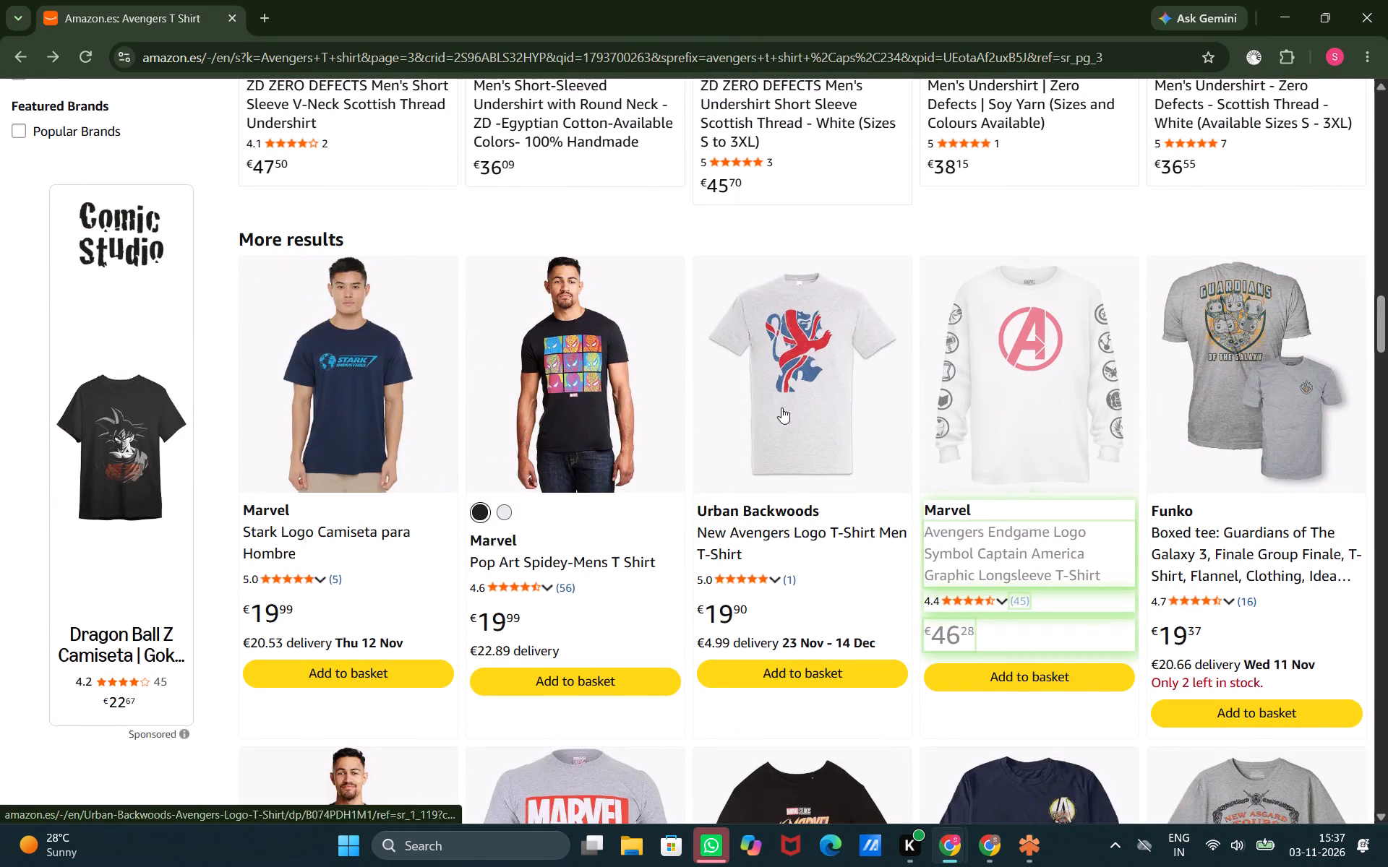
scroll(1323, 373, "down", 5)
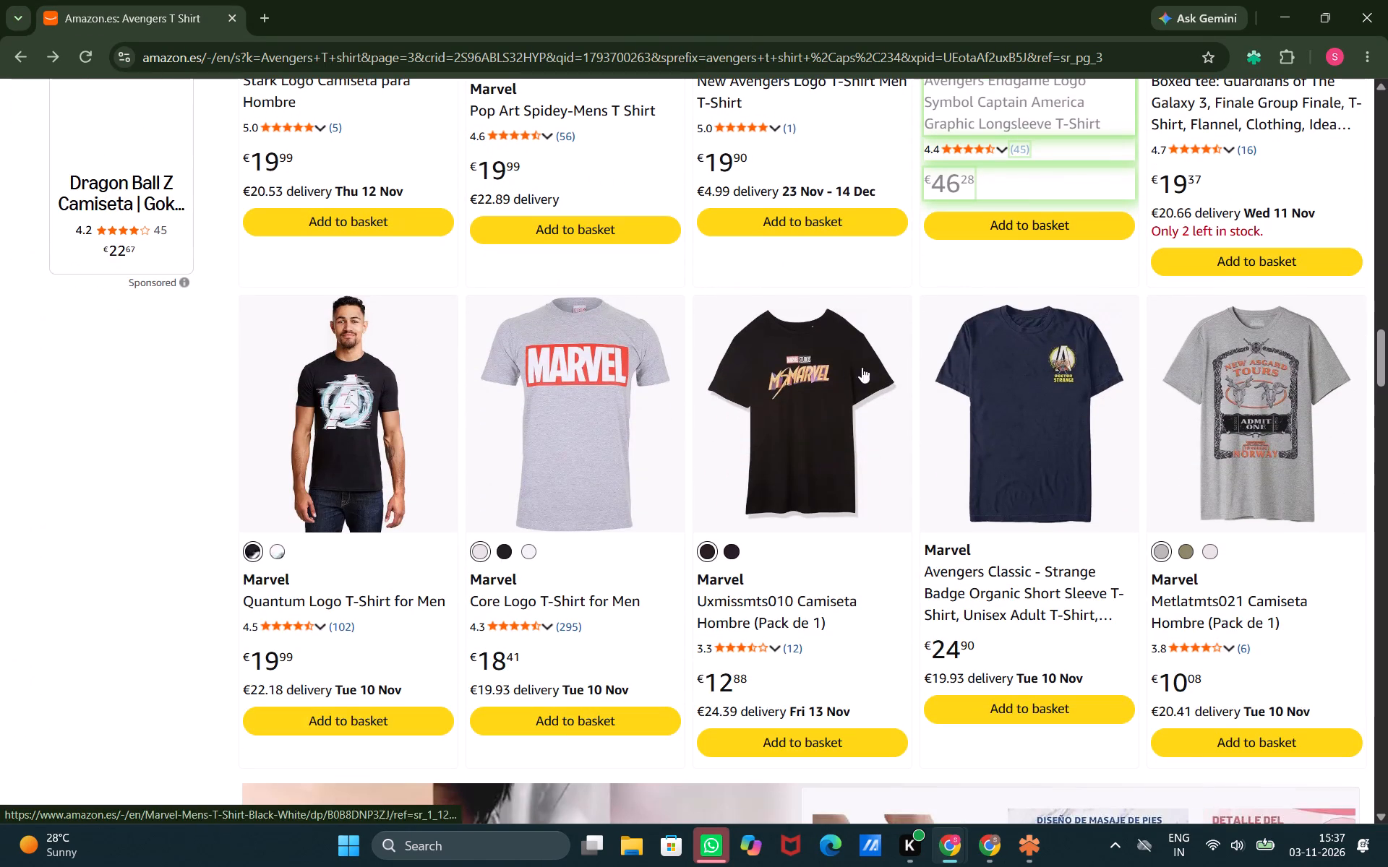
scroll(549, 480, "down", 7)
scroll(469, 489, "down", 3)
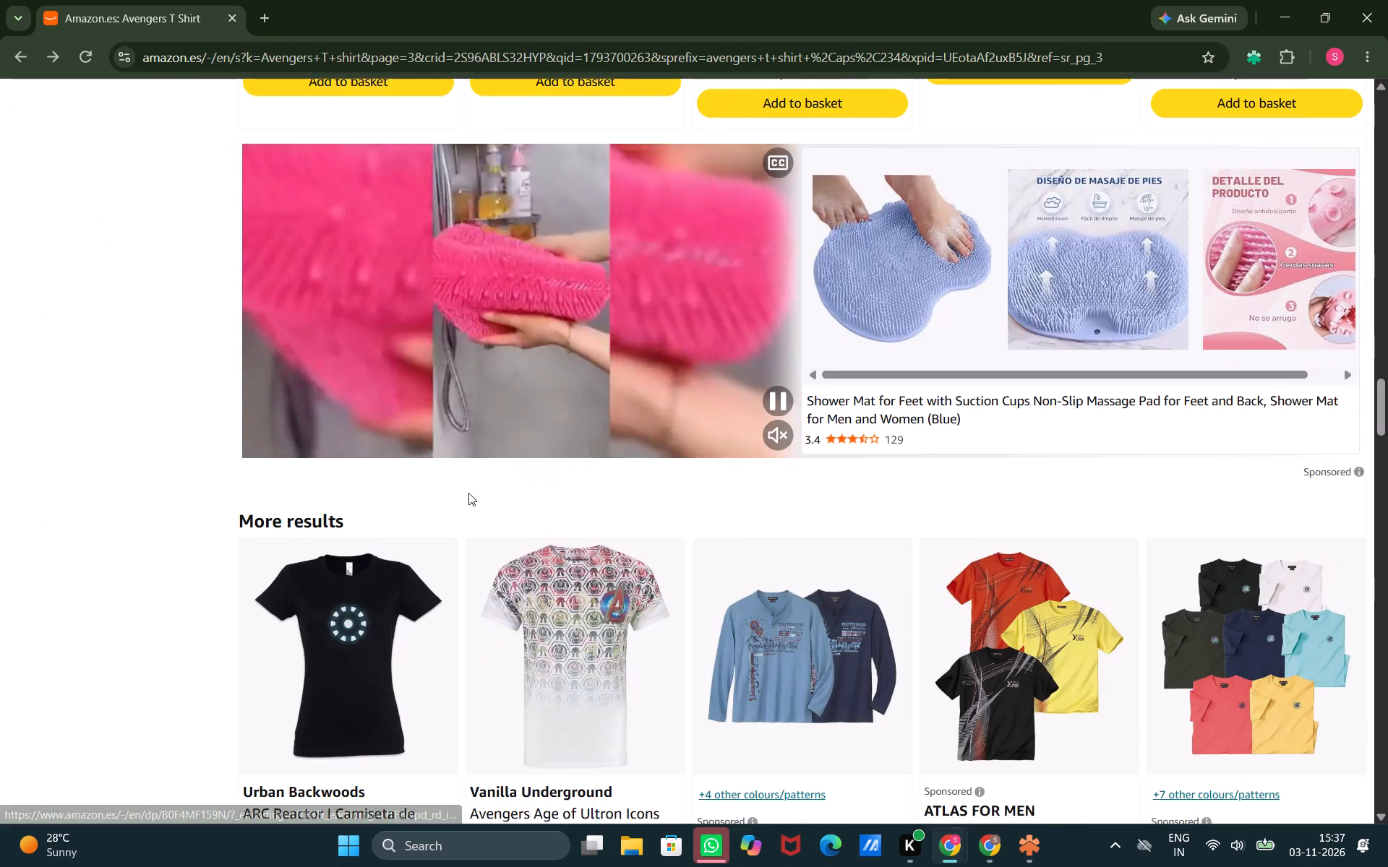
scroll(468, 493, "down", 1)
scroll(1387, 324, "down", 5)
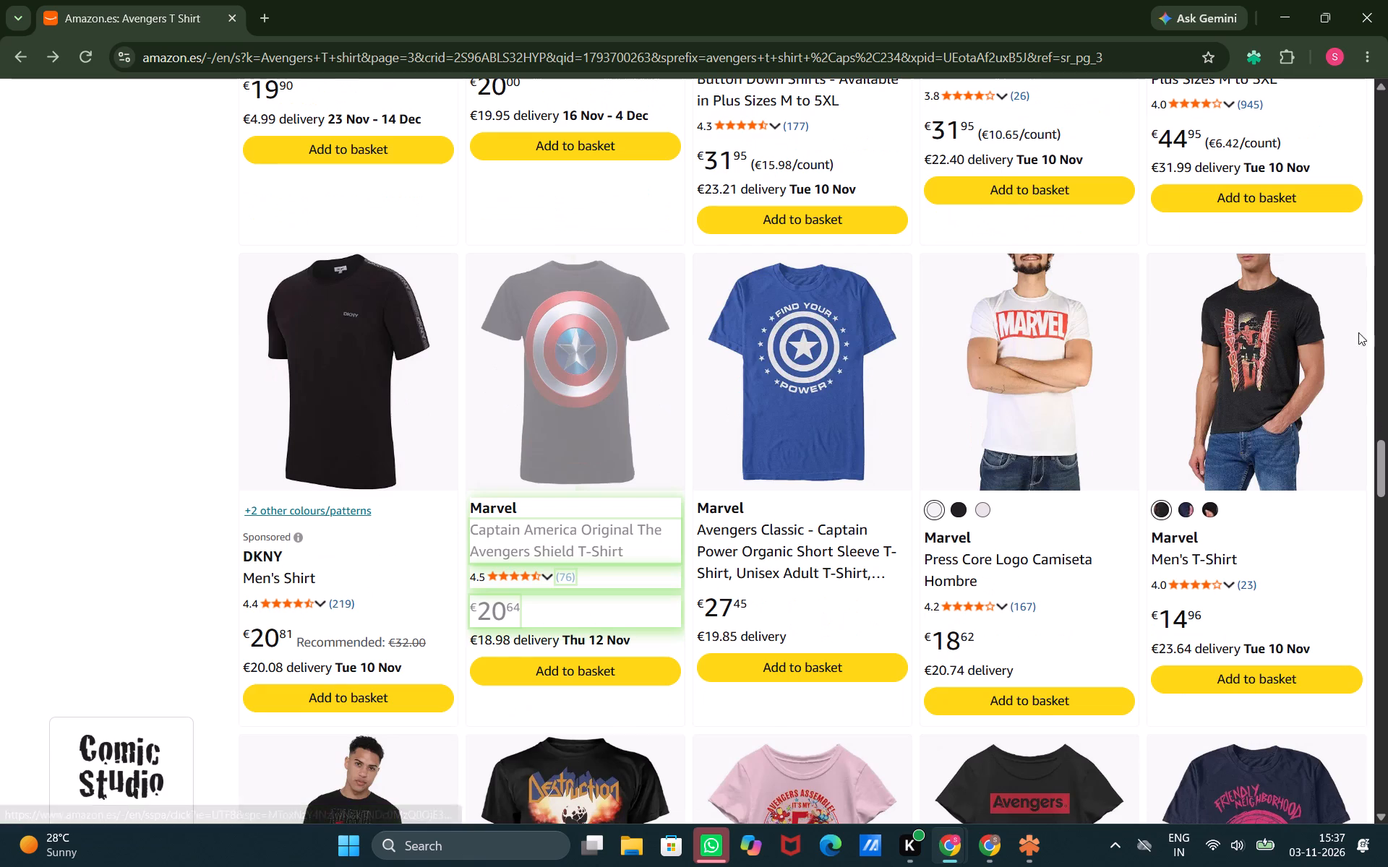
scroll(392, 401, "down", 5)
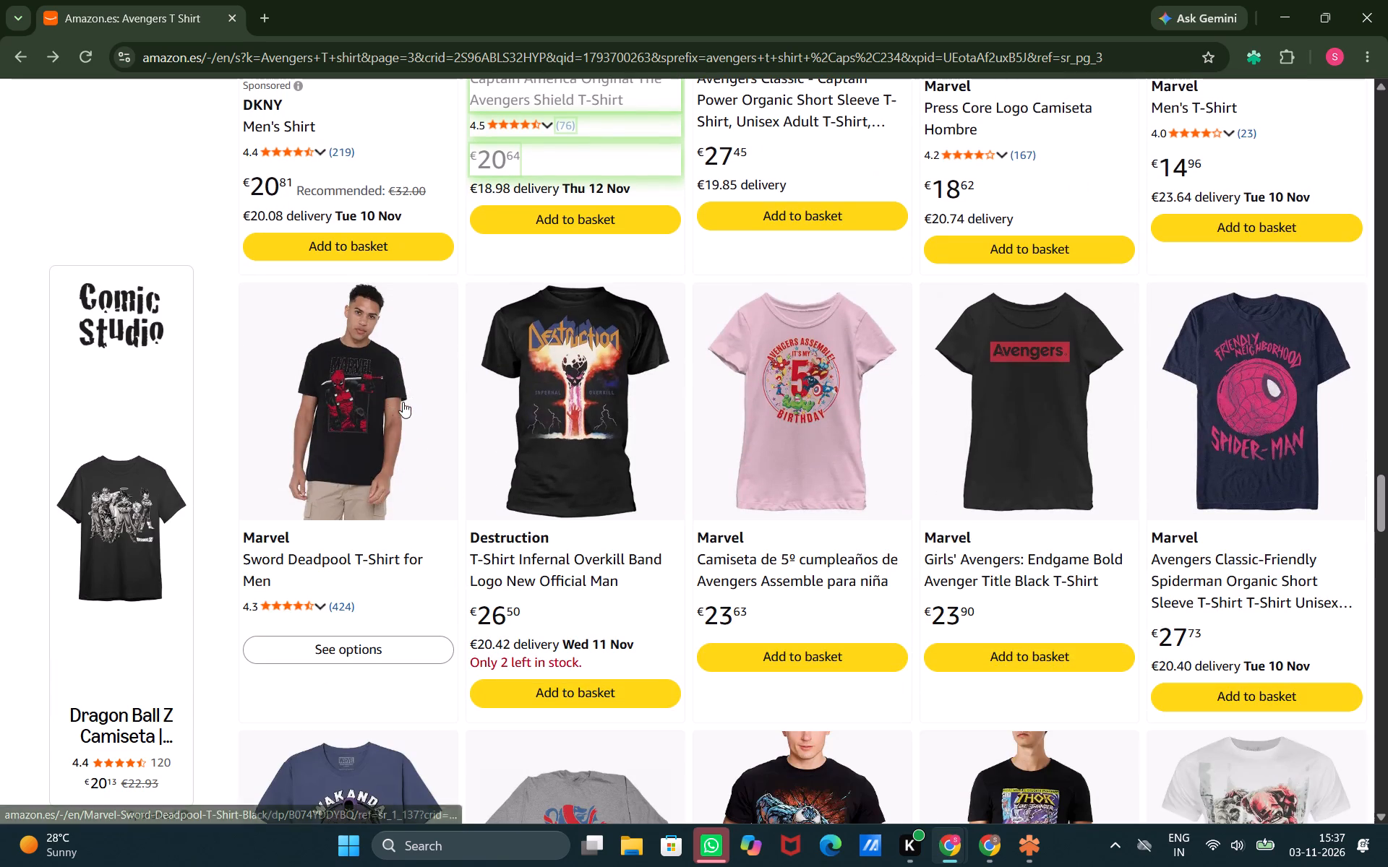
right_click(859, 562)
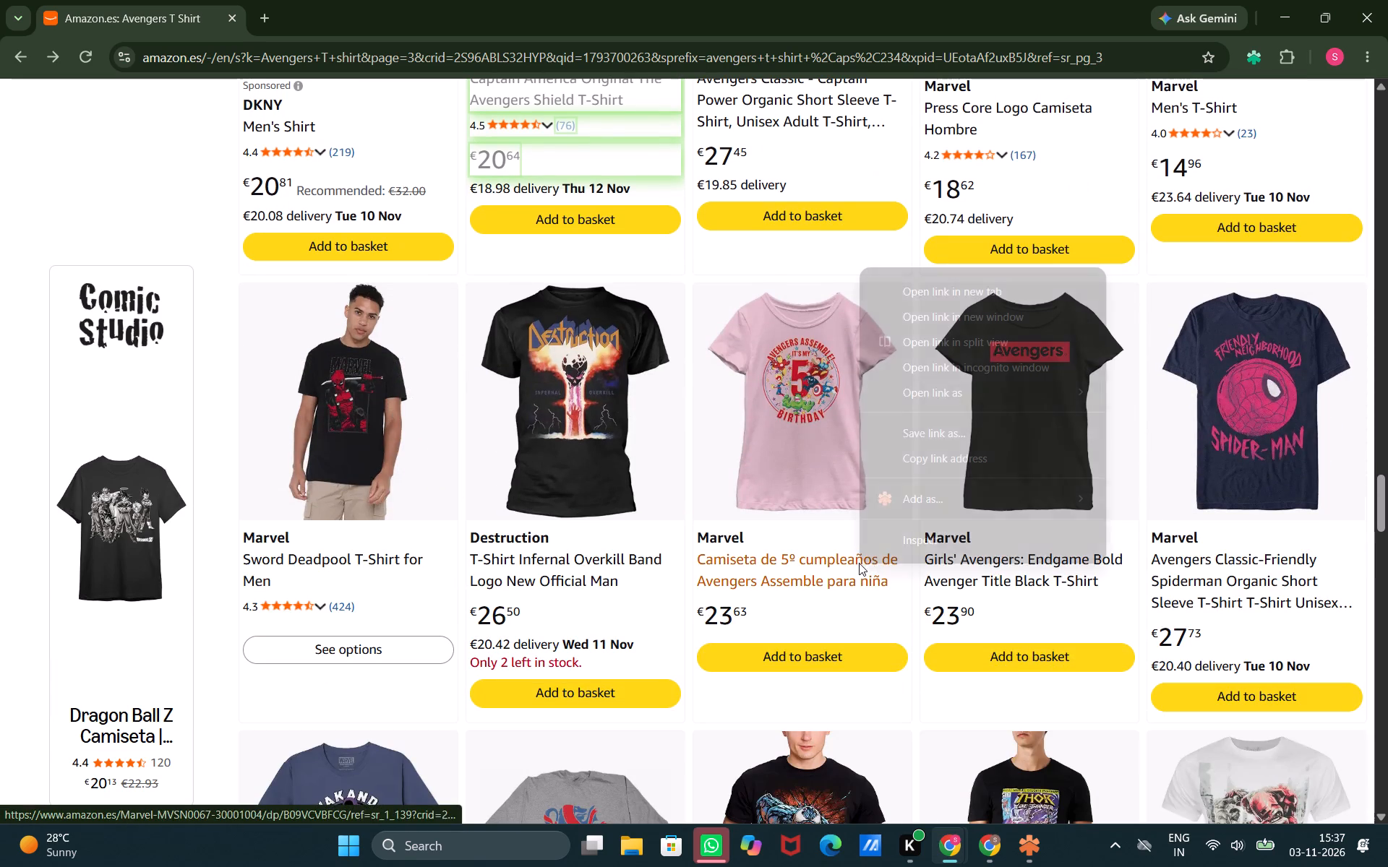
left_click(930, 467)
key("alt+Tab")
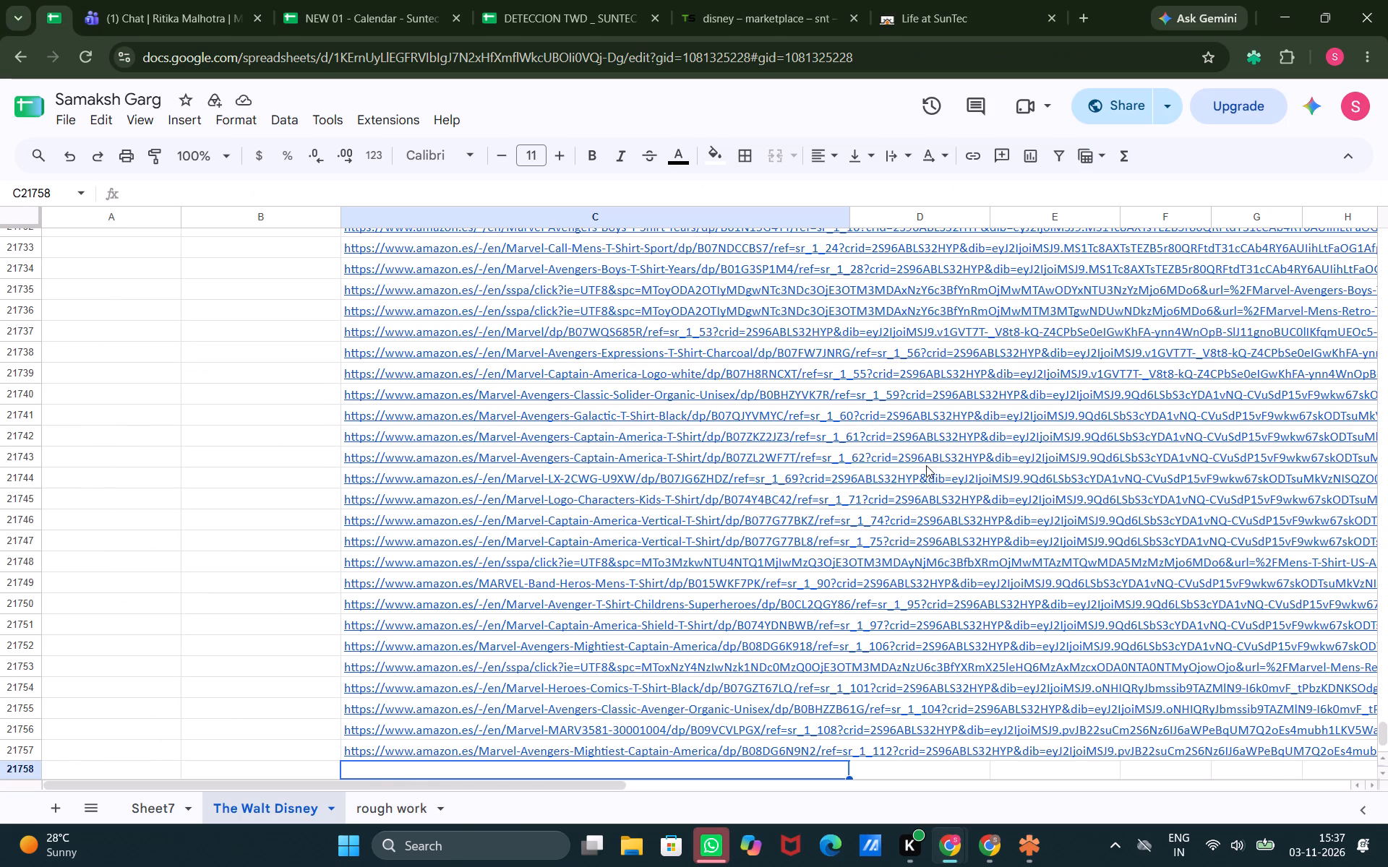
key("ctrl+v")
key("Return")
key("Return")
Check the product page of the black Marvel Thor Men's T-Shirt and return to the search results.
key("alt+Tab")
scroll(835, 392, "down", 5)
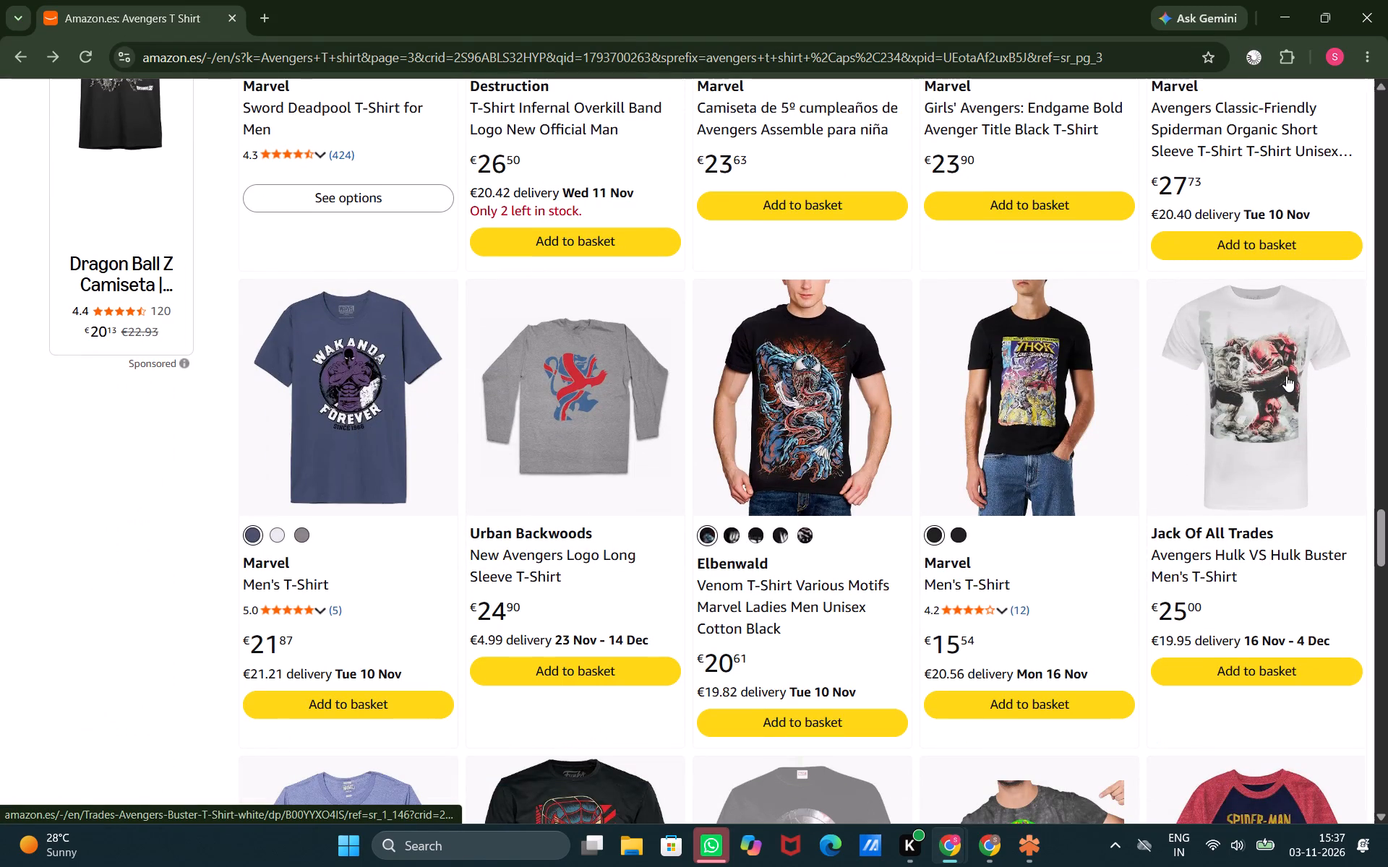
left_click(1038, 399)
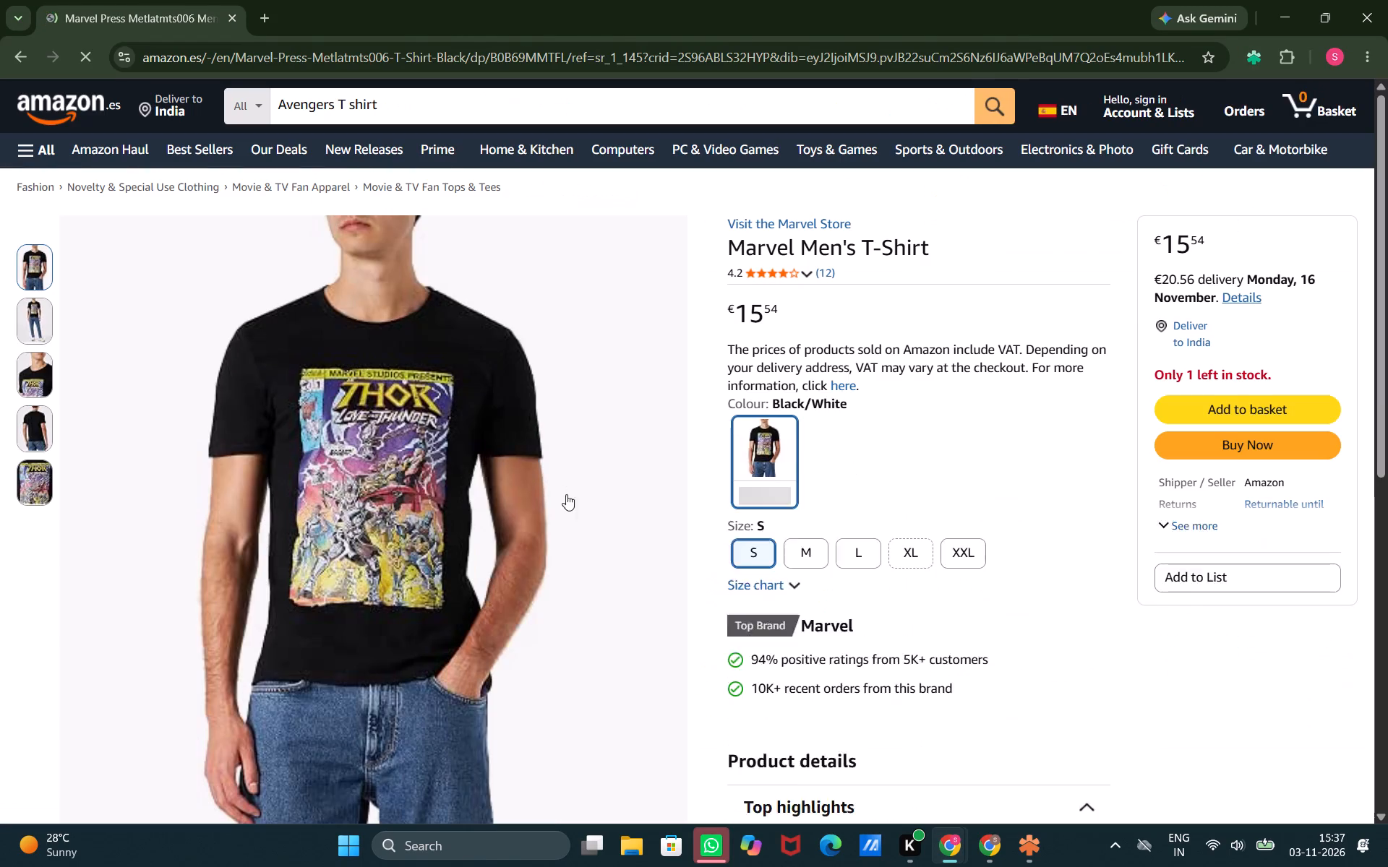
left_click(12, 51)
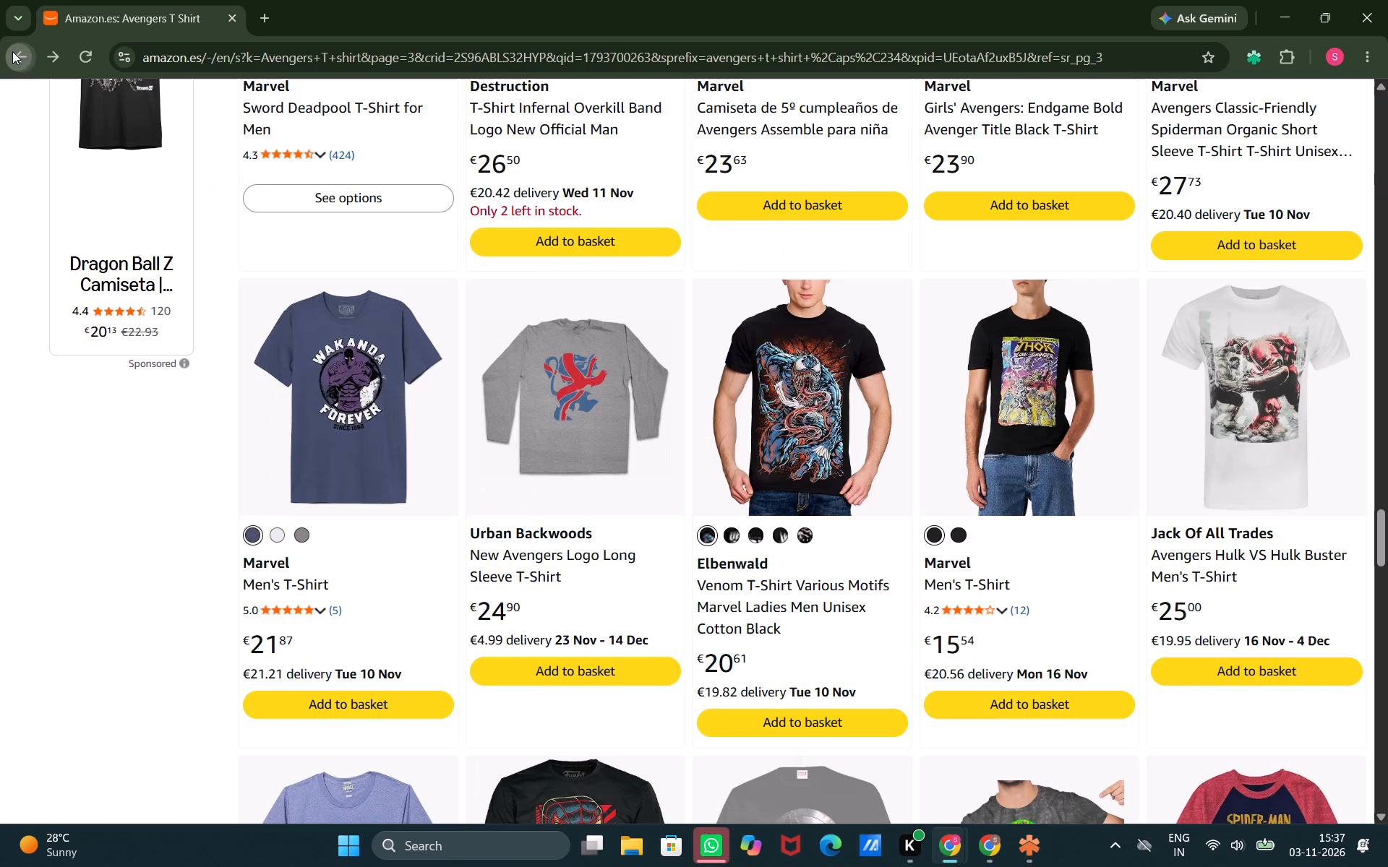
Copy the link of the Kid's Little, Big Boys Avengers We are Venom T-Shirt into cell C21759 of the sheet.
scroll(1245, 364, "down", 4)
scroll(1254, 436, "down", 1)
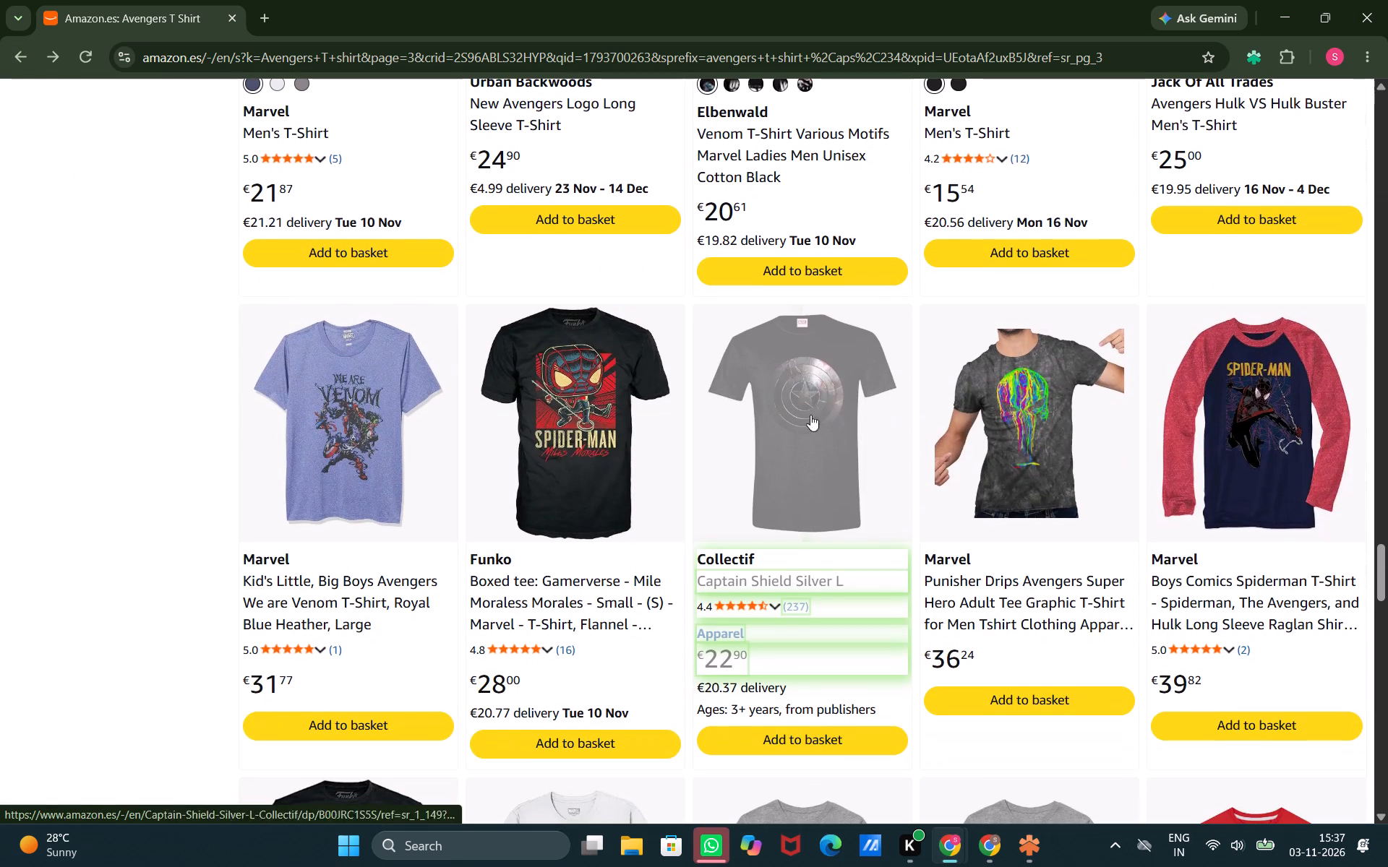
right_click(356, 591)
left_click(430, 491)
key("alt+Tab")
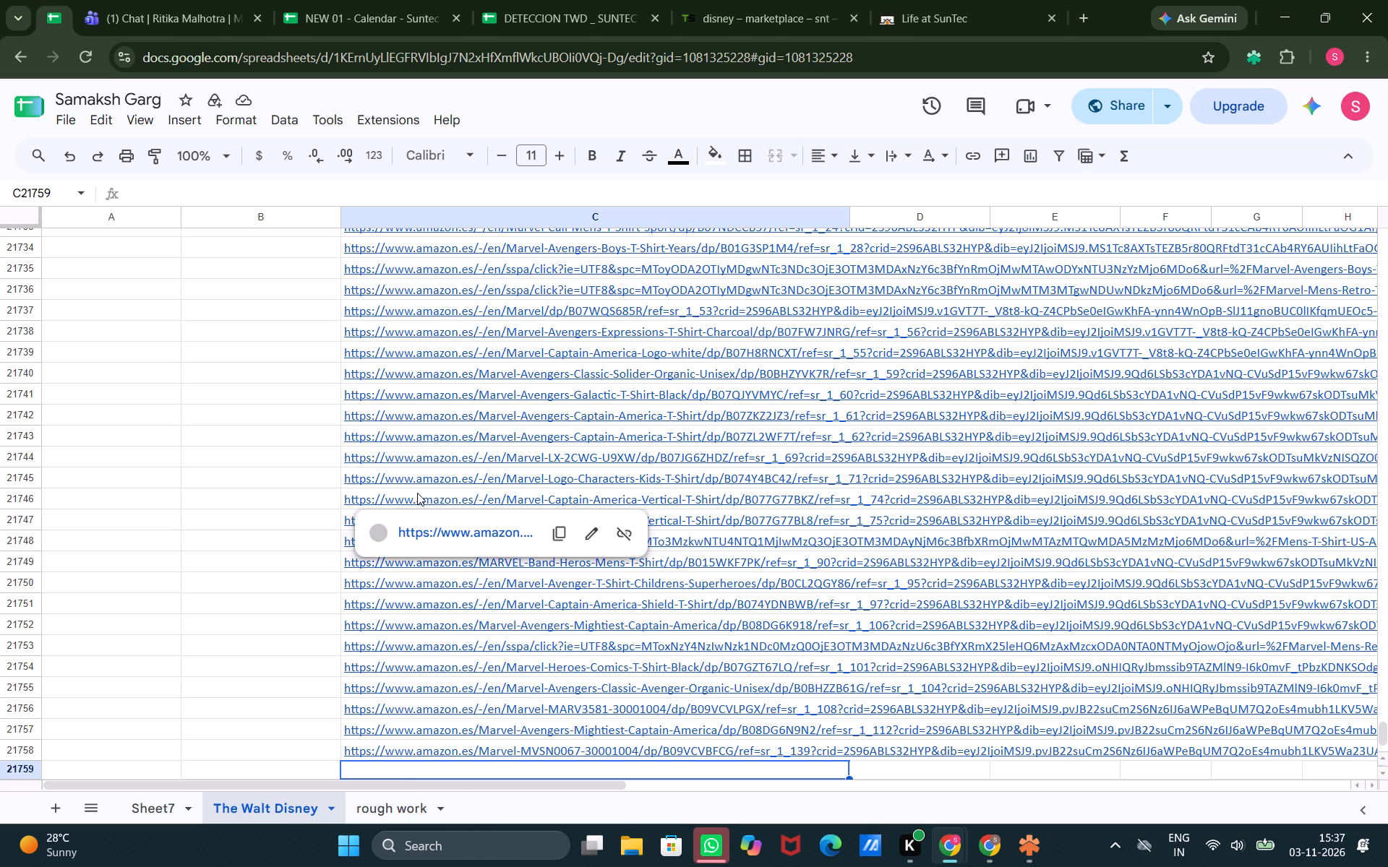
key("ctrl+v")
key("Return")
key("Return")
Open page 4 of the Avengers T shirt search results on Amazon.es.
key("alt+Tab")
scroll(440, 384, "down", 5)
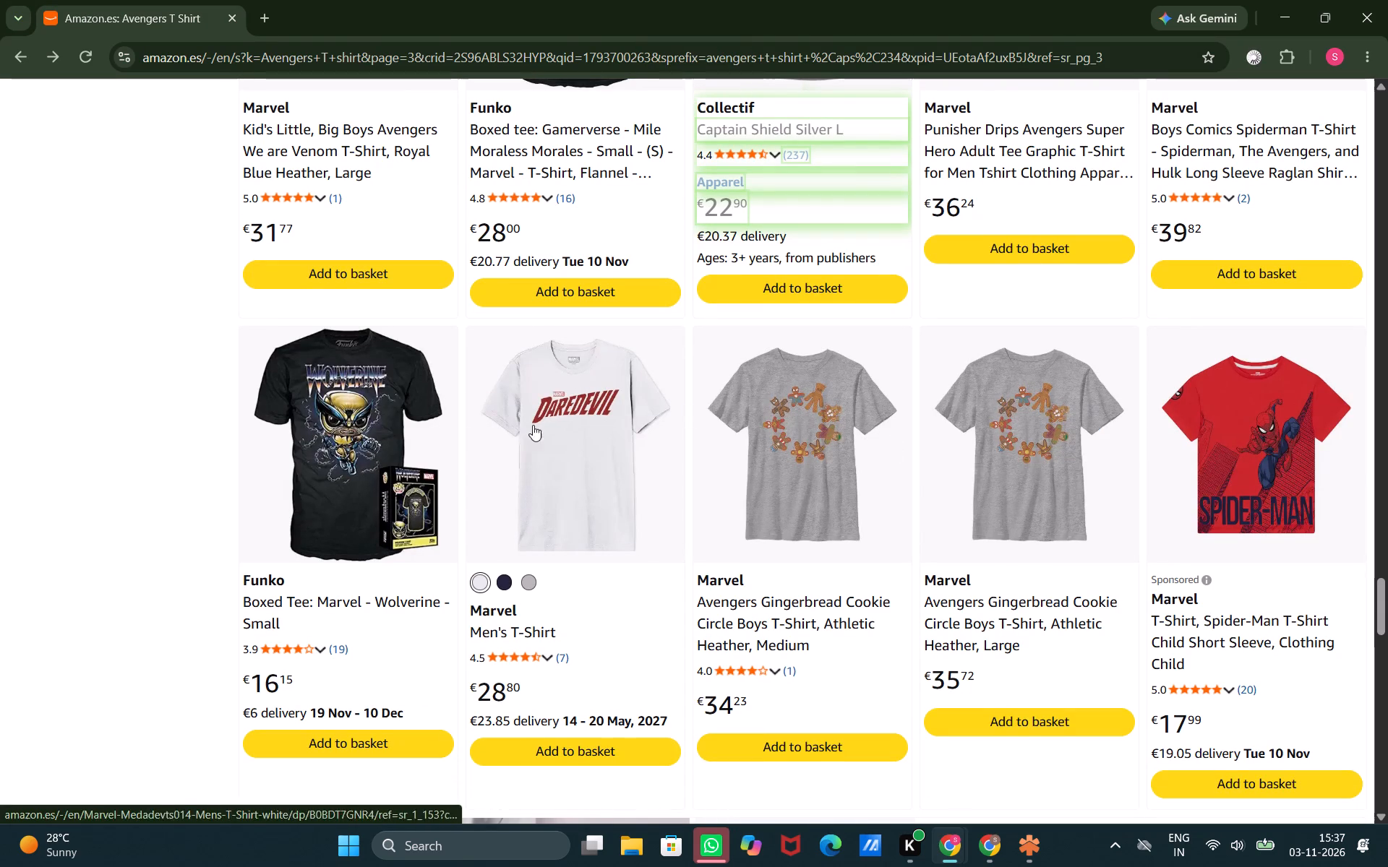
scroll(385, 448, "down", 7)
left_click(810, 465)
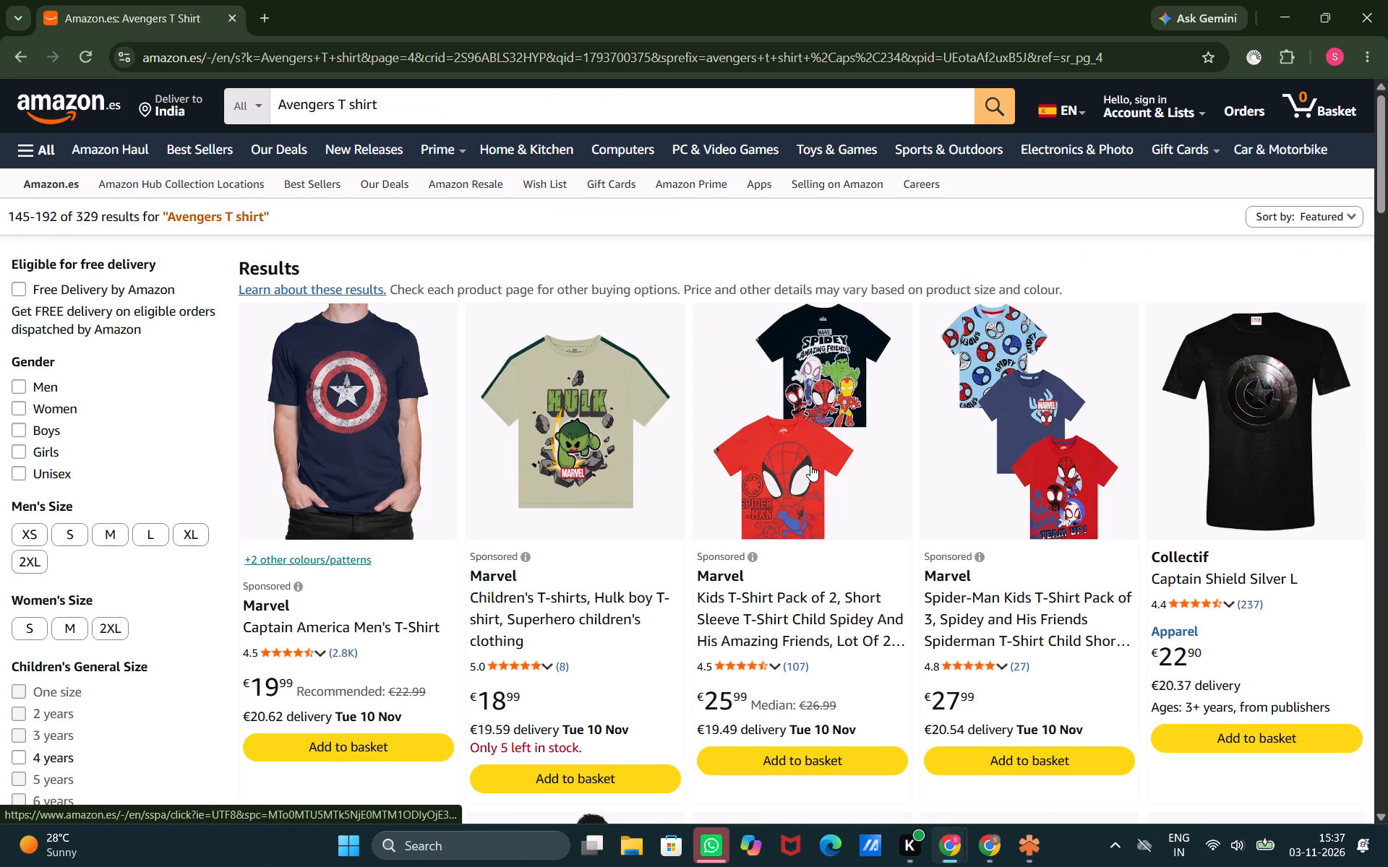
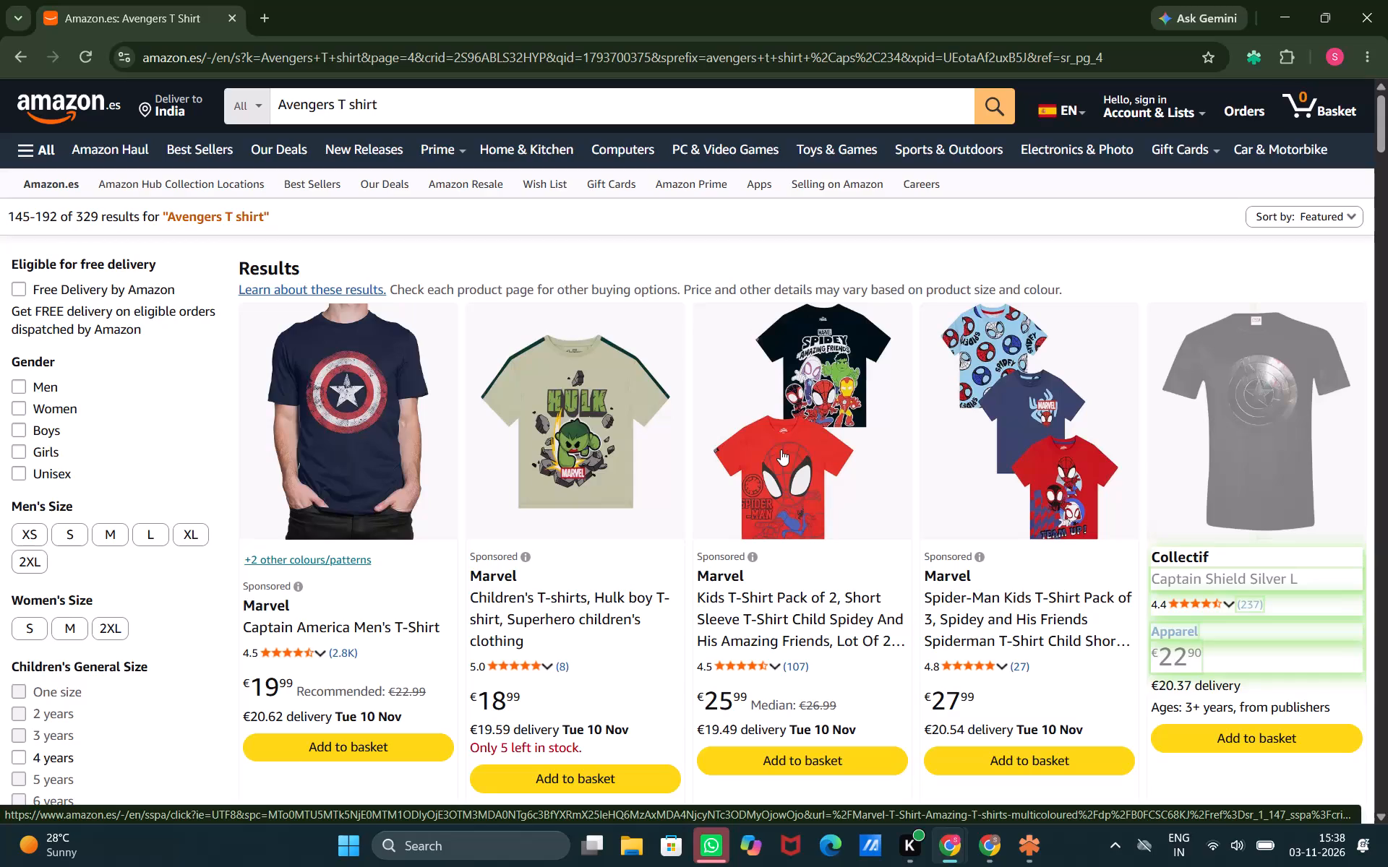
Copy the link of the Captain America Men's T-Shirt and paste it into cell C21760 of The Walt Disney sheet.
right_click(409, 631)
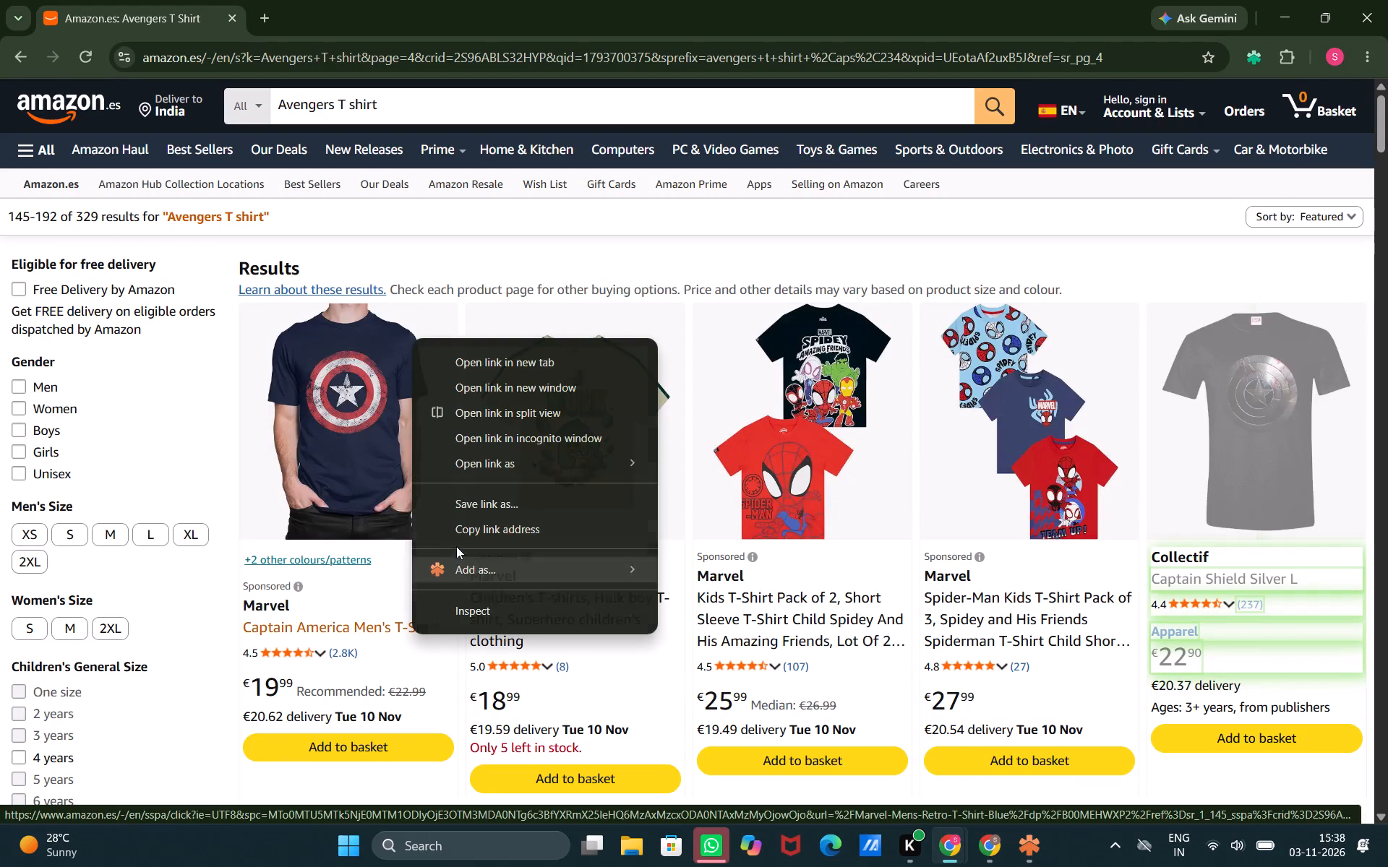
left_click(471, 532)
key("alt+Tab")
key("ctrl+v")
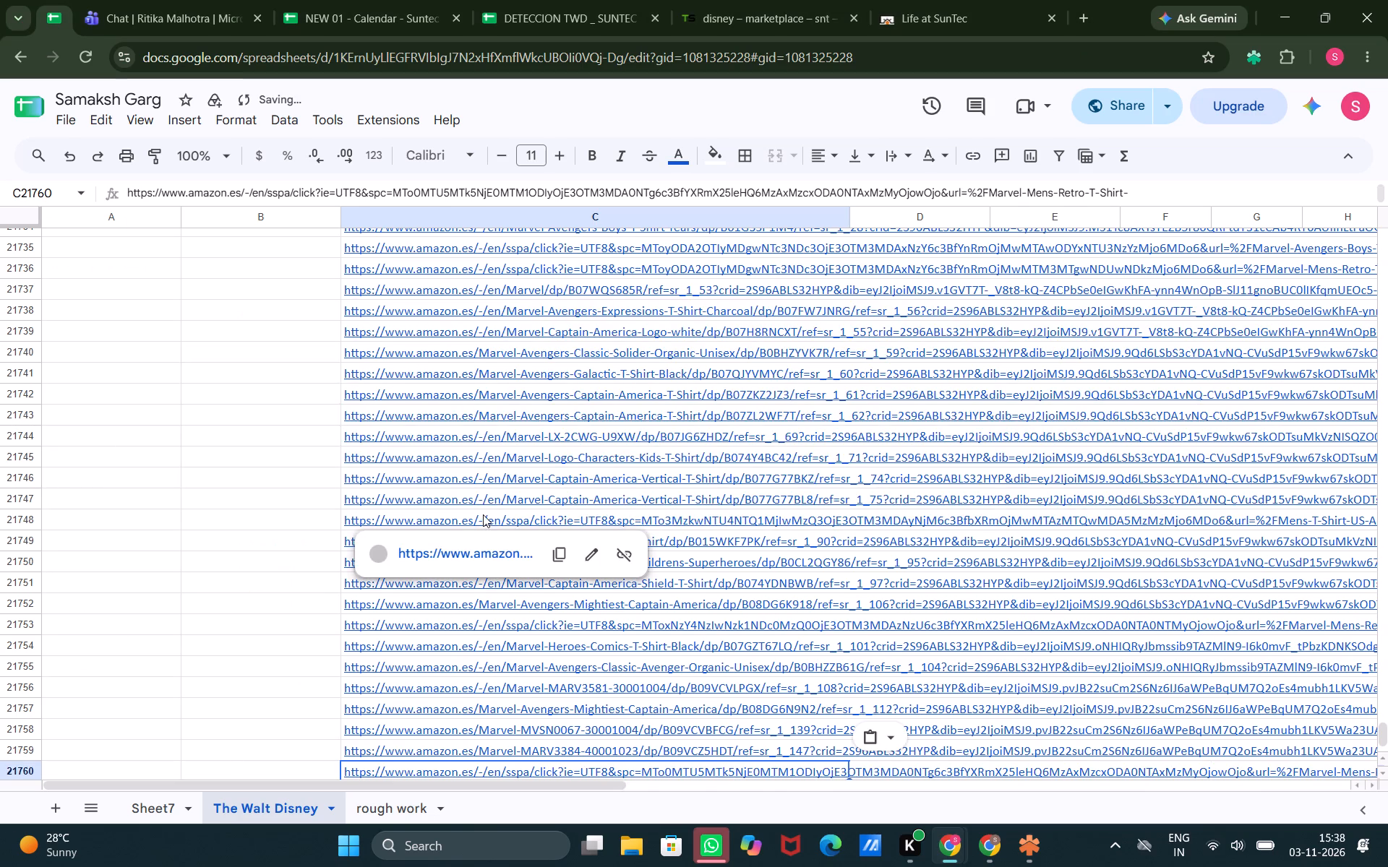
key("Return")
key("Return")
Copy the link of Marvel's We are Venom T-Shirt in Royal Blue Heather and paste it into cell C21761 of the spreadsheet.
key("alt+Tab")
scroll(509, 410, "down", 5)
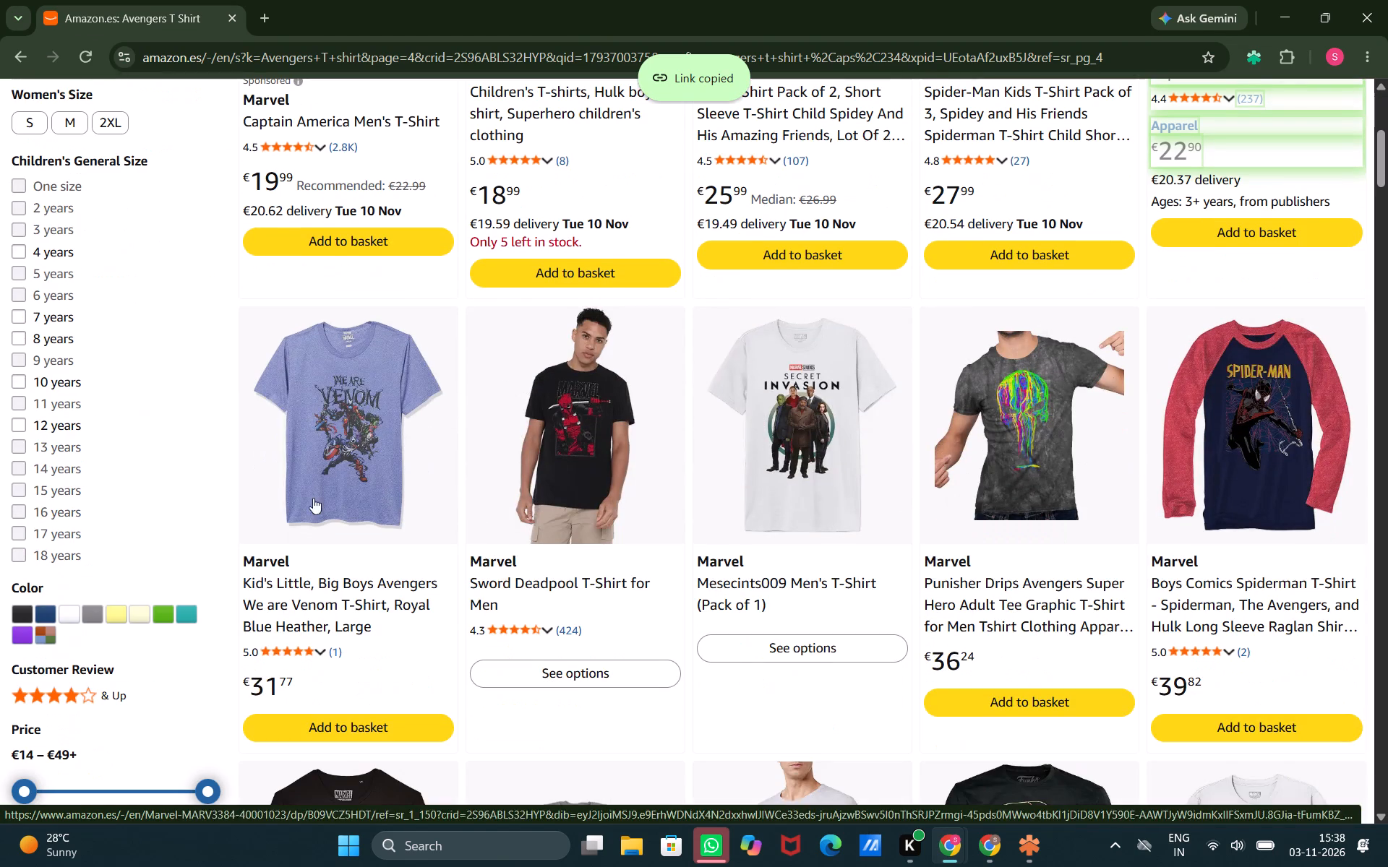
right_click(299, 639)
right_click(283, 598)
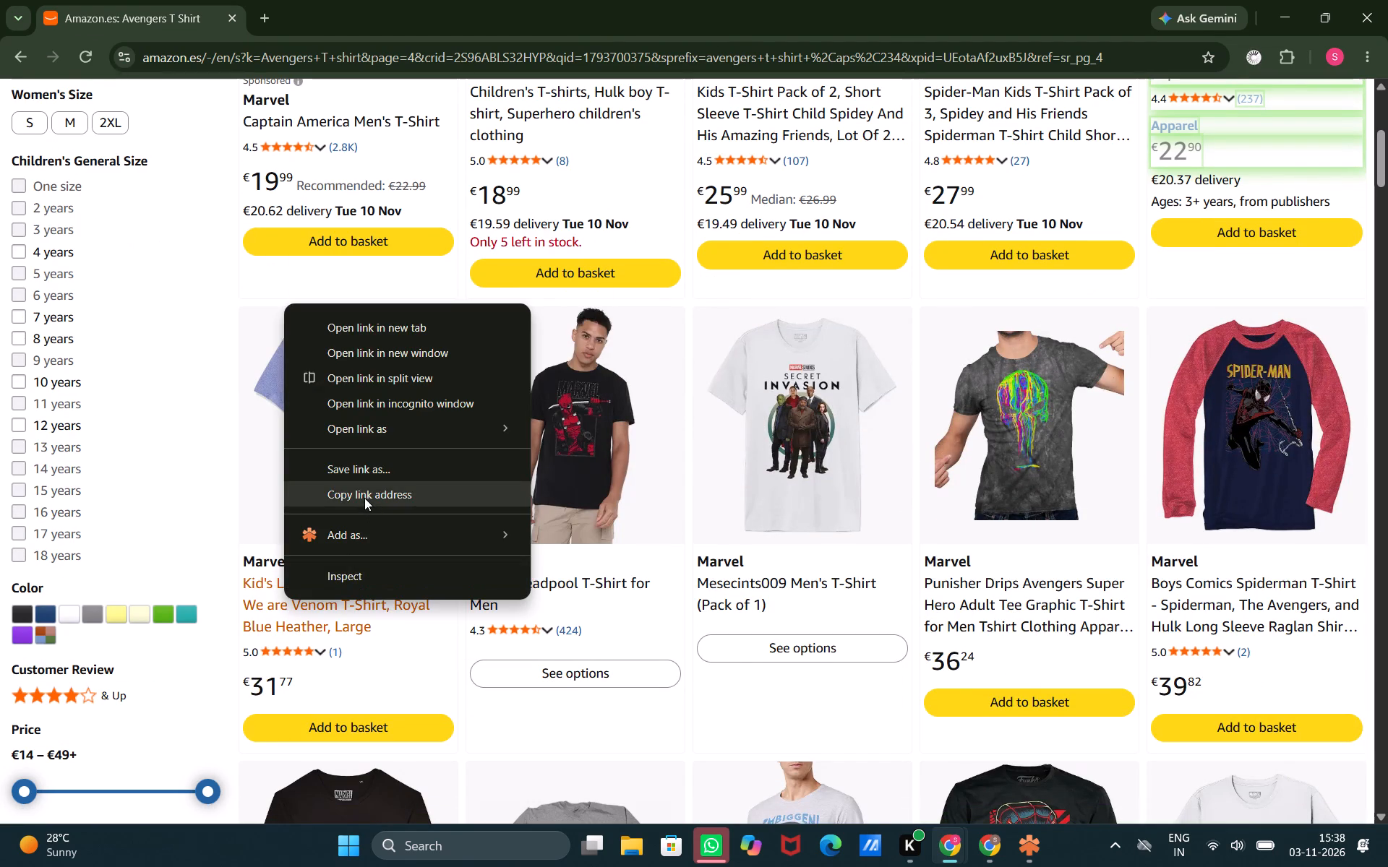
left_click(364, 498)
key("alt+Tab")
key("ctrl+v")
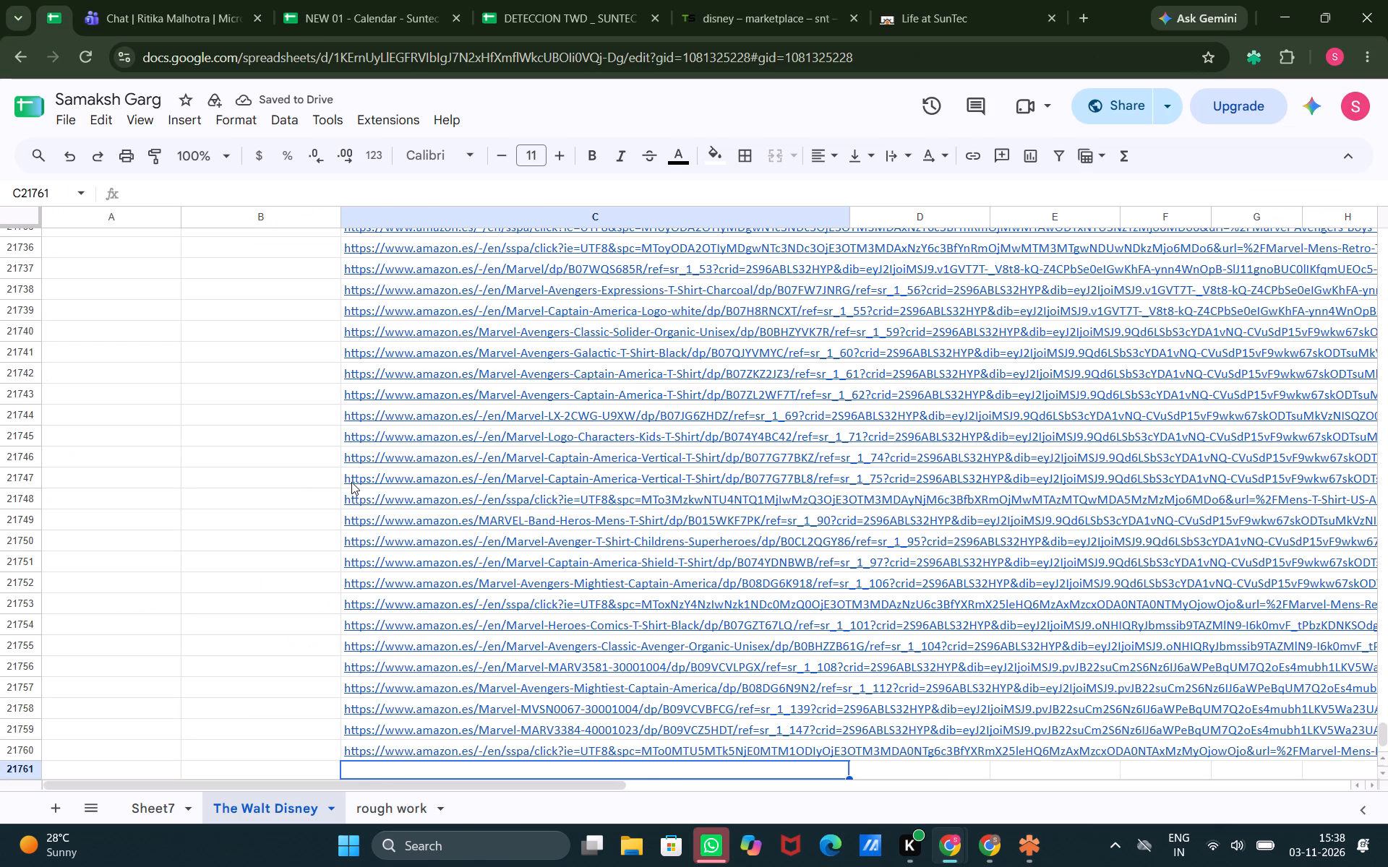
key("Return")
key("Return")
Copy the link of Marvel's navy Honorable Dad Men's T-Shirt and paste it into cell C21762 of the spreadsheet.
key("alt+Tab")
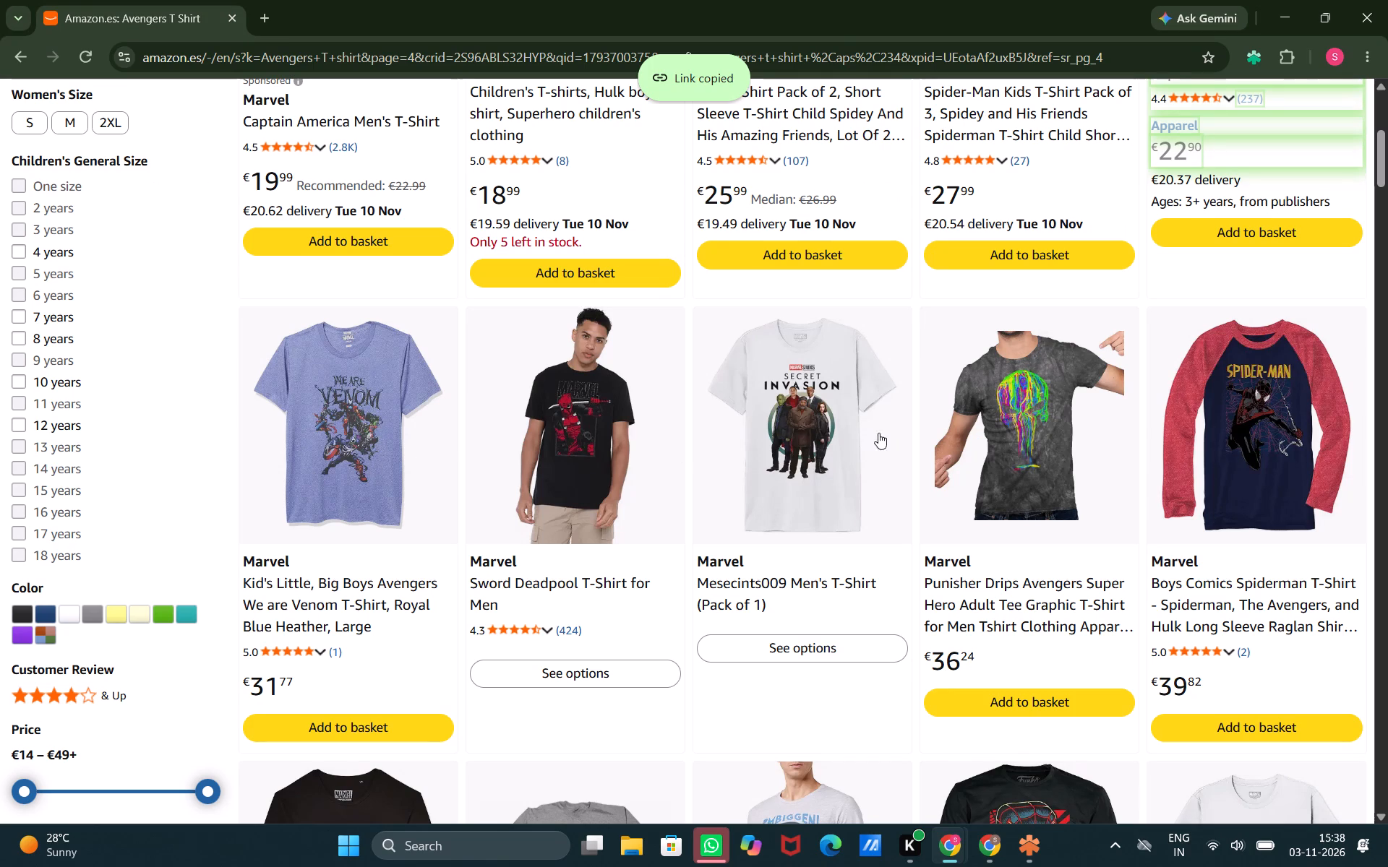
scroll(1244, 419, "down", 5)
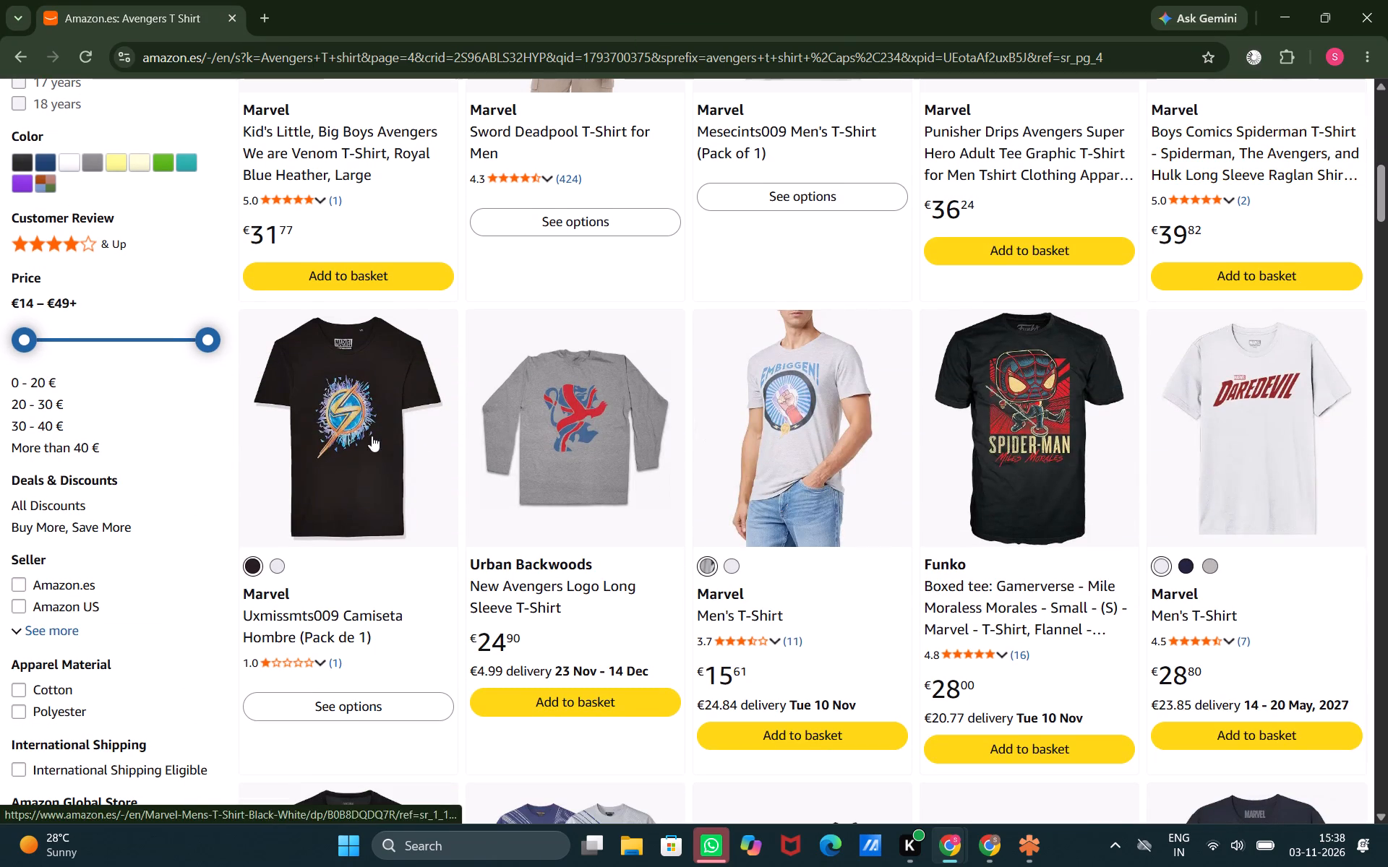
scroll(1138, 379, "down", 6)
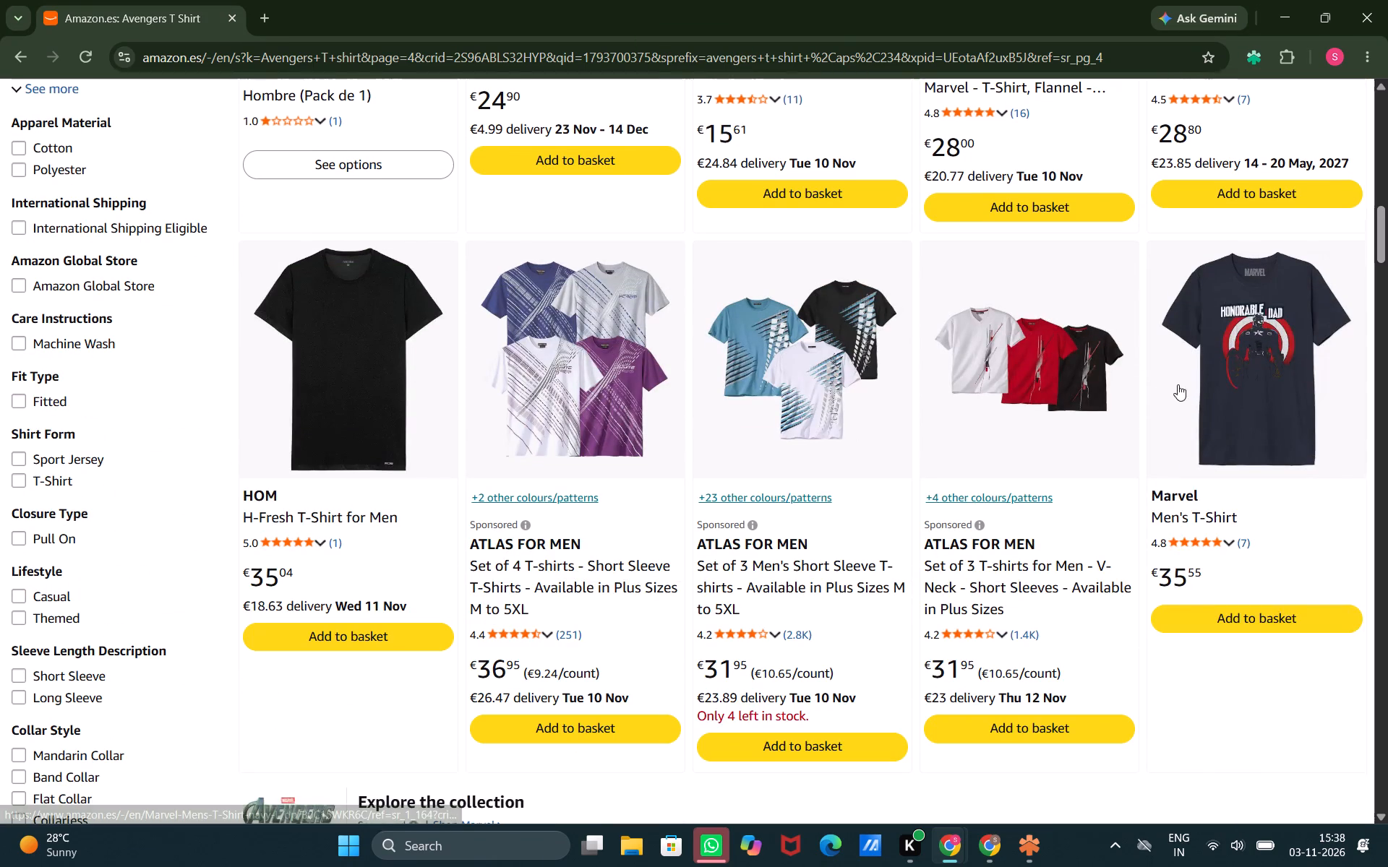
right_click(1198, 511)
left_click(1010, 704)
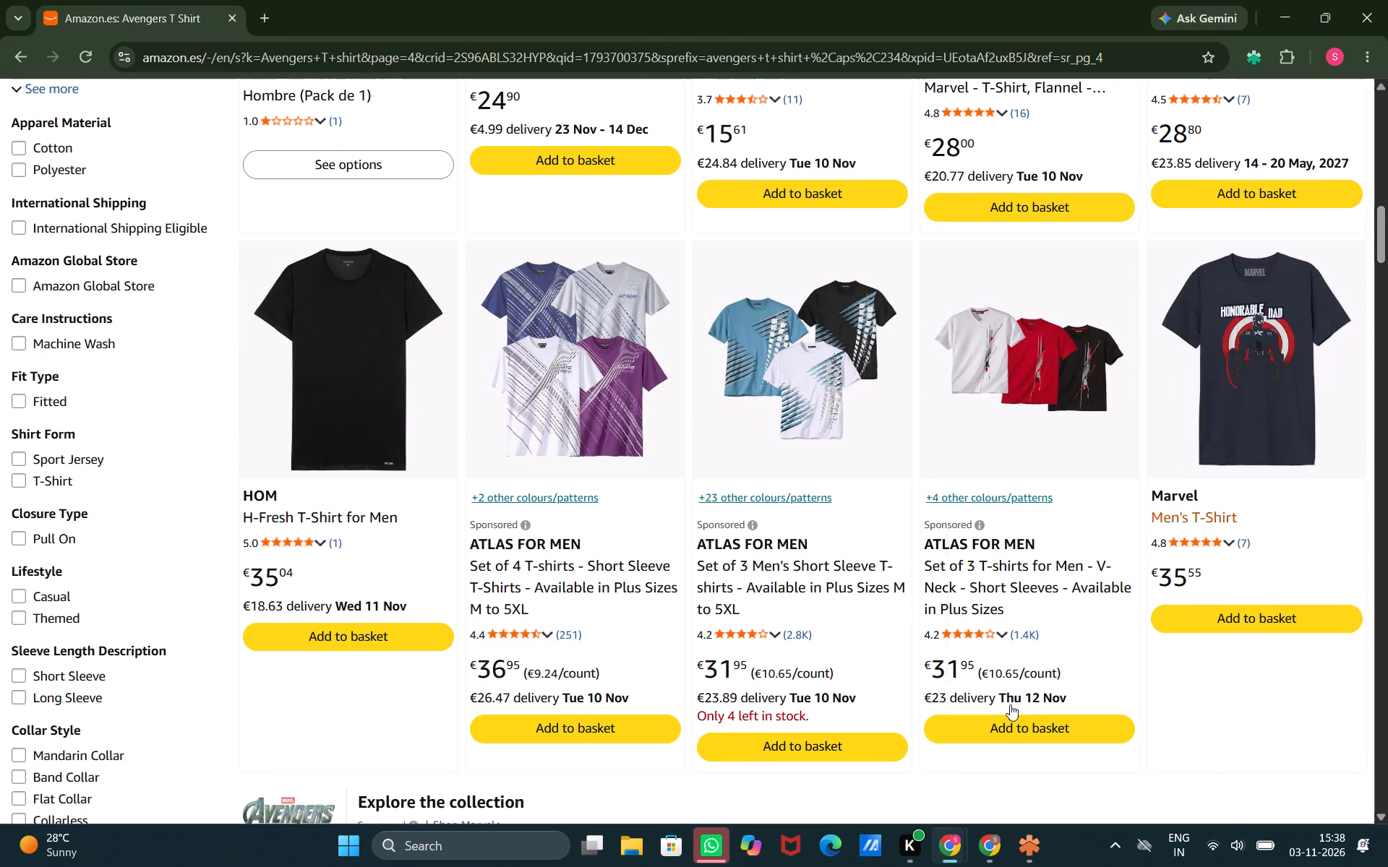
key("alt+Tab")
key("ctrl+v")
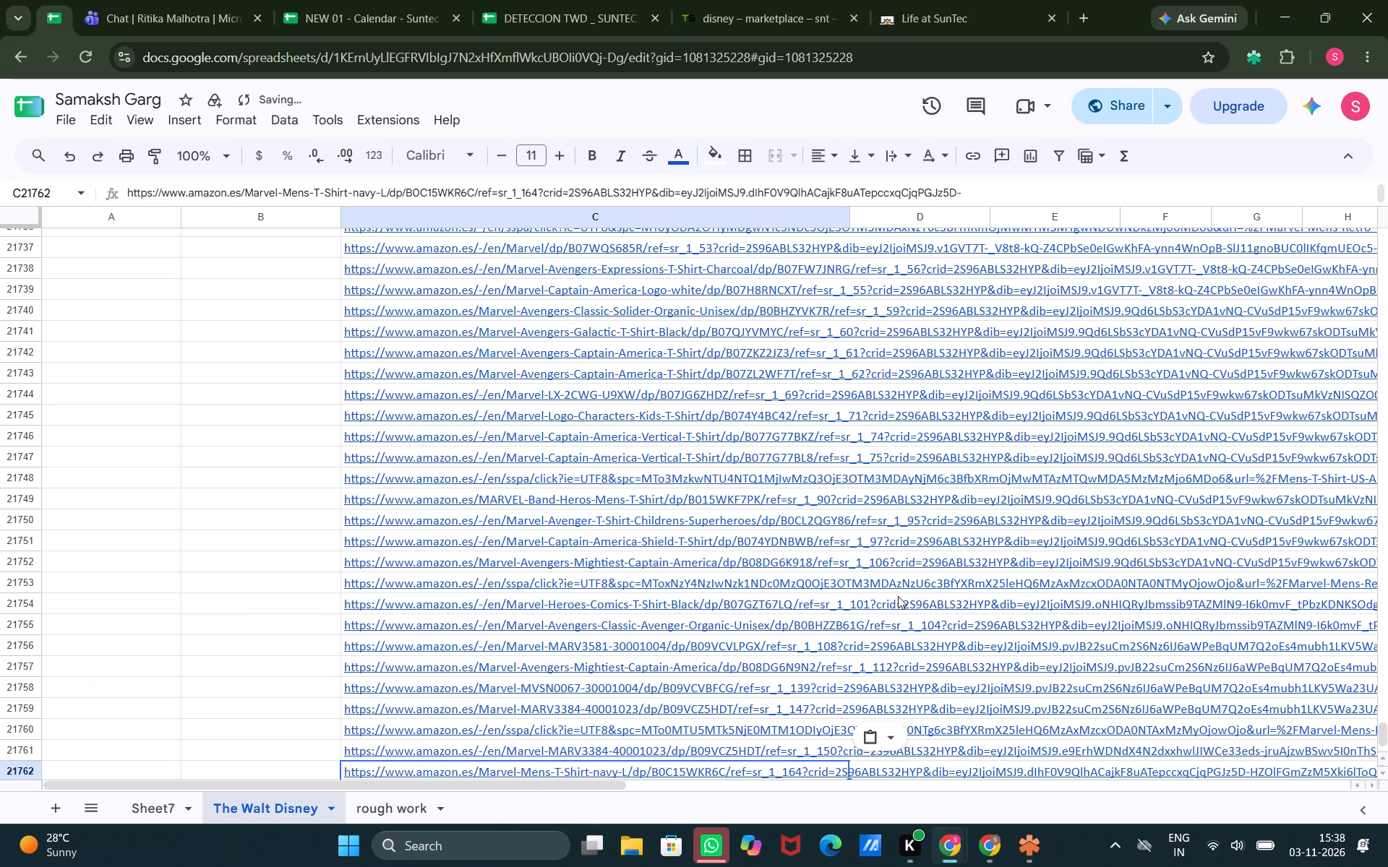
key("Return")
key("Return")
key("Return")
Copy the link of Marvel's Band of Heros Camiseta Hombre and paste it into cell C21763 of the spreadsheet.
key("alt+Tab")
scroll(330, 341, "down", 5)
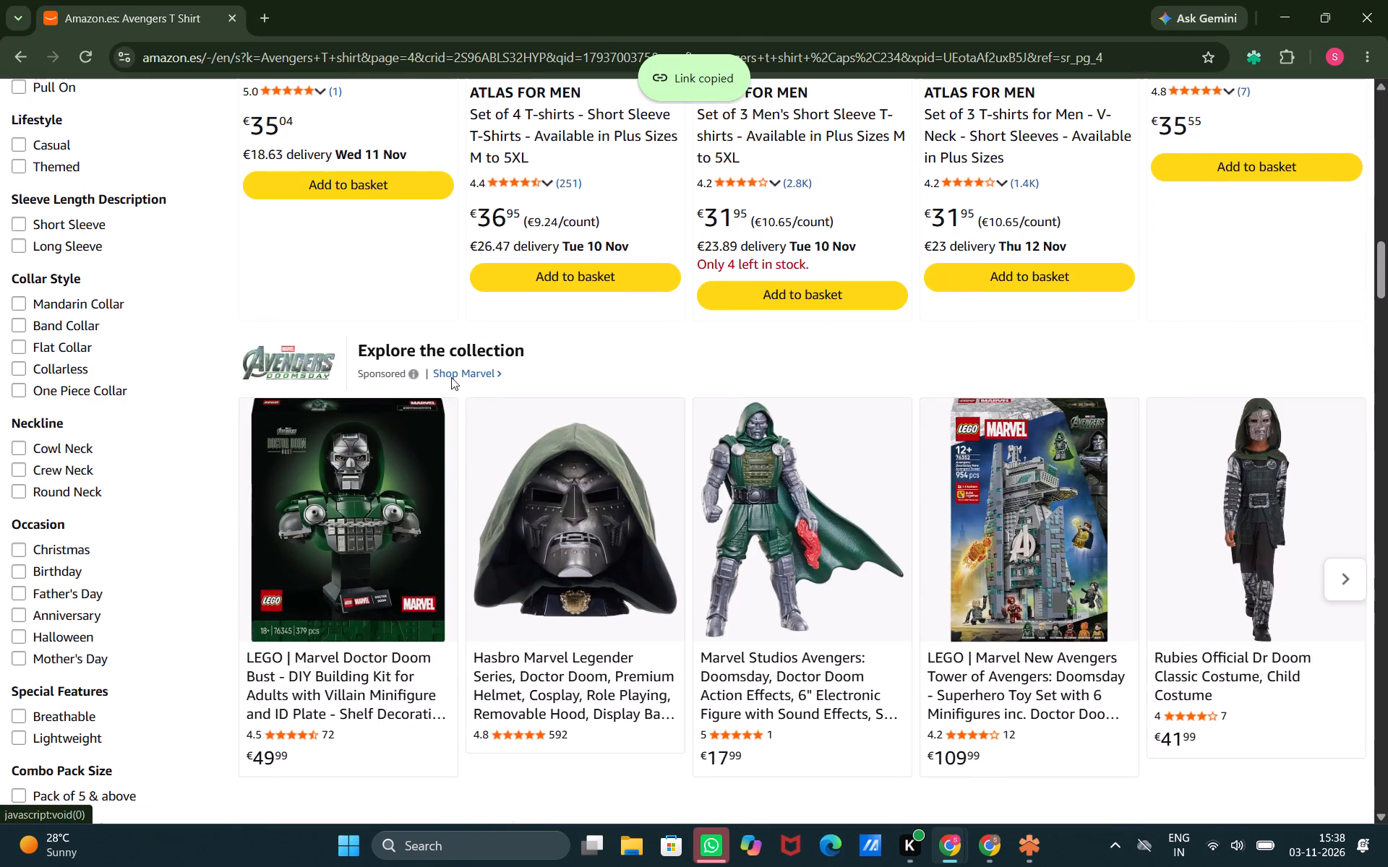
scroll(976, 449, "down", 7)
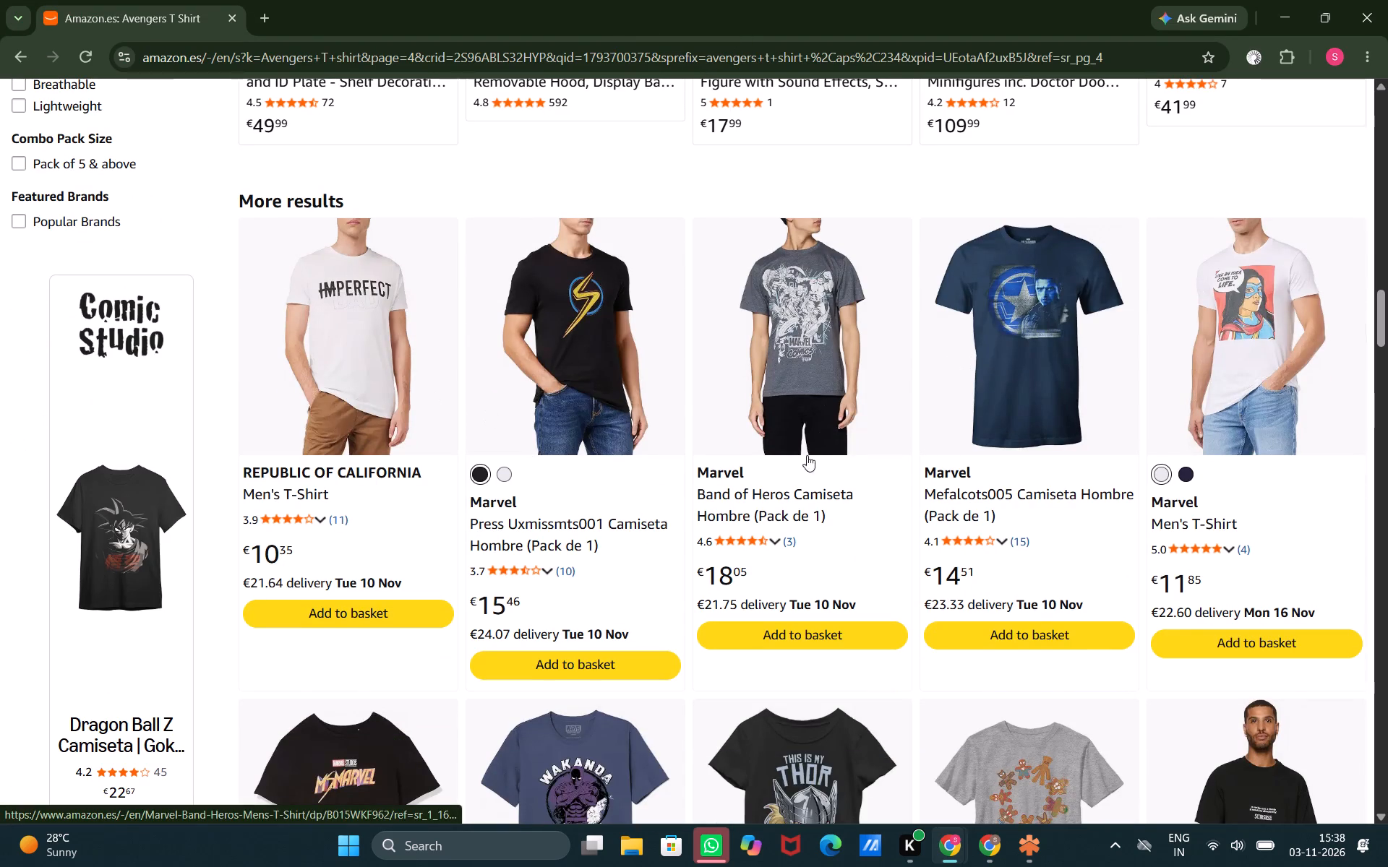
right_click(795, 509)
left_click(857, 698)
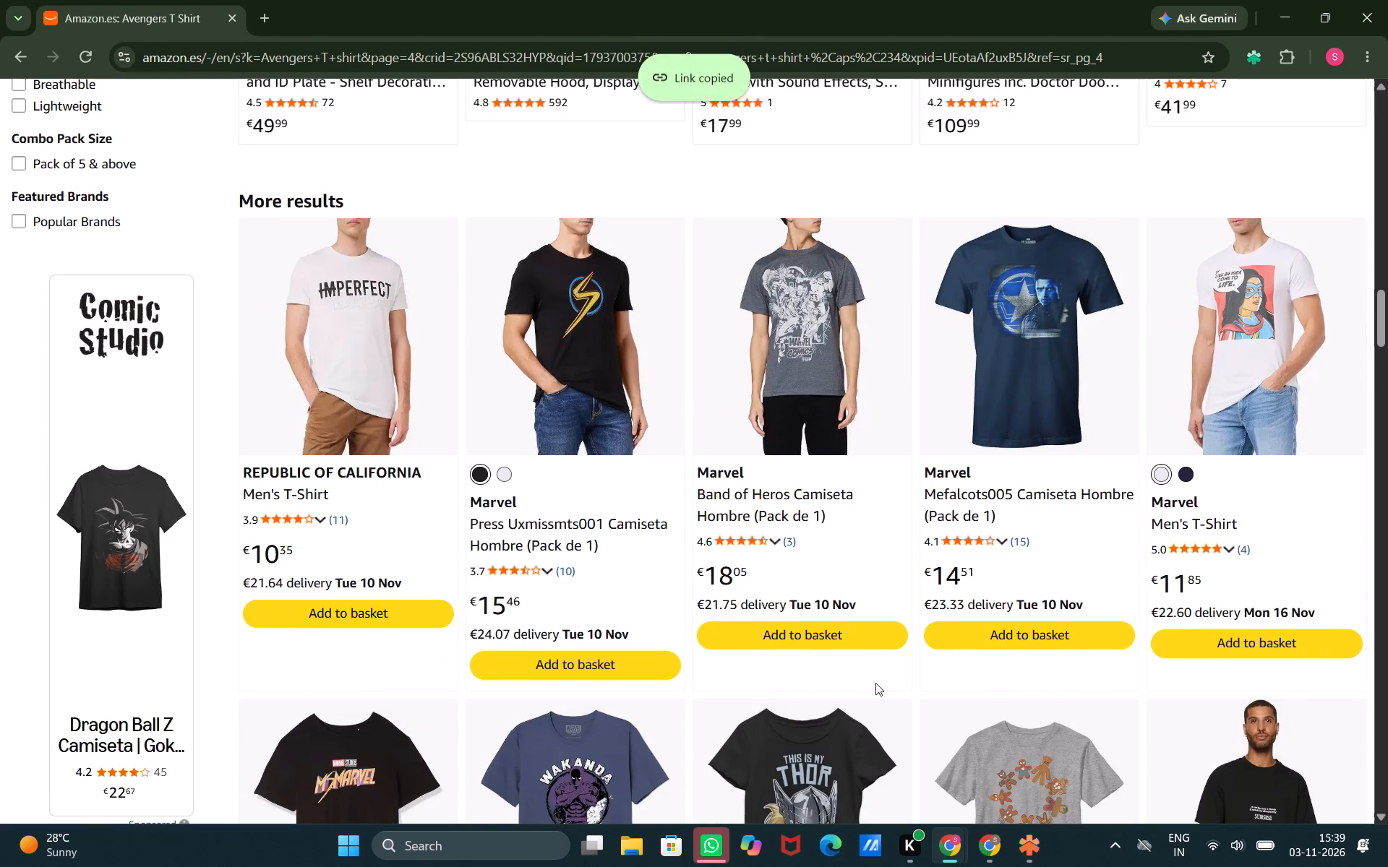
key("alt+Tab")
key("ctrl+v")
key("Return")
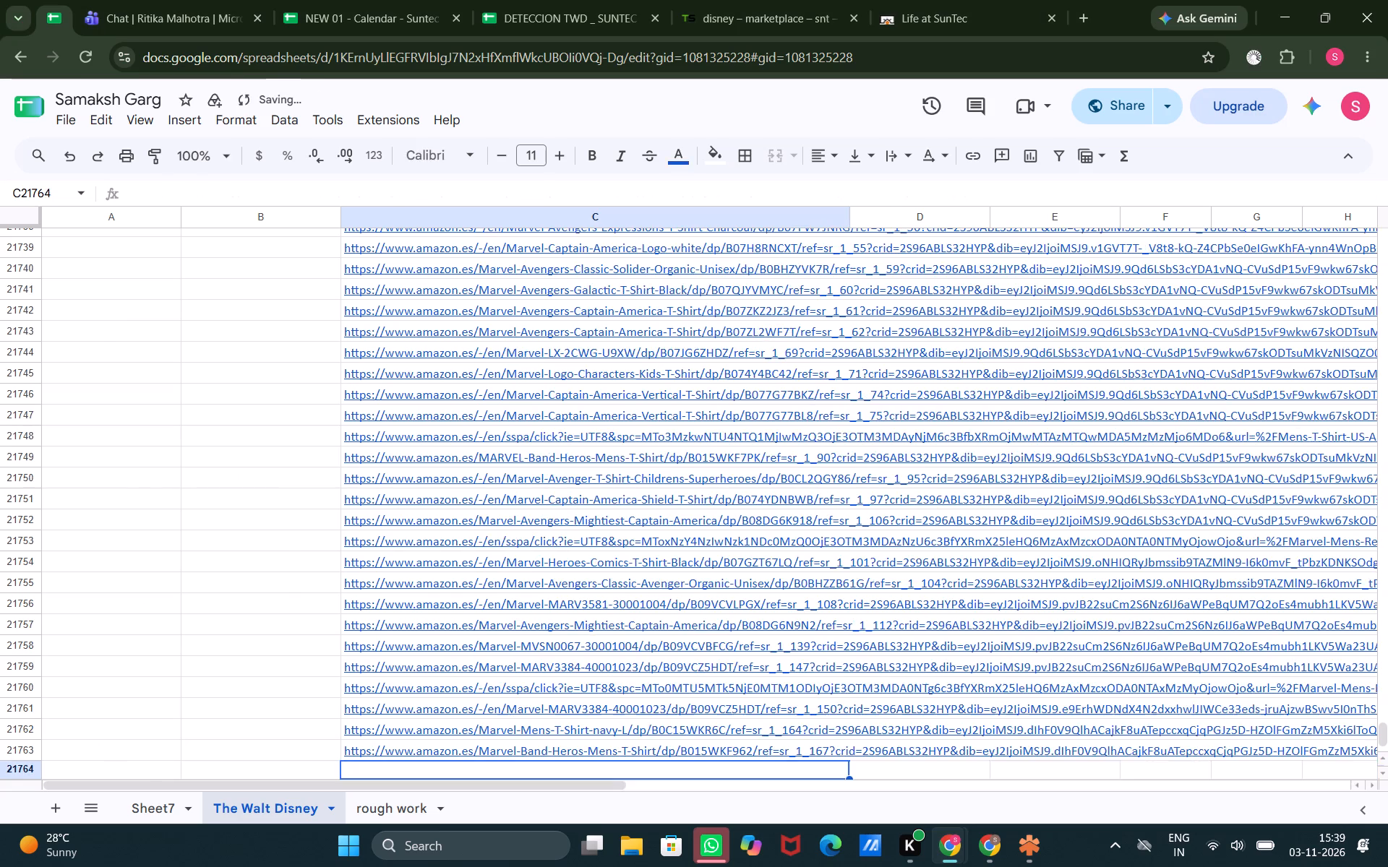
Return to the Amazon results and examine the remaining page 4 listings for further Marvel Avengers T-shirts.
key("alt+Tab")
scroll(705, 572, "down", 5)
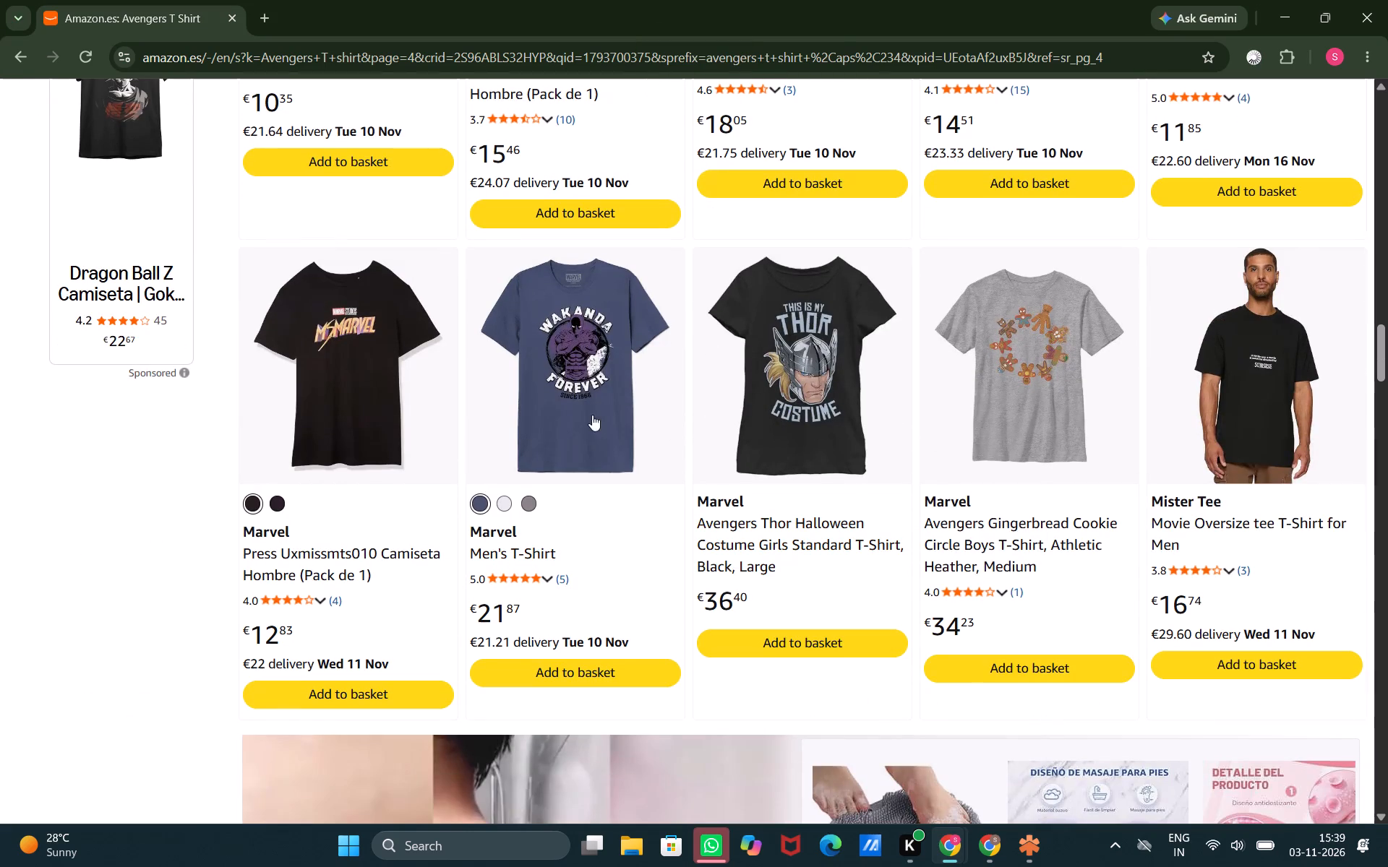
scroll(1336, 410, "down", 6)
scroll(1076, 405, "down", 5)
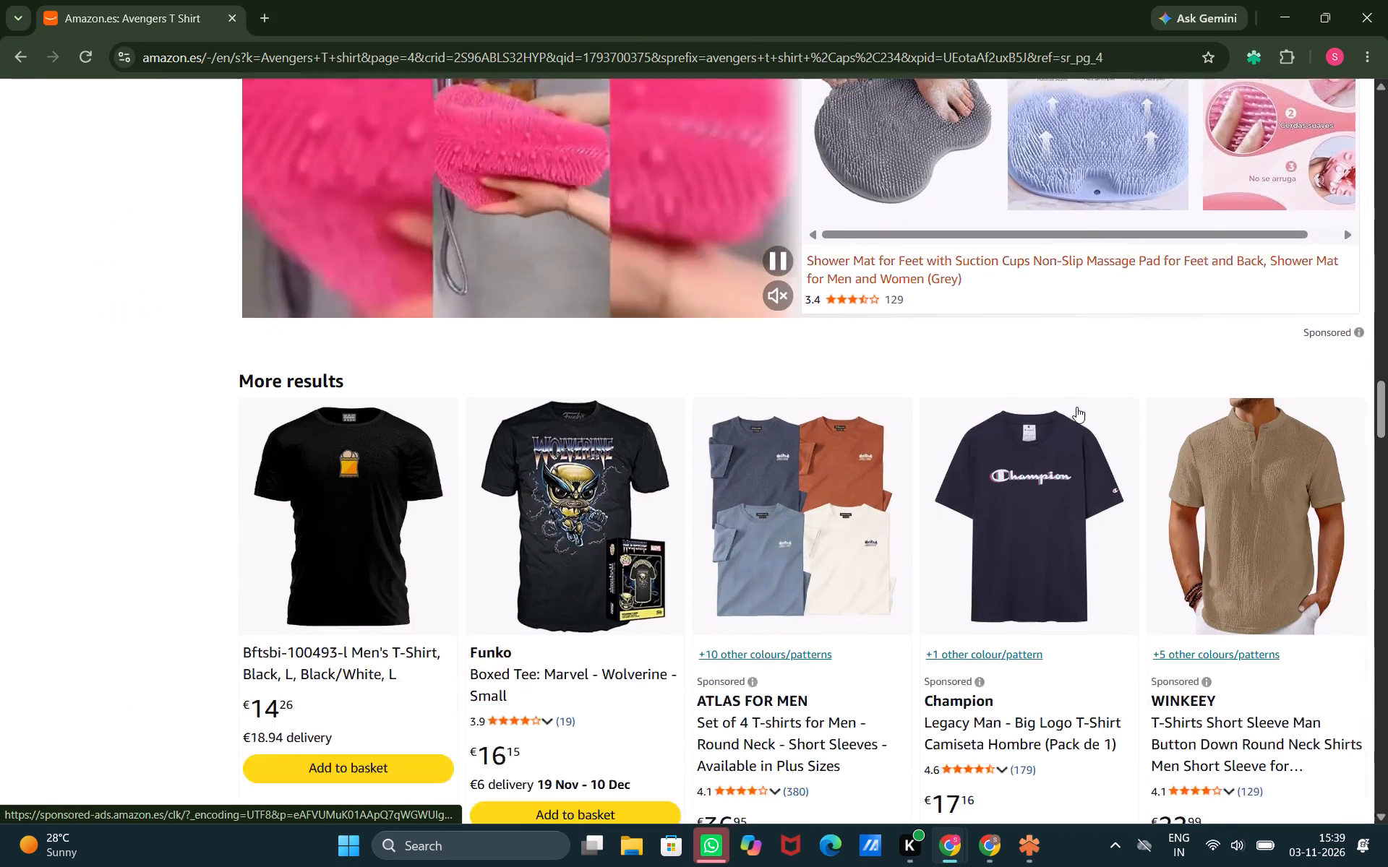
scroll(513, 368, "down", 5)
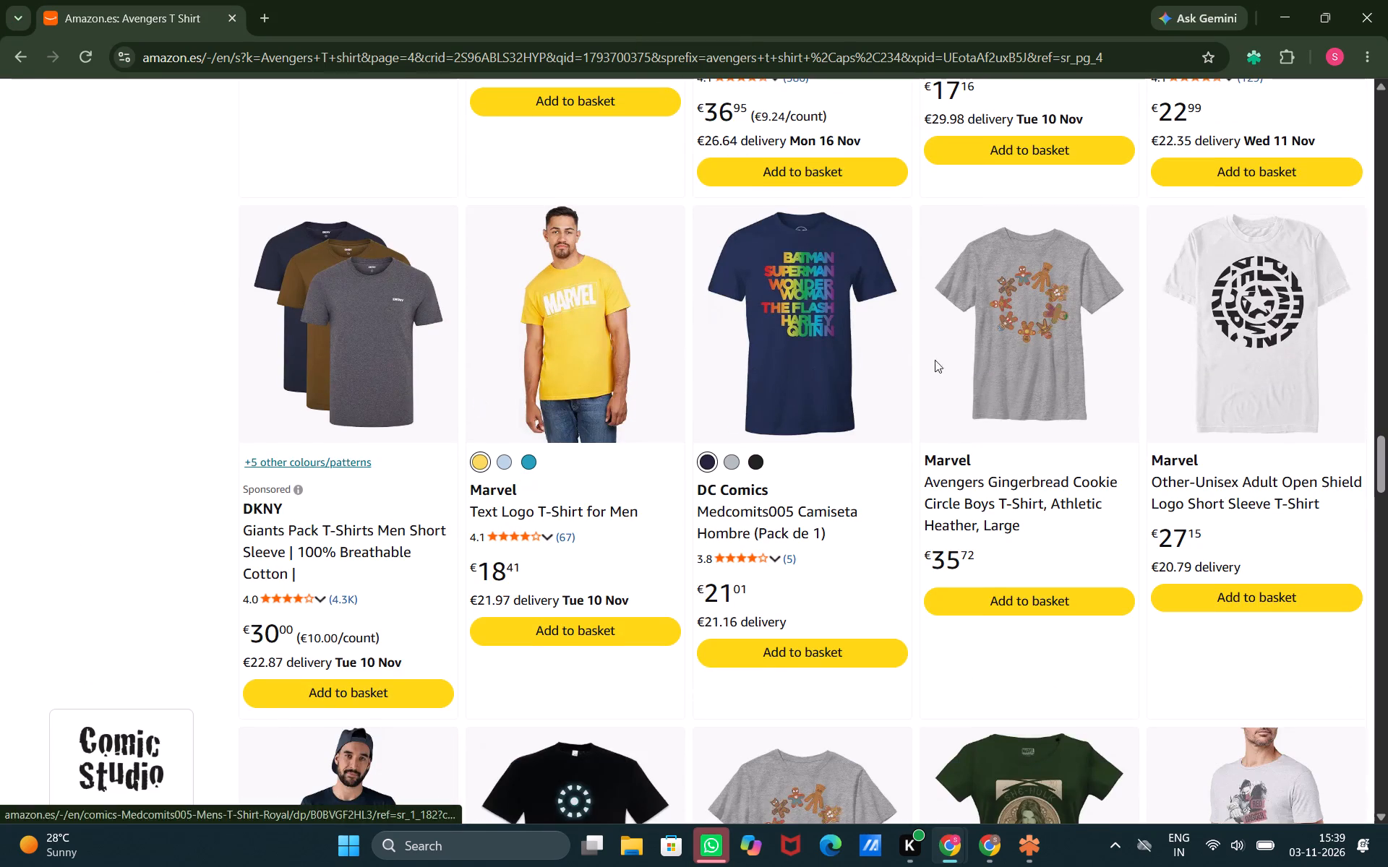
scroll(1275, 348, "down", 5)
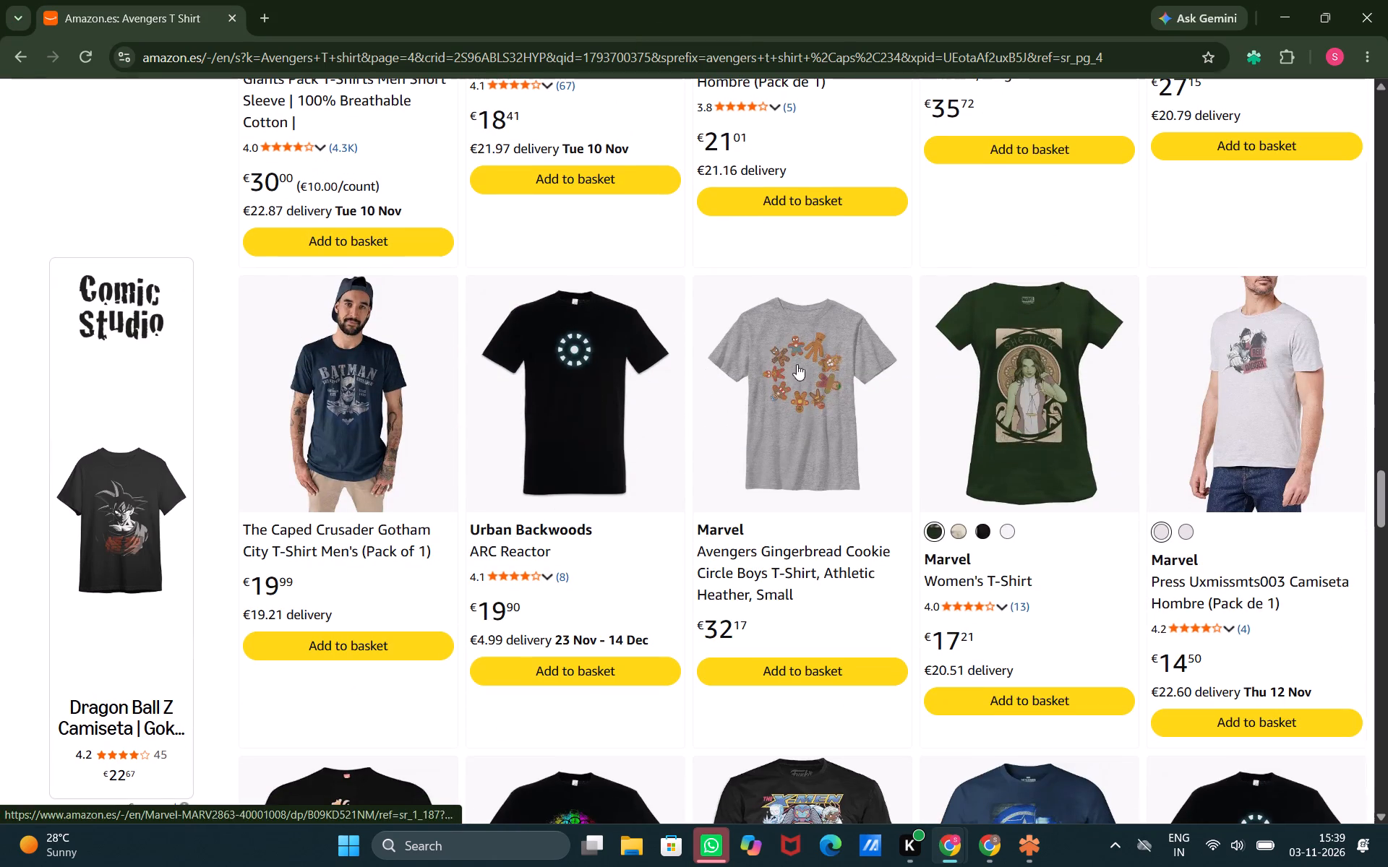
scroll(385, 358, "down", 6)
scroll(385, 376, "up", 5)
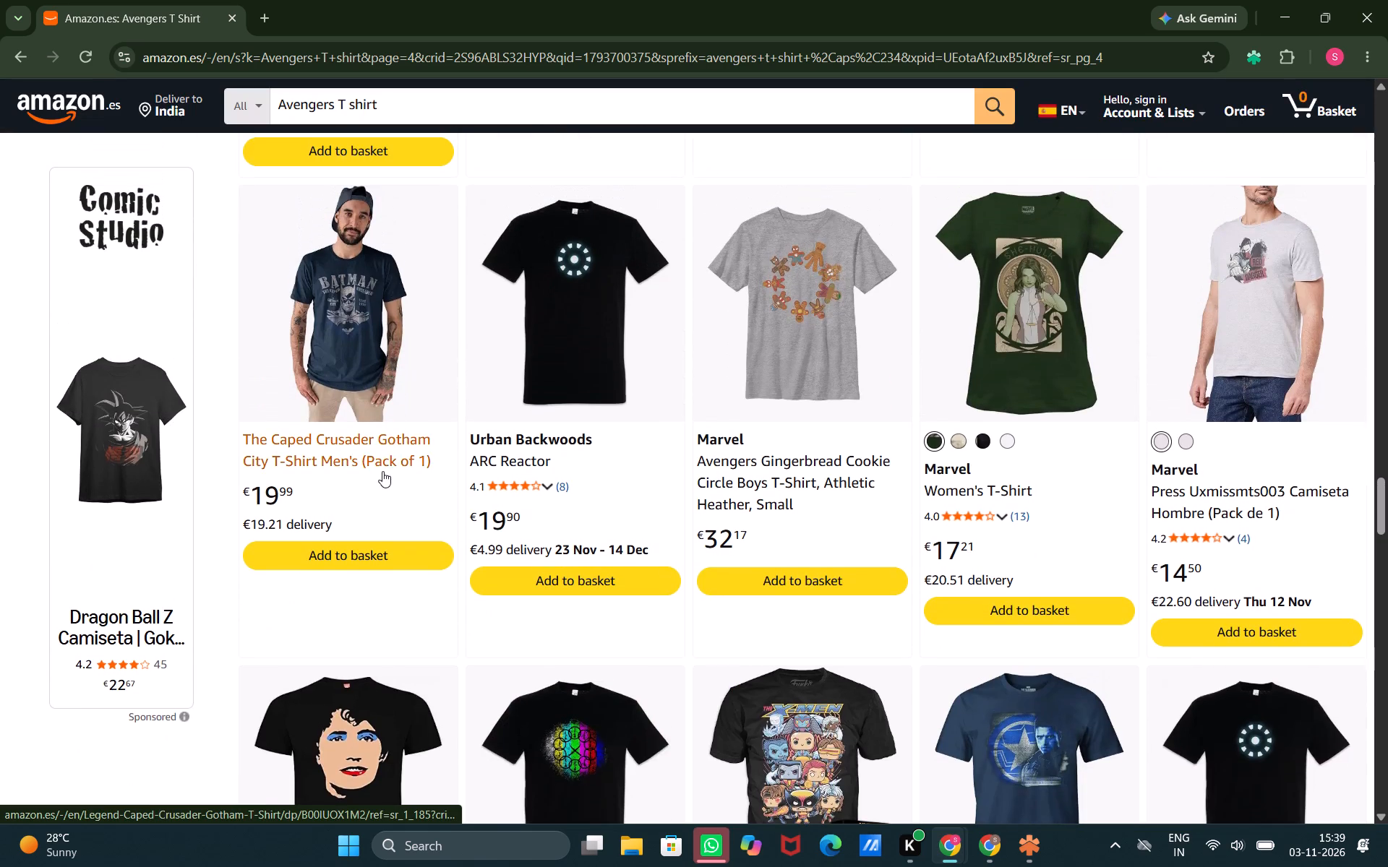
scroll(390, 434, "down", 5)
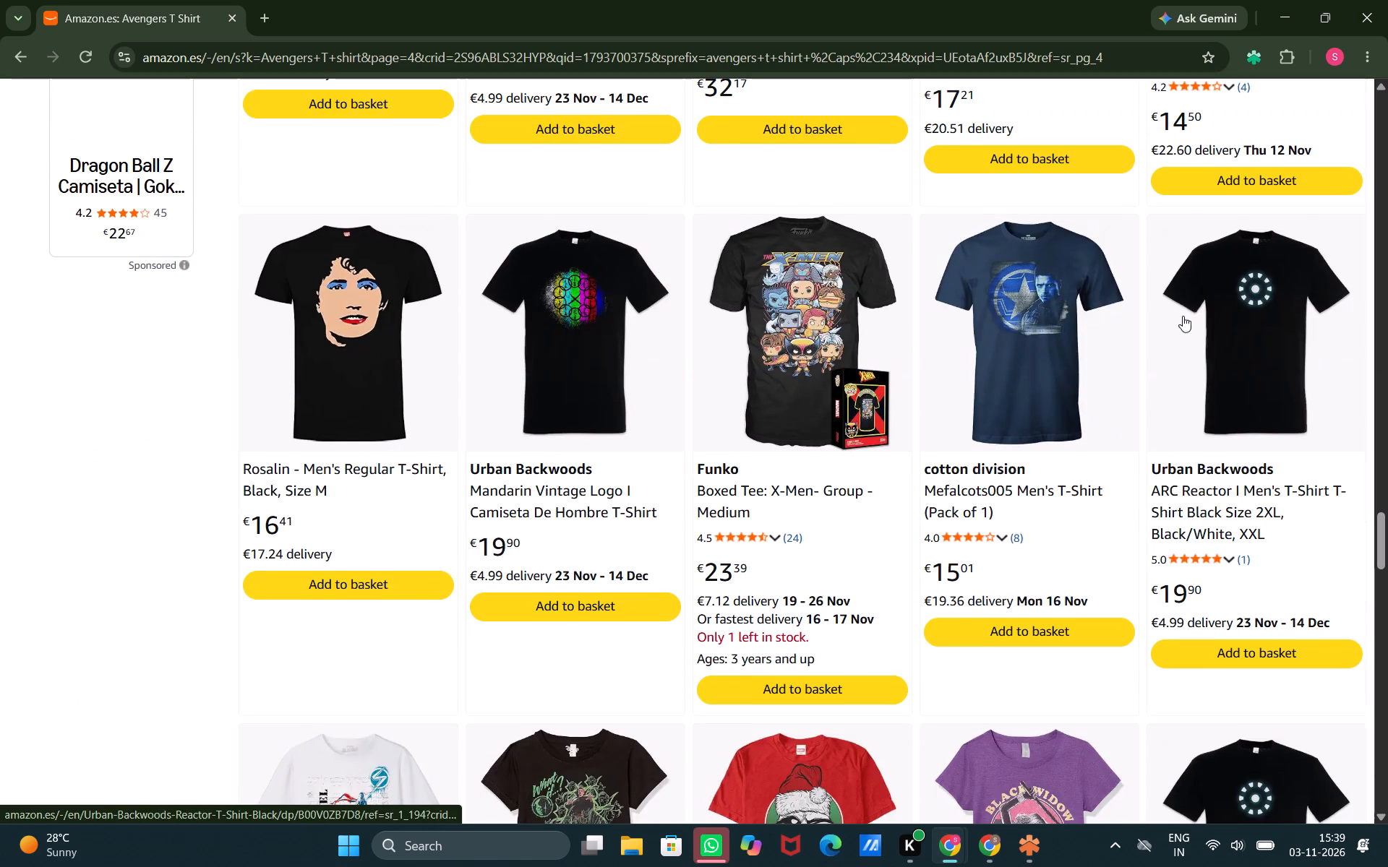
scroll(1194, 315, "down", 6)
scroll(356, 348, "down", 1)
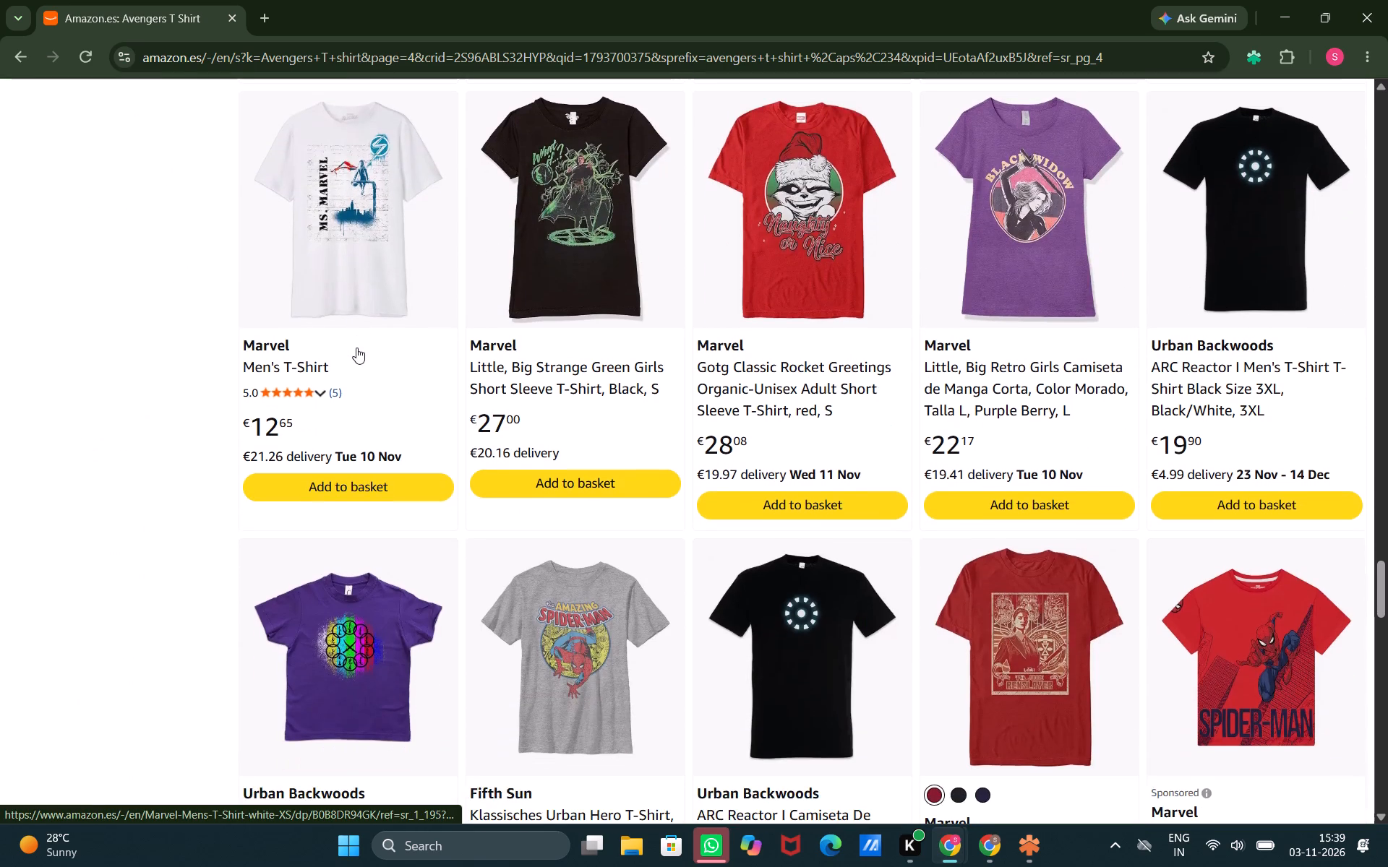
scroll(356, 348, "down", 3)
scroll(1176, 299, "down", 5)
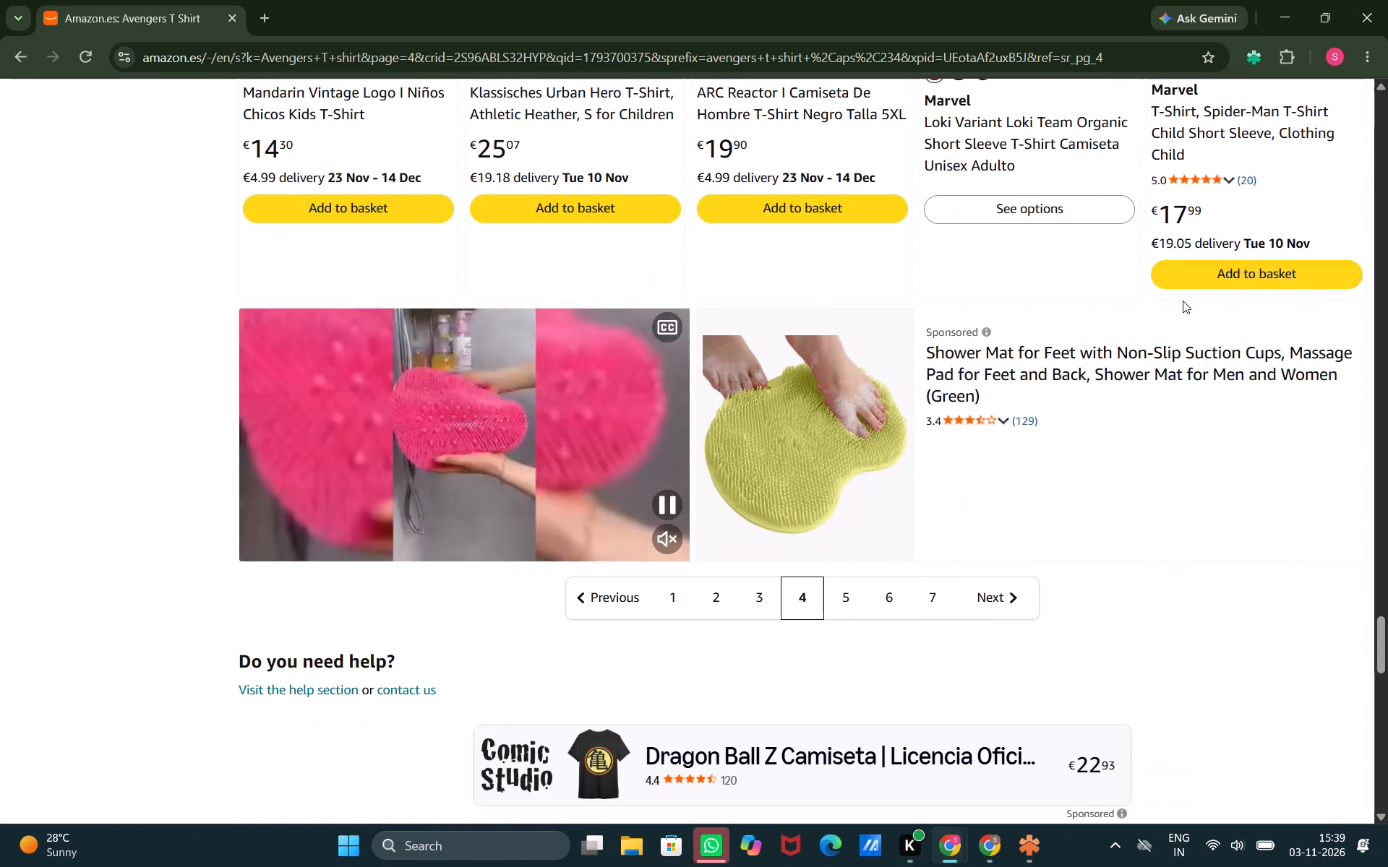
Open page 5 of the Avengers T shirt search results.
left_click(864, 593)
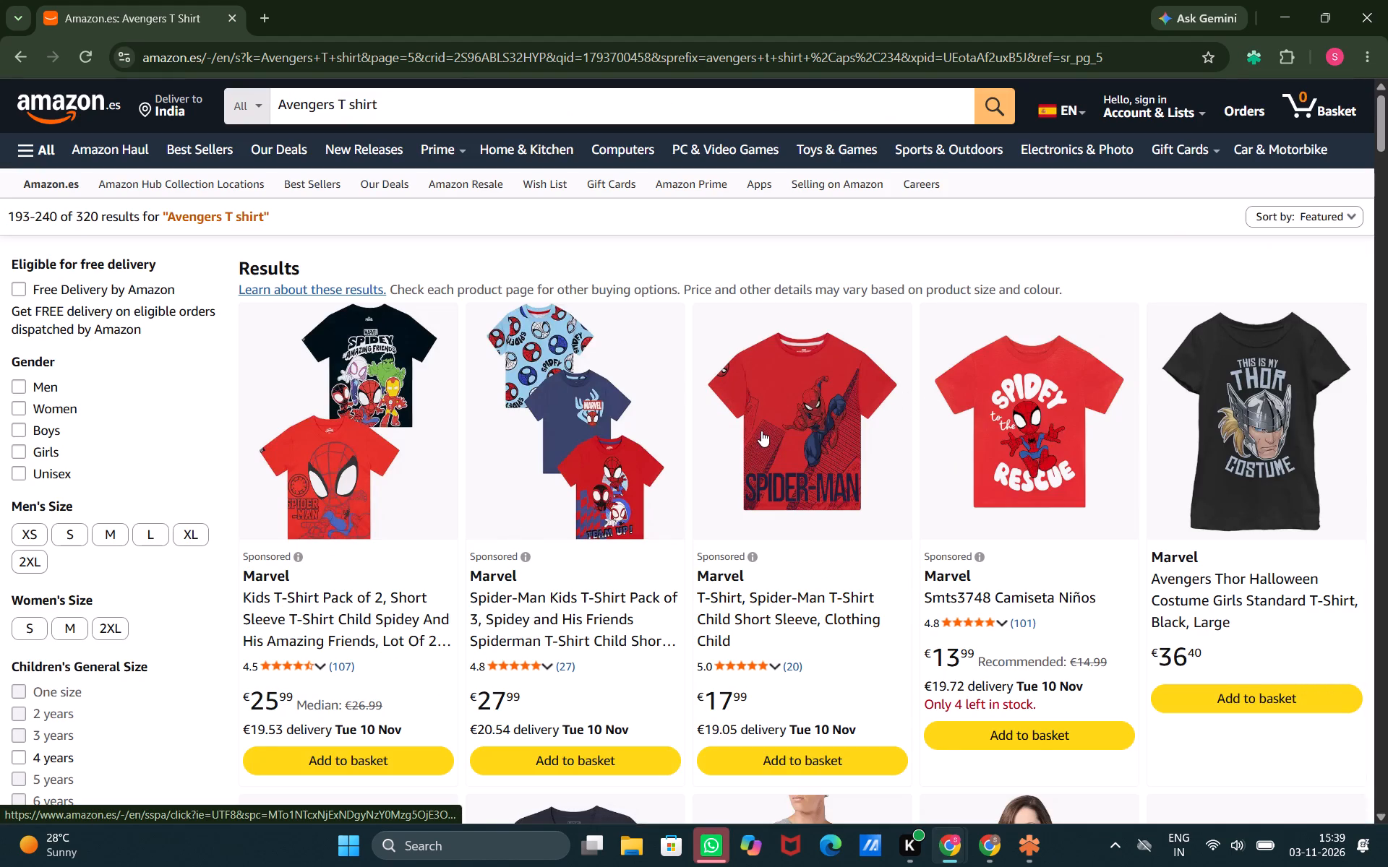
Copy the link of the Captain America Shield Legendary Dad T-Shirt (XL, Navy Heather) and paste it into cell C21764 of the spreadsheet.
scroll(1387, 457, "down", 5)
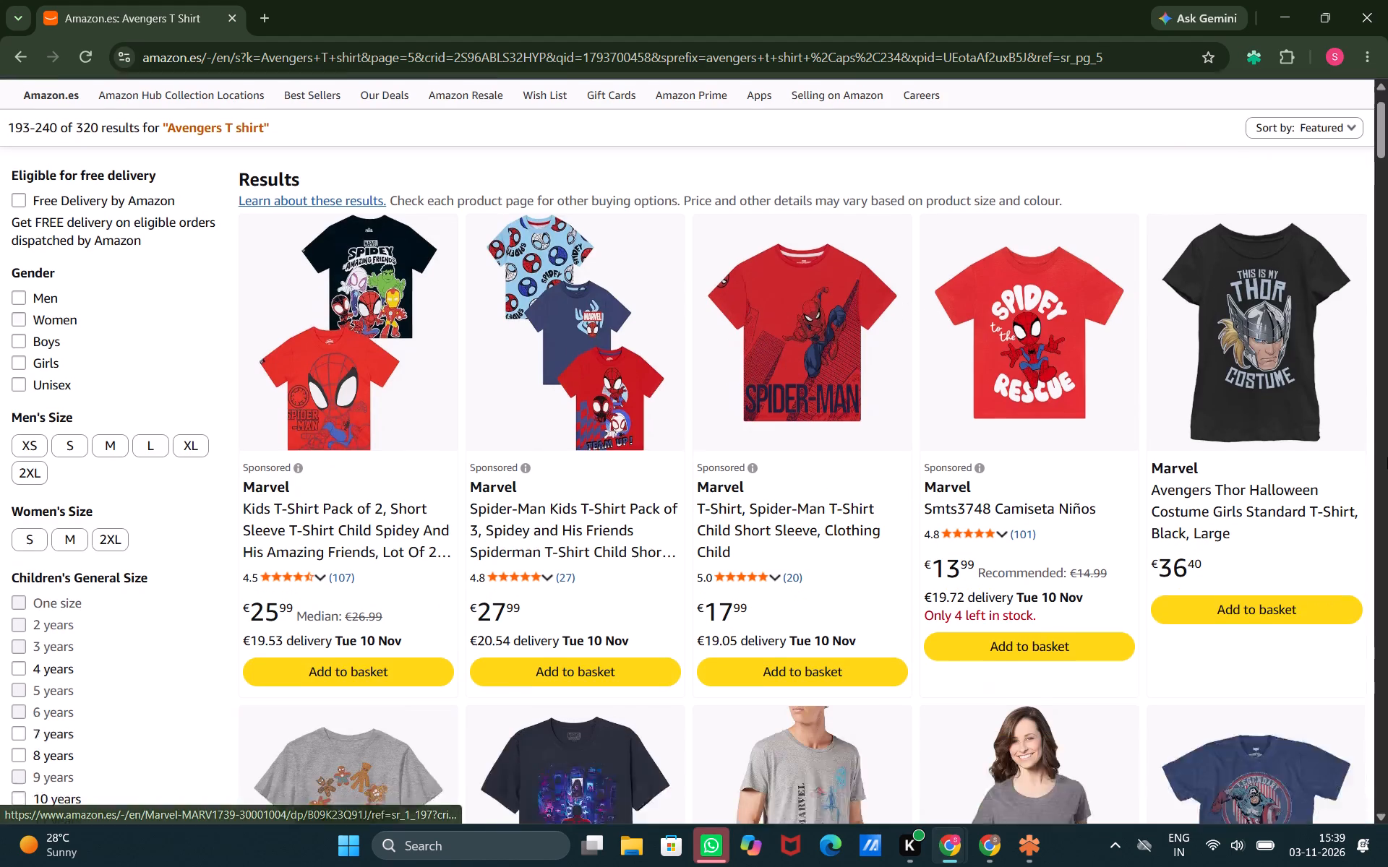
right_click(1238, 611)
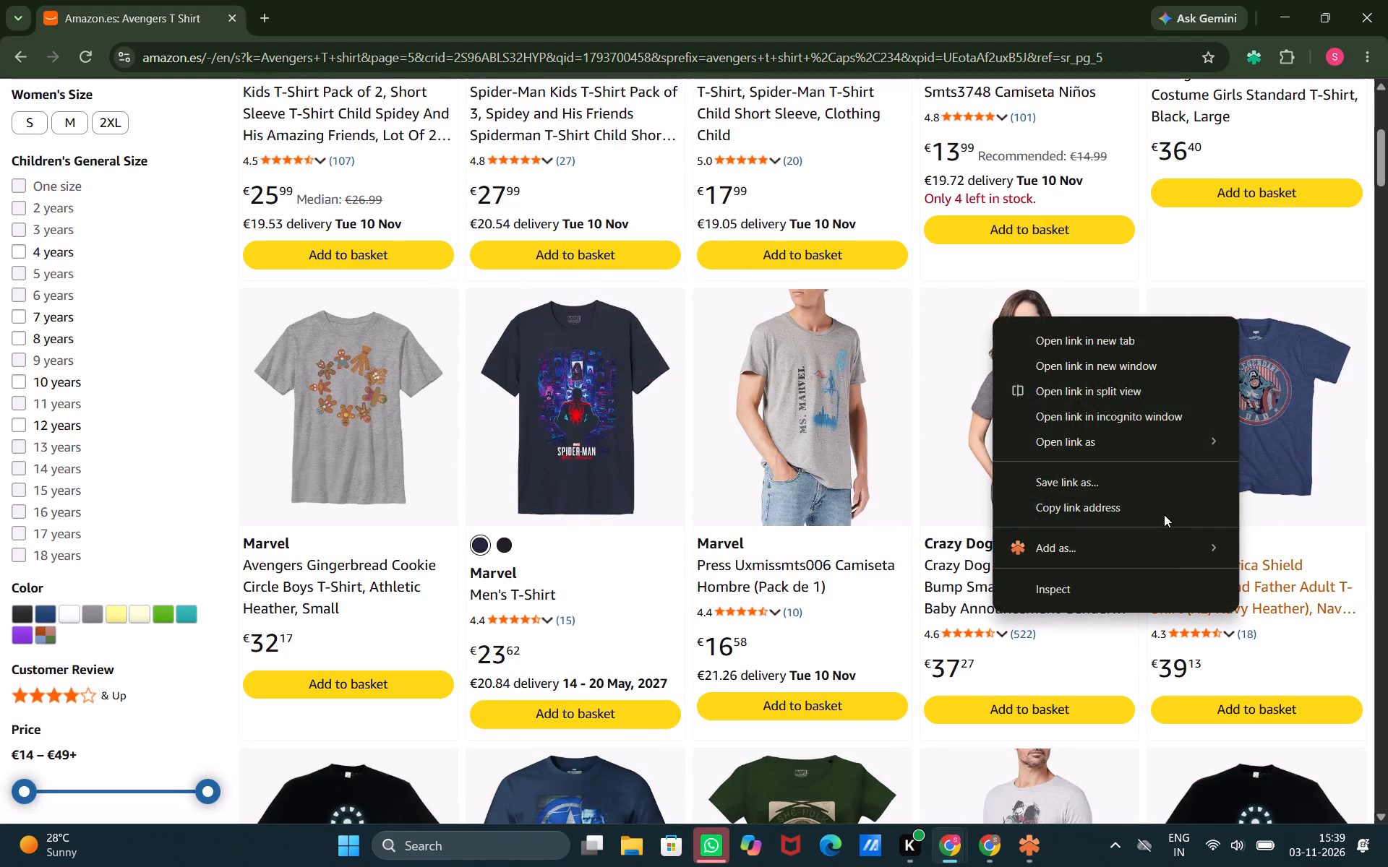
left_click(1160, 510)
key("alt+Tab")
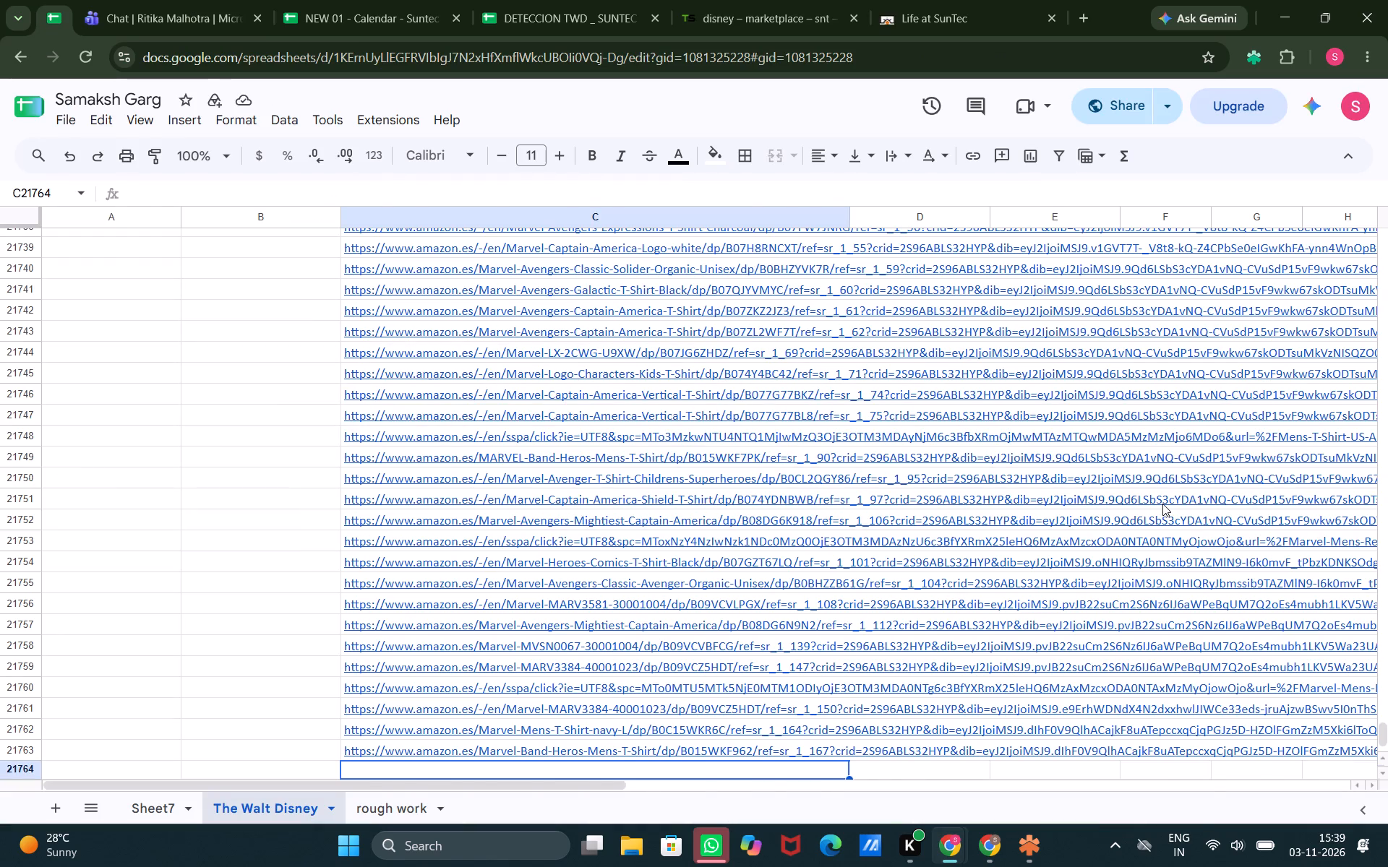
key("ctrl+v")
key("Return")
key("Return")
Copy the link of the Captain America Shield Legendary Dad T-Shirt (XXL, Navy Heather) and paste it into cell C21765 of the spreadsheet.
key("alt+Tab")
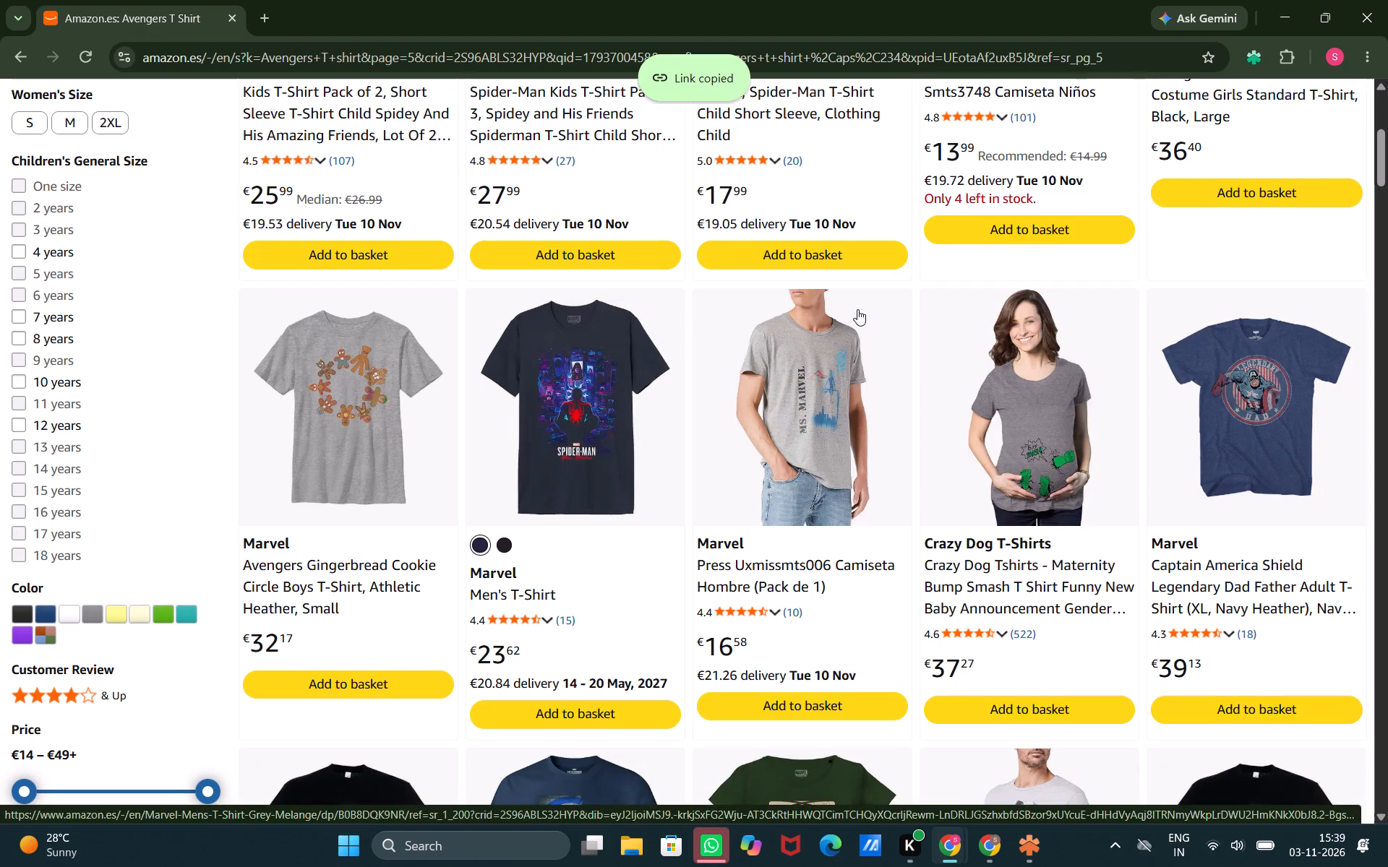
scroll(352, 368, "down", 6)
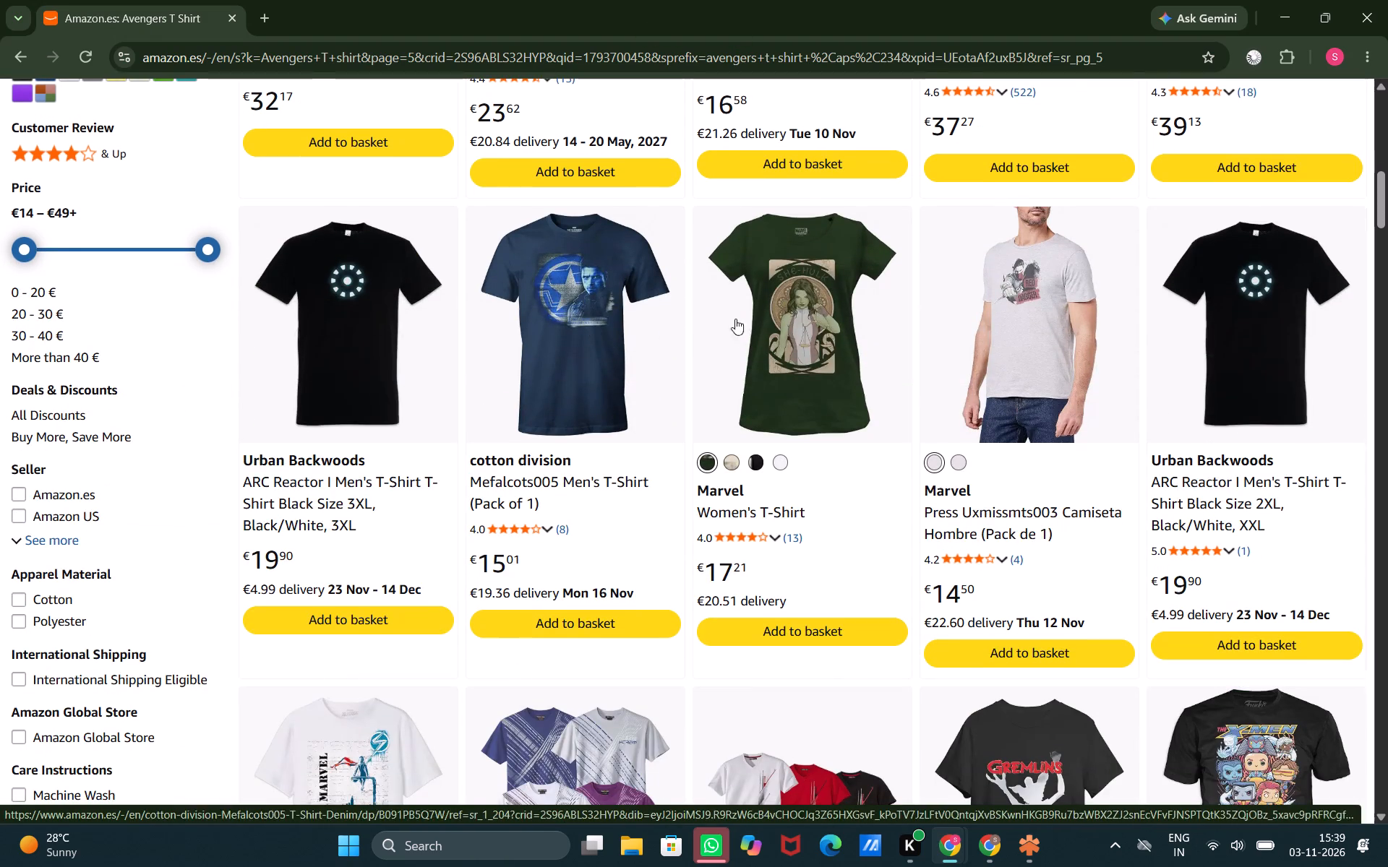
scroll(1270, 319, "down", 4)
scroll(1285, 329, "up", 5)
scroll(1217, 328, "down", 6)
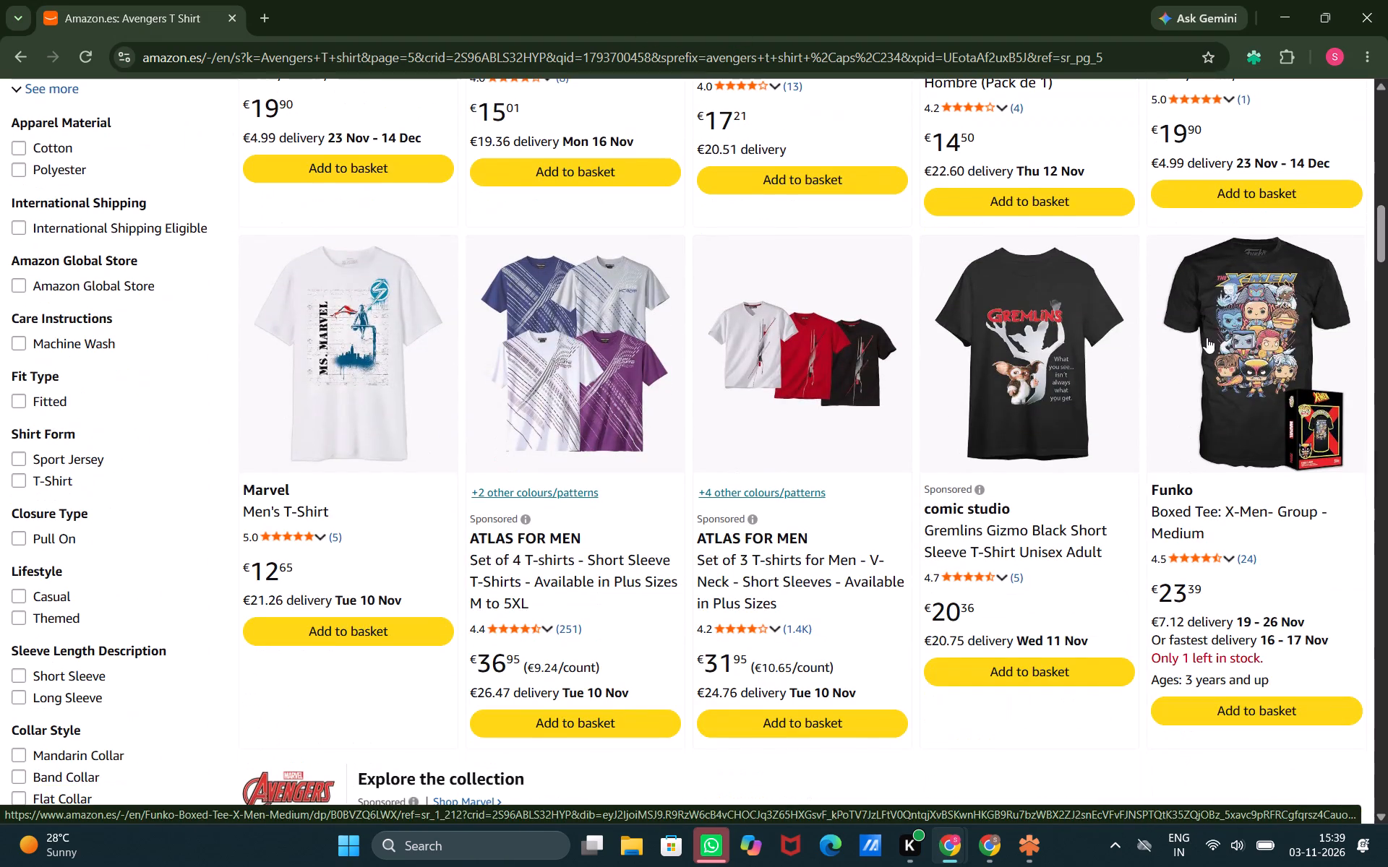
scroll(304, 430, "down", 5)
scroll(1017, 420, "down", 7)
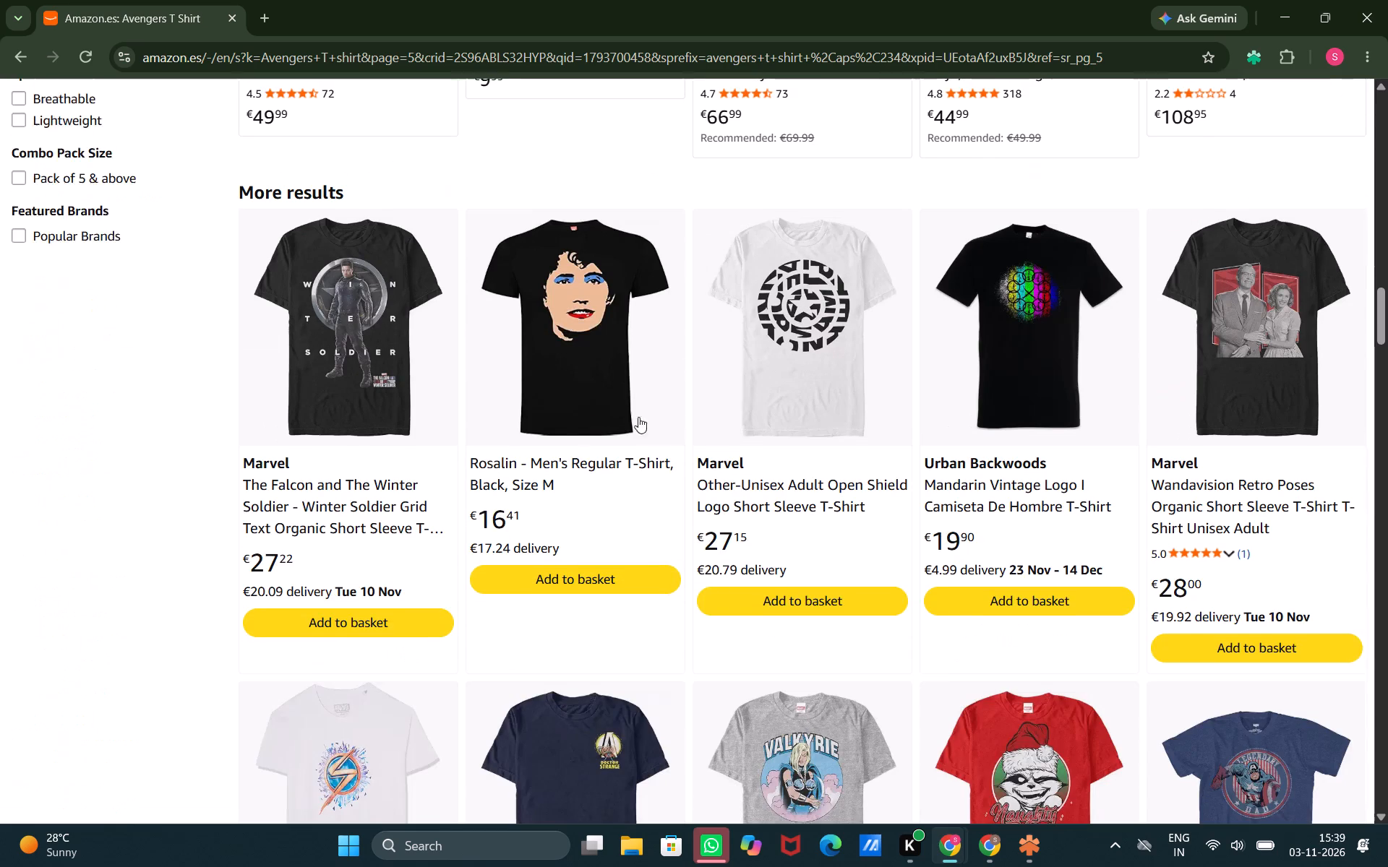
scroll(1301, 324, "down", 5)
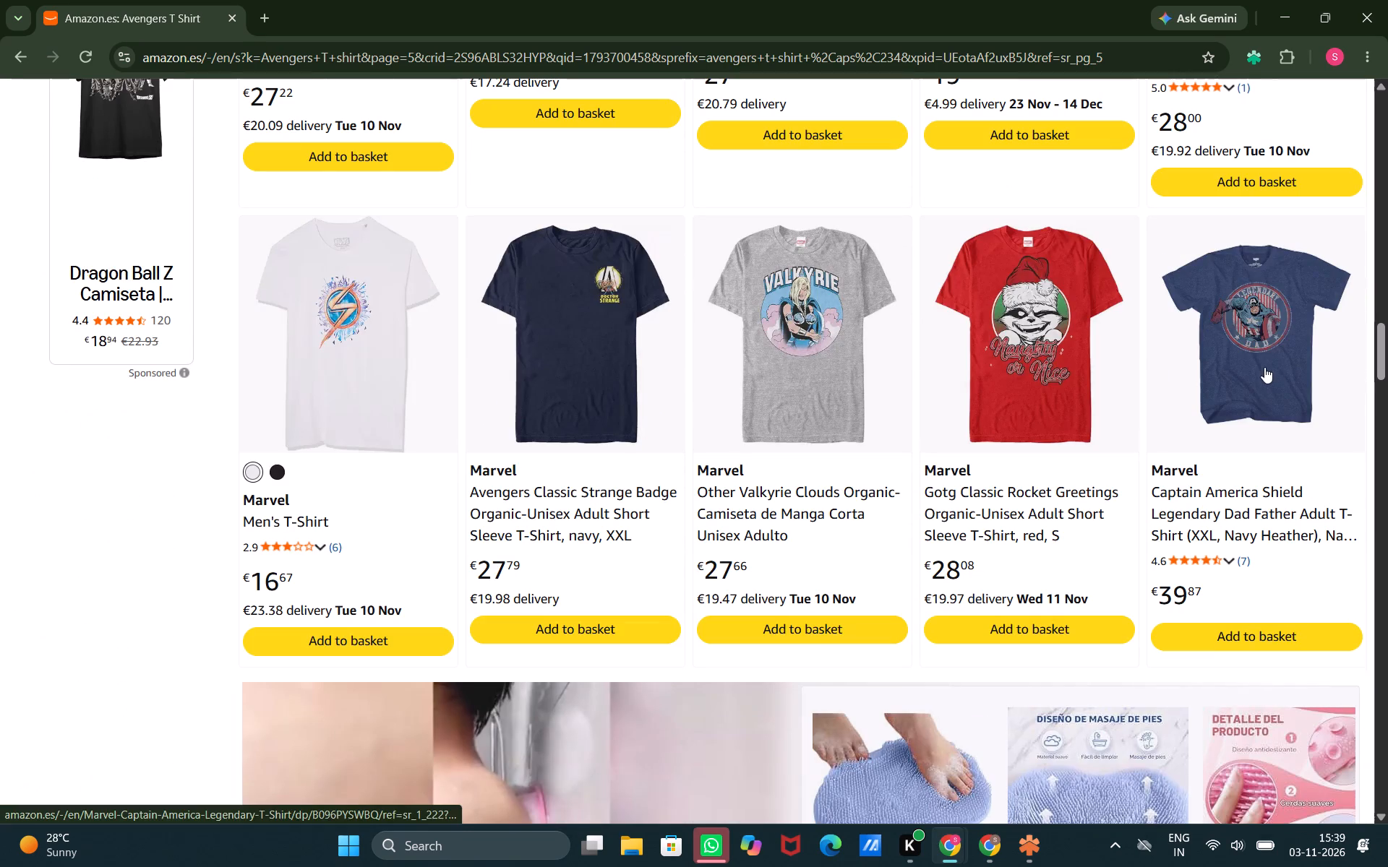
right_click(1214, 531)
left_click(1094, 420)
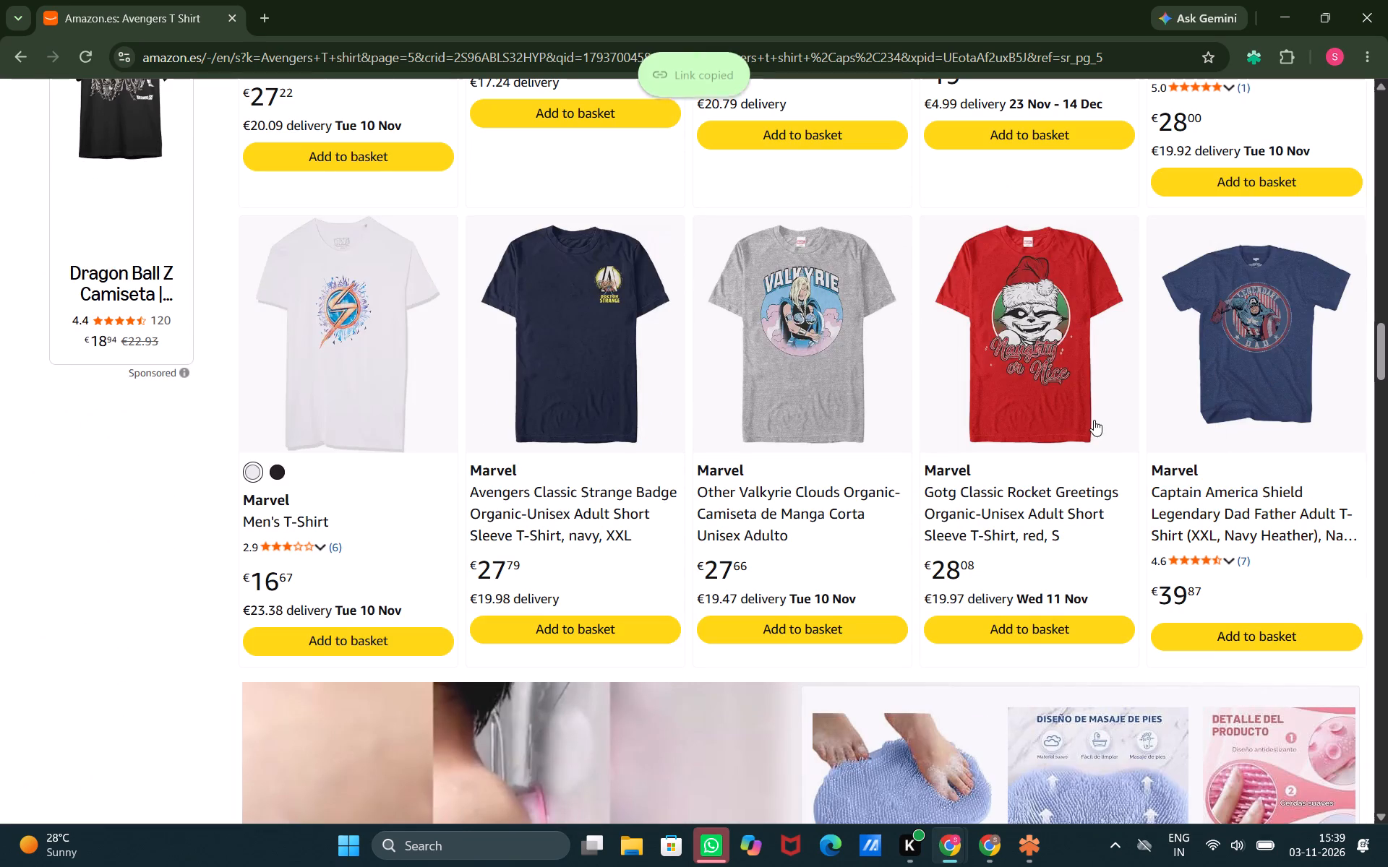
key("alt+Tab")
key("ctrl+v")
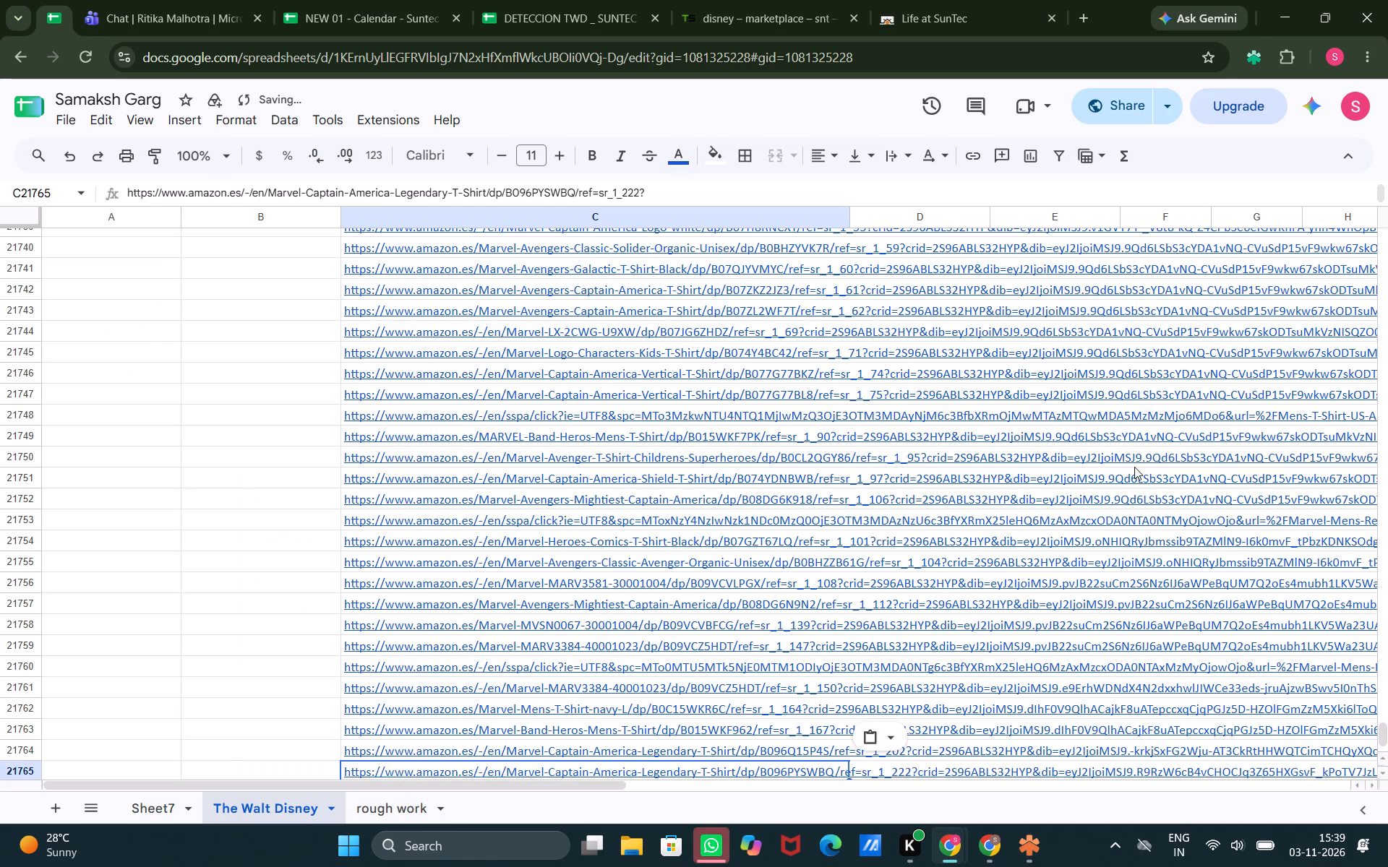
key("Return")
key("Return")
Copy the link of Marvel's Falcon and The Winter Soldier unisex adult T-shirt on page 5 and paste it into cell C21766.
key("alt+Tab")
scroll(1057, 415, "down", 7)
scroll(769, 459, "down", 4)
scroll(594, 444, "up", 3)
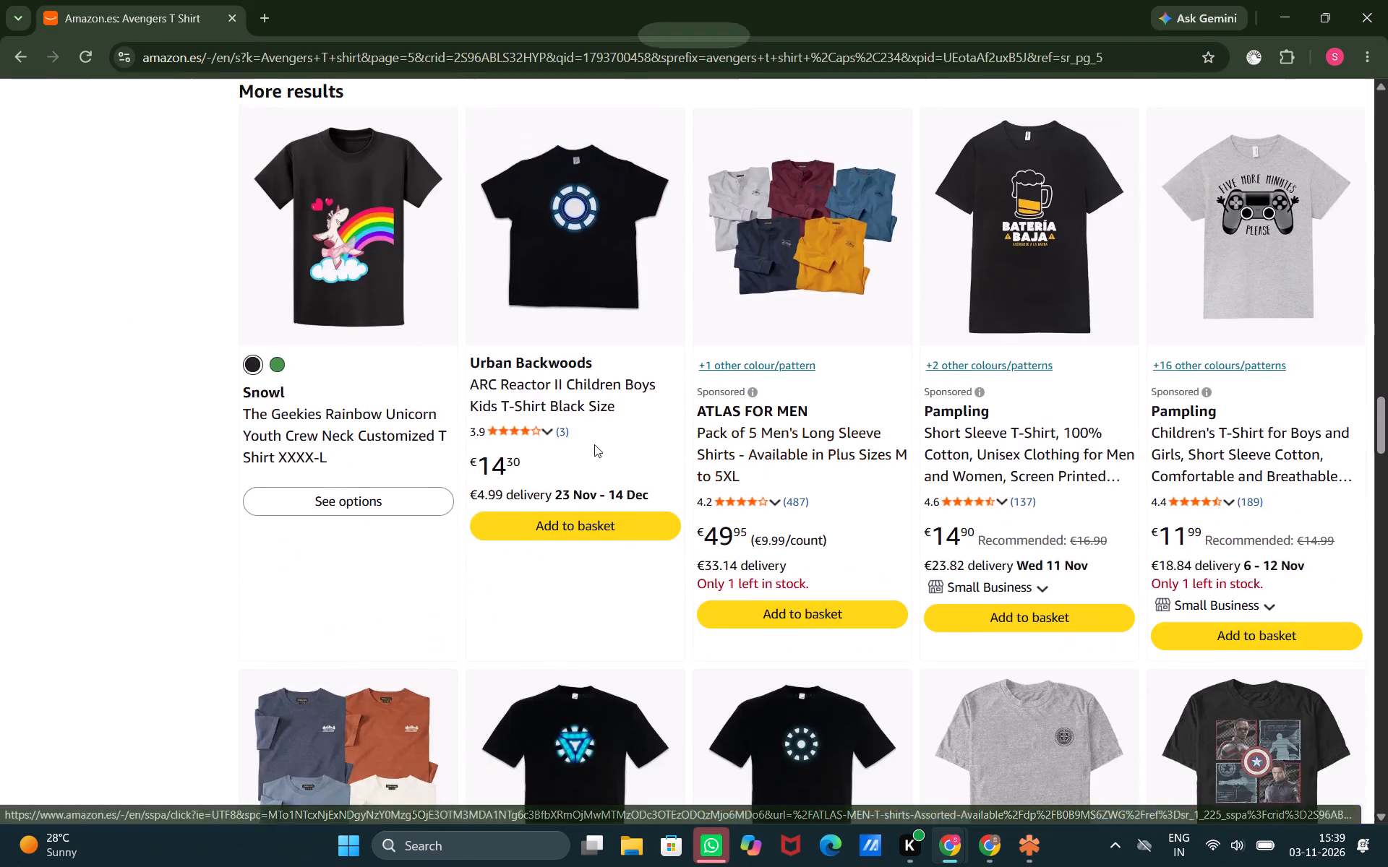
scroll(1304, 421, "down", 6)
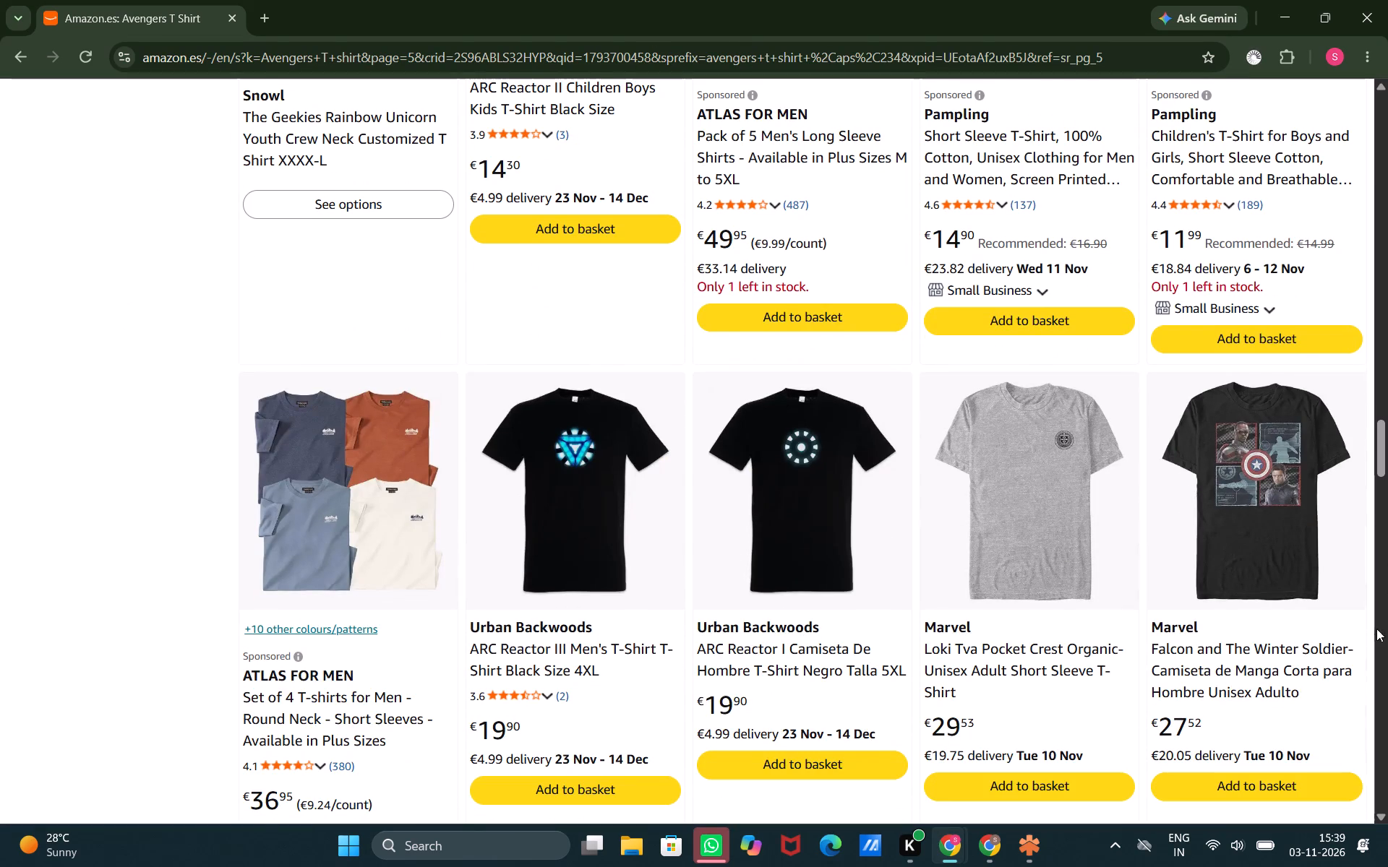
right_click(1292, 686)
left_click(1144, 577)
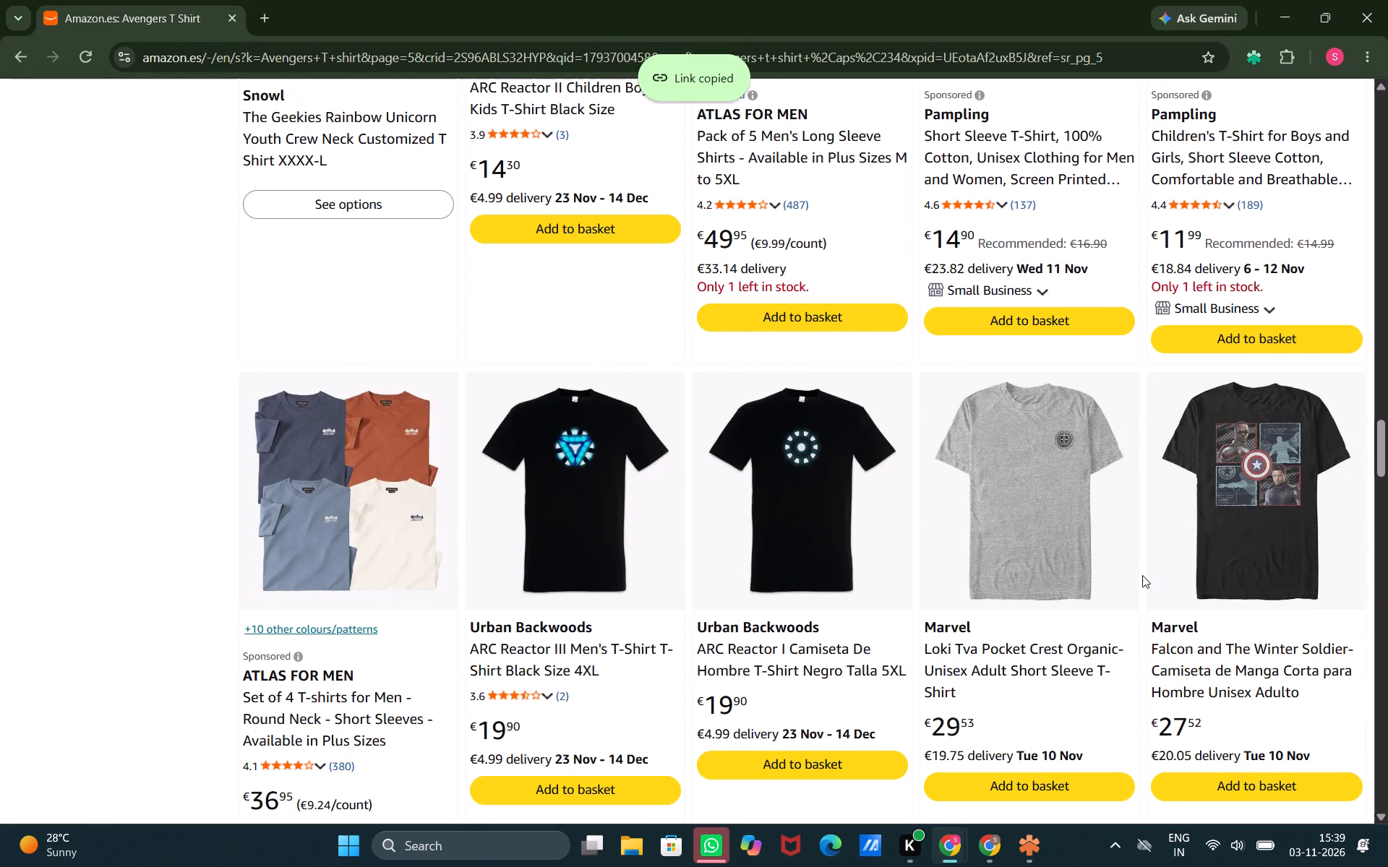
key("alt+Tab")
key("ctrl+v")
key("Return")
key("Return")
Check the remaining page 5 listings on Amazon and open page 6 of the Avengers T shirt search results.
key("alt+Tab")
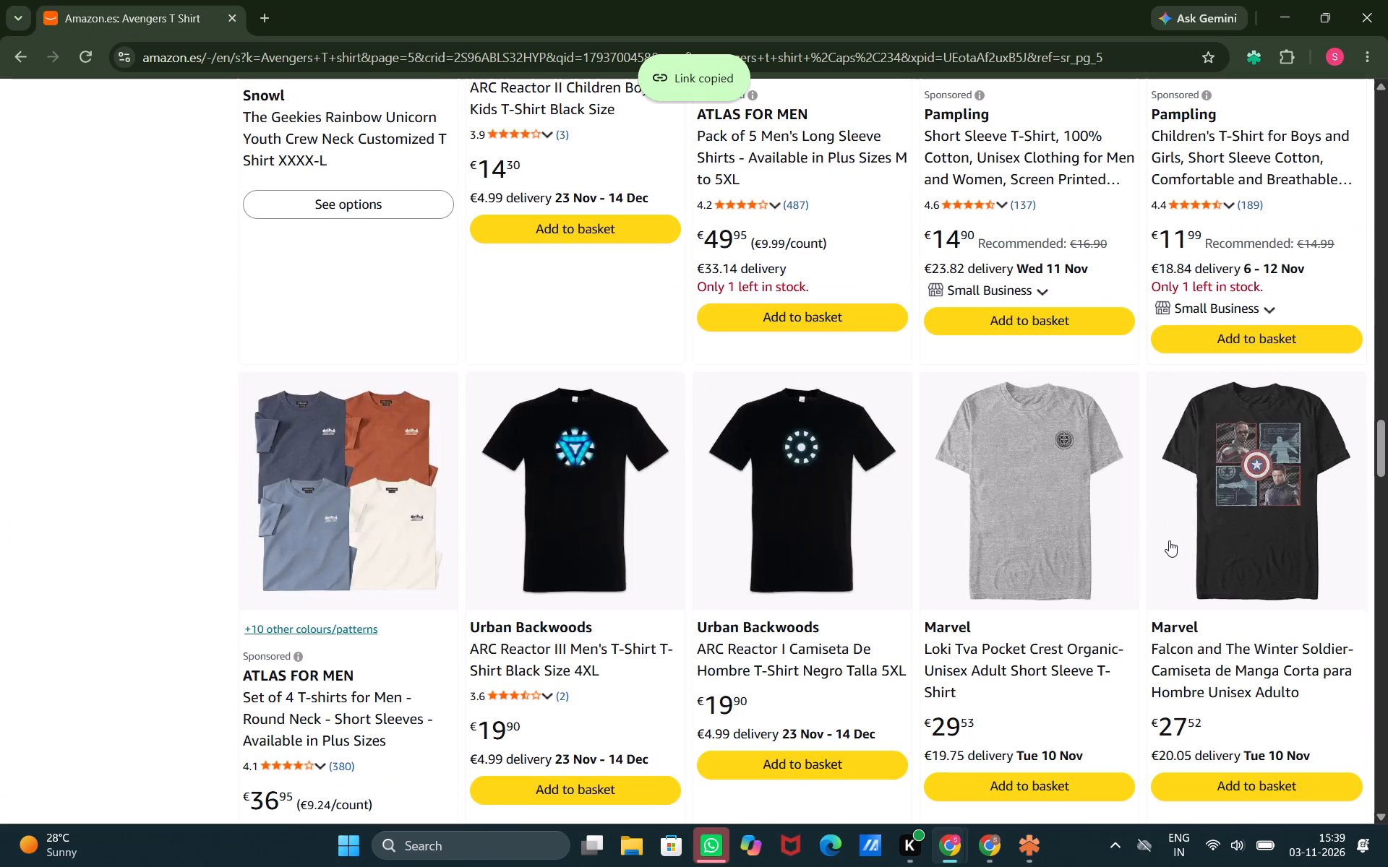
scroll(1046, 452, "down", 5)
scroll(789, 355, "down", 1)
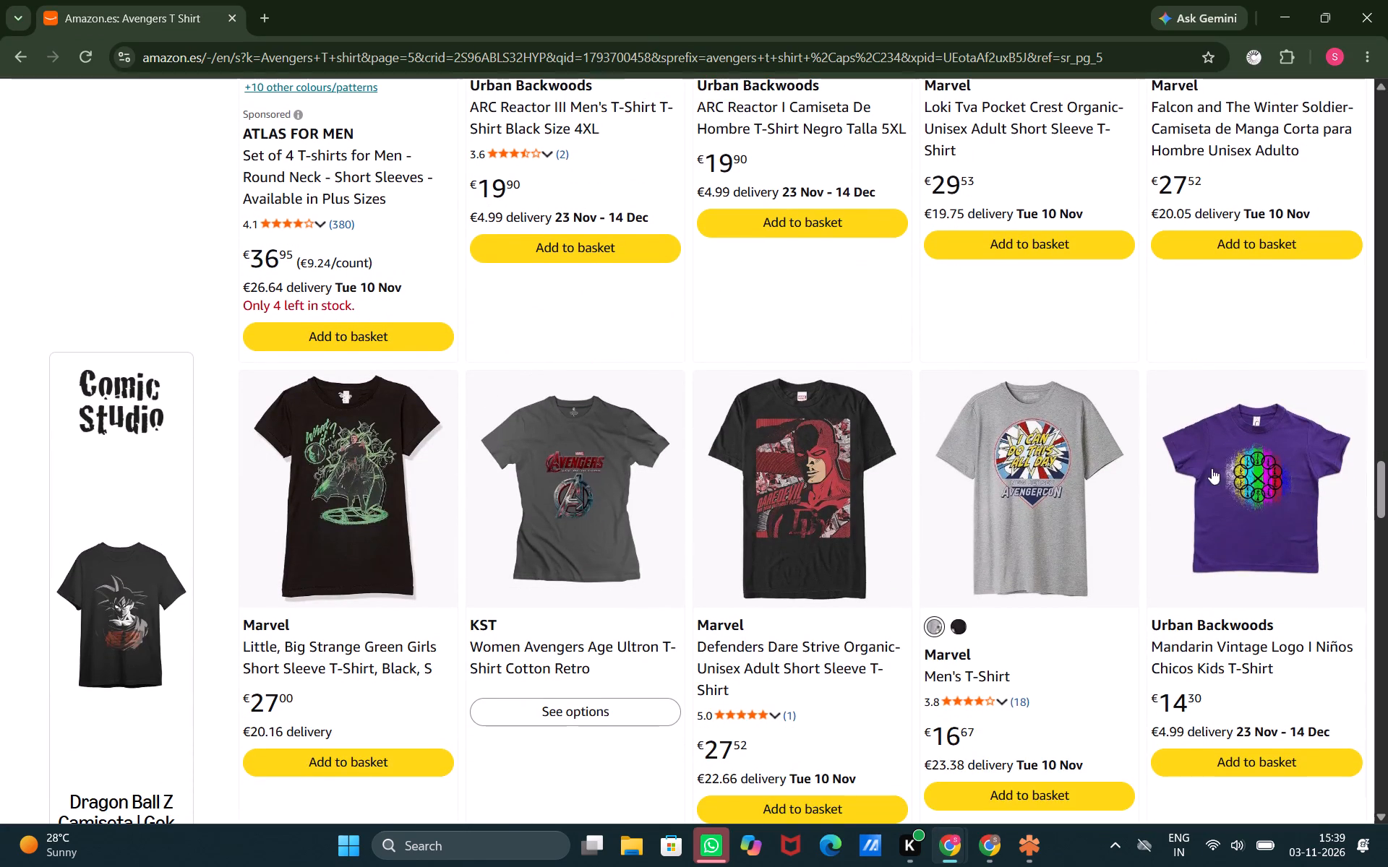
scroll(1261, 476, "down", 6)
scroll(392, 460, "down", 7)
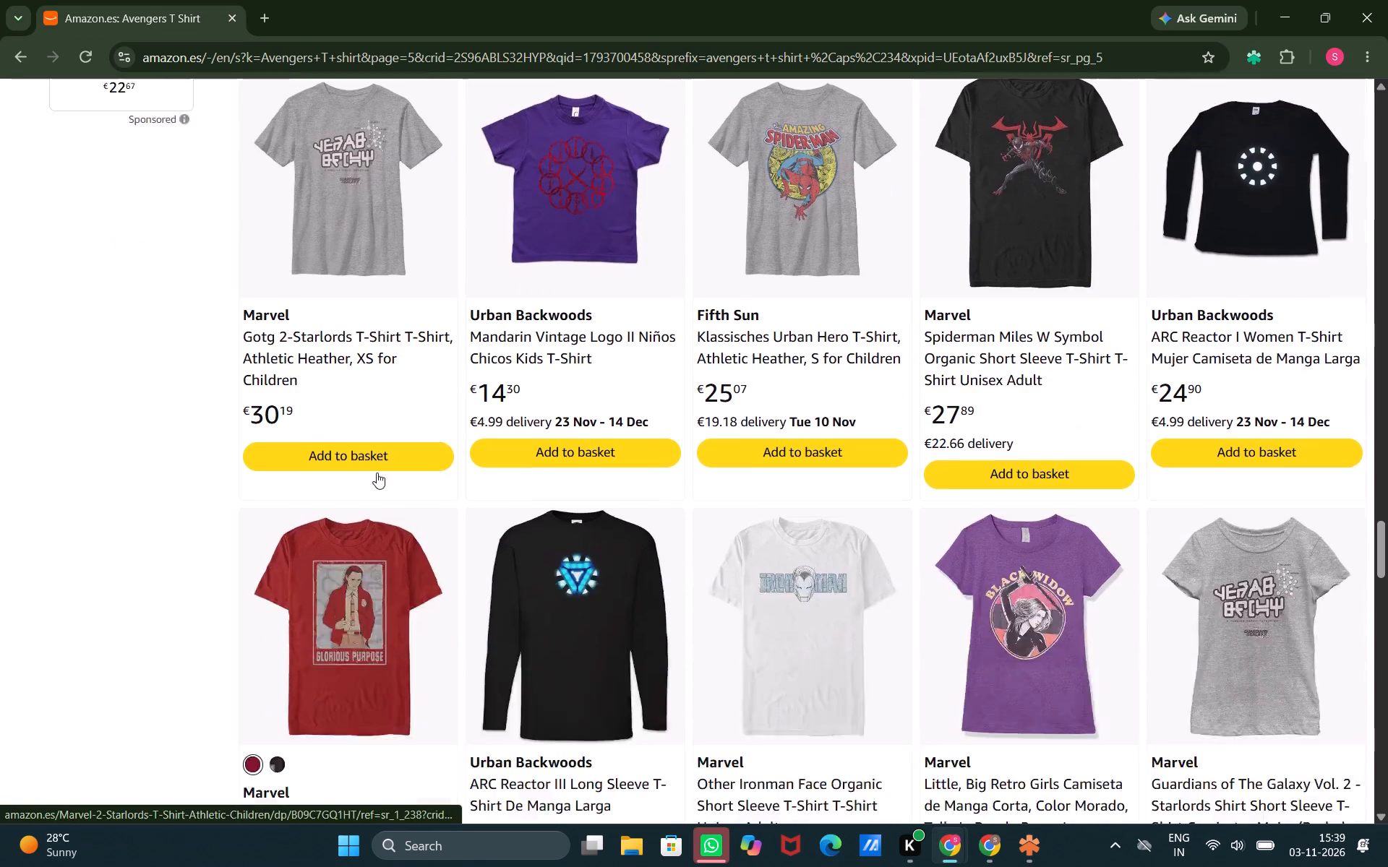
scroll(1265, 322, "down", 5)
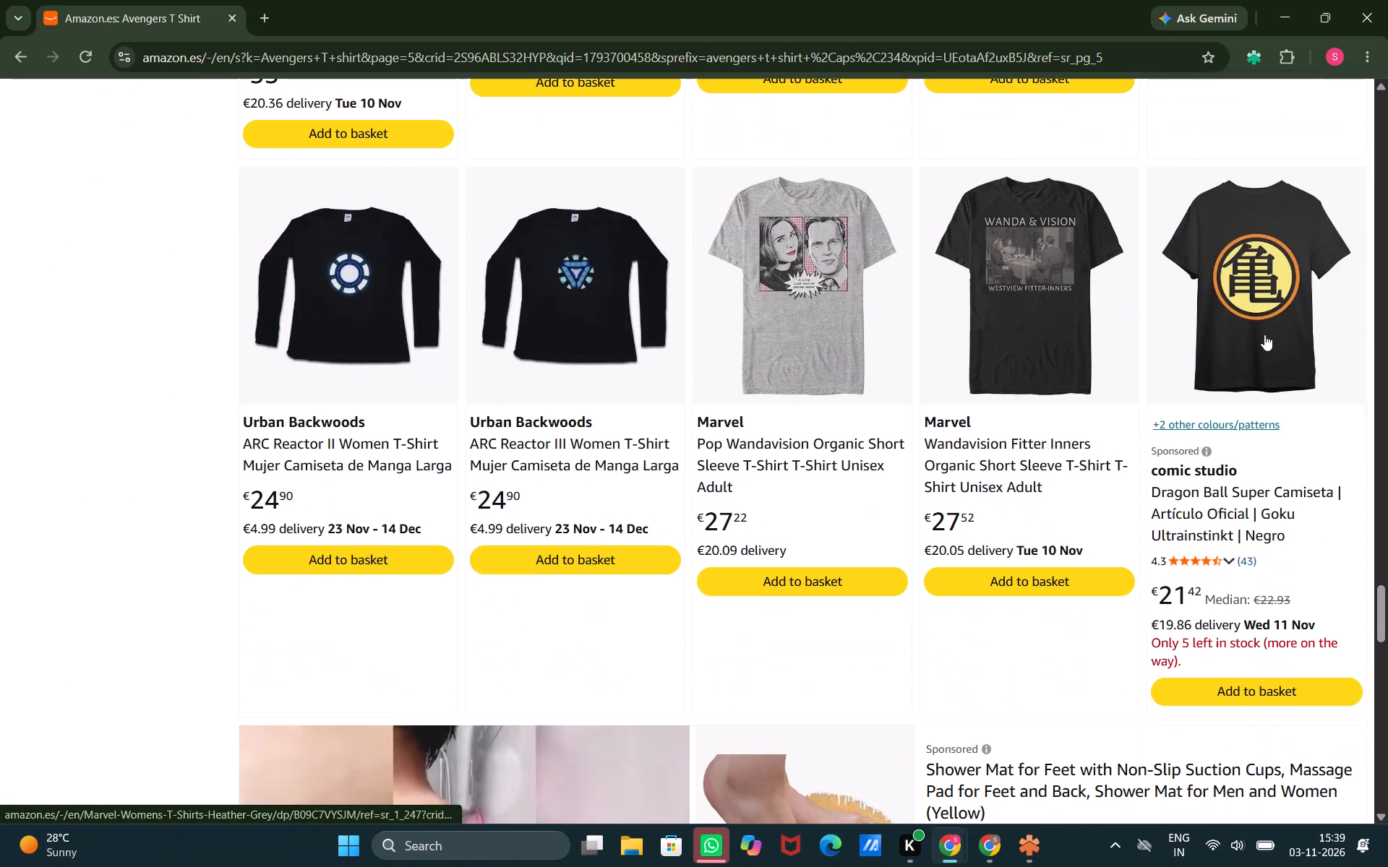
scroll(347, 301, "down", 5)
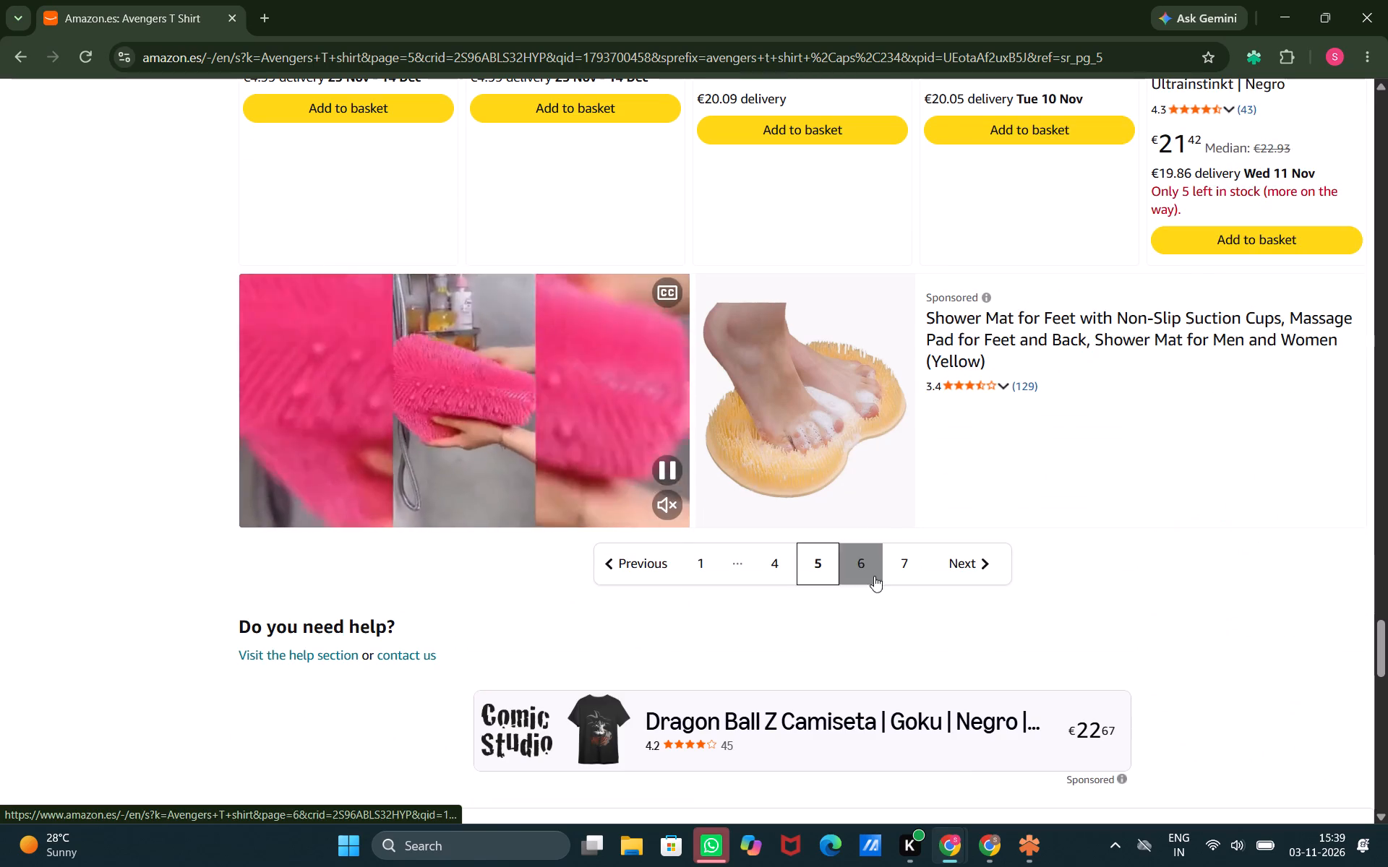
left_click(867, 565)
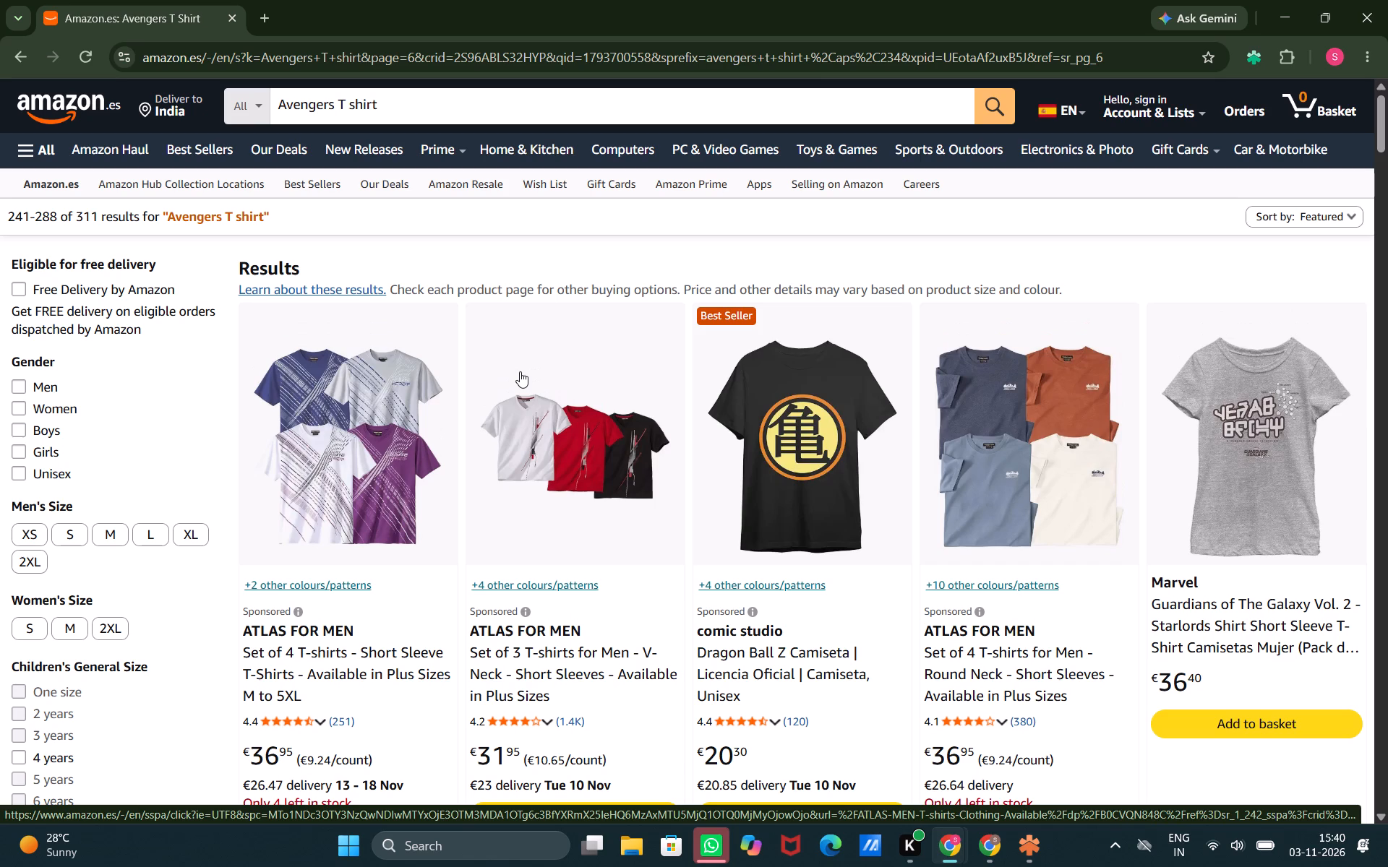
Copy the link of the Marvel Heroes of Today Kids T-Shirt (Heather Grey, 104) and paste it into cell C21767 of the spreadsheet.
scroll(520, 371, "down", 5)
scroll(523, 363, "up", 3)
scroll(520, 358, "down", 9)
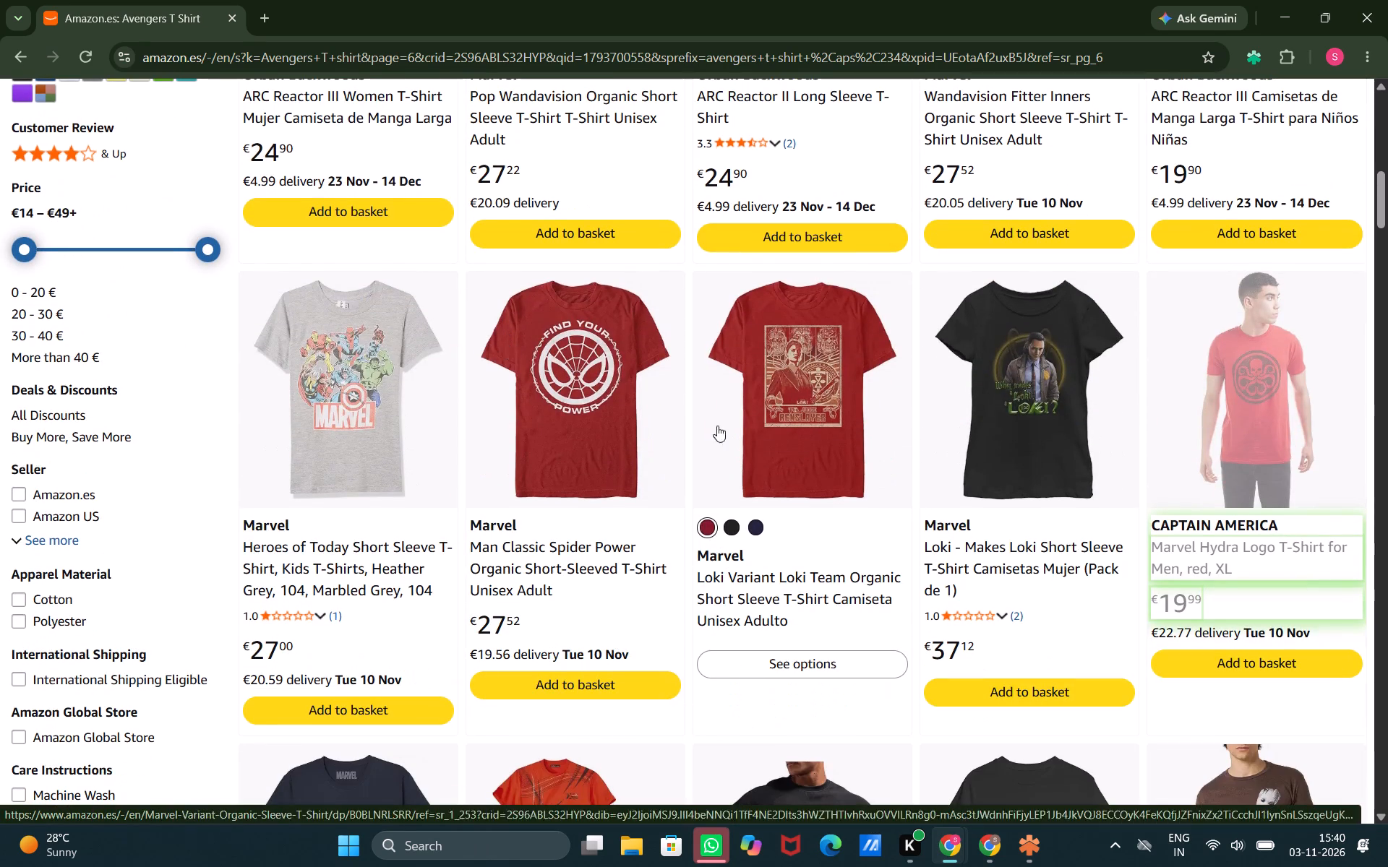
right_click(406, 577)
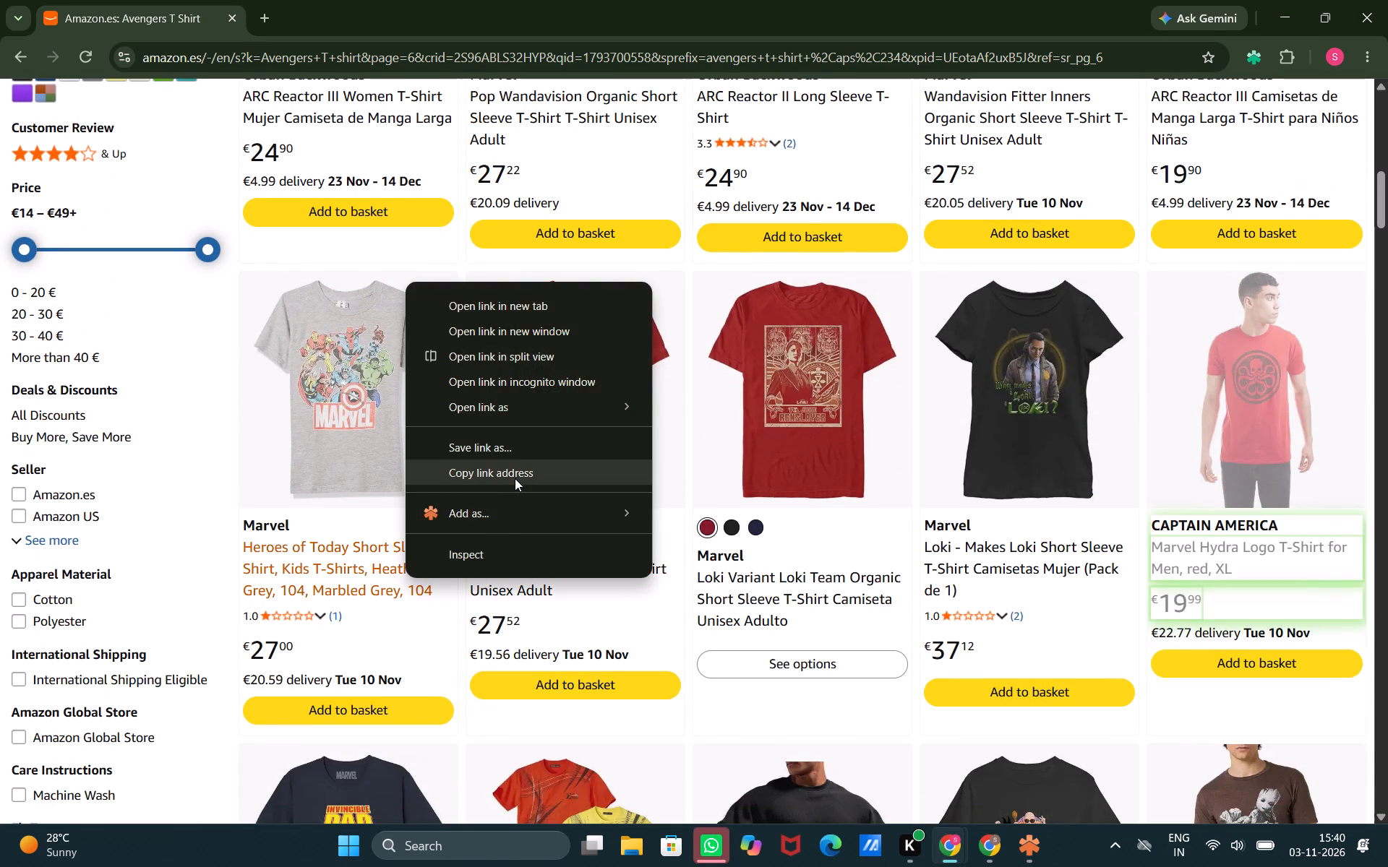
left_click(515, 478)
key("alt+Tab")
key("ctrl+v")
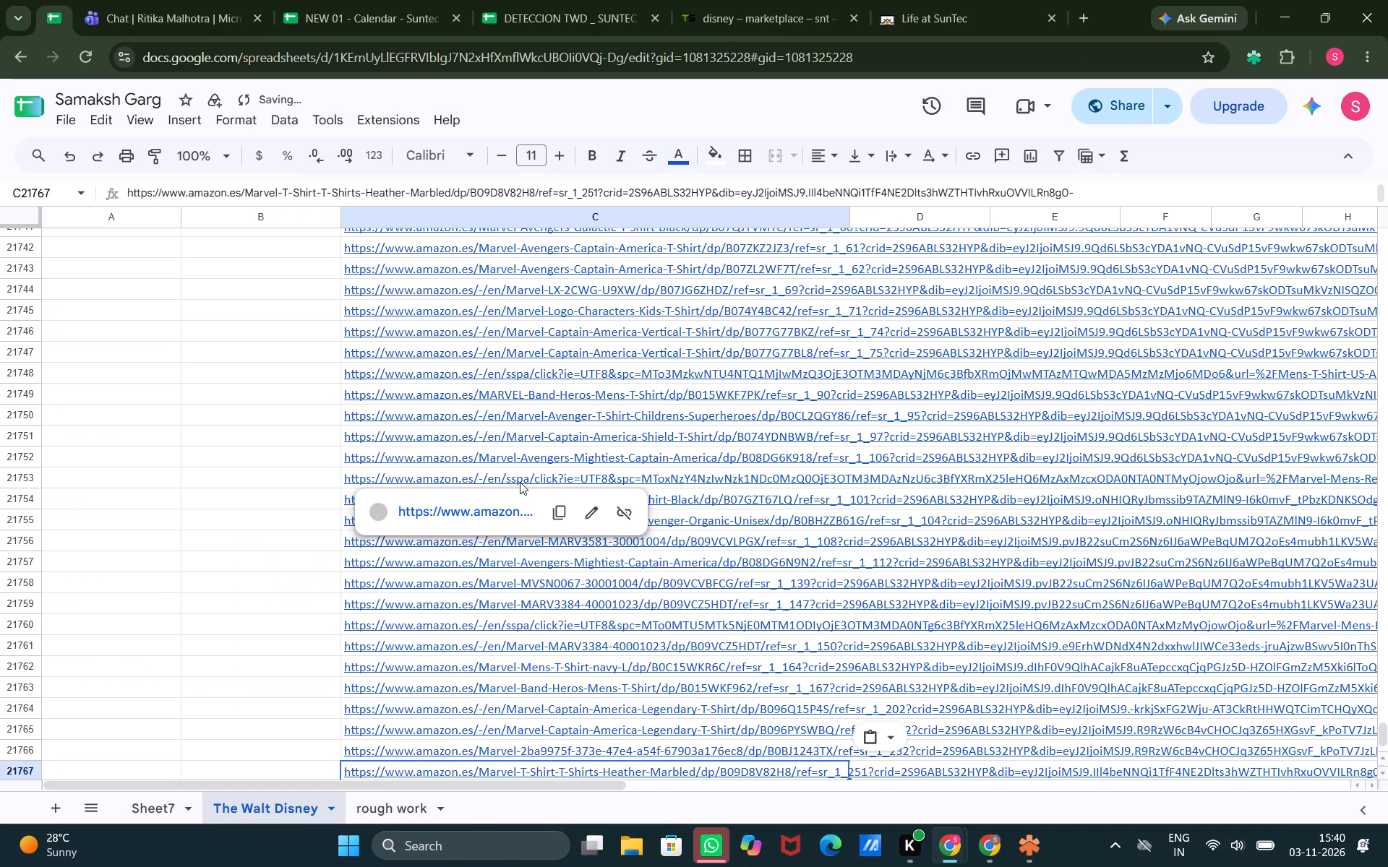
key("Return")
key("Return")
Copy the link of Marvel's The First Avenger Flag T-Shirt for Men and paste it into cell C21768 of the spreadsheet.
key("alt+Tab")
scroll(583, 436, "down", 4)
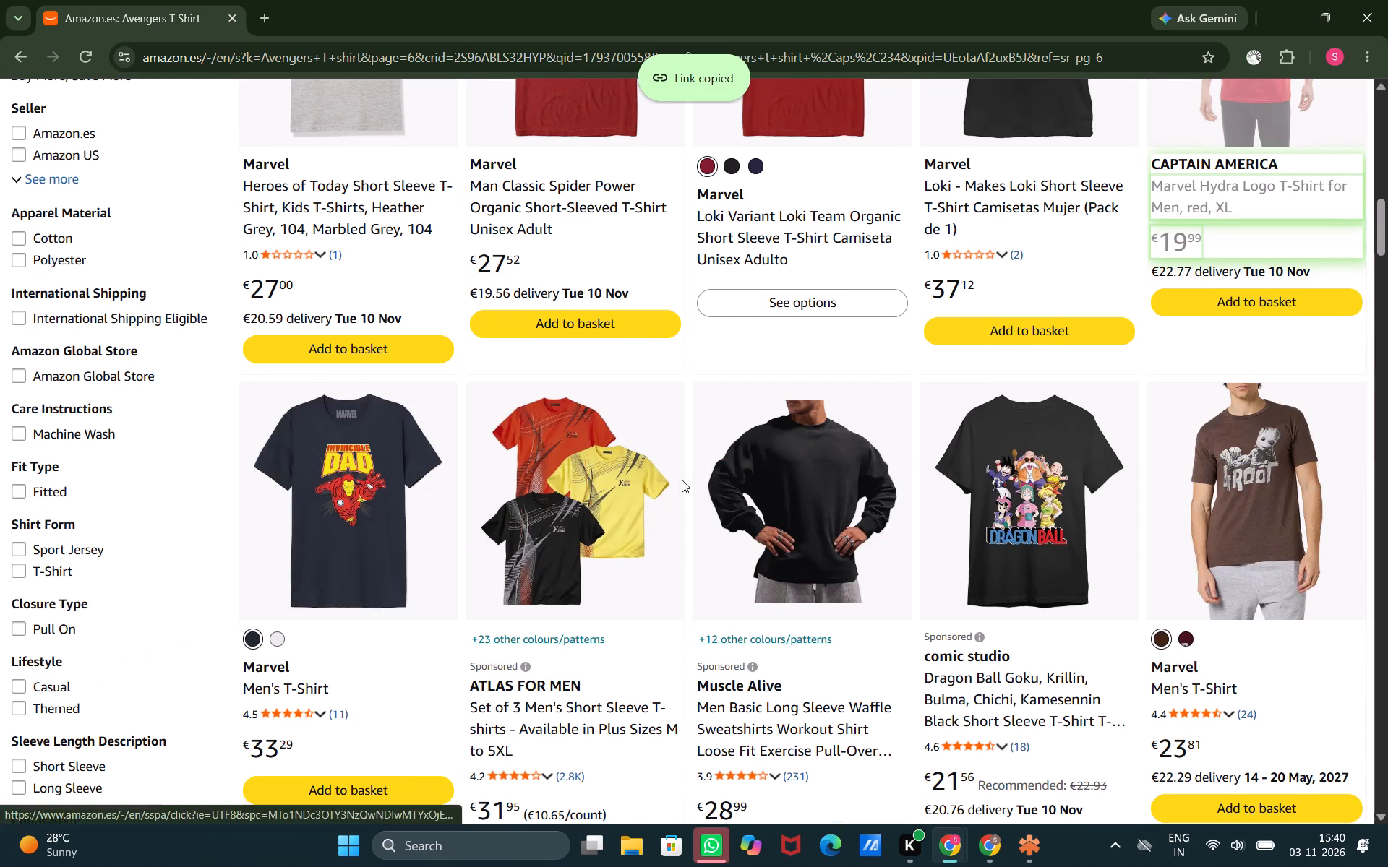
scroll(1185, 462, "down", 6)
scroll(763, 541, "down", 2)
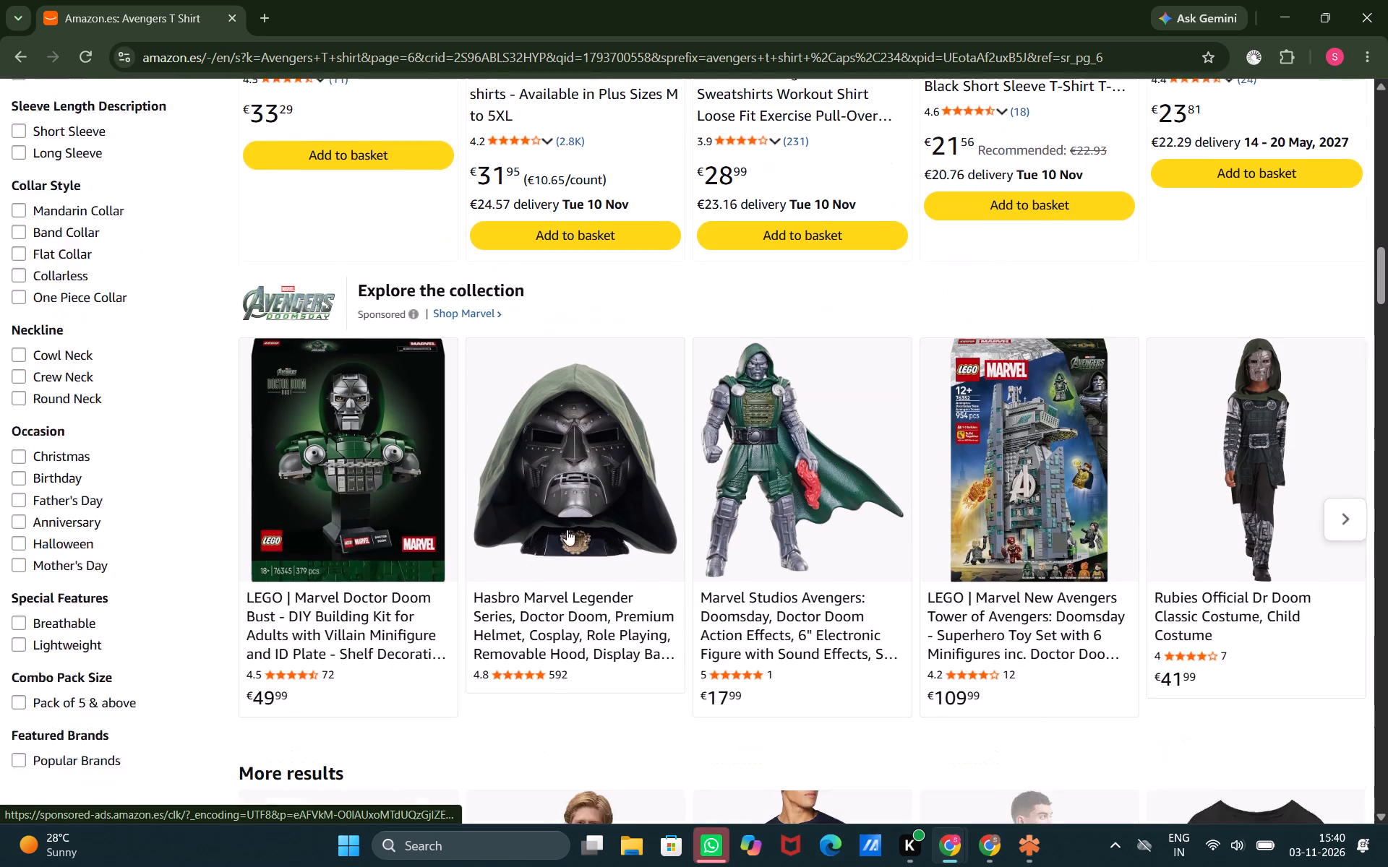
scroll(567, 530, "down", 6)
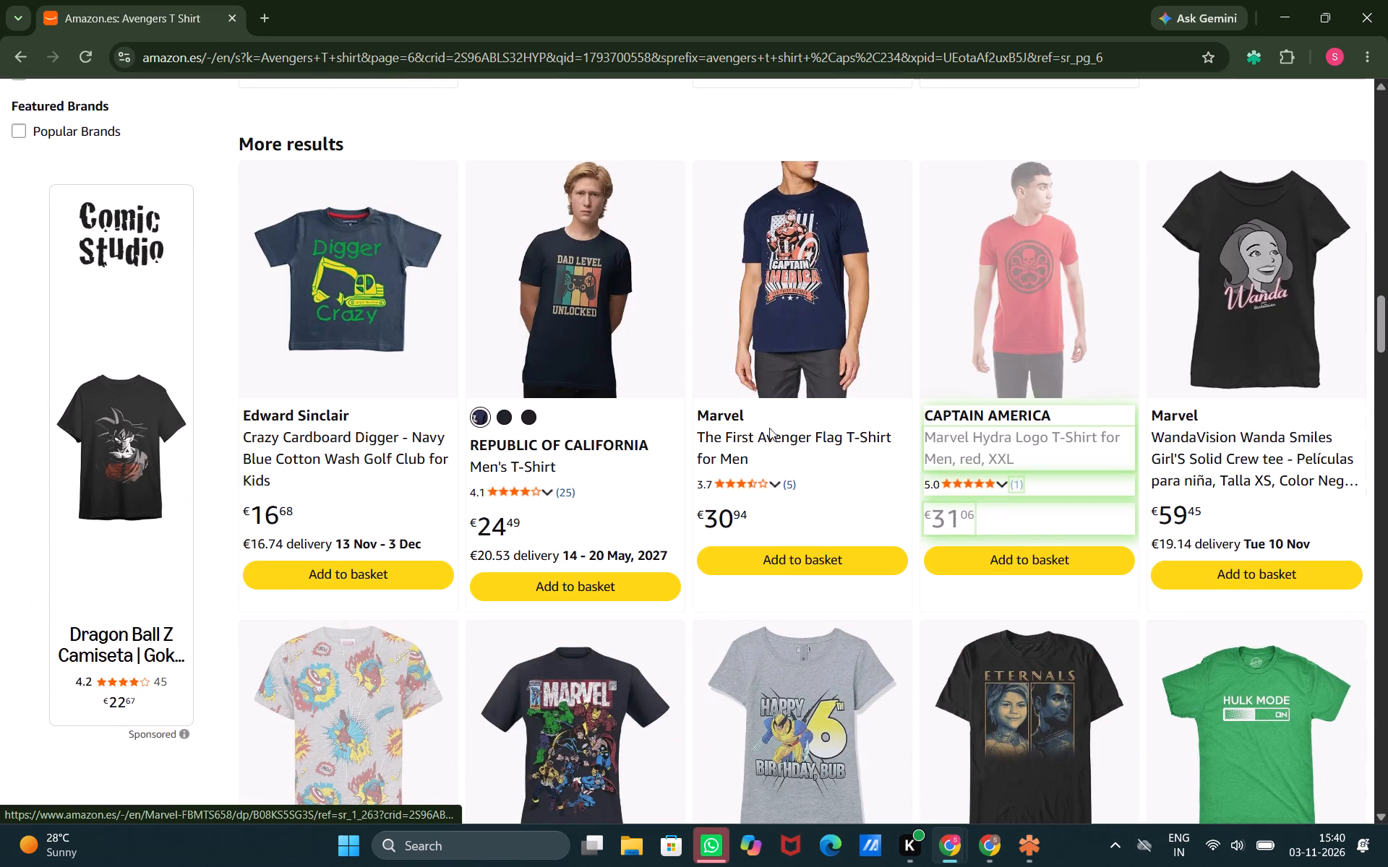
right_click(742, 446)
left_click(843, 626)
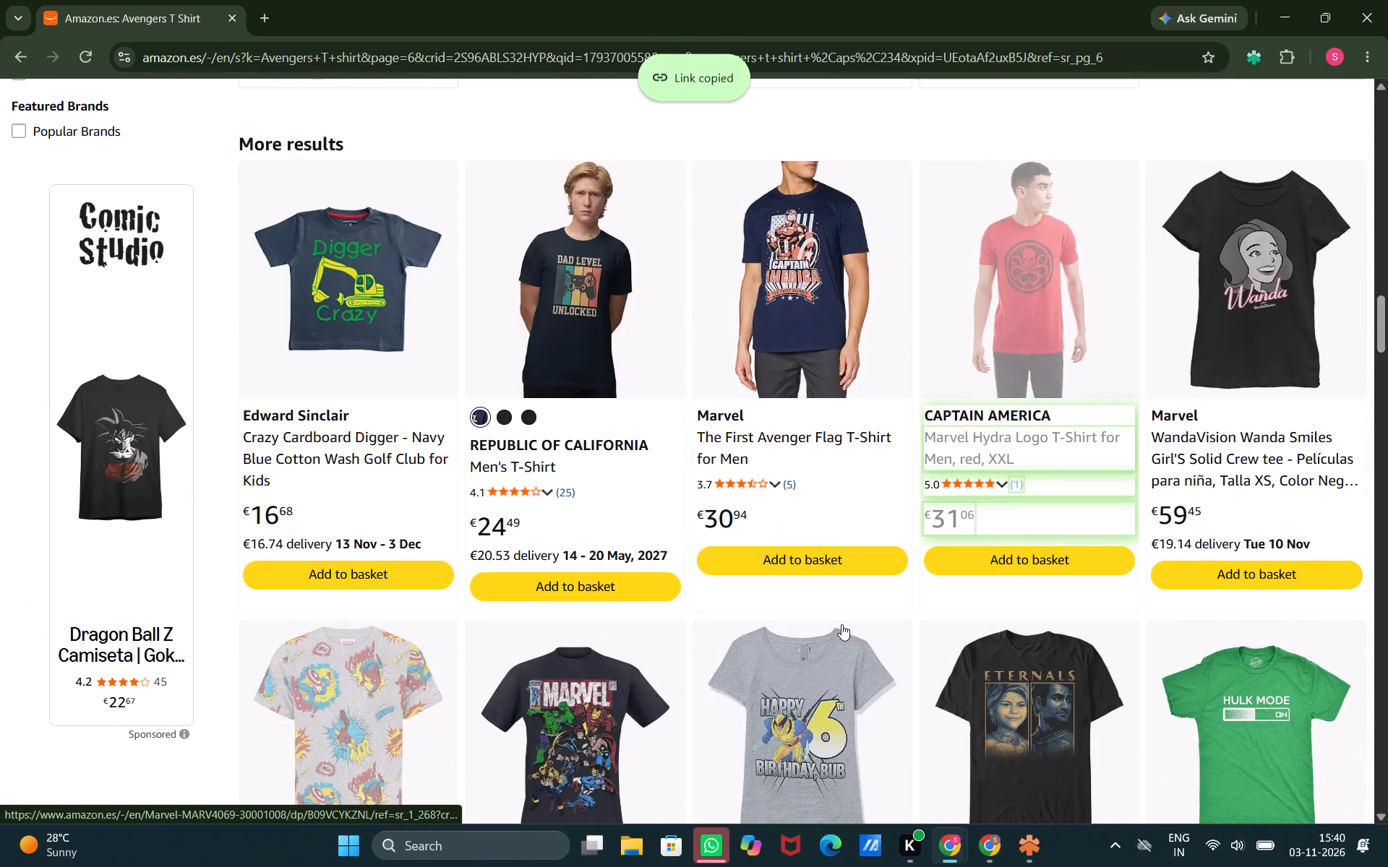
key("alt+Tab")
key("ctrl+v")
key("Return")
key("Return")
Copy the link of the Marvel Team Up Men T-Shirt (Black/White, XL) and paste it into cell C21769 of the spreadsheet.
key("alt+Tab")
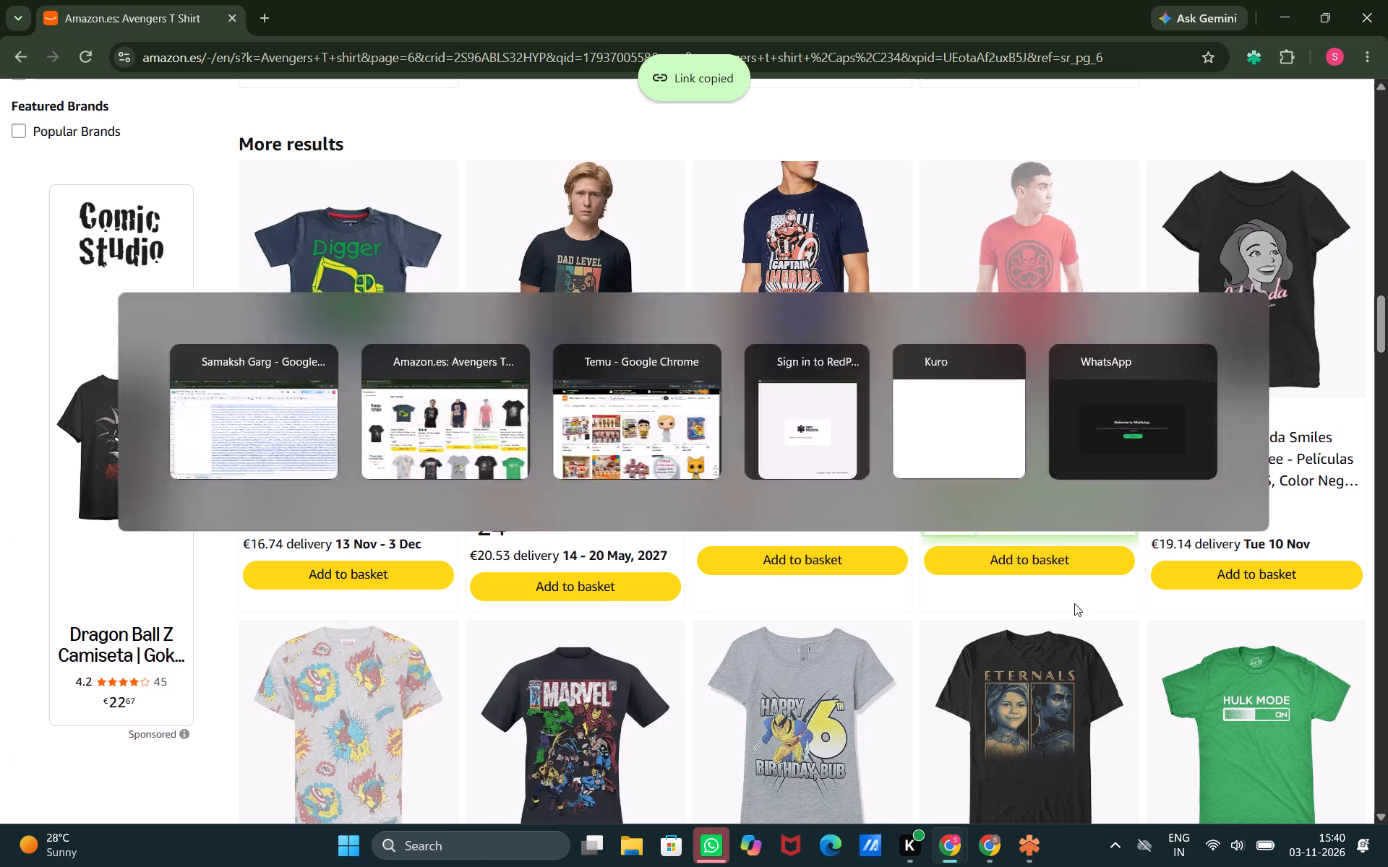
scroll(1387, 465, "down", 4)
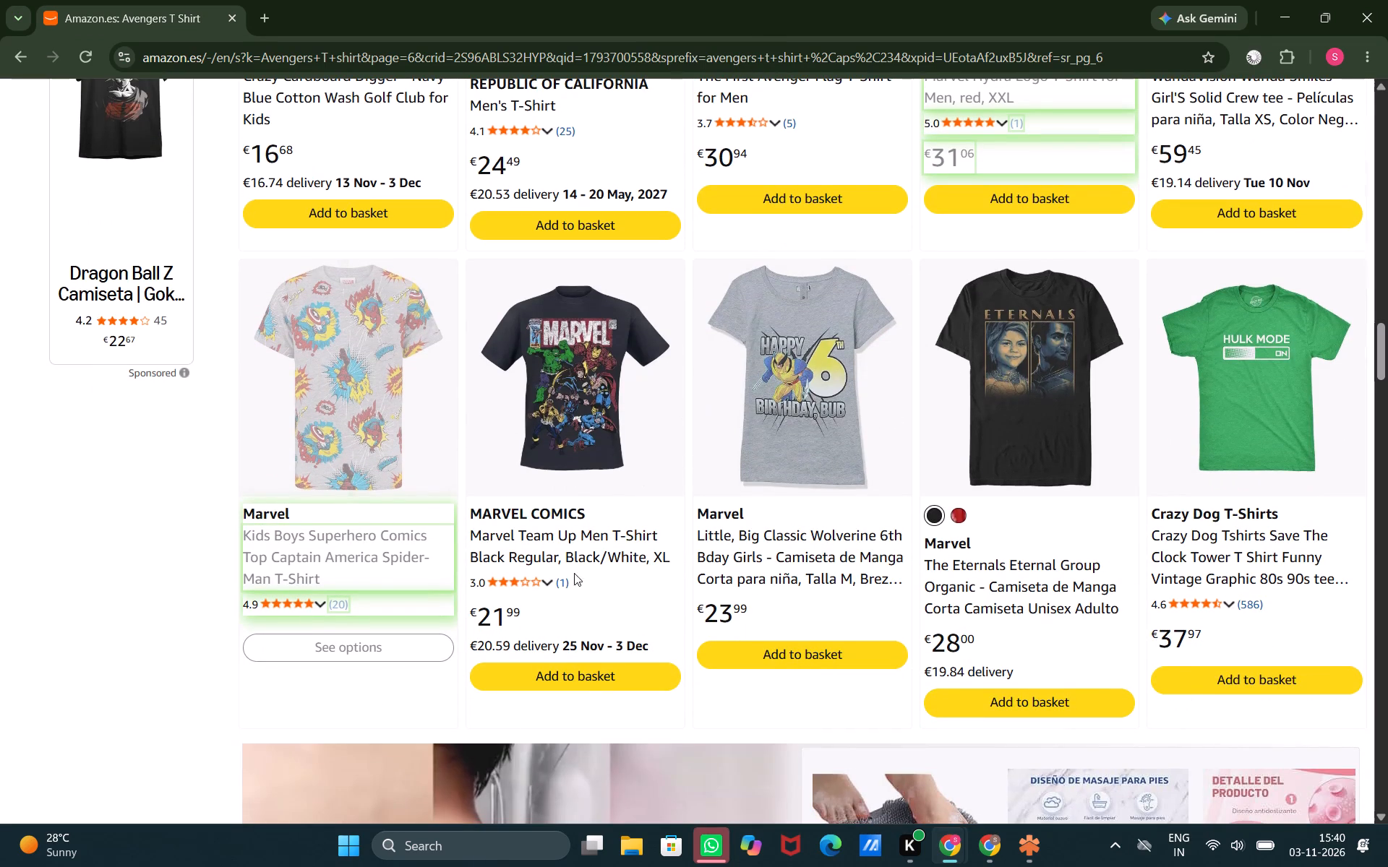
right_click(571, 552)
left_click(667, 447)
key("alt+Tab")
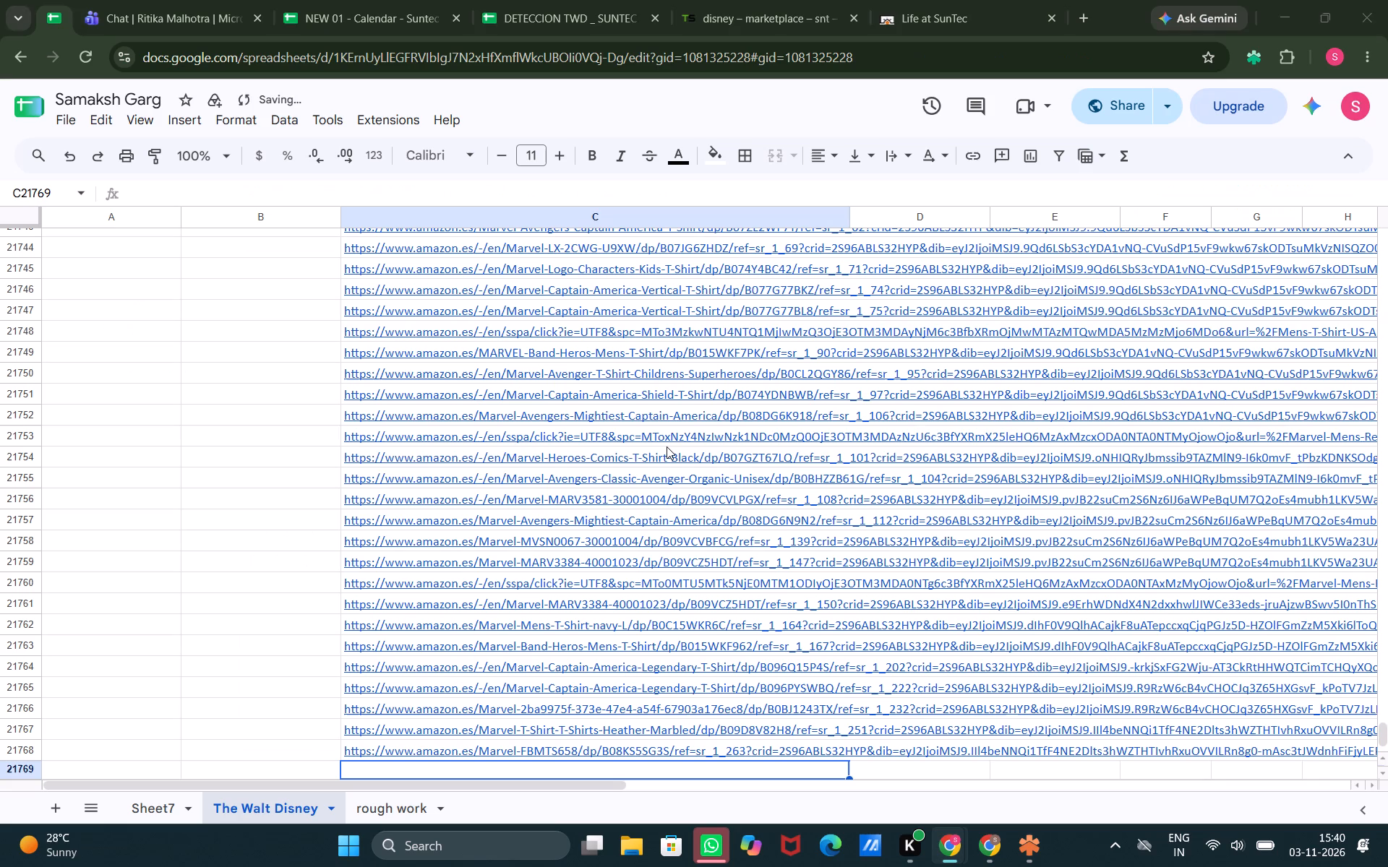
key("ctrl+v")
key("Return")
key("Return")
Copy the link of the Falcon and The Winter Soldier Stand Tall Cap Girls T-shirt and paste it into cell C21770 of the spreadsheet.
key("alt+Tab")
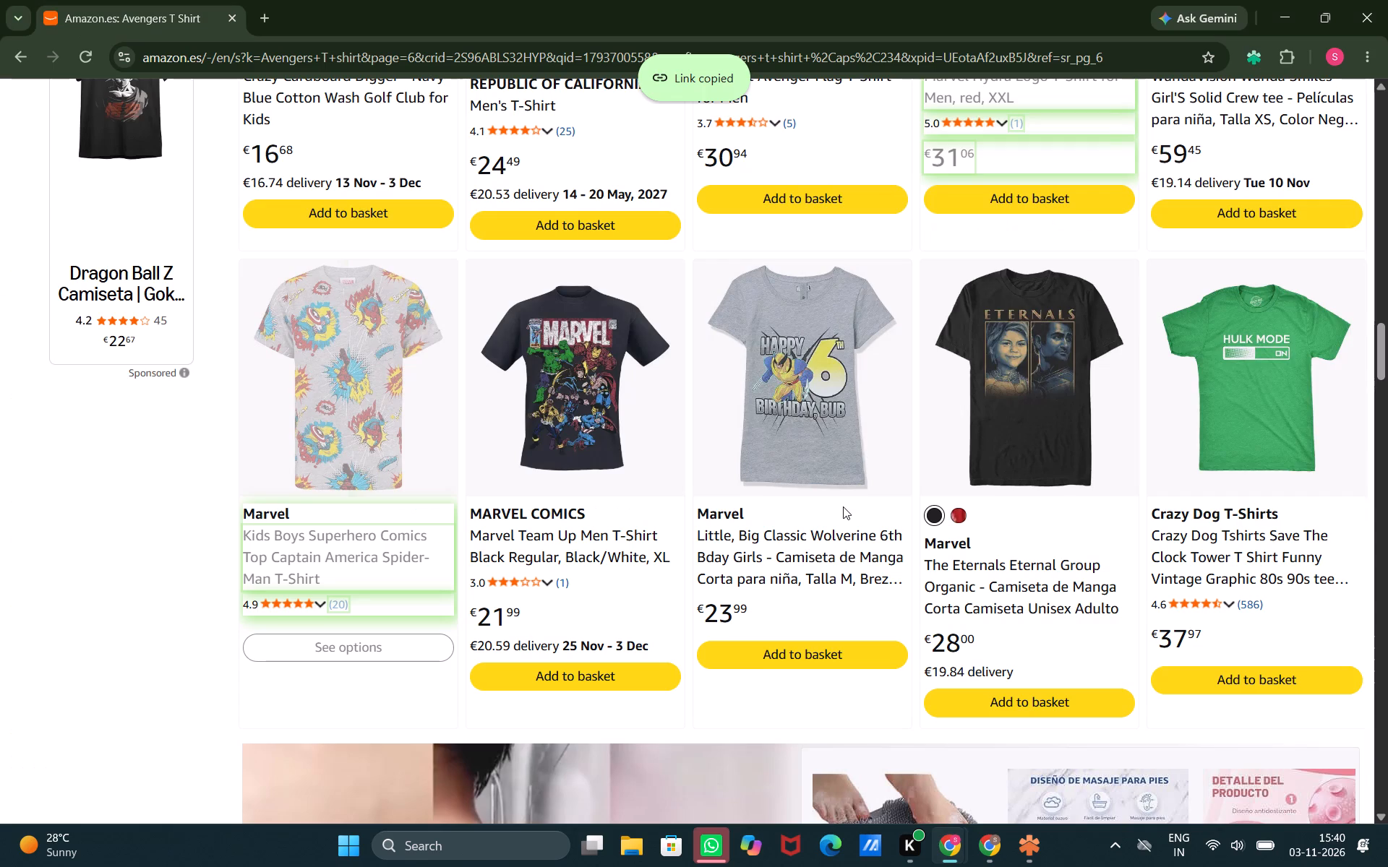
scroll(840, 499, "down", 5)
scroll(716, 514, "down", 5)
scroll(1188, 352, "down", 6)
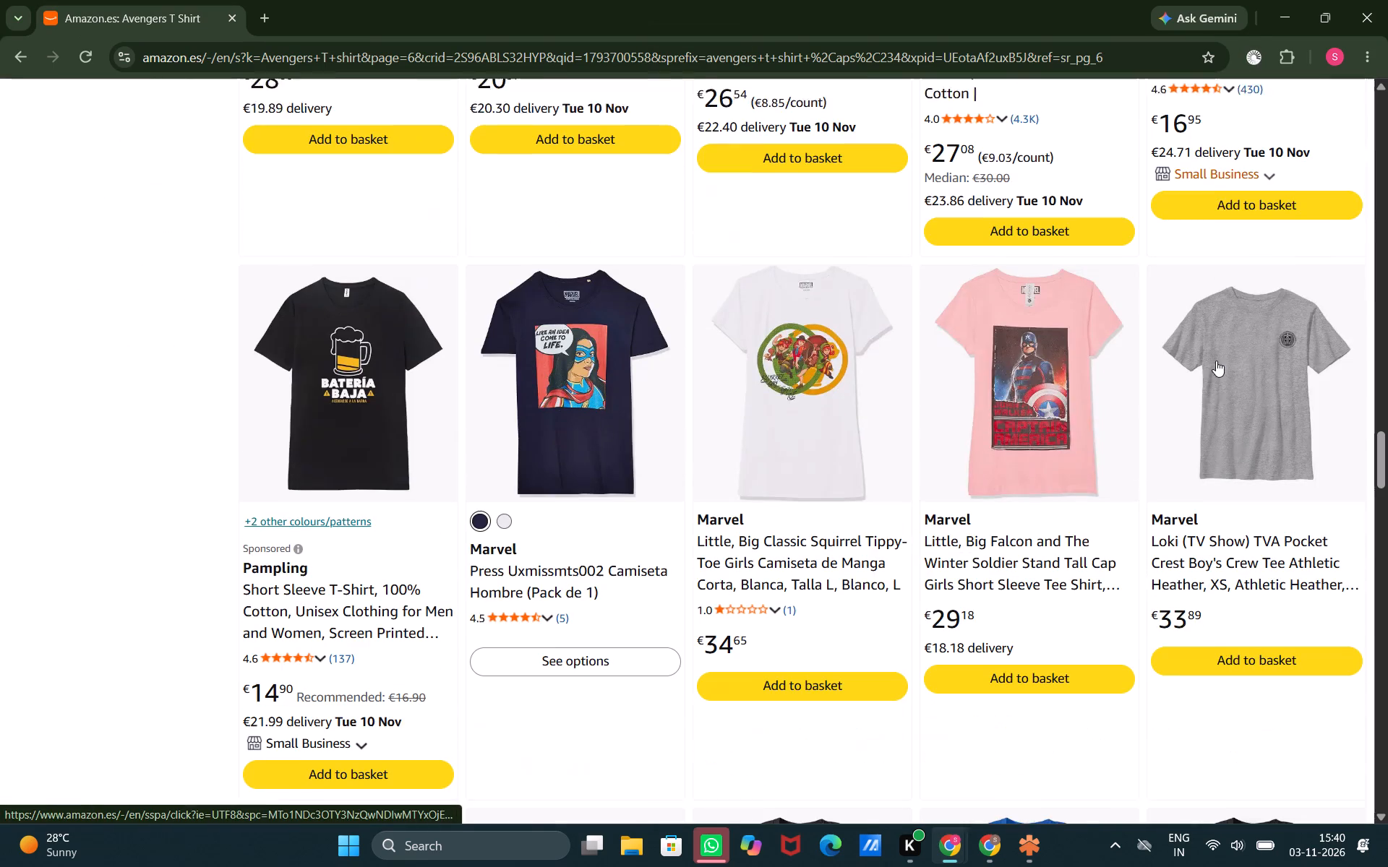
right_click(1016, 536)
left_click(1069, 425)
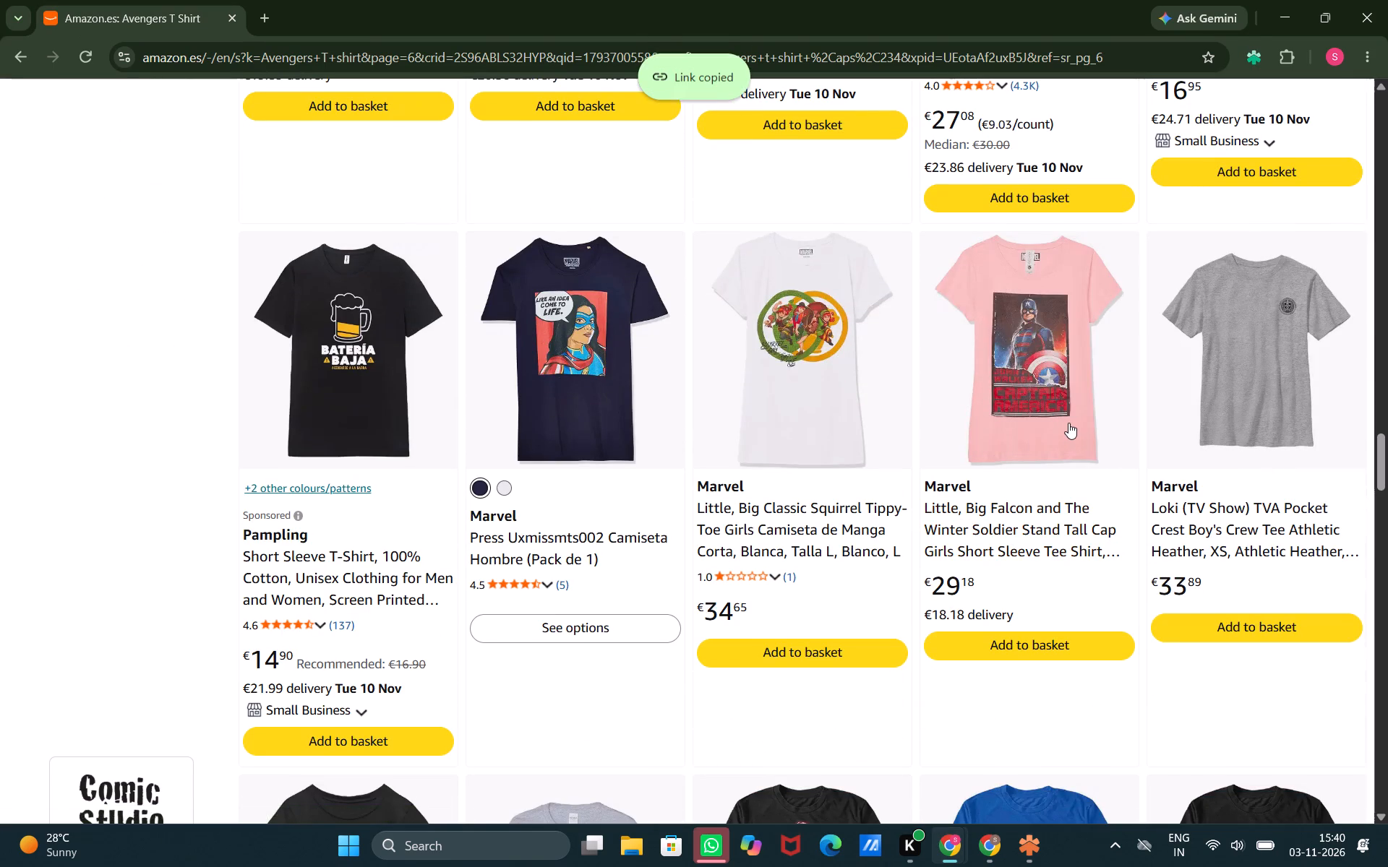
key("alt+Tab")
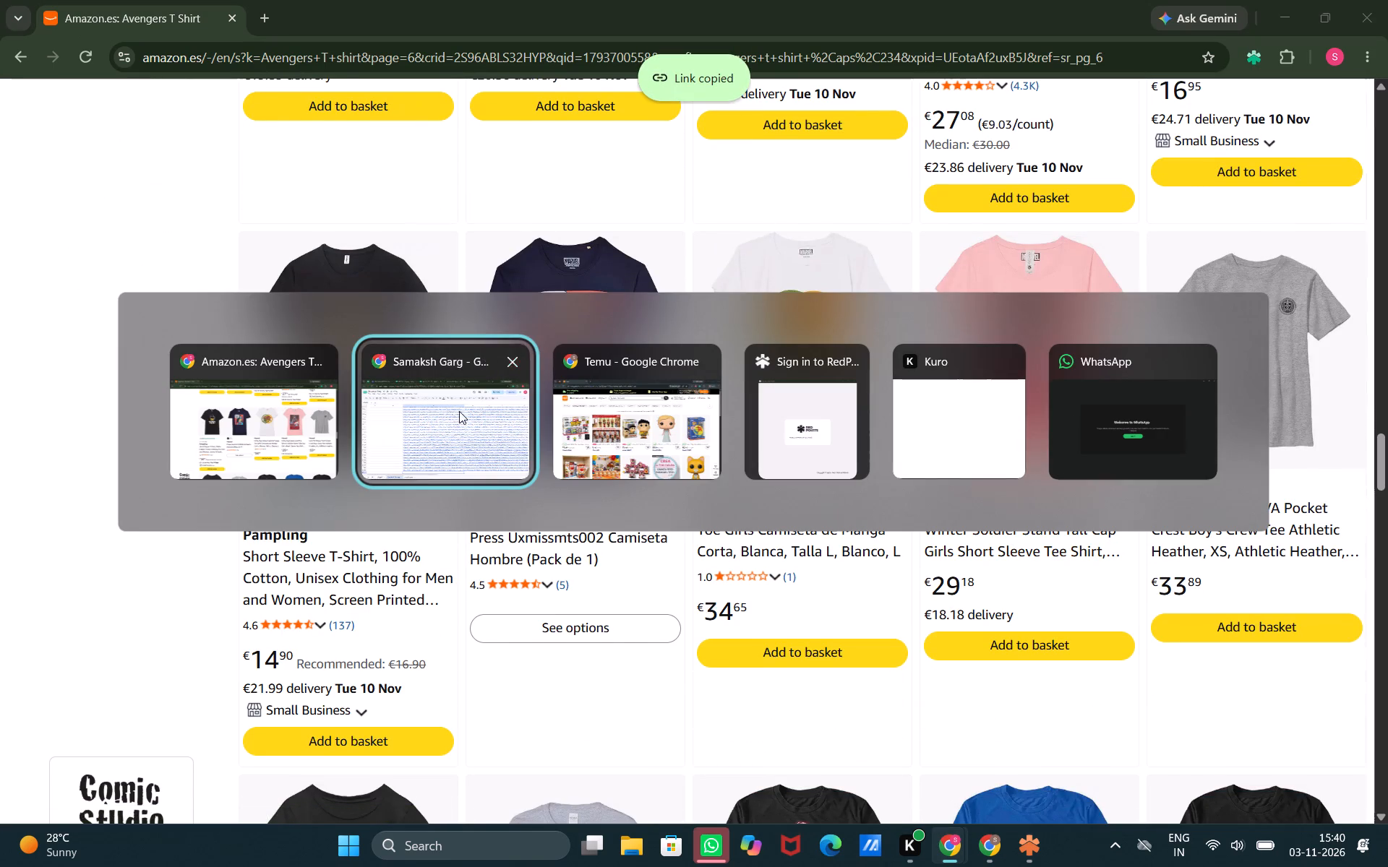
left_click(457, 406)
key("ctrl+v")
key("Return")
key("Return")
Copy the link of the Marvel Comics Official Heroes Kids T-Shirt (Grey, 9/10 Years) and paste it into cell C21771 of the spreadsheet.
key("alt+Tab")
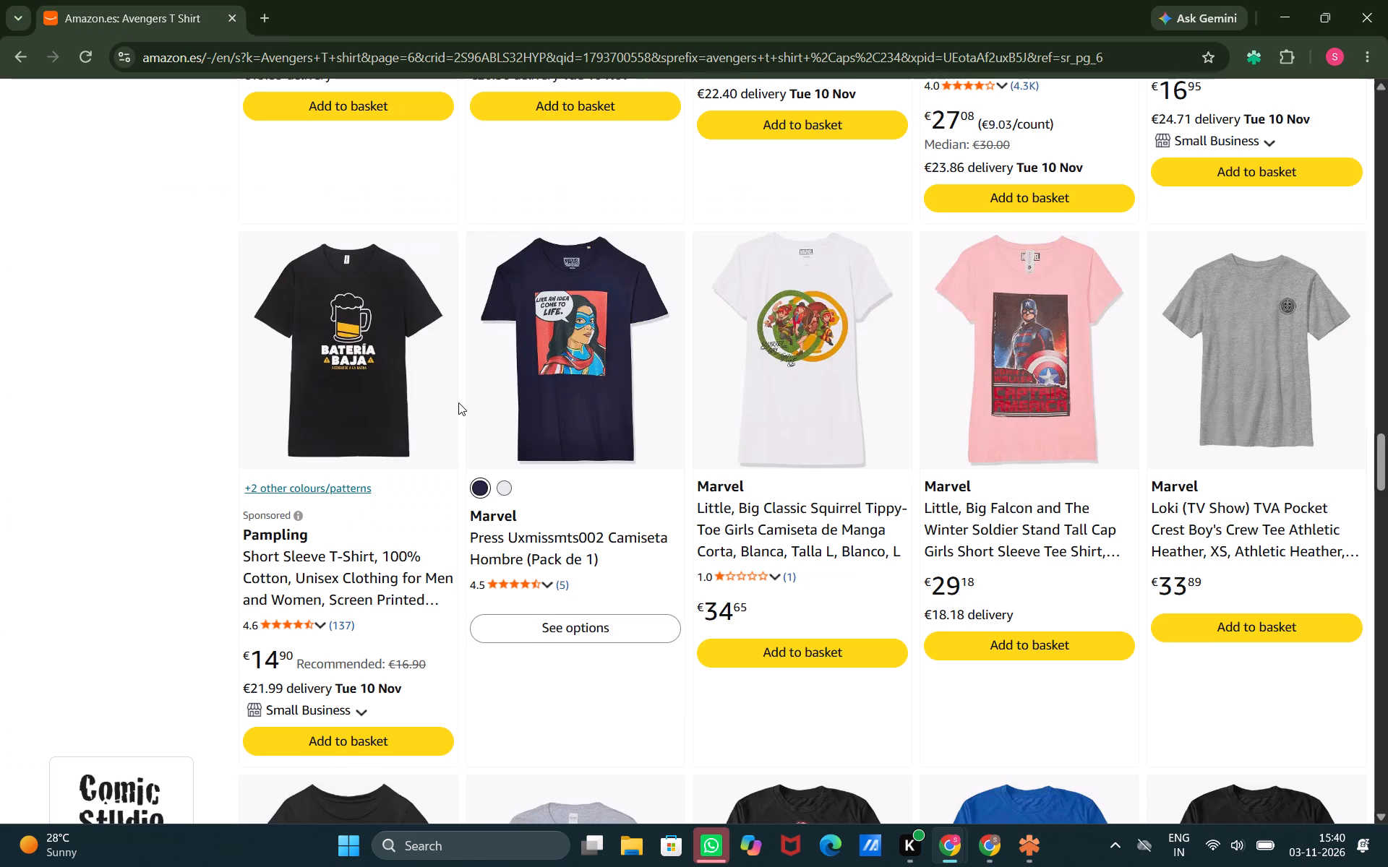
scroll(476, 382, "down", 6)
right_click(552, 524)
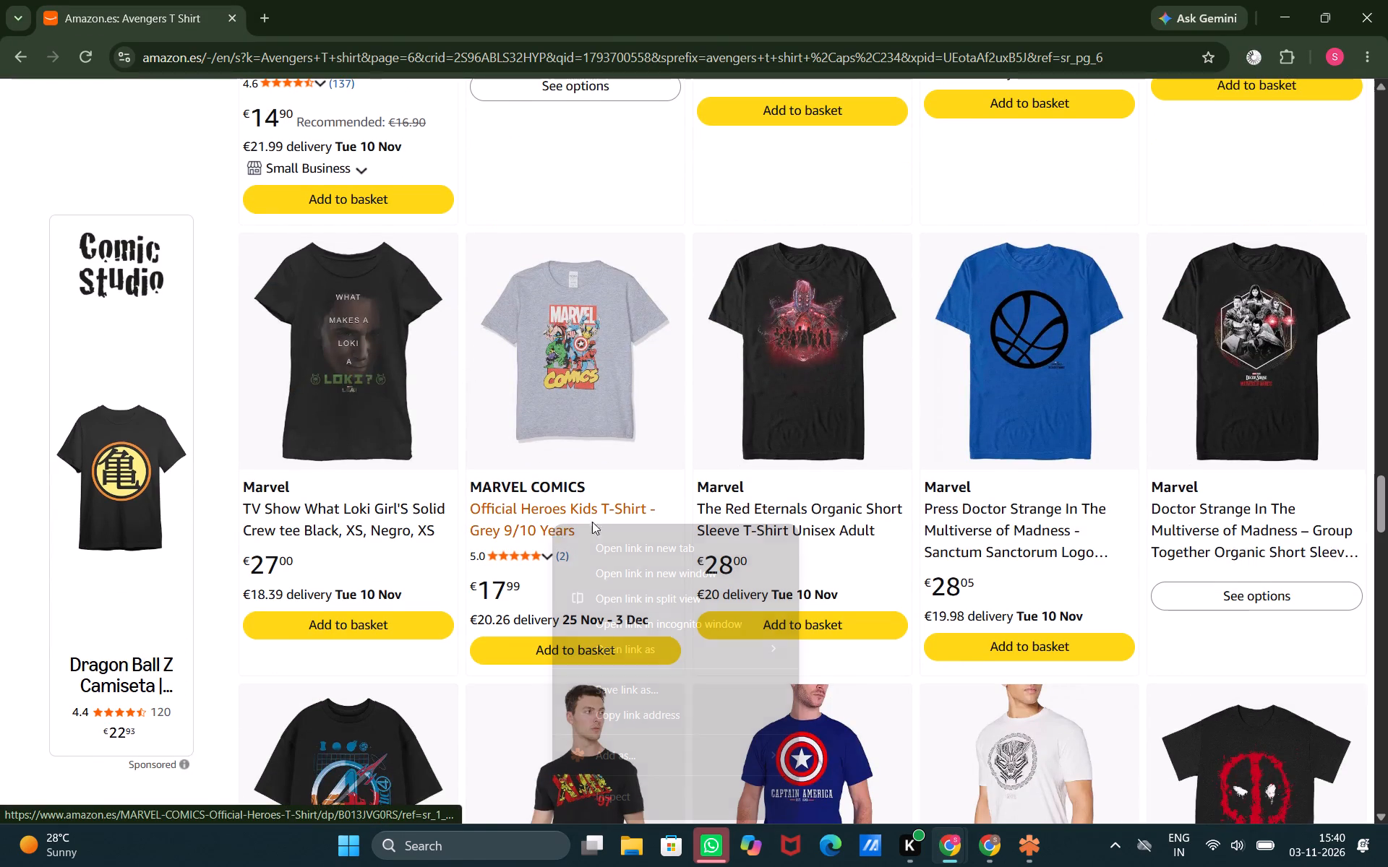
left_click(662, 713)
key("alt+Tab")
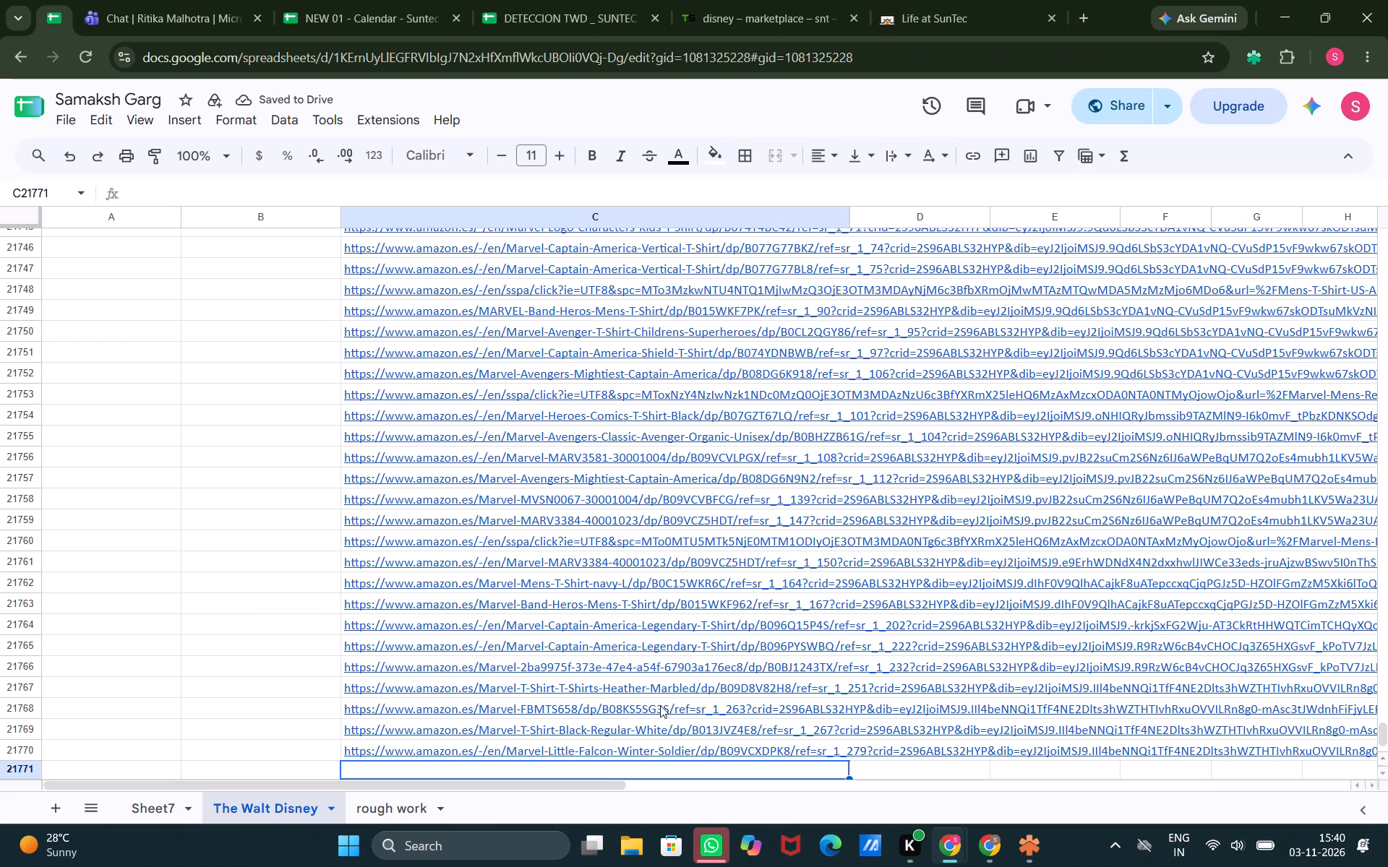
key("ctrl+v")
key("Return")
key("Return")
Copy the link of the Captain America DSN-1-CPTA005-H49-17-NV-S Men's T-Shirt (Navy Blue, S) and paste it into cell C21772.
key("alt+Tab")
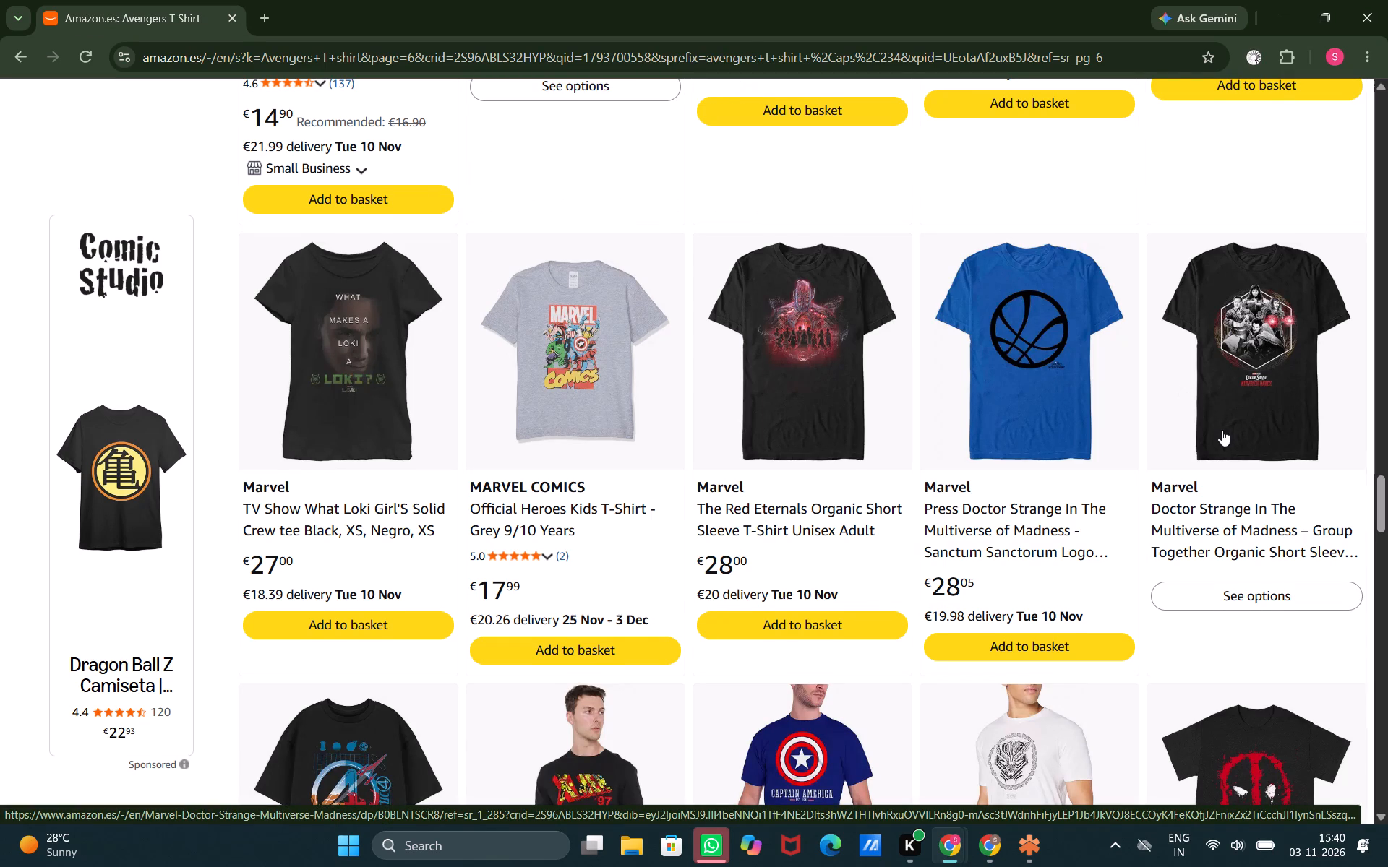
scroll(1222, 430, "down", 5)
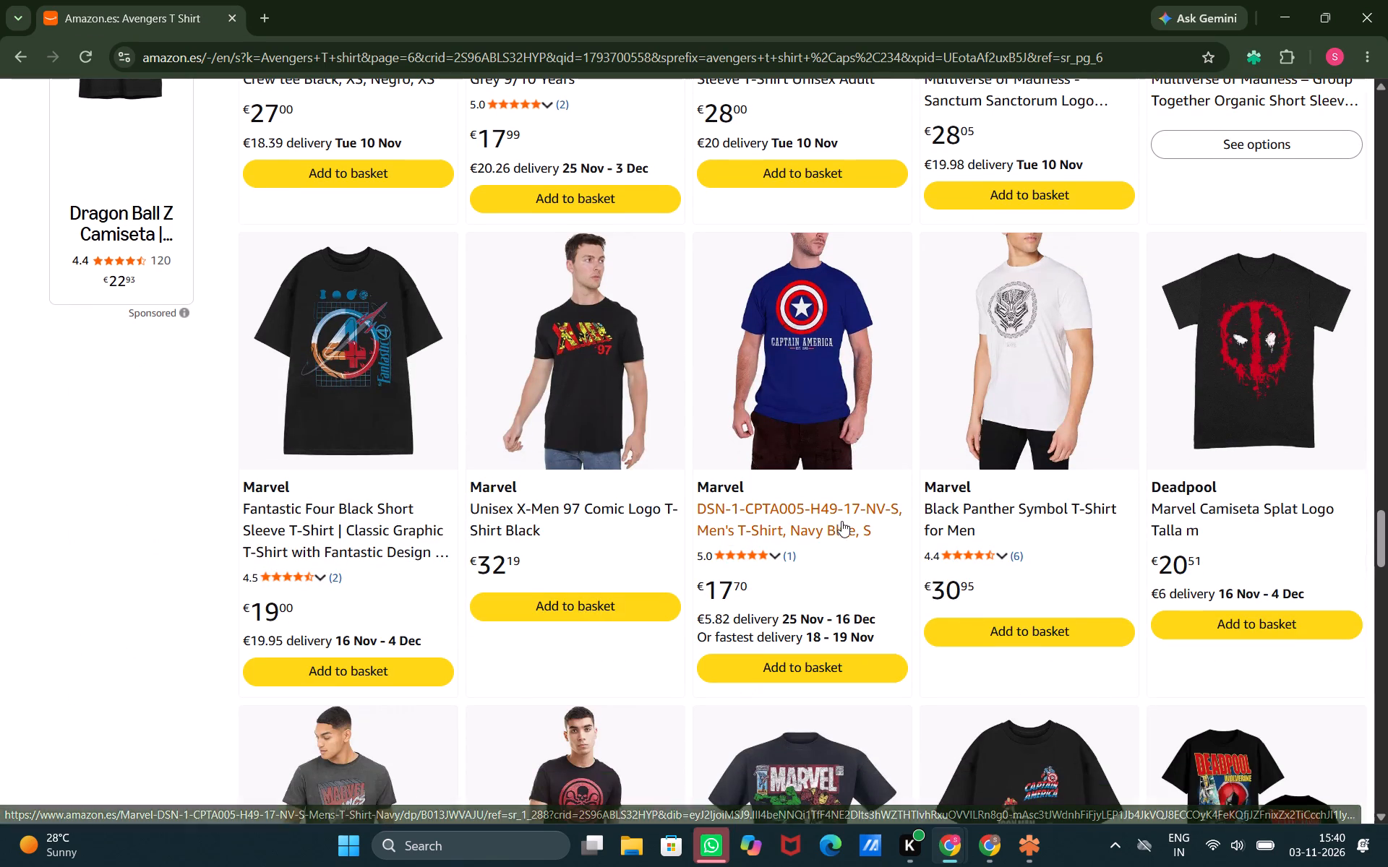
right_click(839, 518)
left_click(968, 702)
key("alt+Tab")
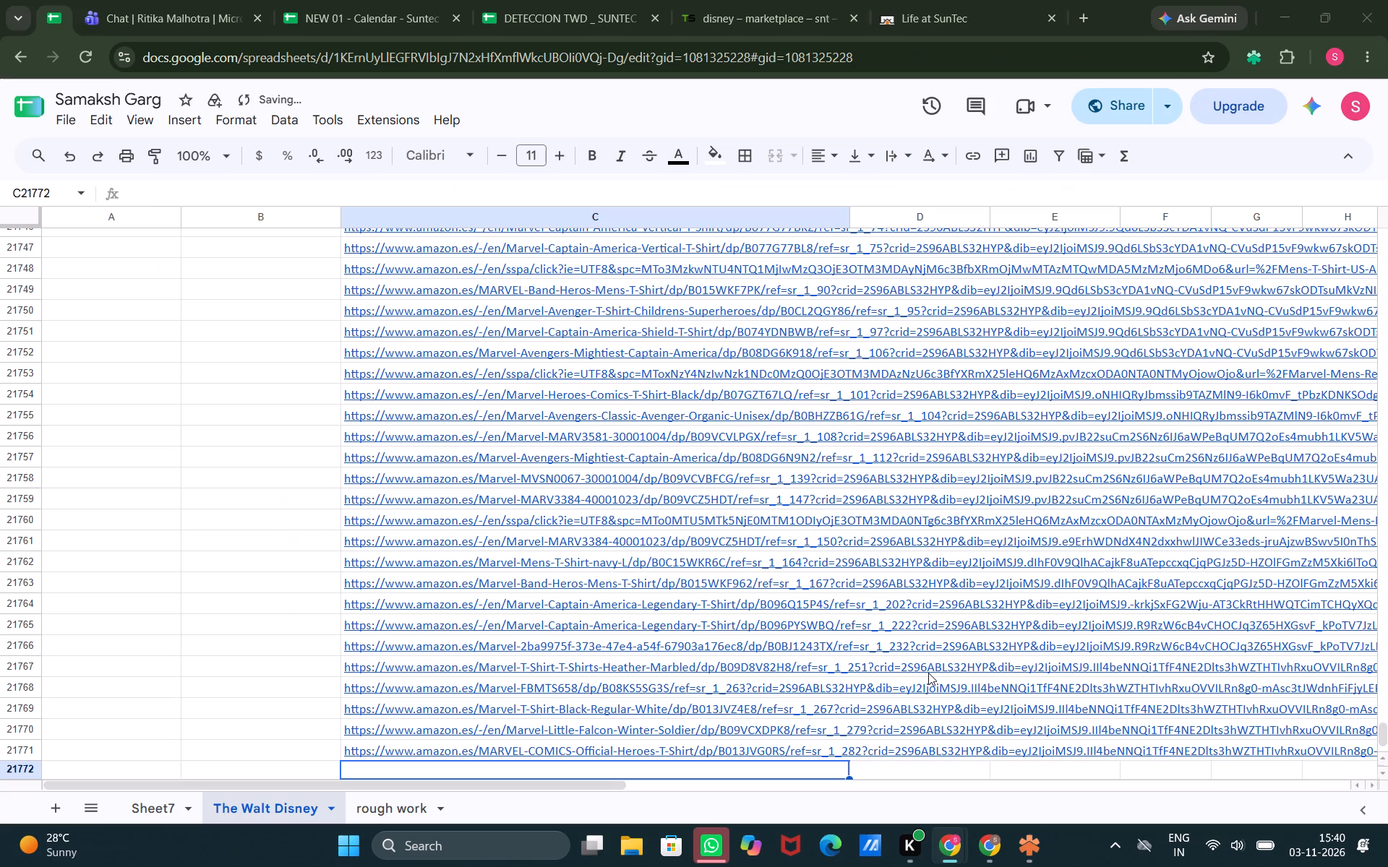
key("ctrl+v")
key("Return")
key("Return")
Copy the link of the Marvel Team Up Men T-Shirt (Black/White, L) and paste it into cell C21773 of the spreadsheet.
key("alt+Tab")
scroll(500, 493, "down", 5)
right_click(834, 519)
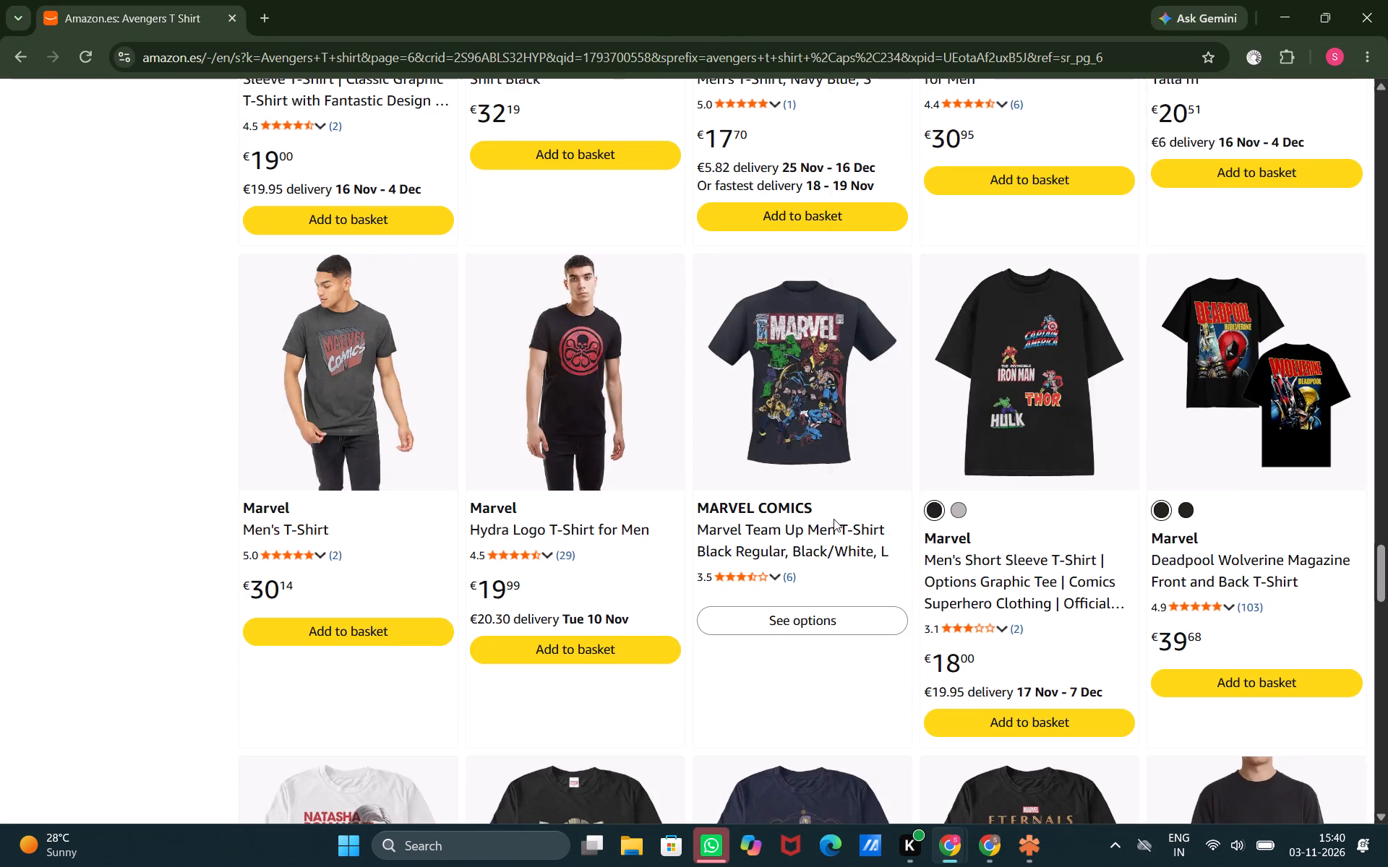
right_click(778, 536)
left_click(921, 423)
key("alt+Tab")
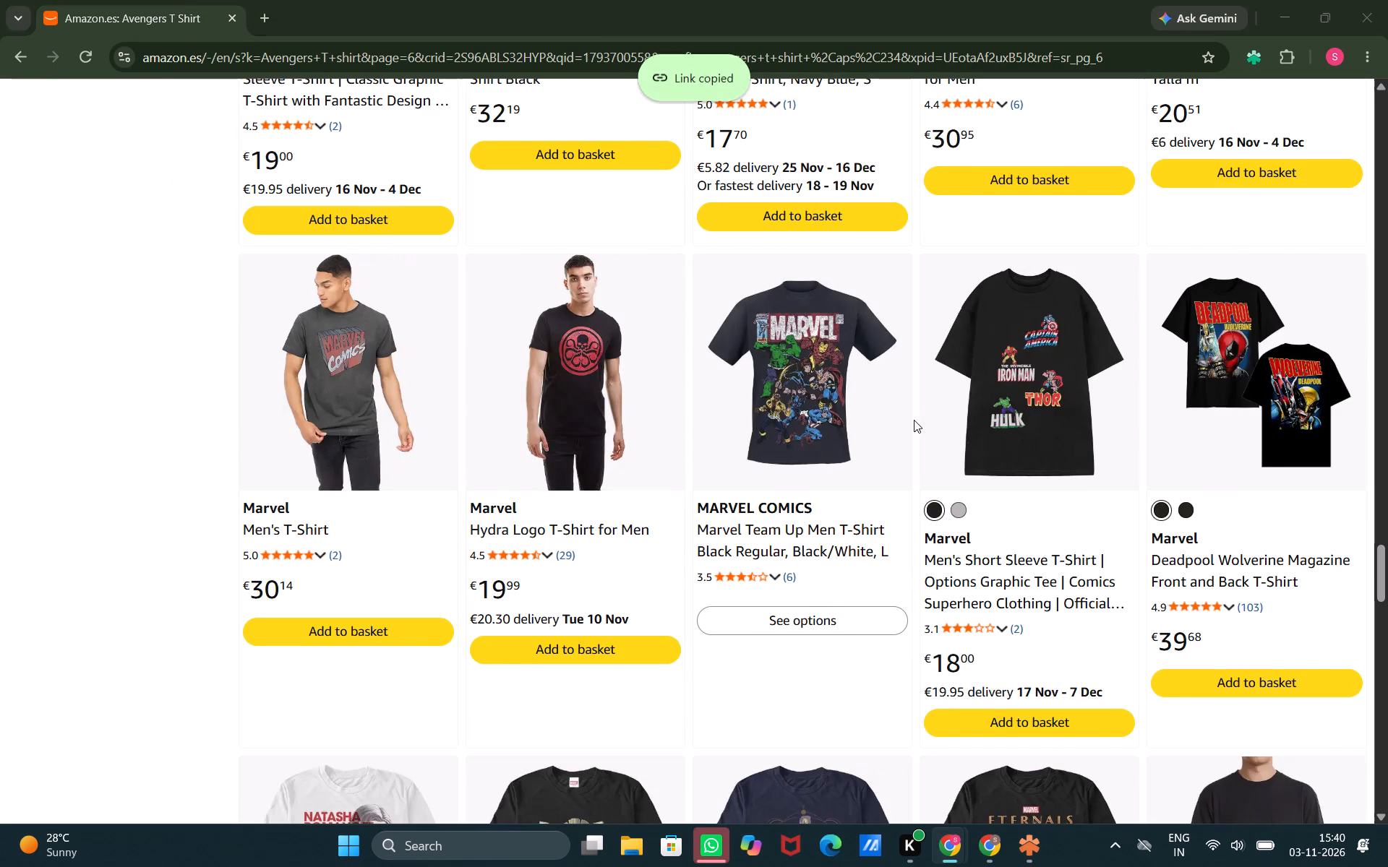
key("ctrl+v")
key("Return")
key("Return")
Copy the link of Marvel's Men's Short Sleeve Comics Superhero Graphic Tee and paste it into cell C21774 of the spreadsheet.
key("alt+Tab")
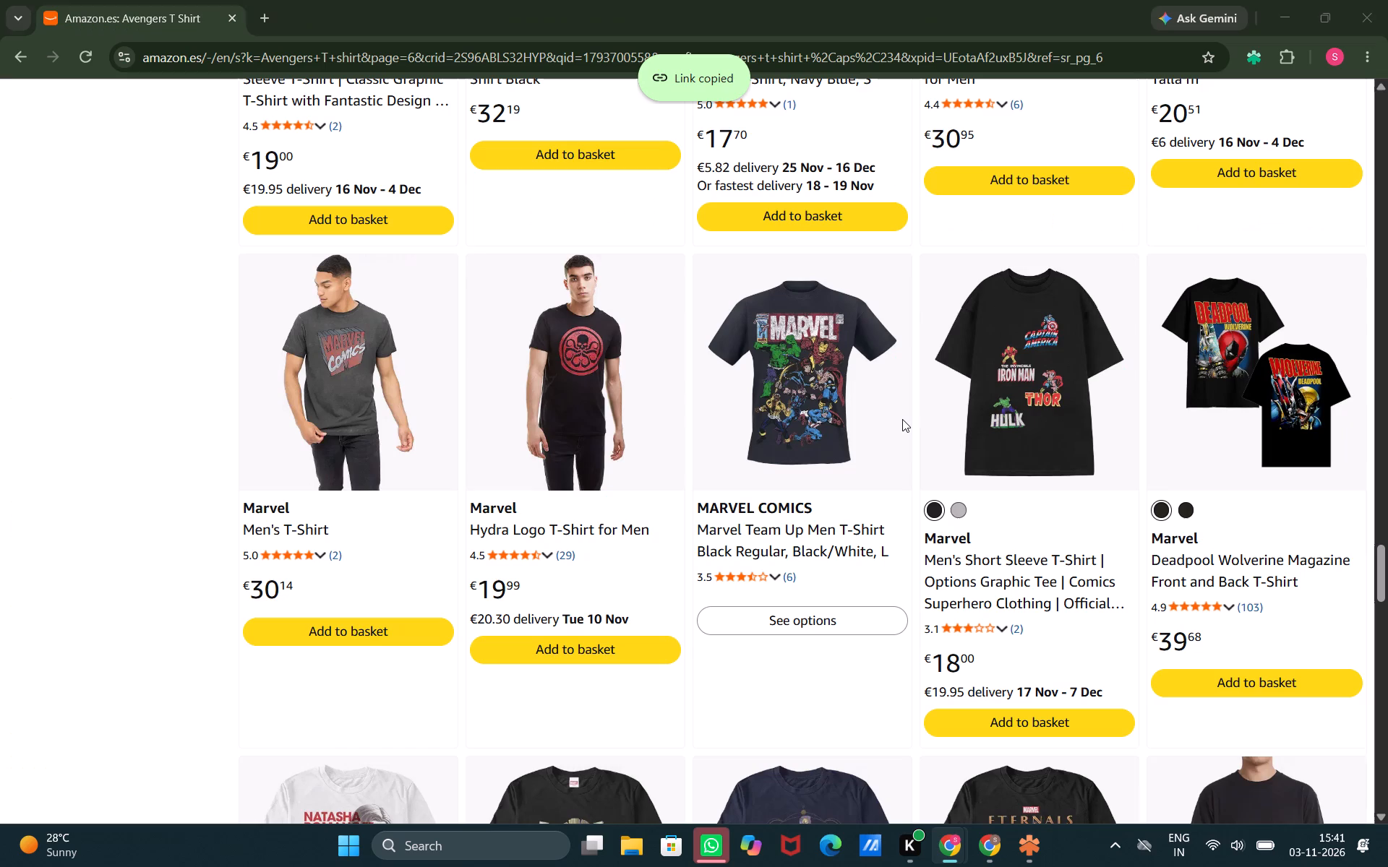
right_click(991, 569)
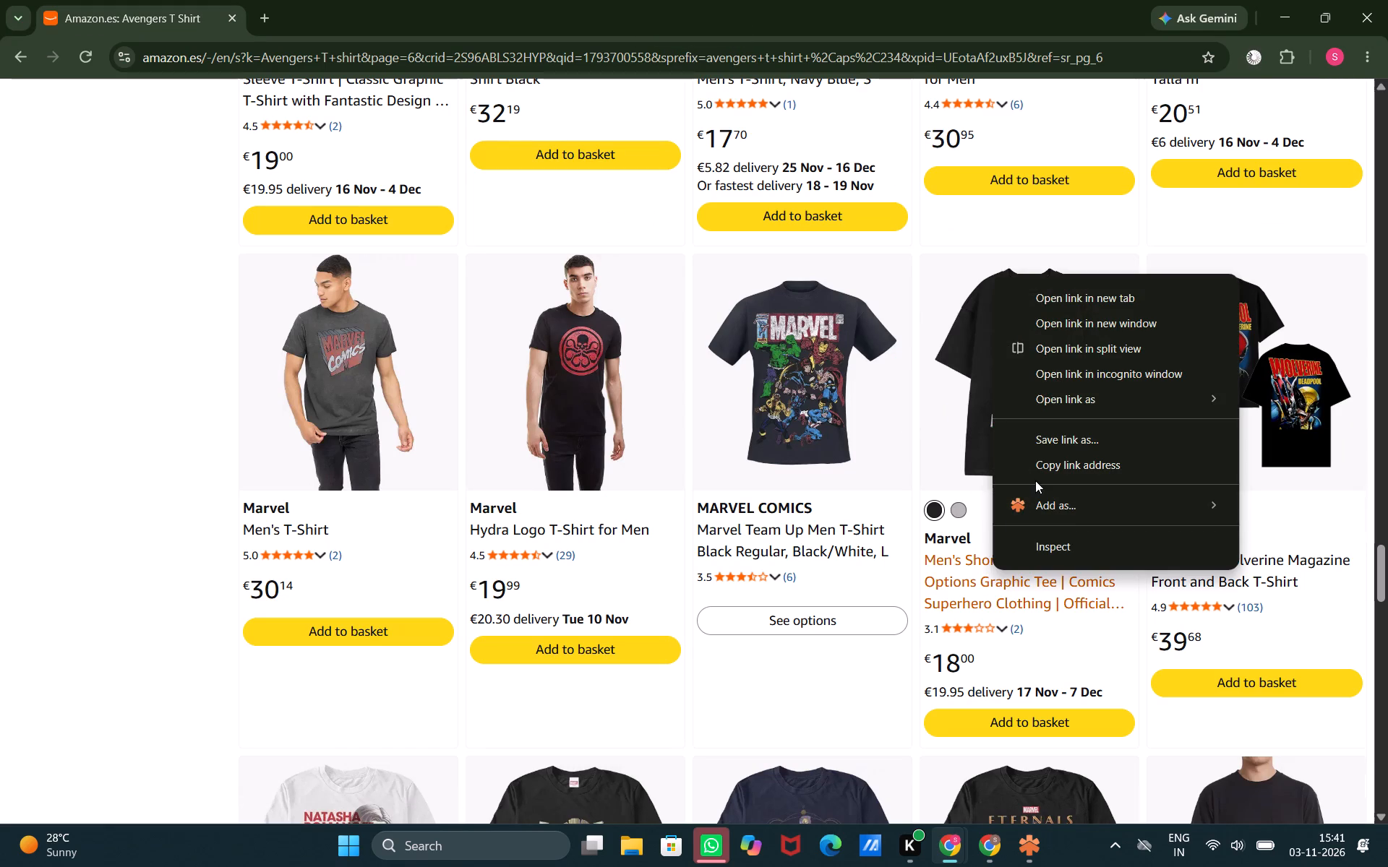
left_click(1036, 471)
key("alt+Tab")
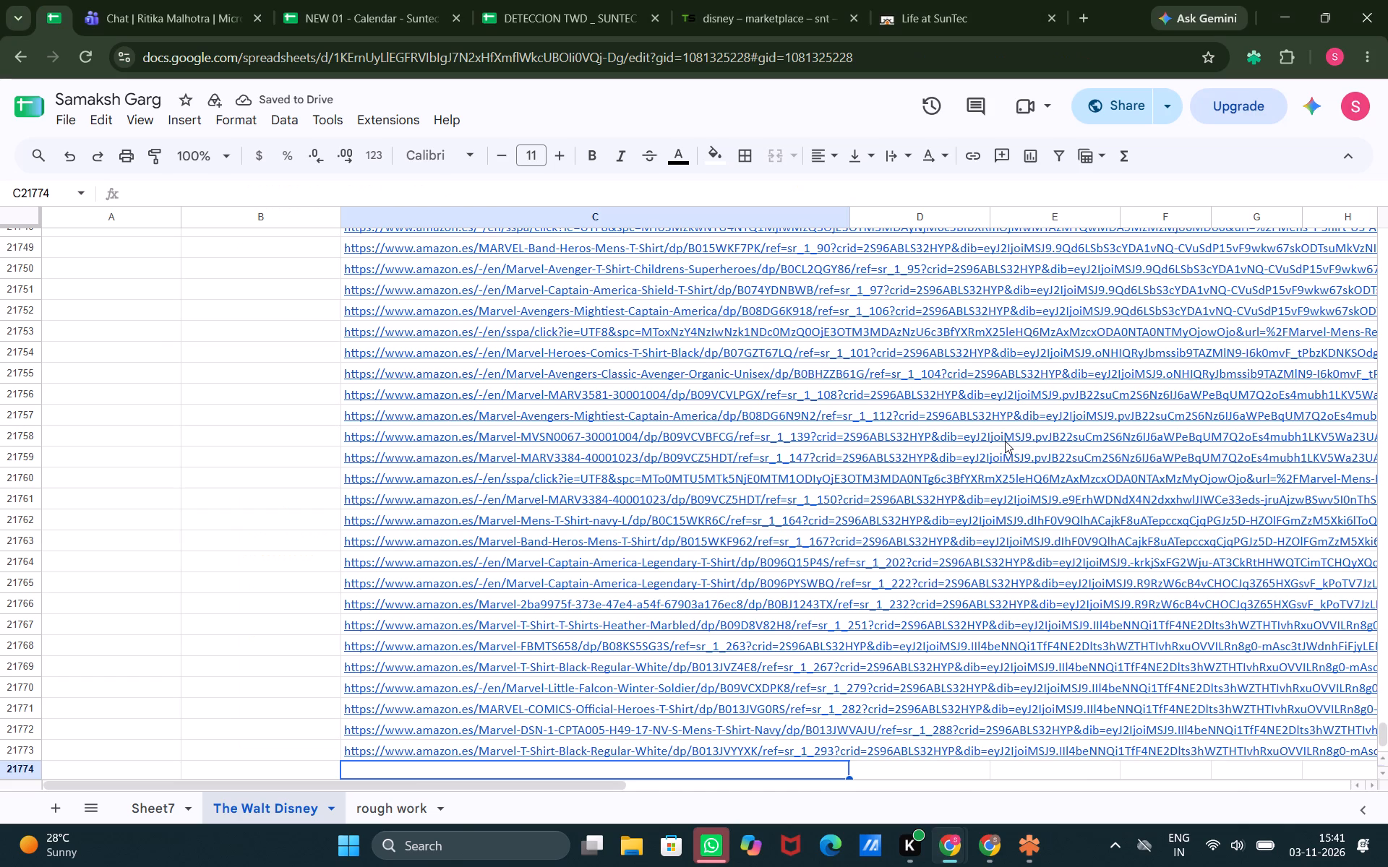
key("ctrl+v")
key("Return")
key("Return")
Open page 7 of the Amazon.es search results for Avengers T shirt.
key("alt+Tab")
scroll(1332, 423, "down", 5)
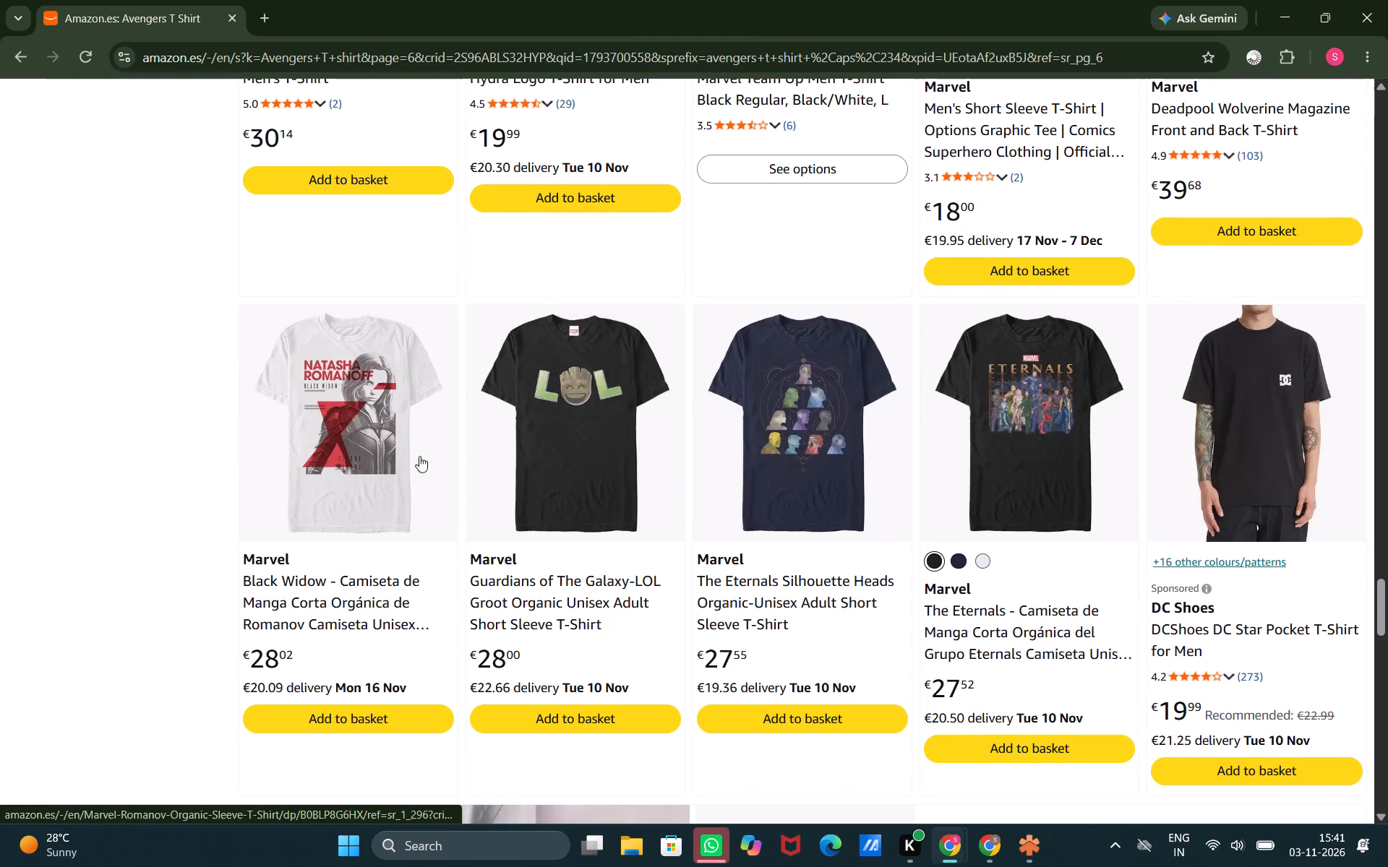
scroll(307, 477, "down", 5)
left_click(878, 634)
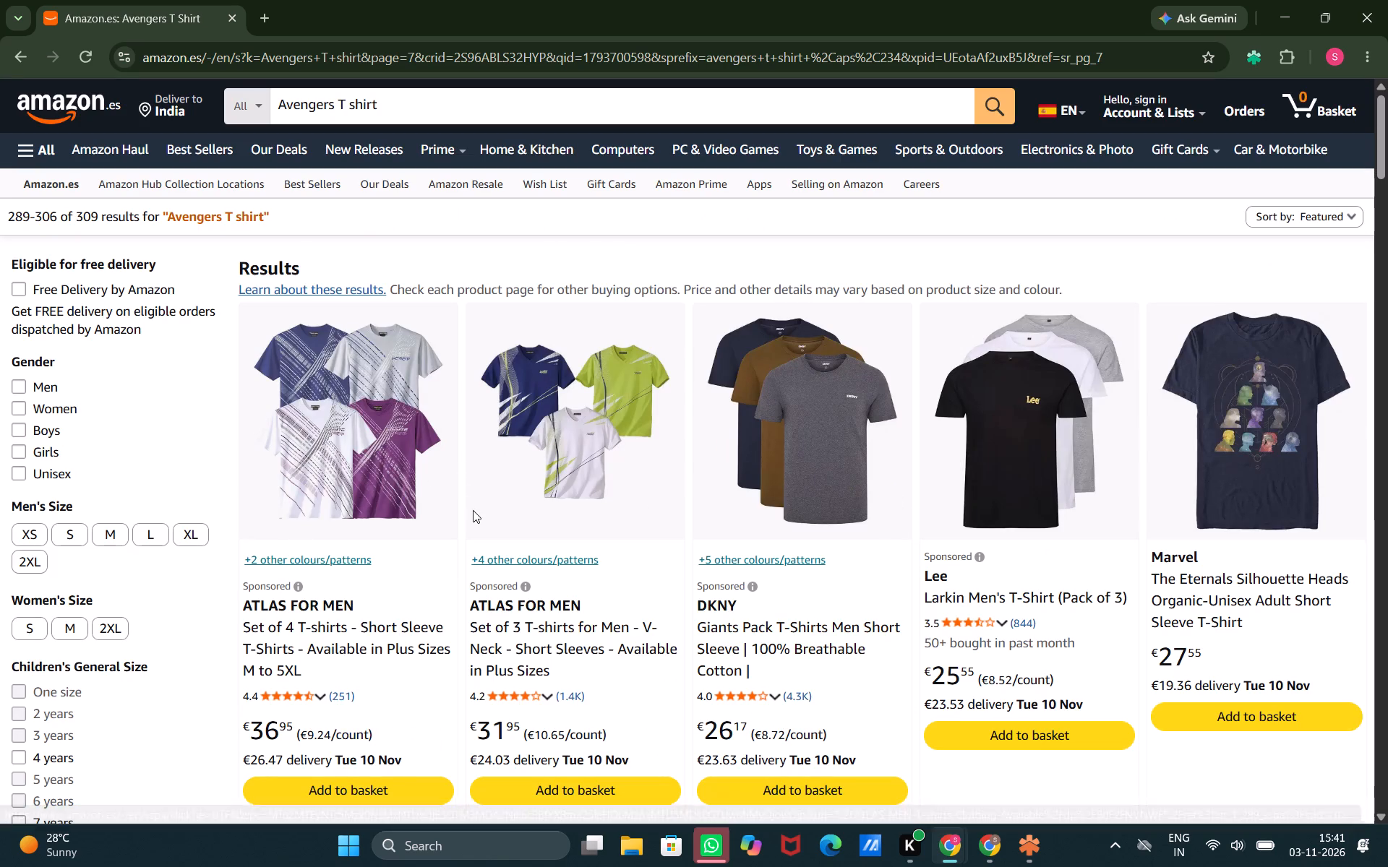
Copy the link of the Marvel Falcon and The Winter Soldier Men's Short-Sleeved T-Shirt and paste it into cell C21775 of the spreadsheet.
scroll(1290, 413, "down", 6)
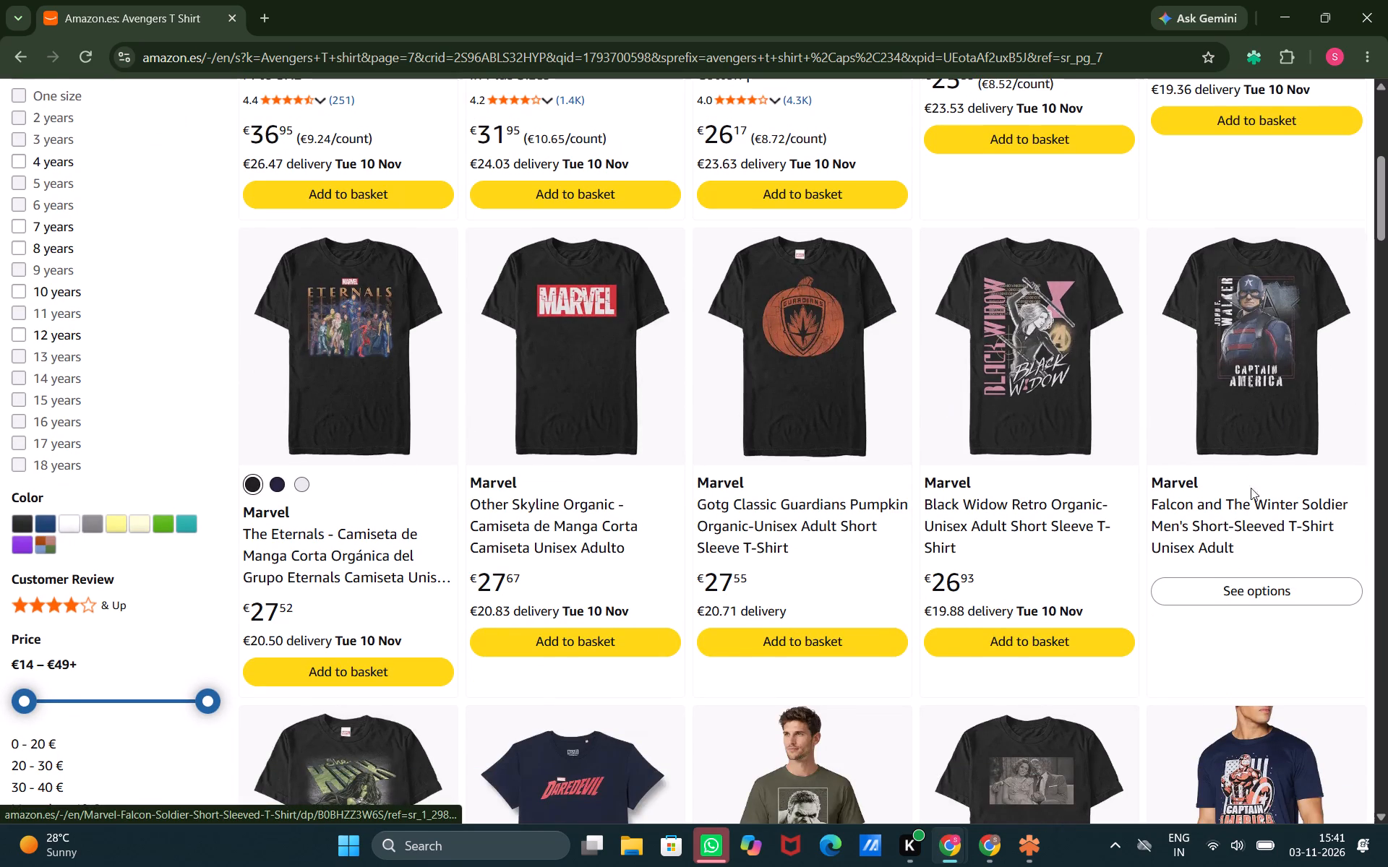
right_click(1249, 517)
left_click(1110, 711)
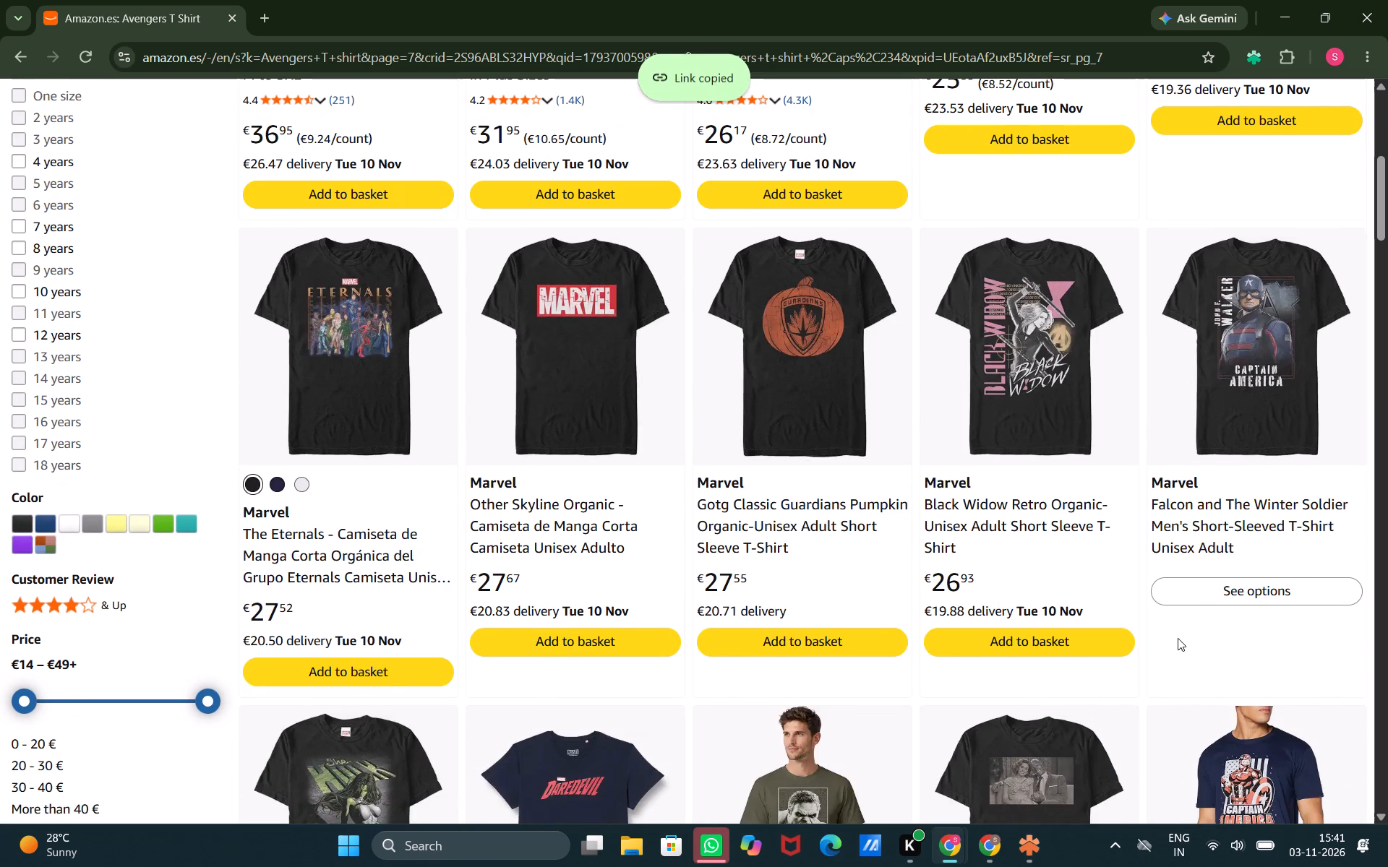
key("alt+Tab")
key("ctrl+v")
key("Return")
key("Return")
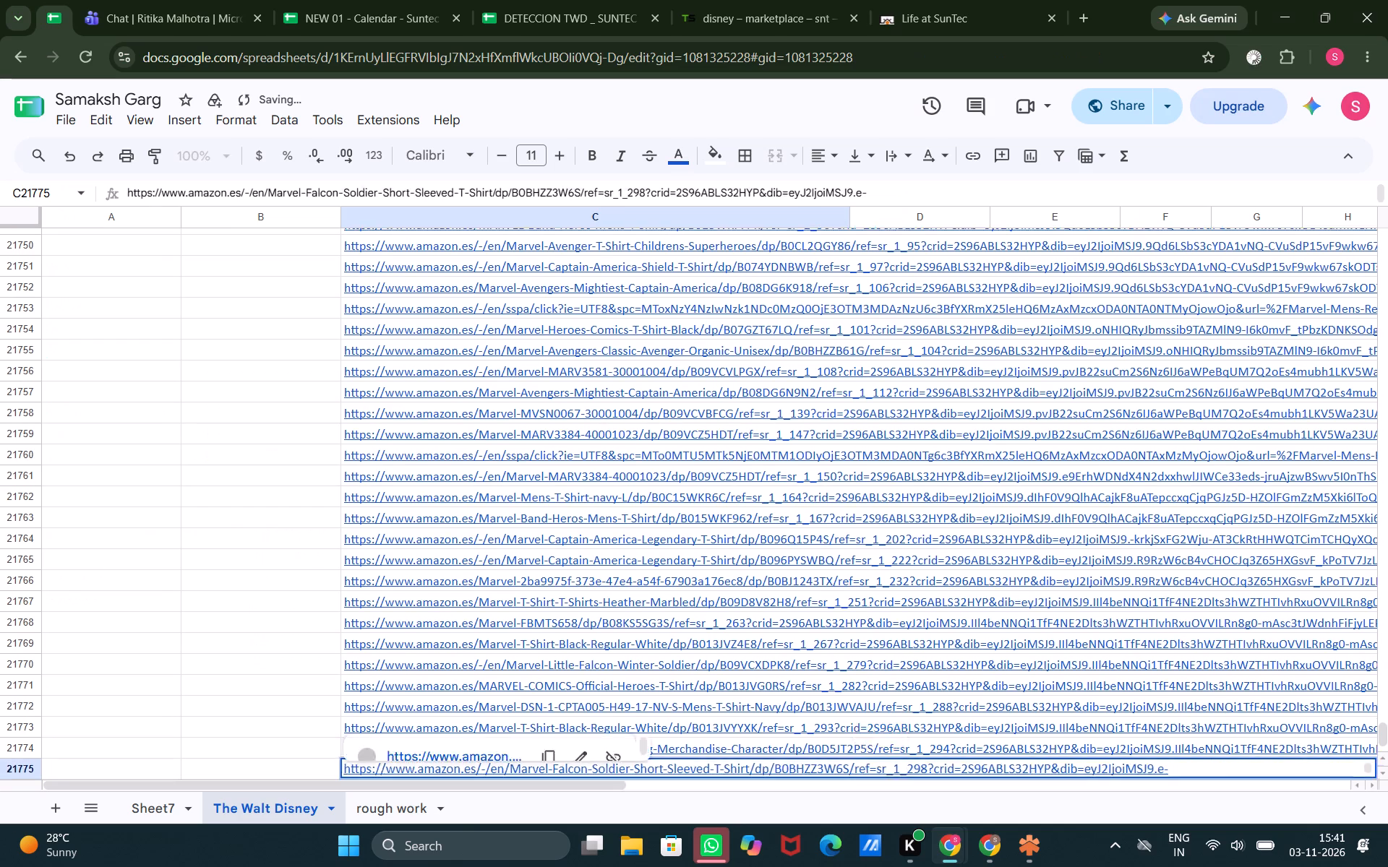
Copy the link of the Marvel The First Avenger Flag T-Shirt for Men and paste it into cell C21776 of the spreadsheet.
key("alt+Tab")
scroll(1176, 633, "down", 6)
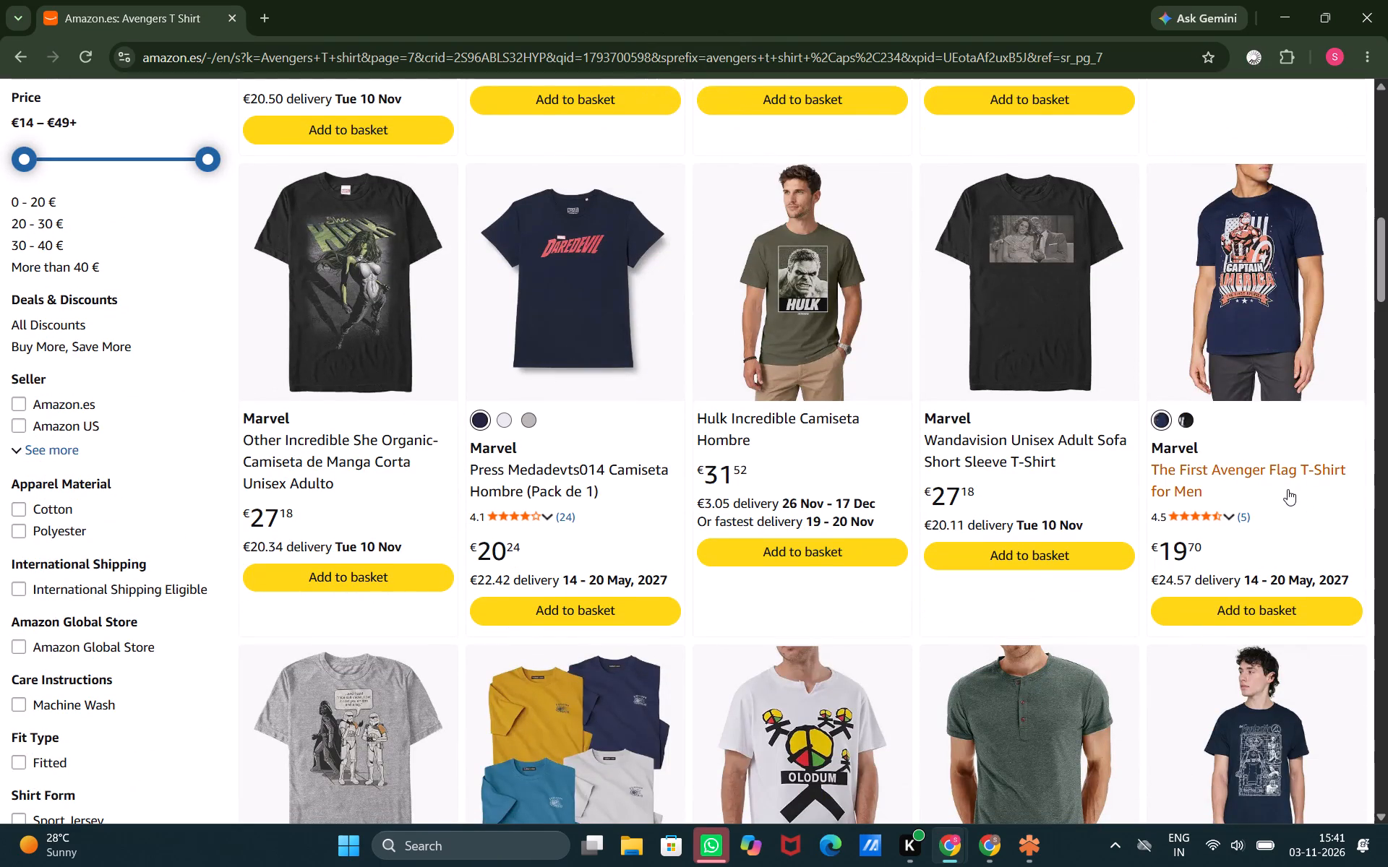
right_click(1285, 475)
left_click(1126, 678)
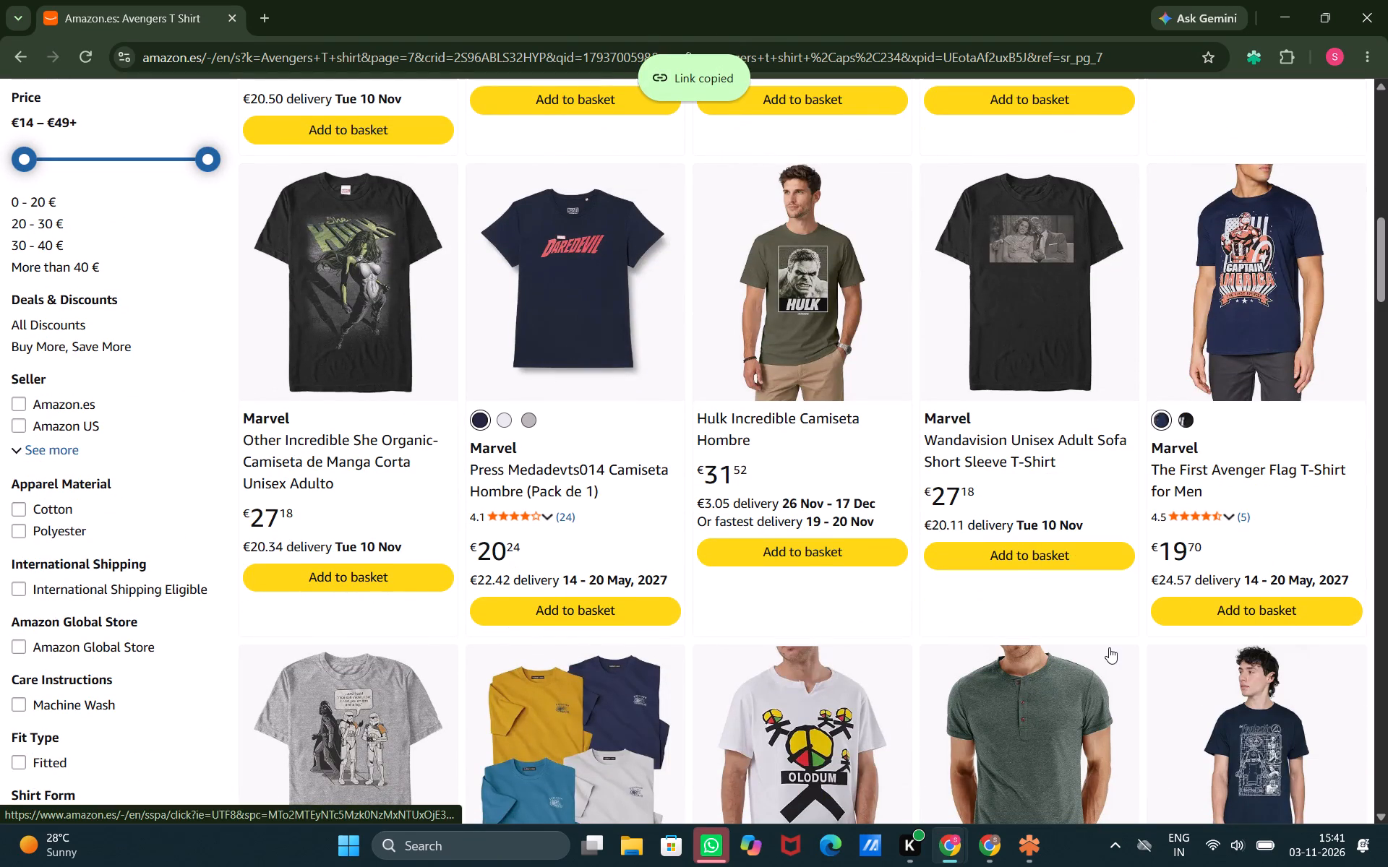
key("alt+Tab")
key("ctrl+v")
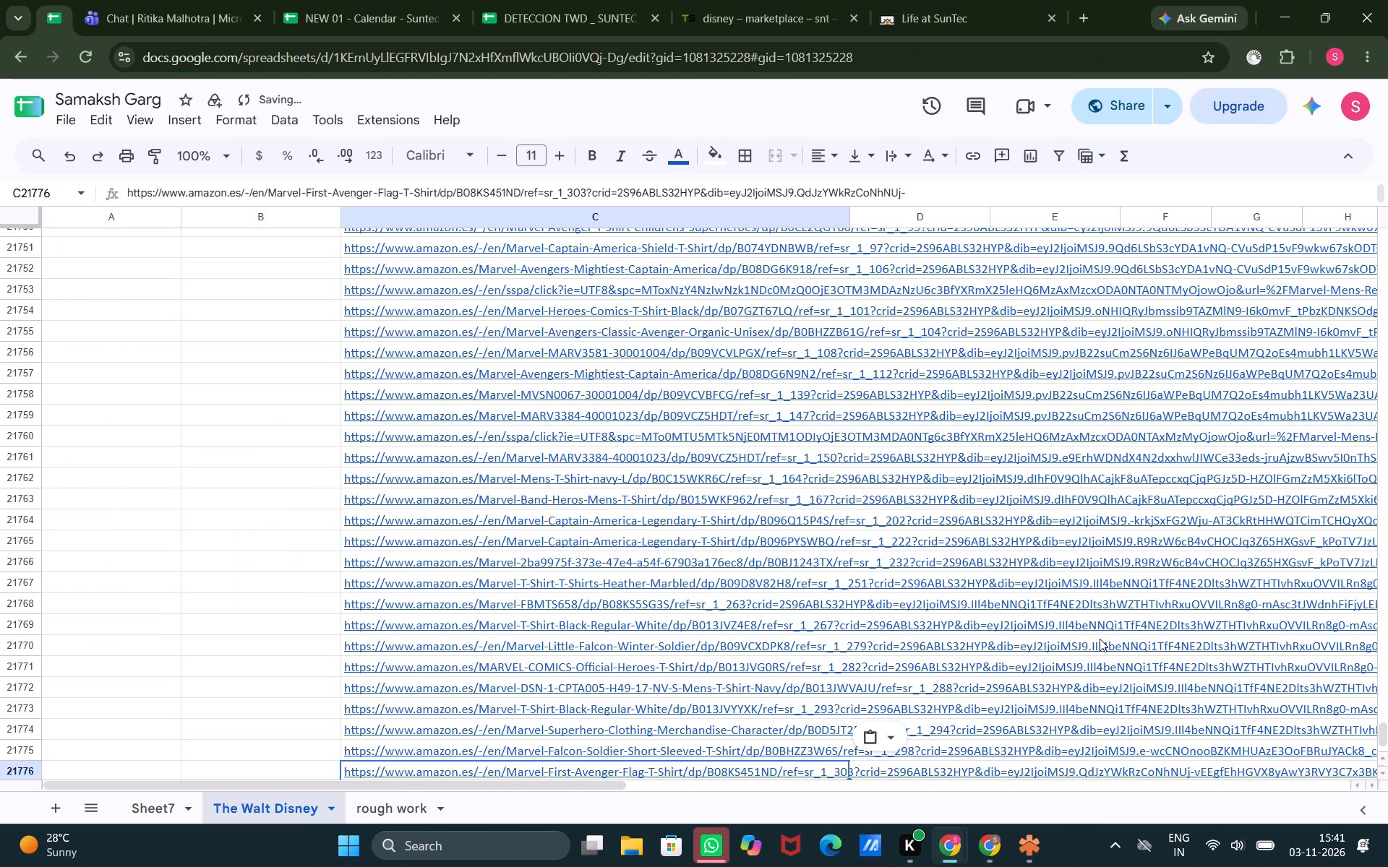
key("Return")
key("Return")
Copy the link of the grey Marvel Men's T-Shirt with the Captain America shield and paste it into cell C21777 of the spreadsheet.
key("alt+Tab")
scroll(1029, 596, "down", 4)
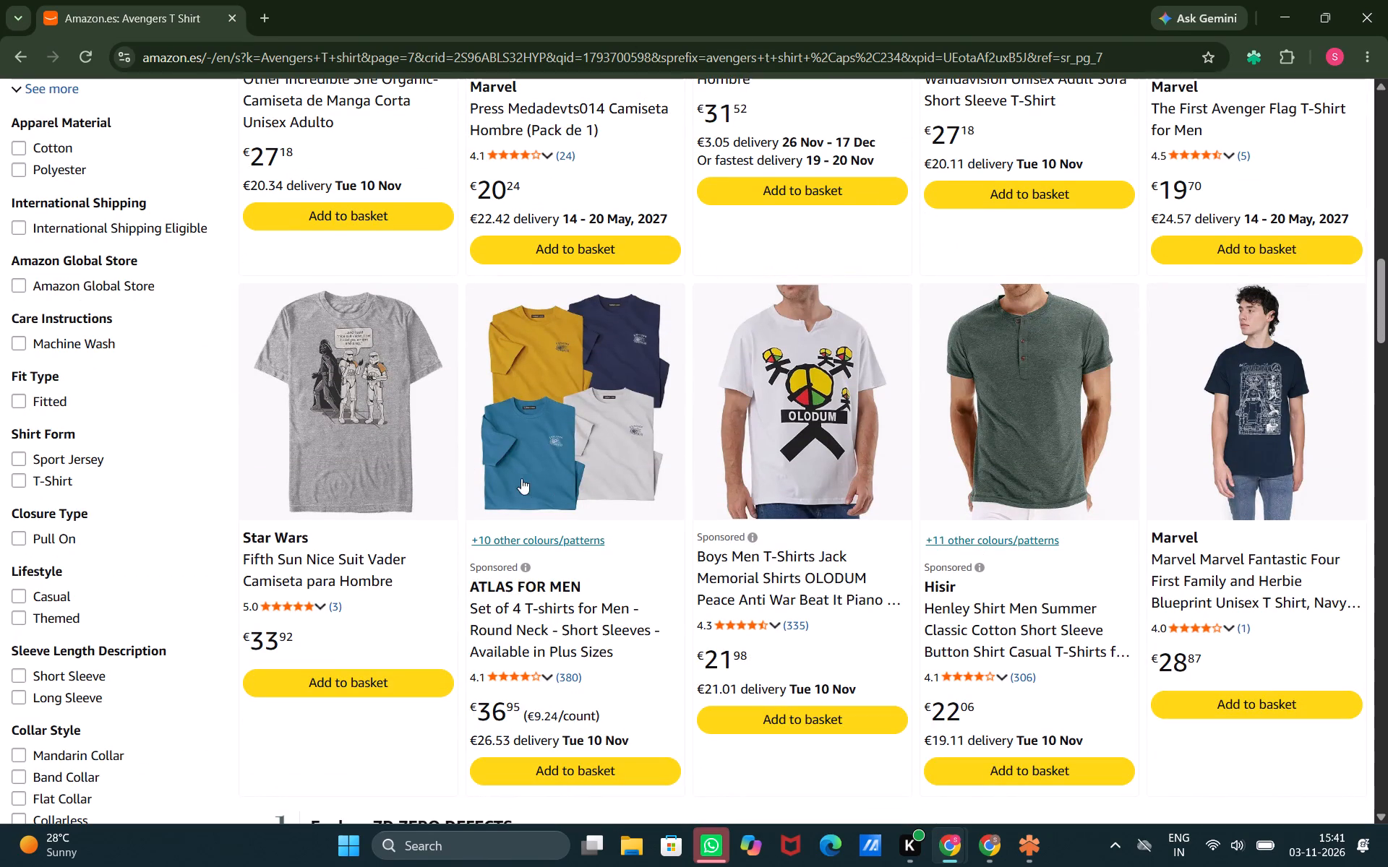
scroll(1237, 431, "down", 8)
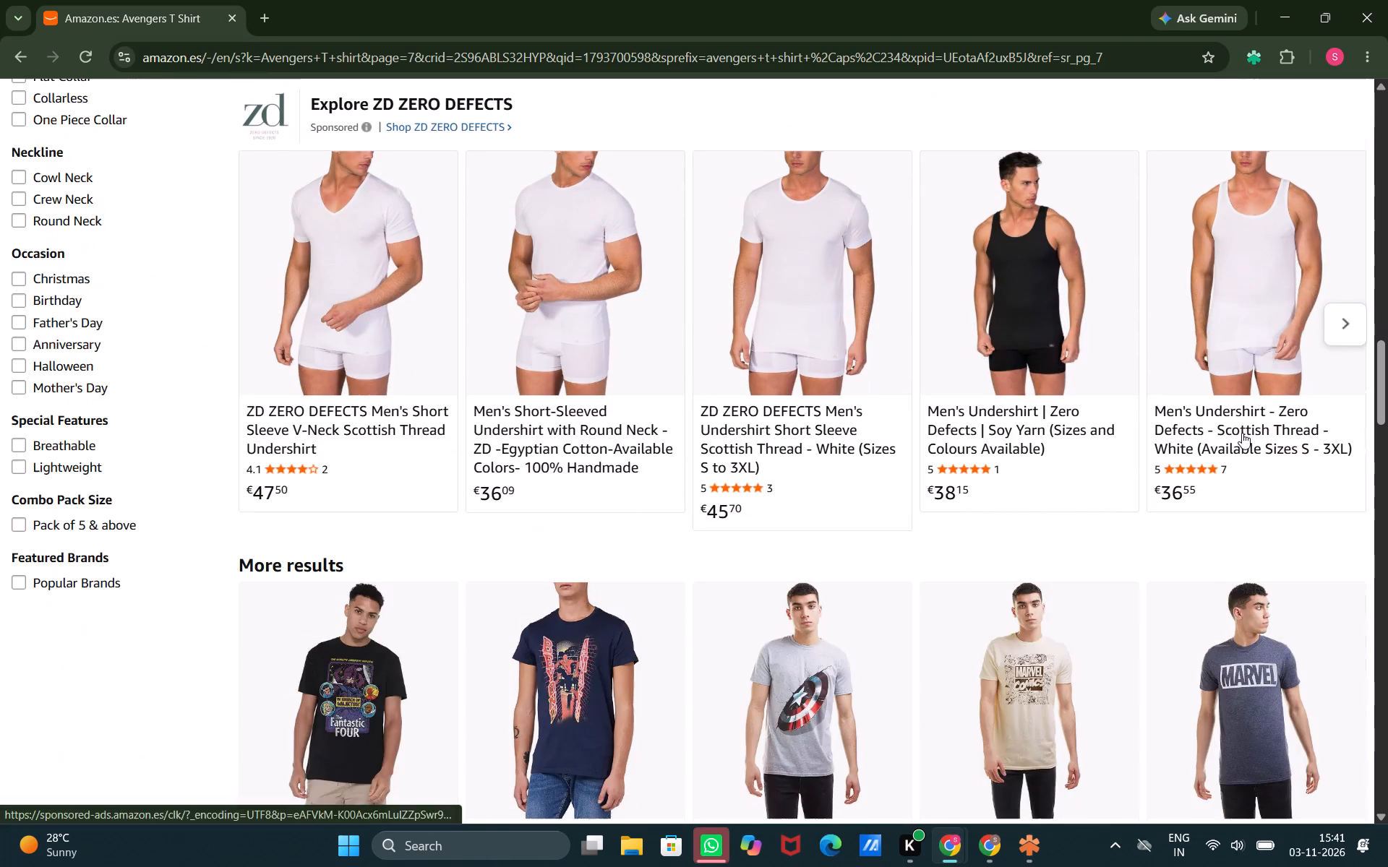
scroll(547, 400, "down", 5)
right_click(732, 447)
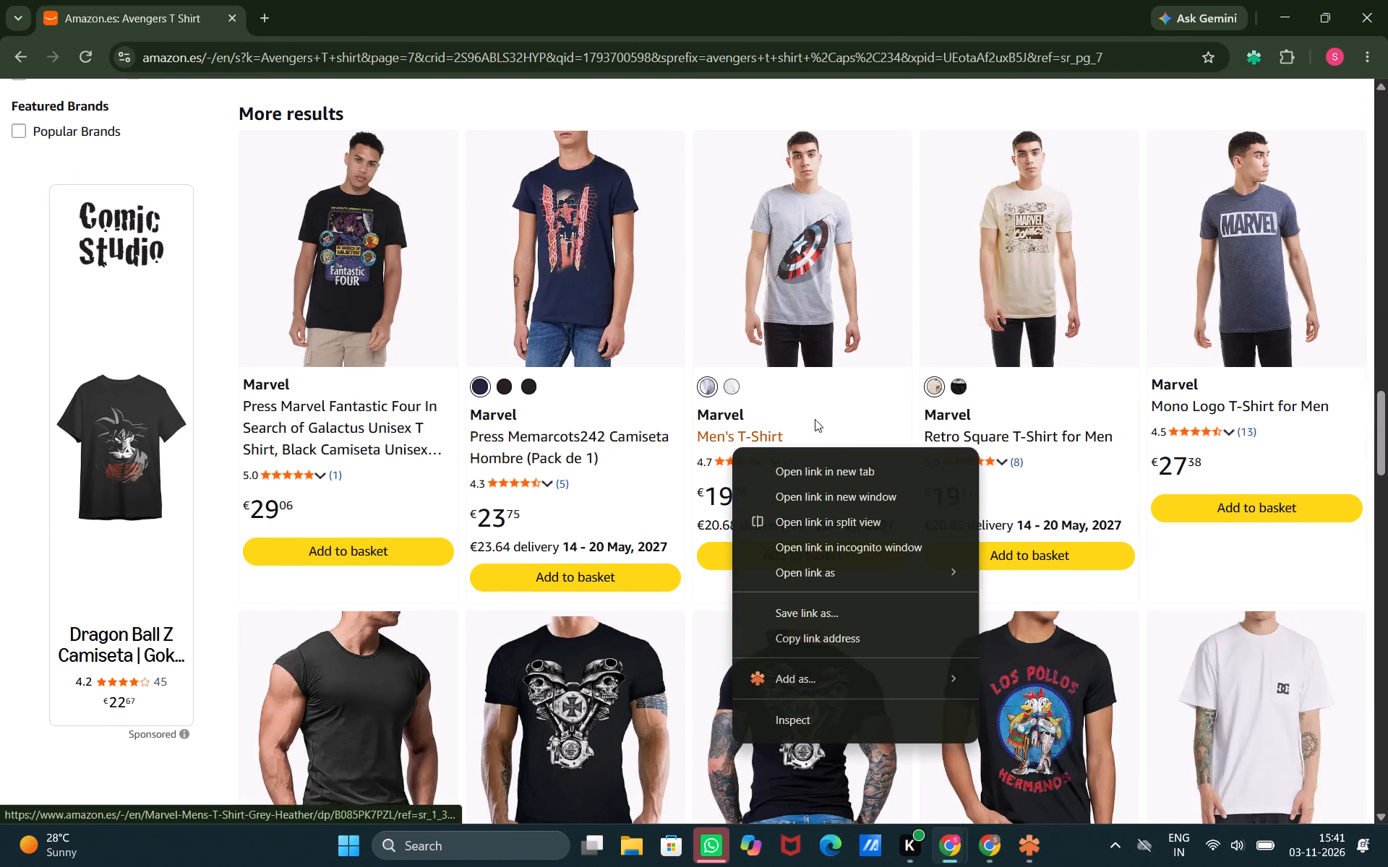
left_click(798, 632)
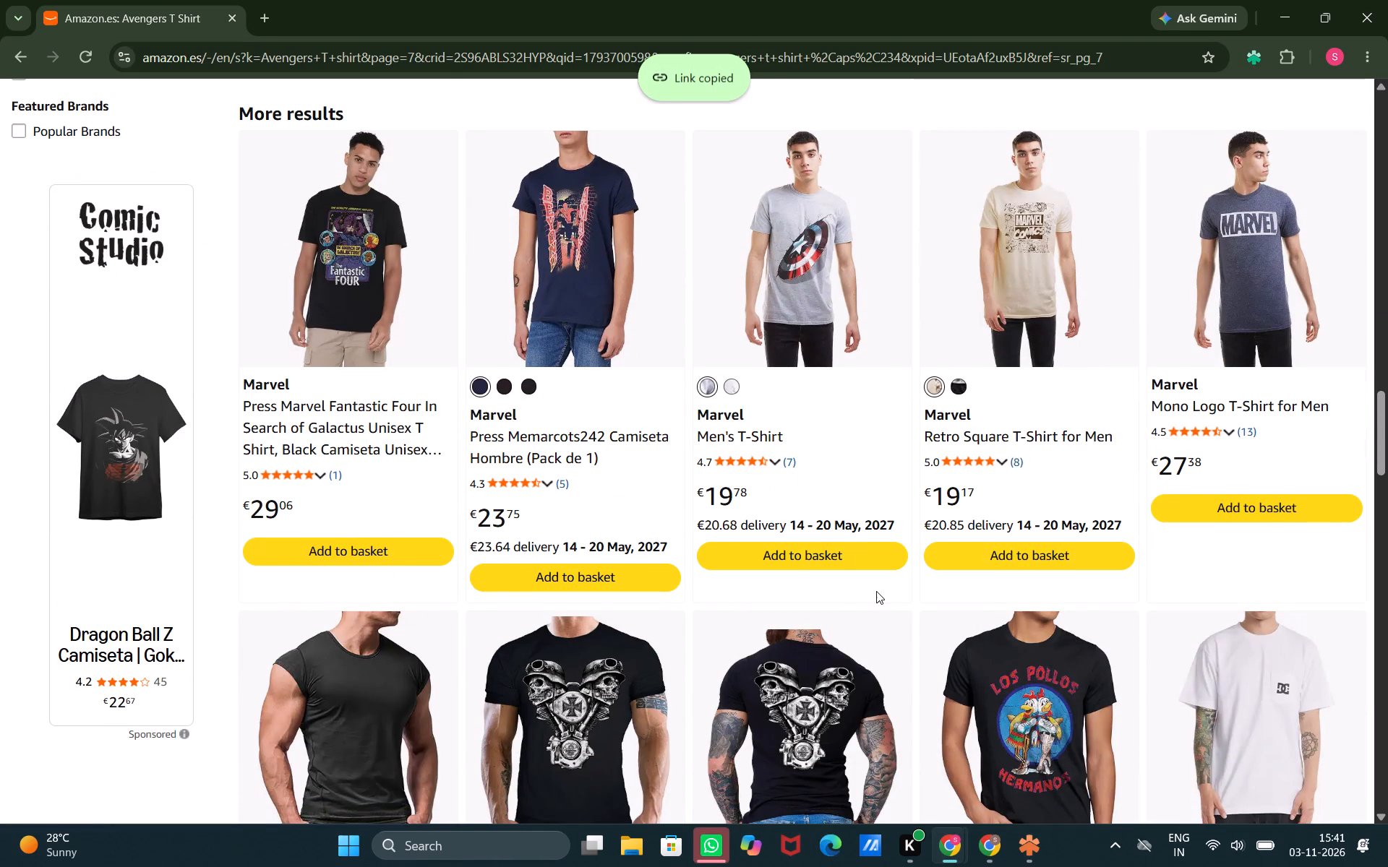
key("alt+Tab")
key("ctrl+v")
key("Return")
key("Return")
Check the rest of results page 7 for further Marvel Avengers T-shirt listings.
key("alt+Tab")
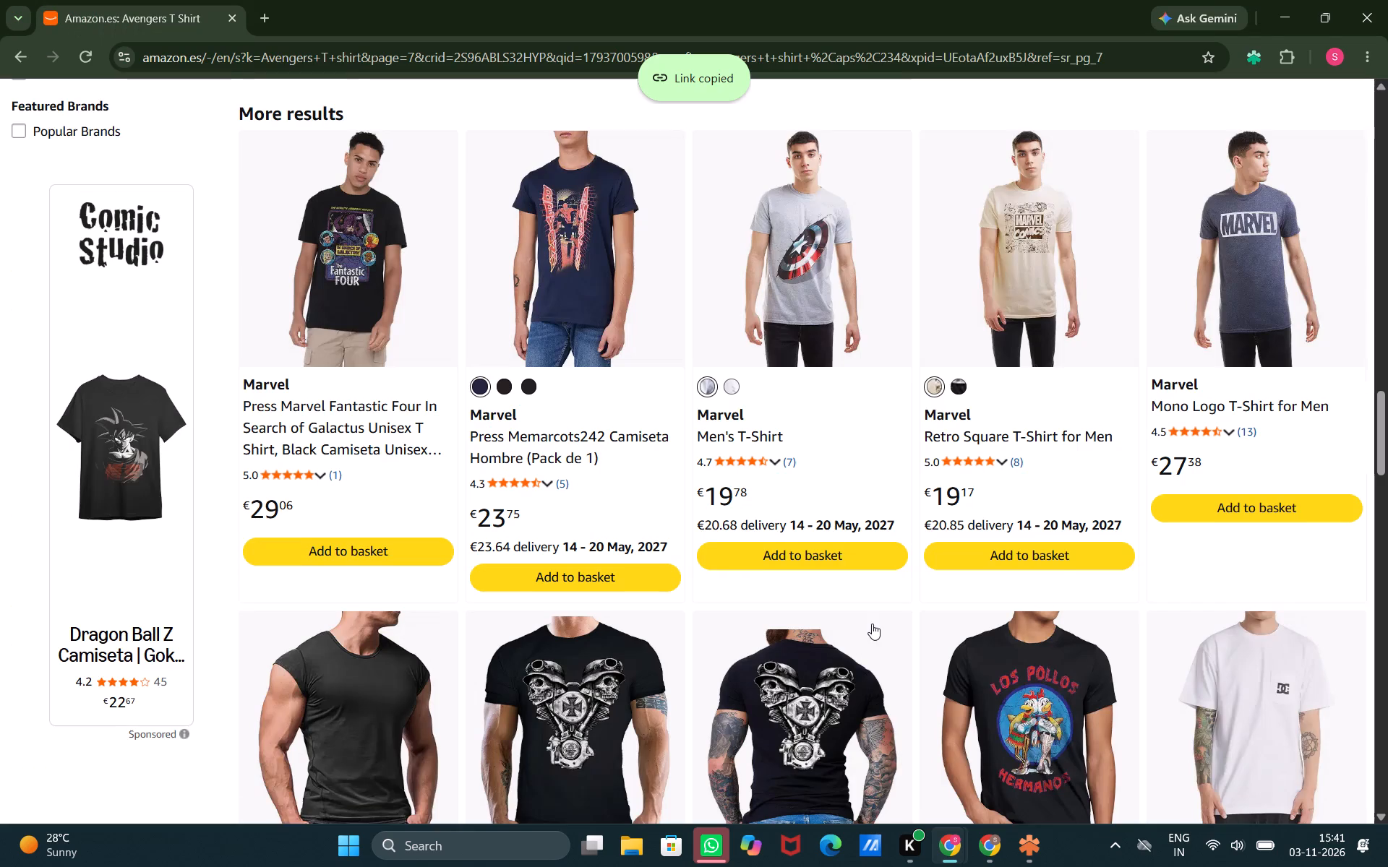
scroll(832, 626, "down", 4)
scroll(1275, 382, "down", 6)
scroll(550, 427, "down", 5)
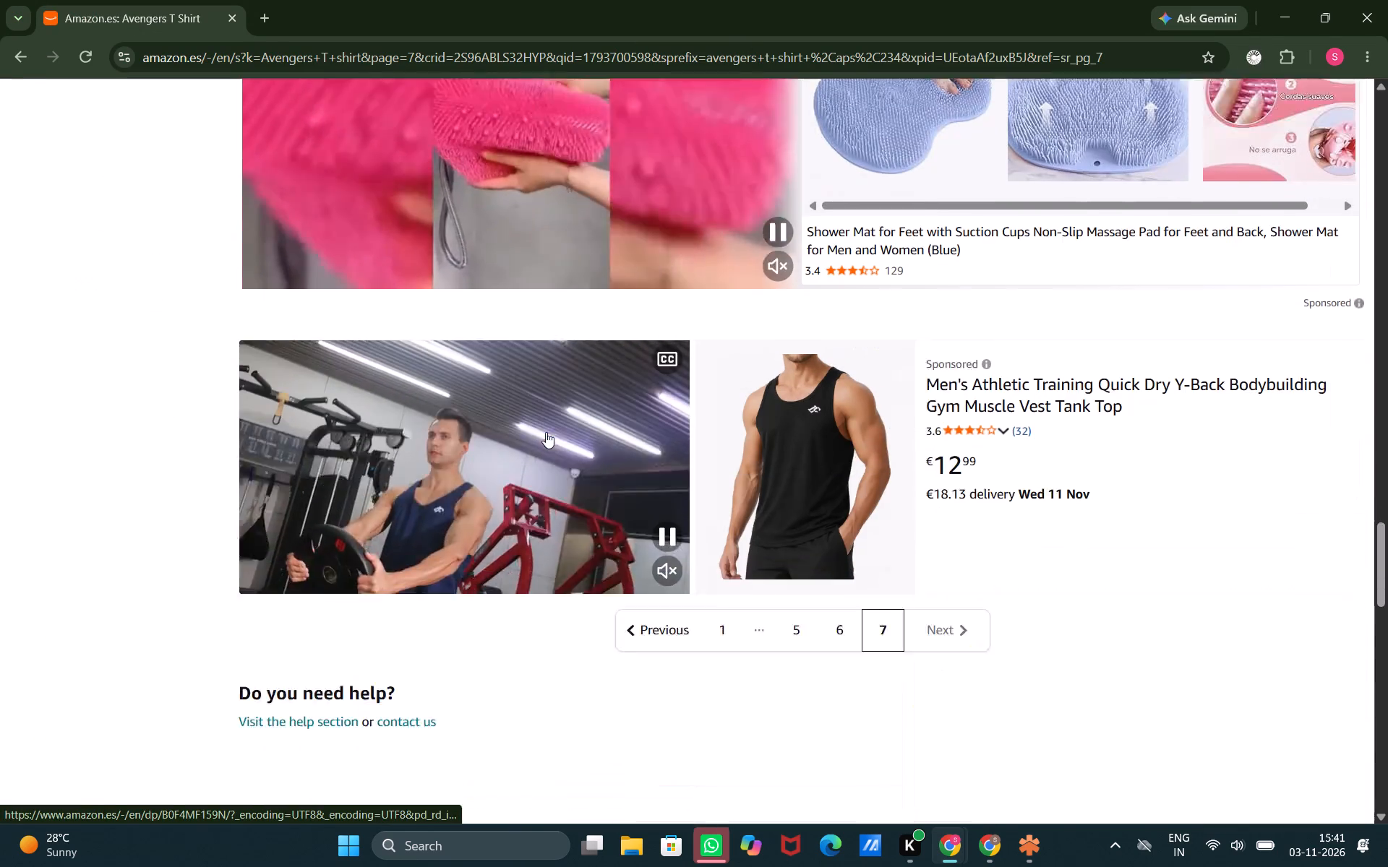
scroll(941, 449, "down", 5)
scroll(942, 449, "up", 13)
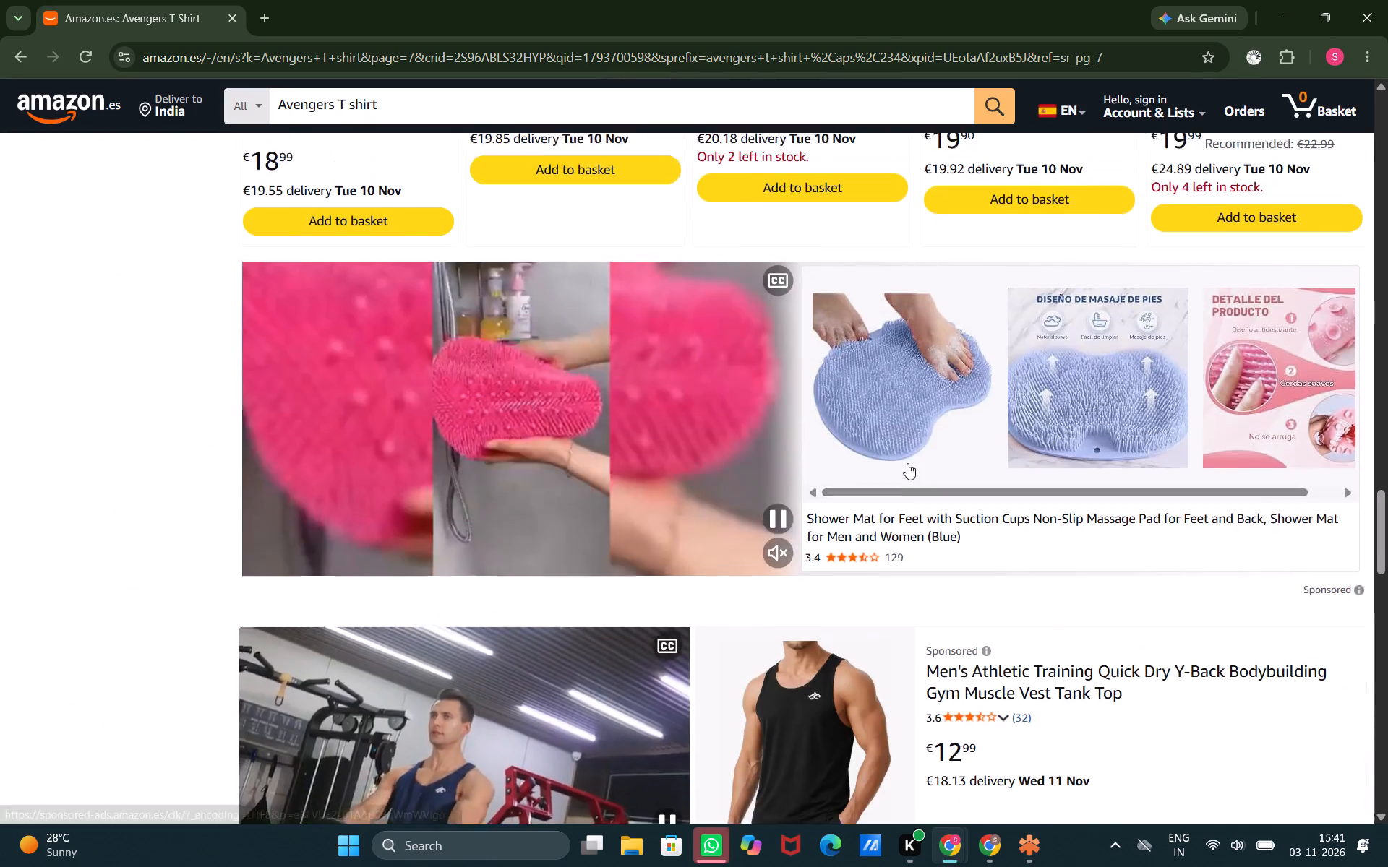
Review the block of collected Amazon.es links in column C, from C21697 down to C21777.
key("alt+Tab")
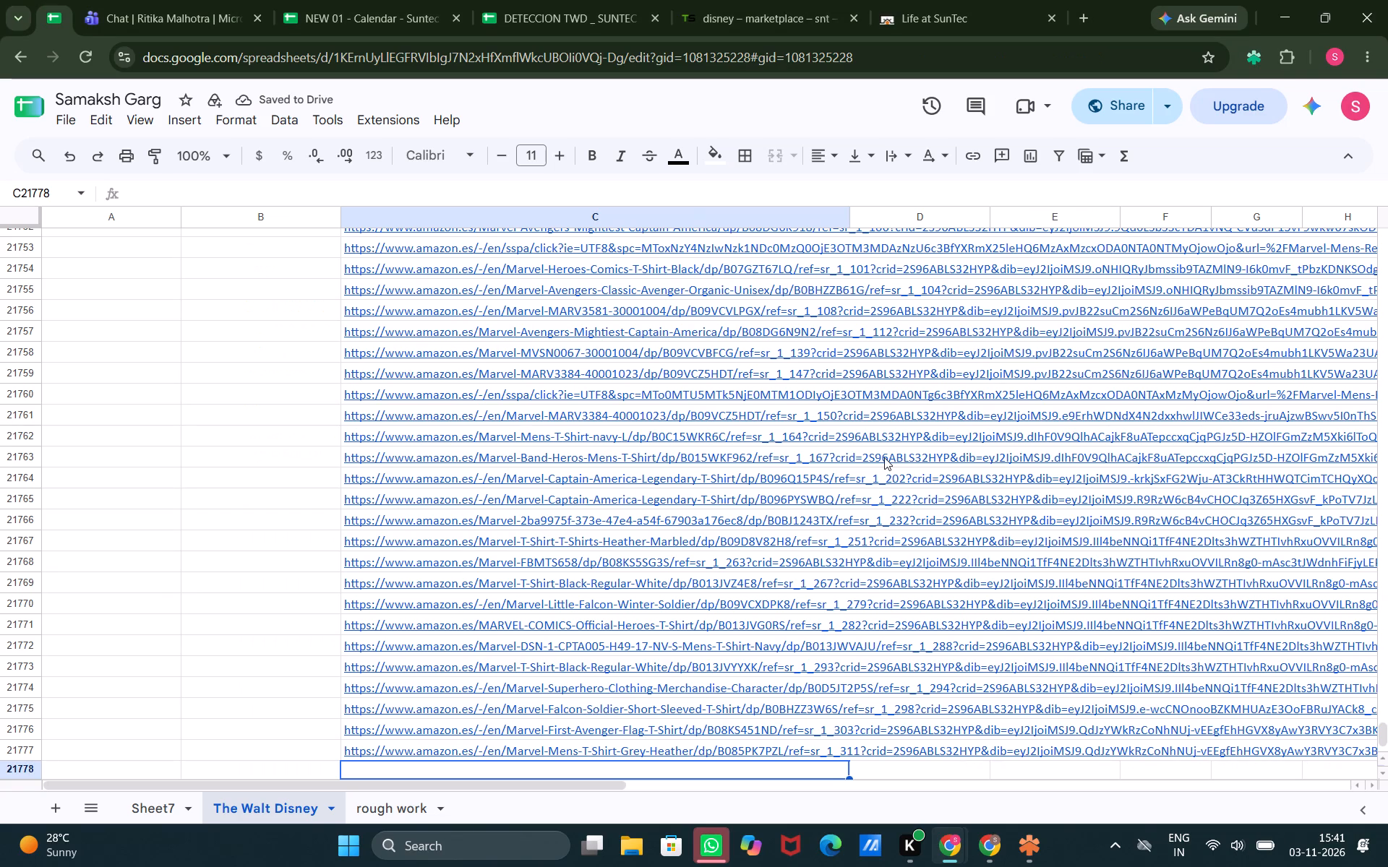
key("Up")
key("ctrl+Up")
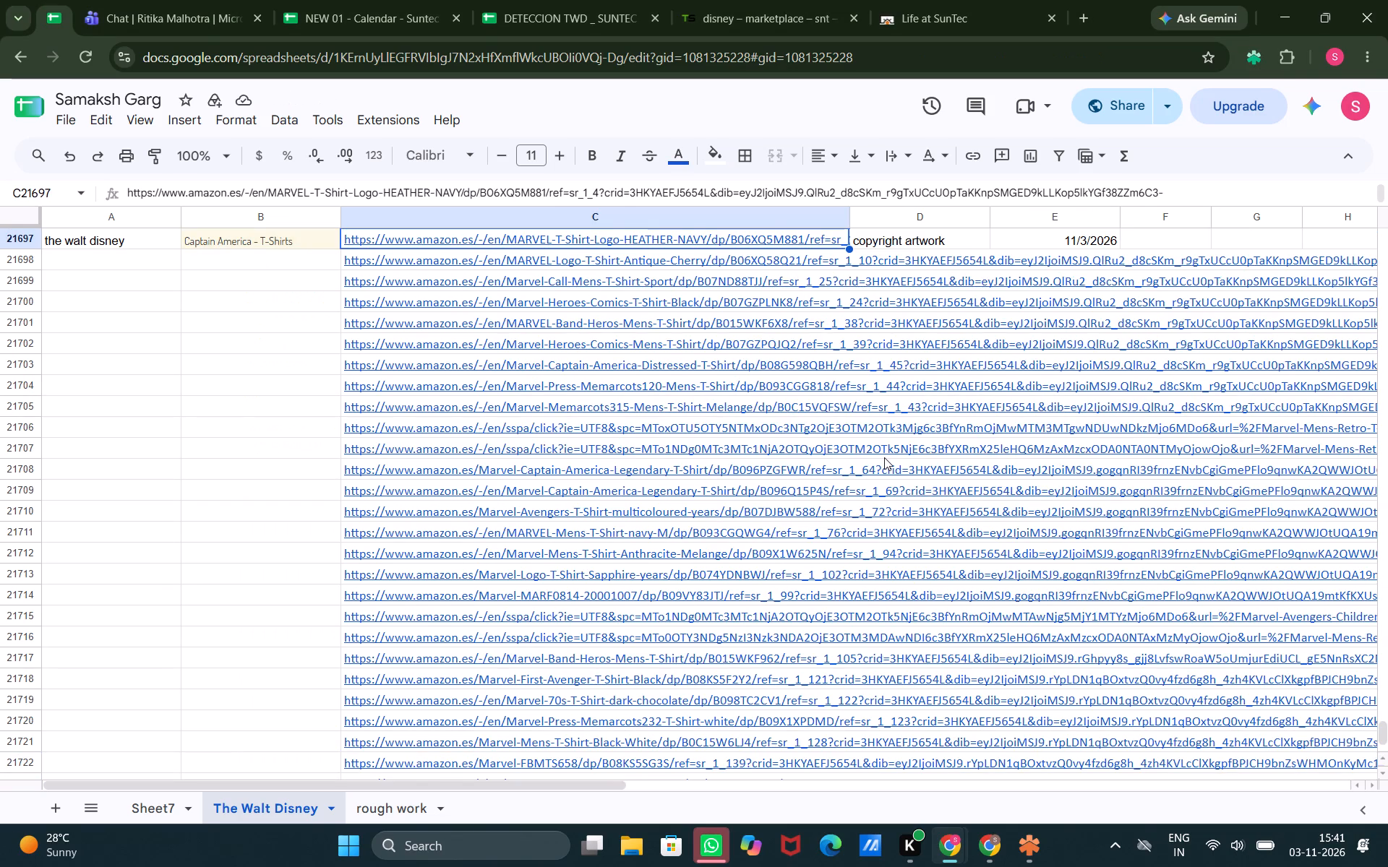
key("ctrl+Down")
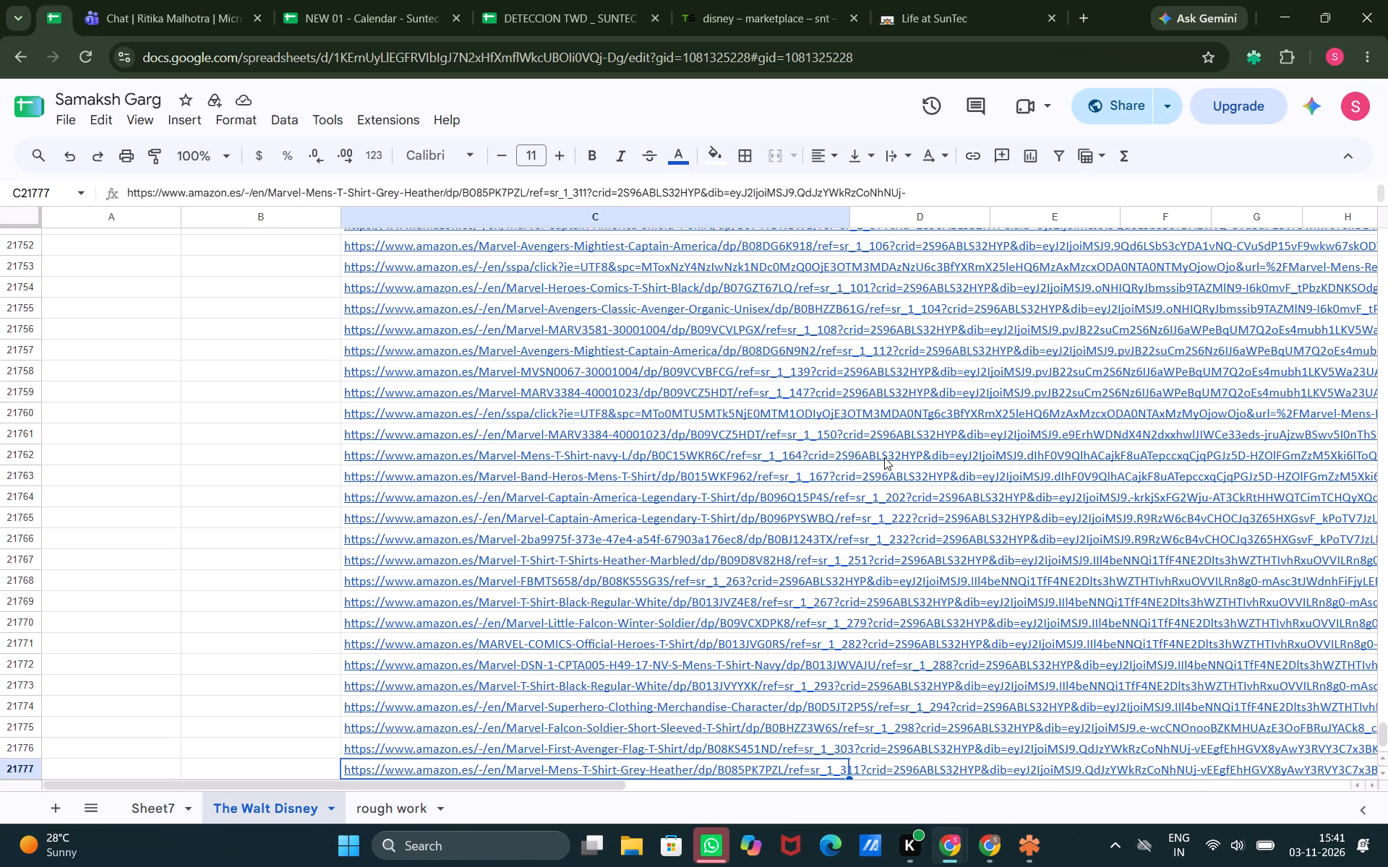
key("ctrl+shift+Up")
key("Down")
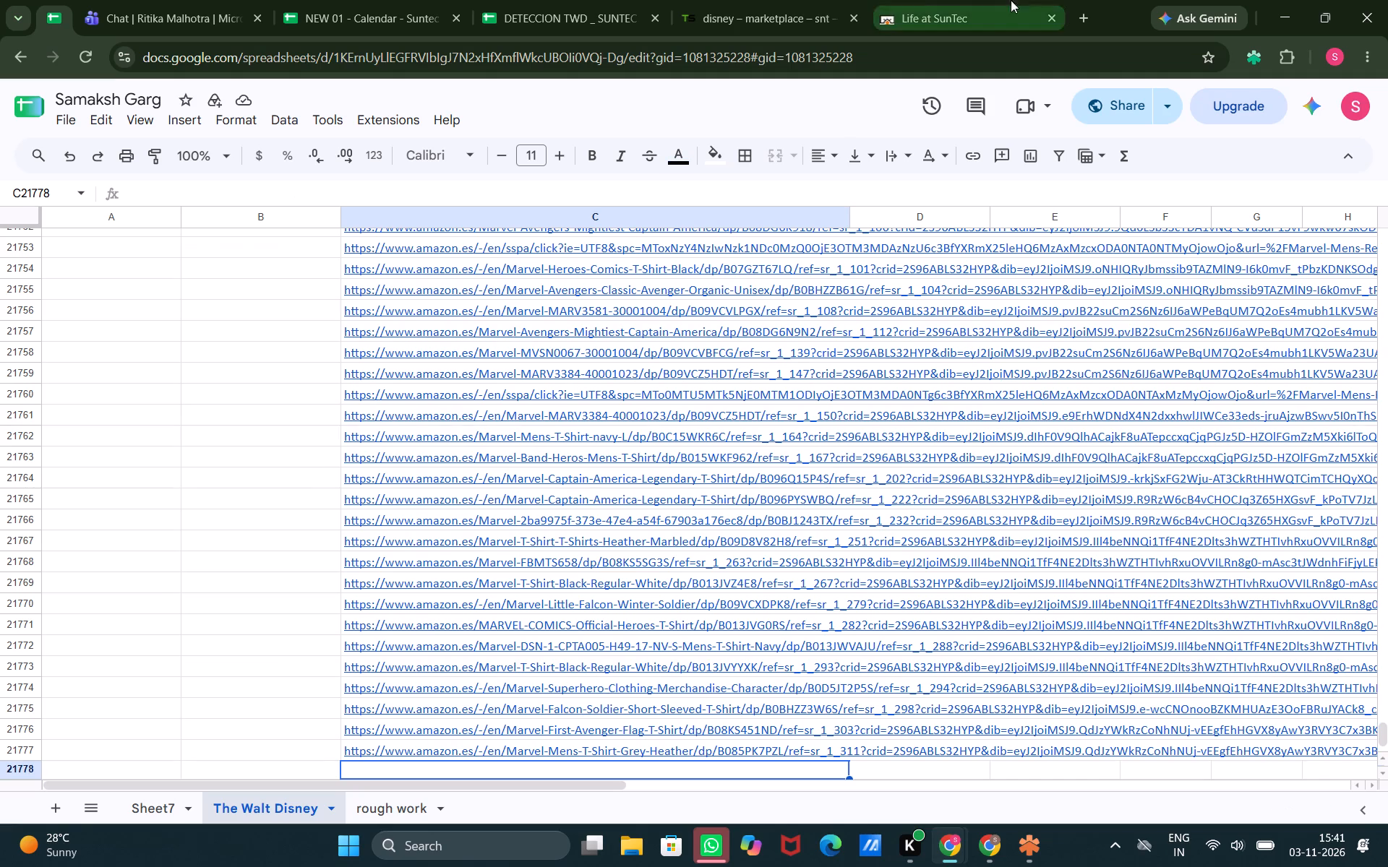
Open the Amazon.de search for the Captain America - T-Shirts asset from the Disney marketplace tracking page.
left_click(748, 0)
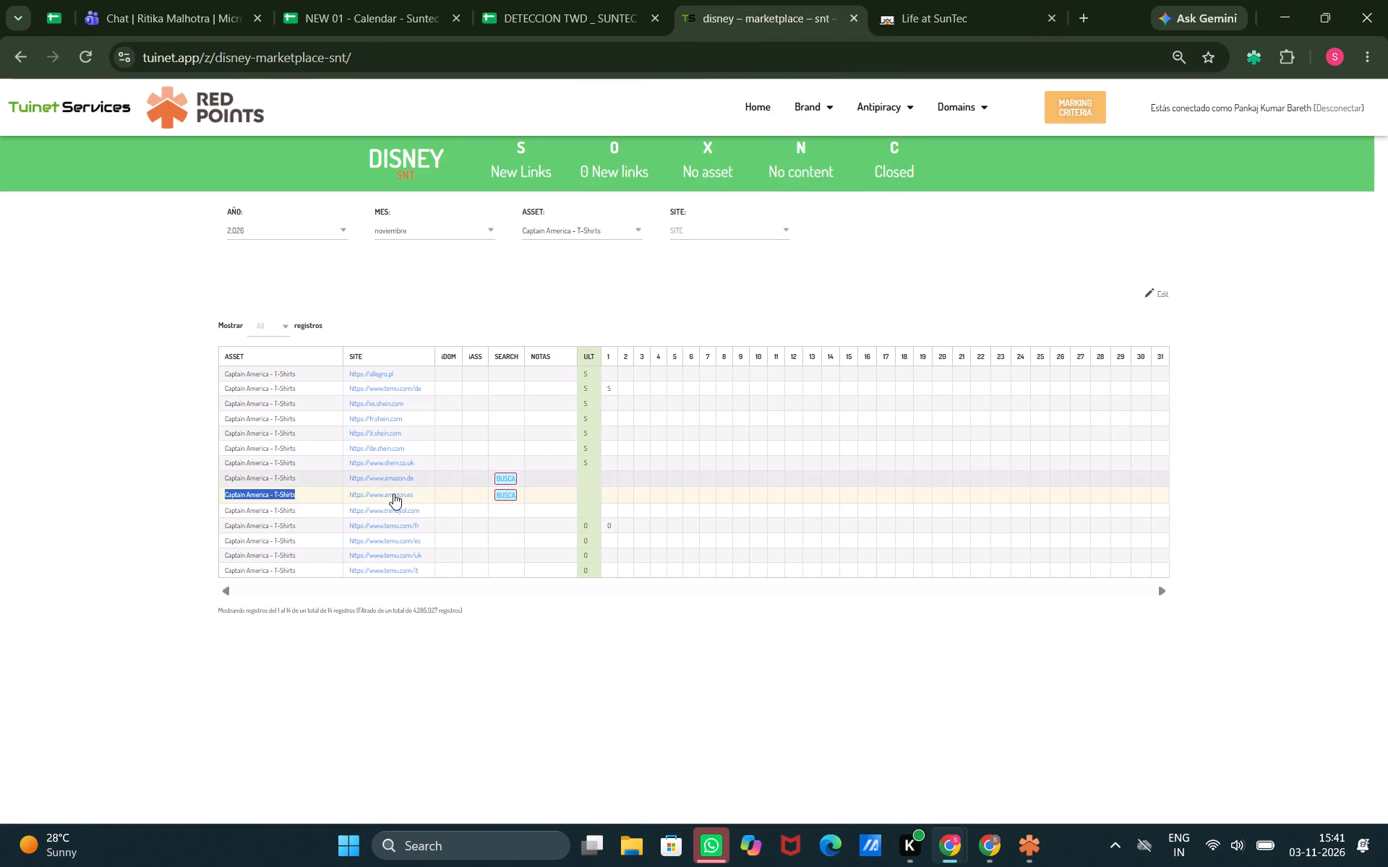
left_click(503, 475)
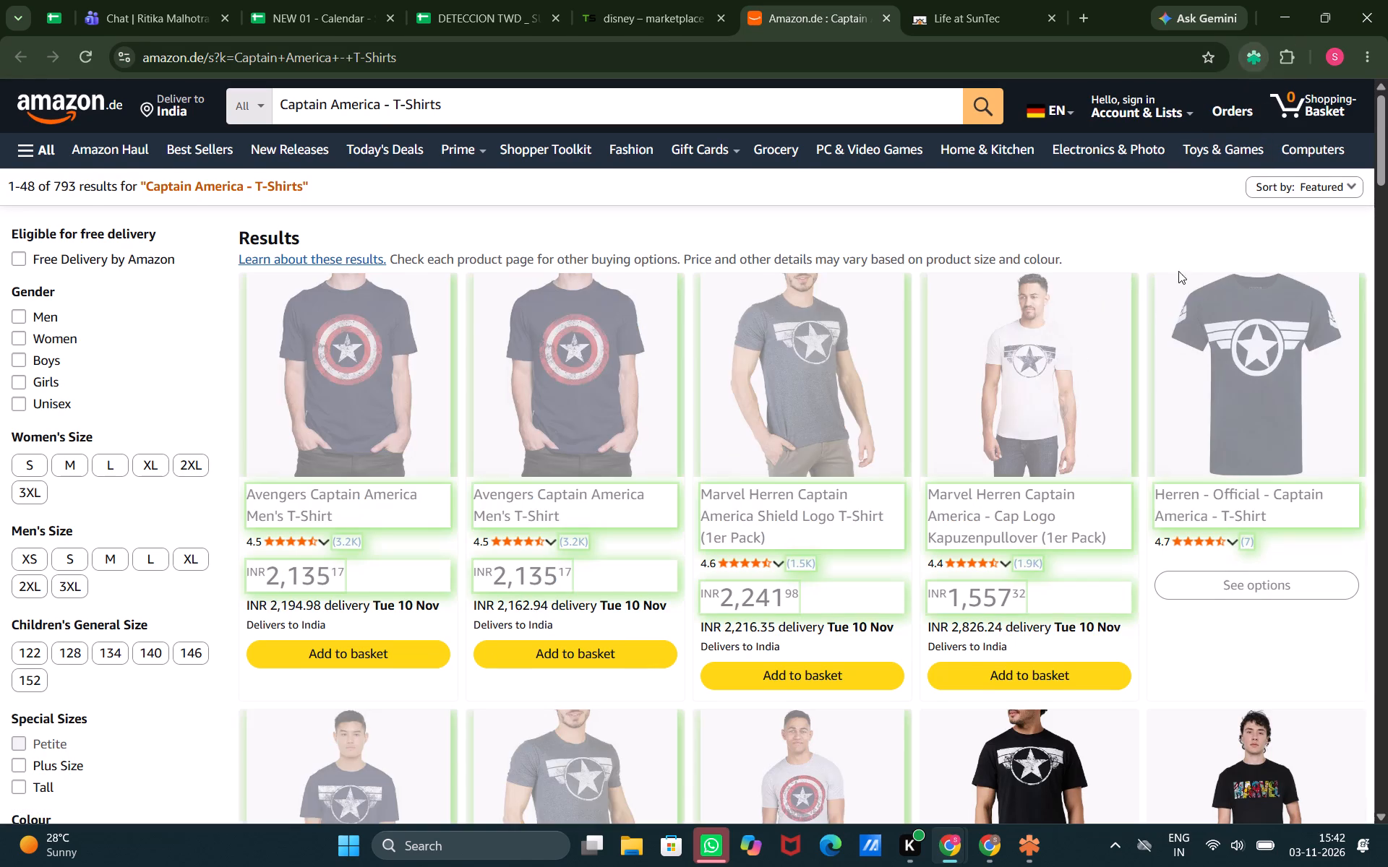
Copy the link of the black Captain America Cap Logo Kapuzenpullover, move the Amazon.de results into their own maximized window, and paste the link into cell C21778.
scroll(1154, 335, "down", 3)
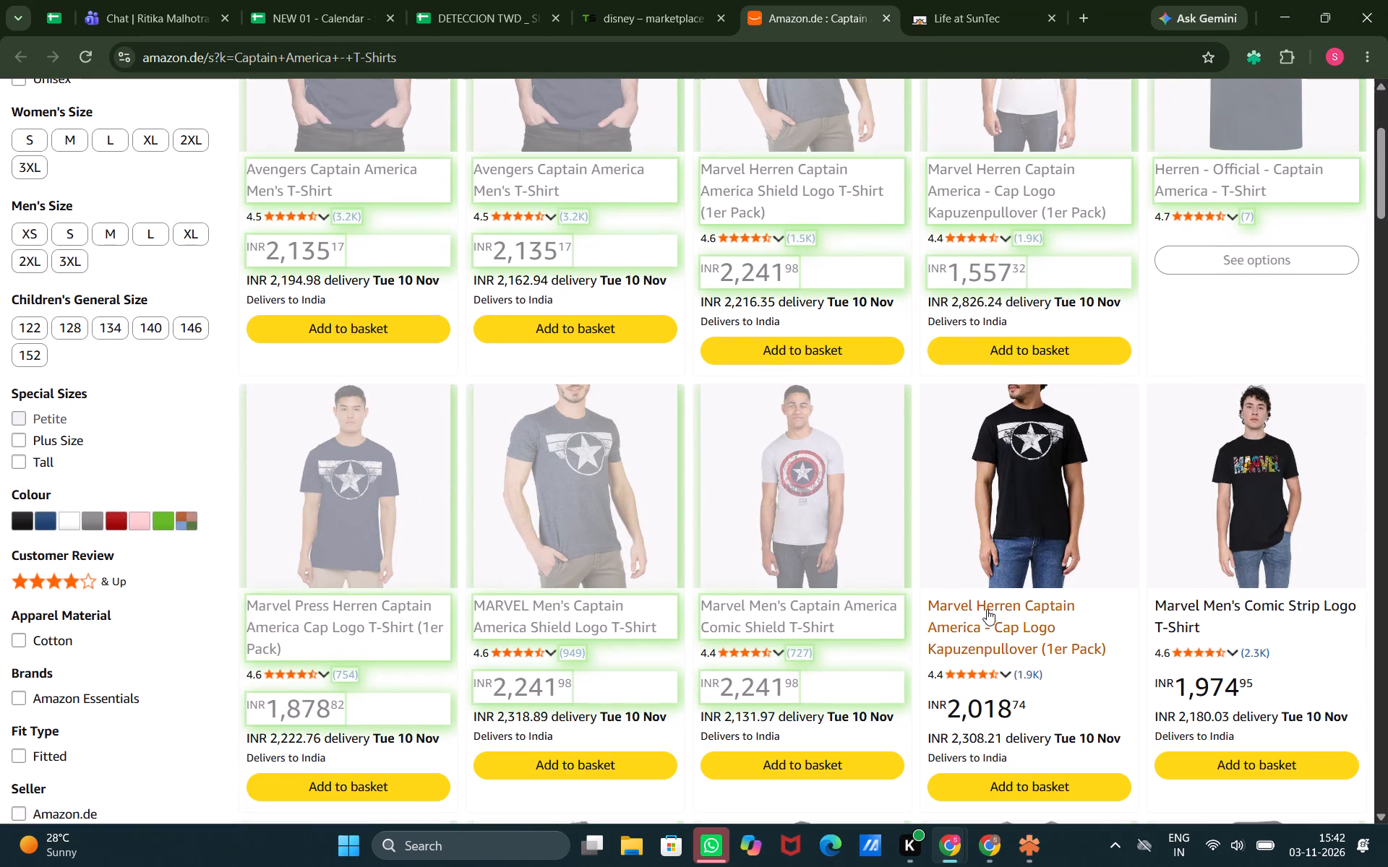
right_click(987, 609)
left_click(1079, 500)
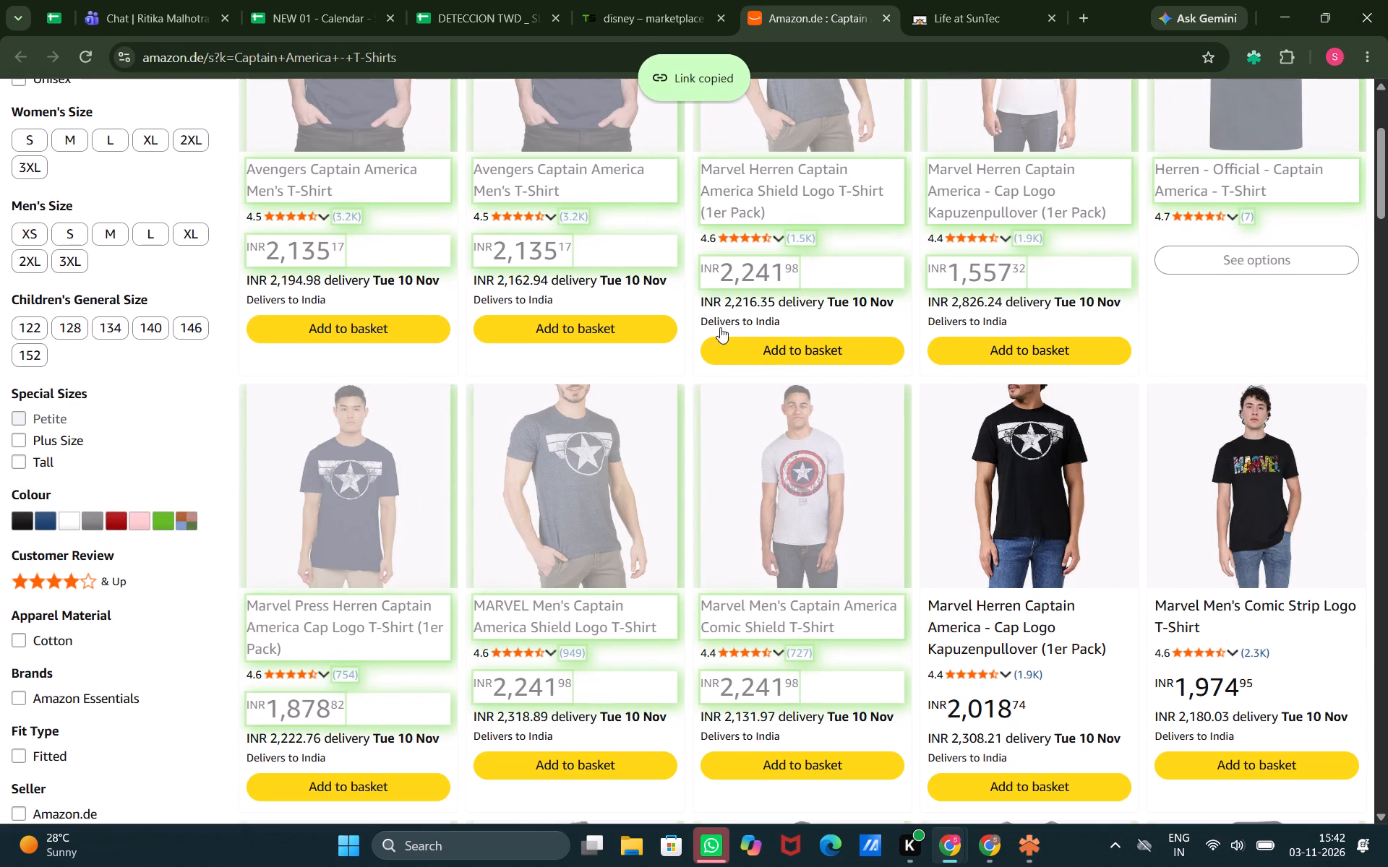
left_click_drag(805, 20, 817, 62)
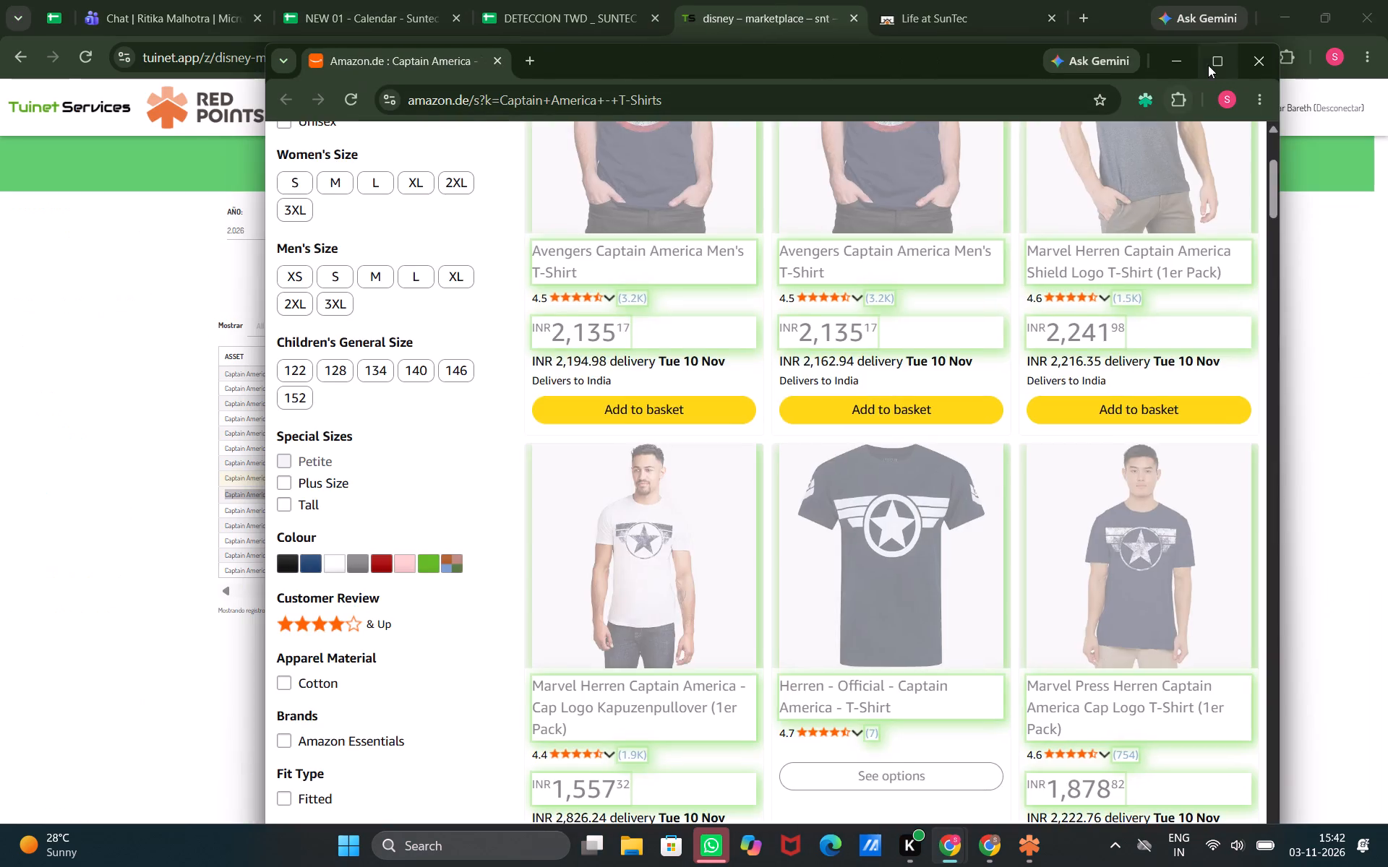
left_click(1211, 62)
key("alt+Tab")
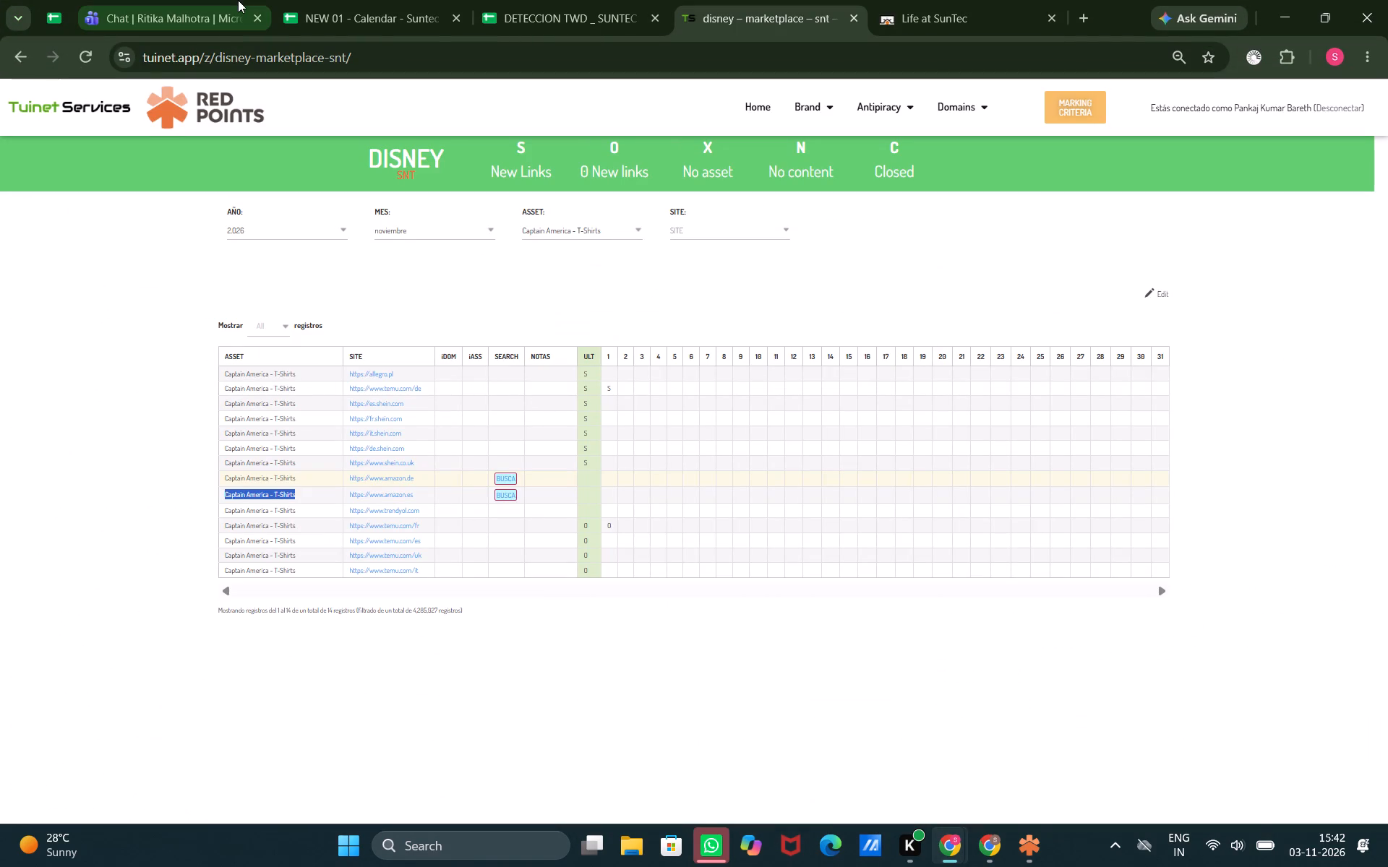
key("ctrl+Tab")
key("ctrl+Tab")
key("ctrl+v")
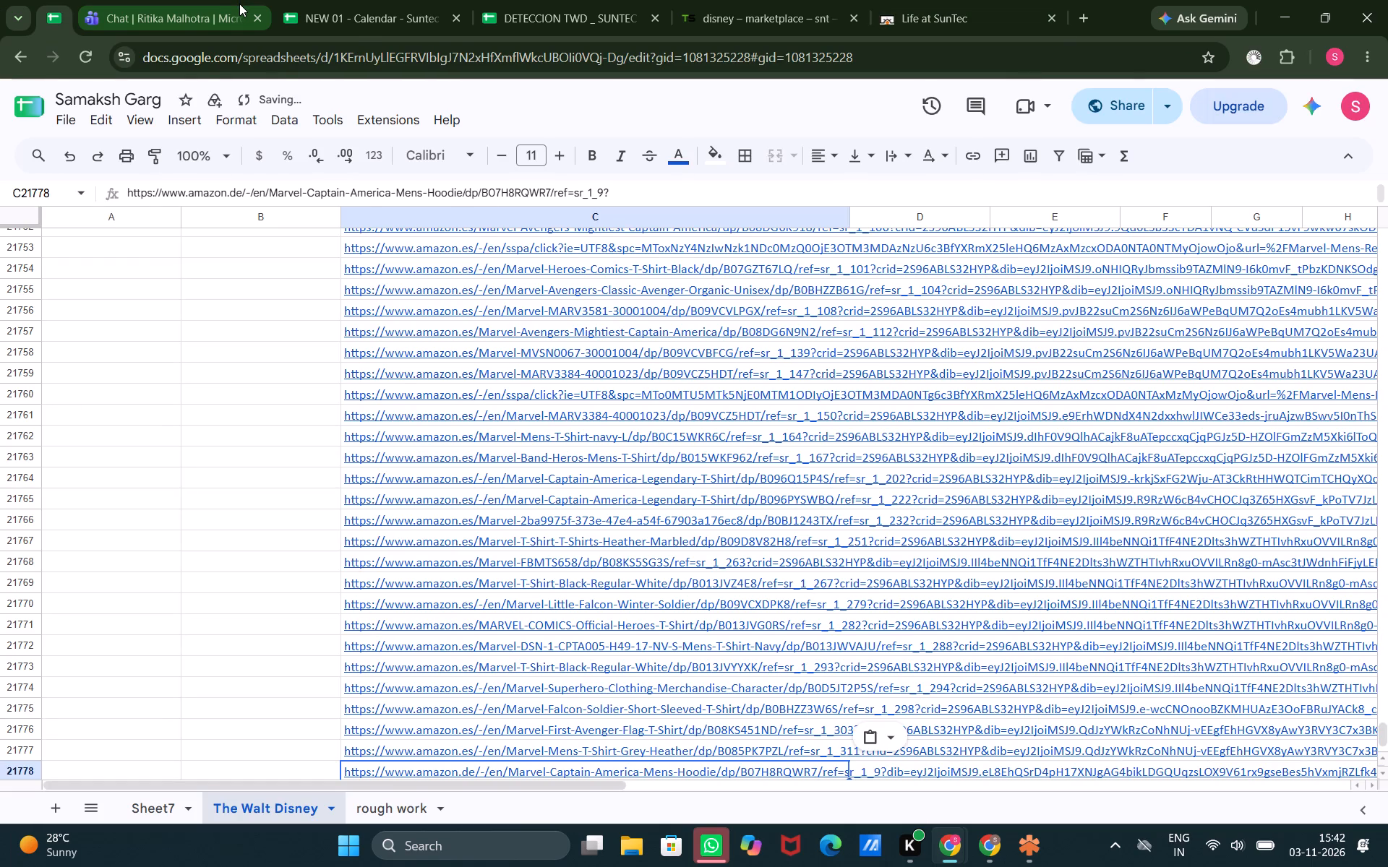
key("Return")
key("Return")
Copy the link of the Marvel Men's Comic Strip Logo T-Shirt from Amazon.de and paste it into cell C21779 of the spreadsheet.
key("alt+Tab")
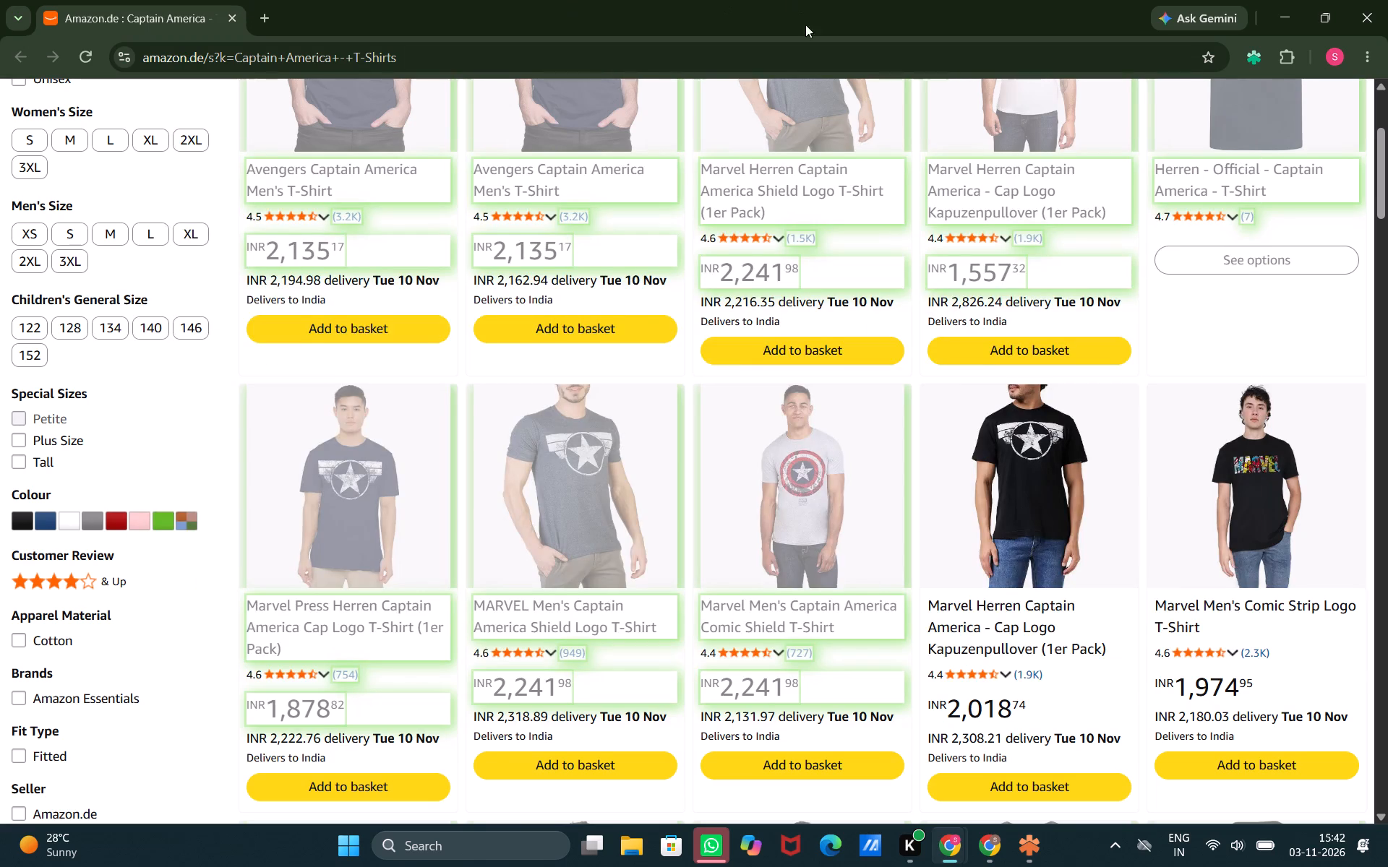
scroll(851, 119, "up", 4)
scroll(933, 161, "down", 4)
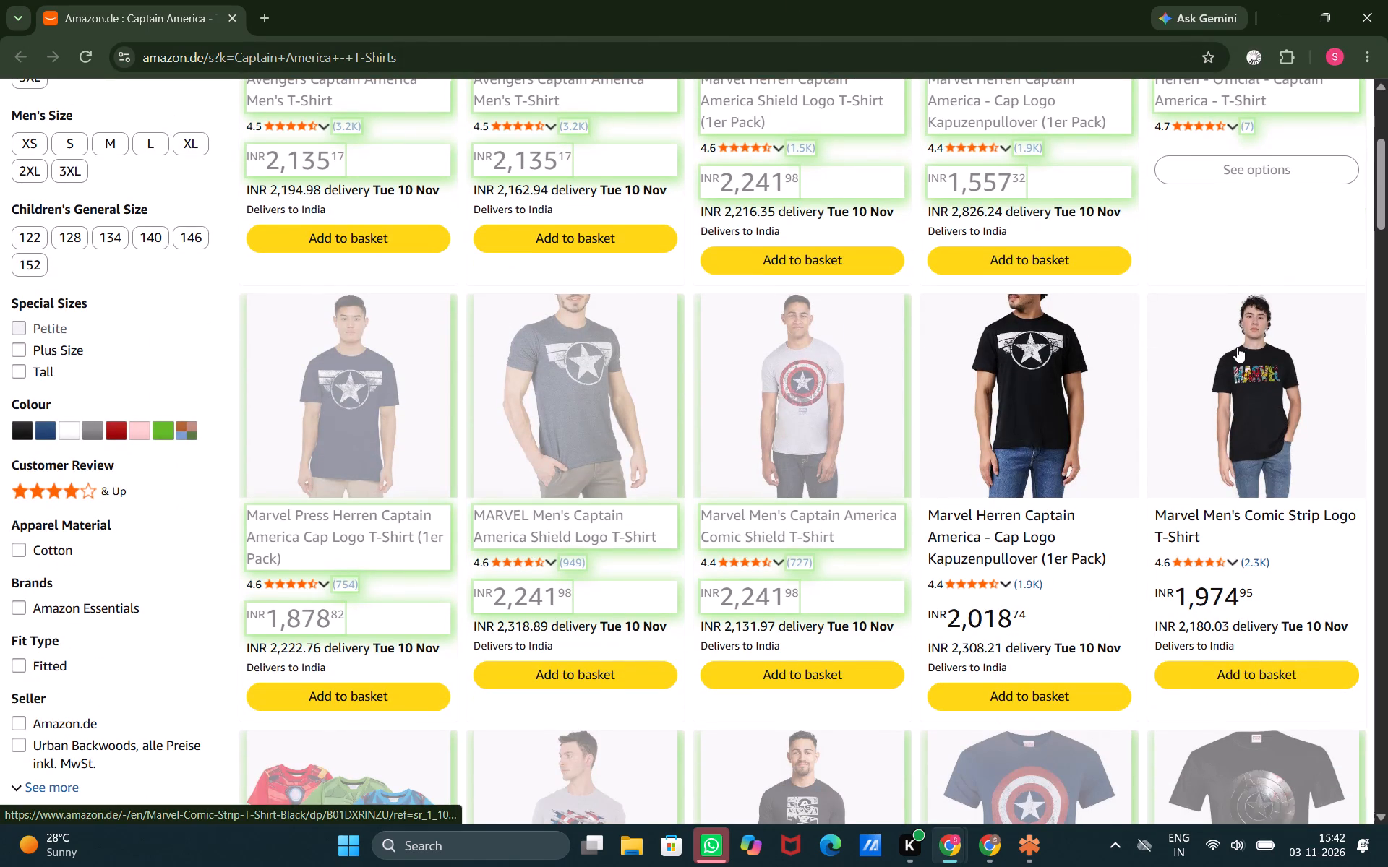
right_click(1242, 526)
left_click(1089, 706)
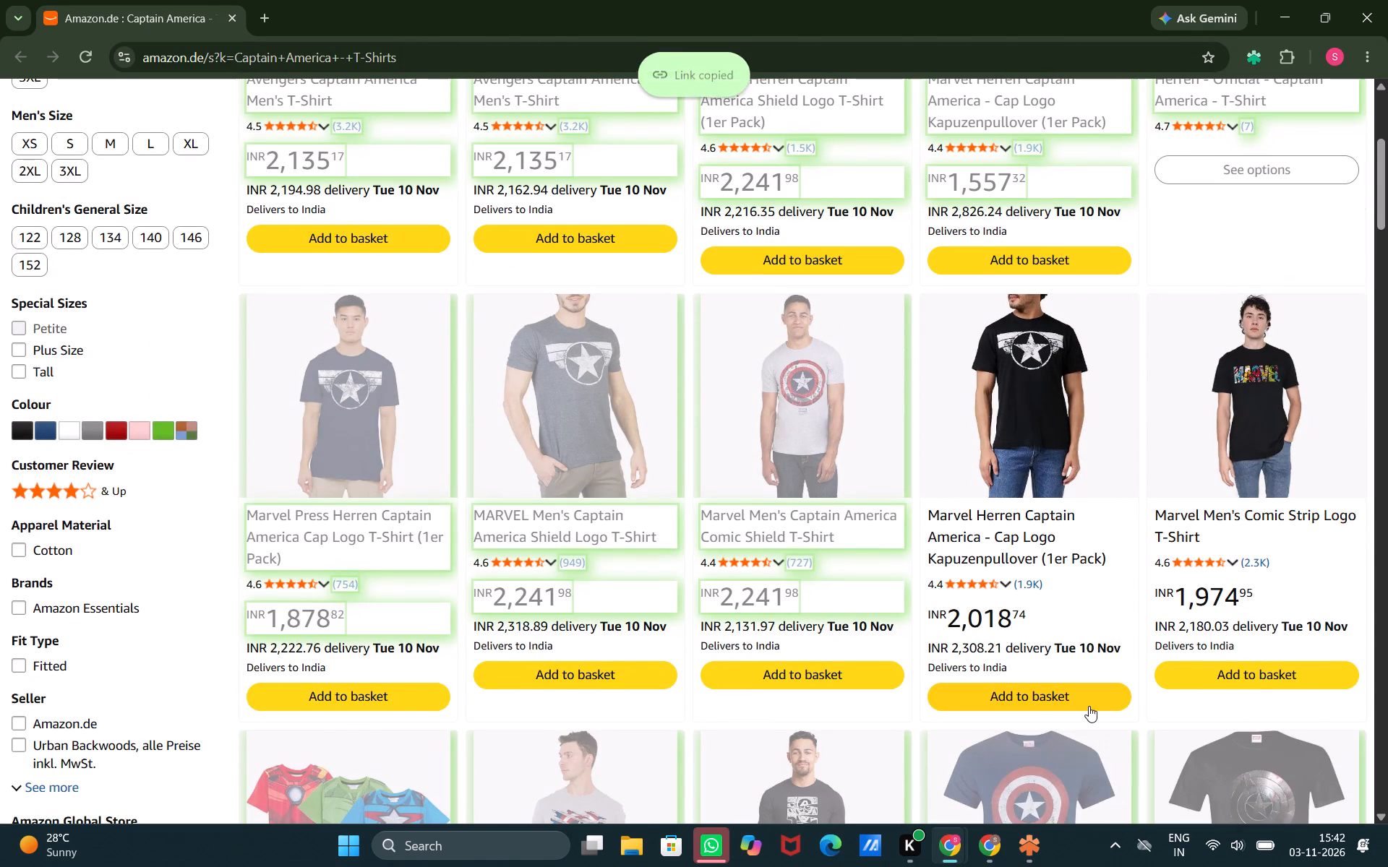
key("alt+Tab")
key("ctrl+v")
key("Return")
key("Return")
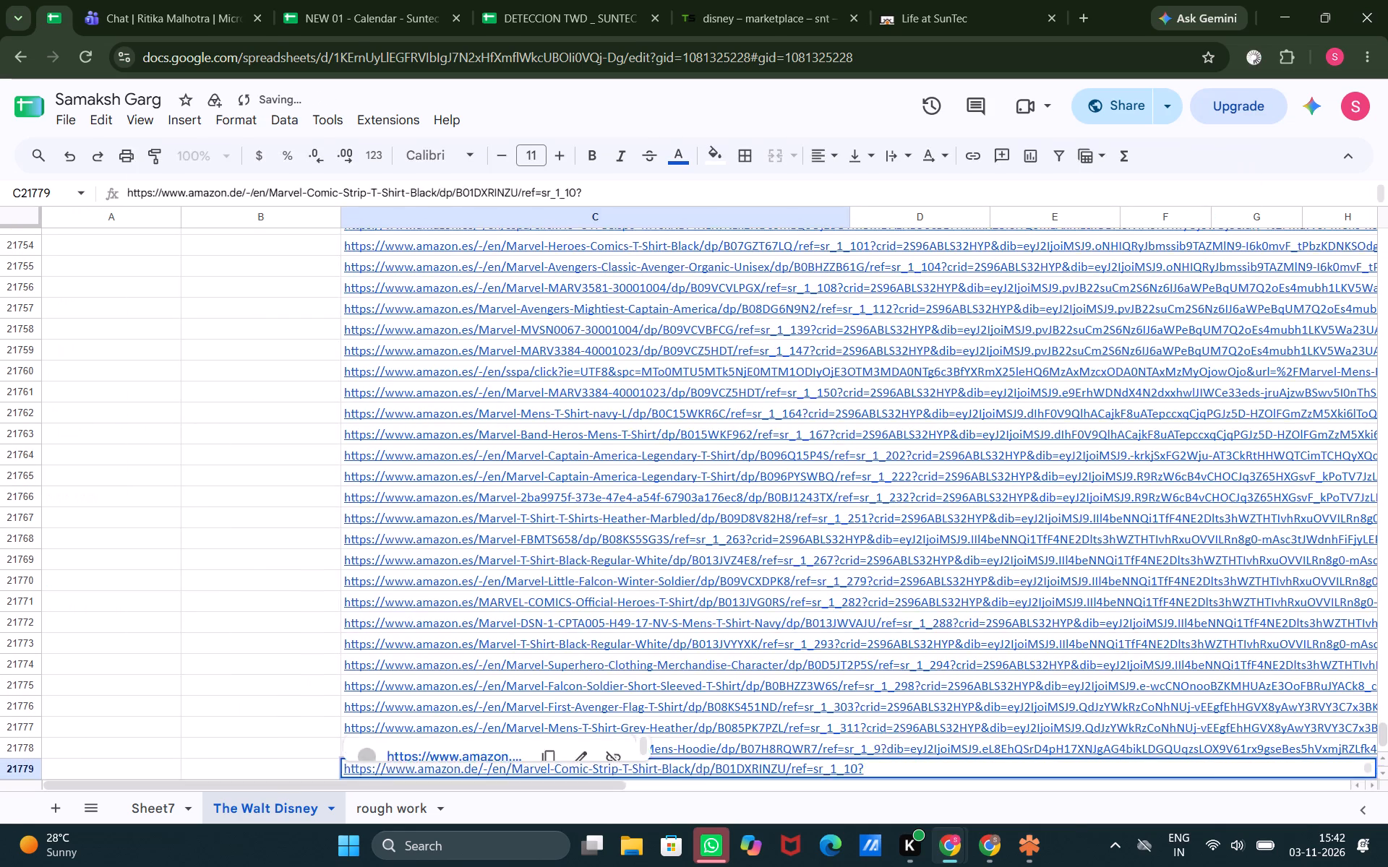
Copy the link of the burgundy Marvel Herren Captain America Cap Logo Kapuzenpullover and paste it into cell C21780 of the spreadsheet.
key("alt+Tab")
scroll(1027, 585, "down", 4)
scroll(635, 387, "down", 3)
scroll(1053, 358, "down", 4)
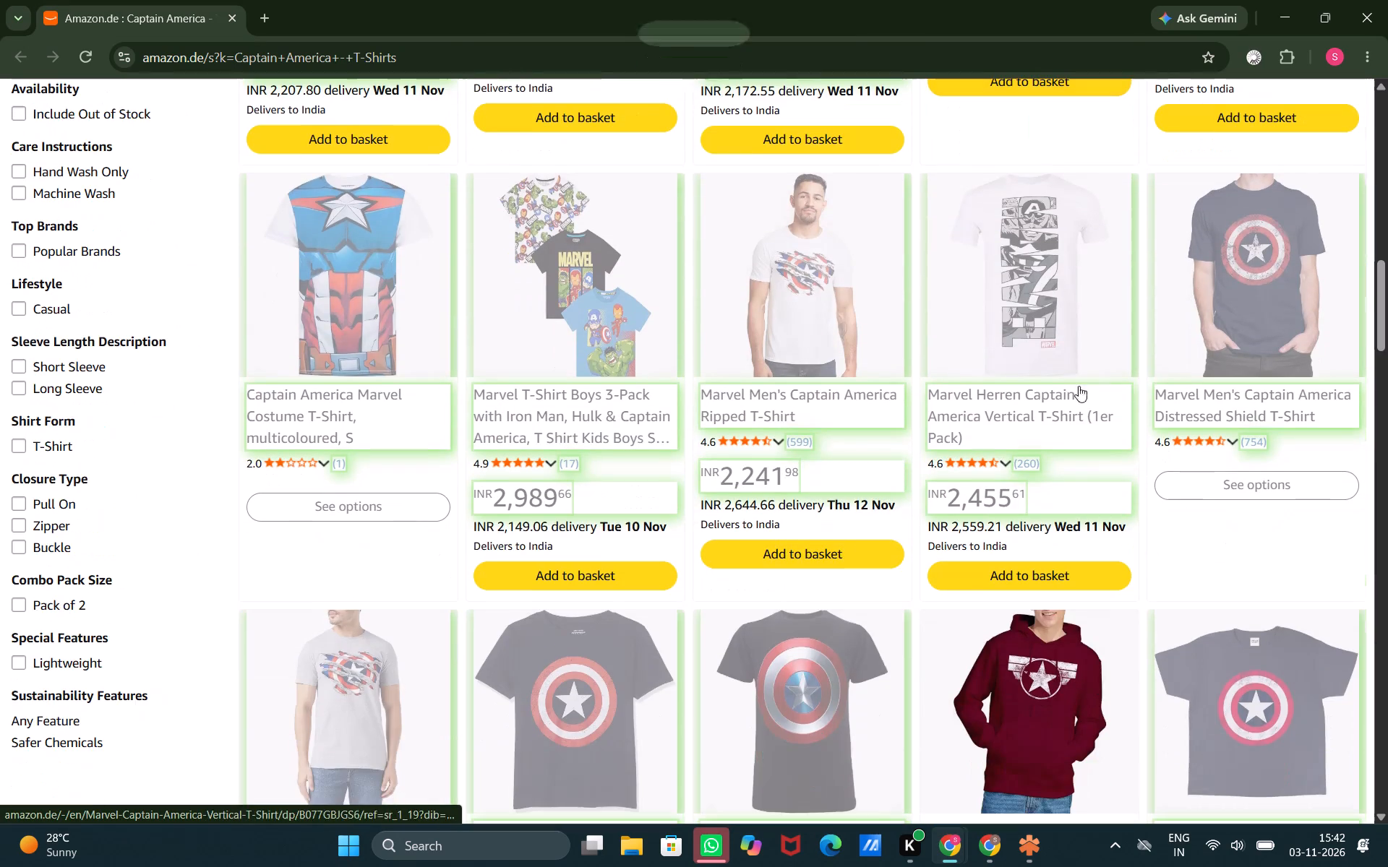
scroll(443, 343, "down", 3)
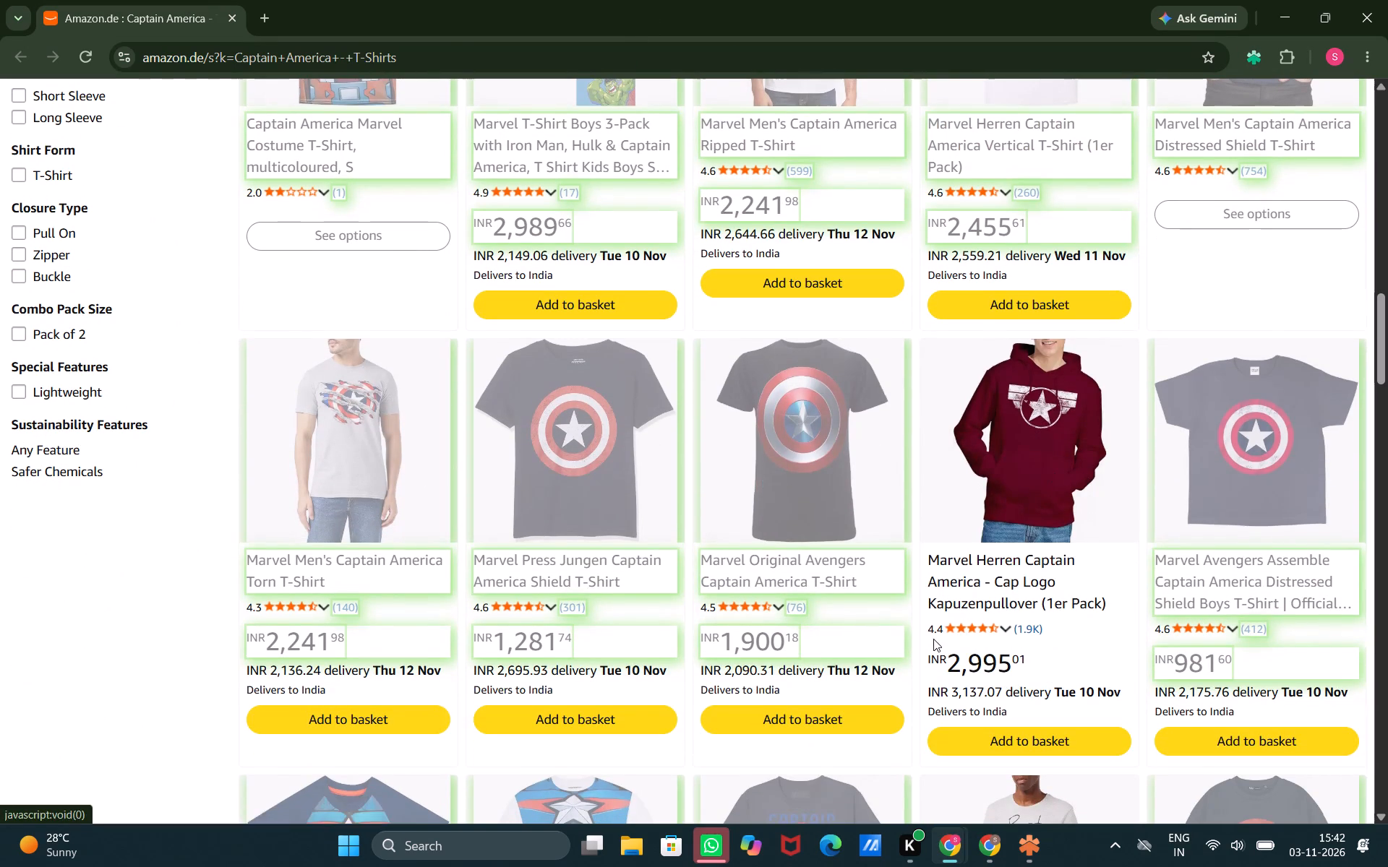
right_click(1023, 580)
left_click(1108, 480)
key("alt+Tab")
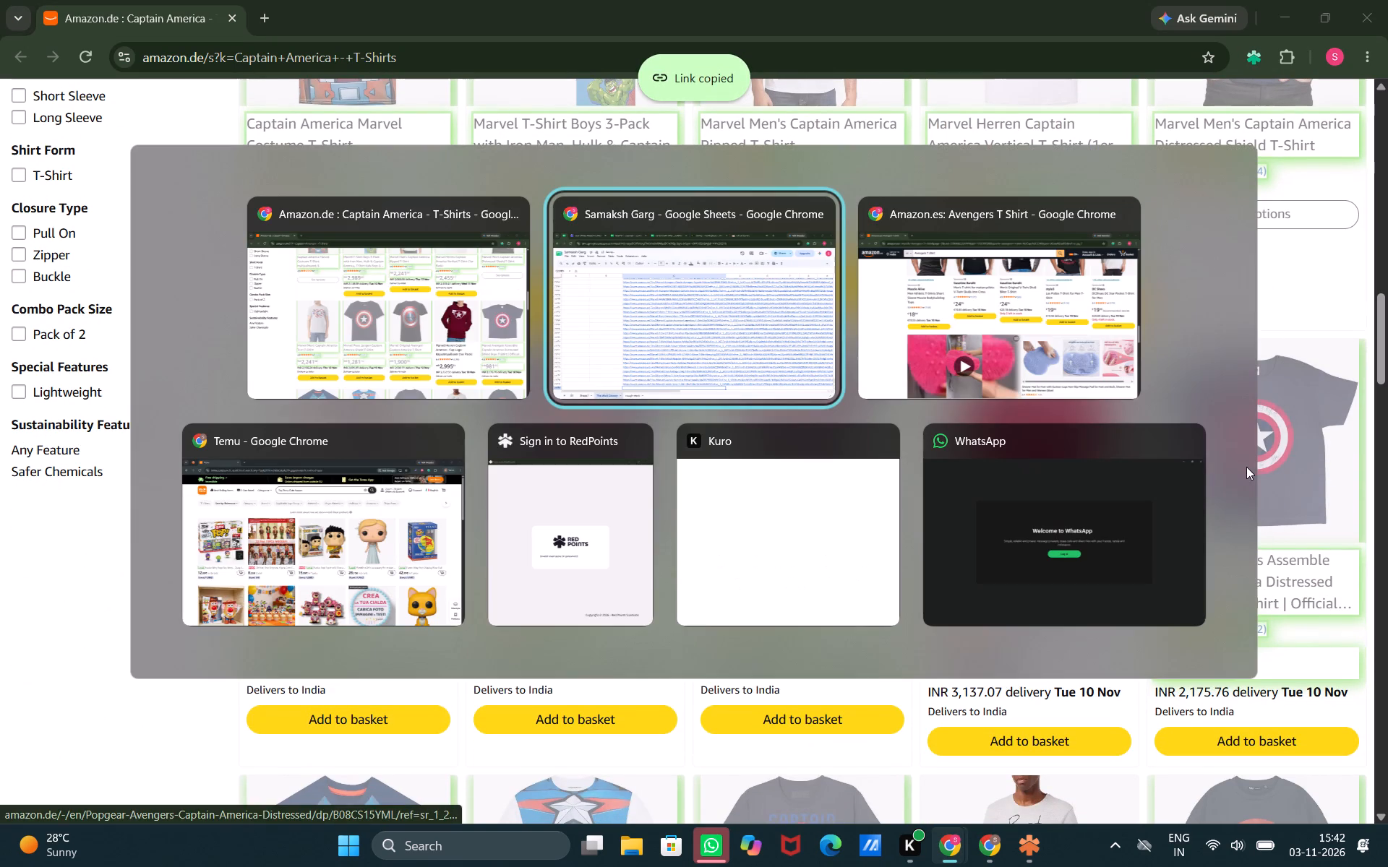
left_click(743, 335)
key("ctrl+v")
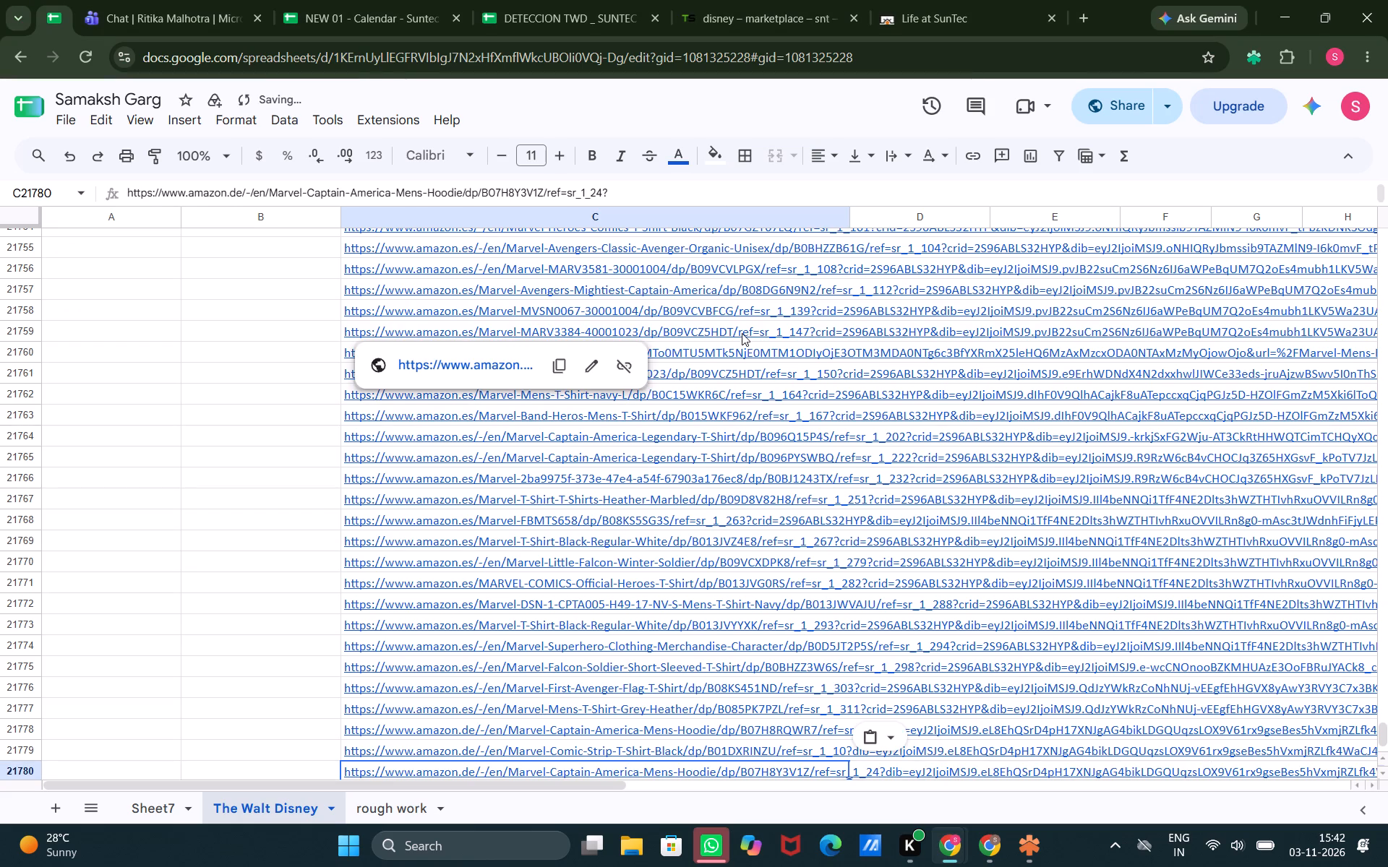
key("Return")
key("Return")
Copy the link of the grey "Best Dad Ever" Marvel Men's T-Shirt from Amazon.de and paste it into cell C21781 of the spreadsheet.
key("alt+Tab")
scroll(866, 252, "down", 6)
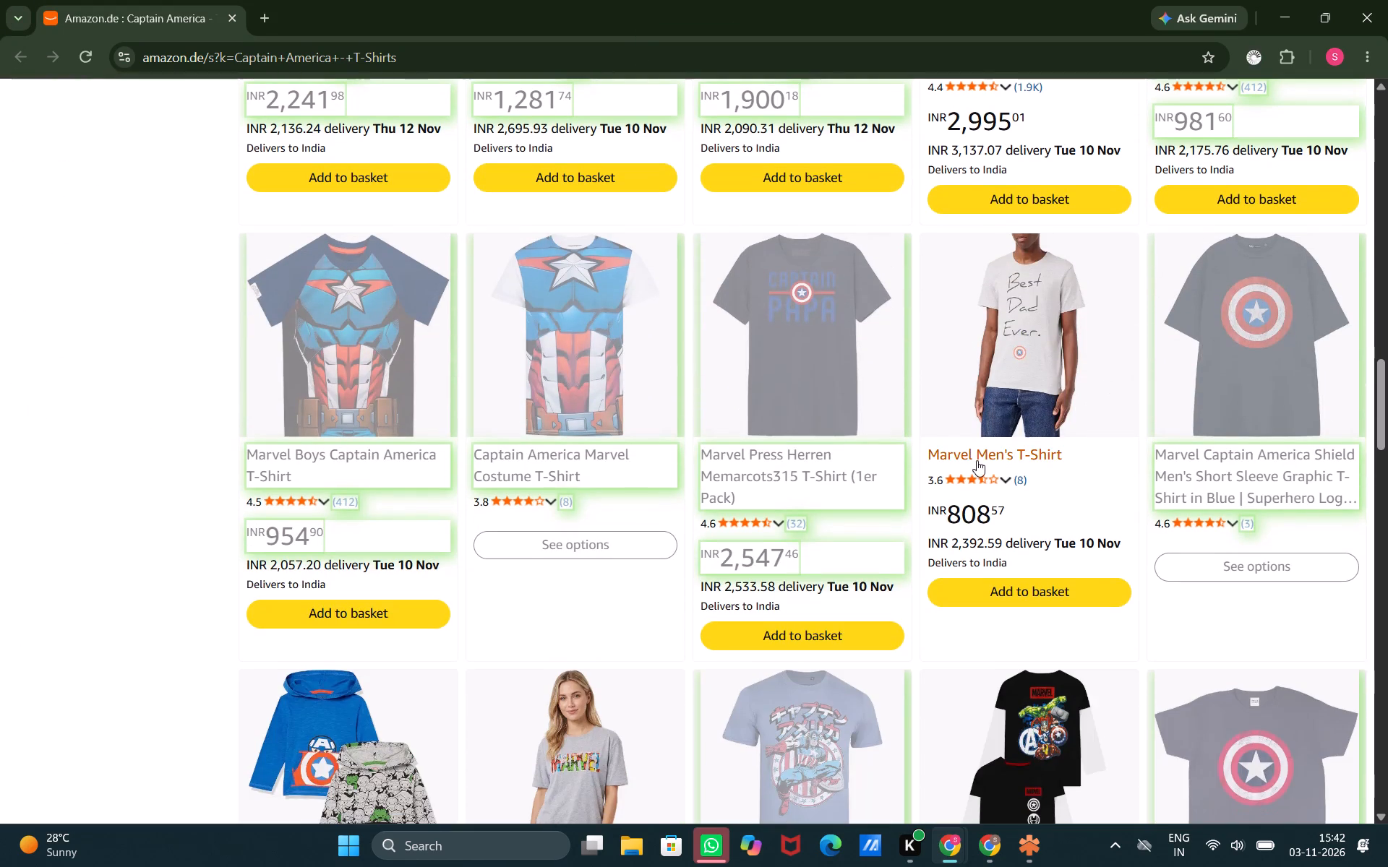
right_click(981, 468)
right_click(954, 457)
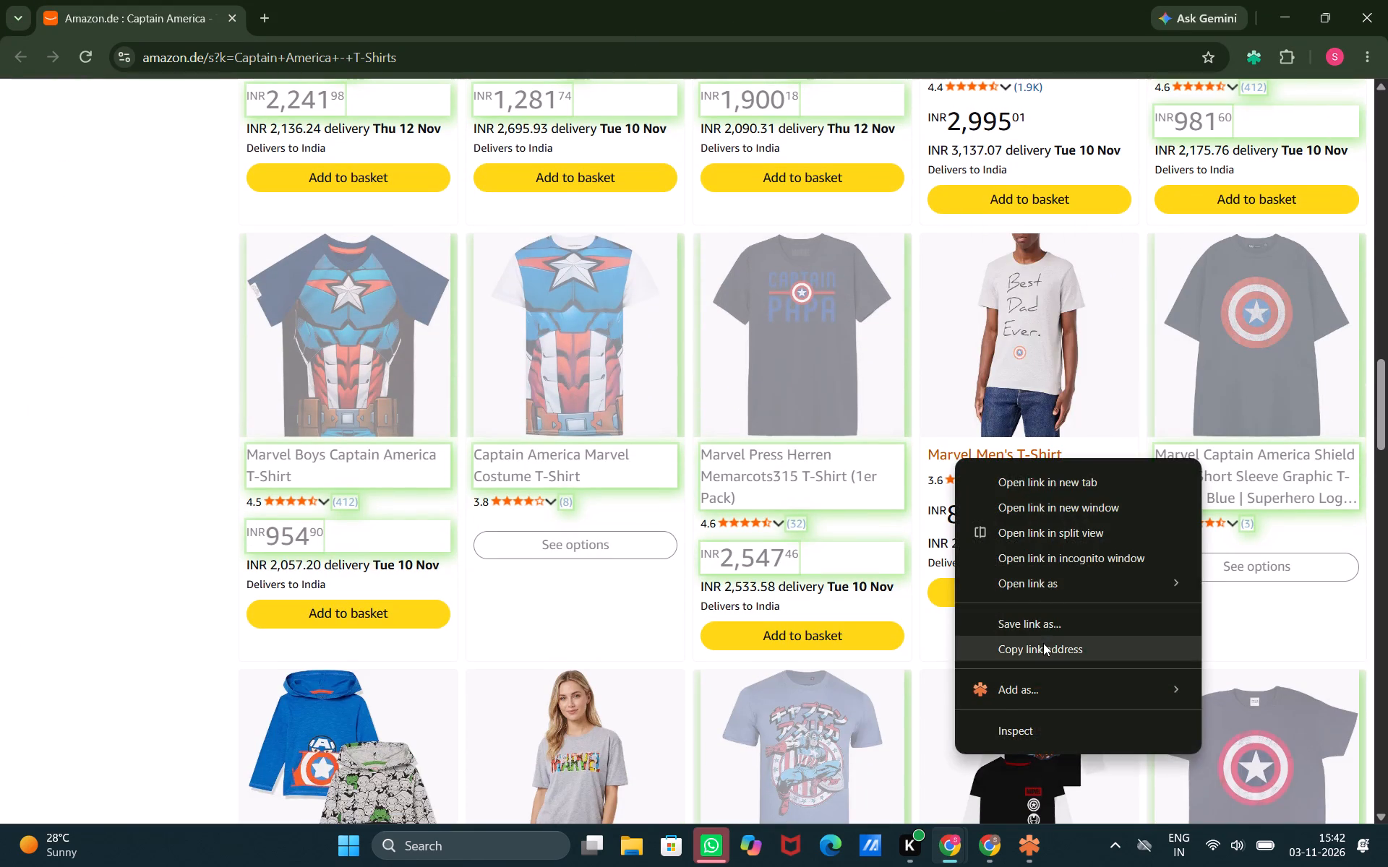
left_click(1043, 643)
key("alt+Tab")
key("ctrl+v")
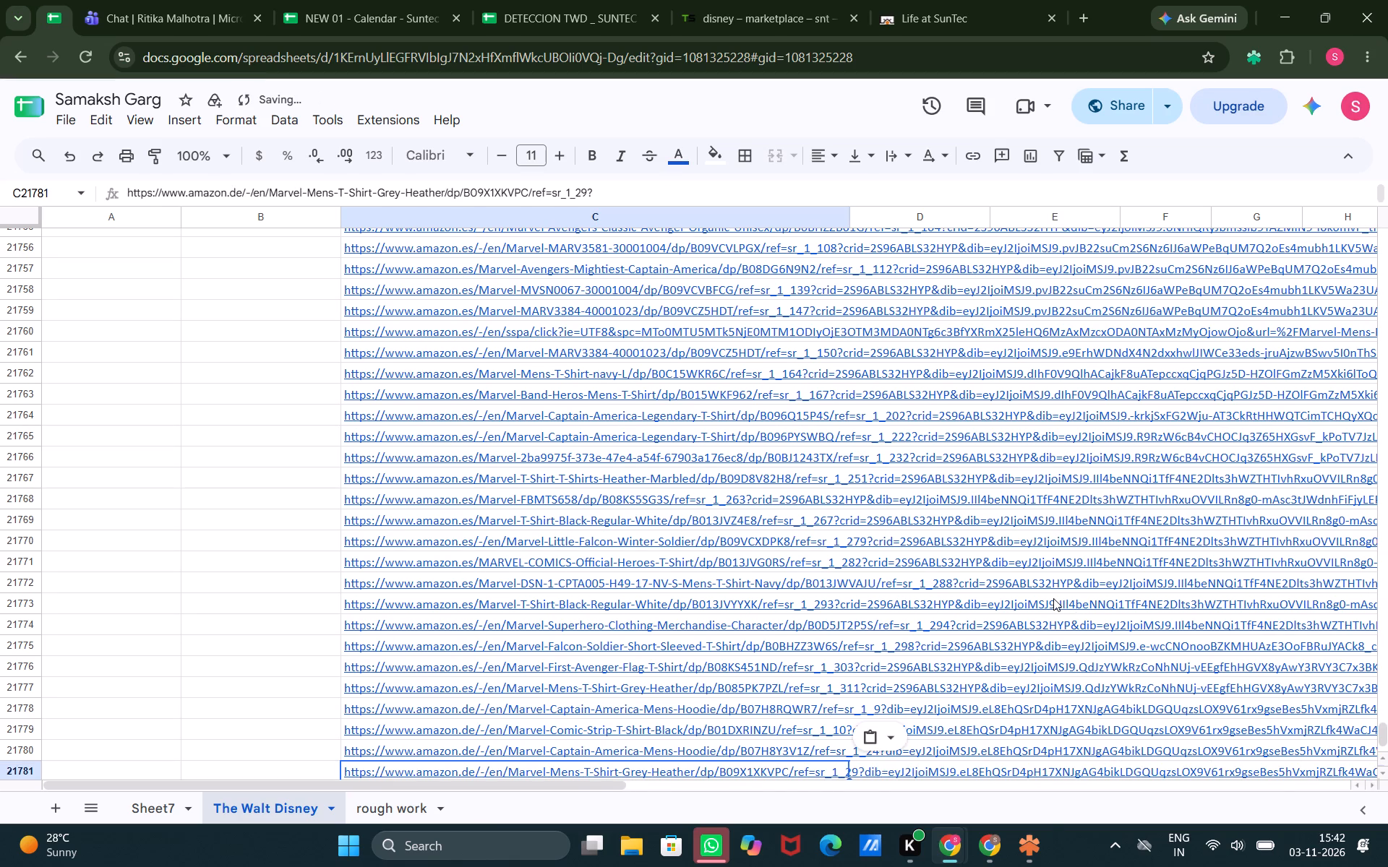
key("Return")
key("Return")
Copy the link of the Marvel T-Shirt Women Ladies Hulk Iron Man Superhero Grey Top and paste it into cell C21782.
key("alt+Tab")
scroll(1059, 547, "down", 4)
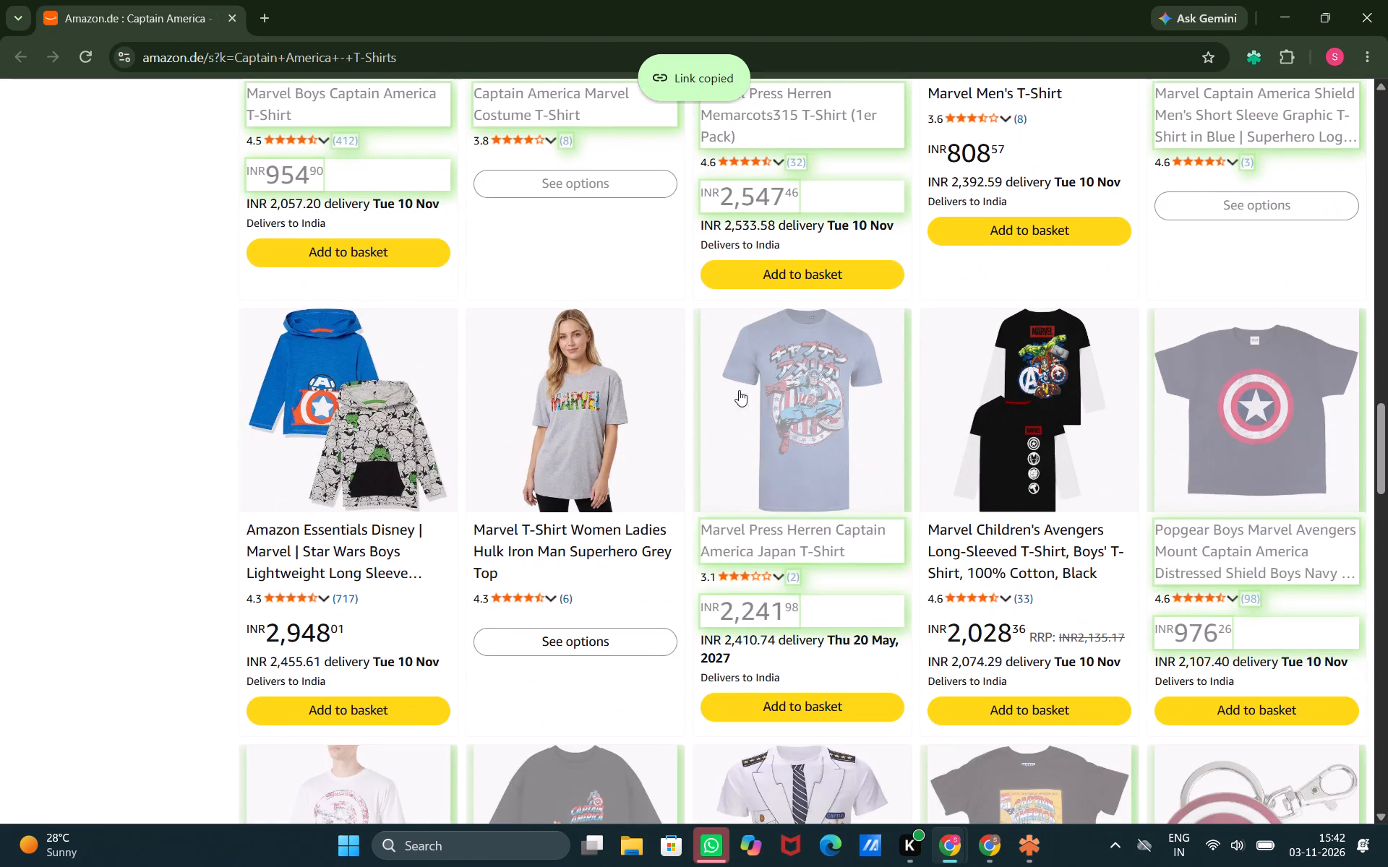
right_click(632, 548)
left_click(801, 447)
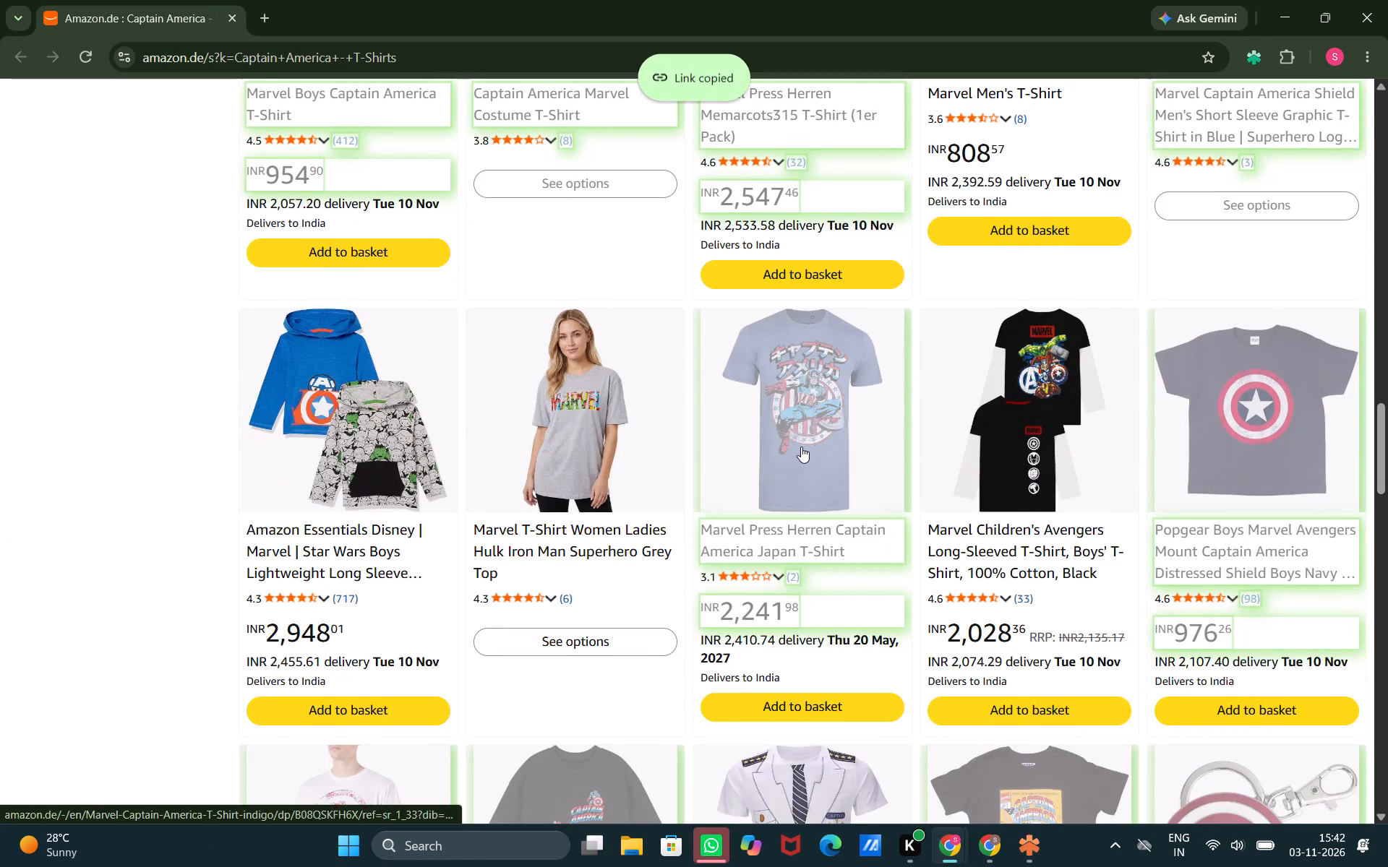
key("Tab")
key("alt+Tab")
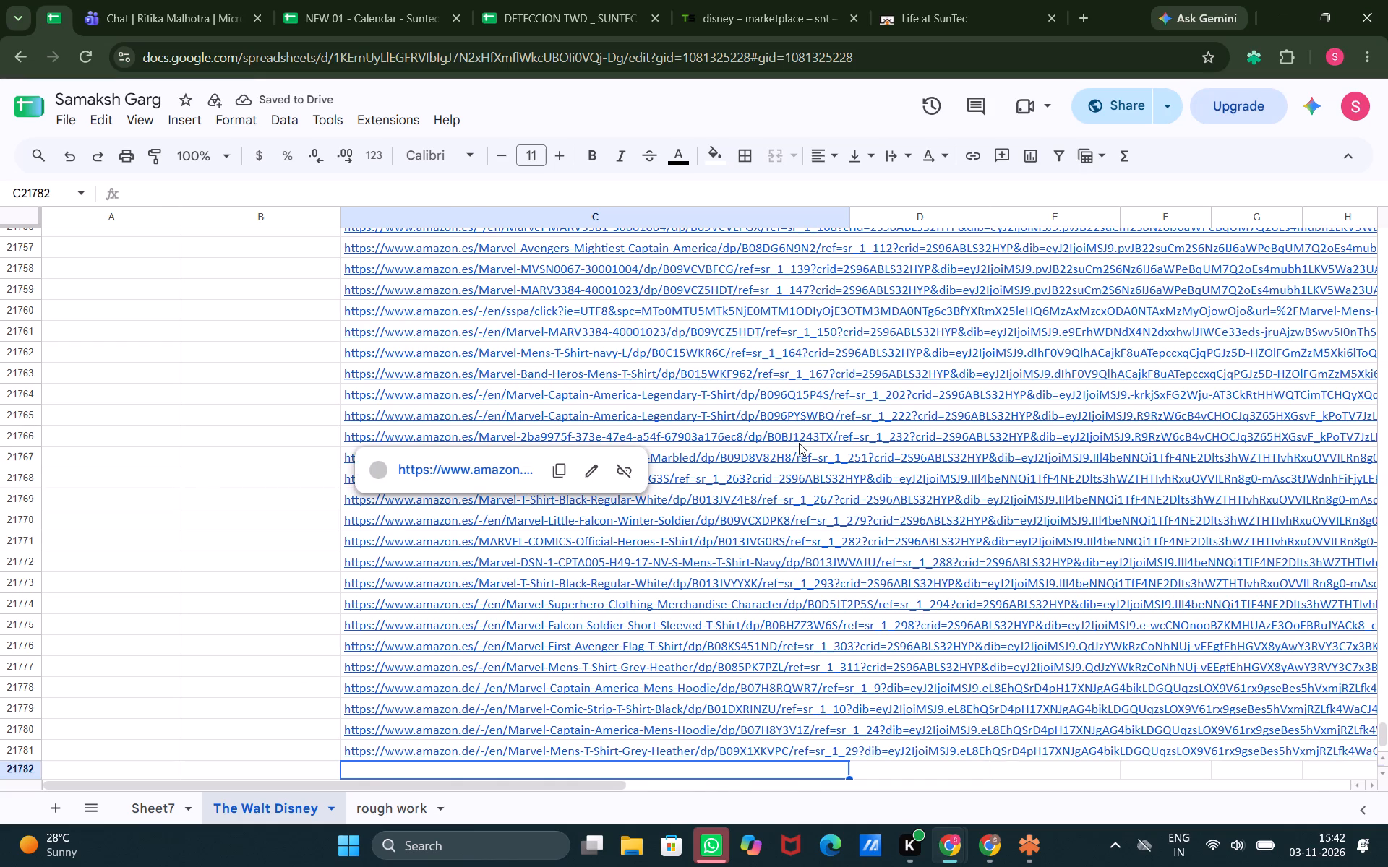
key("ctrl+v")
key("Return")
key("Return")
Copy the link of the black Marvel Children's Avengers Long-Sleeved T-Shirt from Amazon.de and paste it into cell C21783.
key("alt+Tab")
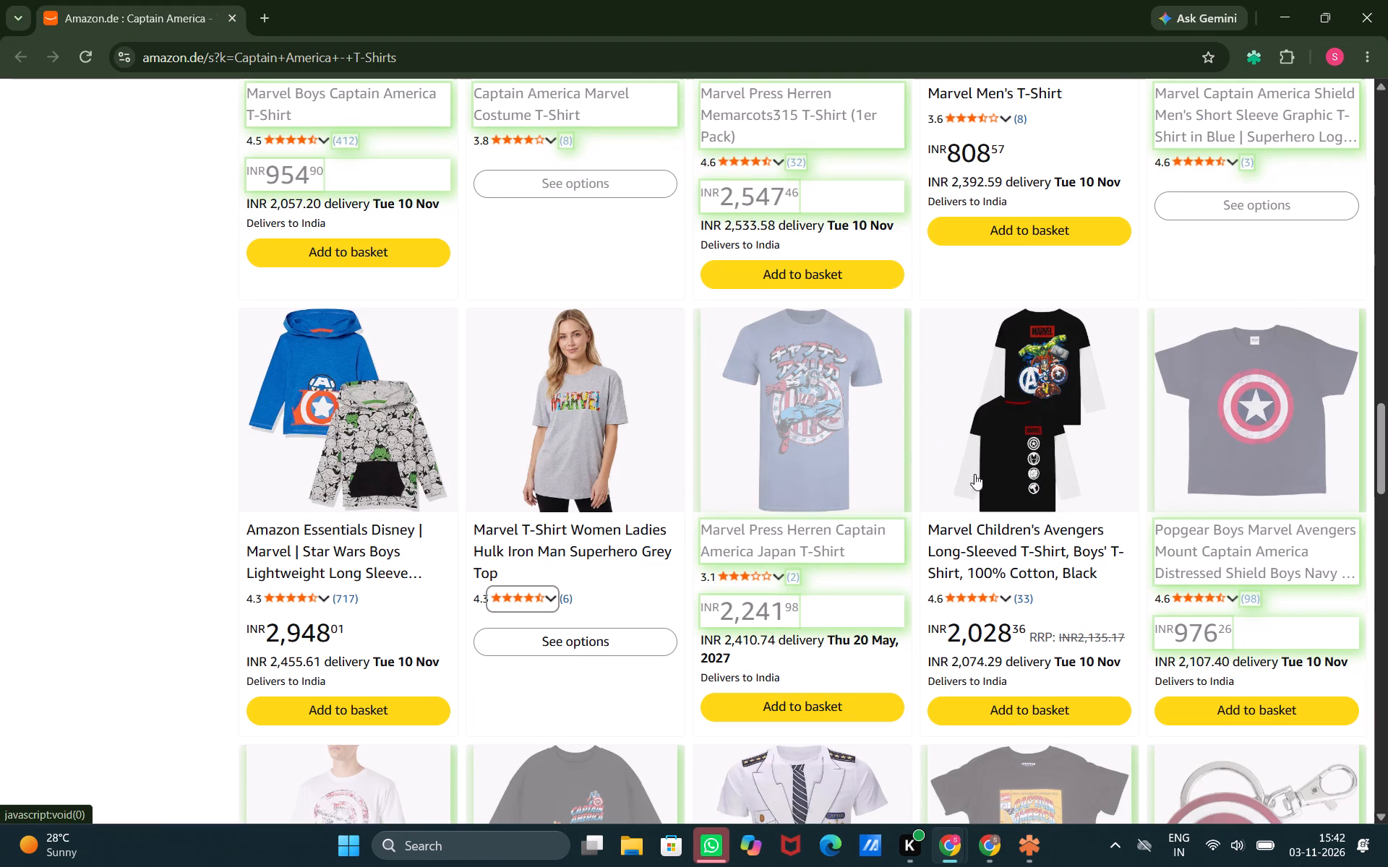
right_click(1035, 551)
left_click(1108, 452)
key("alt+Tab")
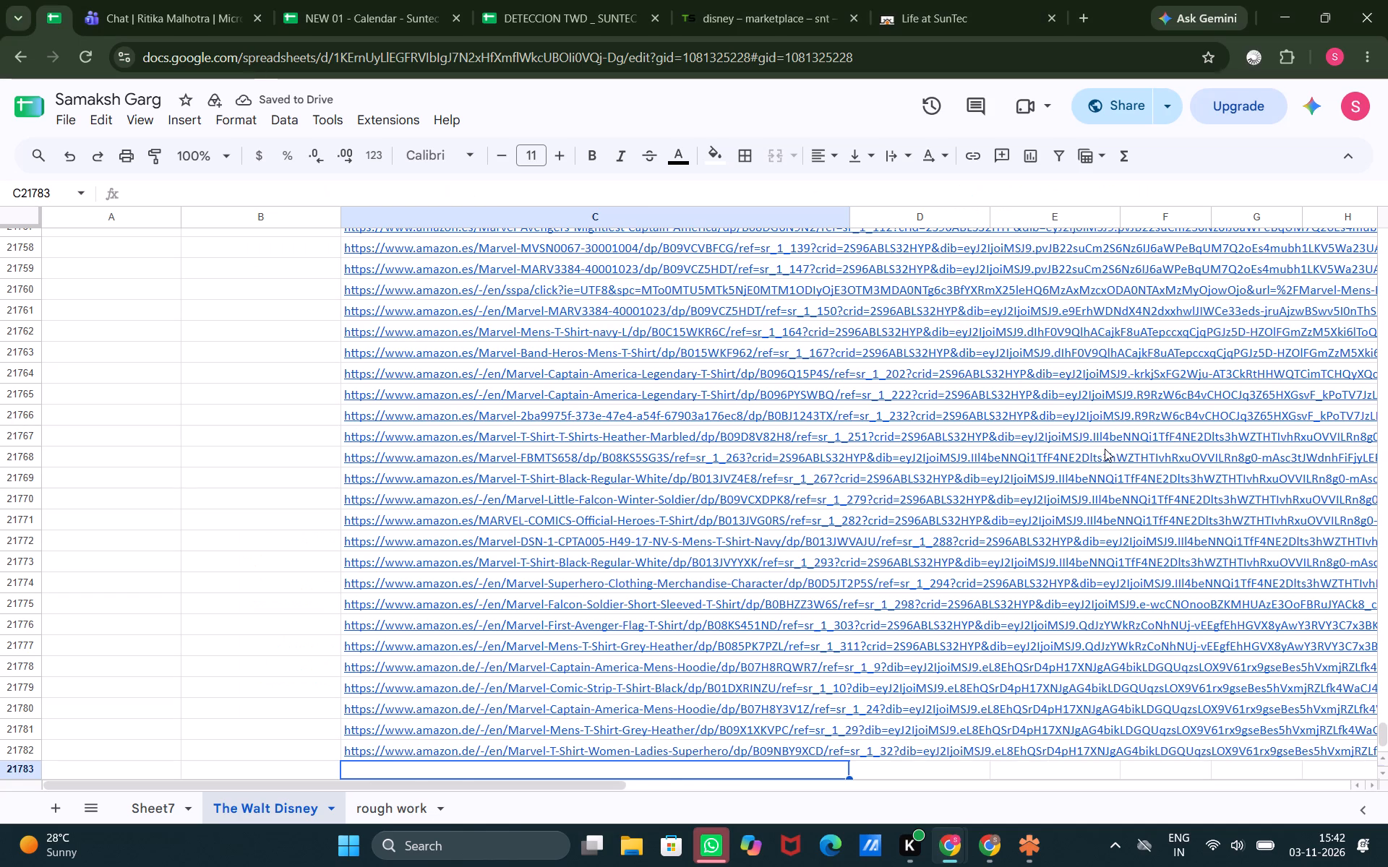
Paste the copied link of the black Marvel Children's Avengers Long-Sleeved T-Shirt into cell C21783 of The Walt Disney sheet.
key("ctrl+v")
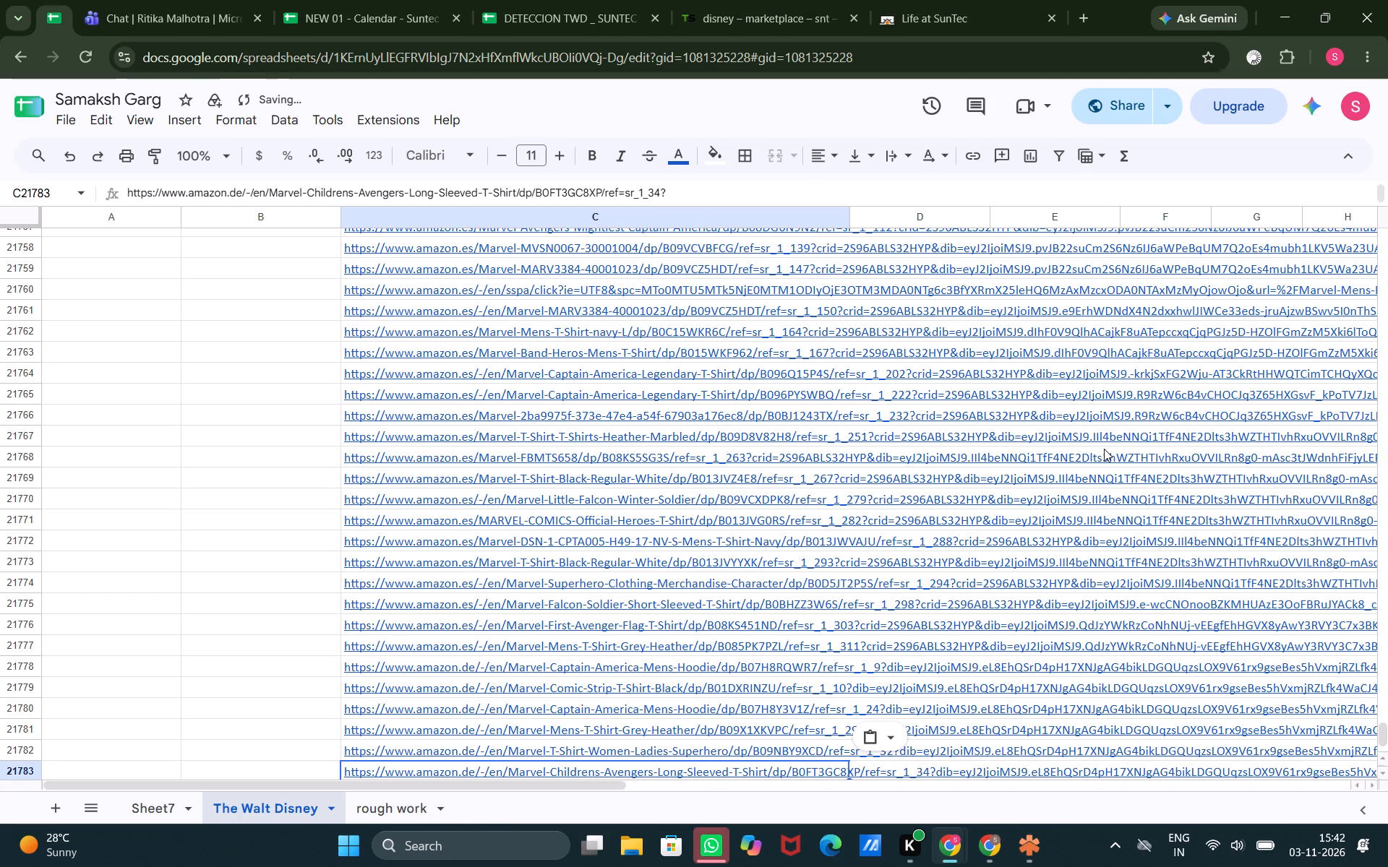
key("Return")
key("Return")
Switch to the Red Points New Incident page and clear the submitted detection links to get an empty editable list.
key("alt+Tab")
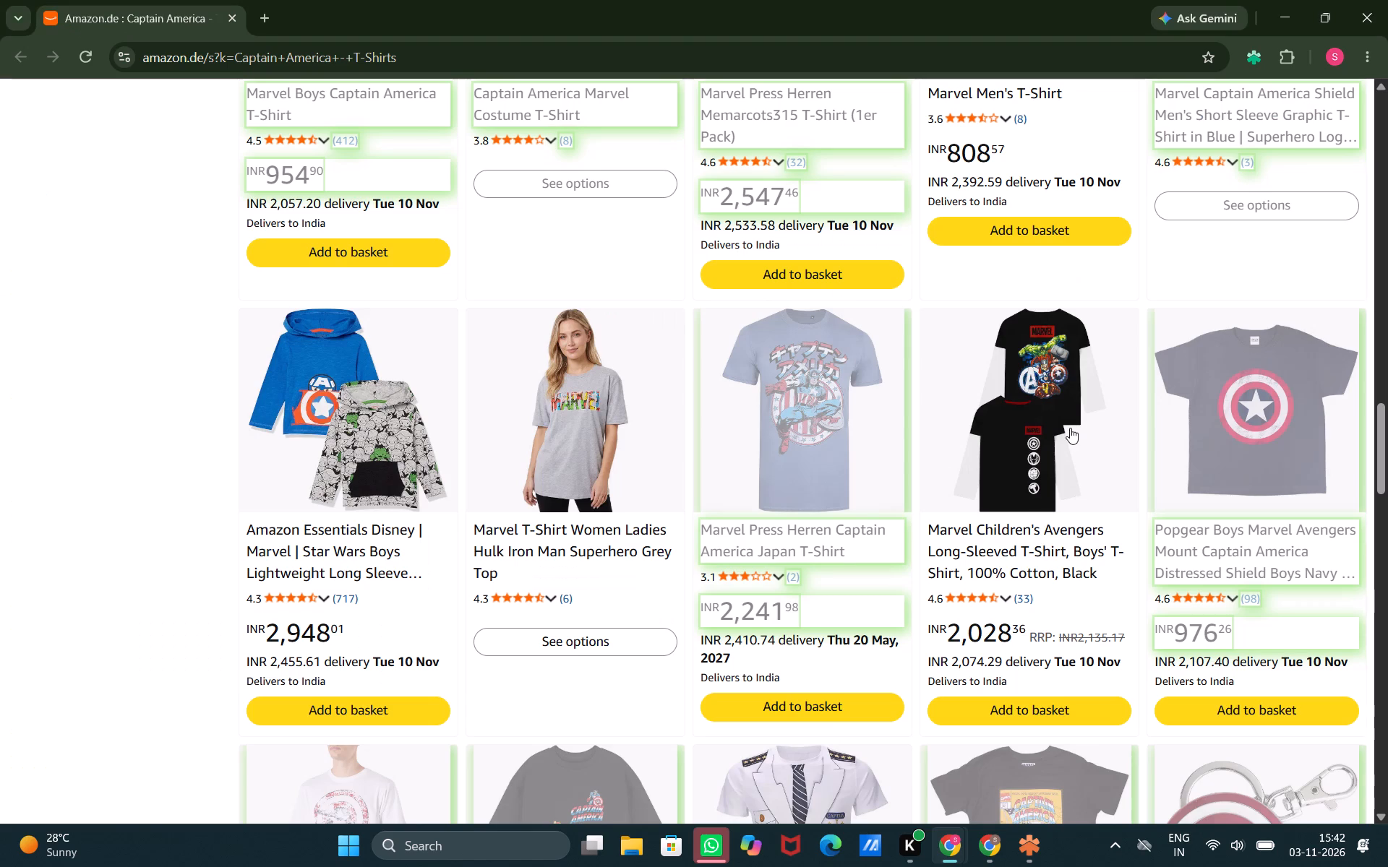
key("alt+Tab")
key("alt+Tab")
key("alt+Tab")
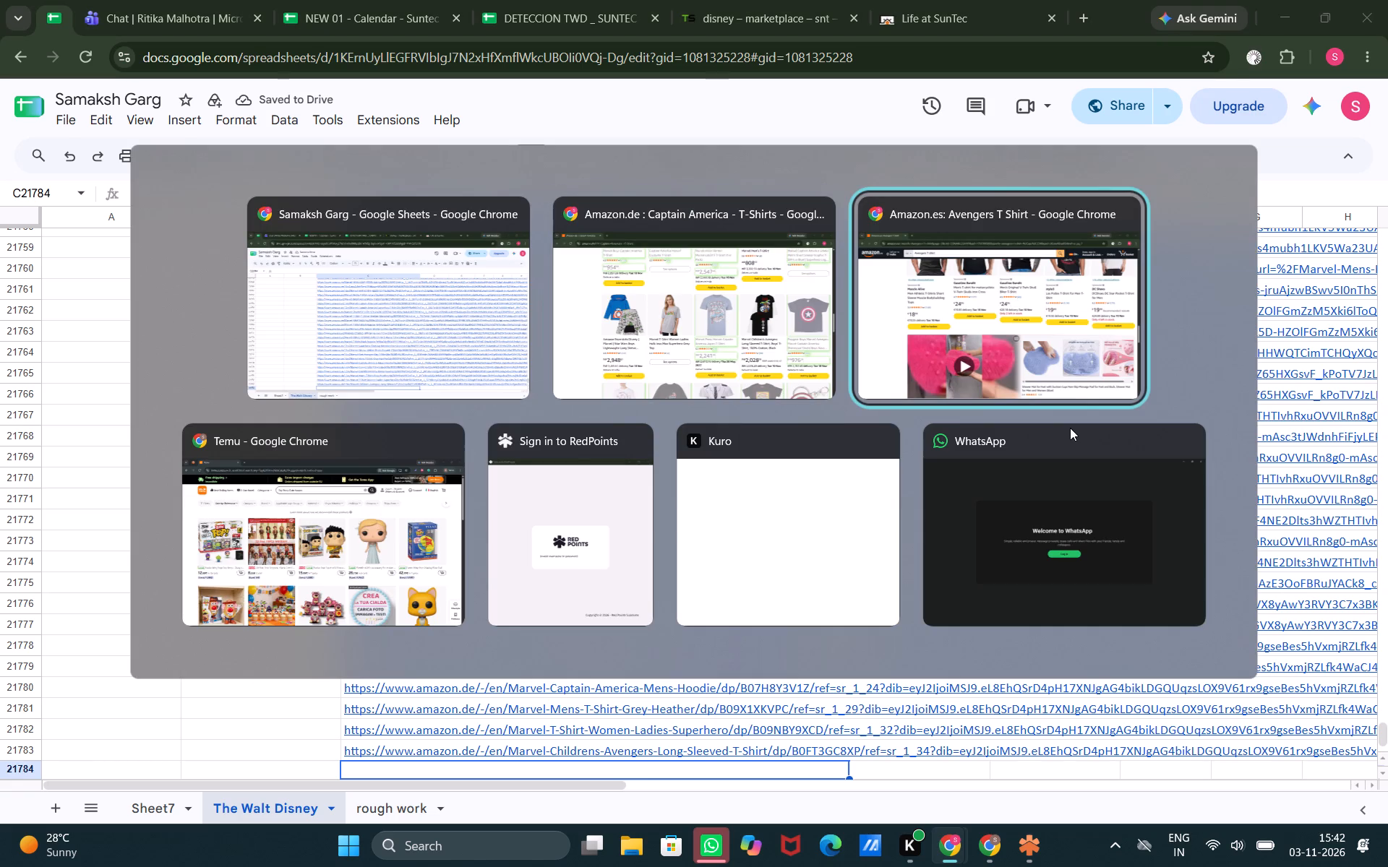
key("alt+Tab")
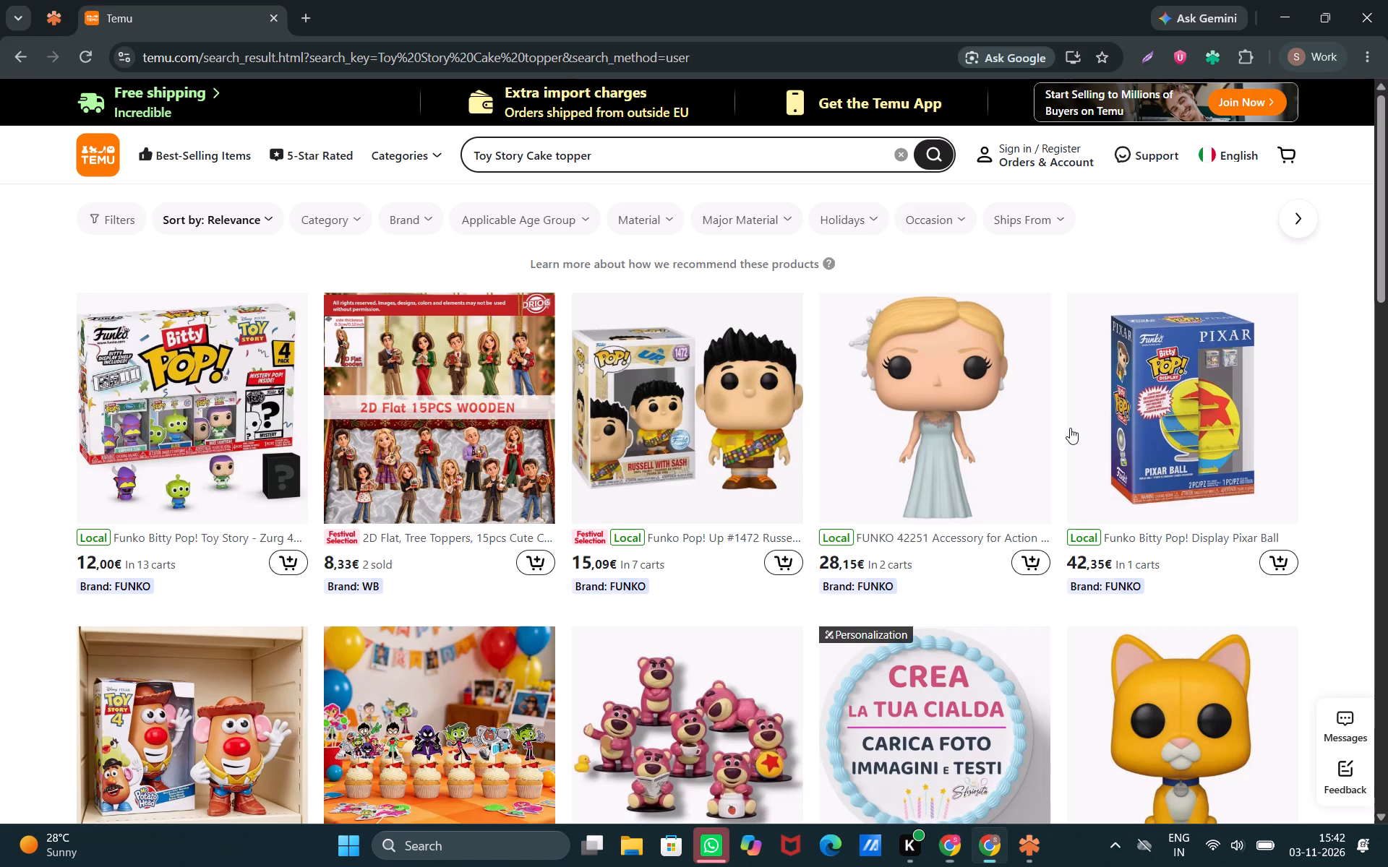
key("ctrl+Tab")
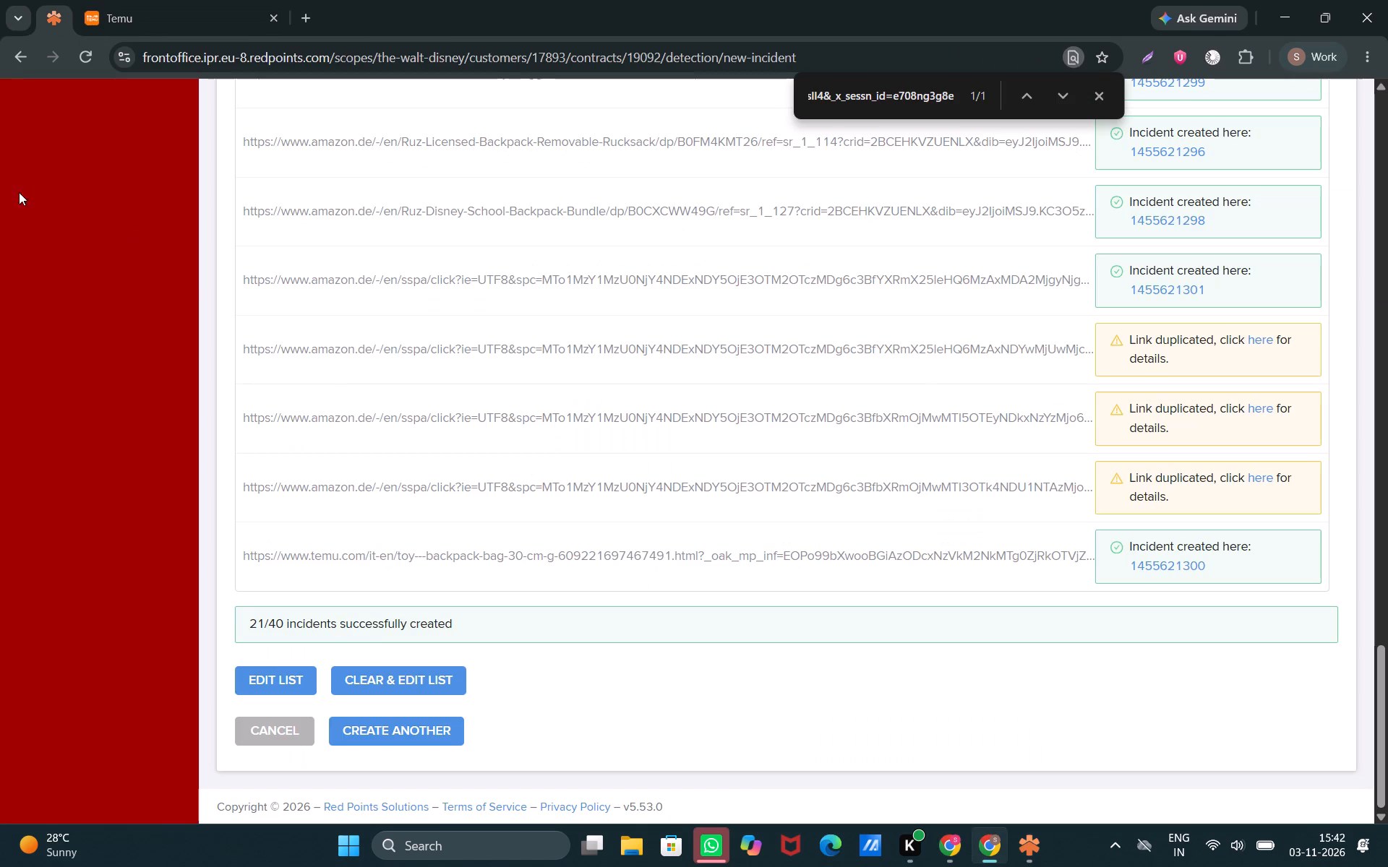
scroll(416, 415, "up", 15)
scroll(400, 368, "down", 20)
scroll(400, 368, "down", 1)
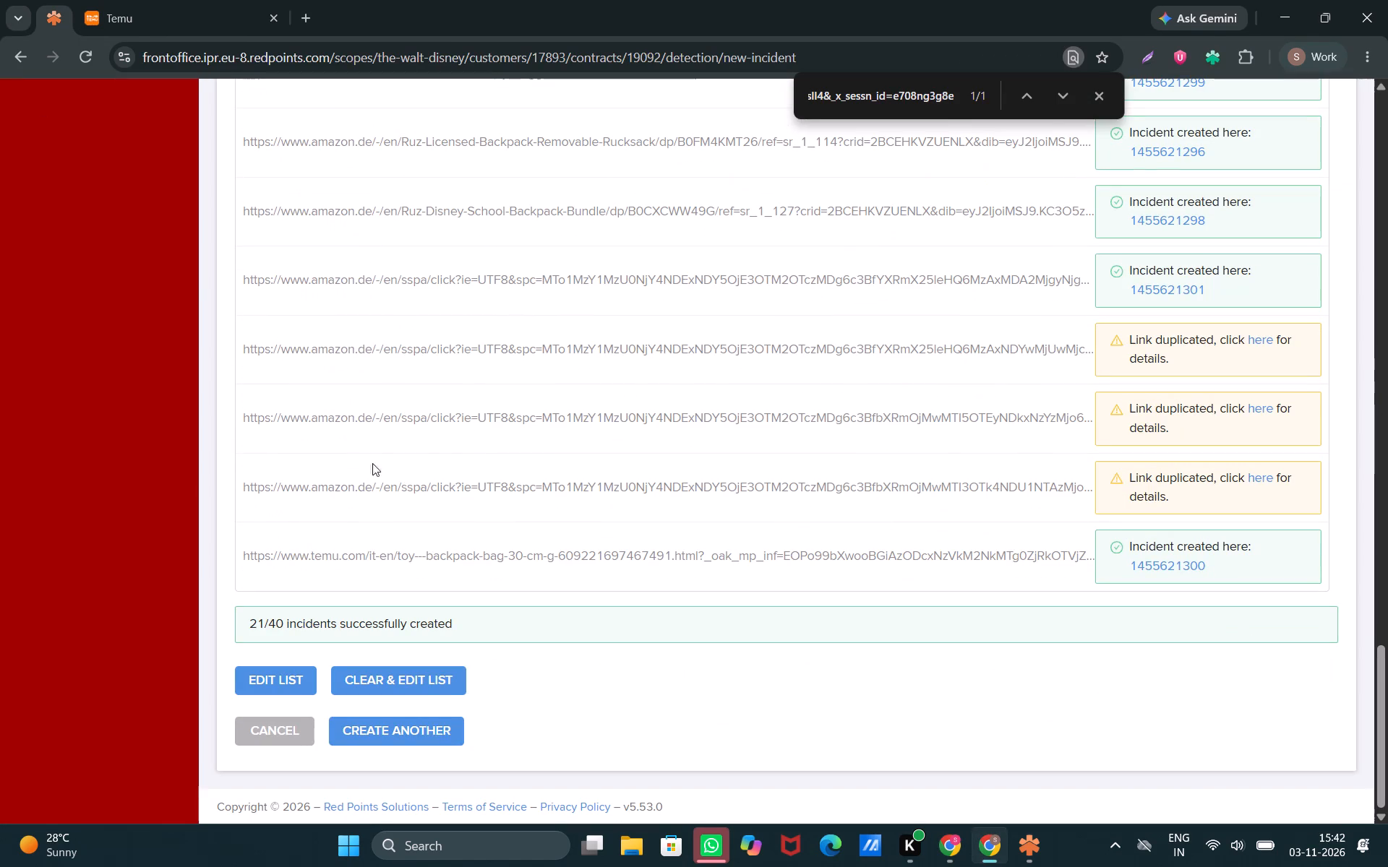
left_click(441, 687)
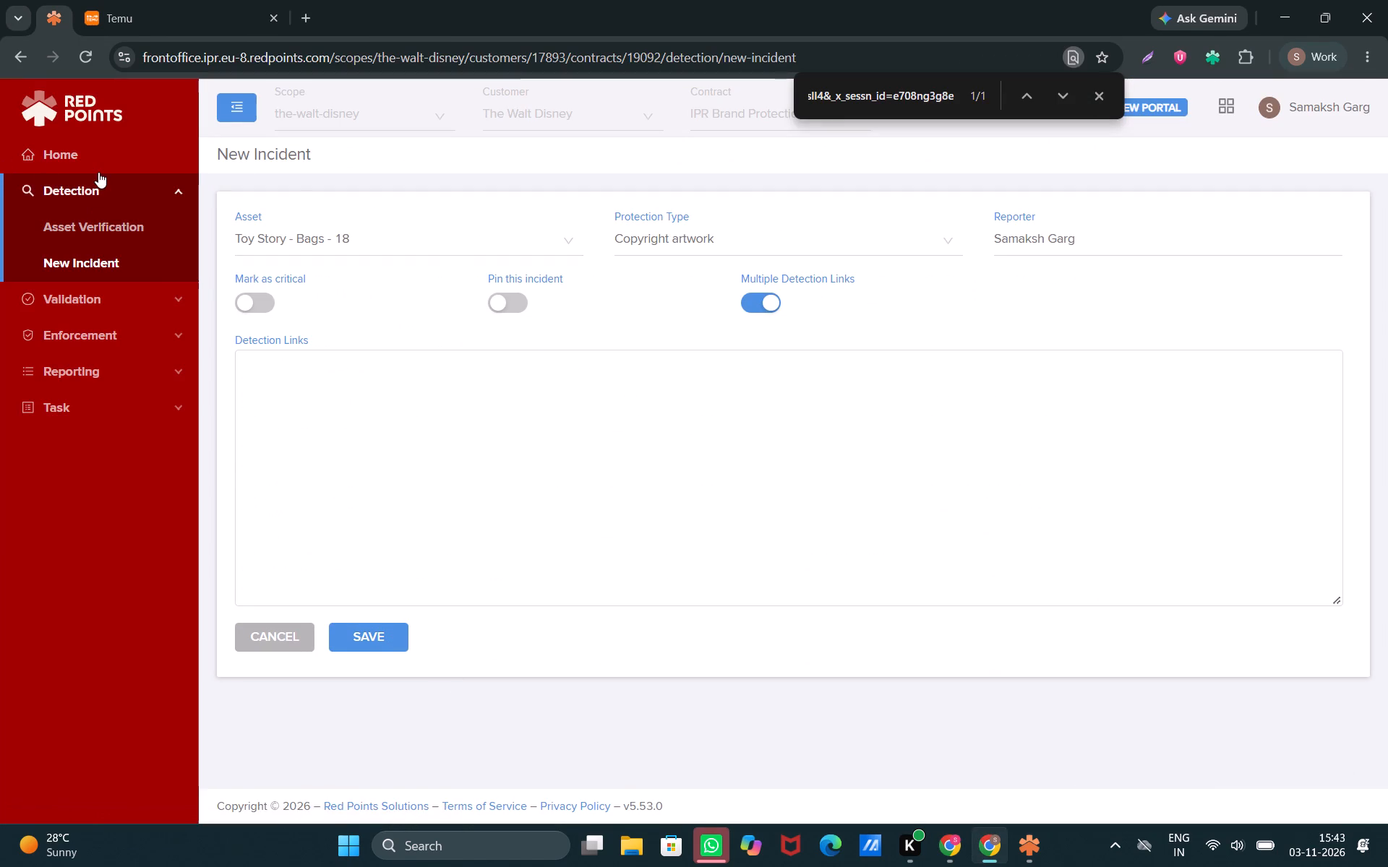
Open the Home page of the Red Points portal for The Walt Disney.
left_click(95, 148)
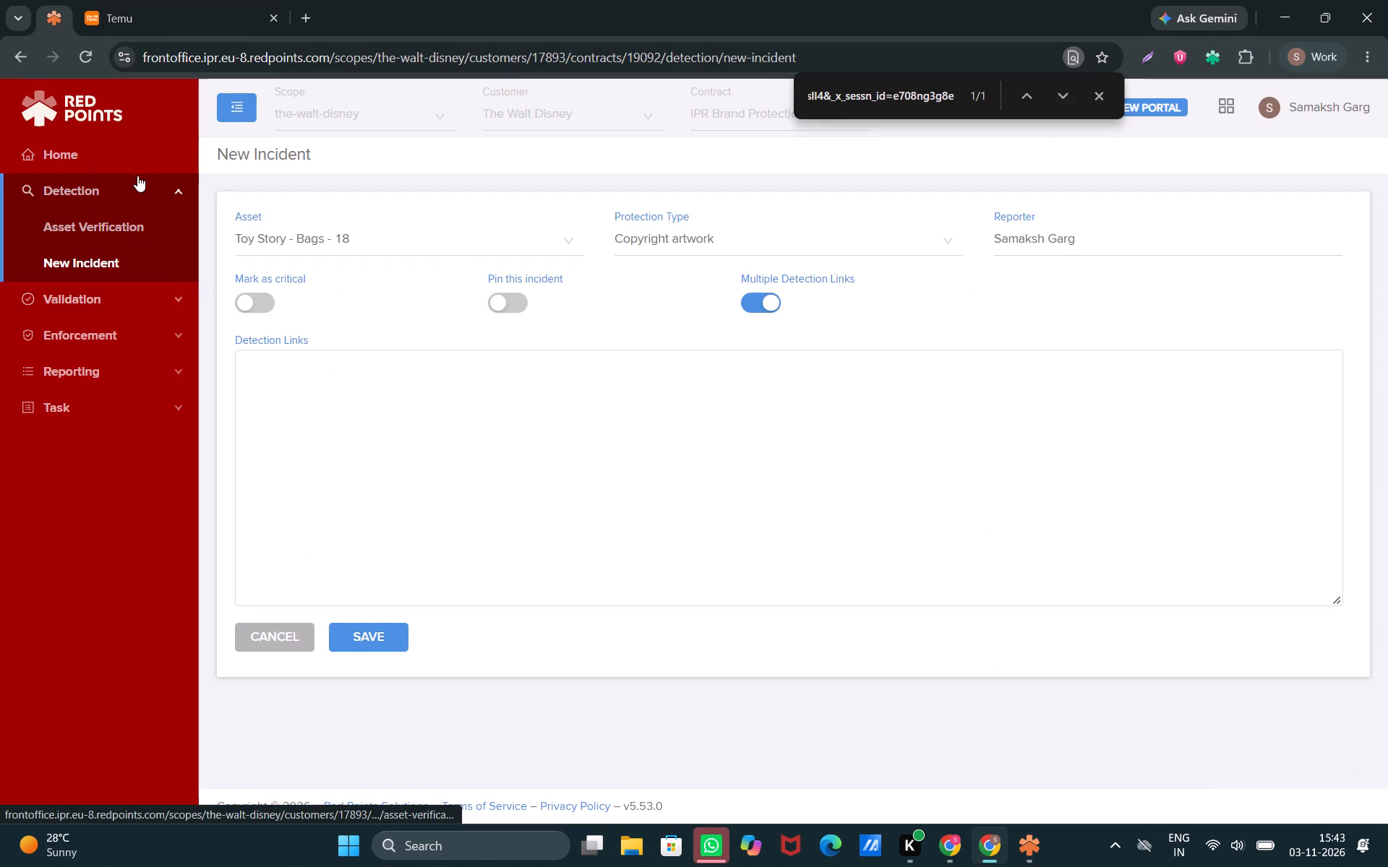
left_click(114, 147)
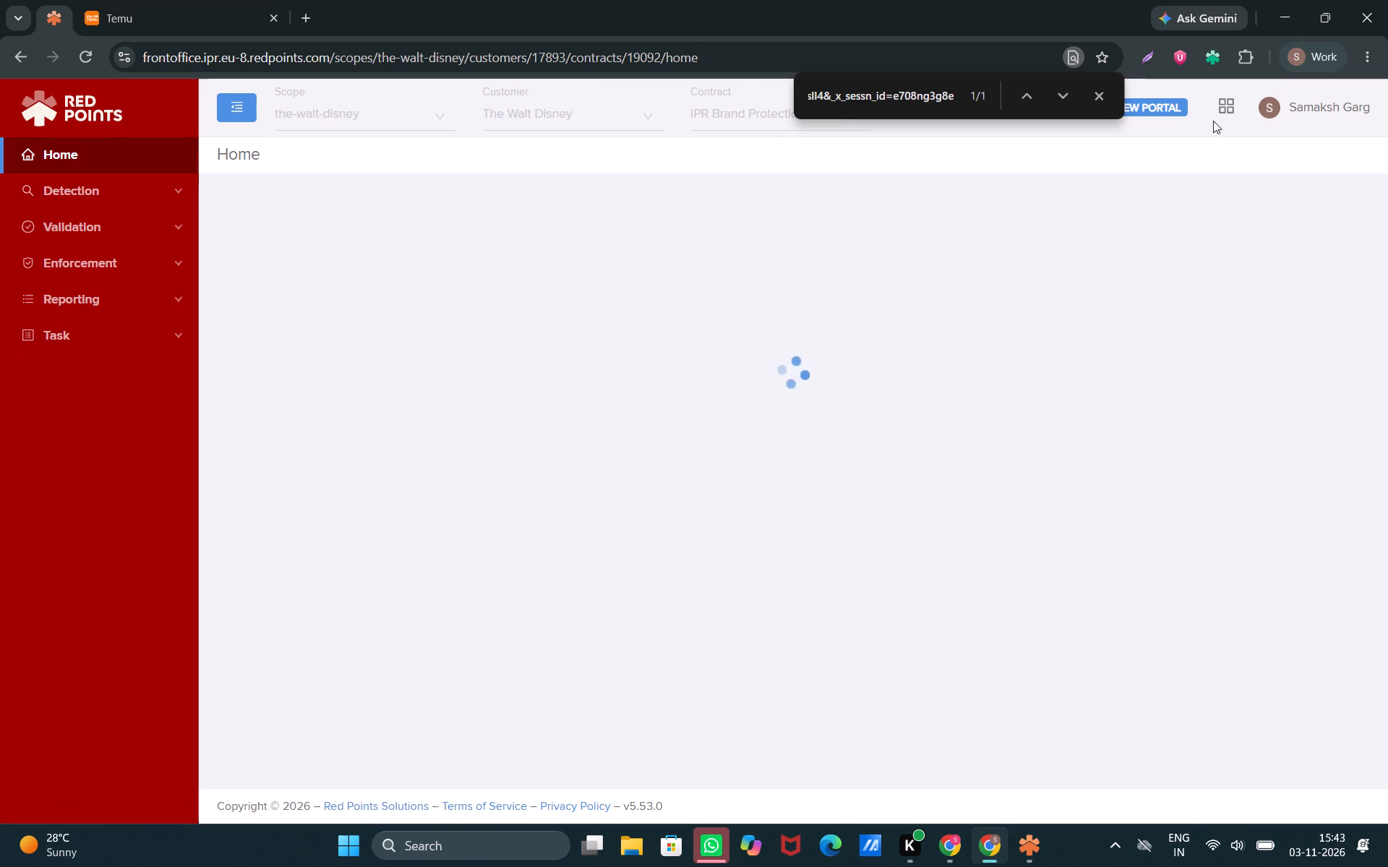
Switch from the Red Points Frontoffice to the Backoffice and open The Walt Disney's Official Images page.
left_click(1221, 111)
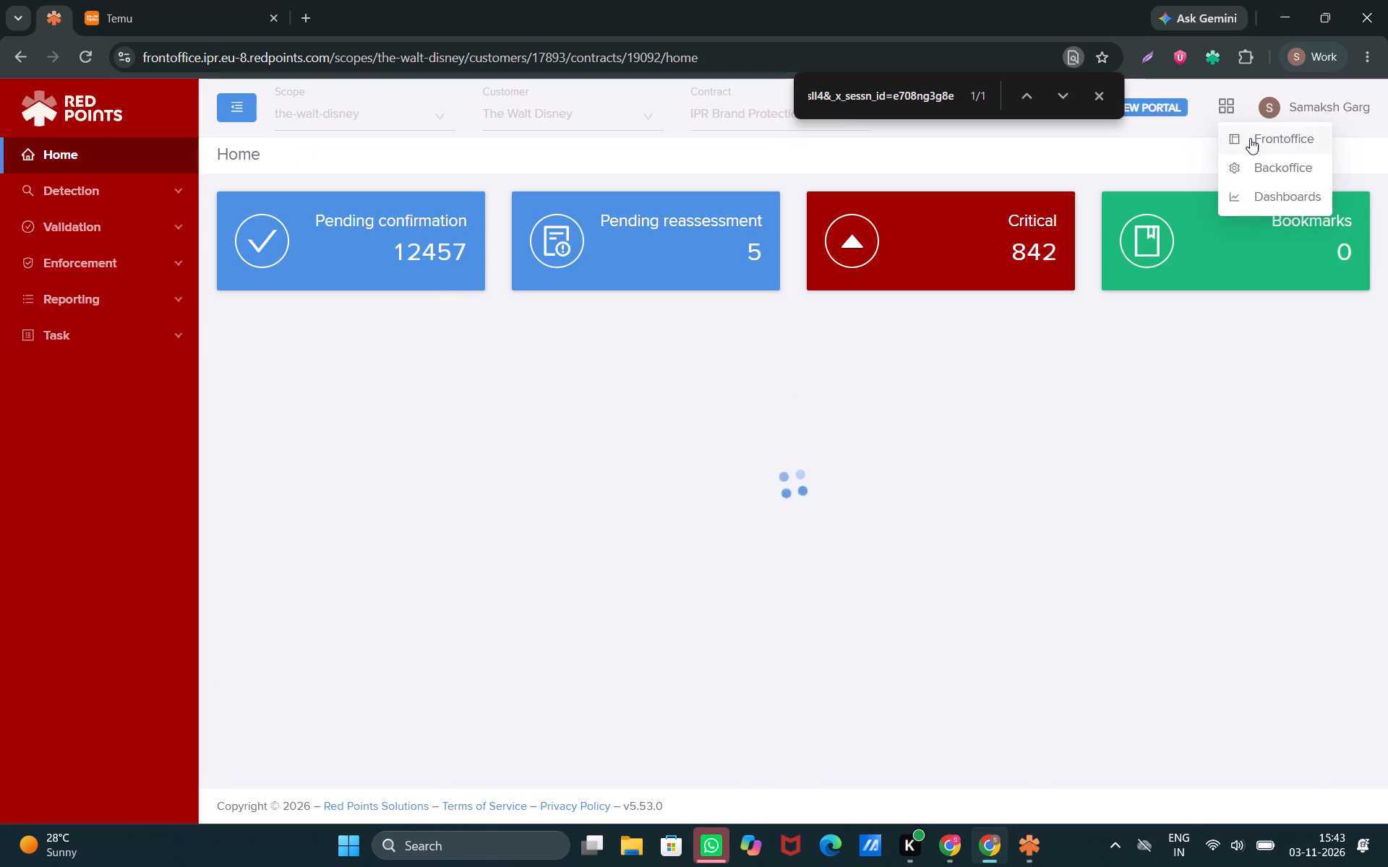
left_click(1250, 138)
left_click(1219, 108)
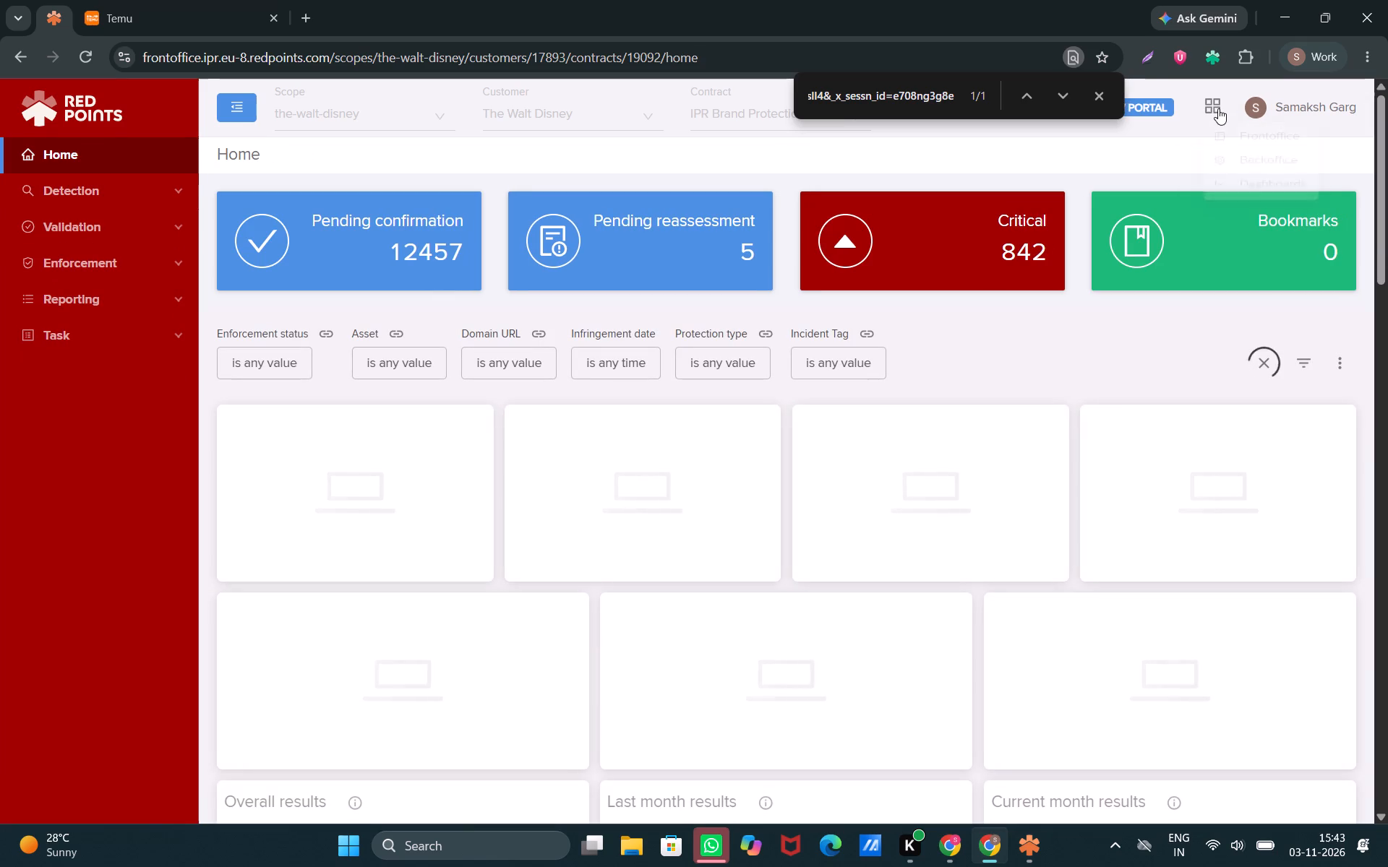
left_click(1223, 167)
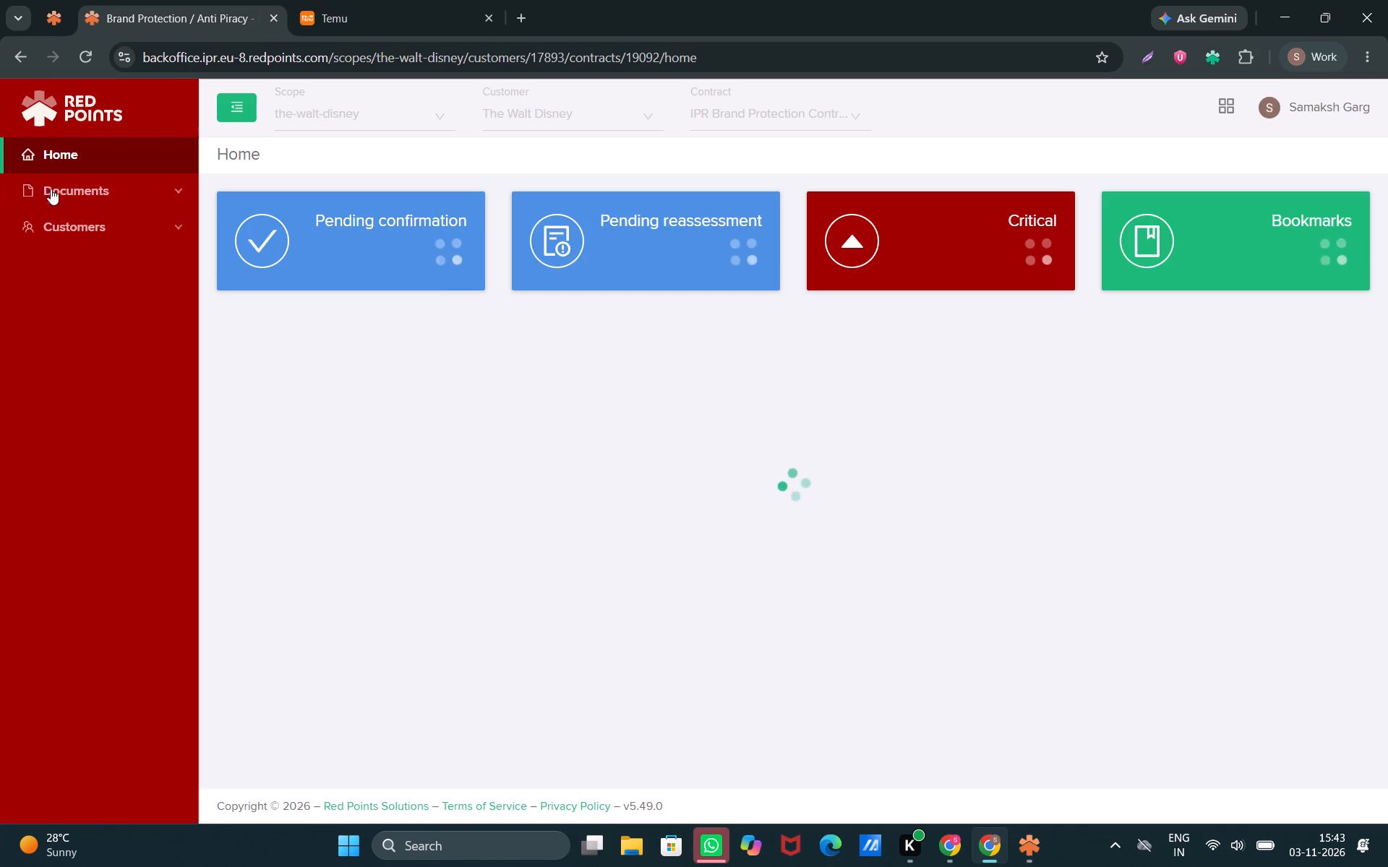
left_click(67, 179)
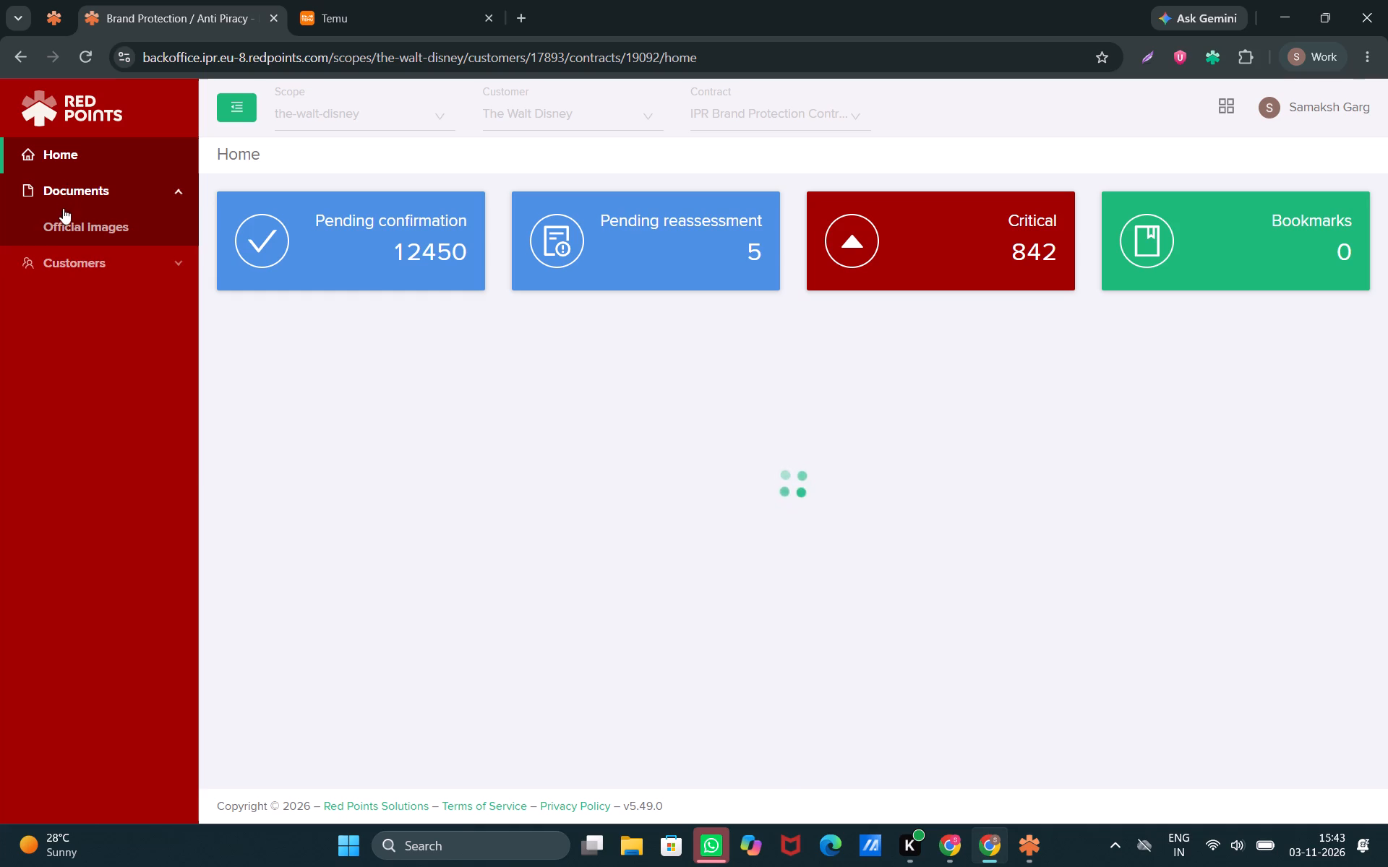
left_click(60, 225)
Filter the official images by the image asset Iron Man - T-shirts - 25.
left_click(321, 275)
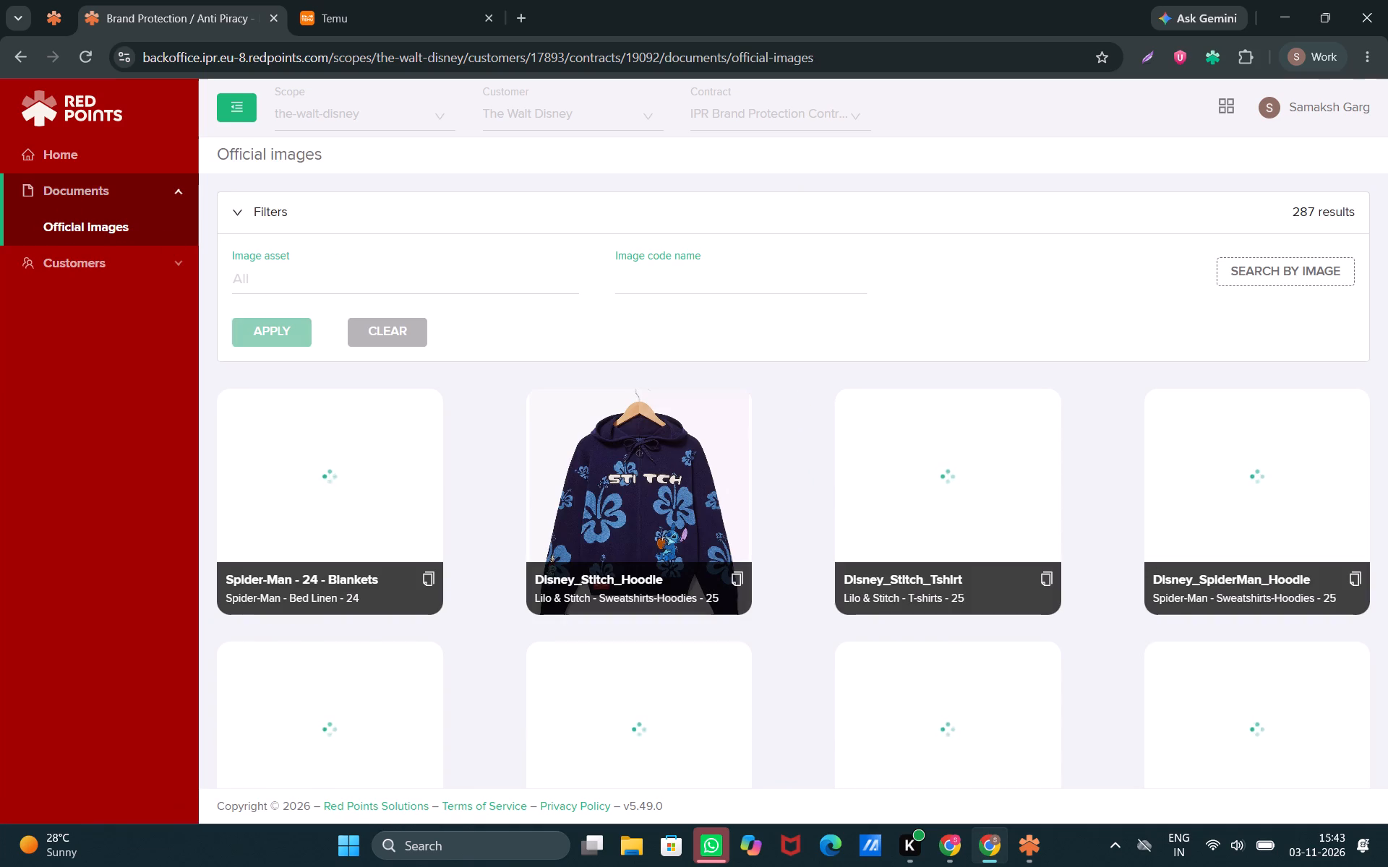
left_click(261, 284)
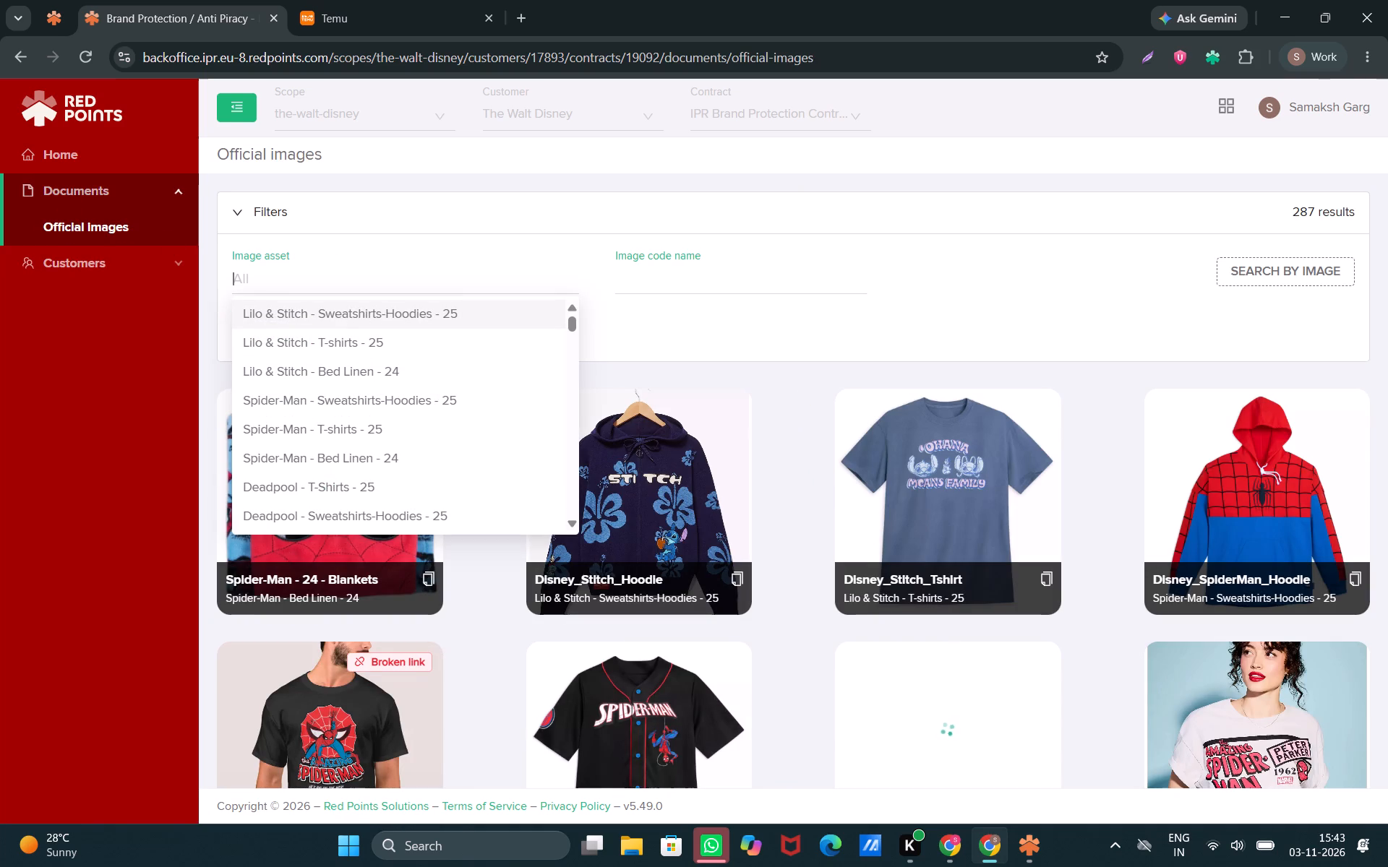
type("Iromm")
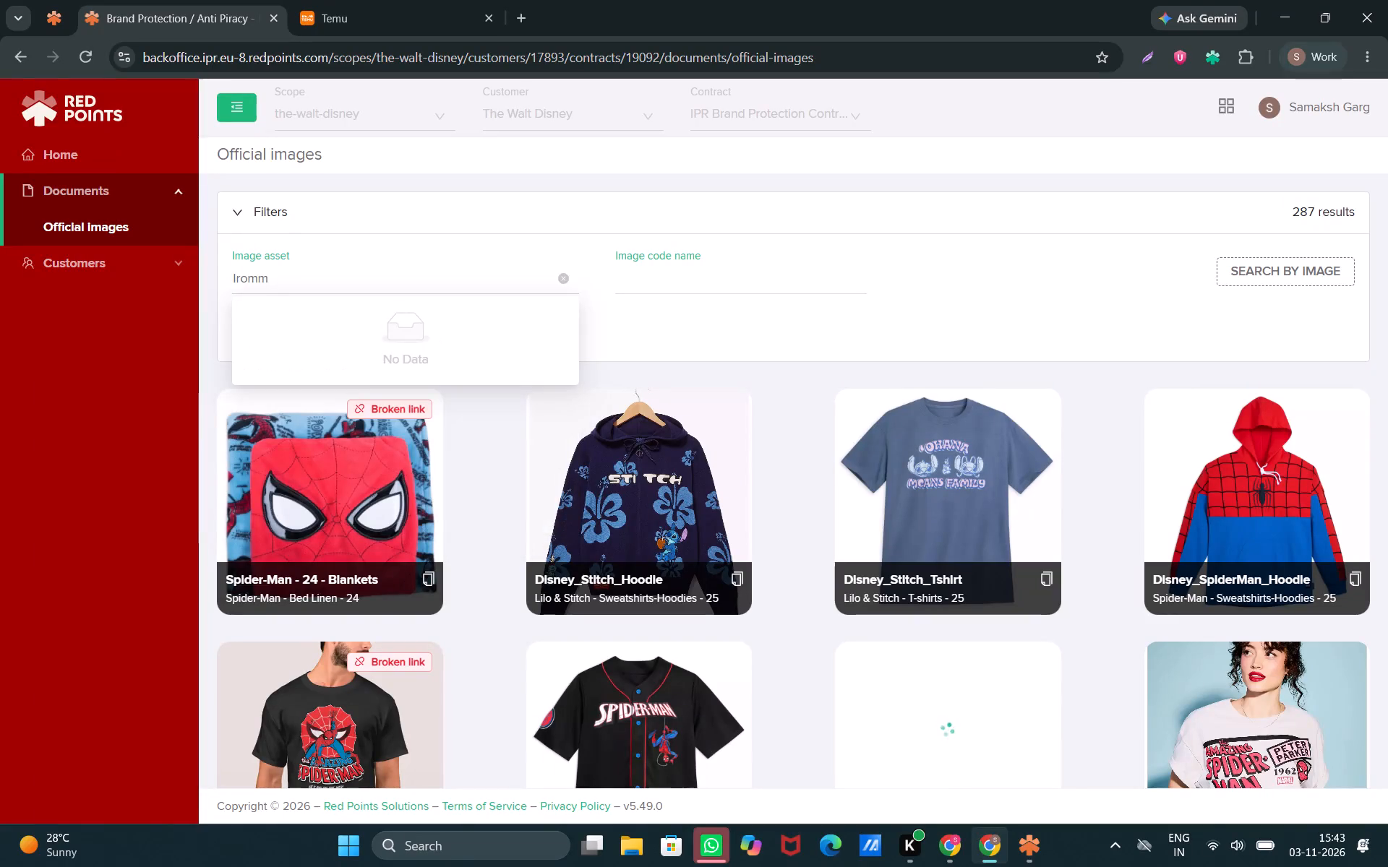
key("BackSpace")
key("BackSpace")
type("n")
key("space")
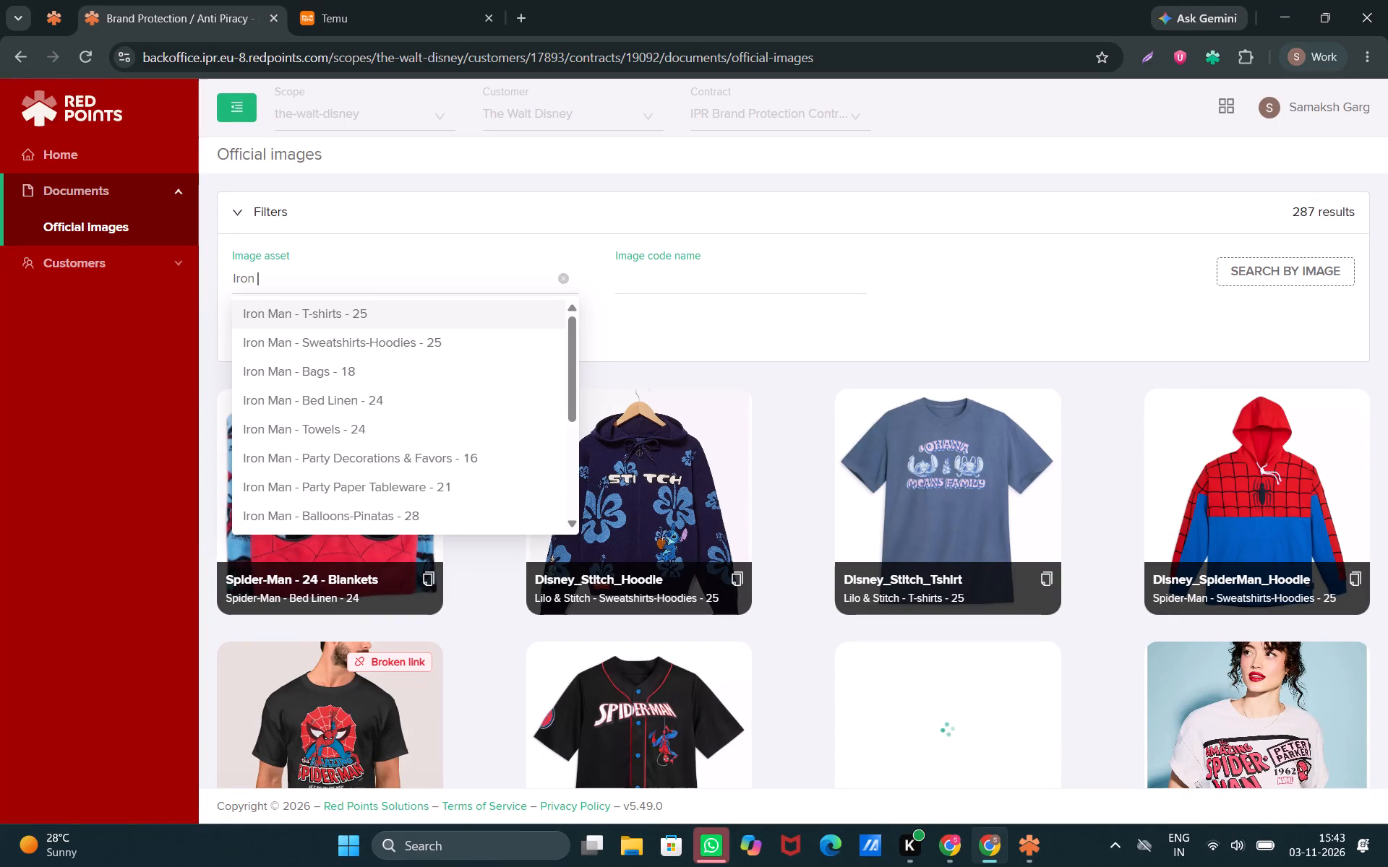
key("Return")
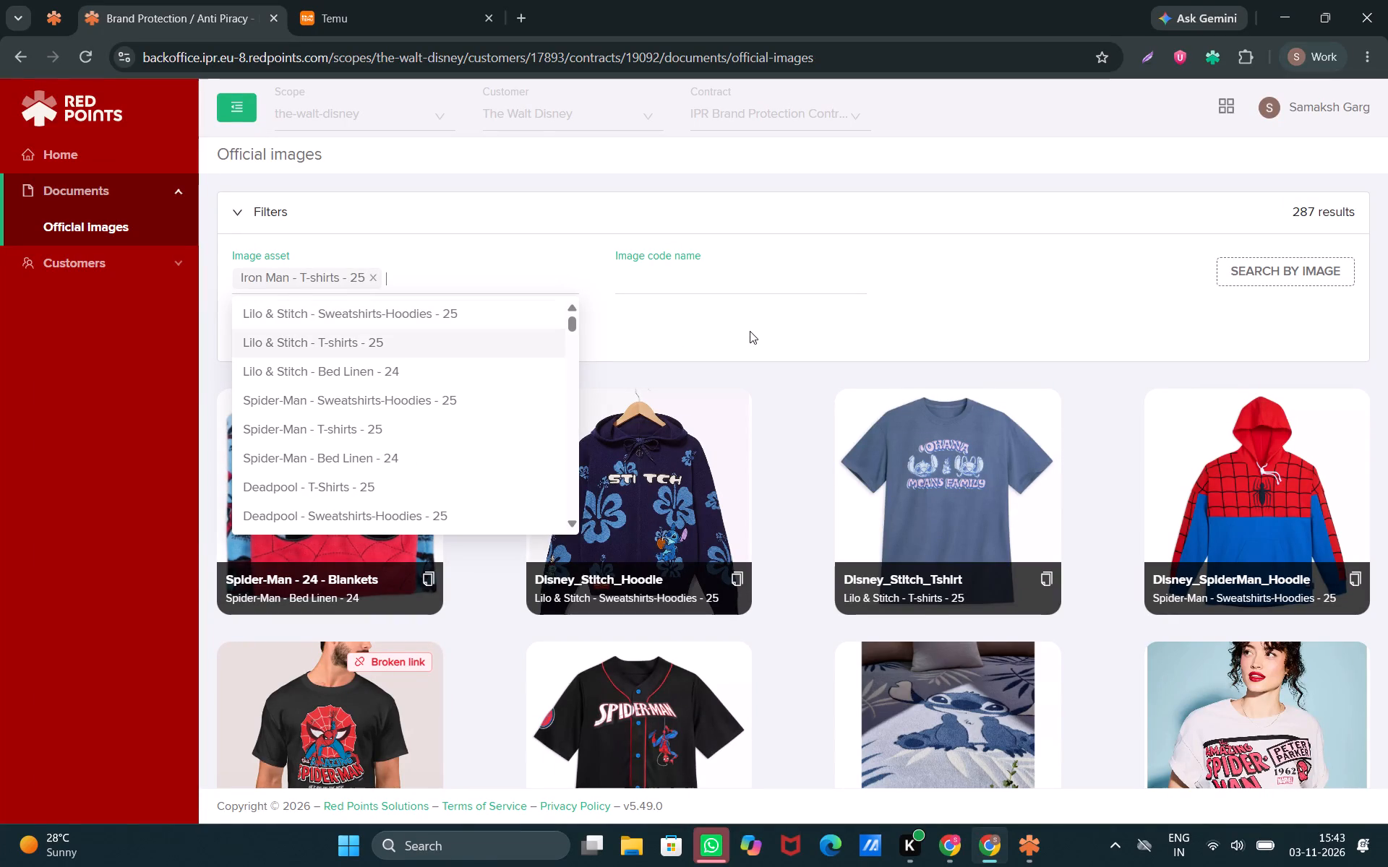
left_click(750, 331)
left_click(294, 332)
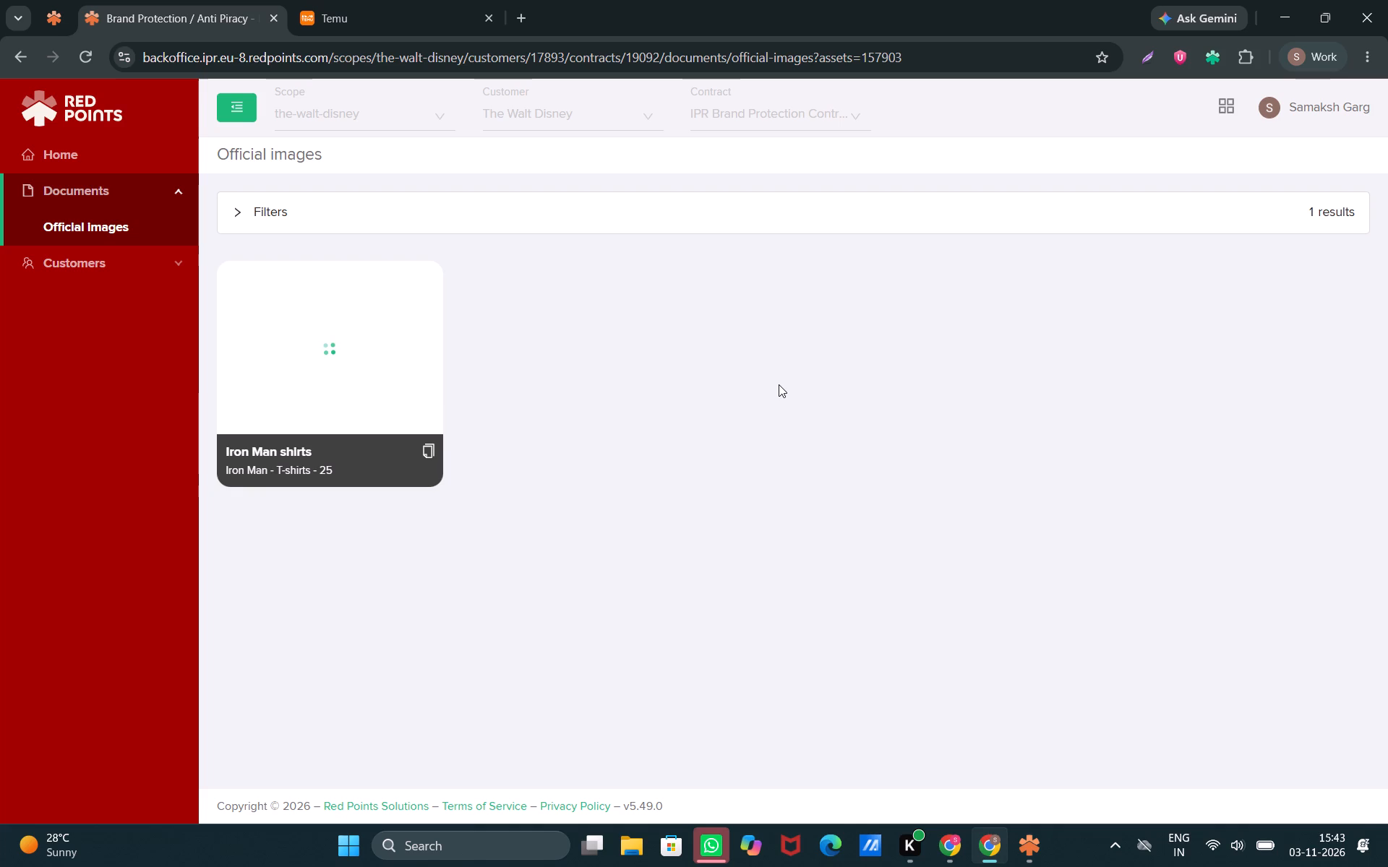
Open the New Incident form in the Red Points Frontoffice and place the cursor in its Content Links field.
left_click(66, 0)
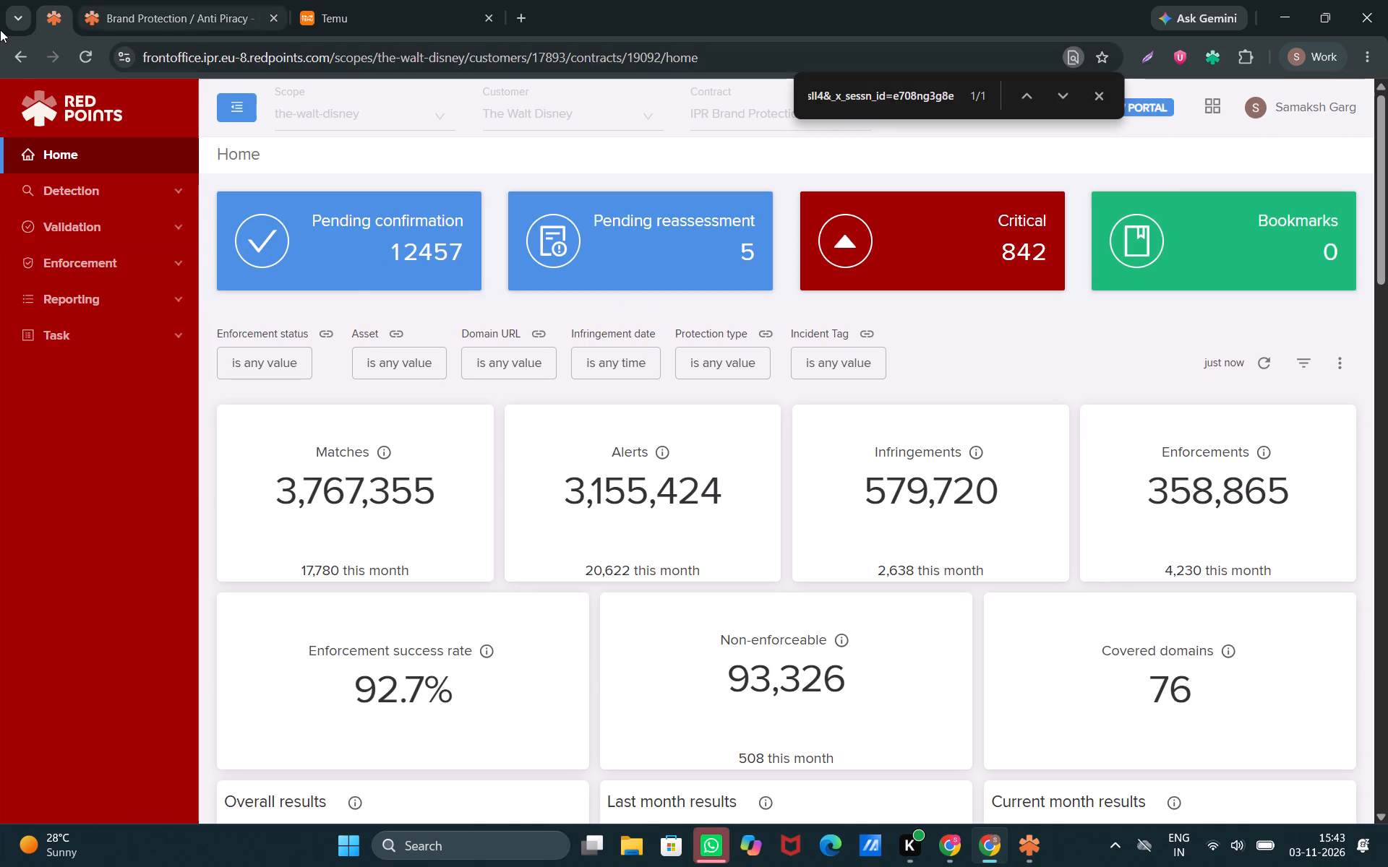
left_click(89, 192)
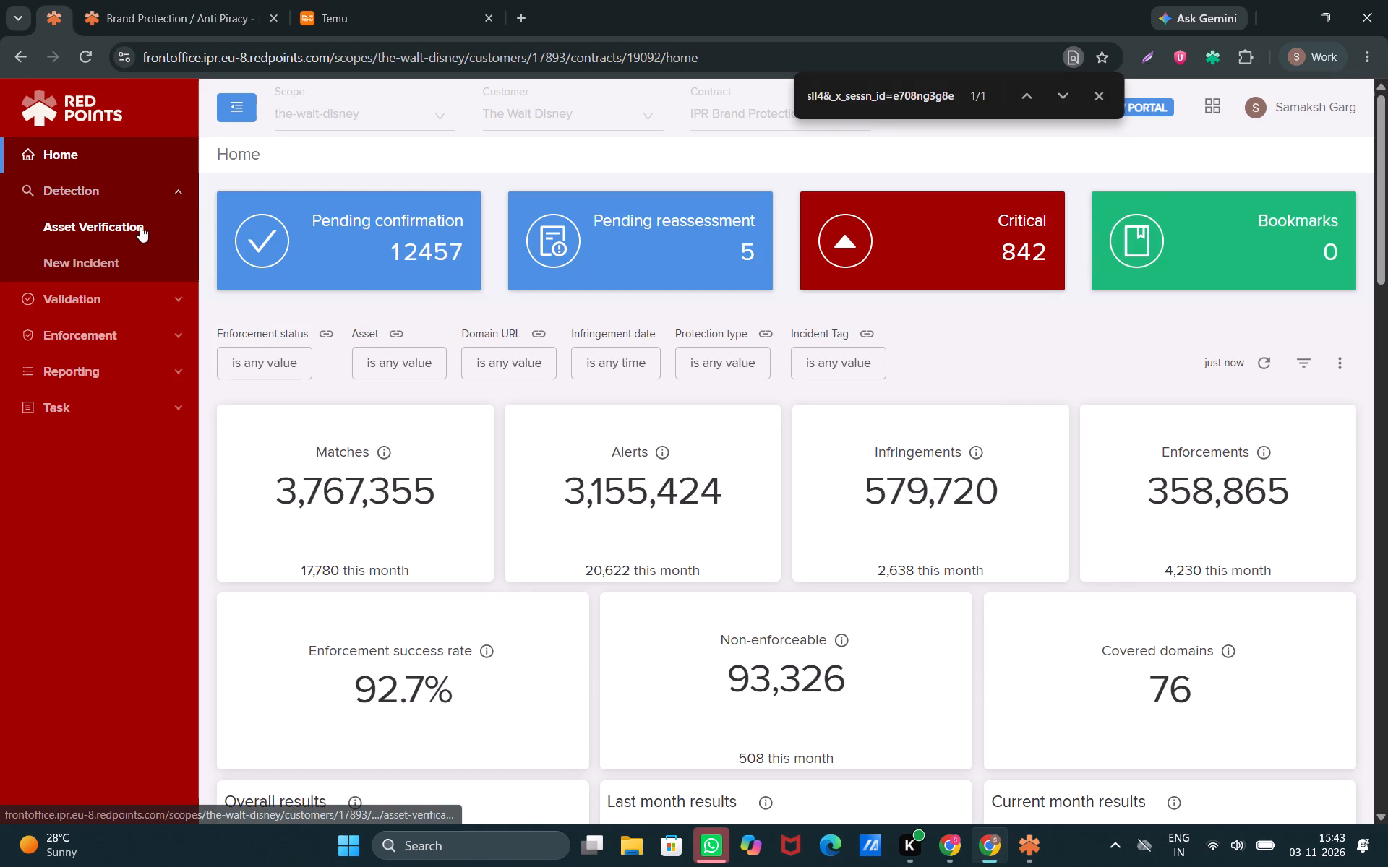
left_click(137, 256)
left_click(543, 433)
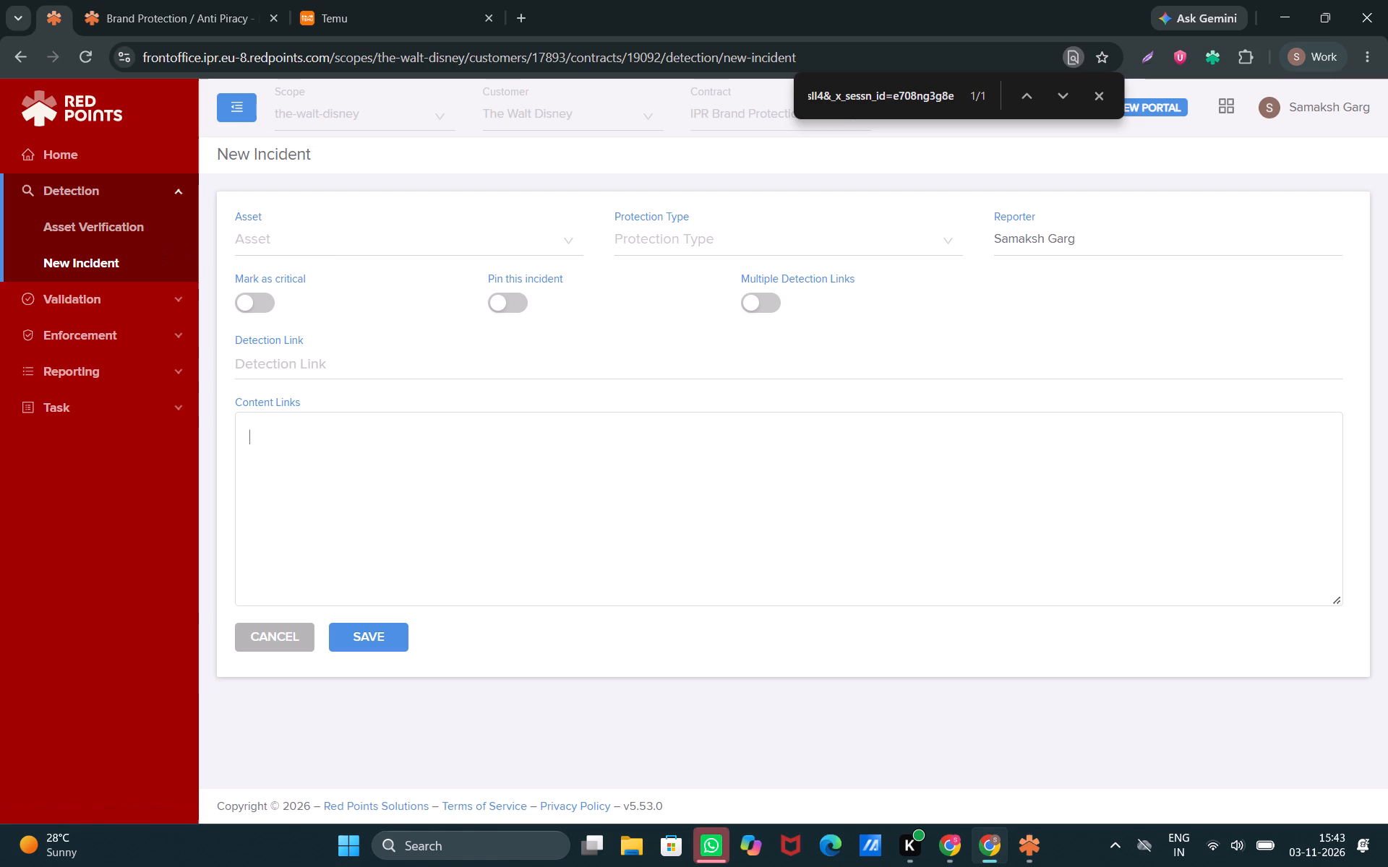
Switch to the DETECCION TWD _ SUNTEC spreadsheet and examine the Characters sheet for the valid characters and logos, including The Avengers entries.
key("alt+Tab")
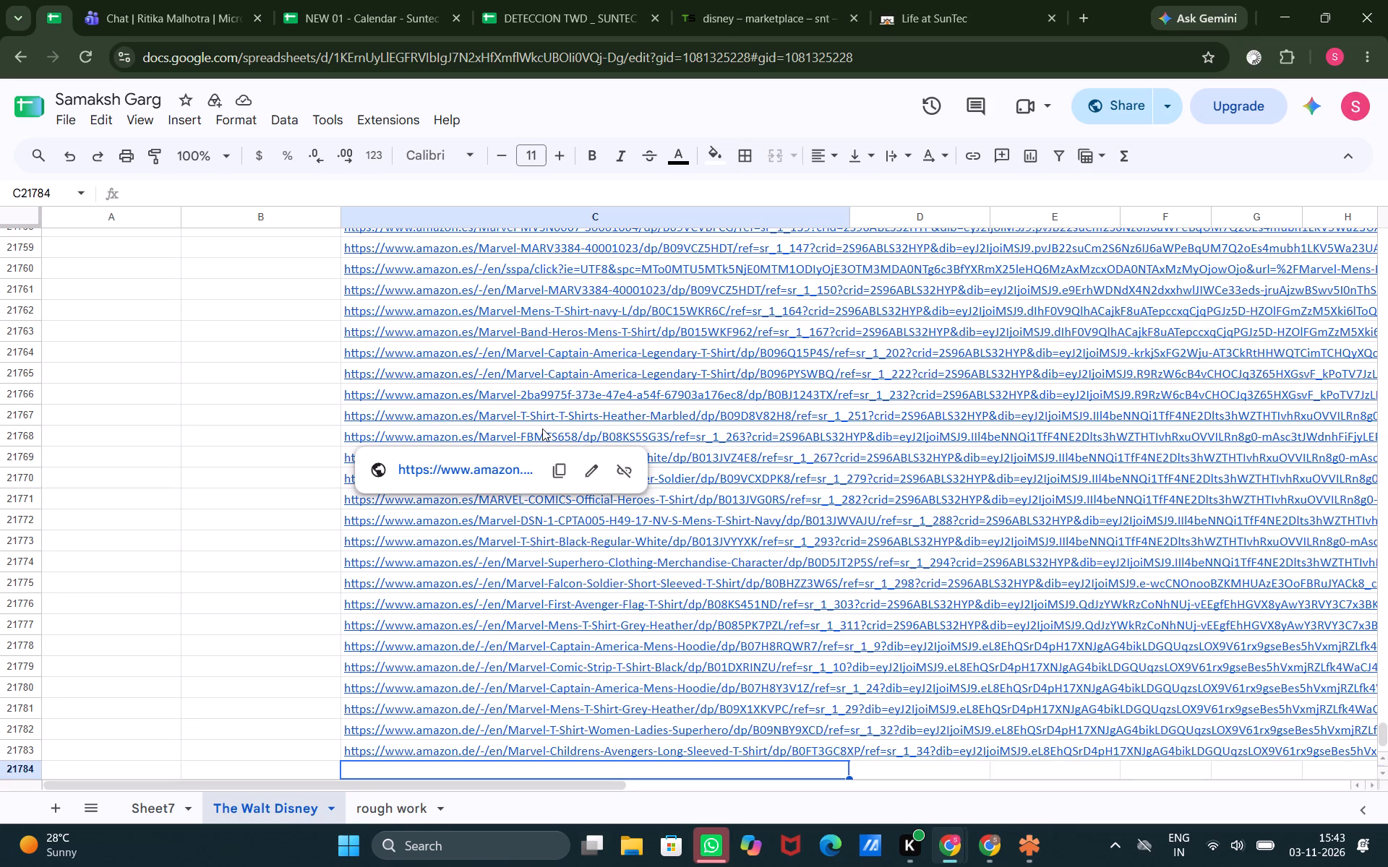
left_click(570, 0)
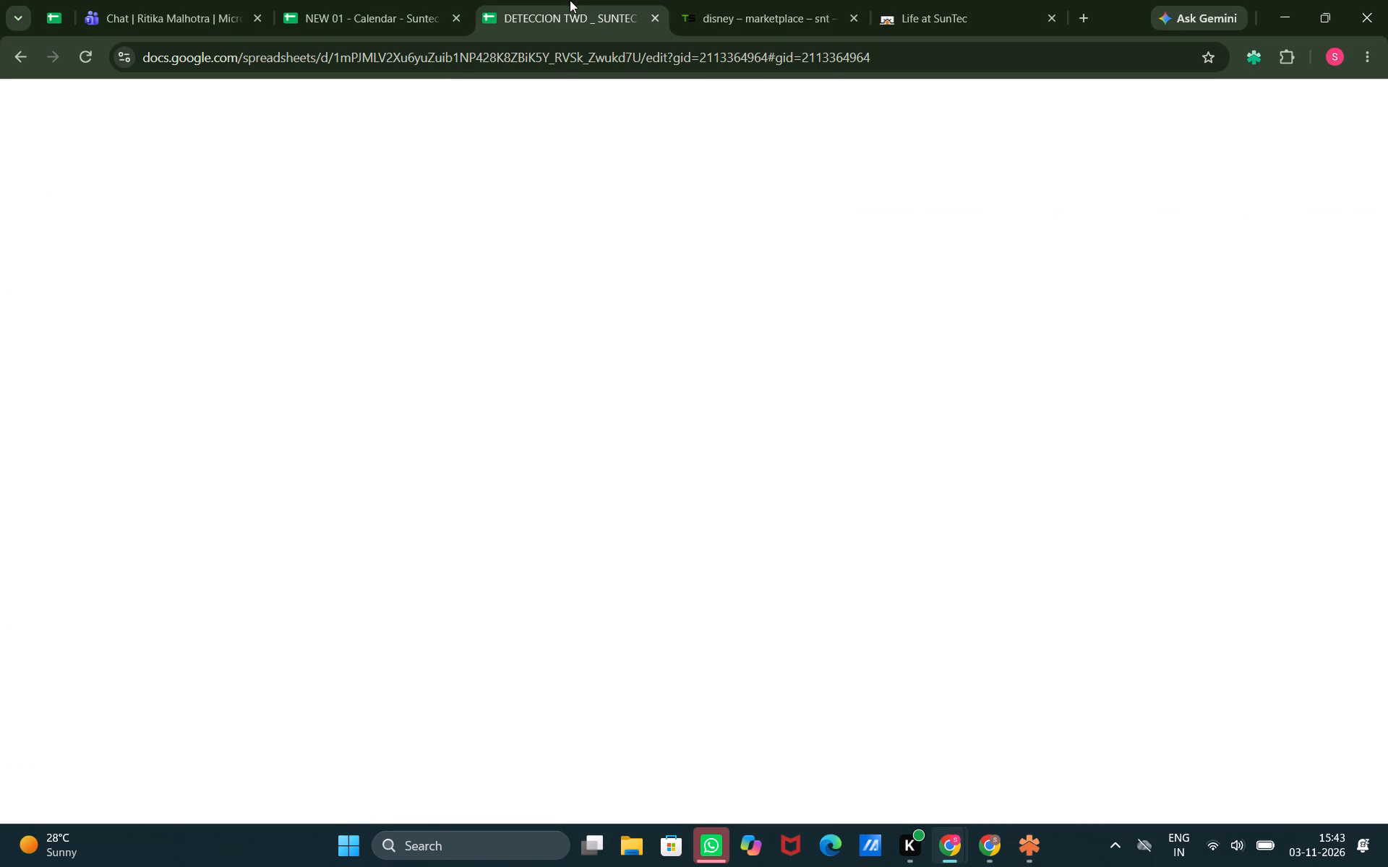
scroll(598, 418, "down", 13)
scroll(596, 423, "down", 8)
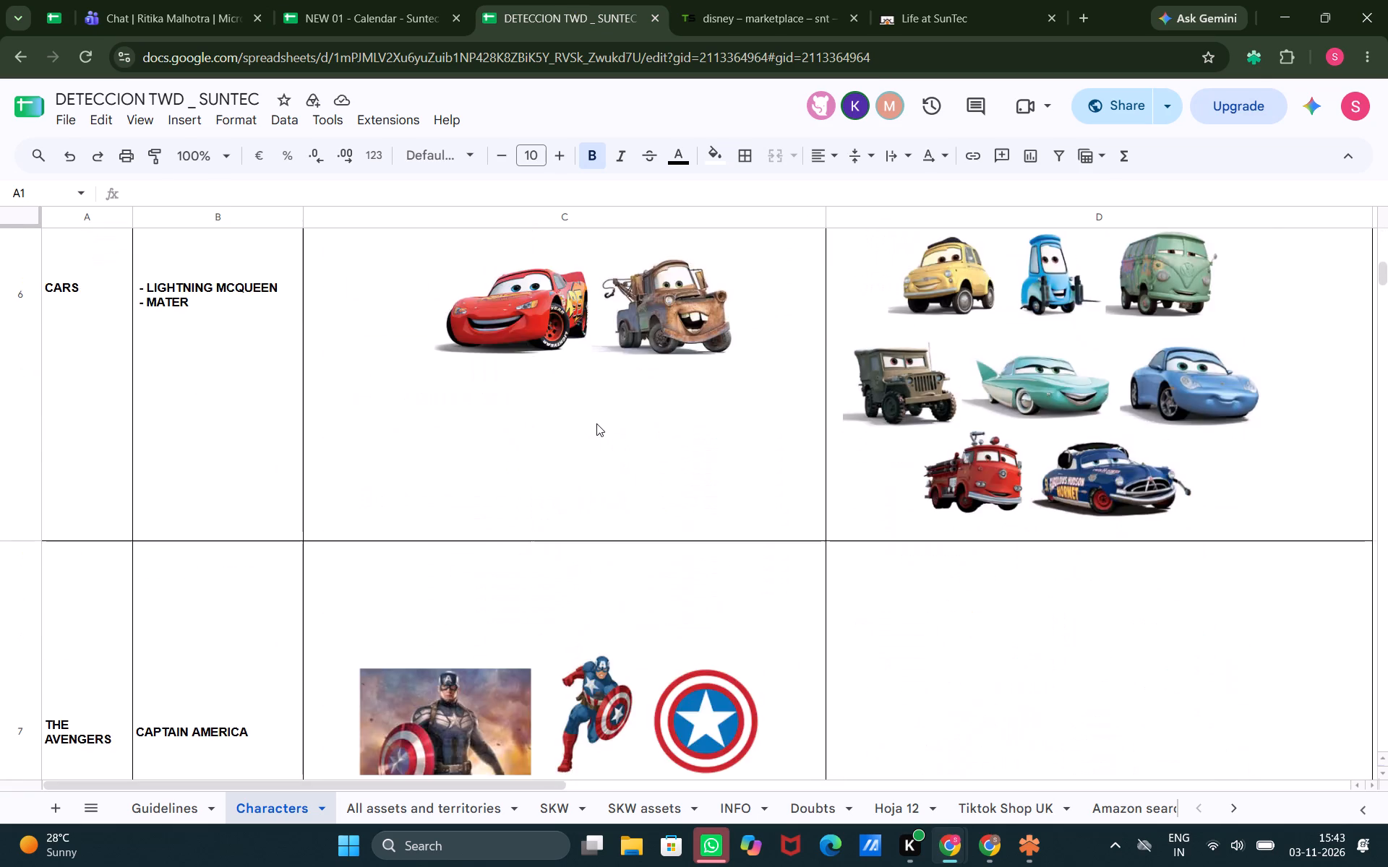
scroll(596, 423, "down", 8)
scroll(597, 423, "up", 5)
scroll(597, 423, "down", 11)
scroll(597, 423, "up", 6)
scroll(597, 423, "down", 18)
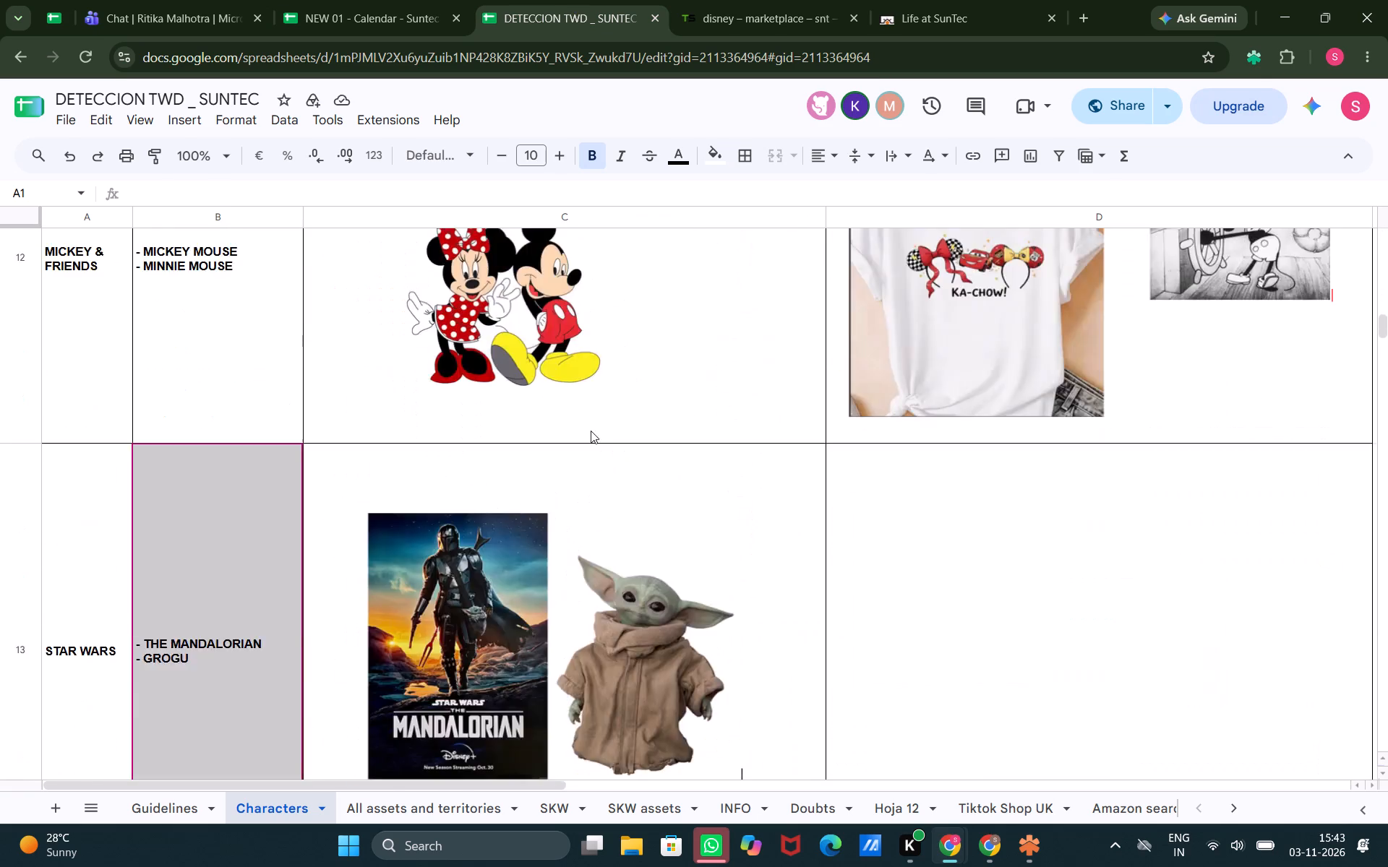
scroll(591, 431, "down", 4)
scroll(589, 431, "up", 7)
scroll(589, 431, "down", 13)
scroll(590, 431, "up", 19)
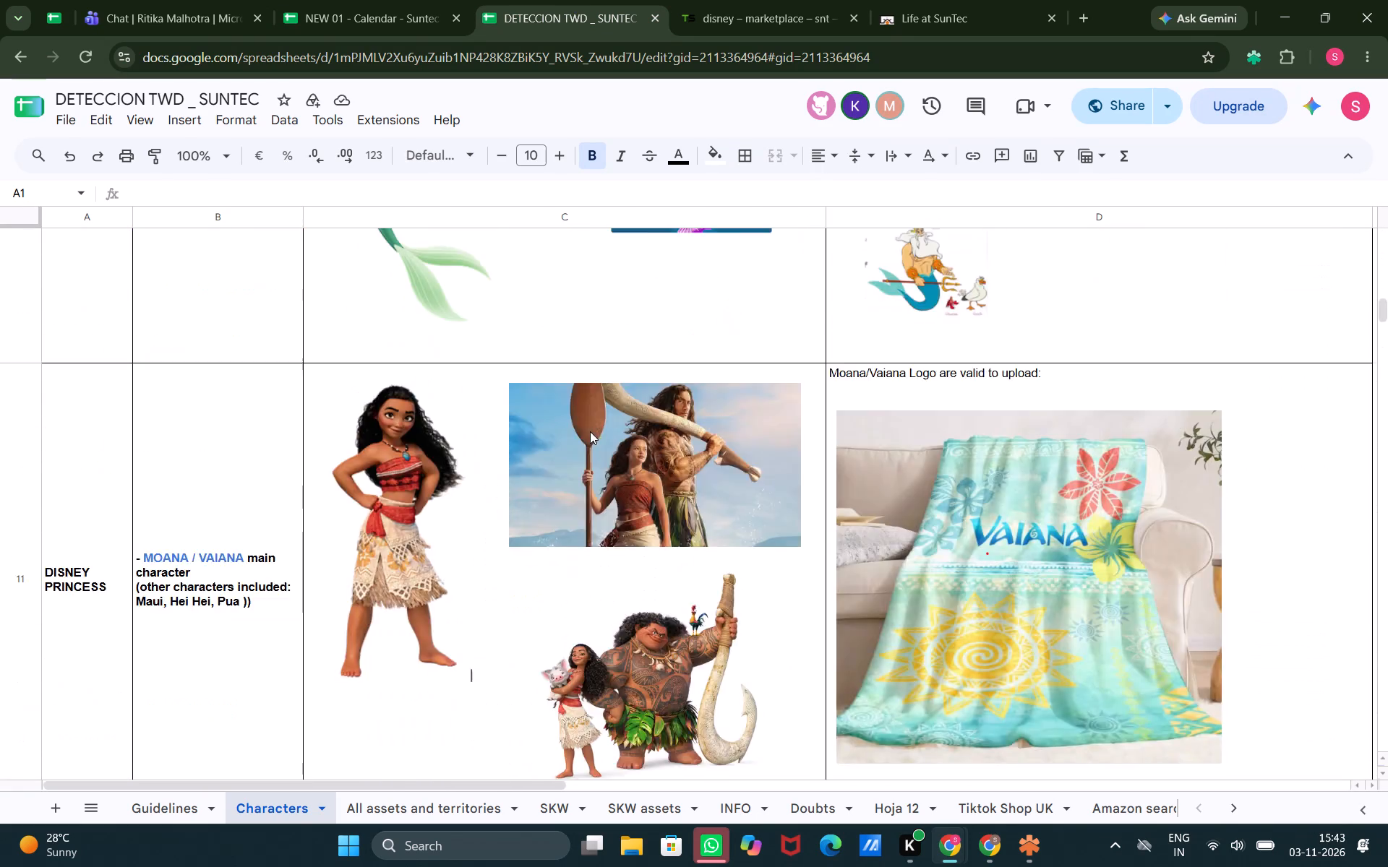
scroll(590, 431, "up", 20)
scroll(590, 431, "up", 1)
scroll(590, 431, "down", 4)
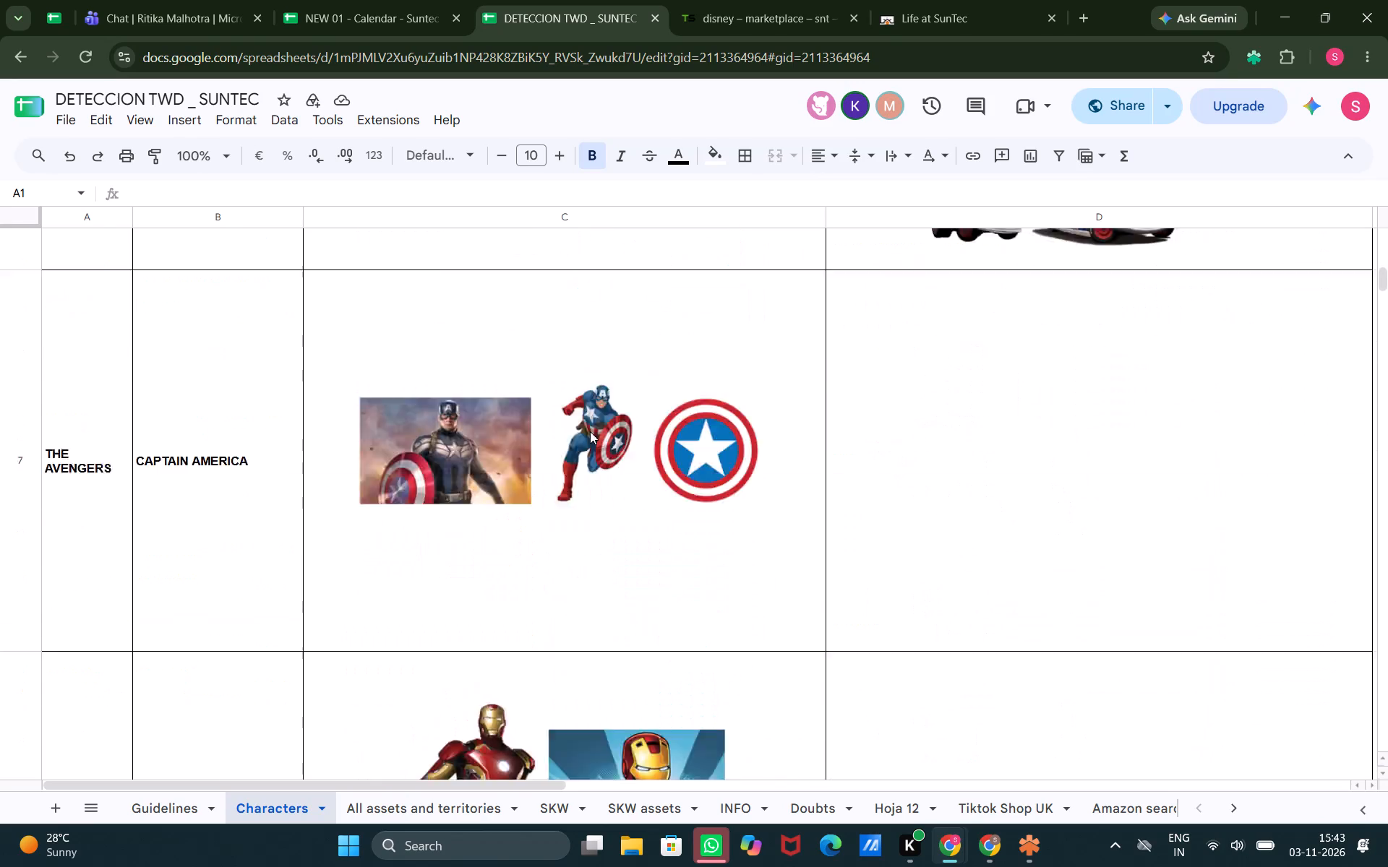
scroll(590, 431, "down", 3)
scroll(590, 431, "up", 5)
scroll(590, 431, "down", 4)
scroll(593, 429, "up", 4)
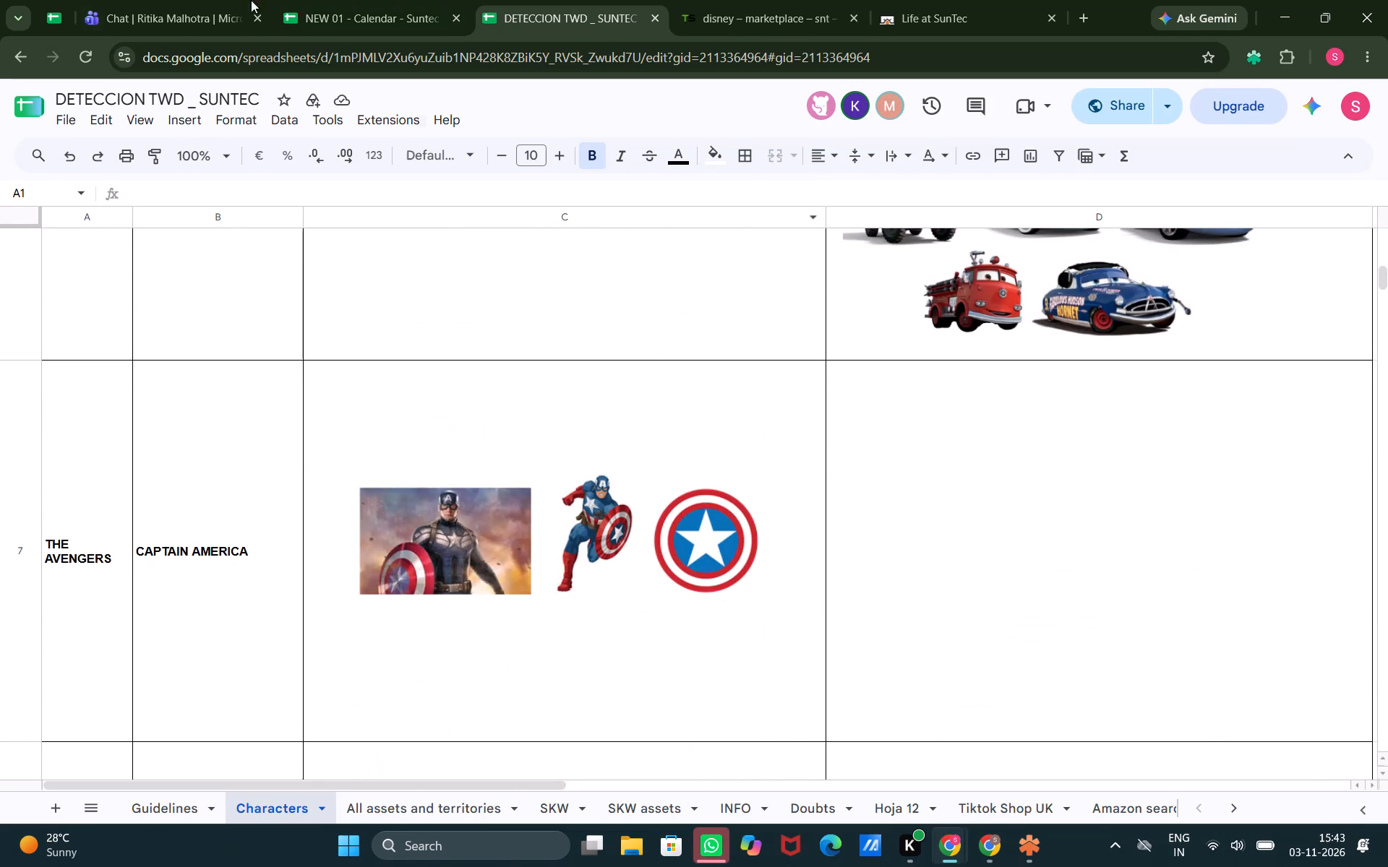
Copy the Amazon.de link of the Marvel Spidey and His Amazing Friends Boys' T-Shirt and paste it into cell C21784 of The Walt Disney sheet.
left_click(35, 0)
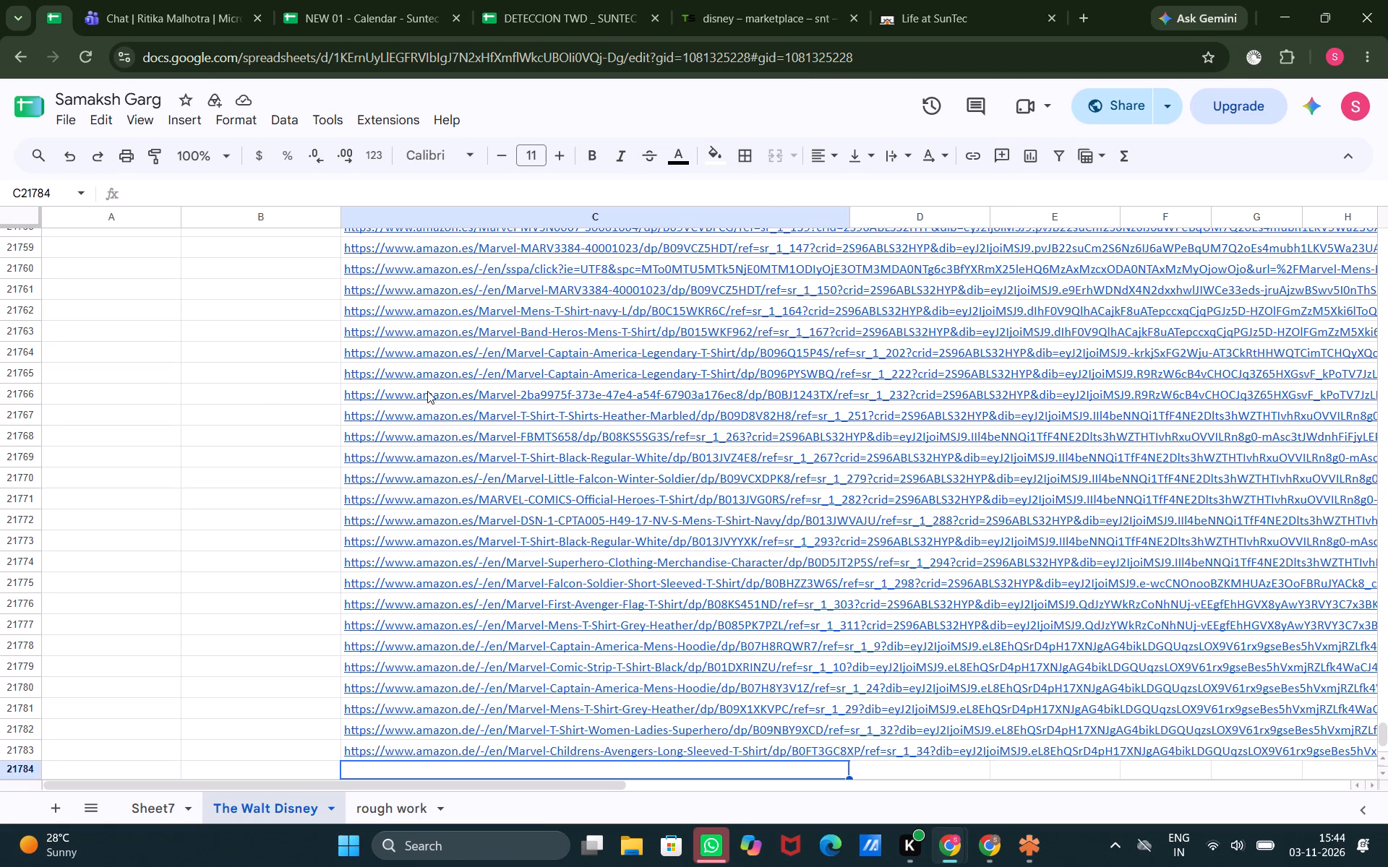
key("alt+Tab")
key("alt+Tab")
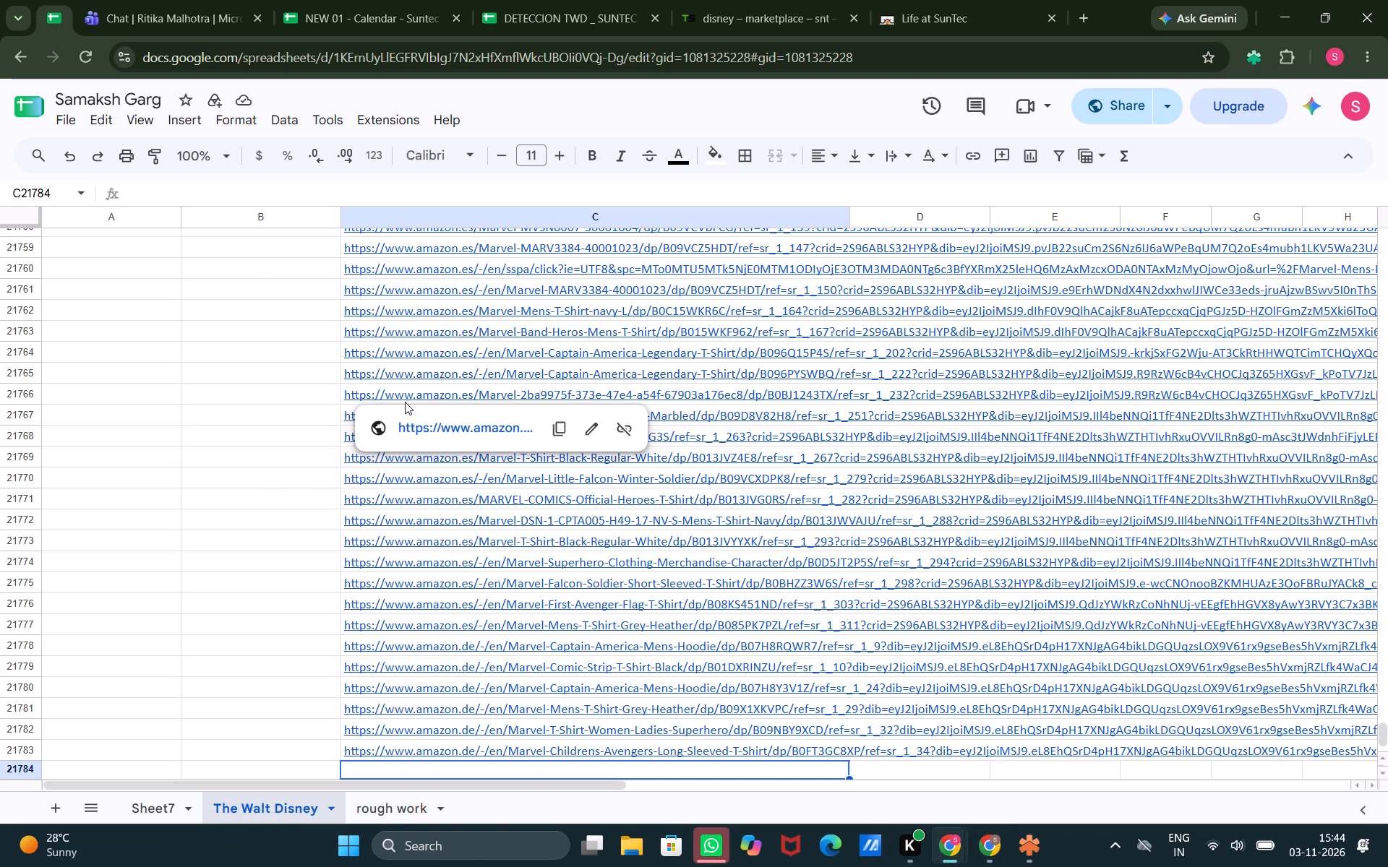
key("alt+Tab")
key("alt+Tab")
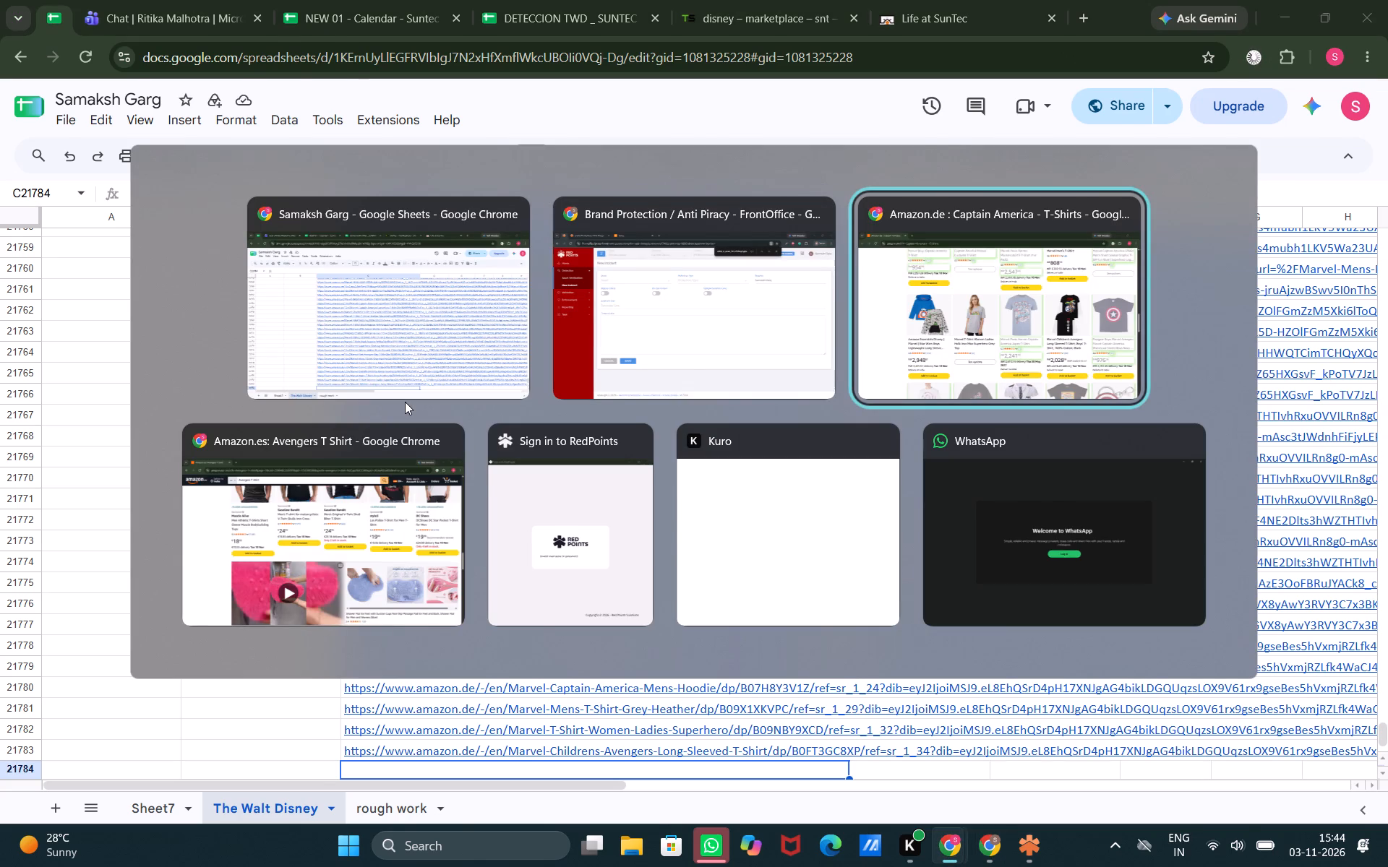
scroll(1076, 423, "down", 7)
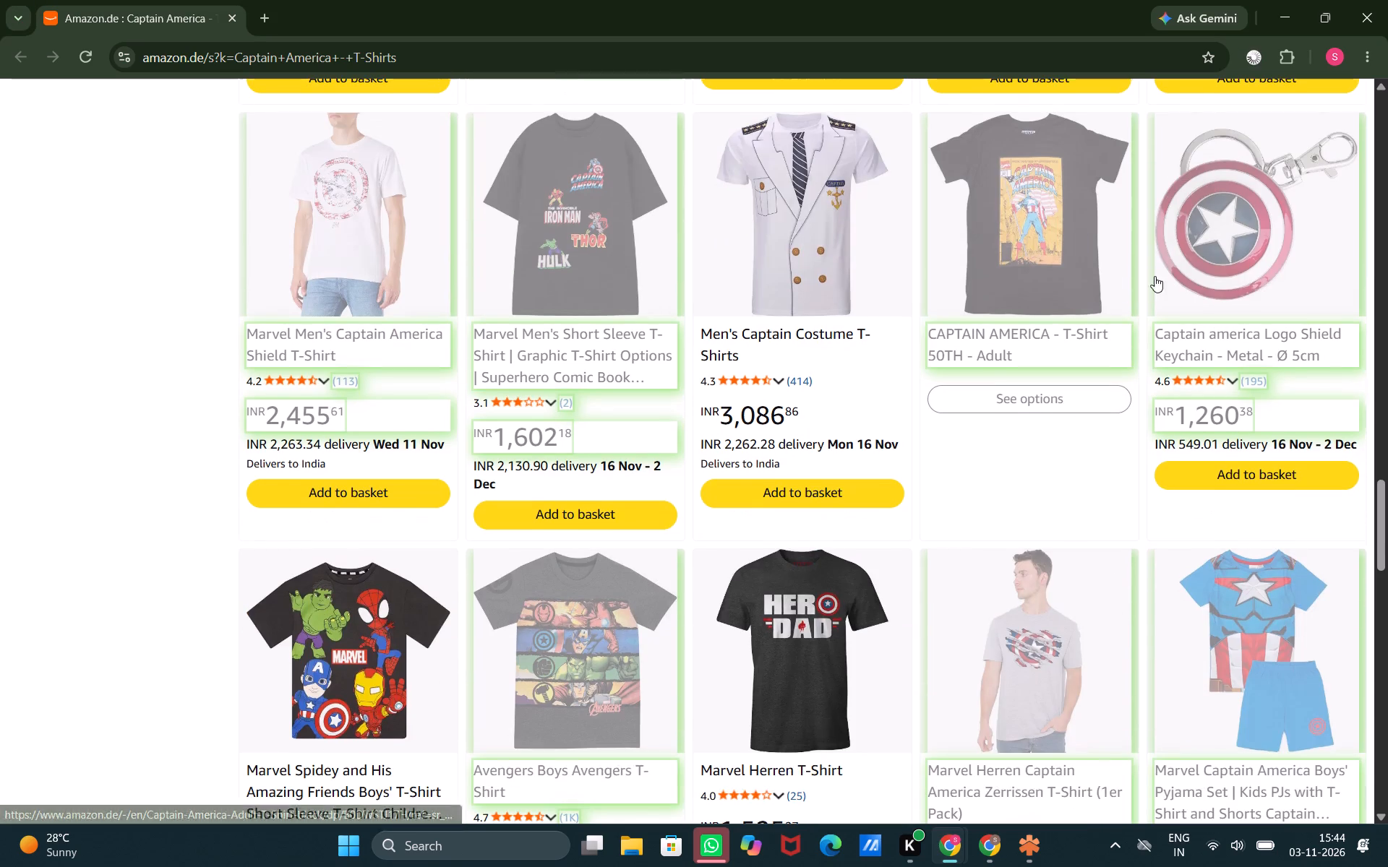
scroll(1117, 270, "up", 1)
scroll(1250, 330, "down", 5)
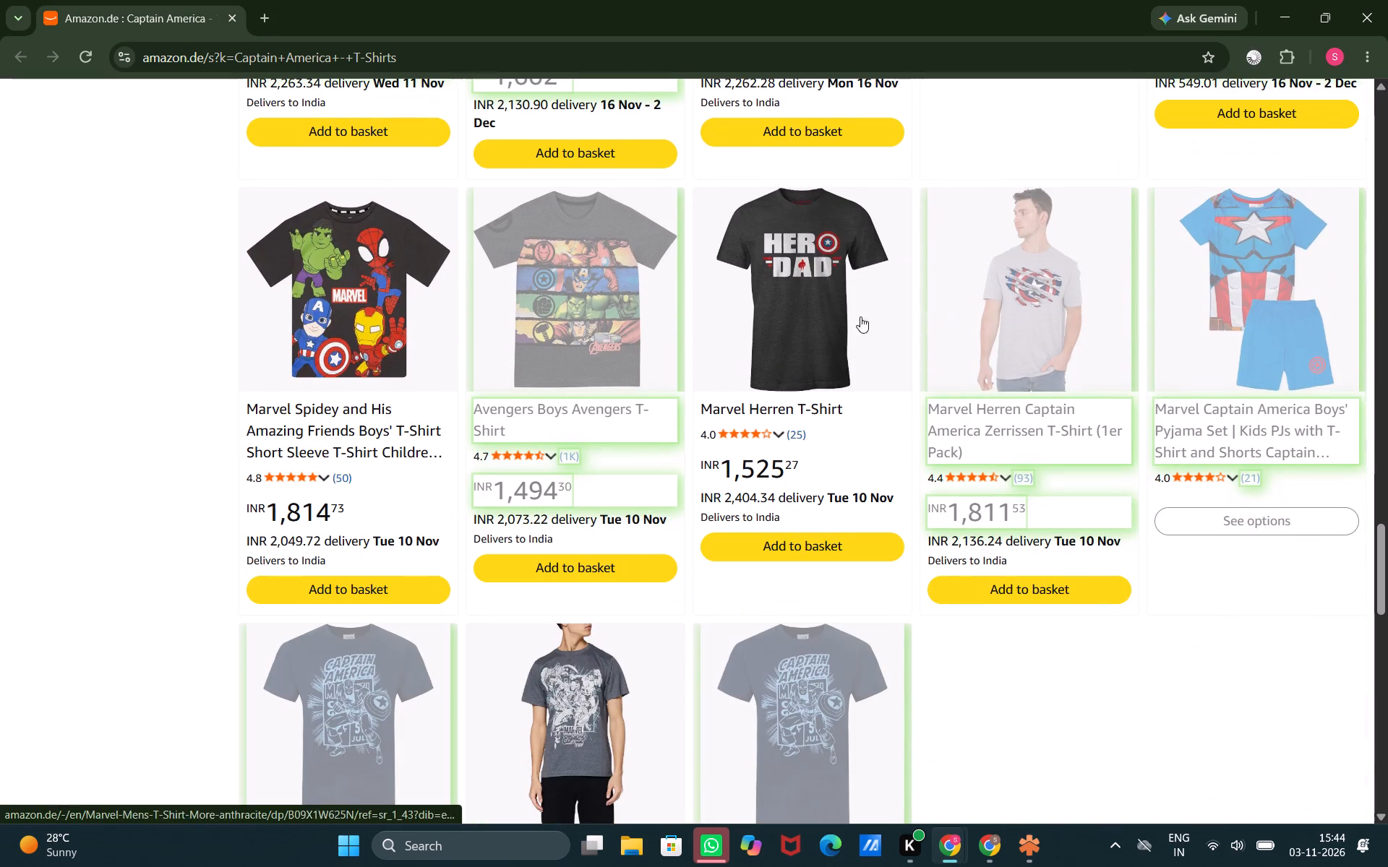
right_click(345, 442)
left_click(458, 629)
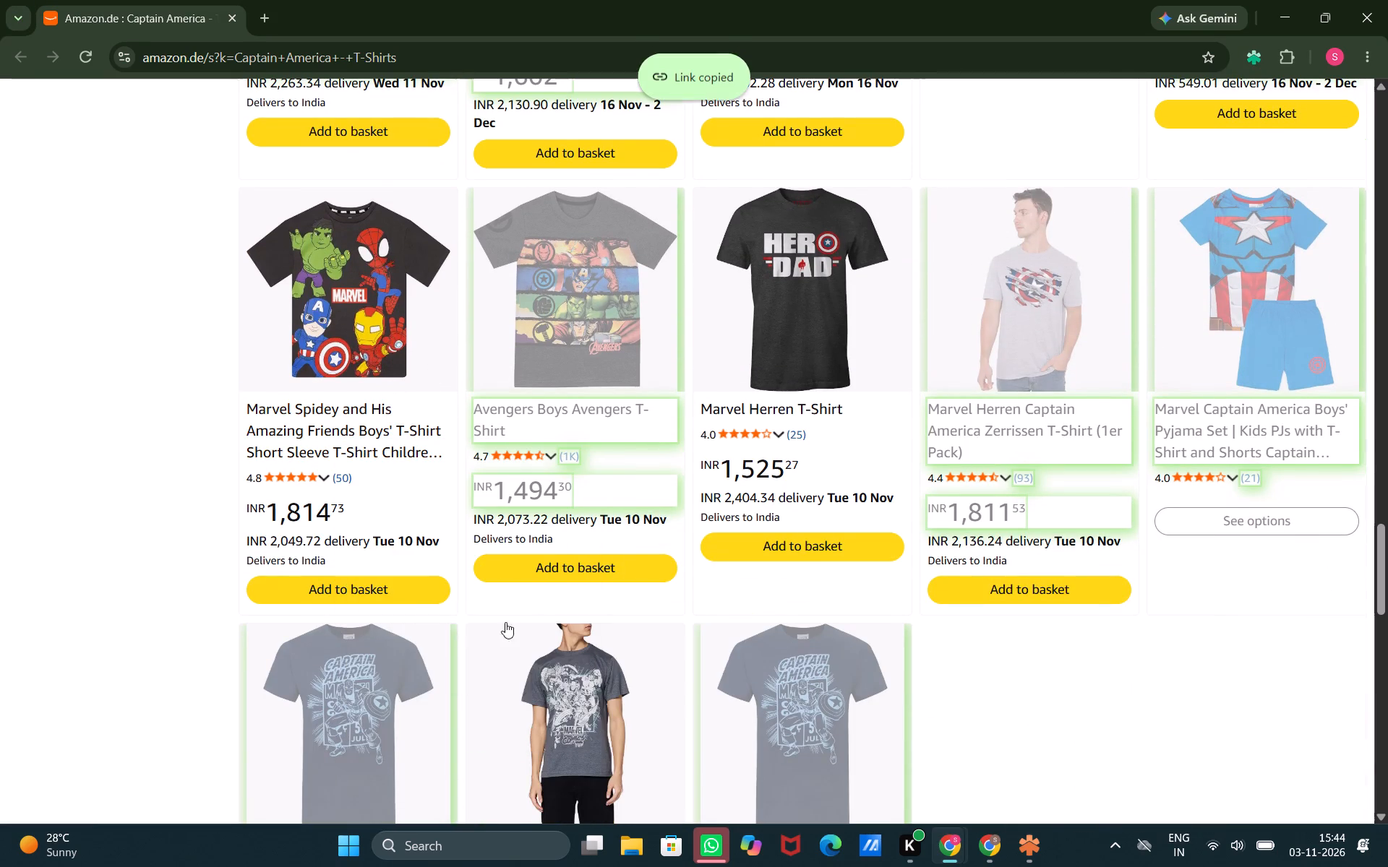
key("alt+Tab")
key("ctrl+v")
key("Return")
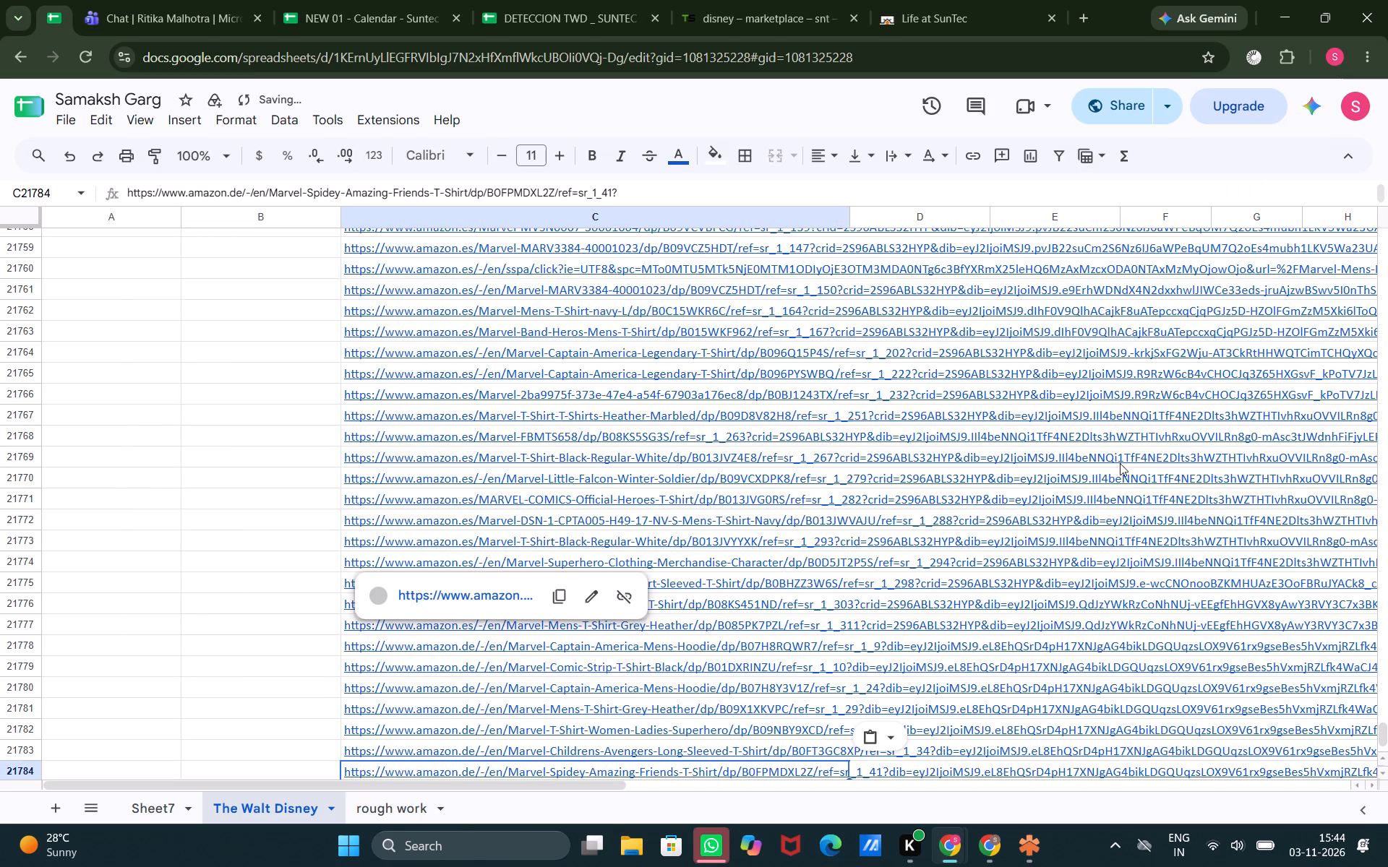
Copy the Amazon.de link of the black Marvel Hero Dad T-shirt and paste it into cell C21785 of The Walt Disney sheet.
key("Return")
key("alt+Tab")
right_click(767, 407)
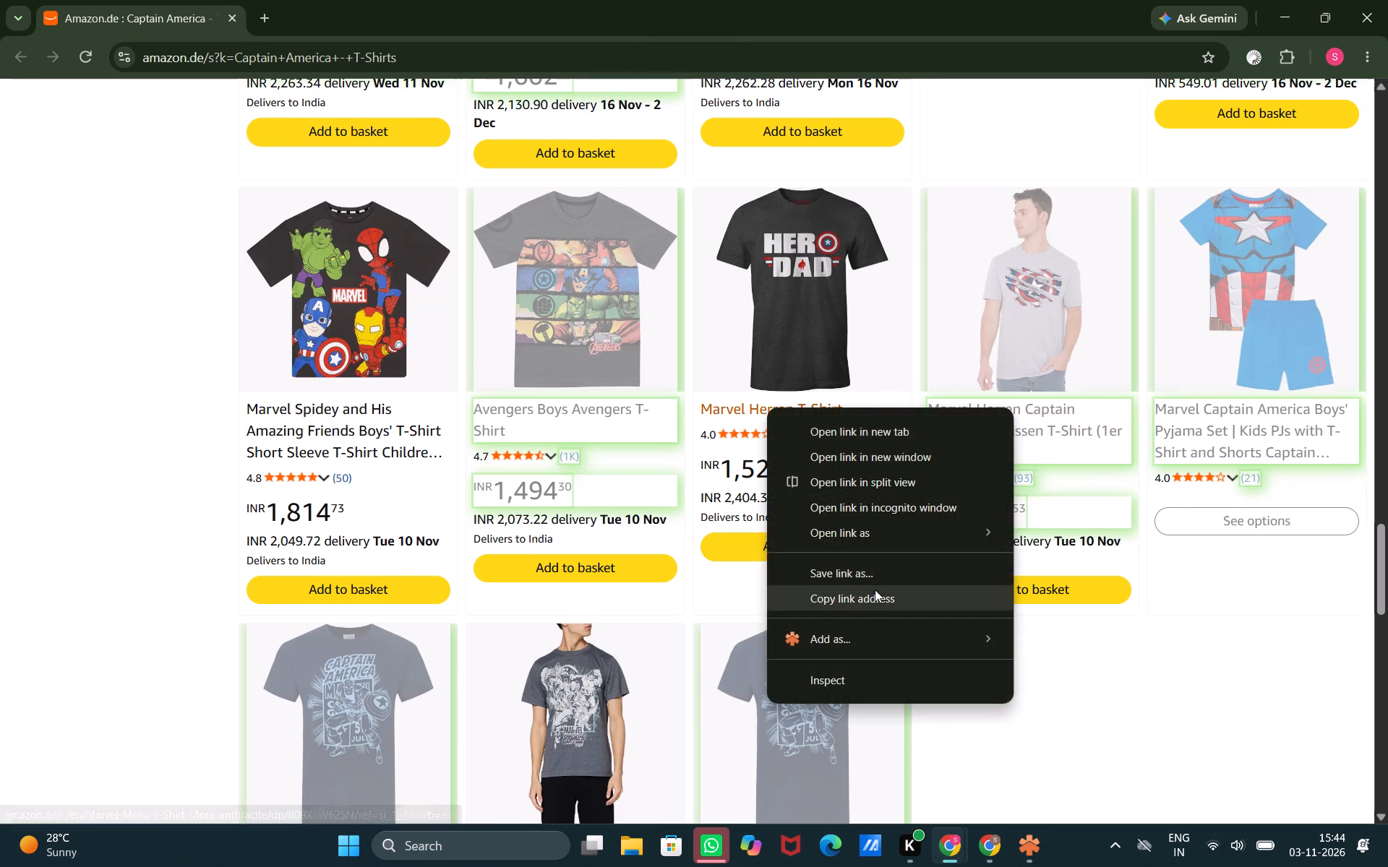
left_click(874, 593)
key("alt+Tab")
key("ctrl+v")
key("Return")
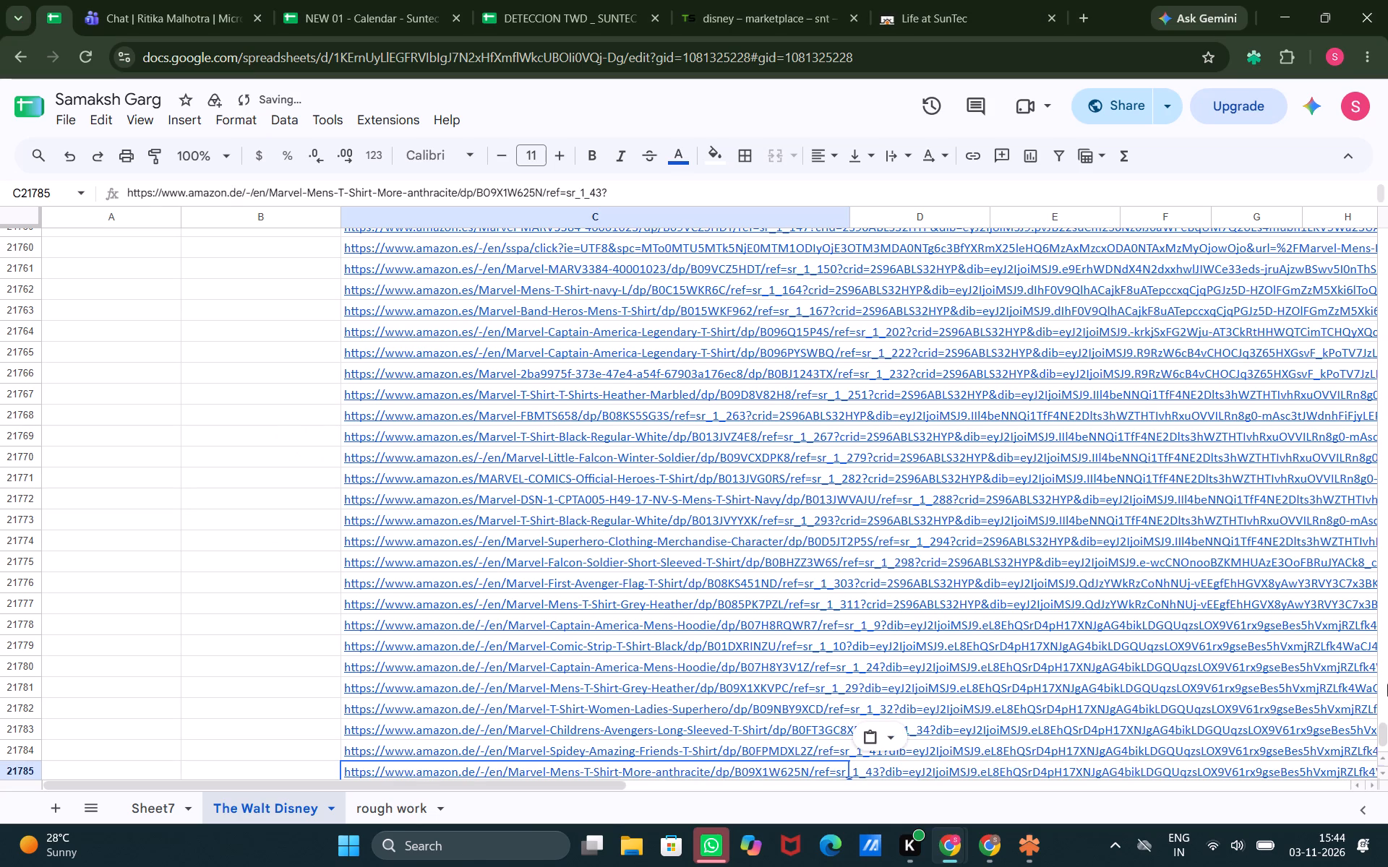
key("Return")
Copy the Amazon.de link of the MARVEL Men's Band of Heros T-Shirt and paste it into cell C21786 of The Walt Disney sheet.
key("alt+Tab")
scroll(1295, 645, "down", 1)
scroll(979, 626, "down", 5)
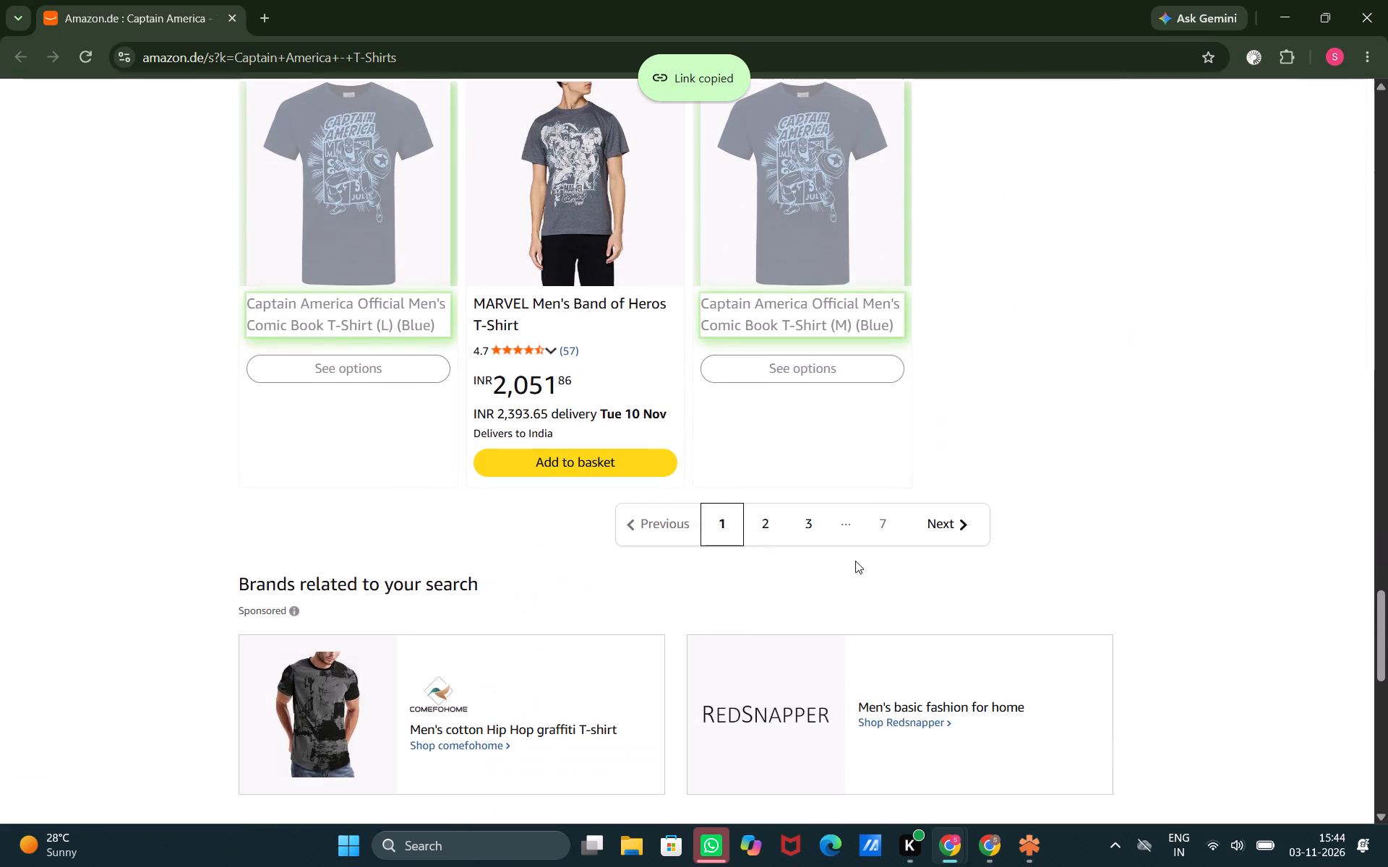
right_click(558, 309)
left_click(643, 499)
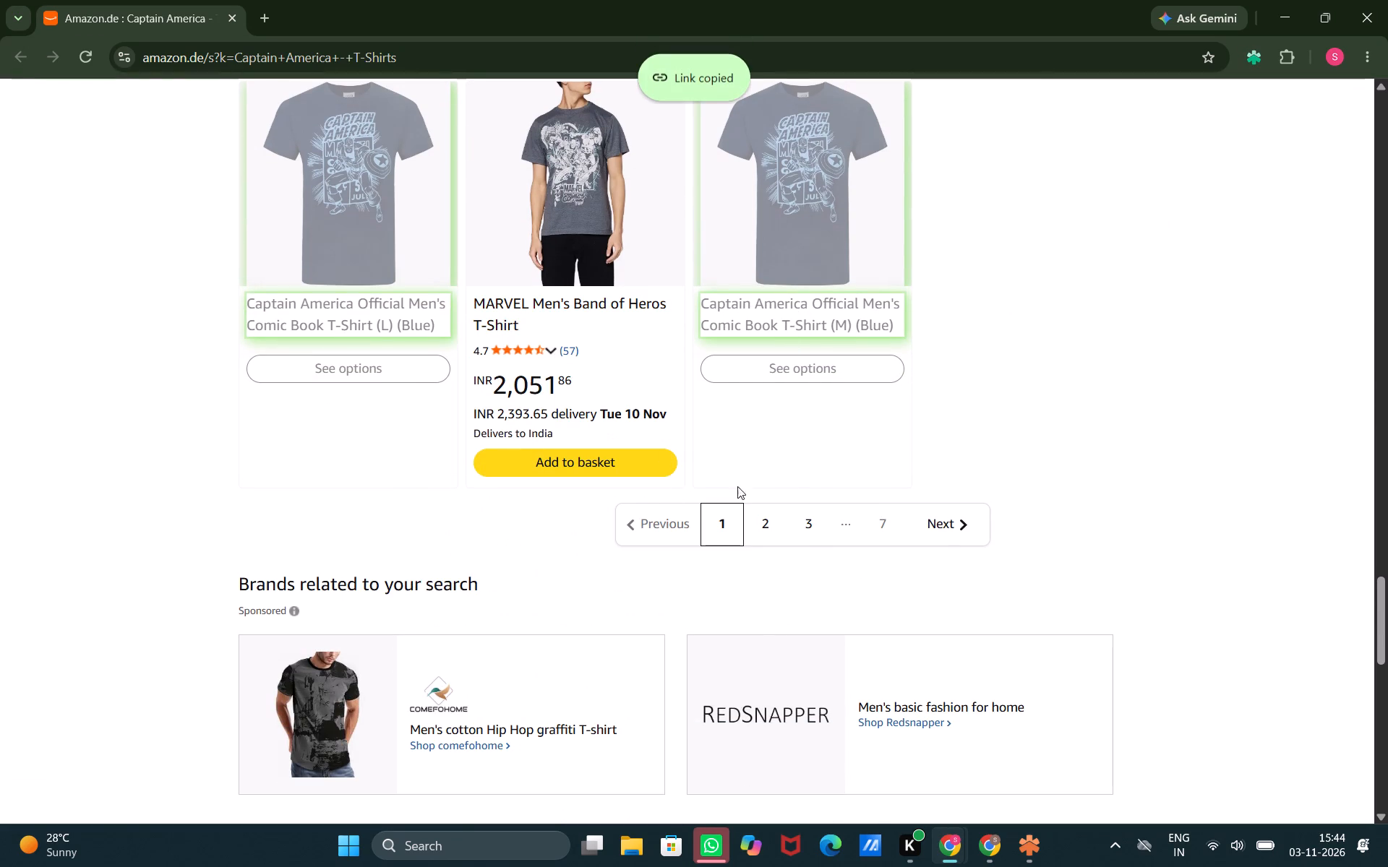
key("alt+Tab")
key("ctrl+v")
key("Return")
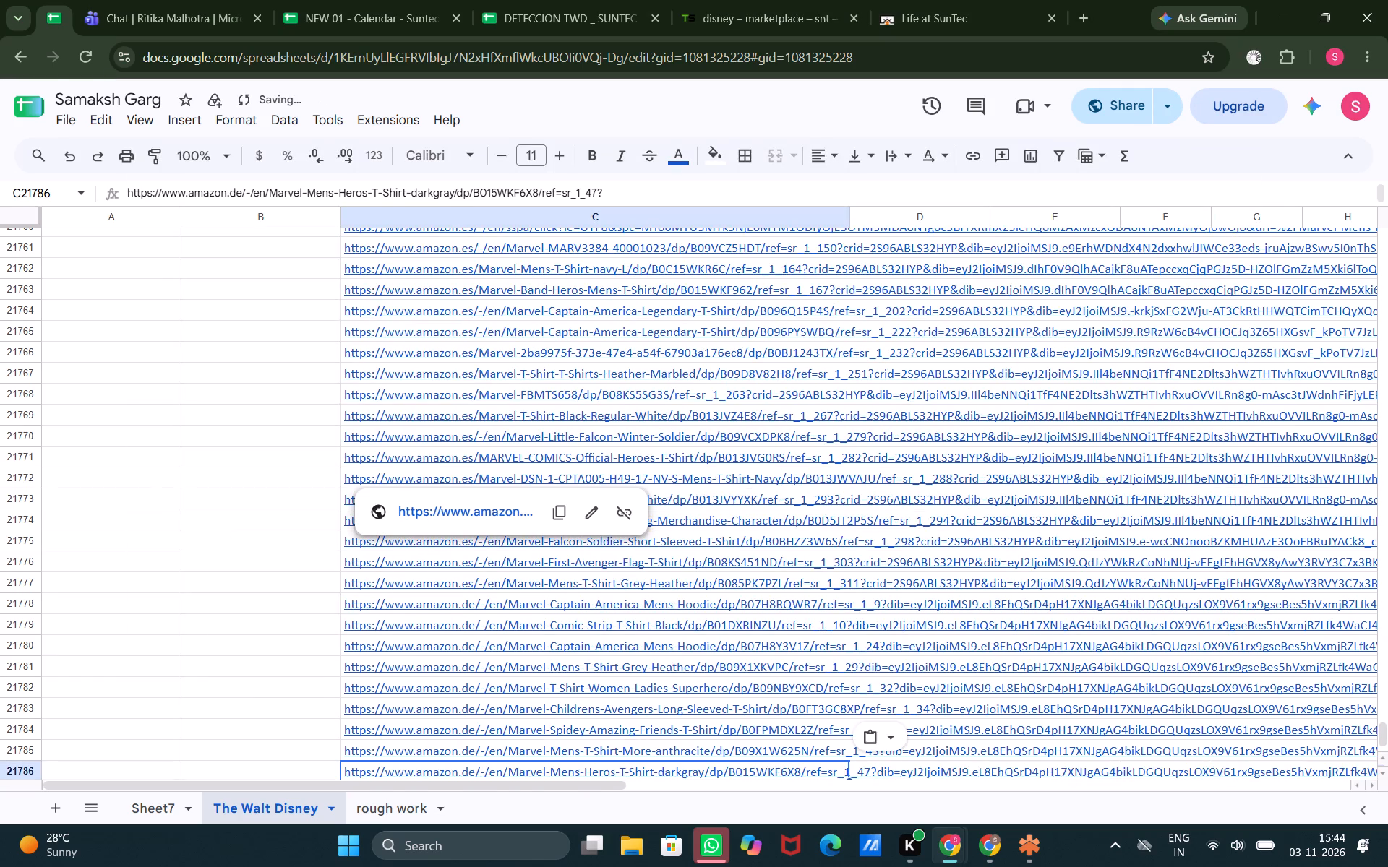
key("Return")
Open page 2 of the Amazon.de results for Captain America - T-Shirts.
key("alt+Tab")
left_click(753, 517)
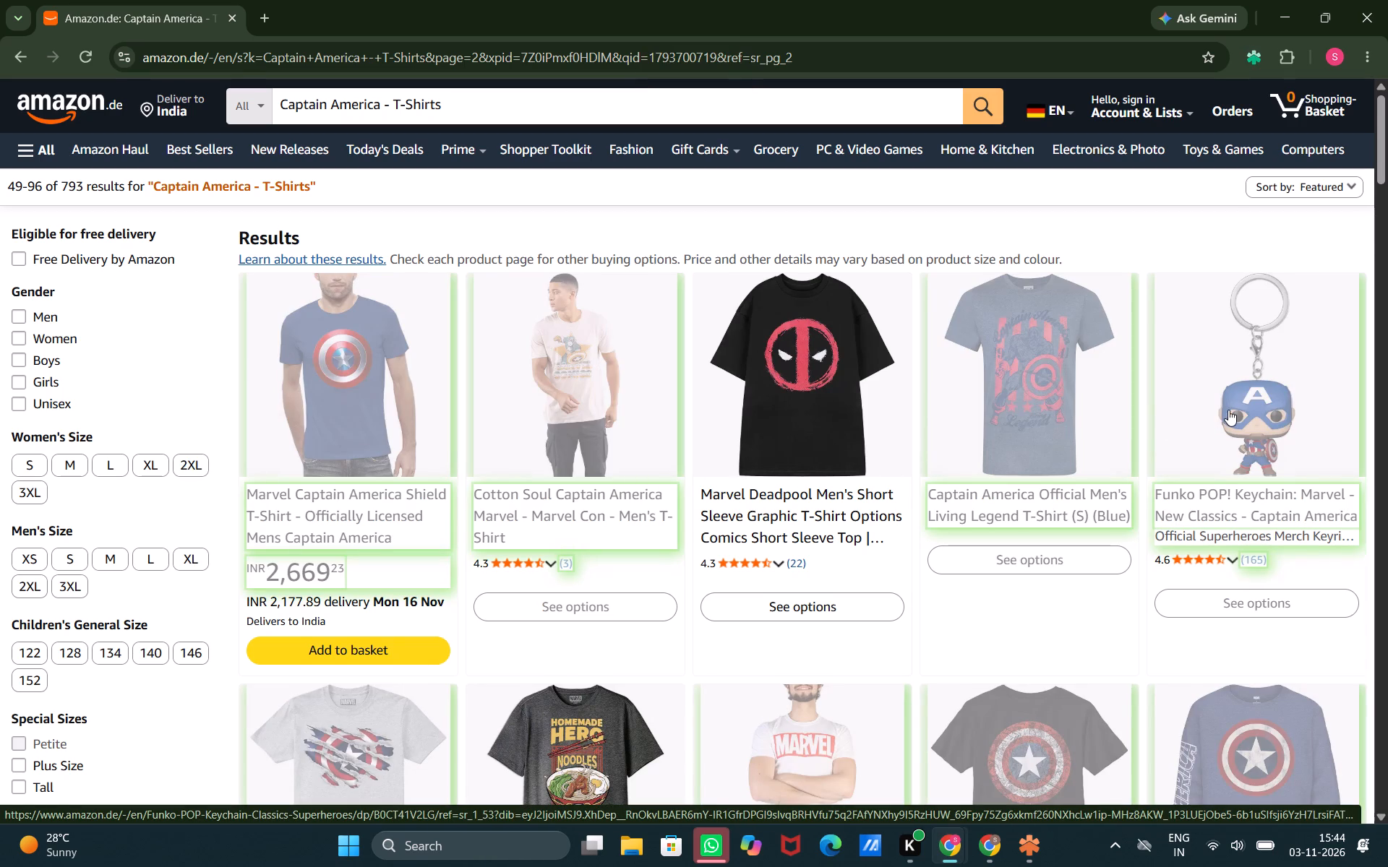
Copy the link of the Marvel Herren Memarcots120 T-Shirt and paste it into cell C21787 of The Walt Disney sheet.
scroll(1228, 410, "down", 5)
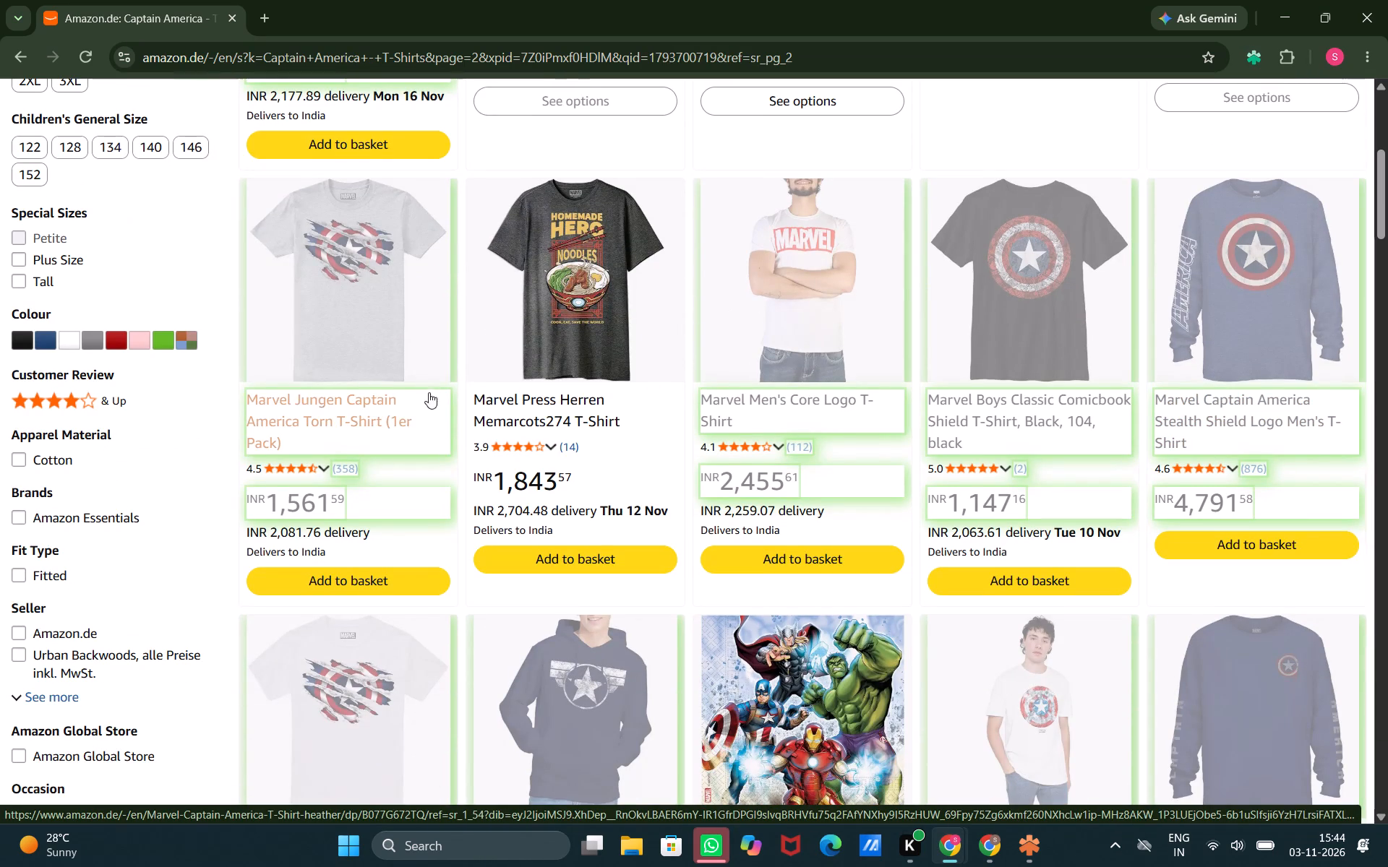
scroll(431, 399, "down", 3)
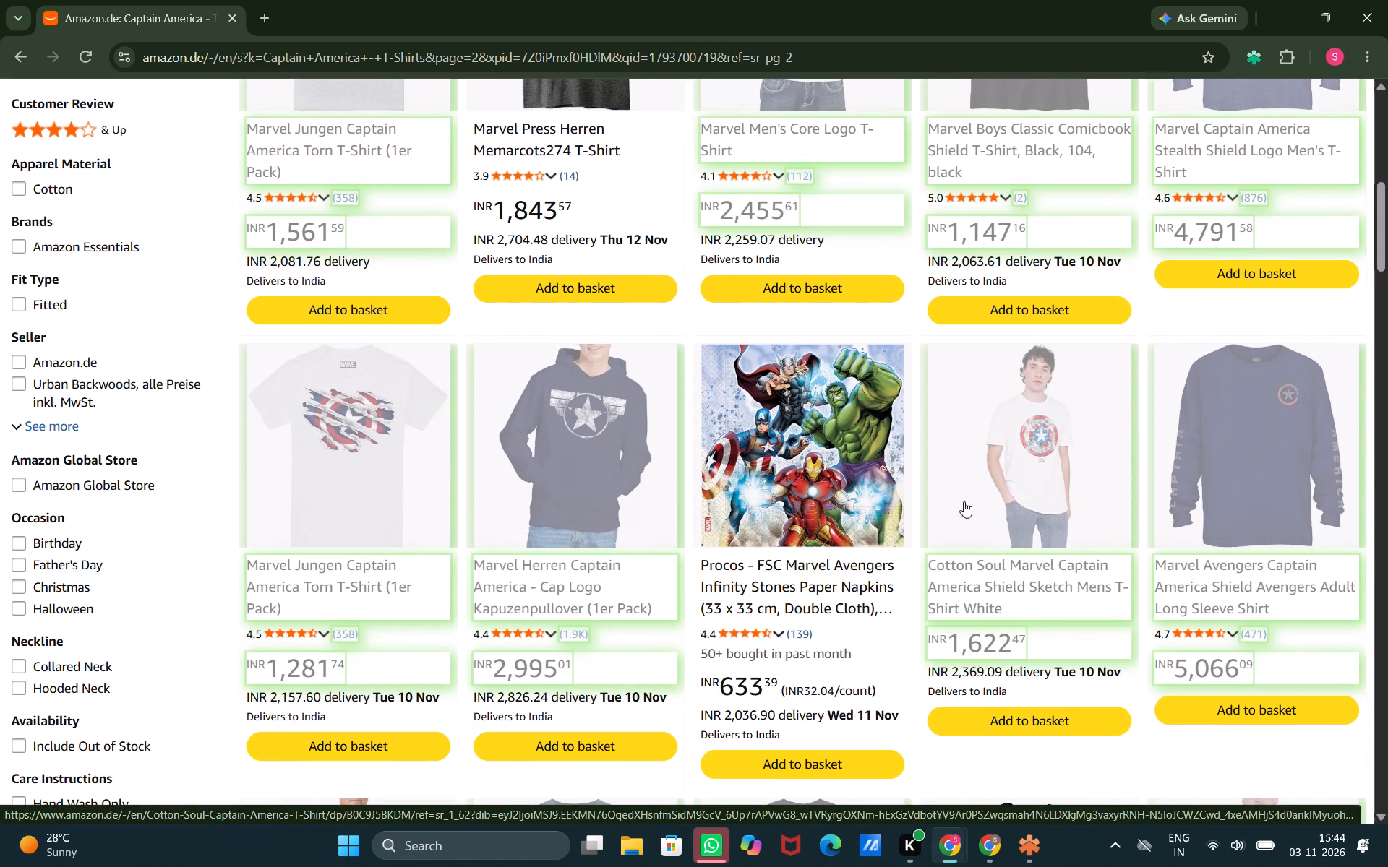
scroll(1206, 432, "down", 6)
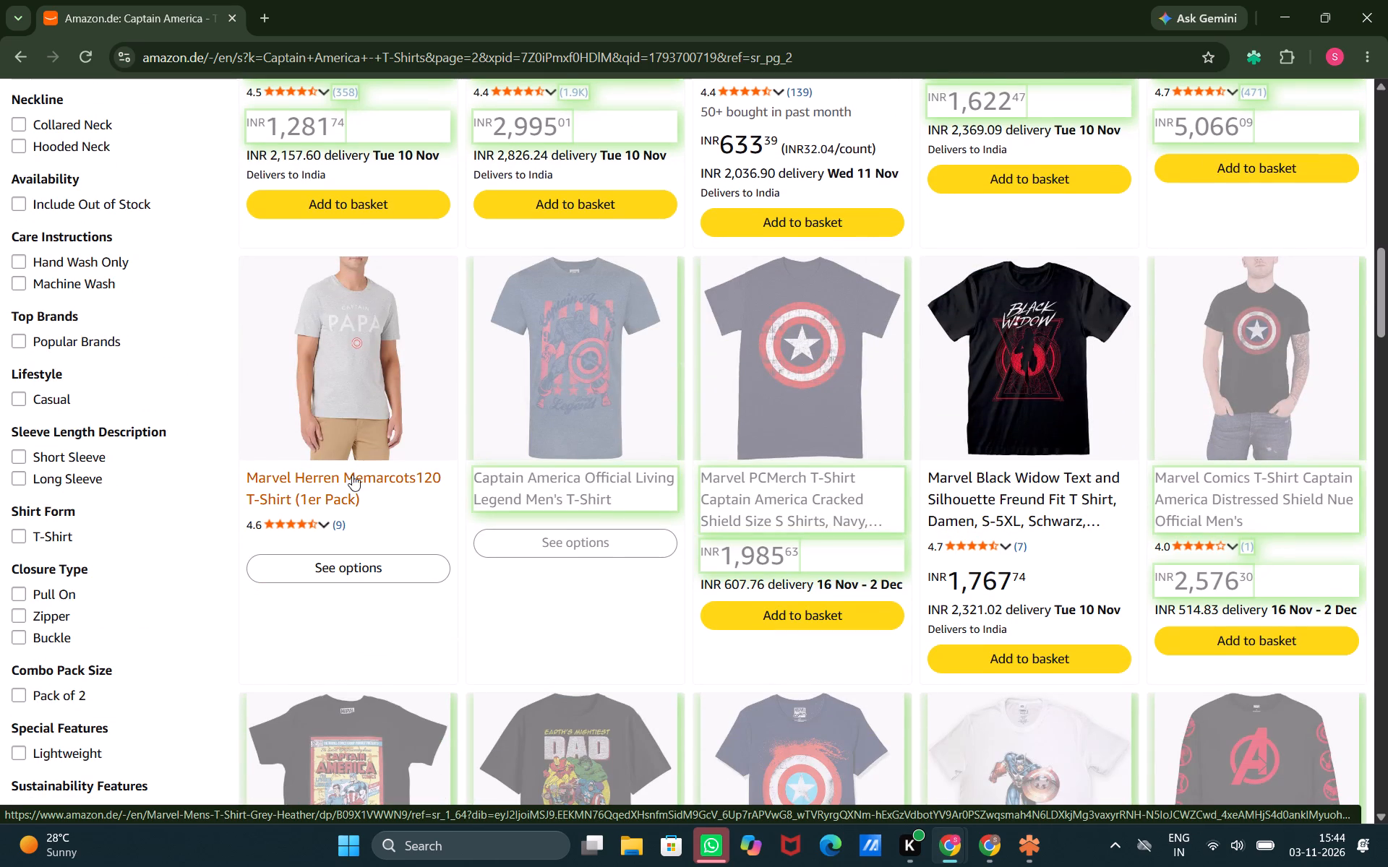
right_click(357, 473)
left_click(494, 662)
key("alt+Tab")
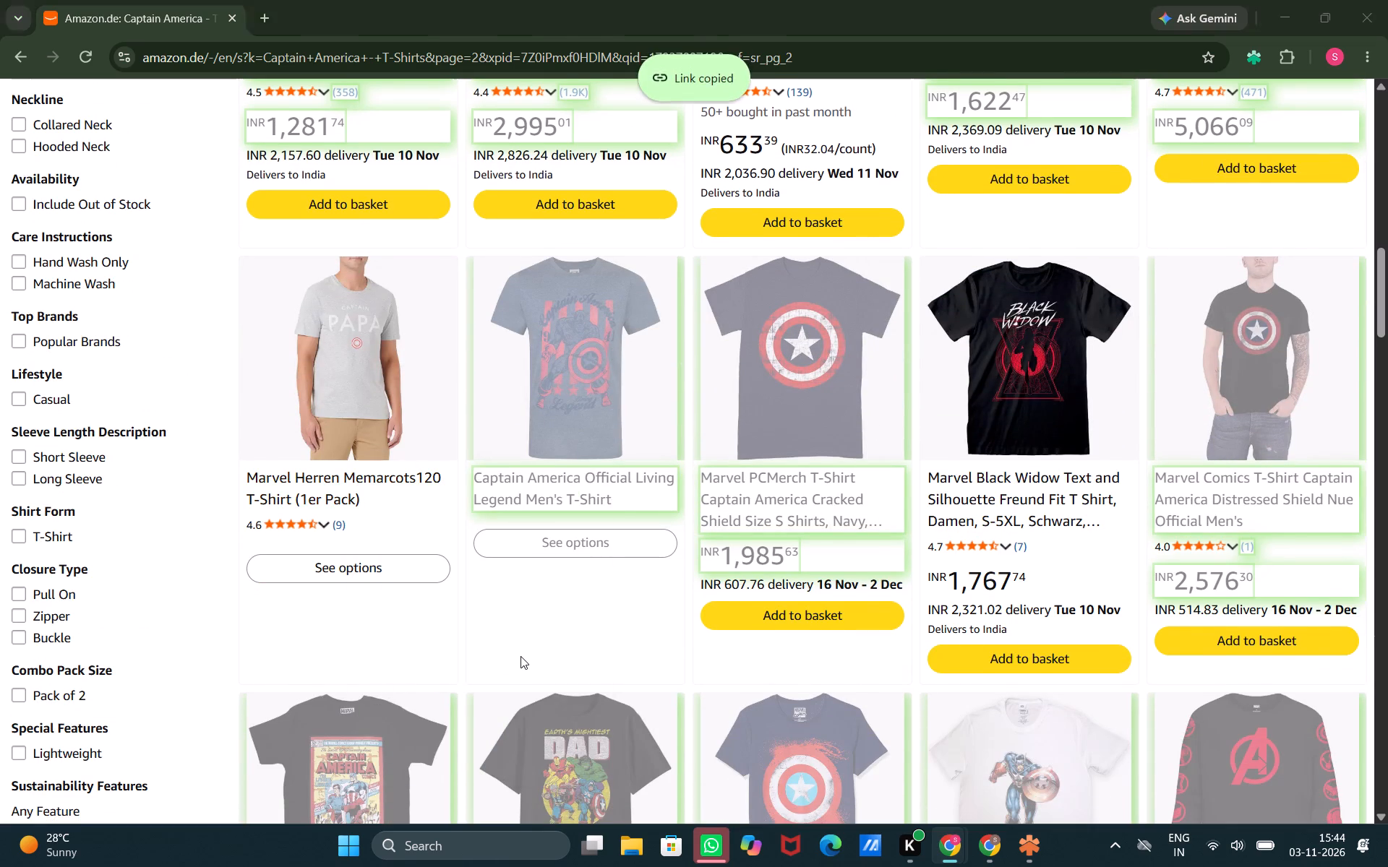
key("ctrl+v")
key("Return")
key("Return")
Copy the link of the Marvel Herren Memarcots314 T-Shirt and paste it into cell C21788 of The Walt Disney sheet.
key("alt+Tab")
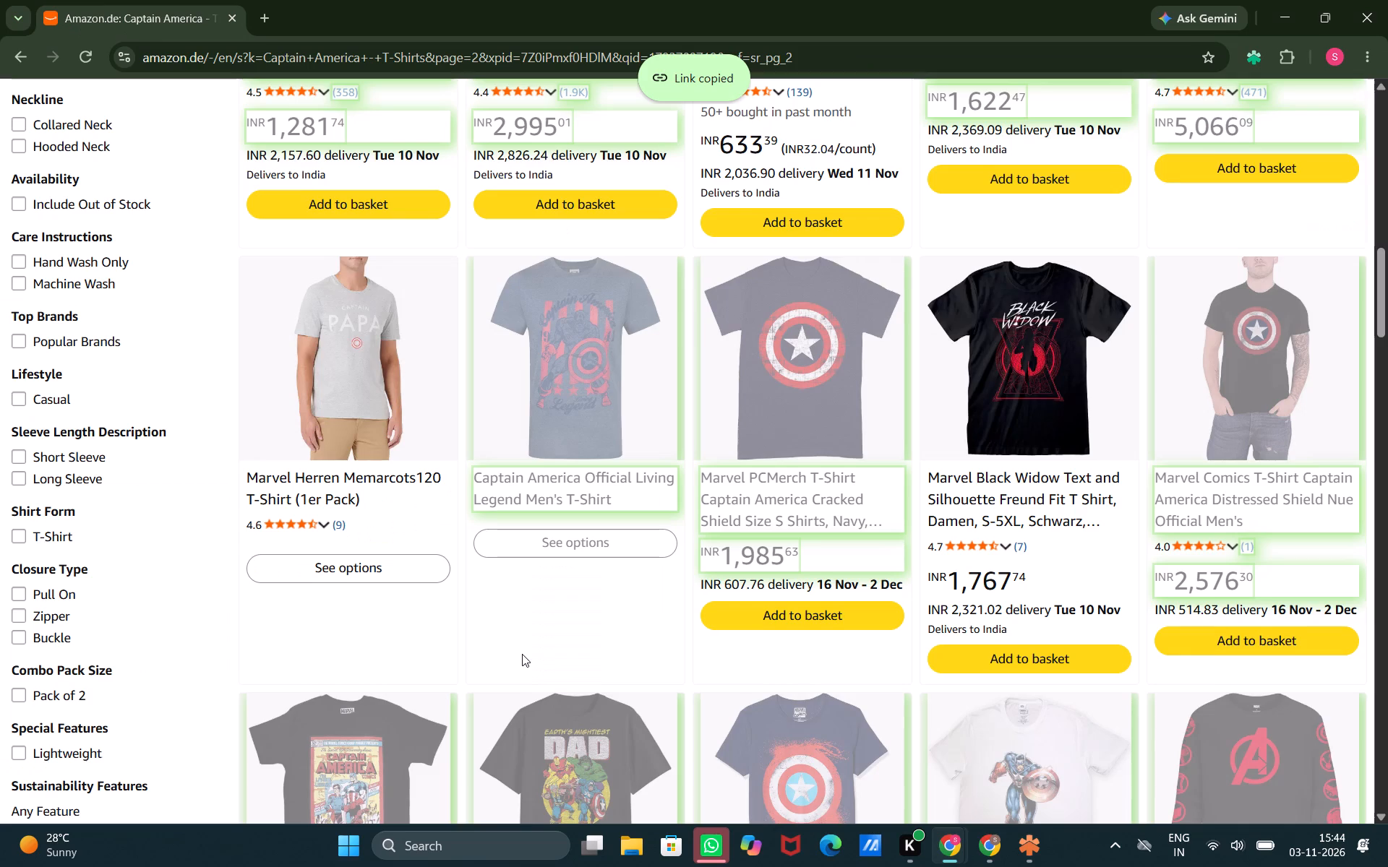
scroll(583, 604, "down", 3)
scroll(1039, 428, "down", 5)
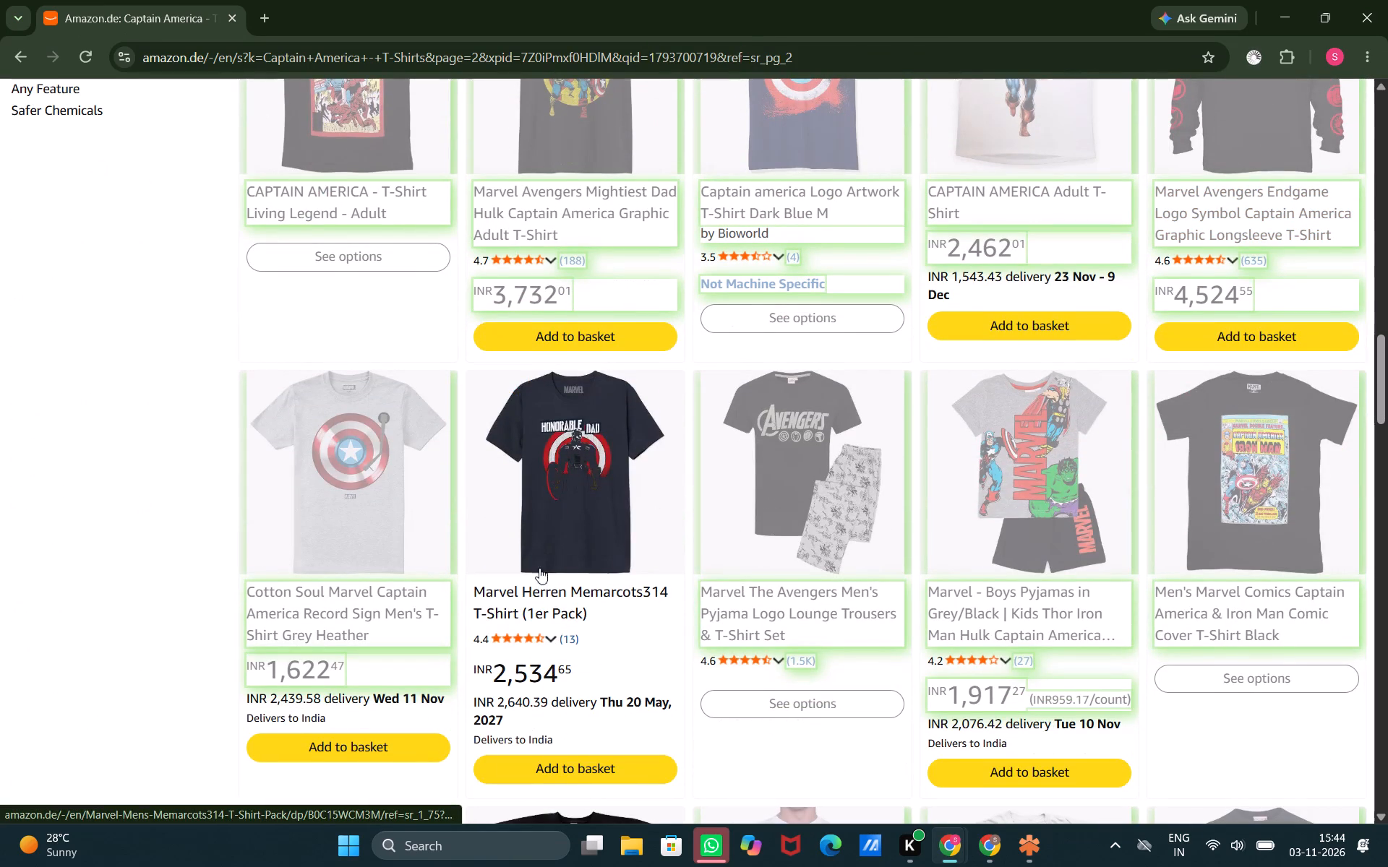
right_click(539, 611)
left_click(602, 515)
key("alt+Tab")
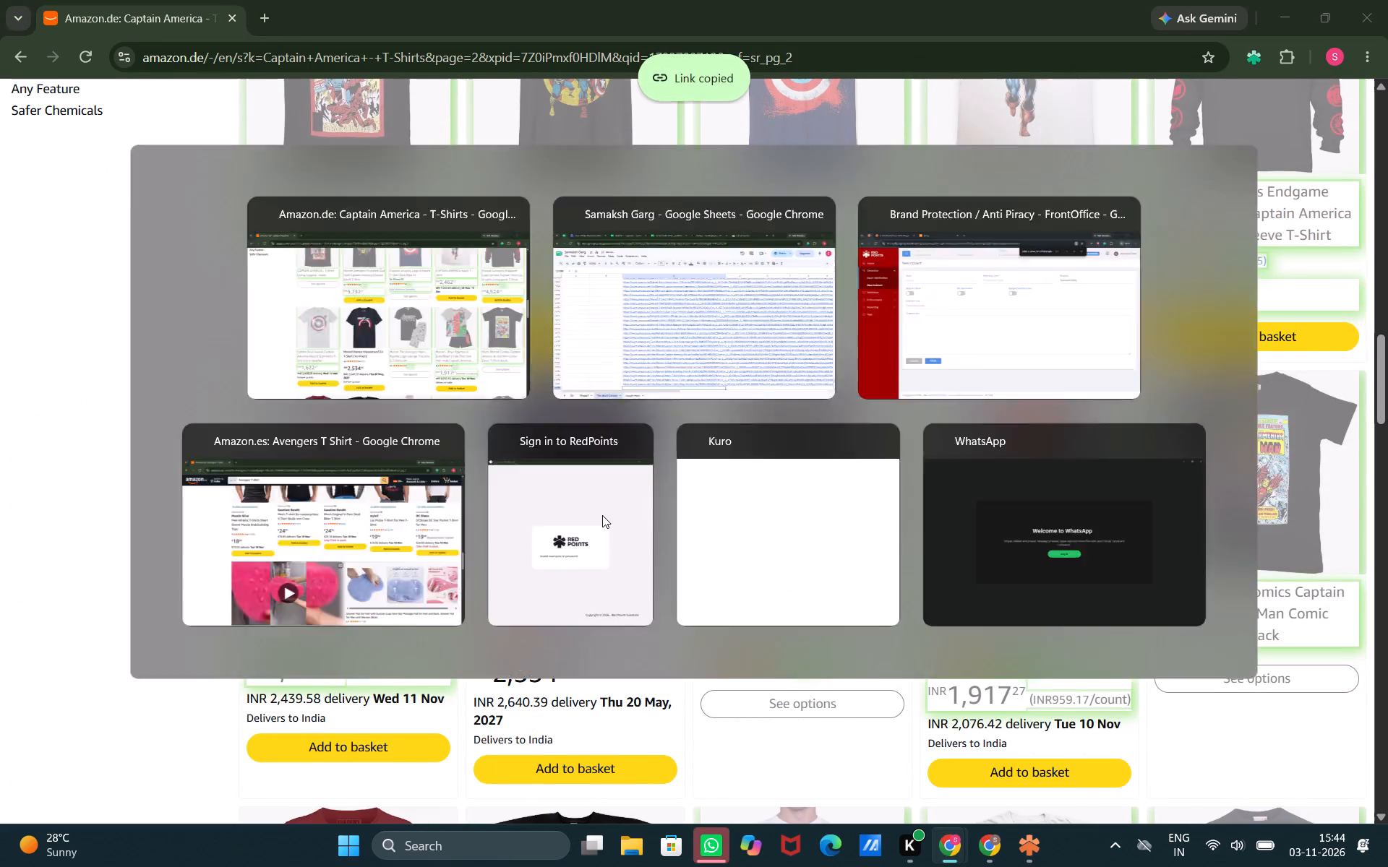
key("ctrl+v")
key("Return")
key("Return")
Copy the link of the Jack Of All Trades Marvel Kawaii Captain America Women's T-Shirt and paste it into cell C21789 of The Walt Disney sheet.
key("alt+Tab")
scroll(753, 509, "down", 2)
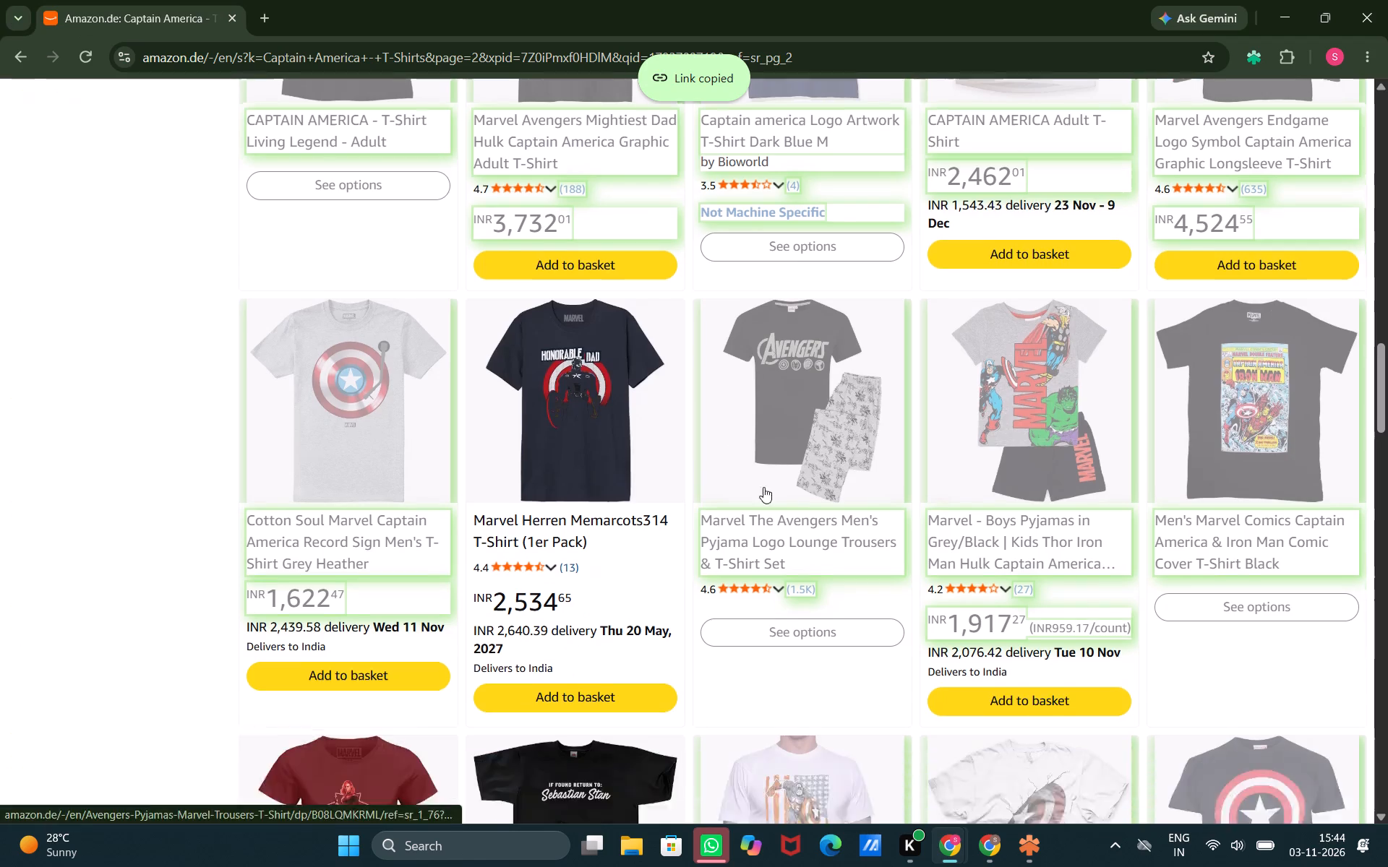
scroll(763, 487, "down", 5)
scroll(1196, 288, "down", 4)
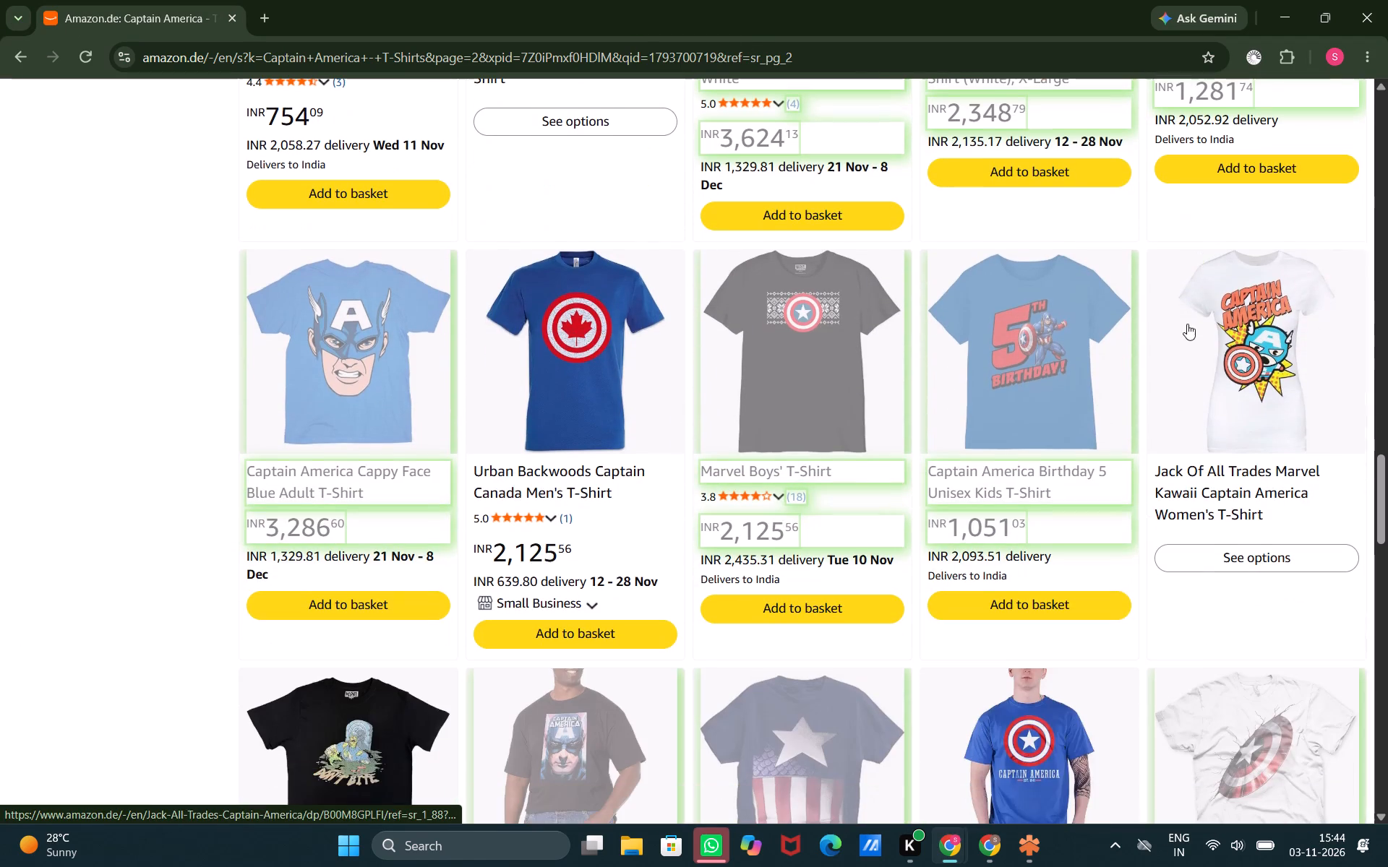
right_click(1276, 467)
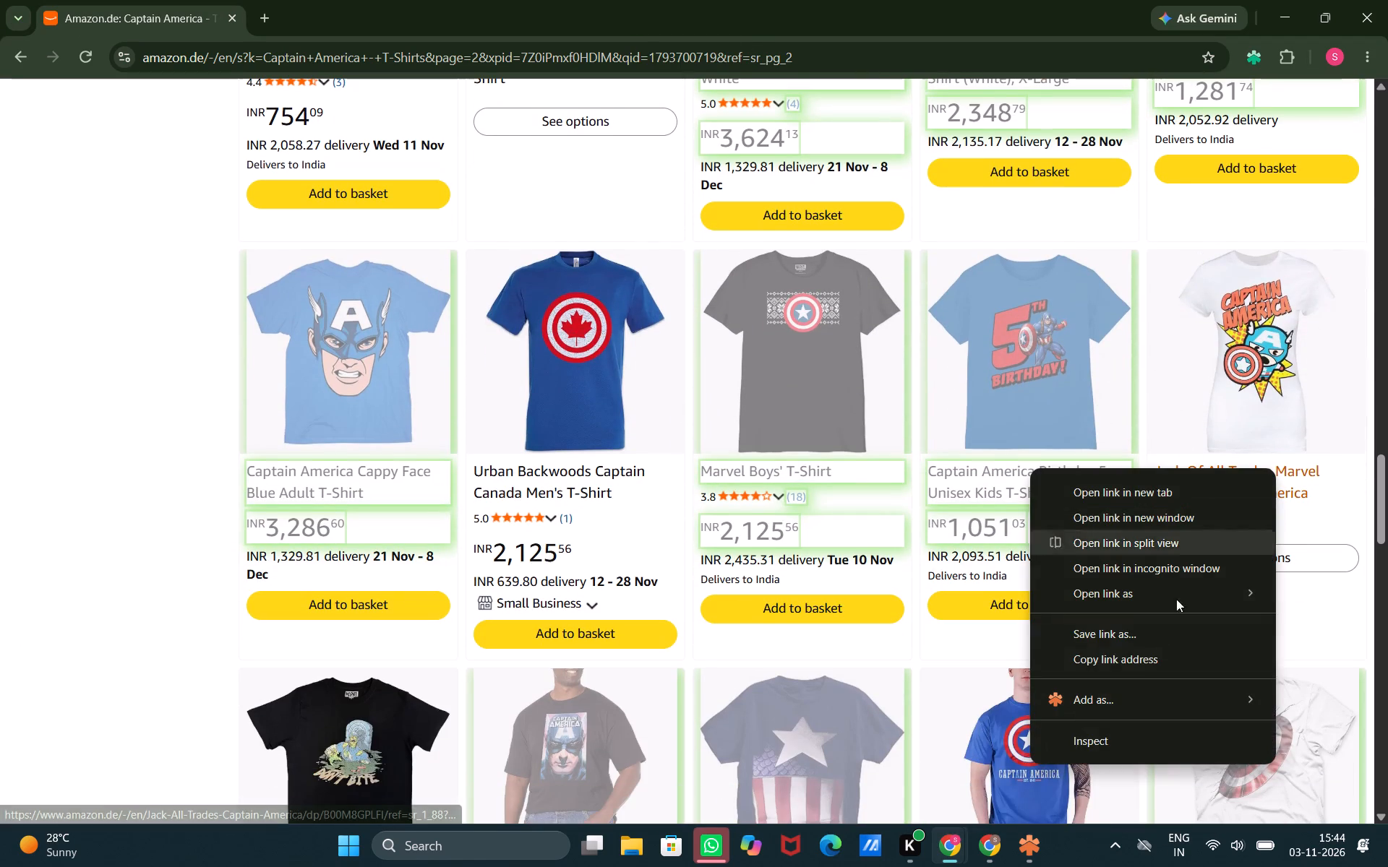
left_click(1130, 661)
key("alt+Tab")
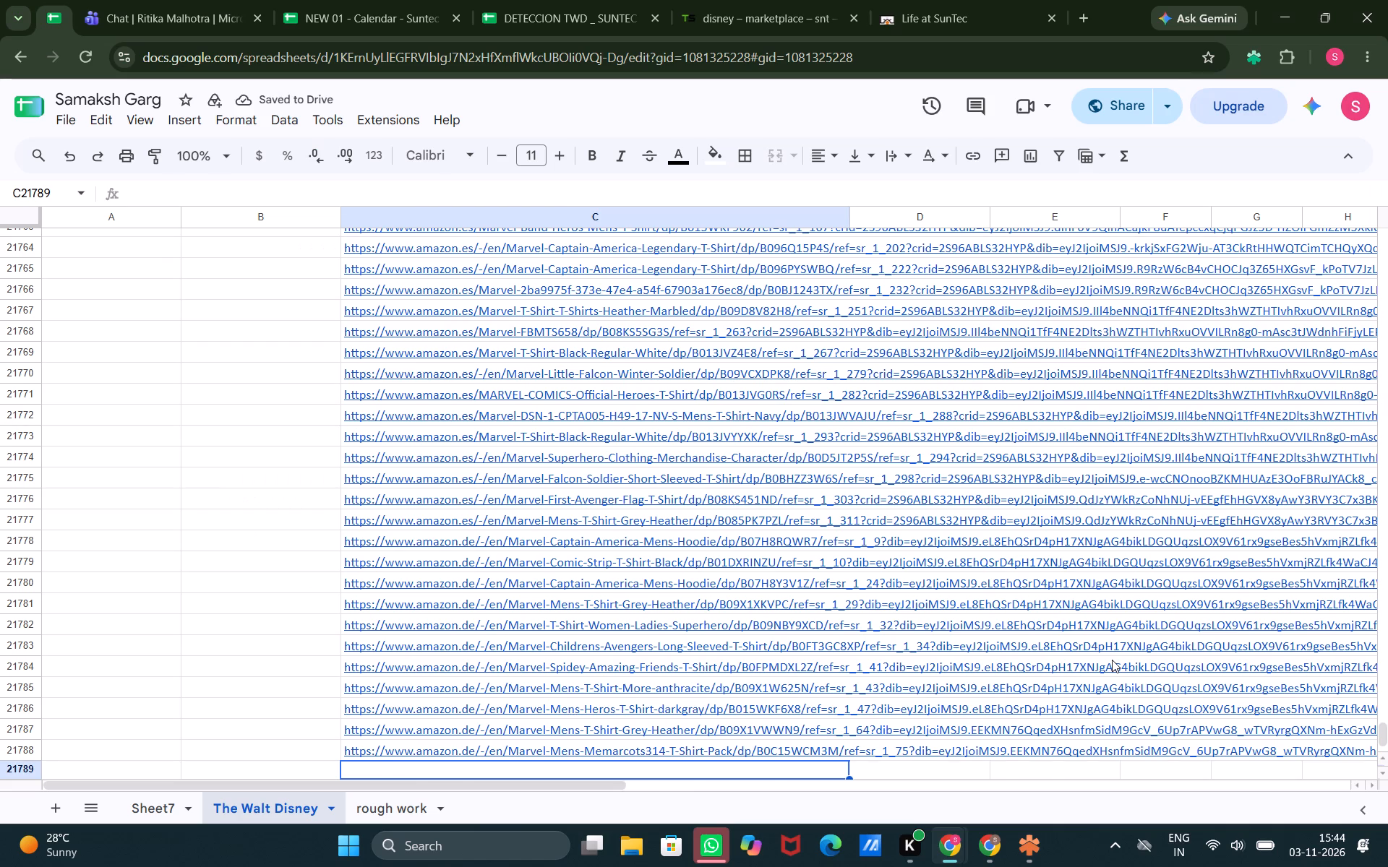
key("ctrl+v")
key("Return")
key("Return")
Copy the link of the Marvel Men's T-Shirt Blue and paste it into cell C21790 of The Walt Disney sheet.
key("alt+Tab")
scroll(1108, 660, "down", 6)
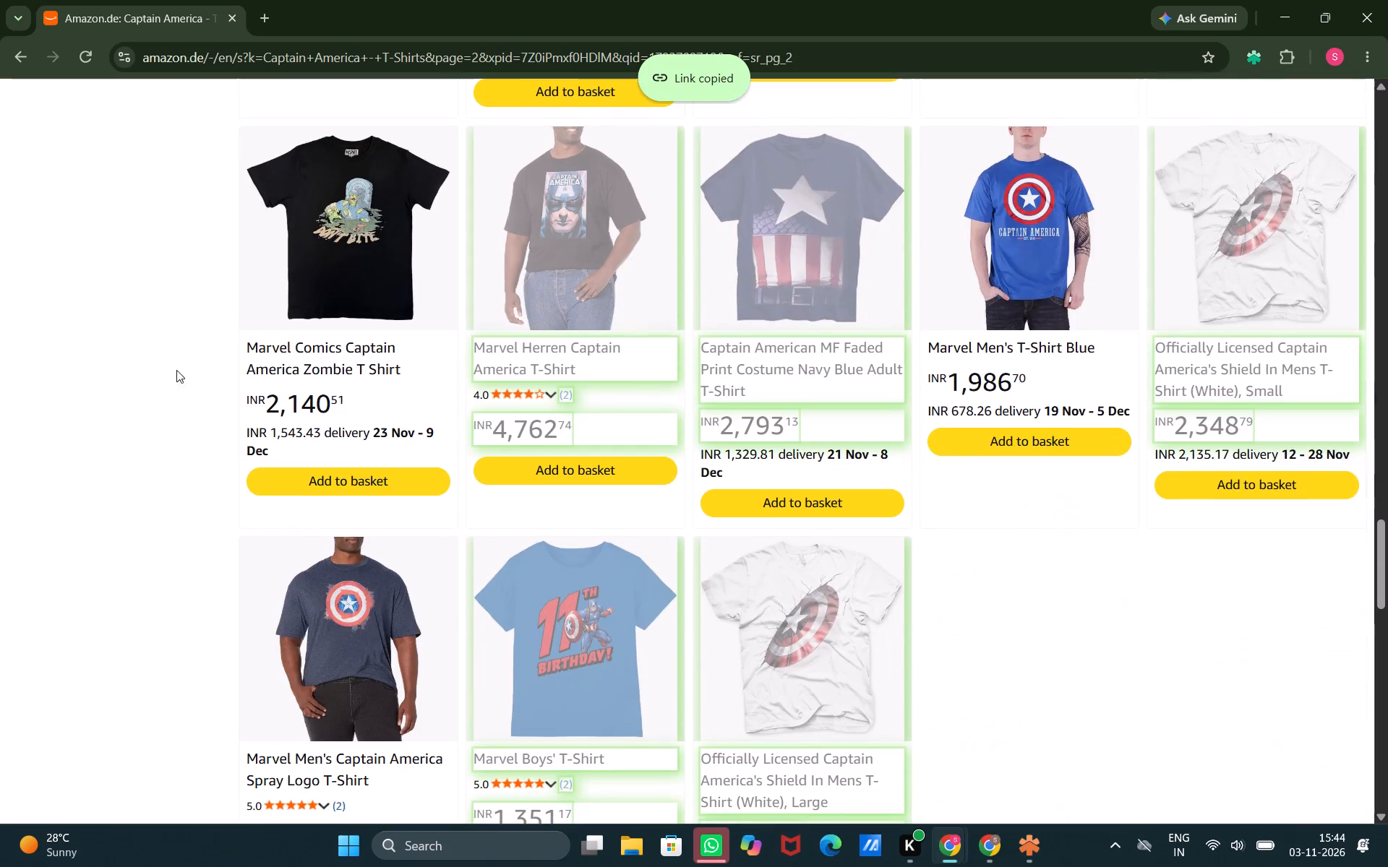
scroll(244, 325, "up", 2)
right_click(959, 532)
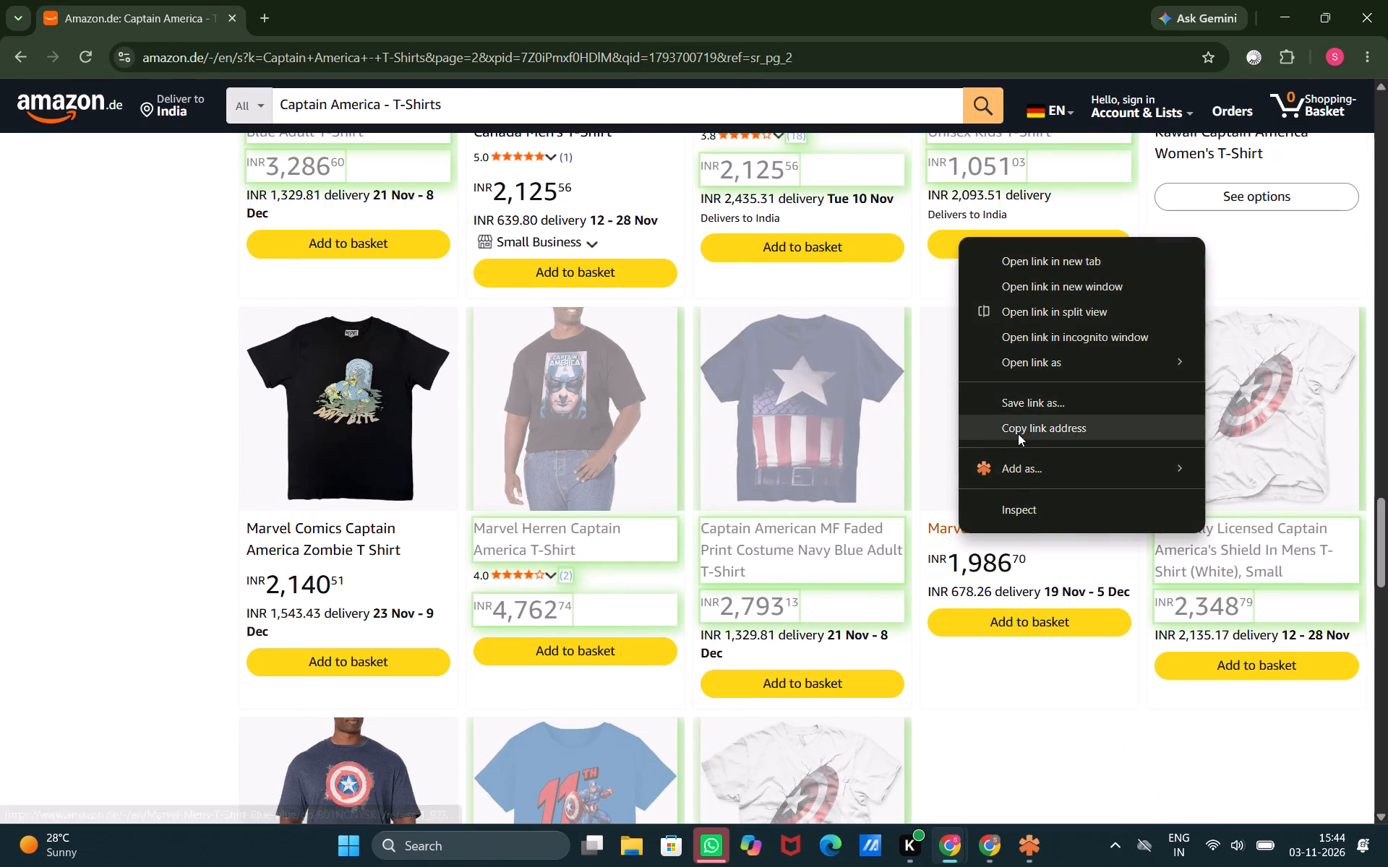
left_click(1019, 433)
key("alt+Tab")
key("ctrl+v")
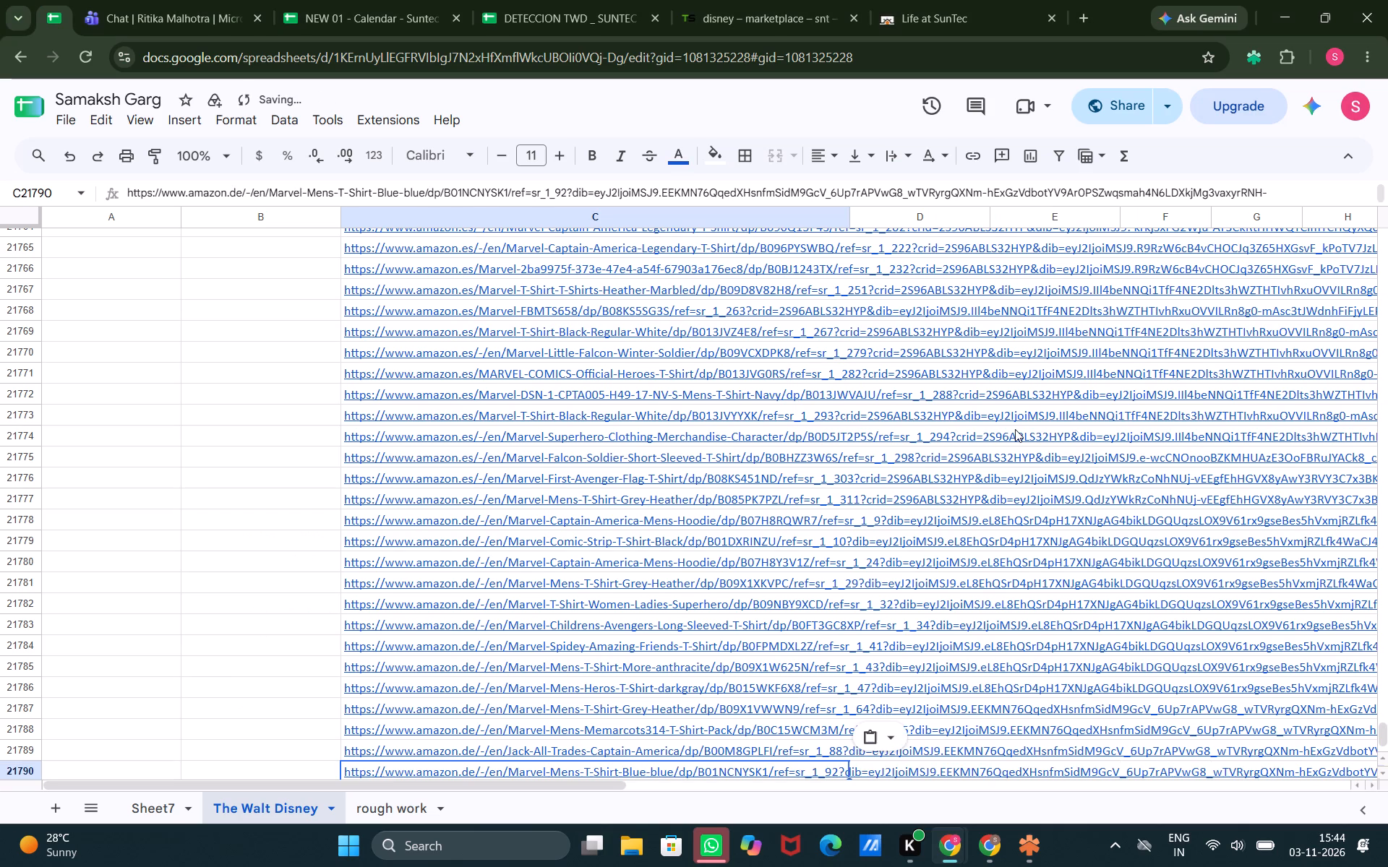
key("Return")
key("Return")
Copy the link of the Marvel Comics Captain America Zombie T Shirt and paste it into cell C21791 of The Walt Disney sheet.
key("alt+Tab")
scroll(1015, 429, "down", 2)
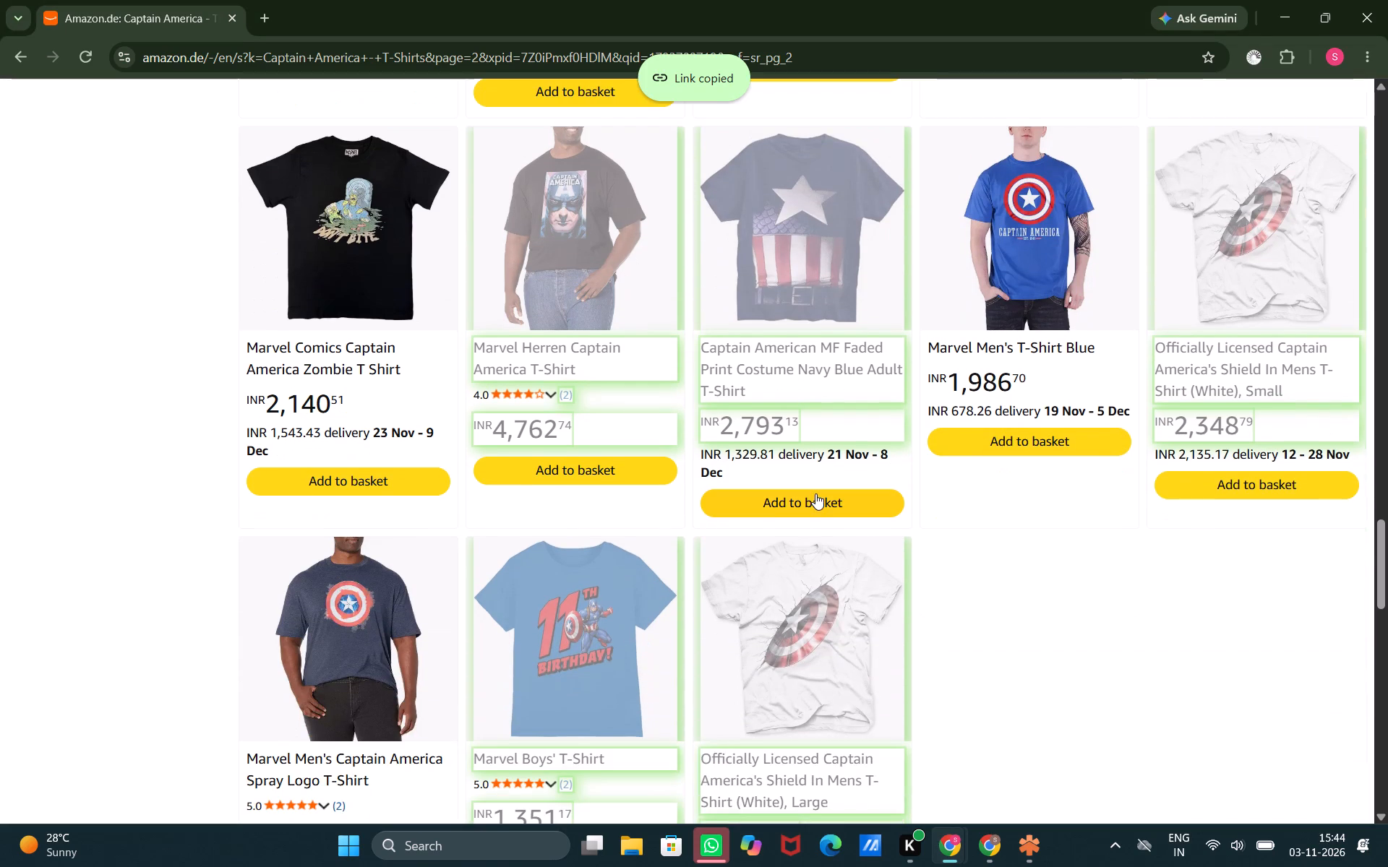
scroll(815, 499, "down", 2)
scroll(638, 440, "up", 2)
scroll(562, 426, "down", 2)
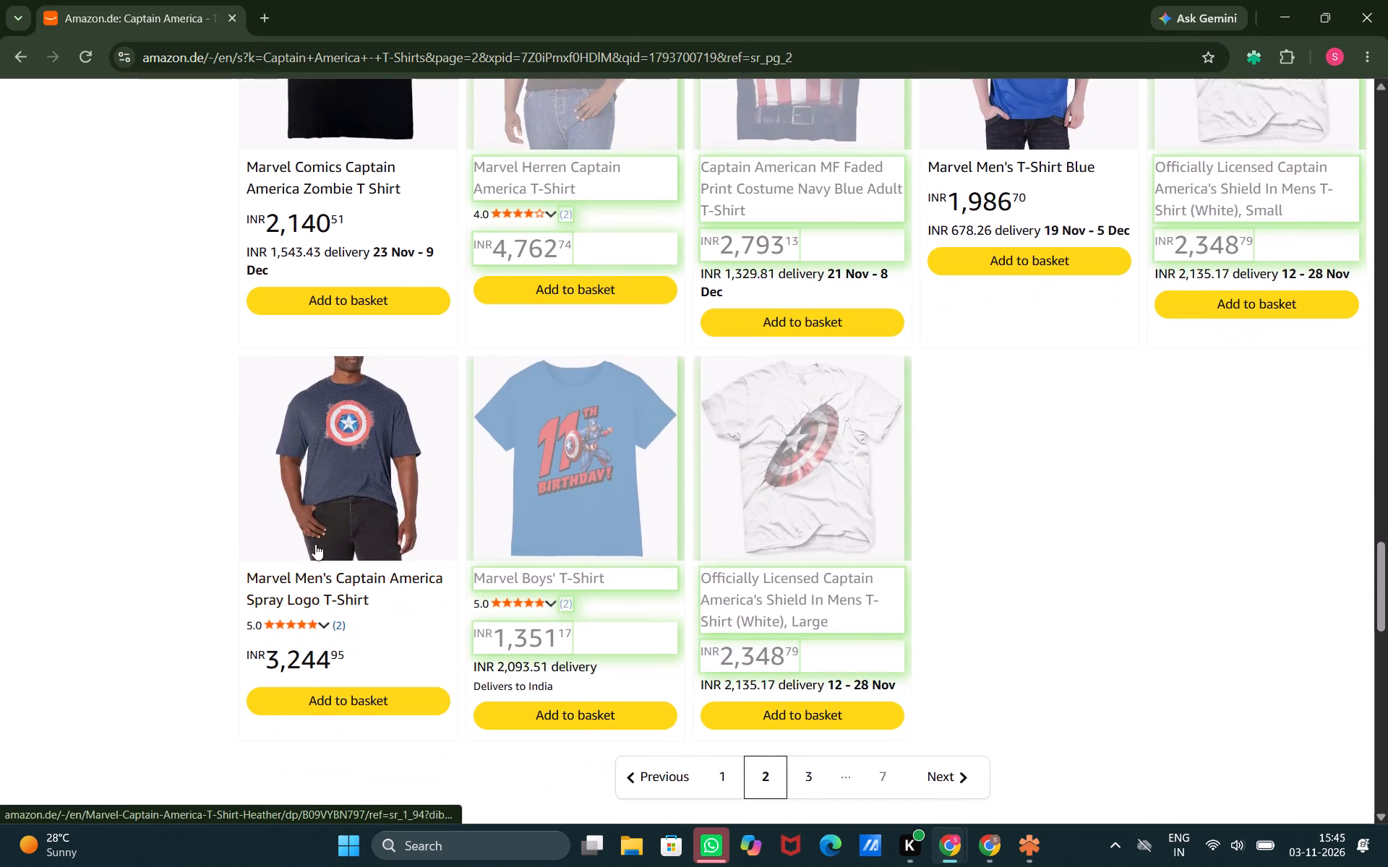
scroll(364, 525, "up", 5)
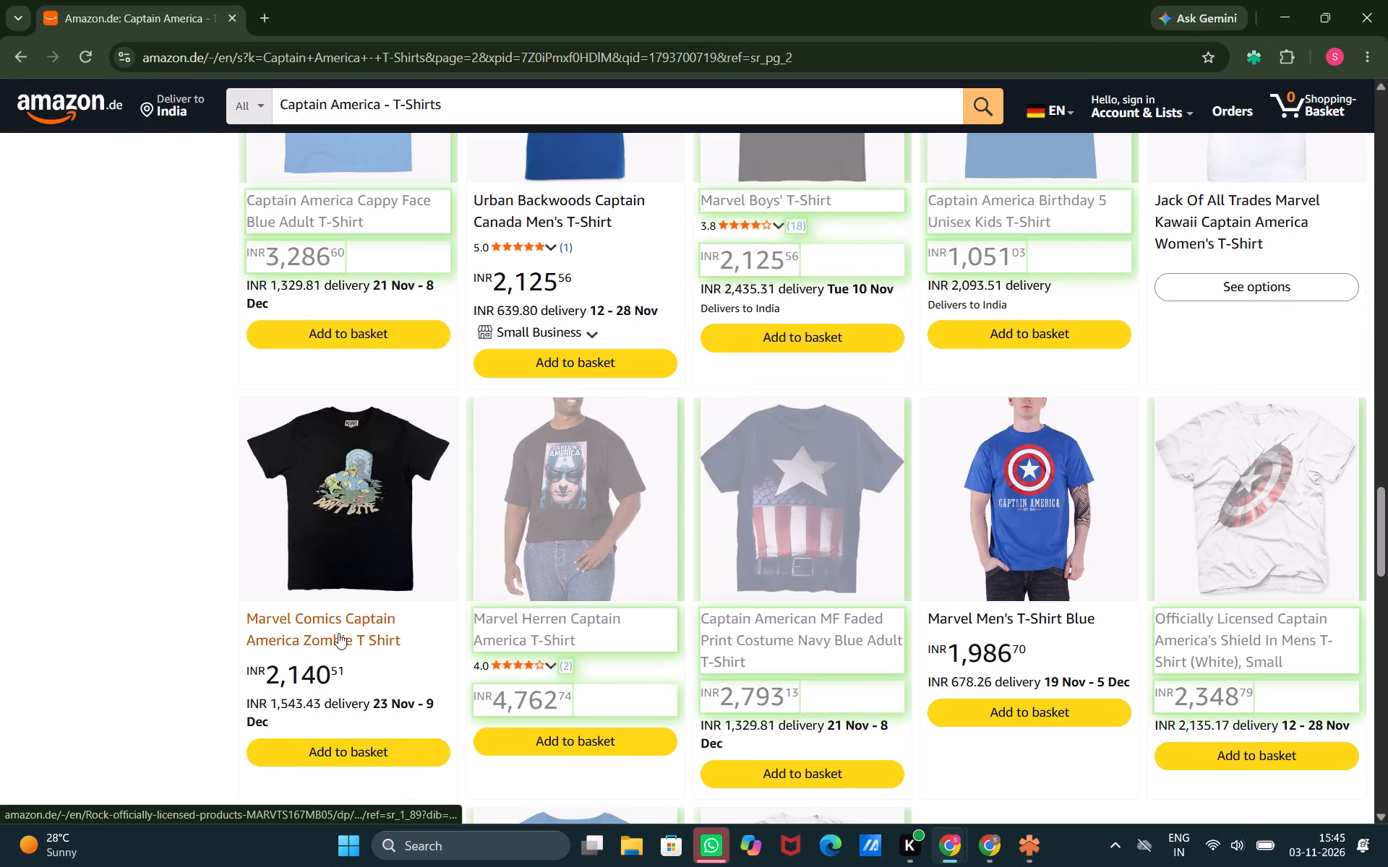
right_click(338, 633)
left_click(489, 537)
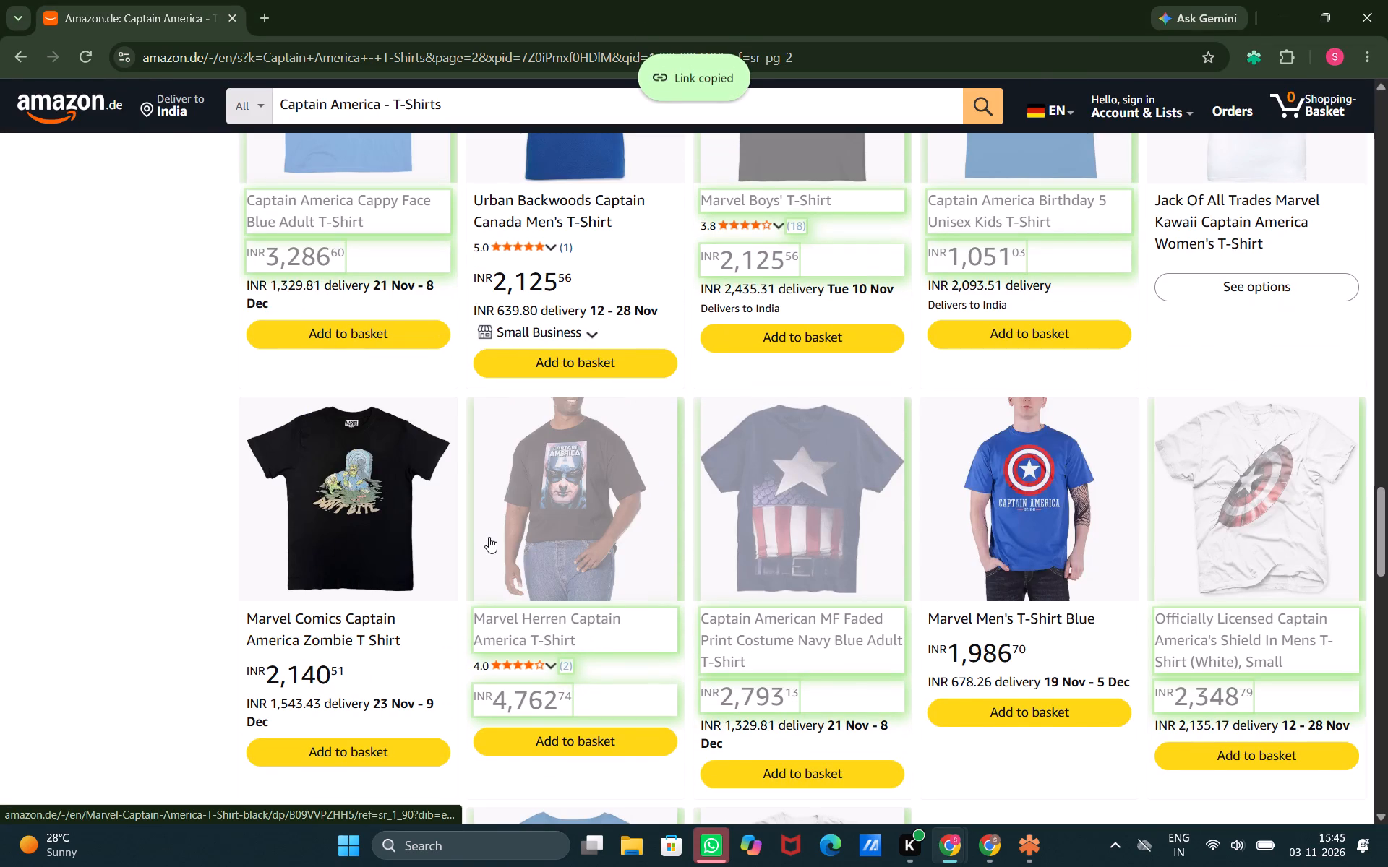
key("alt+Tab")
key("ctrl+v")
key("Return")
key("Return")
Copy the link of the Marvel Men's Captain America Spray Logo T-Shirt and paste it into cell C21792 of The Walt Disney sheet.
key("alt+Tab")
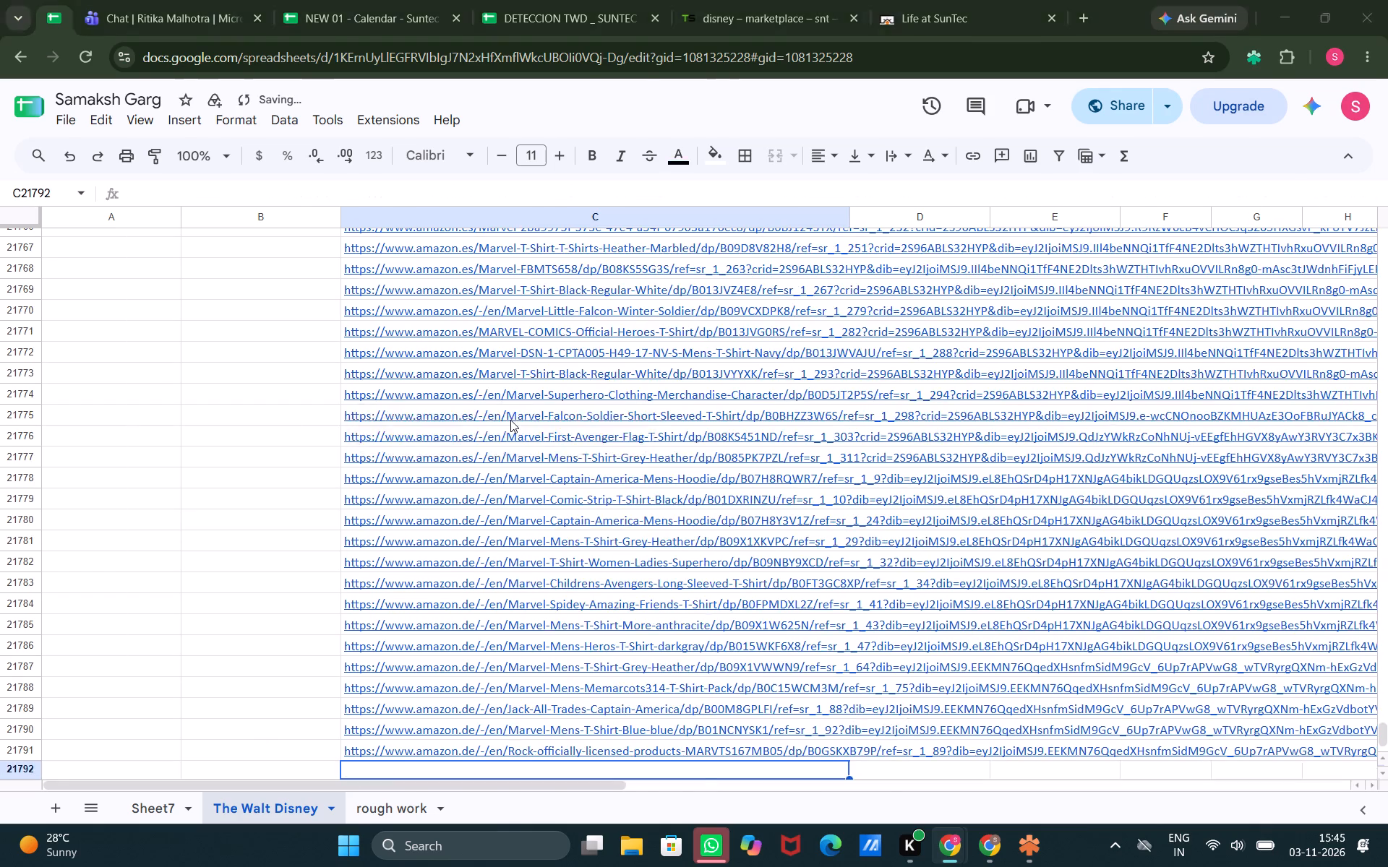
scroll(523, 389, "down", 4)
right_click(378, 663)
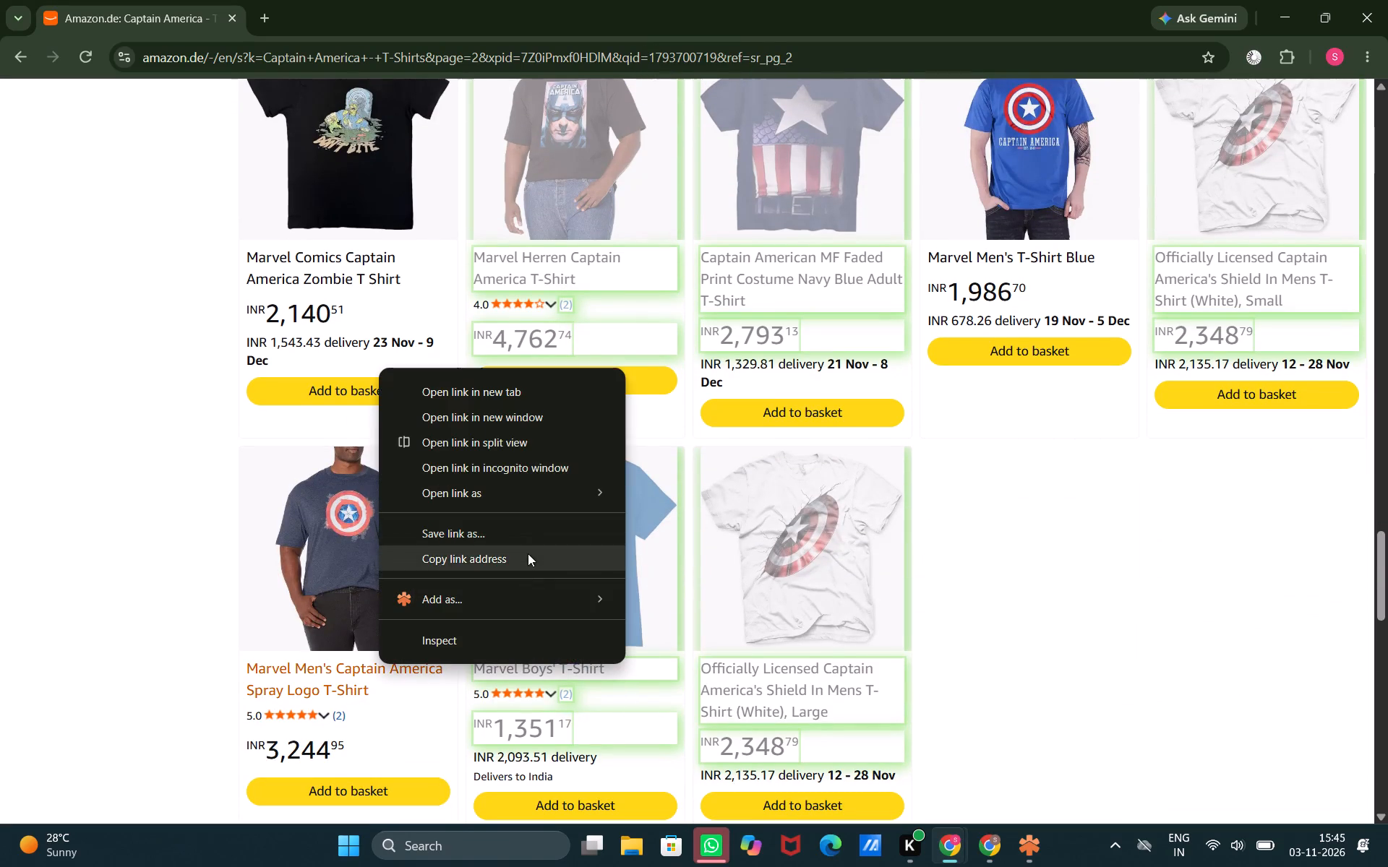
left_click(528, 553)
key("alt+Tab")
key("ctrl+v")
key("Return")
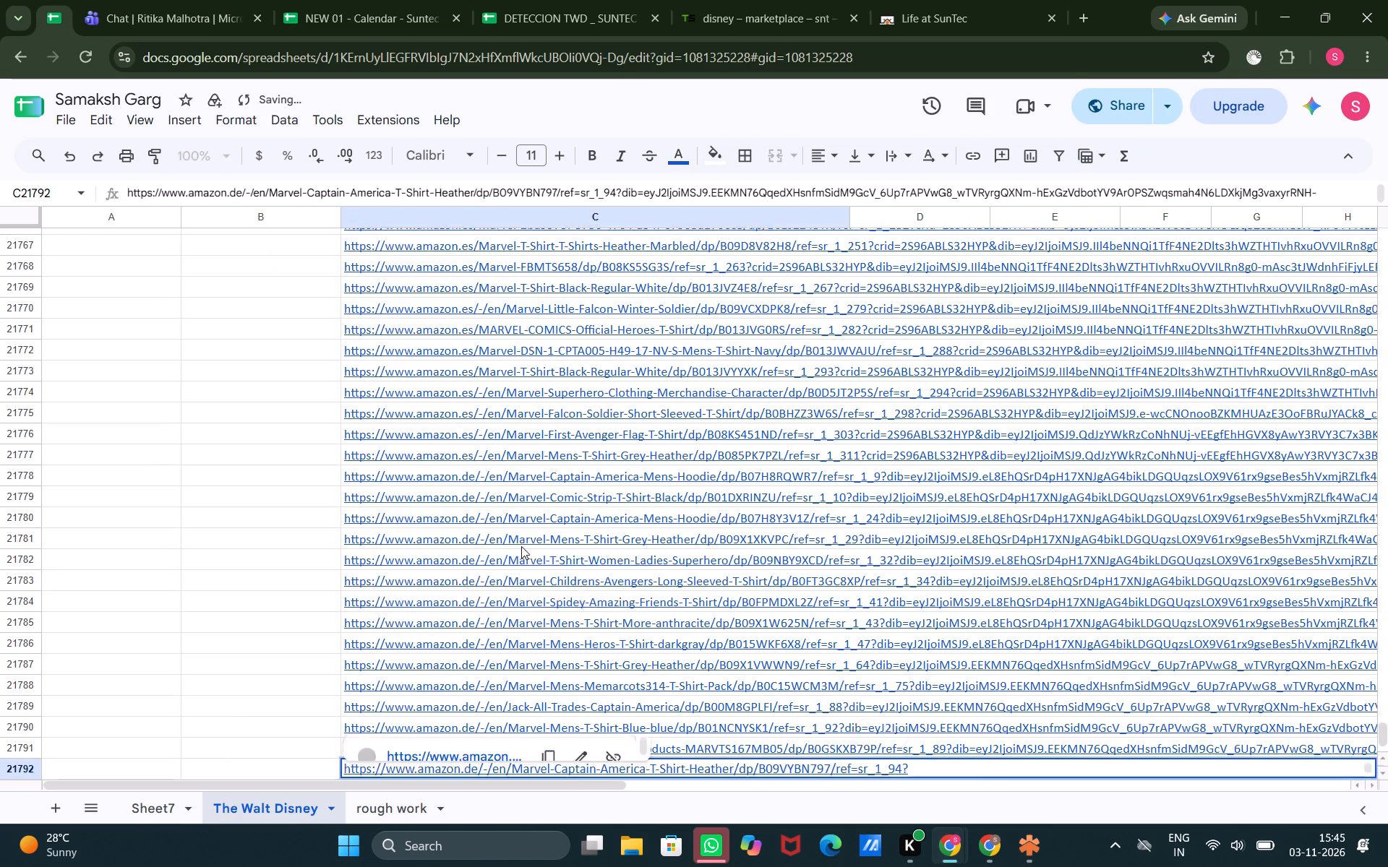
key("Return")
Open page 3 of the Amazon.de results for Captain America - T-Shirts.
key("alt+Tab")
scroll(484, 555, "down", 6)
left_click(816, 344)
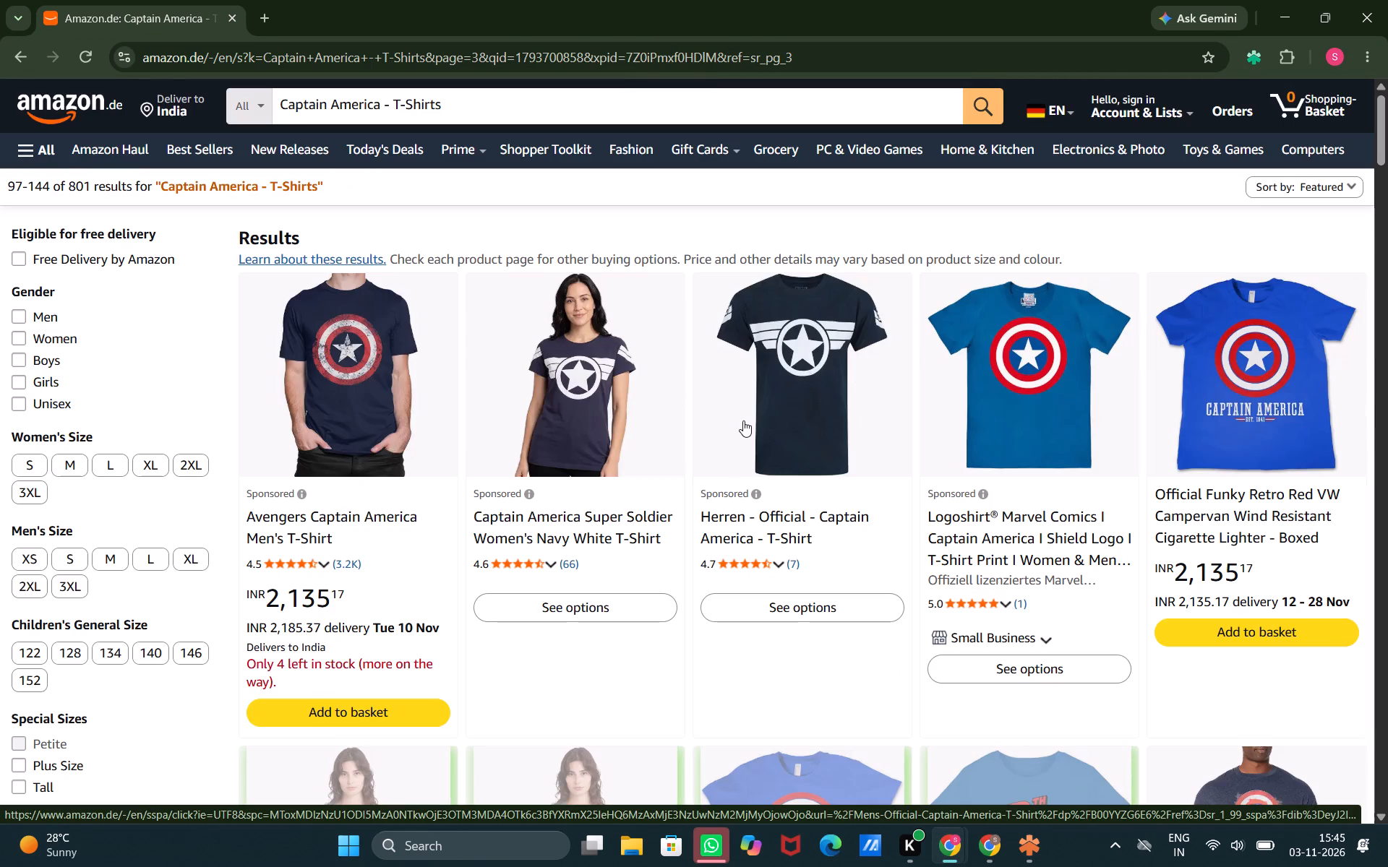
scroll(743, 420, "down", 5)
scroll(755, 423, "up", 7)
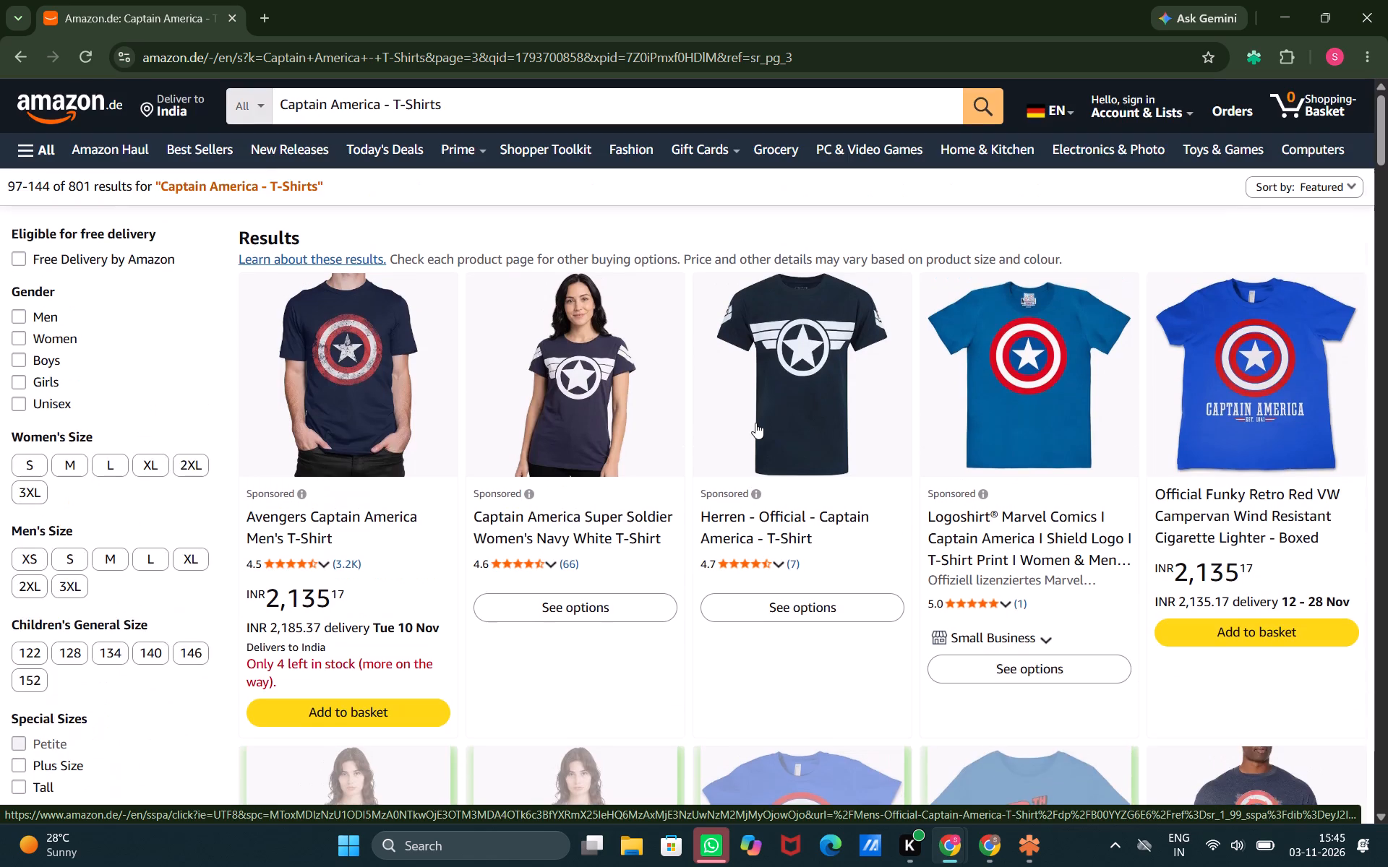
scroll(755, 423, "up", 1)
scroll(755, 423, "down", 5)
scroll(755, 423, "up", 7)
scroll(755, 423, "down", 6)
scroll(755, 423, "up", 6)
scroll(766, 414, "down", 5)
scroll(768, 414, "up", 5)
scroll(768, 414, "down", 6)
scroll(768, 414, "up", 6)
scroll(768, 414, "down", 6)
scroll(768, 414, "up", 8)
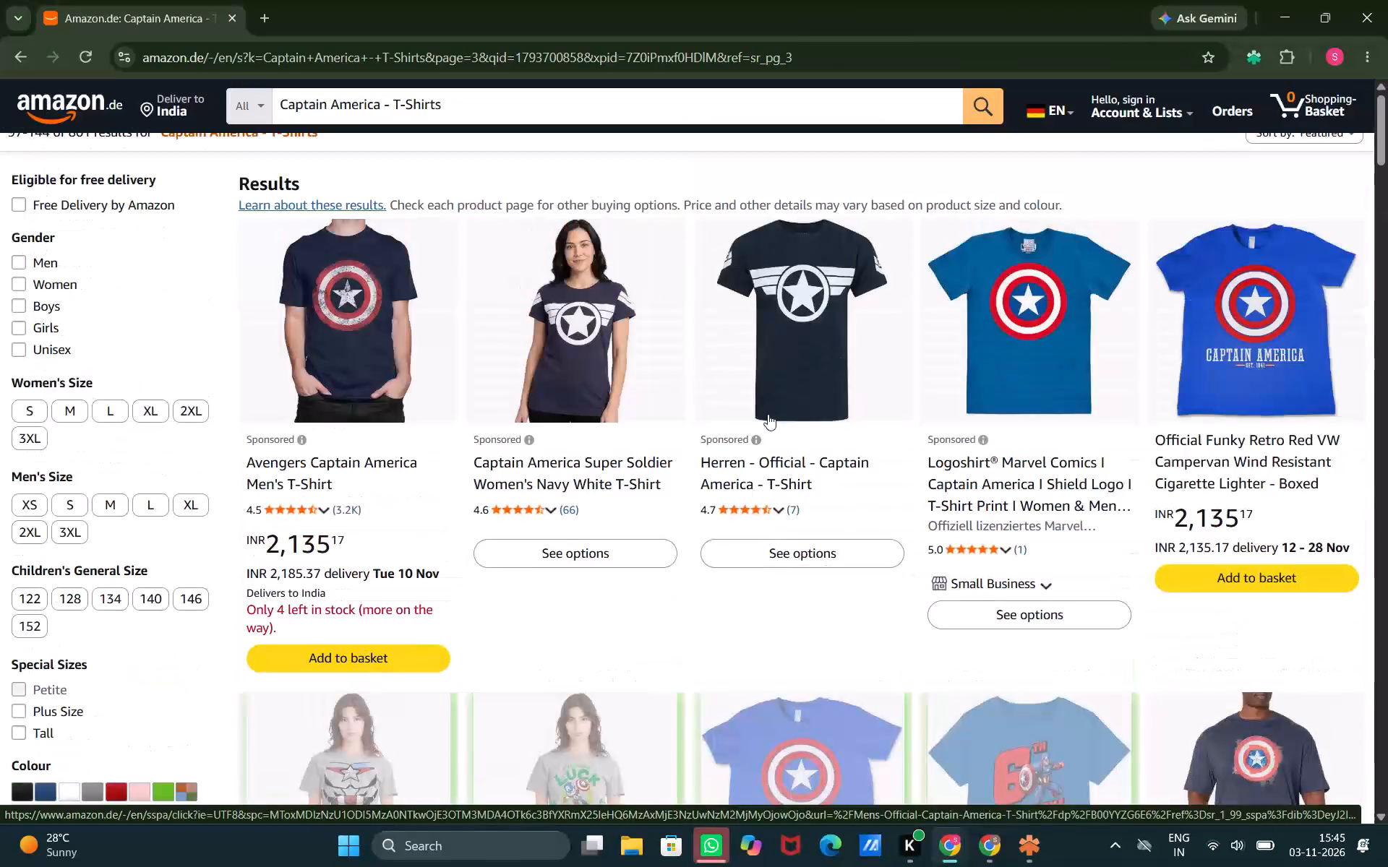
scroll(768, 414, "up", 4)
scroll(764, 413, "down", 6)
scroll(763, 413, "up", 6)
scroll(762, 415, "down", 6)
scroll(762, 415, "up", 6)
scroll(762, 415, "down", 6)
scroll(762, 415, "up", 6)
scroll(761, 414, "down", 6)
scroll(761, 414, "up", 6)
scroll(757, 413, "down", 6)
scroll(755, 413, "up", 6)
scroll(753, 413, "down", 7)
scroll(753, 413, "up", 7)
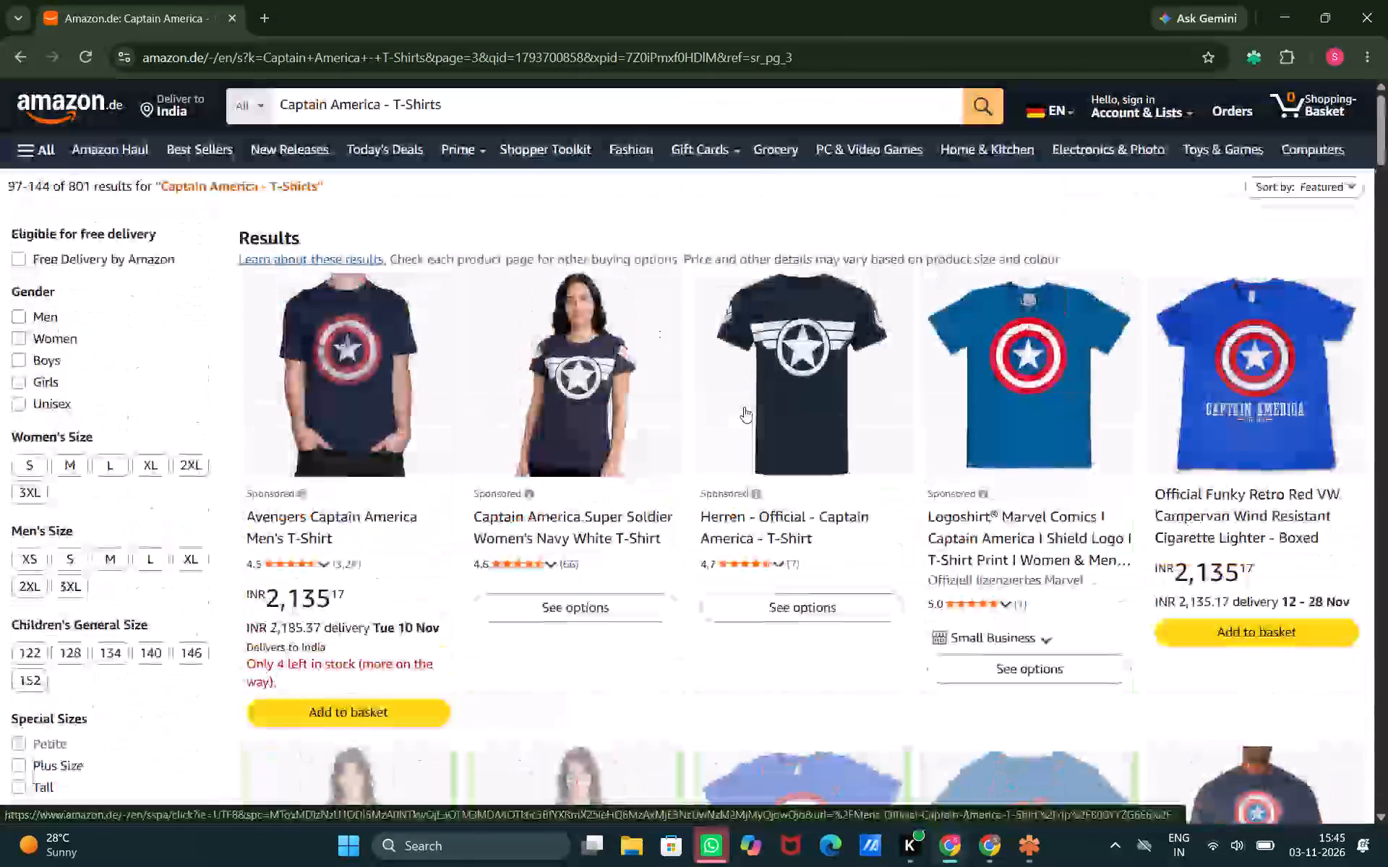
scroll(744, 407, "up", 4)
Copy the link of the sponsored Avengers Captain America Men's T-Shirt and paste it into cell C21793 of The Walt Disney sheet.
scroll(766, 369, "down", 10)
scroll(725, 411, "down", 12)
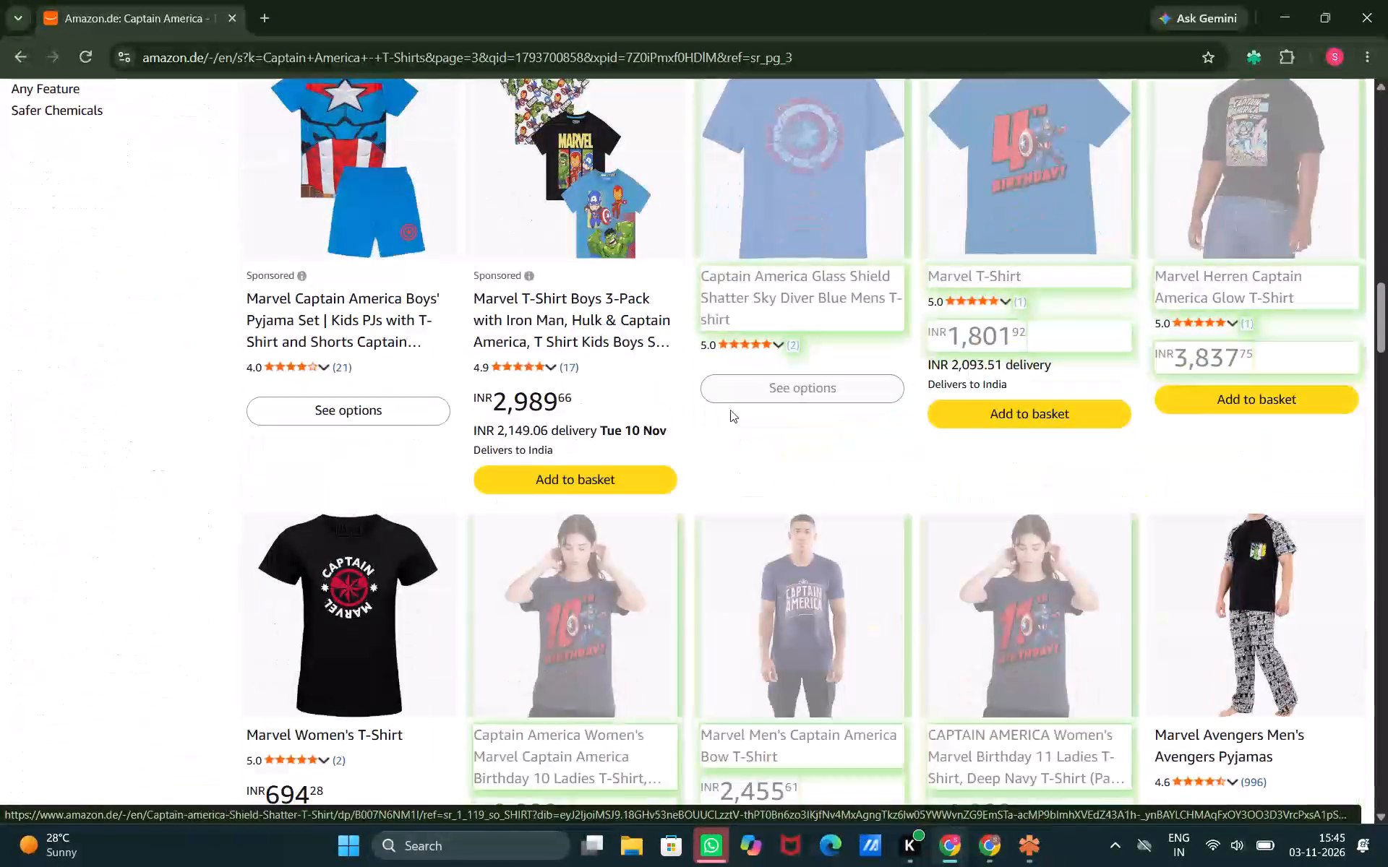
scroll(733, 411, "down", 5)
scroll(733, 413, "up", 20)
scroll(733, 413, "up", 11)
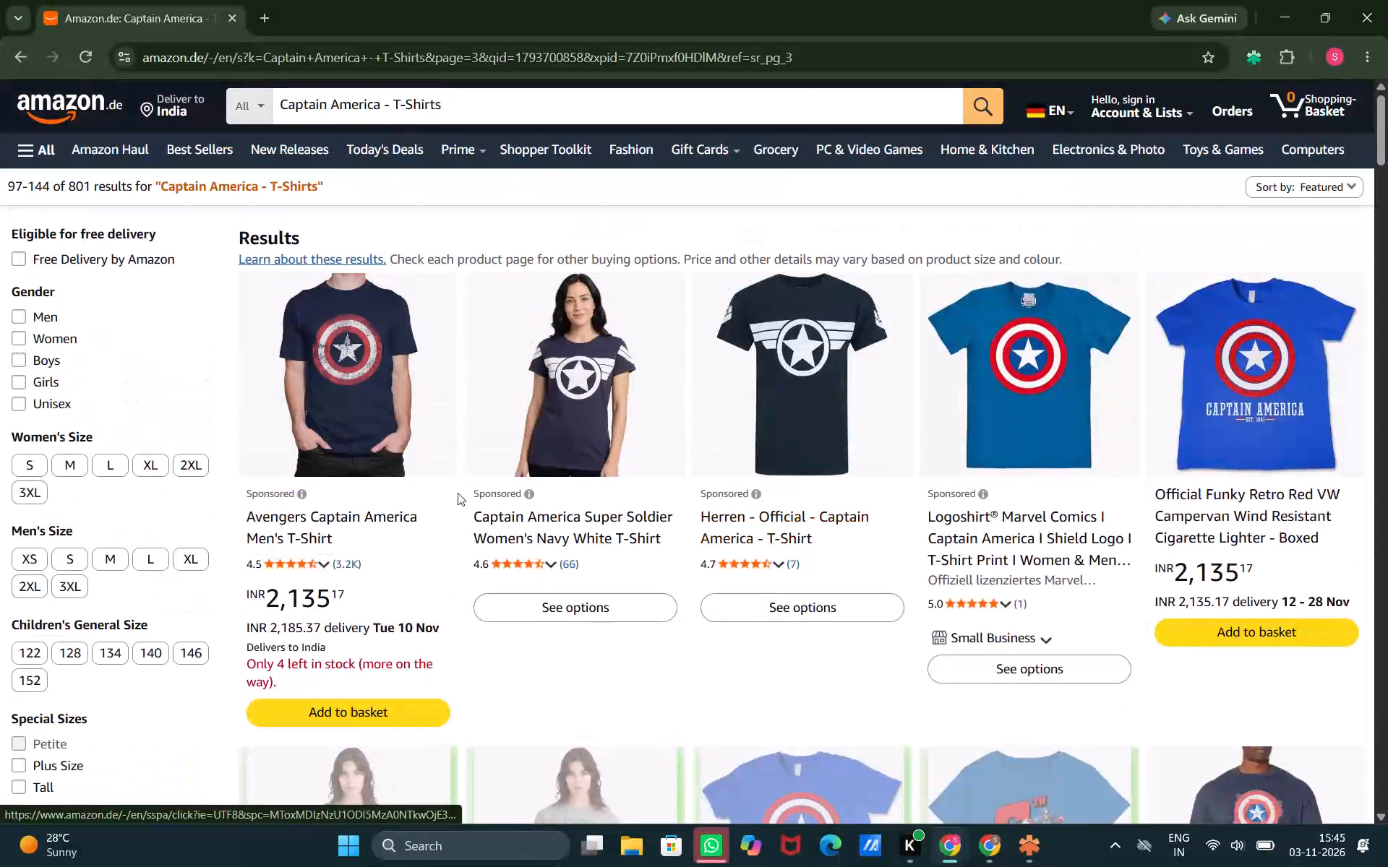
right_click(380, 518)
left_click(479, 700)
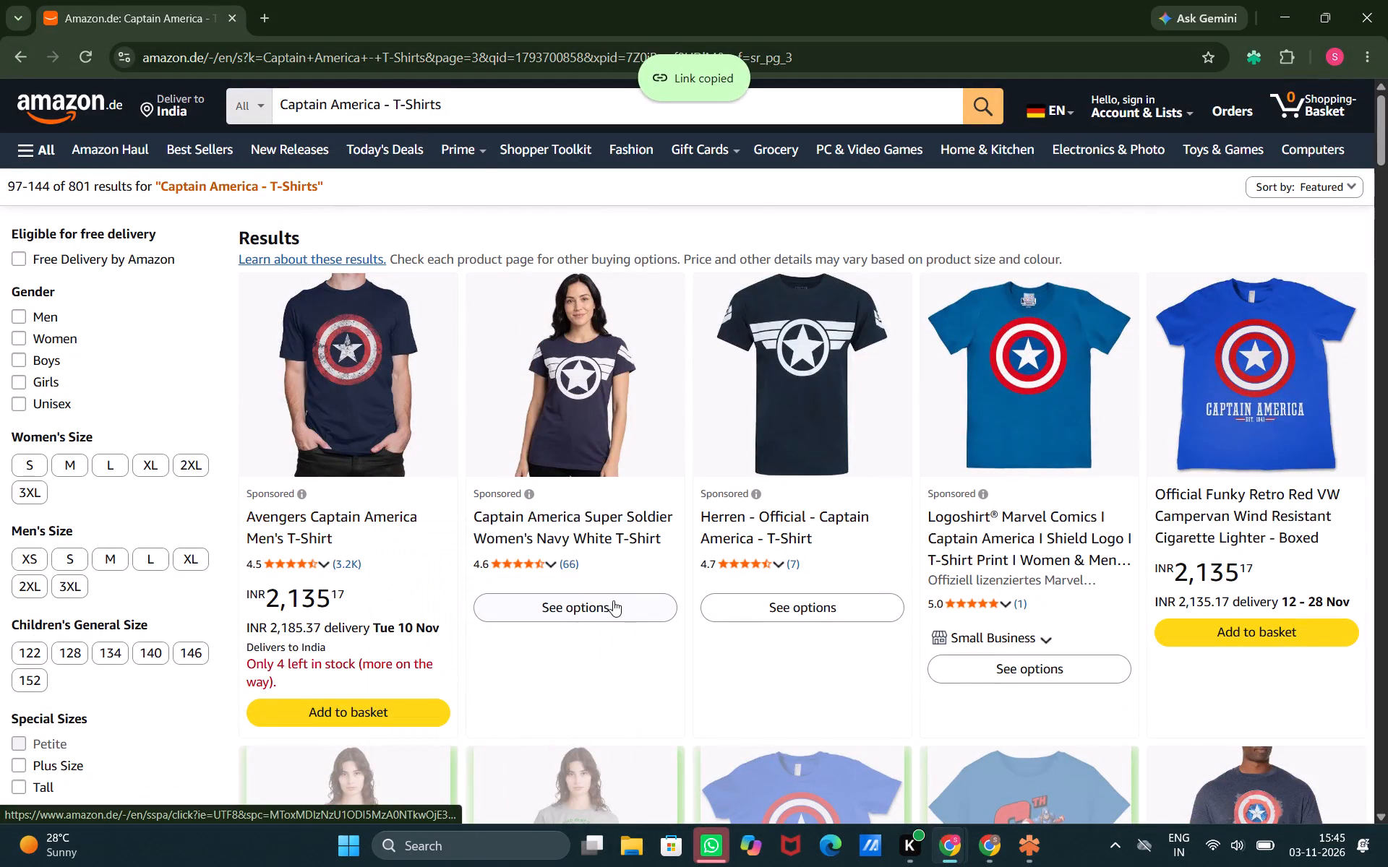
key("alt+Tab")
key("ctrl+v")
key("Return")
key("Return")
key("alt+Tab")
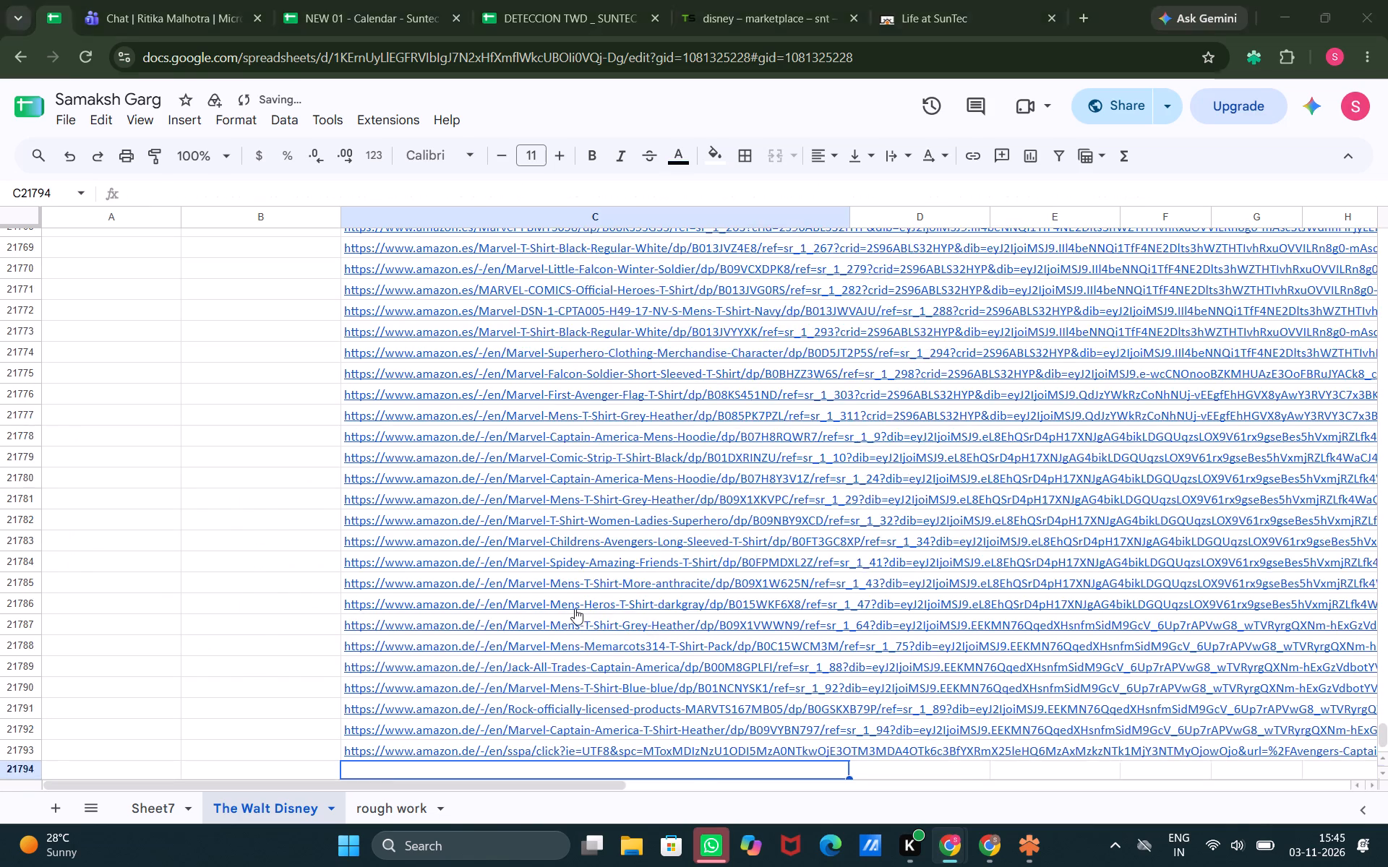
Copy the link of the sponsored Captain America Super Soldier Women's Navy White T-Shirt and paste it into cell C21794 of The Walt Disney sheet.
right_click(602, 525)
left_click(709, 711)
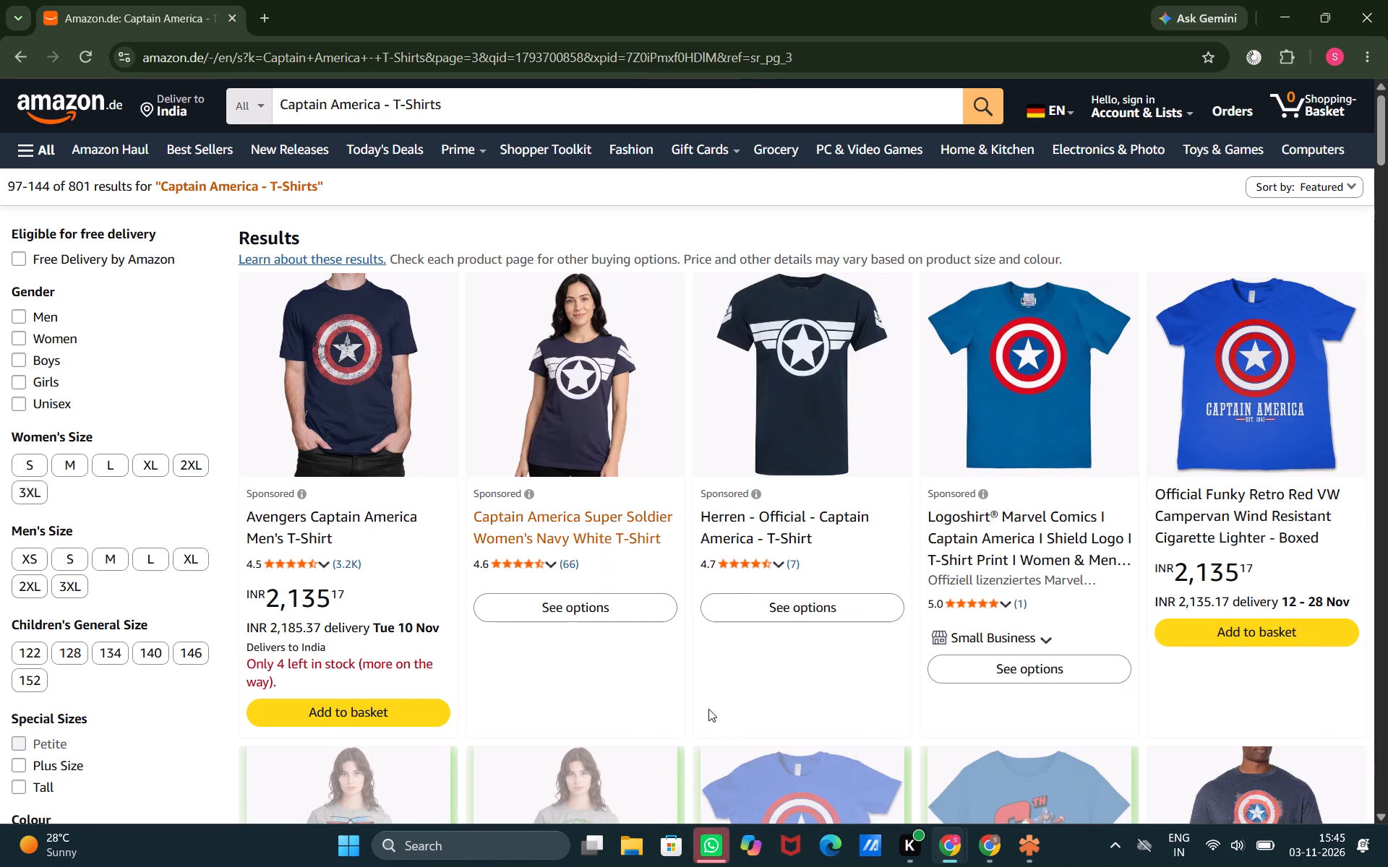
key("alt+Tab")
key("ctrl+v")
key("Return")
key("Return")
key("alt+Tab")
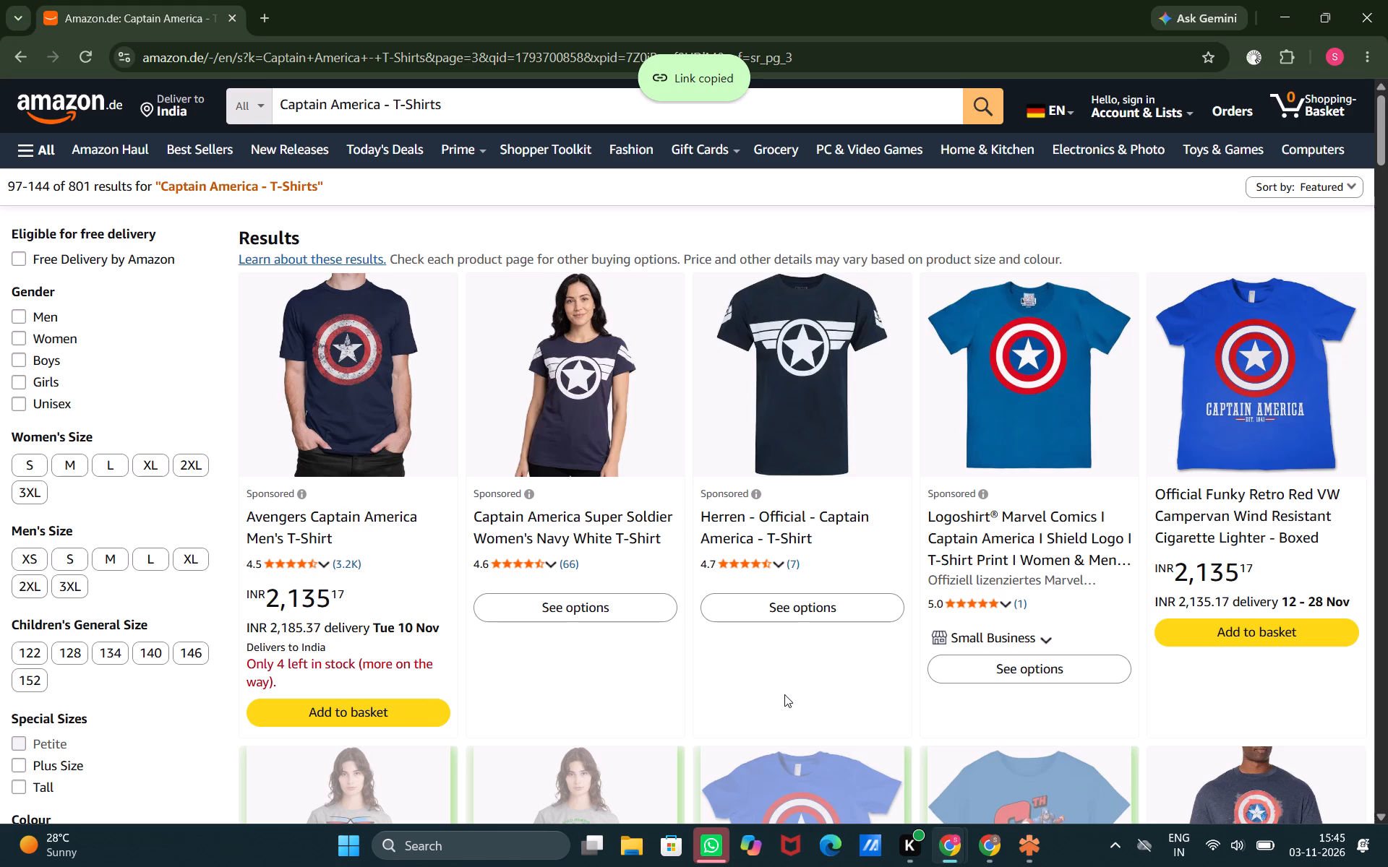
Copy the link of the sponsored Herren - Official - Captain America - T-Shirt and paste it into cell C21795 of The Walt Disney sheet.
right_click(784, 528)
left_click(855, 719)
key("alt+Tab")
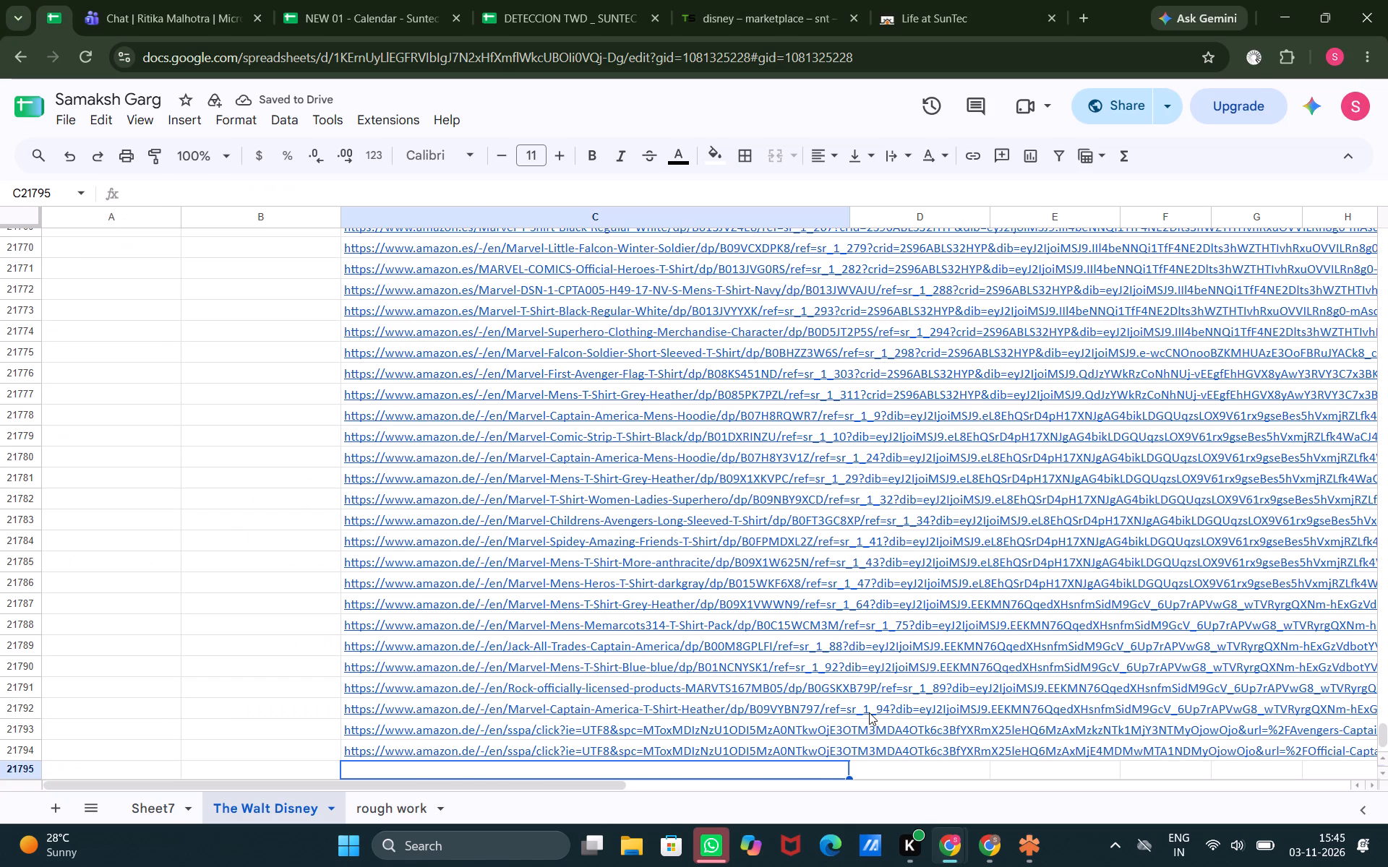
key("ctrl+v")
key("Return")
key("Return")
key("alt+Tab")
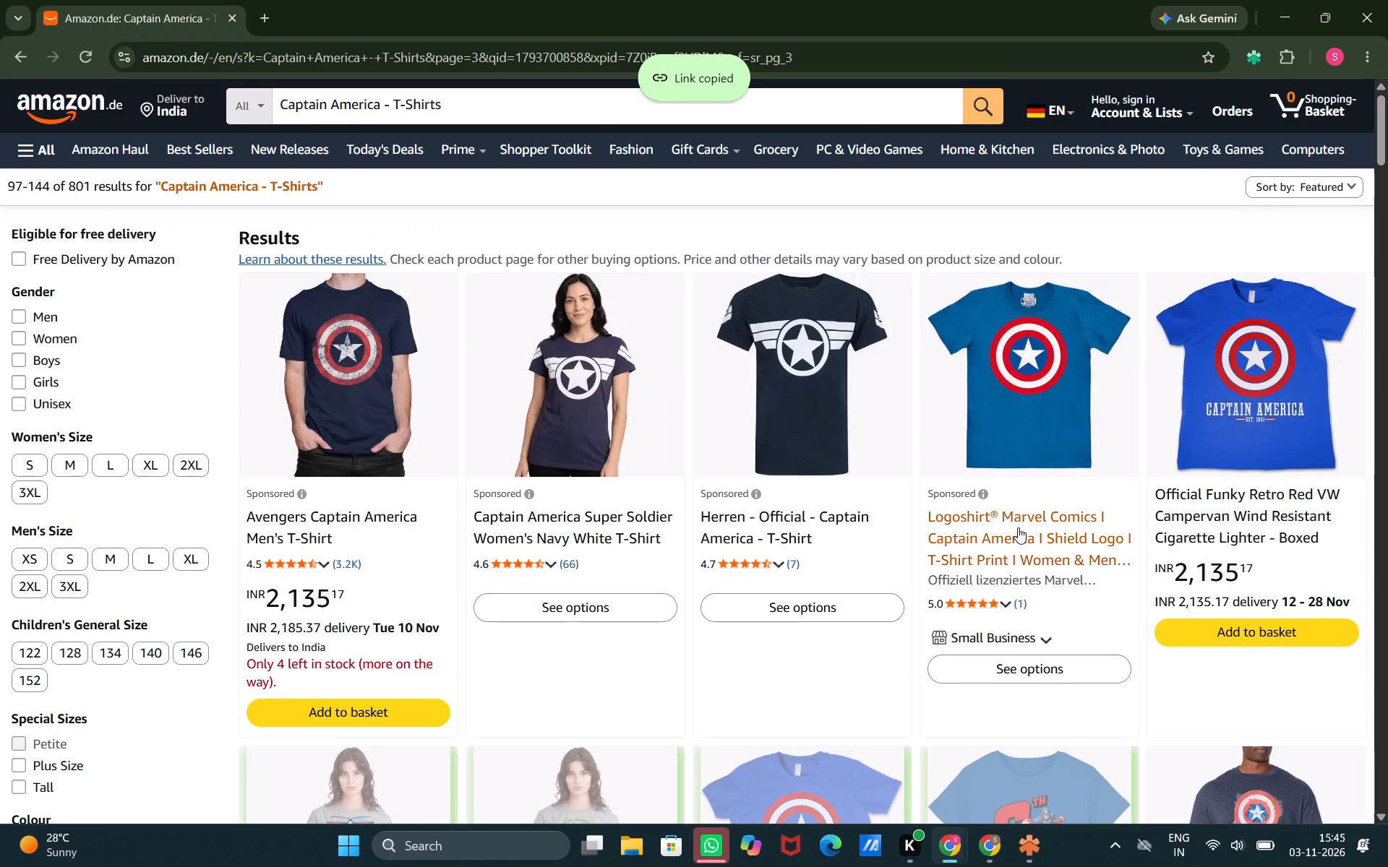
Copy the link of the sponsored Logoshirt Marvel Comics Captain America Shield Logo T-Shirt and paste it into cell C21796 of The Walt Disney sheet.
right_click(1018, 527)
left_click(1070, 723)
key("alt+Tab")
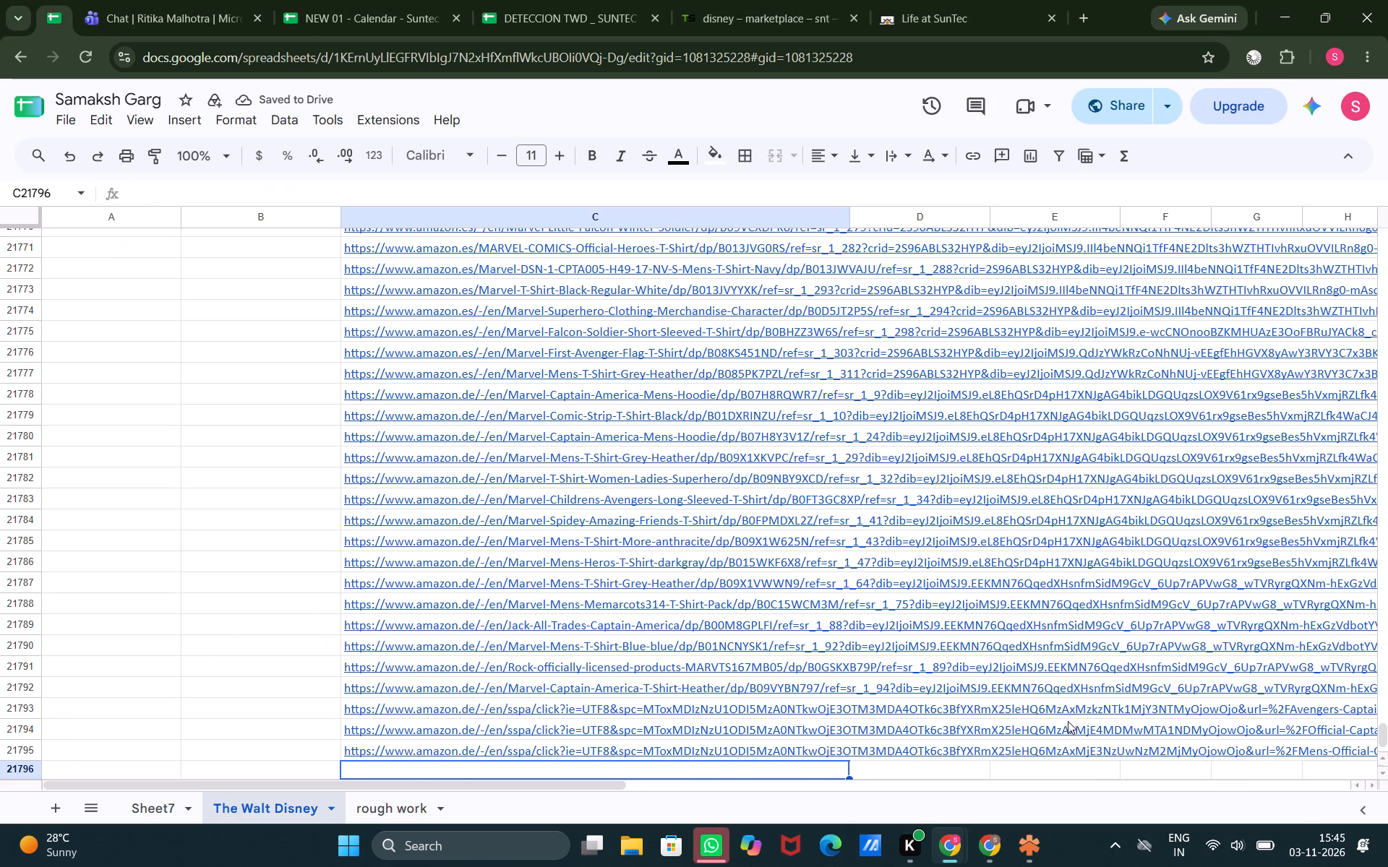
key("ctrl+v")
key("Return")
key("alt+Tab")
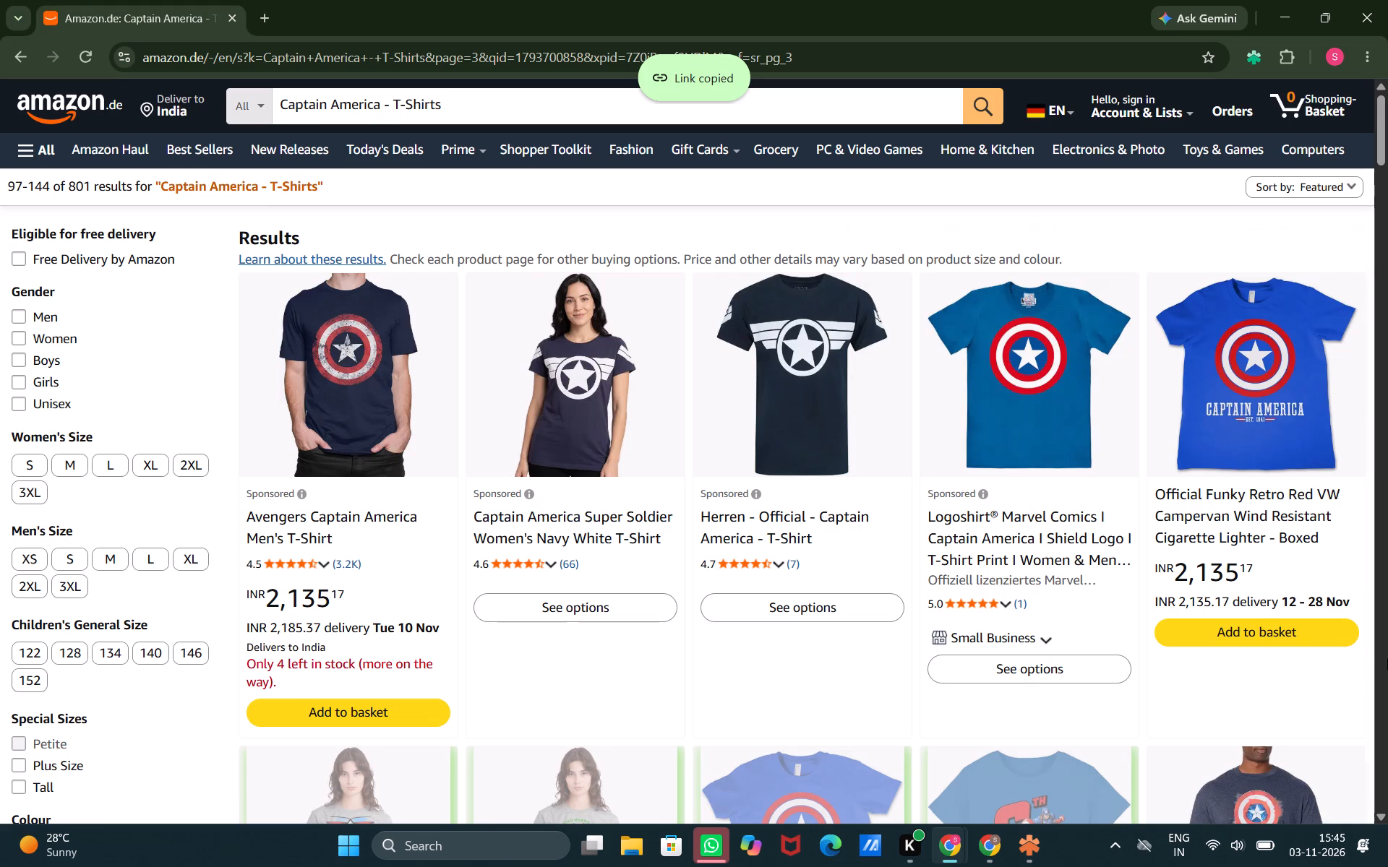
Copy the link of the Official Funky Retro Red VW Campervan listing and try to paste it after the Logoshirt link in The Walt Disney sheet.
right_click(1248, 522)
left_click(1149, 708)
key("alt+Tab")
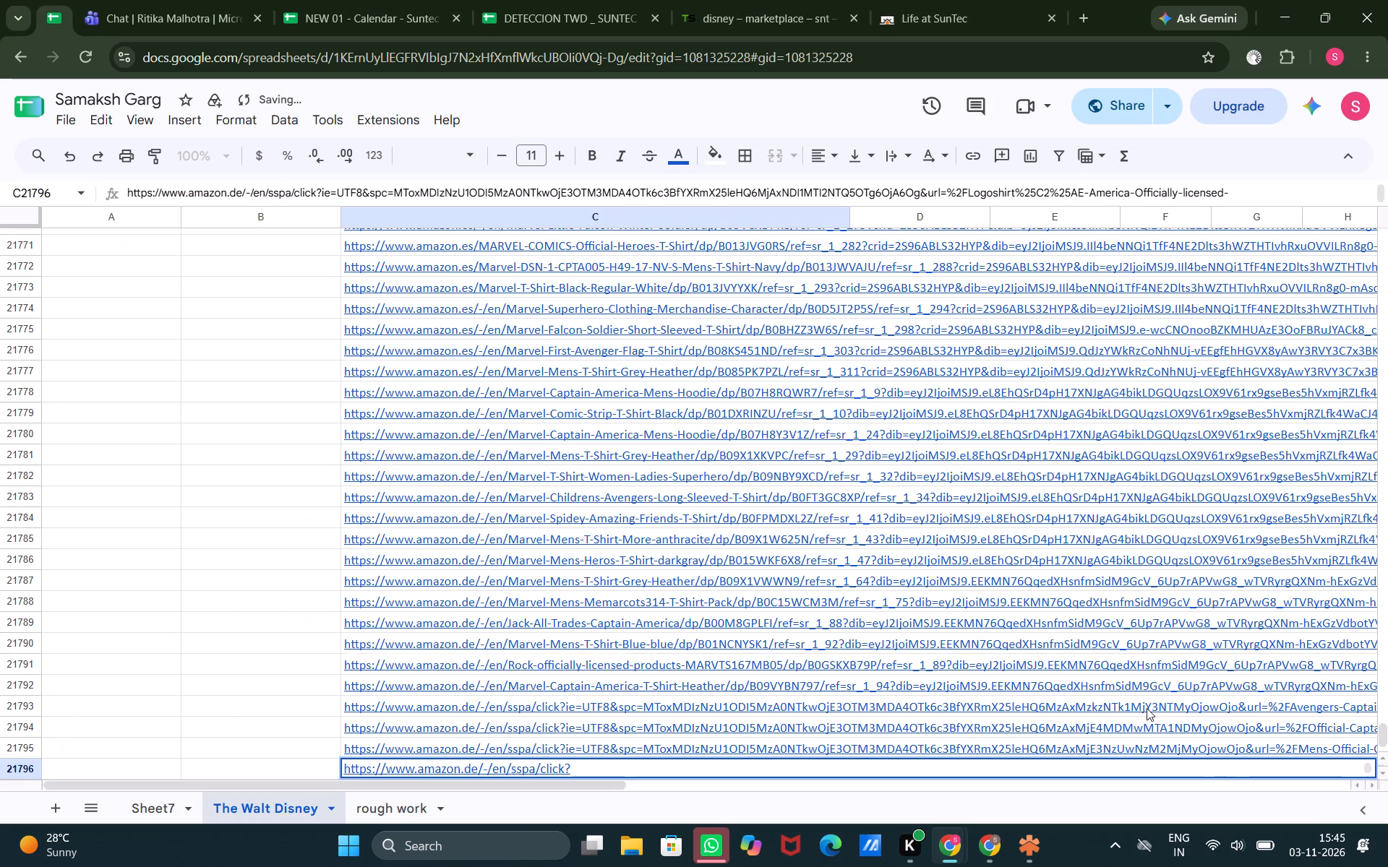
key("ctrl+v")
key("Return")
key("Return")
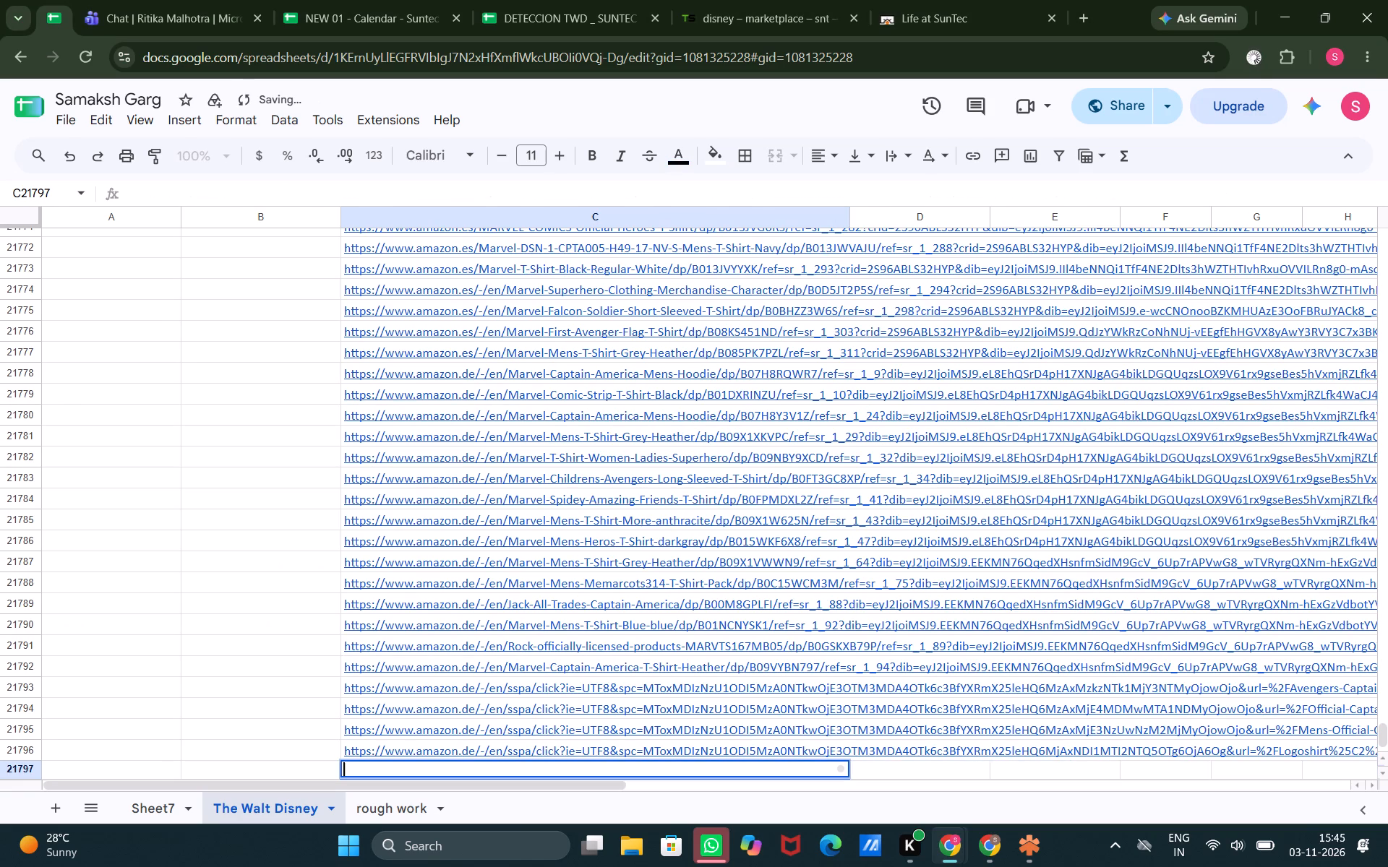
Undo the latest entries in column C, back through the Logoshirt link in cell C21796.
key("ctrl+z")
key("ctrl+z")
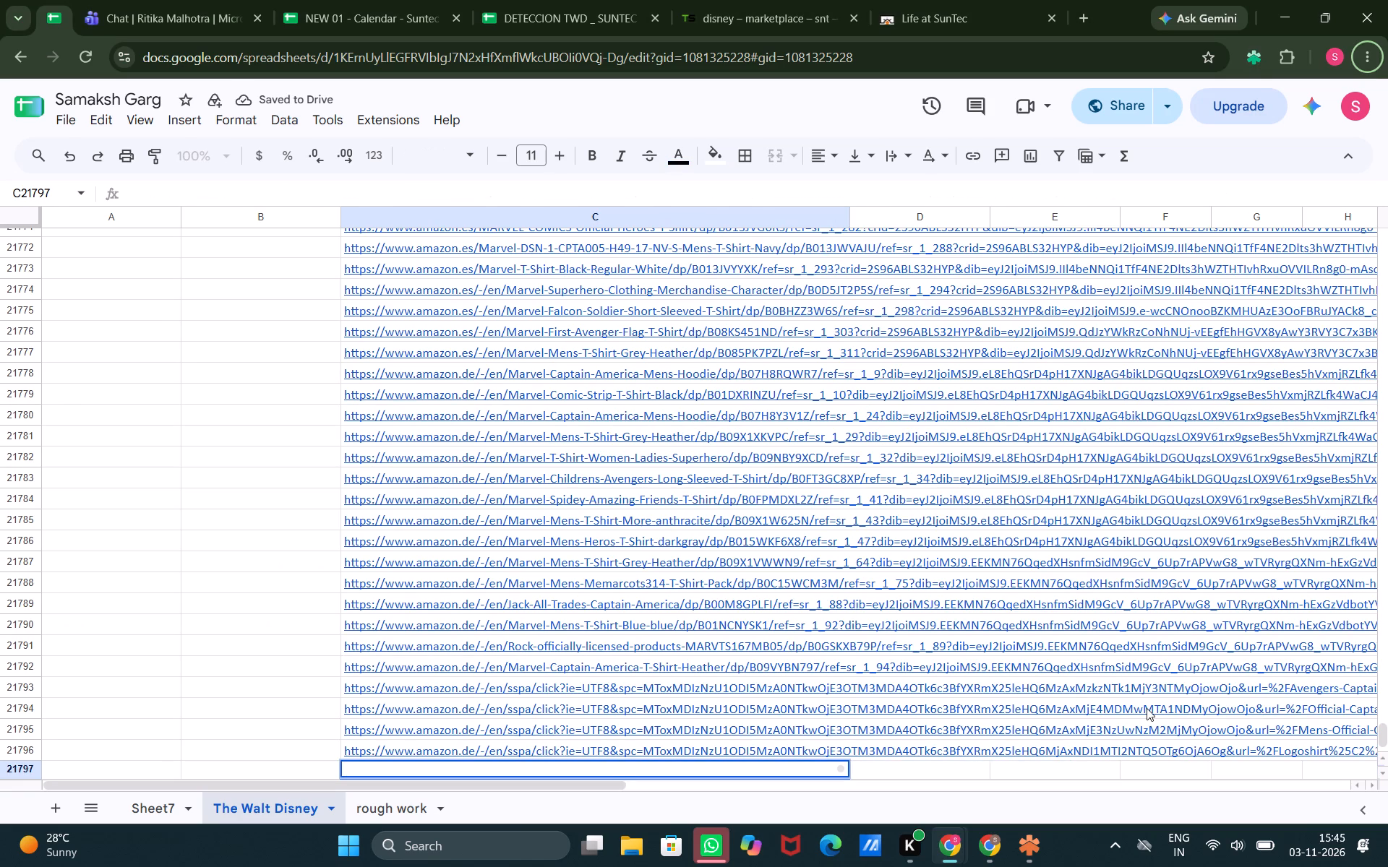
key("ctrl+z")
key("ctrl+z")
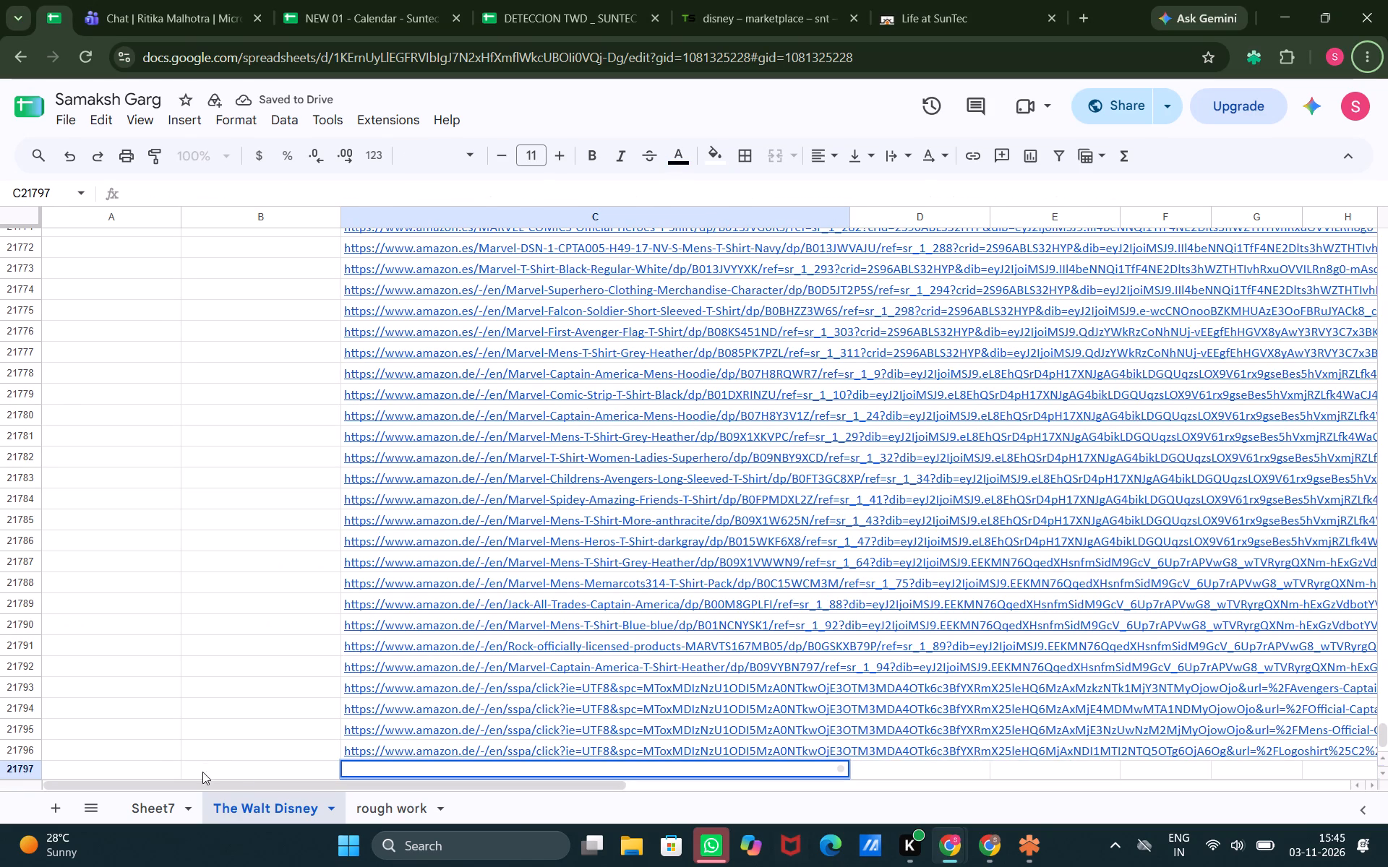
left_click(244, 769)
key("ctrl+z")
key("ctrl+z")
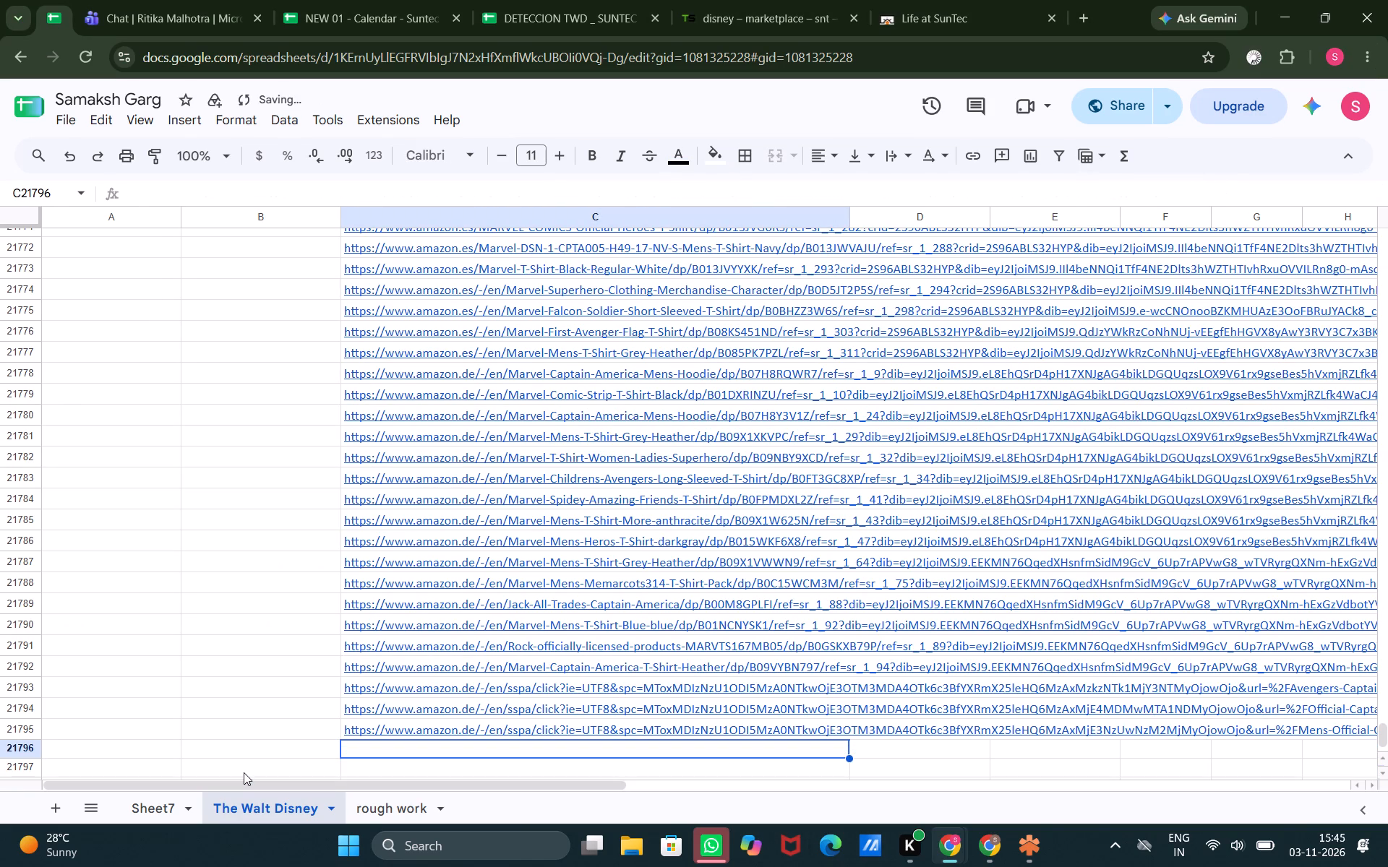
Paste the copied Official Funky Retro Red VW Campervan link into cell C21796.
key("ctrl+v")
key("Return")
key("Return")
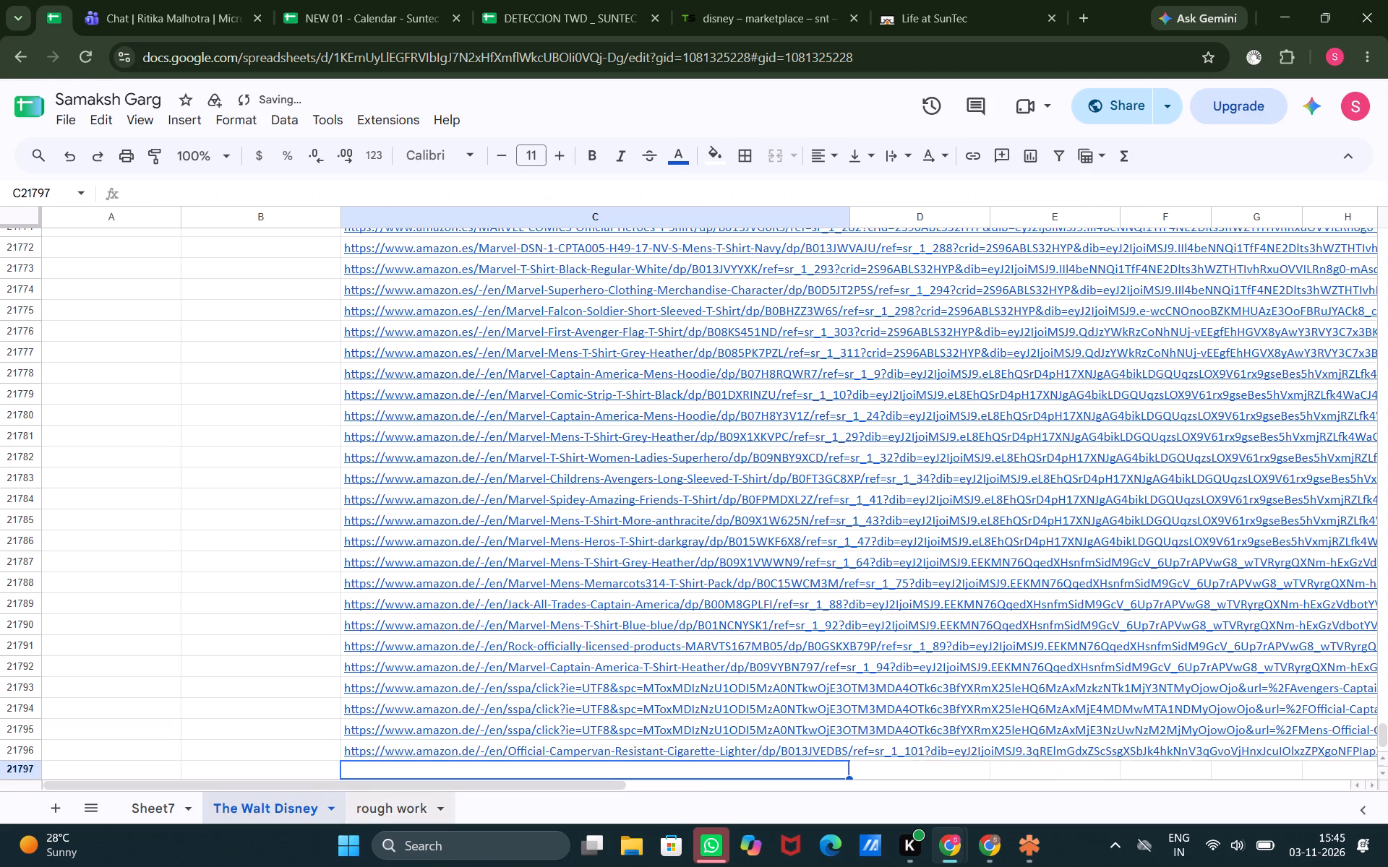
Copy the Official Funky Retro Red VW Campervan listing's link again and paste it into cell C21797 of The Walt Disney sheet.
key("alt+Tab")
right_click(1221, 501)
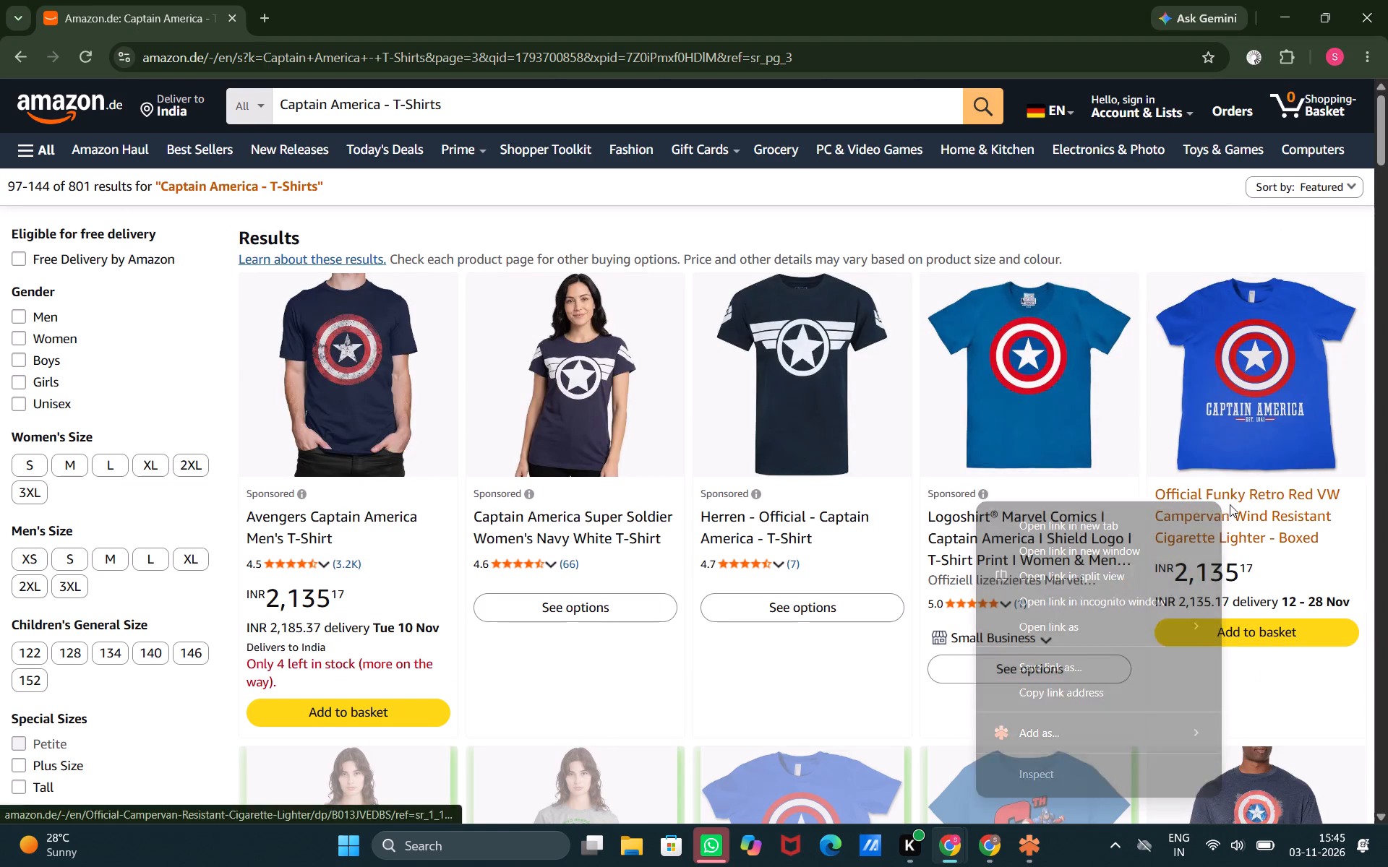
left_click(1115, 682)
key("alt+Tab")
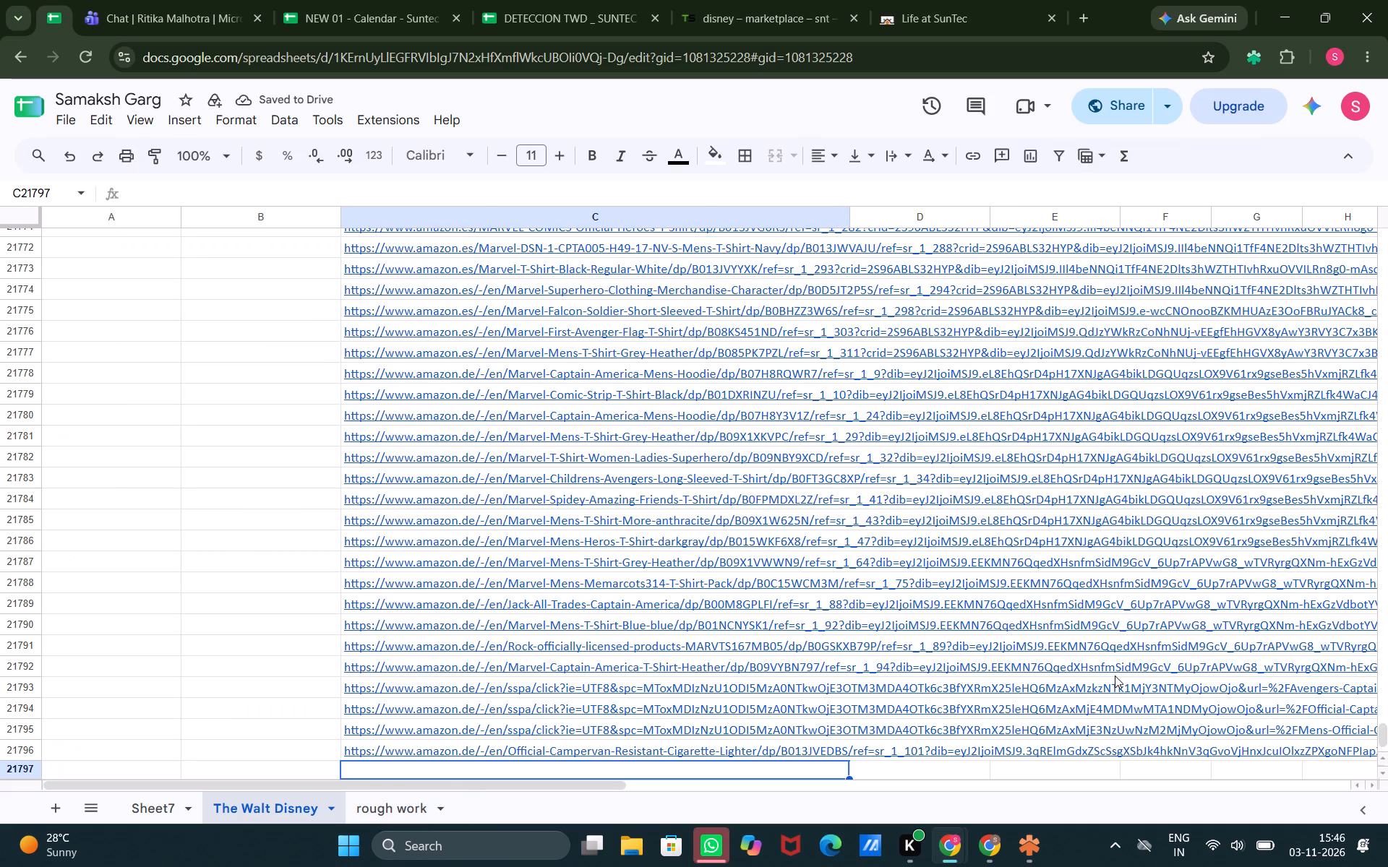
key("ctrl+v")
key("Return")
key("Return")
key("alt+Tab")
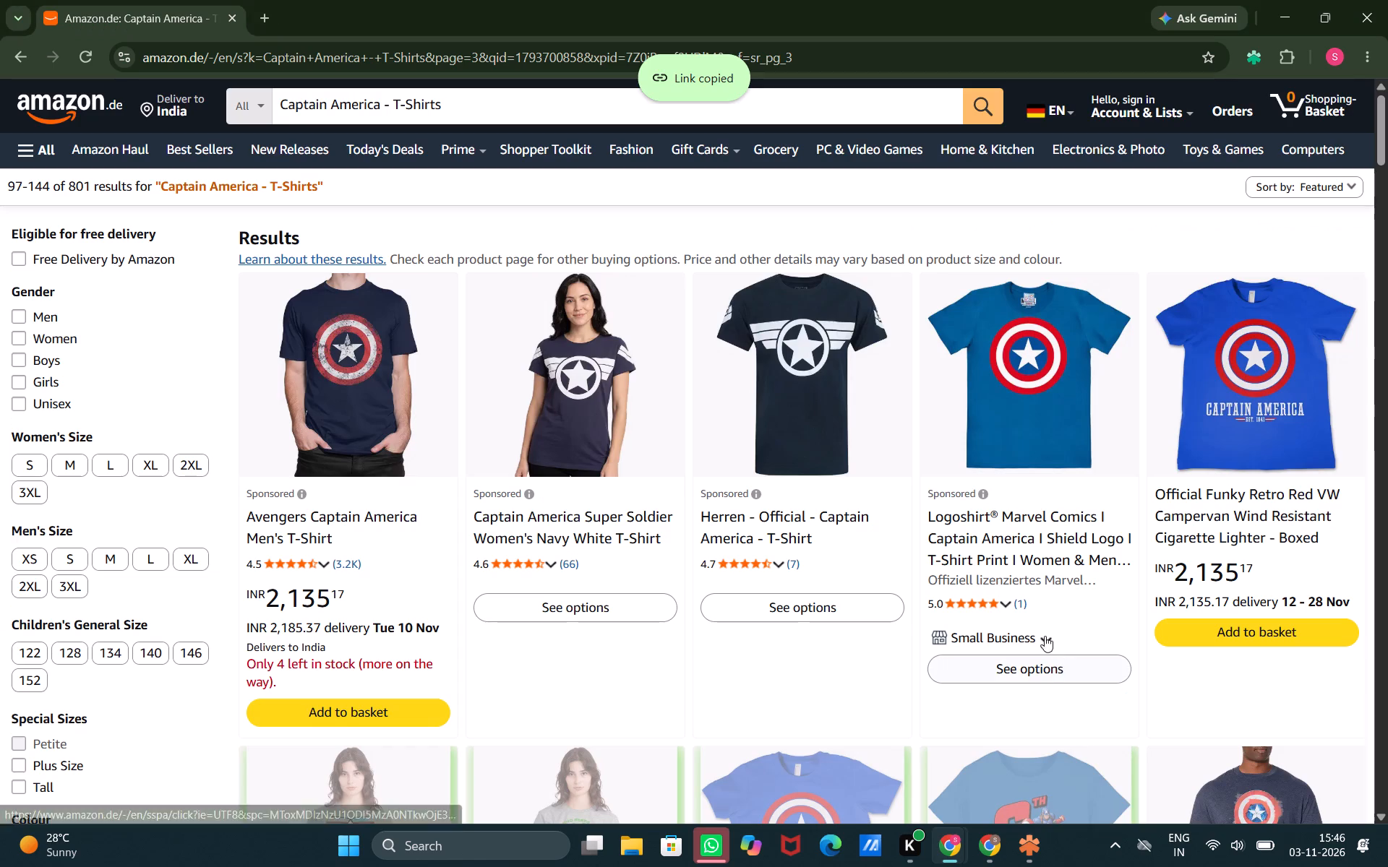
Copy the link of the Marvel Men's Captain America Spray Logo T-Shirt and paste it into cell C21798 of The Walt Disney sheet.
scroll(890, 473, "down", 6)
right_click(1240, 381)
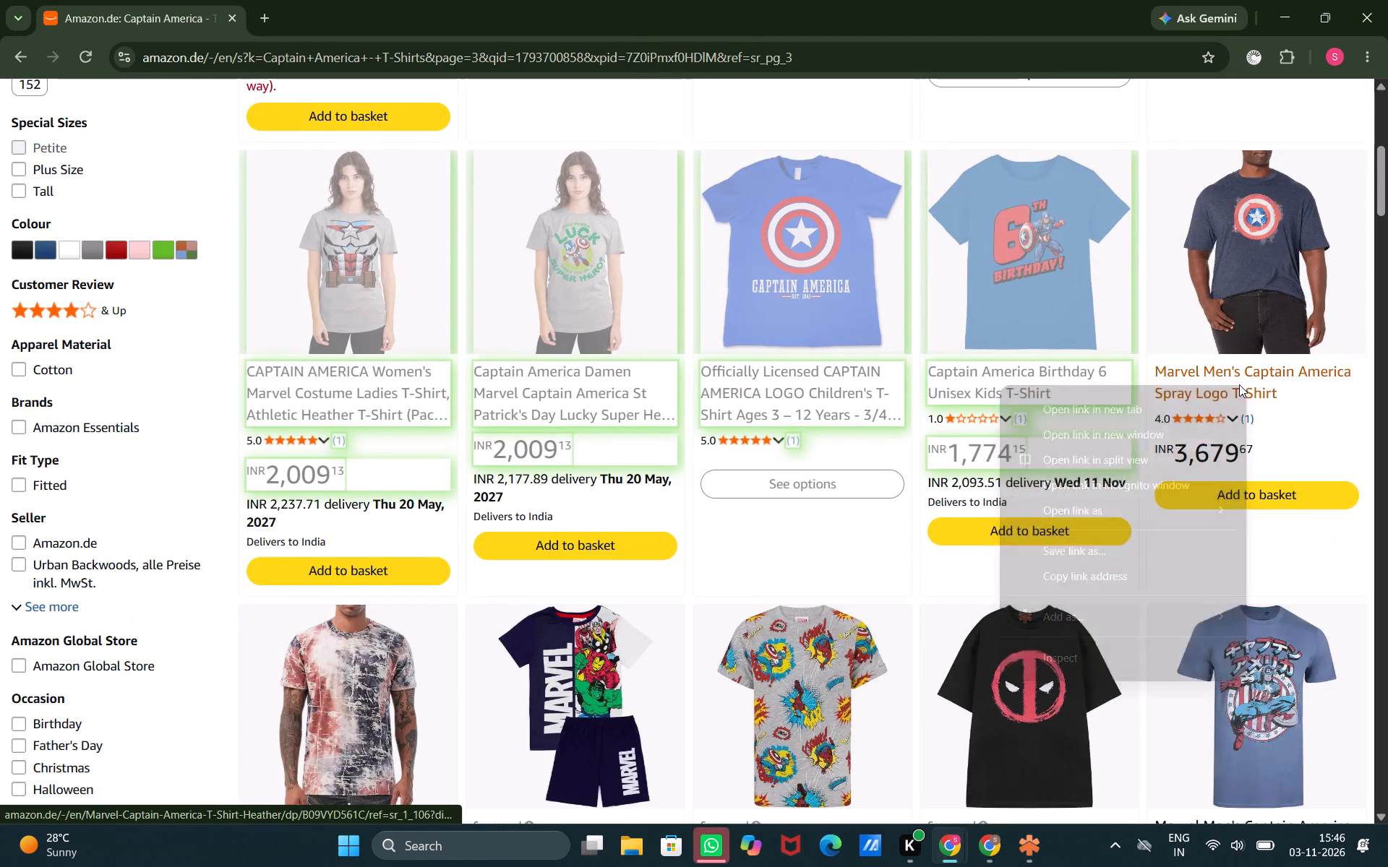
left_click(1085, 577)
key("alt+Tab")
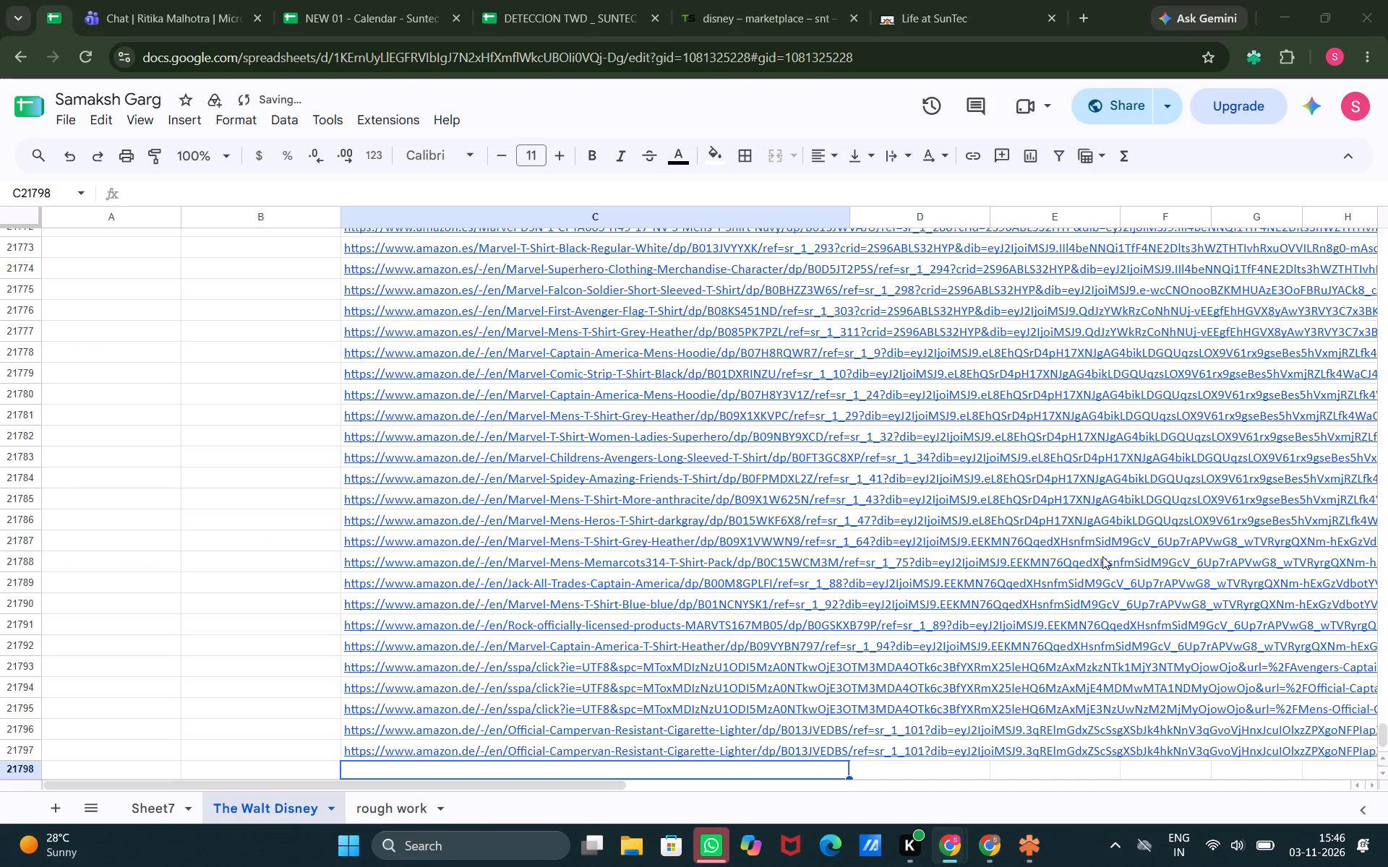
key("ctrl+v")
key("Return")
key("Return")
key("alt+Tab")
Copy the link of the Marvel Men's Captain America Japan T-Shirt and paste it into cell C21799 of The Walt Disney sheet.
scroll(1102, 496, "down", 2)
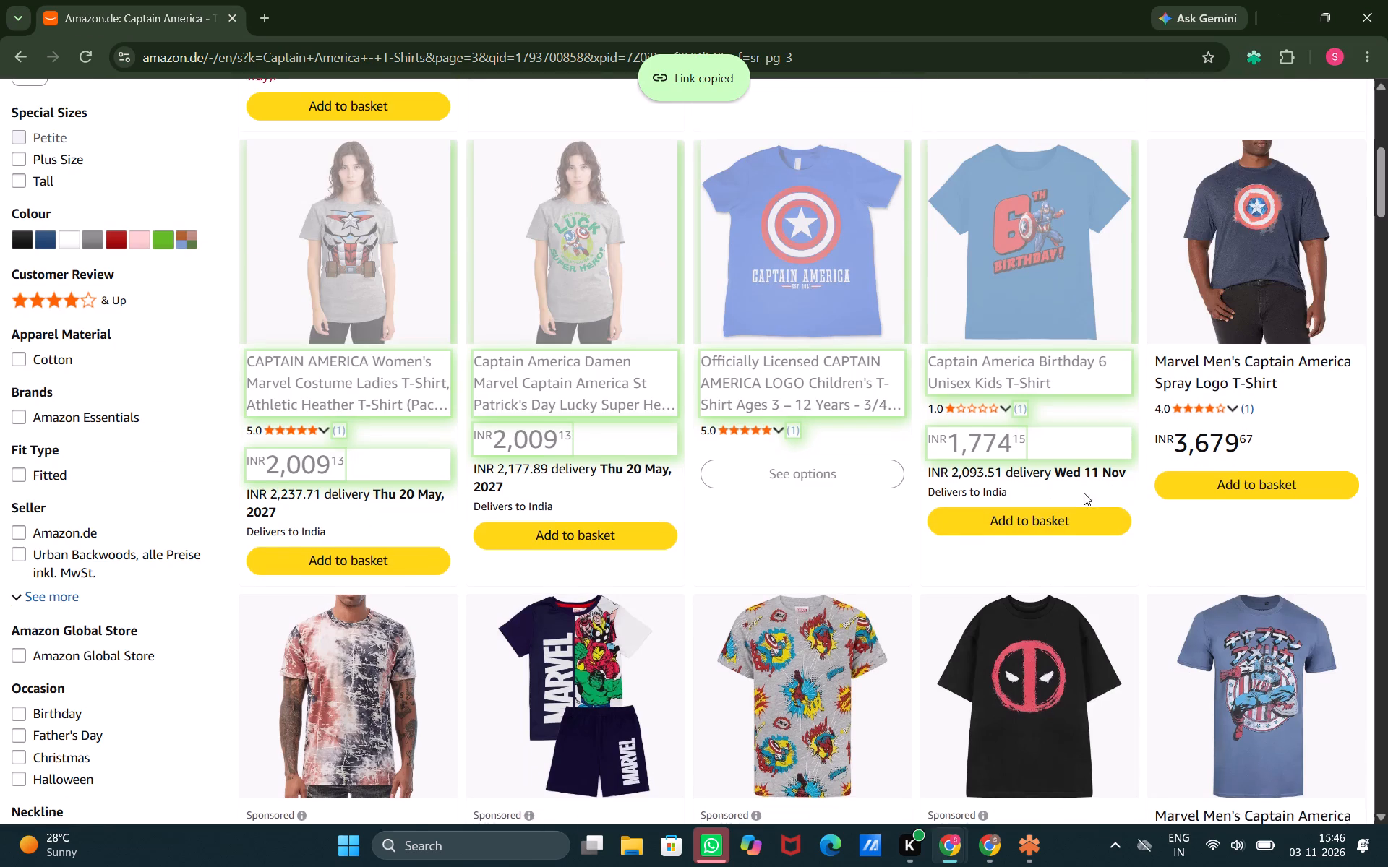
scroll(1084, 493, "down", 2)
right_click(1240, 491)
left_click(1131, 681)
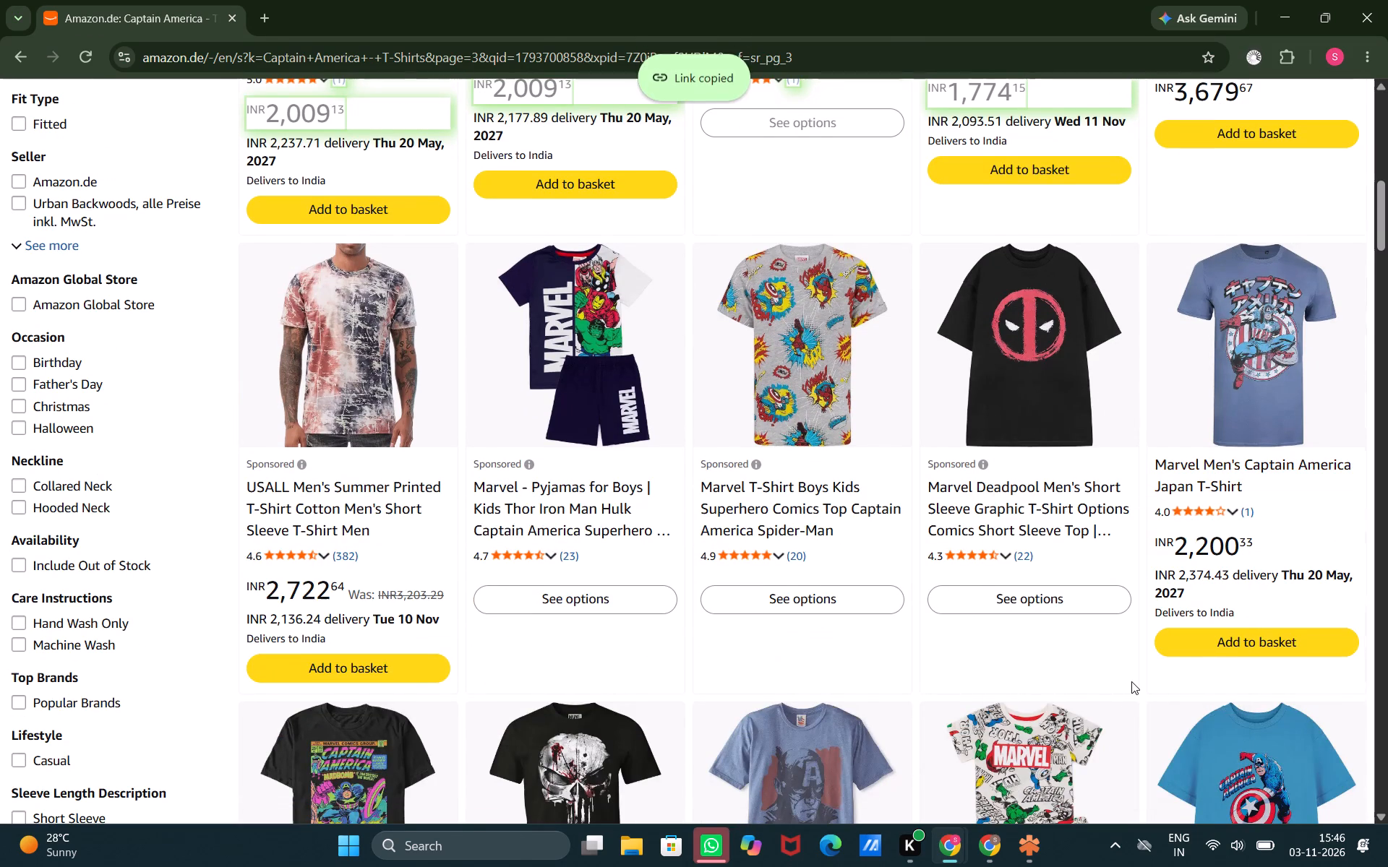
key("alt+Tab")
key("ctrl+v")
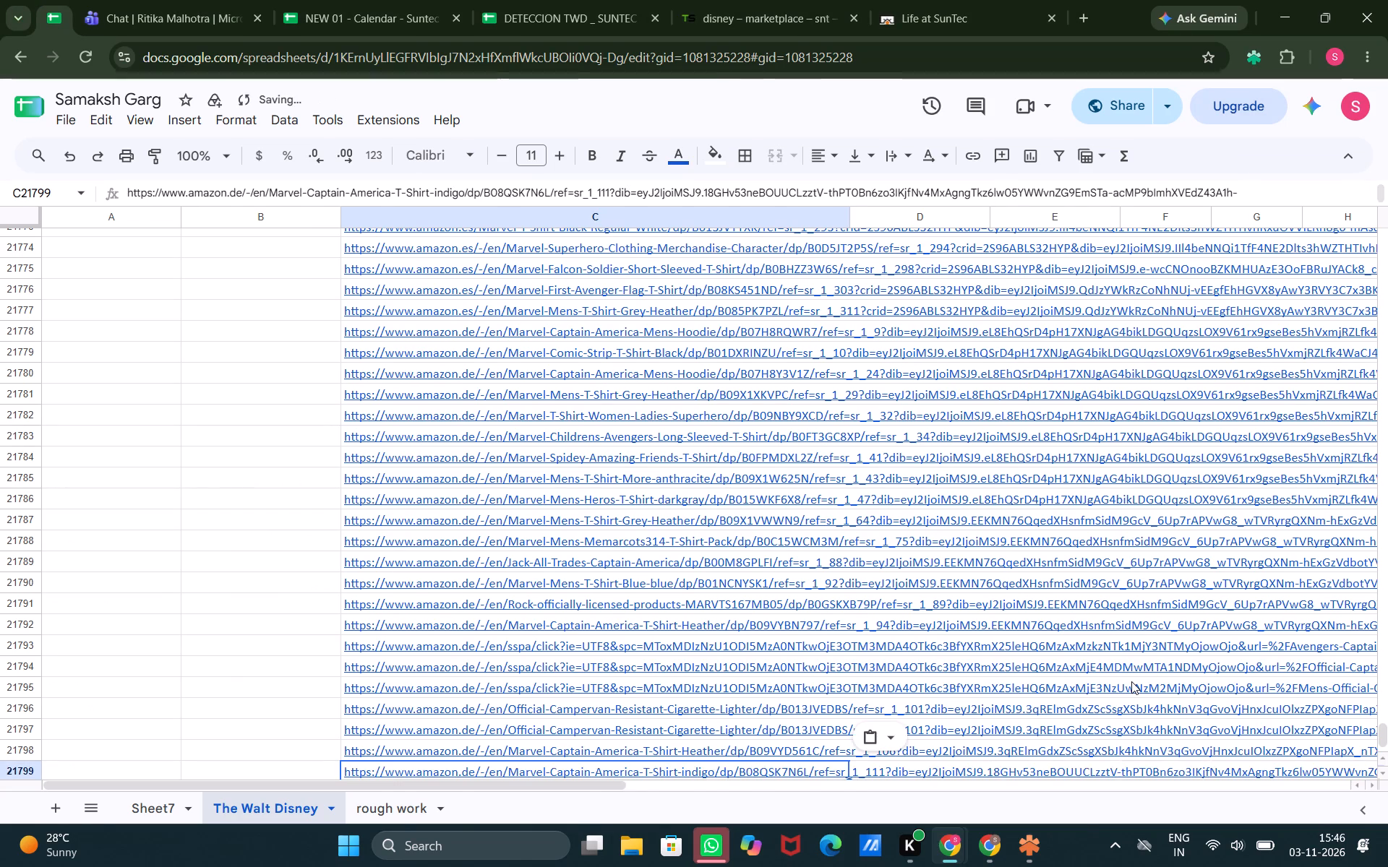
key("Return")
key("Return")
key("alt+Tab")
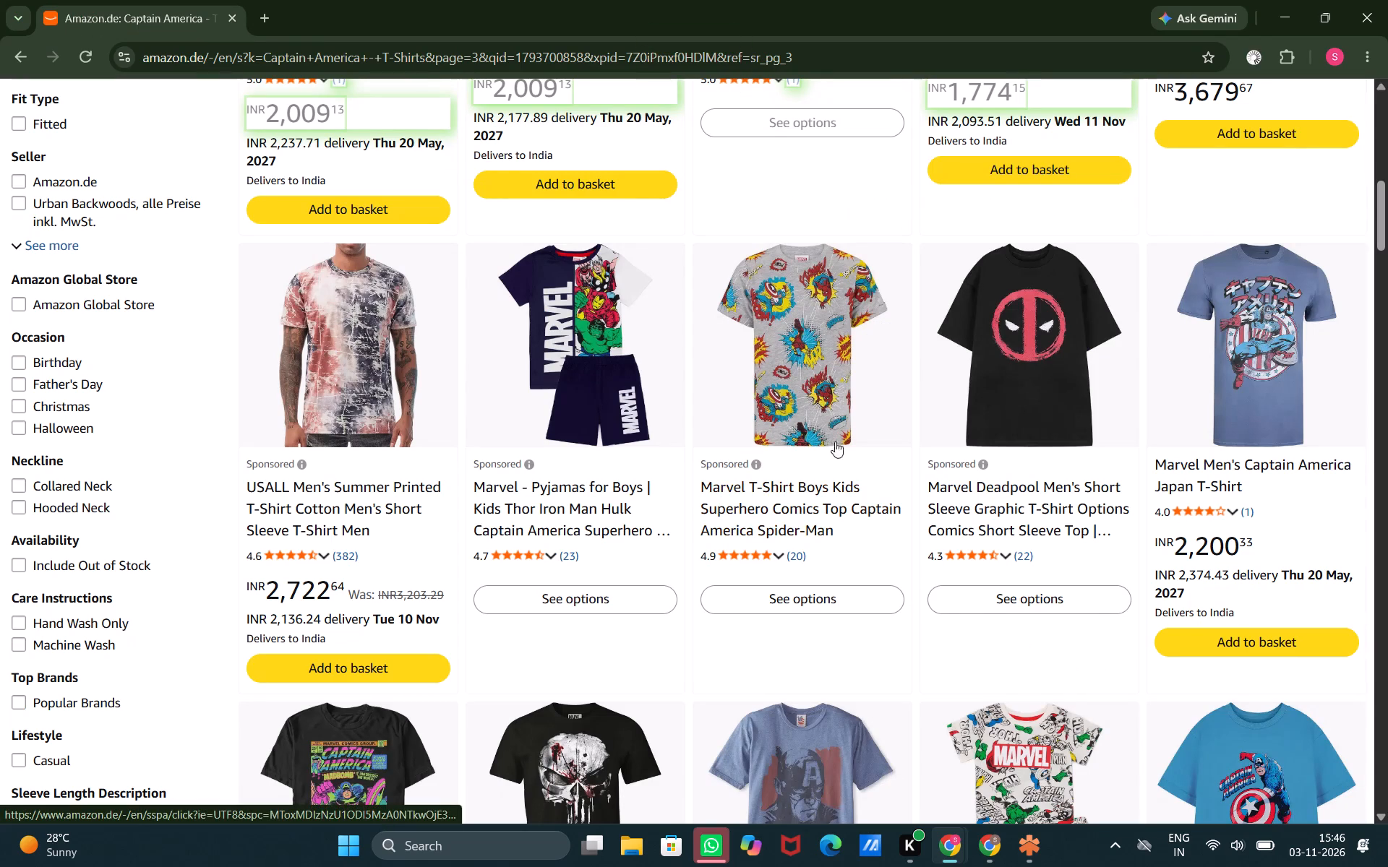
Copy the link of the sponsored Marvel T-Shirt Boys Kids Superhero Comics Top and paste it into cell C21800 of The Walt Disney sheet.
right_click(847, 493)
left_click(936, 680)
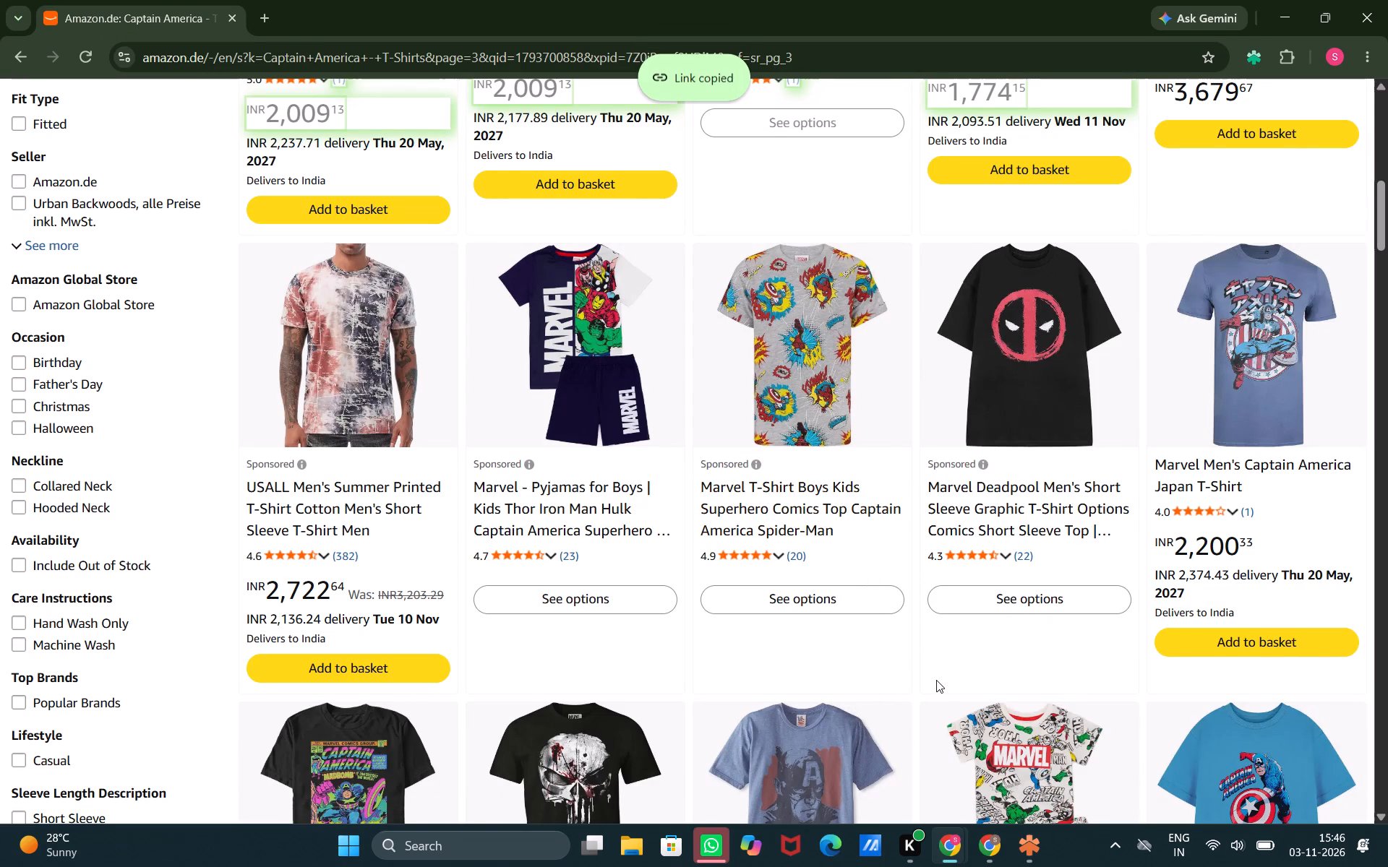
key("alt+Tab")
key("ctrl+v")
key("Return")
key("Return")
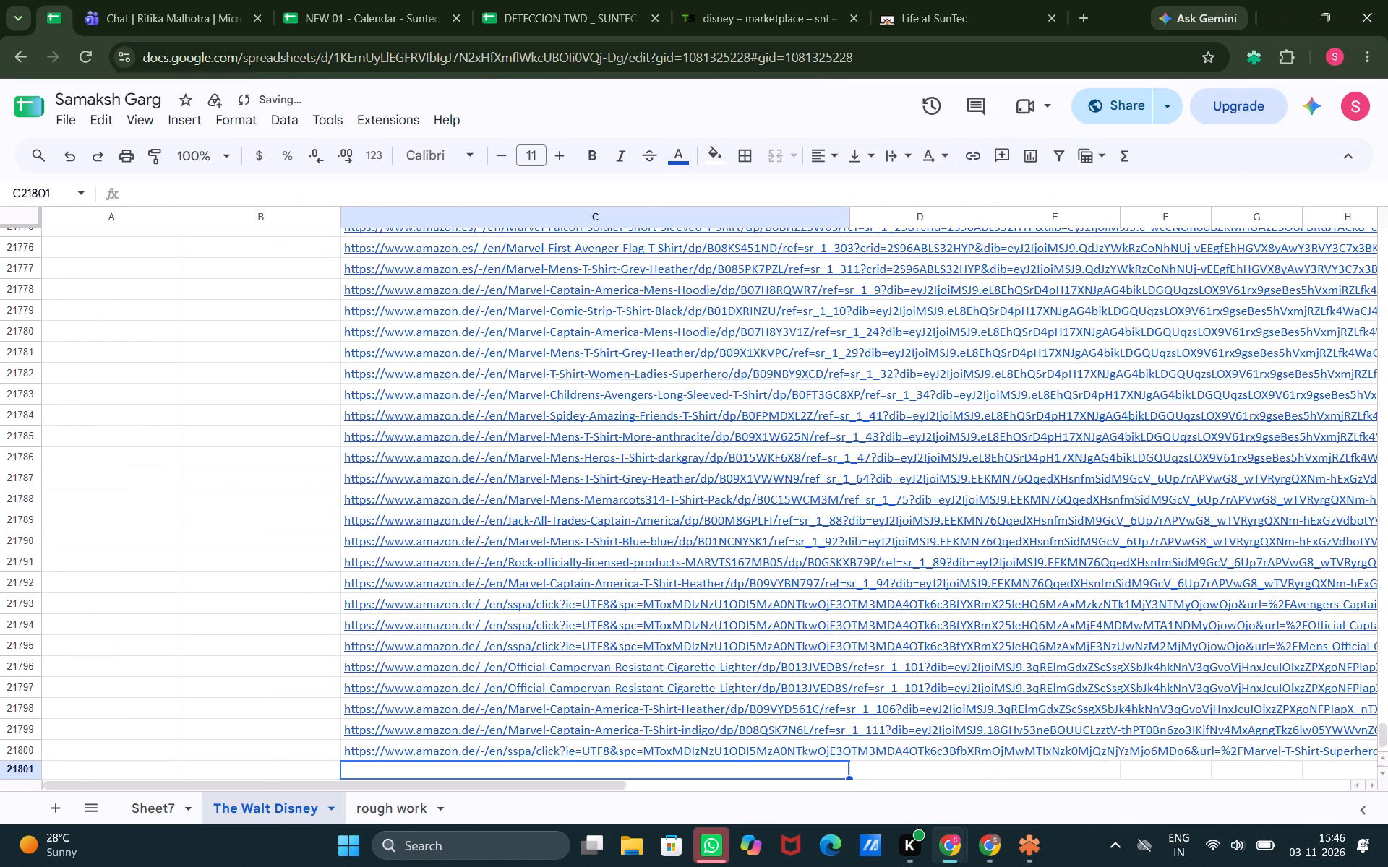
key("alt+Tab")
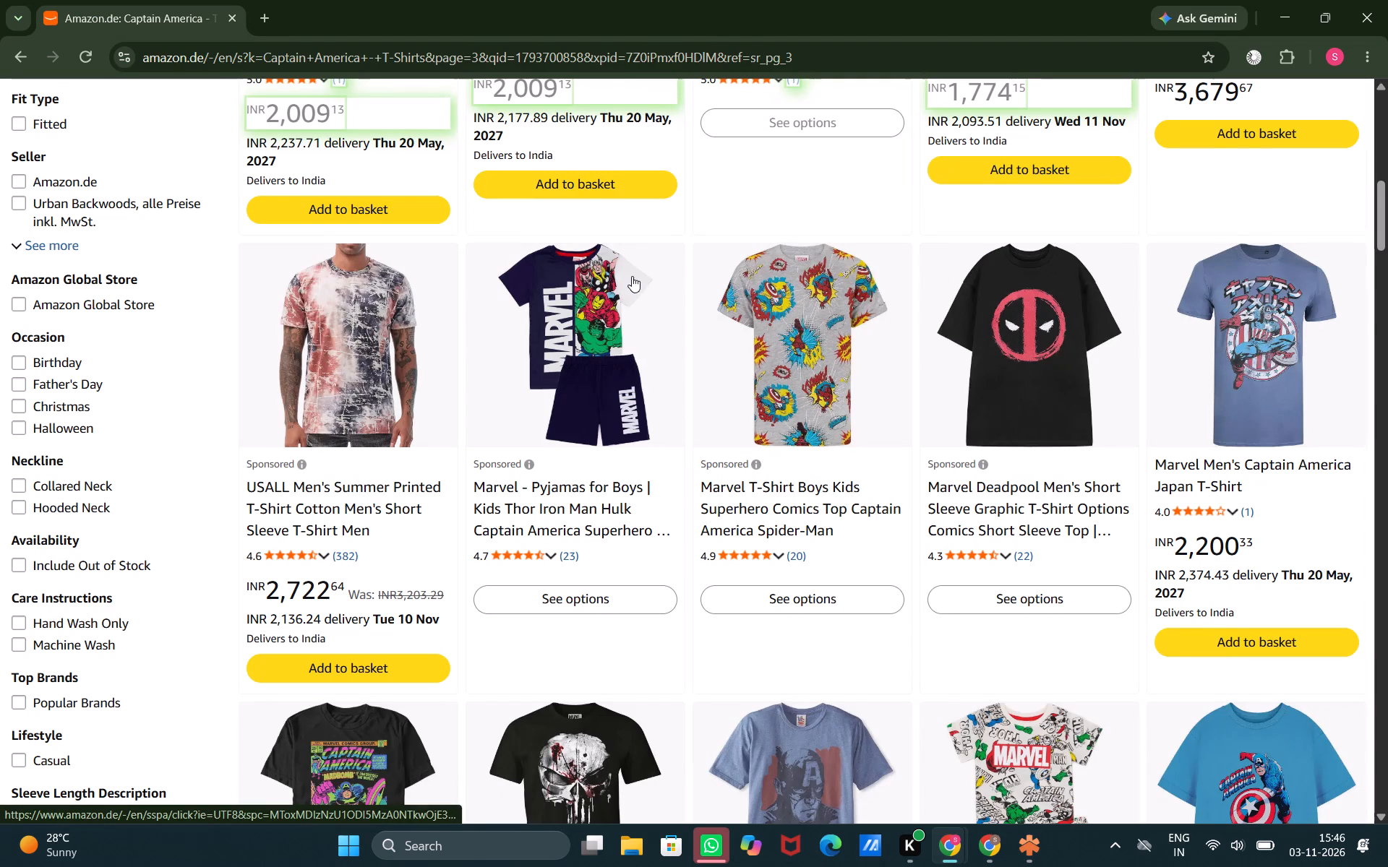
Copy the link of the Marvel Press Captain America Glow T-Shirt für Herren and paste it into cell C21801 of The Walt Disney sheet.
scroll(408, 407, "down", 5)
right_click(346, 481)
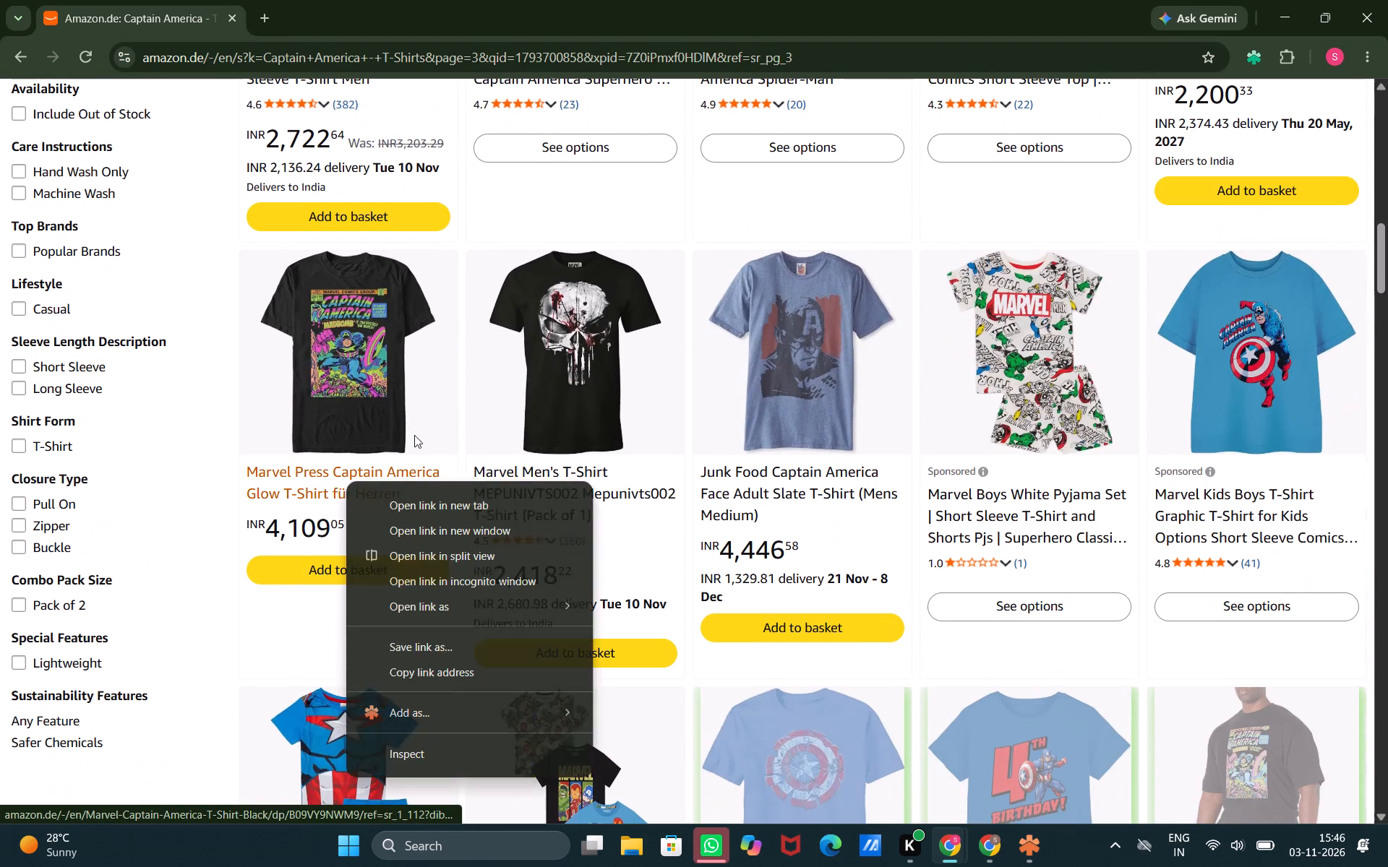
left_click(390, 678)
key("alt+Tab")
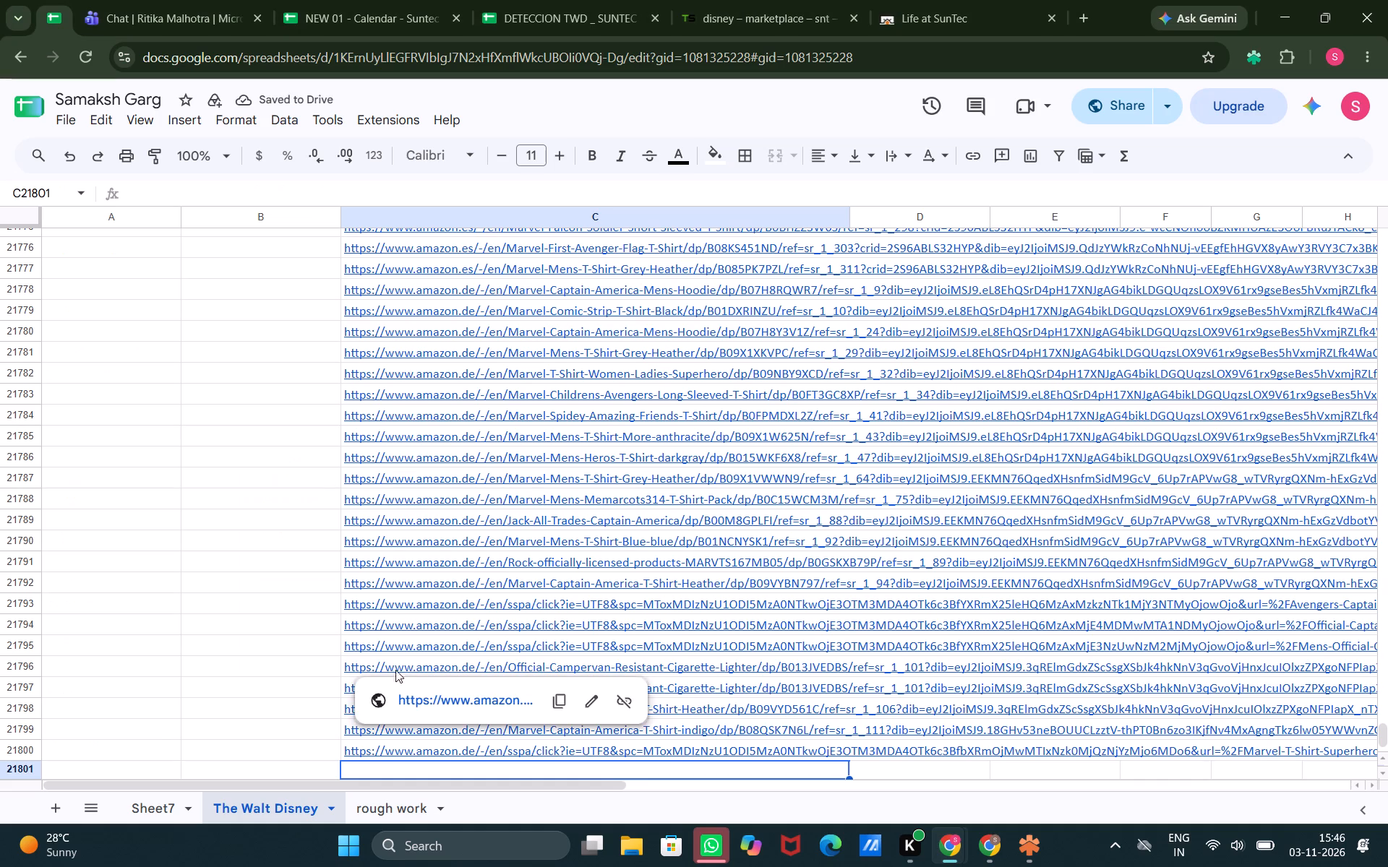
key("ctrl+v")
key("Return")
key("Return")
key("alt+Tab")
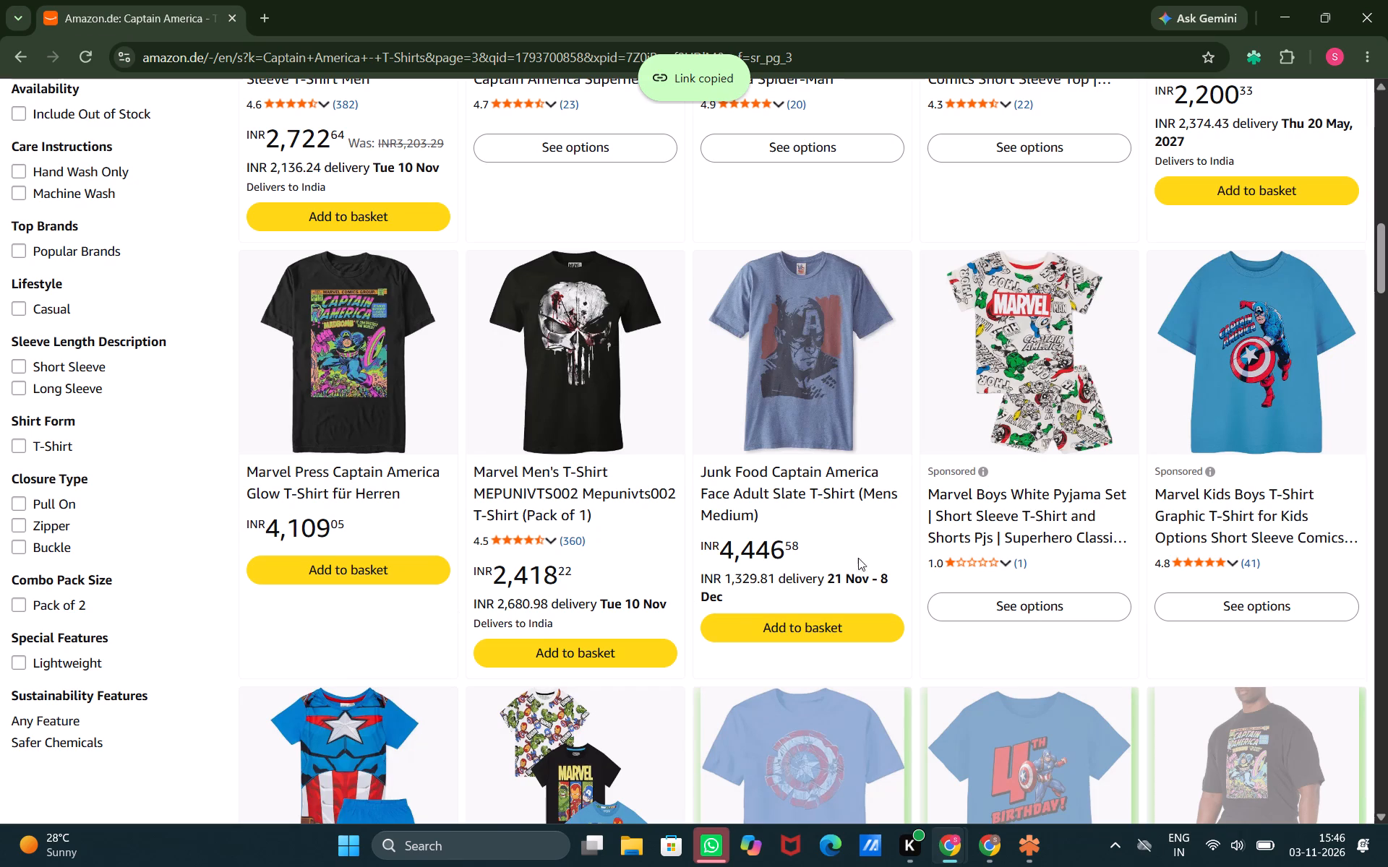
Copy the link of the Junk Food Captain America Face Adult Slate T-Shirt and paste it into cell C21802 of The Walt Disney sheet.
right_click(736, 479)
left_click(840, 670)
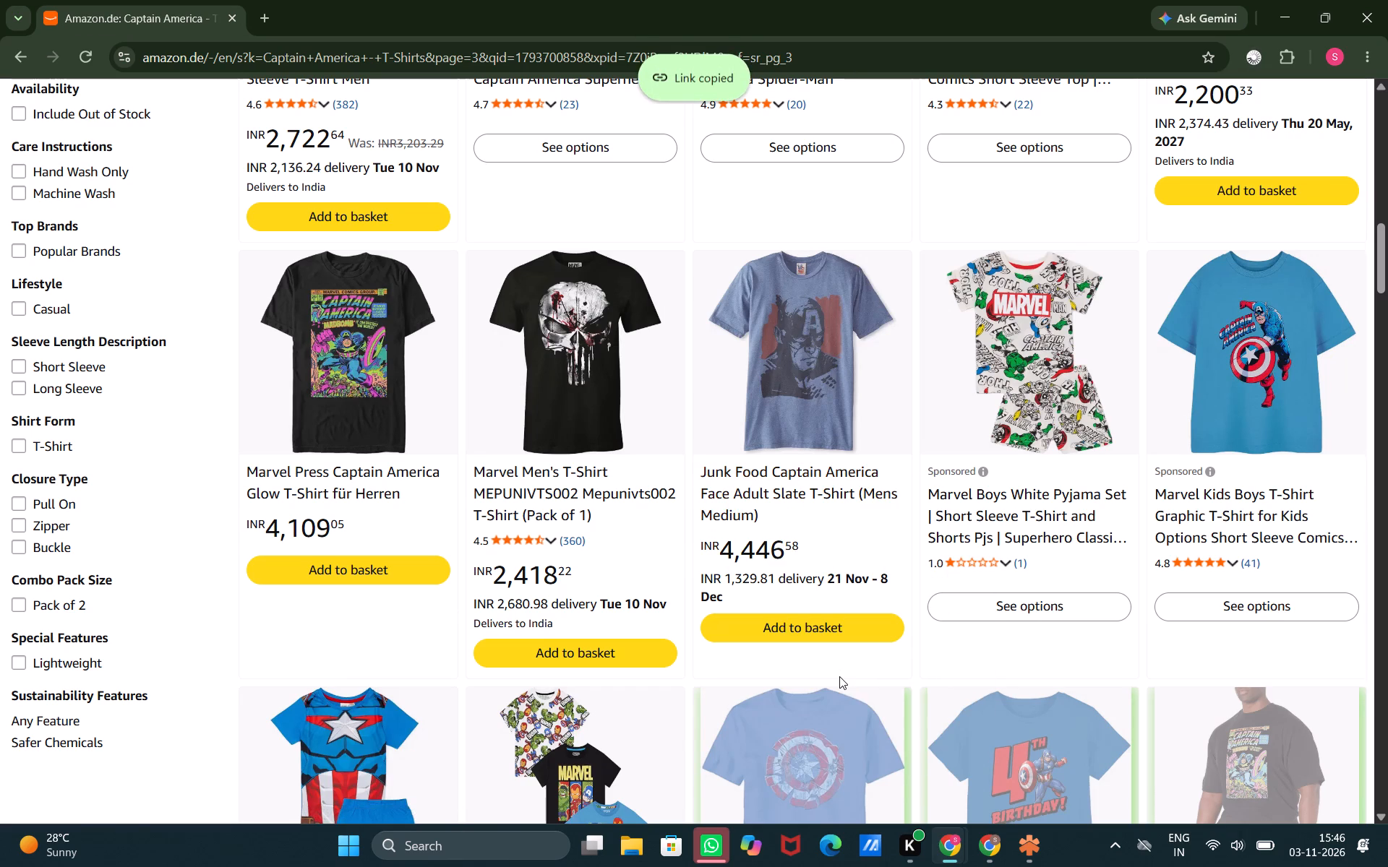
key("alt+Tab")
key("ctrl+v")
key("Return")
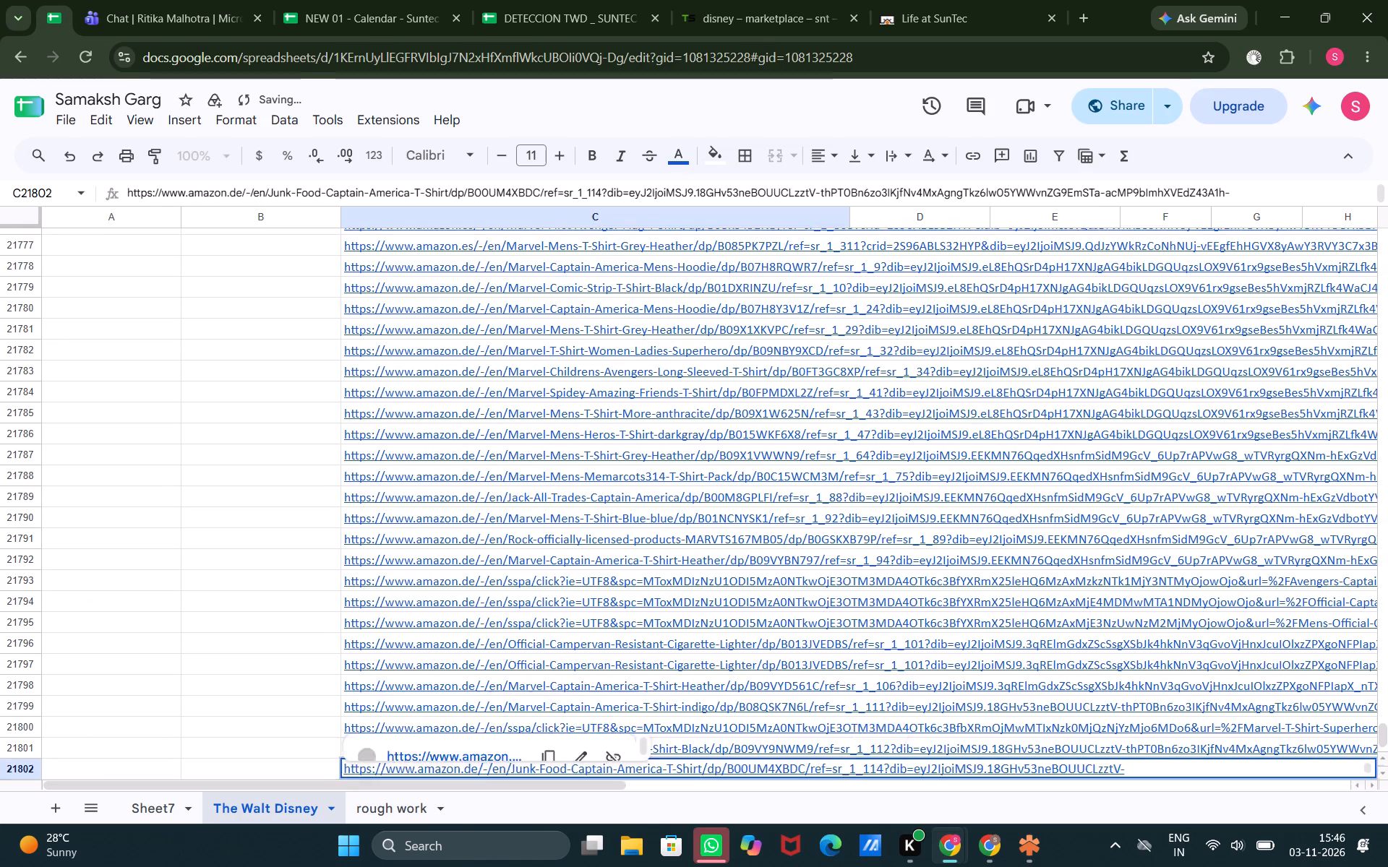
key("Return")
key("alt+Tab")
Copy the link of the sponsored Marvel Boys White Pyjama Set and paste it into cell C21803 of The Walt Disney sheet.
right_click(1073, 490)
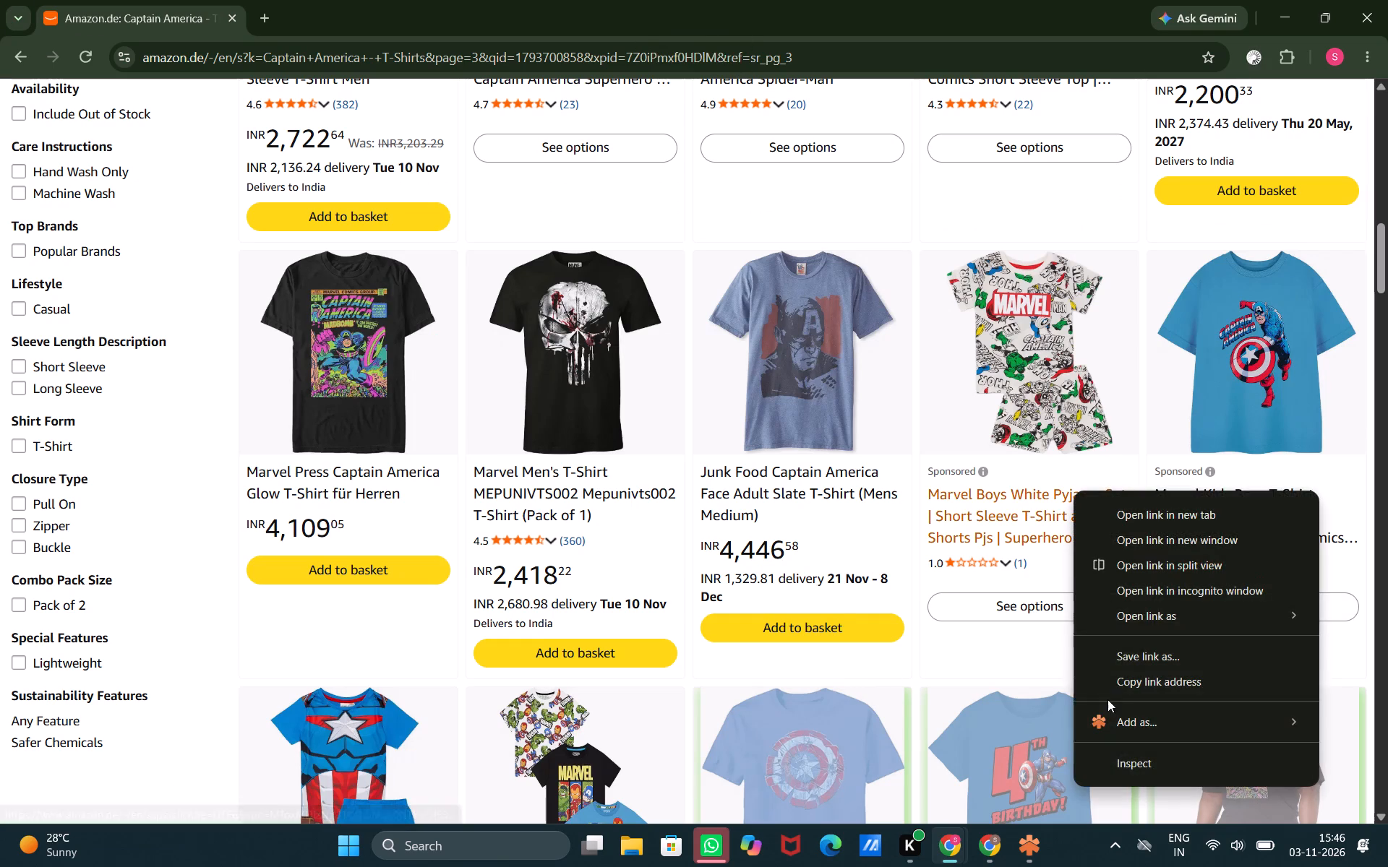
left_click(1109, 685)
key("alt+Tab")
key("ctrl+v")
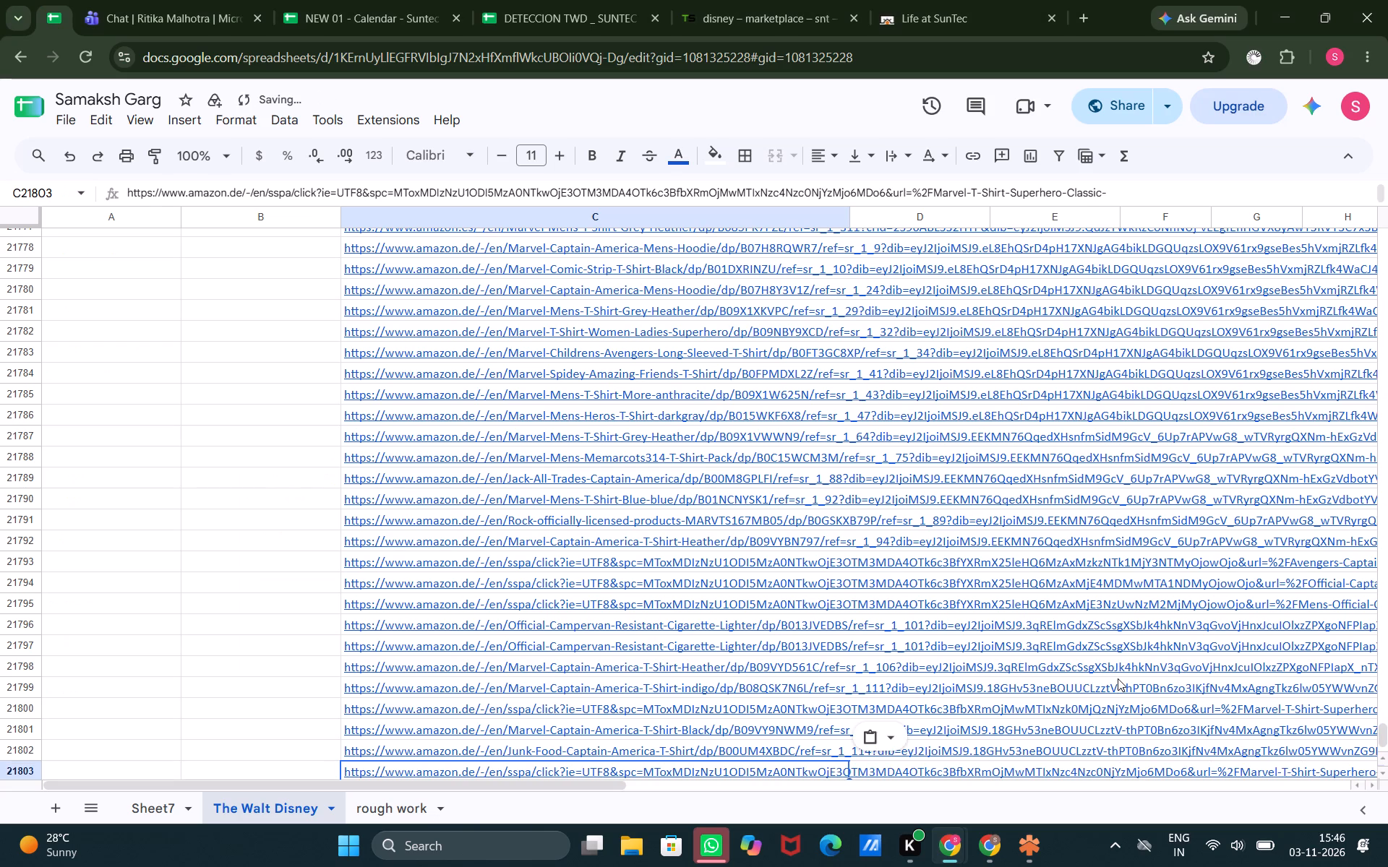
key("Return")
key("Return")
key("alt+Tab")
Copy the link of the sponsored Marvel Kids Boys T-Shirt Graphic T-Shirt and paste it into cell C21804 of The Walt Disney sheet.
right_click(1248, 535)
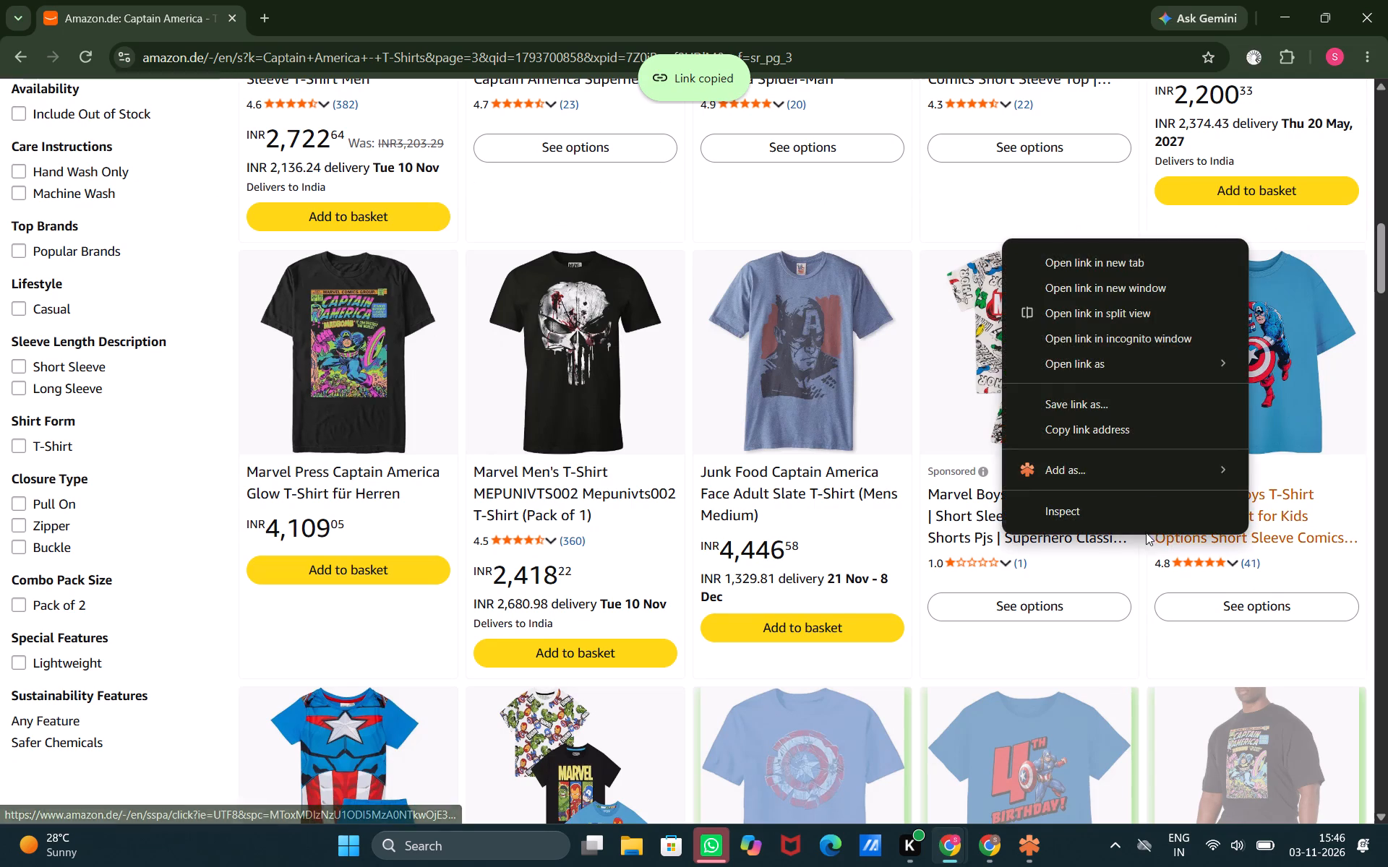
left_click(1147, 417)
key("alt+Tab")
key("ctrl+v")
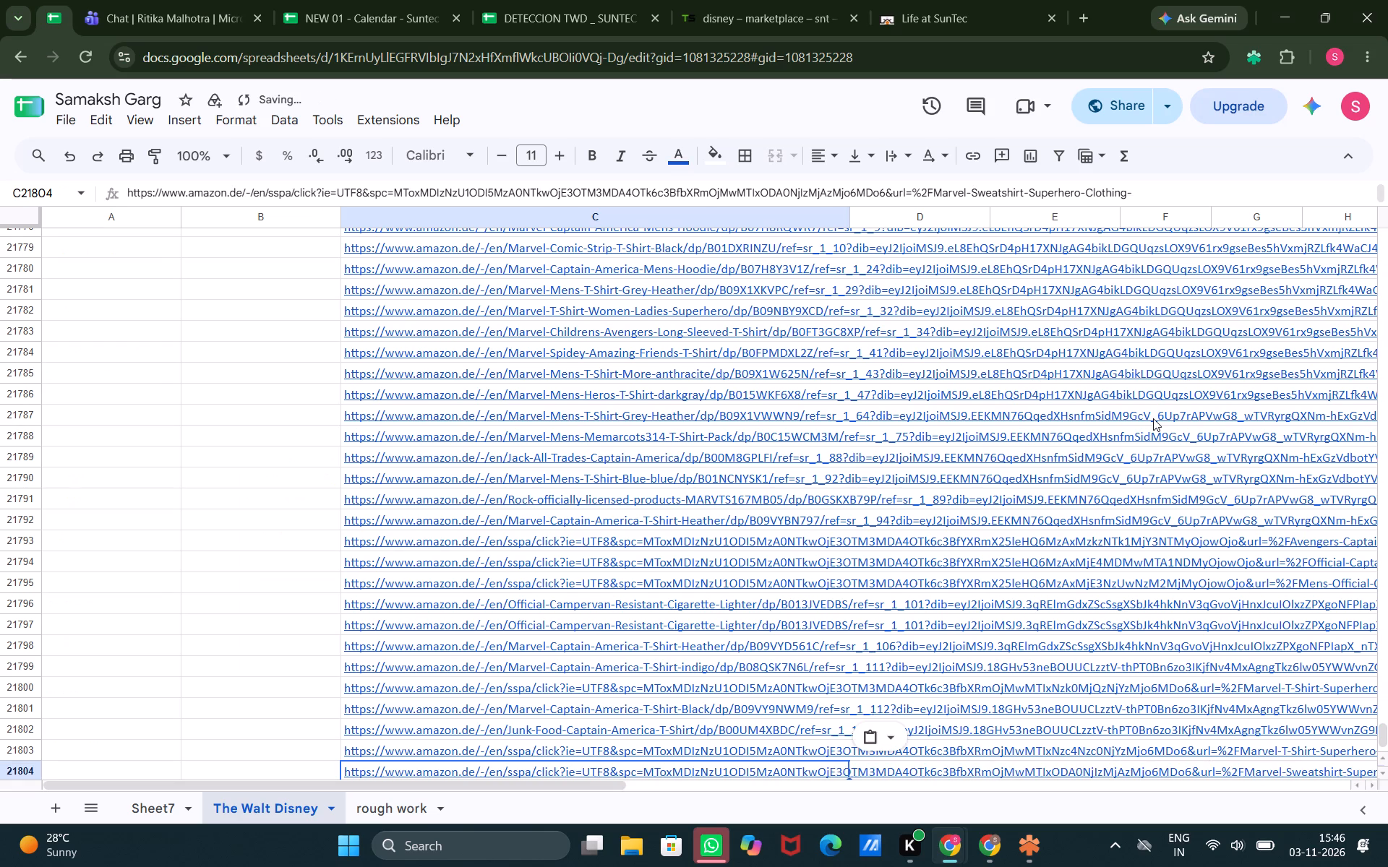
key("Return")
key("Return")
key("alt+Tab")
scroll(1157, 384, "down", 4)
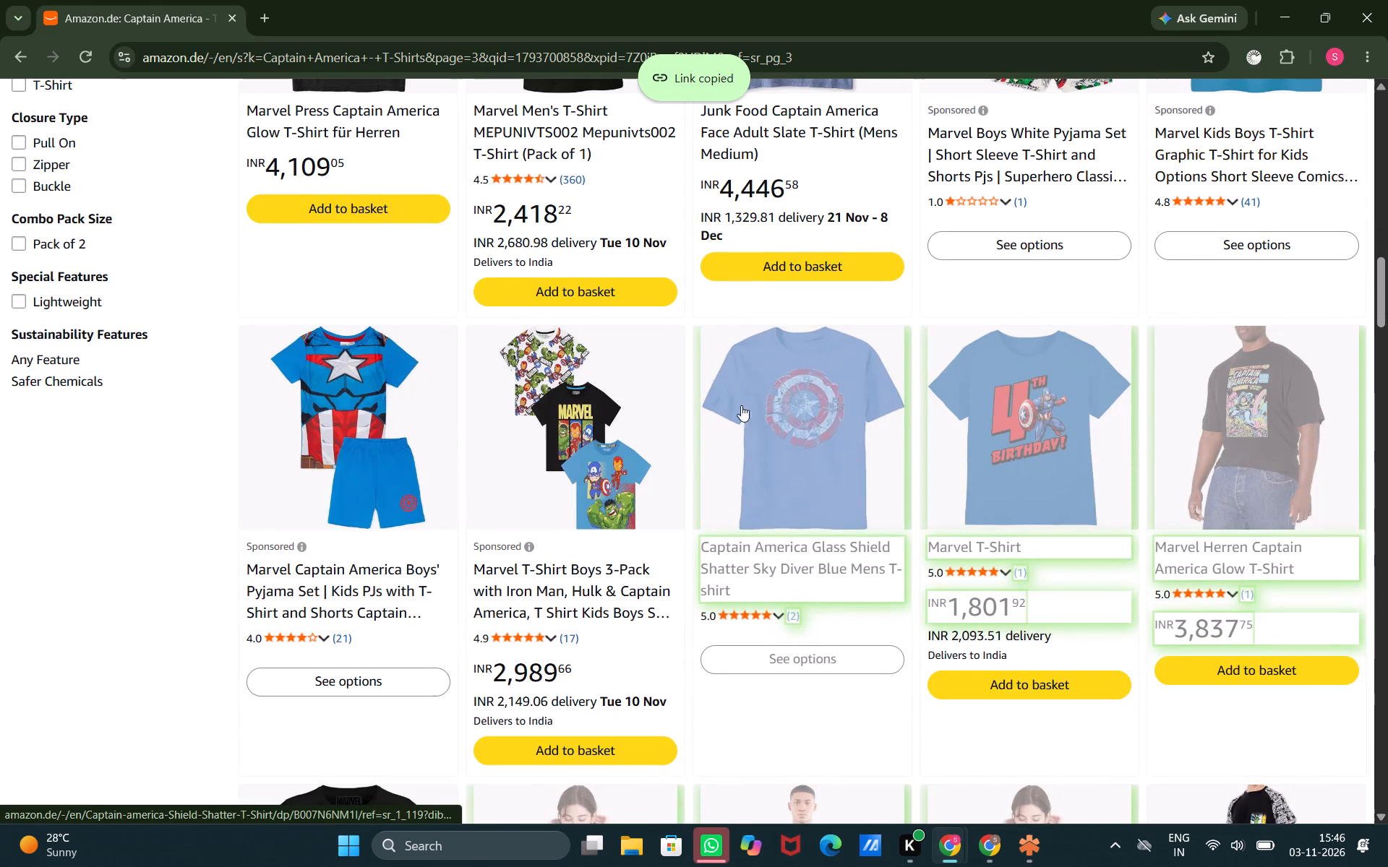
Copy the link of the sponsored Marvel T-Shirt Boys 3-Pack and paste it into cell C21805 of The Walt Disney sheet.
right_click(590, 563)
left_click(674, 452)
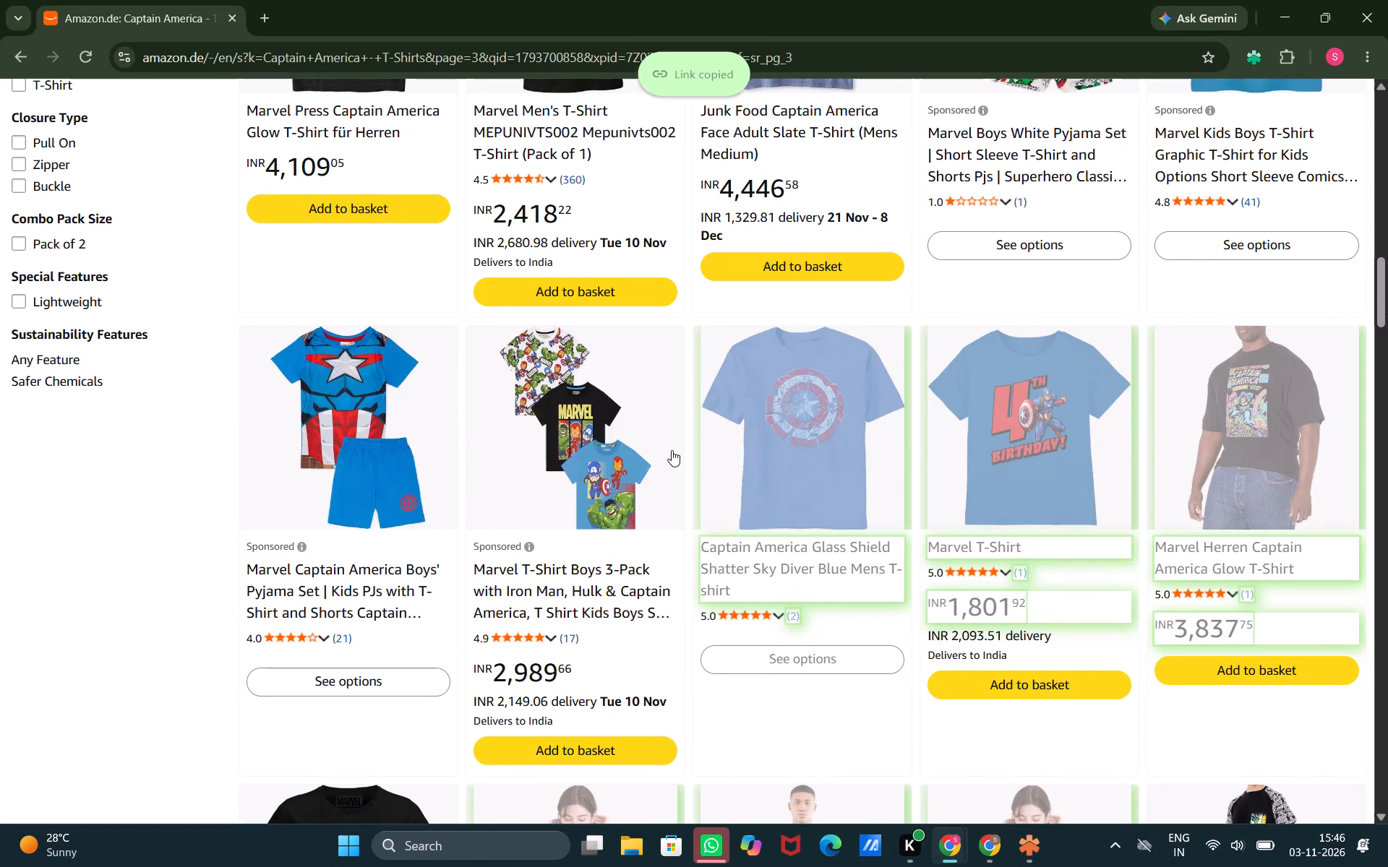
key("alt+Tab")
key("ctrl+v")
key("Return")
key("Return")
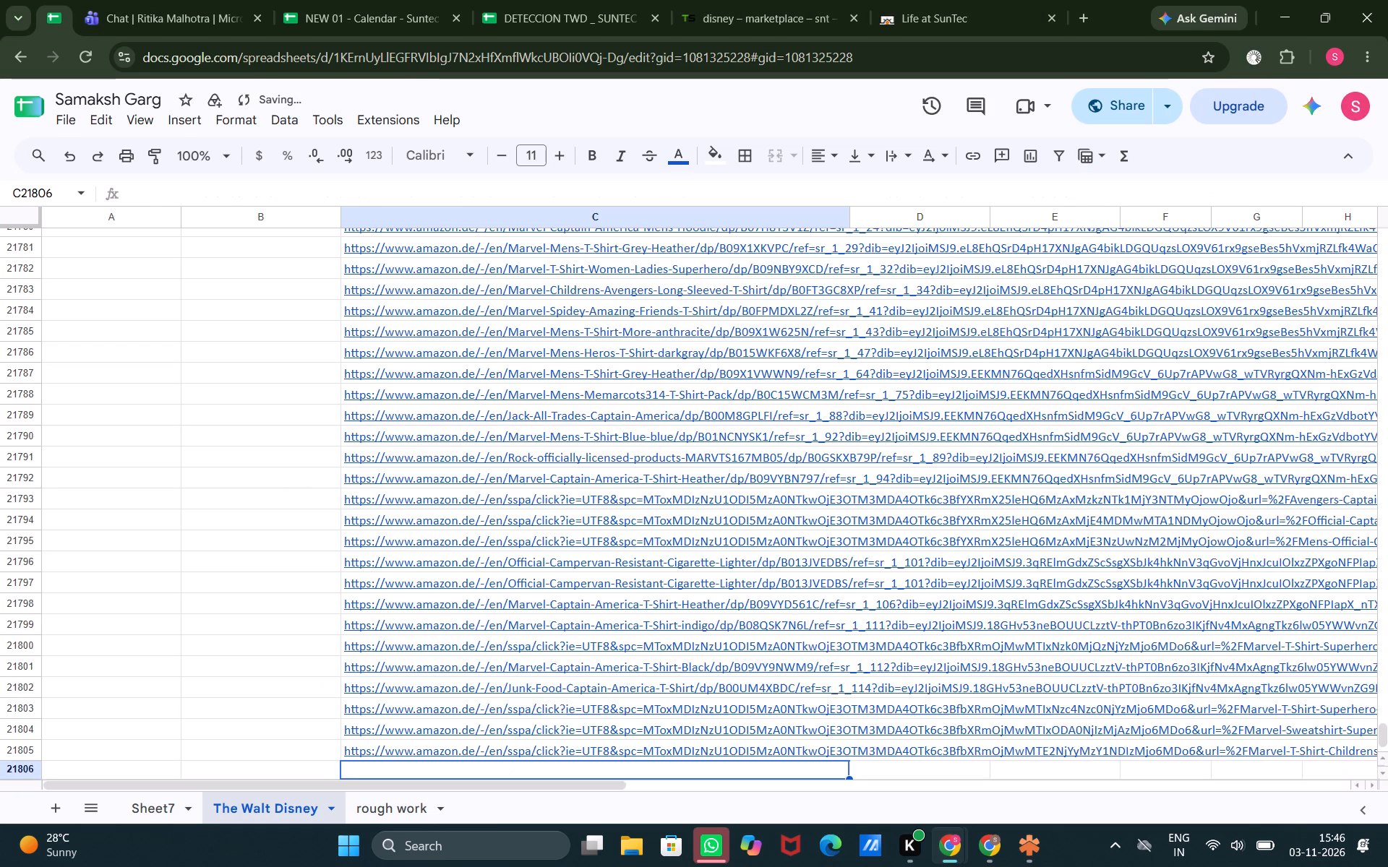
key("alt+Tab")
Open the Marvel Avengers Men's Avengers Pyjamas listing and paste its page address into cell C21806 of The Walt Disney sheet.
scroll(730, 400, "down", 5)
scroll(1245, 450, "down", 3)
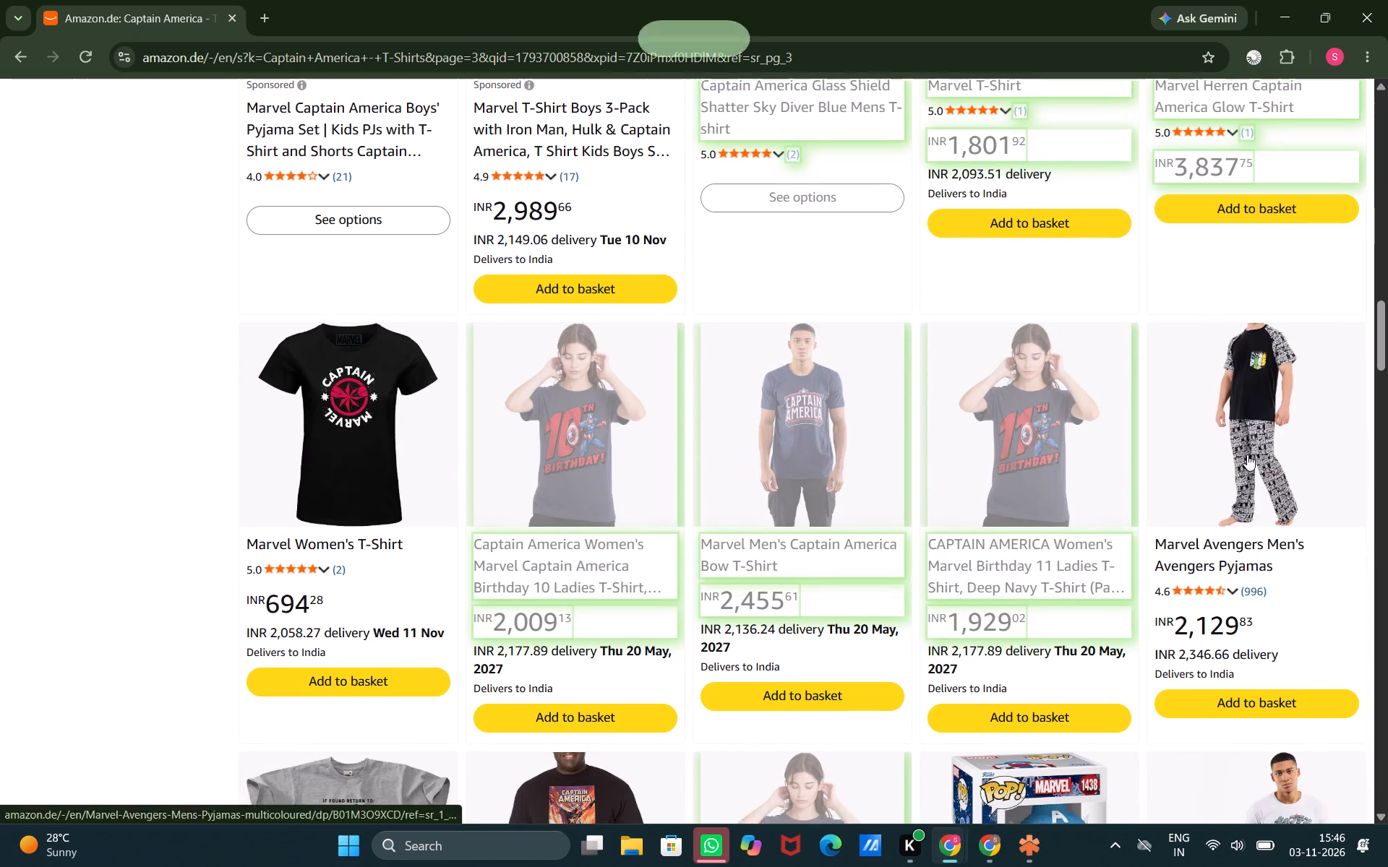
scroll(1247, 454, "down", 2)
scroll(1247, 455, "up", 4)
left_click(1264, 387)
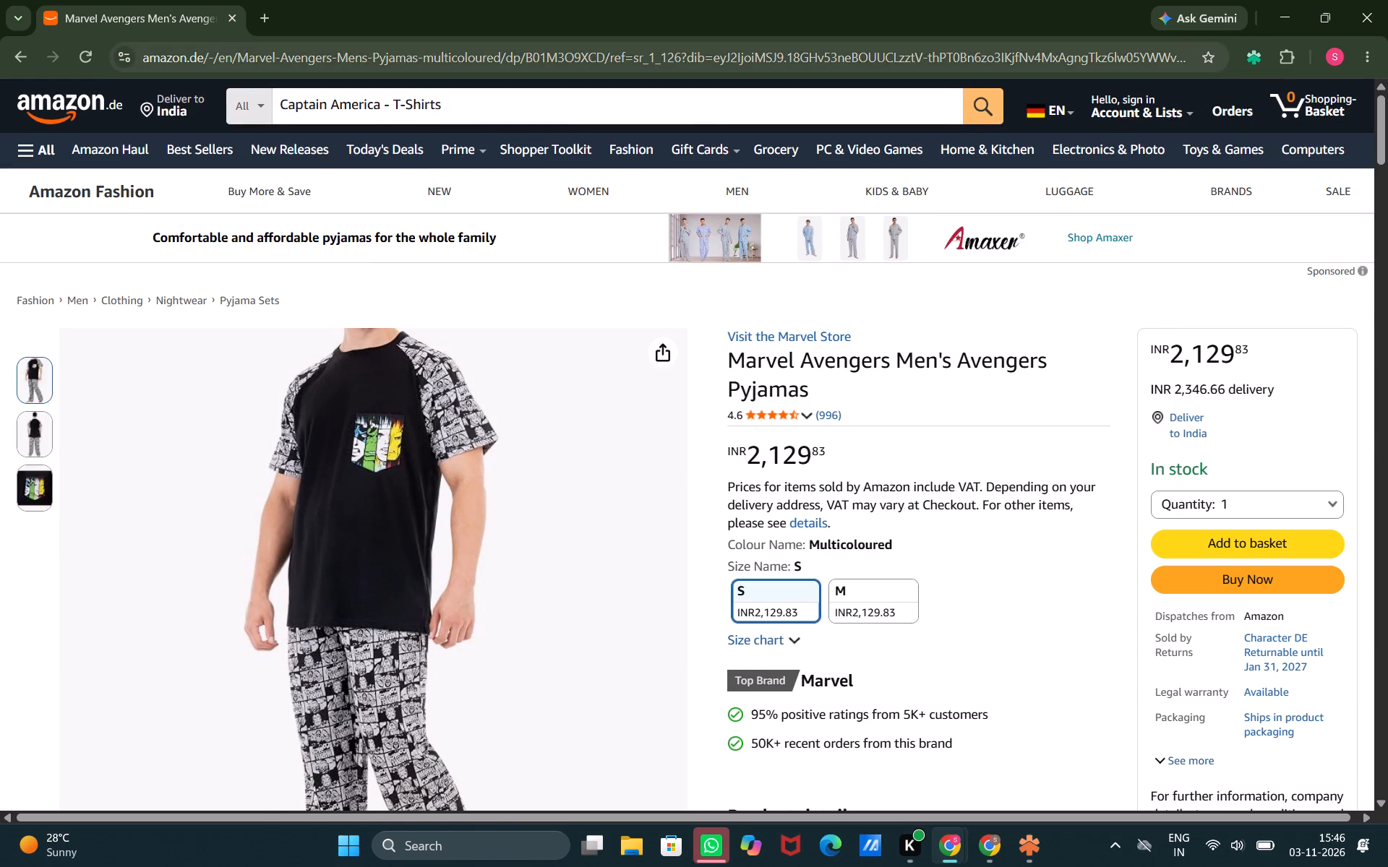
left_click(427, 56)
key("ctrl+c")
key("alt+Tab")
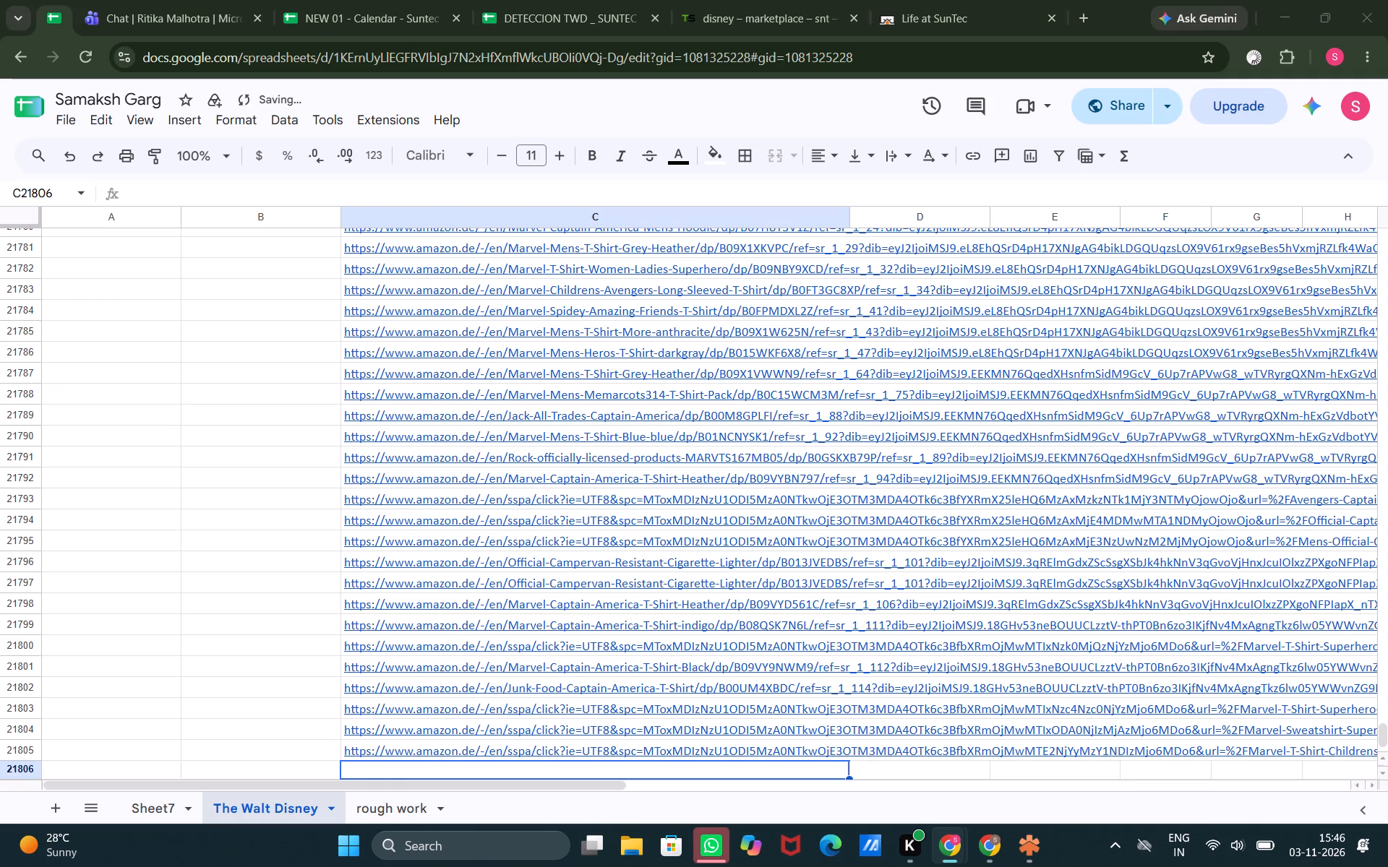
key("ctrl+v")
key("Return")
key("Return")
key("alt+Tab")
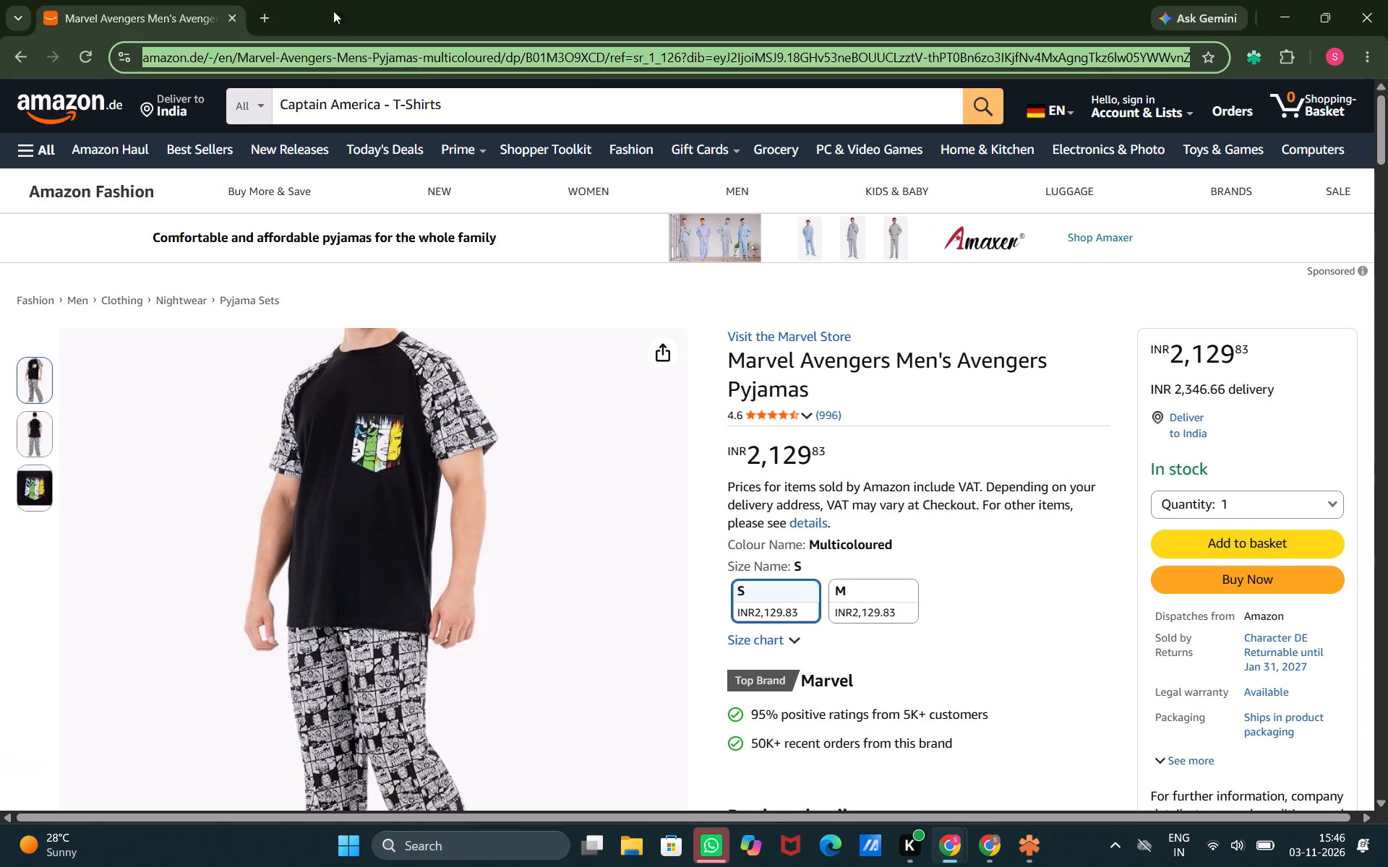
From the results, open the Marvel Men's Captain America Japan Stance T-Shirt and paste its page address into cell C21807 of The Walt Disney sheet.
left_click(25, 54)
scroll(870, 261, "down", 4)
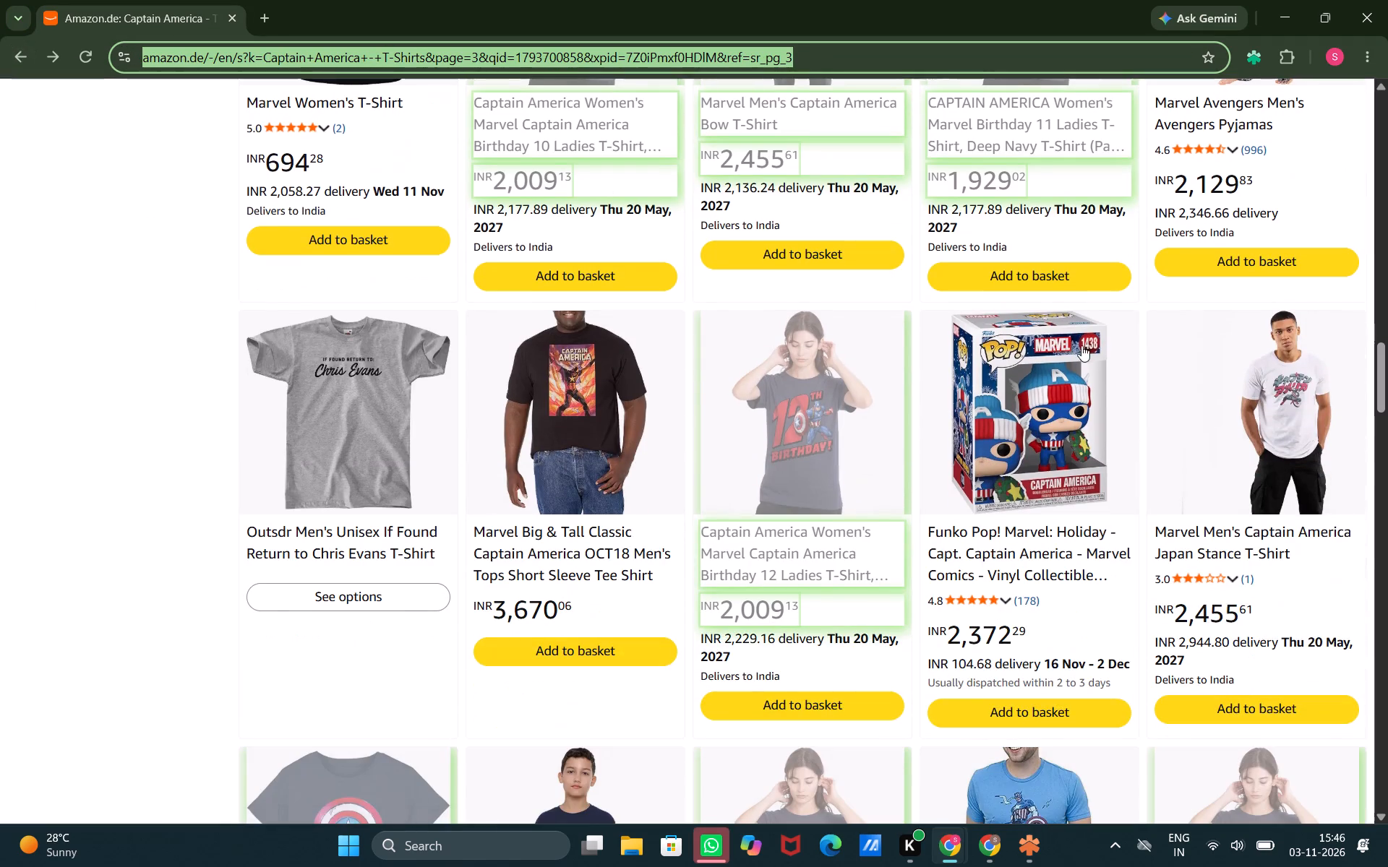
left_click(1264, 400)
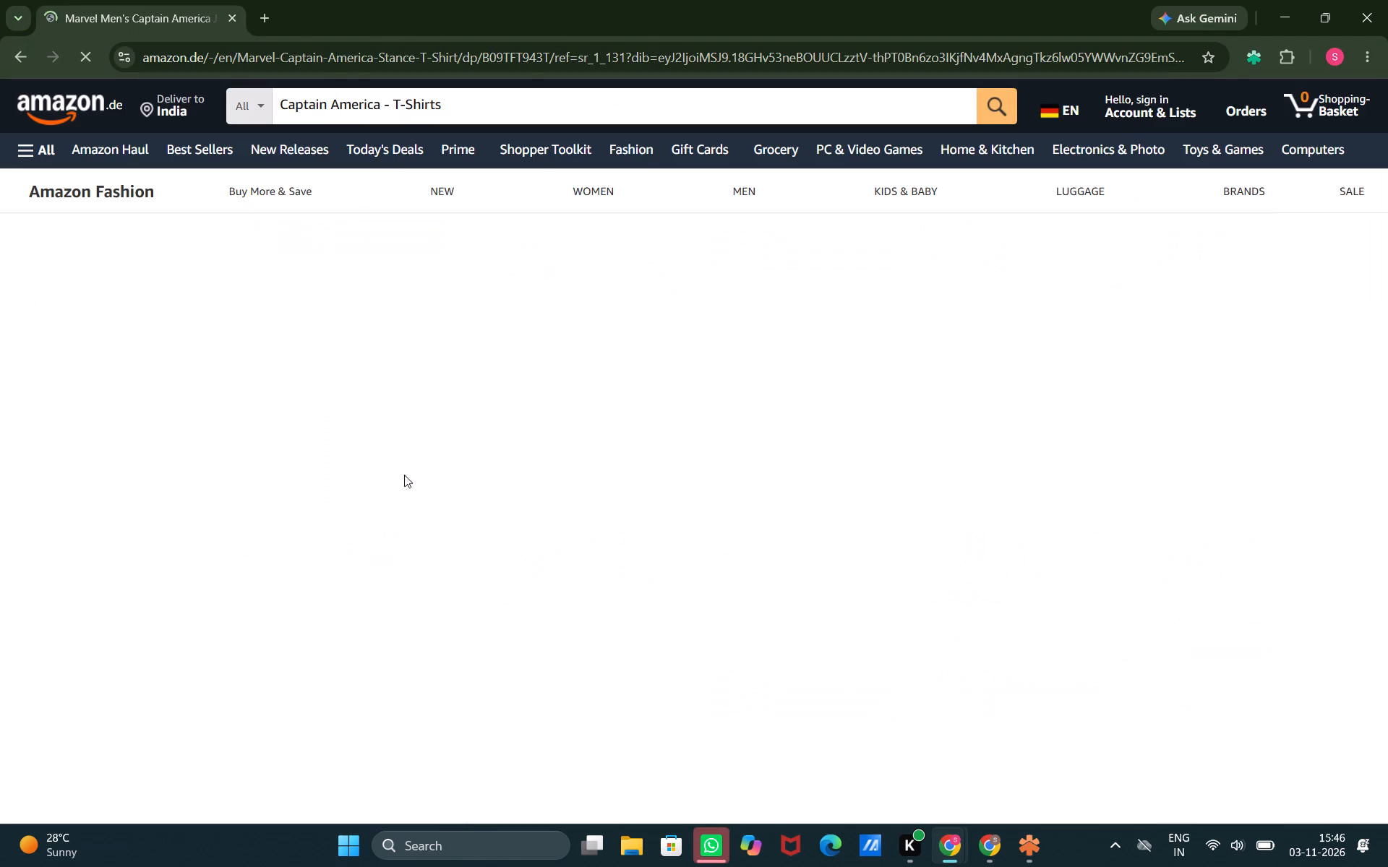
left_click(341, 59)
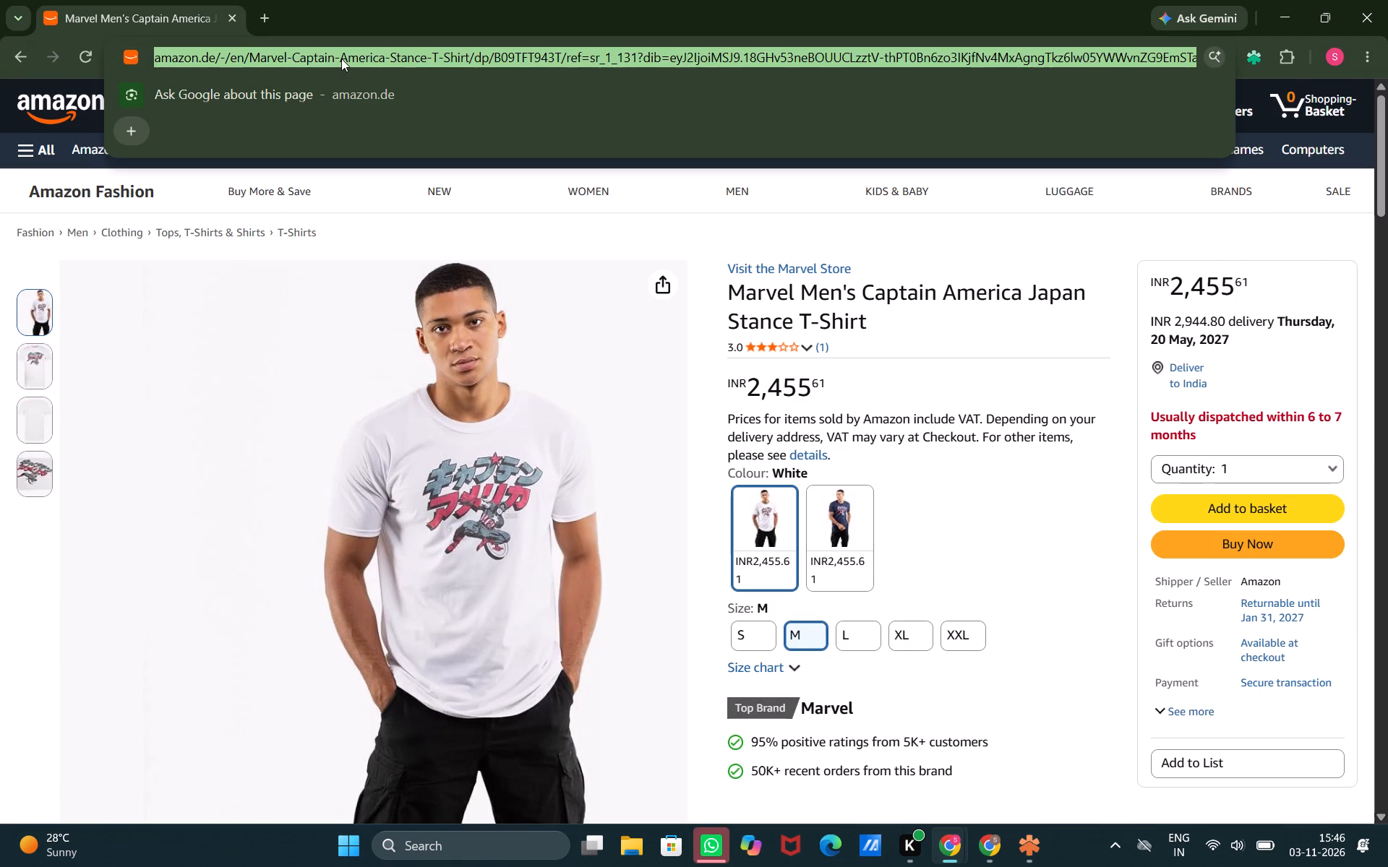
key("ctrl+c")
key("alt+Tab")
key("ctrl+v")
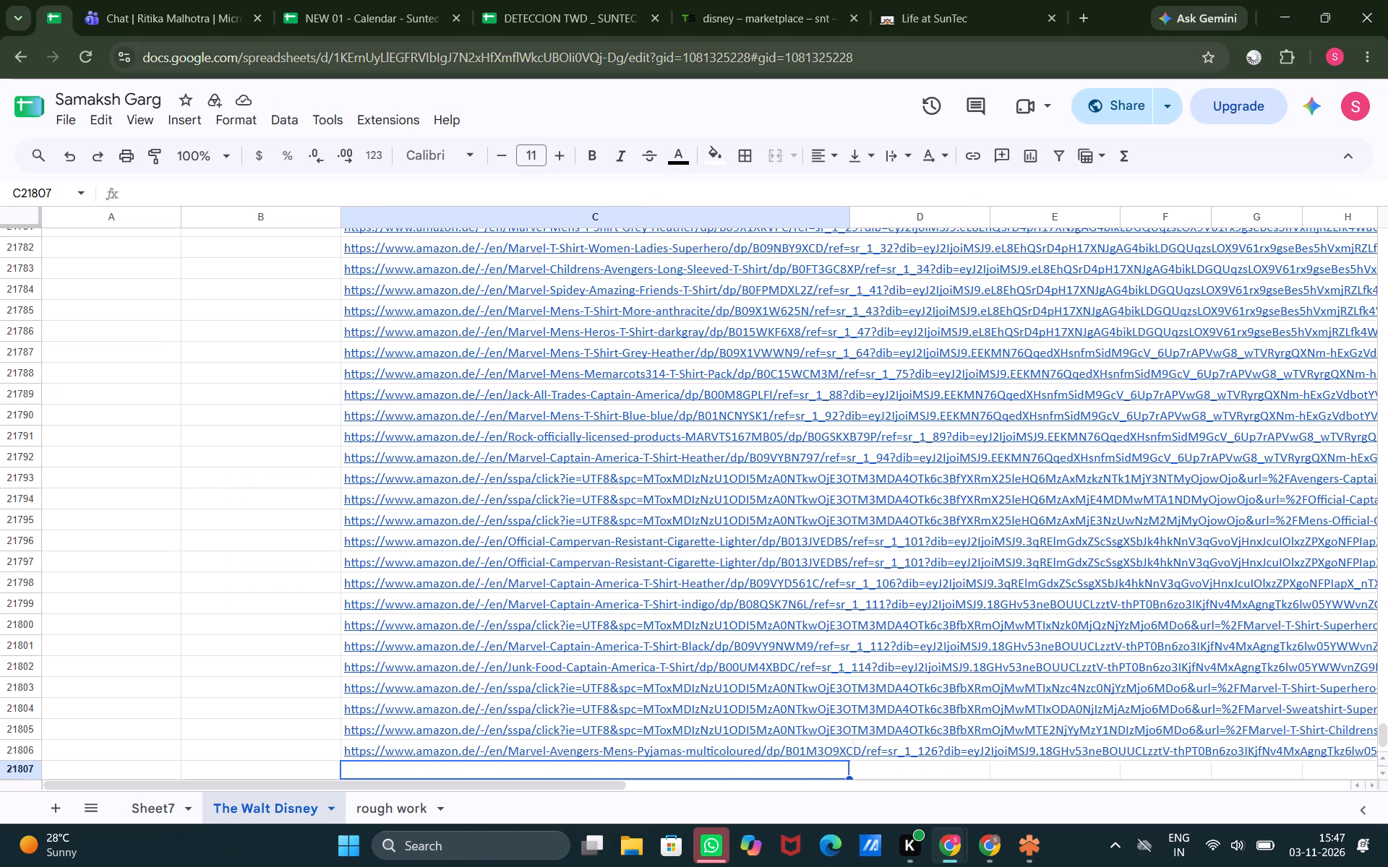
key("Return")
key("Return")
key("alt+Tab")
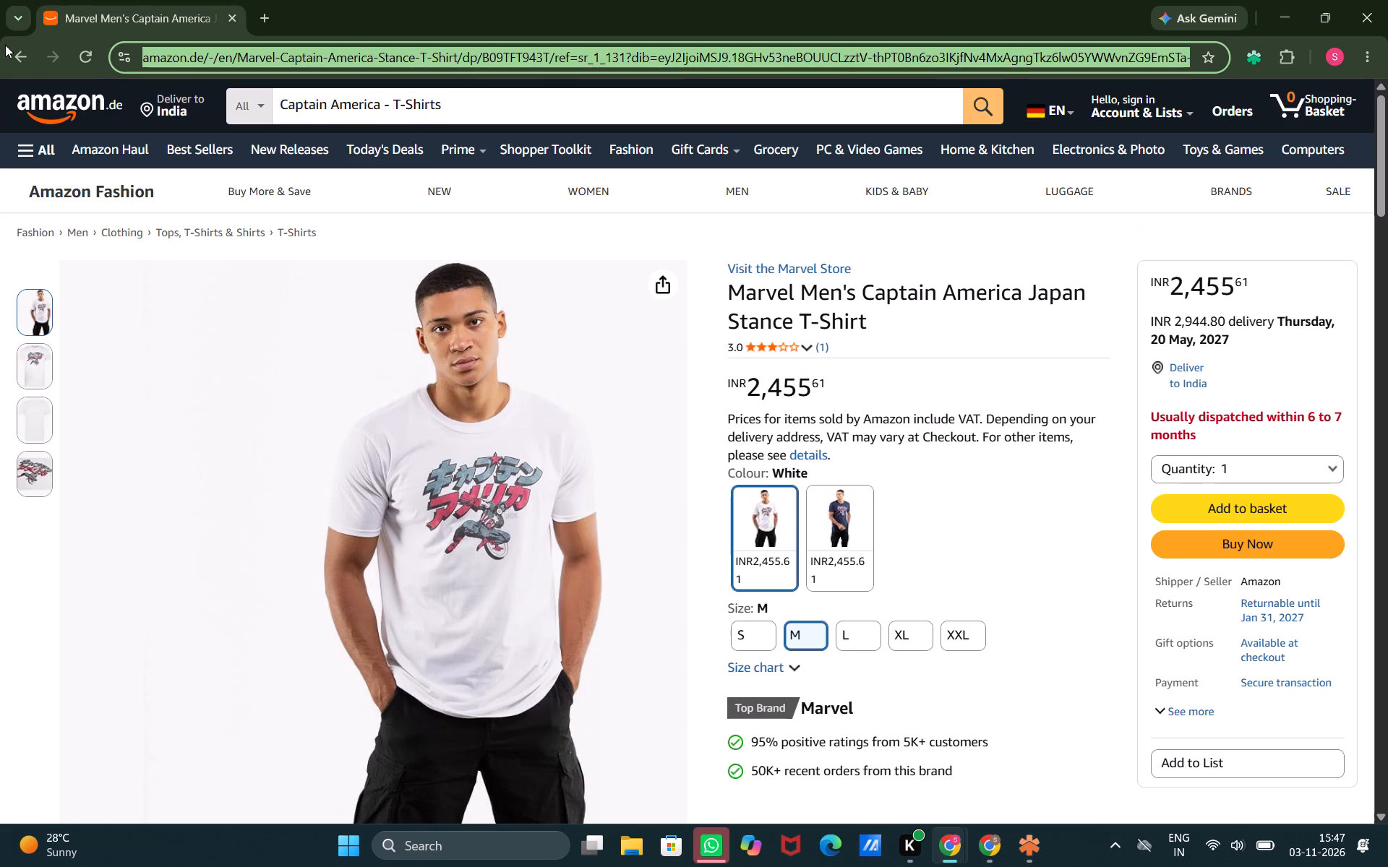
Return to the results and copy the Marvel Big & Tall Classic Captain America OCT18 shirt's link into cell C21808 of The Walt Disney sheet.
left_click(7, 47)
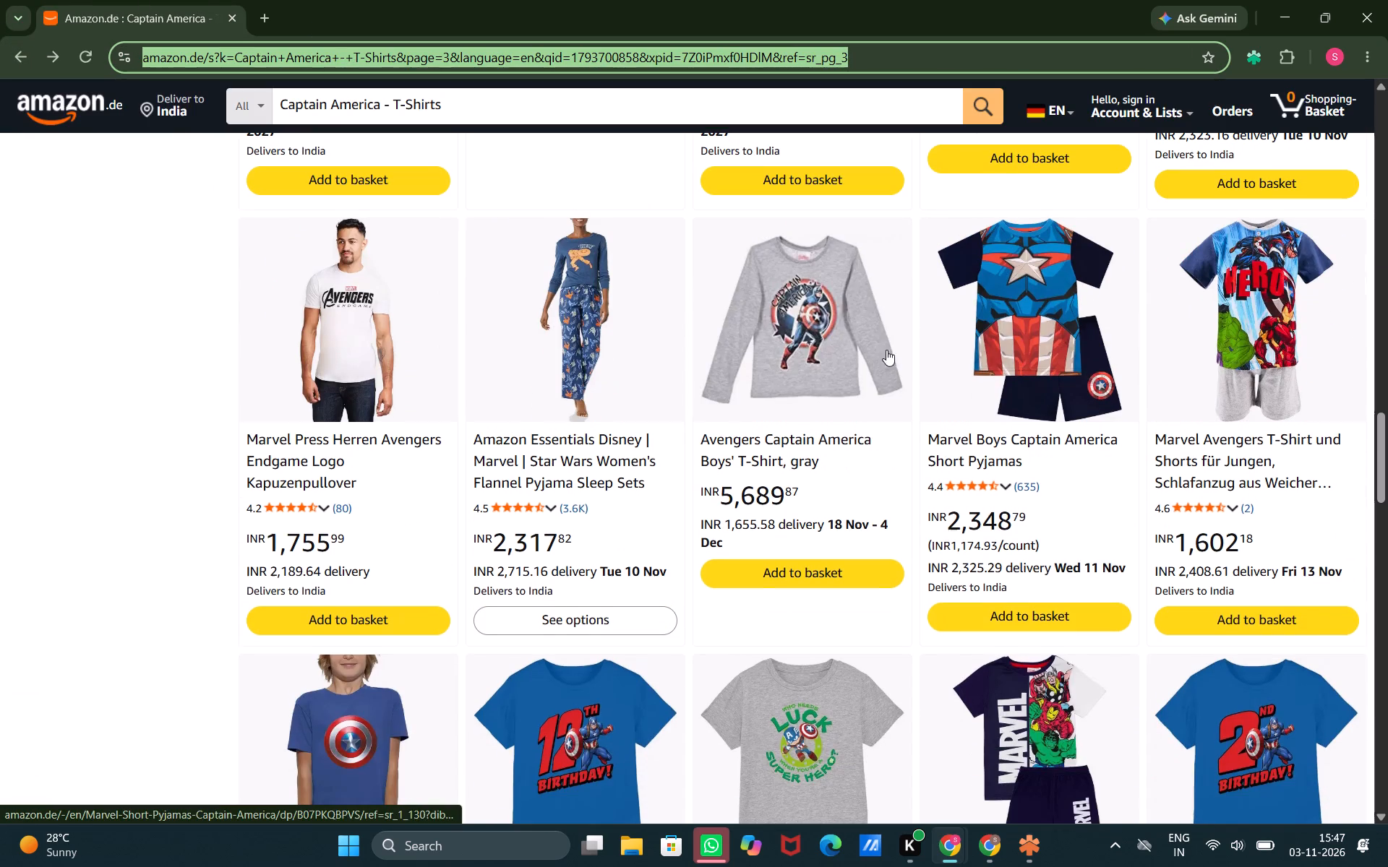
scroll(786, 356, "up", 5)
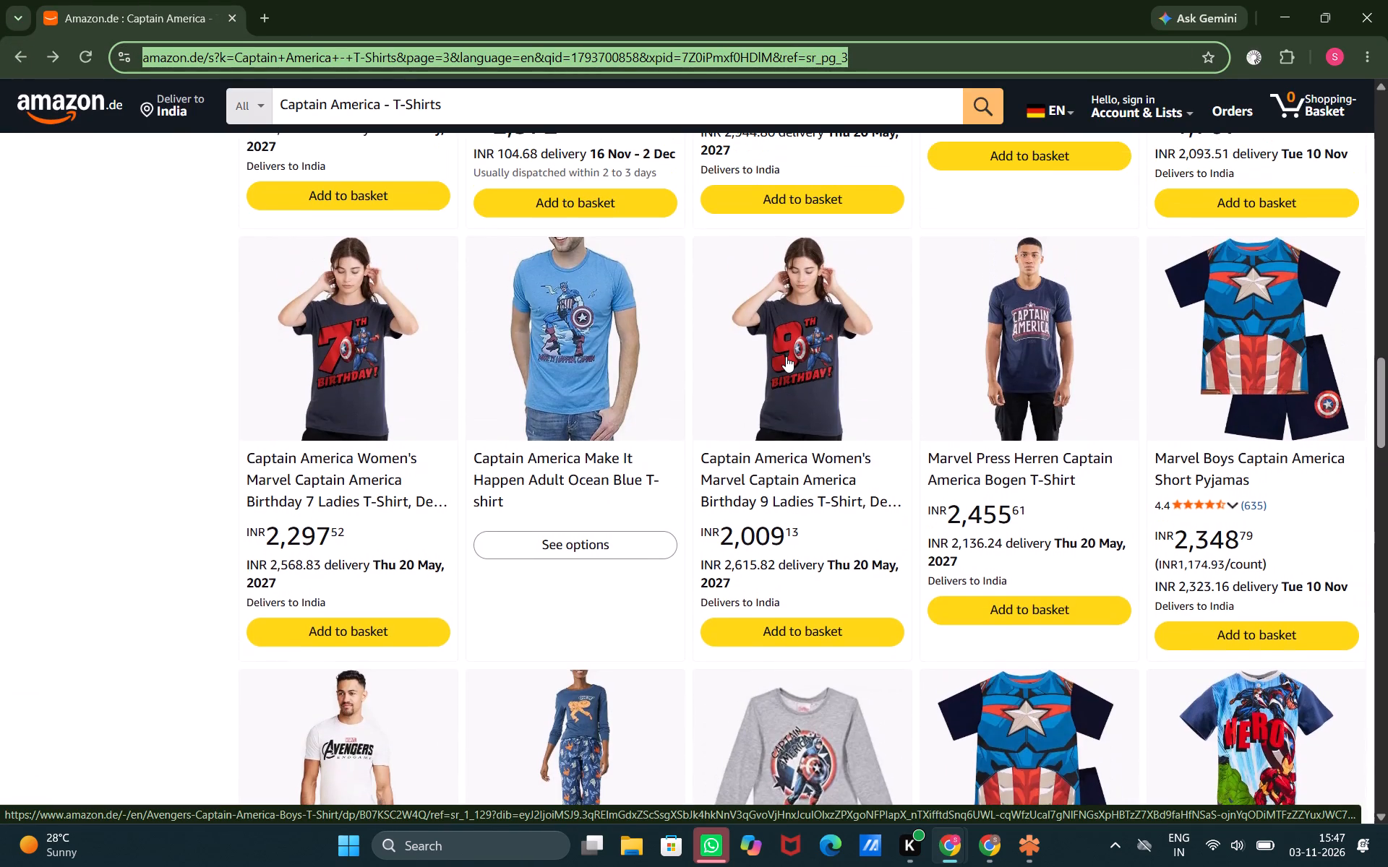
scroll(786, 356, "up", 4)
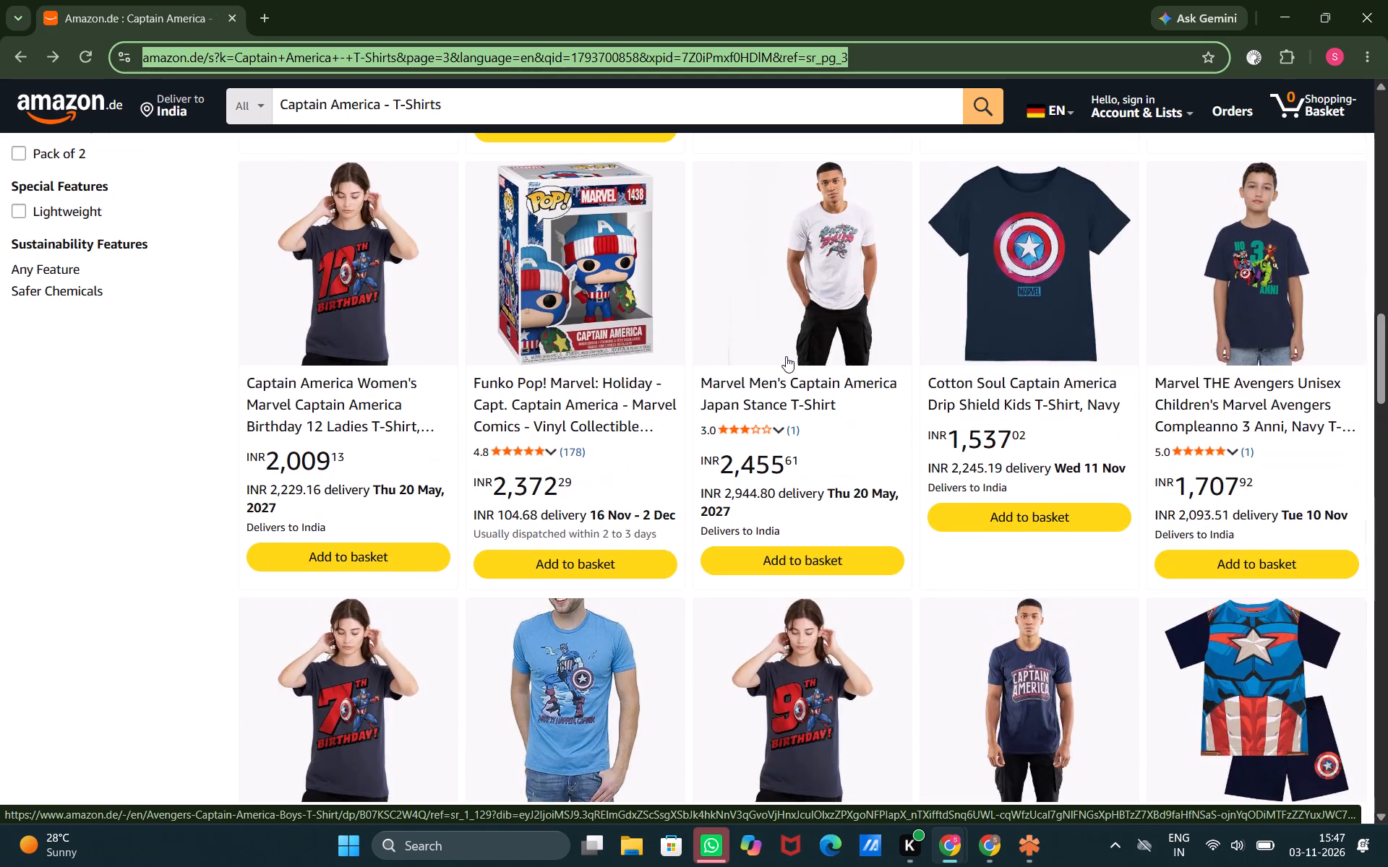
scroll(786, 356, "up", 9)
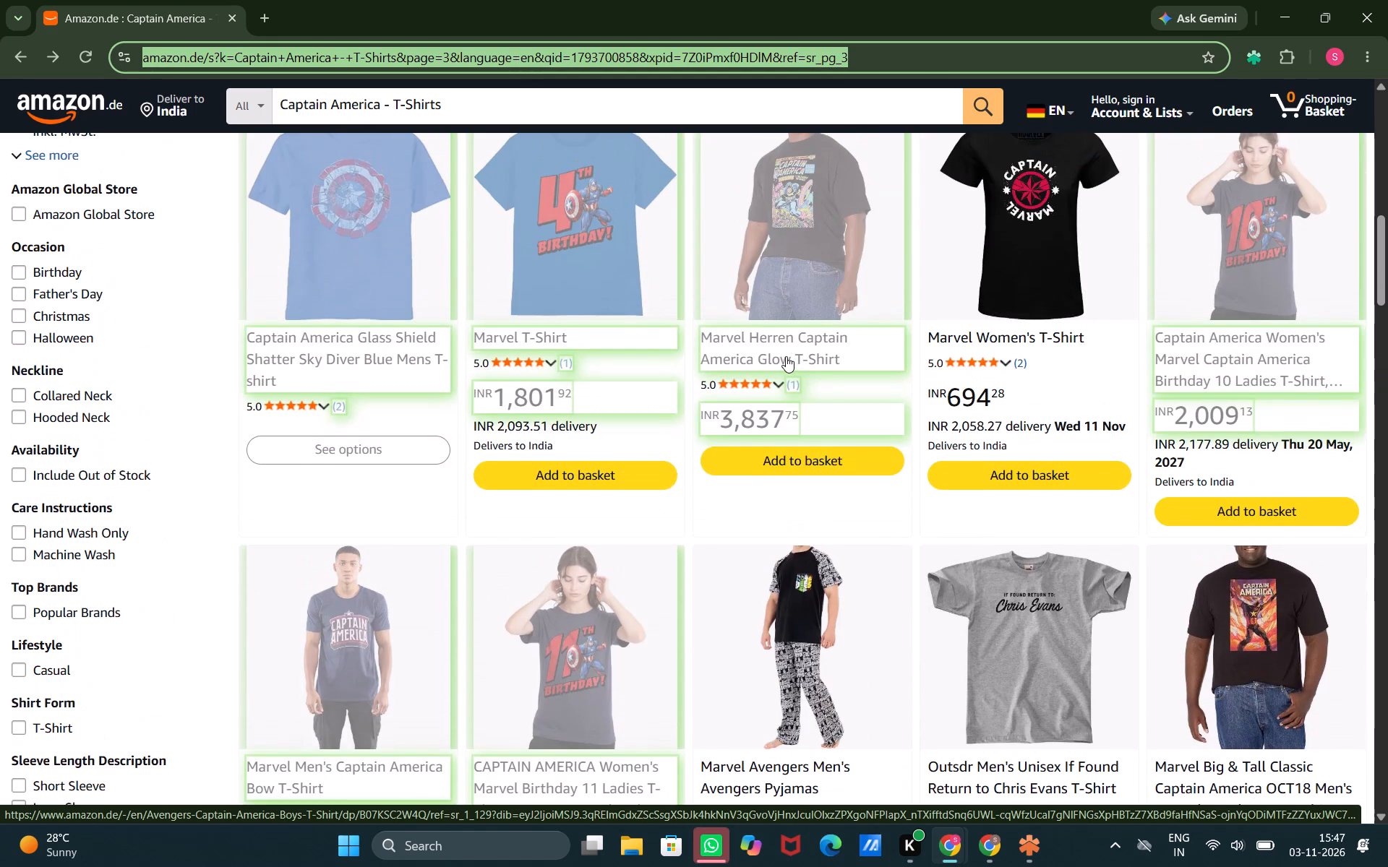
scroll(786, 356, "up", 6)
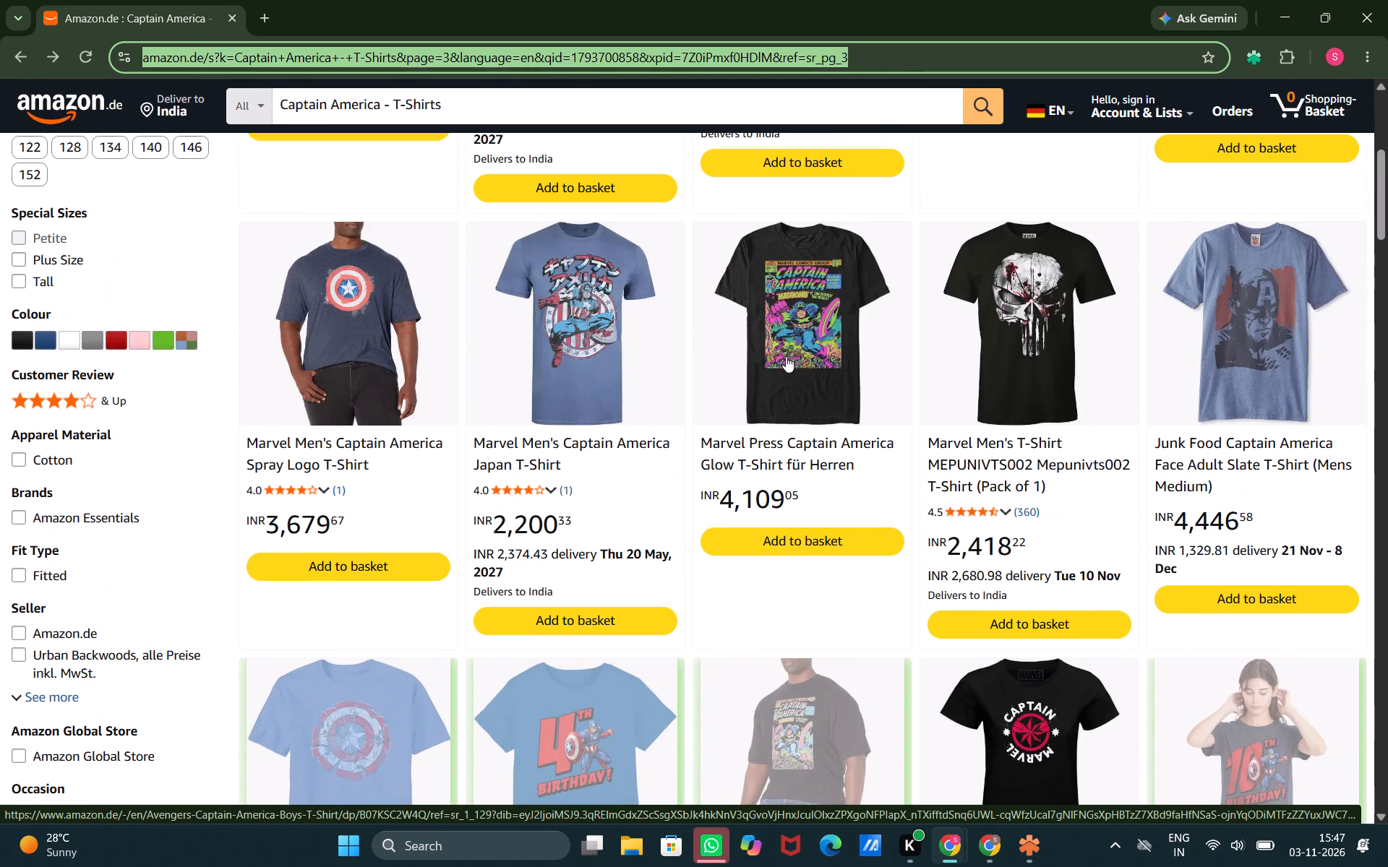
scroll(786, 356, "down", 4)
scroll(1042, 355, "down", 4)
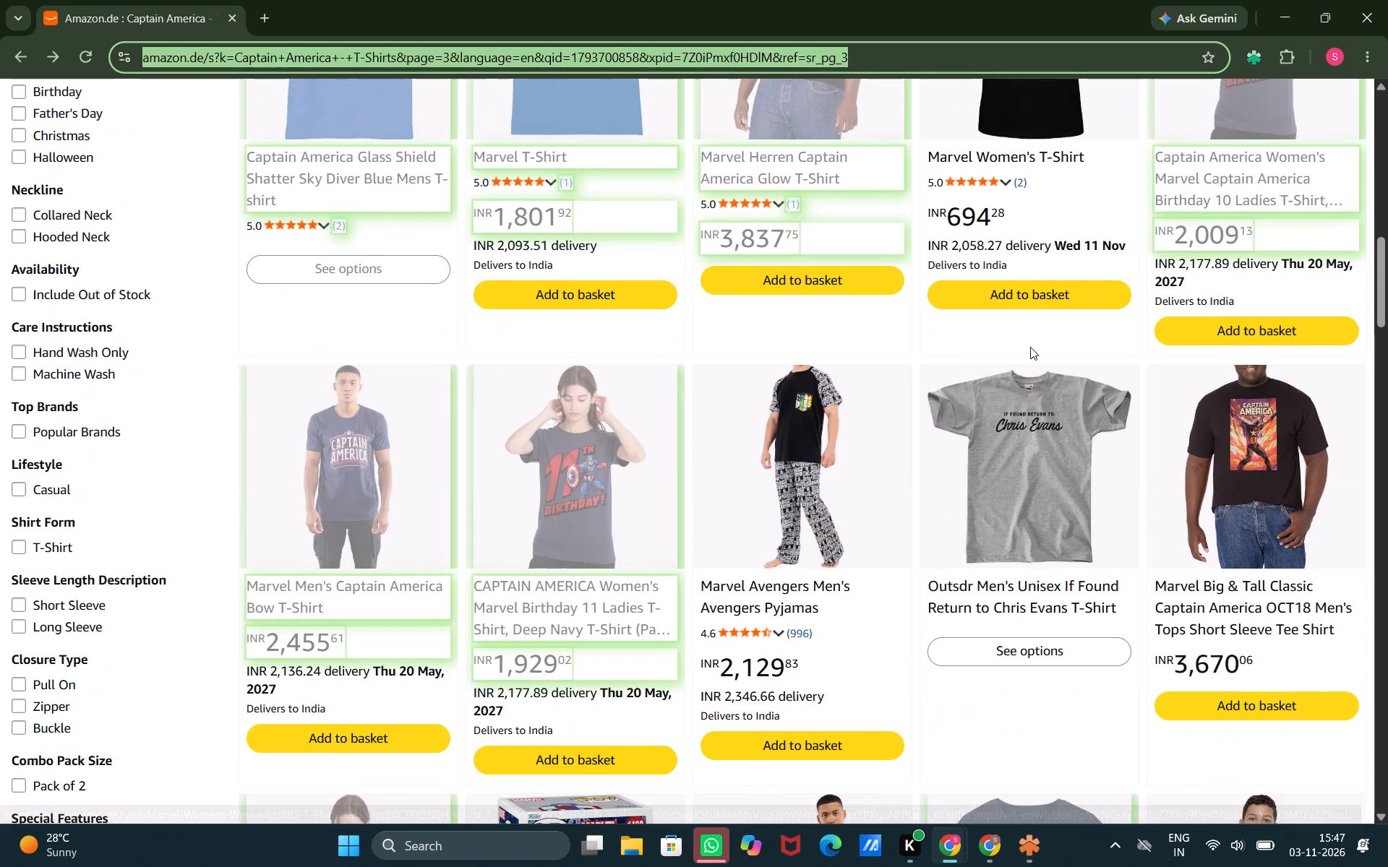
right_click(1246, 602)
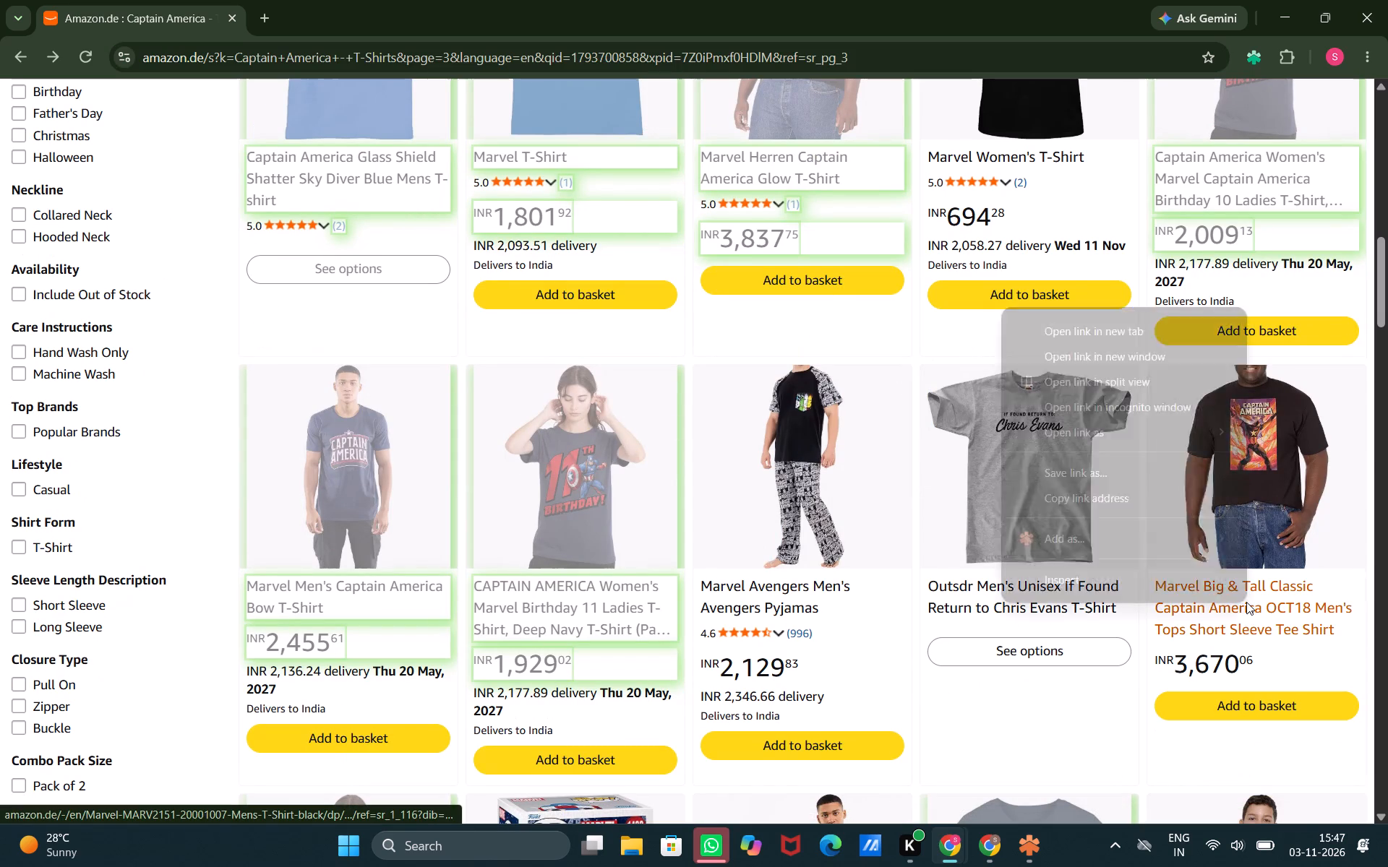
left_click(1102, 496)
key("alt+Tab")
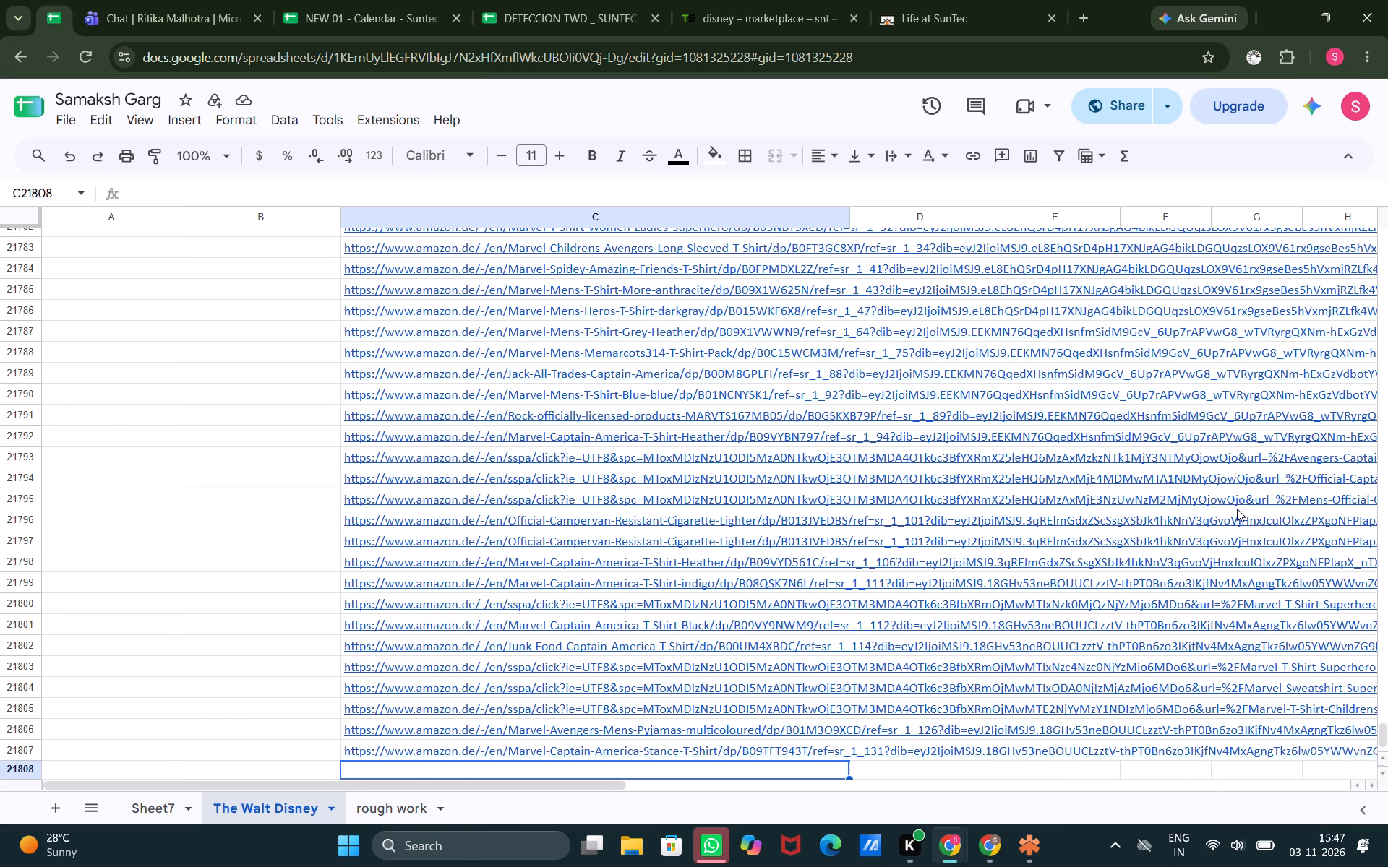
key("ctrl+v")
key("Return")
key("Return")
key("alt+Tab")
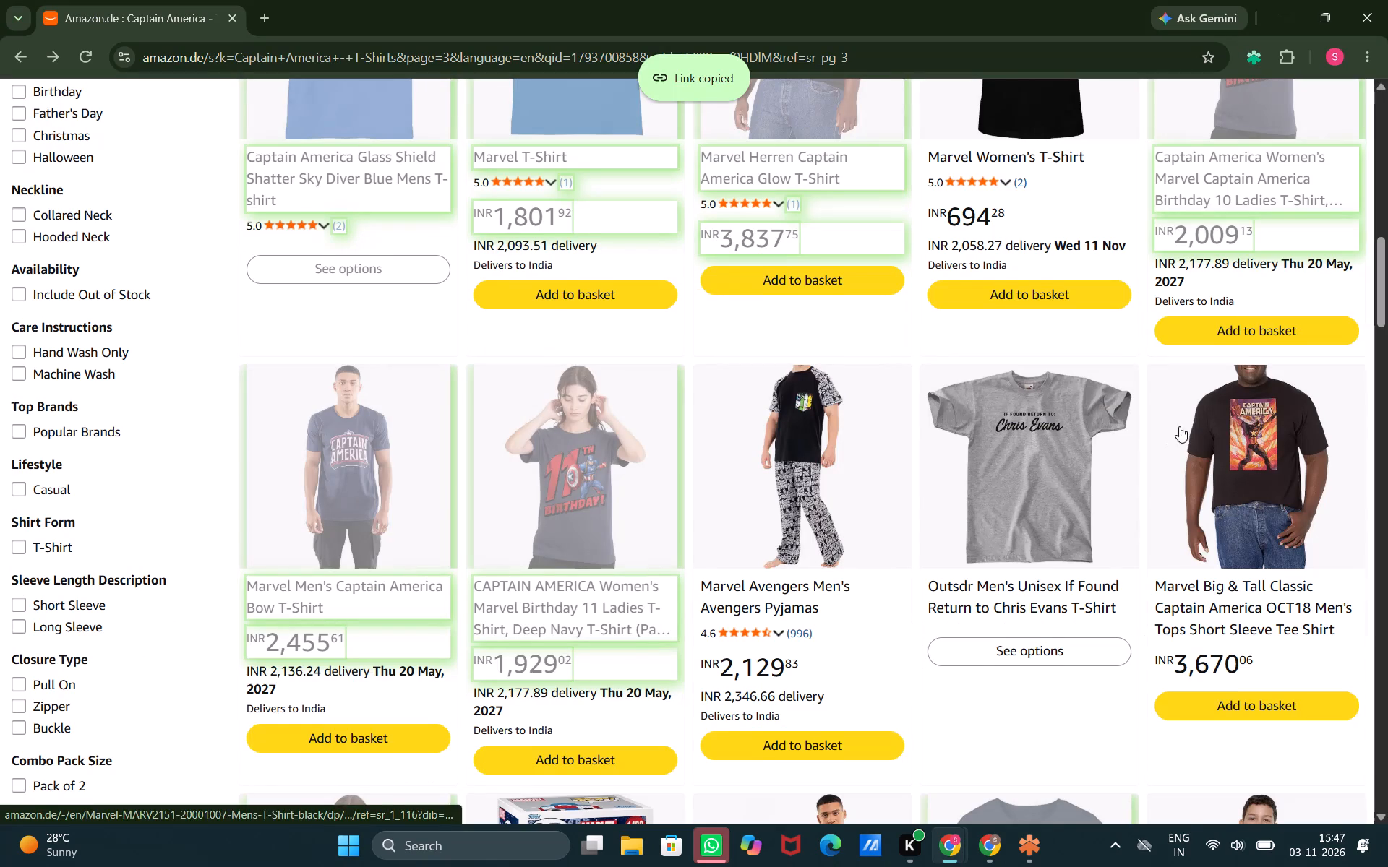
Copy the link of the Marvel THE Avengers Unisex Children's Compleanno 3 Anni T-shirt and paste it into cell C21809 of The Walt Disney sheet.
scroll(1179, 426, "down", 6)
right_click(1271, 531)
right_click(1301, 491)
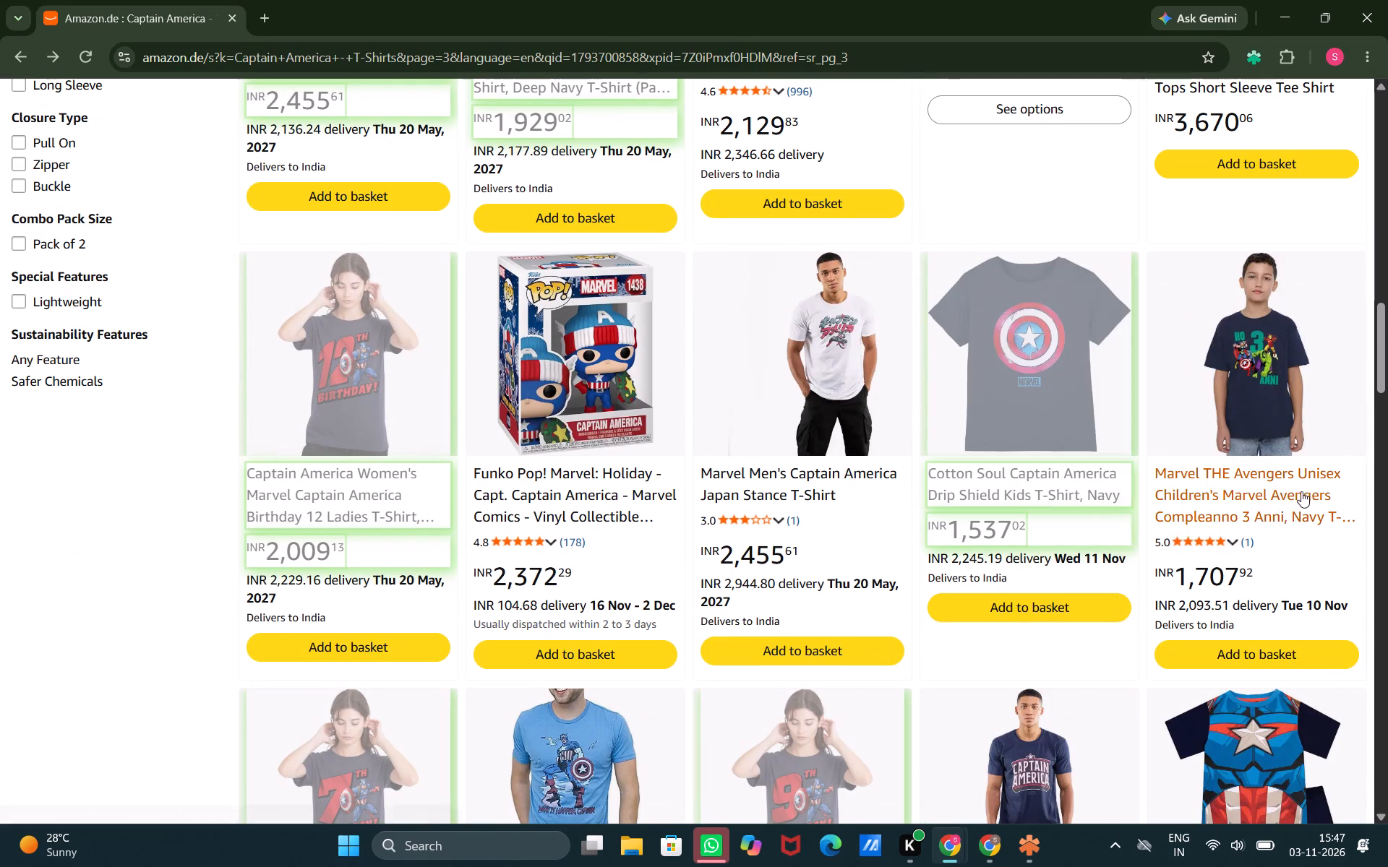
left_click(1166, 688)
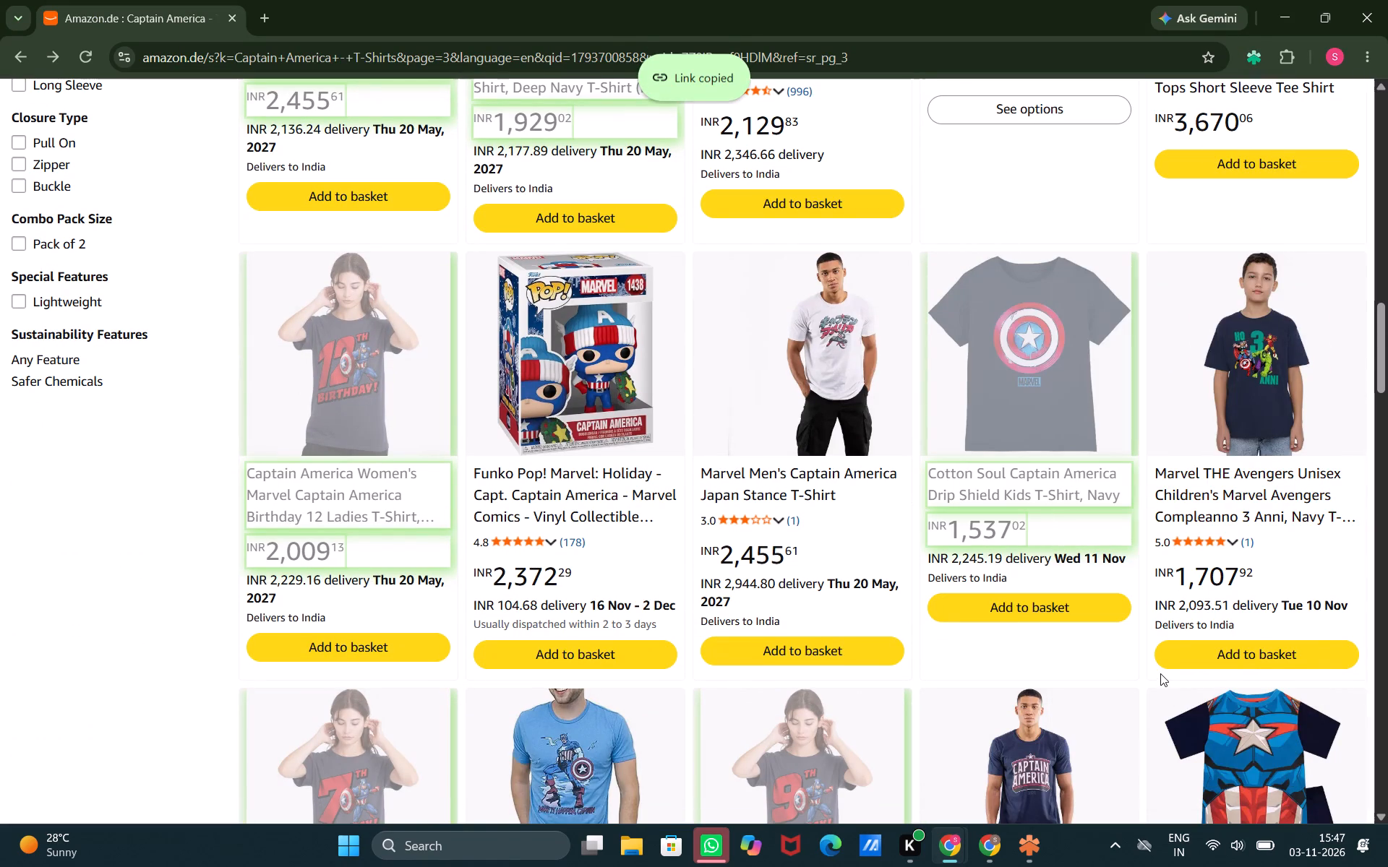
key("alt+Tab")
key("ctrl+v")
key("Return")
key("Return")
key("alt+Tab")
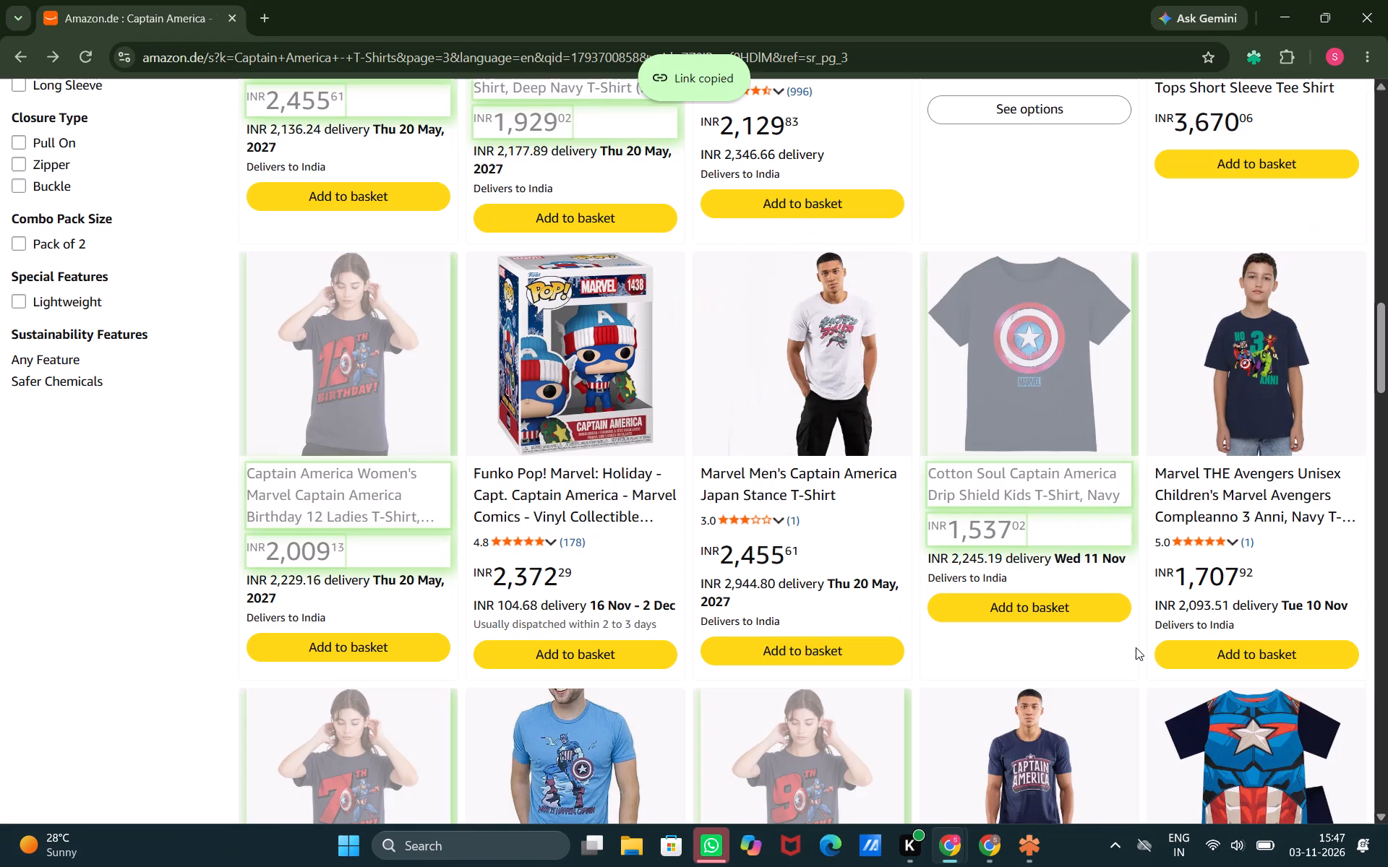
Copy the Marvel Men's Captain America Japan Stance T-Shirt link from the results and paste it into cell C21810 of The Walt Disney sheet.
right_click(756, 483)
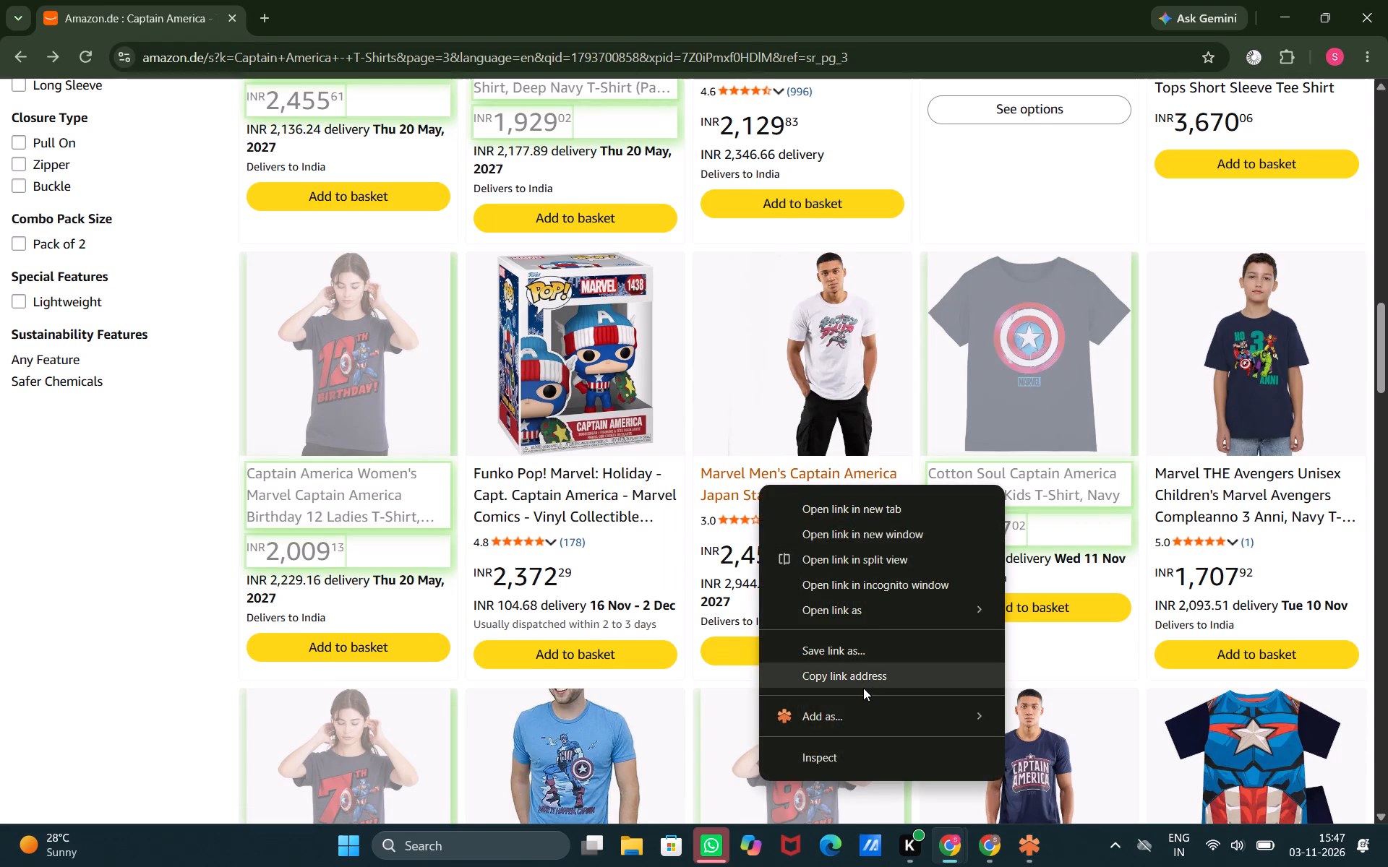
left_click(863, 688)
key("alt+Tab")
key("ctrl+v")
key("Return")
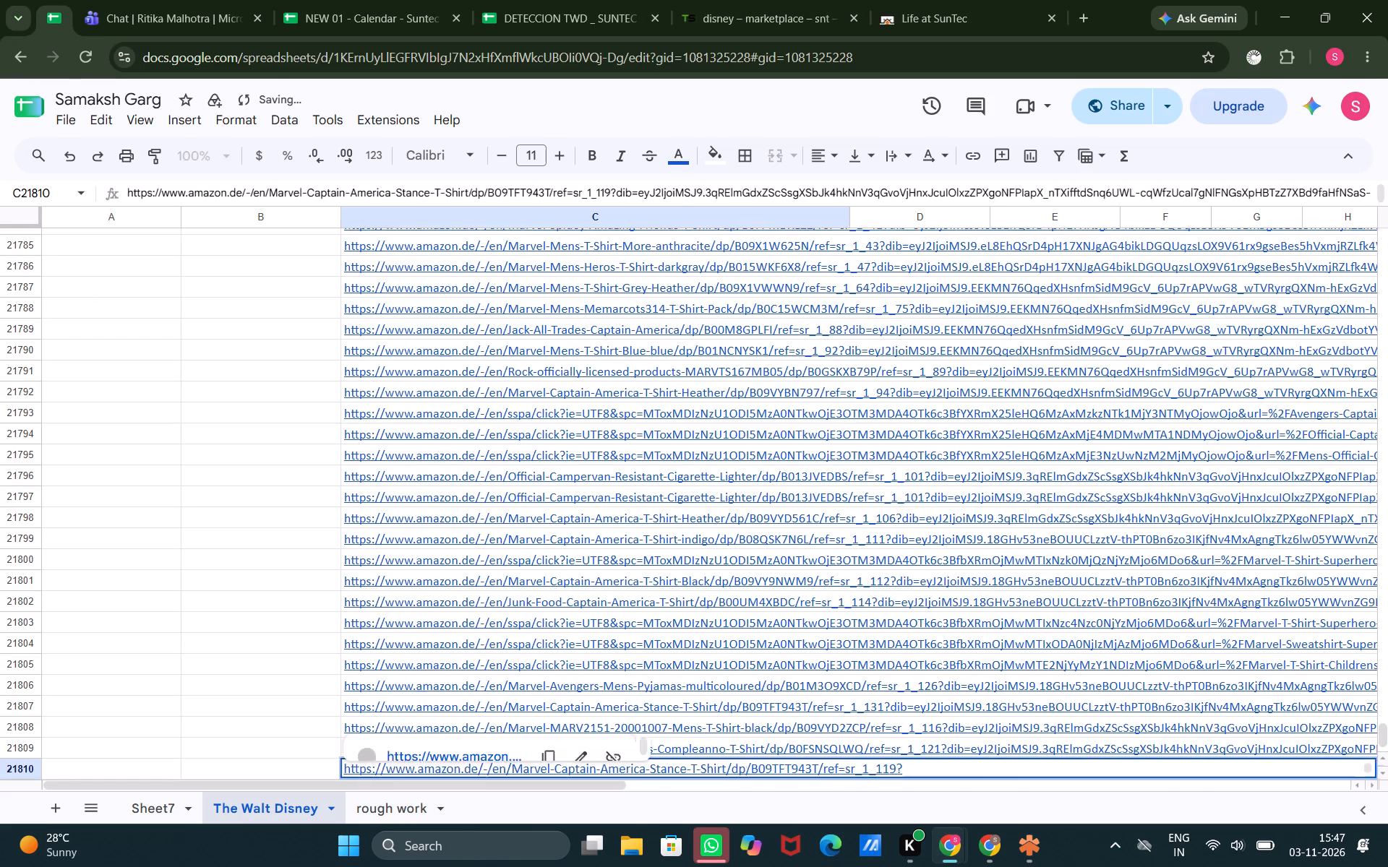
key("Return")
key("alt+Tab")
Copy the link of the Captain America Make It Happen Adult Ocean Blue T-shirt and paste it into cell C21811 of The Walt Disney sheet.
scroll(902, 694, "down", 3)
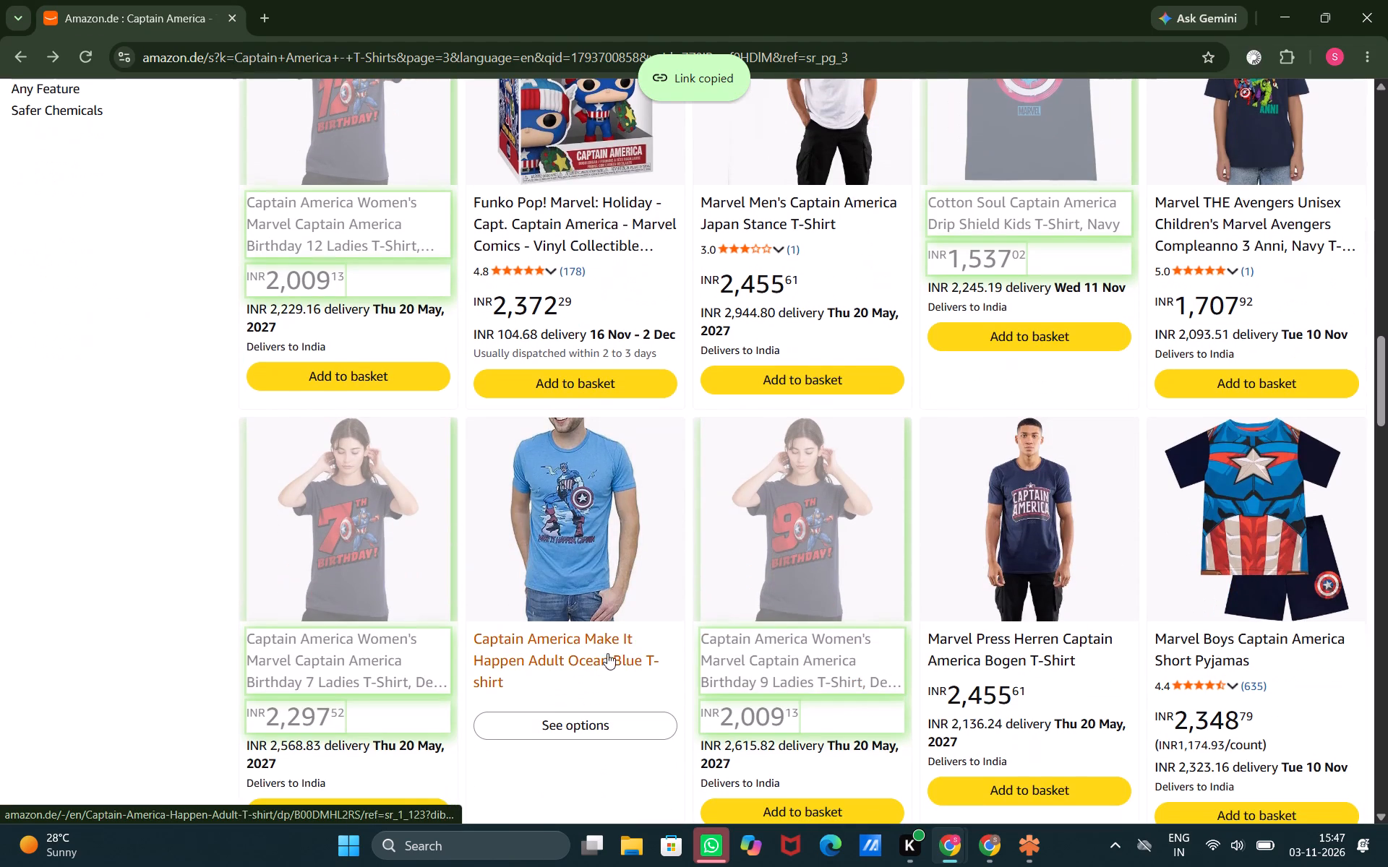
right_click(600, 659)
left_click(672, 562)
key("alt+Tab")
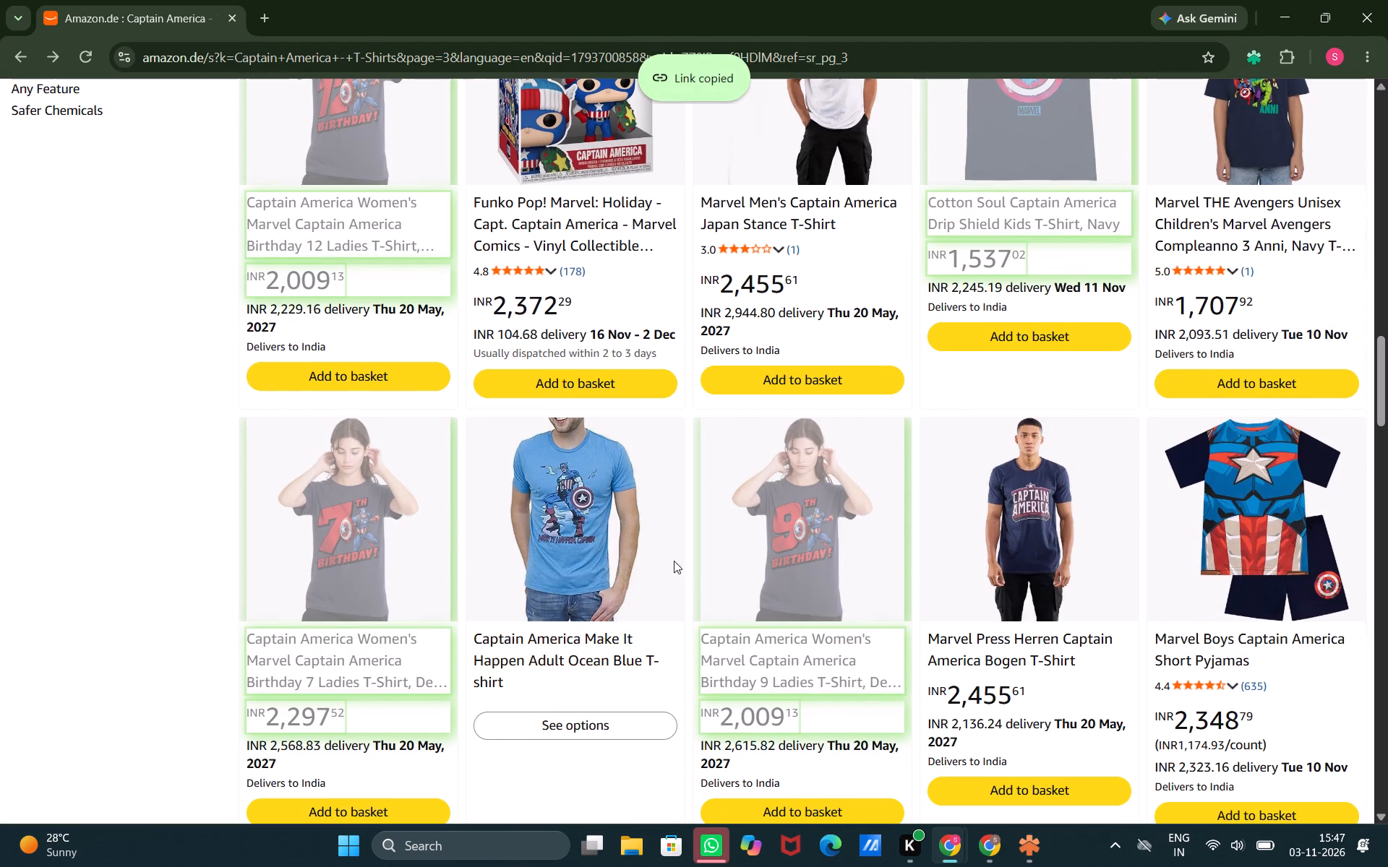
key("ctrl+v")
key("Return")
key("Return")
key("alt+Tab")
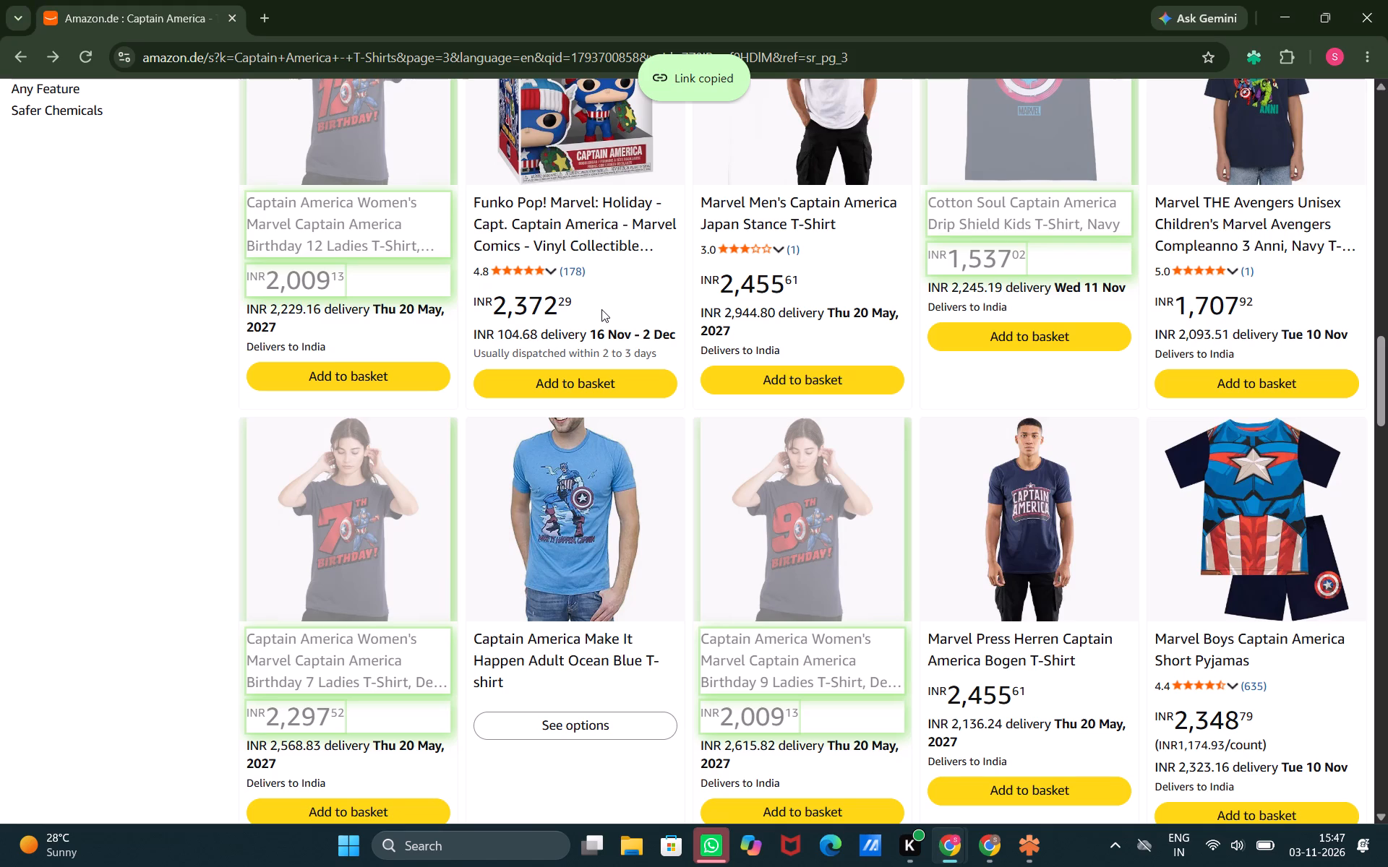
Copy the link of the Marvel Men's Captain America Pyjamas and paste it into cell C21812 of The Walt Disney sheet.
scroll(1360, 472, "down", 6)
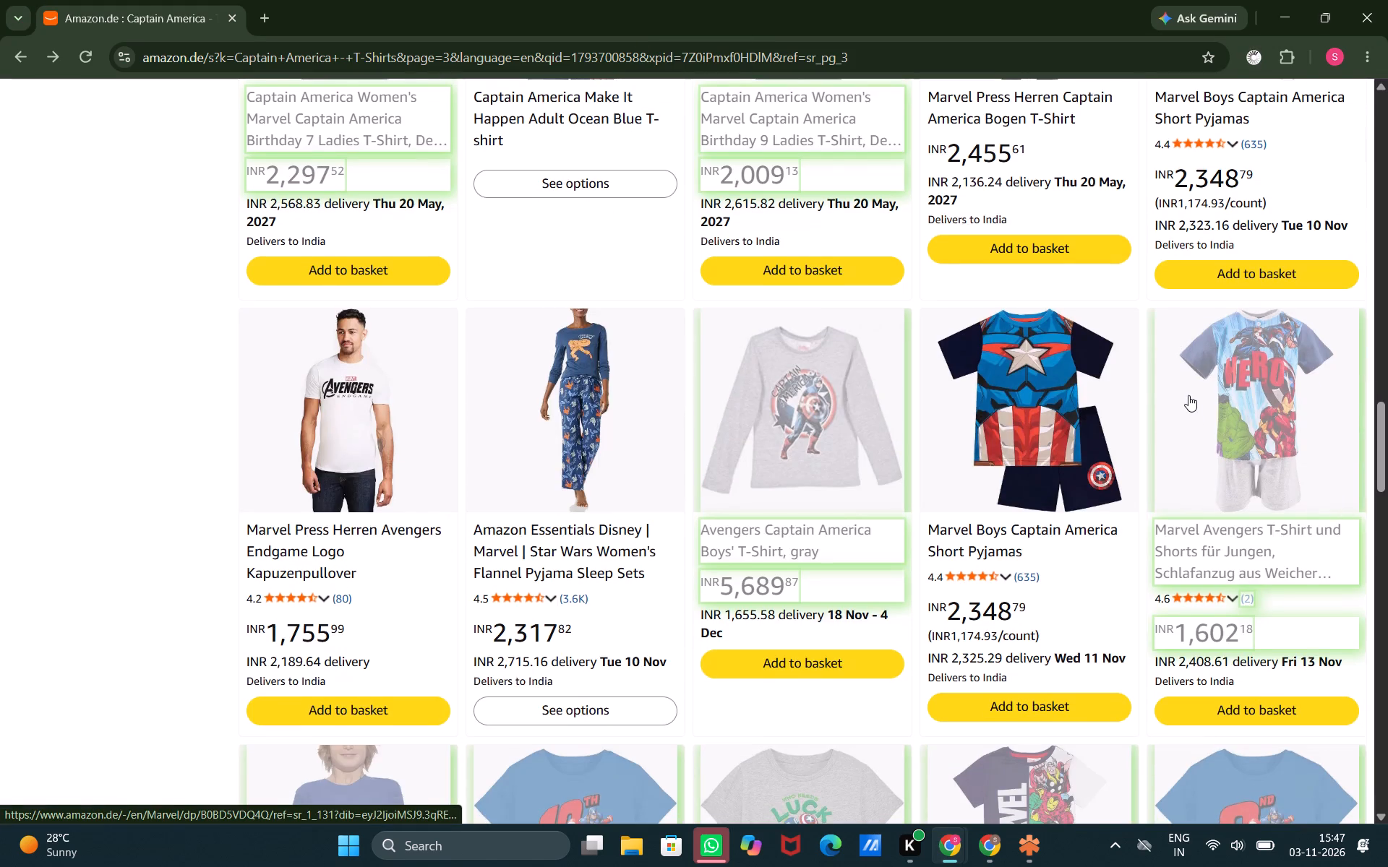
scroll(1188, 395, "up", 4)
scroll(1220, 397, "down", 1)
scroll(1114, 411, "down", 2)
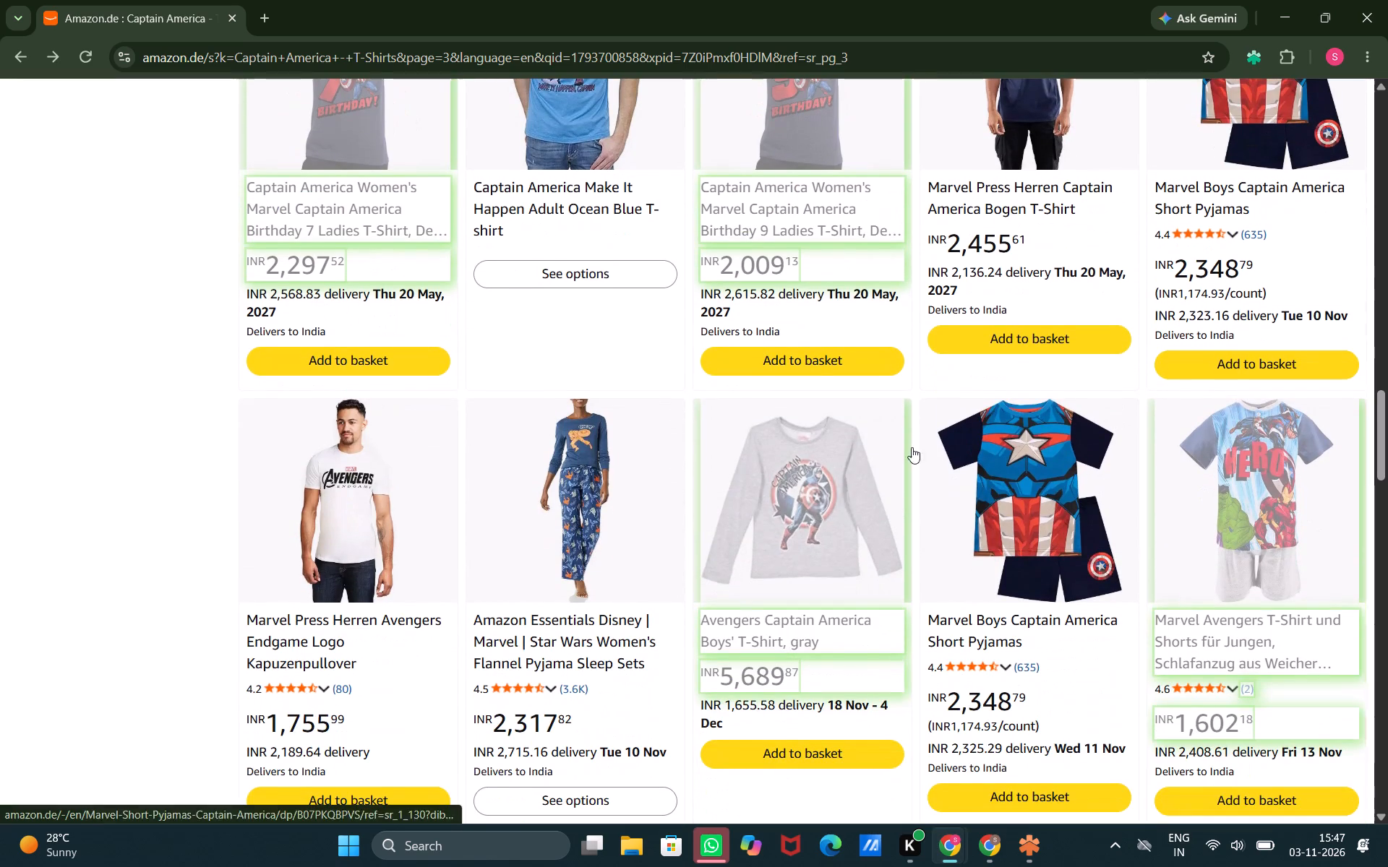
scroll(413, 523, "down", 5)
scroll(1115, 439, "down", 5)
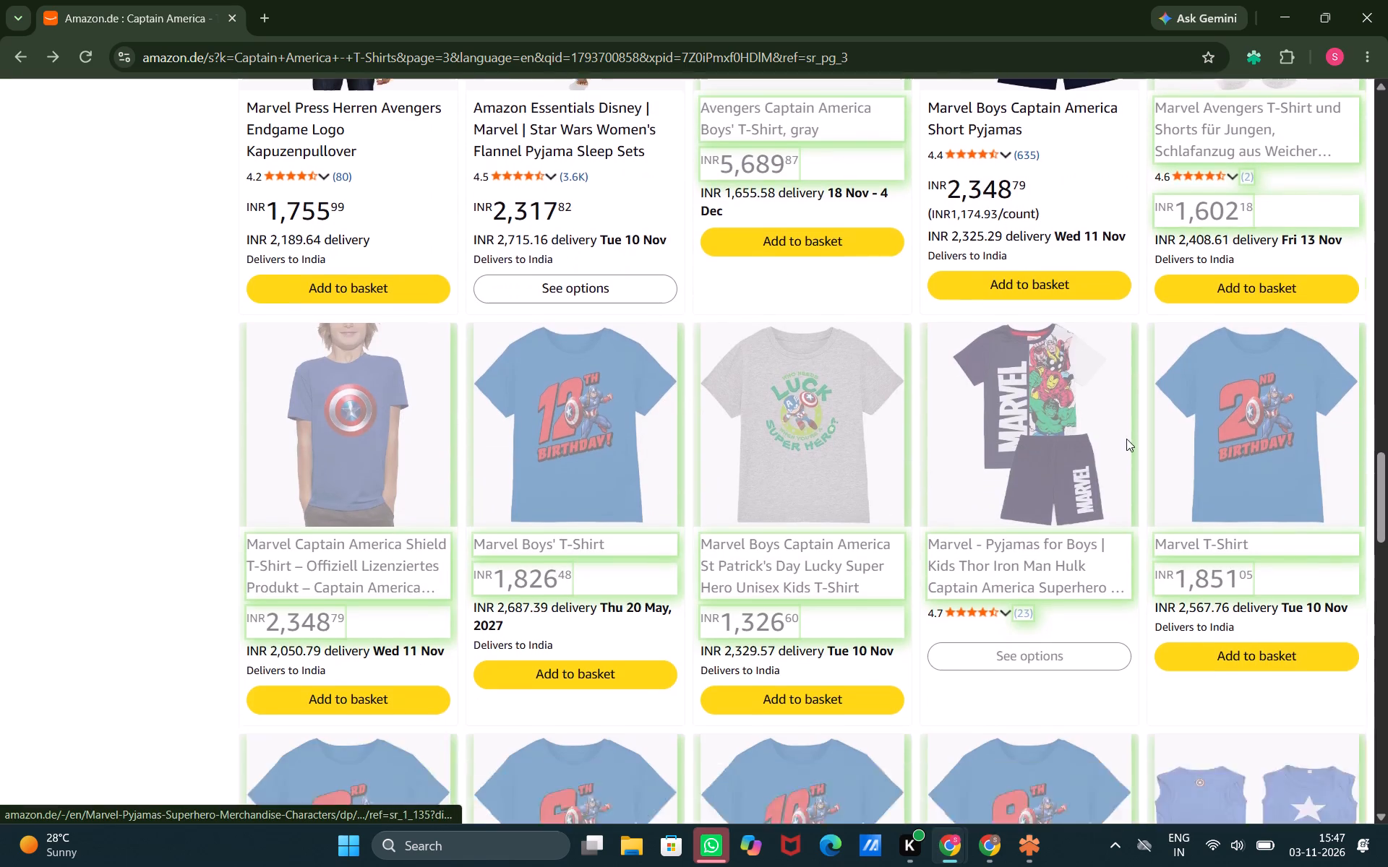
scroll(1134, 457, "down", 5)
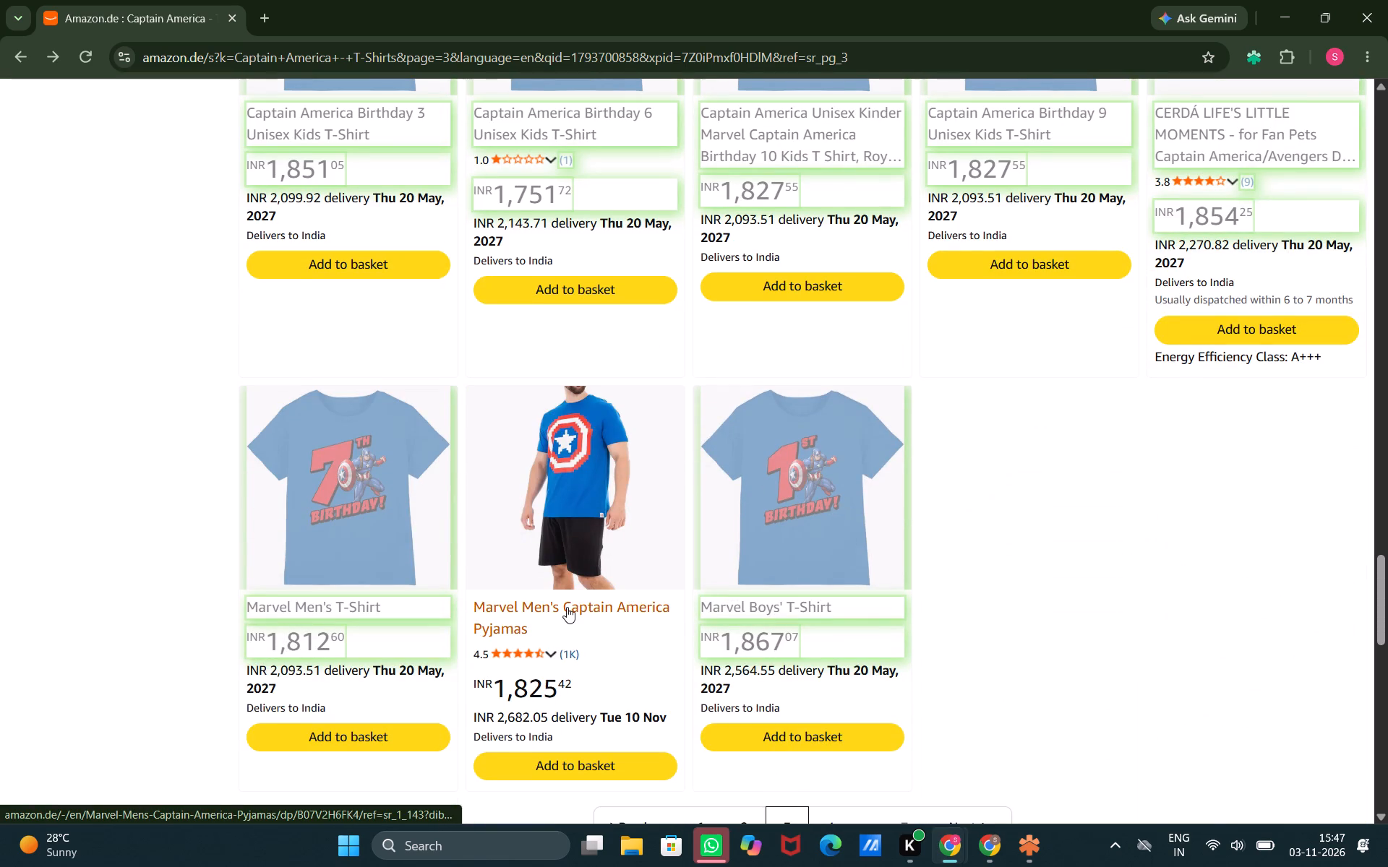
right_click(567, 607)
left_click(693, 495)
key("alt+Tab")
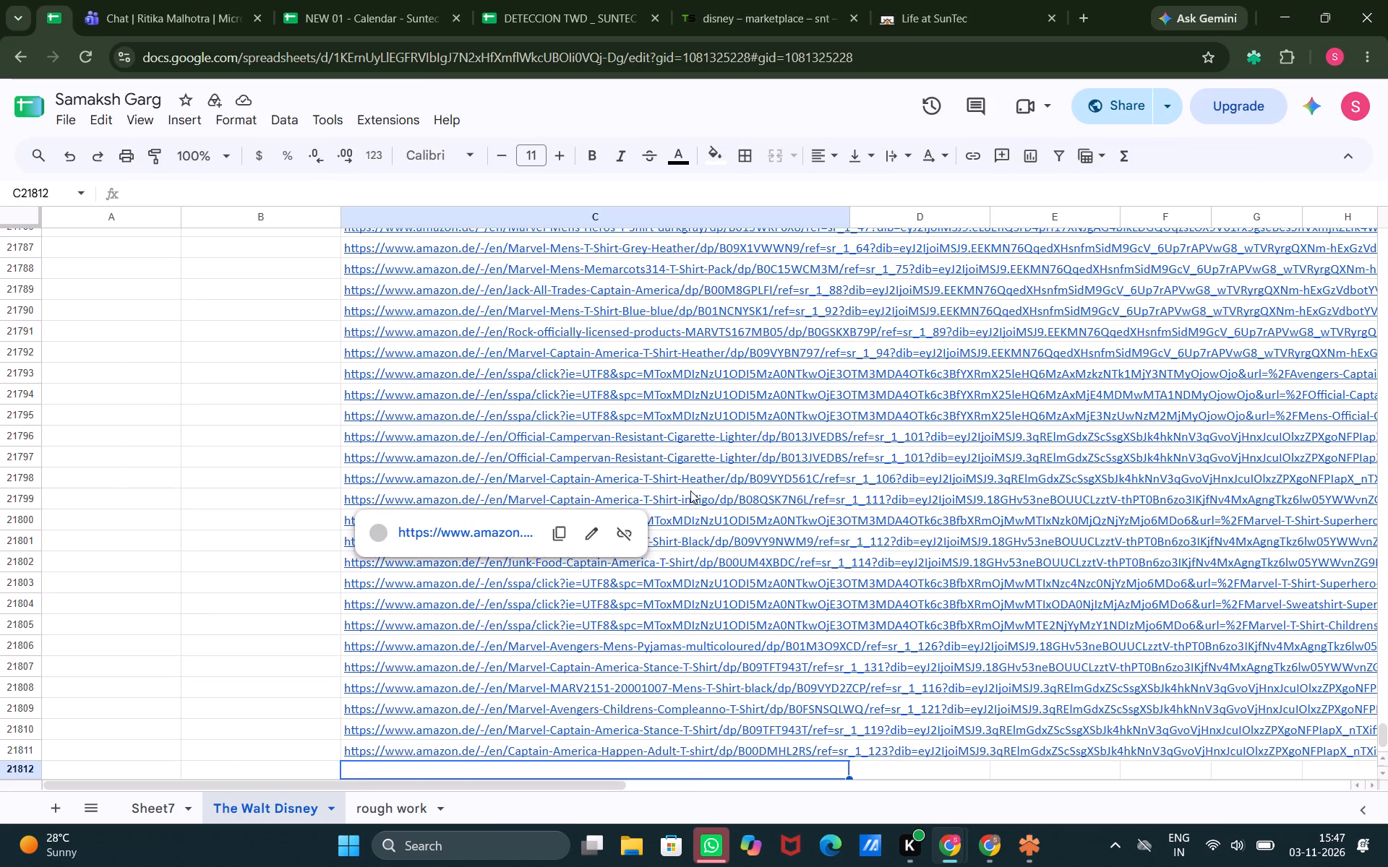
key("ctrl+v")
key("Return")
key("Return")
key("alt+Tab")
Open page 4 of the Captain America - T-Shirts search results.
scroll(654, 457, "down", 3)
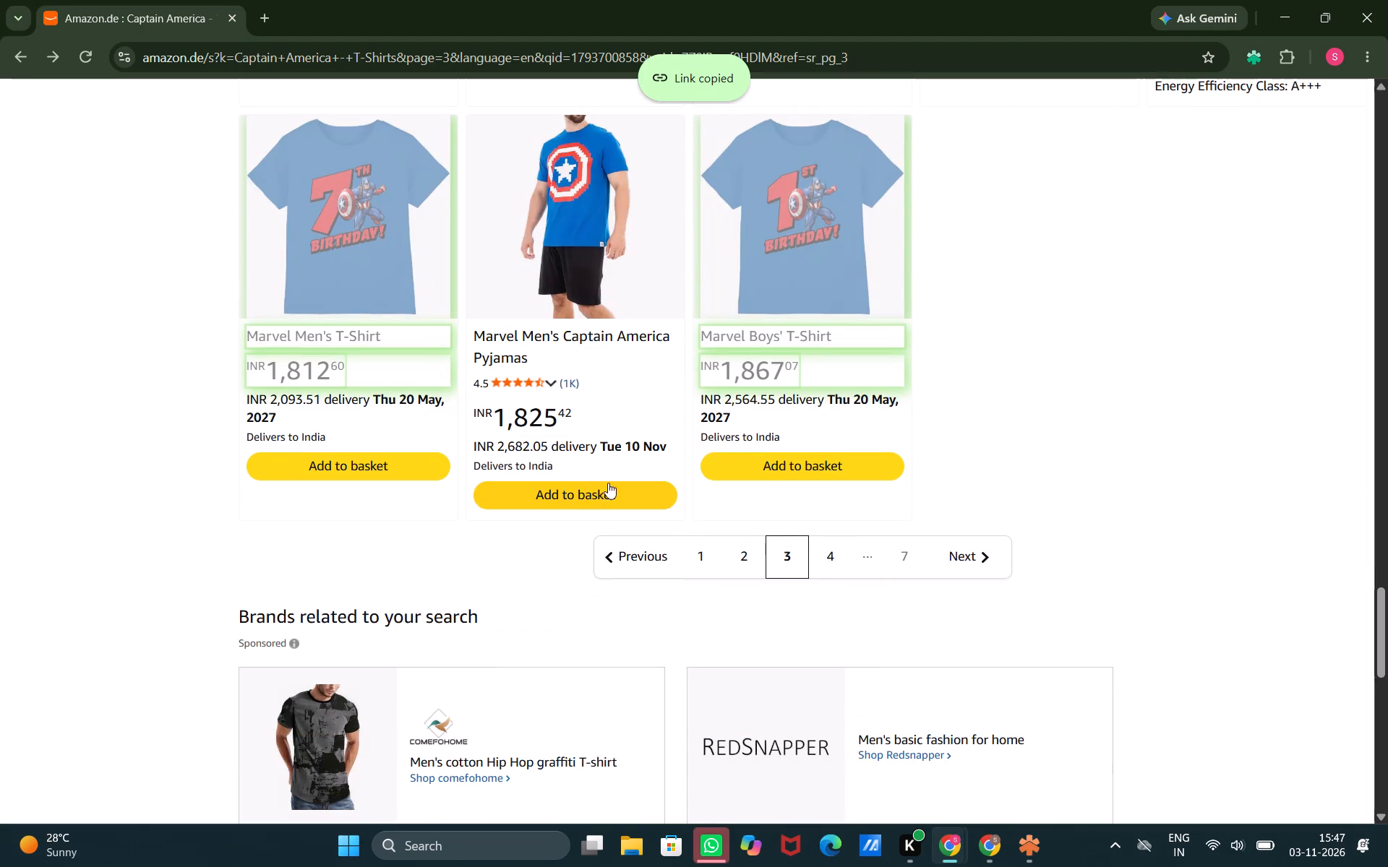
left_click(826, 545)
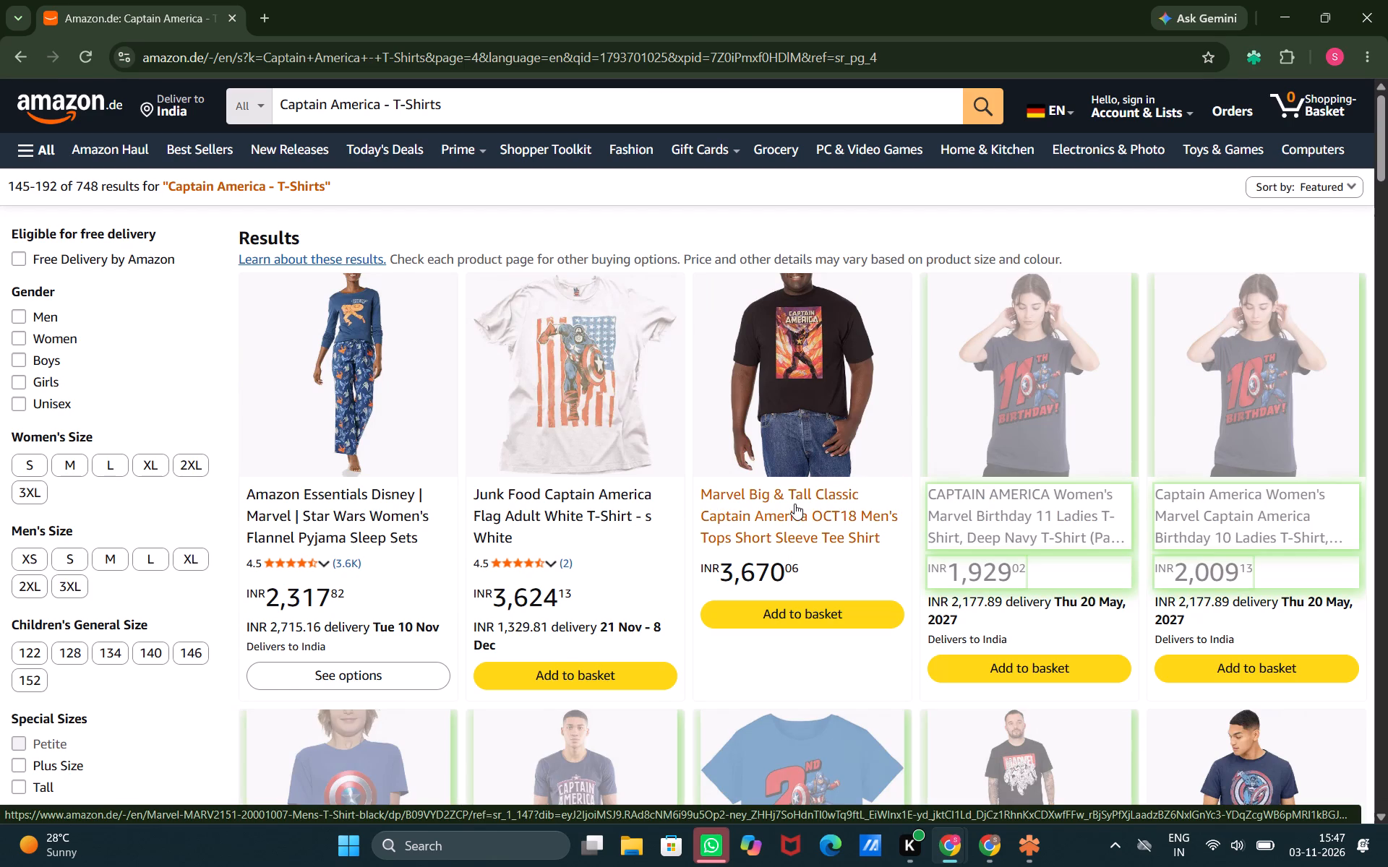
Copy the link of the Junk Food Captain America Flag Adult White T-Shirt and paste it into cell C21813 of The Walt Disney sheet.
right_click(545, 517)
left_click(649, 702)
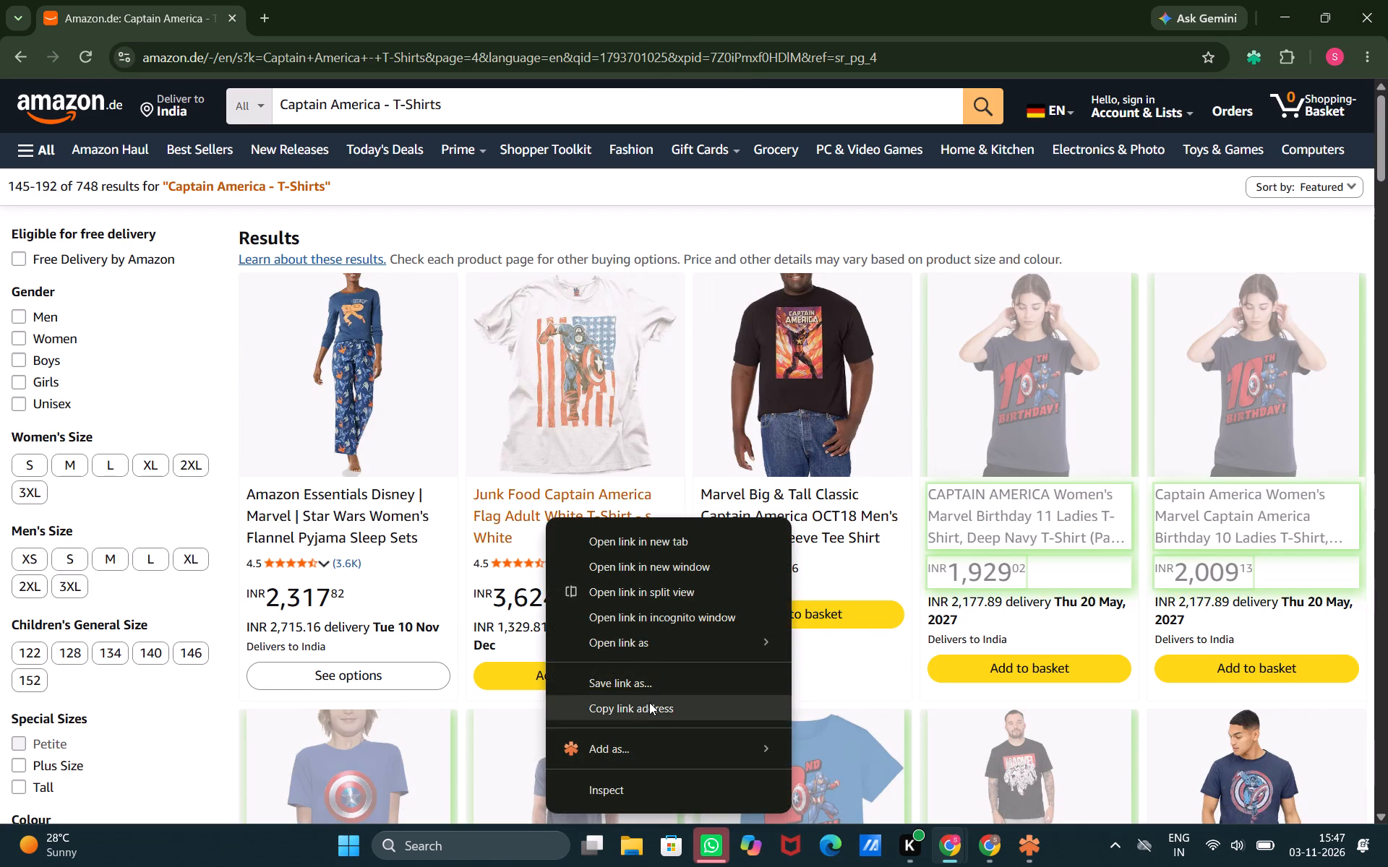
key("alt+Tab")
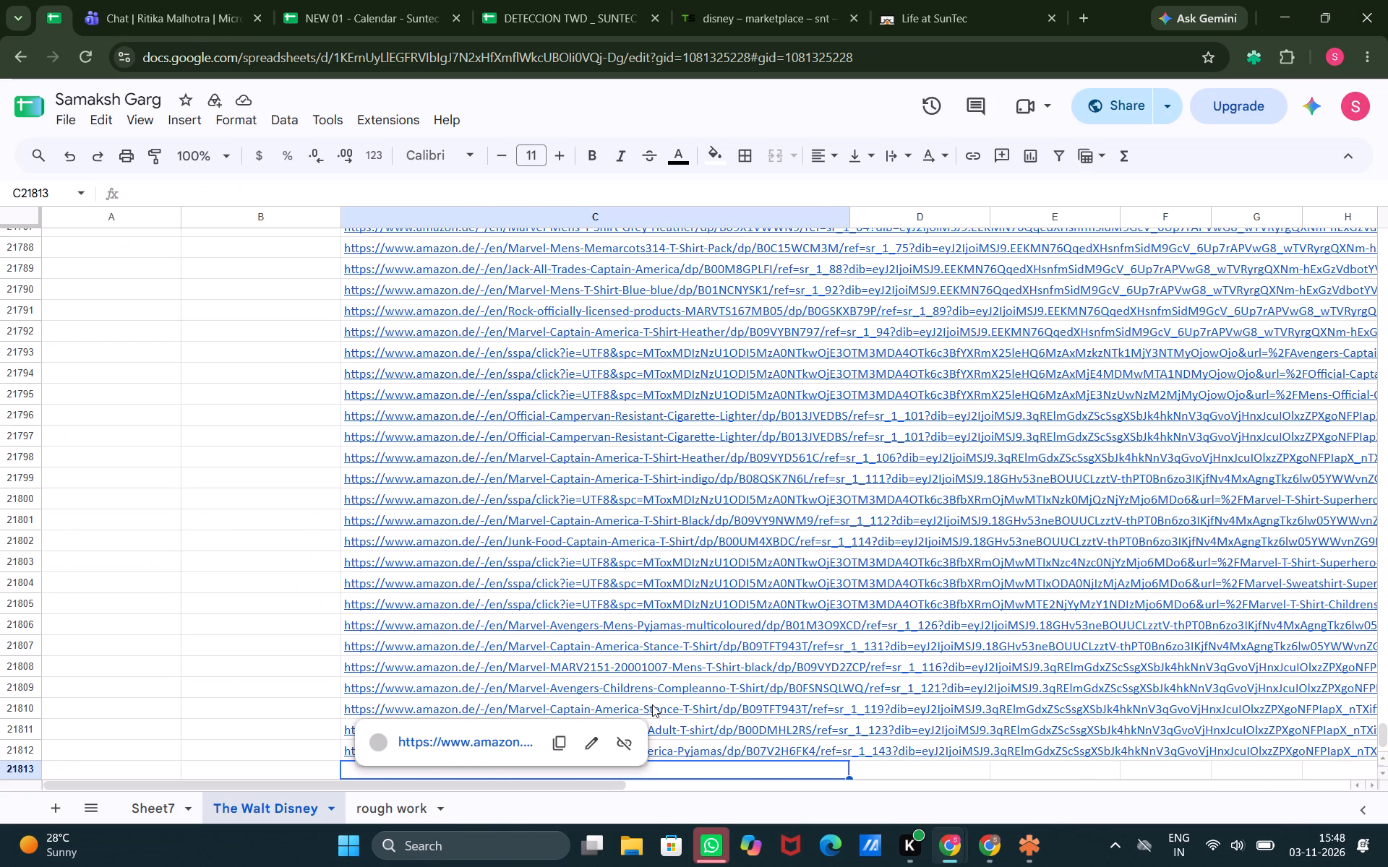
key("ctrl+v")
key("Return")
key("Return")
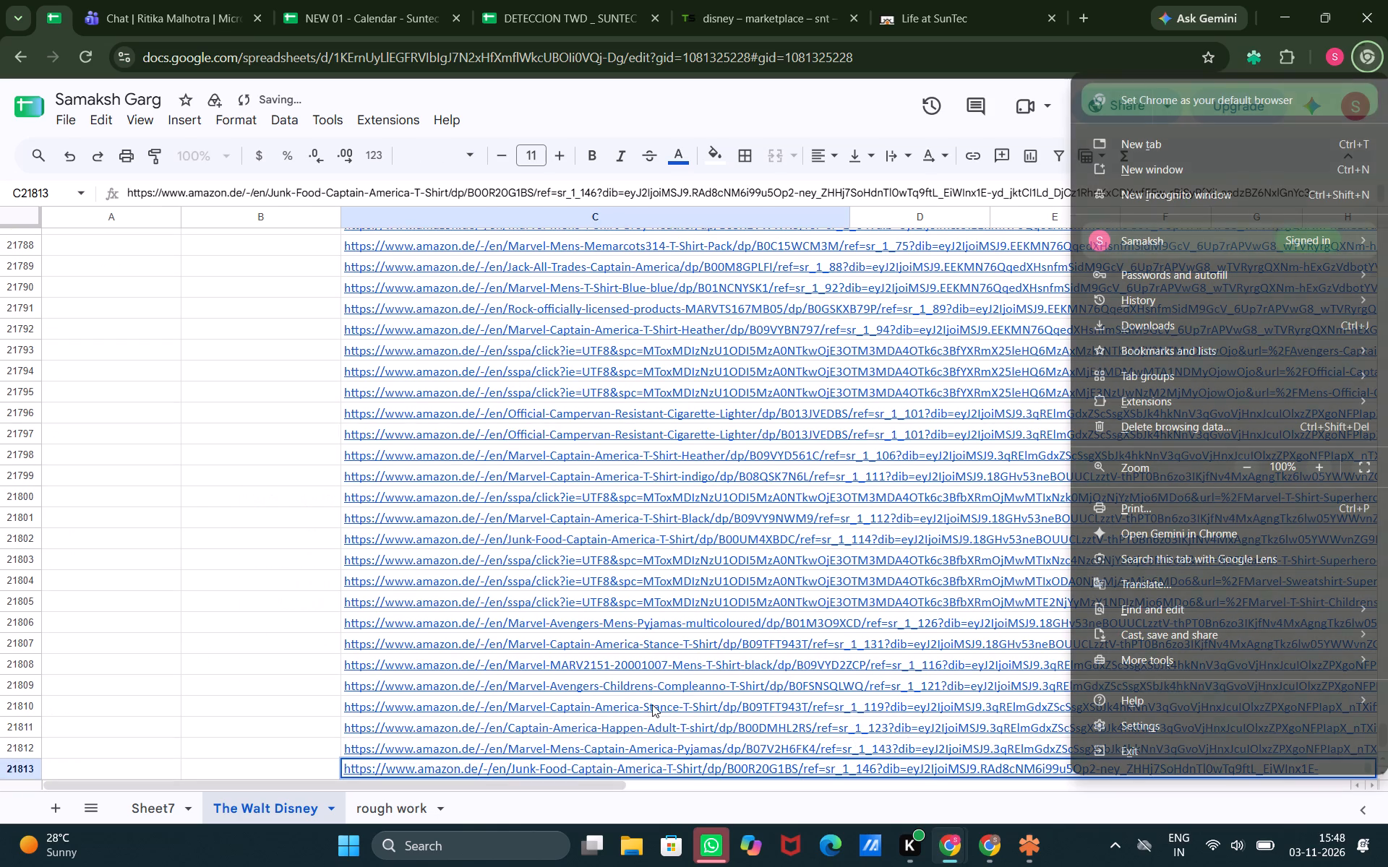
left_click(309, 767)
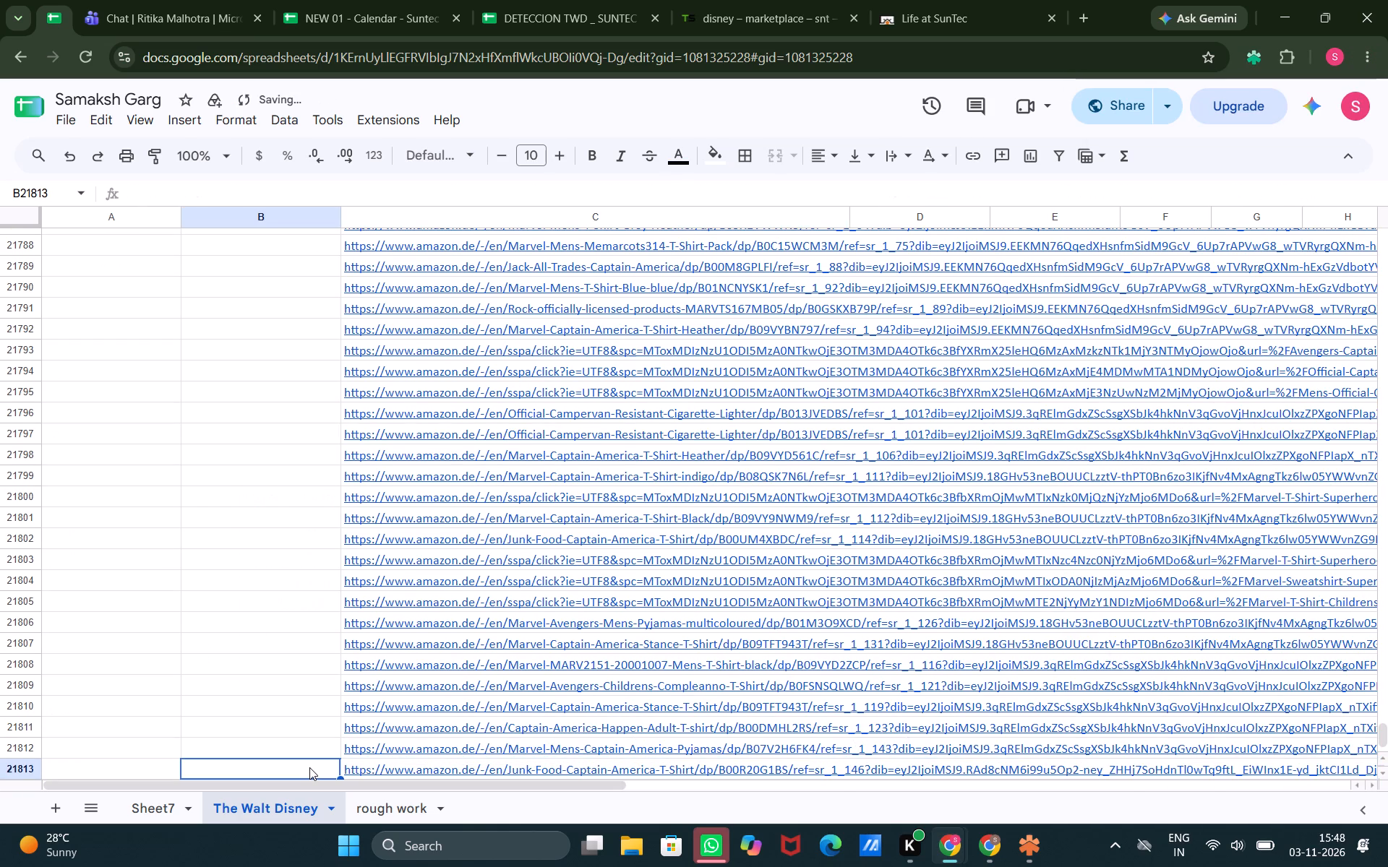
key("Down")
key("Right")
Copy the link of the Marvel Big & Tall Classic Captain America OCT18 tee and paste it into cell C21814 of The Walt Disney sheet.
key("alt+Tab")
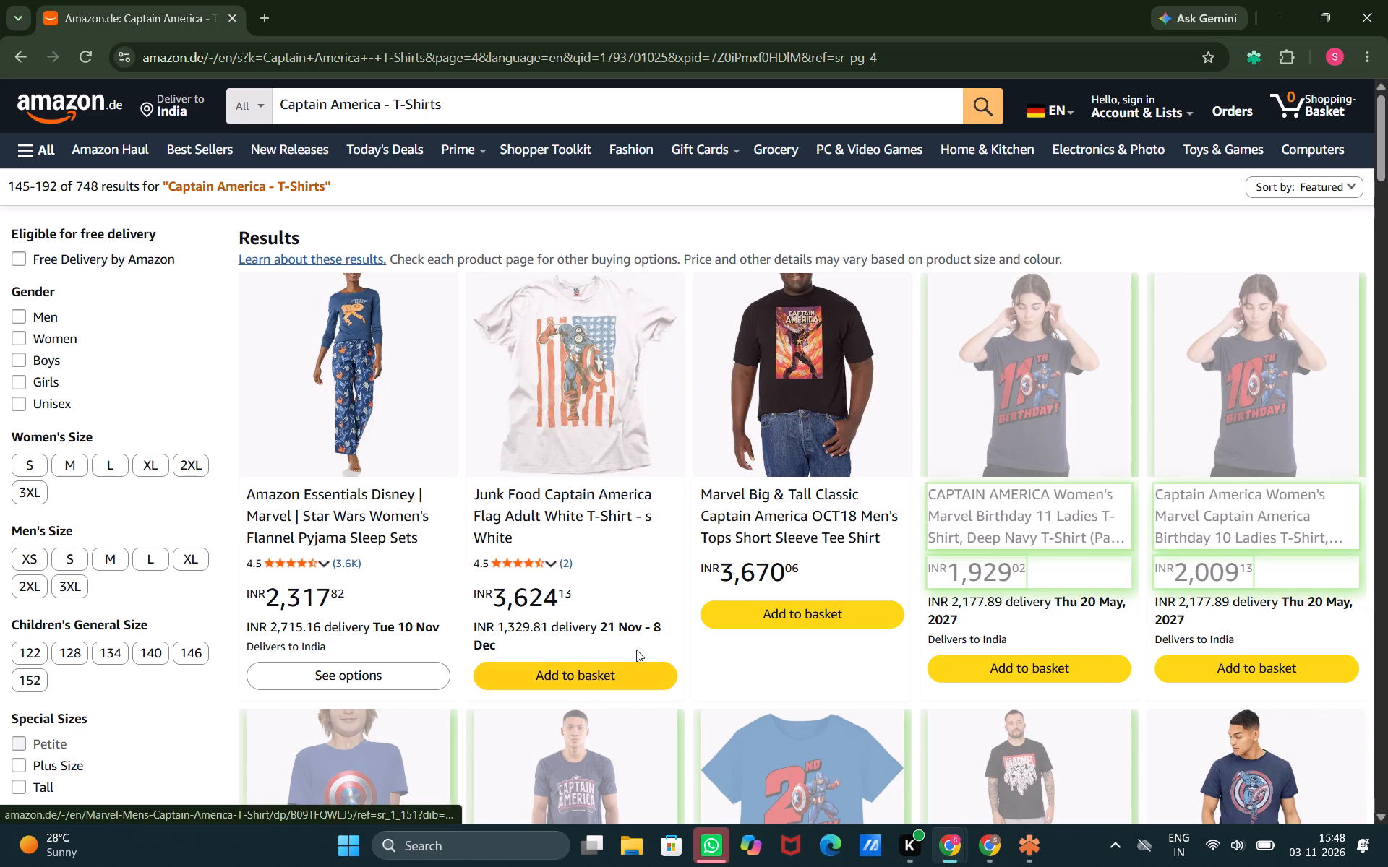
right_click(746, 500)
left_click(839, 695)
key("alt+Tab")
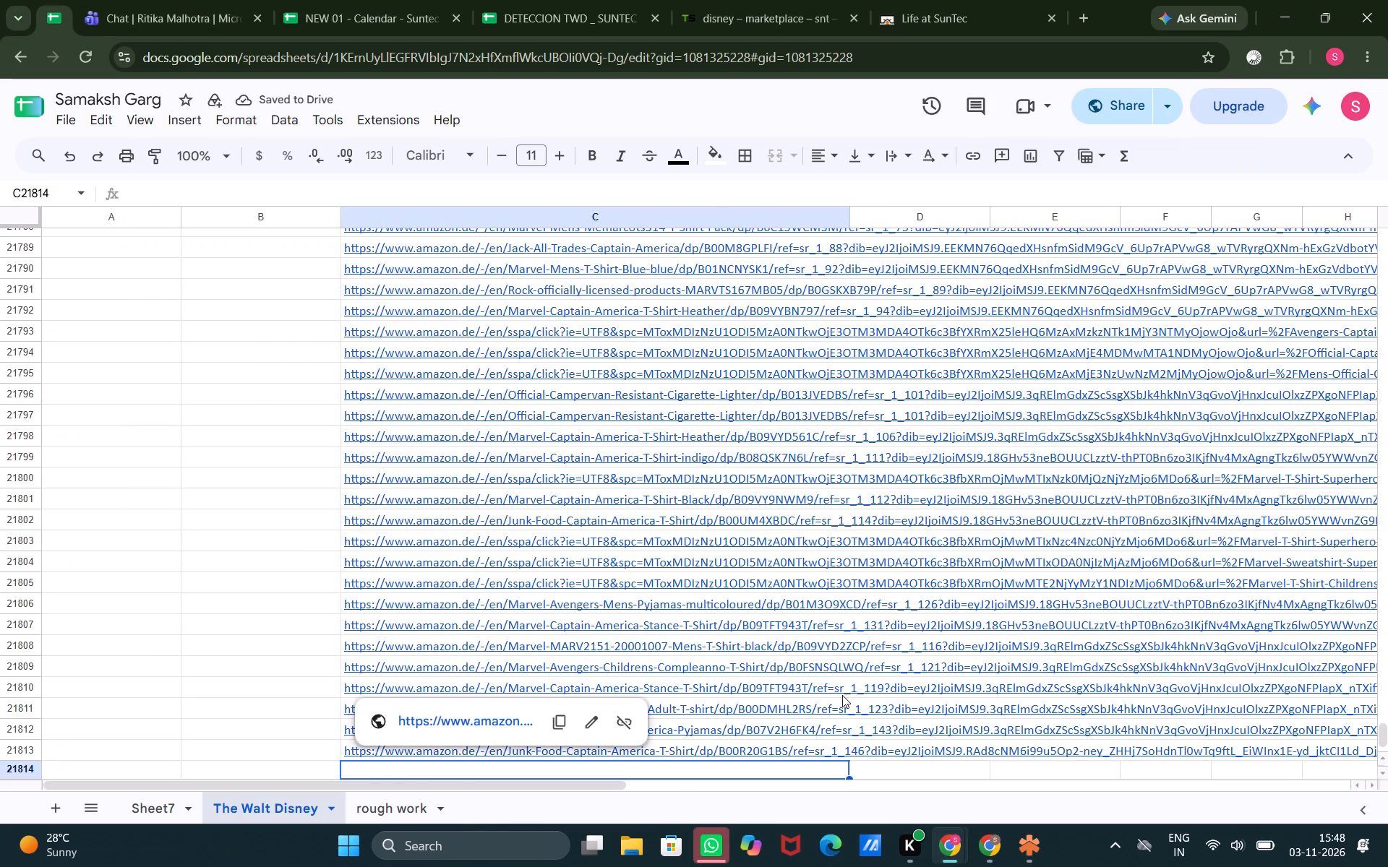
key("ctrl+v")
key("Return")
key("Return")
Copy the Cotton Soul Captain America Marvel Shield Charge Men's Vintage Wash T-Shirt link and paste it into cell C21815 of The Walt Disney sheet.
key("alt+Tab")
scroll(788, 514, "down", 3)
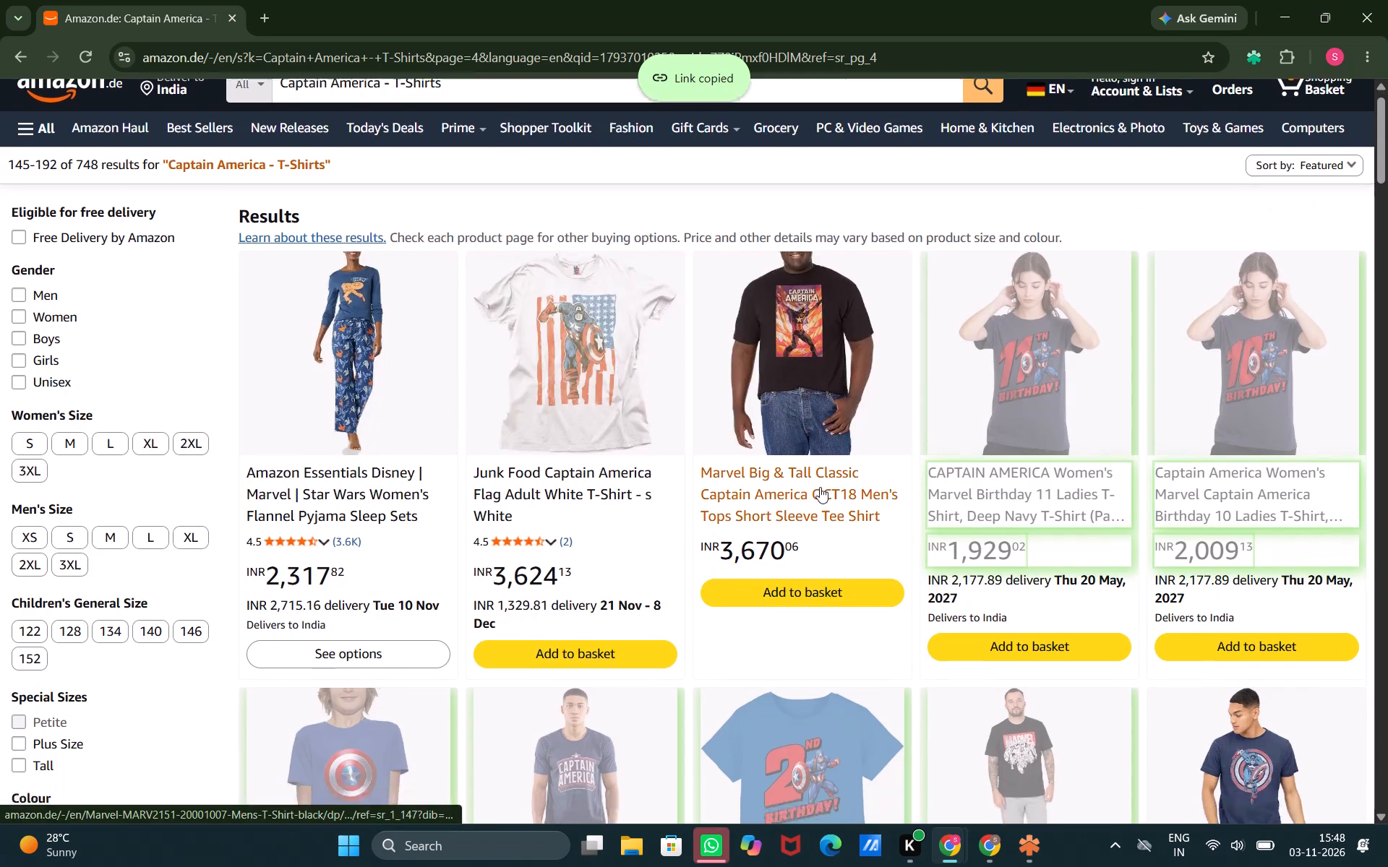
right_click(1219, 608)
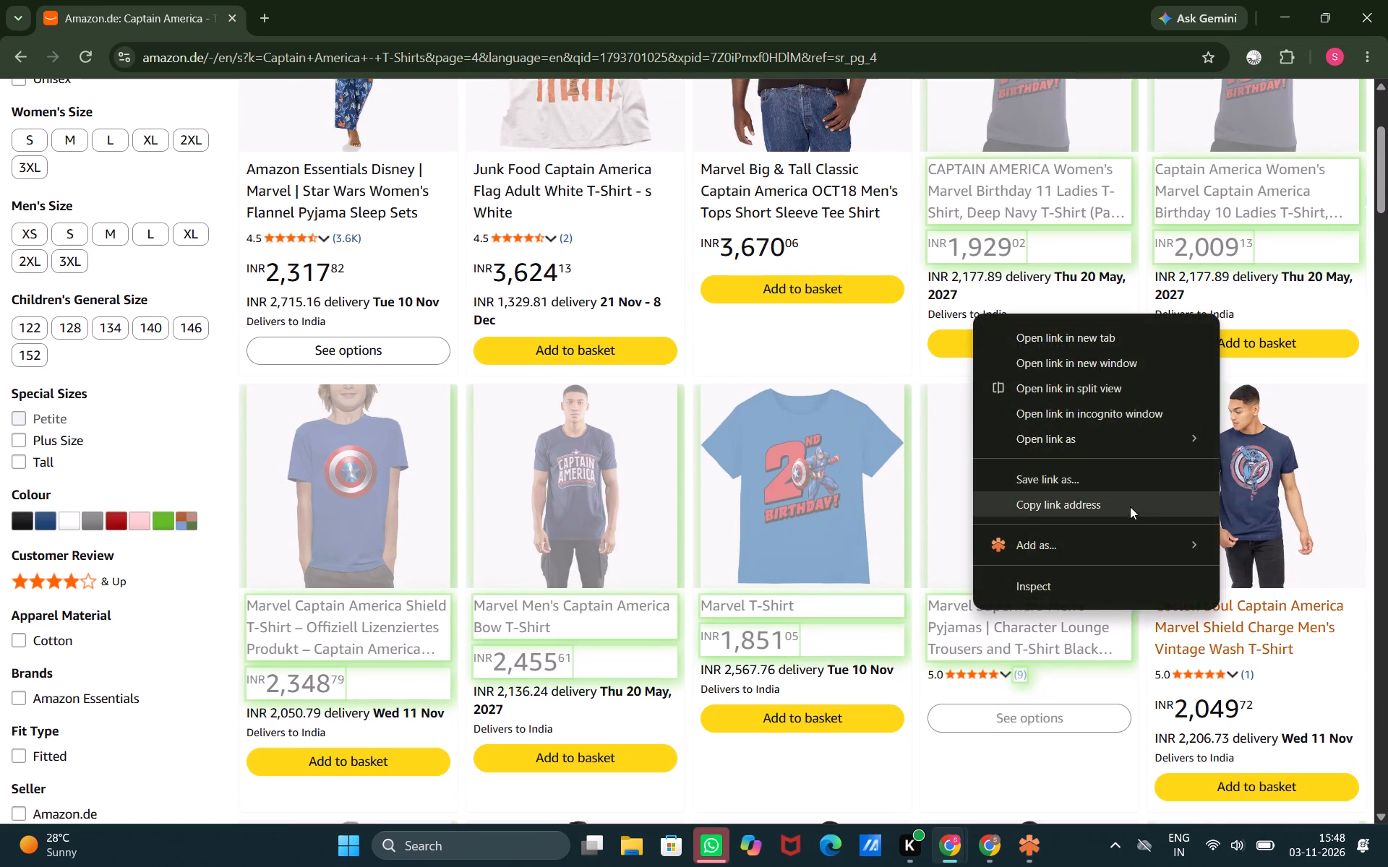
left_click(1130, 506)
key("Tab")
key("alt+Tab")
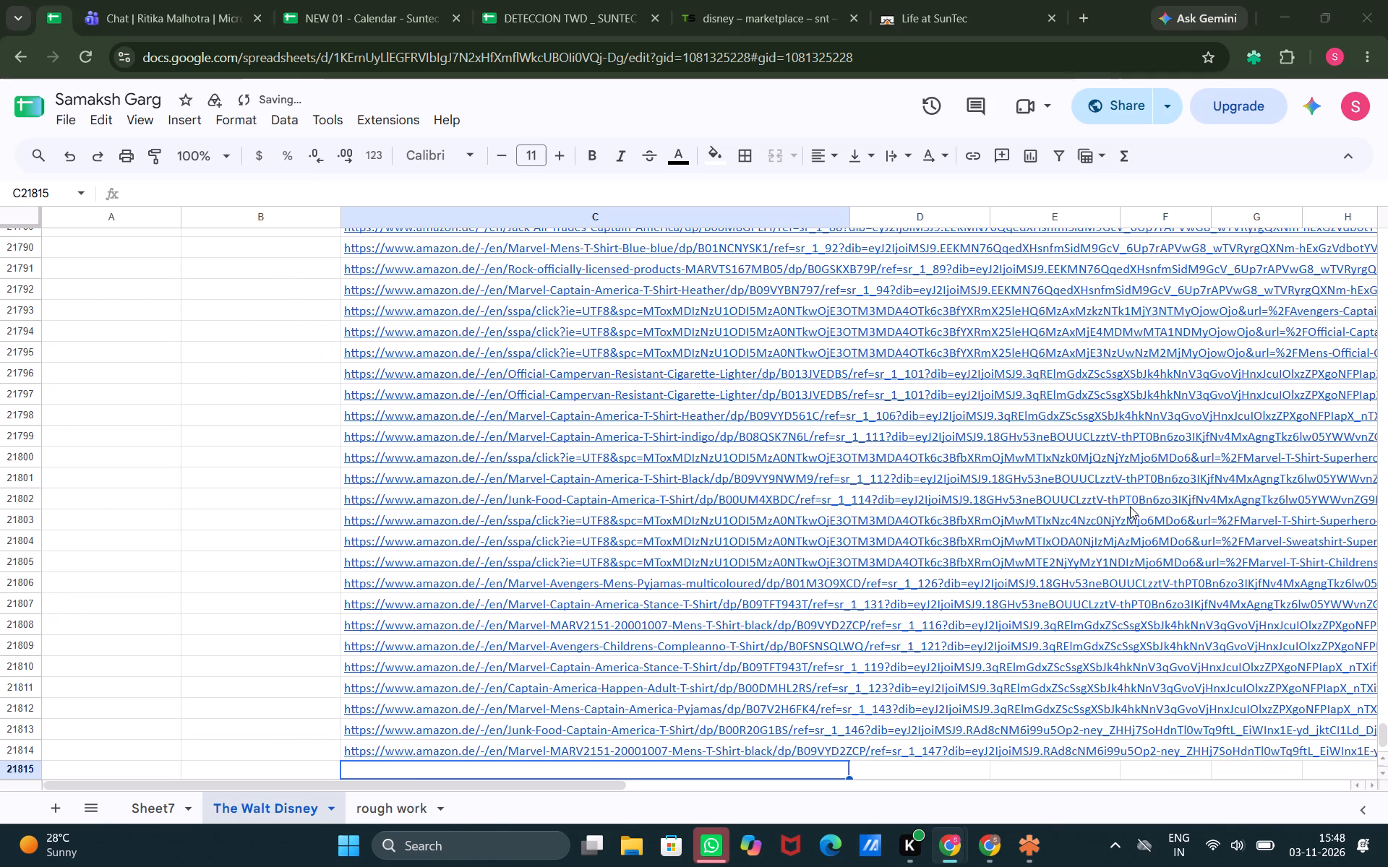
key("ctrl+v")
key("Return")
key("Return")
Copy the link of the Marvel Men's Captain America Japan Stance T-Shirt and paste it into cell C21816 of The Walt Disney sheet.
key("alt+Tab")
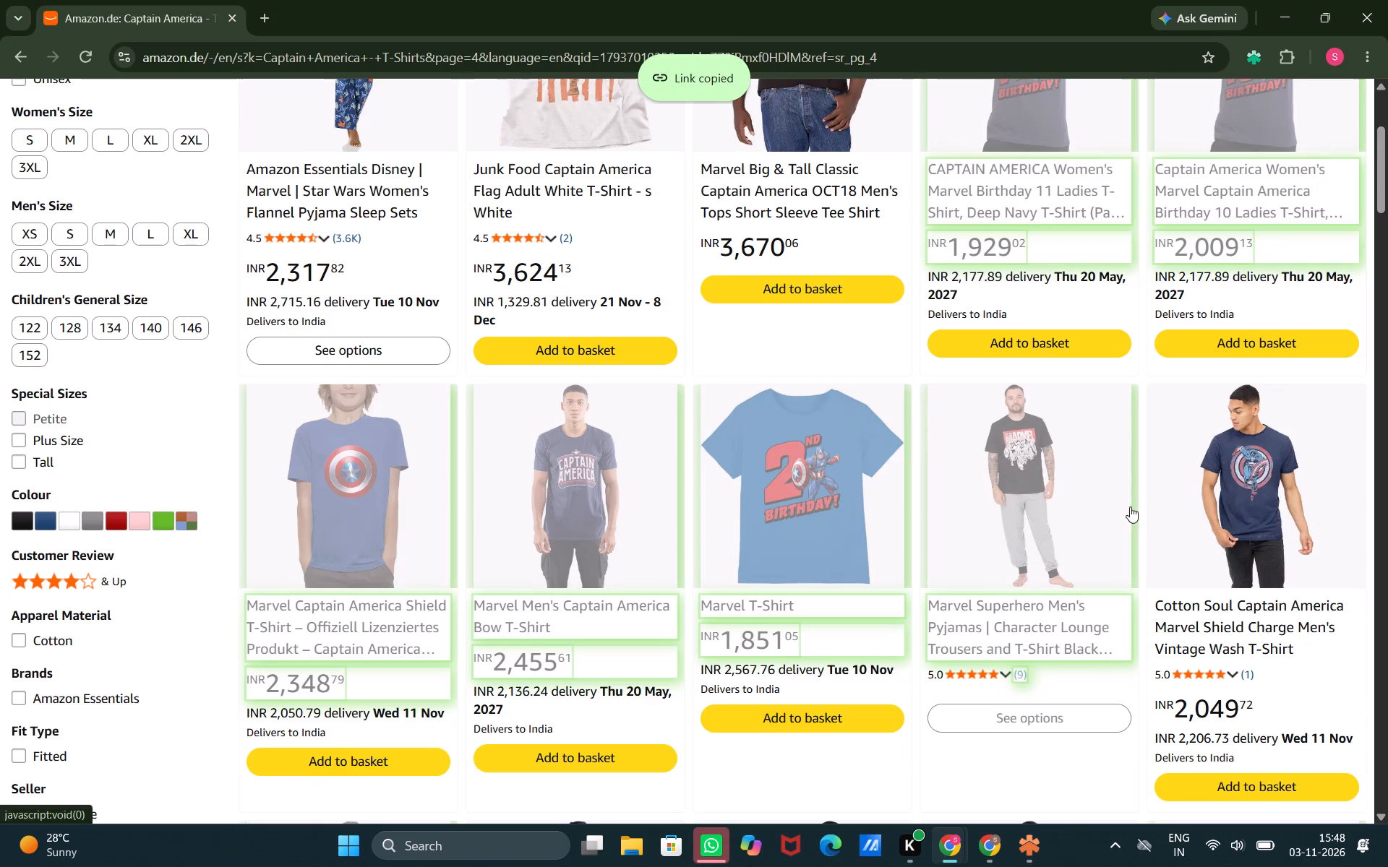
scroll(1133, 481, "down", 7)
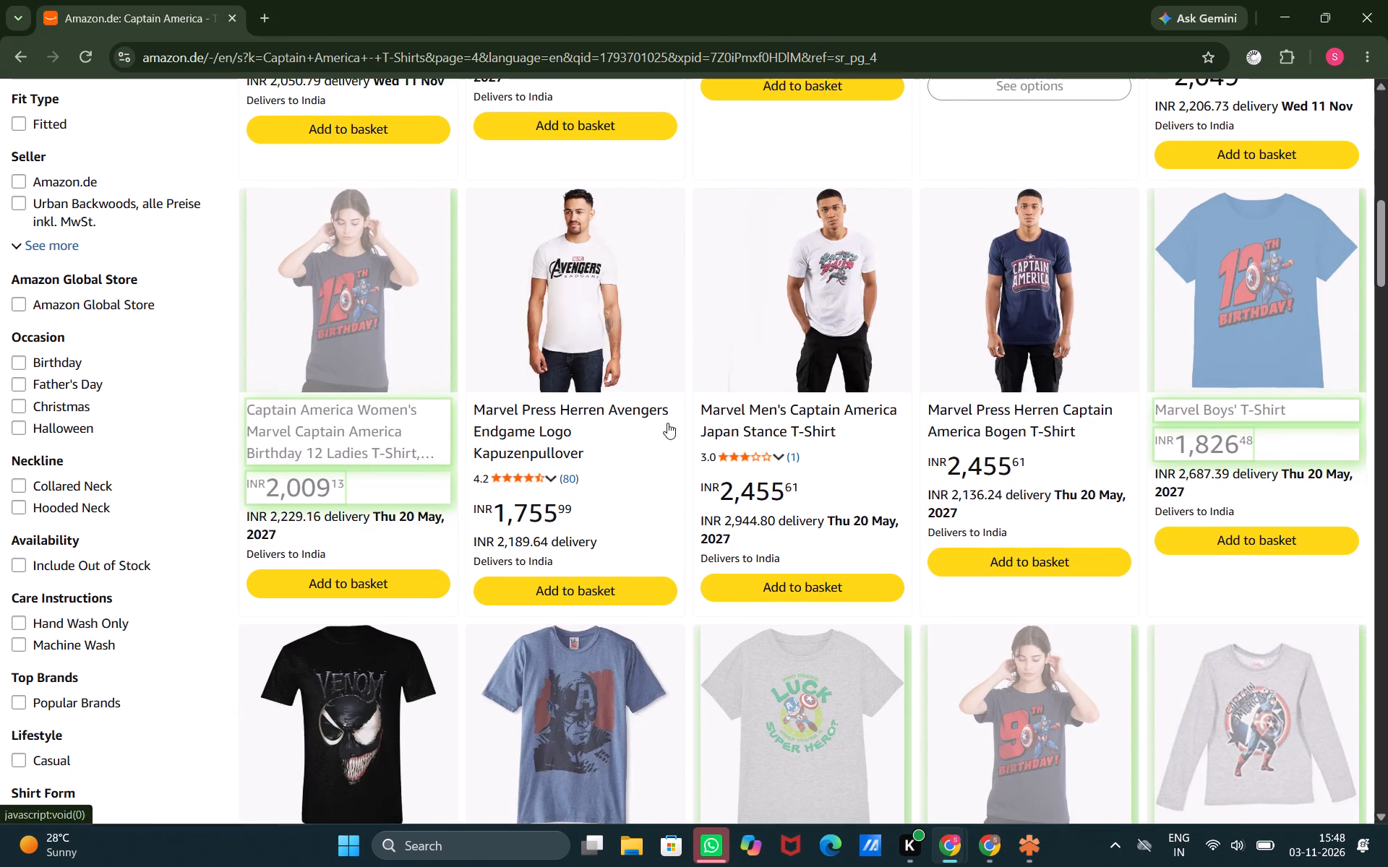
right_click(823, 420)
left_click(916, 610)
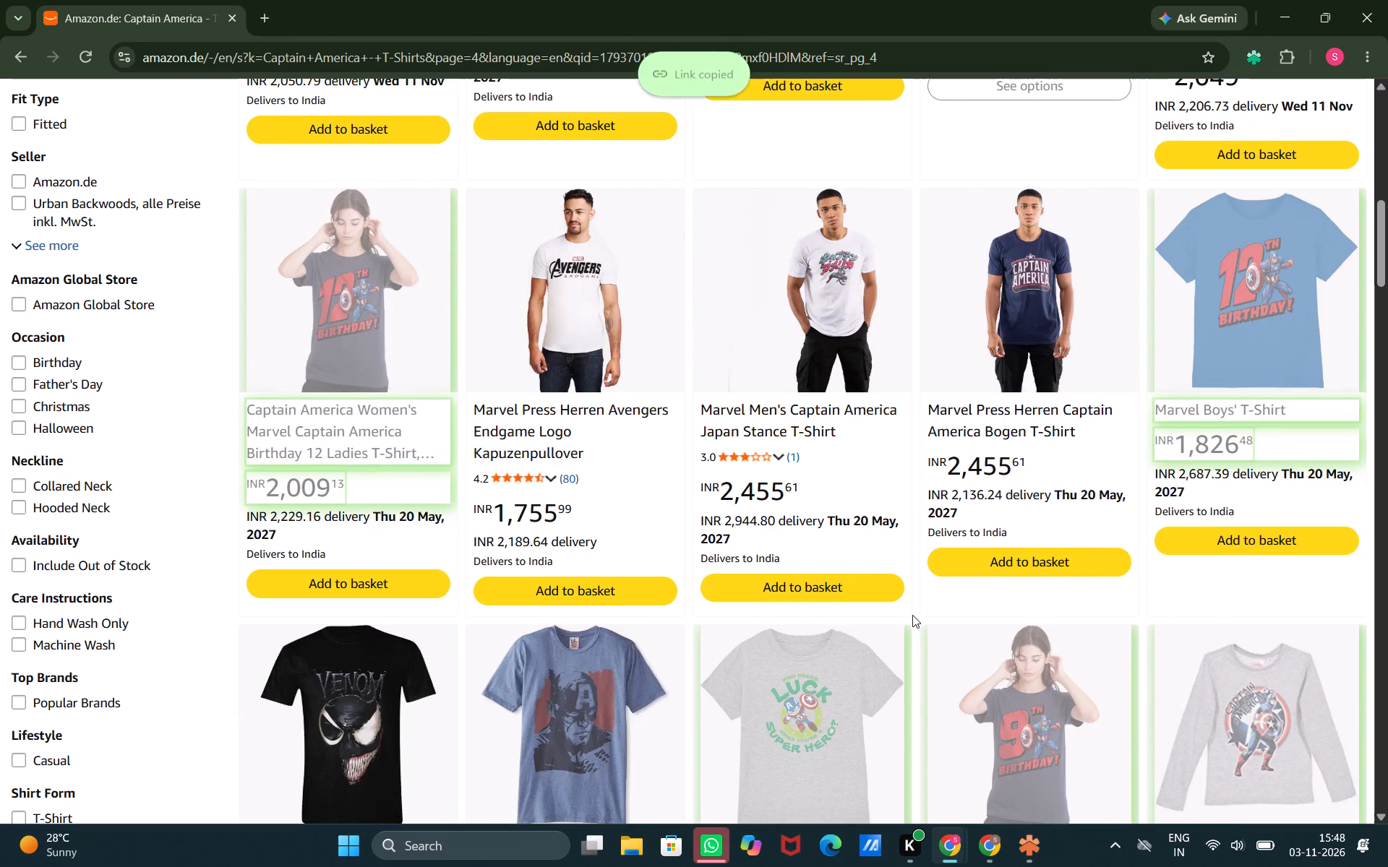
key("alt+Tab")
key("ctrl+v")
key("Return")
key("Return")
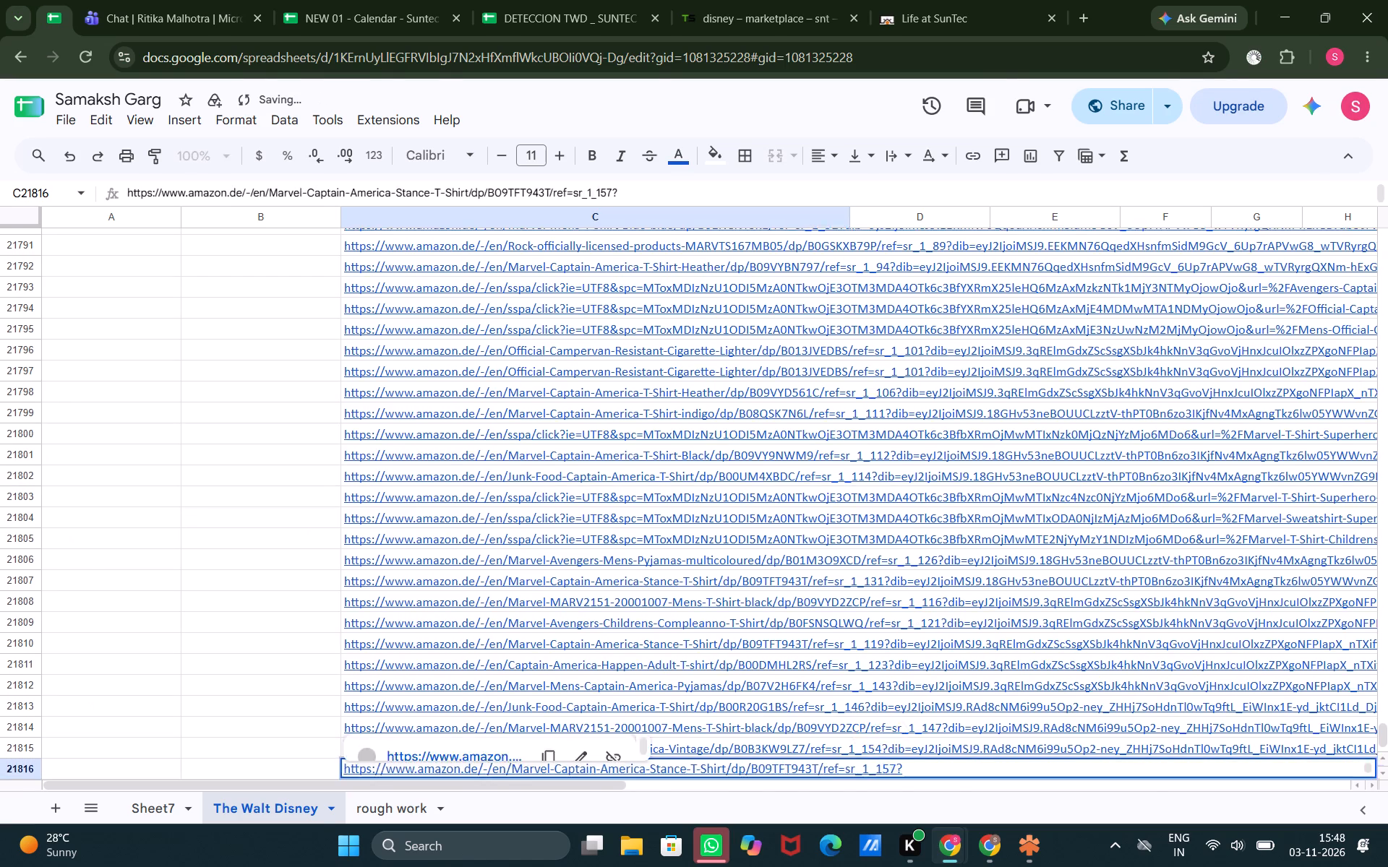
Copy the link of the Junk Food Captain America Face Adult Slate T-Shirt and paste it into cell C21817 of The Walt Disney sheet.
key("alt+Tab")
scroll(1054, 638, "down", 4)
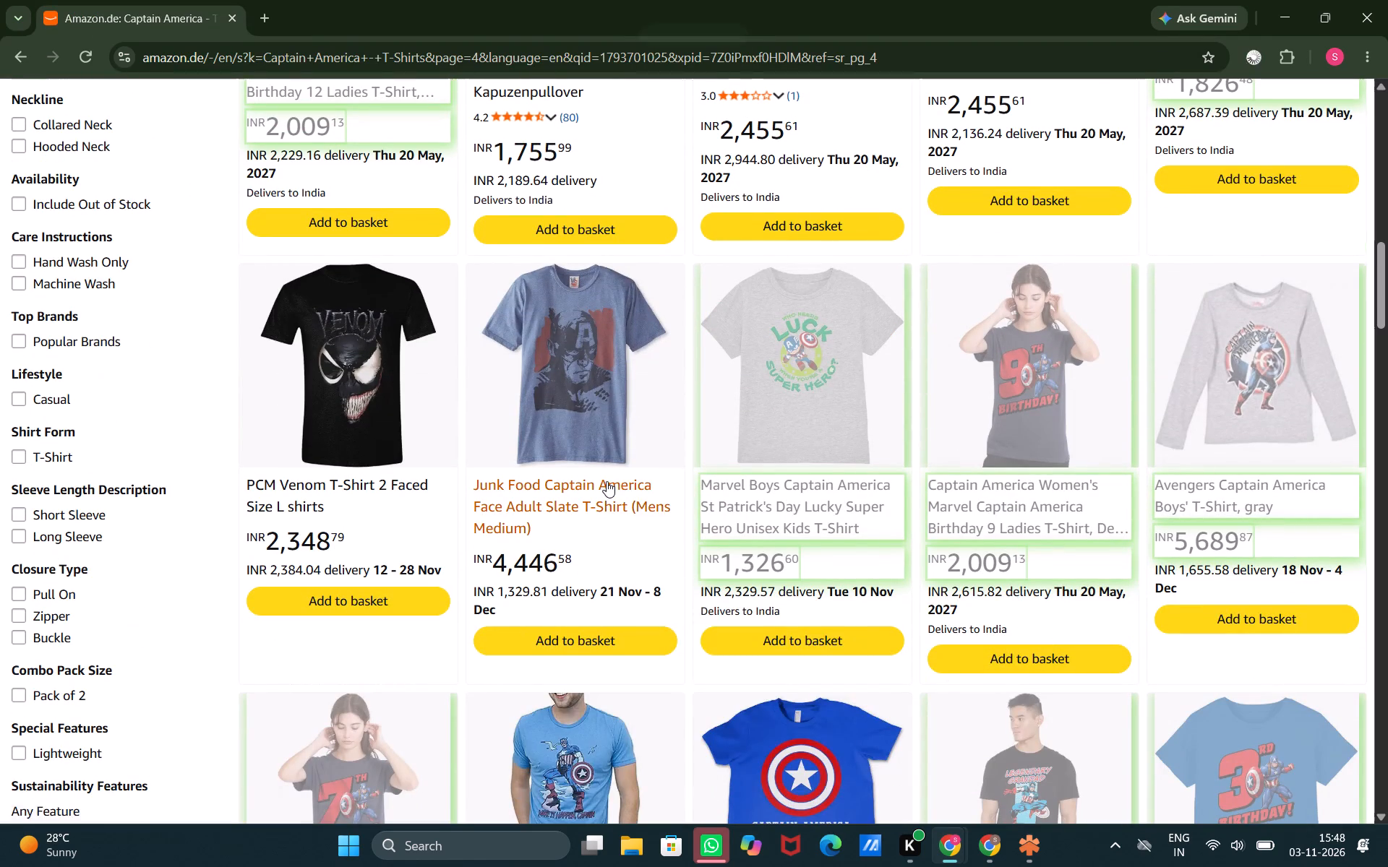
right_click(607, 481)
left_click(753, 669)
key("alt+Tab")
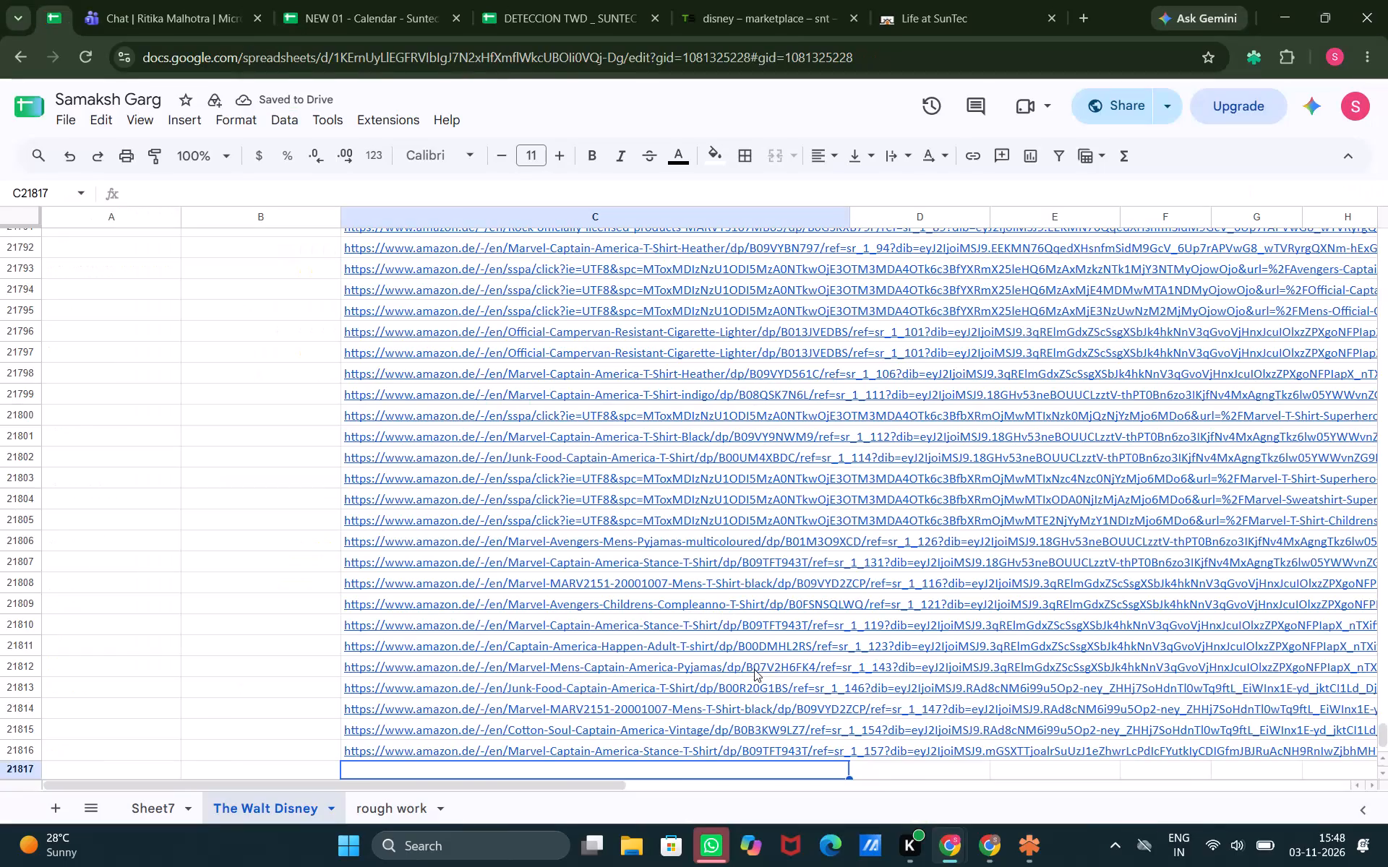
key("ctrl+v")
key("Return")
key("Return")
Copy the Captain America Make It Happen Adult Ocean Blue T-shirt link, paste it into cell C21818 of The Walt Disney sheet, and return to the results.
key("alt+Tab")
scroll(770, 668, "down", 4)
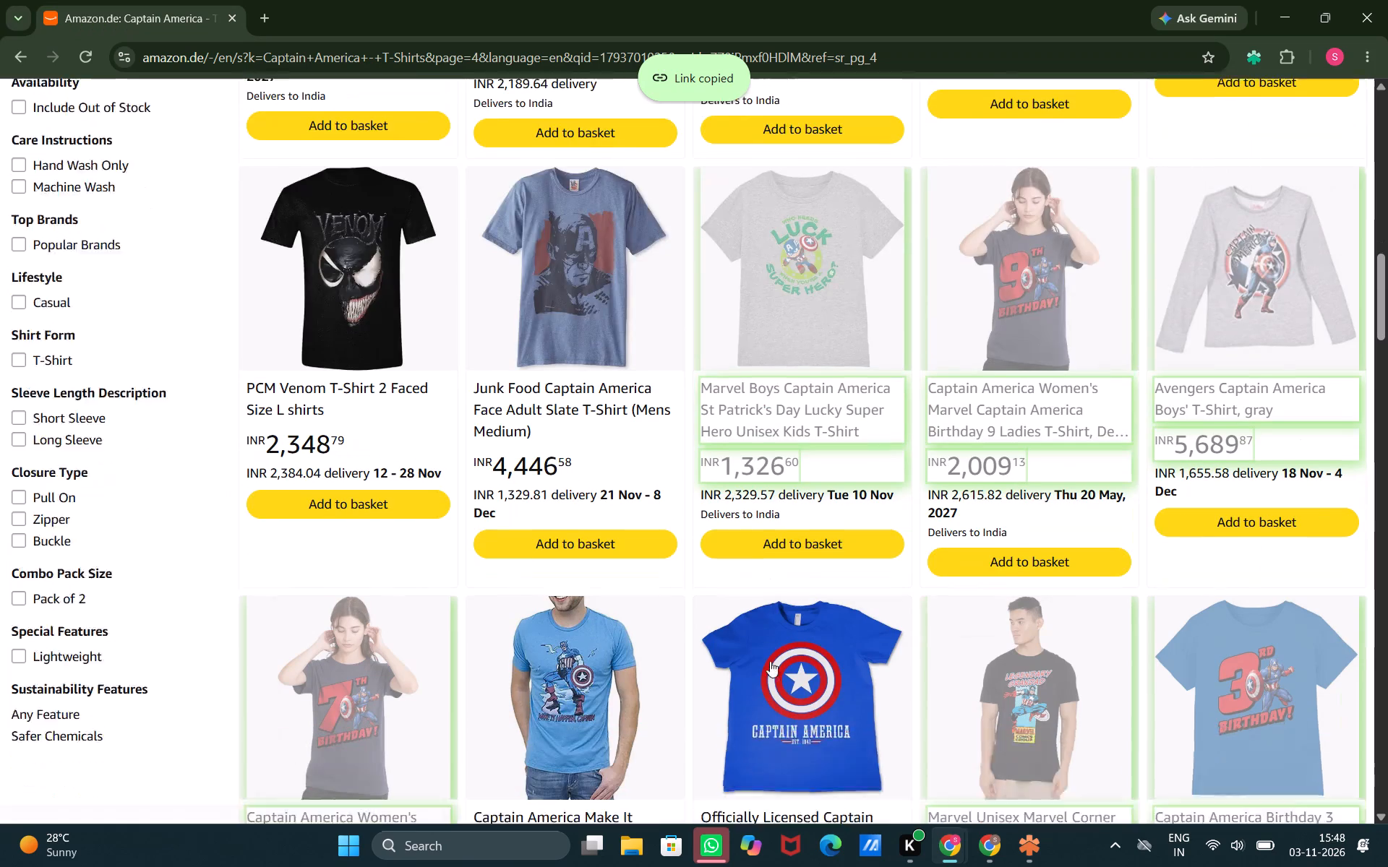
right_click(562, 555)
left_click(676, 447)
key("alt+Tab")
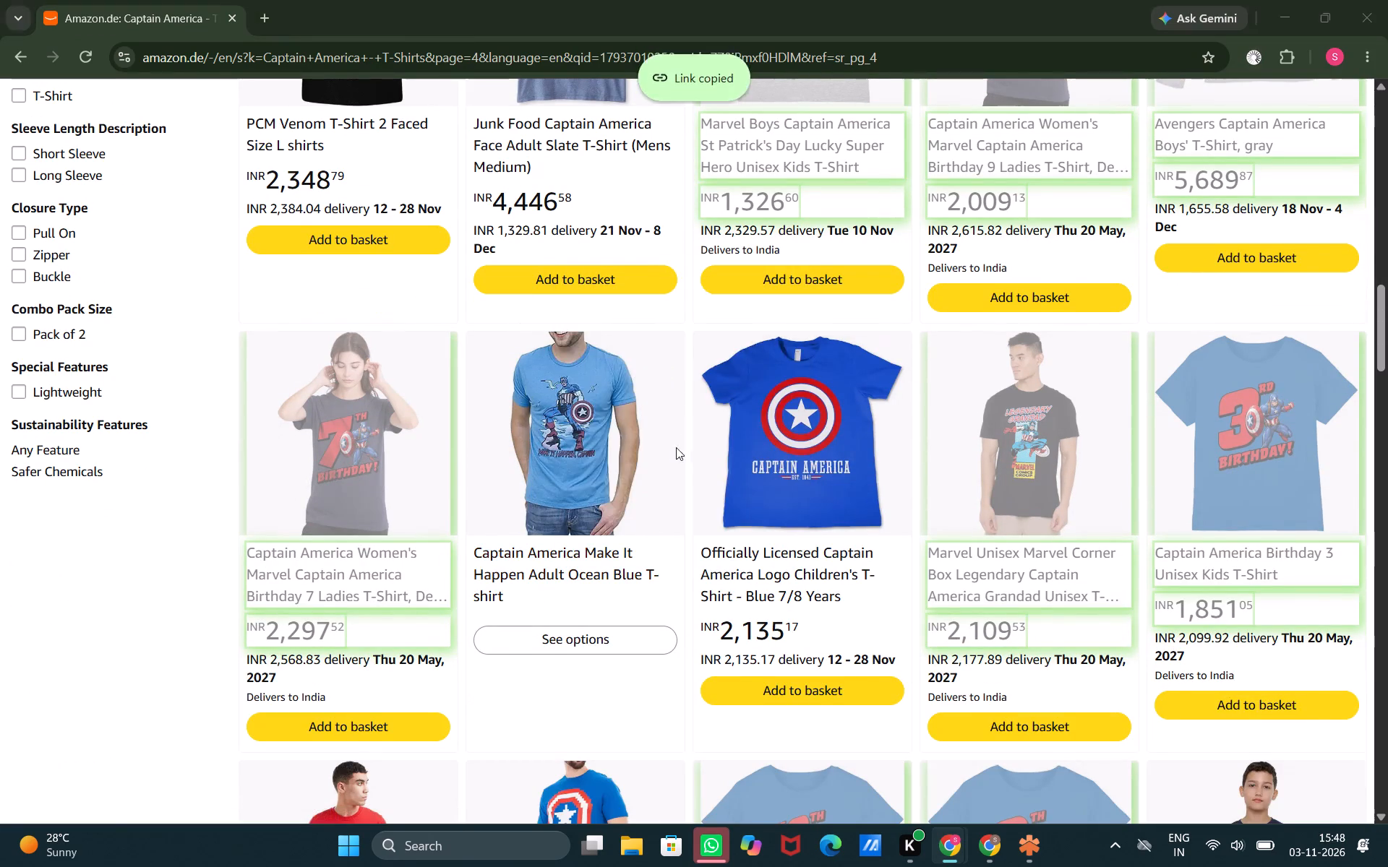
key("ctrl+v")
key("Return")
key("Return")
key("alt+Tab")
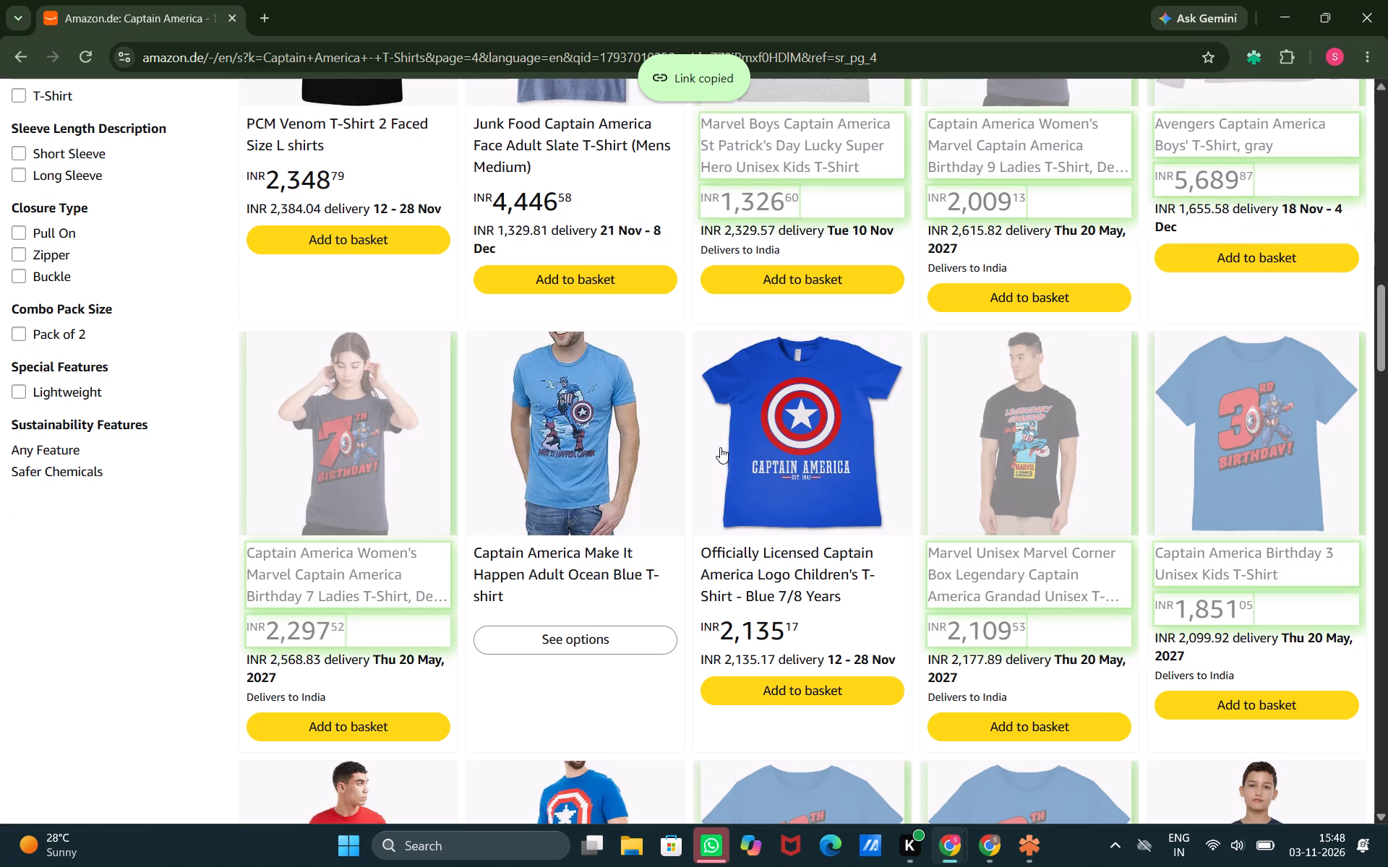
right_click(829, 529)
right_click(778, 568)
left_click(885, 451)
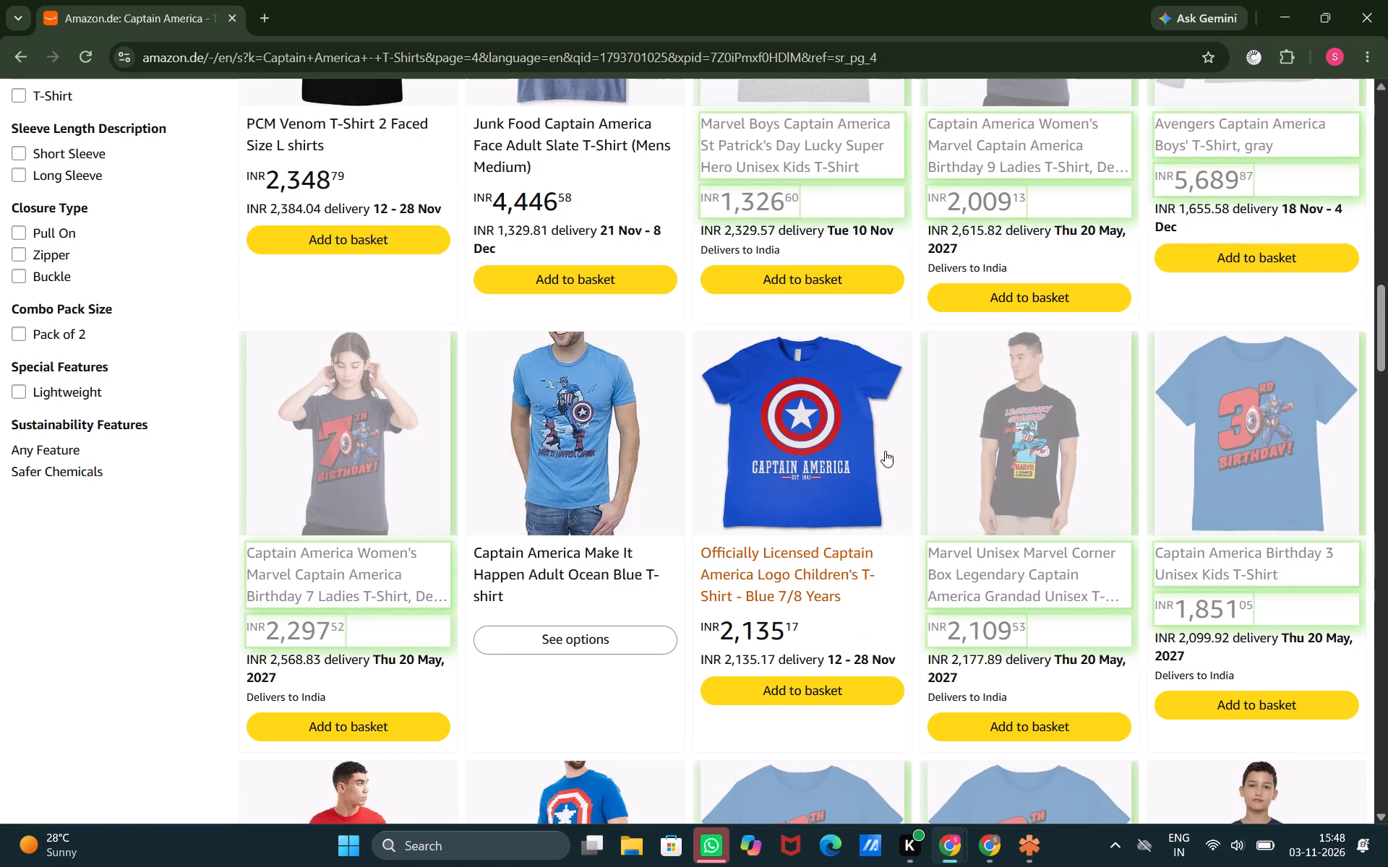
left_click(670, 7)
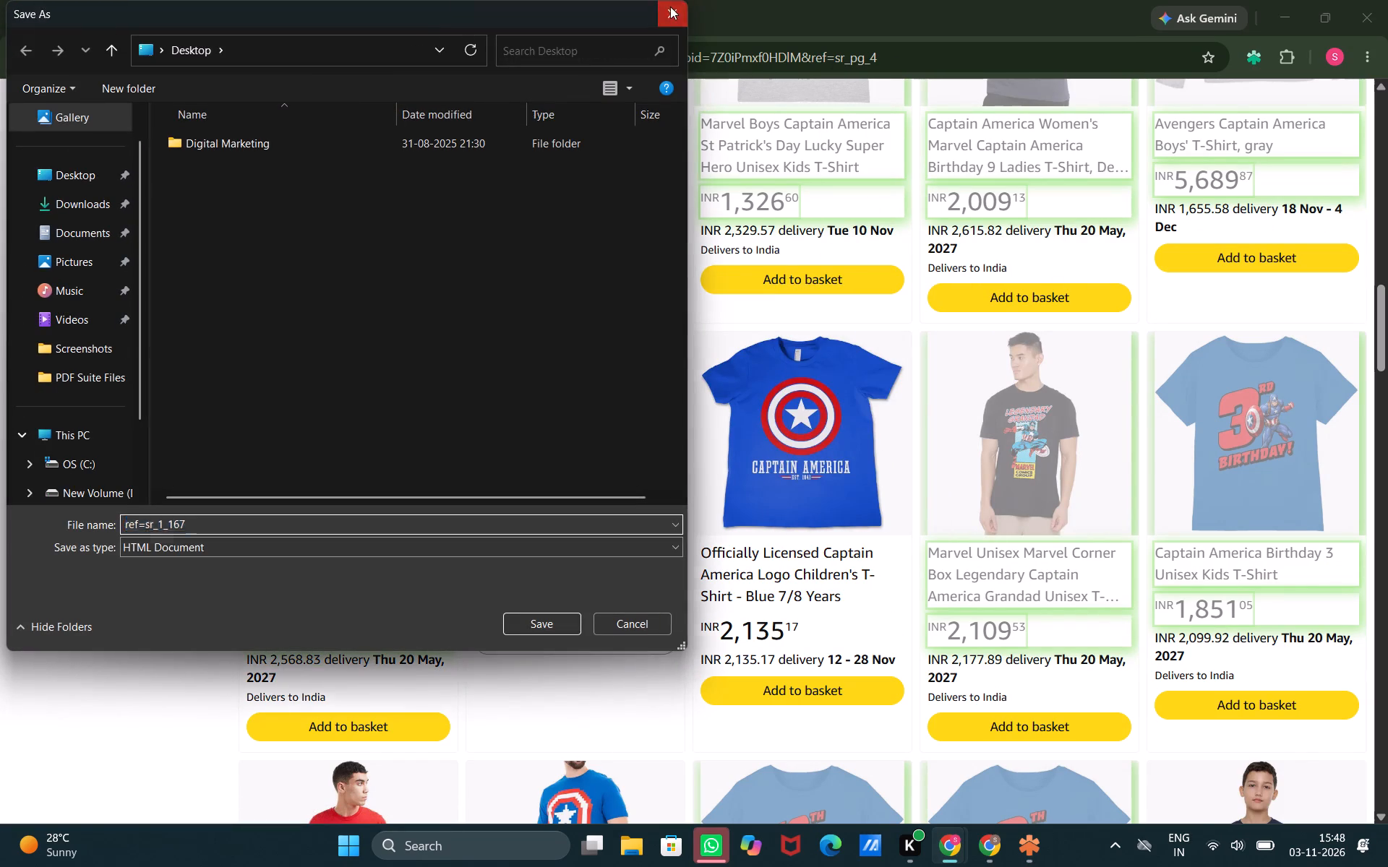
Copy the link of the Officially Licensed Captain America Logo Children's T-Shirt and paste it into cell C21819 of The Walt Disney sheet.
right_click(816, 537)
right_click(765, 568)
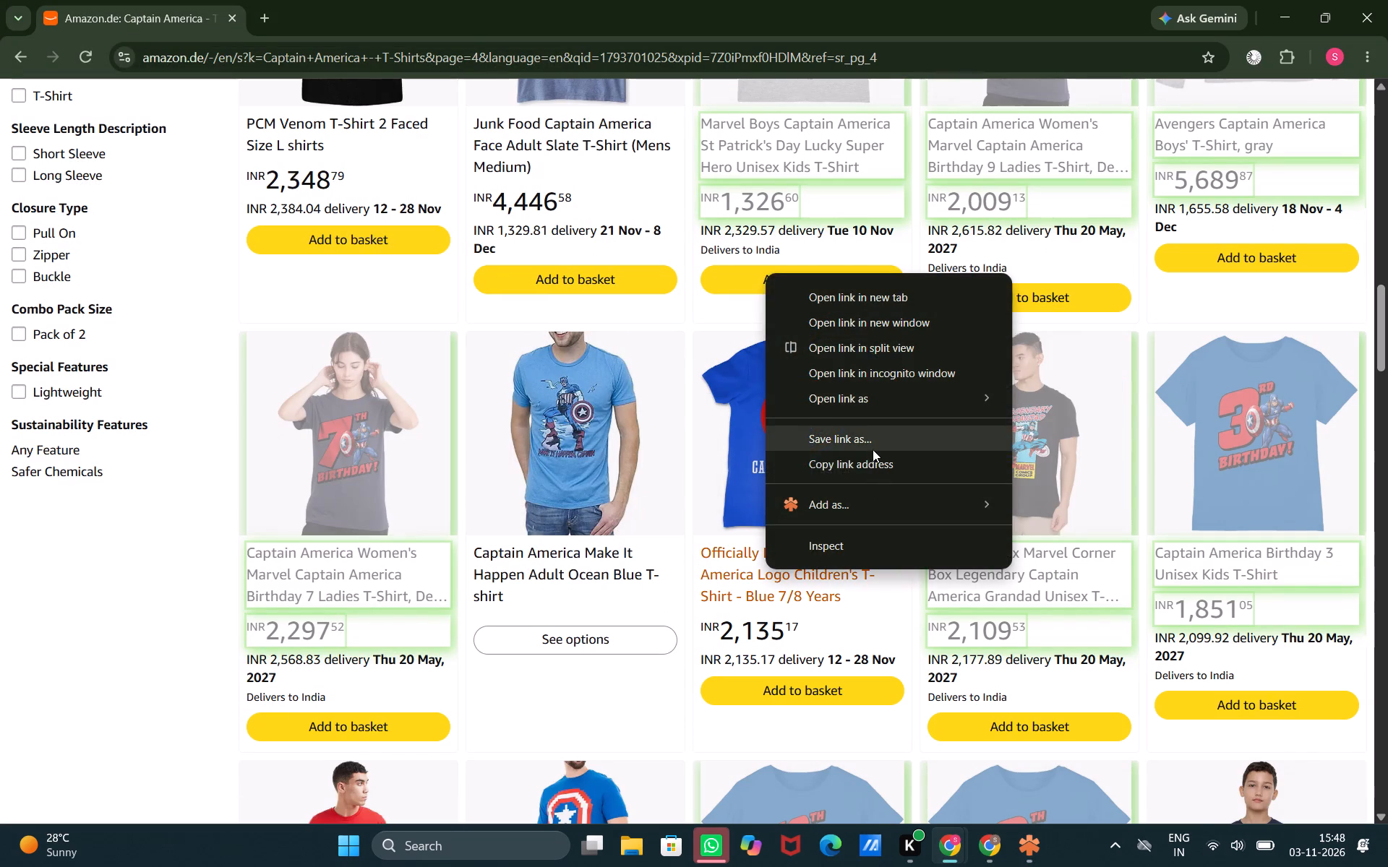
left_click(873, 460)
key("alt+Tab")
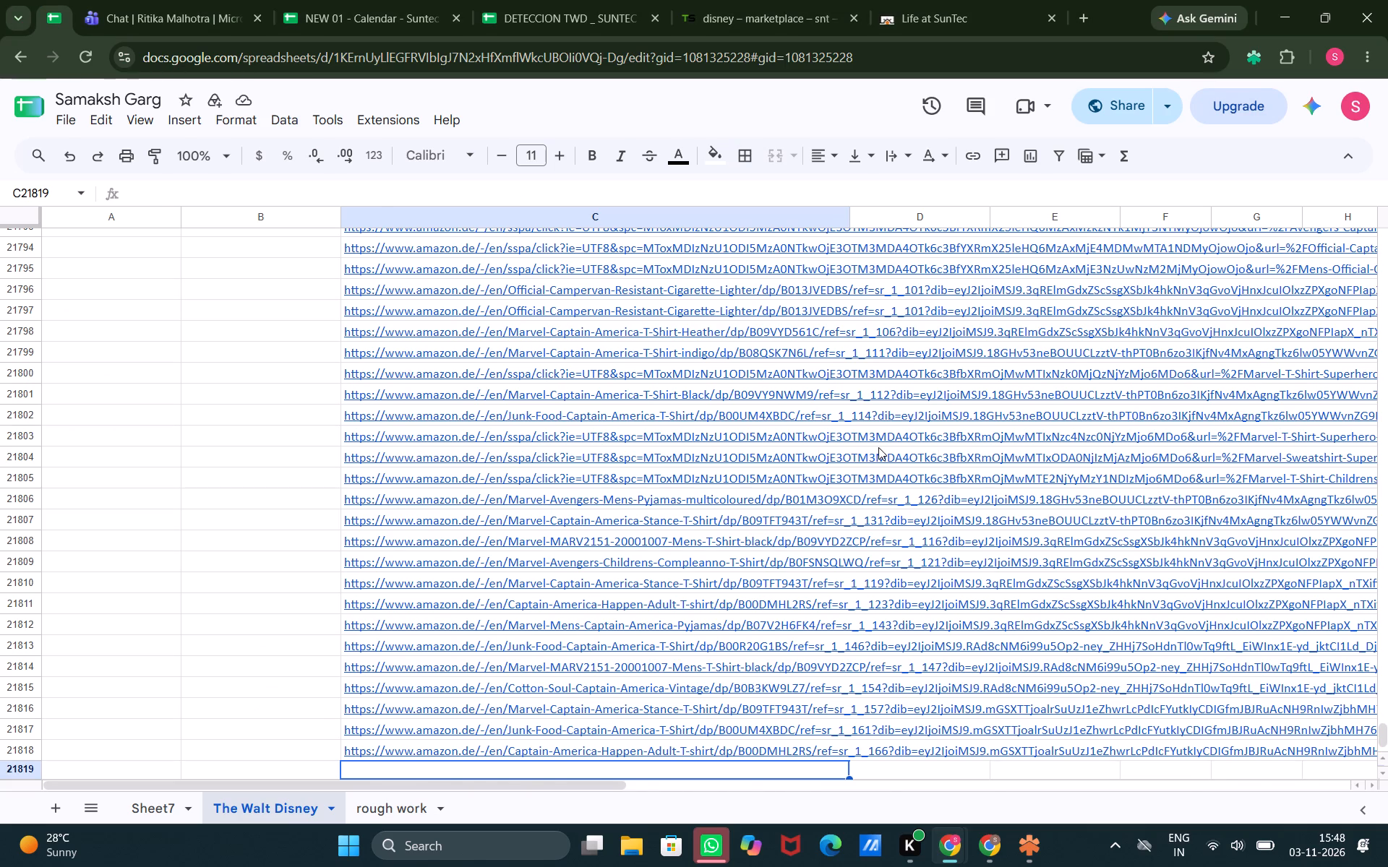
key("ctrl+v")
key("Return")
key("Return")
Copy the link of the Marvel Men's Captain America Pyjamas and paste it into cell C21820 of The Walt Disney sheet.
key("alt+Tab")
scroll(833, 477, "down", 6)
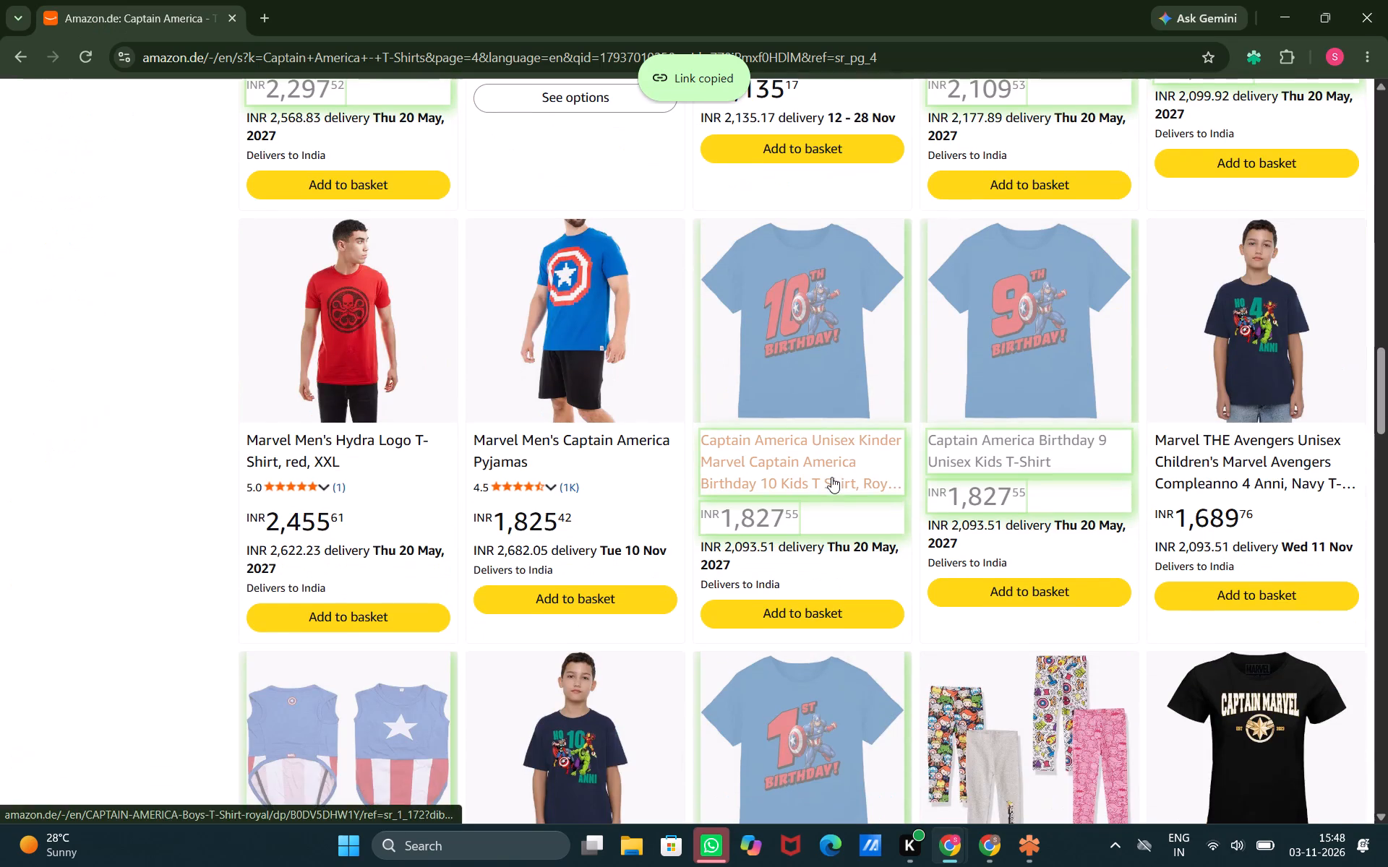
scroll(642, 355, "up", 4)
scroll(676, 365, "down", 3)
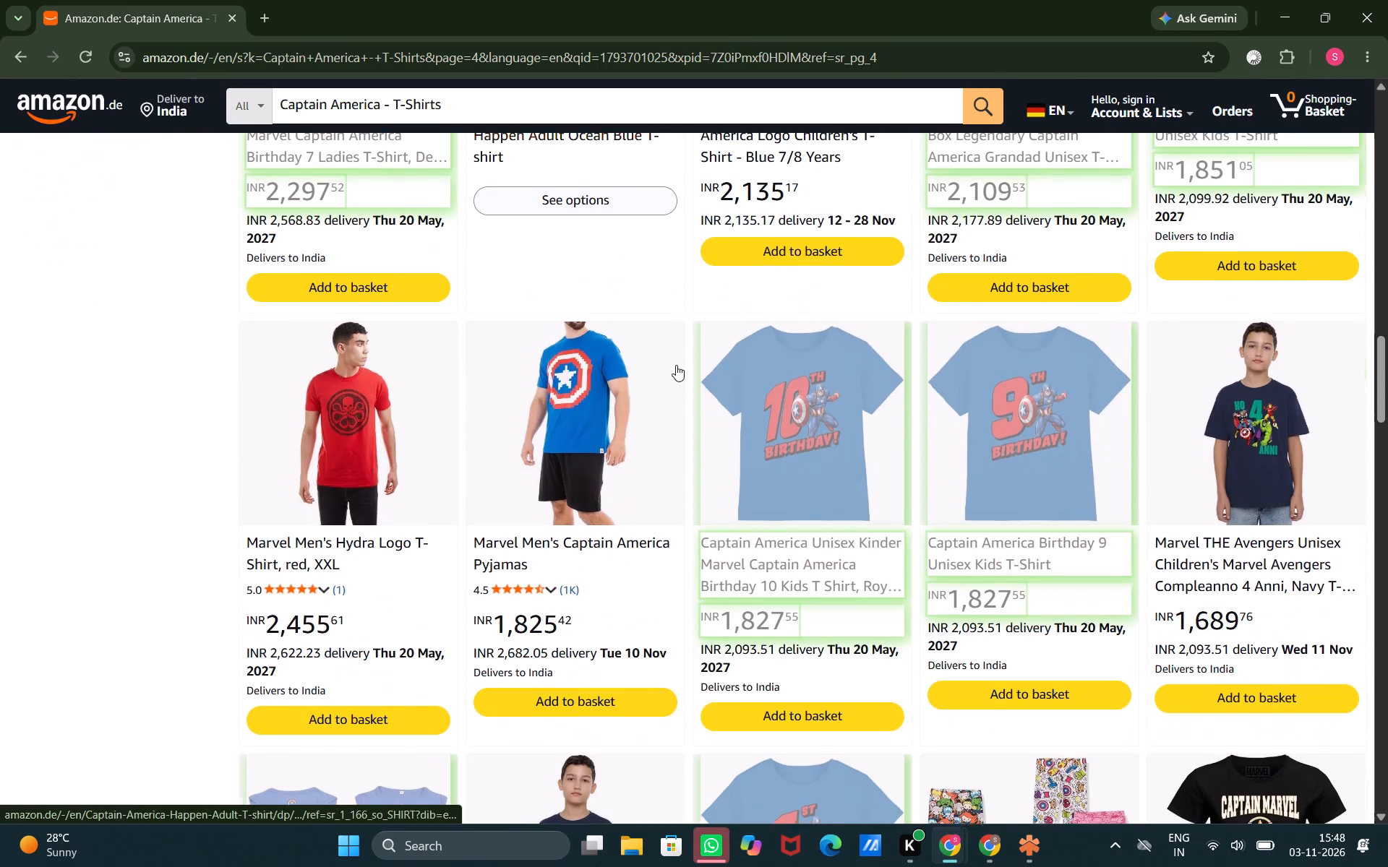
right_click(570, 532)
left_click(657, 436)
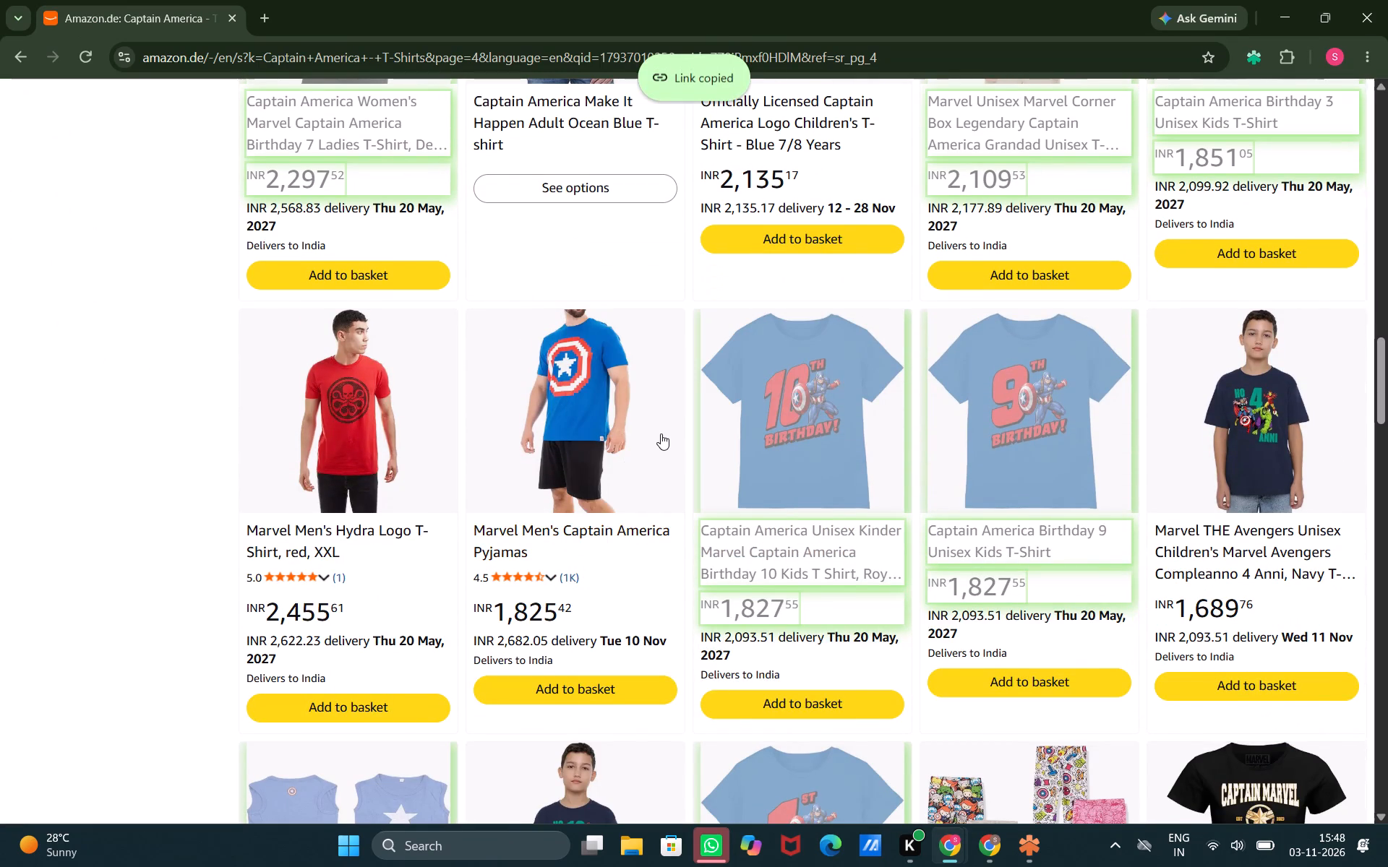
key("alt+Tab")
key("ctrl+v")
key("Return")
key("Return")
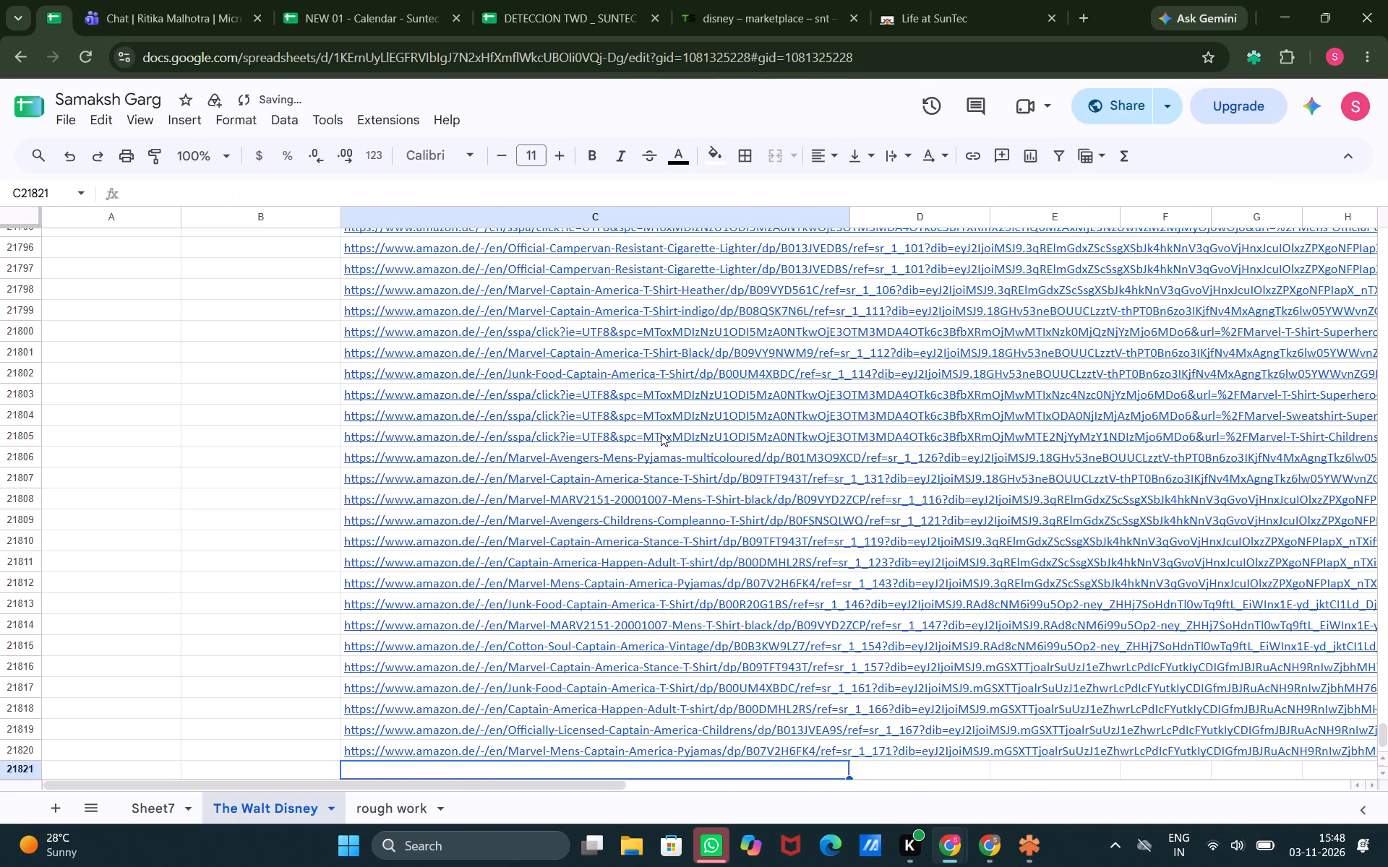
Copy the link of the Marvel THE Avengers Children's Compleanno 4 Anni navy T-shirt and paste it into cell C21821 of The Walt Disney sheet.
key("alt+Tab")
right_click(1246, 545)
left_click(1165, 444)
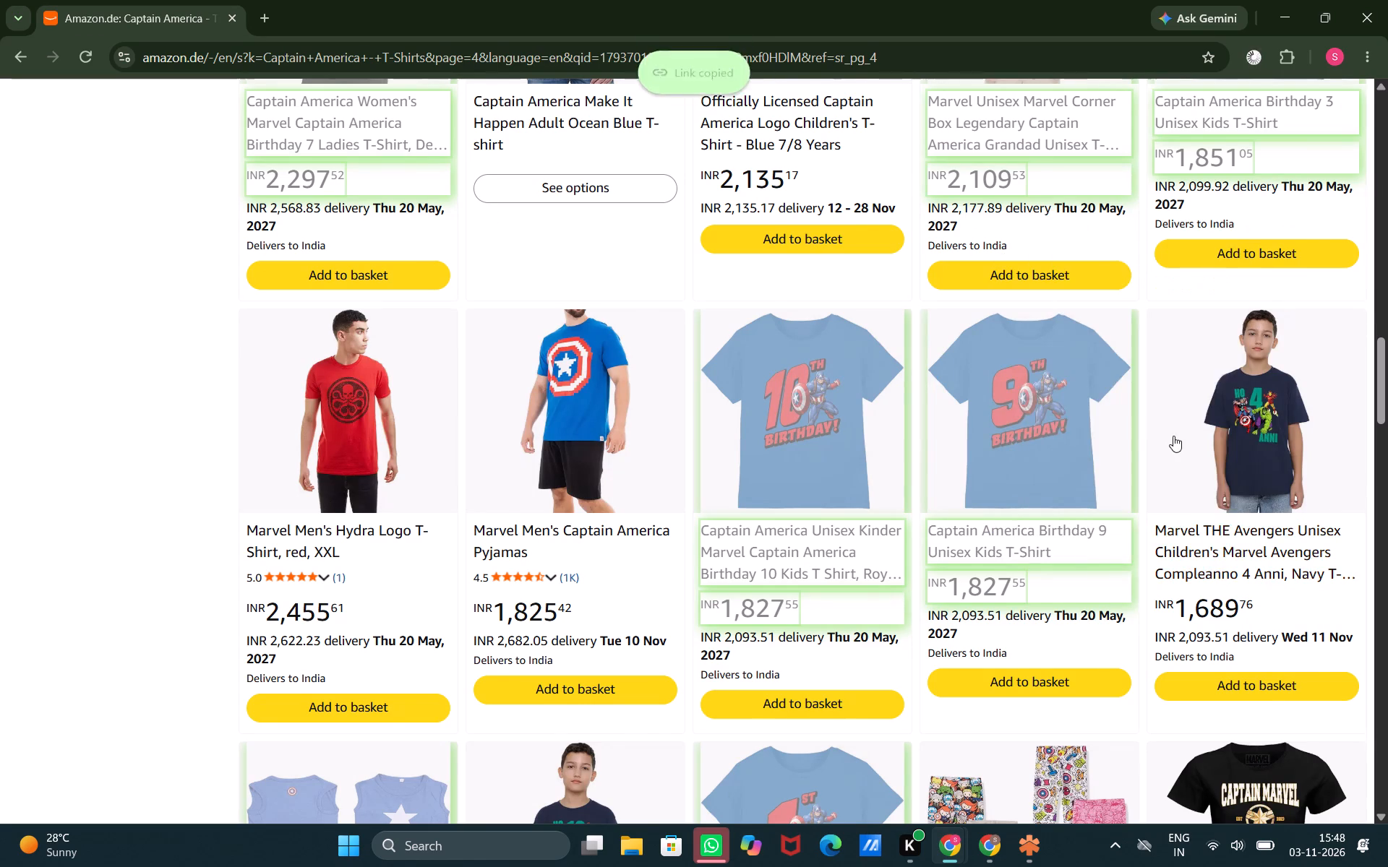
key("alt+Tab")
key("ctrl+v")
left_click(1176, 416, "ctrl")
key("Return")
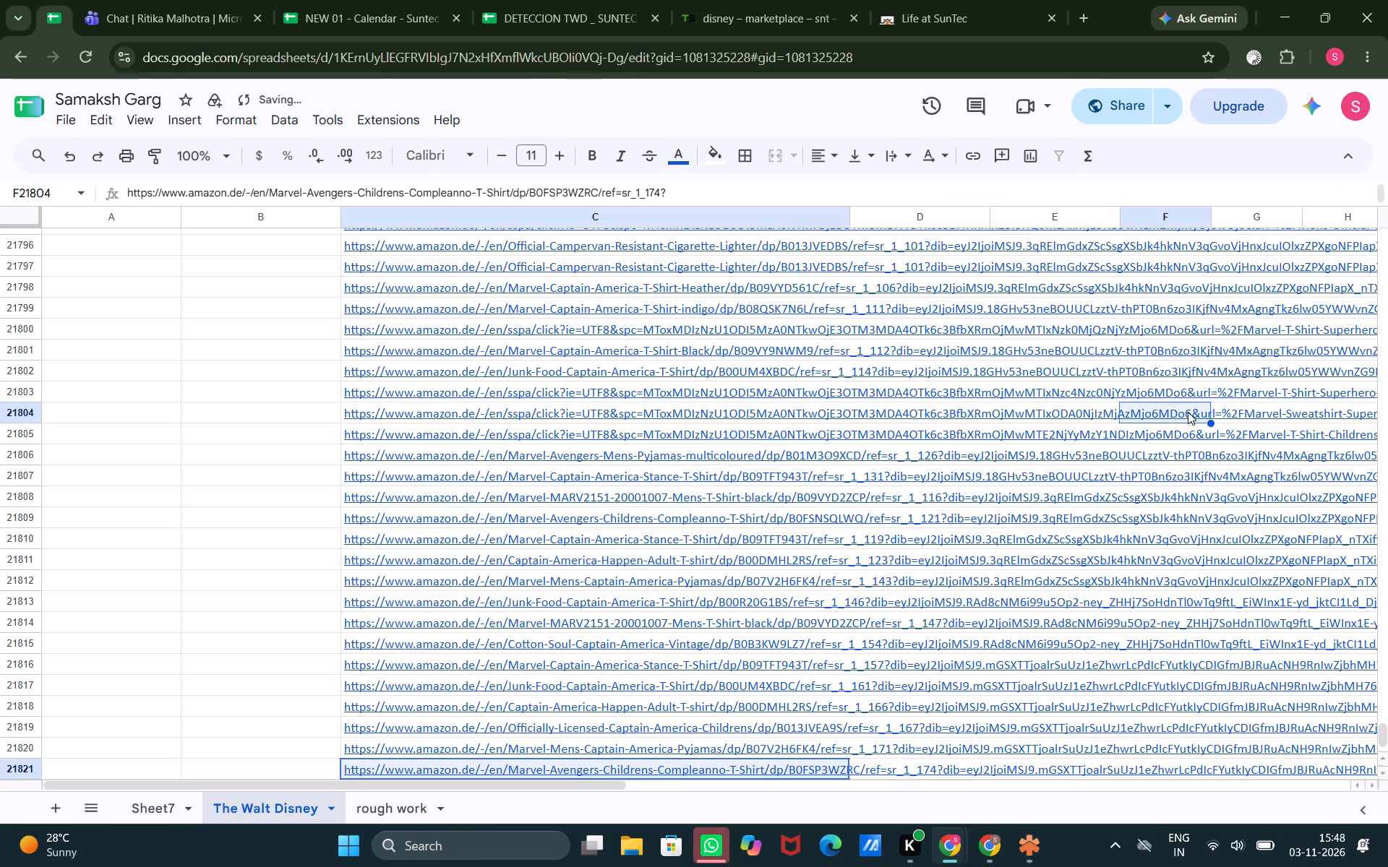
key("Return")
key("Return")
key("Down")
Copy the Marvel Avengers Thor Hulk Captain America Iron Man Birthday 10 Kids T-Shirt link and paste it into cell C21822 of The Walt Disney sheet.
key("alt+Tab")
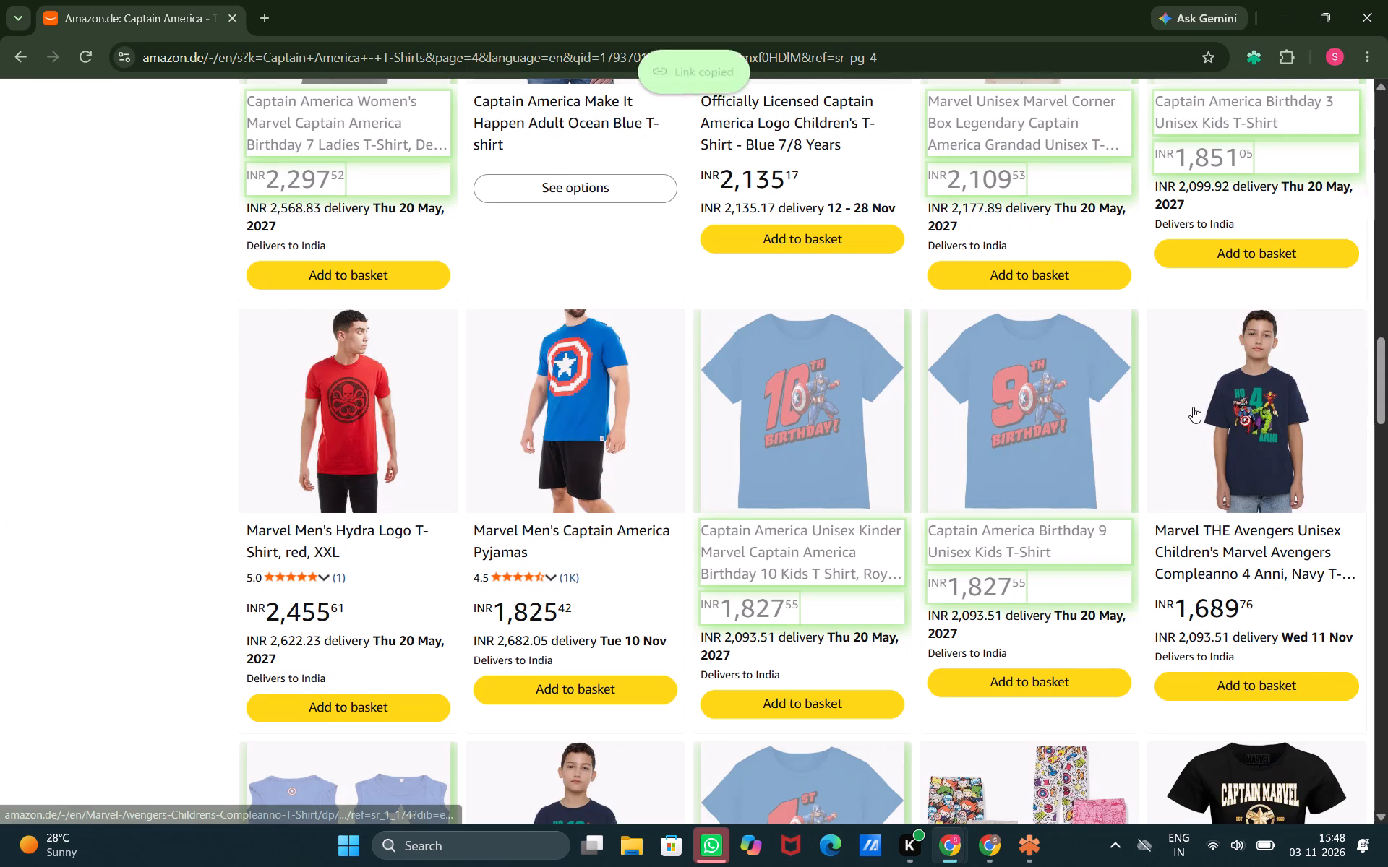
scroll(1194, 389, "down", 5)
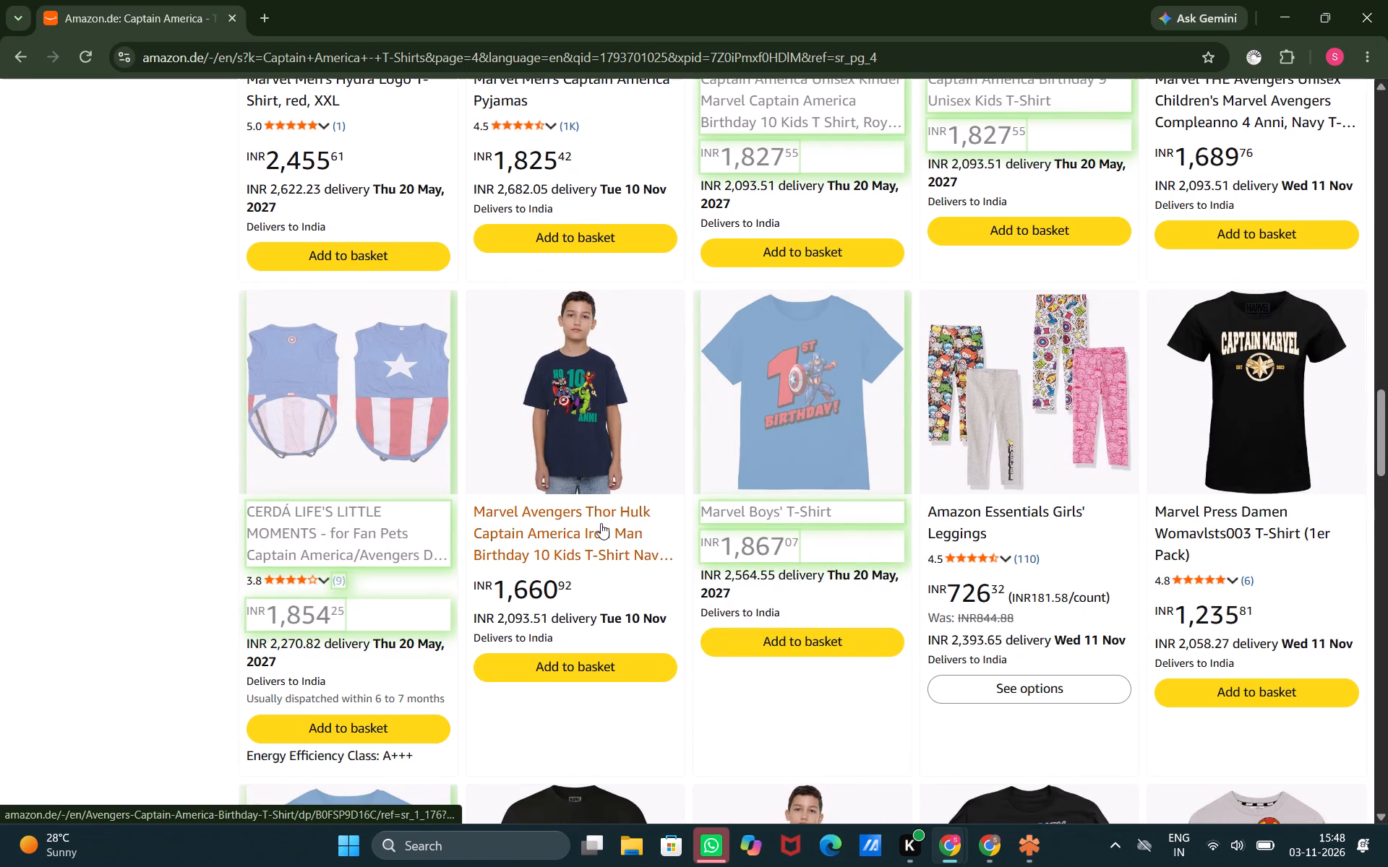
right_click(602, 525)
left_click(661, 719)
key("alt+Tab")
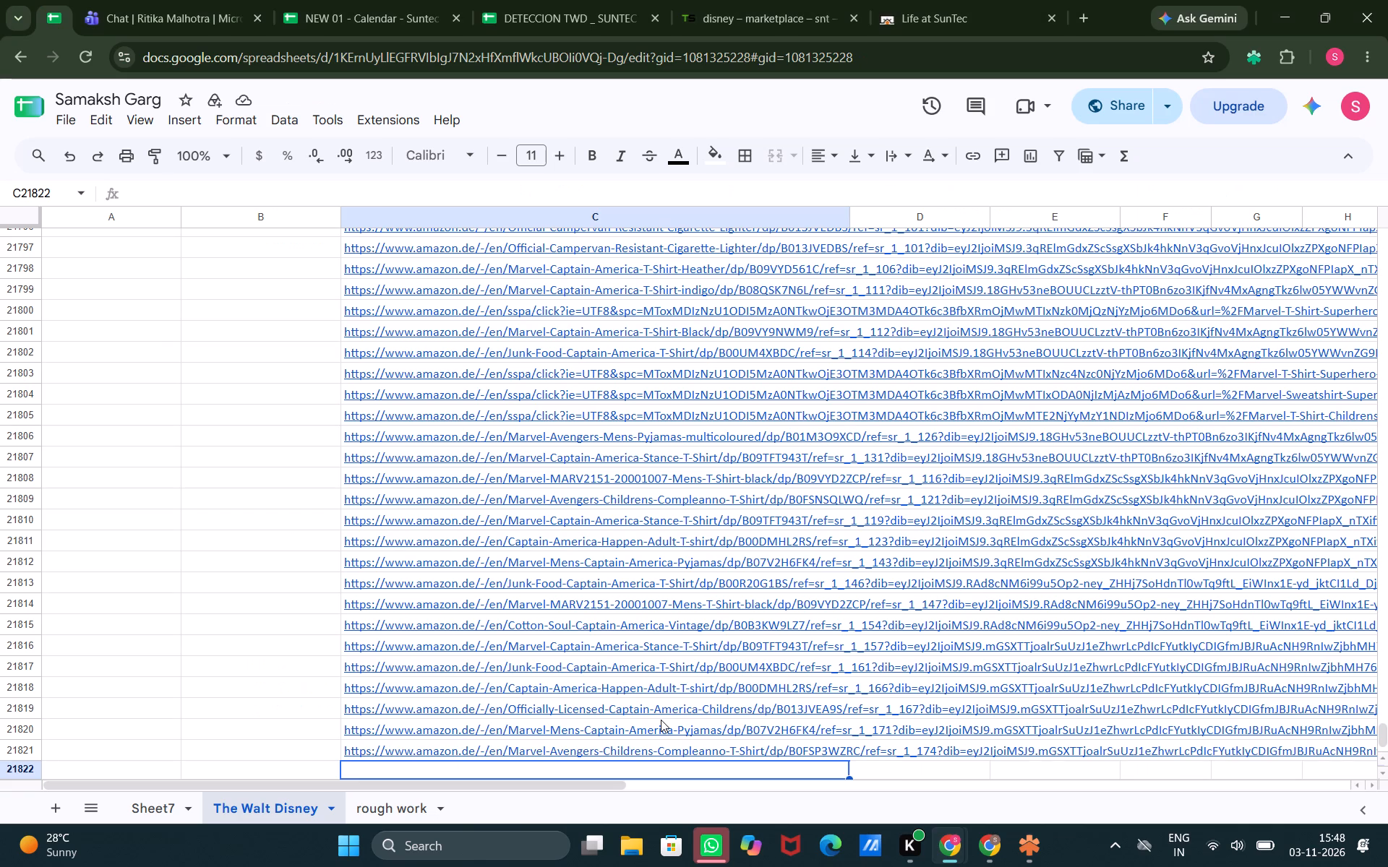
key("ctrl+v")
key("Return")
key("Return")
key("Tab")
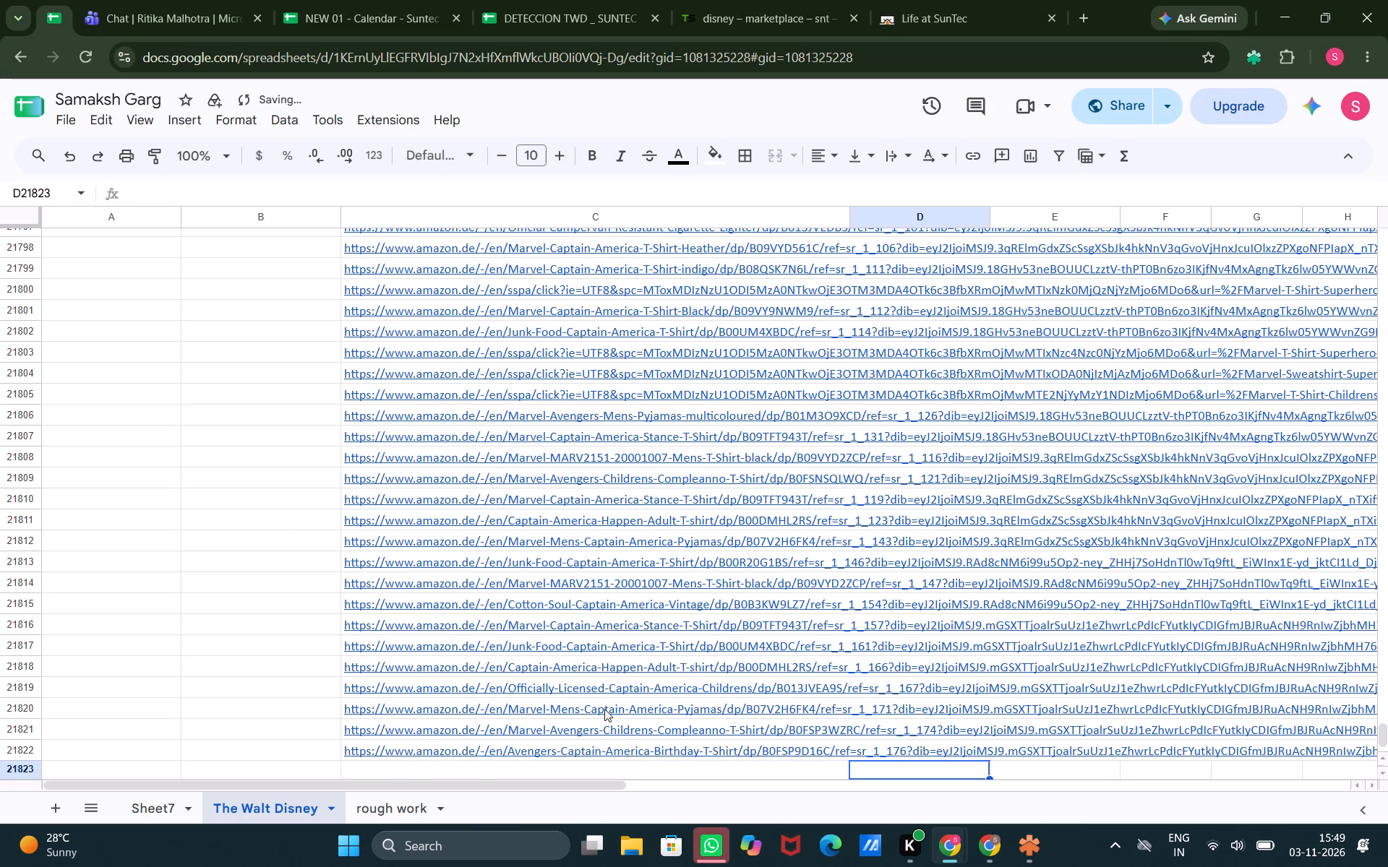
key("Left")
Copy the link of the black cotton division Captain America shield T-shirt and paste it into cell C21823 of The Walt Disney sheet.
key("alt+Tab")
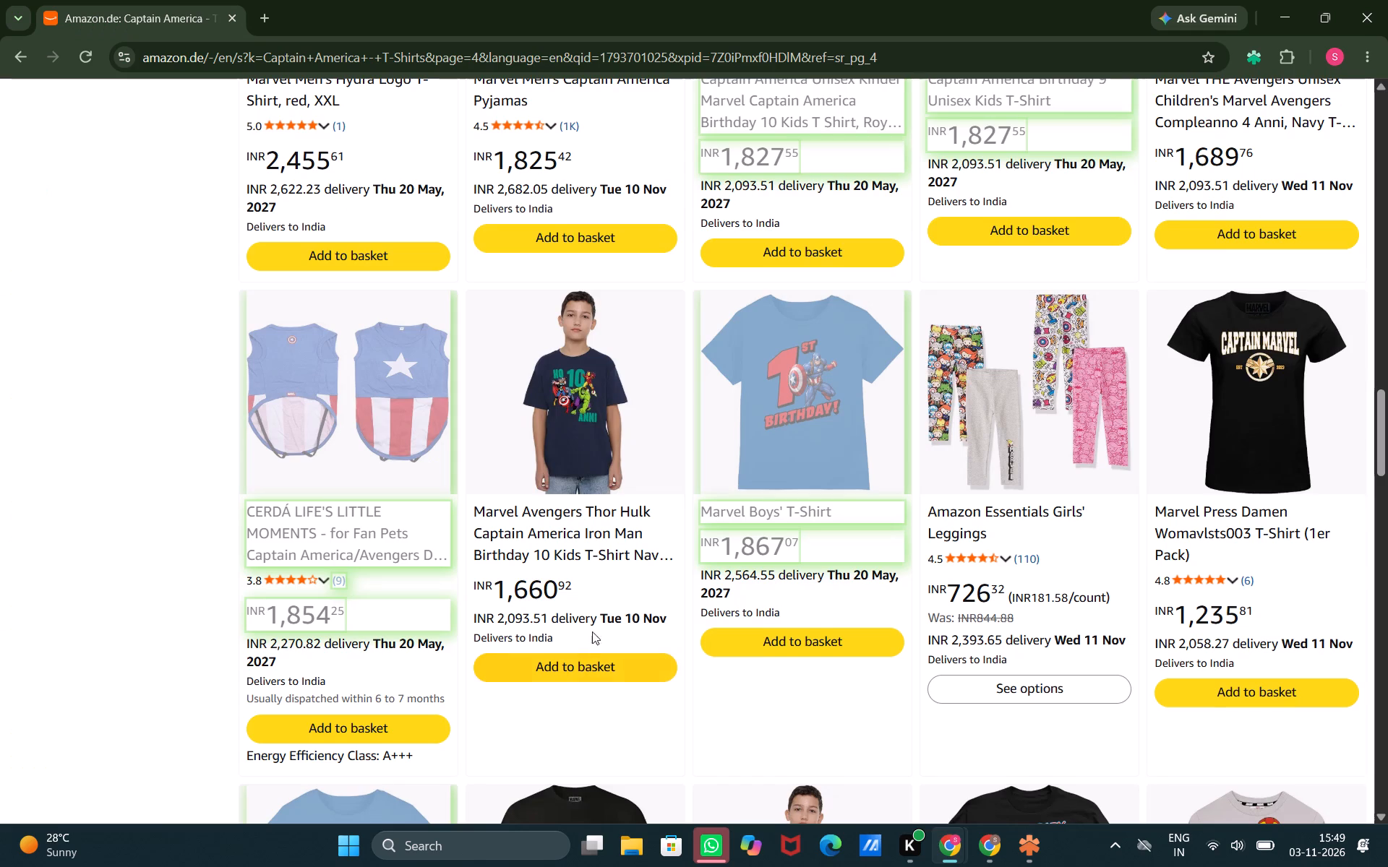
scroll(601, 624, "down", 5)
right_click(586, 557)
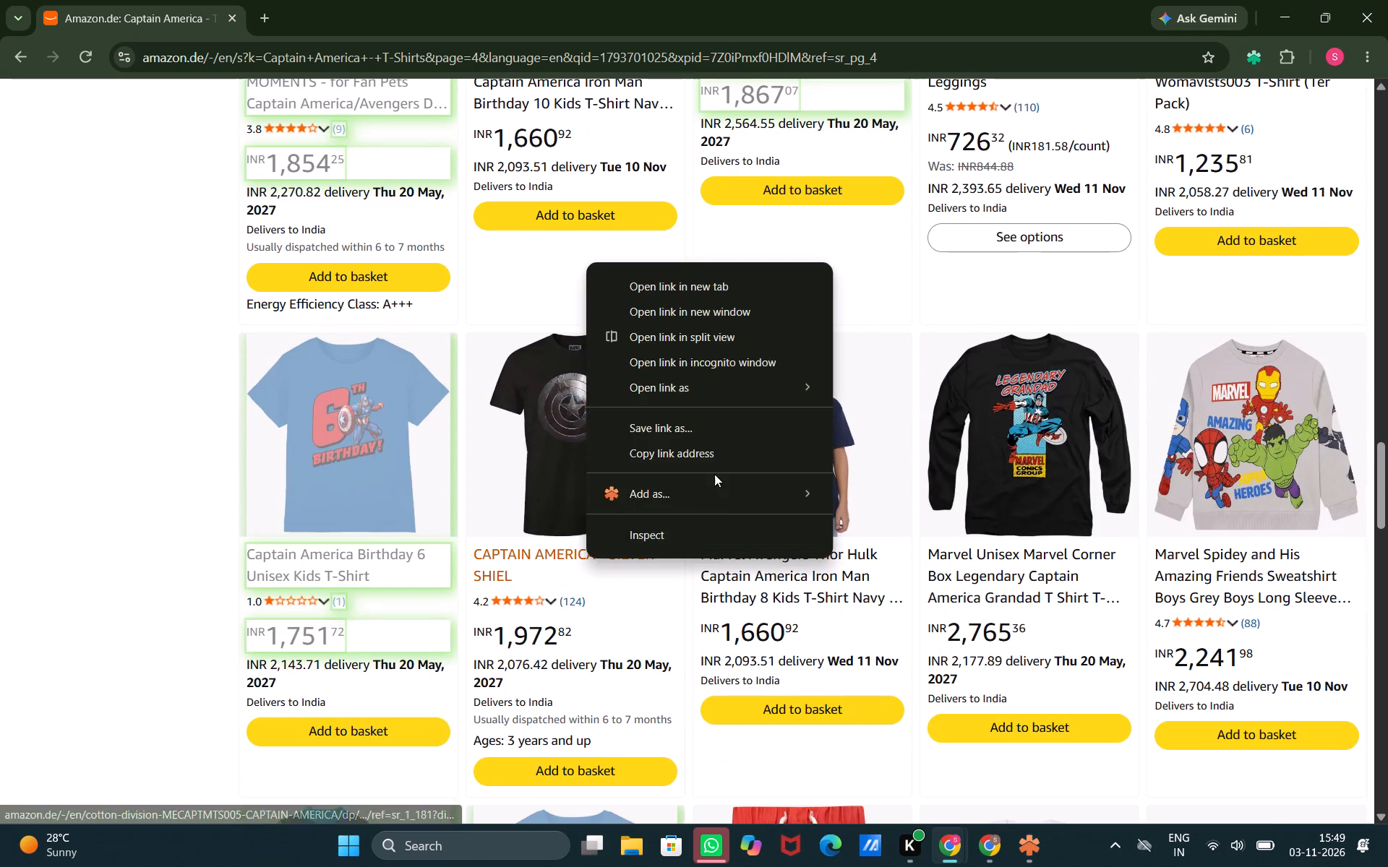
left_click(706, 460)
key("alt+Tab")
key("ctrl+v")
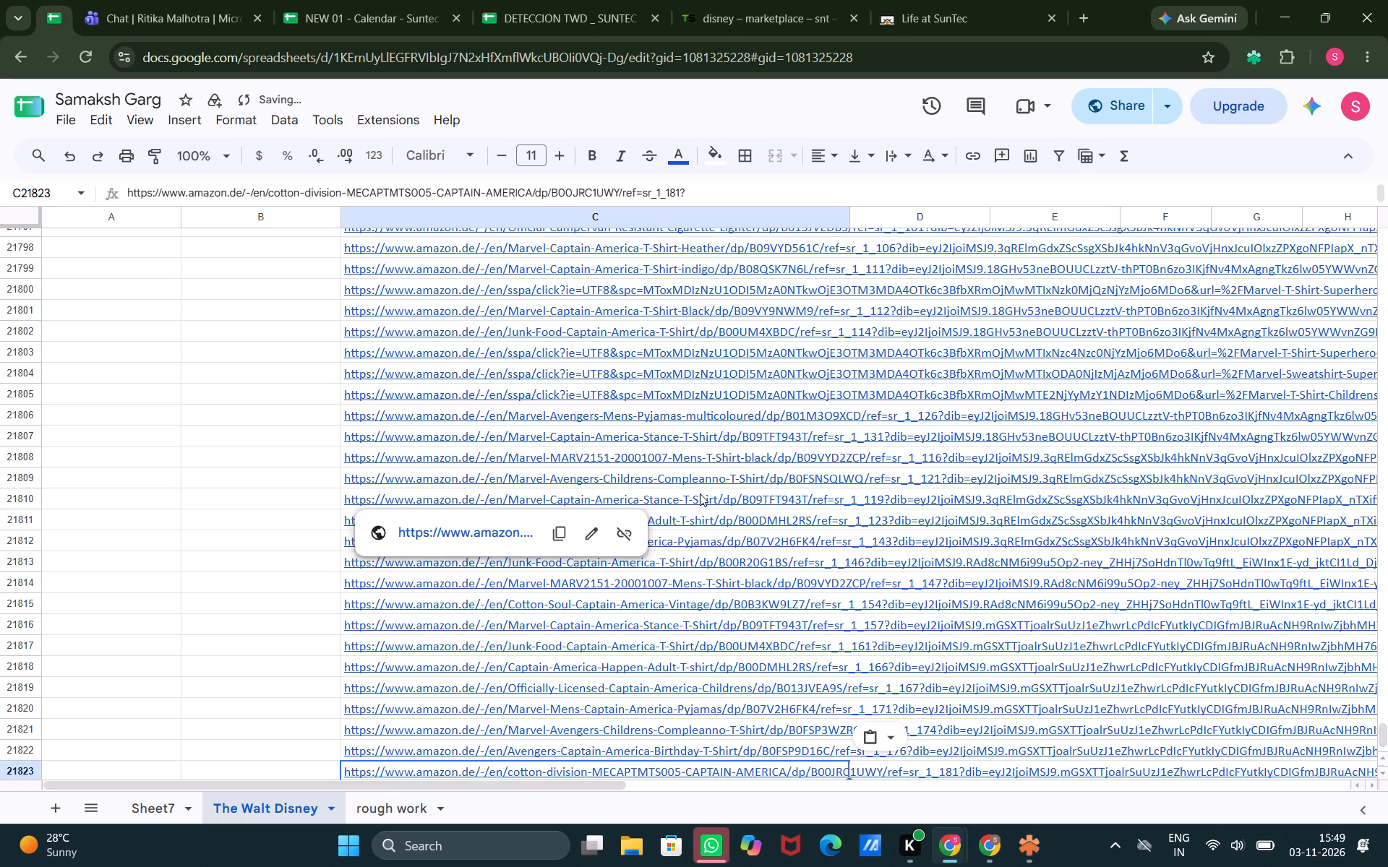
Copy the Marvel Avengers Thor Hulk Captain America Iron Man Birthday 8 Kids T-Shirt link and paste it into cell C21824 of The Walt Disney sheet.
key("Return")
key("Return")
key("alt+Tab")
right_click(823, 577)
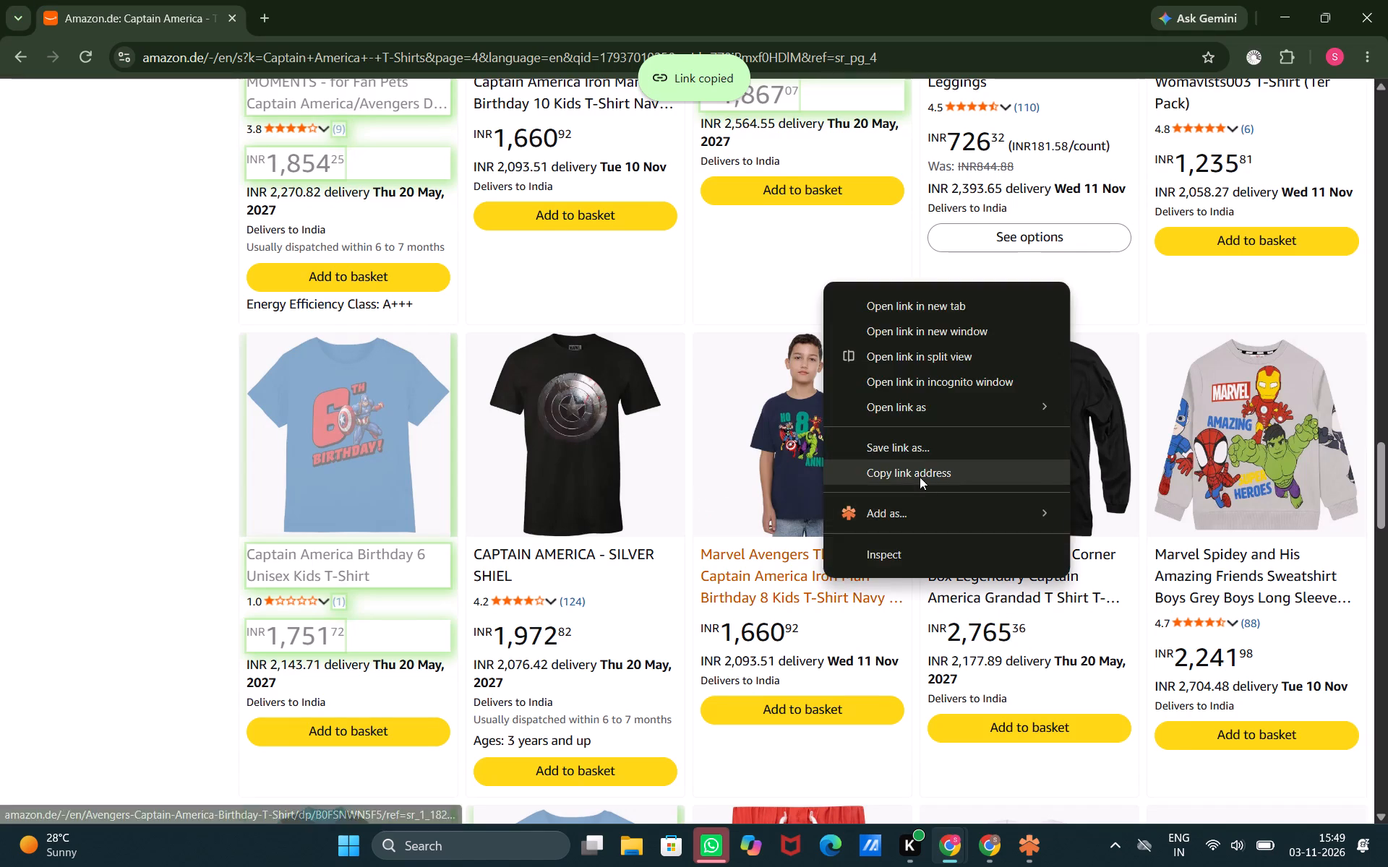
left_click(920, 477)
key("alt+Tab")
key("ctrl+v")
key("Return")
key("Return")
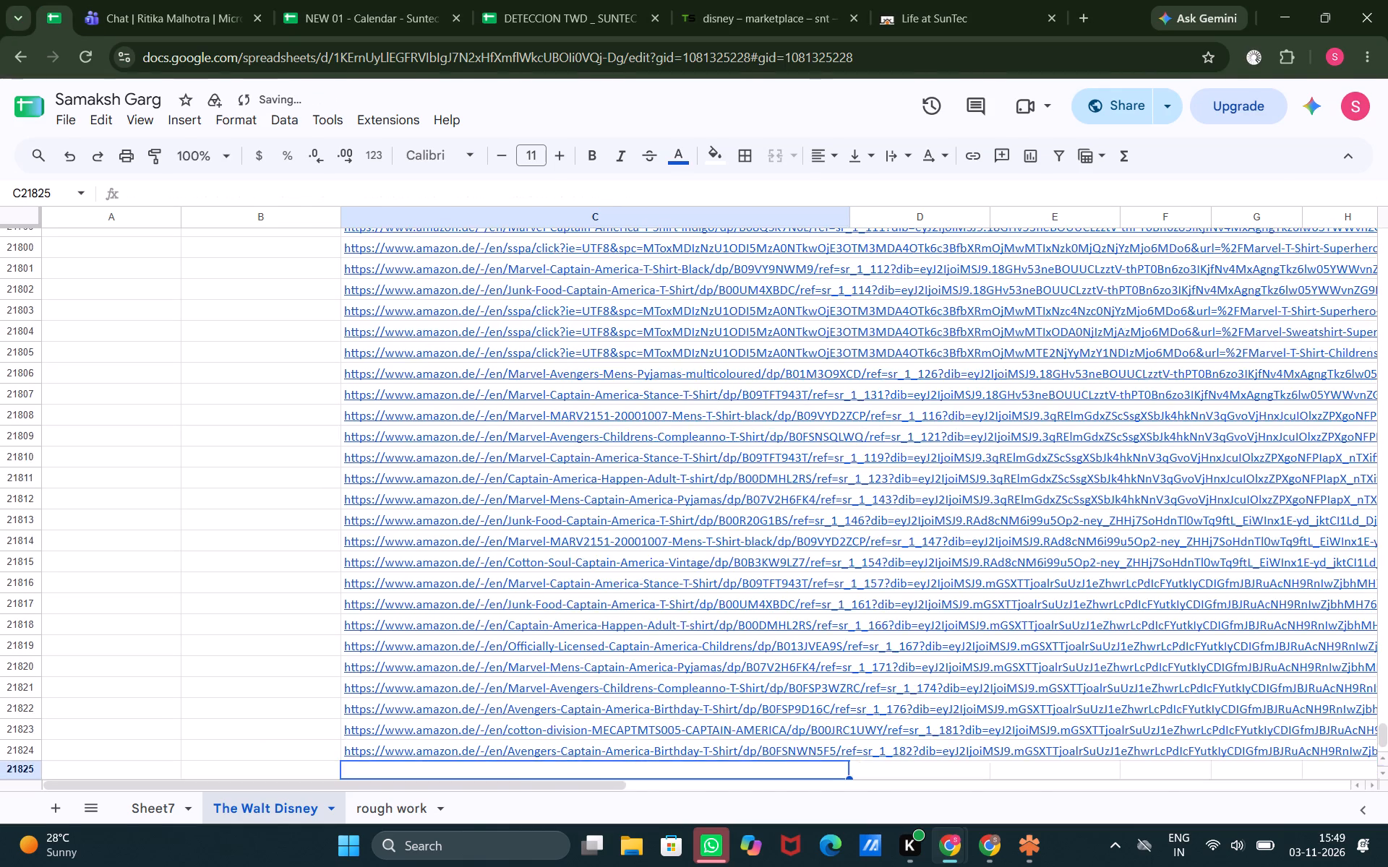
Copy the link of the Marvel Corner Box Legendary Captain America Grandad shirt and paste it into cell C21825 of The Walt Disney sheet.
key("alt+Tab")
right_click(1029, 575)
left_click(1105, 480)
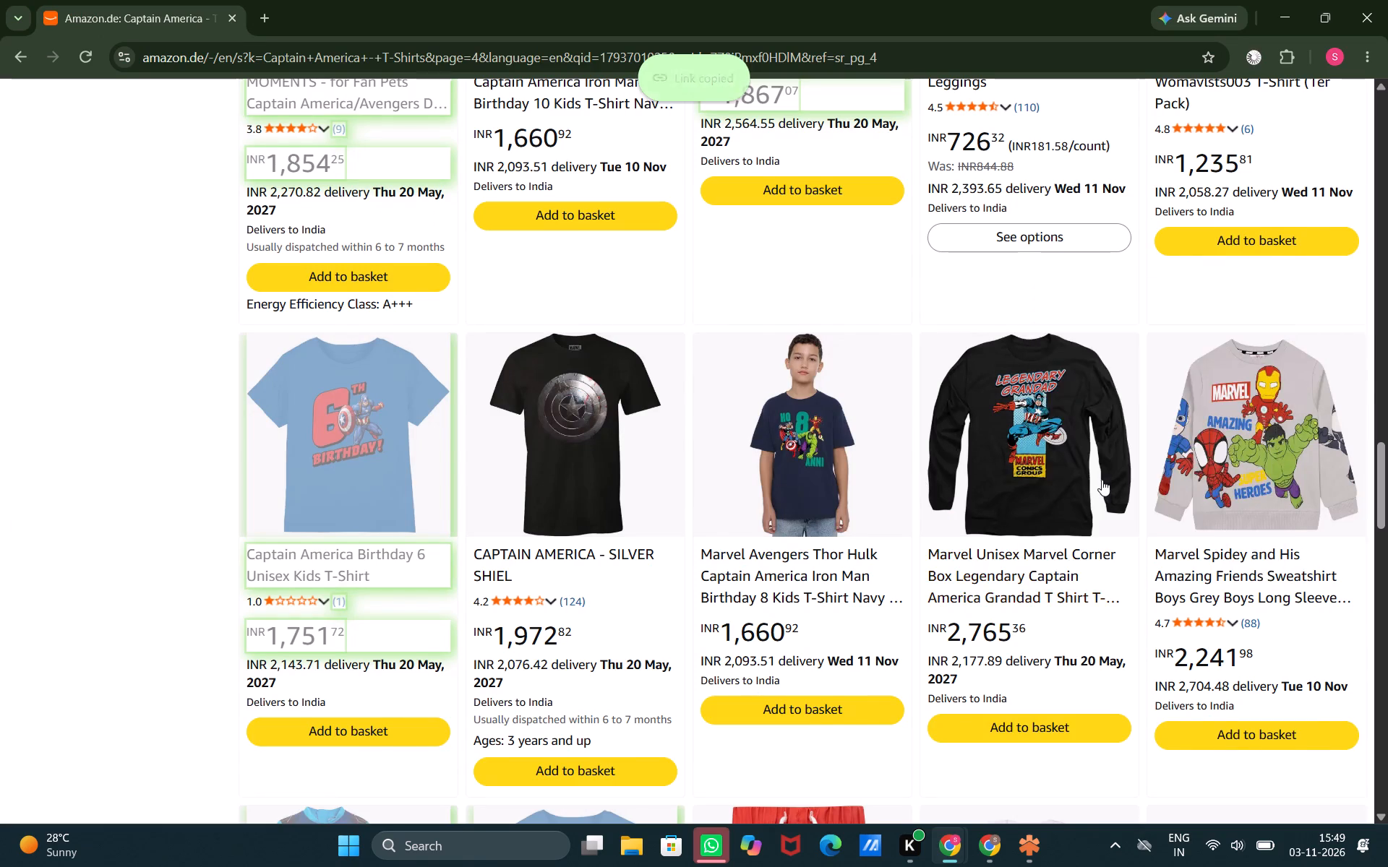
key("alt+Tab")
key("ctrl+v")
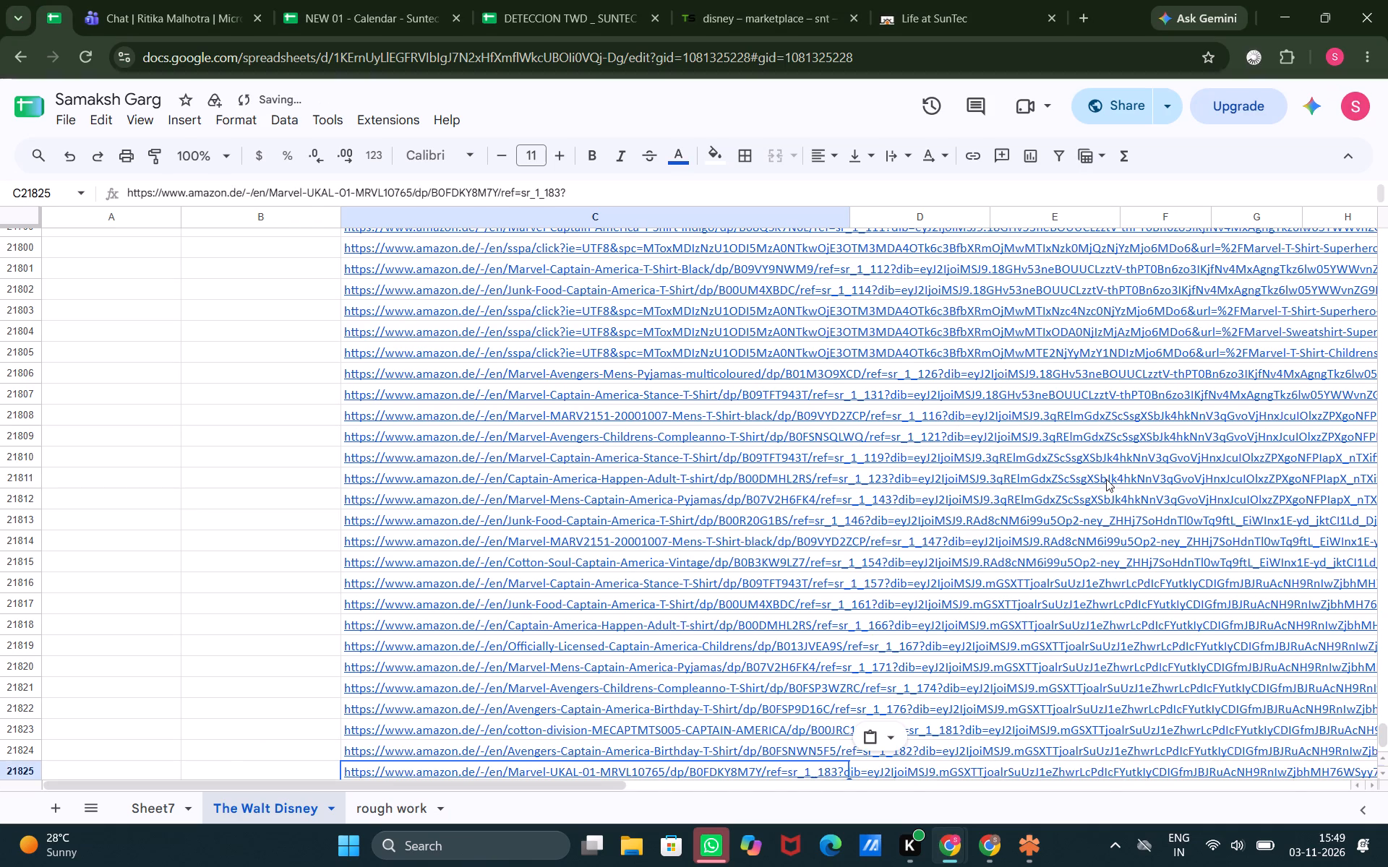
key("Return")
key("Return")
Copy the link of the Marvel Spidey and His Amazing Friends grey sweatshirt and paste it into cell C21826 of The Walt Disney sheet.
key("alt+Tab")
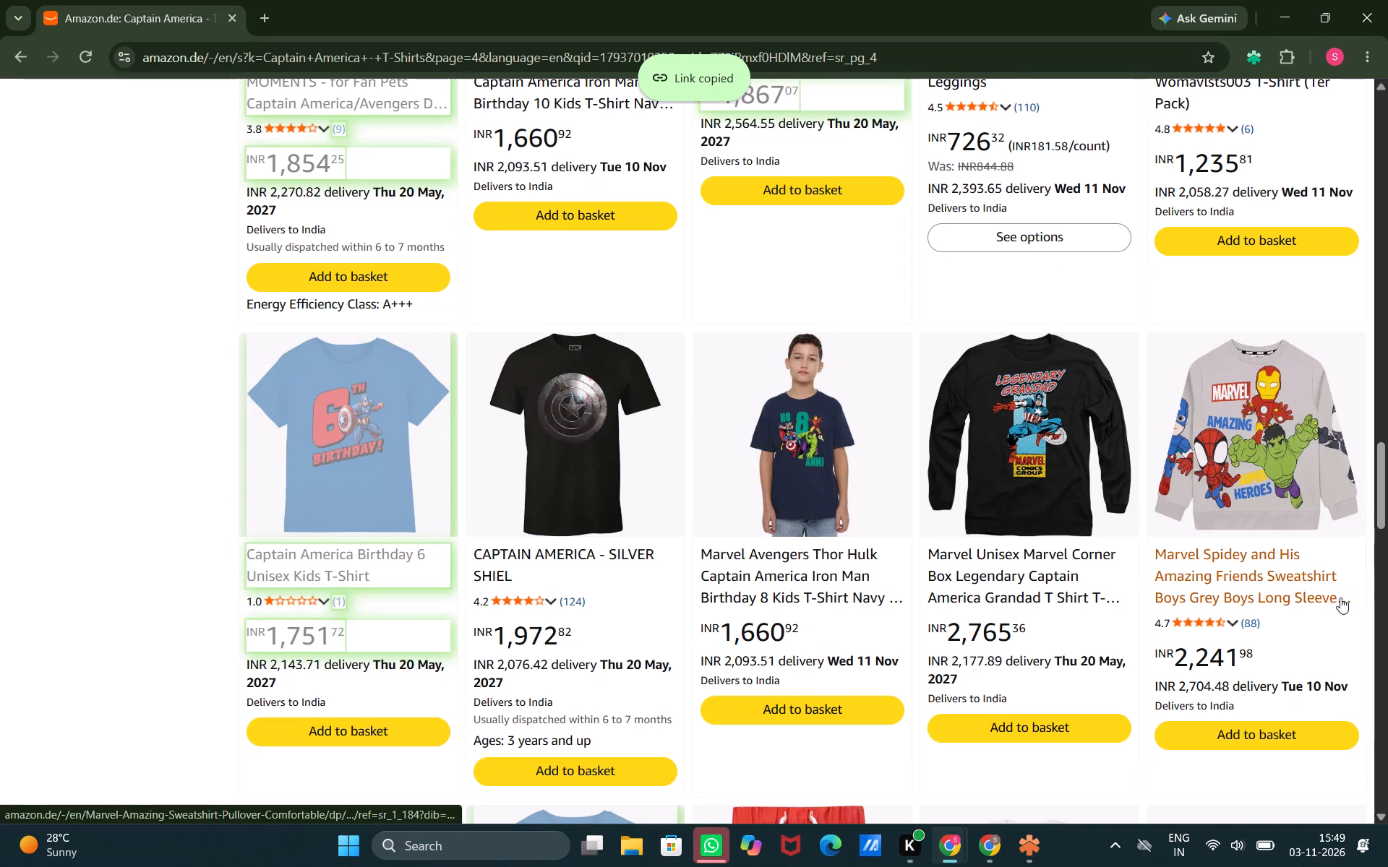
right_click(1249, 575)
left_click(1148, 467)
key("alt+Tab")
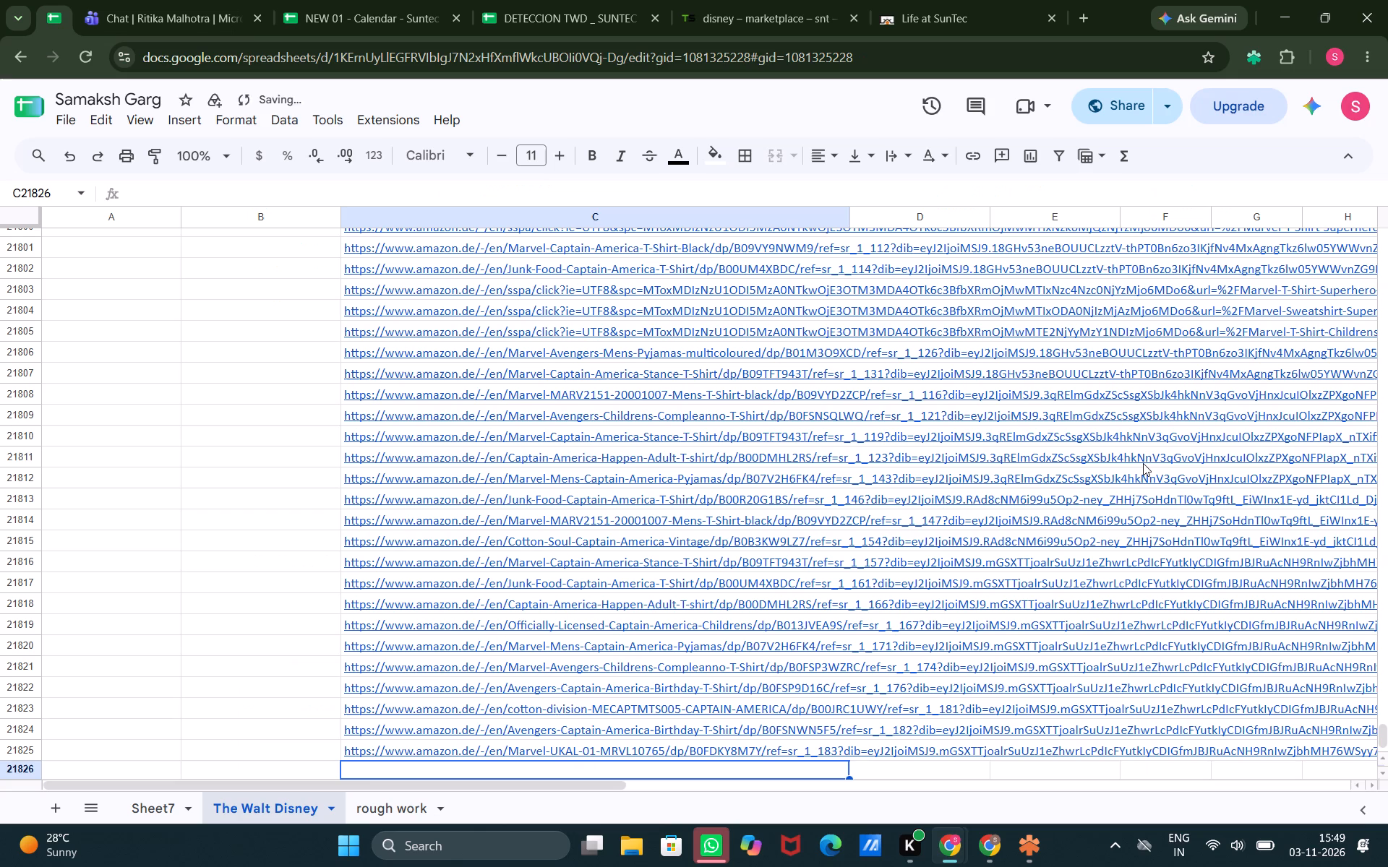
key("ctrl+v")
key("Return")
key("Return")
Copy the Captain America Avengers Grey Long Sleeve T-Shirt 4 Years link and paste it into cell C21827 of The Walt Disney sheet.
key("alt+Tab")
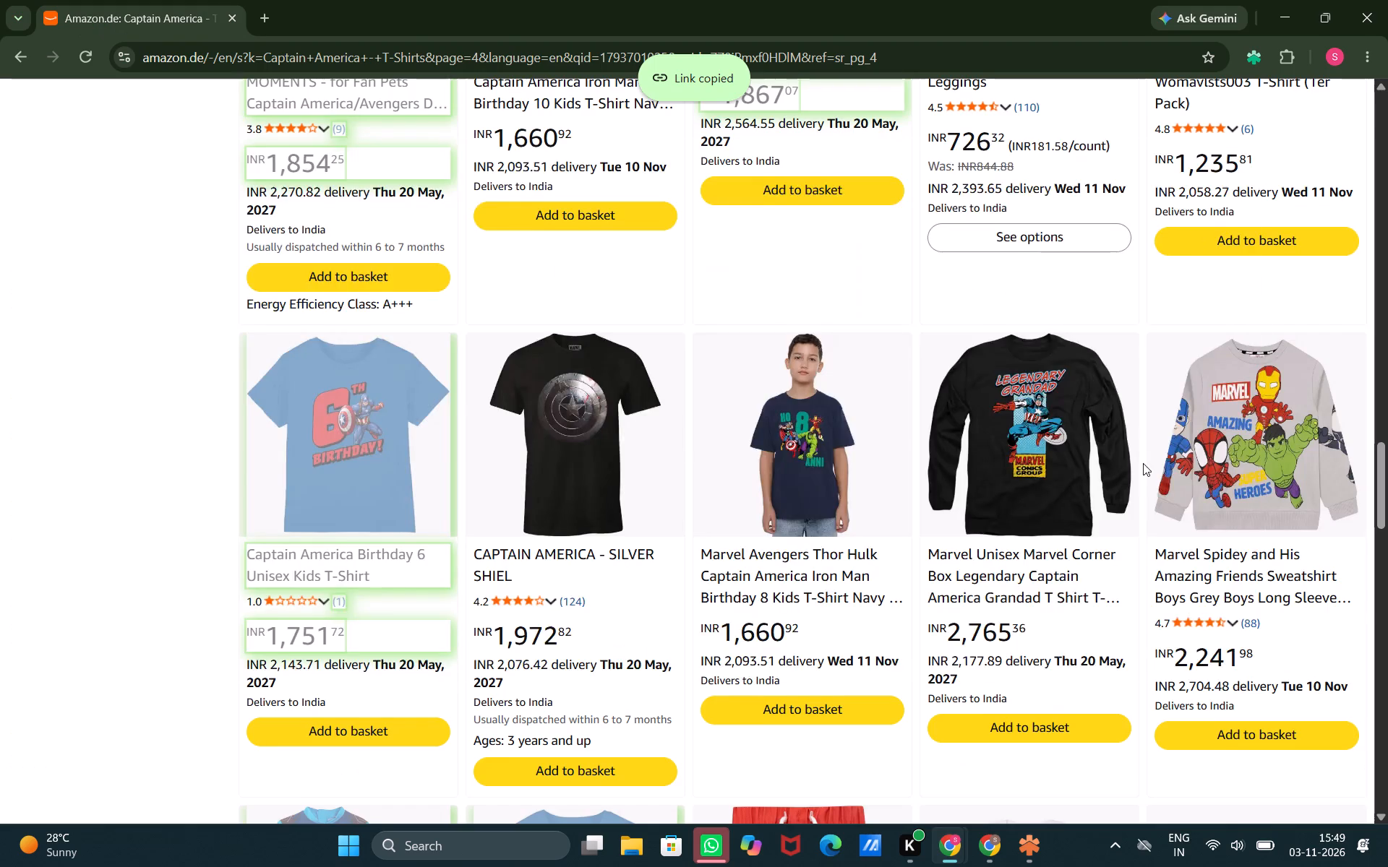
scroll(1123, 483, "down", 5)
right_click(1267, 597)
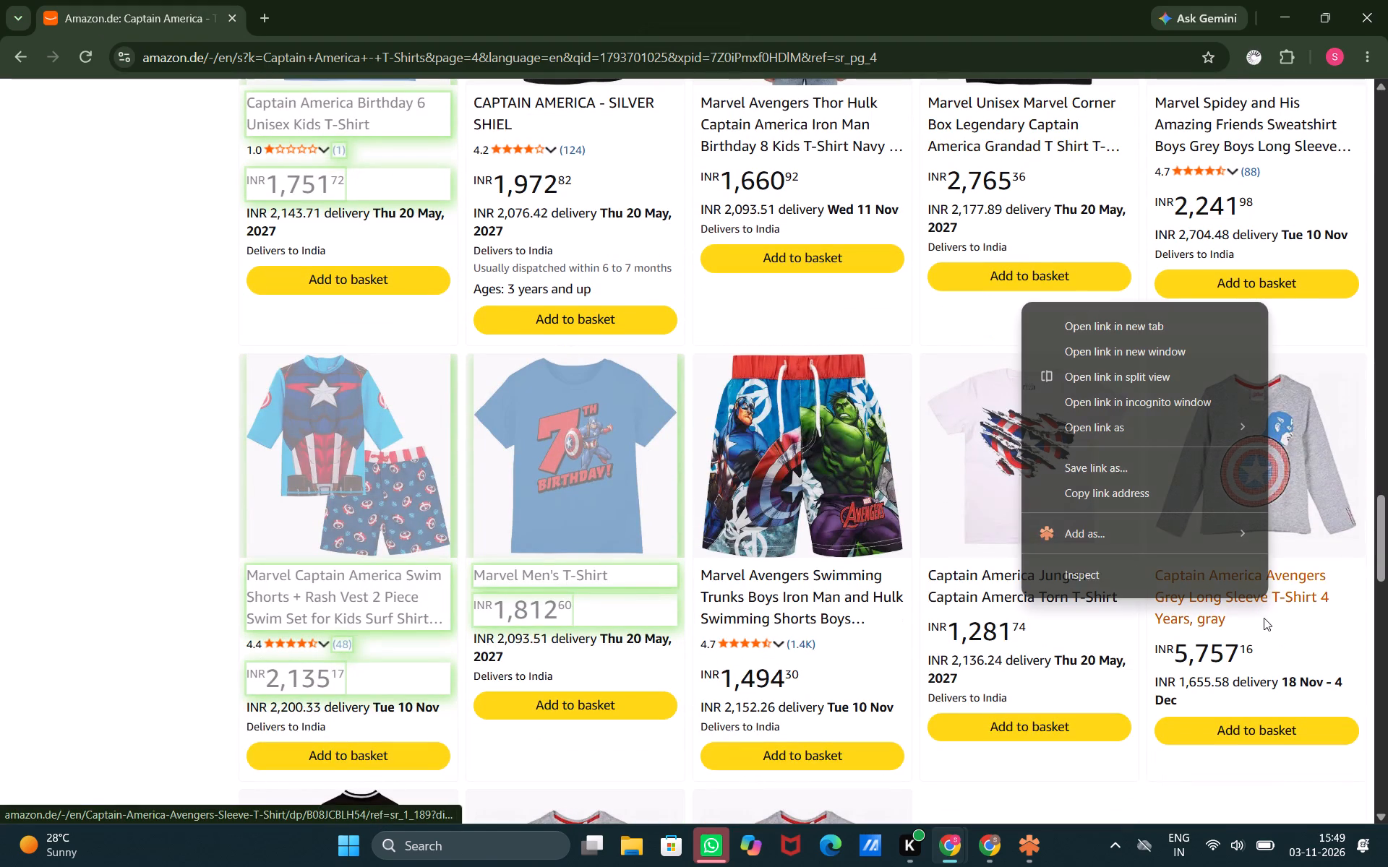
left_click(1119, 495)
key("alt+Tab")
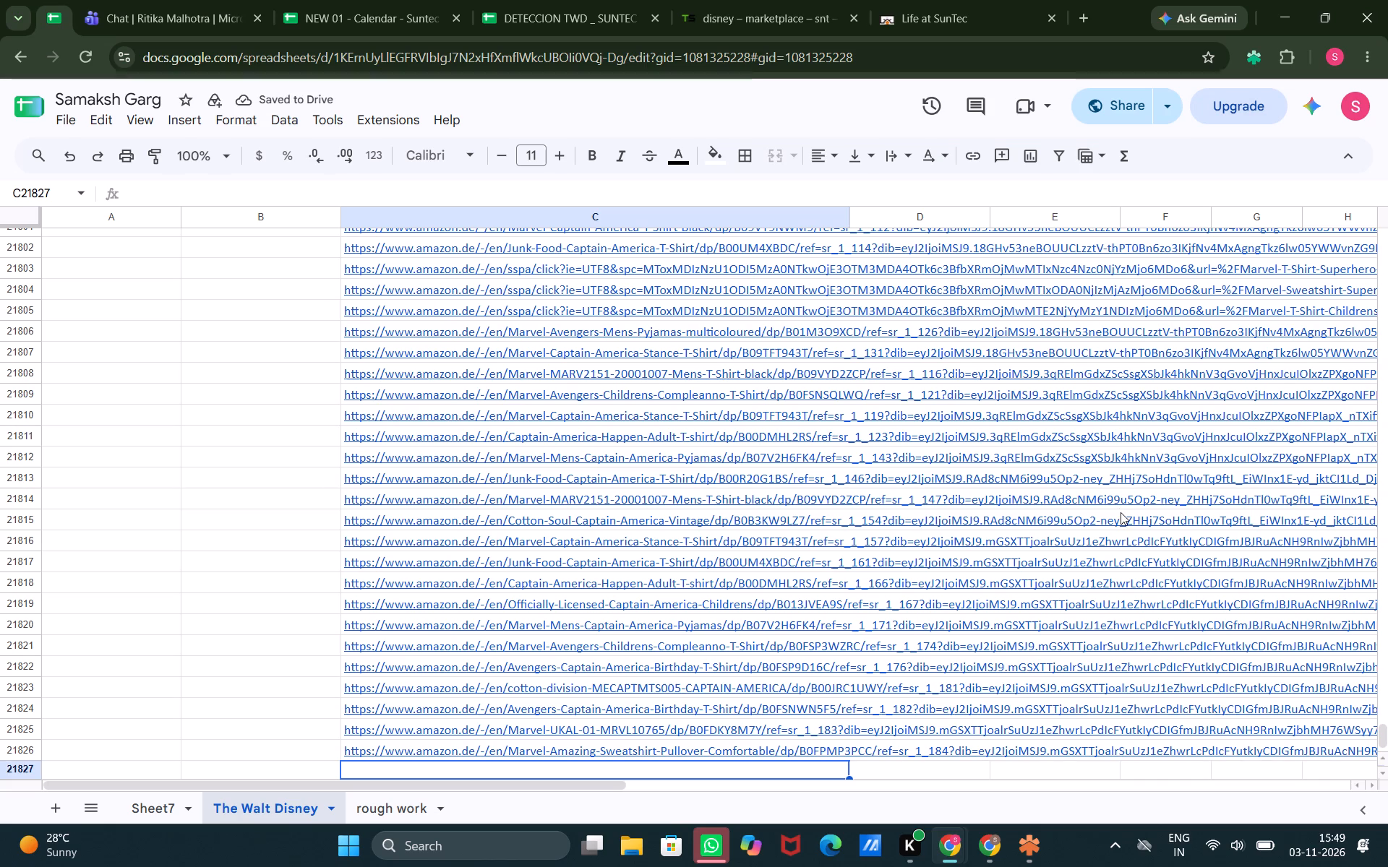
key("ctrl+c")
key("ctrl+v")
key("alt+Tab")
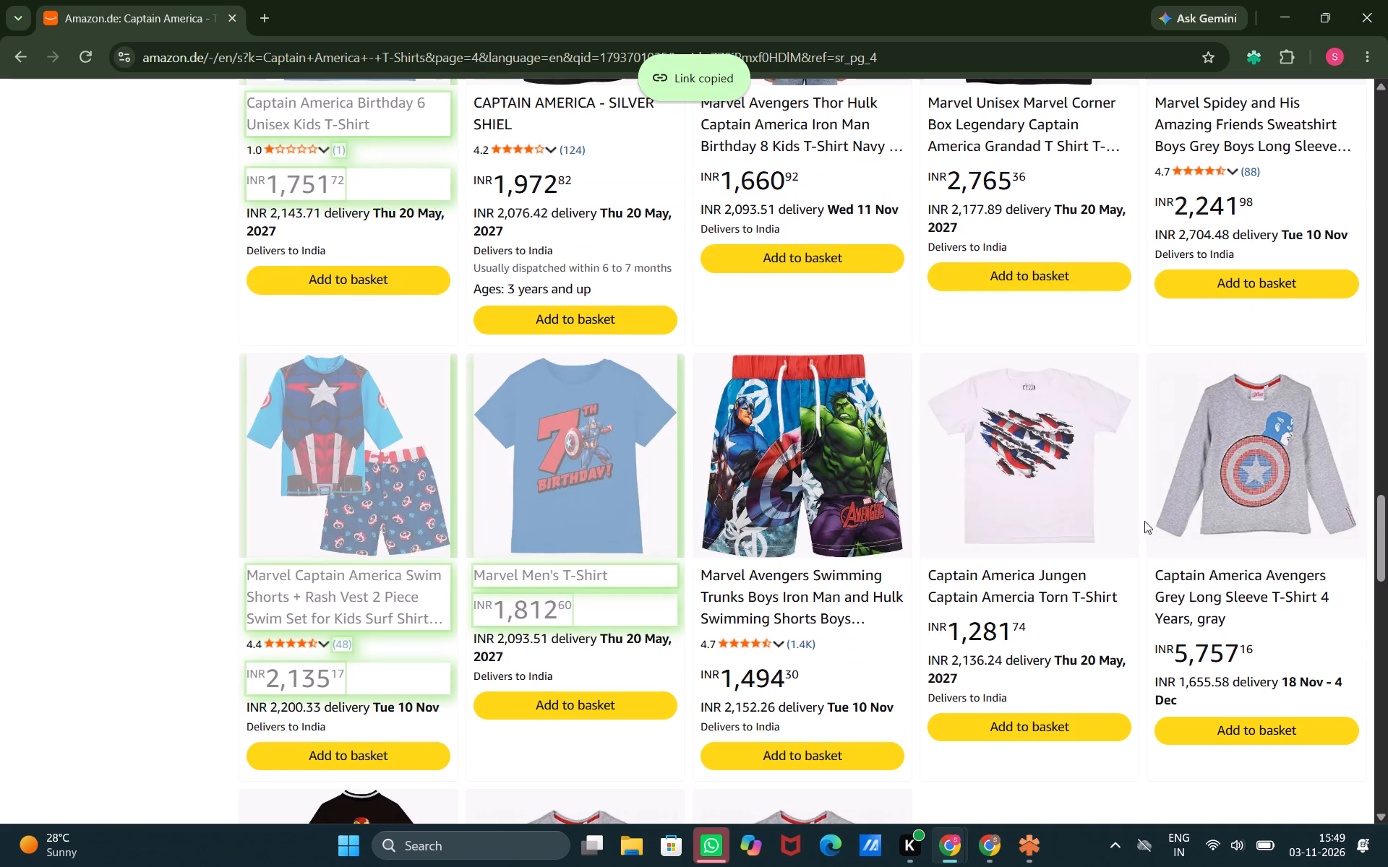
right_click(1278, 561)
right_click(1246, 586)
left_click(1154, 480)
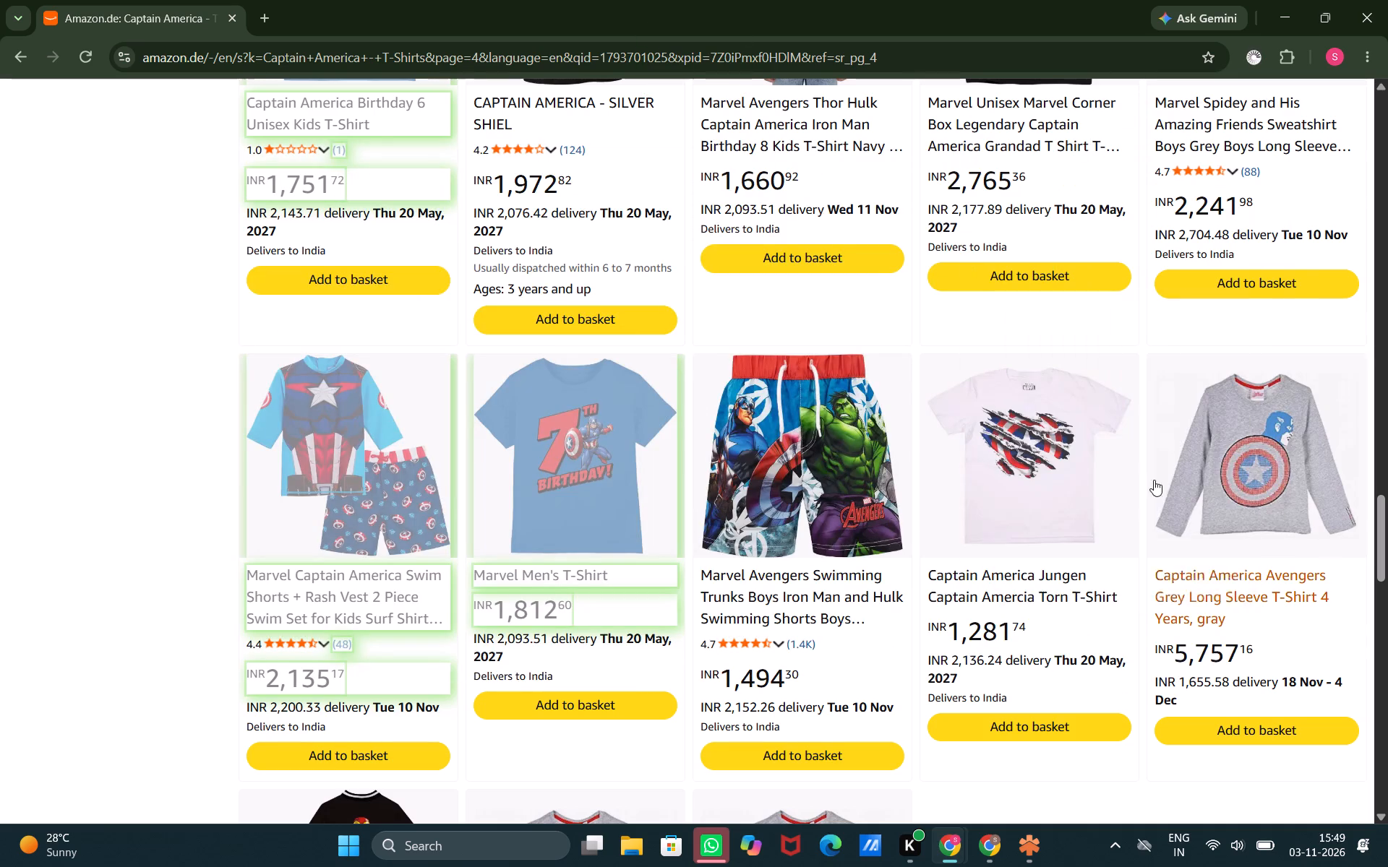
key("alt+Tab")
key("ctrl+v")
key("Return")
key("Return")
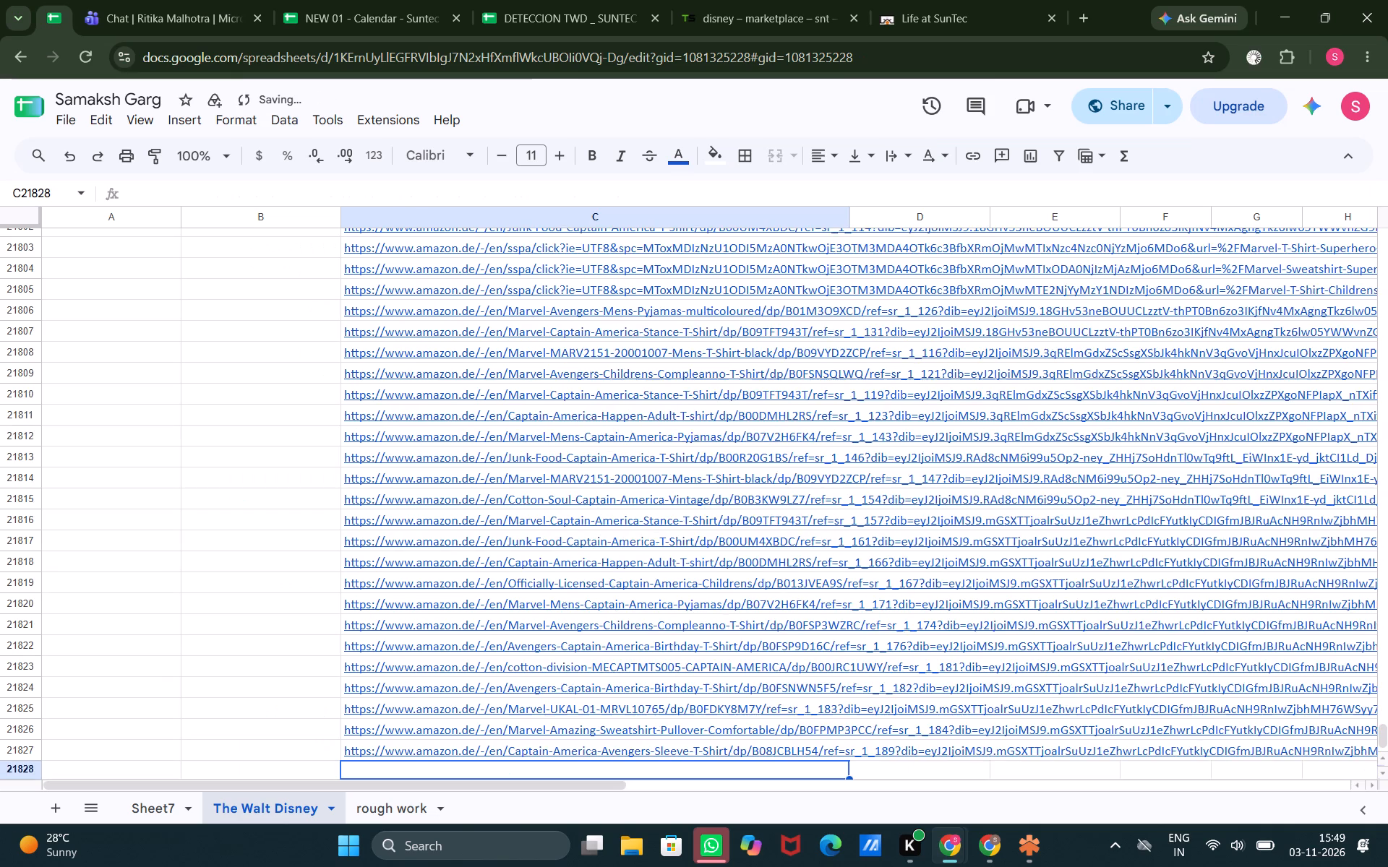
Copy the link of the Captain America Jungen Torn T-Shirt and paste it into cell C21828 of The Walt Disney sheet.
key("alt+Tab")
right_click(1047, 573)
left_click(1113, 480)
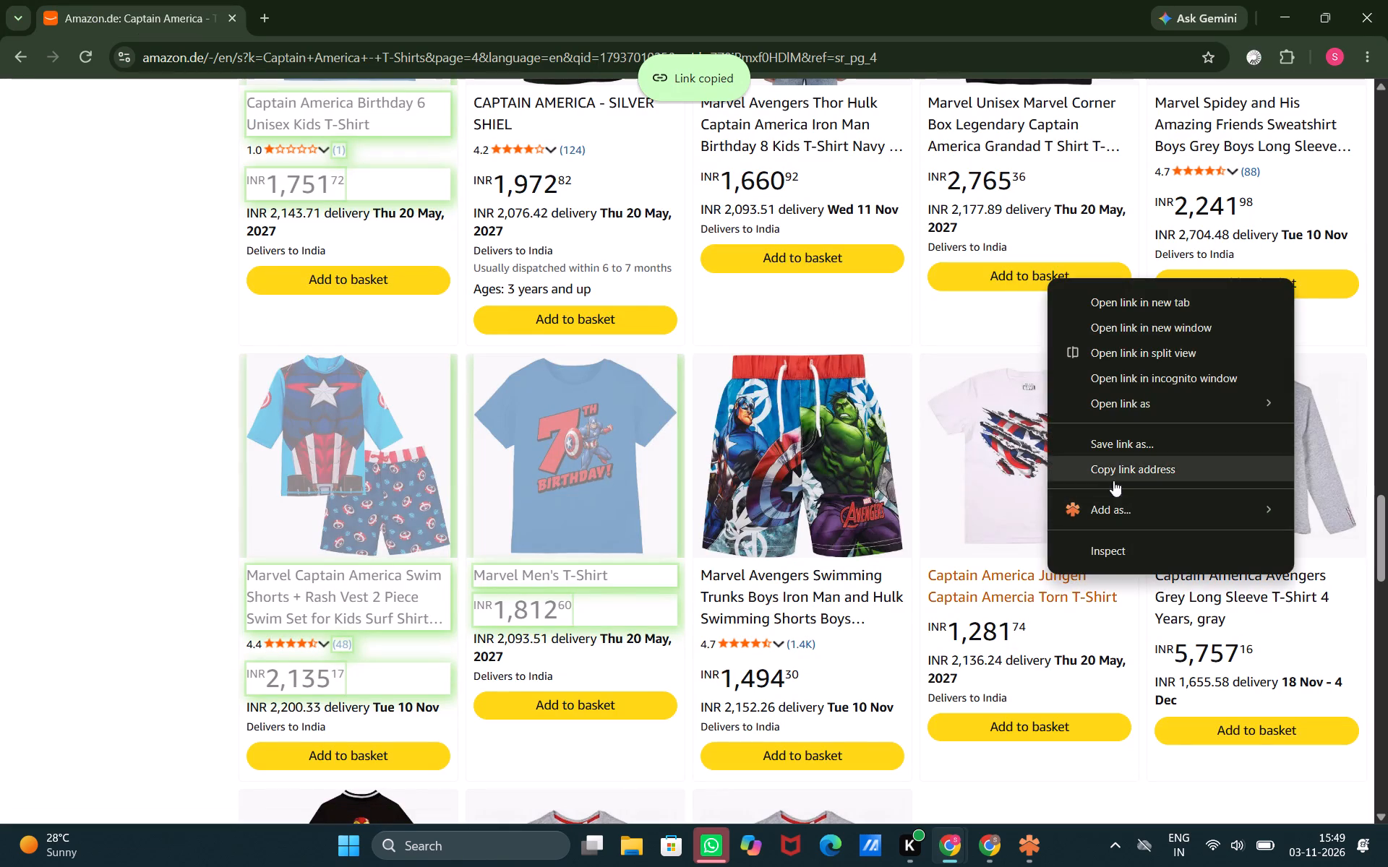
key("alt+Tab")
key("ctrl+v")
key("Return")
key("Return")
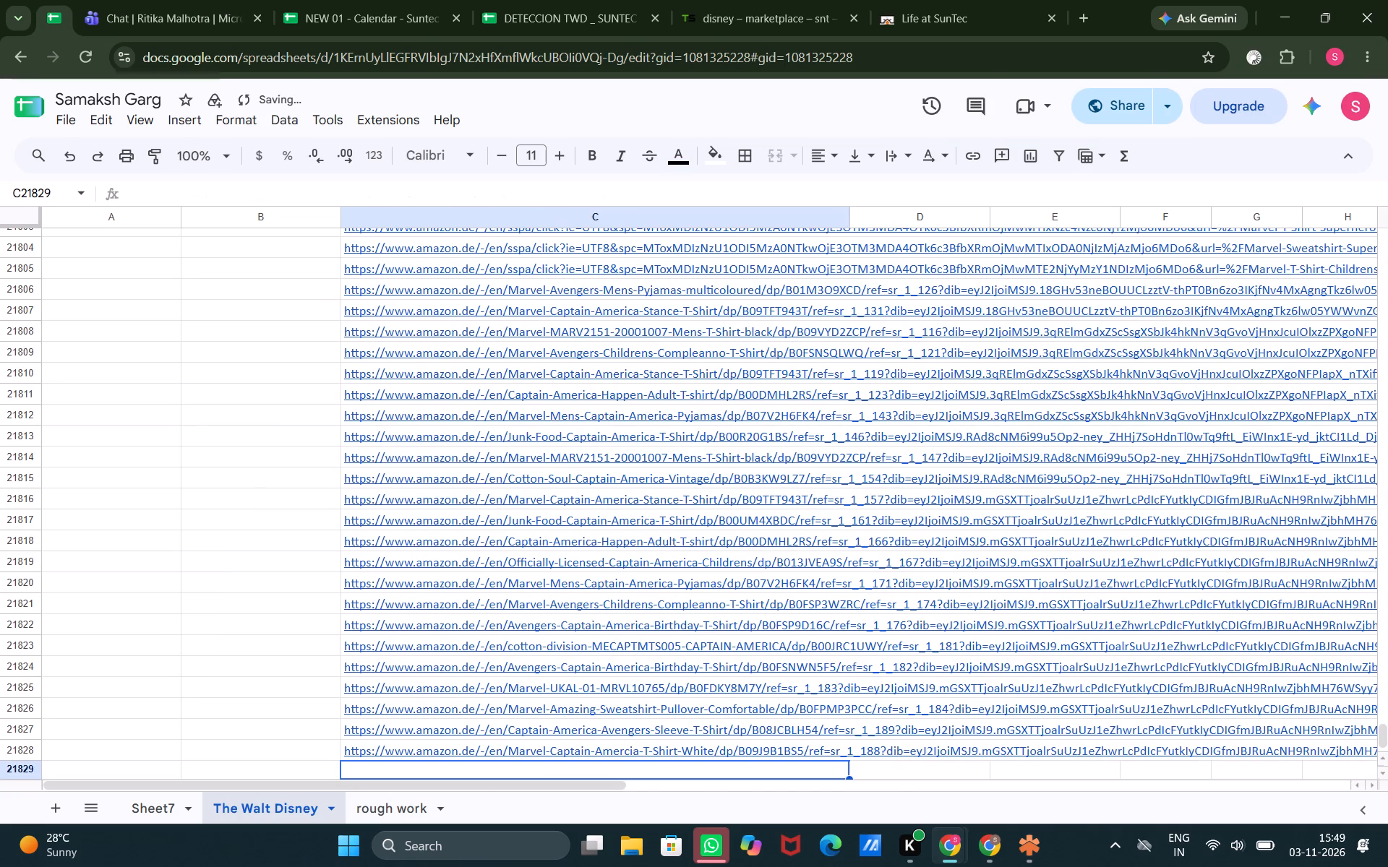
Copy the link of the Marvel T-Shirt for Boys football jersey and paste it into cell C21829 of The Walt Disney sheet.
key("alt+Tab")
scroll(1070, 408, "down", 6)
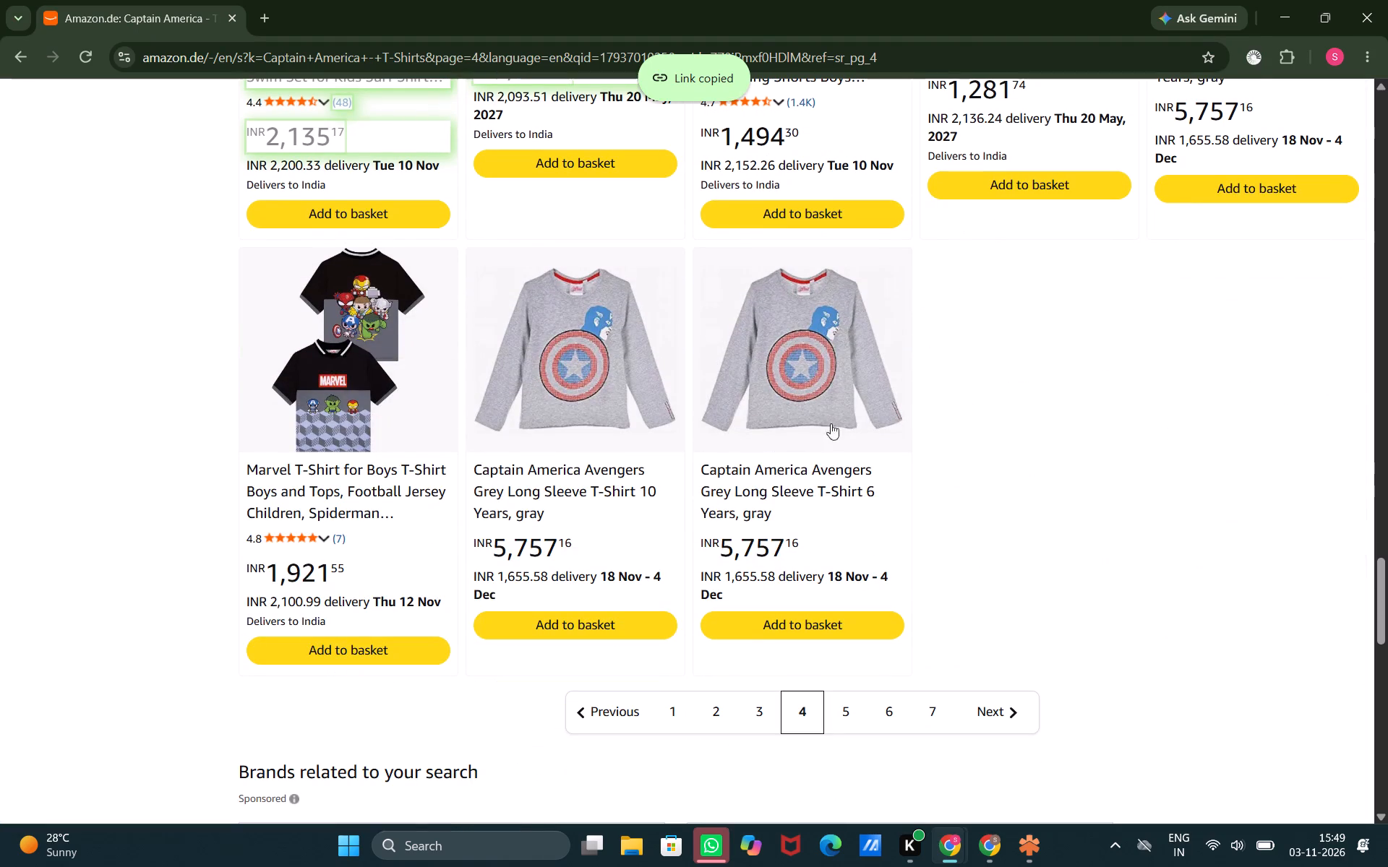
right_click(339, 473)
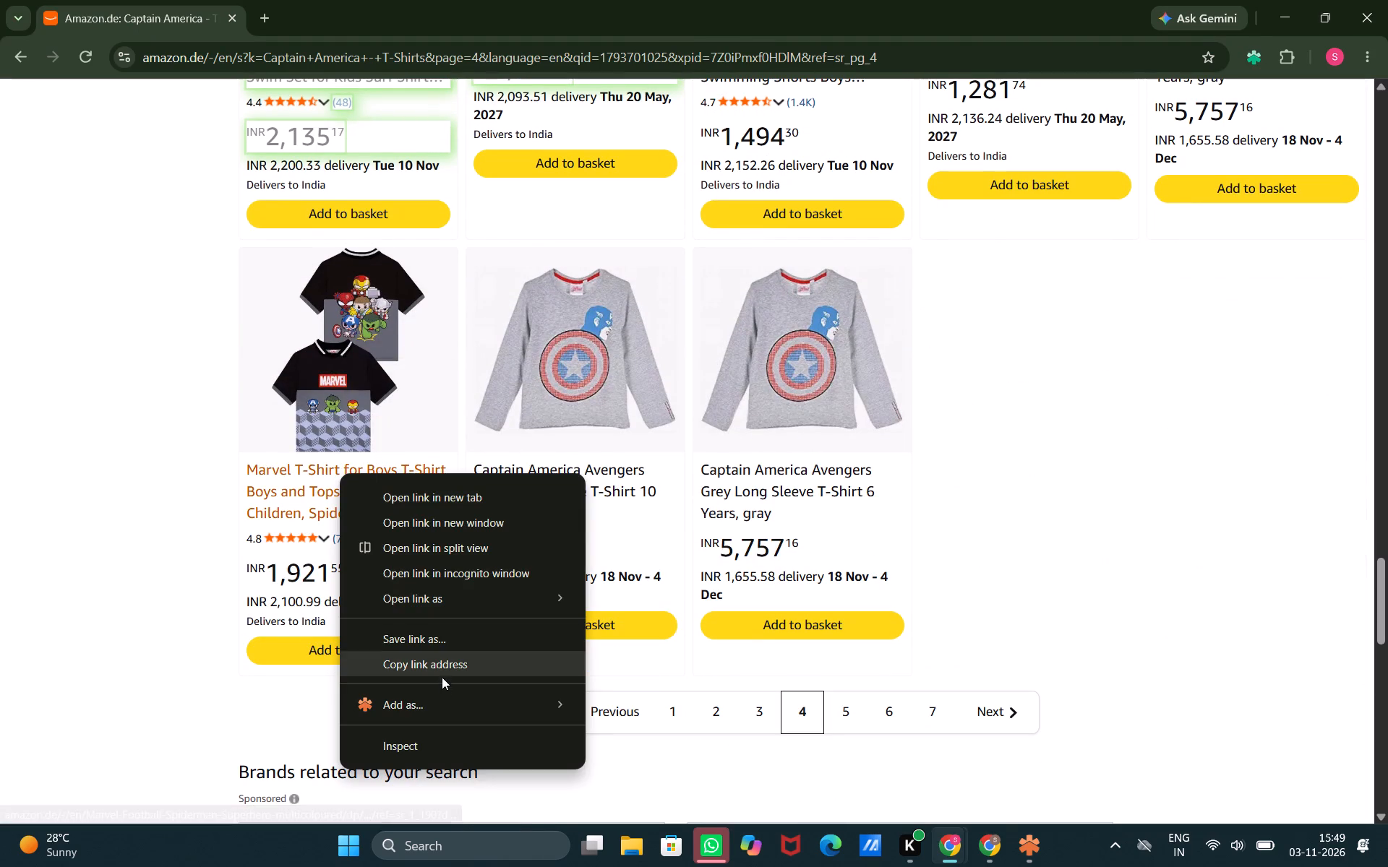
left_click(440, 664)
key("alt+Tab")
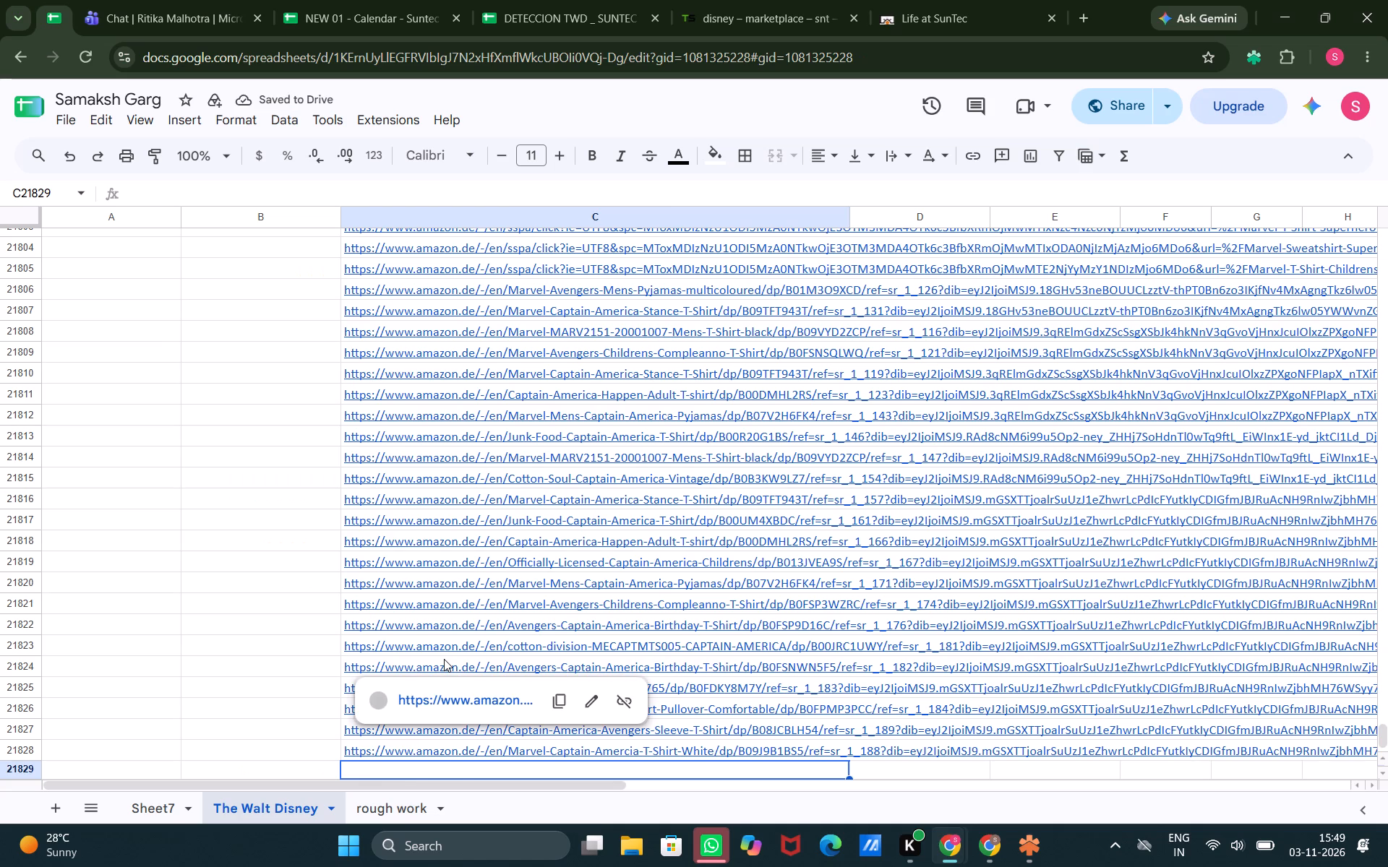
key("ctrl+v")
key("Return")
key("Return")
Copy the Captain America Avengers Grey Long Sleeve T-Shirt 10 Years link and paste it into cell C21830 of The Walt Disney sheet.
key("alt+Tab")
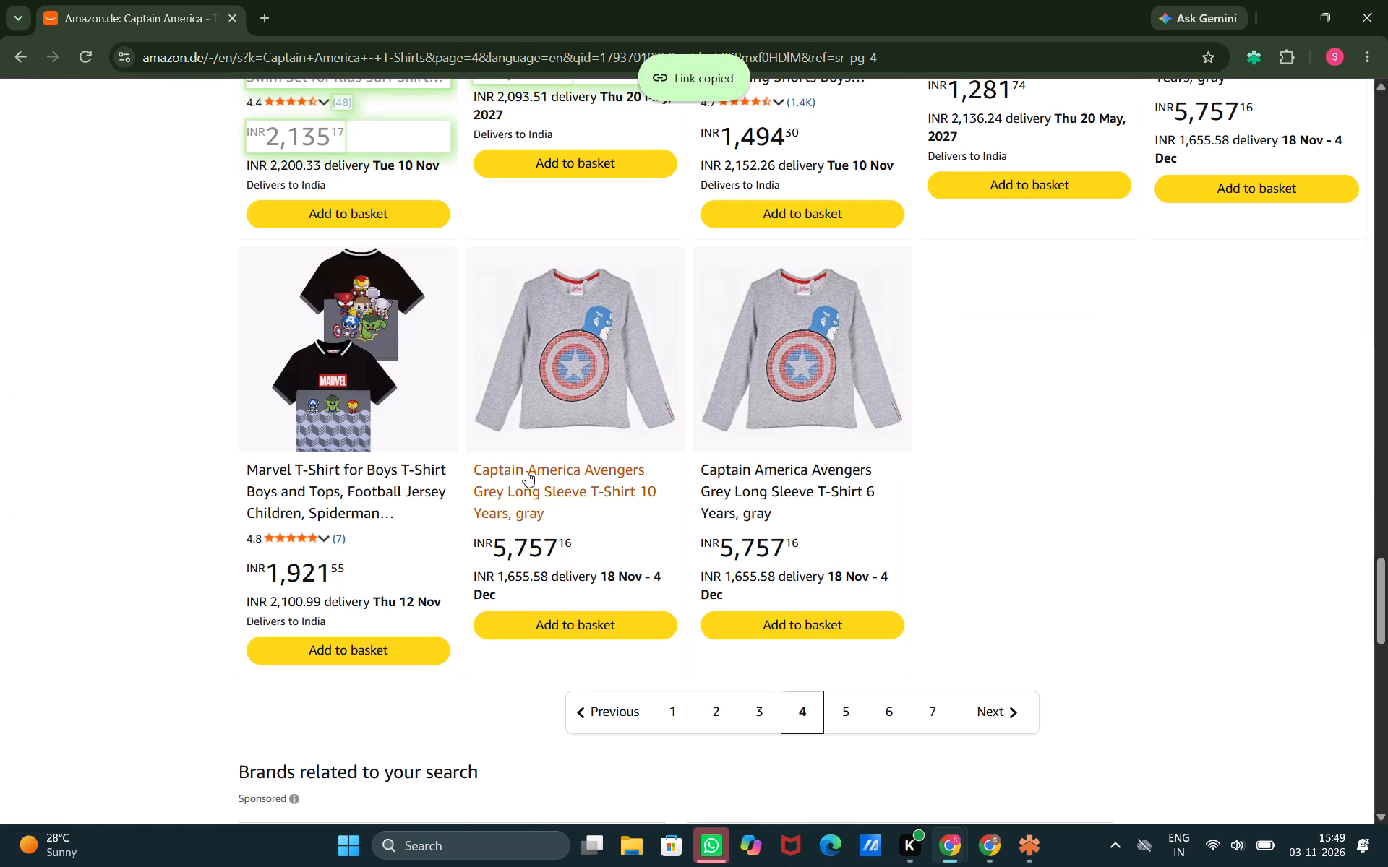
right_click(526, 471)
left_click(639, 657)
key("alt+Tab")
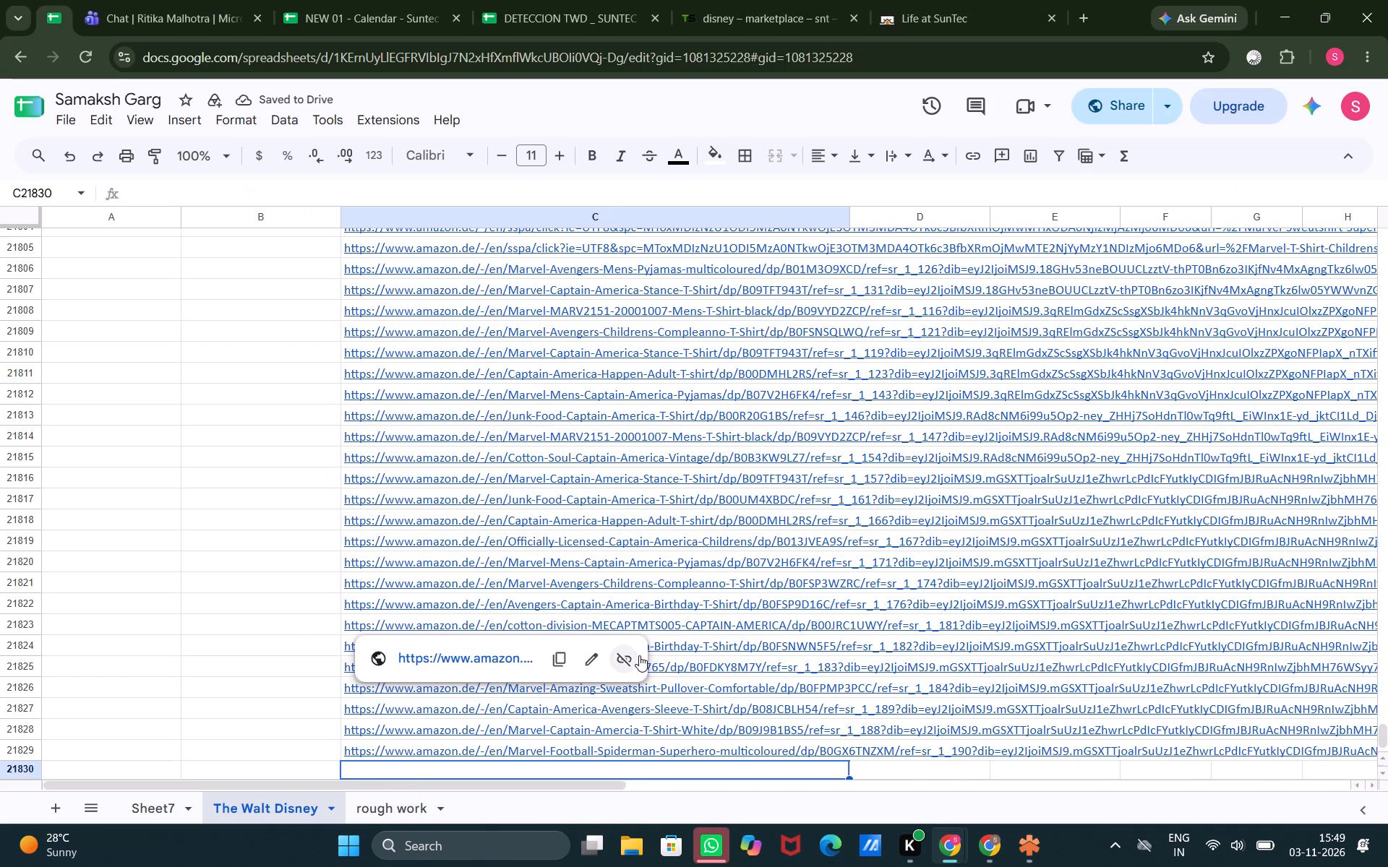
key("ctrl+v")
key("Return")
key("Return")
Copy the Captain America Avengers Grey Long Sleeve T-Shirt 6 Years link and paste it into cell C21831 of The Walt Disney sheet.
key("alt+Tab")
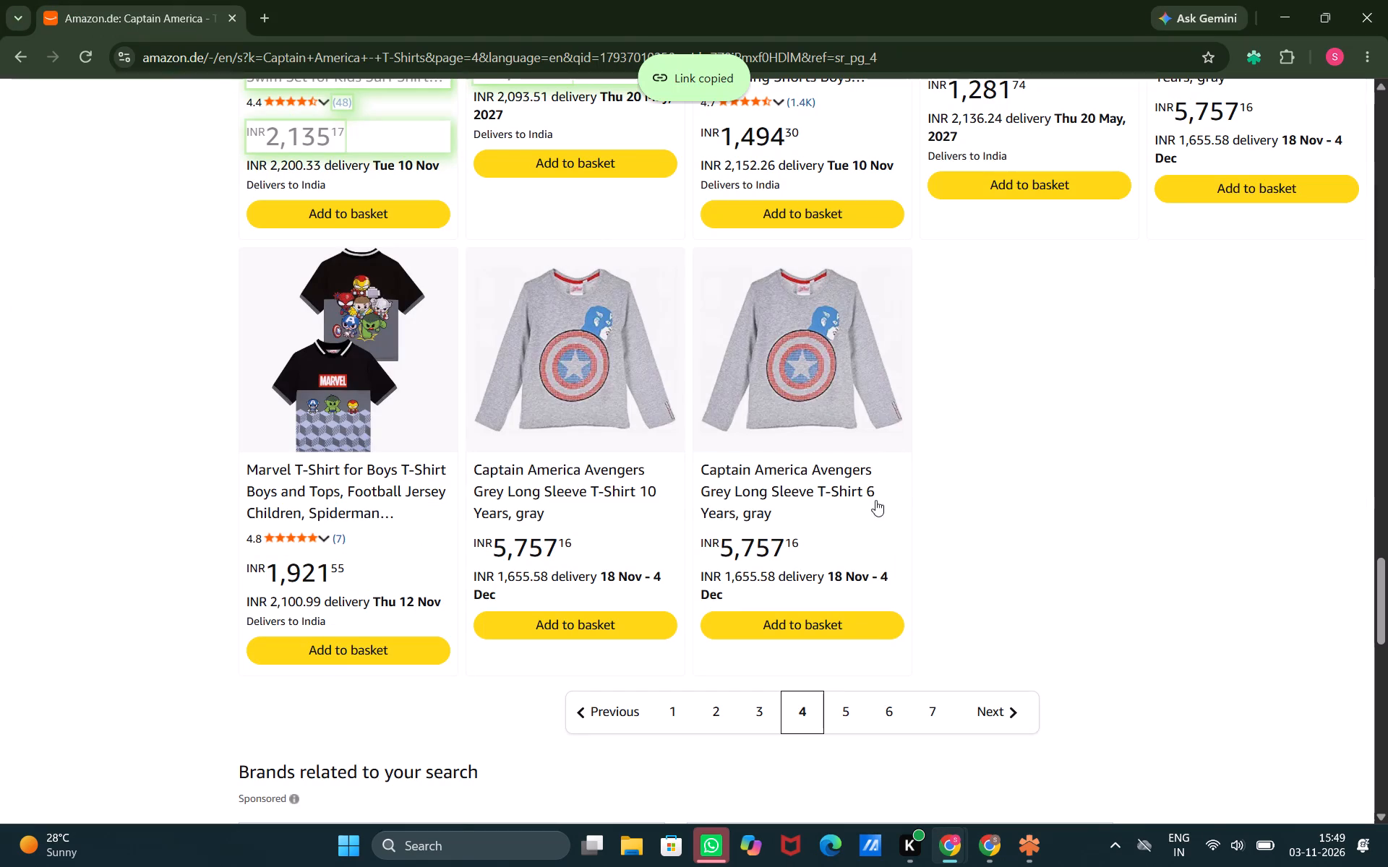
right_click(854, 491)
left_click(914, 684)
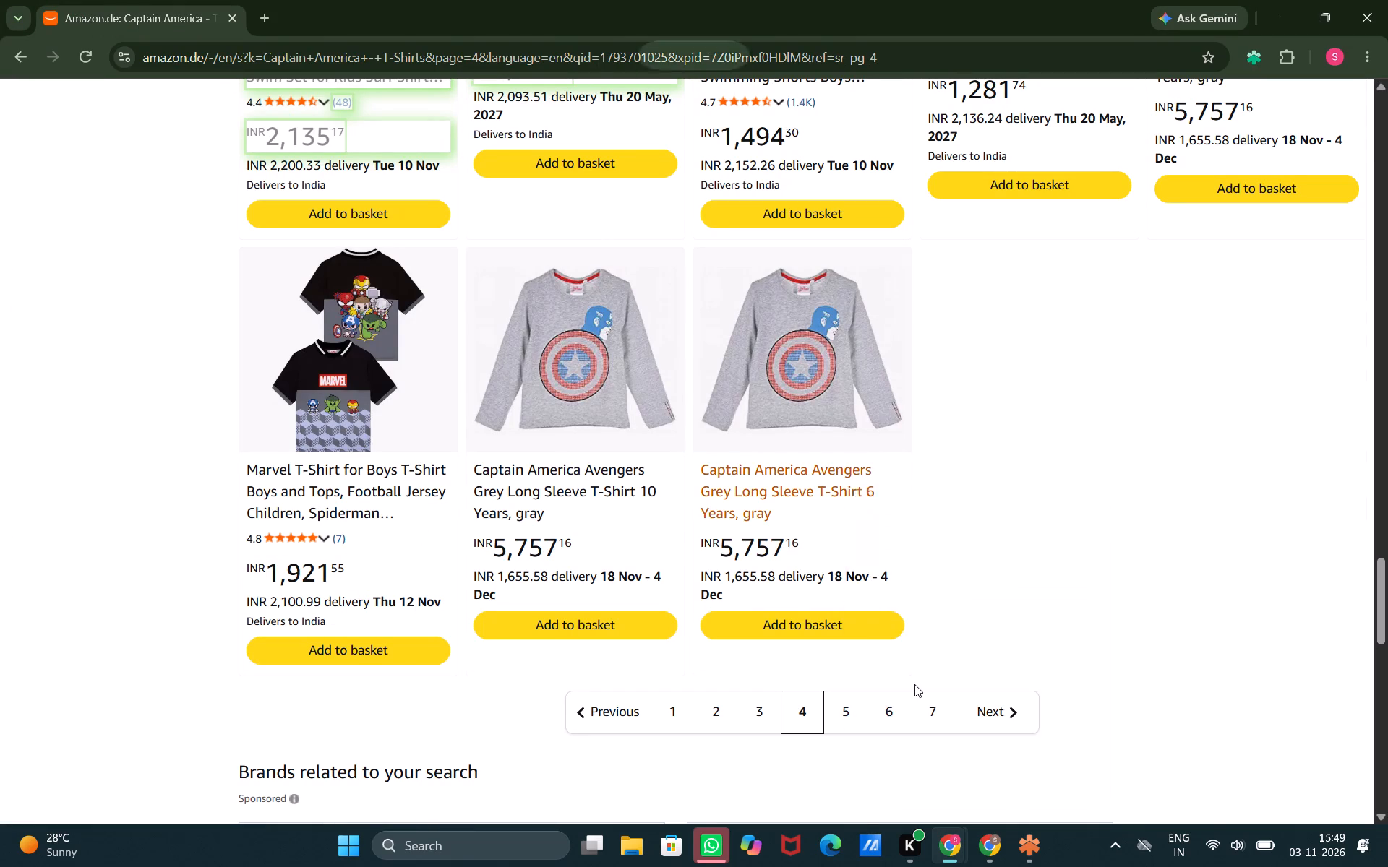
key("alt+Tab")
key("ctrl+v")
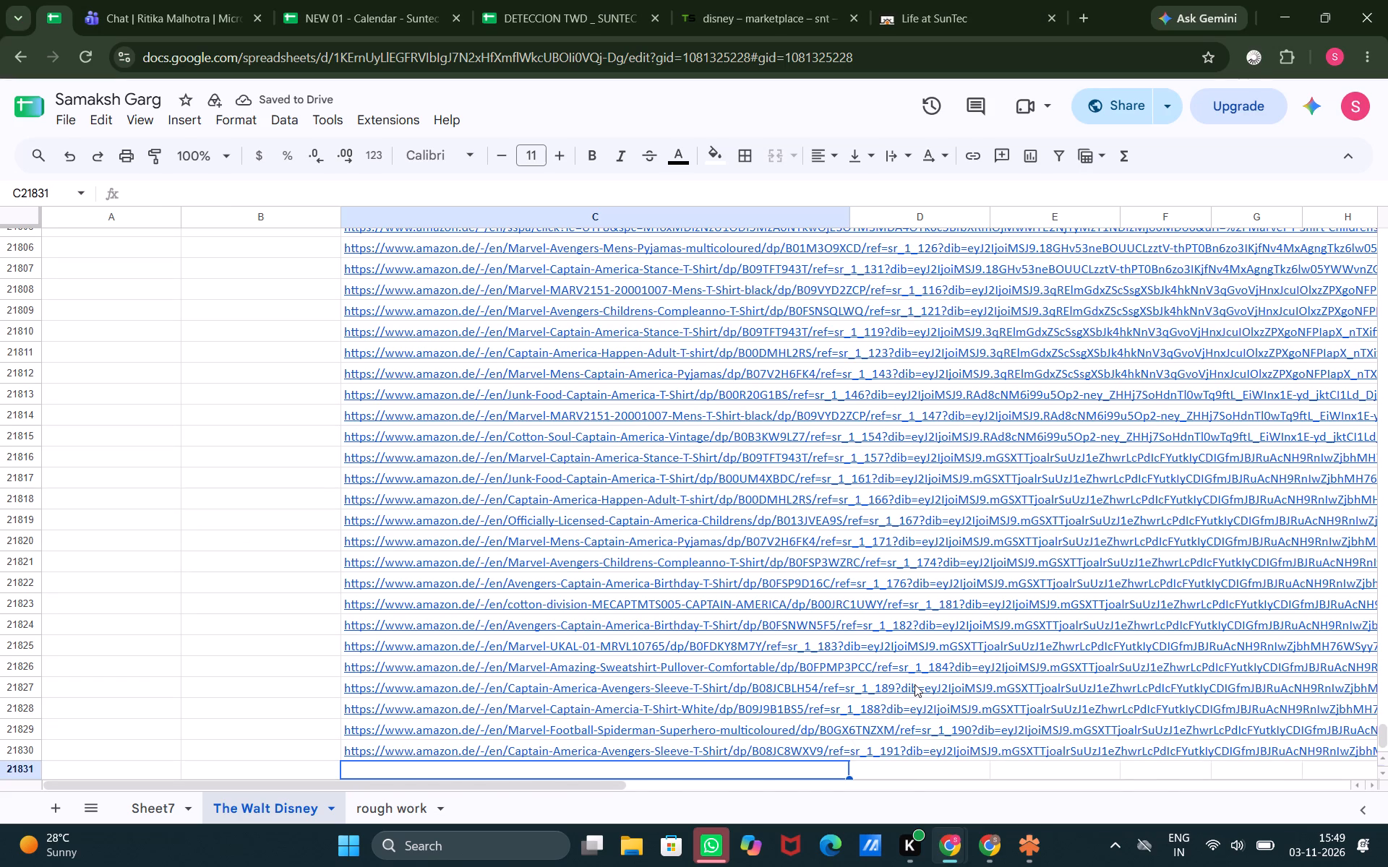
key("Return")
key("Return")
Open page 5 of the Amazon.de search results for Captain America T-Shirts.
key("alt+Tab")
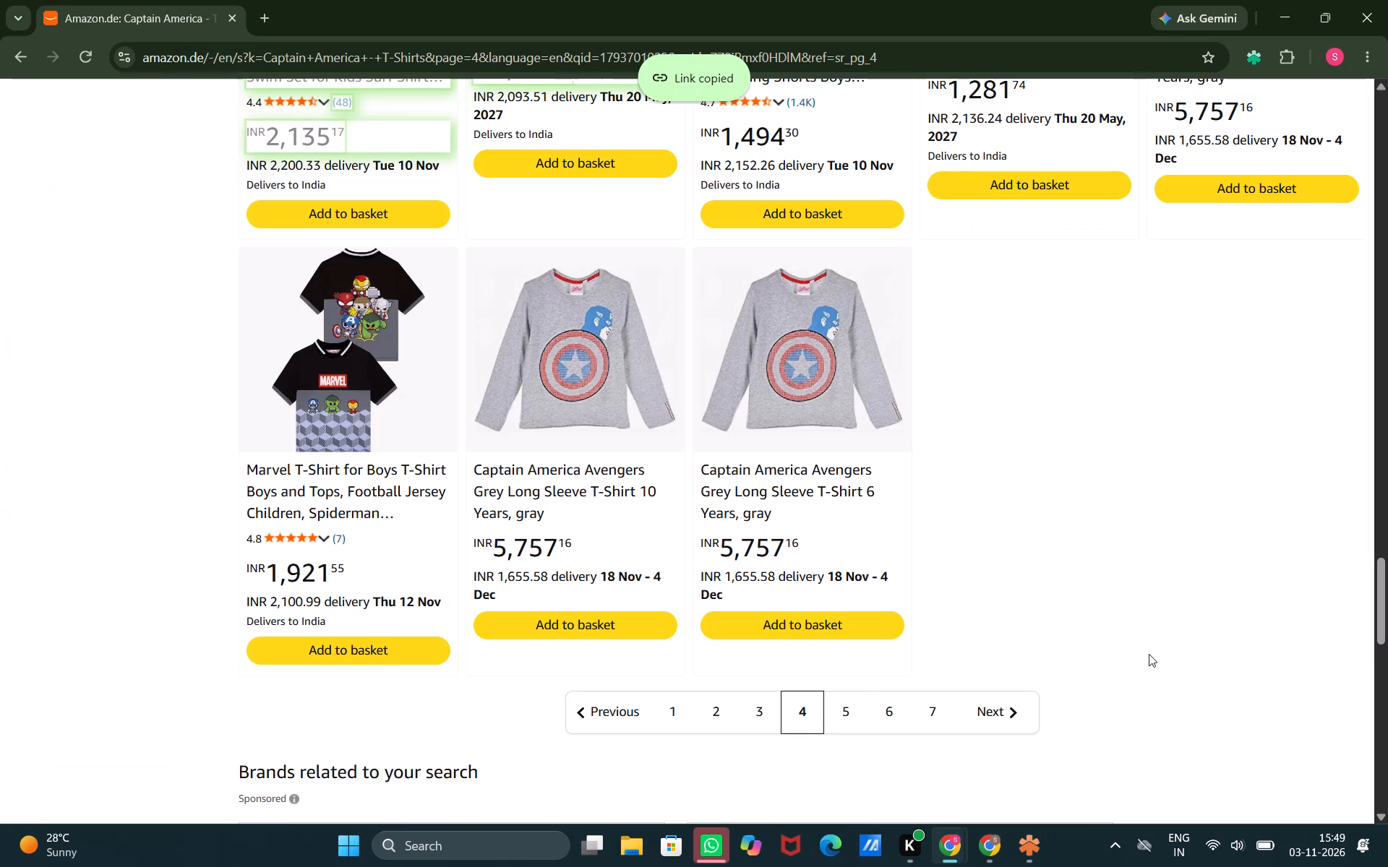
left_click(845, 705)
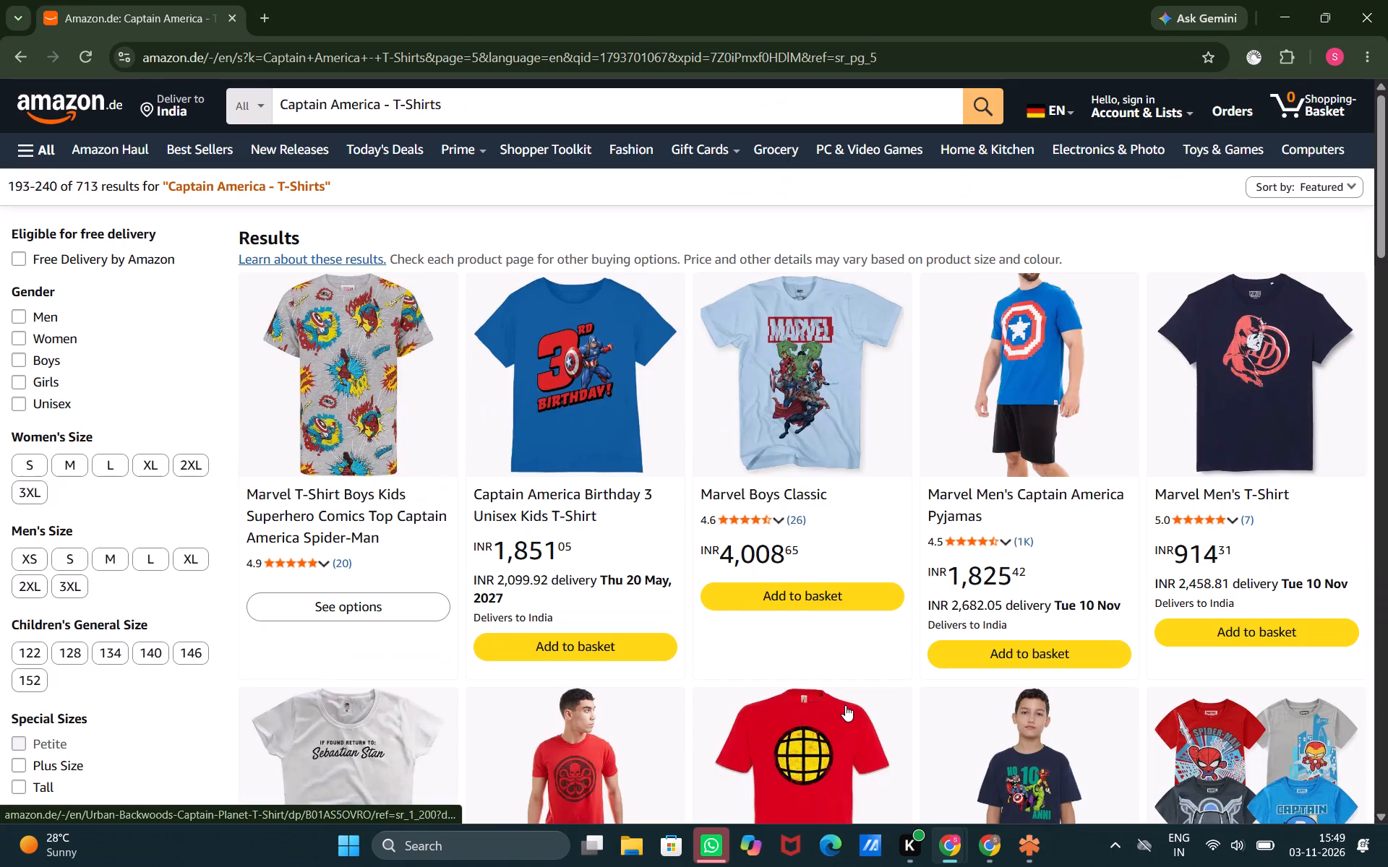
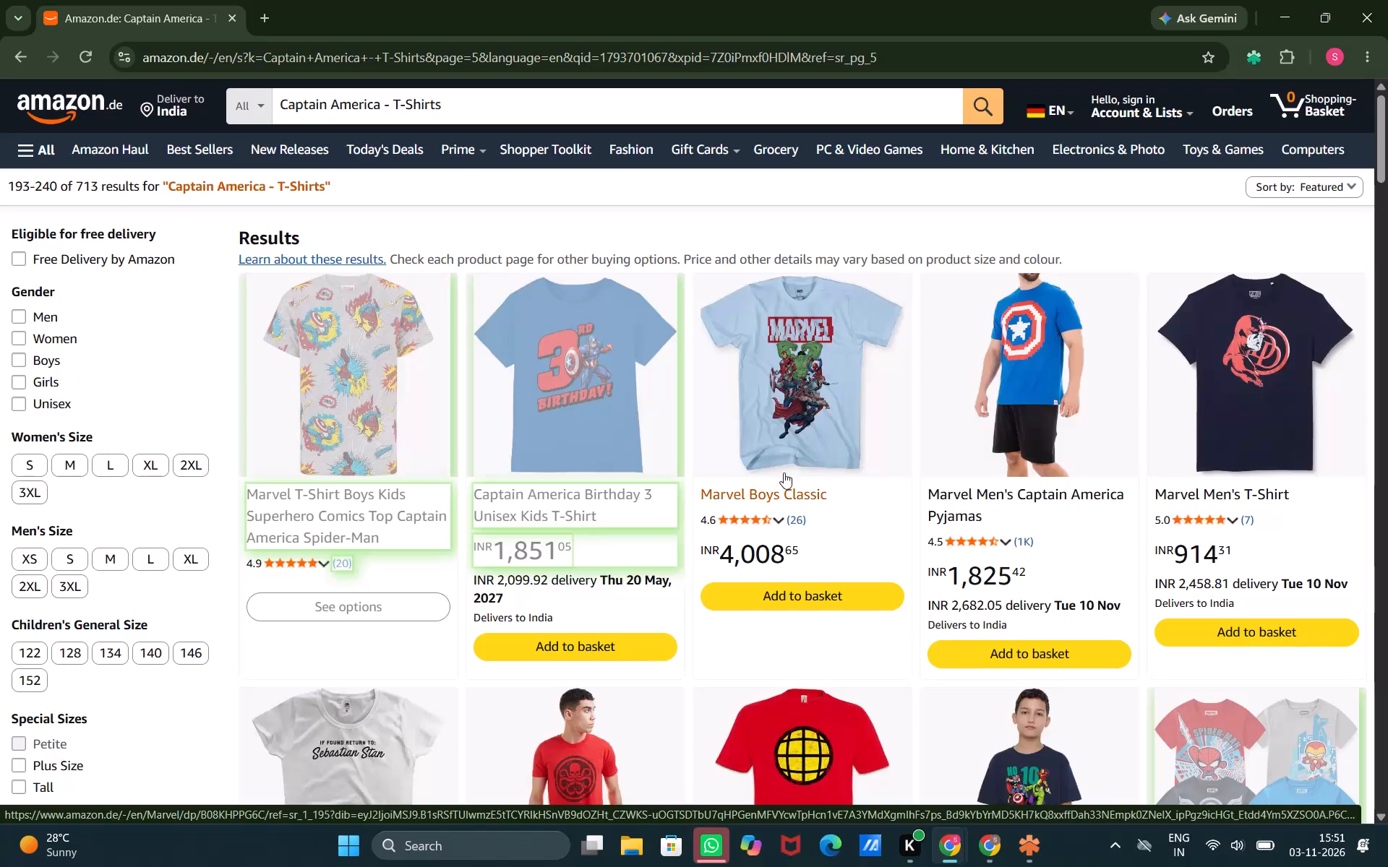
Copy the Marvel Boys Classic T-shirt link and paste it into cell C21832 of The Walt Disney sheet.
right_click(789, 486)
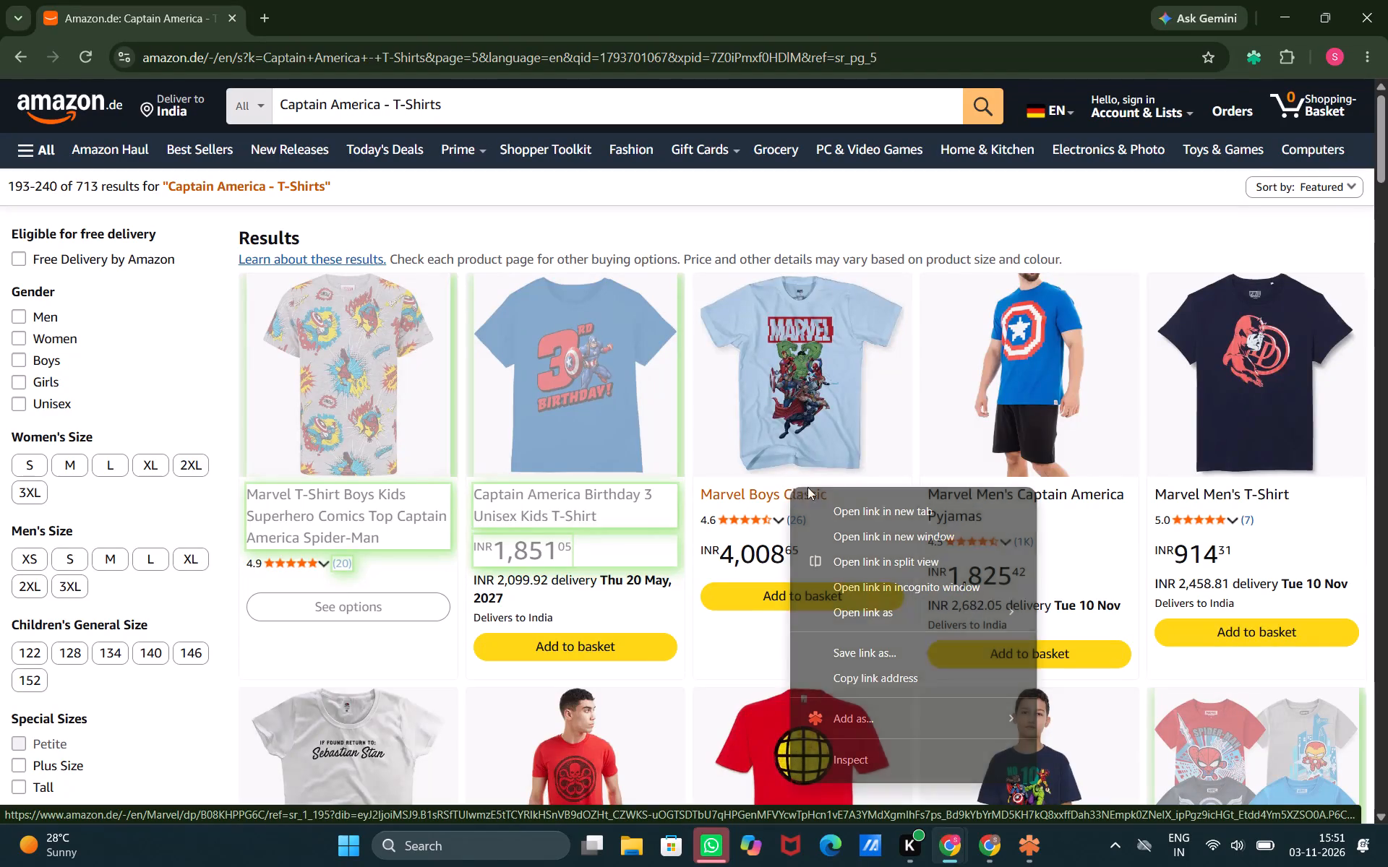
left_click(876, 686)
key("alt+Tab")
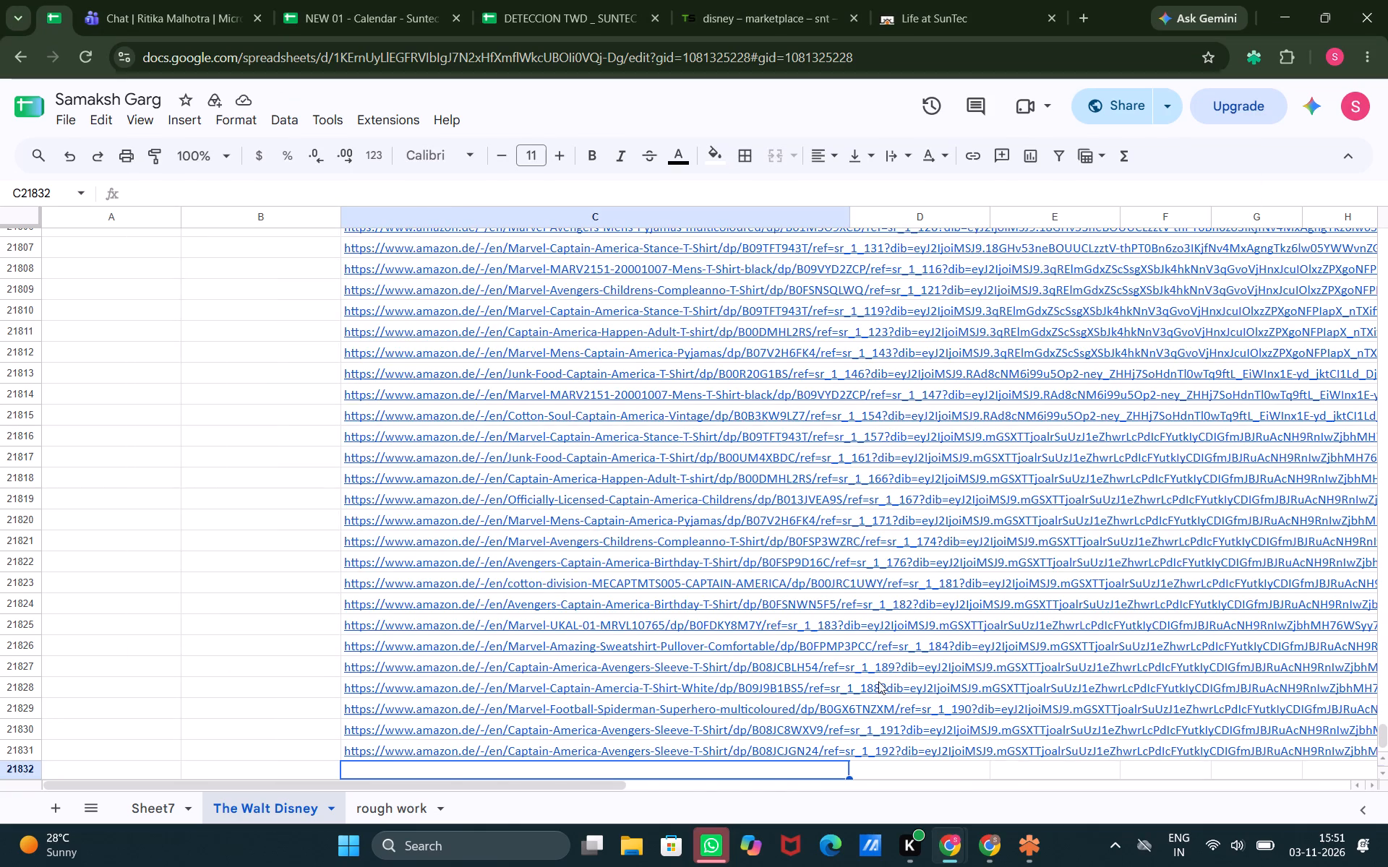
key("ctrl+v")
key("Return")
key("Return")
key("alt+Tab")
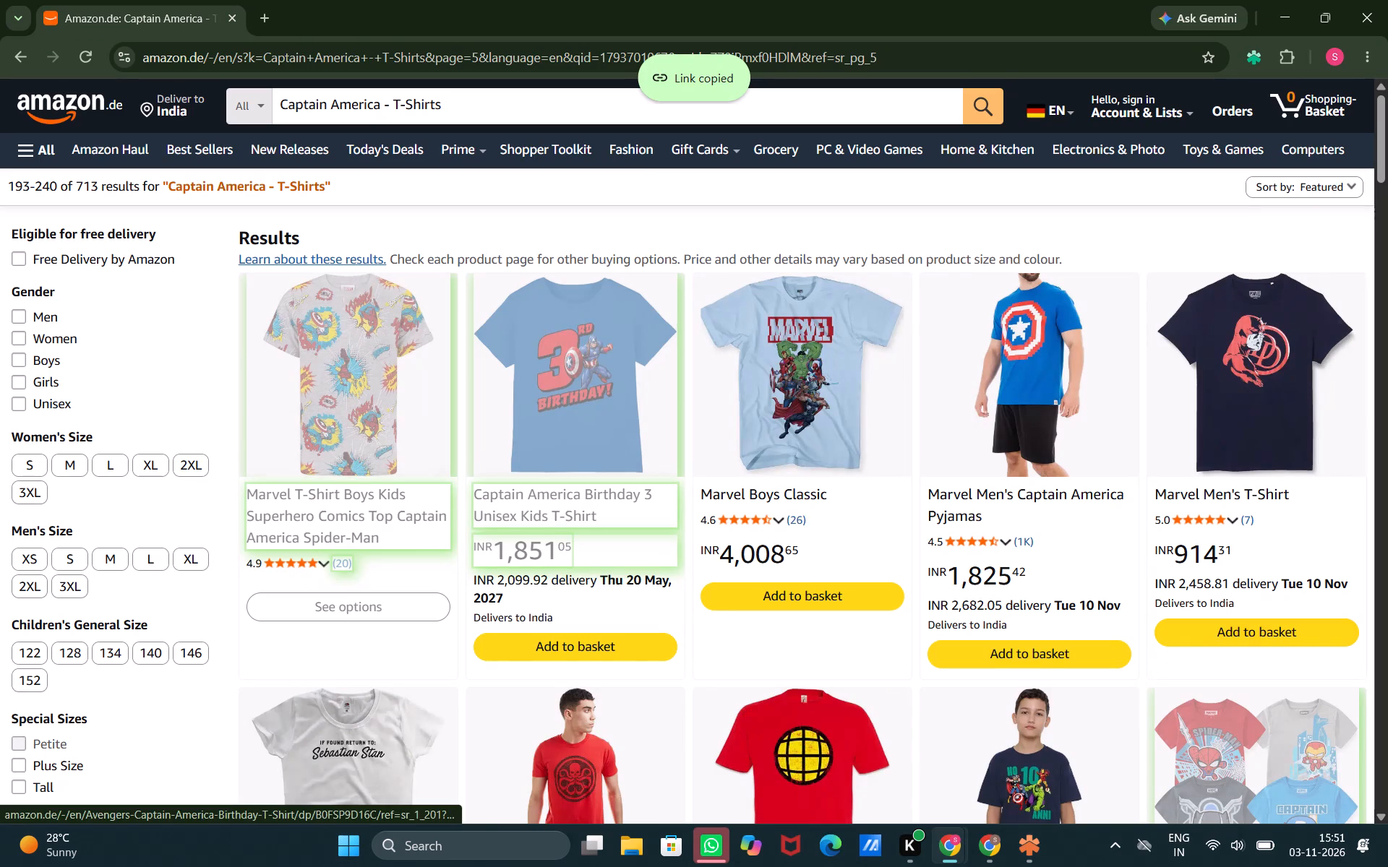
Copy the Marvel Men's Captain America Pyjamas link and paste it into cell C21833 of The Walt Disney sheet.
right_click(1064, 492)
left_click(1120, 678)
key("alt+Tab")
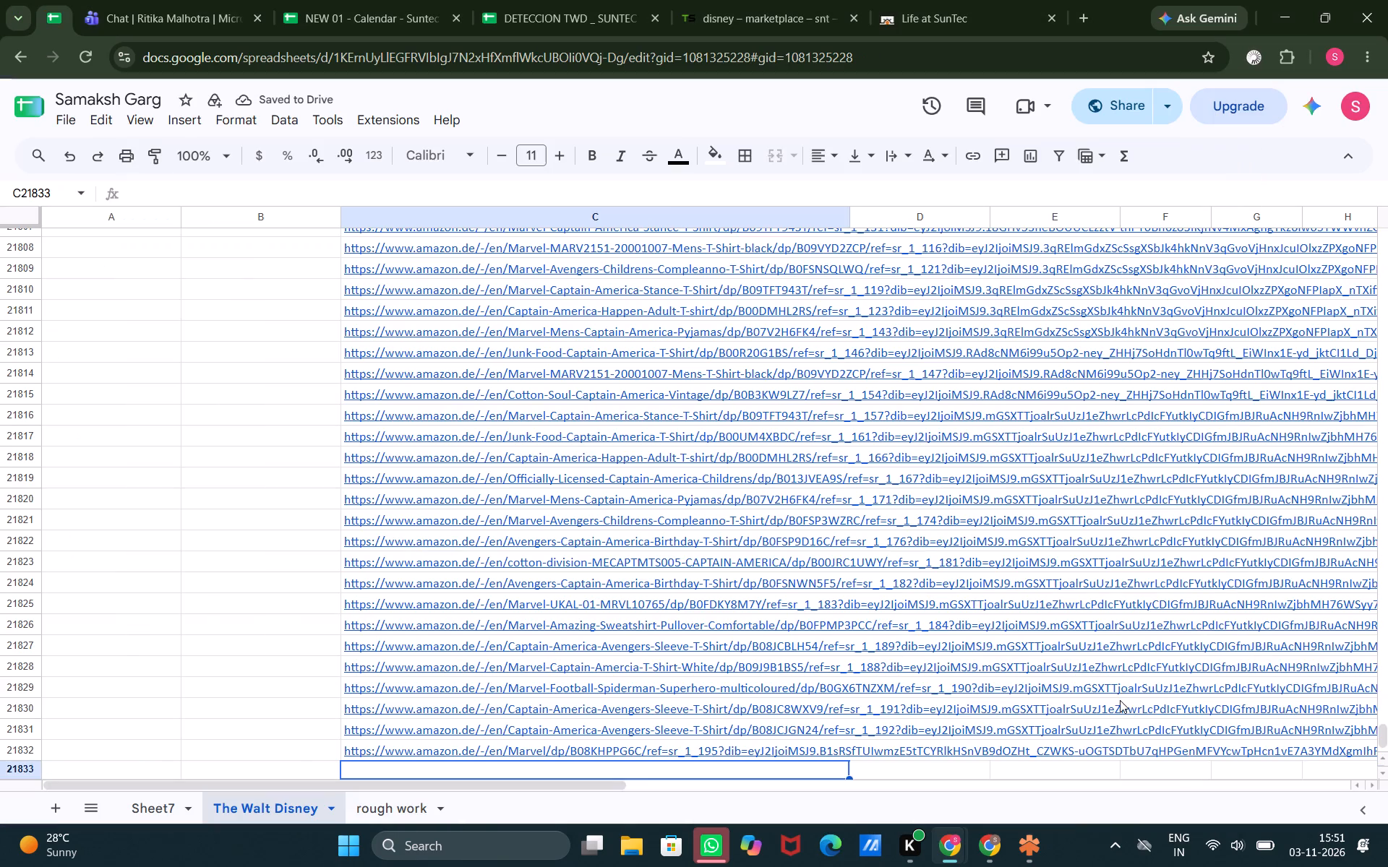
key("ctrl+v")
key("Return")
key("Return")
key("alt+Tab")
Copy the Marvel Avengers Thor Hulk Birthday 10 Kids T-Shirt link and paste it into cell C21834 of The Walt Disney sheet.
scroll(1251, 589, "down", 6)
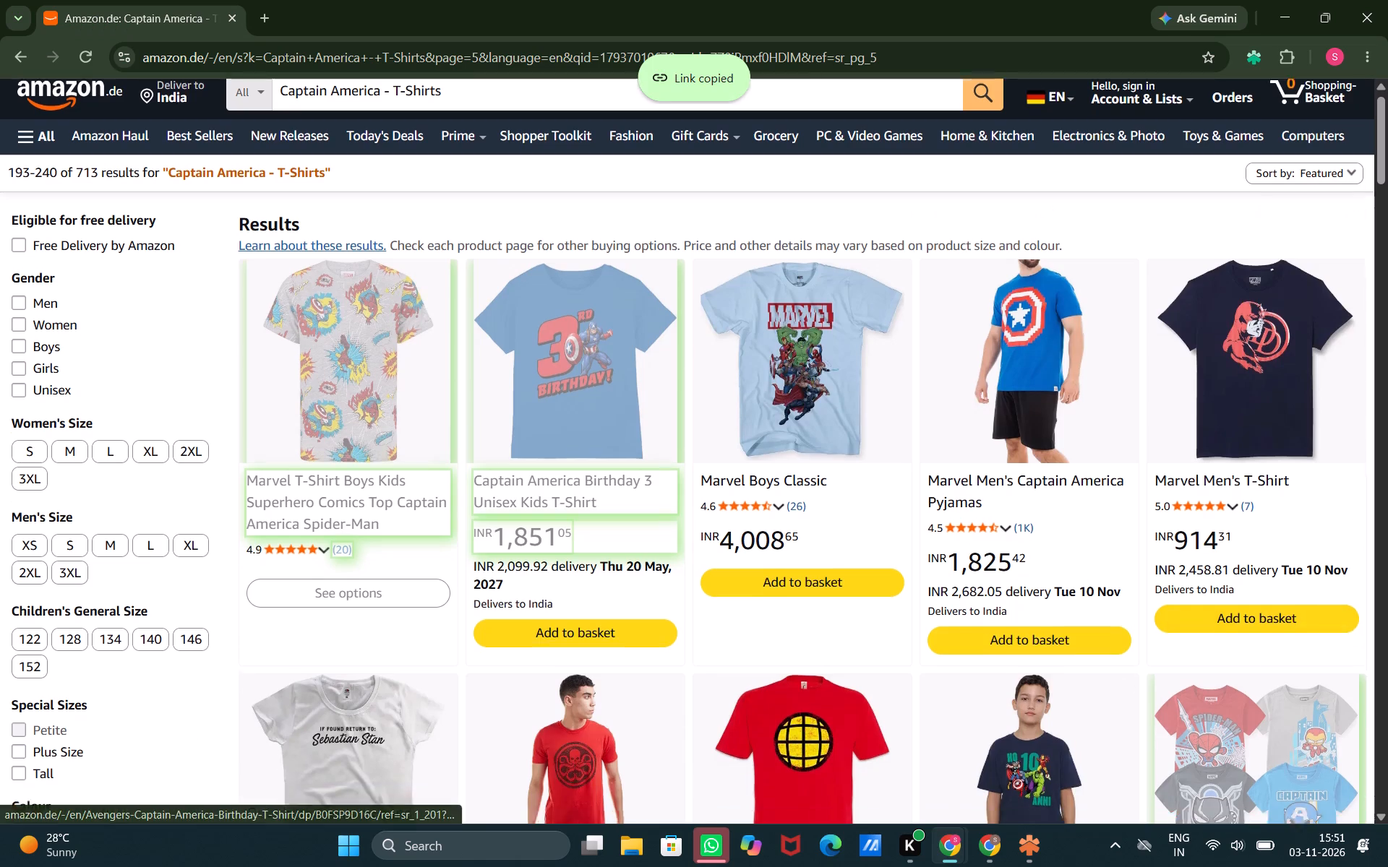
scroll(1254, 441, "up", 1)
right_click(1077, 451)
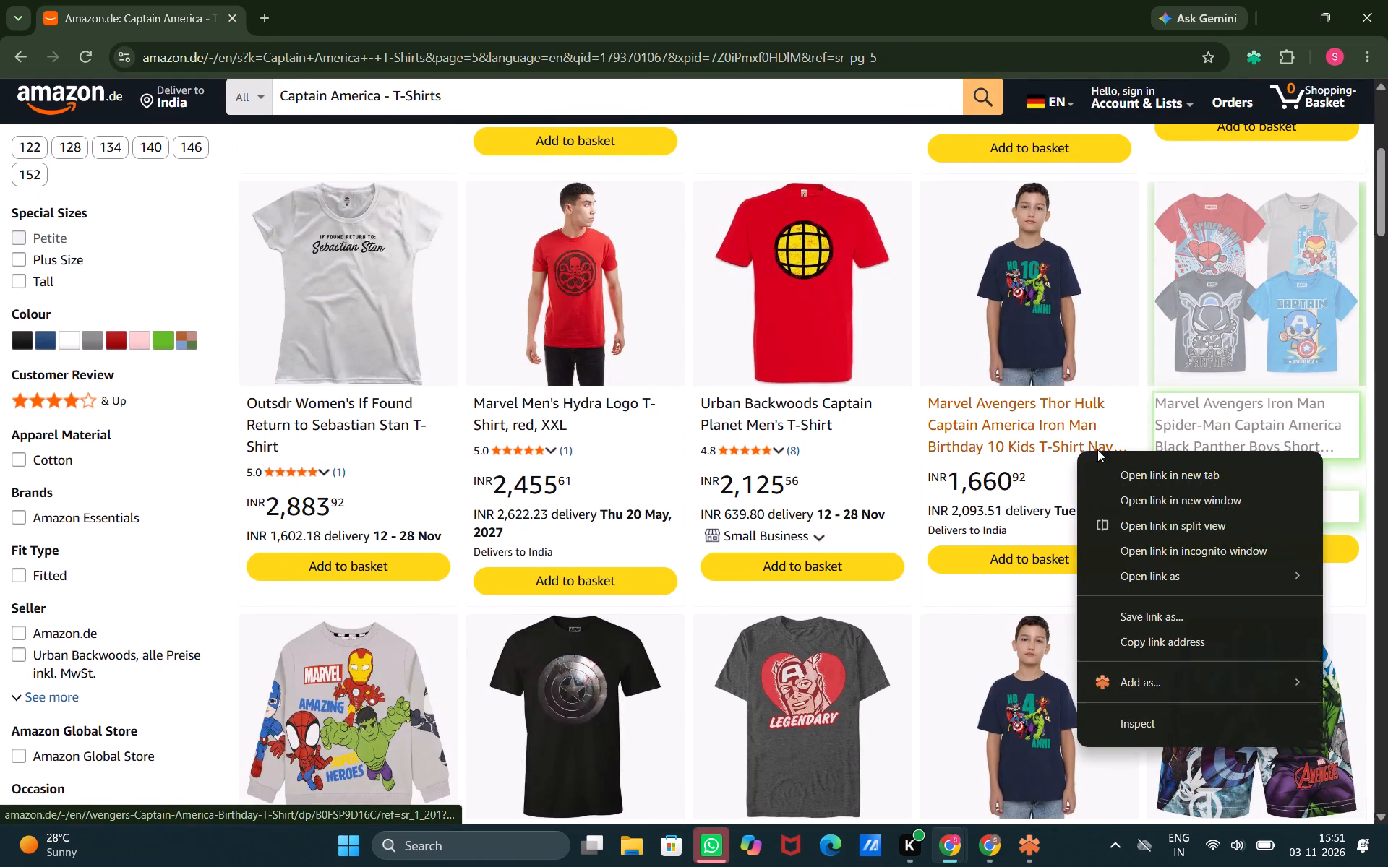
left_click(1140, 651)
key("Tab")
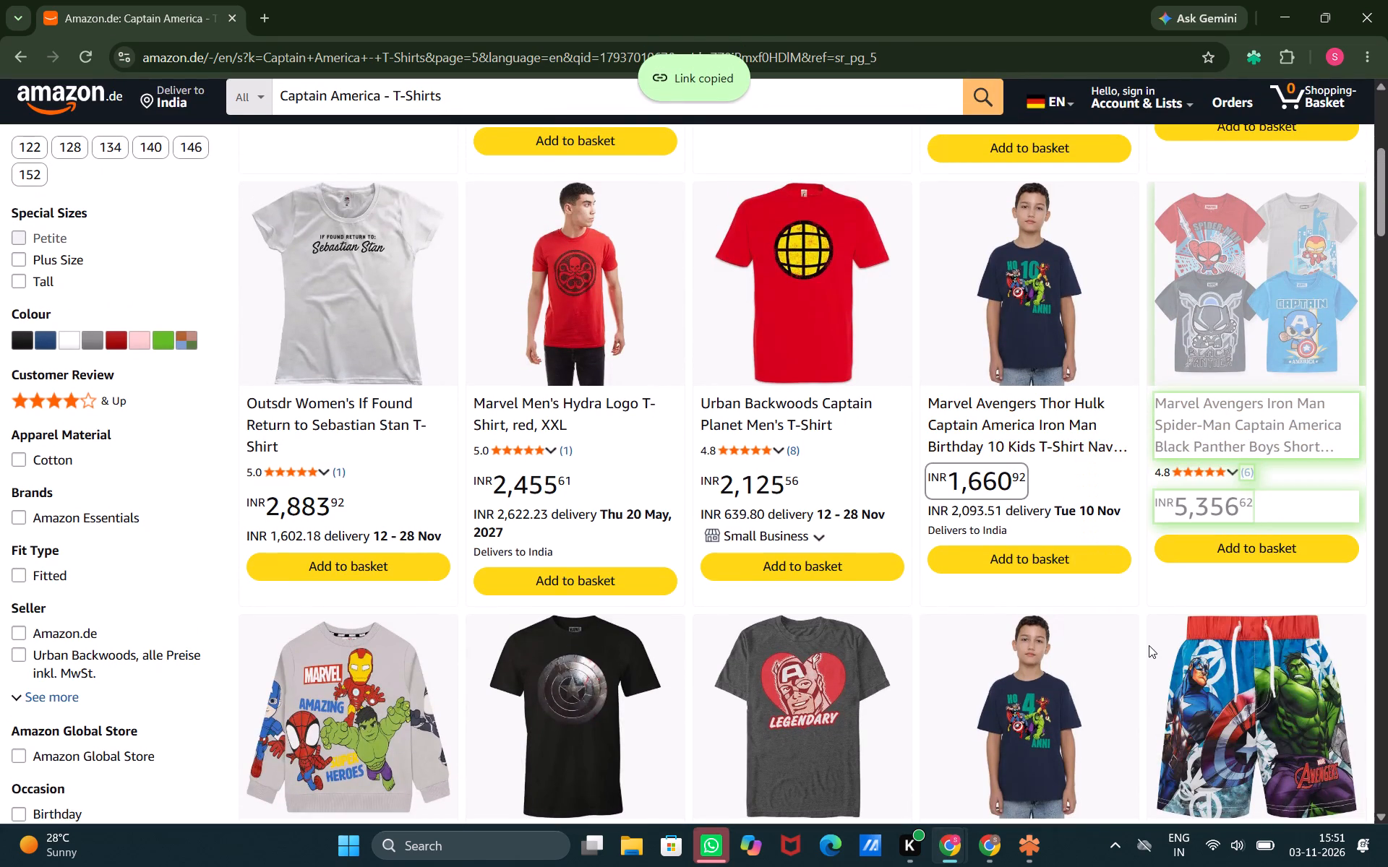
key("alt+Tab")
key("ctrl+v")
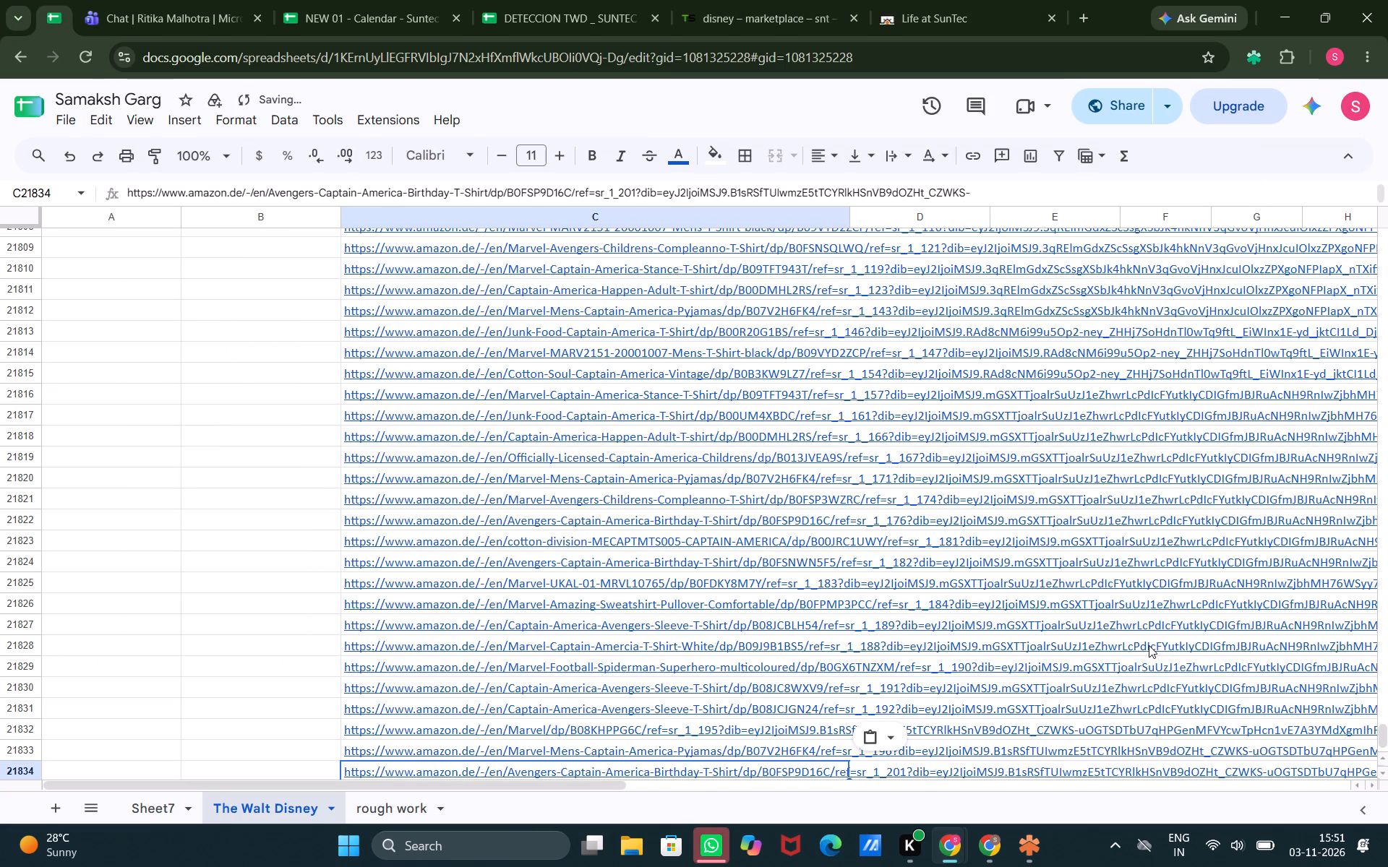
key("Return")
key("Return")
key("alt+Tab")
Copy the Marvel Avengers Compleanno 4 Anni children's T-shirt link and paste it into cell C21835 of The Walt Disney sheet.
scroll(1115, 617, "down", 3)
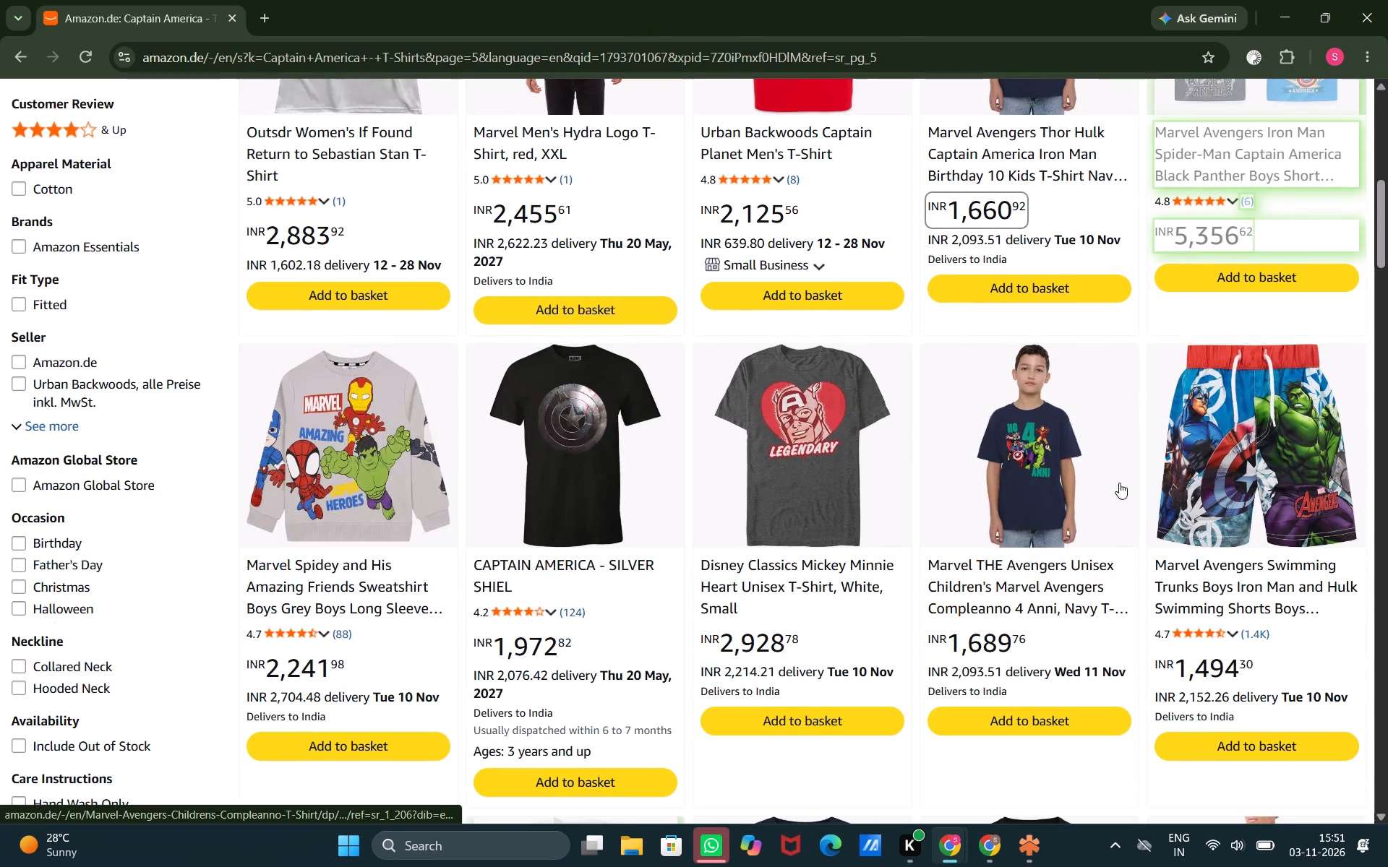
right_click(1048, 600)
left_click(1146, 486)
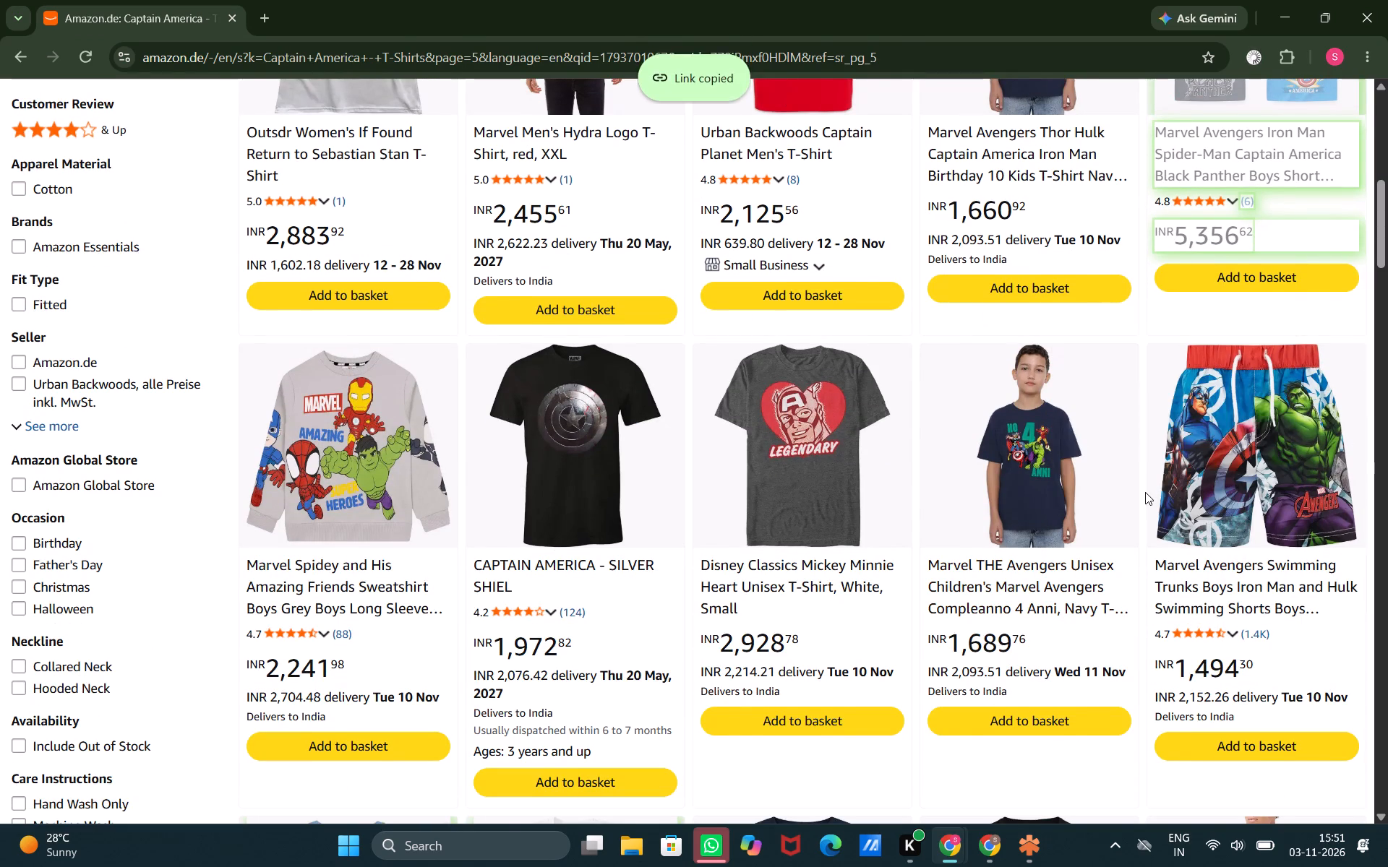
key("alt+Tab")
key("ctrl+v")
key("Return")
key("Return")
key("alt+Tab")
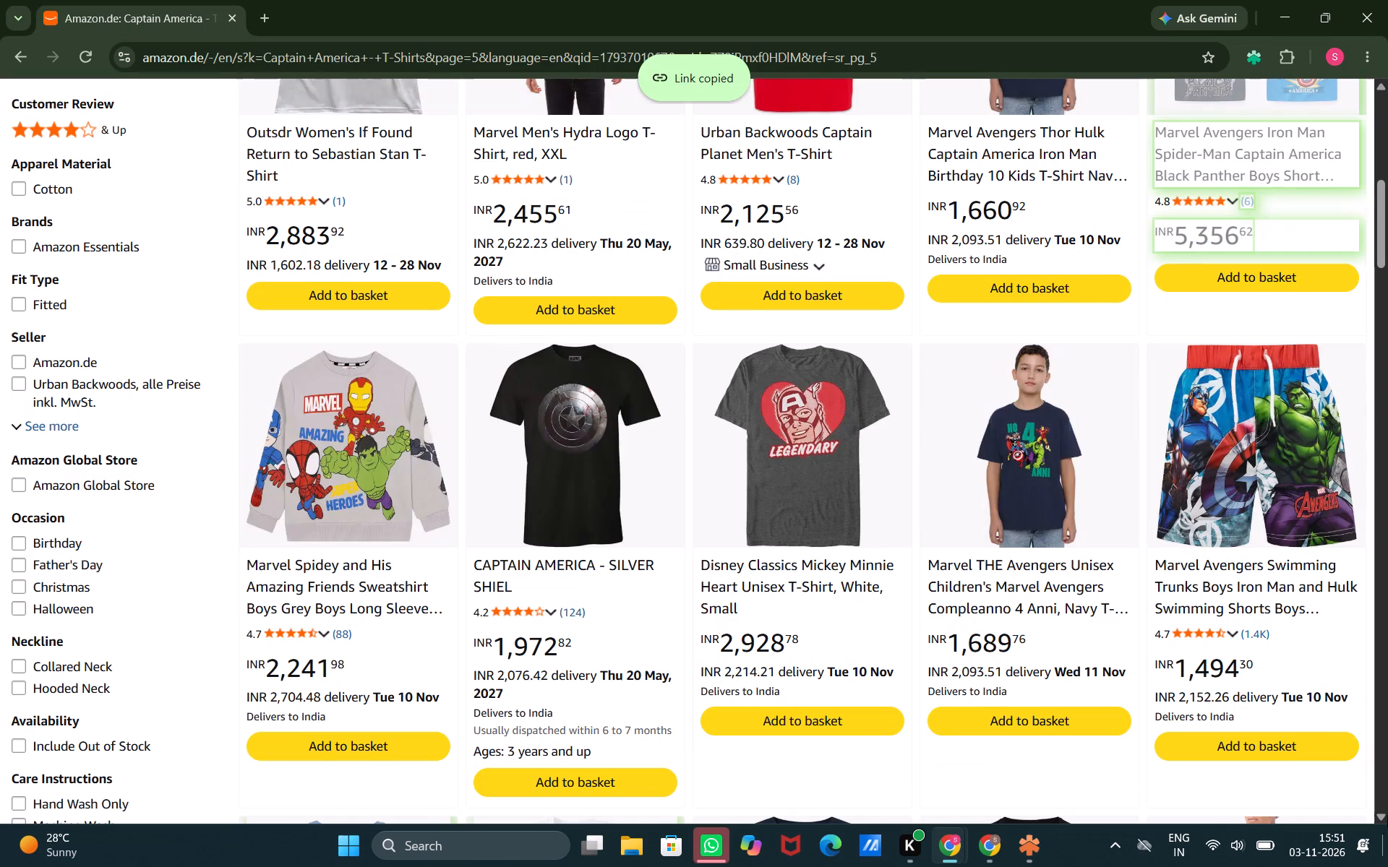
Copy the Disney Classics Mickey Minnie Heart Unisex T-Shirt link and paste it into cell C21836 of The Walt Disney sheet.
right_click(800, 571)
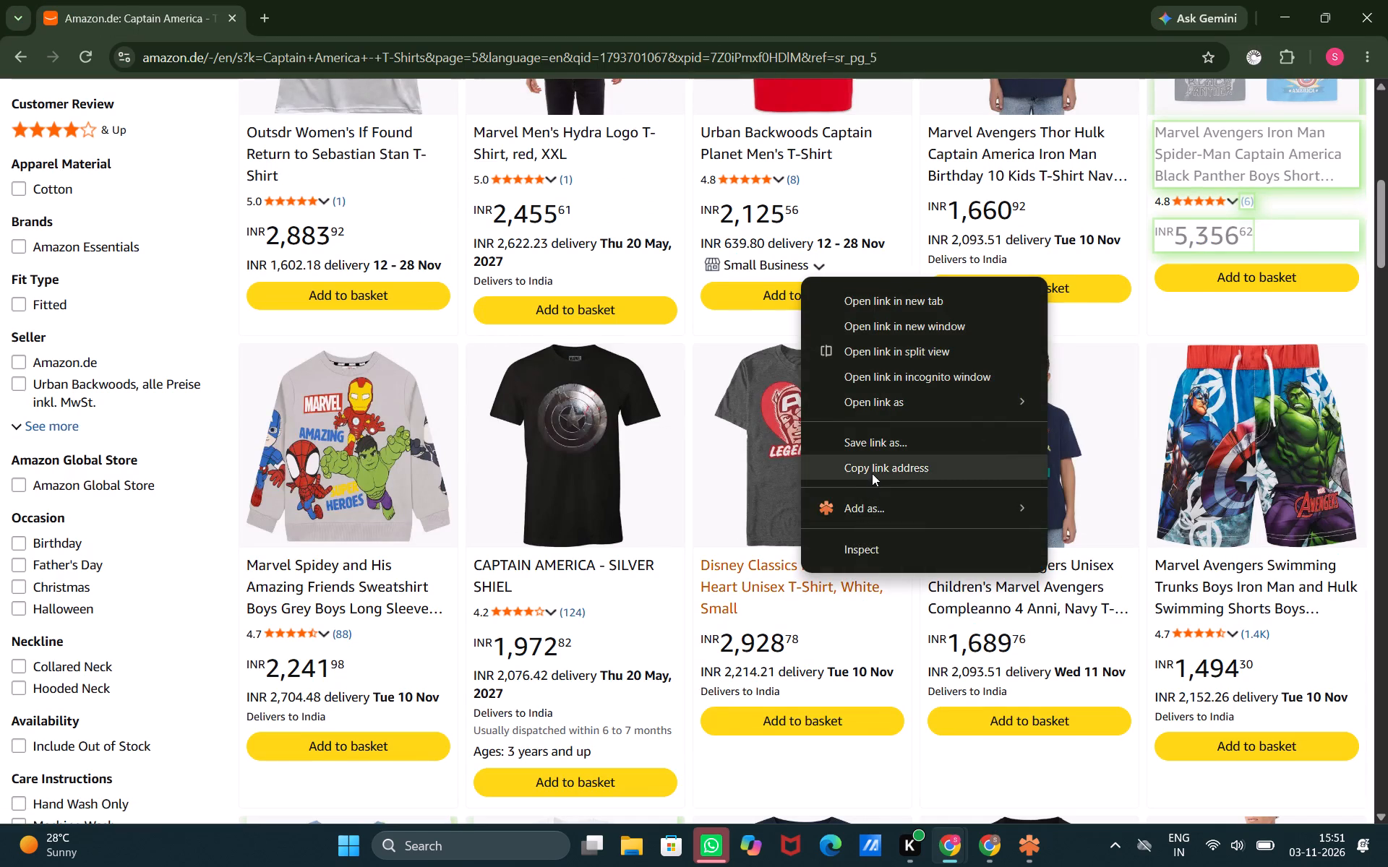
left_click(872, 473)
key("alt+Tab")
key("ctrl+v")
key("Return")
key("Return")
key("alt+Tab")
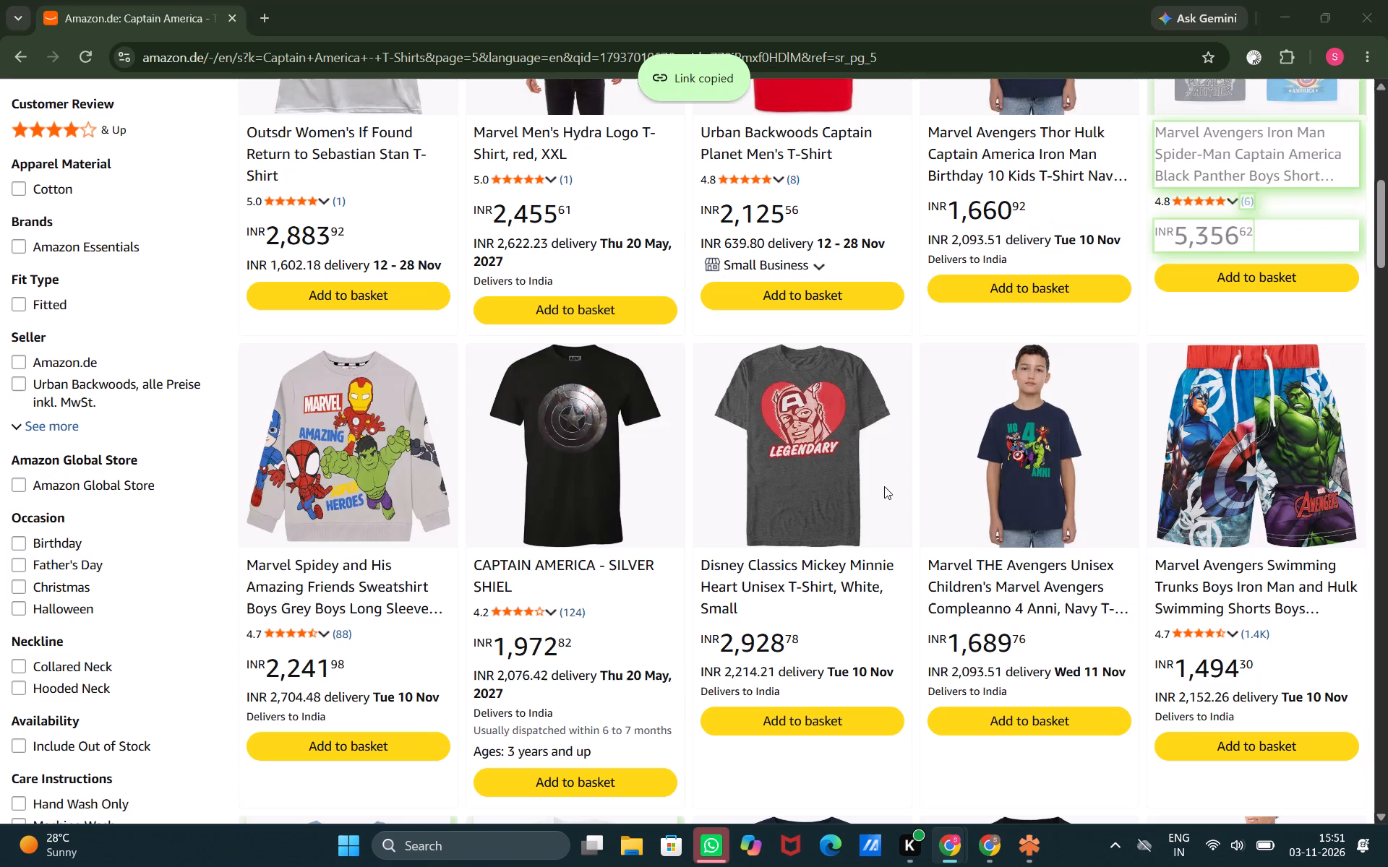
Copy the CAPTAIN AMERICA - SILVER SHIEL T-shirt link and paste it into cell C21837 of The Walt Disney sheet.
right_click(517, 562)
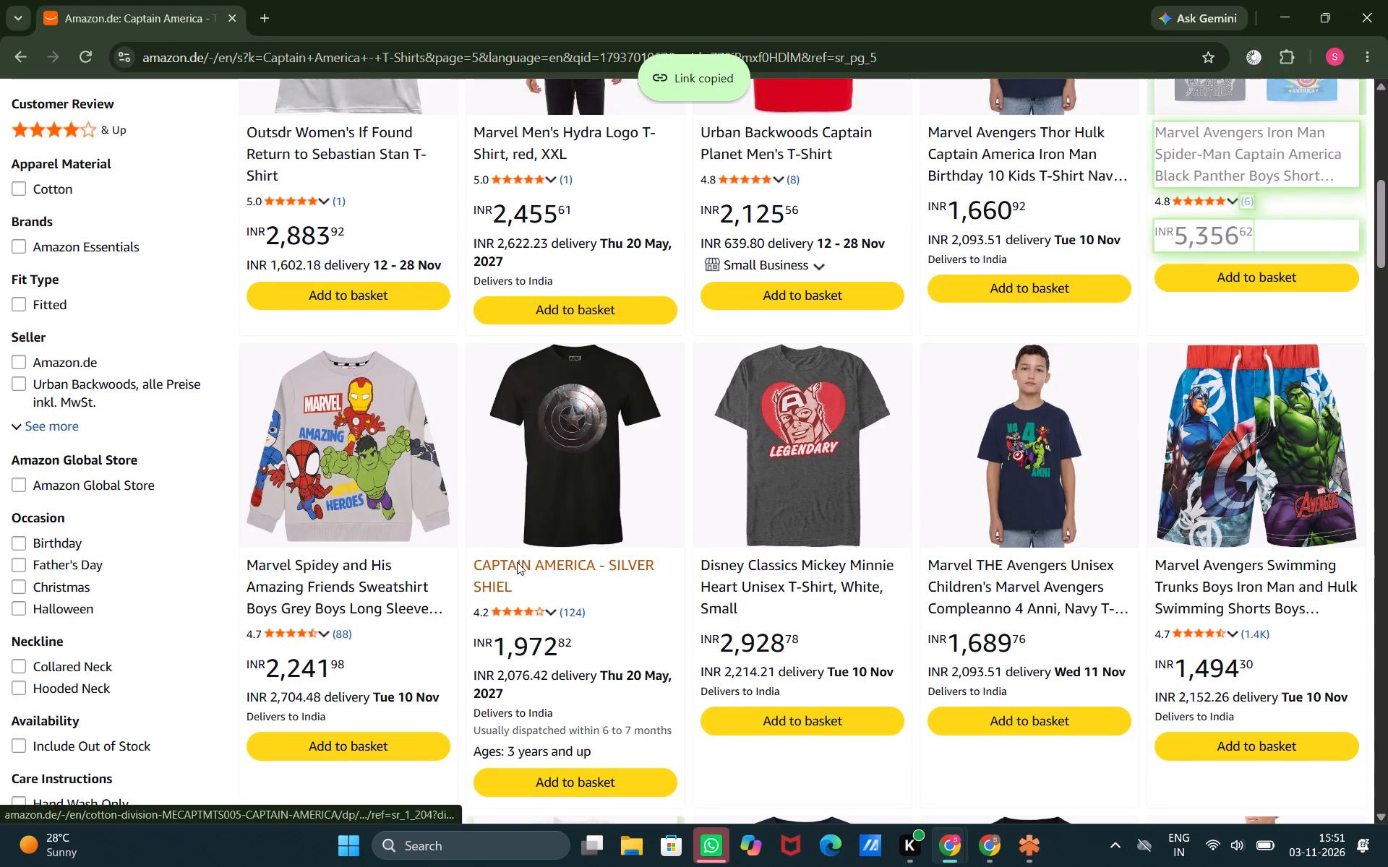
left_click(633, 463)
key("alt+Tab")
key("ctrl+v")
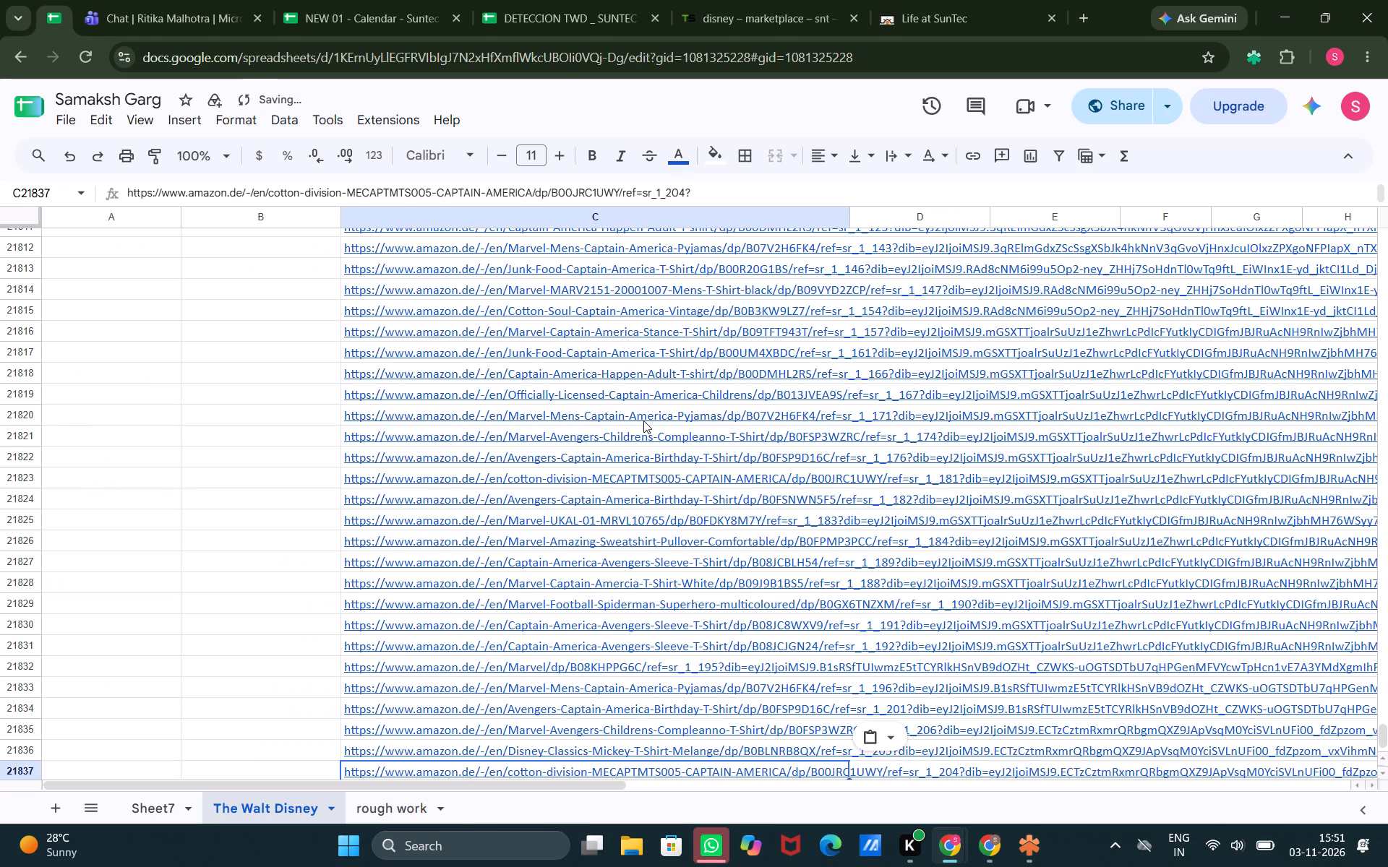
key("Return")
key("Return")
key("alt+Tab")
Copy the Marvel Spidey and His Amazing Friends Sweatshirt link and paste it into cell C21838 of The Walt Disney sheet.
right_click(307, 561)
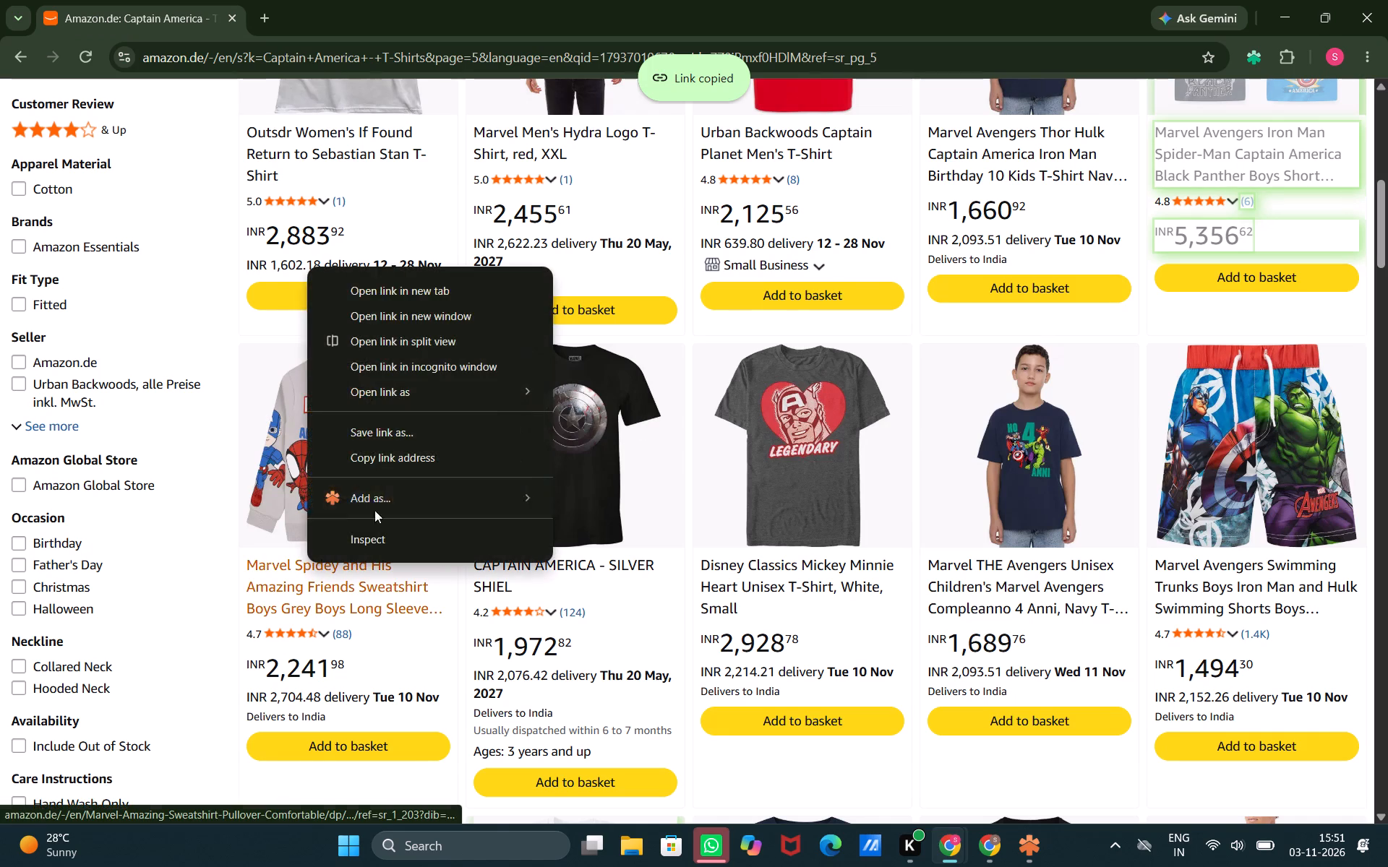
left_click(378, 460)
key("alt+Tab")
key("ctrl+v")
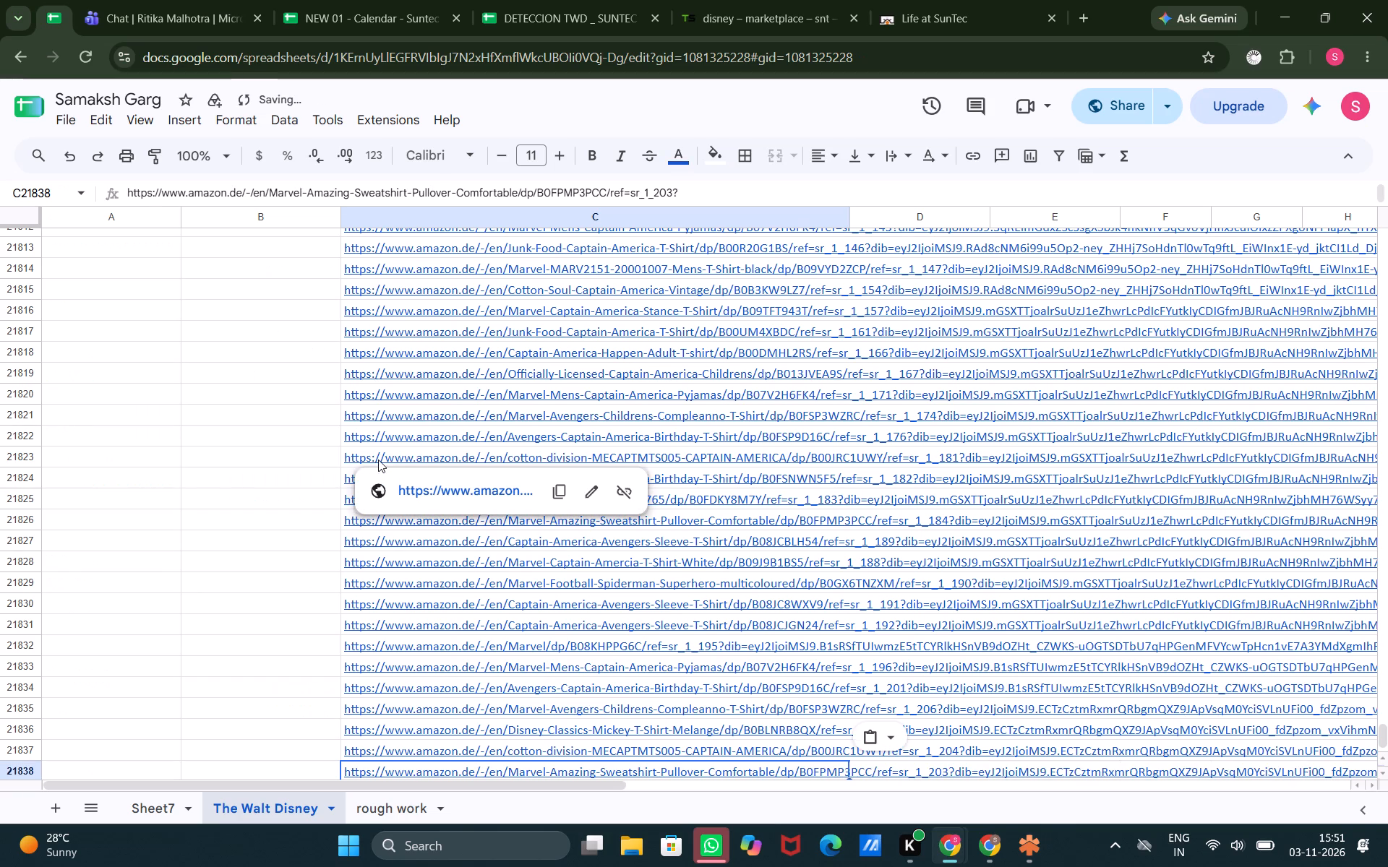
key("Return")
key("Return")
key("alt+Tab")
Copy the Captain America Civil War Team-Kappe Mädchen-T-Shirt link and paste it into cell C21839 of The Walt Disney sheet.
scroll(444, 450, "down", 5)
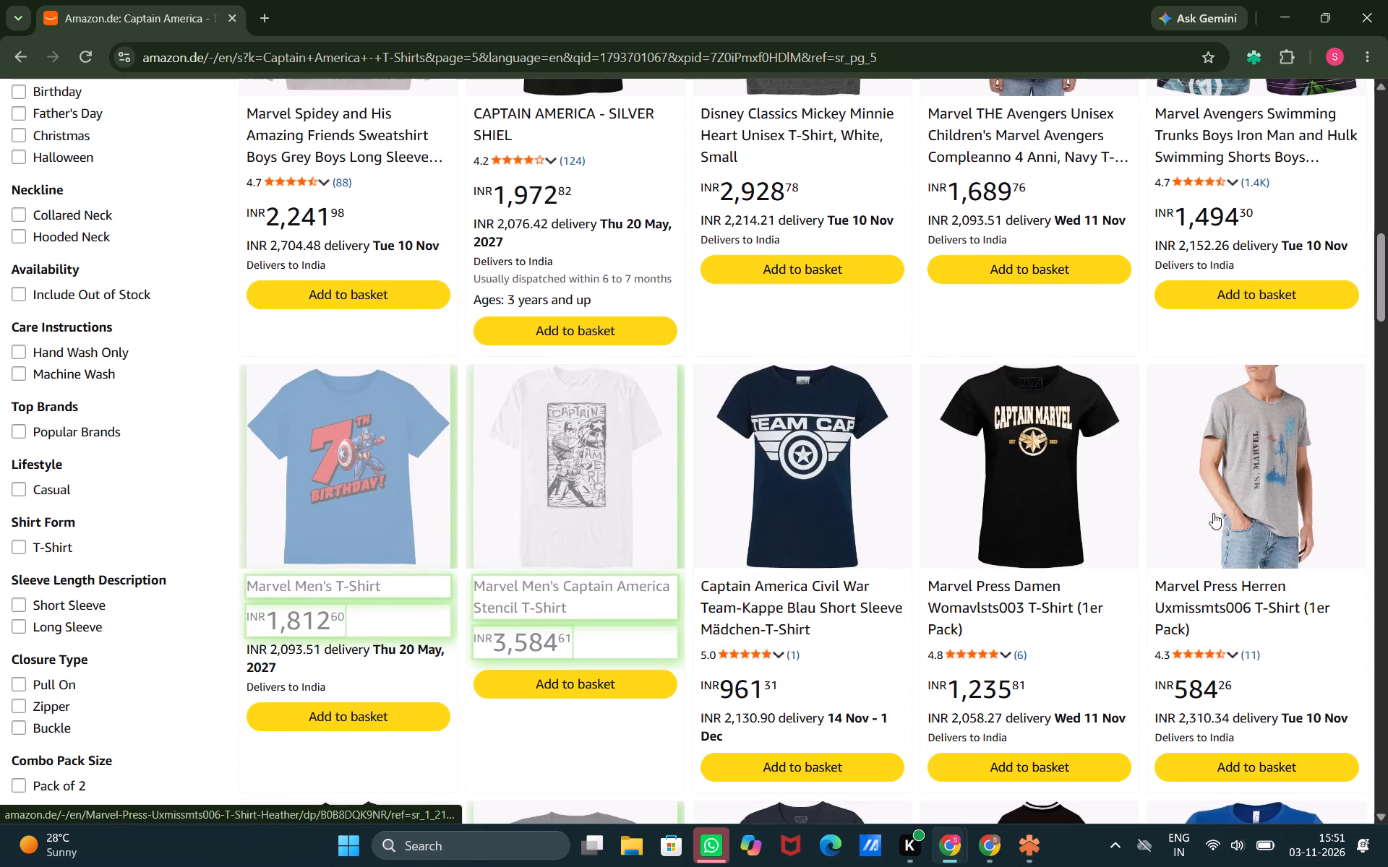
right_click(797, 609)
left_click(902, 510)
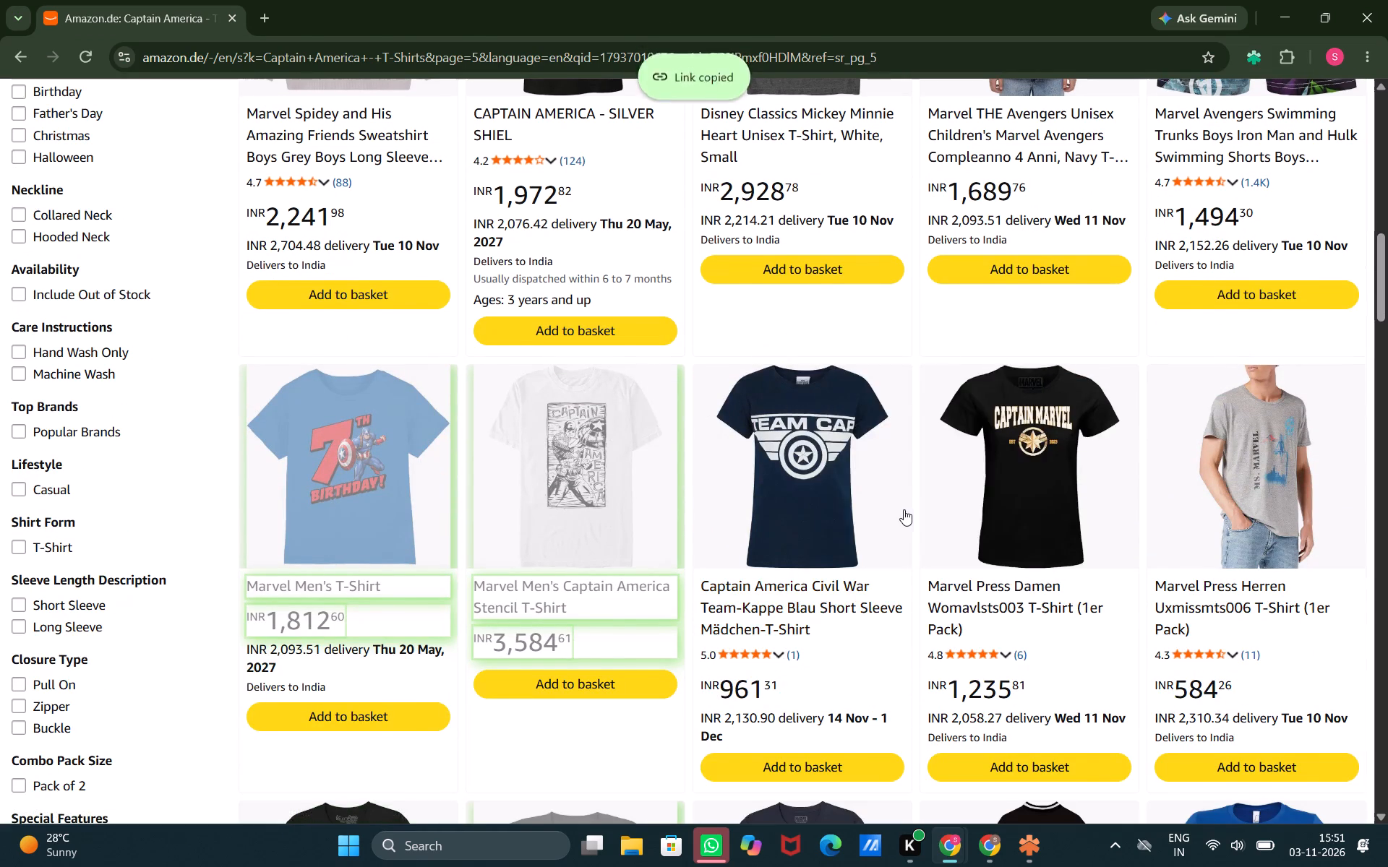
key("alt+Tab")
key("ctrl+v")
key("Return")
key("Return")
key("alt+Tab")
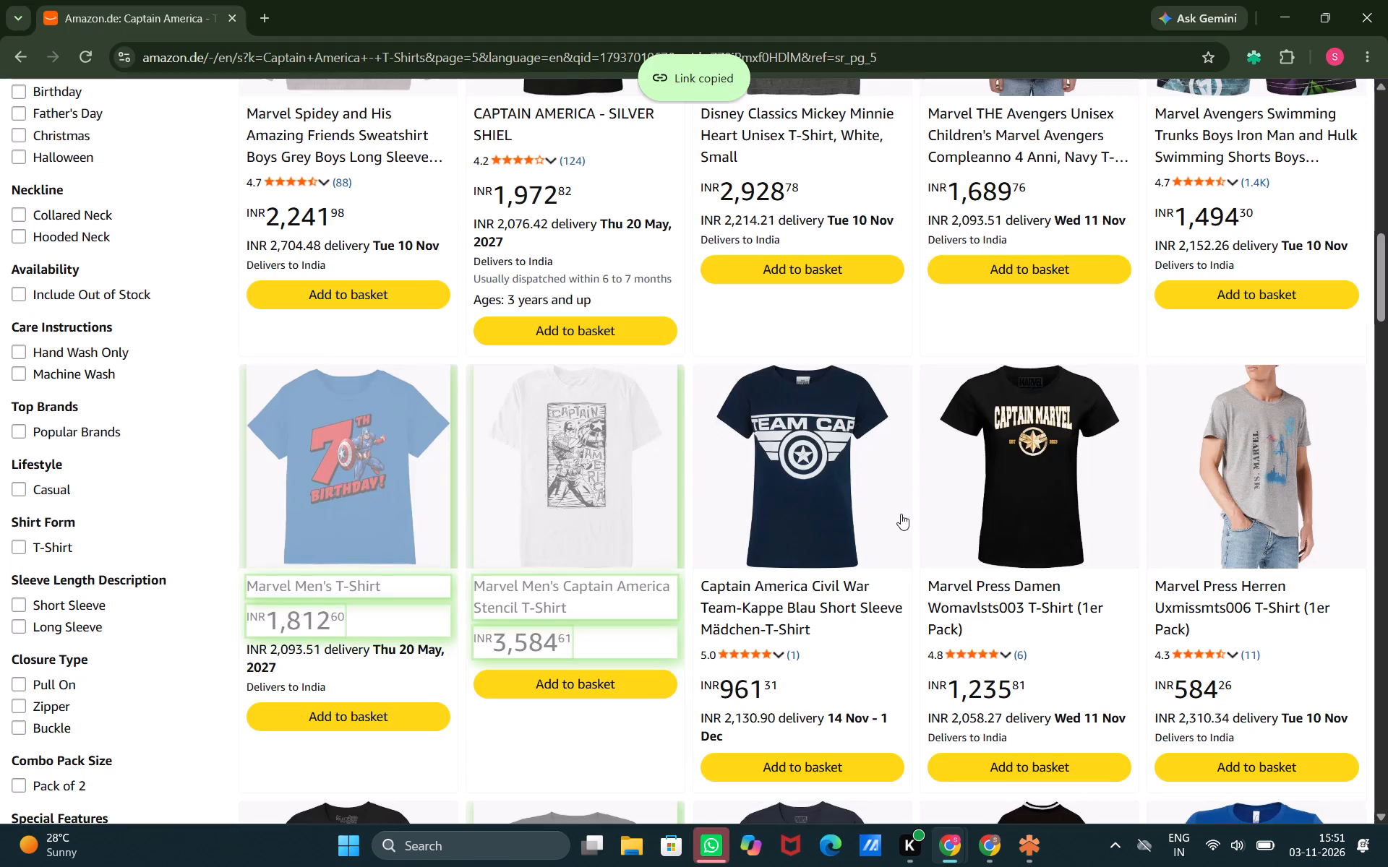
Copy the link of the Marvel T-Shirt for Boys football jersey and paste it into cell C21840 of The Walt Disney sheet.
scroll(711, 515, "down", 5)
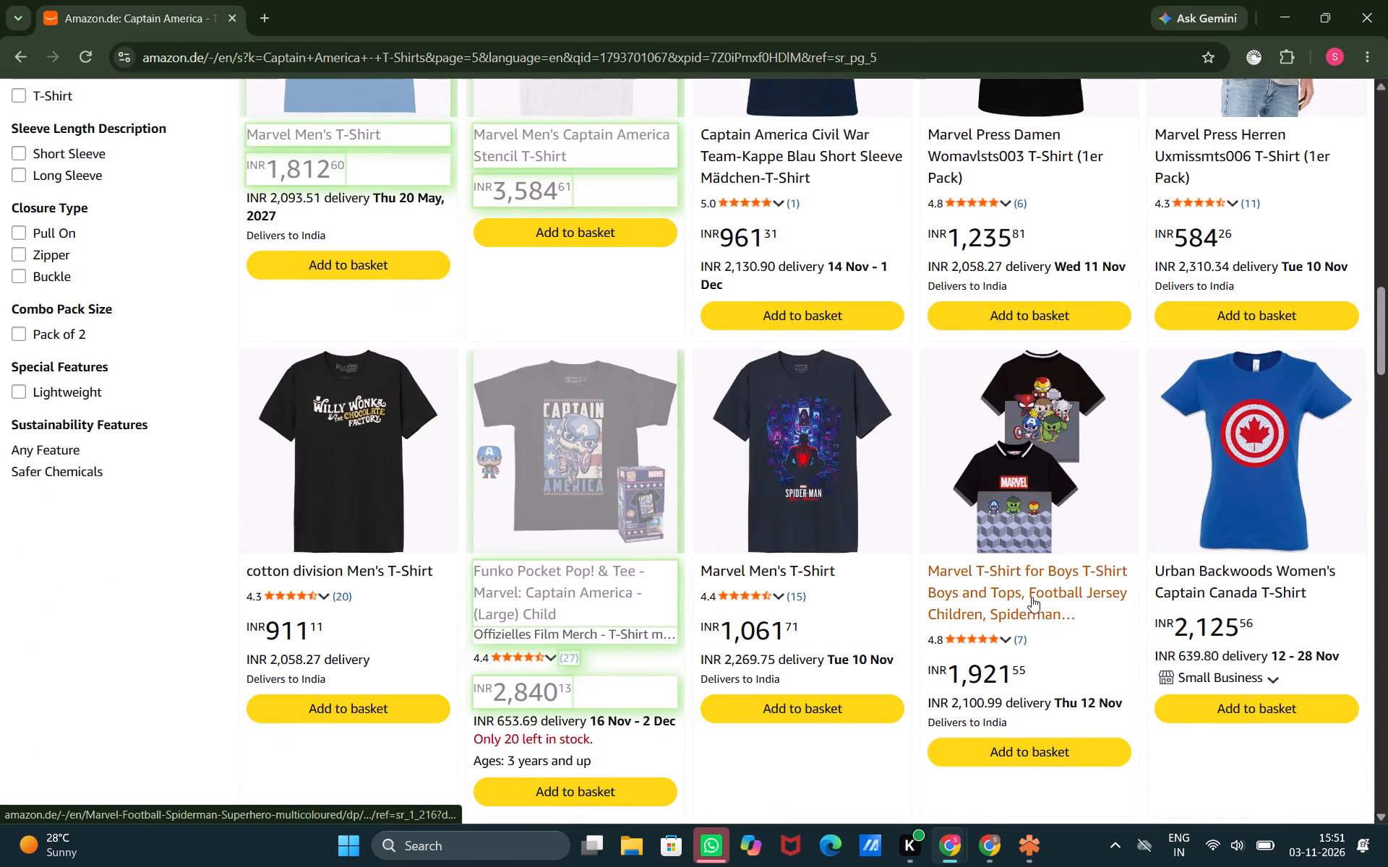
right_click(1032, 597)
left_click(1128, 487)
key("alt+Tab")
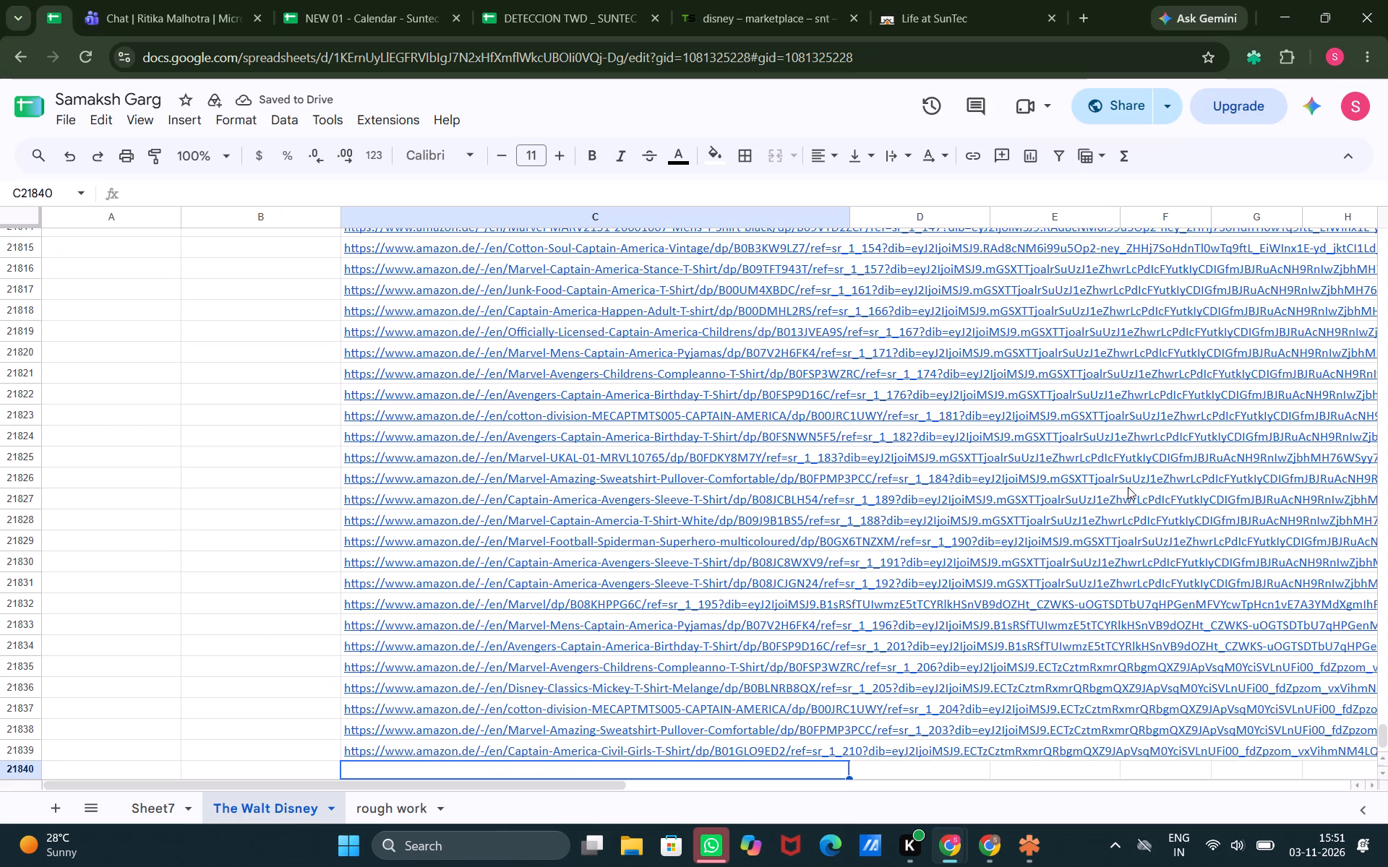
key("ctrl+v")
key("Return")
key("Return")
key("alt+Tab")
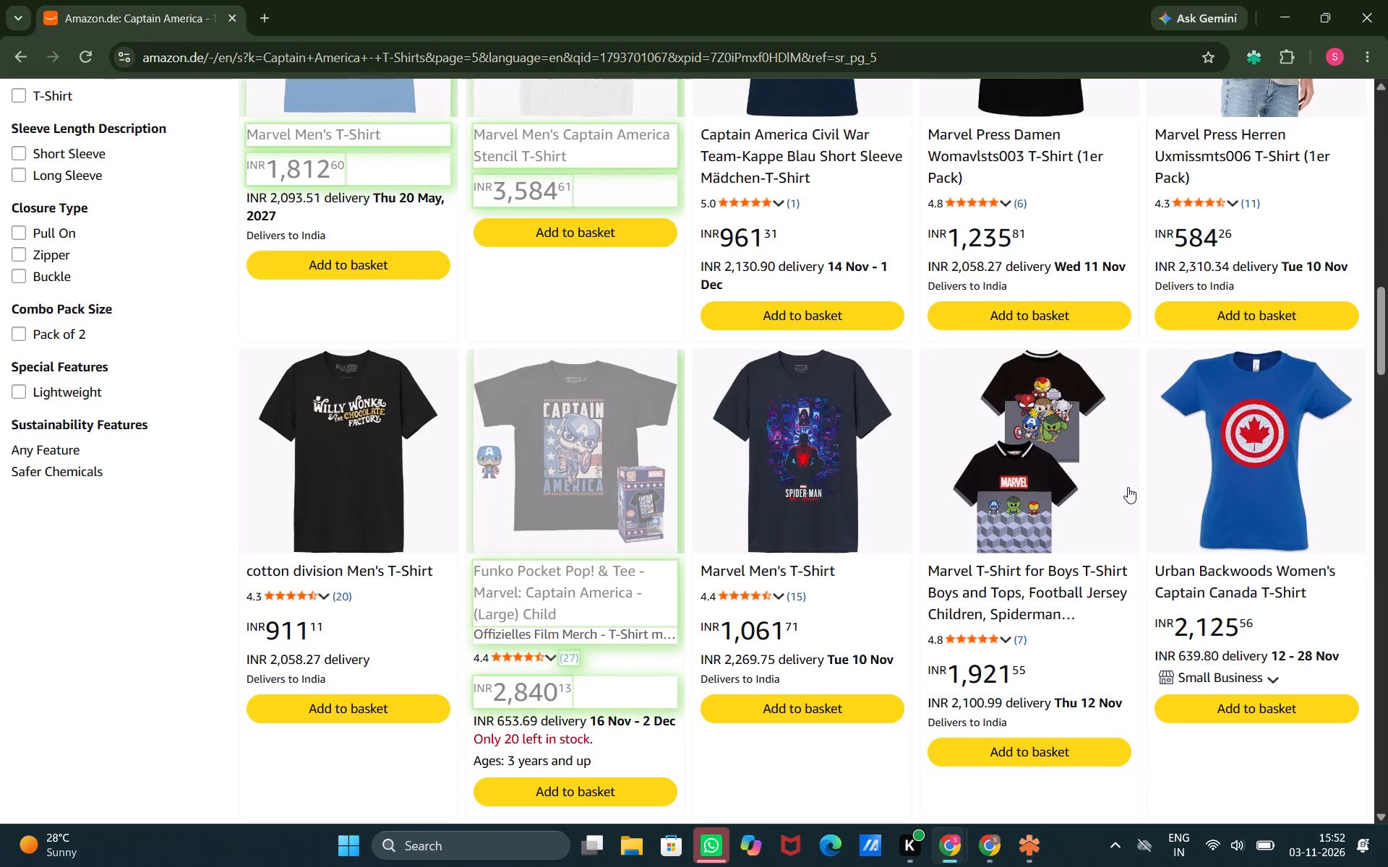
Copy the Marvel Avengers Thor Hulk Birthday 8 Kids T-Shirt link and paste it into cell C21841 of The Walt Disney sheet.
scroll(737, 78, "down", 5)
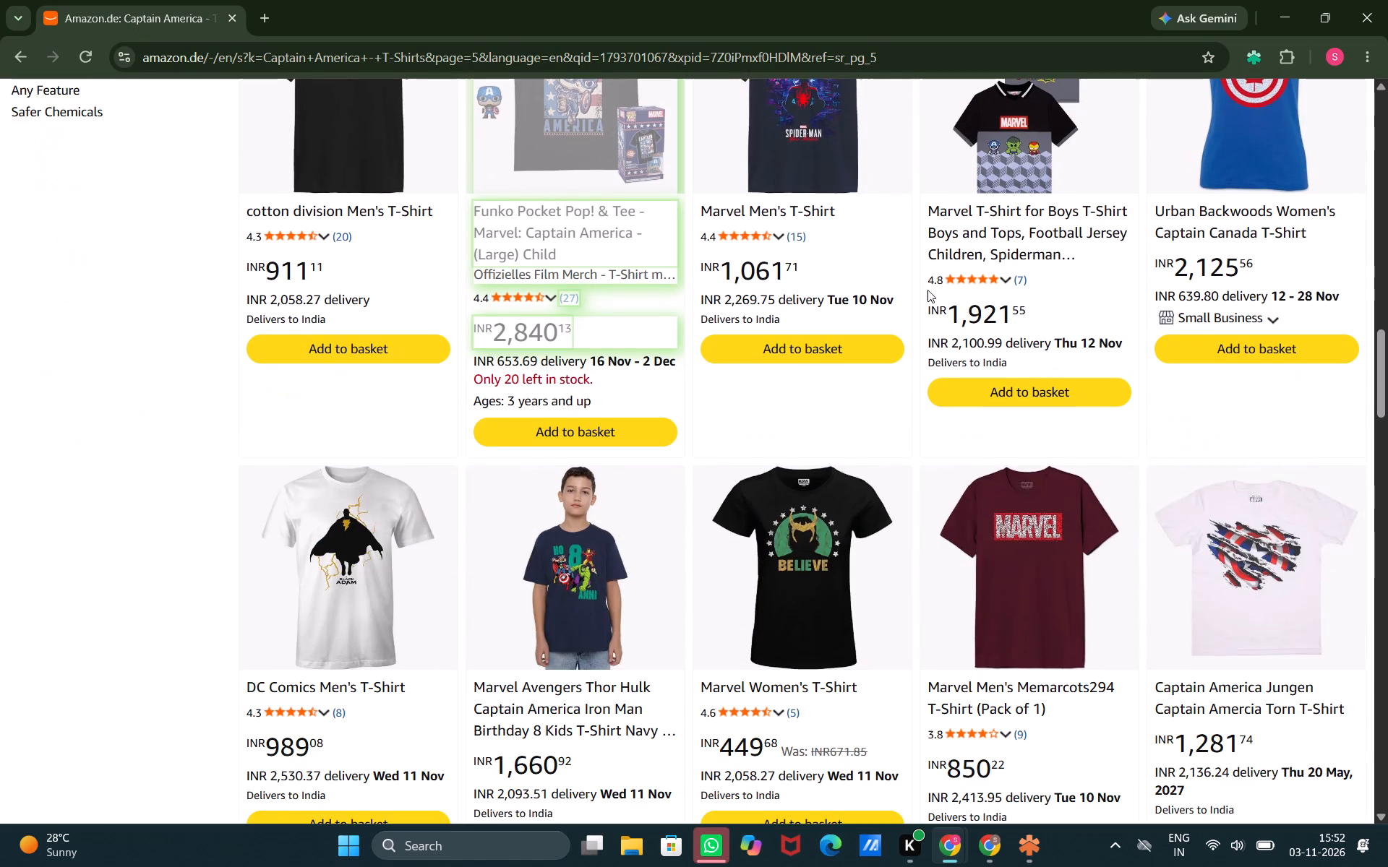
scroll(885, 325, "down", 1)
right_click(594, 616)
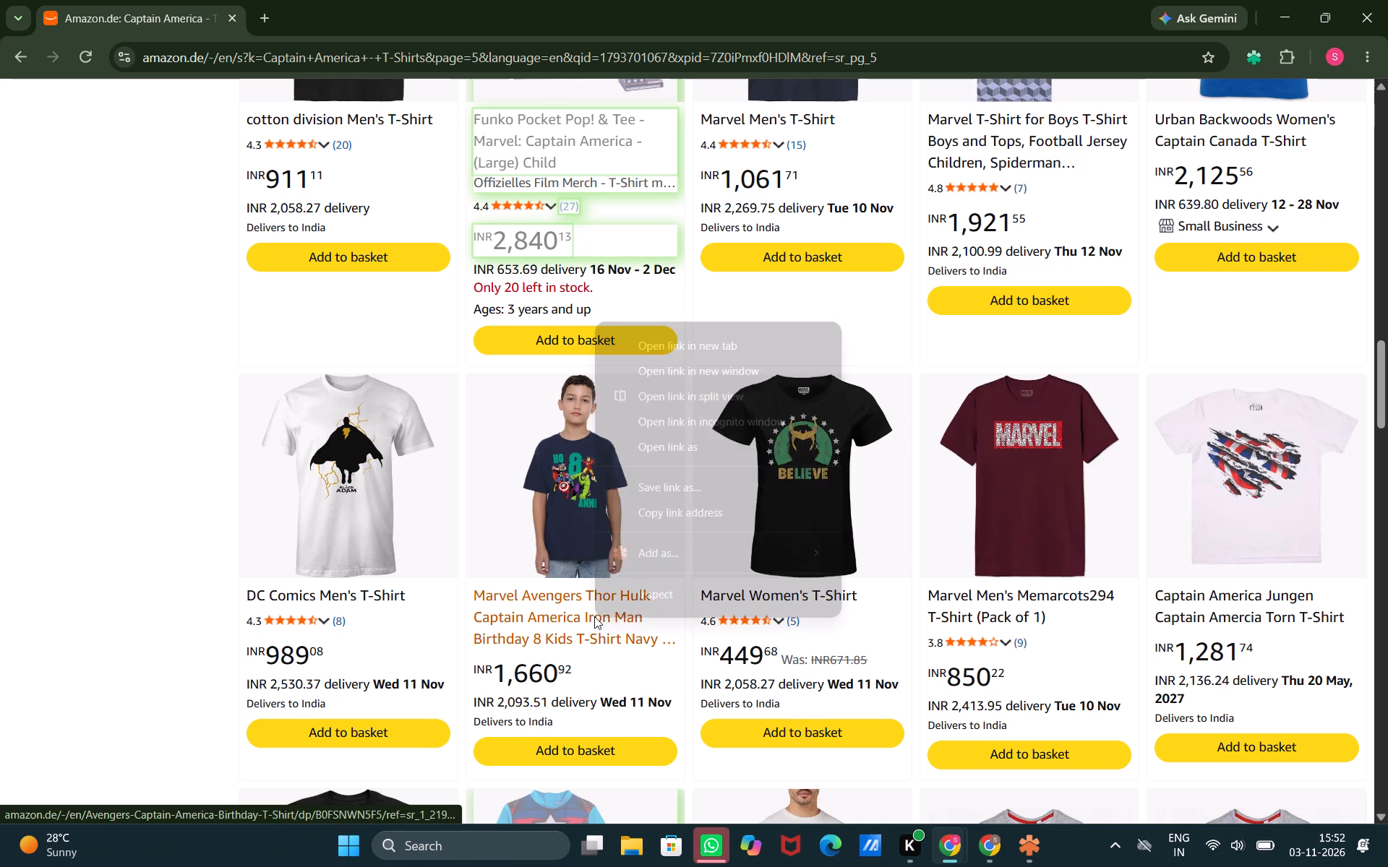
left_click(692, 524)
key("alt+Tab")
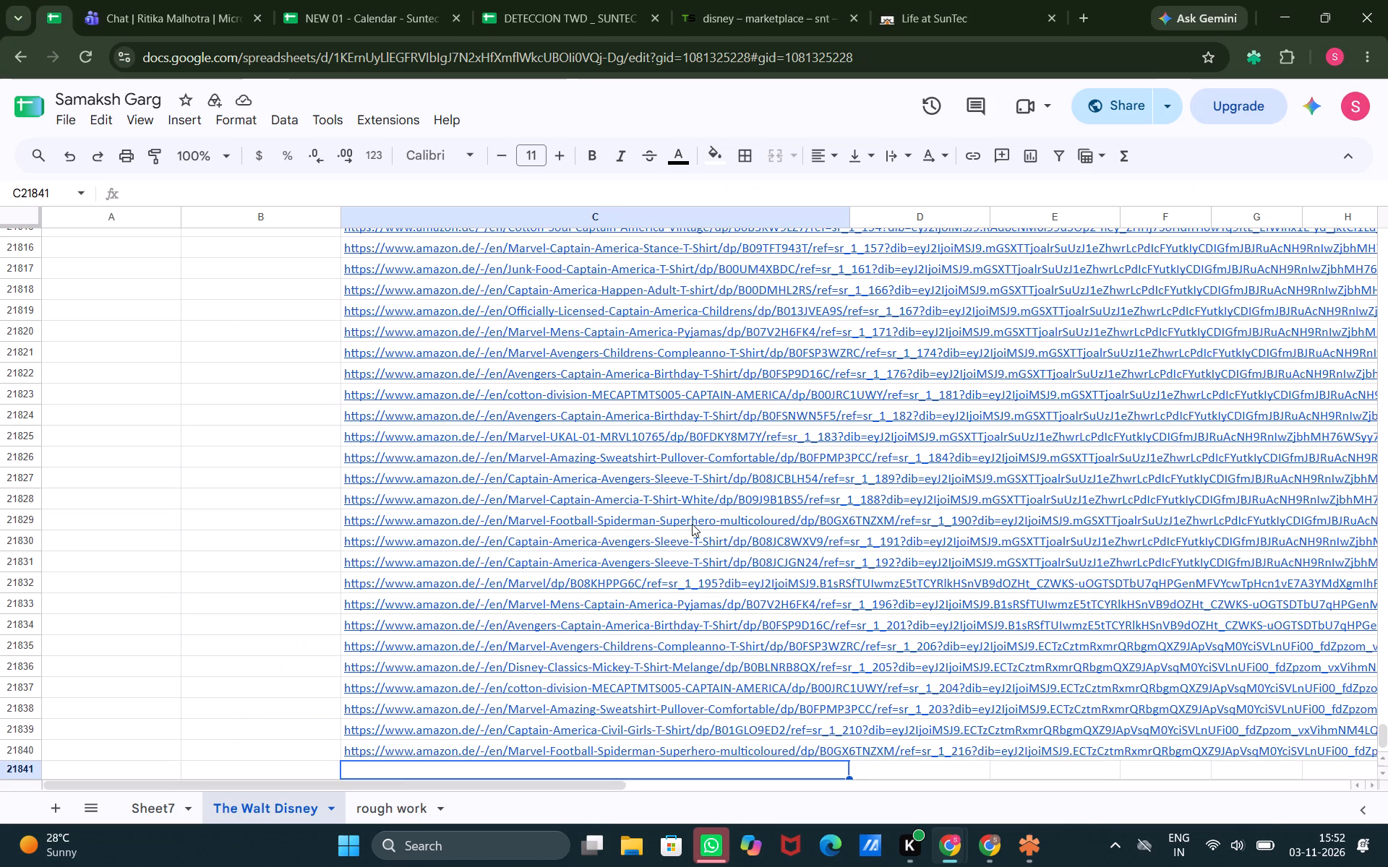
key("ctrl+v")
key("Return")
key("Return")
key("alt+Tab")
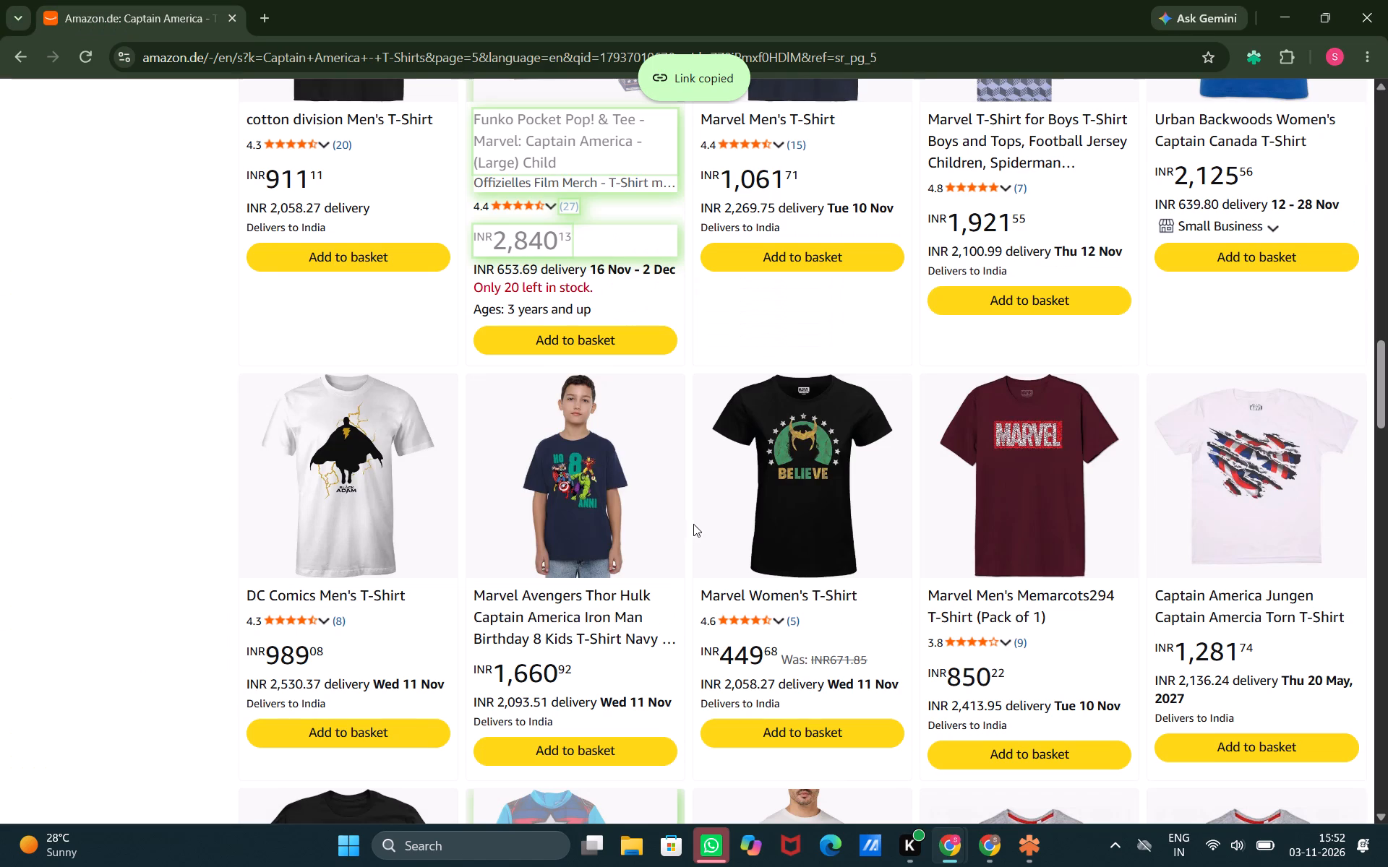
Copy the Captain America Jungen Torn T-Shirt link and paste it into cell C21842 of The Walt Disney sheet.
right_click(1236, 595)
left_click(1128, 487)
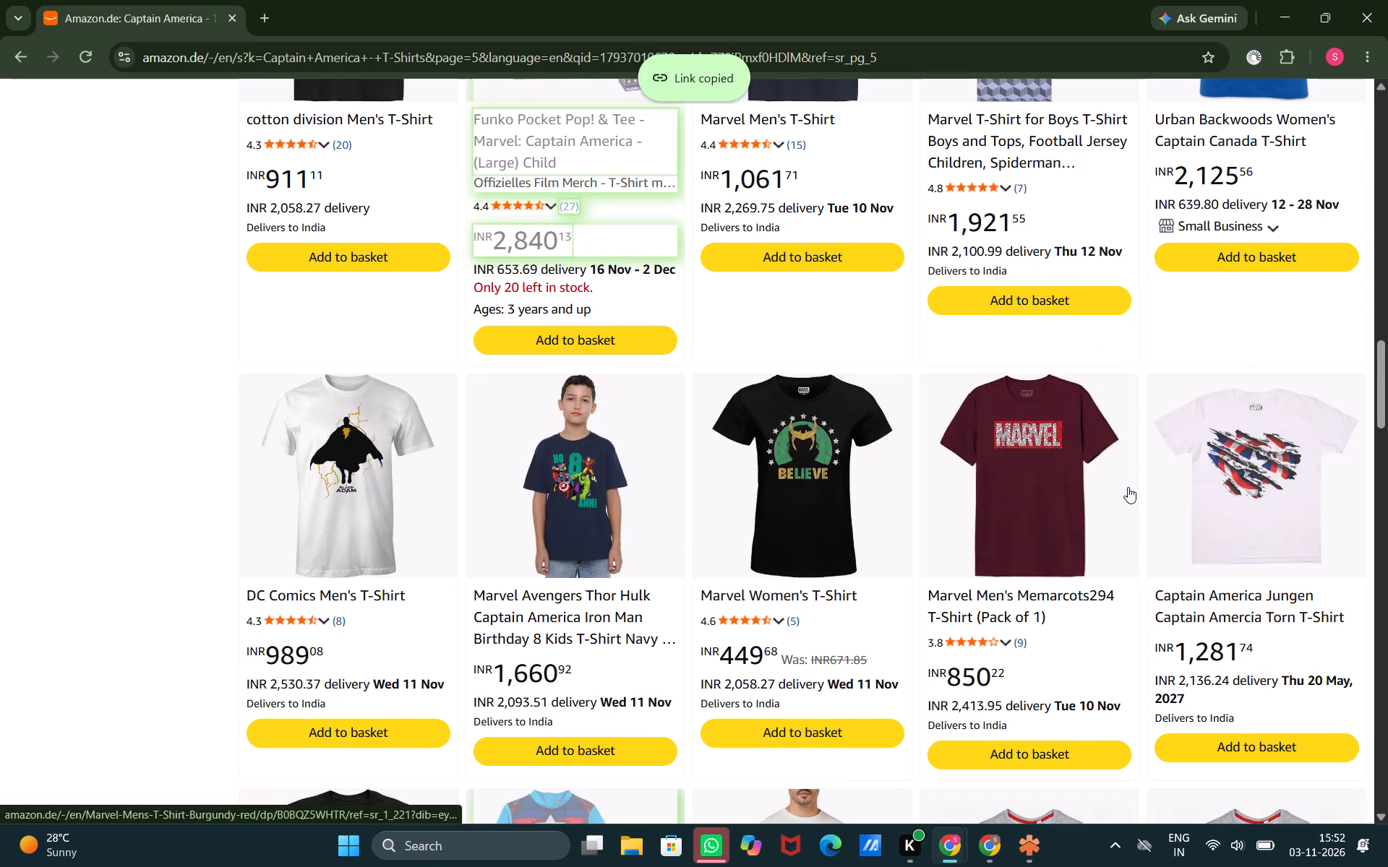
key("alt+Tab")
key("ctrl+v")
key("Return")
key("Return")
key("alt+Tab")
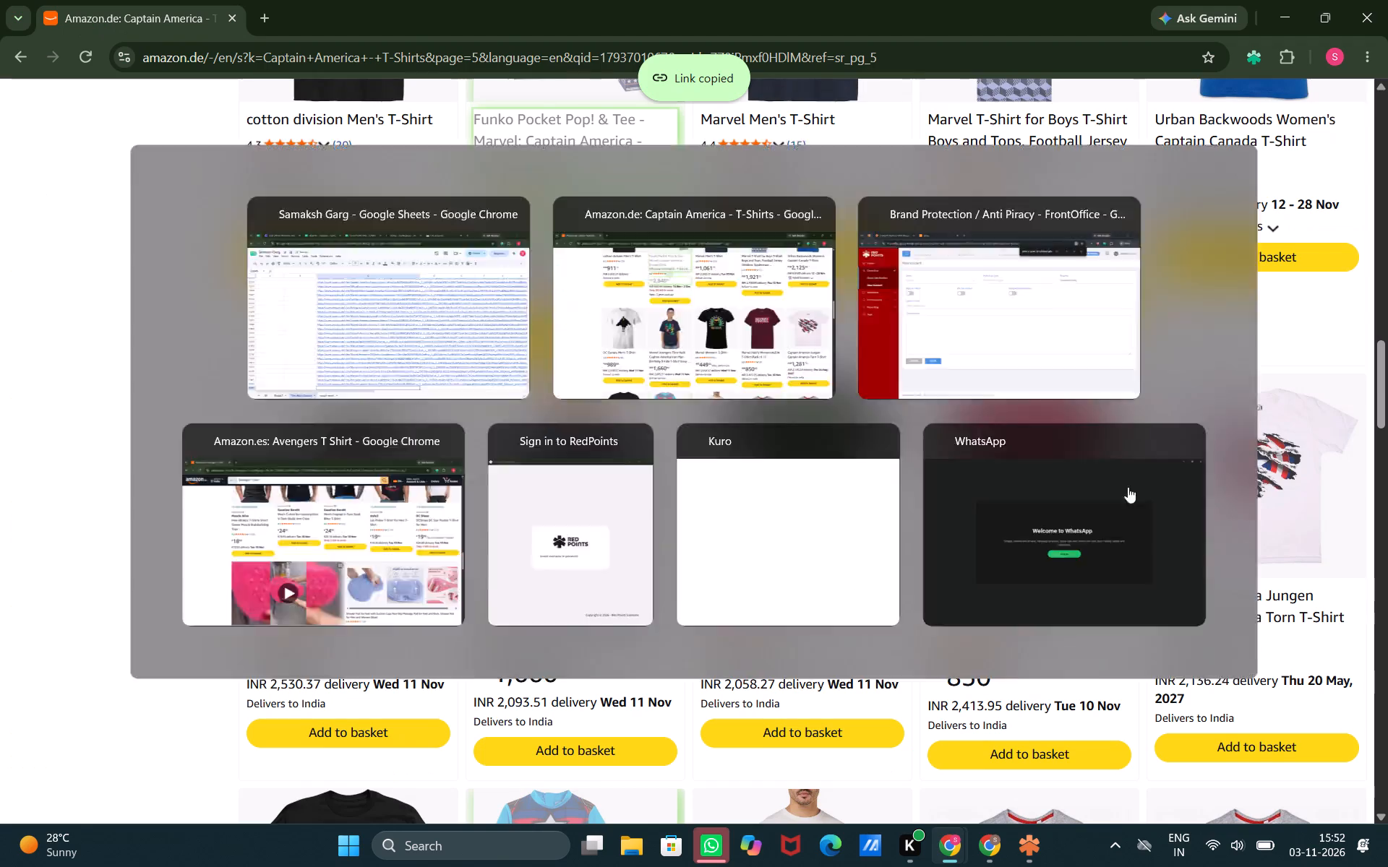
Copy the Marvel Corner Box Legendary Captain America Grandad T-shirt link and paste it into cell C21843 of The Walt Disney sheet.
scroll(1075, 341, "down", 5)
right_click(372, 566)
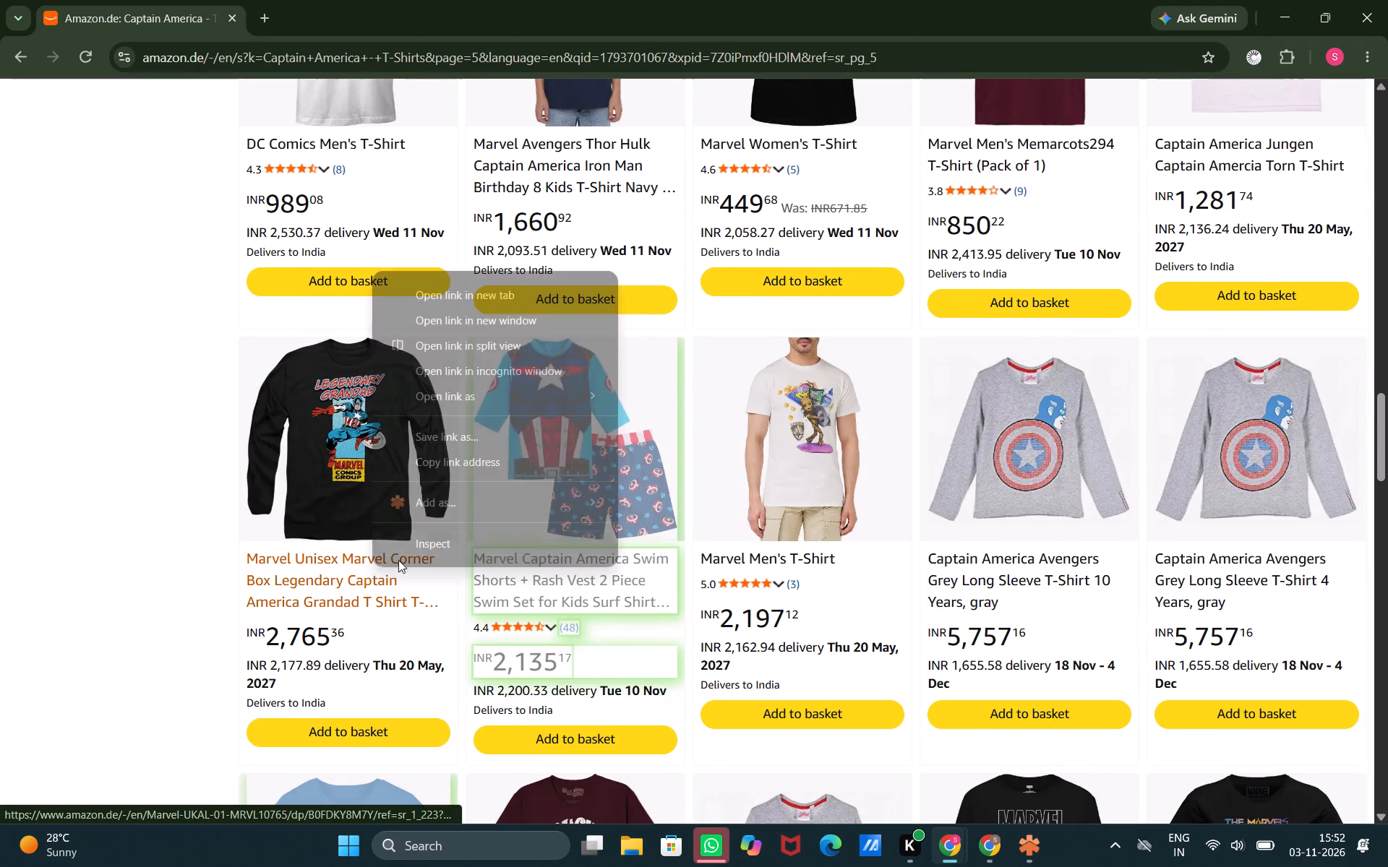
left_click(437, 470)
key("alt+Tab")
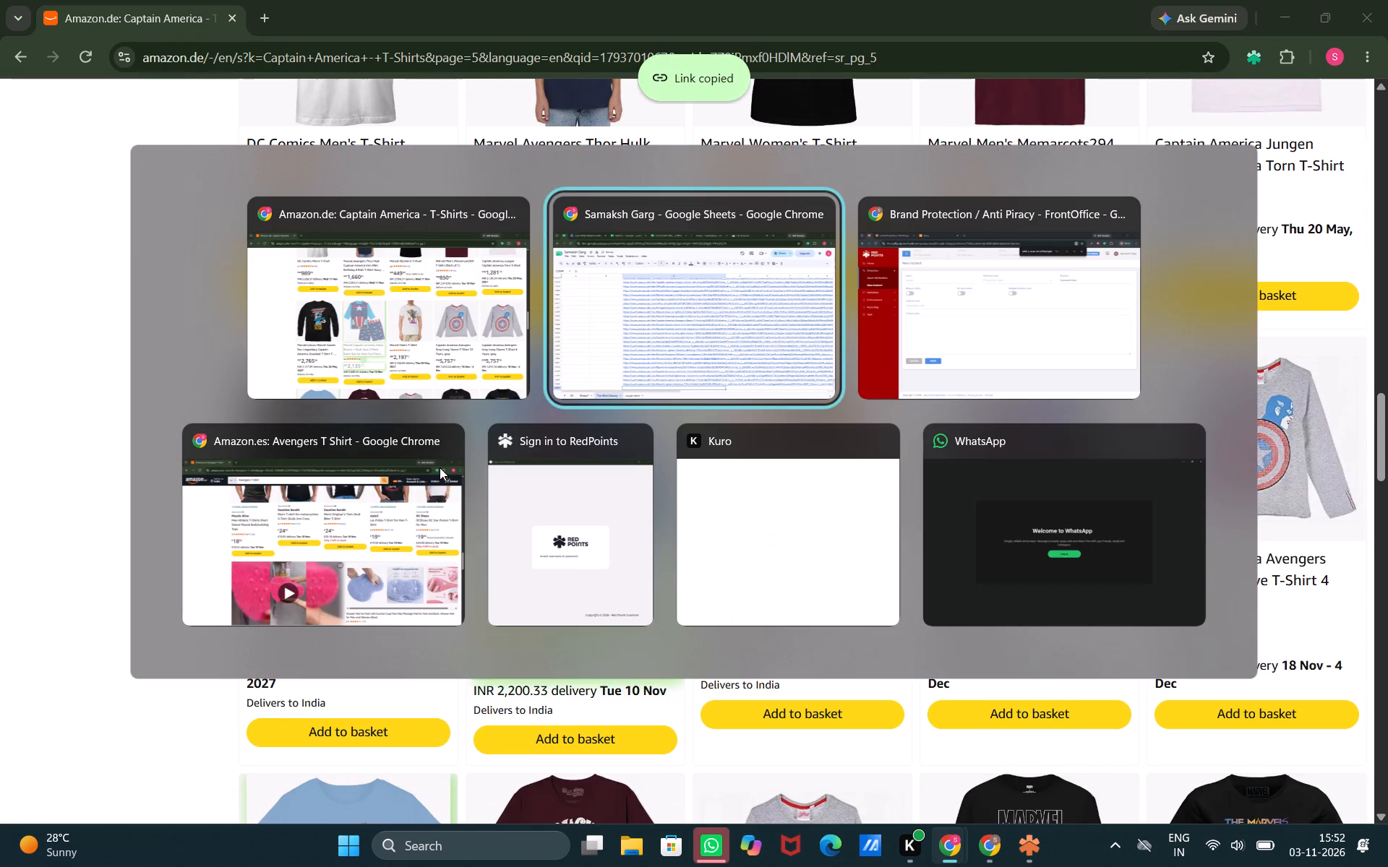
left_click(729, 272)
key("ctrl+v")
key("Return")
key("Return")
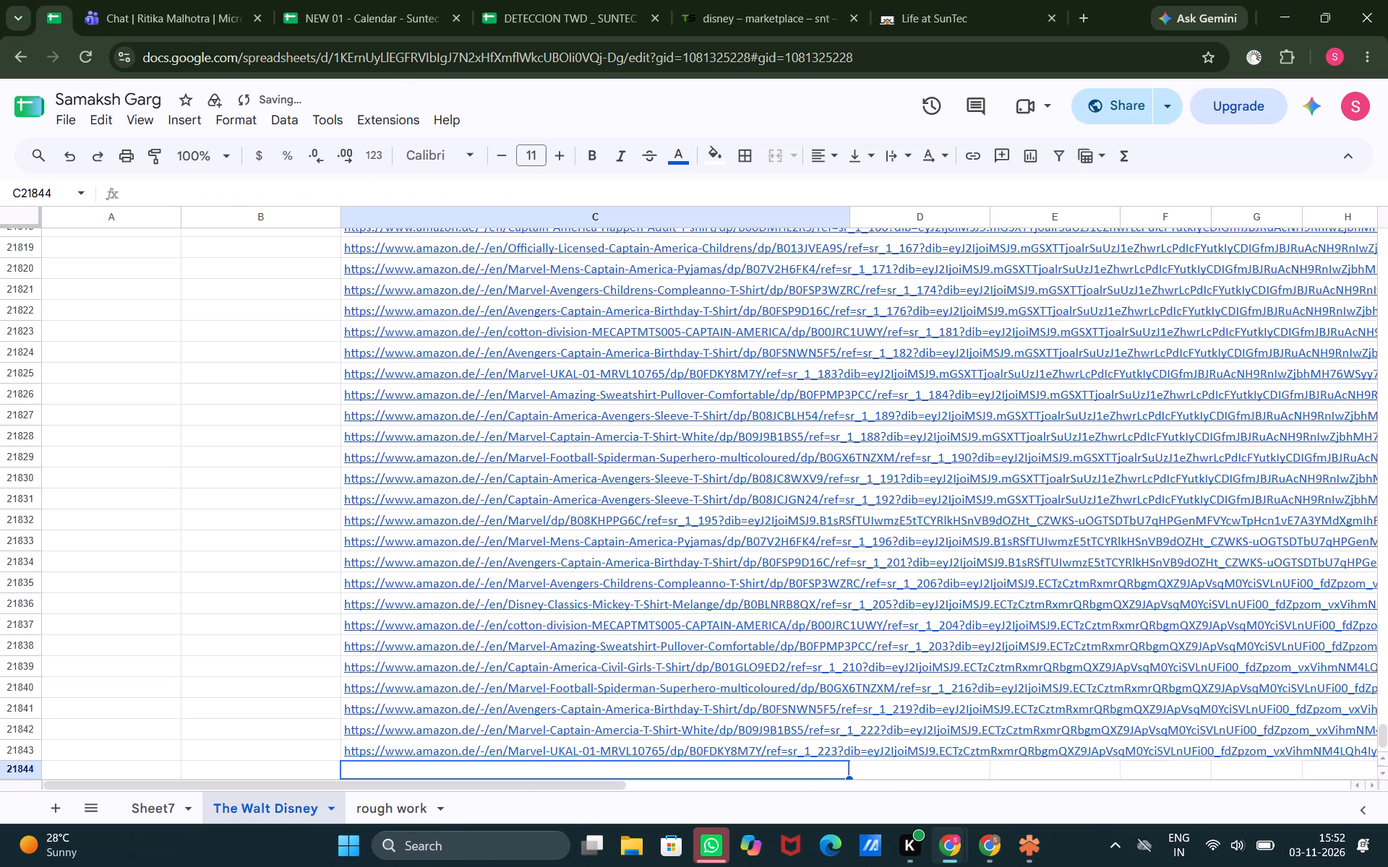
key("alt+Tab")
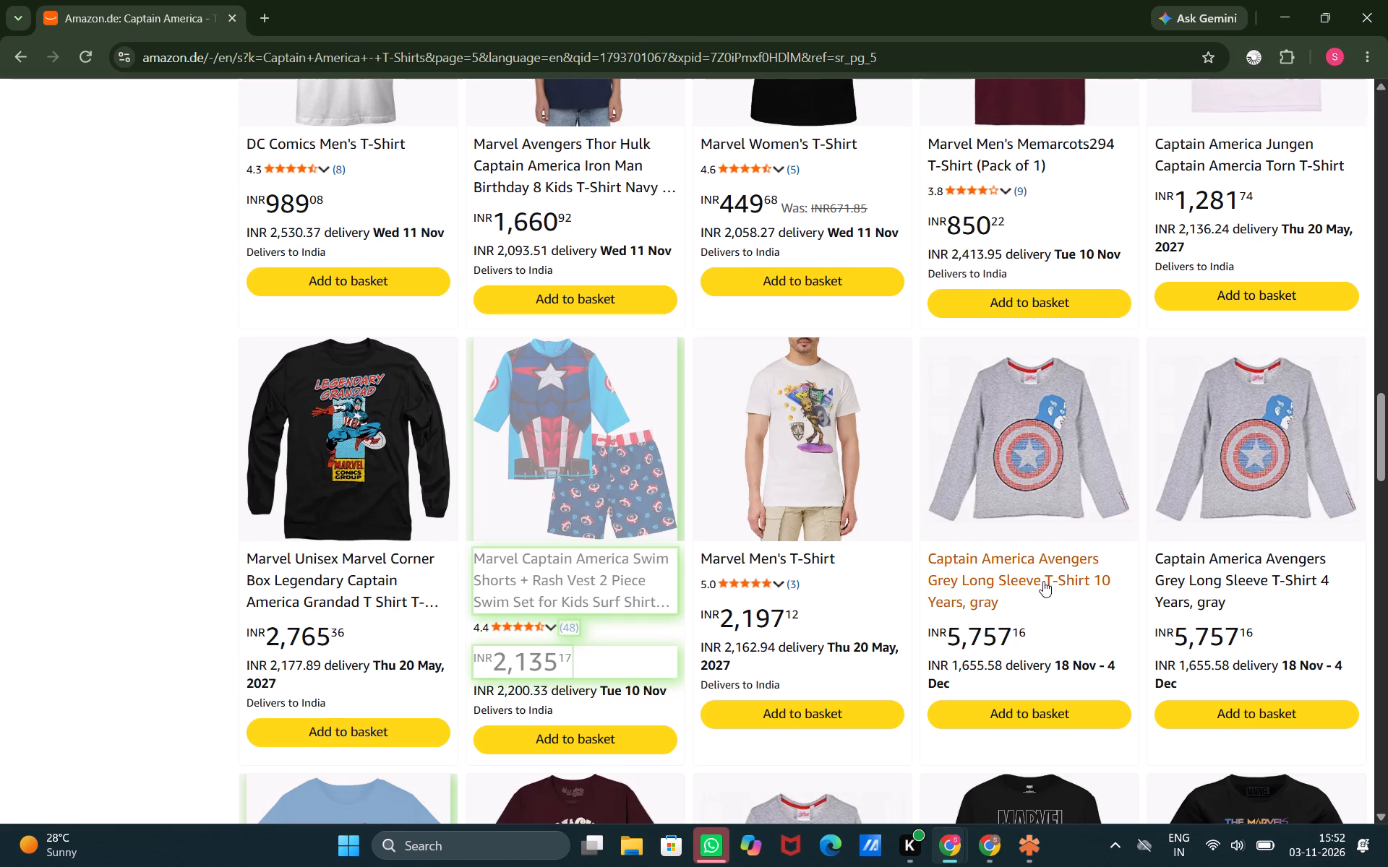
Copy the Captain America Avengers Grey Long Sleeve T-Shirt 10 Years link and paste it into cell C21844 of The Walt Disney sheet.
right_click(1040, 577)
left_click(1100, 474)
key("alt+Tab")
key("ctrl+v")
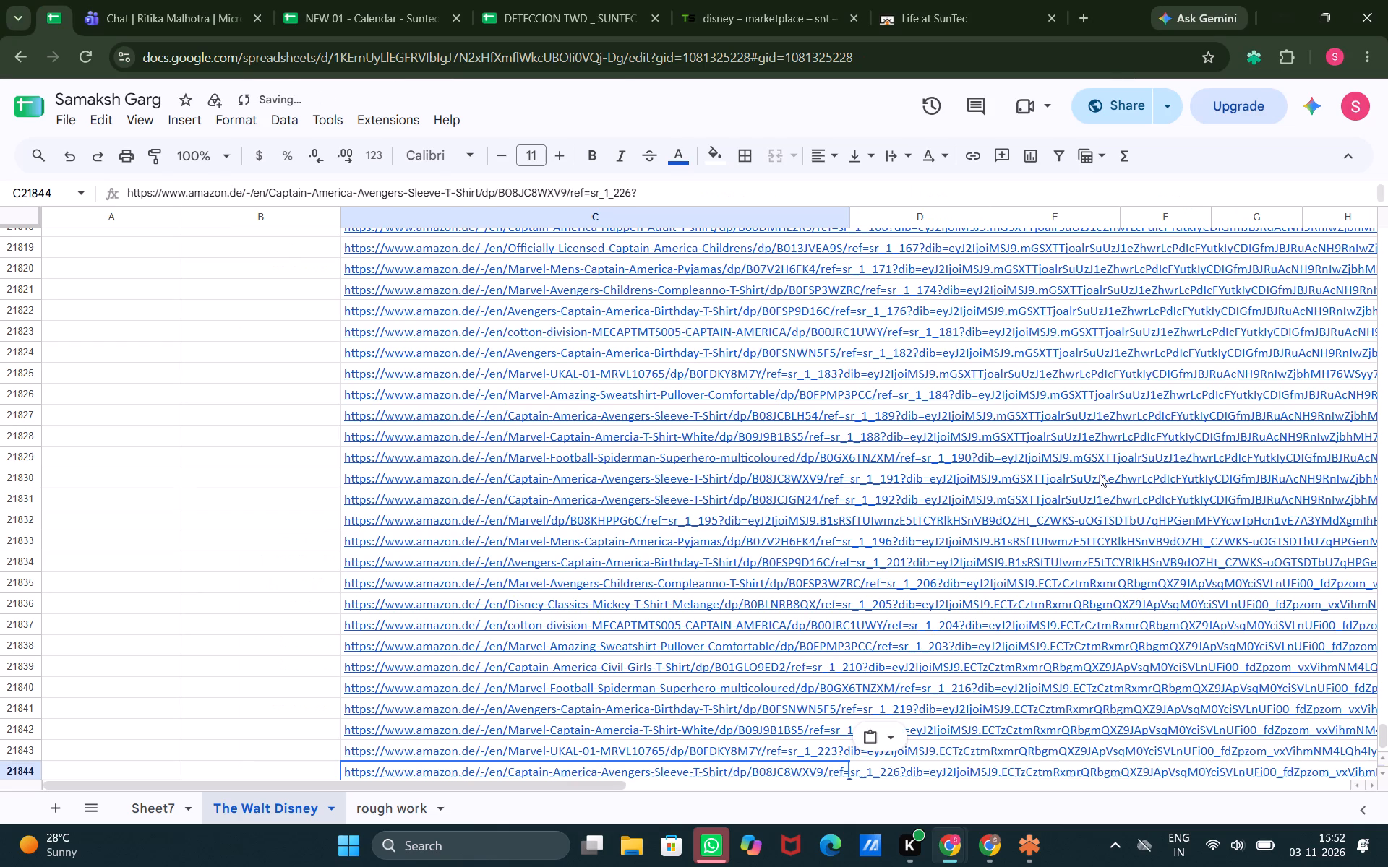
key("Return")
key("Return")
key("alt+Tab")
Copy the Captain America Avengers Grey Long Sleeve T-Shirt 4 Years link and paste it into cell C21845 of The Walt Disney sheet.
right_click(1233, 543)
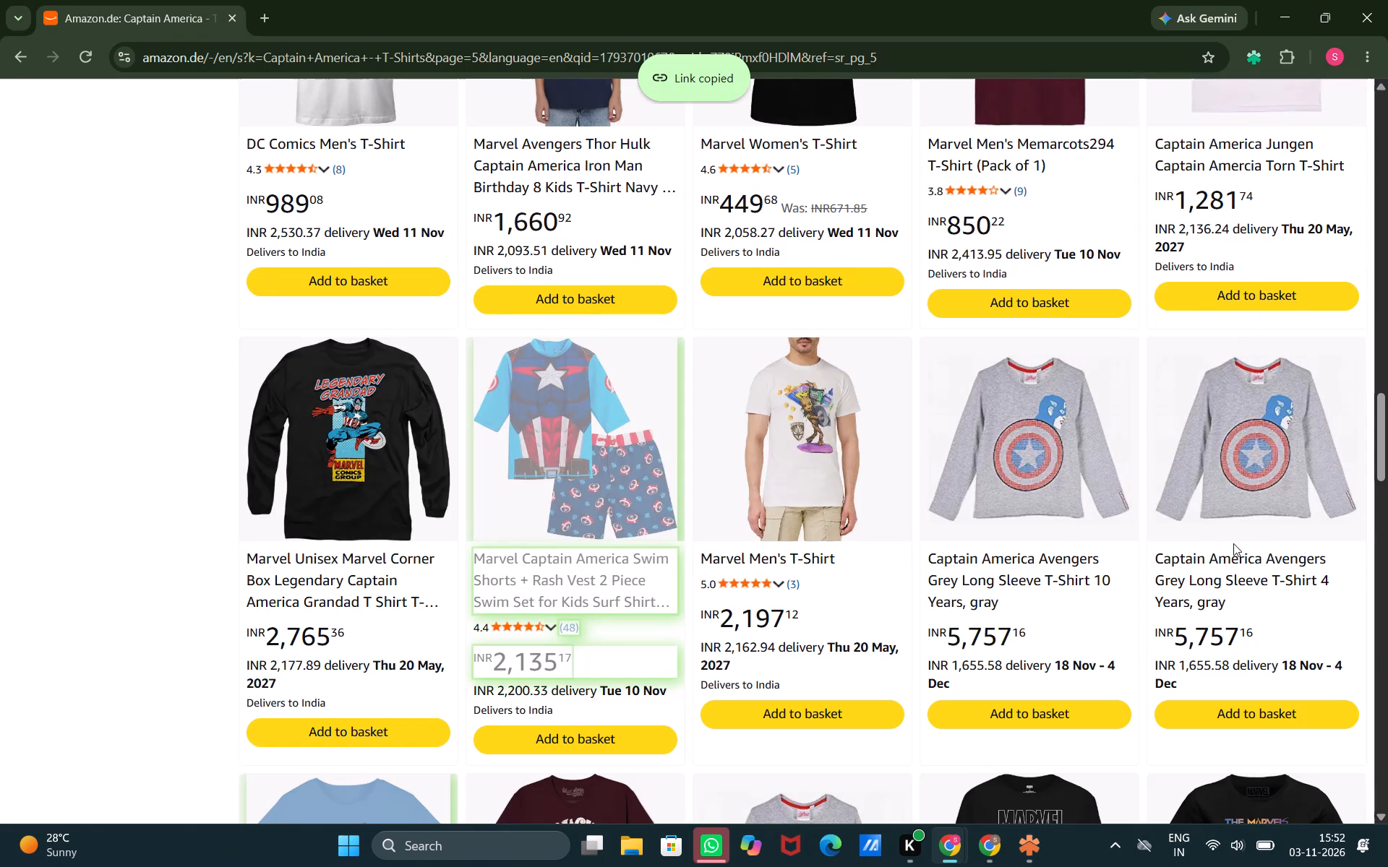
right_click(1231, 570)
left_click(1134, 466)
key("alt+Tab")
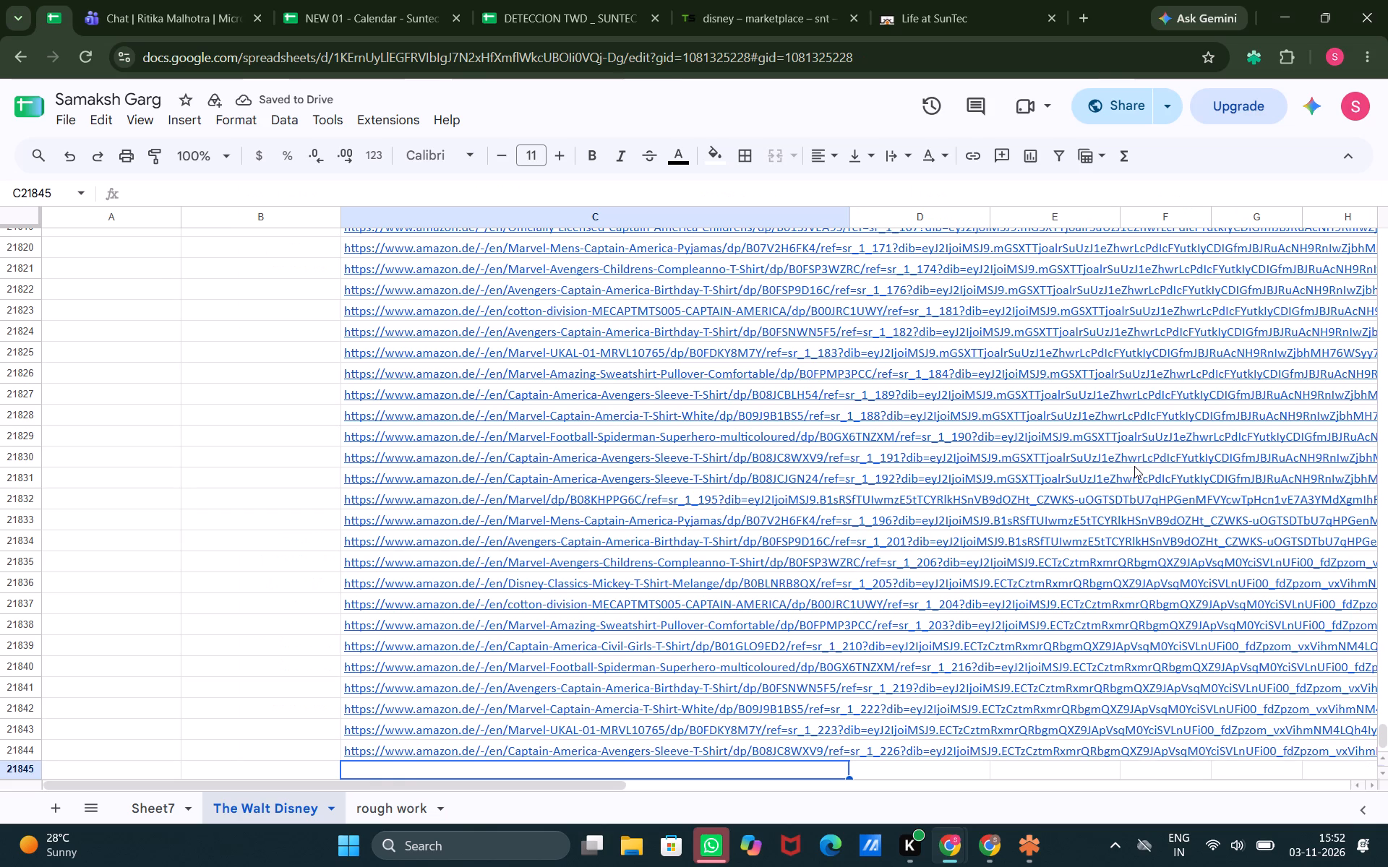
key("ctrl+v")
key("Return")
key("Return")
key("alt+Tab")
Copy the Marvel Avengers Guardians of The Galaxy Team Up graphic tee link and paste it into cell C21846 of The Walt Disney sheet.
scroll(1138, 468, "down", 5)
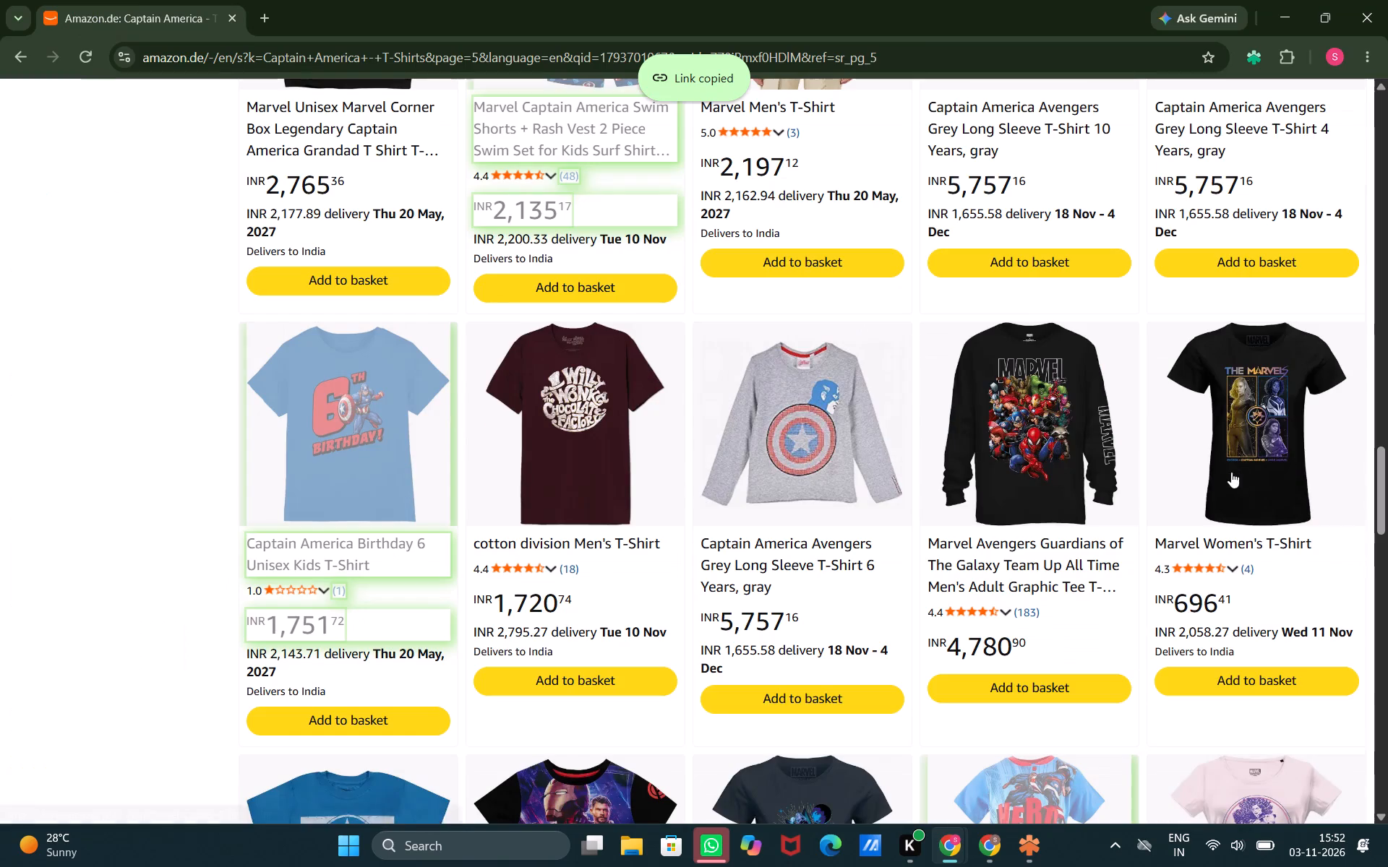
right_click(1025, 552)
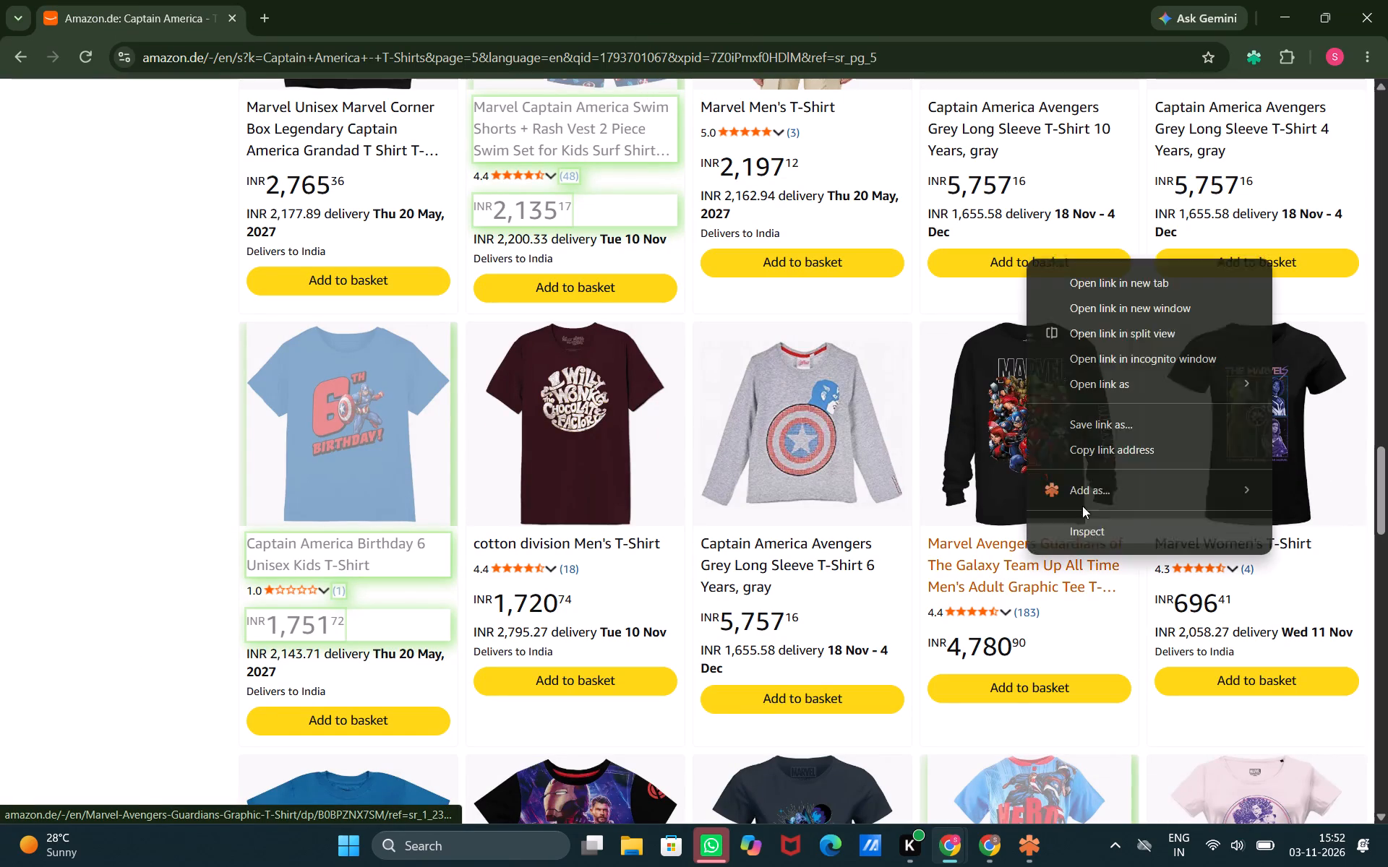
left_click(1119, 455)
key("alt+Tab")
key("ctrl+v")
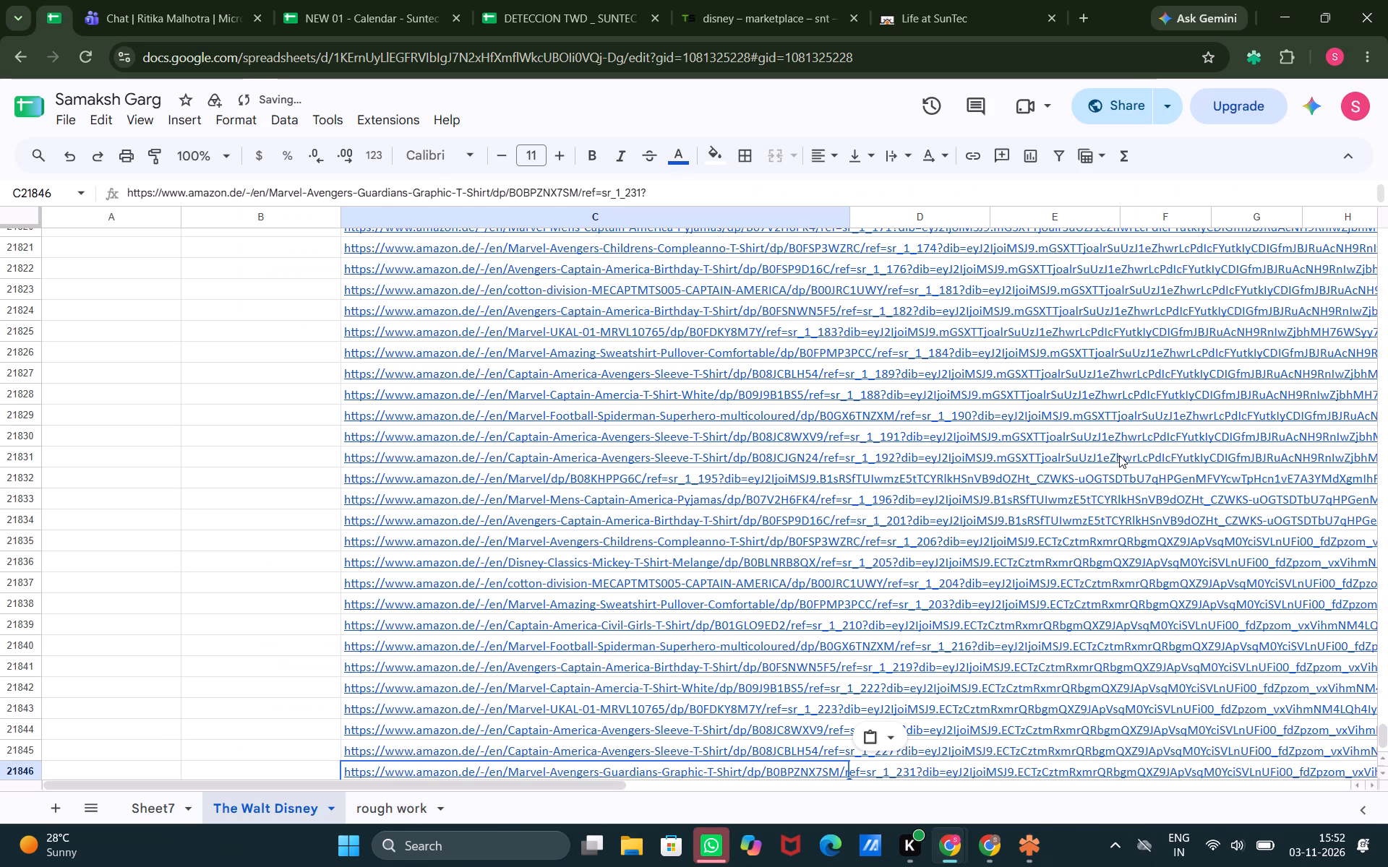
key("Return")
key("Return")
key("alt+Tab")
Copy the Captain America Avengers Grey Long Sleeve T-Shirt 6 Years link and paste it into cell C21847 of The Walt Disney sheet.
right_click(840, 554)
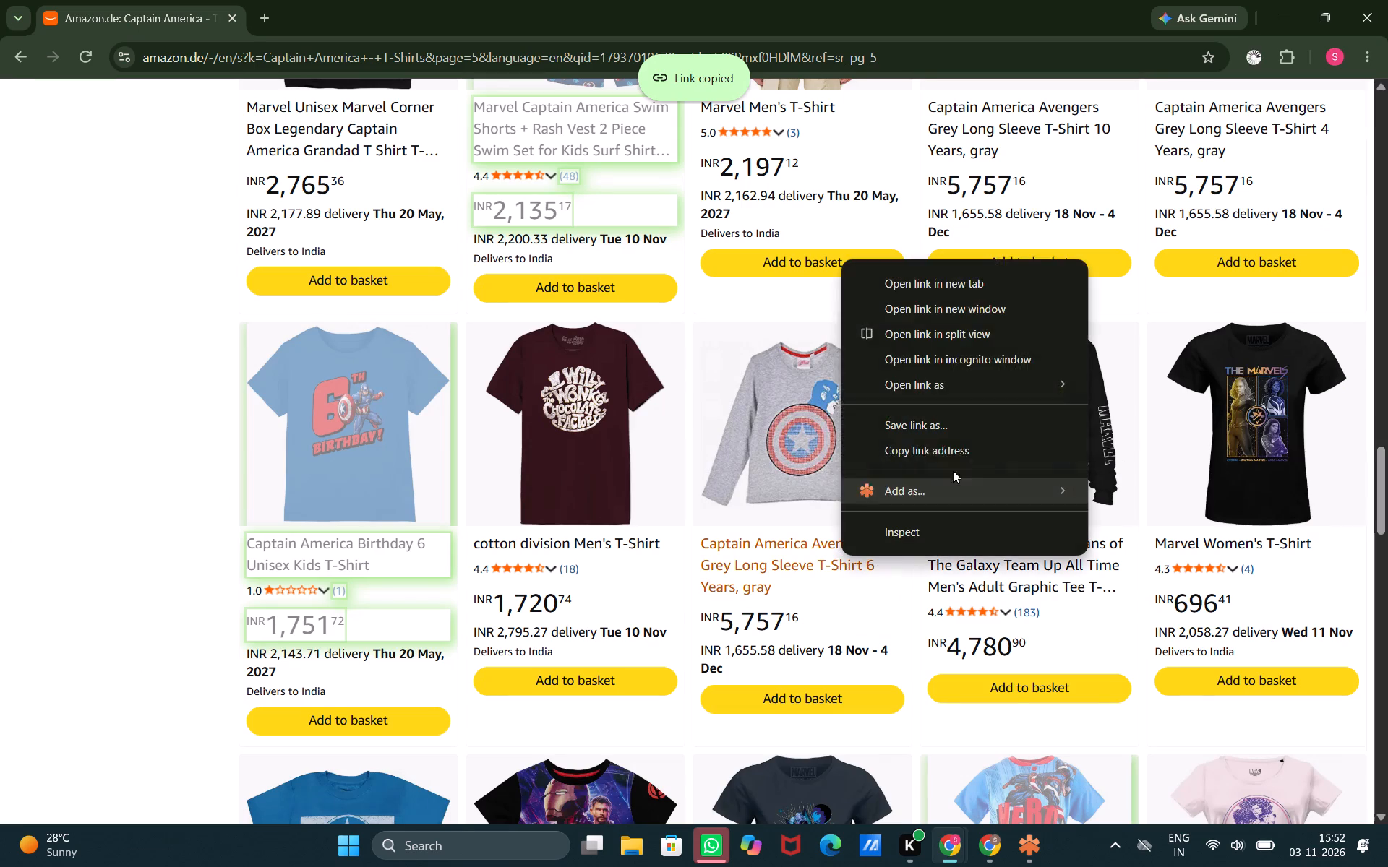
left_click(963, 454)
key("alt+Tab")
key("ctrl+v")
key("Return")
key("Return")
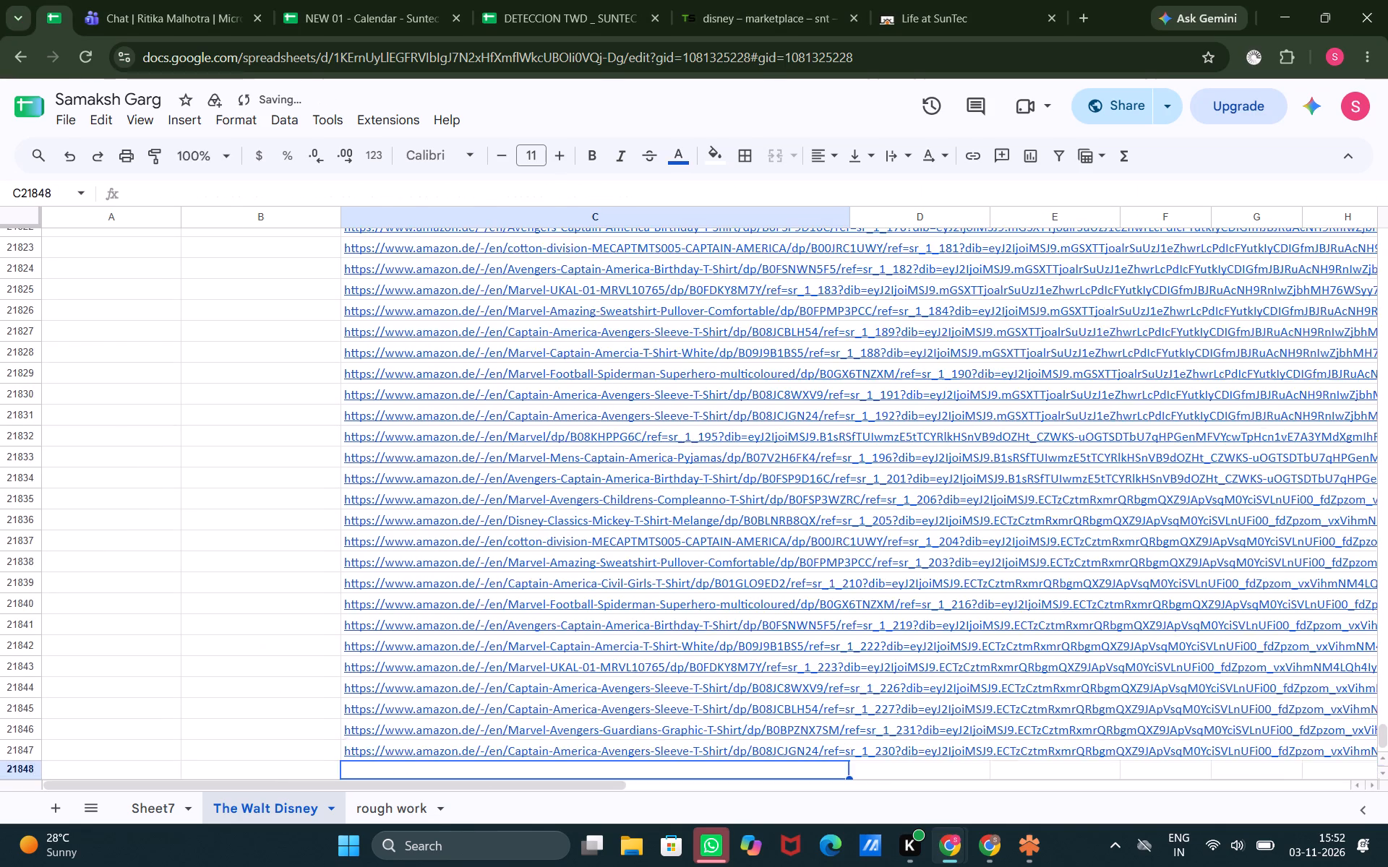
key("alt+Tab")
Copy the Captain America Jungen Cap Logo T-Shirt link and paste it into cell C21848 of The Walt Disney sheet.
scroll(987, 506, "down", 6)
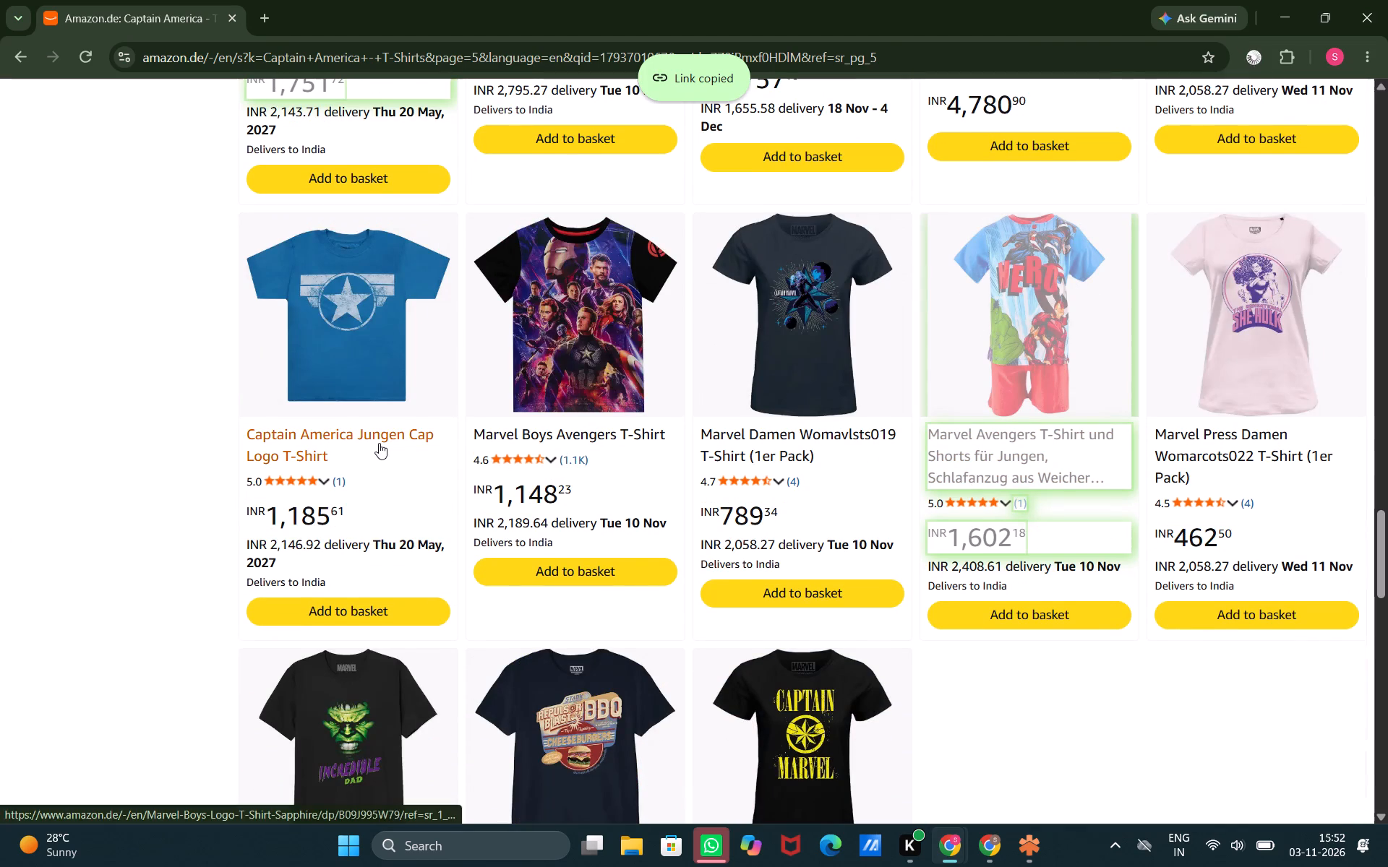
right_click(379, 443)
left_click(491, 633)
key("alt+Tab")
key("ctrl+v")
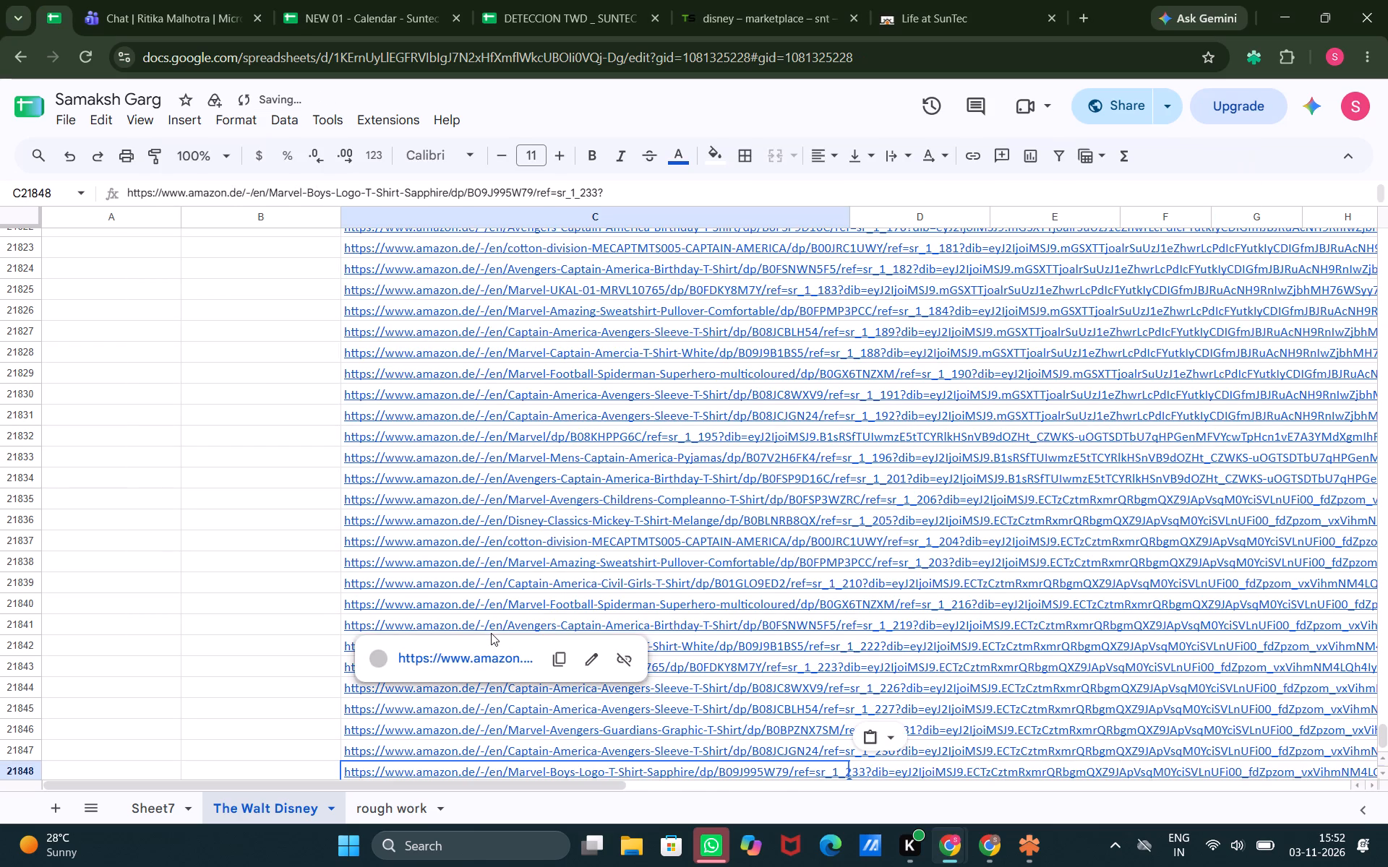
key("Return")
key("Return")
key("alt+Tab")
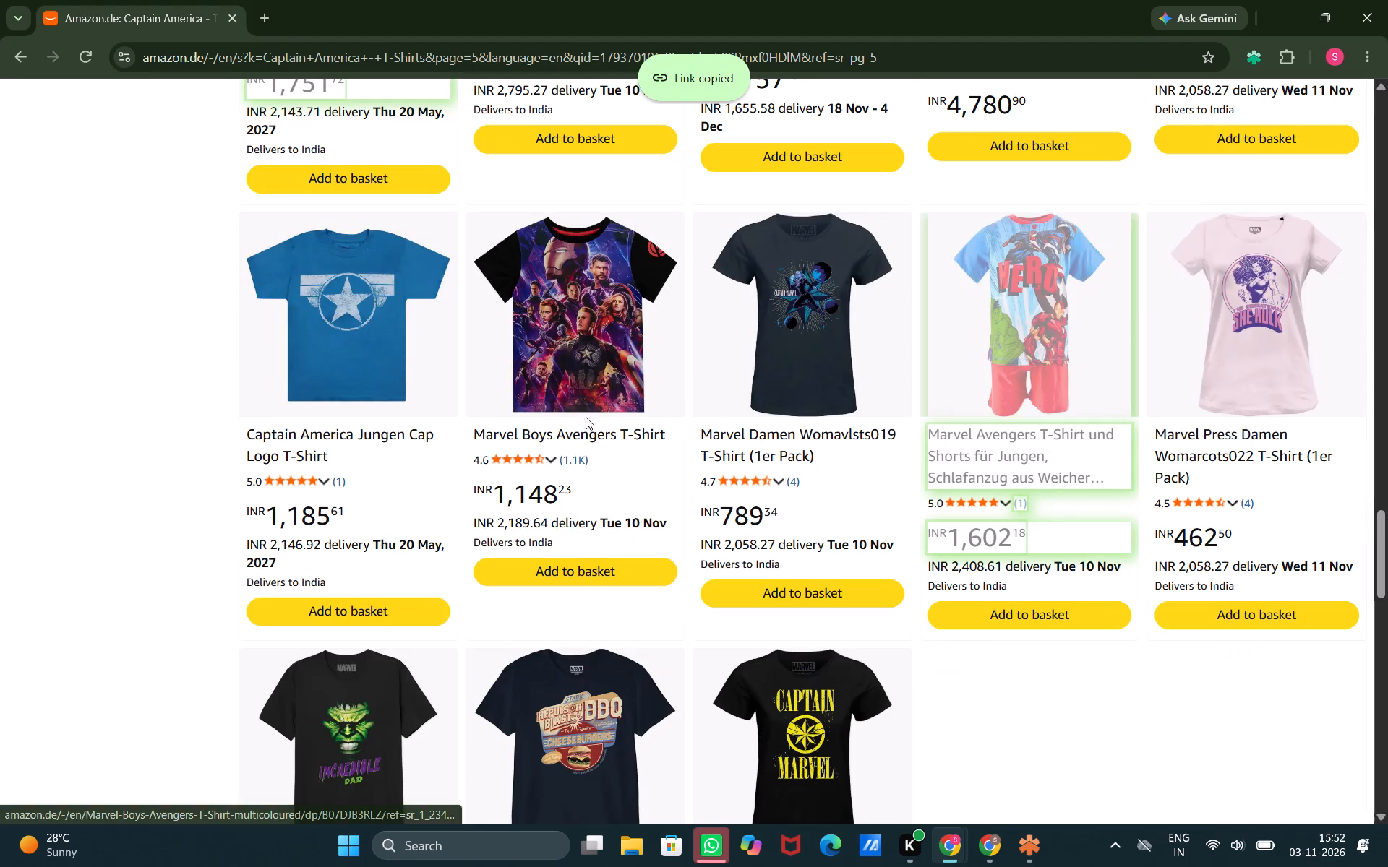
Copy the Marvel Boys Avengers T-Shirt link and paste it into cell C21849 of The Walt Disney sheet.
right_click(593, 440)
left_click(679, 639)
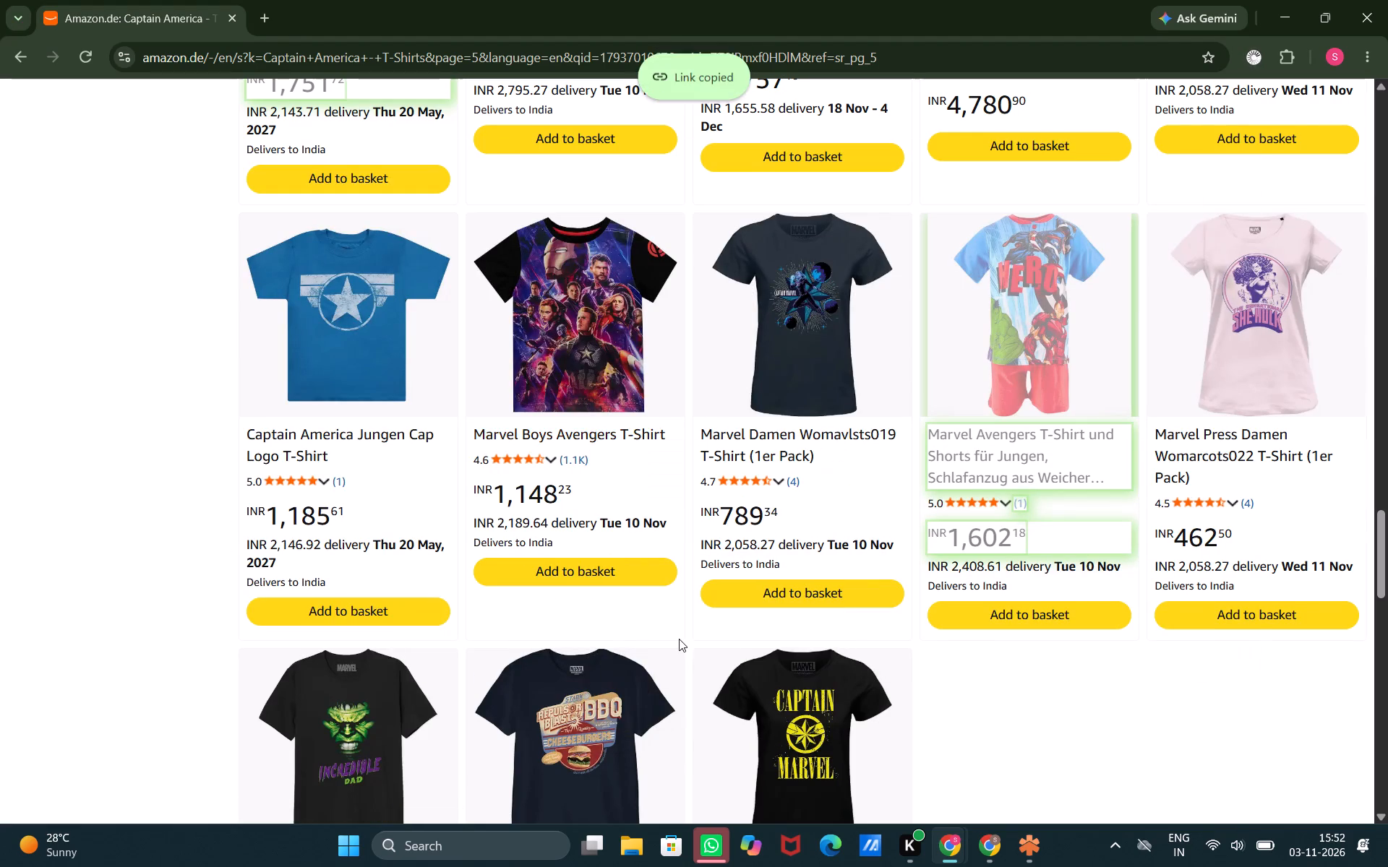
key("alt+Tab")
key("ctrl+v")
key("Return")
key("Return")
key("alt+Tab")
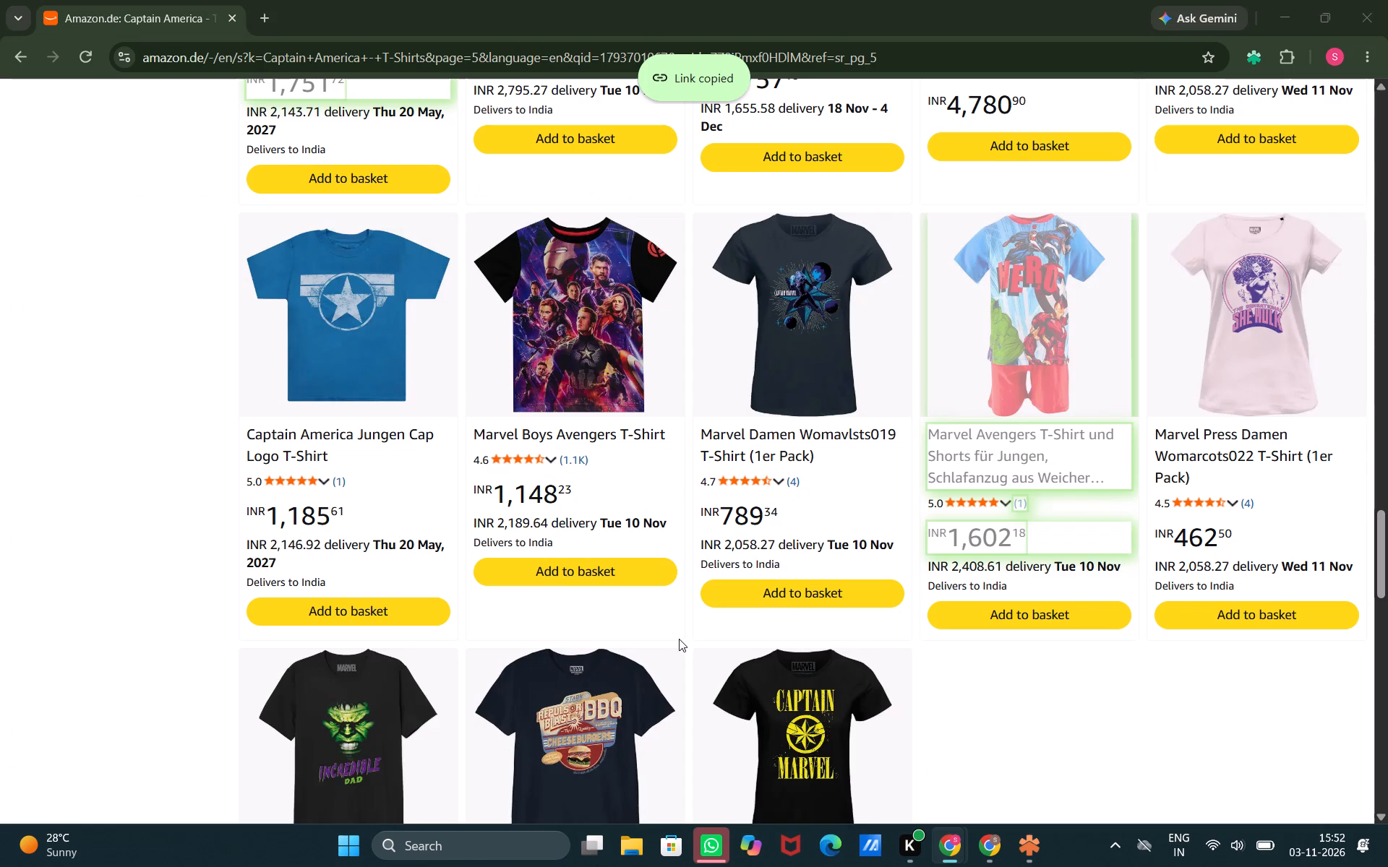
Open page 6 of the Amazon.de results for Captain America - T-Shirts.
scroll(1366, 267, "down", 5)
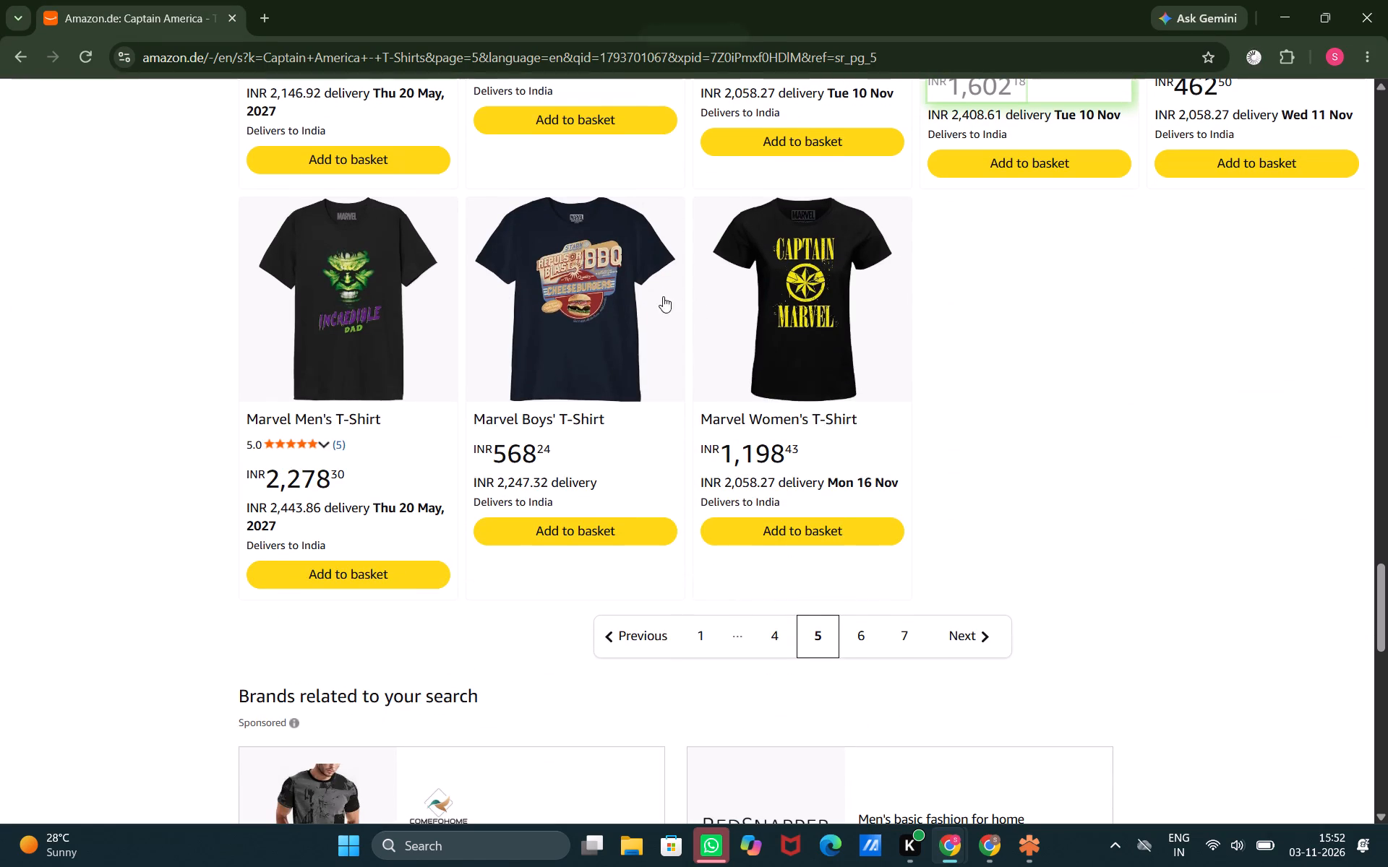
left_click(875, 623)
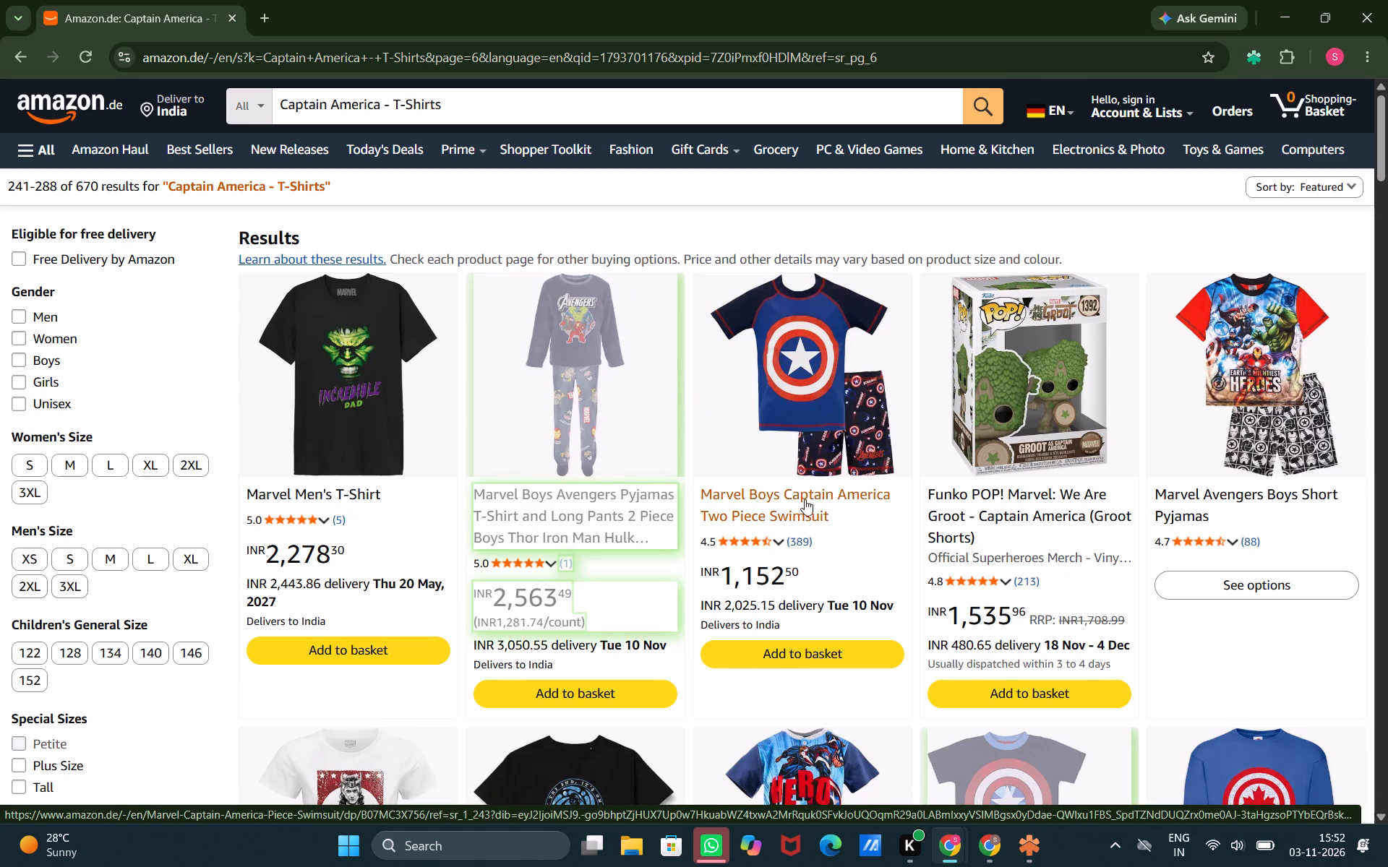
Copy the Marvel Boys Captain America Two Piece Swimsuit link and paste it into cell C21850 of The Walt Disney sheet.
right_click(759, 500)
left_click(878, 682)
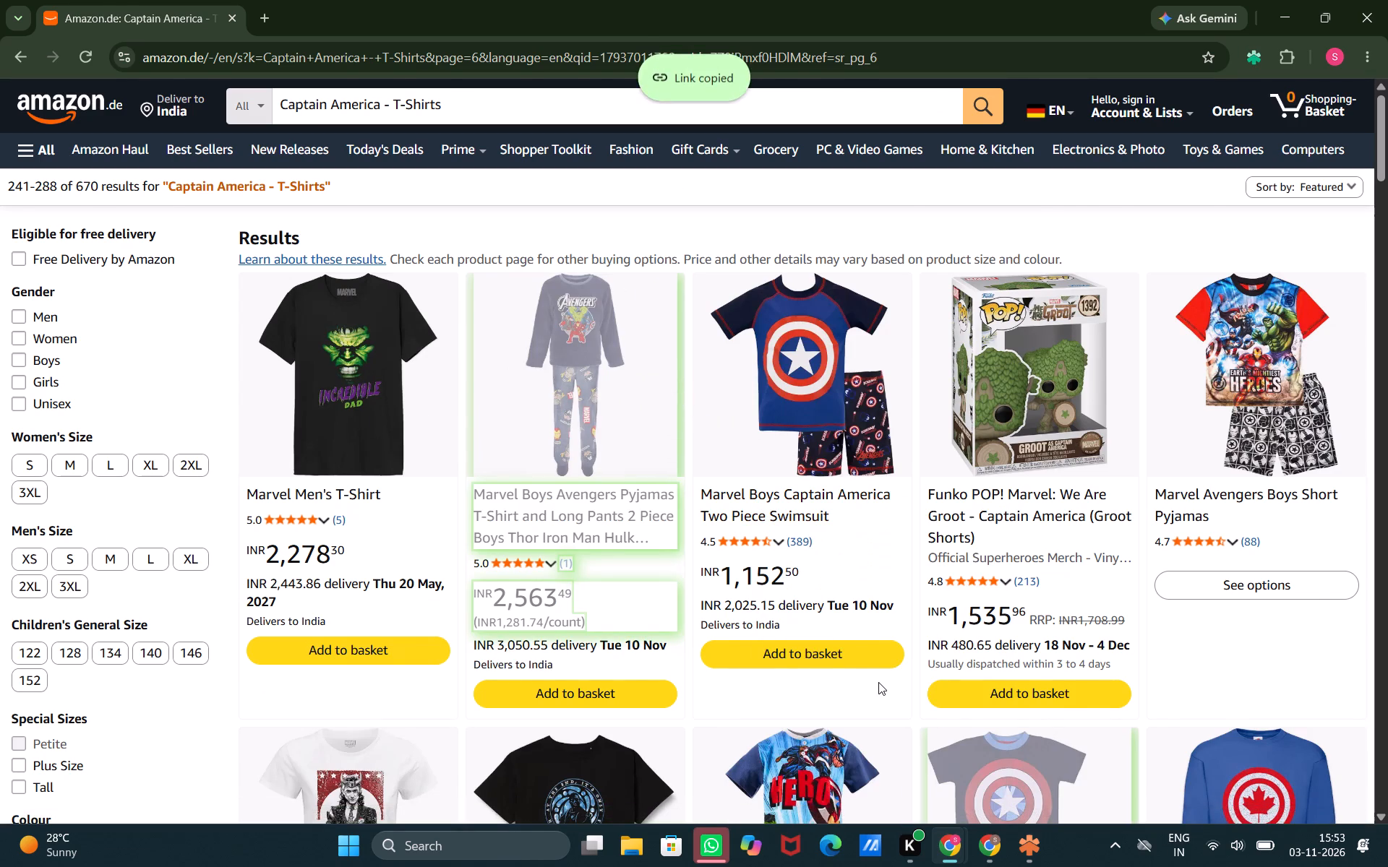
key("alt+Tab")
key("ctrl+v")
key("Return")
key("Return")
key("alt+Tab")
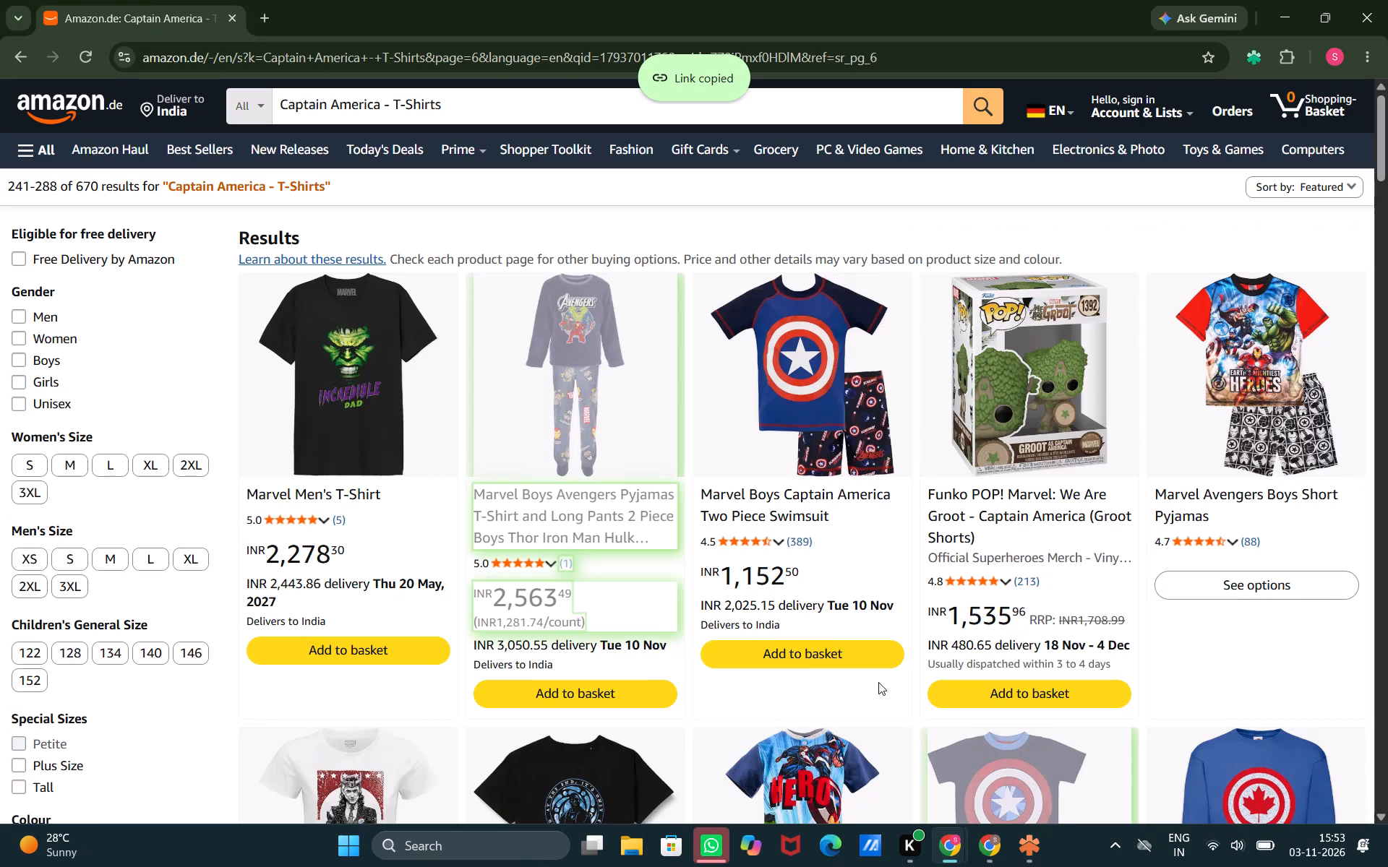
Copy the Marvel Avengers Boys Short Pyjamas link and paste it into cell C21851 of The Walt Disney sheet.
right_click(1252, 483)
right_click(1253, 499)
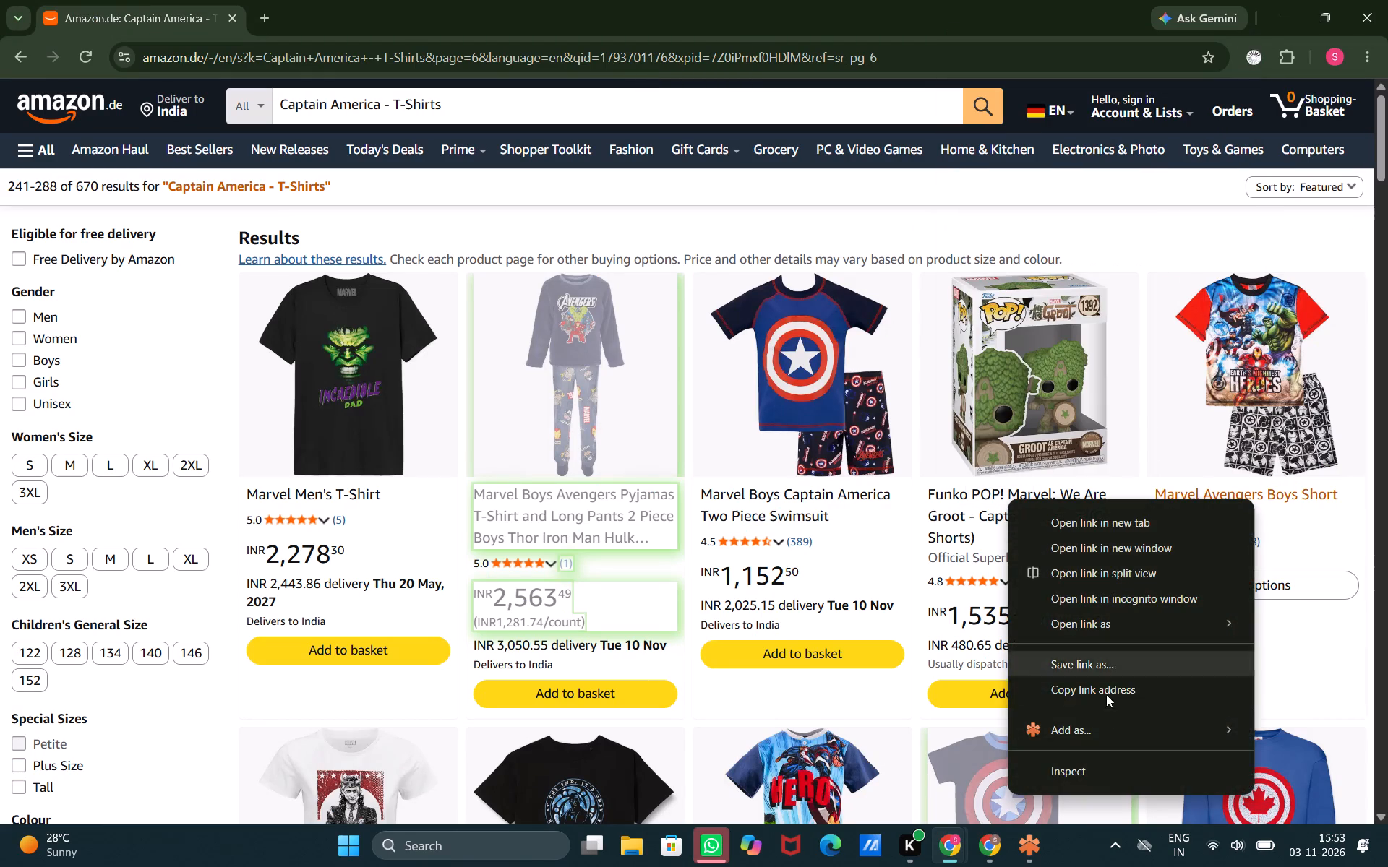
left_click(1097, 699)
key("alt+Tab")
key("ctrl+v")
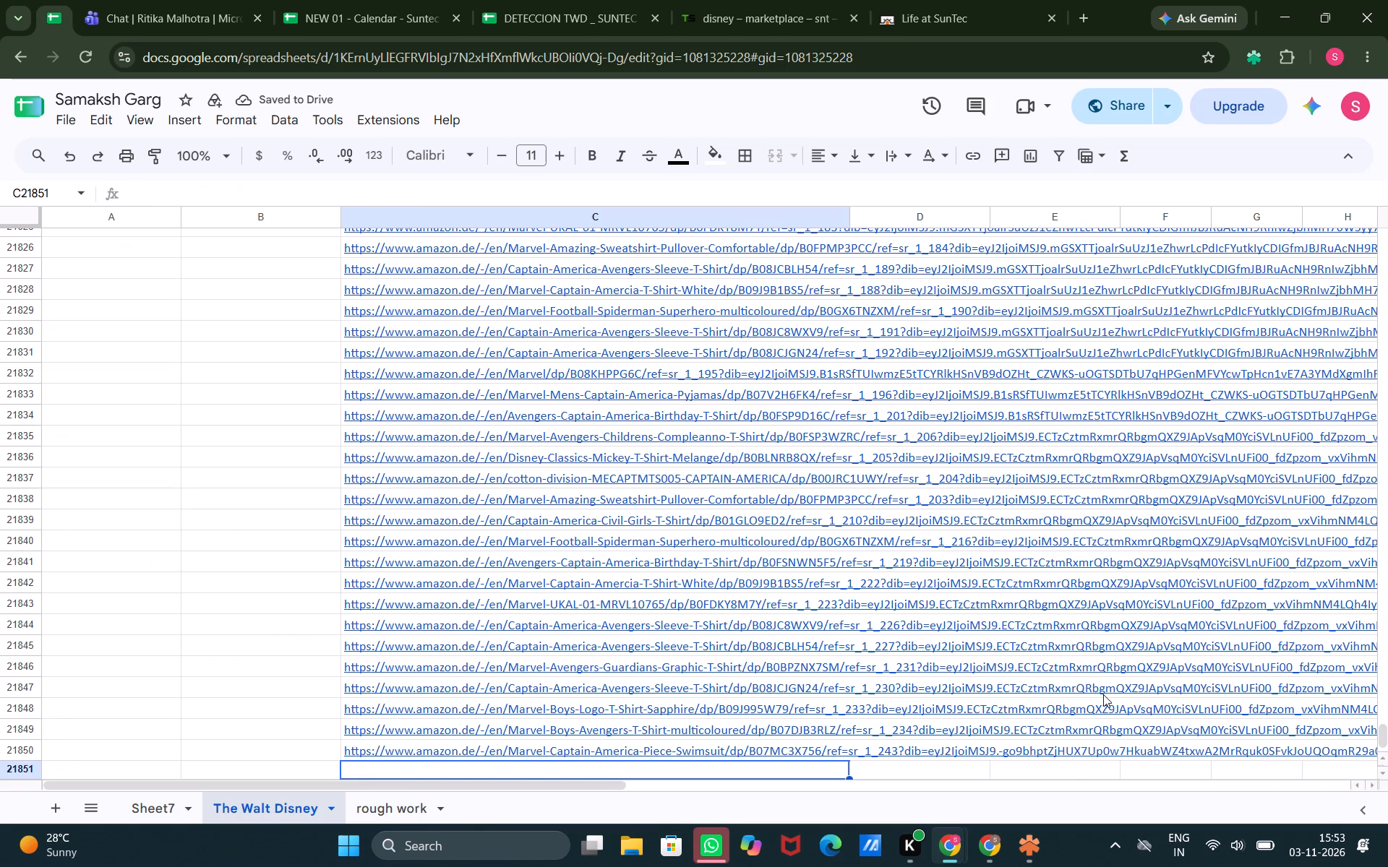
key("Return")
key("Return")
key("alt+Tab")
Copy the second-row Marvel Avengers T-Shirt und Shorts für Jungen link and paste it into cell C21852 of The Walt Disney sheet.
scroll(1101, 694, "down", 4)
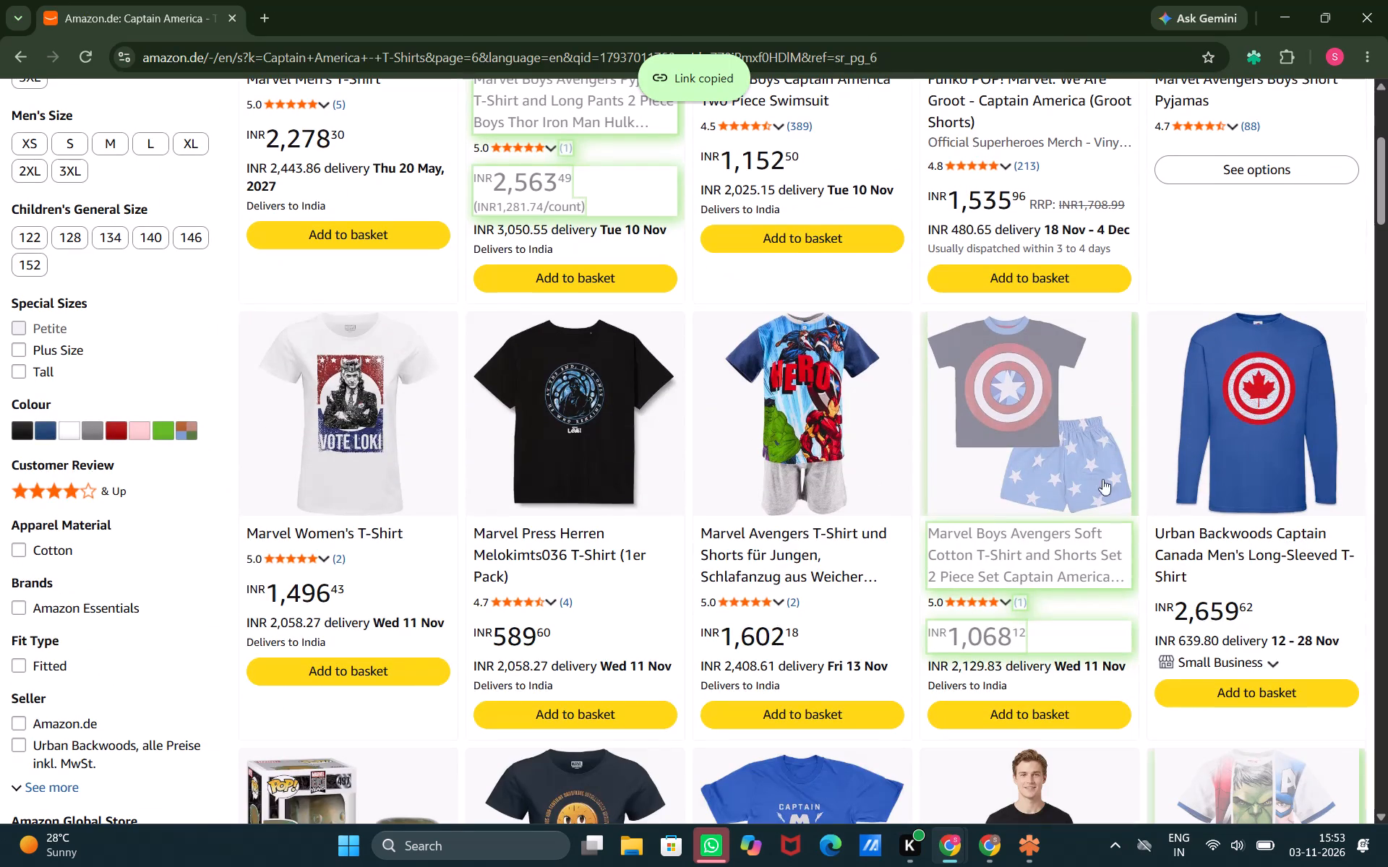
right_click(800, 559)
left_click(890, 451)
key("alt+Tab")
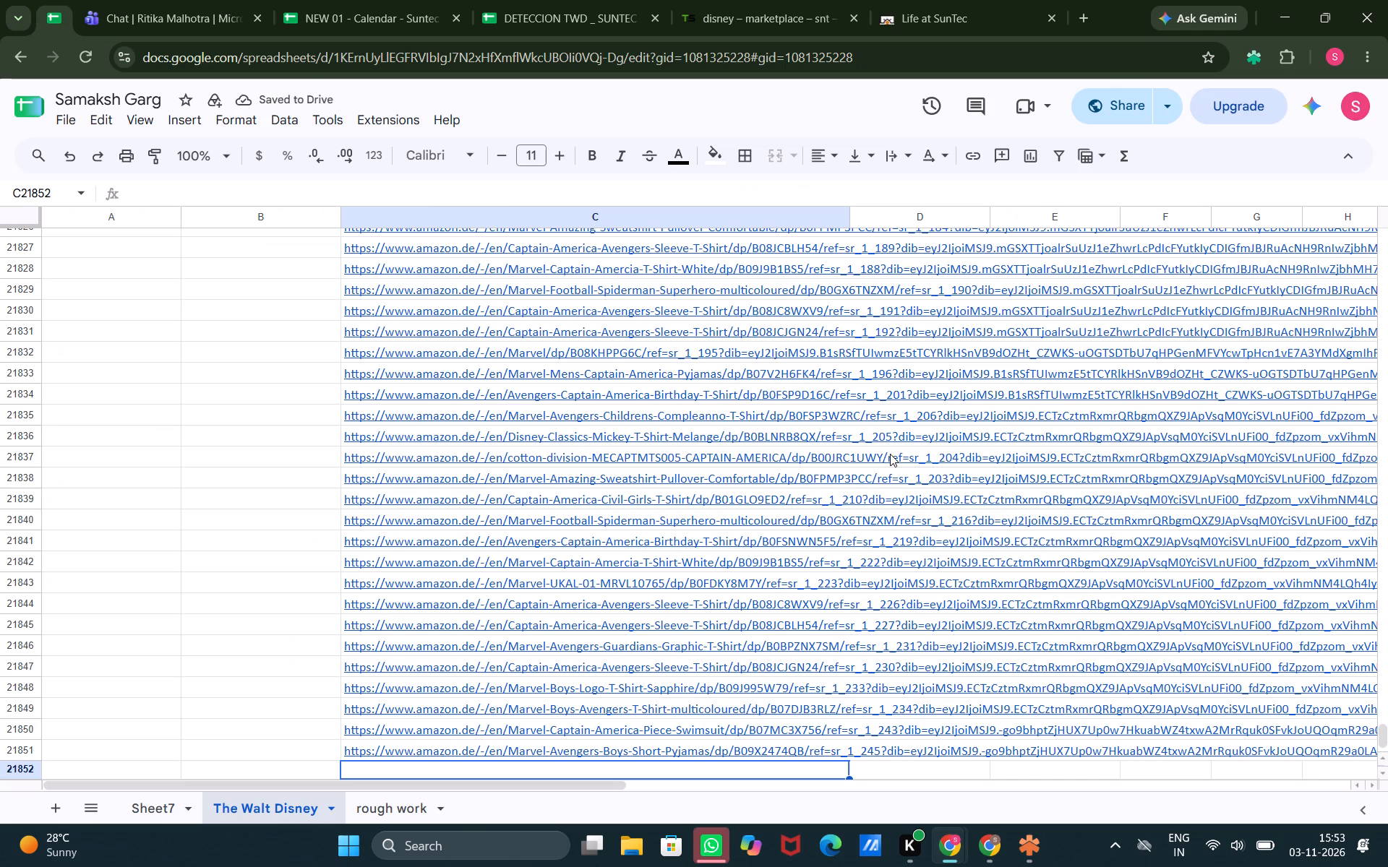
key("ctrl+v")
key("Return")
key("Return")
key("alt+Tab")
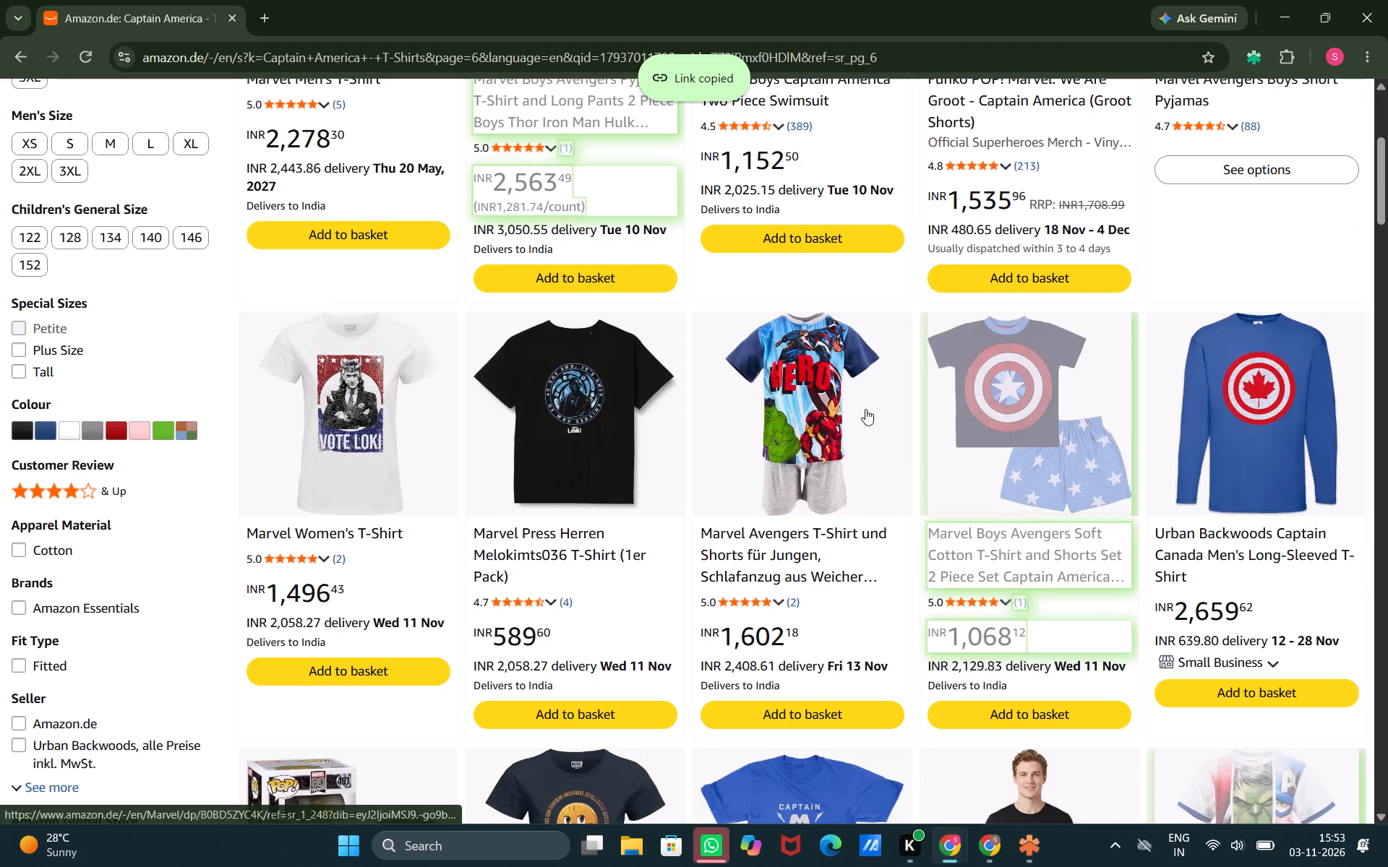
Copy the Captain merica T-Shirt link and paste it into cell C21853 of The Walt Disney sheet.
scroll(418, 407, "down", 4)
scroll(398, 466, "down", 2)
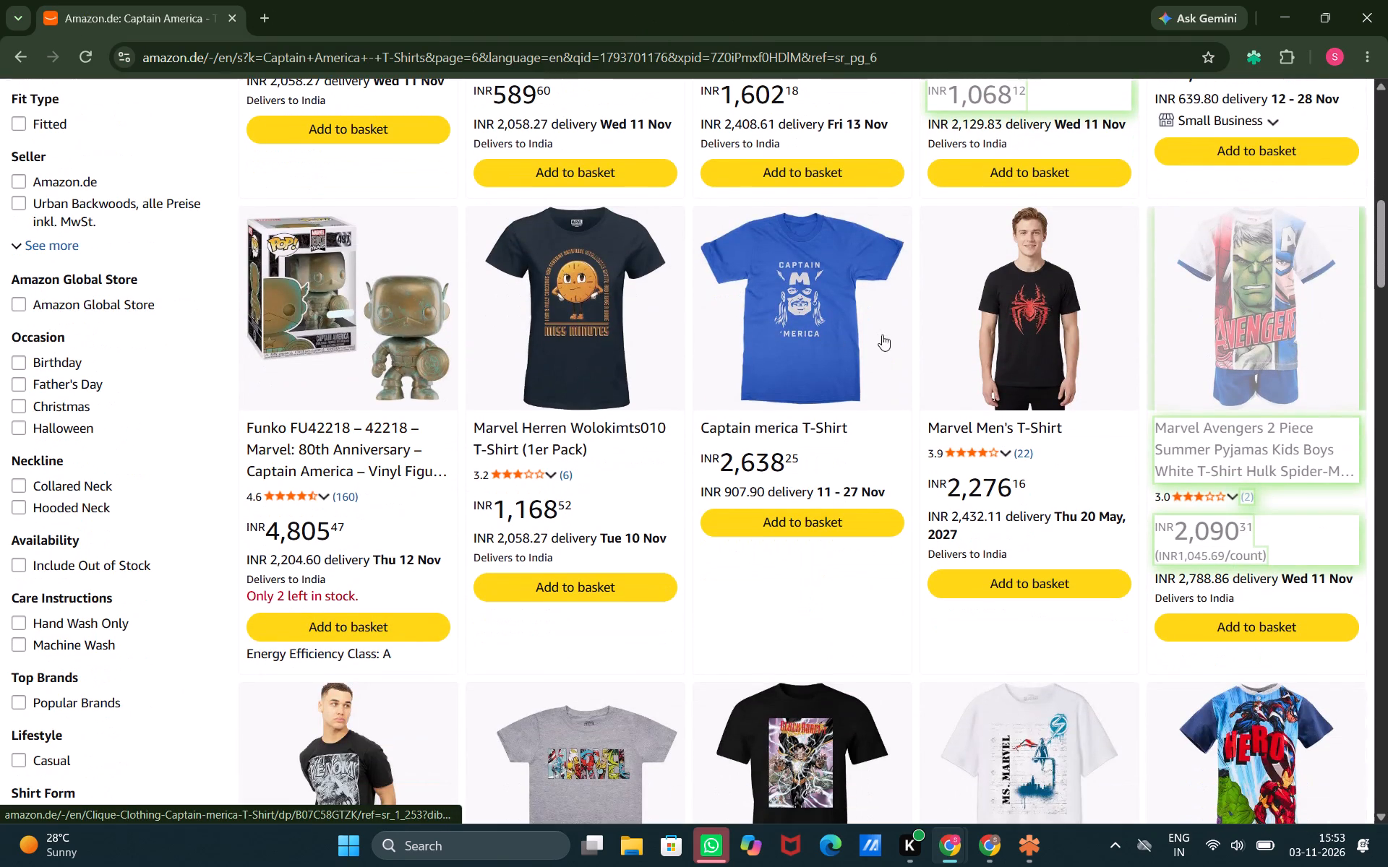
right_click(805, 422)
left_click(873, 618)
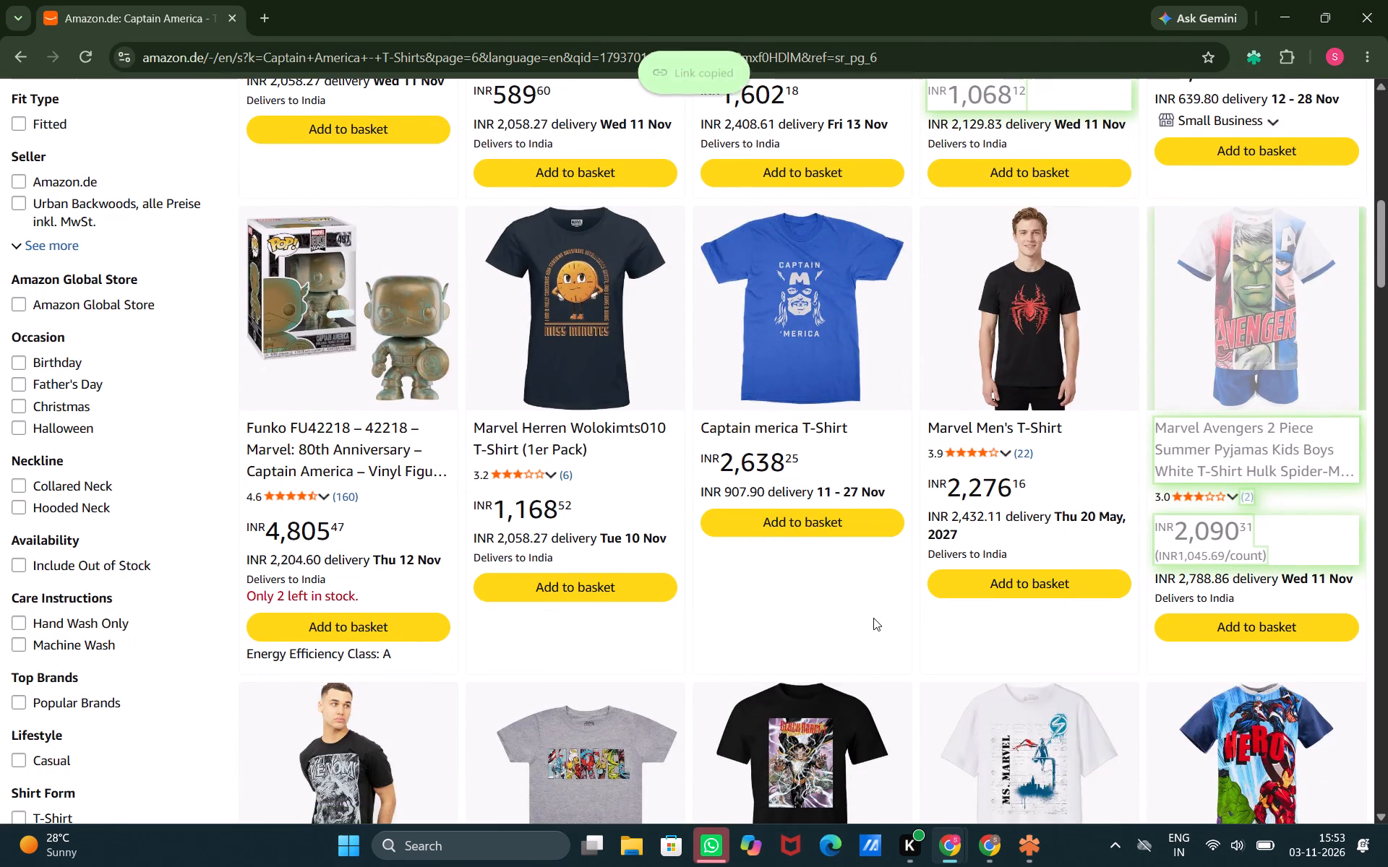
key("Tab")
key("alt+Tab")
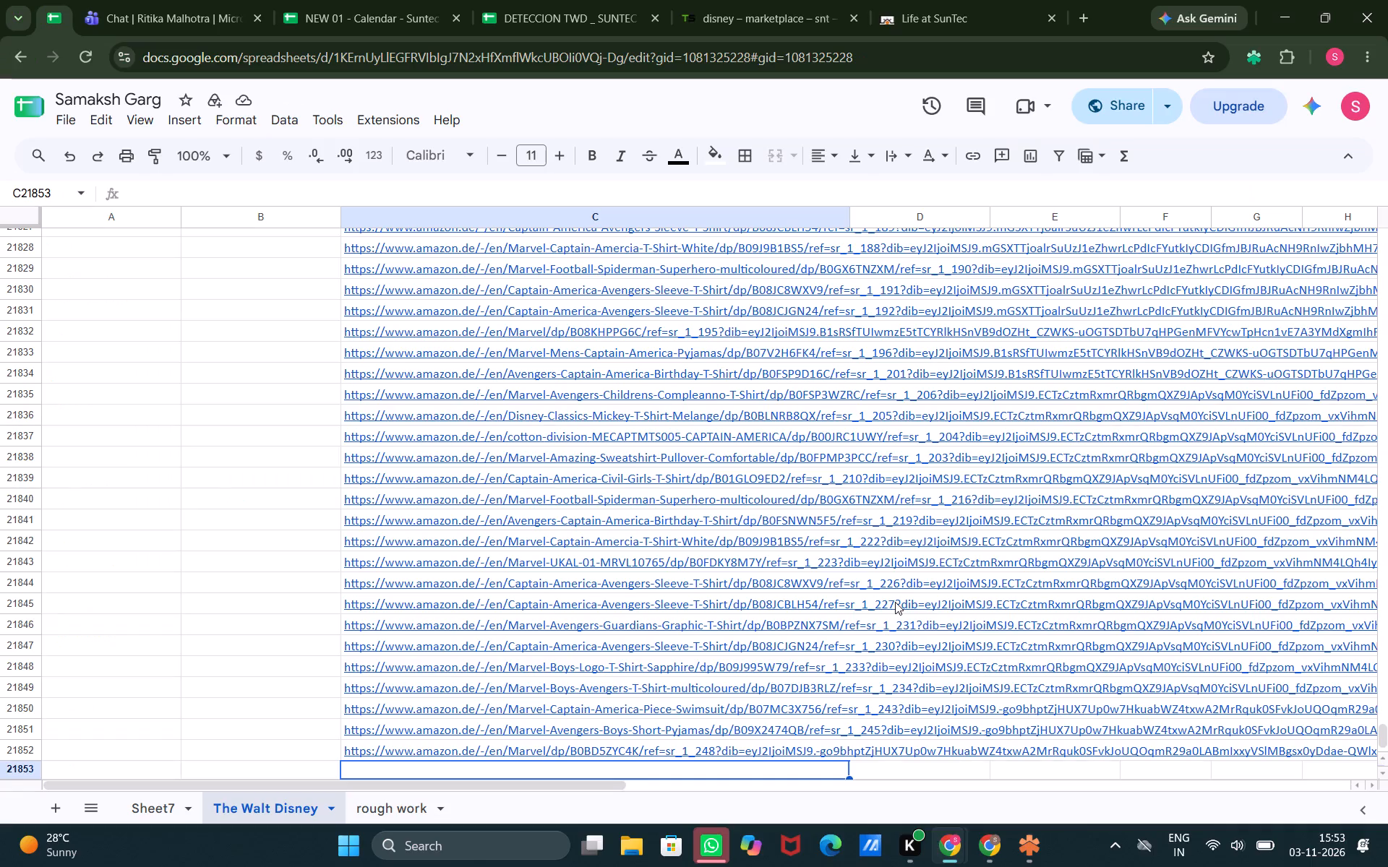
key("ctrl+v")
key("Return")
key("Return")
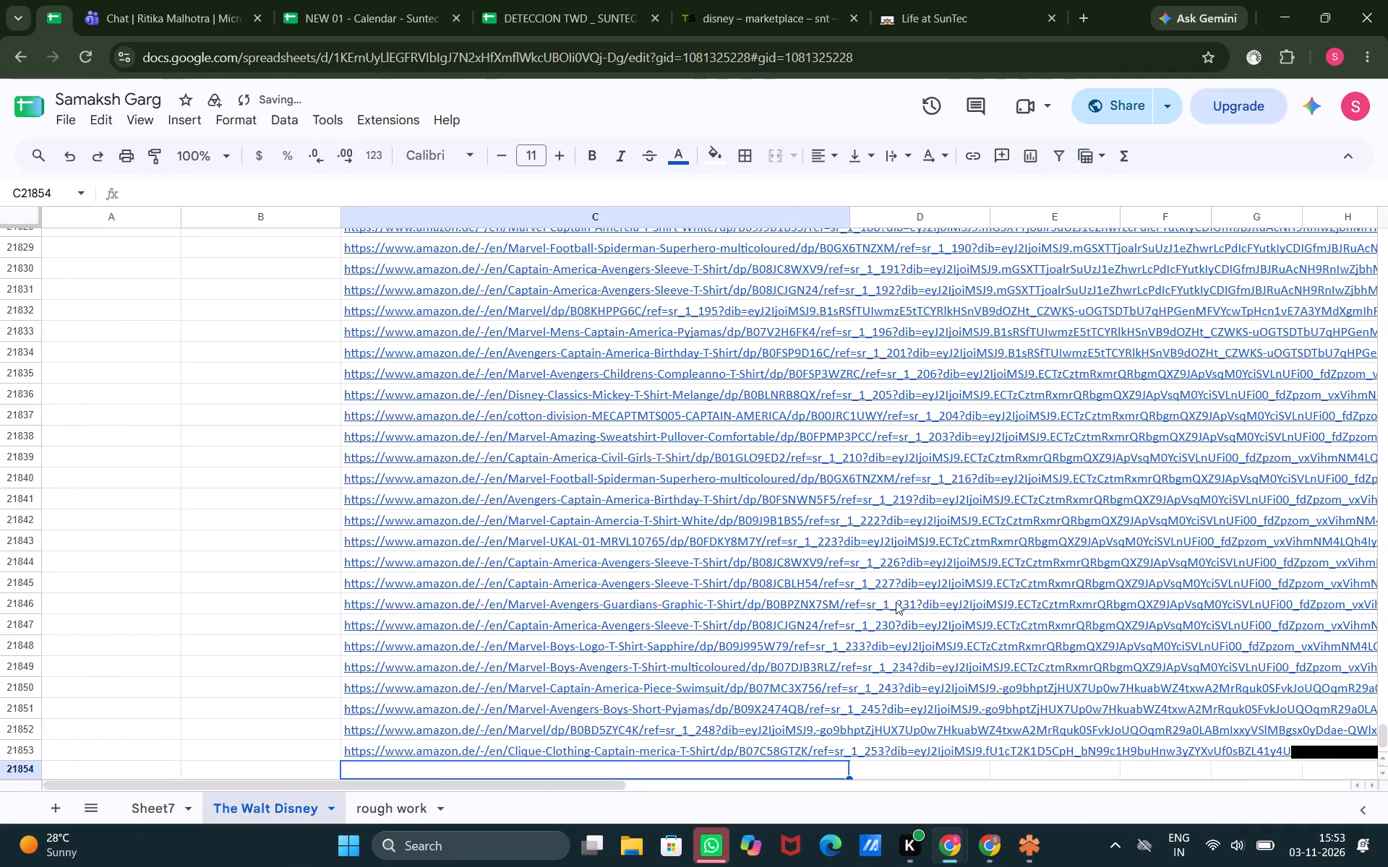
key("alt+Tab")
Copy the Marvel Boys Logo Characters T-Shirt link and paste it into cell C21854 of The Walt Disney sheet.
scroll(909, 580, "down", 3)
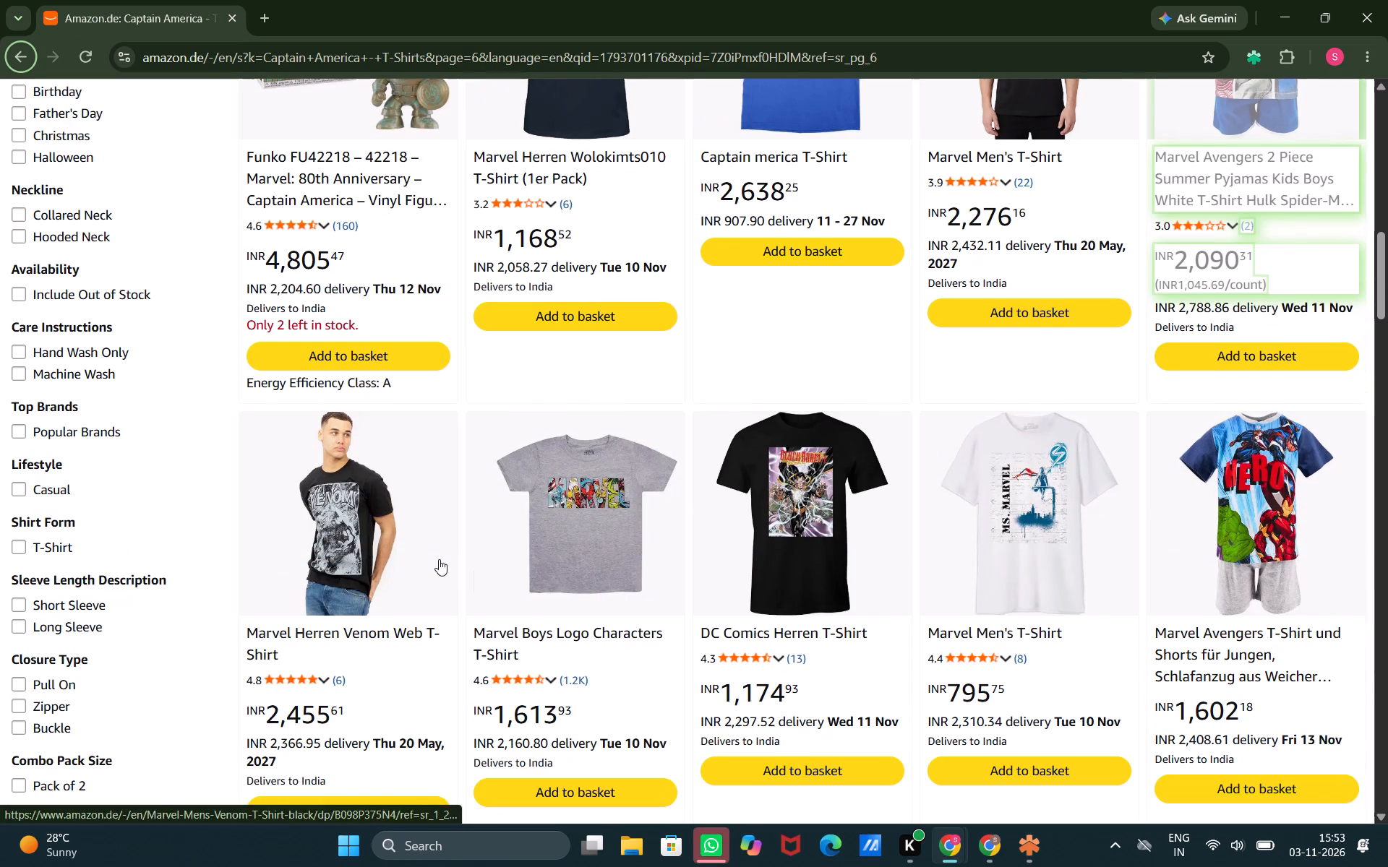
right_click(551, 634)
left_click(620, 536)
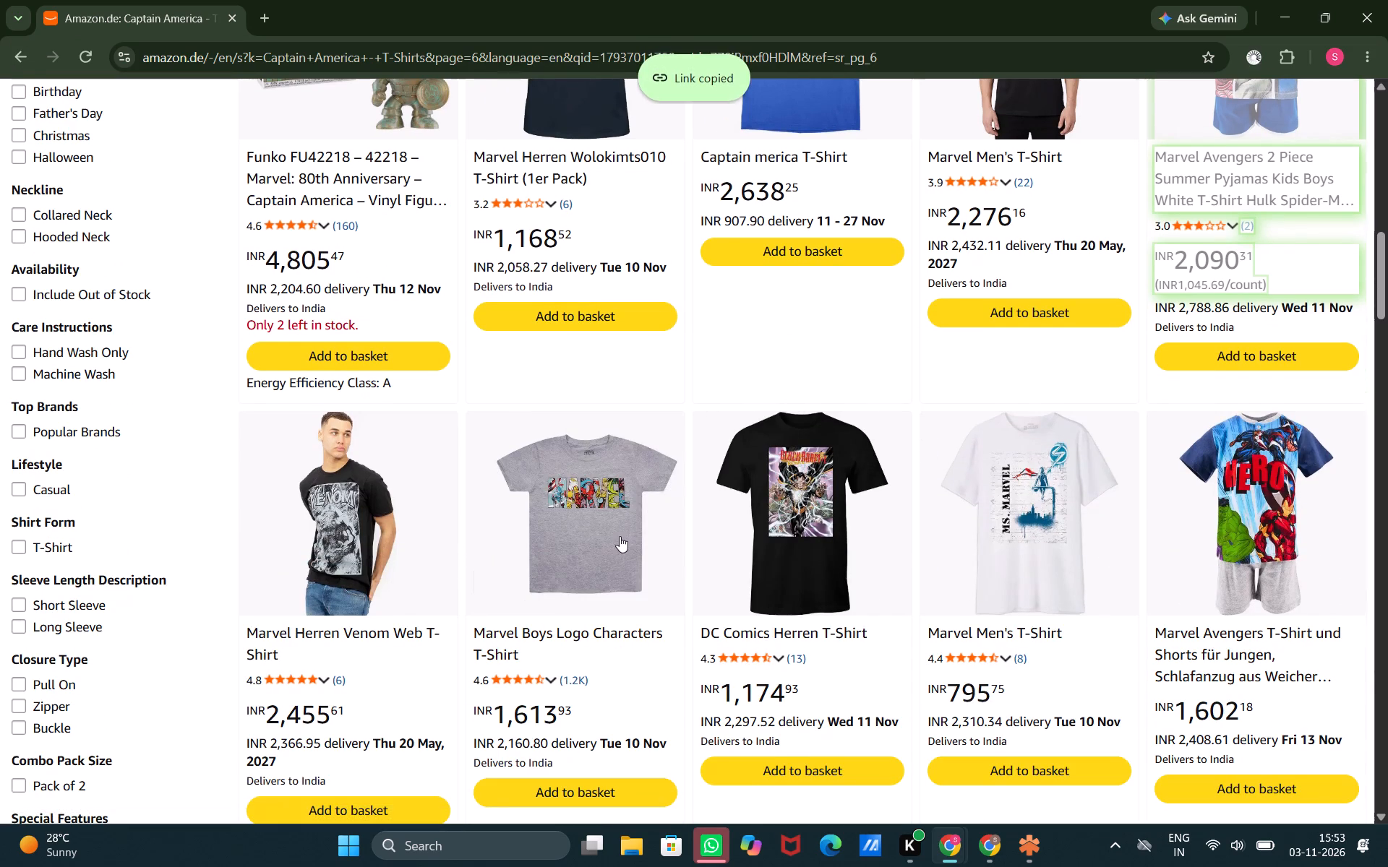
key("alt+Tab")
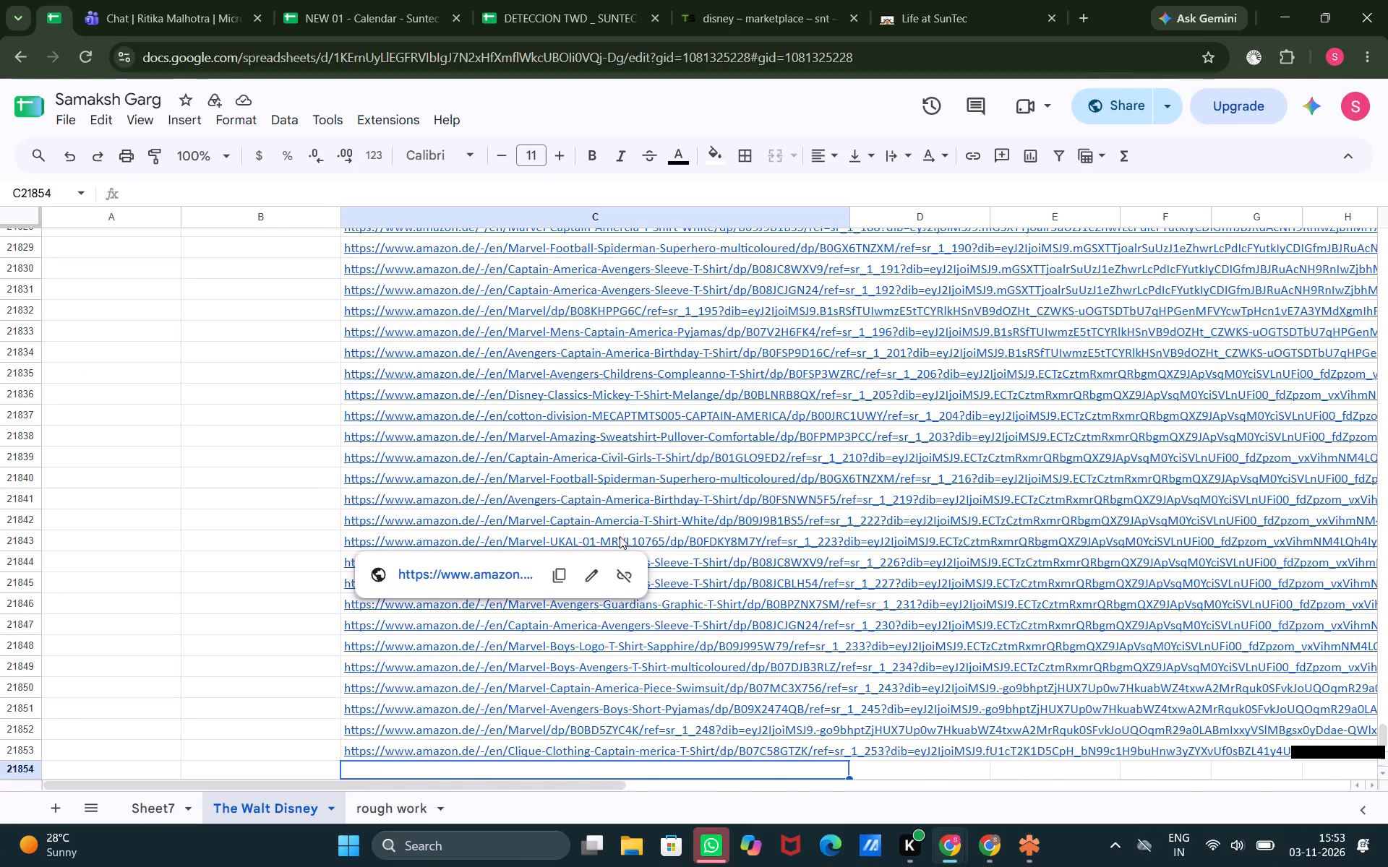
key("ctrl+v")
key("Return")
key("Return")
key("alt+Tab")
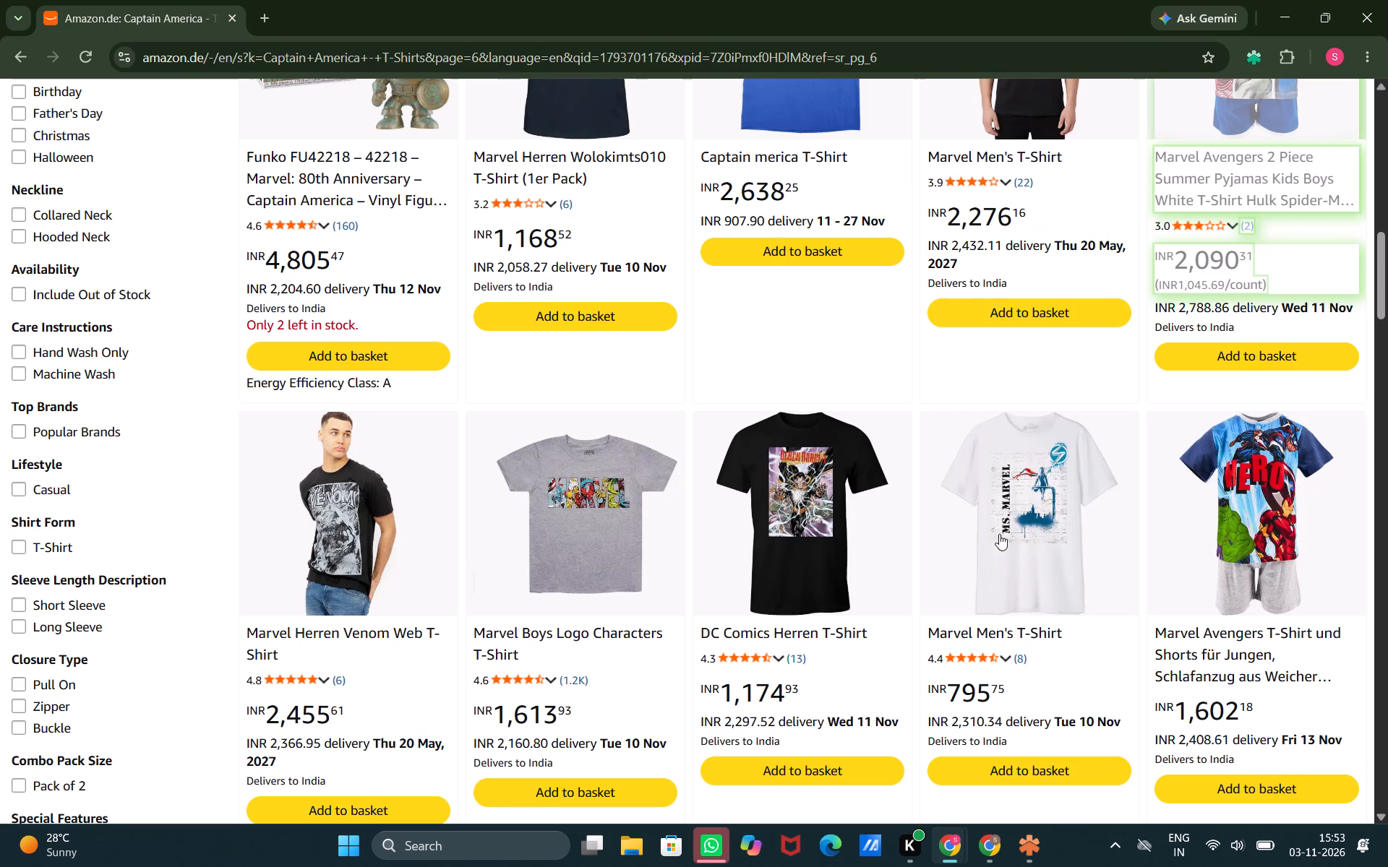
Copy the fourth-row Marvel Avengers T-Shirt und Shorts für Jungen link and paste it into cell C21855 of The Walt Disney sheet.
right_click(1228, 657)
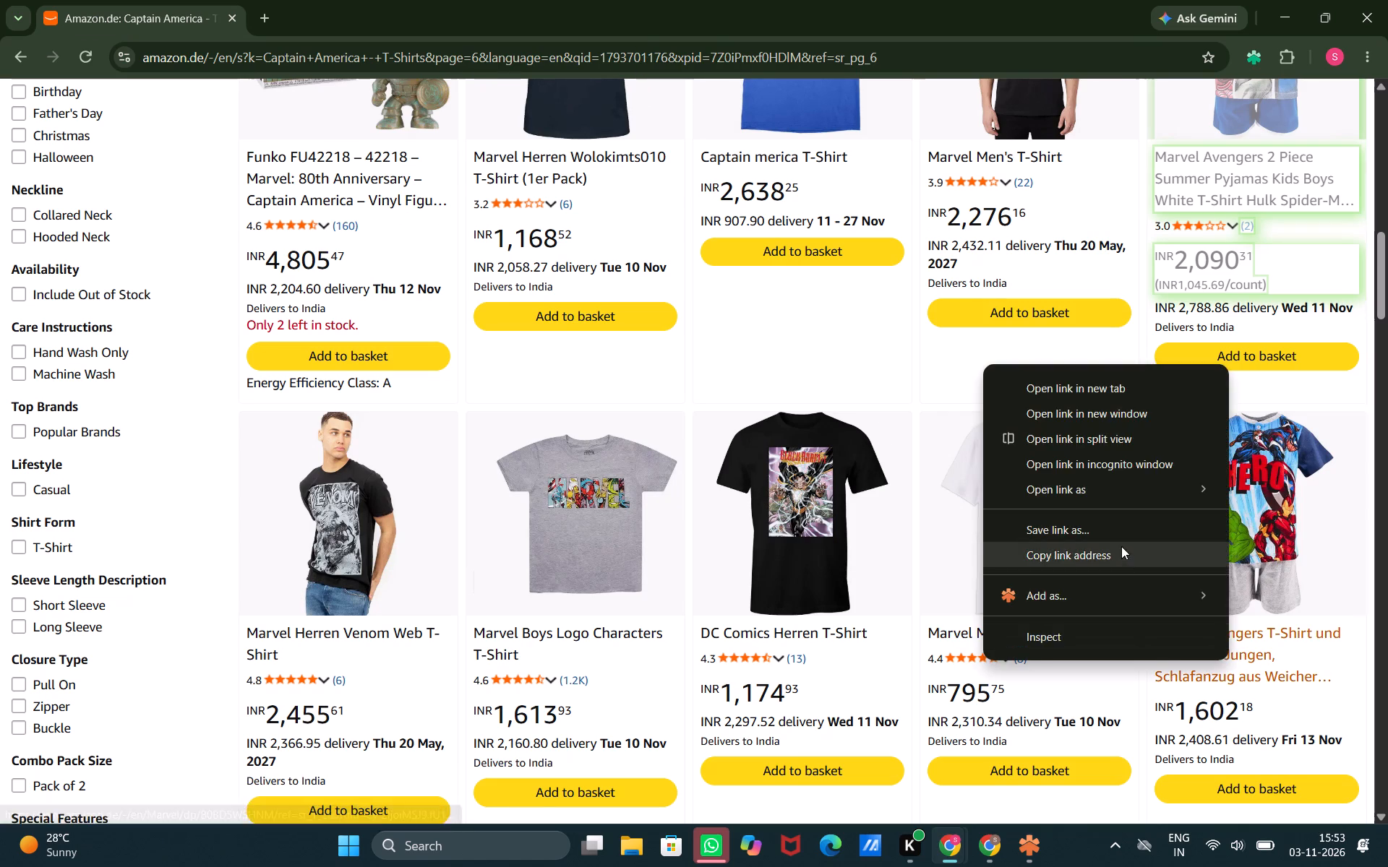
left_click(1121, 547)
key("alt+Tab")
key("ctrl+v")
key("Return")
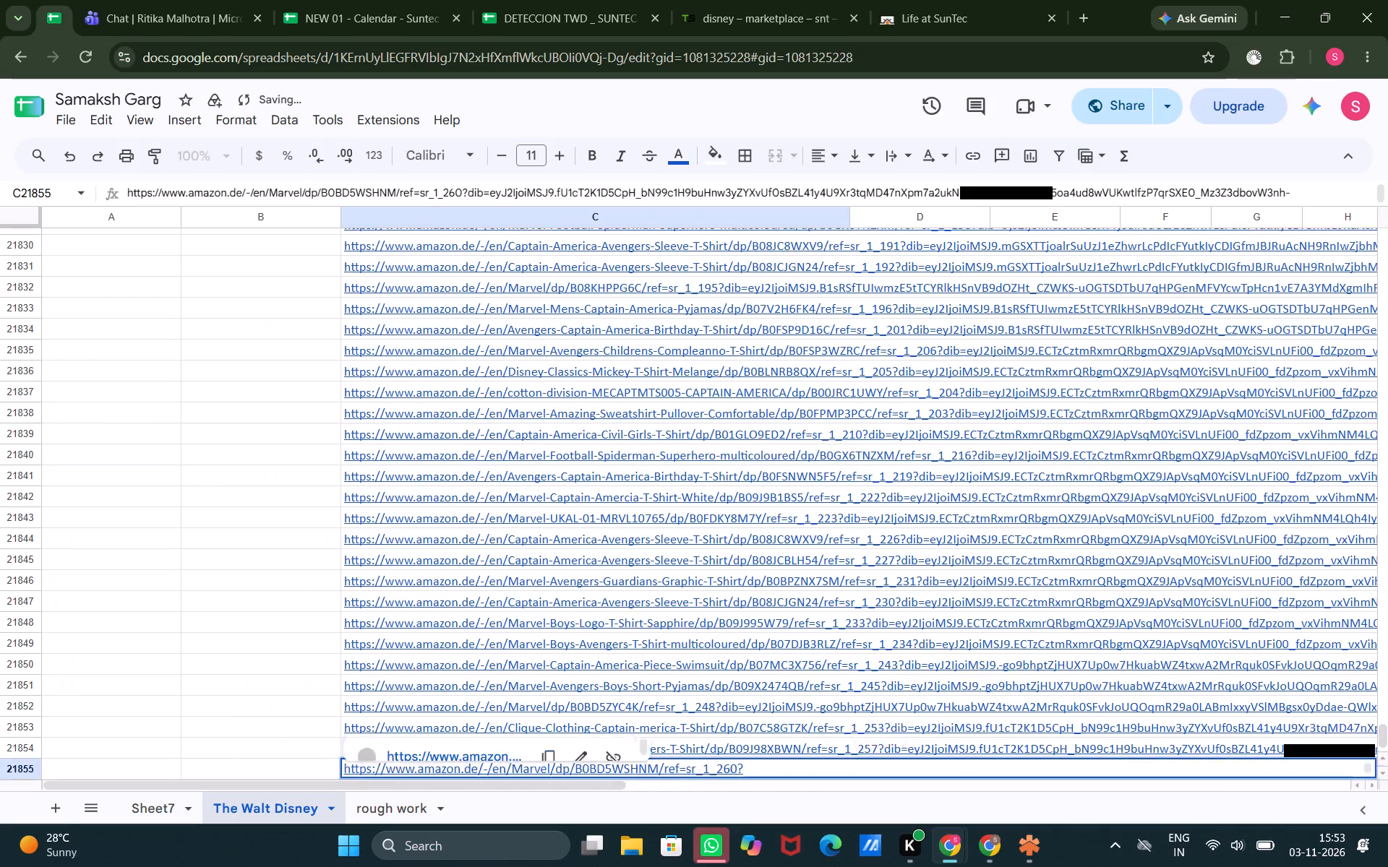
key("Return")
key("alt+Tab")
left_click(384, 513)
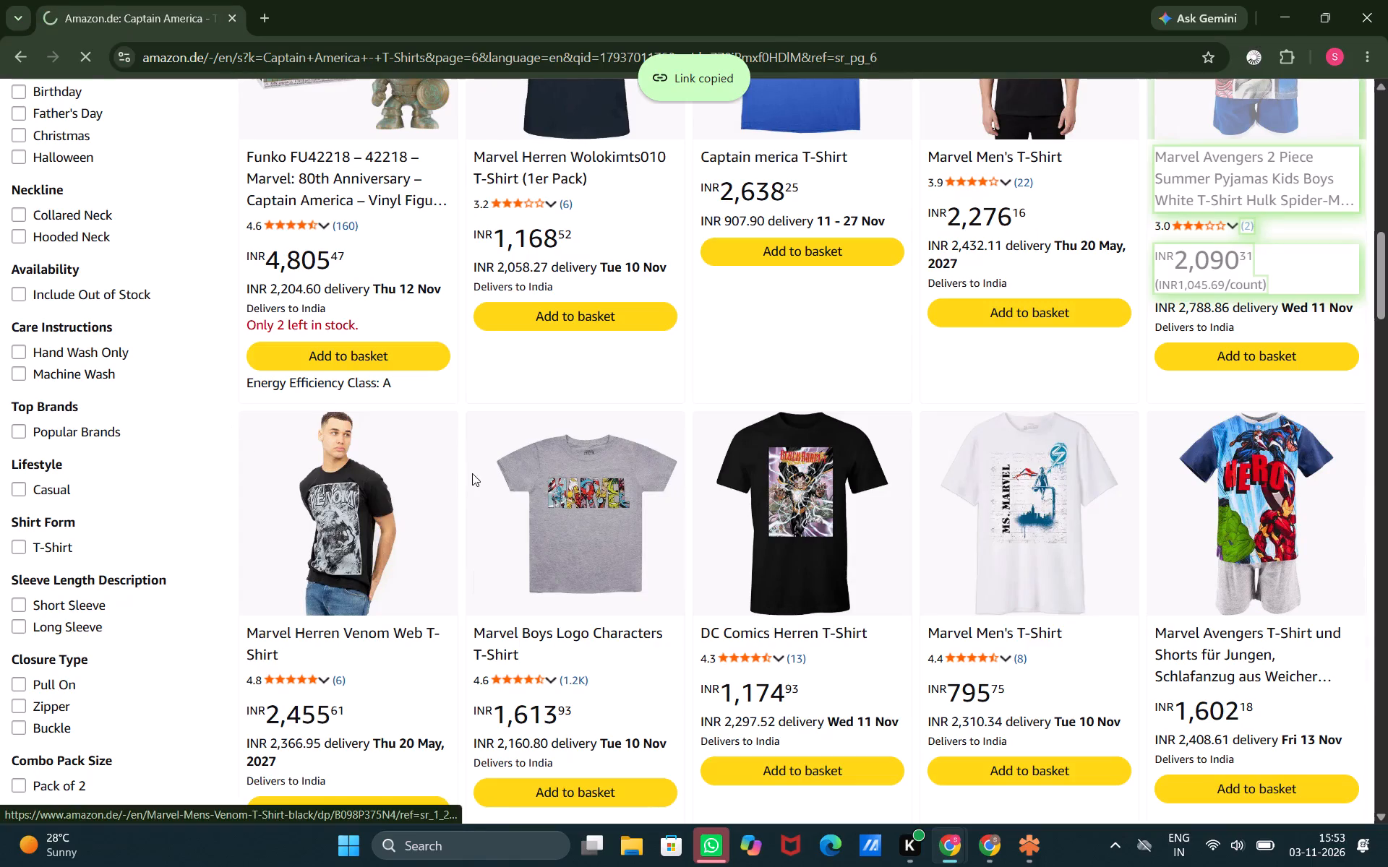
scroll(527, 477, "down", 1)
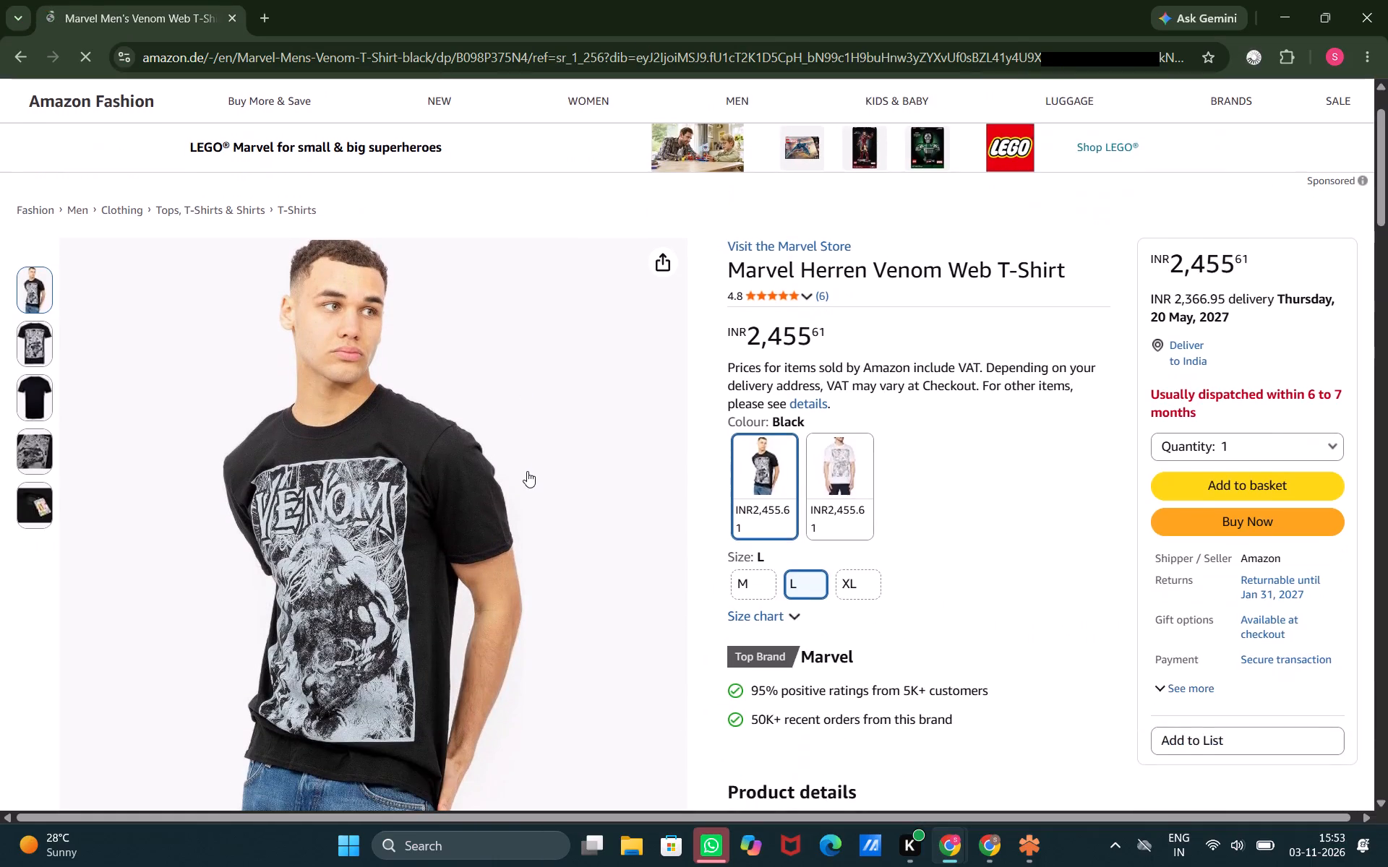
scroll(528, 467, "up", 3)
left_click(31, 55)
Copy the Marvel Mens Long Sleeve Shirt link from the results and paste it into cell C21856 of The Walt Disney sheet.
scroll(645, 402, "down", 5)
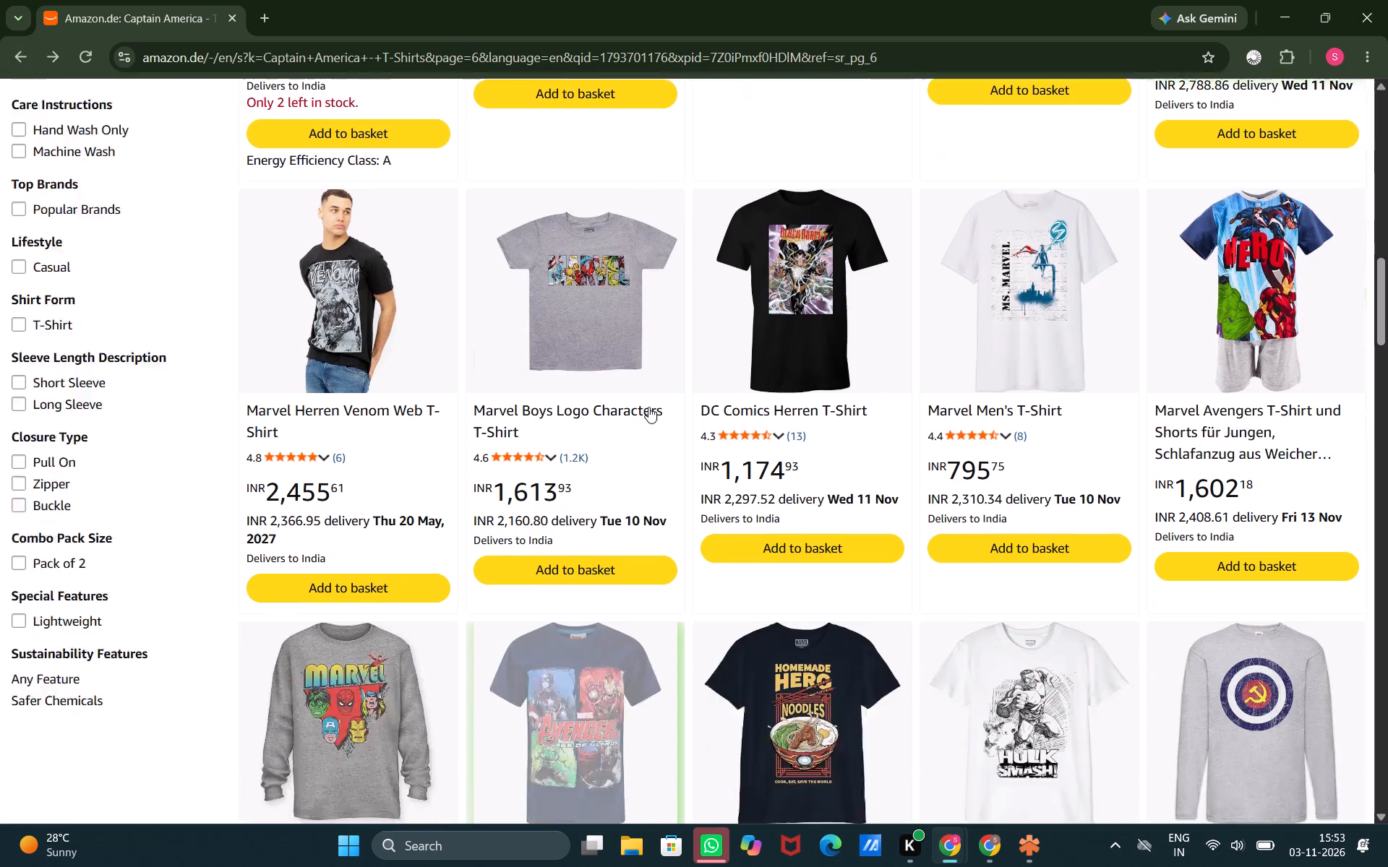
scroll(643, 412, "down", 1)
right_click(283, 522)
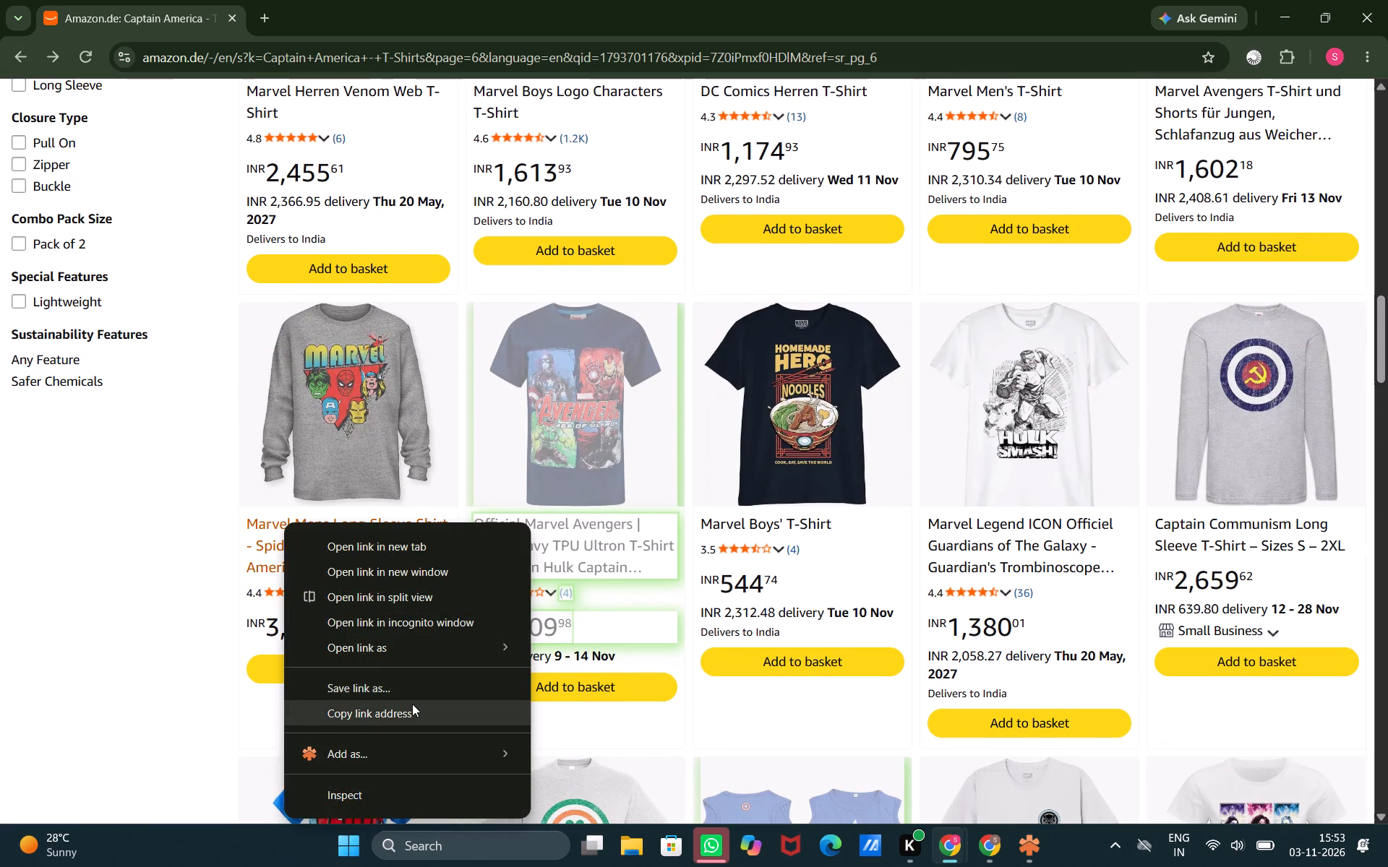
left_click(412, 704)
key("alt+Tab")
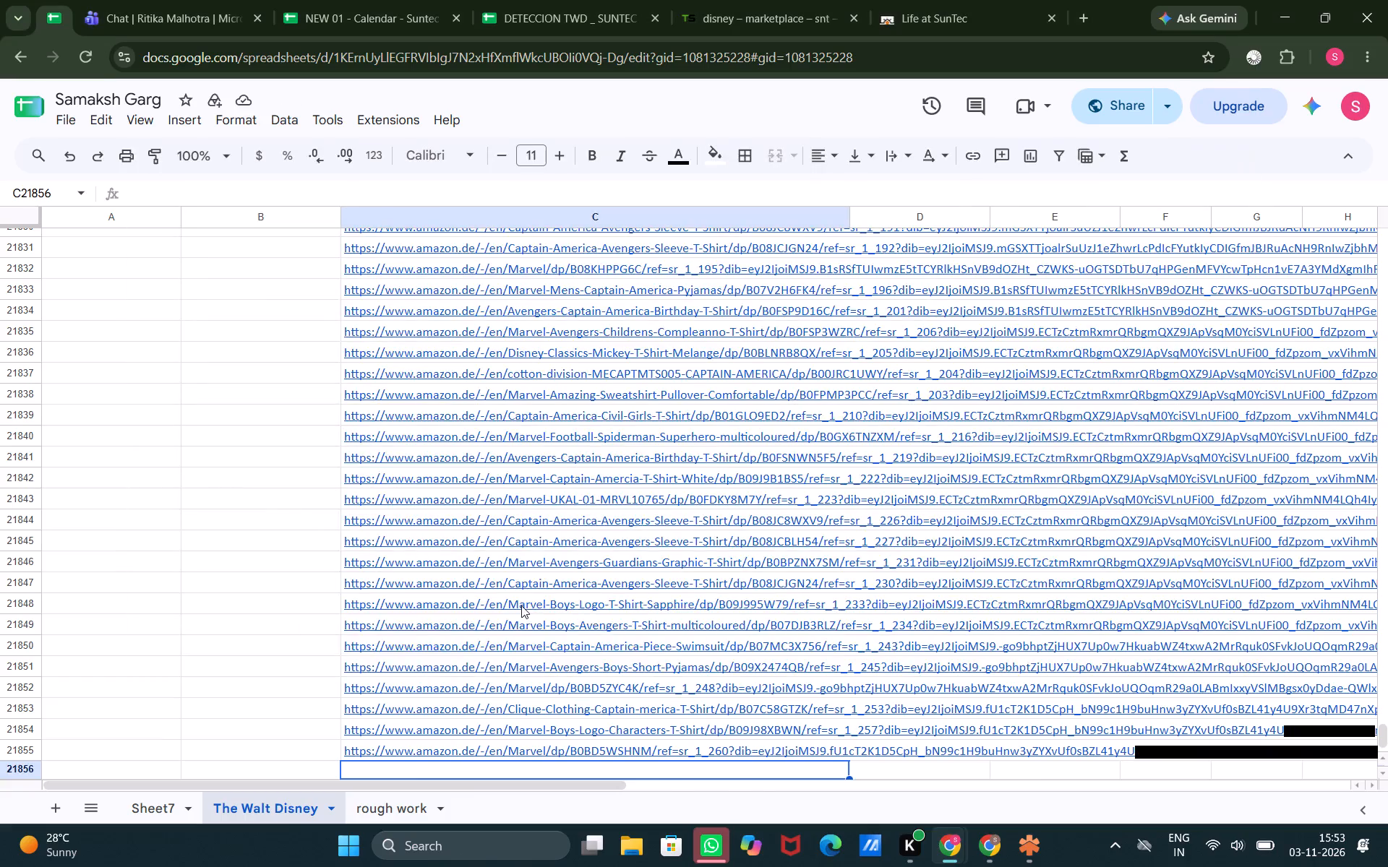
key("ctrl+v")
key("Return")
key("Return")
Copy the link of the Marvel Avengers T-Shirt und Shorts für Jungen with red shorts and paste it into cell C21857.
key("alt+Tab")
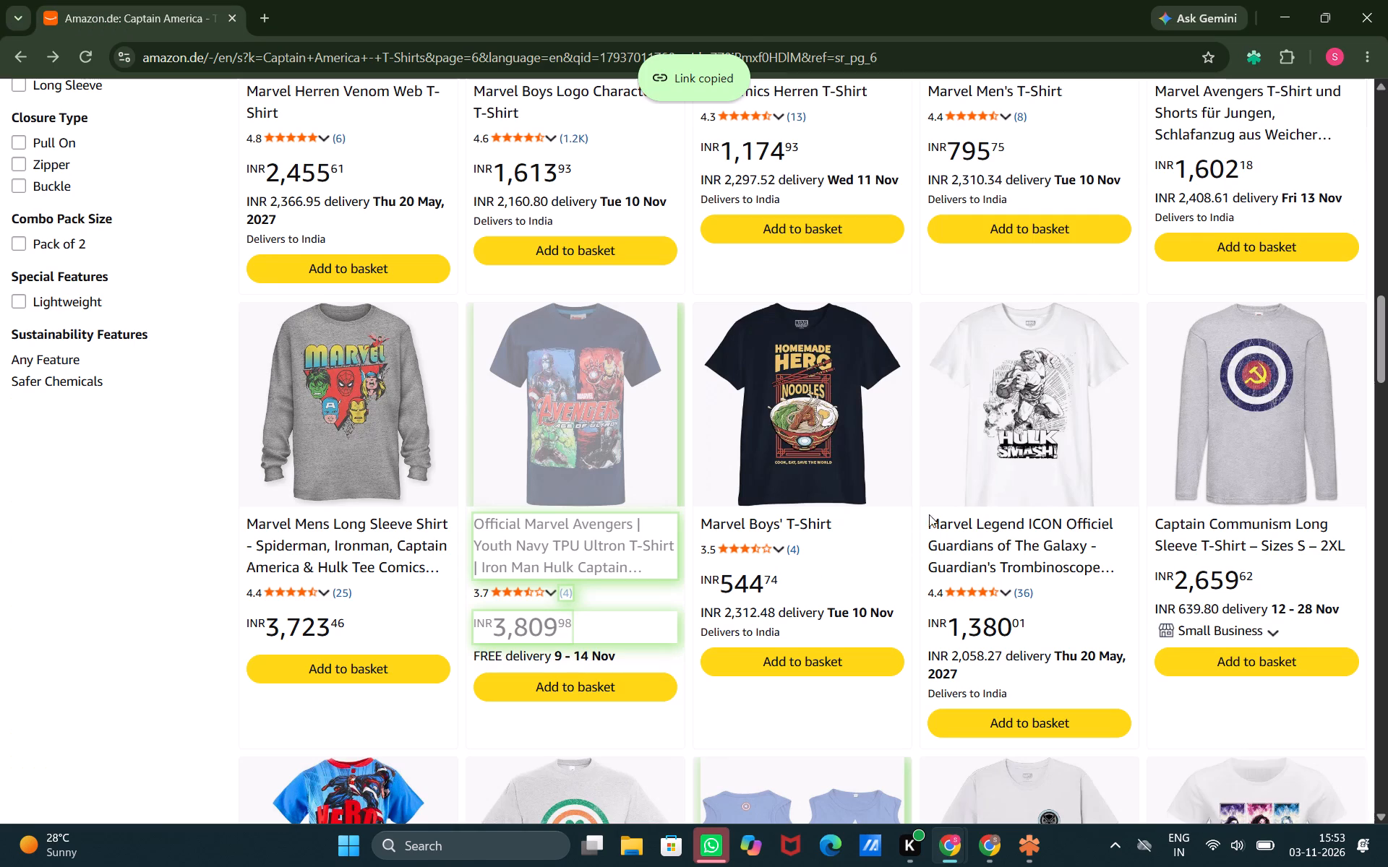
scroll(1291, 417, "down", 5)
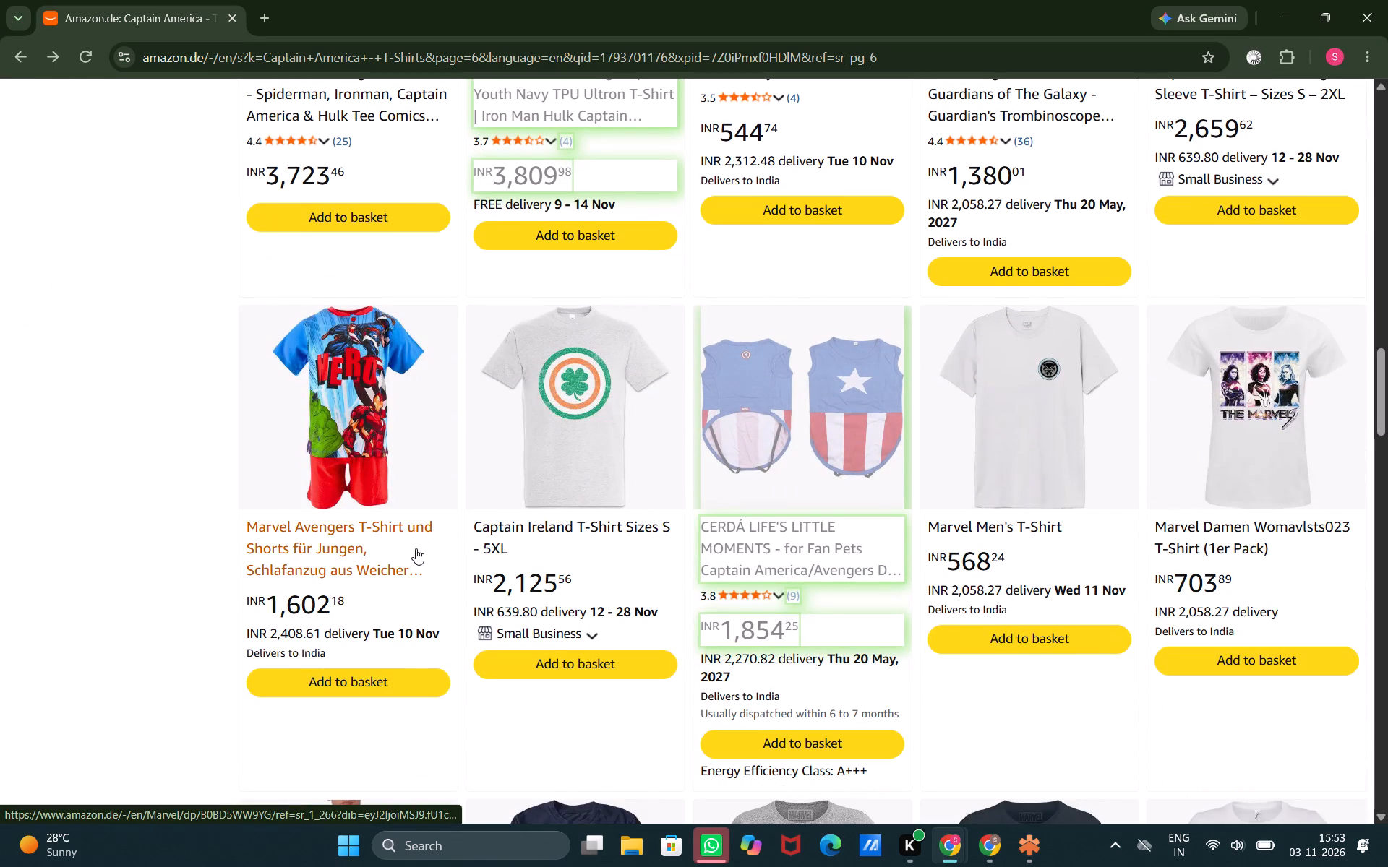
right_click(416, 548)
left_click(507, 452)
key("alt+Tab")
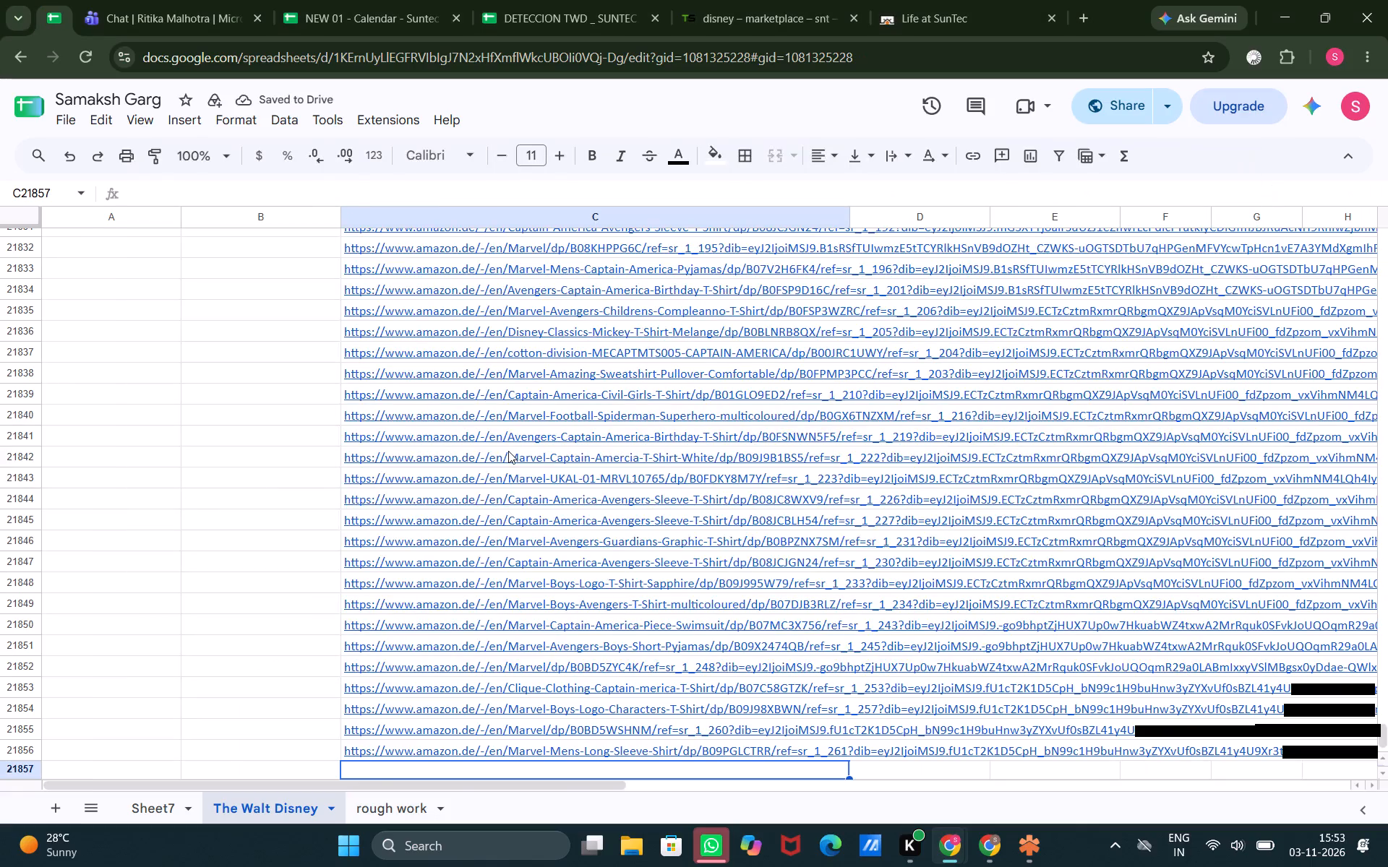
key("ctrl+v")
key("Return")
key("Return")
Copy the Marvel Big & Tall Captain America Spray Logo T-shirt link and paste it into cell C21858 of The Walt Disney sheet.
key("alt+Tab")
scroll(519, 443, "down", 3)
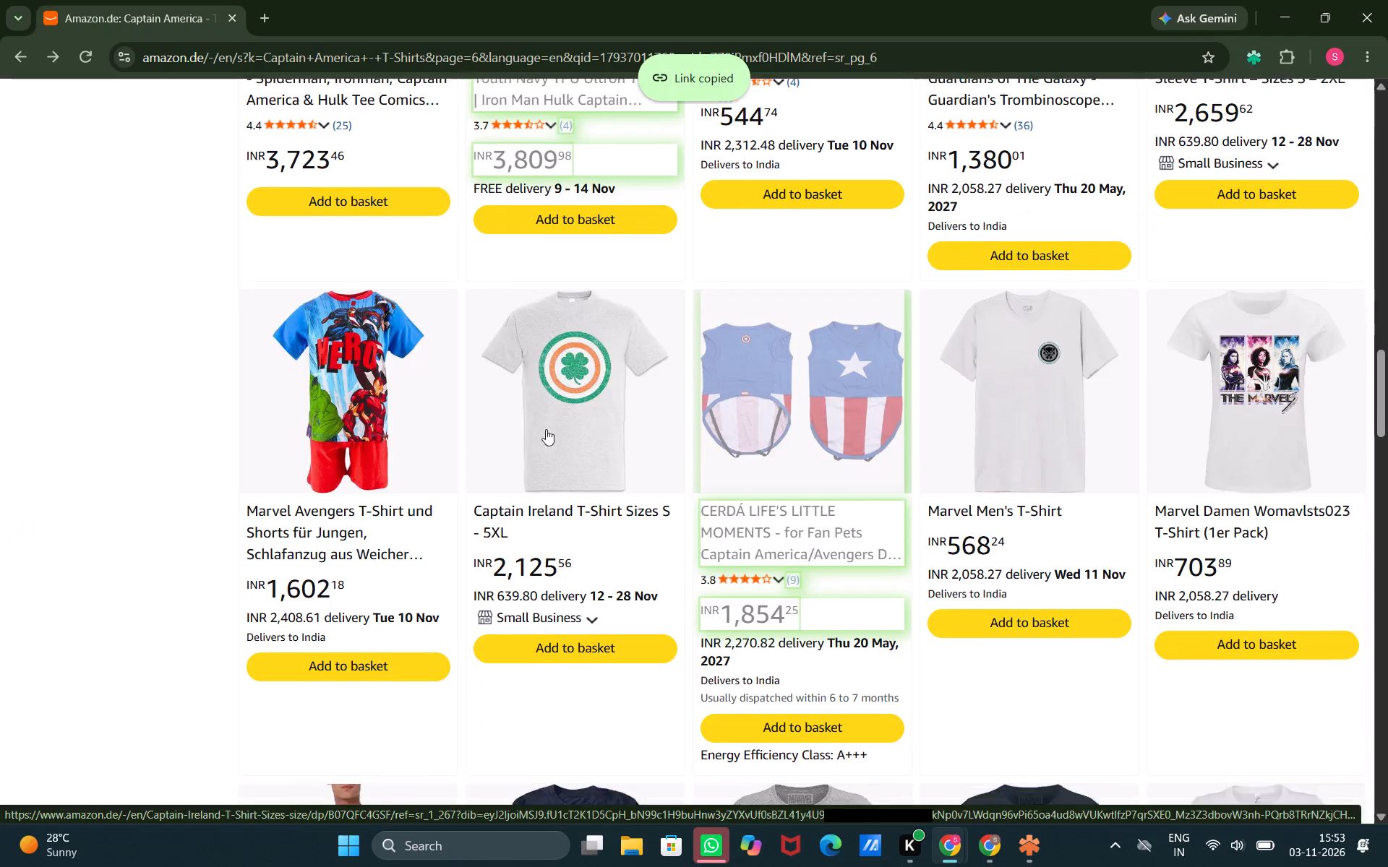
scroll(546, 429, "down", 1)
right_click(572, 690)
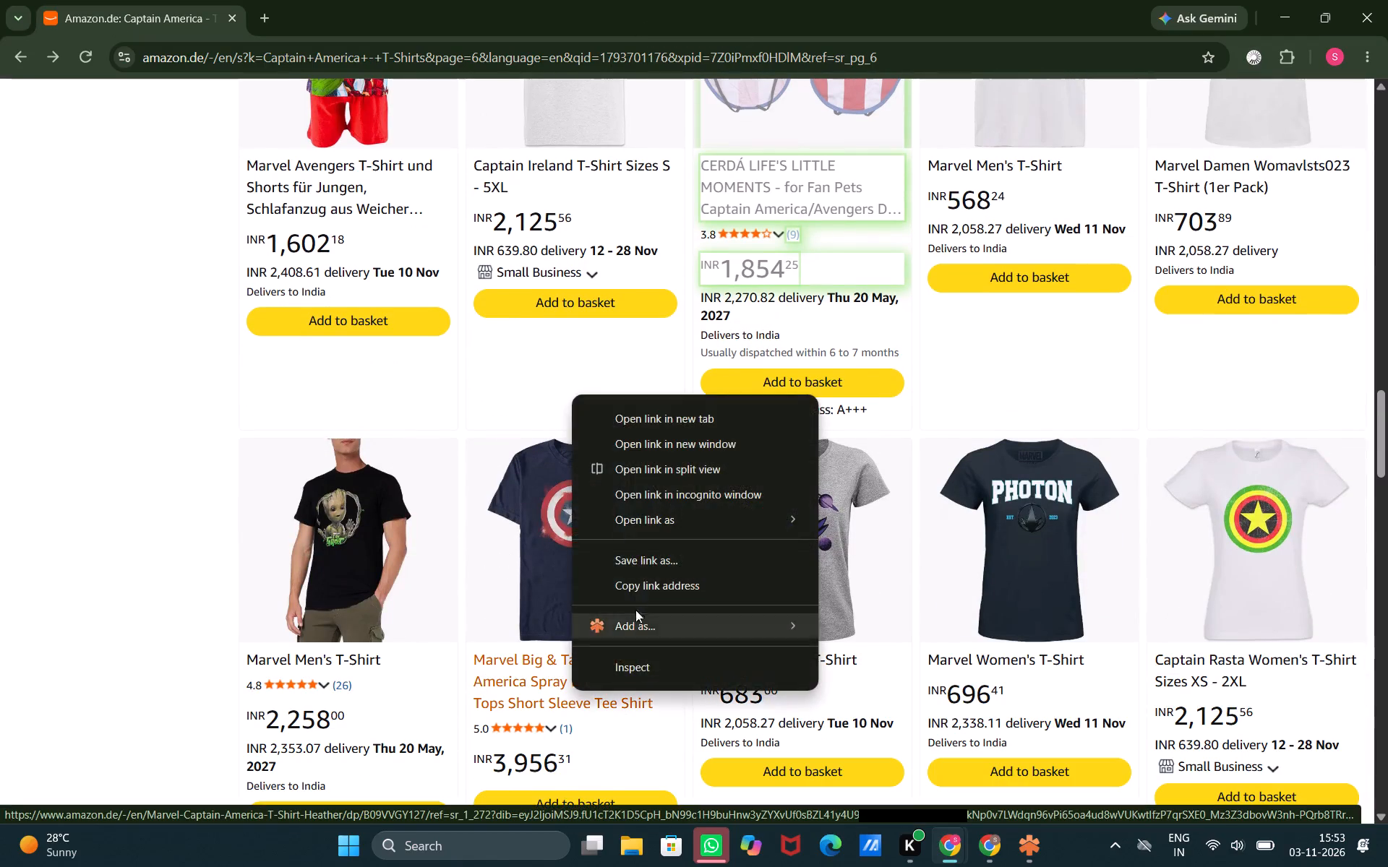
left_click(640, 592)
key("alt+Tab")
key("ctrl+v")
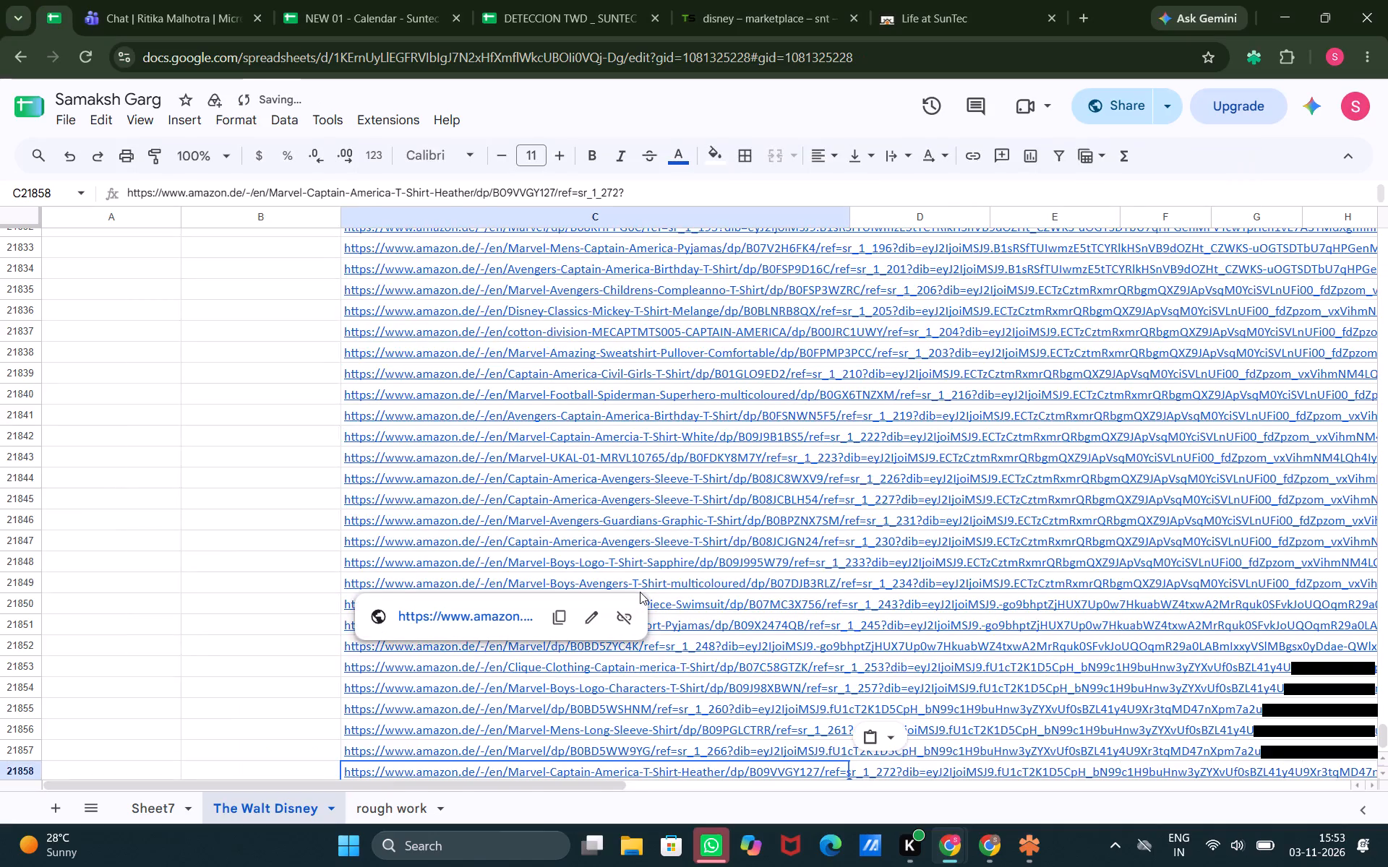
key("Return")
key("Return")
Copy the link of the navy Captain Papa Marvel Men's T-Shirt and paste it into cell C21859 of The Walt Disney sheet.
key("alt+Tab")
scroll(989, 449, "down", 5)
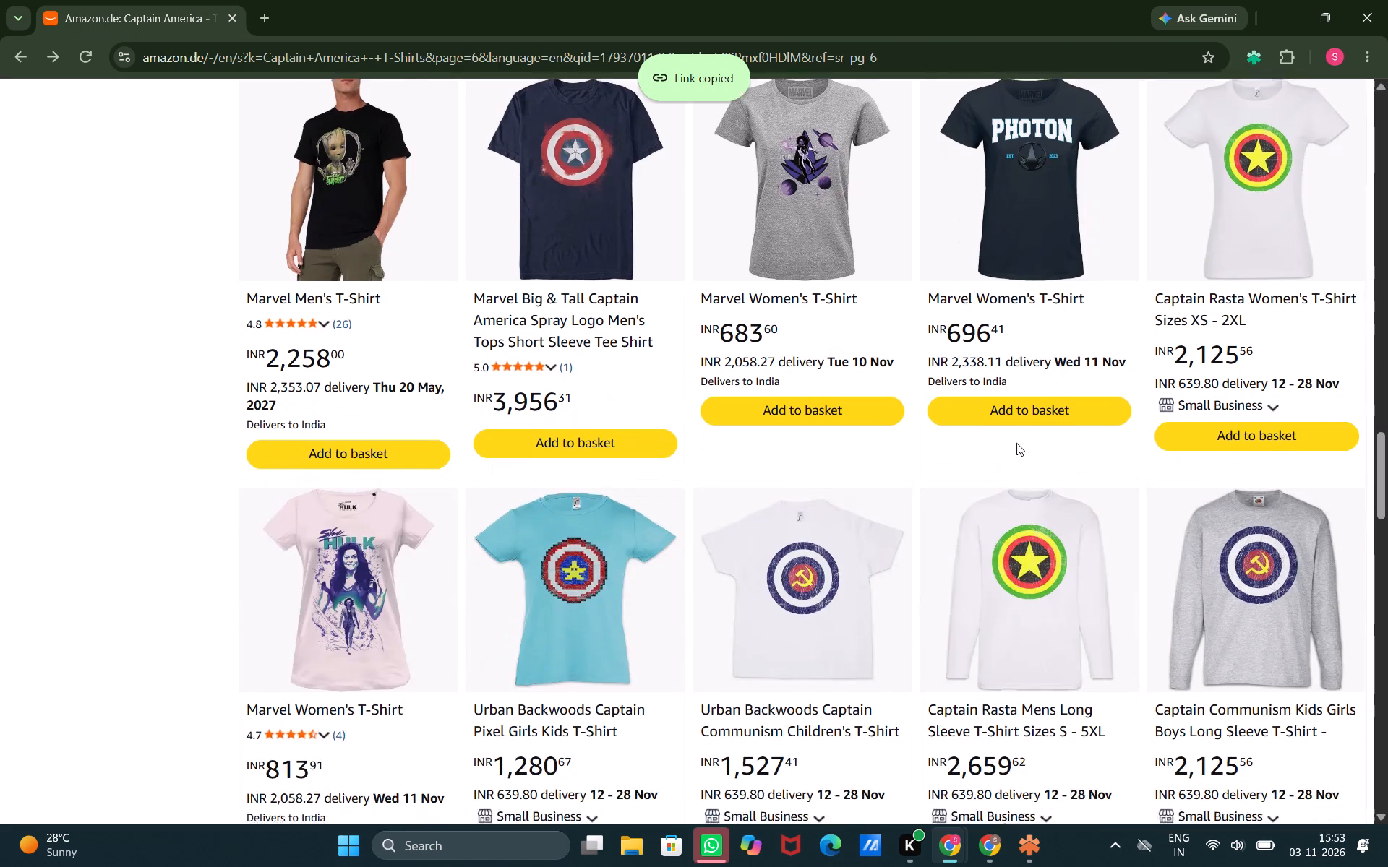
scroll(1016, 443, "down", 1)
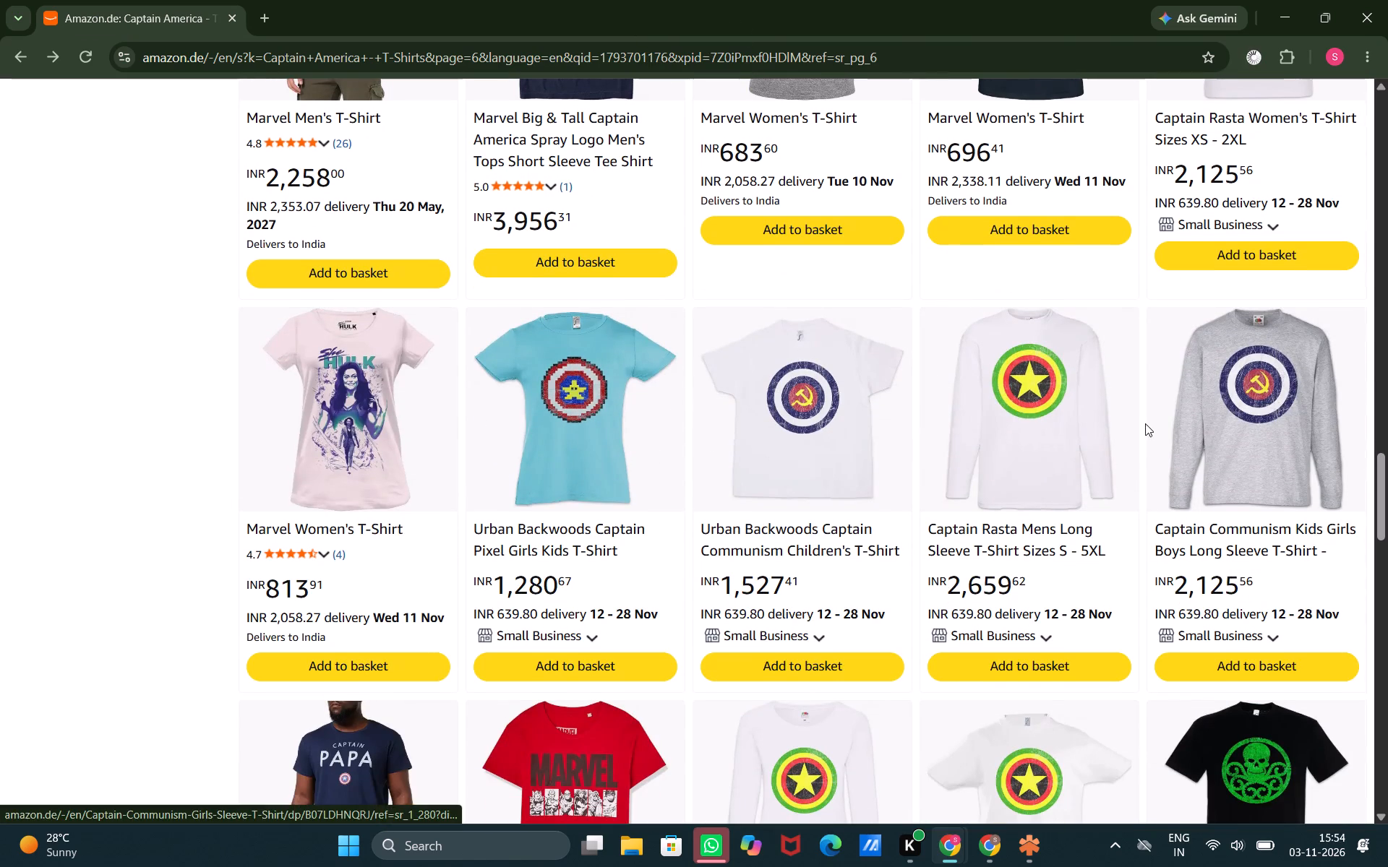
scroll(1145, 423, "down", 4)
scroll(341, 499, "down", 1)
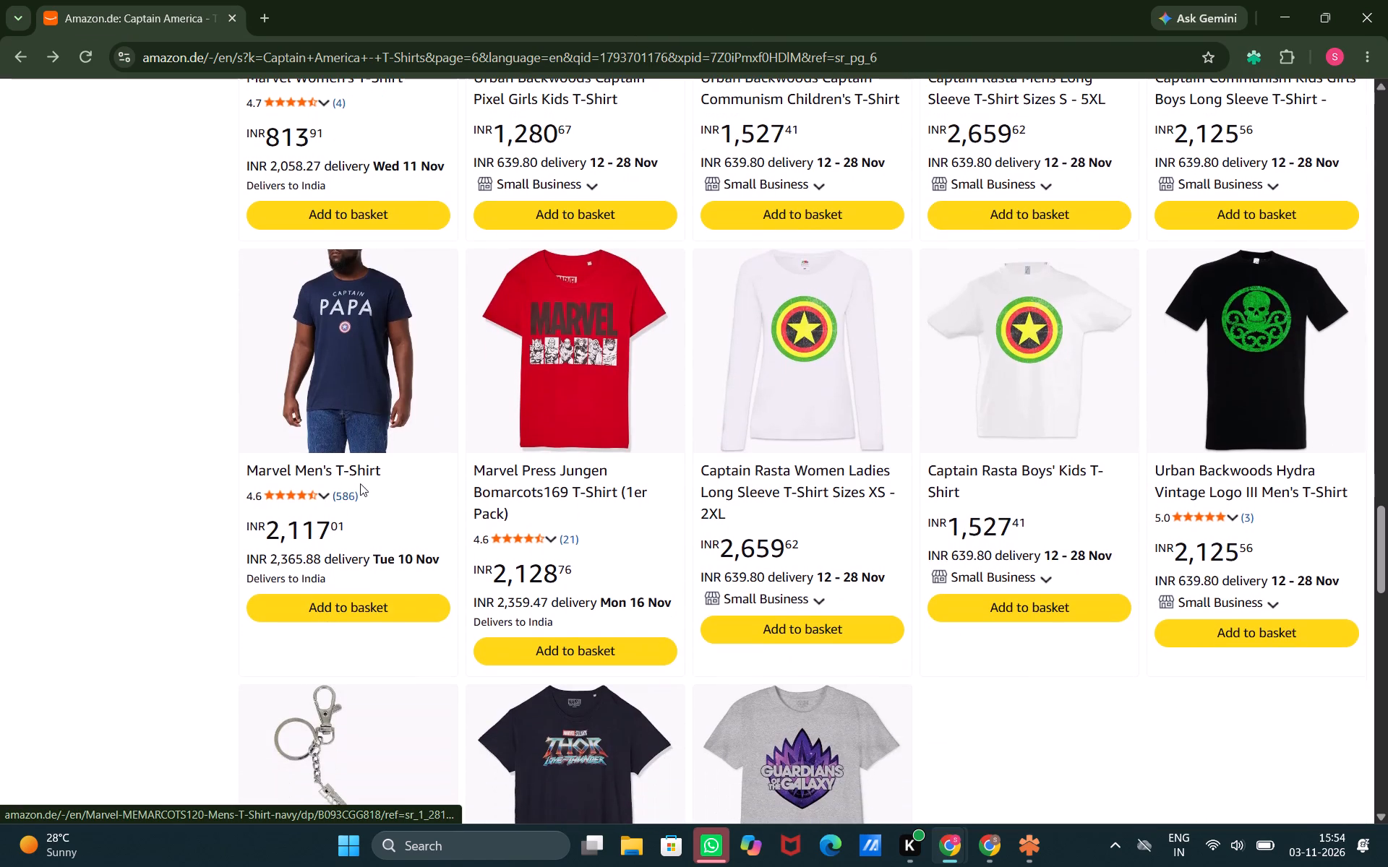
right_click(333, 472)
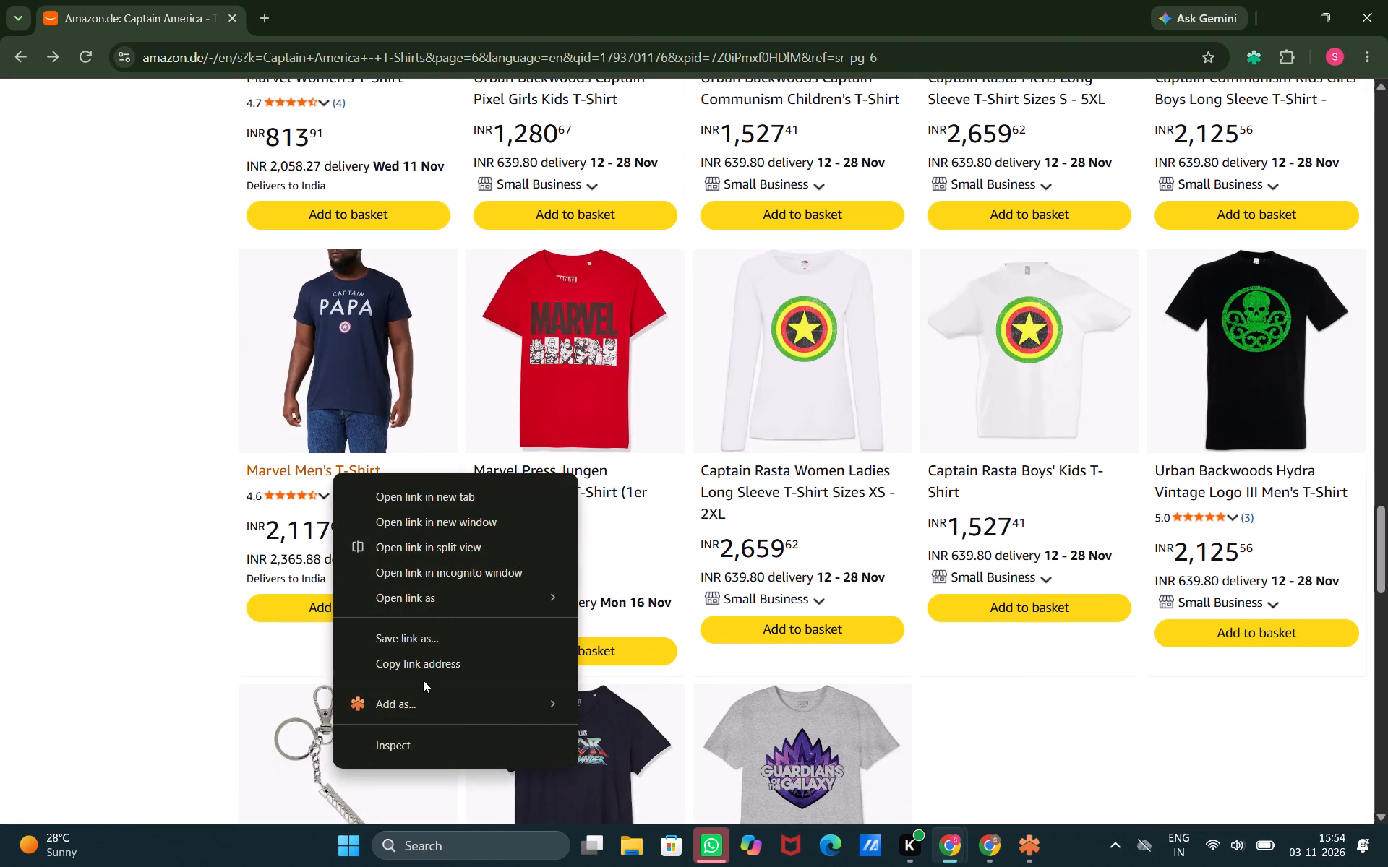
left_click(420, 678)
left_click(414, 670)
key("alt+Tab")
key("ctrl+v")
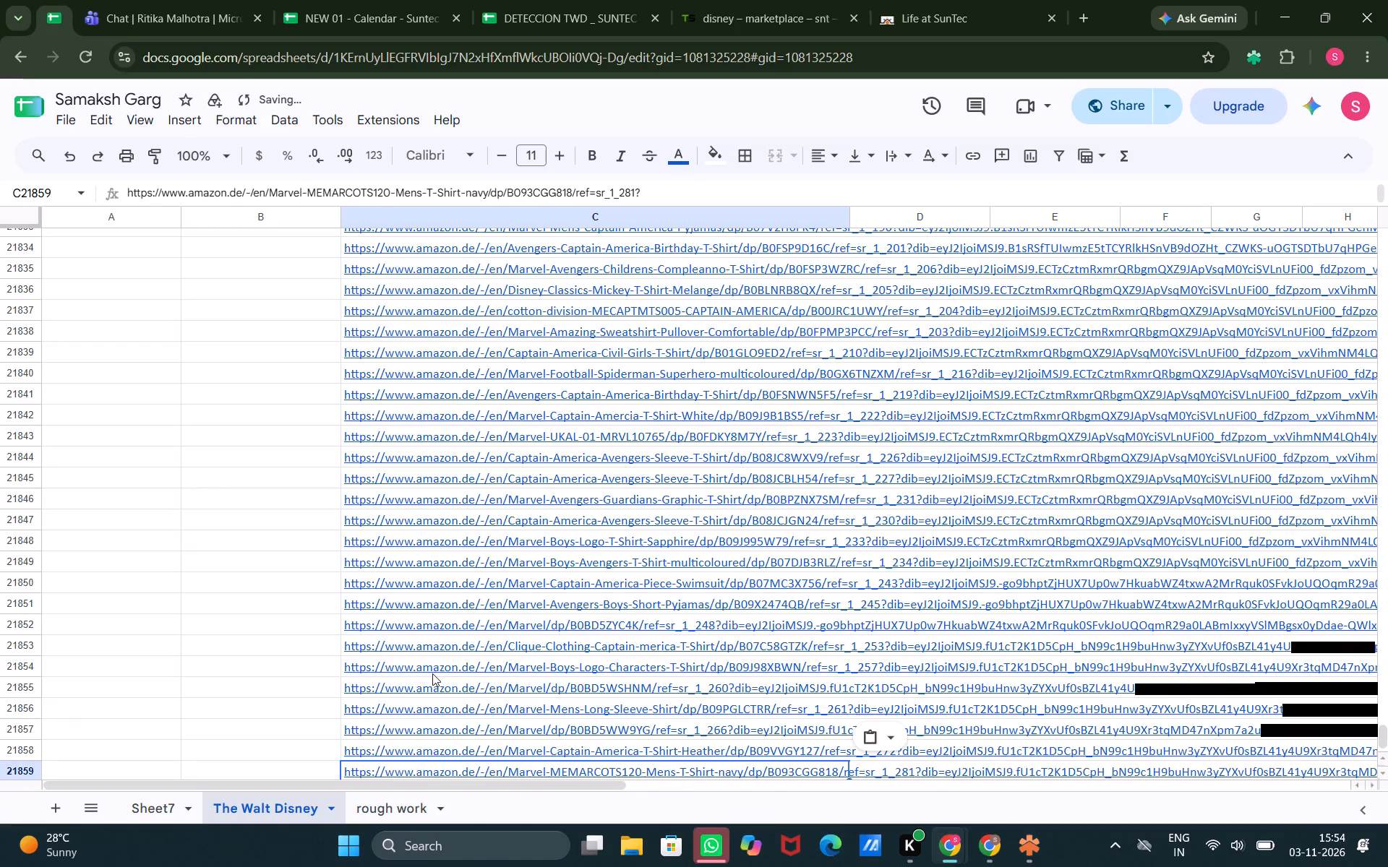
key("Return")
key("Return")
Open the Marvel Press Jungen Bomarcots169 T-Shirt listing and paste its page address into cell C21860 of The Walt Disney sheet.
key("alt+Tab")
left_click(584, 384)
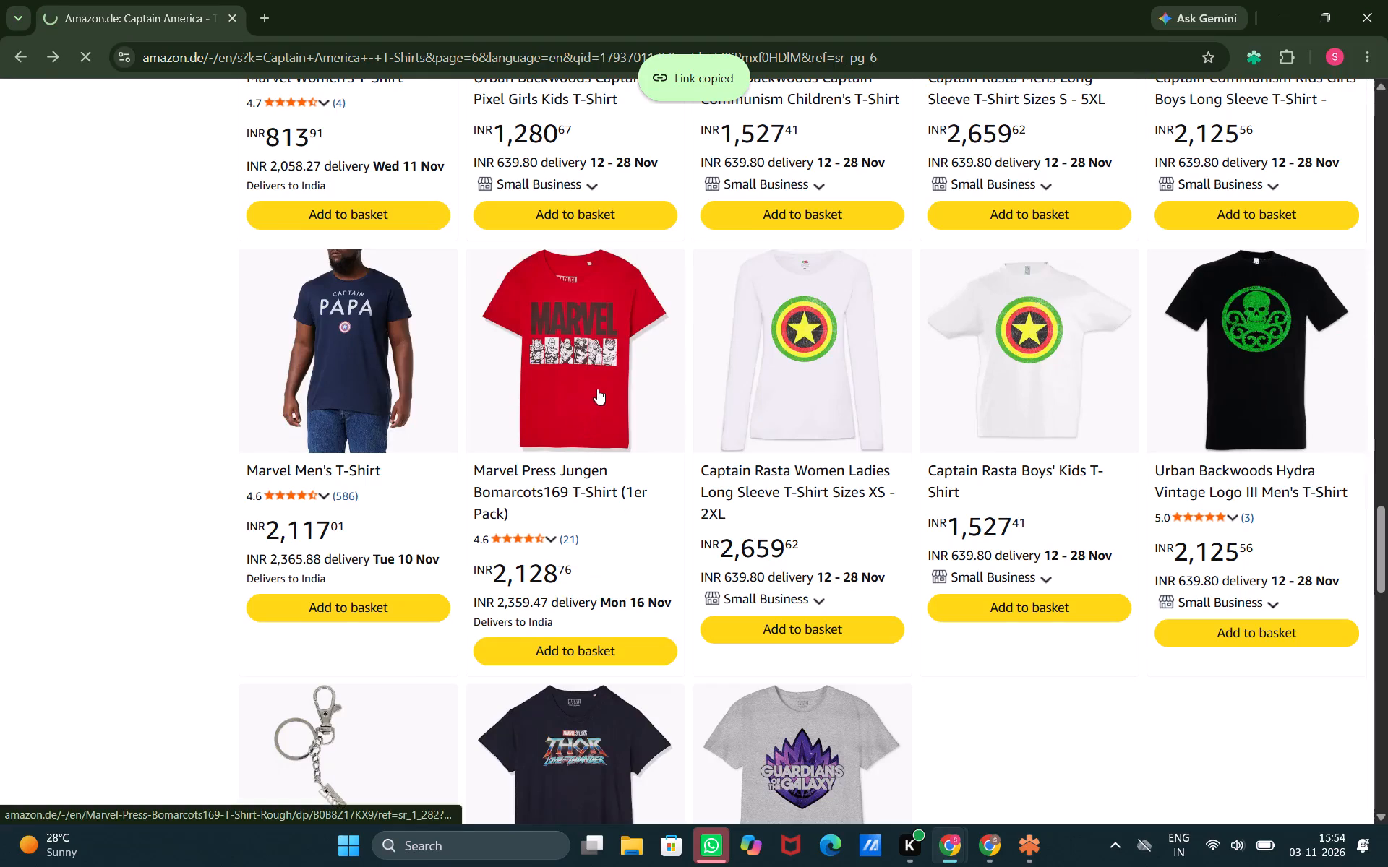
scroll(471, 517, "down", 1)
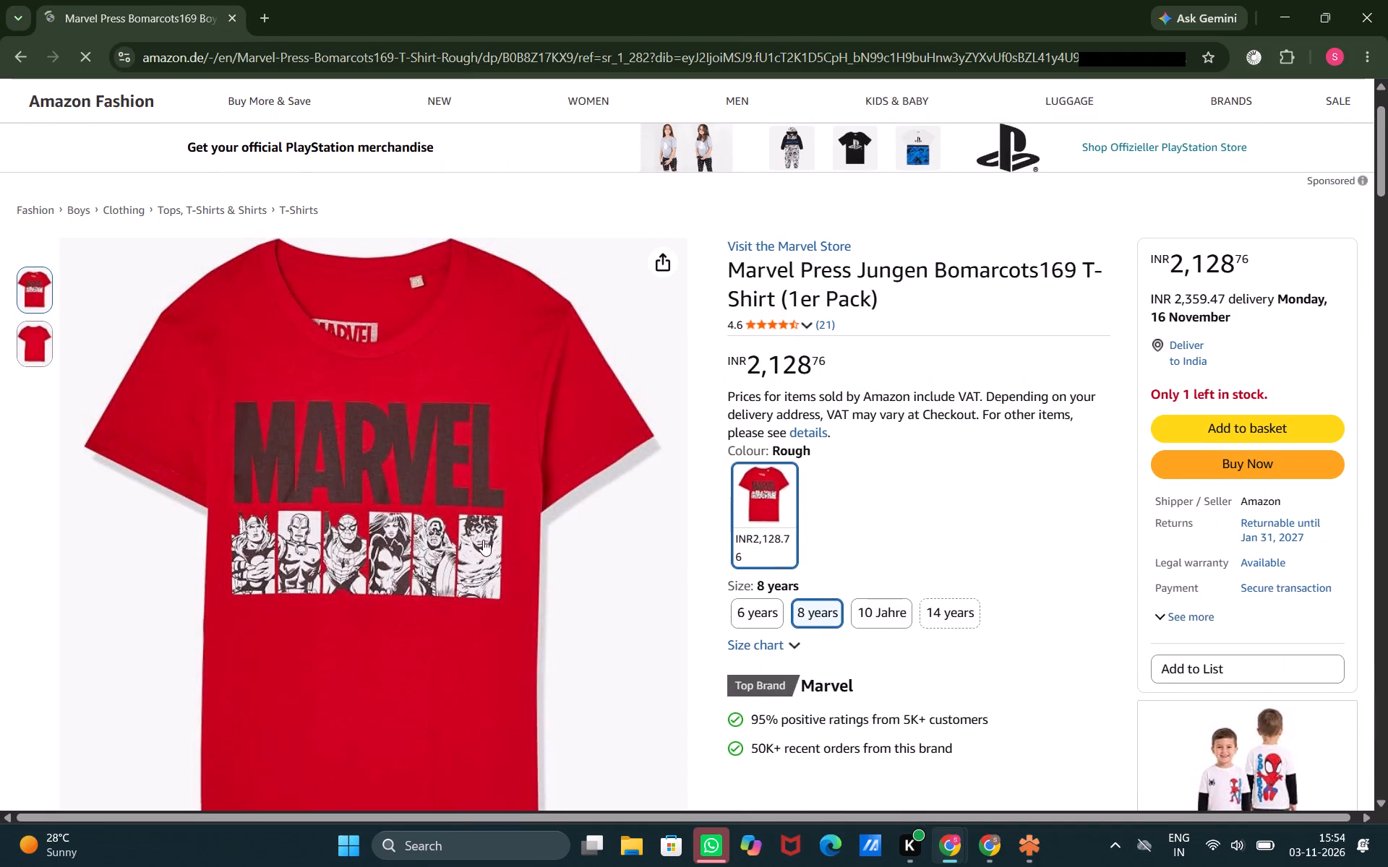
left_click(637, 53)
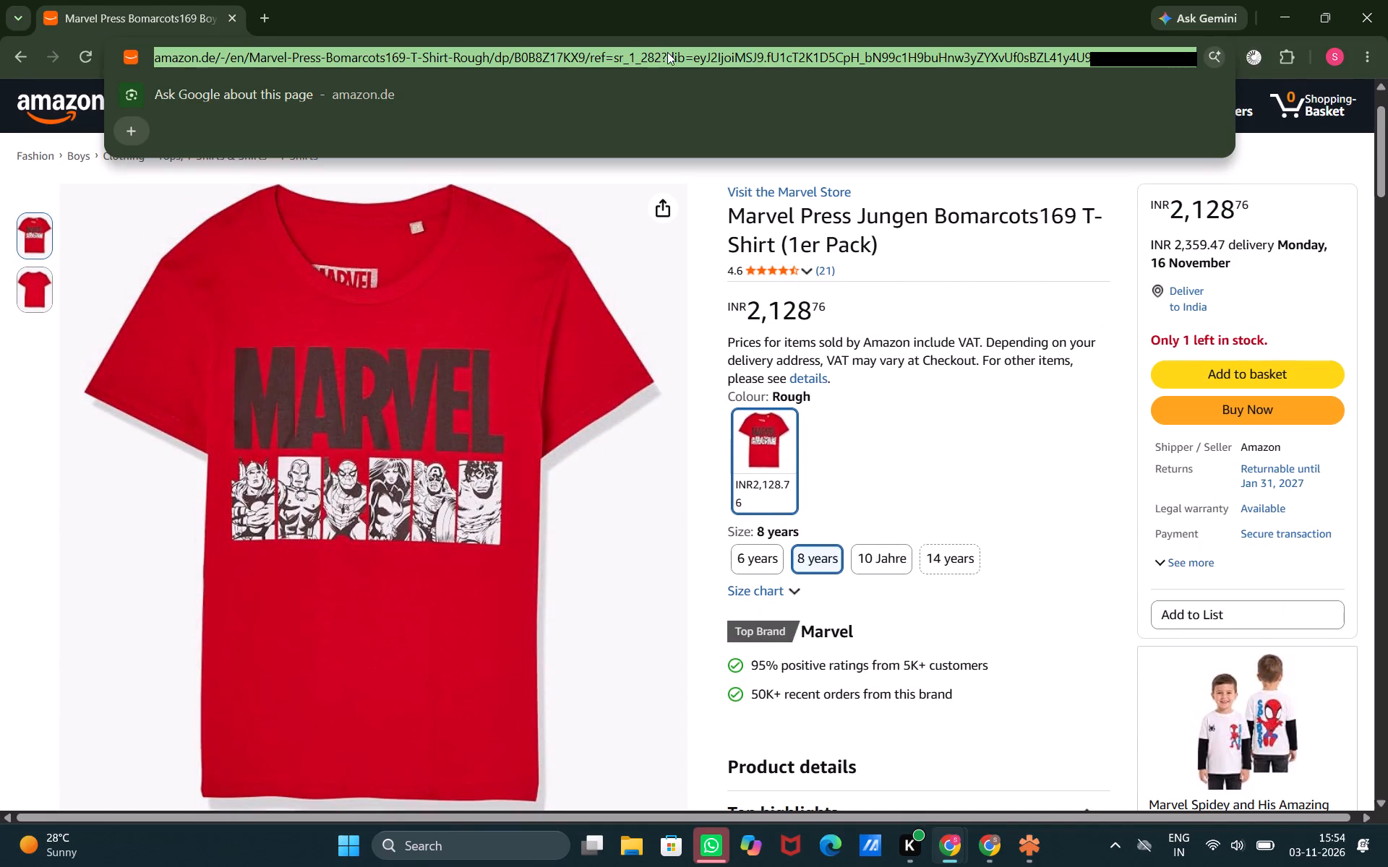
key("ctrl+c")
key("alt+Tab")
key("ctrl+v")
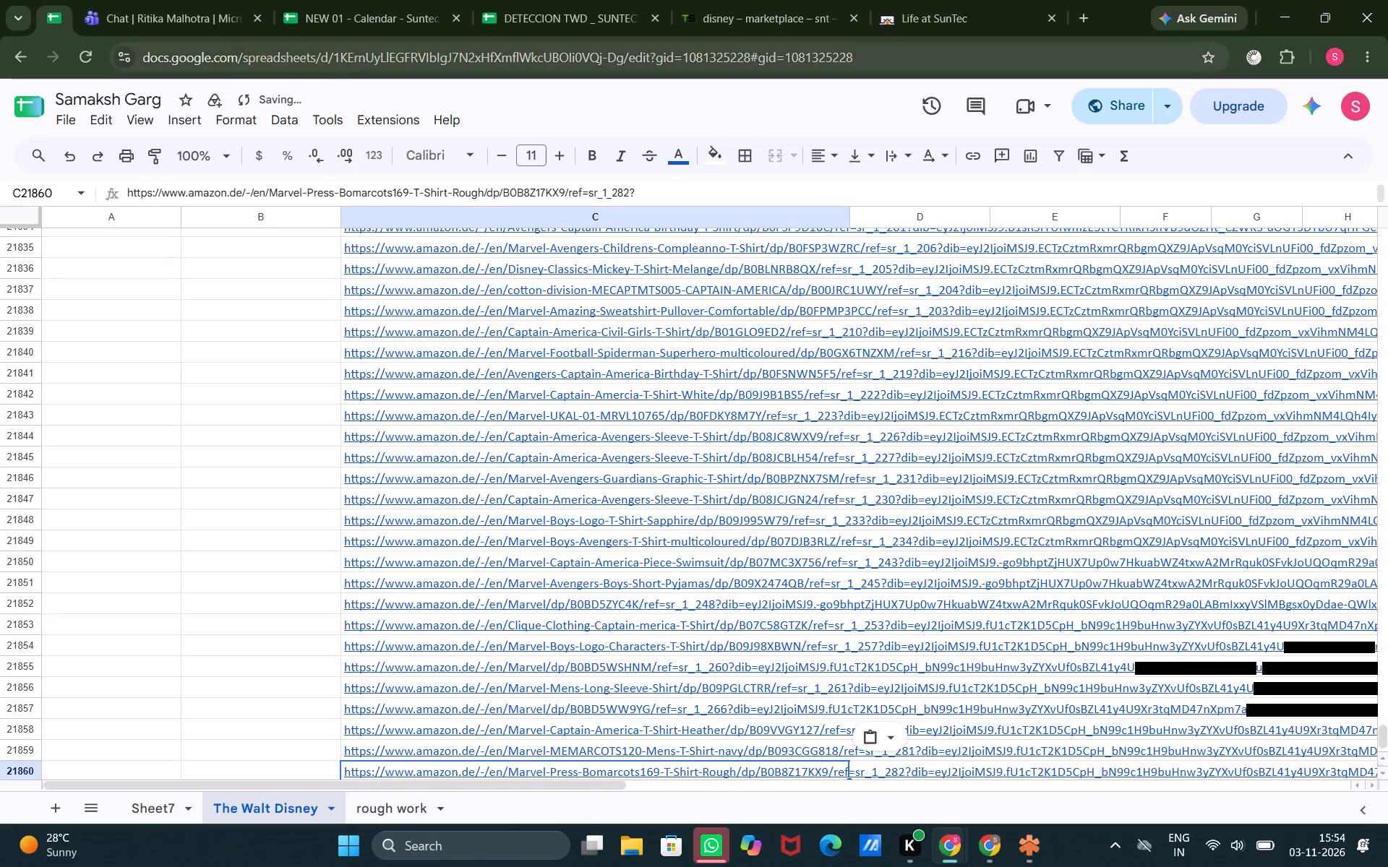
key("Return")
key("Return")
Return to the Captain America - T-Shirts results on Amazon.de and open results page 7.
key("alt+Tab")
left_click(7, 54)
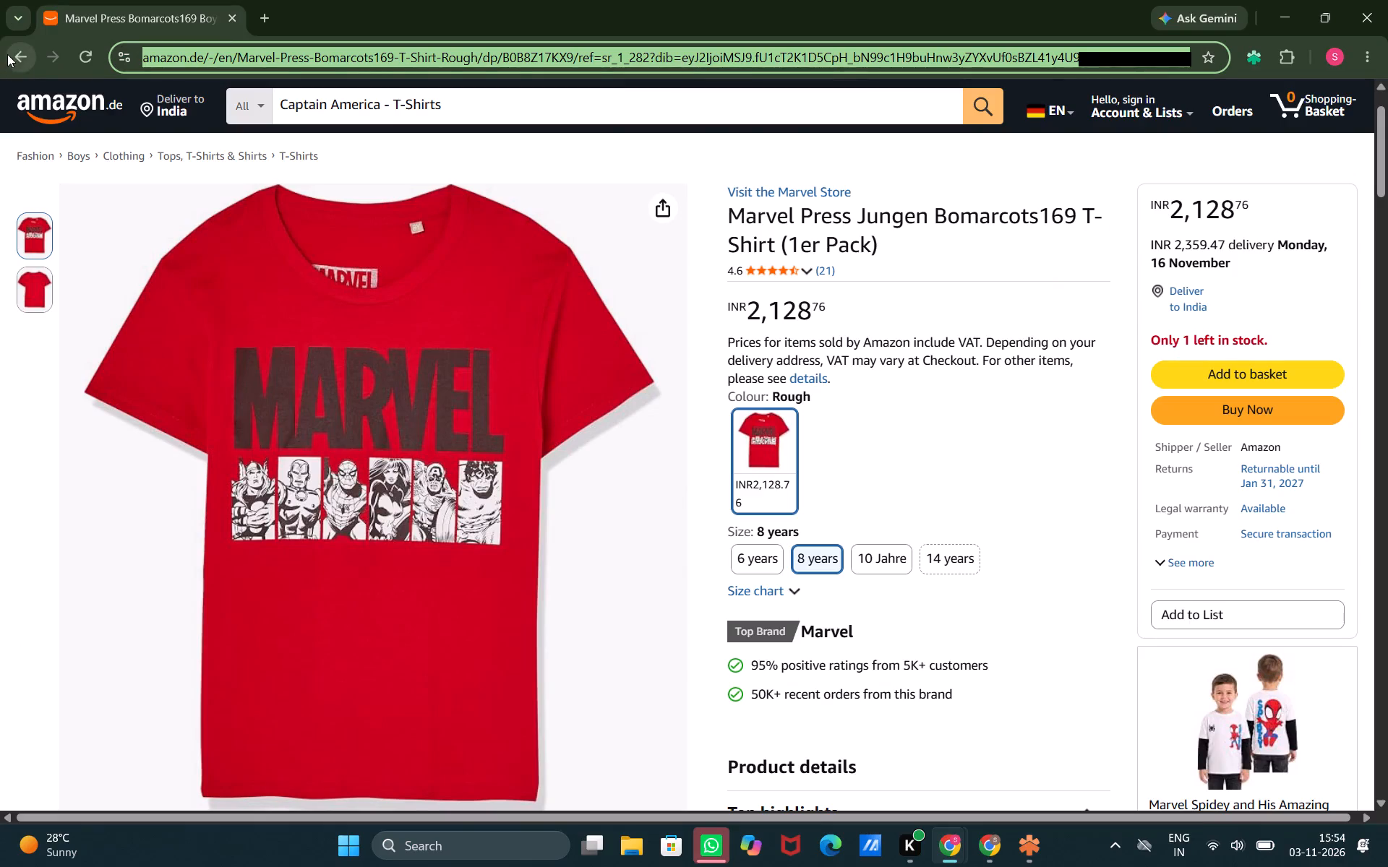
scroll(597, 308, "down", 5)
scroll(788, 316, "down", 3)
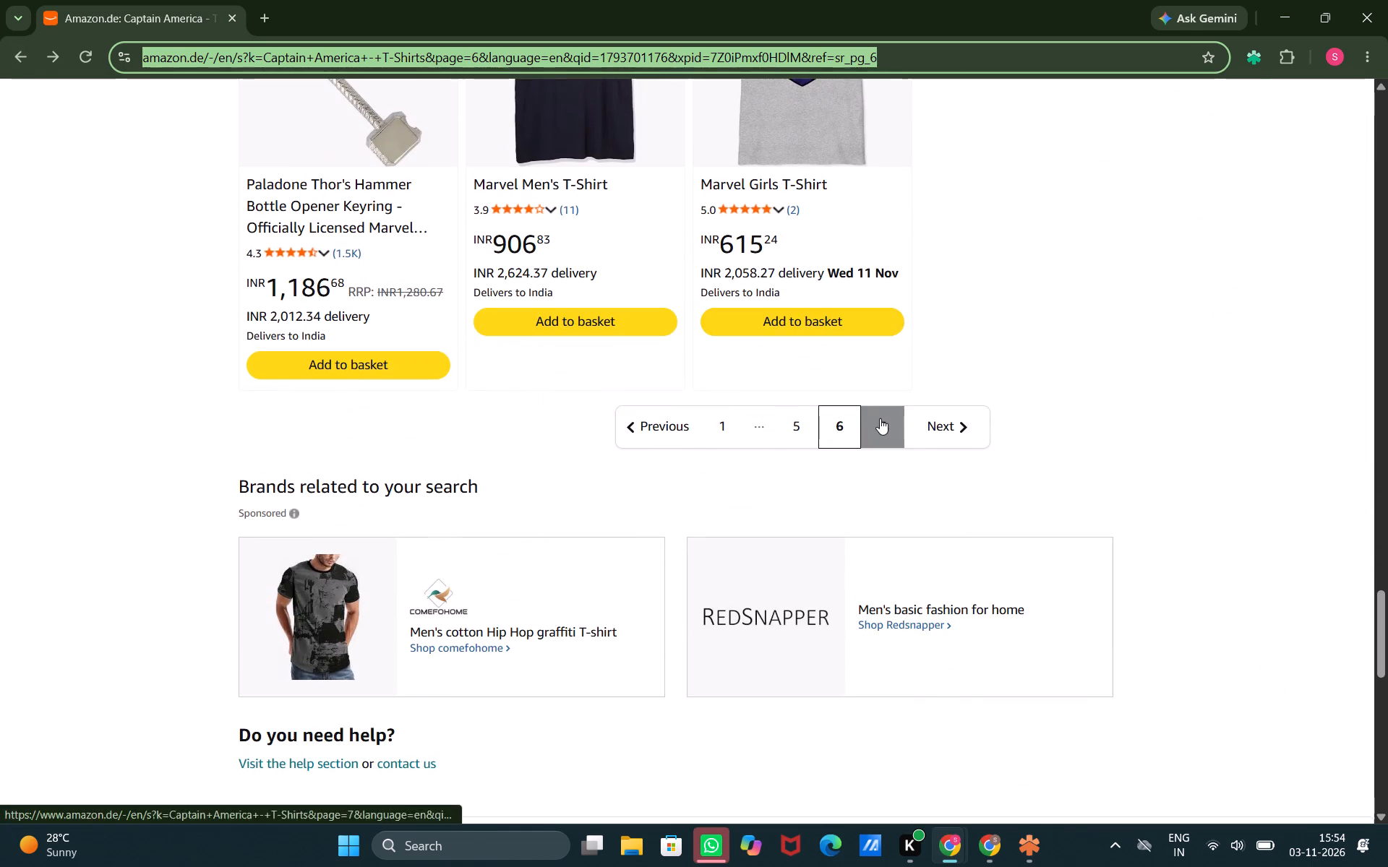
left_click(880, 418)
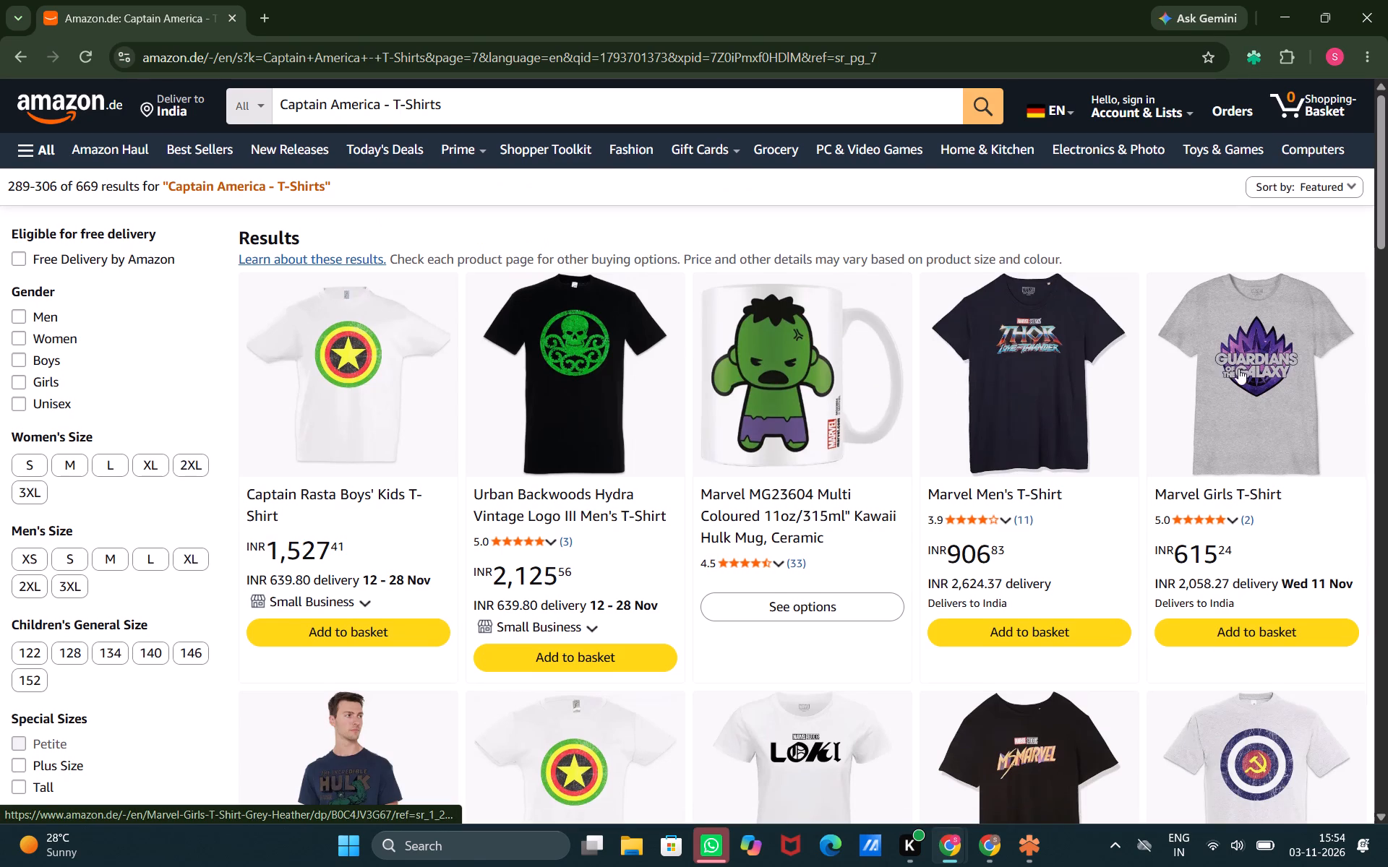
Copy the Marvel I AM AN Avenger T-Shirt link and paste it into cell C21861 of The Walt Disney sheet.
scroll(1241, 377, "down", 3)
scroll(395, 478, "down", 5)
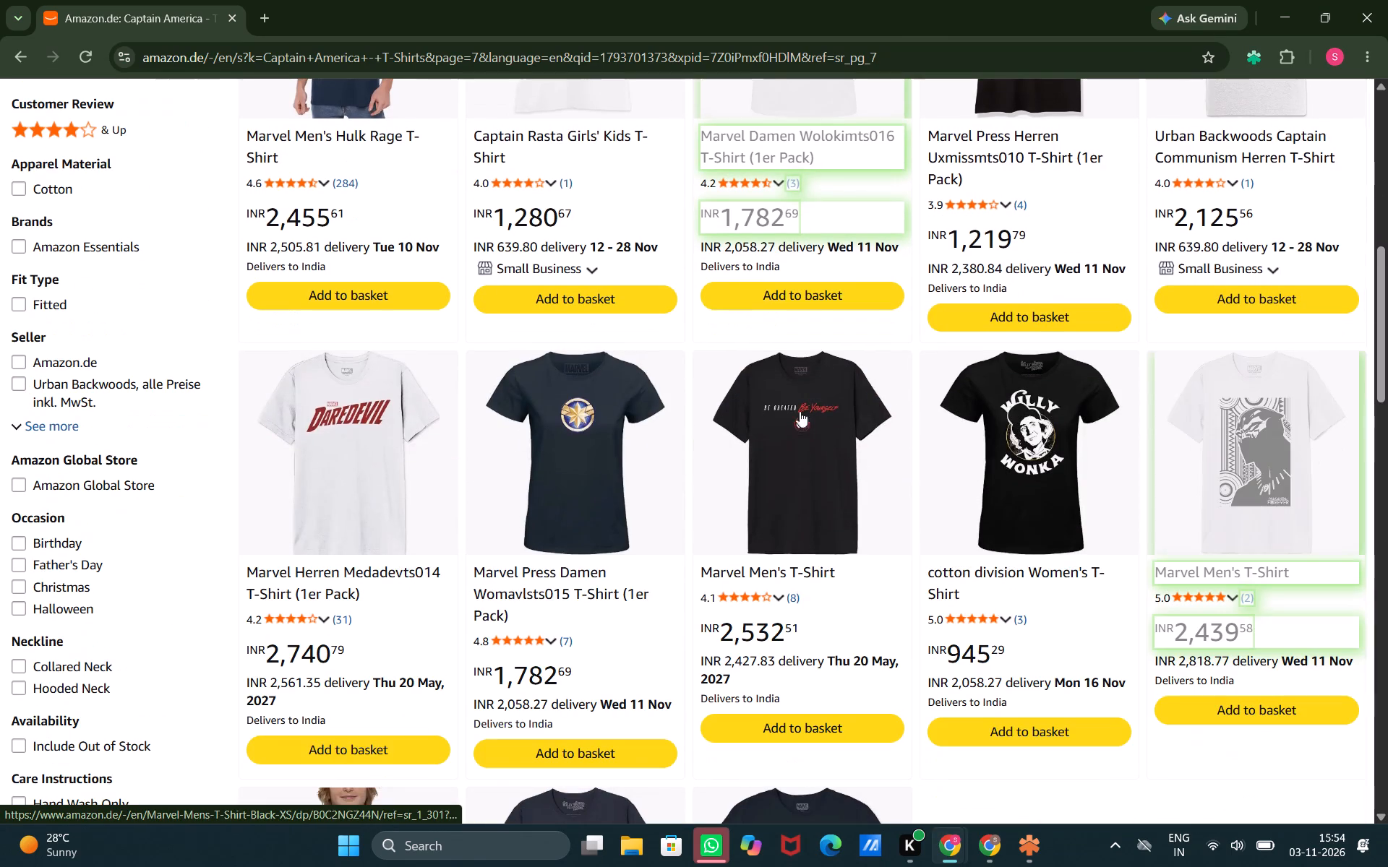
scroll(1191, 462, "down", 5)
scroll(456, 444, "down", 6)
scroll(414, 448, "up", 6)
right_click(333, 576)
left_click(399, 478)
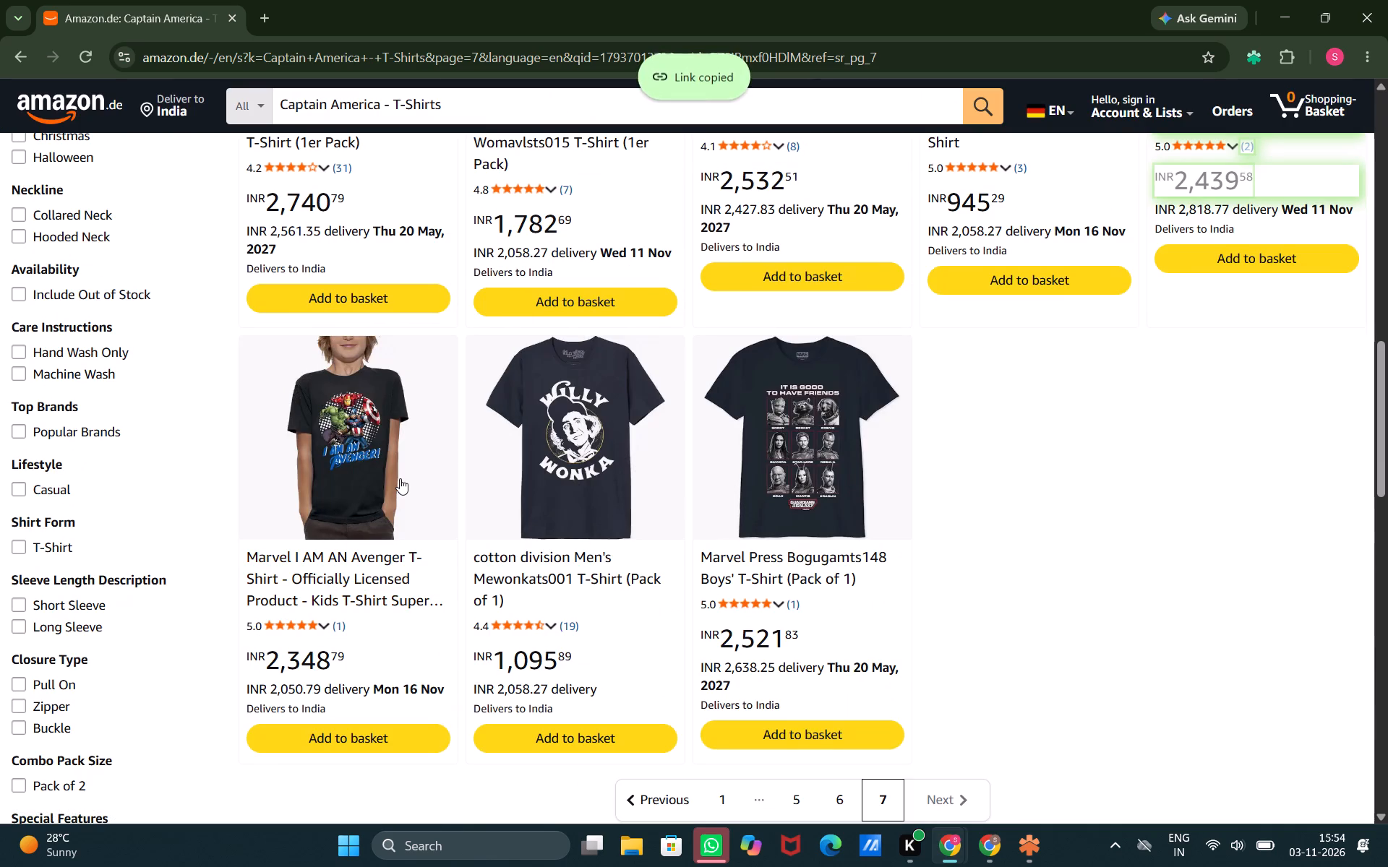
key("alt+Tab")
key("ctrl+v")
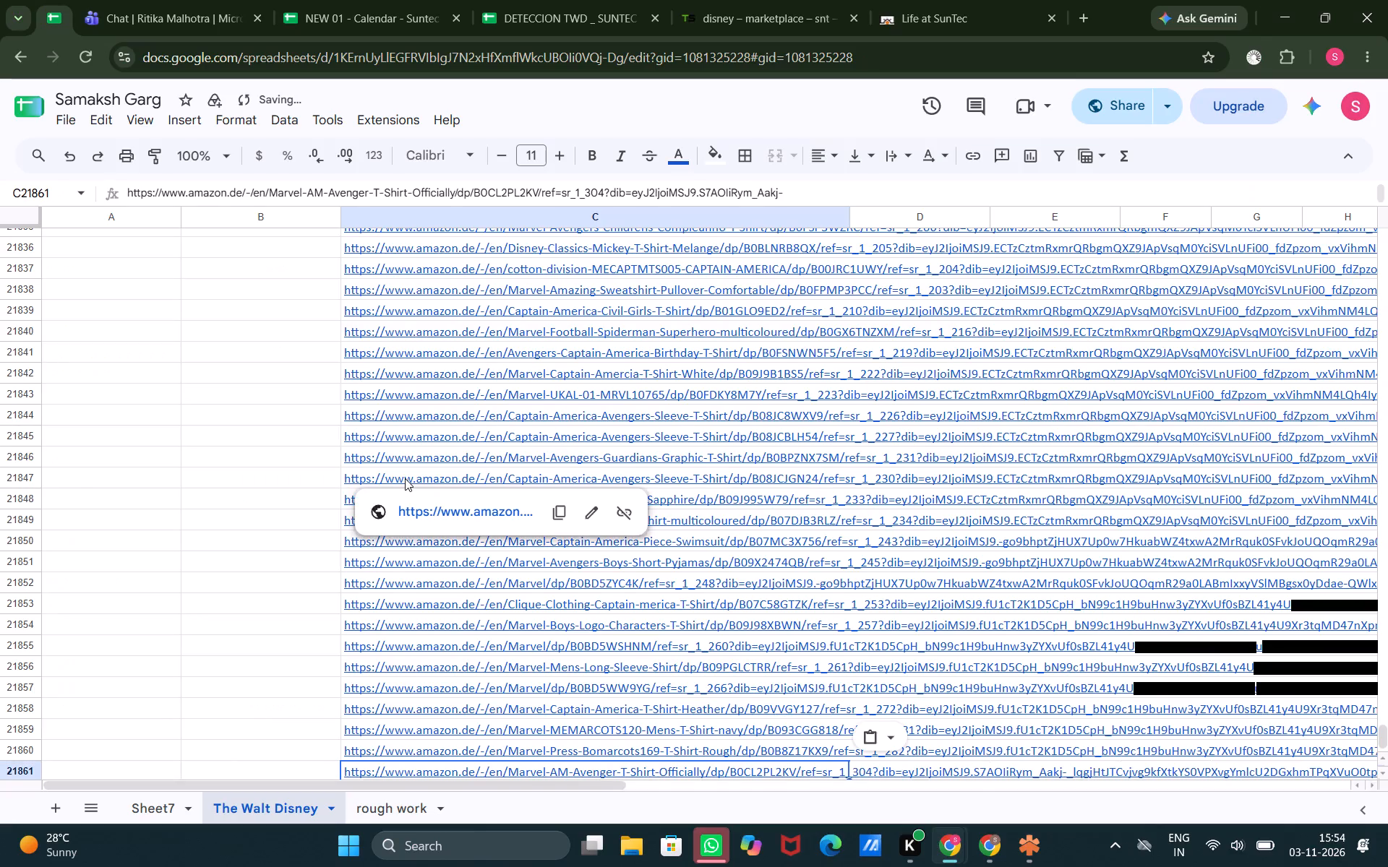
key("Return")
key("Return")
key("Up")
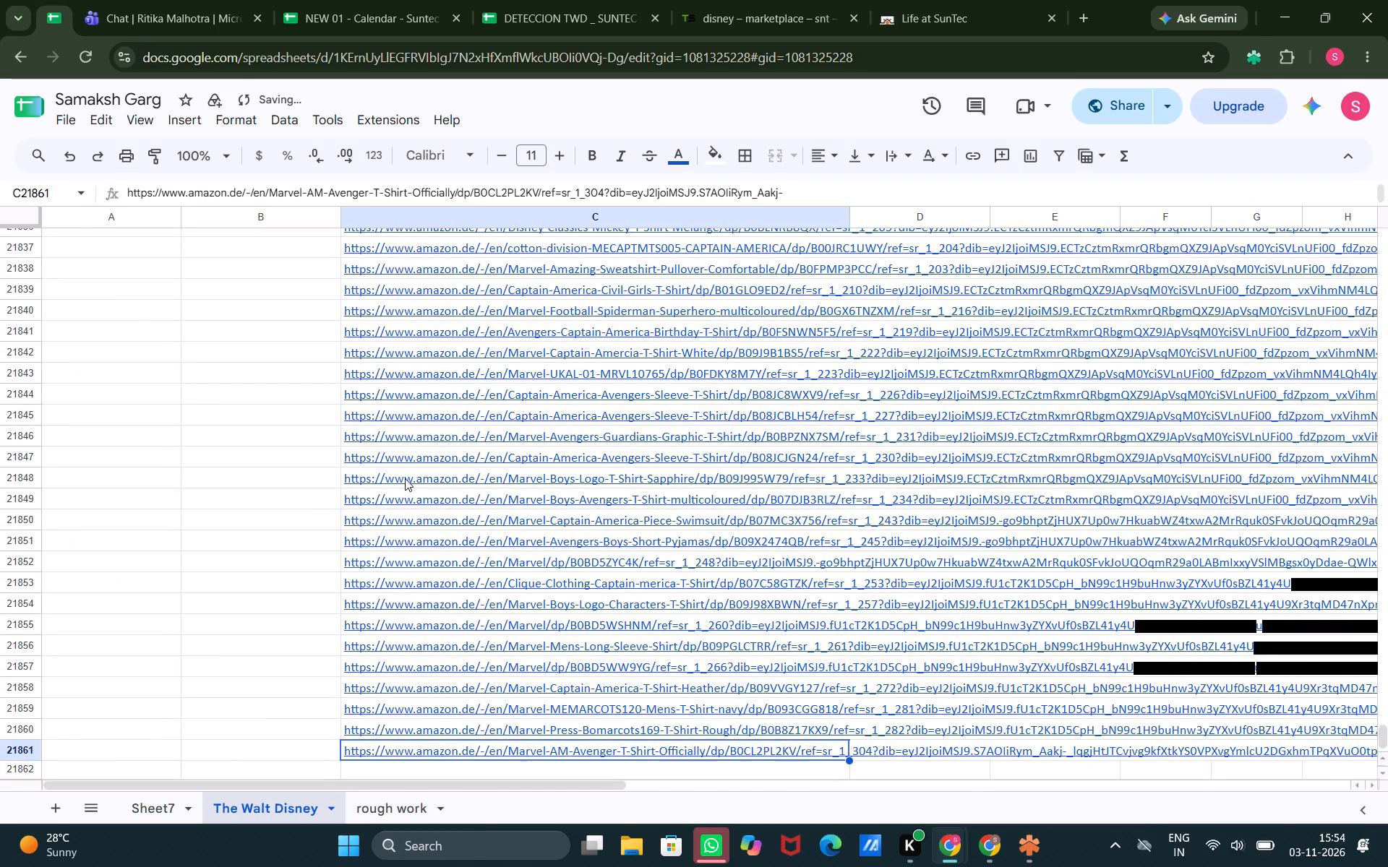
key("ctrl+shift+Up")
key("Down")
Replace the Amazon.de search term with Avengers T shirt and run the search.
key("alt+Tab")
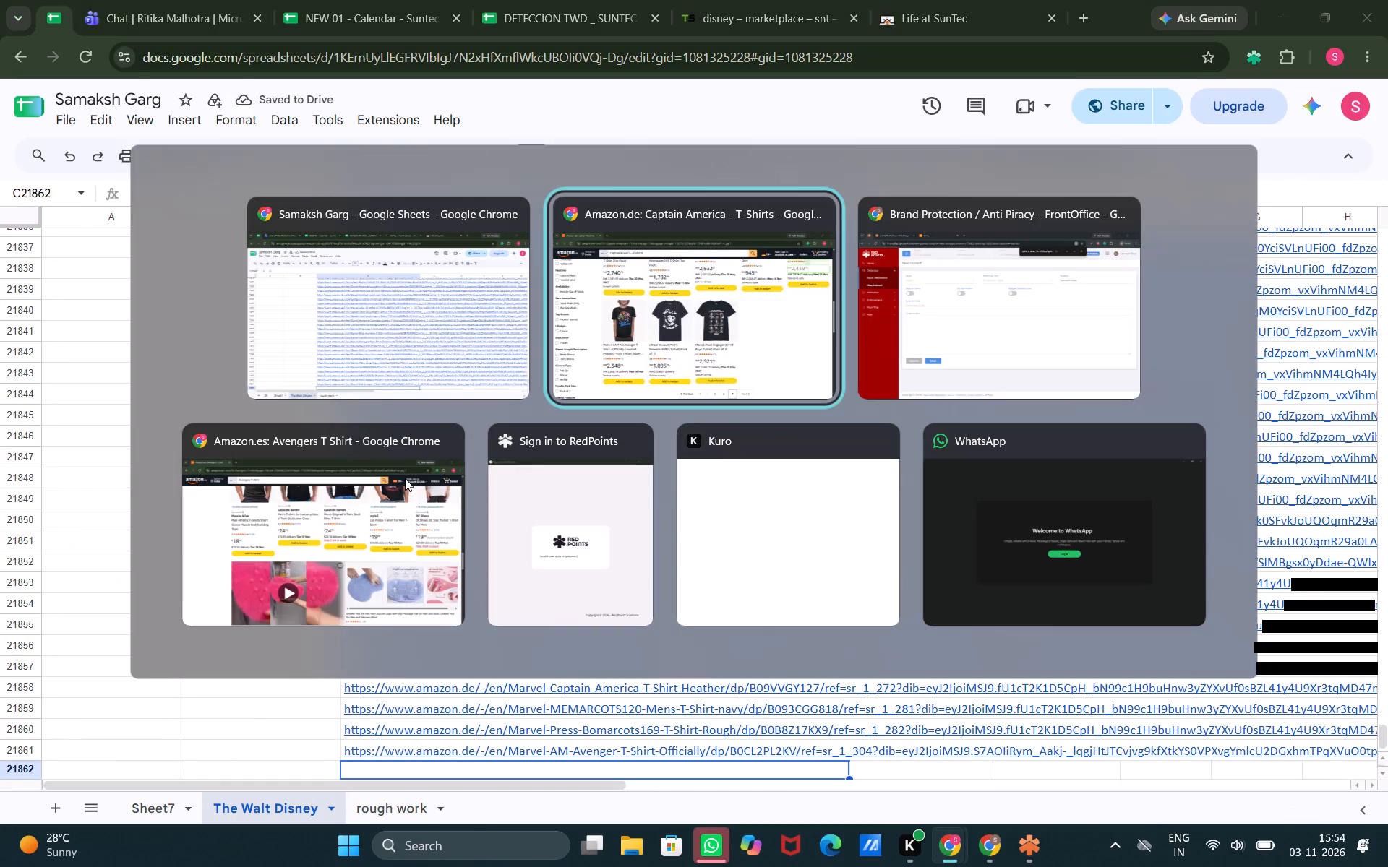
left_click(684, 292)
scroll(948, 514, "down", 2)
scroll(800, 566, "up", 3)
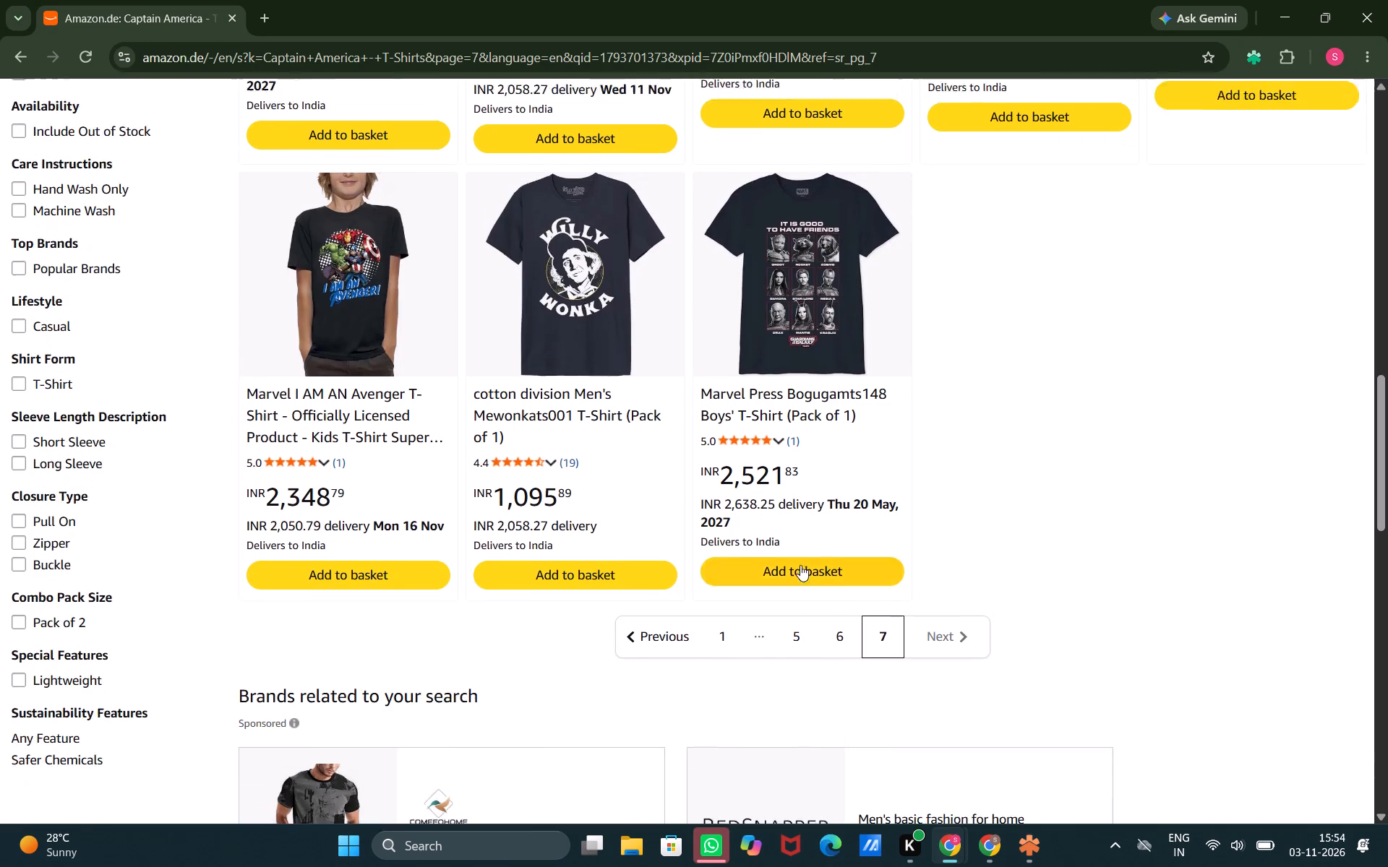
left_click(530, 96)
key("BackSpace")
key("BackSpace")
key("BackSpace")
key("BackSpace")
key("BackSpace")
key("BackSpace")
key("BackSpace")
key("BackSpace")
key("BackSpace")
key("BackSpace")
key("BackSpace")
key("BackSpace")
key("BackSpace")
key("BackSpace")
key("BackSpace")
key("BackSpace")
key("BackSpace")
key("BackSpace")
key("BackSpace")
key("BackSpace")
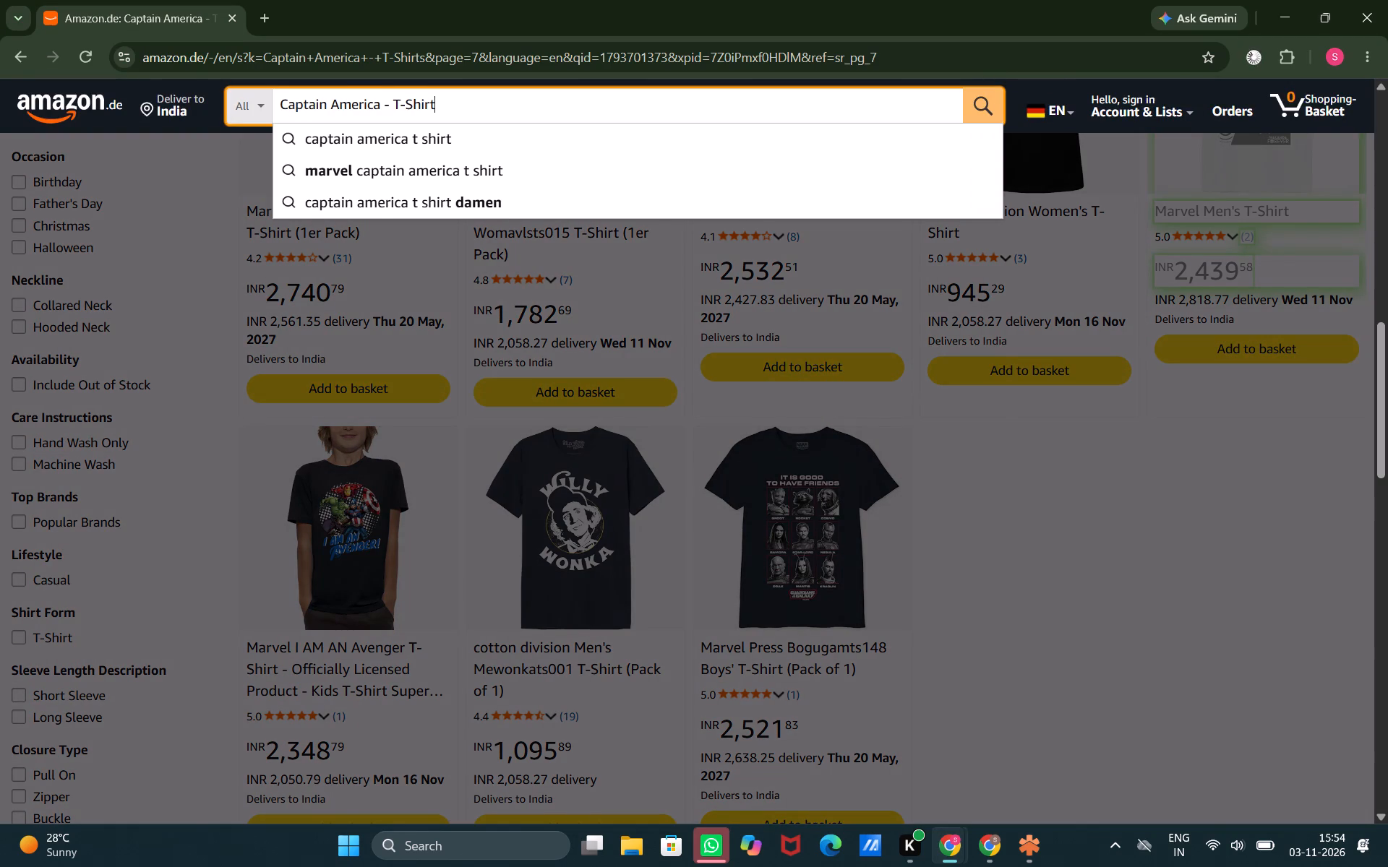
key("shift+a")
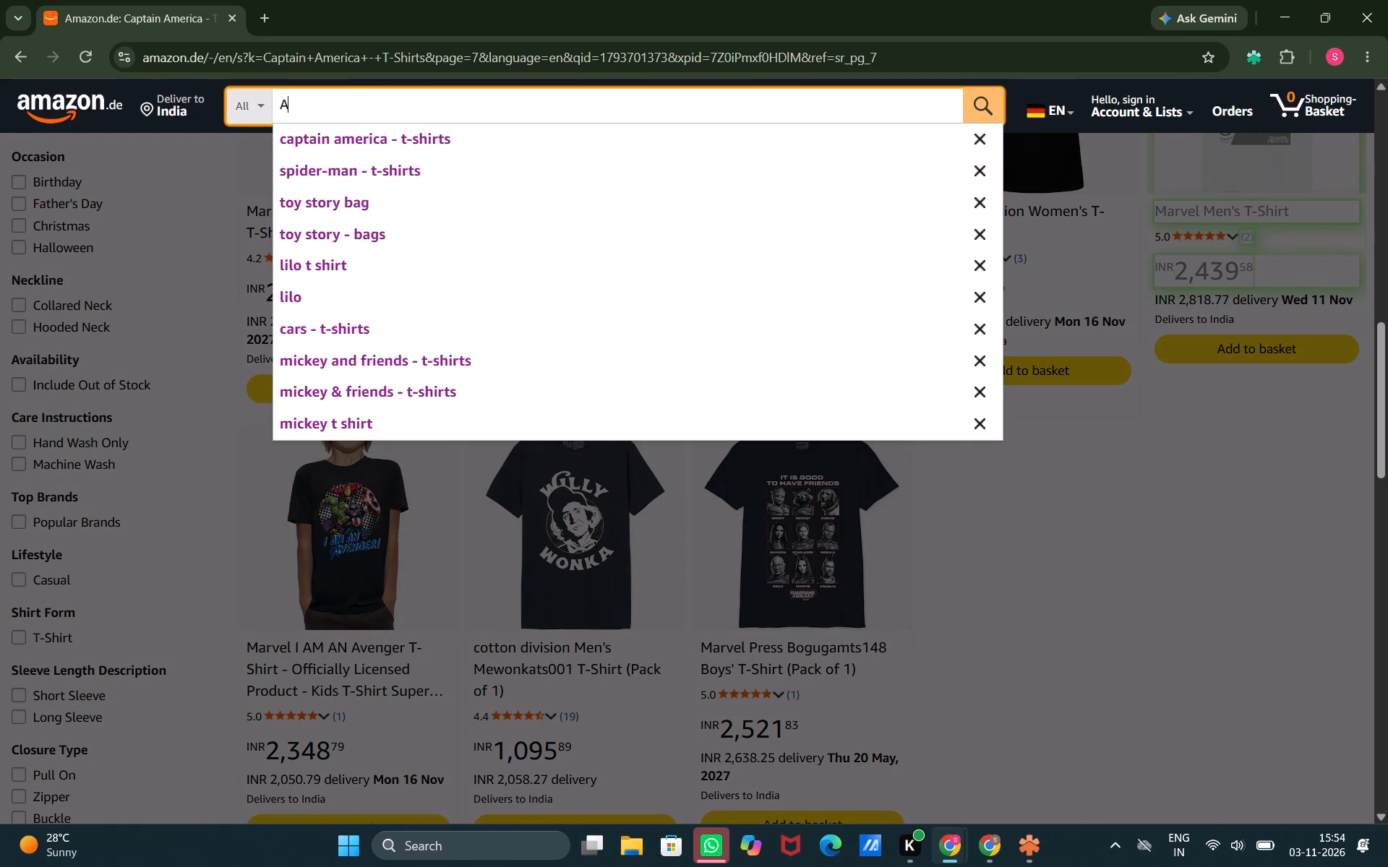
key("m")
key("BackSpace")
type("ve")
type("ngers")
key("space")
type("T shirt")
key("space")
key("Return")
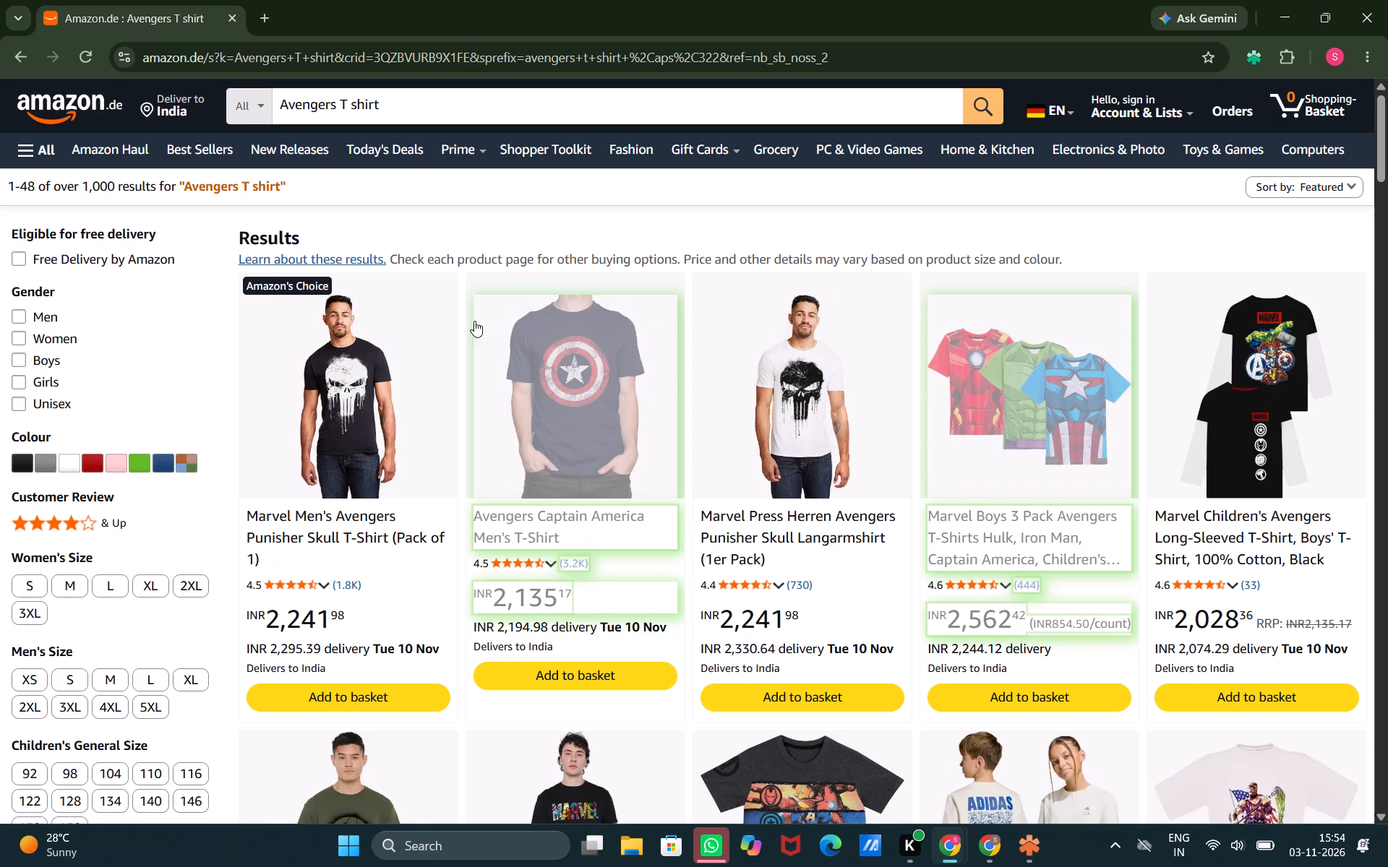
Copy the Marvel Children's Avengers Long-Sleeved T-Shirt link and paste it into cell C21862 of The Walt Disney sheet.
right_click(1295, 538)
left_click(1099, 433)
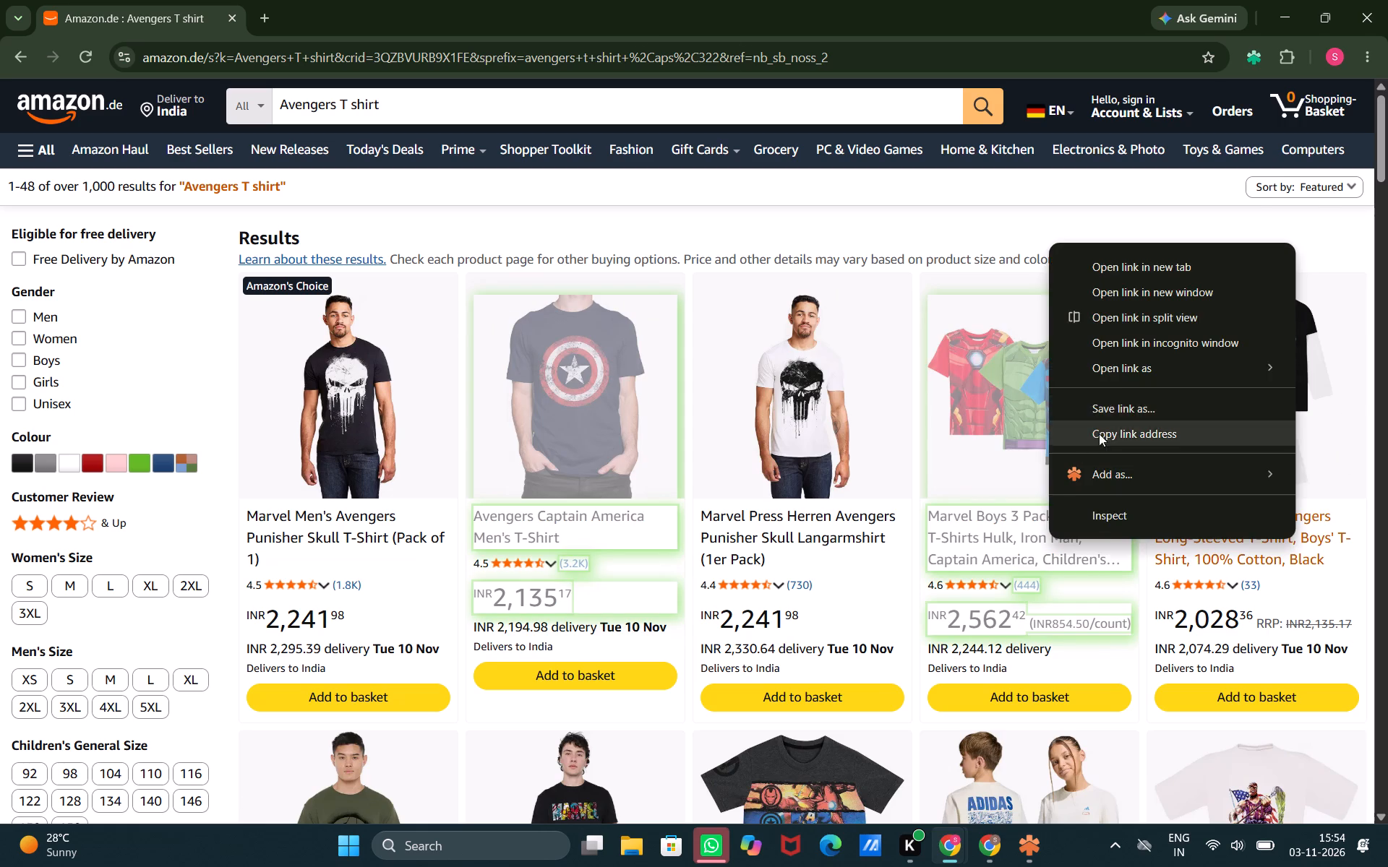
key("alt+Tab")
key("ctrl+v")
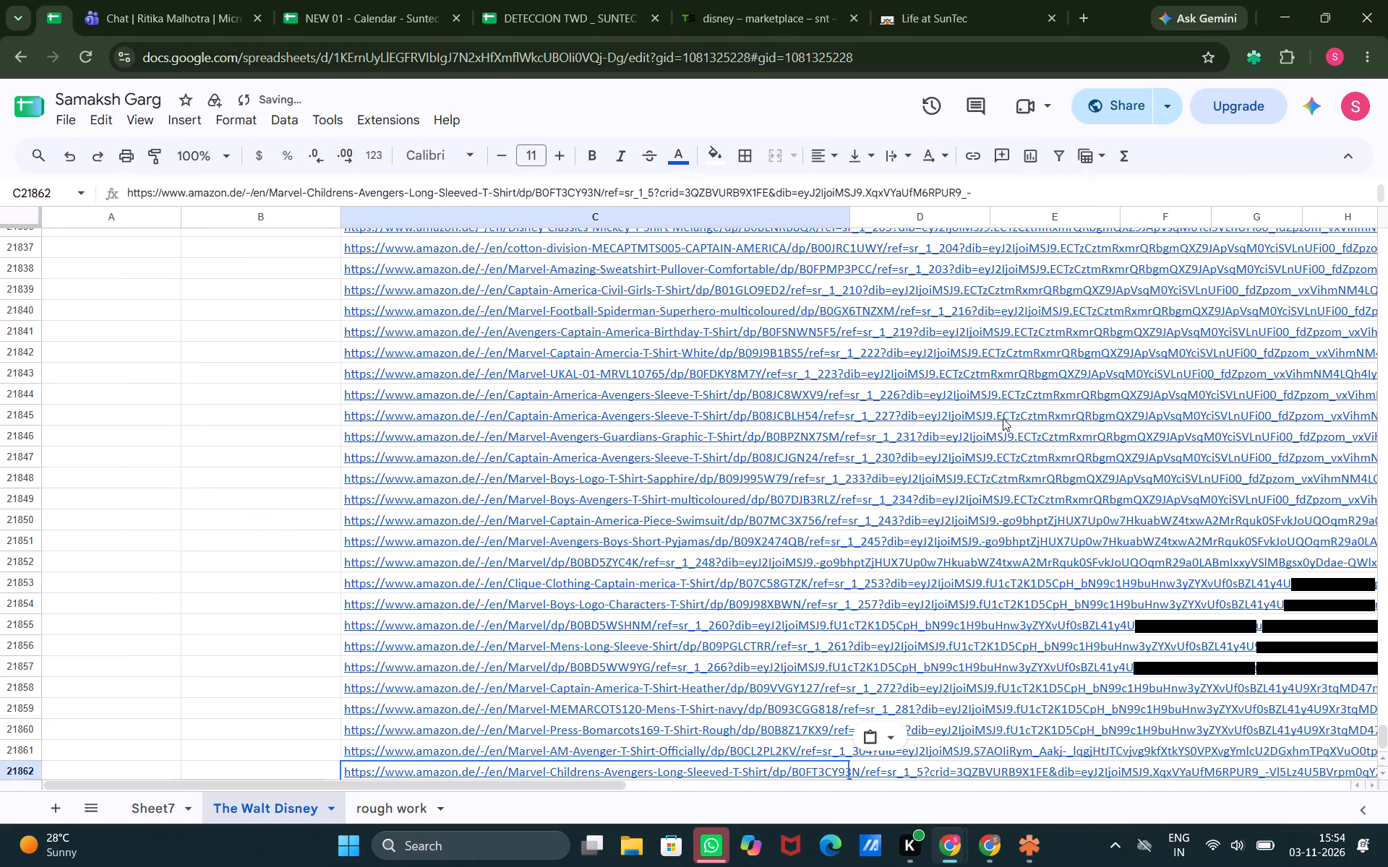
key("Return")
key("Return")
Copy the Marvel Men's Comic Strip Logo T-Shirt link and paste it into cell C21863 of The Walt Disney sheet.
key("alt+Tab")
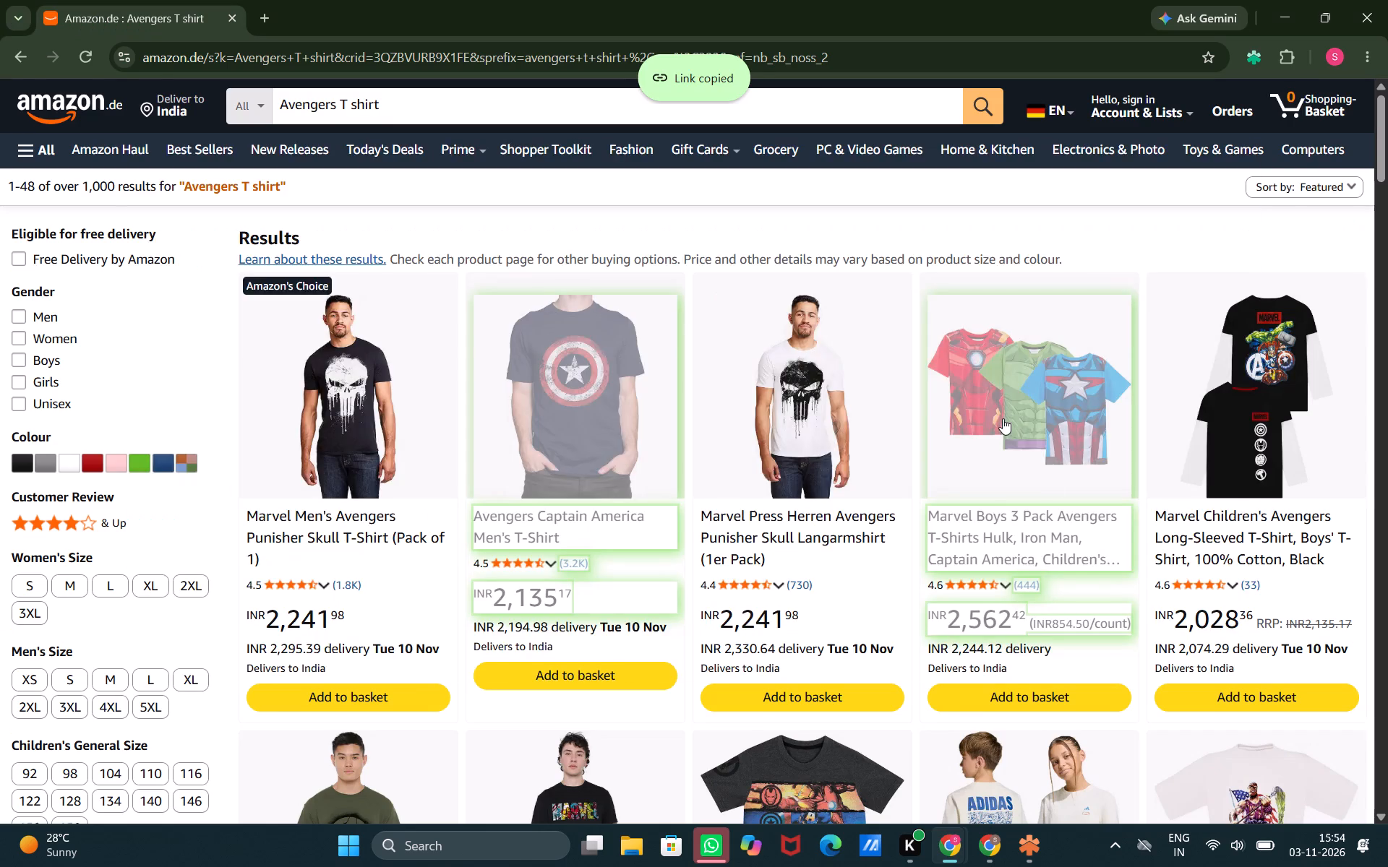
scroll(1102, 473, "down", 4)
right_click(564, 537)
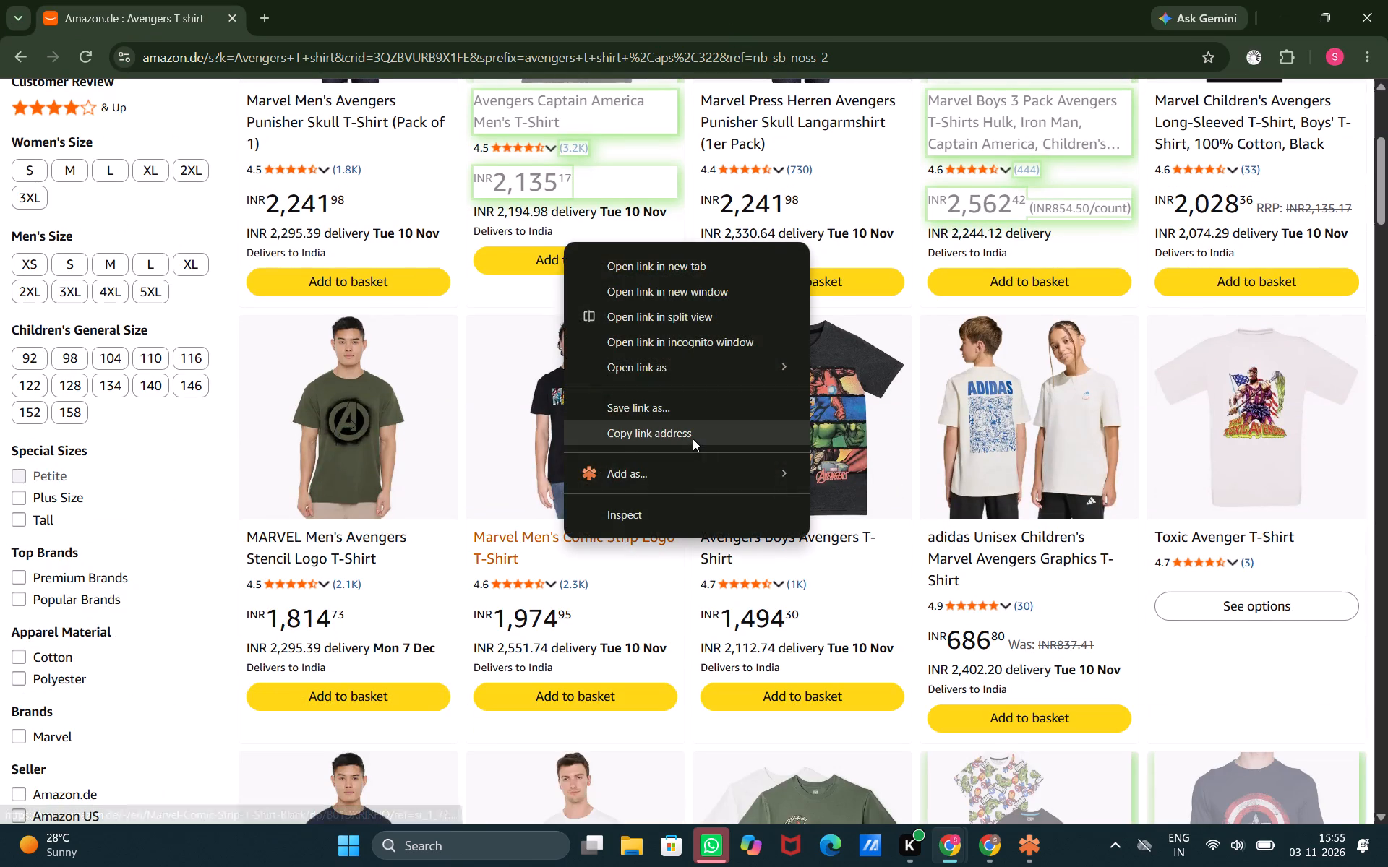
left_click(693, 439)
key("alt+Tab")
key("ctrl+v")
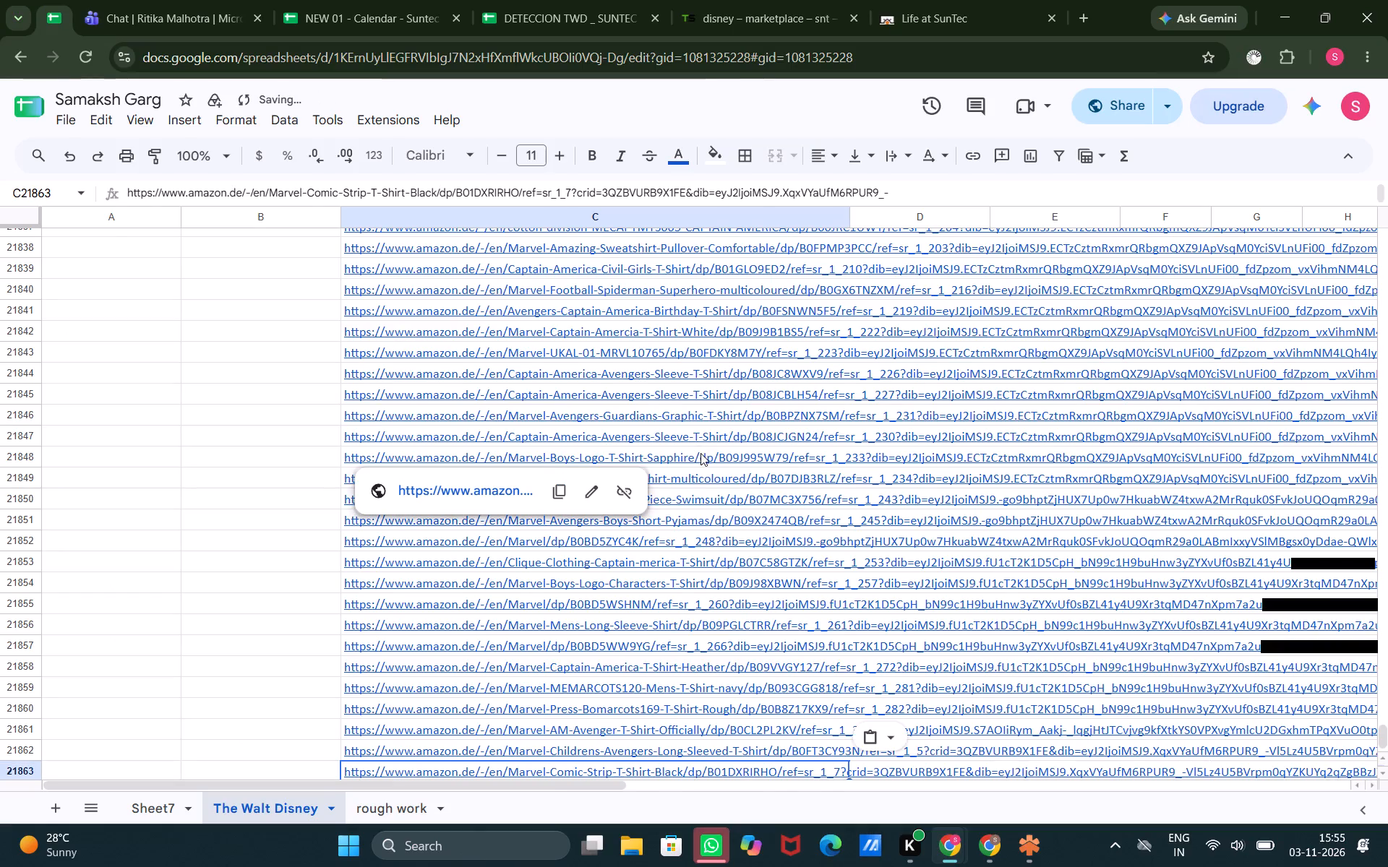
Copy the Avengers Boys Avengers T-Shirt link and paste it into cell C21864 of The Walt Disney sheet.
key("Return")
key("Return")
key("alt+Tab")
right_click(760, 538)
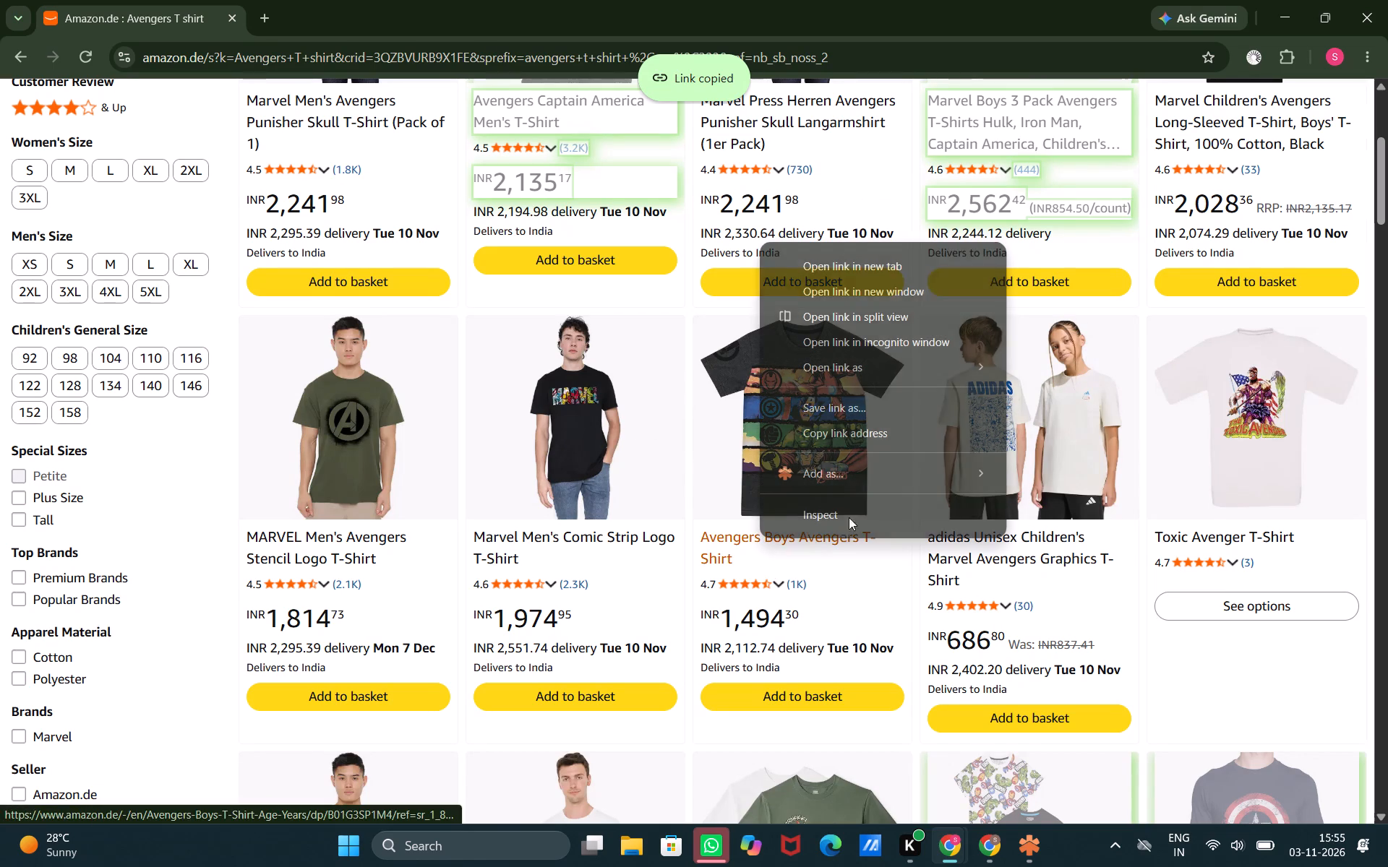
left_click(852, 447)
left_click(851, 441)
key("alt+Tab")
key("ctrl+v")
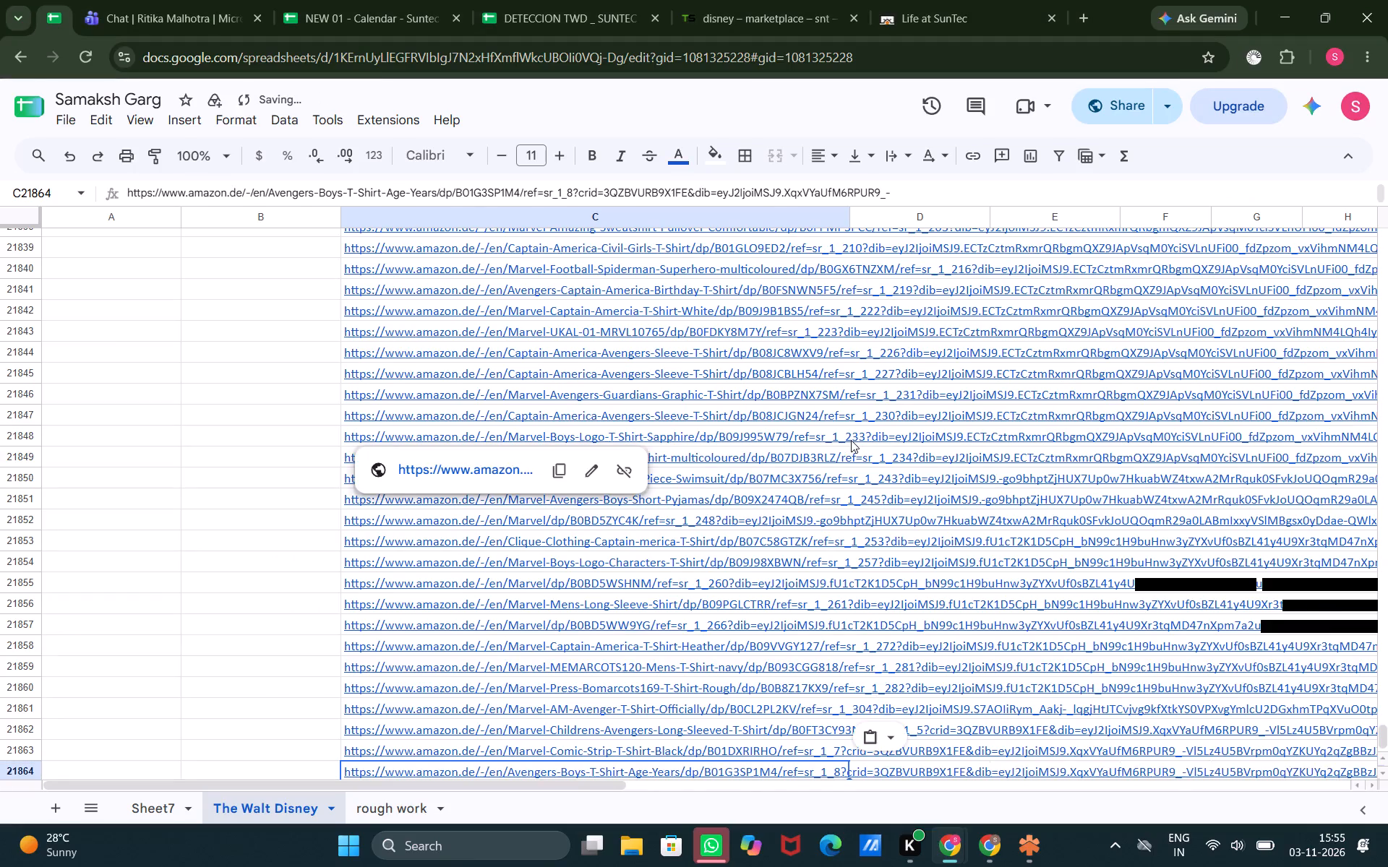
key("Return")
key("Return")
Open the adidas Unisex Children's Marvel Avengers Graphics T-Shirt listing, copy its link and paste it into cell C21865 of The Walt Disney sheet.
key("alt+Tab")
left_click(1027, 381)
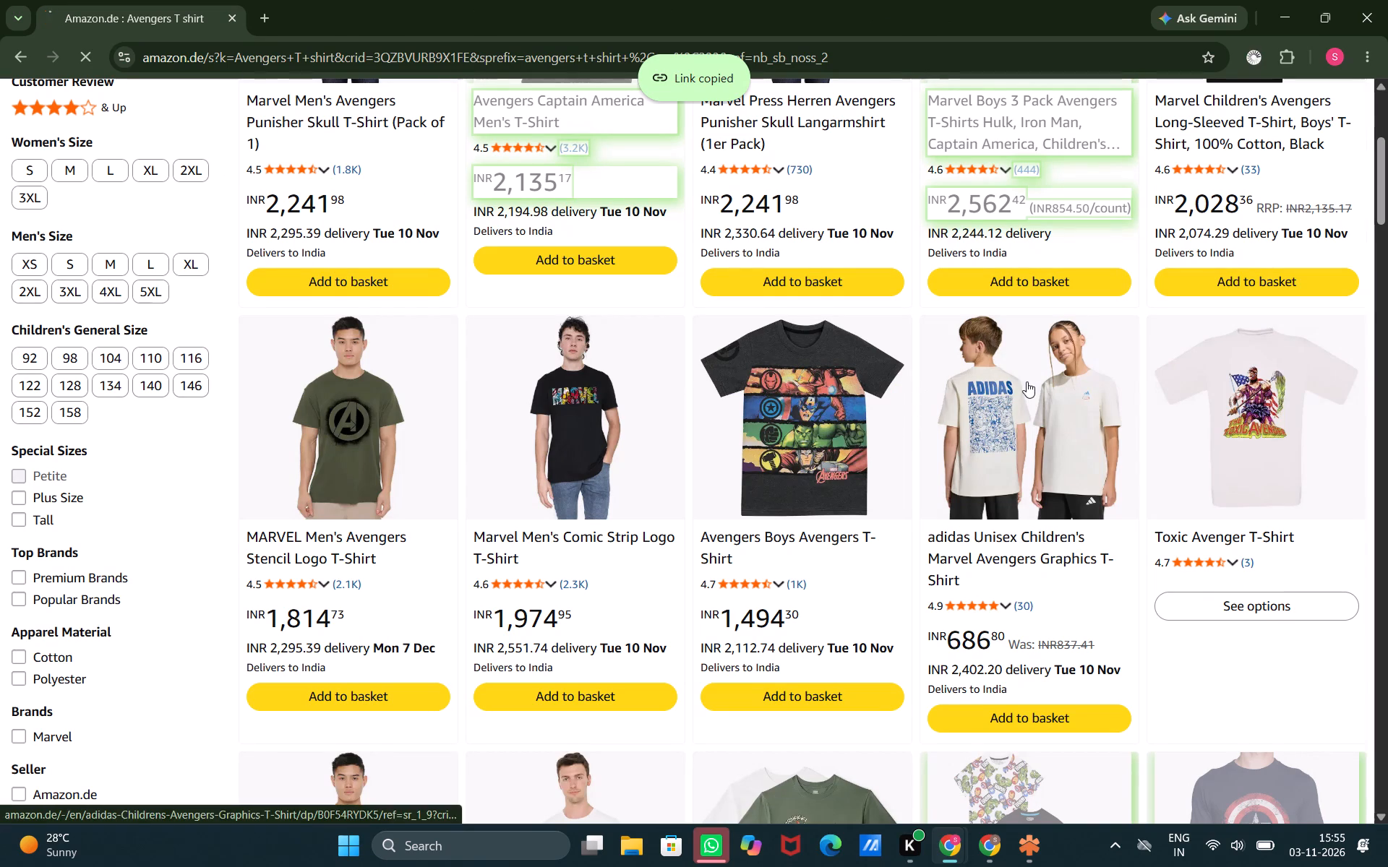
scroll(439, 607, "down", 1)
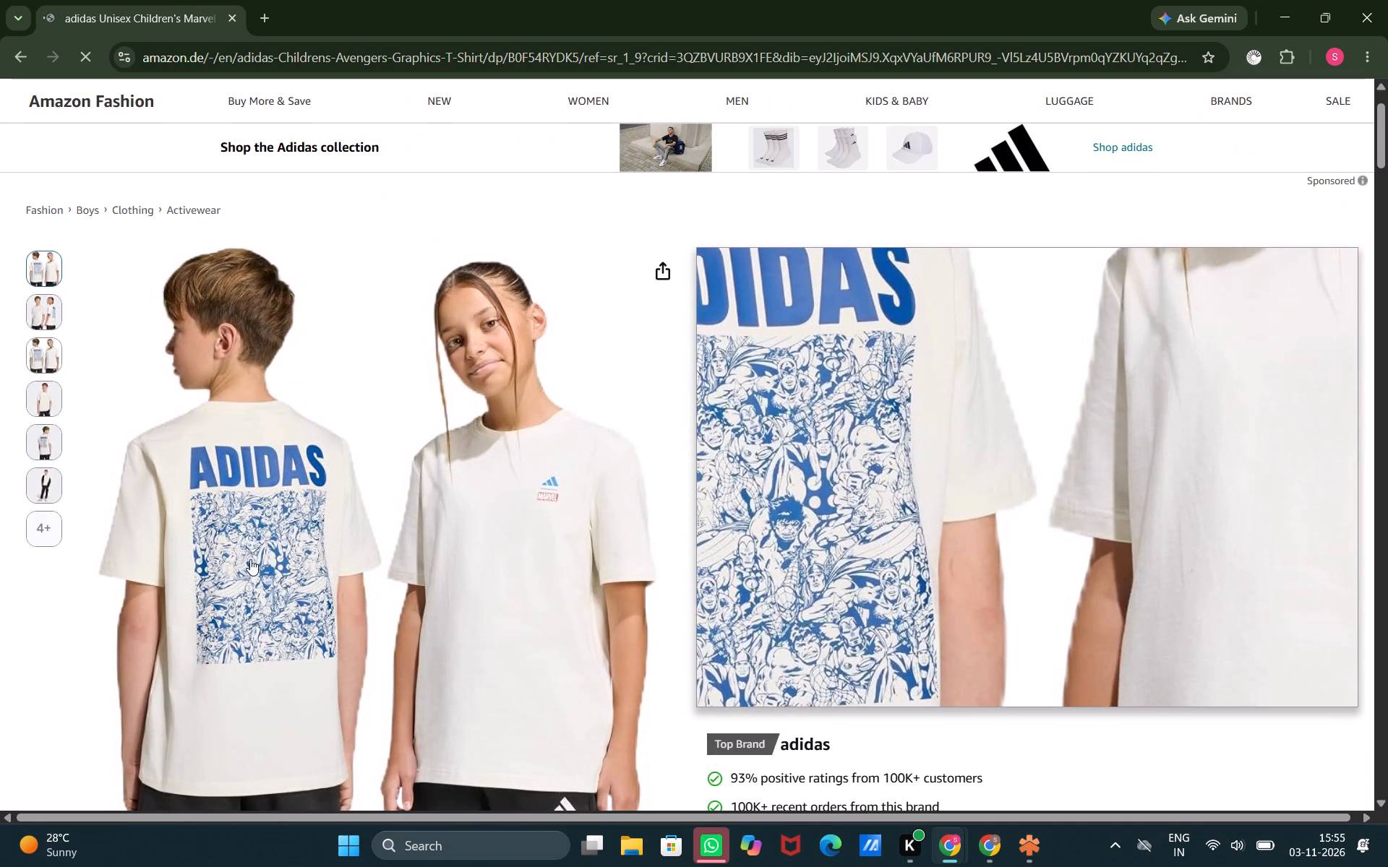
left_click(484, 59)
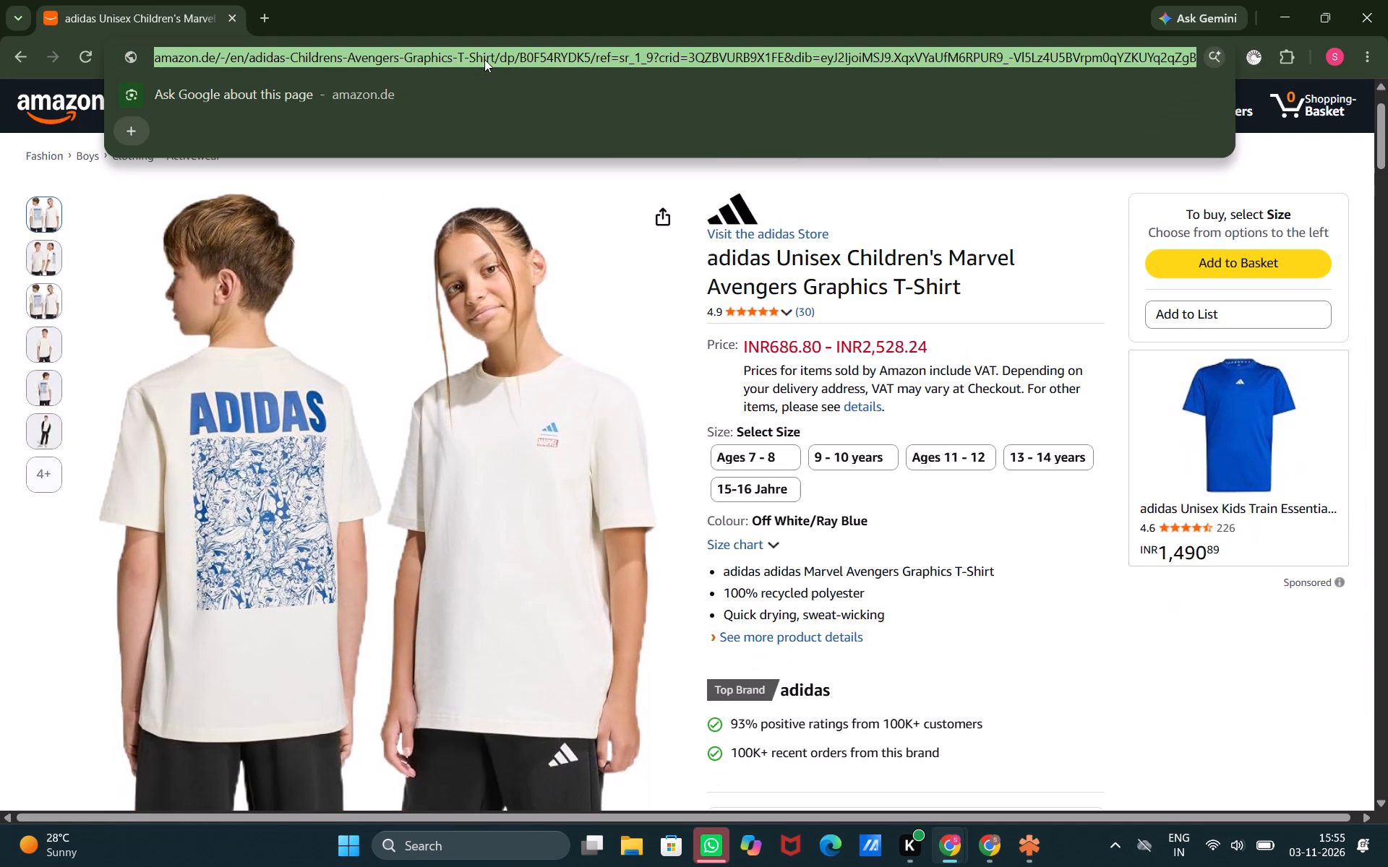
key("ctrl+c")
key("alt+Tab")
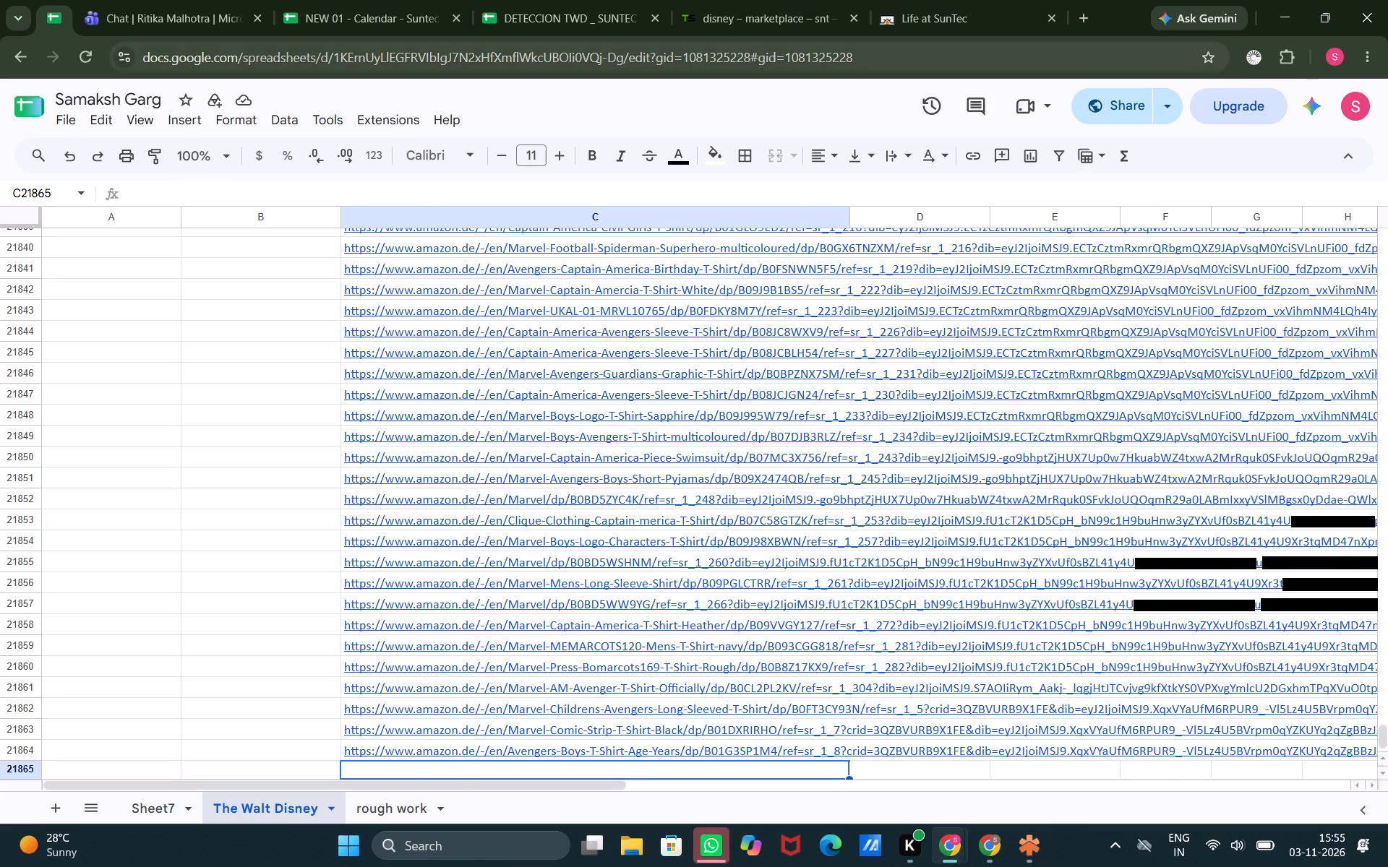
key("ctrl+v")
key("Return")
key("Return")
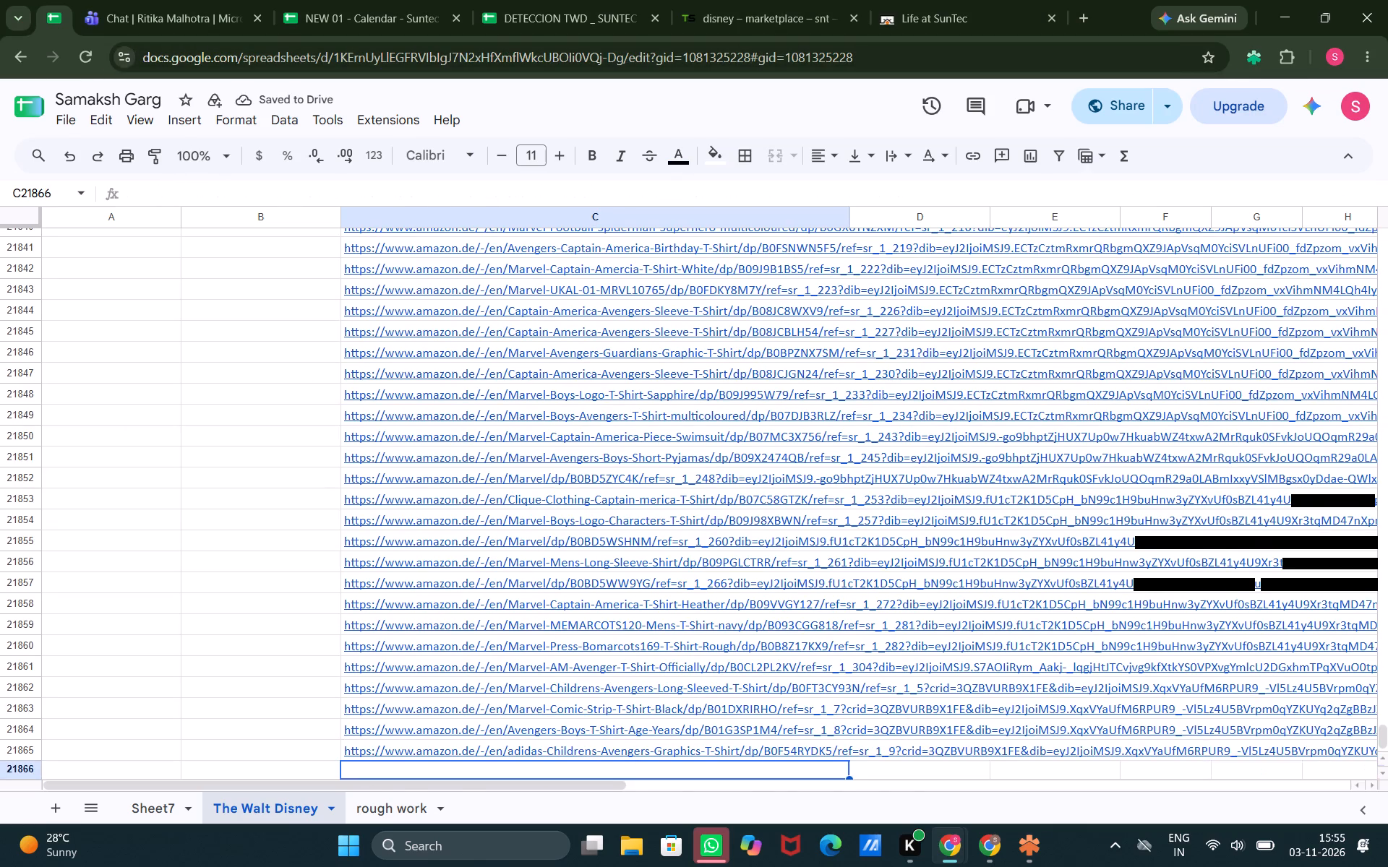
Return to the Amazon.de Avengers T shirt results and check the listings below the adidas T-shirt.
key("alt+Tab")
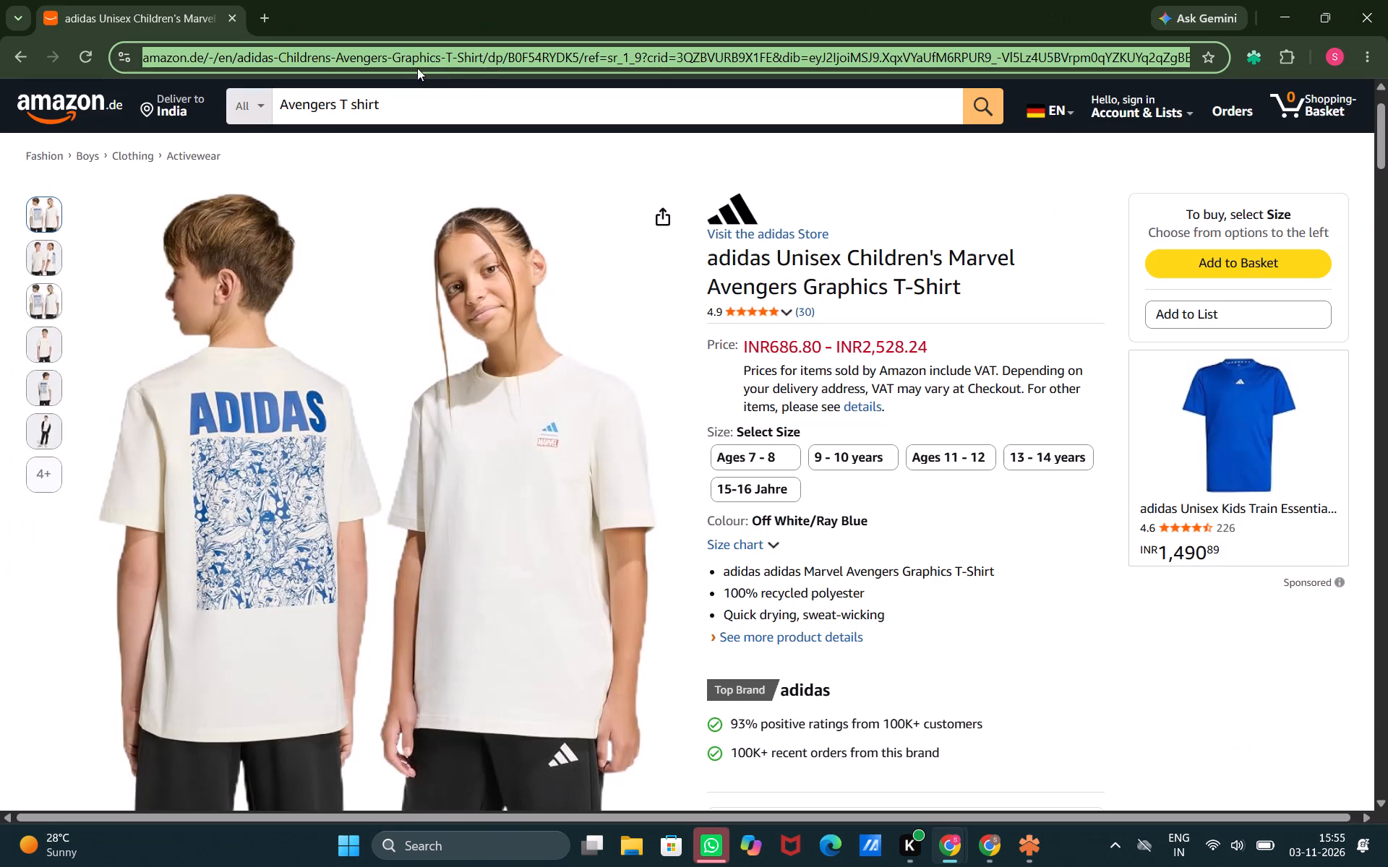
left_click(22, 49)
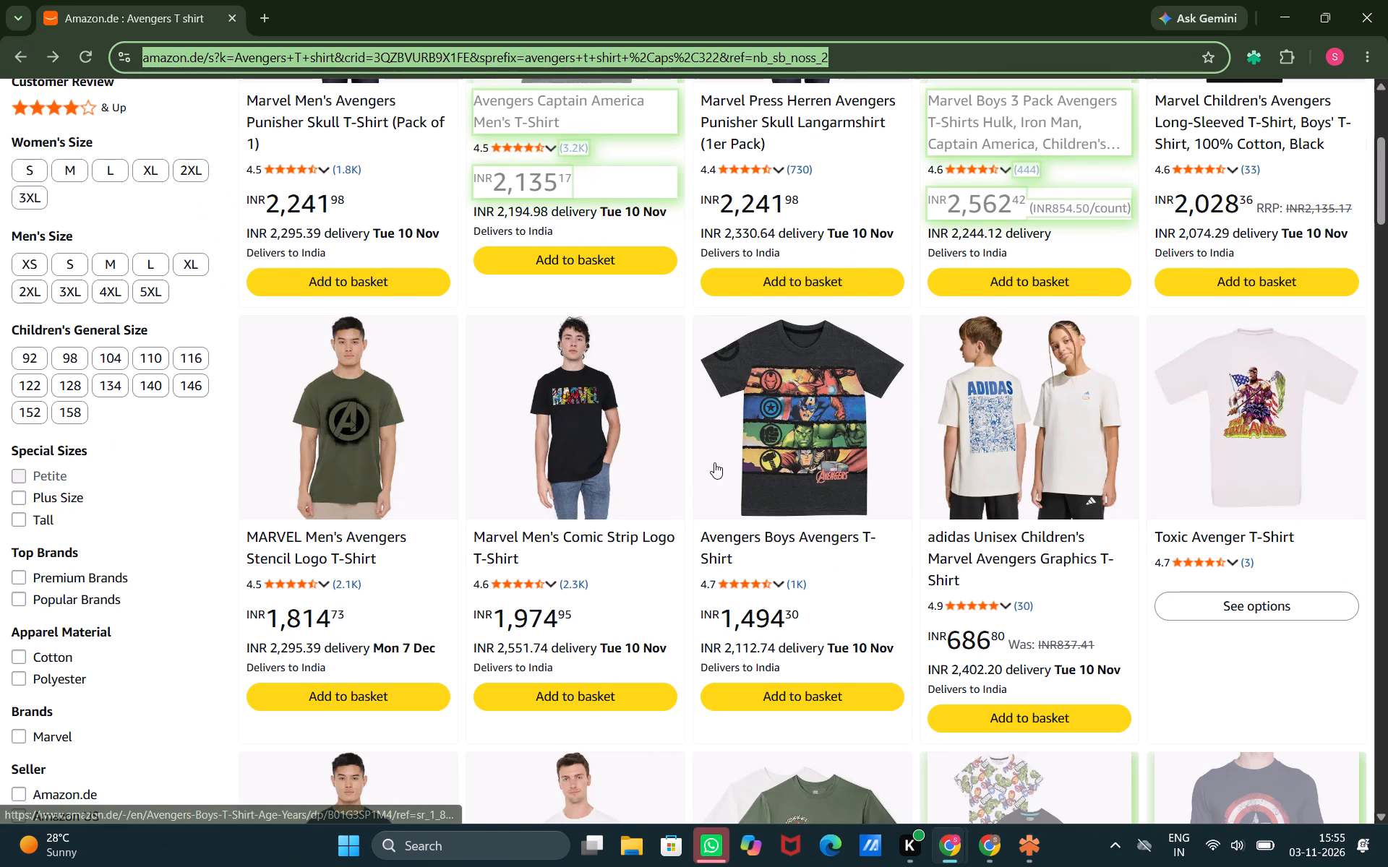
scroll(1387, 447, "down", 4)
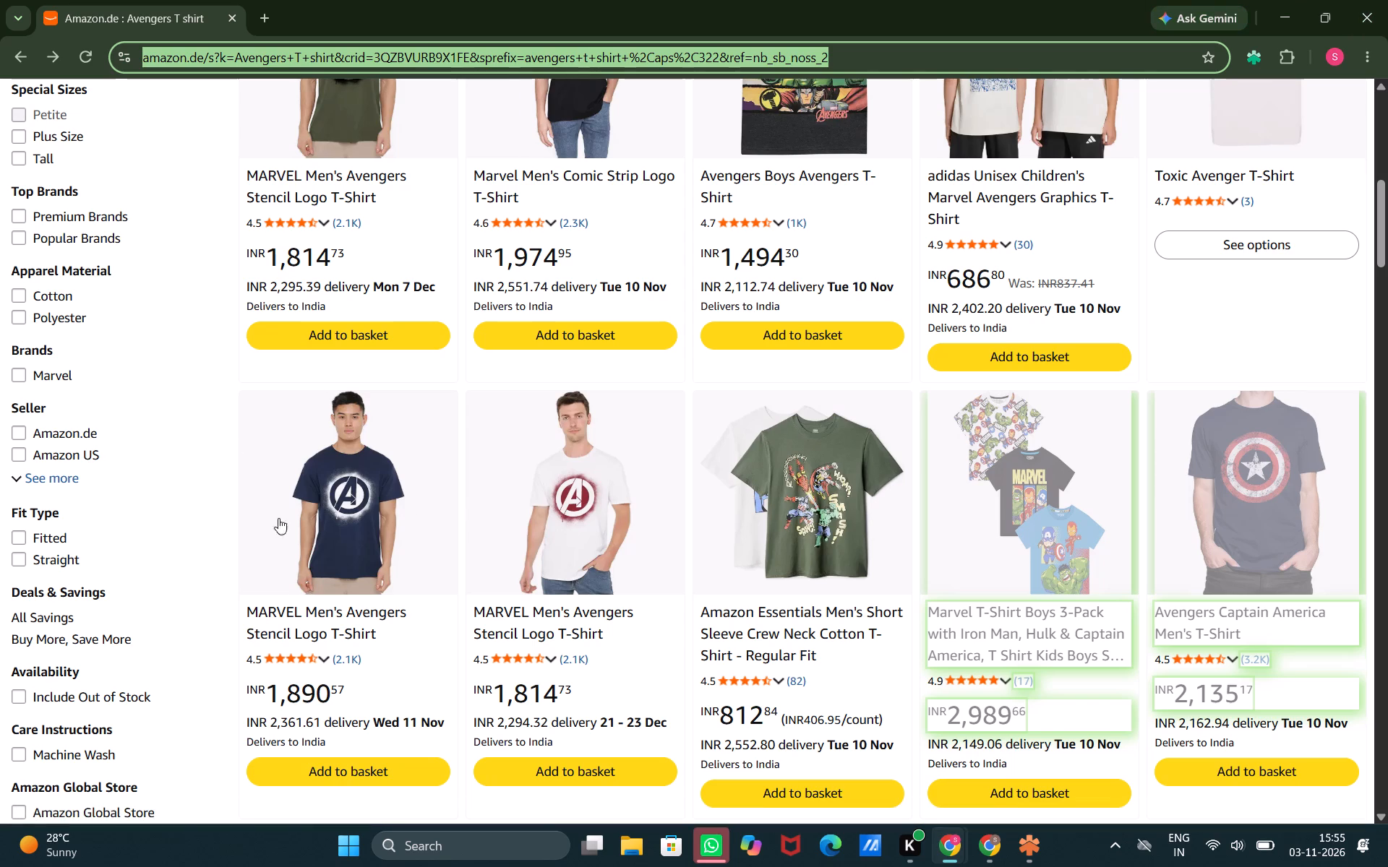
Switch back to the spreadsheet and open the rough work sheet.
key("alt+Tab")
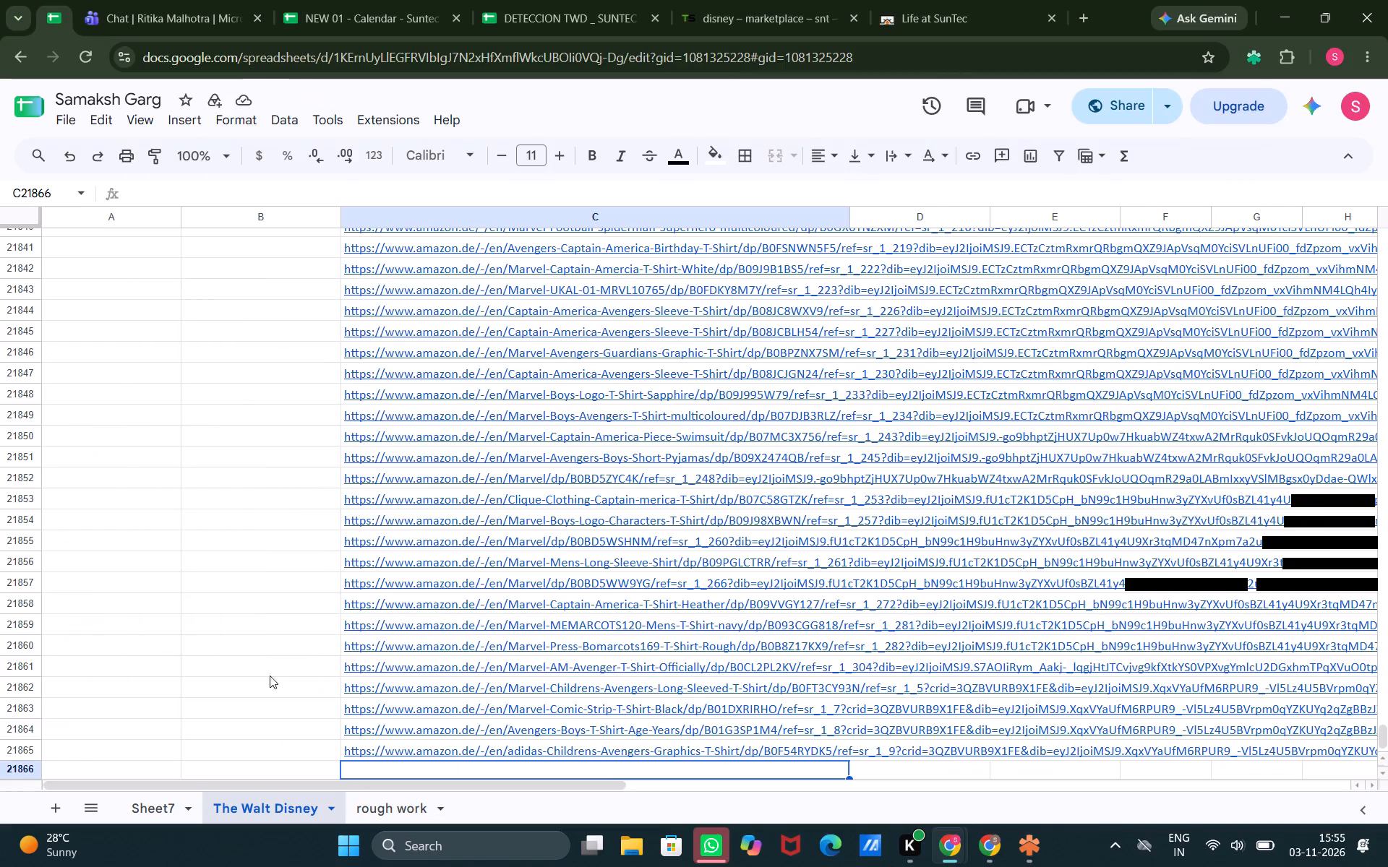
left_click(366, 814)
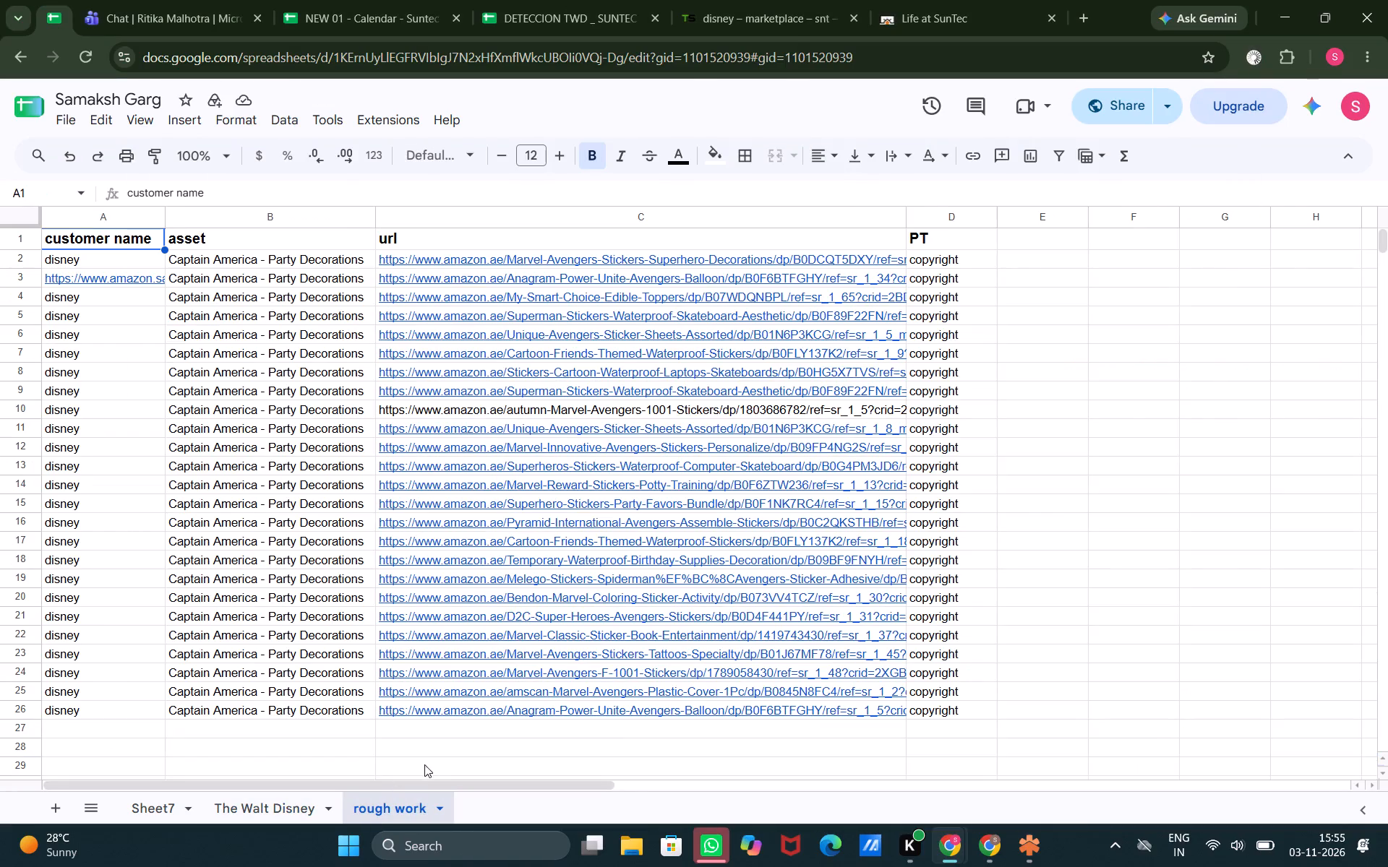
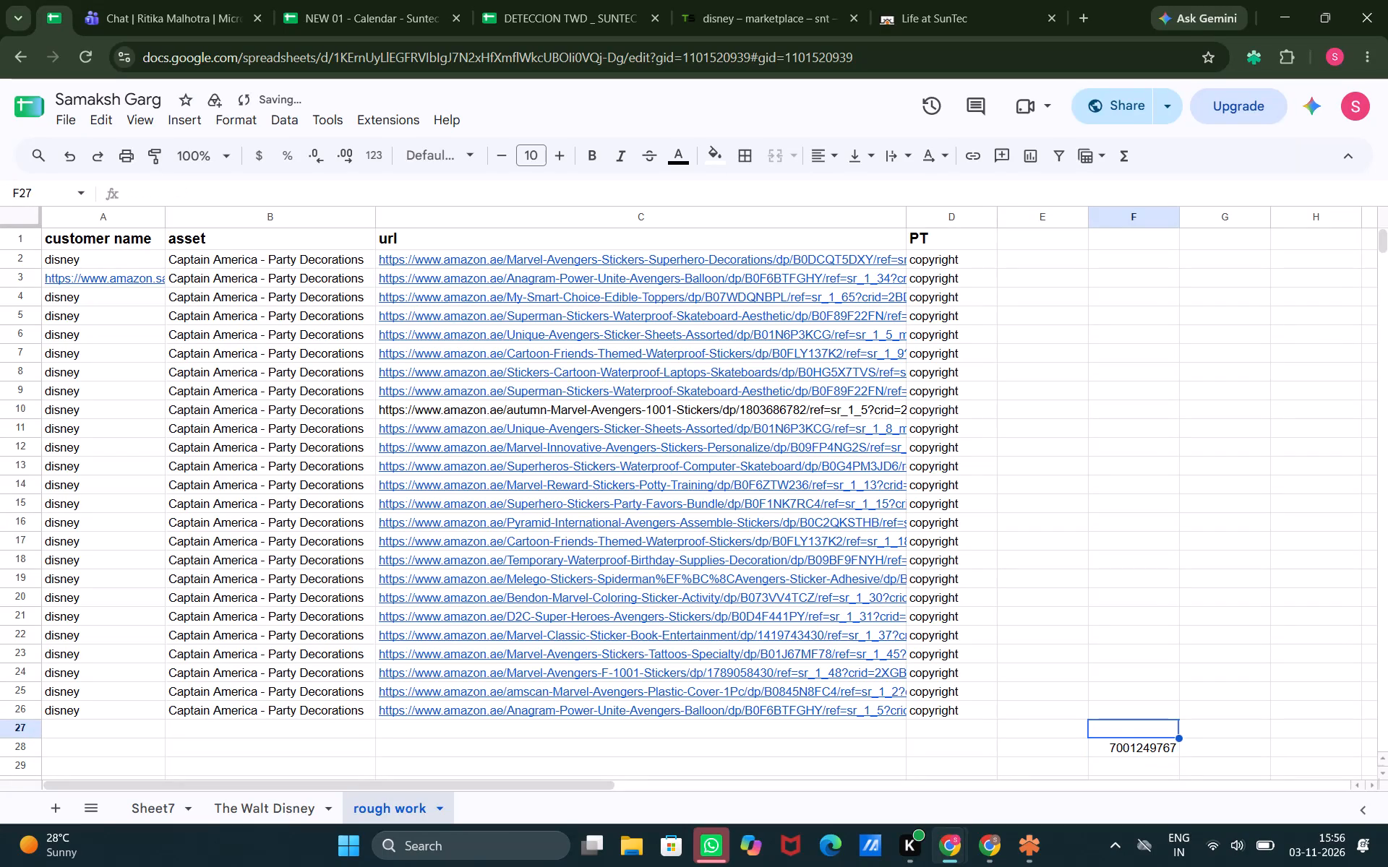
Enter the note "two comes" in cell F27 of the rough work sheet.
type("tr")
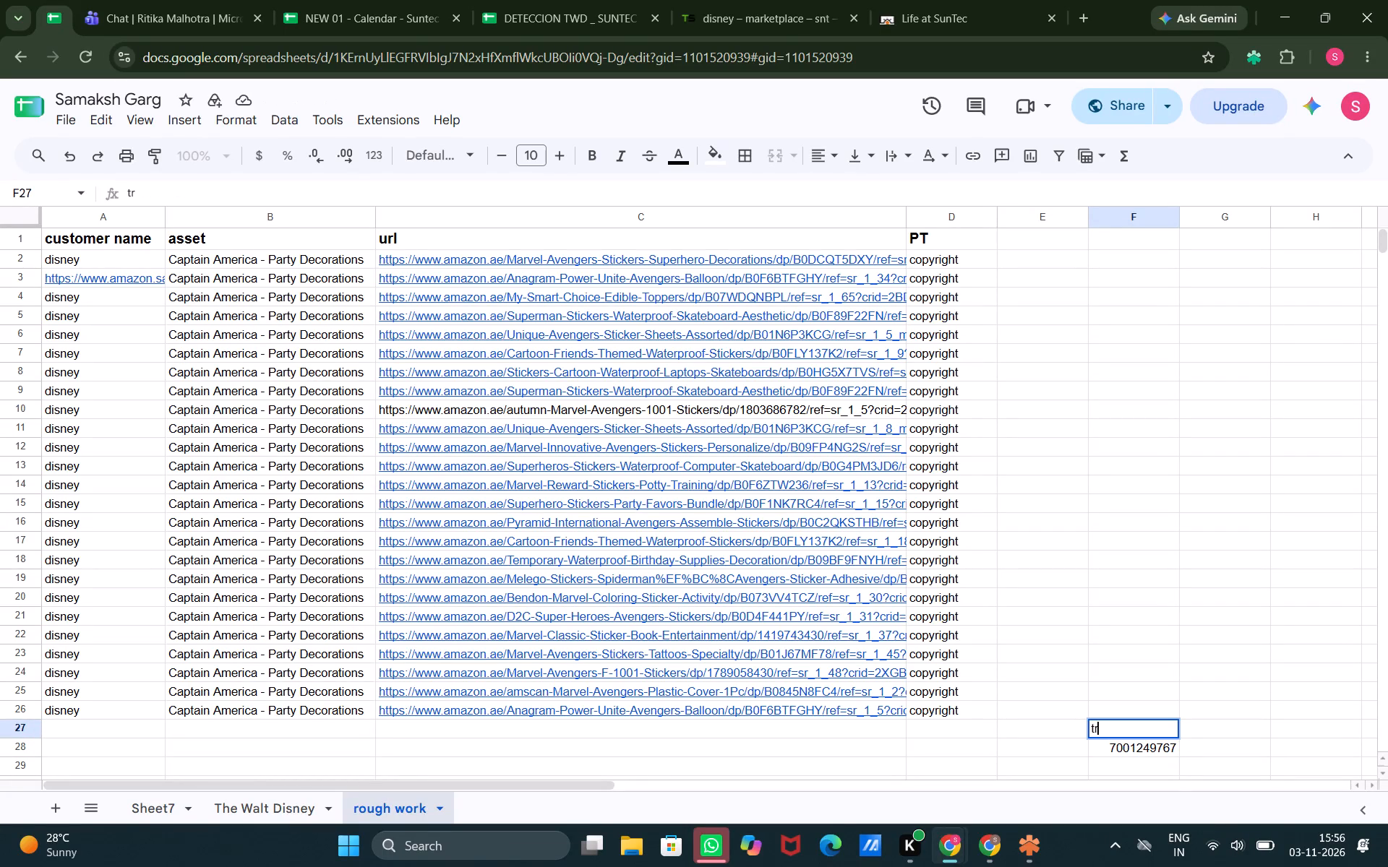
key("BackSpace")
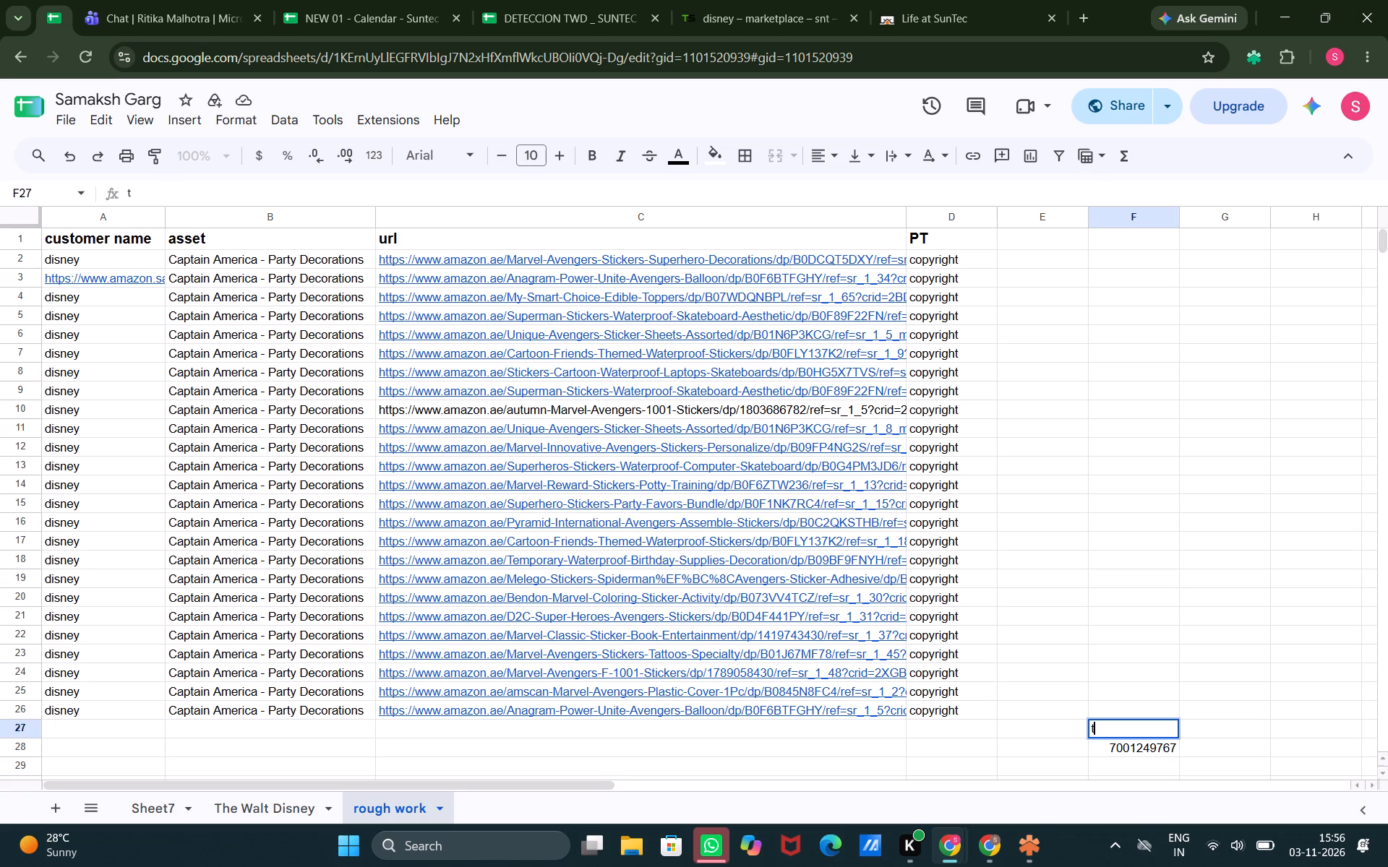
type("wo comes")
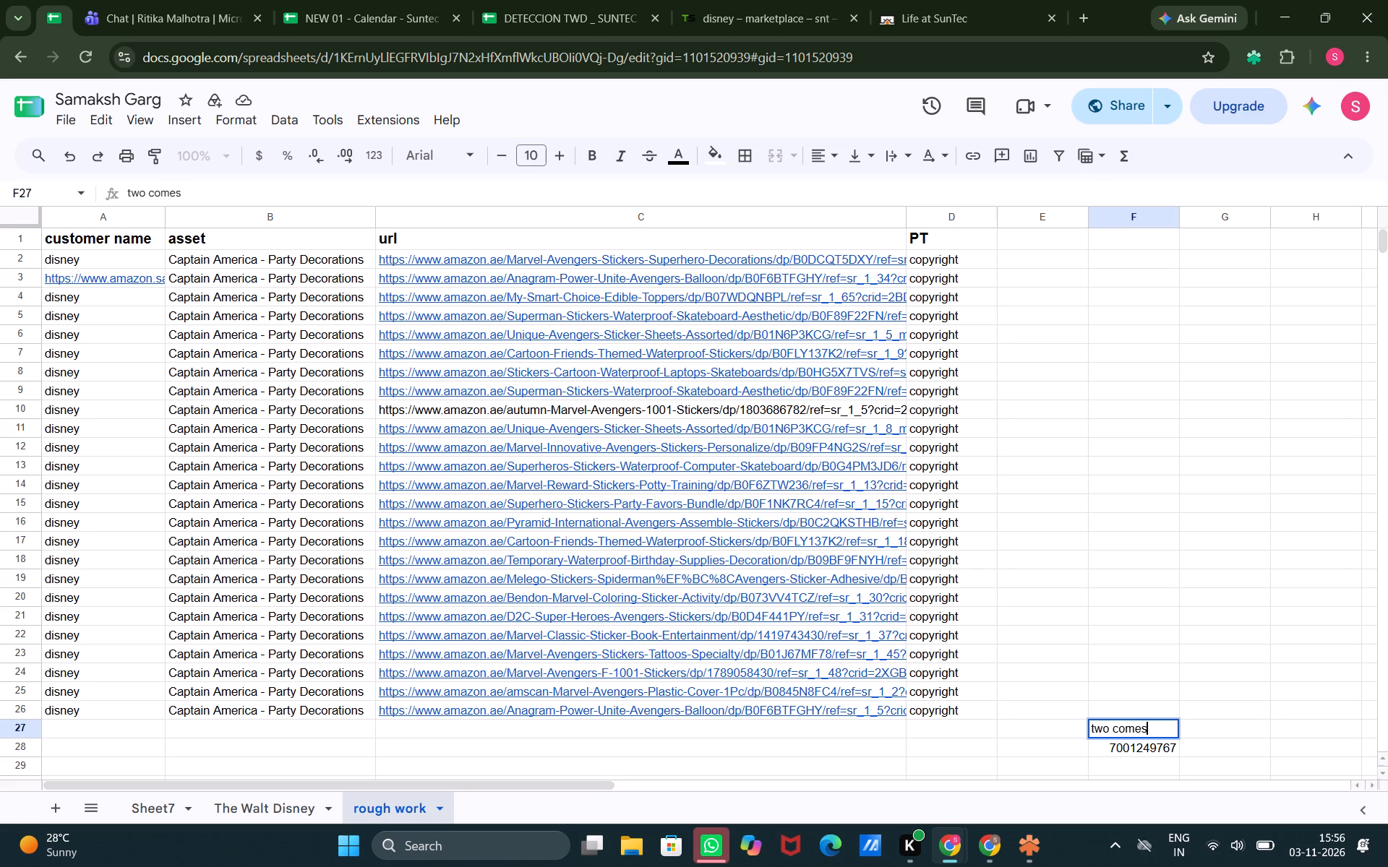
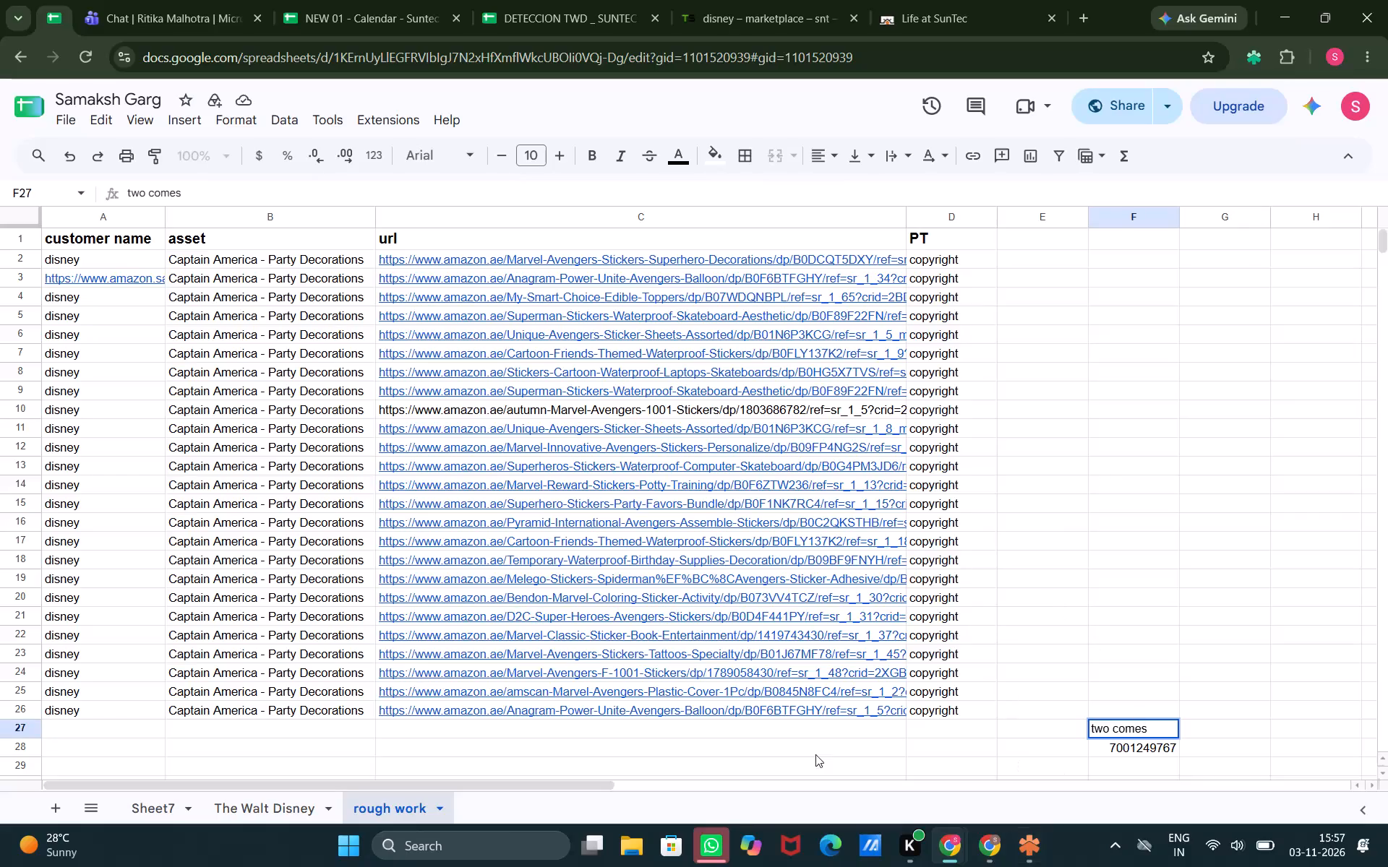
Switch from the rough work sheet back to The Walt Disney sheet.
left_click(267, 800)
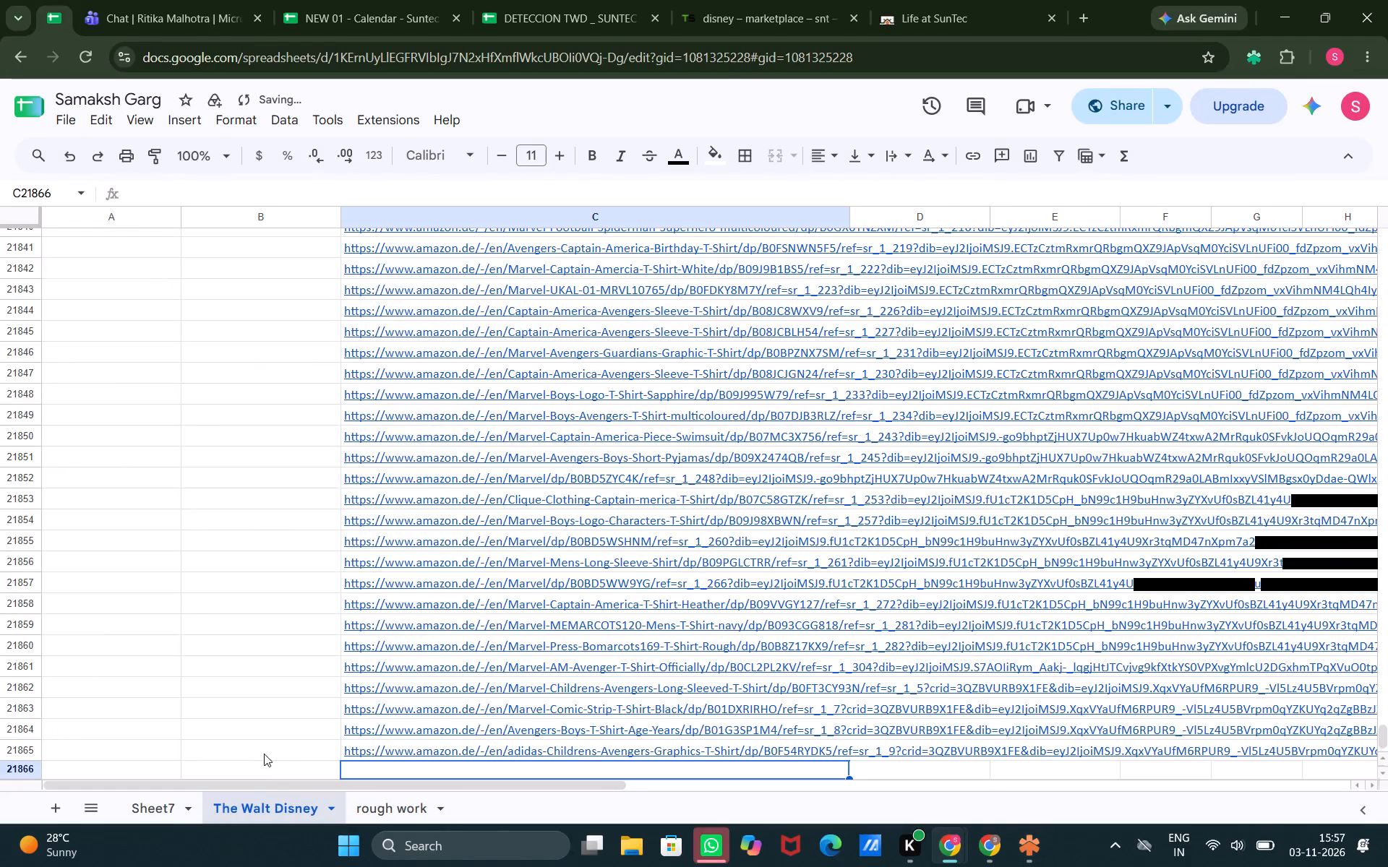
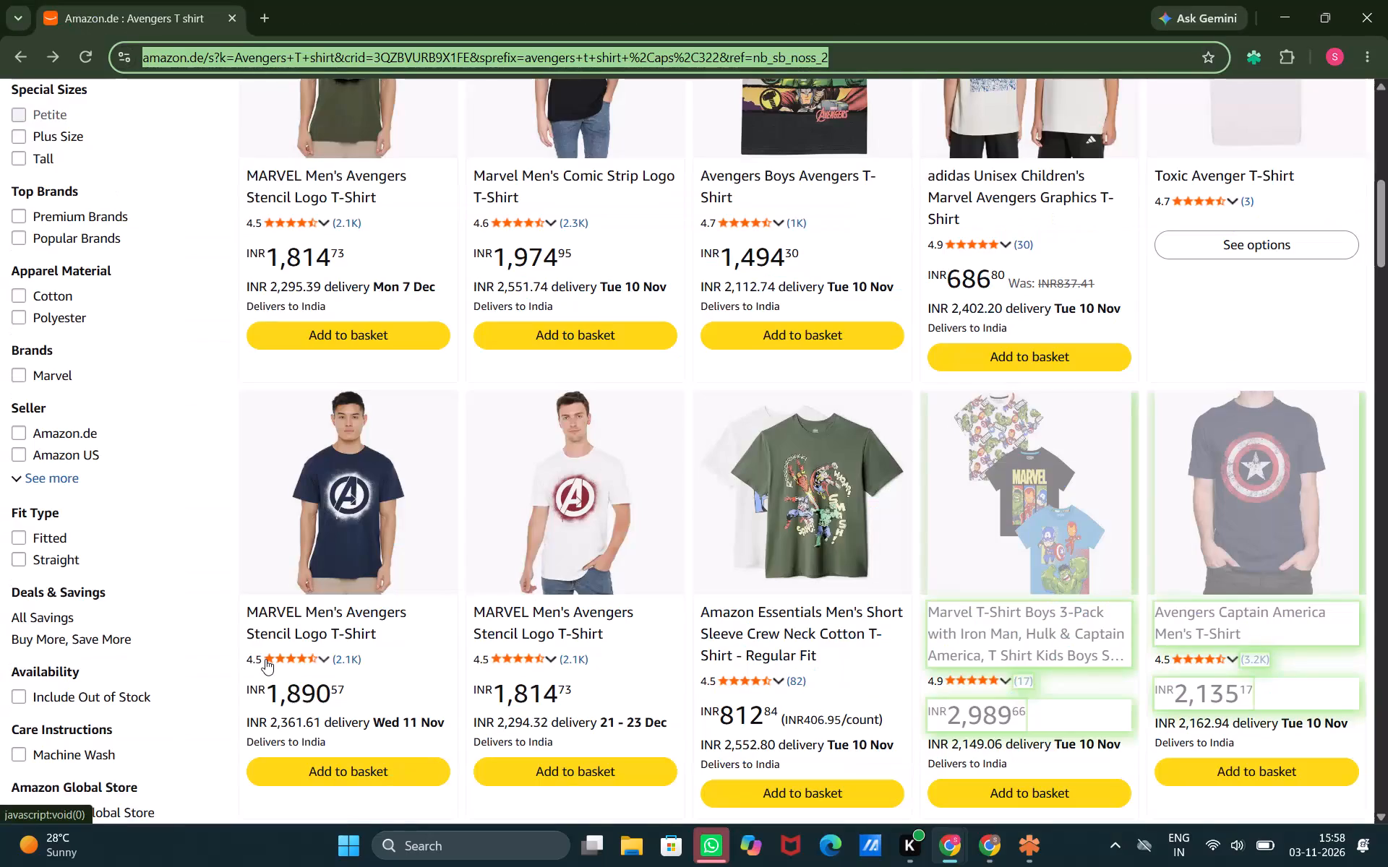
Copy the Amazon Essentials Men's Short Sleeve Crew Neck Cotton T-Shirt link into cell C21866 of The Walt Disney sheet.
right_click(852, 619)
left_click(931, 526)
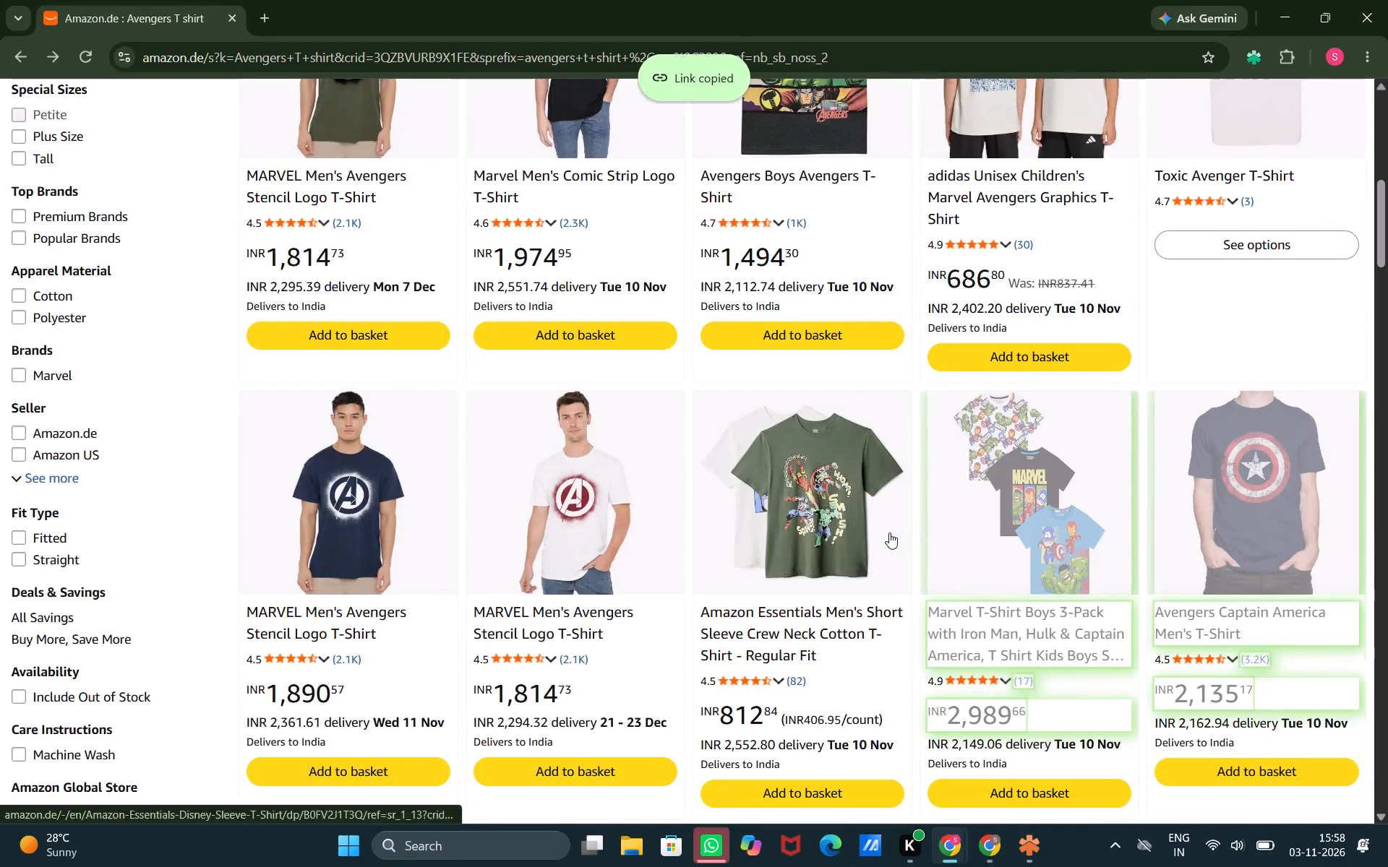
key("alt+Tab")
key("ctrl+v")
key("Return")
key("Return")
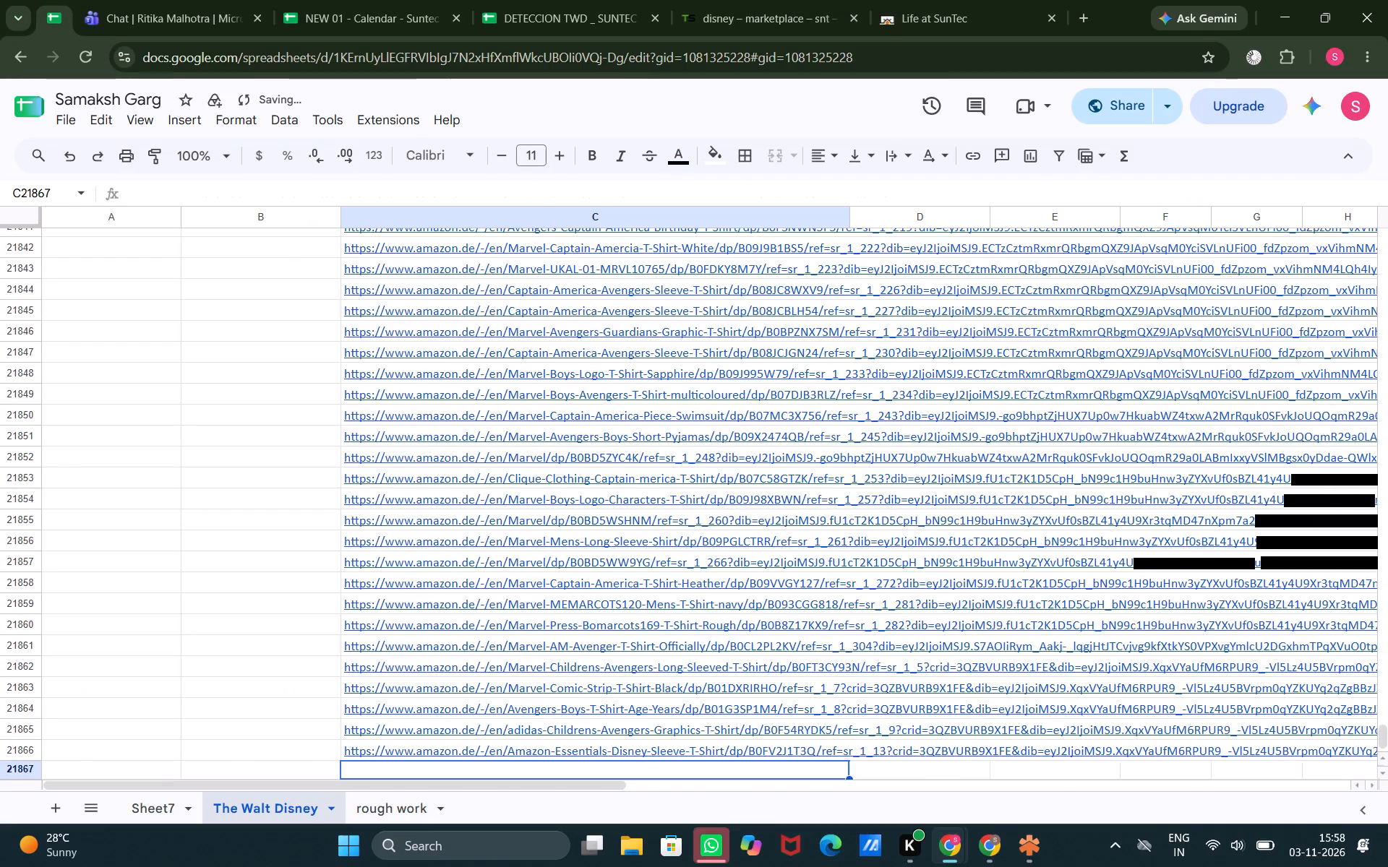
Copy the Marvel Men's Call Out T-Shirt link from the Amazon.de results into cell C21867 of The Walt Disney sheet.
key("alt+Tab")
scroll(1362, 461, "down", 7)
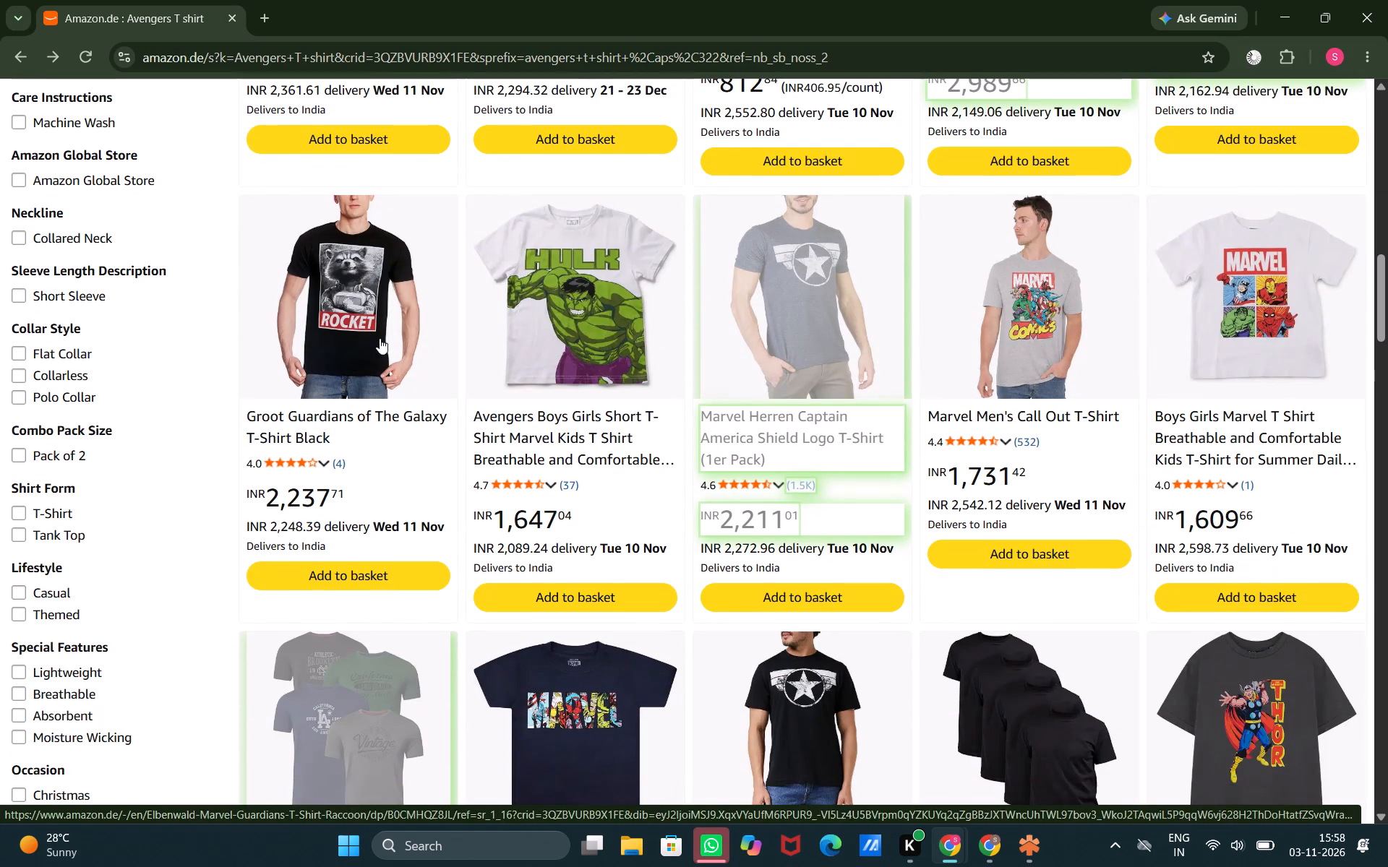
right_click(1012, 423)
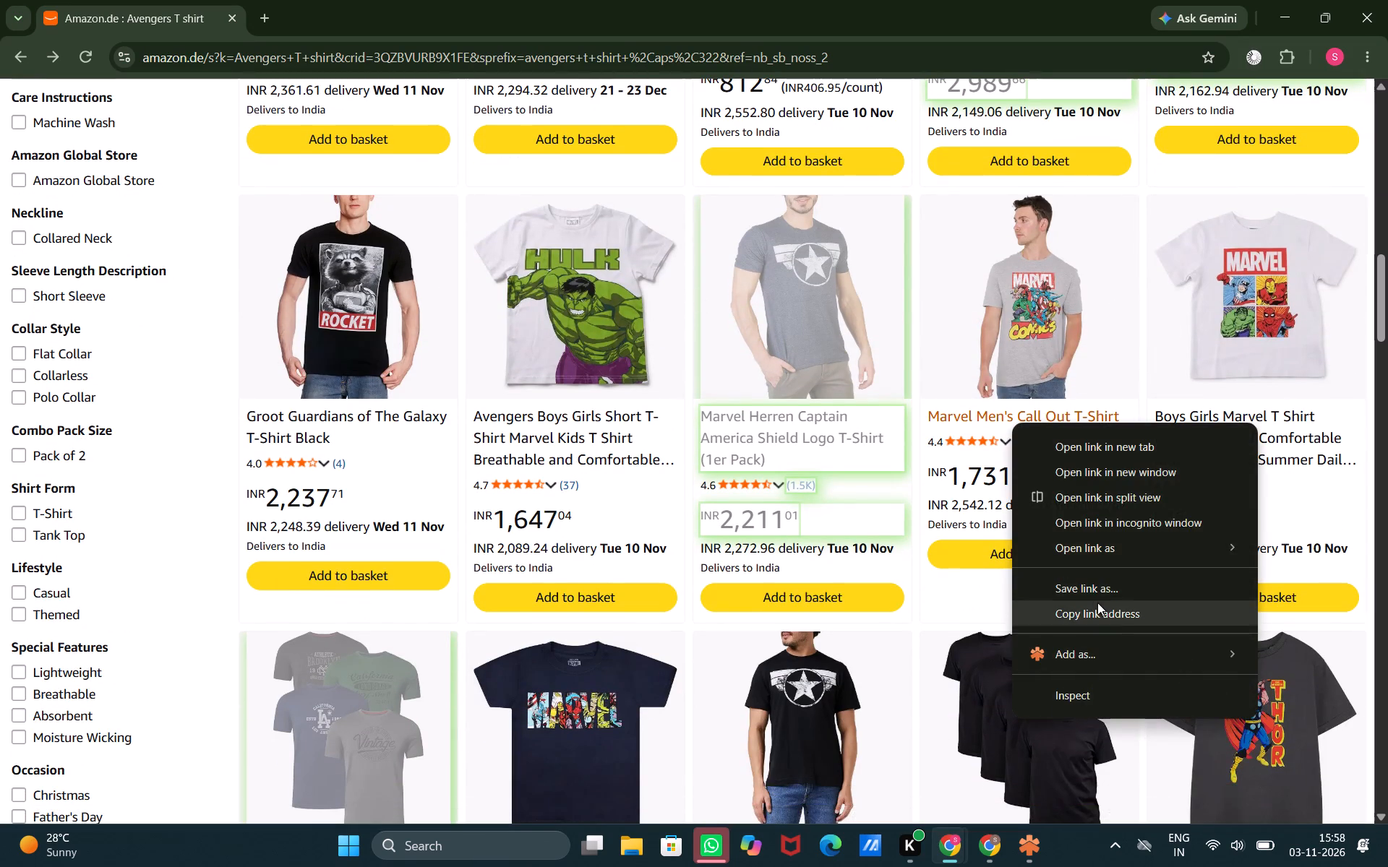
left_click(1097, 603)
key("alt+Tab")
key("ctrl+v")
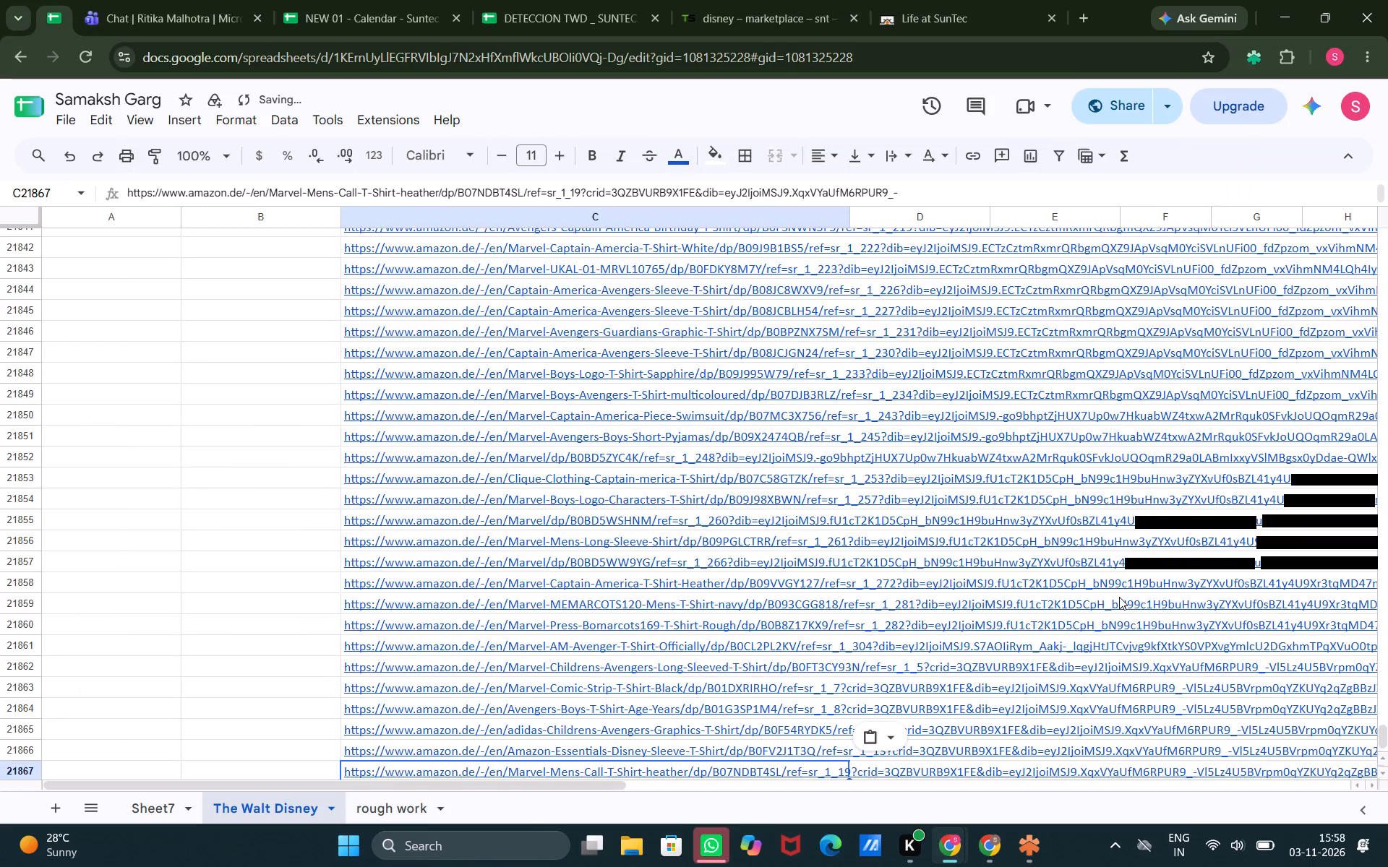
key("Return")
key("Return")
Copy the Boys Girls Marvel T Shirt Breathable and Comfortable listing link from Amazon.de into cell C21868.
key("alt+Tab")
right_click(1211, 441)
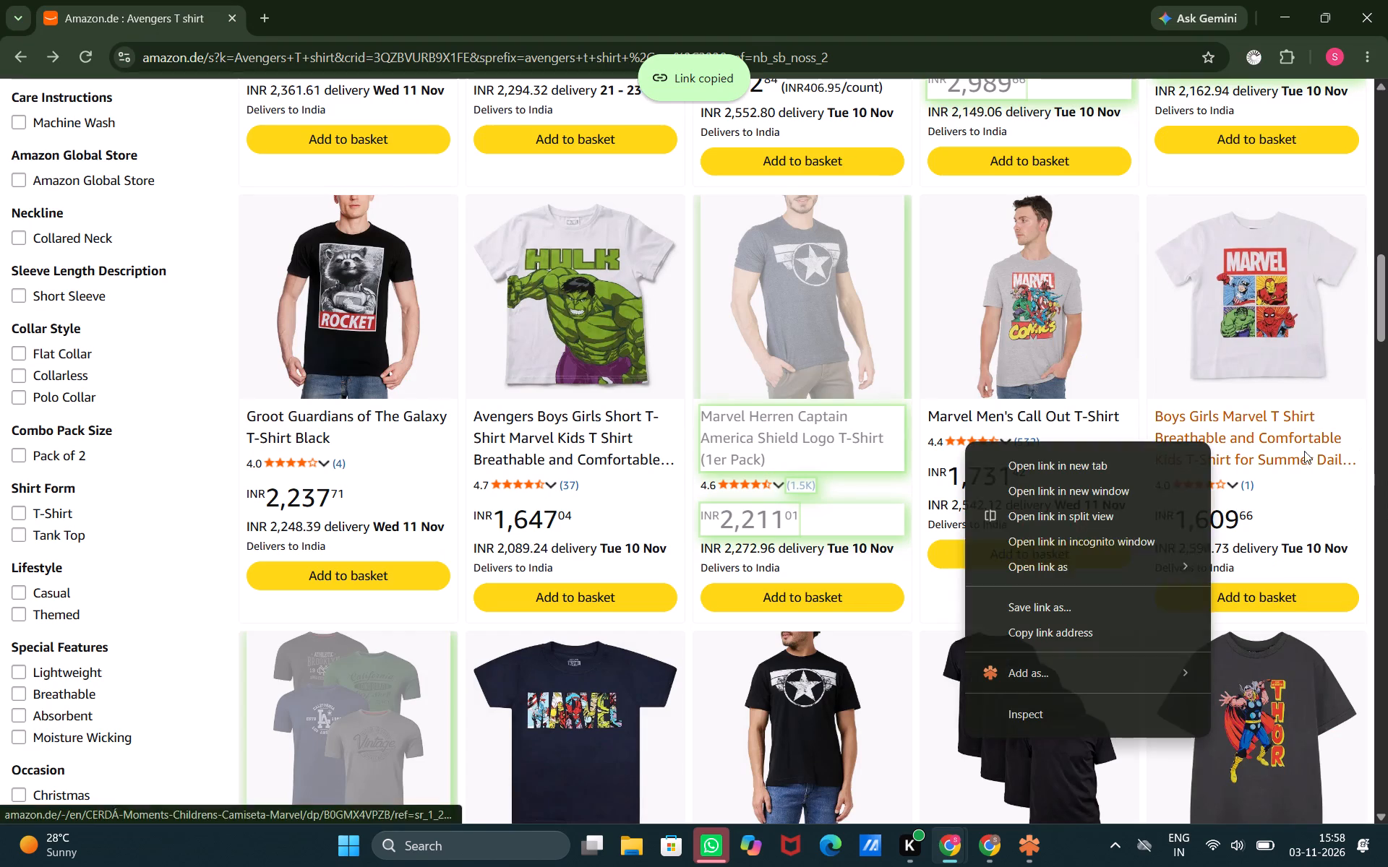
left_click(1087, 636)
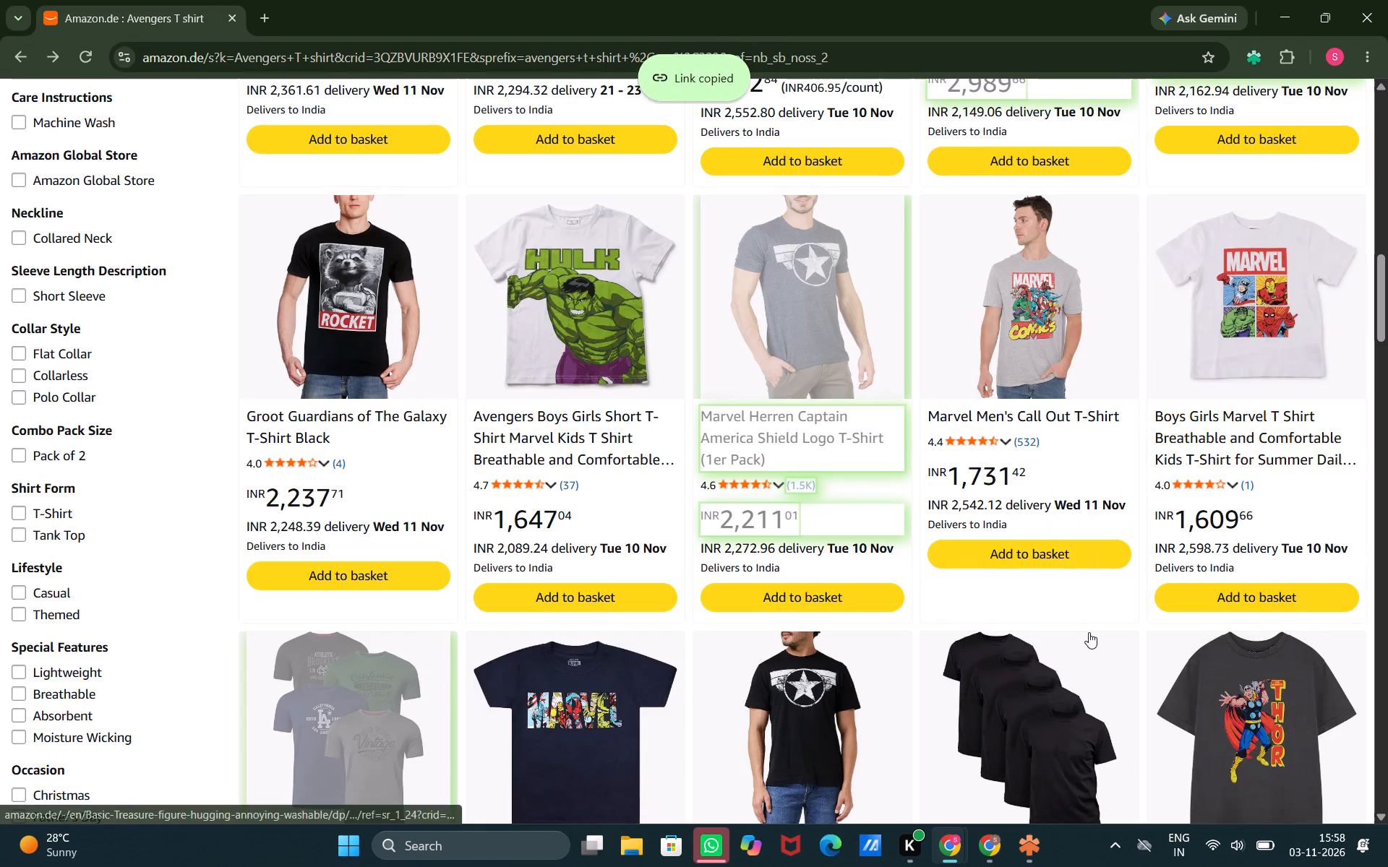
key("alt+Tab")
key("ctrl+v")
key("Return")
key("Return")
key("Return")
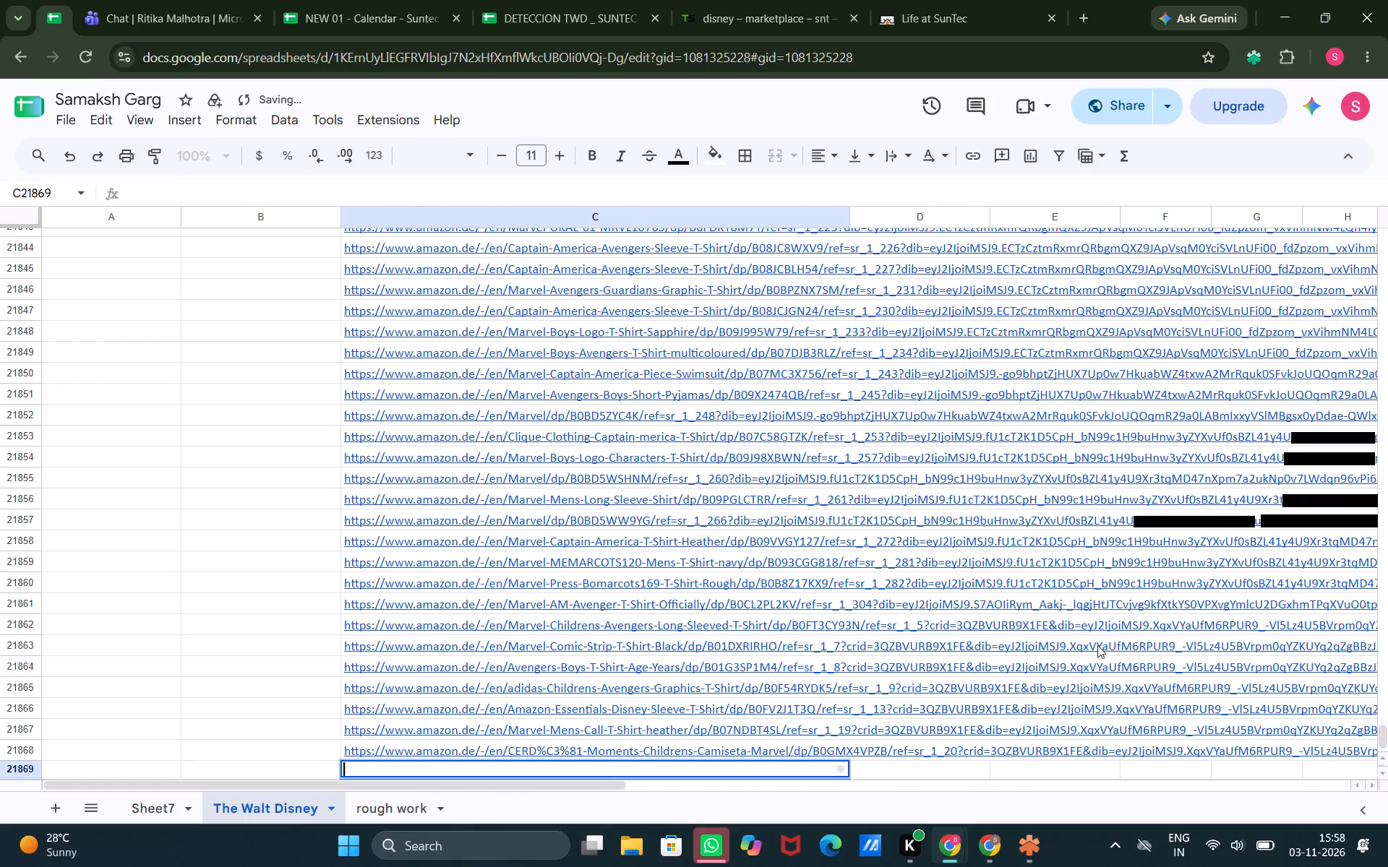
Copy the navy Marvel Boys Logo Characters T-Shirt link from the Amazon.de results into cell C21869.
key("alt+Tab")
scroll(1154, 511, "down", 3)
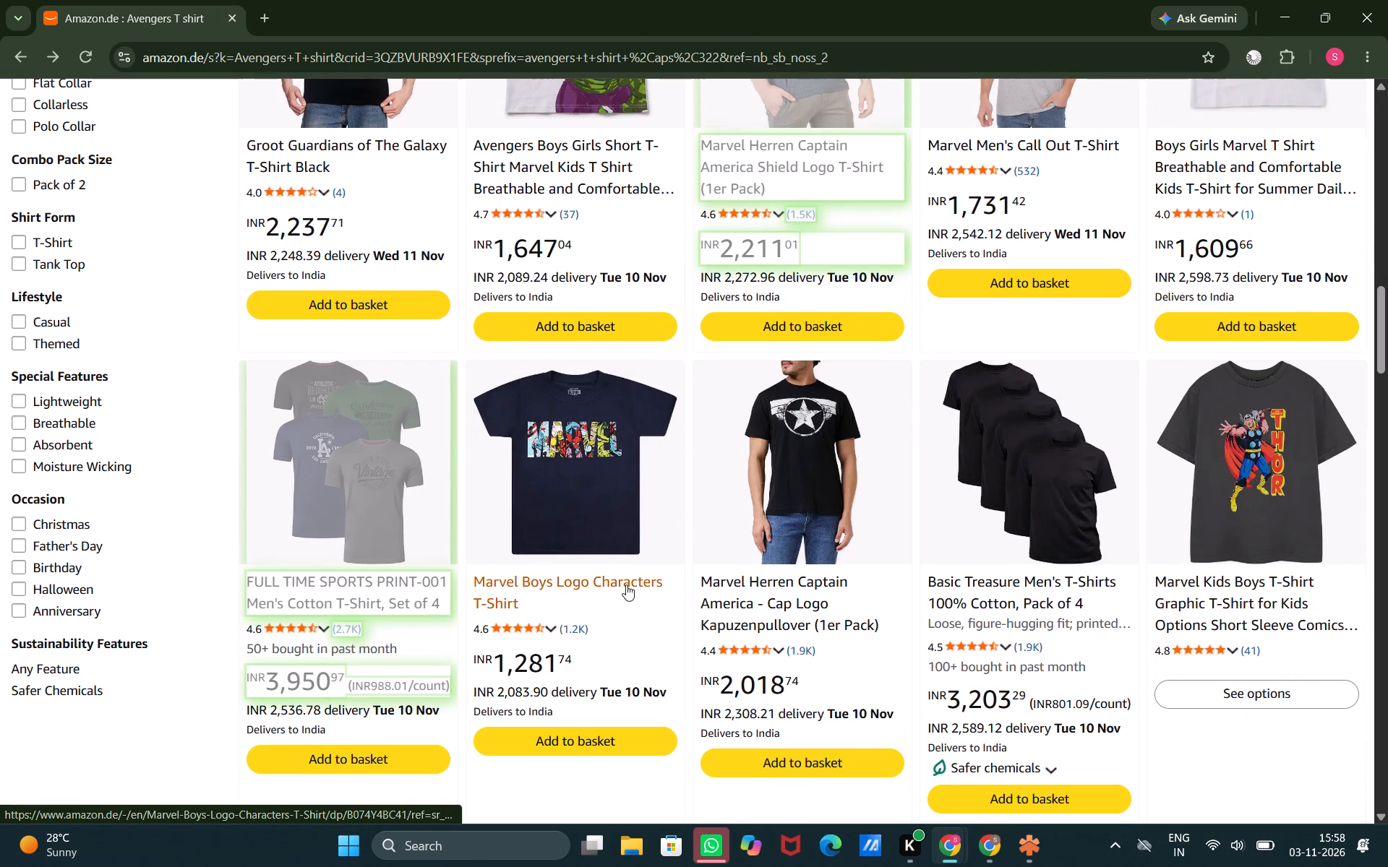
right_click(626, 584)
left_click(700, 487)
key("alt+Tab")
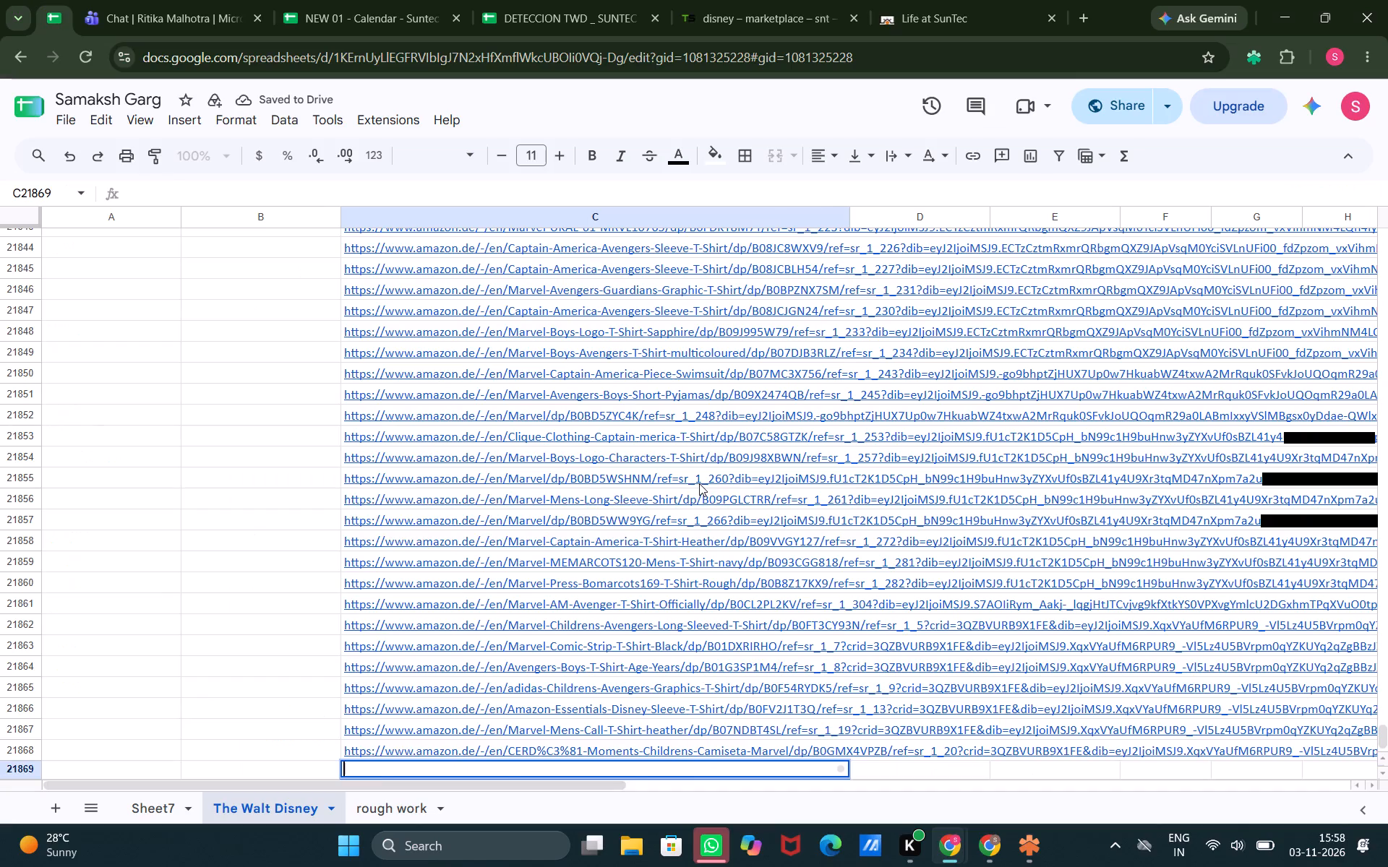
key("ctrl+v")
key("Return")
key("Return")
Copy the Marvel Herren Captain America - Cap Logo Kapuzenpullover link from the Amazon.de results into cell C21870.
key("alt+Tab")
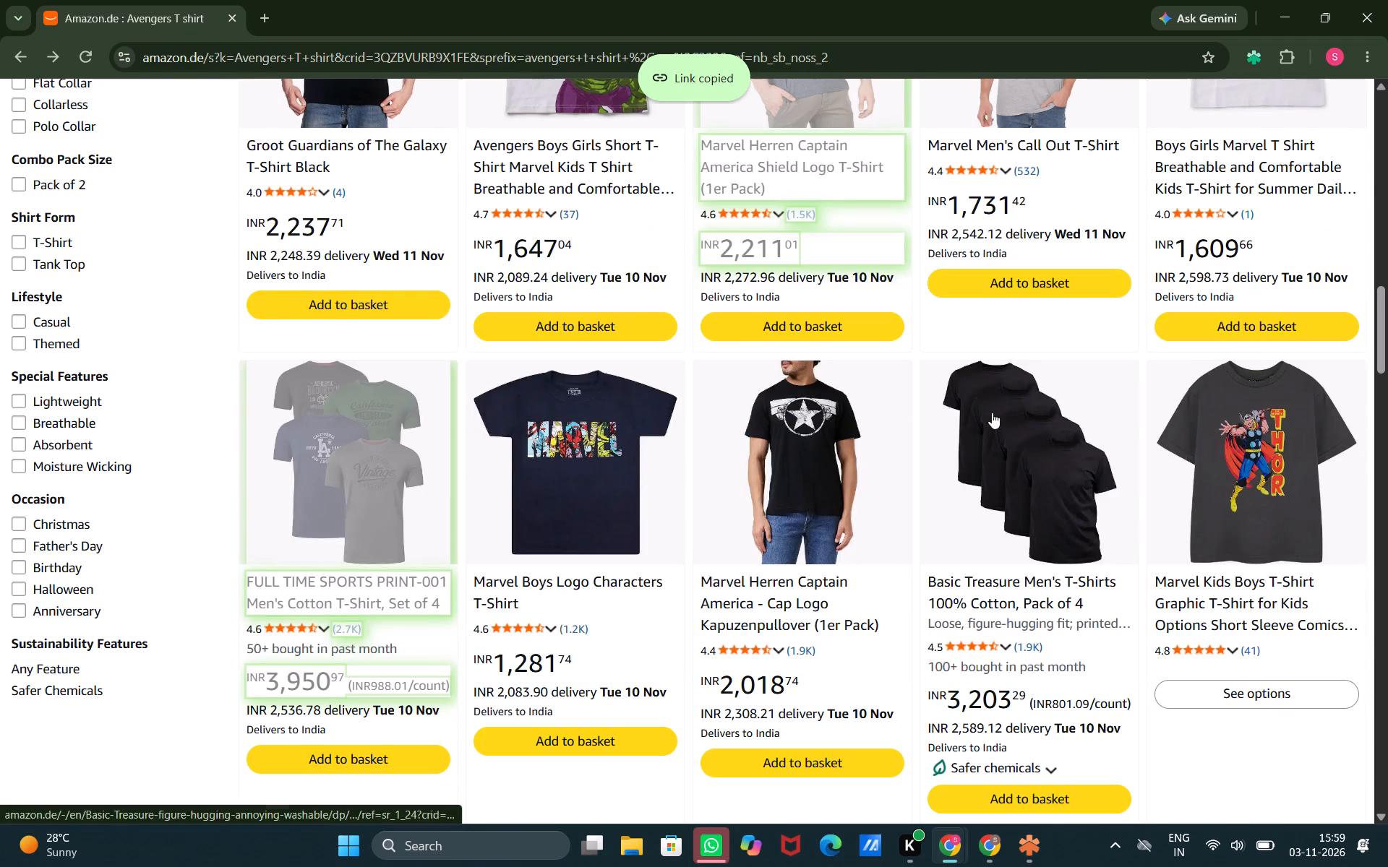
right_click(800, 590)
left_click(865, 490)
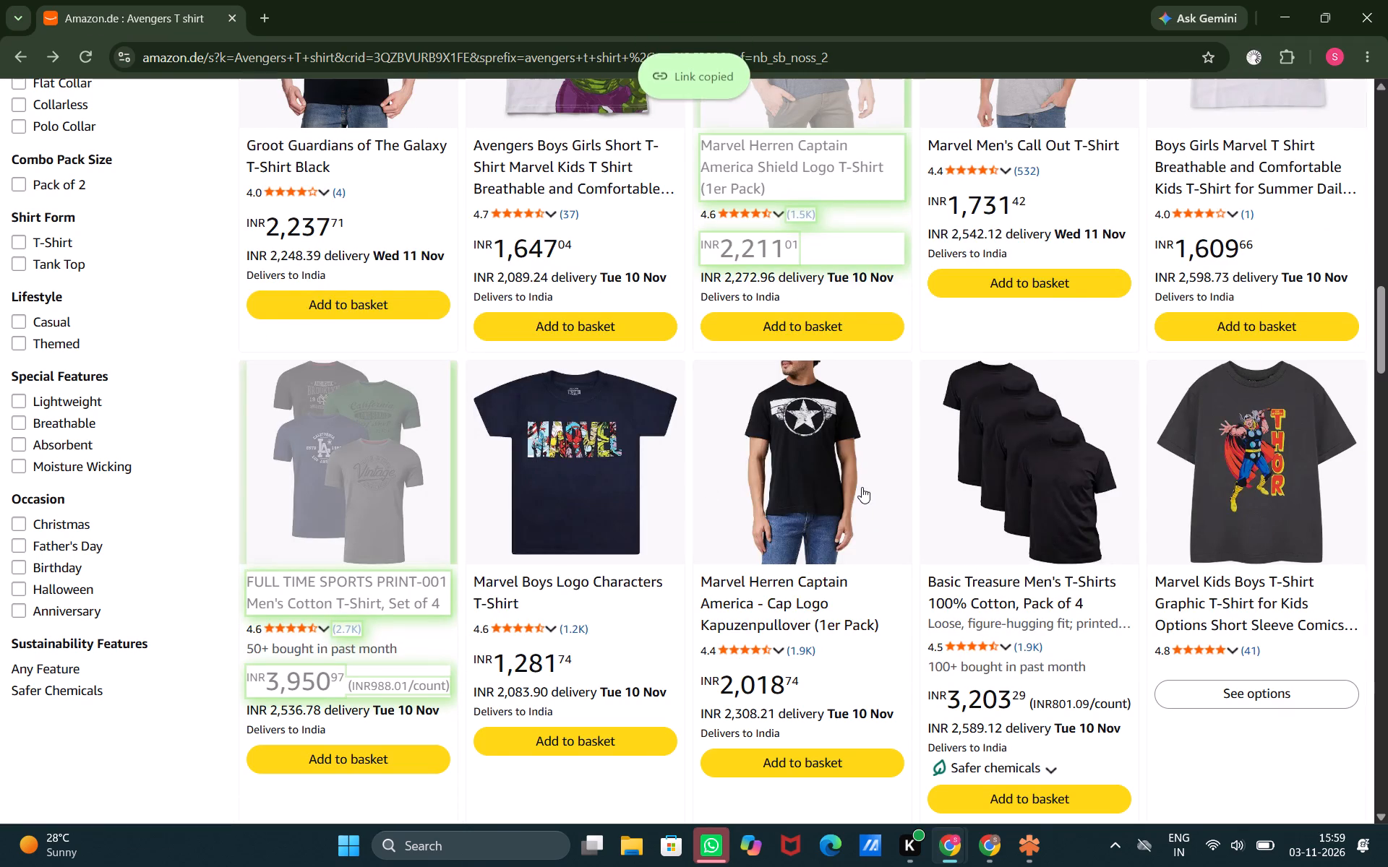
key("alt+Tab")
key("ctrl+v")
key("Return")
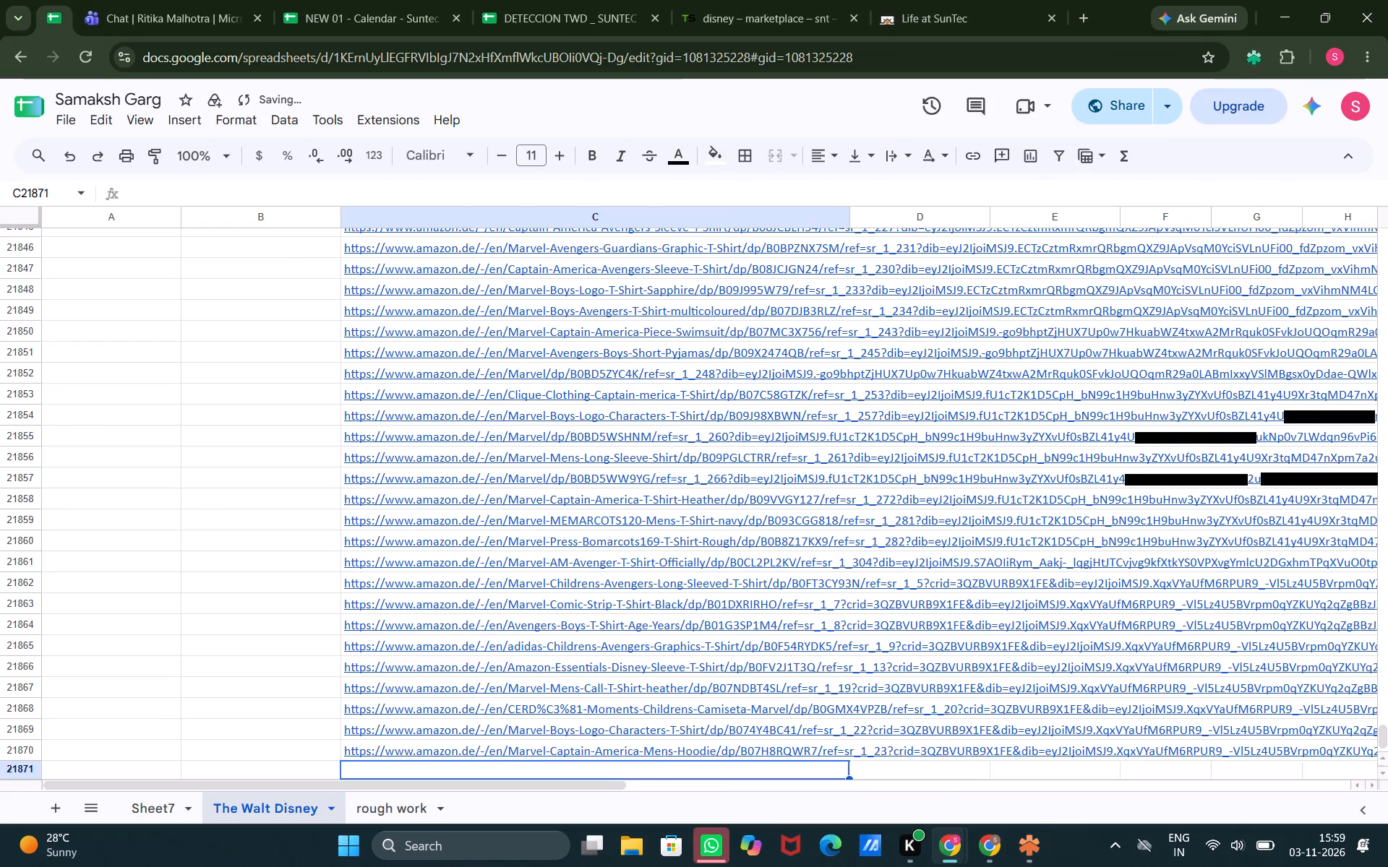
Copy the Marvel Boys Avengers T-Shirt link from the Amazon.de results into cell C21871.
key("alt+Tab")
scroll(938, 452, "down", 4)
scroll(1076, 388, "down", 1)
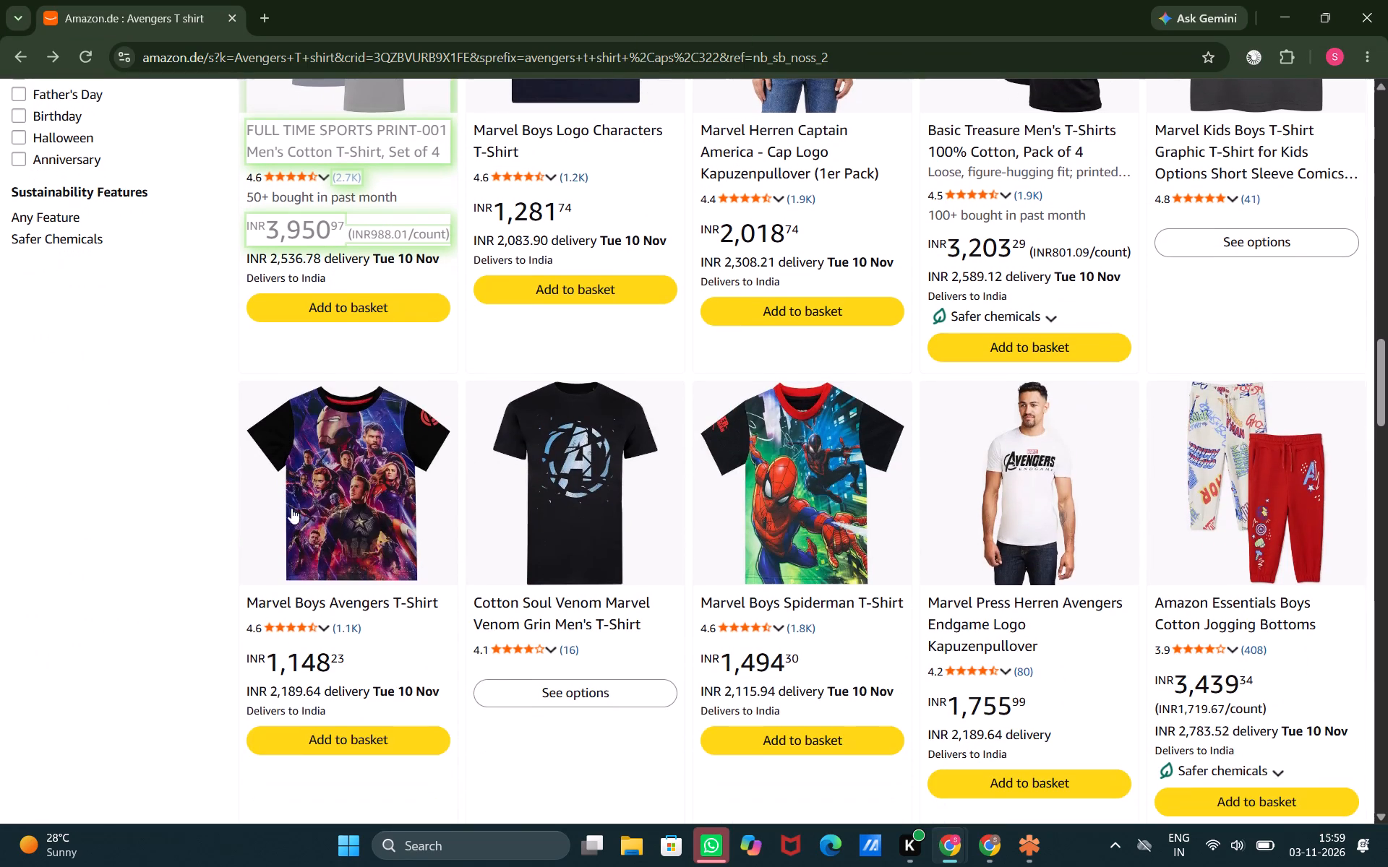
right_click(320, 593)
left_click(406, 499)
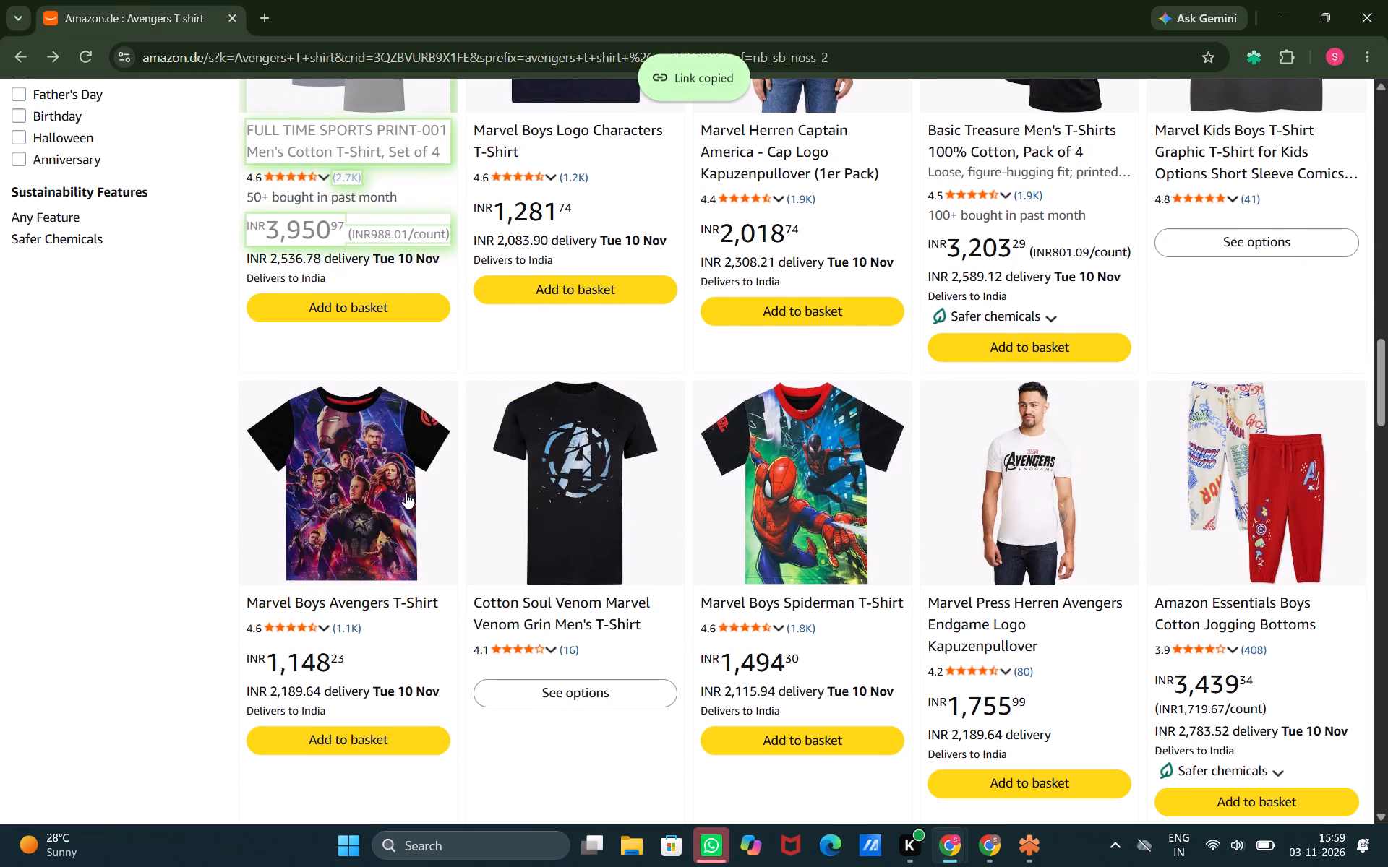
key("alt+Tab")
key("ctrl+v")
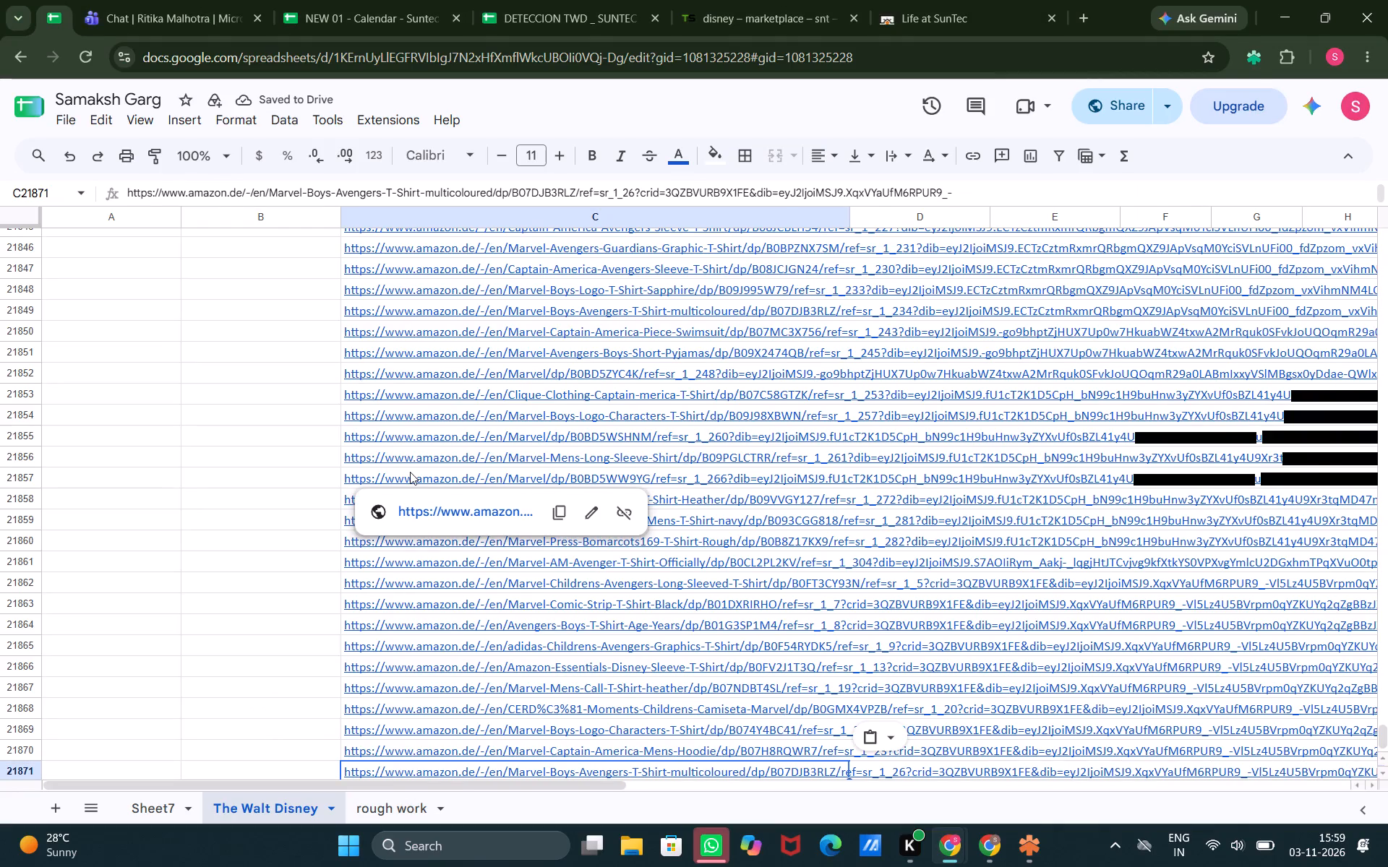
key("Return")
key("Return")
Copy the Marvel The Avengers Men's Pyjama Logo Lounge Trousers & T-Shirt Set link from Amazon.de into cell C21872.
key("alt+Tab")
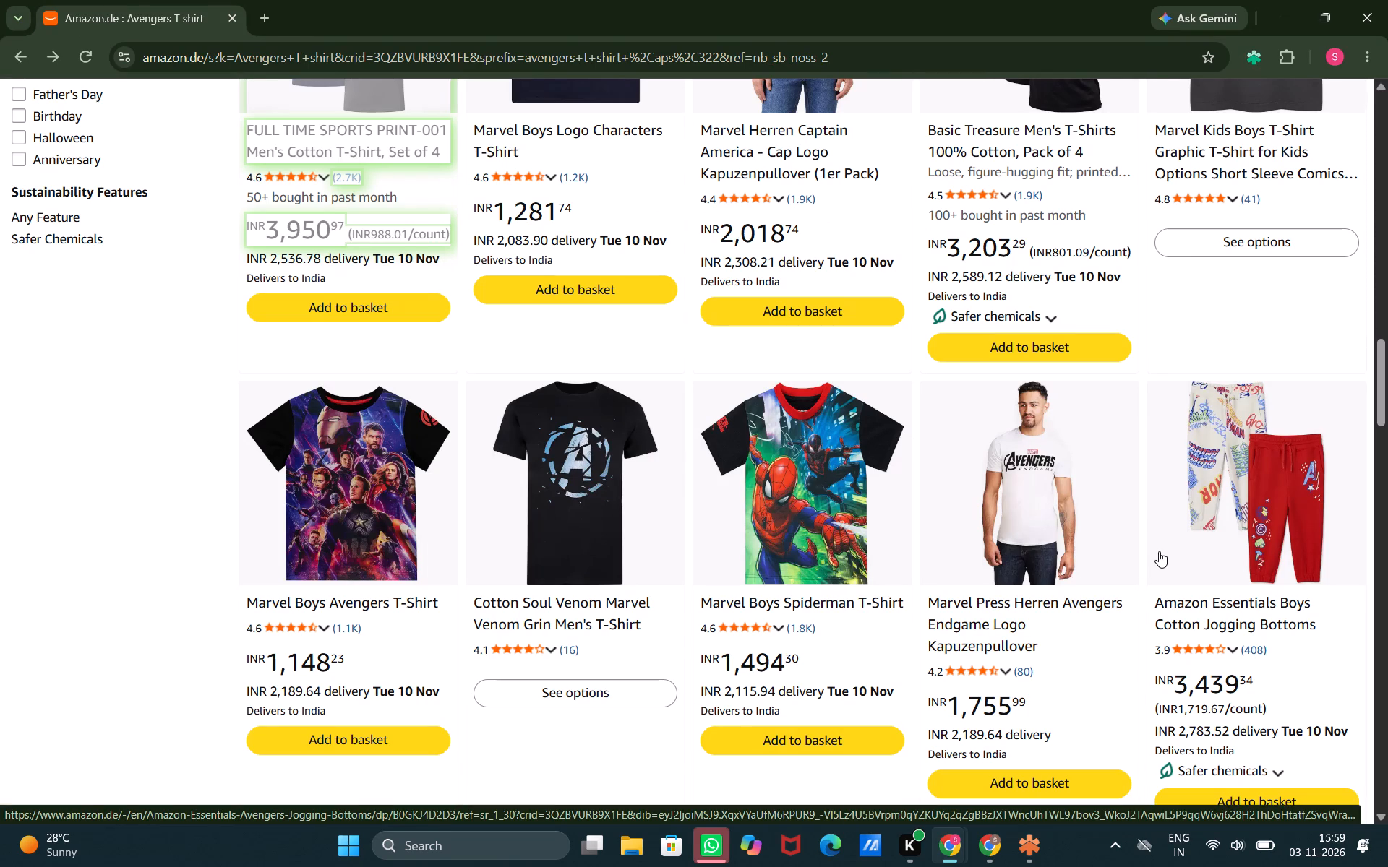
scroll(891, 422, "down", 5)
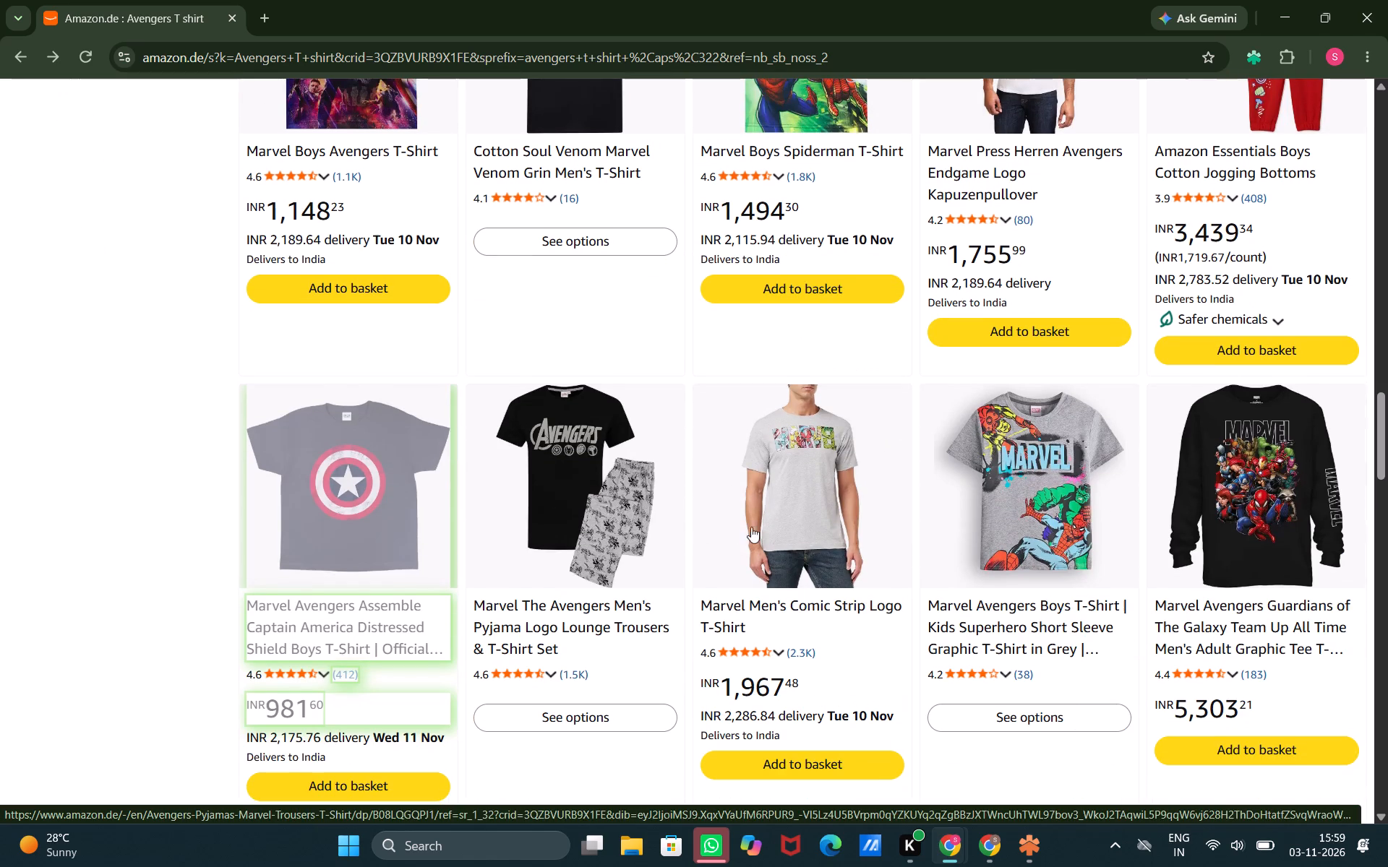
right_click(583, 636)
left_click(689, 532)
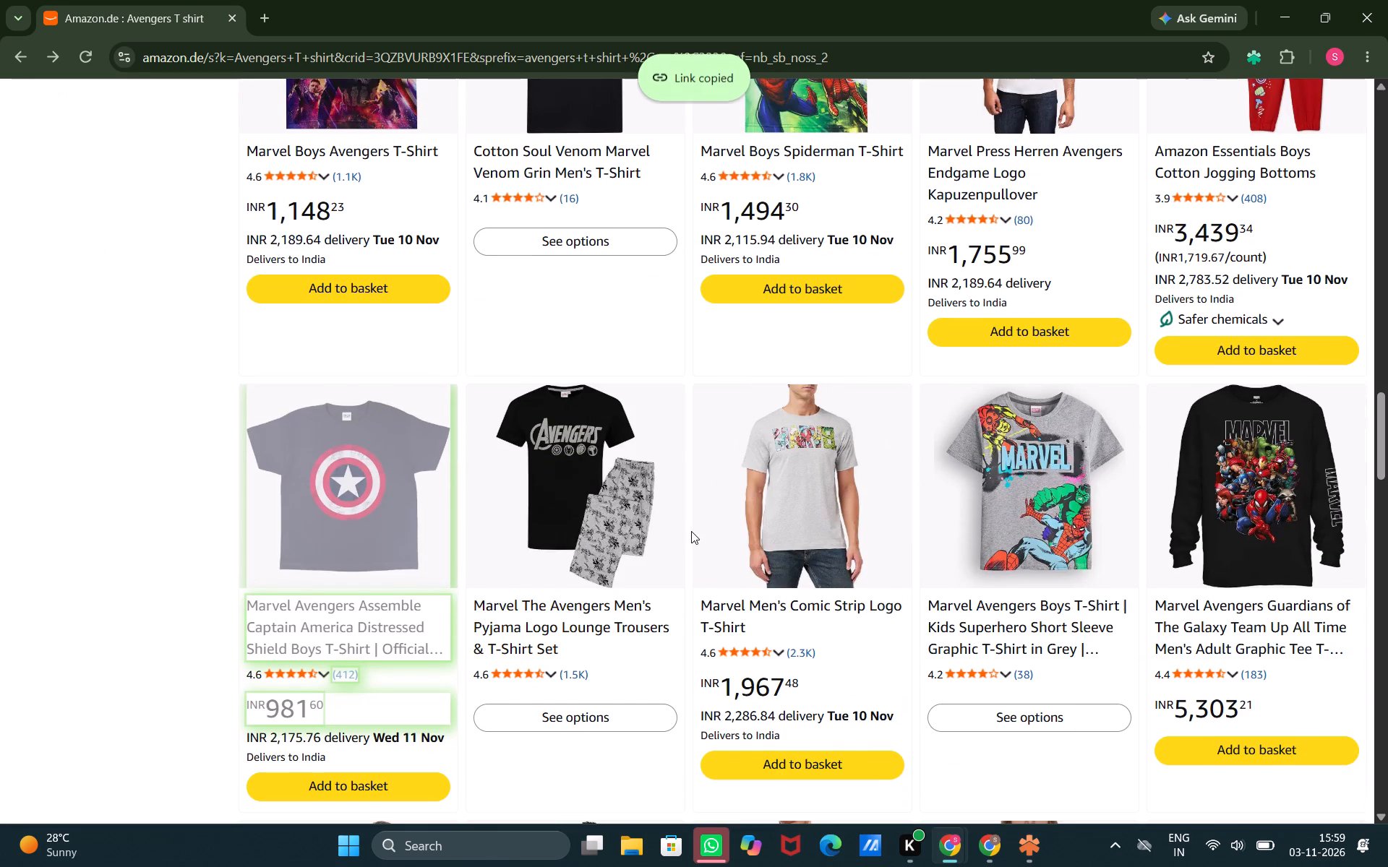
key("alt+Tab")
key("ctrl+v")
key("Return")
key("Return")
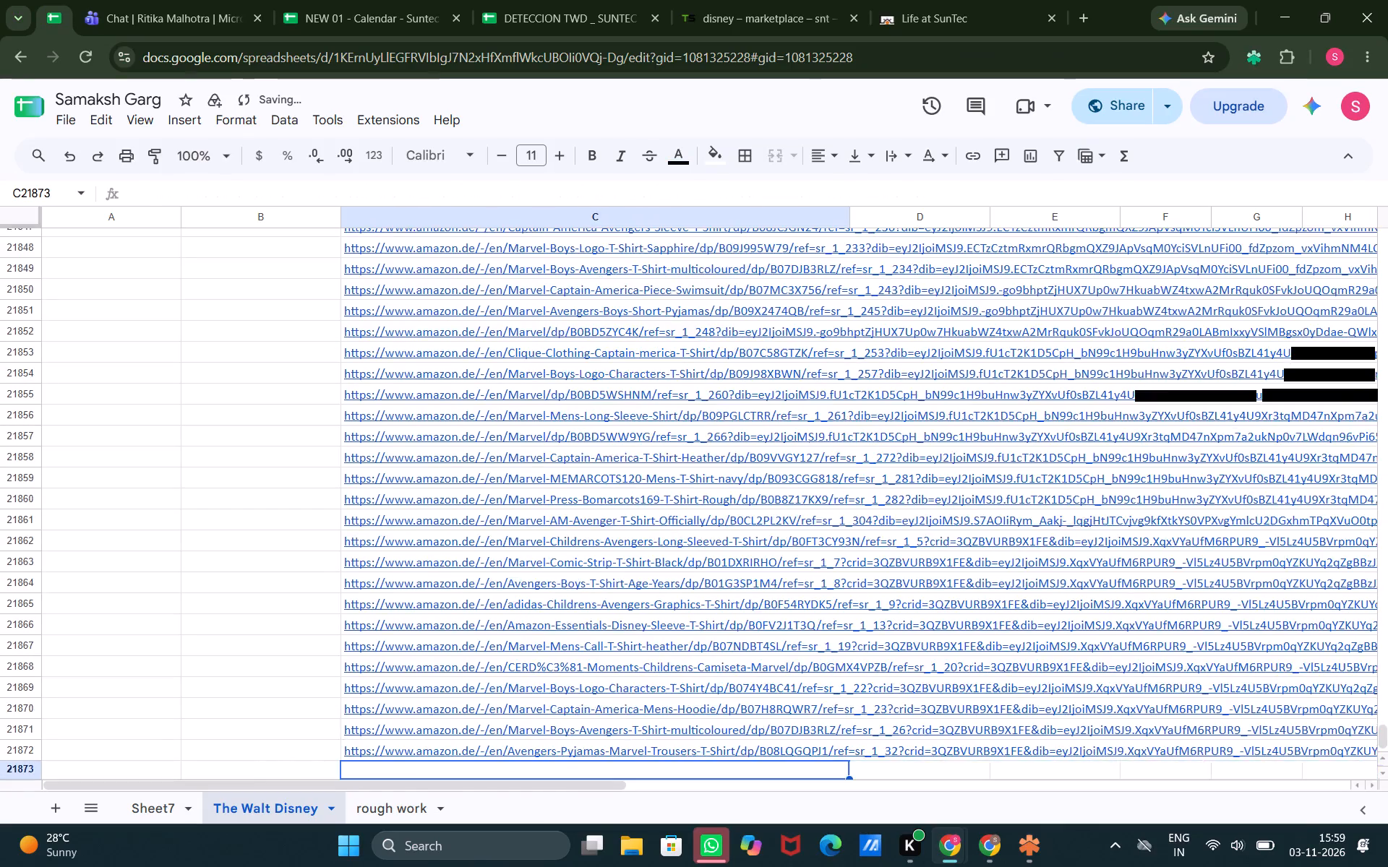
Copy the light grey Marvel Men's Comic Strip Logo T-Shirt link from the Amazon.de results into cell C21873.
key("alt+Tab")
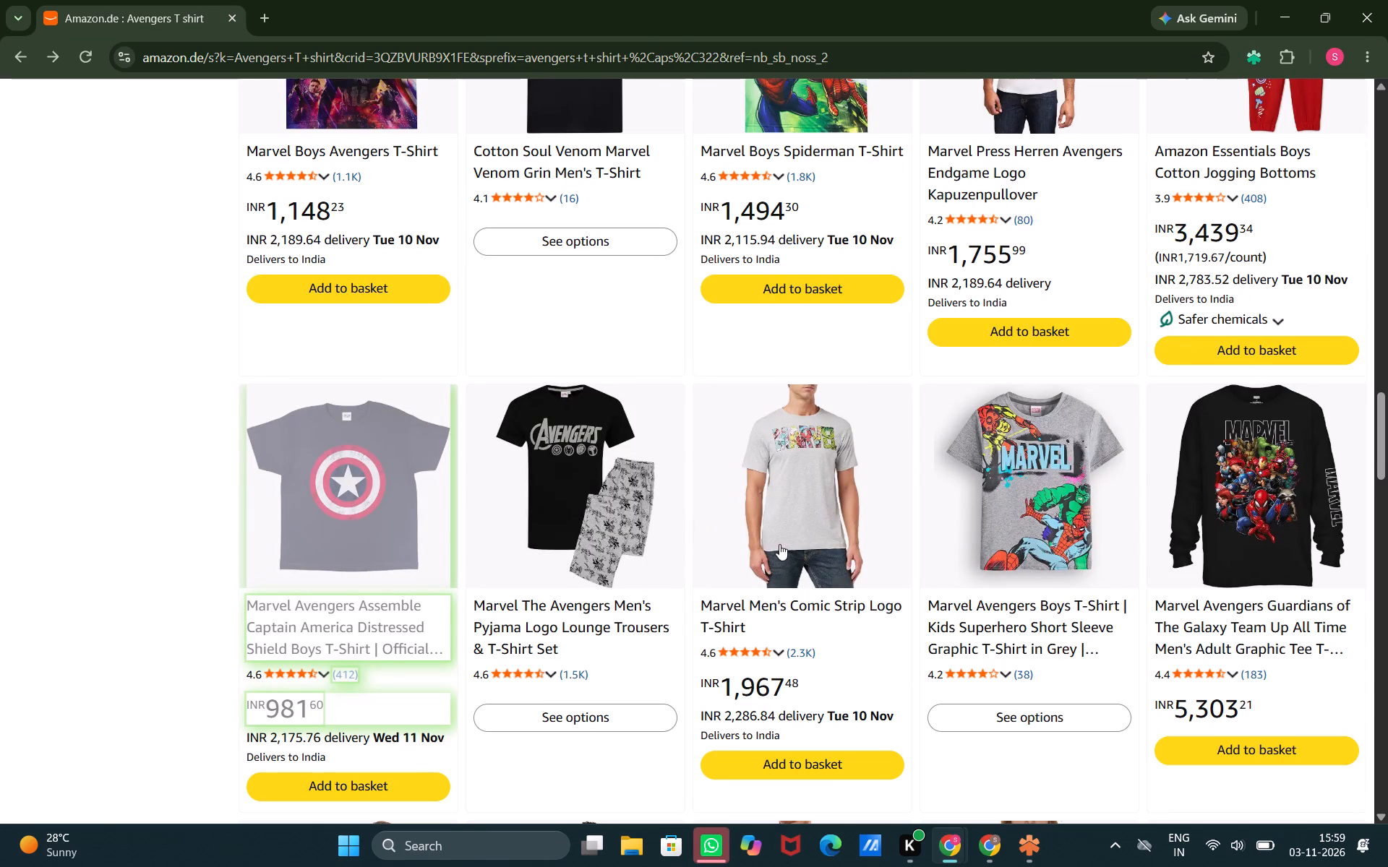
right_click(792, 613)
left_click(847, 519)
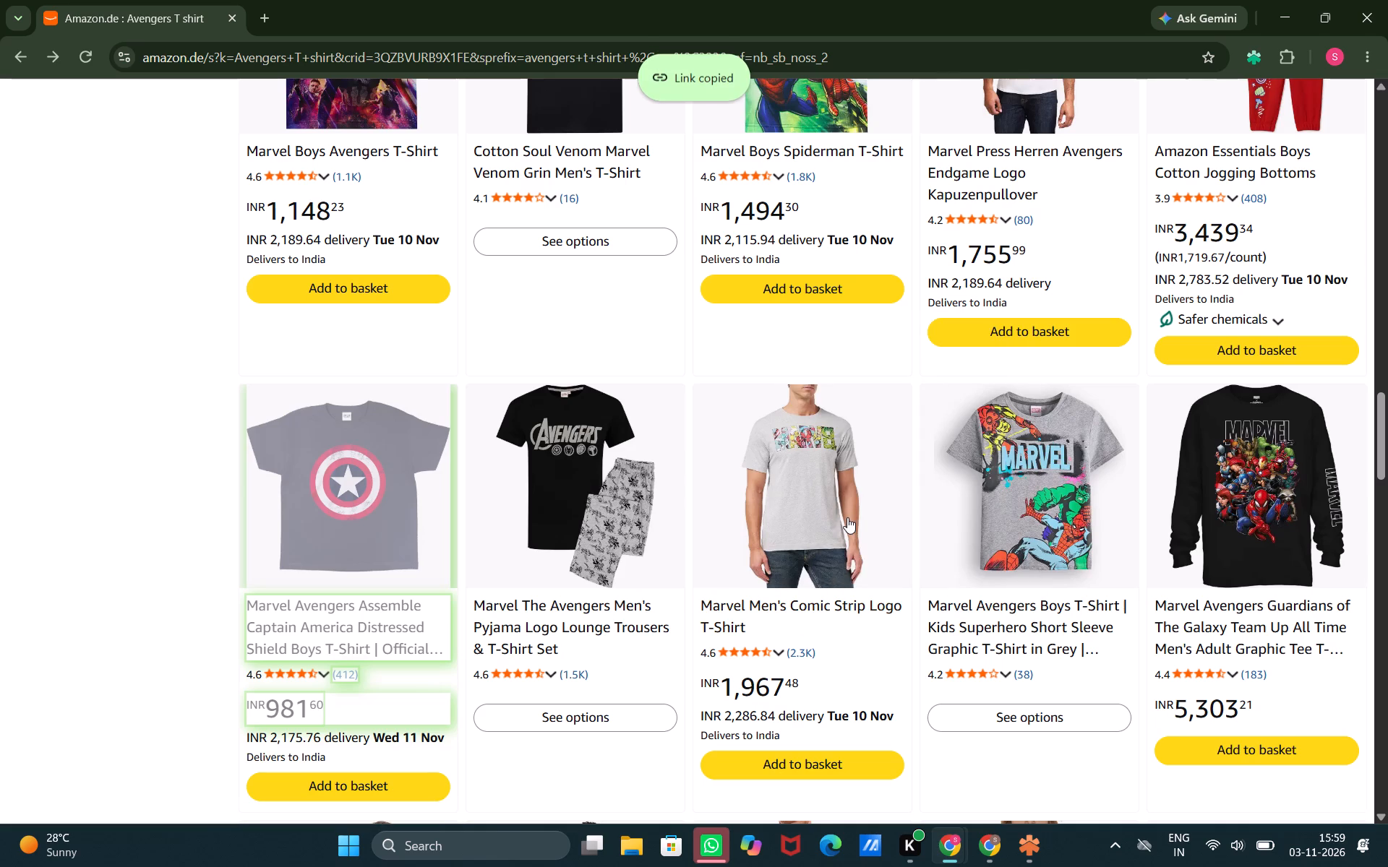
key("alt+Tab")
key("ctrl+v")
key("Return")
key("Return")
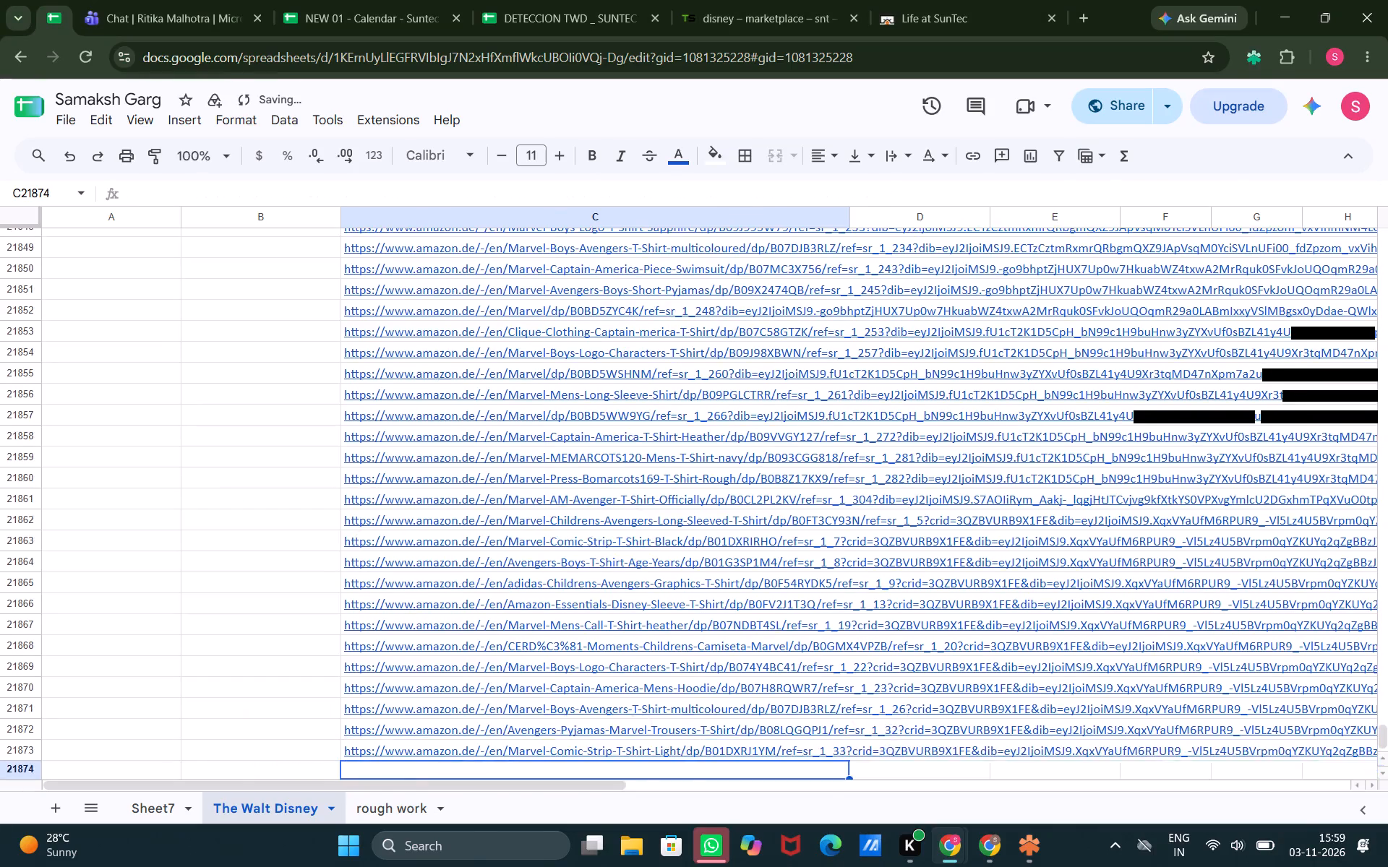
Copy the Marvel Avengers Guardians of The Galaxy Team Up Men's Adult Graphic Tee link from Amazon.de into cell C21874.
key("alt+Tab")
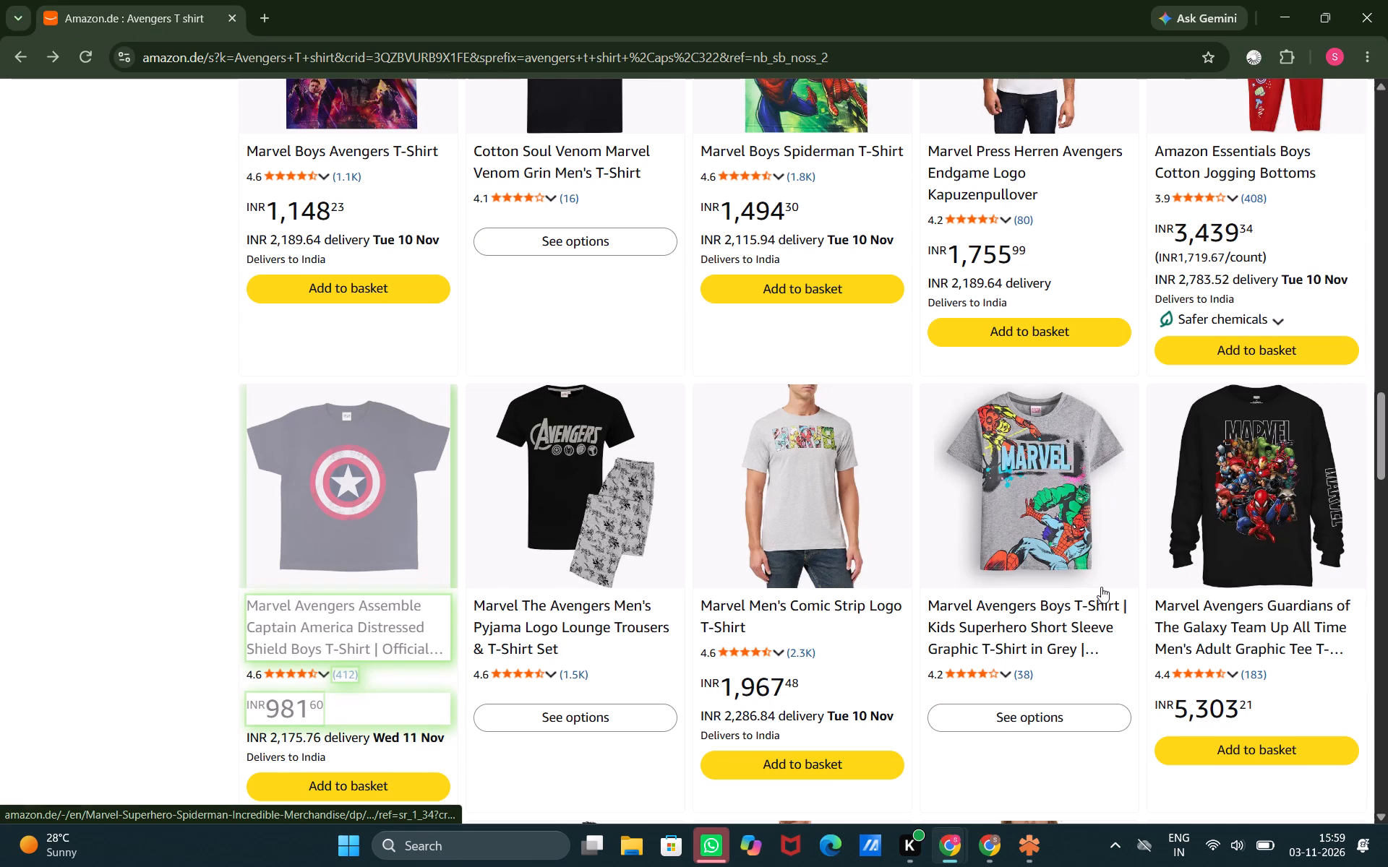
right_click(1288, 634)
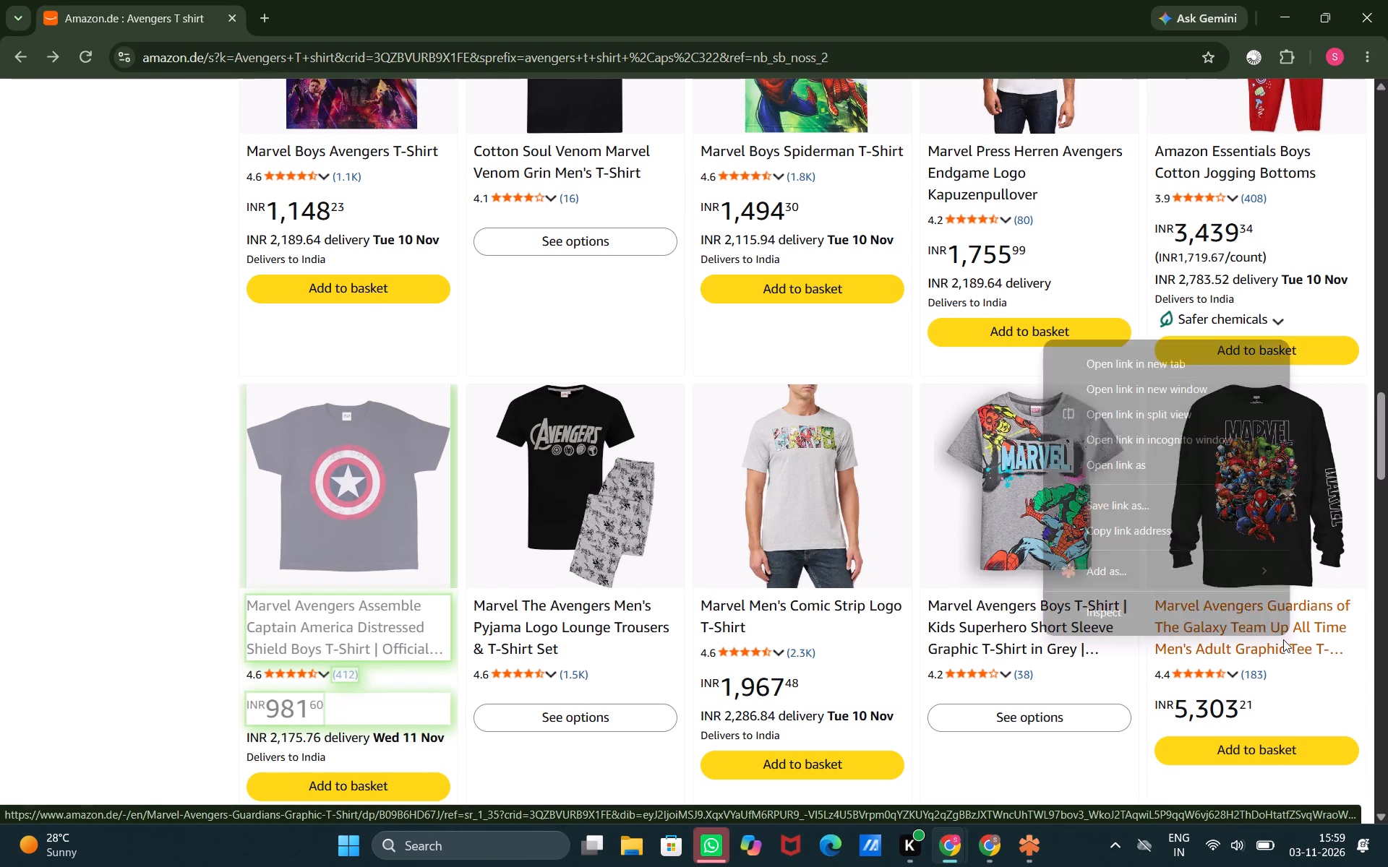
left_click(1169, 528)
key("alt+Tab")
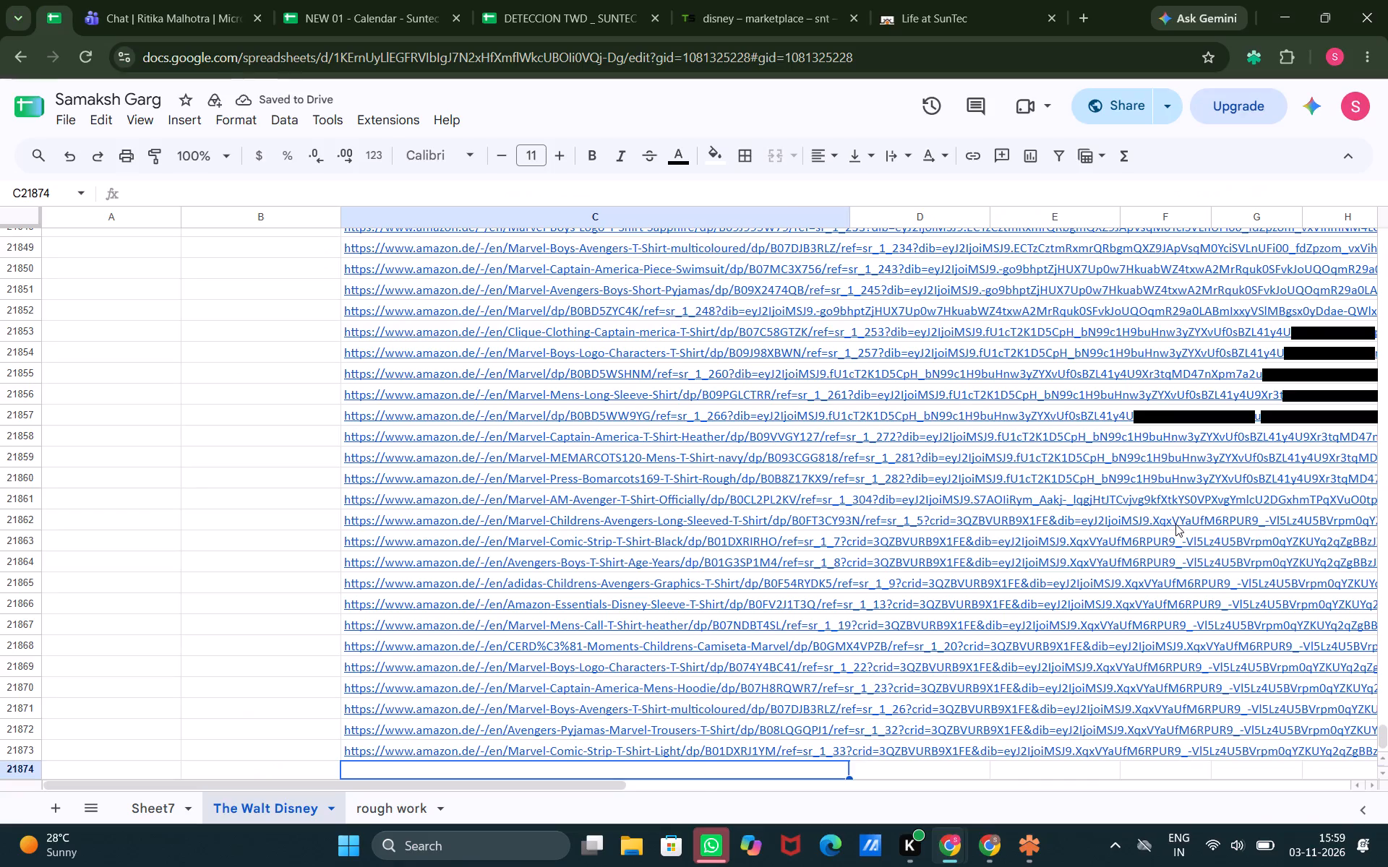
key("ctrl+v")
key("Return")
key("Return")
Copy the Marvel I AM AN Avenger kids T-Shirt link from the Amazon.de results into cell C21875.
key("alt+Tab")
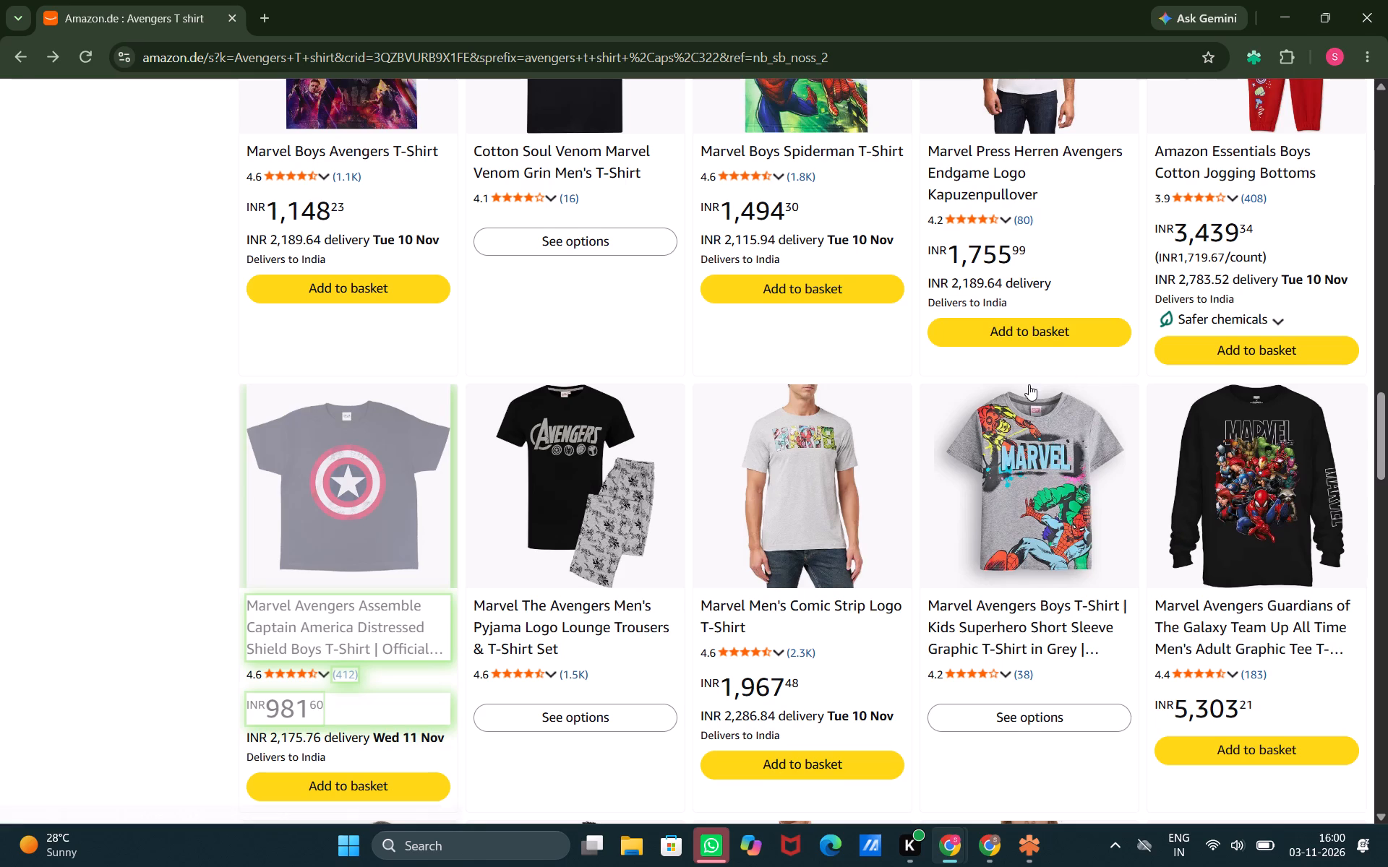
scroll(1016, 389, "down", 5)
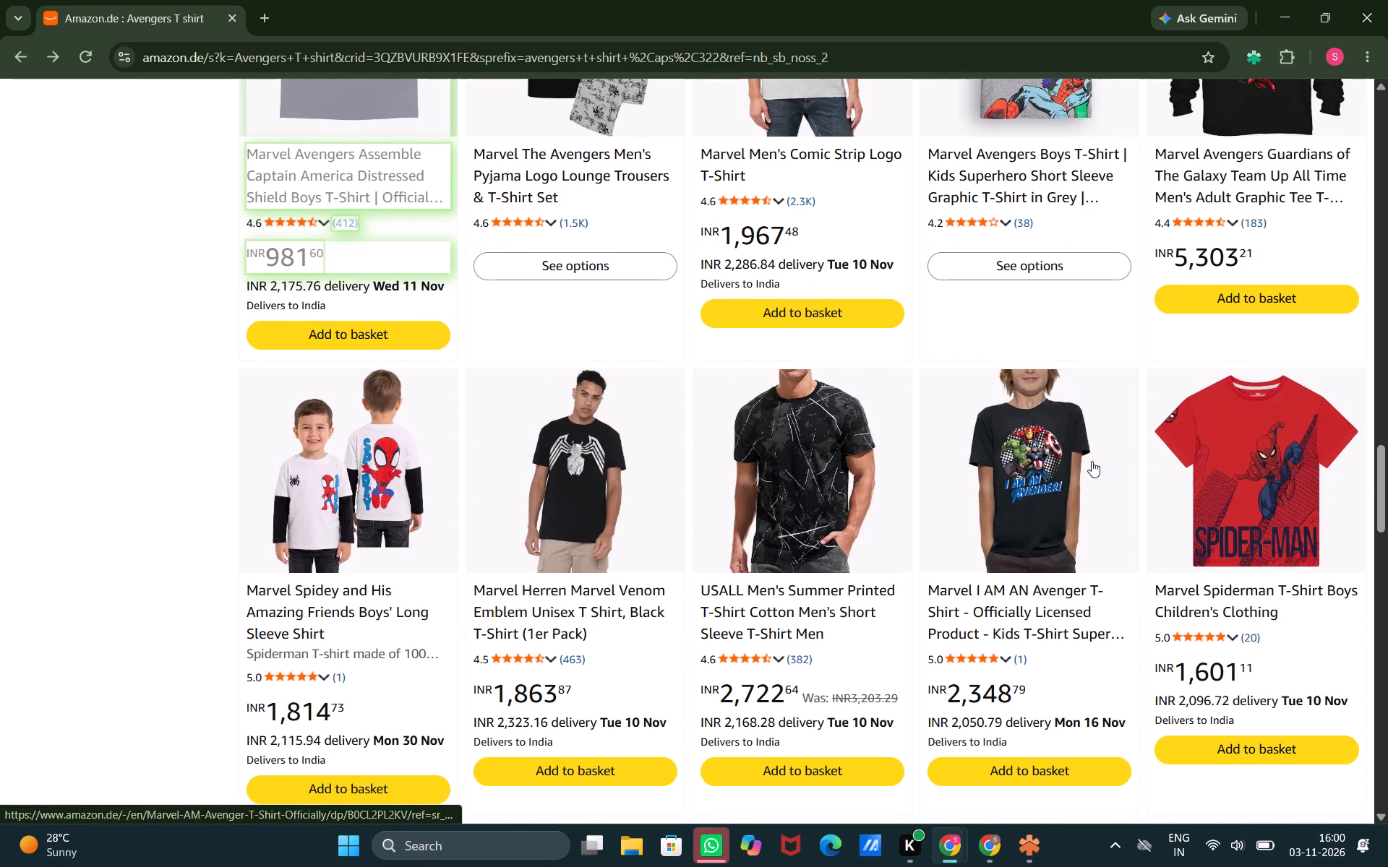
scroll(1250, 497, "down", 2)
right_click(984, 440)
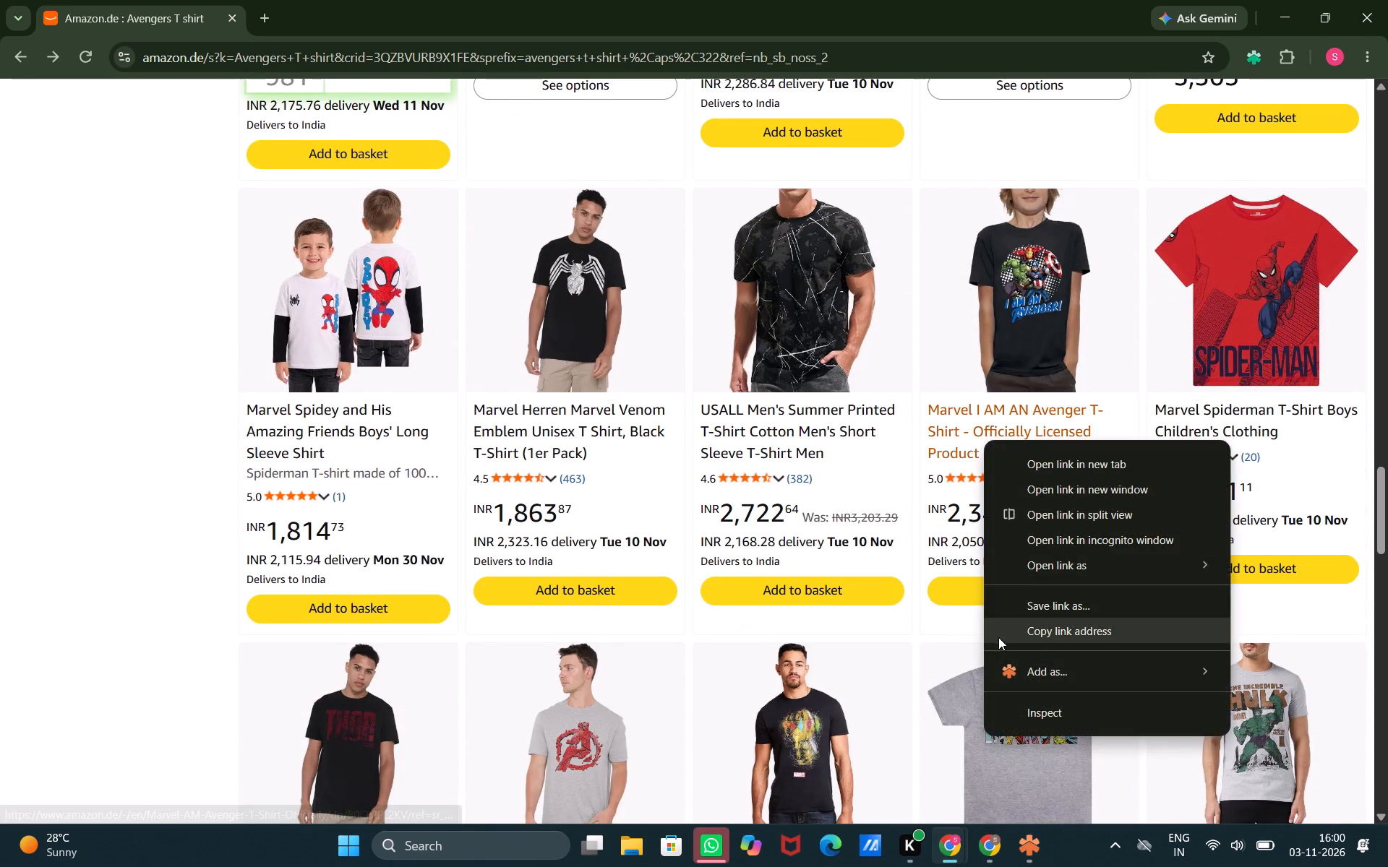
left_click(1000, 637)
key("alt+Tab")
key("ctrl+v")
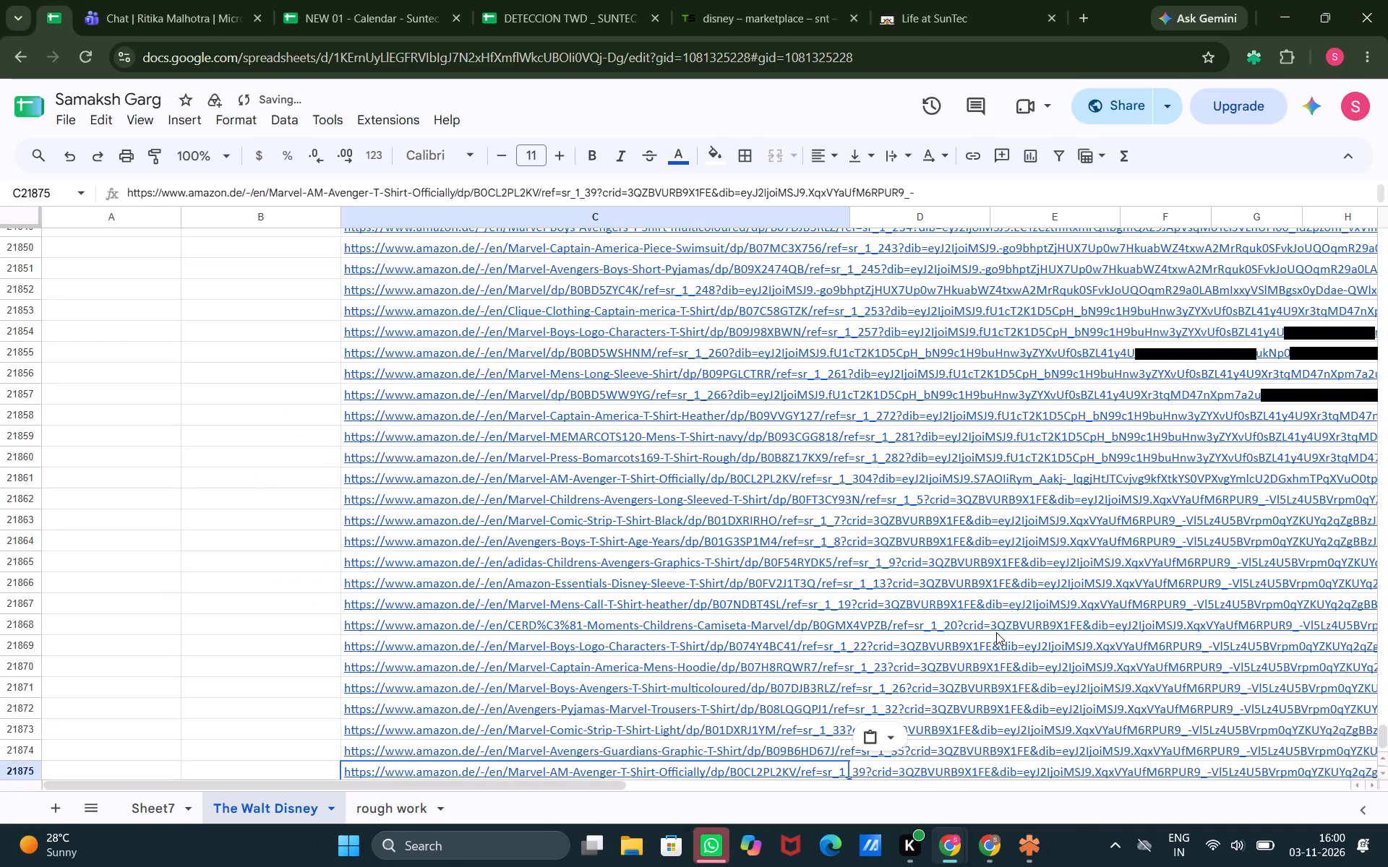
key("Return")
key("Return")
Copy the grey Marvel Boys Logo Characters T-Shirt link from the Amazon.de results into cell C21876.
key("alt+Tab")
scroll(1093, 495, "down", 2)
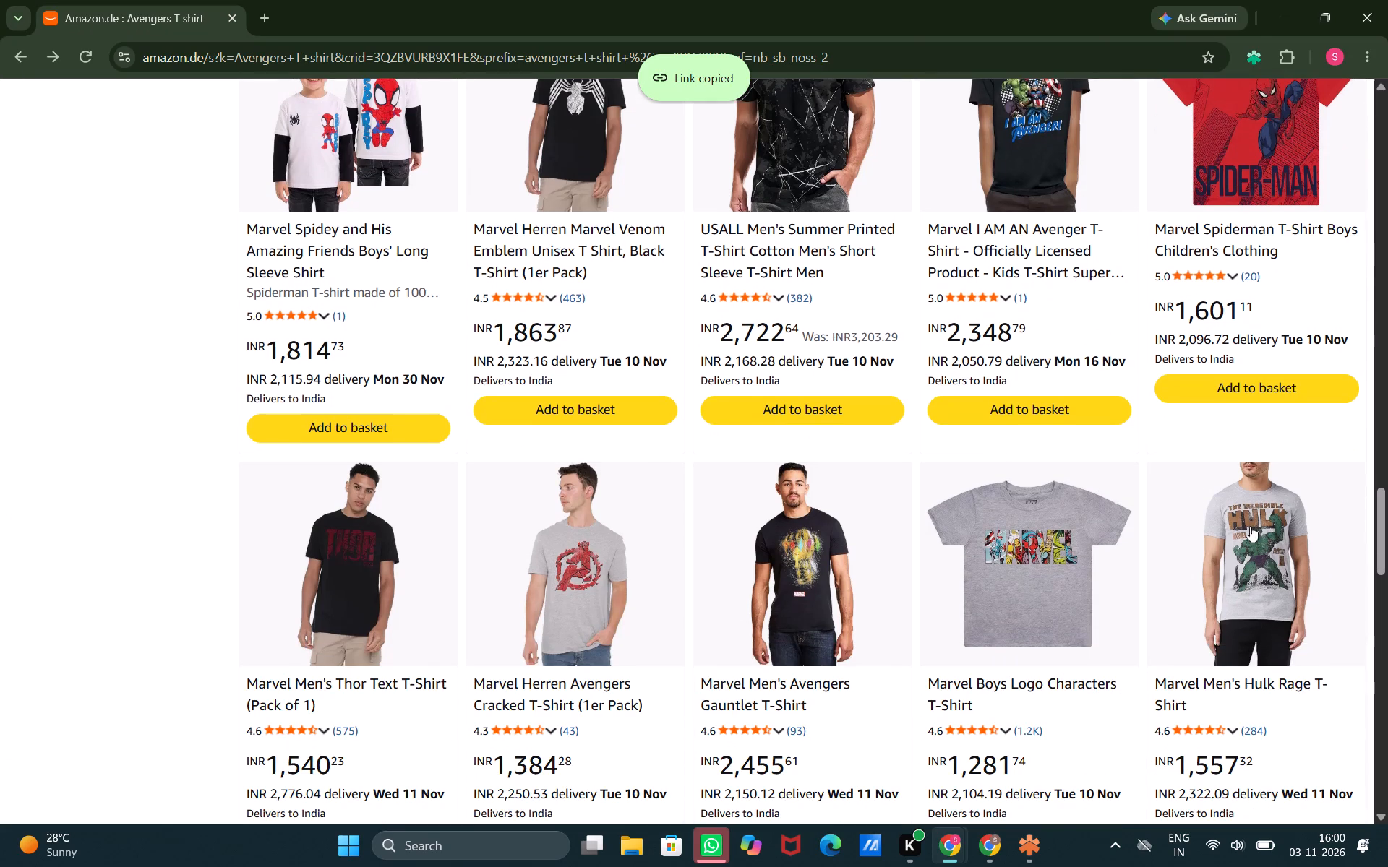
scroll(514, 539, "down", 1)
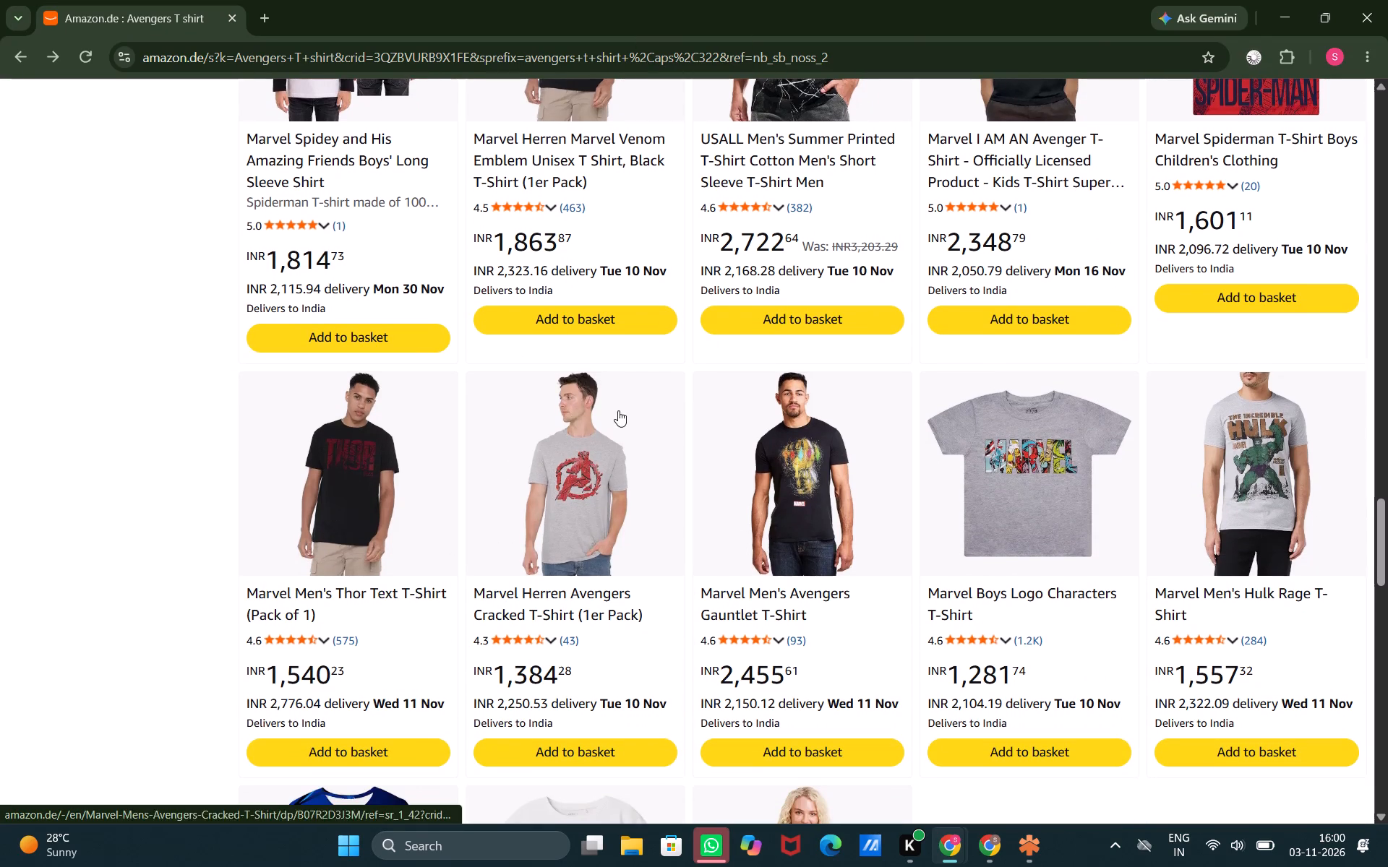
right_click(1107, 605)
left_click(1170, 512)
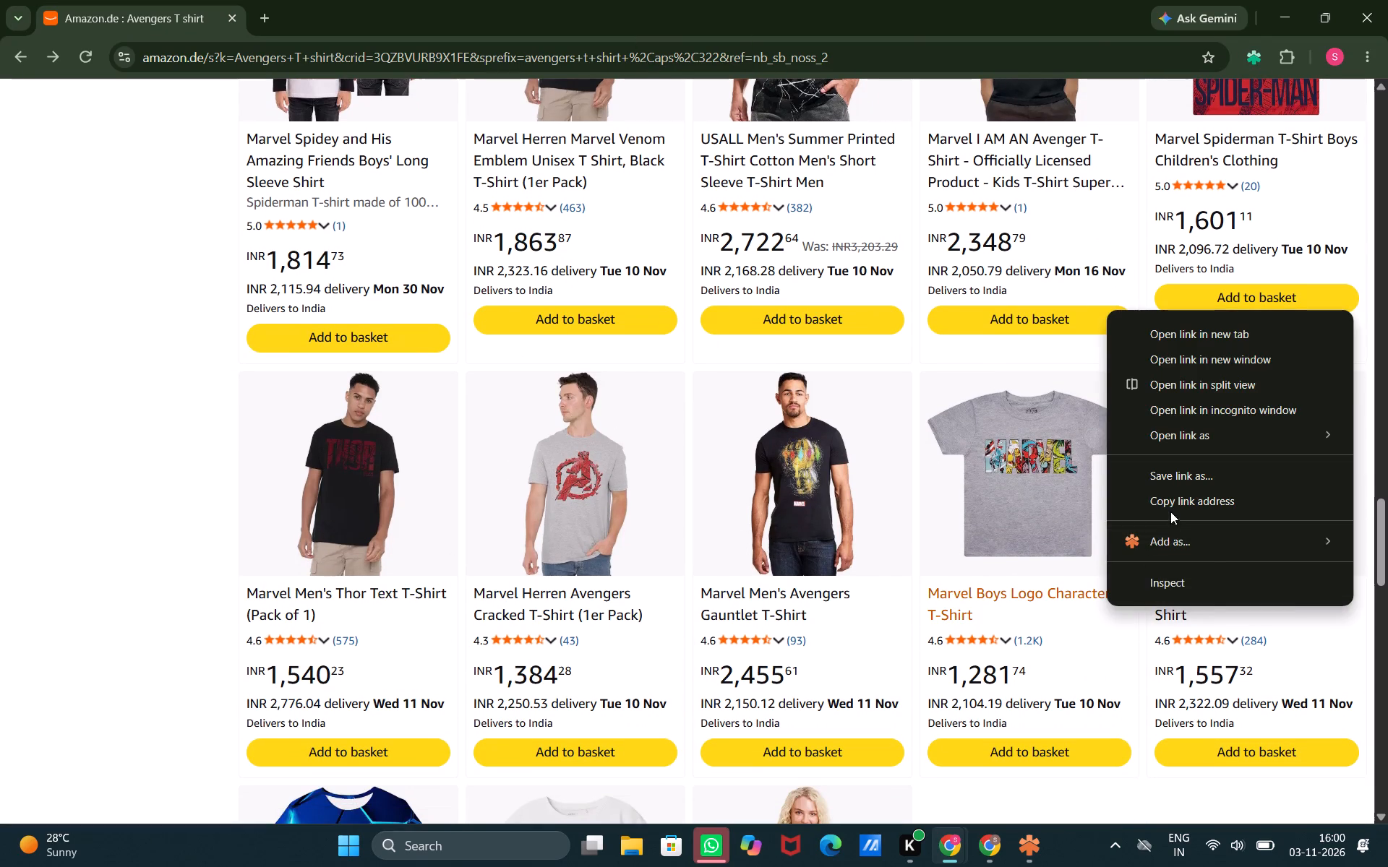
key("alt+Tab")
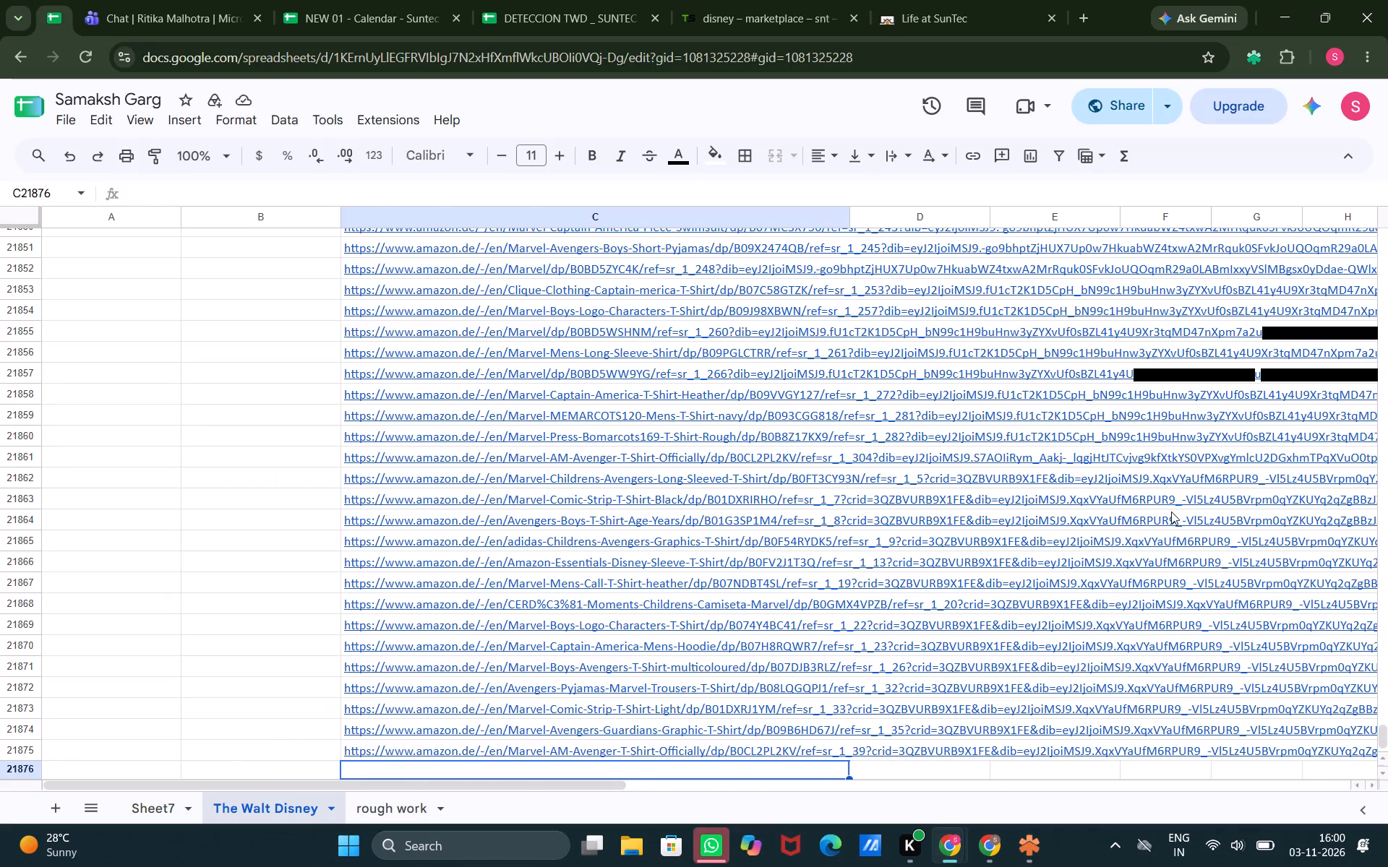
key("ctrl+v")
key("Return")
key("Return")
Open page 2 of the Amazon.de results for Avengers T shirt.
key("alt+Tab")
scroll(1146, 508, "down", 5)
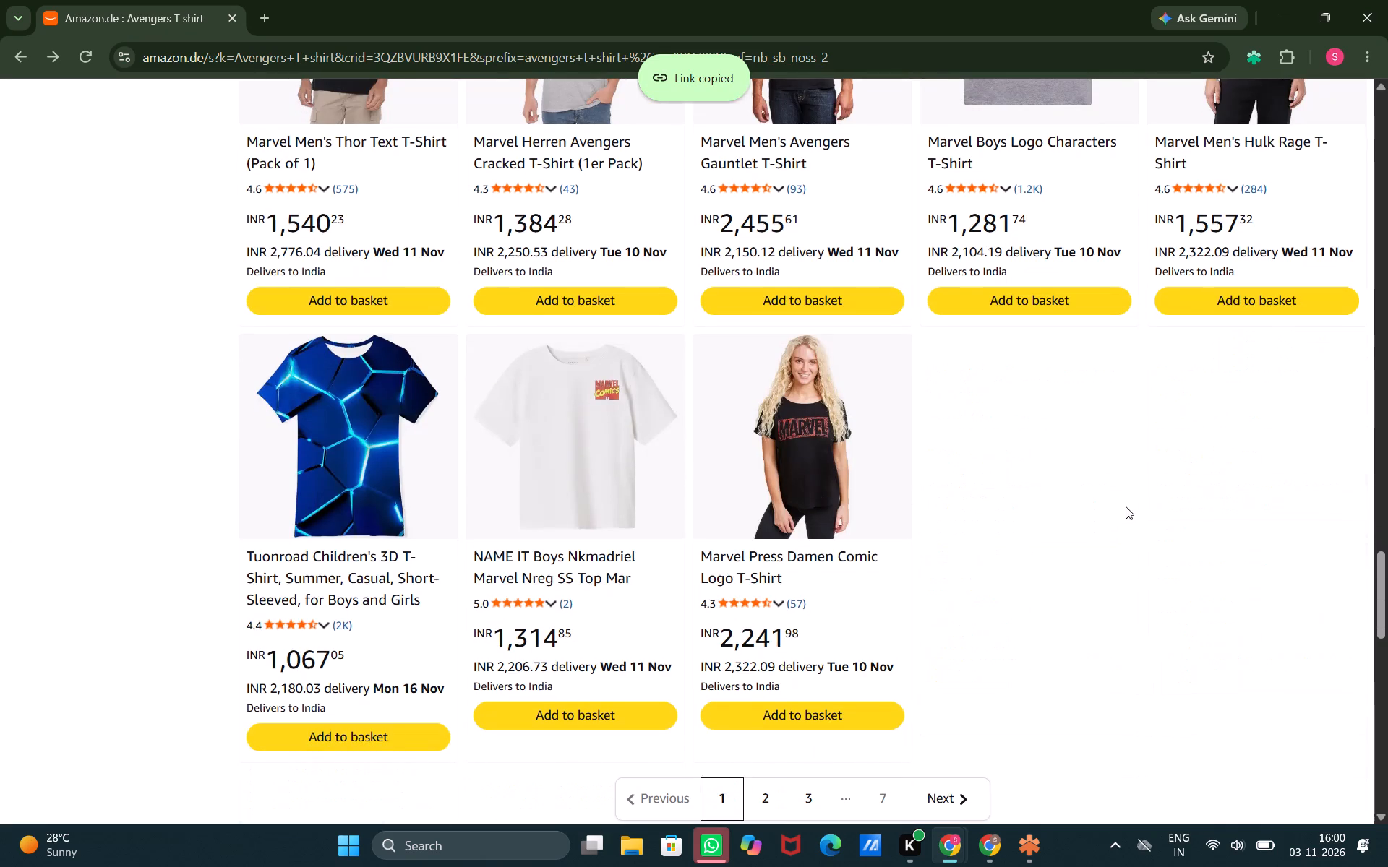
scroll(567, 461, "down", 4)
left_click(783, 432)
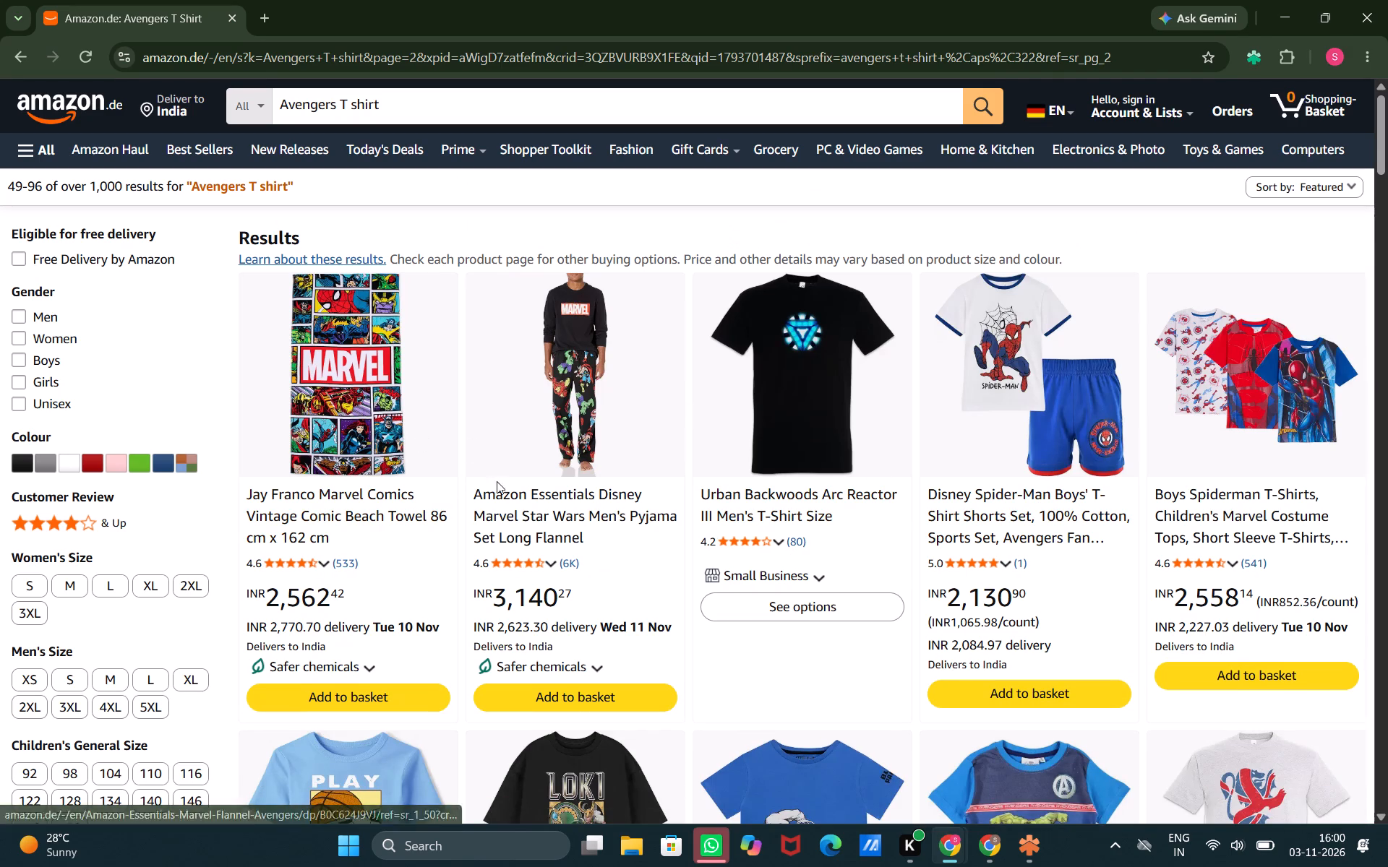
Look through page 2 of the Avengers T shirt results for Marvel Avengers and Captain America clothing listings.
scroll(1218, 478, "down", 3)
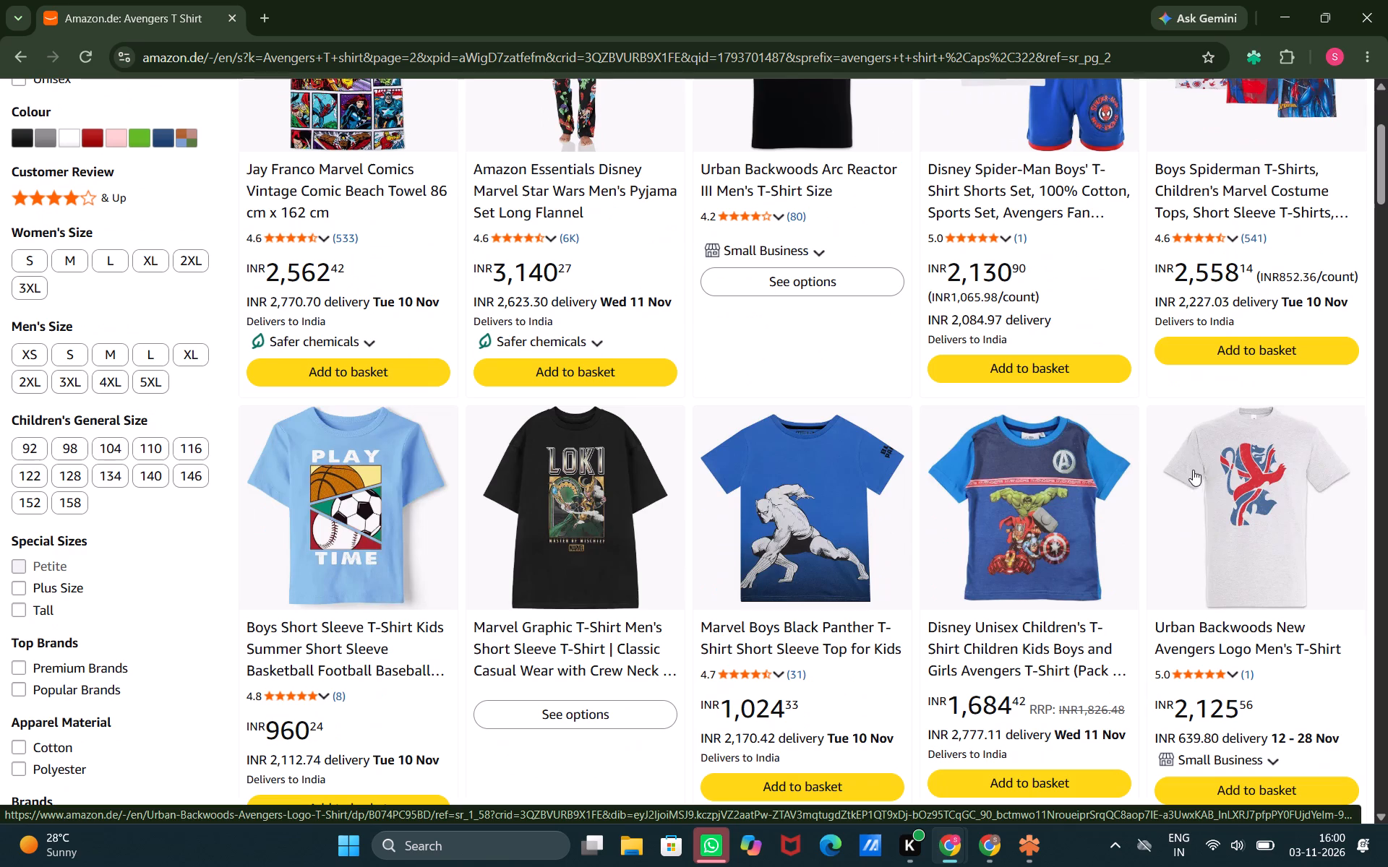
scroll(1233, 468, "down", 4)
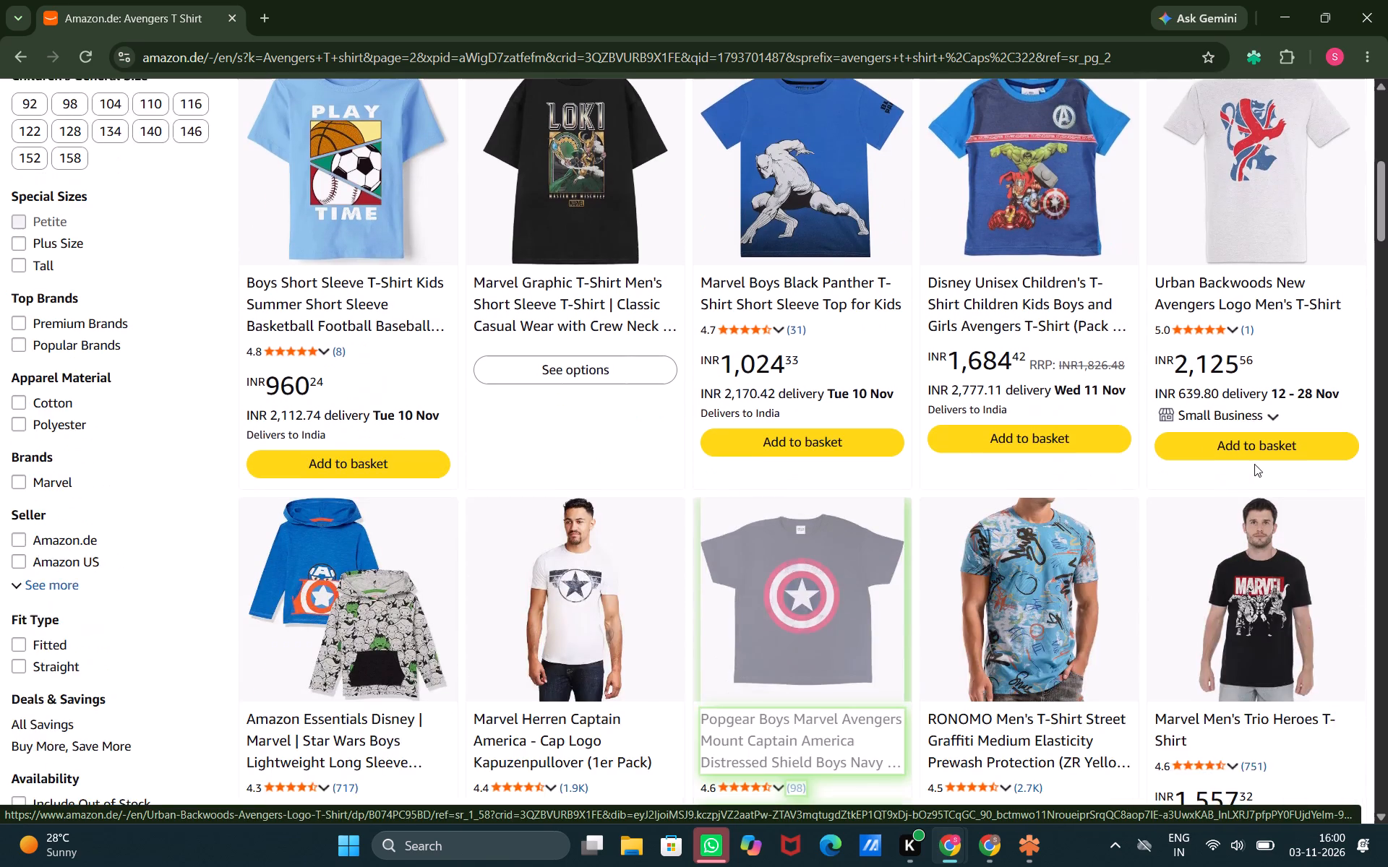
scroll(1260, 506, "down", 2)
scroll(620, 455, "up", 5)
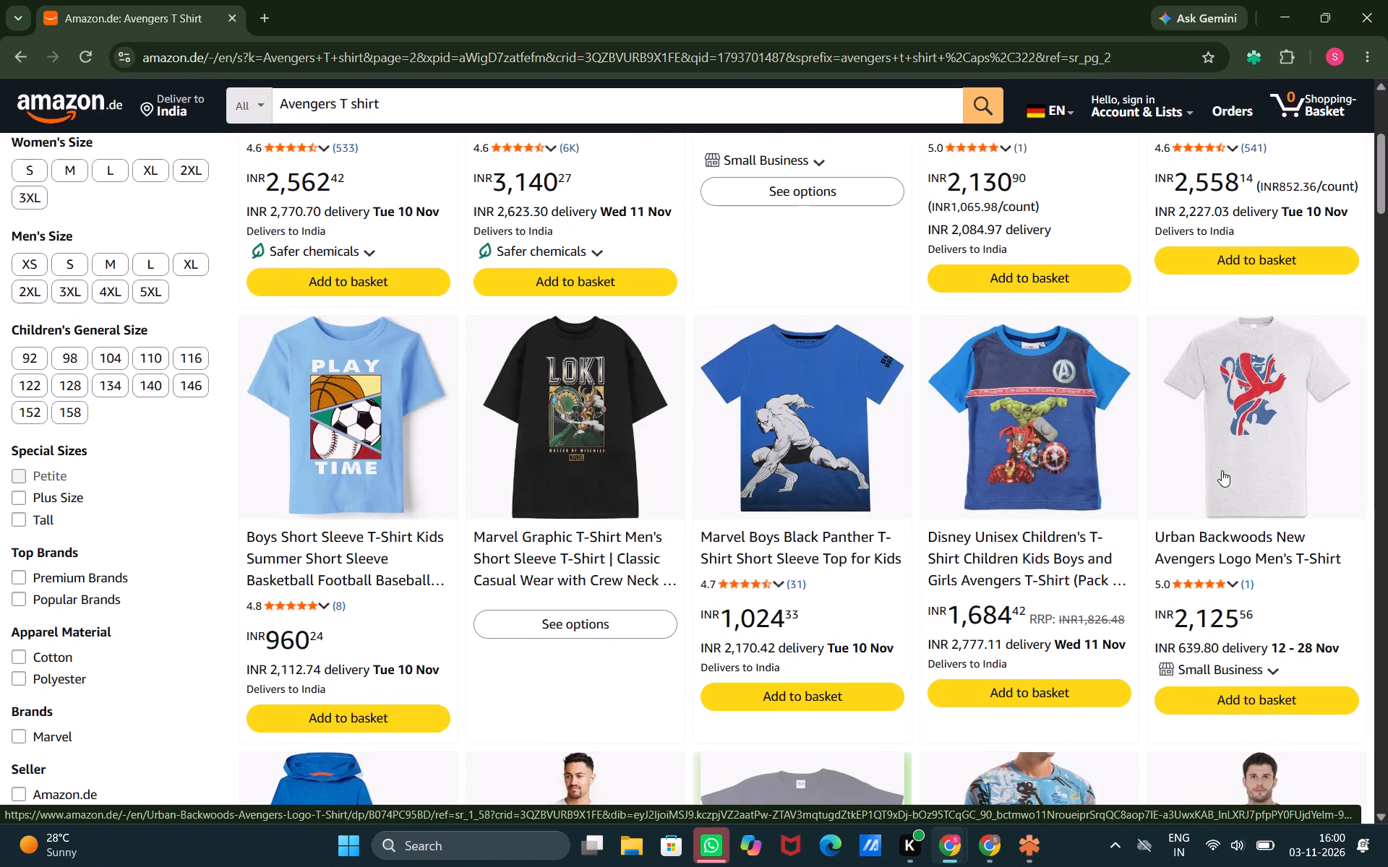
scroll(480, 447, "down", 4)
scroll(672, 478, "down", 1)
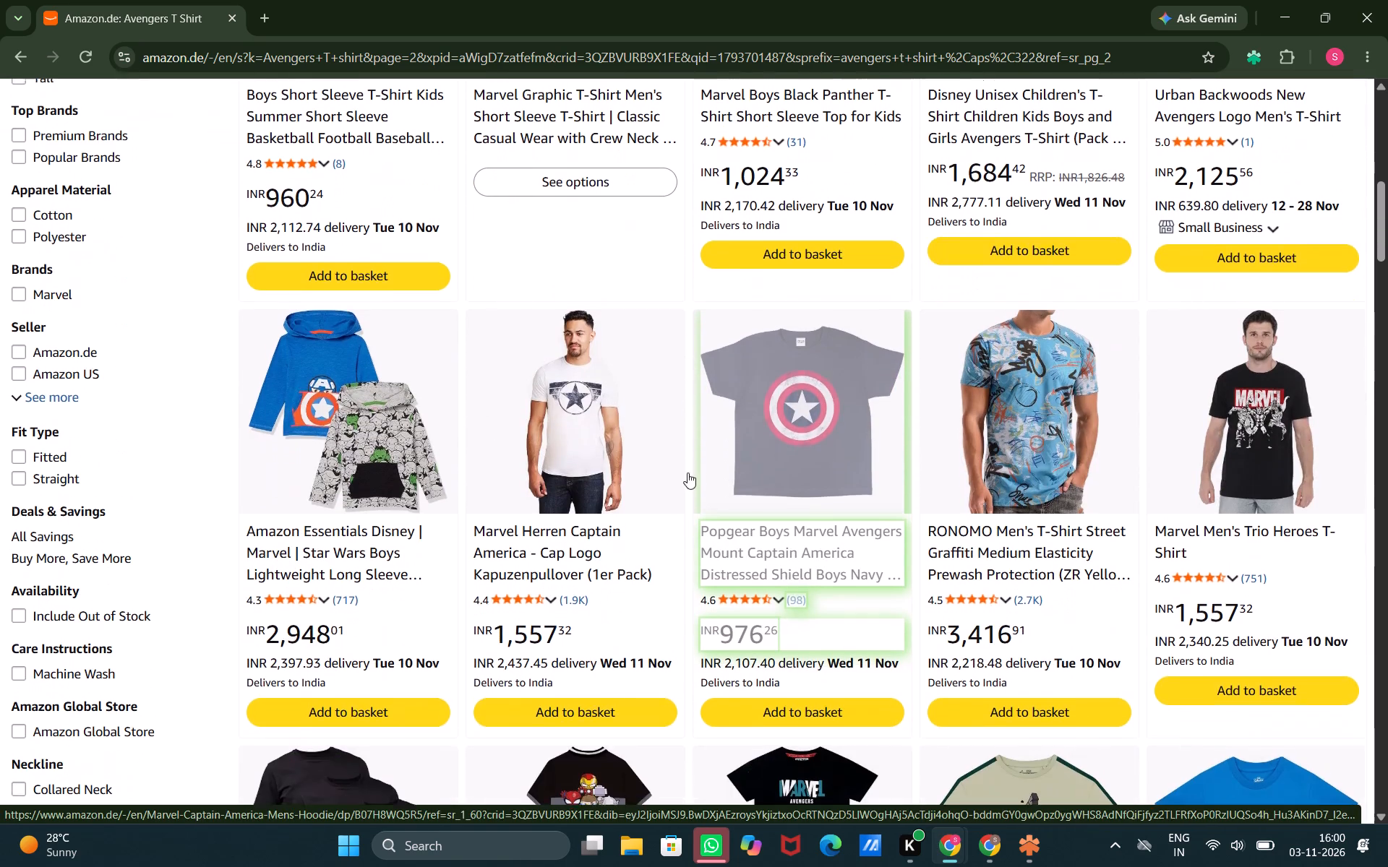
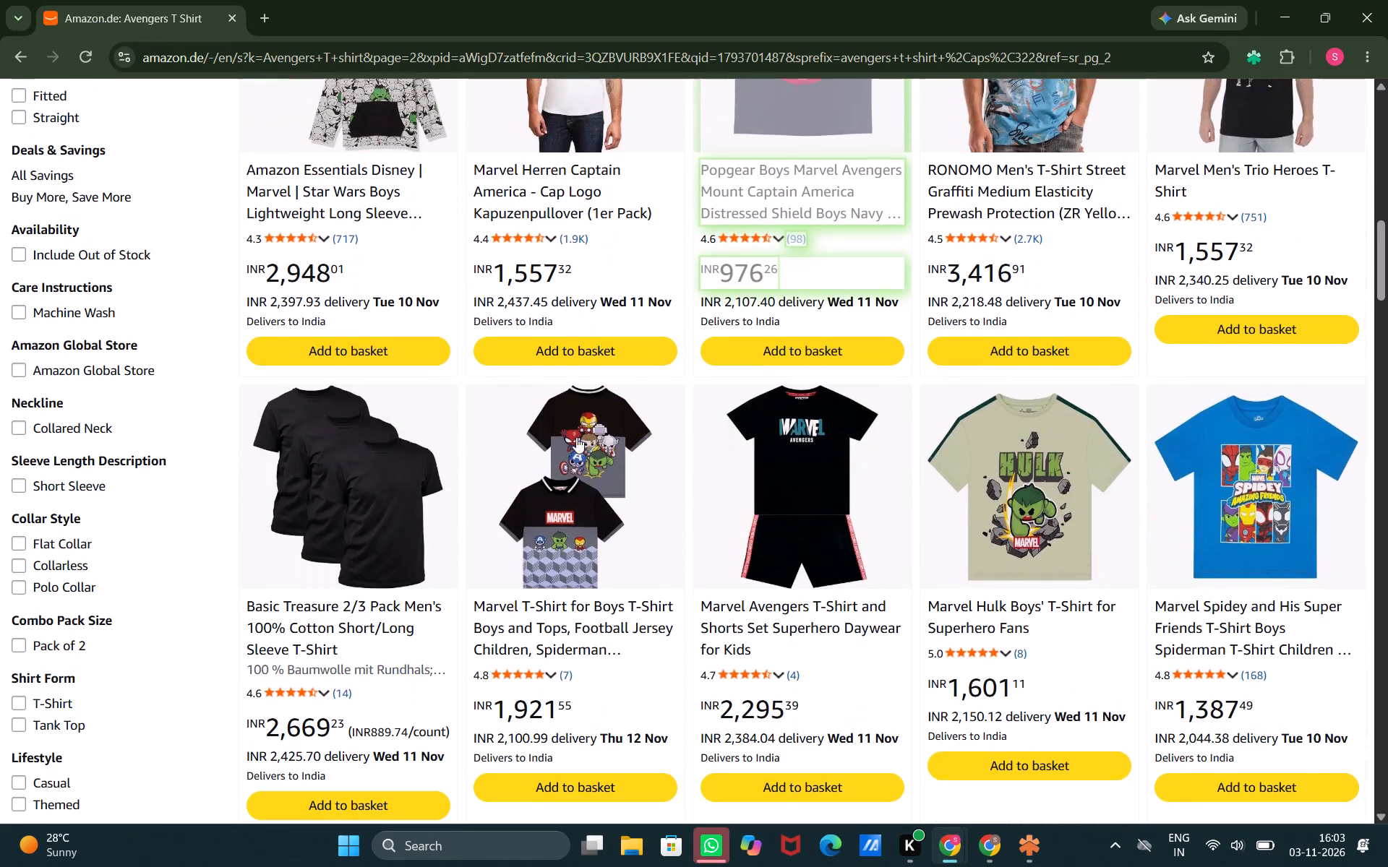
Copy the Marvel boys' football jersey T-Shirt link from page 2 of the Amazon.de results into cell C21877.
scroll(576, 437, "up", 1)
scroll(563, 429, "down", 3)
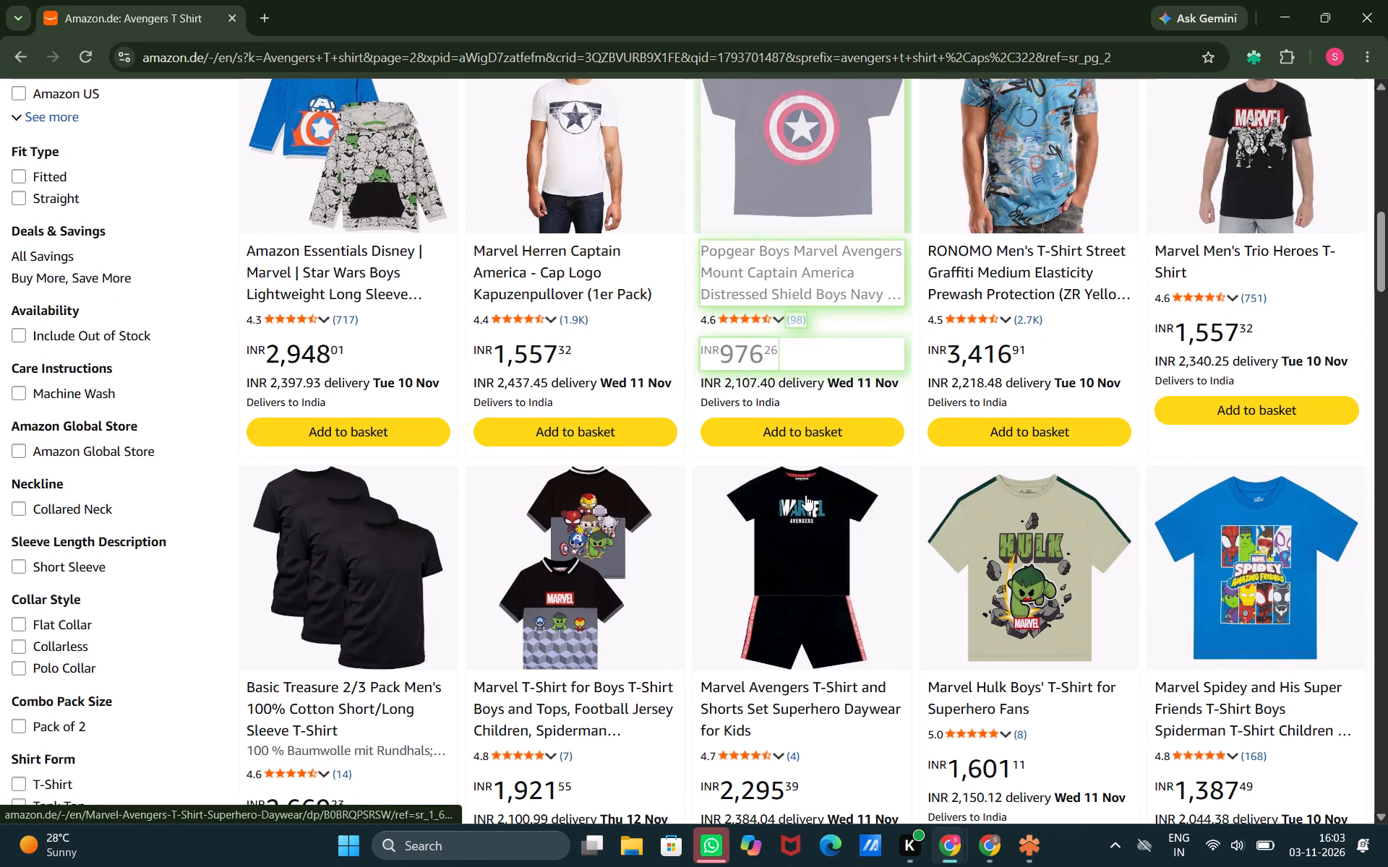
scroll(721, 532, "down", 1)
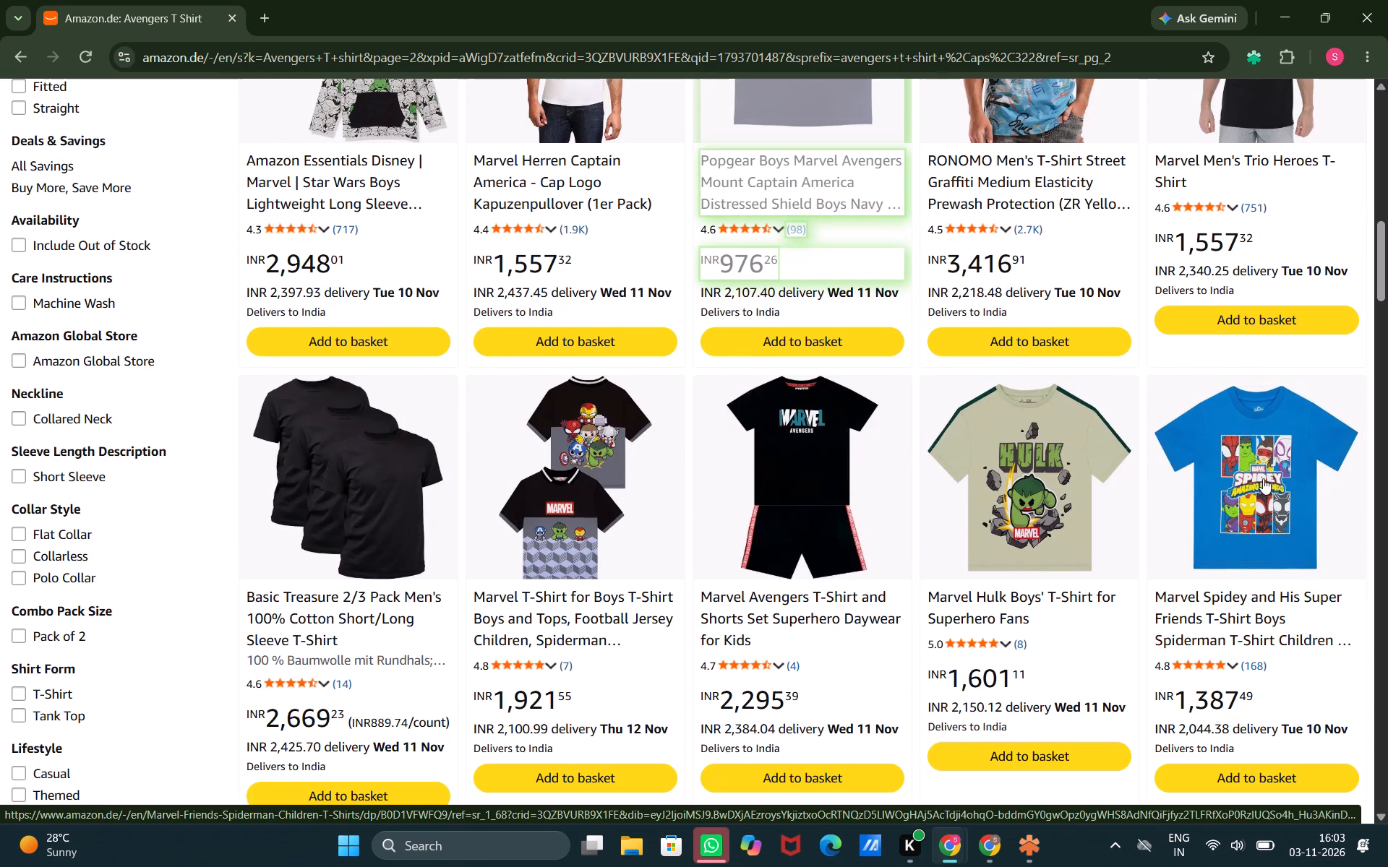
right_click(526, 613)
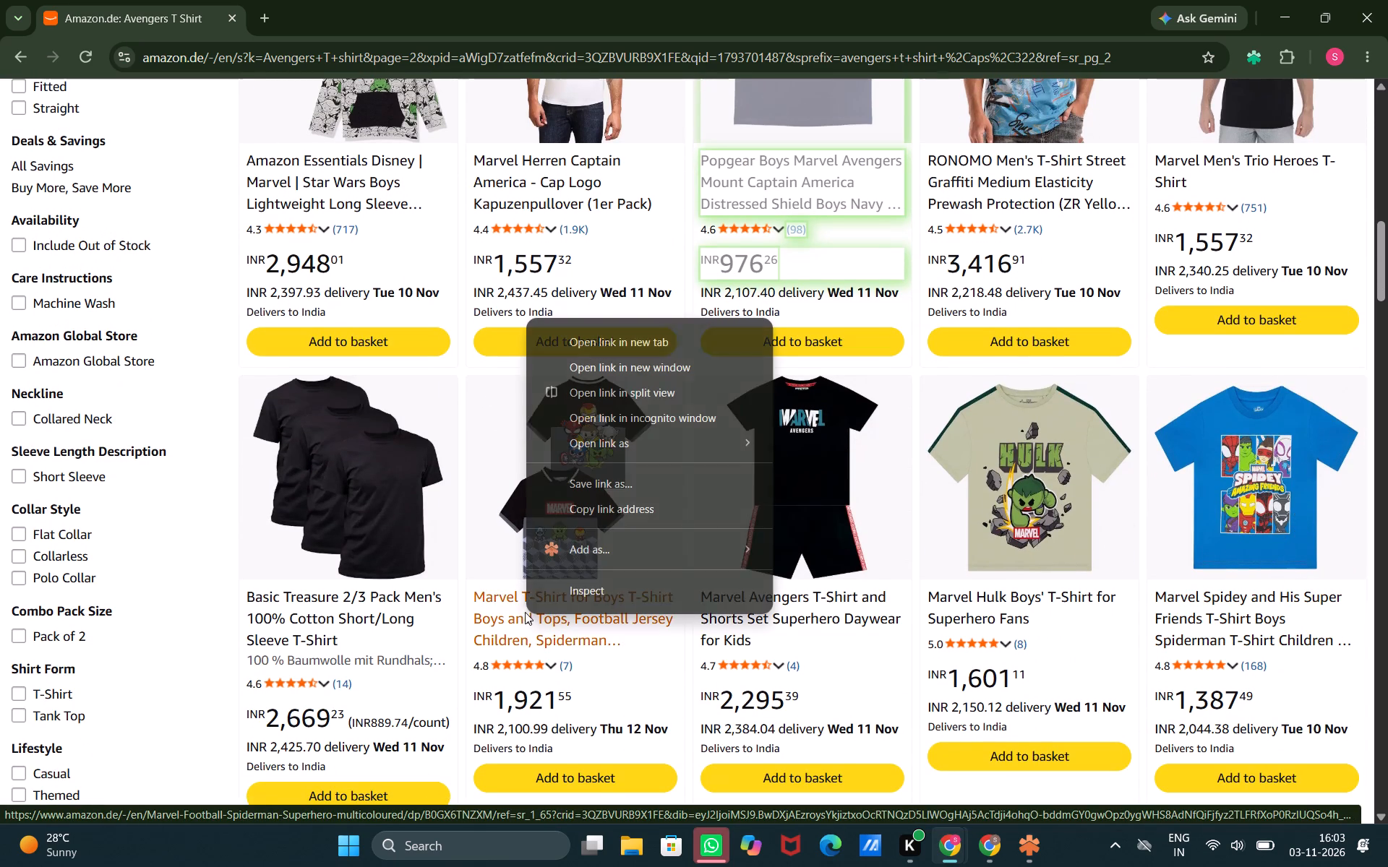
left_click(575, 514)
key("alt+Tab")
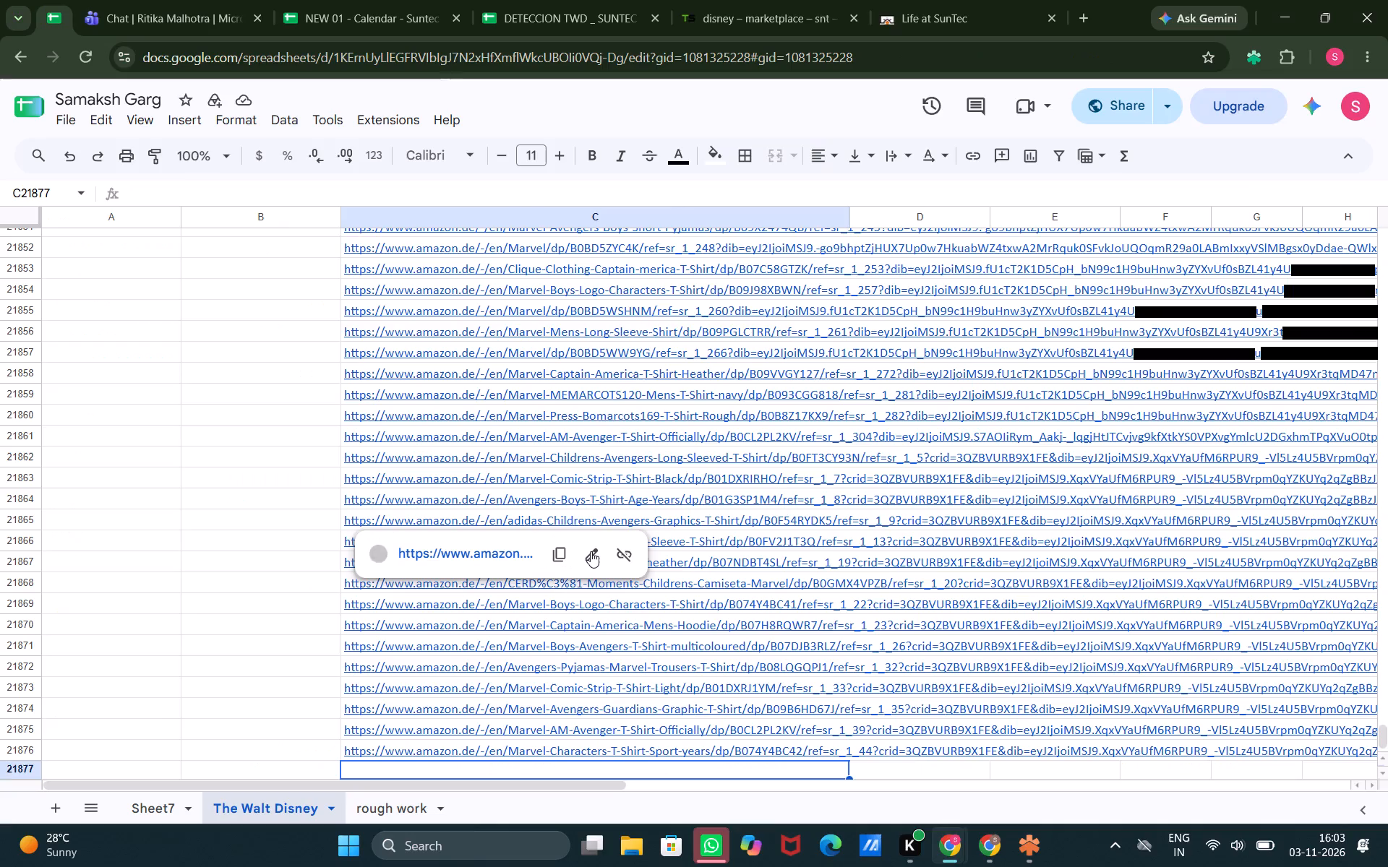
key("ctrl+v")
key("Return")
key("Return")
key("alt+Tab")
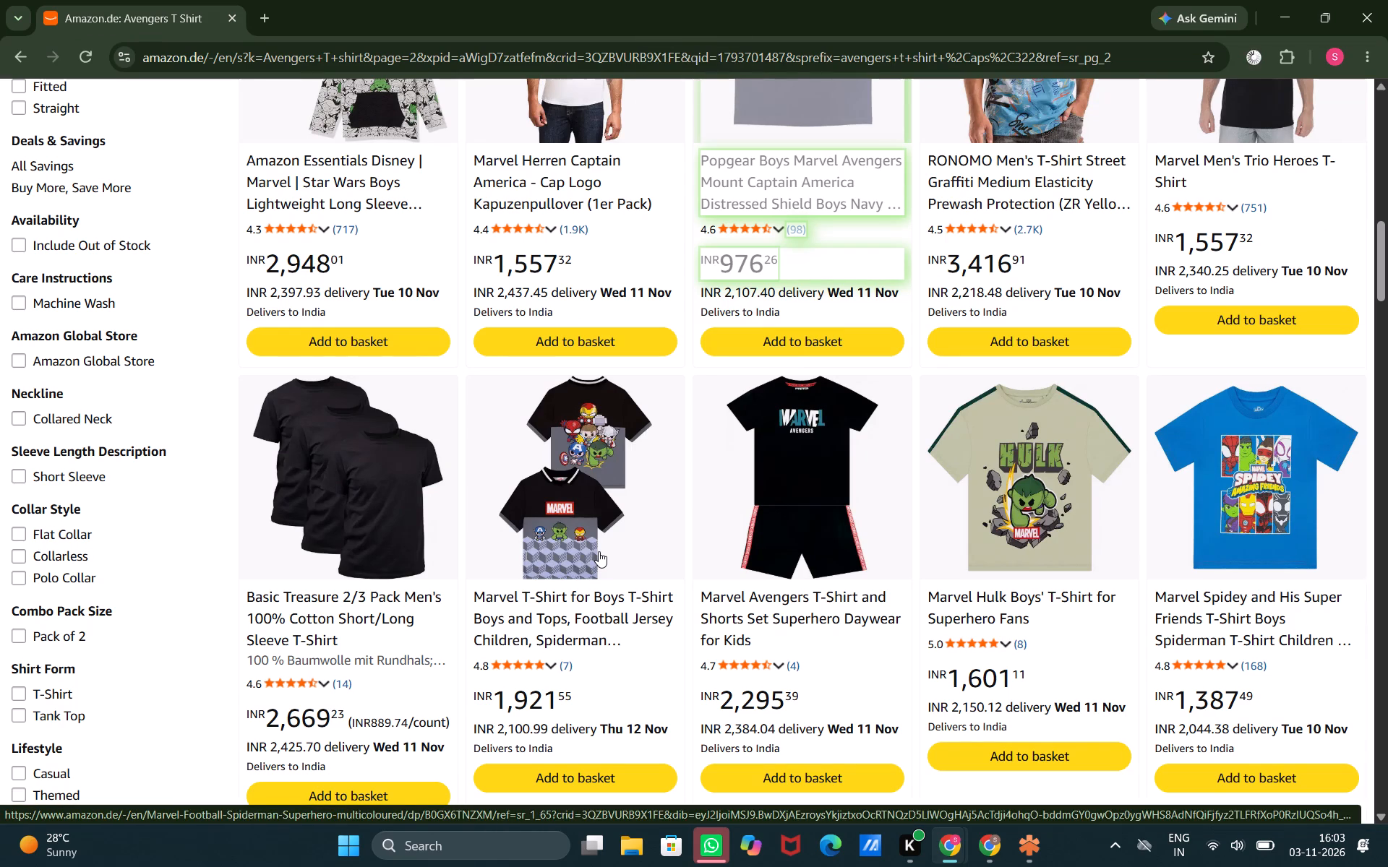
Copy the Marvel Spidey and His Amazing Friends boys' T-Shirt link from the Amazon.de results into cell C21878.
scroll(697, 507, "down", 4)
scroll(623, 491, "down", 4)
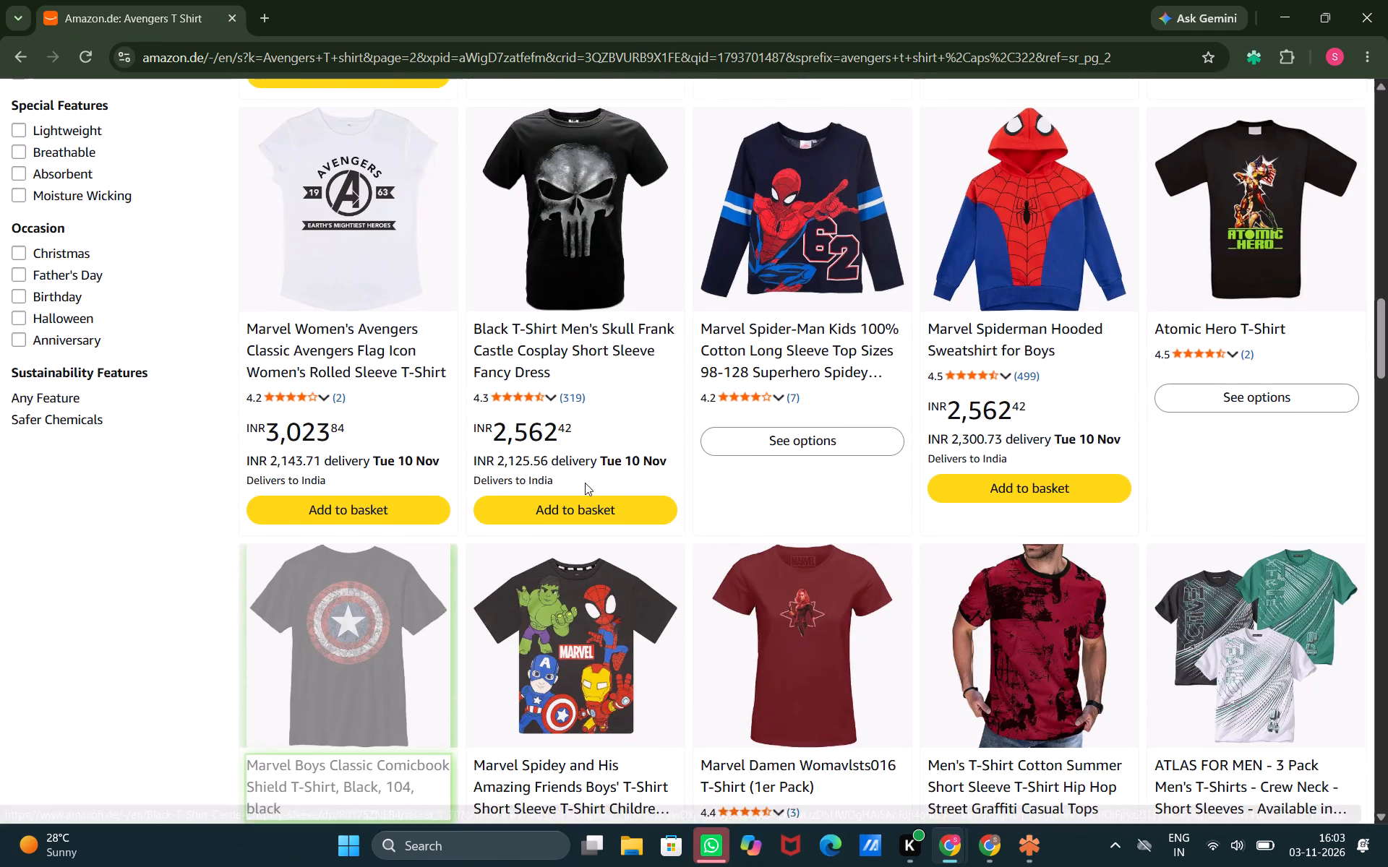
scroll(585, 483, "up", 2)
scroll(936, 514, "down", 3)
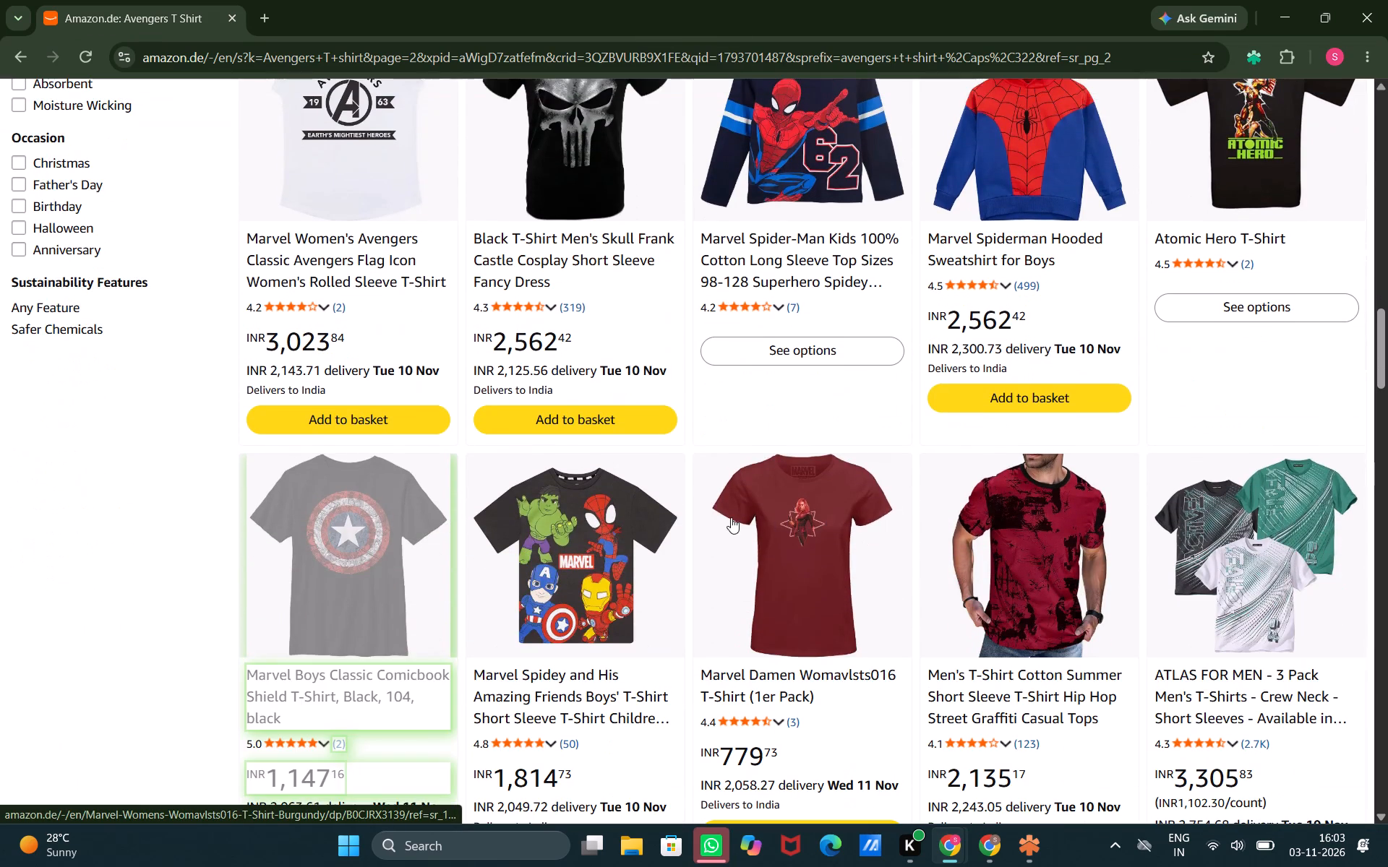
scroll(1034, 545, "down", 4)
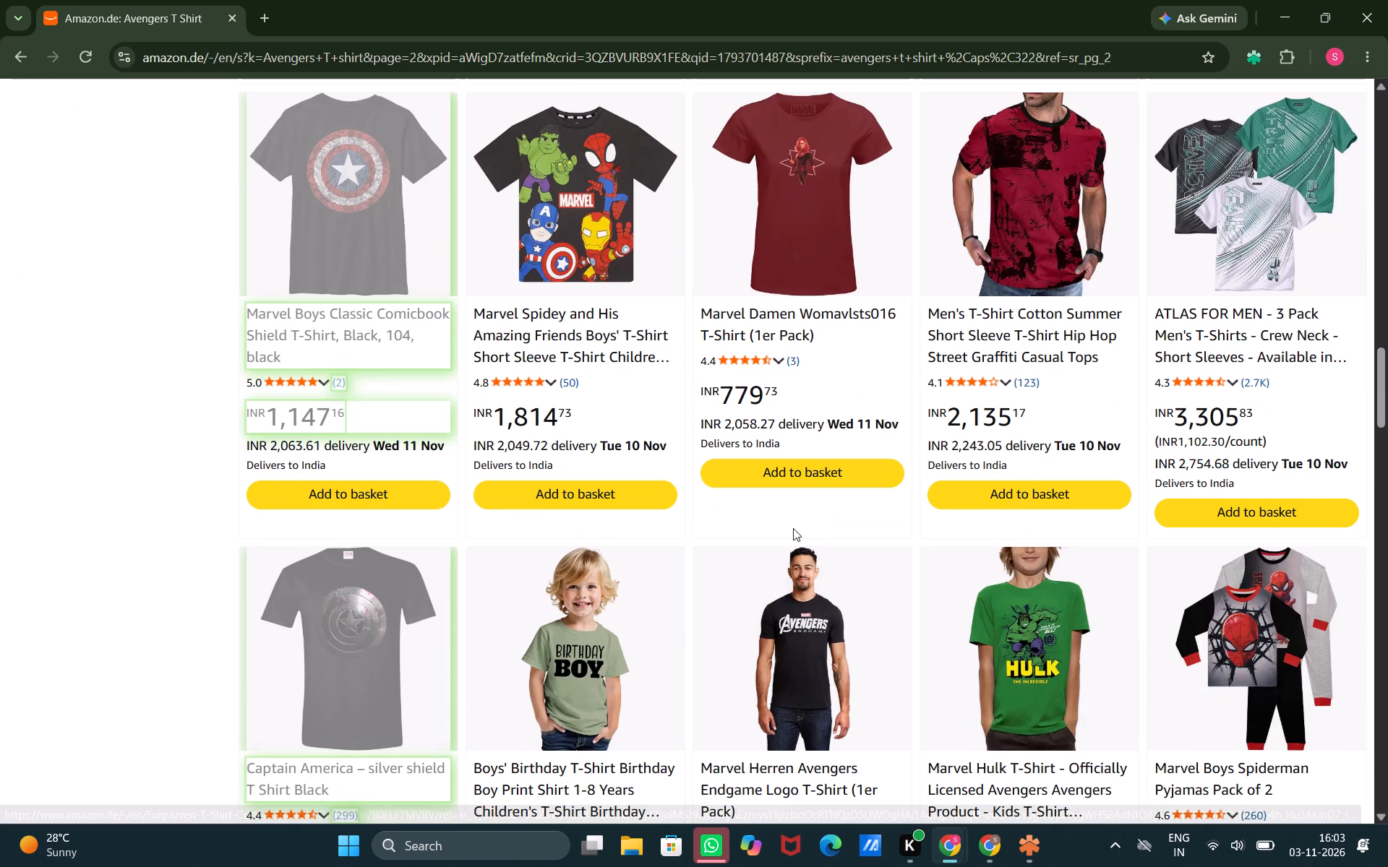
right_click(623, 346)
left_click(714, 535)
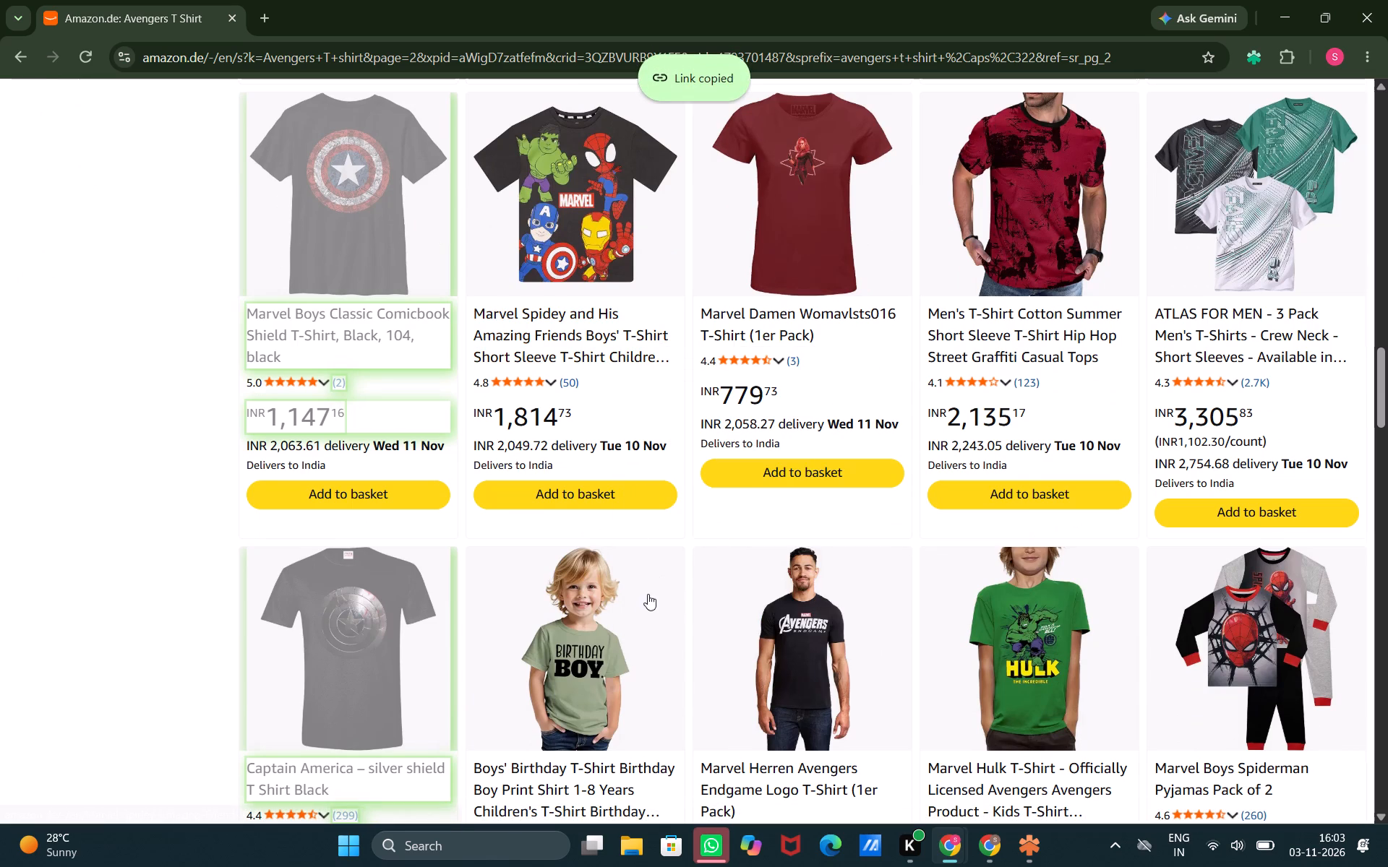
key("alt+Tab")
key("ctrl+v")
key("Return")
key("Return")
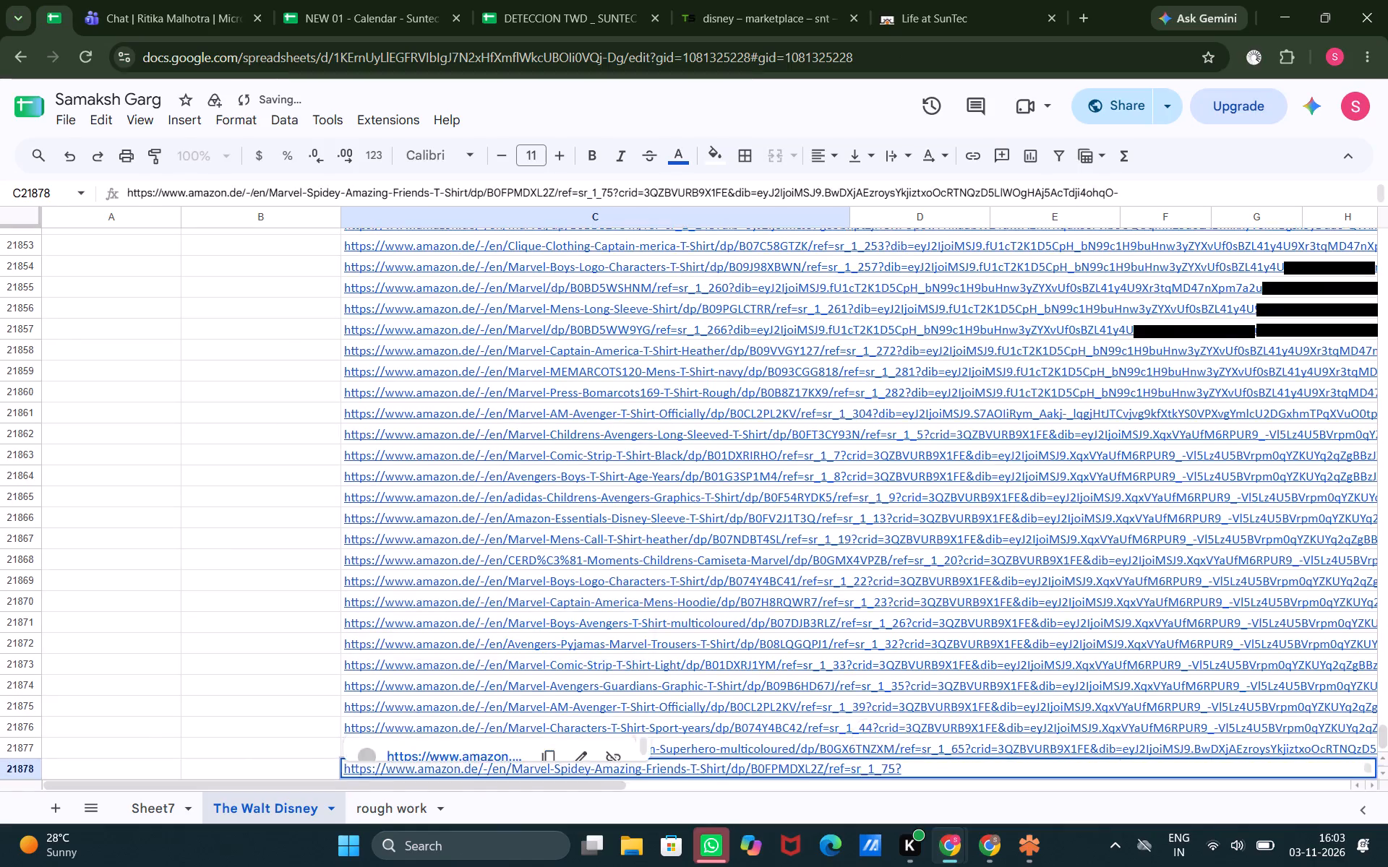
key("alt+Tab")
Check the remaining page 2 listings and open page 3 of the Amazon.de results for Avengers T shirt.
scroll(925, 496, "down", 2)
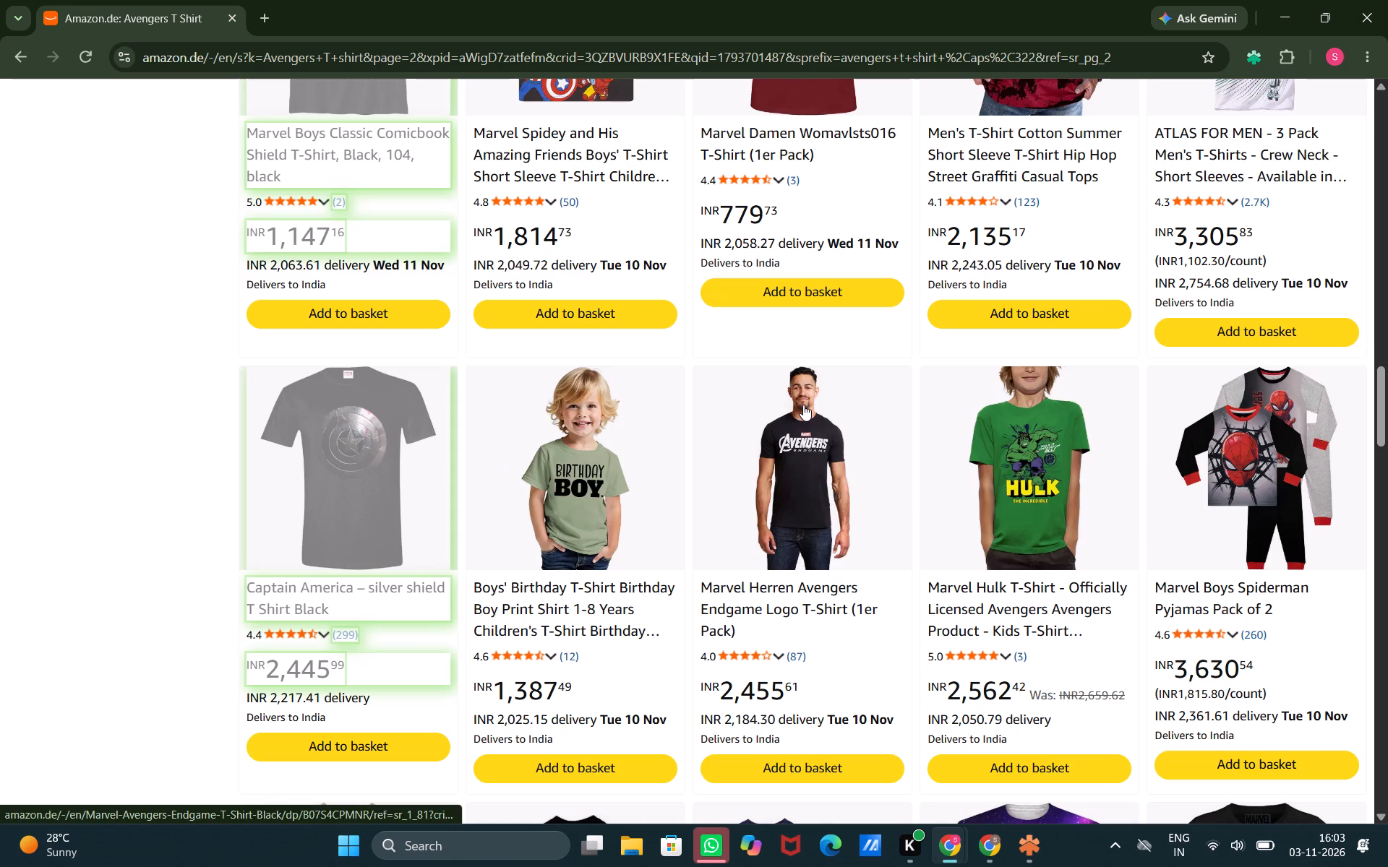
scroll(1021, 400, "down", 5)
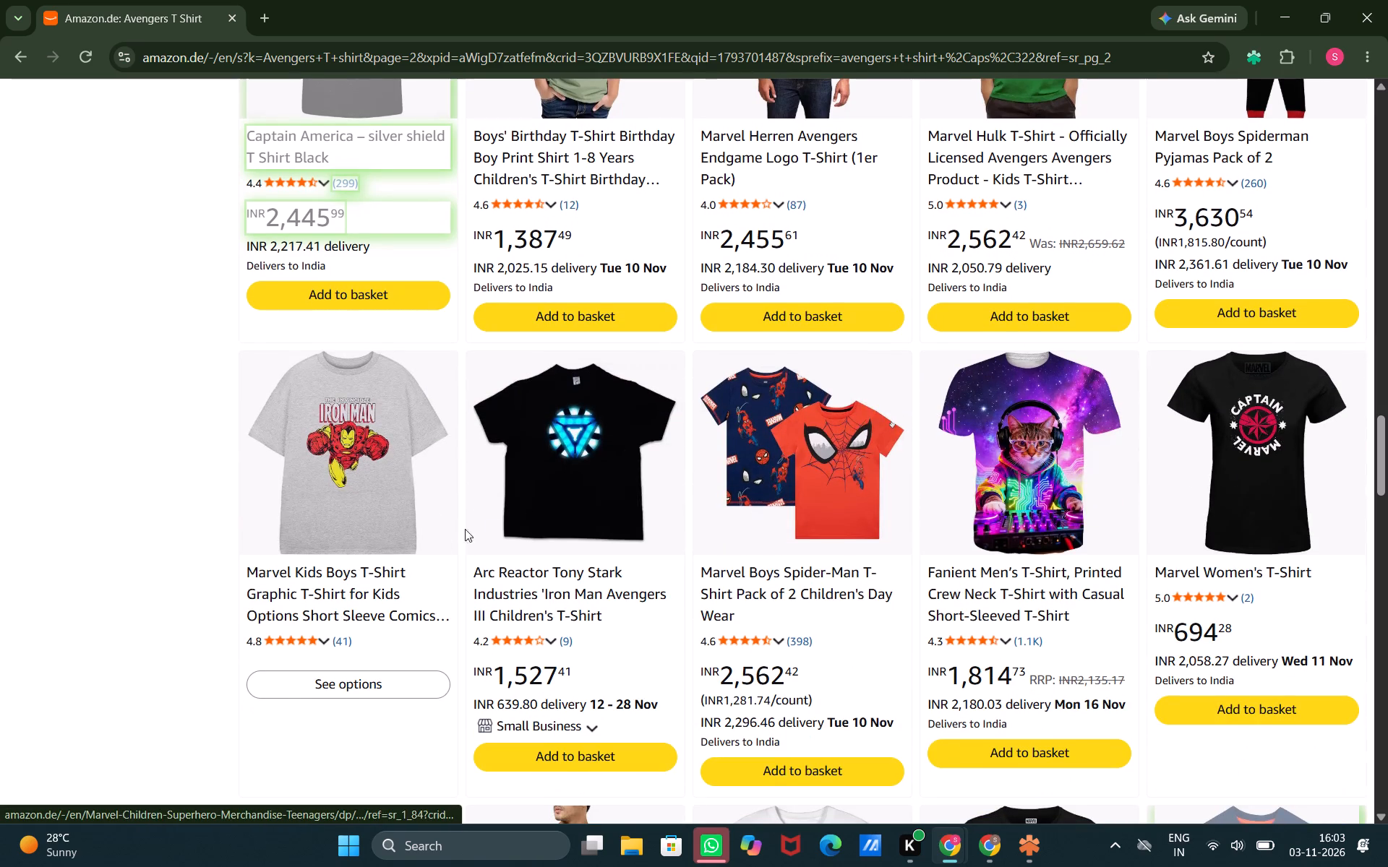
scroll(494, 522, "down", 5)
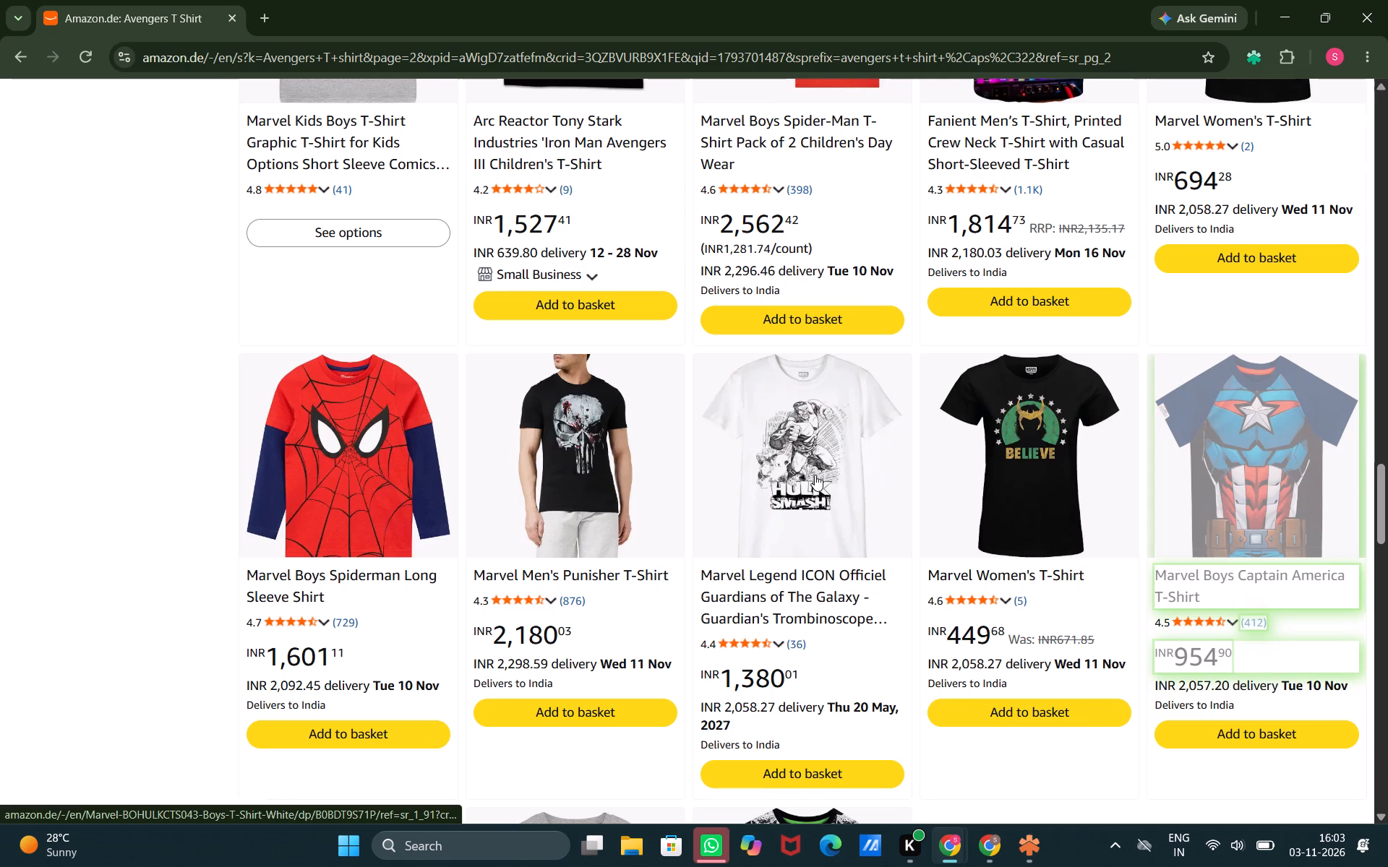
scroll(742, 381, "down", 3)
scroll(659, 432, "down", 3)
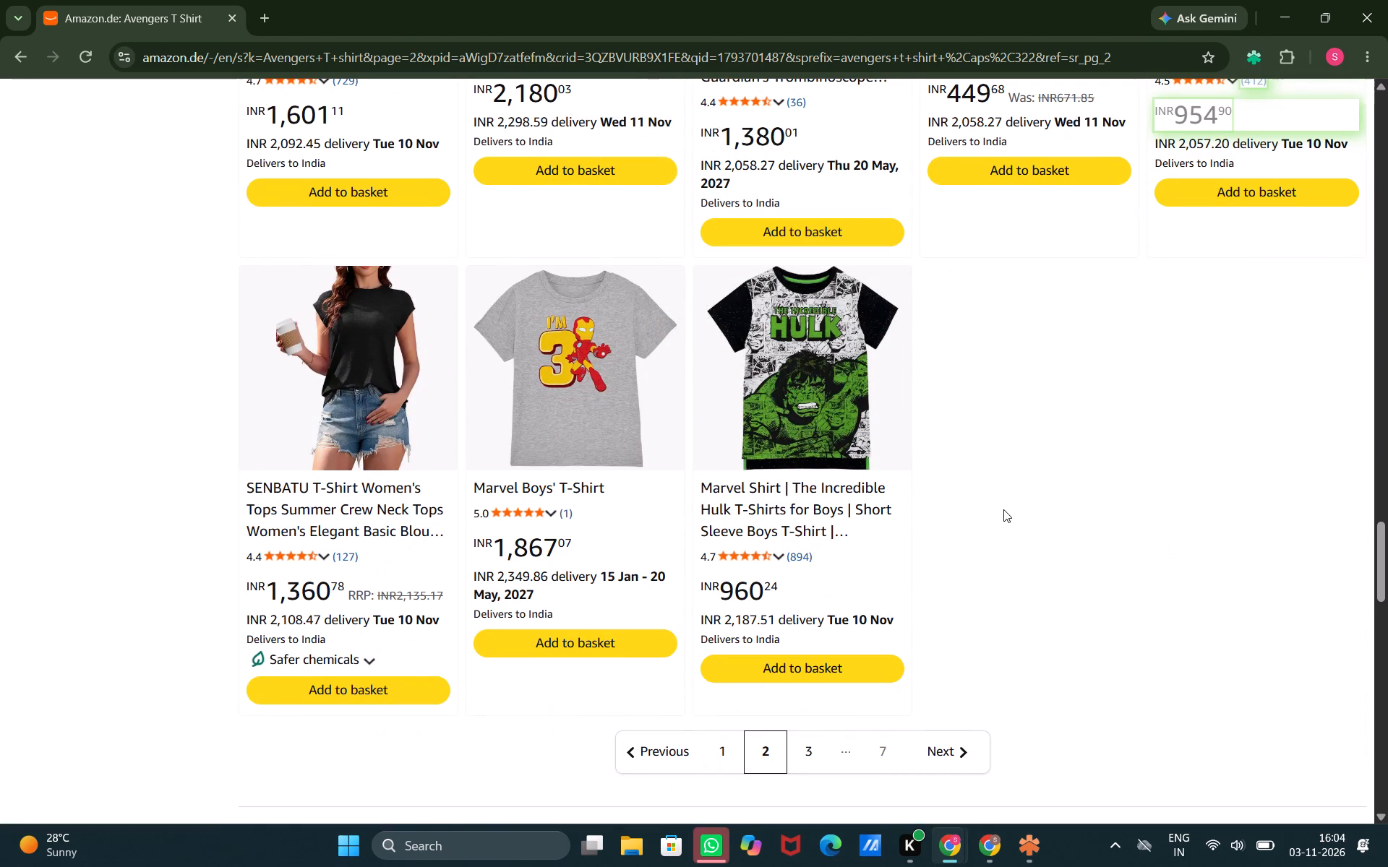
scroll(1003, 509, "down", 2)
left_click(790, 577)
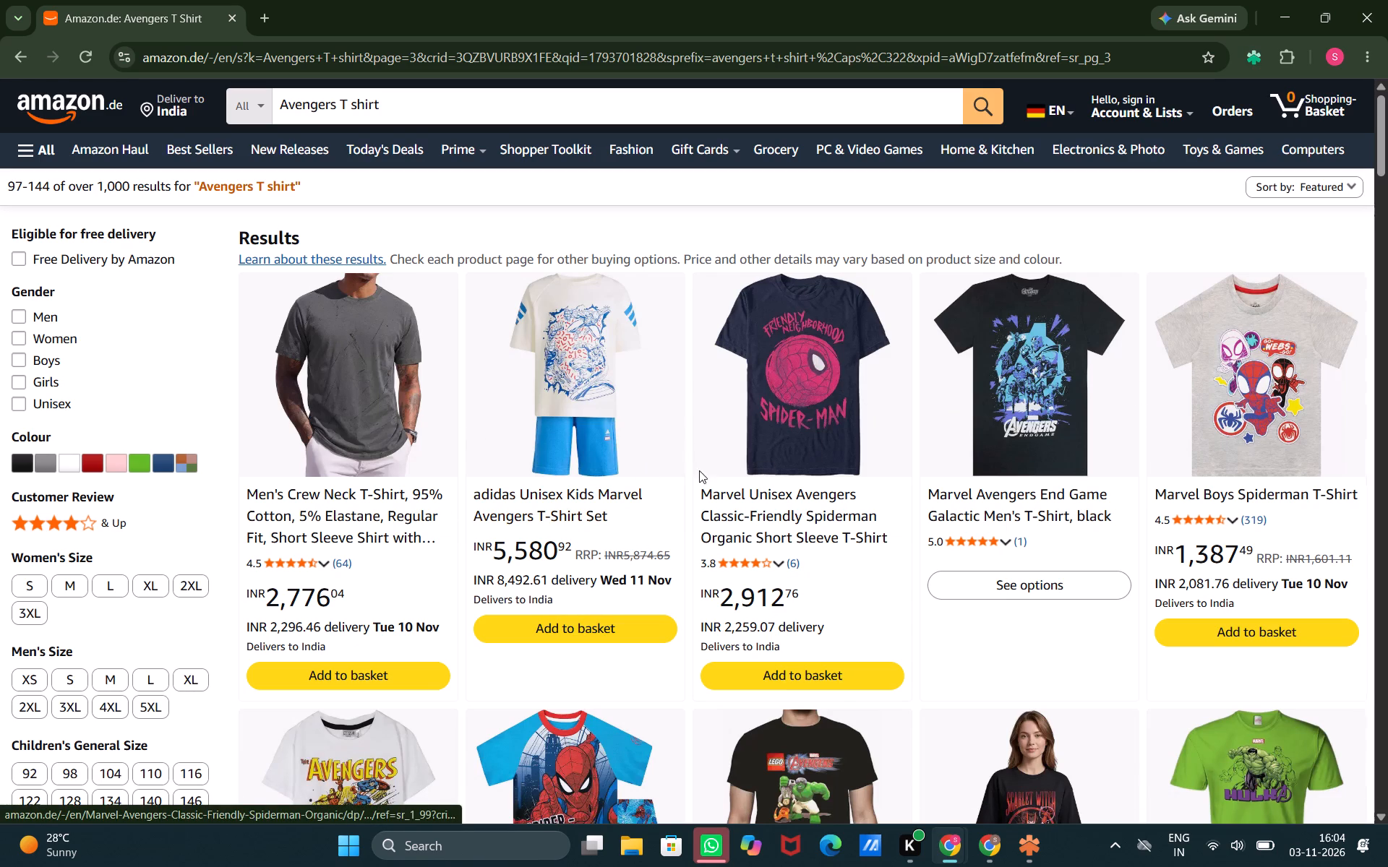
Copy the black Marvel Avengers End Game Galactic Men's T-Shirt link from the Amazon.de results into cell C21879.
right_click(1081, 496)
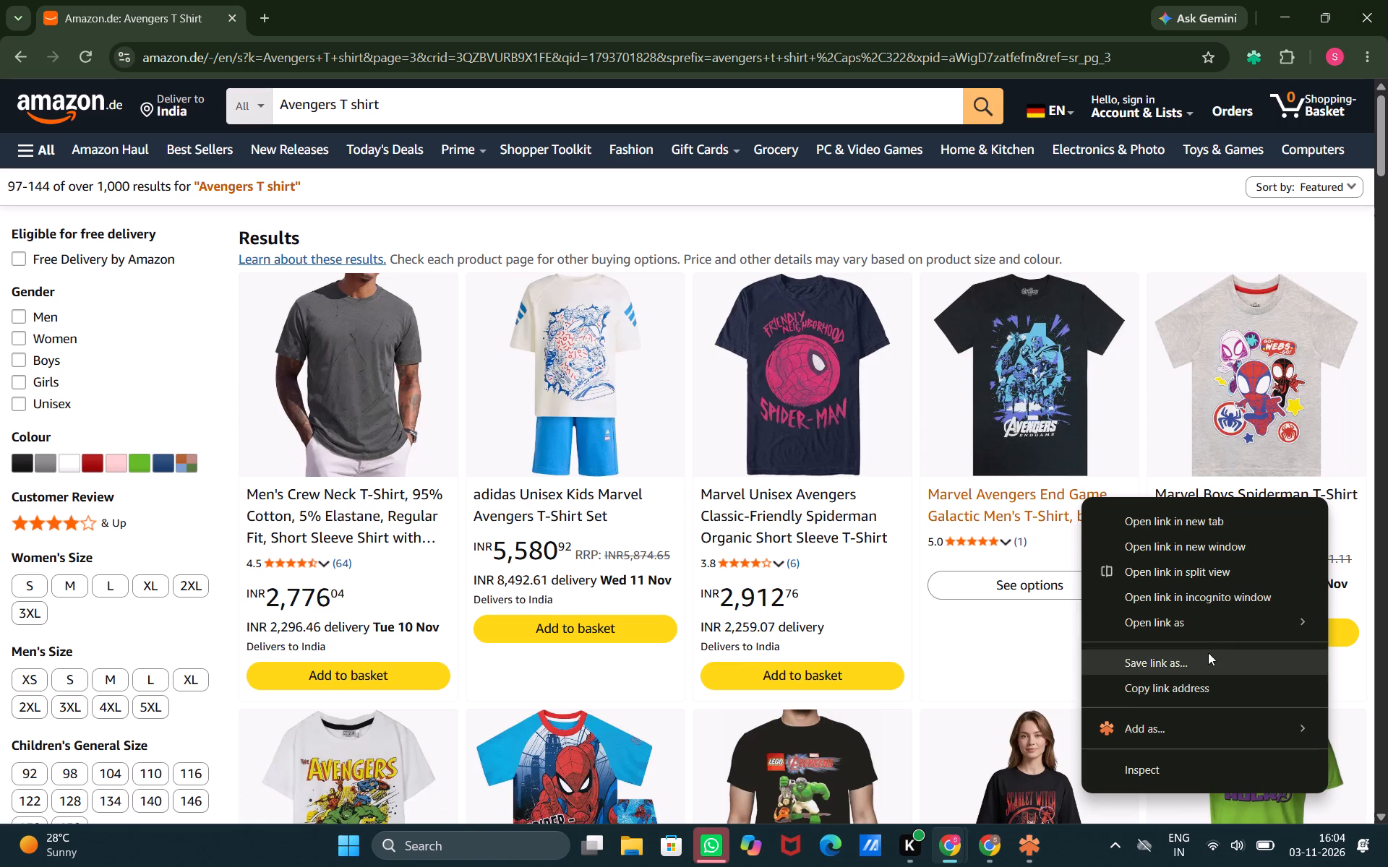
left_click(1188, 686)
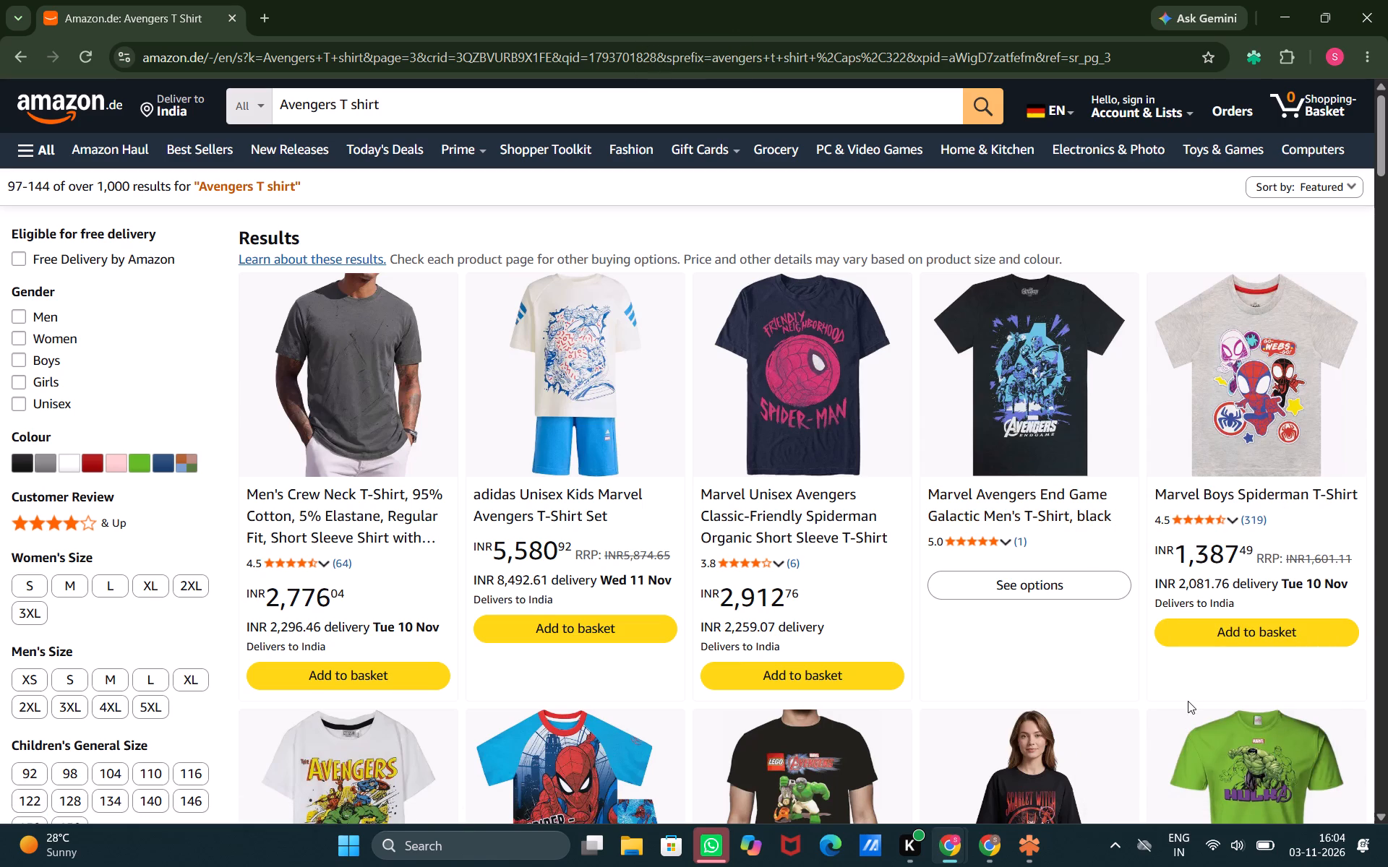
key("alt+Tab")
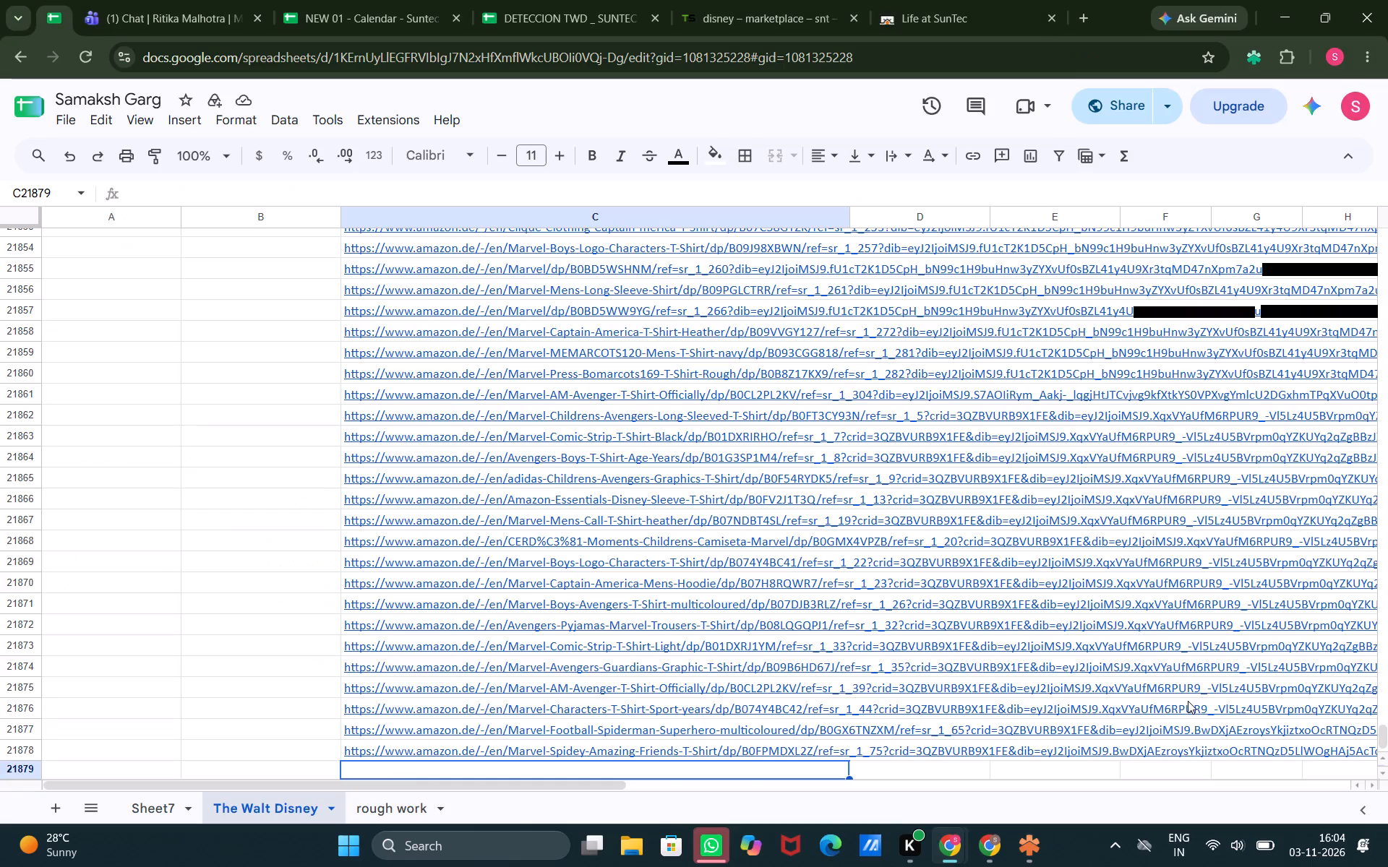
key("ctrl+v")
key("Return")
key("Return")
key("alt+Tab")
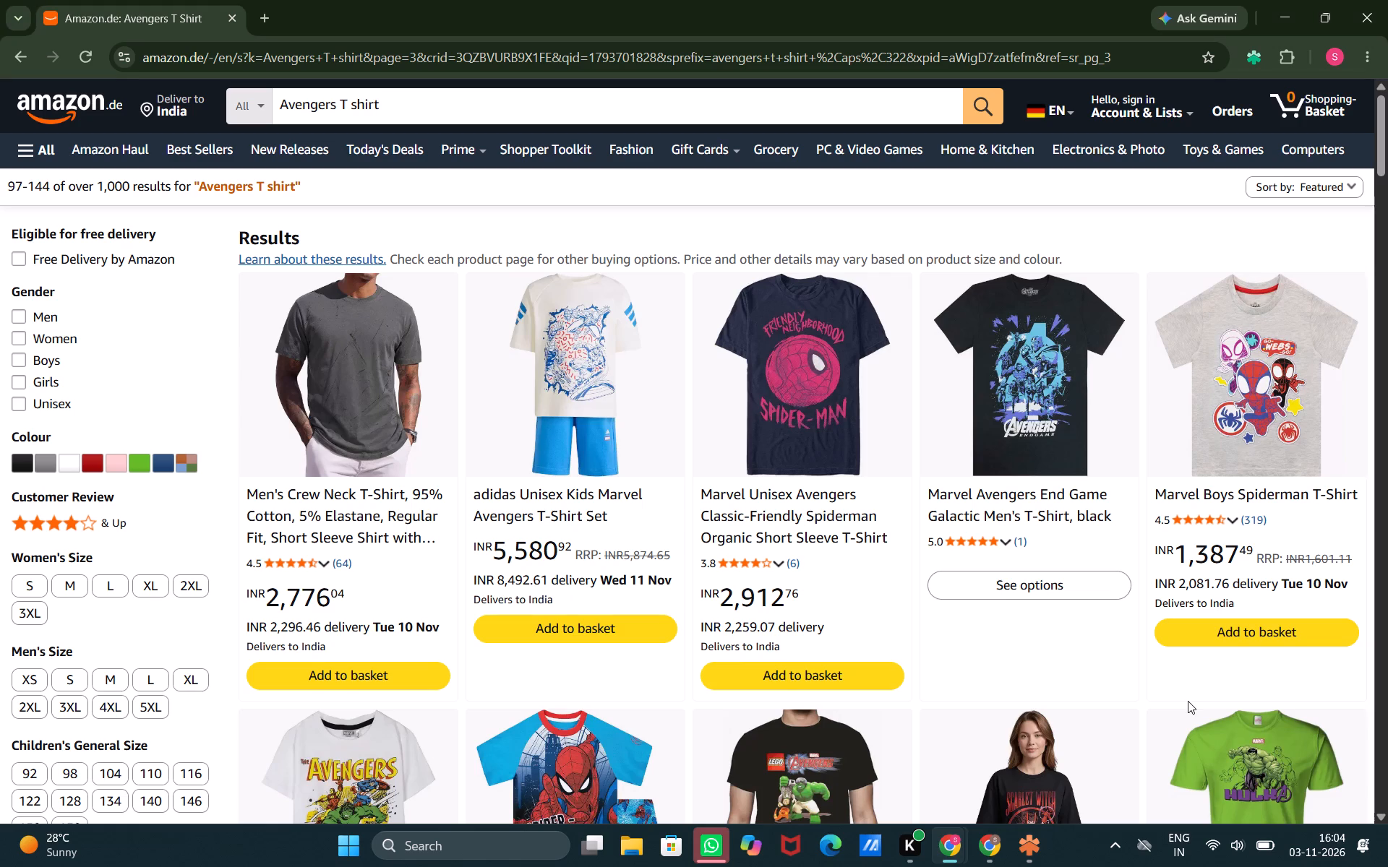
Copy the CERDÁ LIFE'S LITTLE MOMENTS Boys Avengers Children's T-Shirt link from the Amazon.de results into cell C21880.
scroll(1117, 465, "down", 4)
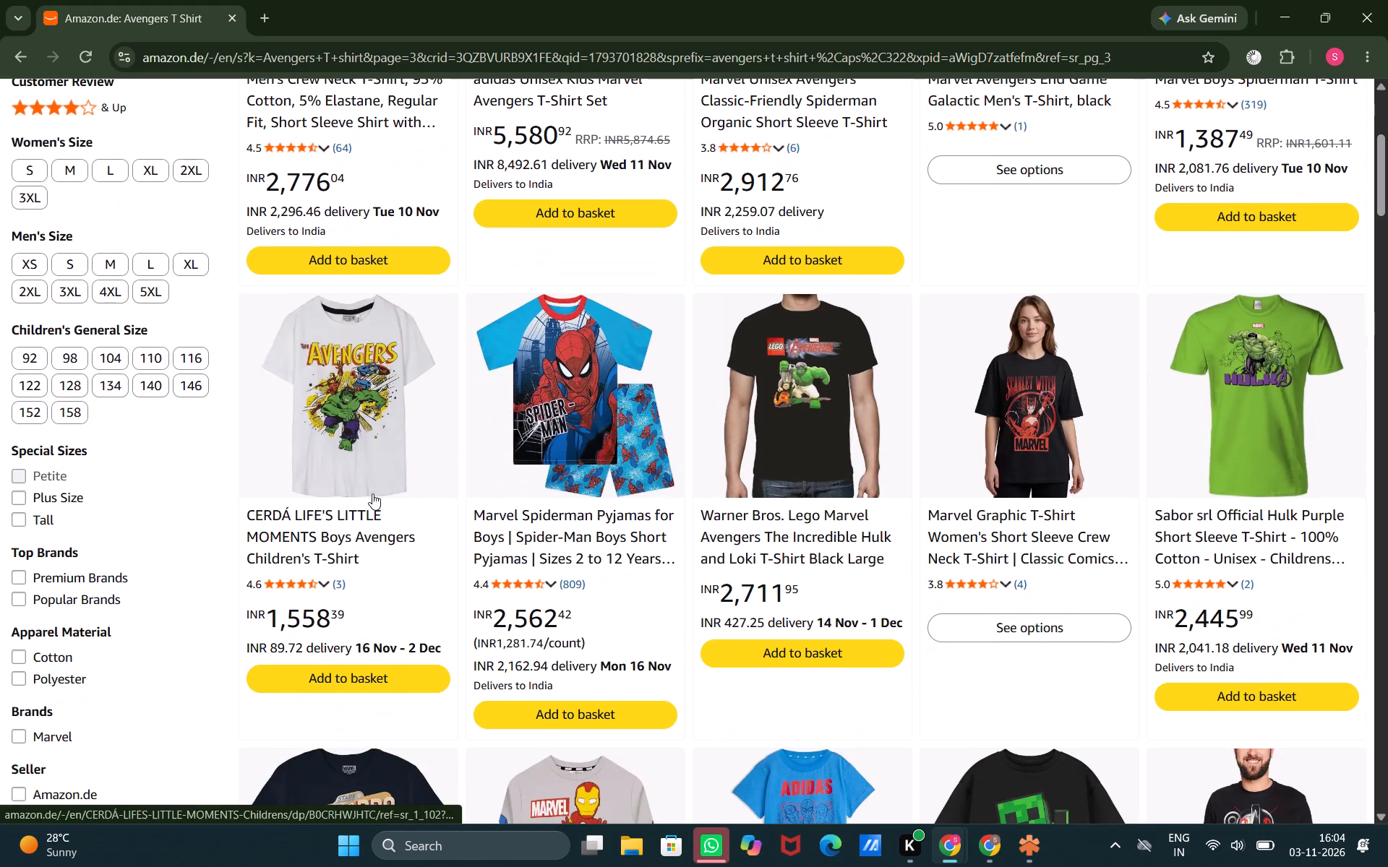
right_click(382, 534)
left_click(547, 427)
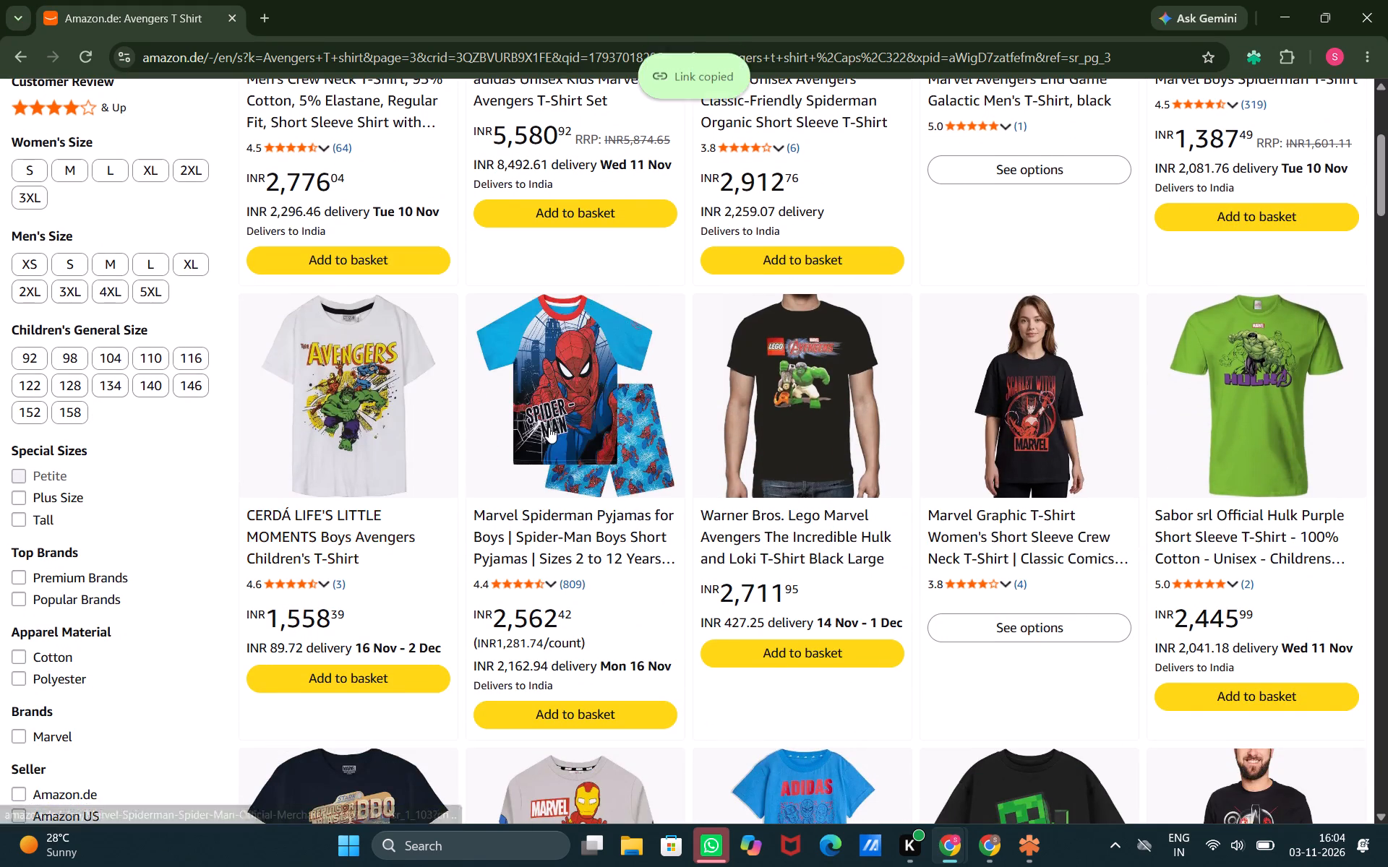
key("alt+Tab")
key("ctrl+v")
key("Return")
key("Return")
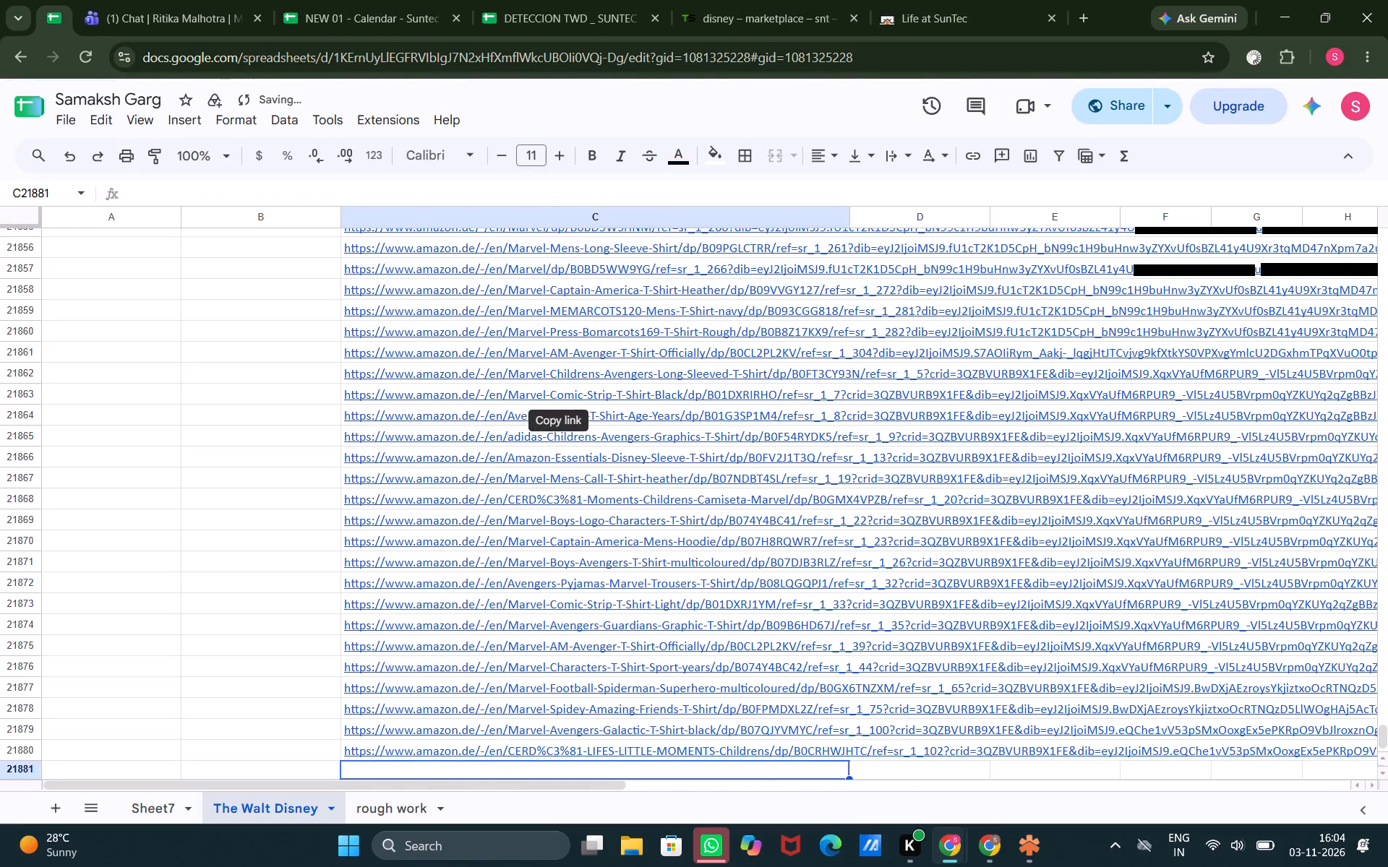
key("alt+Tab")
Copy the grey Marvel Spidey and His Amazing Friends boys' sweatshirt link from the Amazon.de results into cell C21881.
scroll(1275, 360, "down", 5)
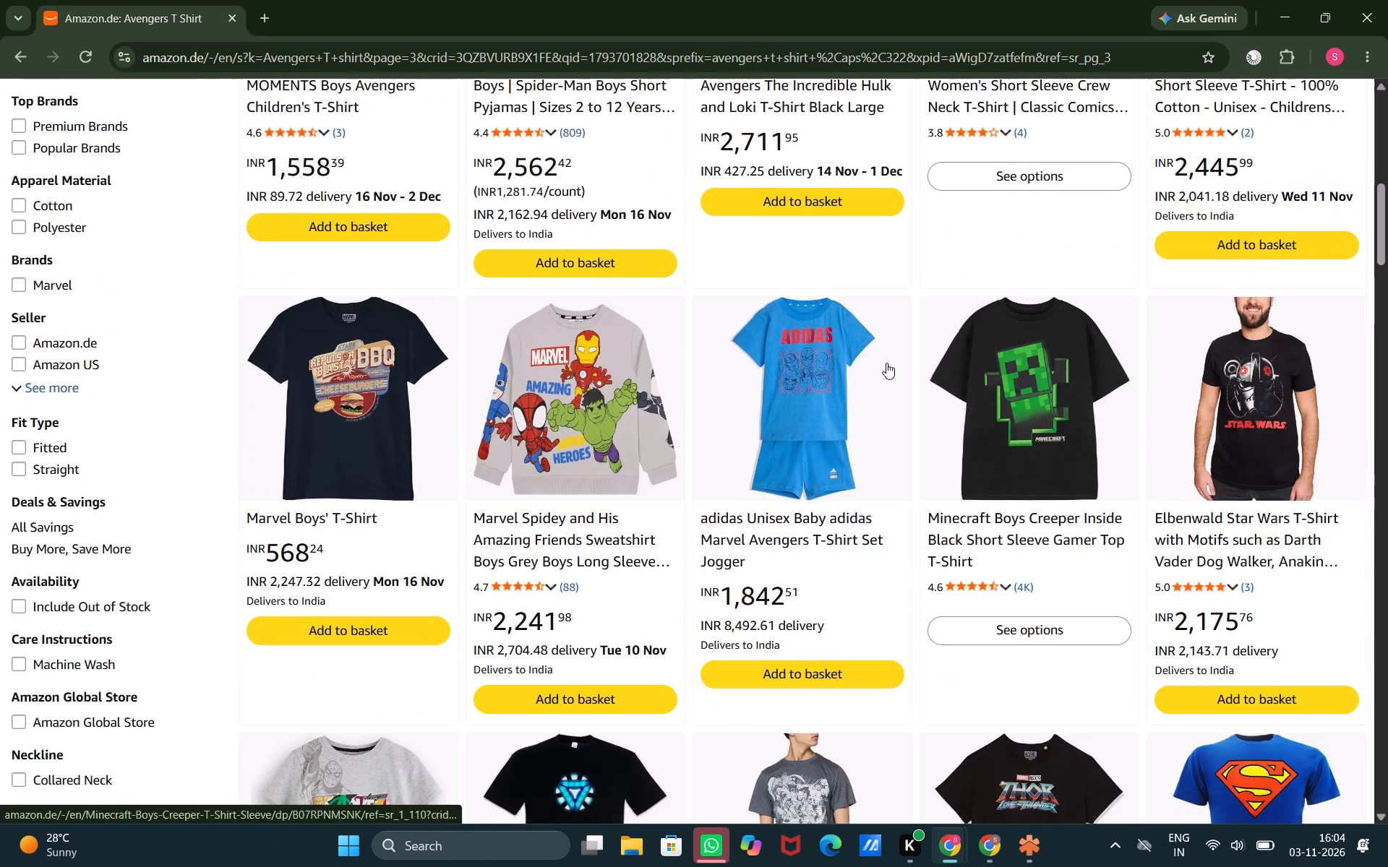
right_click(578, 516)
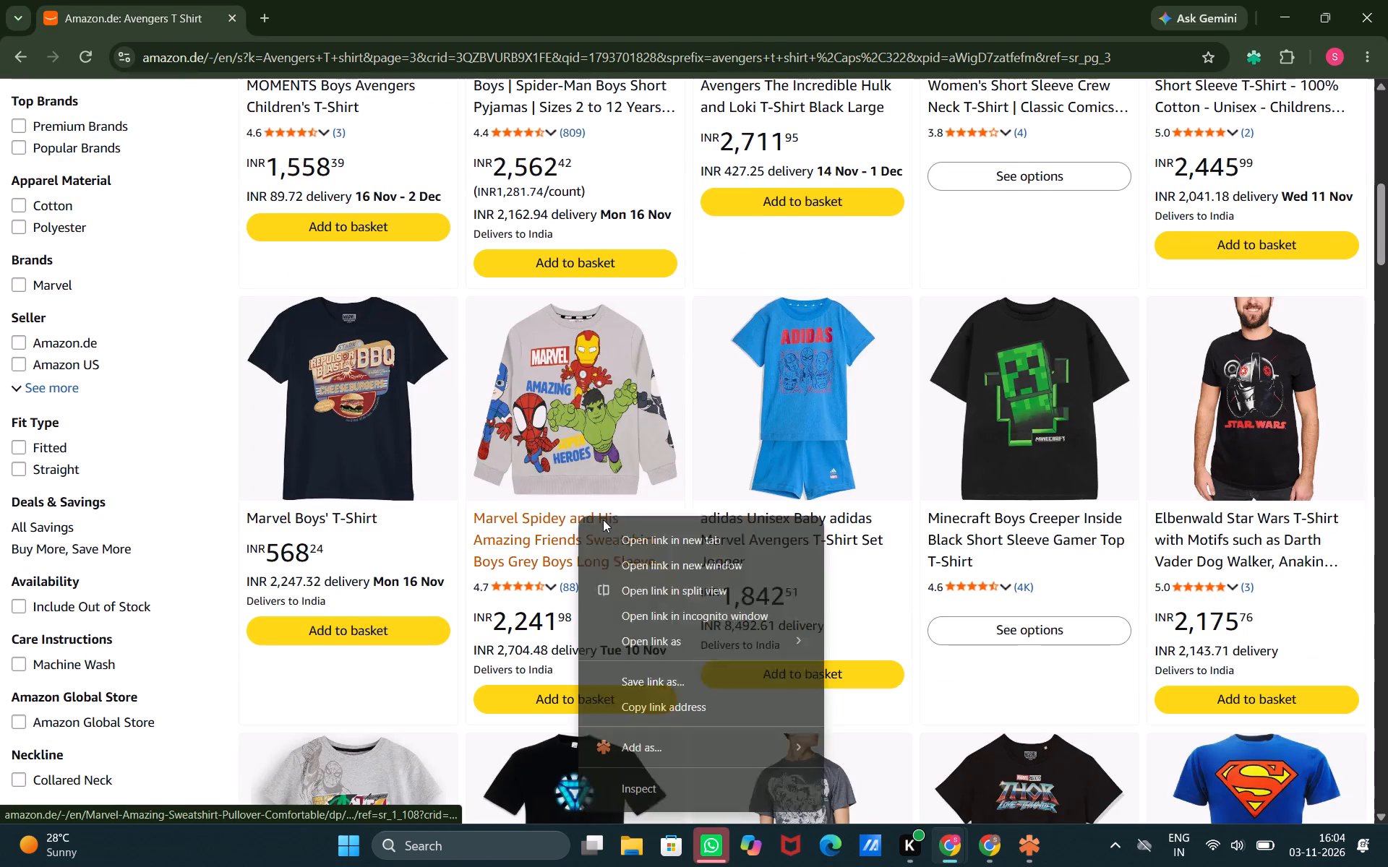
left_click(677, 695)
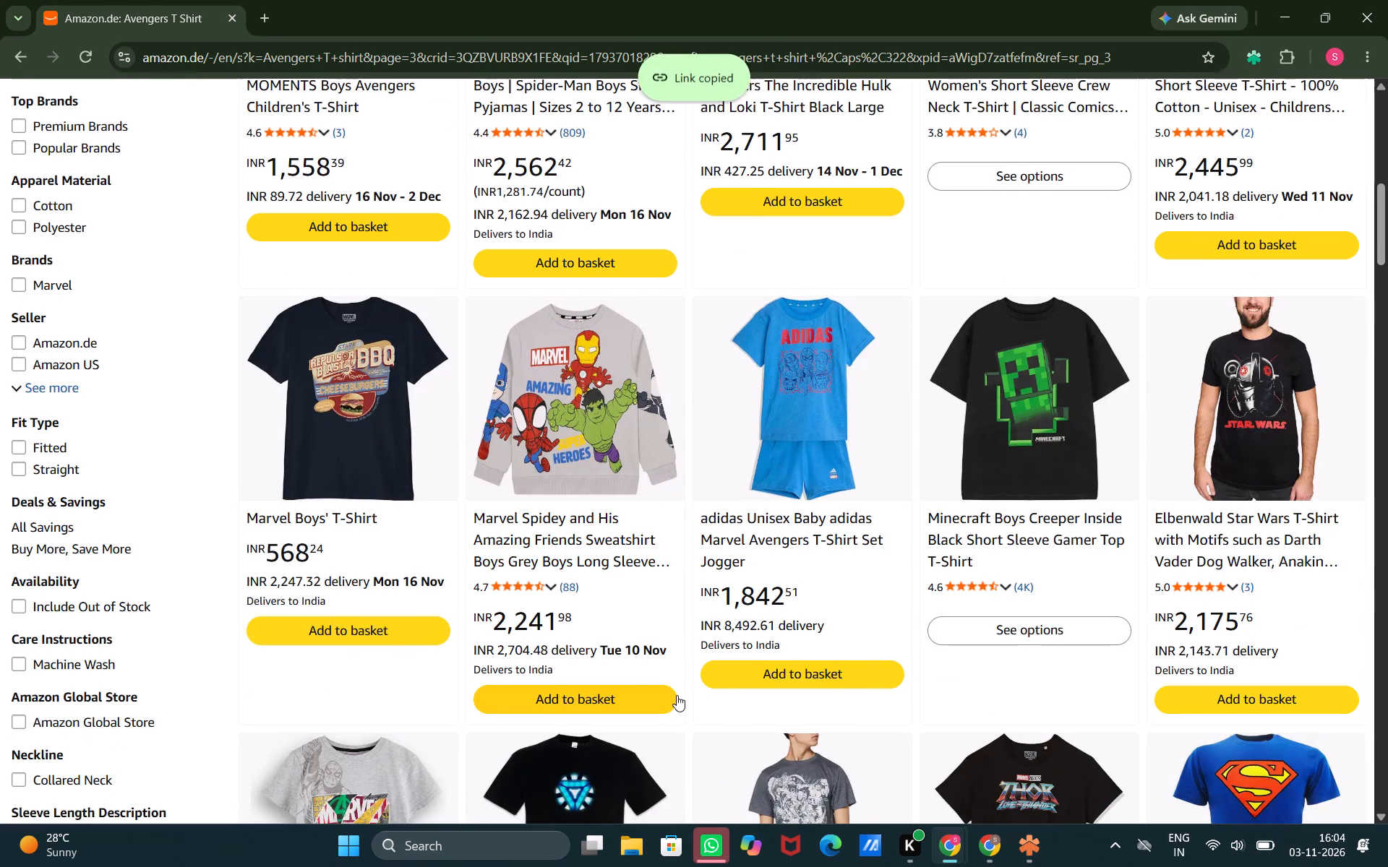
key("alt+Tab")
key("ctrl+v")
key("Return")
key("Return")
key("alt+Tab")
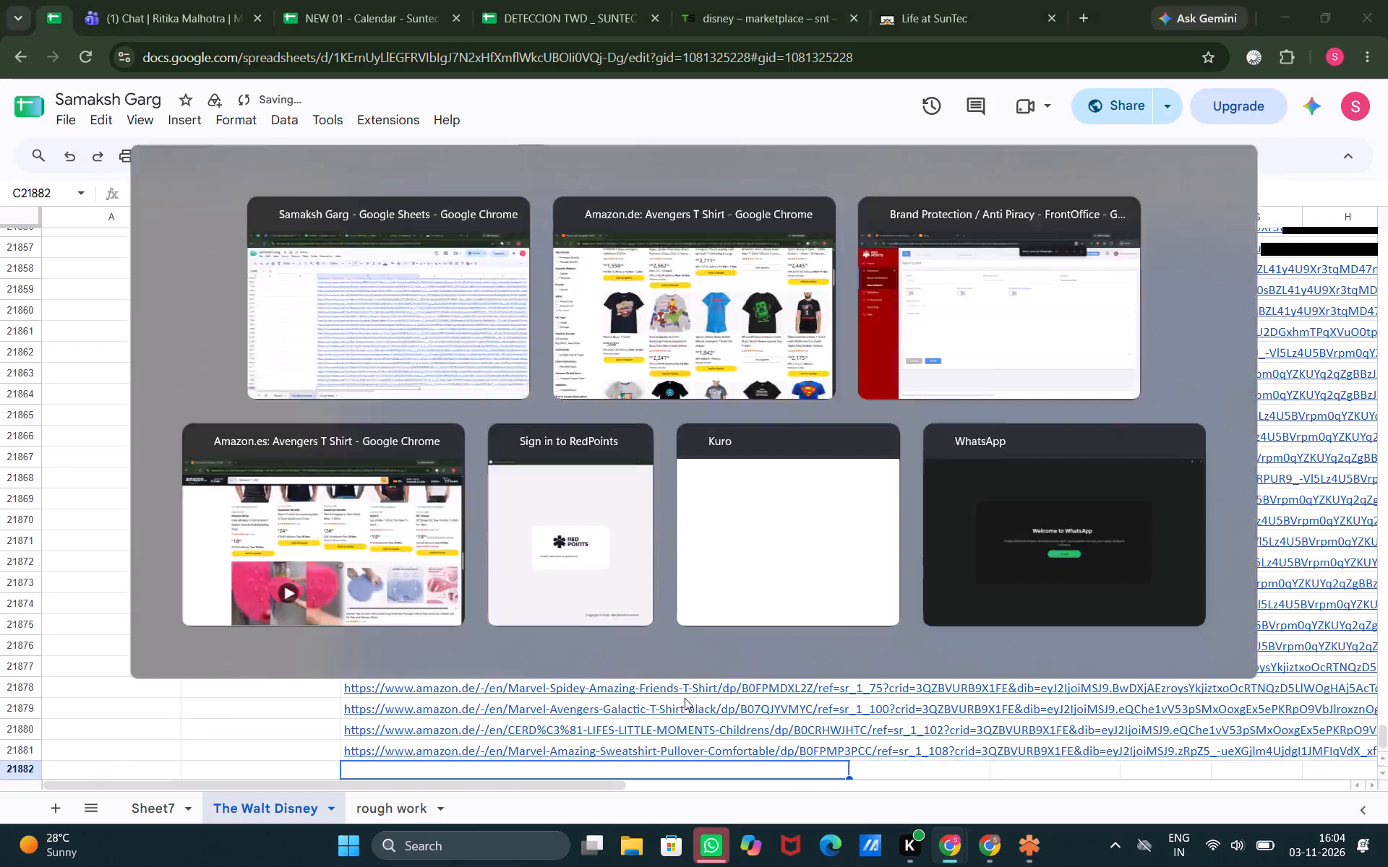
Copy the adidas Unisex Baby Marvel Avengers T-Shirt Set Jogger link from the Amazon.de results into cell C21882.
right_click(796, 534)
left_click(888, 427)
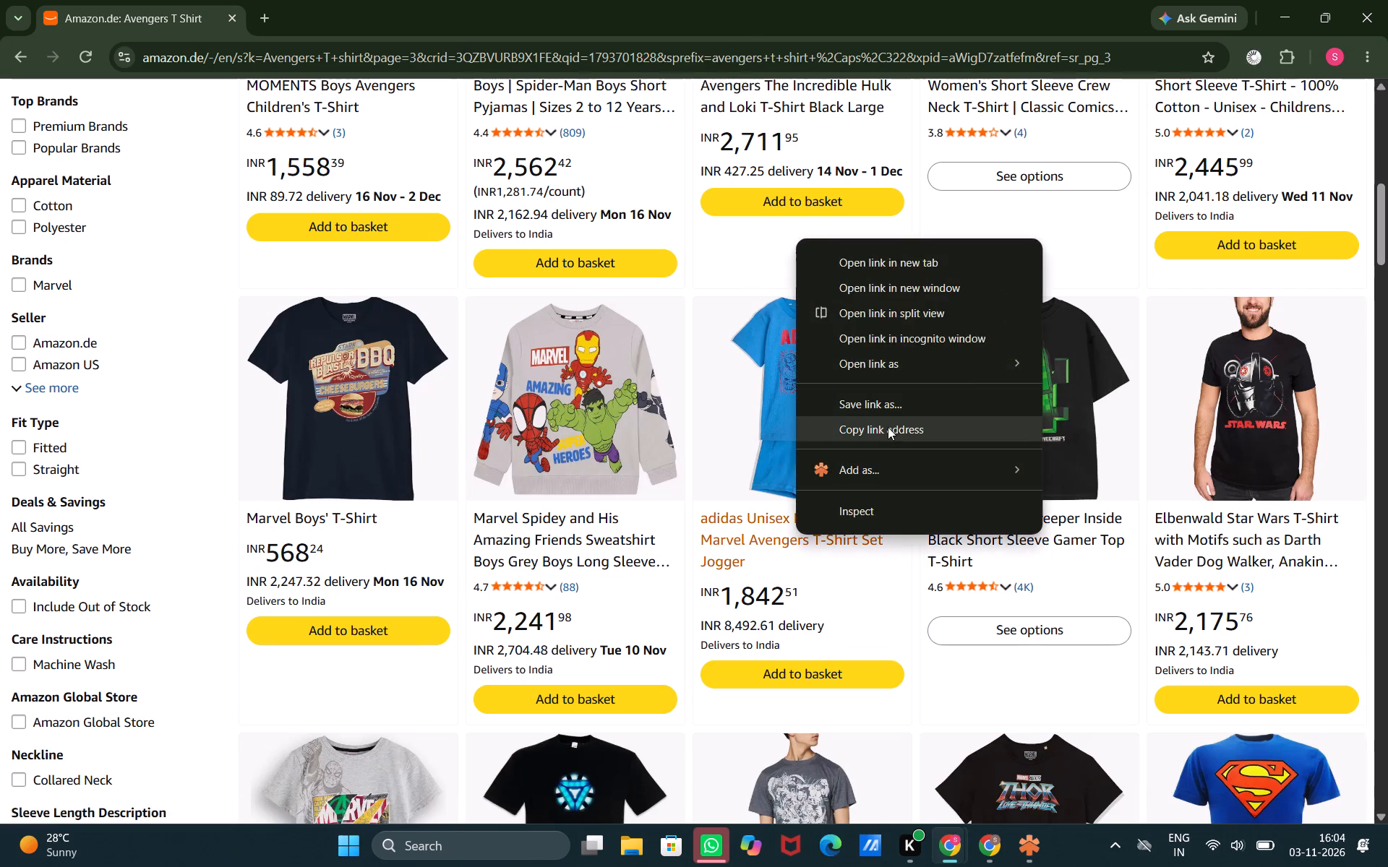
key("alt+Tab")
key("ctrl+v")
key("Return")
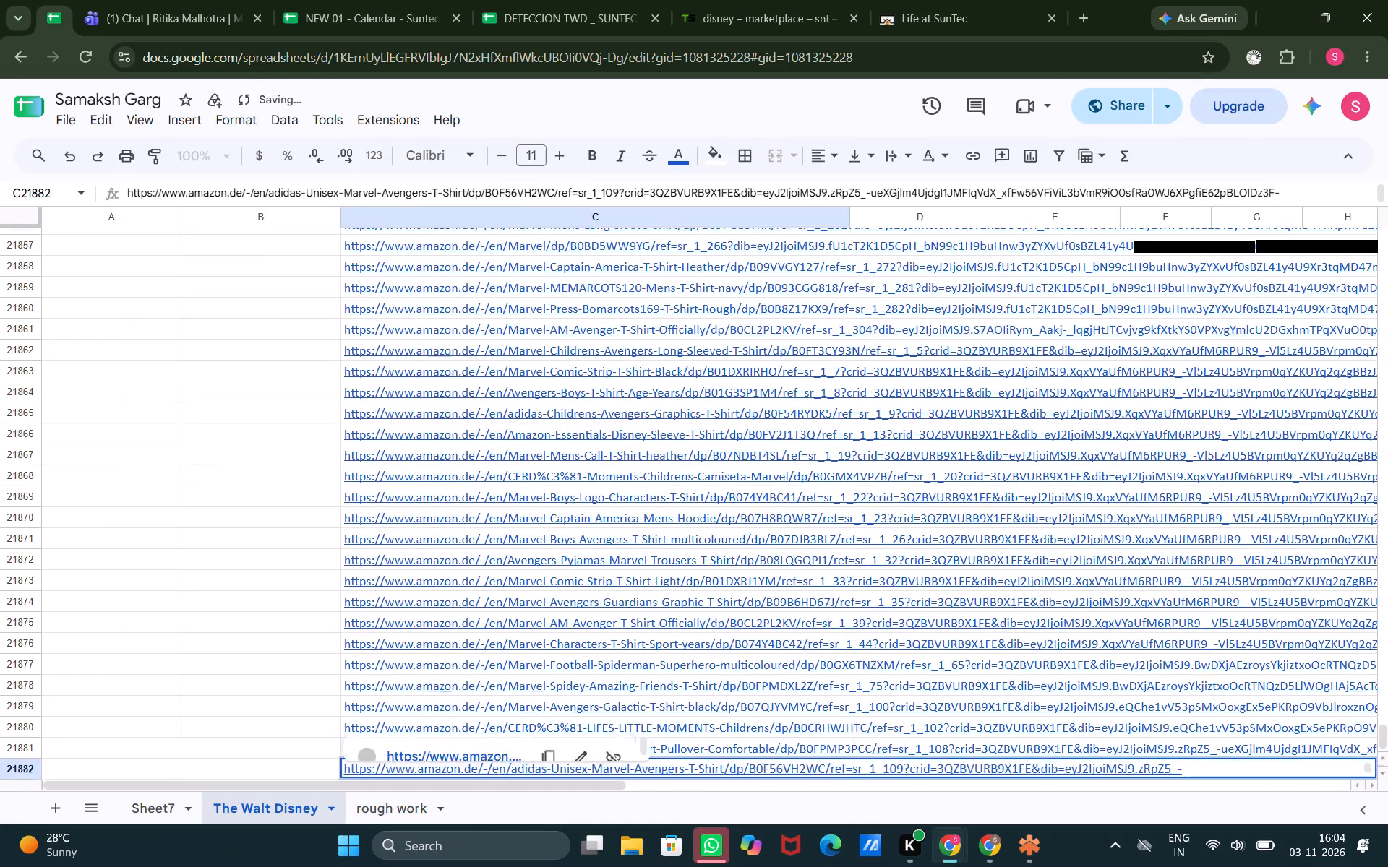
key("Return")
key("alt+Tab")
Copy the MARVEL Men's Band of Heros T-Shirt link from the Amazon.de results into cell C21883.
scroll(956, 385, "down", 4)
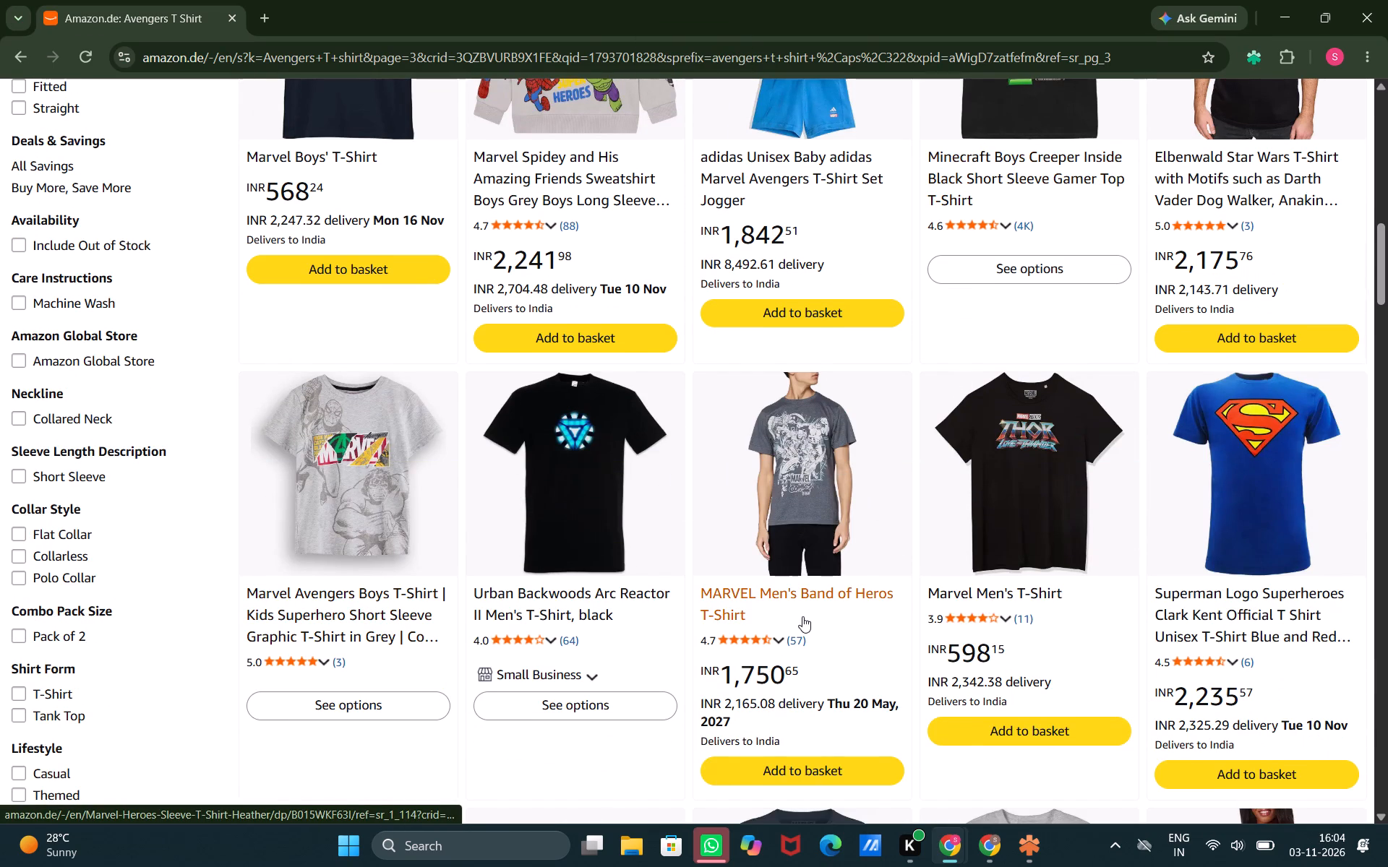
right_click(829, 599)
left_click(922, 483)
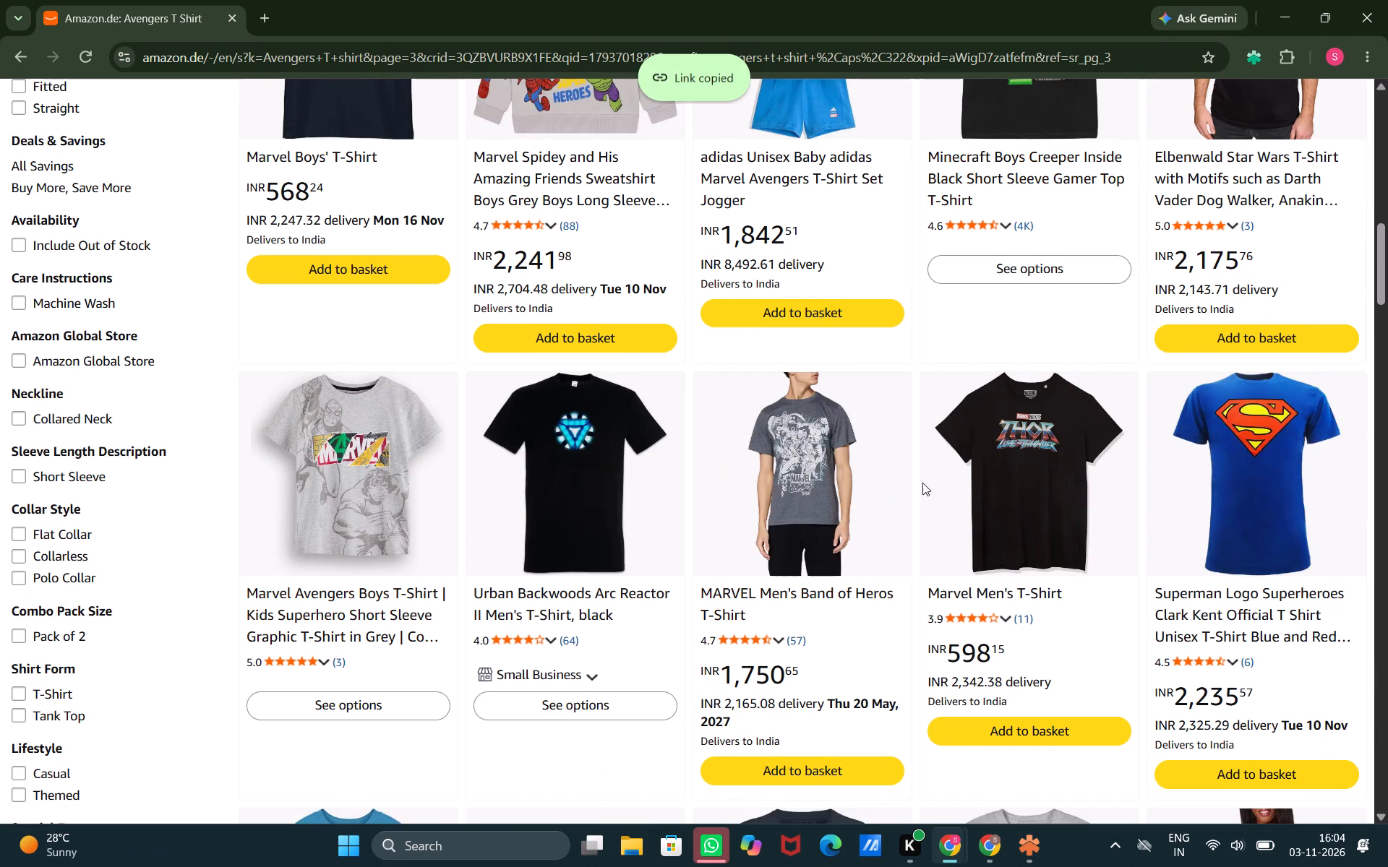
key("alt+Tab")
key("ctrl+v")
left_click(922, 483, "ctrl")
key("Return")
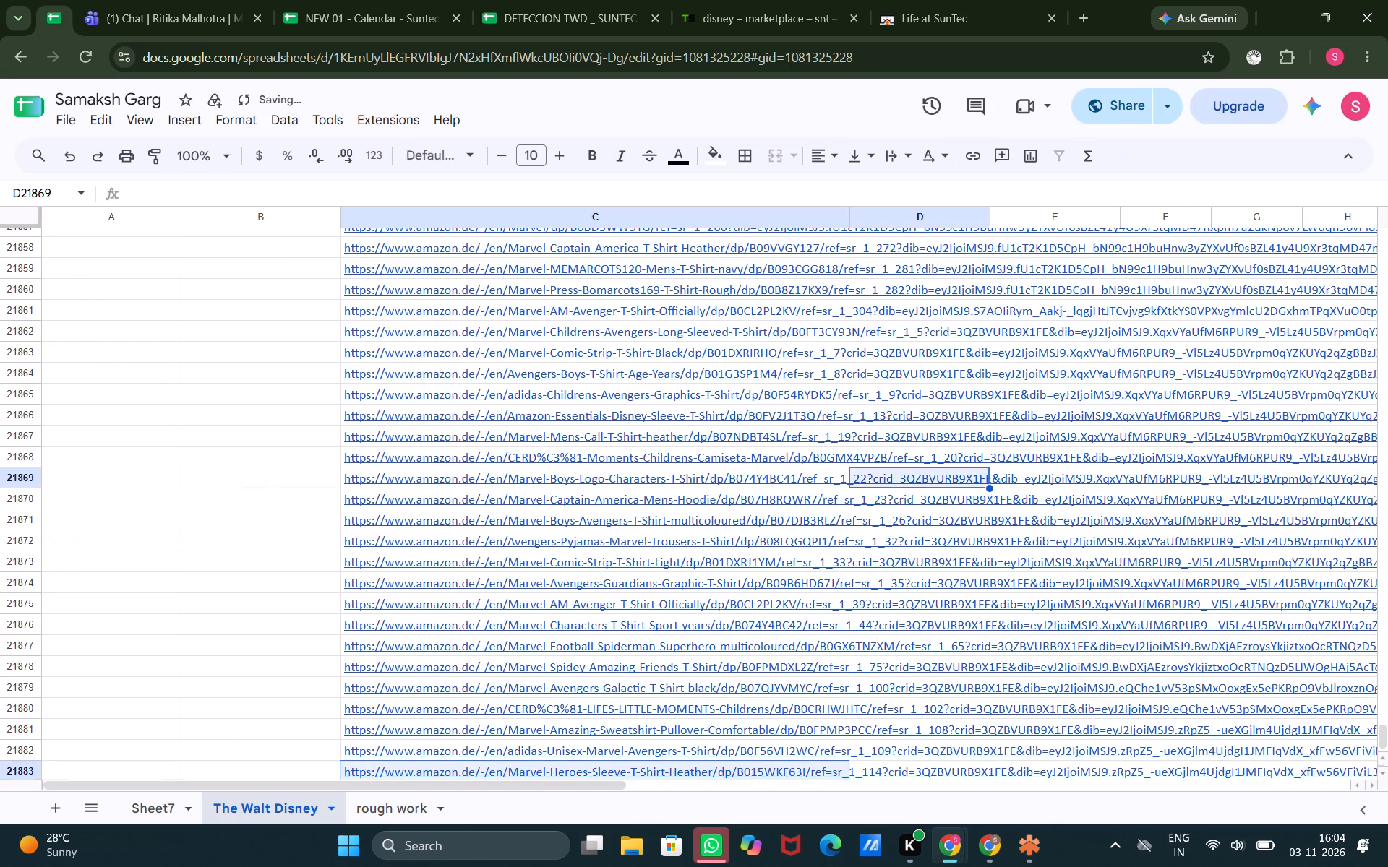
key("Return")
key("Return")
key("Down")
key("alt+Tab")
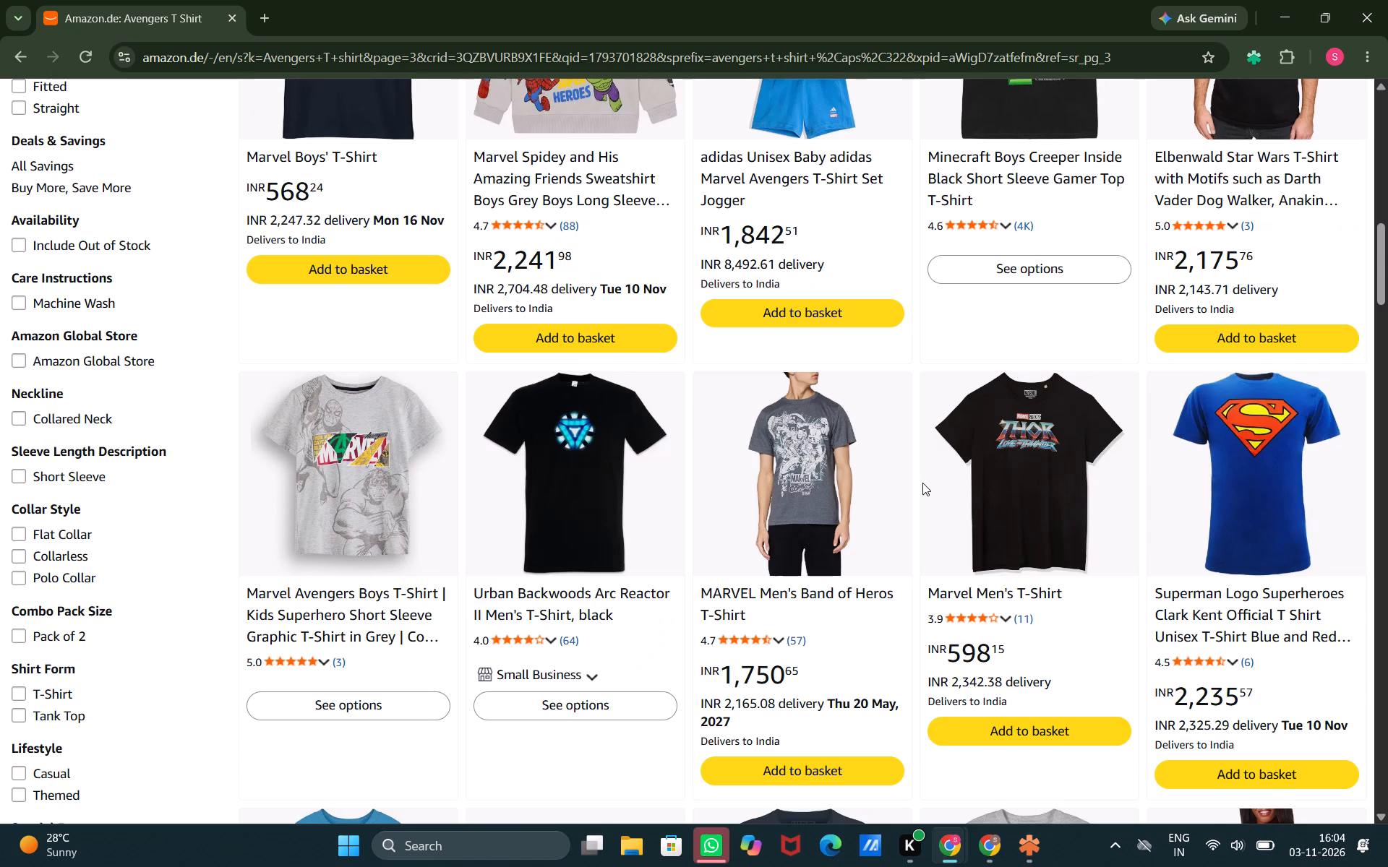
Copy the grey Marvel Press Jungen Bomarcots205 T-Shirt link from the Amazon.de results into cell C21884 of The Walt Disney sheet.
scroll(1050, 389, "down", 5)
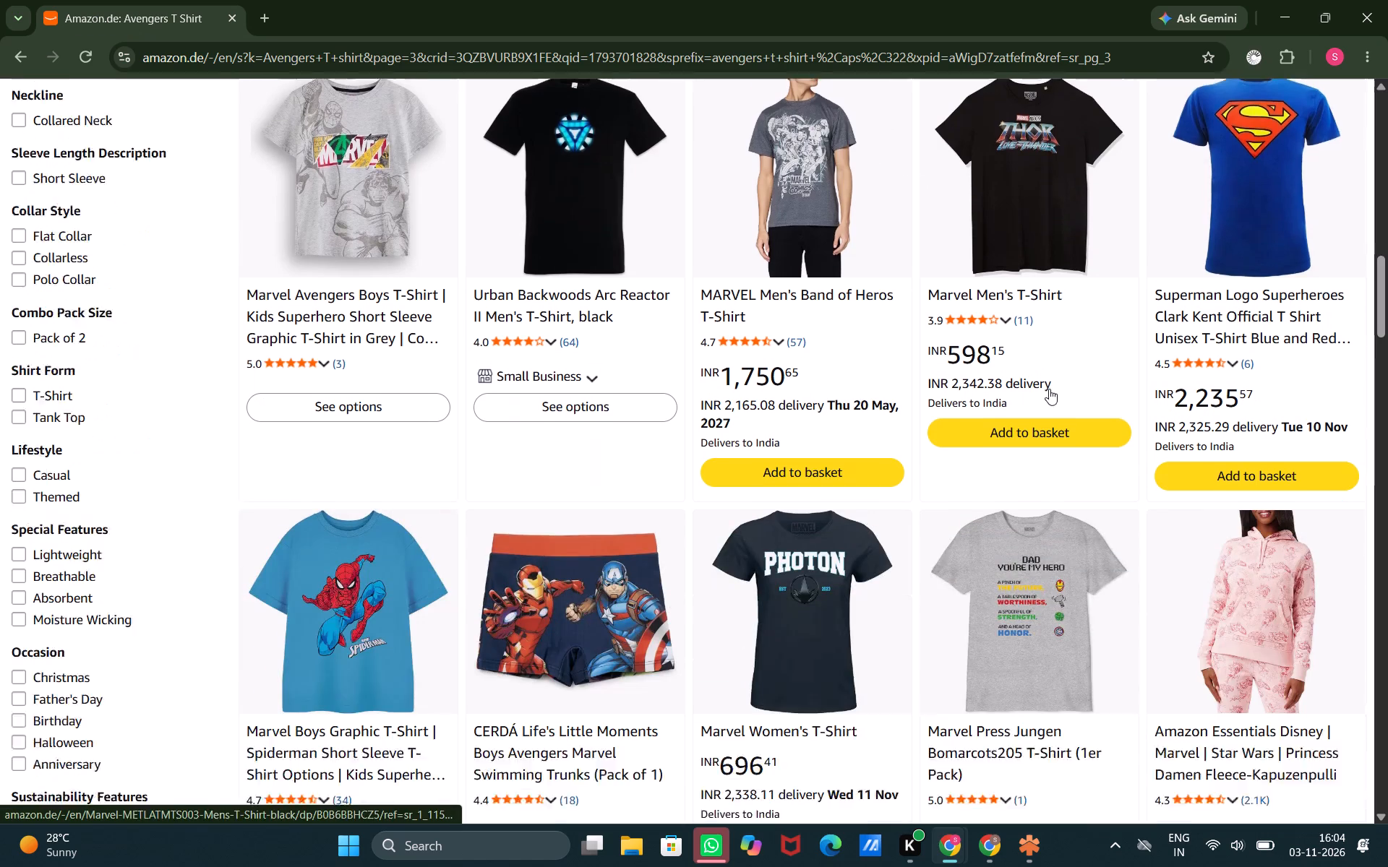
scroll(503, 411, "down", 2)
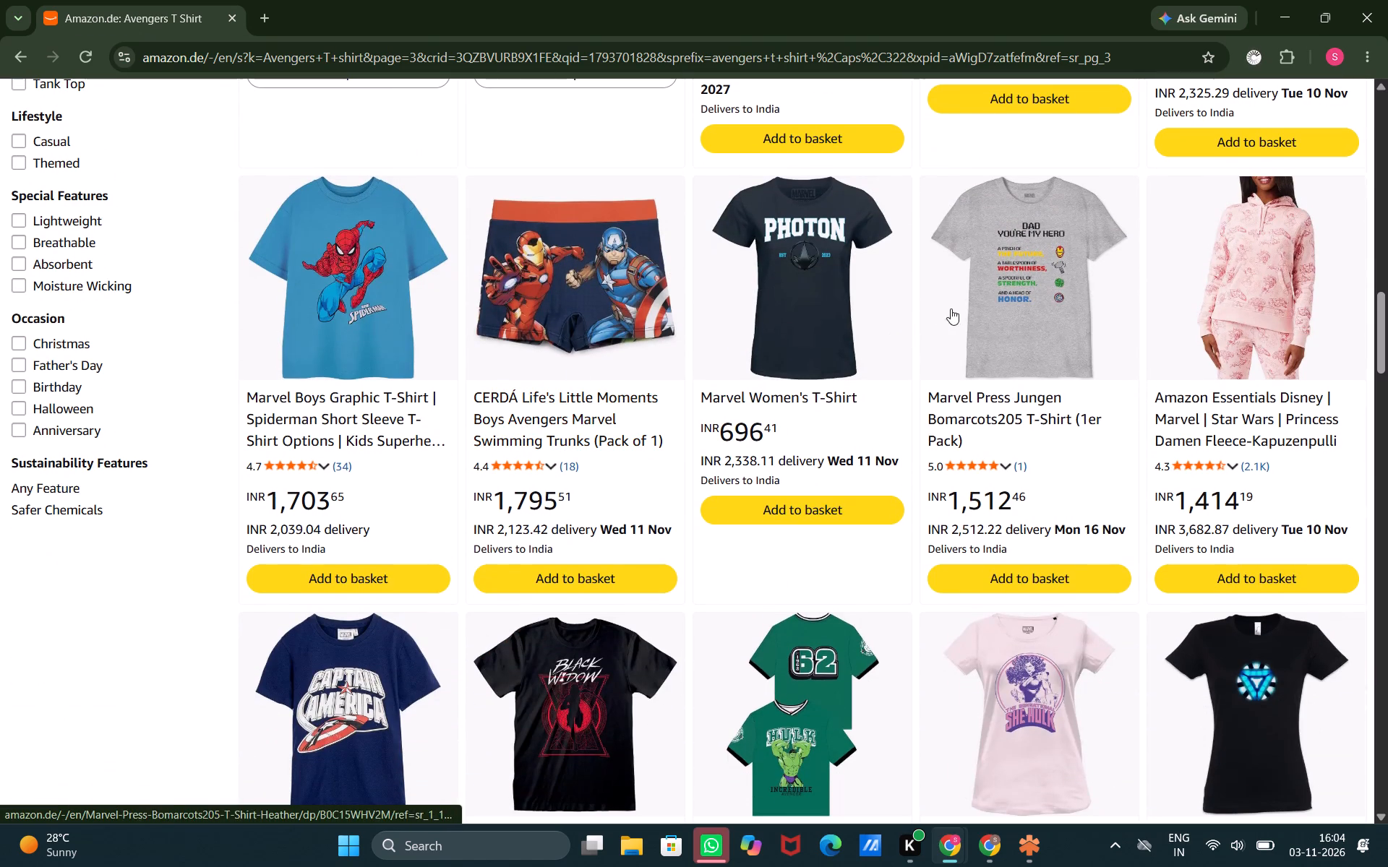
right_click(1063, 415)
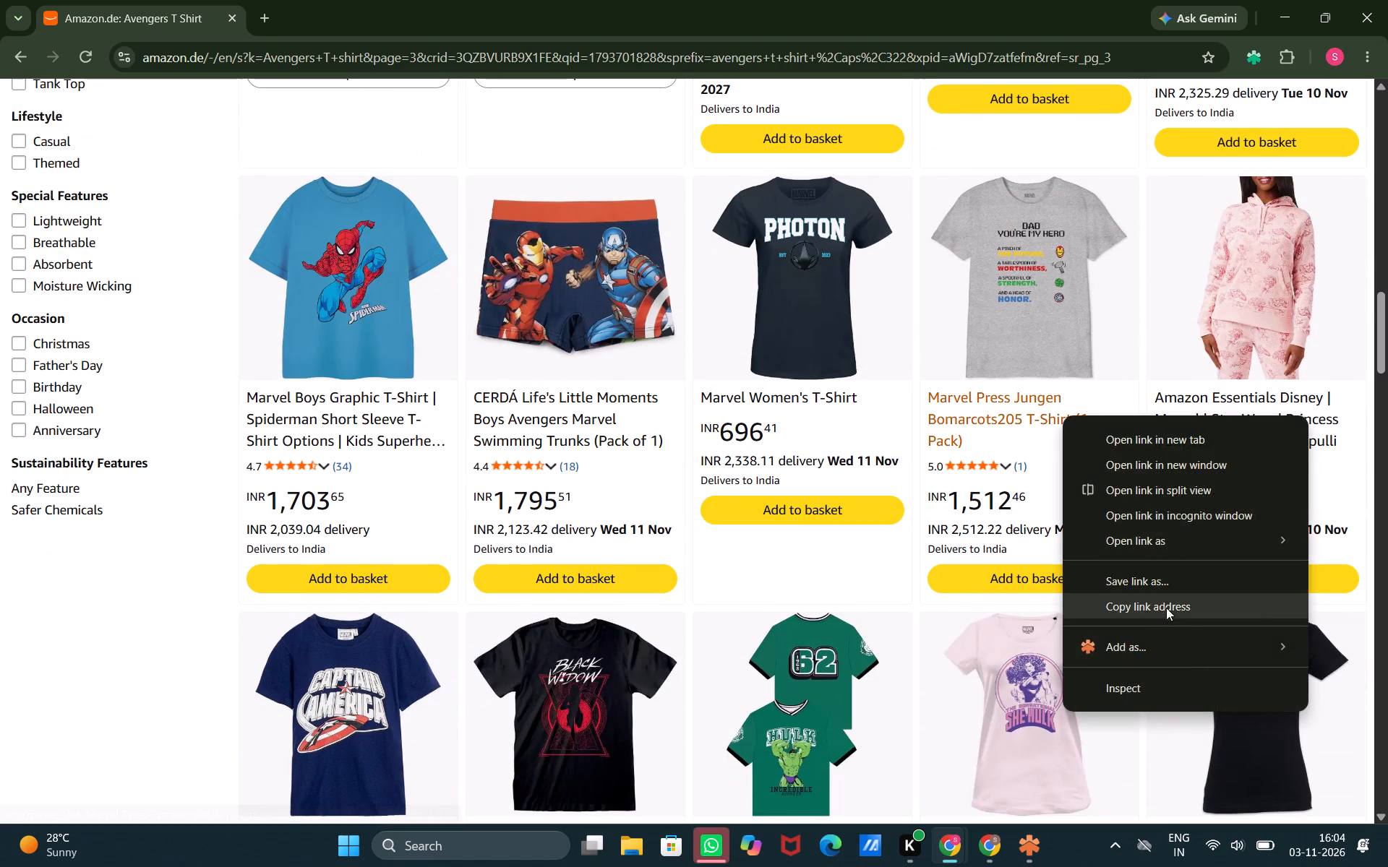
left_click(1166, 608)
key("alt+Tab")
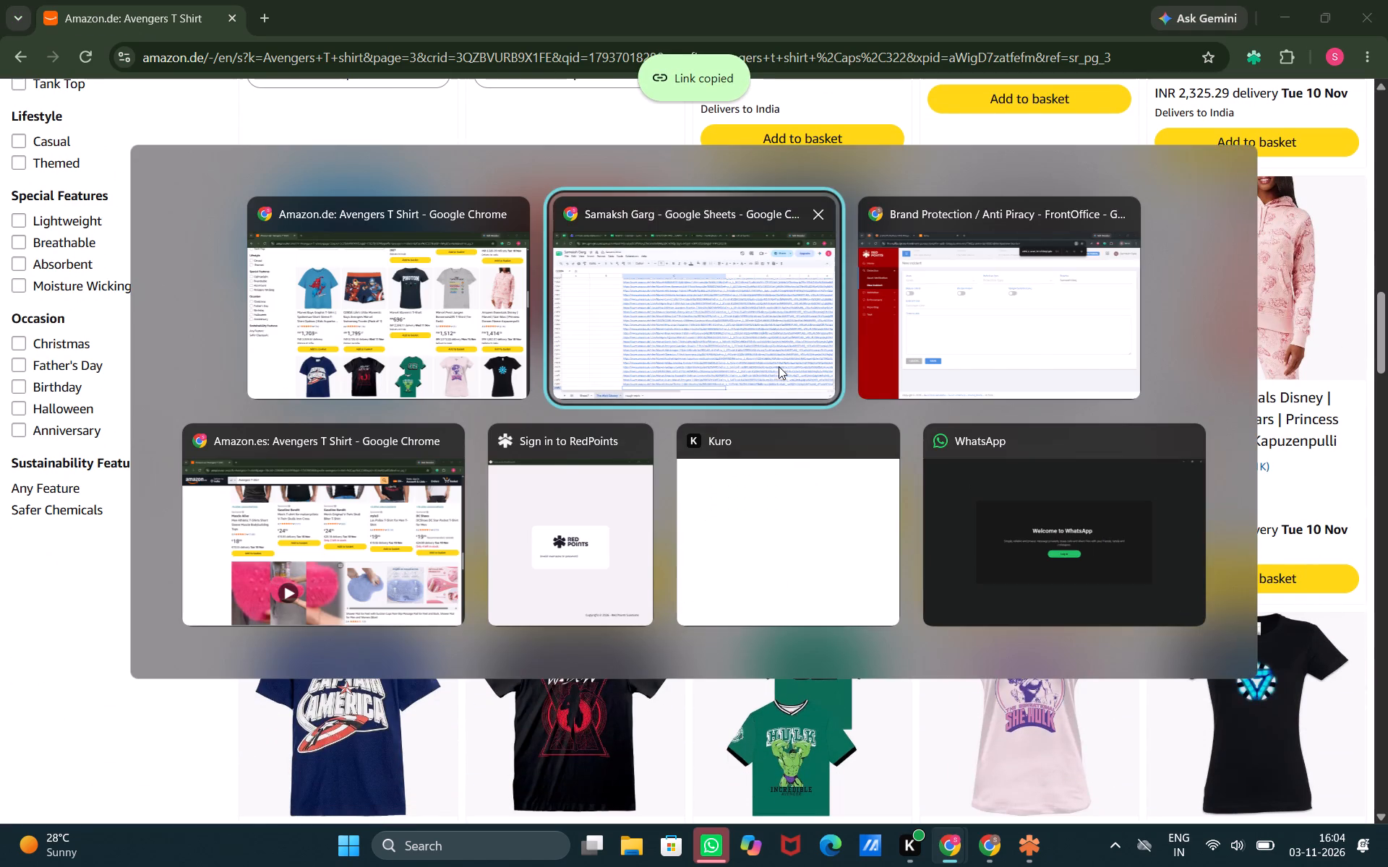
left_click(779, 366)
key("ctrl+v")
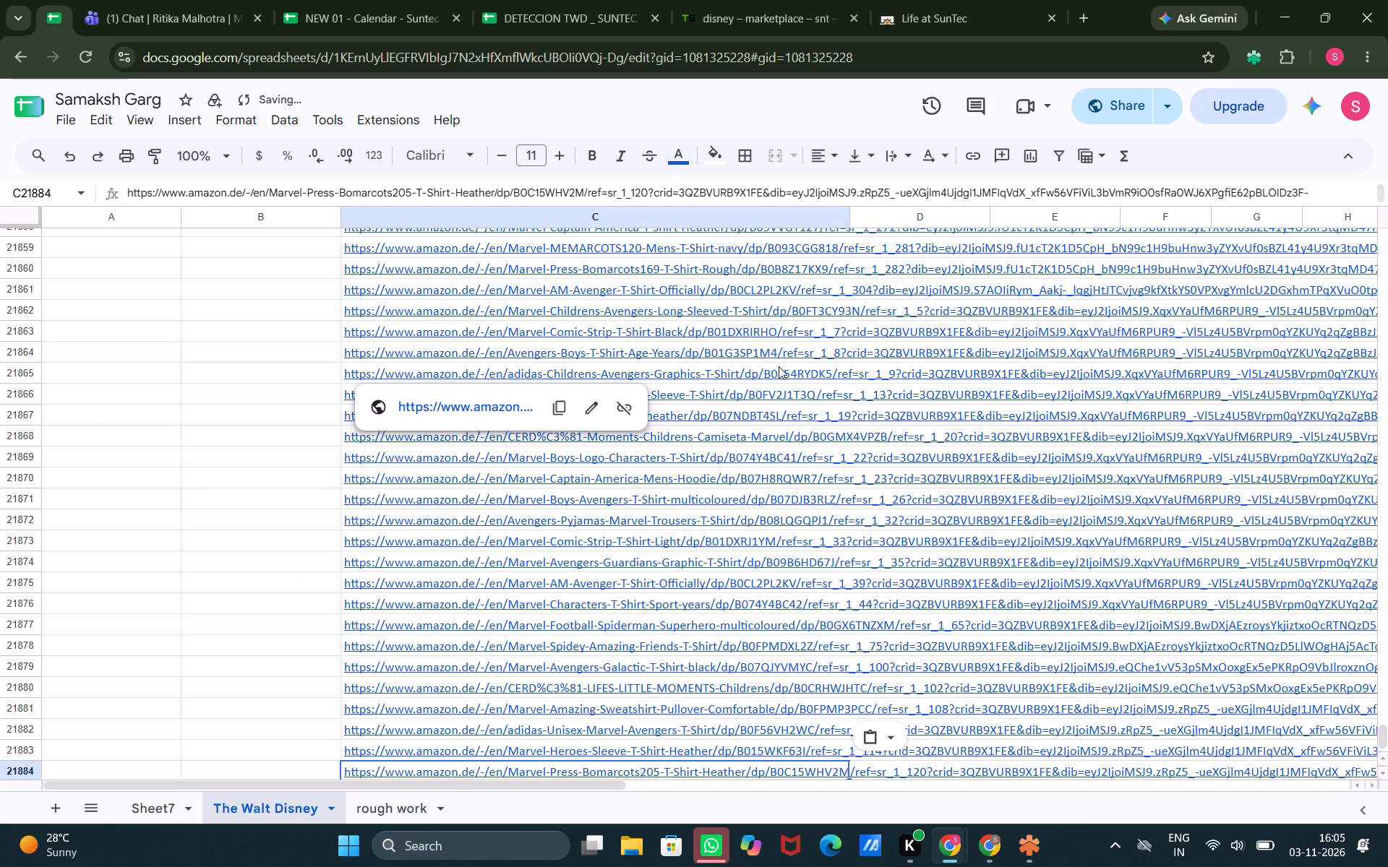
key("Return")
key("Return")
key("alt+Tab")
Copy the CERDÁ LIFE'S LITTLE MOMENTS Unisex Kids Captain America T-shirt link from the Amazon.de results into cell C21885.
scroll(822, 302, "down", 6)
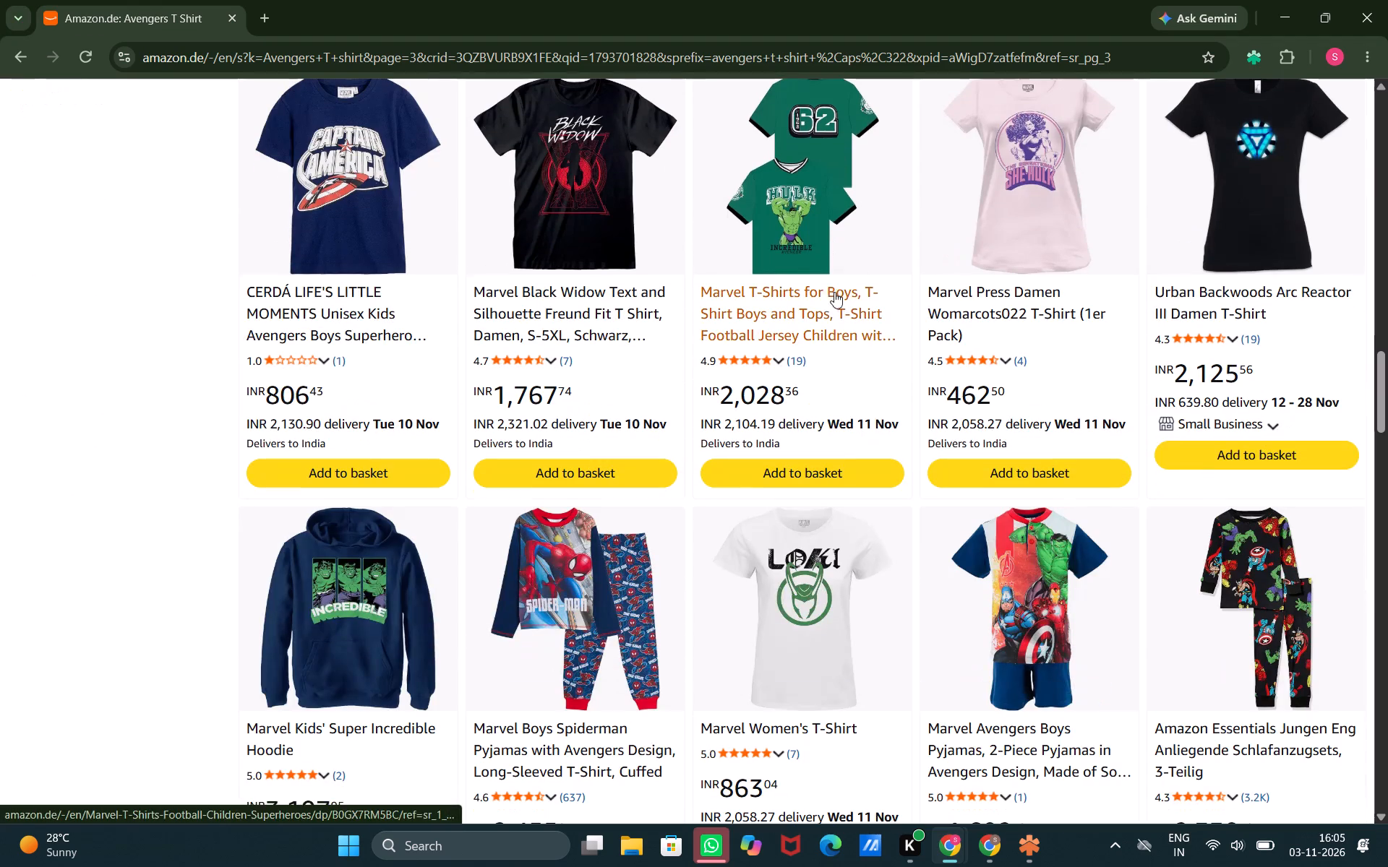
right_click(337, 314)
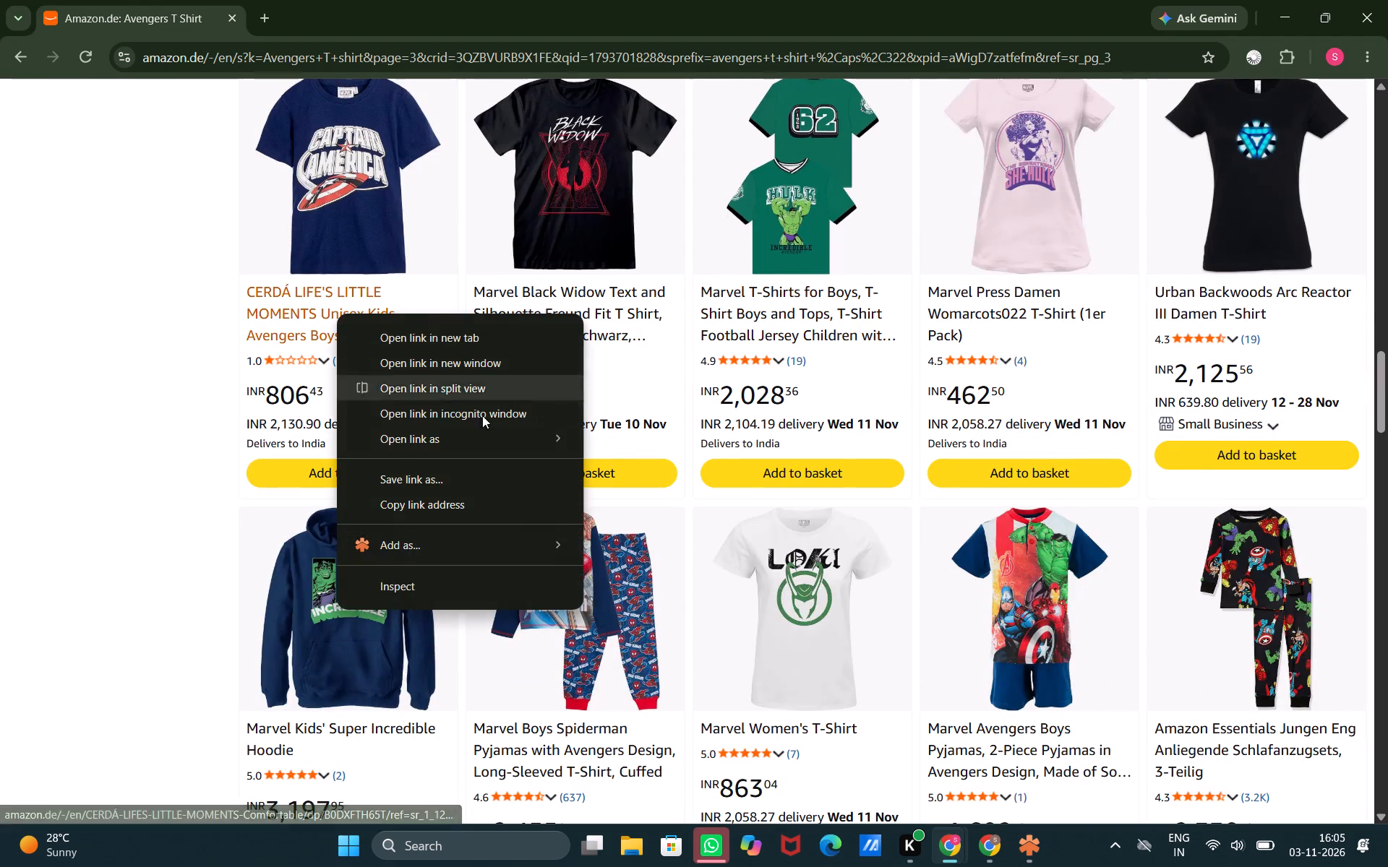
left_click(458, 509)
key("alt+Tab")
key("ctrl+v")
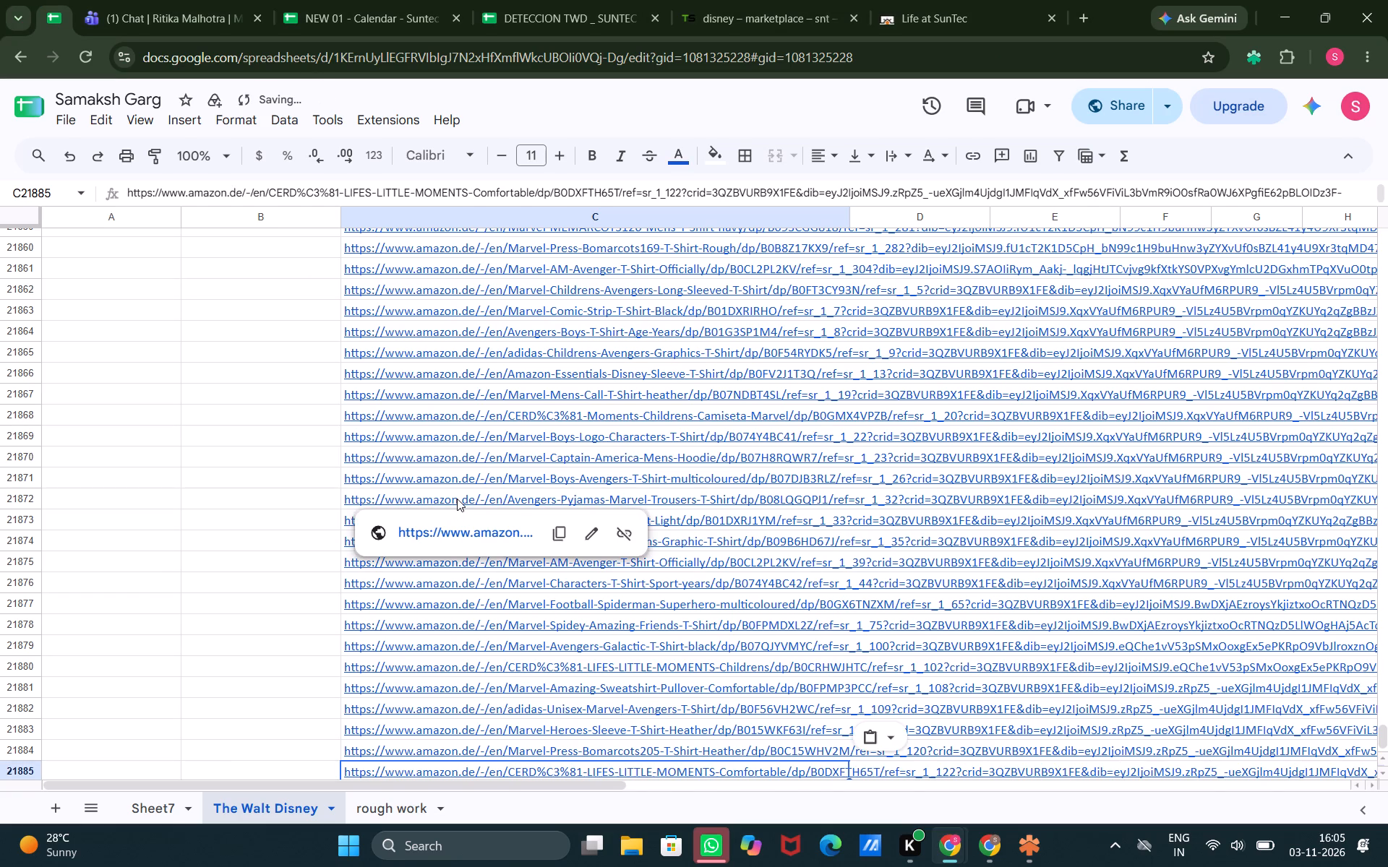
key("Return")
key("Return")
key("alt+Tab")
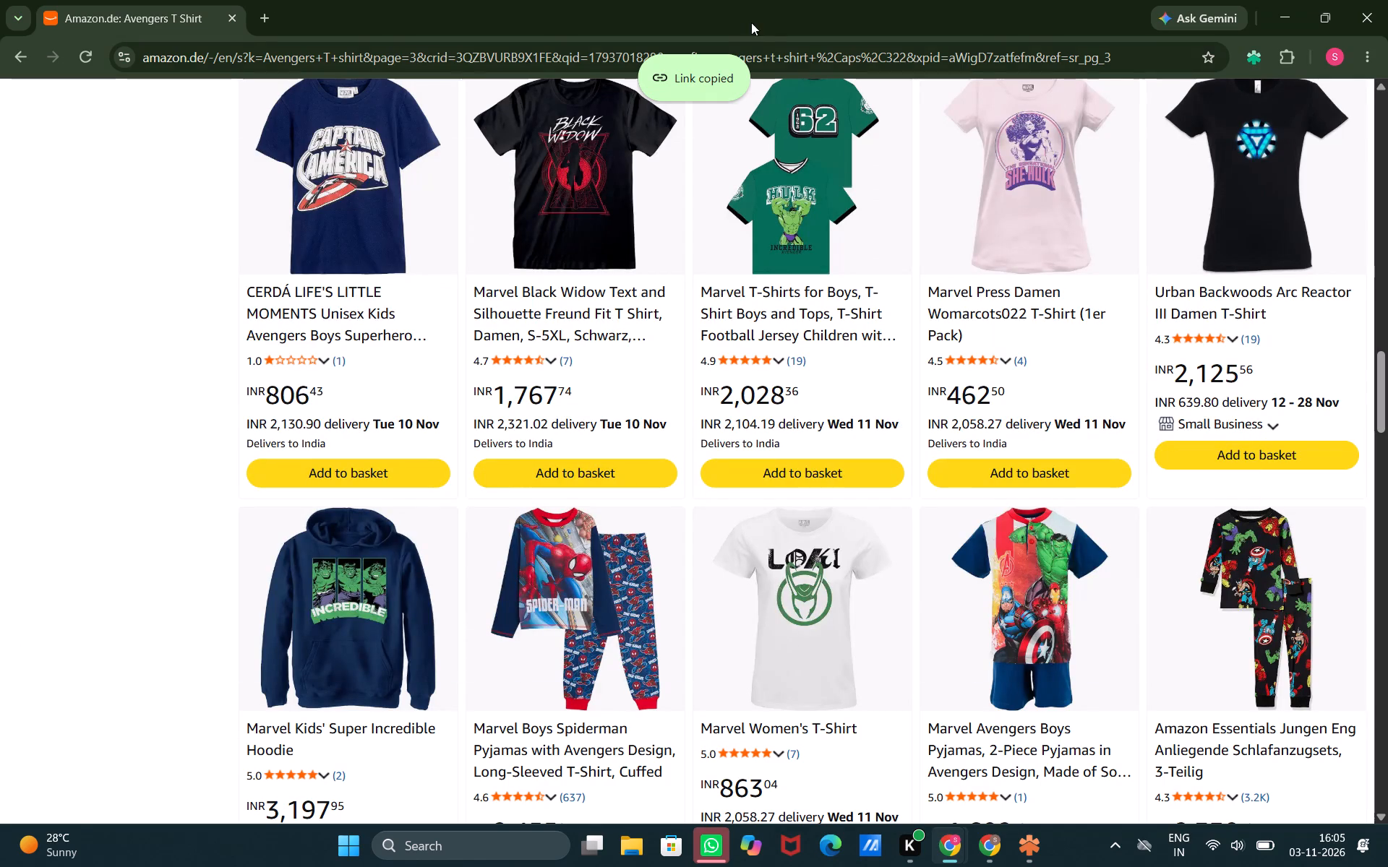
Look further through the Amazon.de Avengers T Shirt results for the next Avengers or Captain America clothing listing.
scroll(803, 155, "down", 2)
scroll(787, 313, "down", 1)
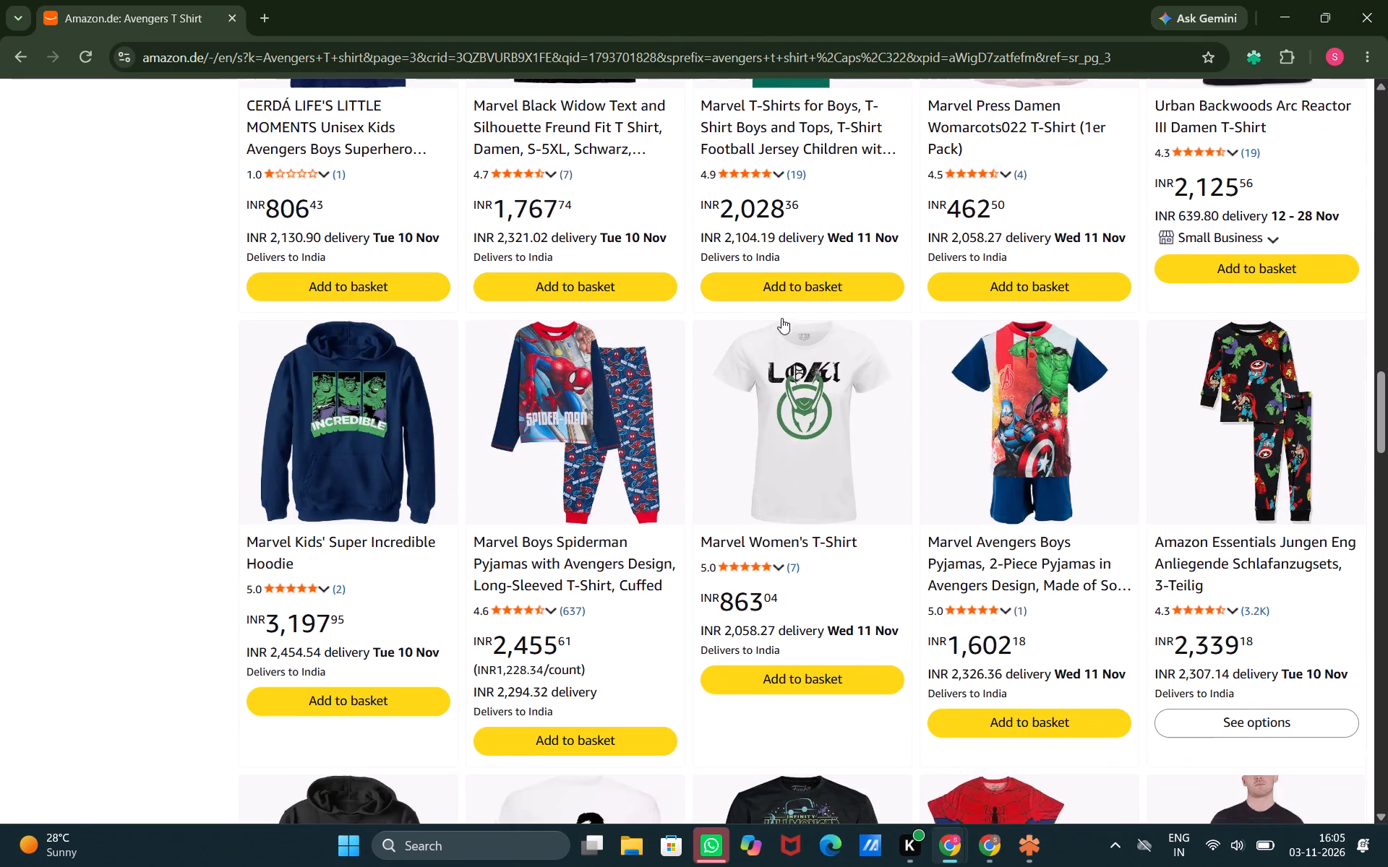
scroll(781, 318, "down", 1)
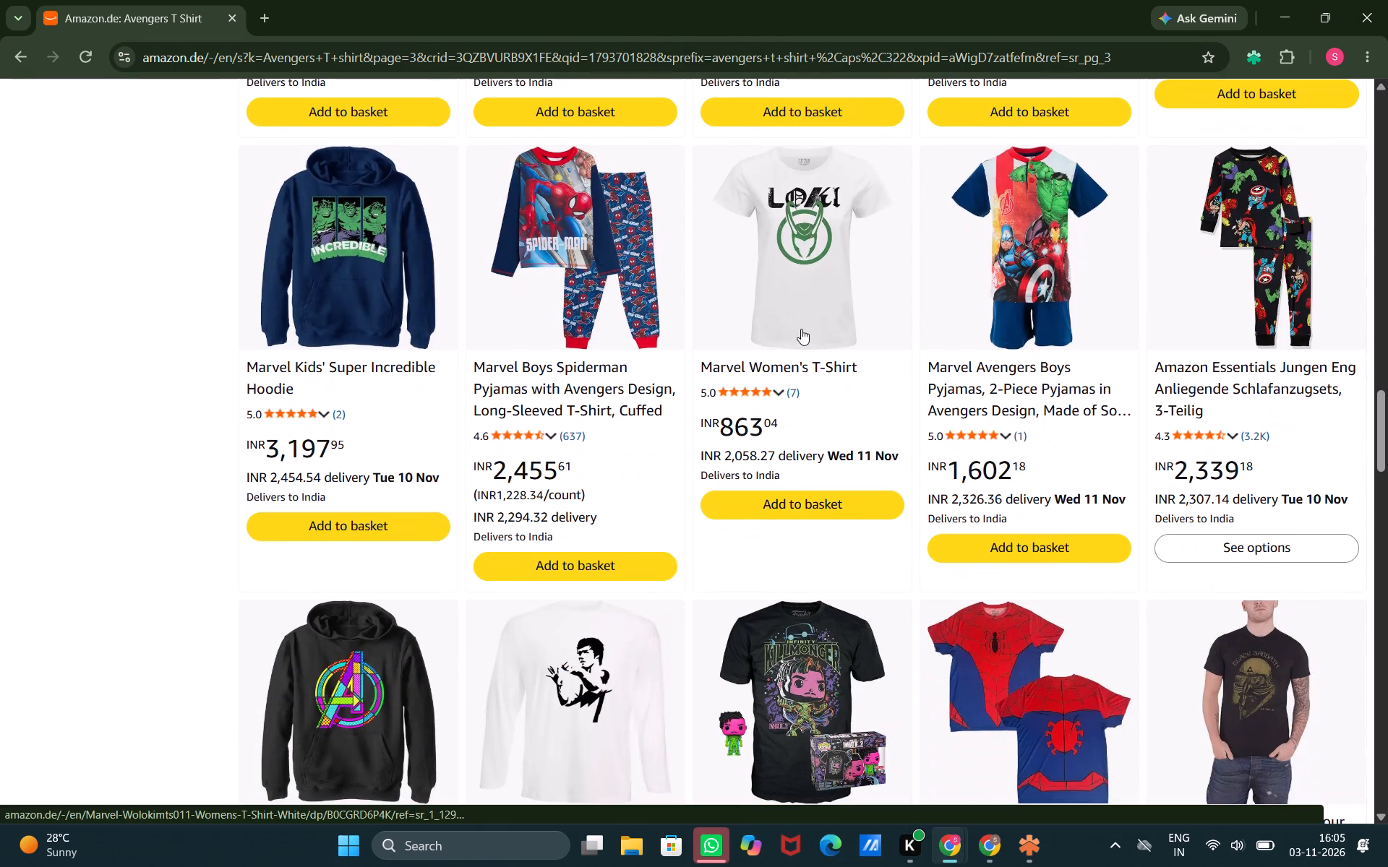